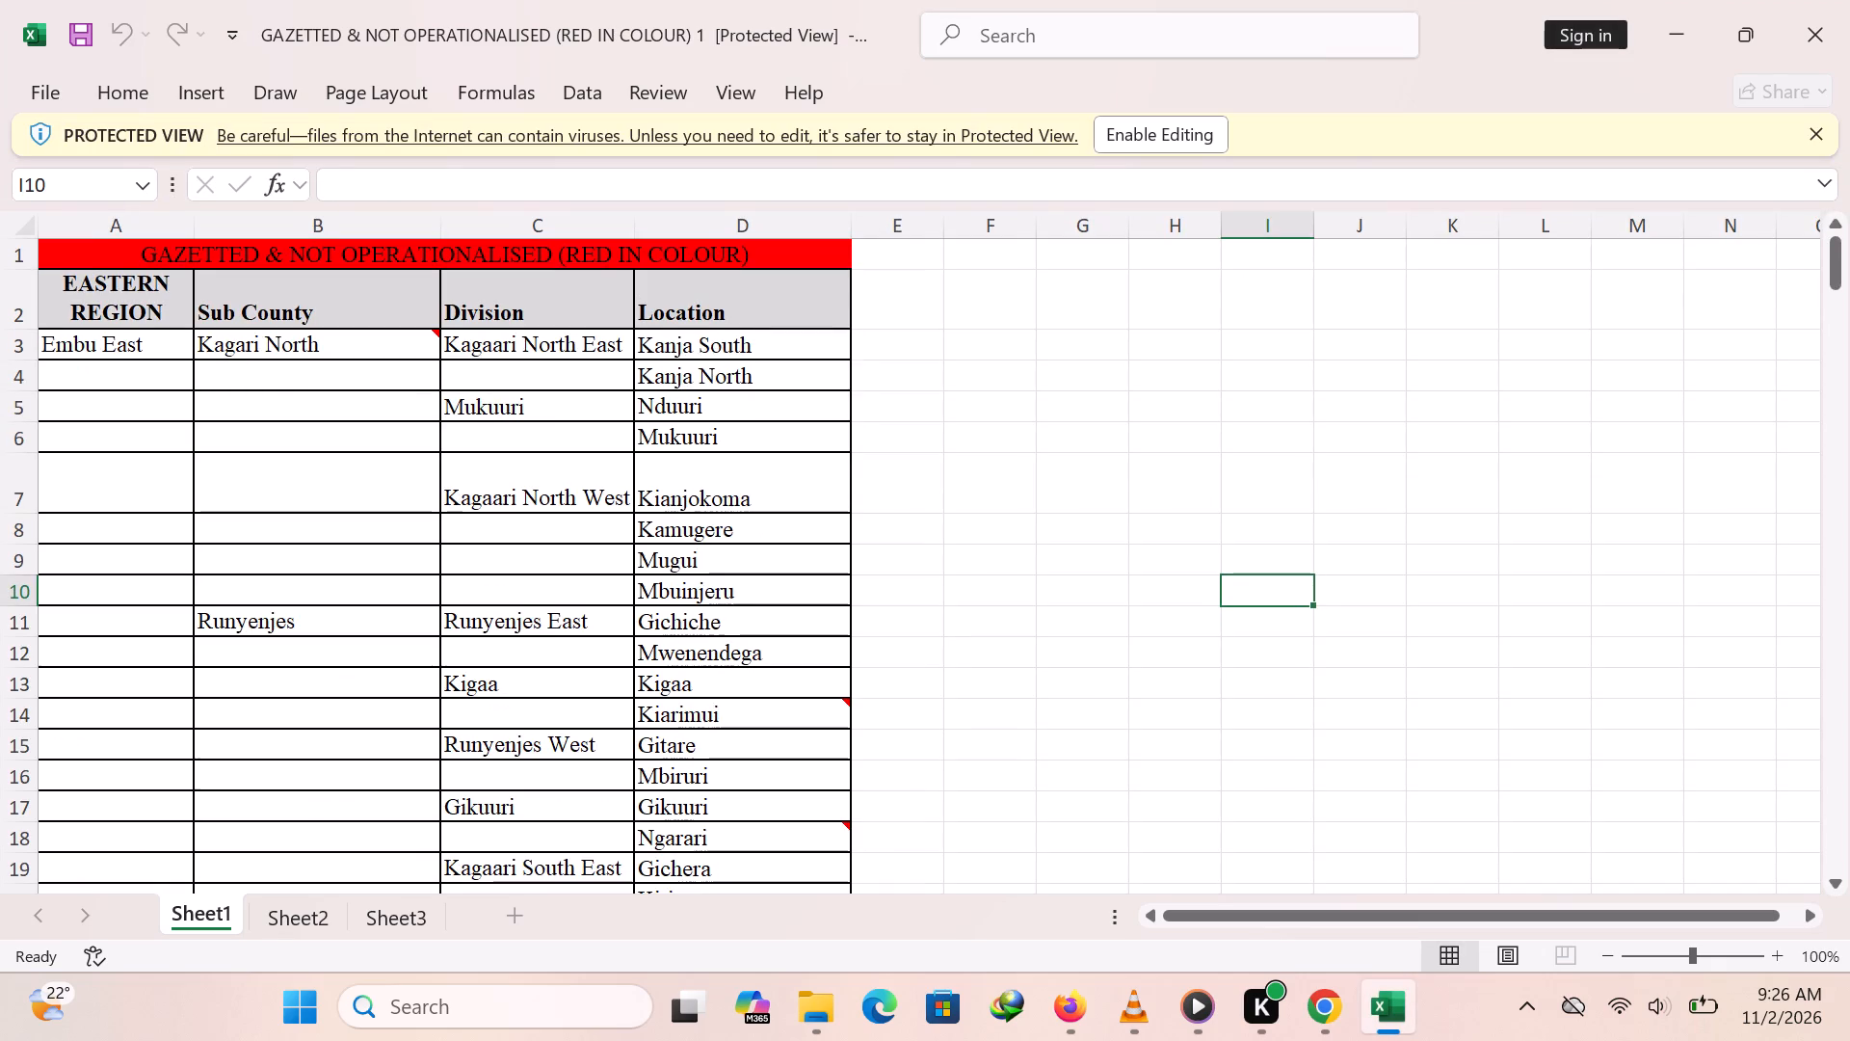
Look through the sub county, division and location listings on Sheet1, including the entries in red.
scroll(595, 499, down, 8)
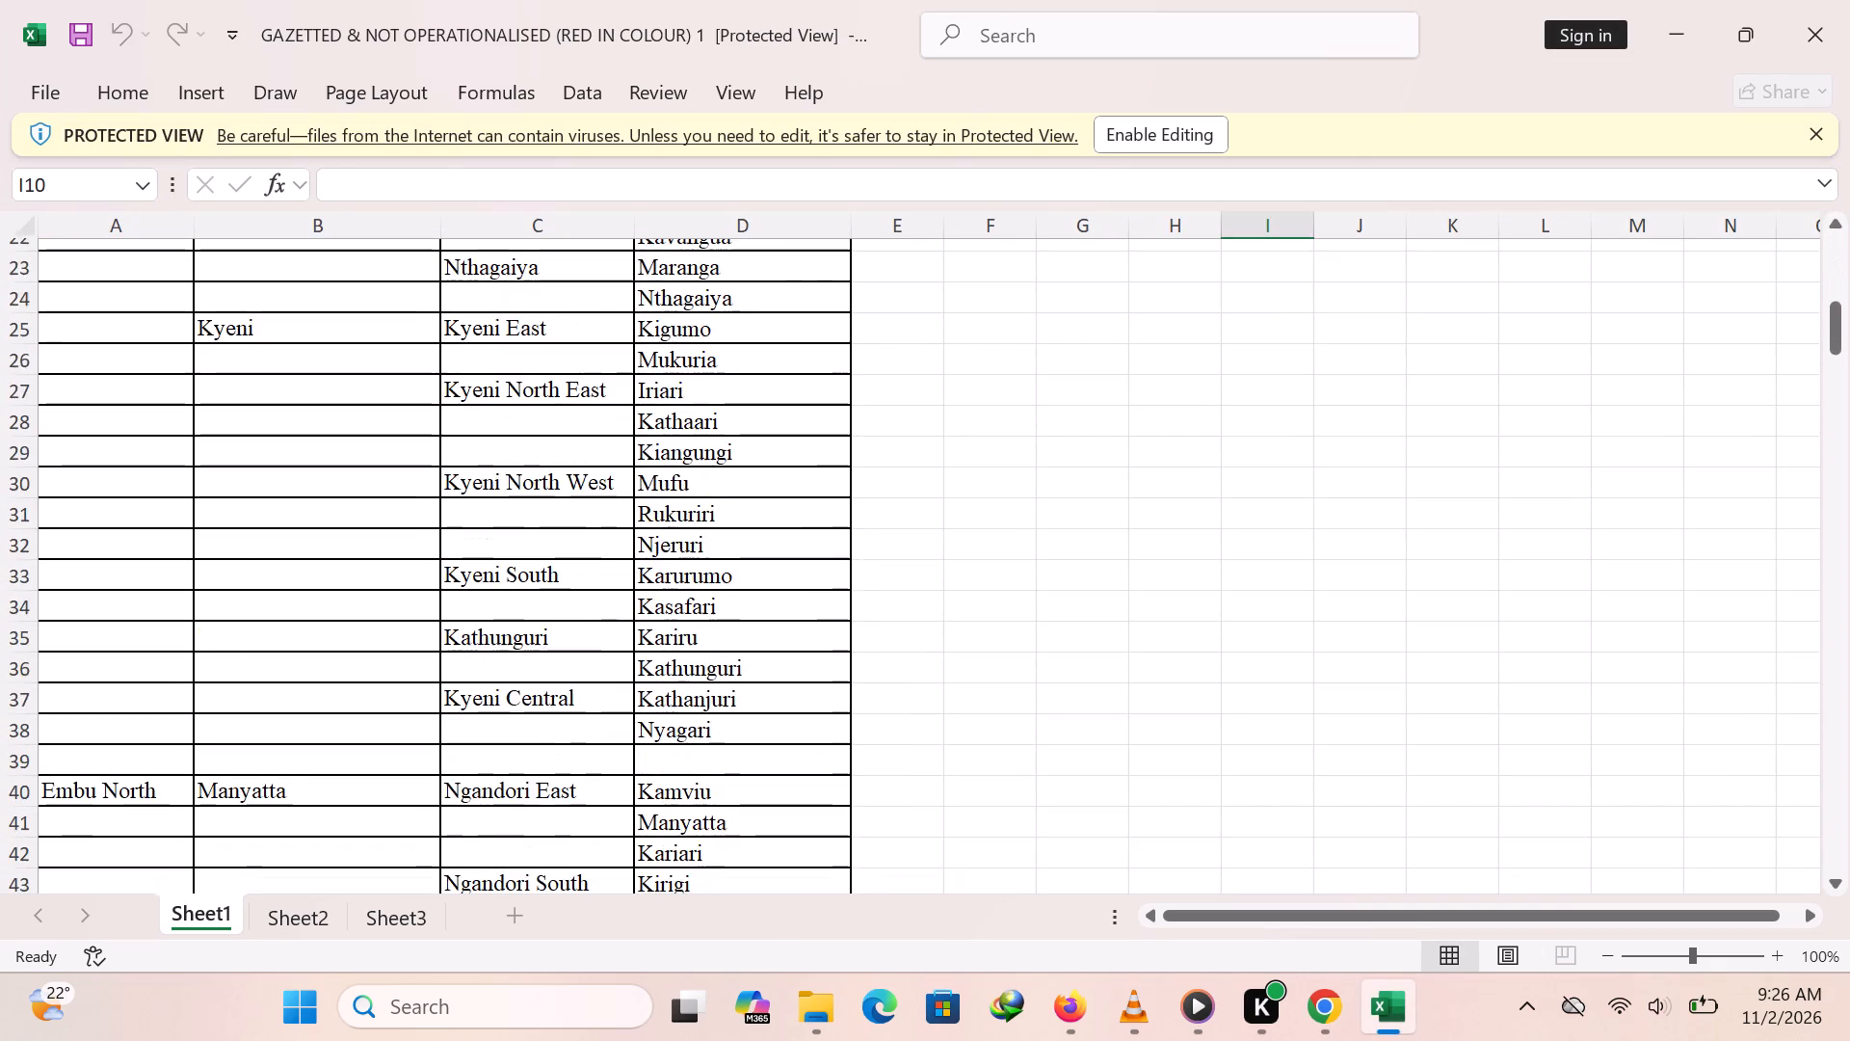
scroll(594, 505, down, 13)
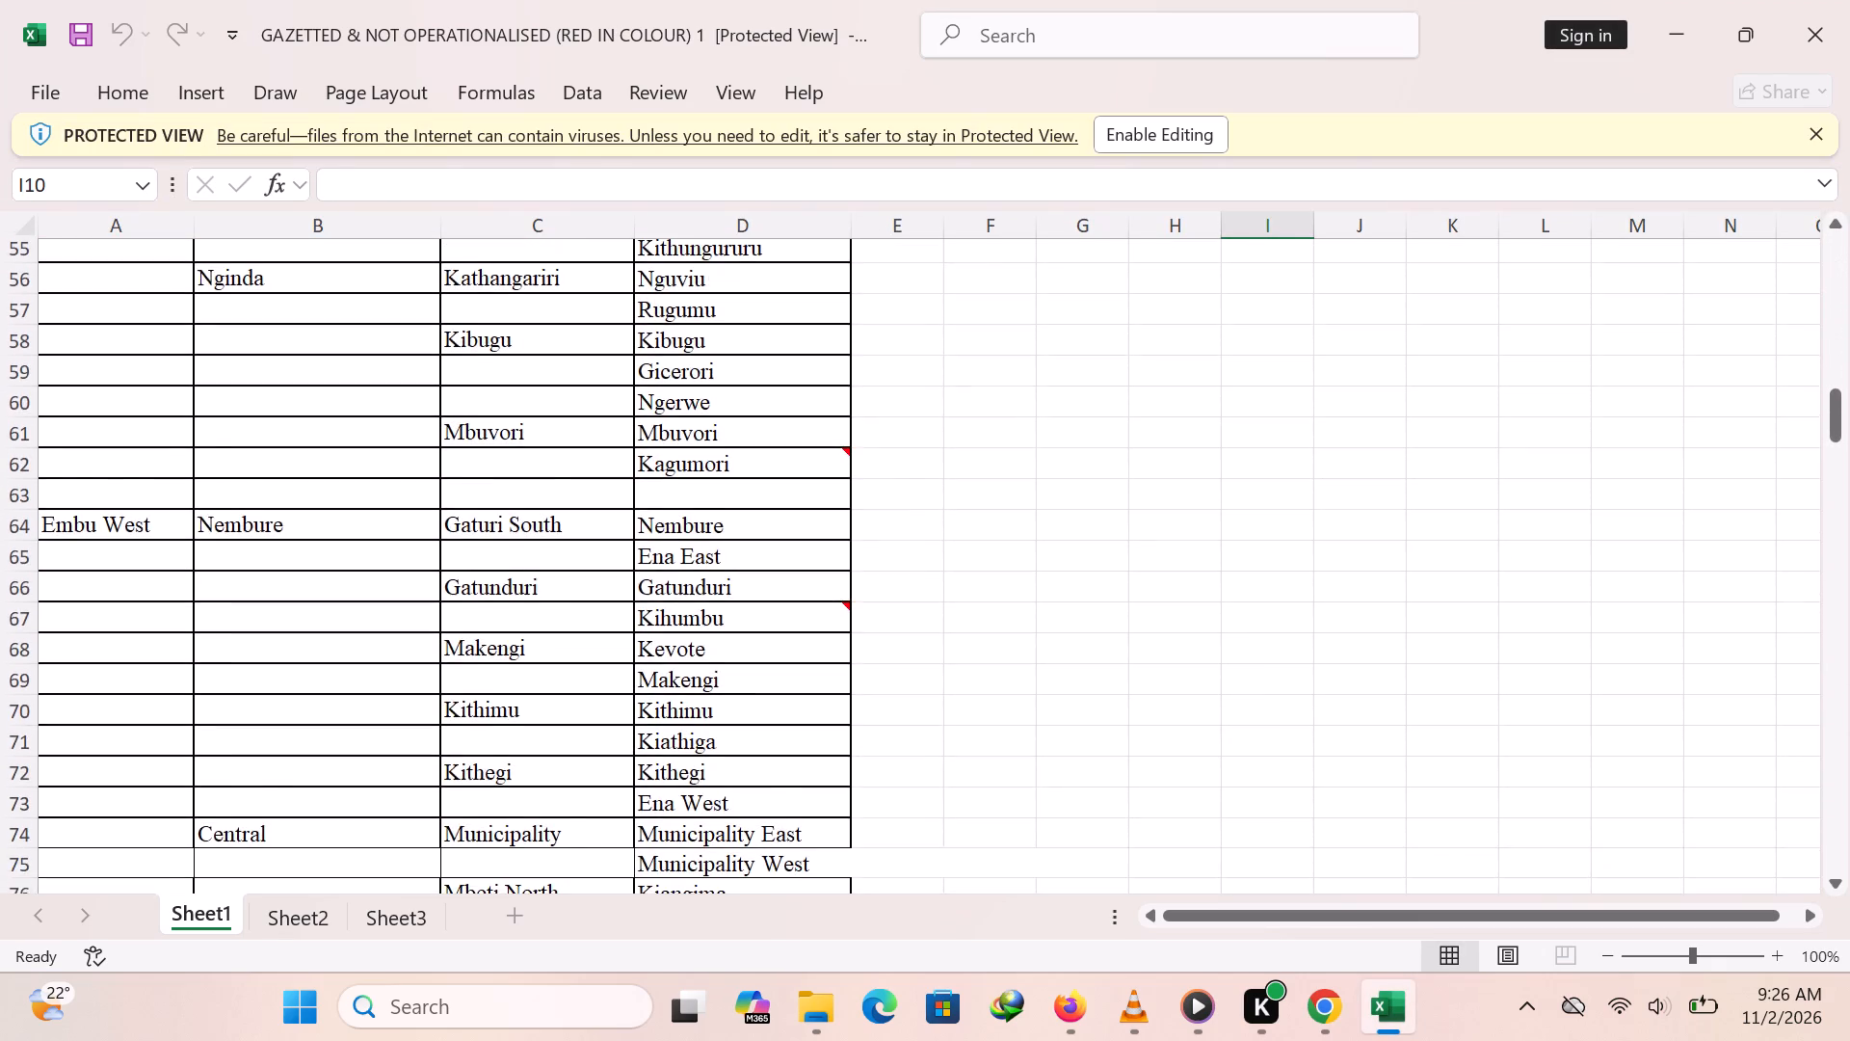
scroll(591, 511, down, 11)
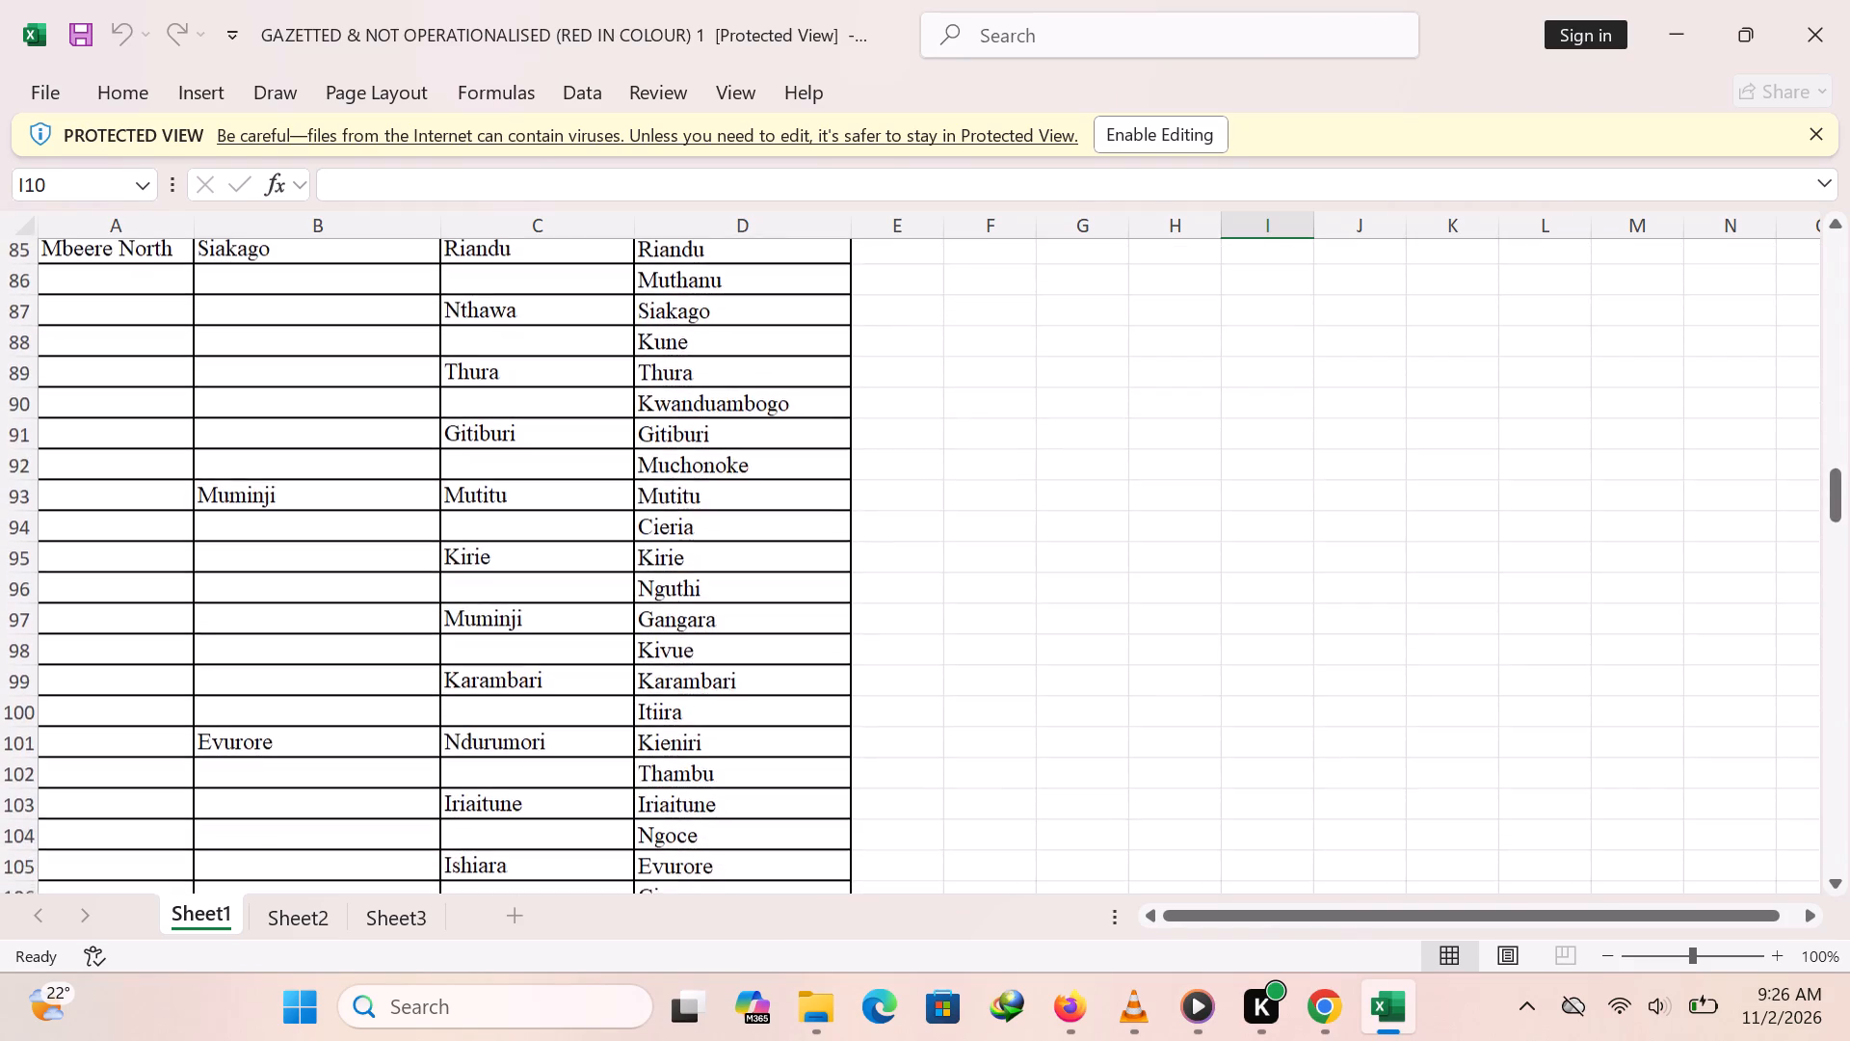
scroll(591, 511, down, 11)
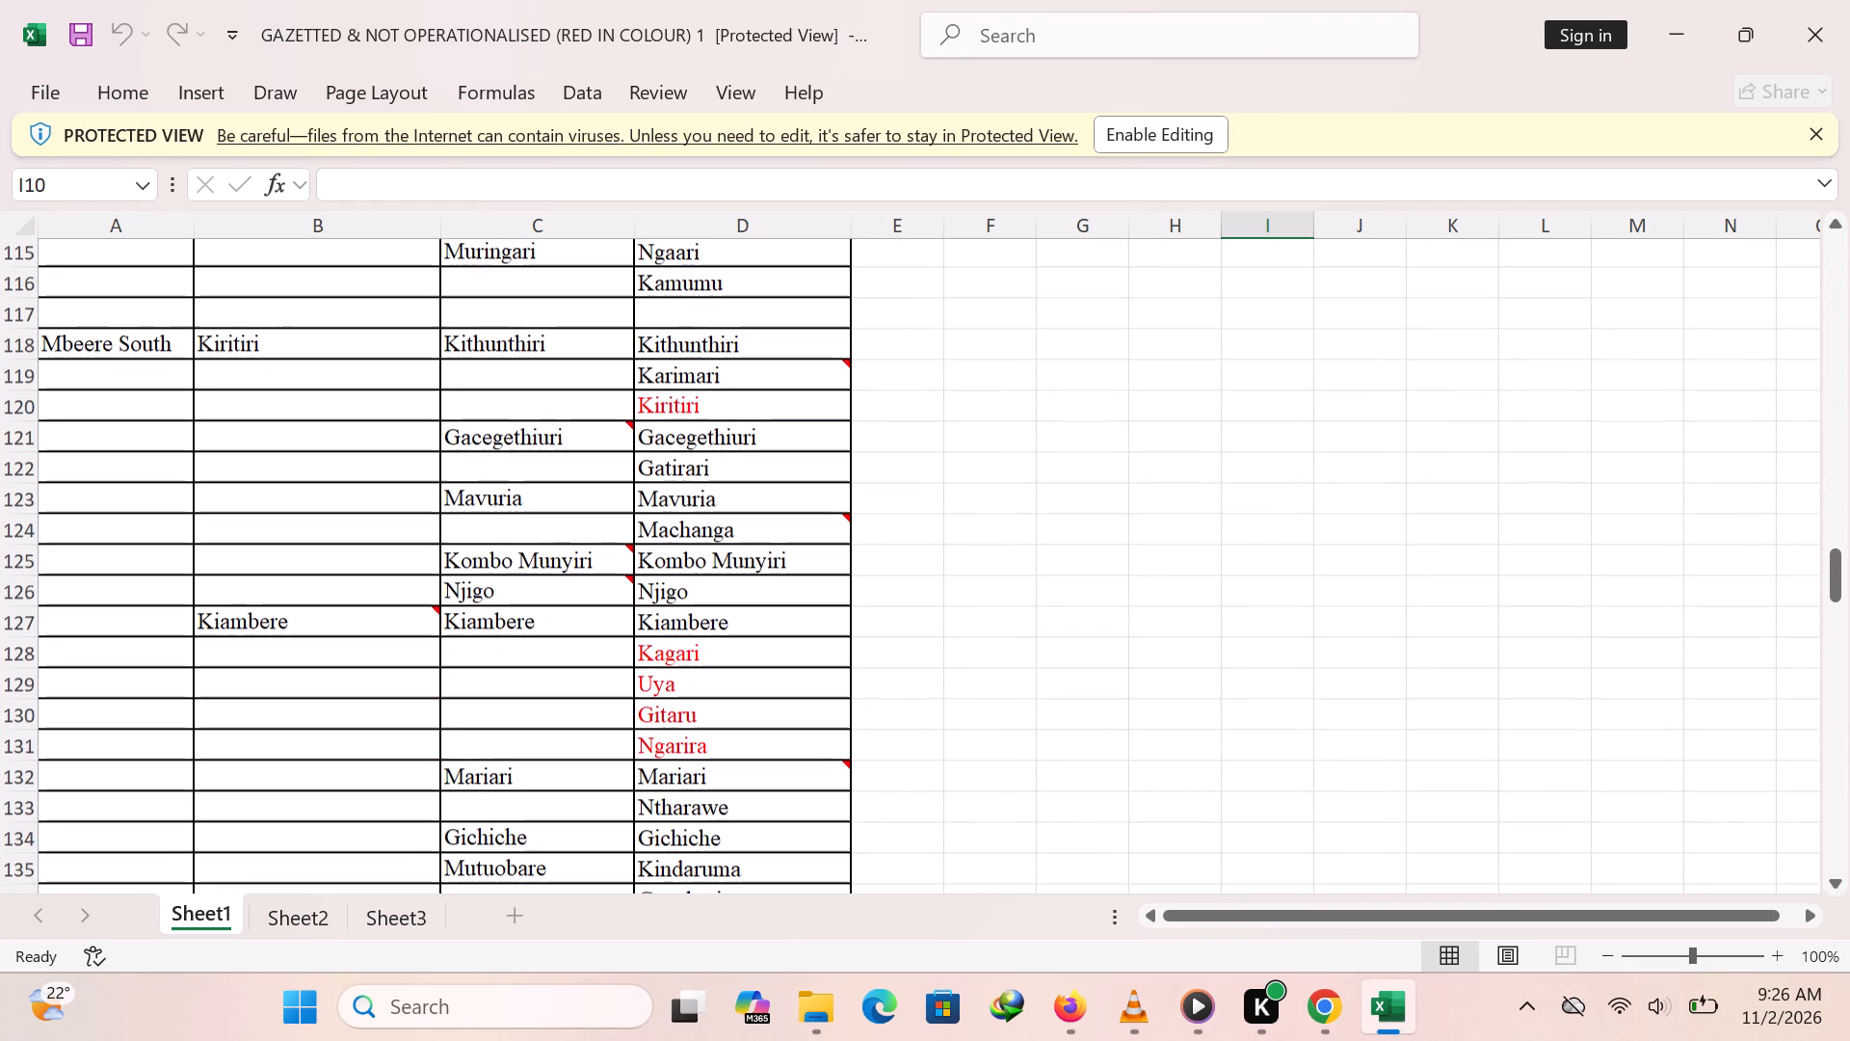
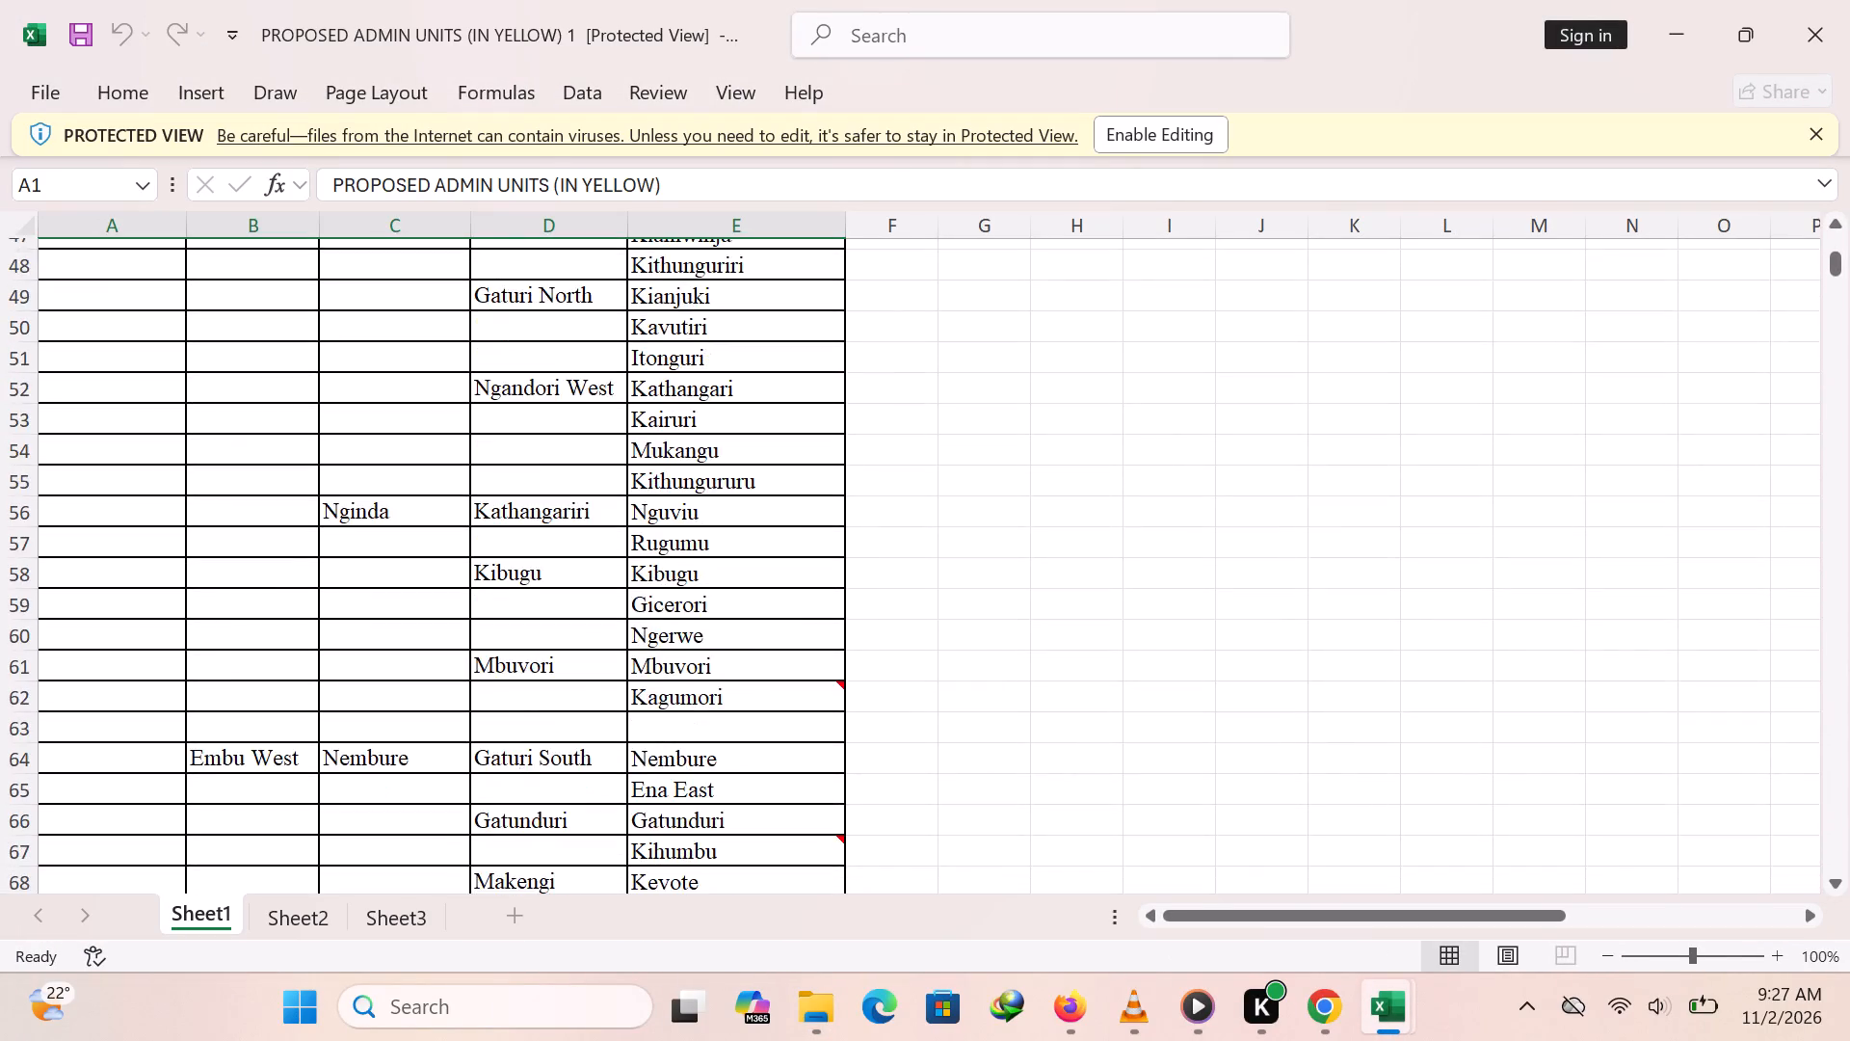
Look through the Embu West, Mbeere North, Mbeere South and Mwea listings on Sheet1 of the PROPOSED ADMIN UNITS workbook.
scroll(526, 494, down, 12)
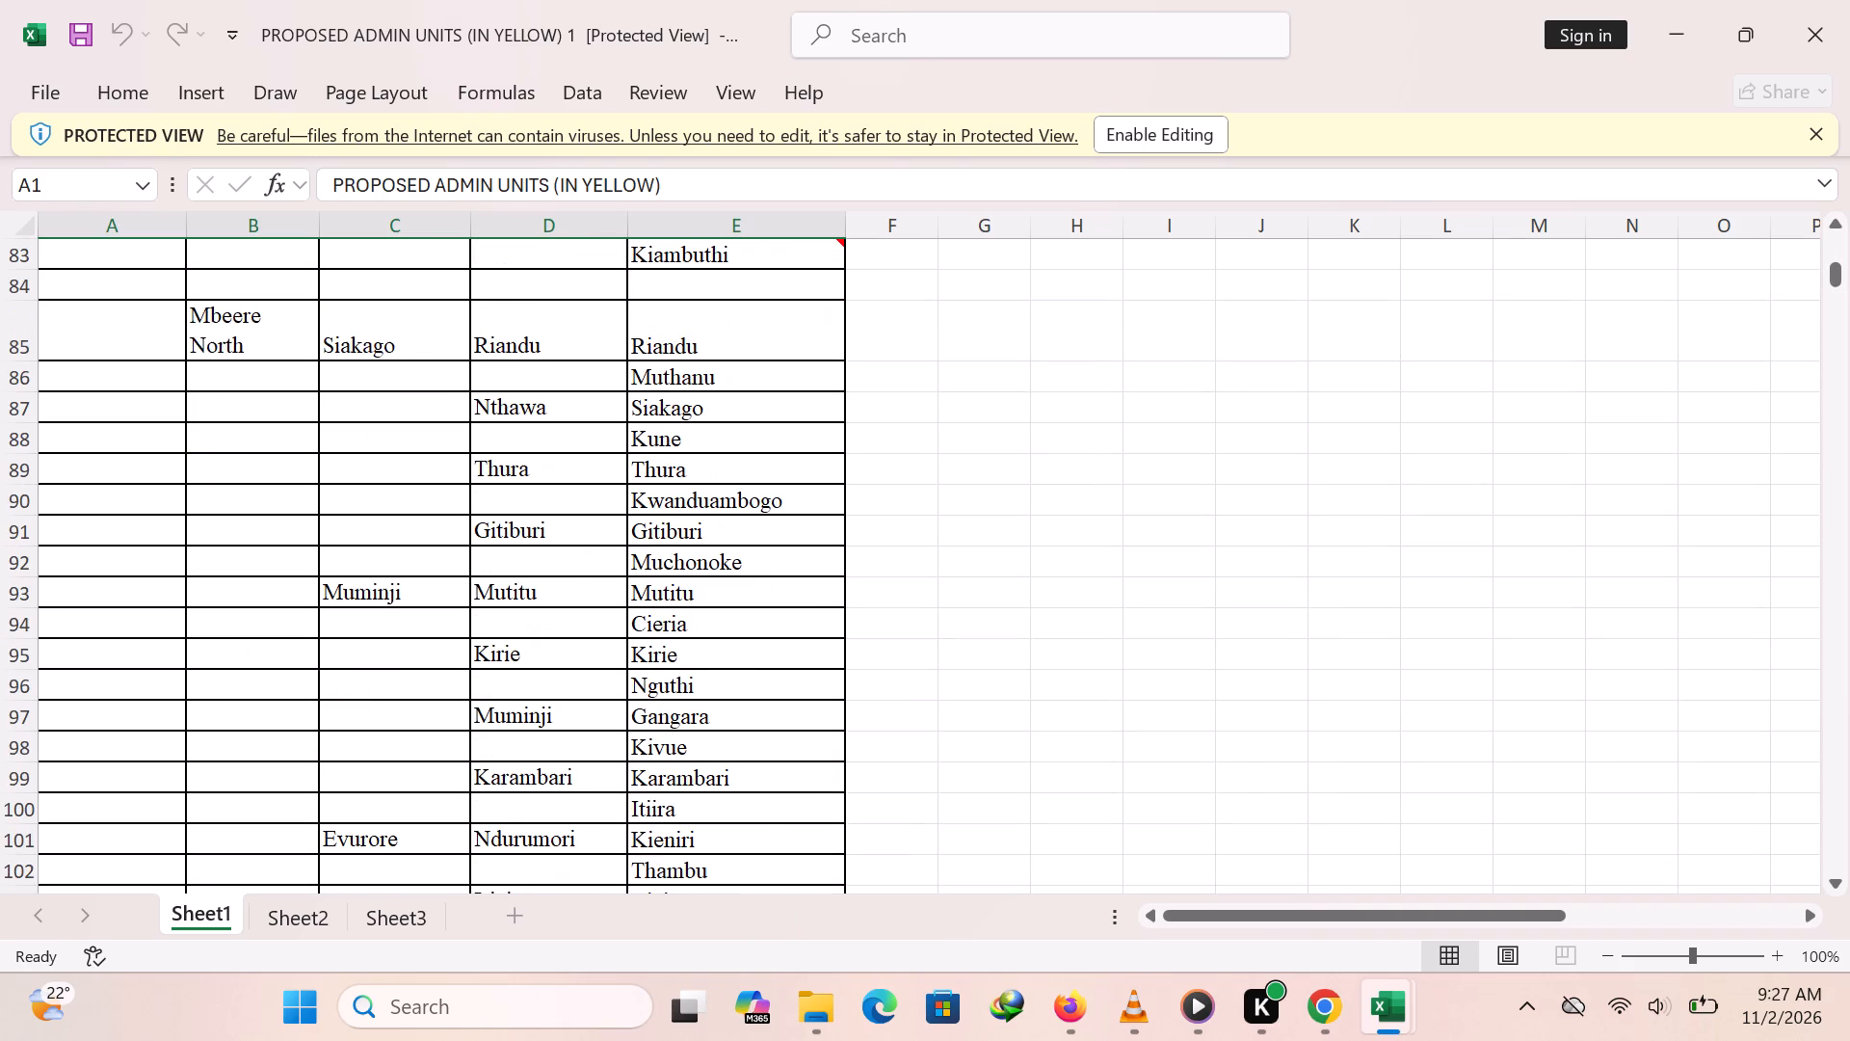
scroll(527, 500, down, 18)
scroll(528, 504, down, 4)
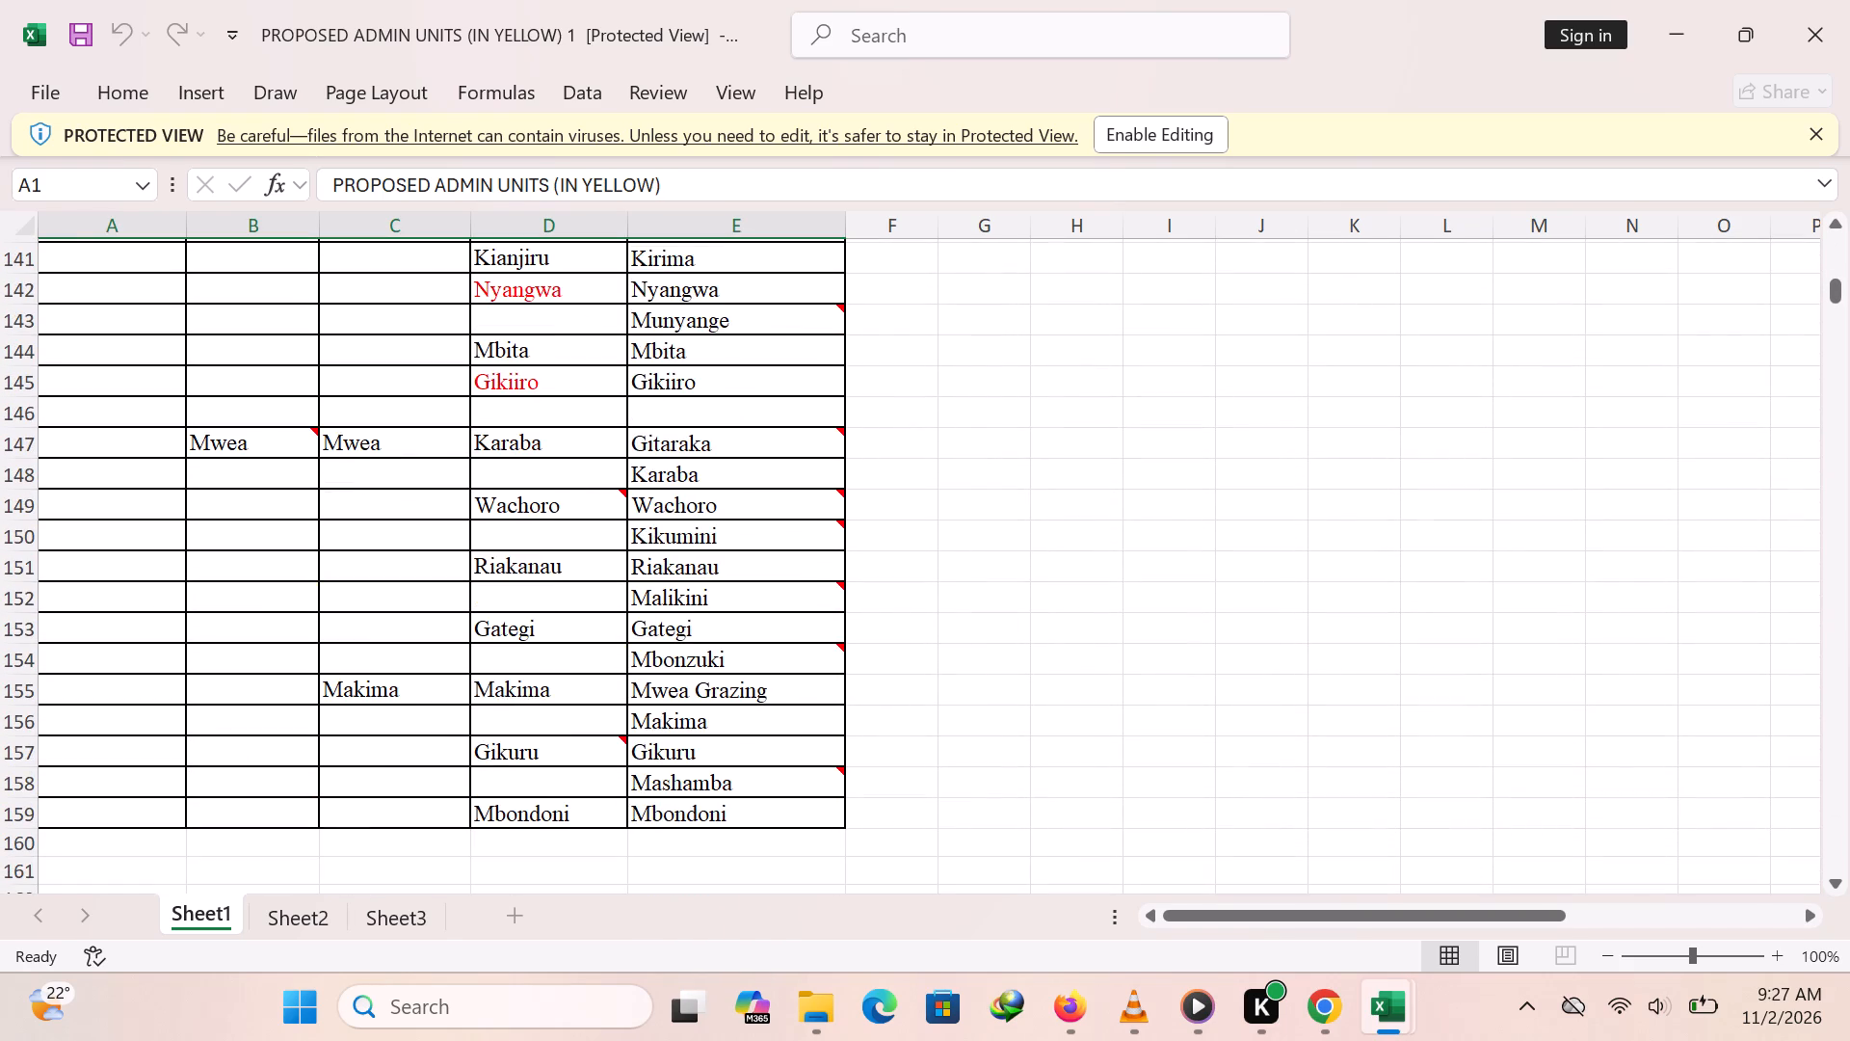
scroll(528, 506, down, 5)
scroll(528, 507, up, 7)
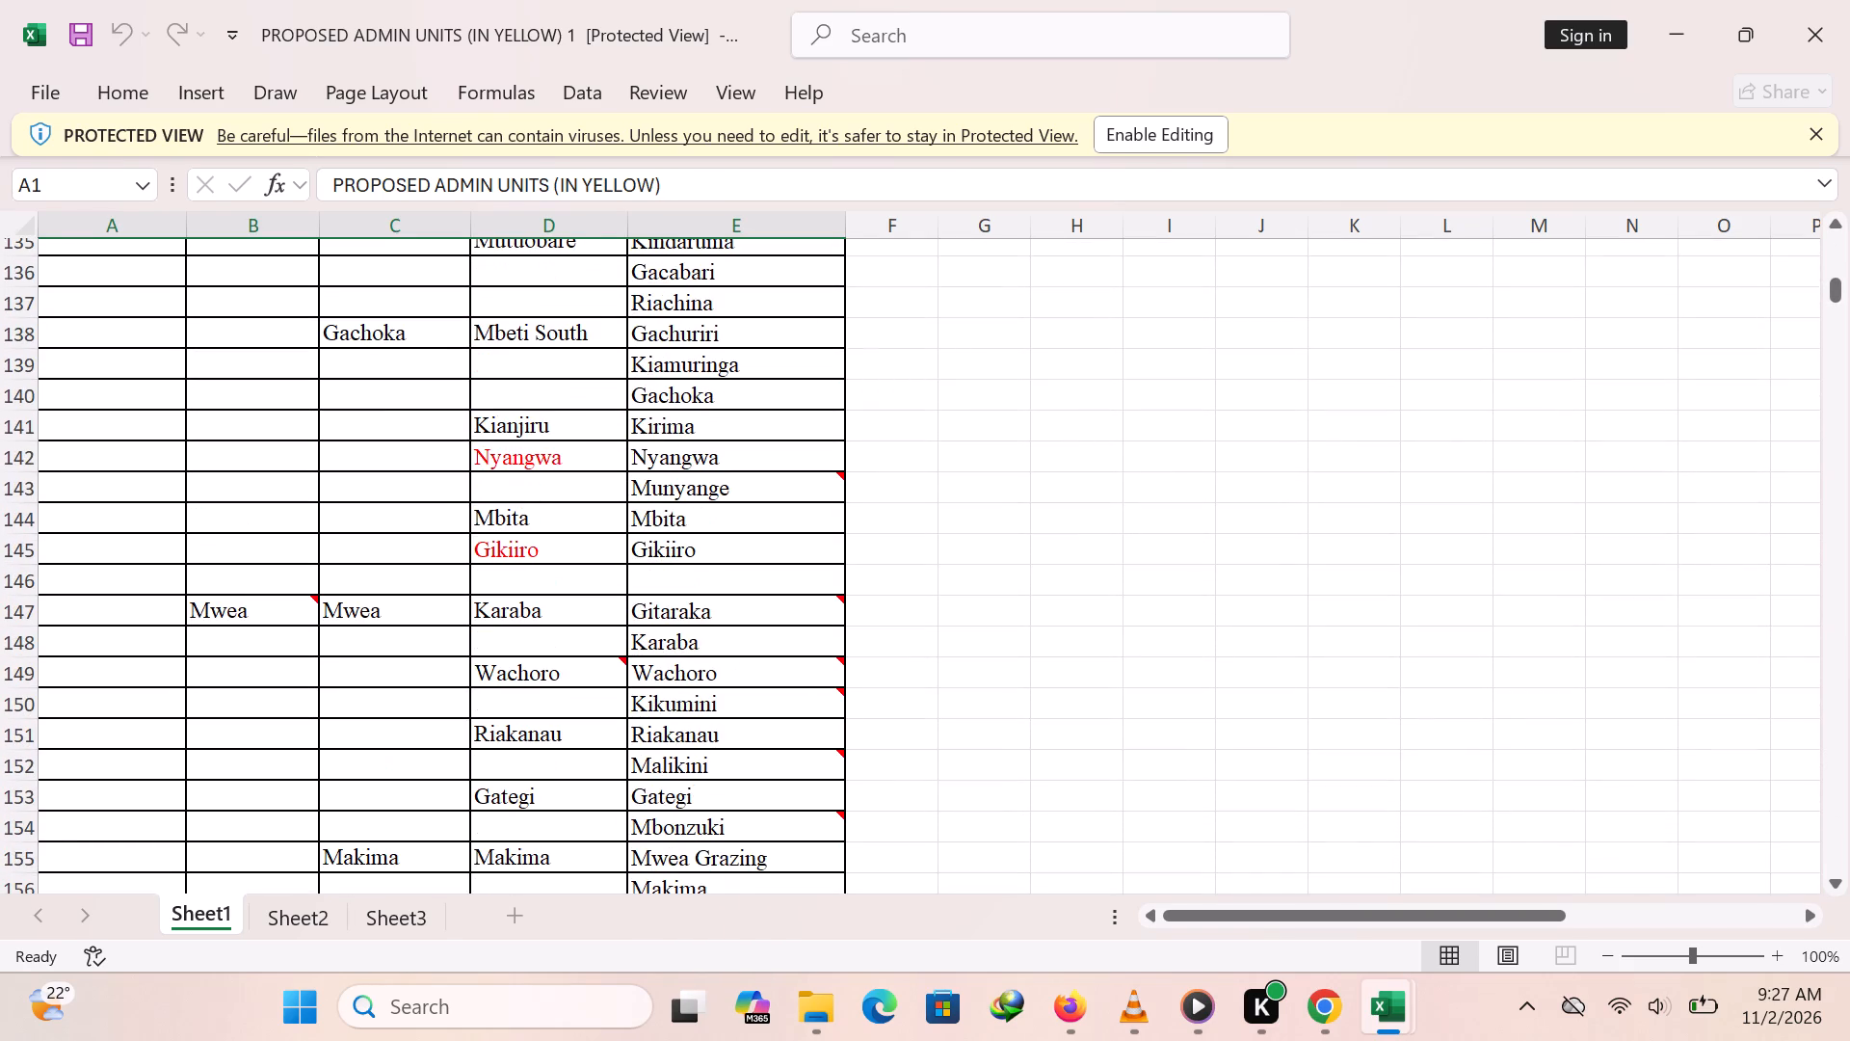
scroll(528, 507, up, 1)
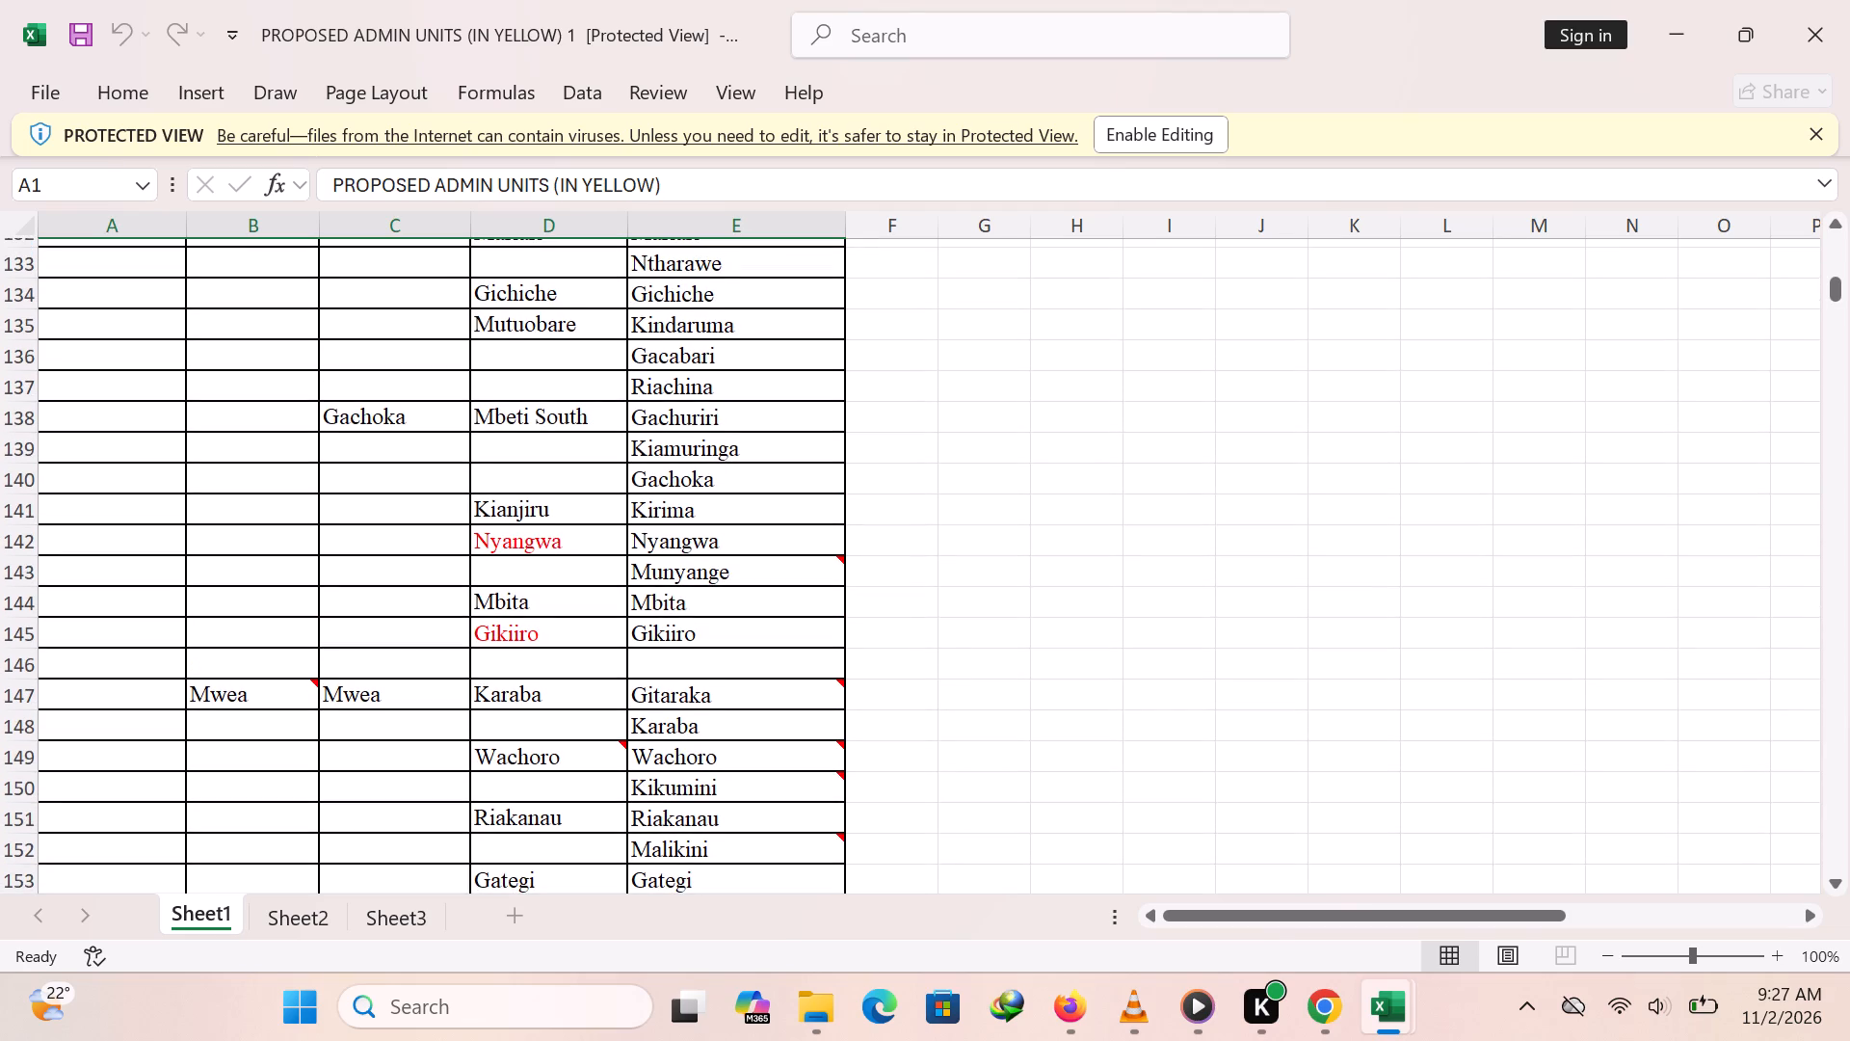
scroll(526, 517, up, 3)
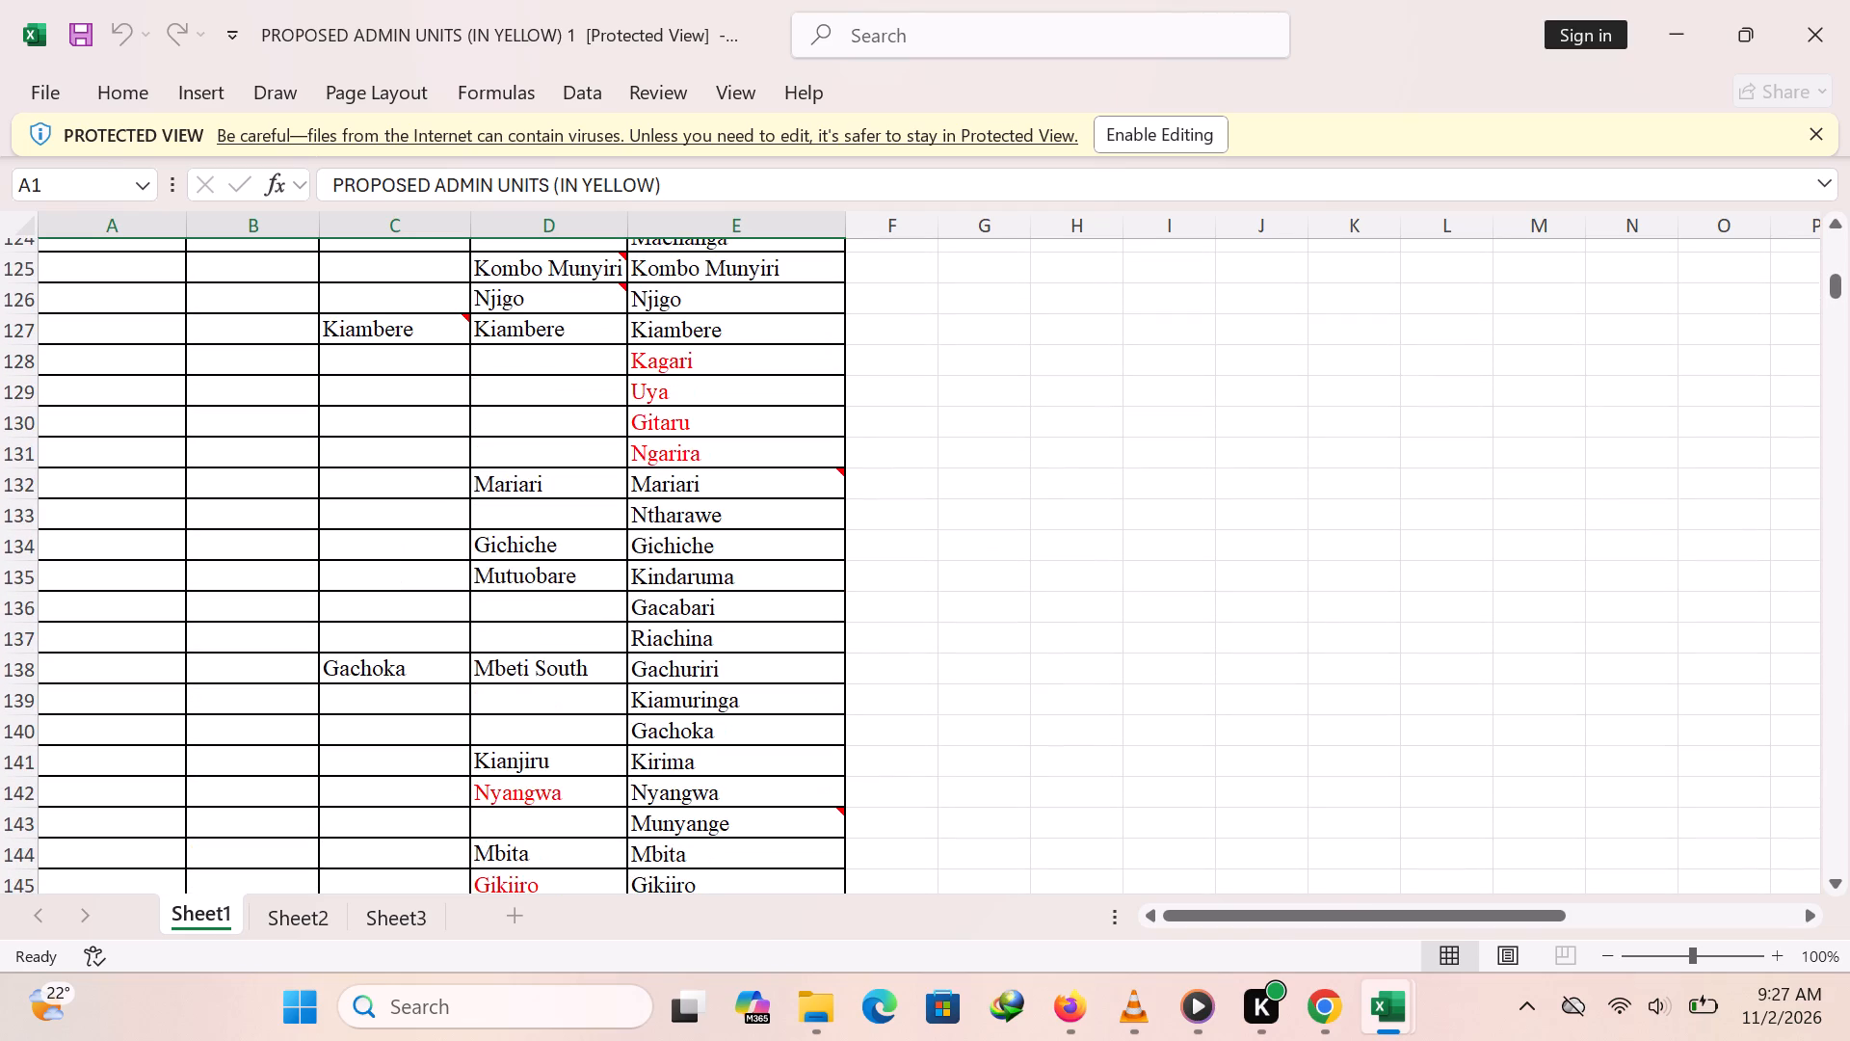
scroll(526, 519, down, 2)
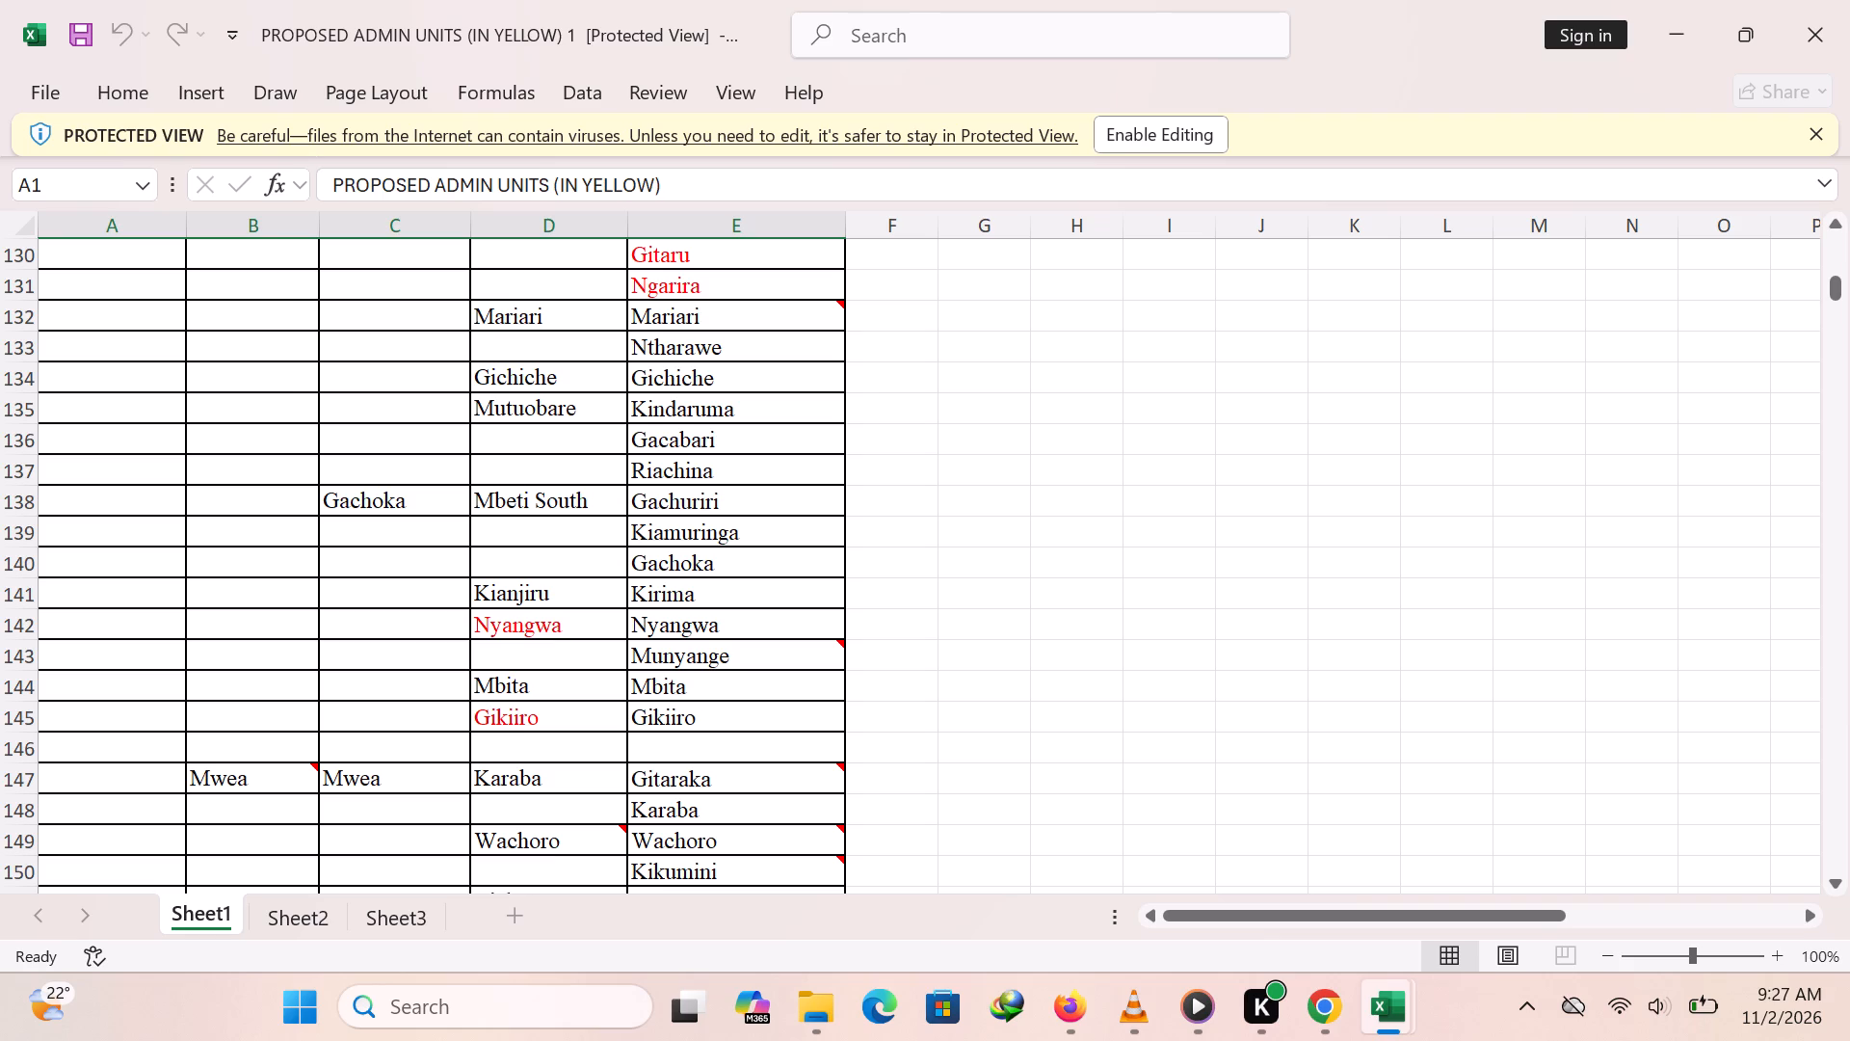
scroll(508, 625, up, 9)
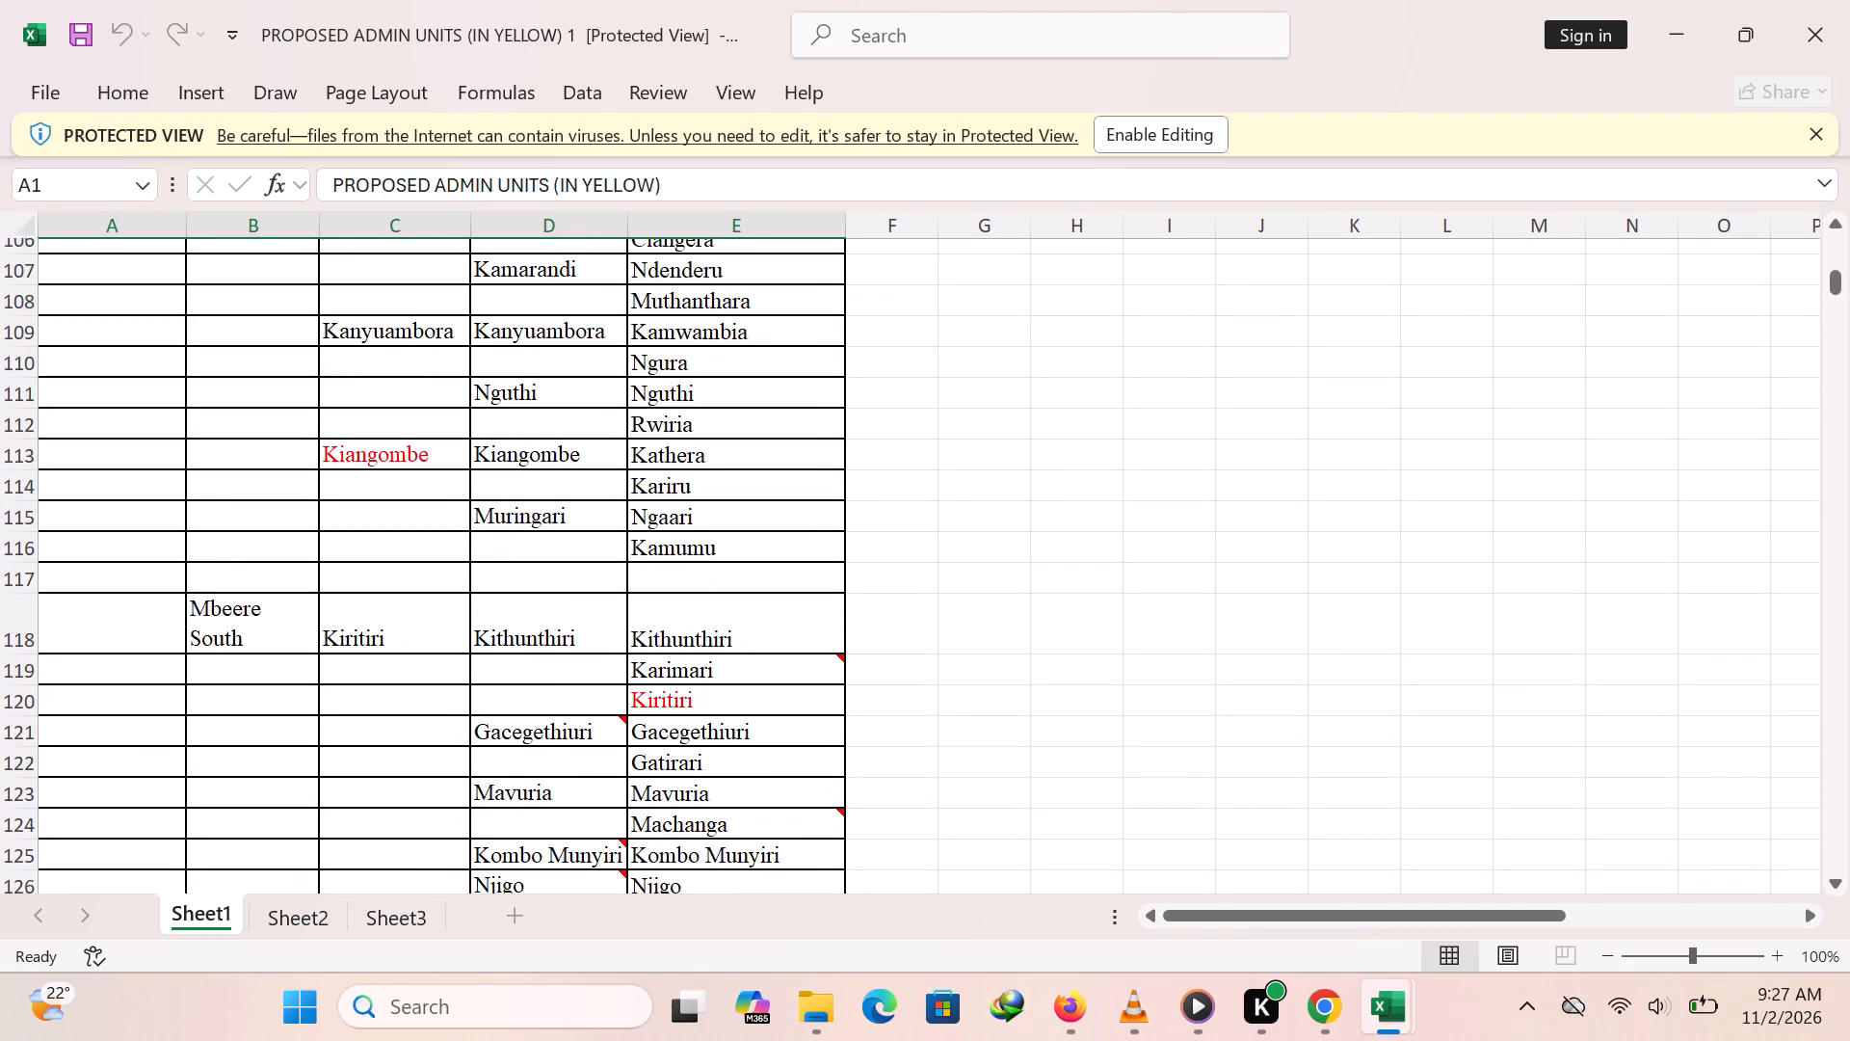
Check the contents of Sheet2 and return to Sheet1.
click(306, 922)
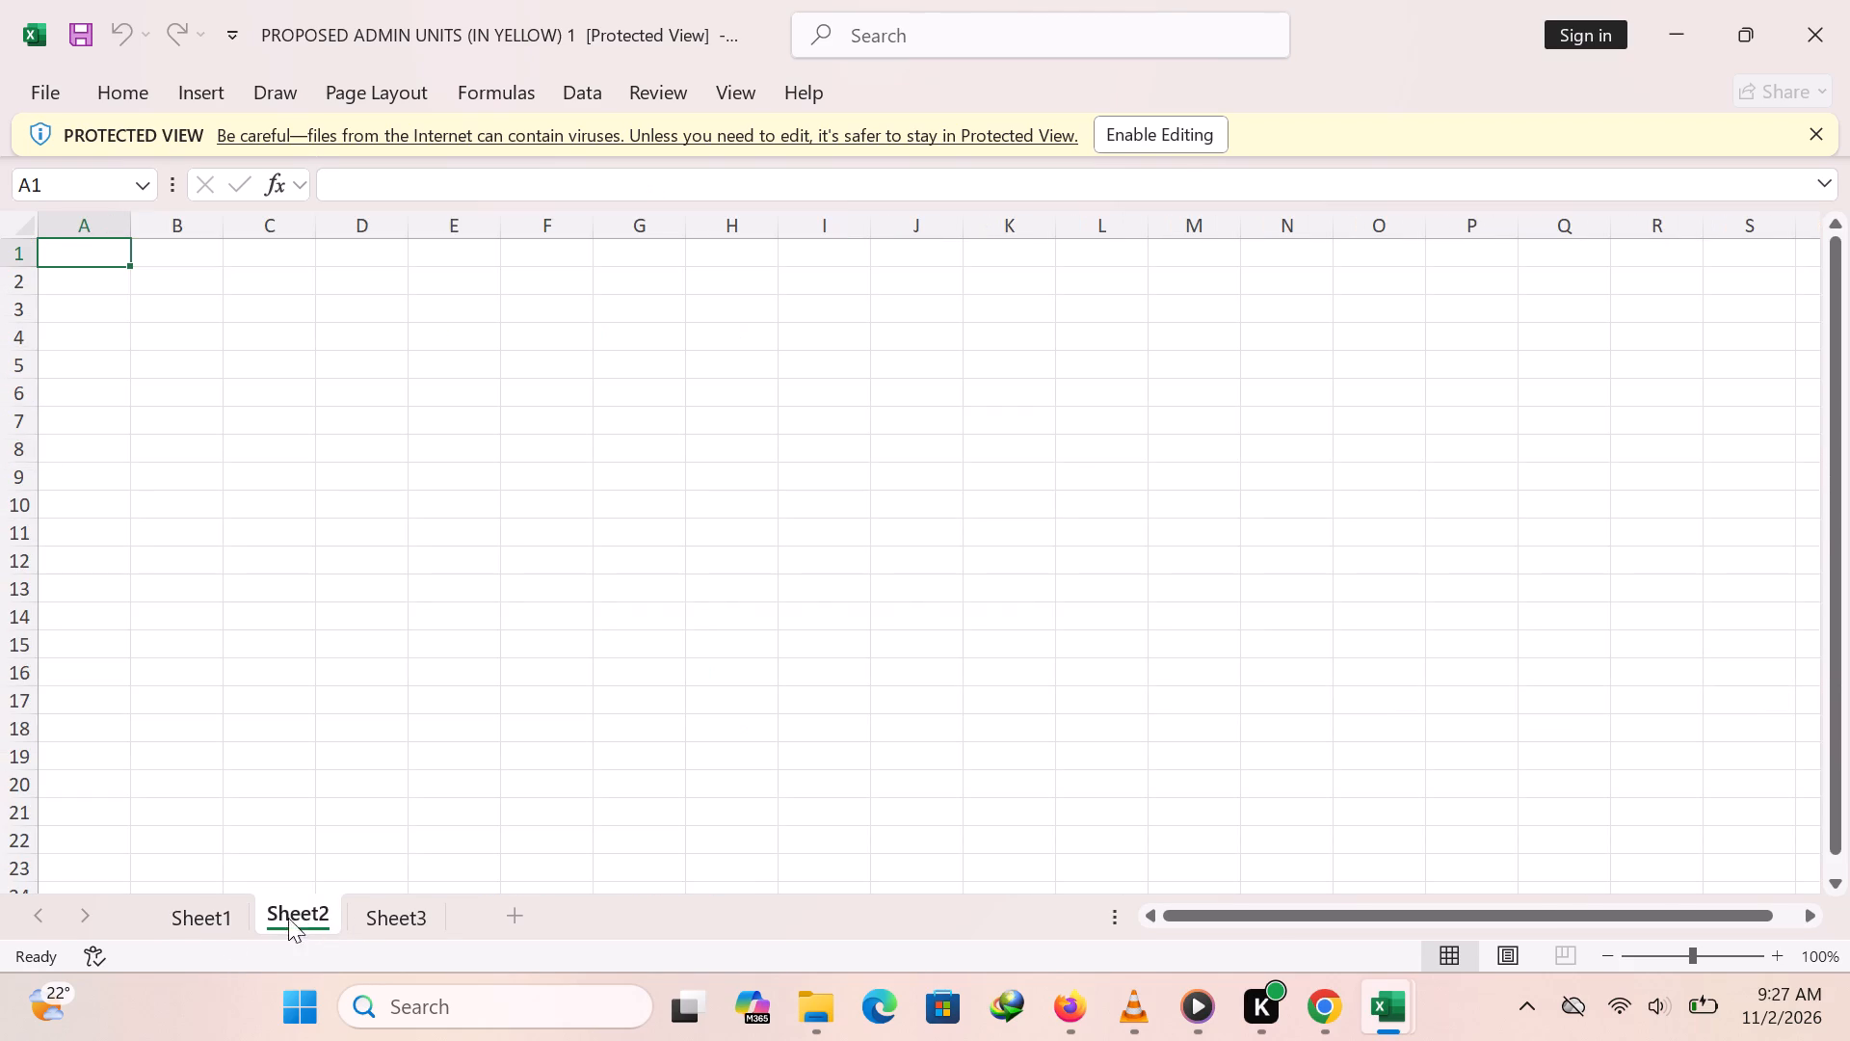
click(219, 908)
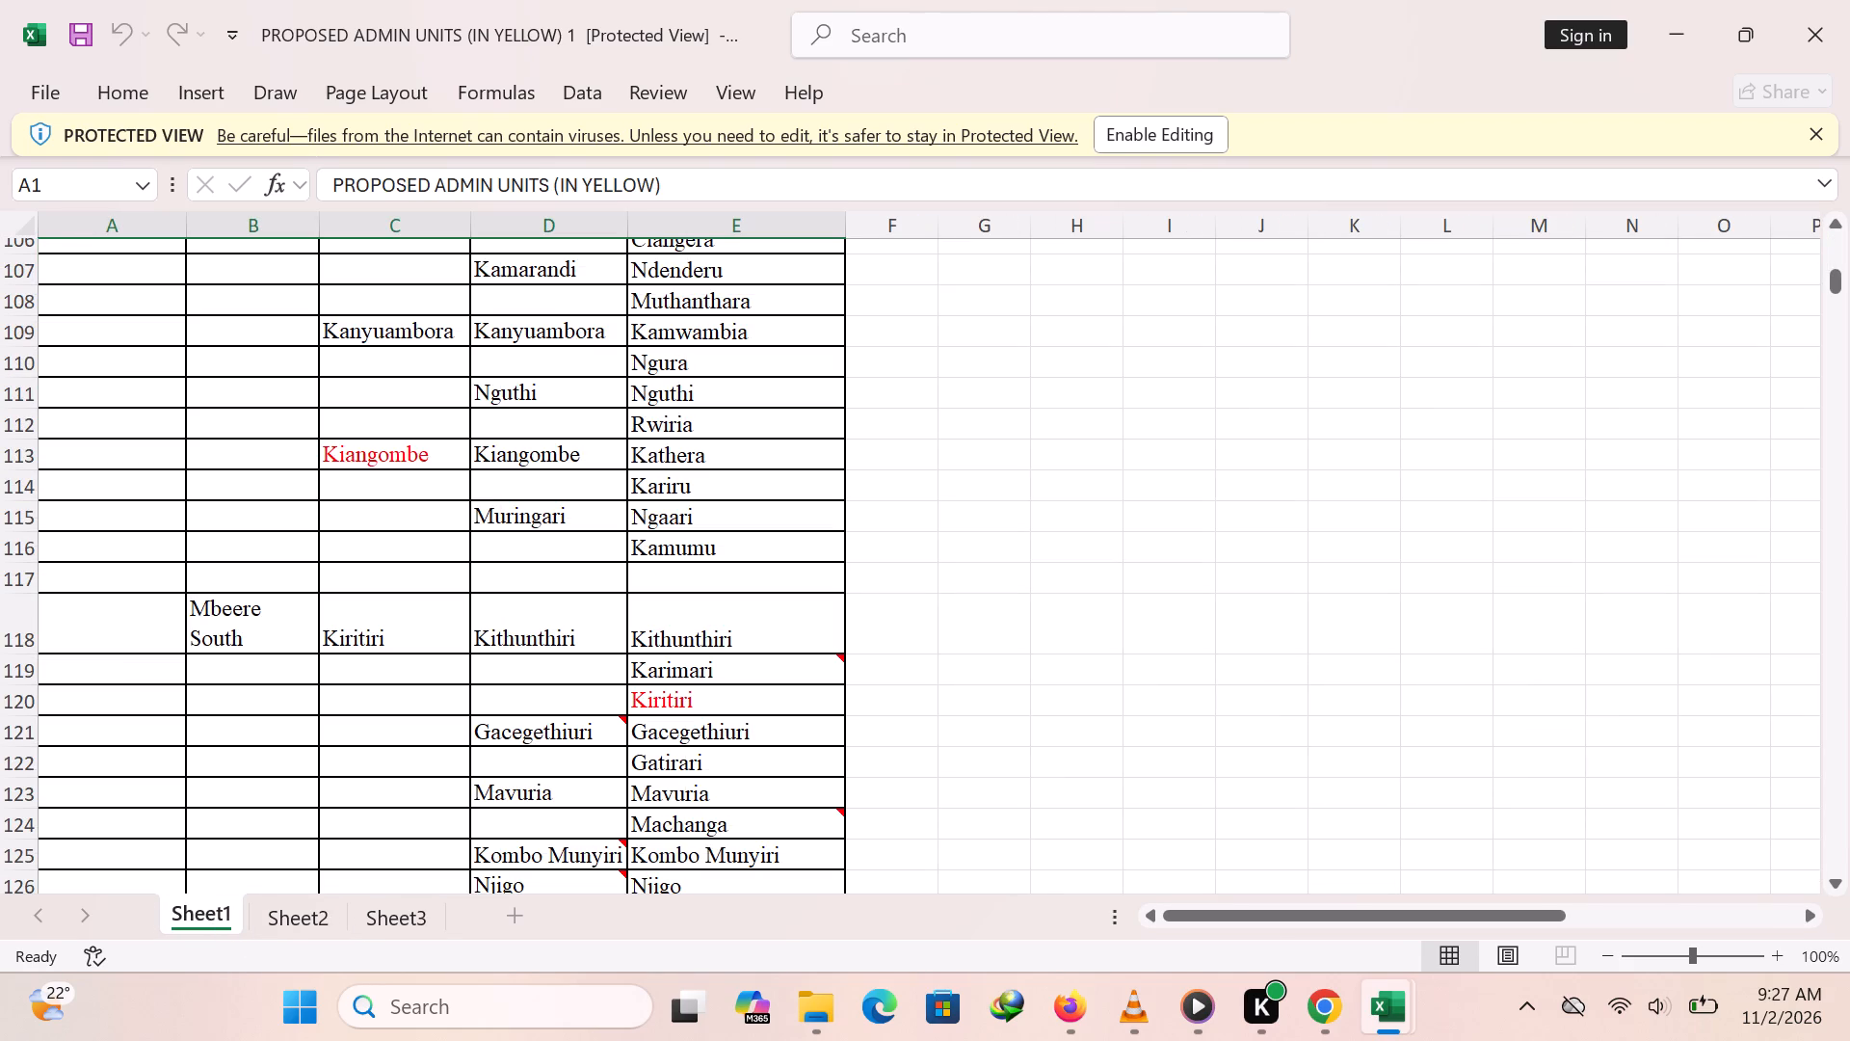
Enable editing for the PROPOSED ADMIN UNITS (IN YELLOW) workbook.
click(1166, 138)
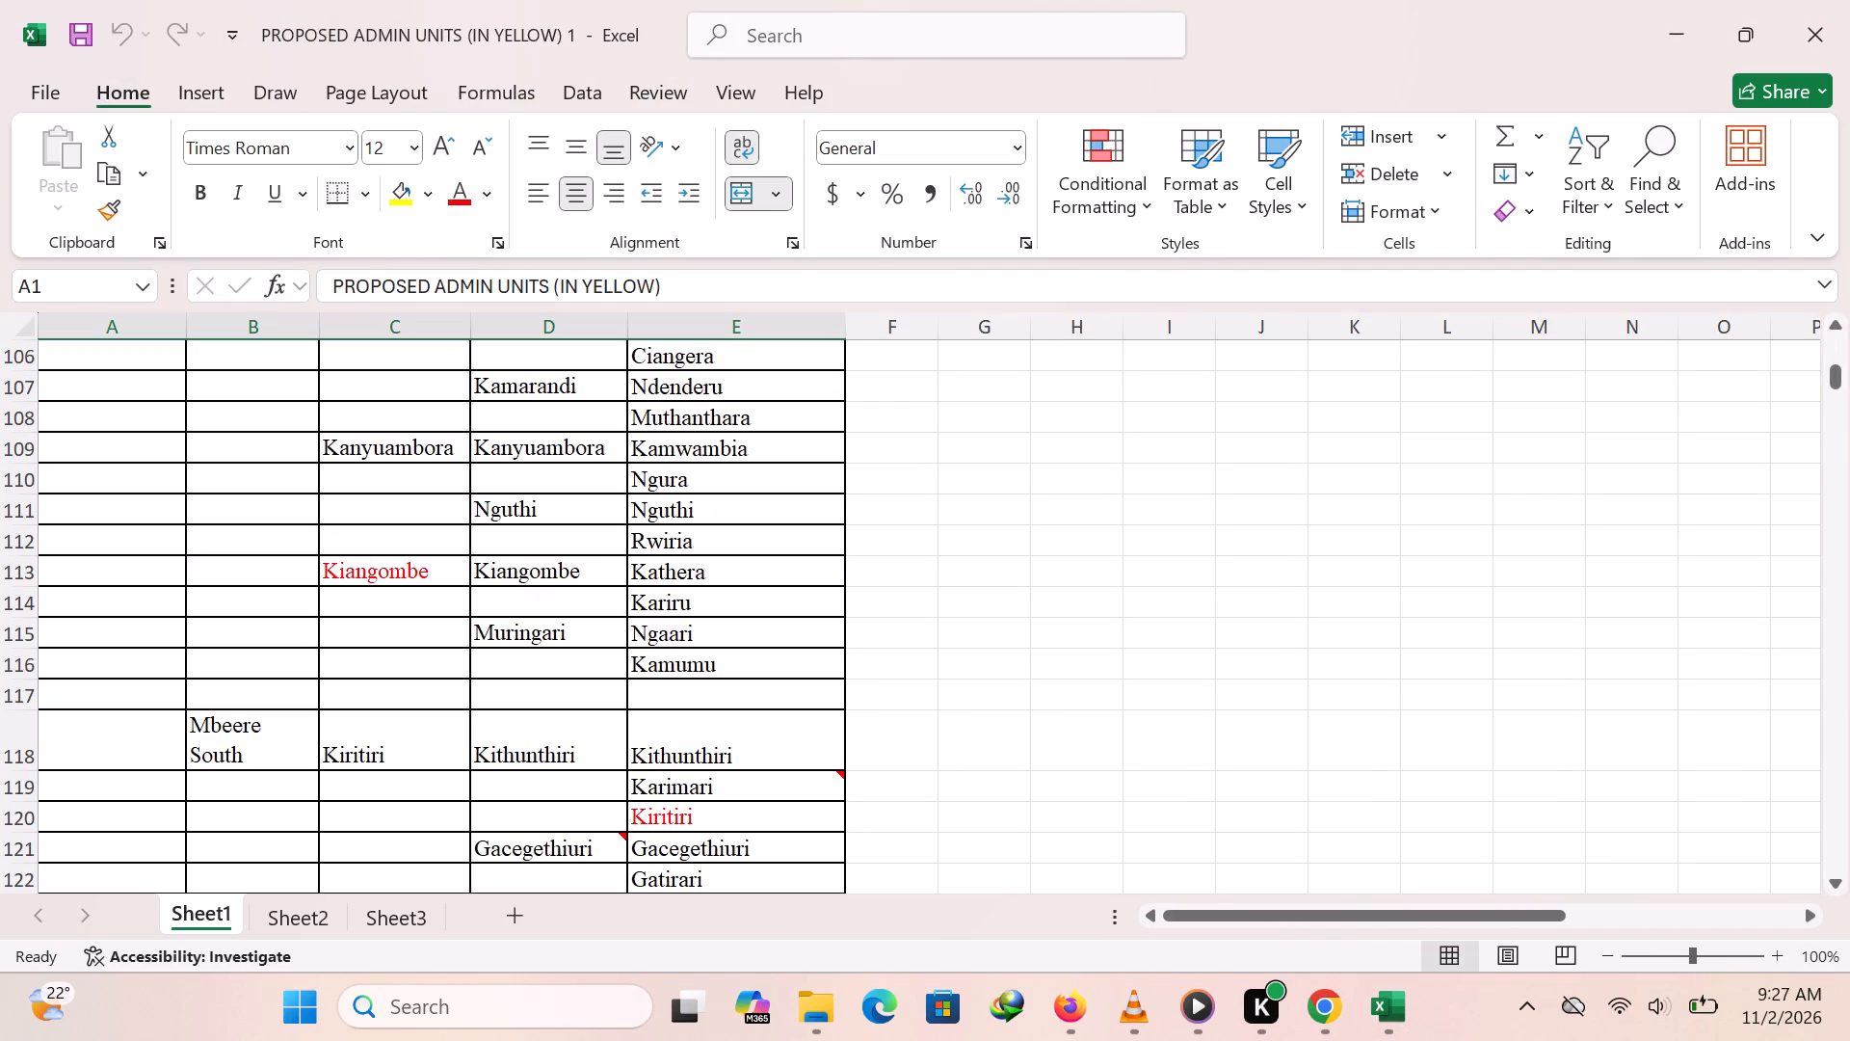
Minimize the proposed units workbook and enable editing for the GAZETTED & NOT OPERATIONALISED (RED IN COLOUR) workbook.
scroll(542, 616, down, 2)
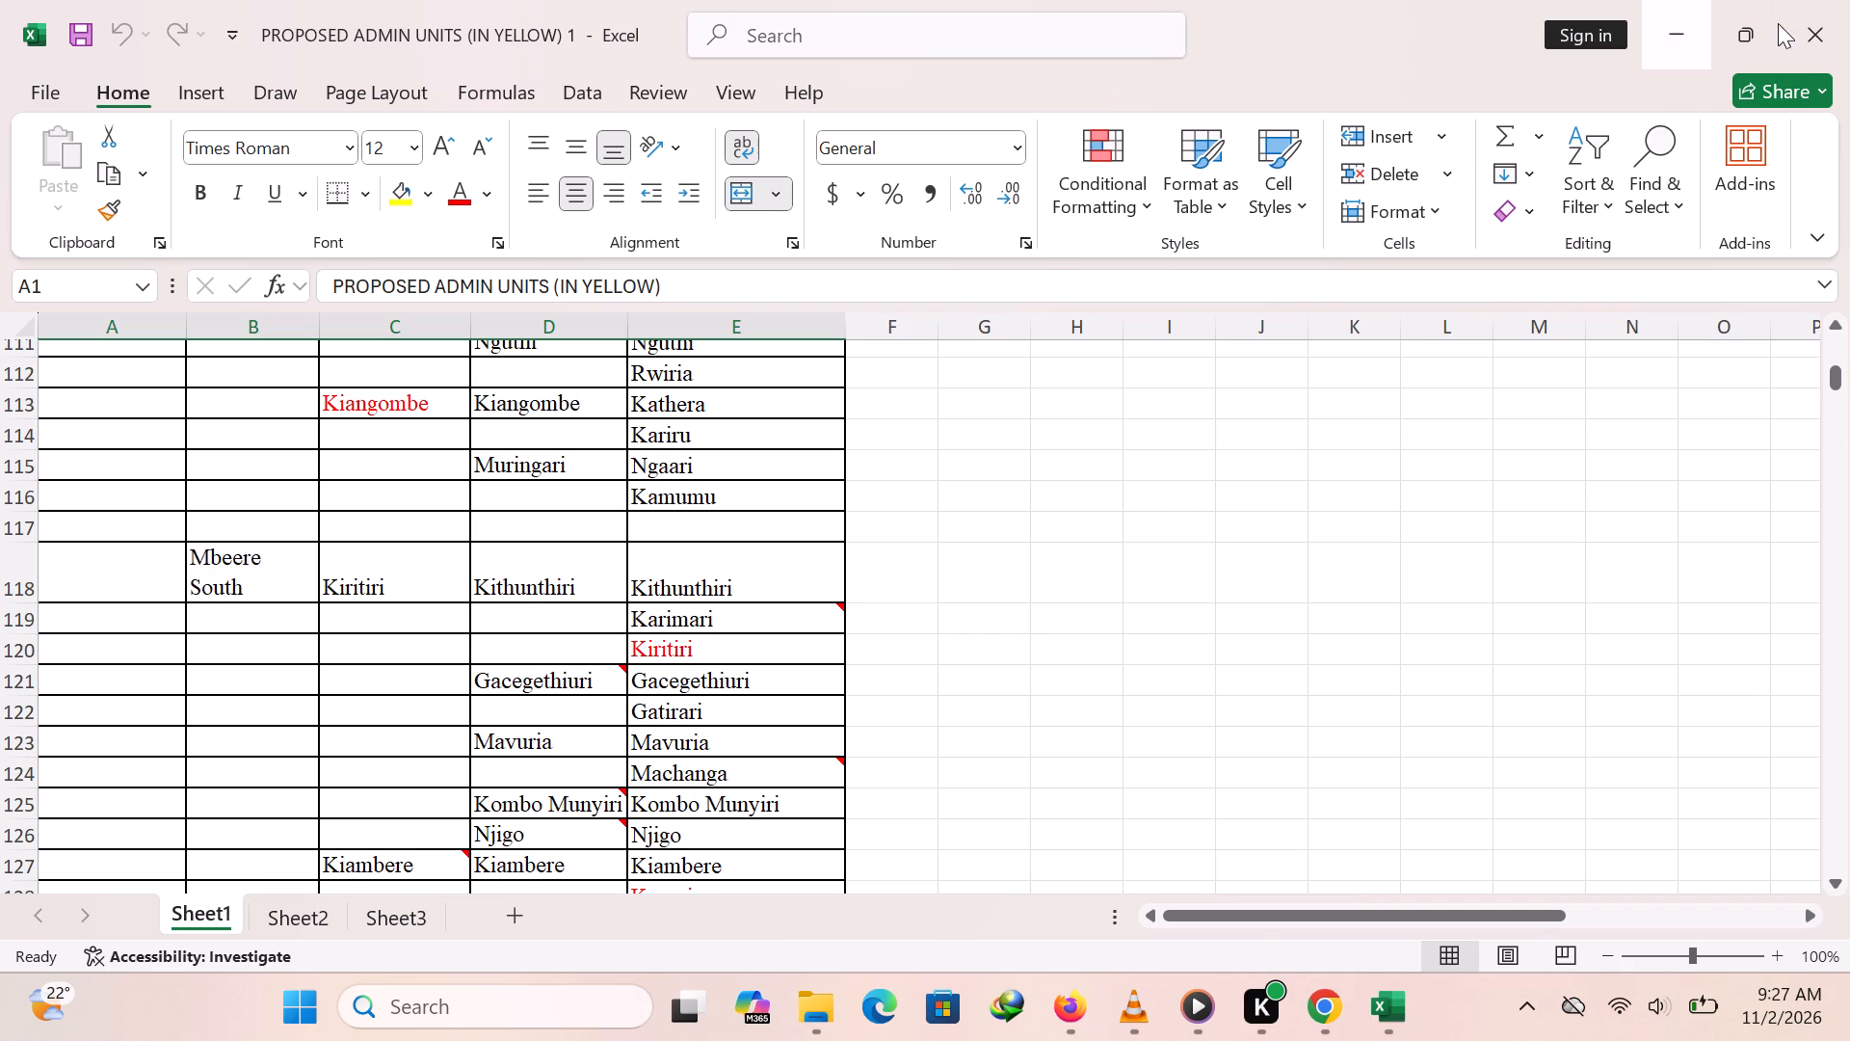
click(1682, 36)
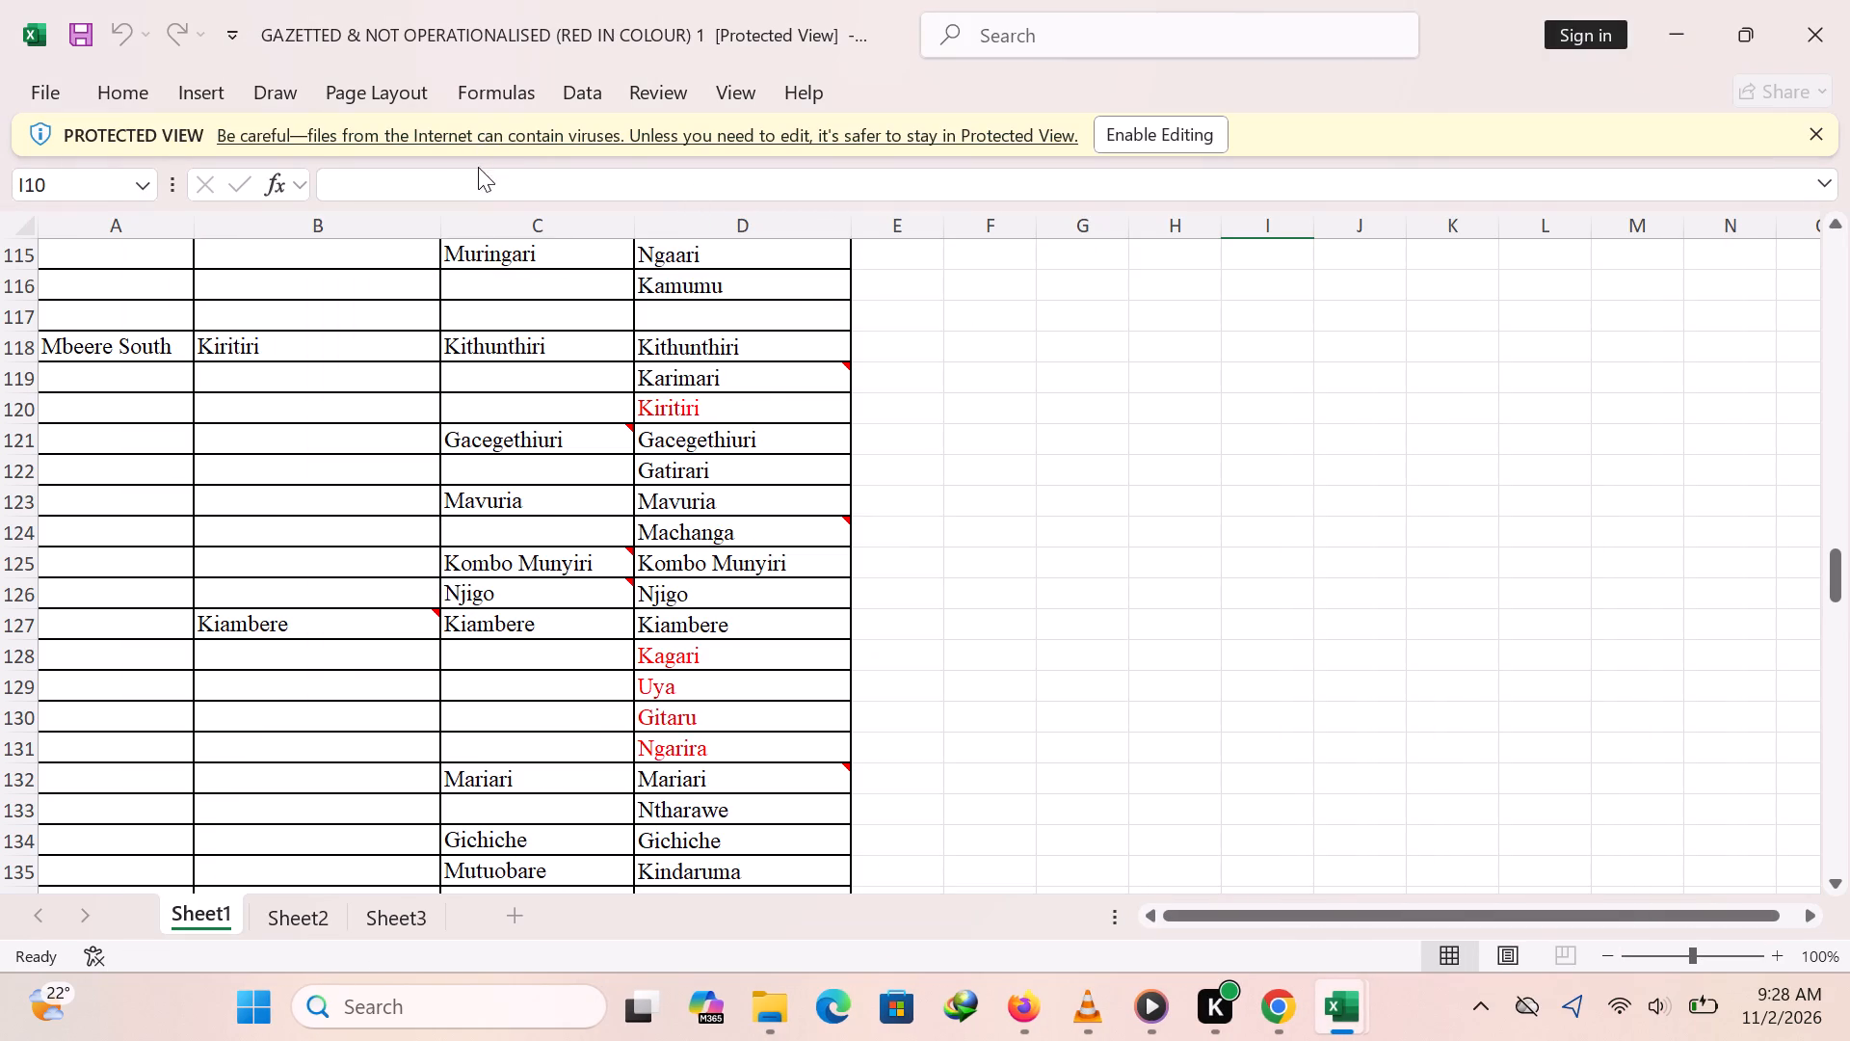
click(1118, 135)
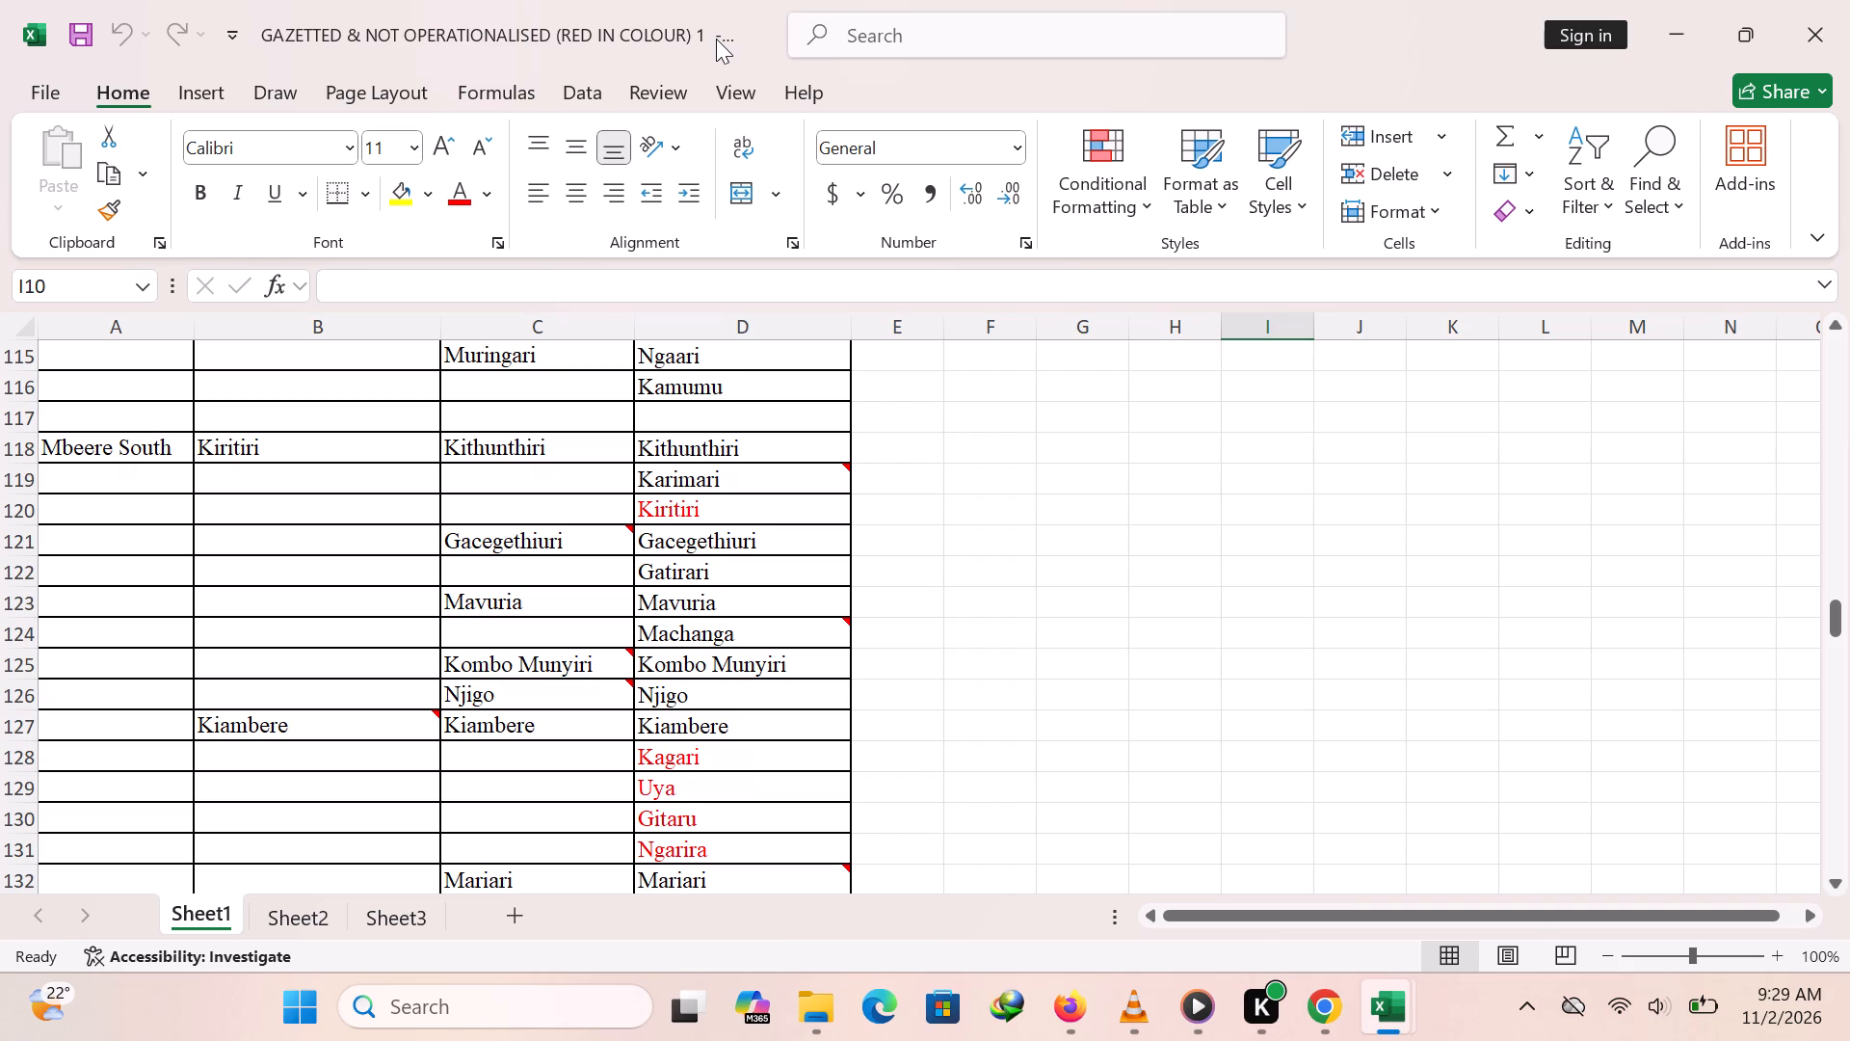
Examine the Mbeere South and Mwea listings on Sheet1, including the divisions and locations marked in red.
scroll(403, 566, down, 2)
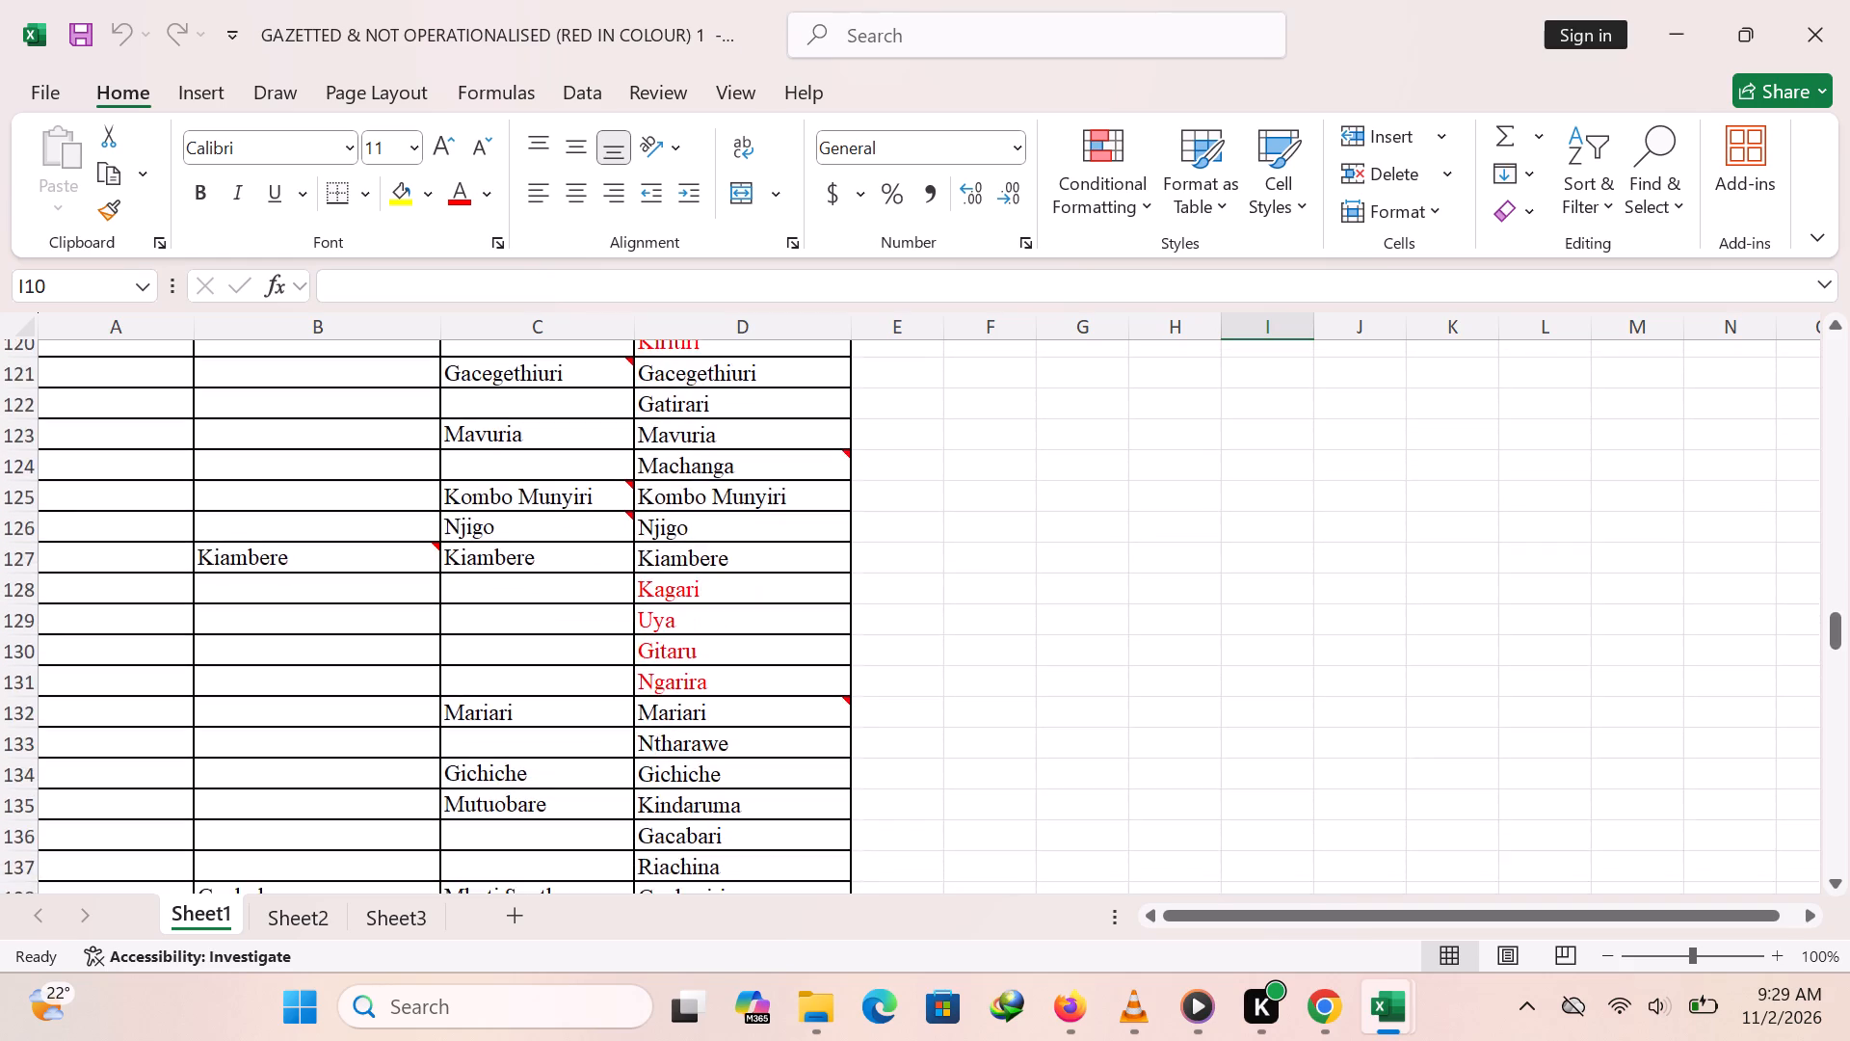
scroll(401, 573, down, 7)
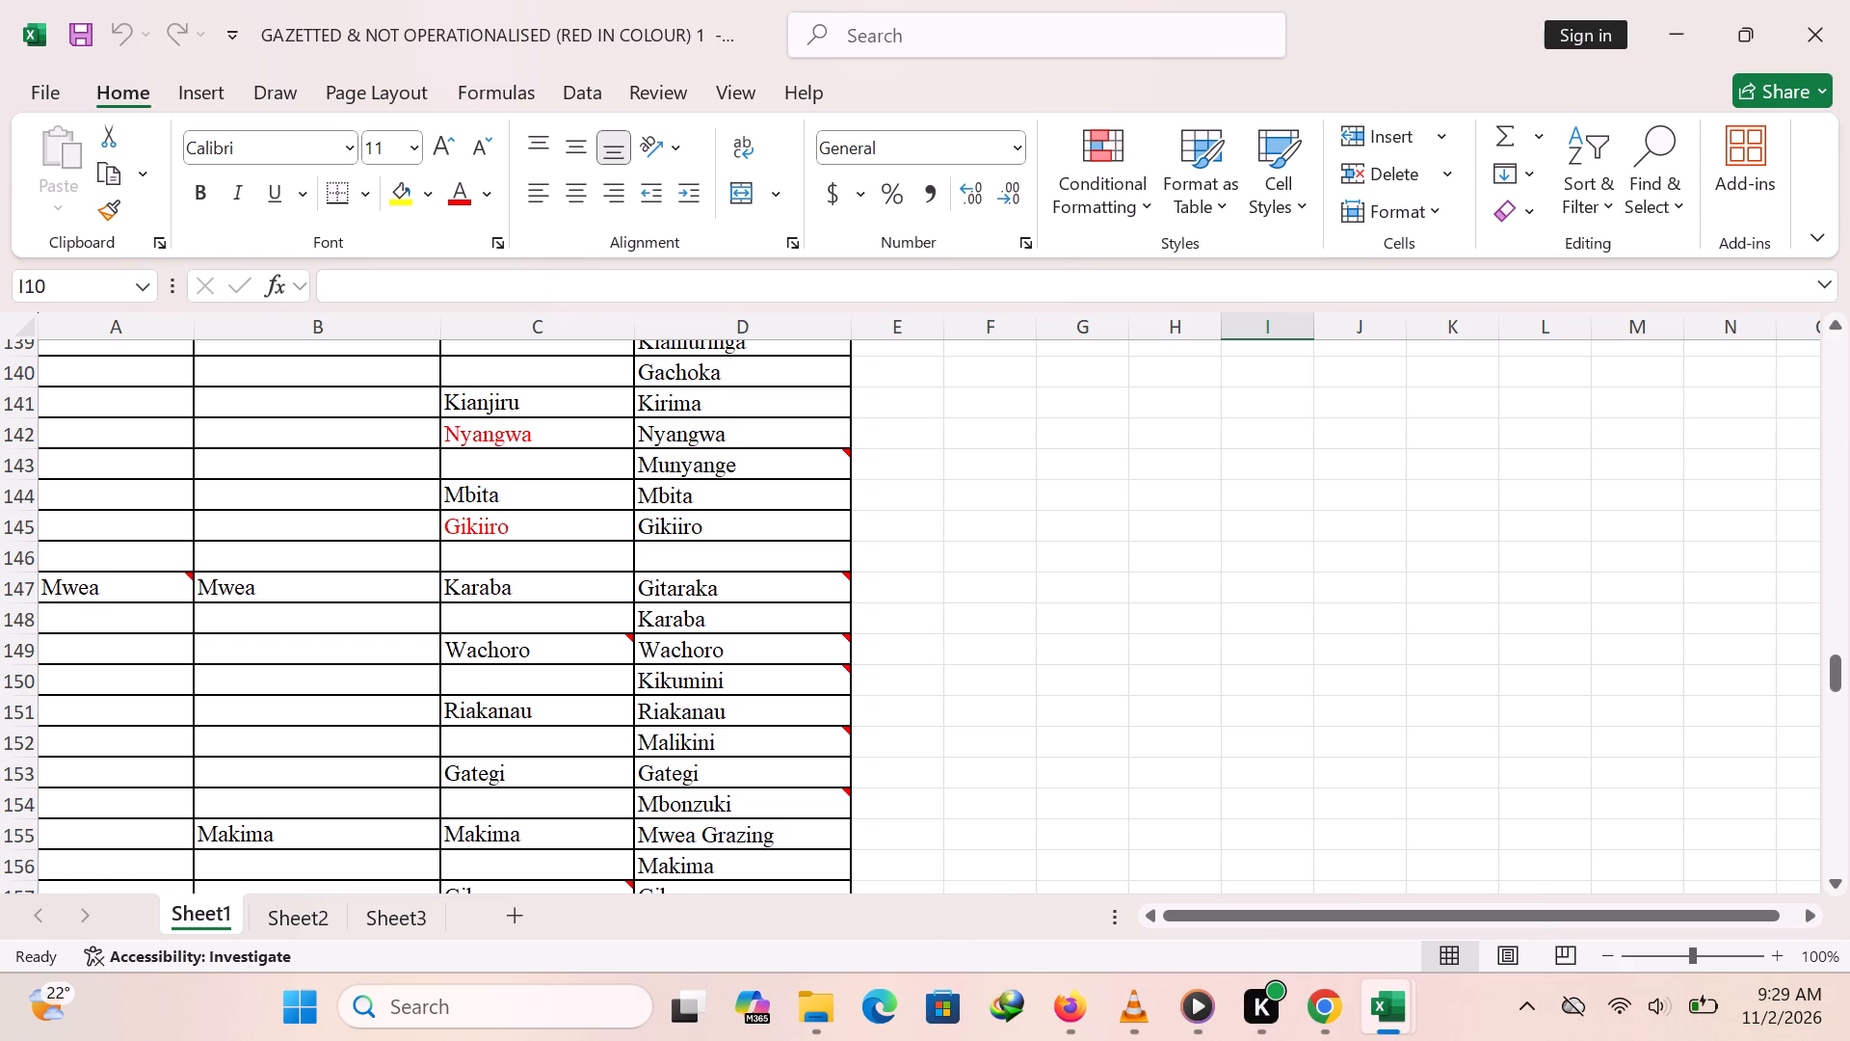
scroll(411, 620, up, 2)
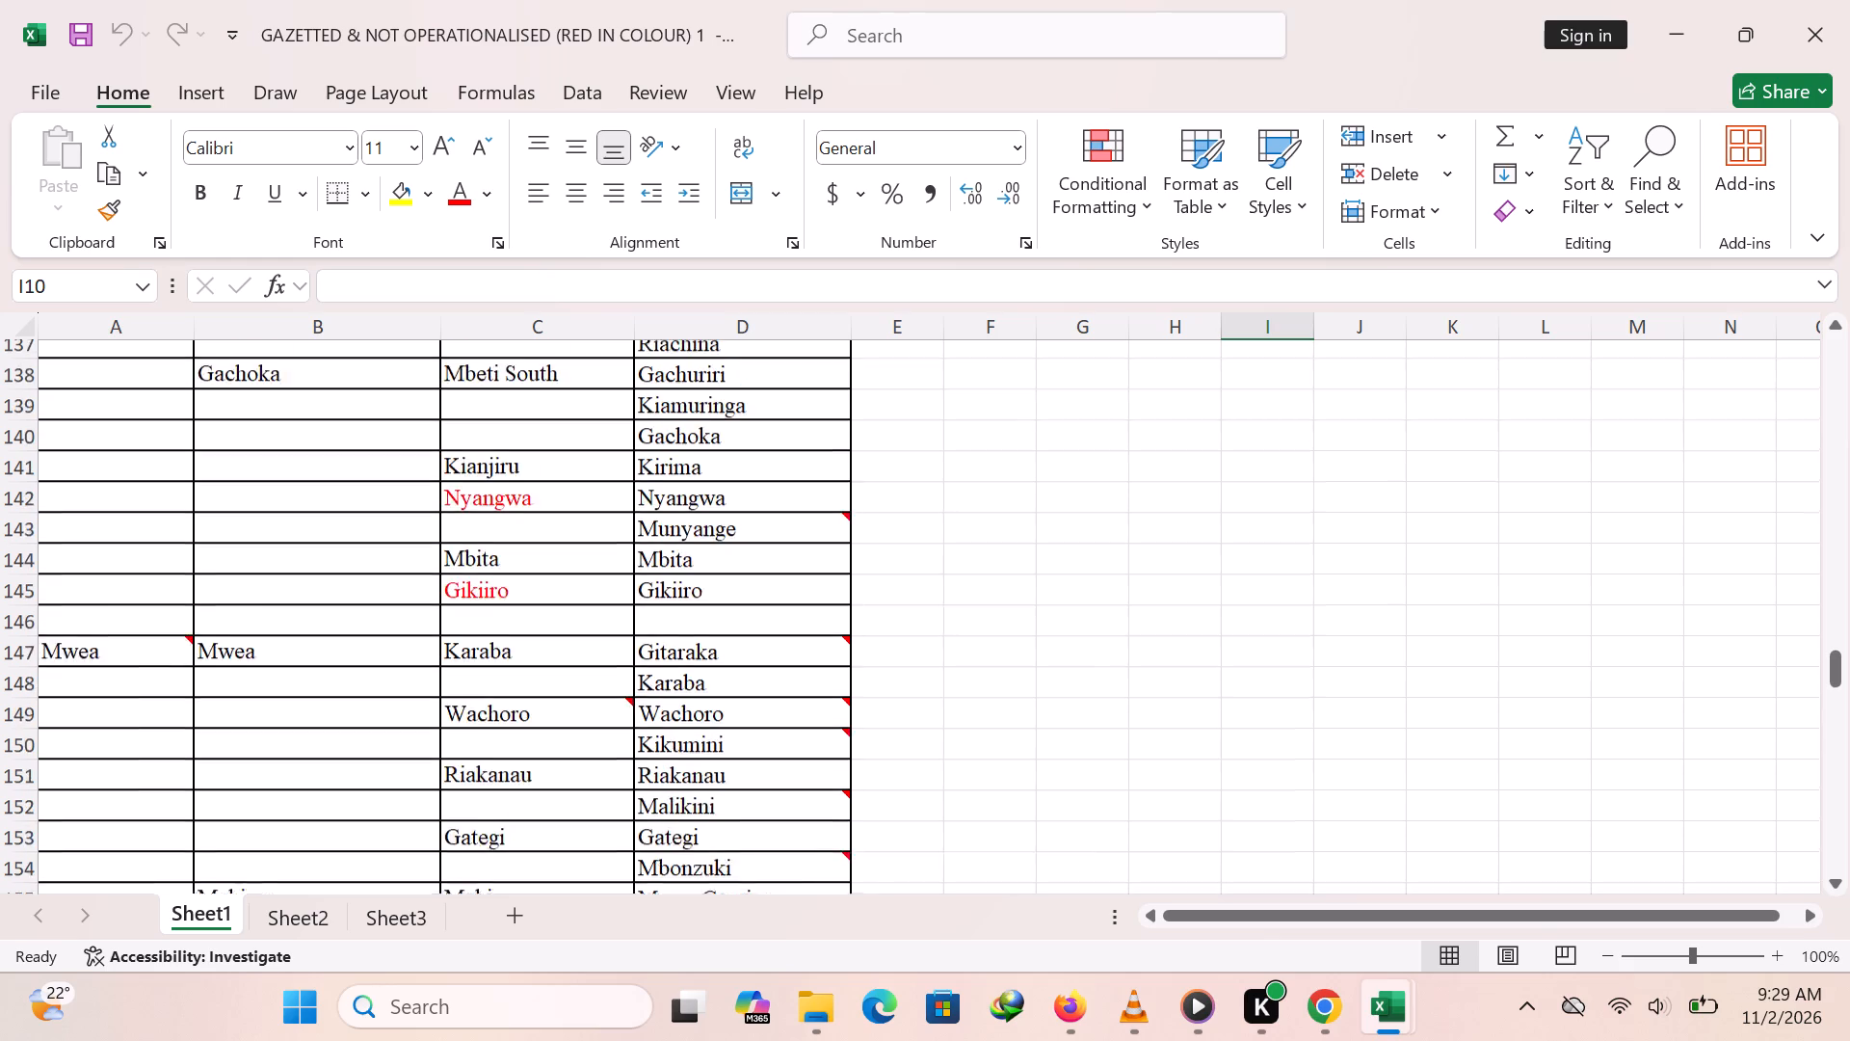
scroll(413, 616, up, 2)
scroll(413, 616, down, 1)
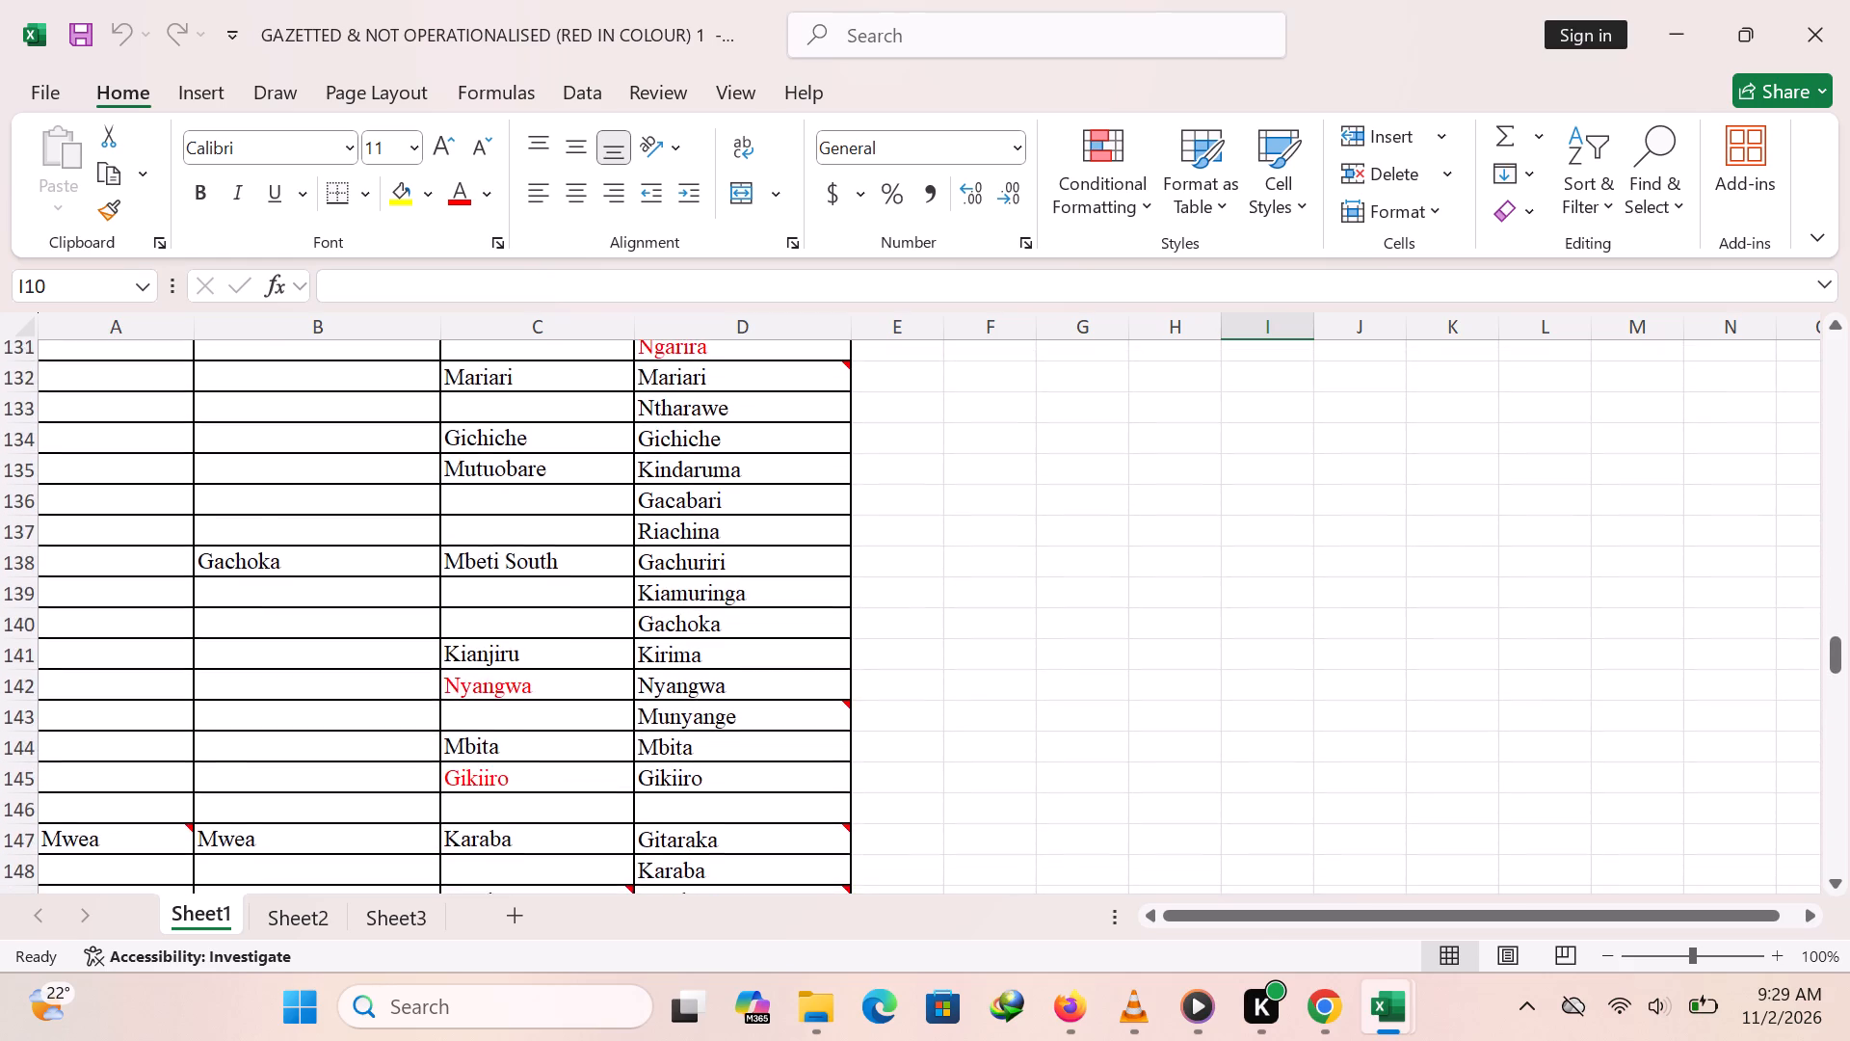
scroll(413, 616, down, 1)
scroll(413, 616, up, 3)
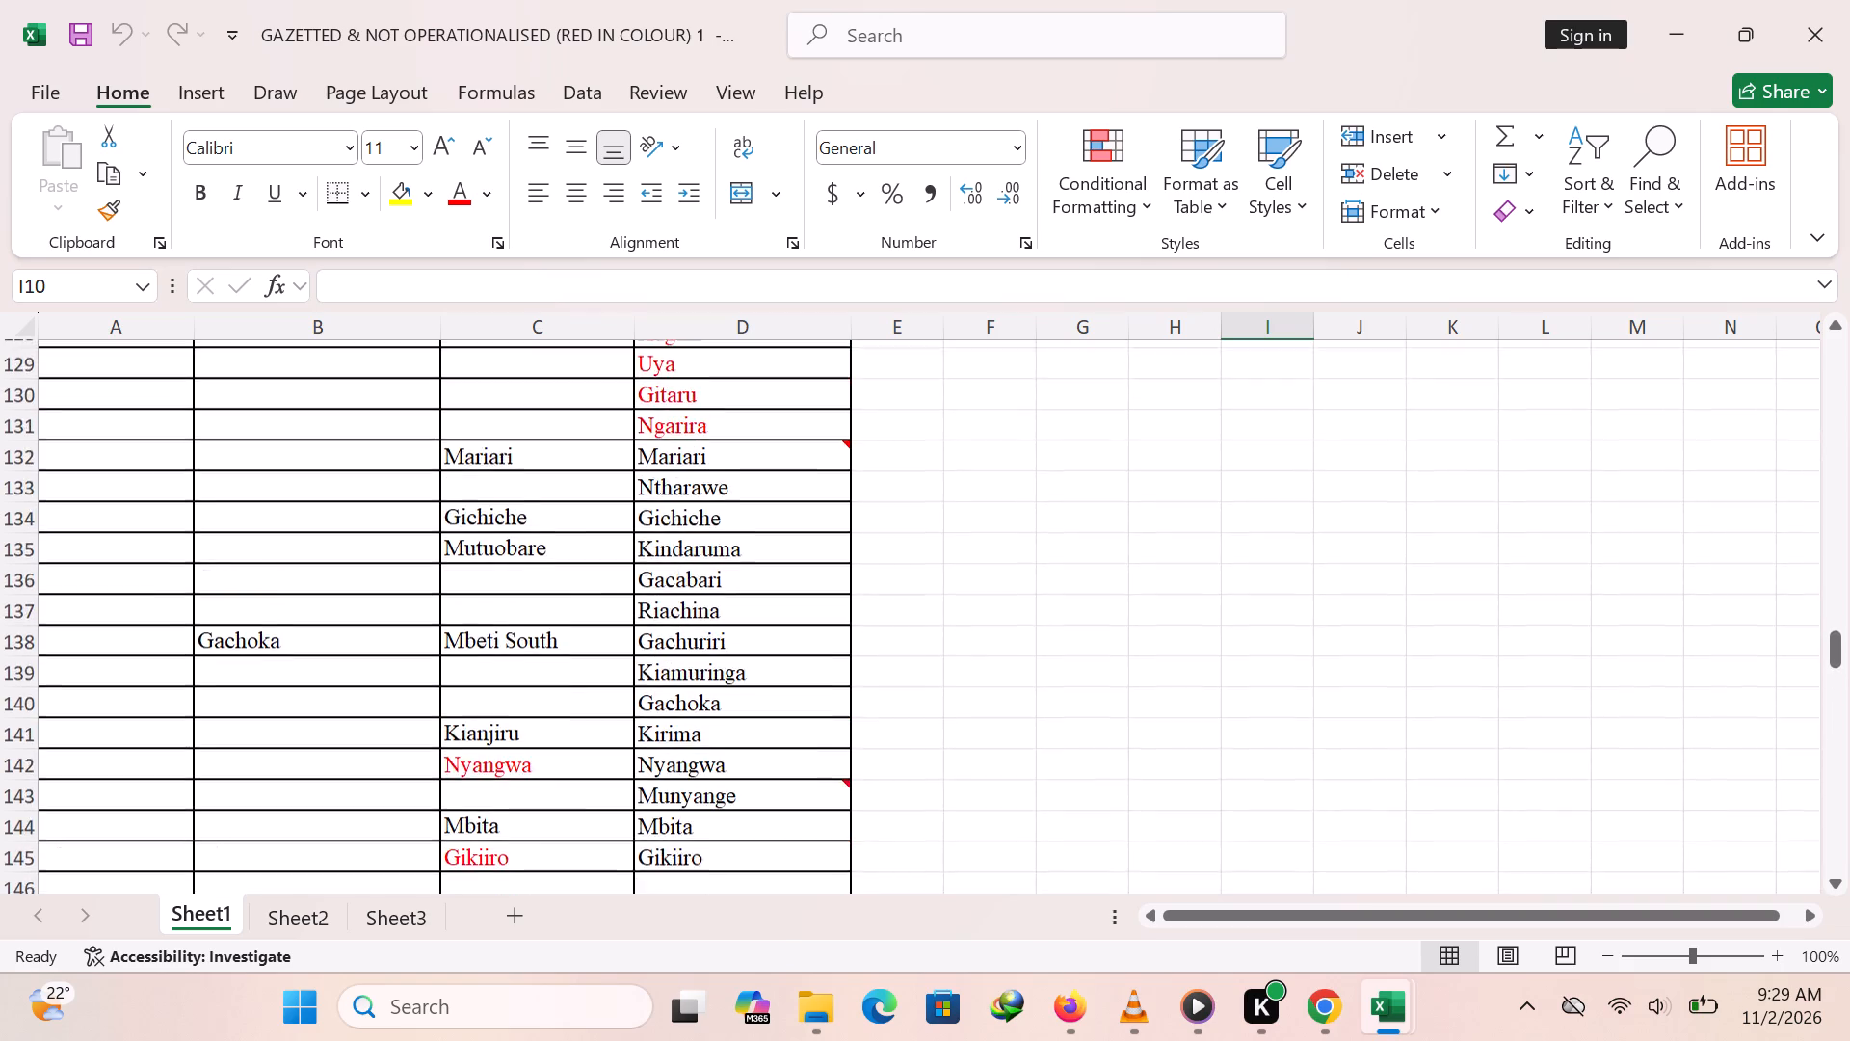
scroll(413, 616, up, 4)
scroll(415, 616, down, 5)
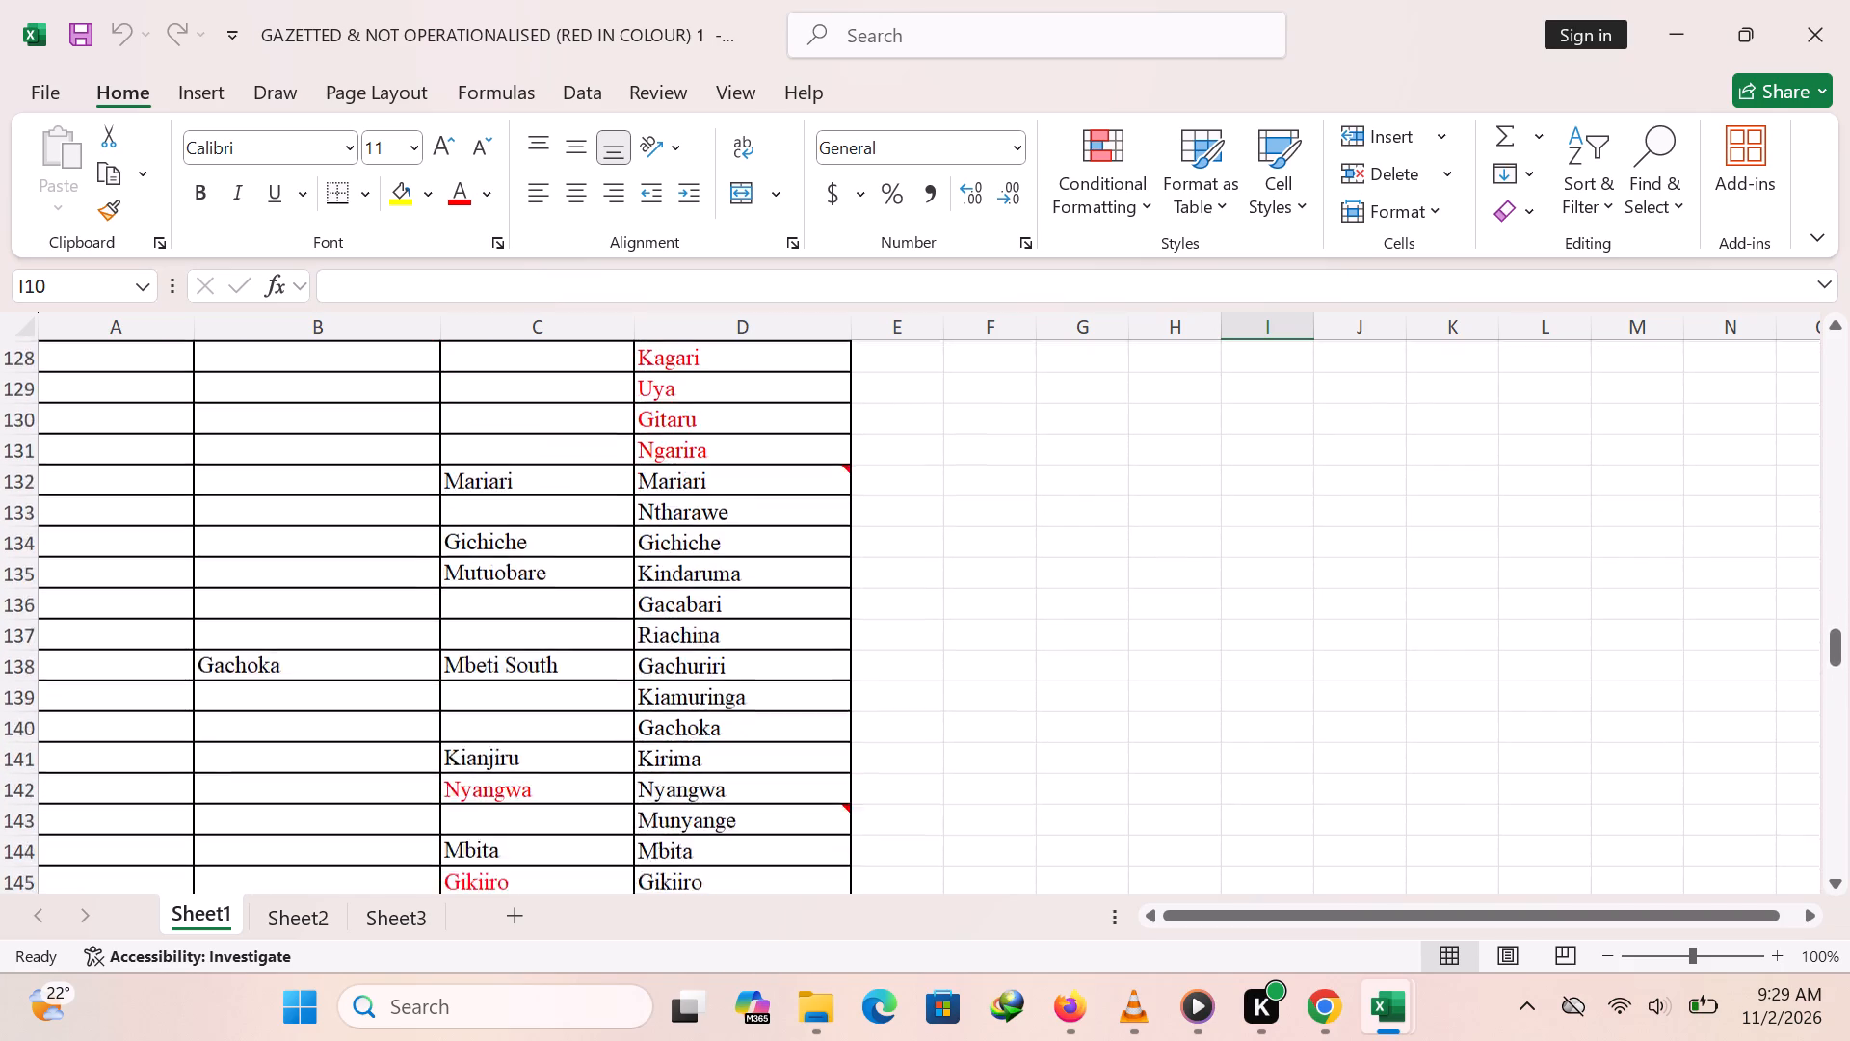
scroll(415, 616, down, 3)
scroll(415, 616, up, 5)
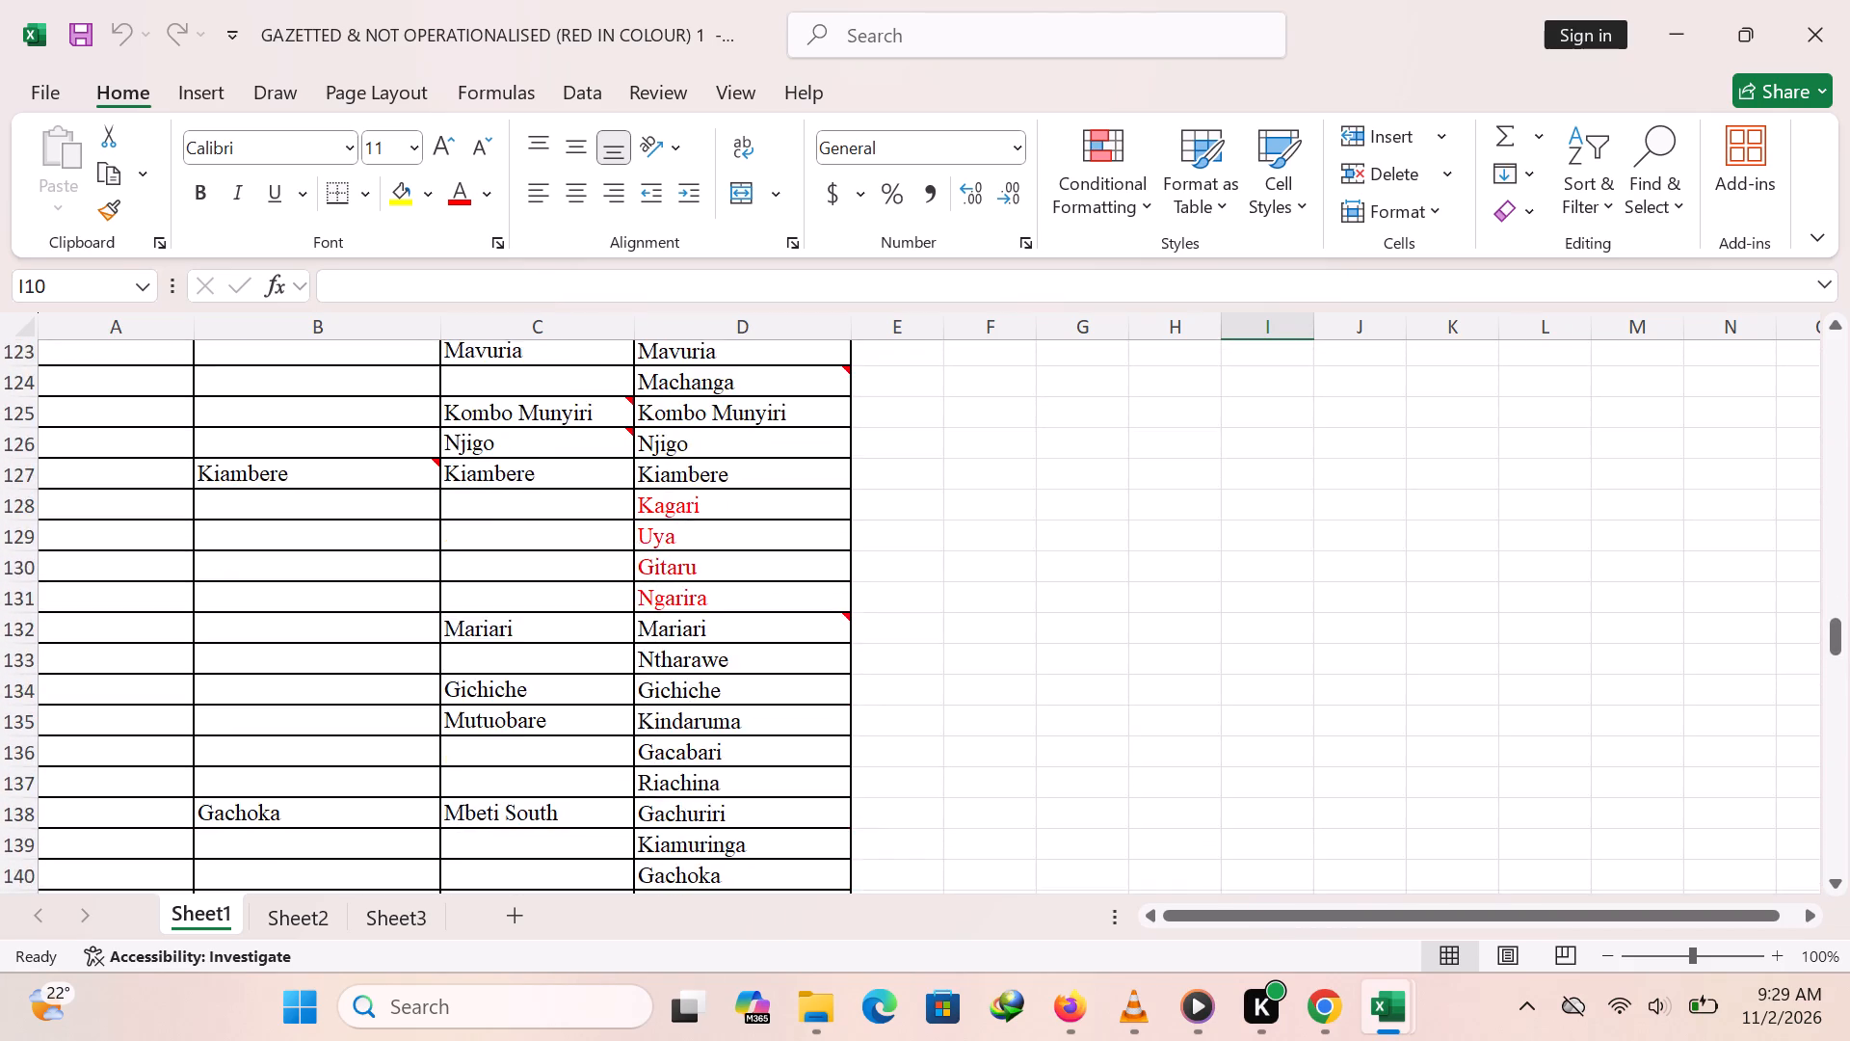
scroll(415, 616, up, 1)
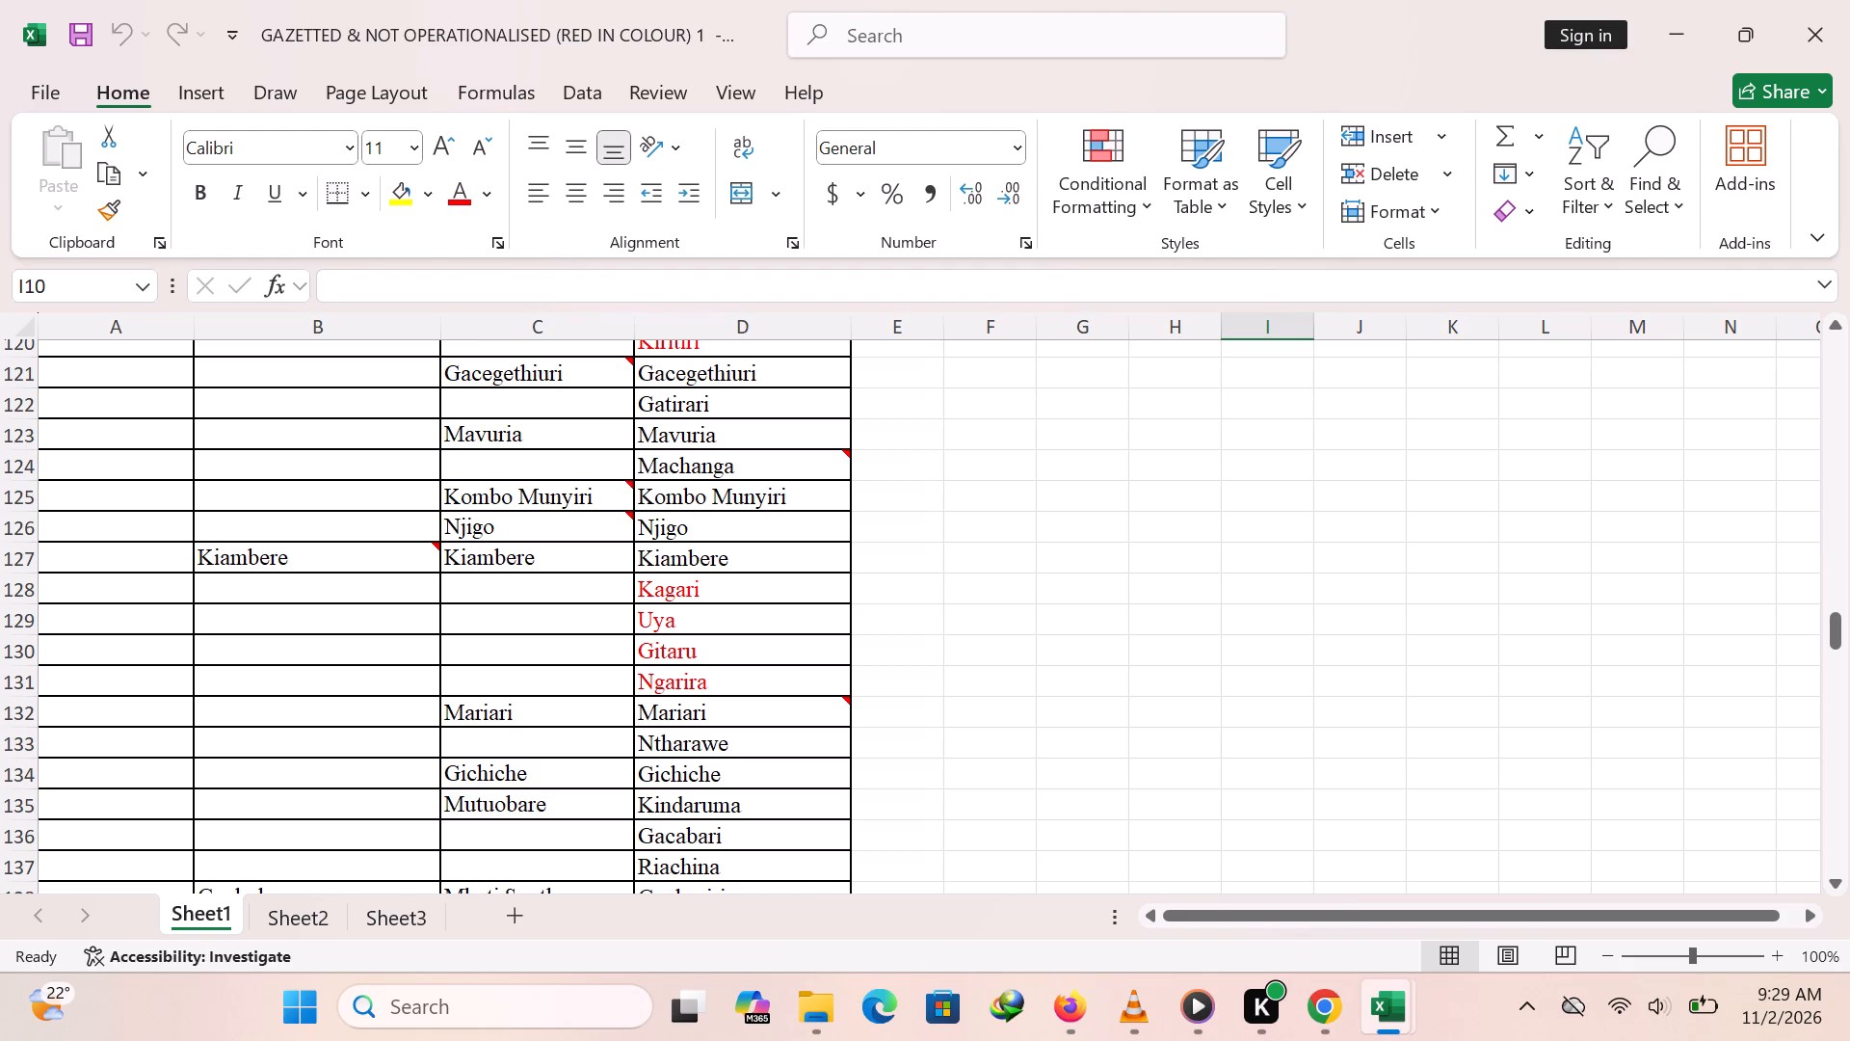
right_click(293, 647)
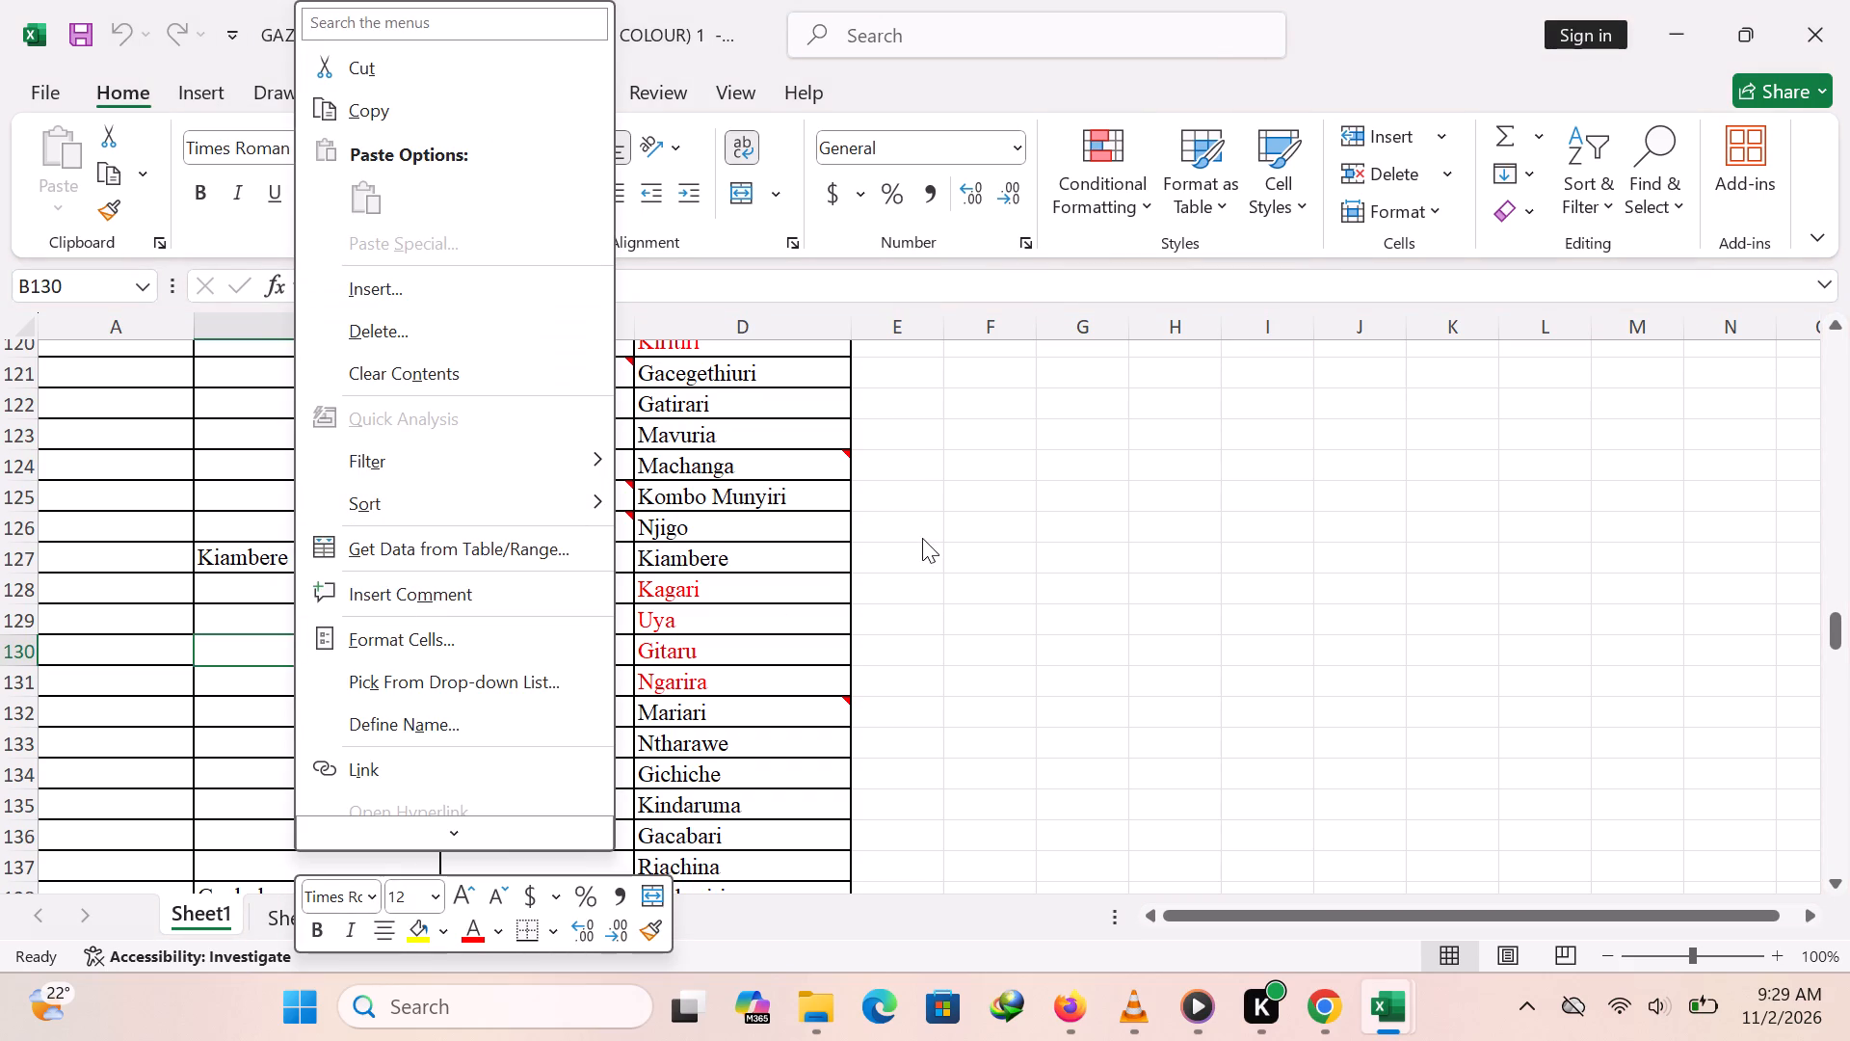
click(922, 538)
Review the listings from Kiambere down to Mbondoni again, and read the comment on the Kiambere division cell.
scroll(661, 556, down, 1)
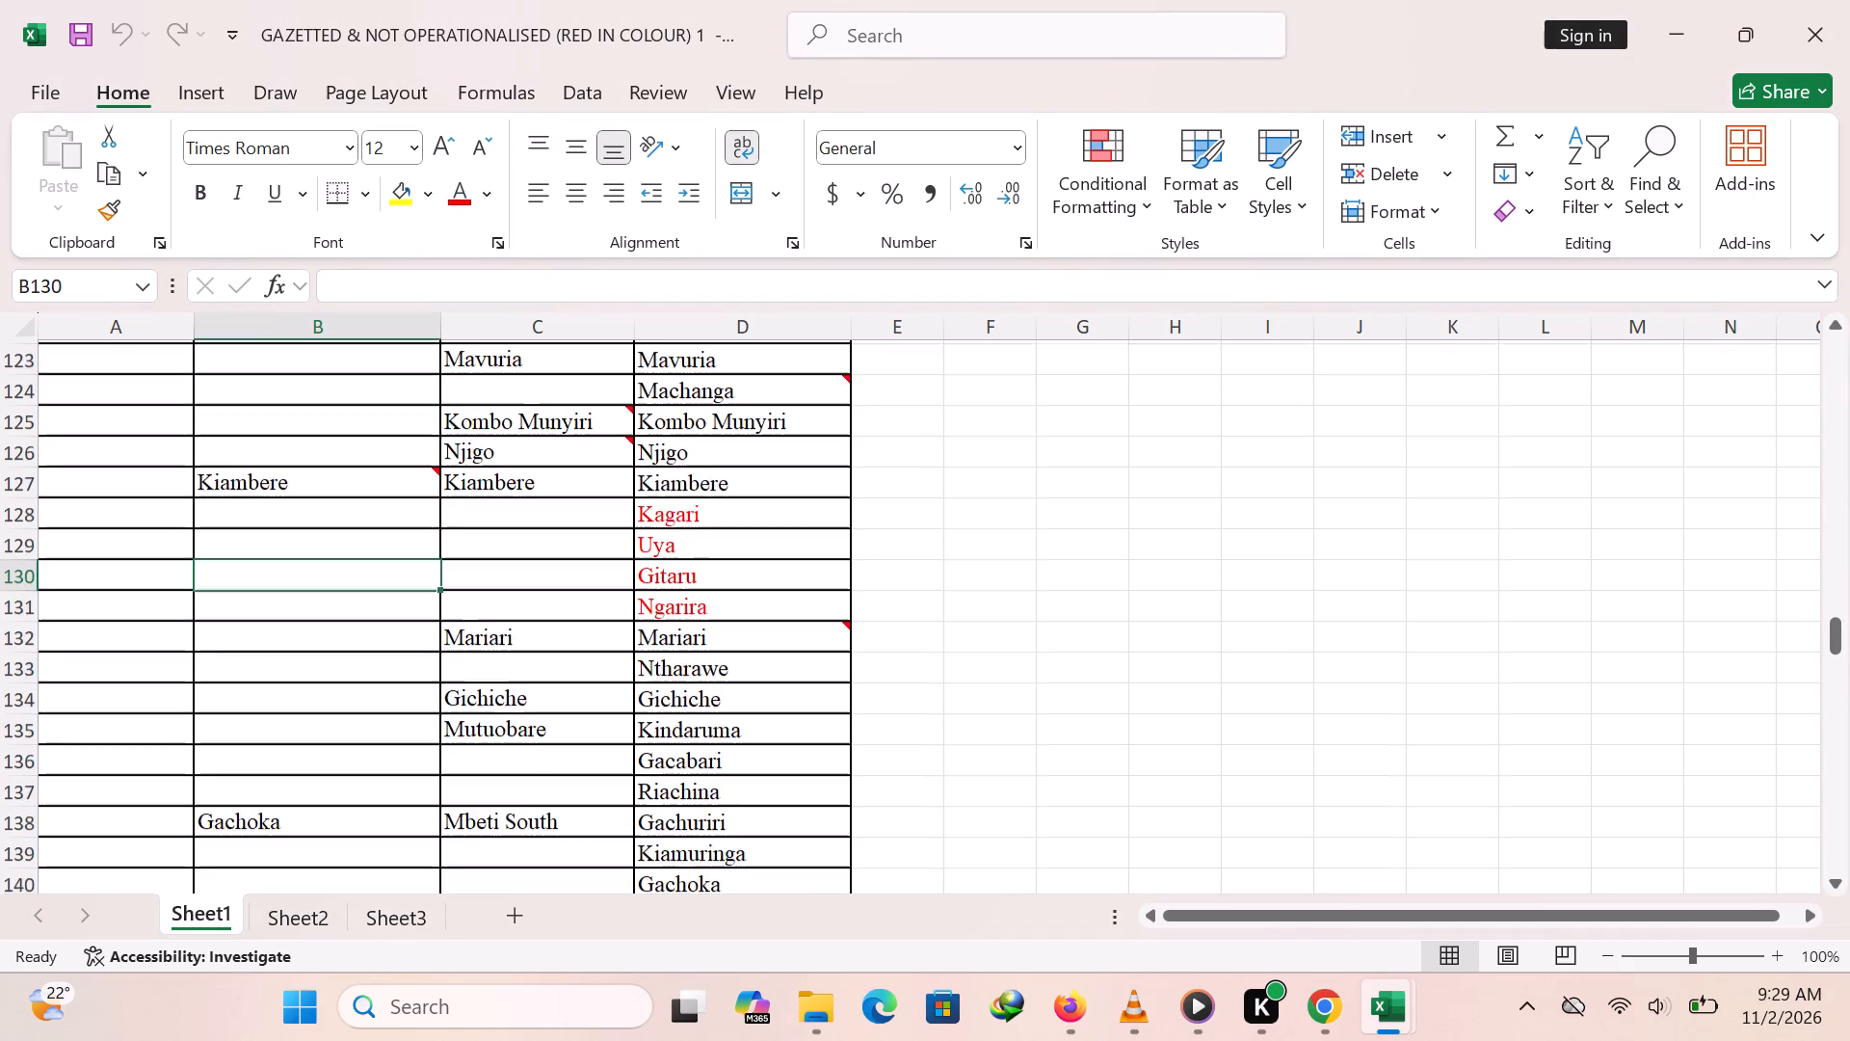
scroll(659, 556, down, 5)
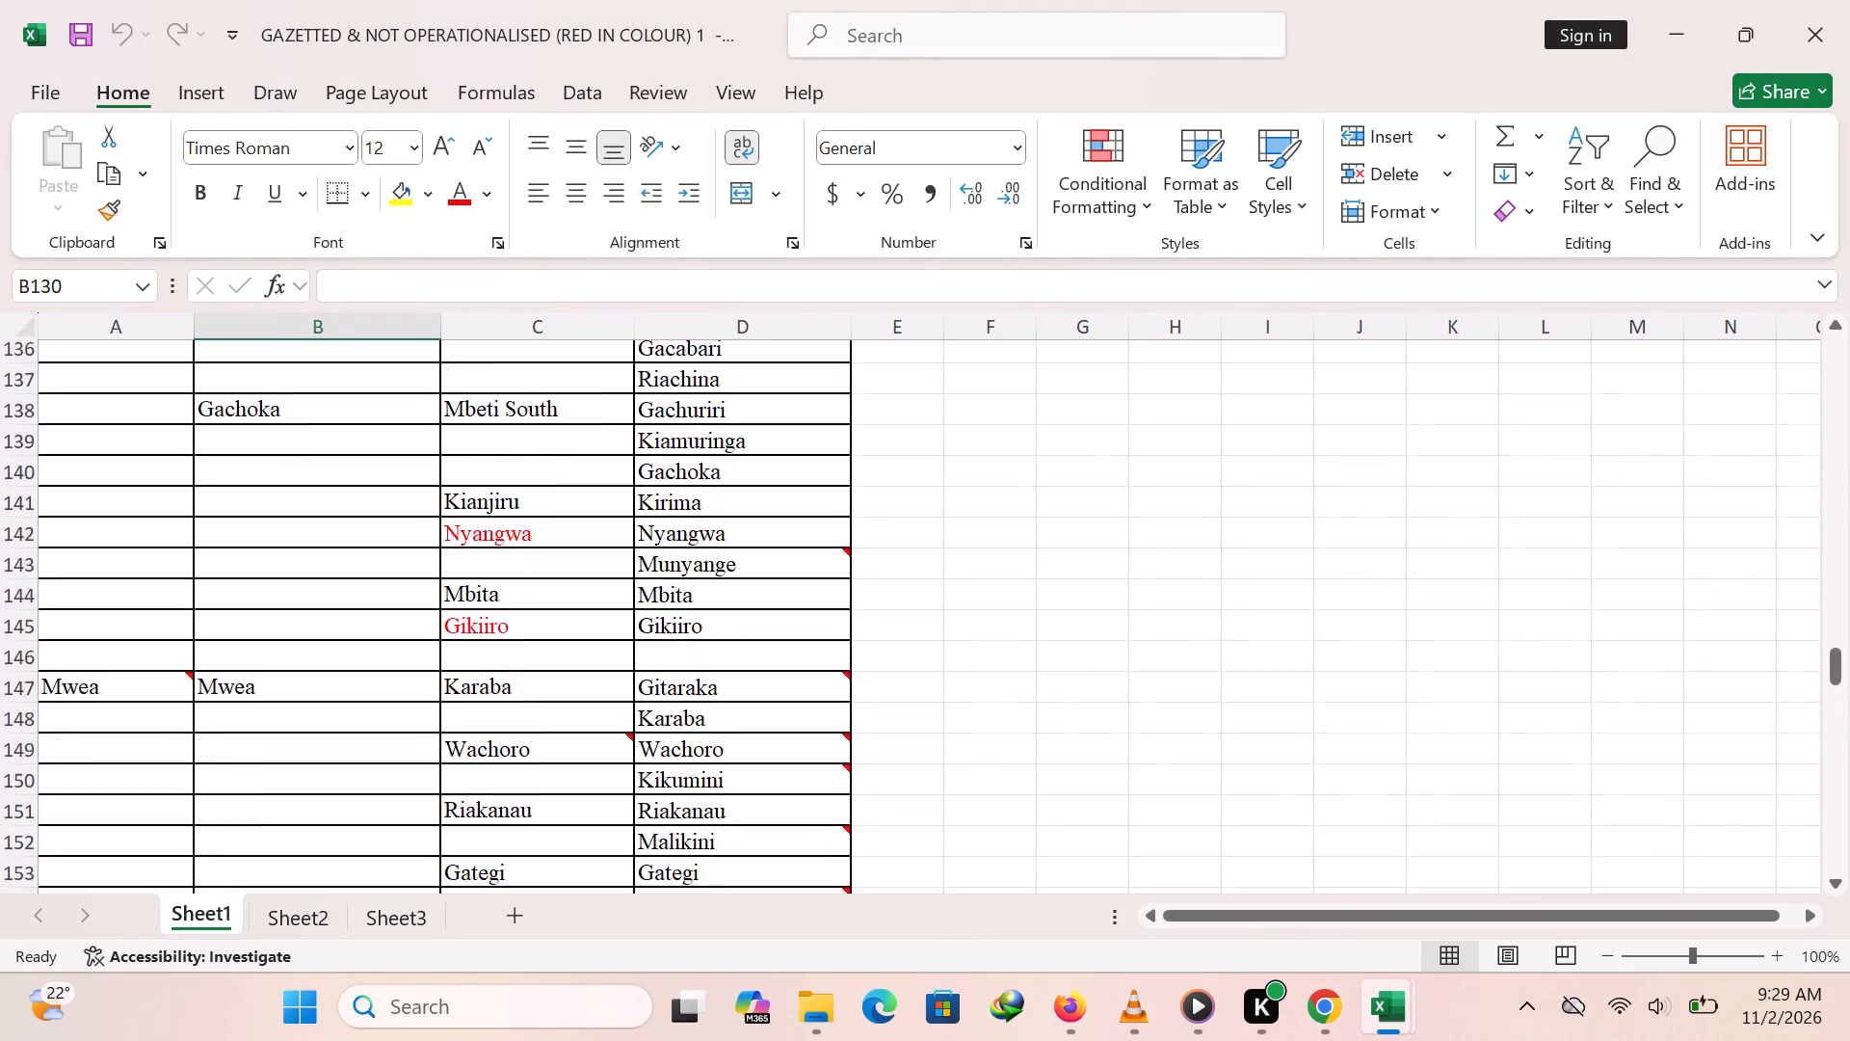
scroll(638, 592, down, 5)
scroll(638, 592, up, 2)
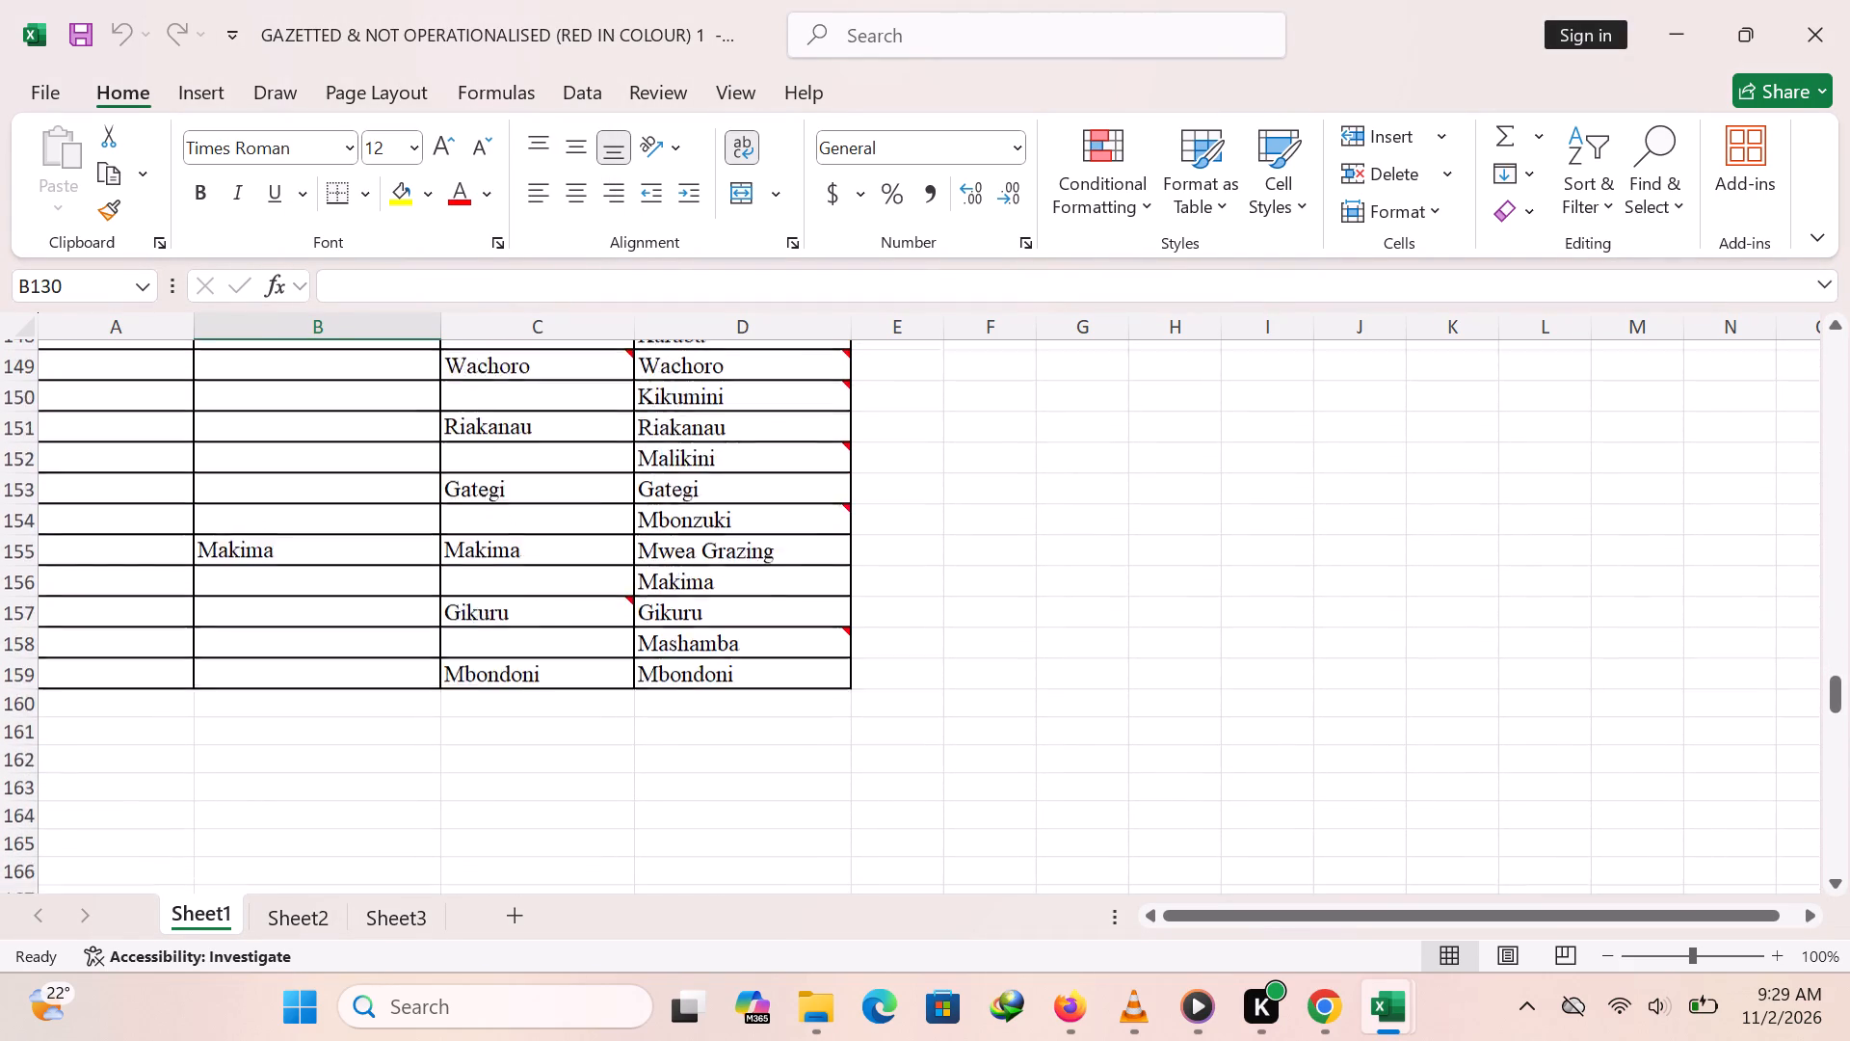
scroll(638, 592, up, 11)
scroll(416, 601, down, 2)
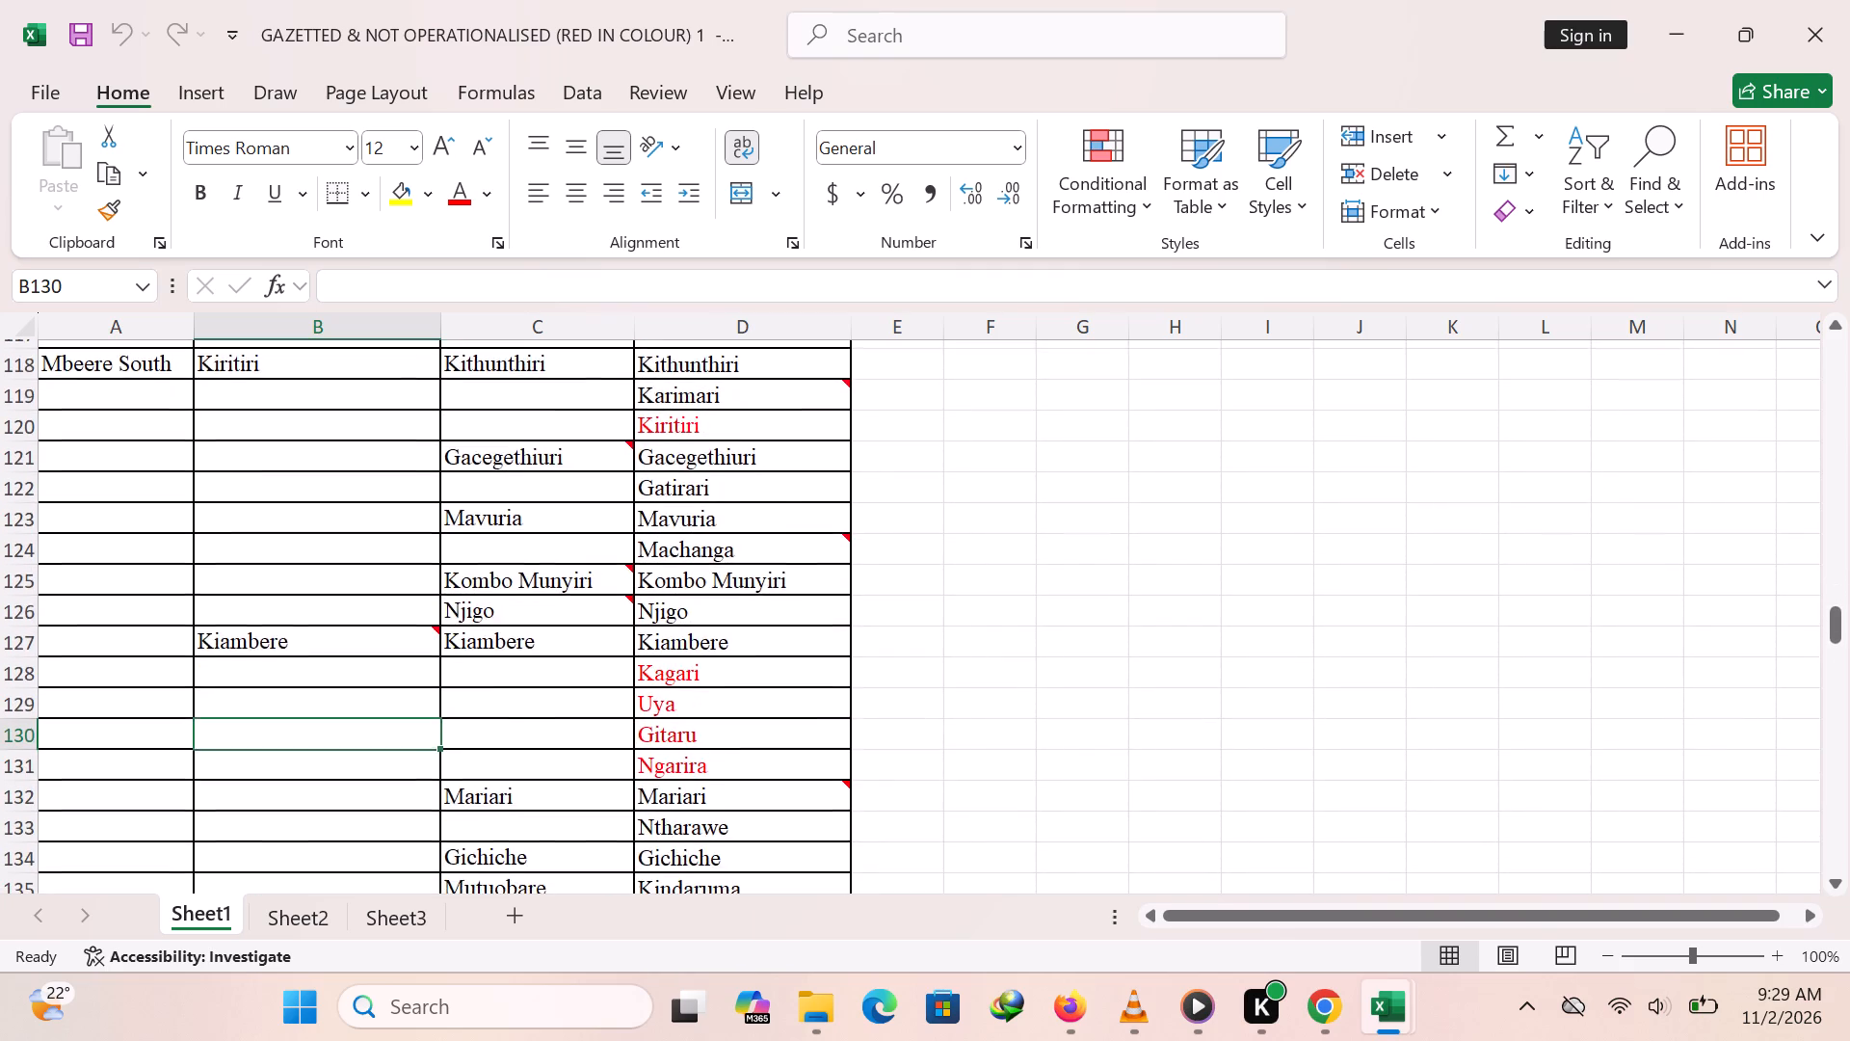
scroll(416, 601, down, 1)
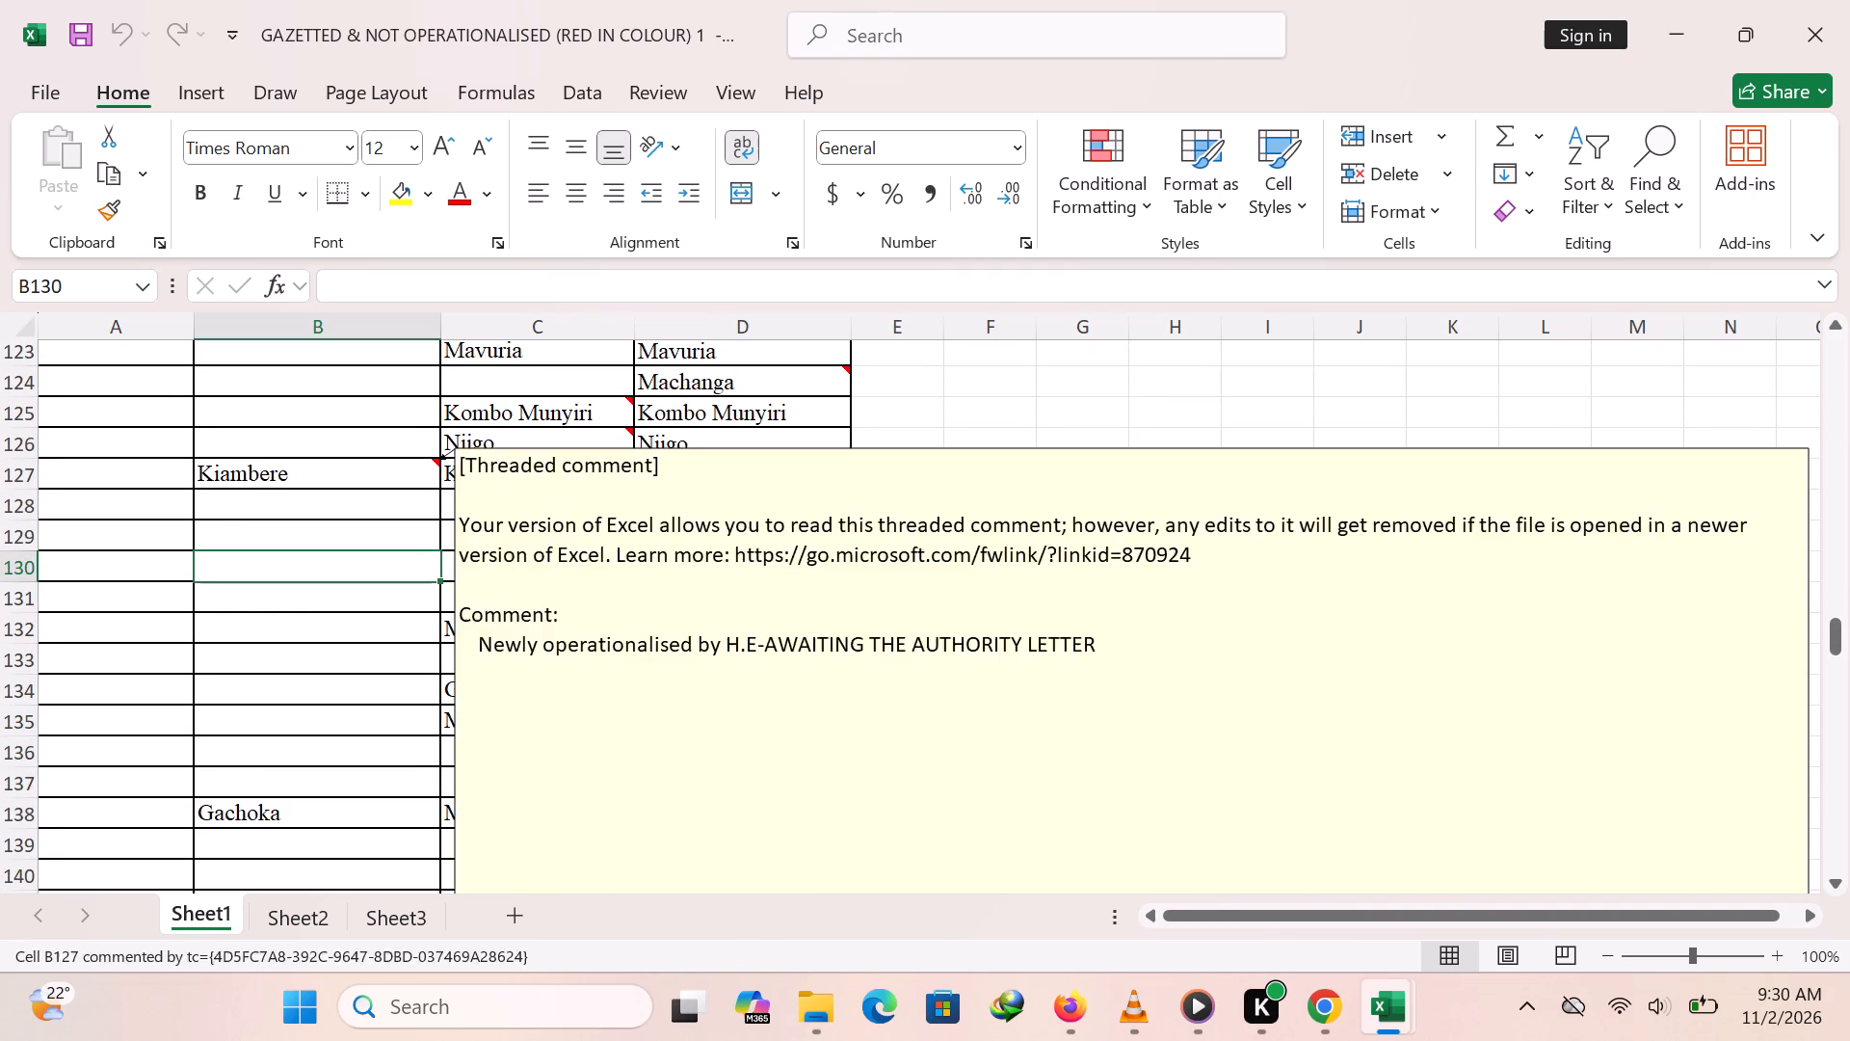
Inspect the red Kagari and Uya location cells under Kiambere and the surrounding Mbeere South entries up to Kiangombe.
click(690, 502)
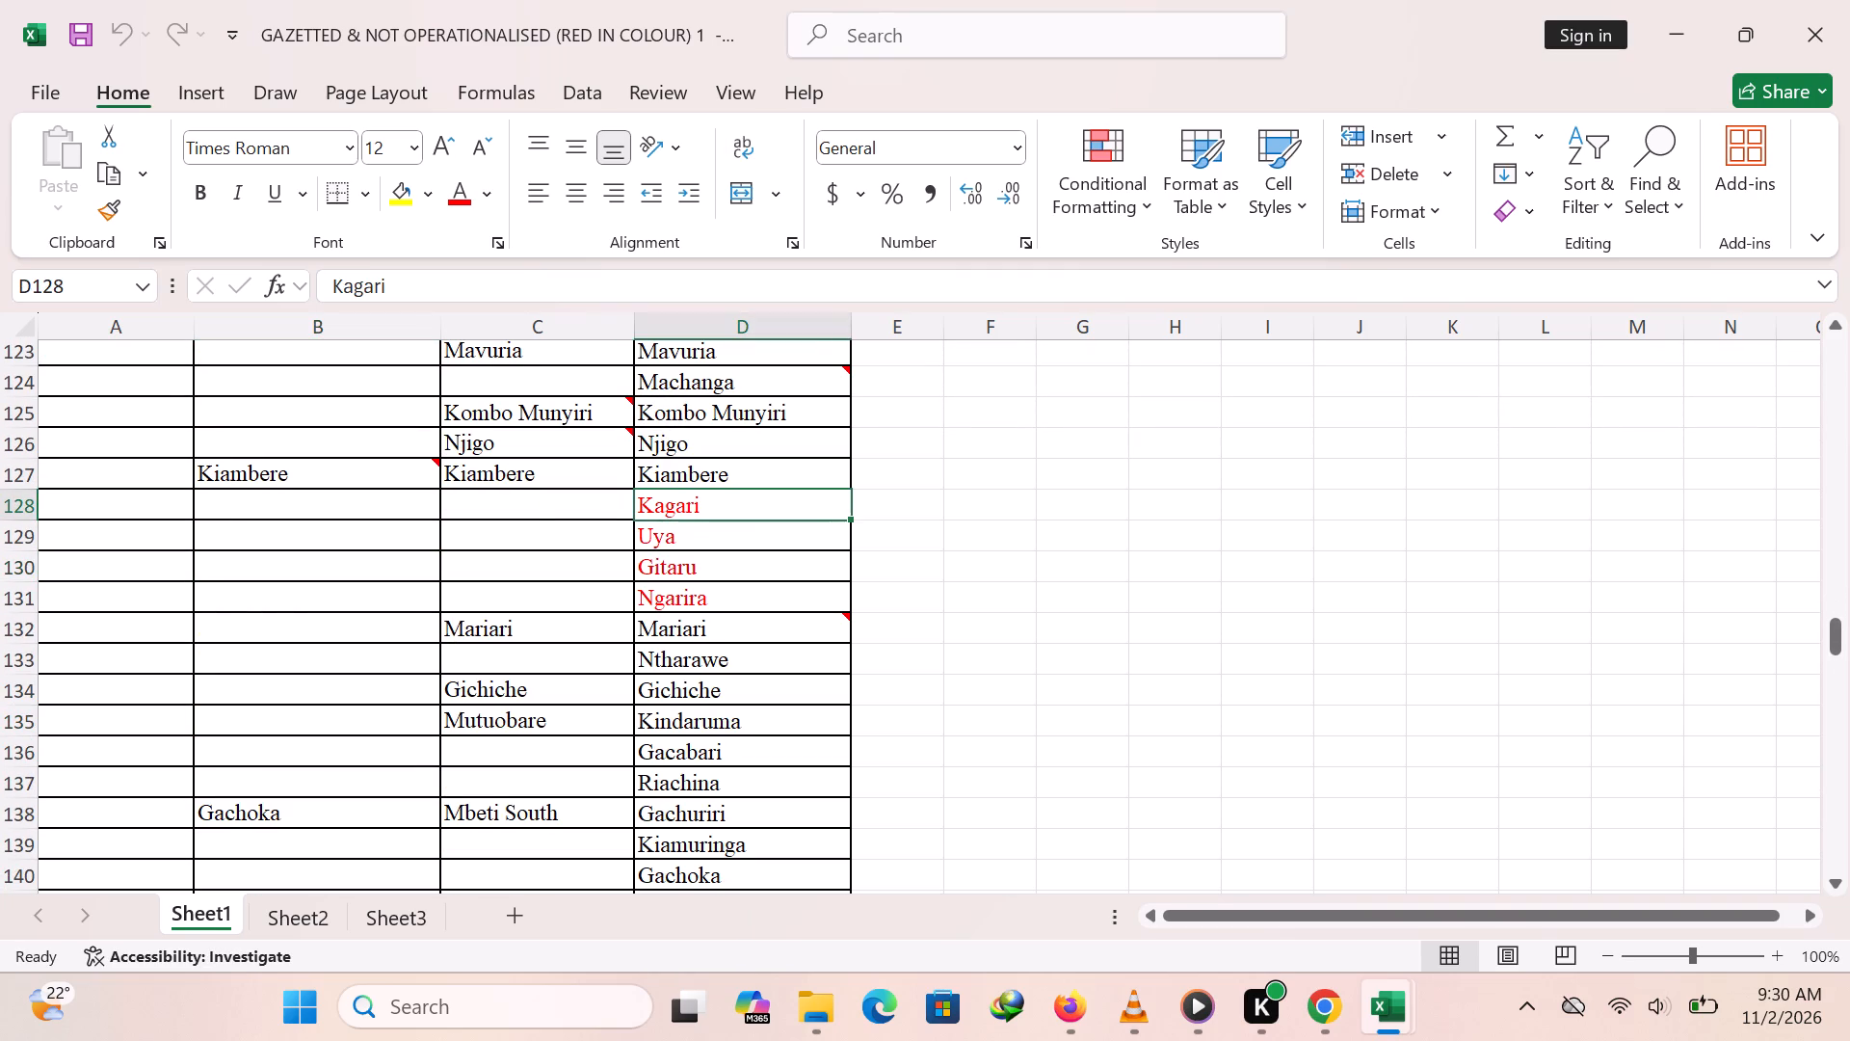
click(689, 507)
click(683, 544)
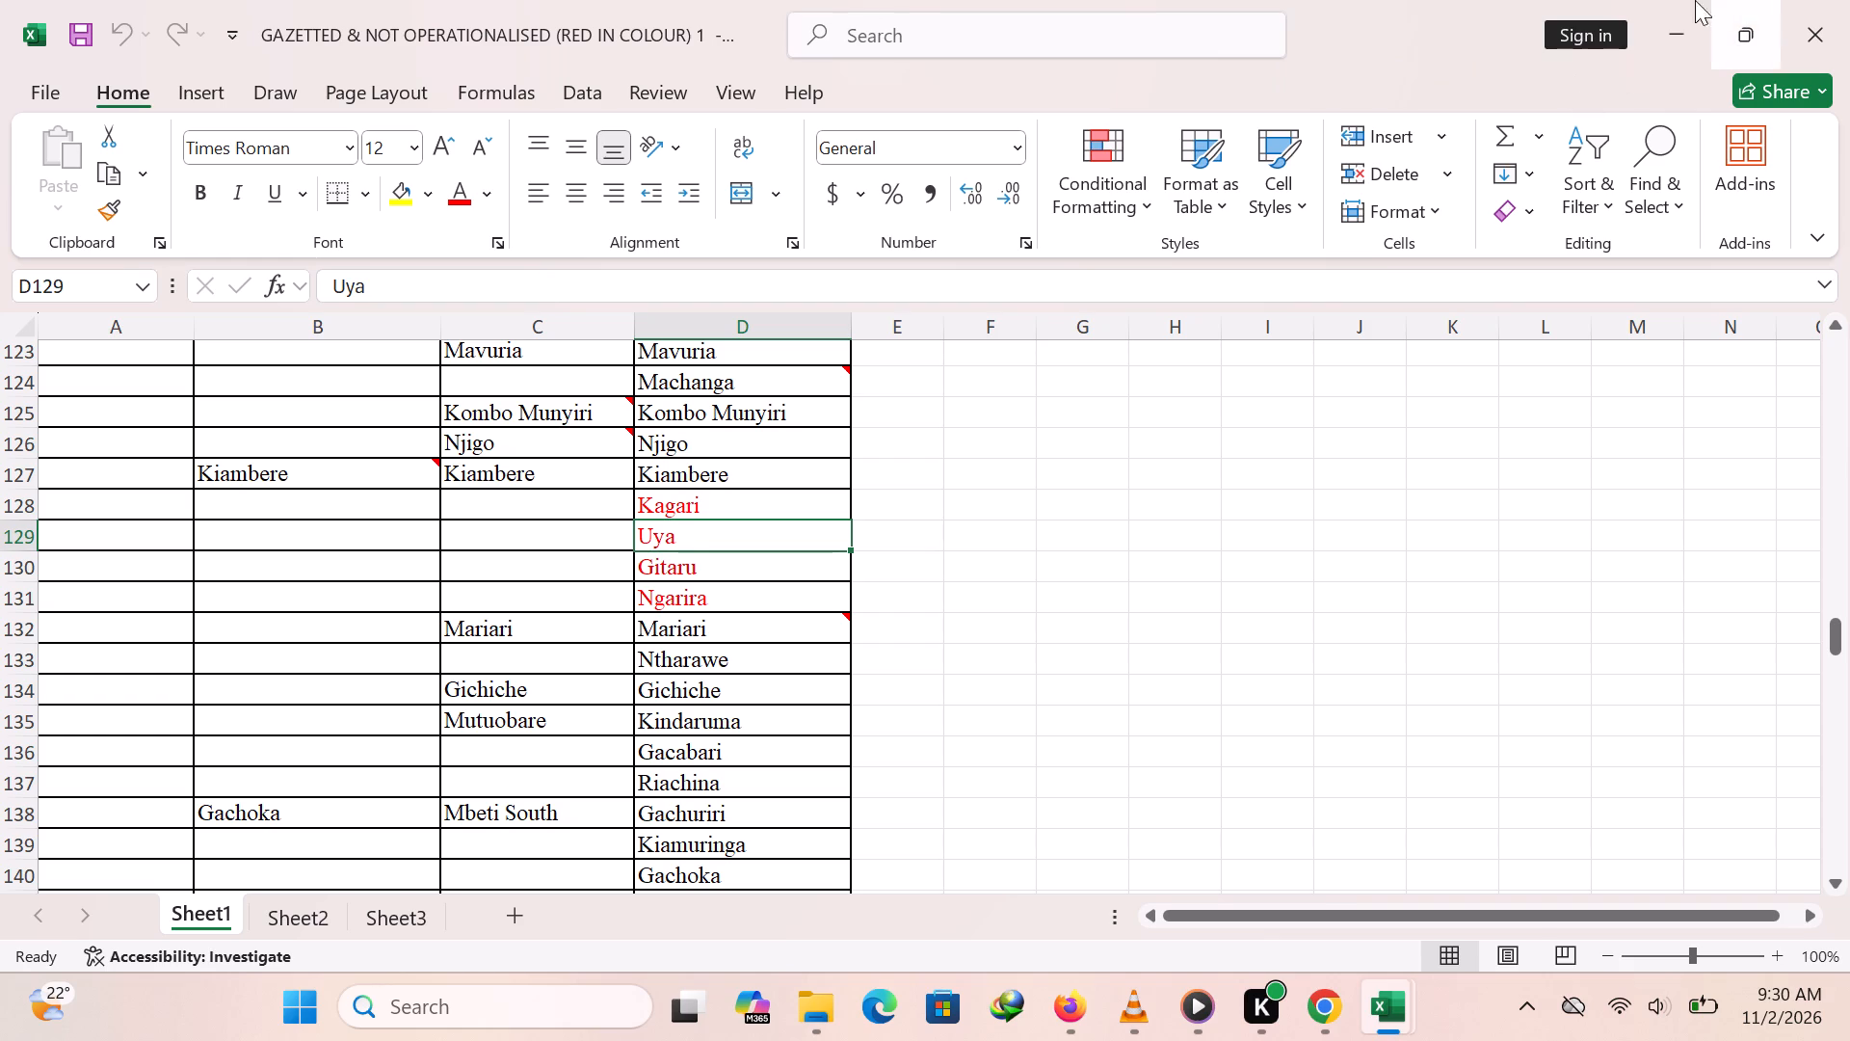
scroll(413, 593, up, 1)
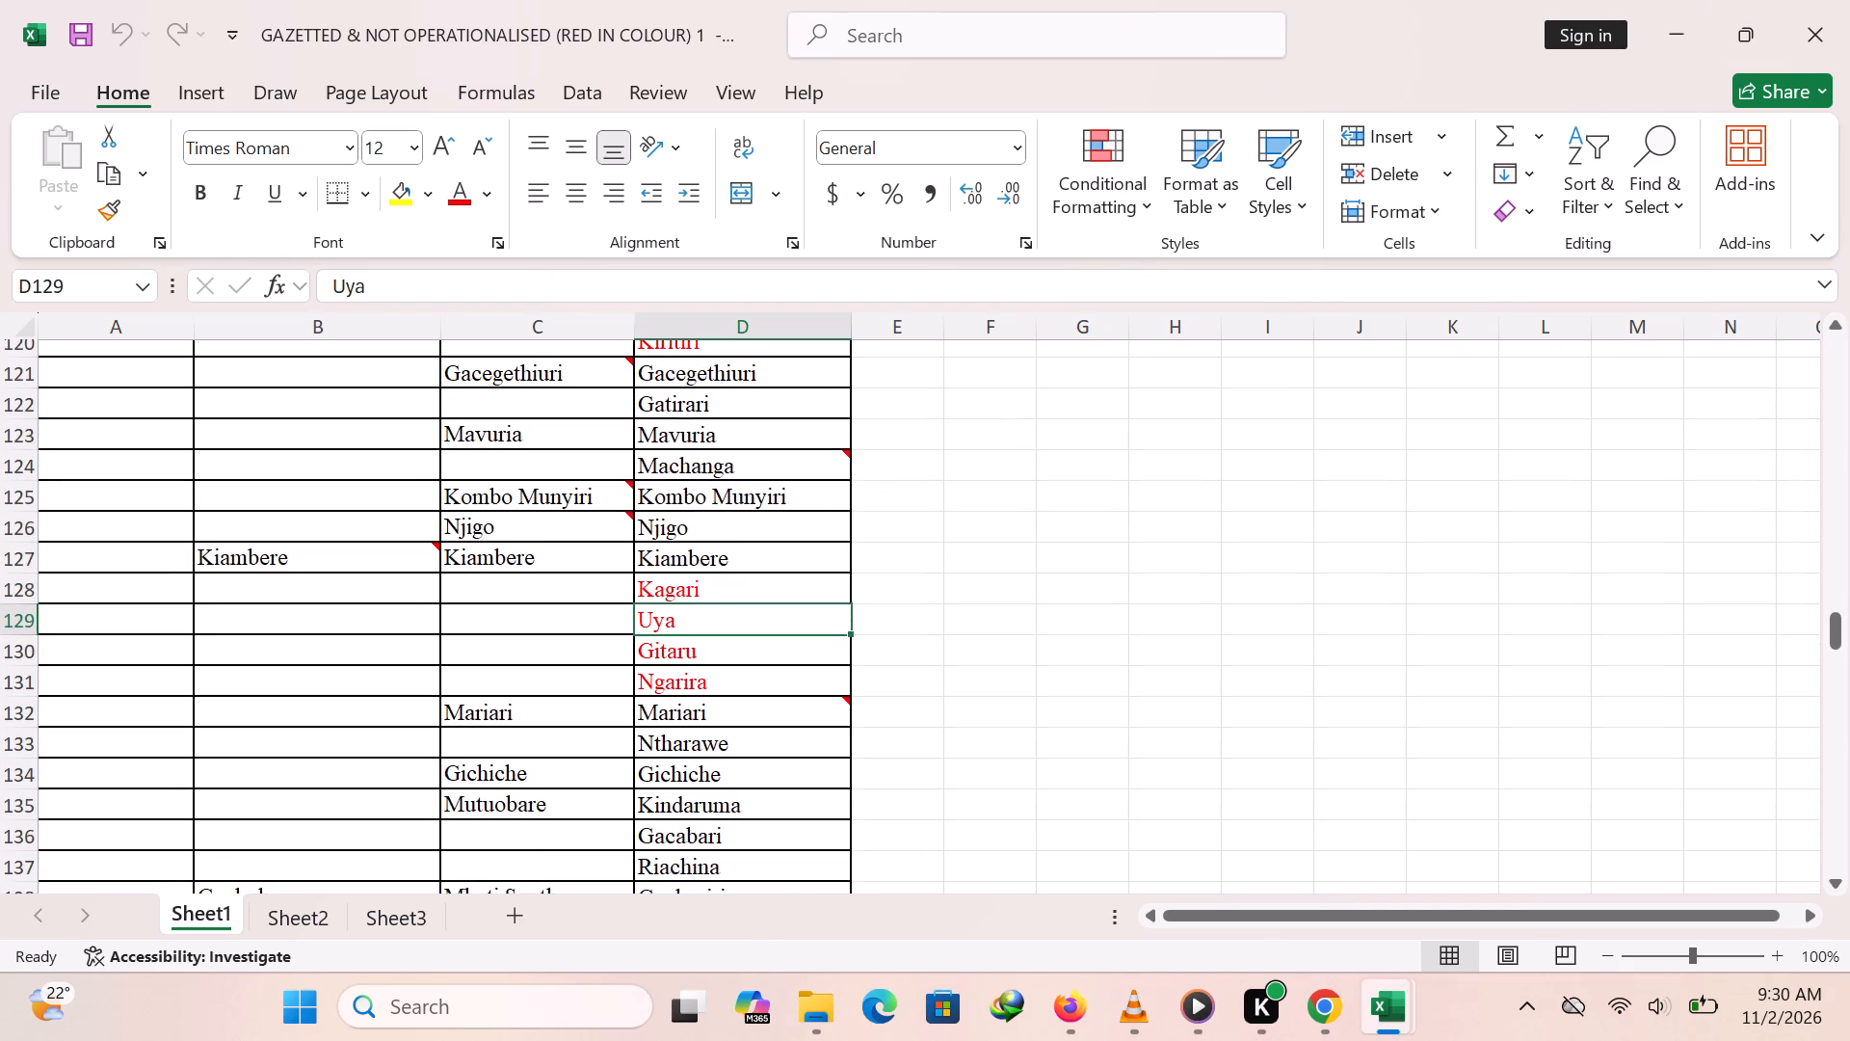
click(668, 599)
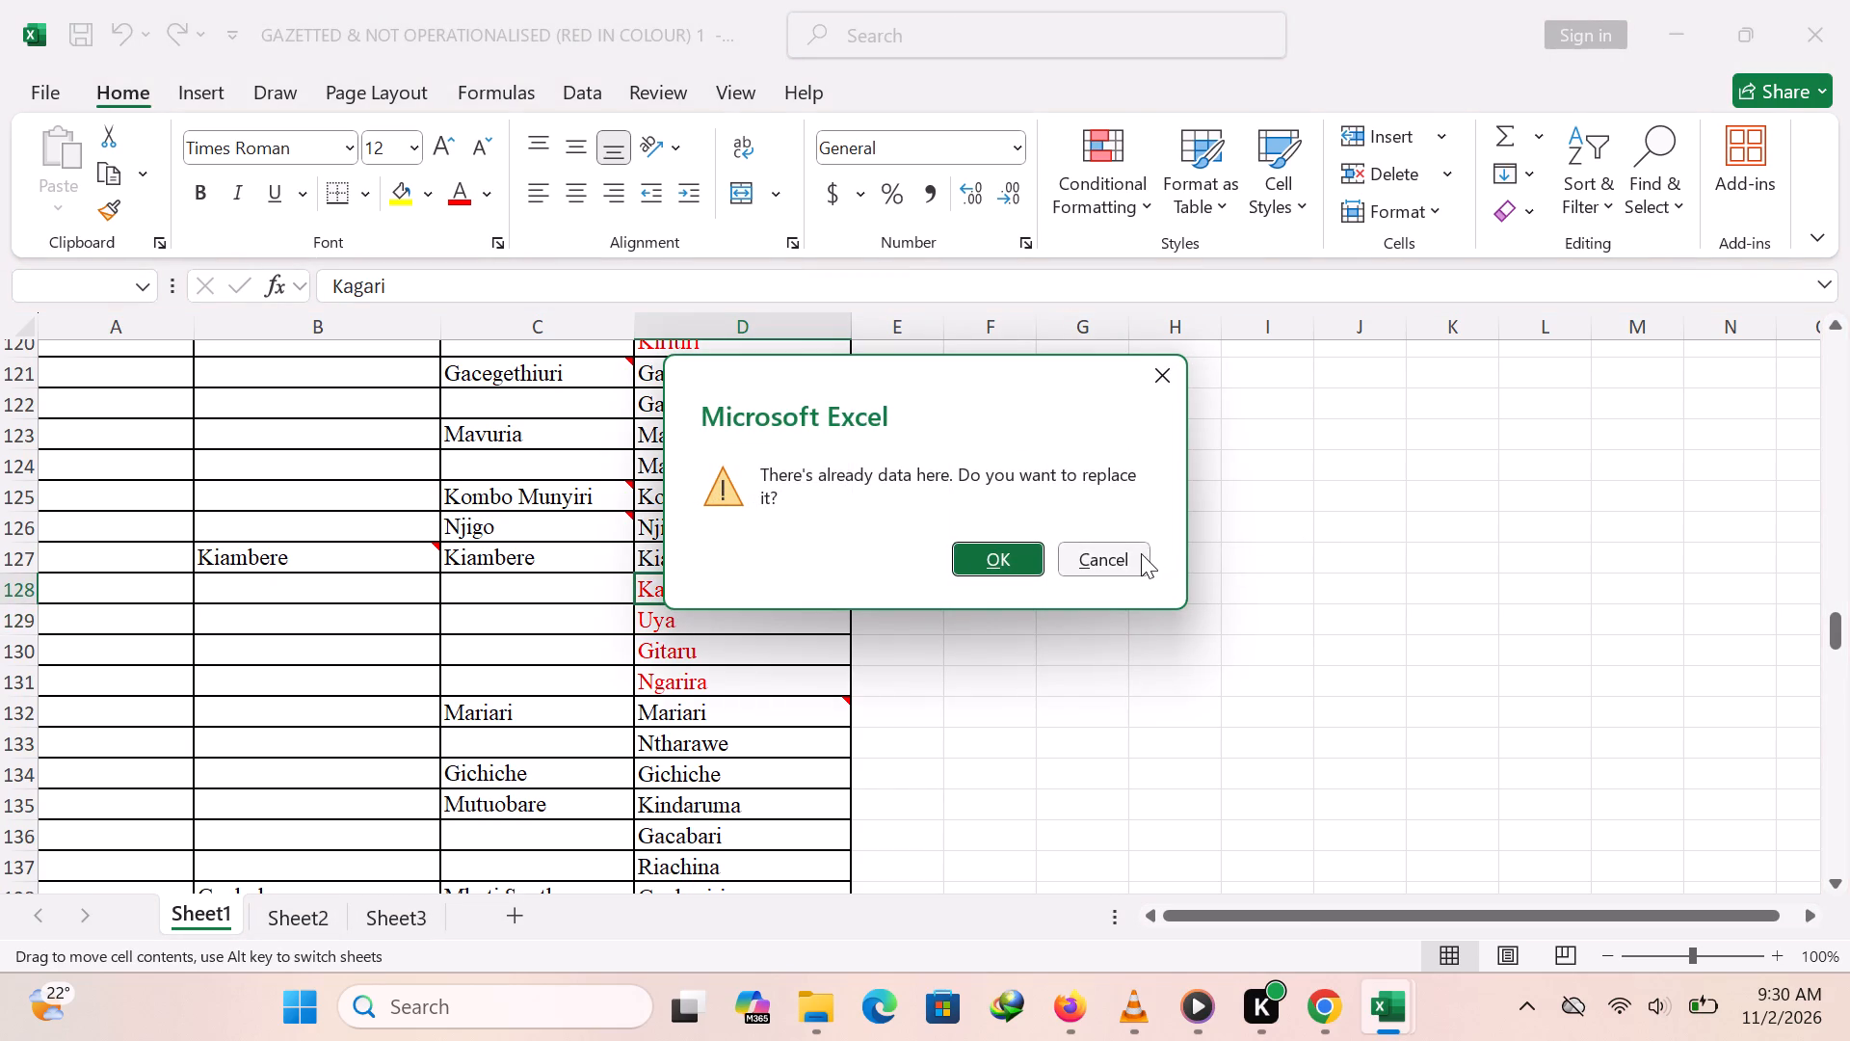
click(1088, 567)
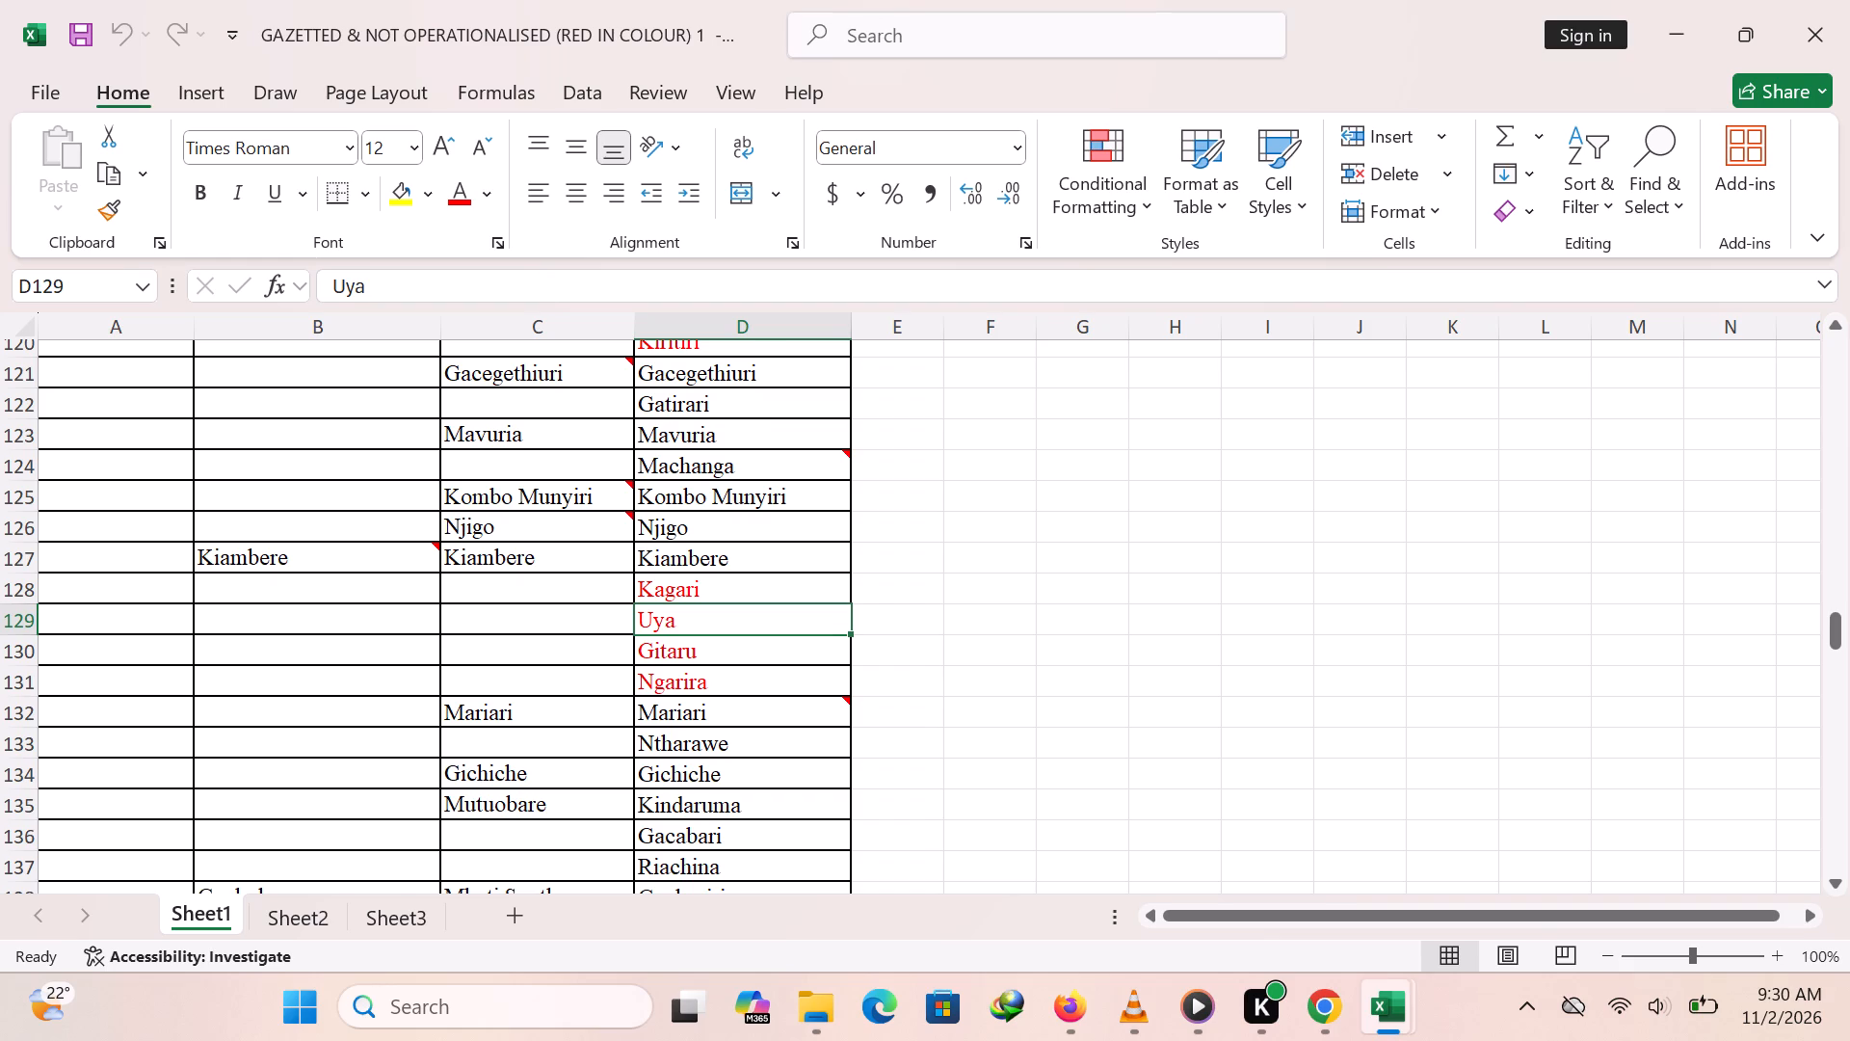
scroll(670, 703, up, 3)
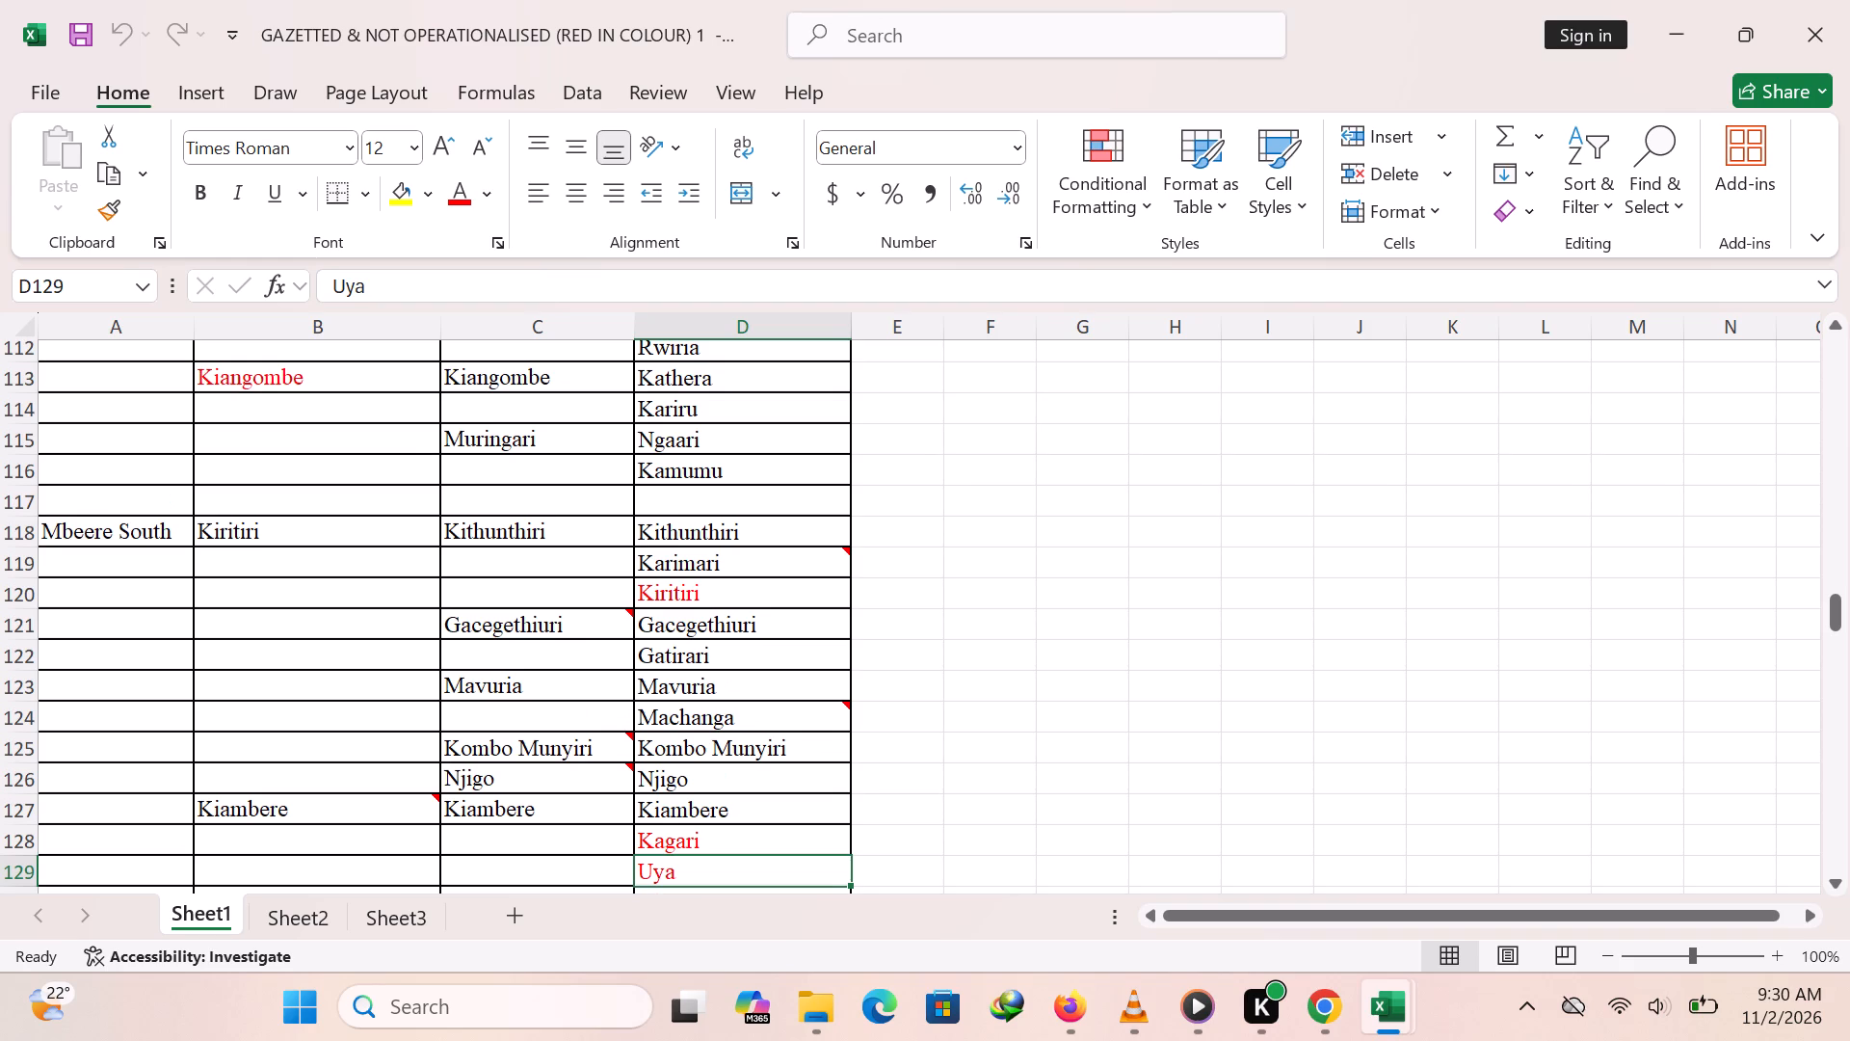
scroll(680, 662, down, 2)
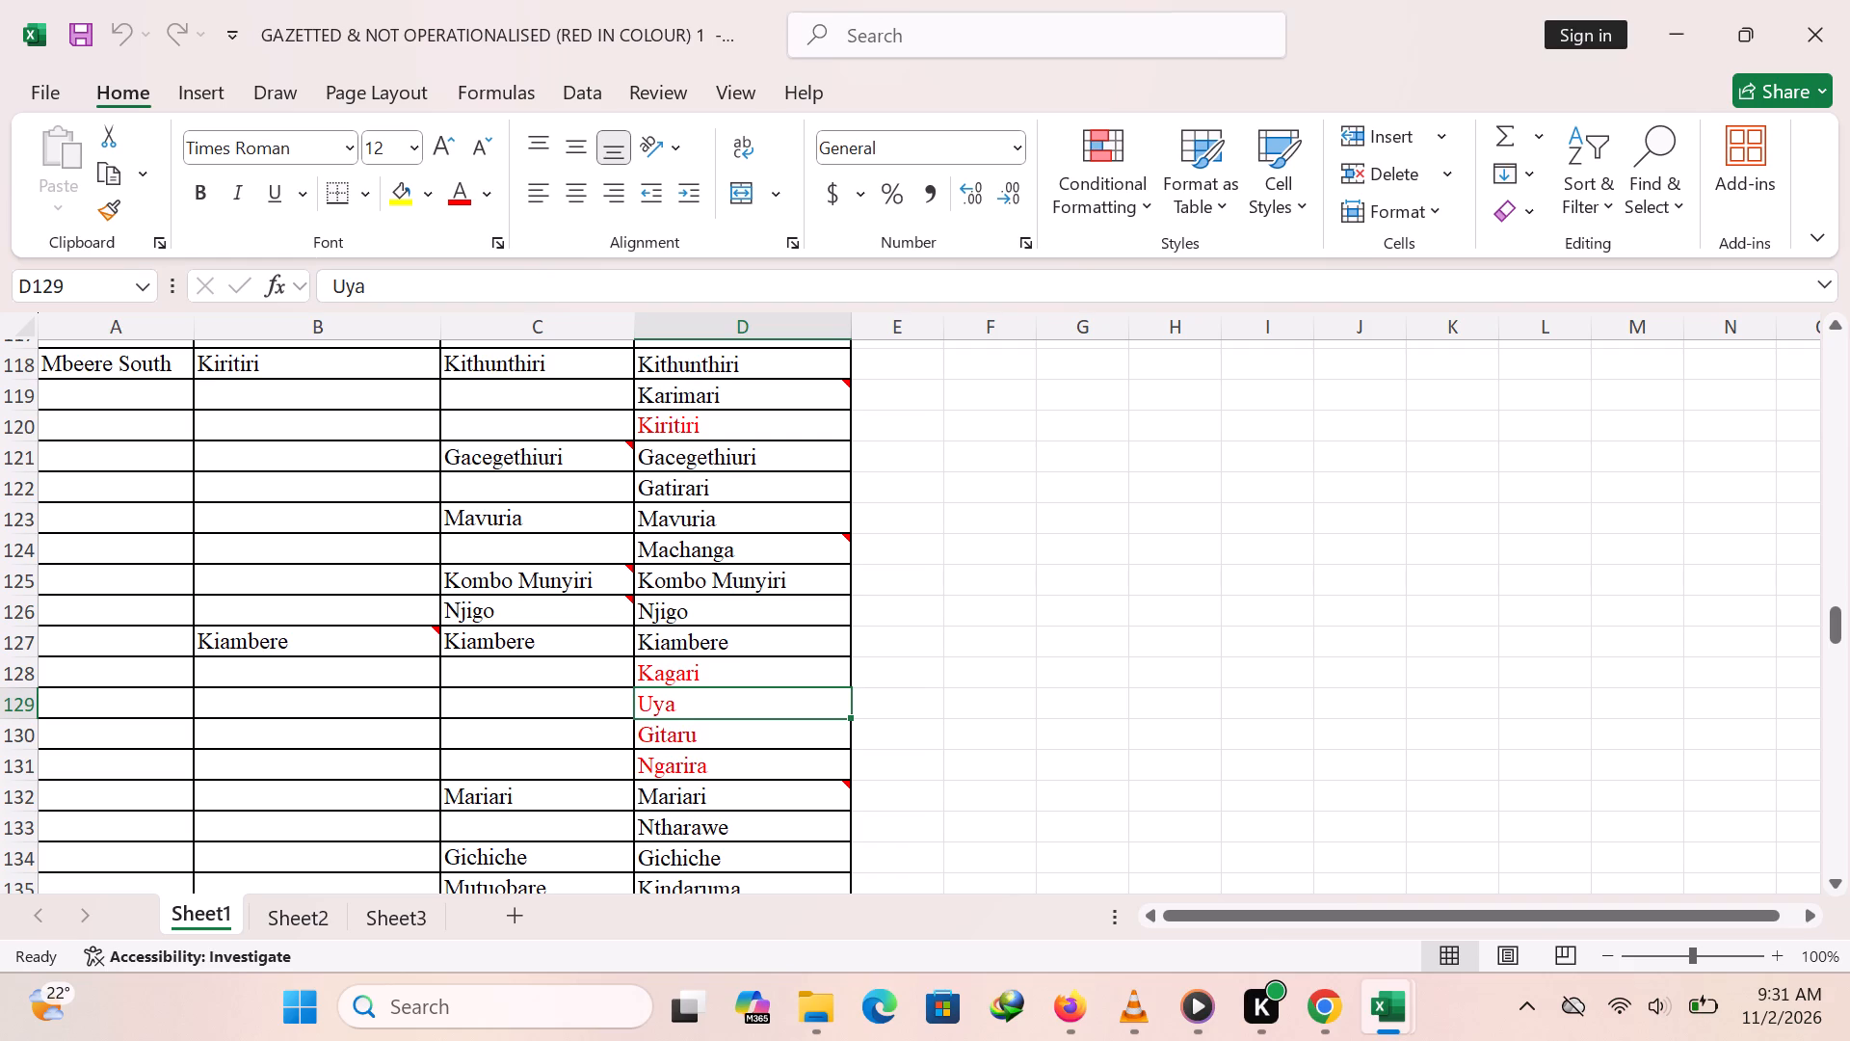
scroll(649, 744, up, 4)
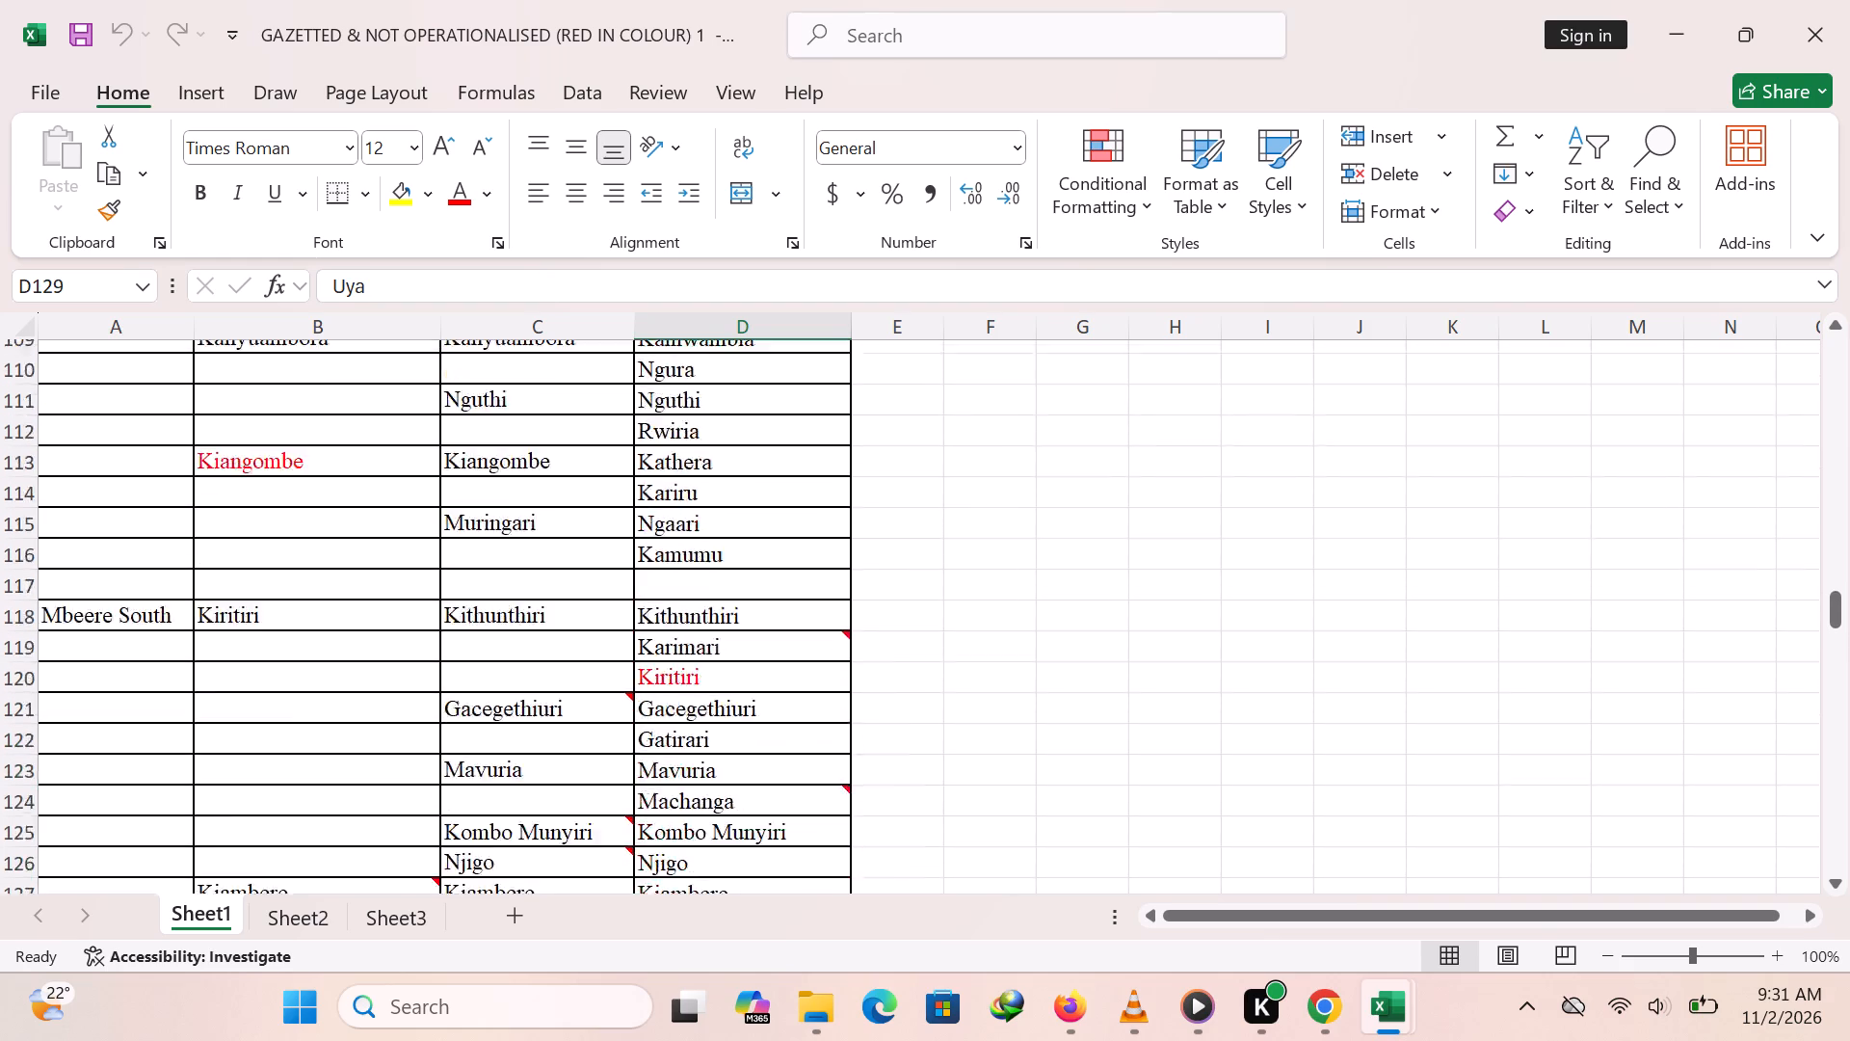
Review the Sheet1 listings again from the column headings and Embu East through Embu North to the Nembure entries under Embu West.
scroll(649, 744, up, 16)
scroll(648, 723, up, 8)
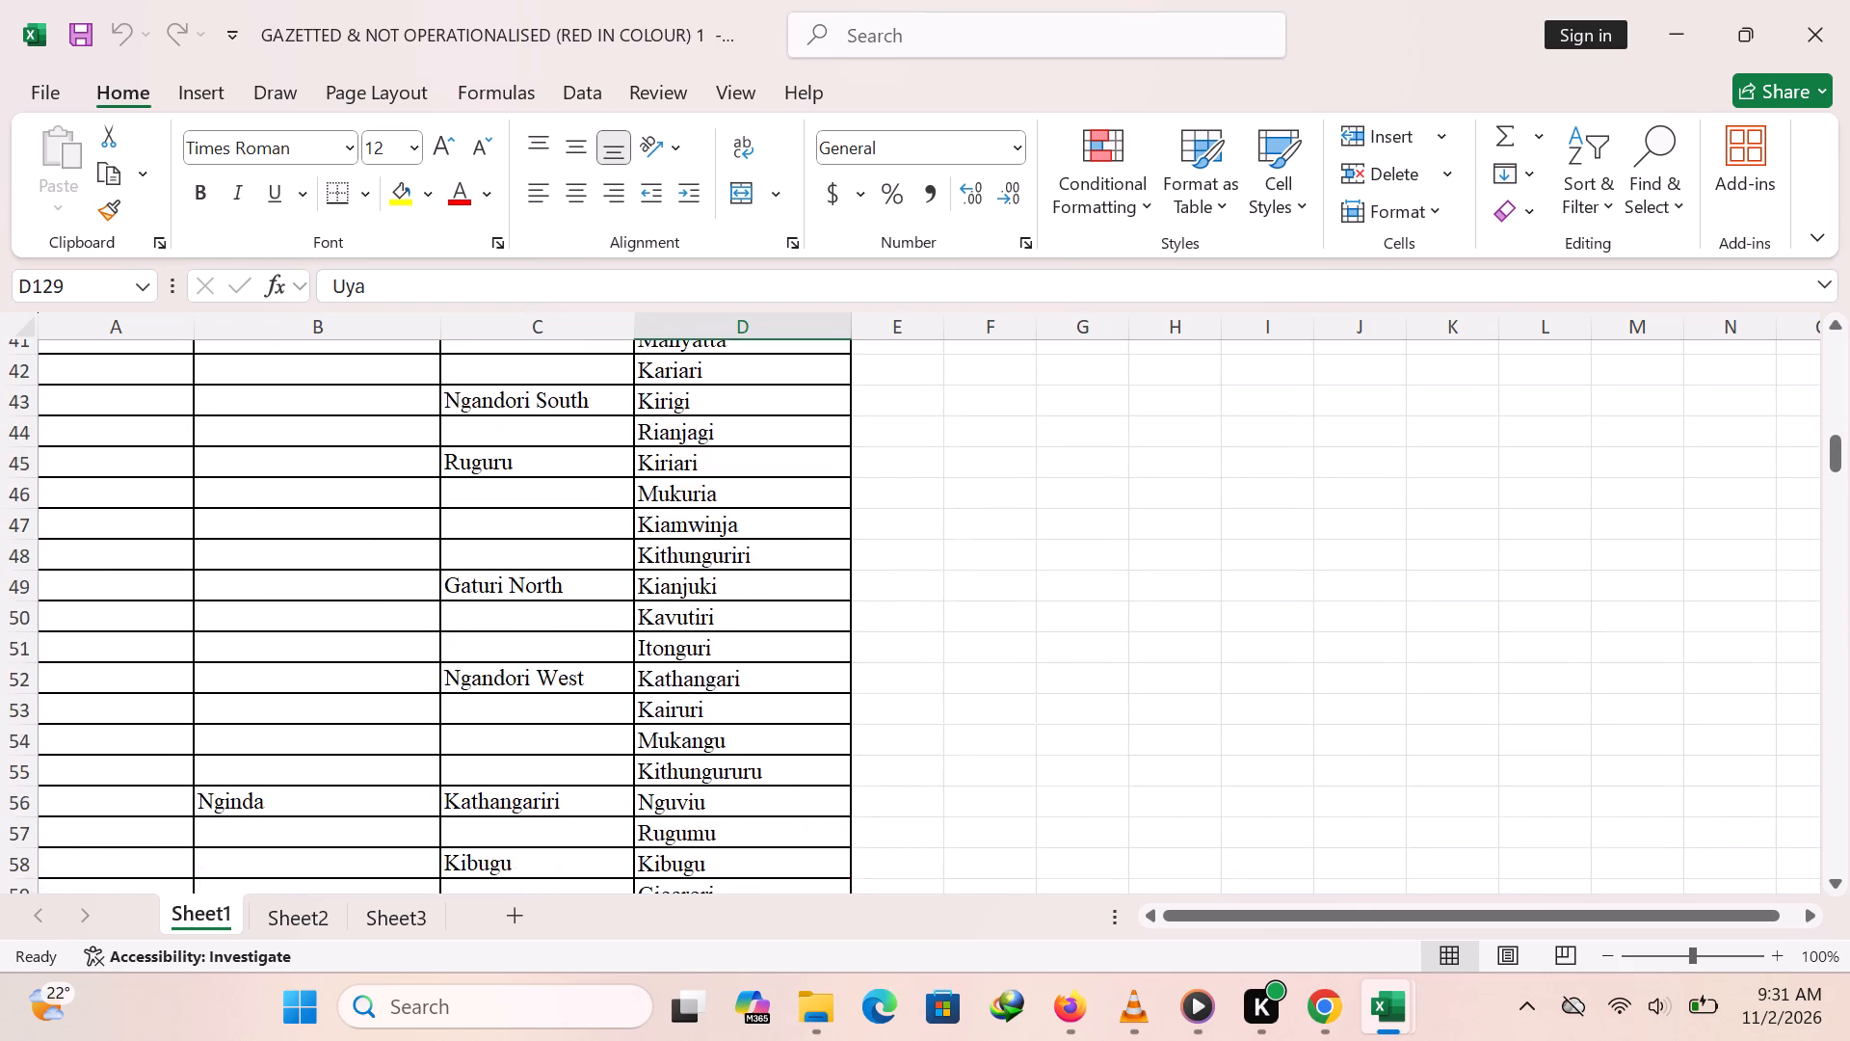
scroll(648, 723, up, 17)
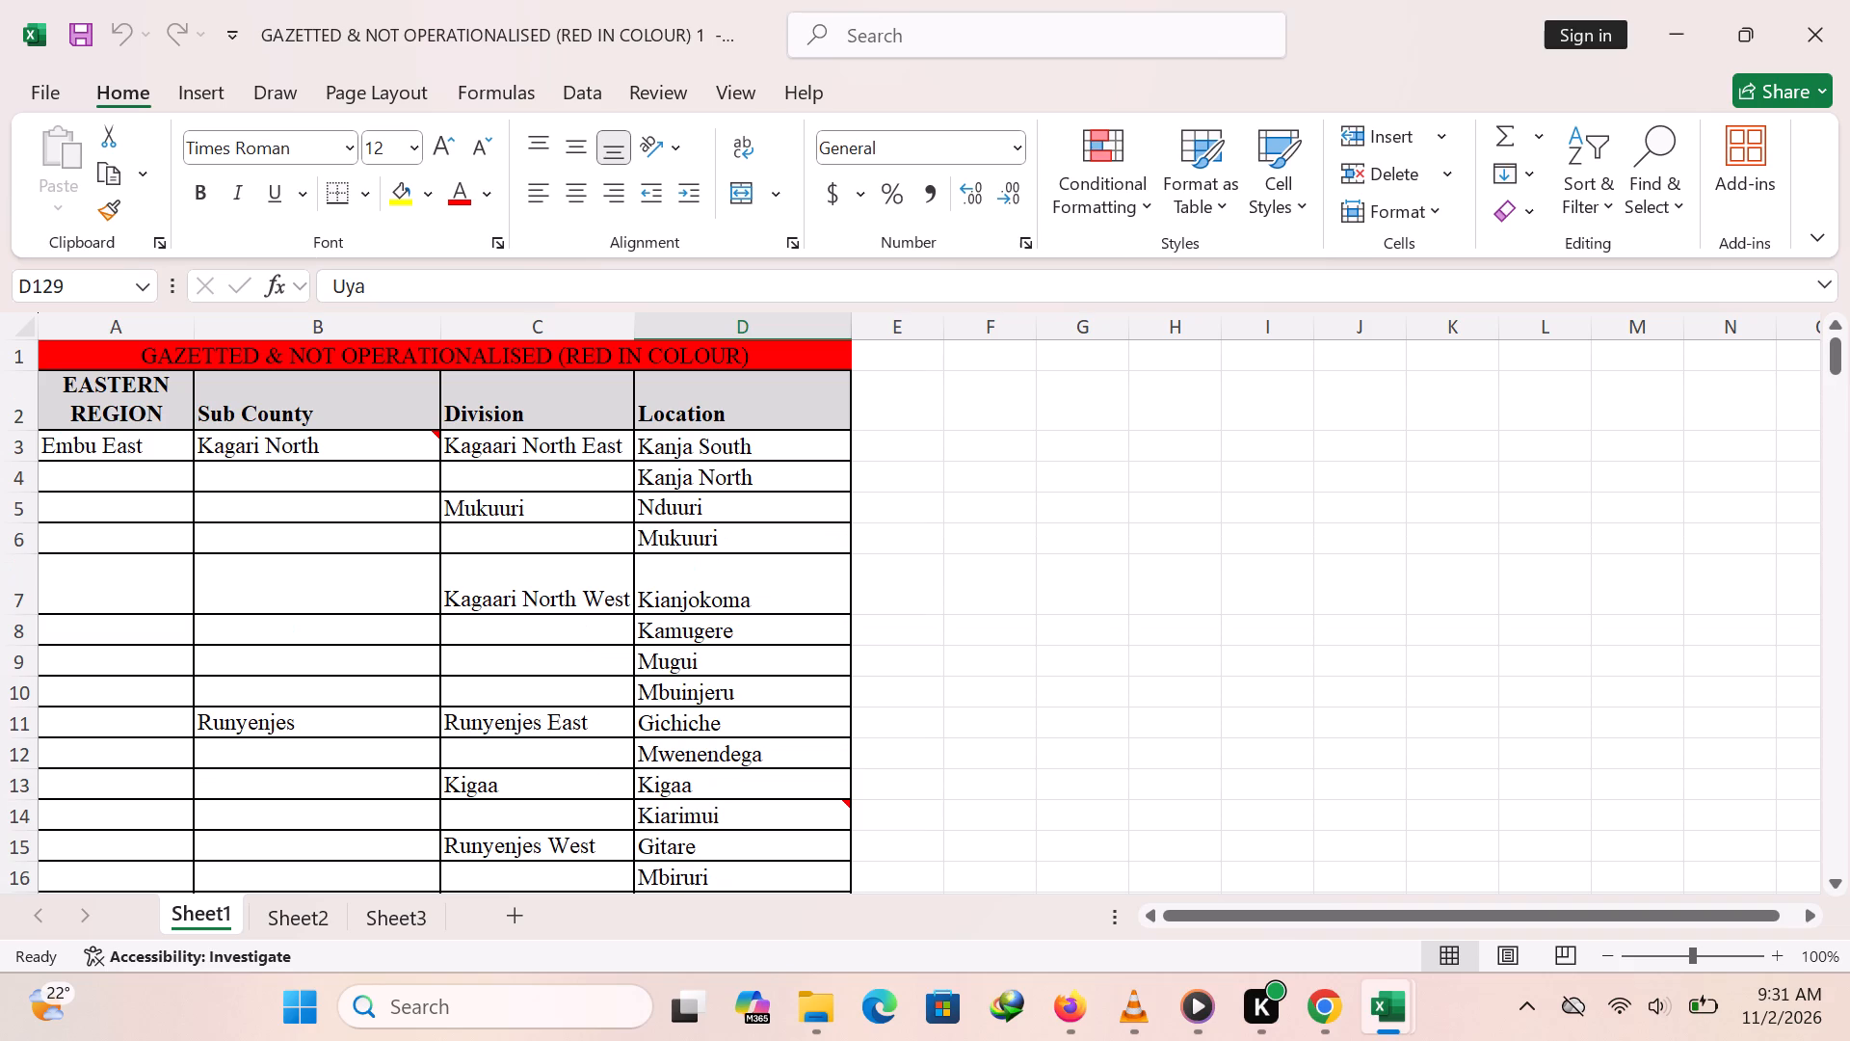
scroll(654, 690, down, 2)
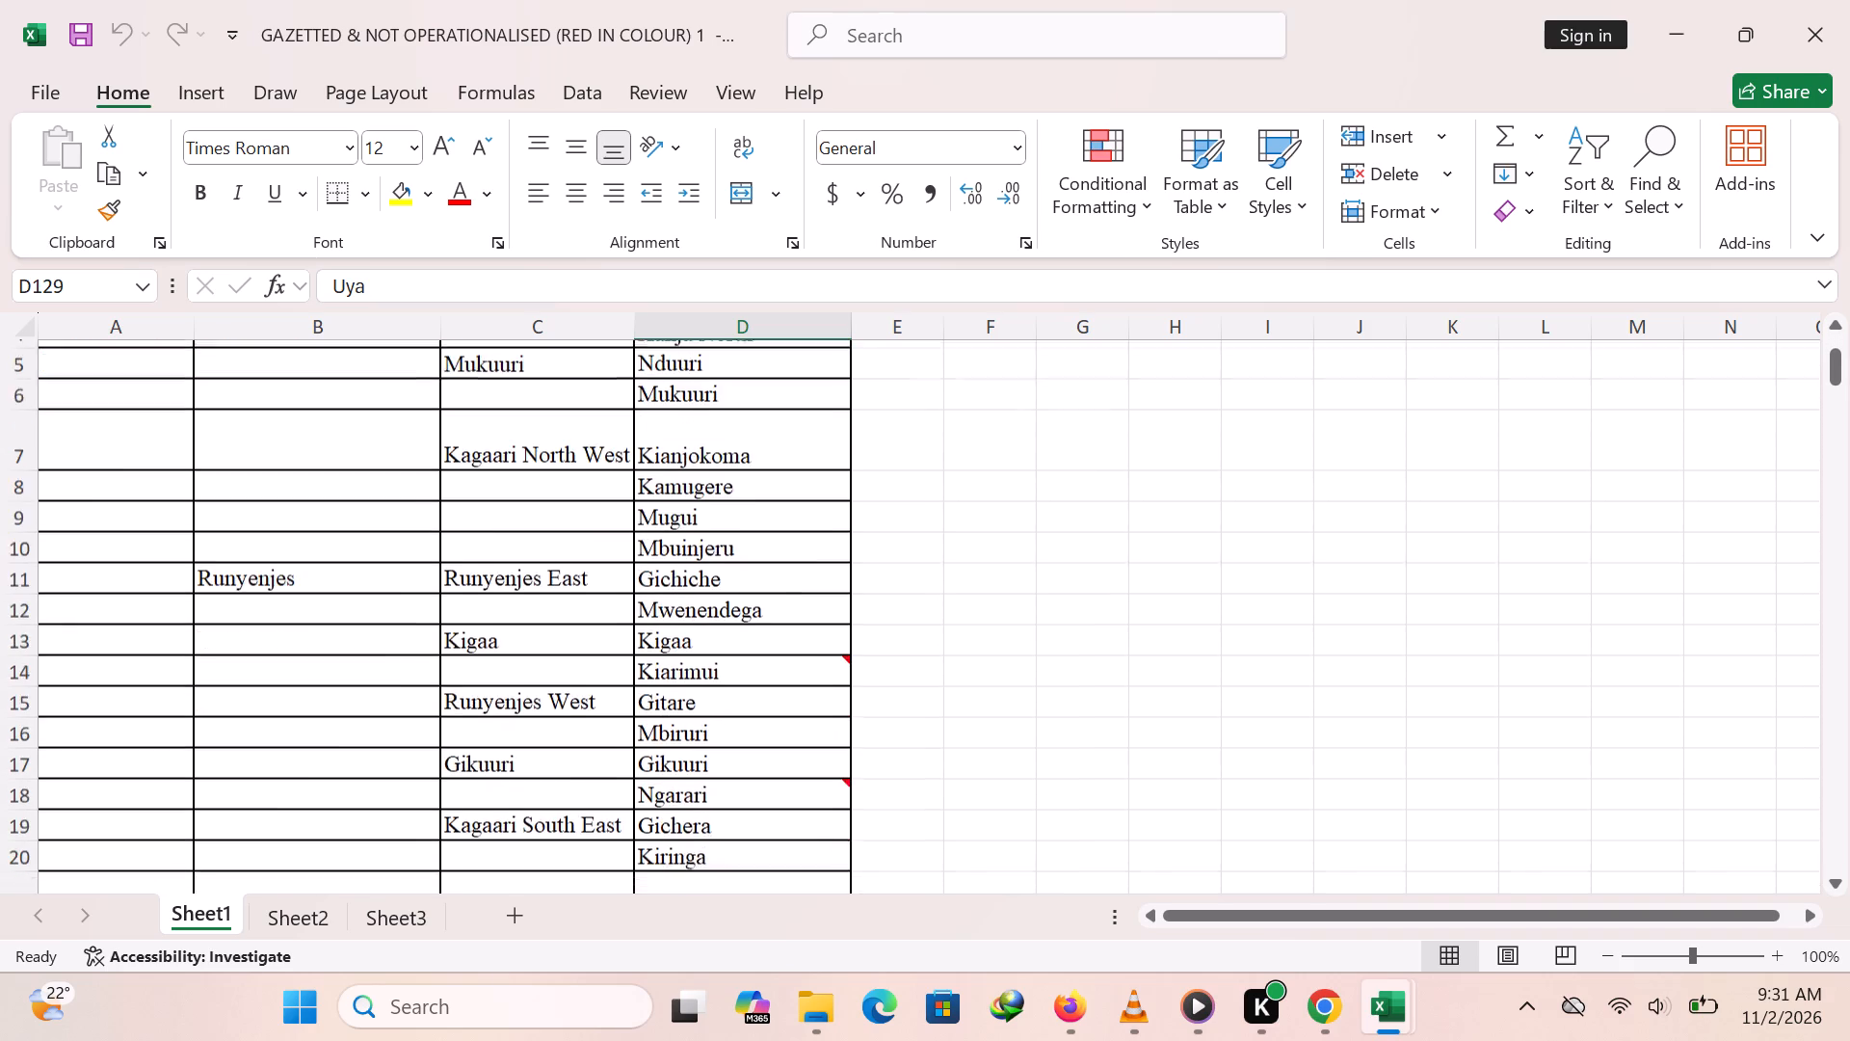
scroll(652, 694, up, 4)
scroll(652, 695, down, 11)
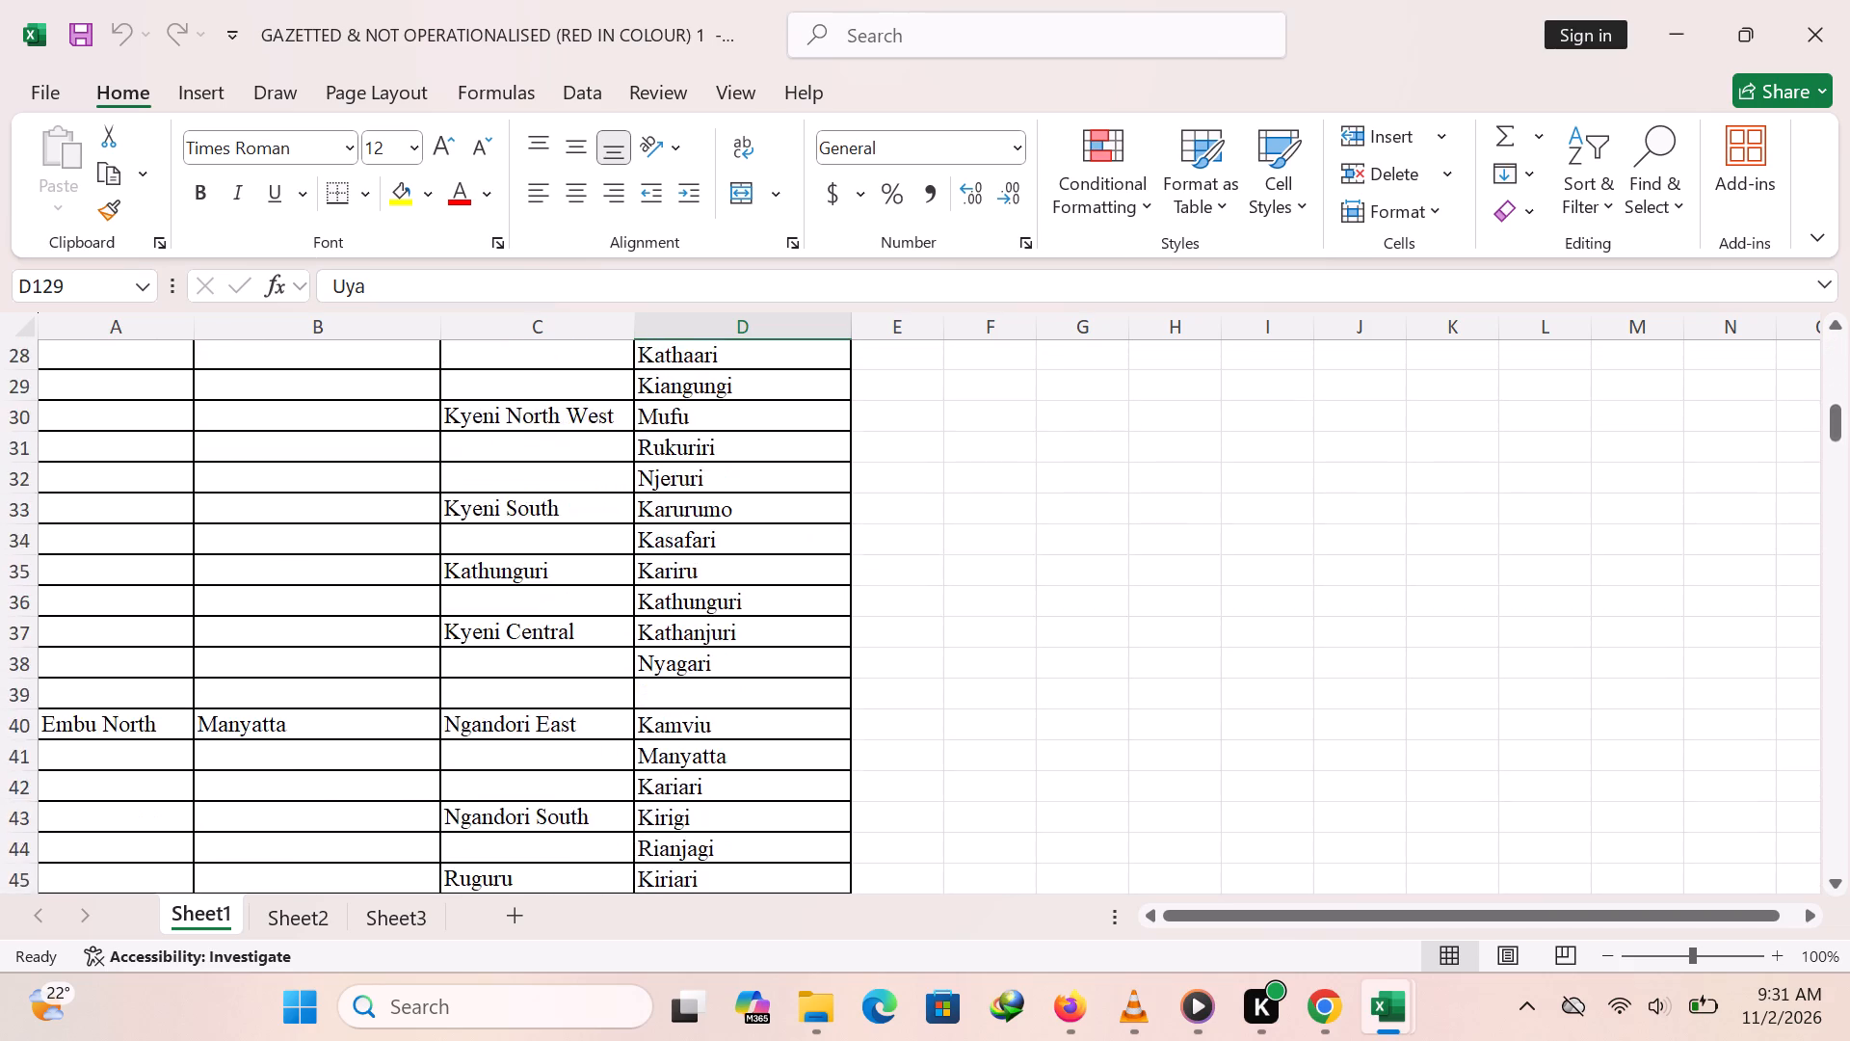
scroll(652, 698, down, 7)
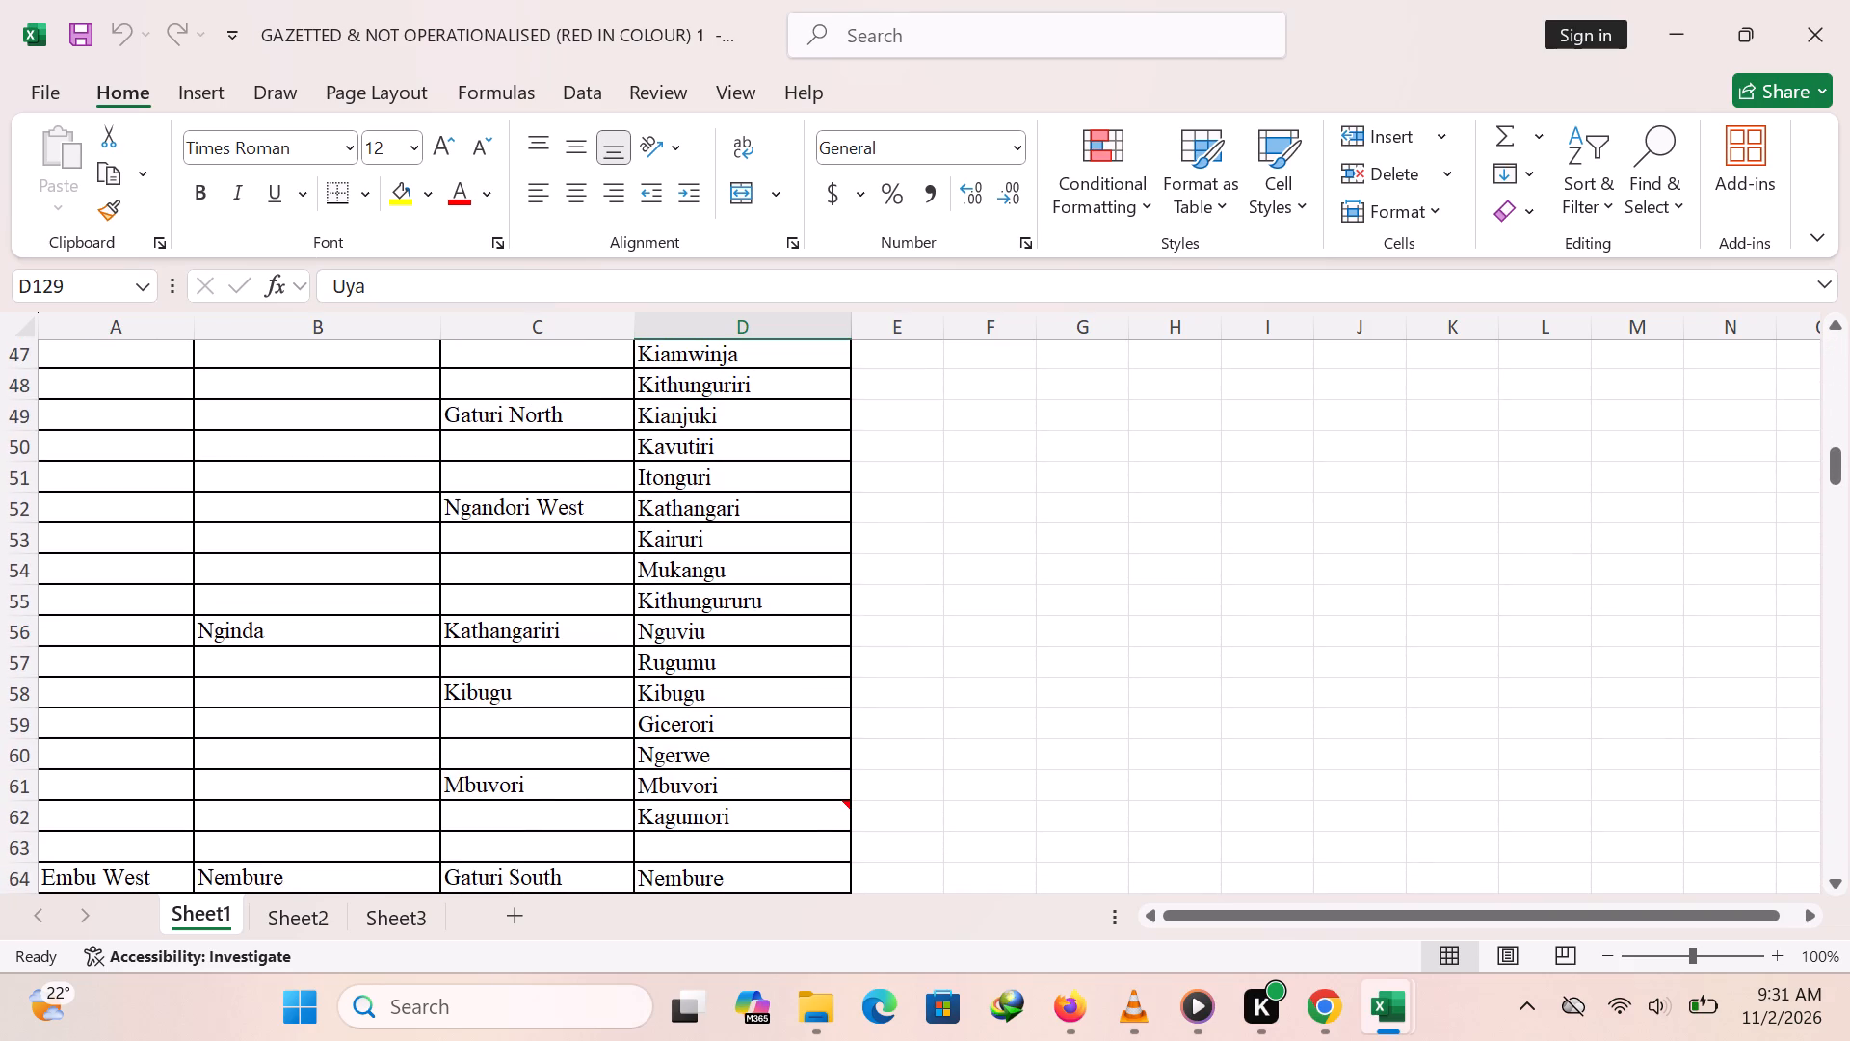
scroll(657, 710, down, 3)
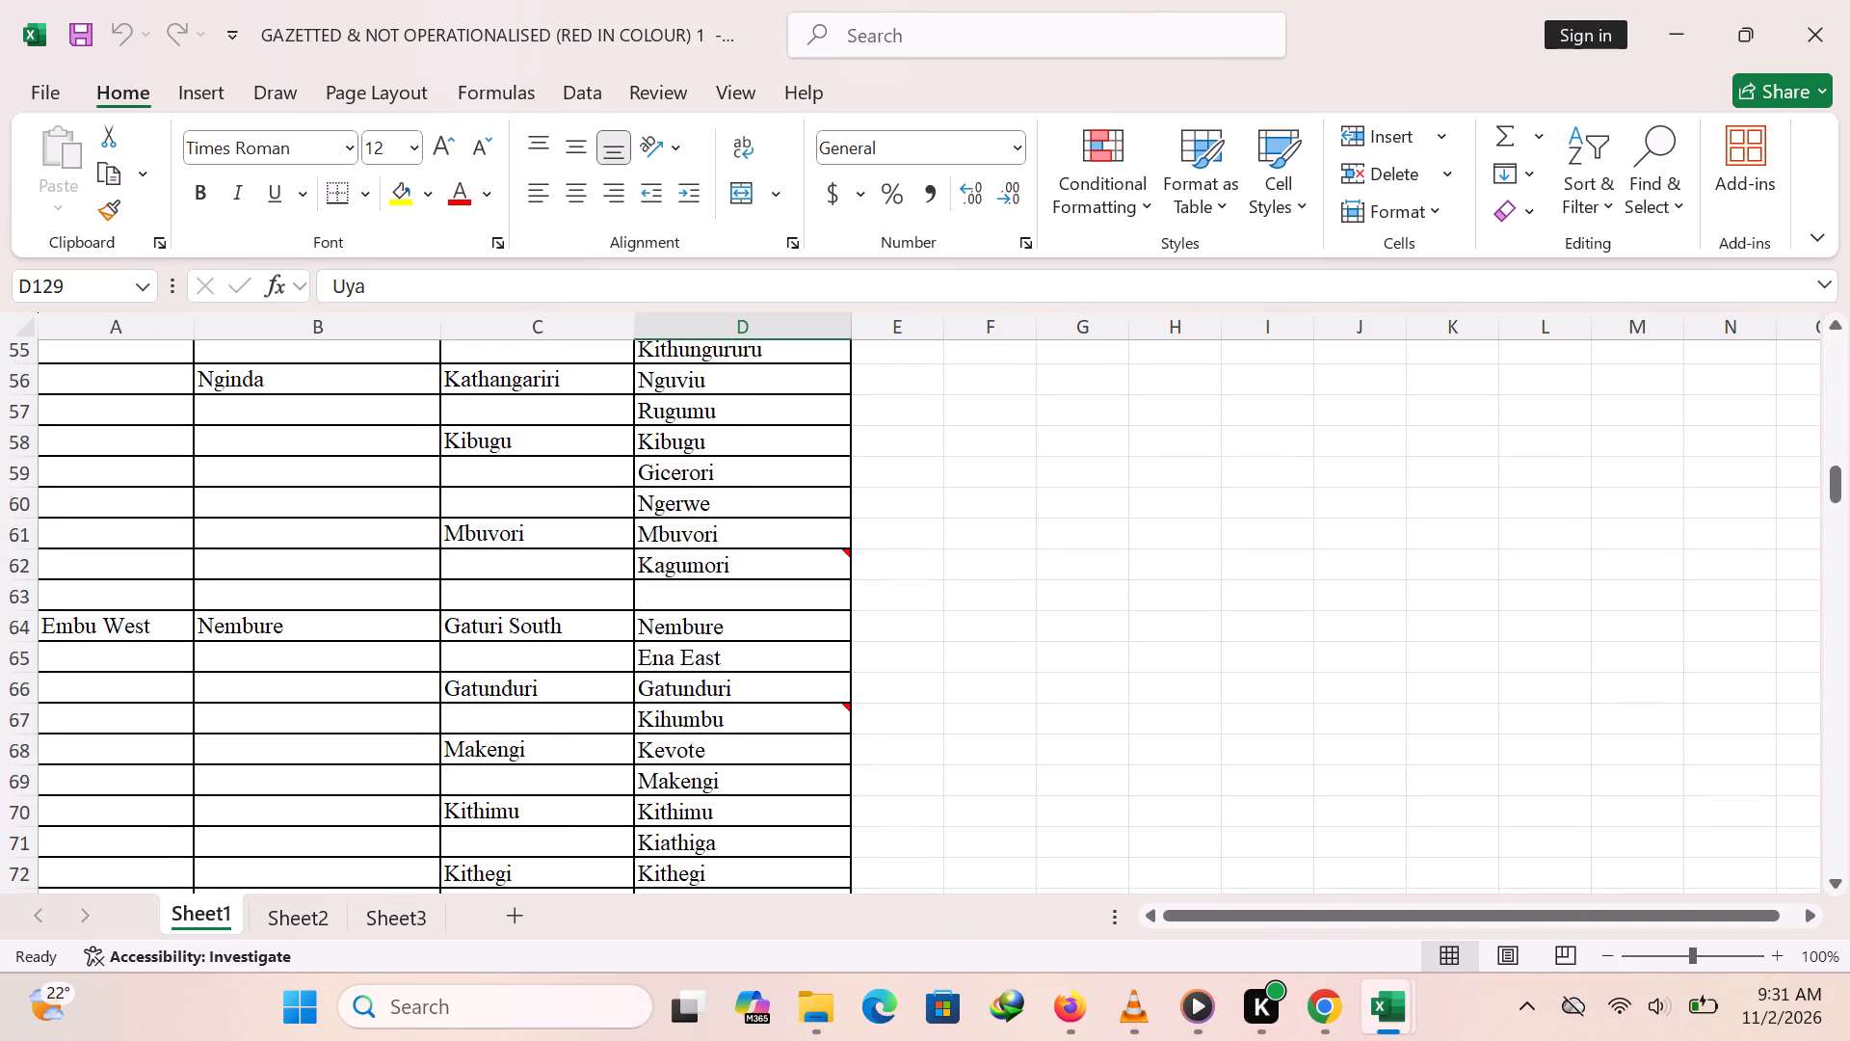
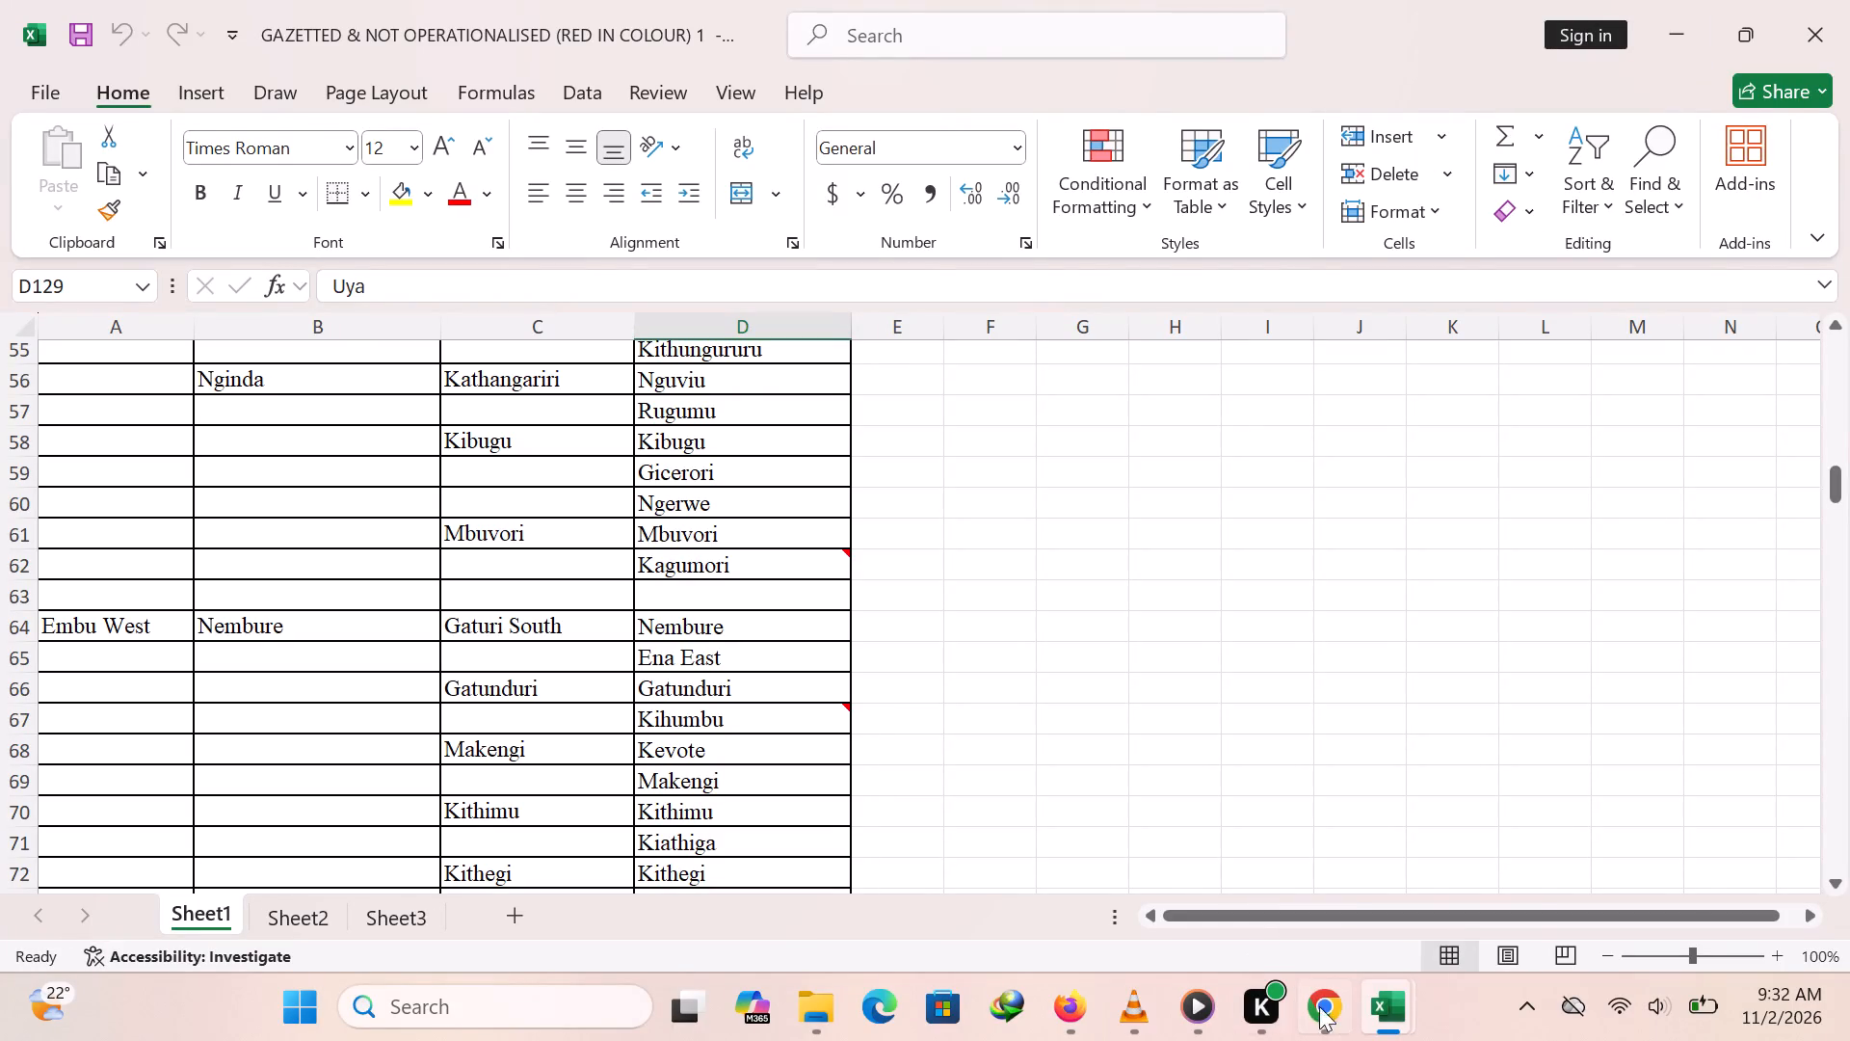
Switch to the PROPOSED ADMIN UNITS (IN YELLOW) 1 workbook.
click(1376, 1020)
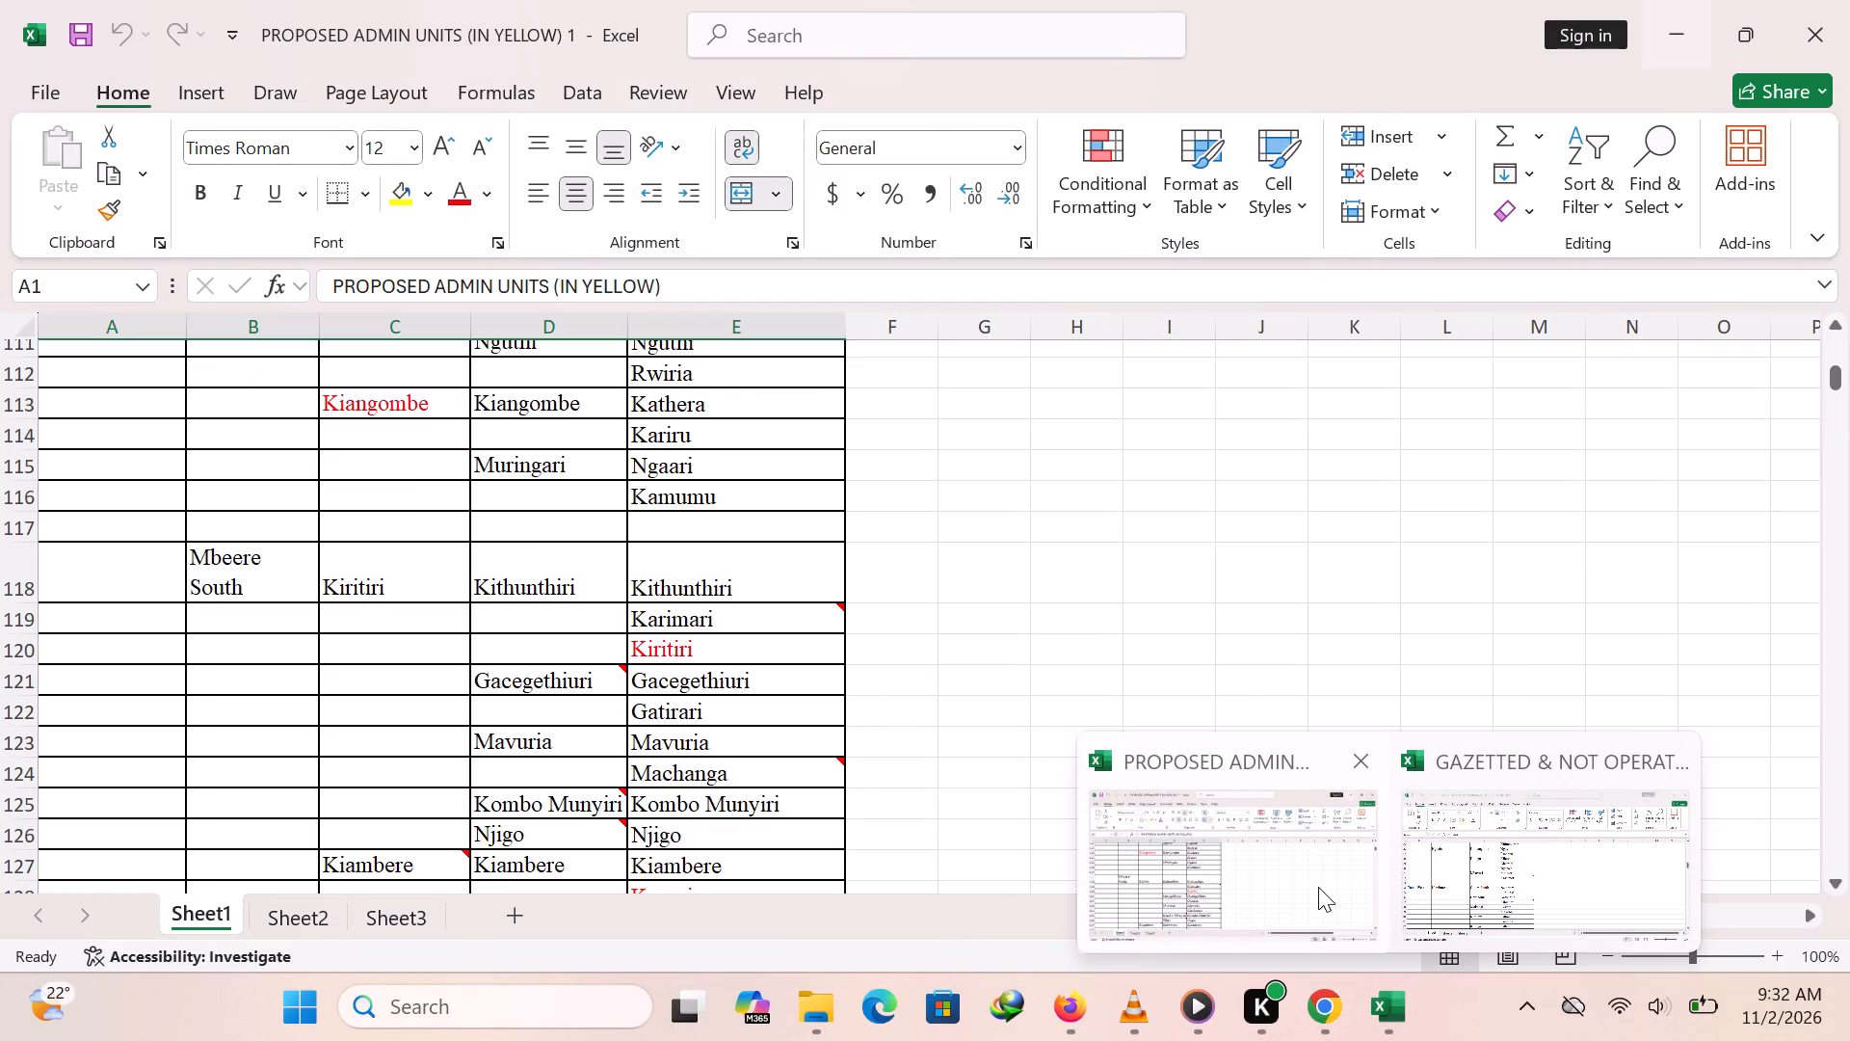
click(1318, 887)
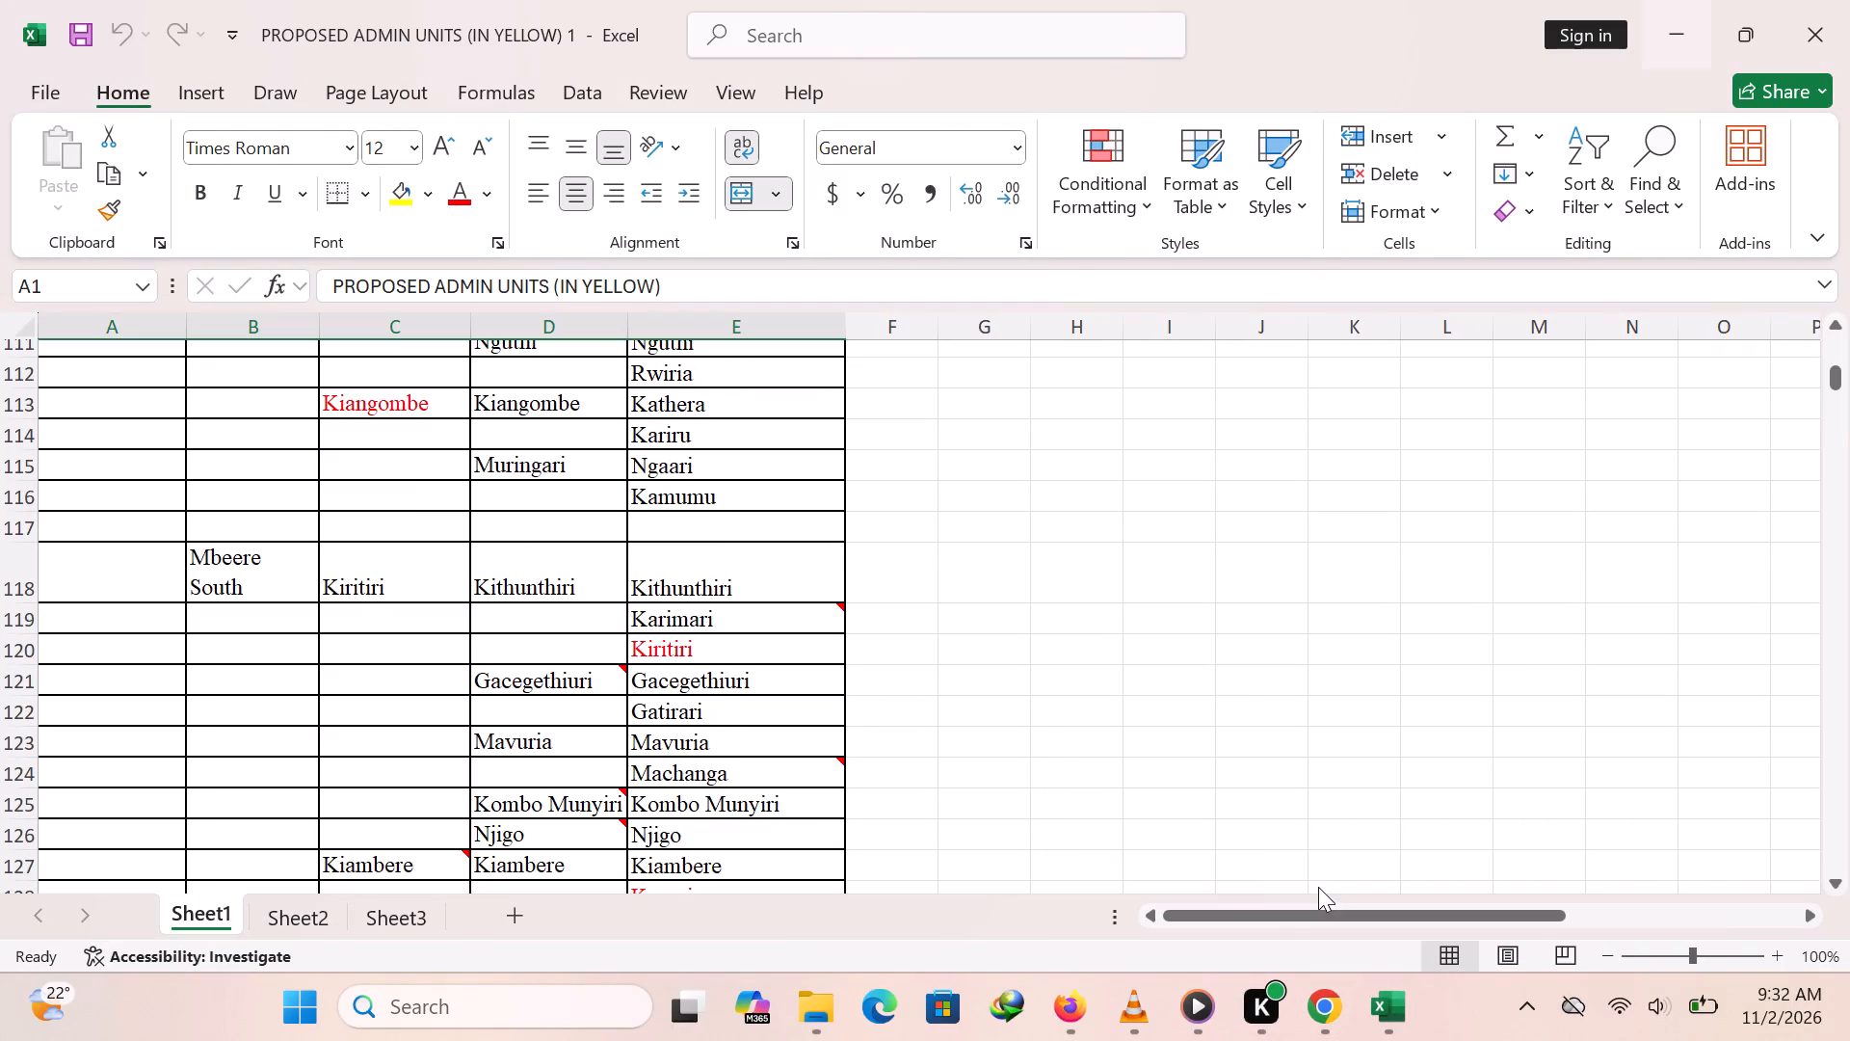
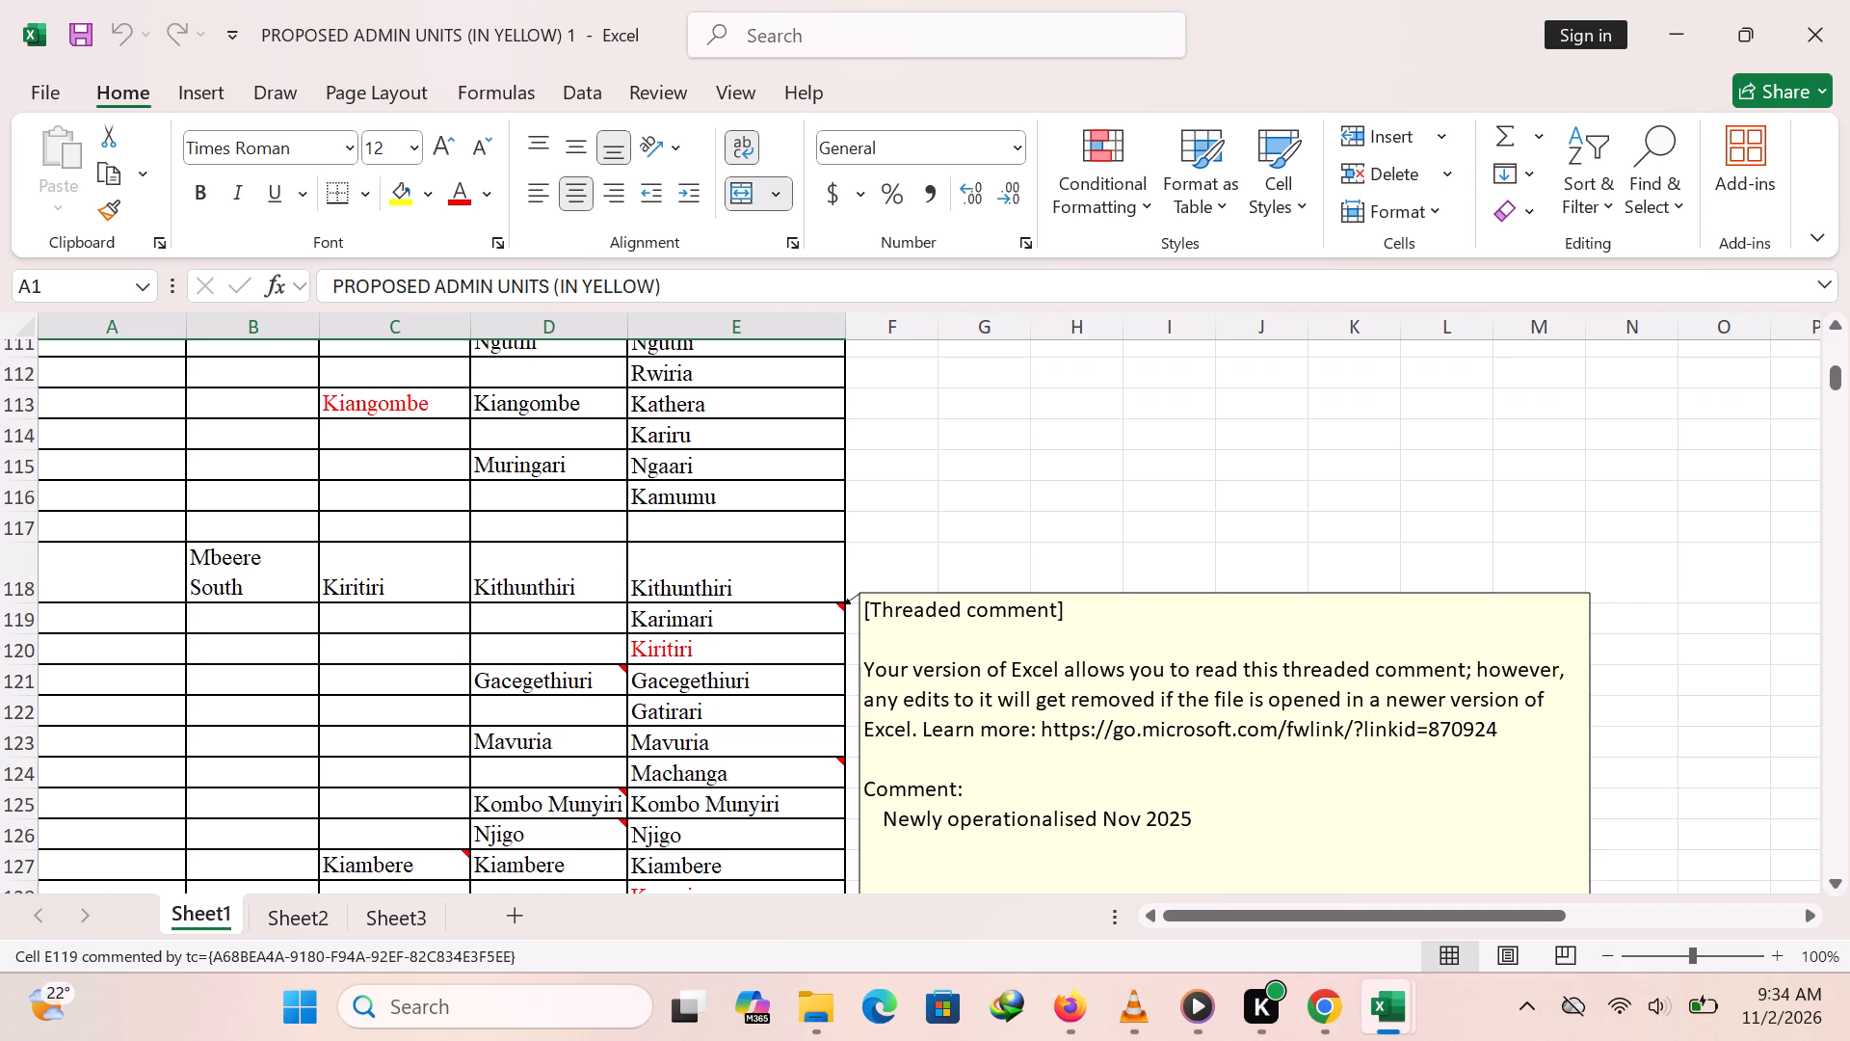
Examine the proposed units list from Embu East through Mbeere North, checking divisions, locations and sub-locations for red entries.
scroll(560, 776, down, 2)
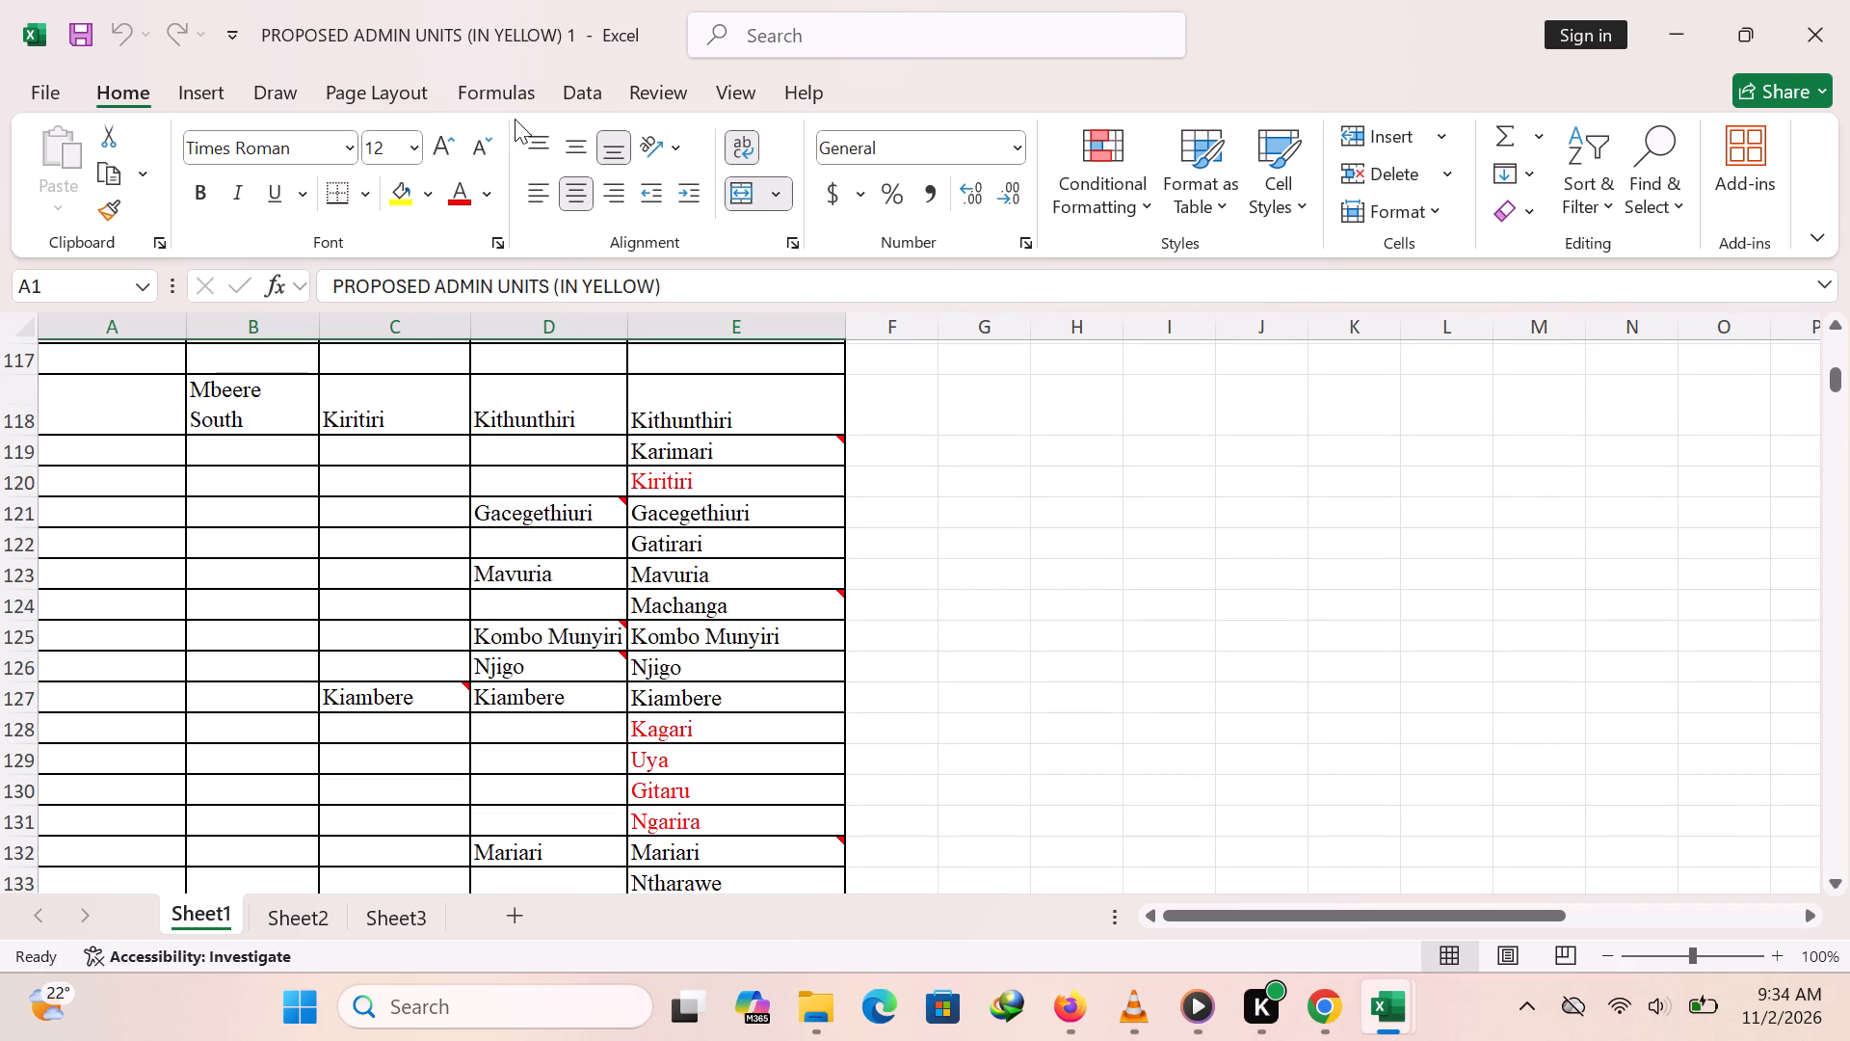
scroll(575, 521, up, 3)
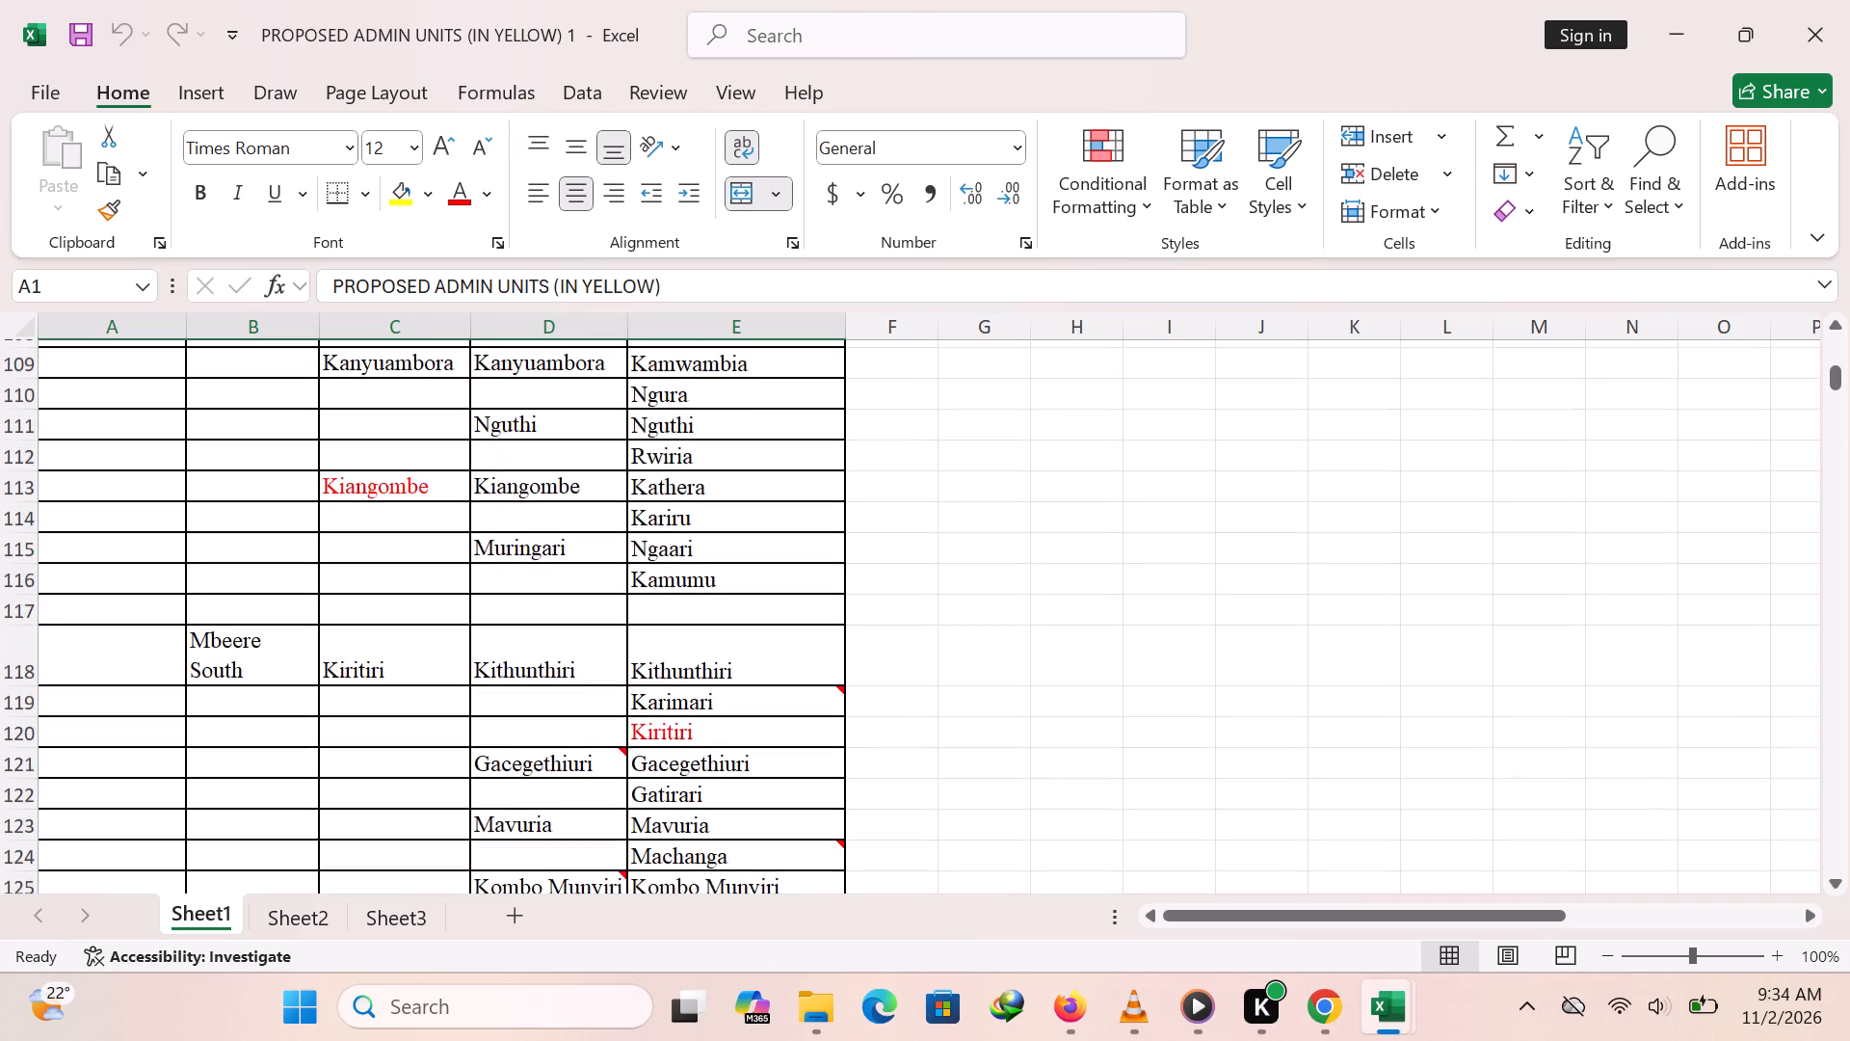
scroll(575, 521, up, 17)
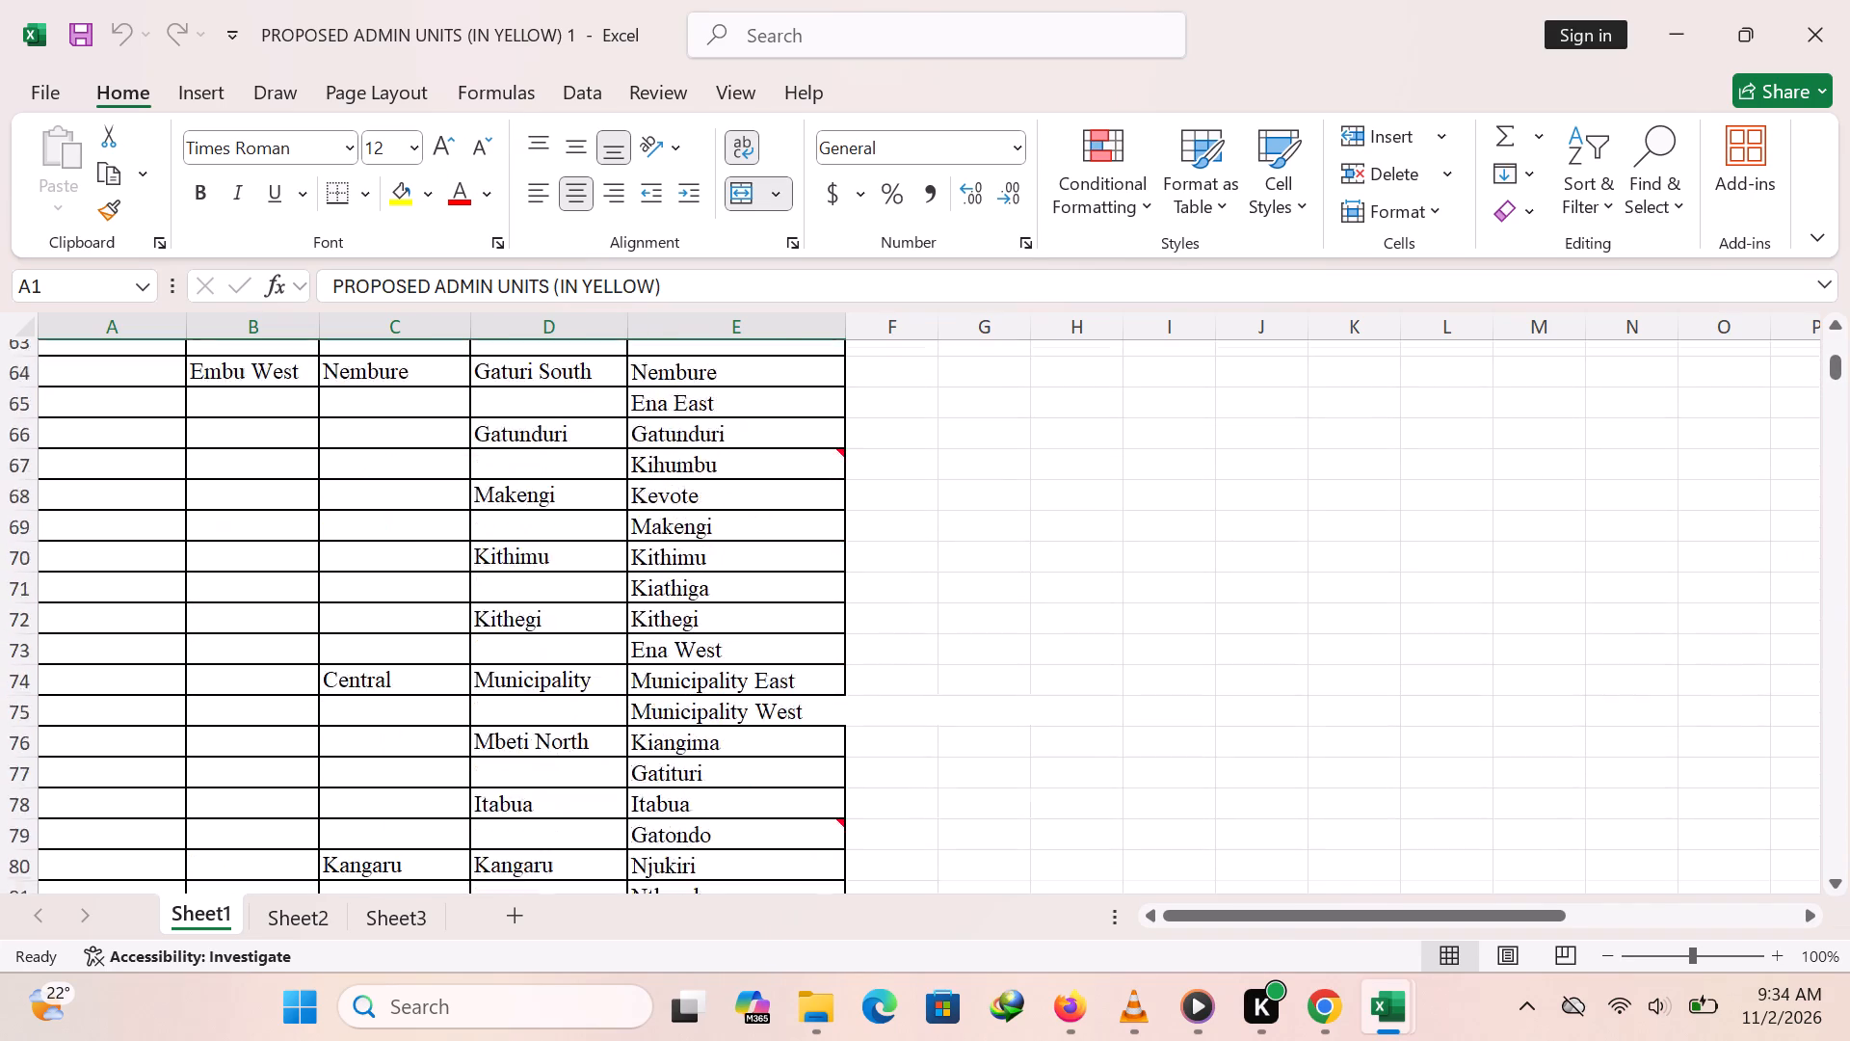
scroll(575, 520, up, 15)
scroll(575, 511, up, 6)
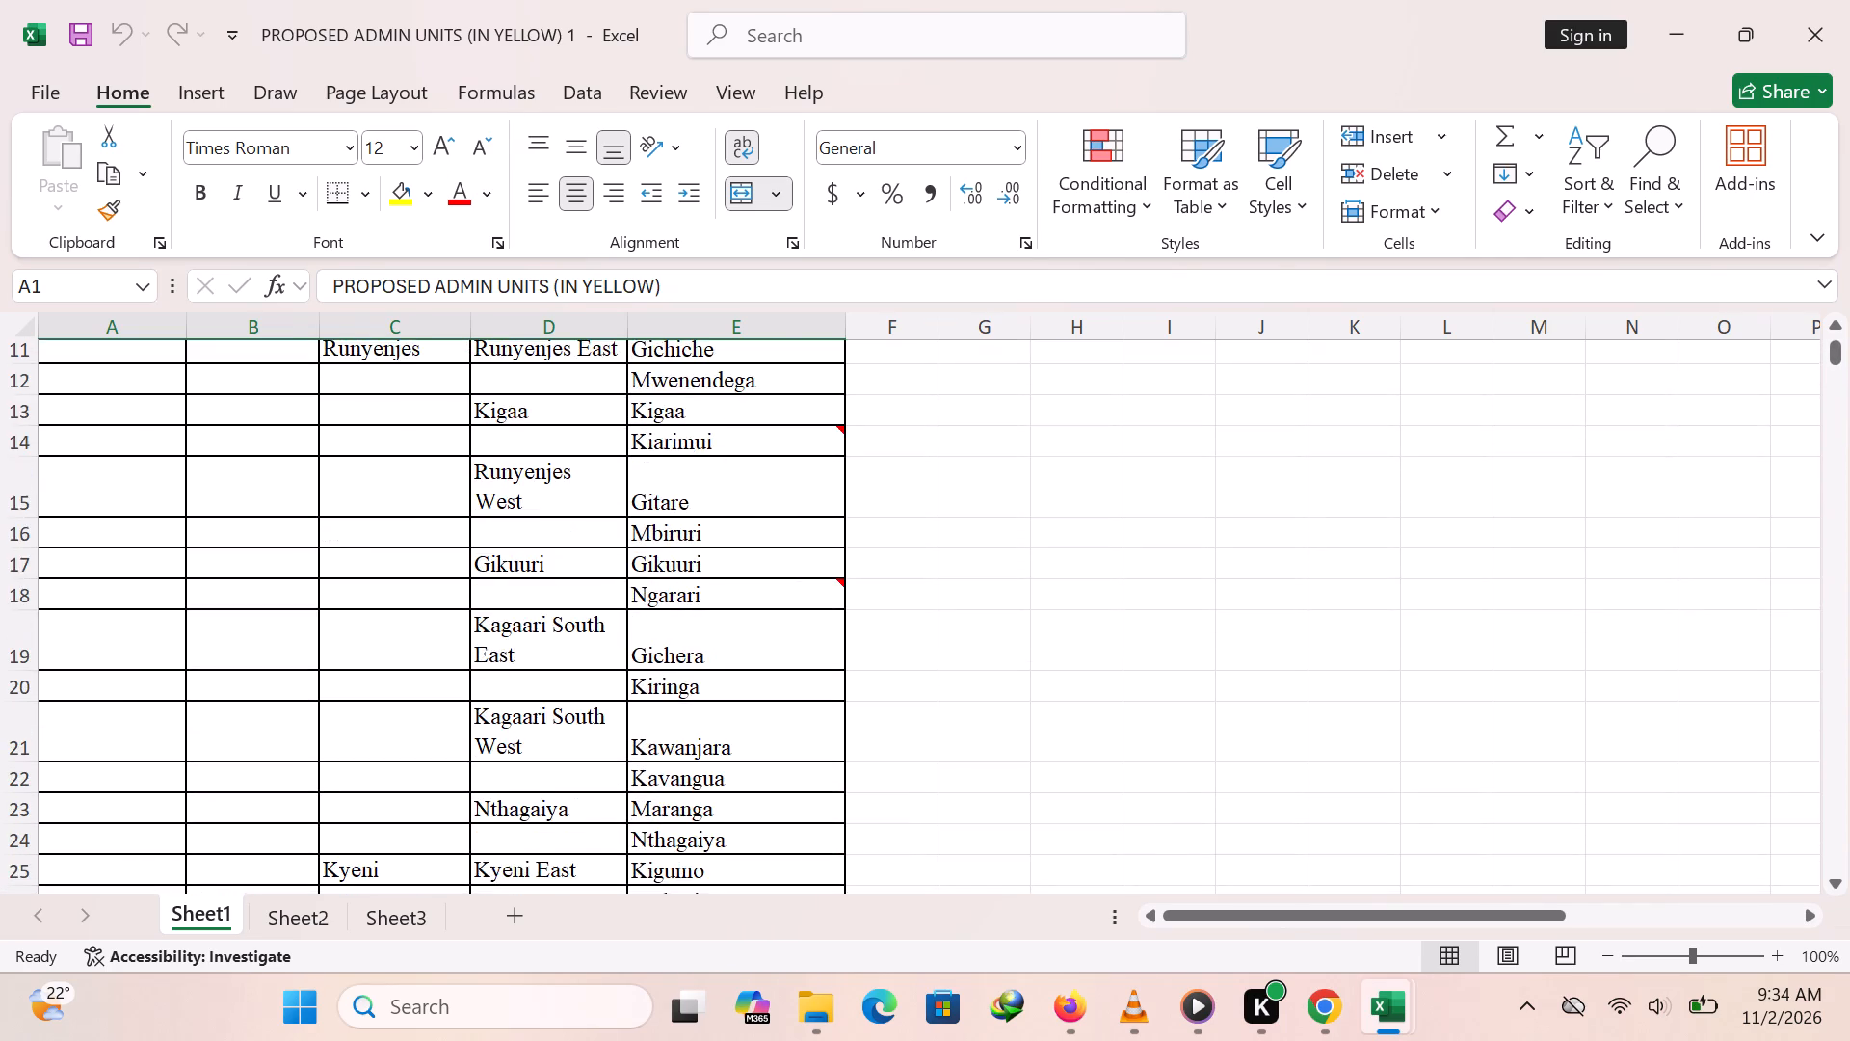
scroll(575, 511, up, 5)
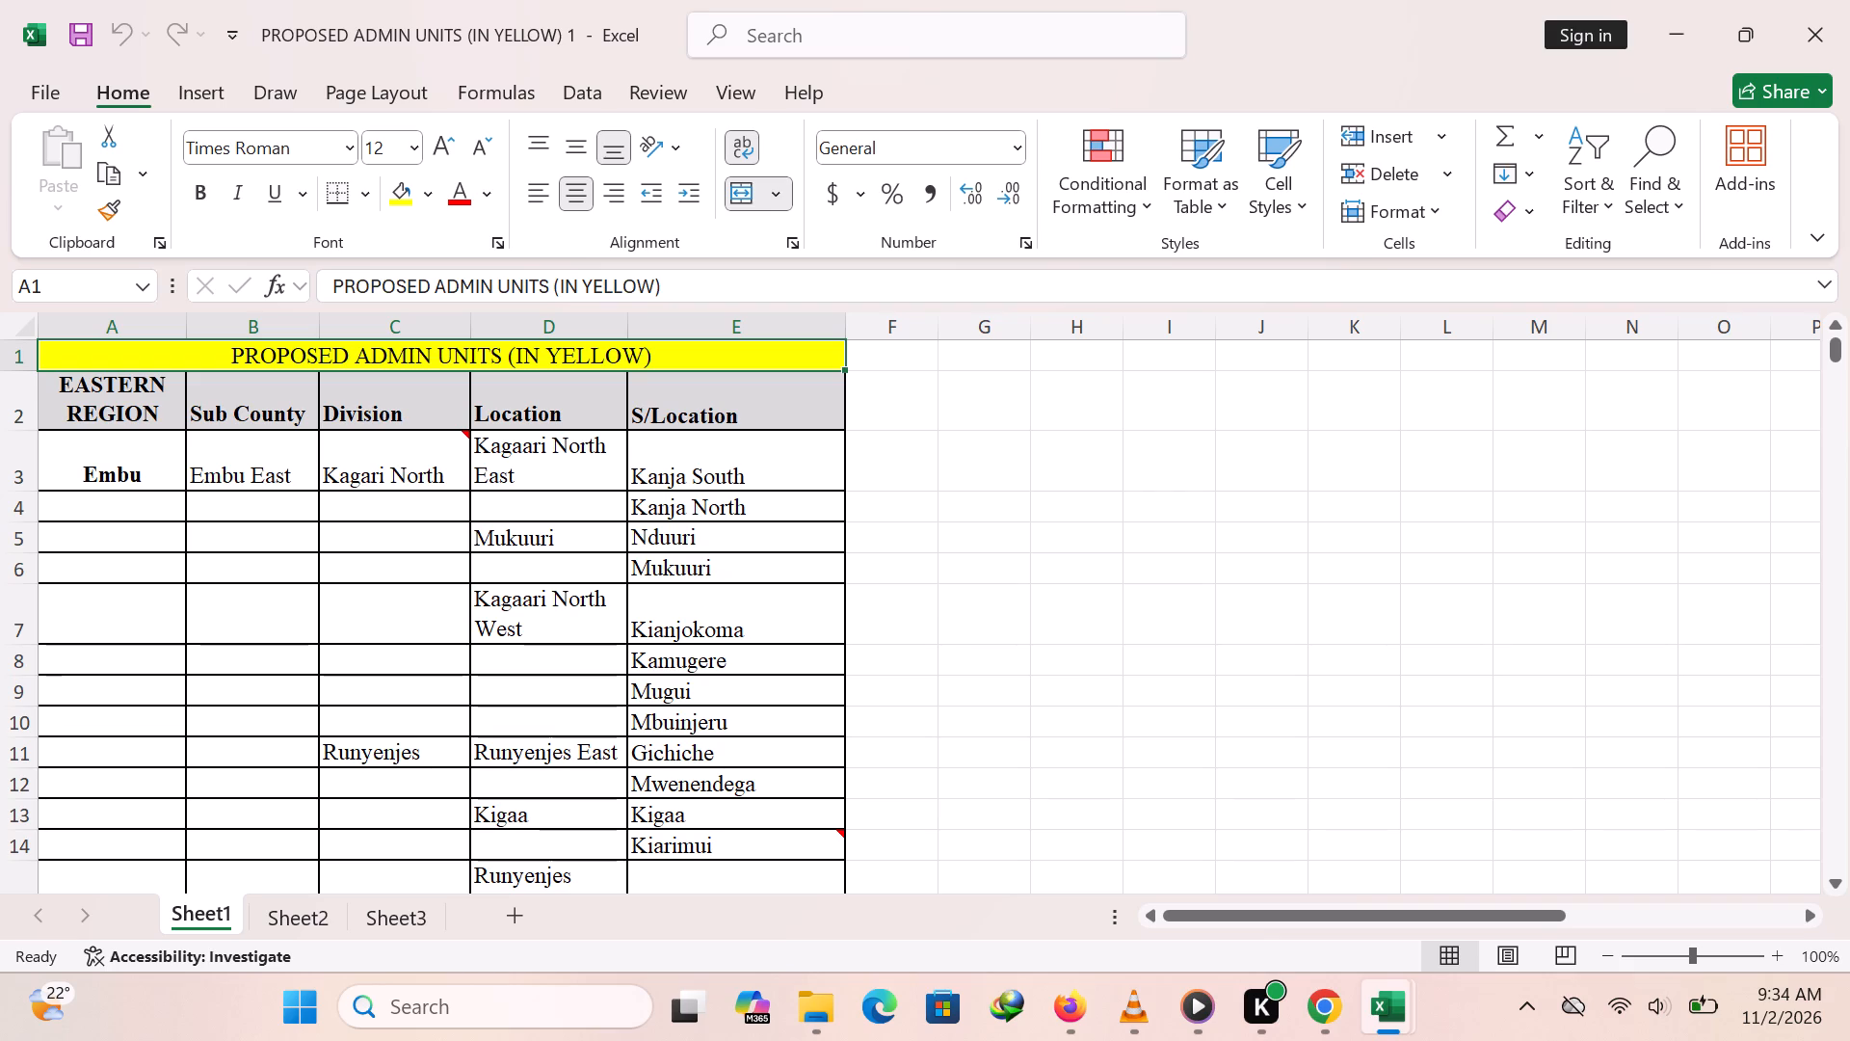
scroll(571, 440, down, 15)
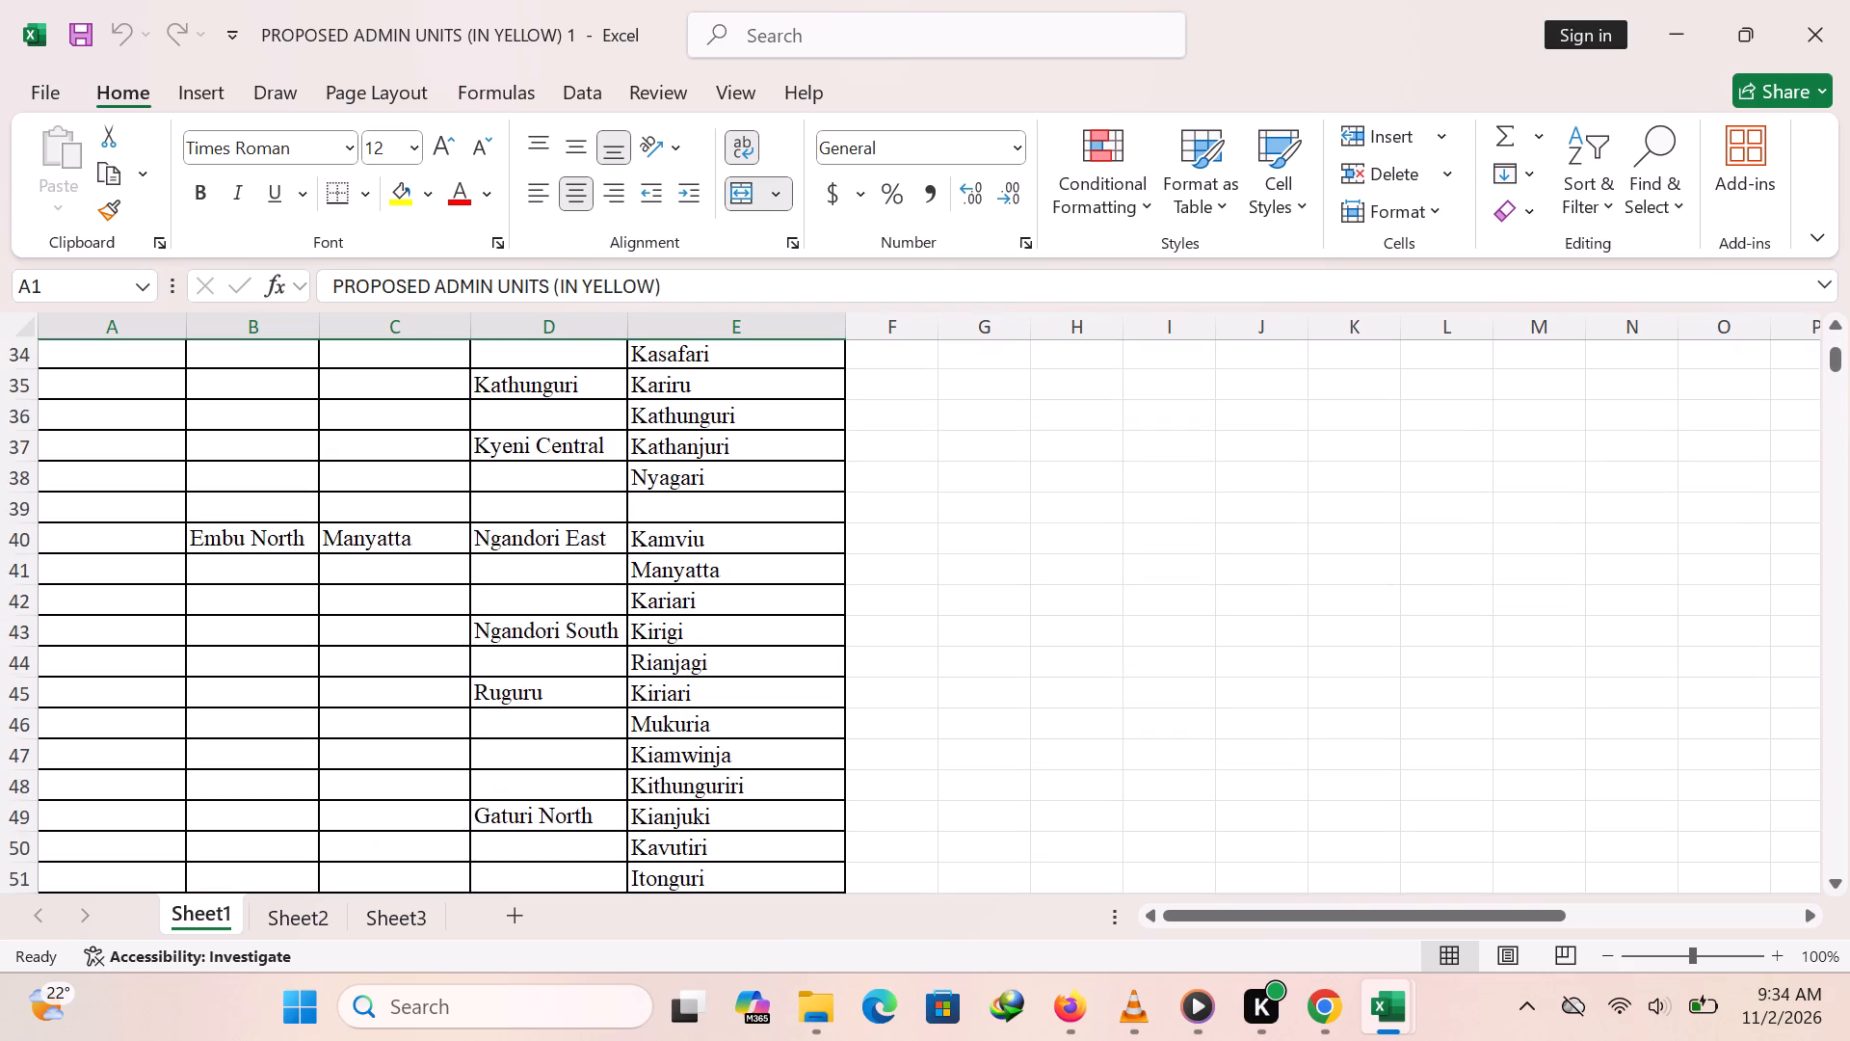
scroll(574, 446, down, 3)
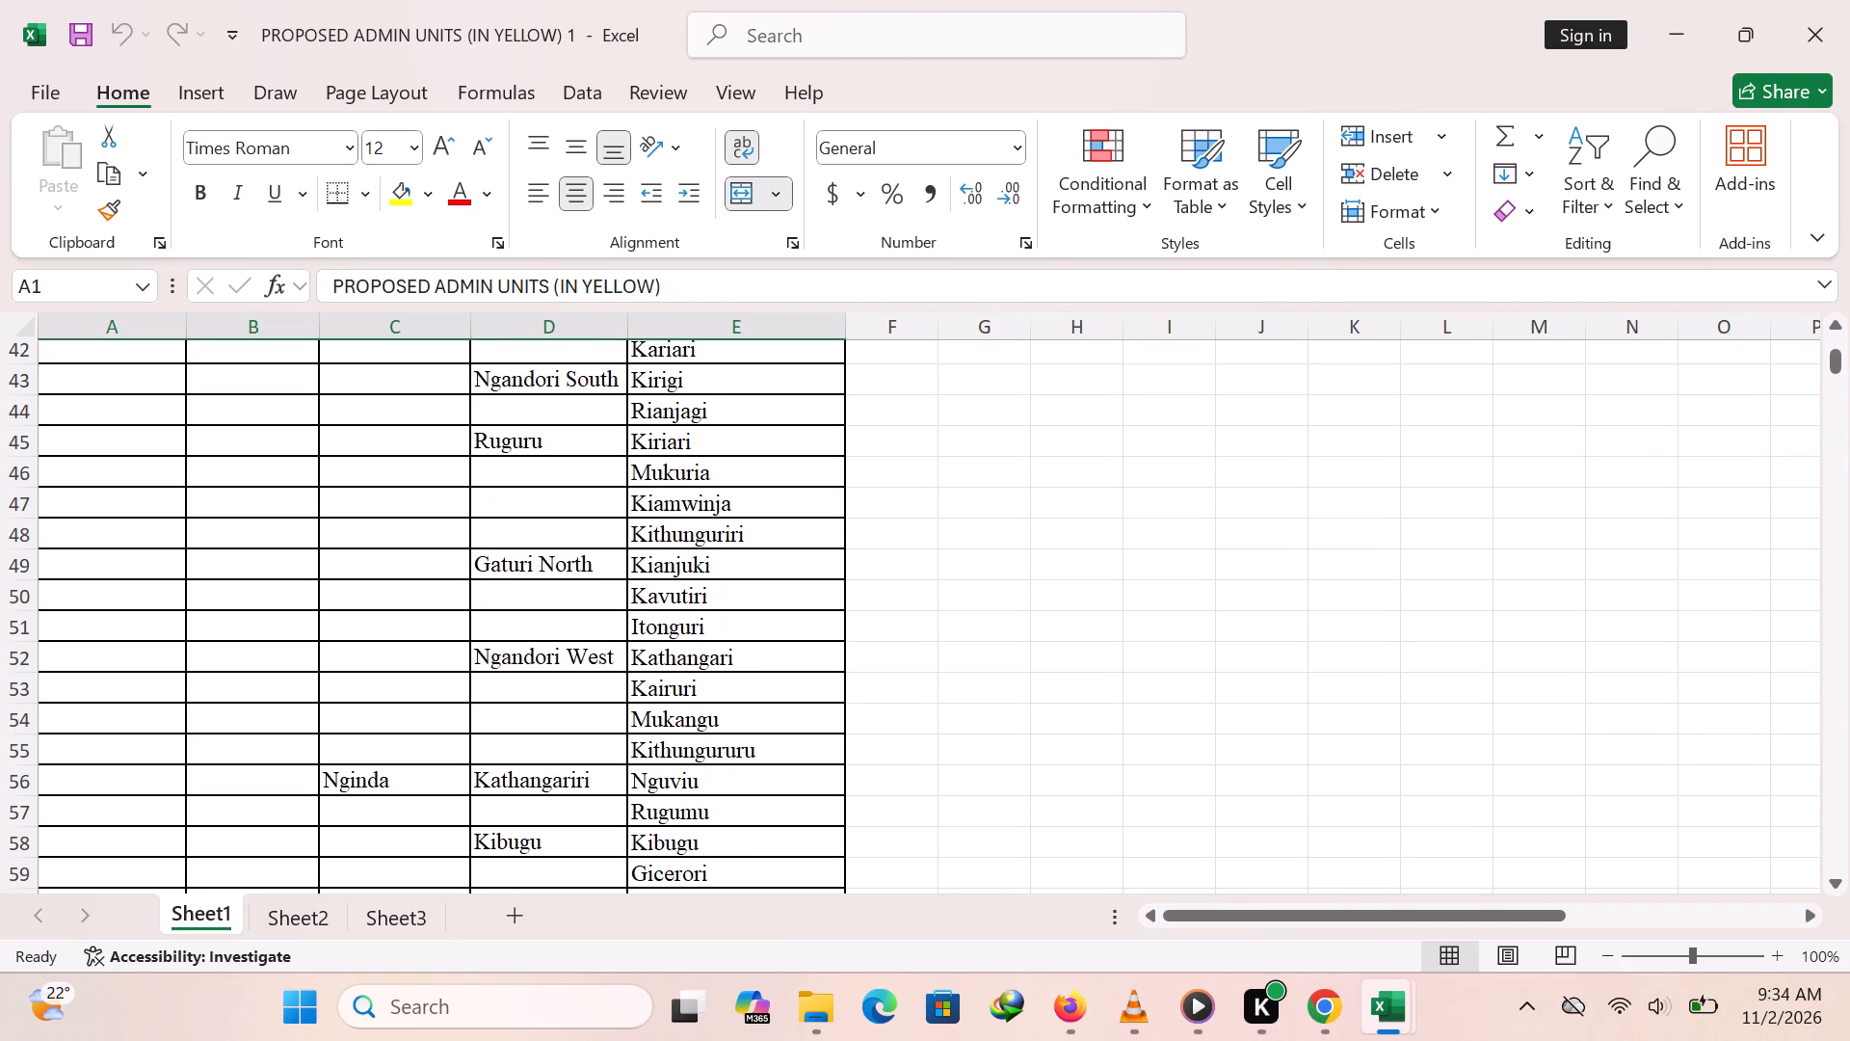
scroll(574, 446, up, 1)
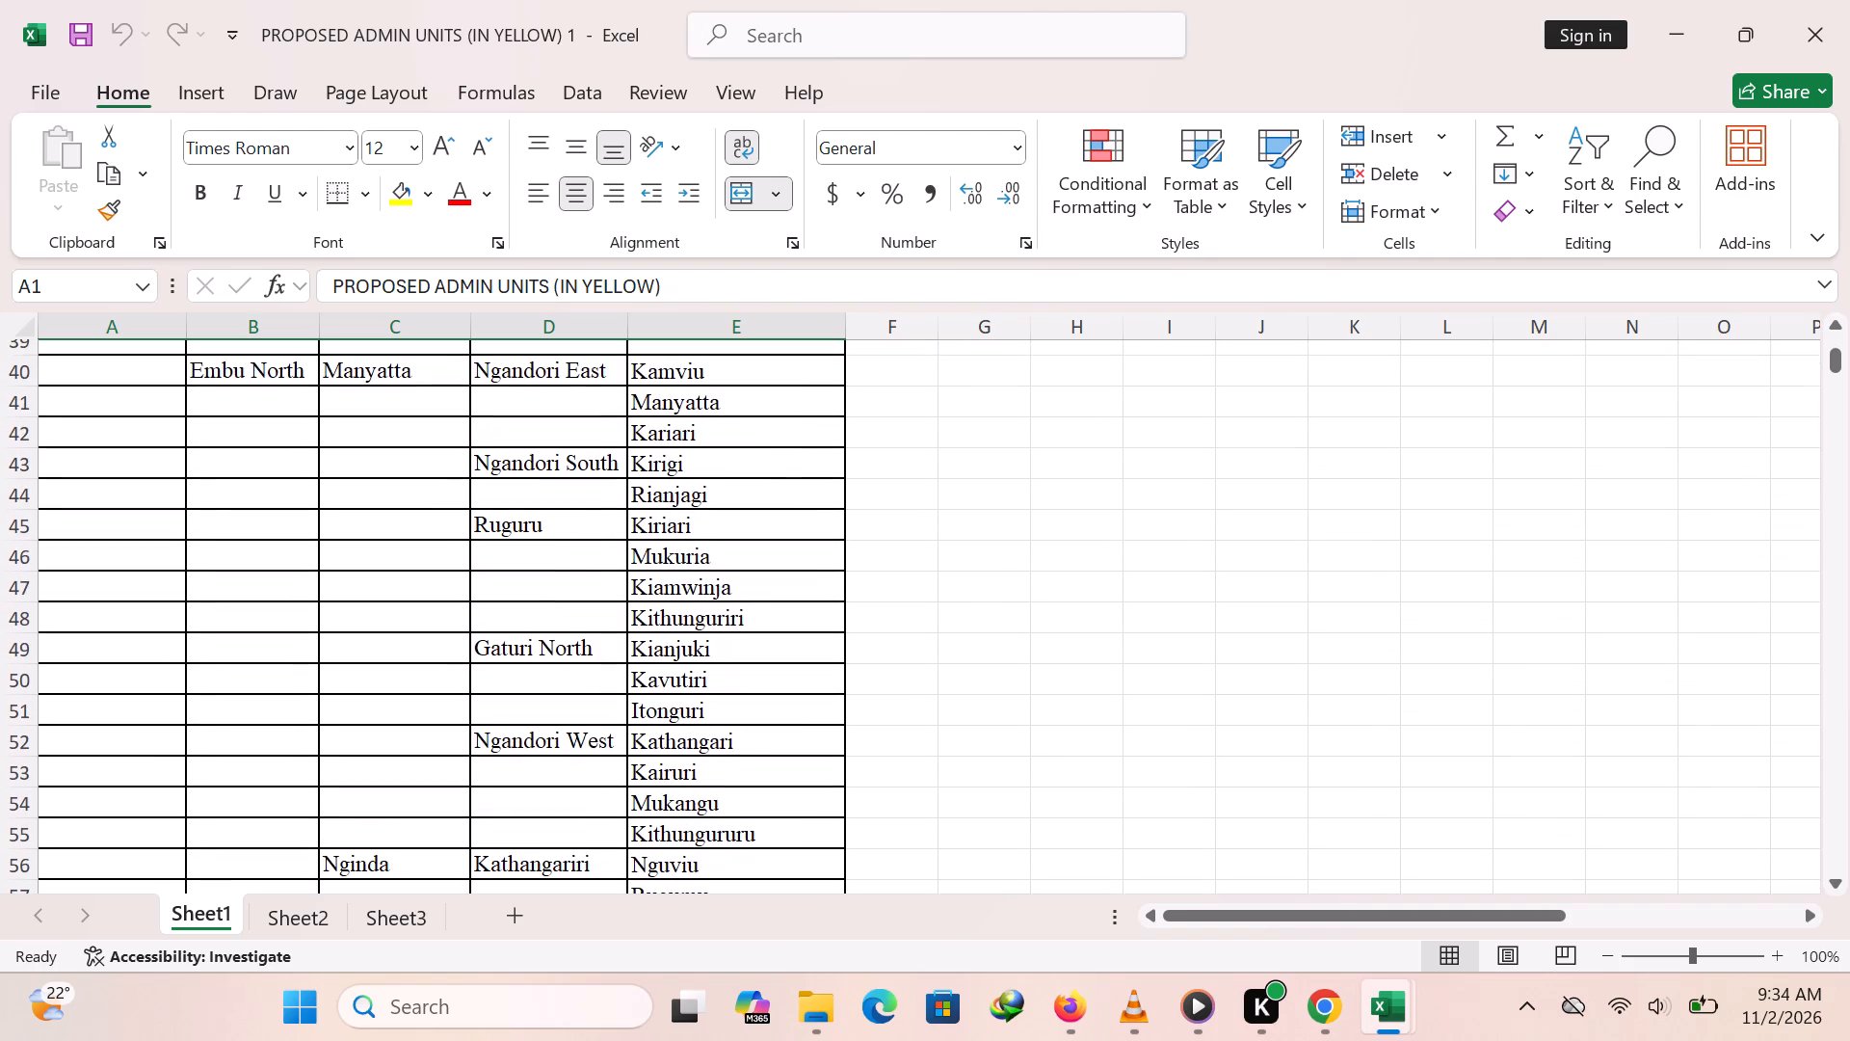
scroll(574, 446, down, 5)
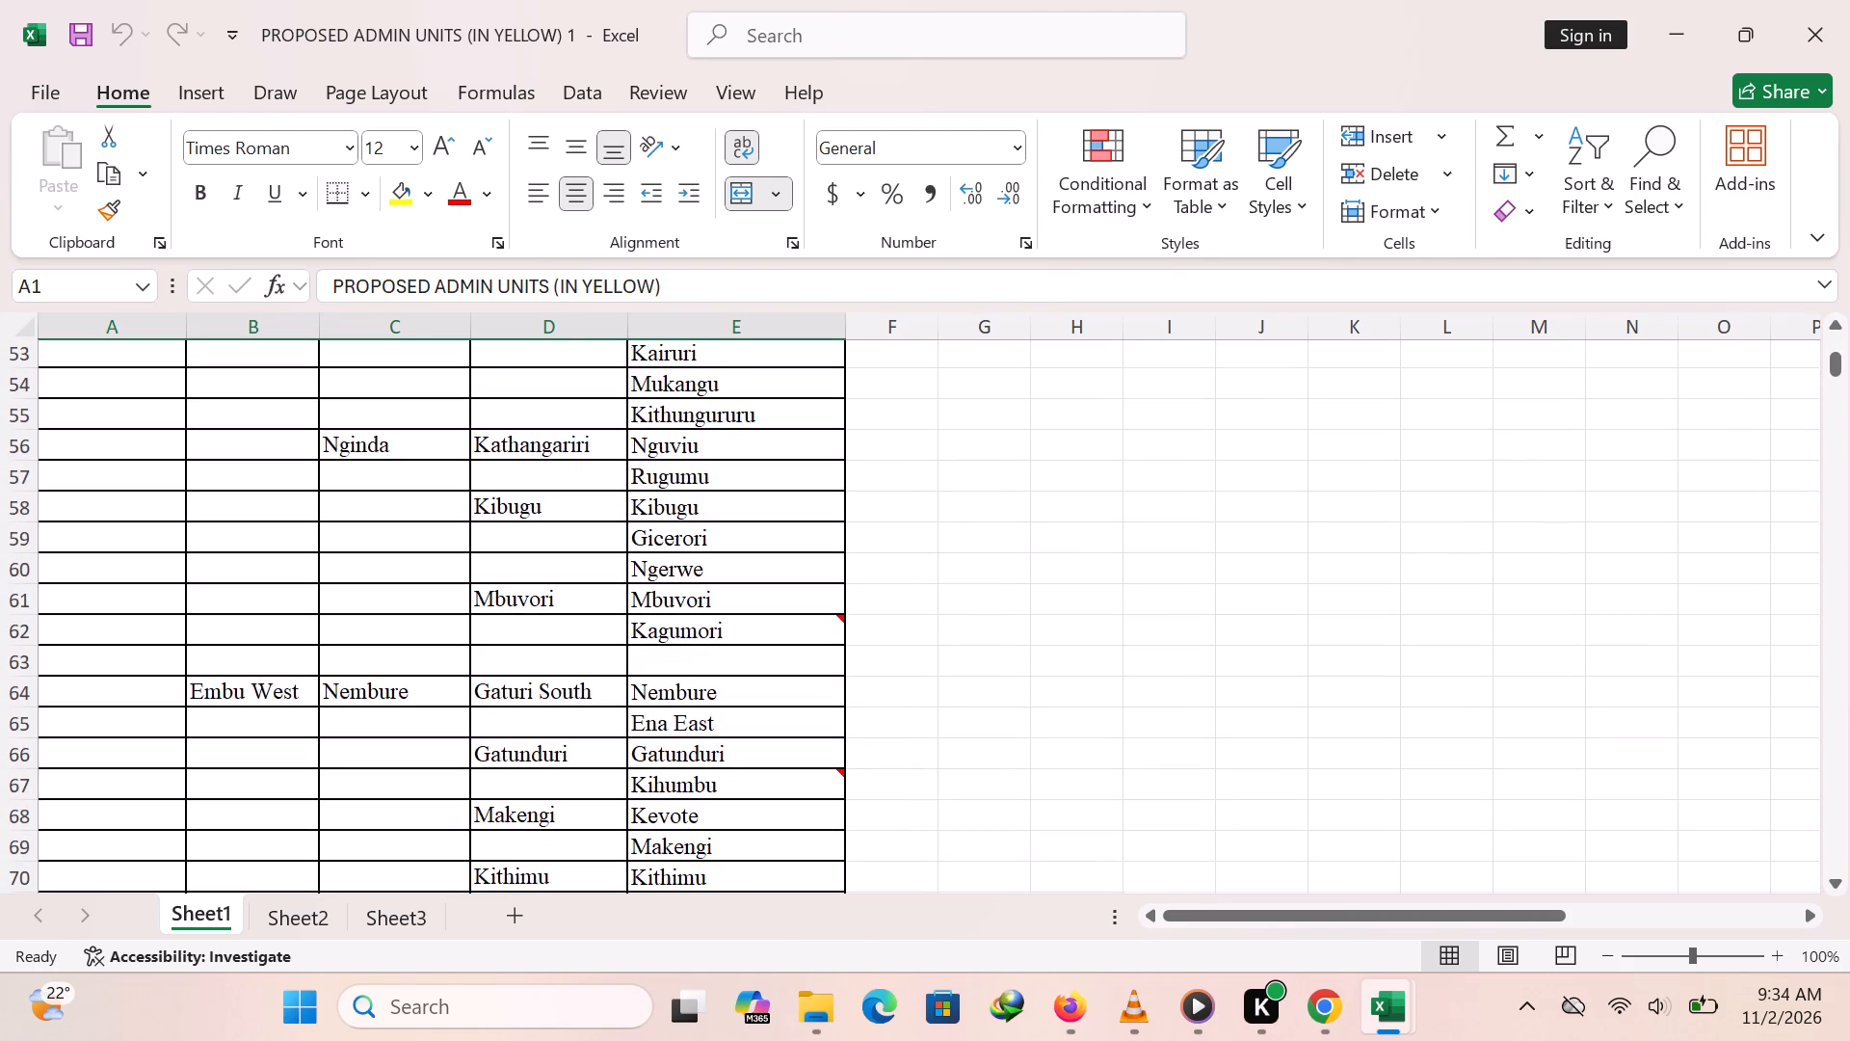
scroll(531, 414, down, 2)
scroll(537, 422, up, 7)
scroll(537, 422, down, 3)
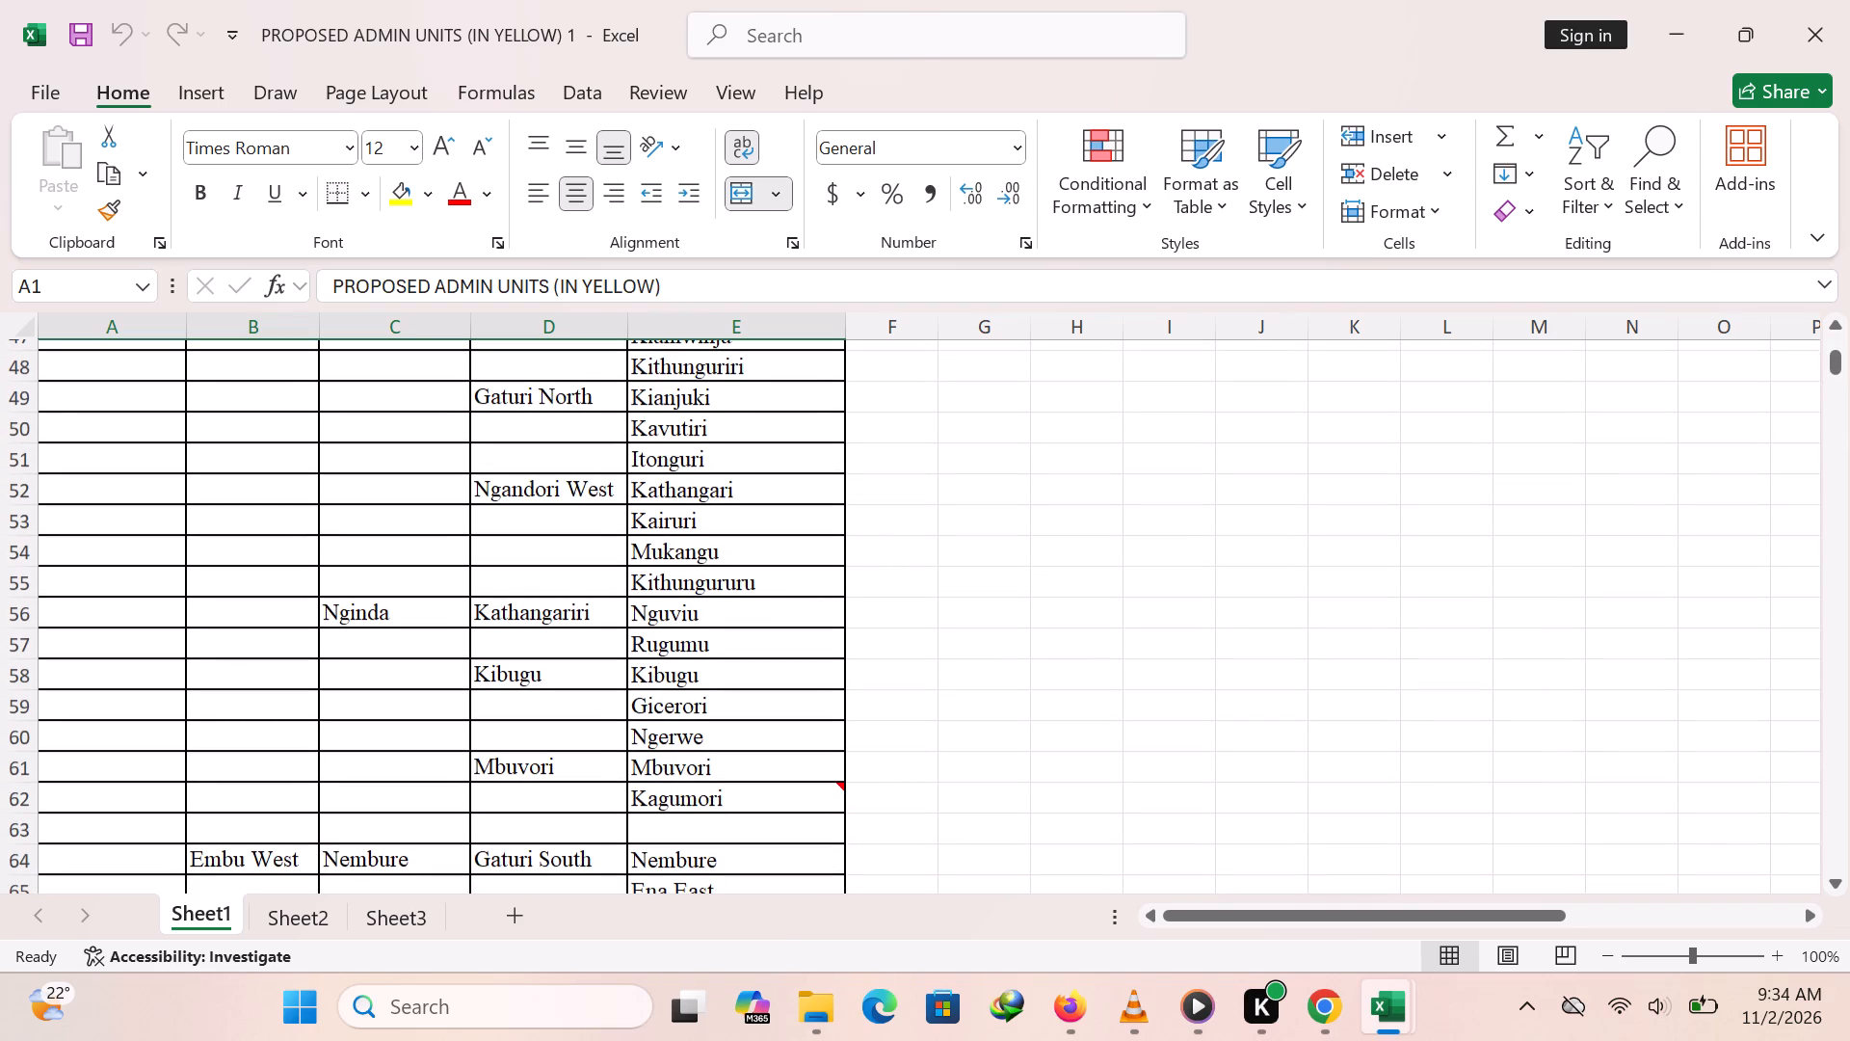
scroll(536, 427, down, 3)
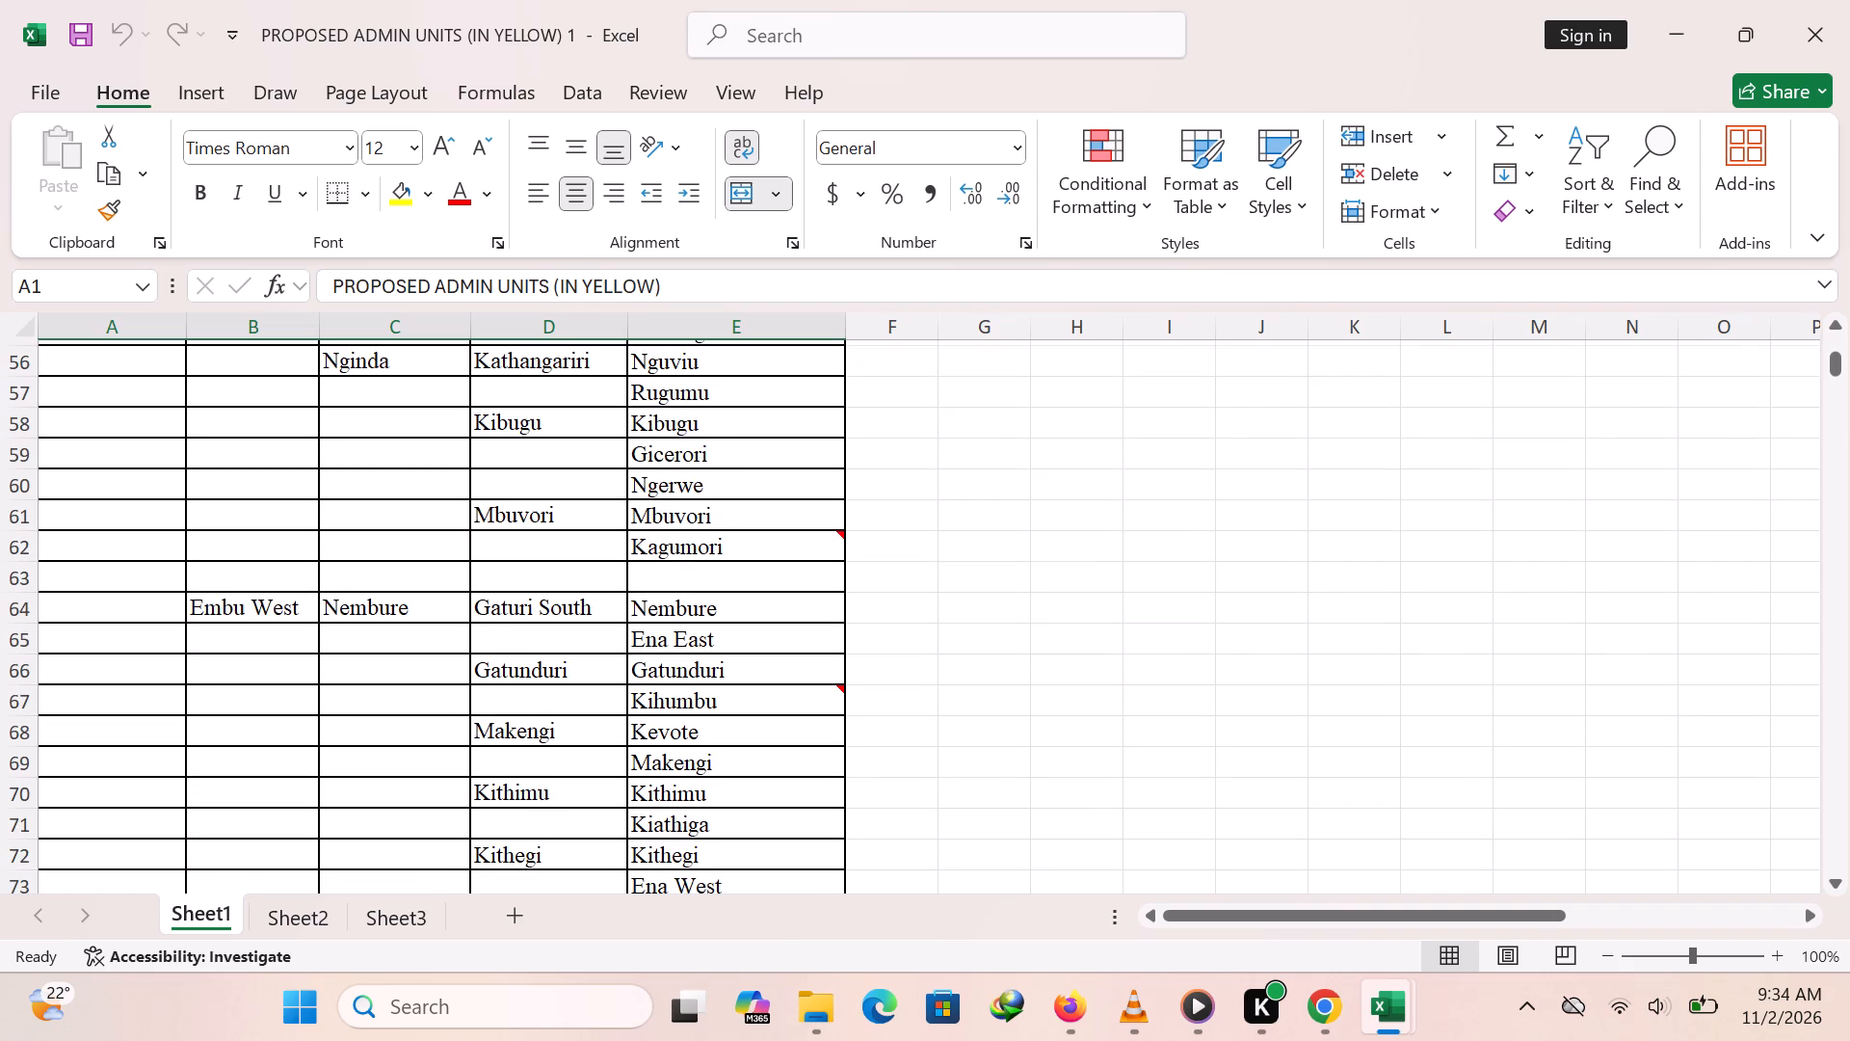
scroll(536, 427, down, 7)
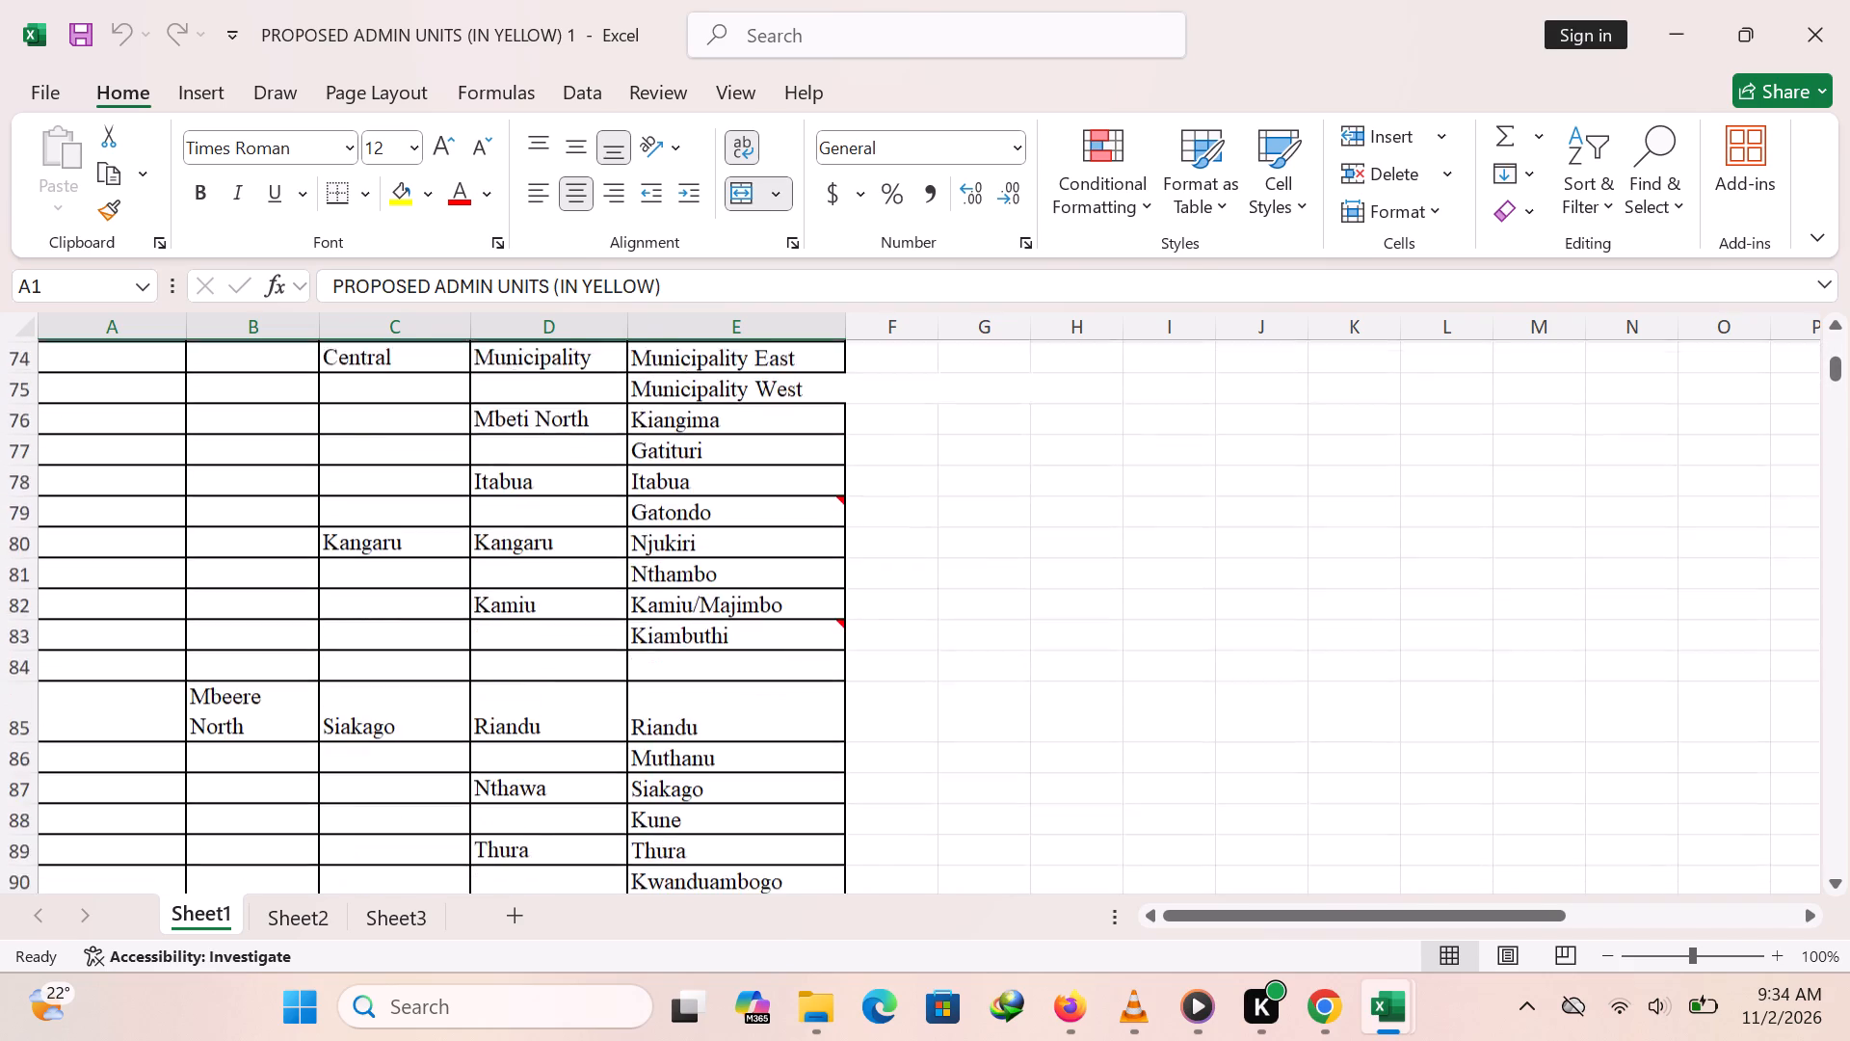
scroll(536, 427, down, 10)
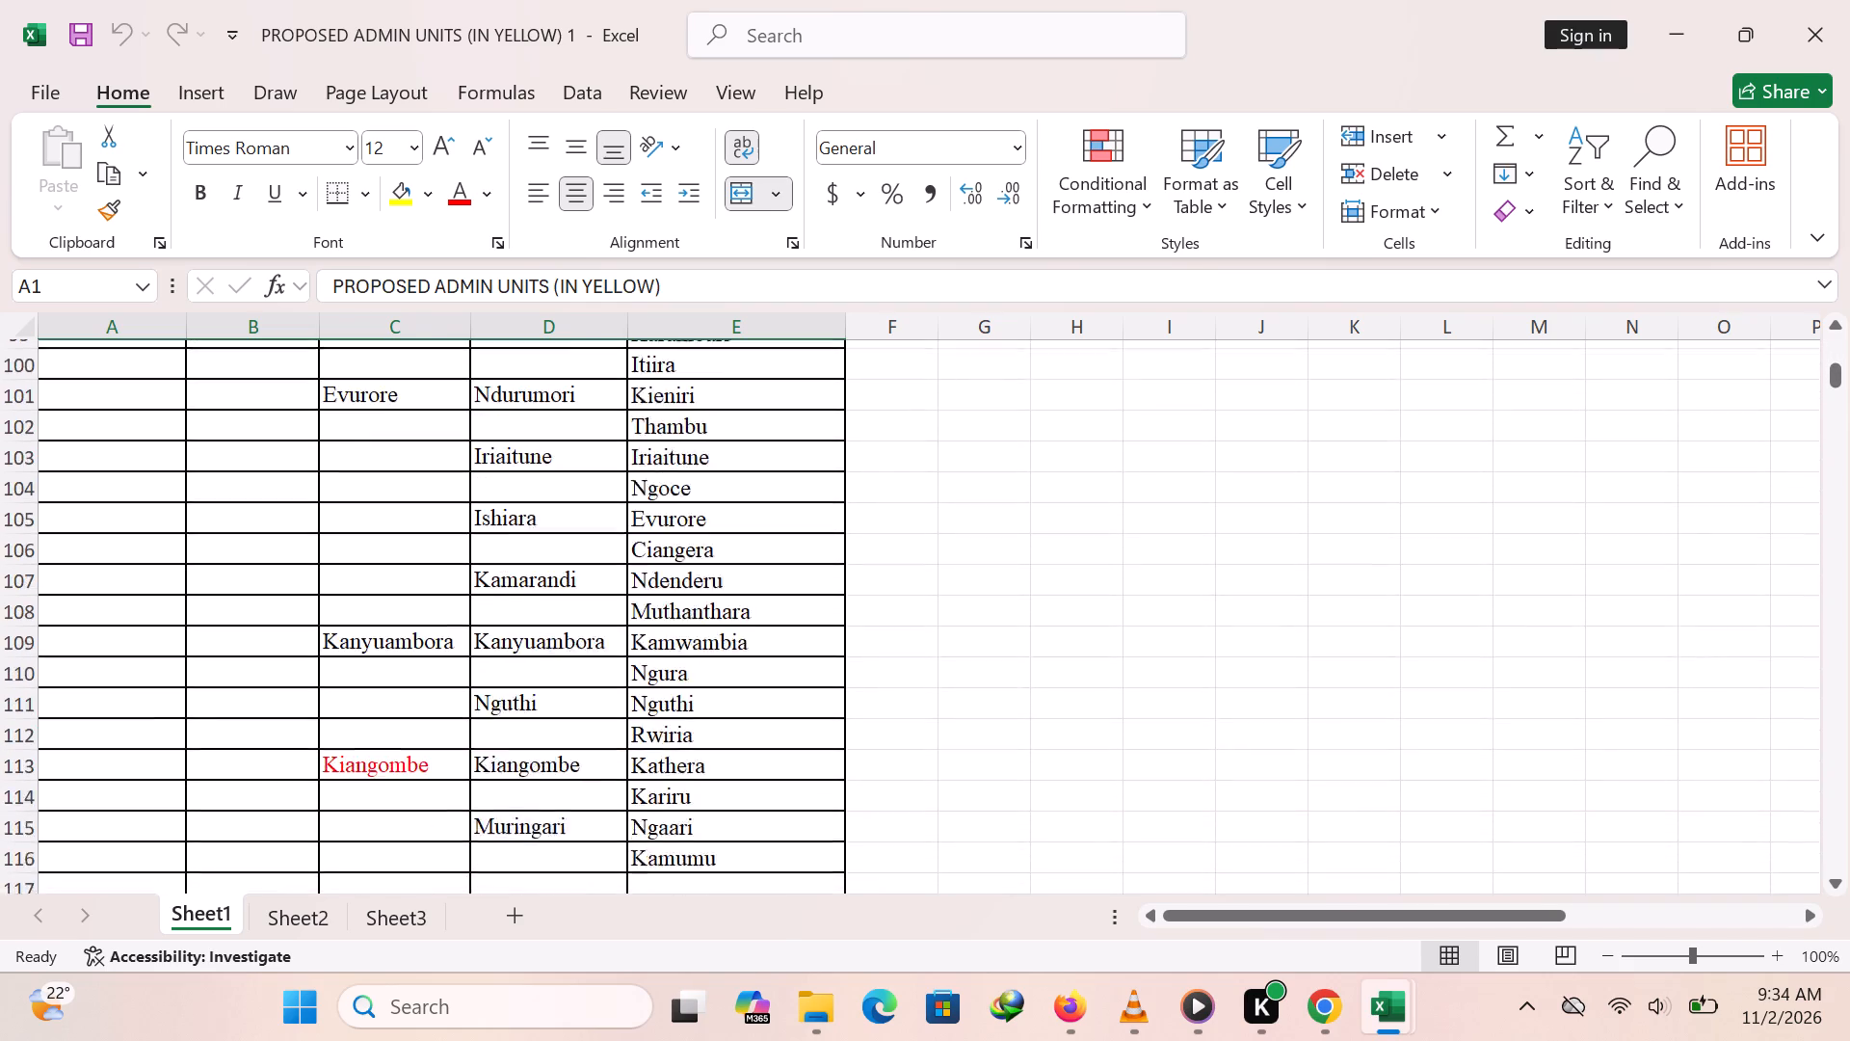
scroll(536, 427, down, 3)
scroll(540, 528, down, 1)
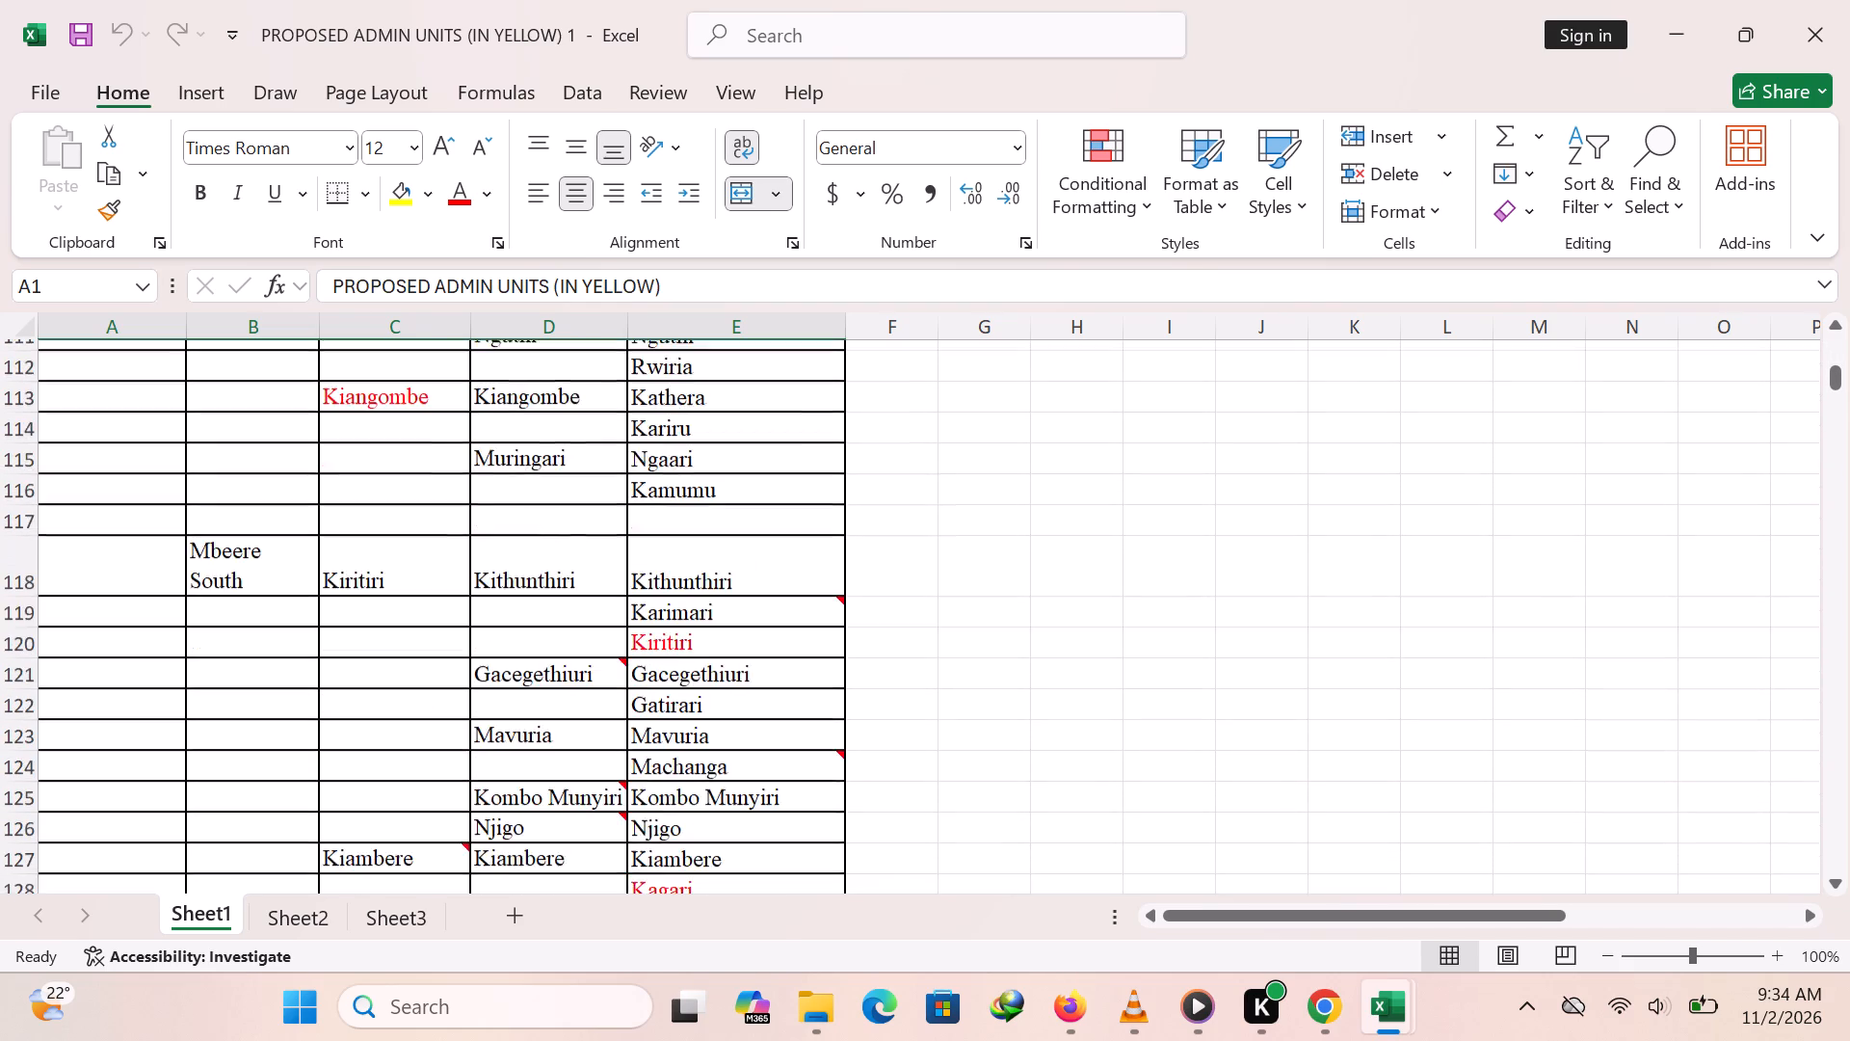
Examine the Mbeere South and upper Mwea entries, checking which locations and sub-locations are in red.
scroll(546, 535, down, 3)
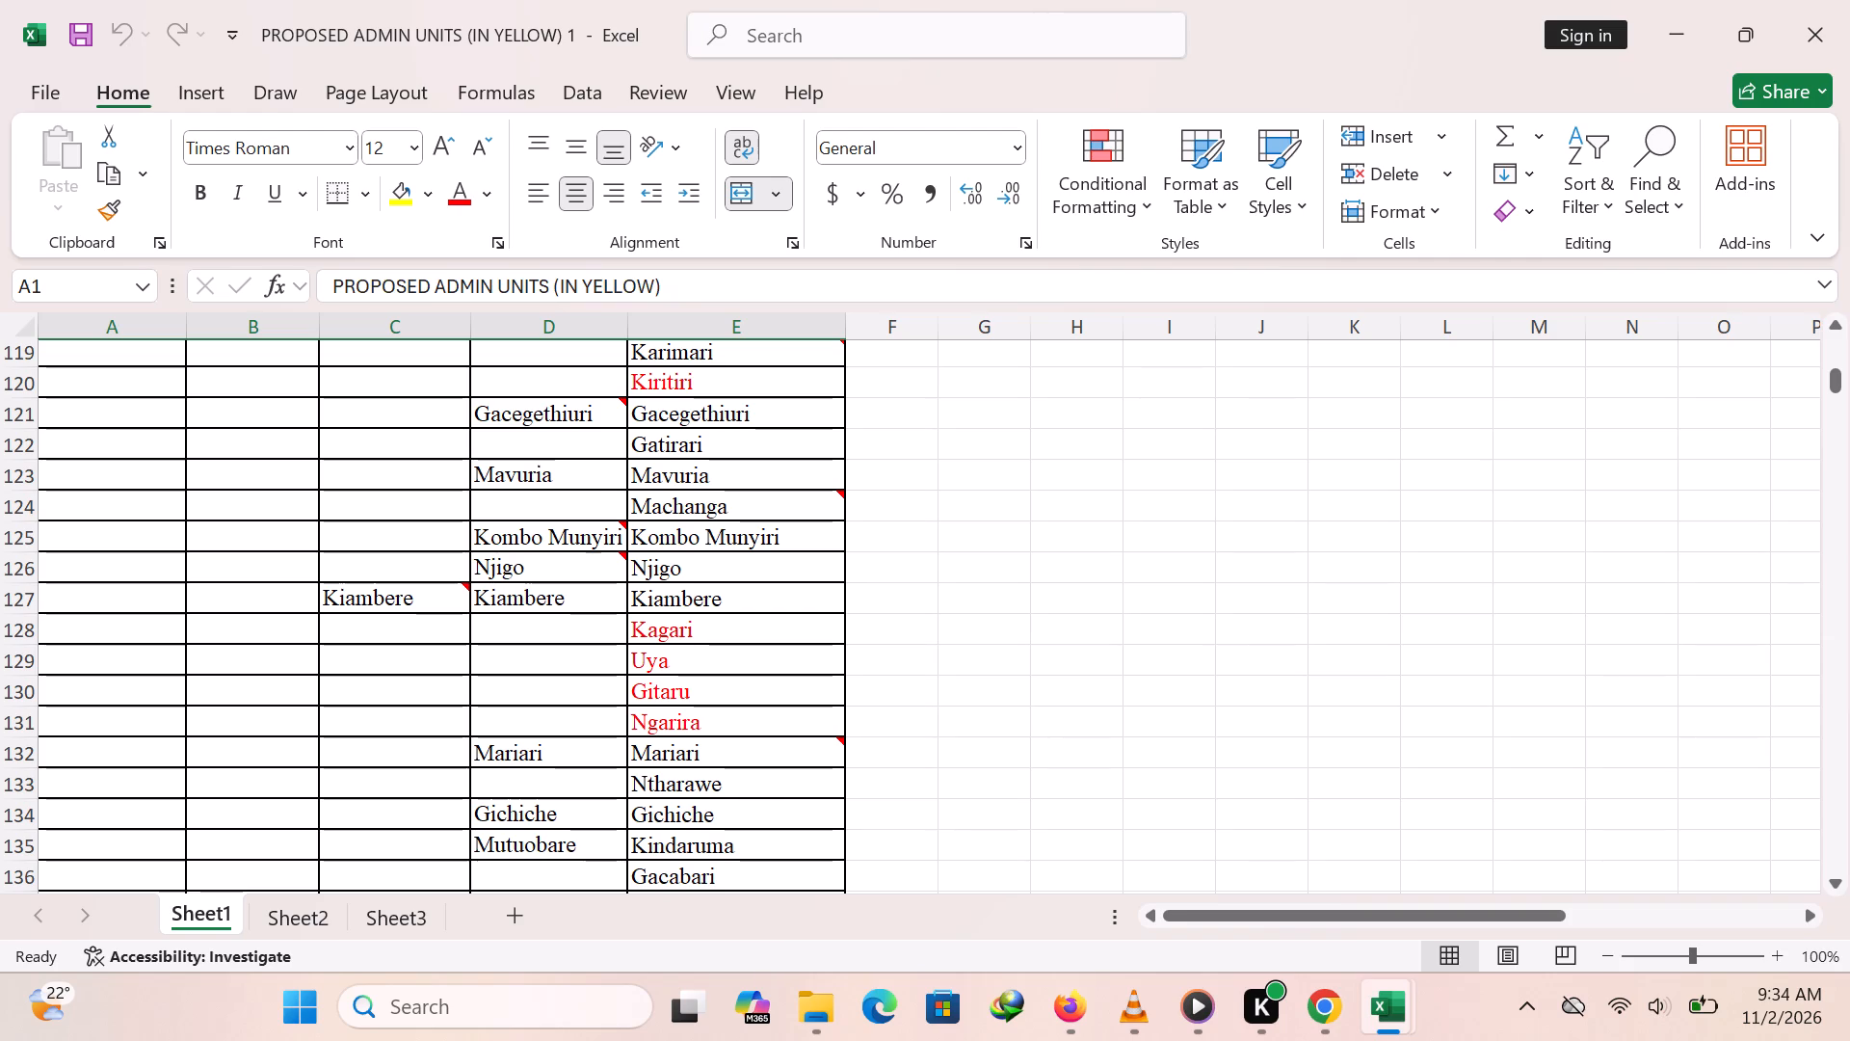
scroll(638, 634, down, 1)
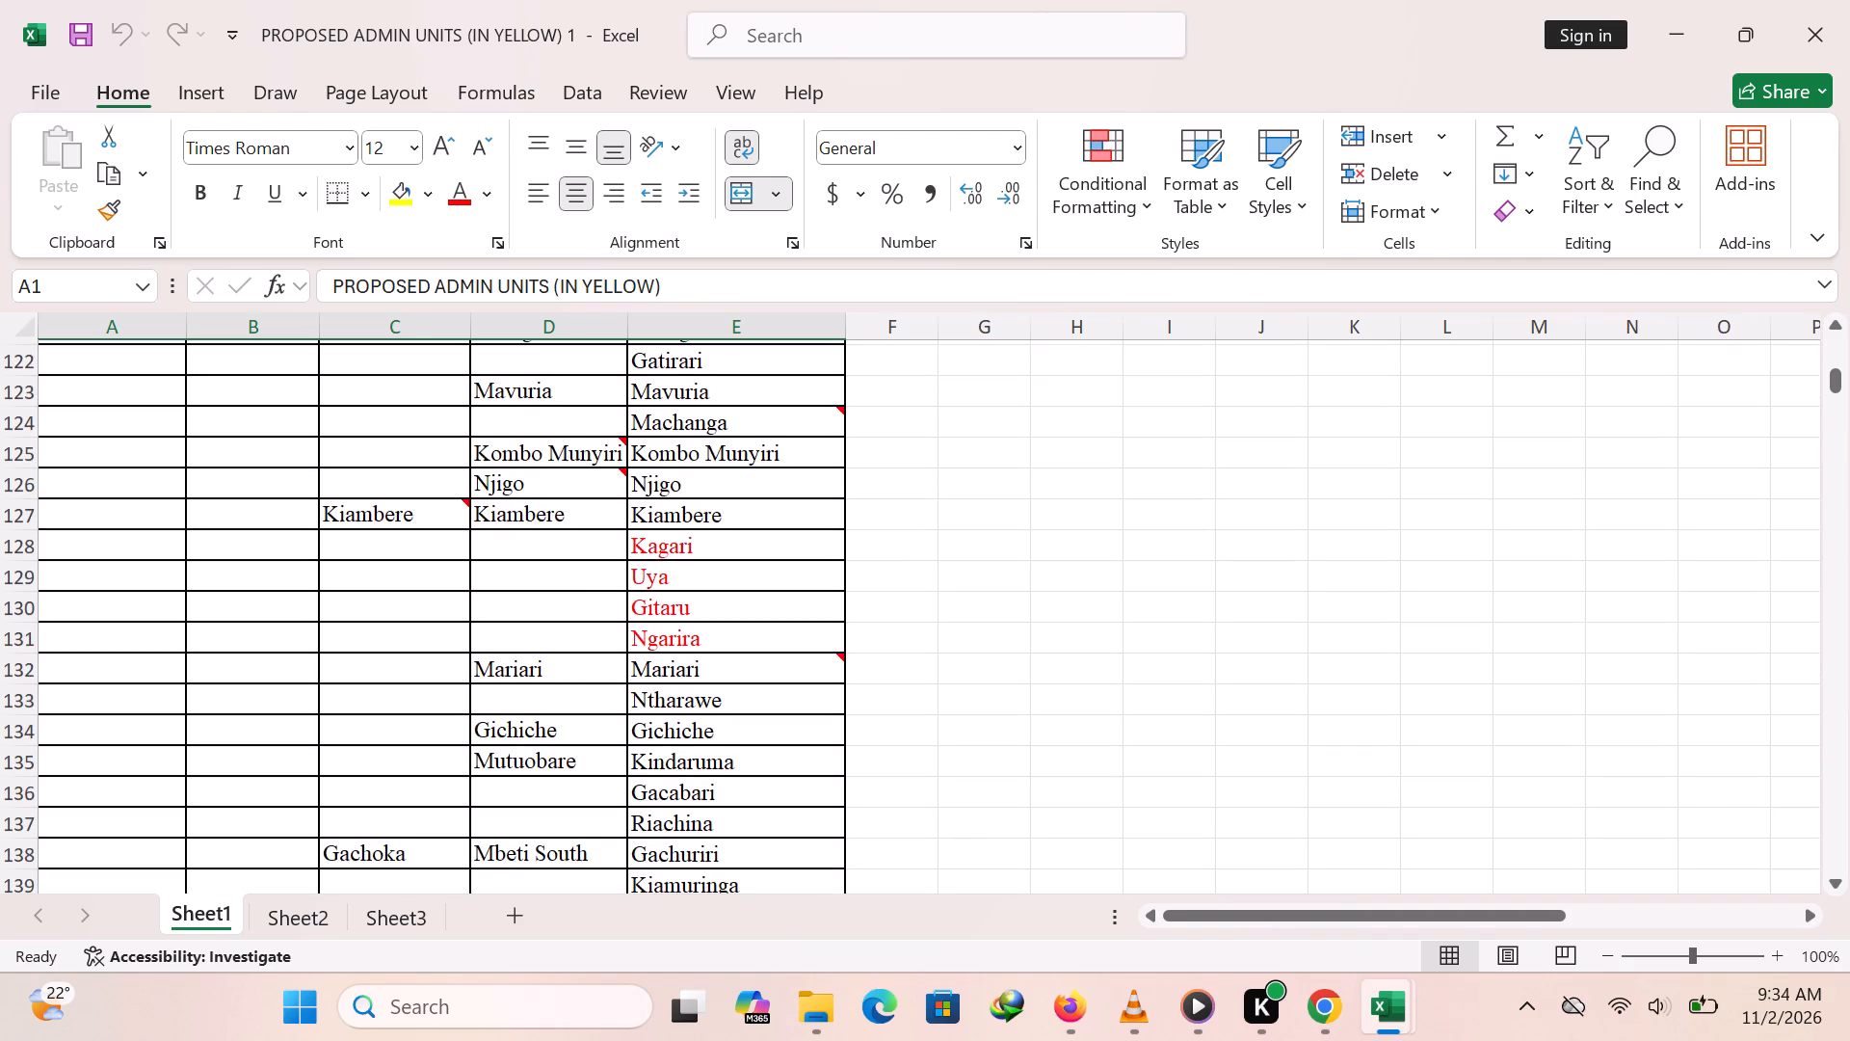
scroll(639, 632, down, 1)
scroll(639, 632, up, 7)
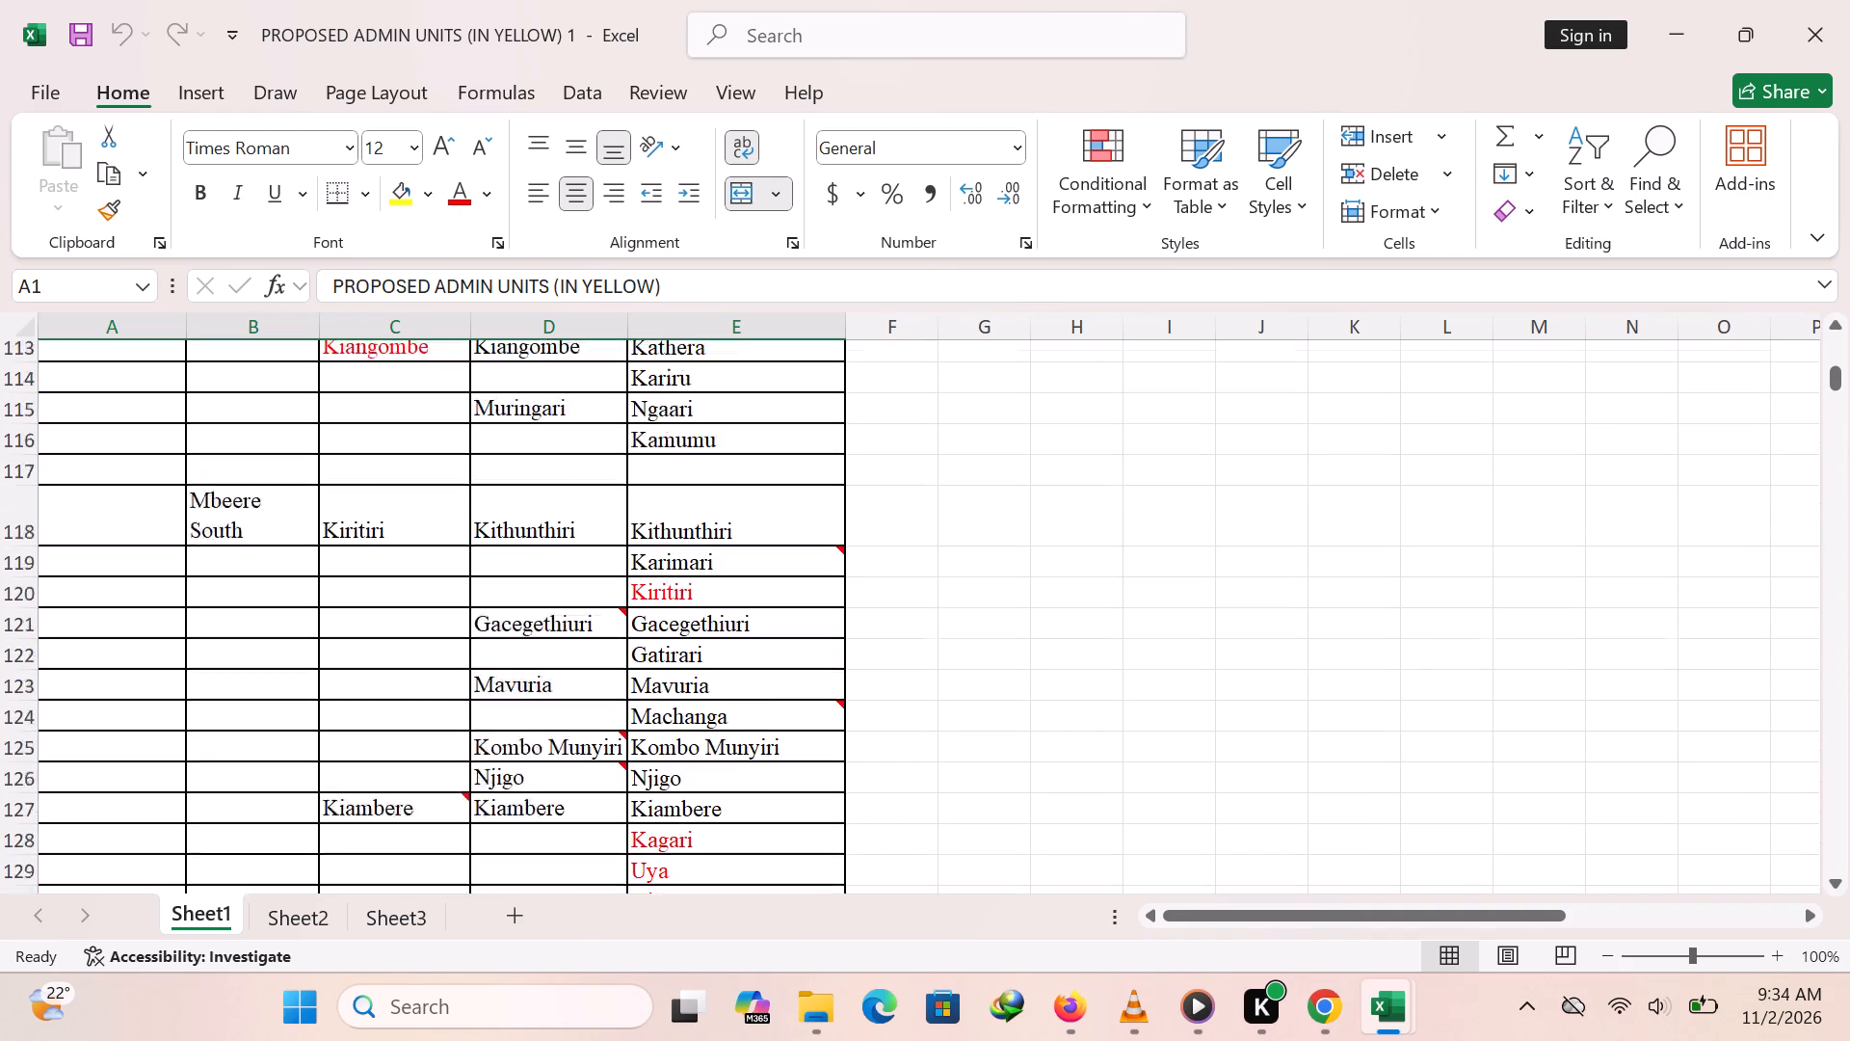
scroll(642, 618, up, 1)
scroll(644, 608, down, 6)
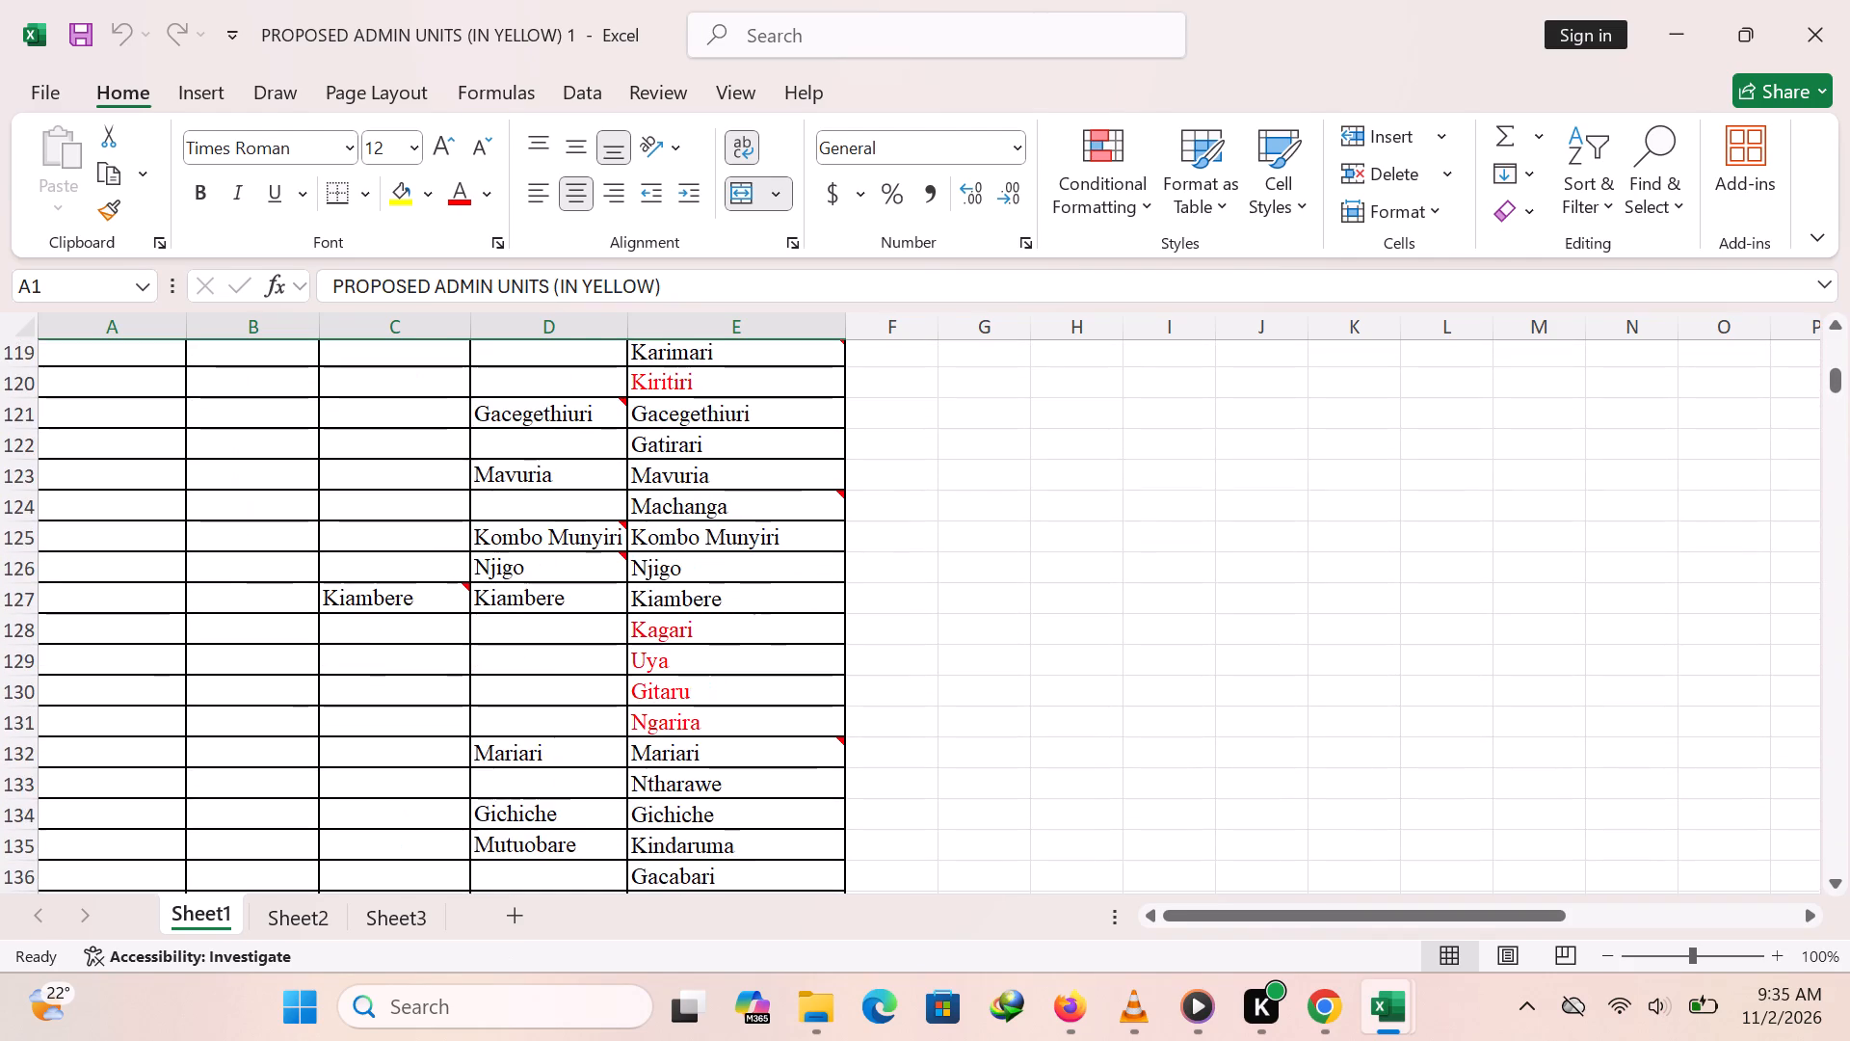
scroll(645, 606, down, 6)
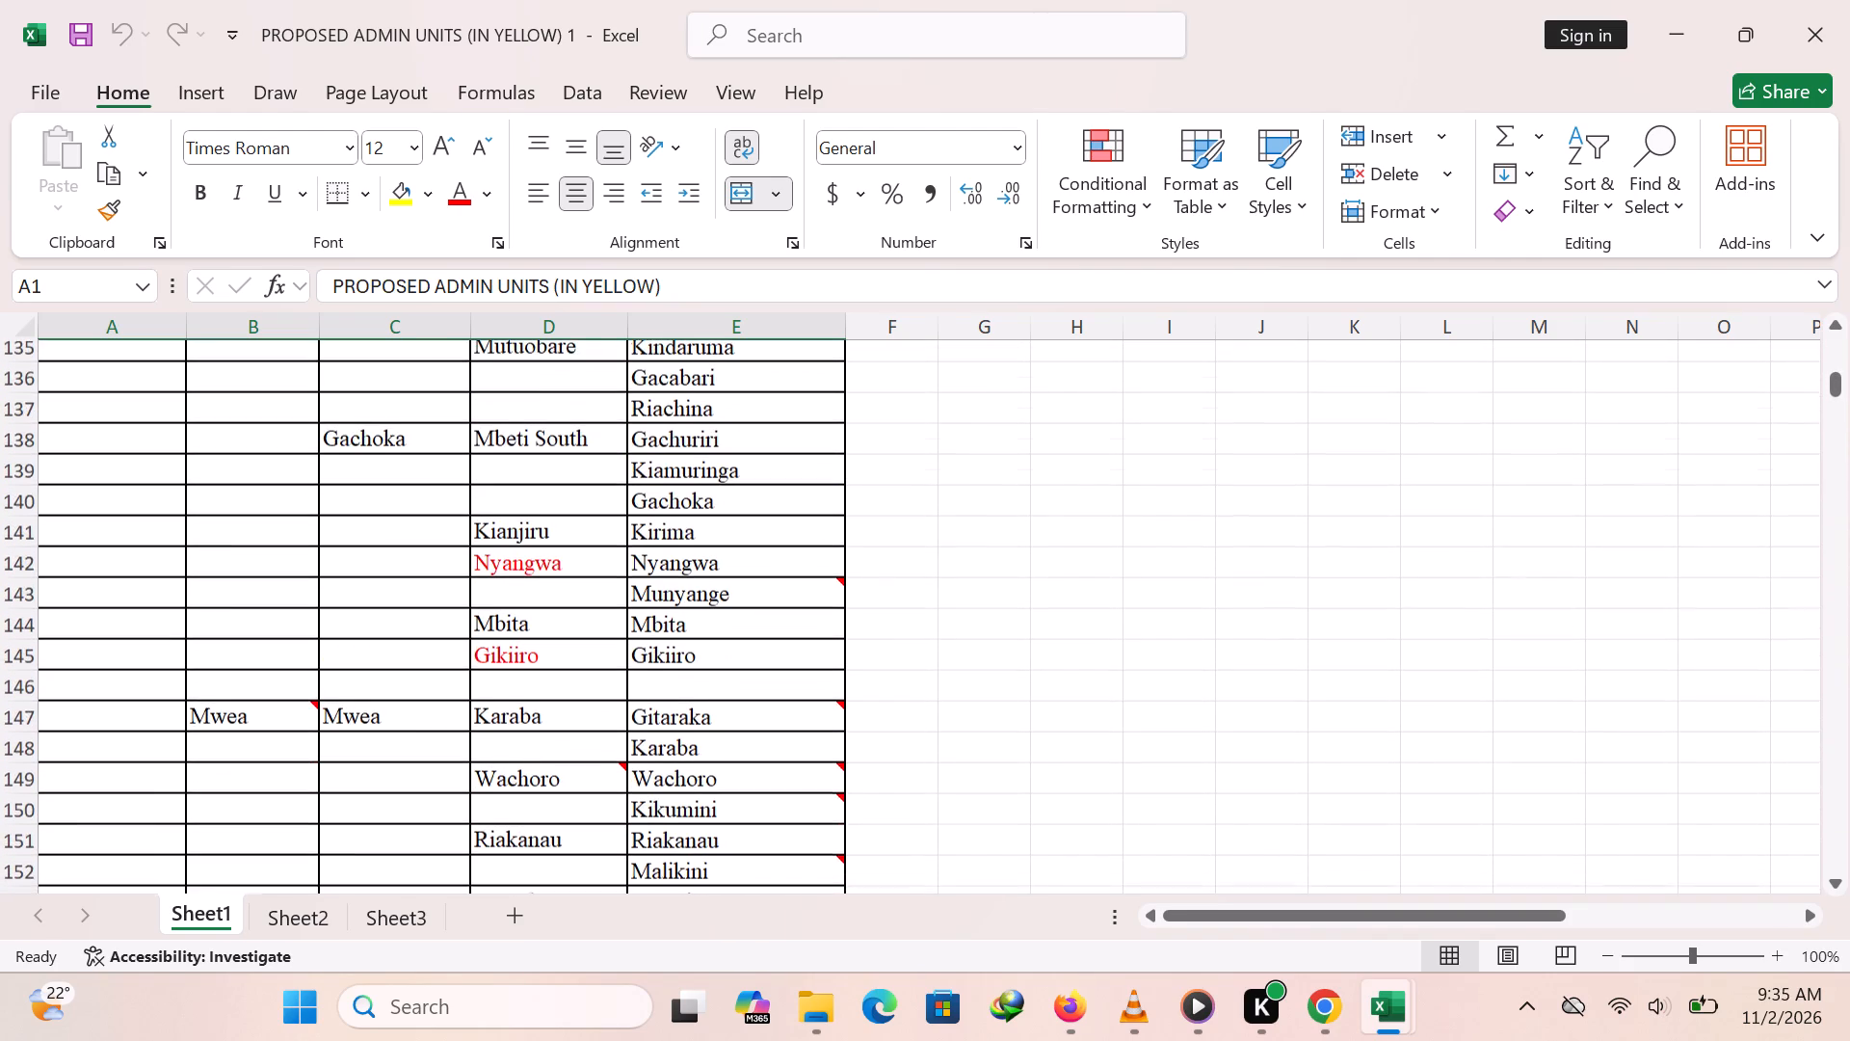
scroll(645, 606, up, 1)
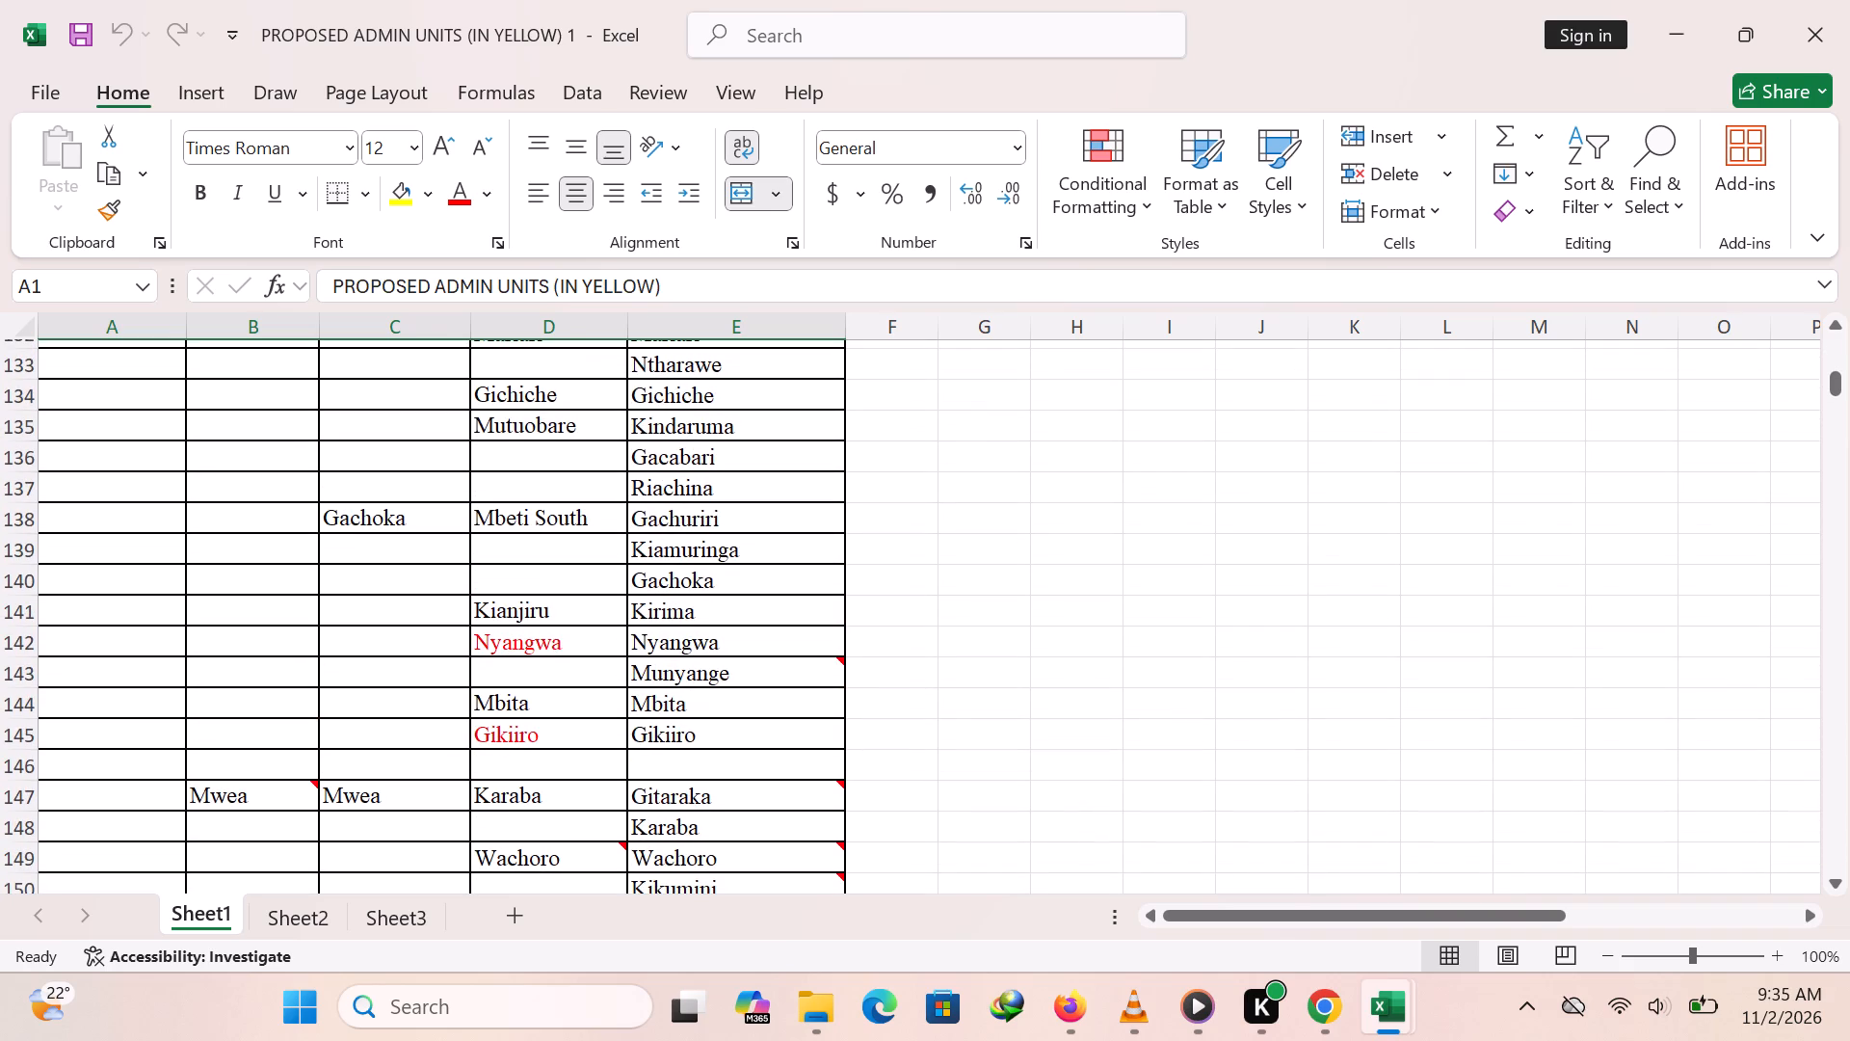
scroll(647, 606, up, 3)
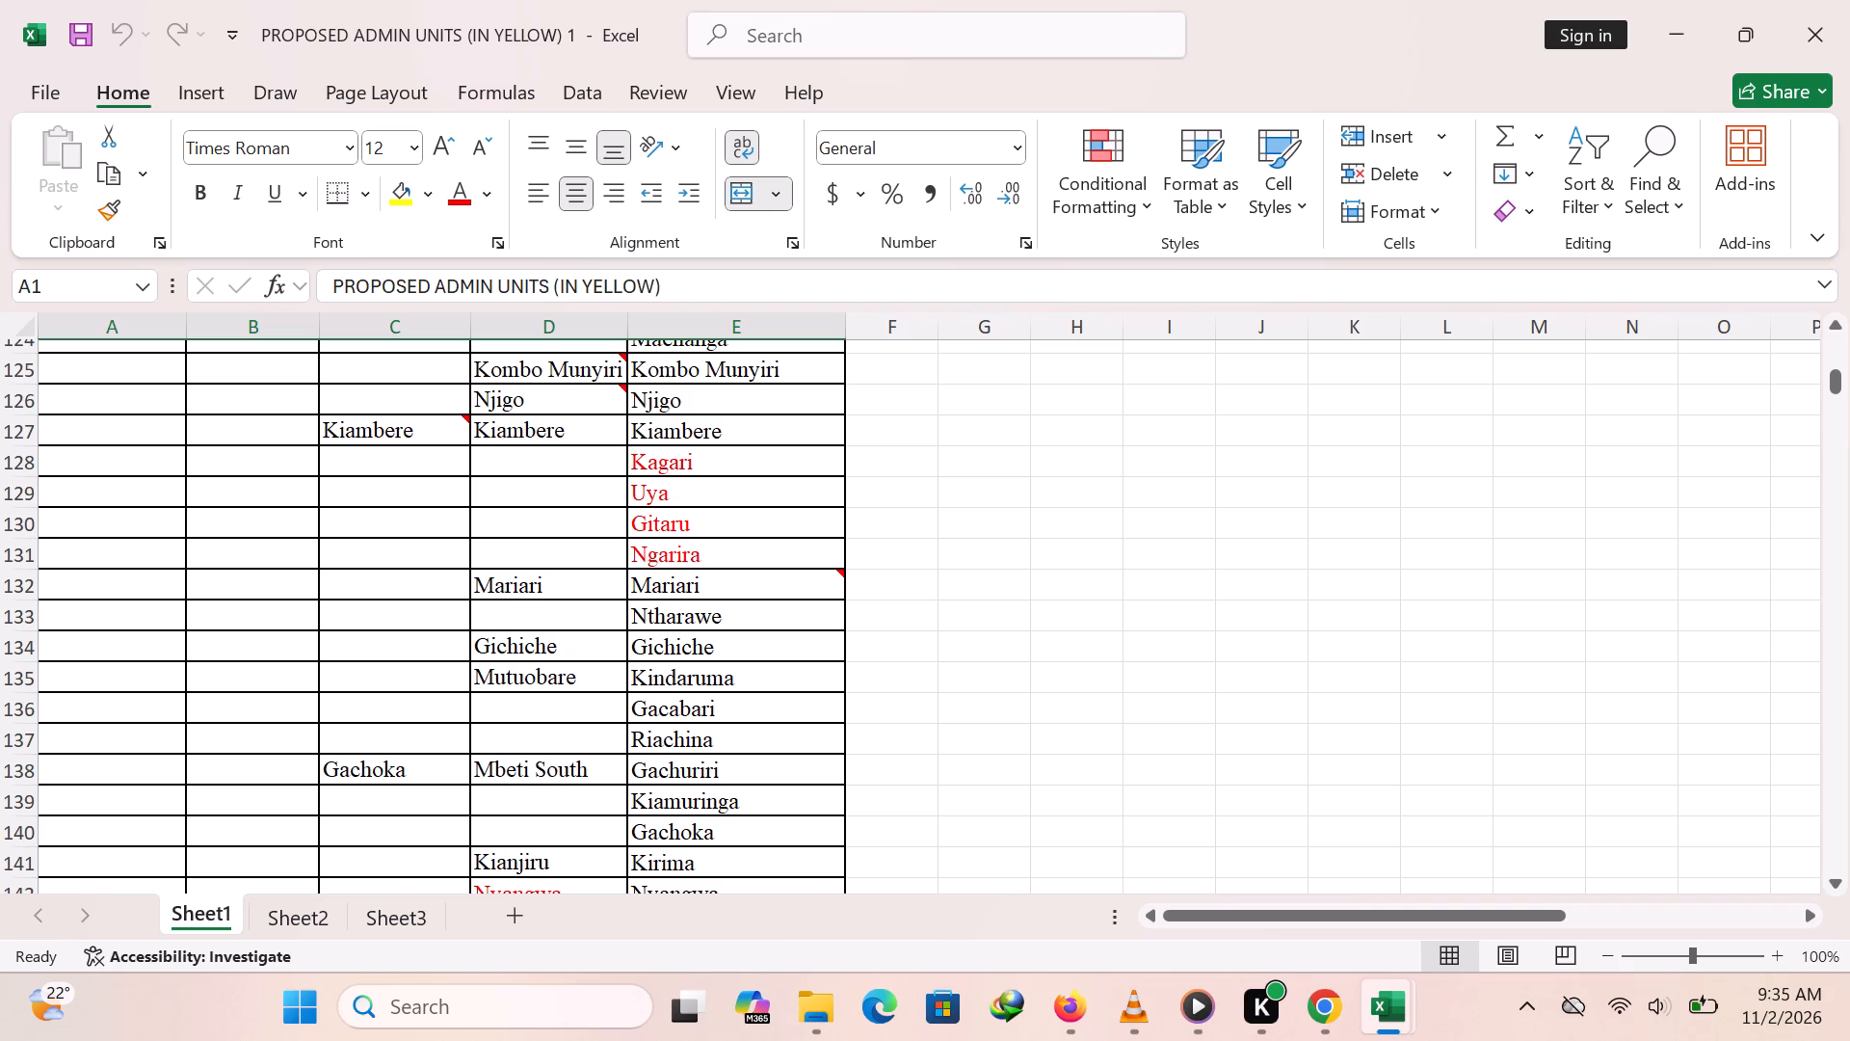
Recheck the proposed list from the heading down to Mbeere South and select the Uya sub-location under Kiambere.
scroll(440, 621, up, 16)
scroll(456, 595, up, 16)
scroll(456, 592, up, 15)
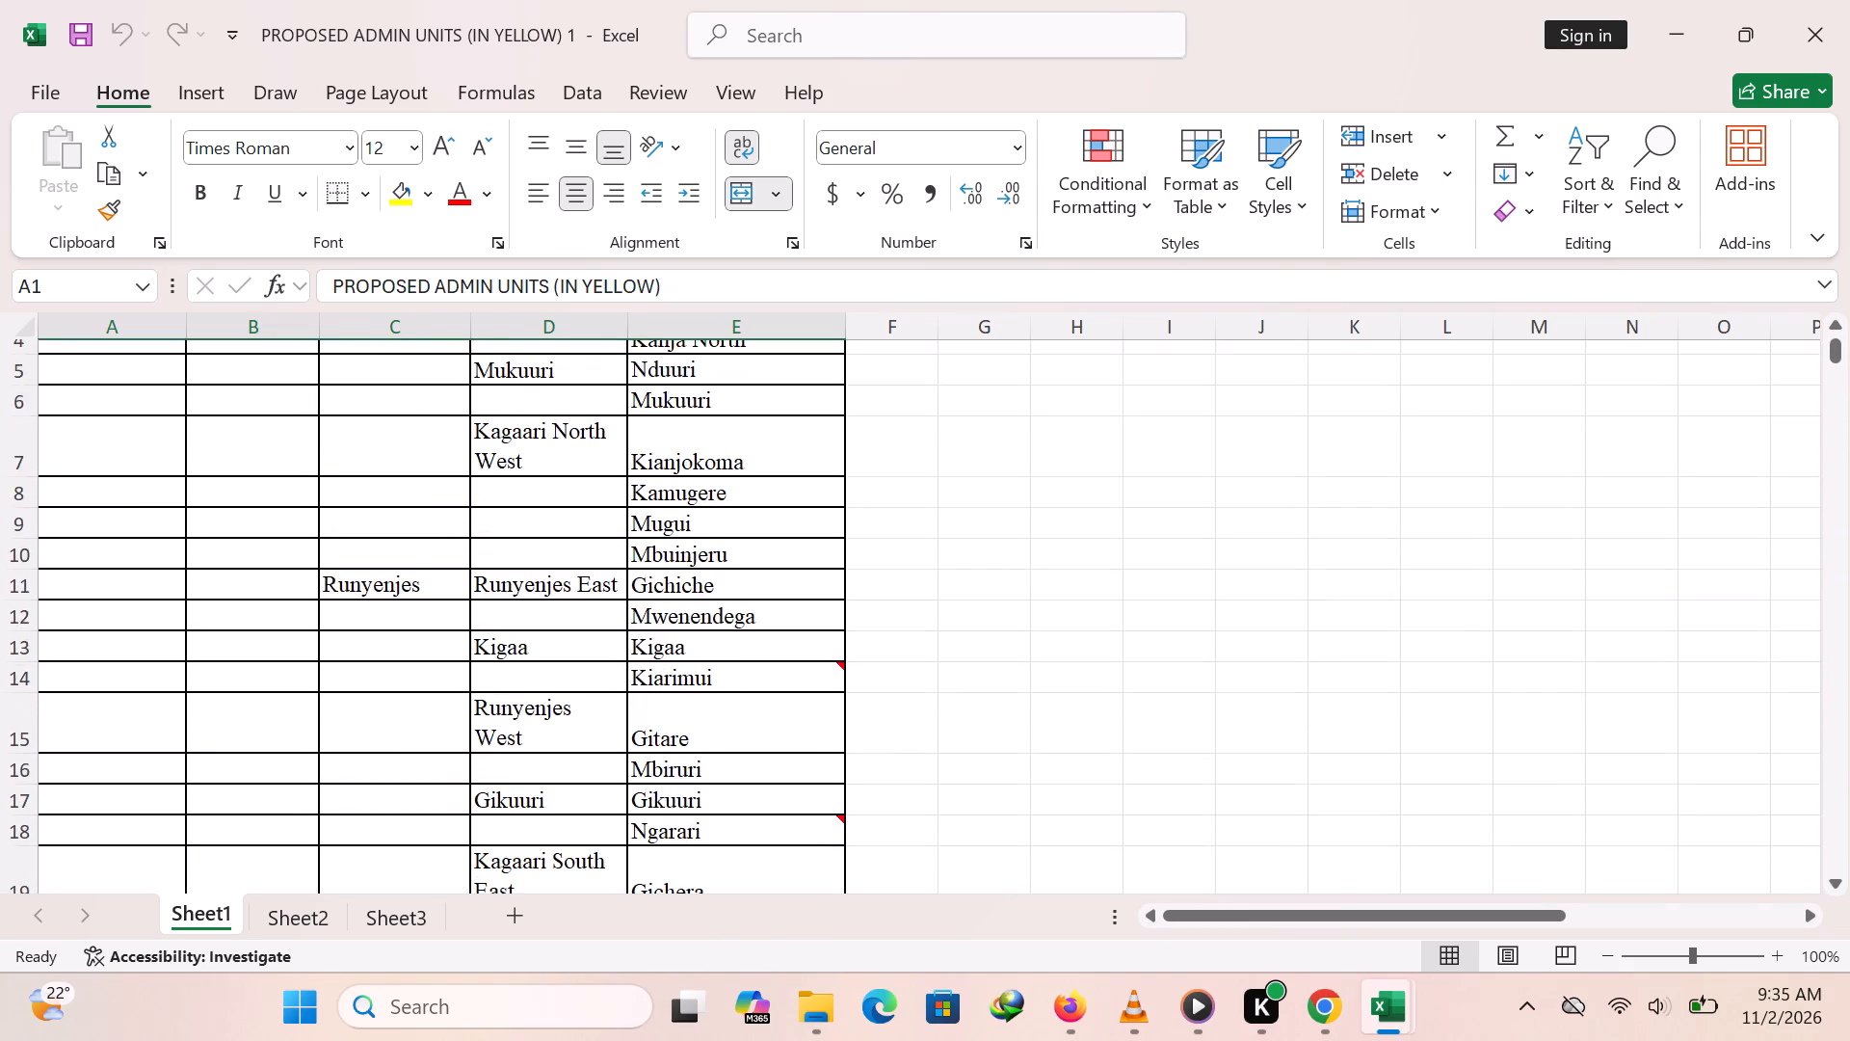
scroll(456, 592, up, 9)
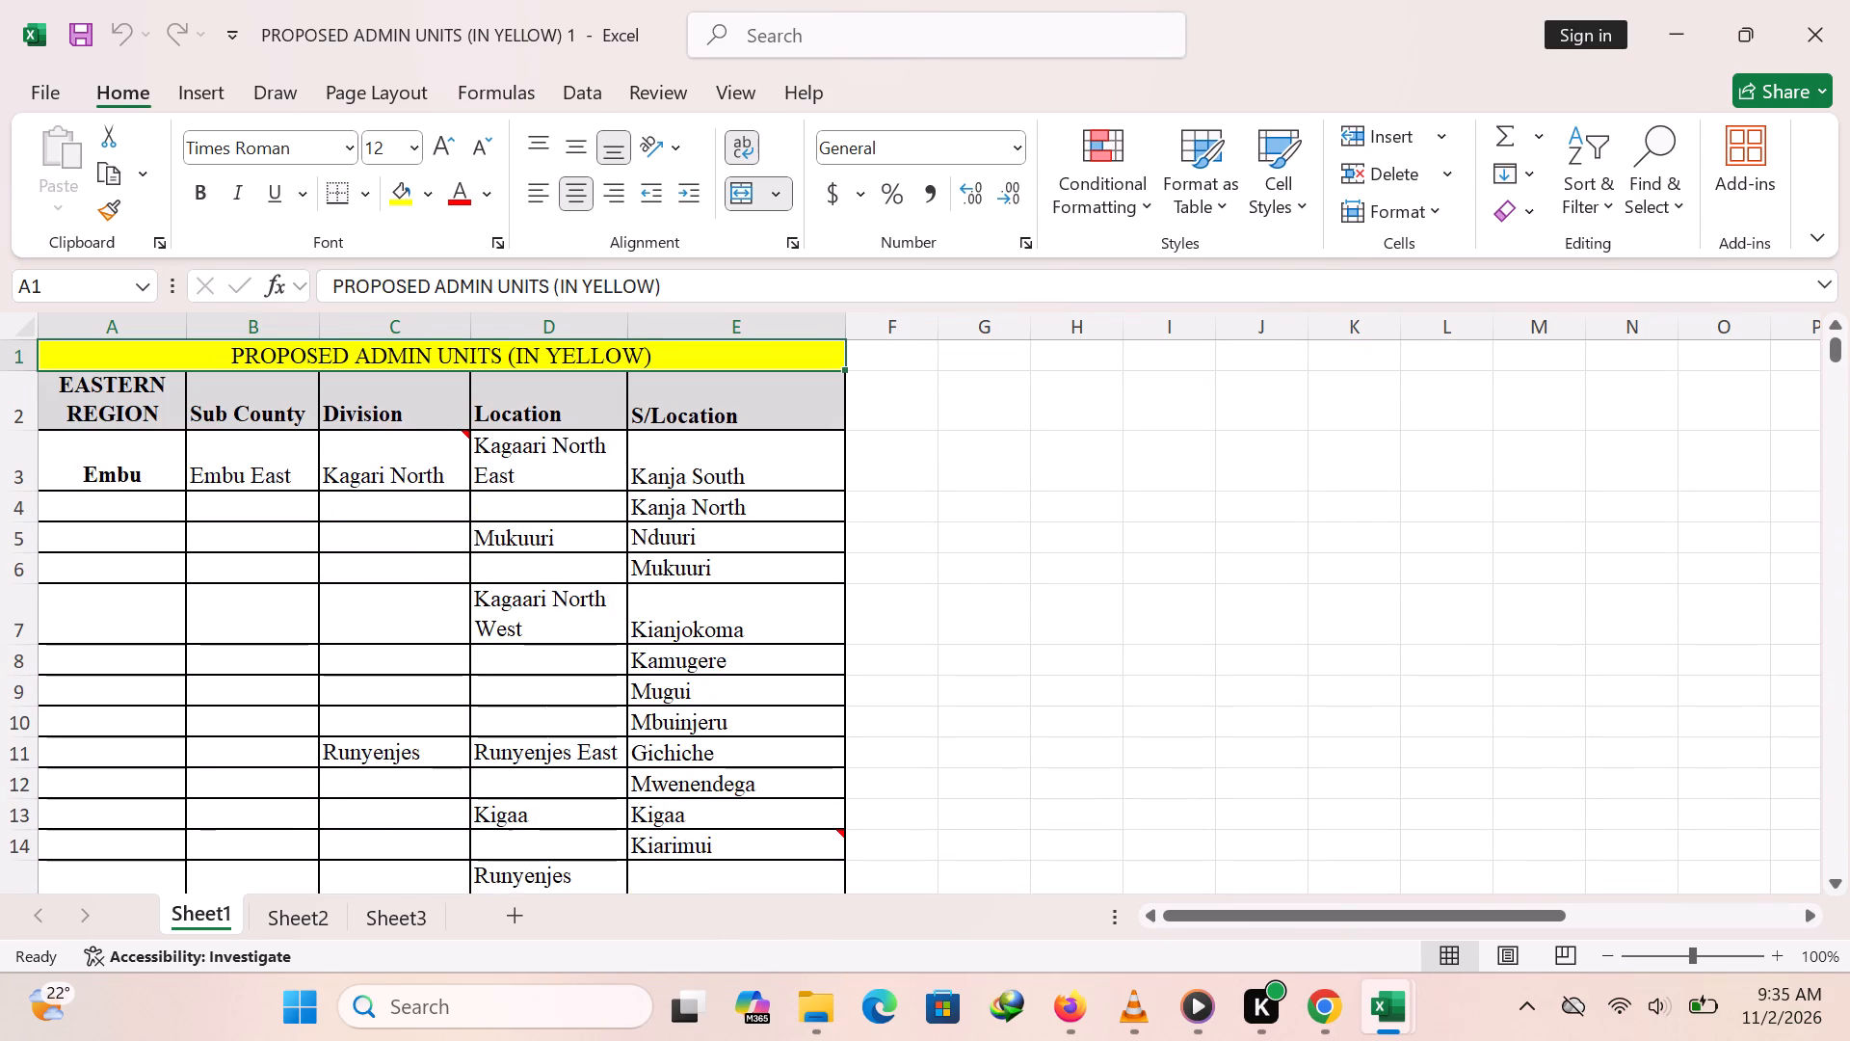
scroll(666, 455, down, 5)
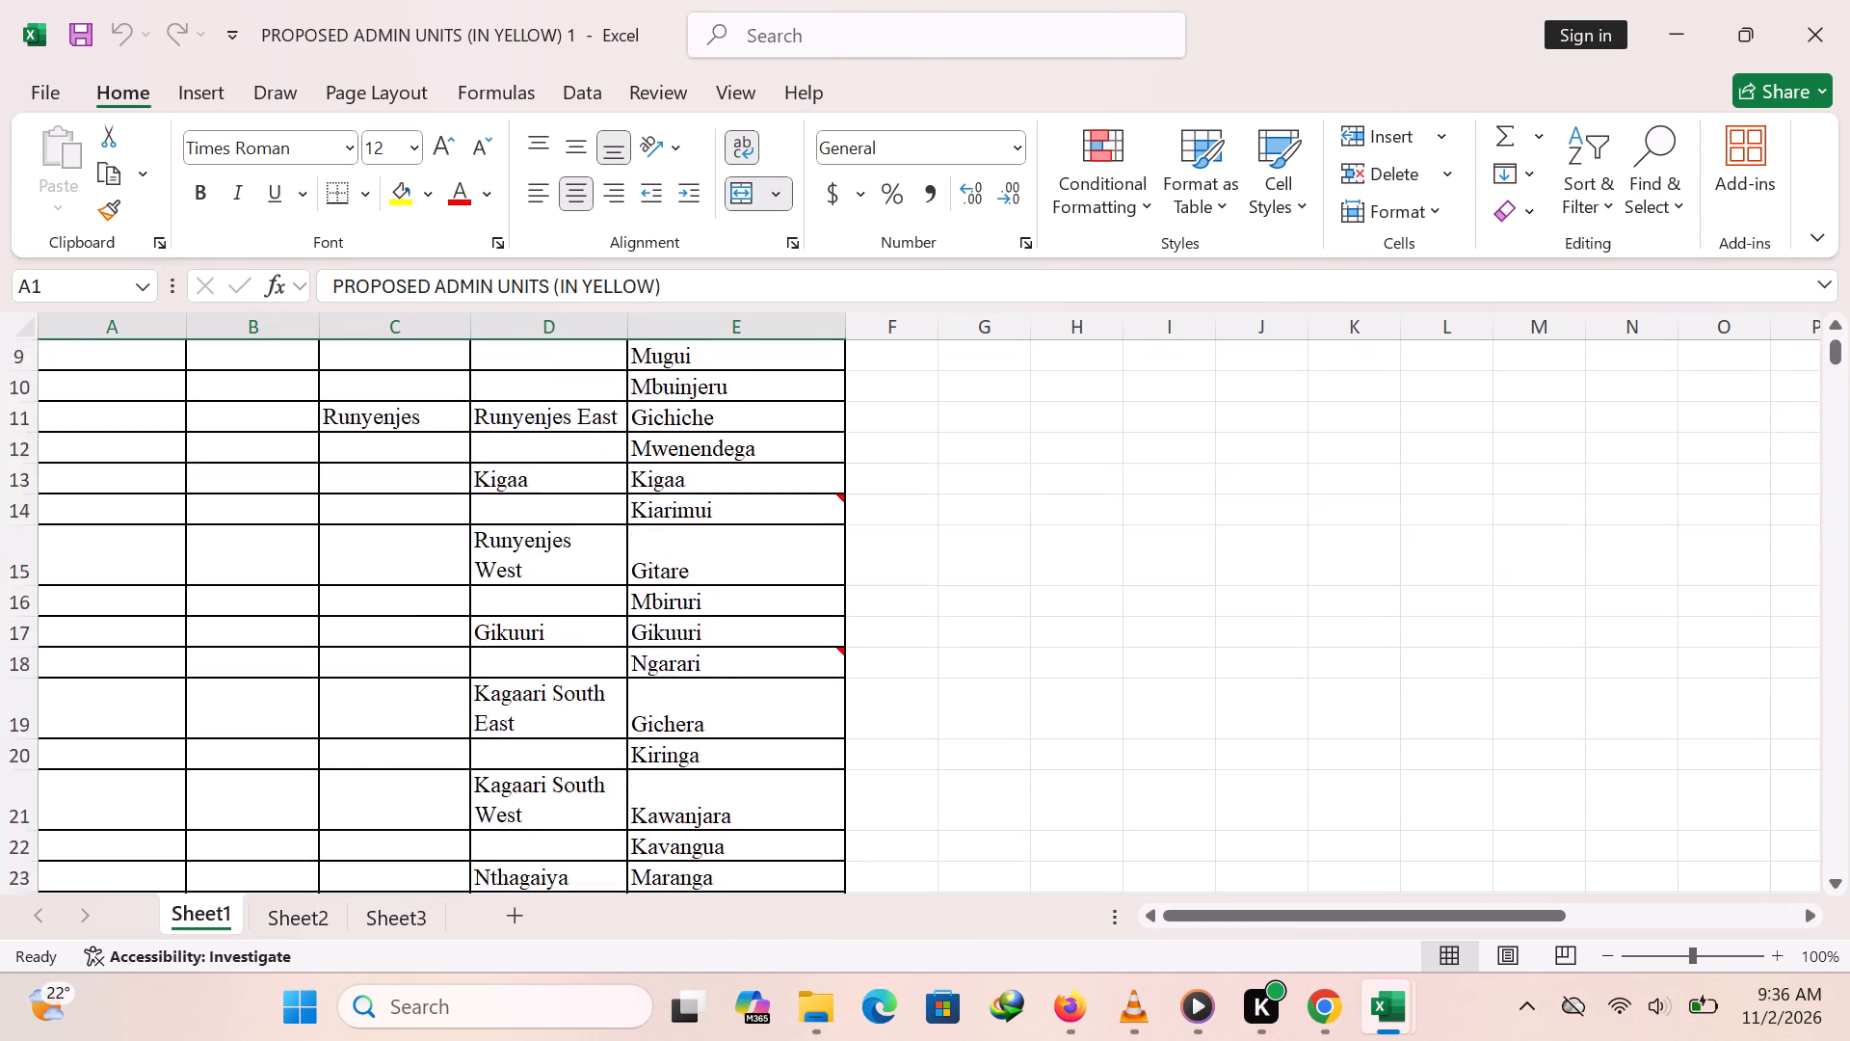
scroll(666, 455, down, 10)
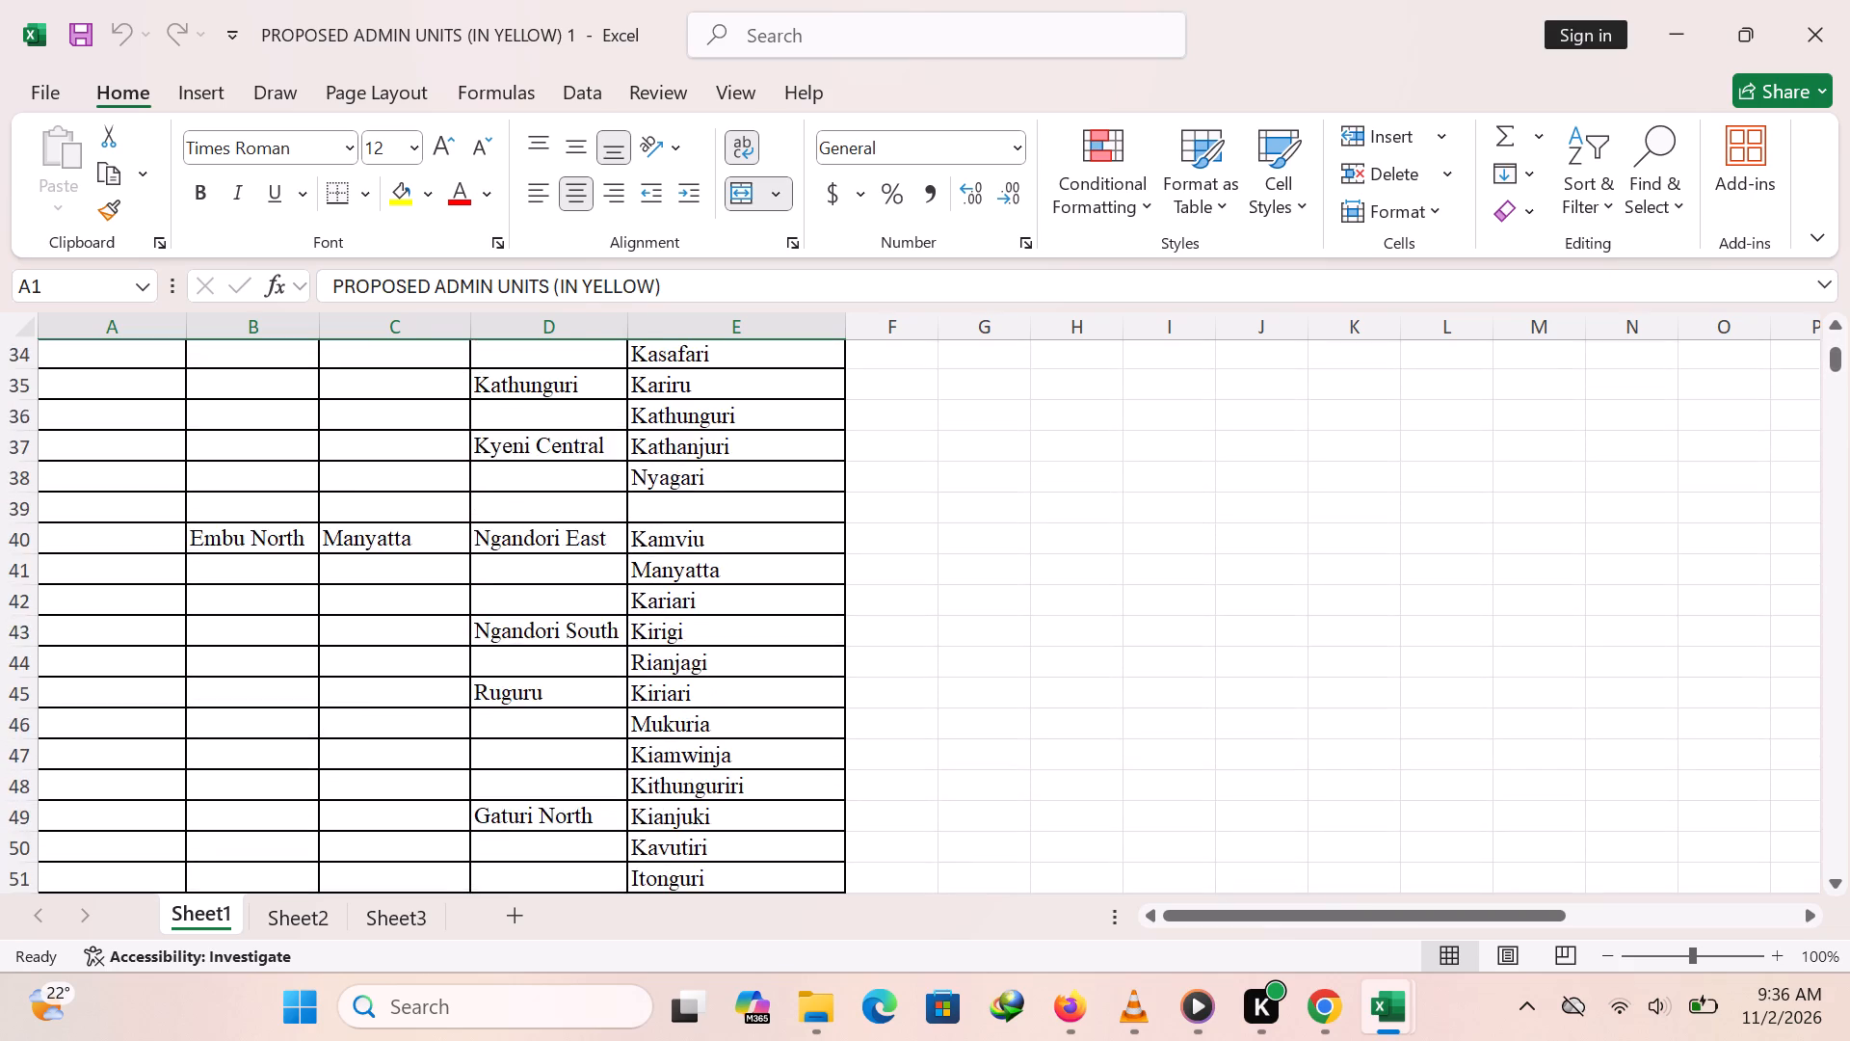
scroll(666, 457, down, 12)
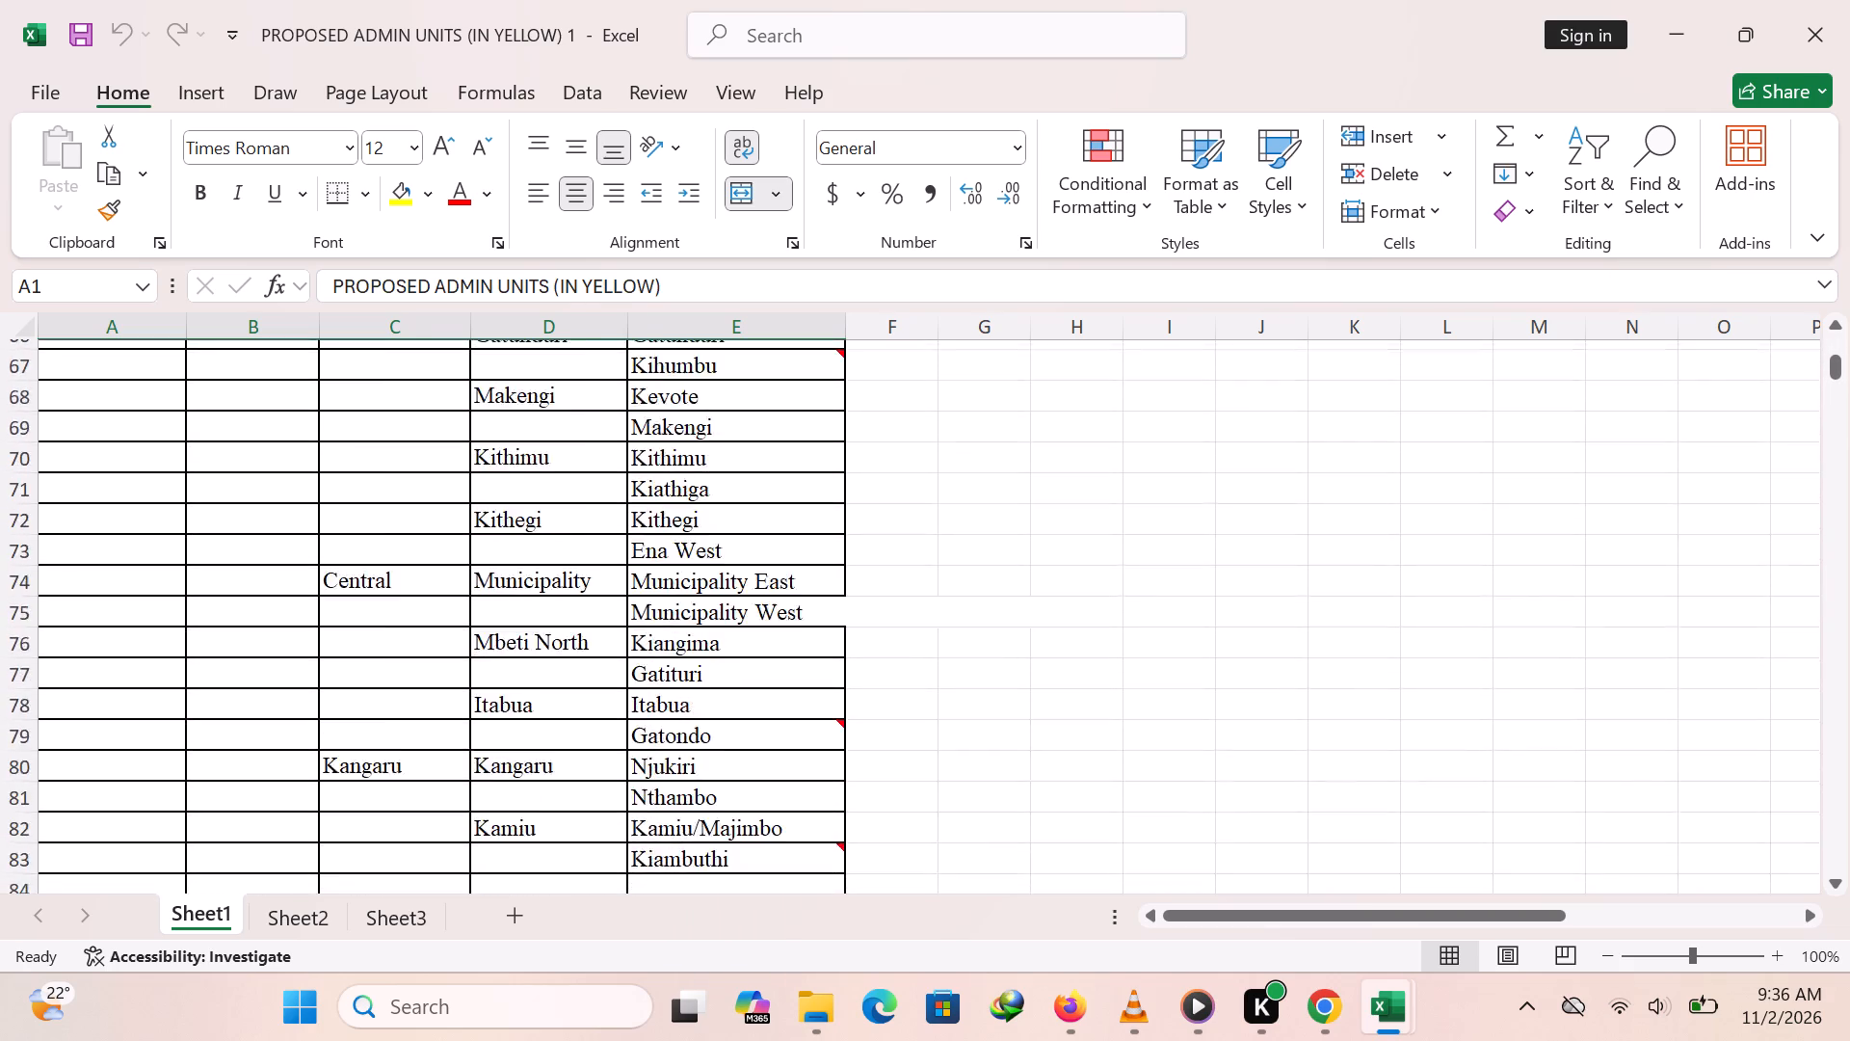
scroll(666, 458, down, 13)
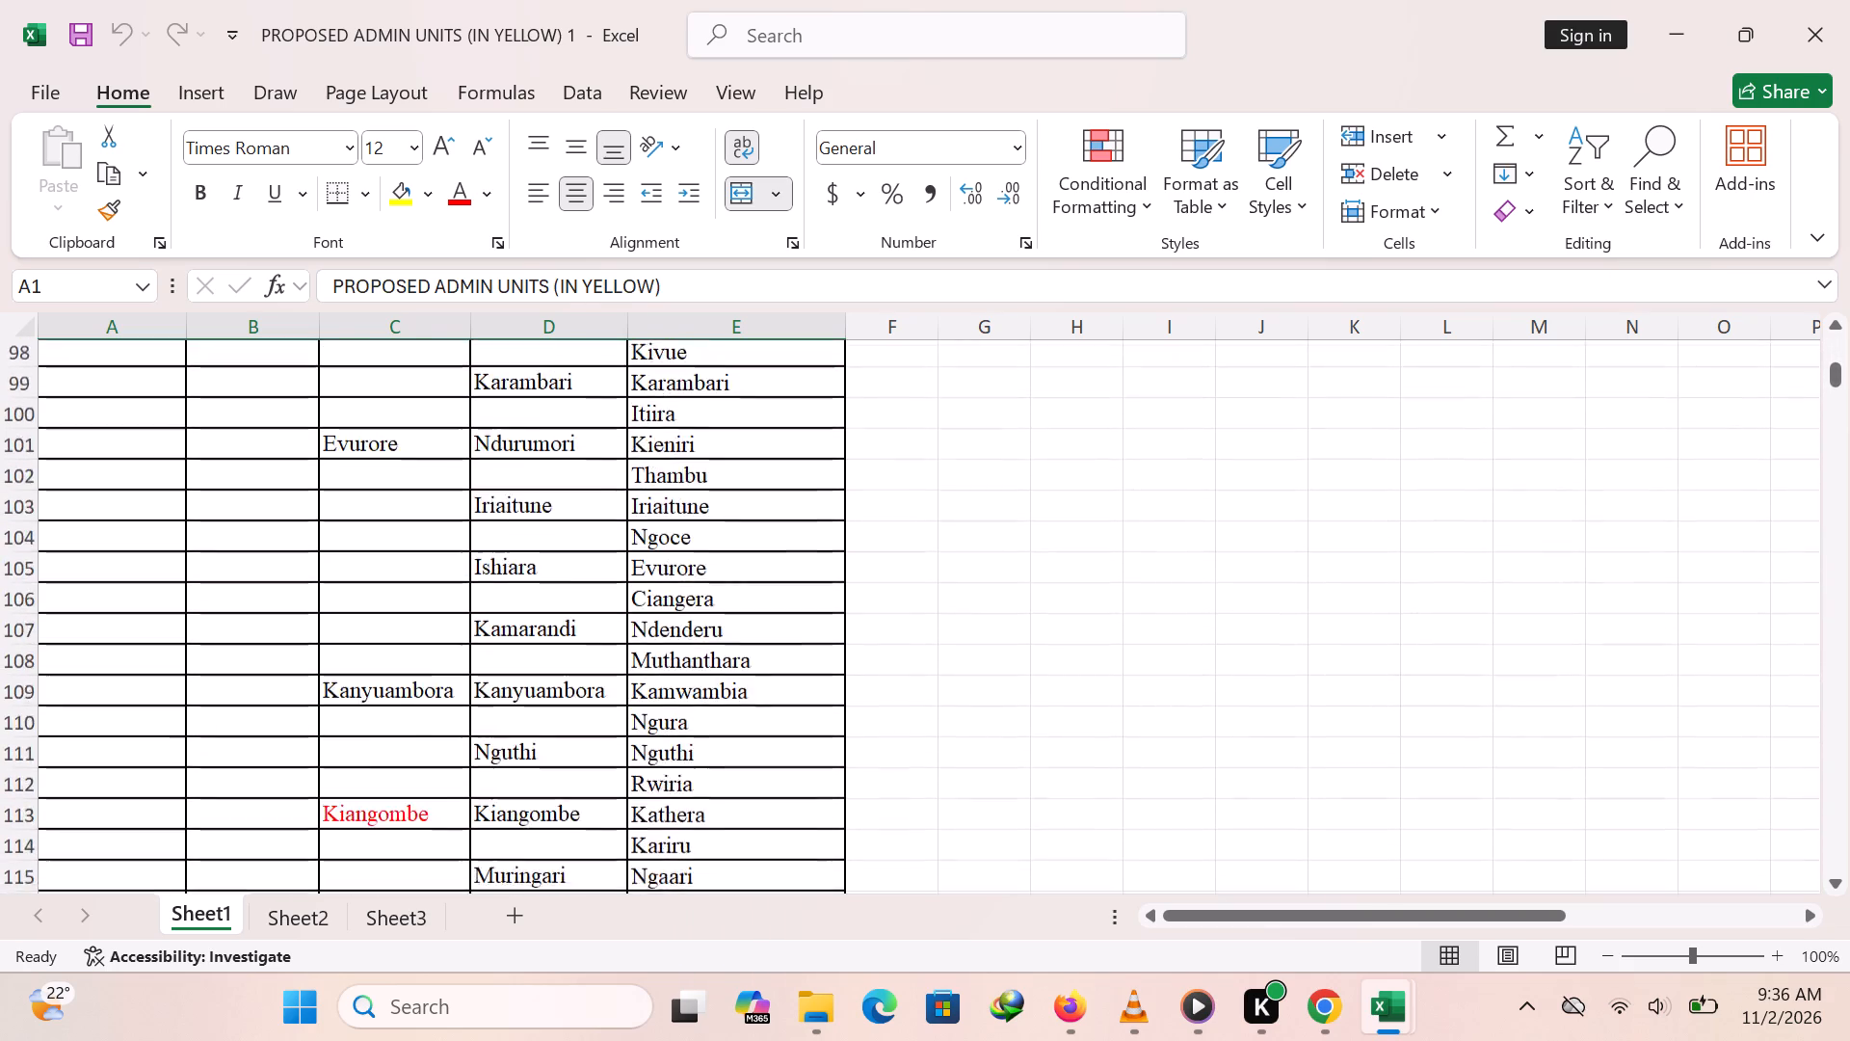
scroll(664, 461, down, 7)
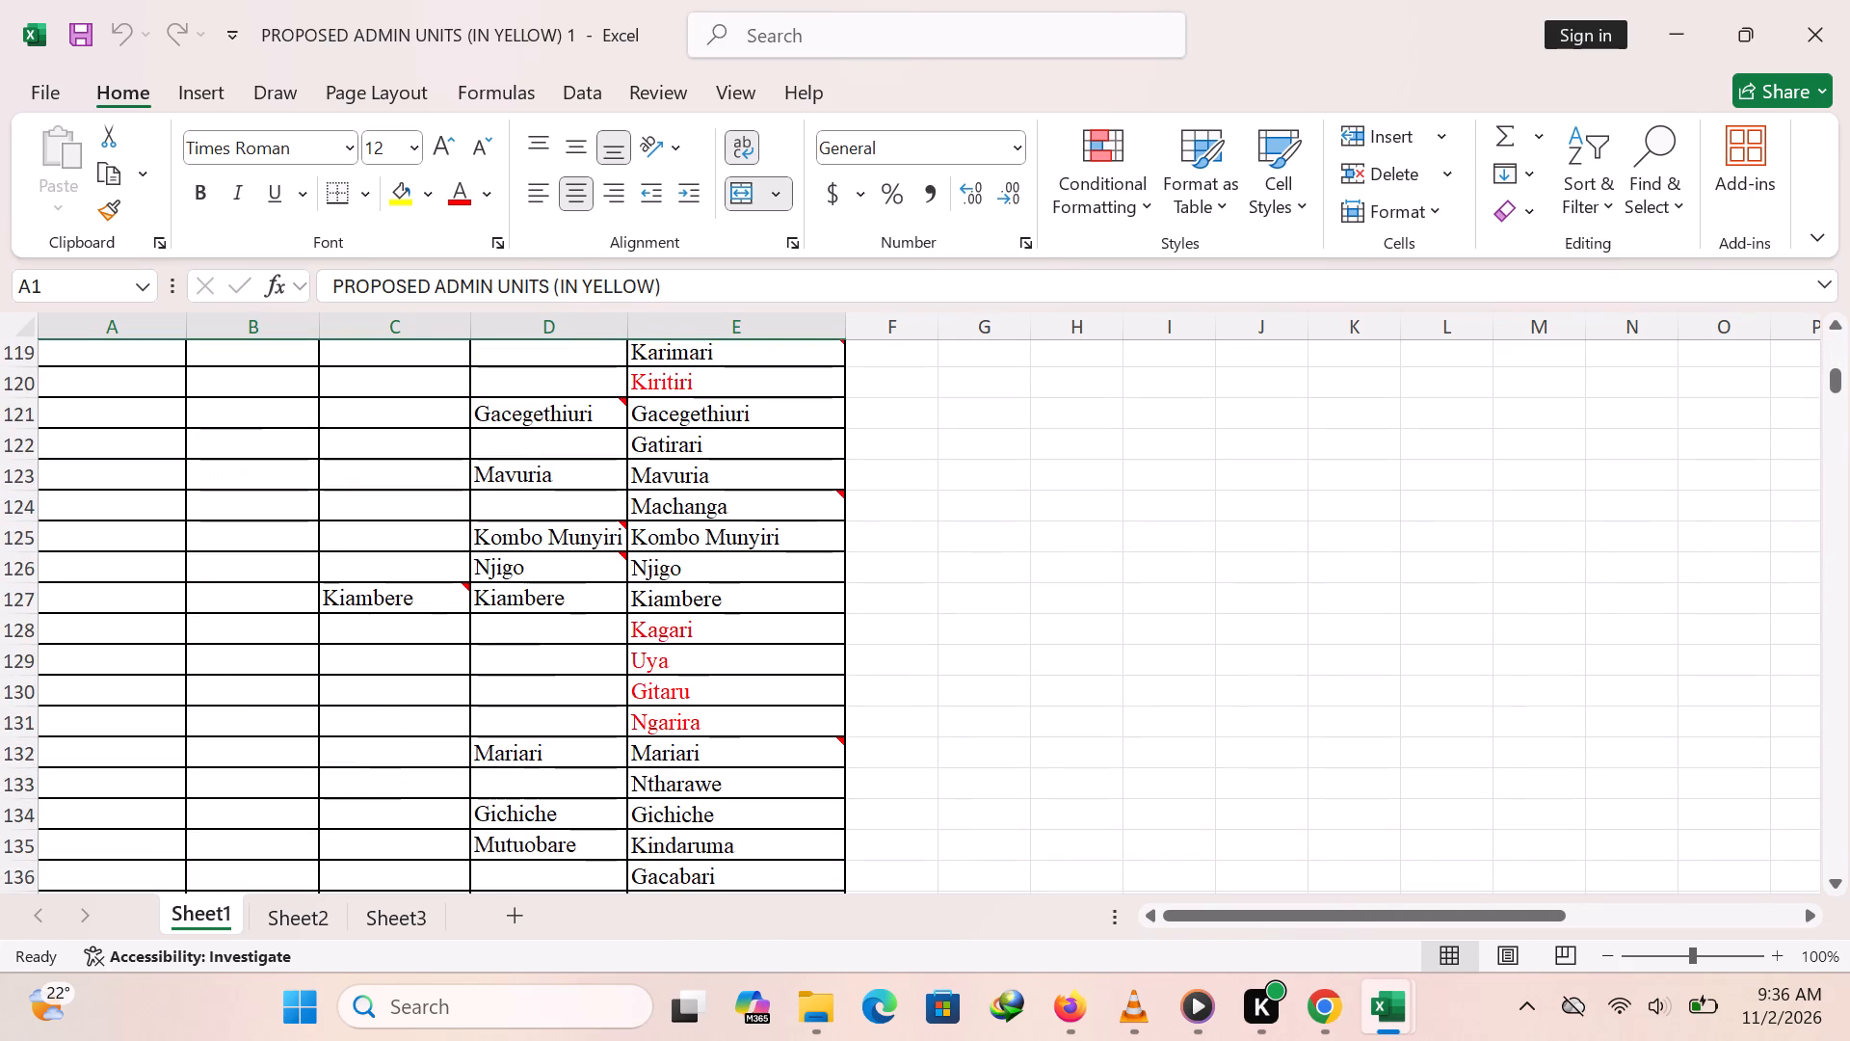
click(806, 651)
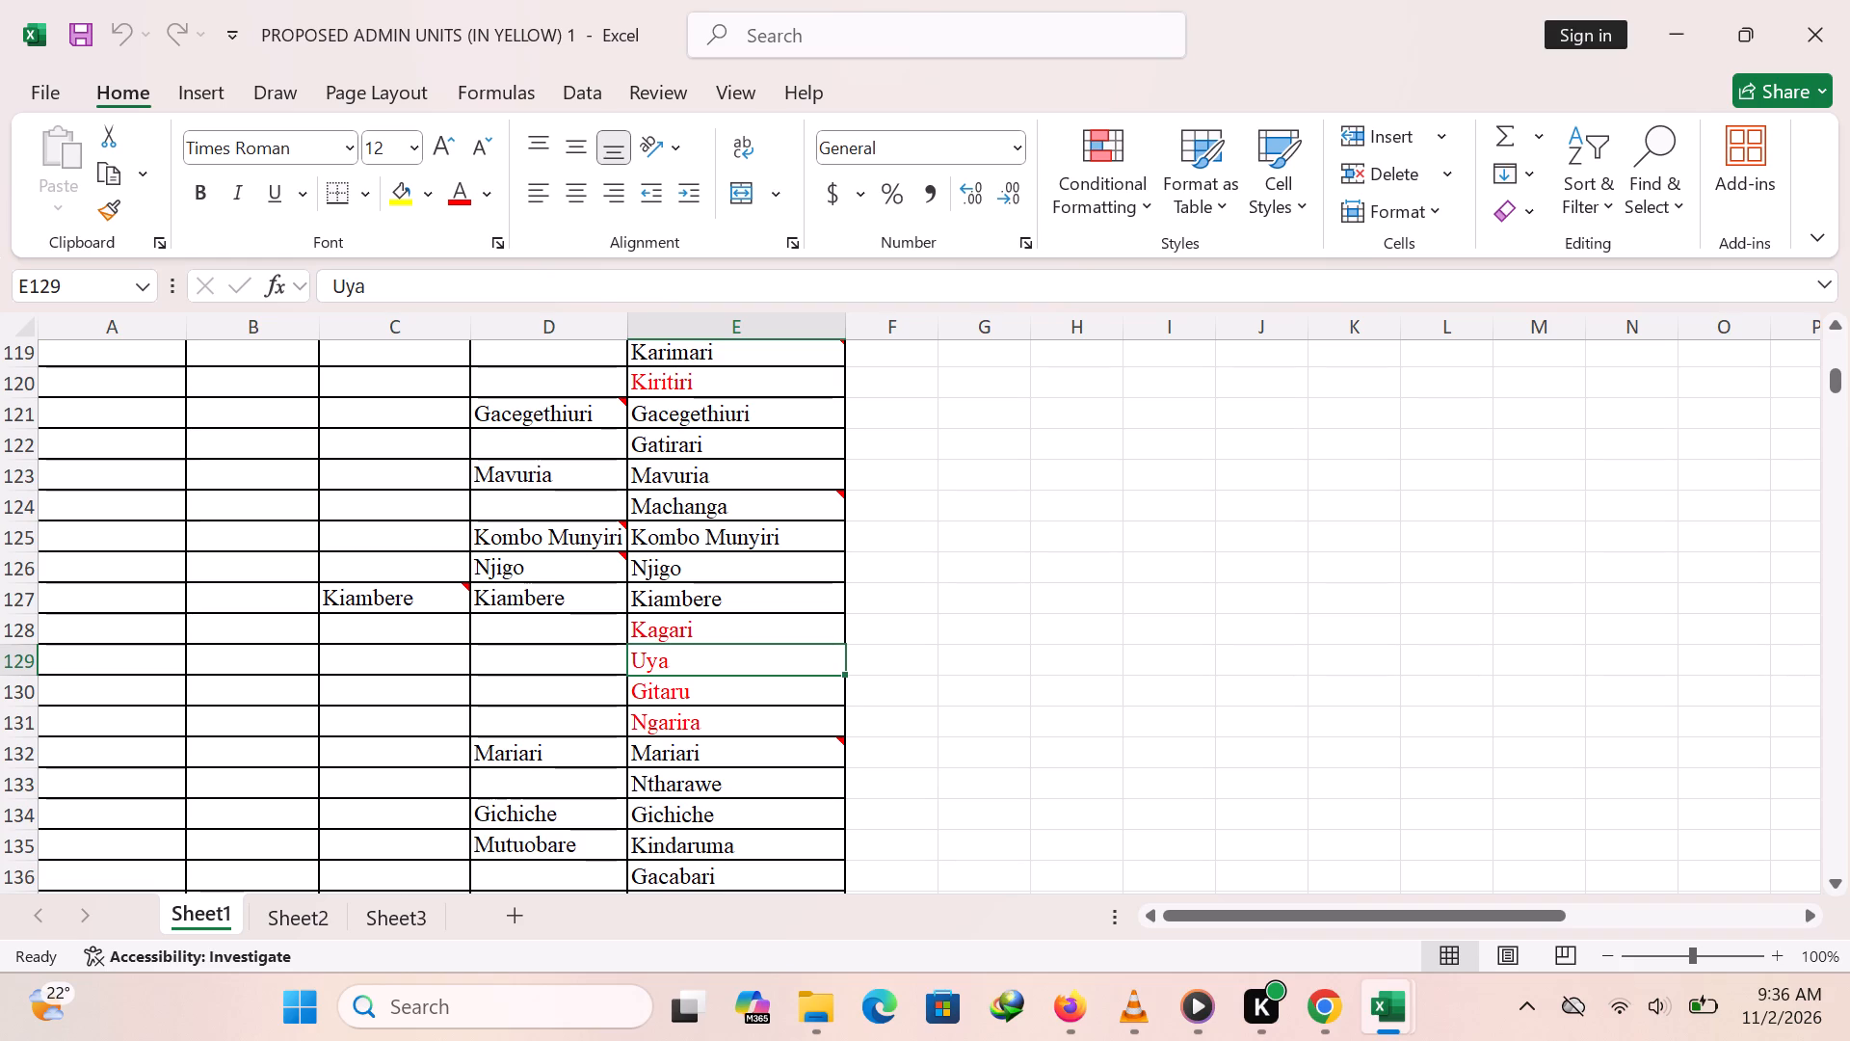
Examine the remaining rows through the Mwea sub-county to the table's end, and return to the red Kiambere sub-locations.
scroll(631, 611, down, 17)
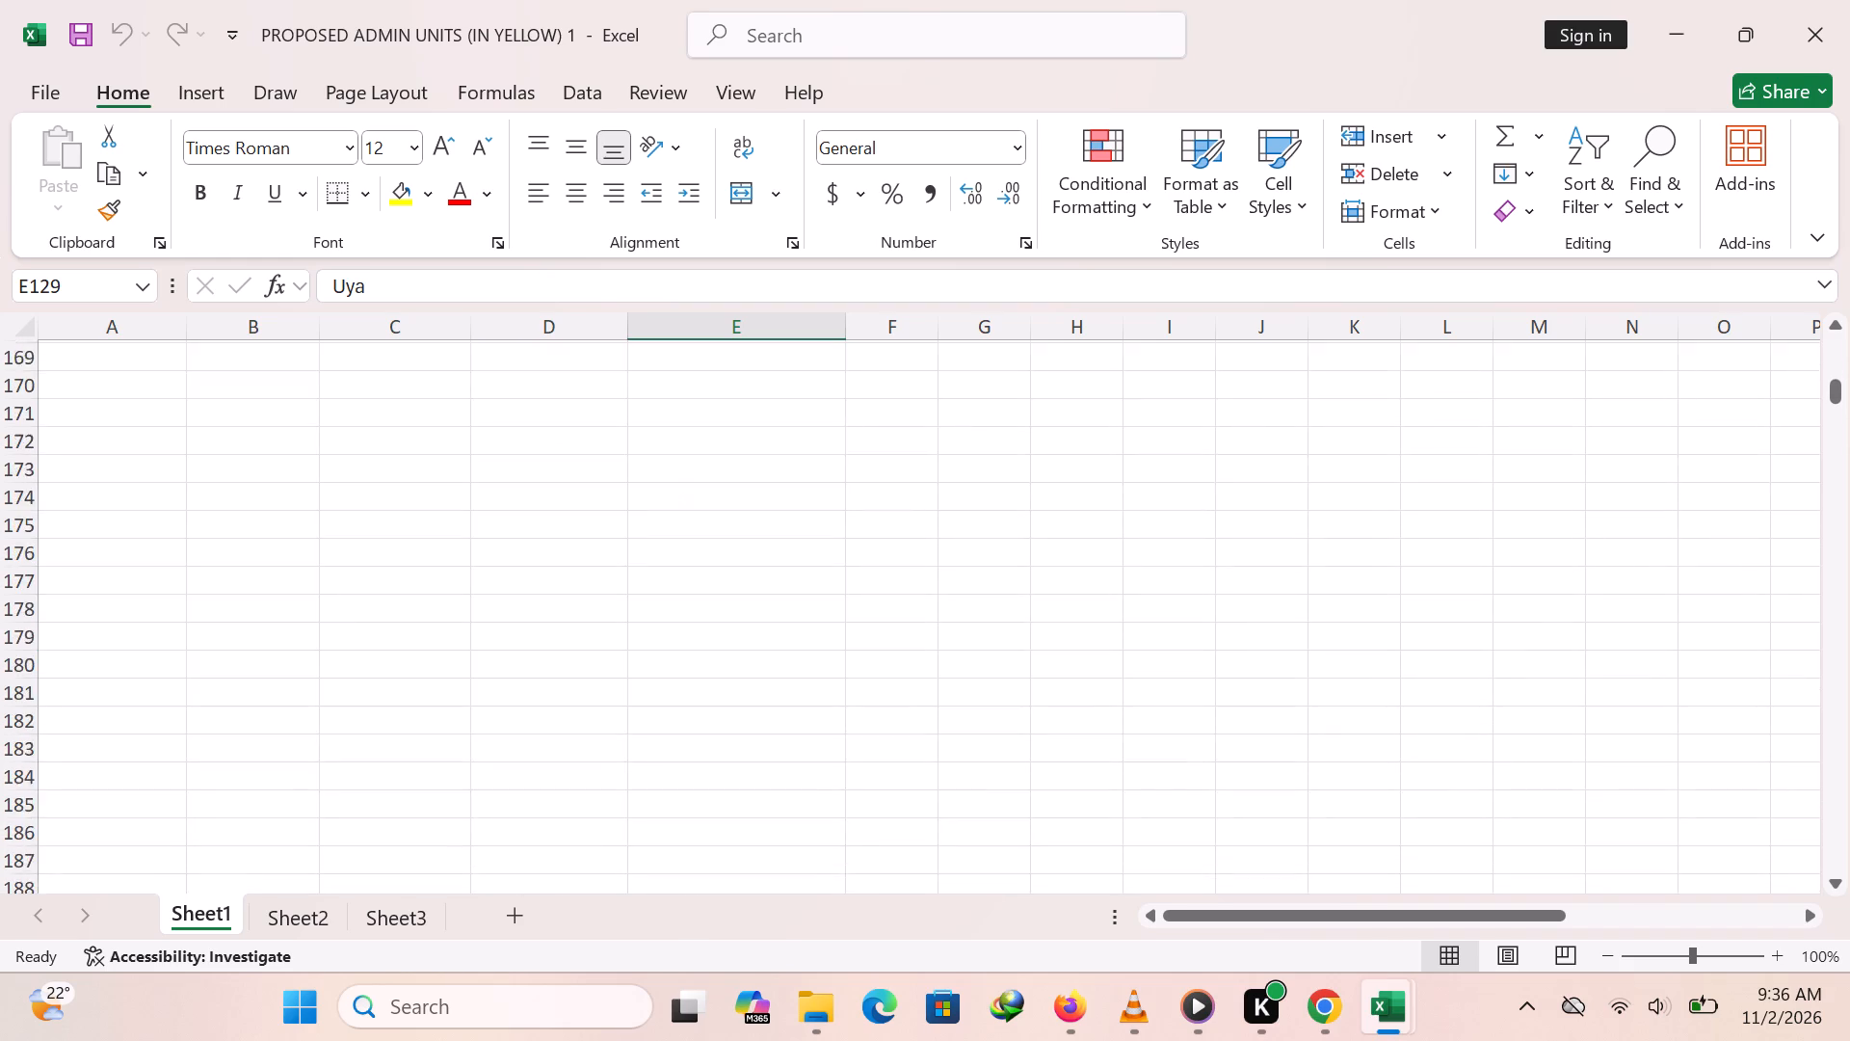
scroll(635, 630, down, 8)
scroll(634, 639, up, 15)
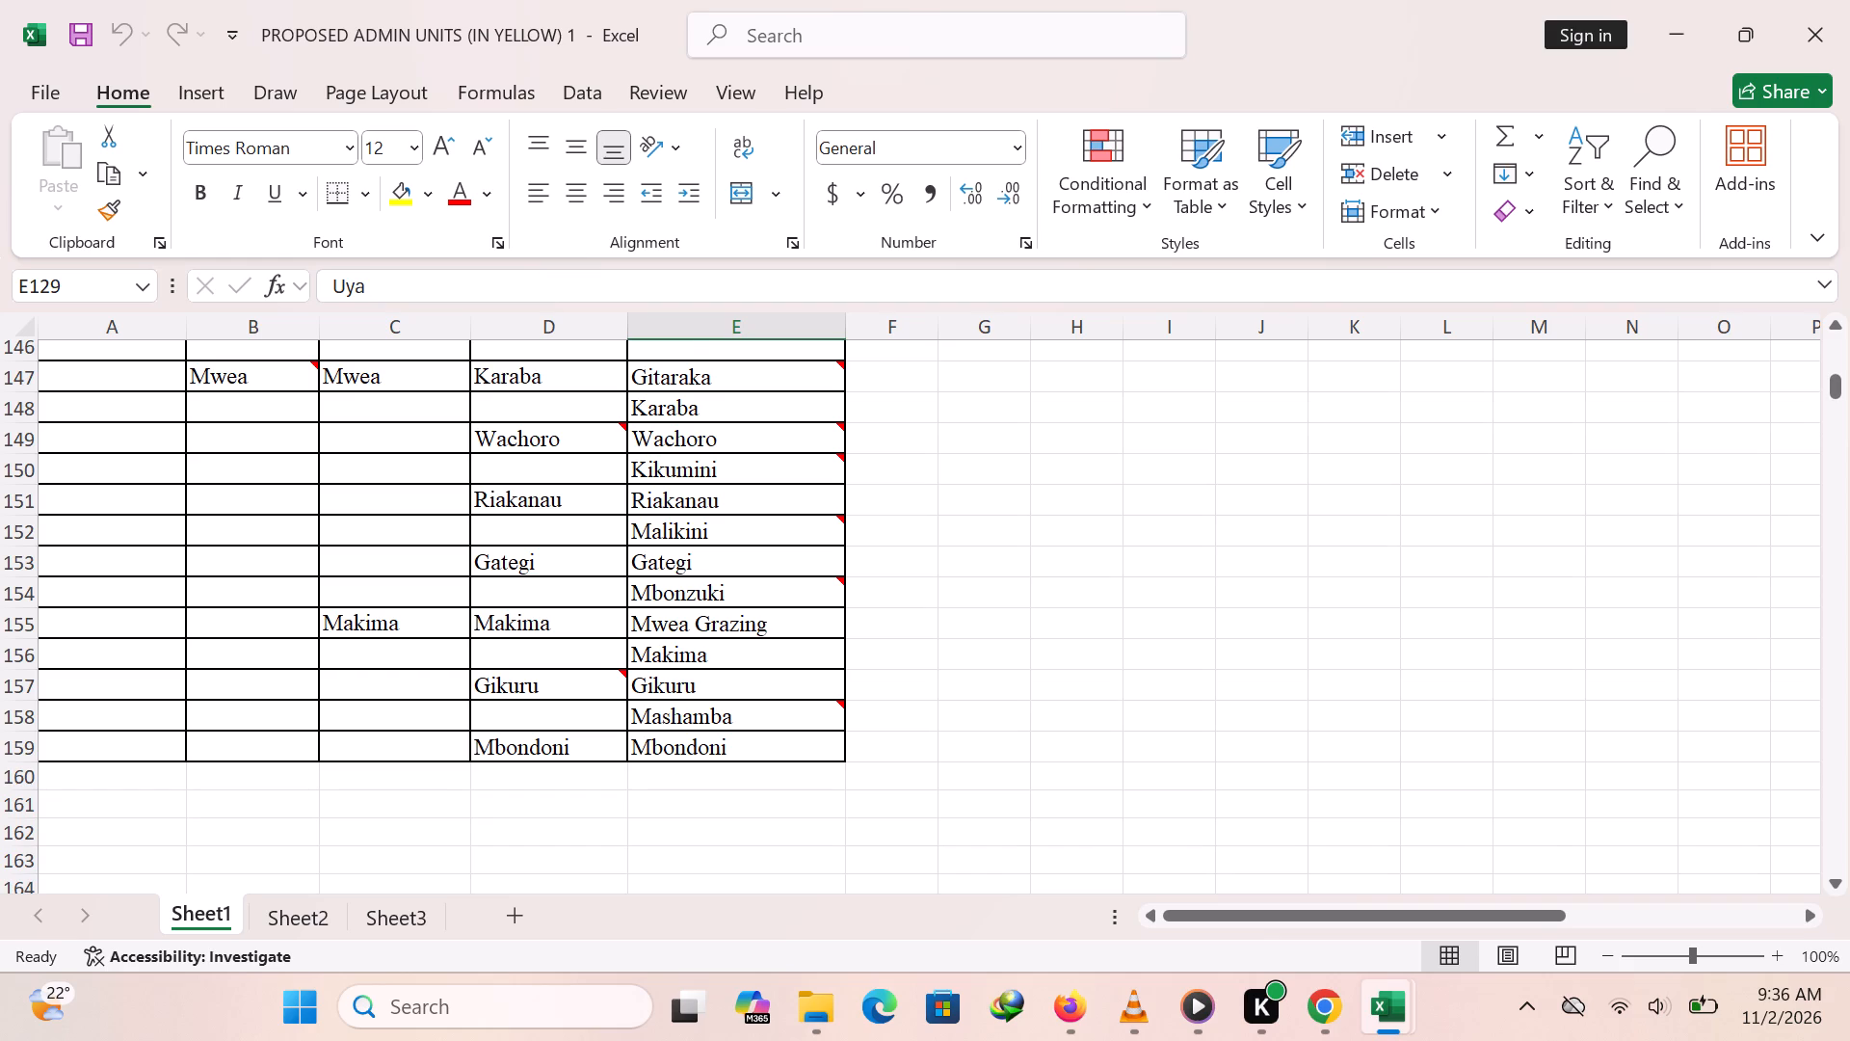
scroll(637, 632, up, 8)
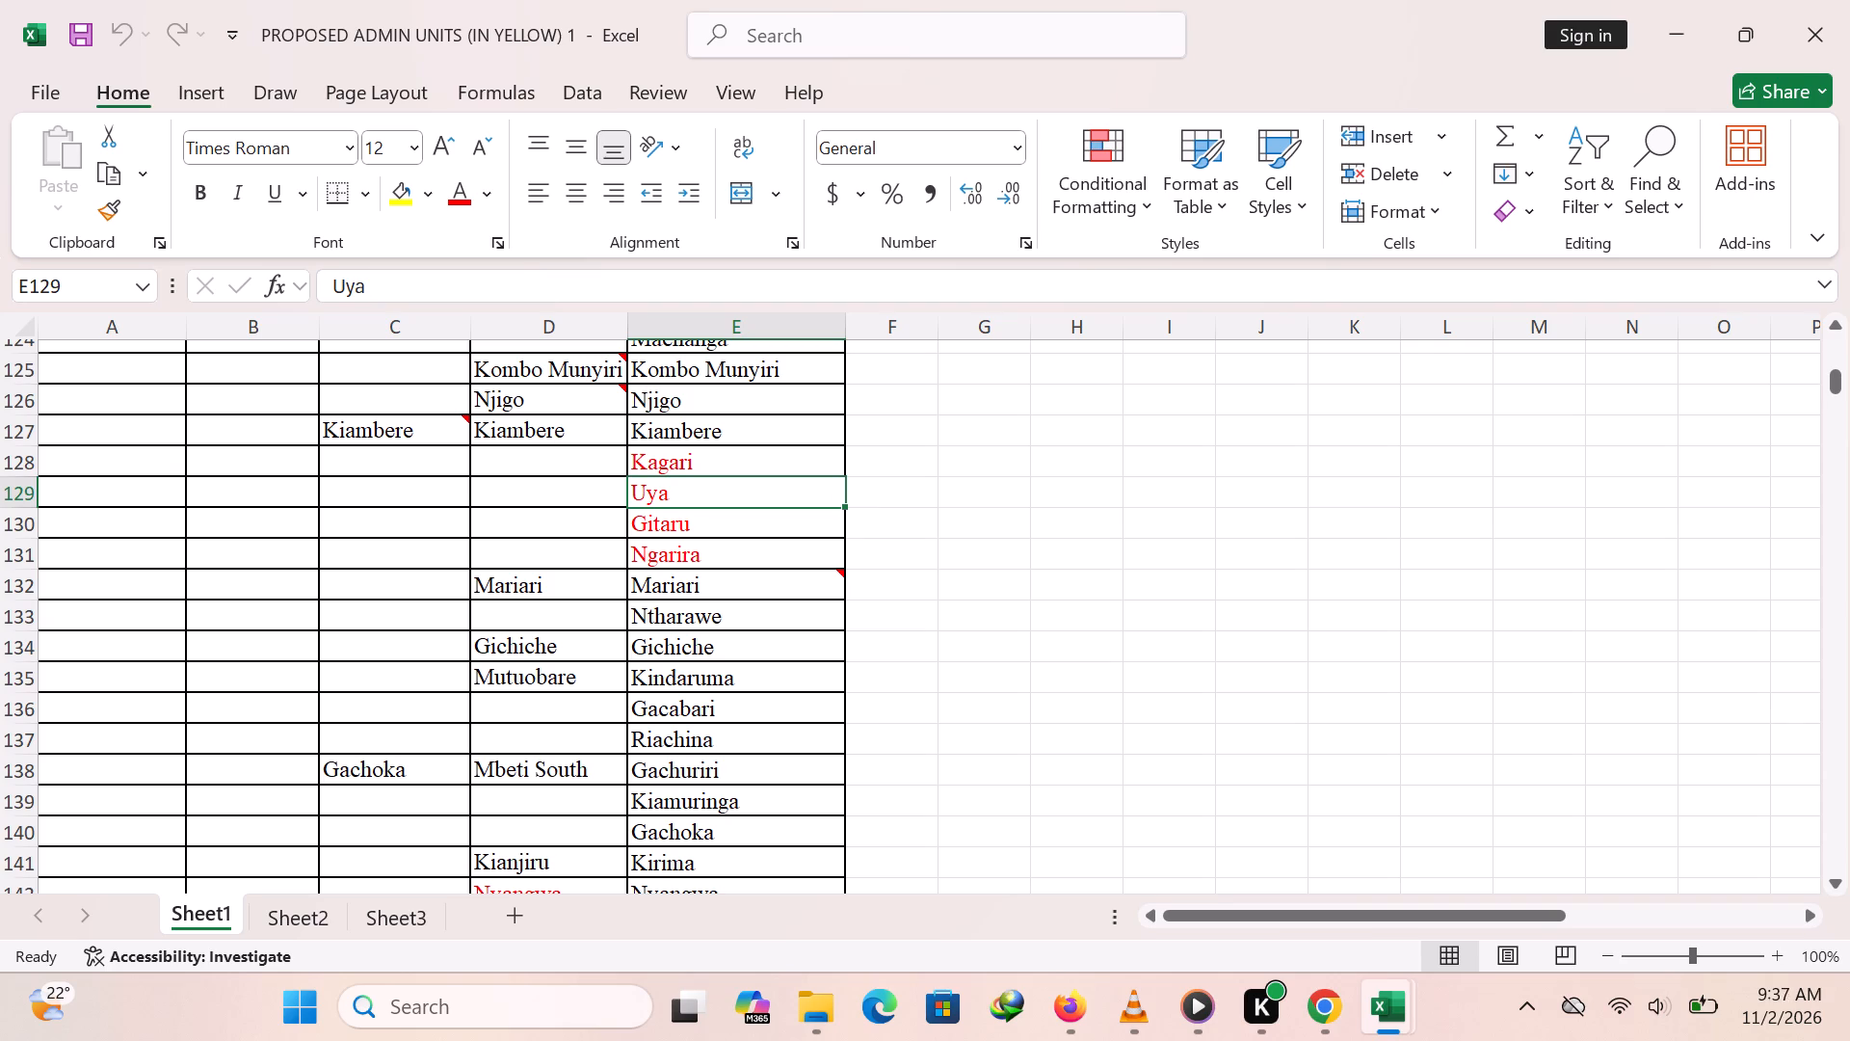
scroll(635, 617, up, 2)
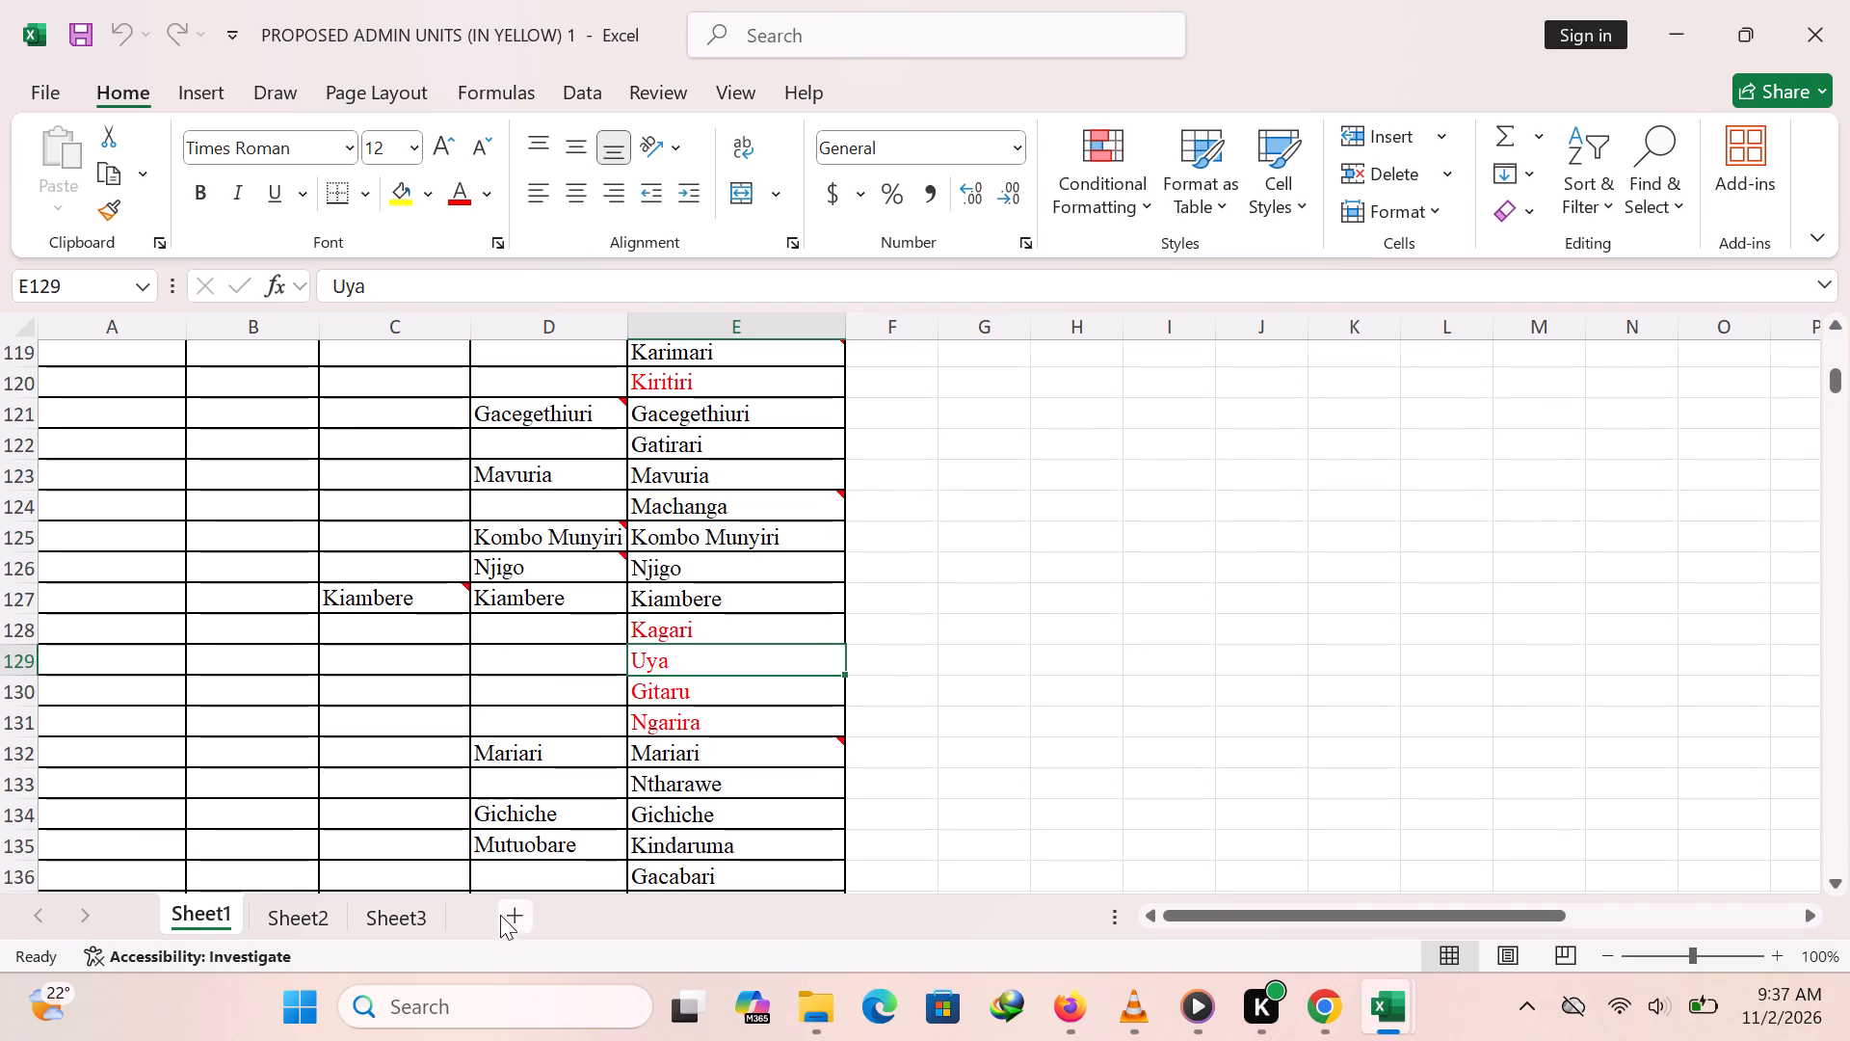
Switch to the GAZETTED & NOT OPERATIONALISED (RED IN COLOUR) 1 workbook.
click(1390, 1031)
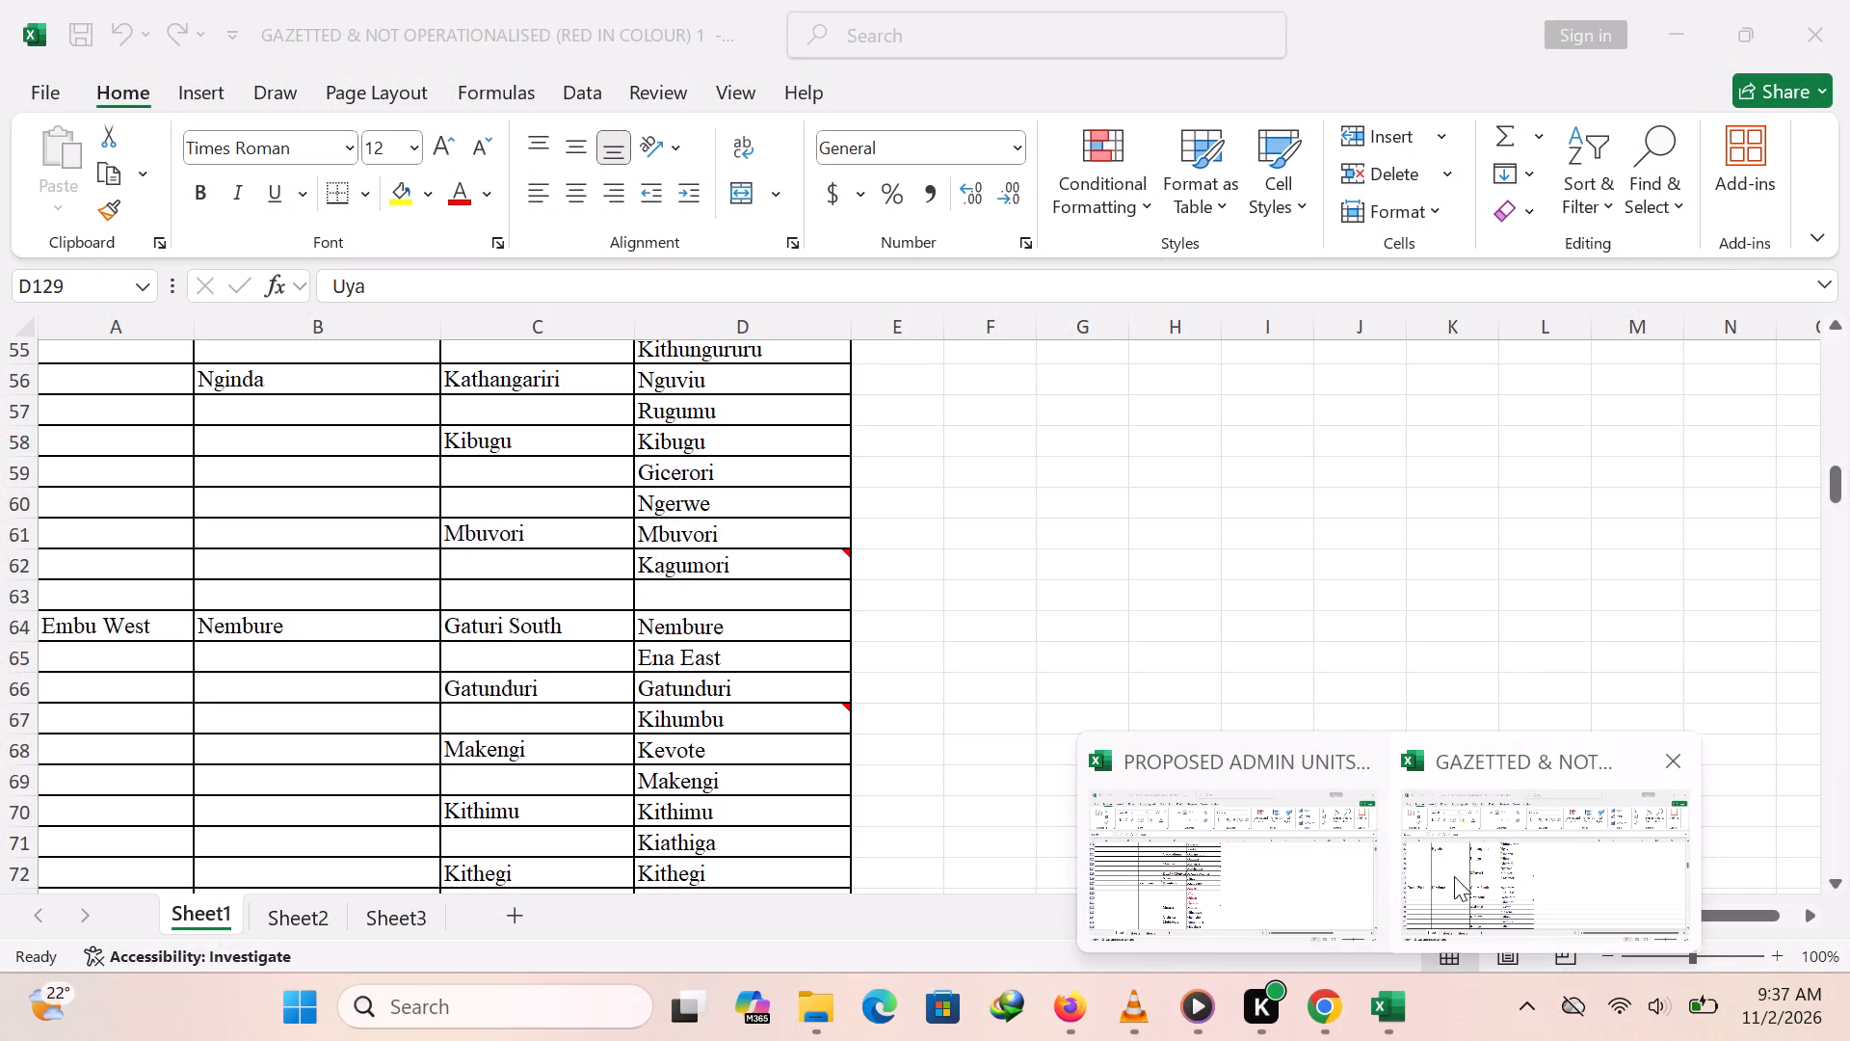
click(1464, 873)
Examine the gazetted list from Embu West down to the Kiambere sub-locations in Mbeere South, checking which entries are in red.
scroll(867, 685, down, 4)
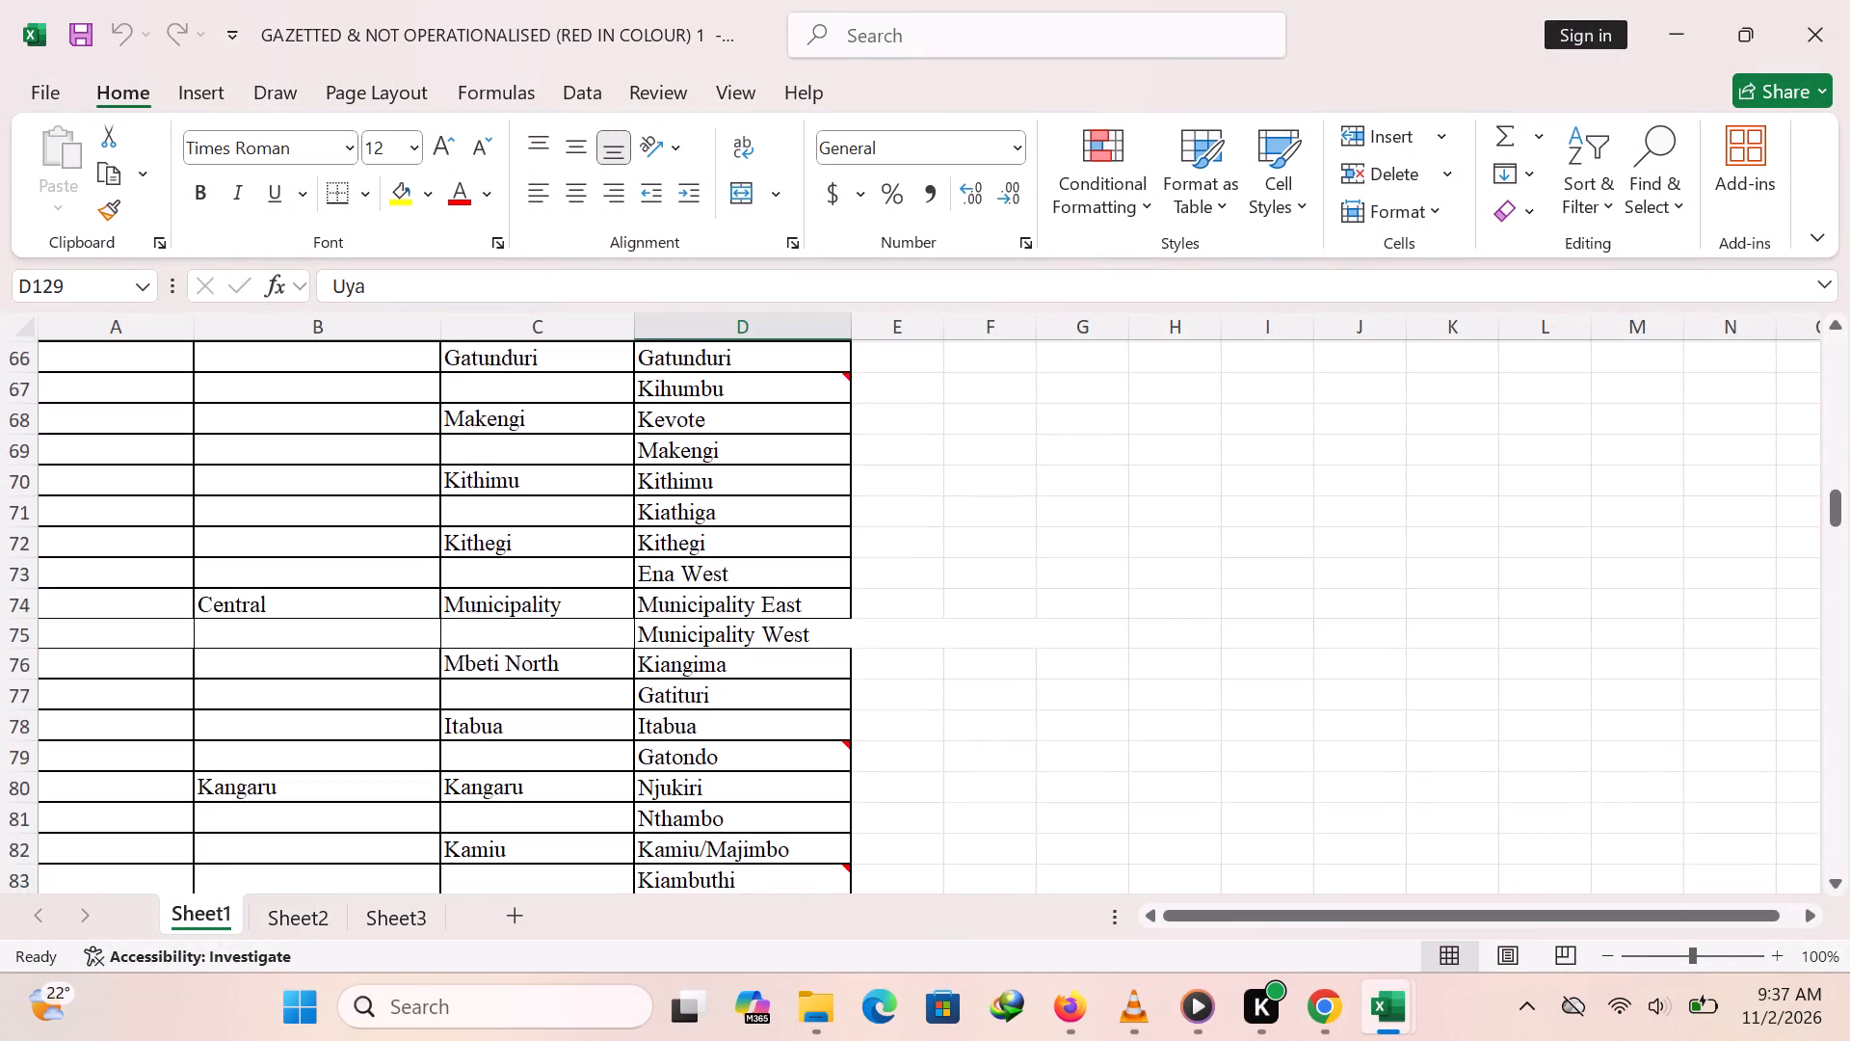
scroll(874, 672, down, 4)
scroll(581, 691, down, 7)
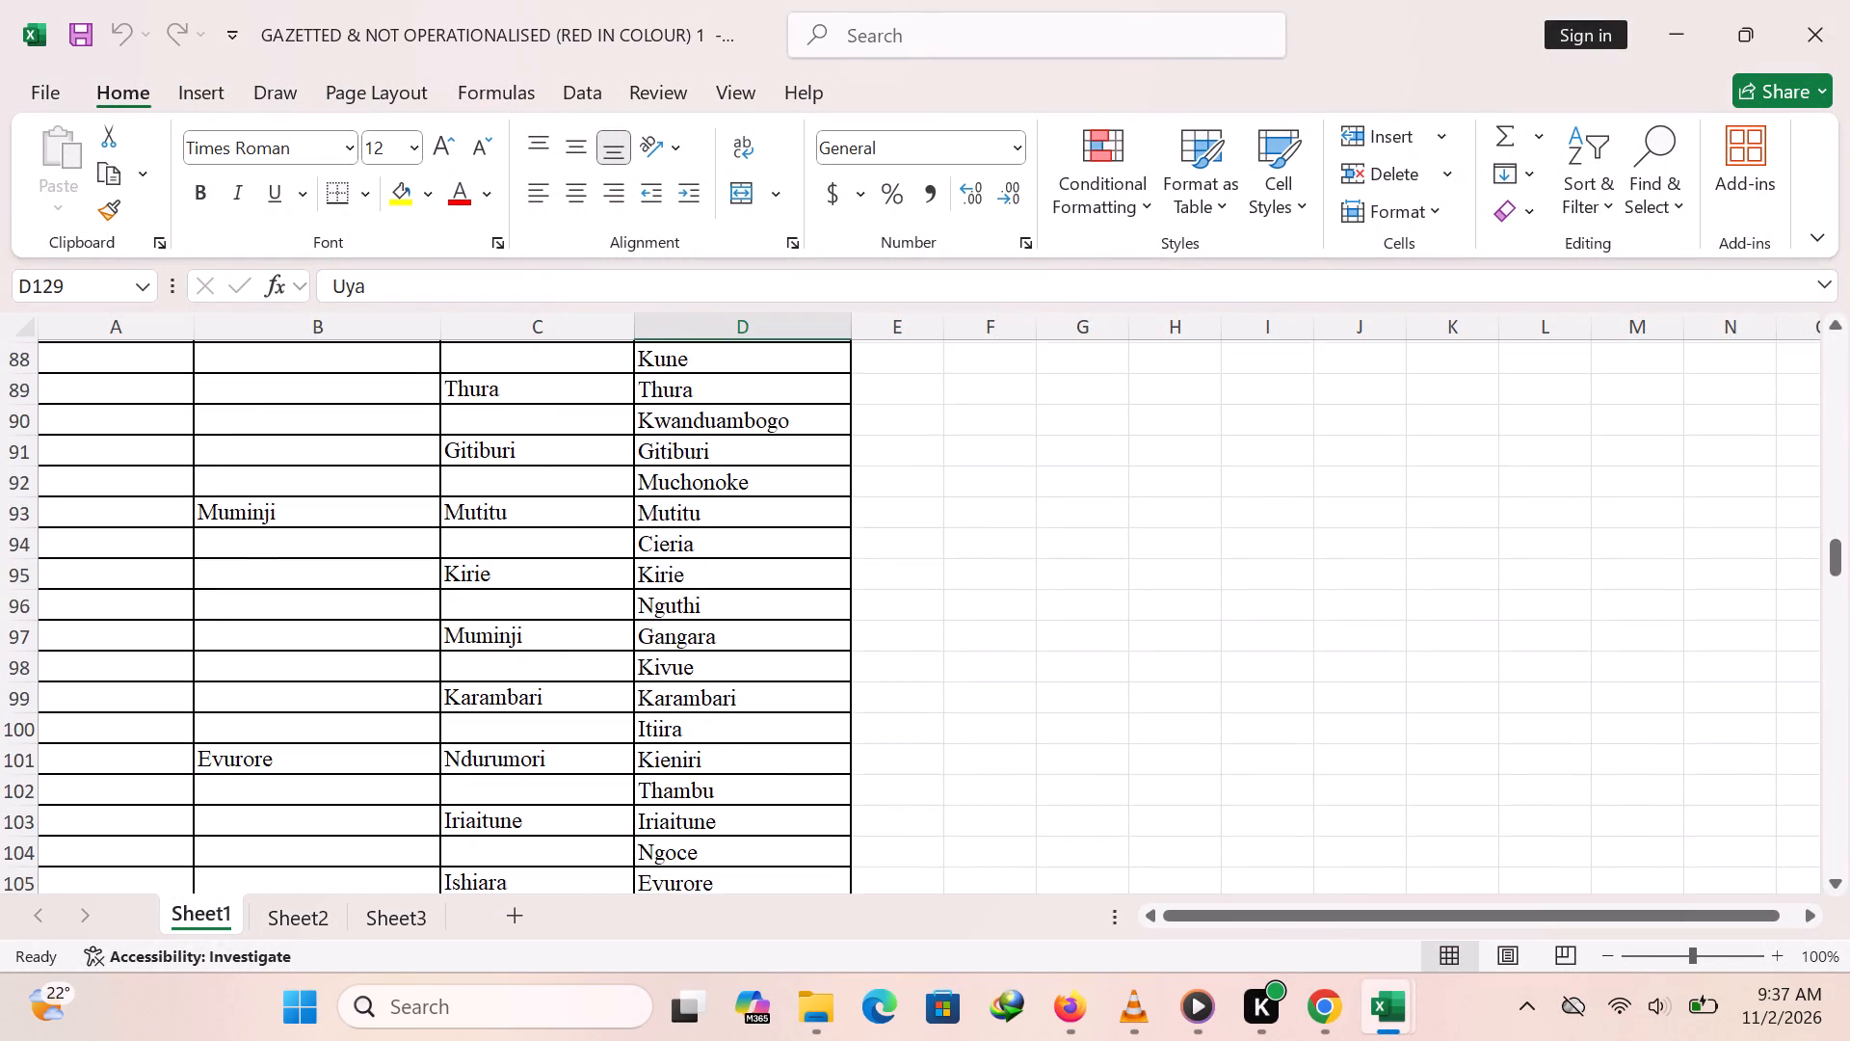
scroll(581, 691, down, 7)
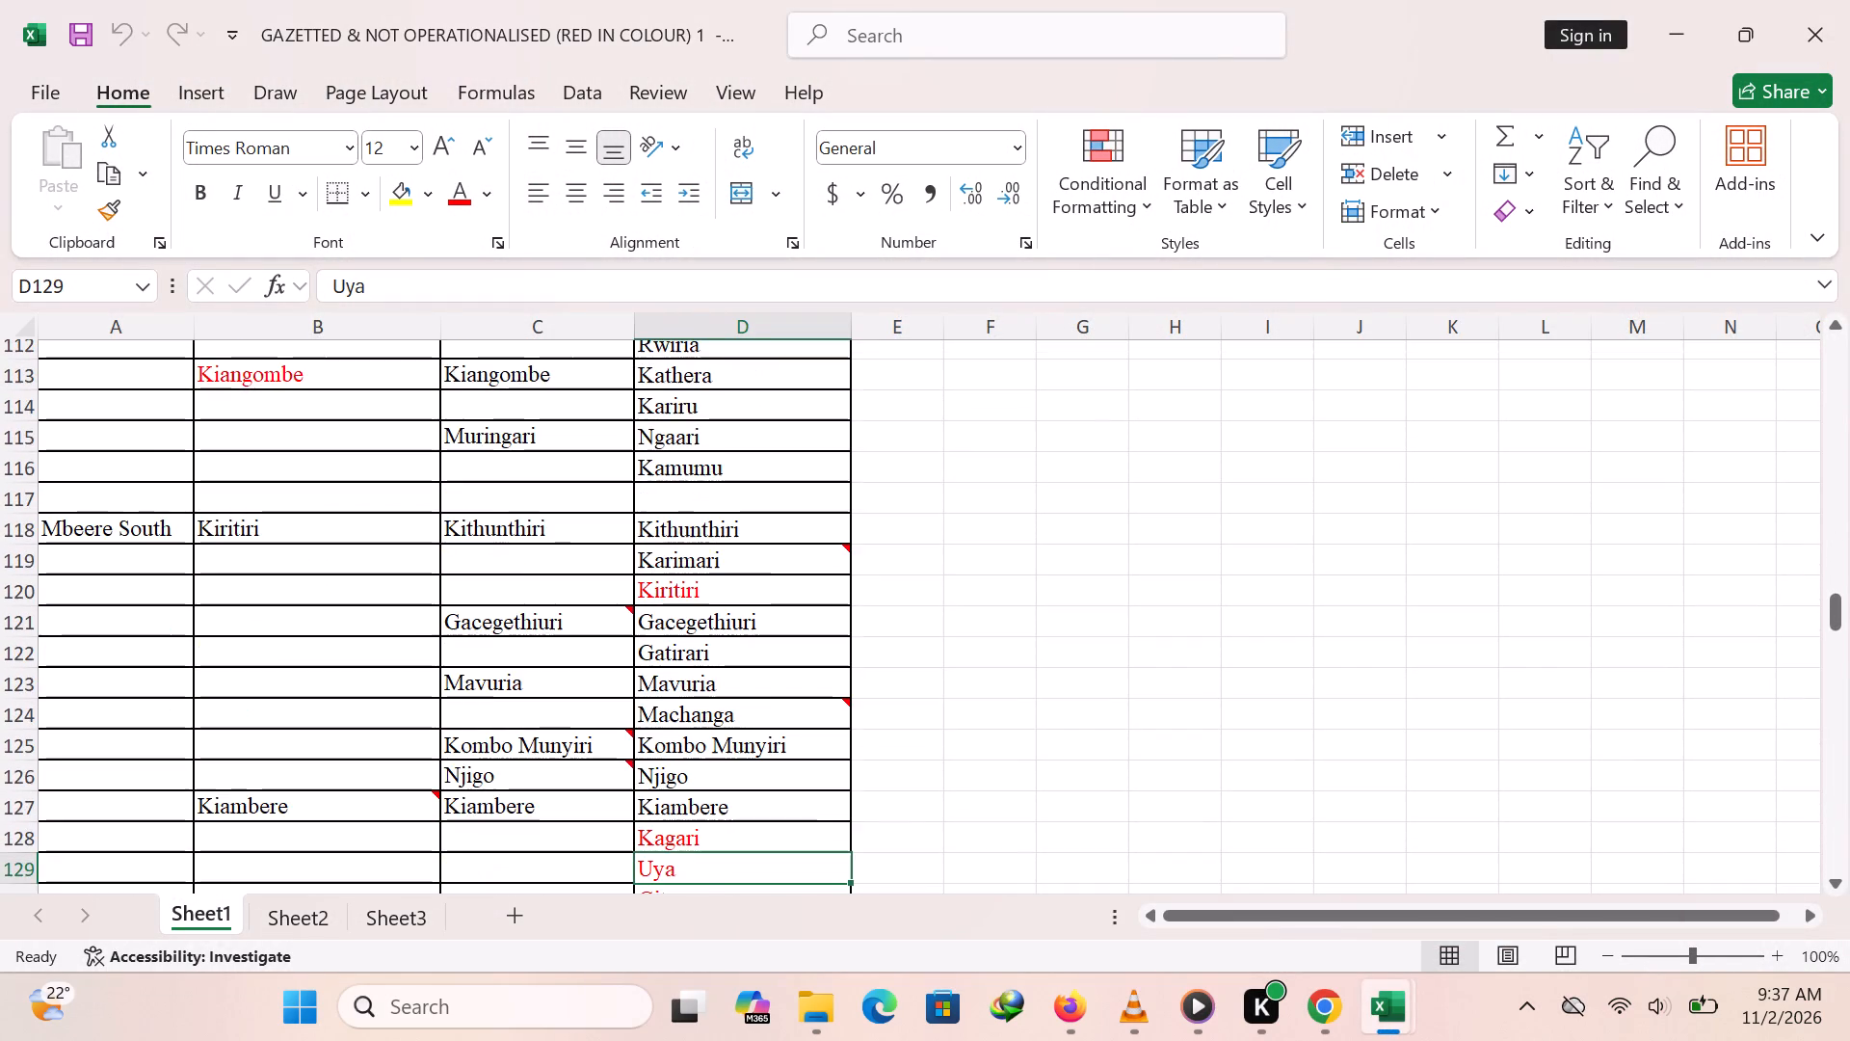
scroll(583, 688, down, 2)
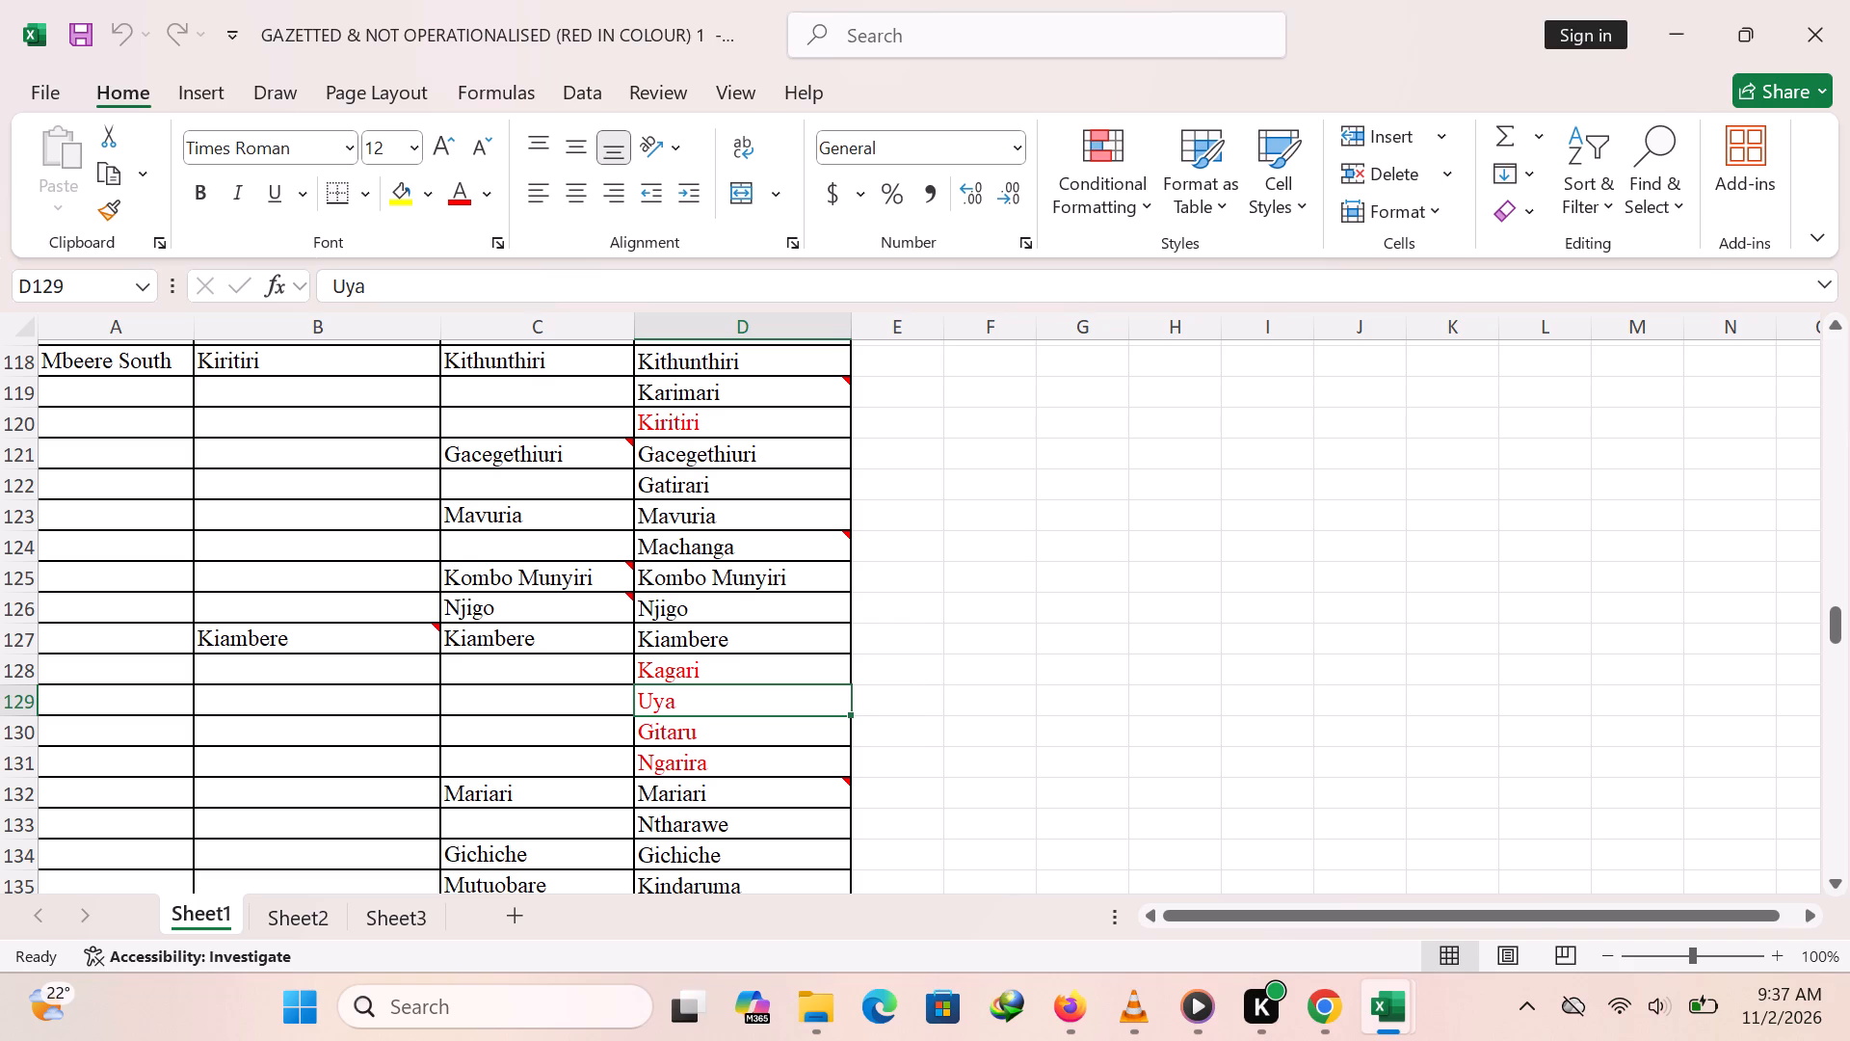
Switch to the PROPOSED ADMIN UNITS (IN YELLOW) 1 workbook and recheck its rows from Kiambere back up to the heading.
click(1404, 1007)
click(1306, 890)
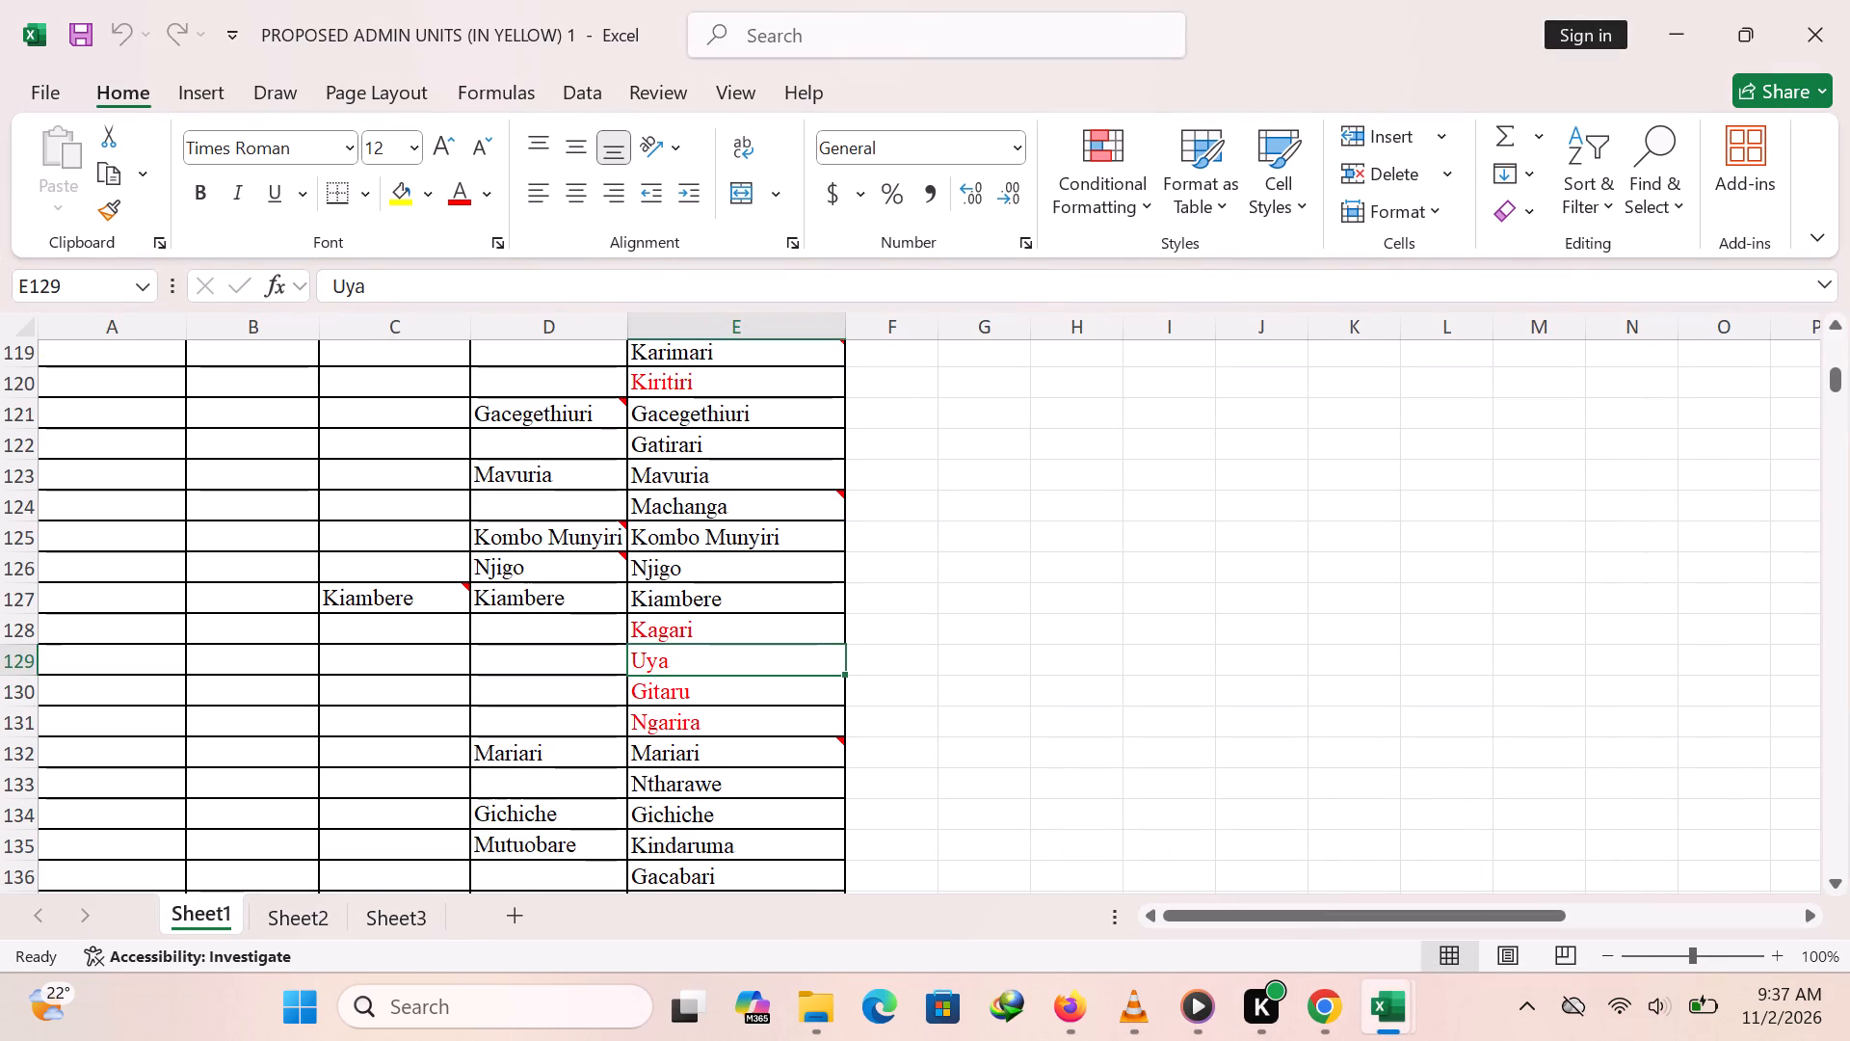
scroll(706, 707, up, 5)
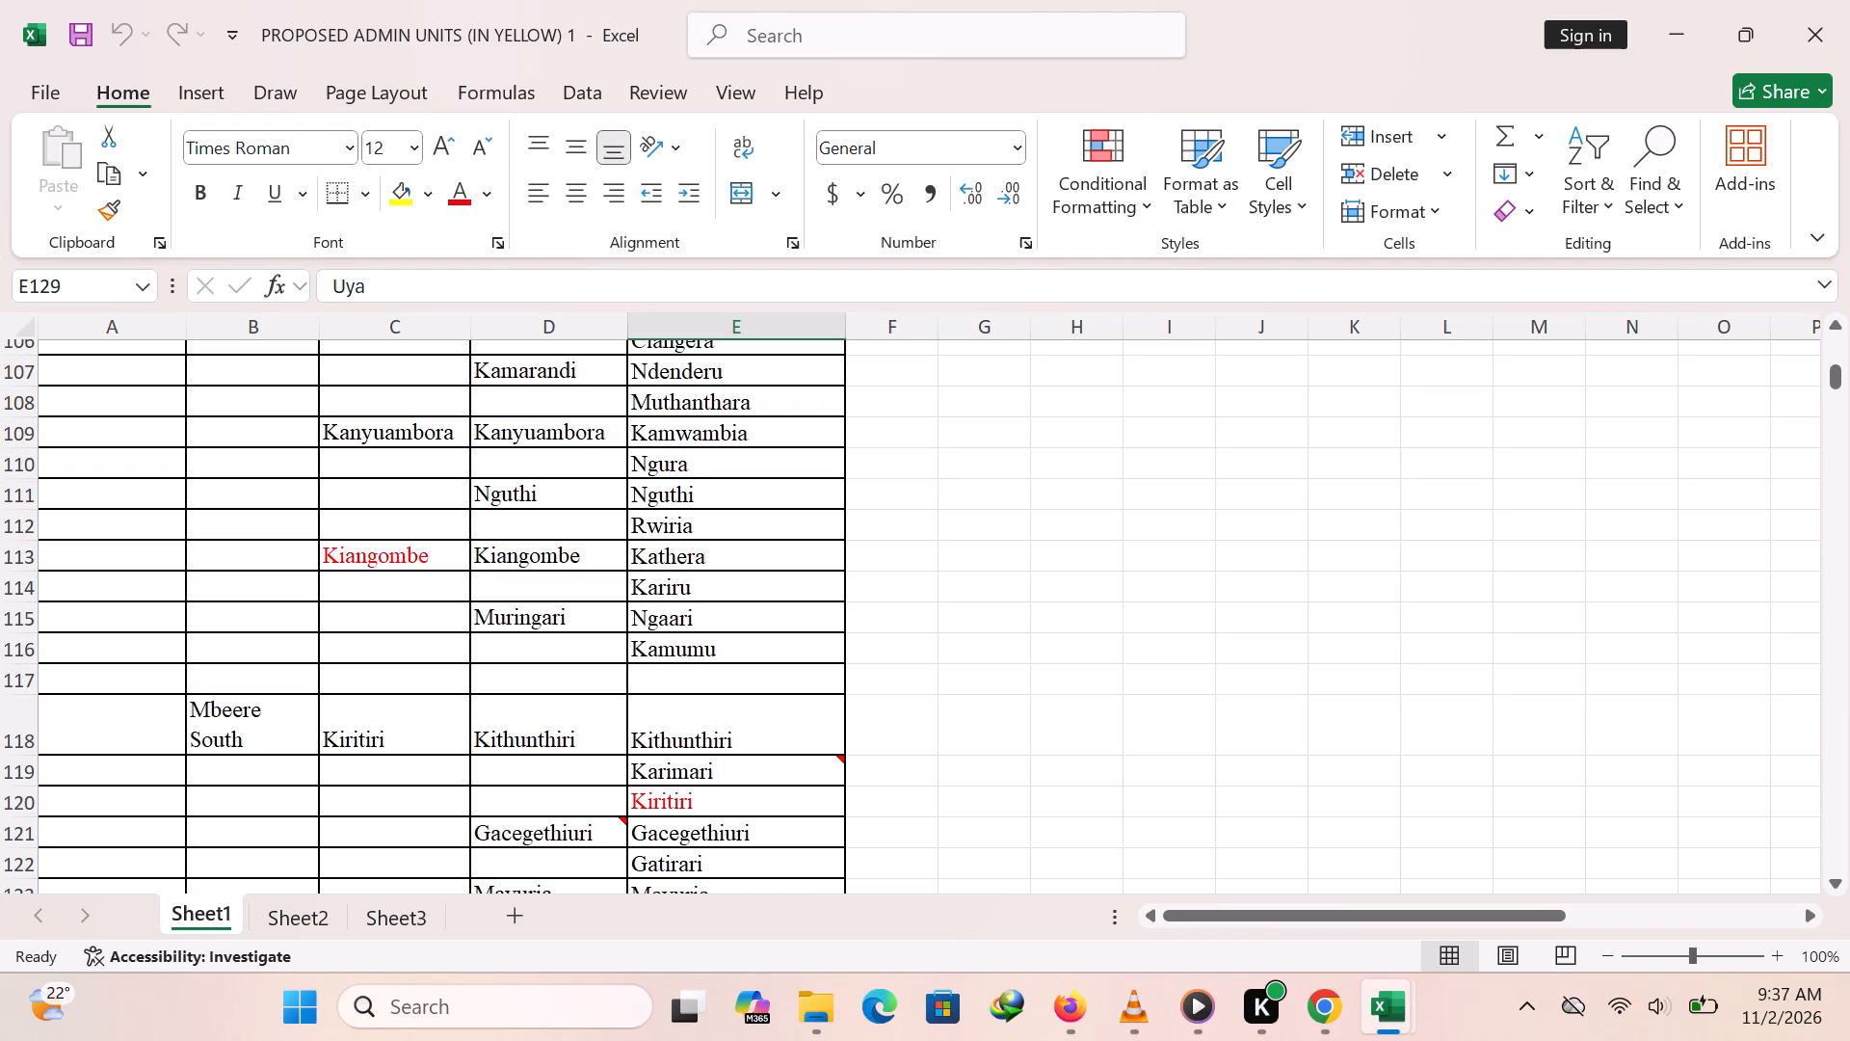
scroll(706, 707, down, 1)
scroll(706, 707, up, 1)
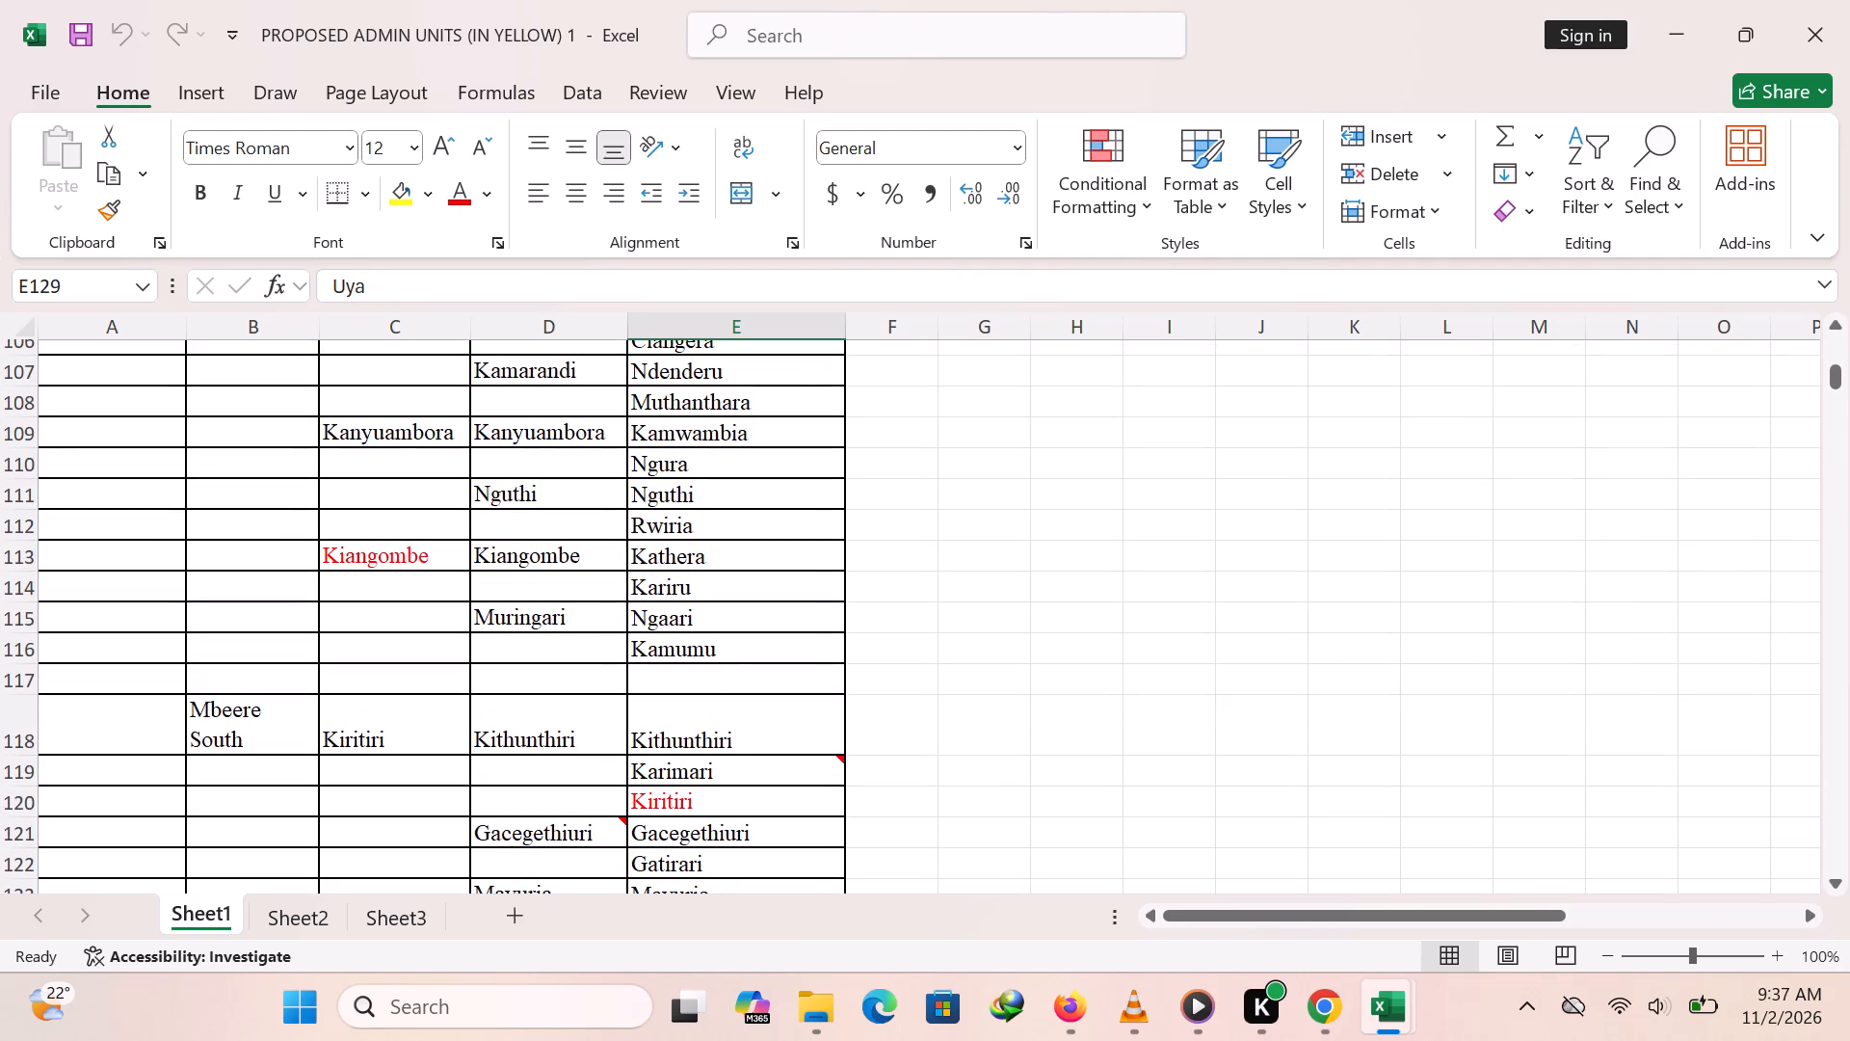
scroll(576, 690, up, 1)
scroll(576, 688, down, 2)
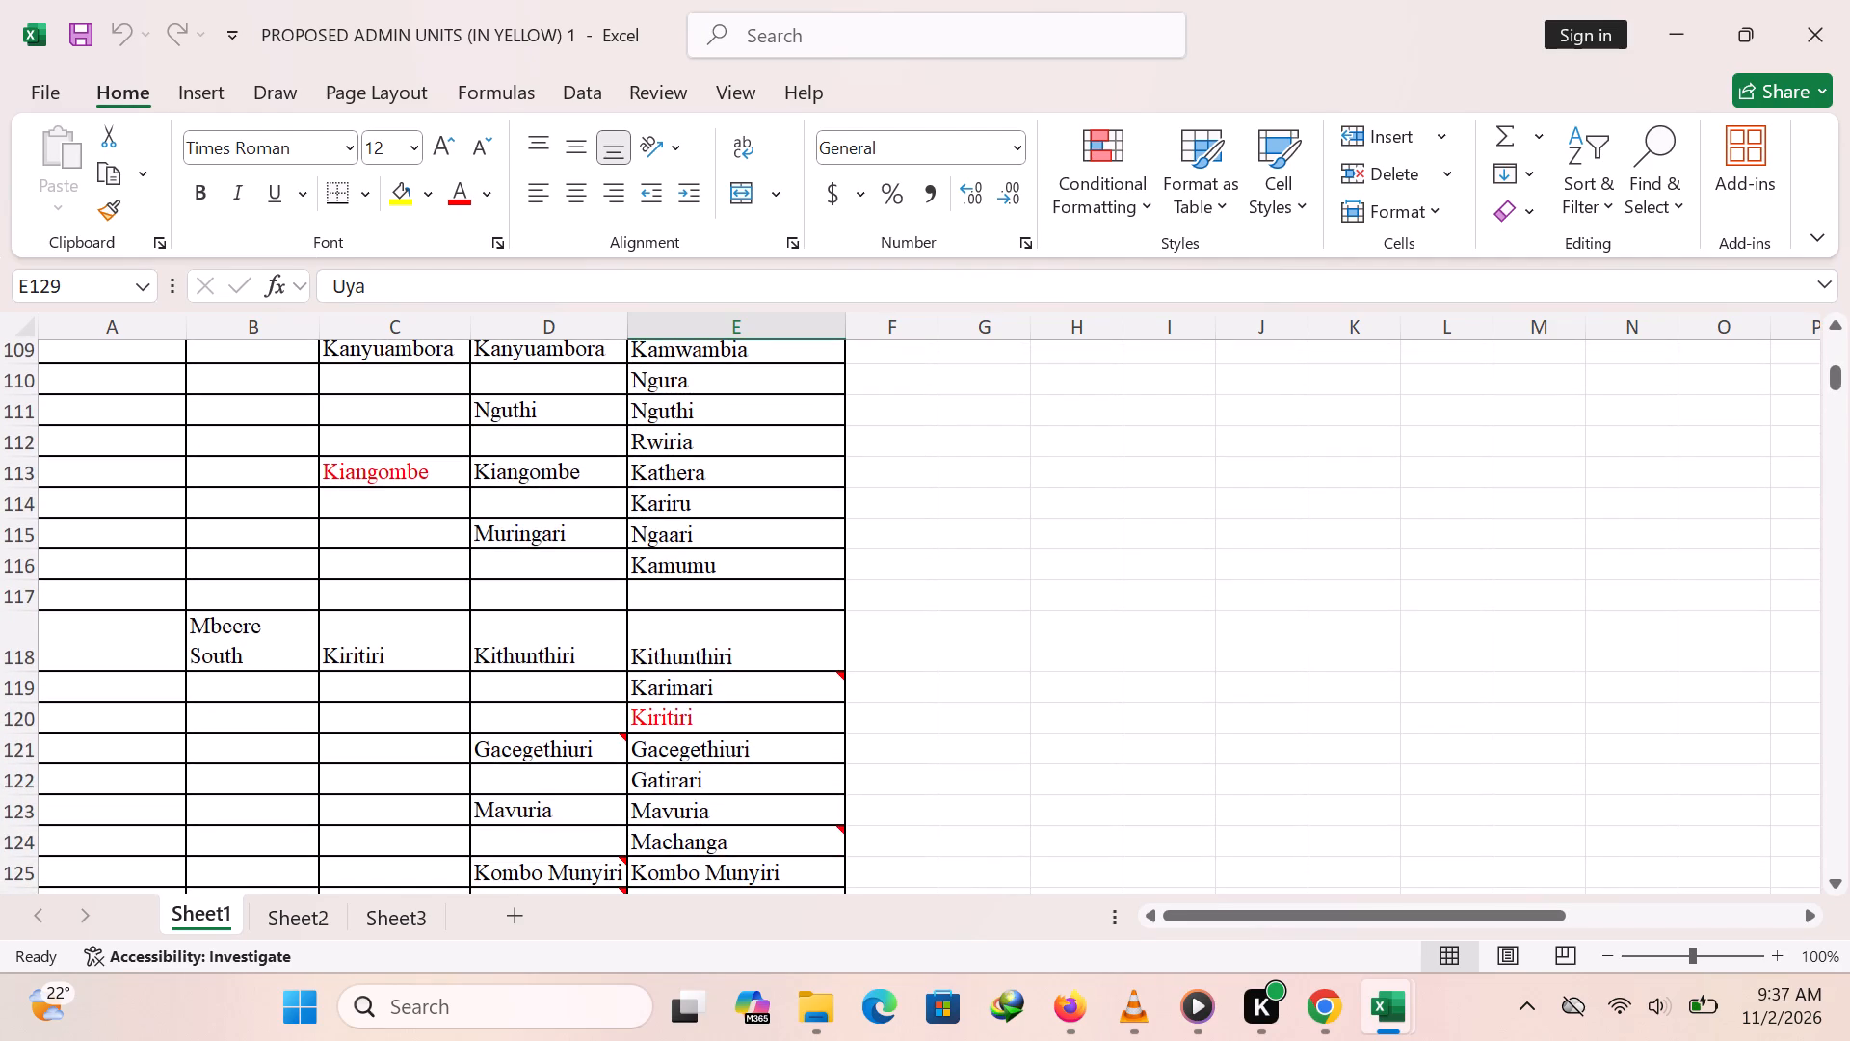
scroll(589, 664, up, 20)
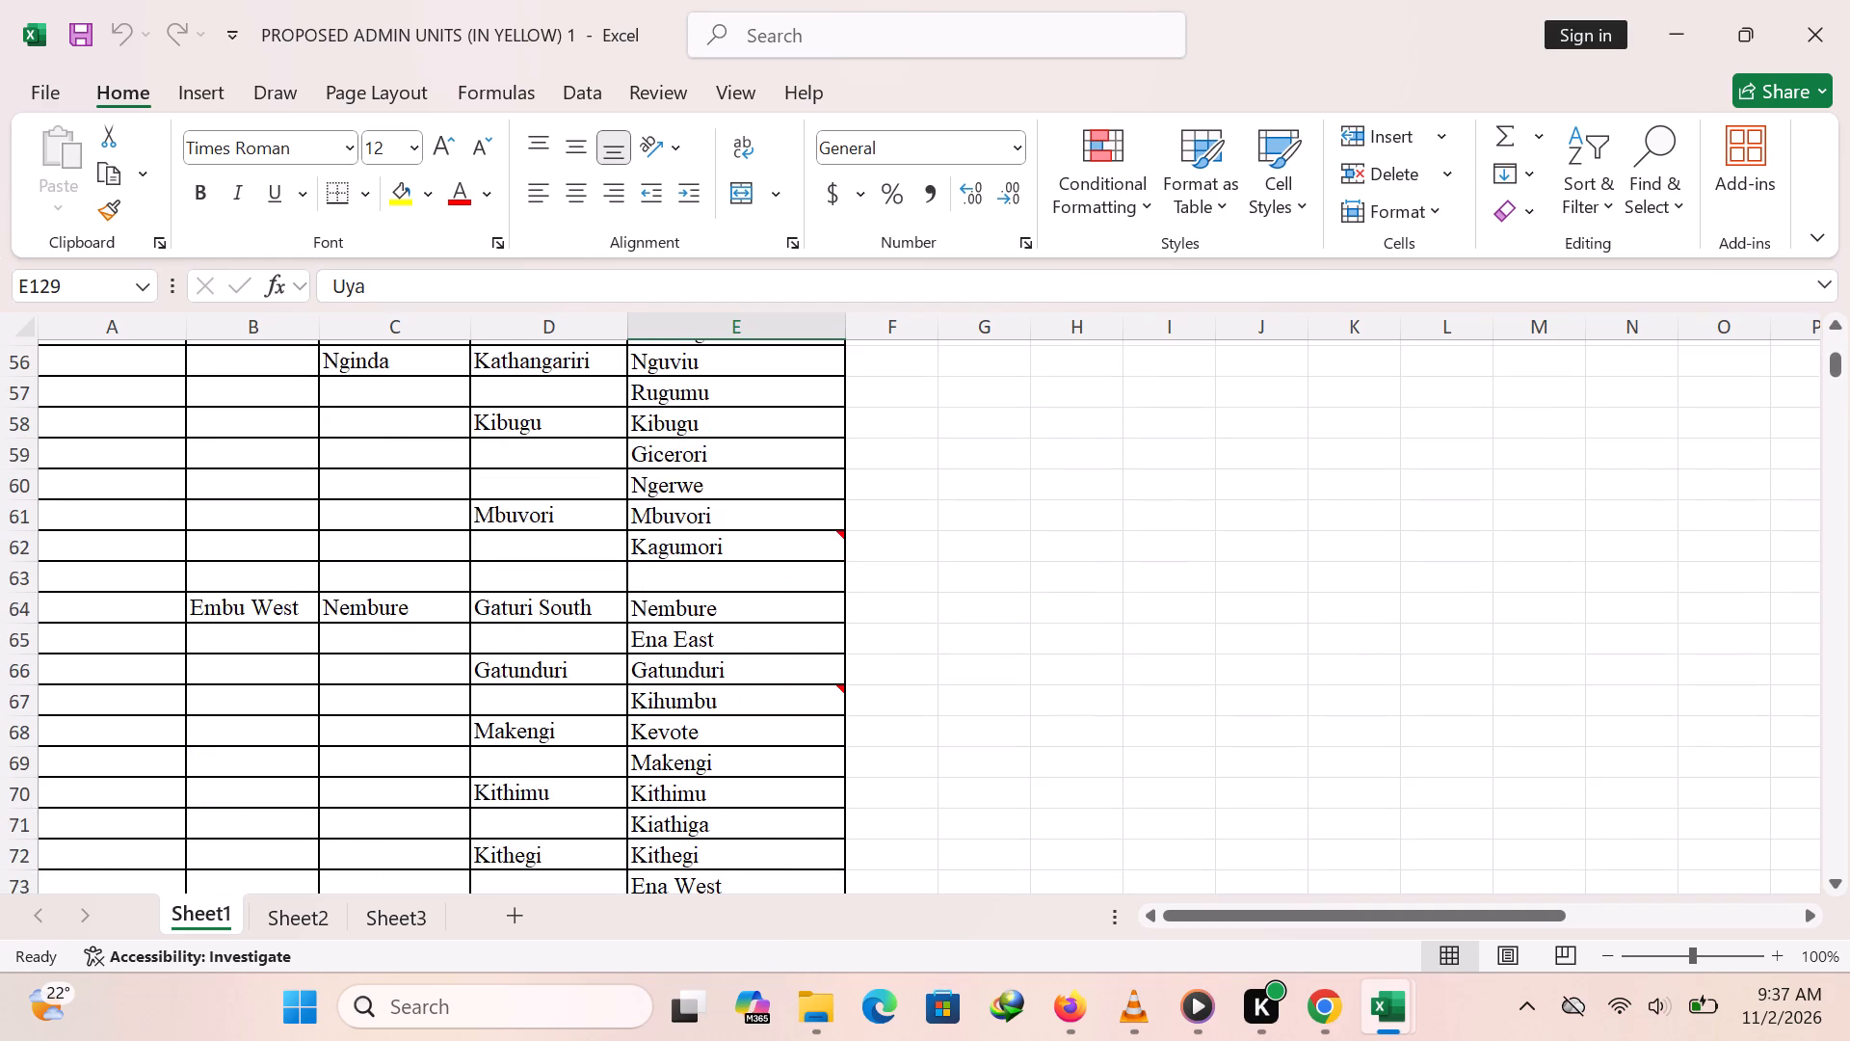
scroll(621, 641, up, 19)
scroll(631, 635, up, 6)
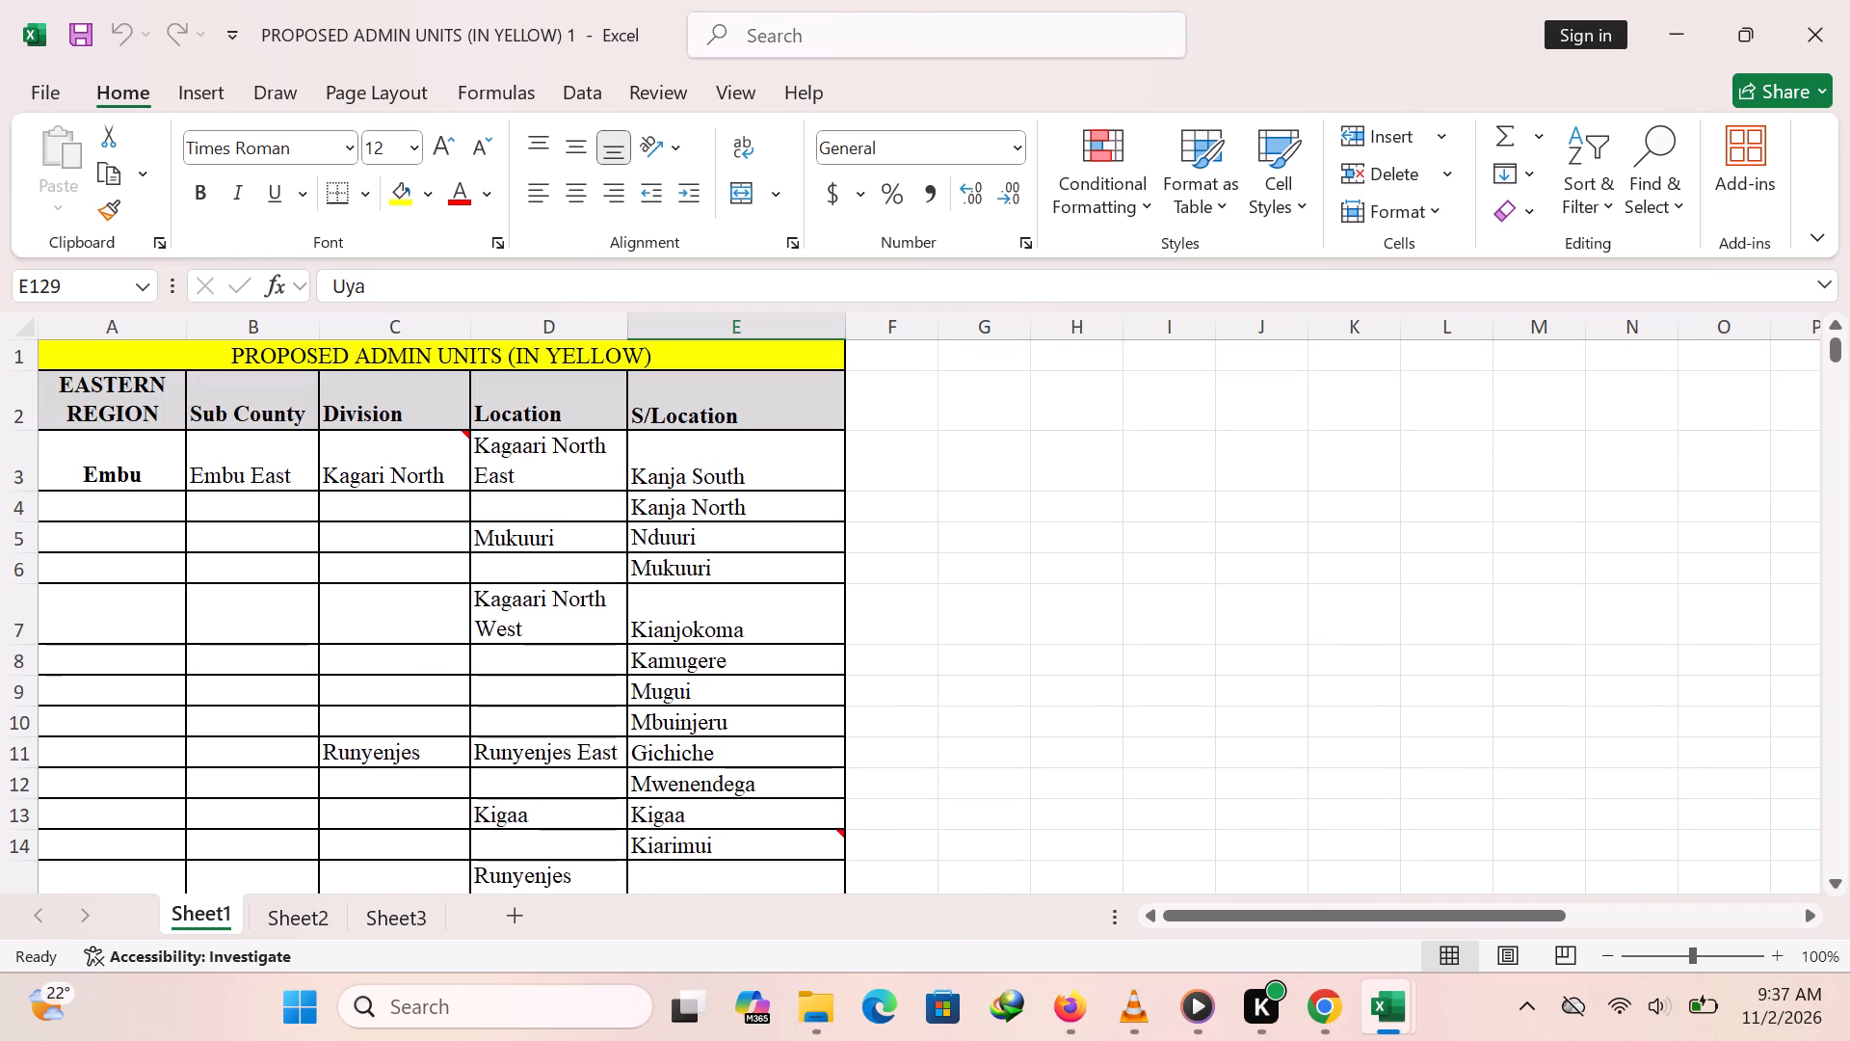
Examine the proposed list from Embu East down to the Kiritiri and Kiambere divisions in Mbeere South.
scroll(632, 633, down, 12)
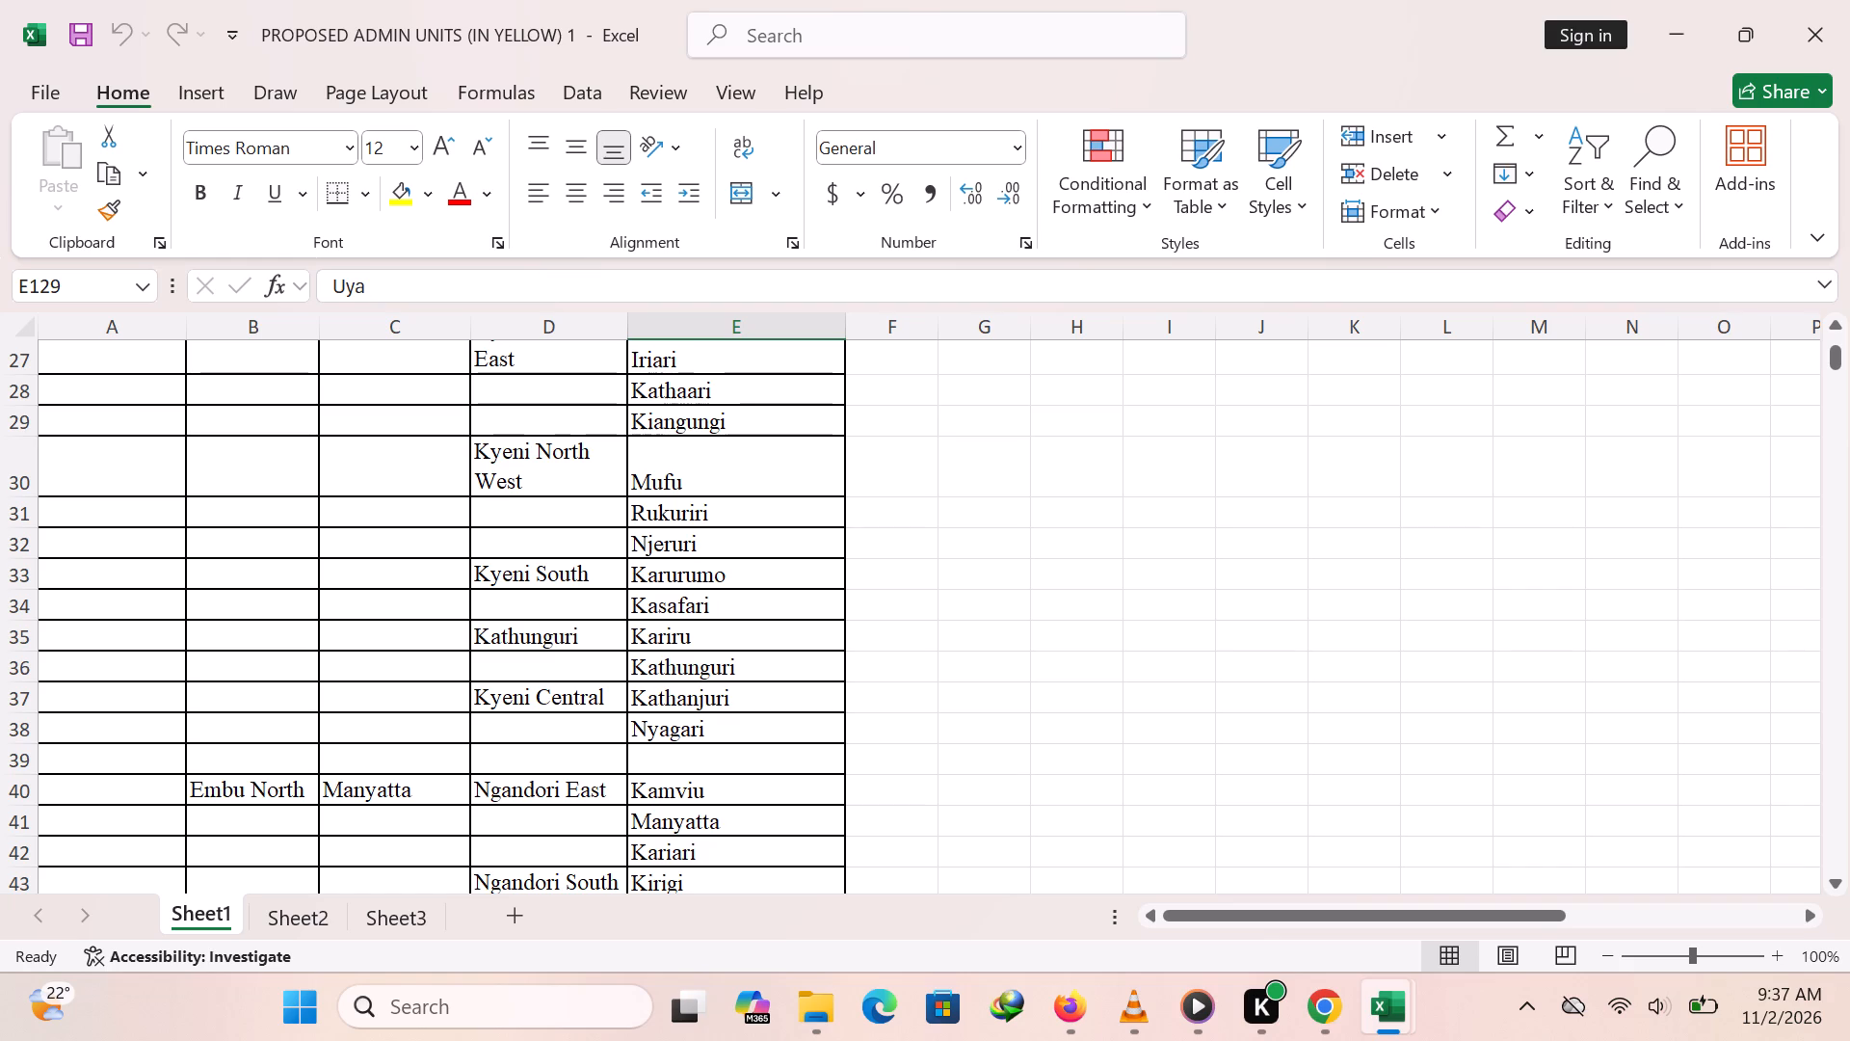
scroll(637, 627, down, 8)
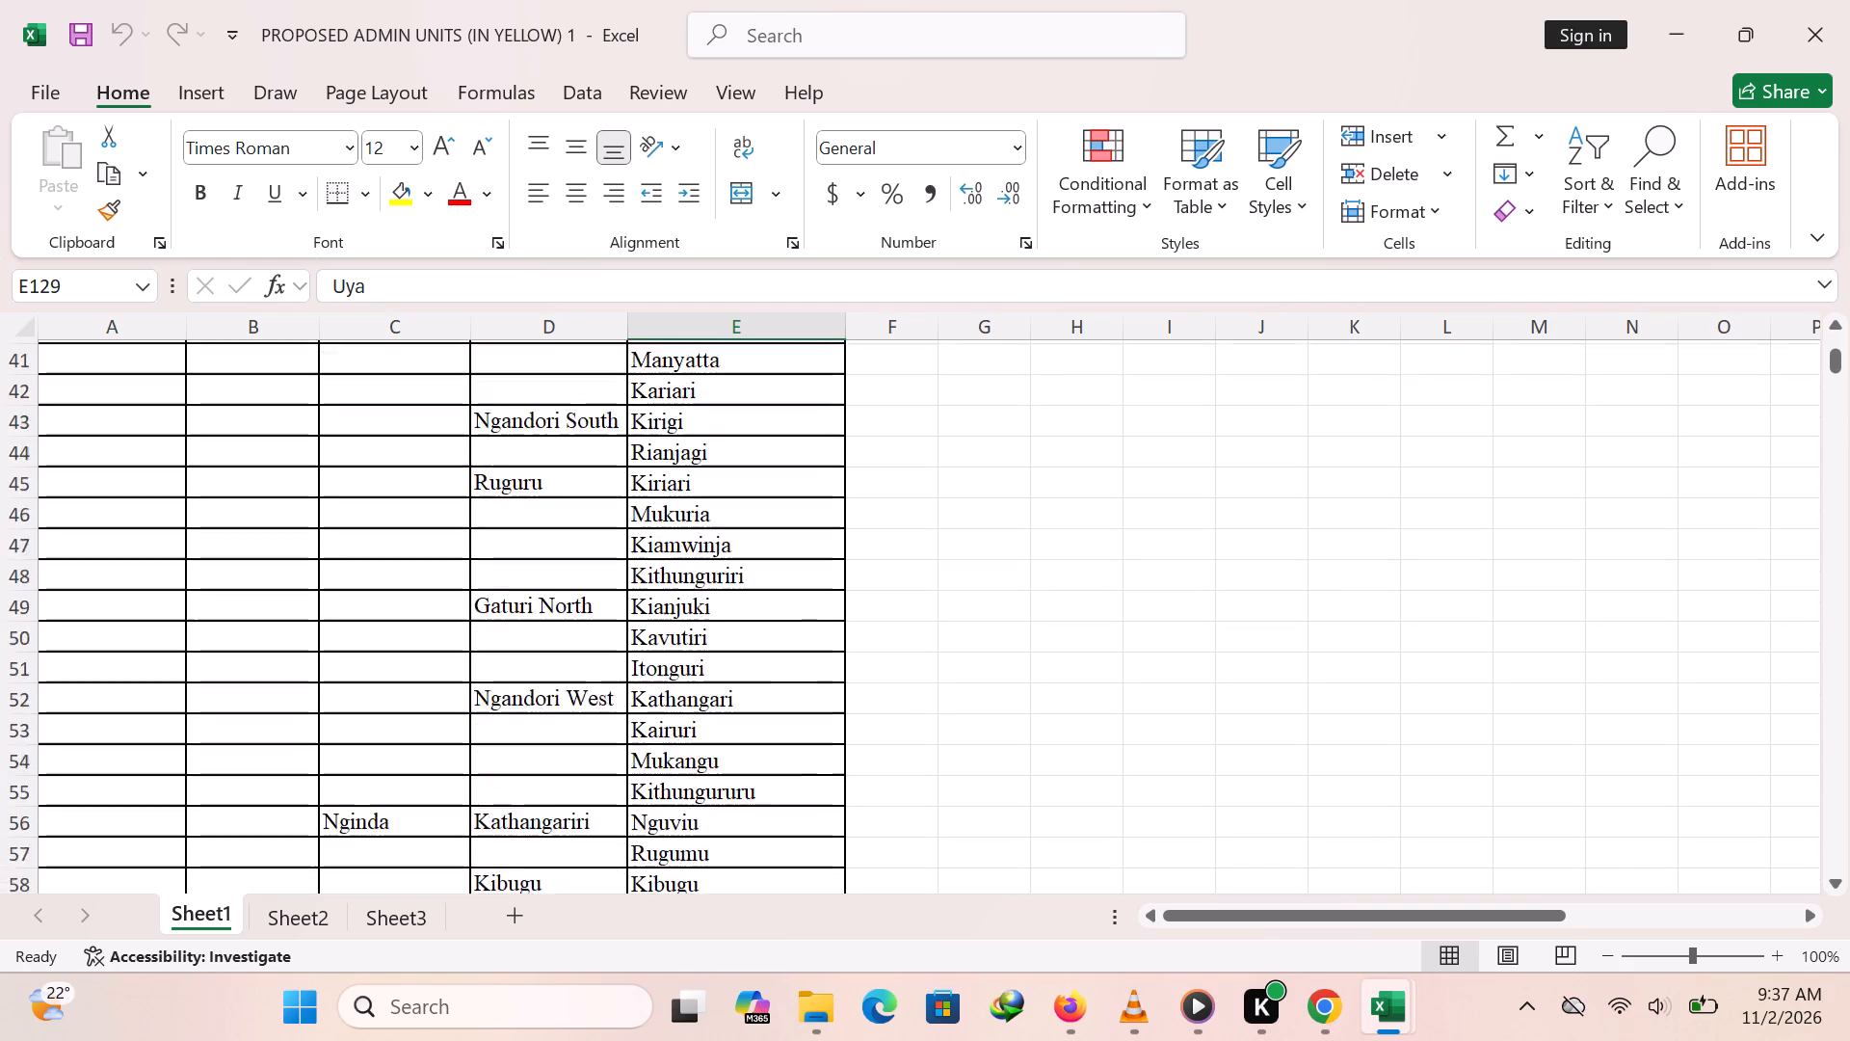
scroll(637, 627, down, 13)
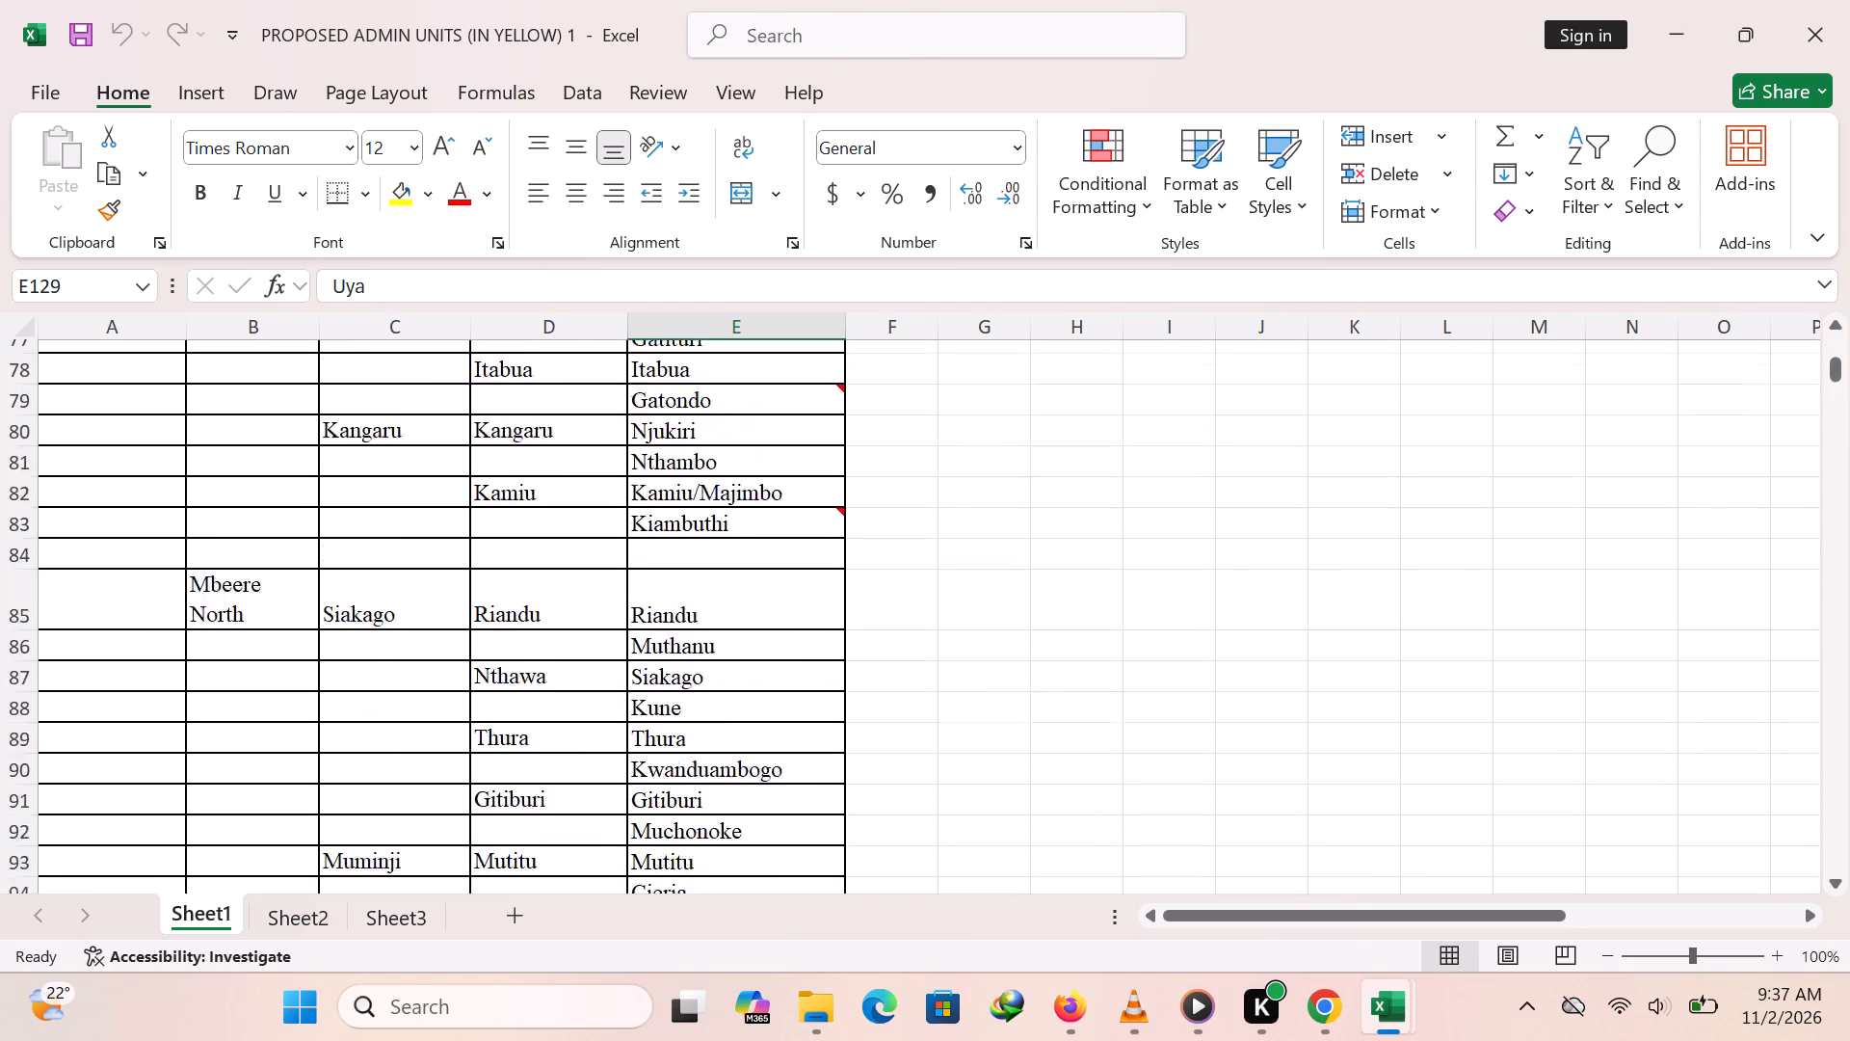
scroll(636, 628, down, 10)
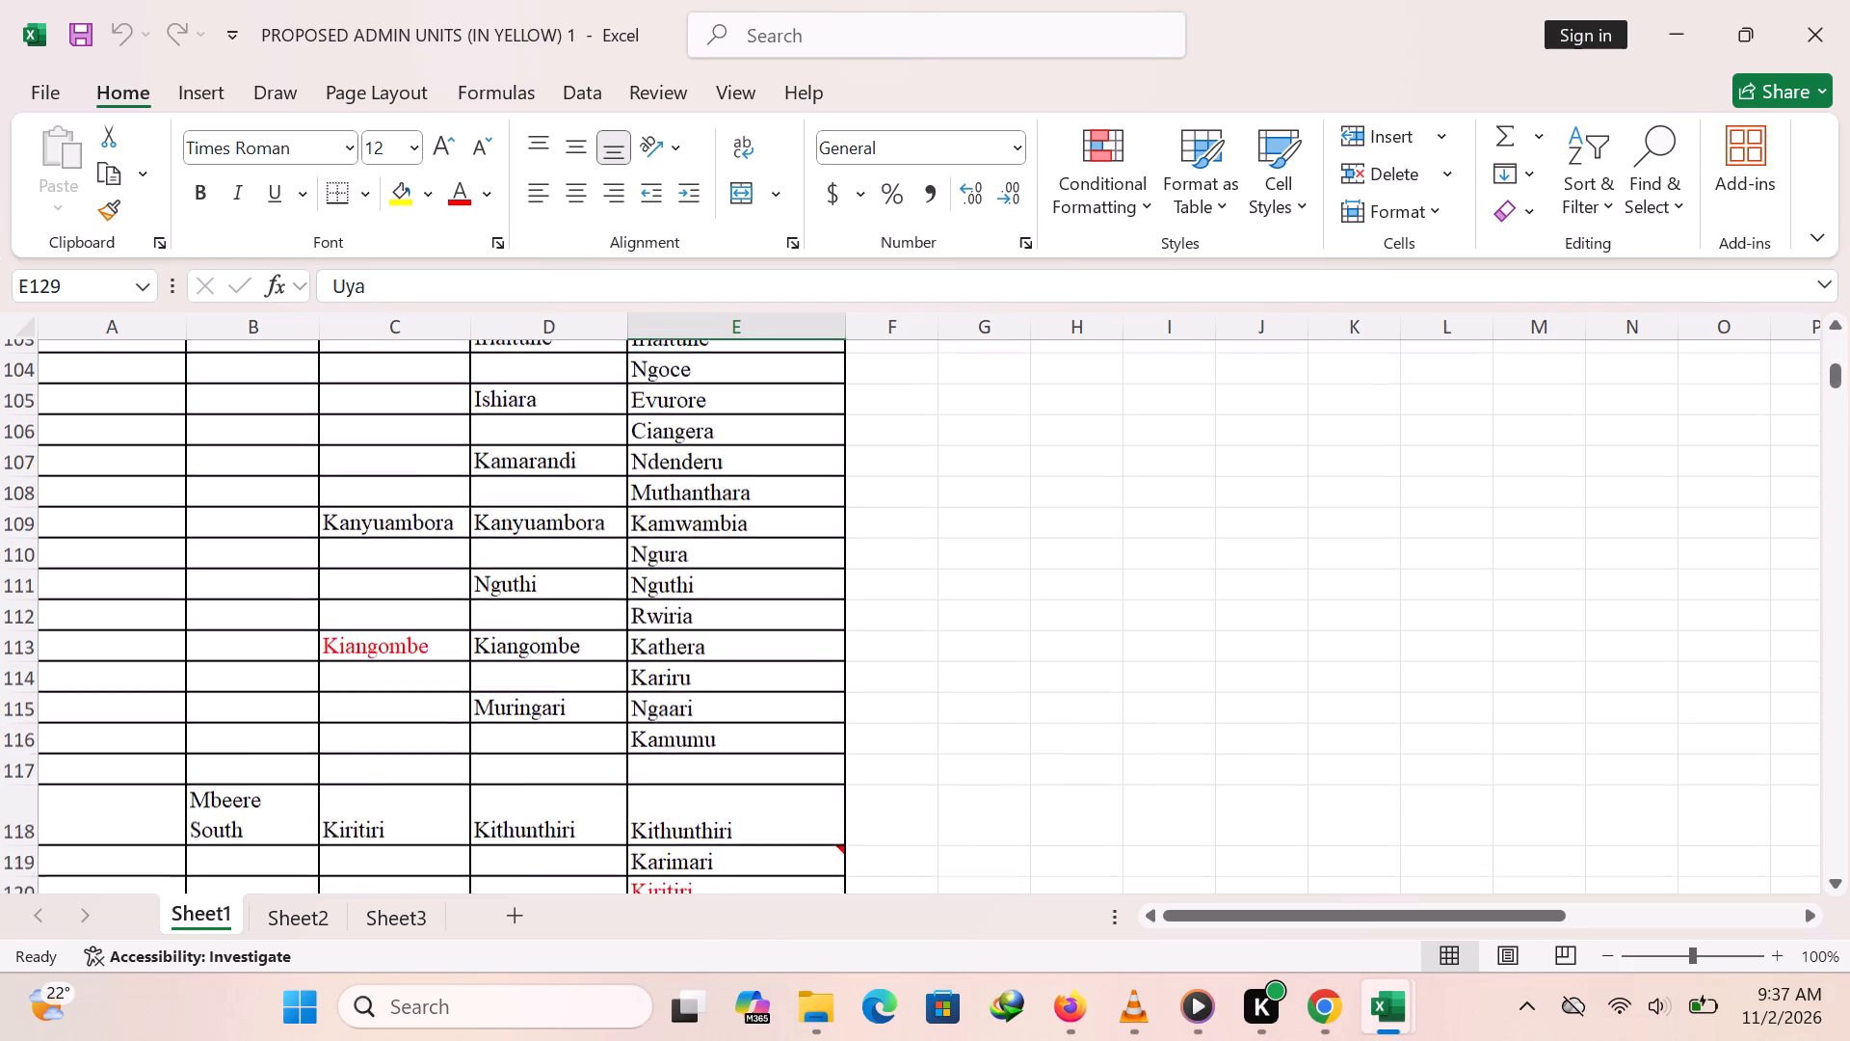
scroll(636, 628, down, 3)
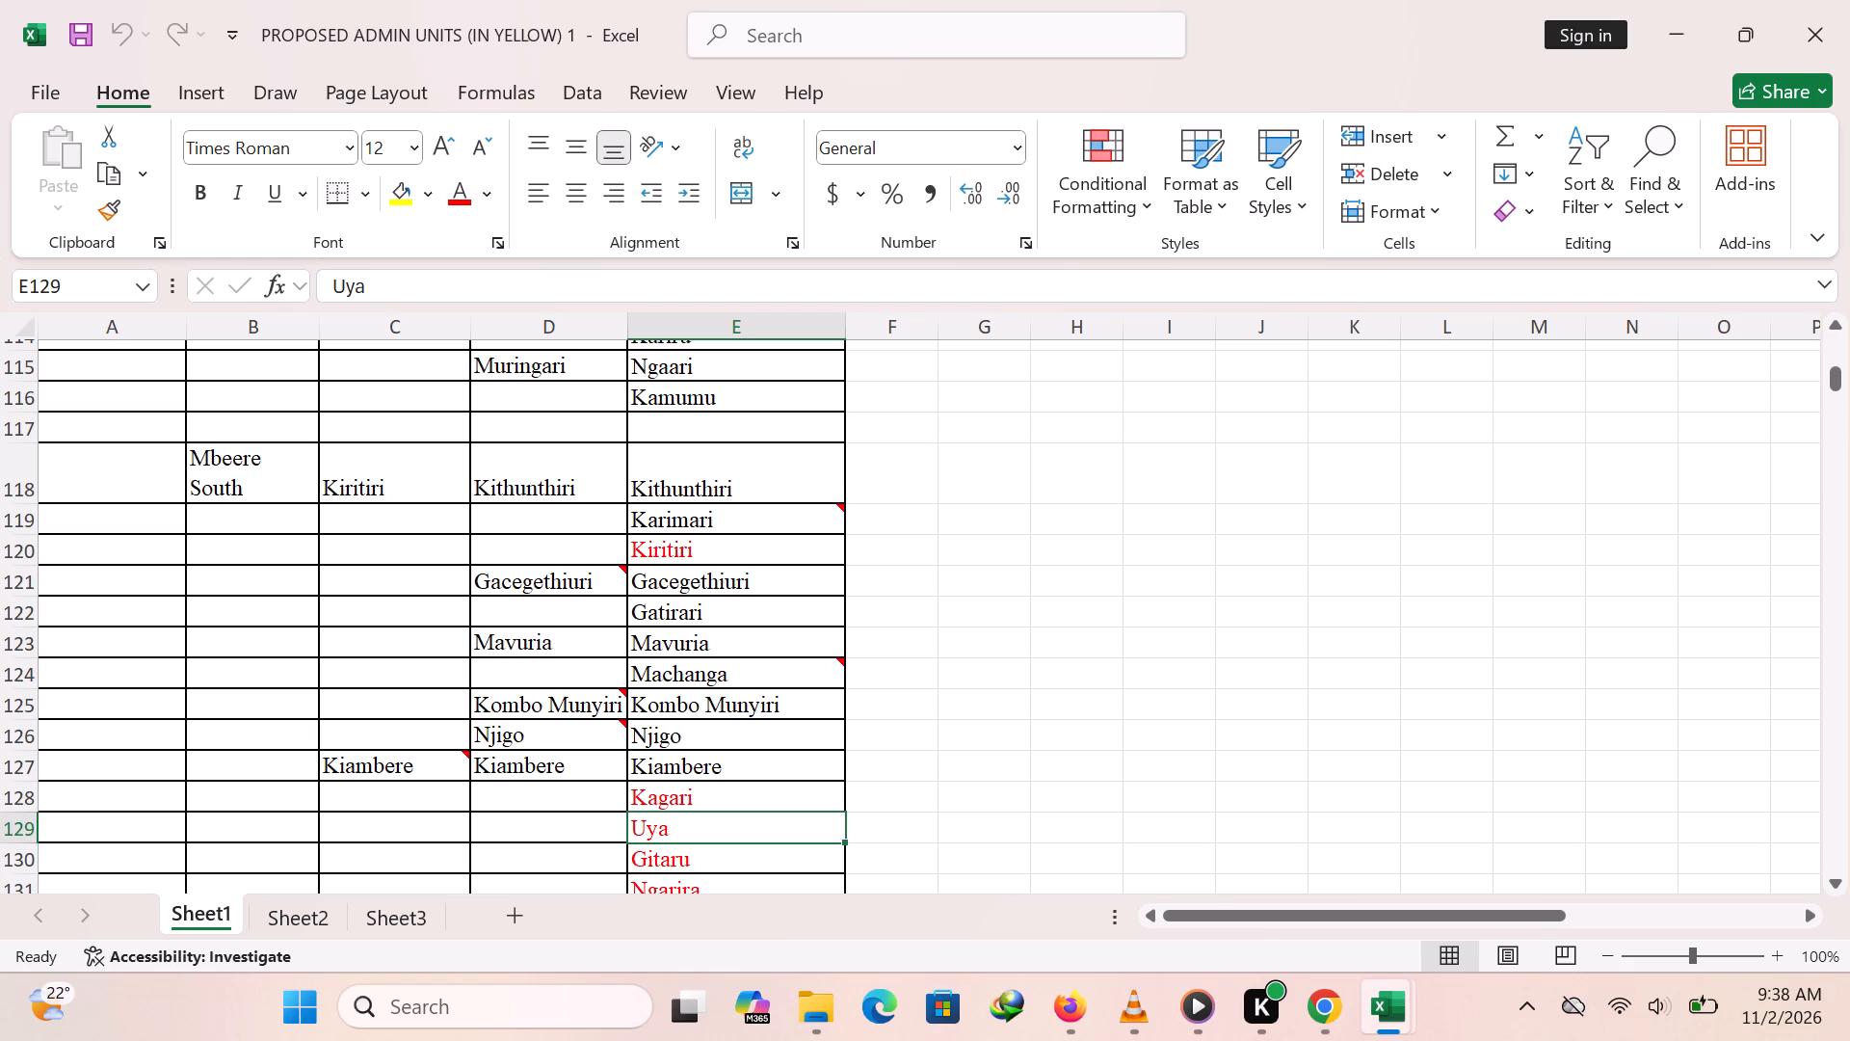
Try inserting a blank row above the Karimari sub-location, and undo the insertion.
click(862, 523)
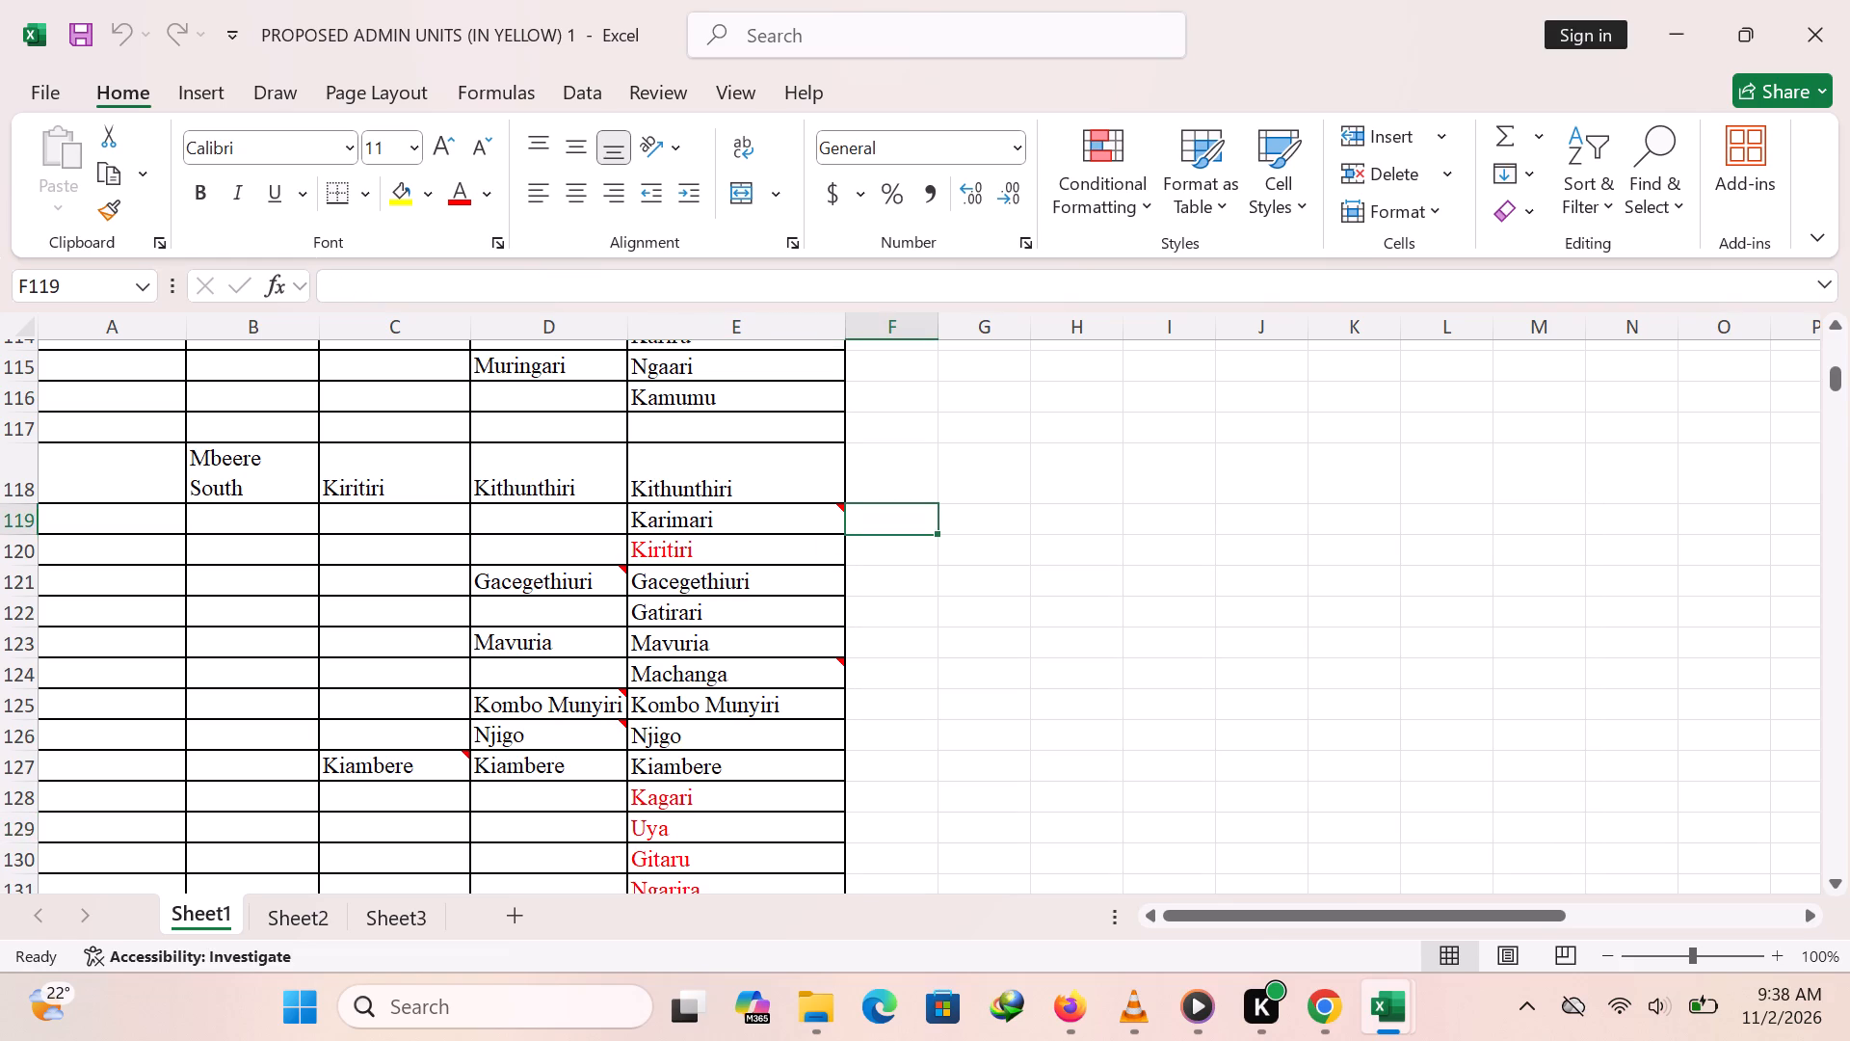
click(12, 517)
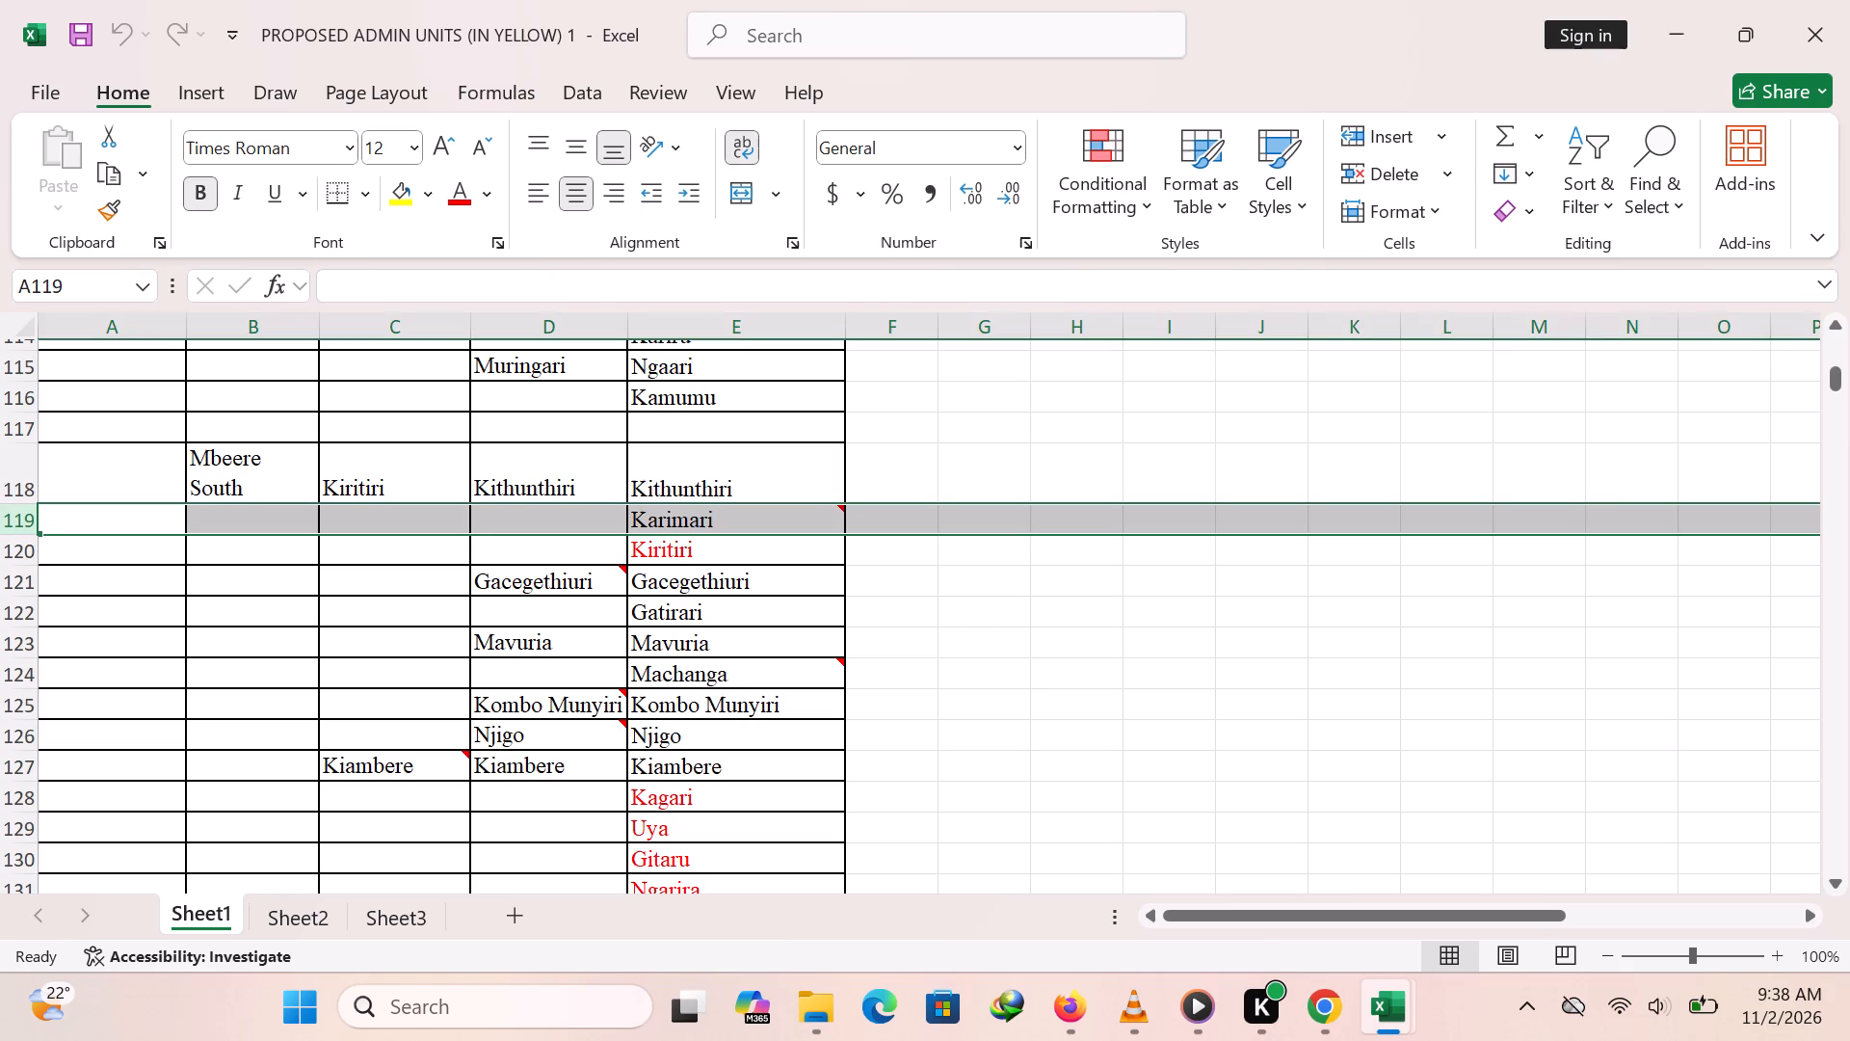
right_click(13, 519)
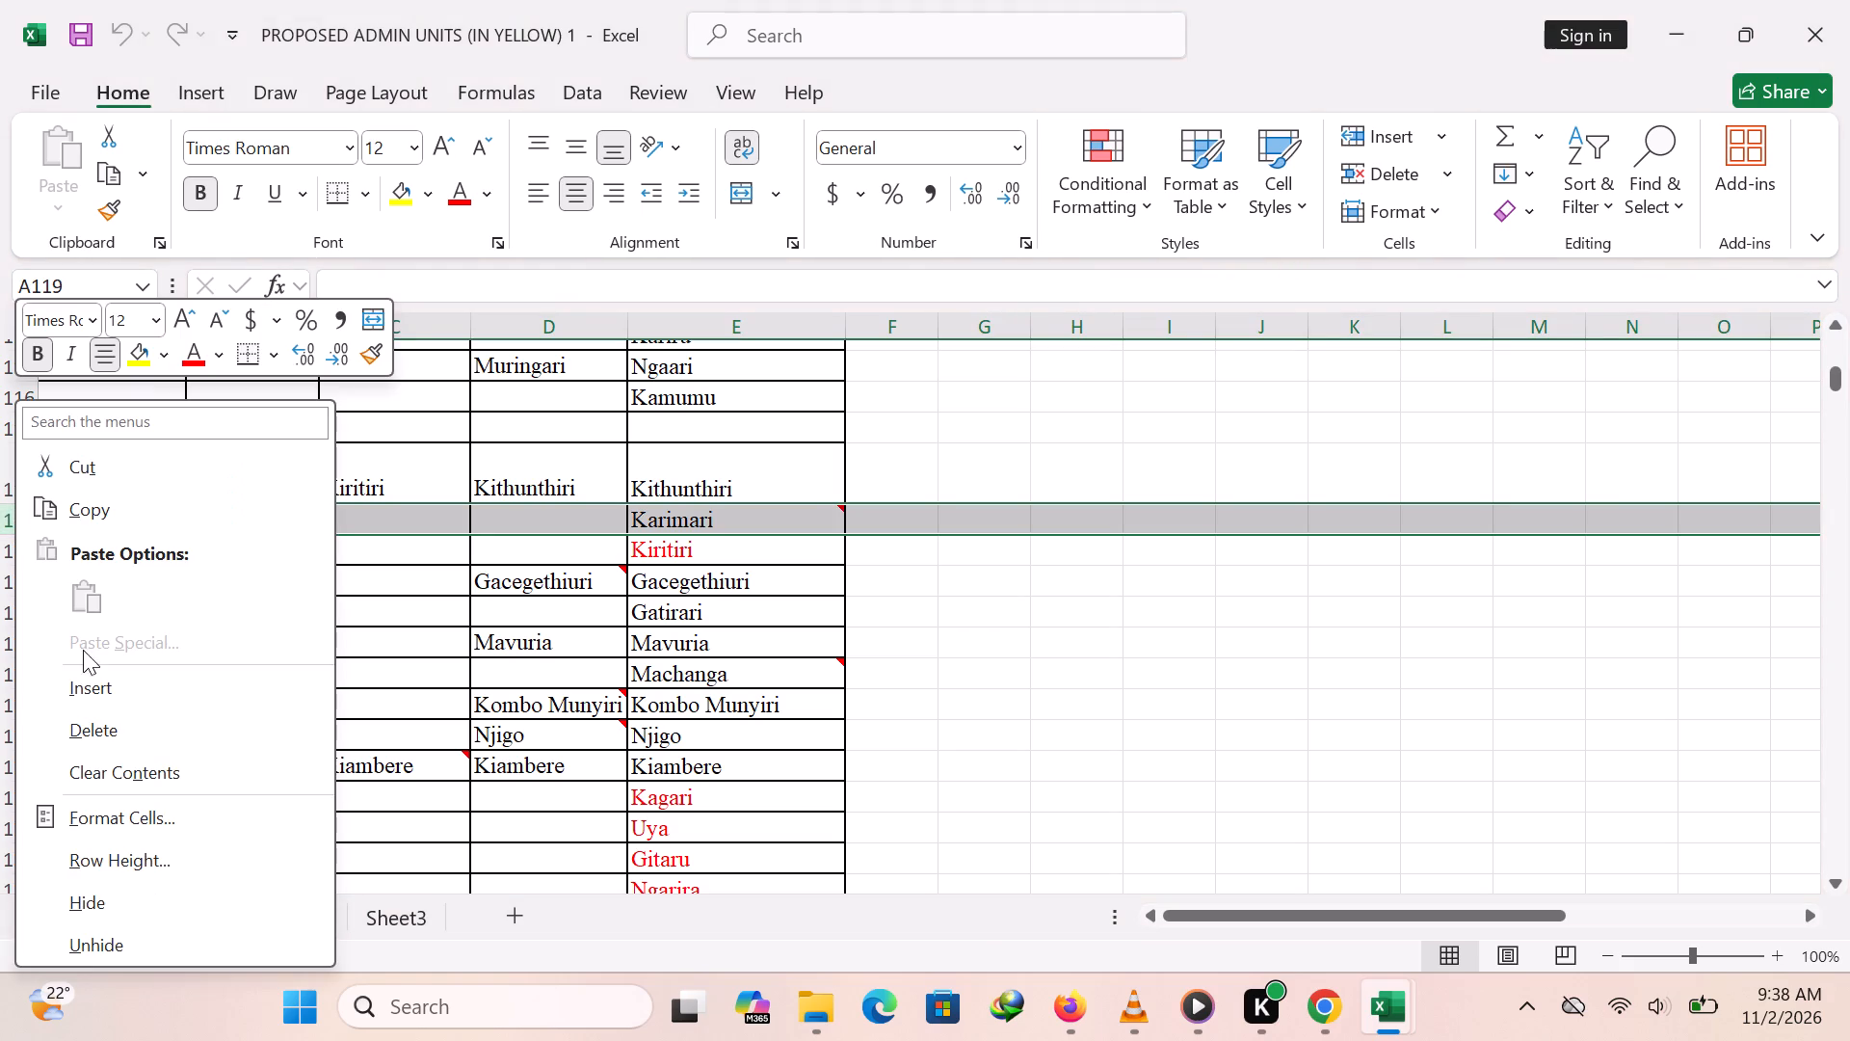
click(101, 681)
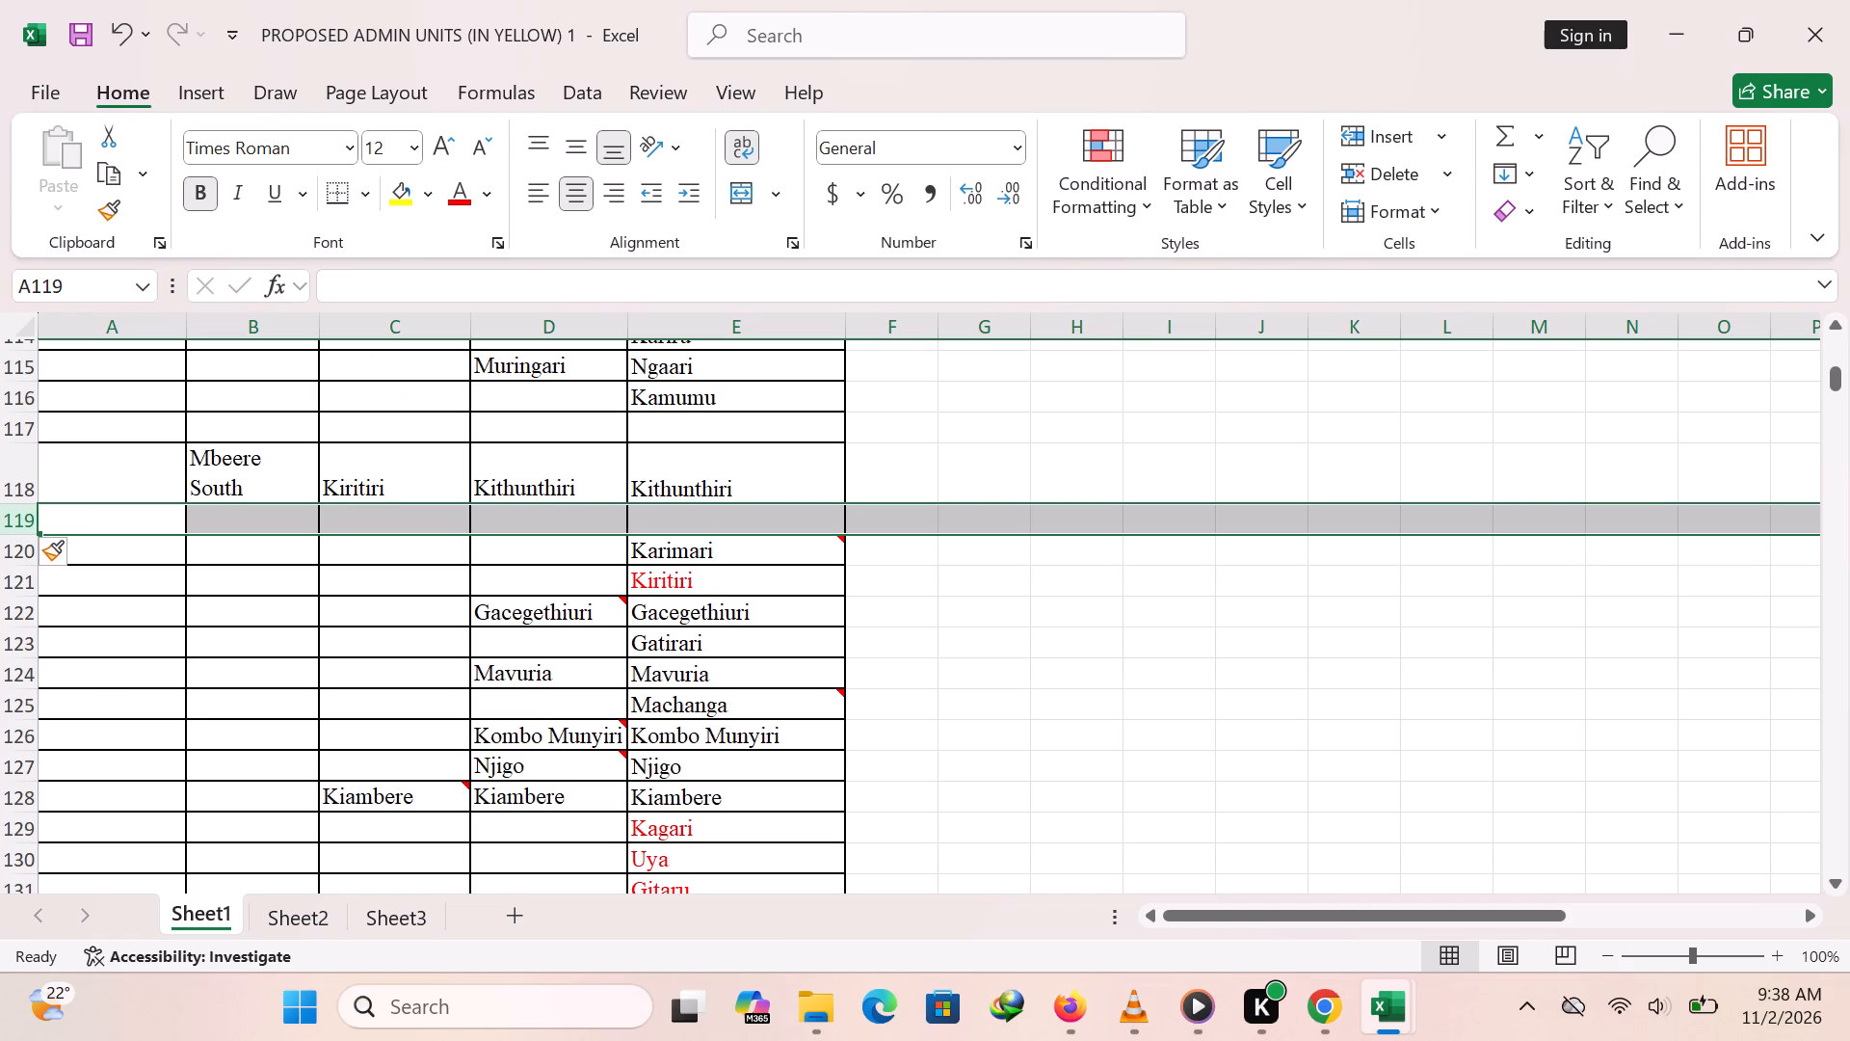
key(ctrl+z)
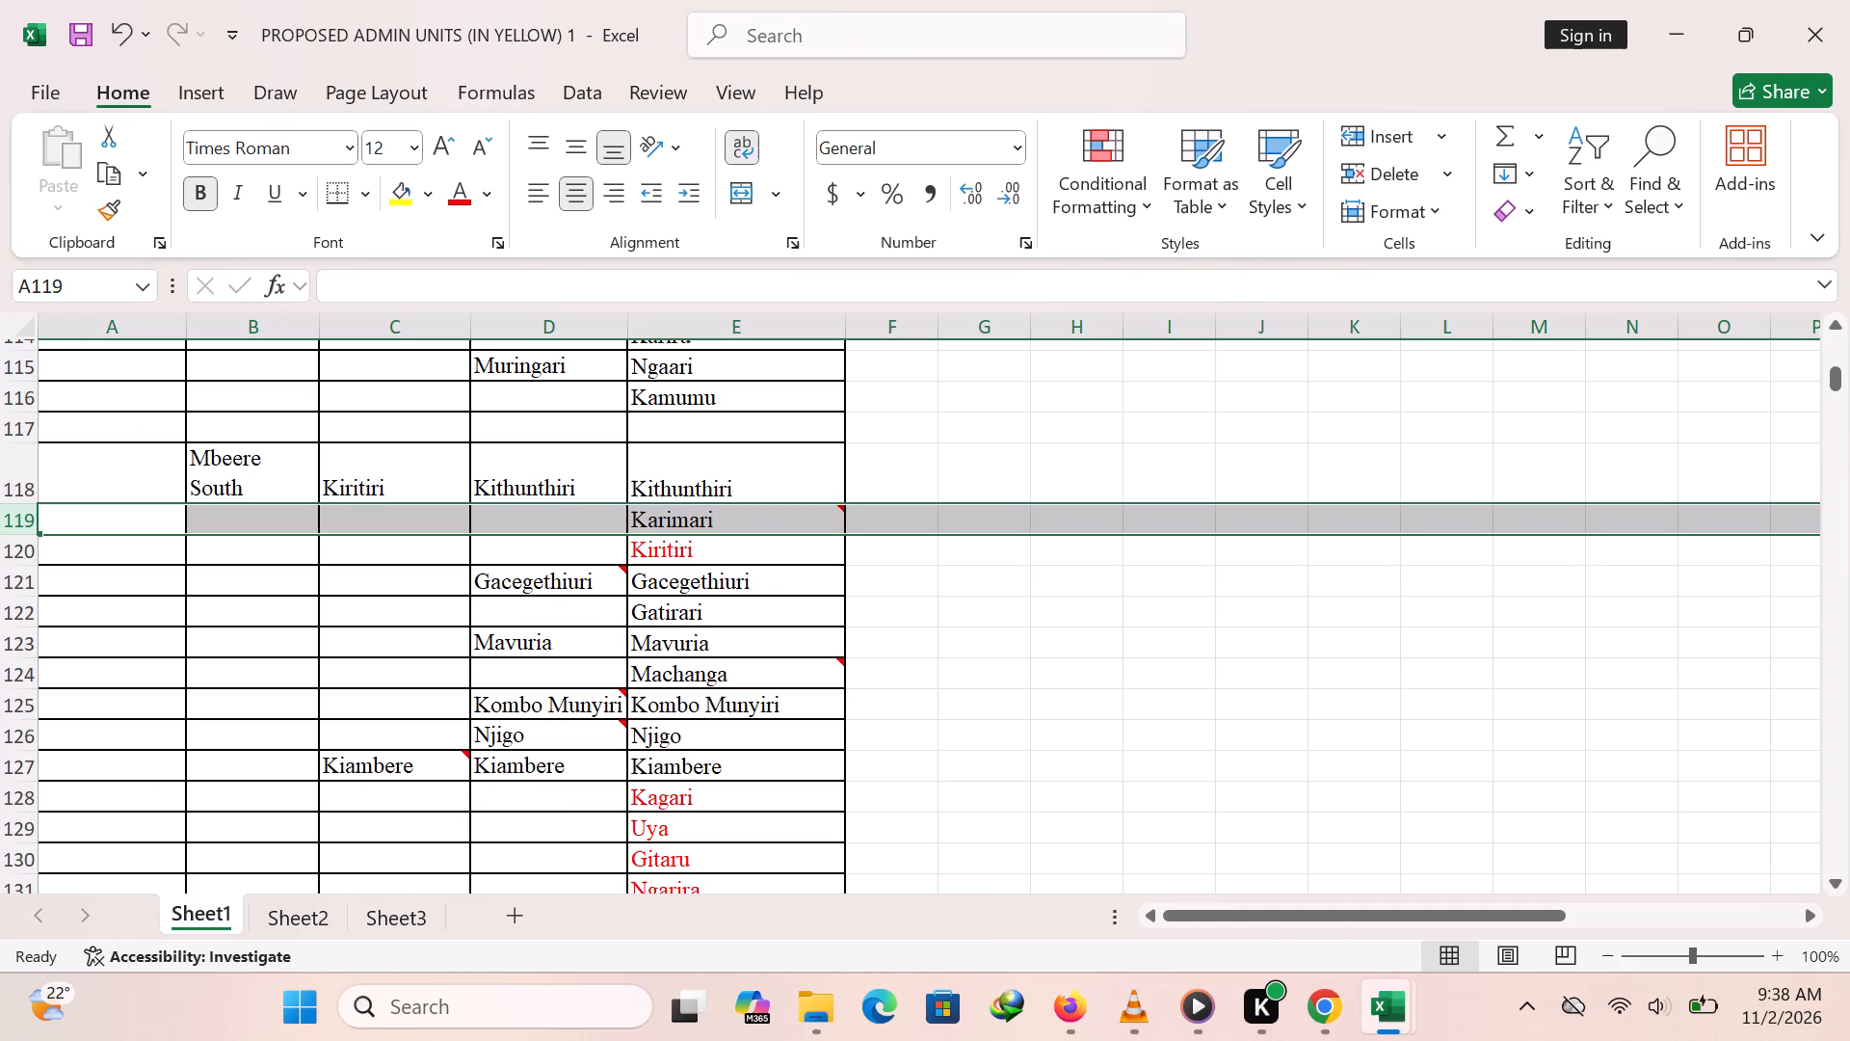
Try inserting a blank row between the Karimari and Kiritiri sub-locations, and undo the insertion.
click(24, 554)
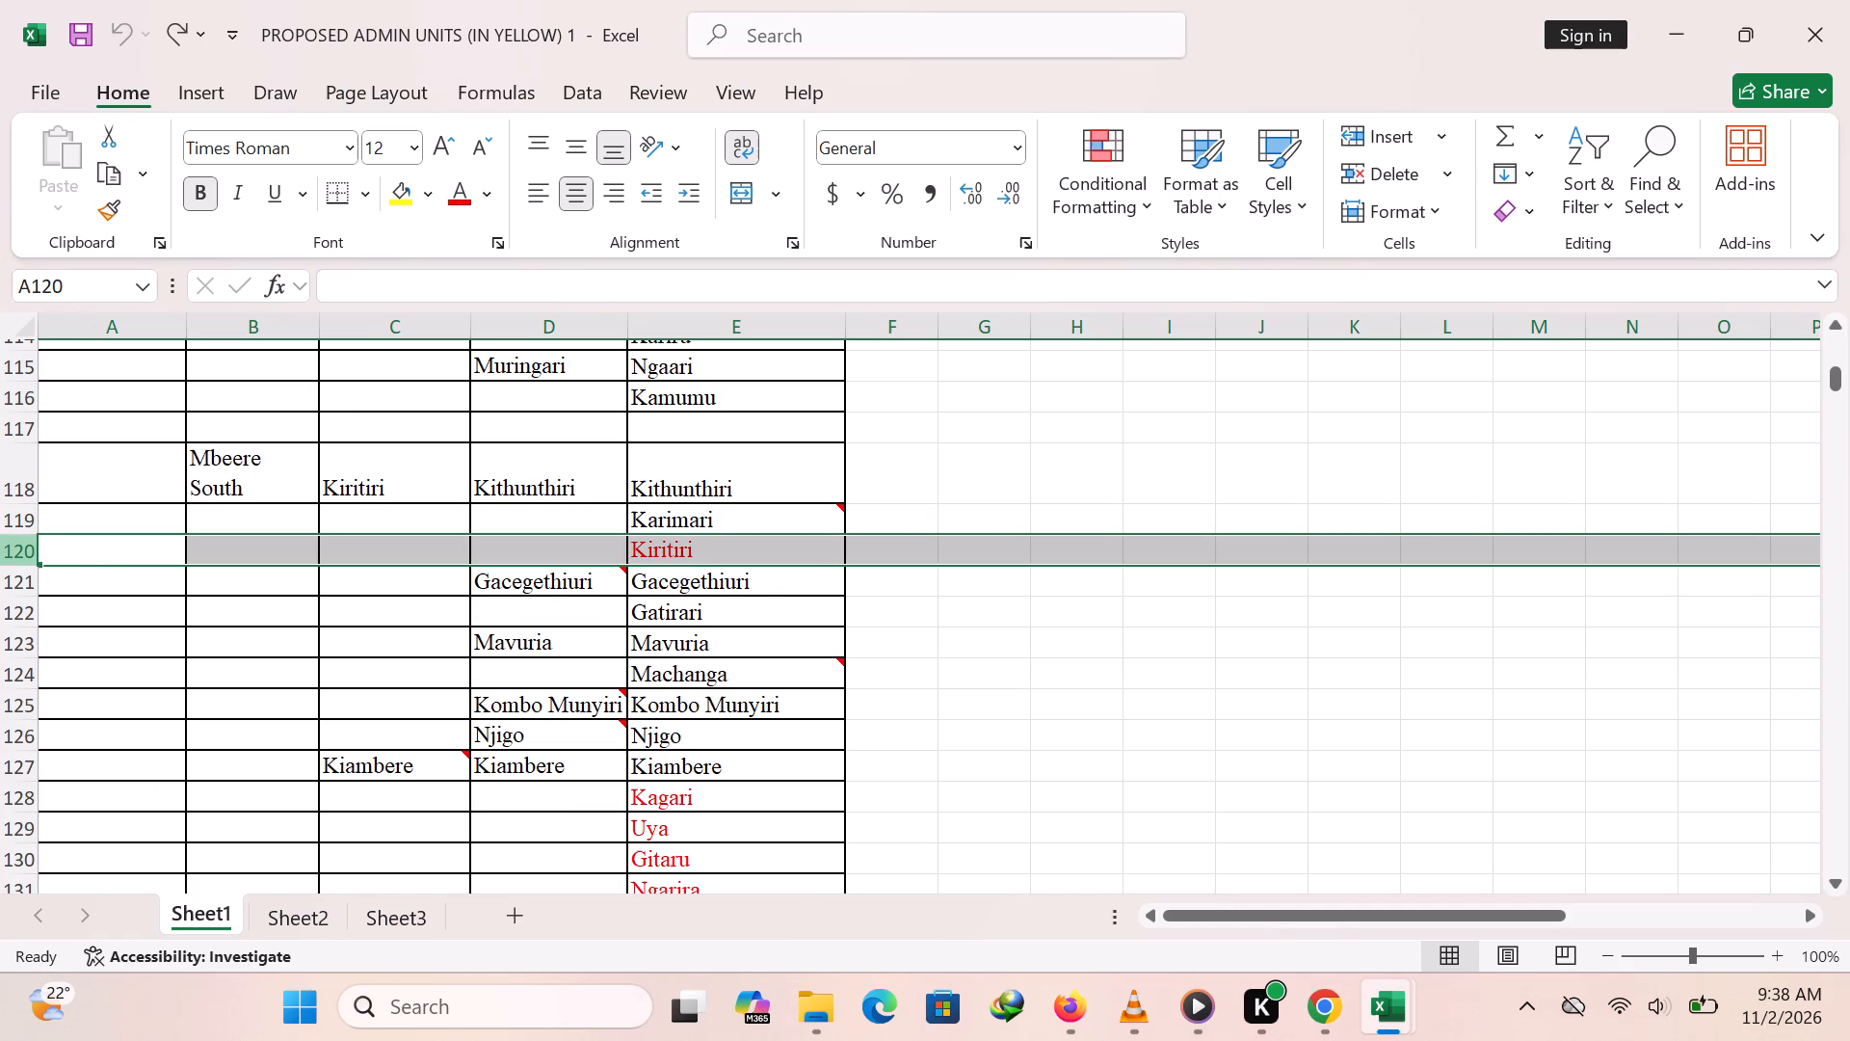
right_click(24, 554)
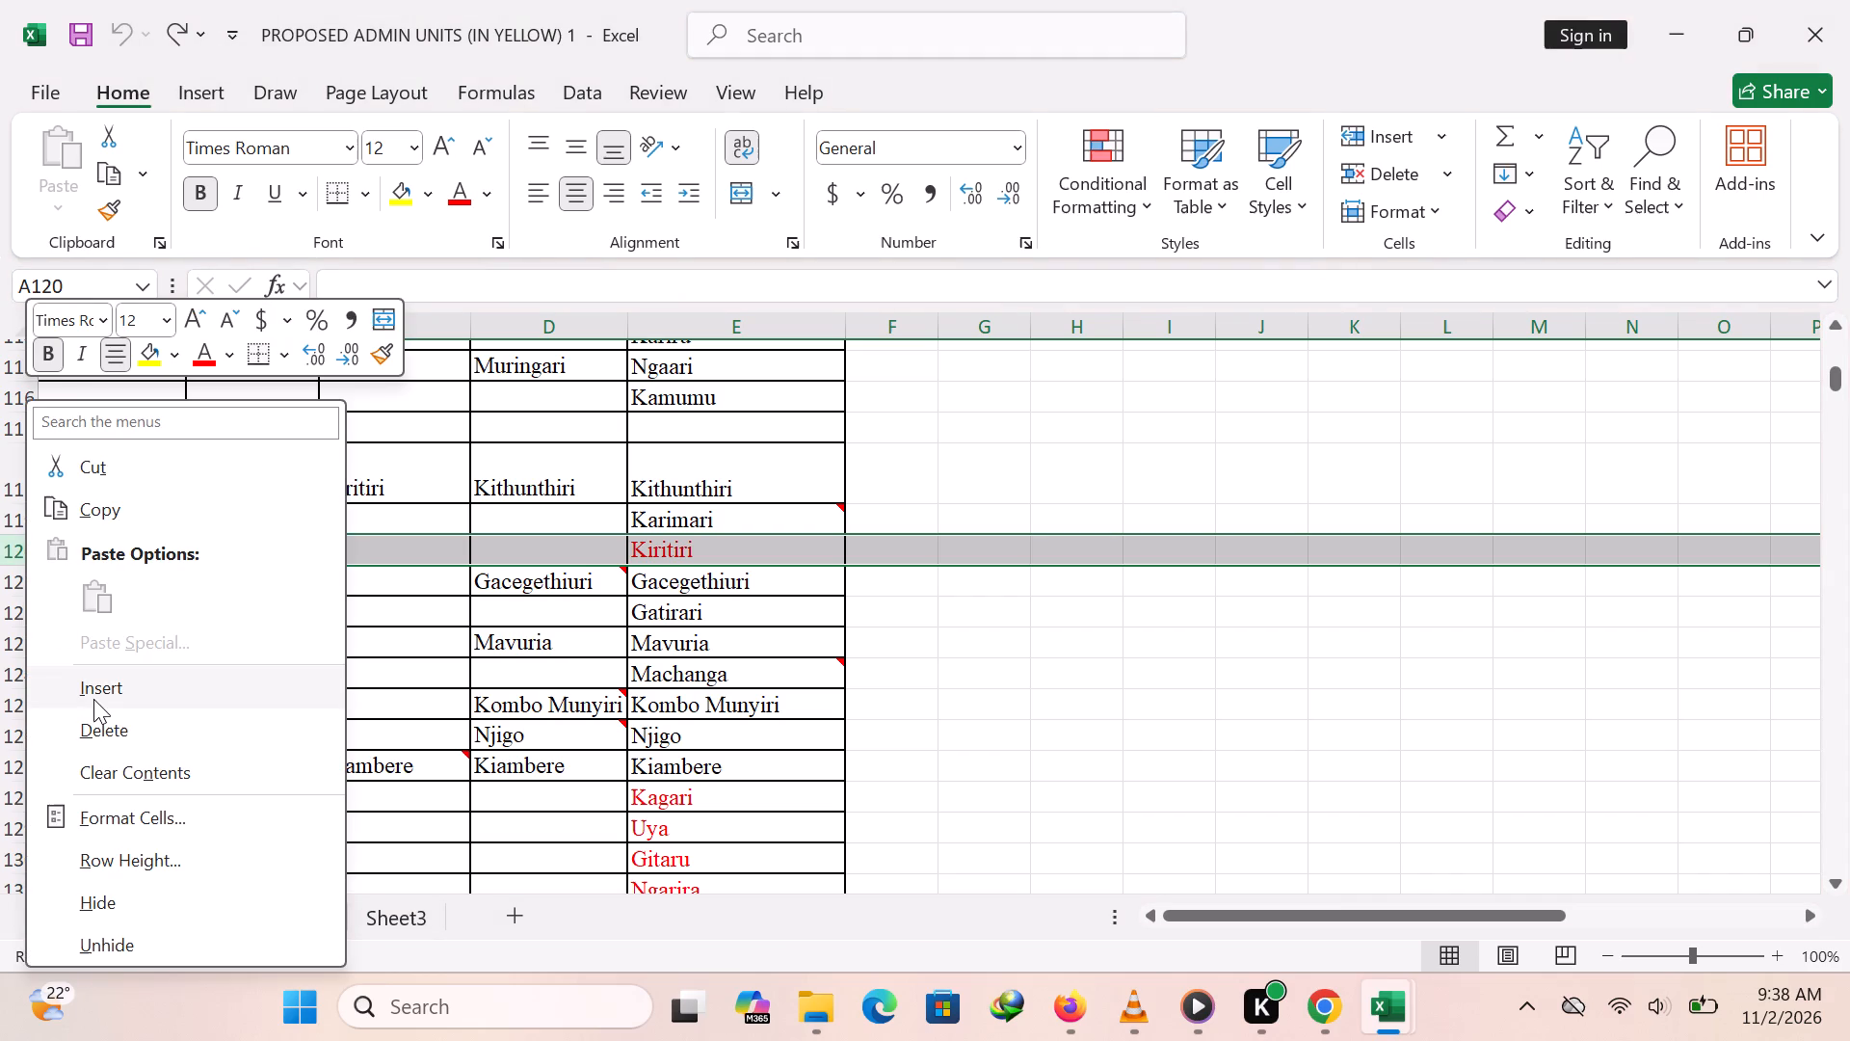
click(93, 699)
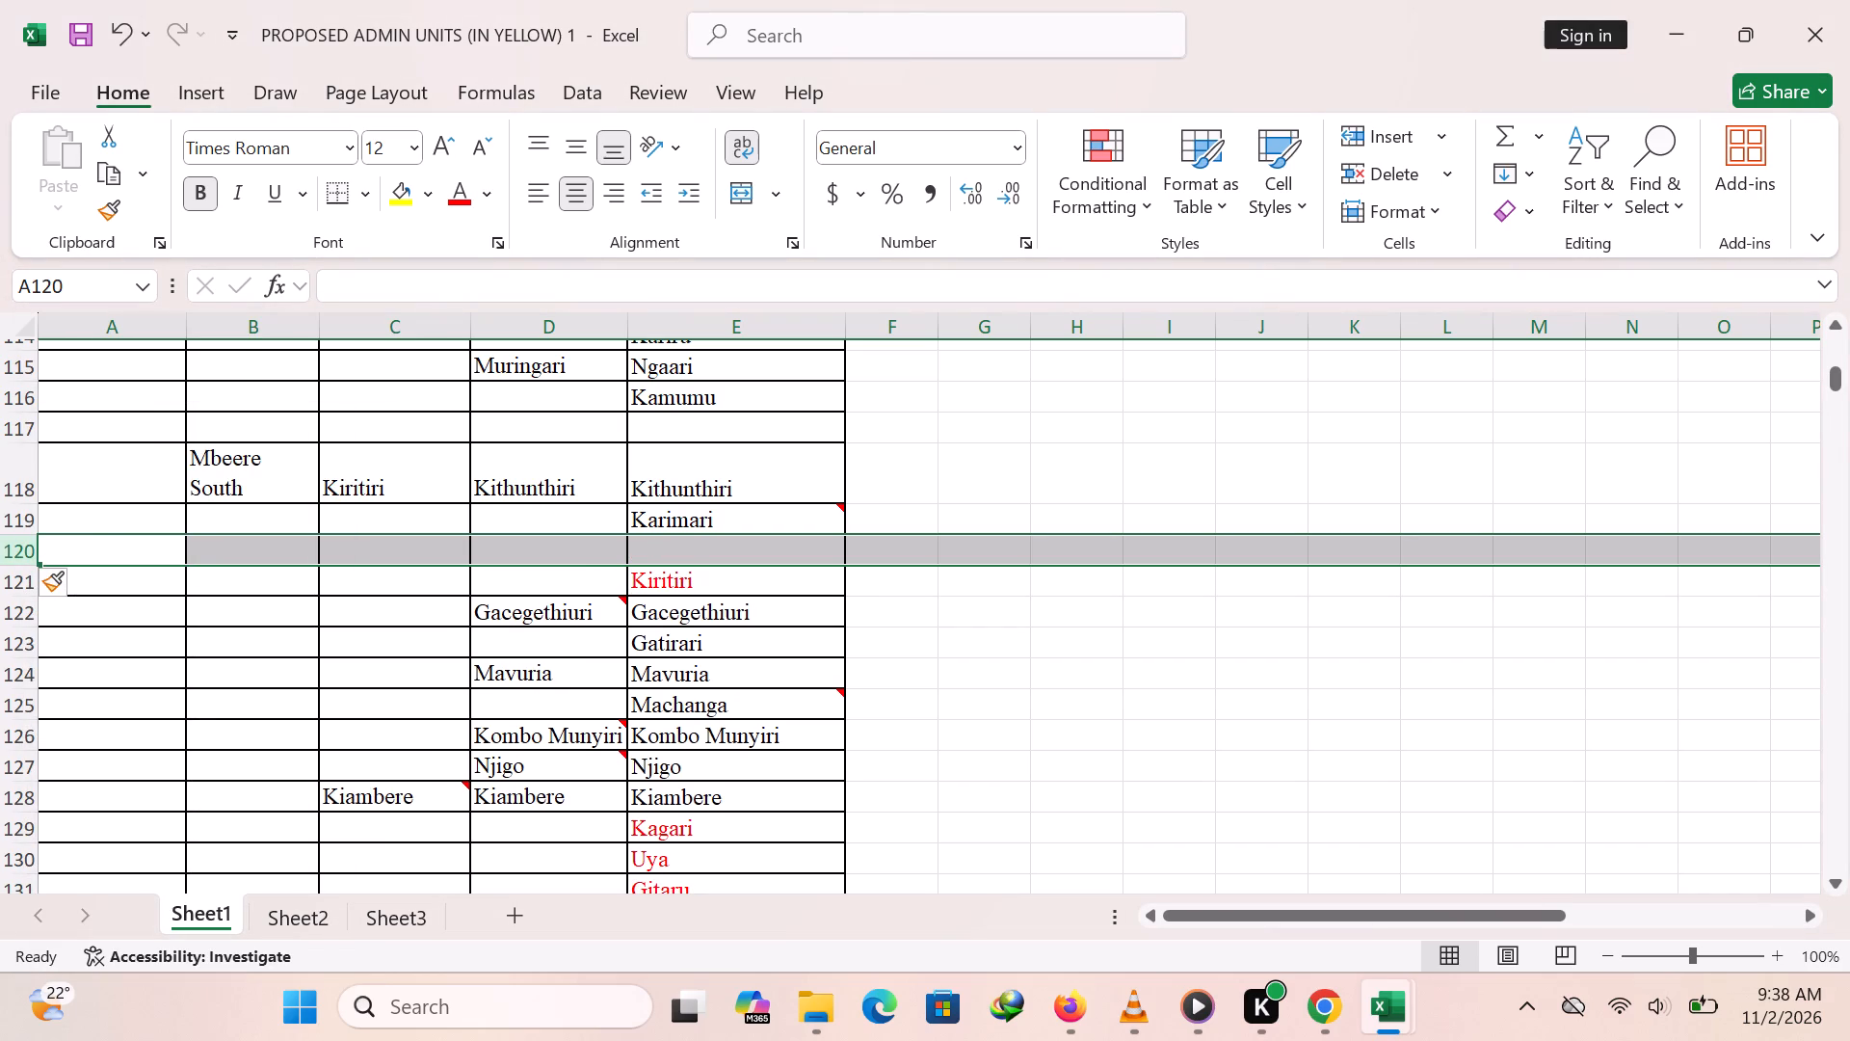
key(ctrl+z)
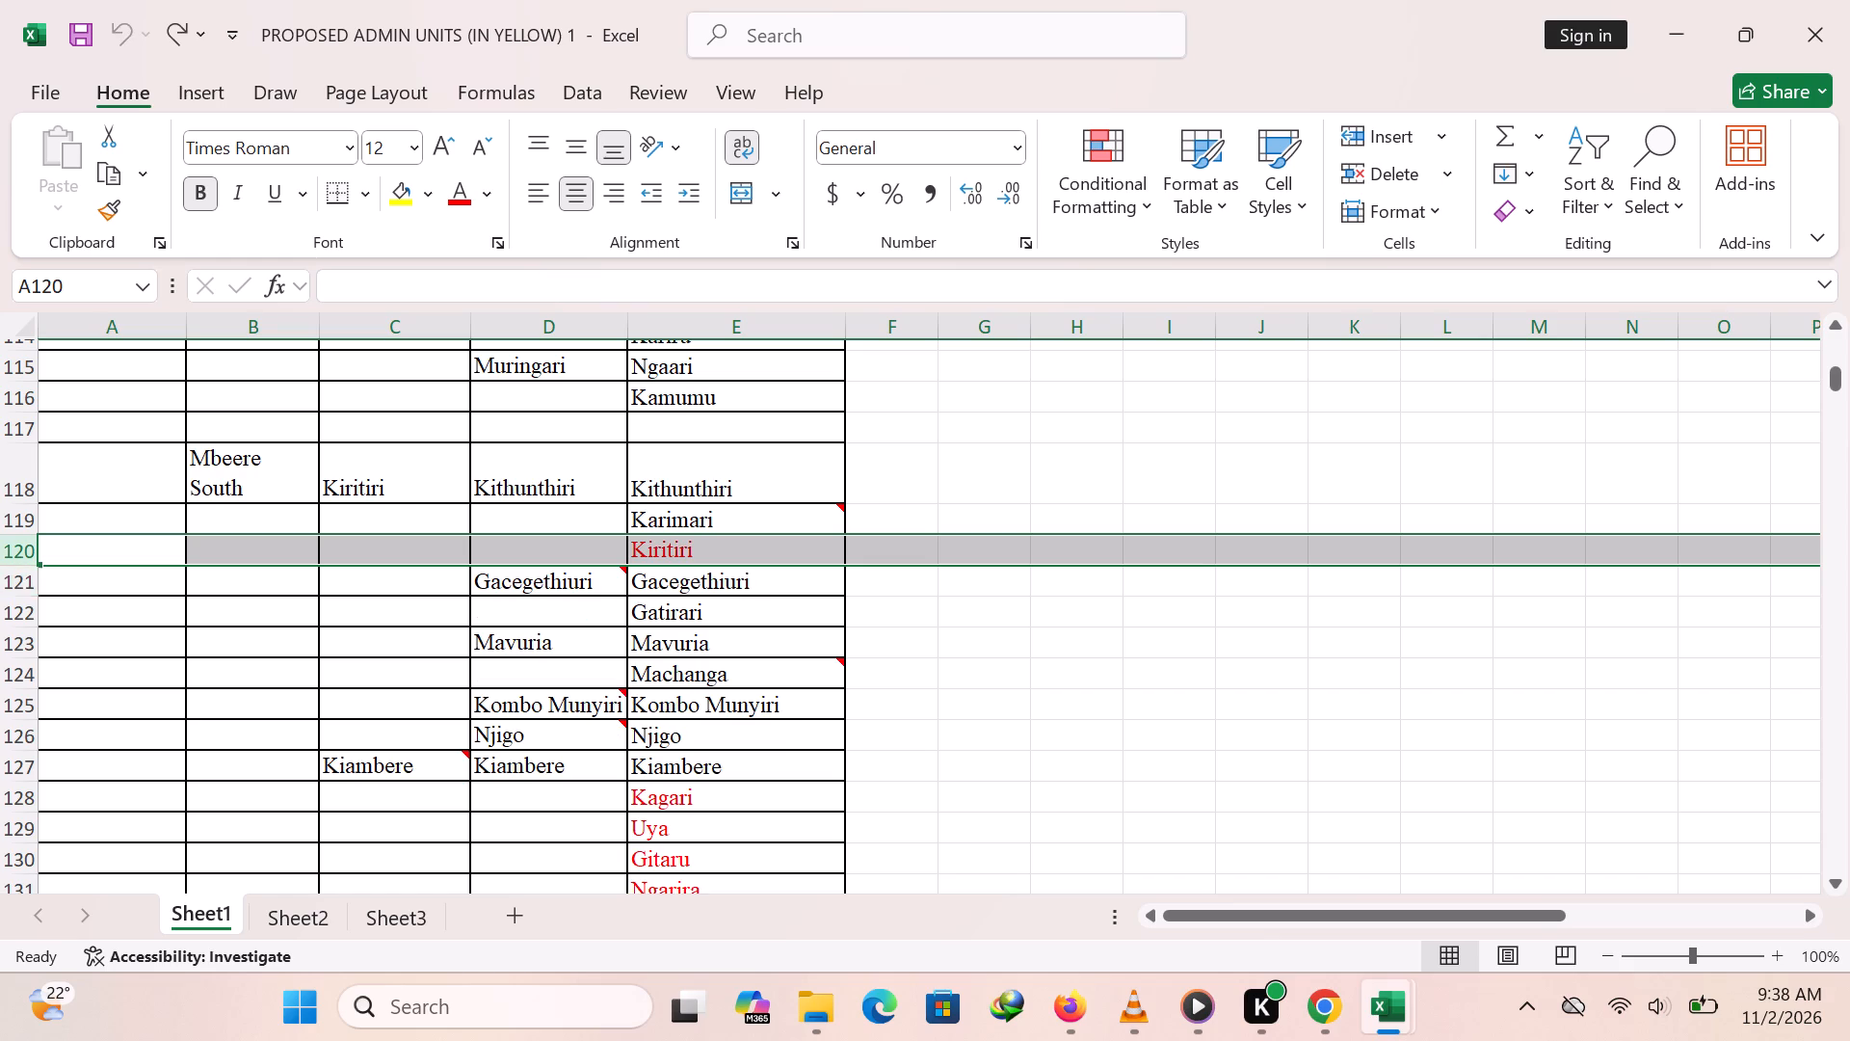
Insert a blank row between the Kiritiri and Gacegethiuri sub-locations in Mbeere South.
click(37, 576)
right_click(37, 576)
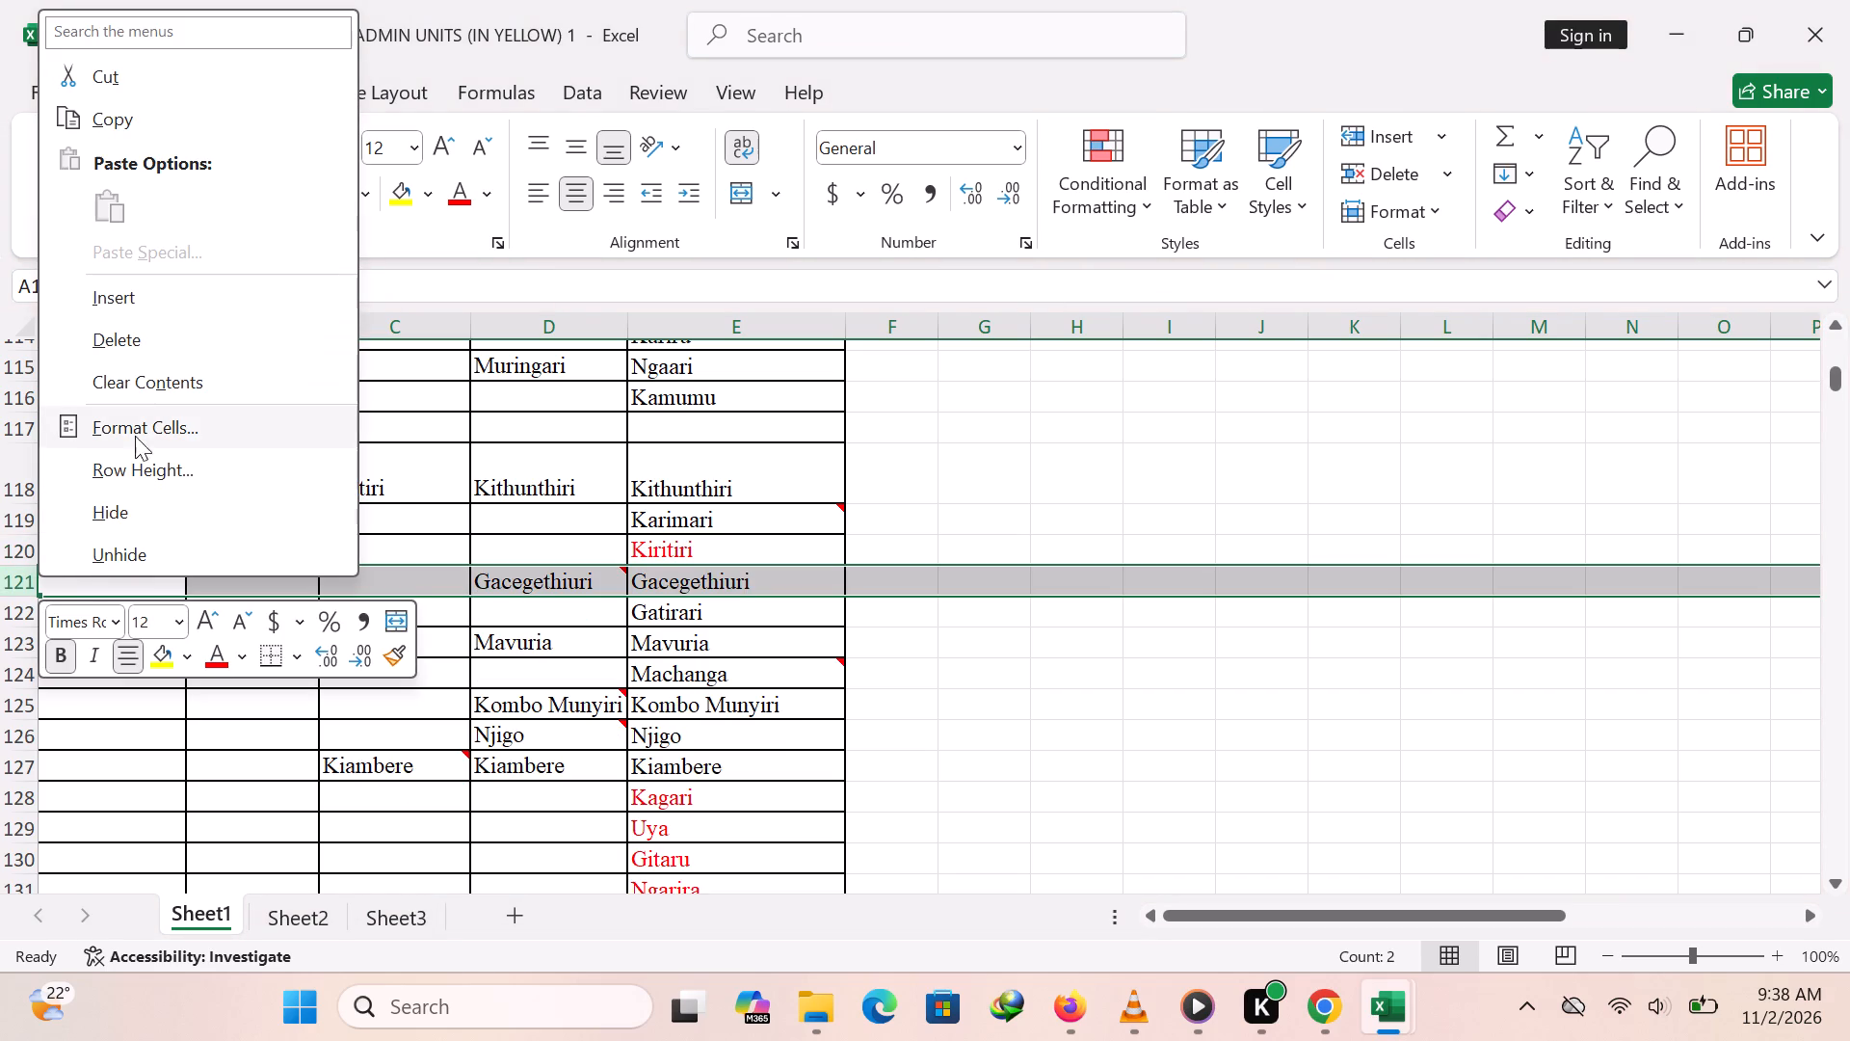
click(153, 307)
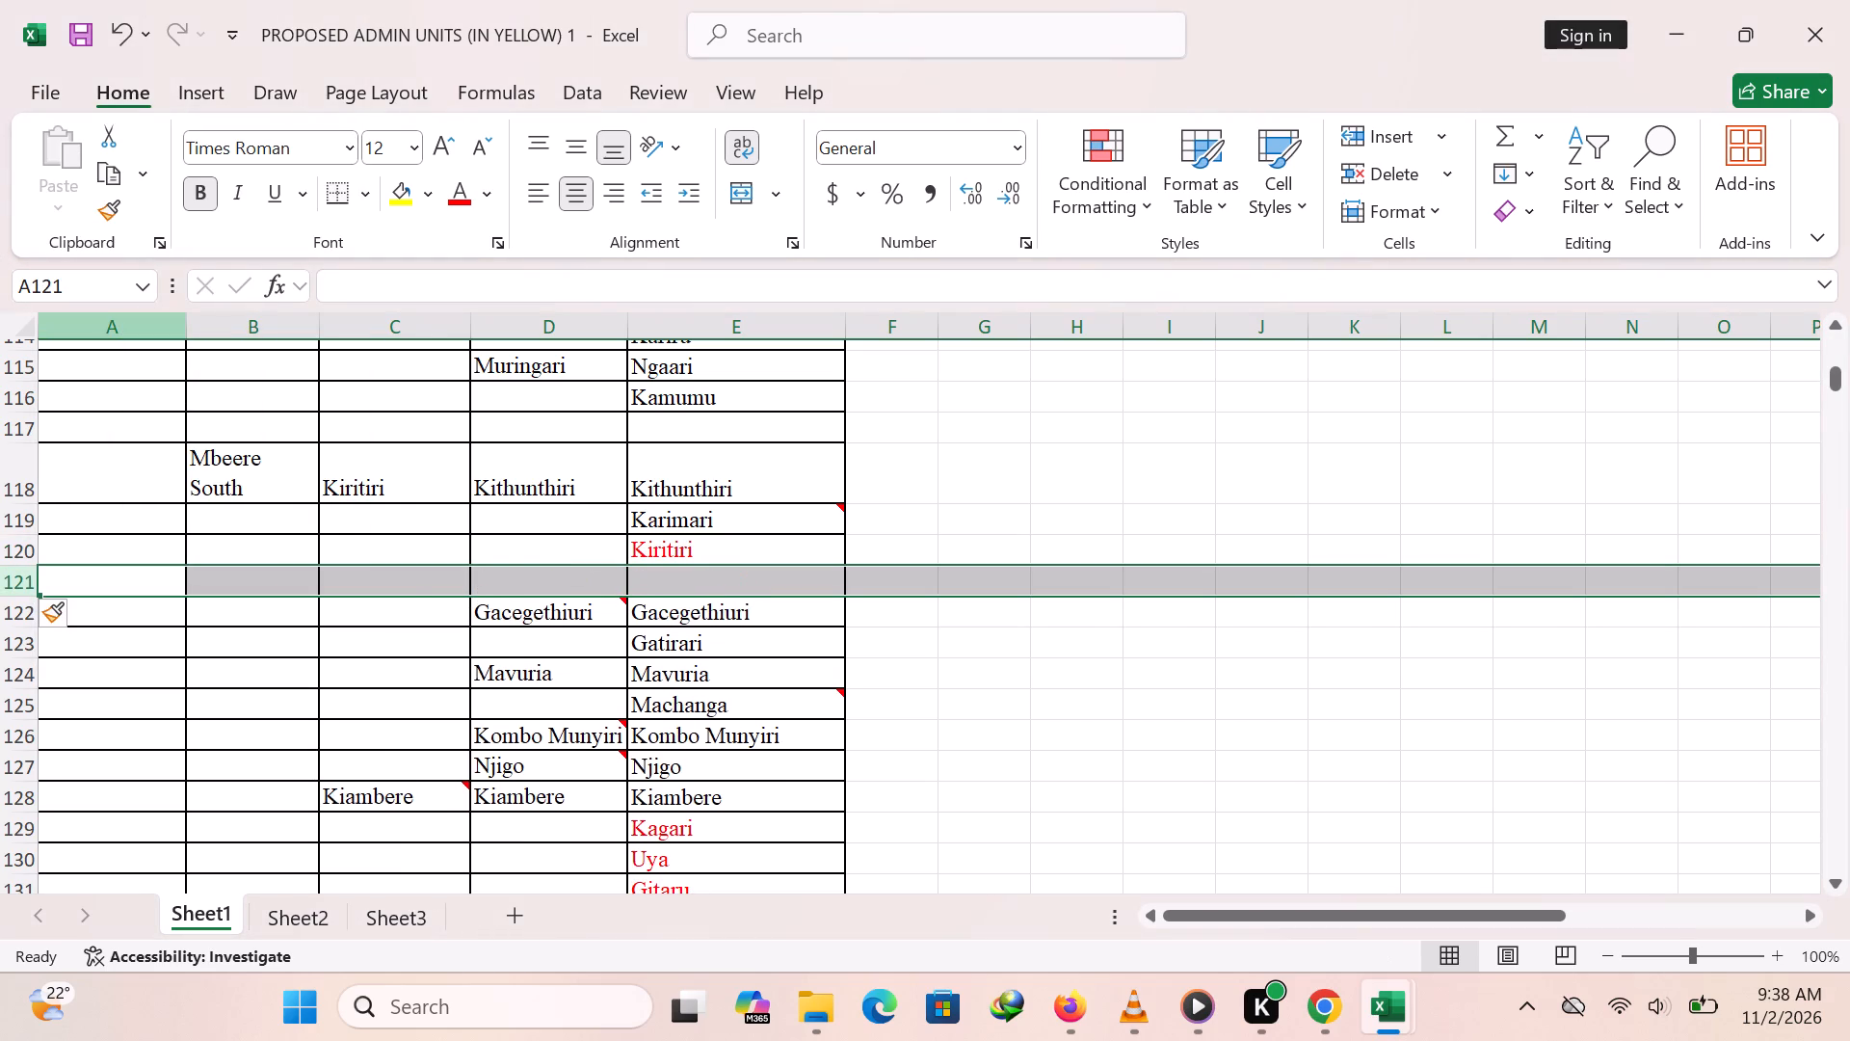
Enter Kirathe as a sub-location in the blank row below Kiritiri, using yellow font colour.
click(710, 584)
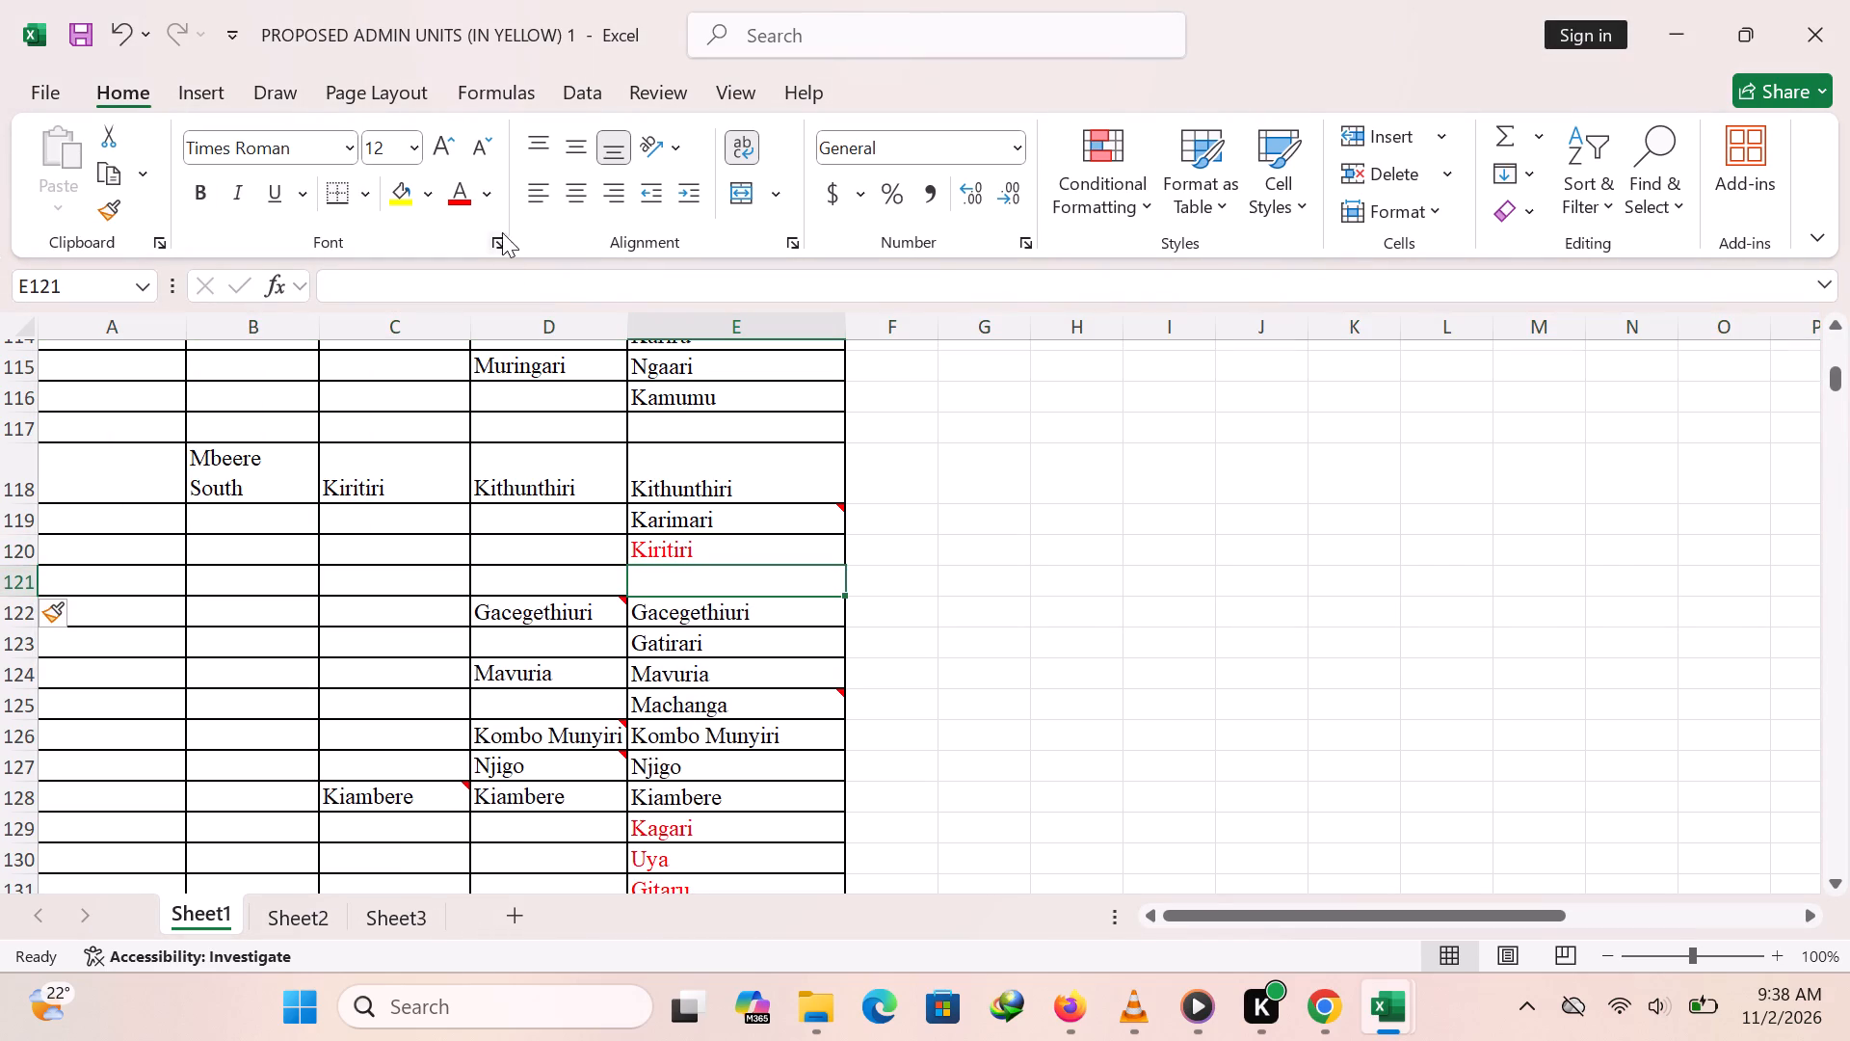
click(488, 193)
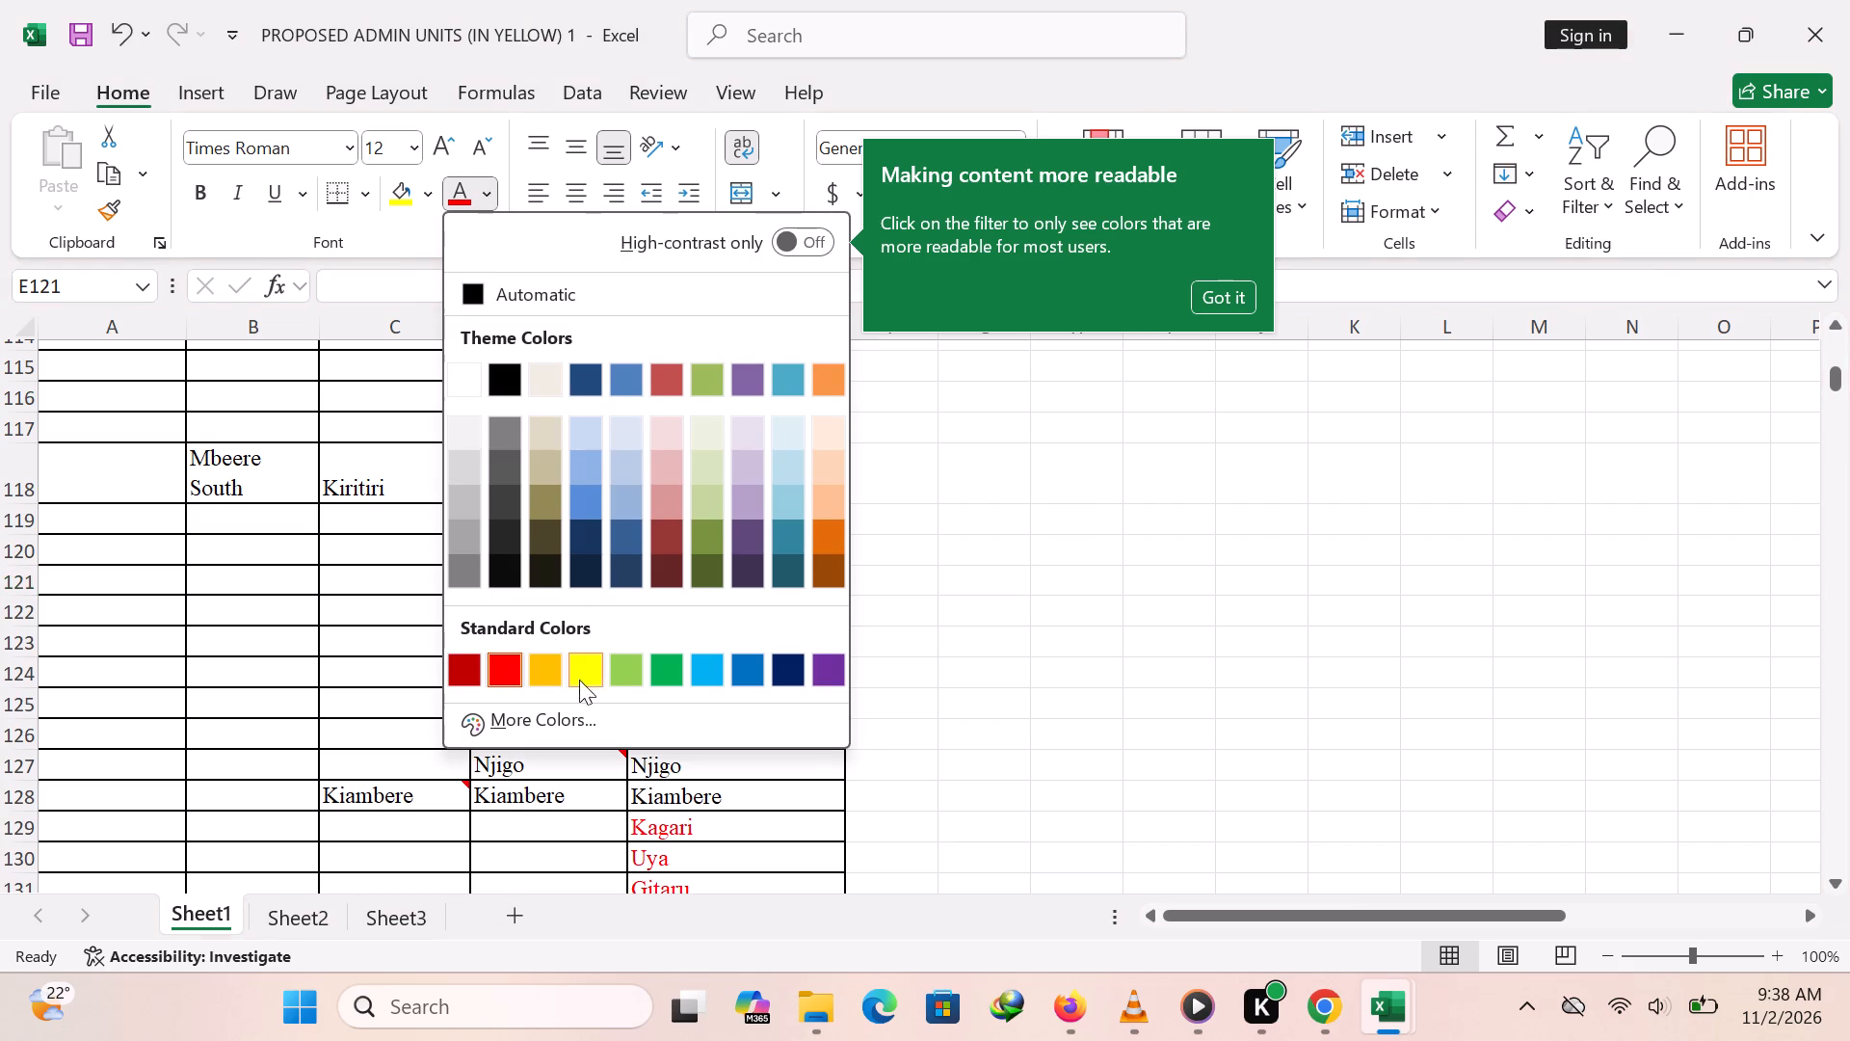
click(595, 661)
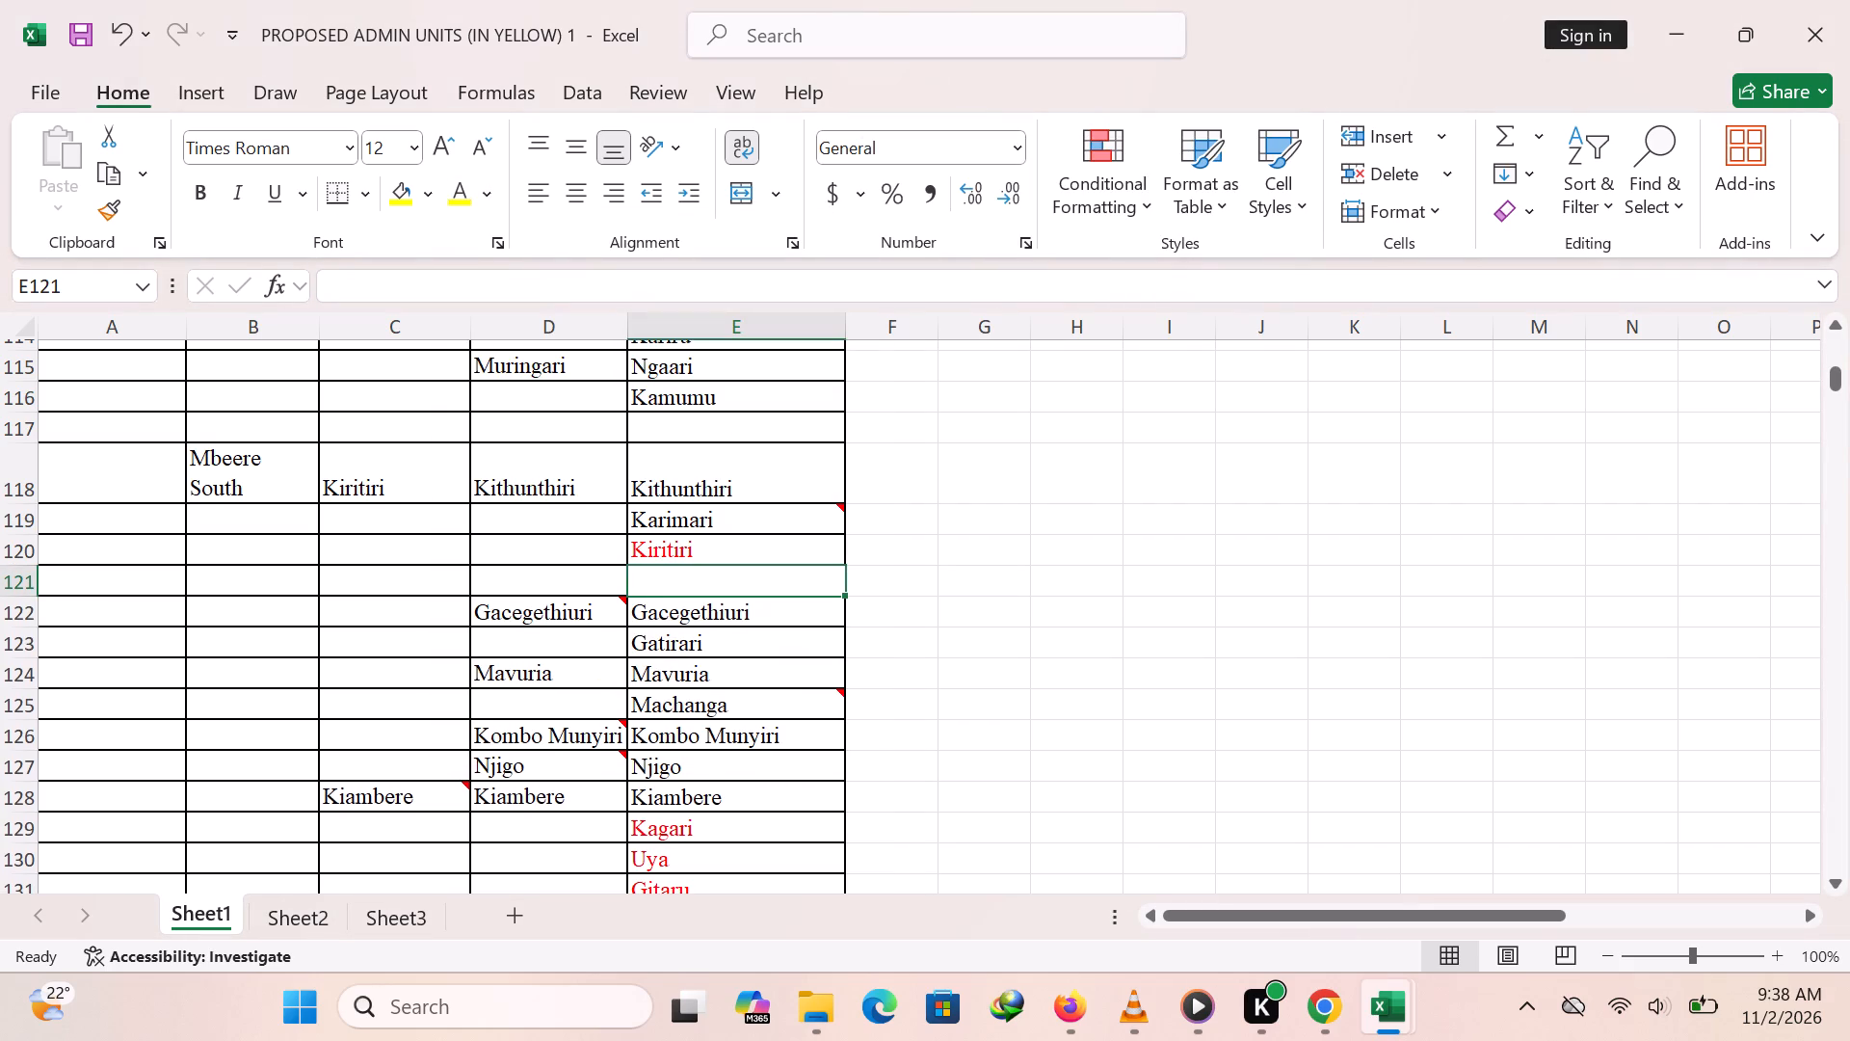
click(659, 587)
double_click(661, 579)
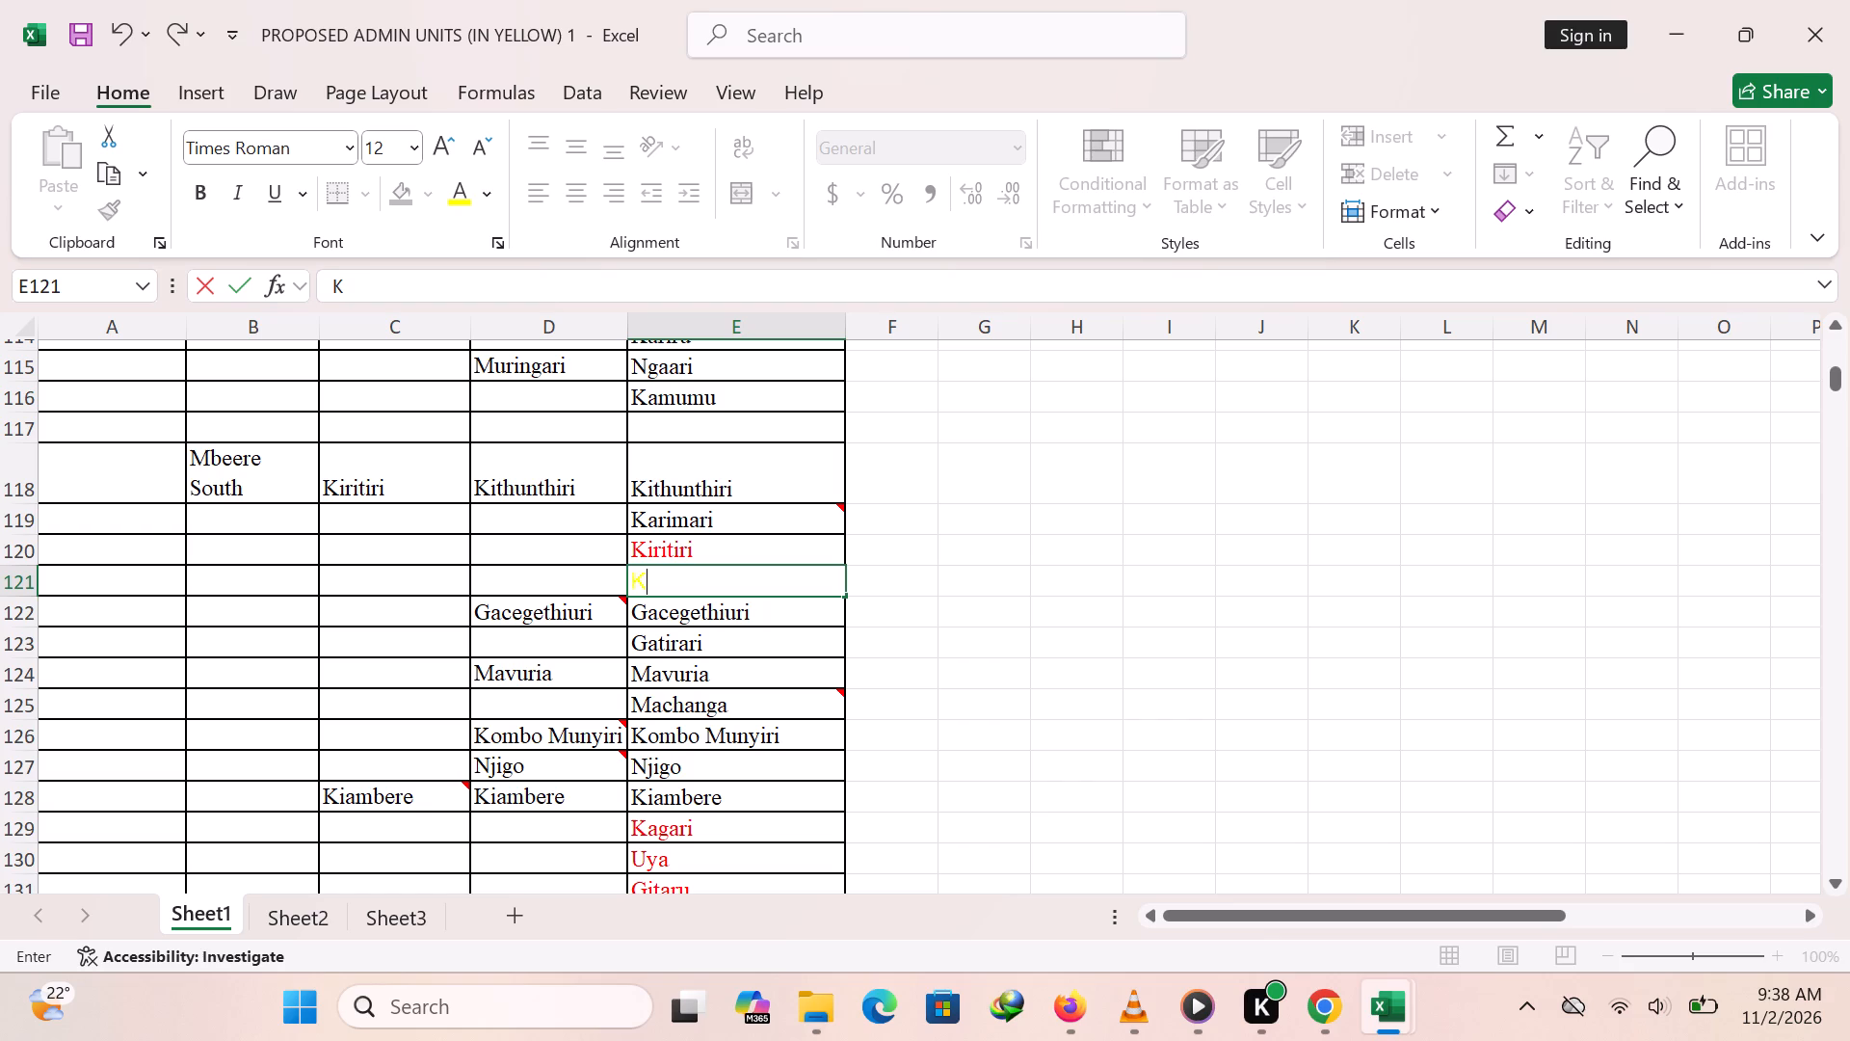
key(i)
text(rathe)
click(926, 592)
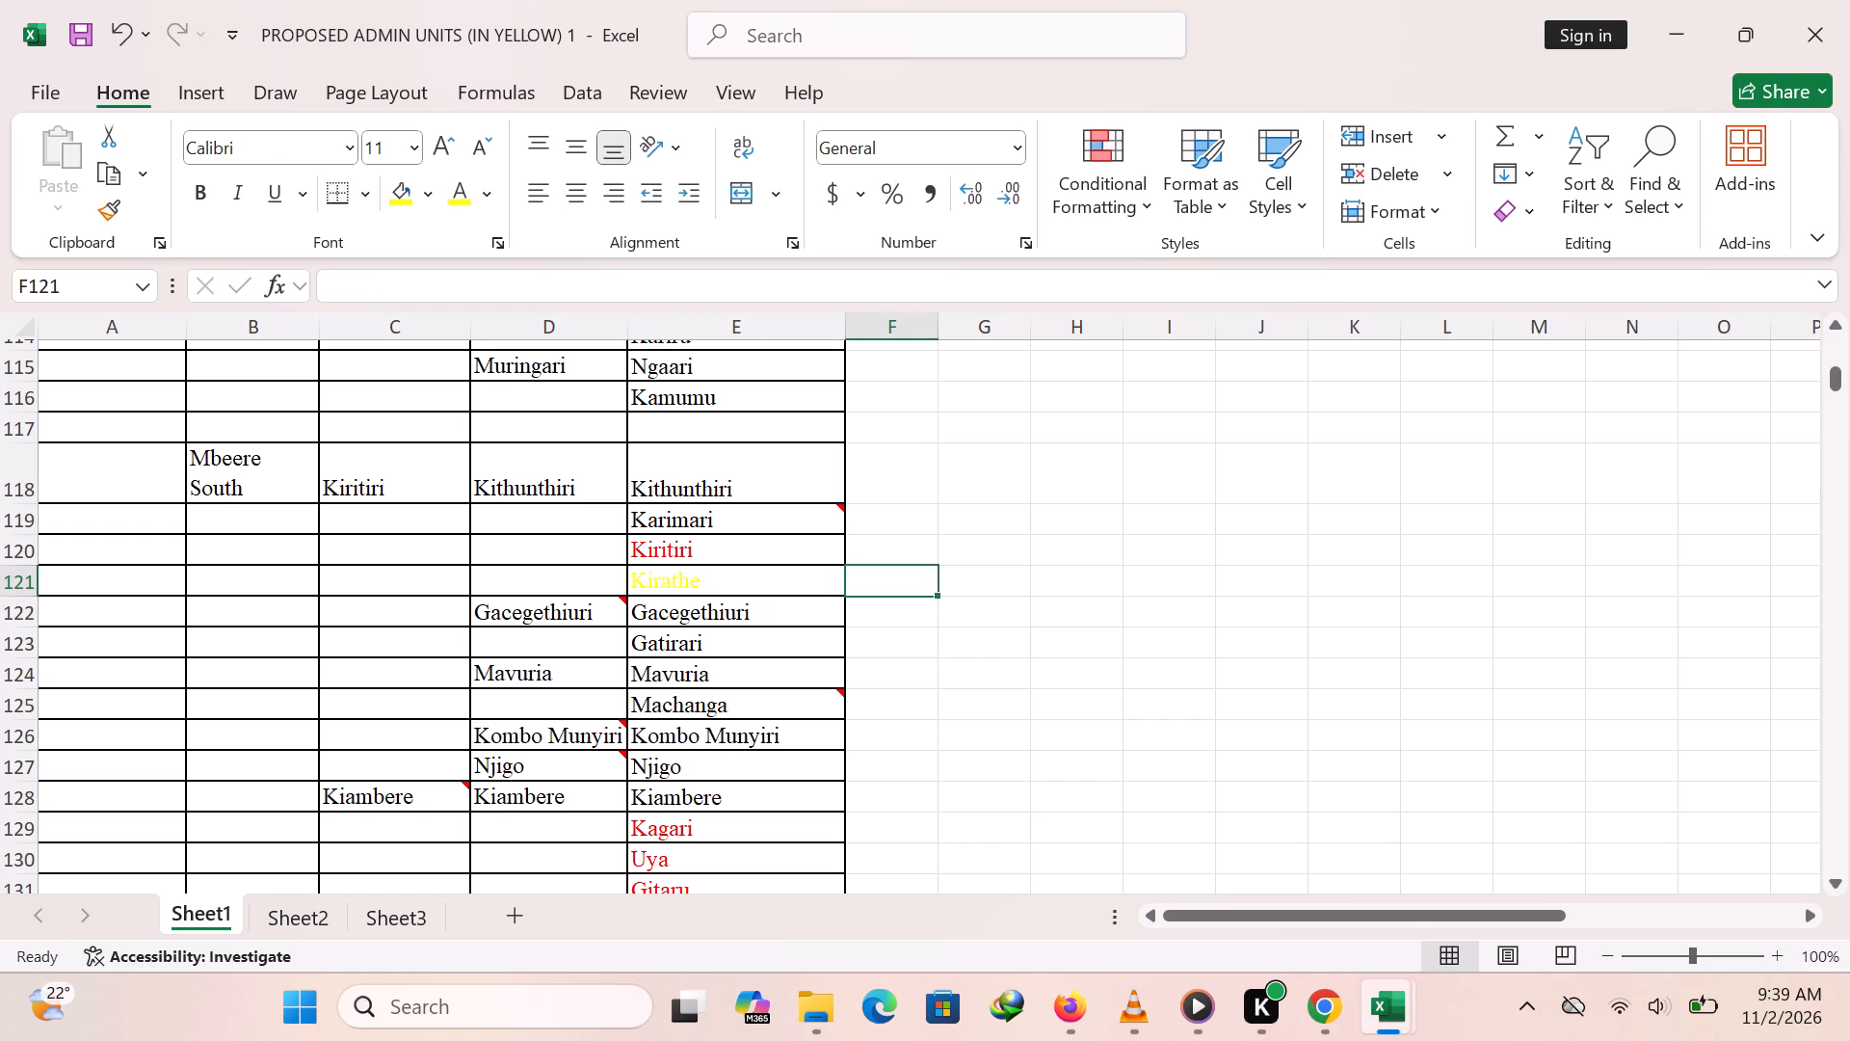
Set the fill colour of the Kirathe cell to white.
click(808, 584)
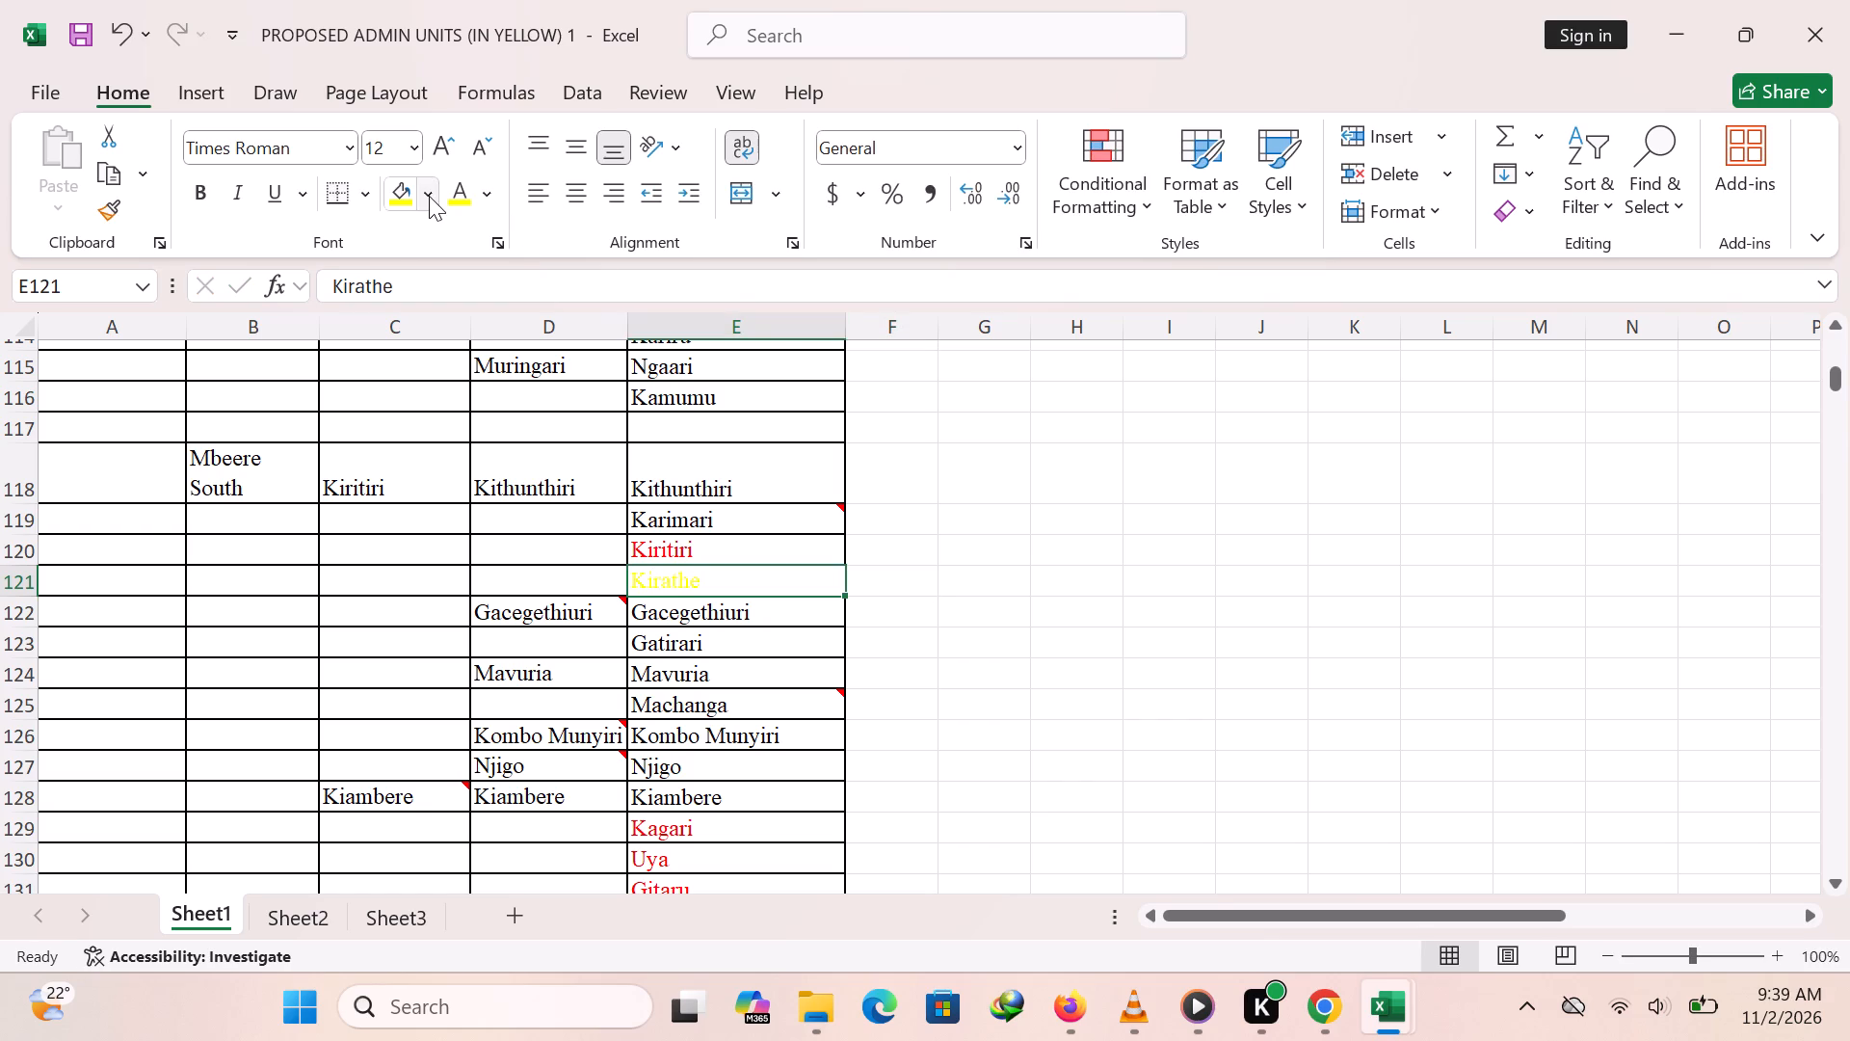
click(429, 196)
click(409, 334)
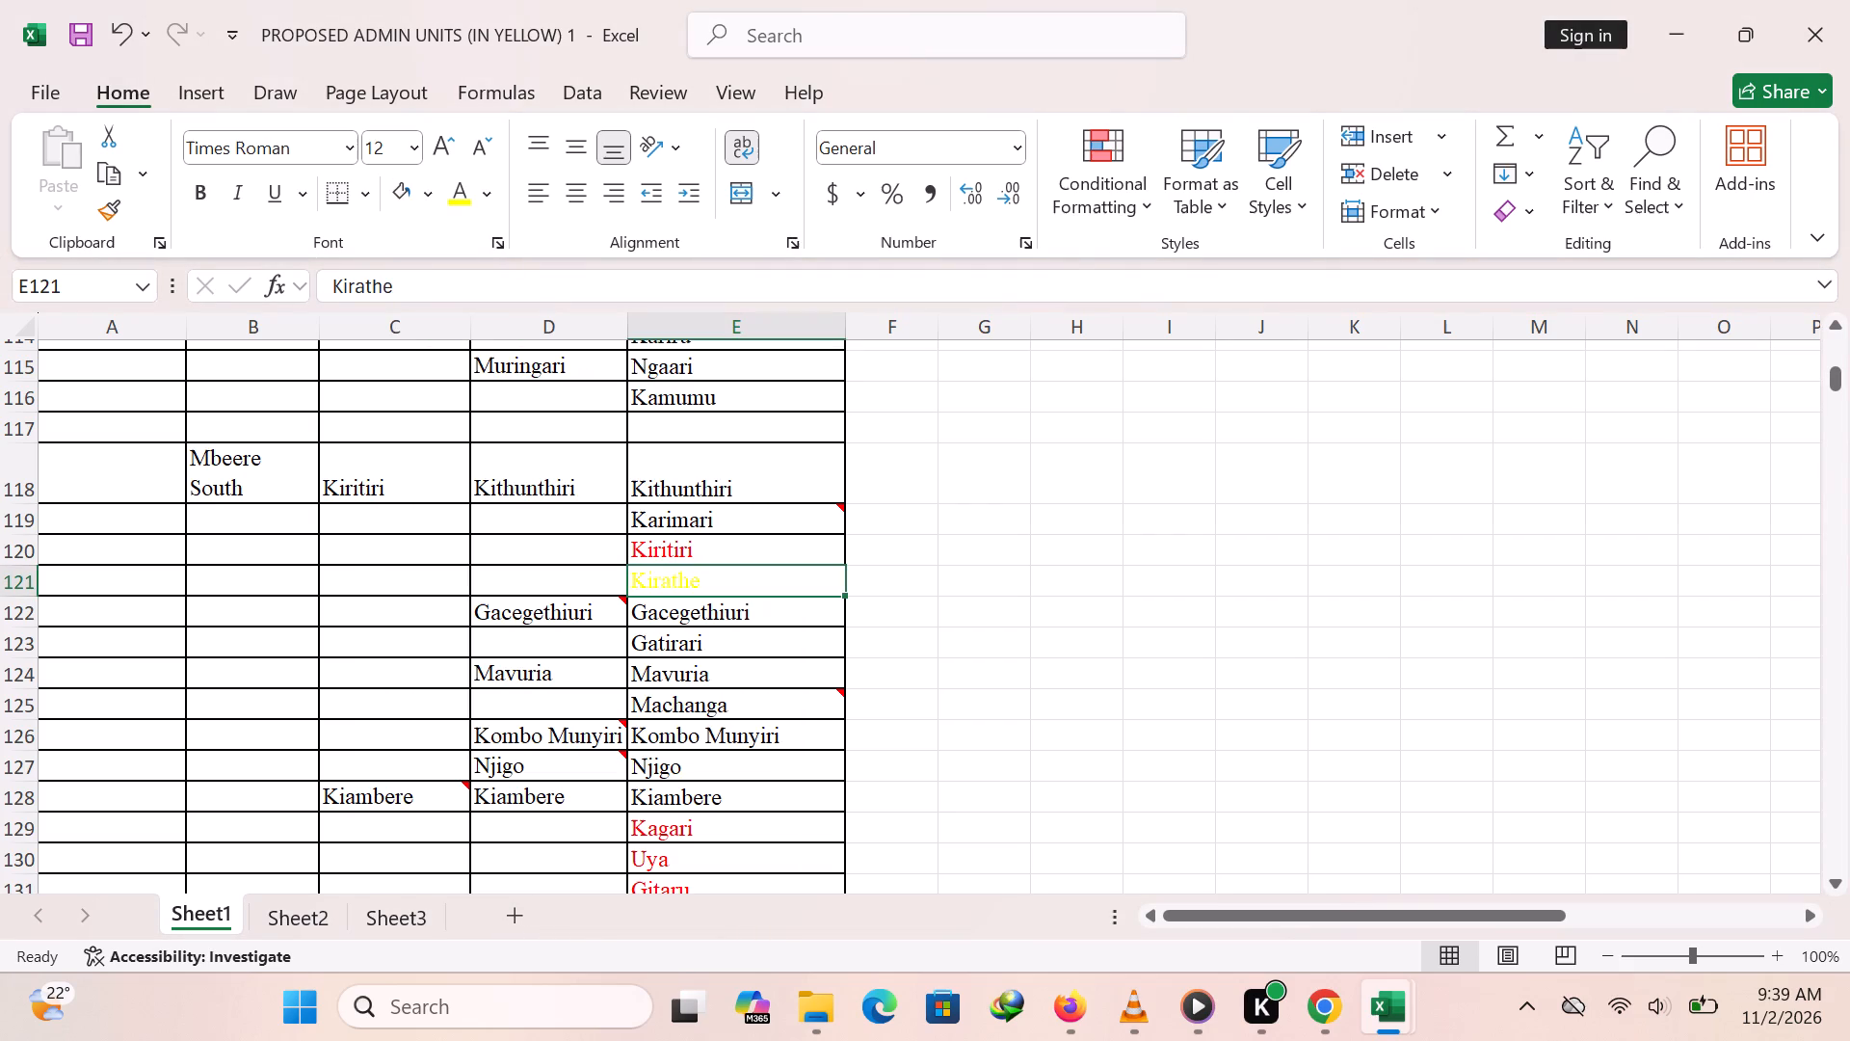
Set the fill colour of the Kirathe cell to black.
click(702, 584)
click(723, 589)
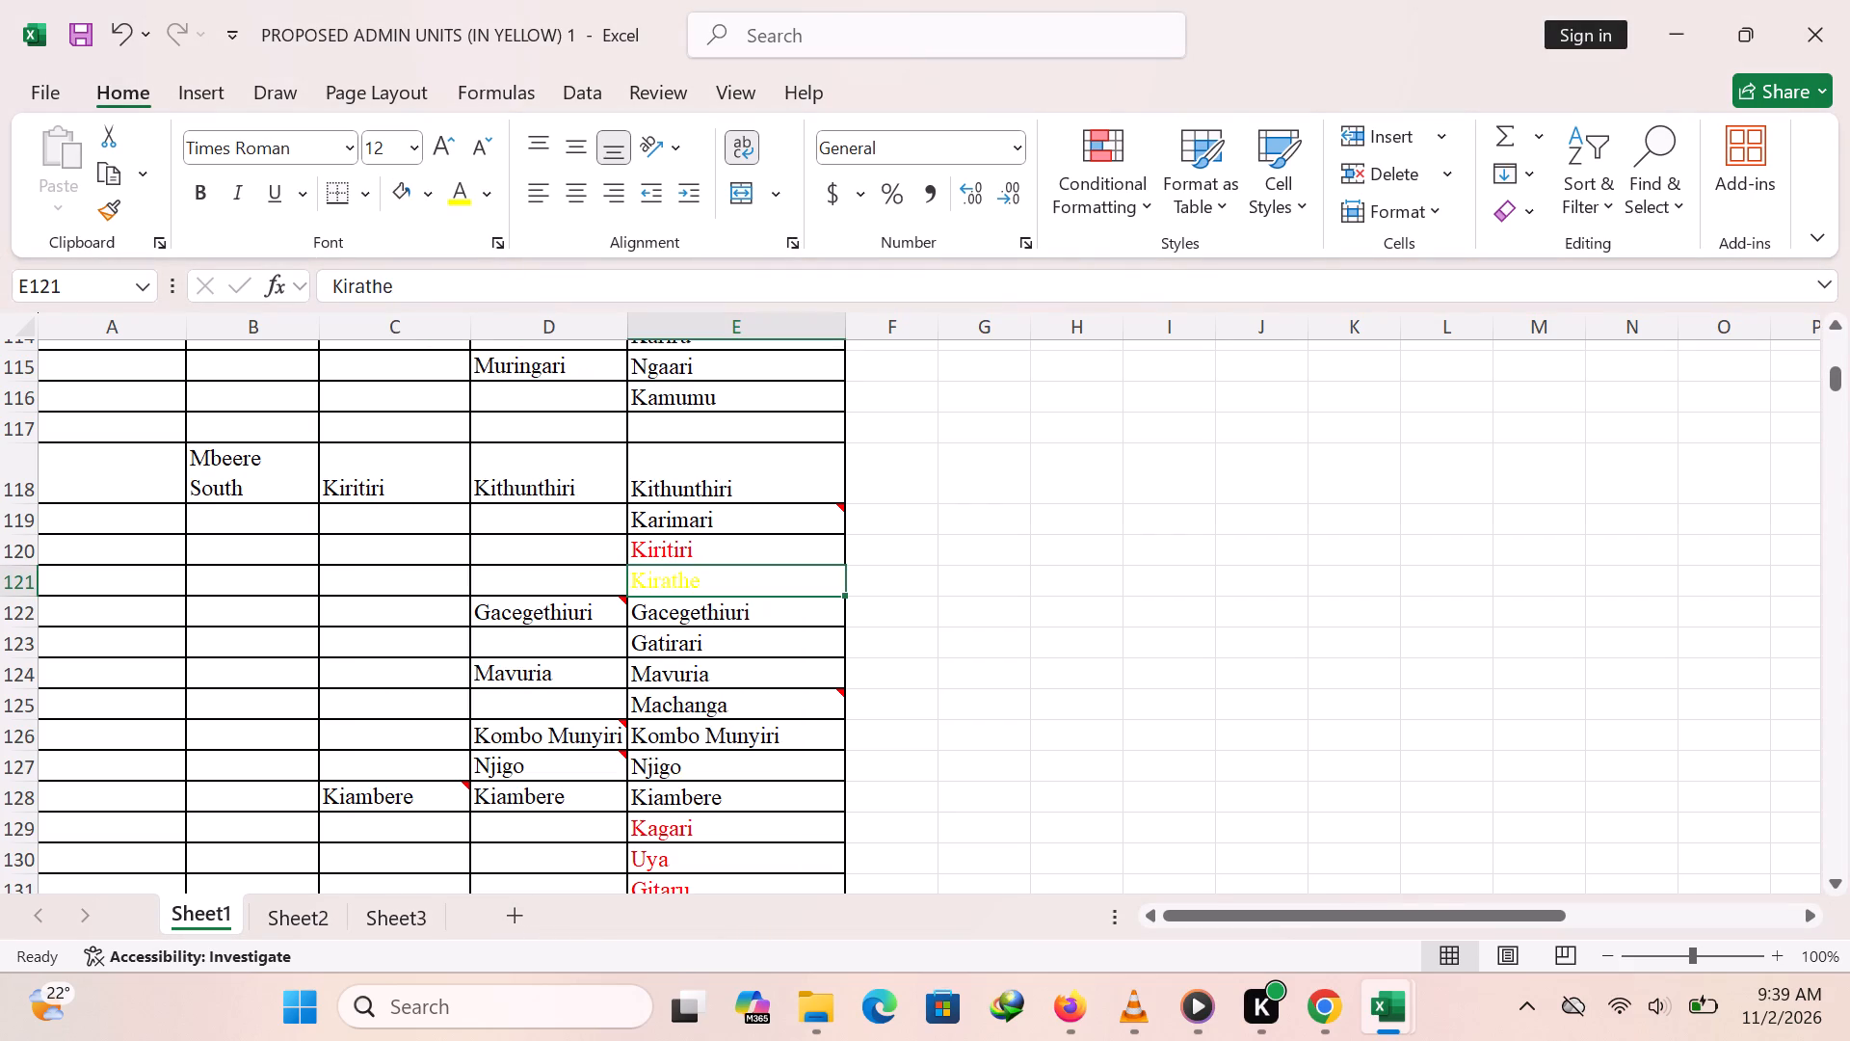
click(744, 580)
click(436, 187)
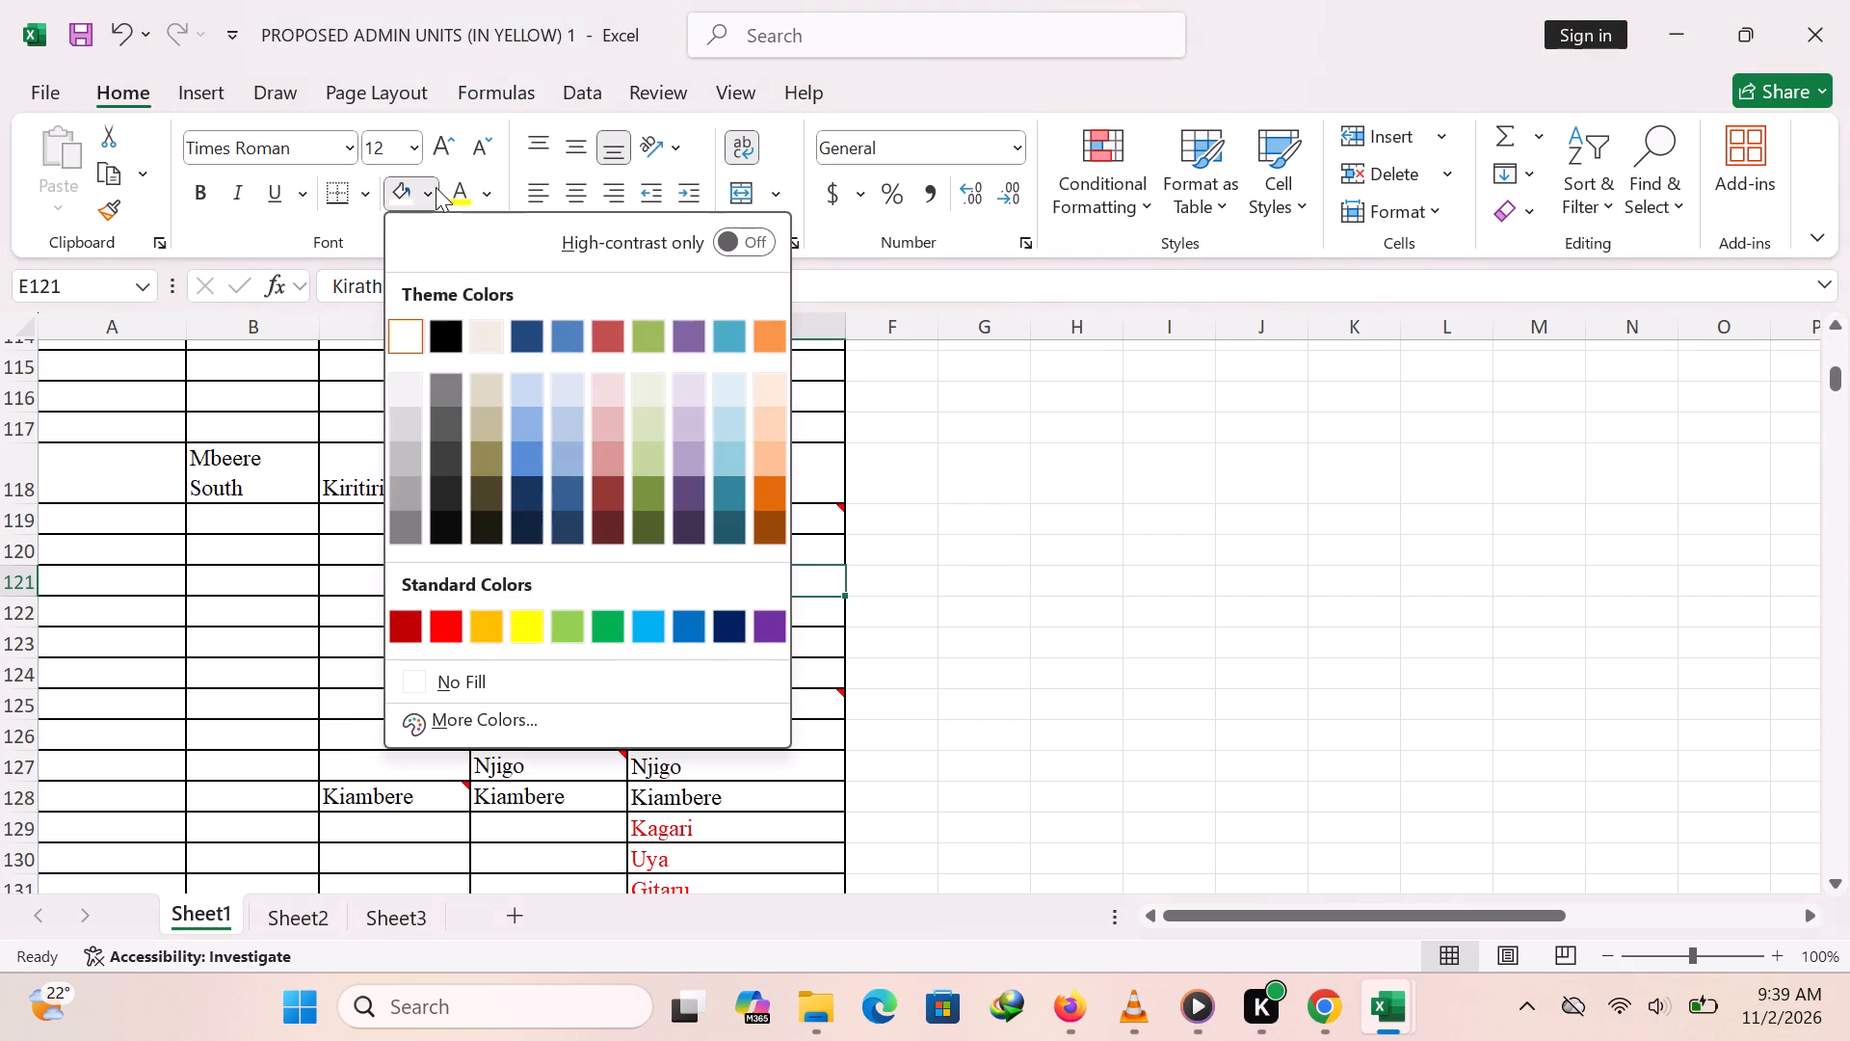
click(457, 323)
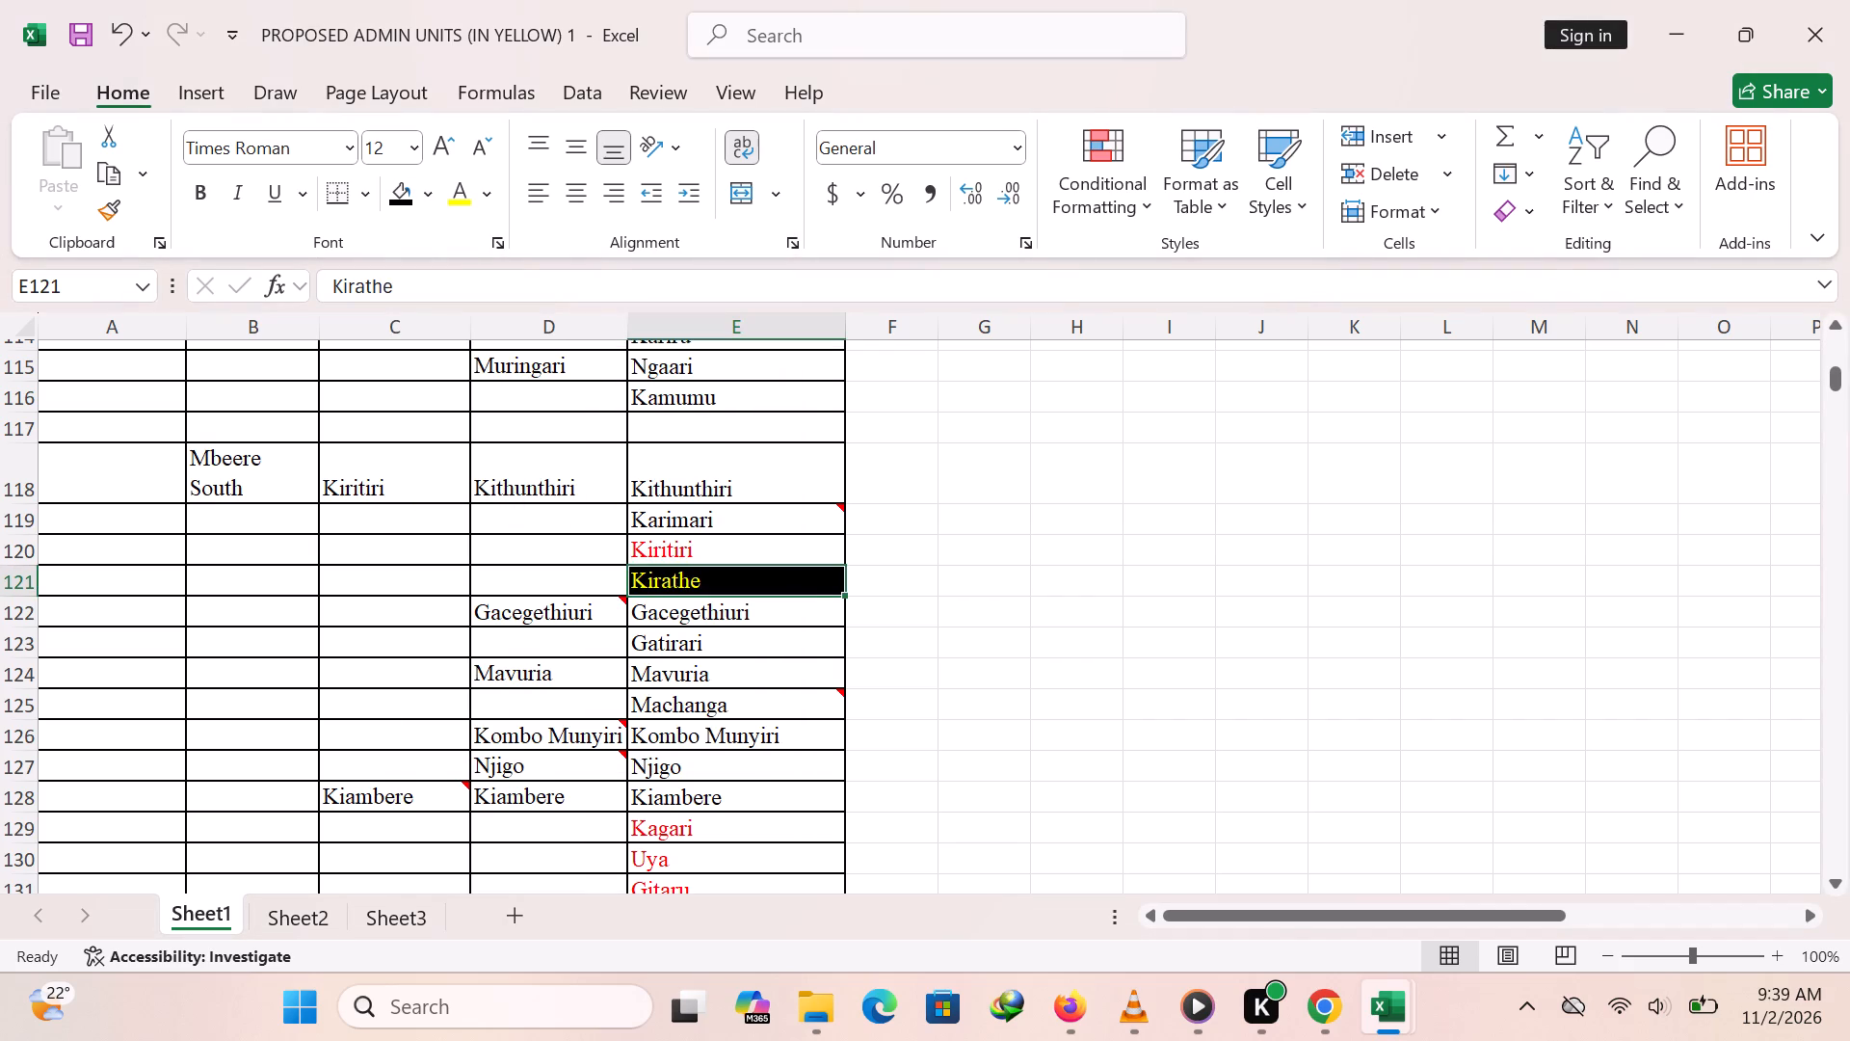
click(1036, 587)
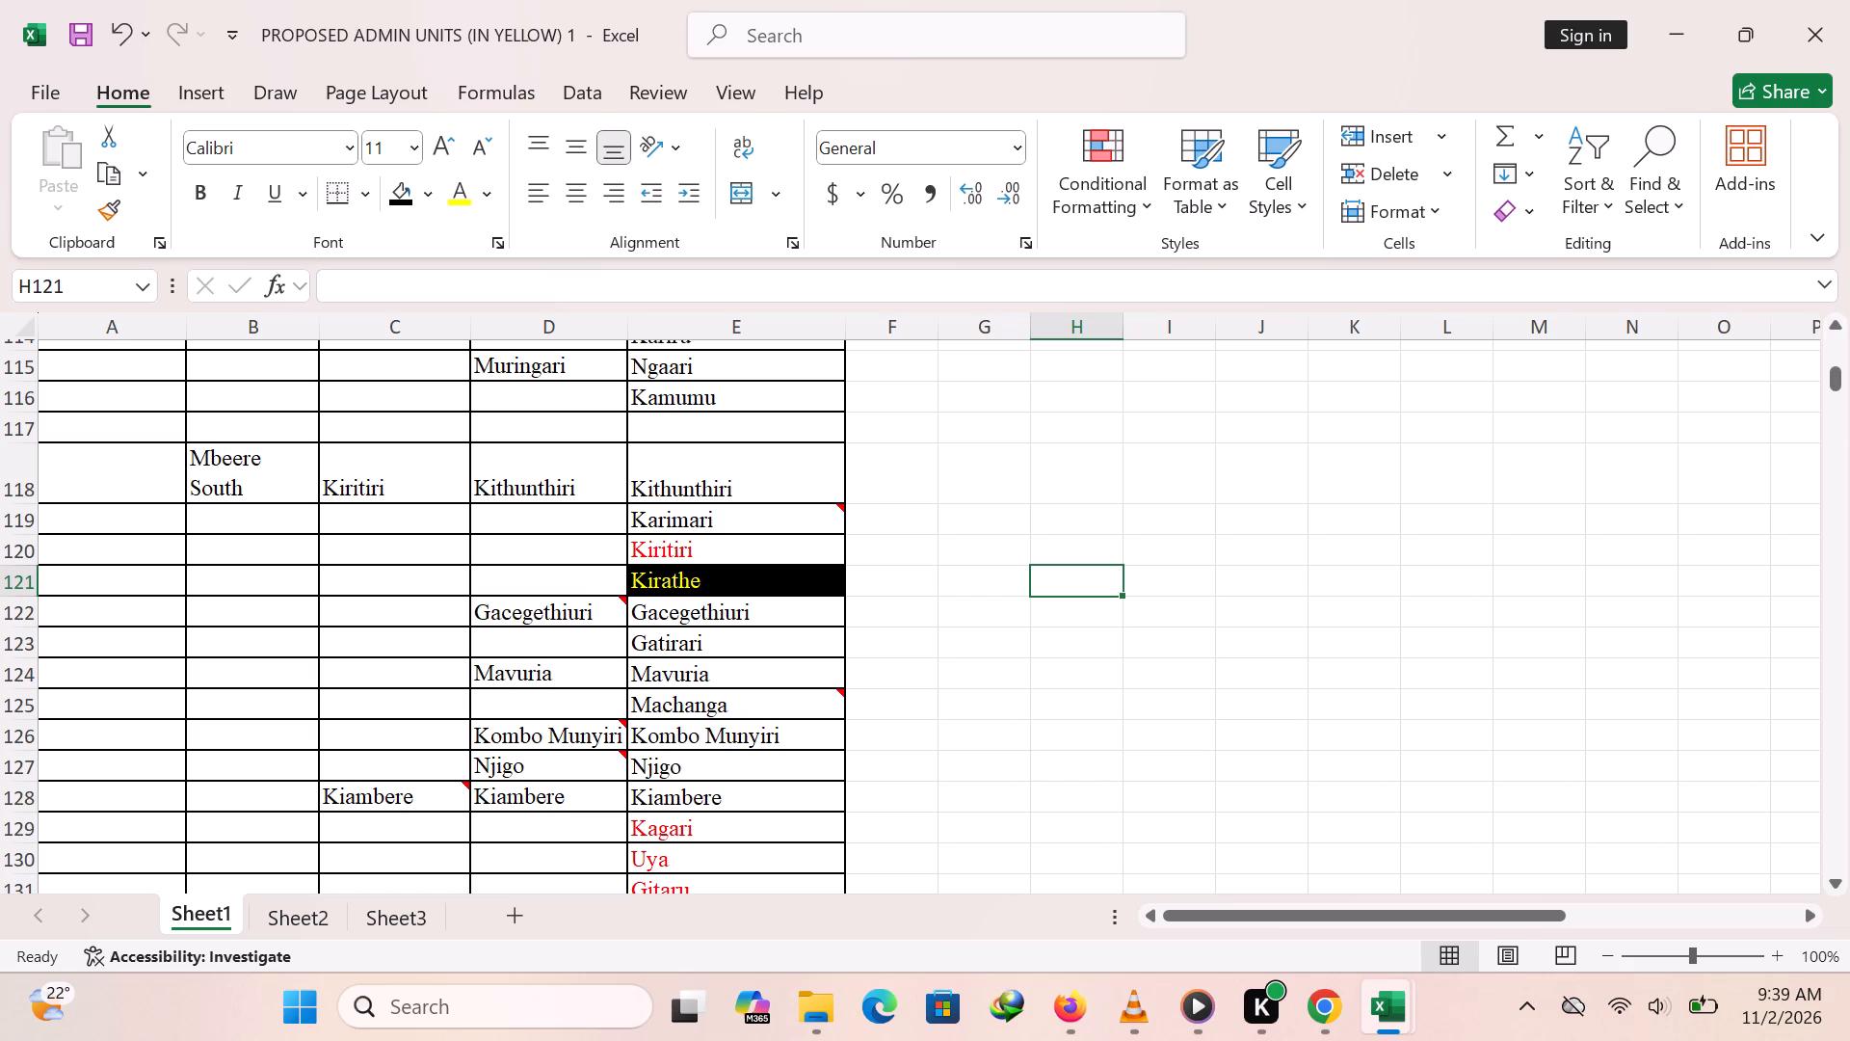
Insert a blank row between the Kiambere and Kagari sub-locations in Mbeere South.
scroll(710, 585, down, 2)
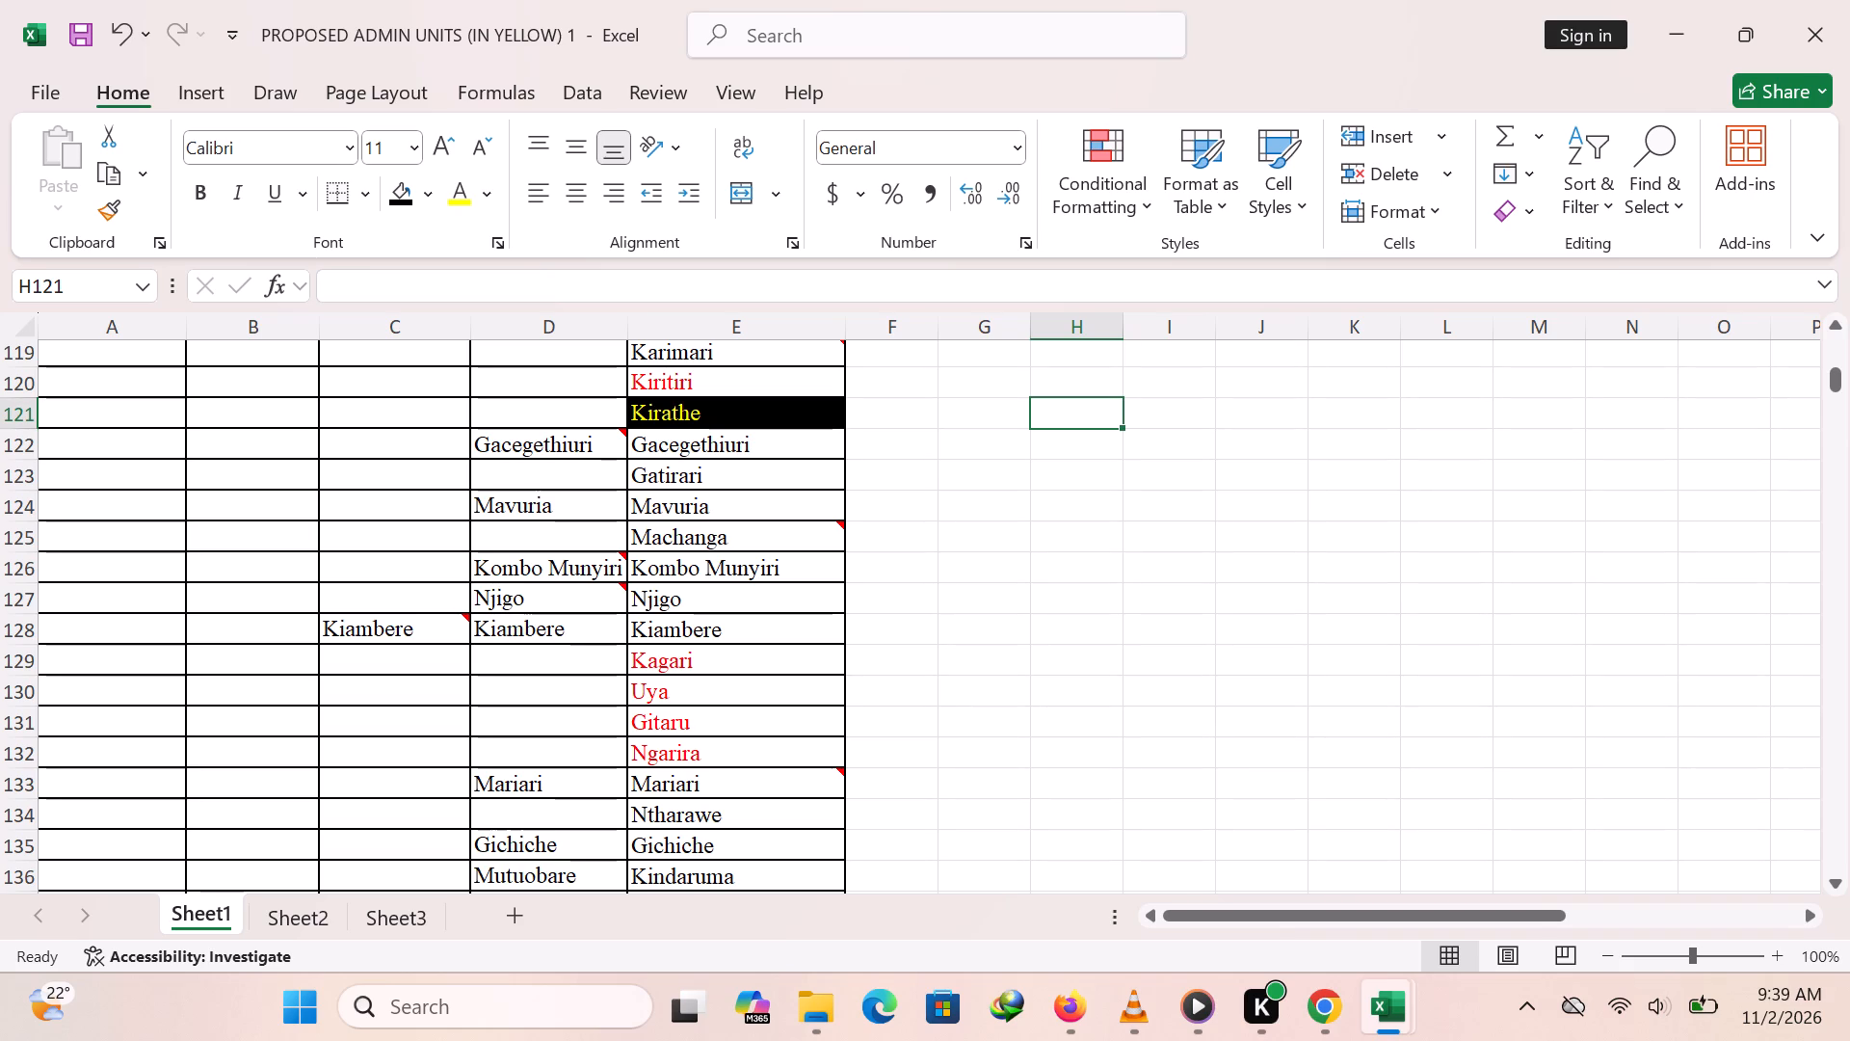
click(14, 661)
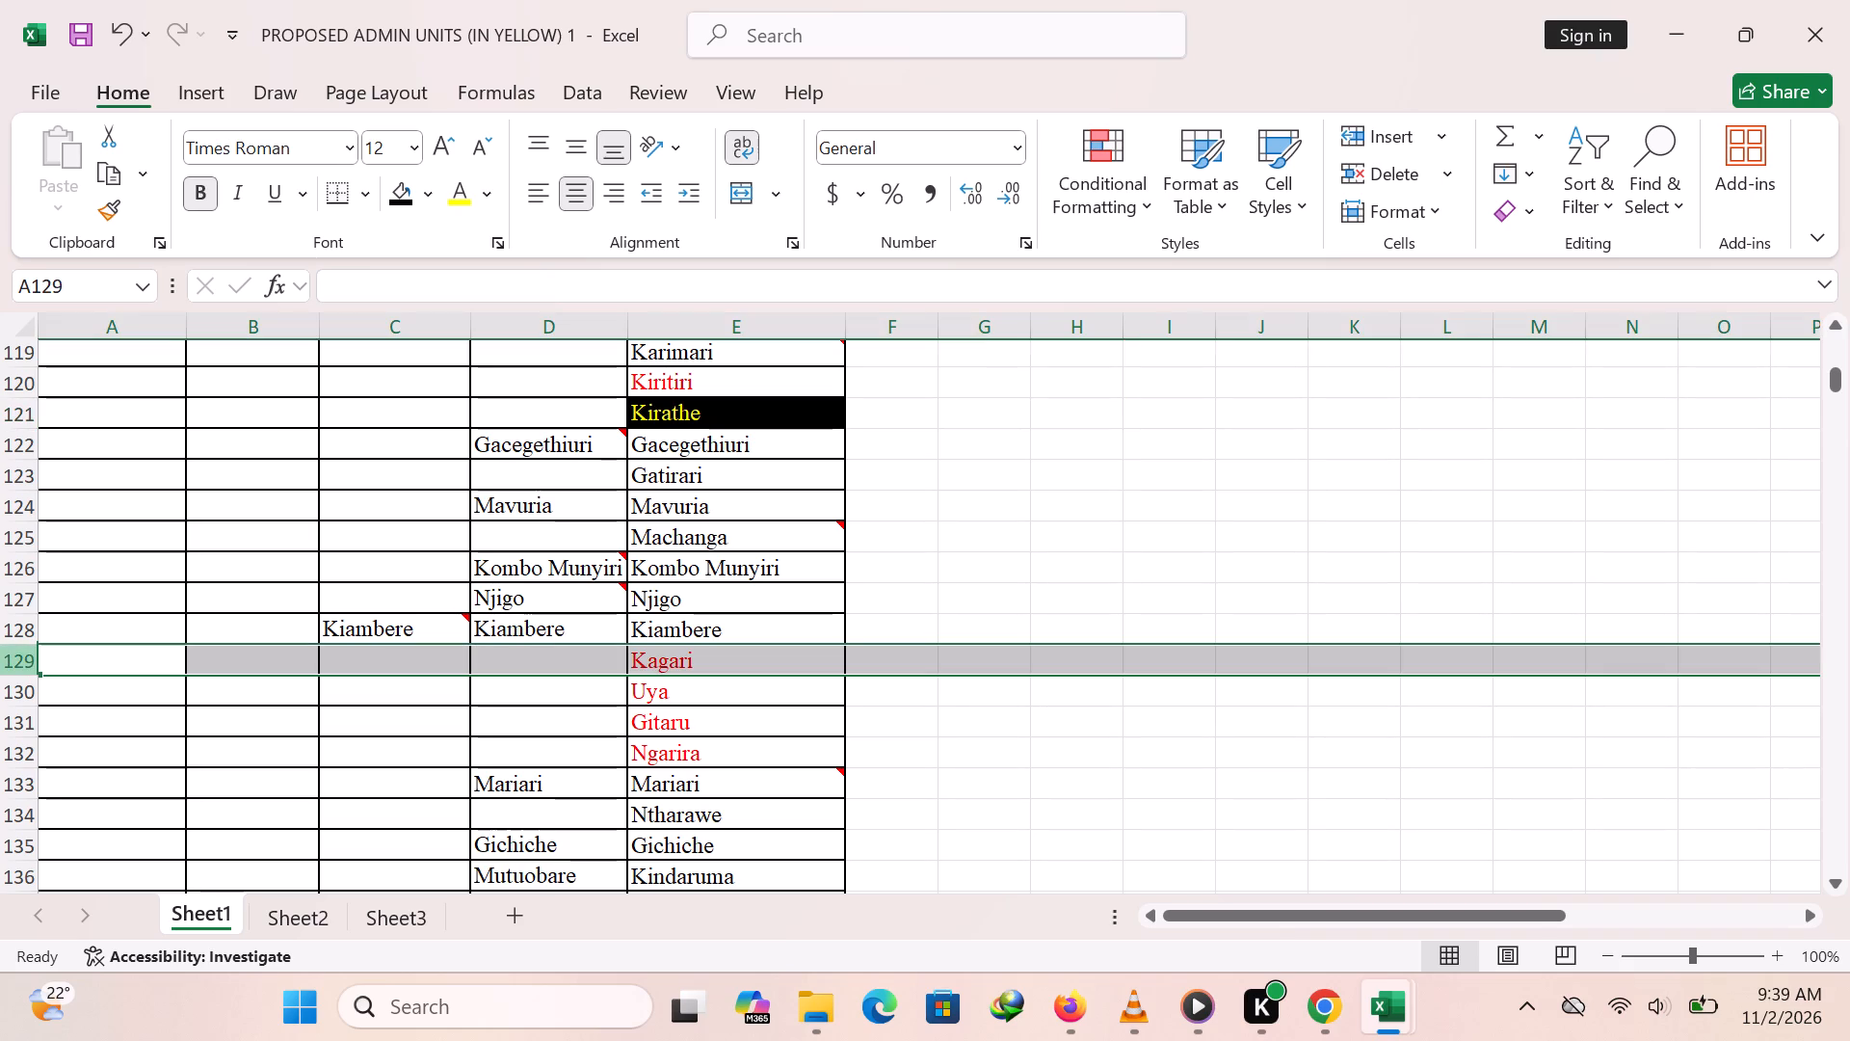
right_click(13, 661)
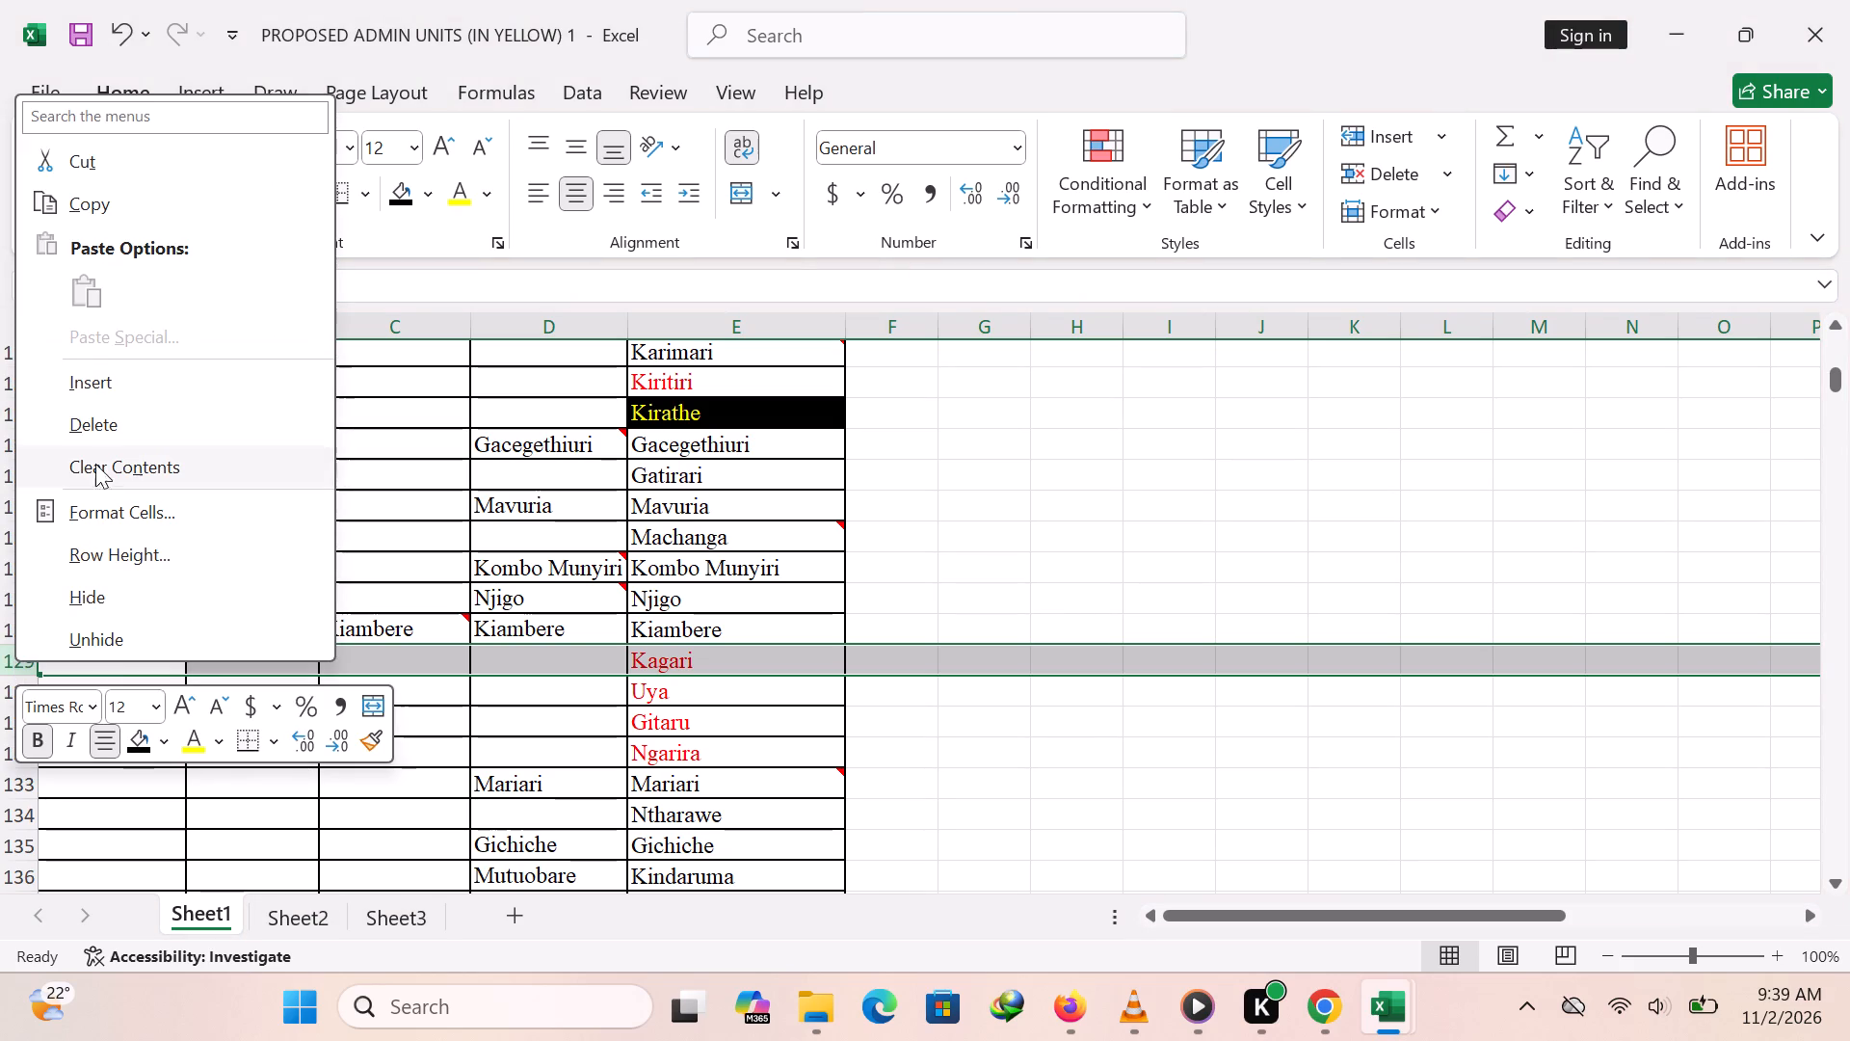
click(120, 394)
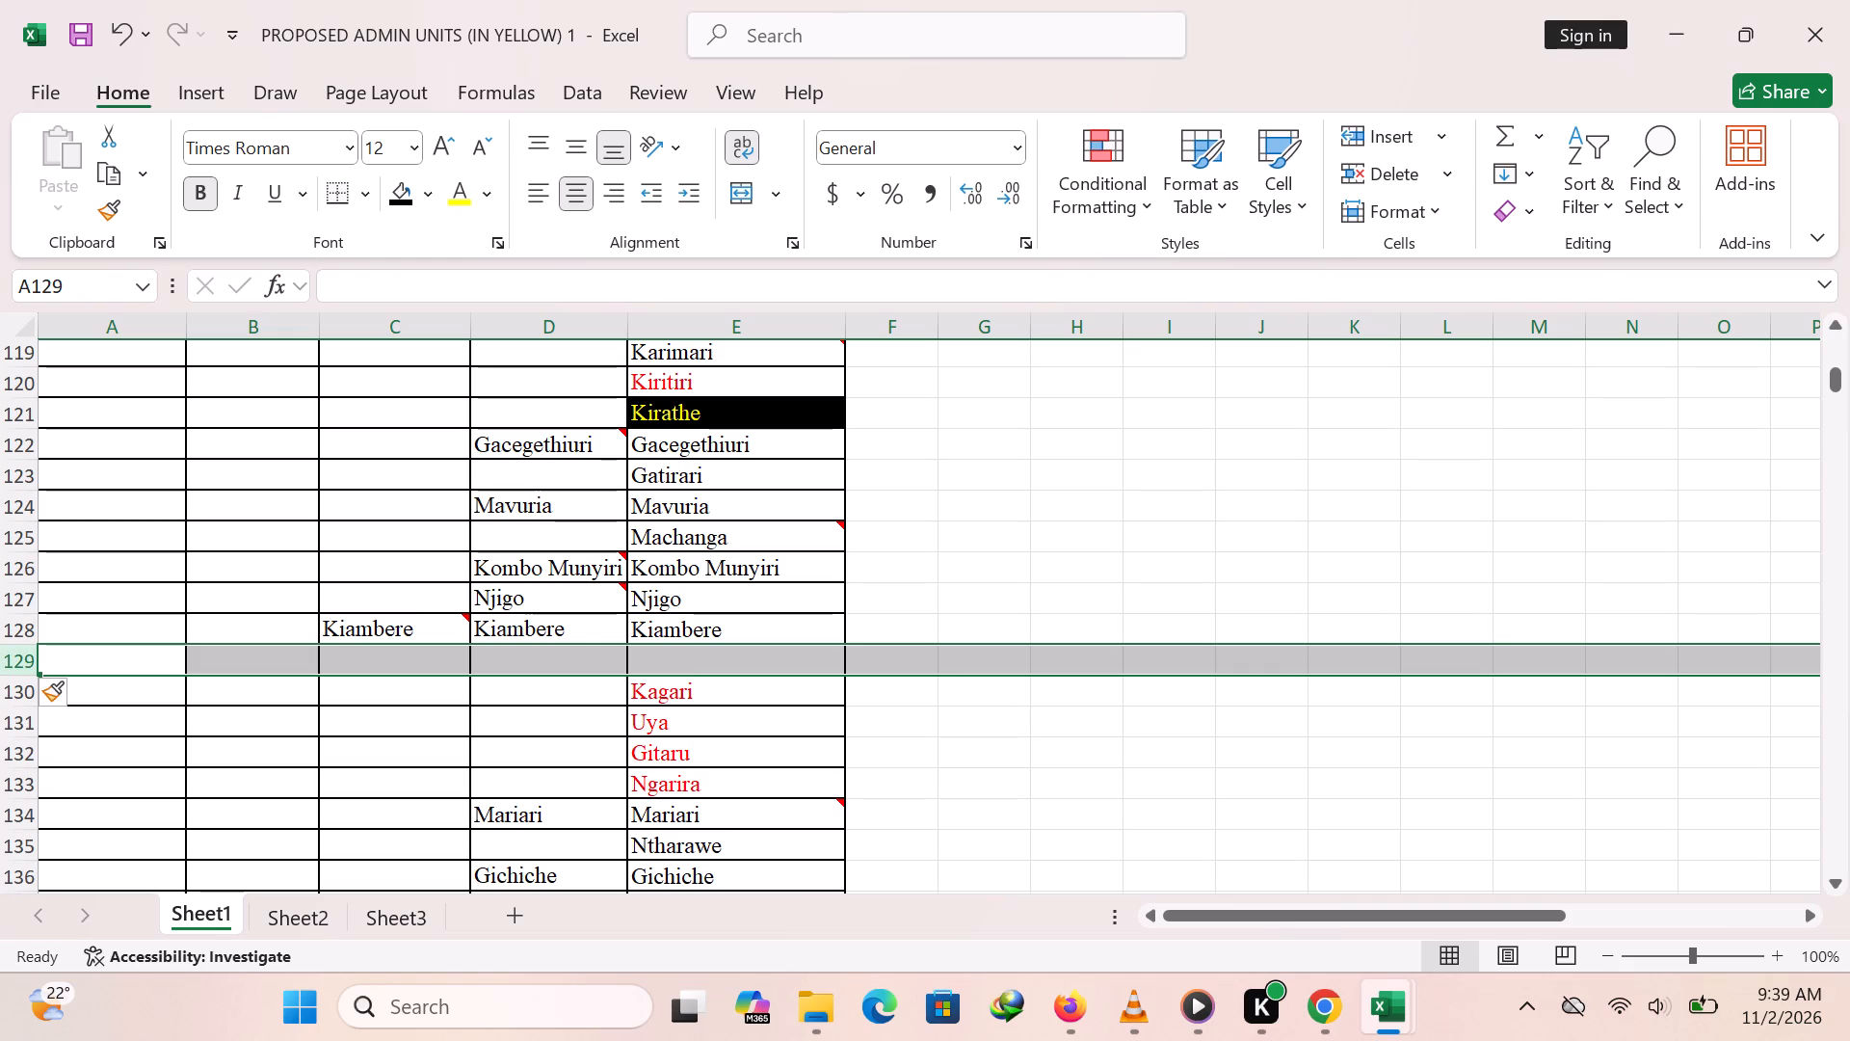
Enter Kariguri as a sub-location in the blank row below Kiambere.
click(649, 664)
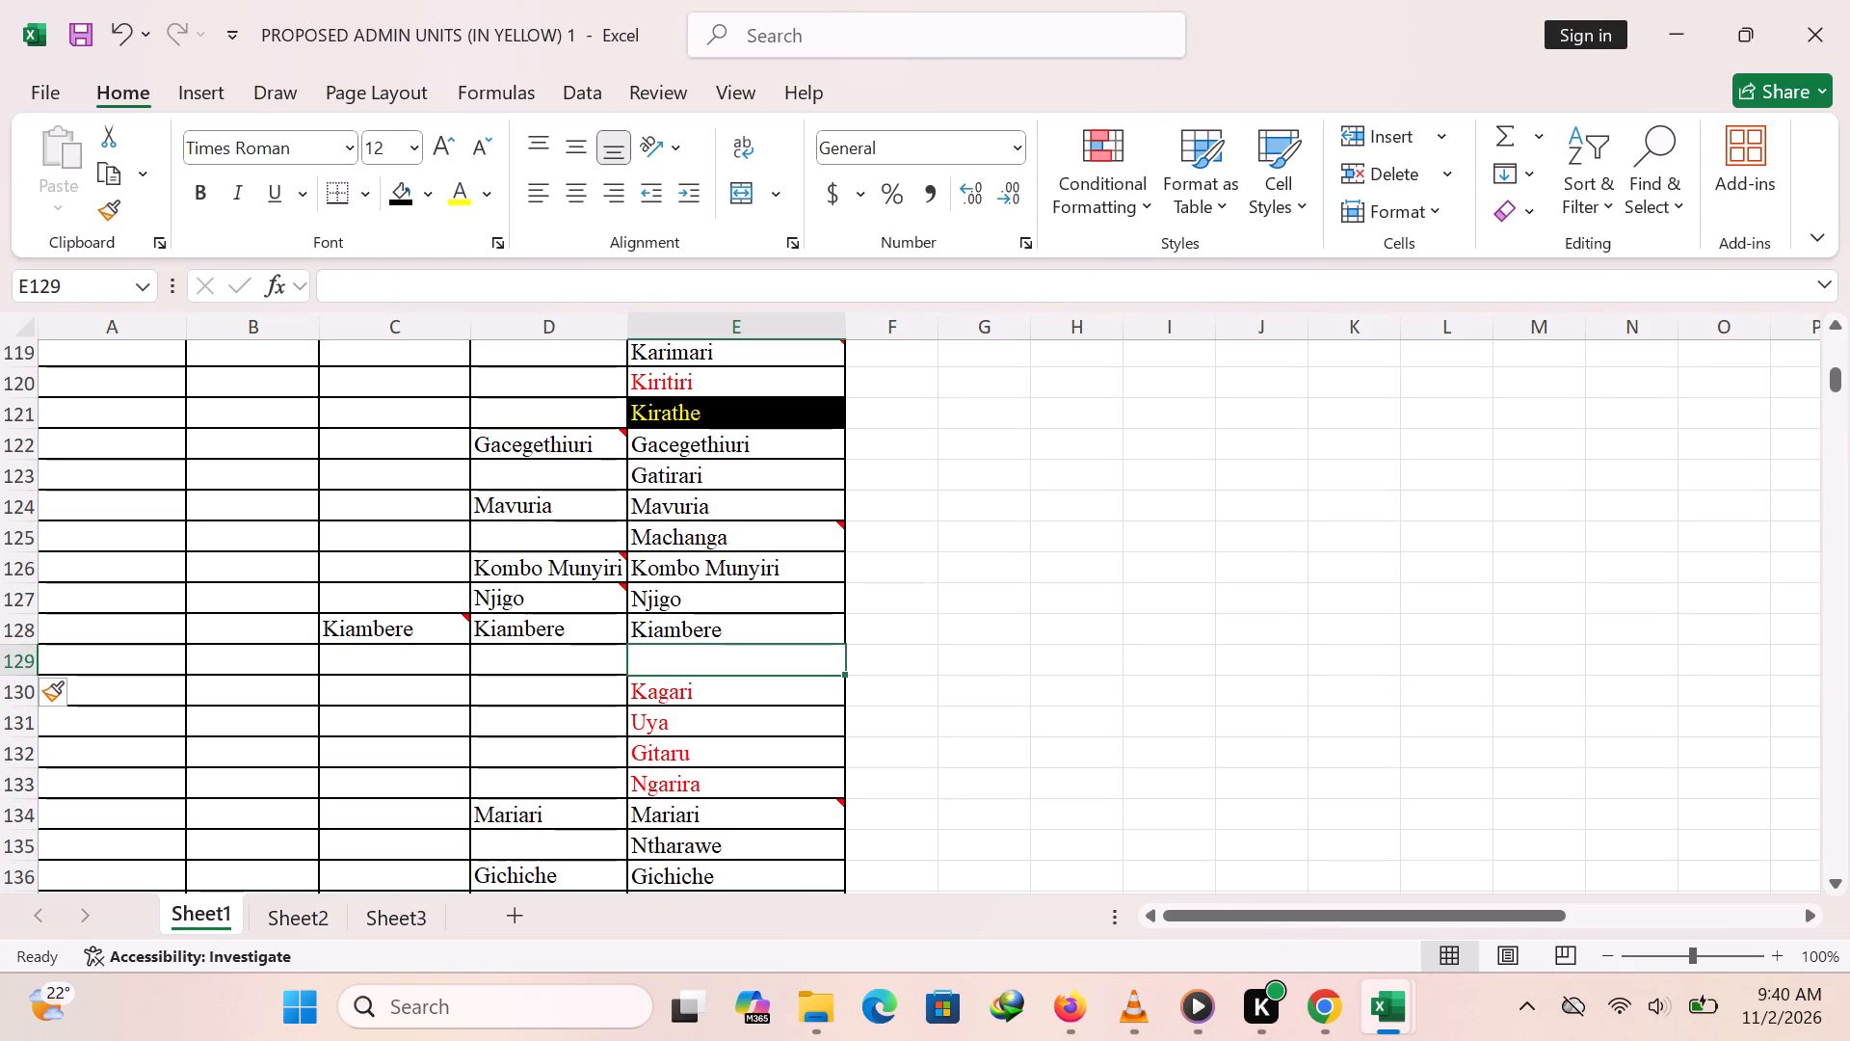
double_click(663, 661)
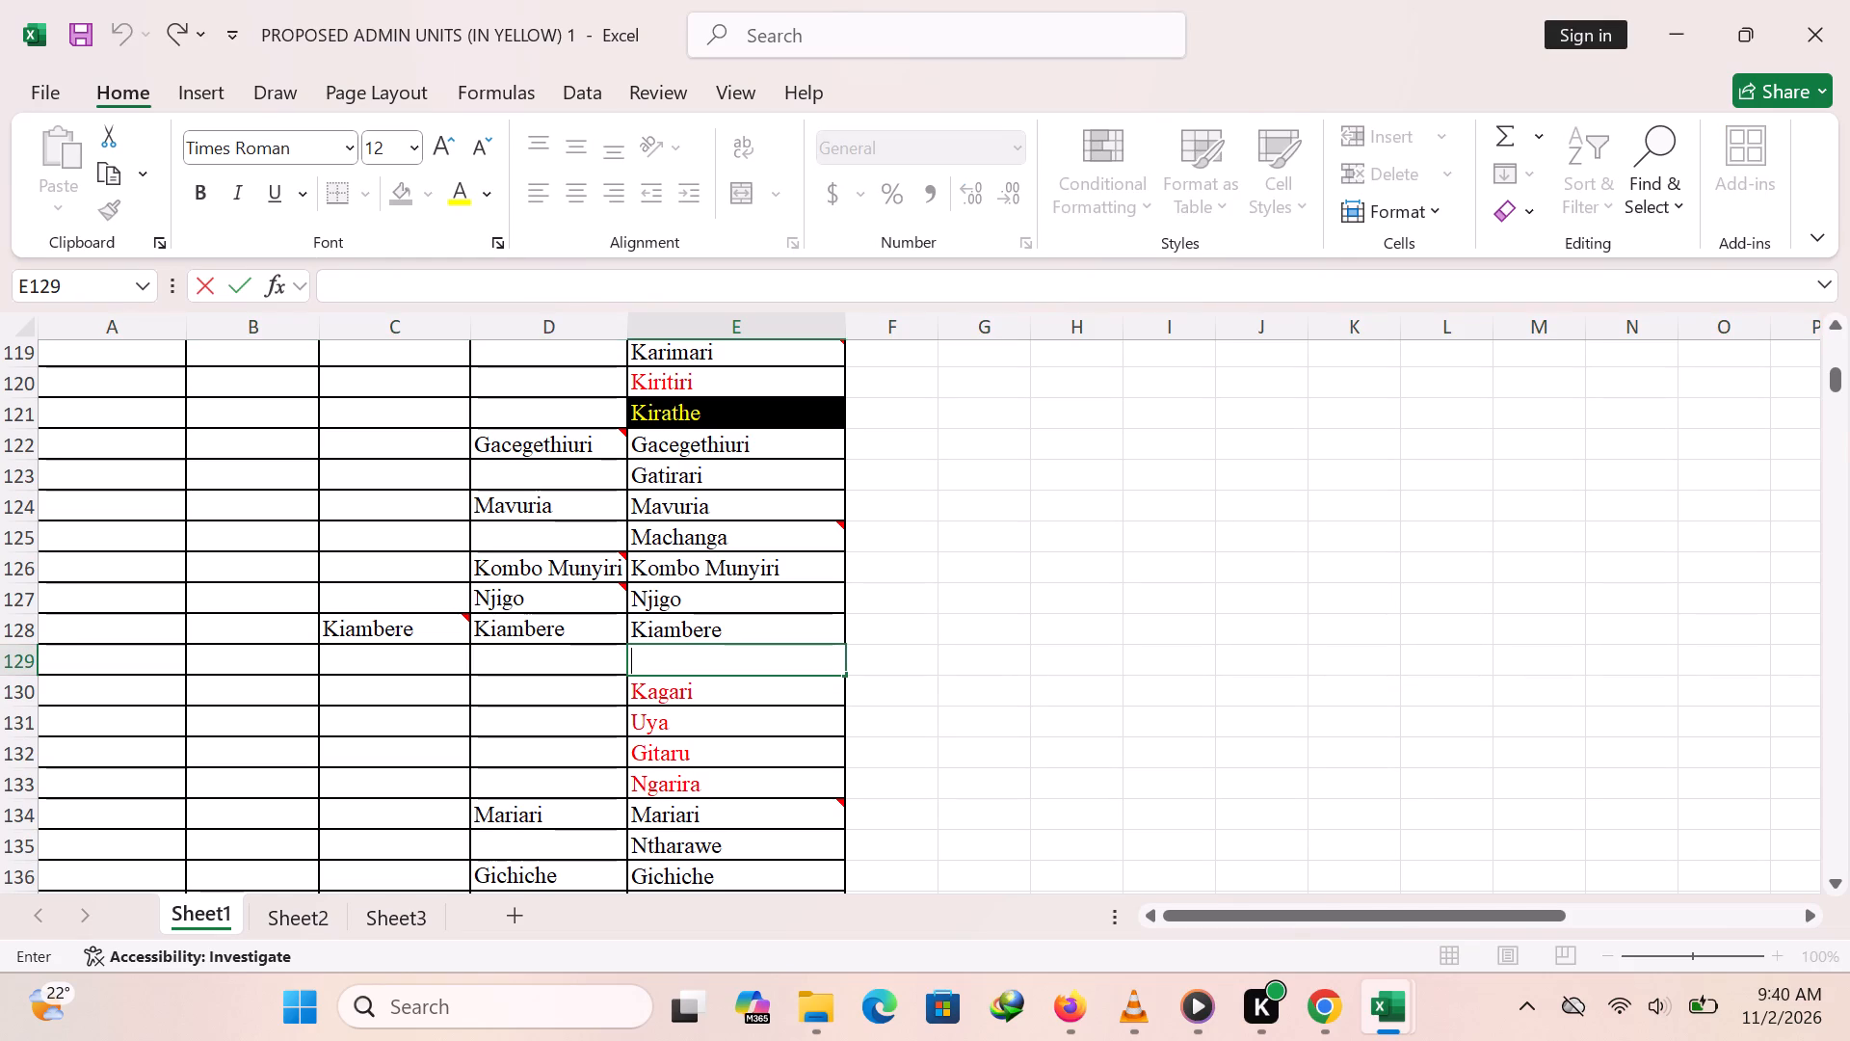
key(r)
key(BackSpace)
text(ariguri)
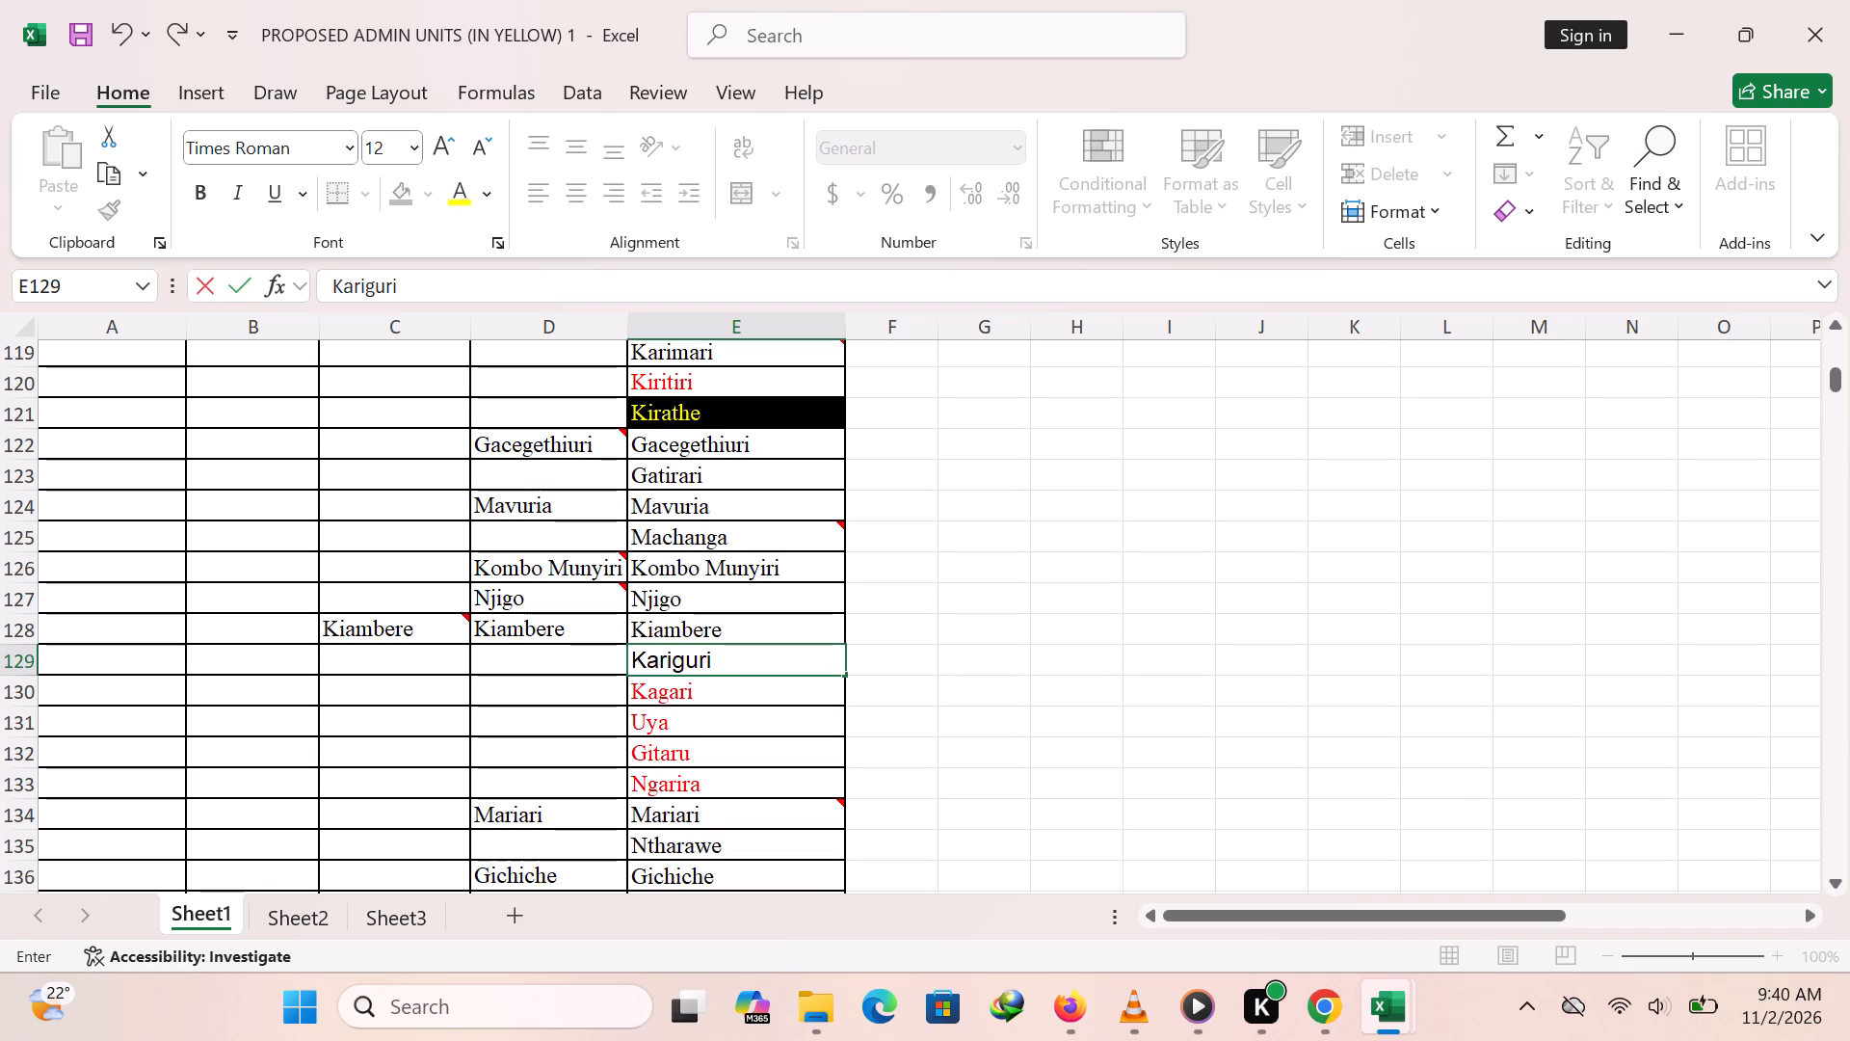
Format the Kariguri cell with yellow font colour and black fill.
click(735, 662)
click(416, 200)
click(406, 188)
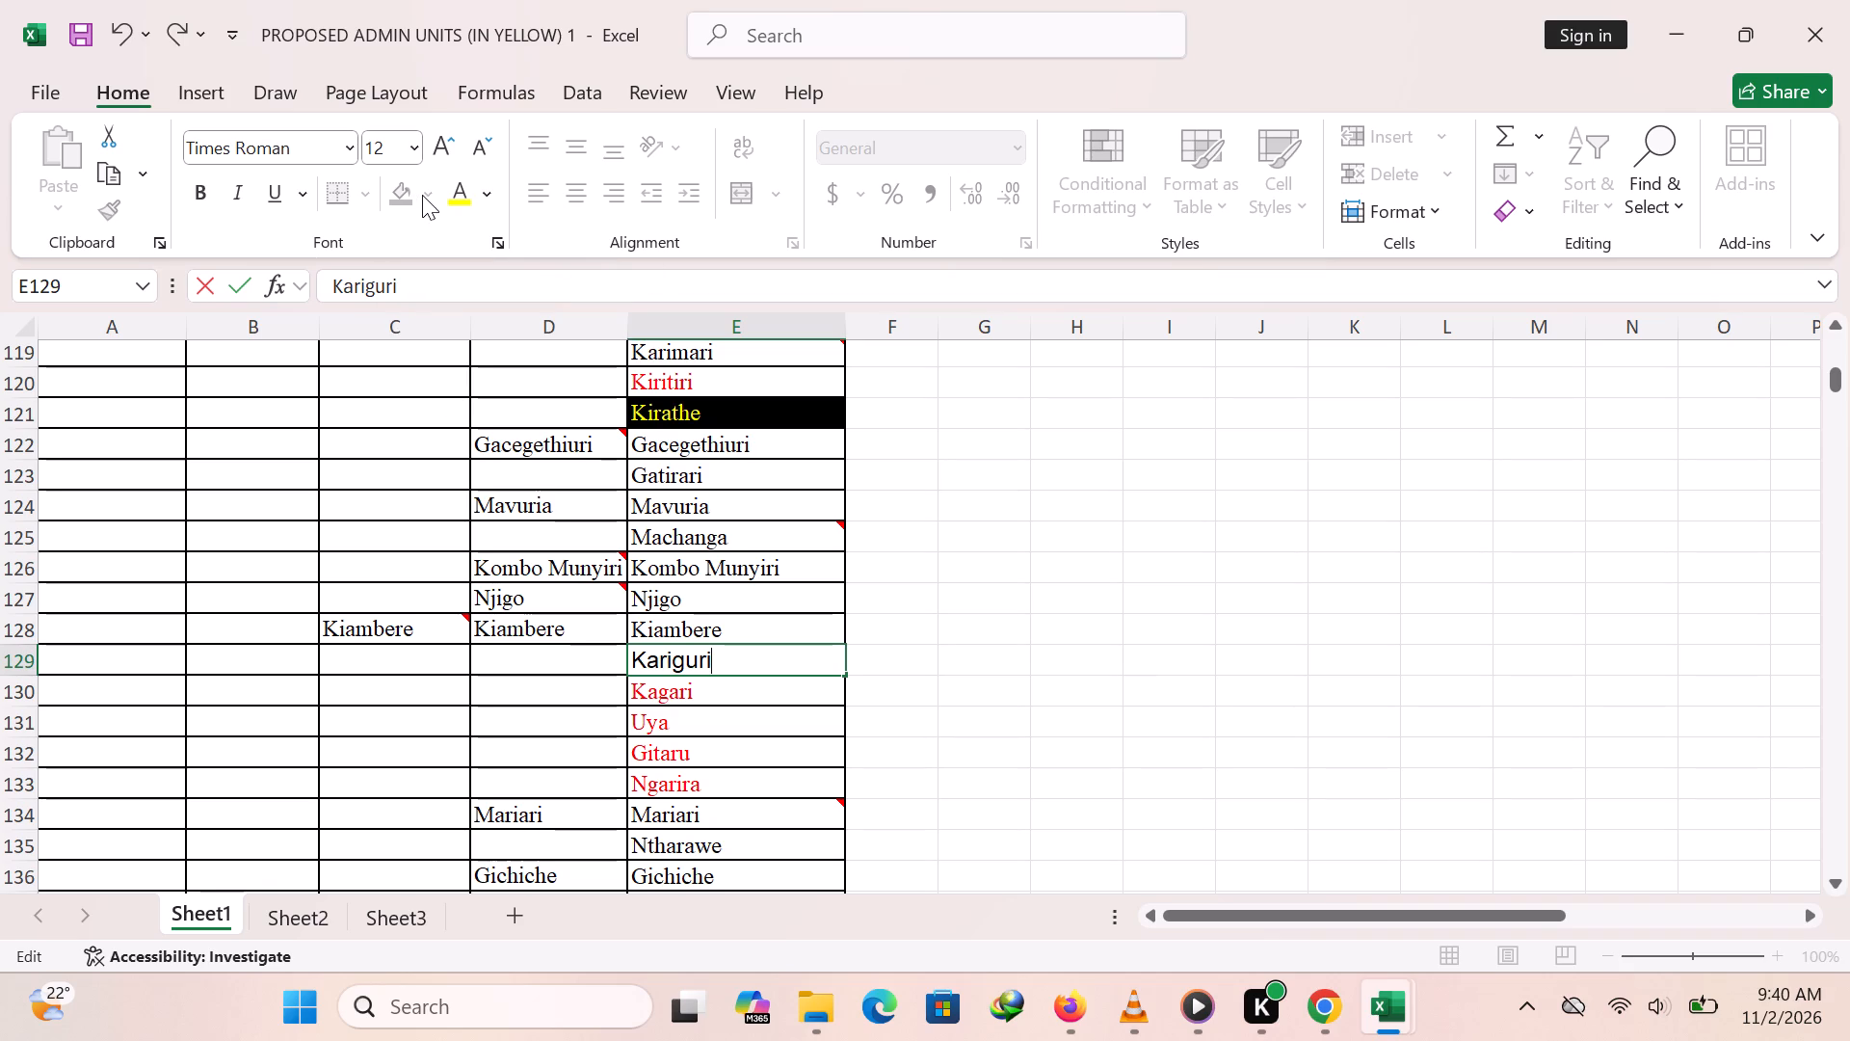
click(425, 195)
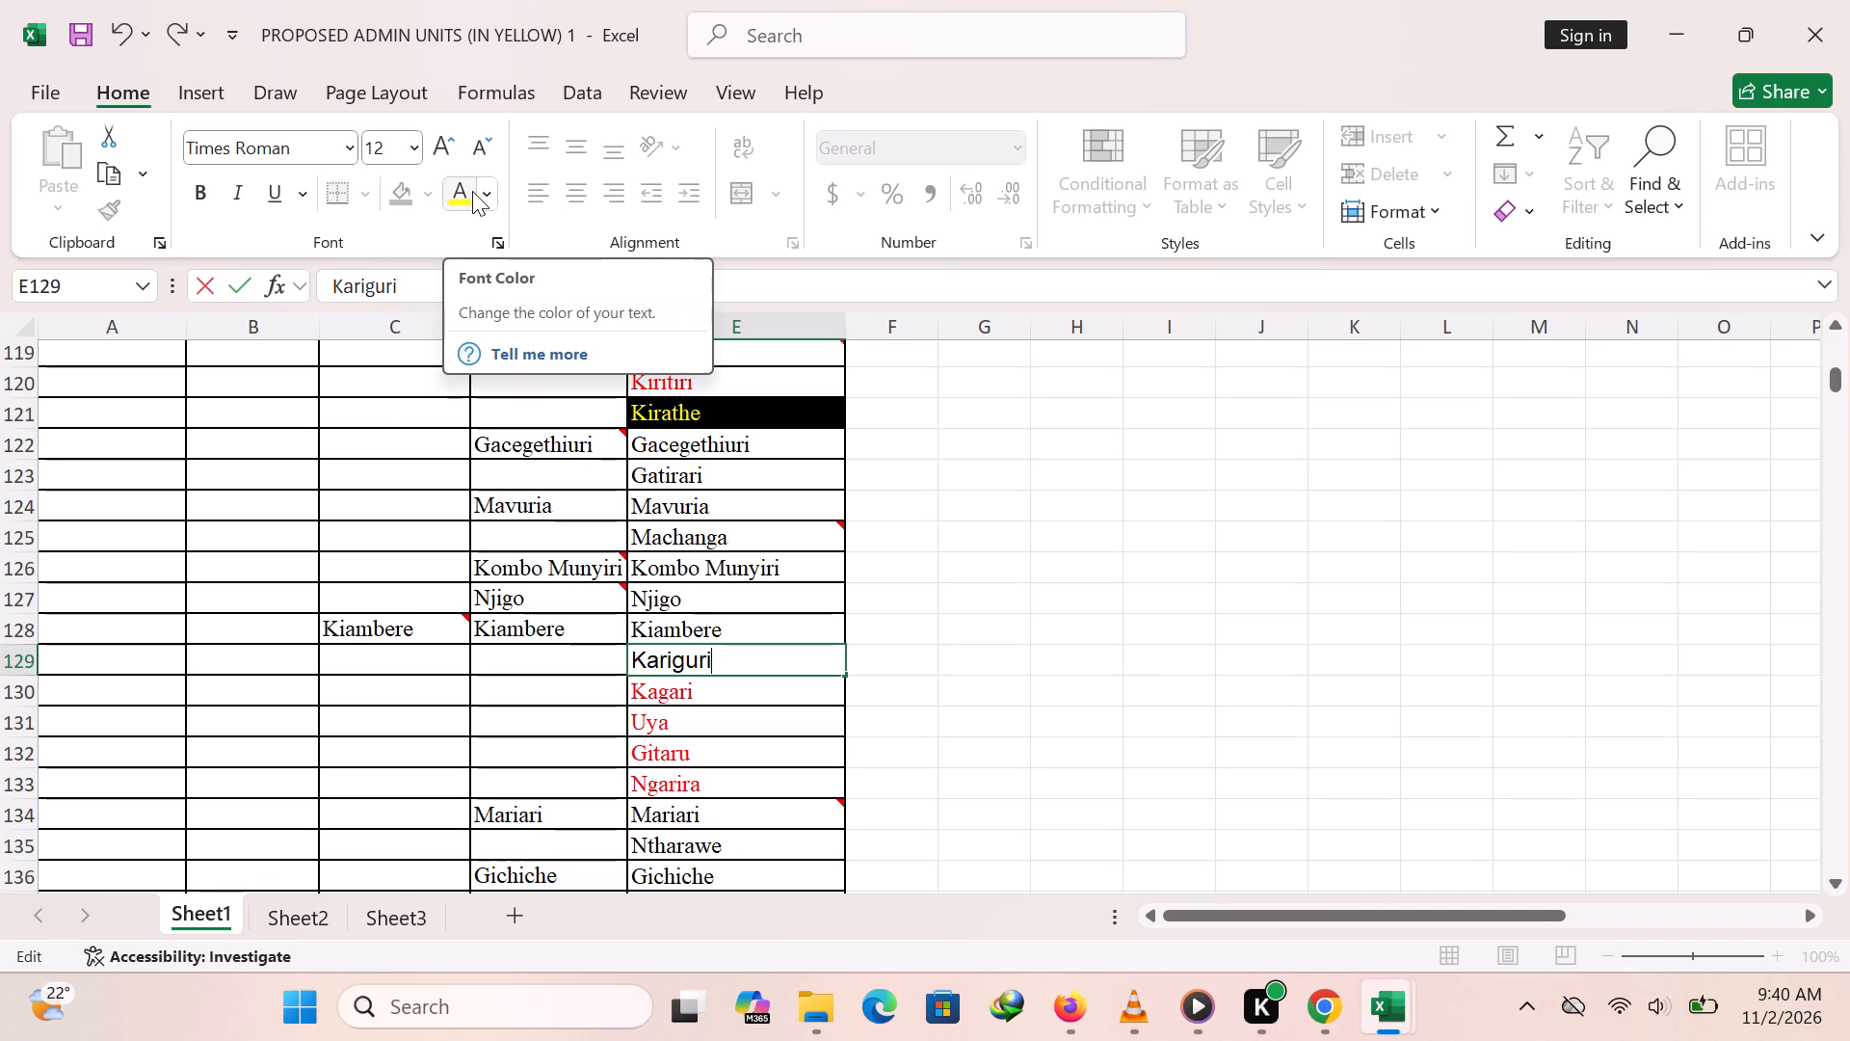
click(472, 191)
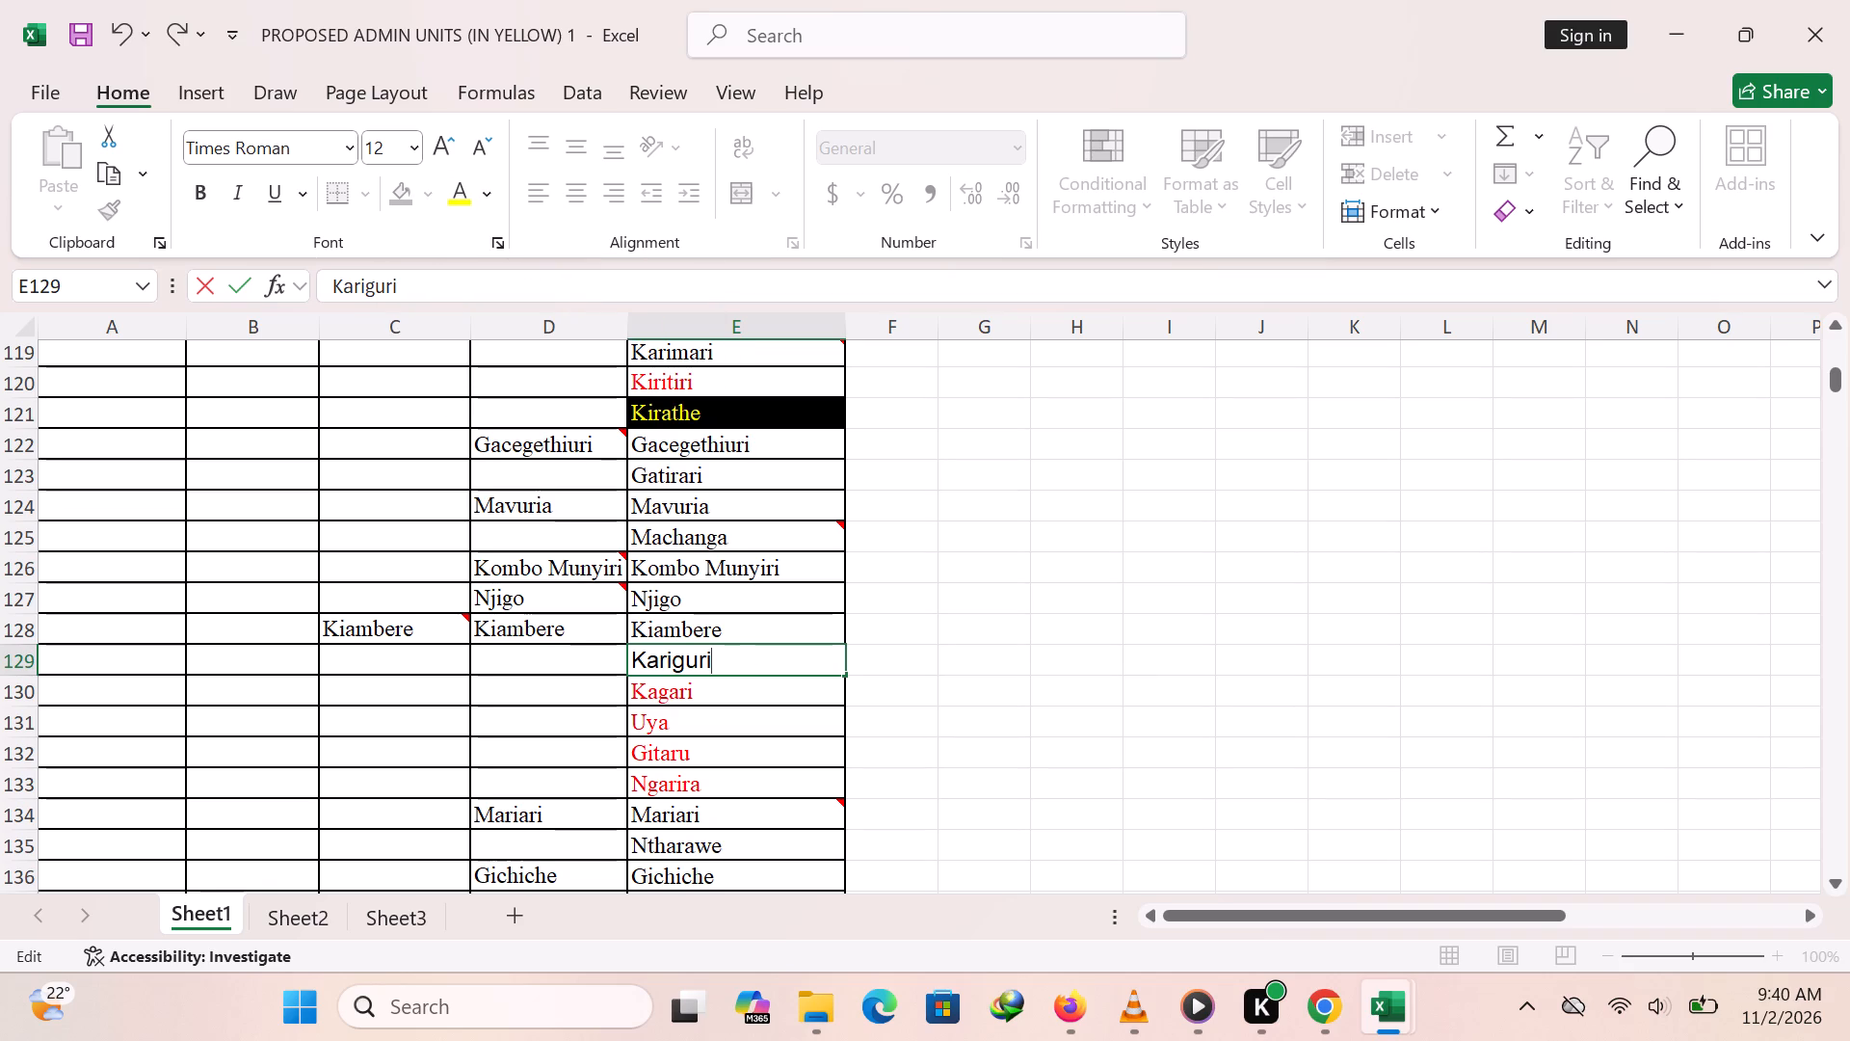
click(730, 673)
click(729, 662)
click(728, 697)
click(723, 663)
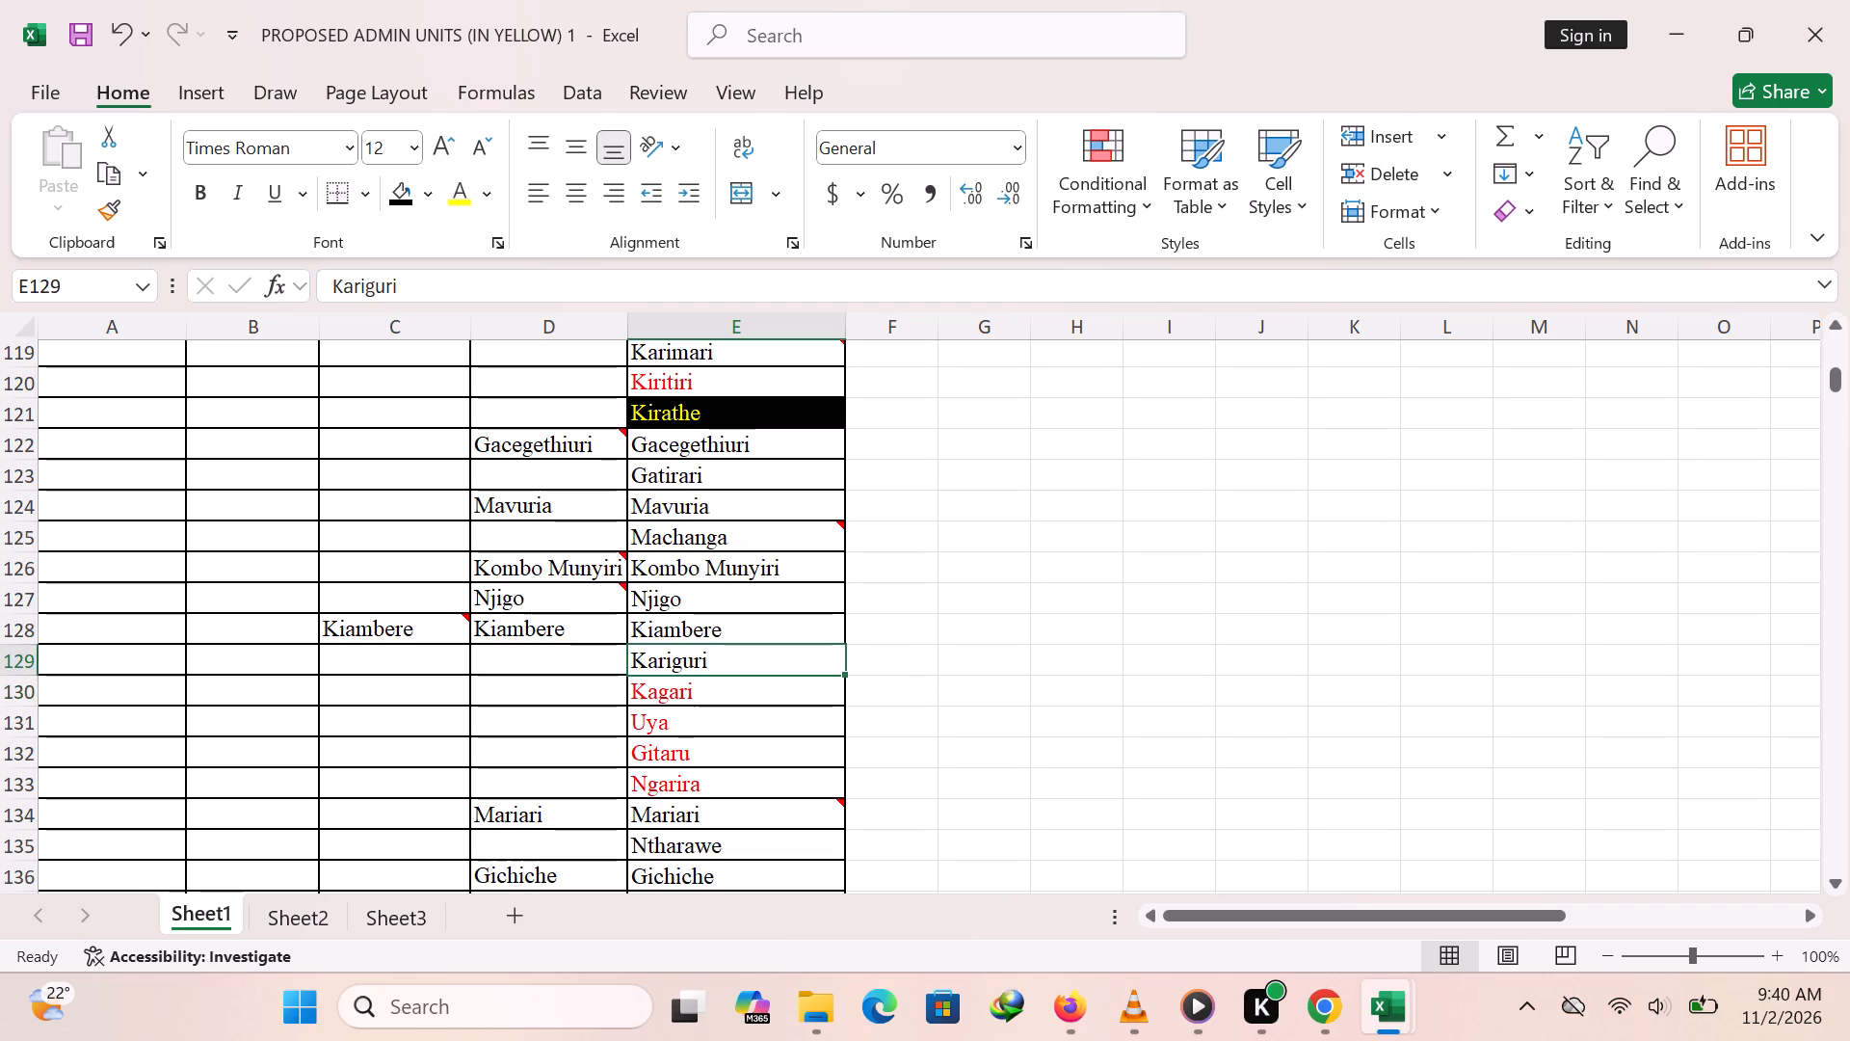
click(460, 200)
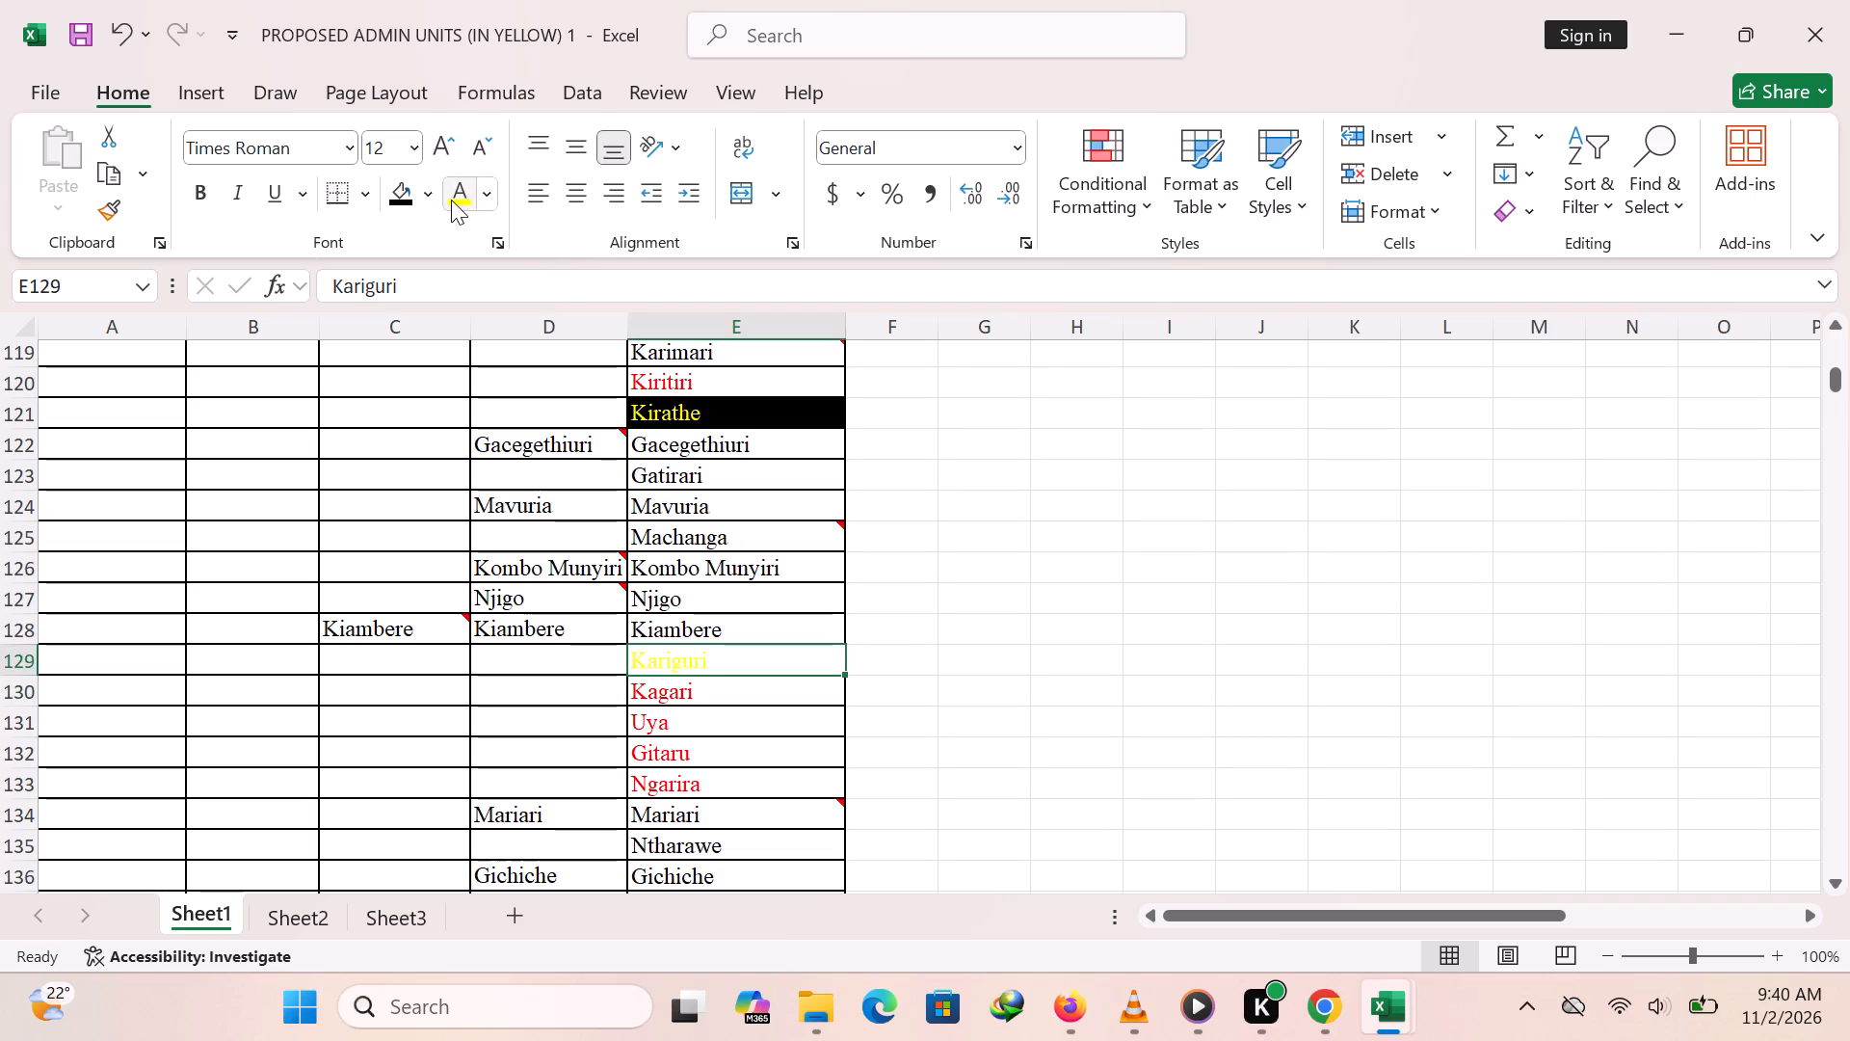
click(405, 190)
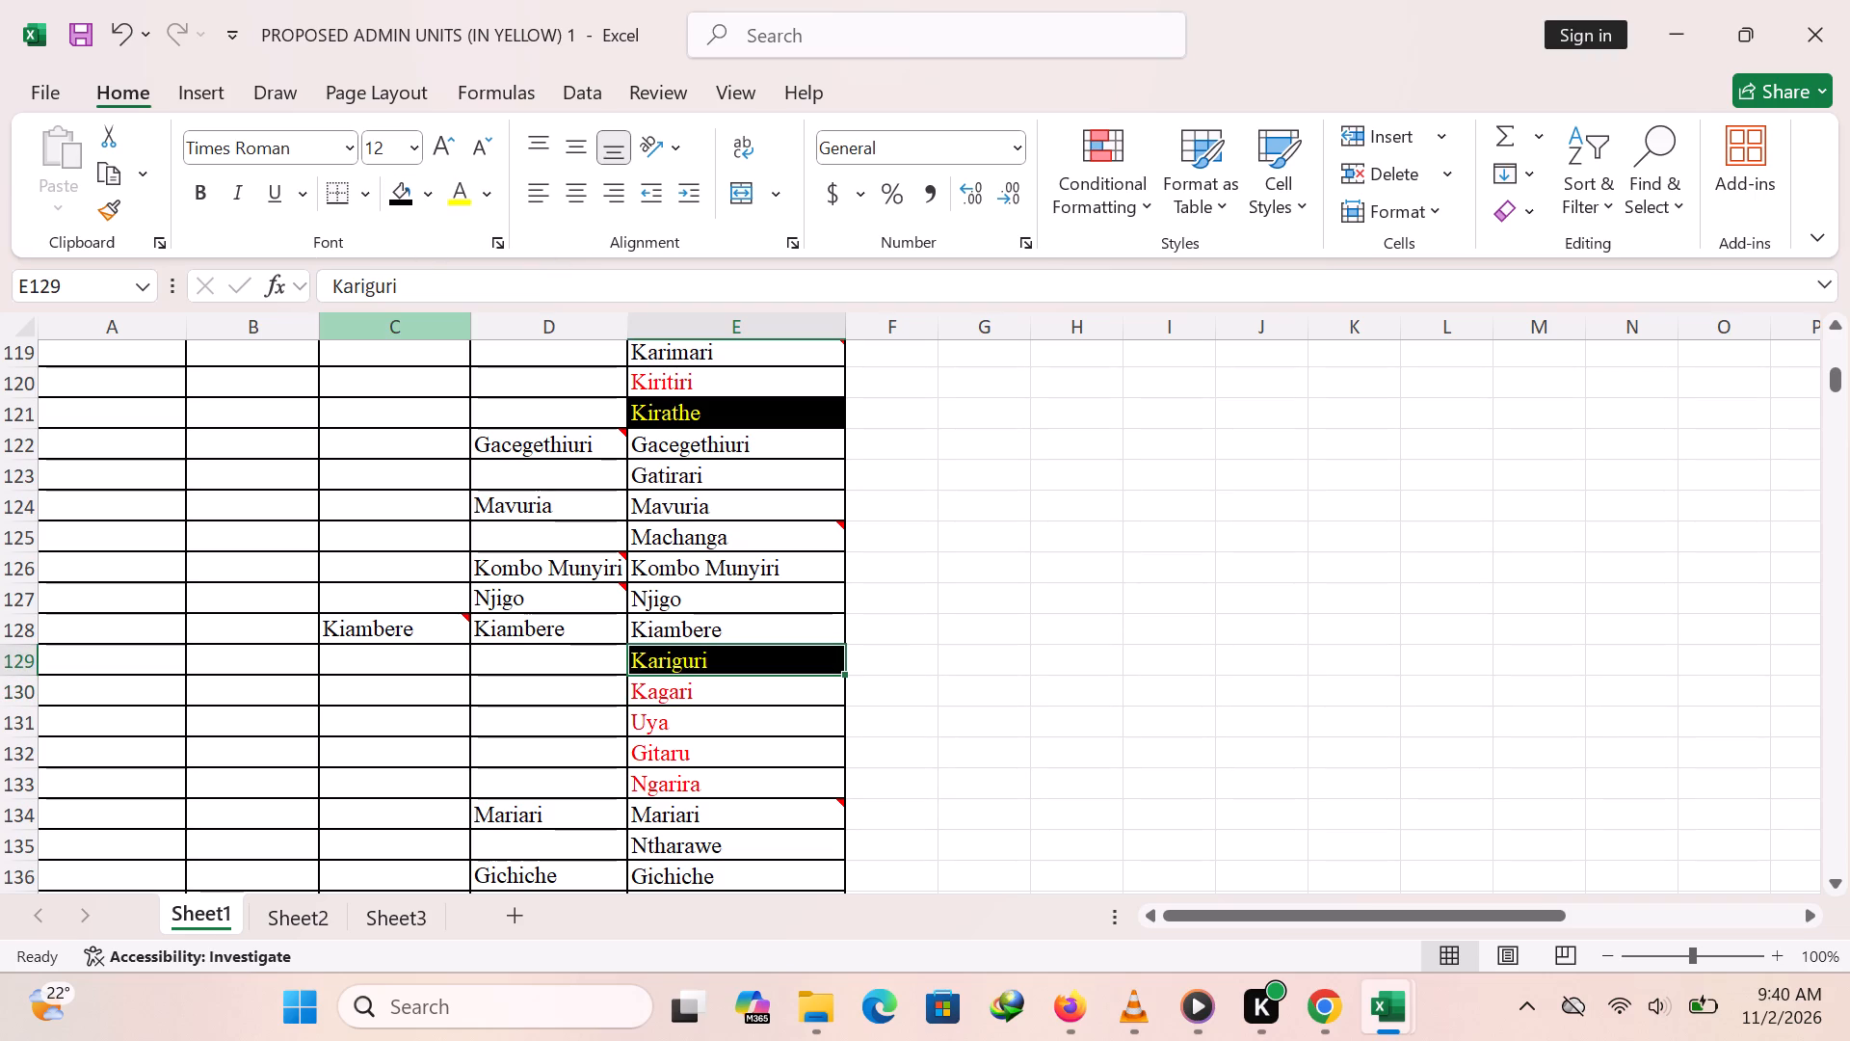
click(938, 580)
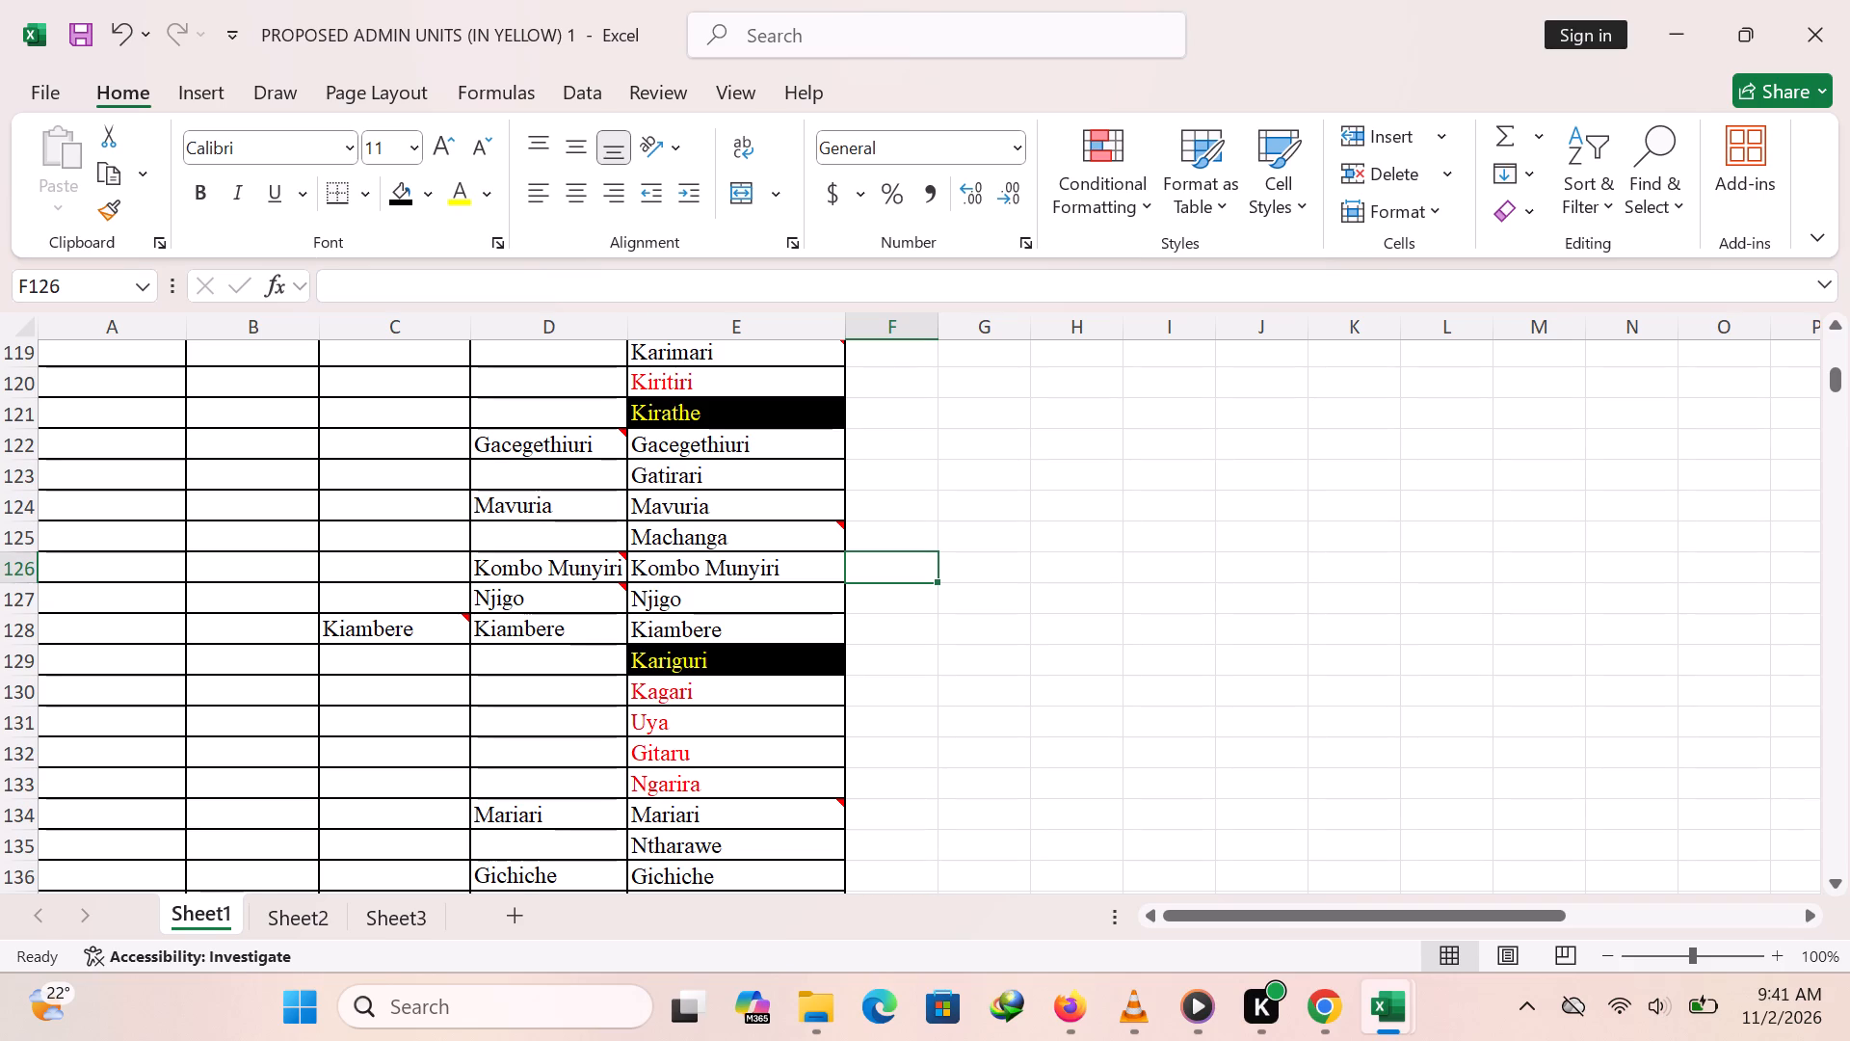
Review the listed divisions, locations and sub-locations from Mbeere North through Mbeere South to Mwea.
scroll(760, 778, down, 1)
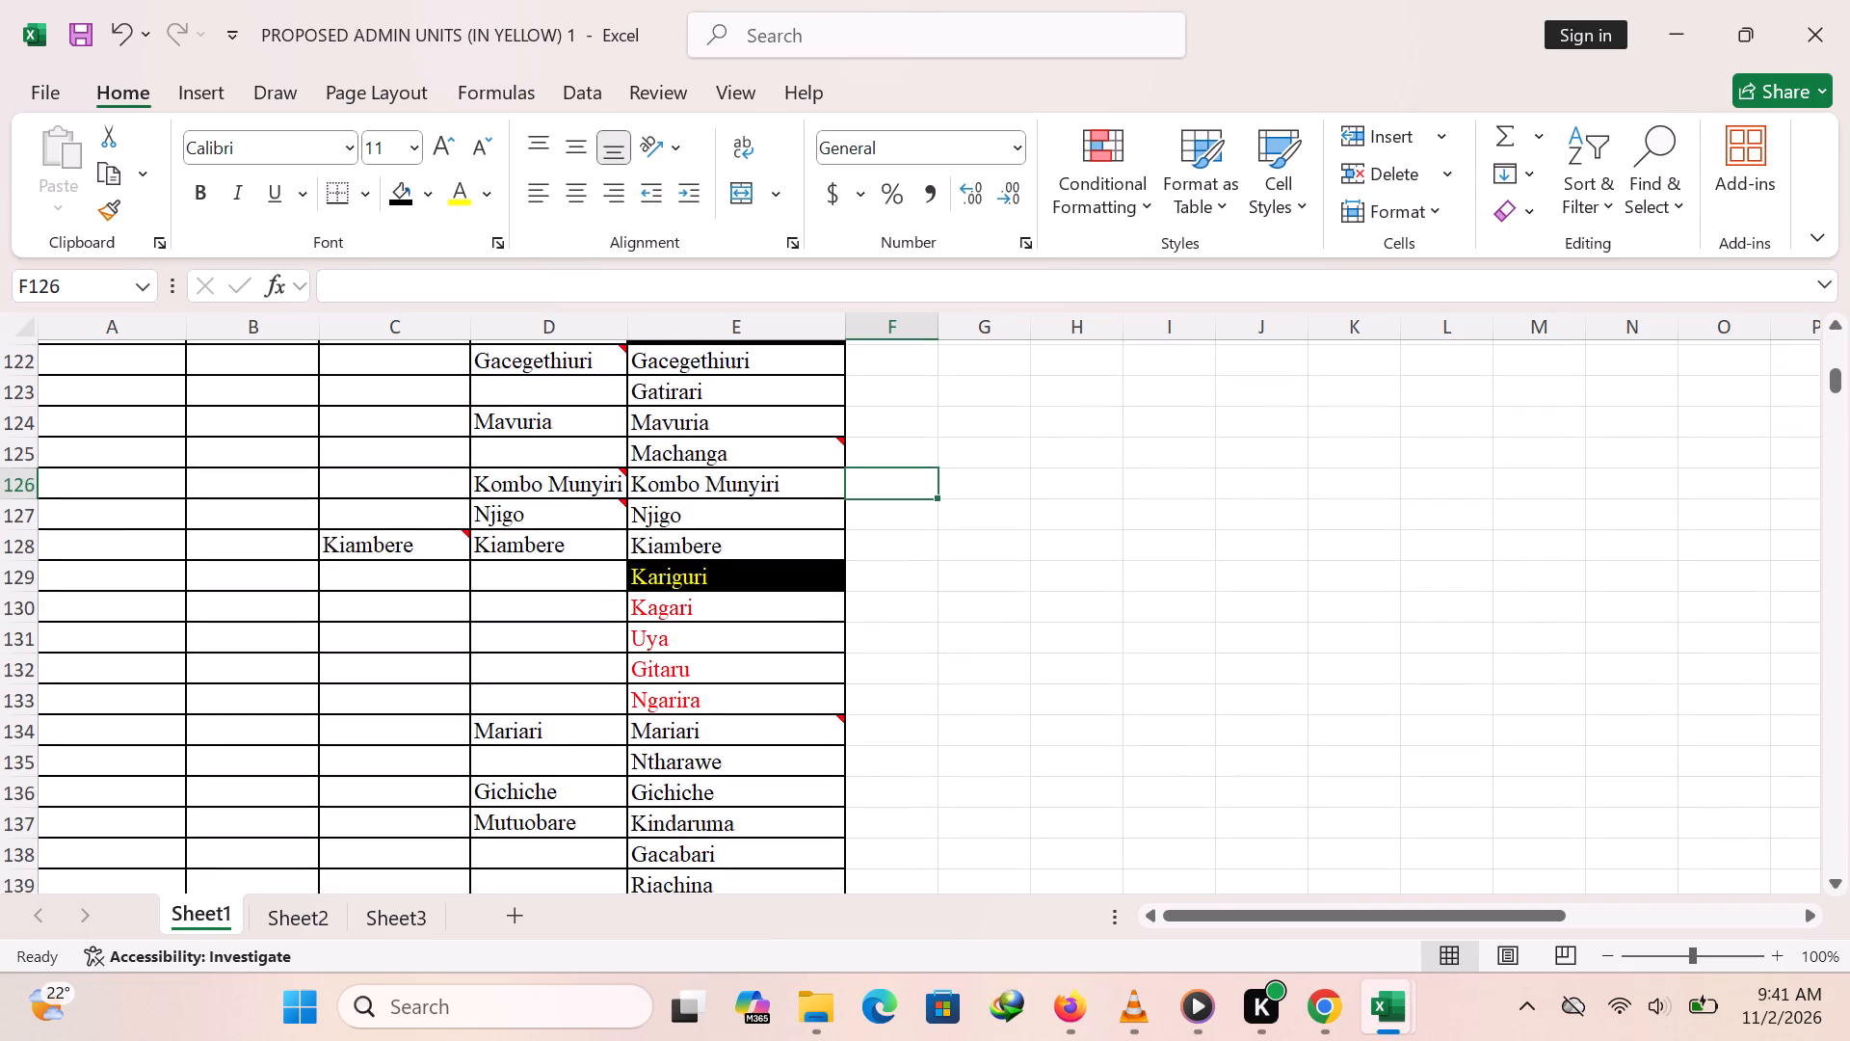
scroll(760, 772, down, 3)
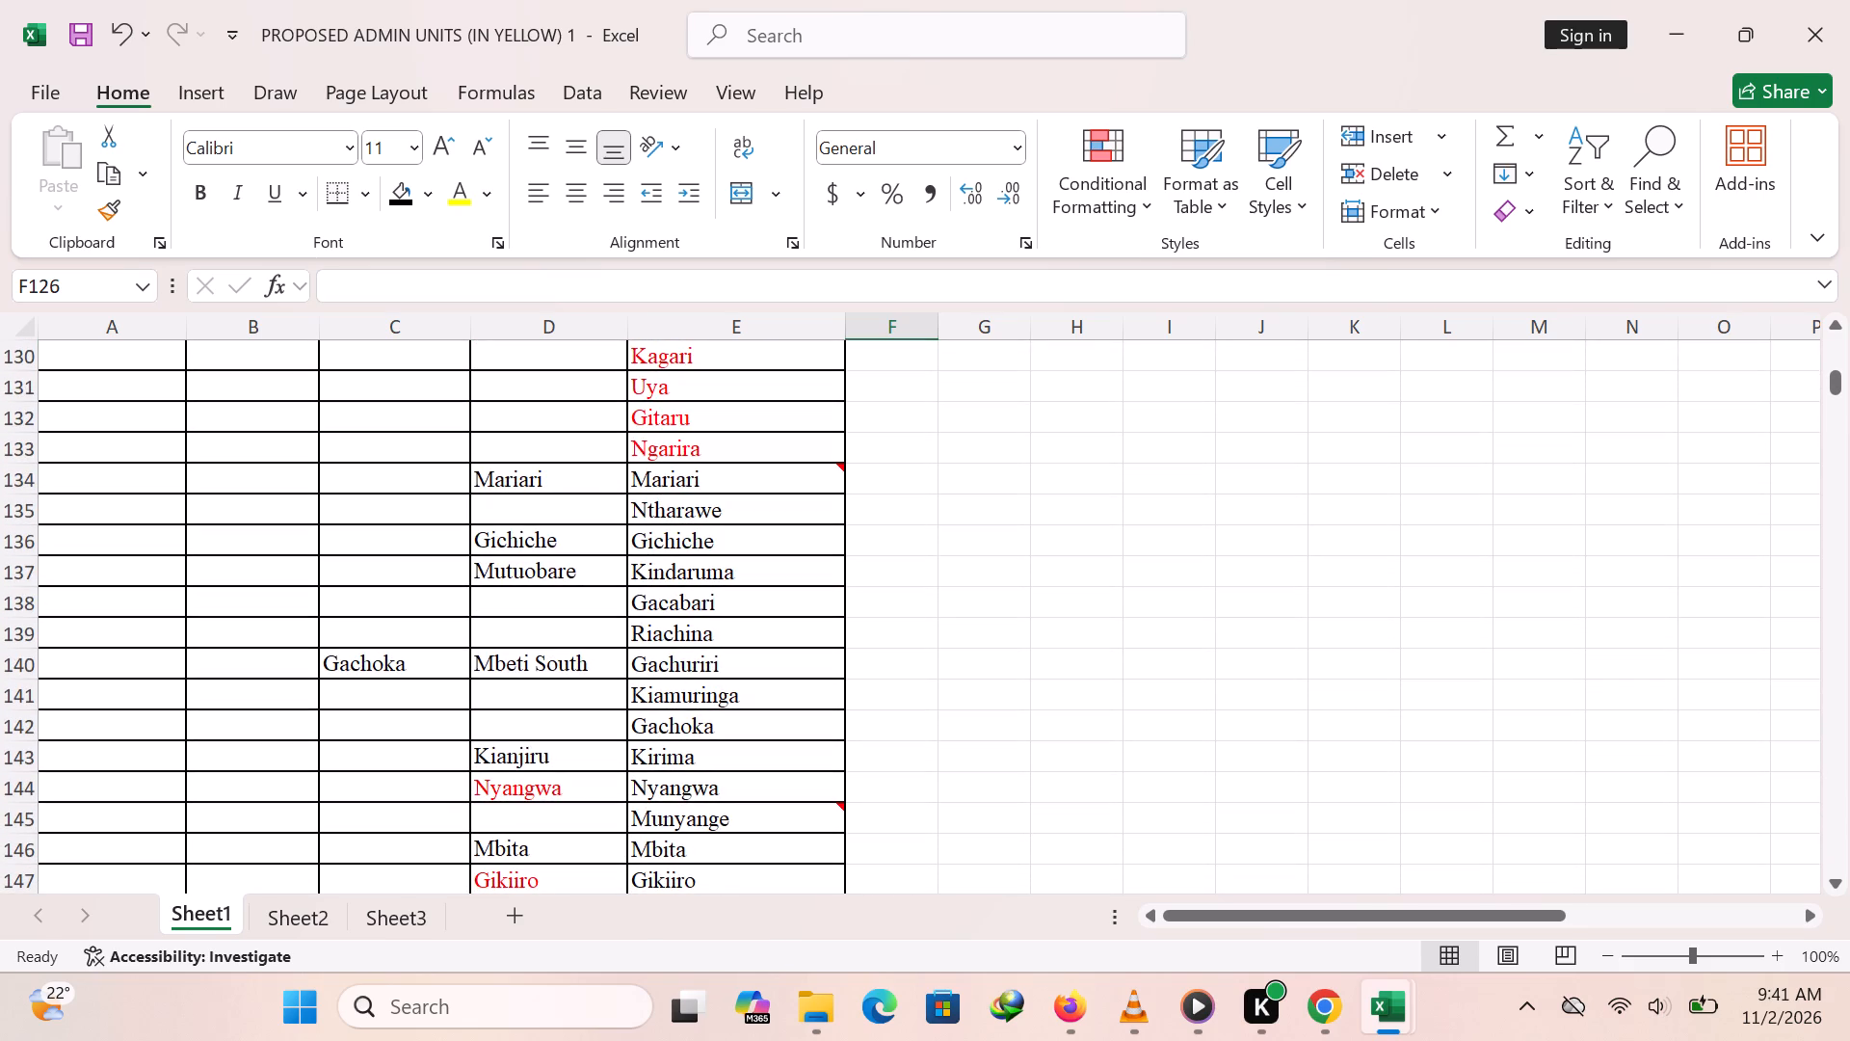
scroll(774, 753, up, 3)
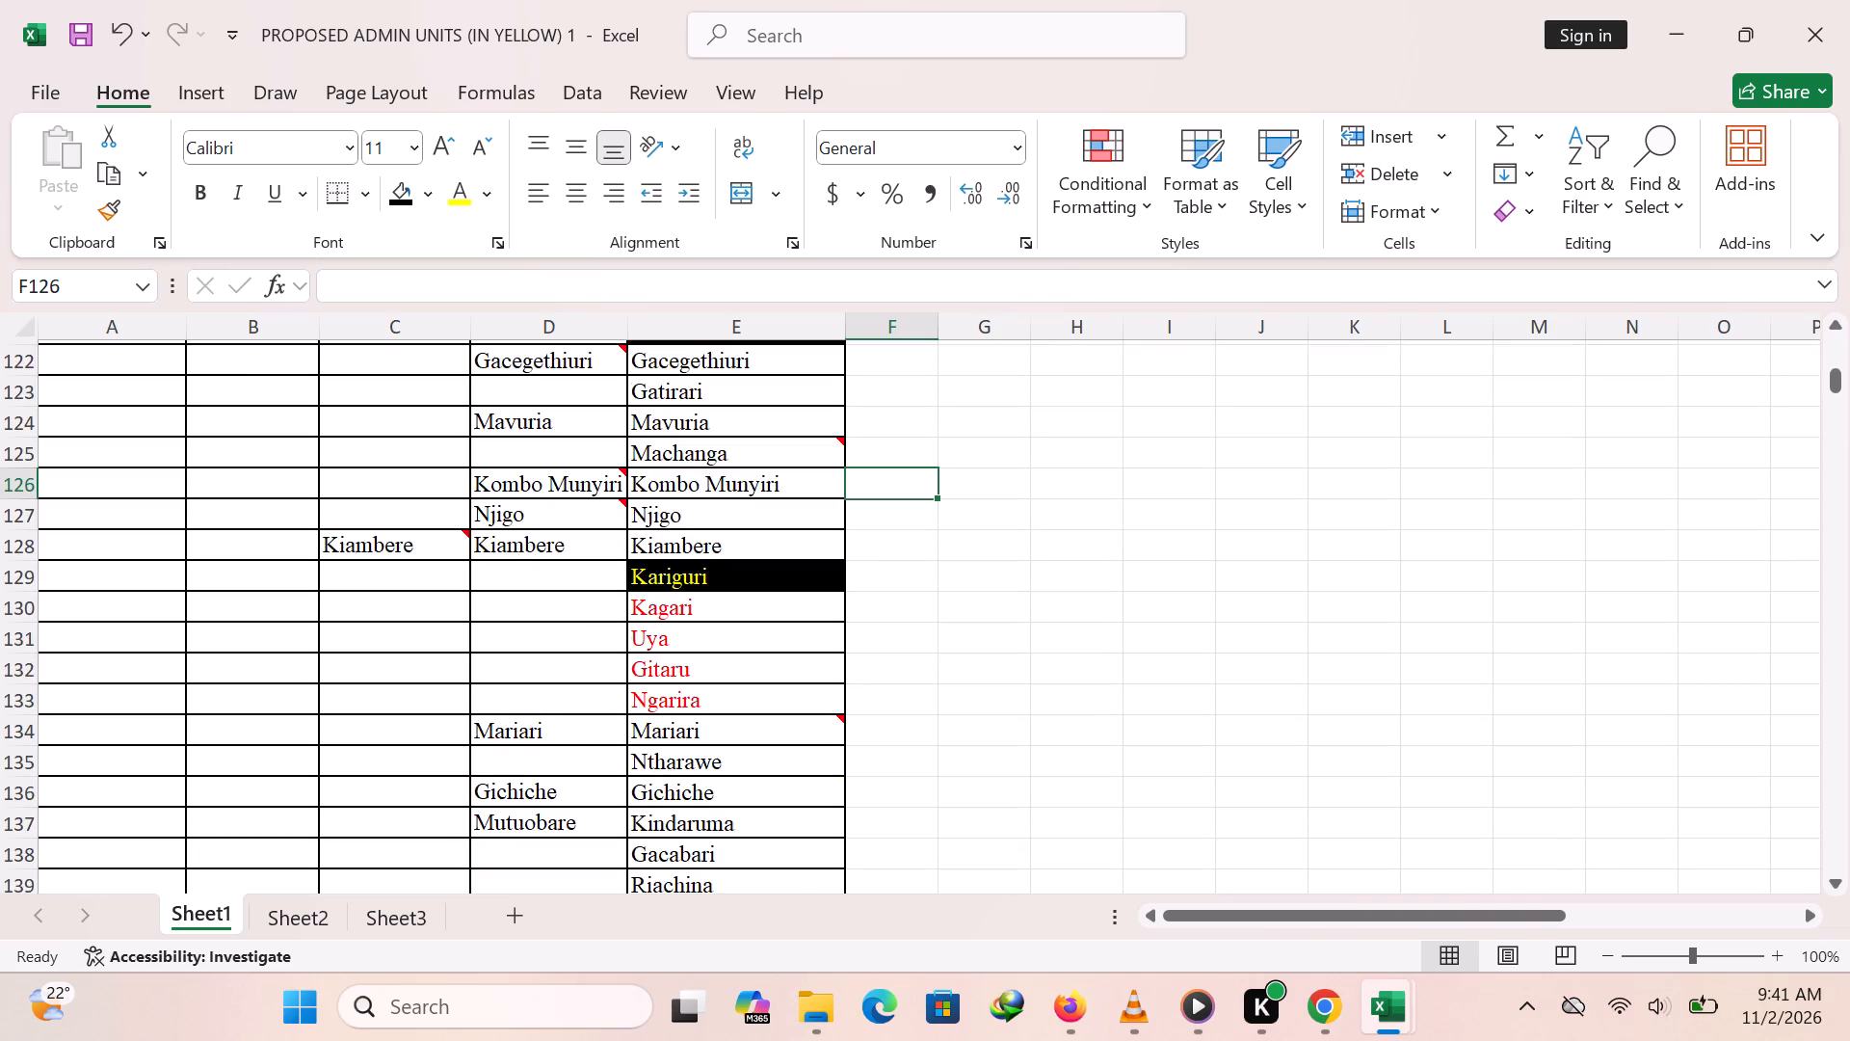
scroll(742, 754, up, 14)
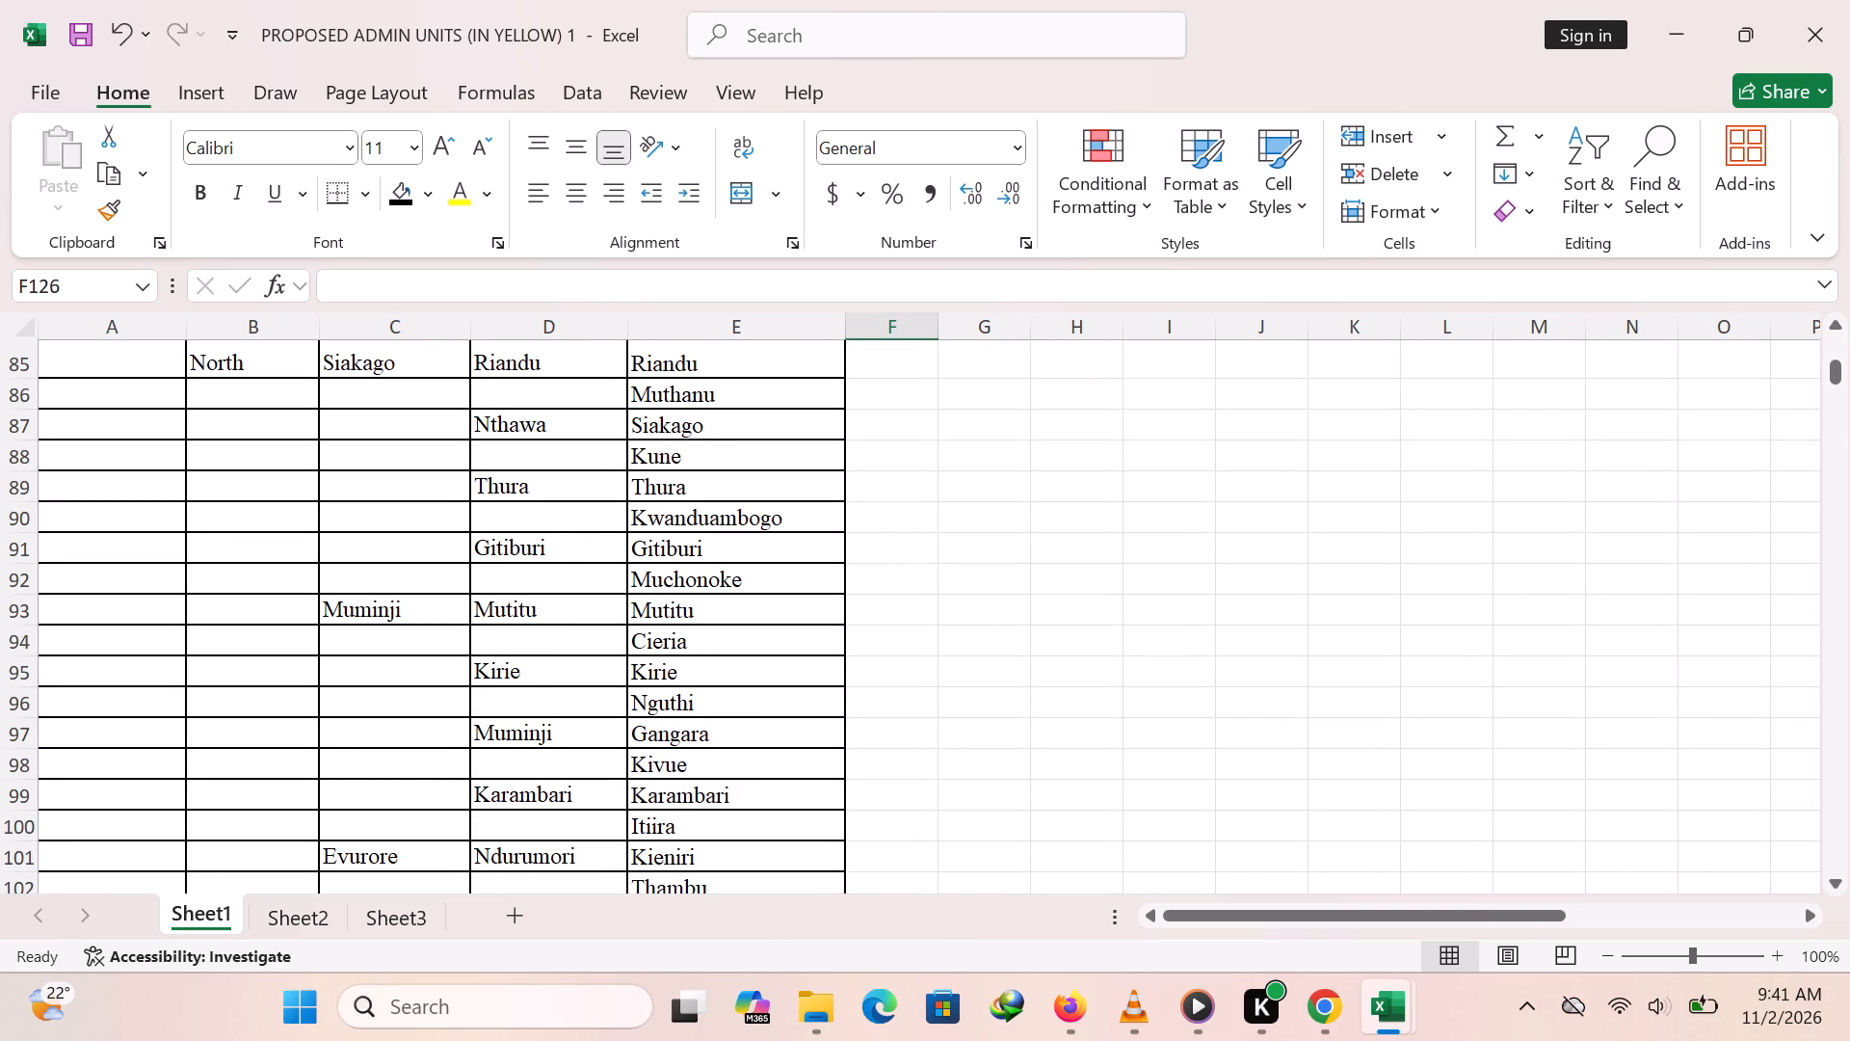
scroll(767, 710, down, 11)
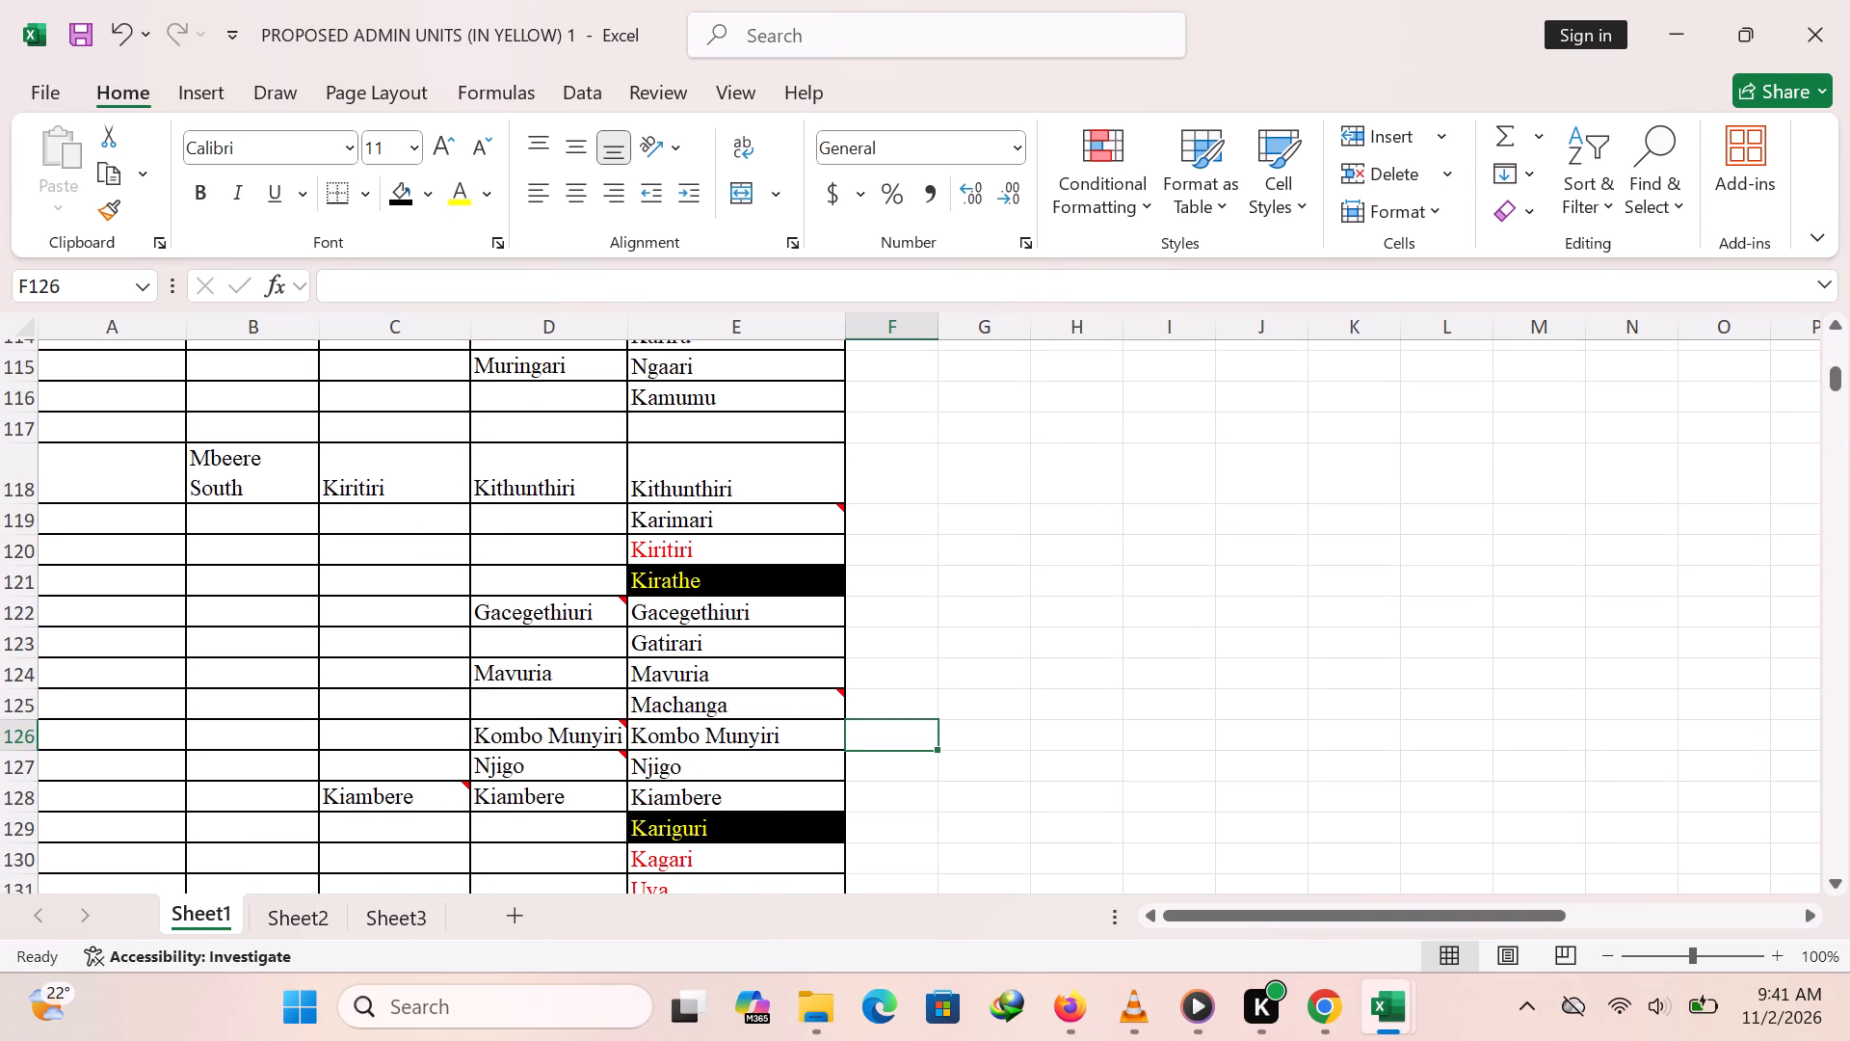
scroll(759, 737, down, 2)
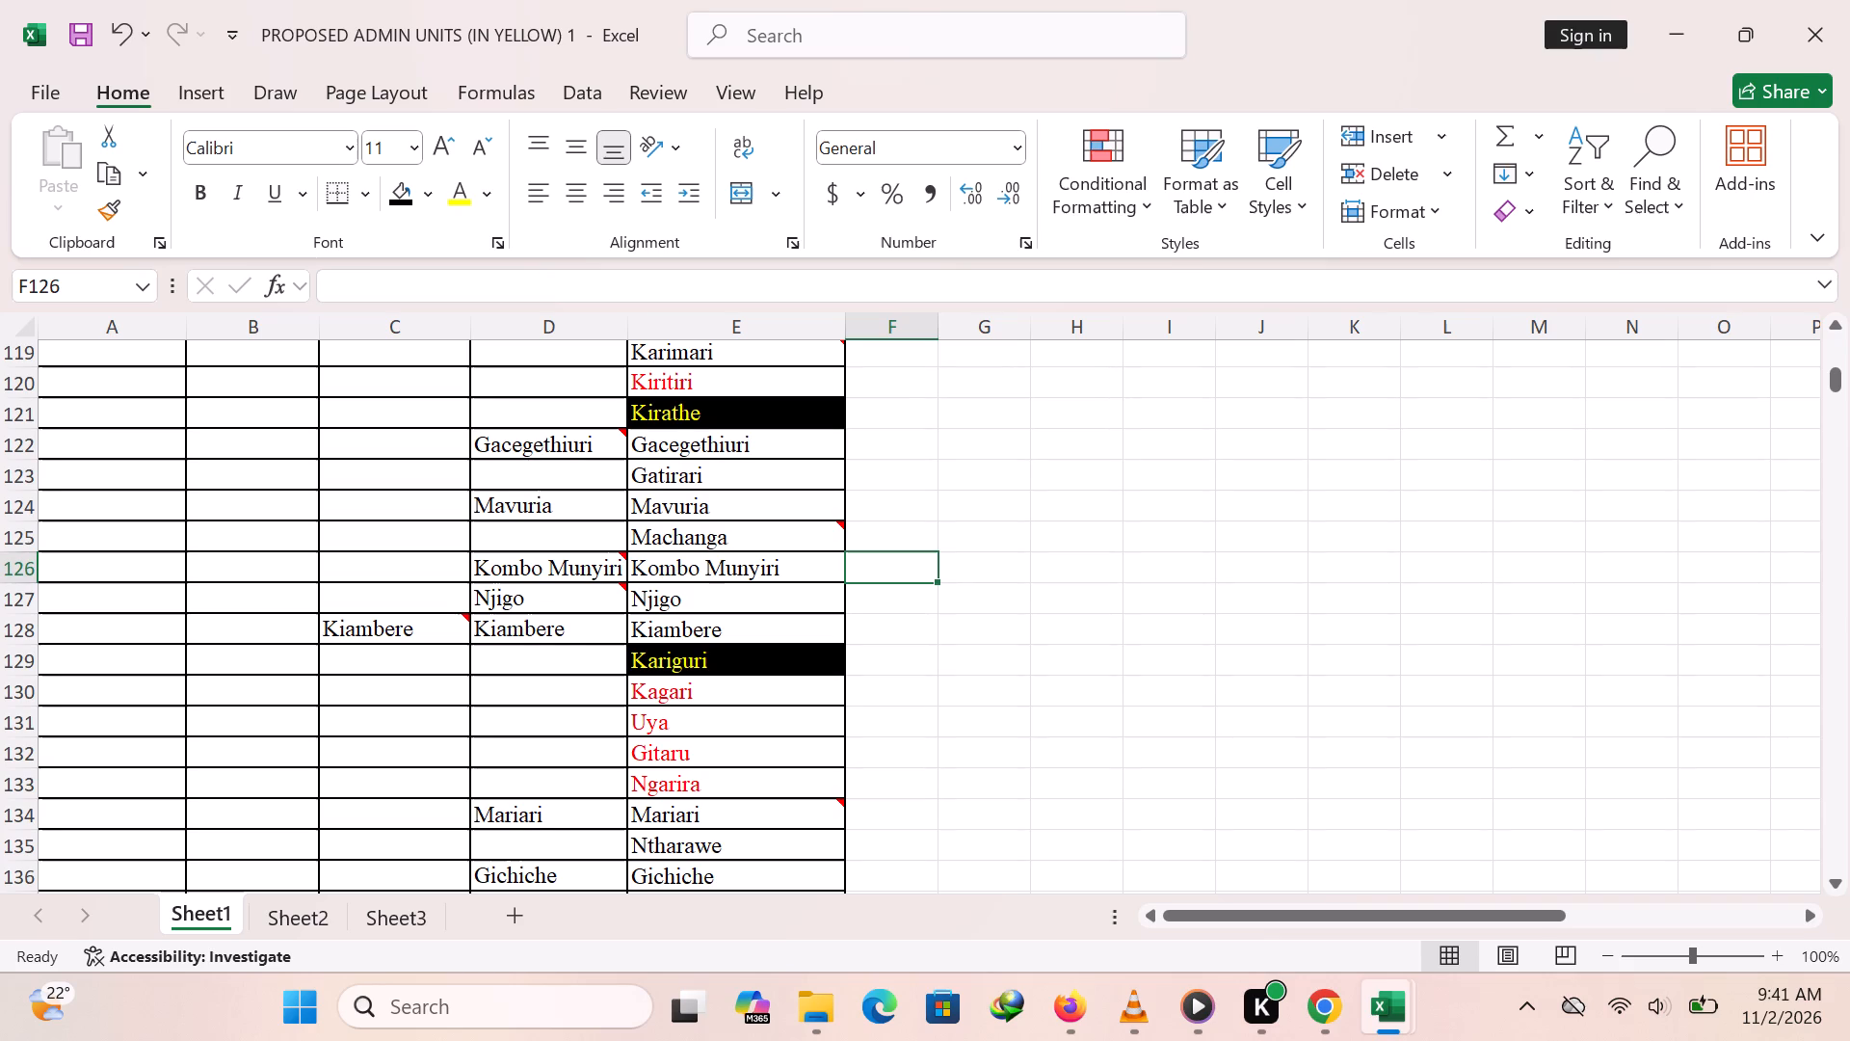
scroll(650, 757, down, 5)
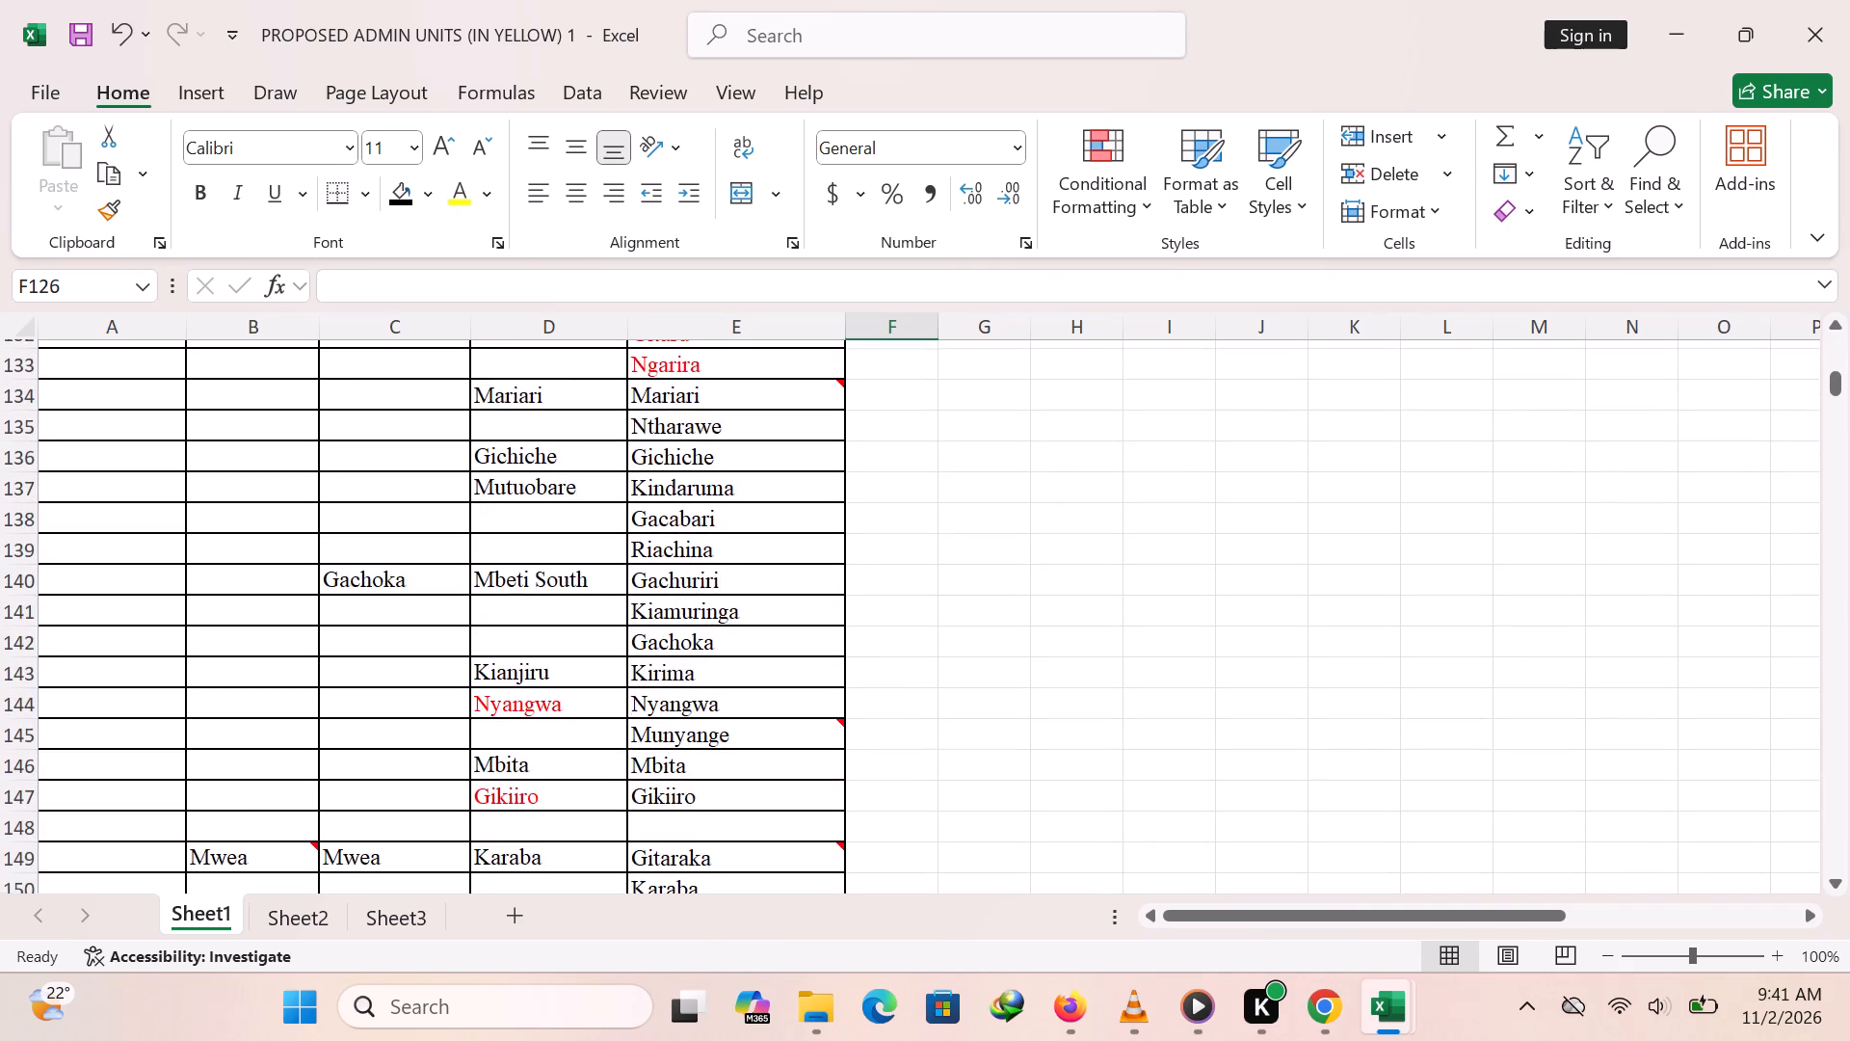
scroll(650, 755, down, 2)
scroll(650, 755, up, 8)
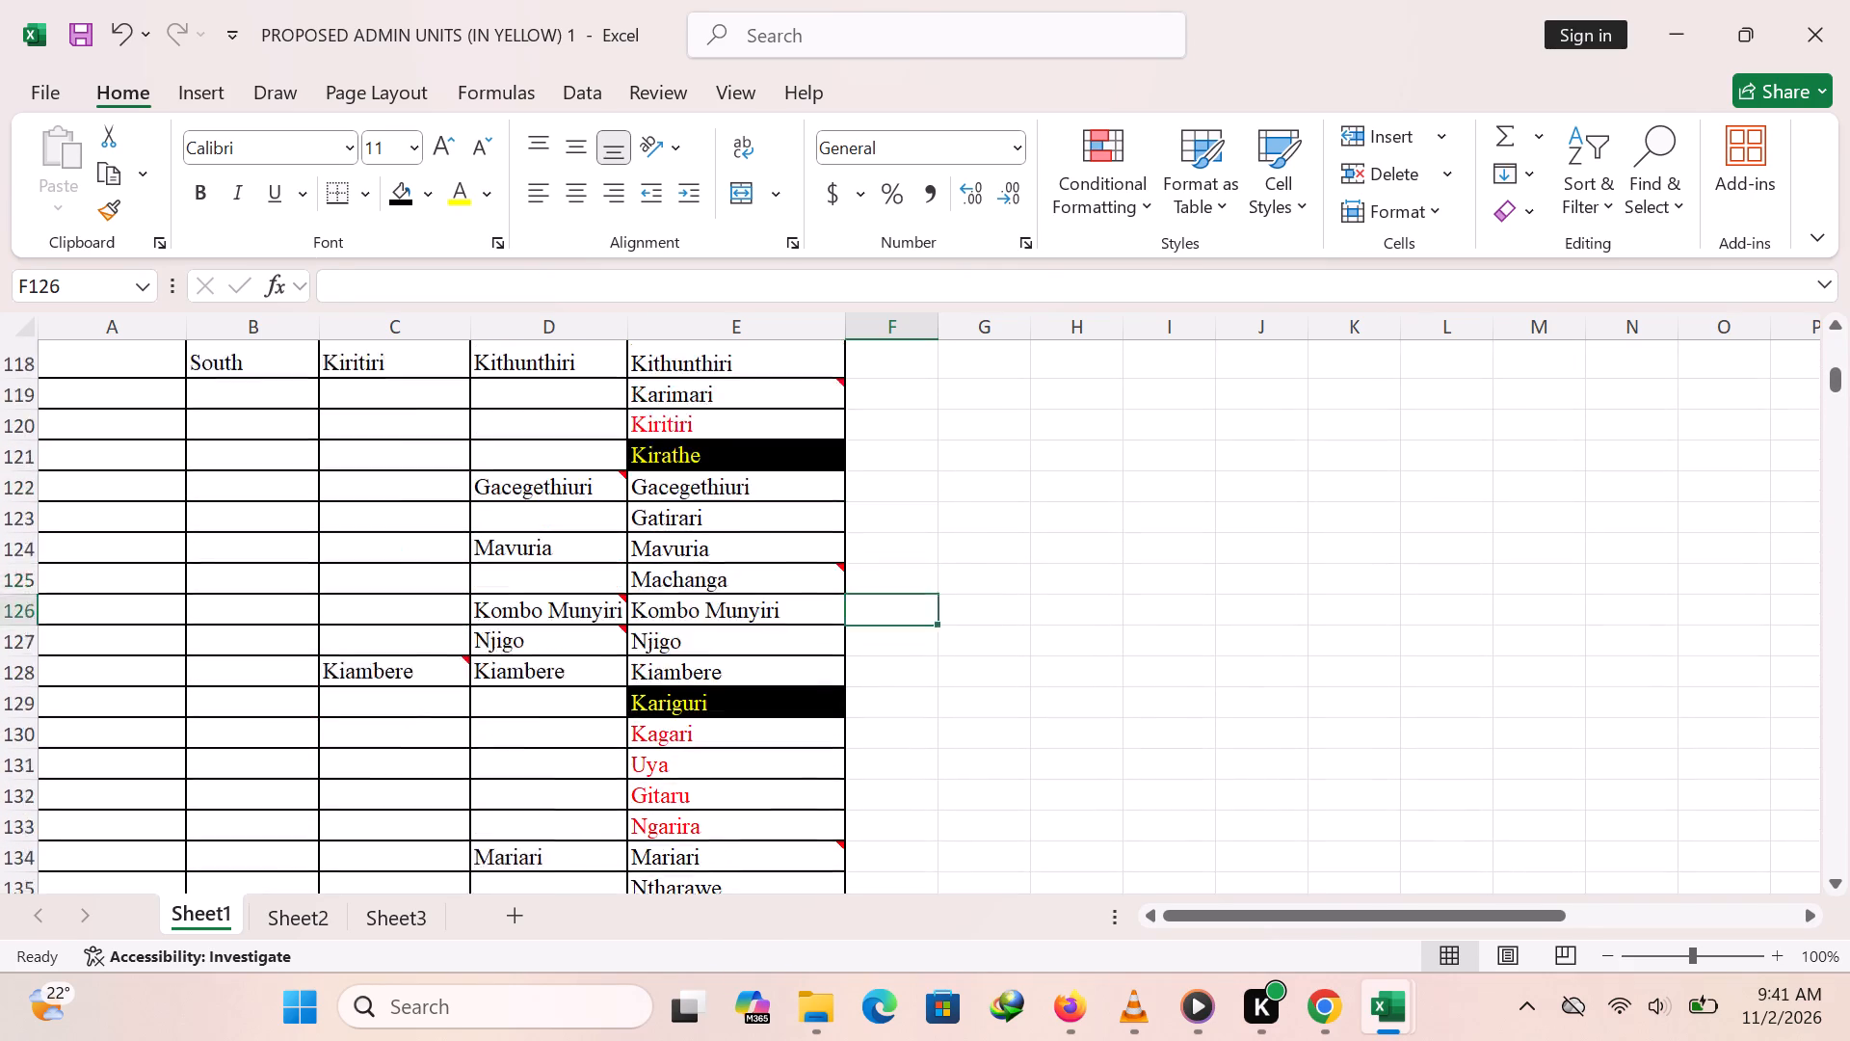
scroll(655, 747, up, 2)
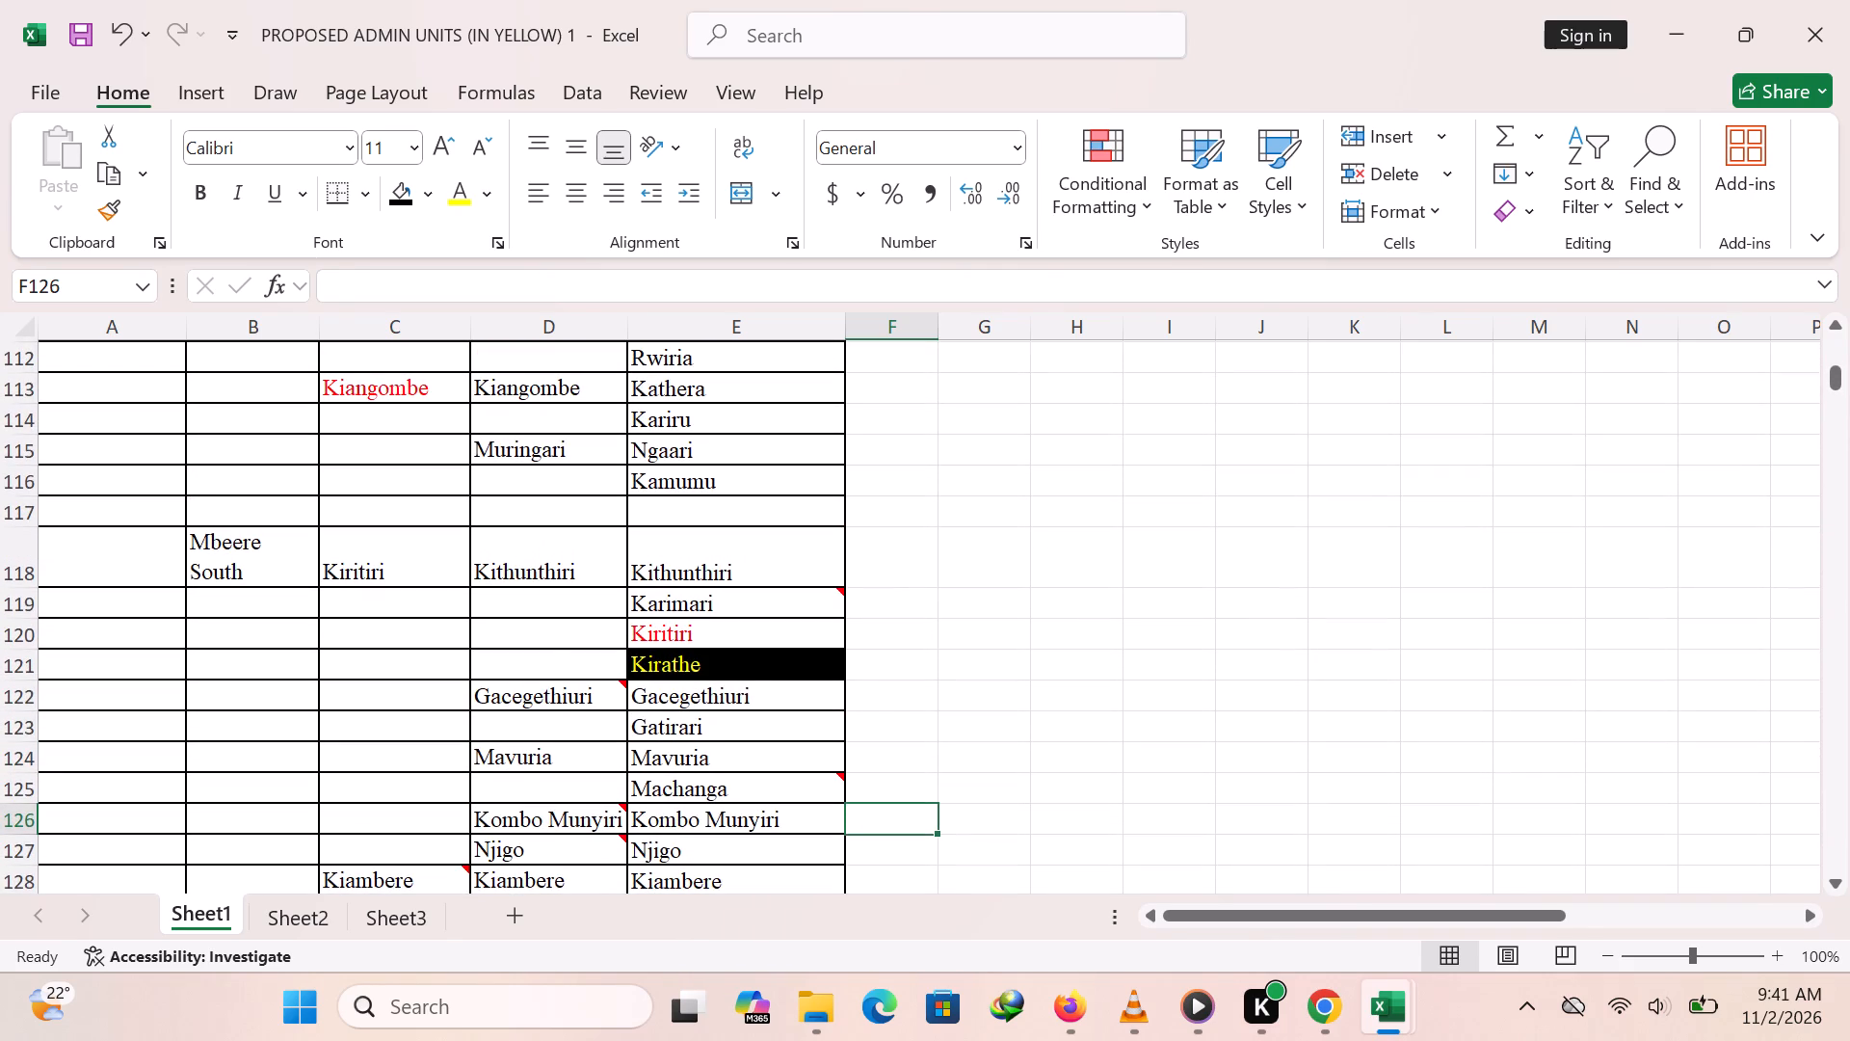
scroll(643, 778, down, 1)
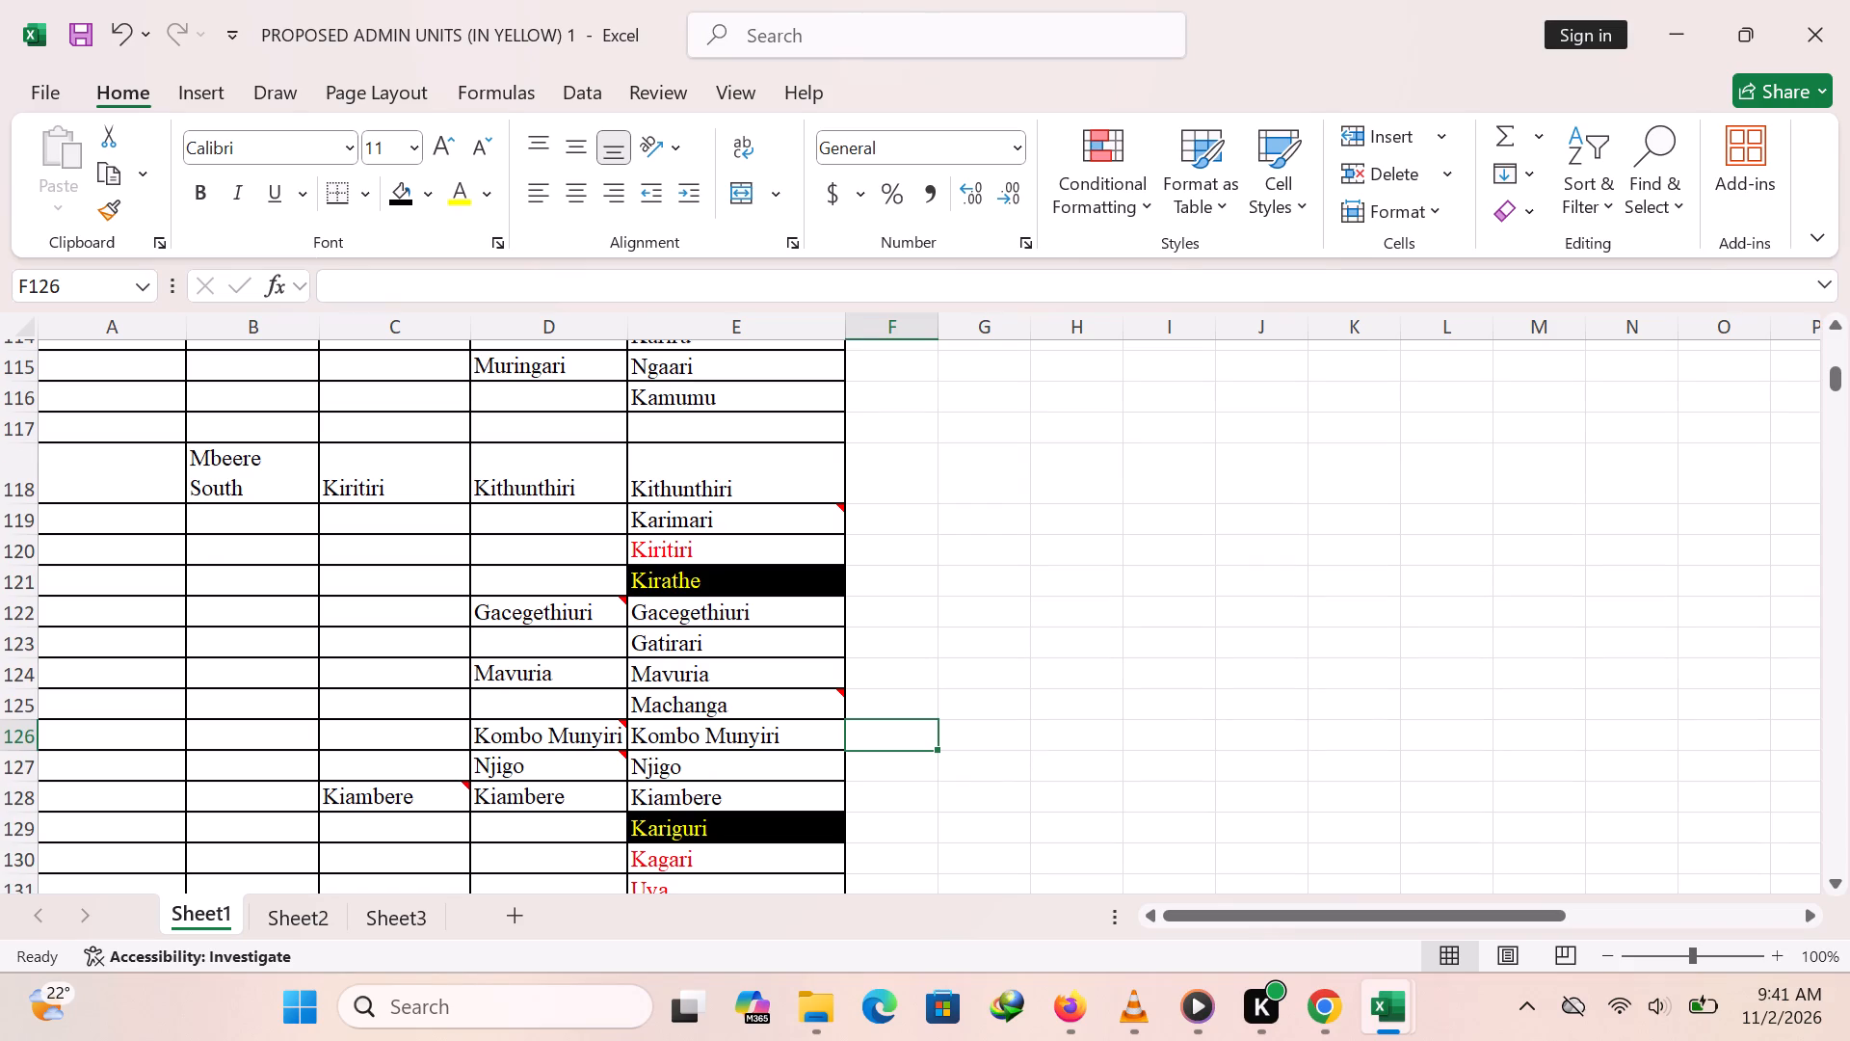
Select the Kombo Munyiri row and examine the units around it, continuing back through Mbeere North and Embu West.
click(9, 740)
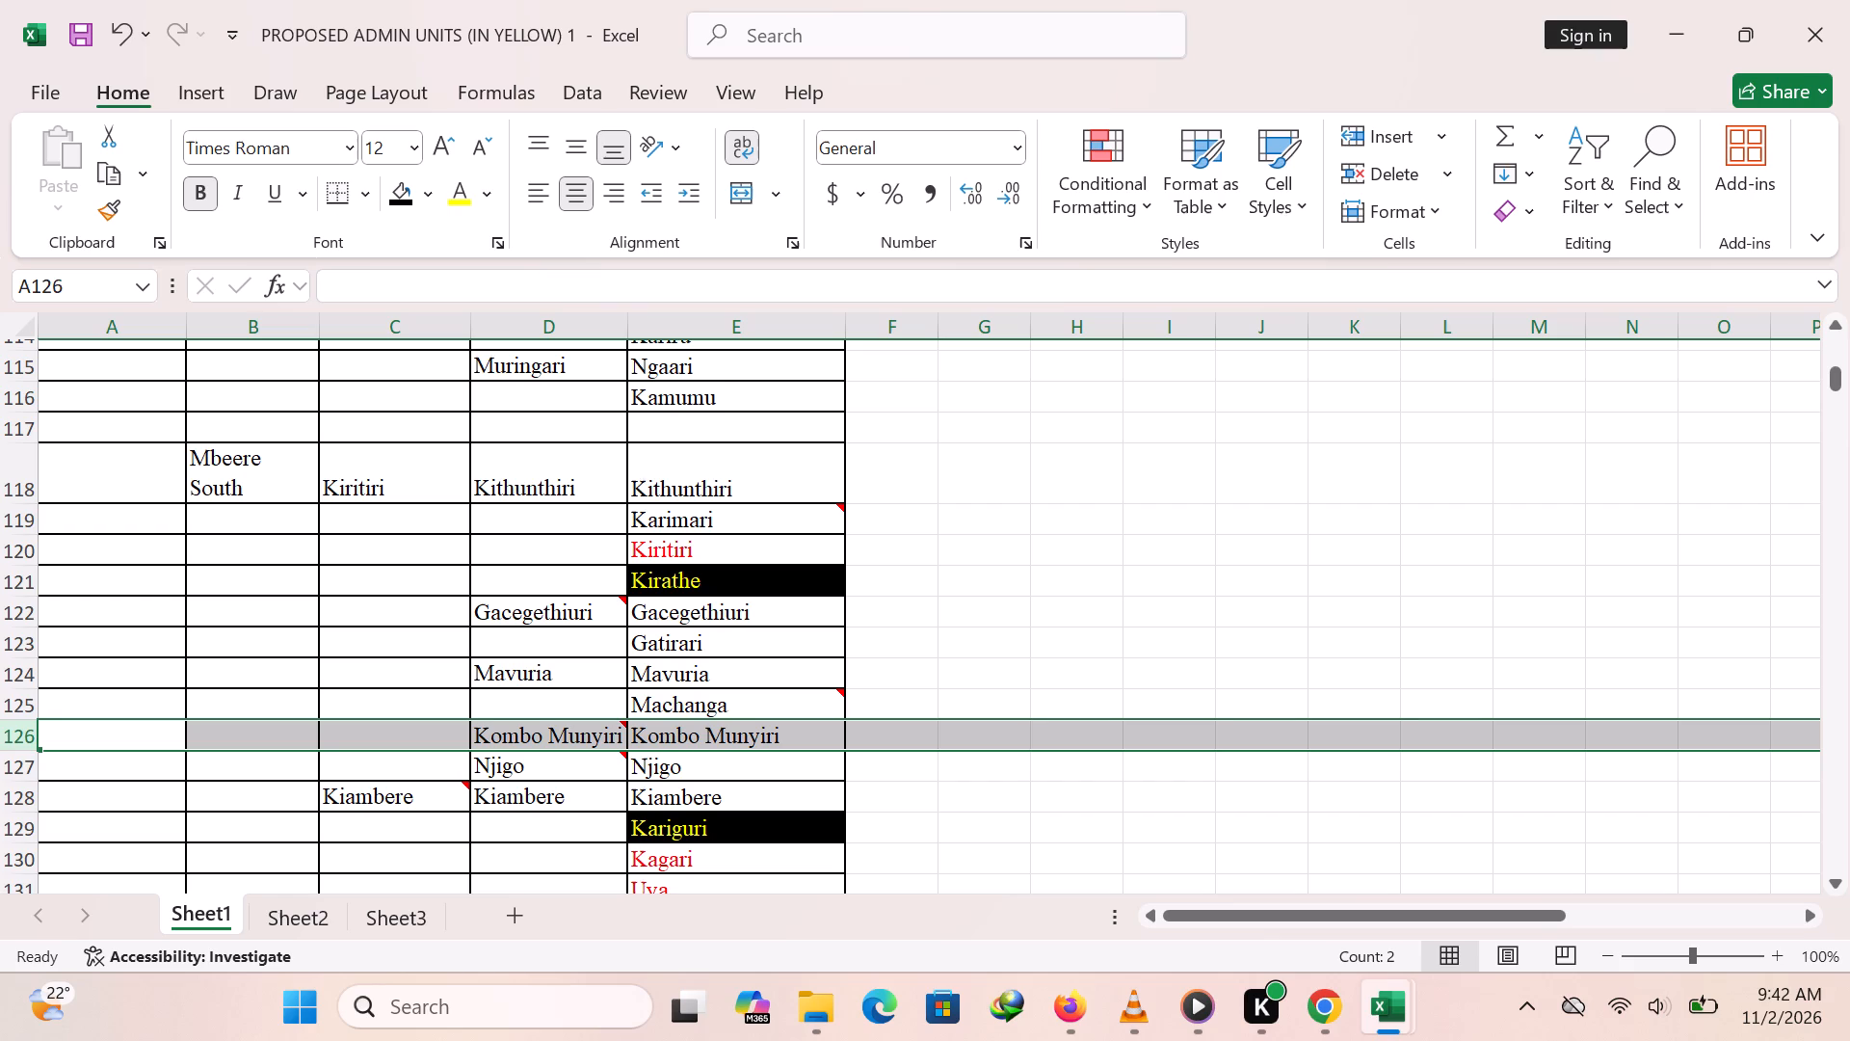
scroll(471, 600, down, 2)
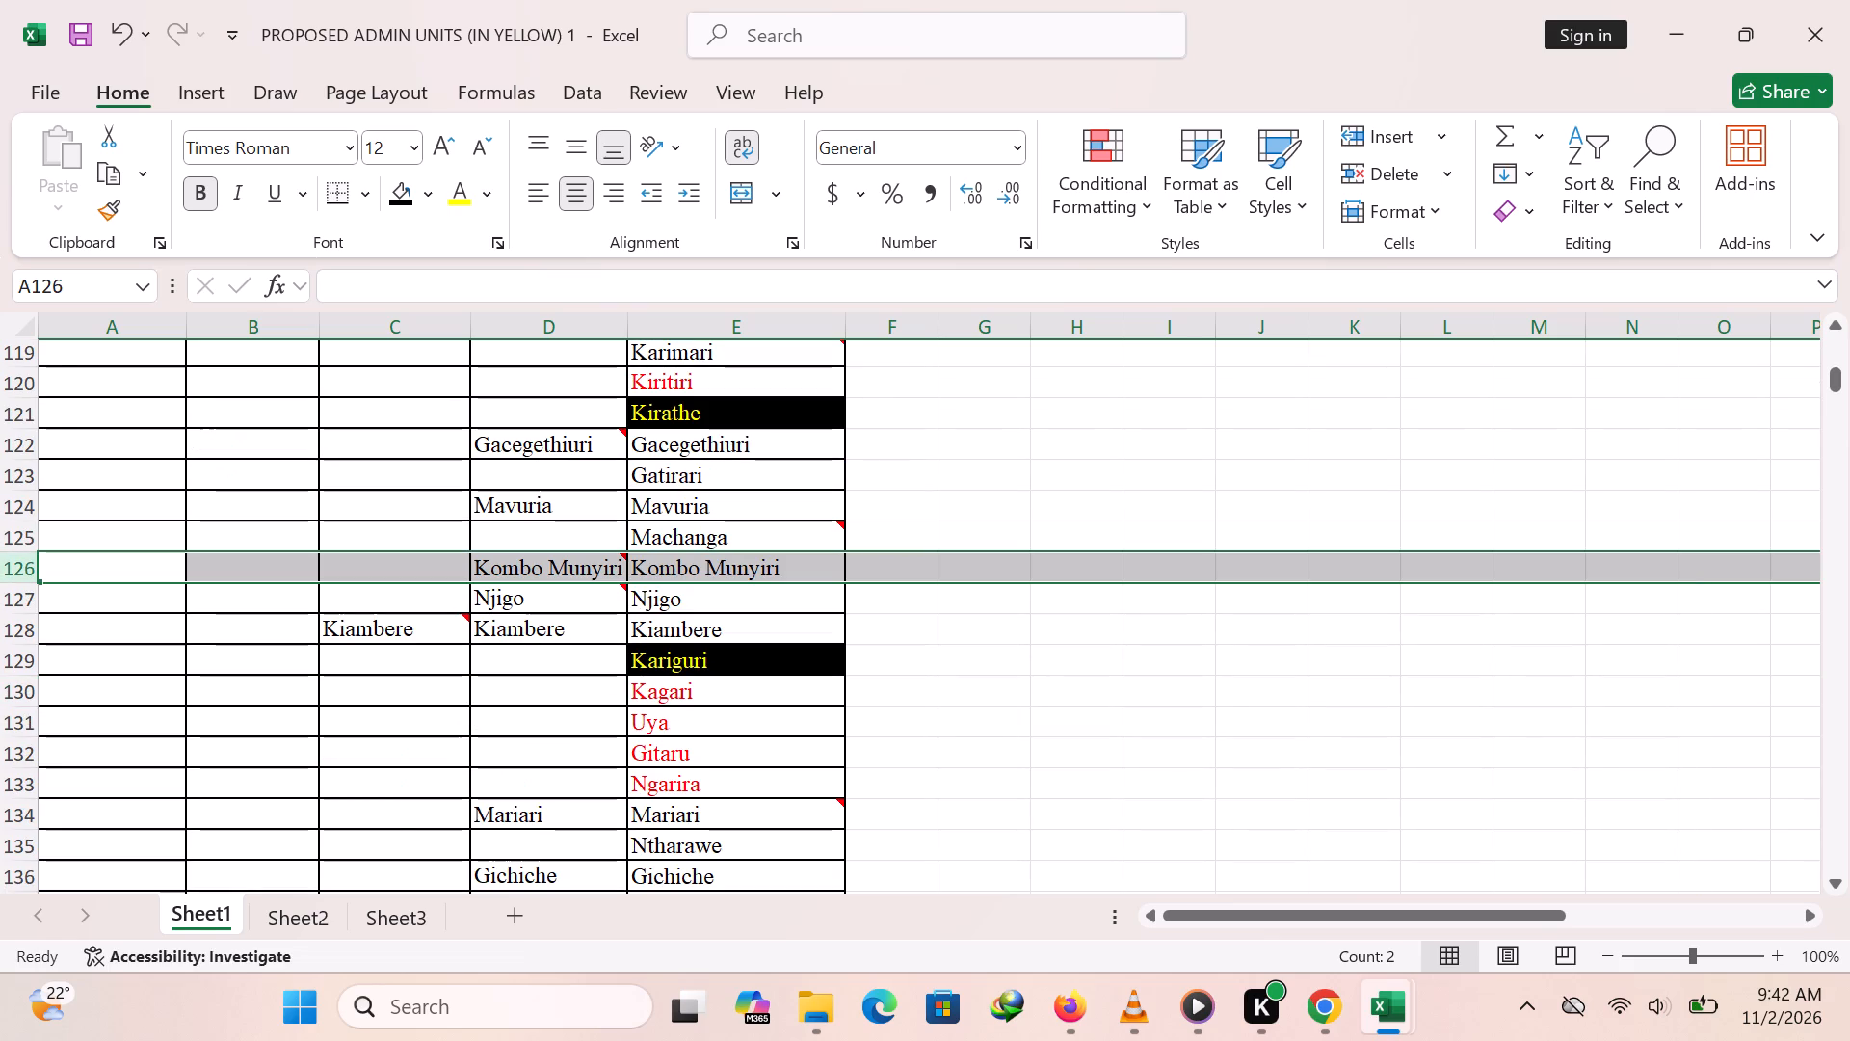
scroll(418, 549, up, 2)
scroll(417, 553, down, 2)
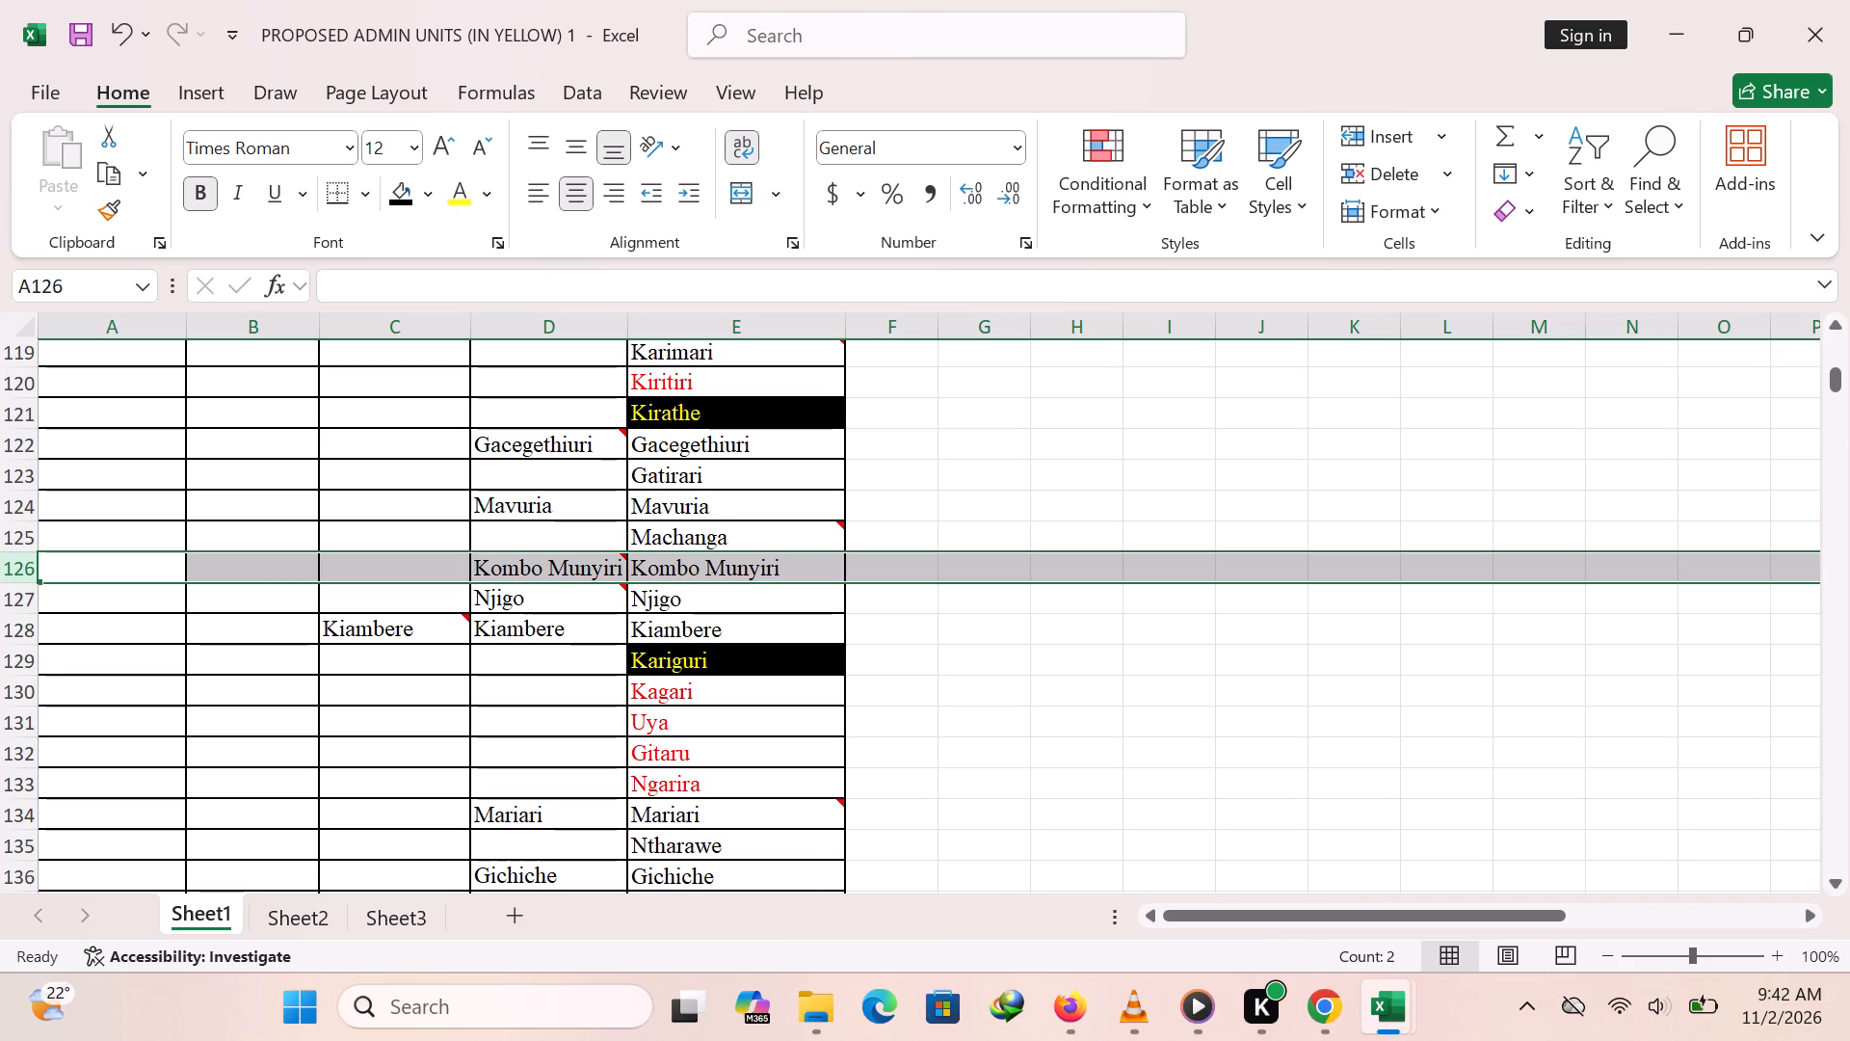
scroll(704, 699, down, 2)
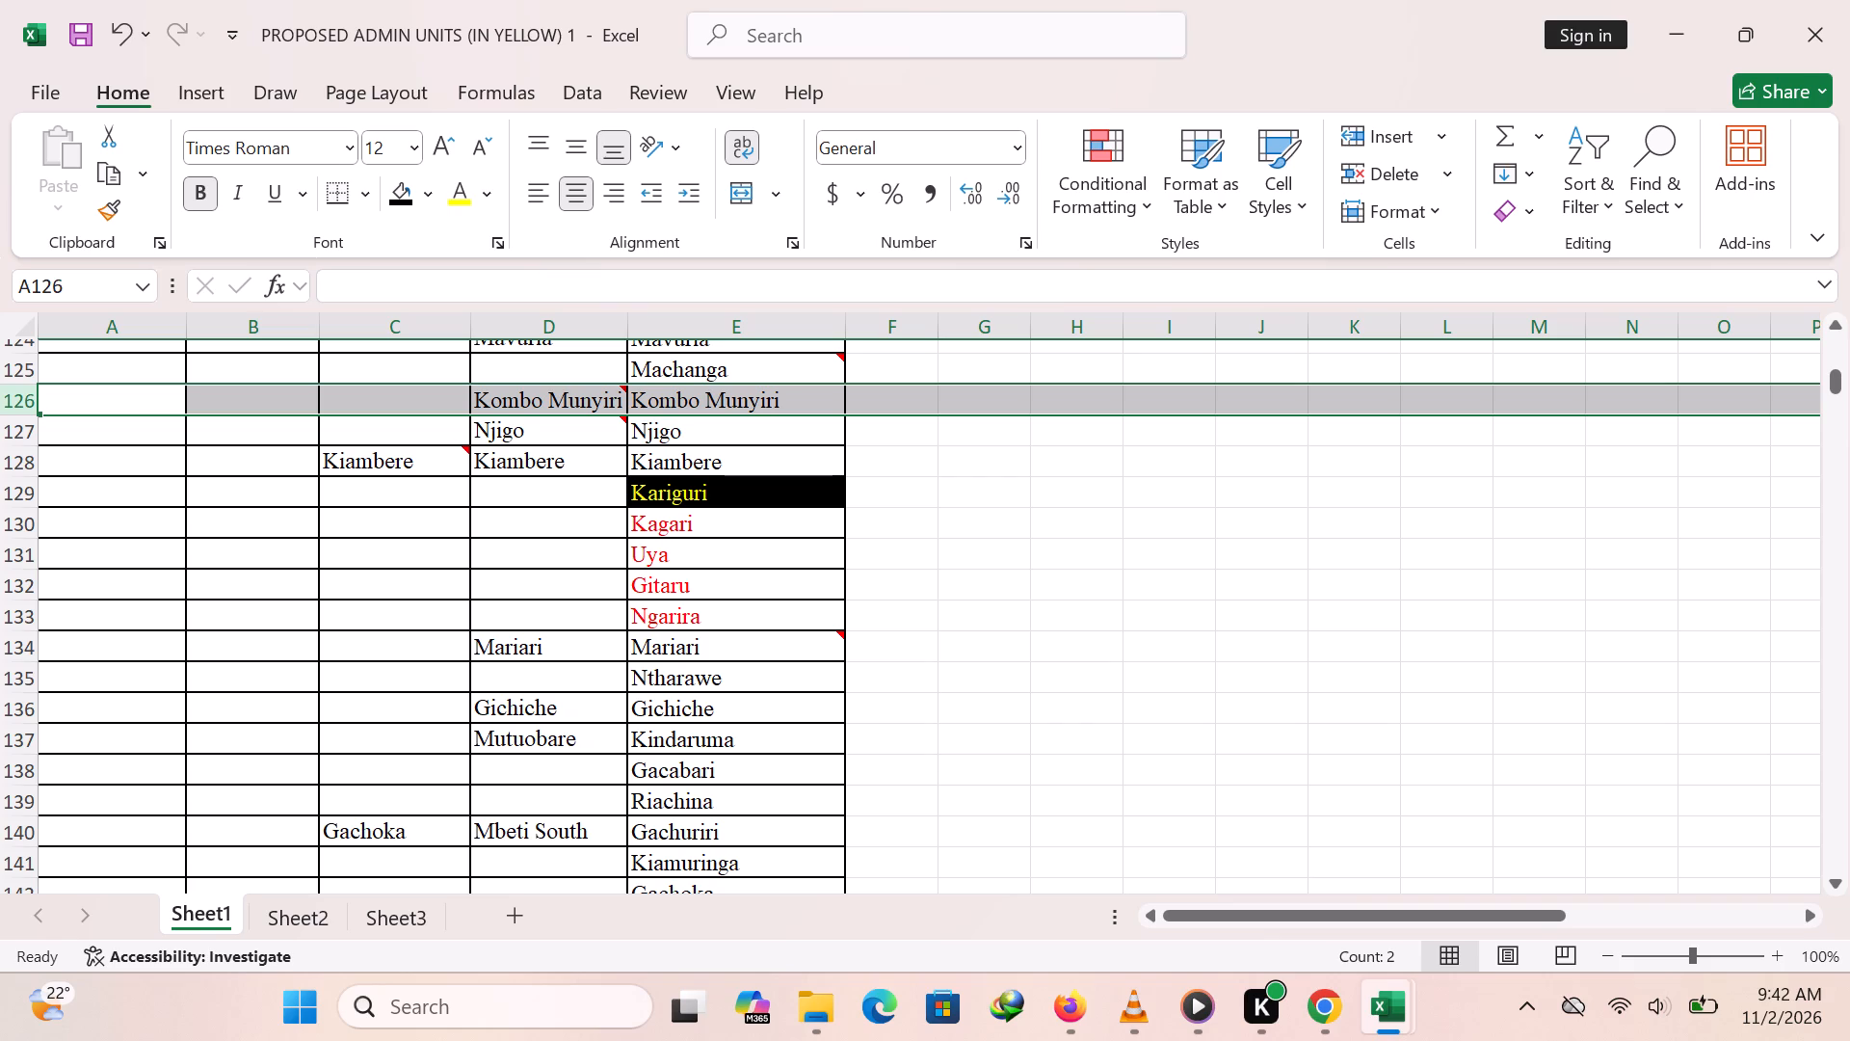
scroll(668, 550, up, 2)
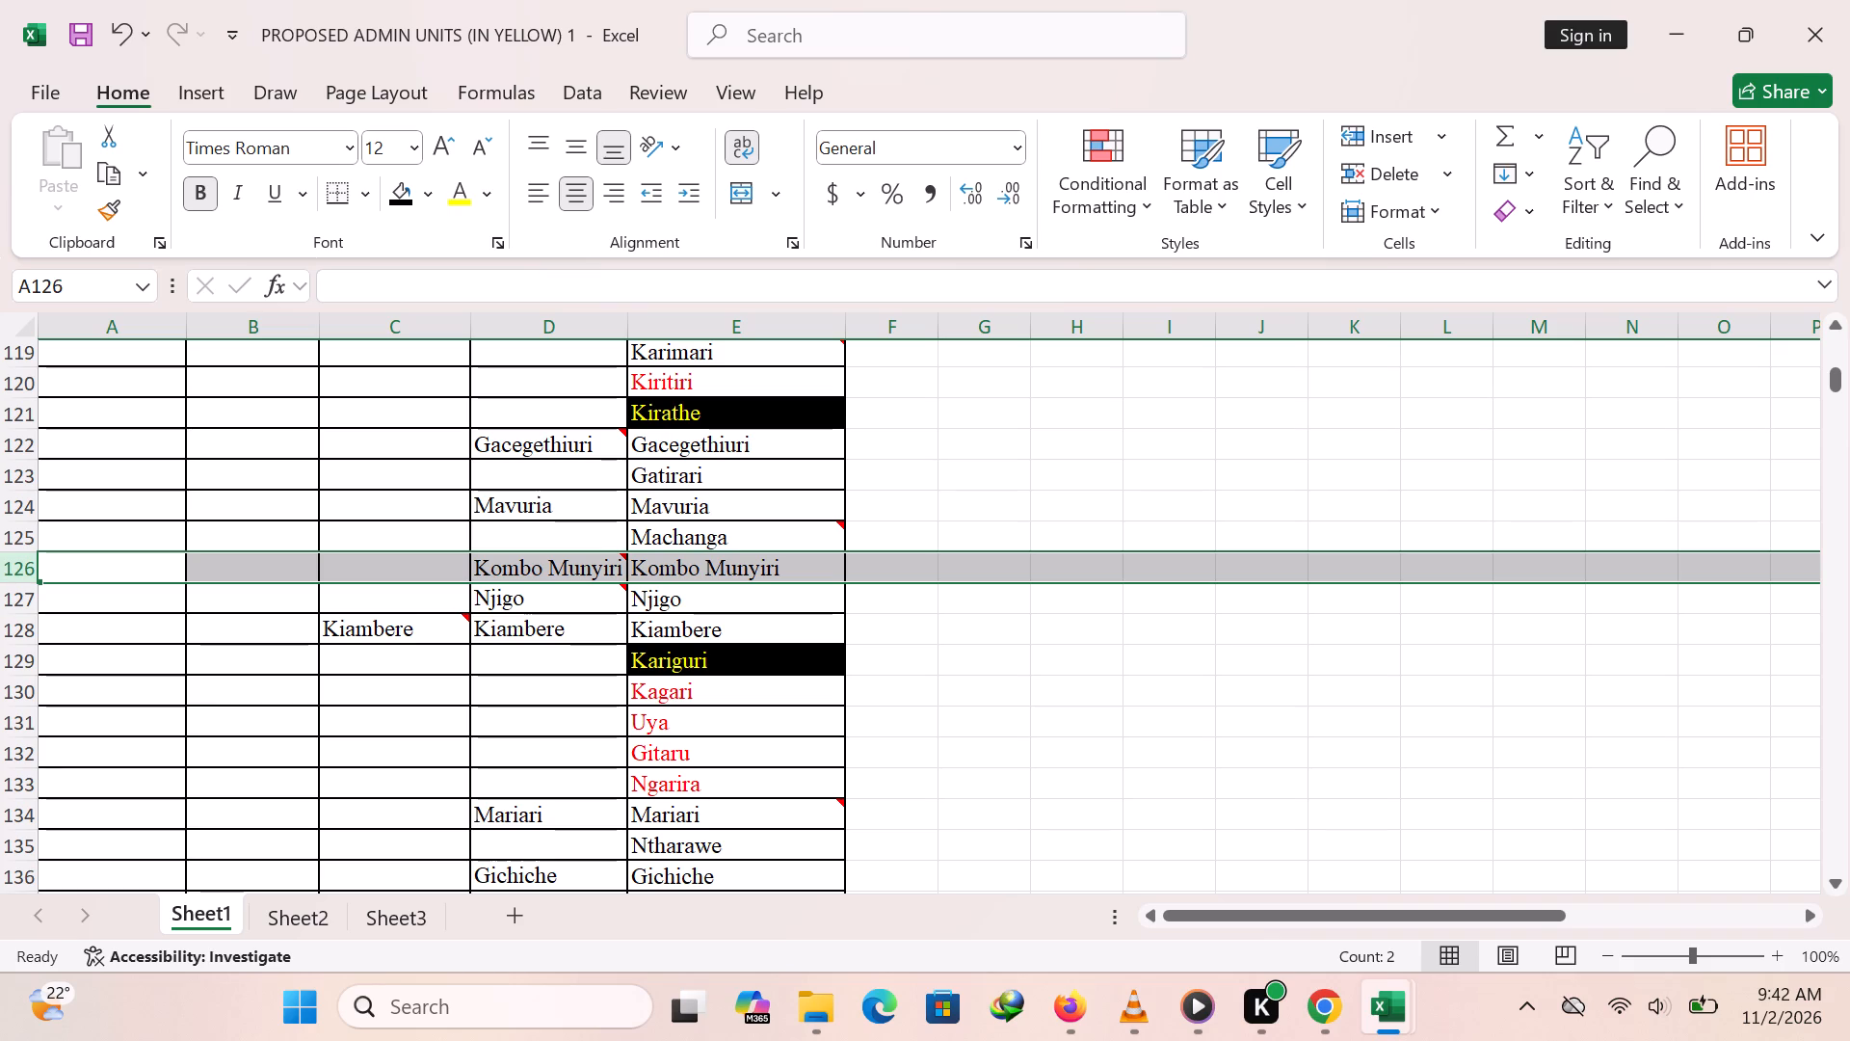
scroll(531, 661, up, 4)
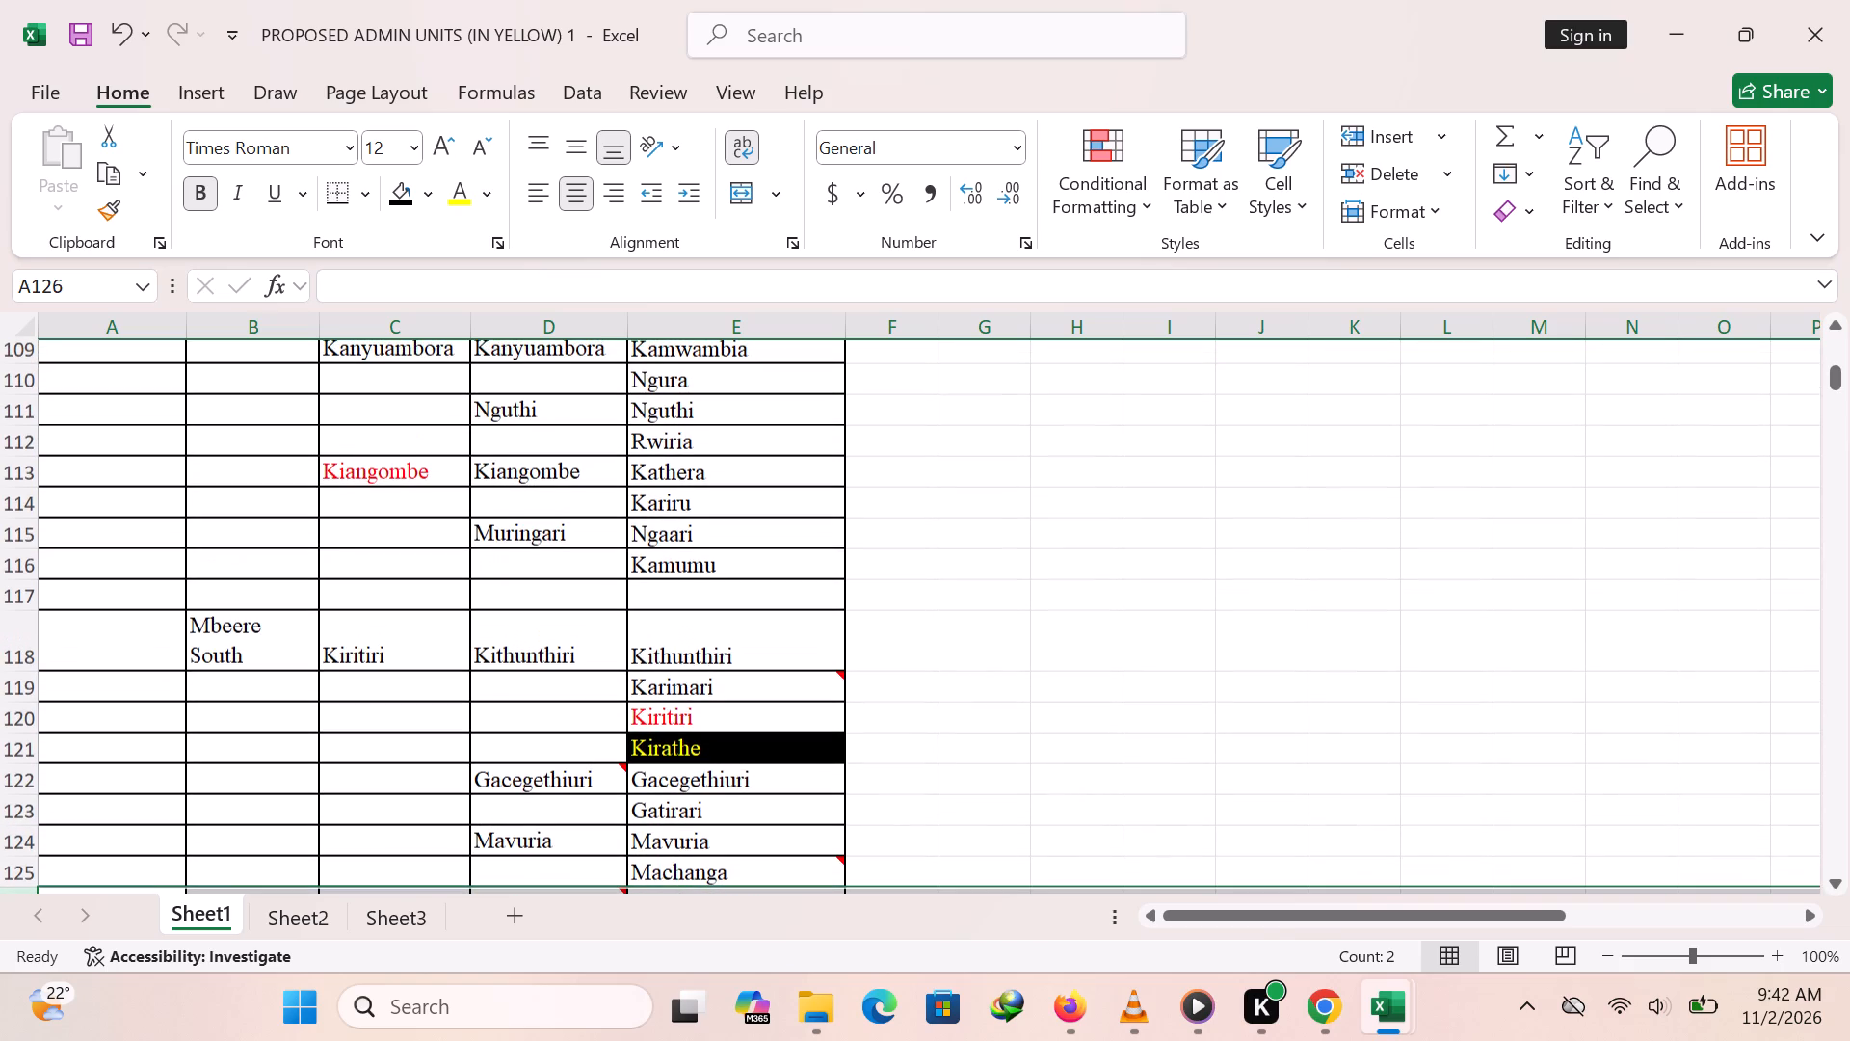
scroll(531, 659, up, 9)
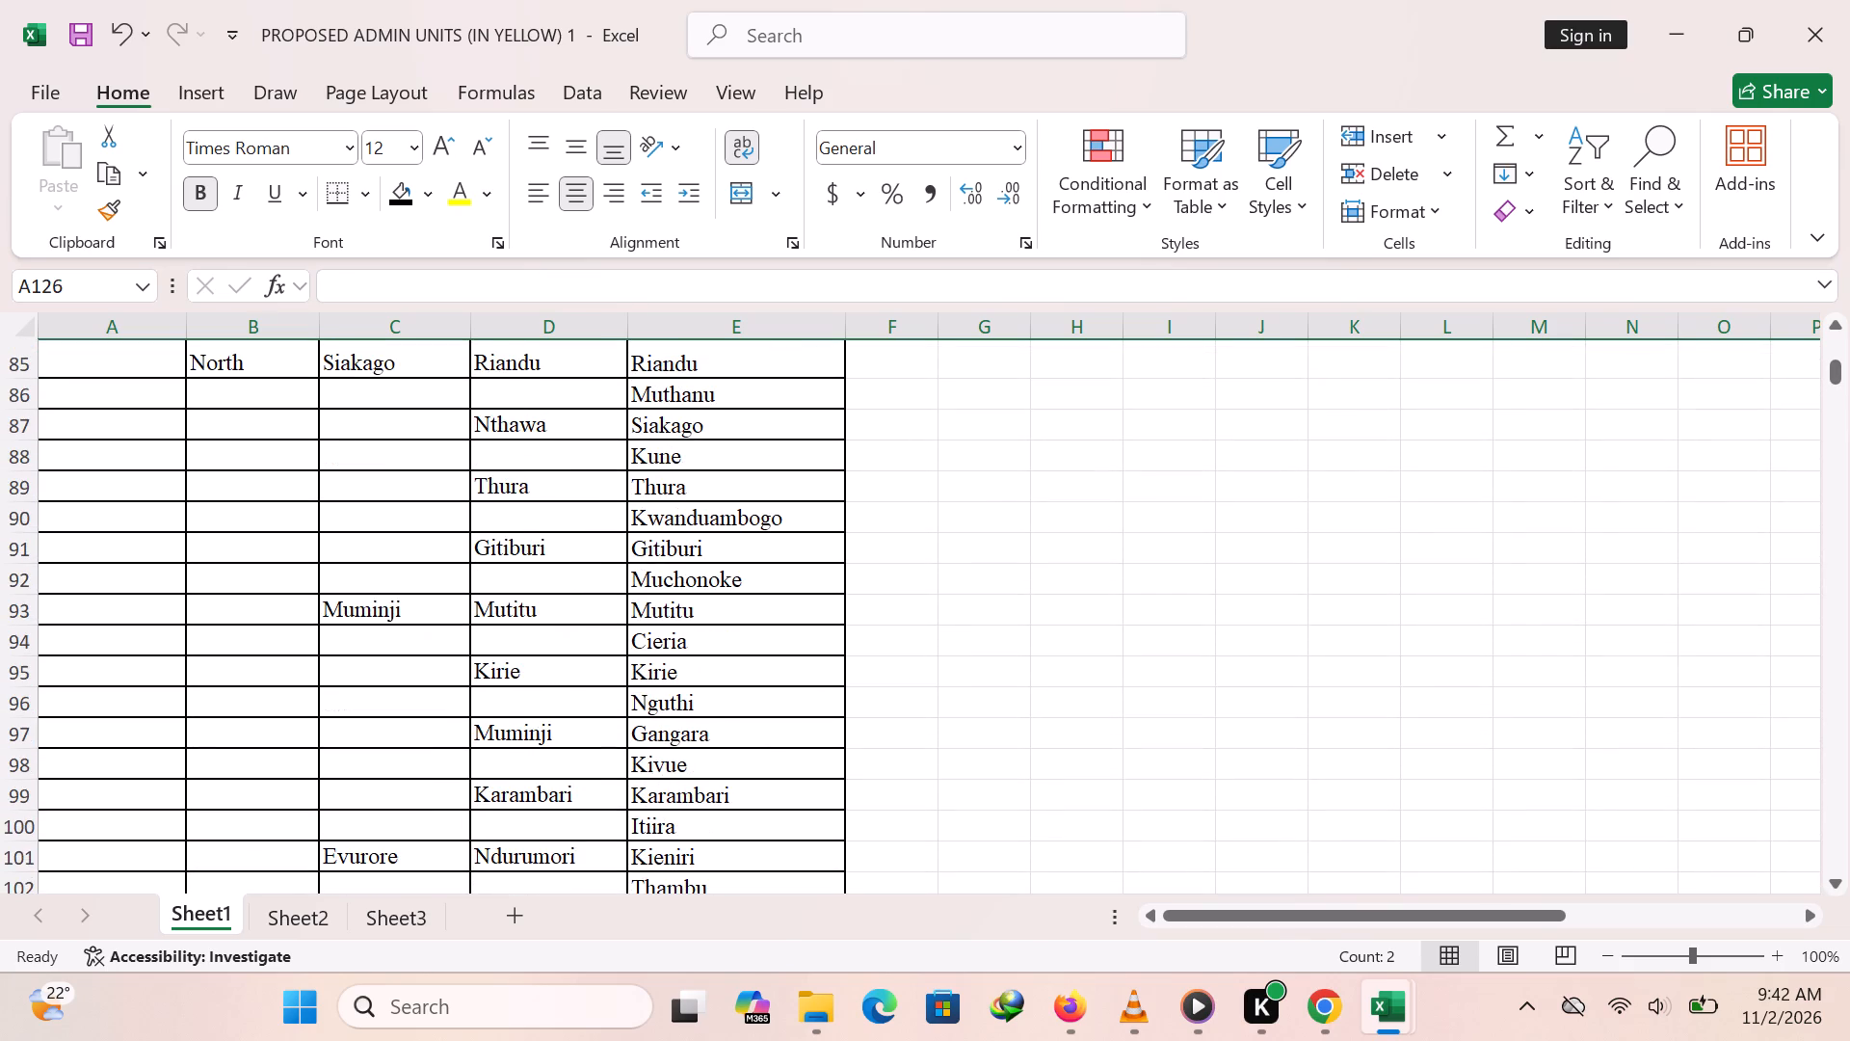
scroll(538, 658, up, 12)
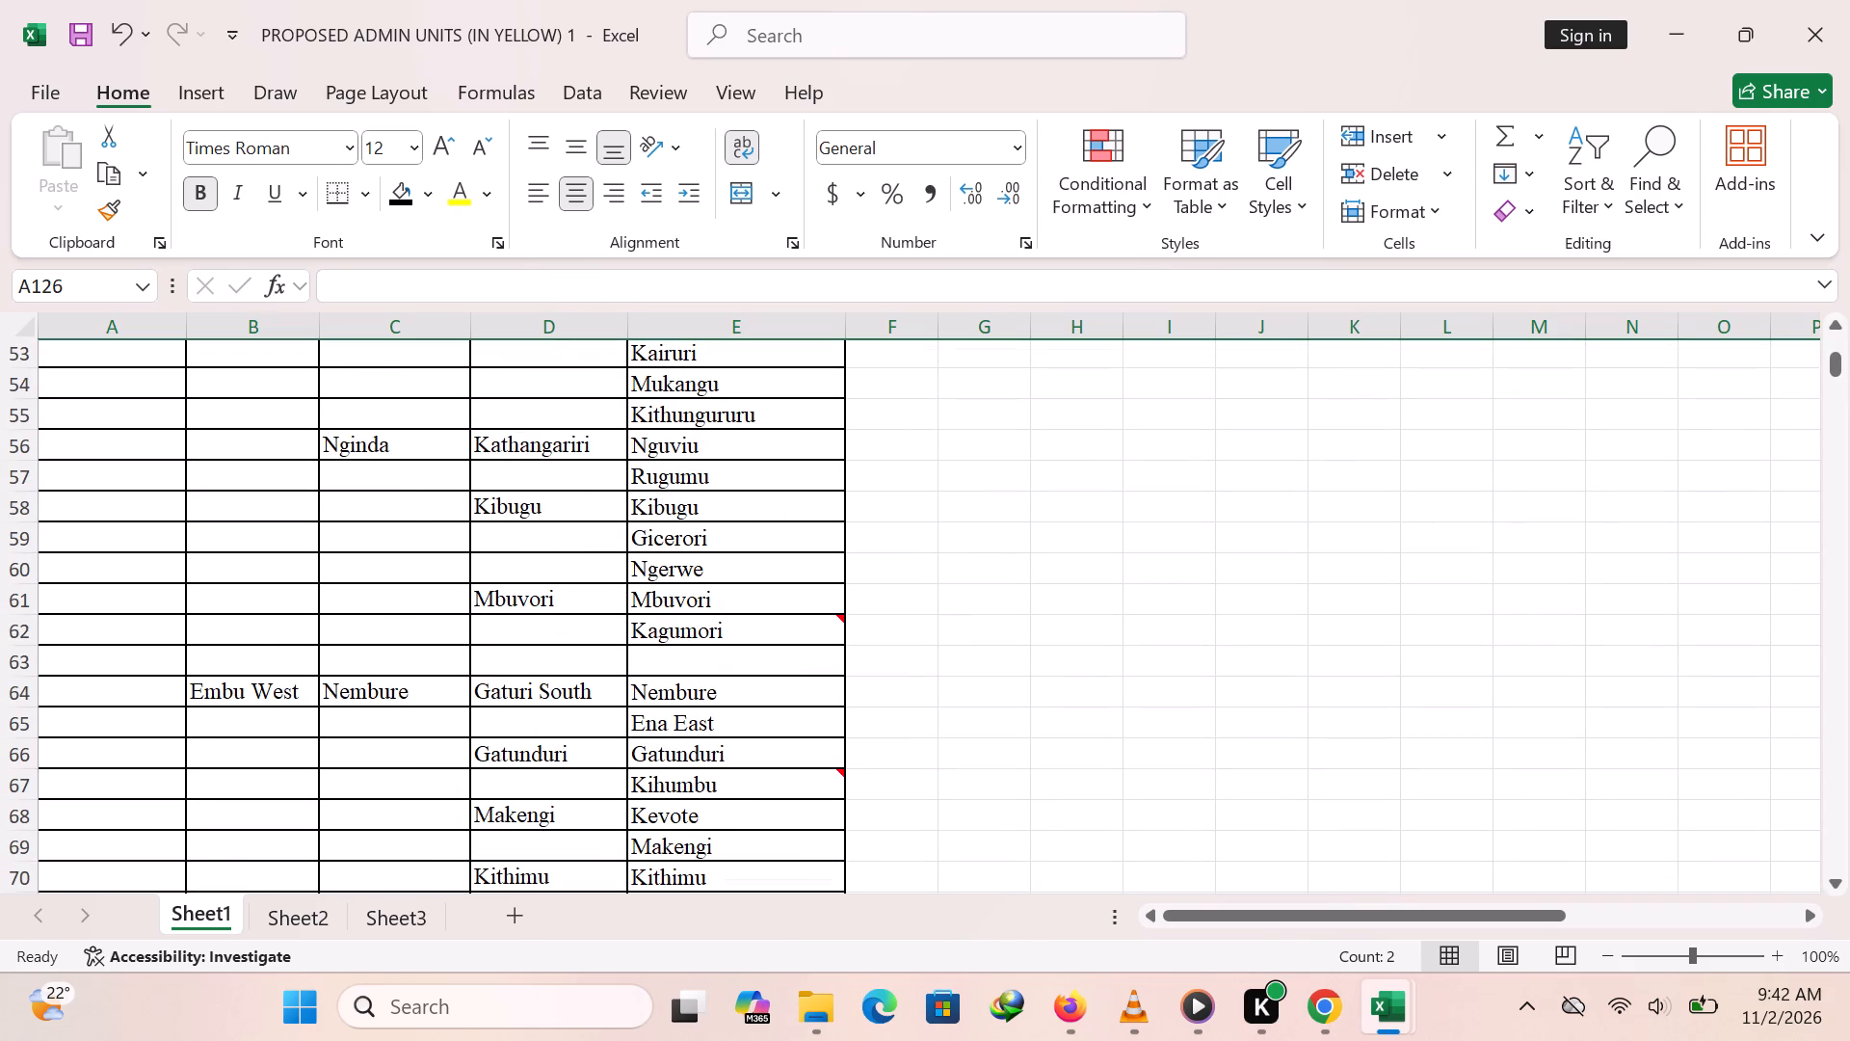
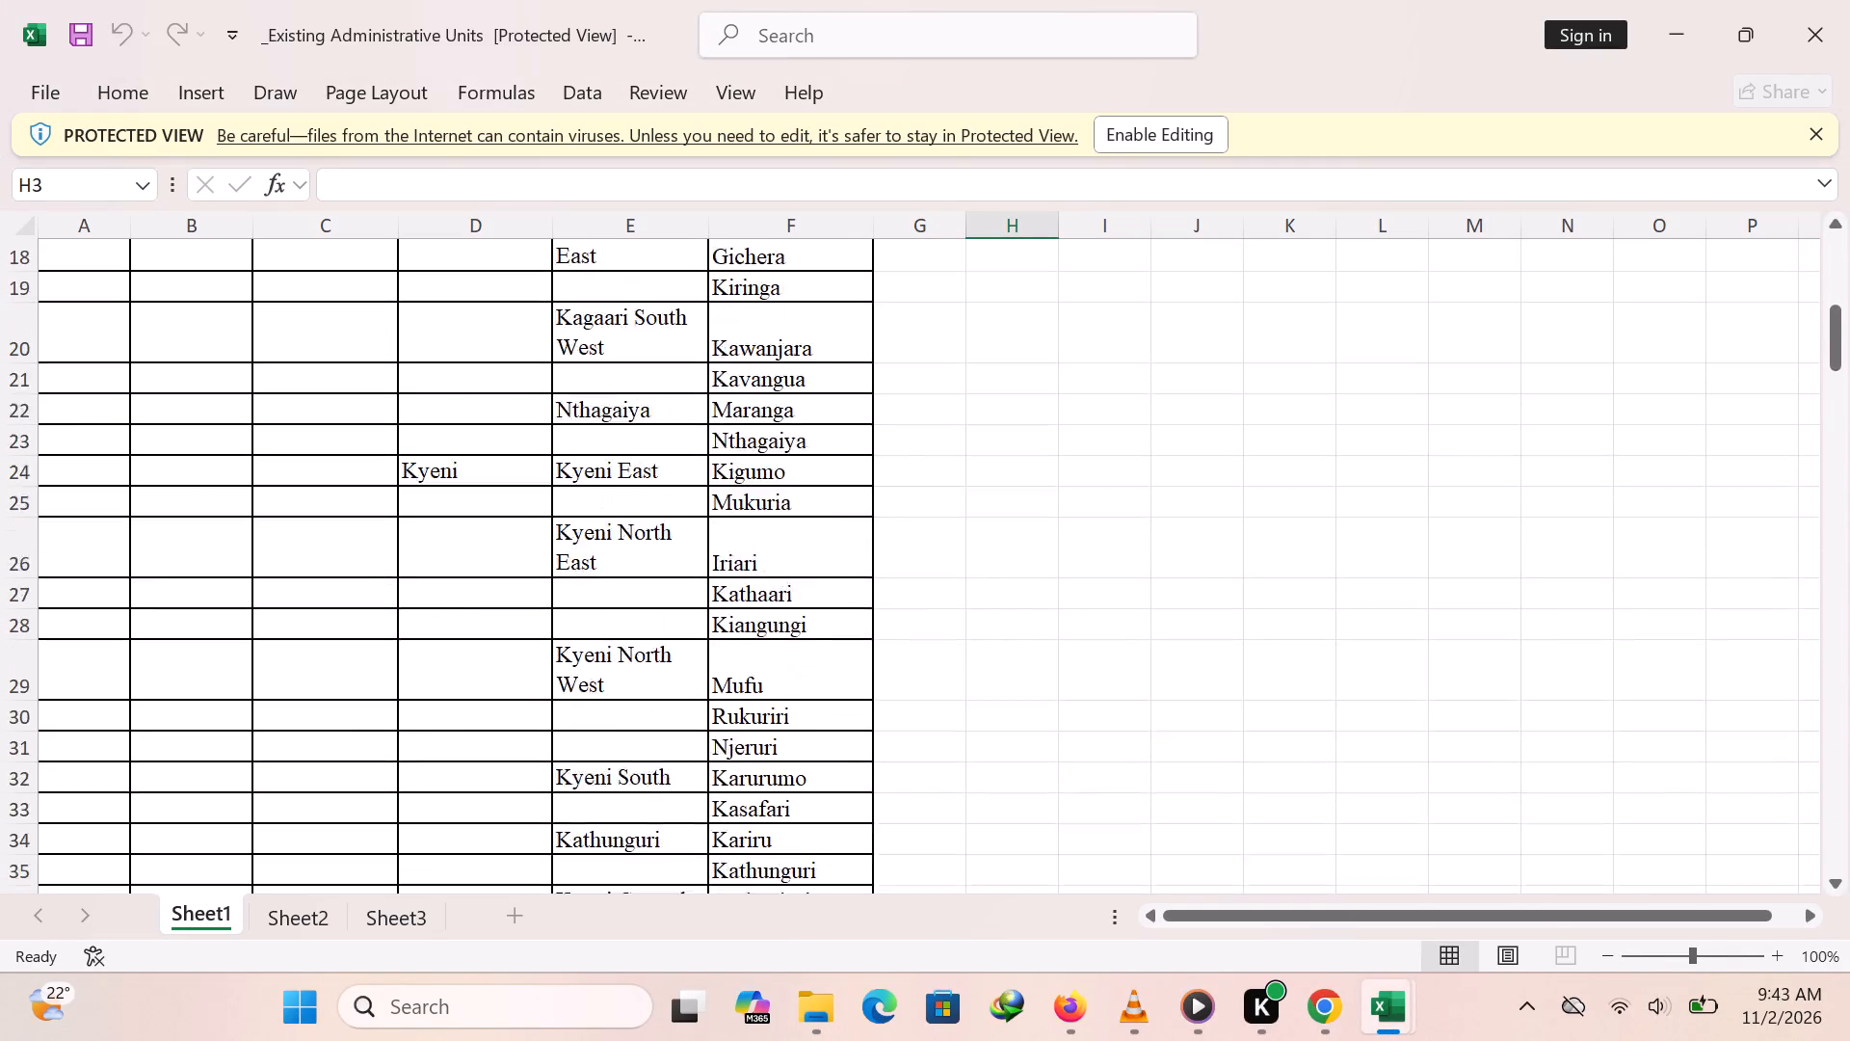
Review the existing divisions, locations and sub-locations from Kyeni down to the Kiritiri, Kiambere and Gachoka divisions of Mbeere South.
scroll(686, 603, down, 12)
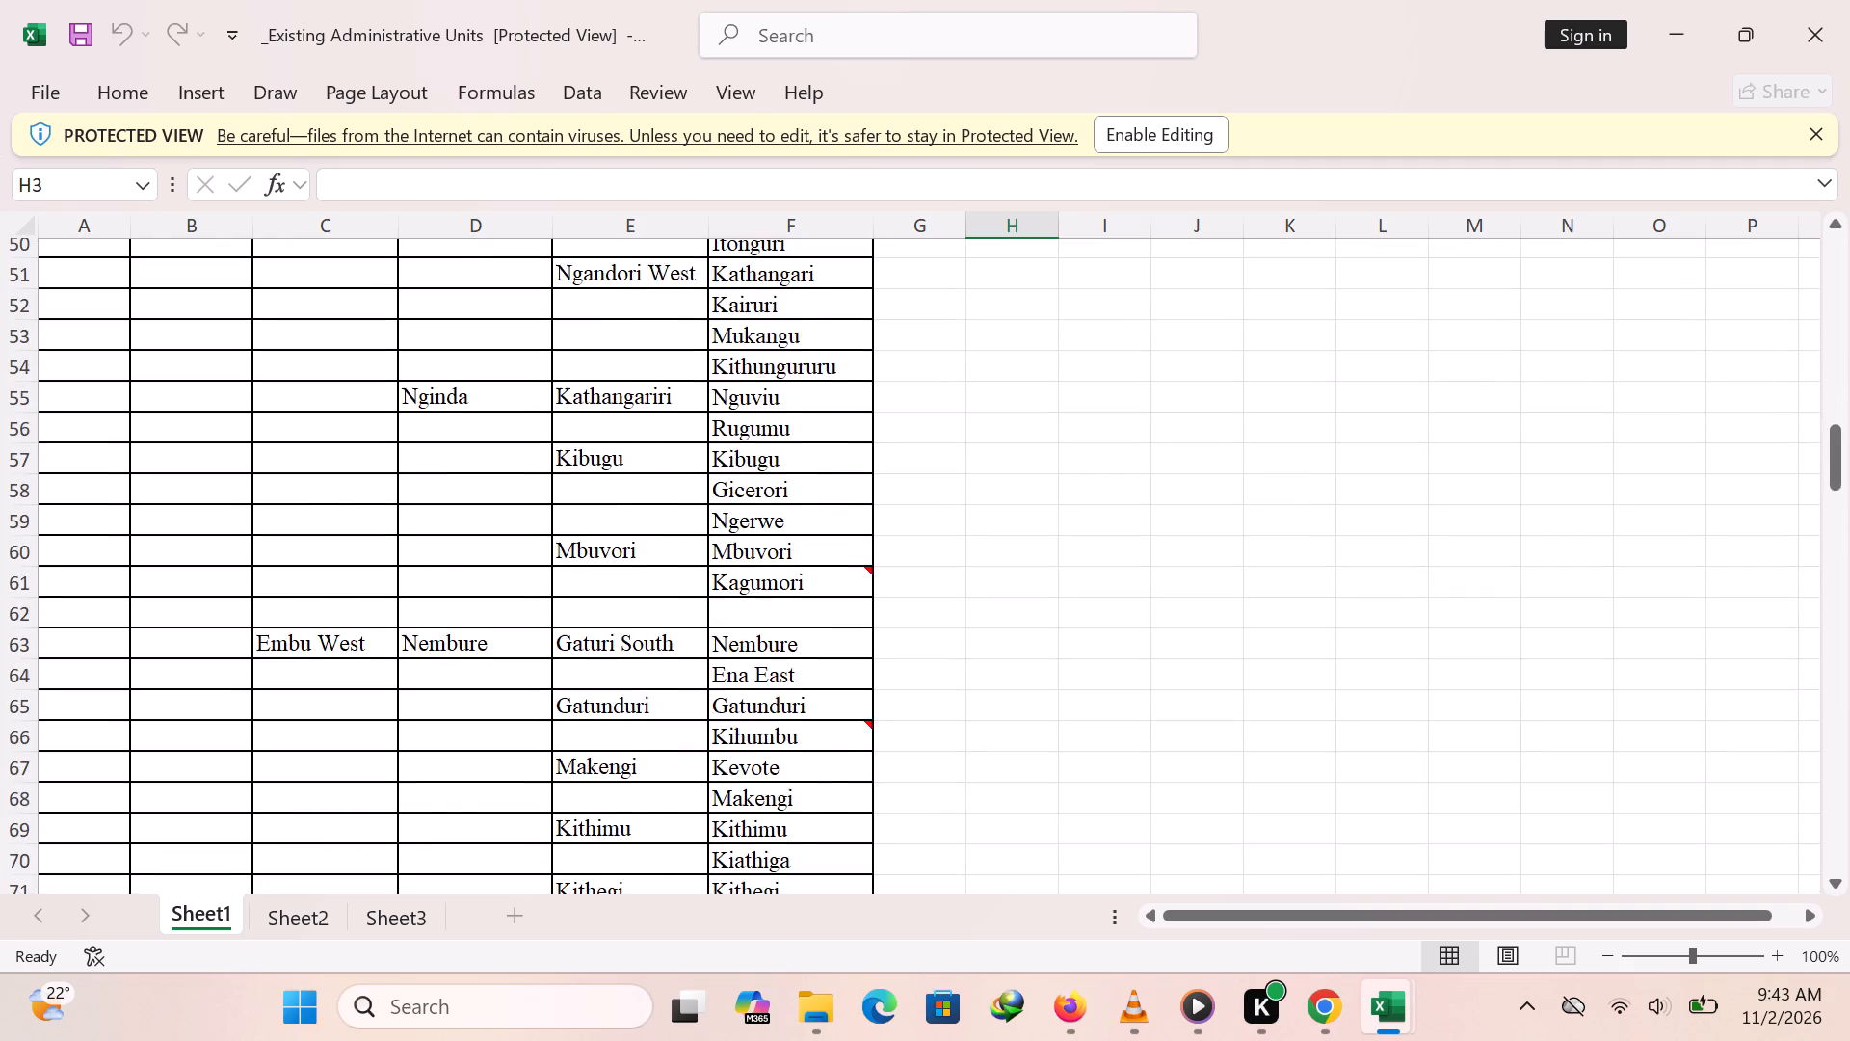
scroll(686, 605, down, 10)
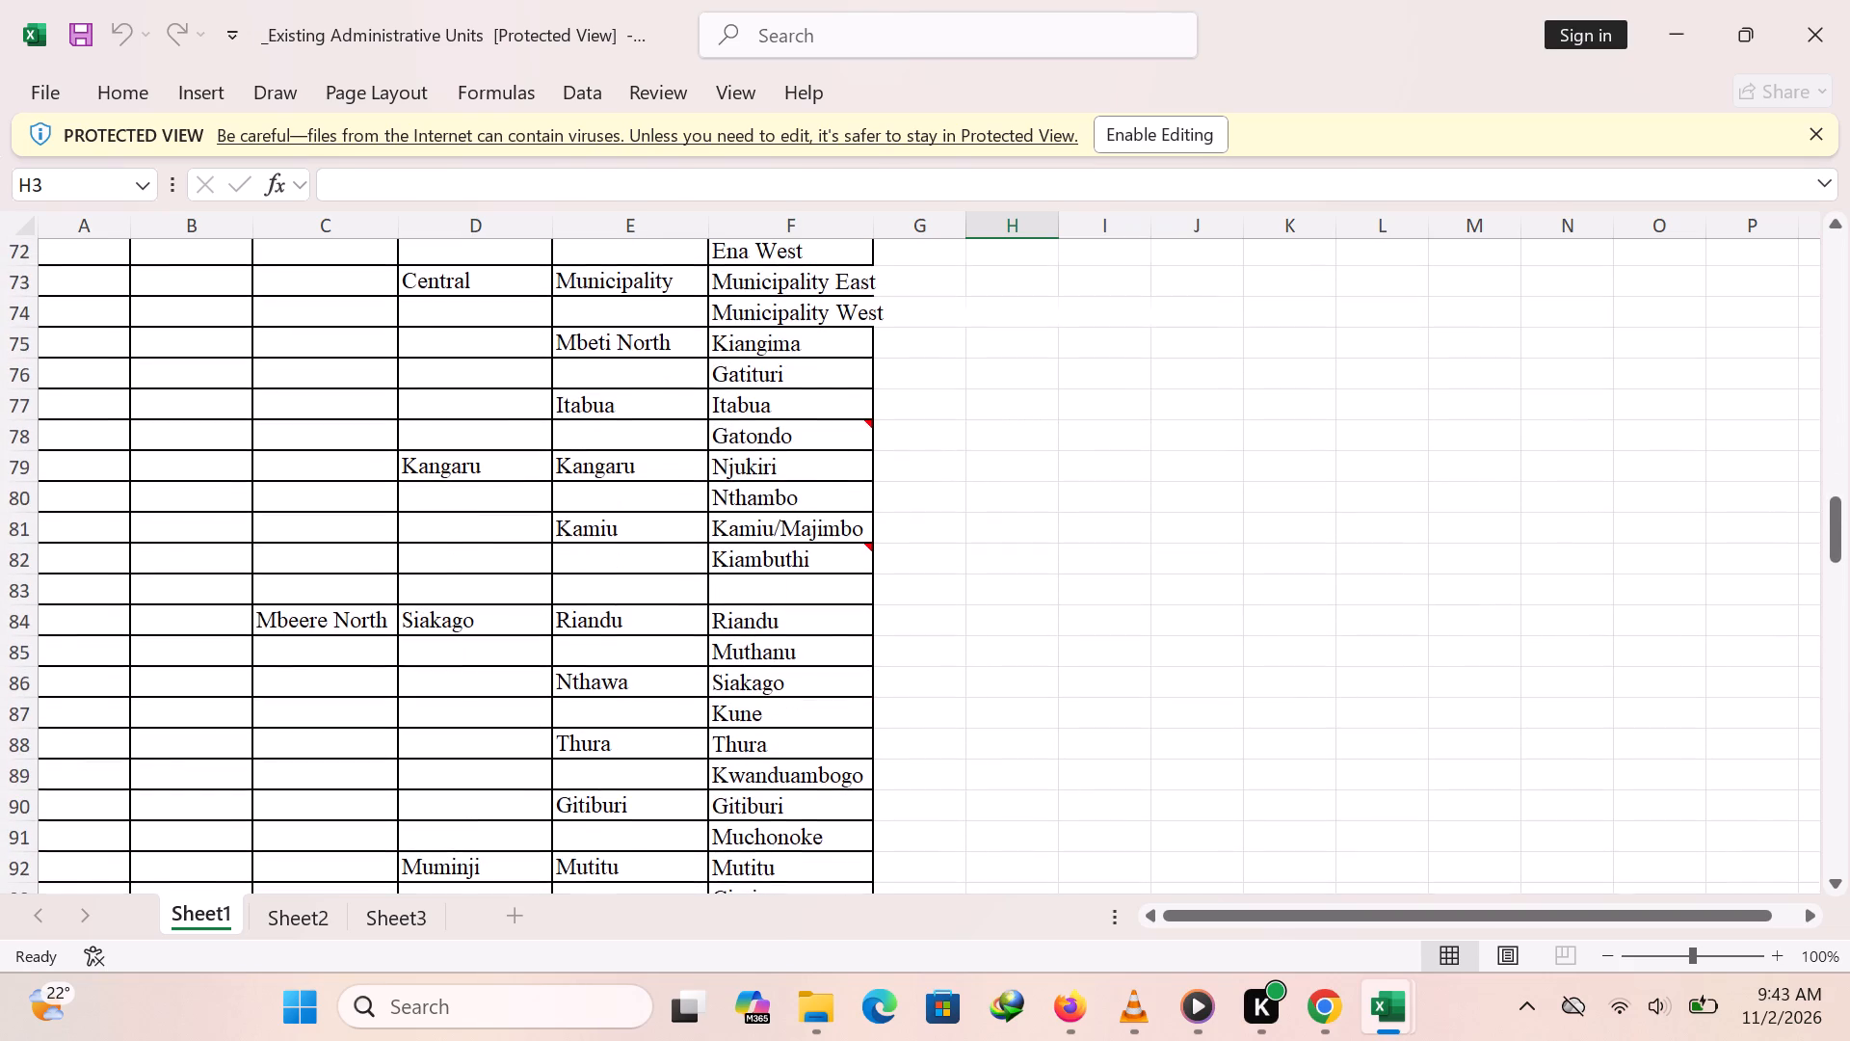
scroll(686, 607, down, 11)
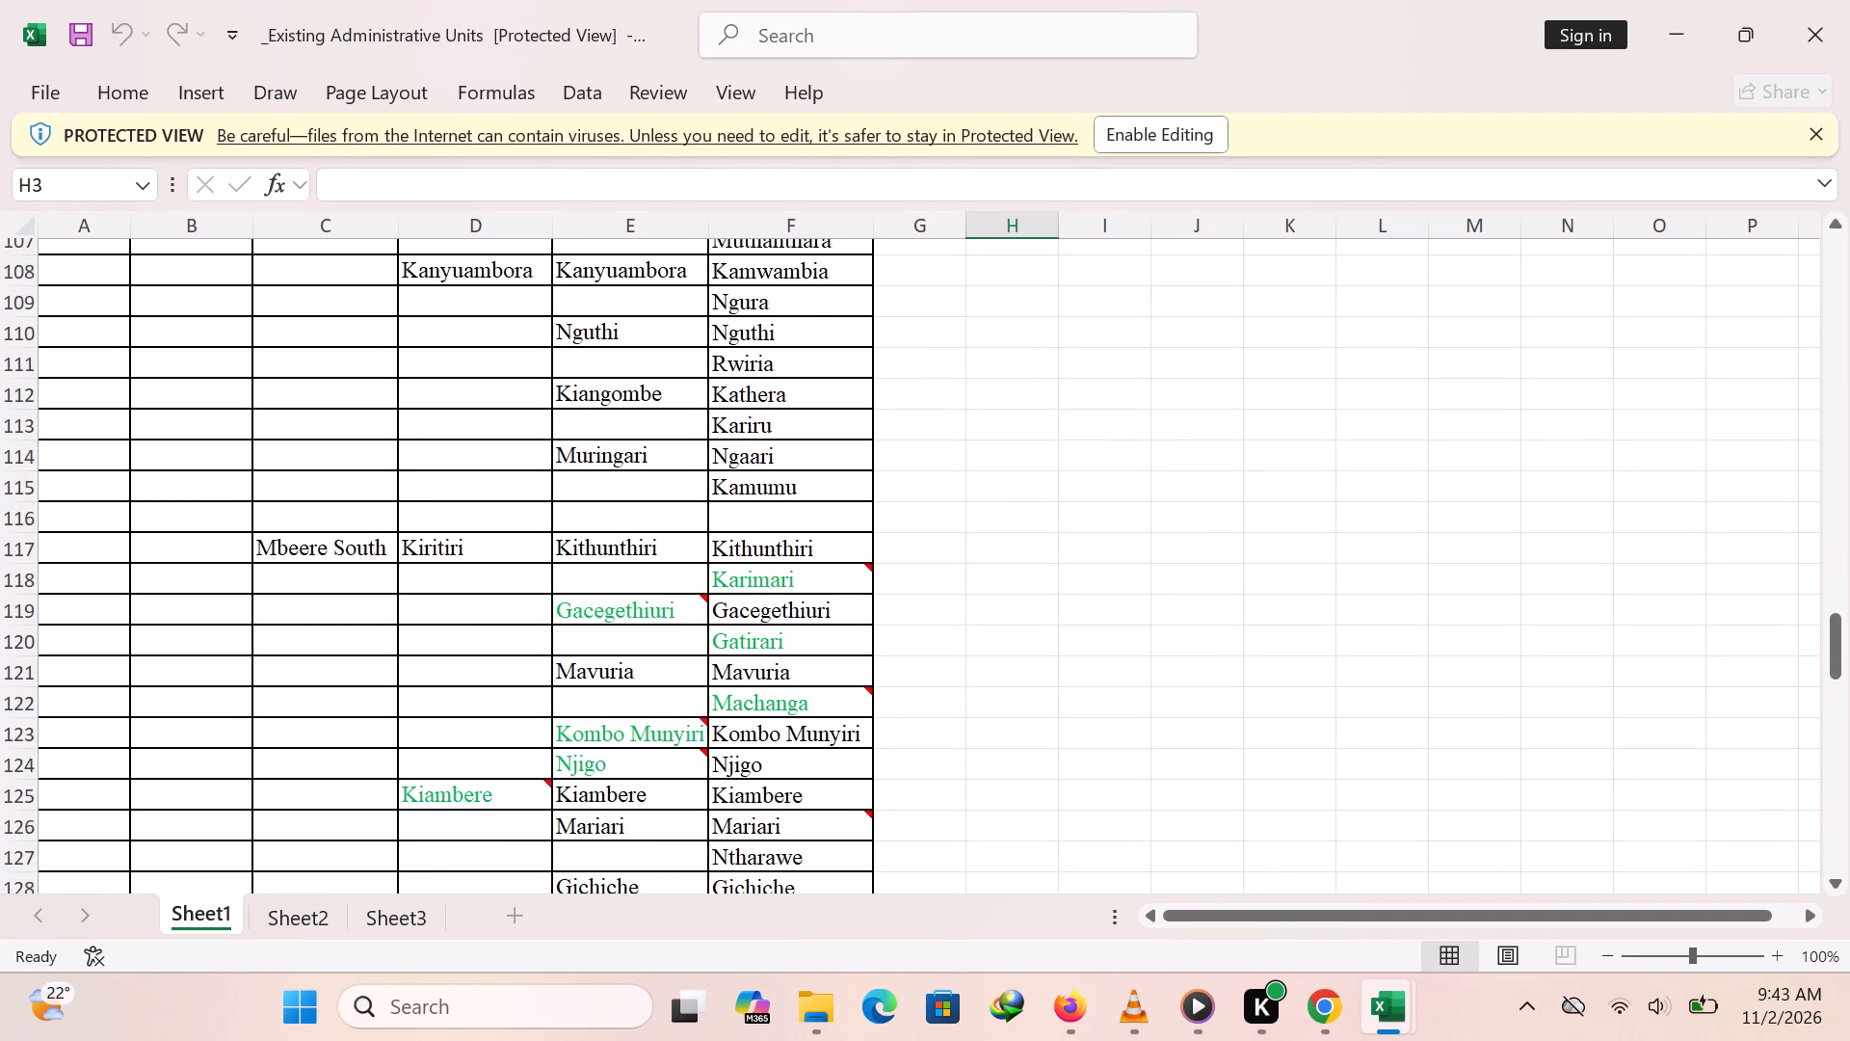
scroll(686, 610, down, 1)
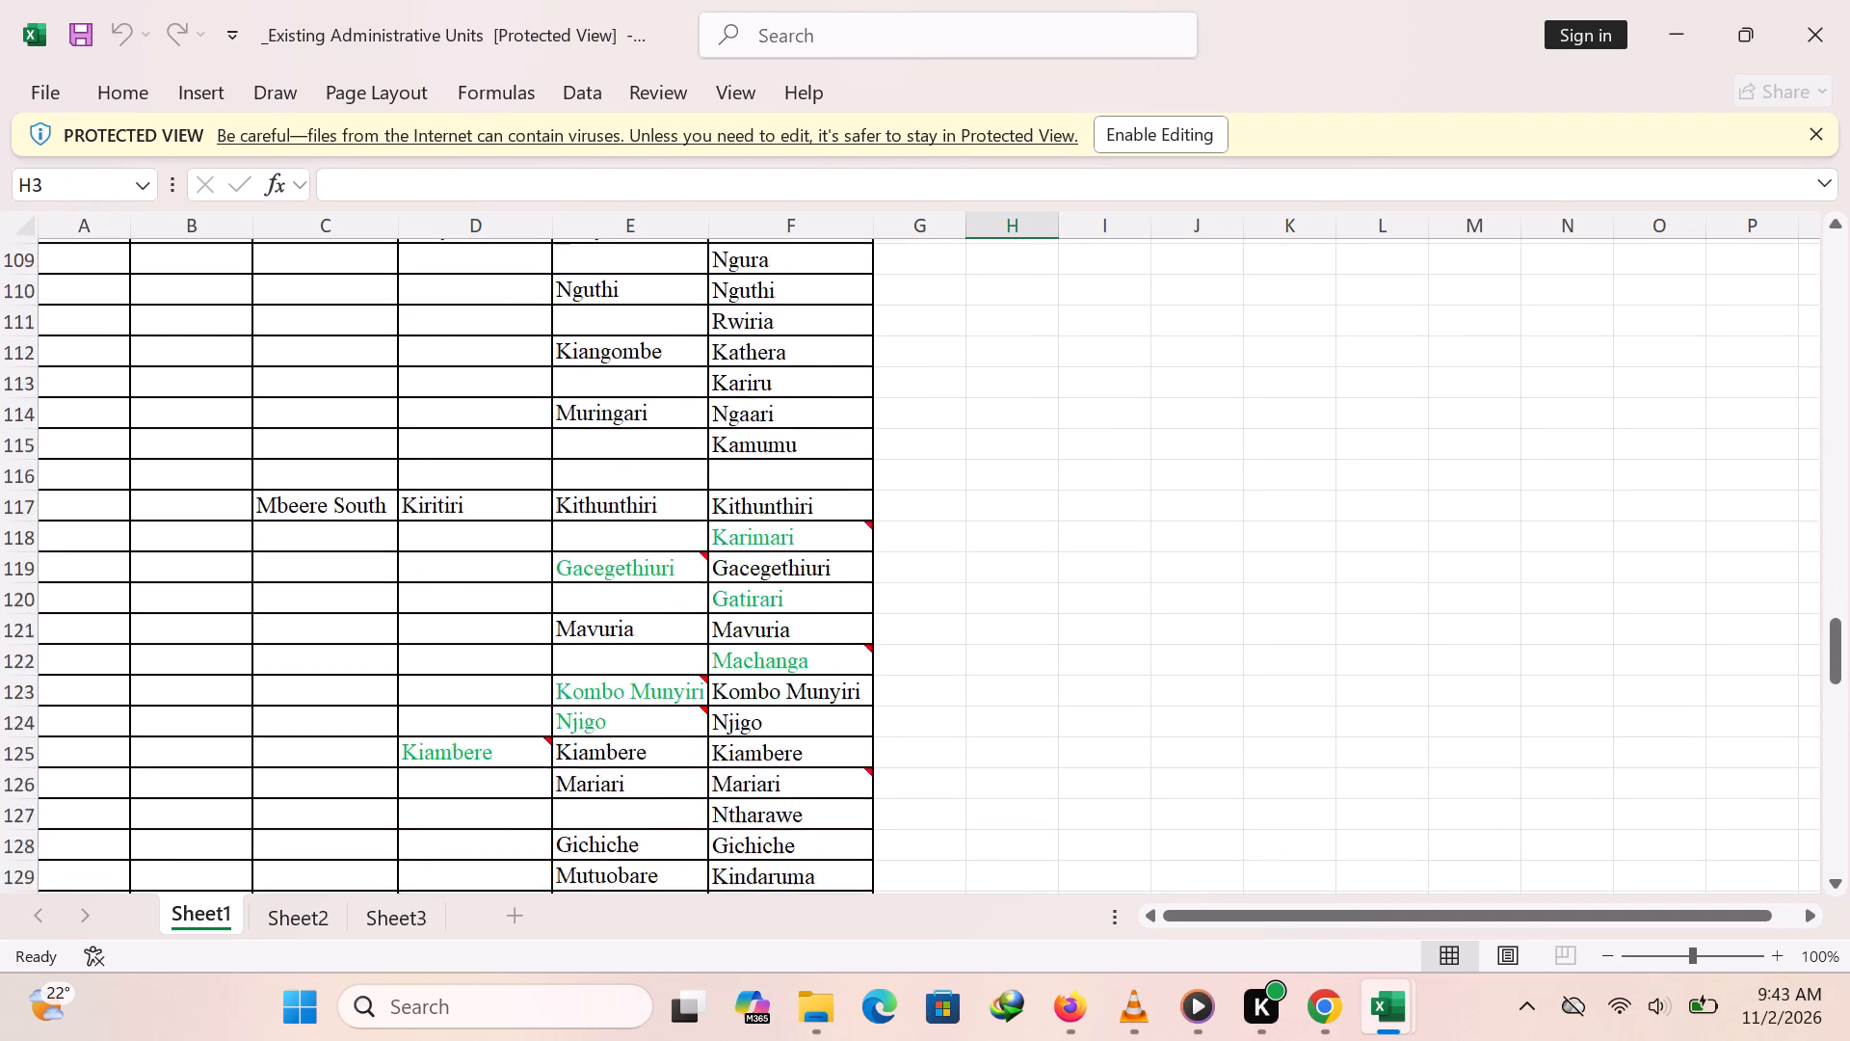
scroll(686, 610, down, 2)
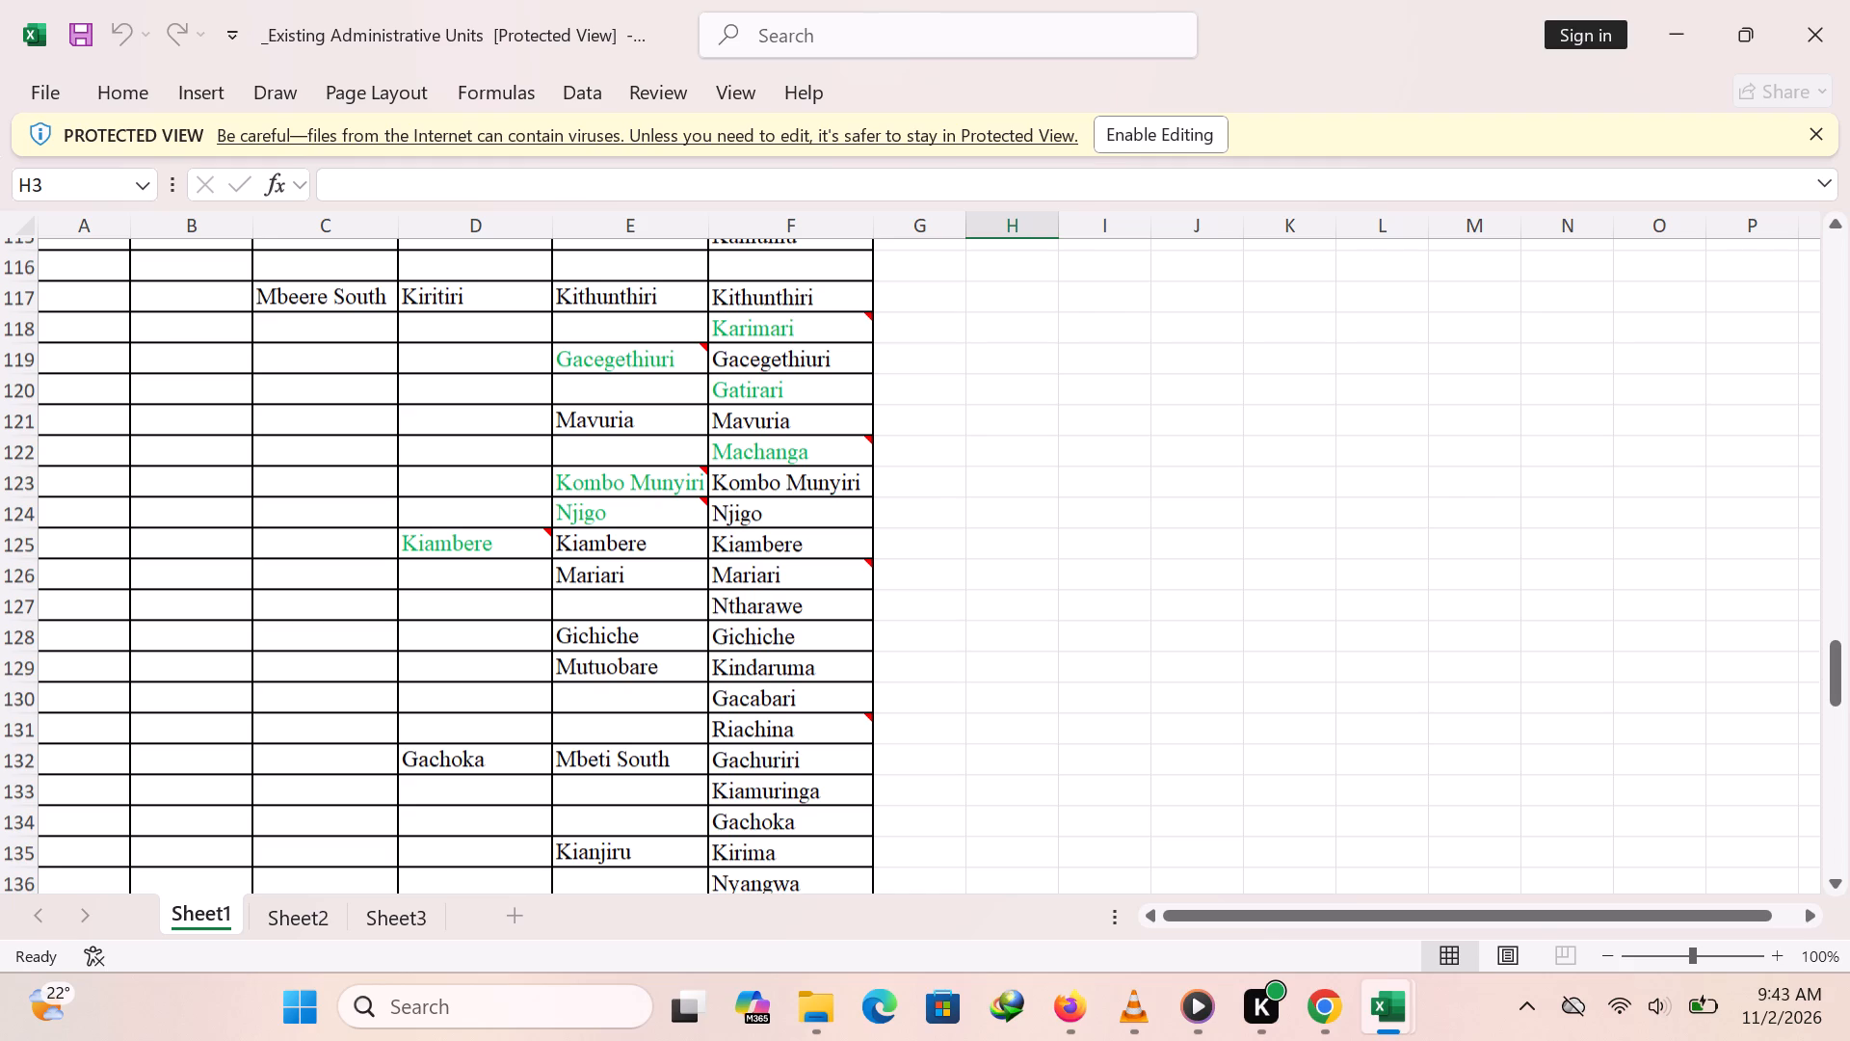
Enable editing of the Existing Administrative Units workbook.
click(1136, 143)
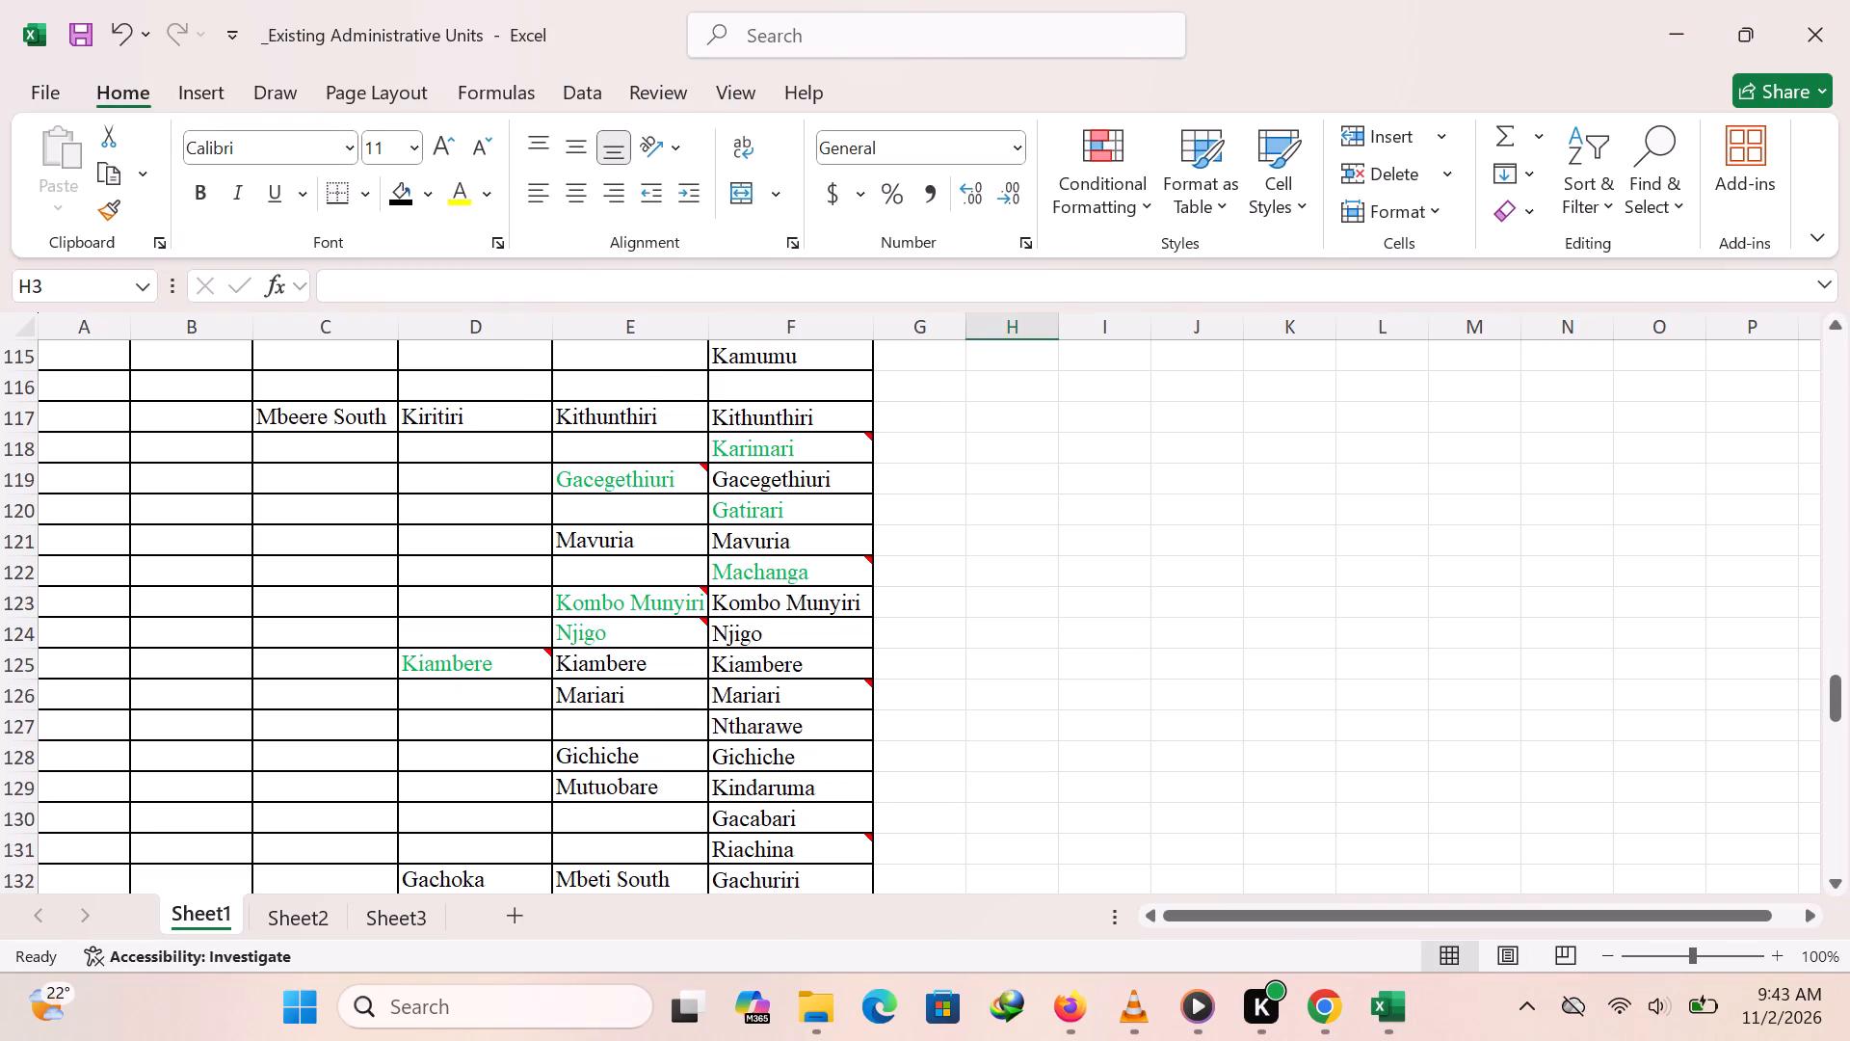
Read through the existing administrative units from the start of Embu East to the last Mwea sub-location, Mbondoni.
scroll(784, 478, up, 19)
scroll(782, 476, up, 6)
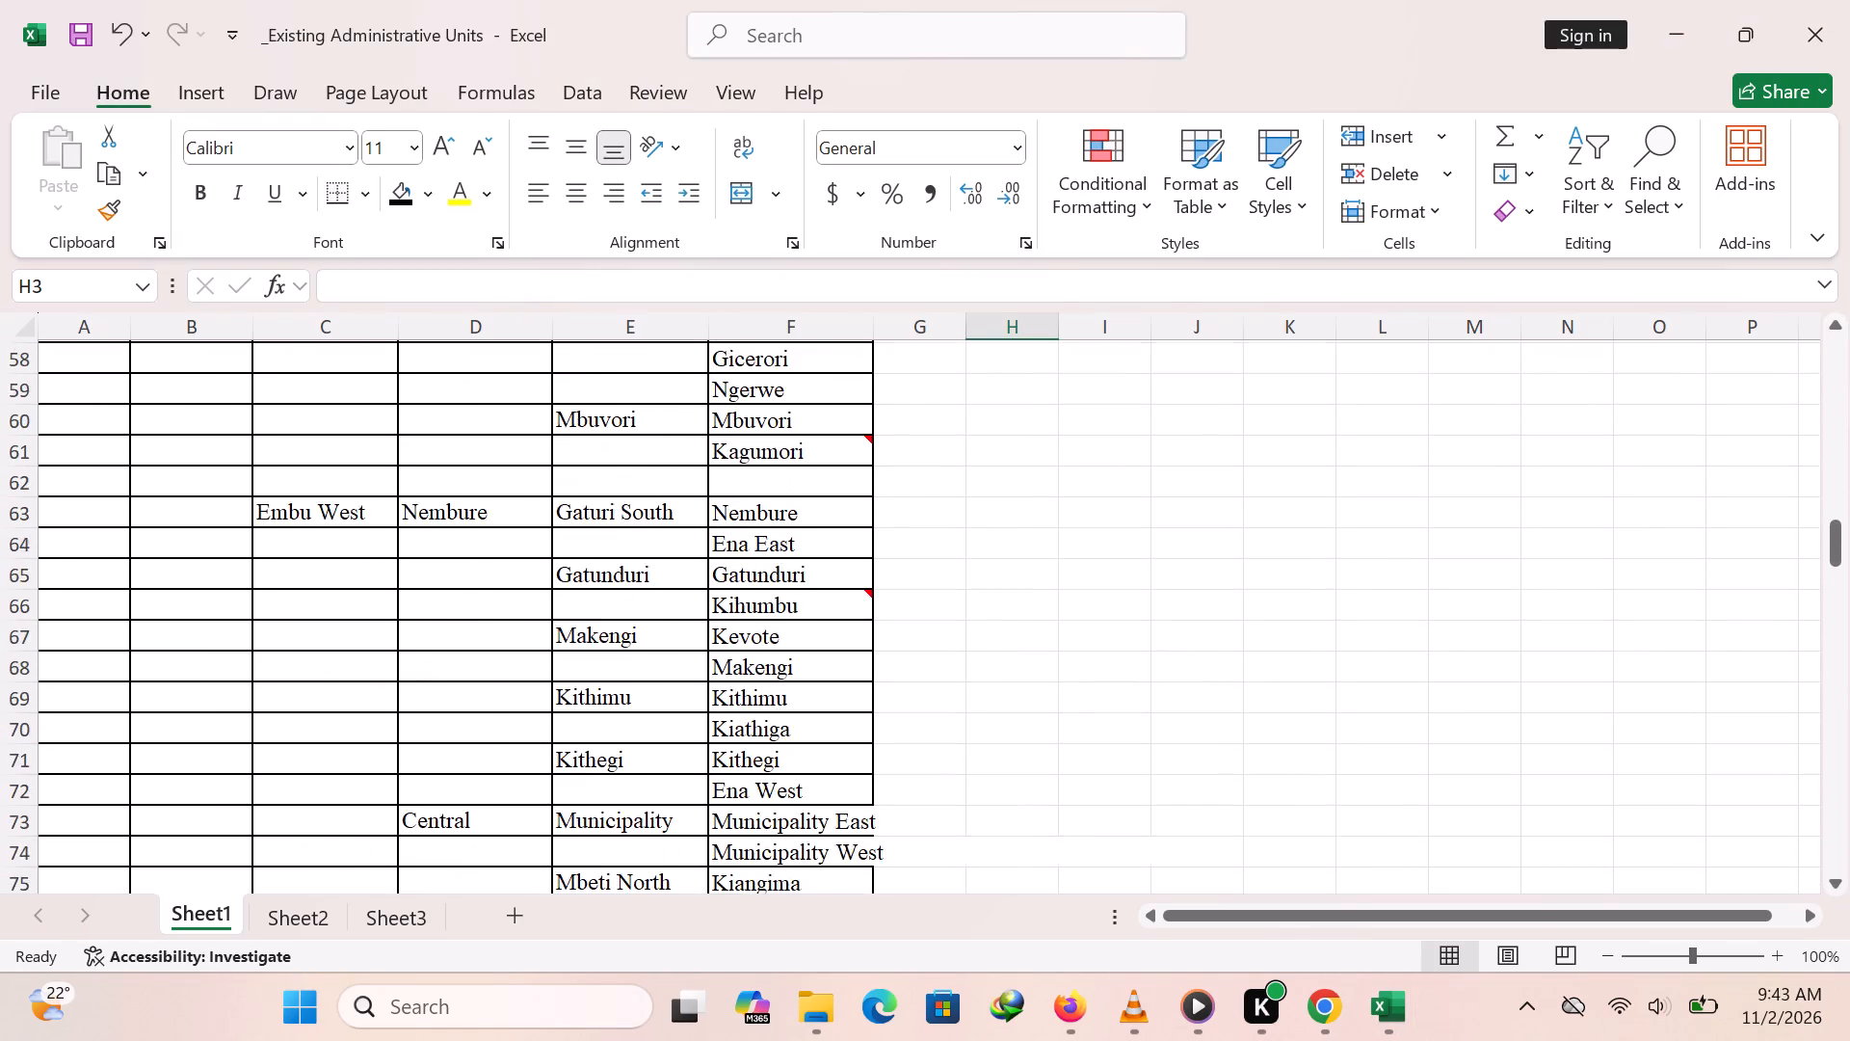
scroll(782, 476, up, 20)
scroll(782, 476, up, 11)
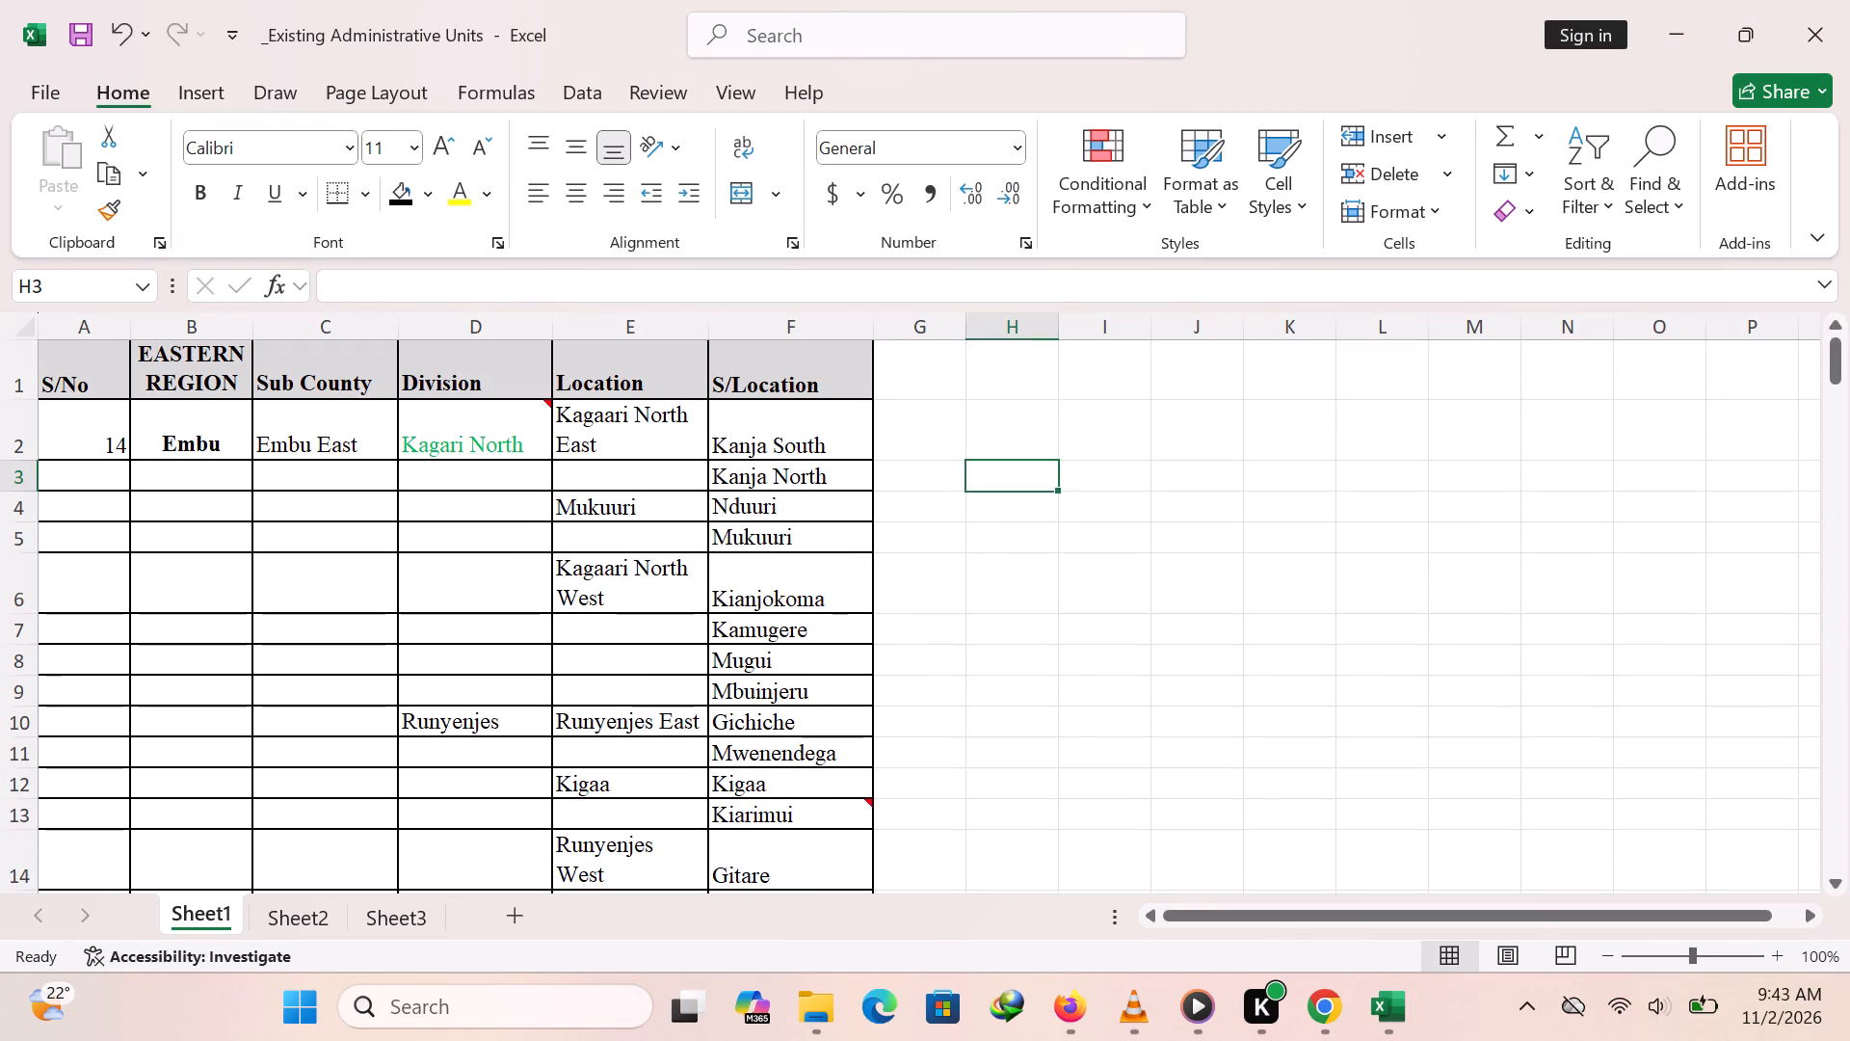
scroll(783, 467, down, 16)
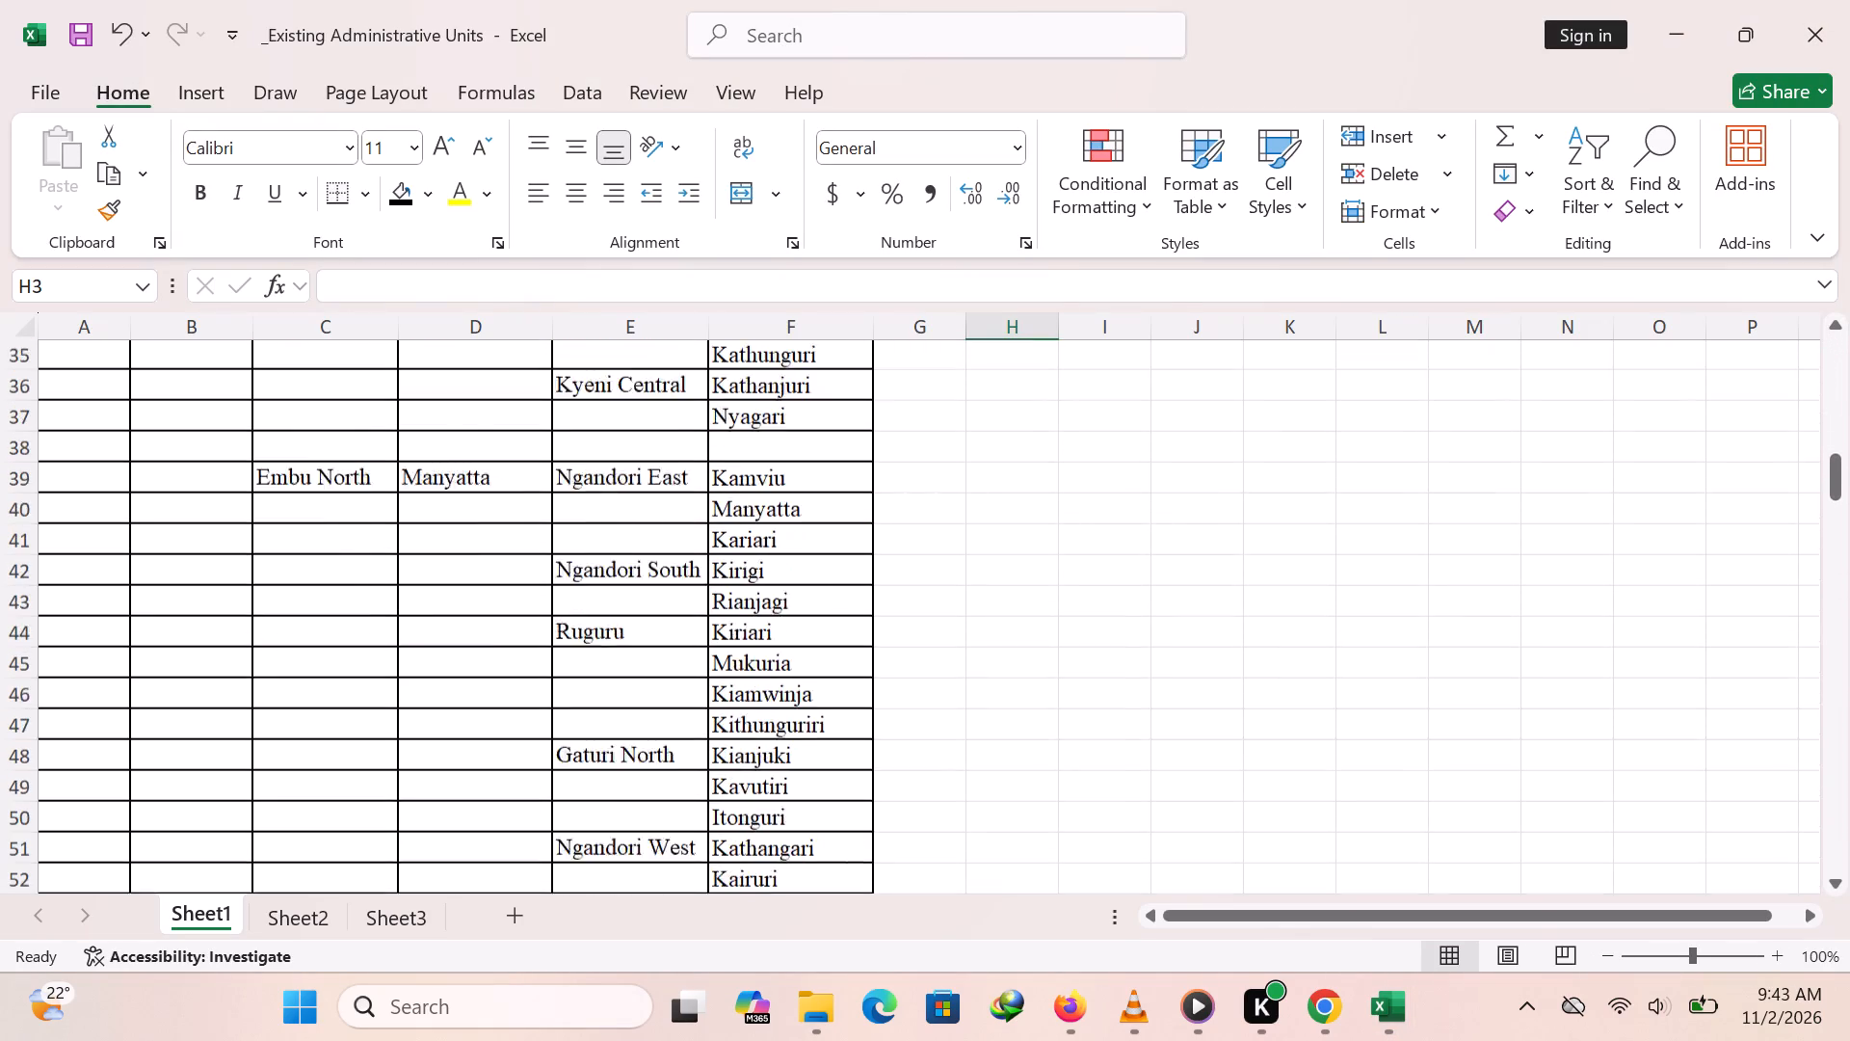
scroll(783, 466, down, 3)
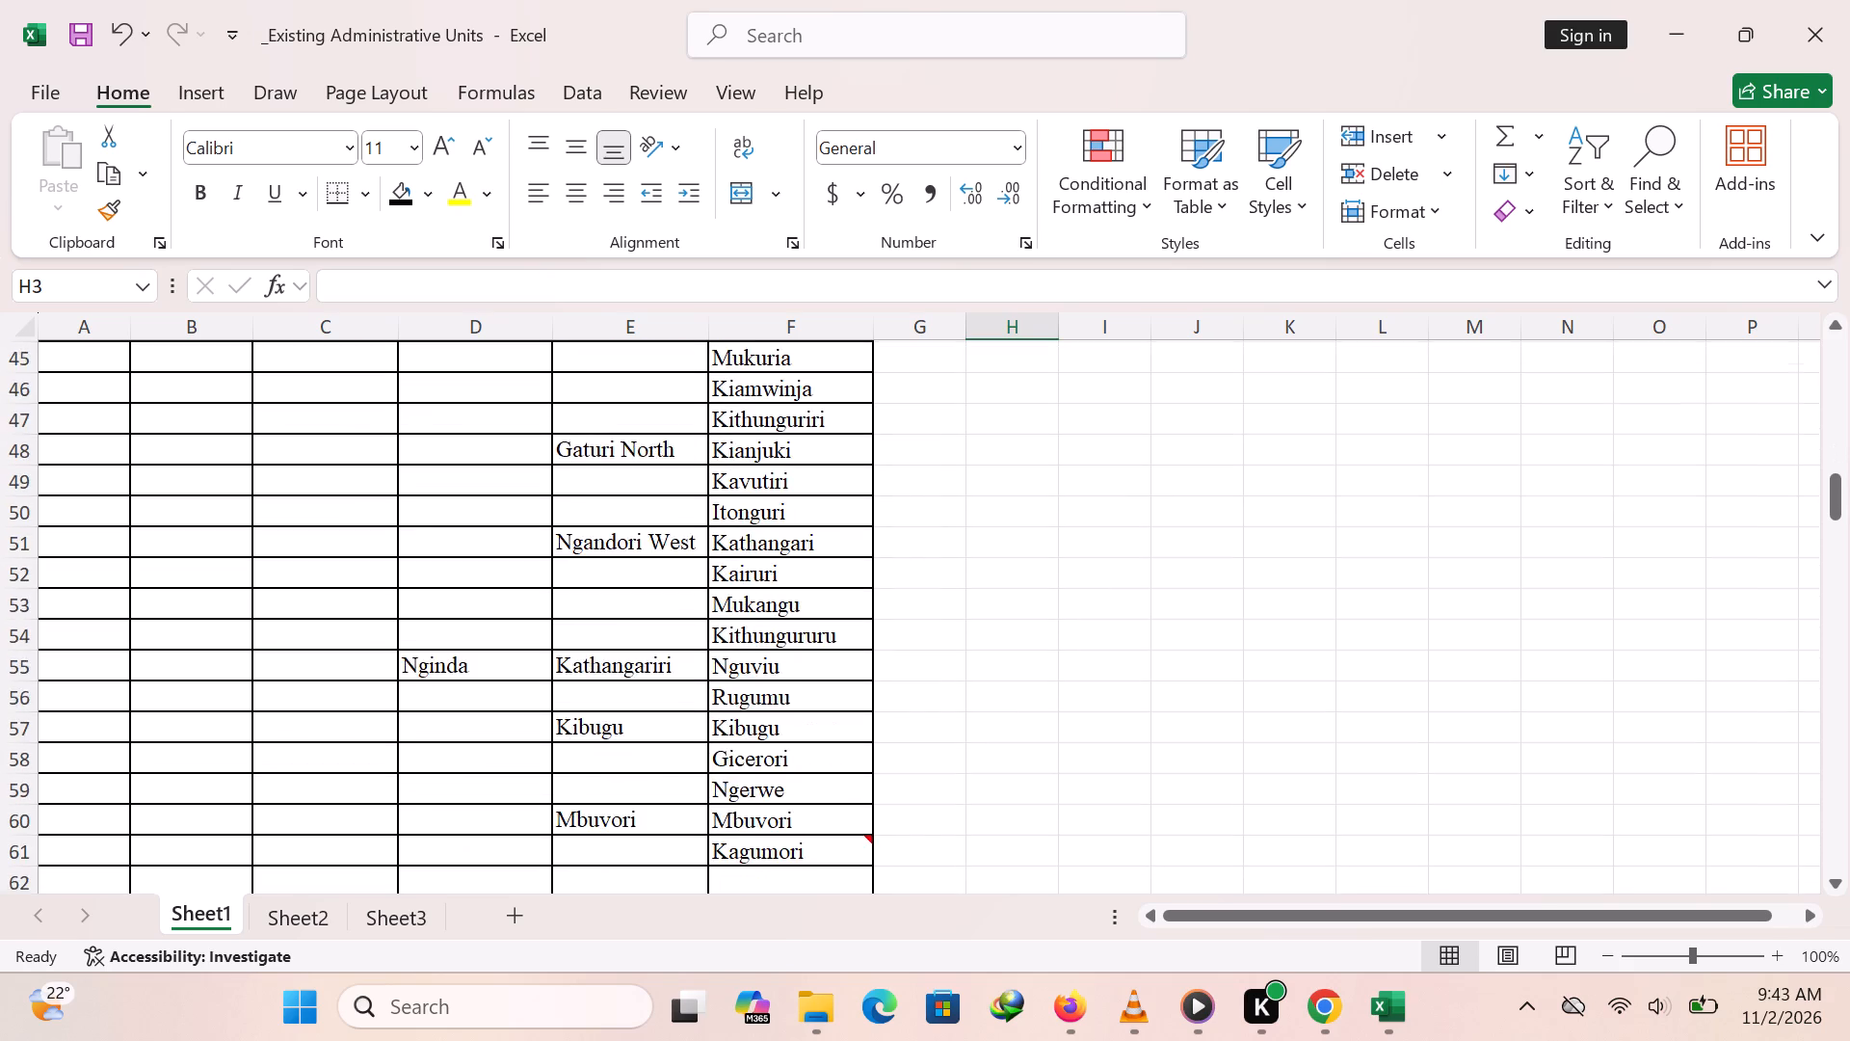
scroll(783, 466, down, 4)
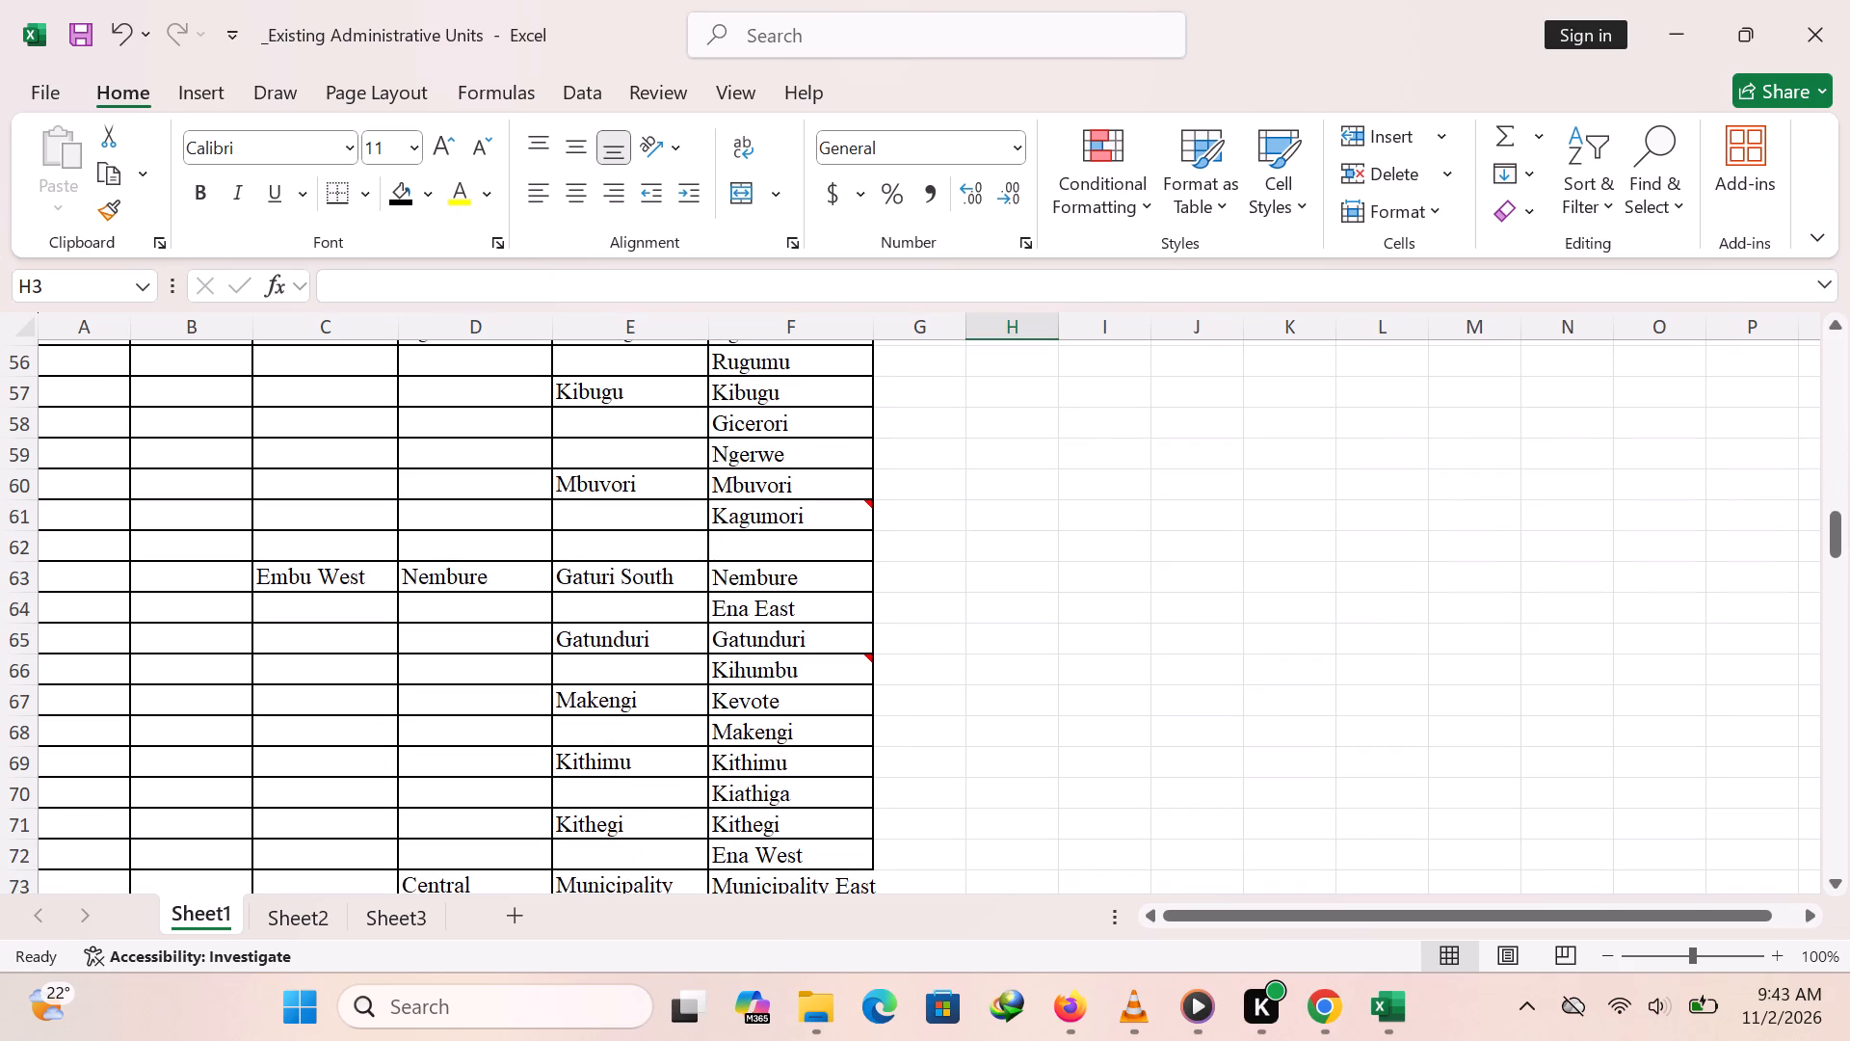
scroll(729, 500, down, 7)
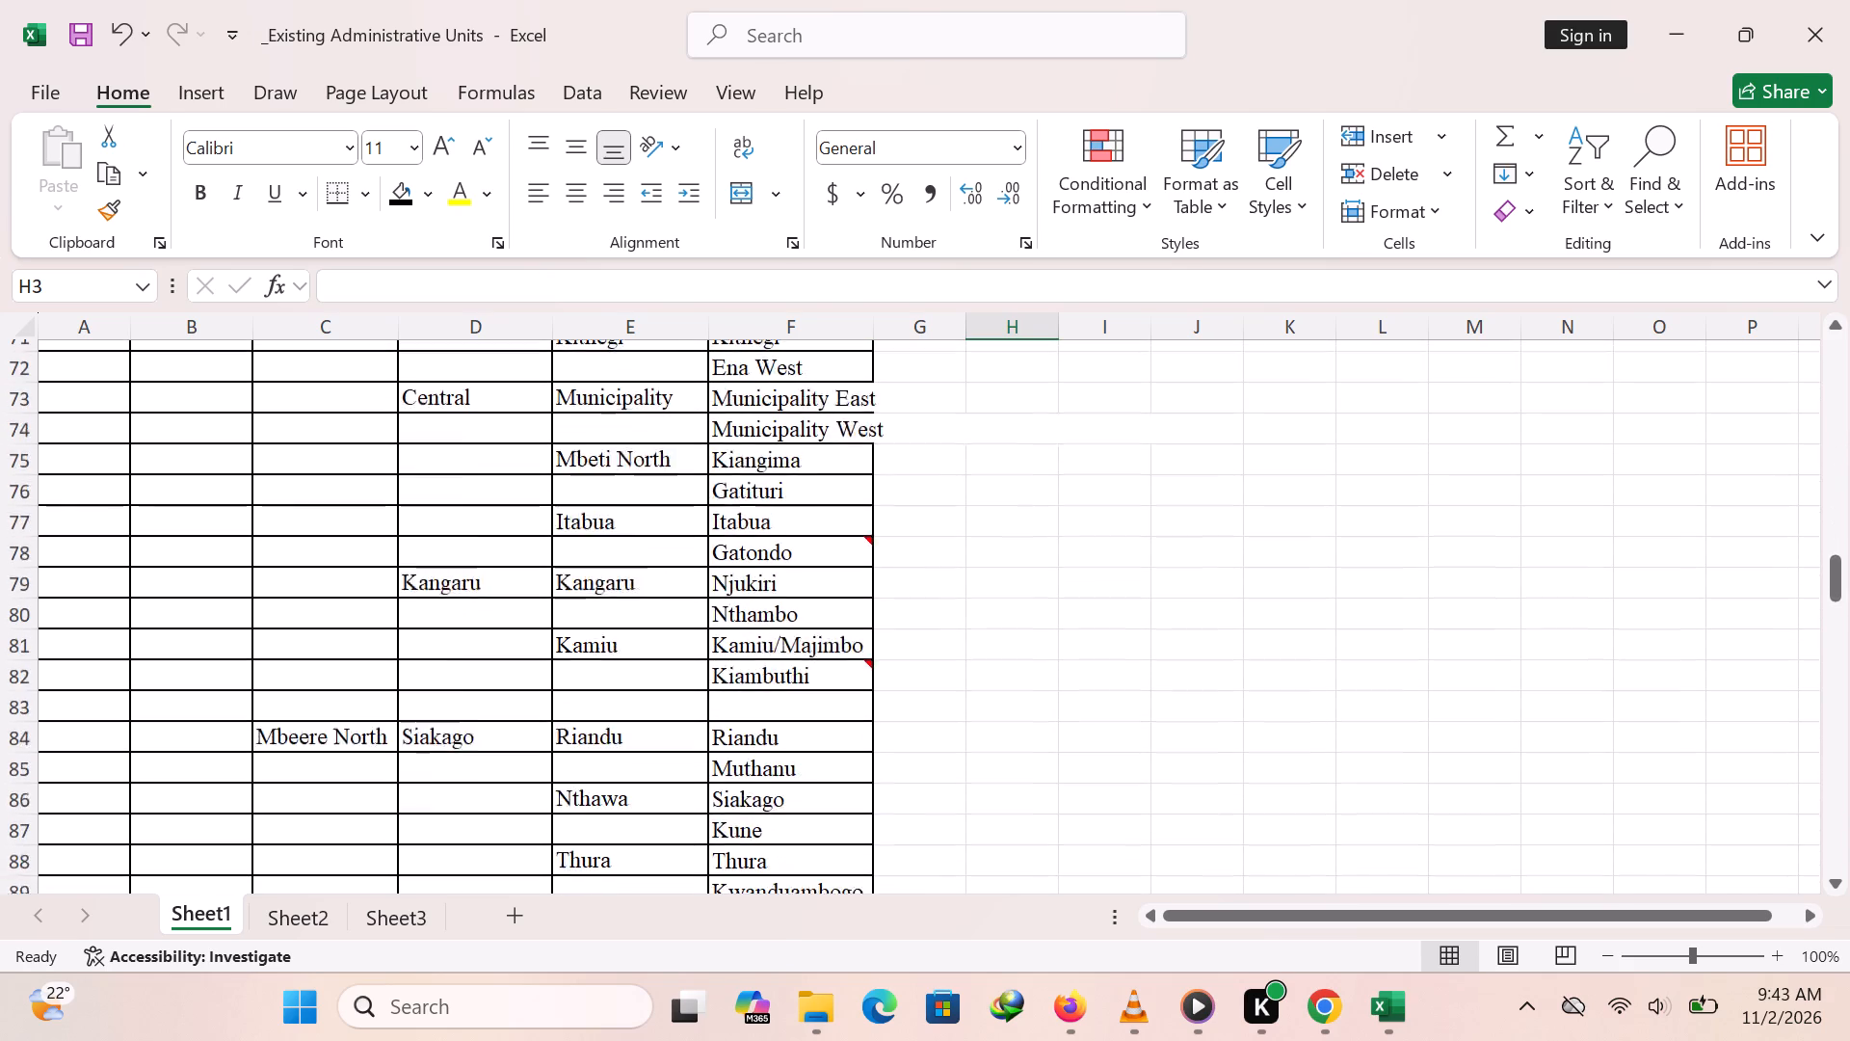
scroll(733, 500, down, 3)
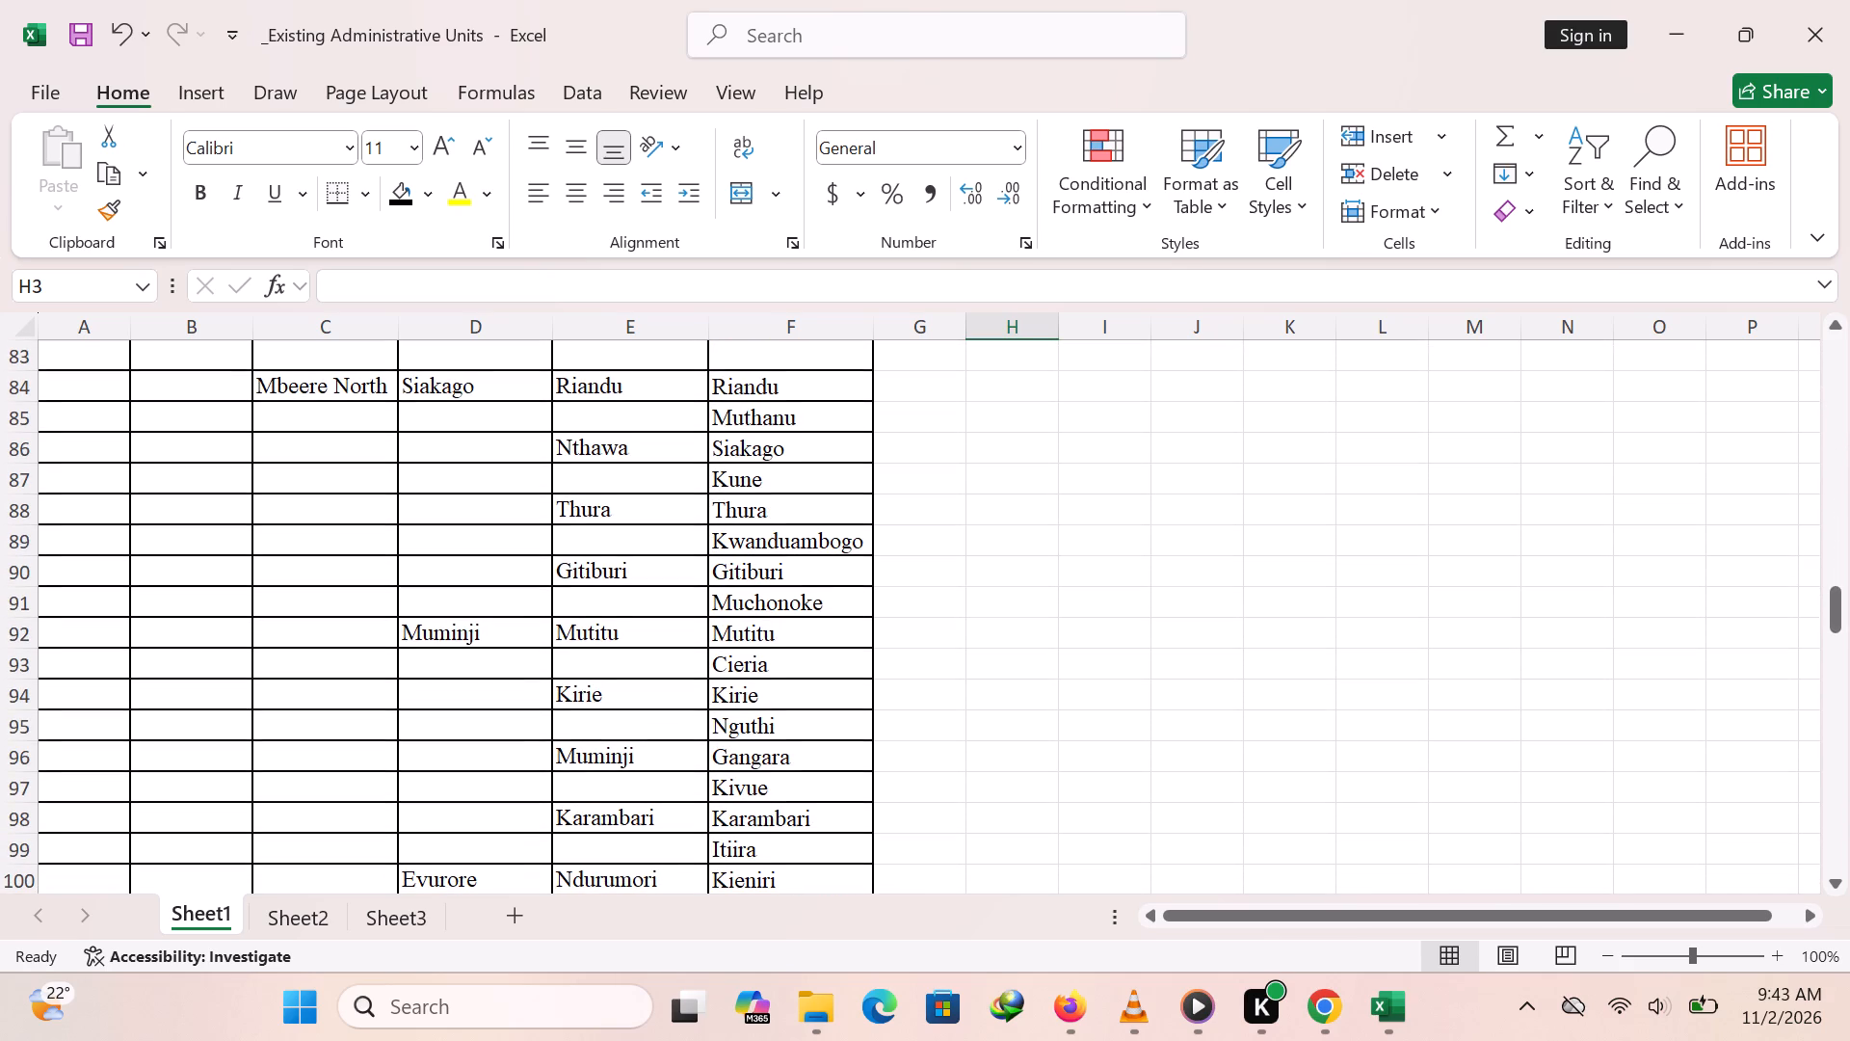
scroll(737, 455, down, 7)
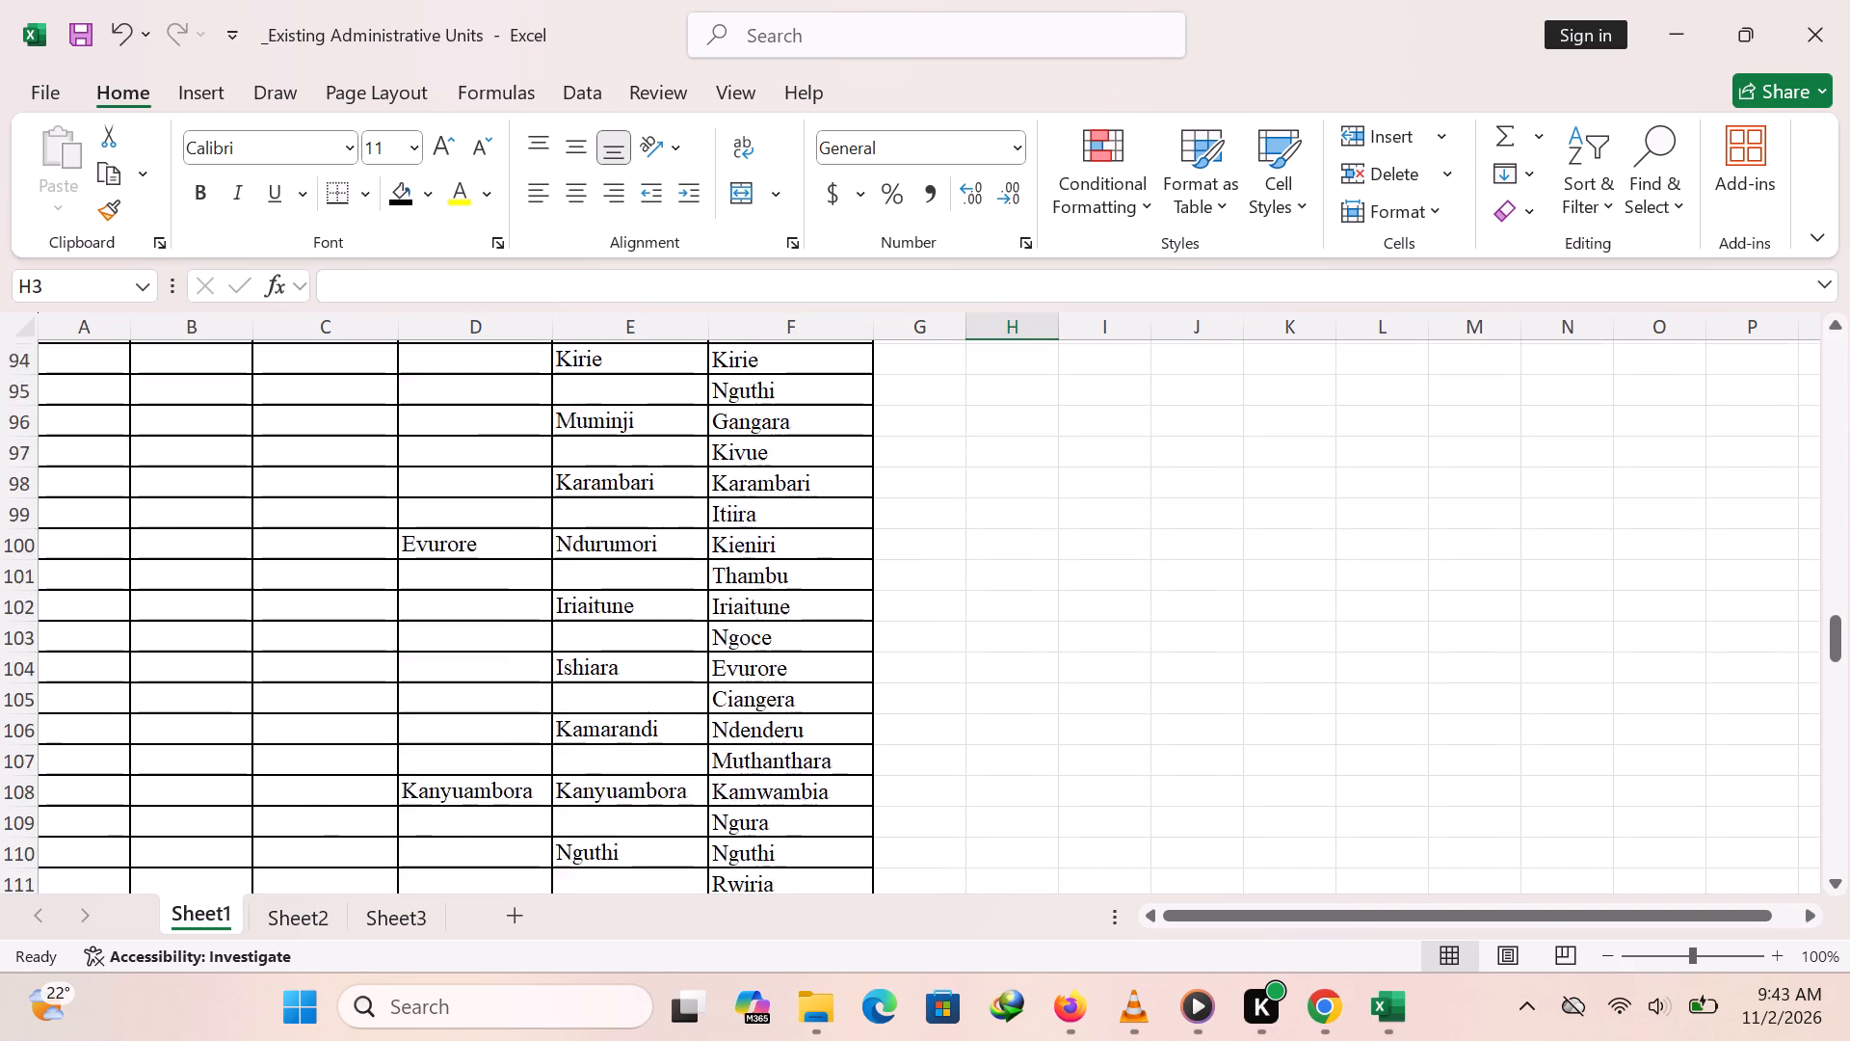
scroll(737, 455, down, 3)
scroll(740, 622, down, 4)
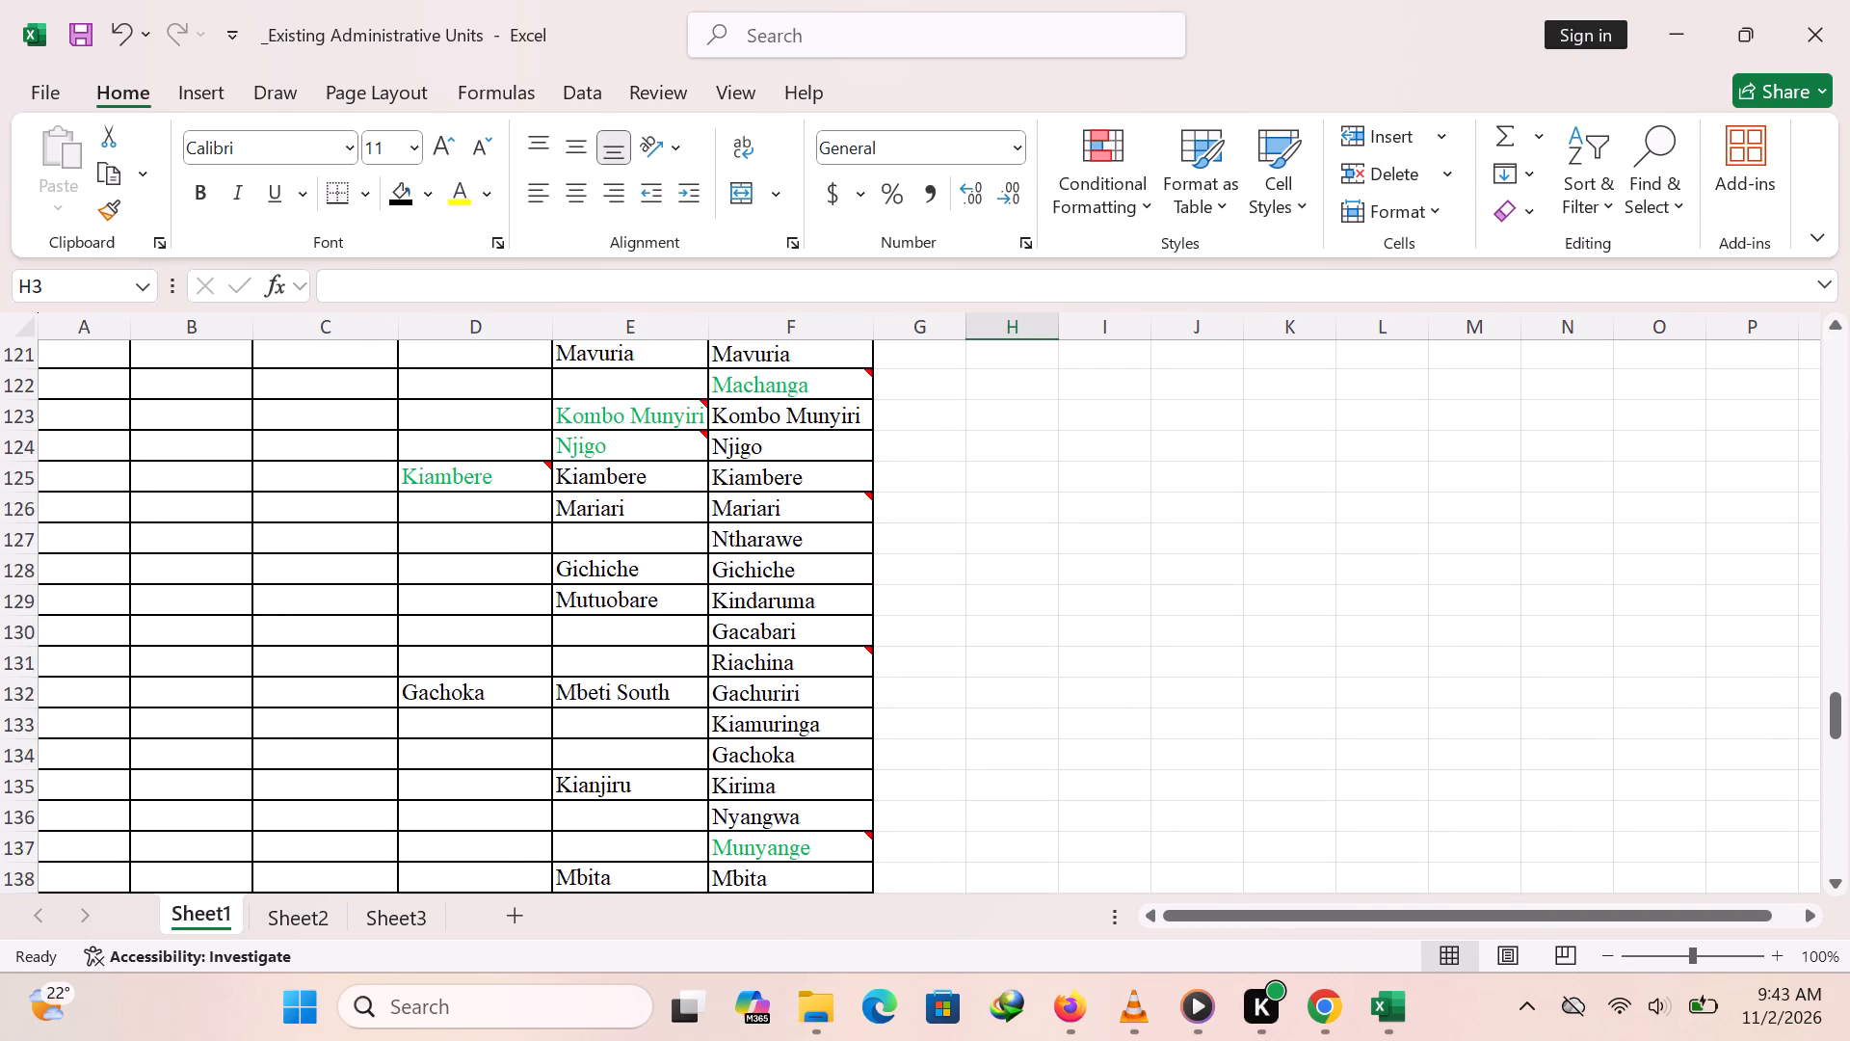
scroll(740, 608, down, 7)
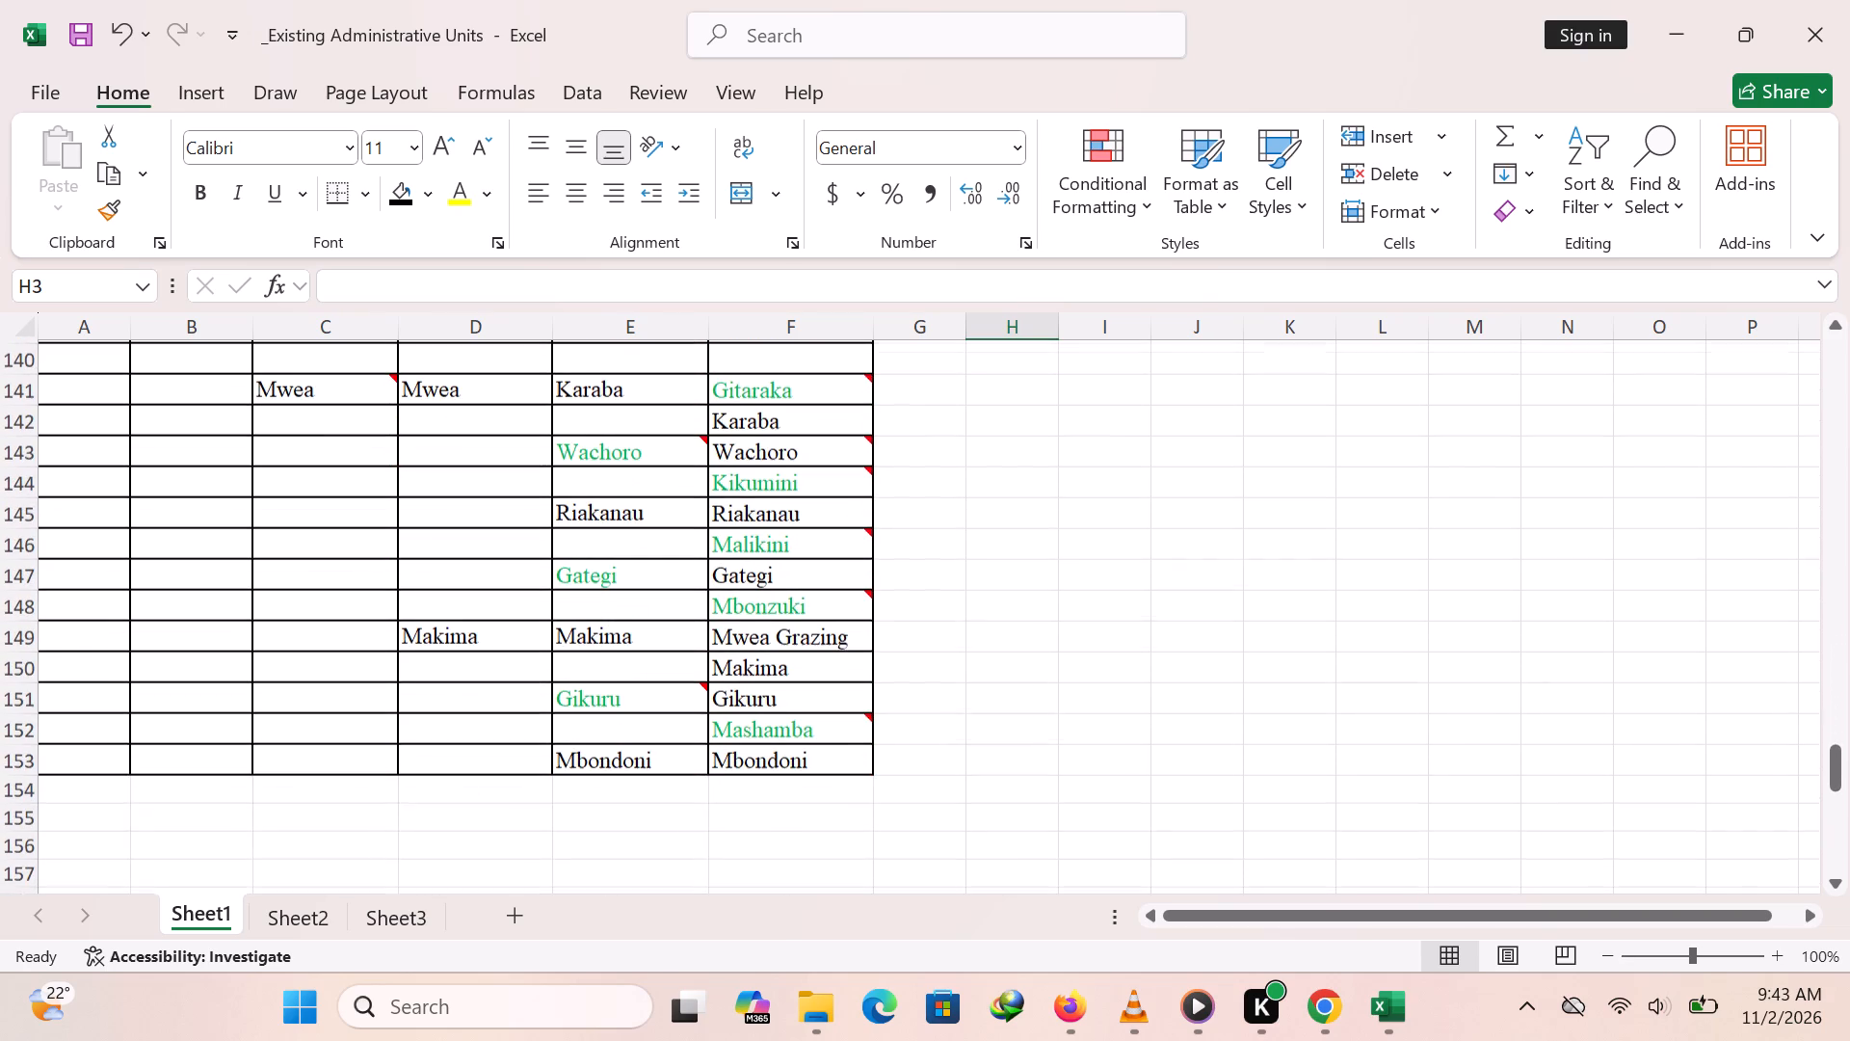
Examine the existing units in reverse order from Mwea through Mbeere South, Mbeere North and Embu West to Embu North.
scroll(740, 608, up, 5)
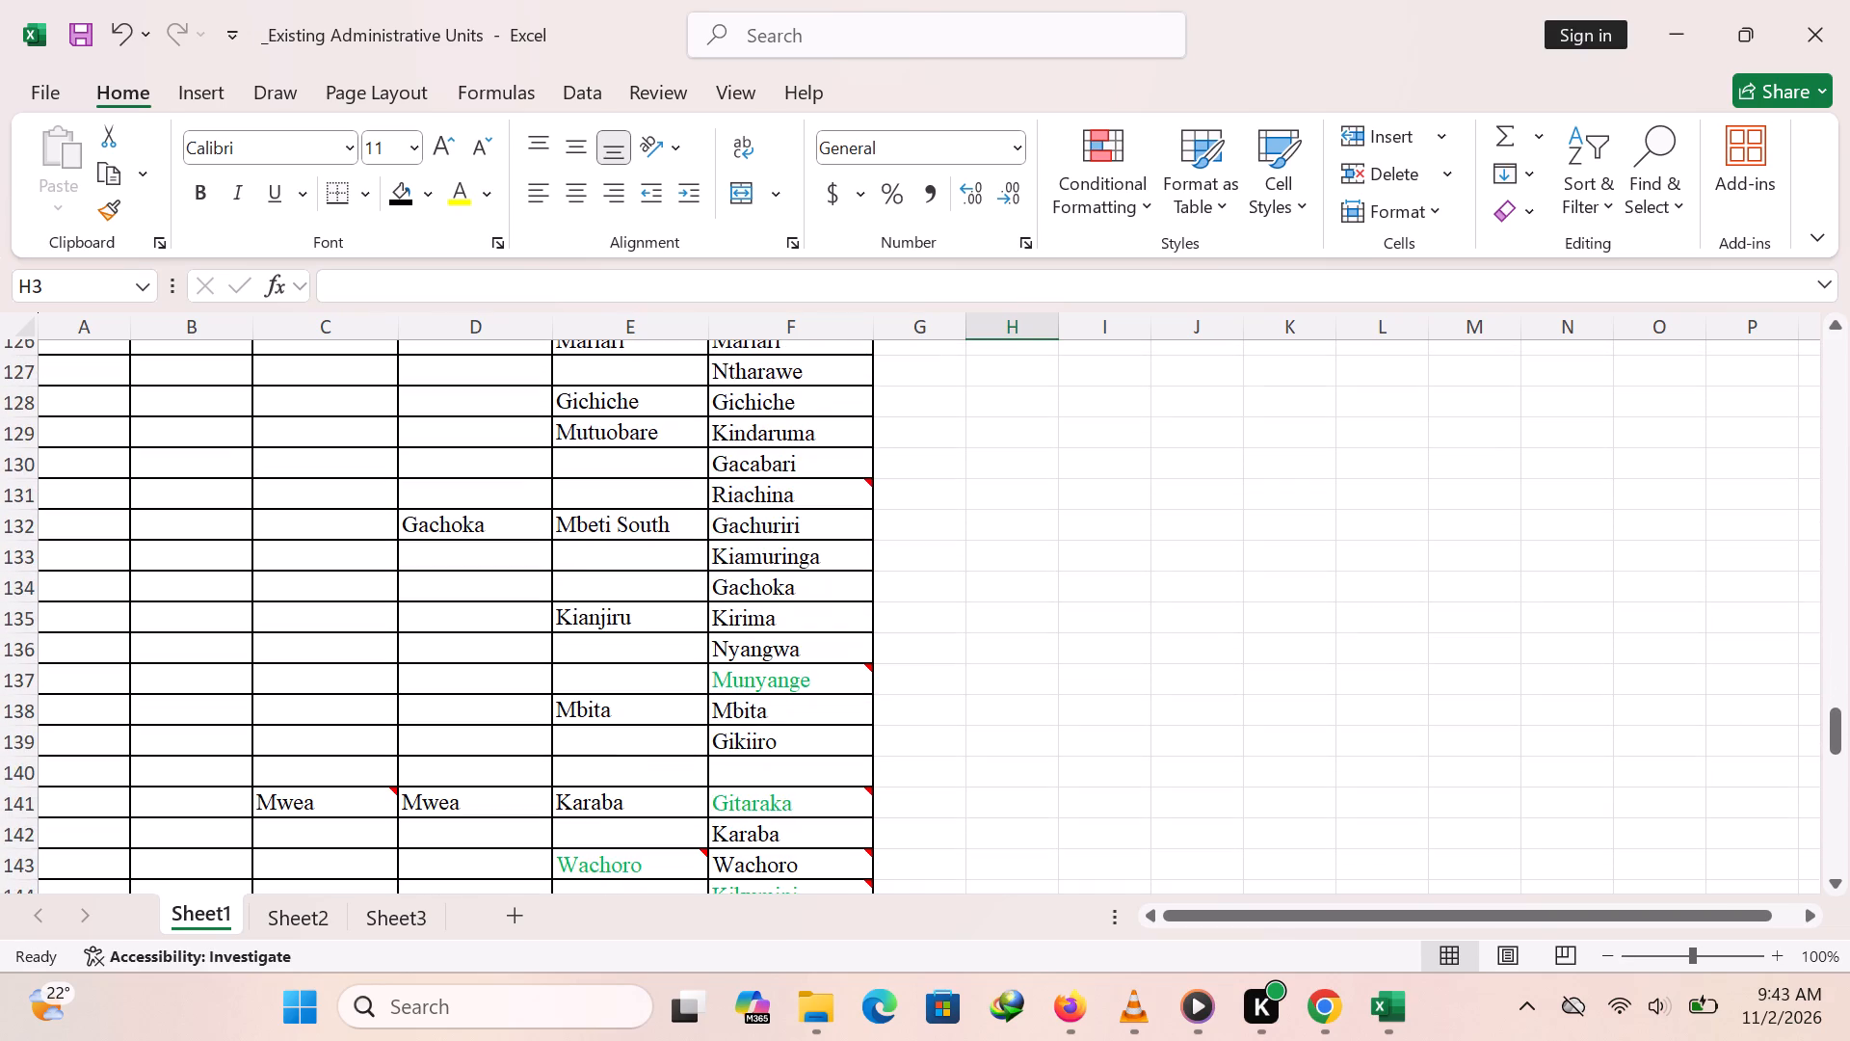
scroll(607, 673, up, 3)
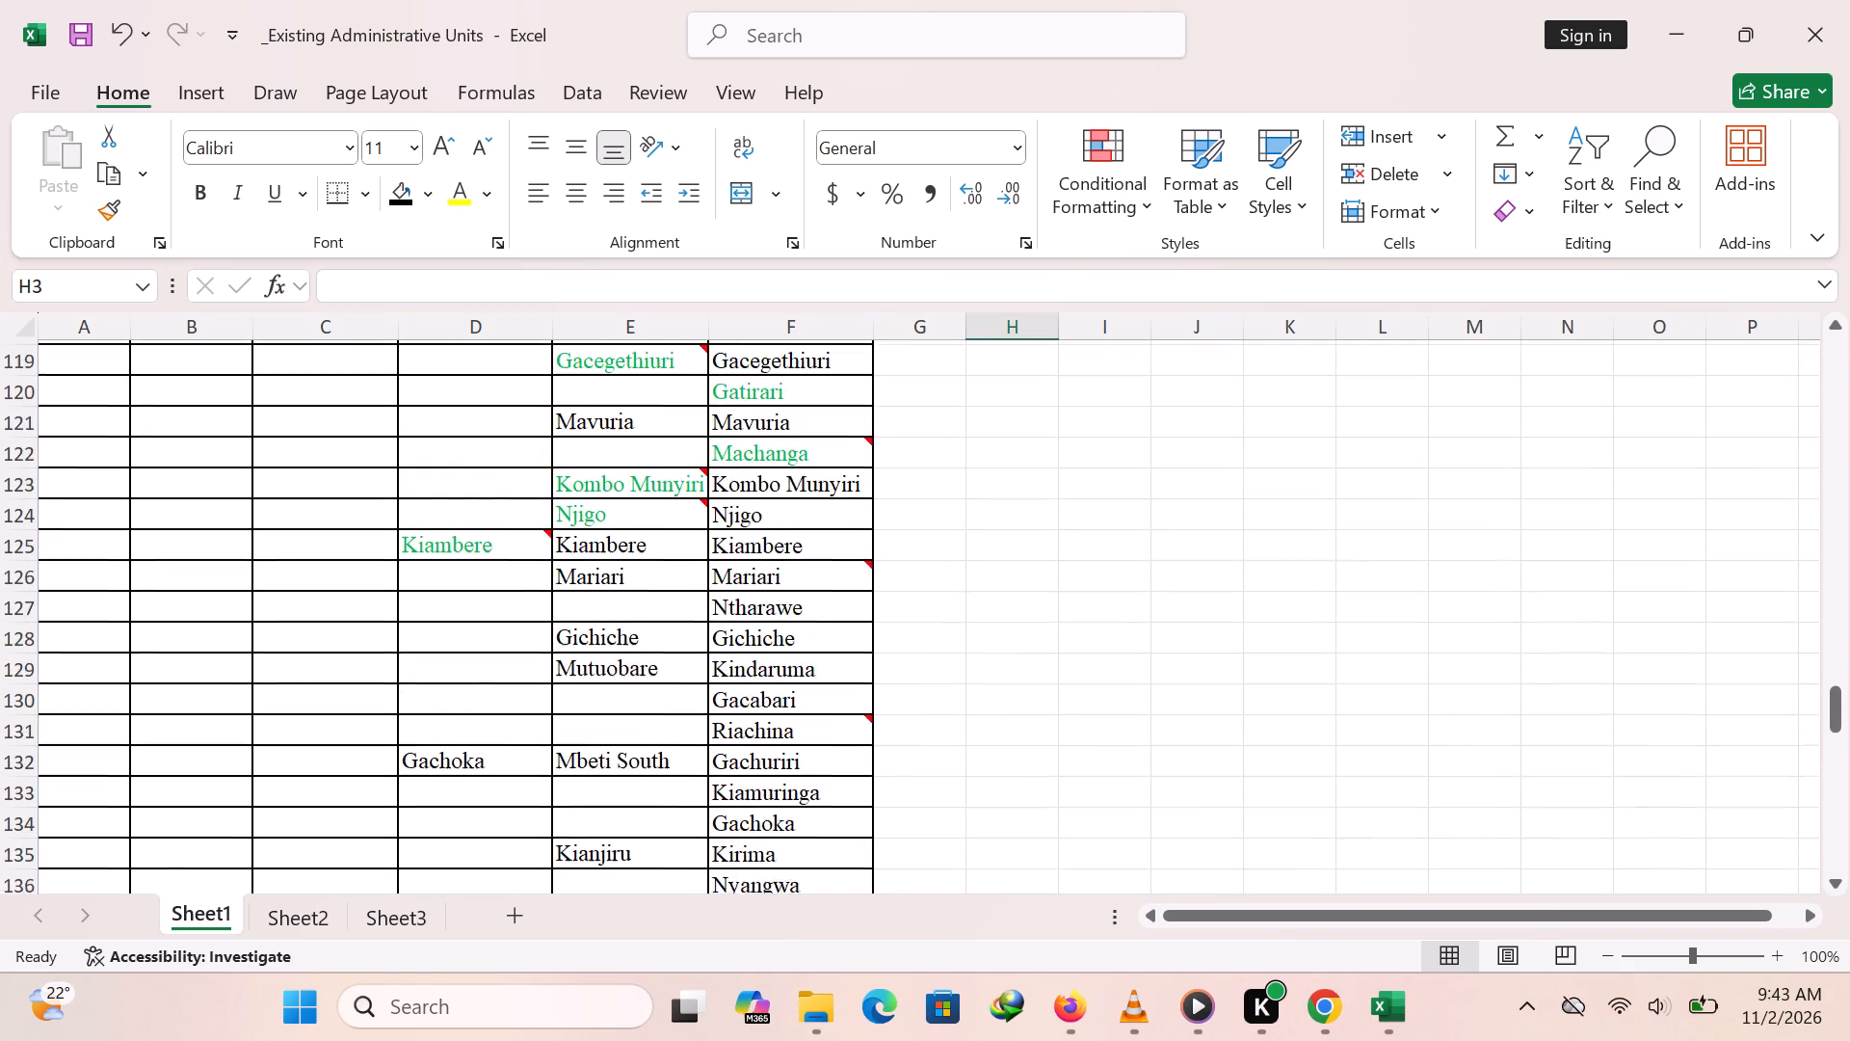
scroll(610, 672, up, 2)
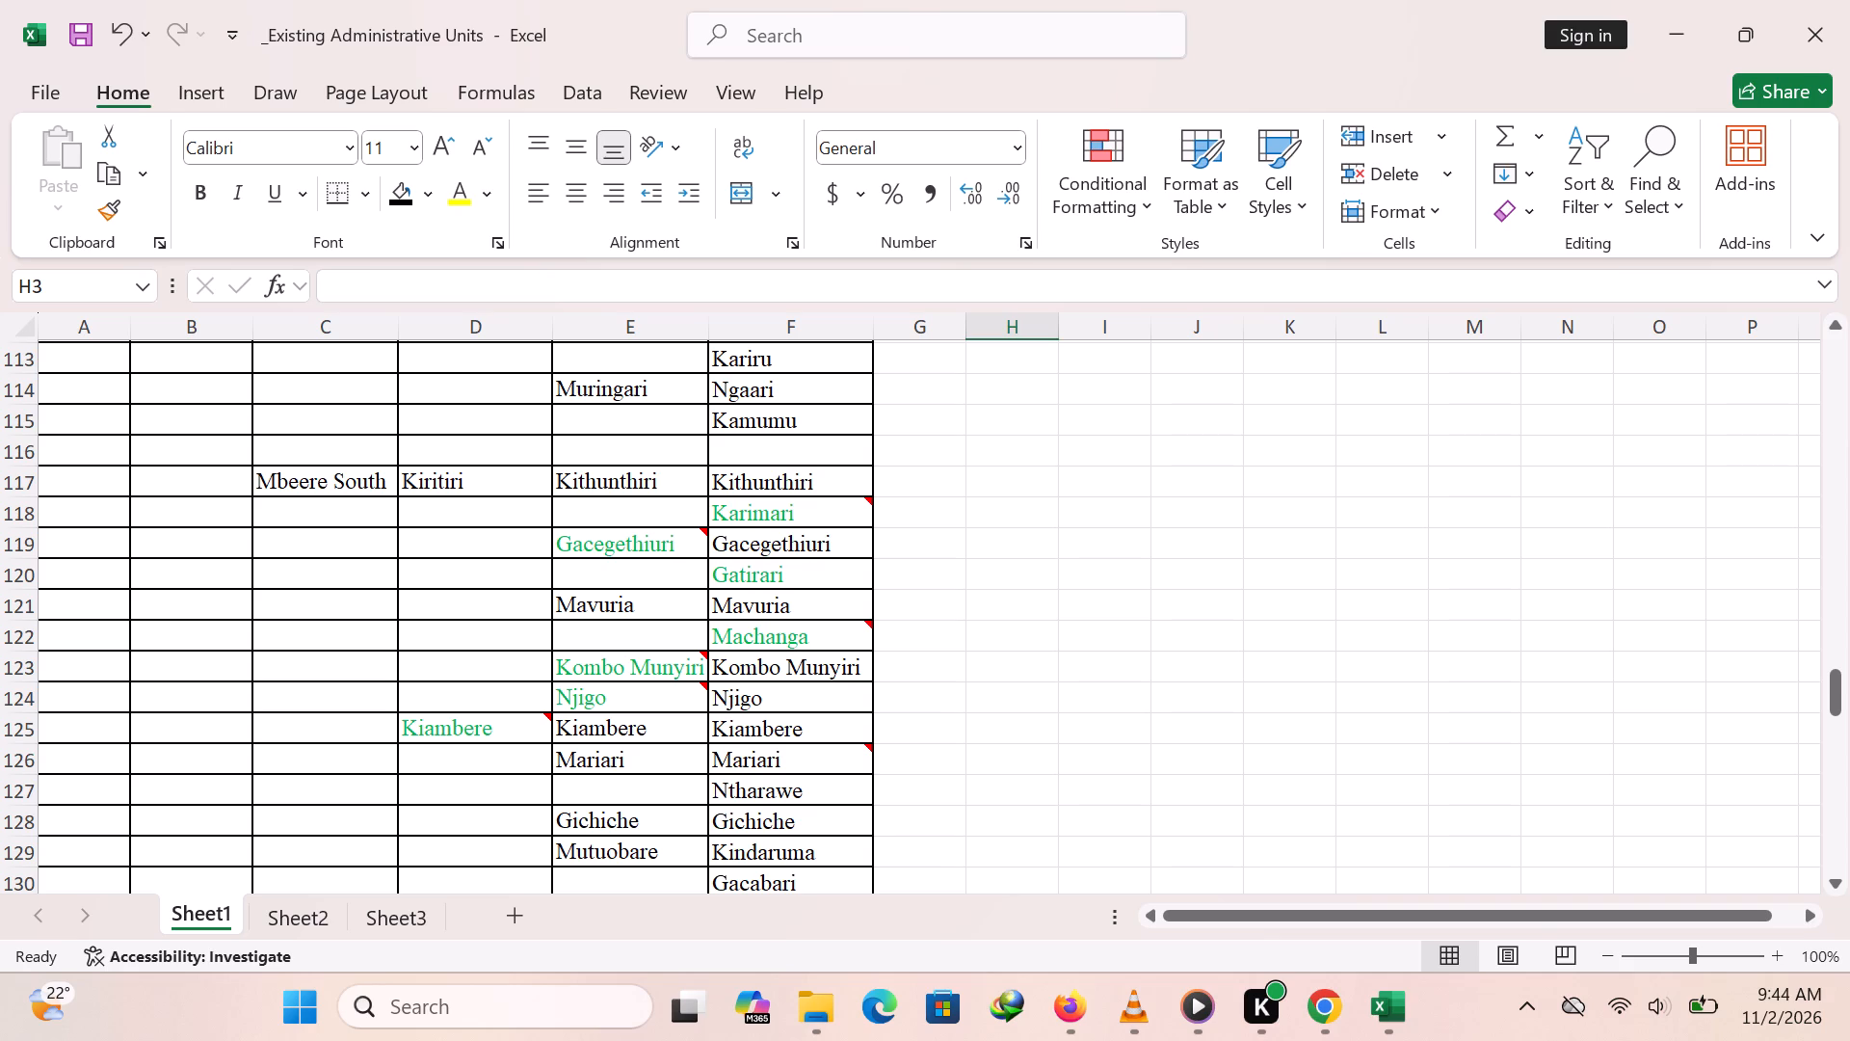
scroll(224, 629, up, 5)
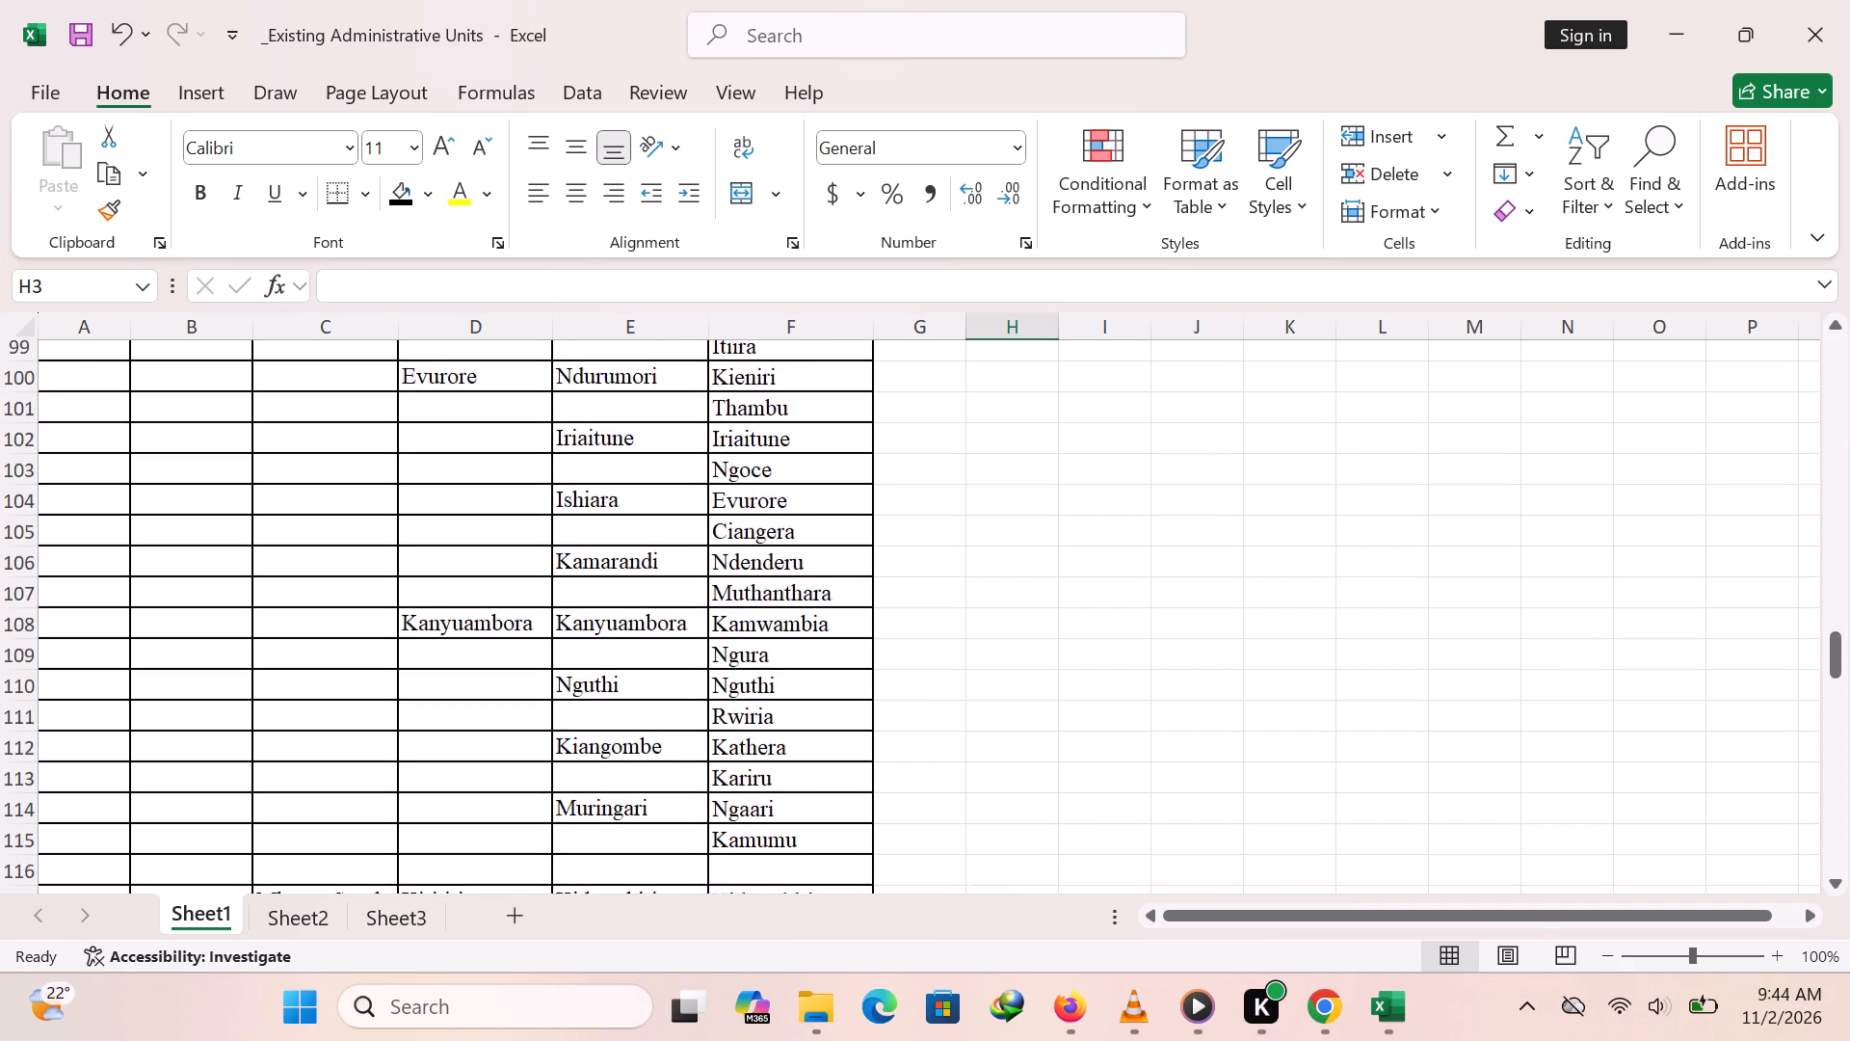
scroll(228, 629, up, 17)
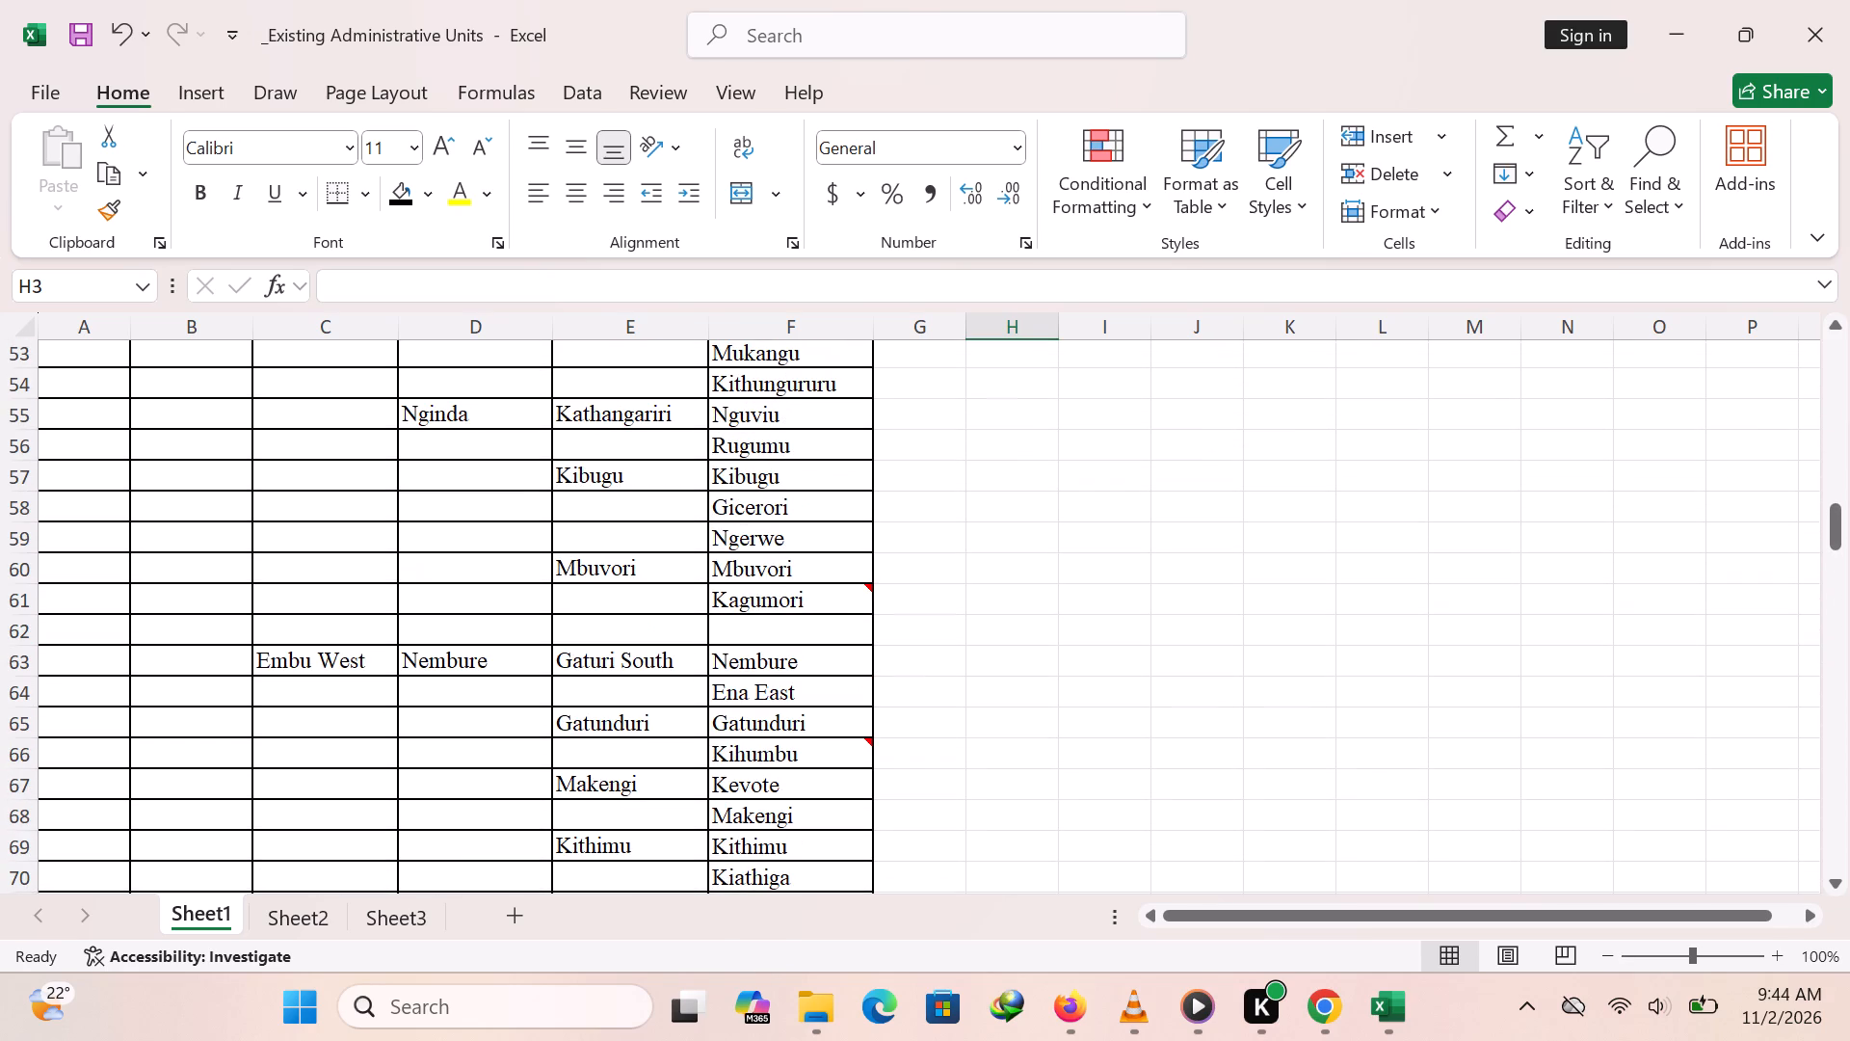
scroll(237, 617, up, 6)
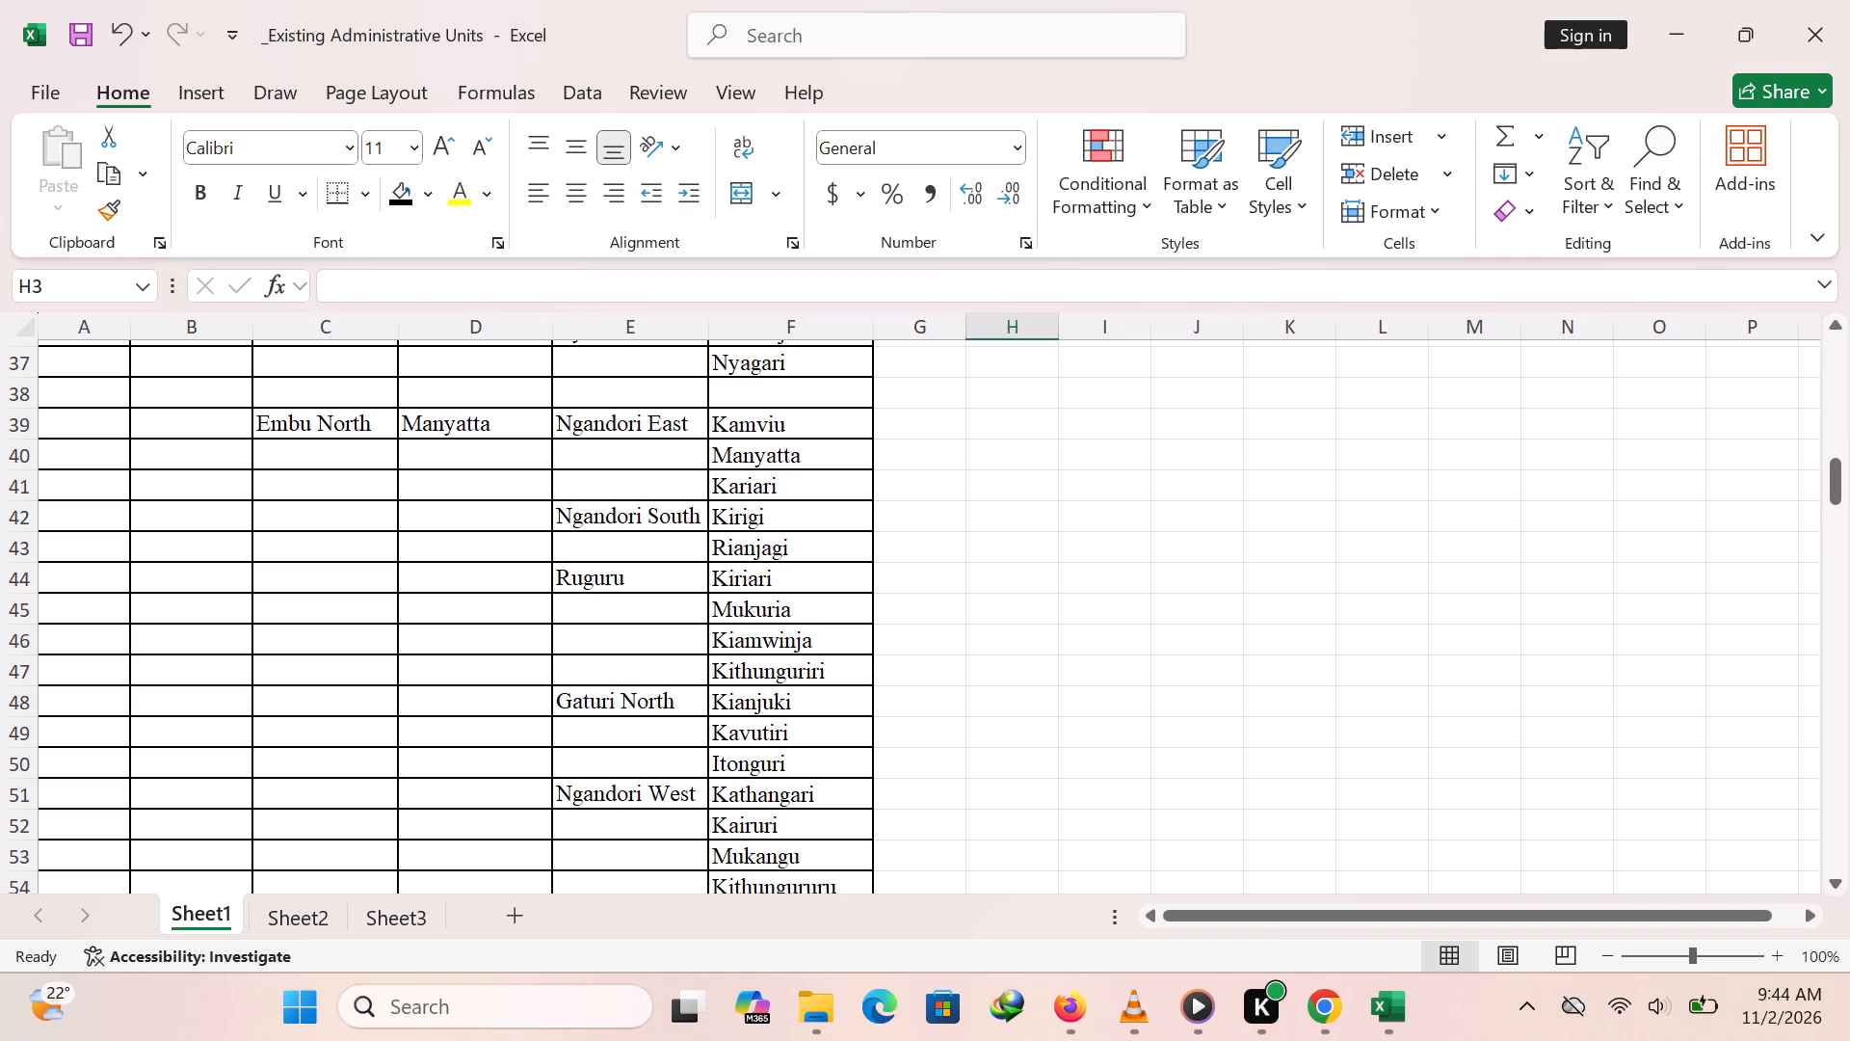
Examine the existing locations and sub-locations from Embu North through Embu West and Mbeere North to Mbeere South.
scroll(241, 600, down, 10)
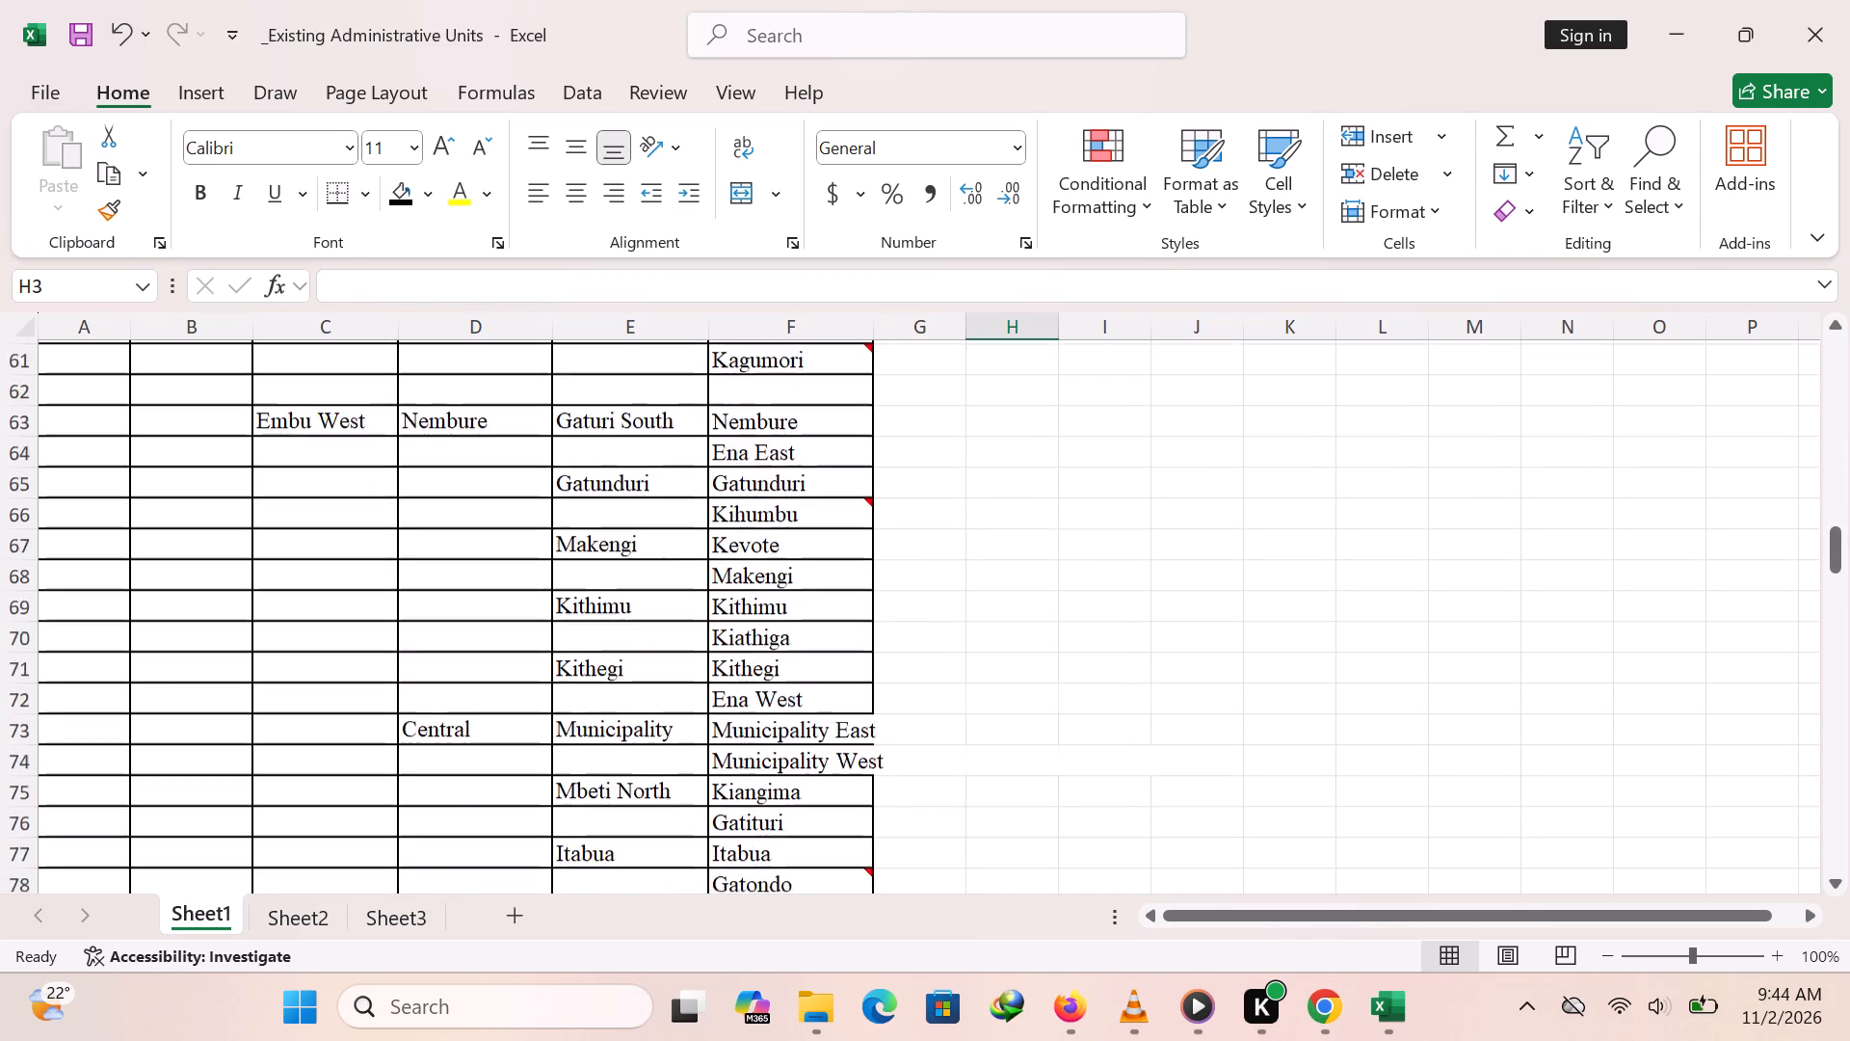
scroll(241, 600, down, 2)
scroll(241, 600, up, 1)
scroll(241, 600, down, 8)
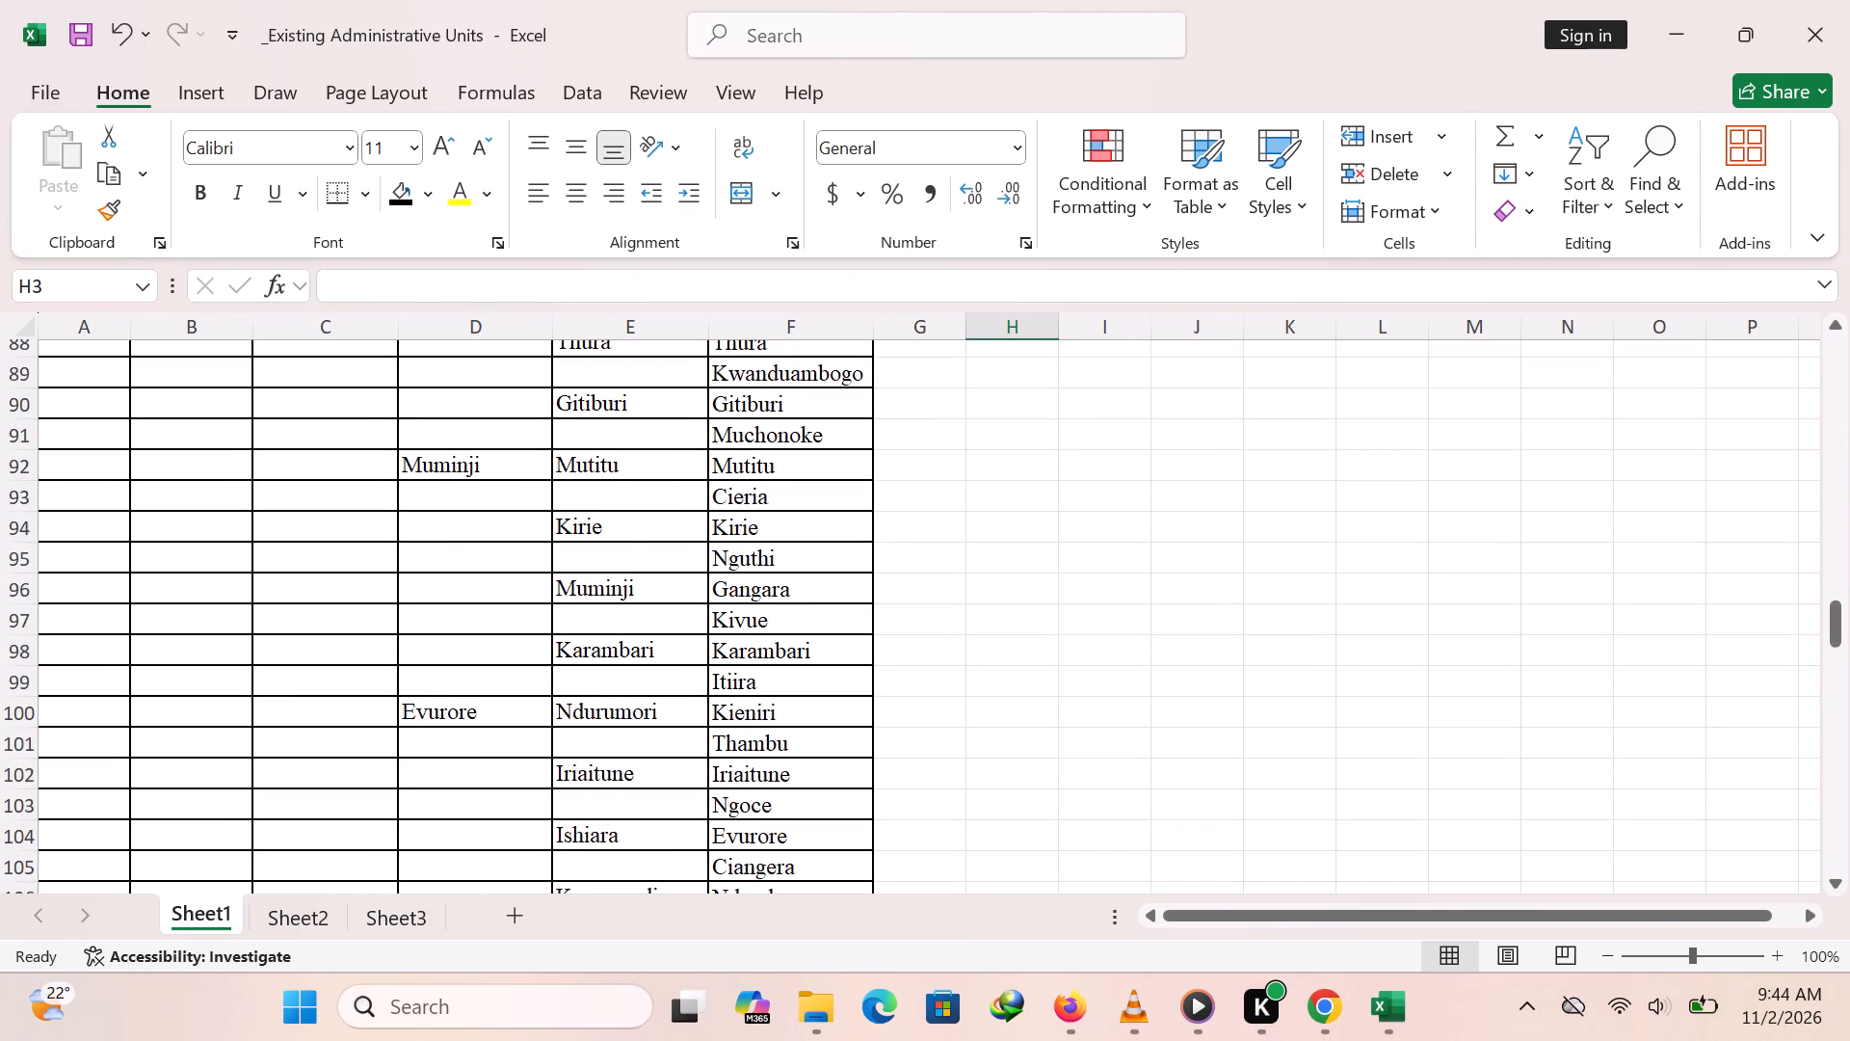
scroll(241, 600, down, 9)
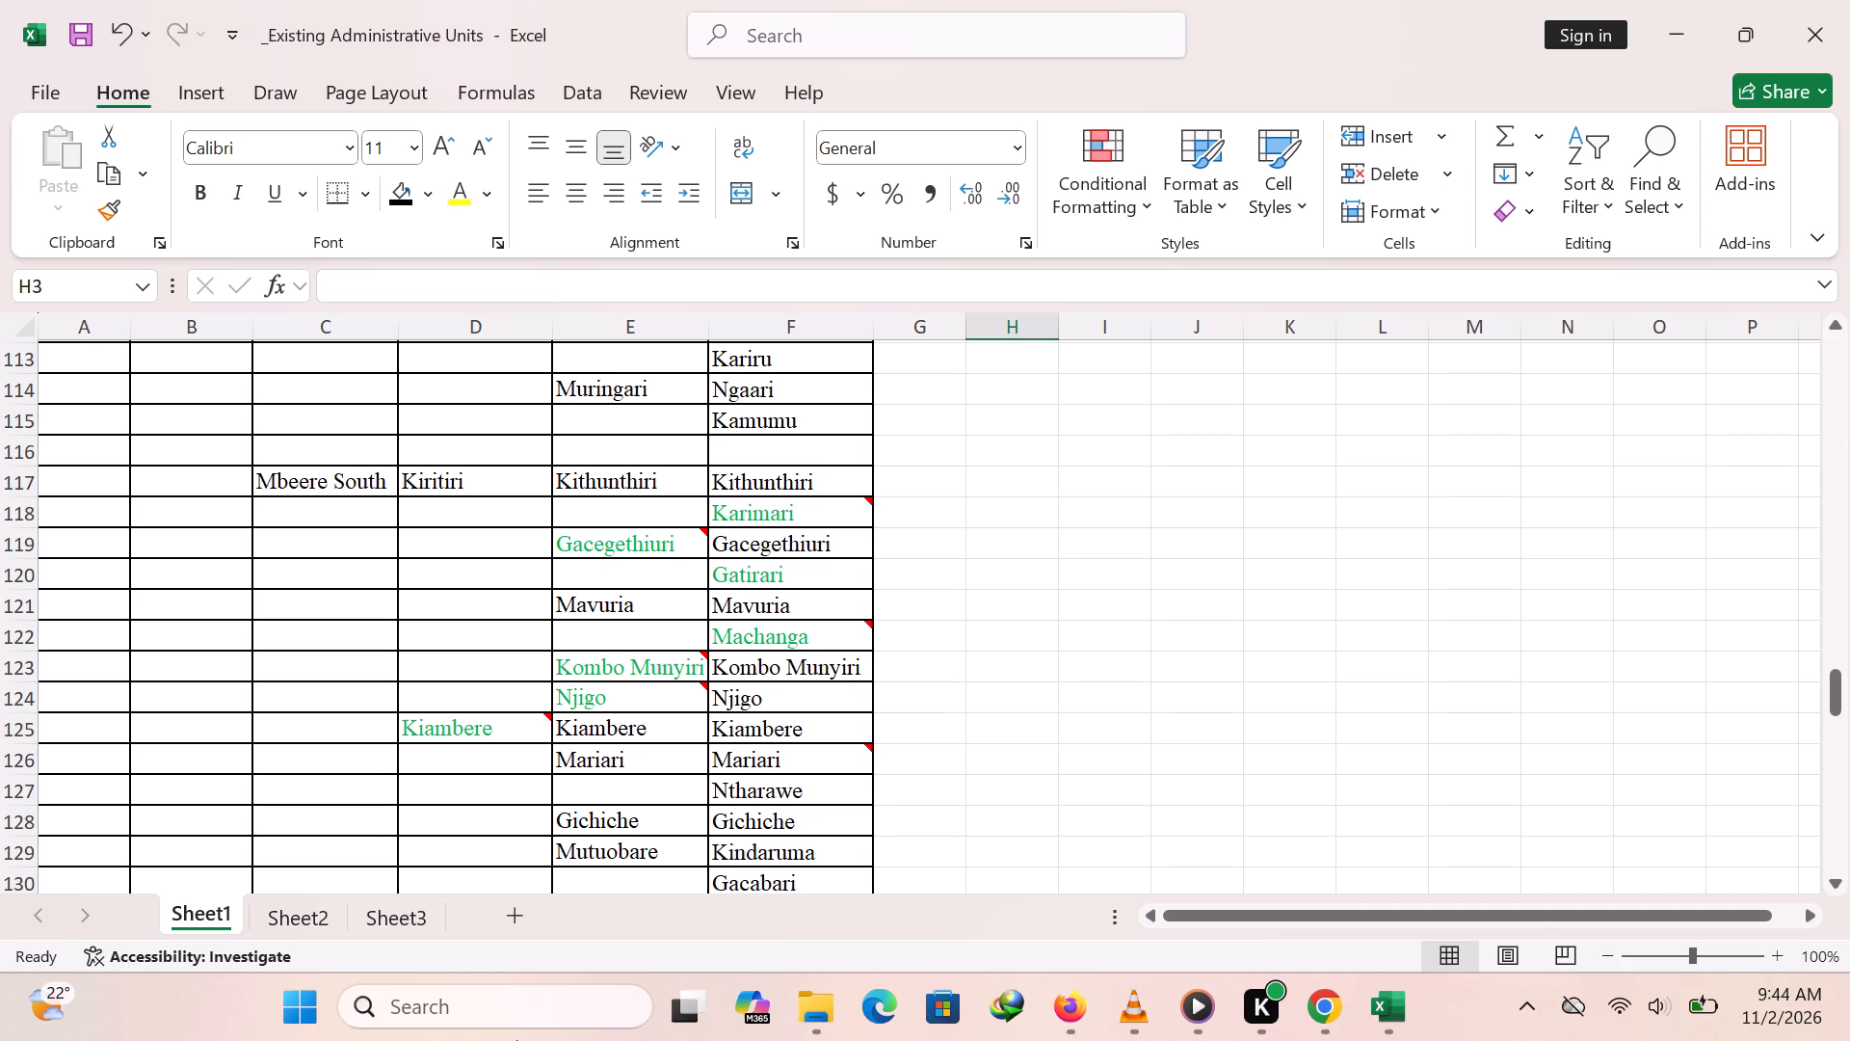
scroll(522, 806, up, 2)
scroll(531, 806, down, 2)
Check the existing units around Mbeere North, Mbeere South and Mwea, returning to the Kiritiri, Kiambere and Gachoka divisions.
scroll(673, 625, up, 4)
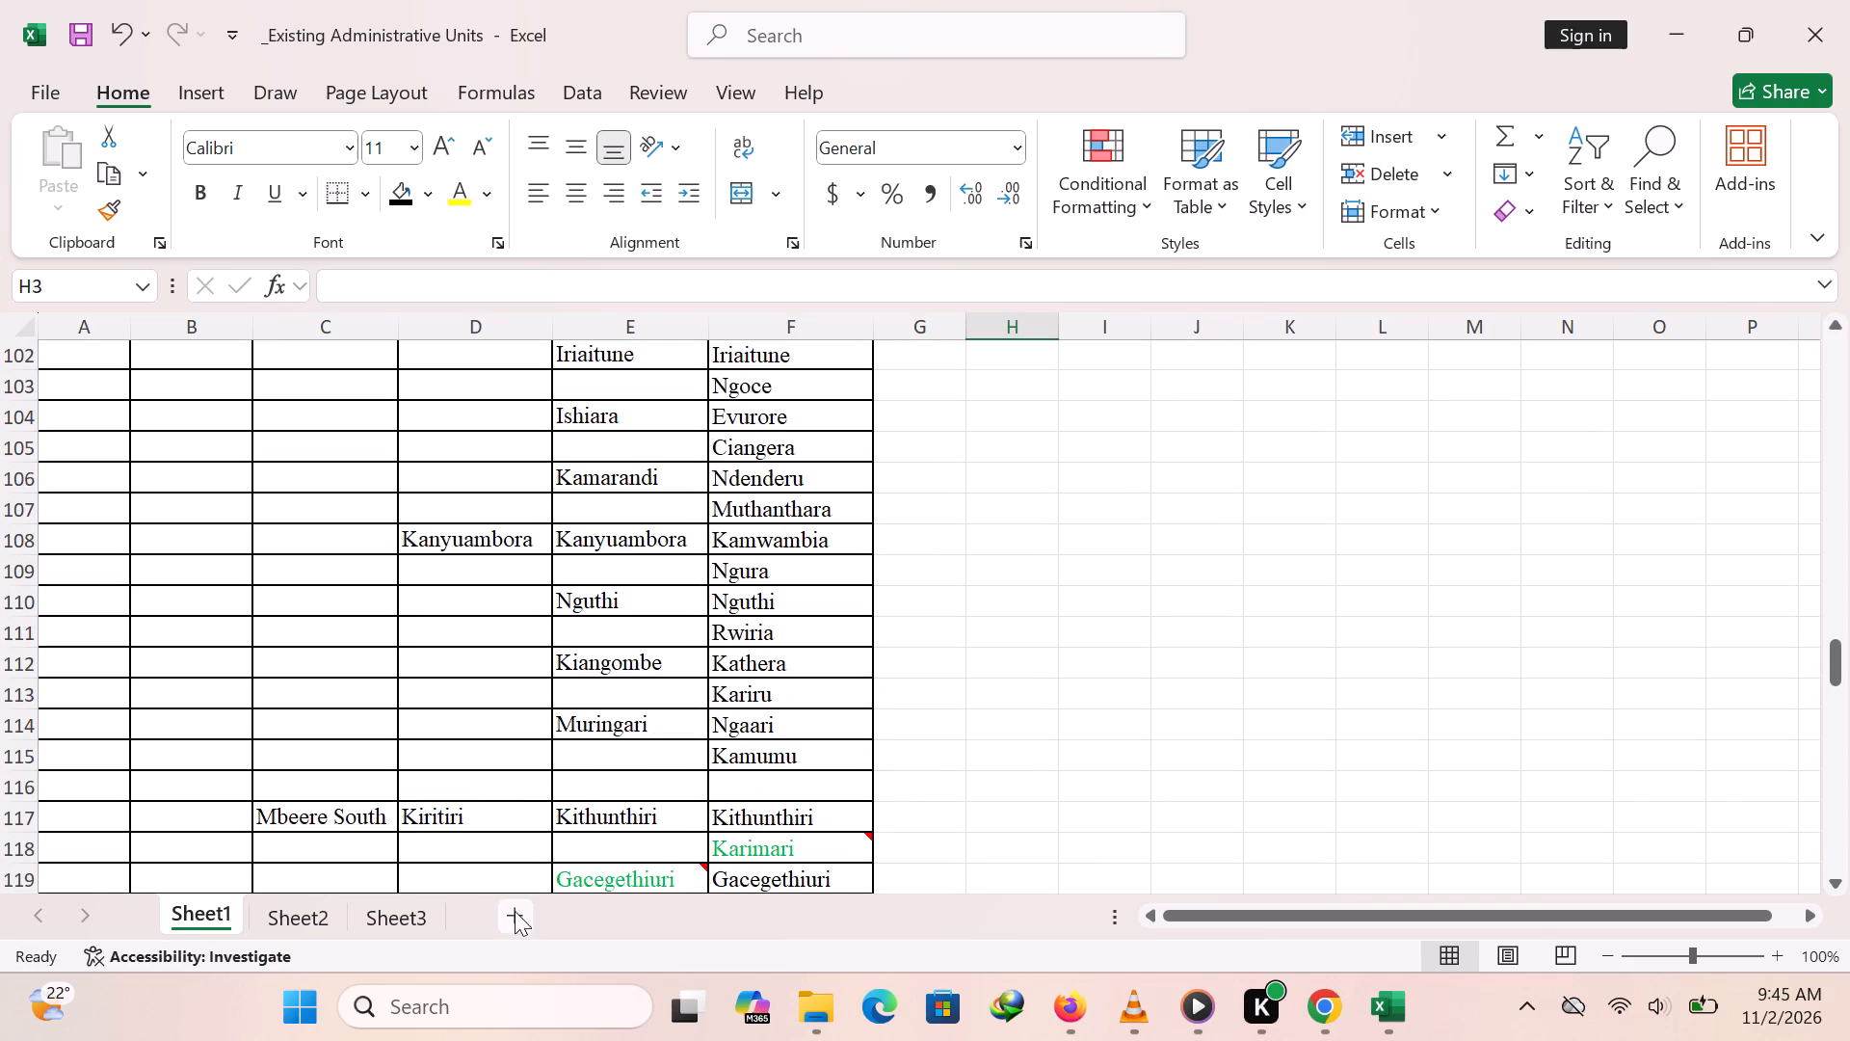
scroll(698, 764, up, 1)
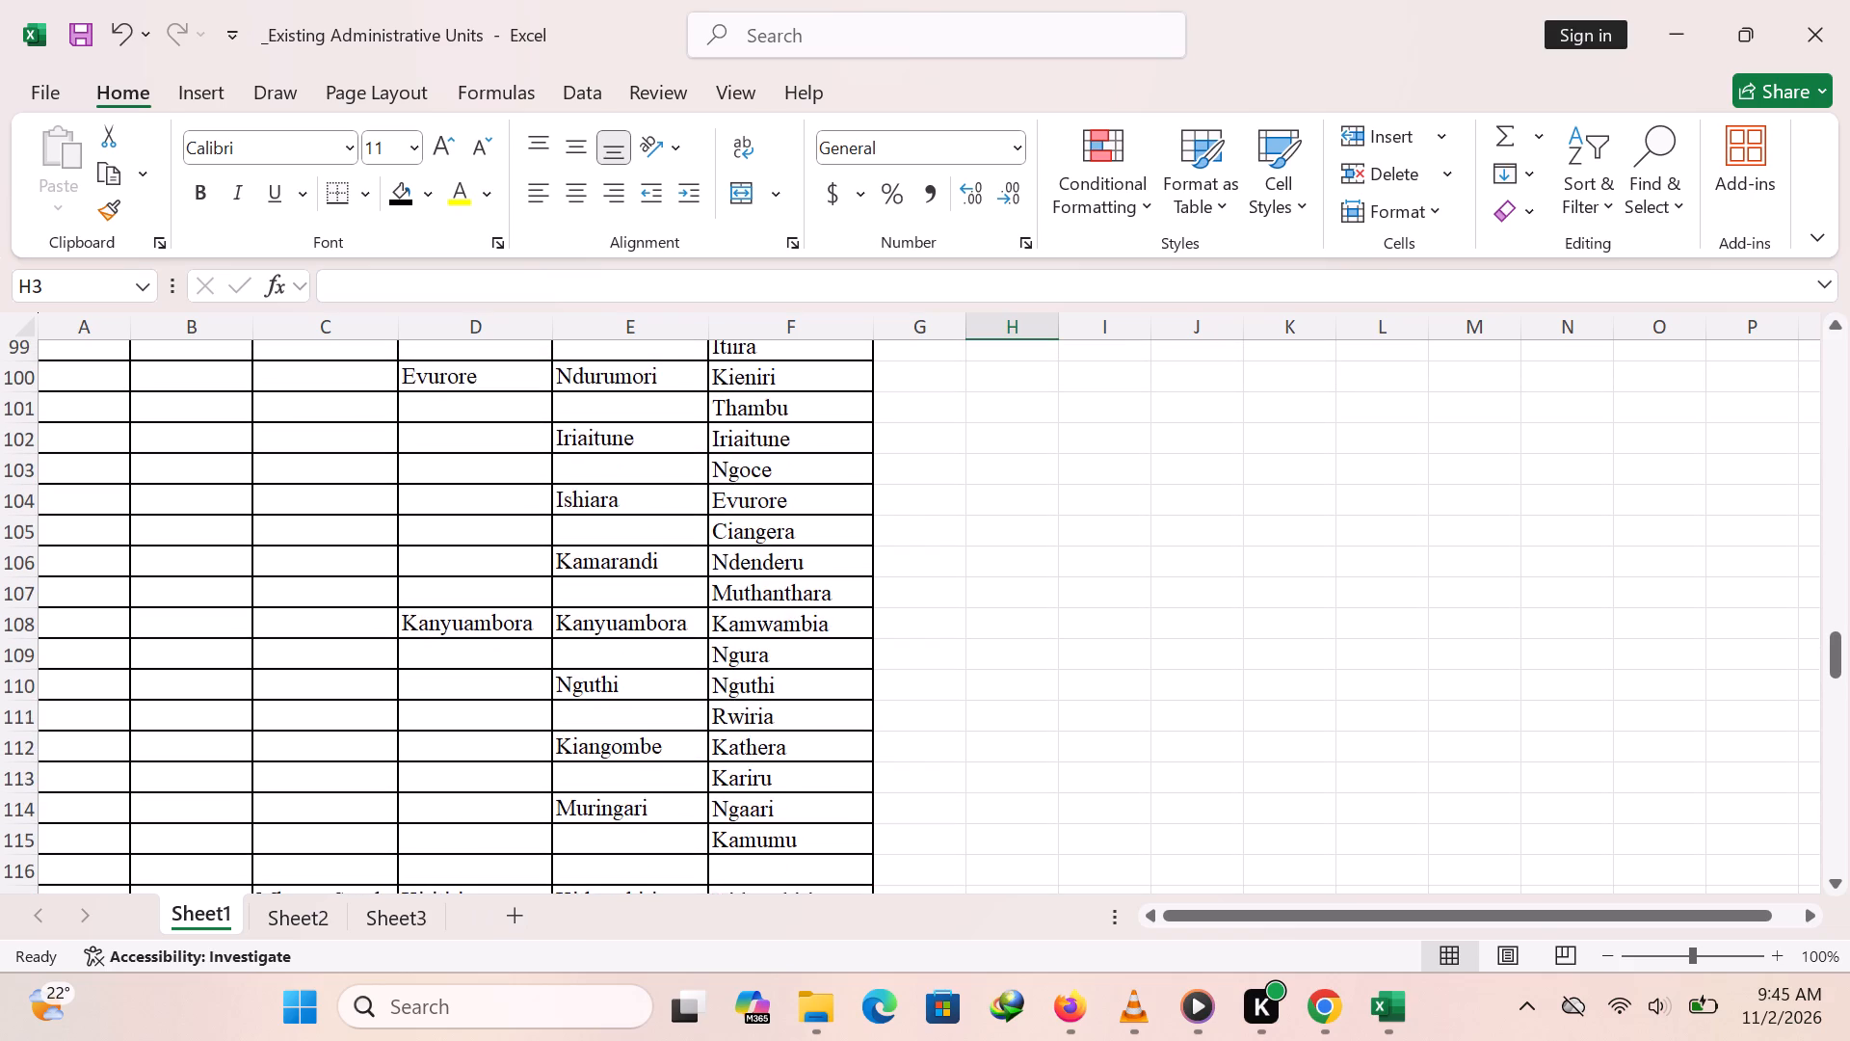
scroll(698, 764, up, 3)
scroll(698, 764, down, 5)
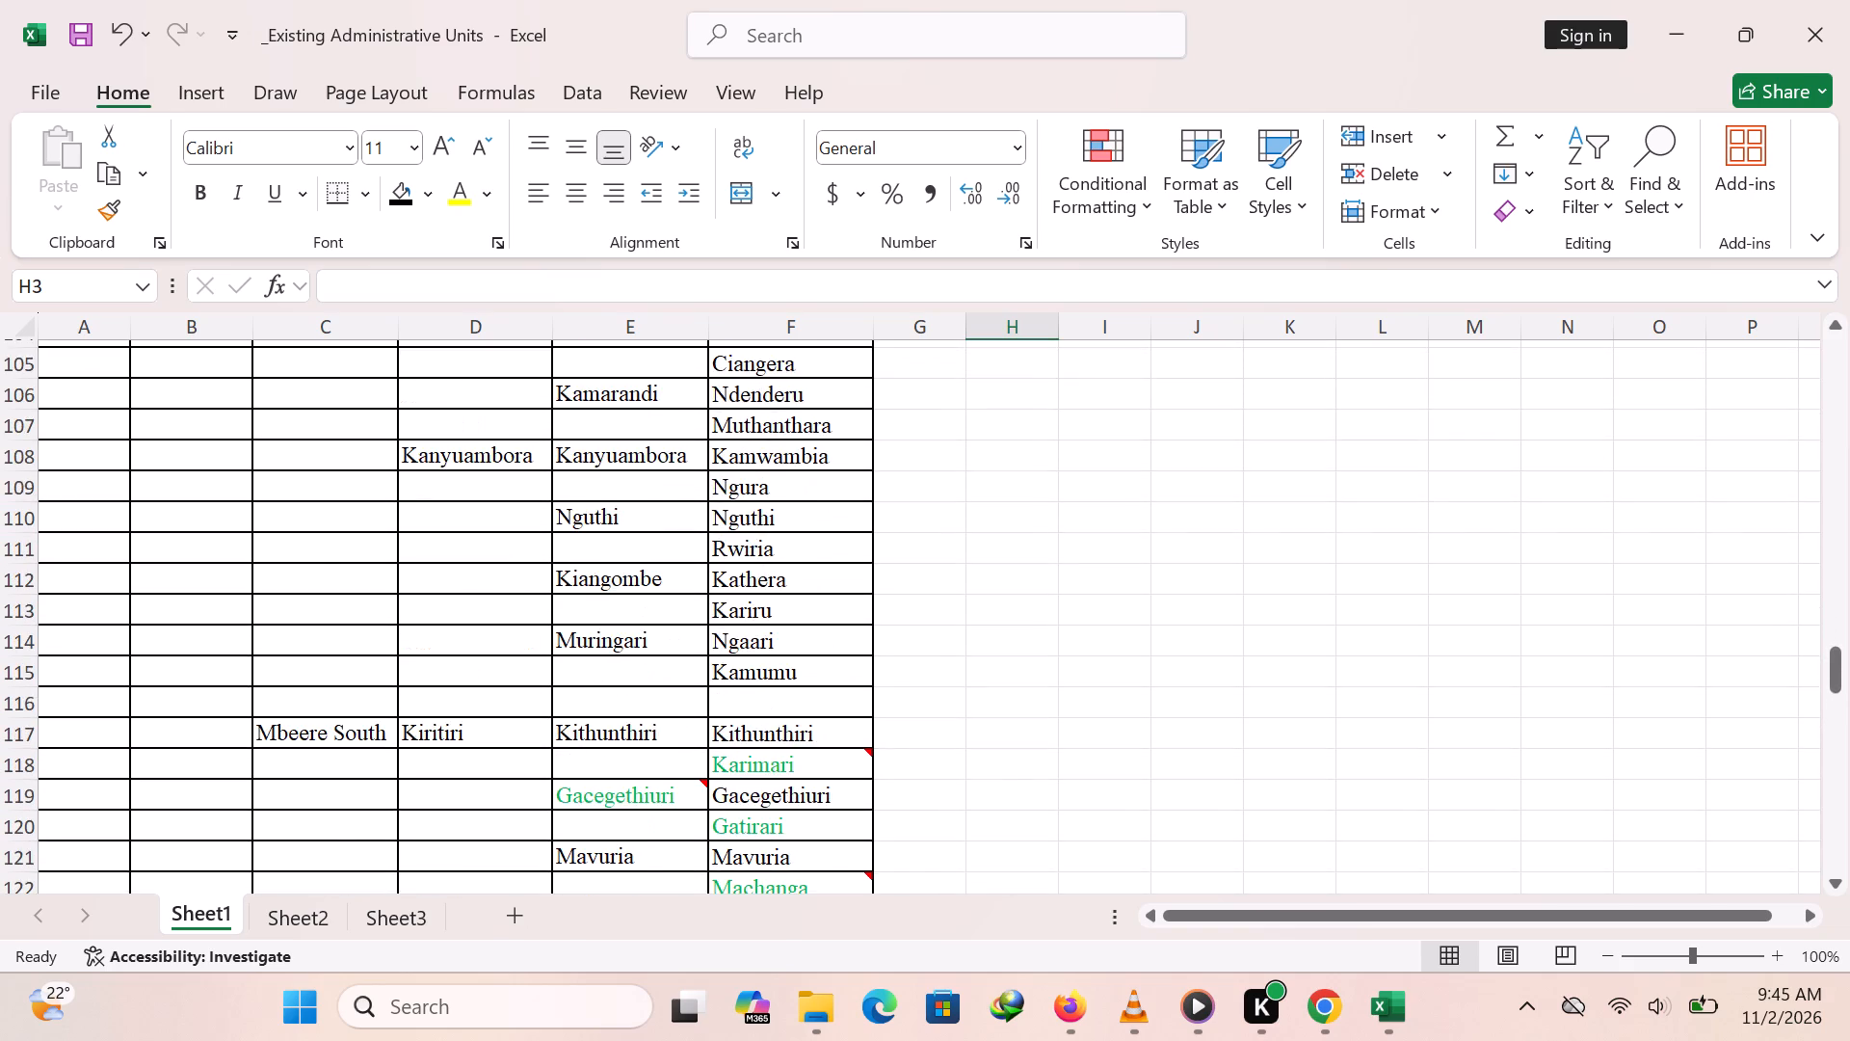
scroll(699, 761, down, 8)
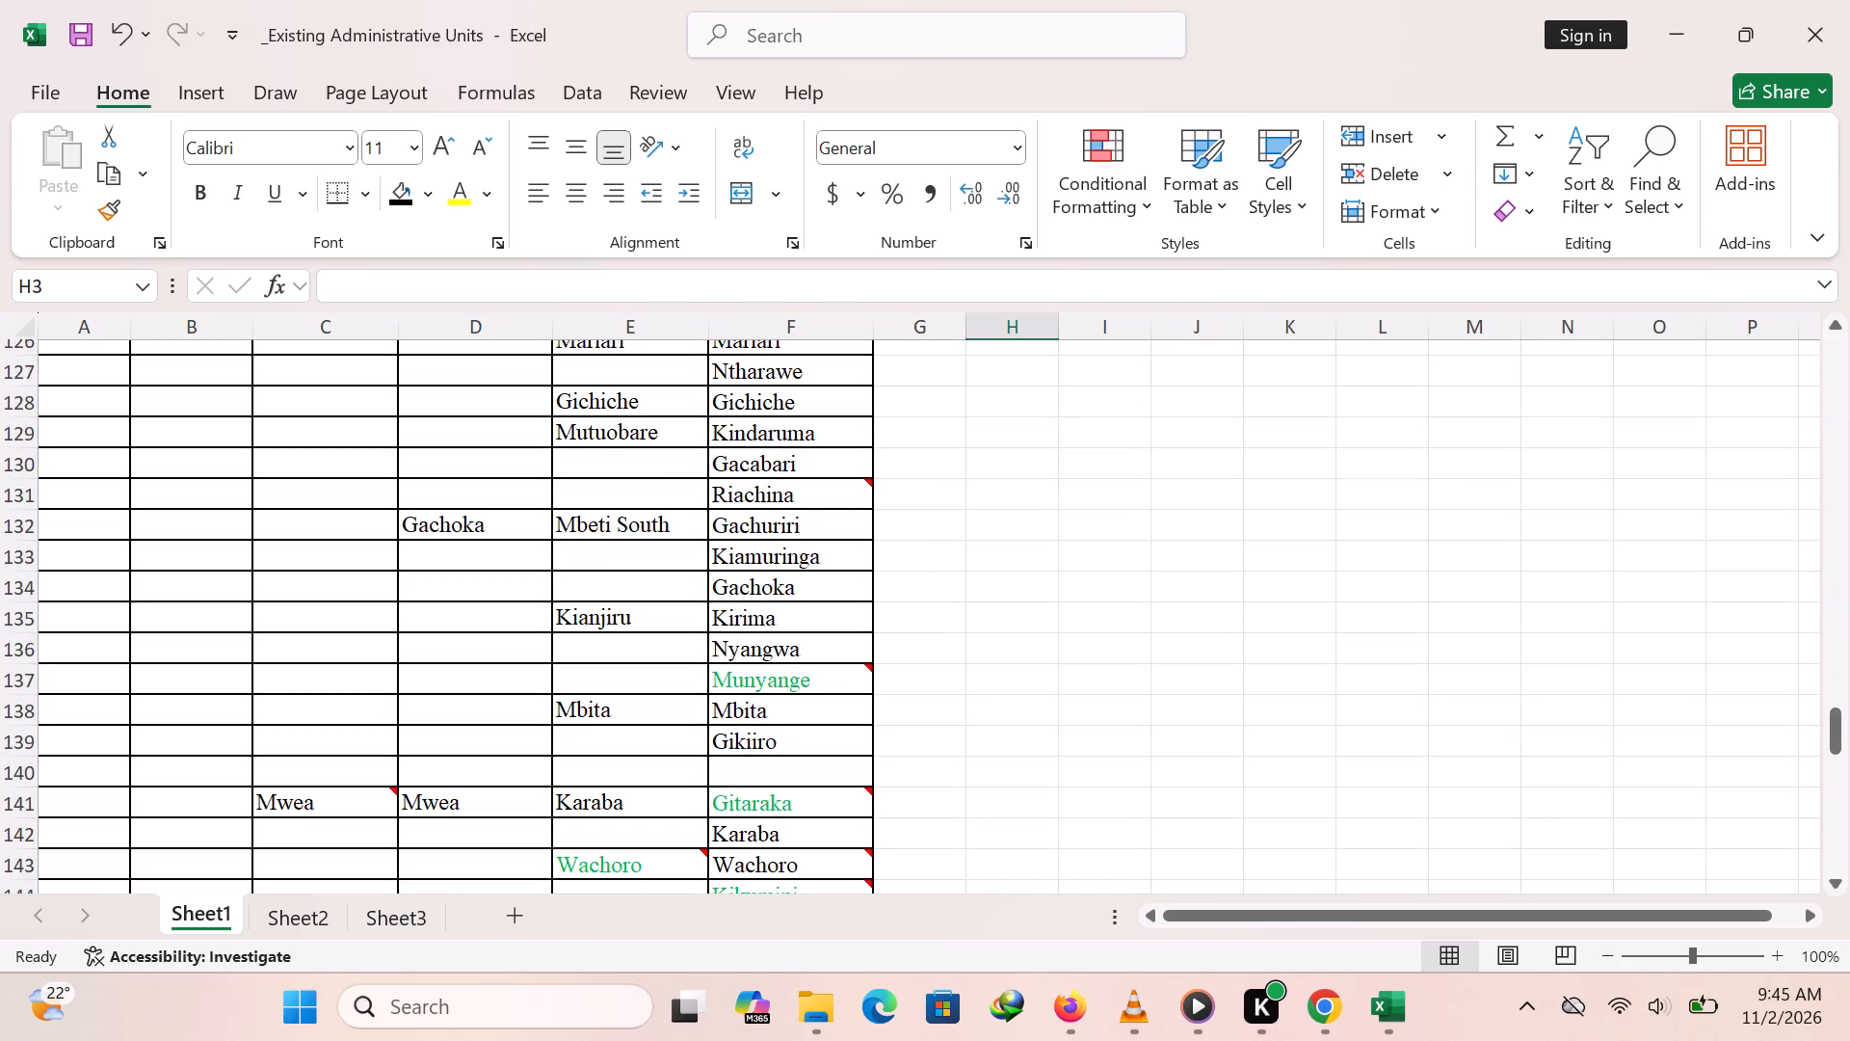
scroll(699, 761, down, 6)
scroll(699, 761, up, 2)
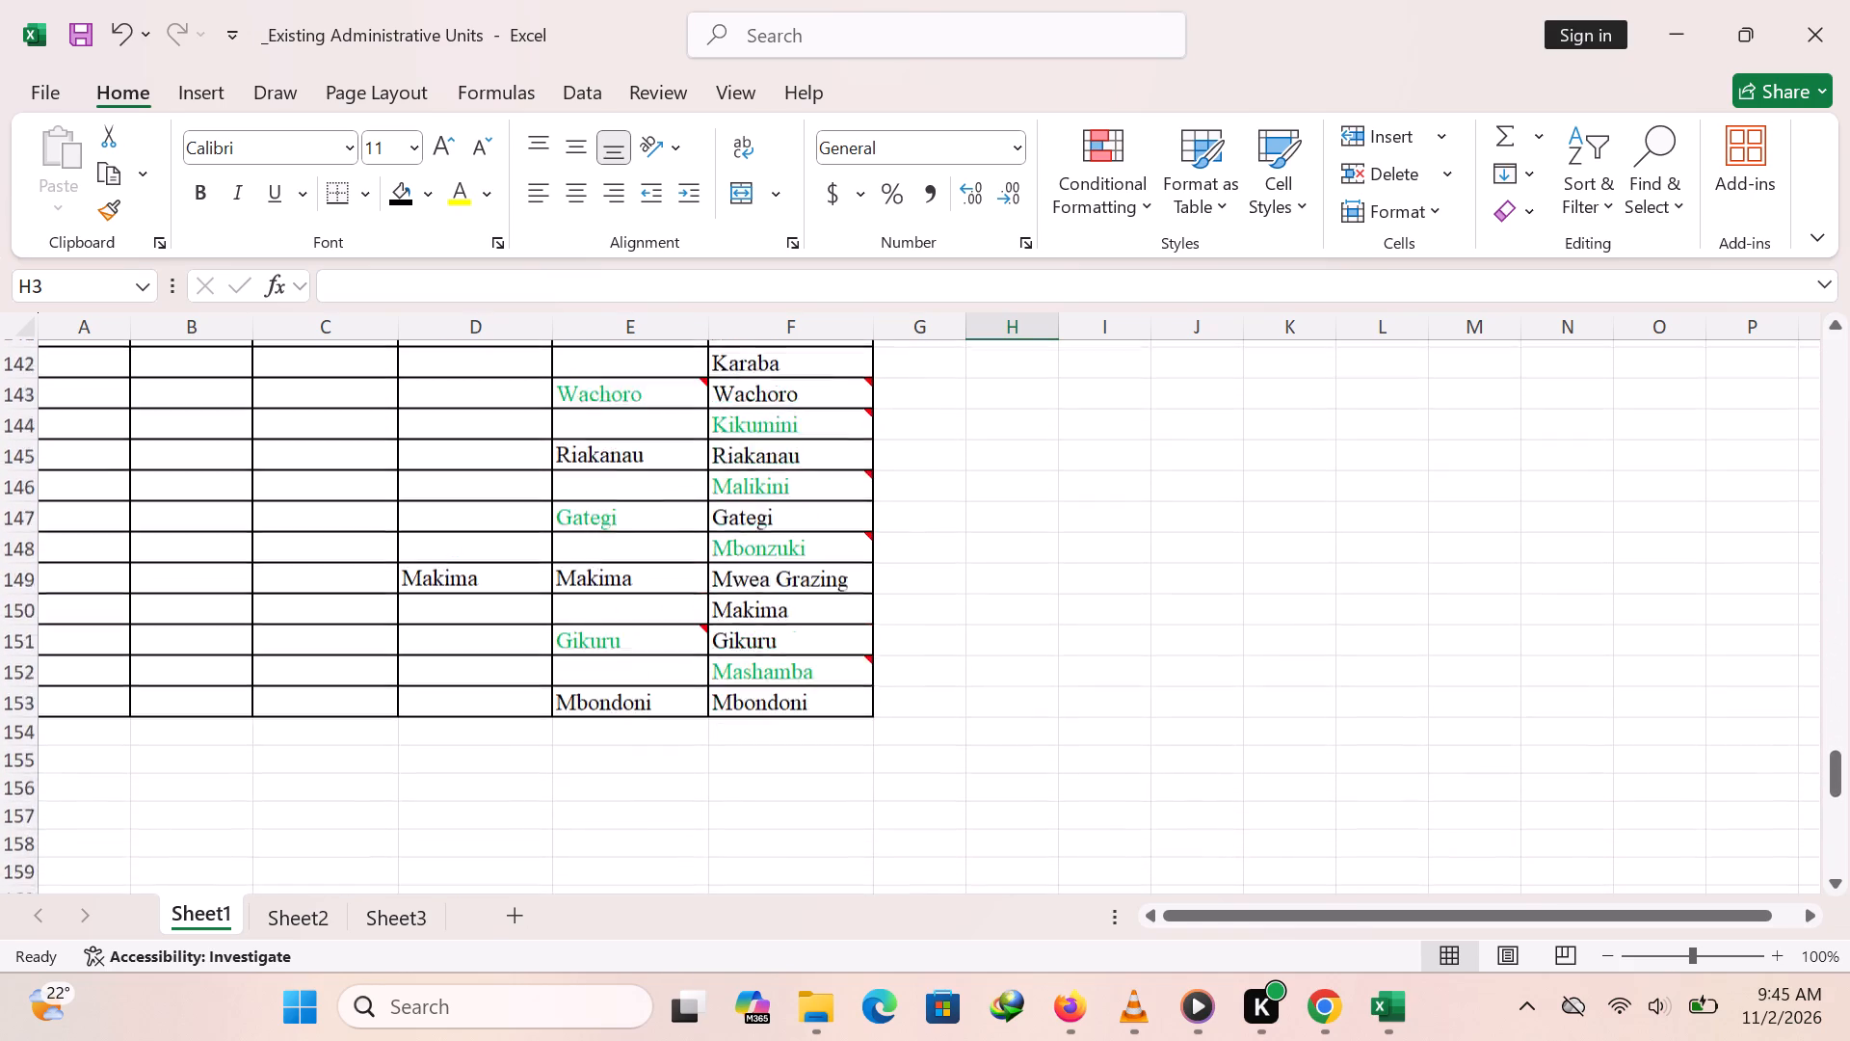
scroll(699, 761, up, 6)
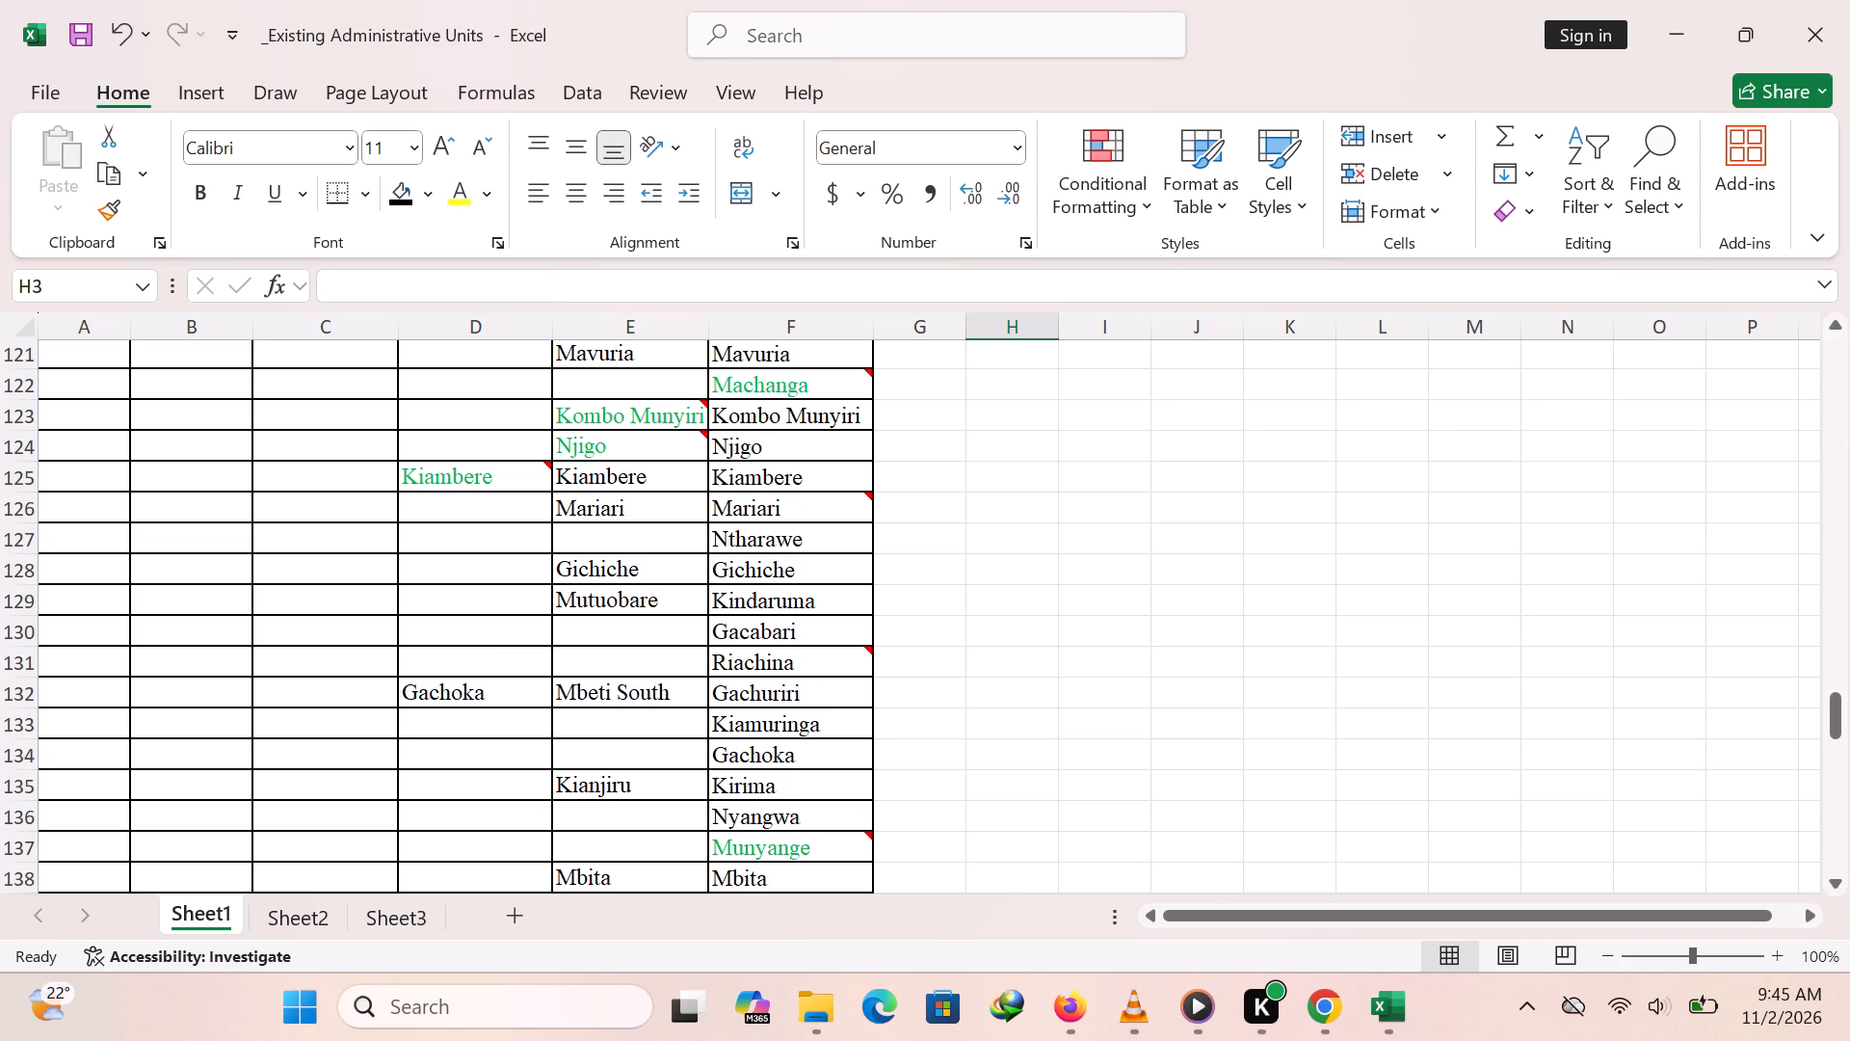
scroll(701, 745, up, 3)
scroll(701, 745, down, 1)
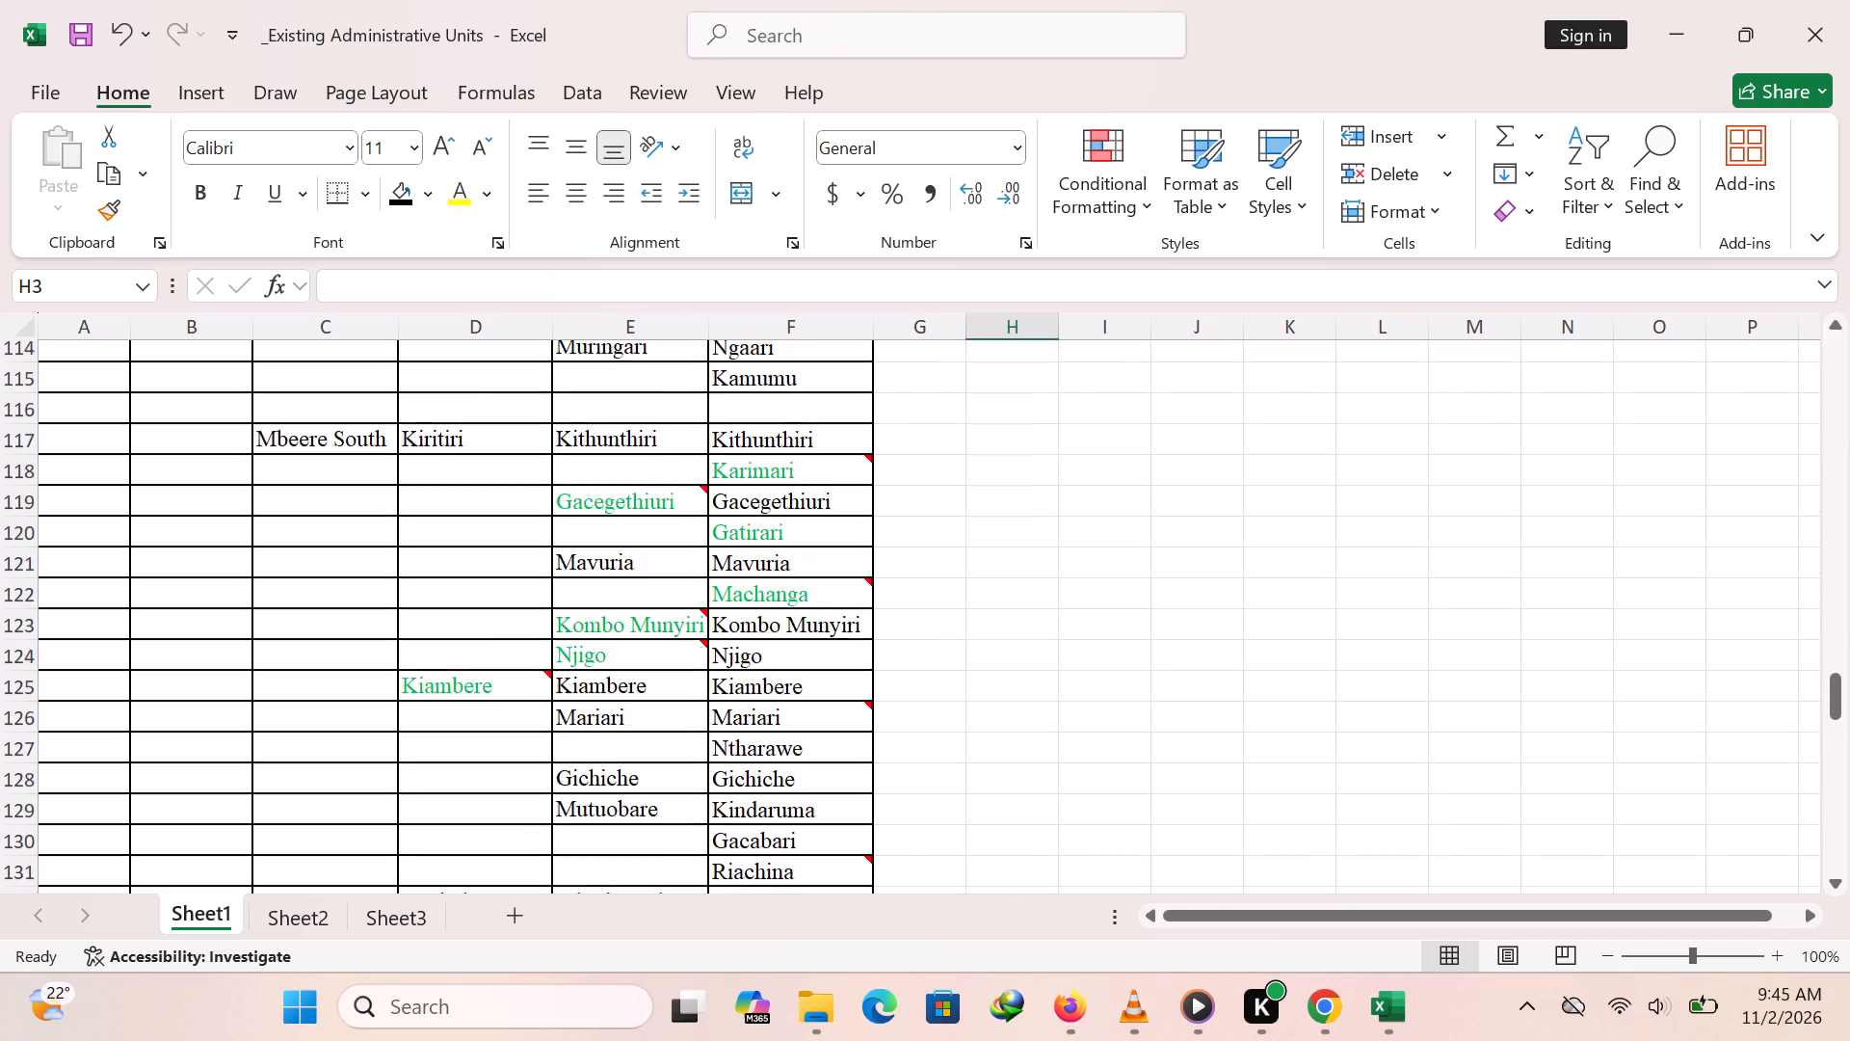
scroll(701, 745, down, 1)
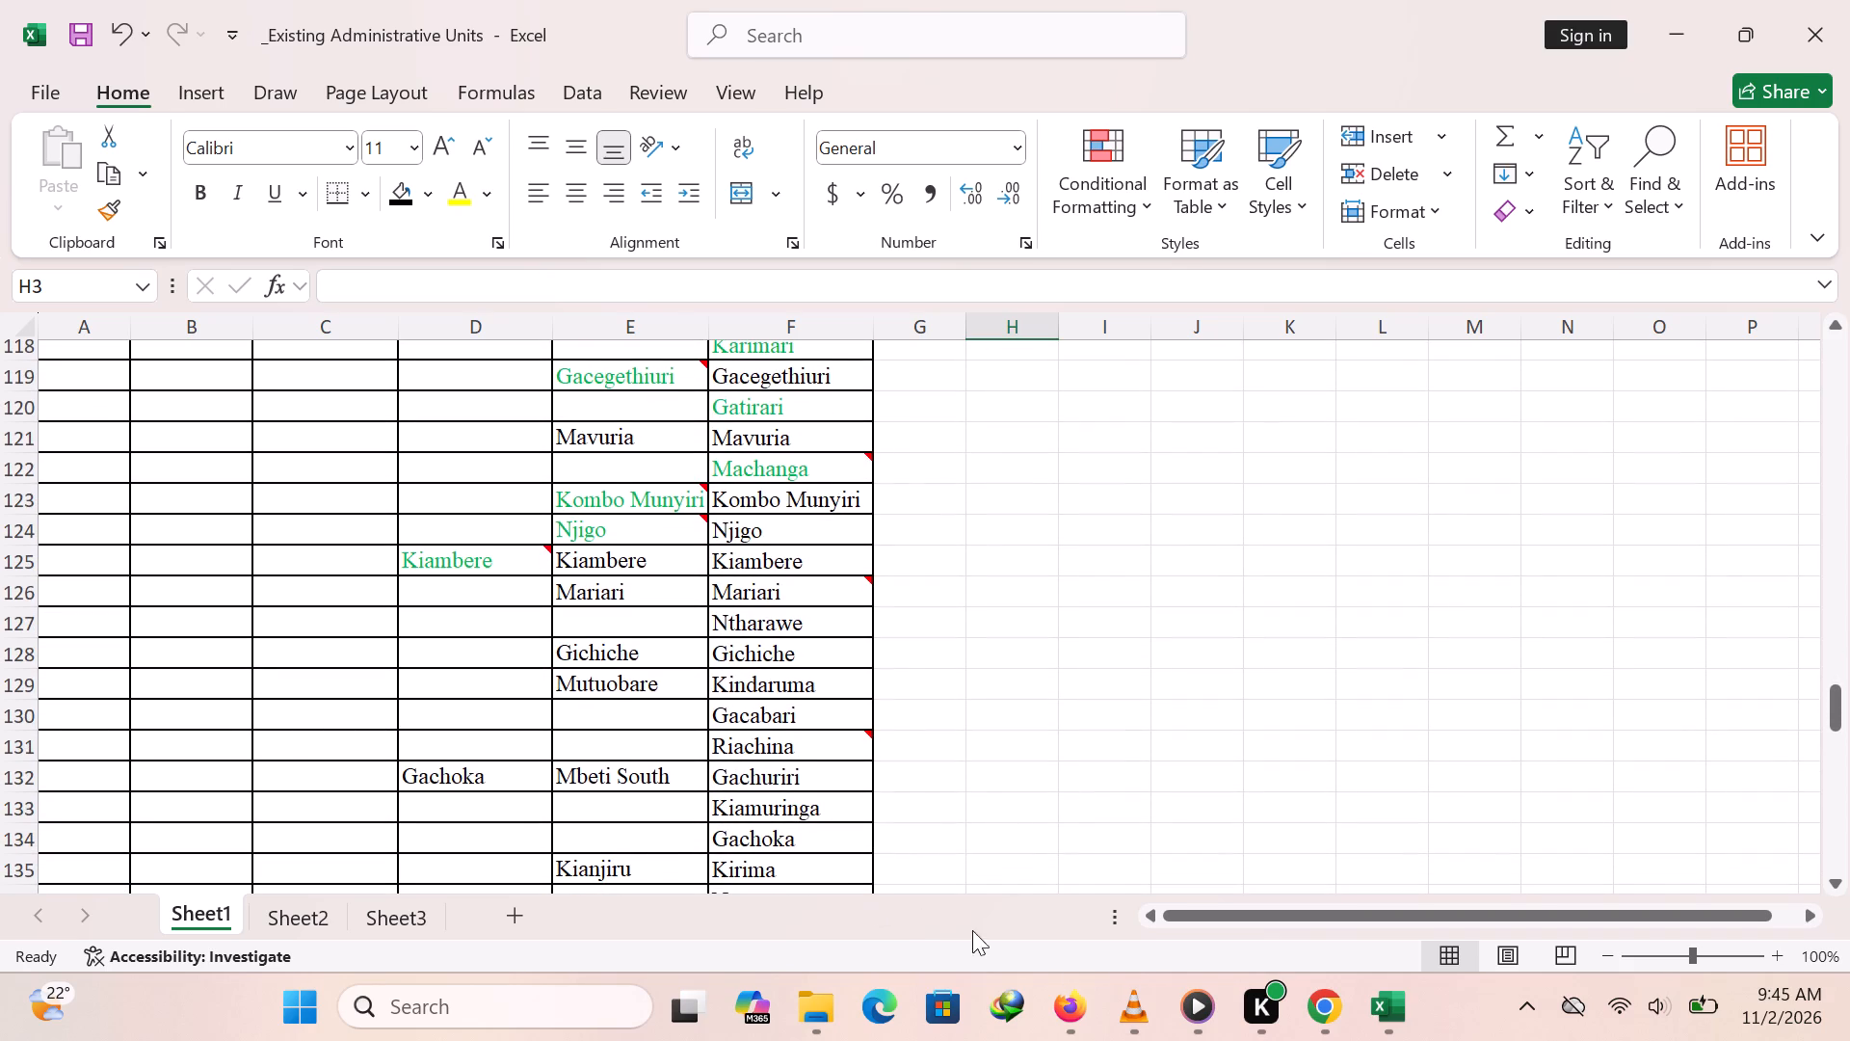
Switch from the existing units to the gazetted and not operationalised workbook and examine Mbeere South's Kiritiri and Kiambere divisions.
click(1392, 1020)
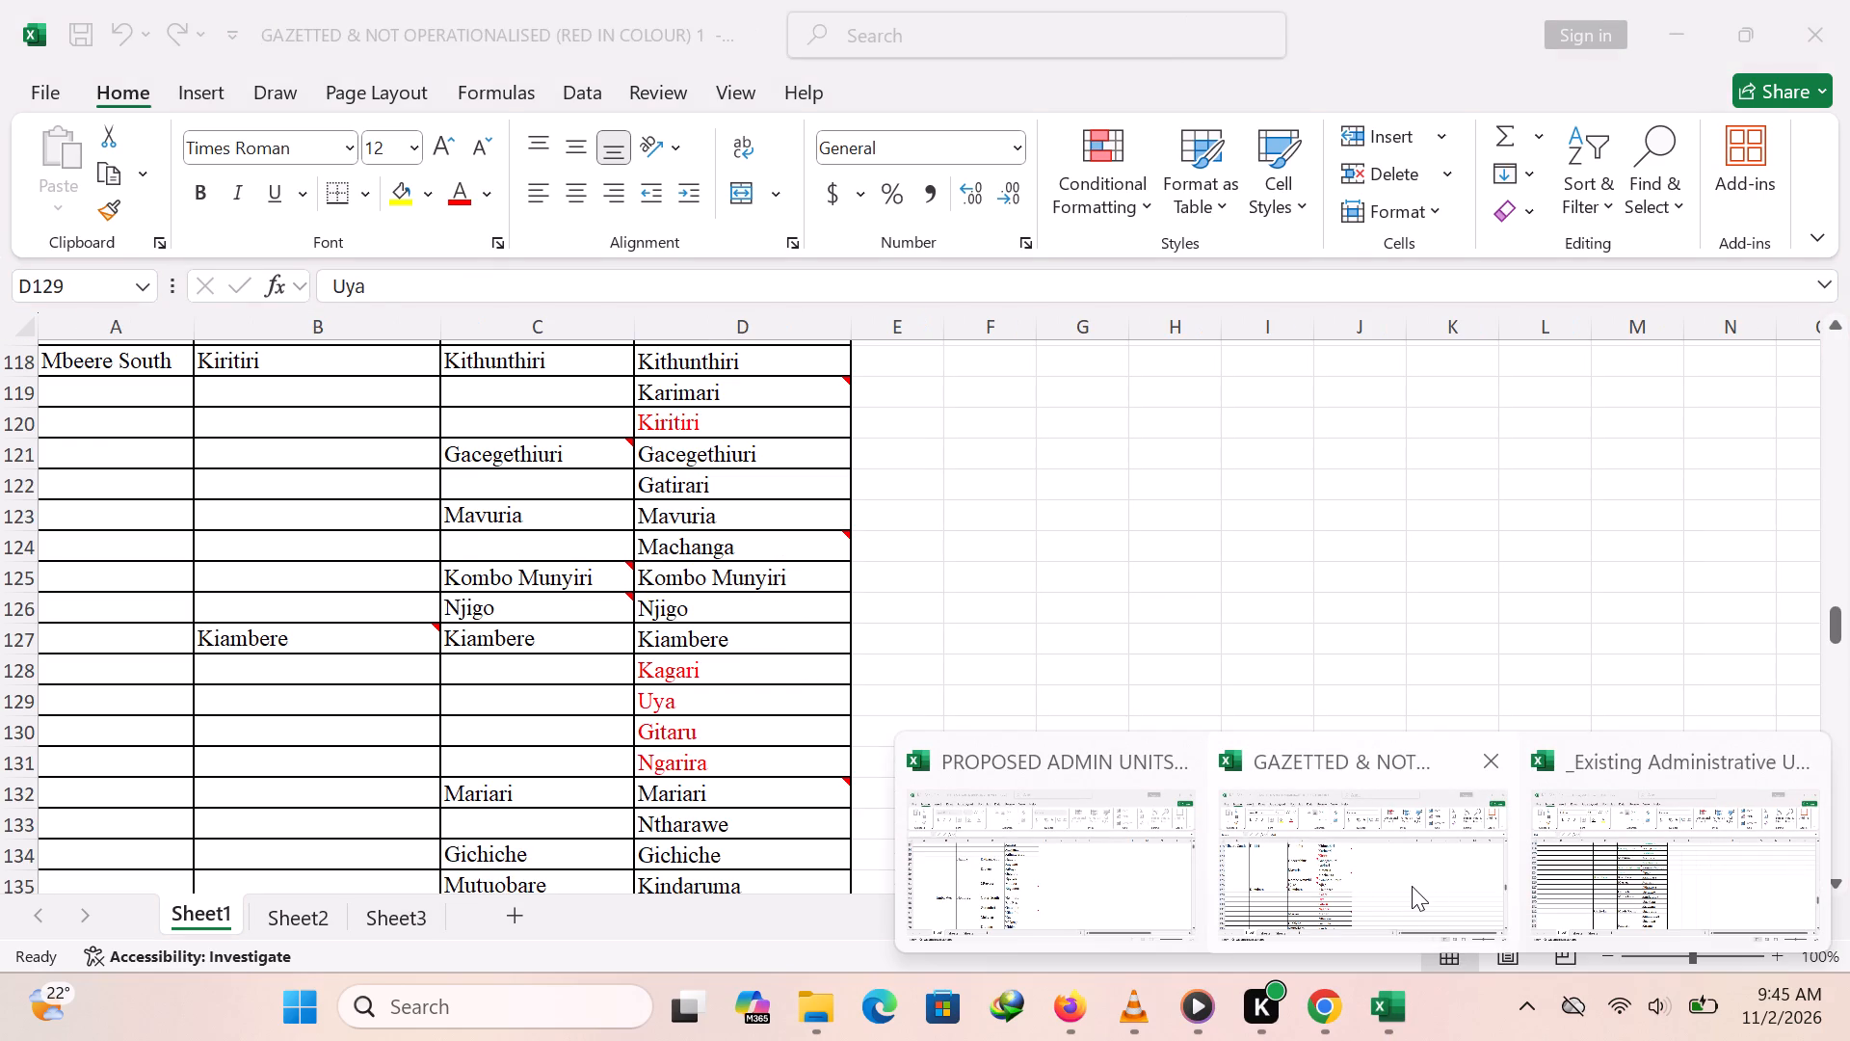
scroll(1395, 876, down, 1)
scroll(1299, 772, up, 2)
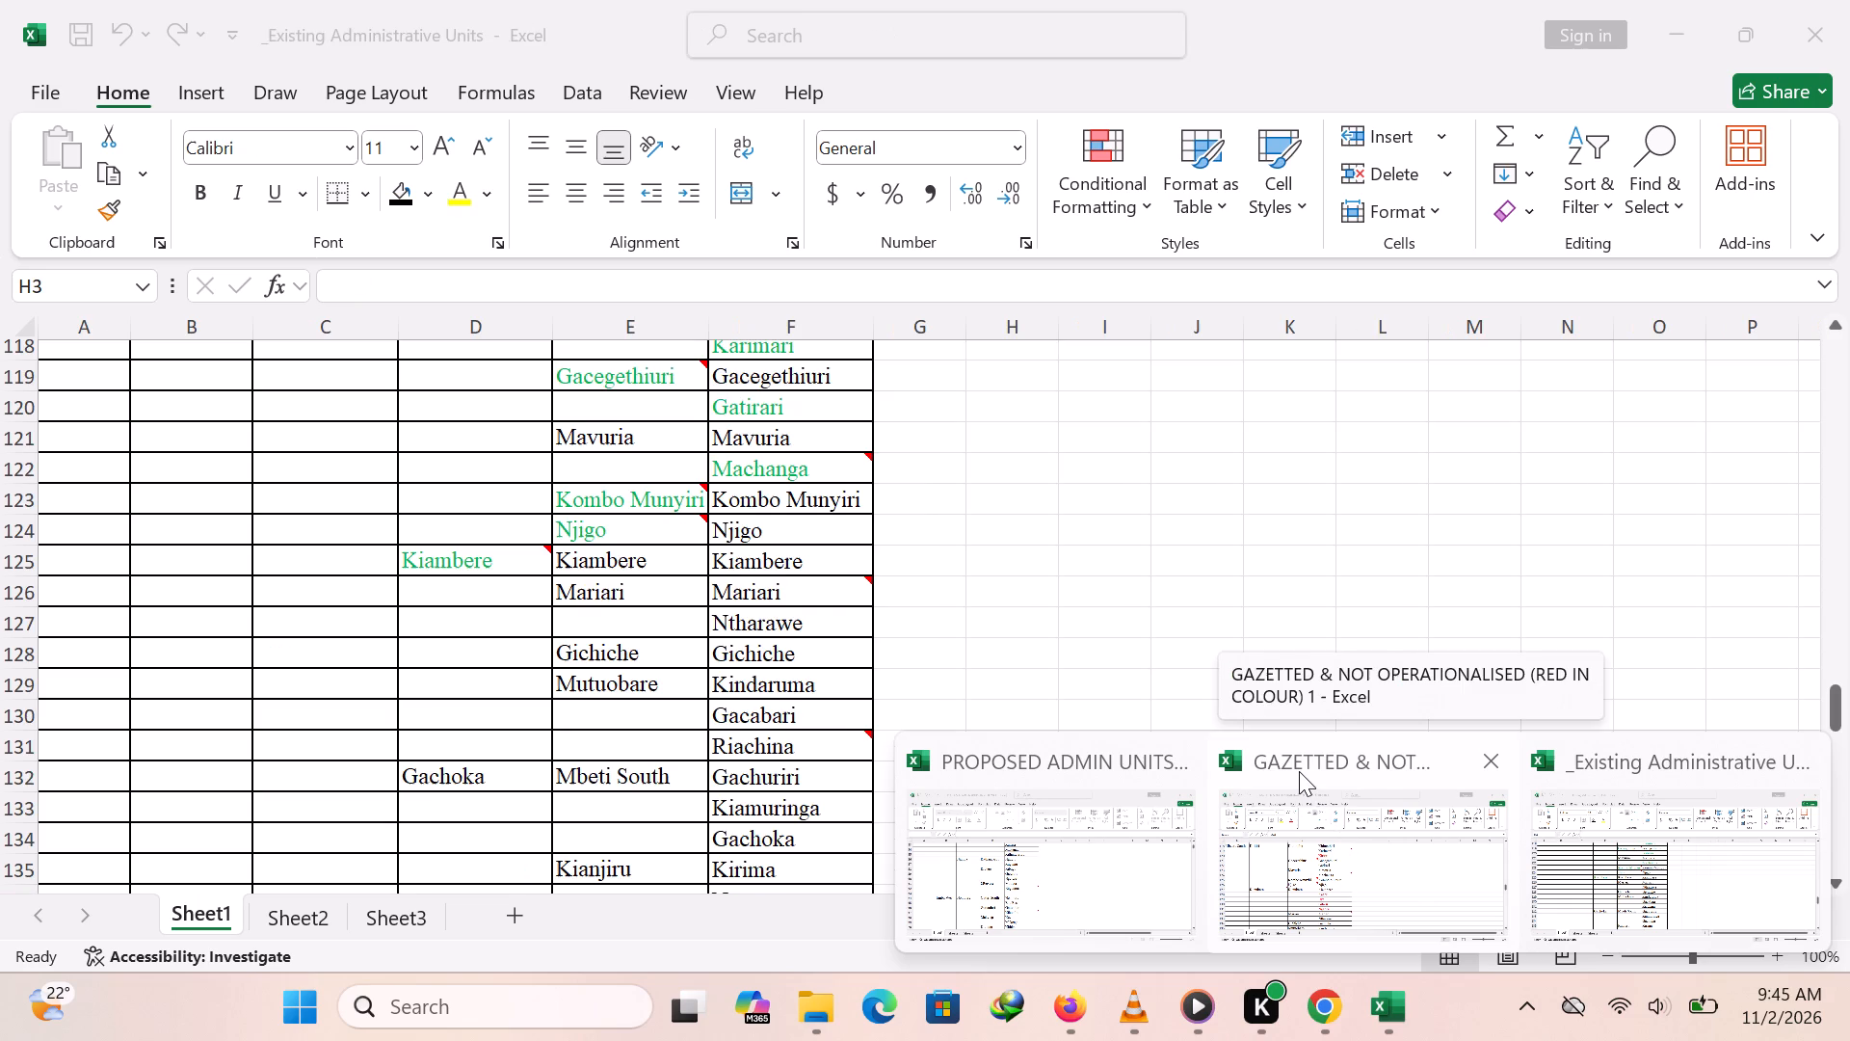
scroll(1299, 771, up, 1)
scroll(1299, 771, down, 3)
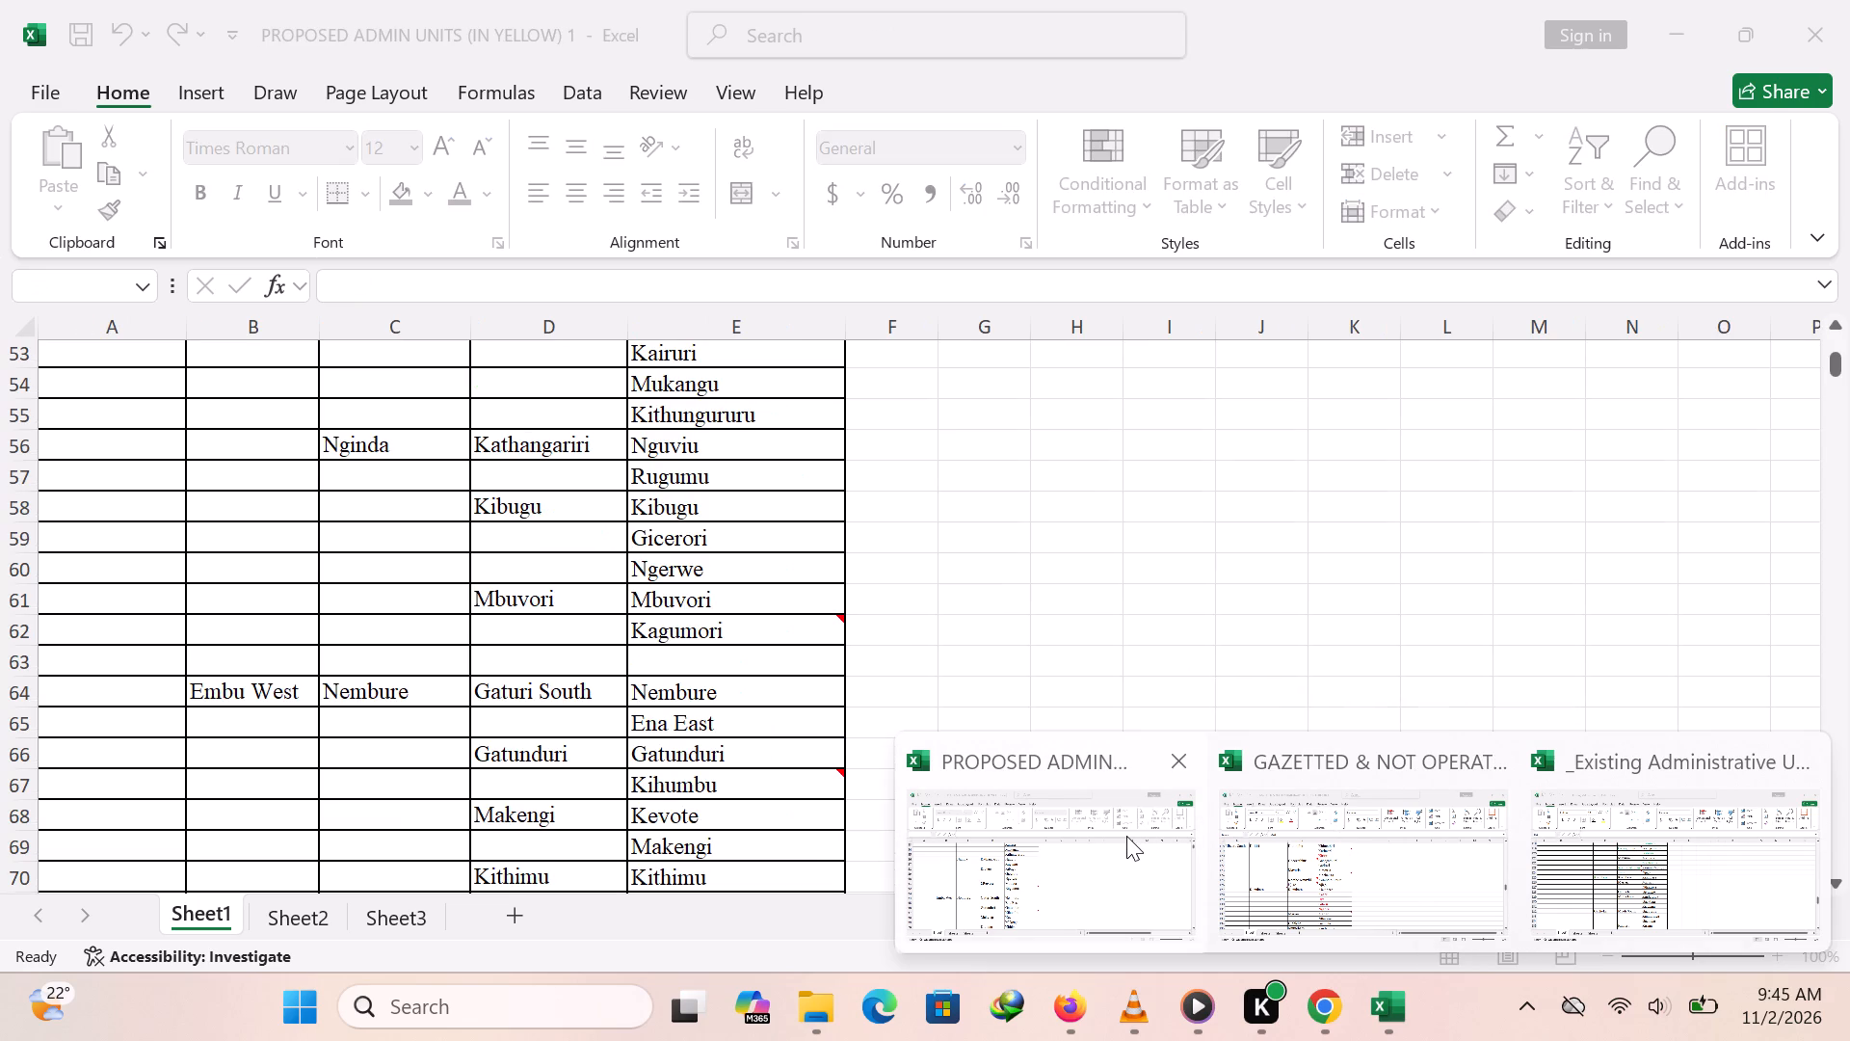
click(1125, 836)
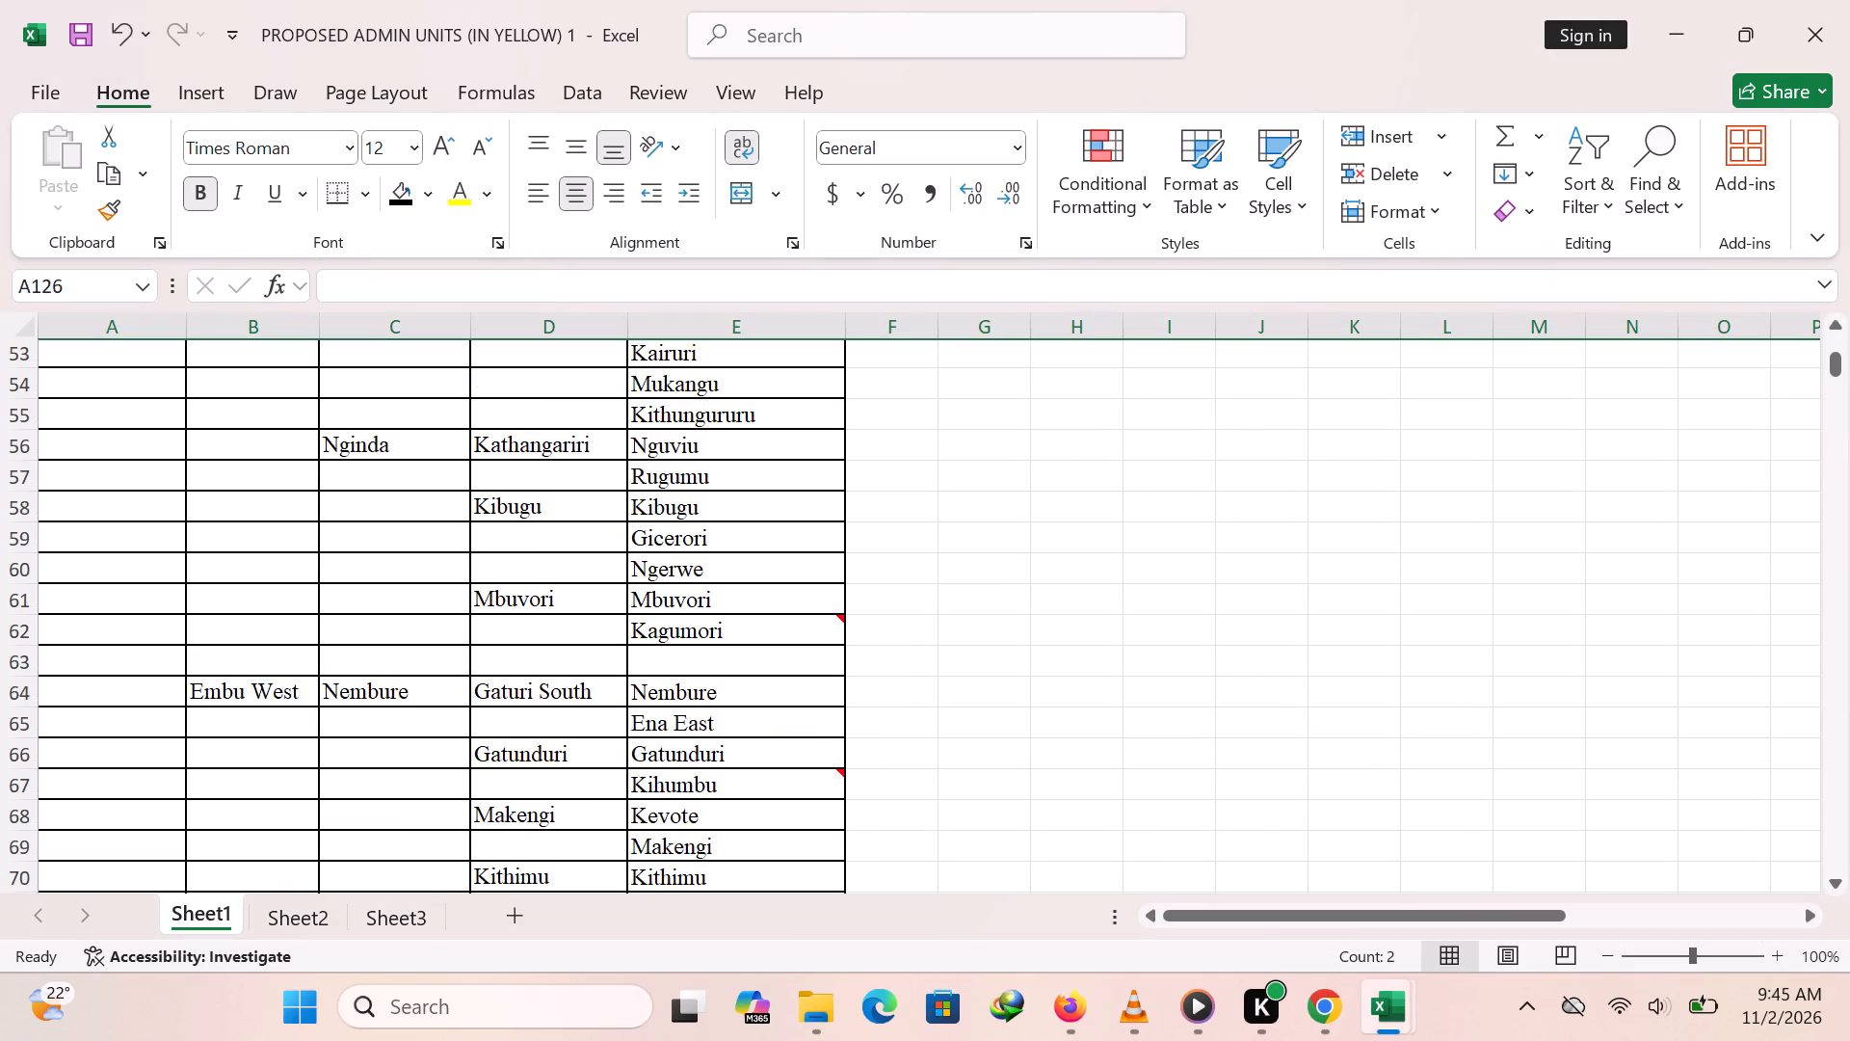
click(1380, 1008)
click(1335, 872)
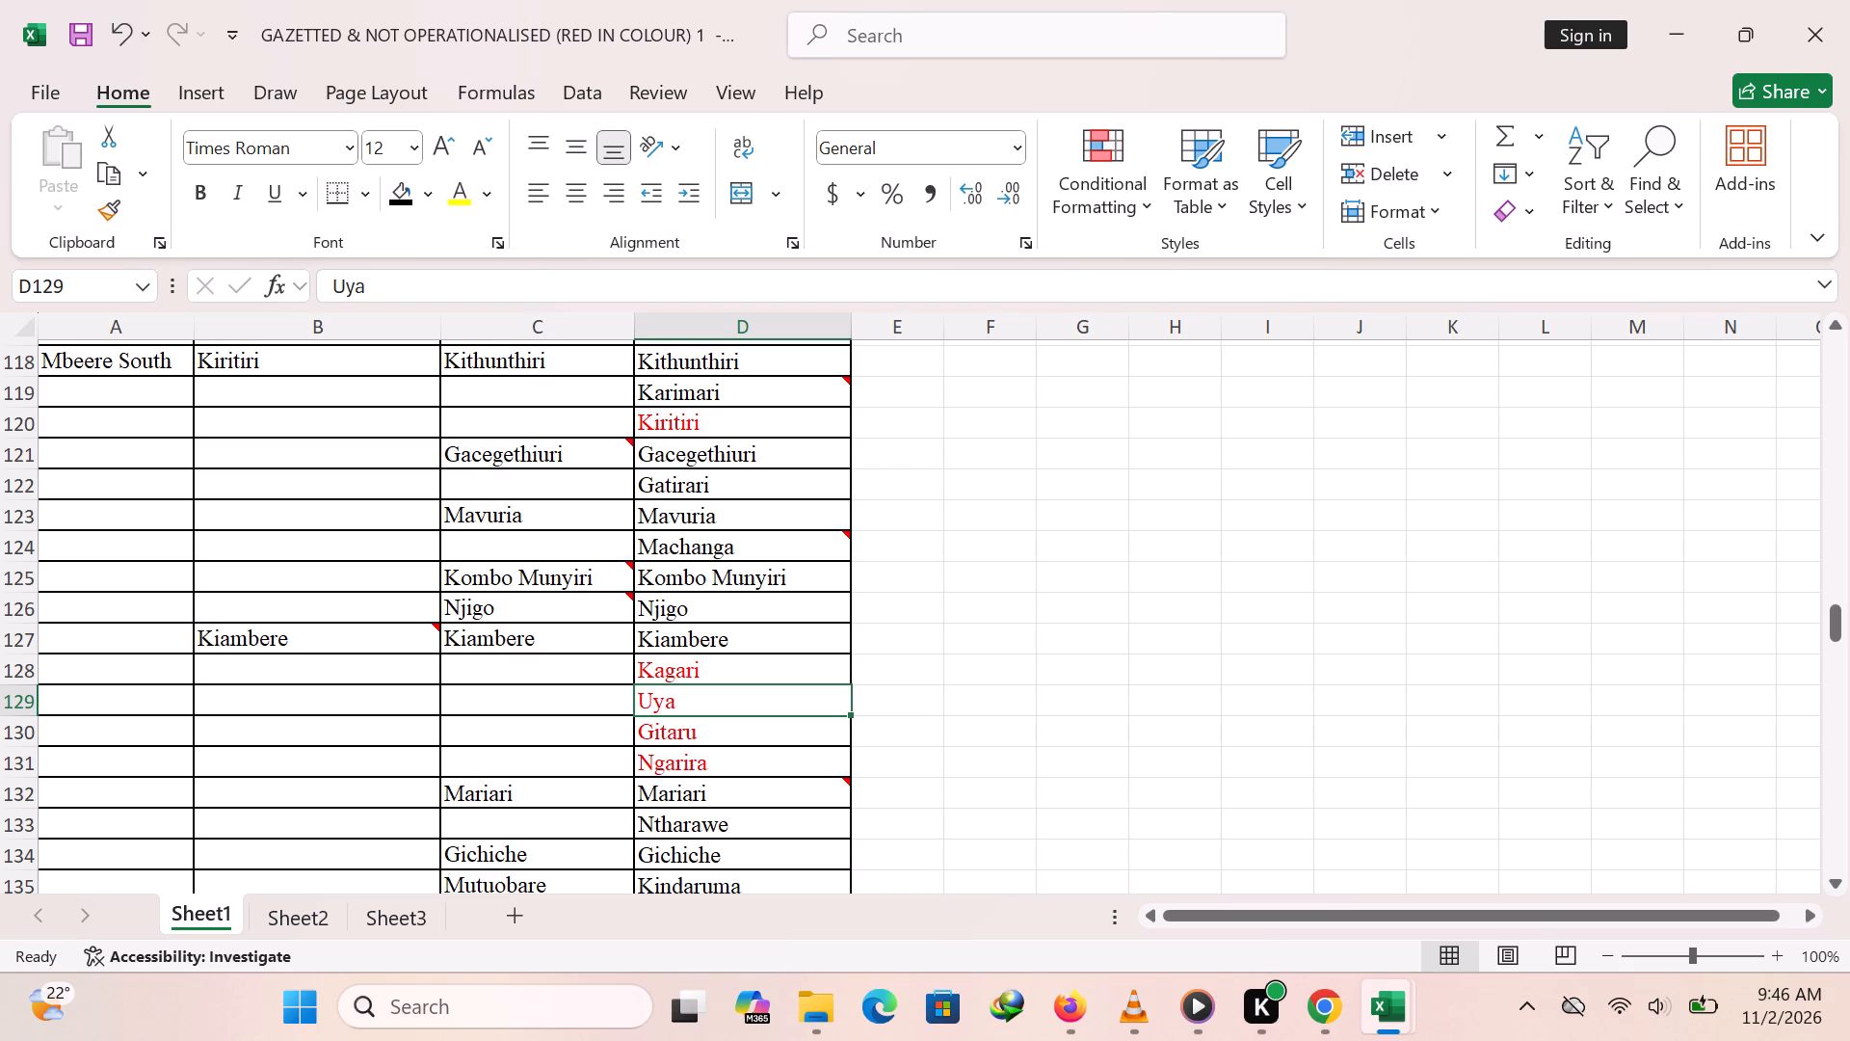
scroll(683, 414, up, 2)
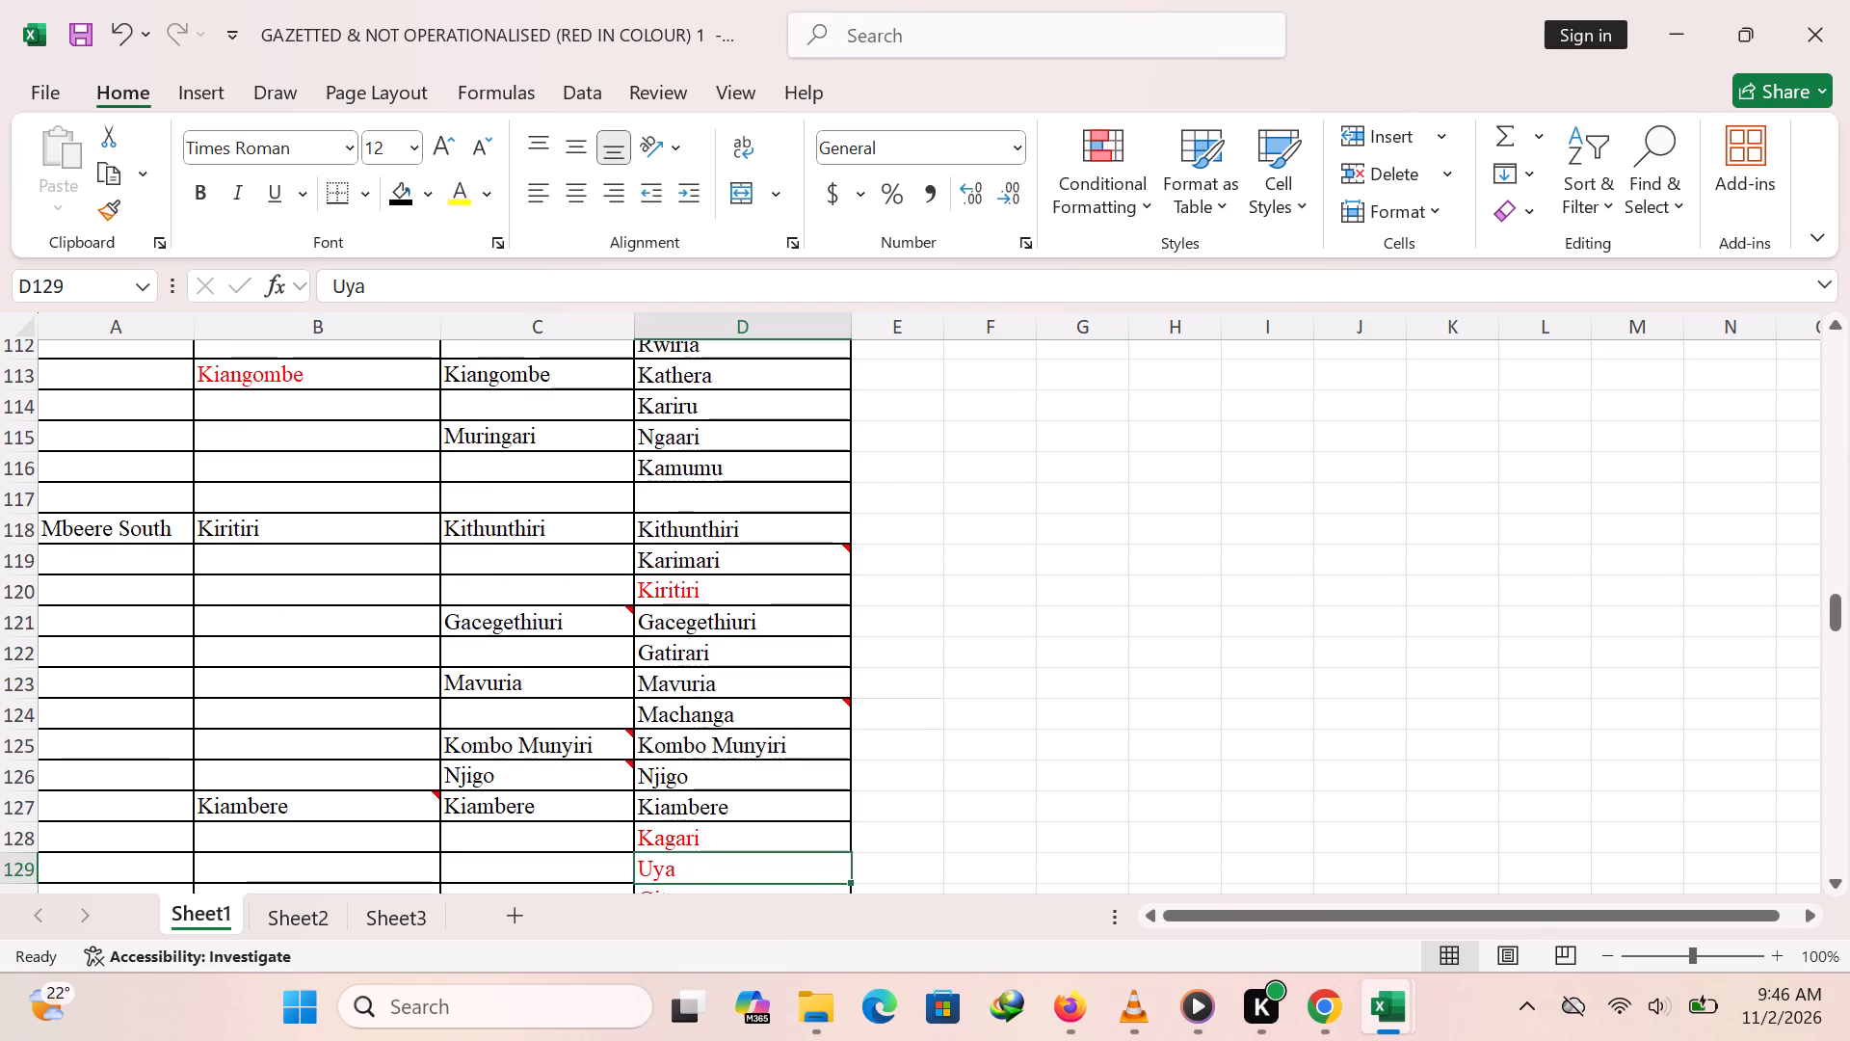
scroll(636, 520, up, 1)
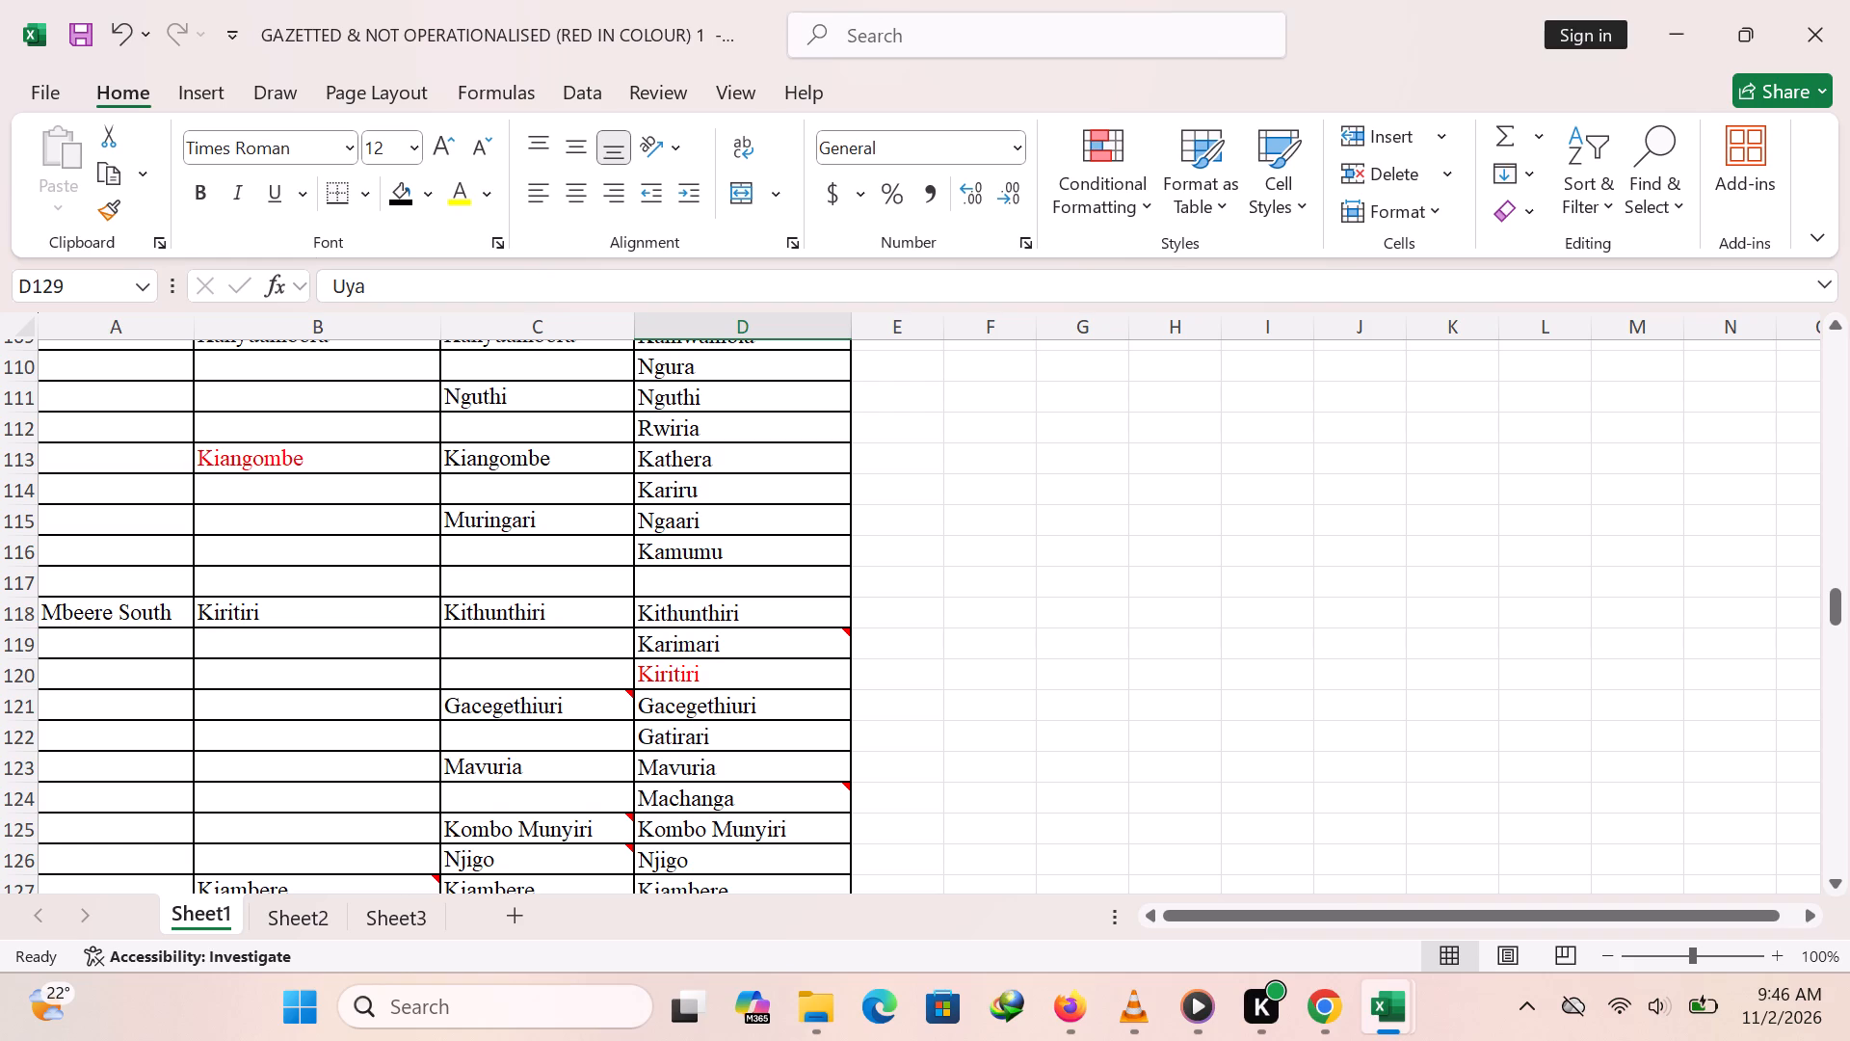
scroll(727, 686, down, 2)
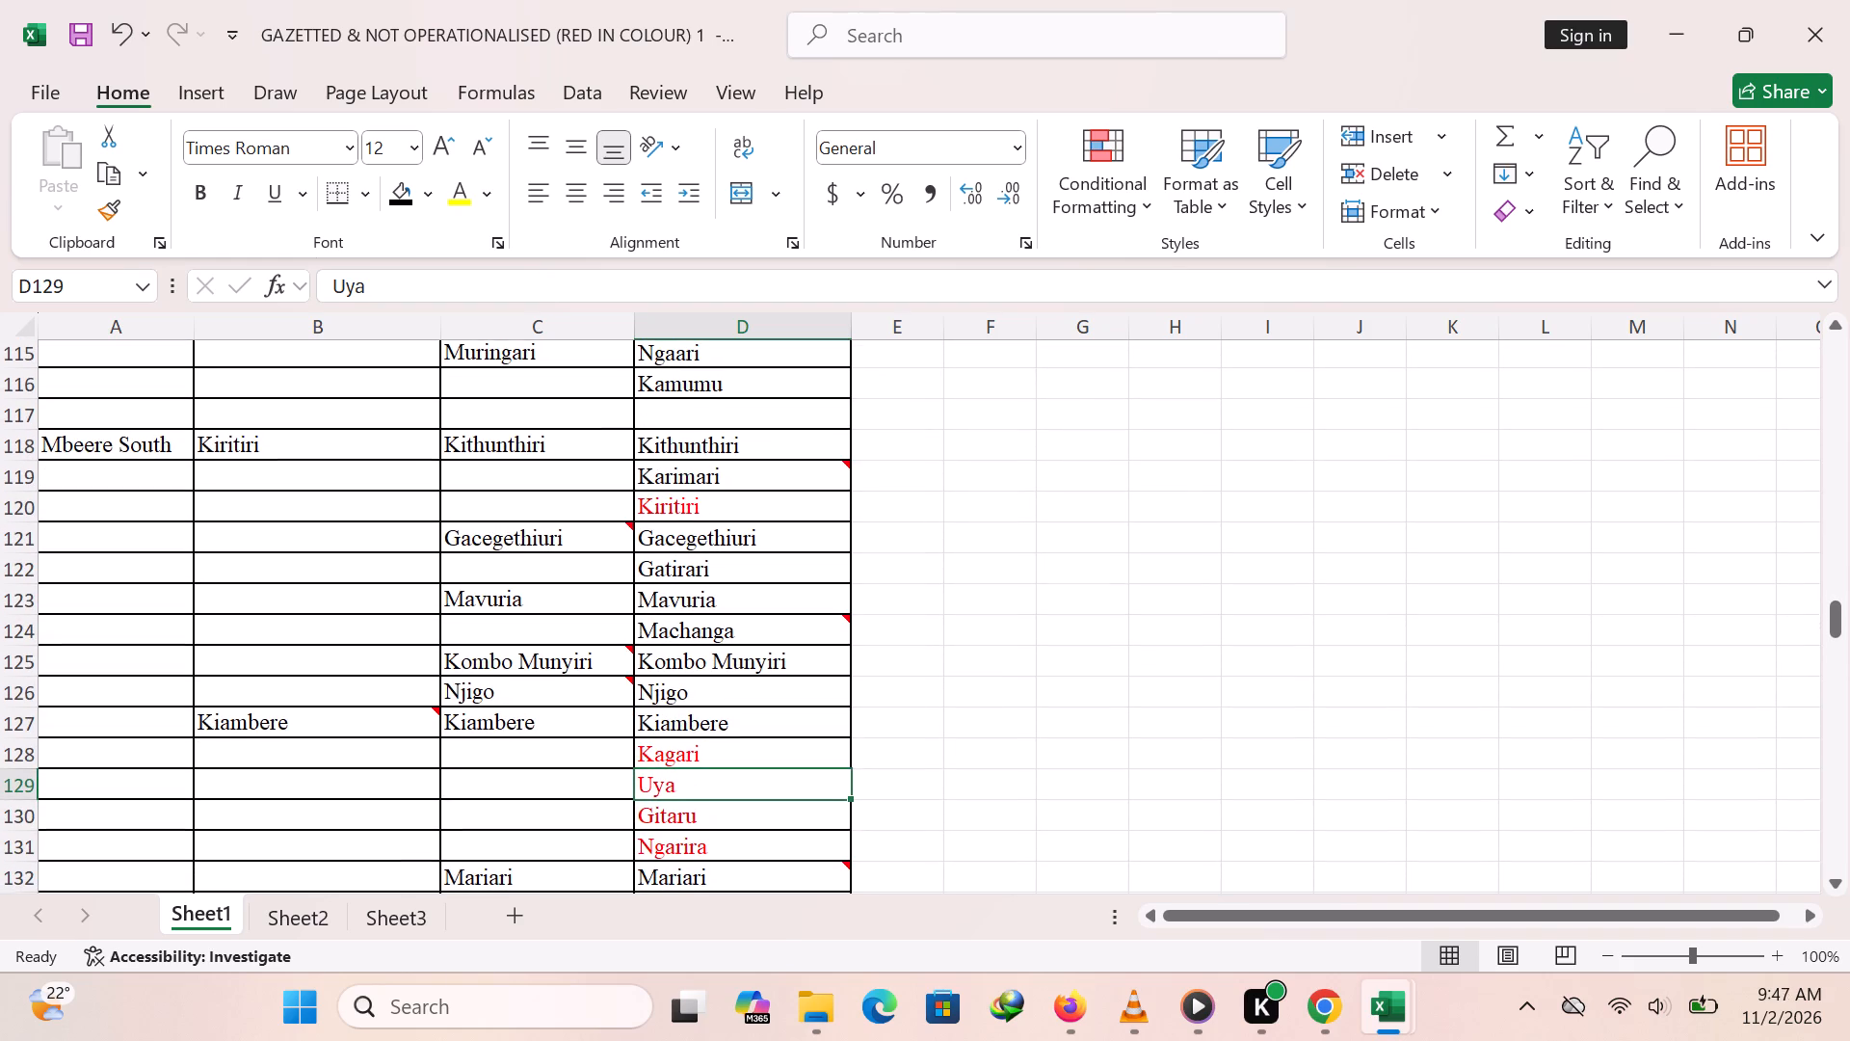
Insert a row between Kombo Munyiri and Njigo in the gazetted workbook and enter Uya as its sub-location.
click(686, 761)
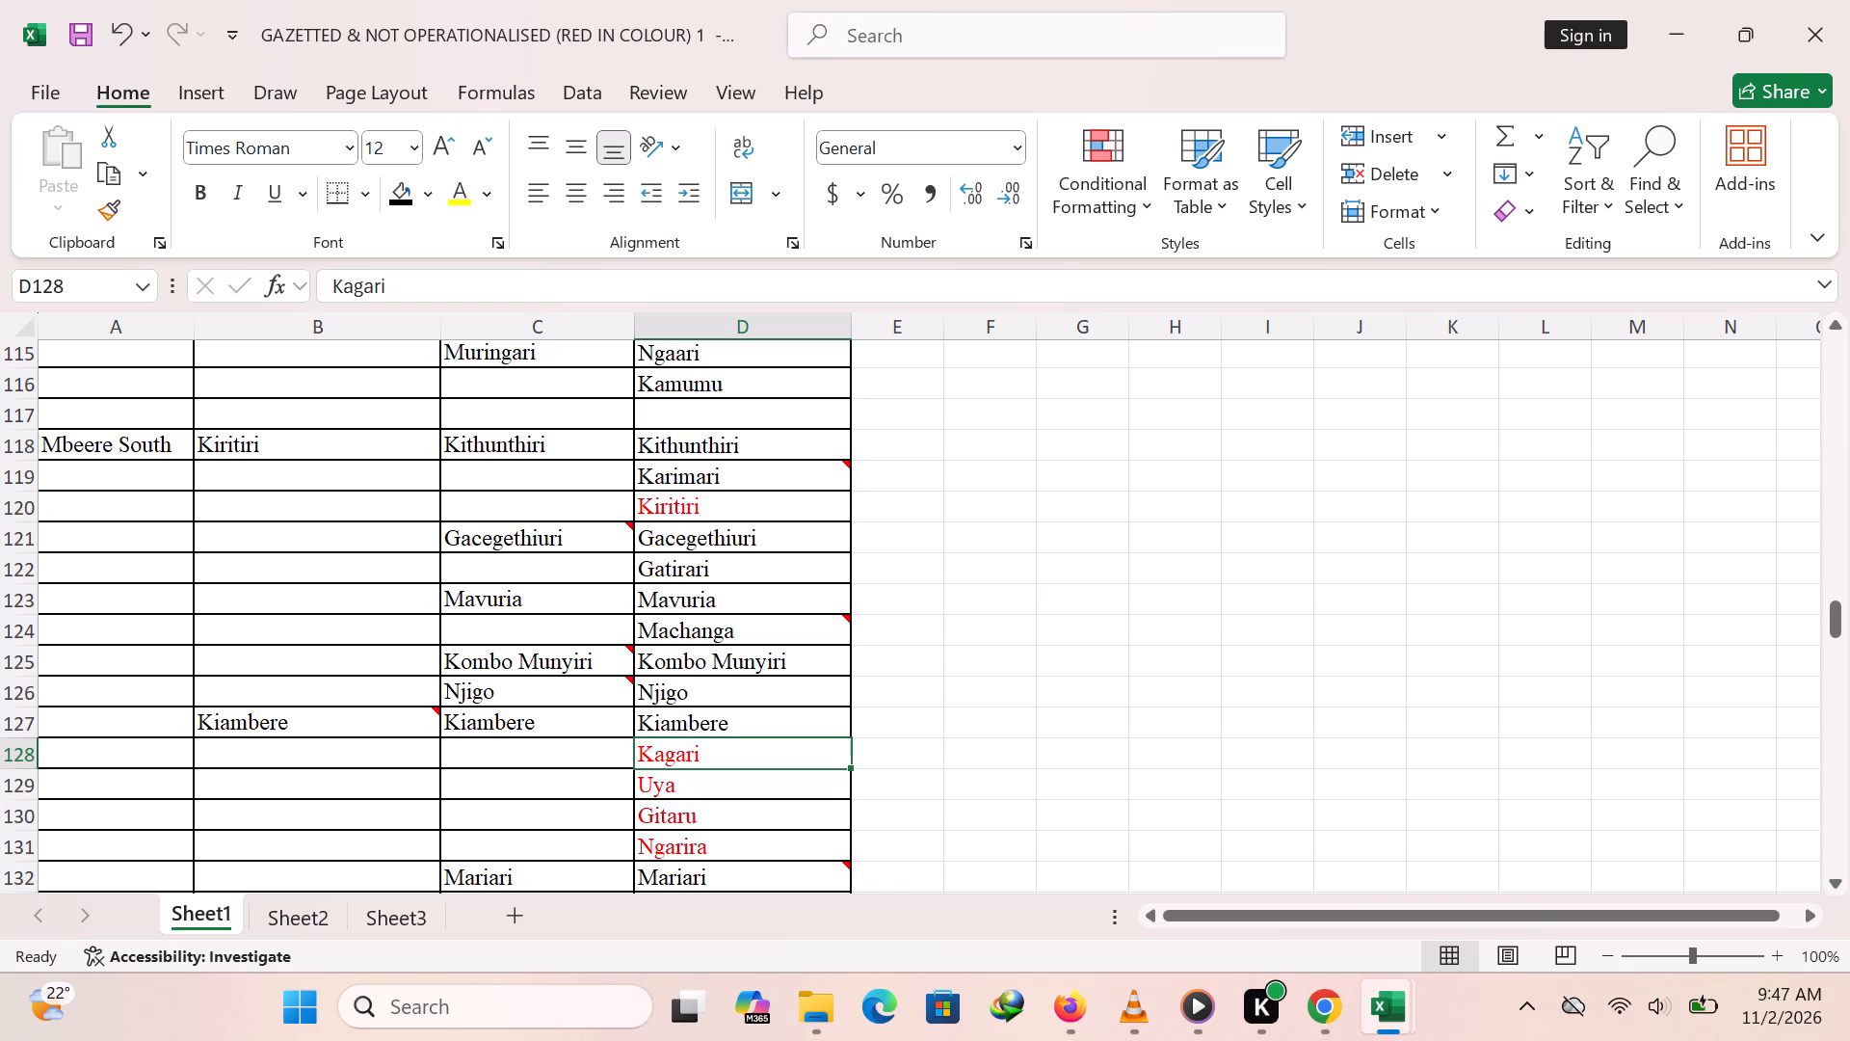
click(13, 694)
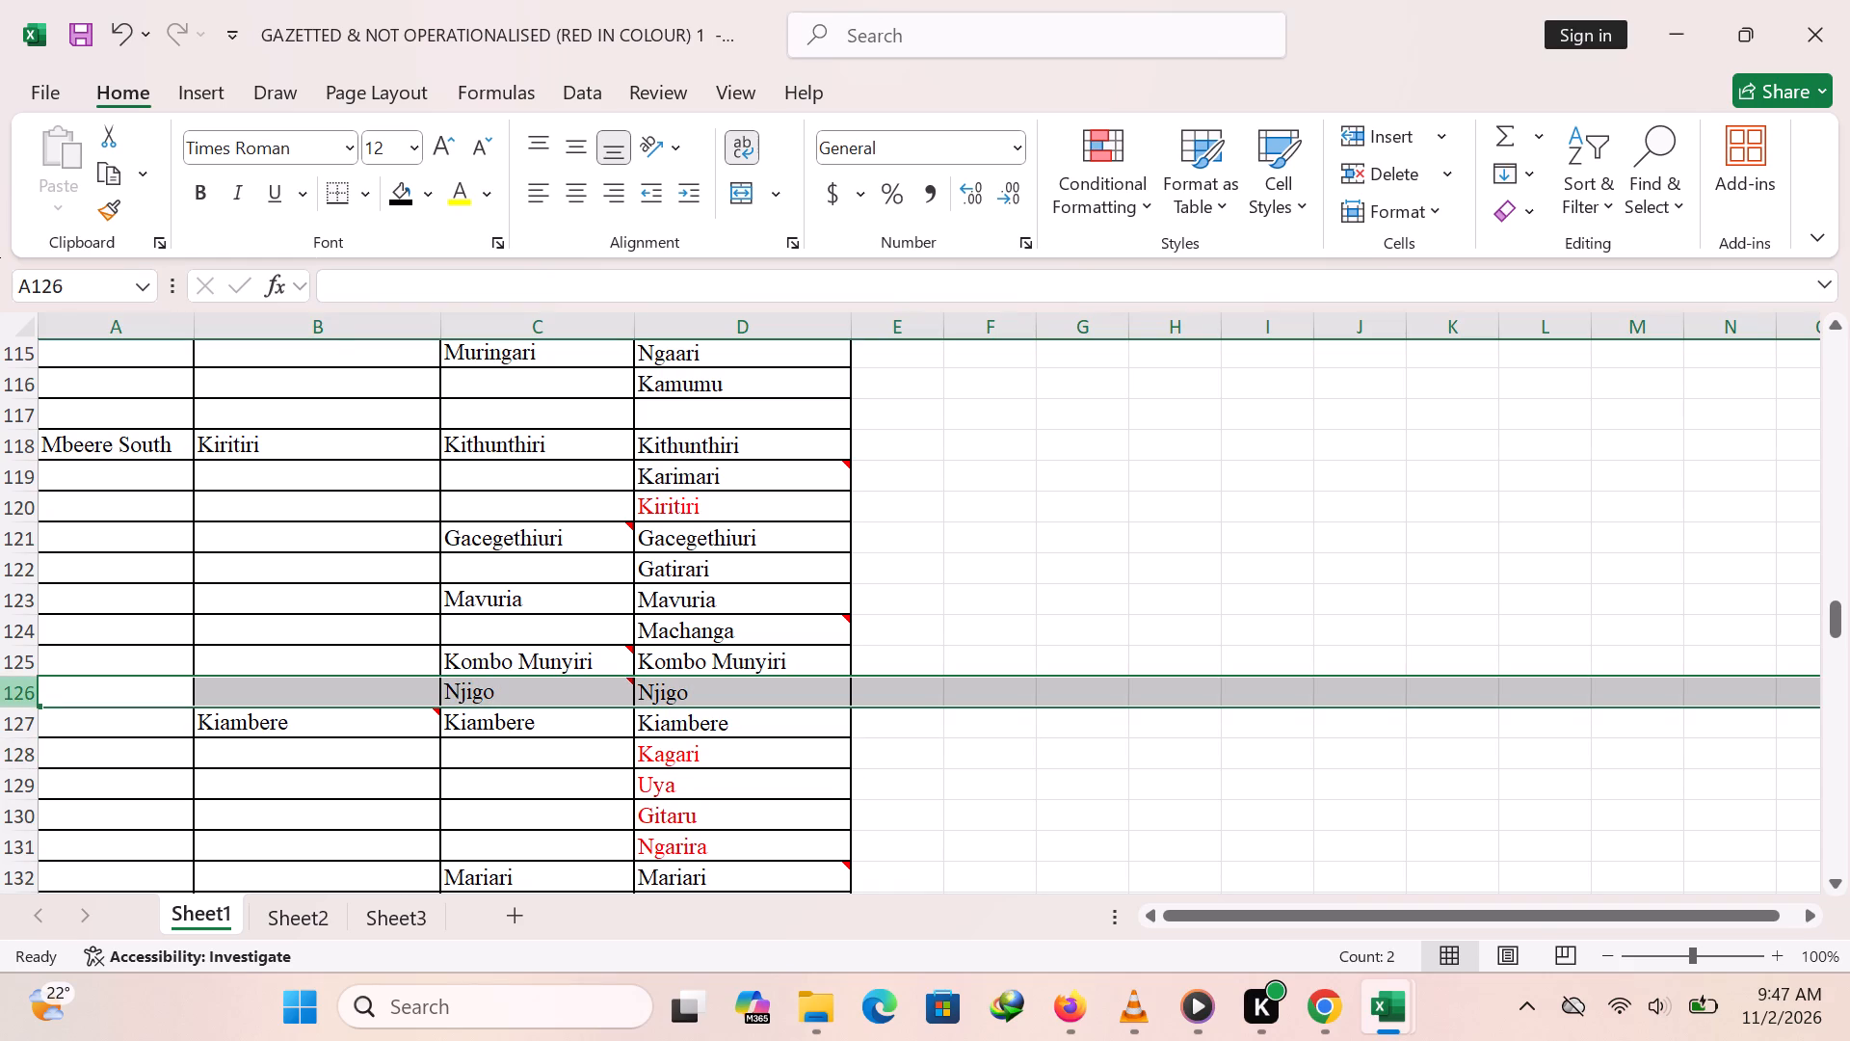
right_click(13, 694)
click(116, 421)
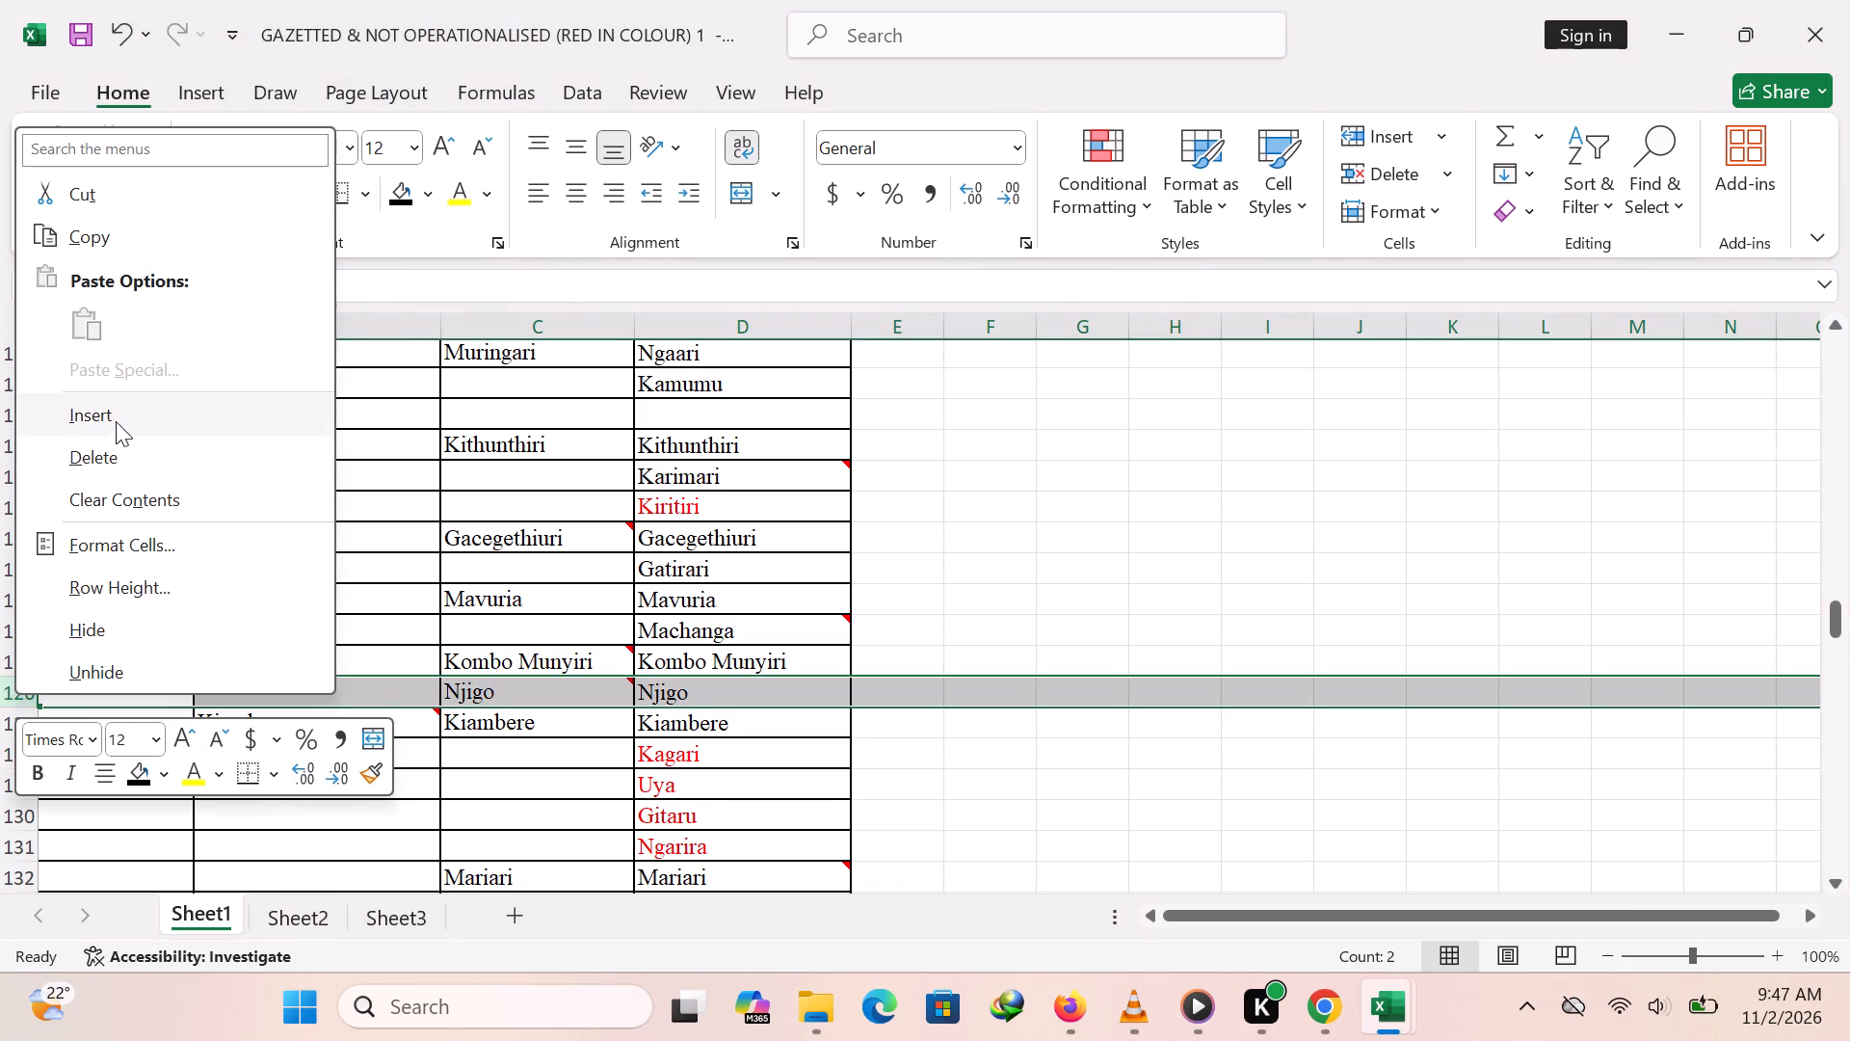
click(671, 696)
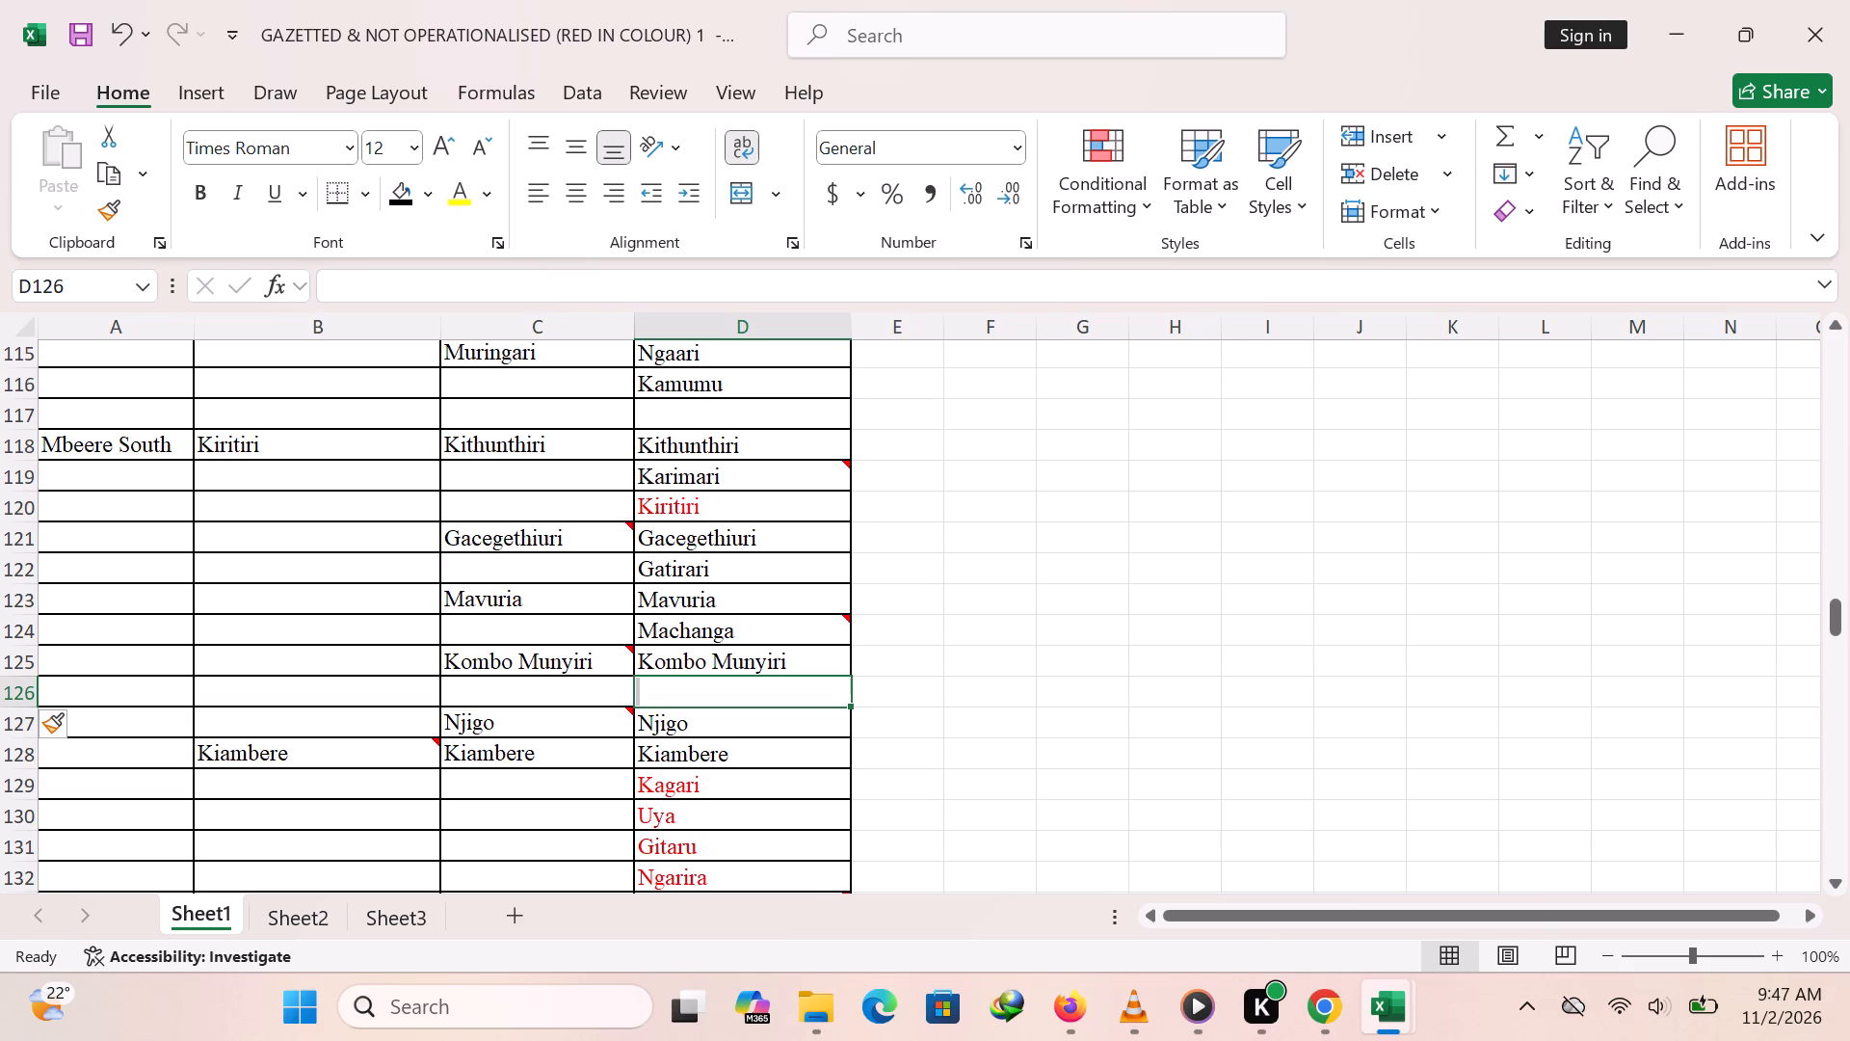
text(UYU)
key(BackSpace)
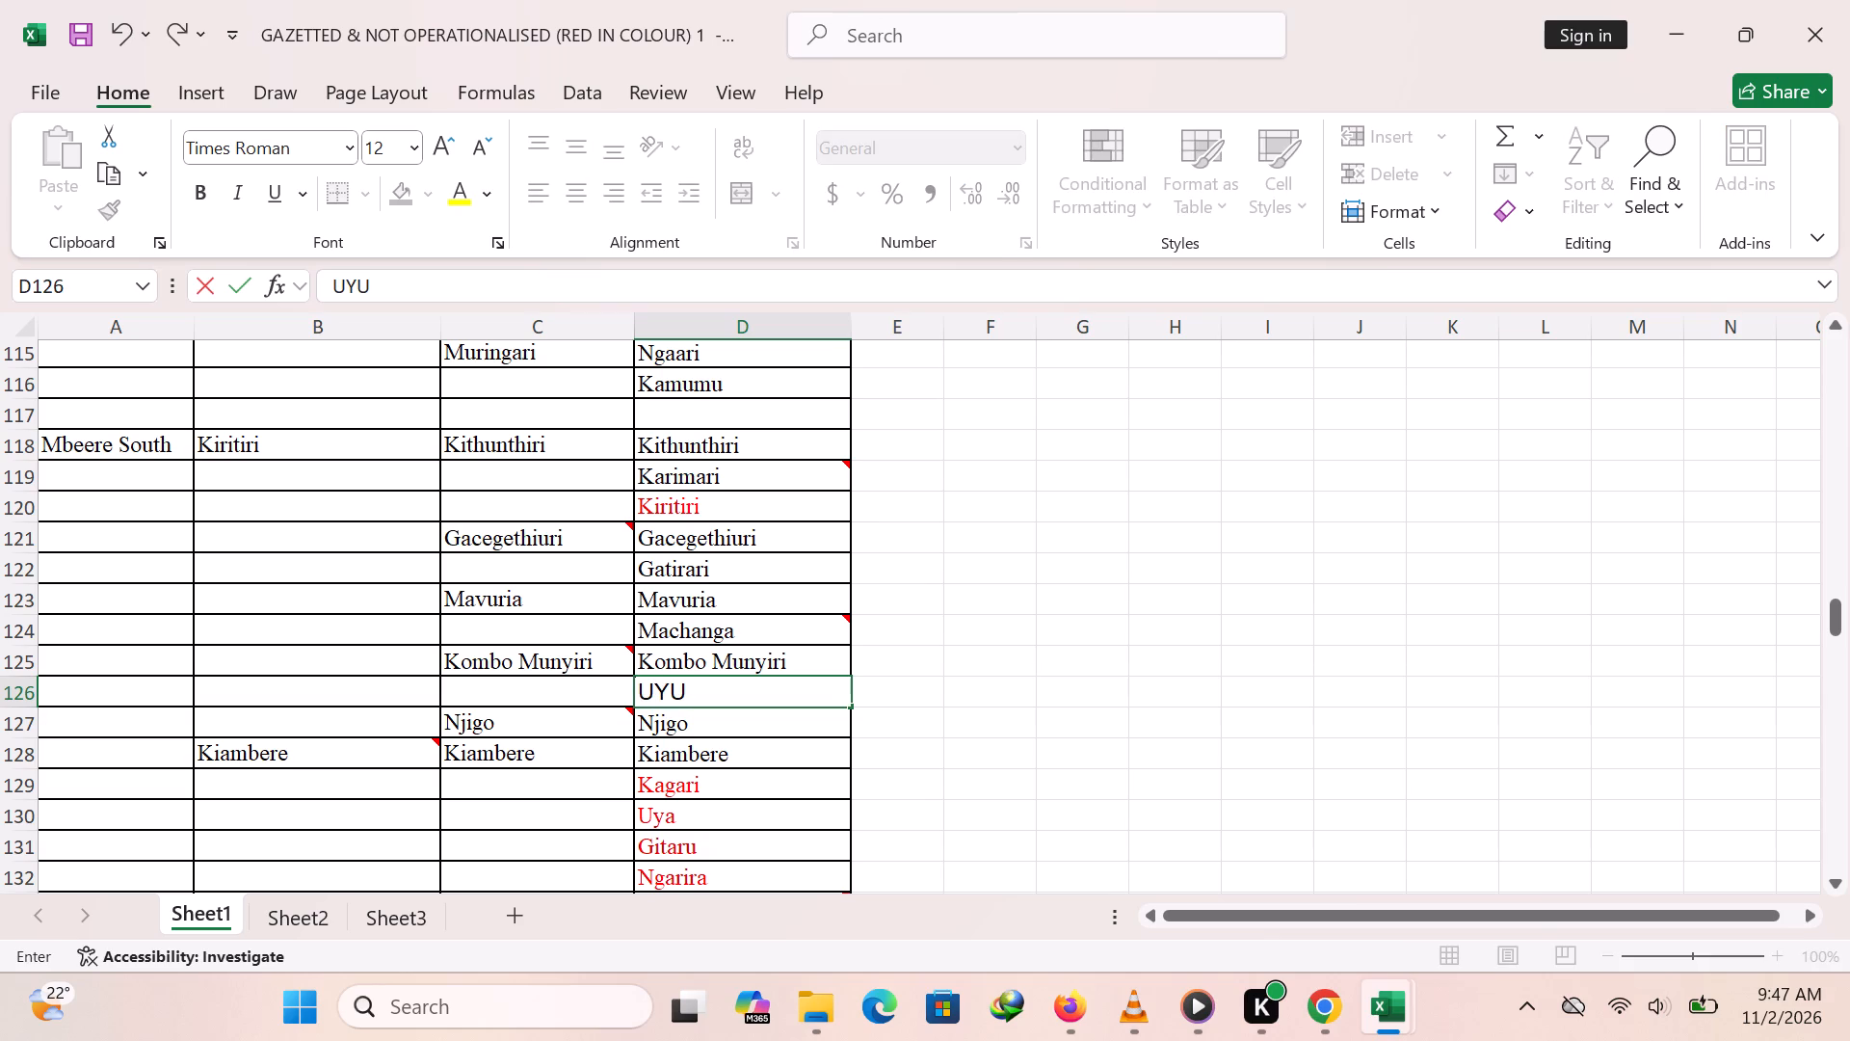
key(y)
key(BackSpace)
key(BackSpace)
key(y)
key(a)
click(703, 695)
drag(703, 695, 680, 699)
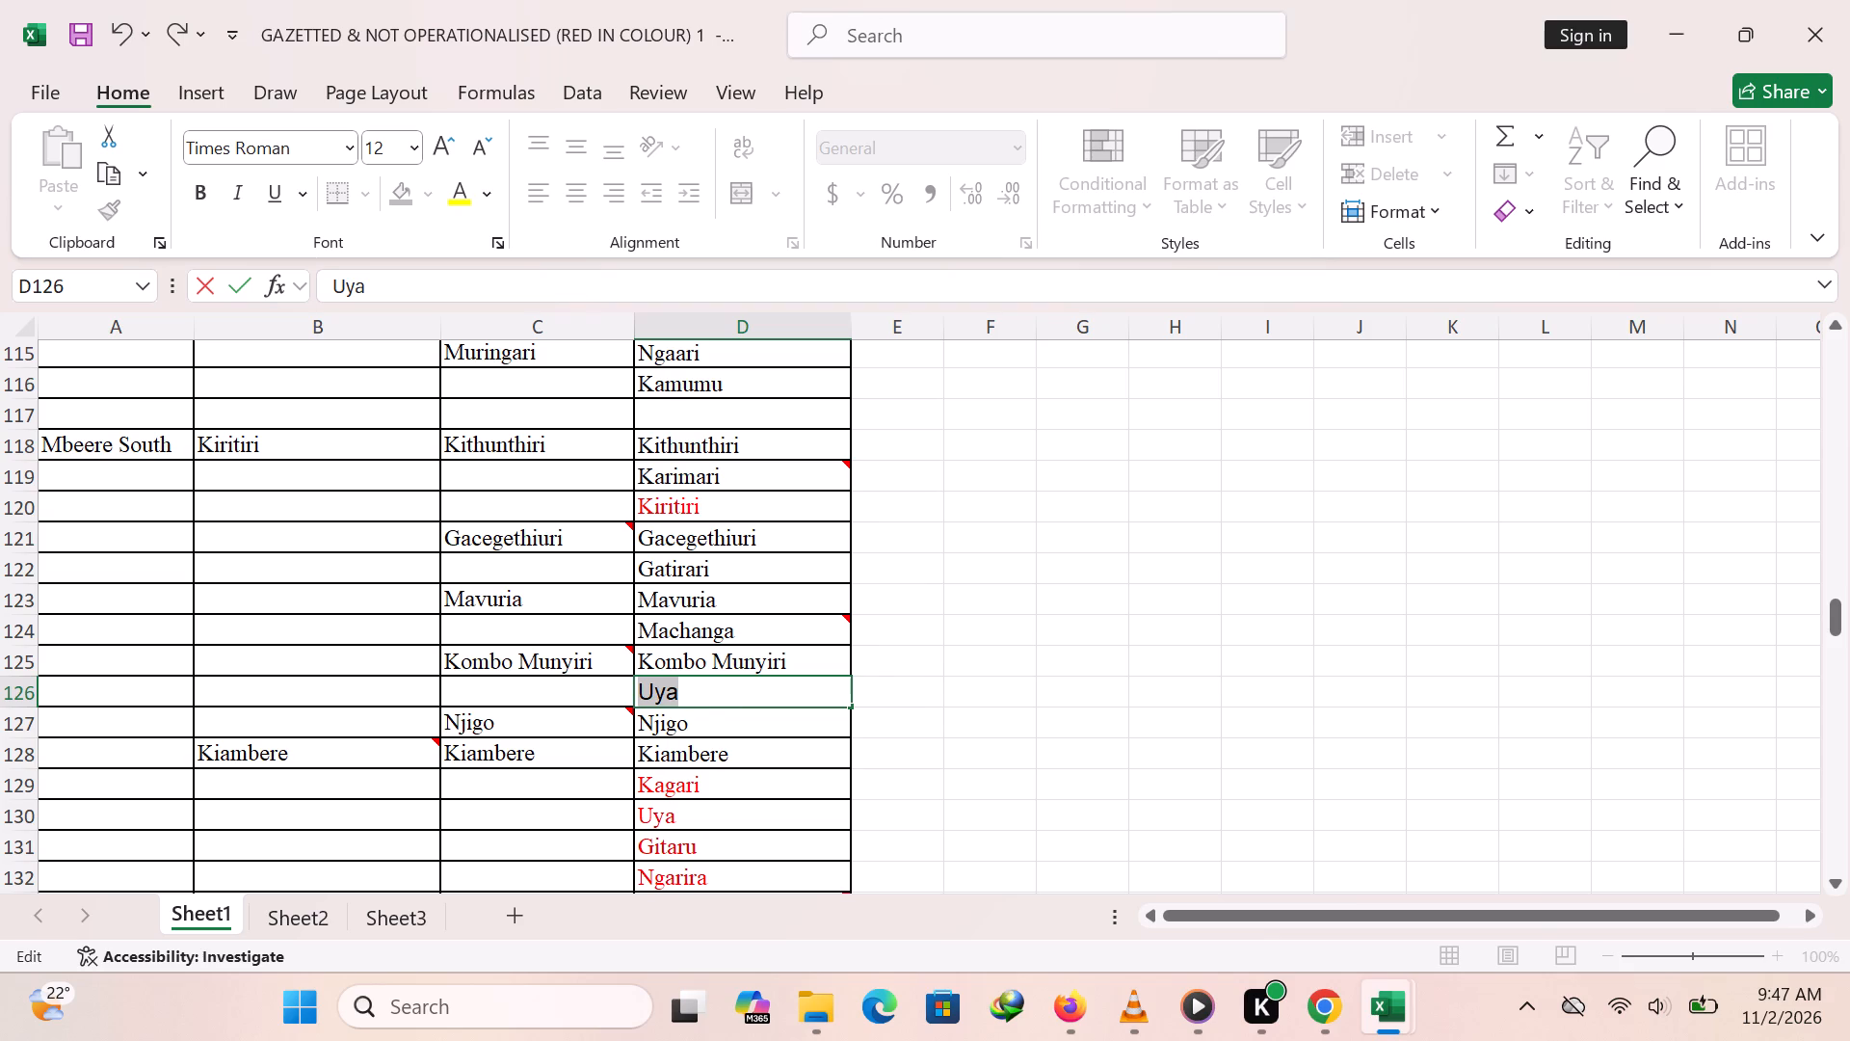
drag(680, 699, 679, 699)
click(787, 656)
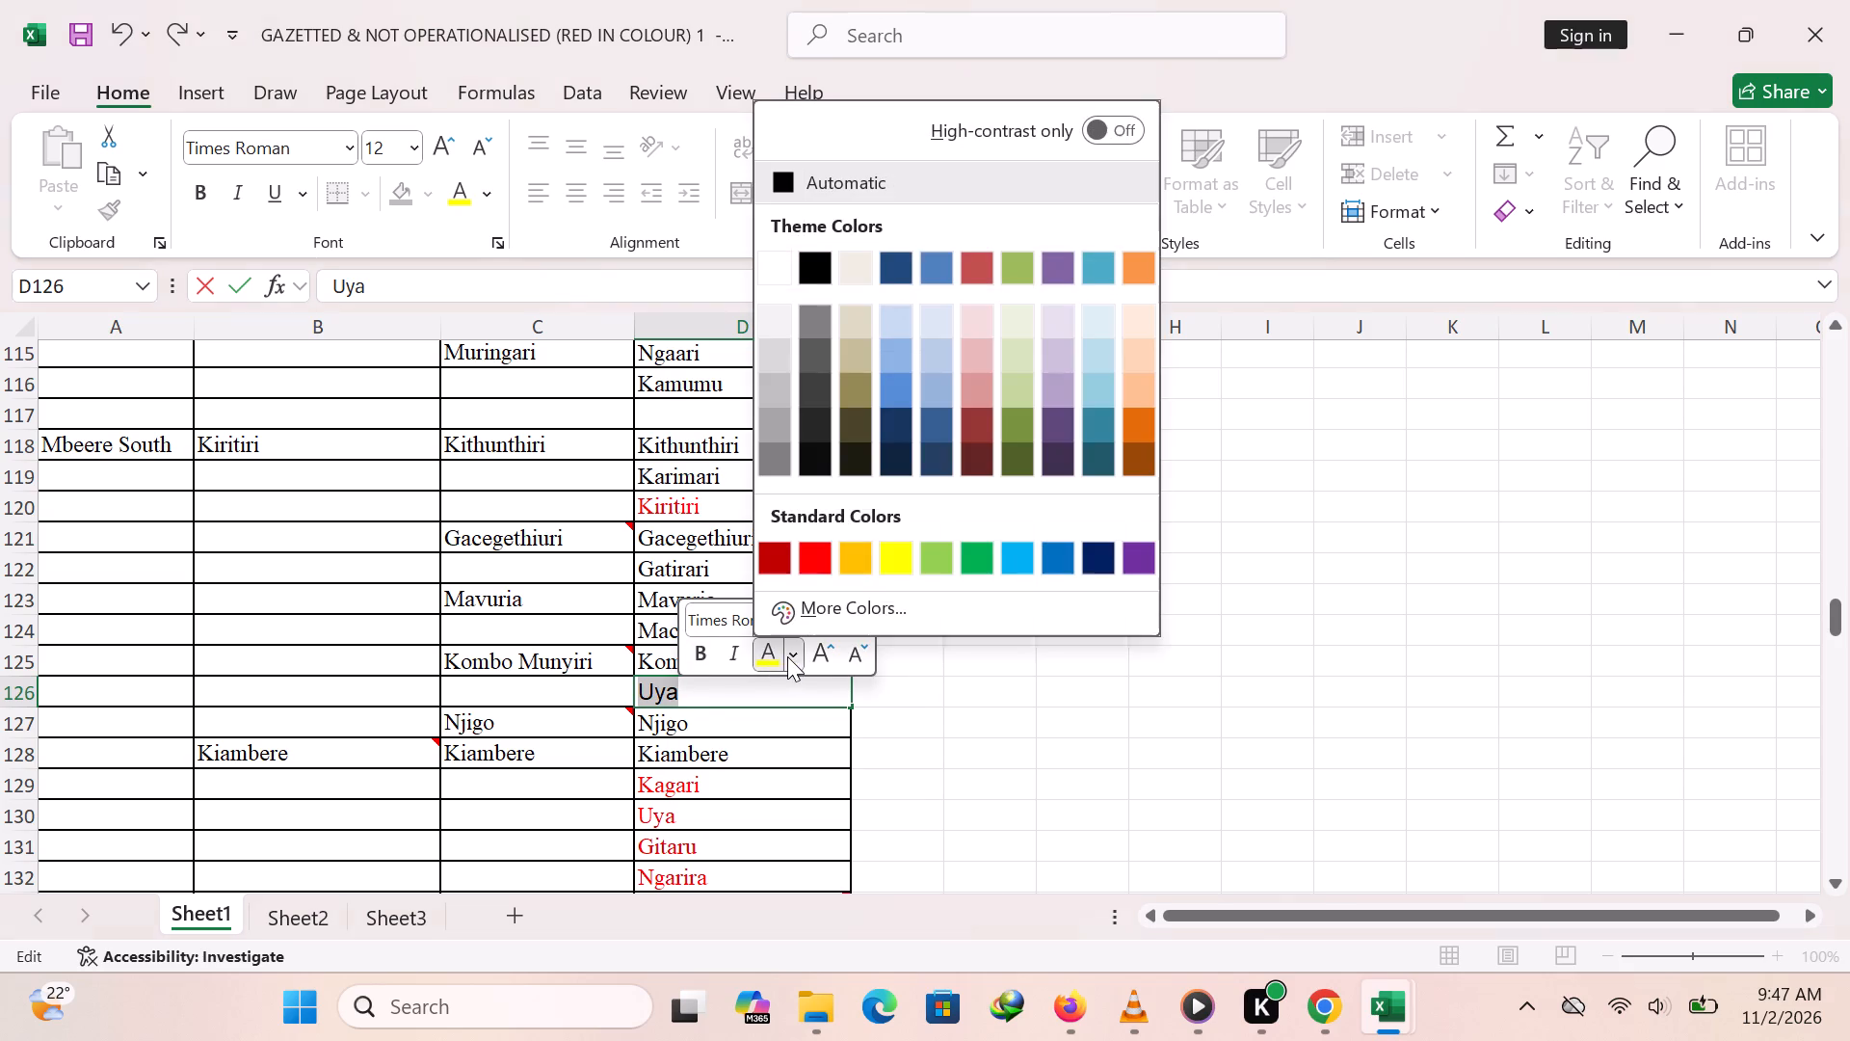
click(830, 549)
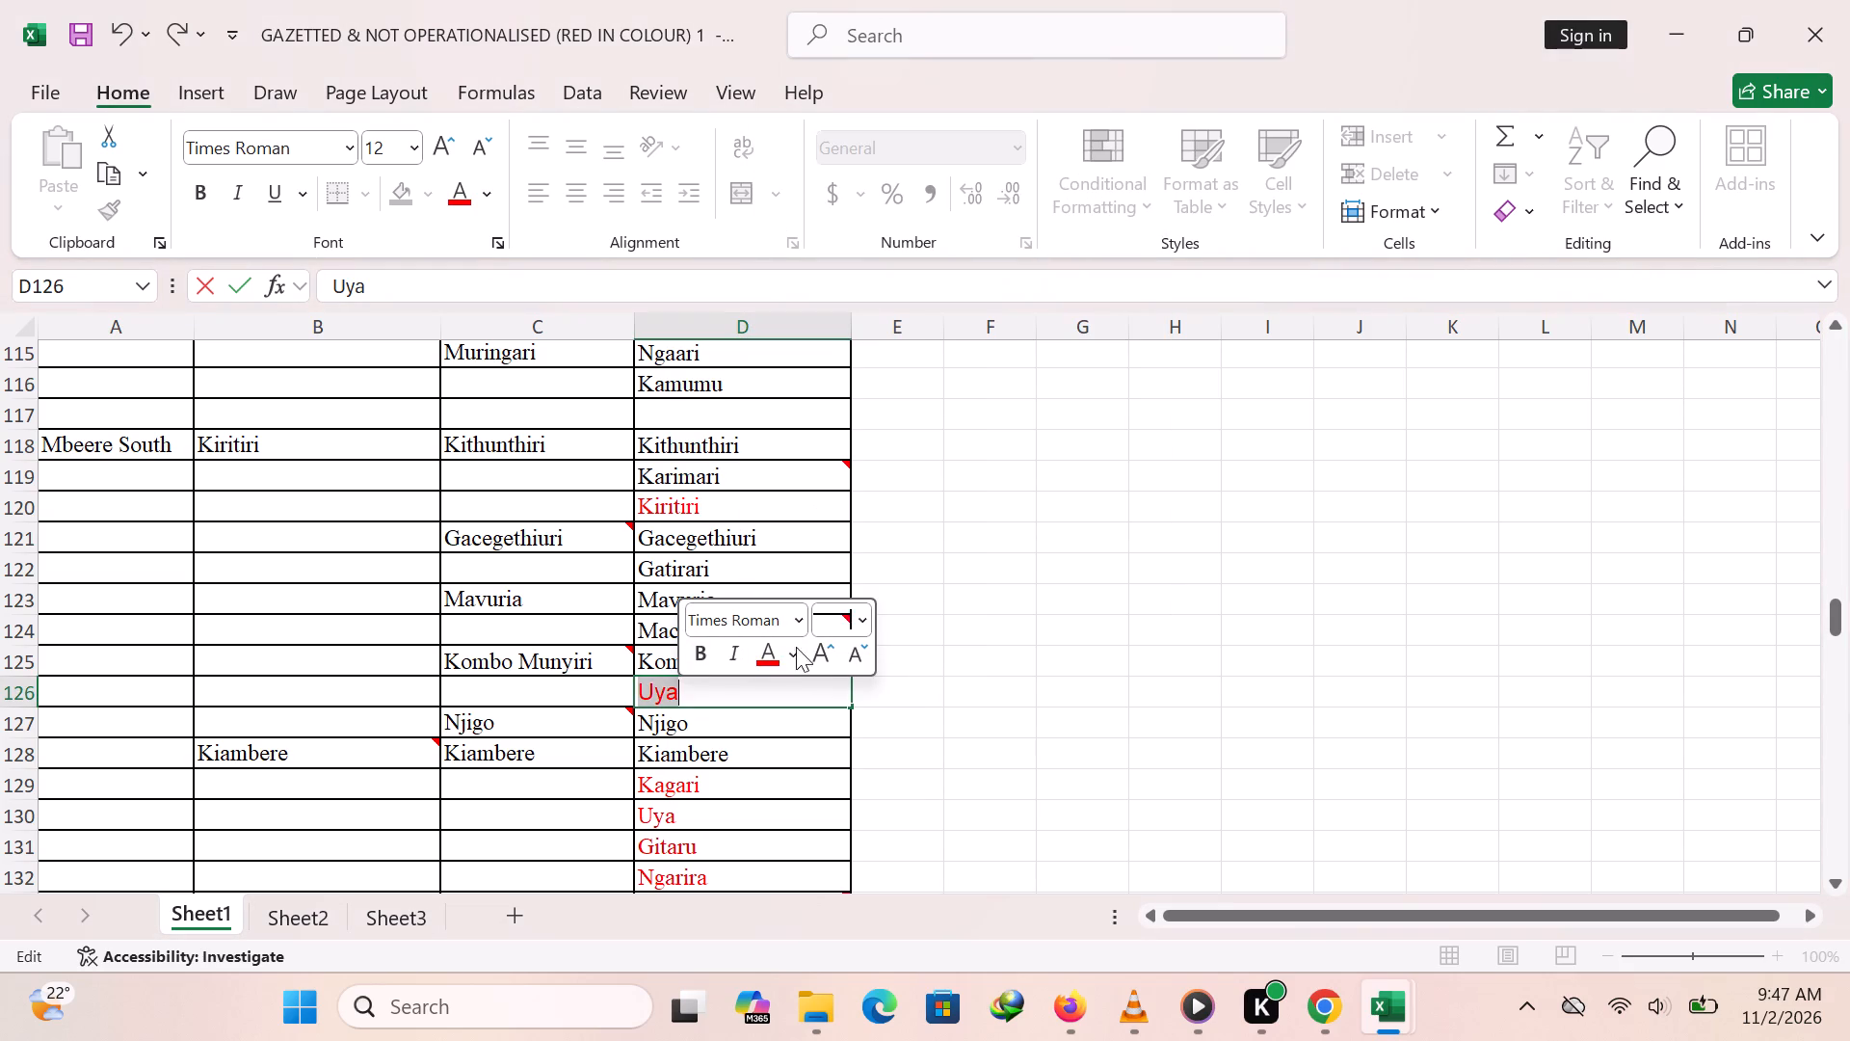
click(739, 738)
Delete the row holding the duplicate Uya sub-location between Kagari and Gitaru under Kiambere.
click(694, 830)
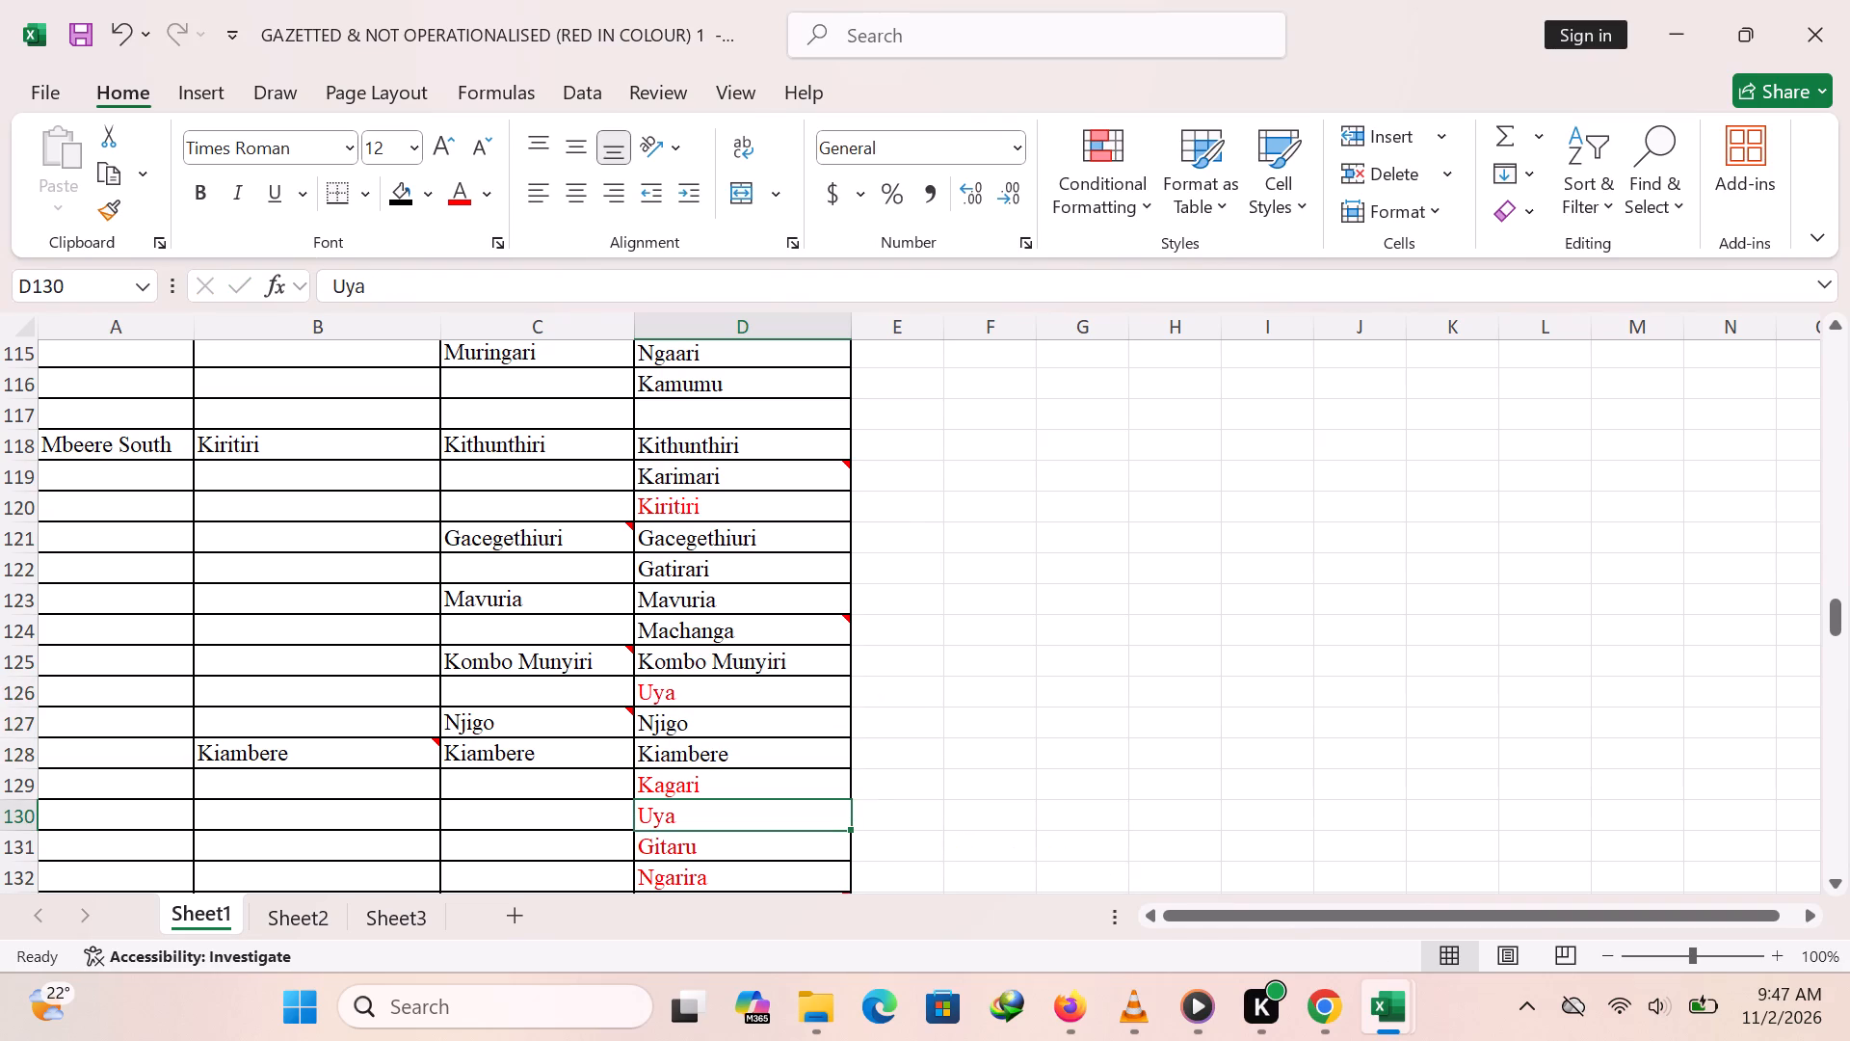
right_click(18, 810)
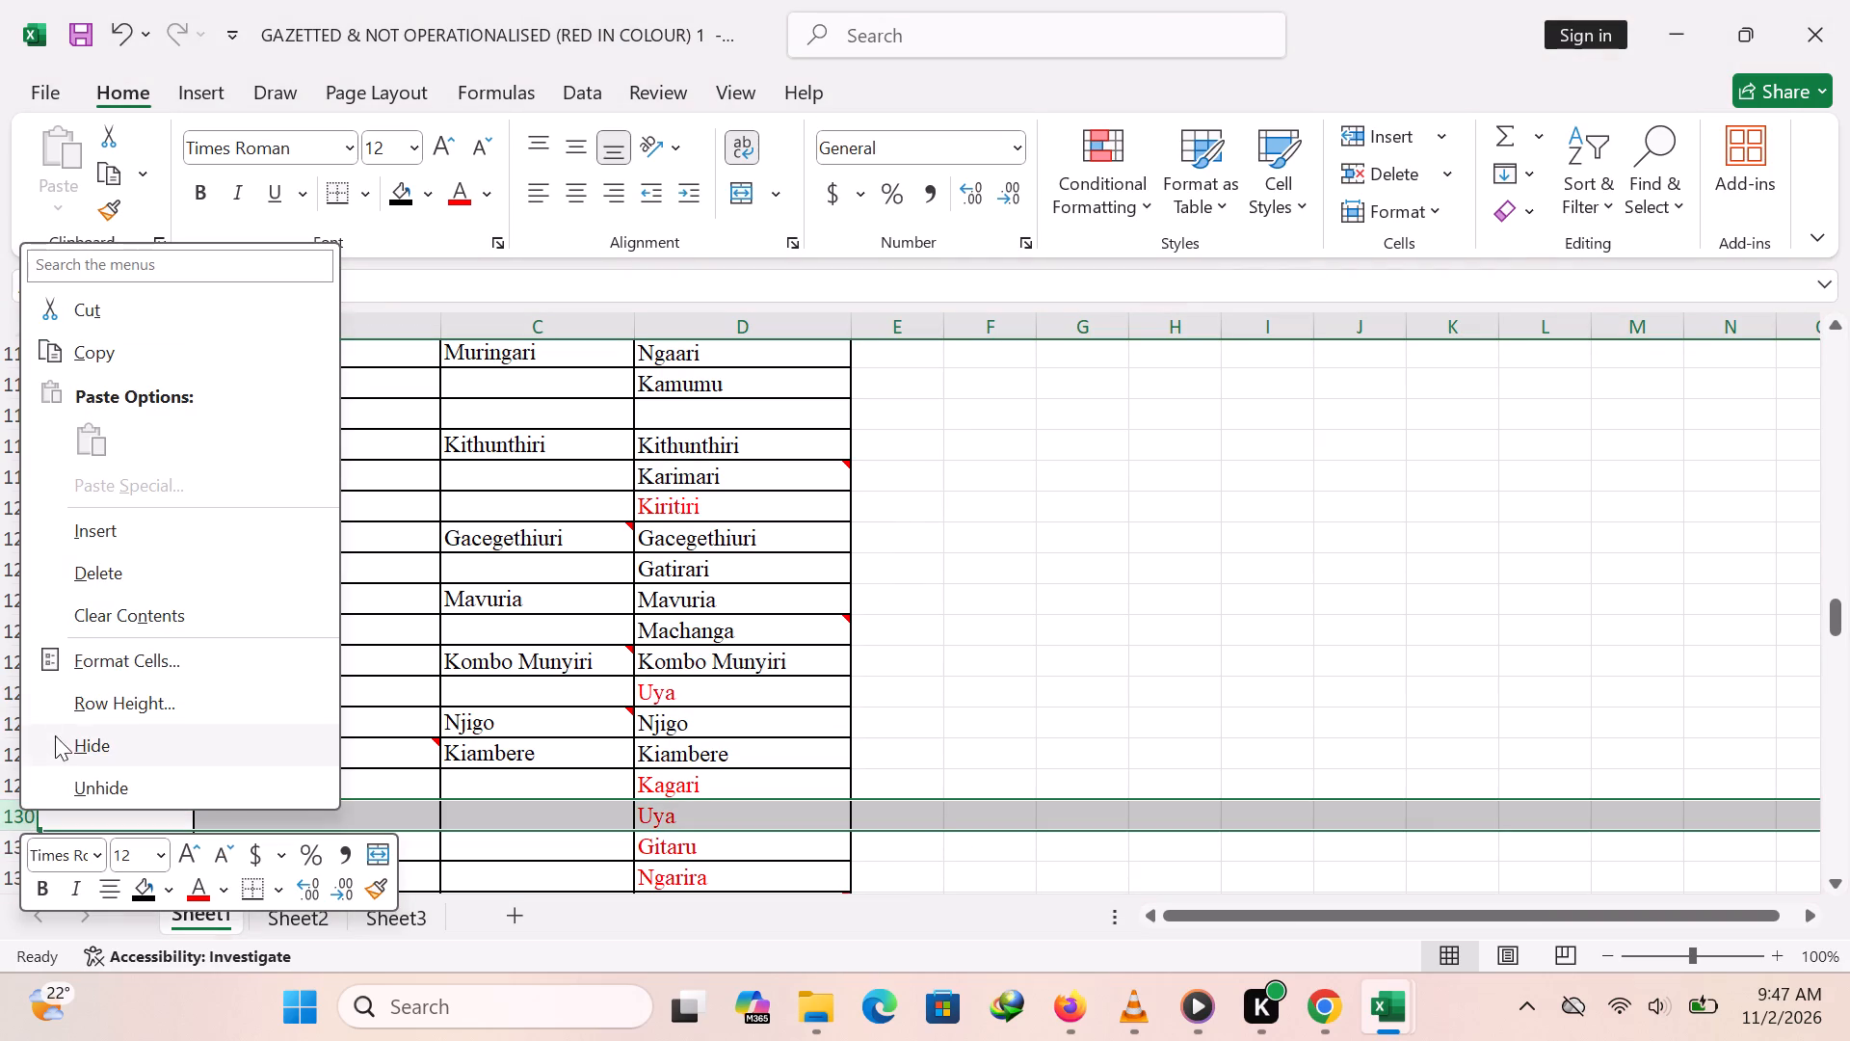
click(119, 577)
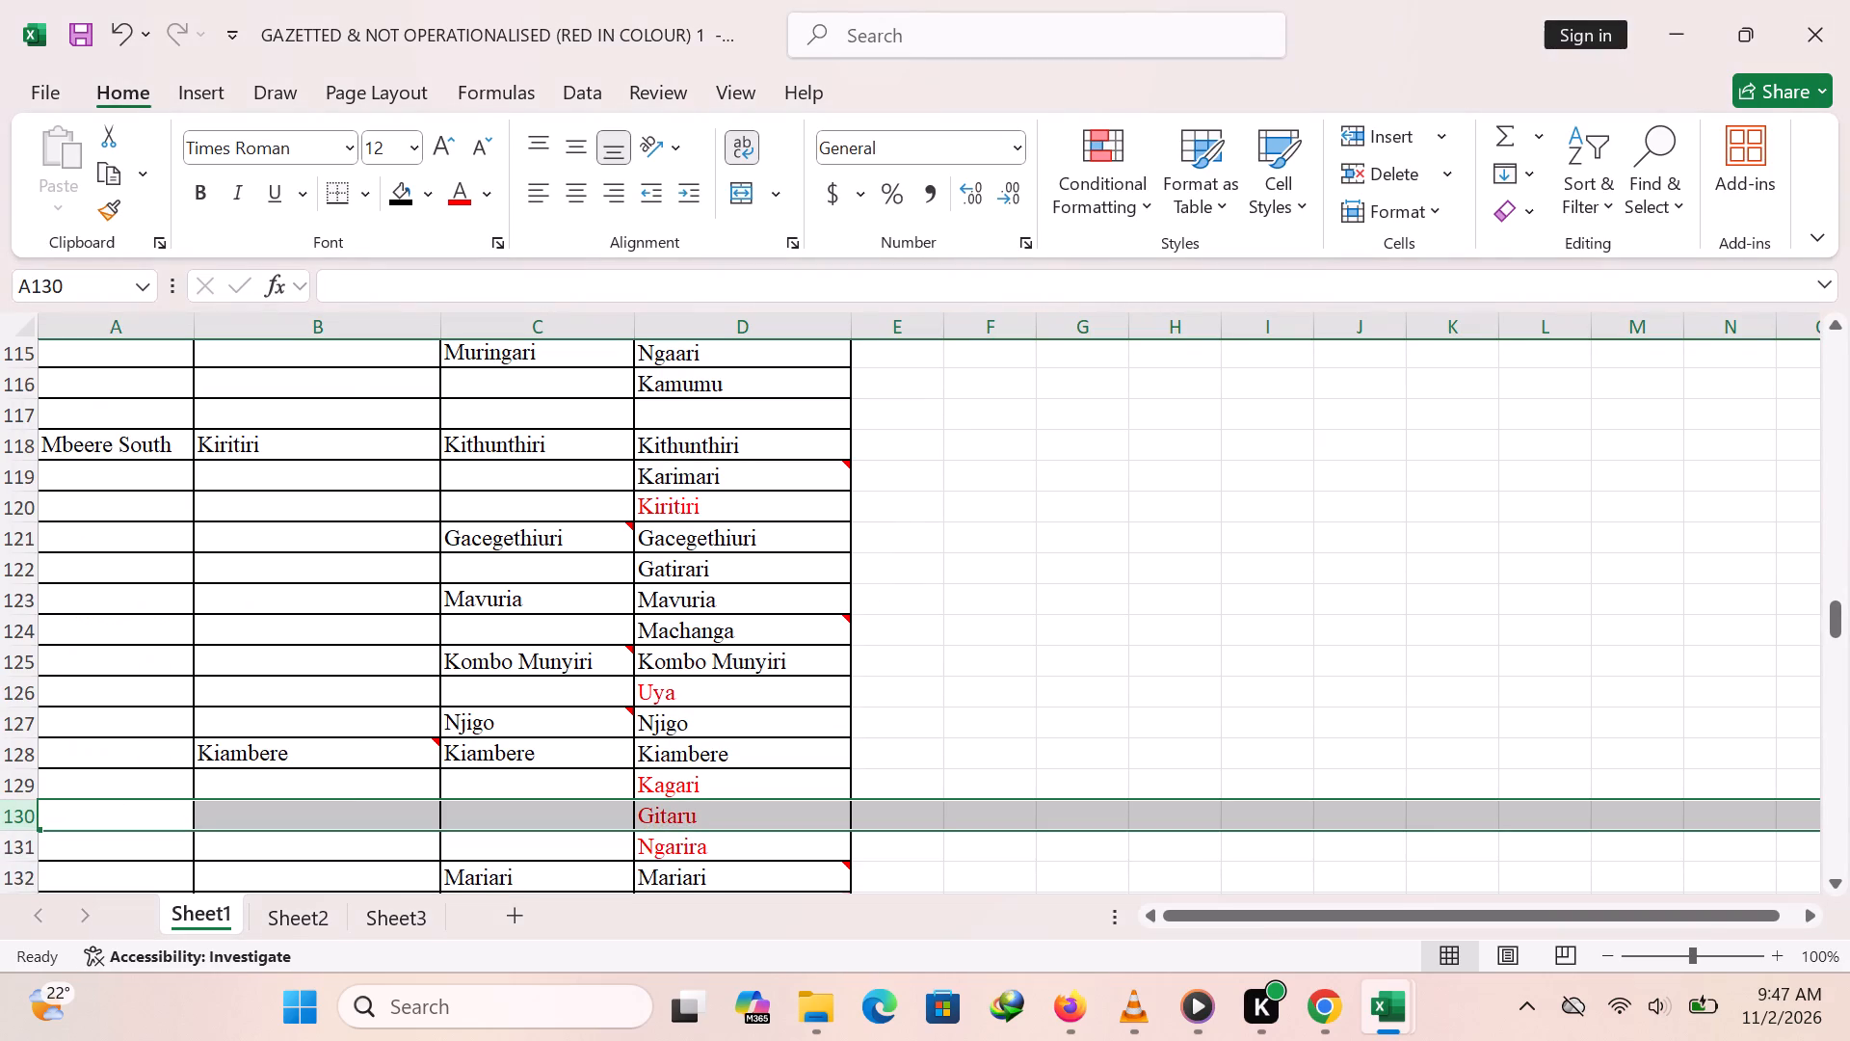
Examine the gazetted Mbeere South units around Kiritiri, Kiambere and Gachoka, including the sub-locations marked in red.
scroll(481, 742, down, 1)
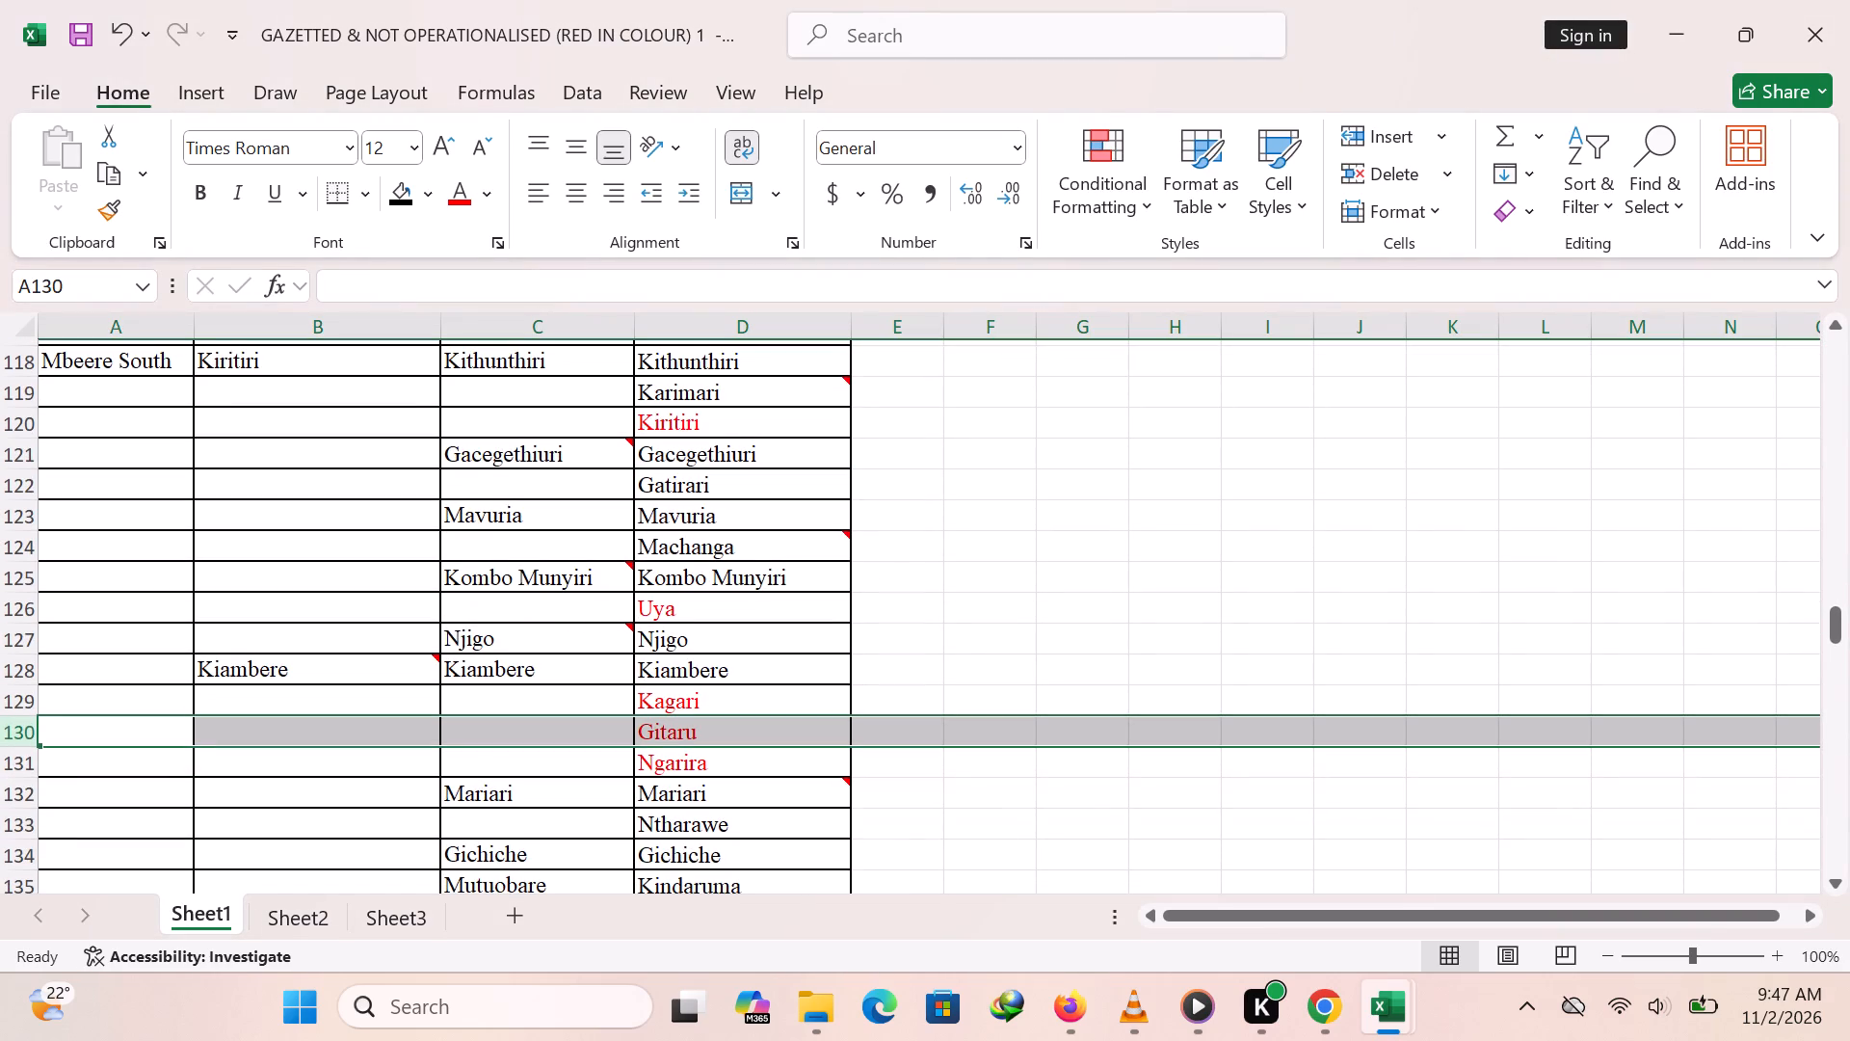
scroll(535, 661, up, 2)
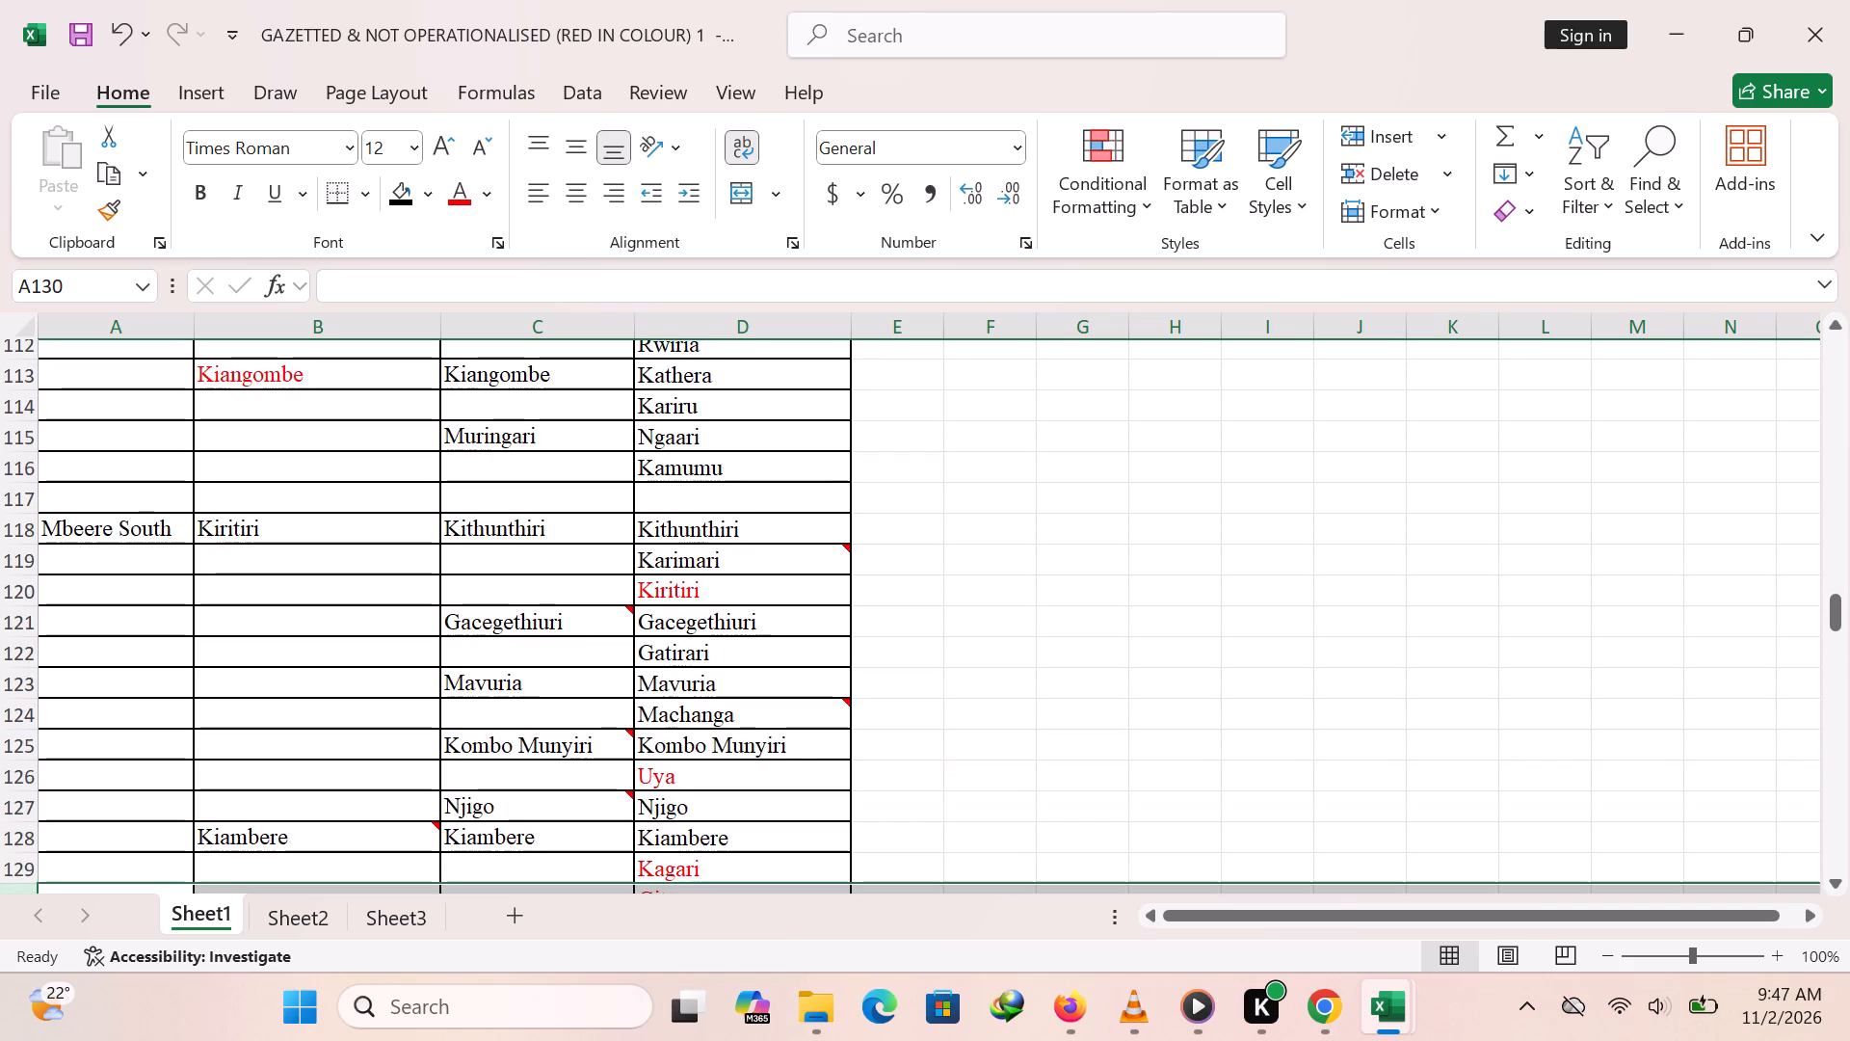
scroll(535, 655, down, 1)
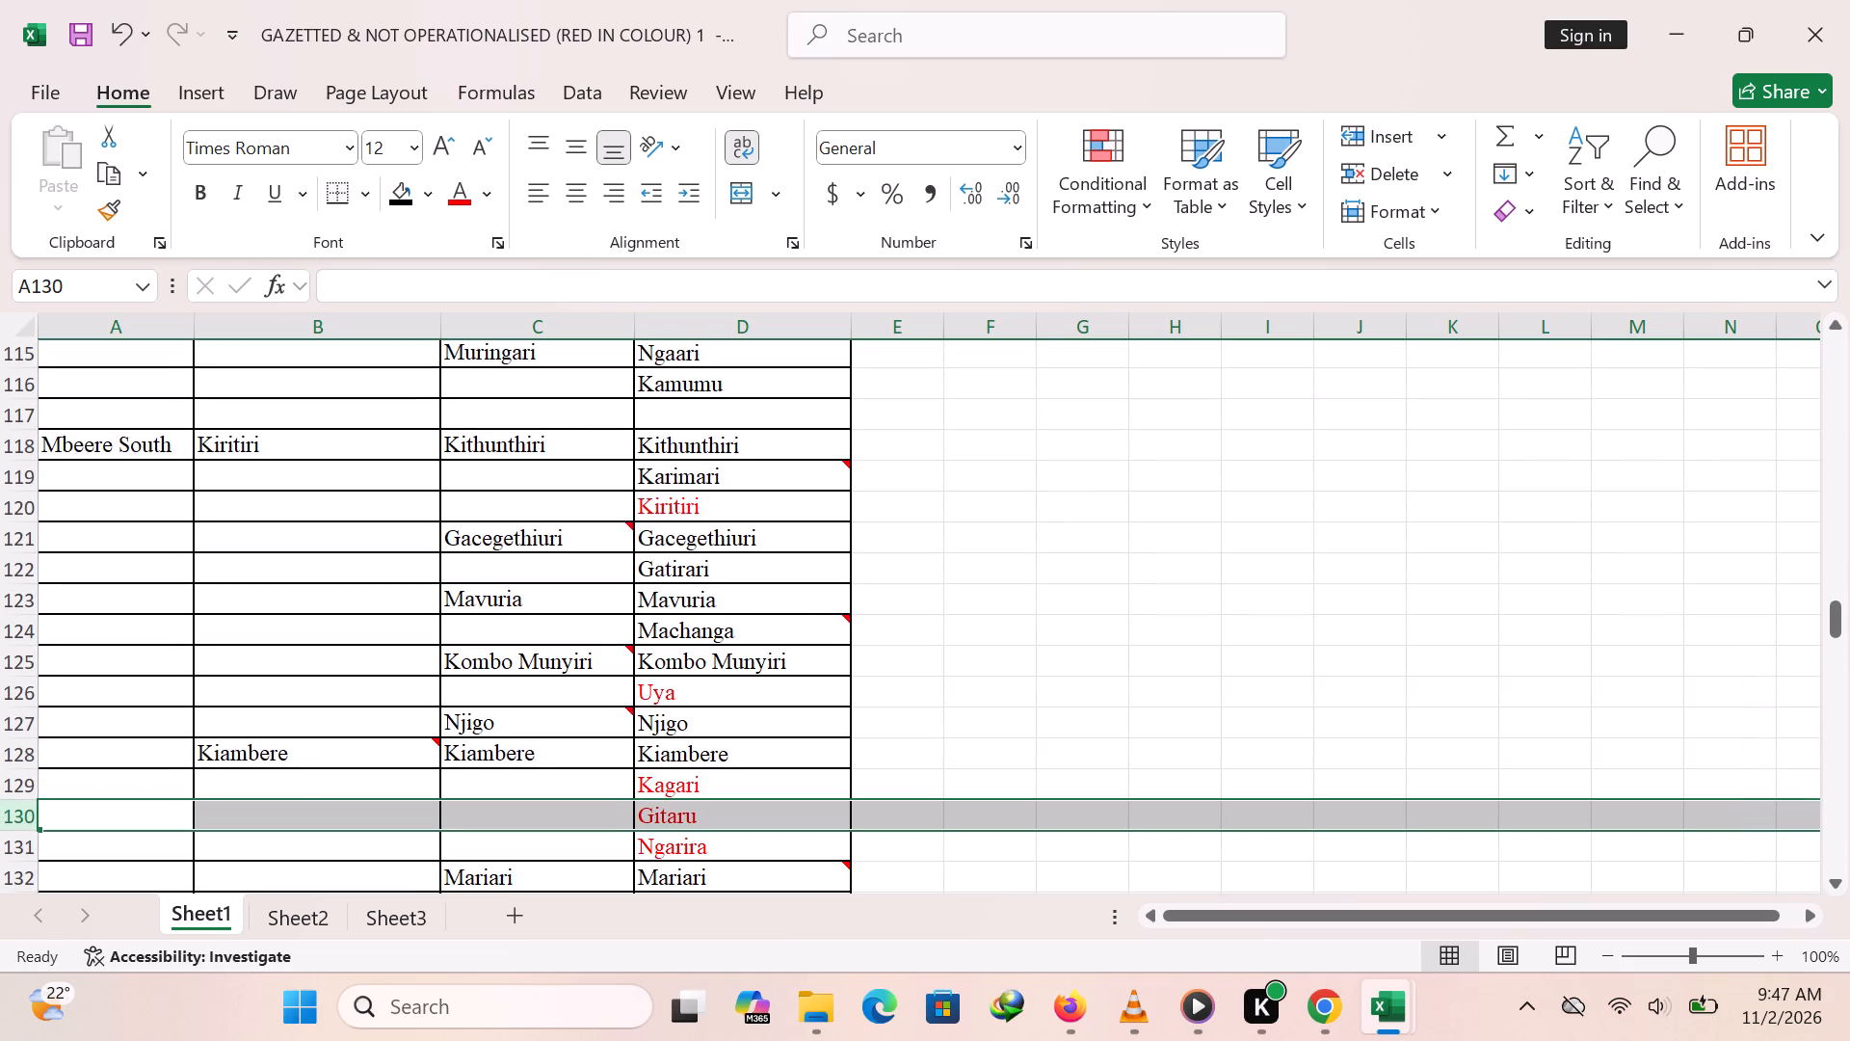
scroll(592, 627, down, 4)
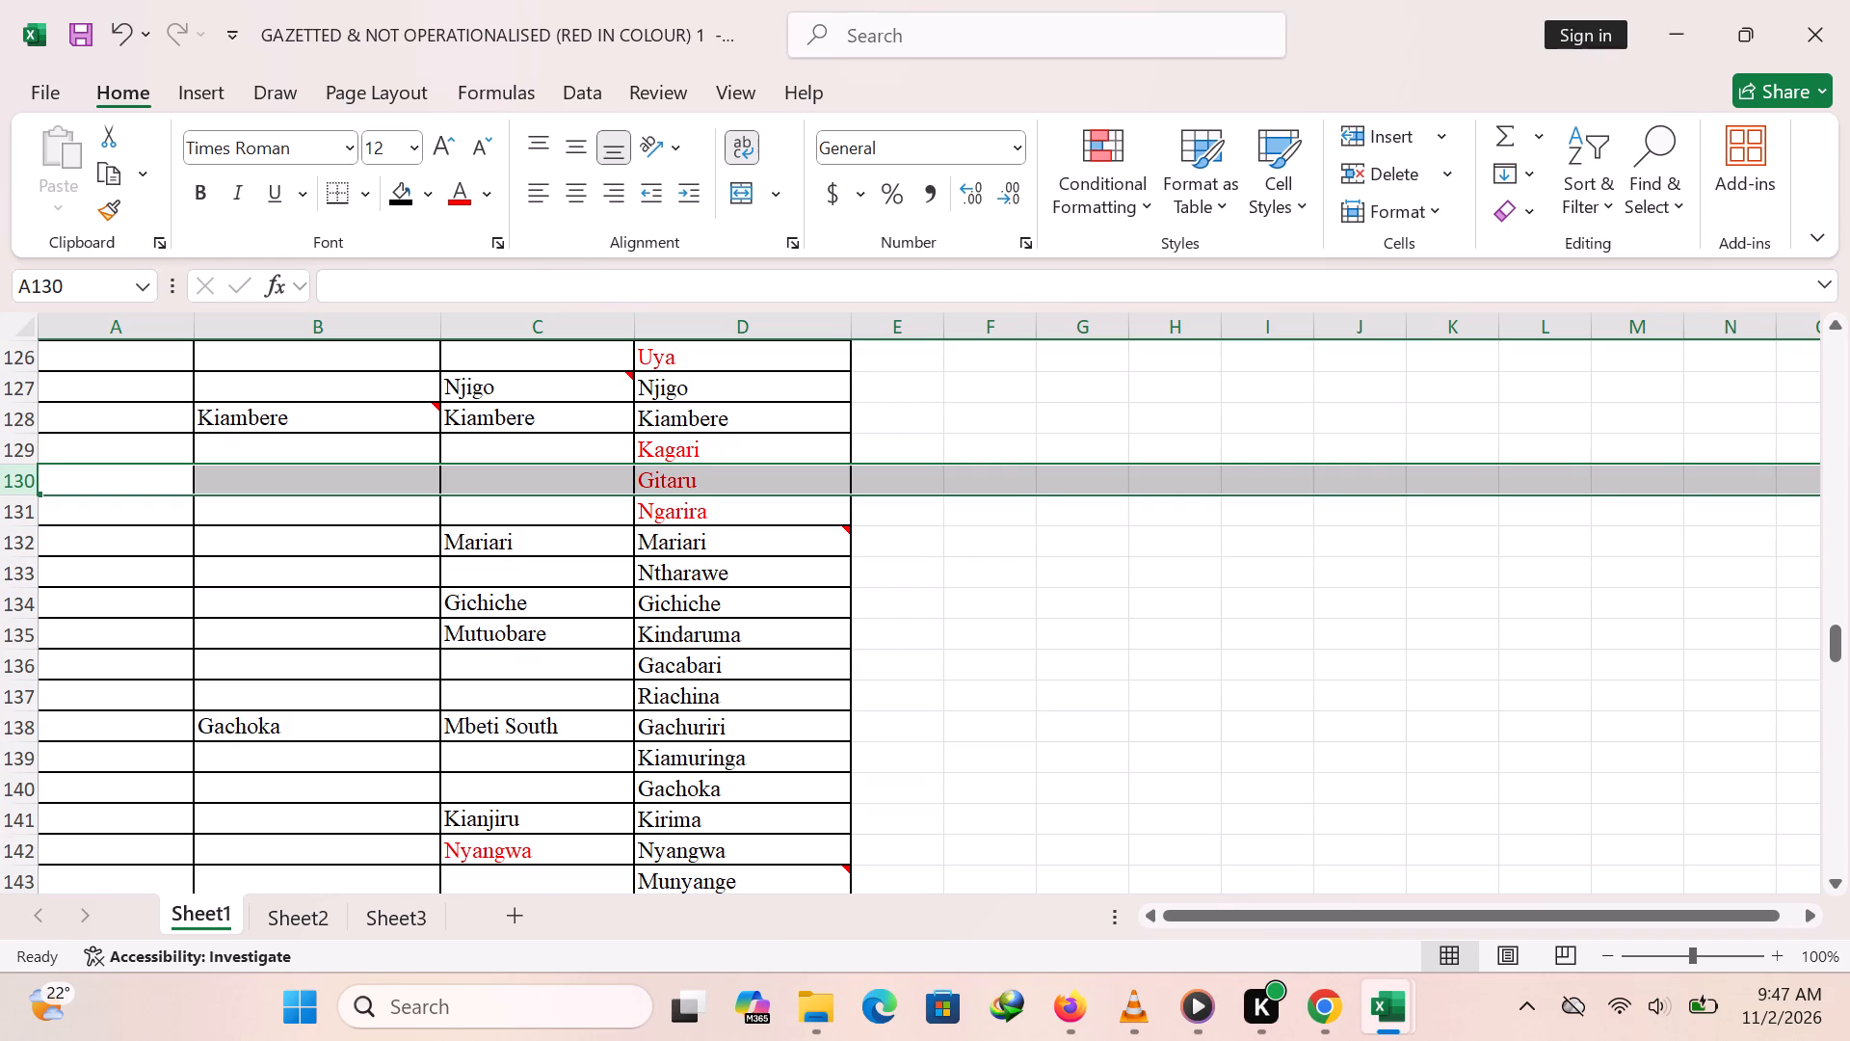
scroll(478, 551, up, 6)
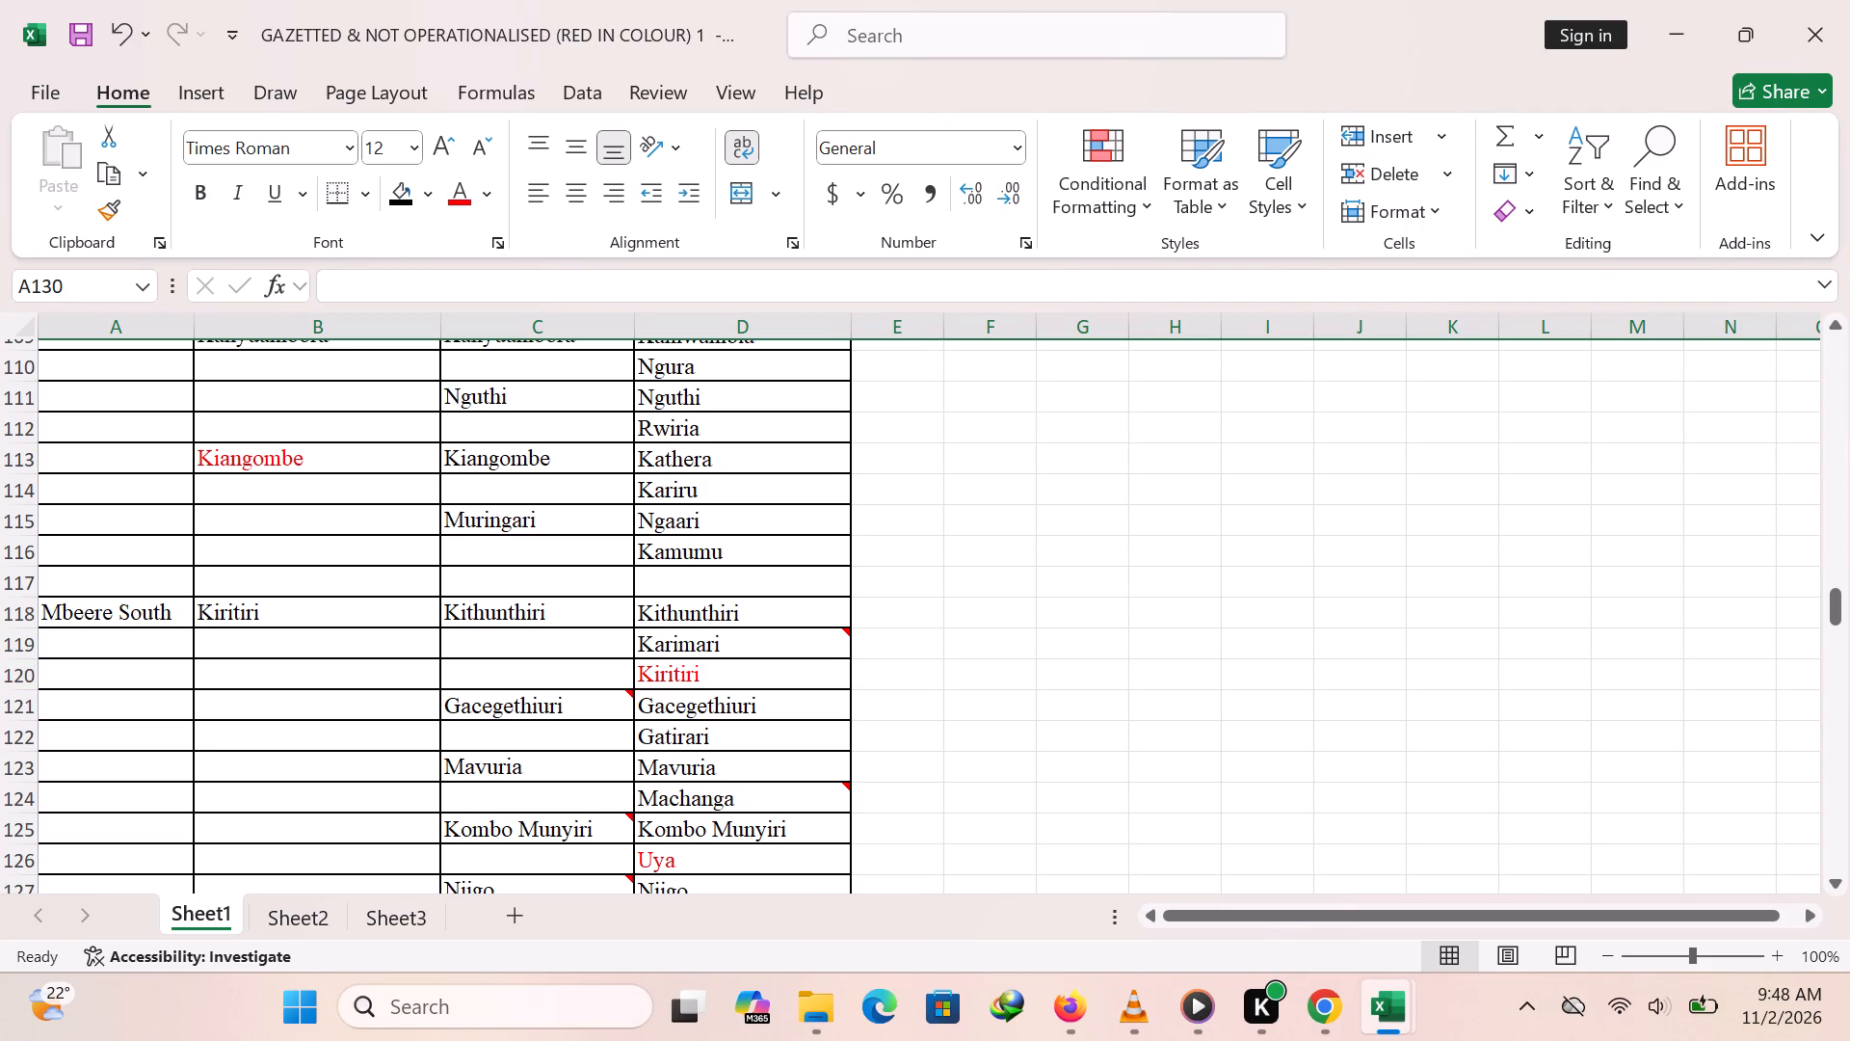
scroll(454, 756, down, 3)
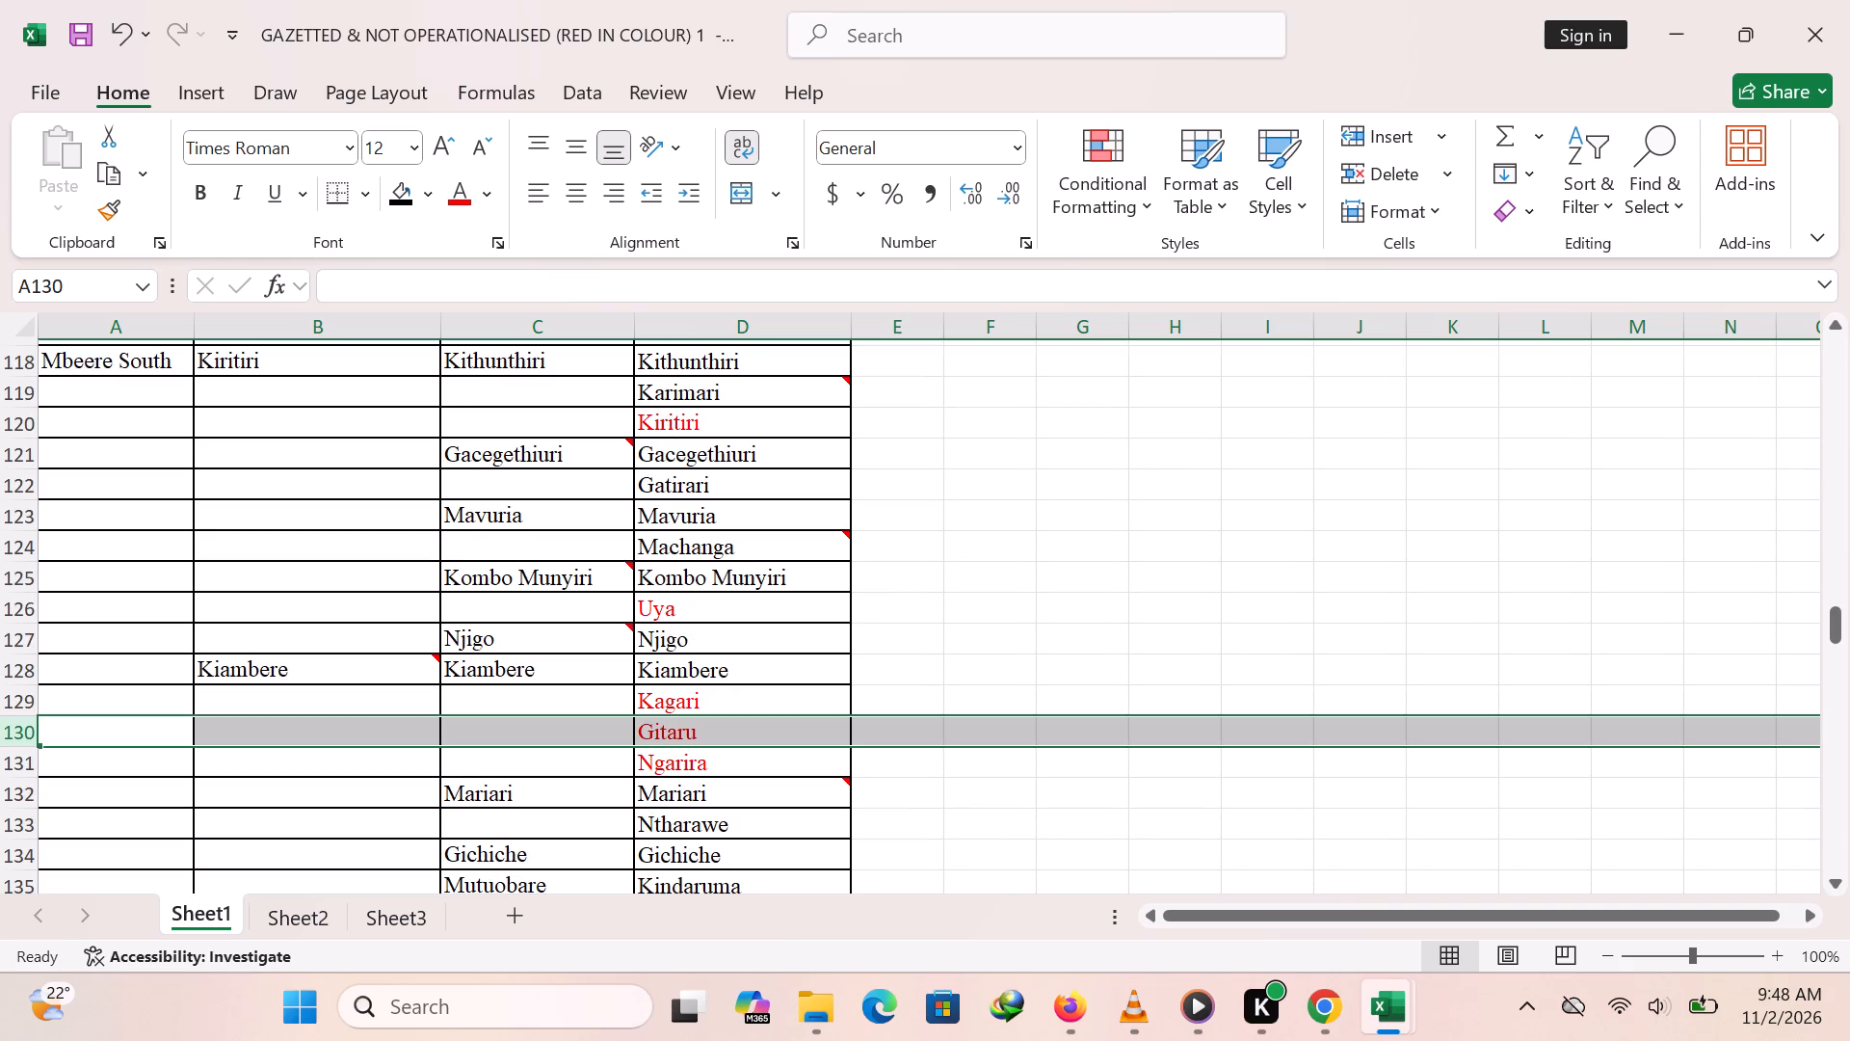
scroll(70, 823, down, 1)
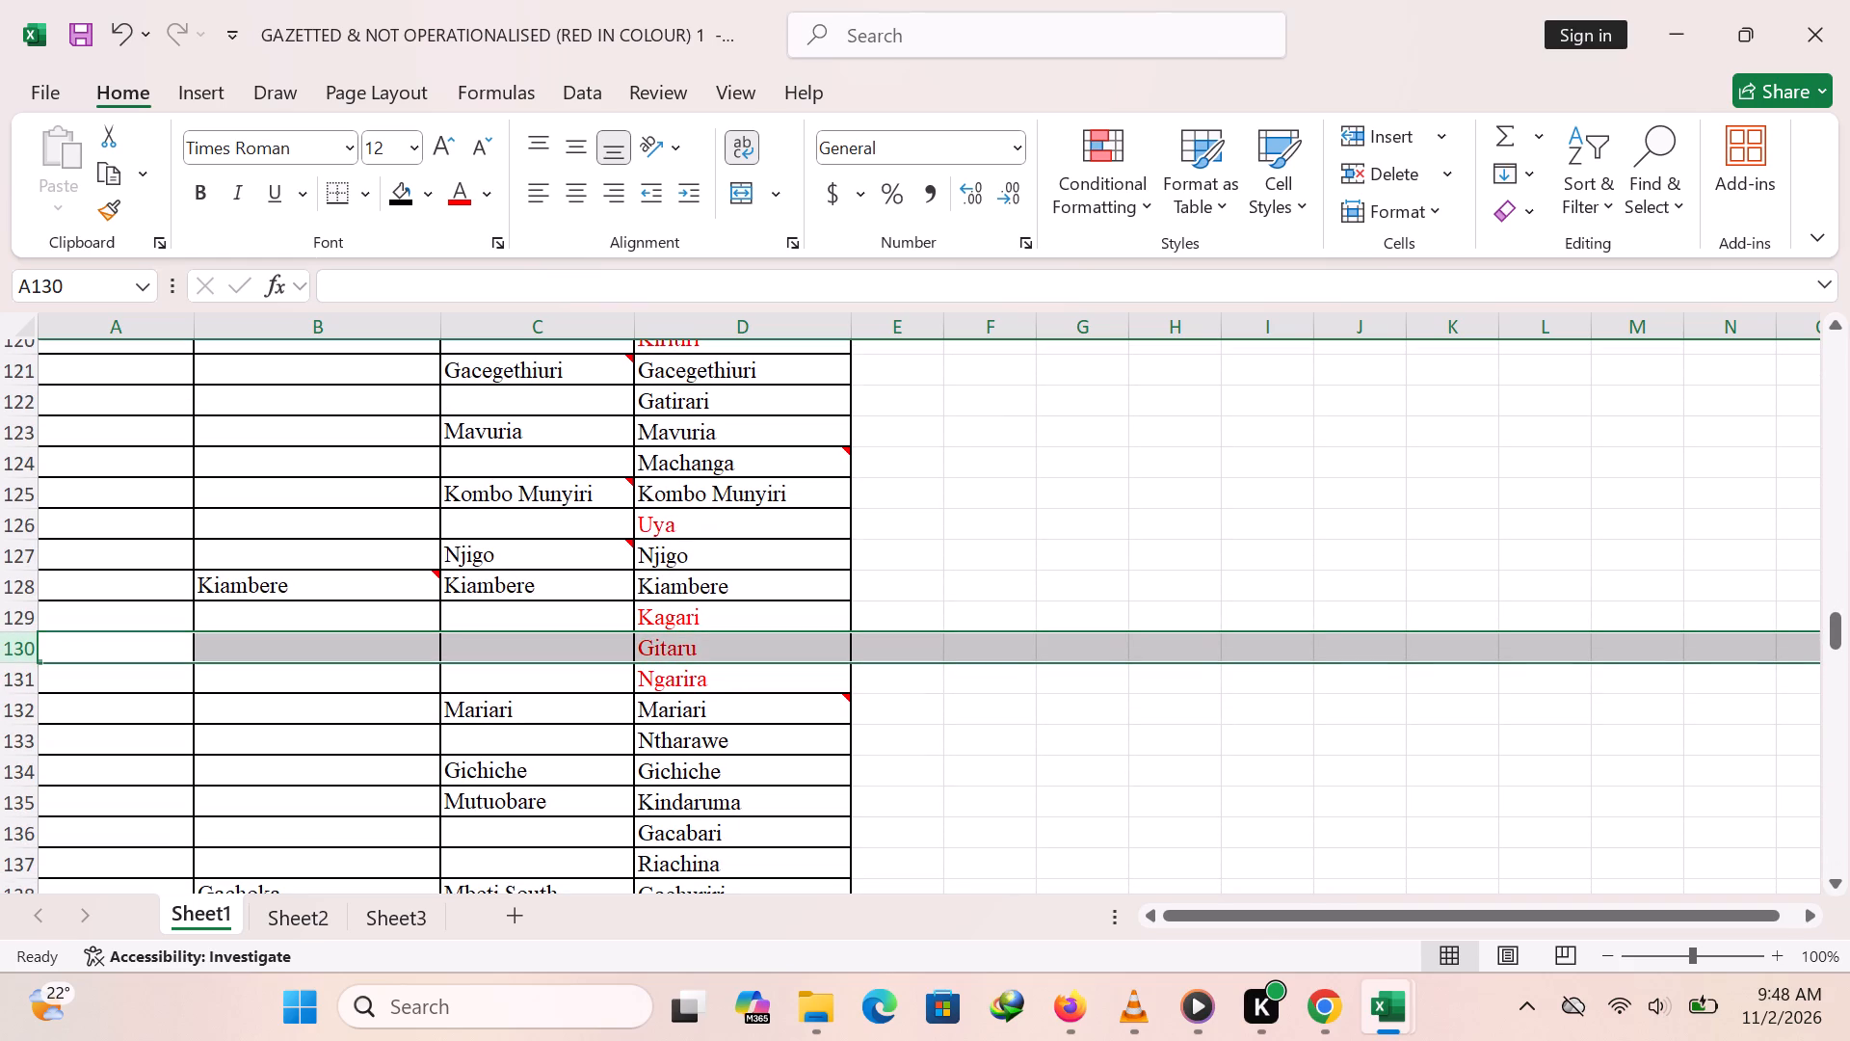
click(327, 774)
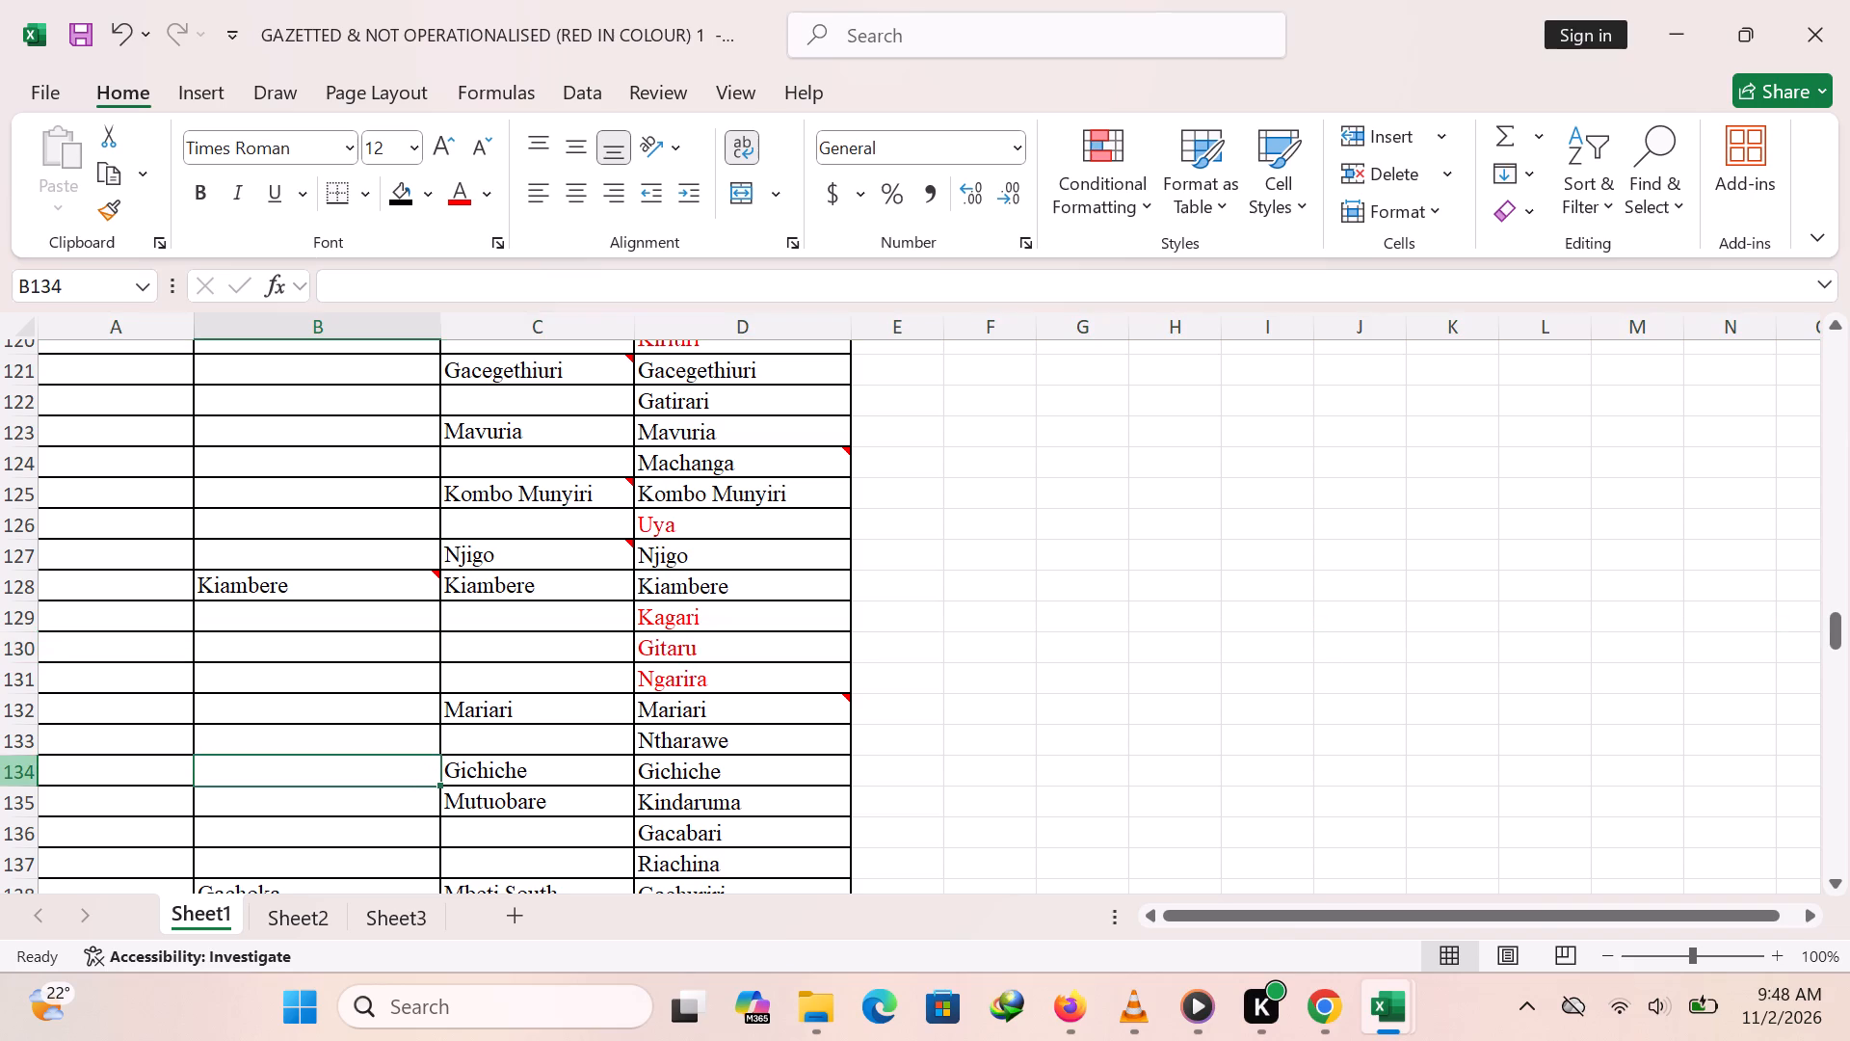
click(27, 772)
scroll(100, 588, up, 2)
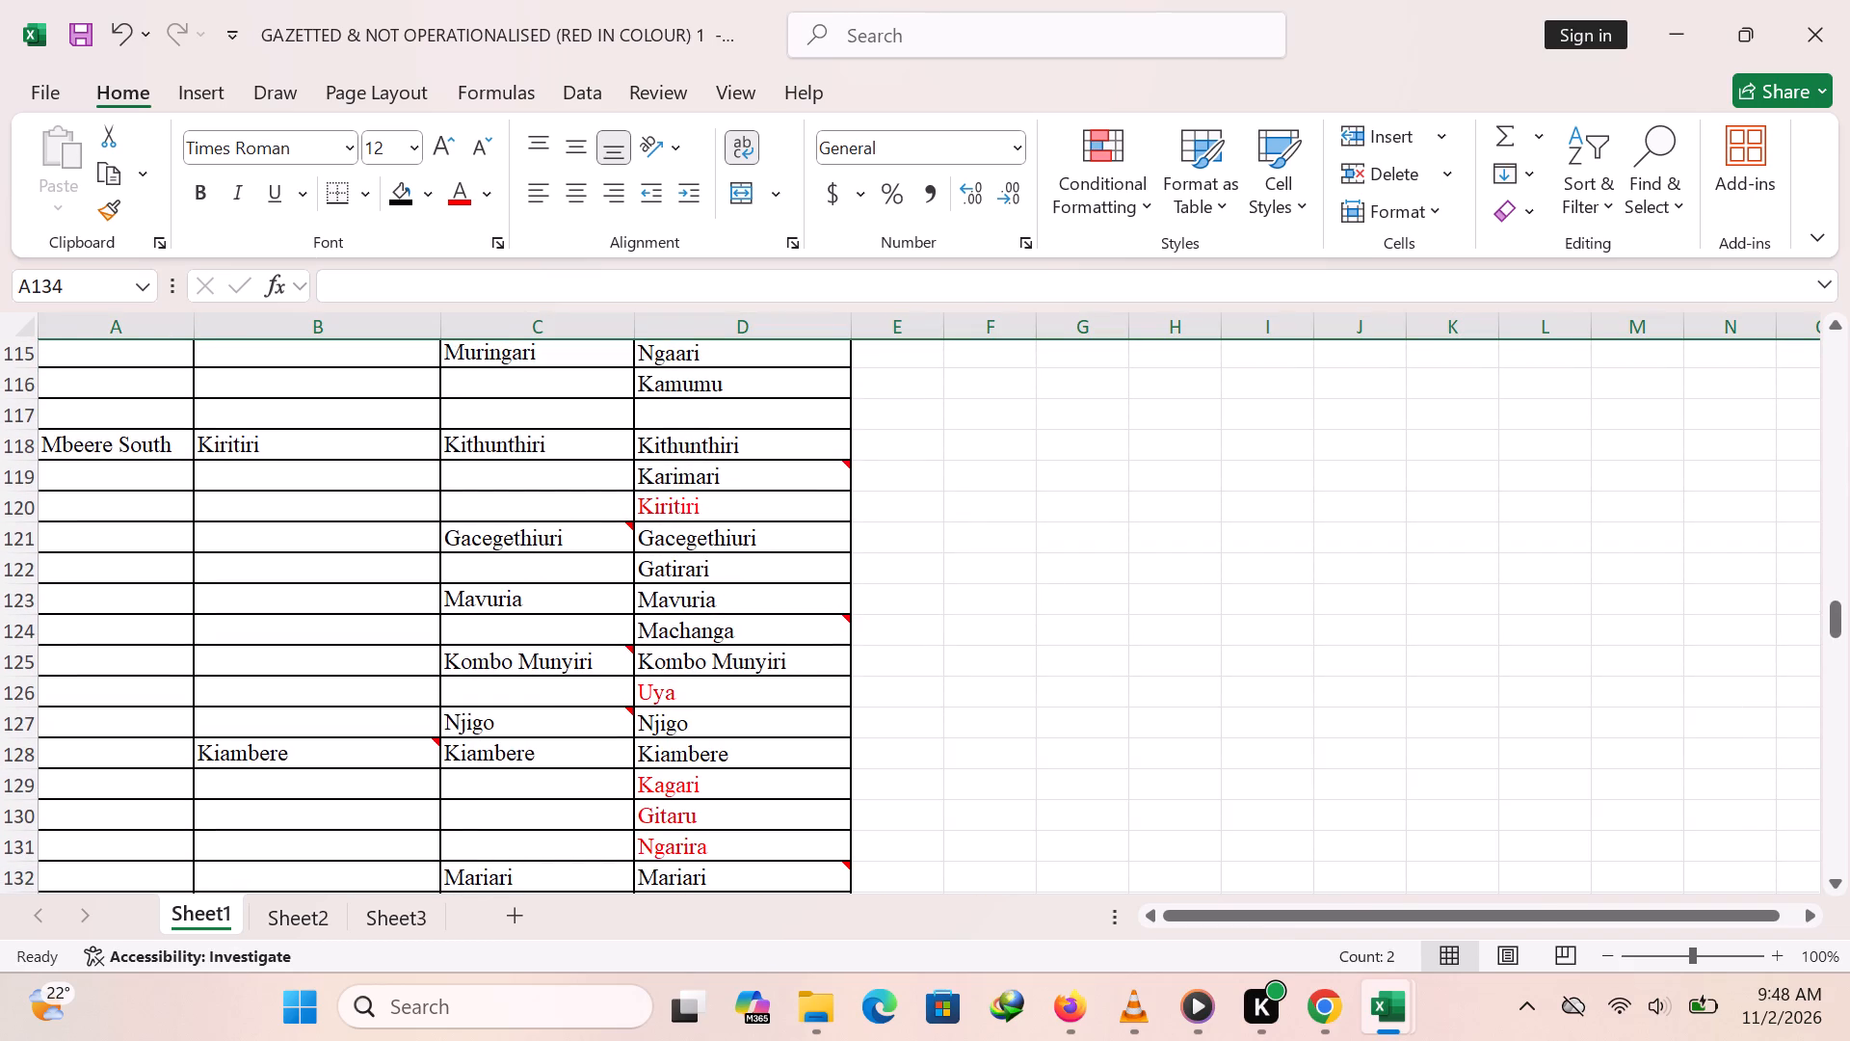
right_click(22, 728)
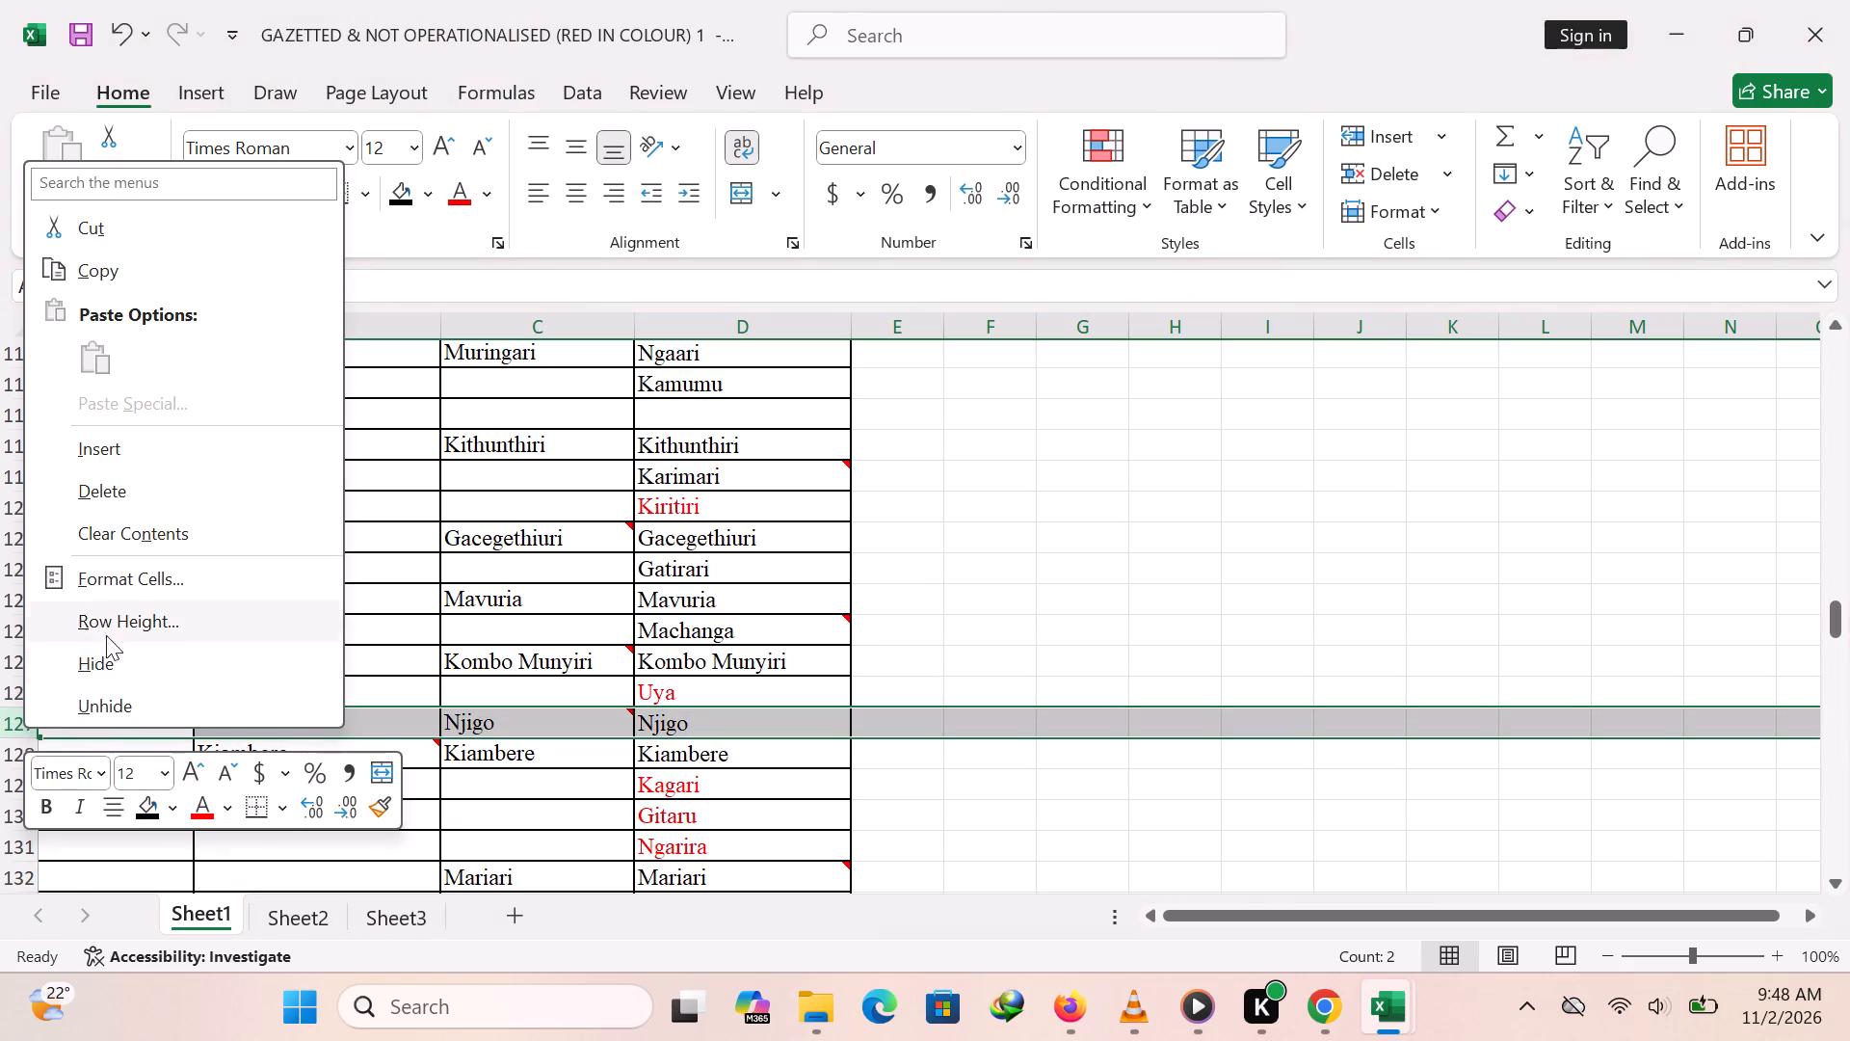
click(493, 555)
Insert a blank row between Uya and Njigo in the gazetted Mbeere South list.
scroll(472, 610, down, 1)
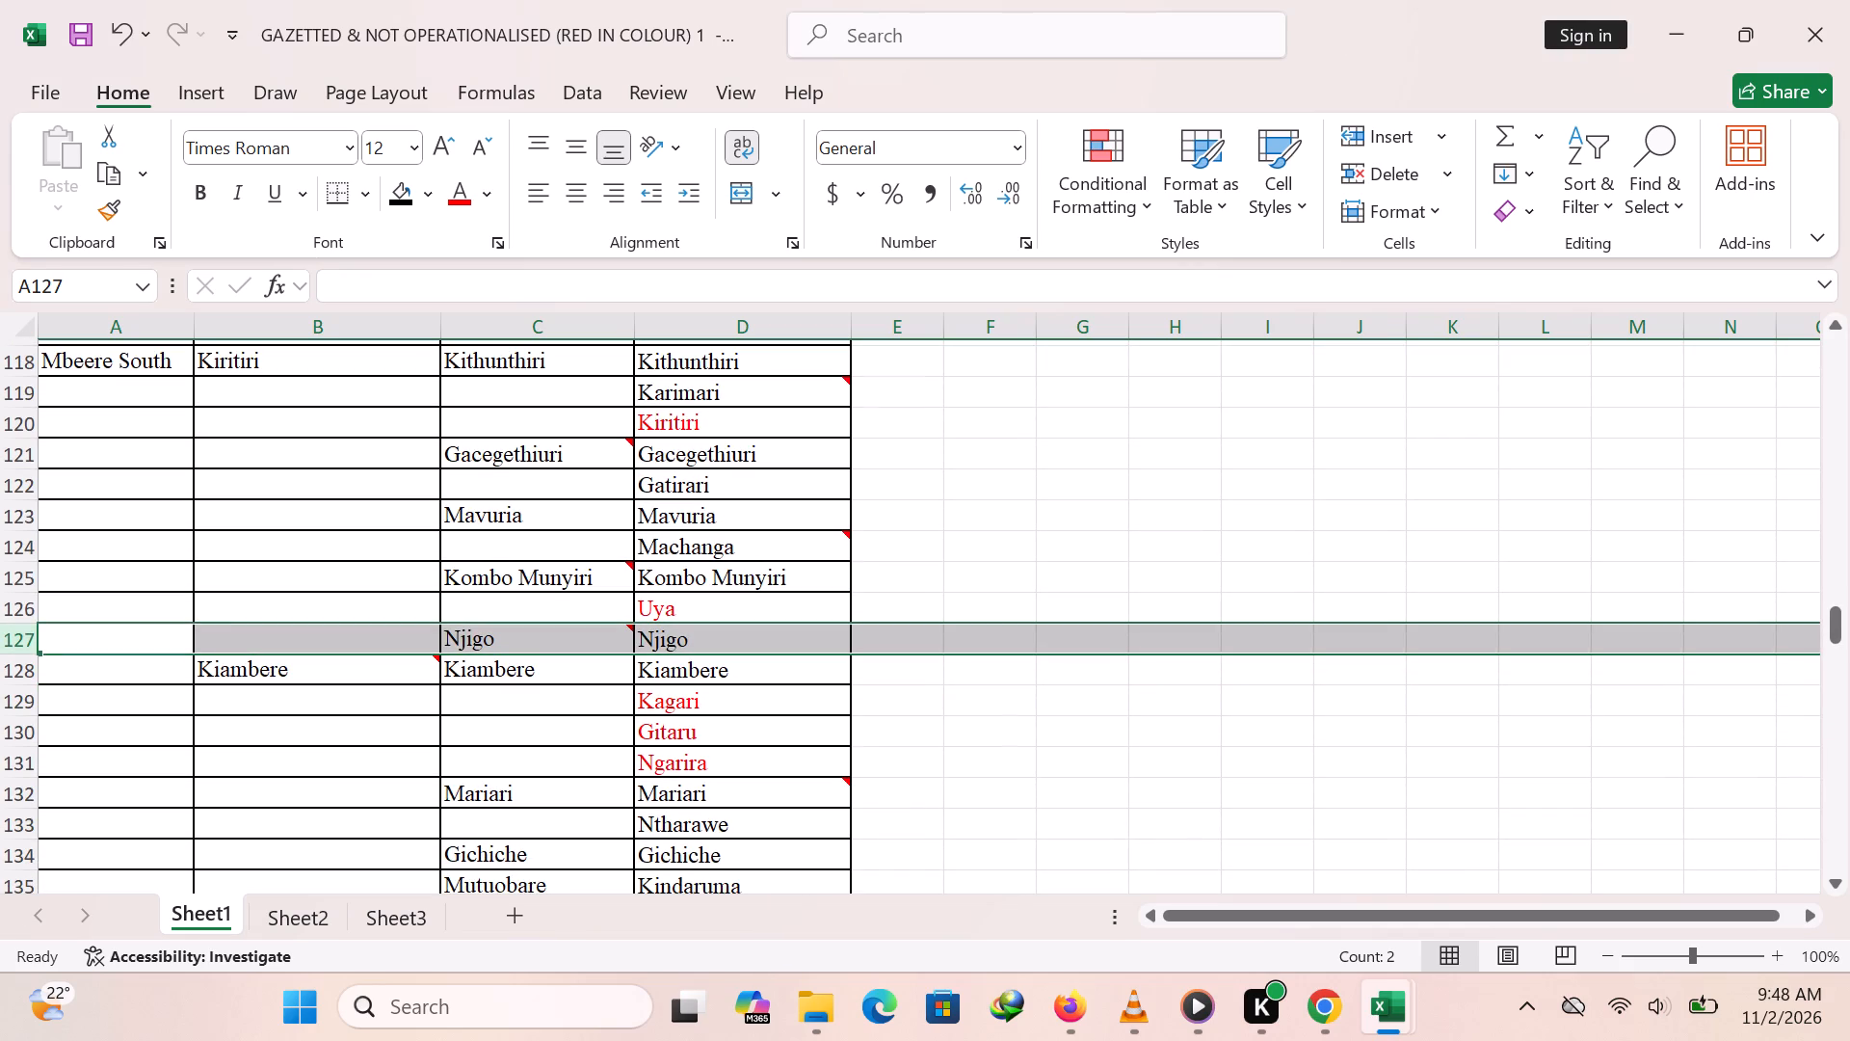
right_click(19, 635)
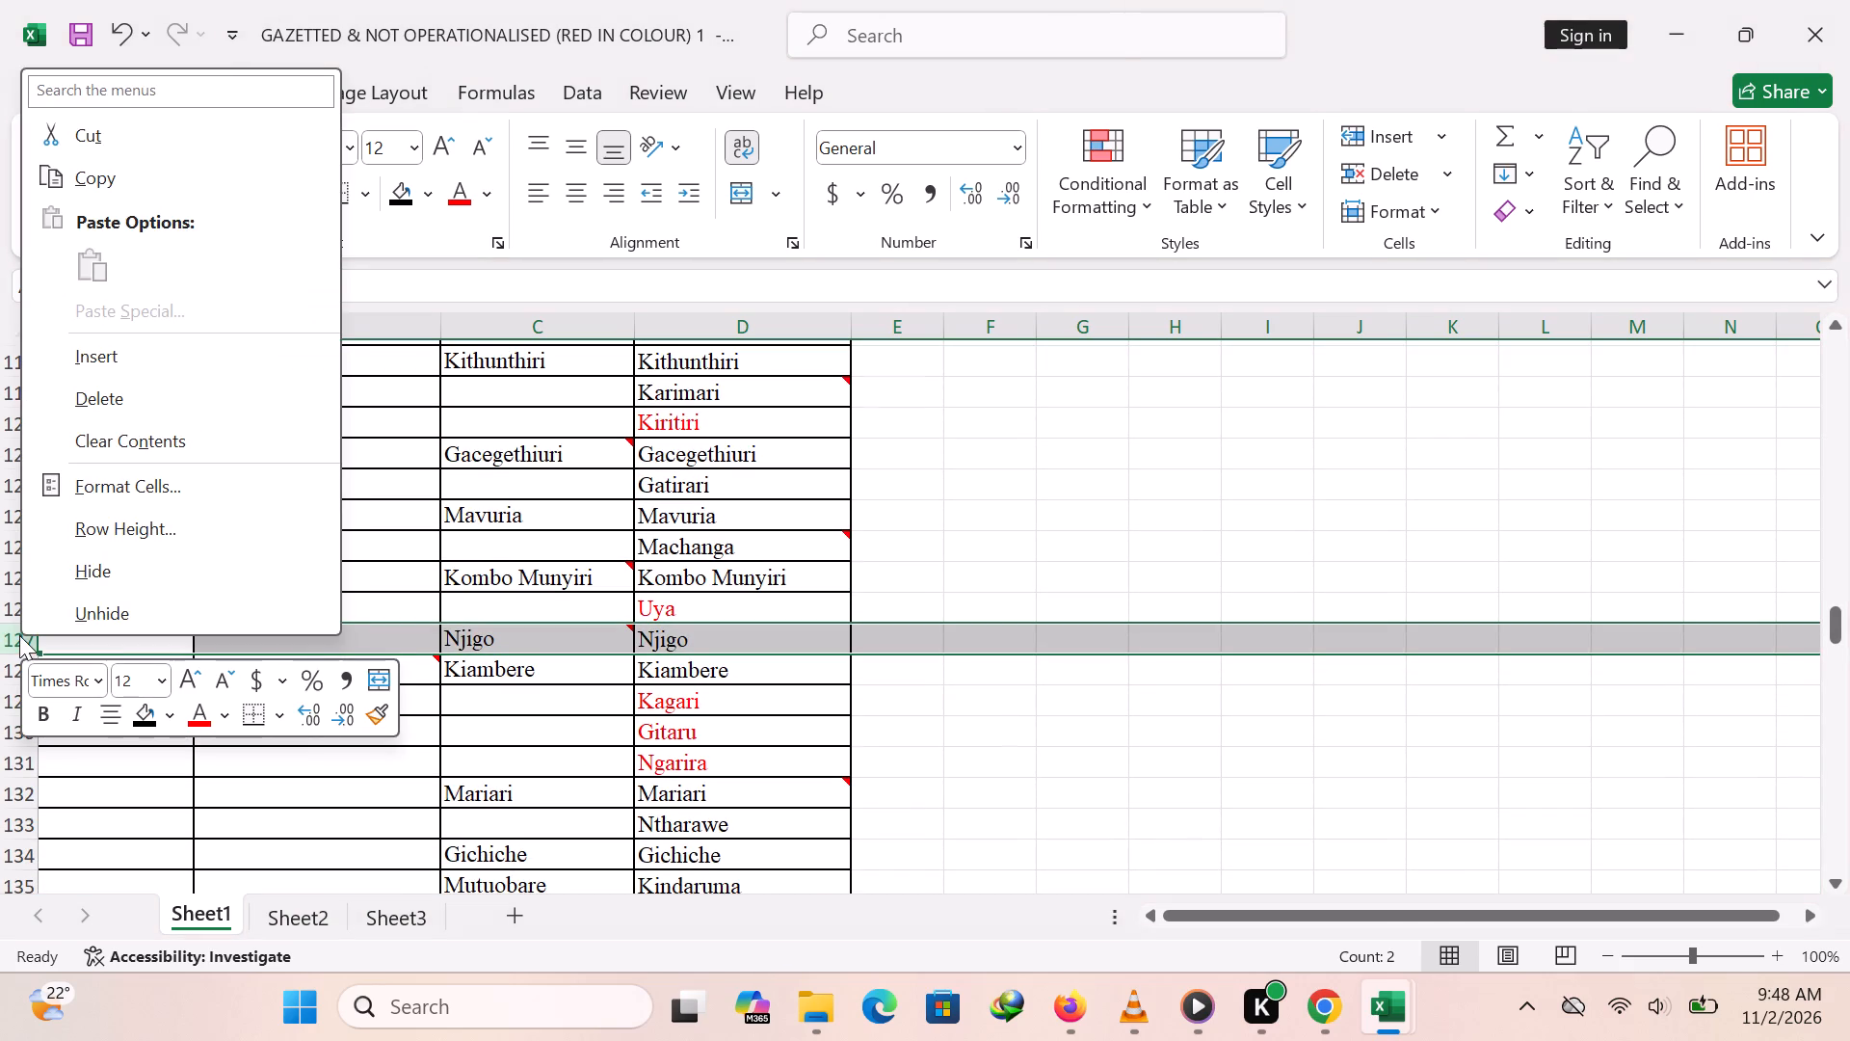
click(124, 367)
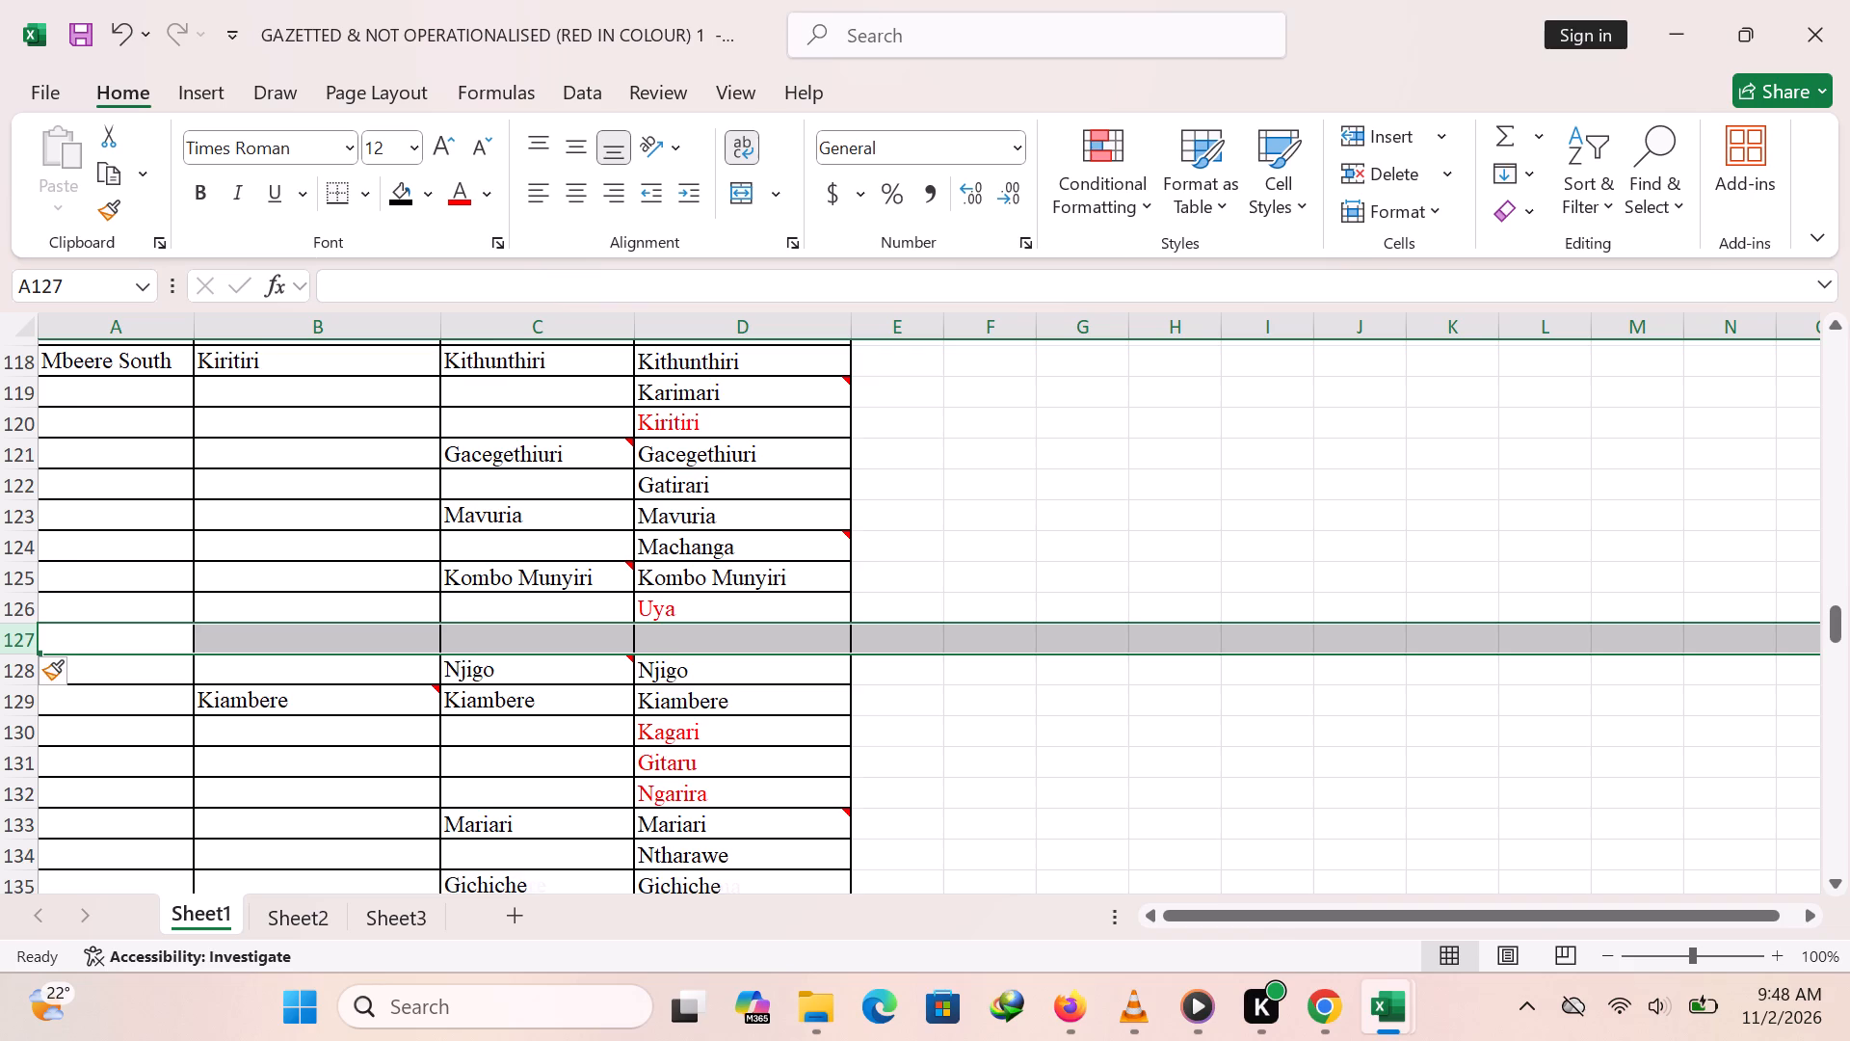
Copy the location name Gichiche from above Mutuobare into the location cell of the blank row above Njigo.
scroll(460, 695, down, 1)
click(506, 809)
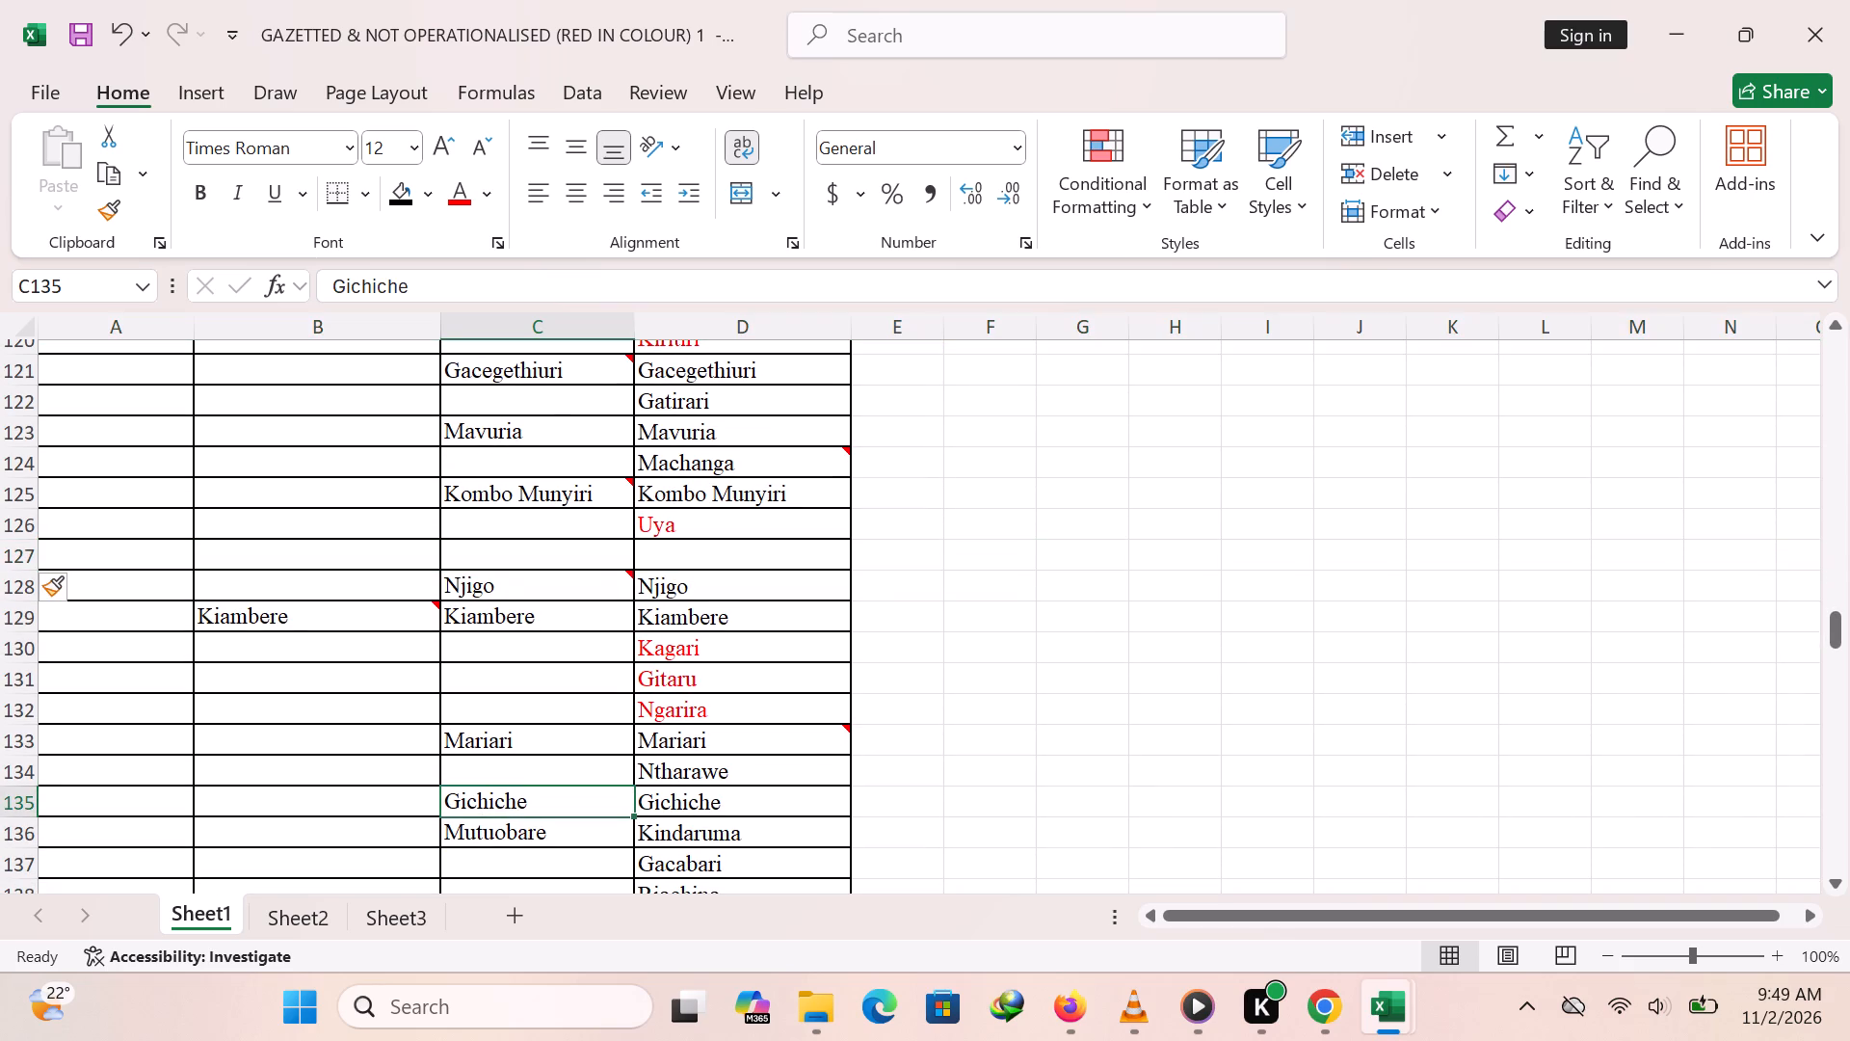
double_click(506, 809)
double_click(506, 806)
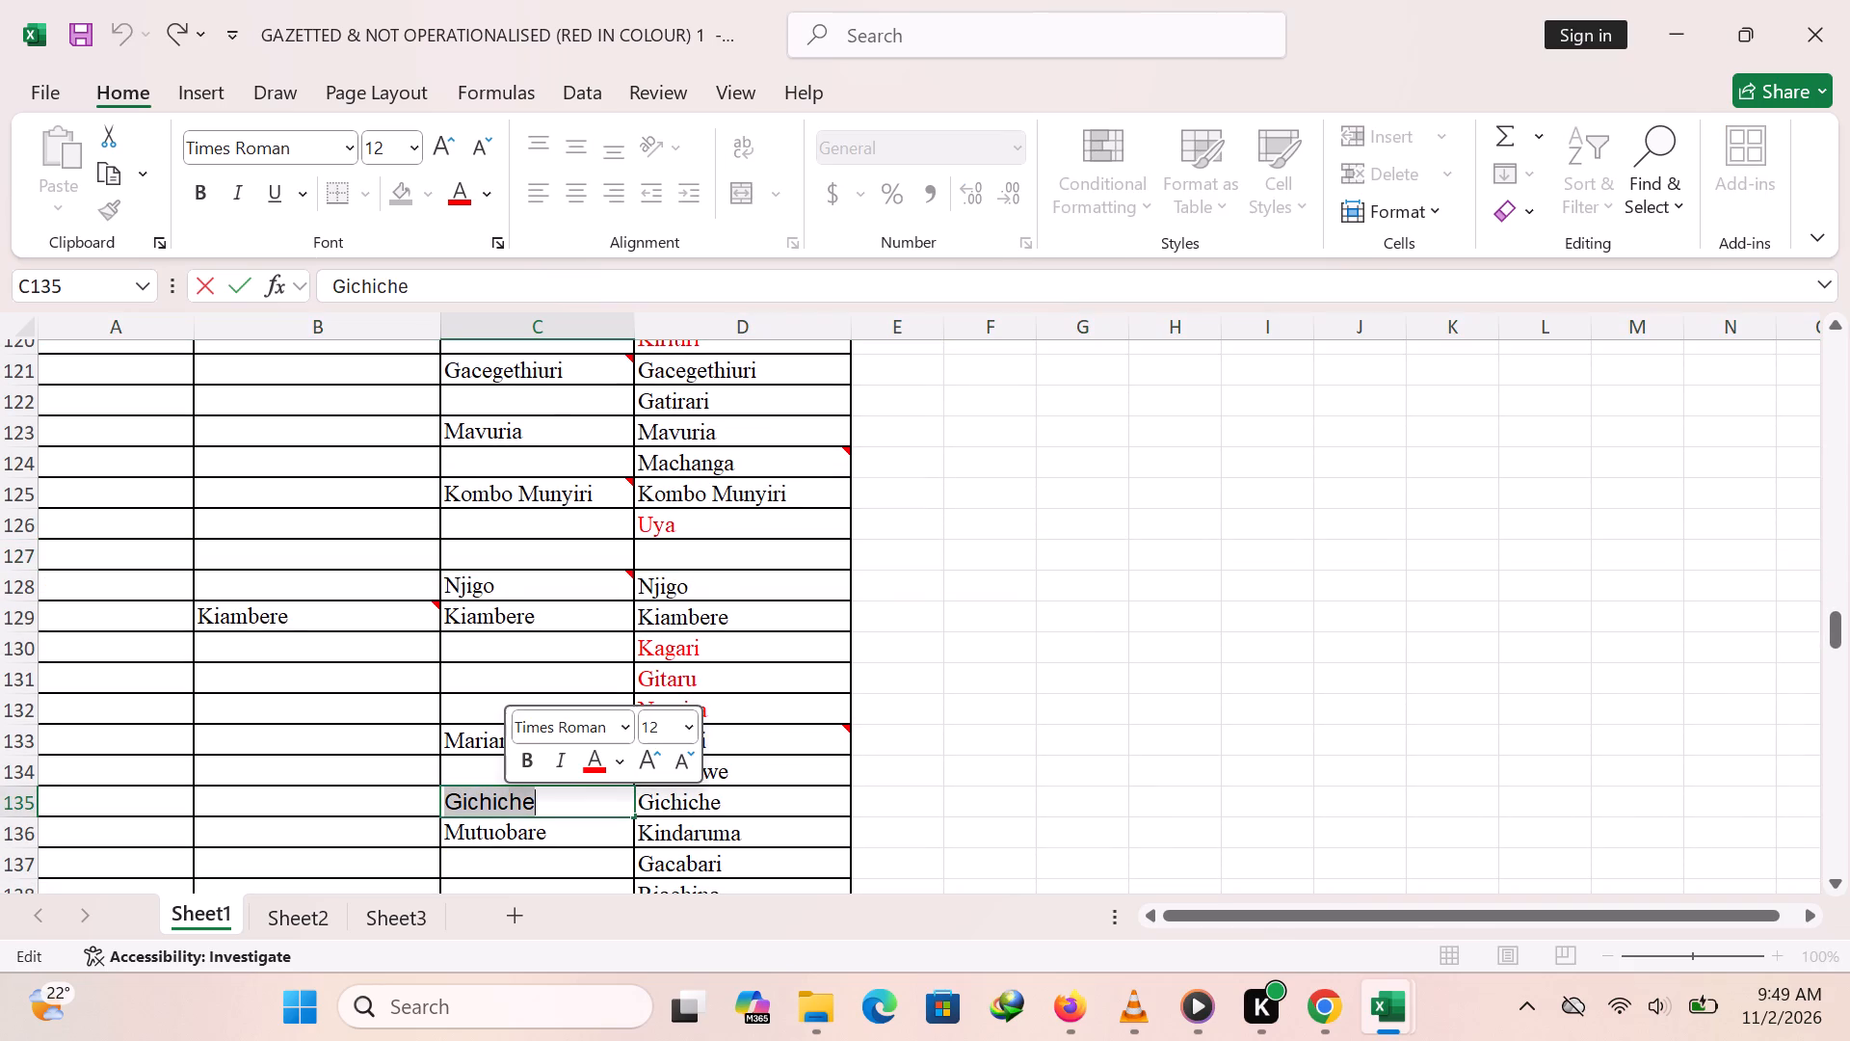
drag(468, 803, 489, 724)
click(527, 825)
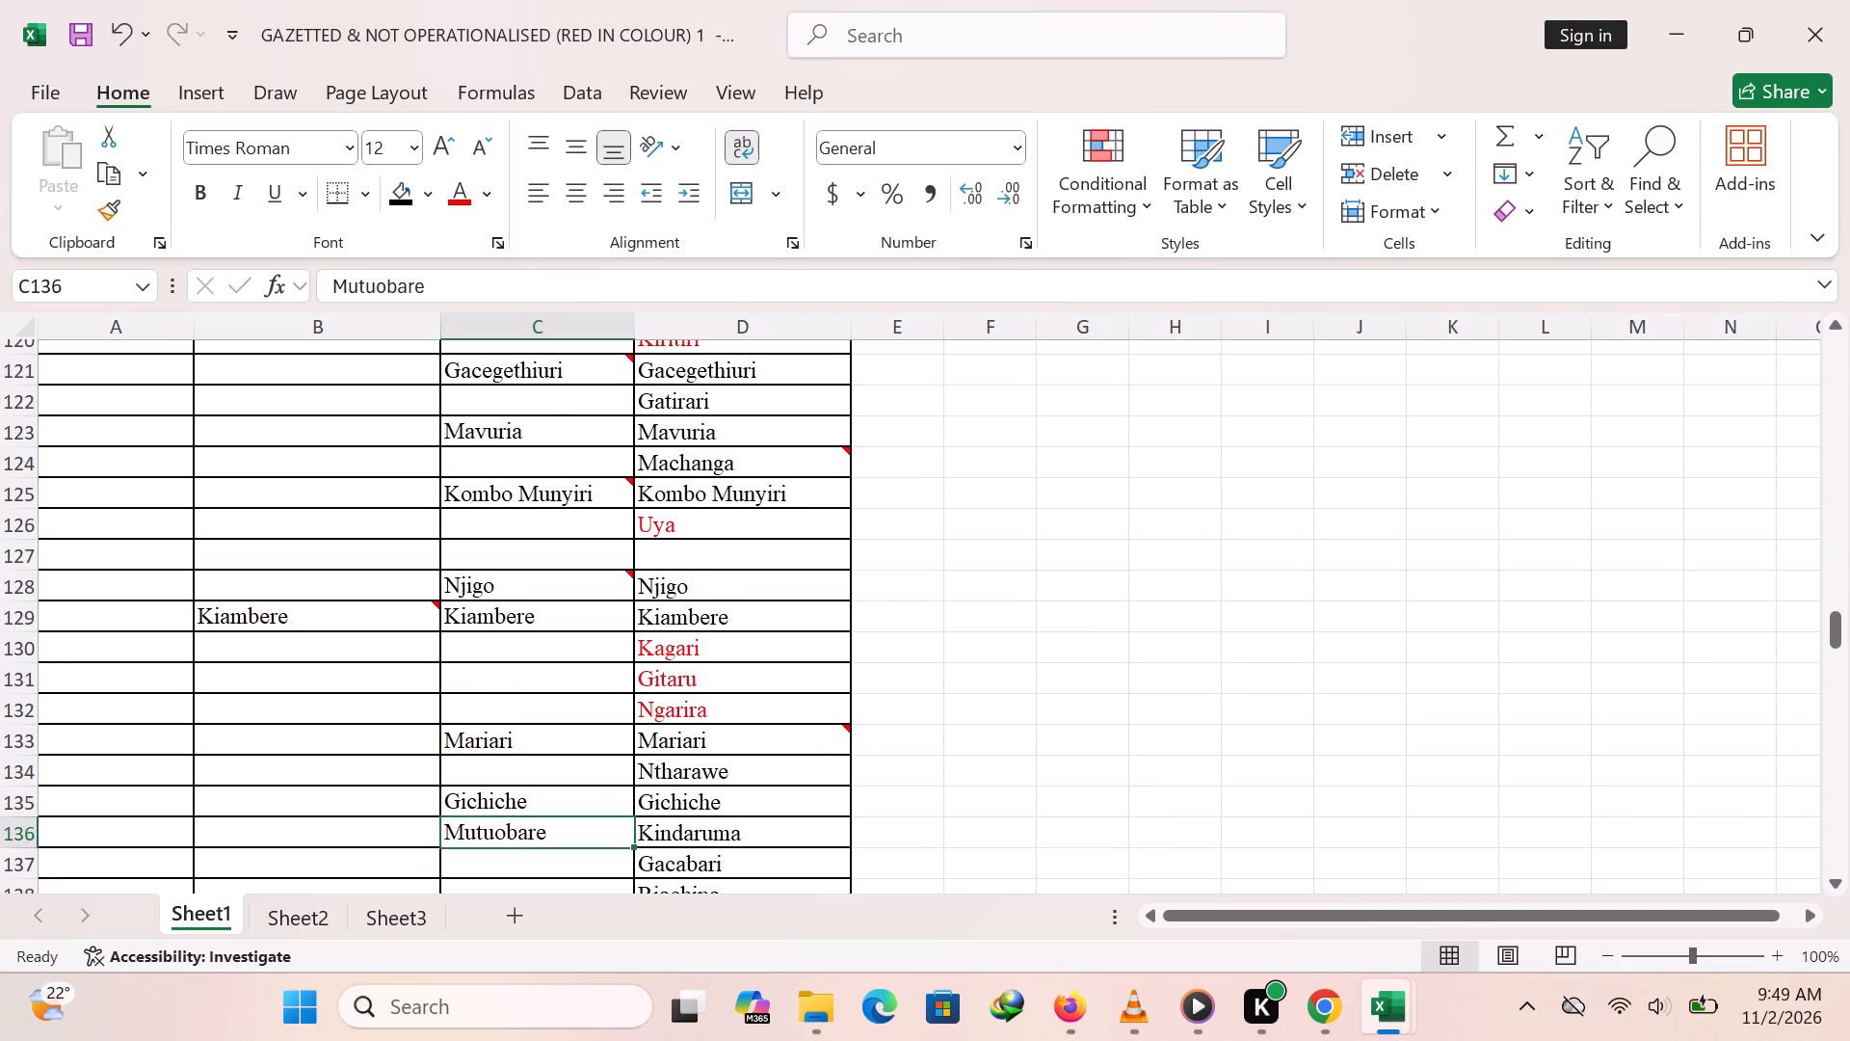
click(542, 802)
drag(542, 802, 532, 769)
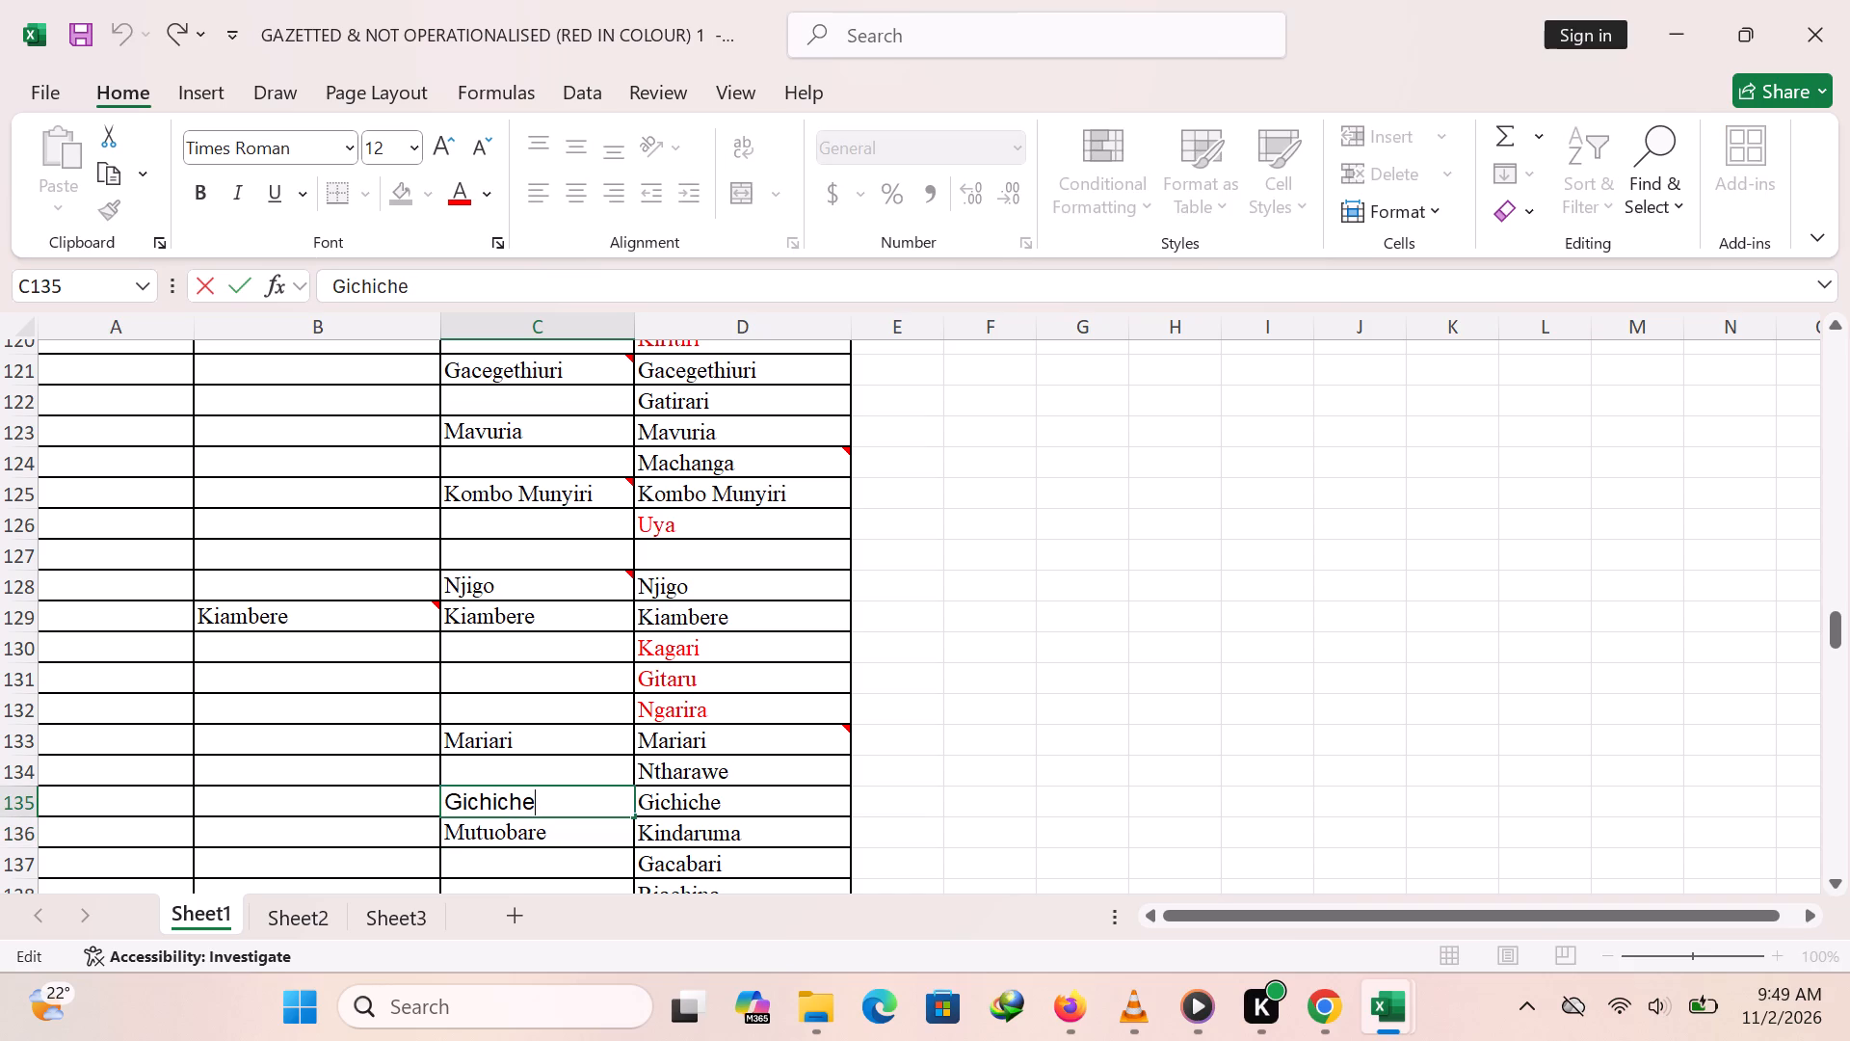
click(544, 812)
click(544, 804)
drag(547, 802, 452, 799)
key(ctrl+c)
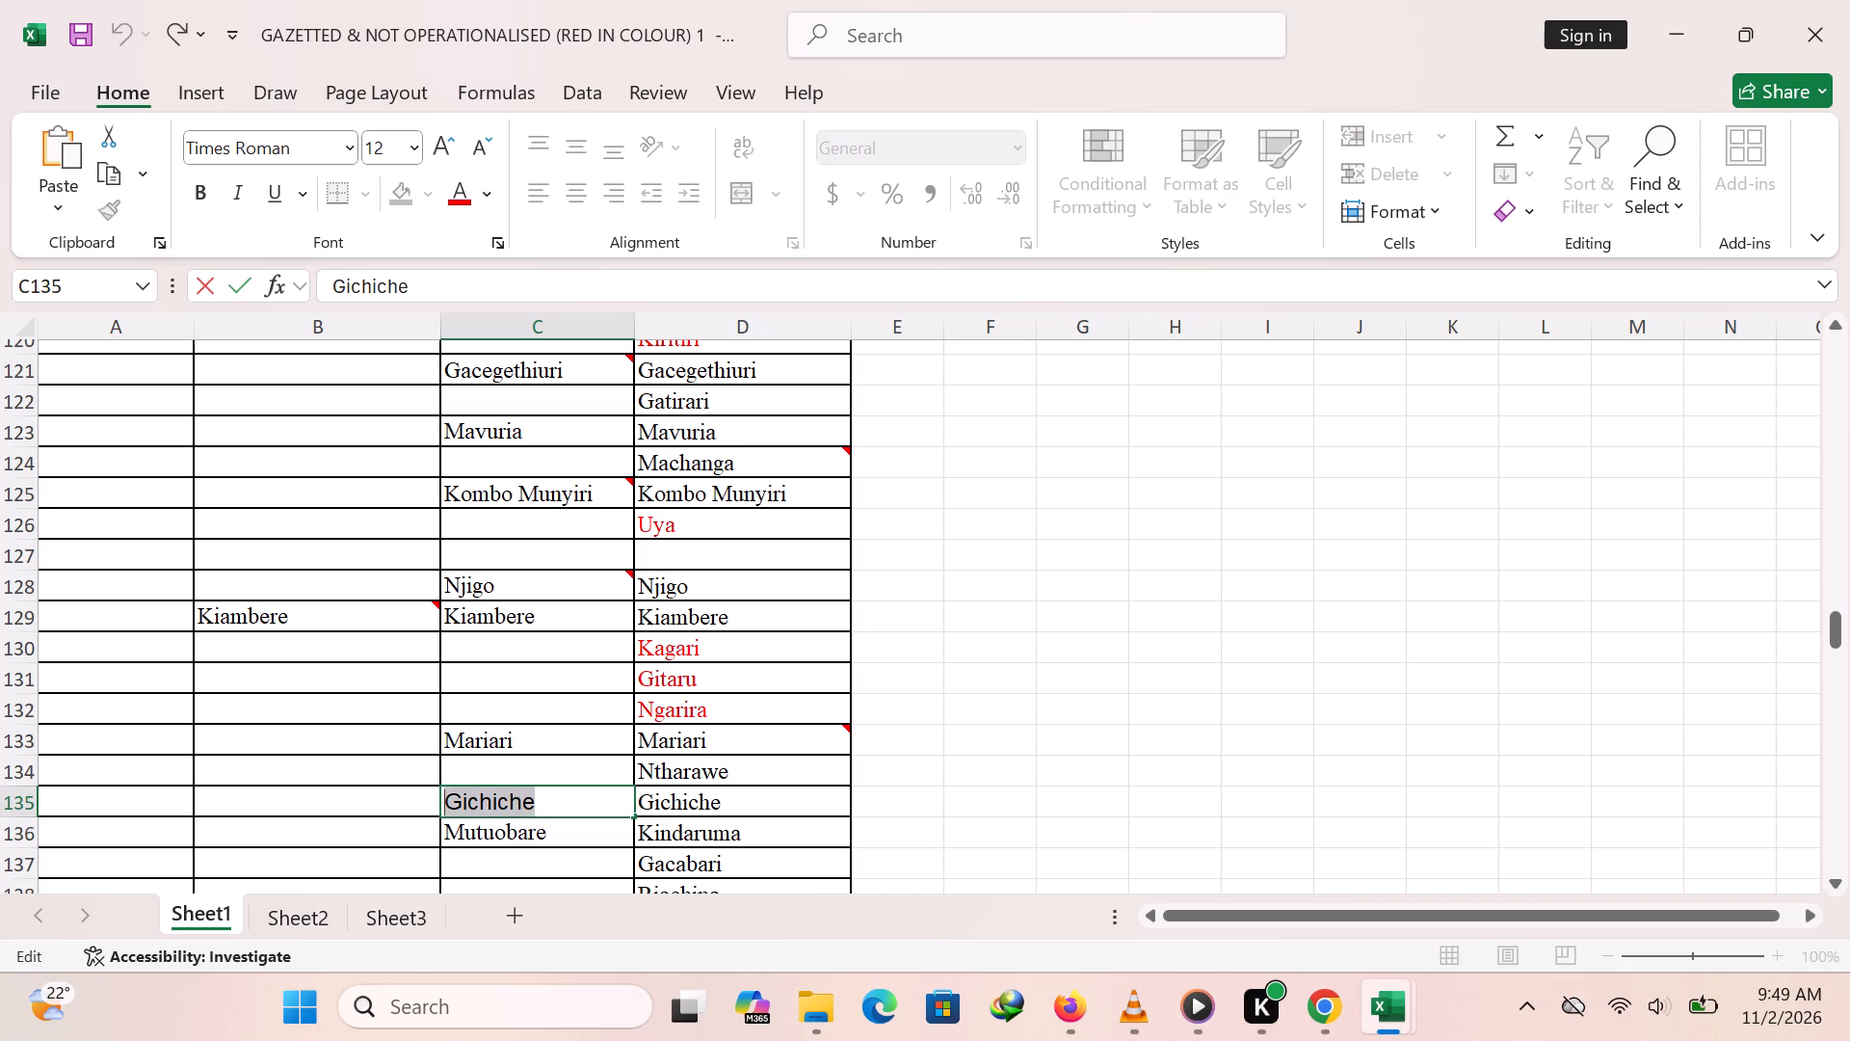
click(502, 557)
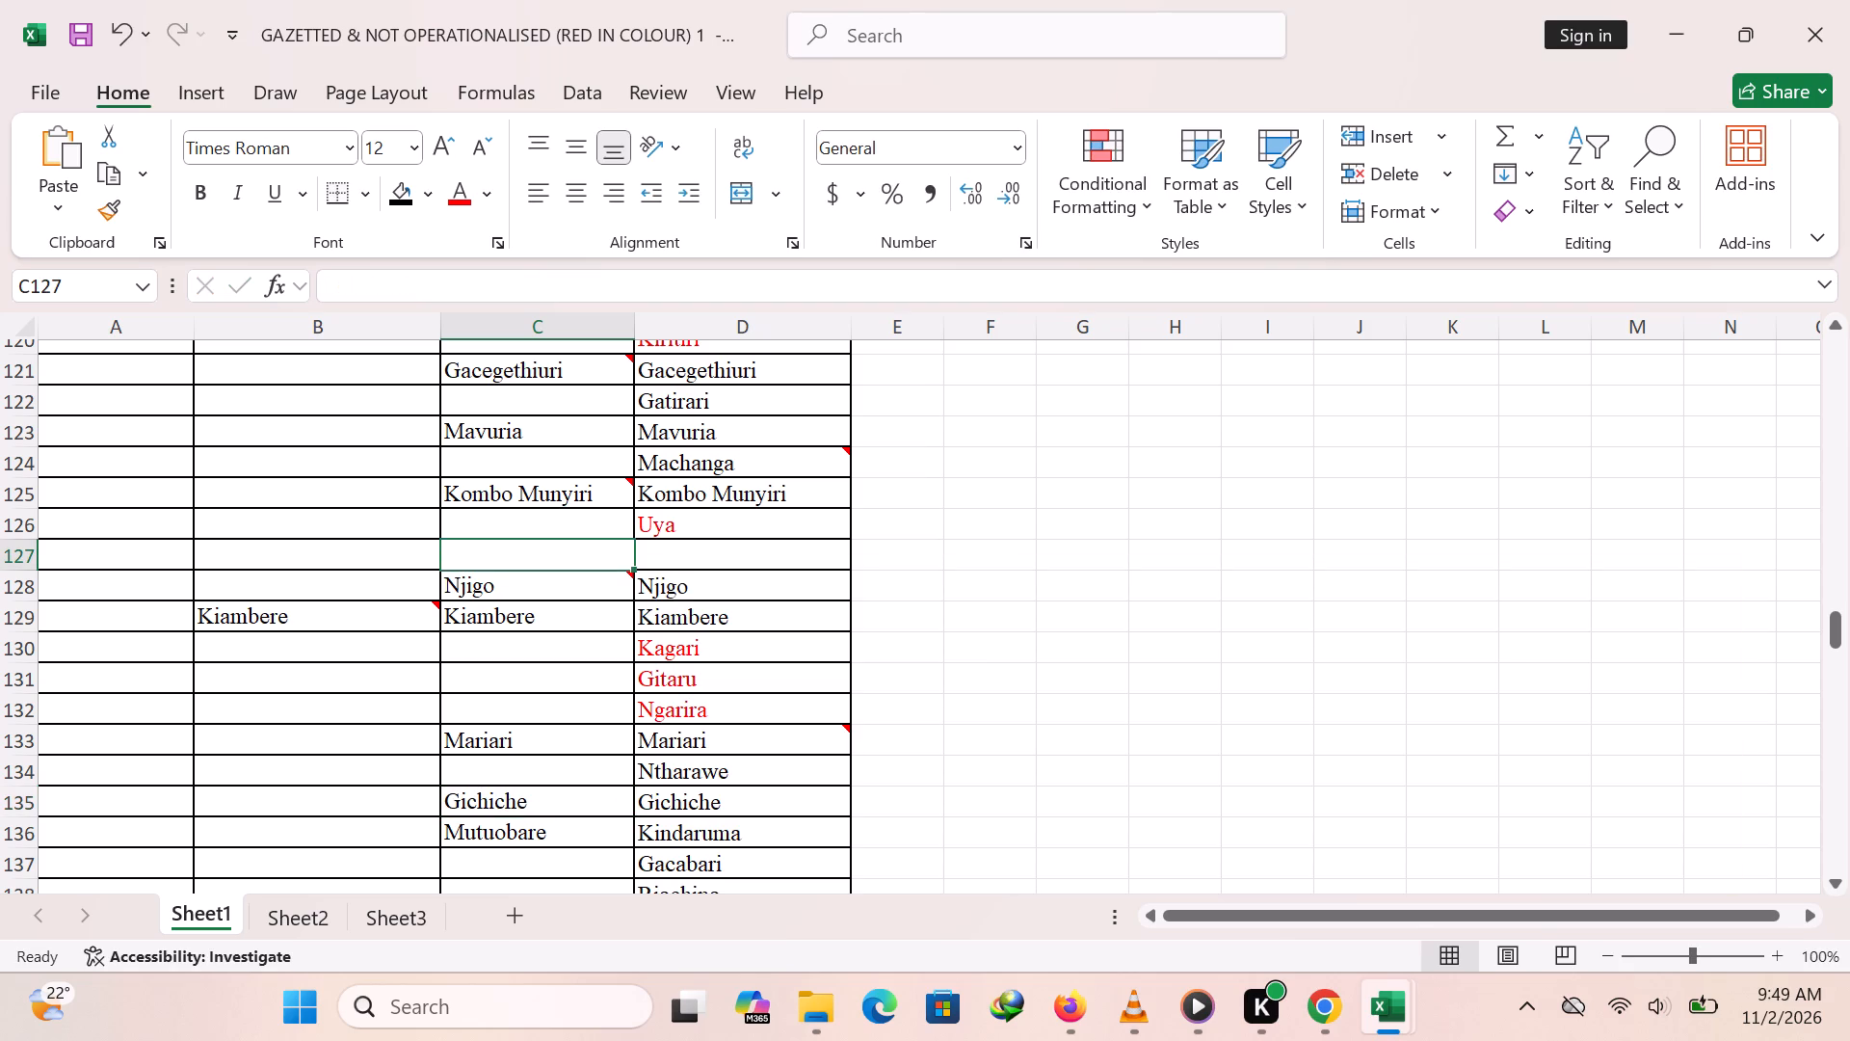
click(502, 557)
double_click(502, 557)
key(ctrl+v)
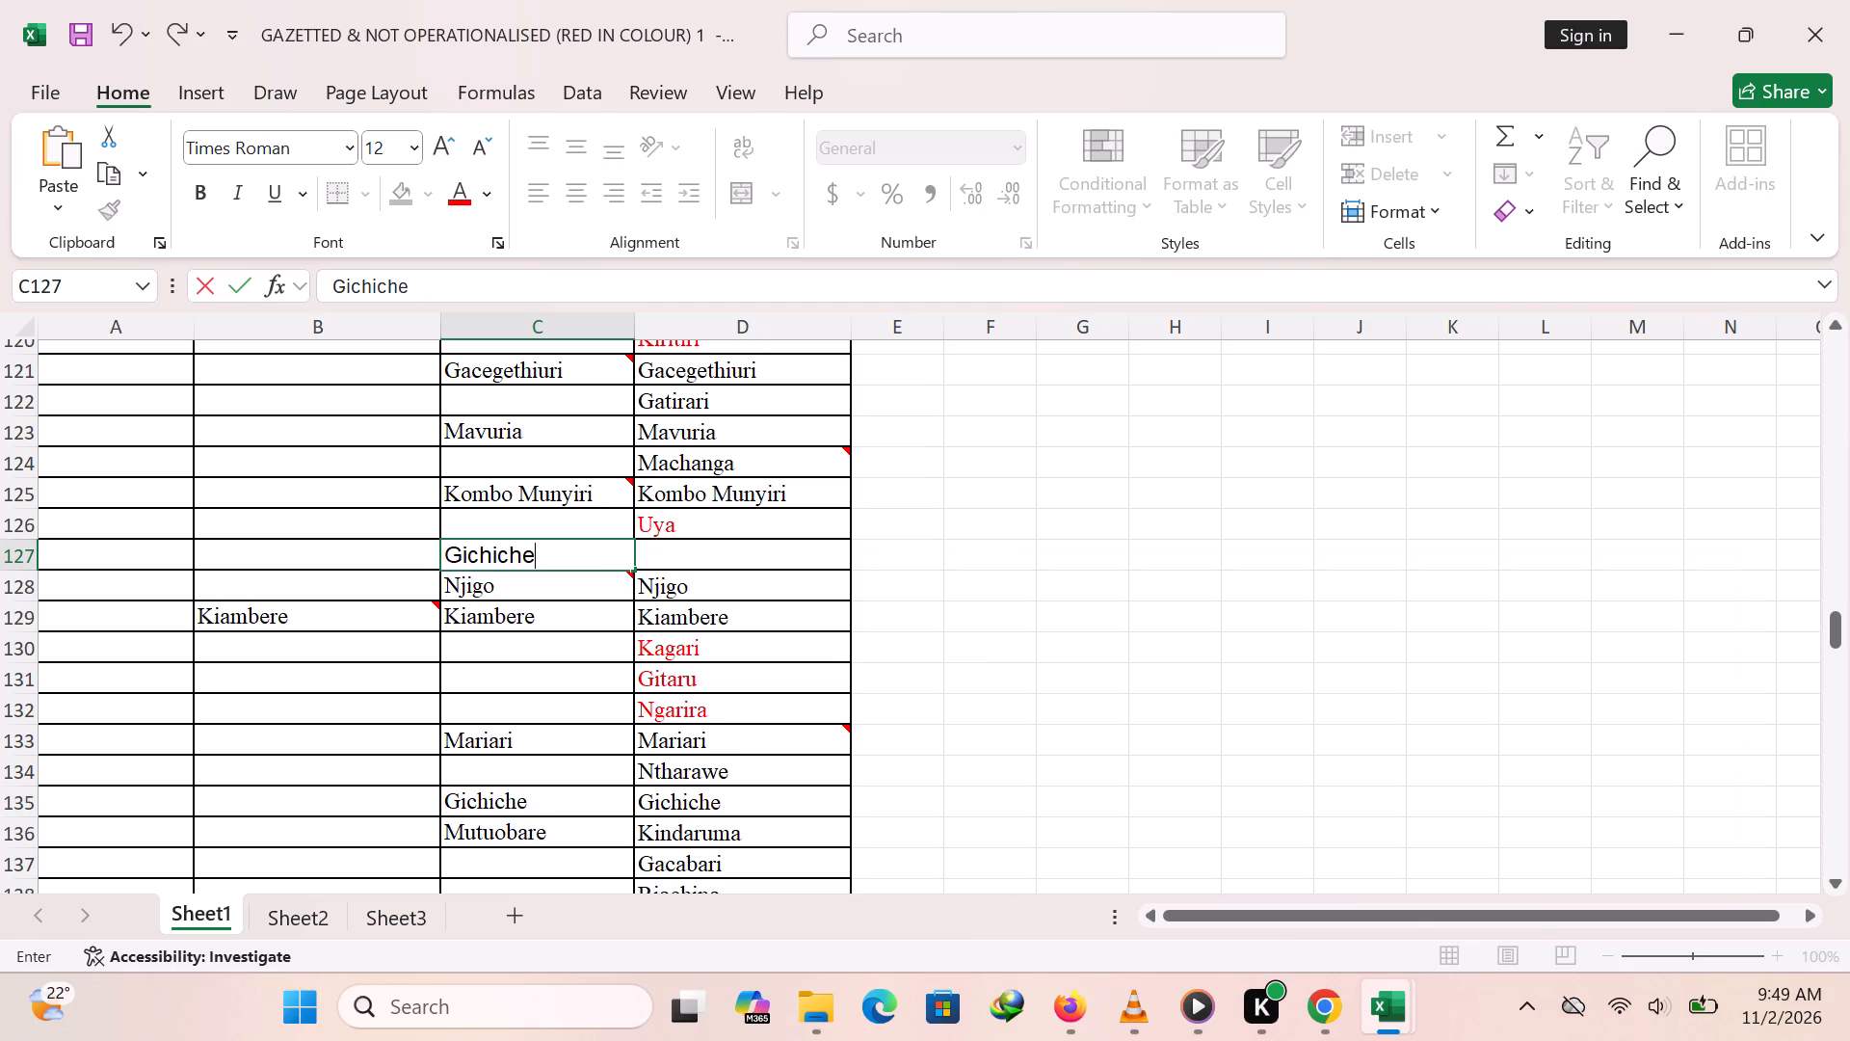
Enter Gichiche as the sub-location in the row above Njigo and colour its text black.
double_click(674, 558)
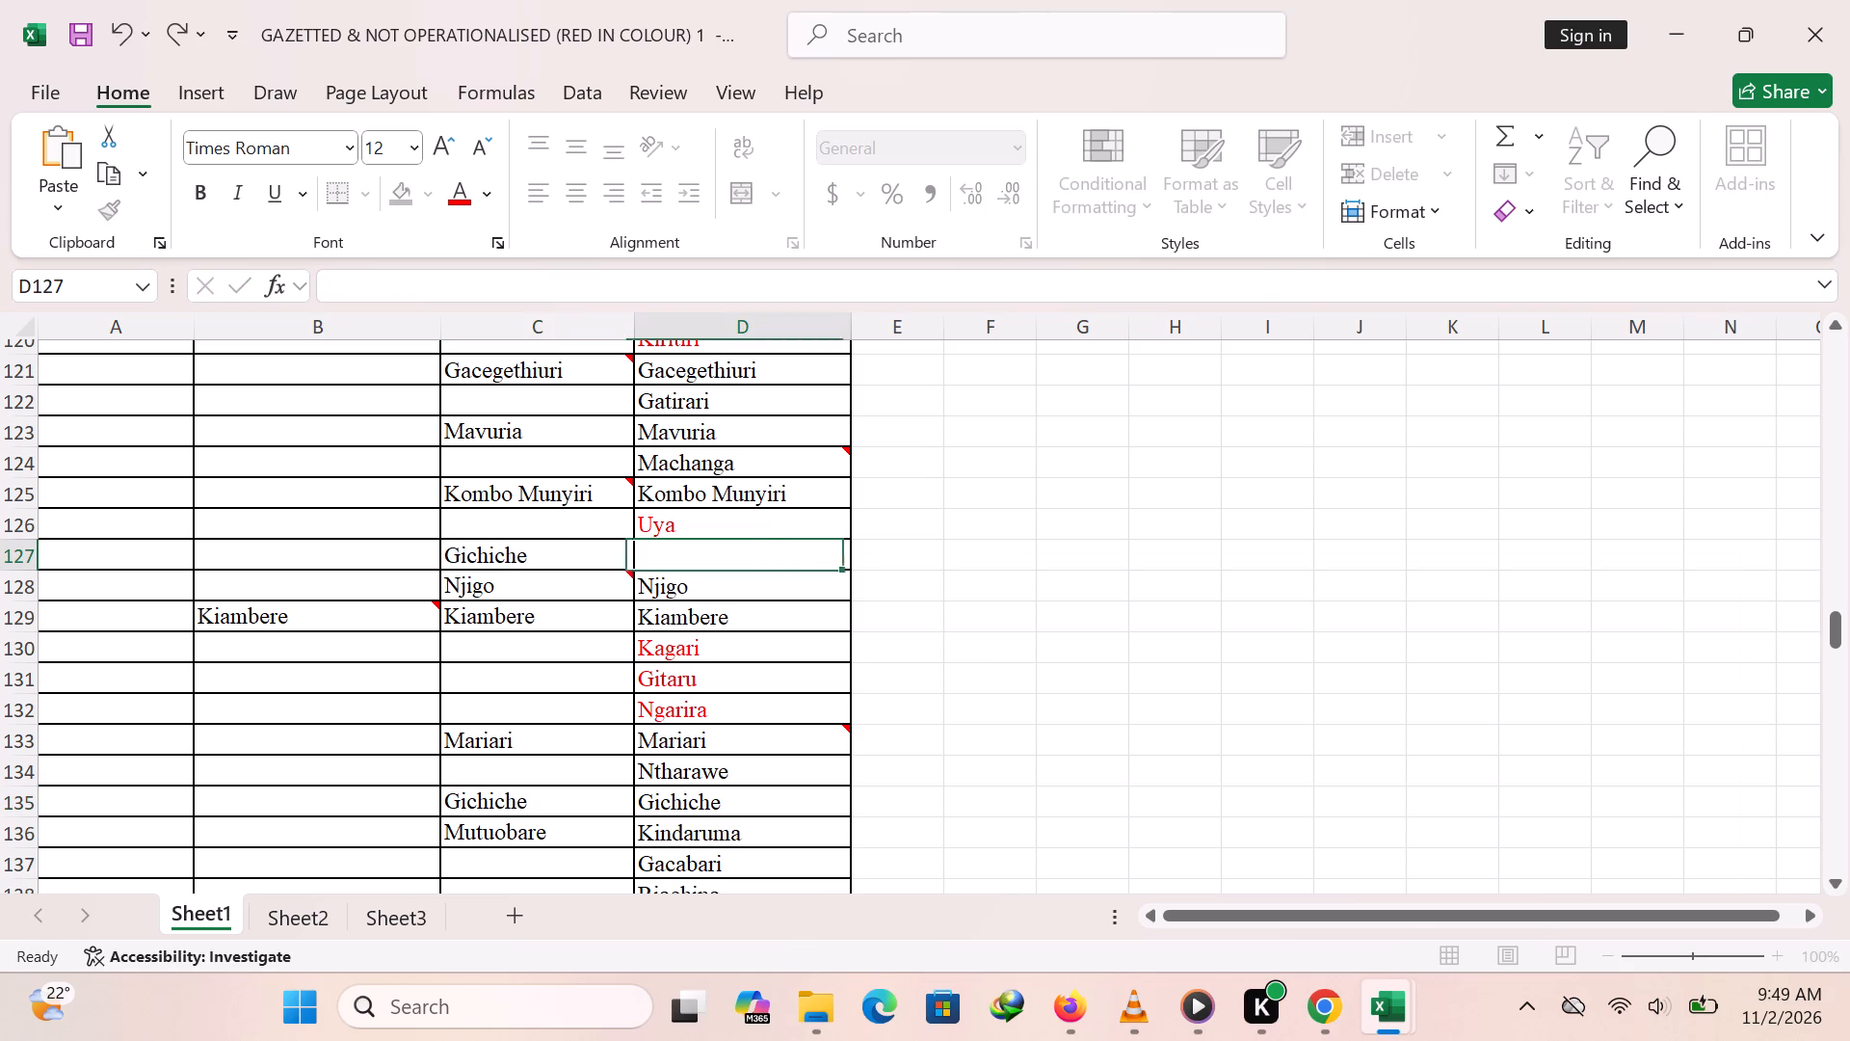
key(ctrl+v)
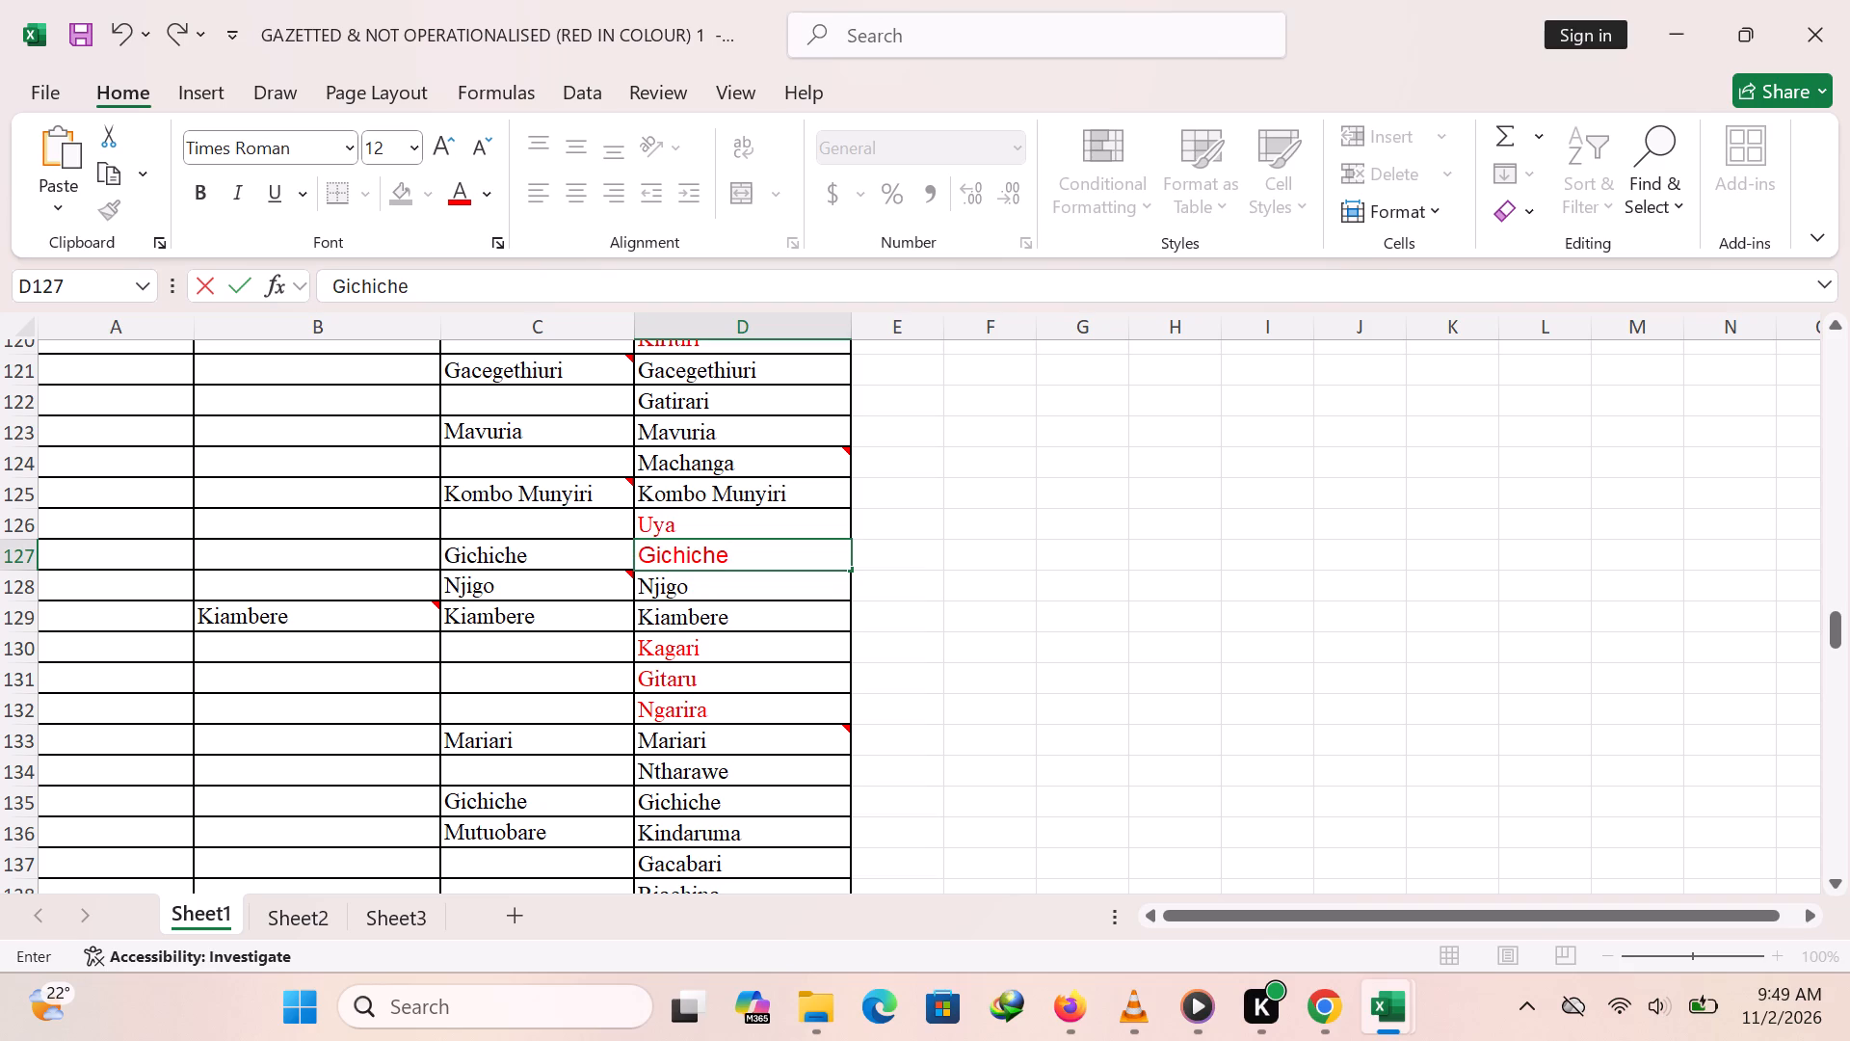
click(471, 190)
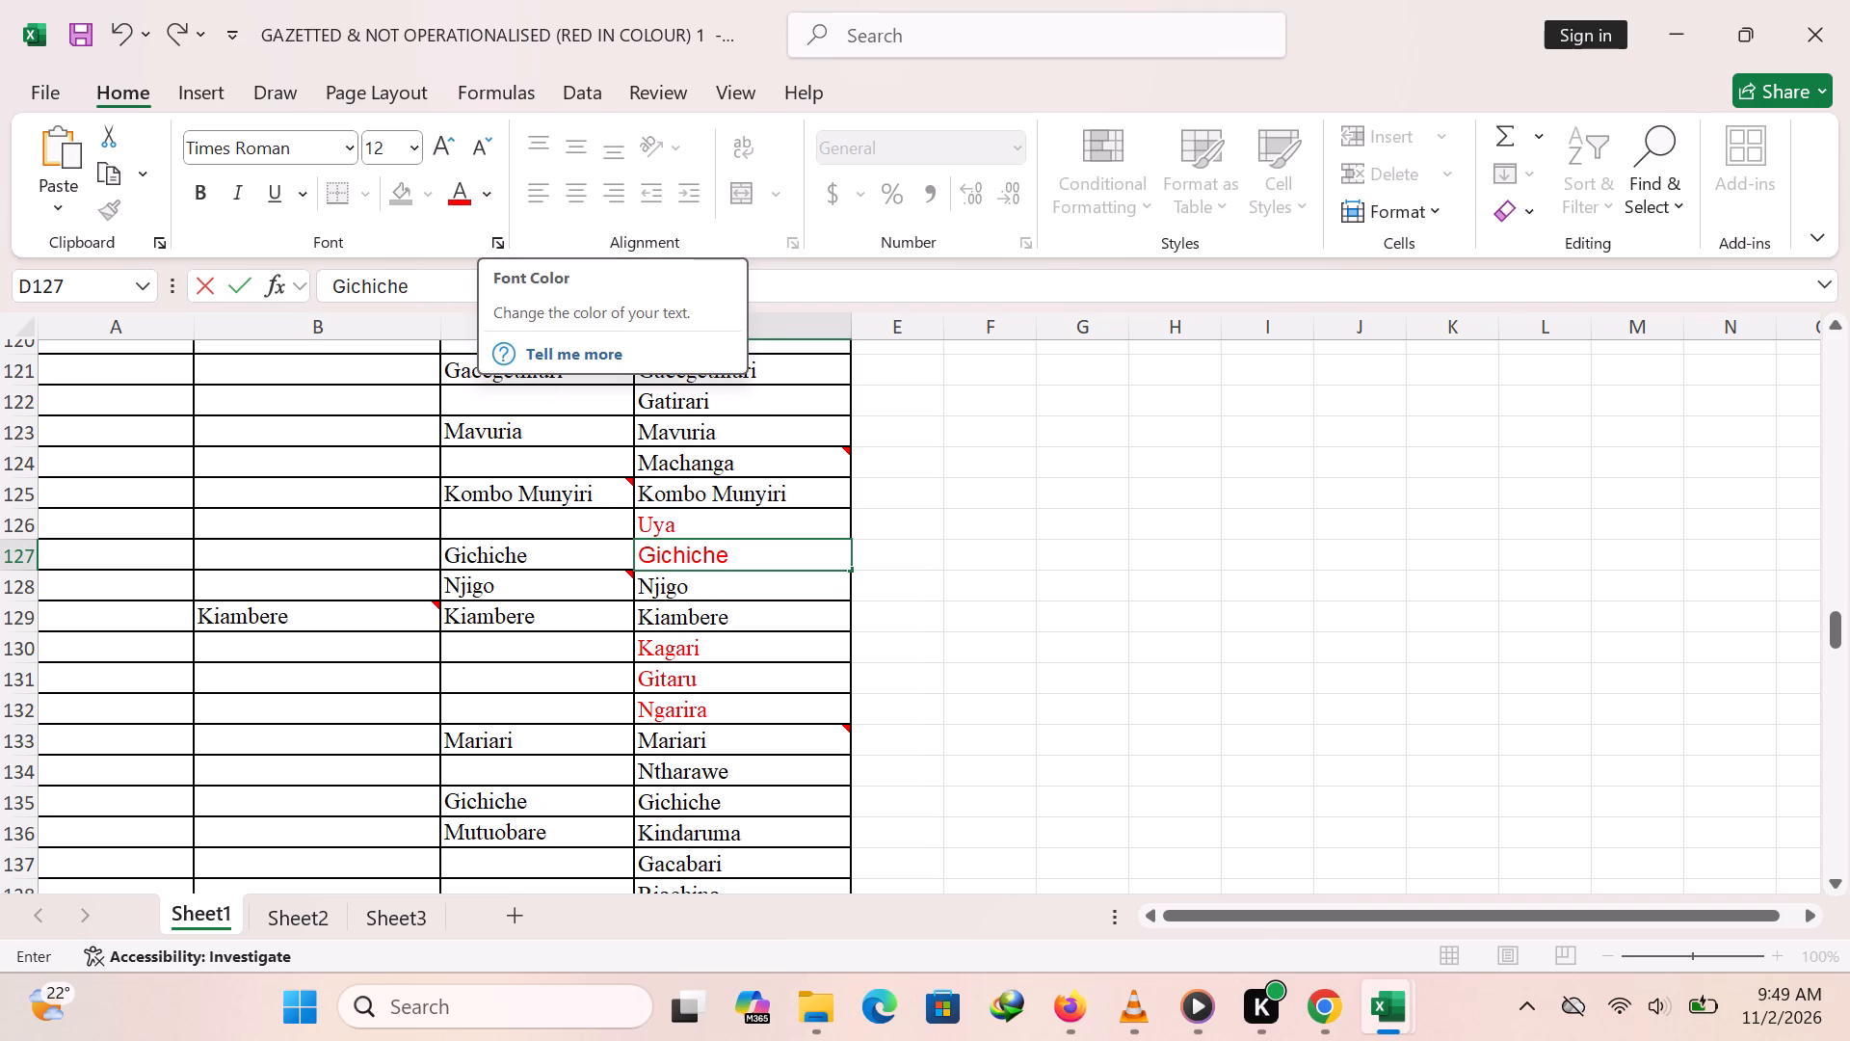
drag(745, 553, 645, 550)
click(758, 503)
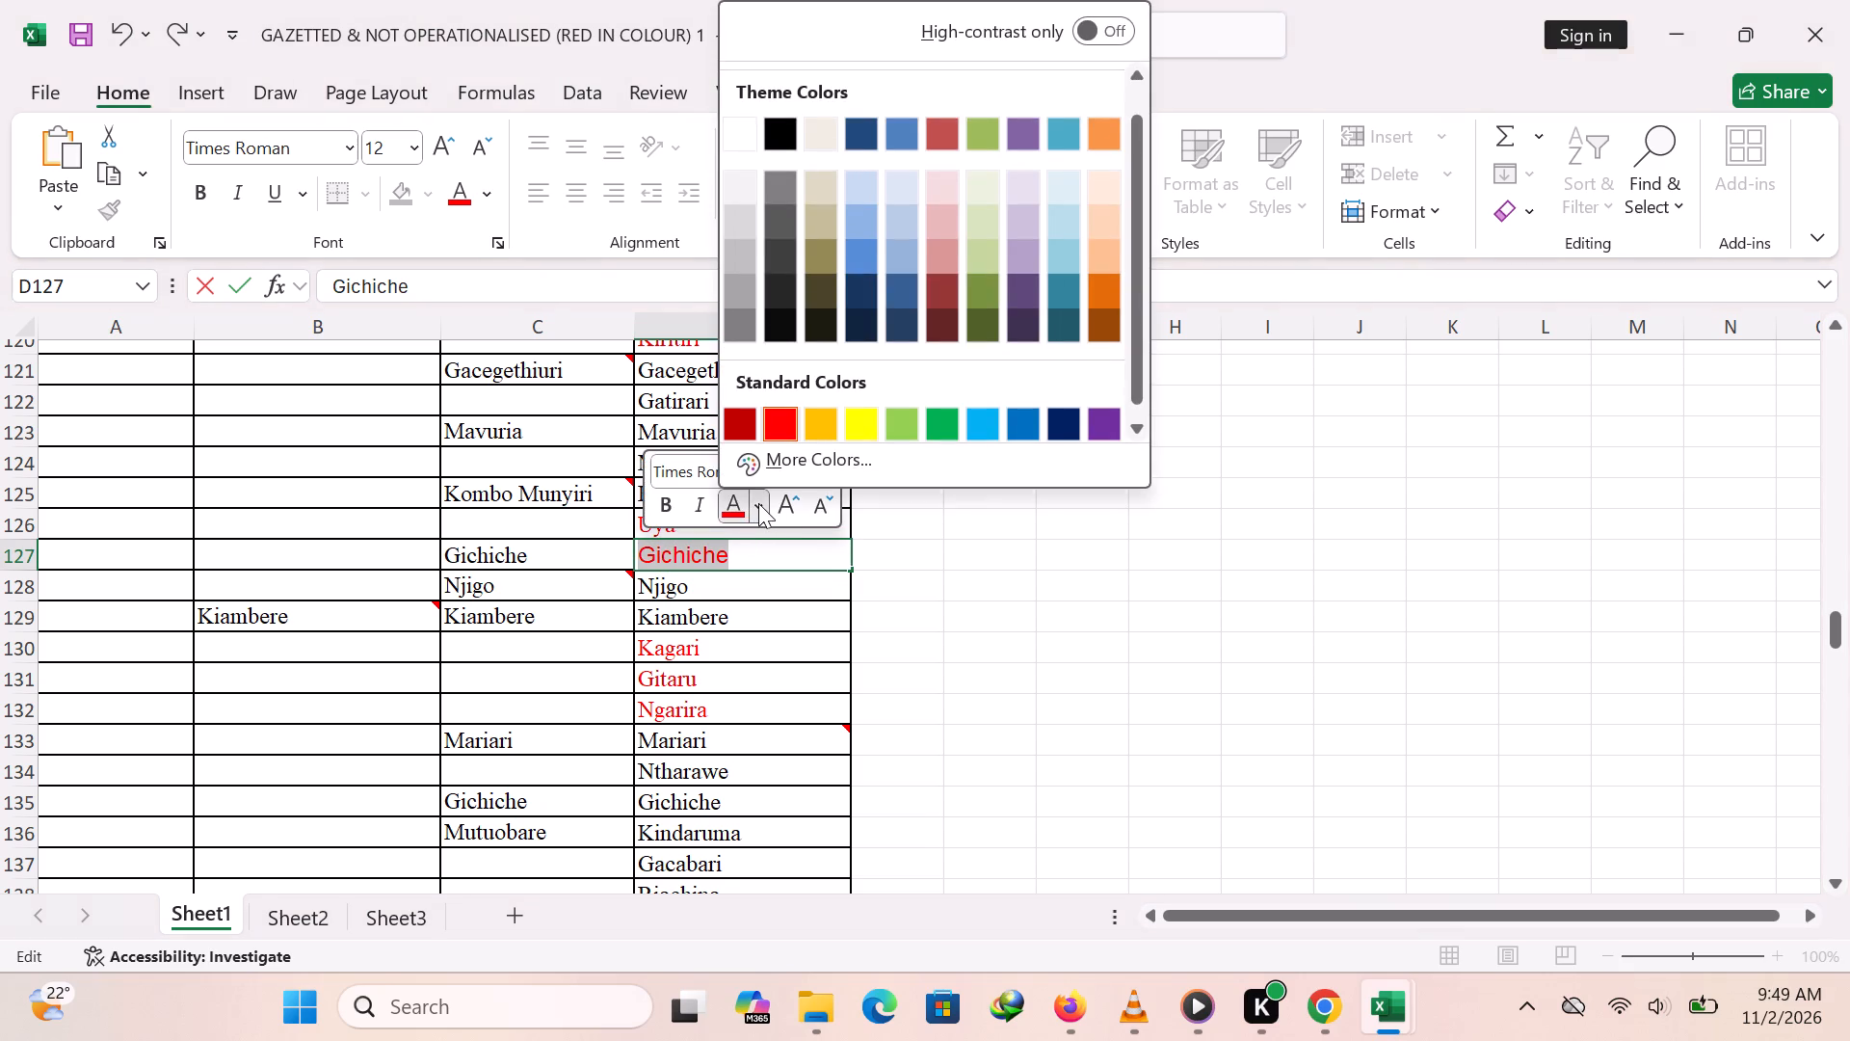
click(782, 132)
click(838, 631)
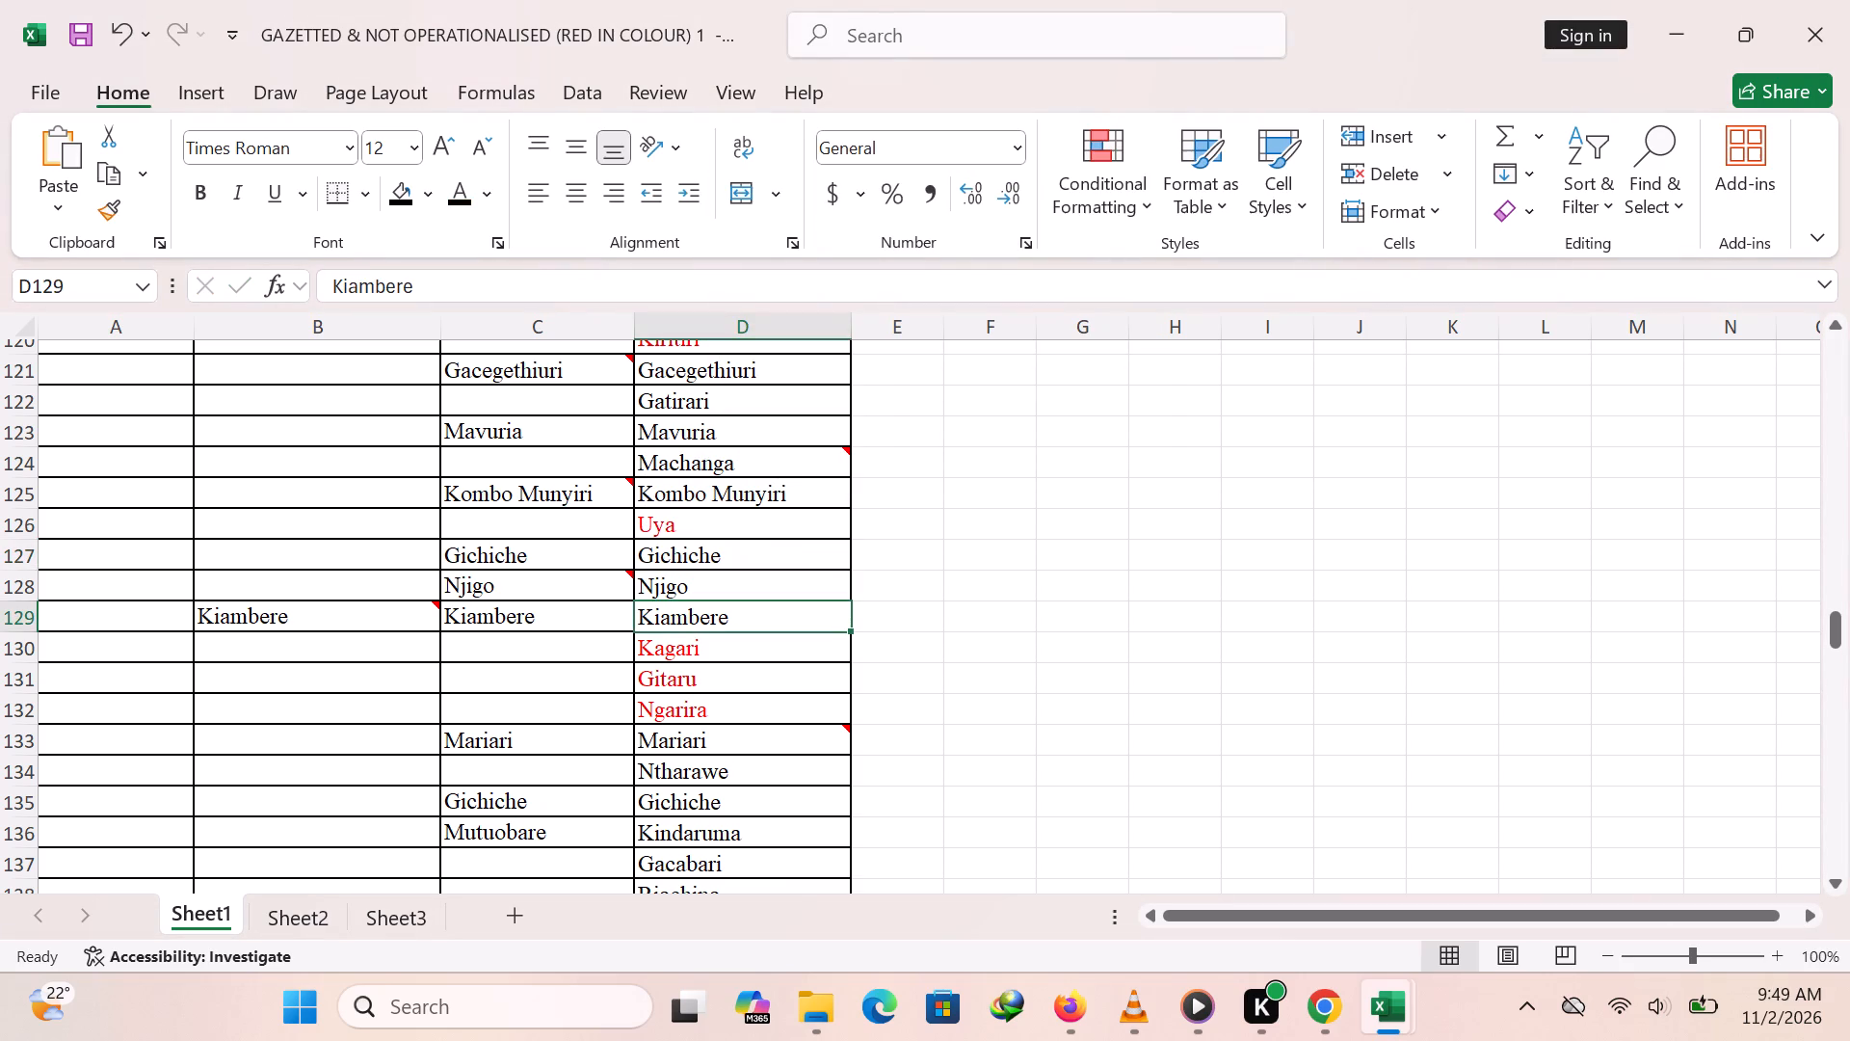
Delete the row holding the duplicate Gichiche location between Ntharawe and Mutuobare under Kiambere.
right_click(32, 796)
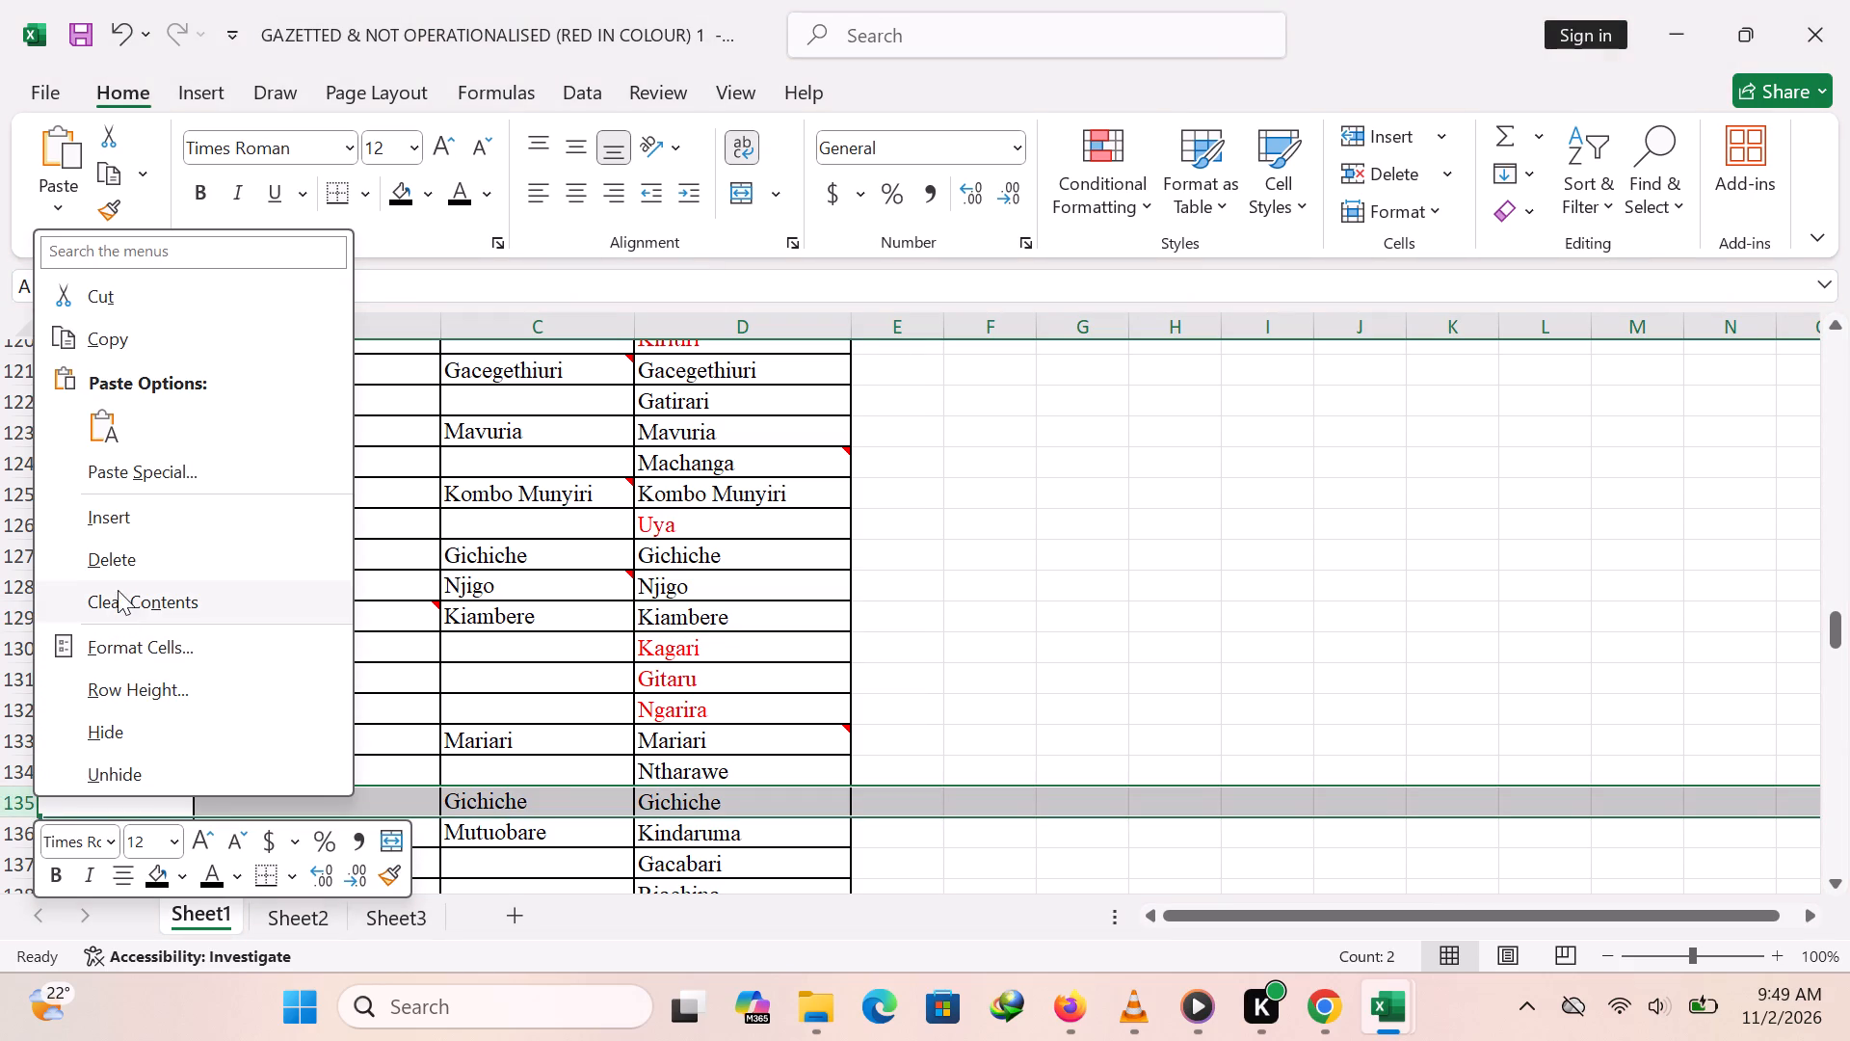
click(125, 570)
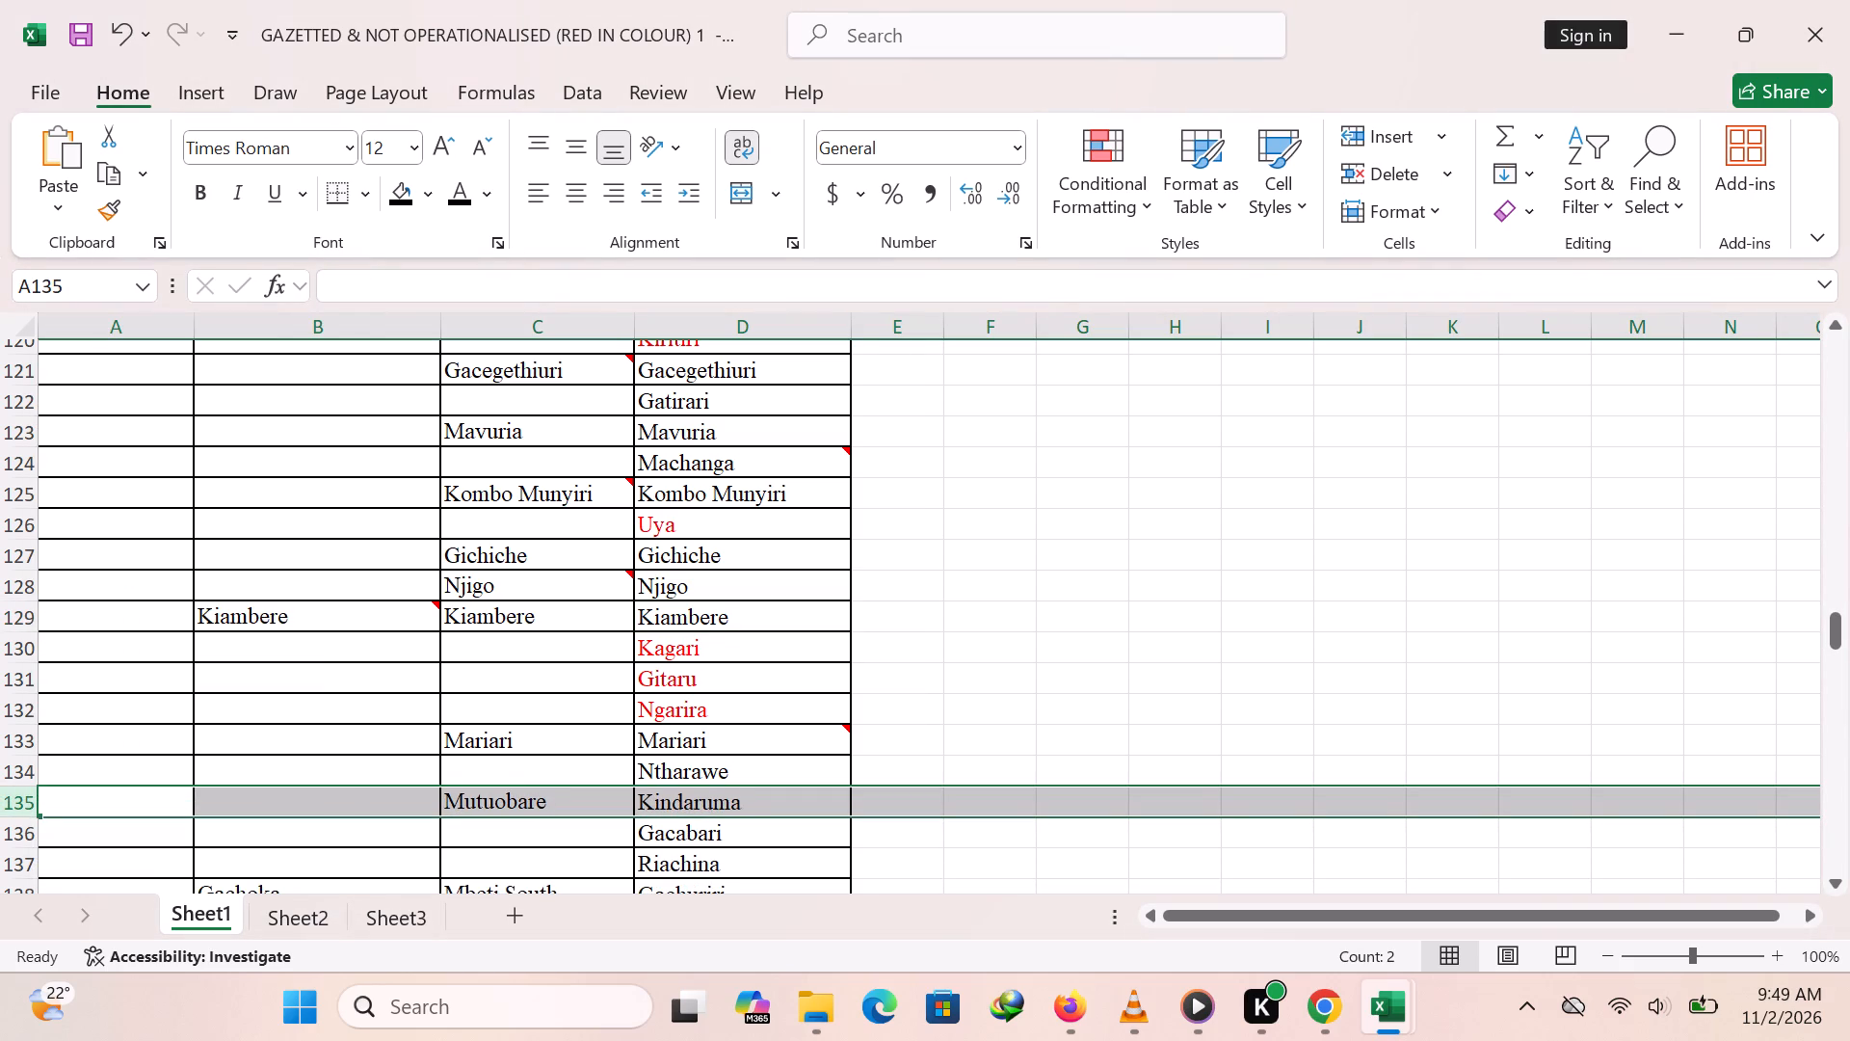
Examine the gazetted units under Kiambere and Gachoka down to the start of Mwea, including the red Nyangwa and Gikiiro locations.
scroll(536, 735, down, 1)
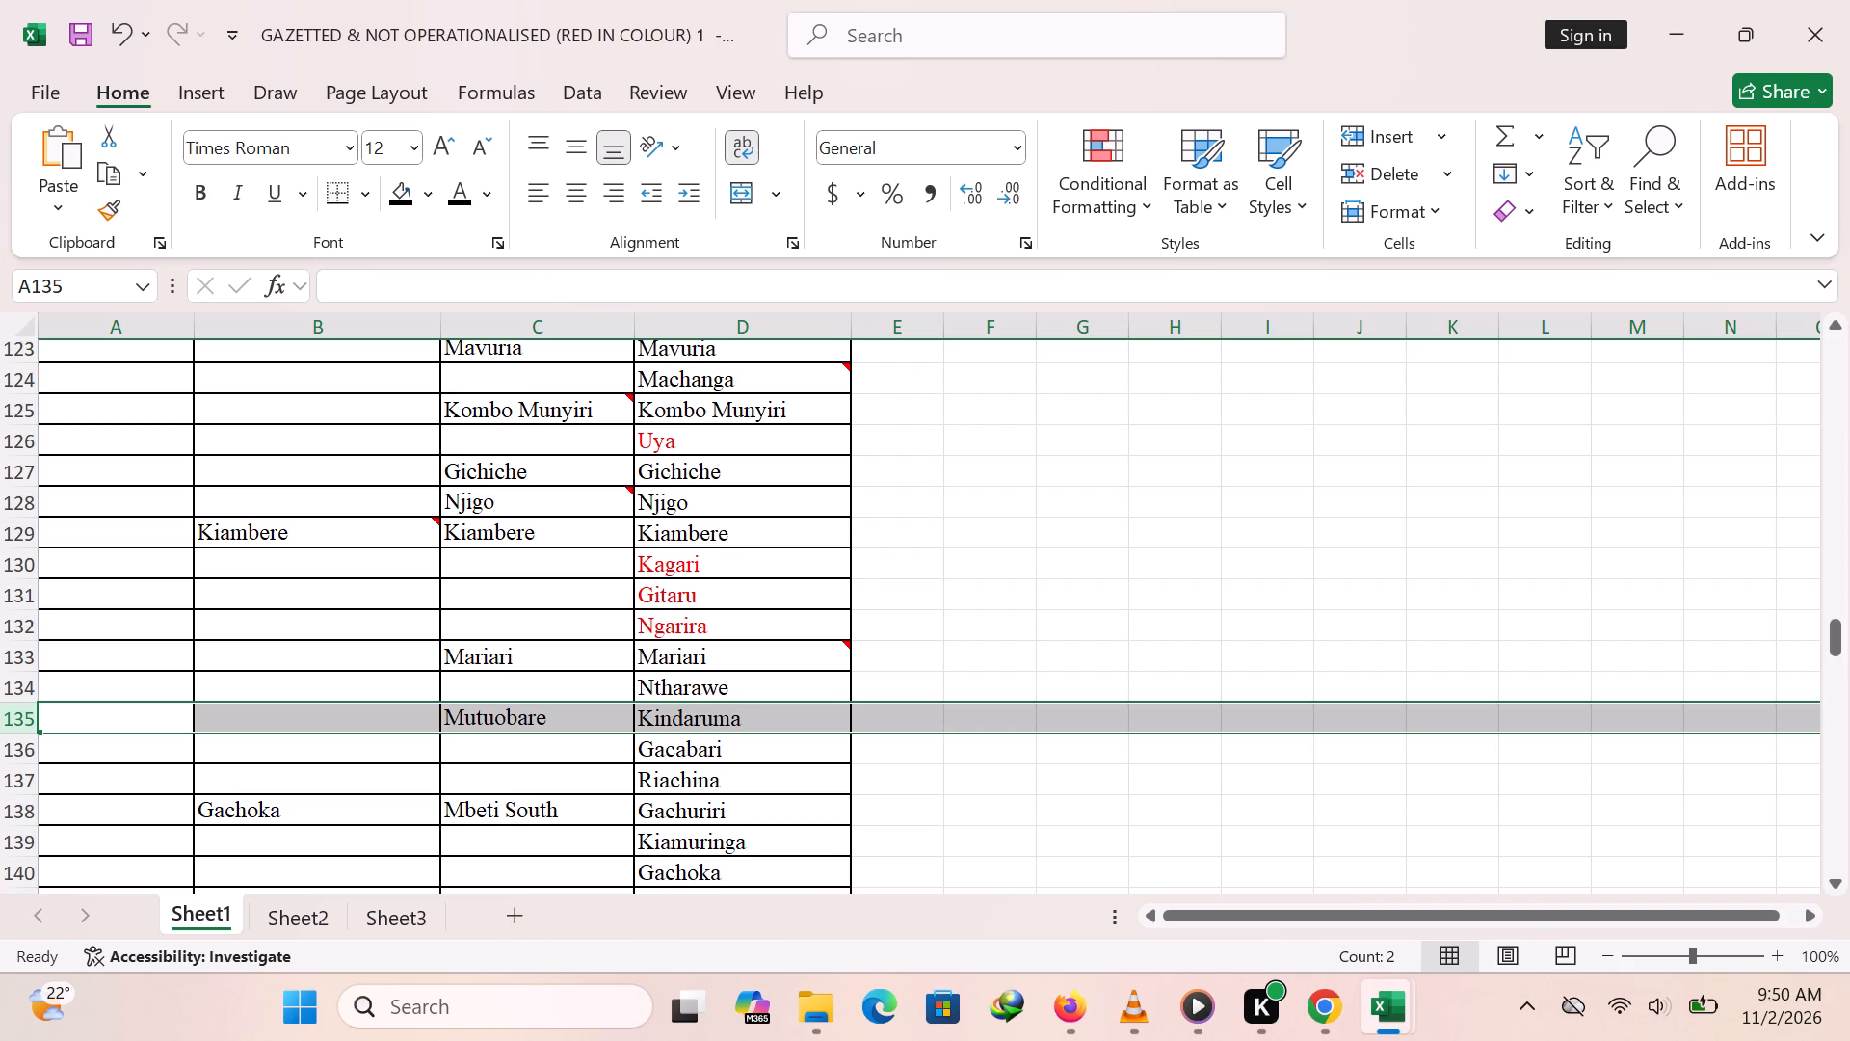
scroll(478, 717, down, 2)
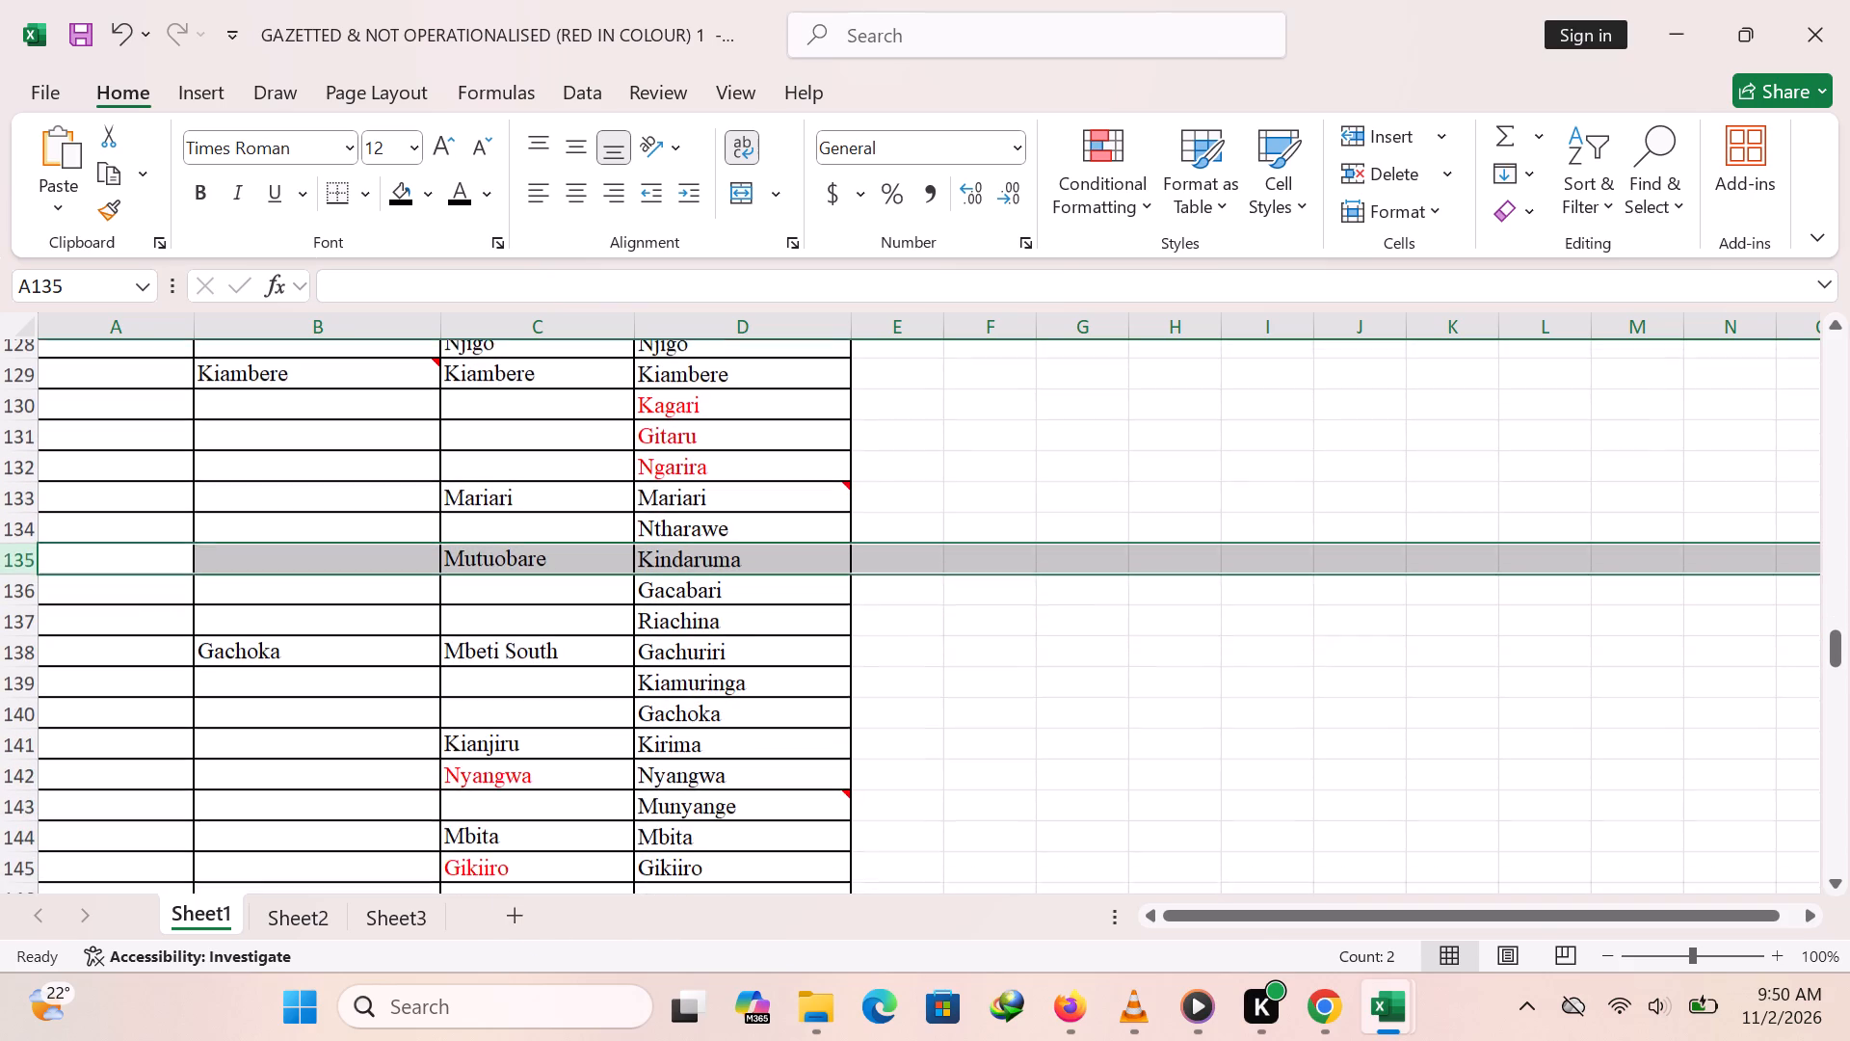
scroll(478, 718, down, 1)
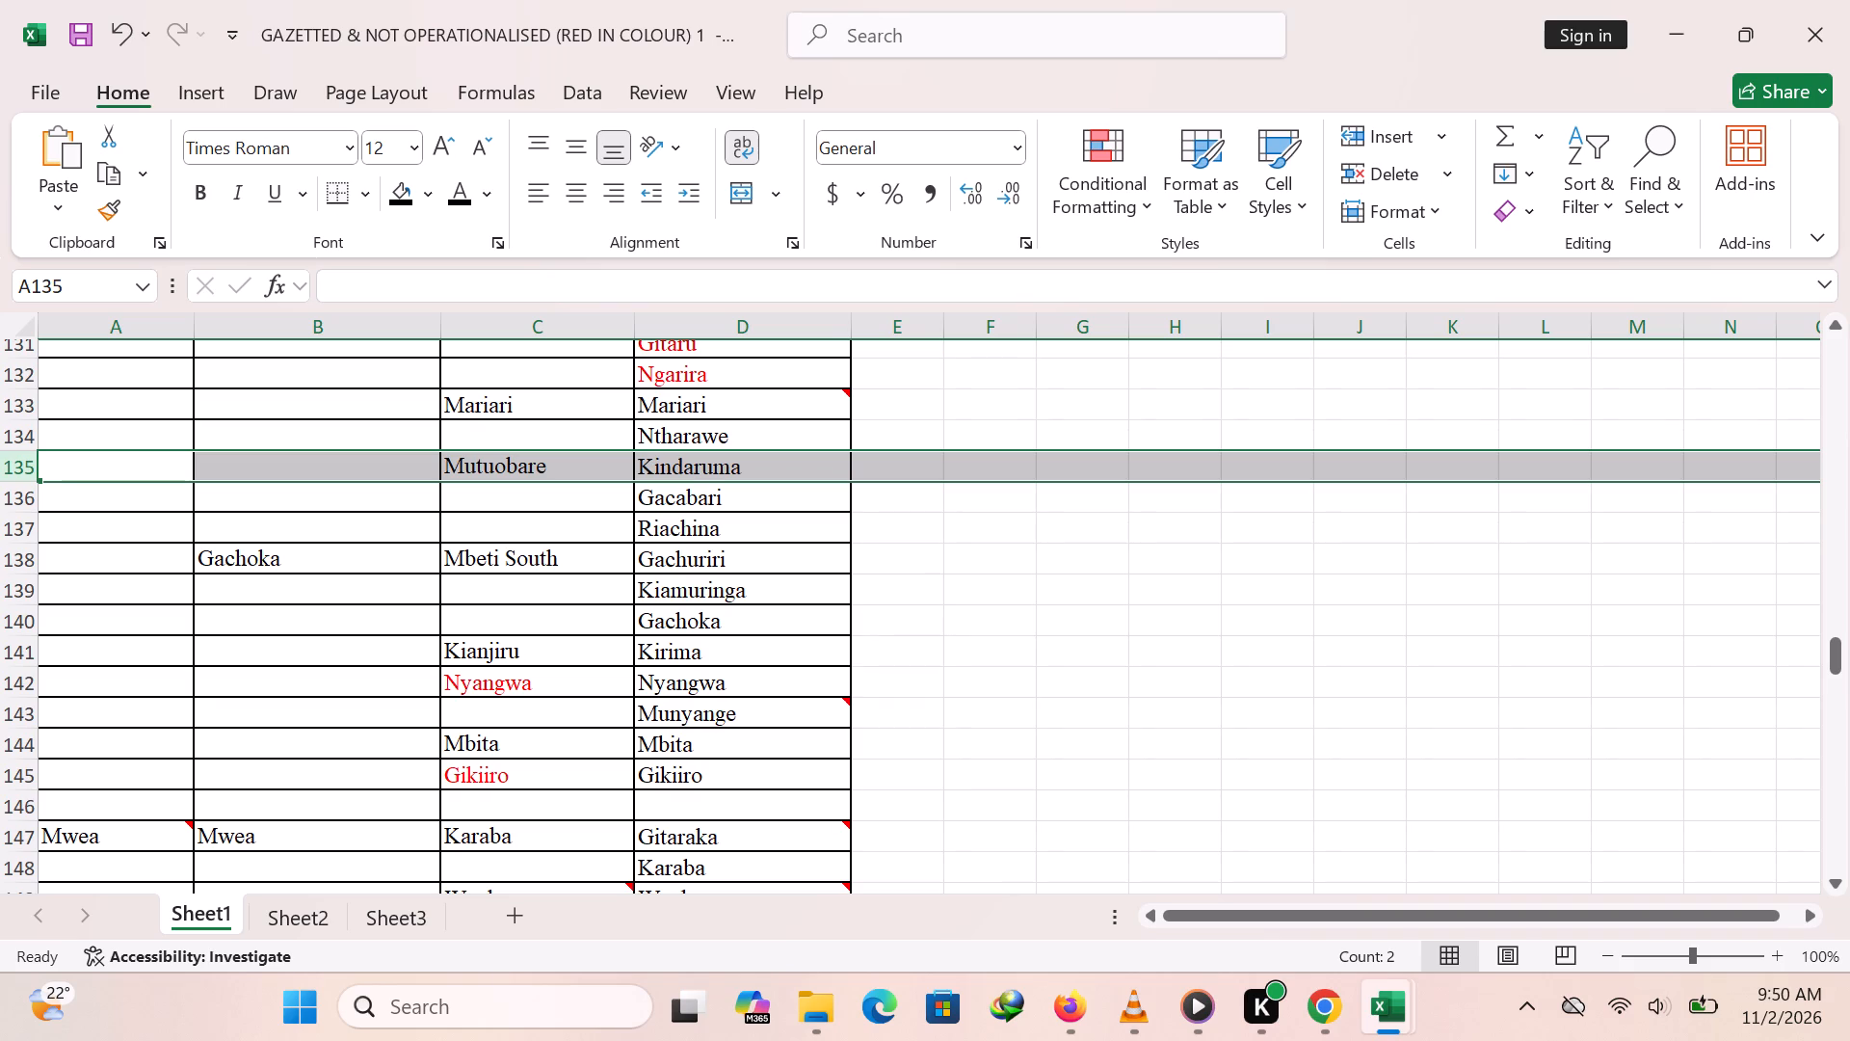
click(549, 684)
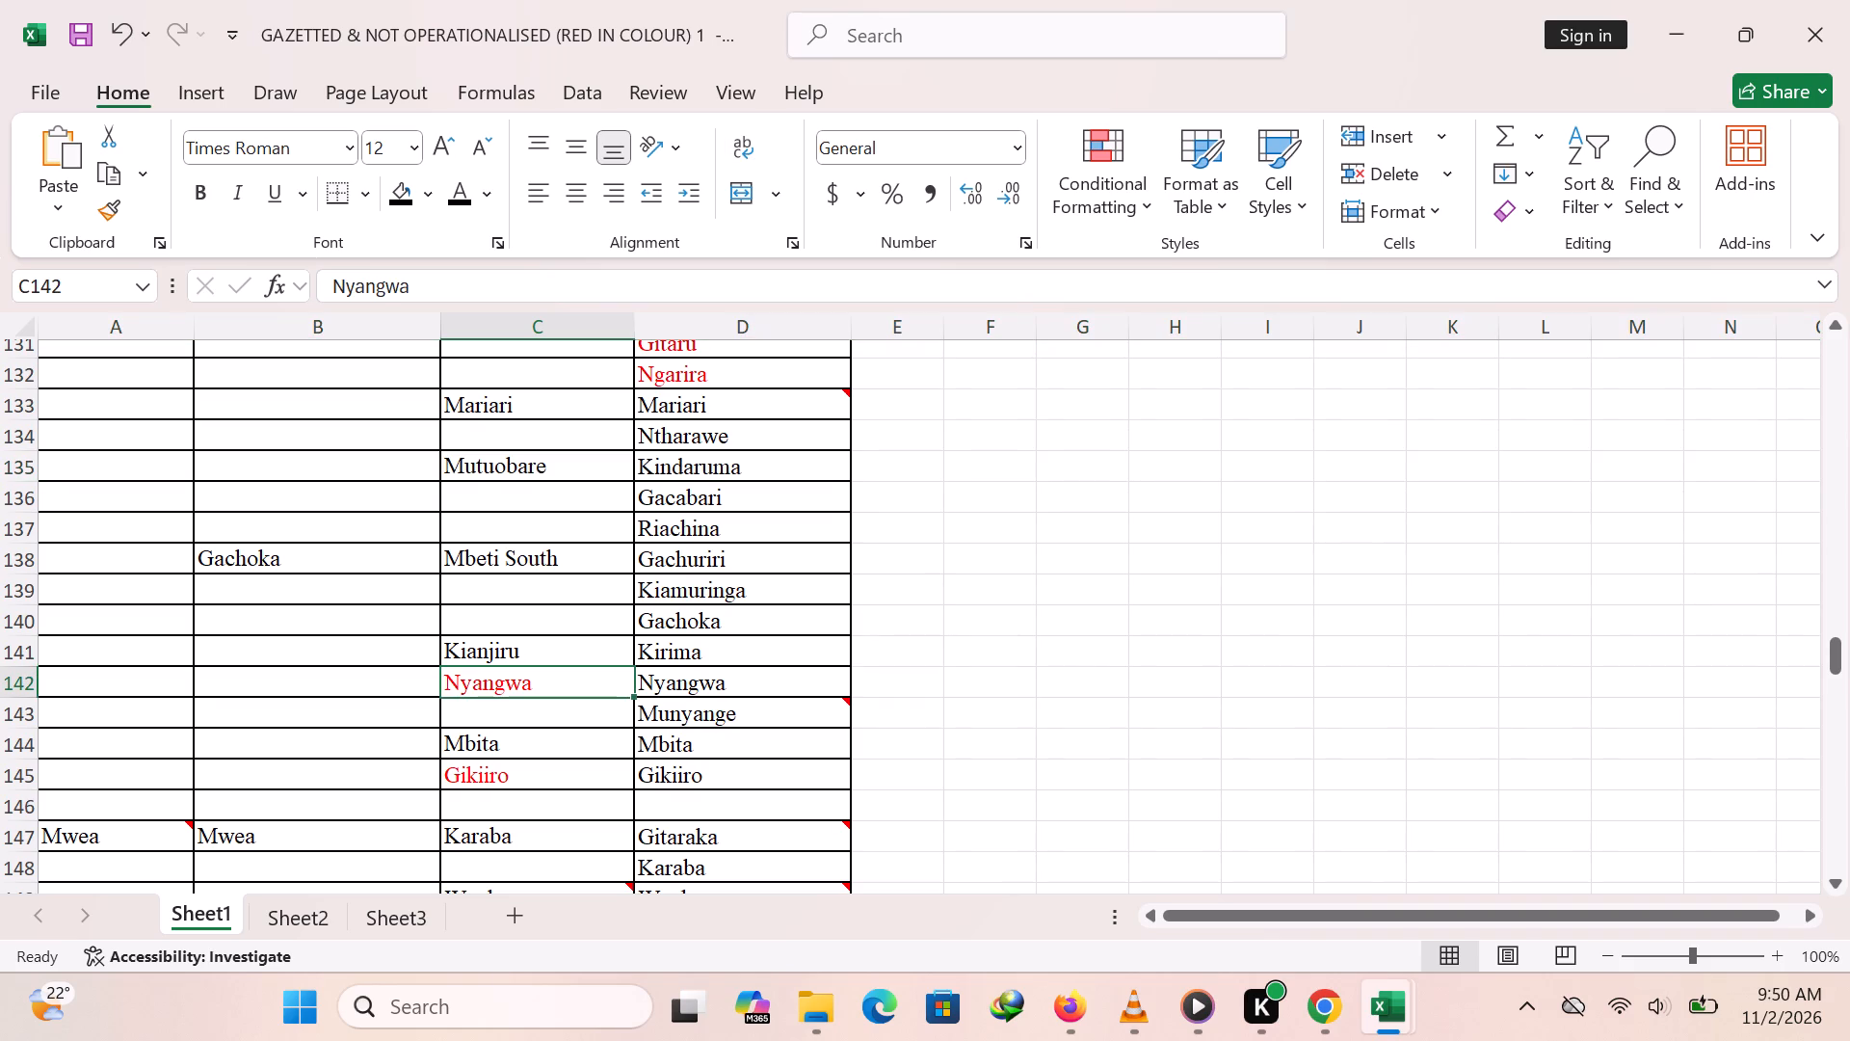
scroll(660, 654, up, 2)
scroll(660, 654, down, 1)
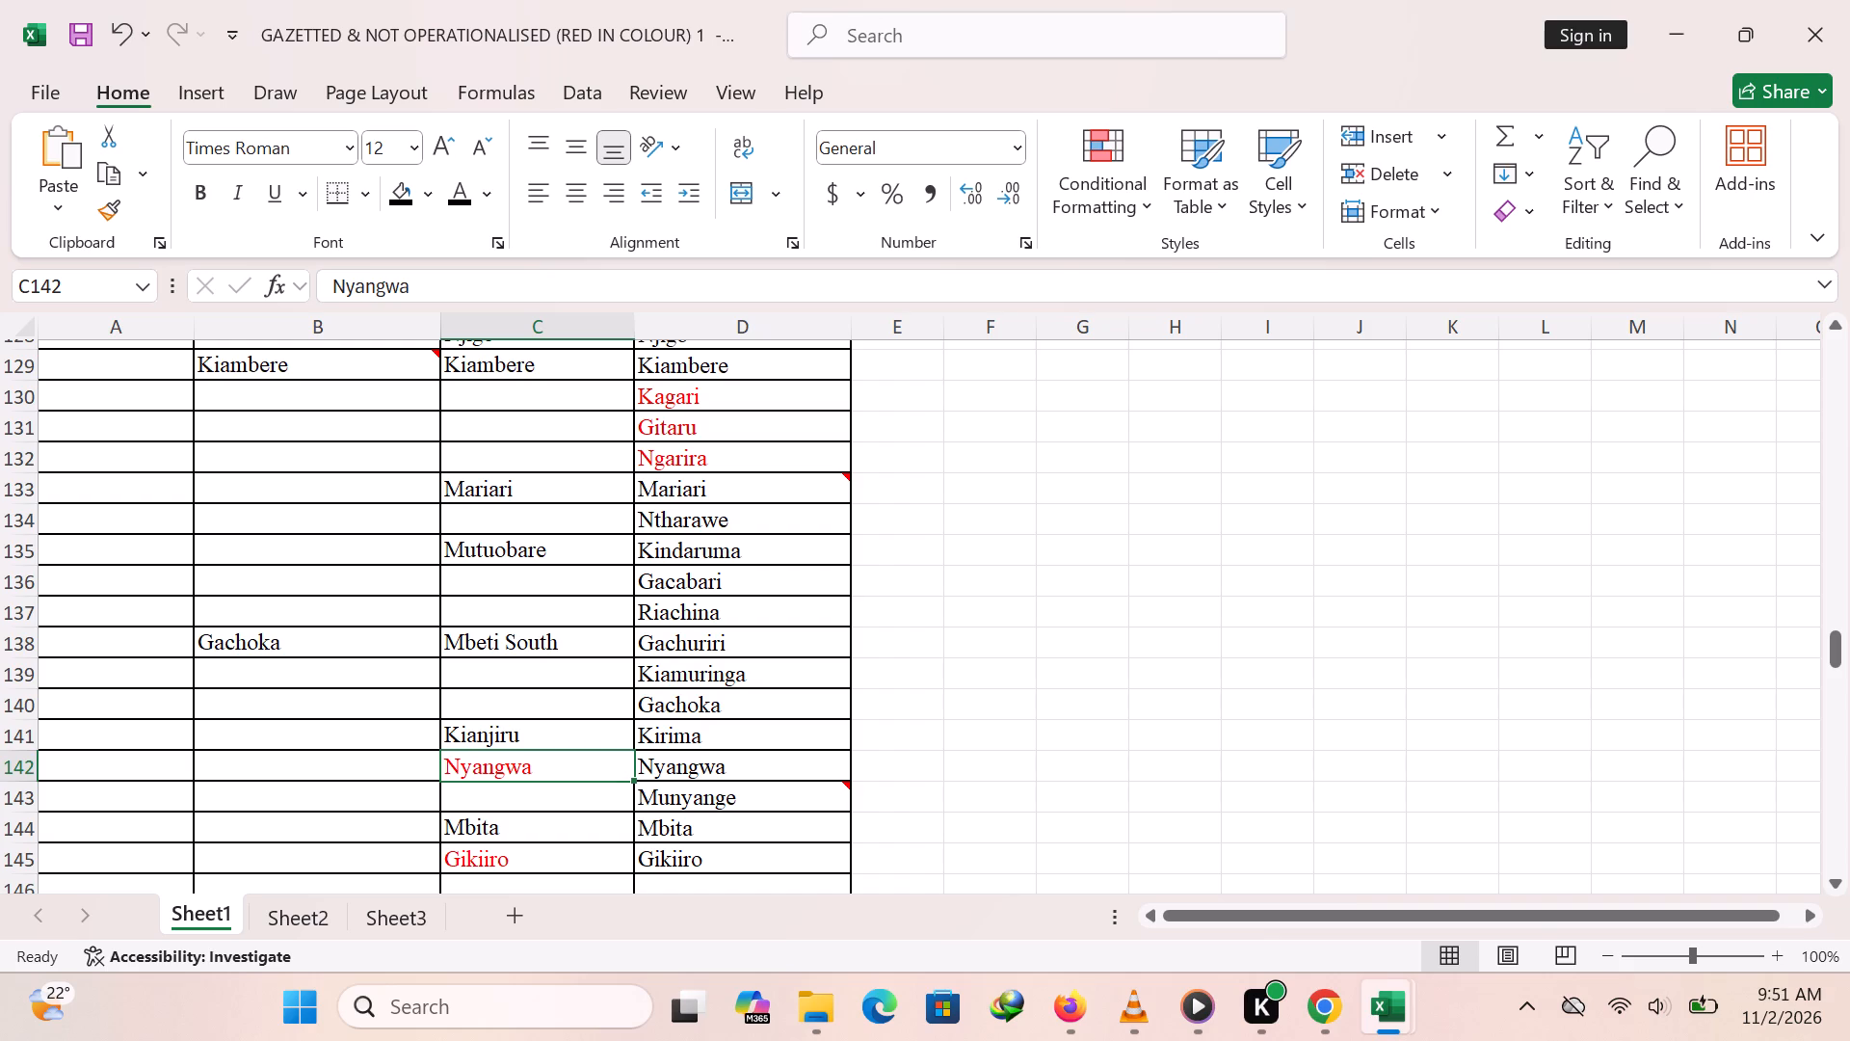
click(502, 780)
click(512, 767)
click(507, 772)
click(507, 772)
scroll(507, 769, down, 1)
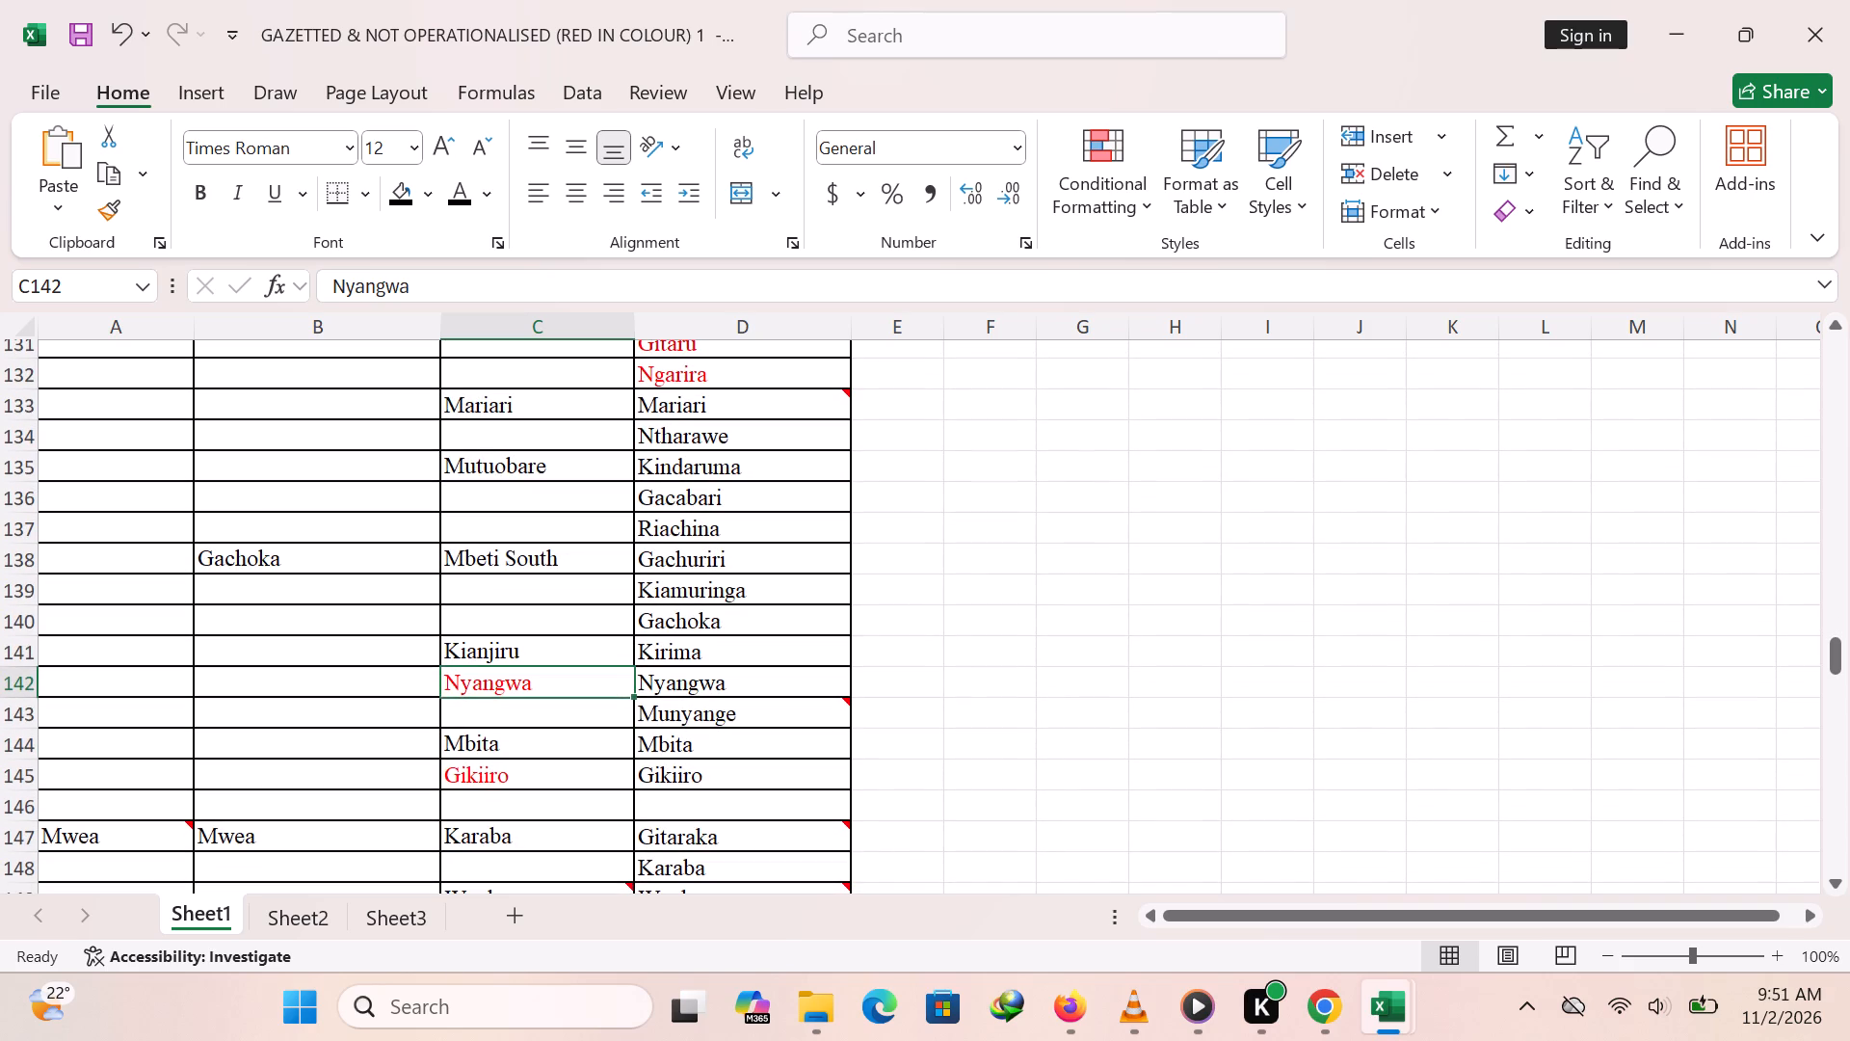
click(528, 686)
click(493, 779)
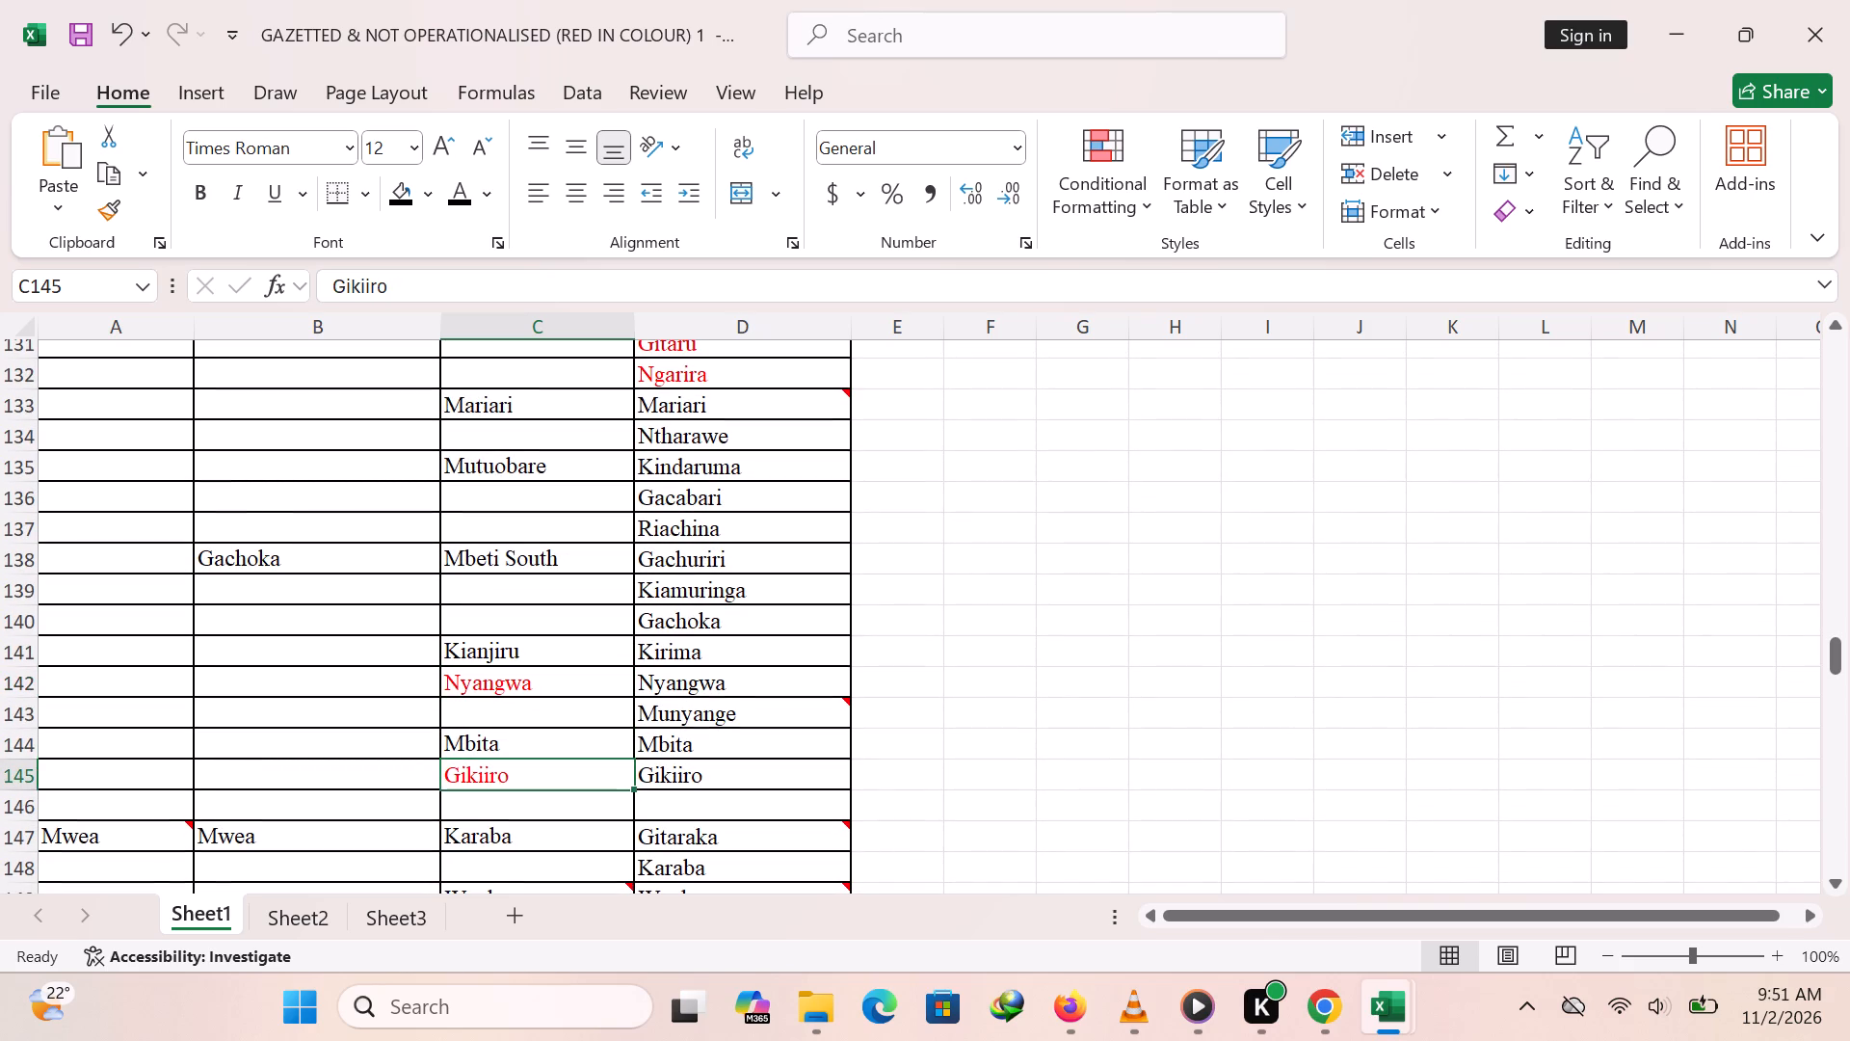
scroll(505, 763, down, 1)
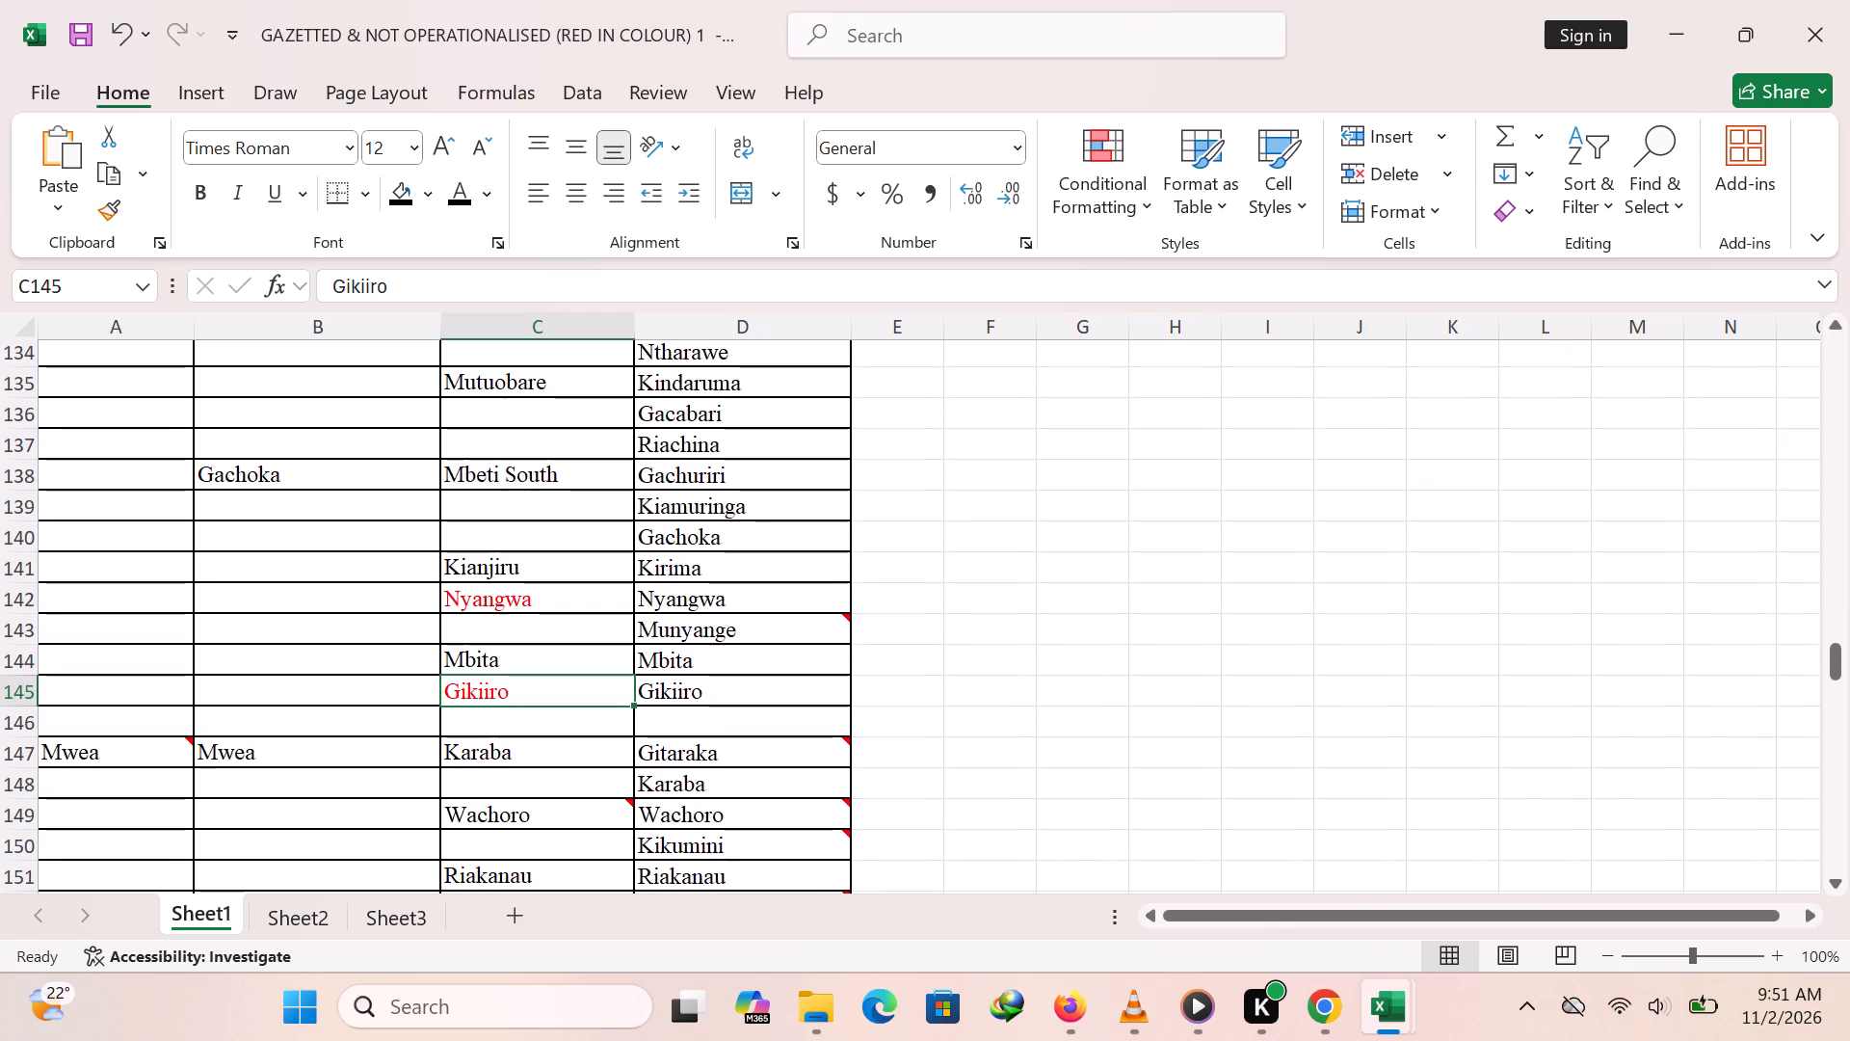
scroll(588, 611, up, 2)
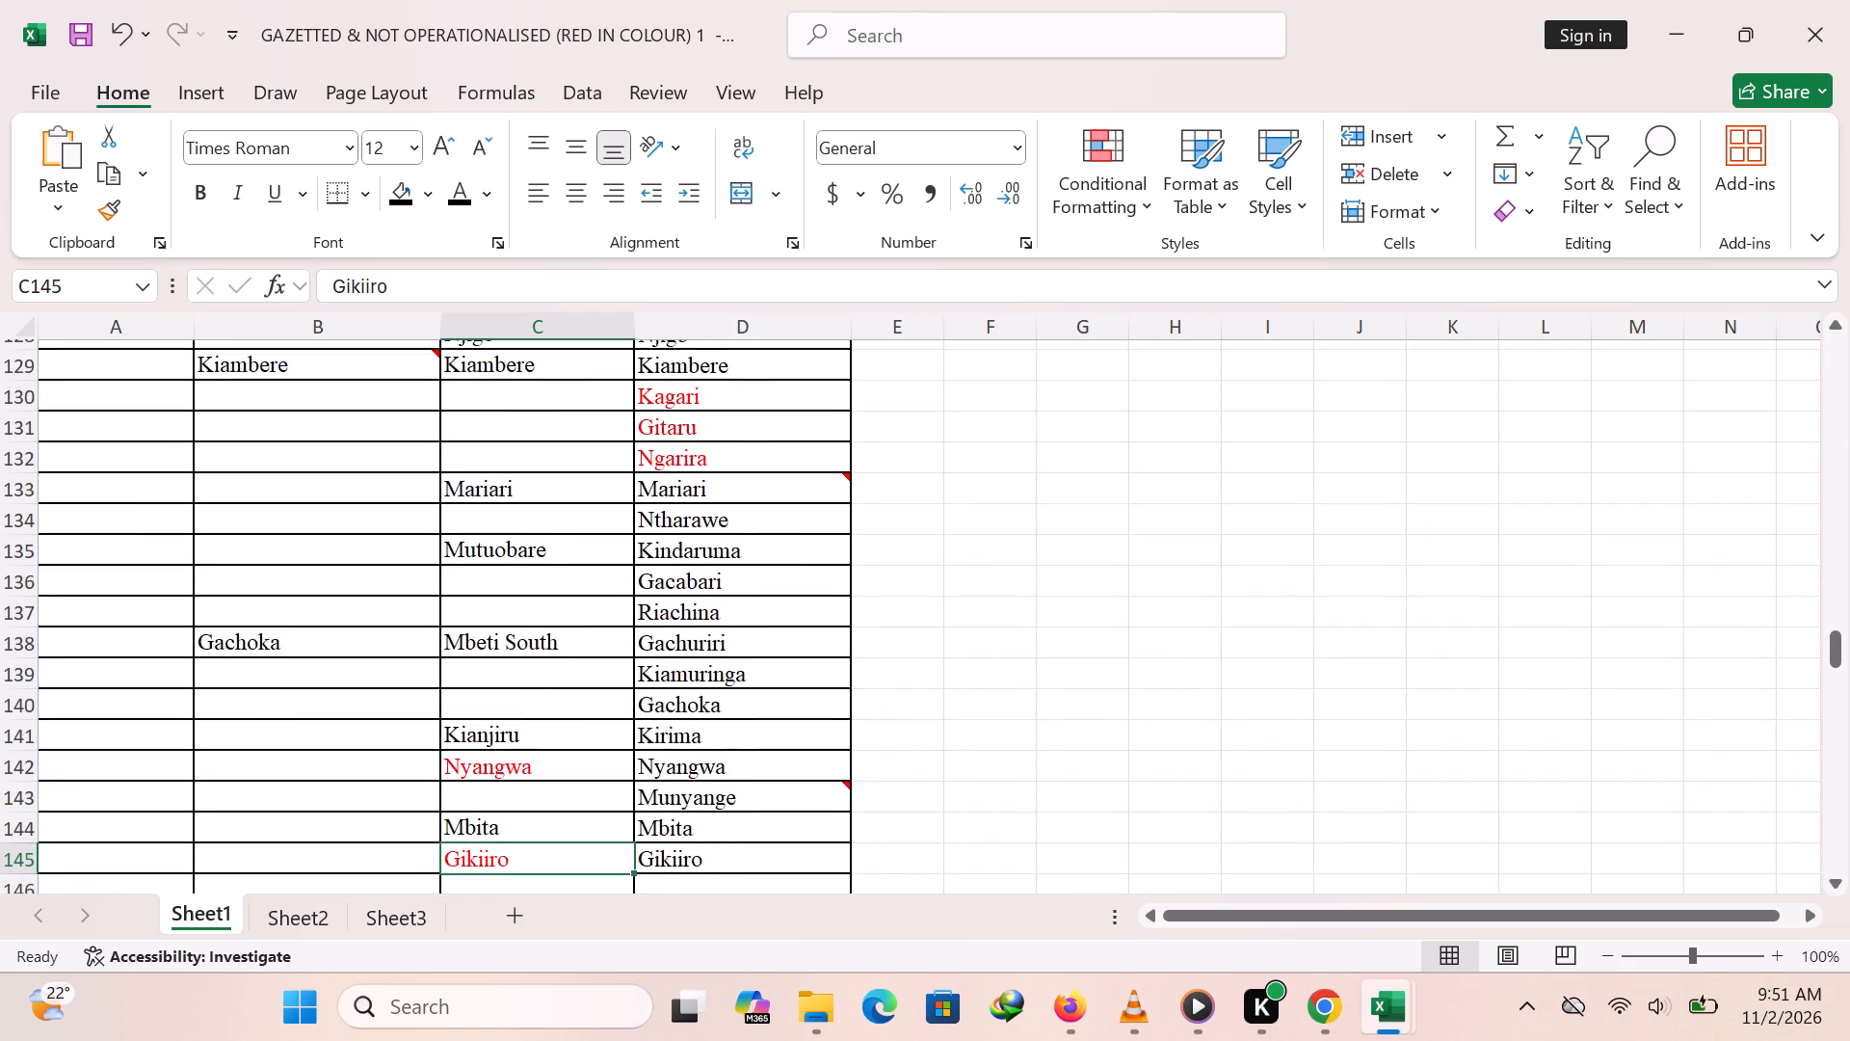
scroll(640, 549, up, 1)
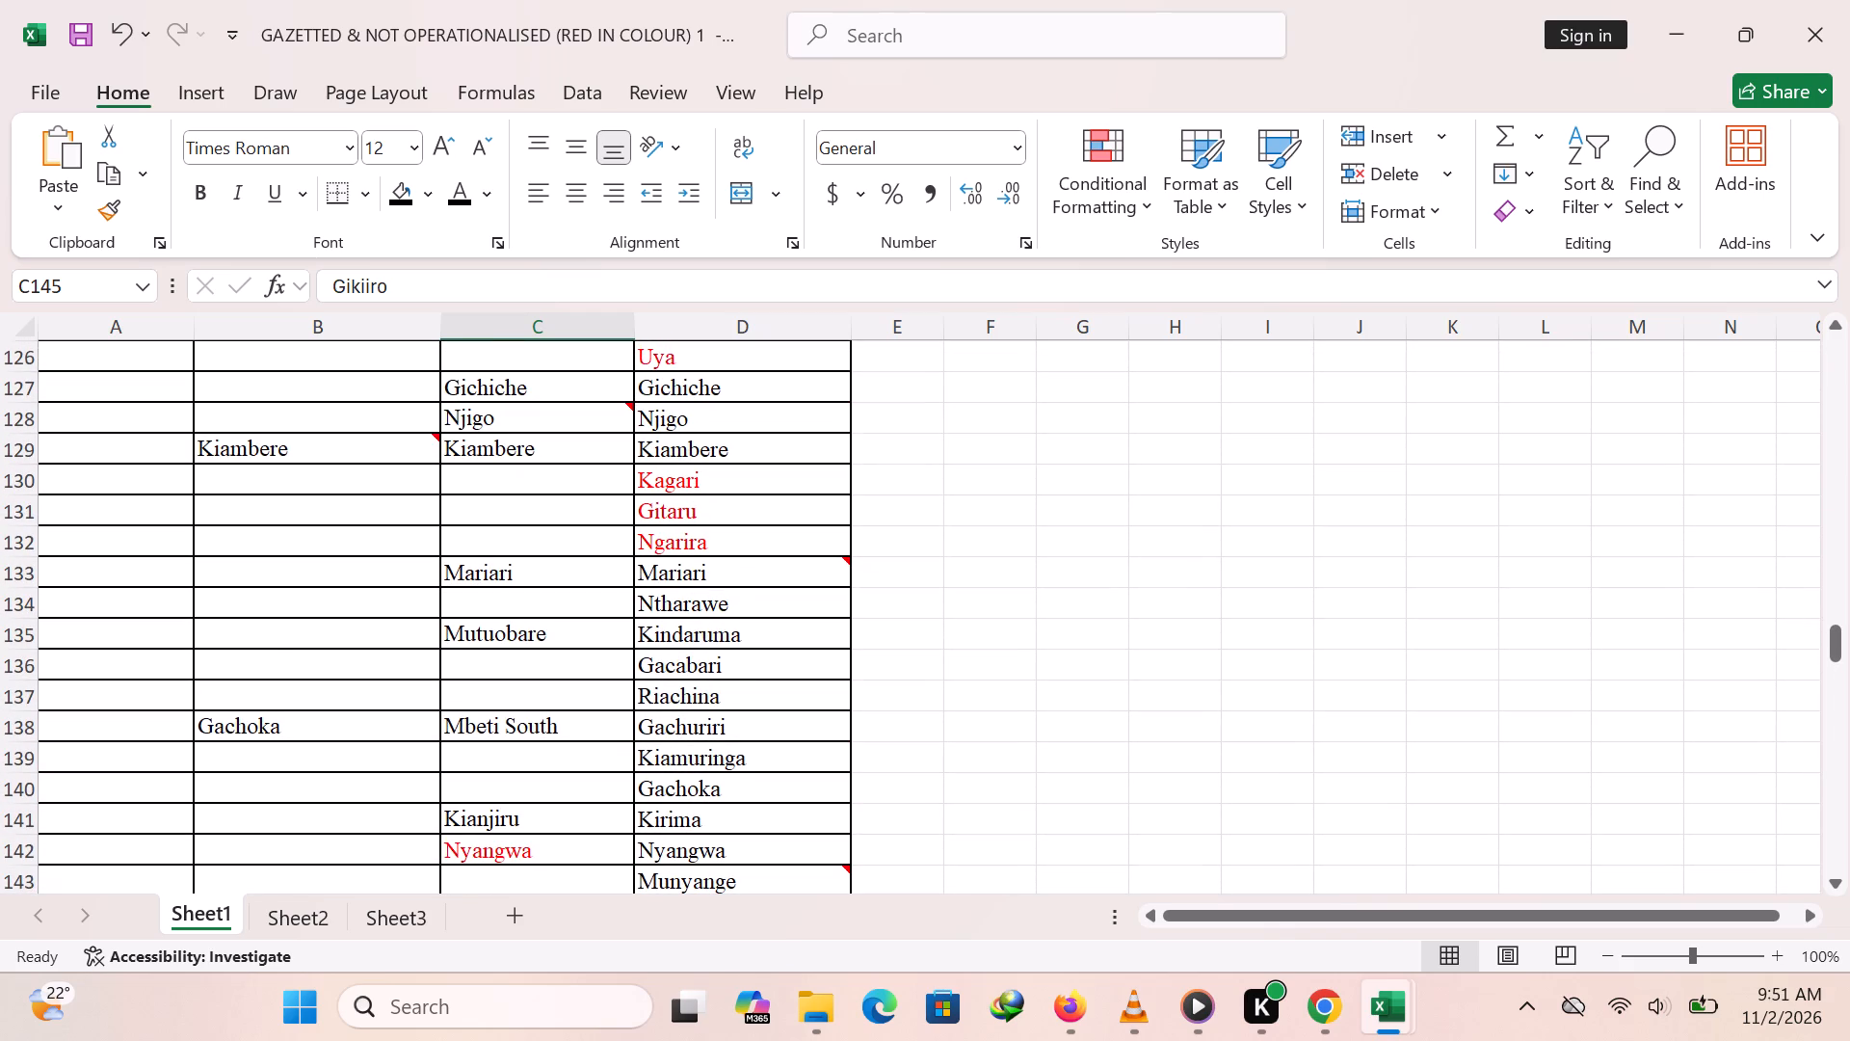
scroll(441, 692, down, 2)
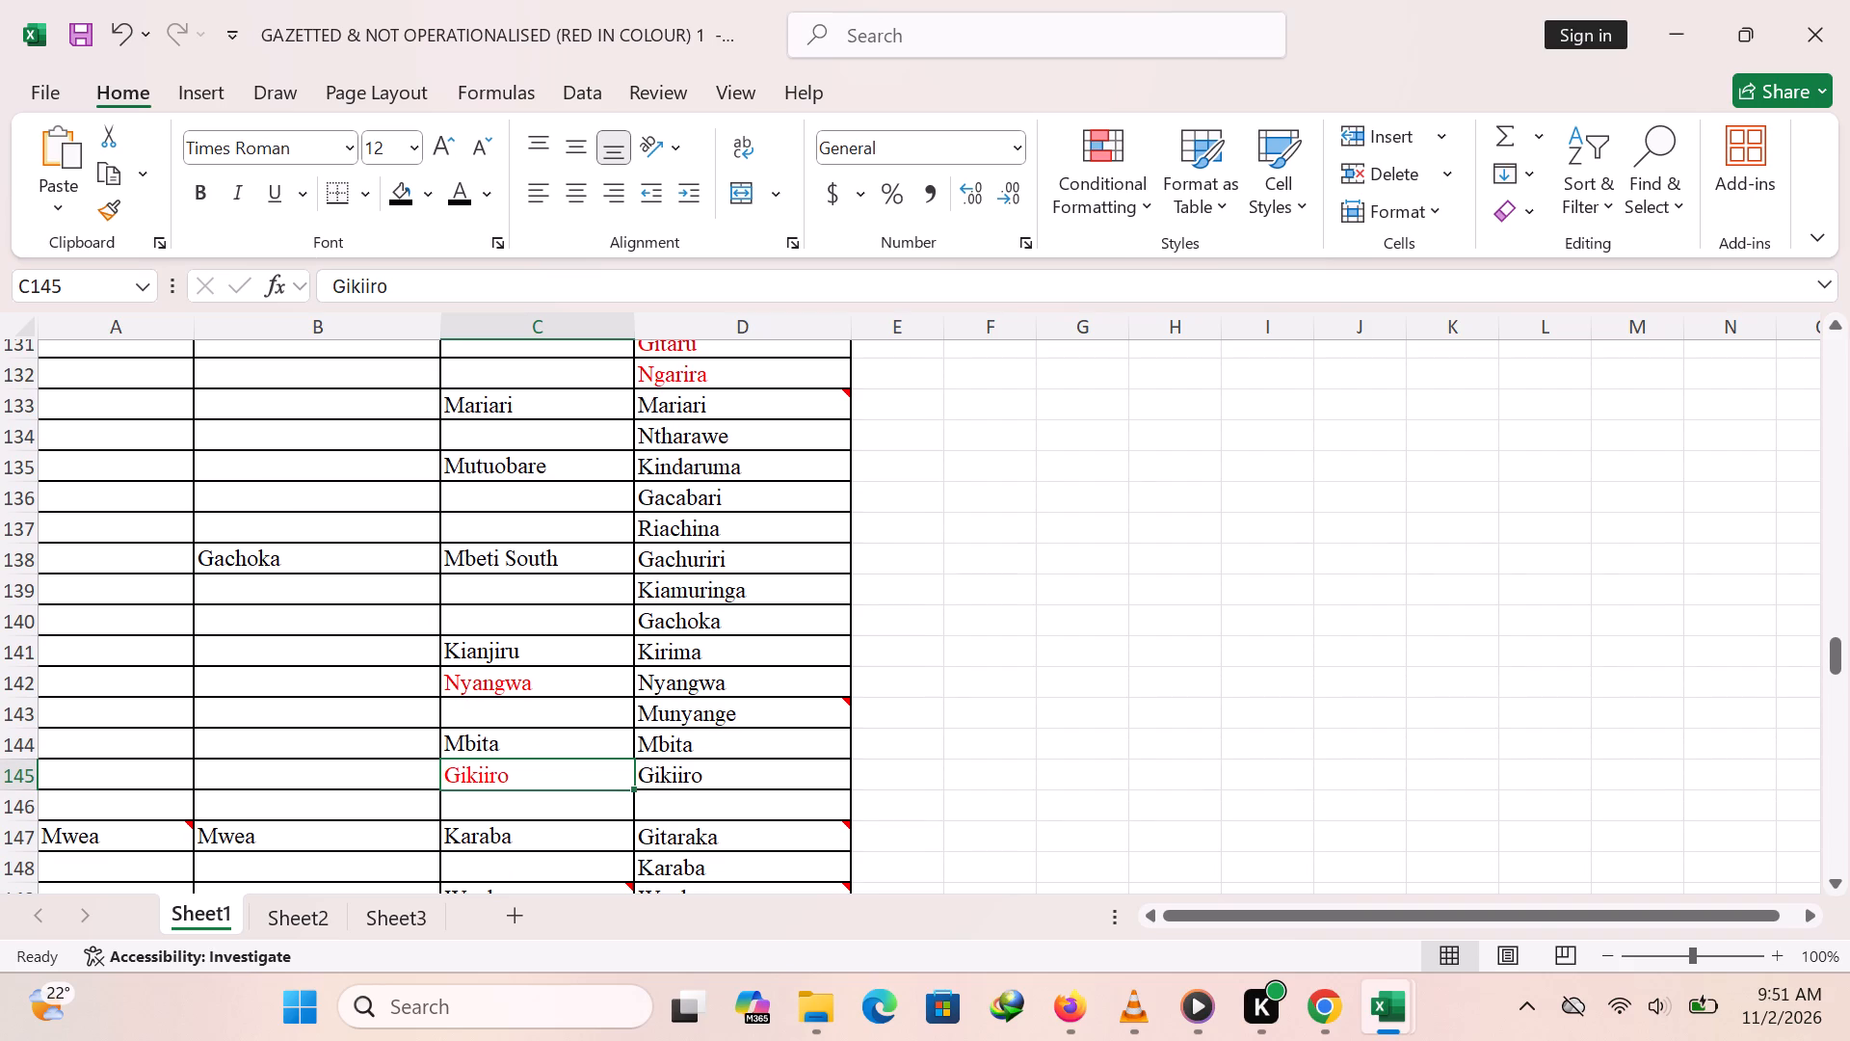
Enter Kagari as a sub-location in the empty row below Gikiiro, just above Mwea.
click(505, 813)
click(657, 808)
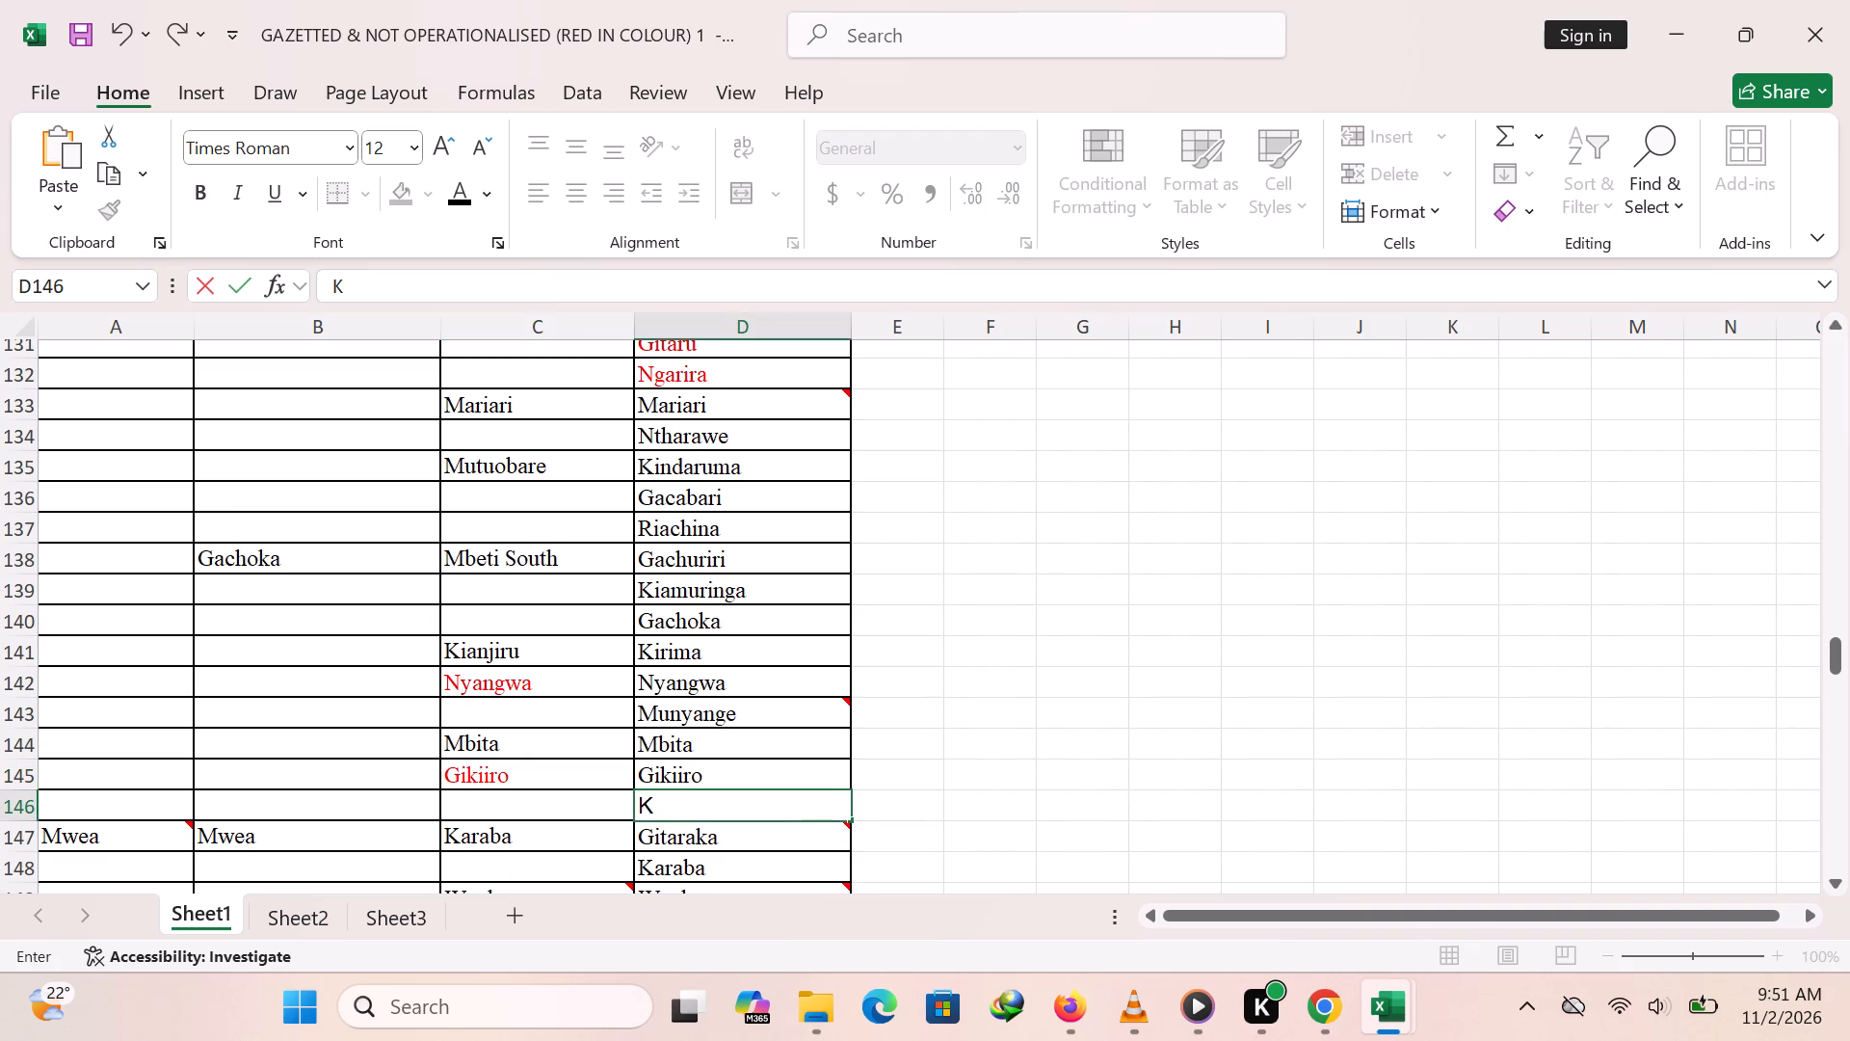
text(ag)
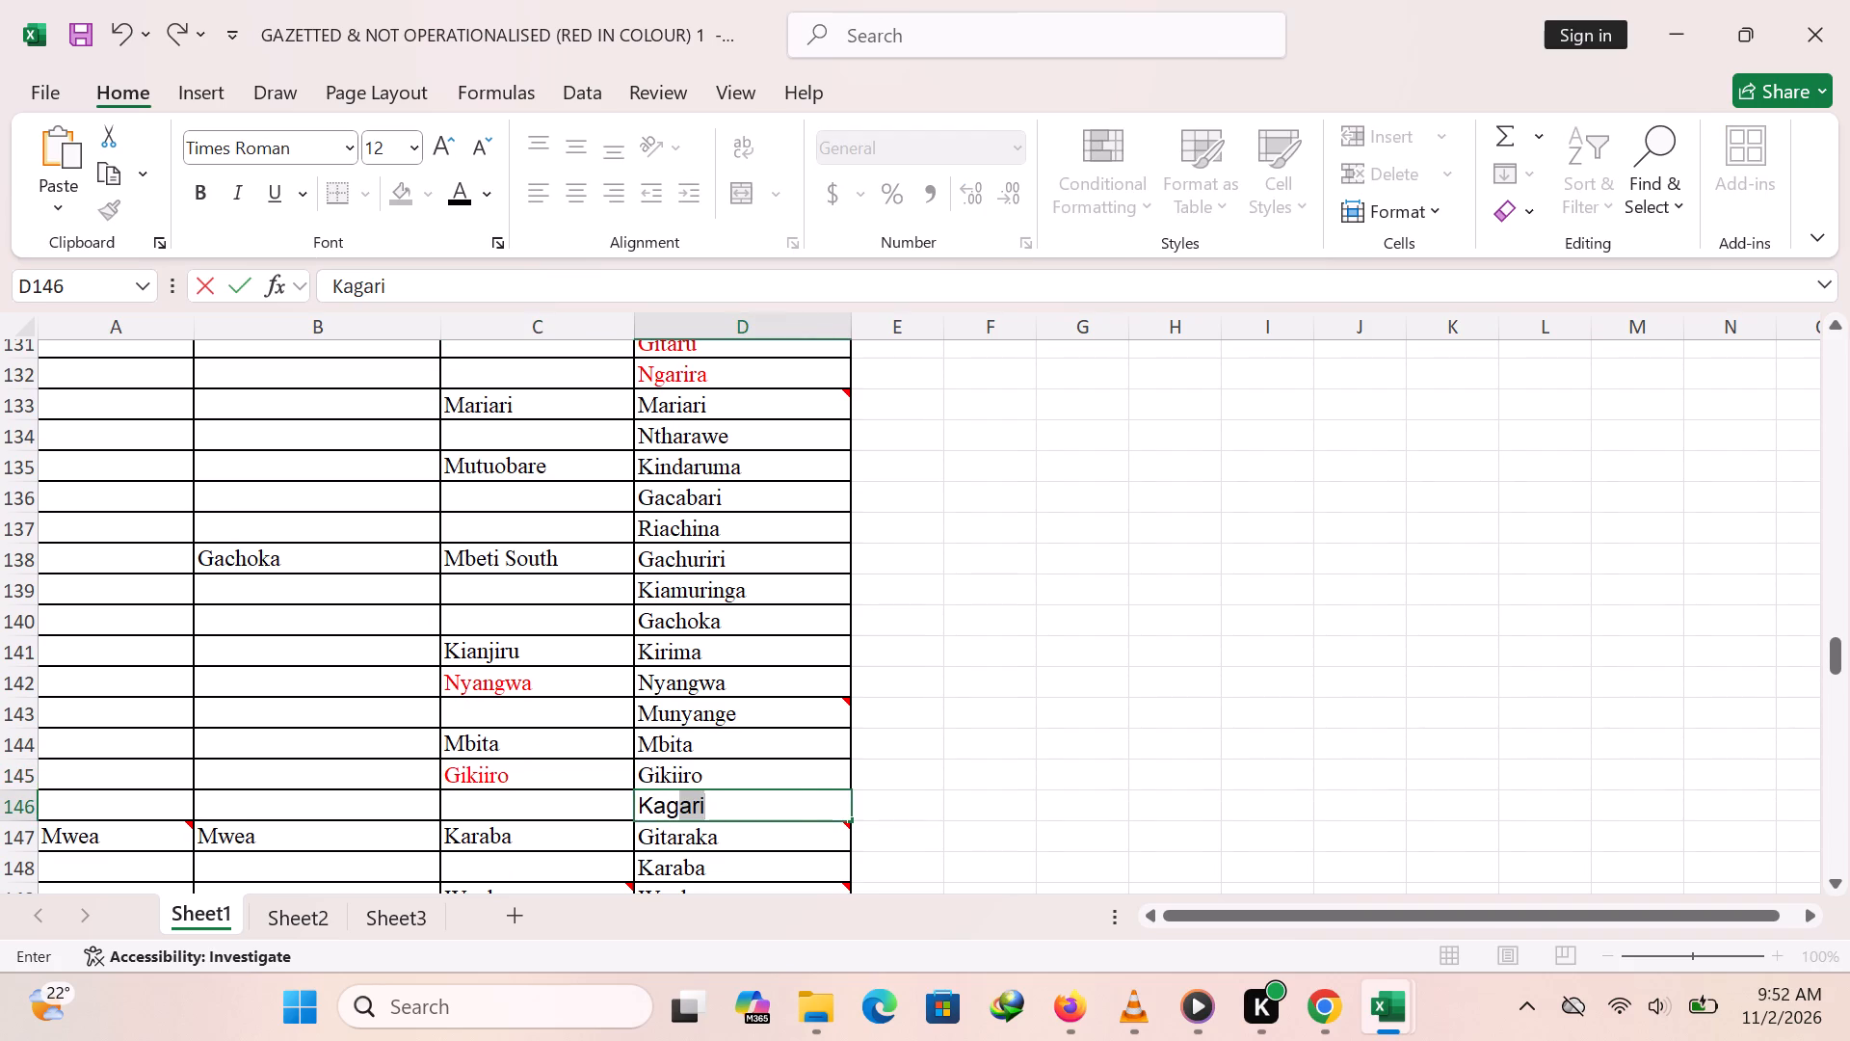
key(Tab)
click(657, 808)
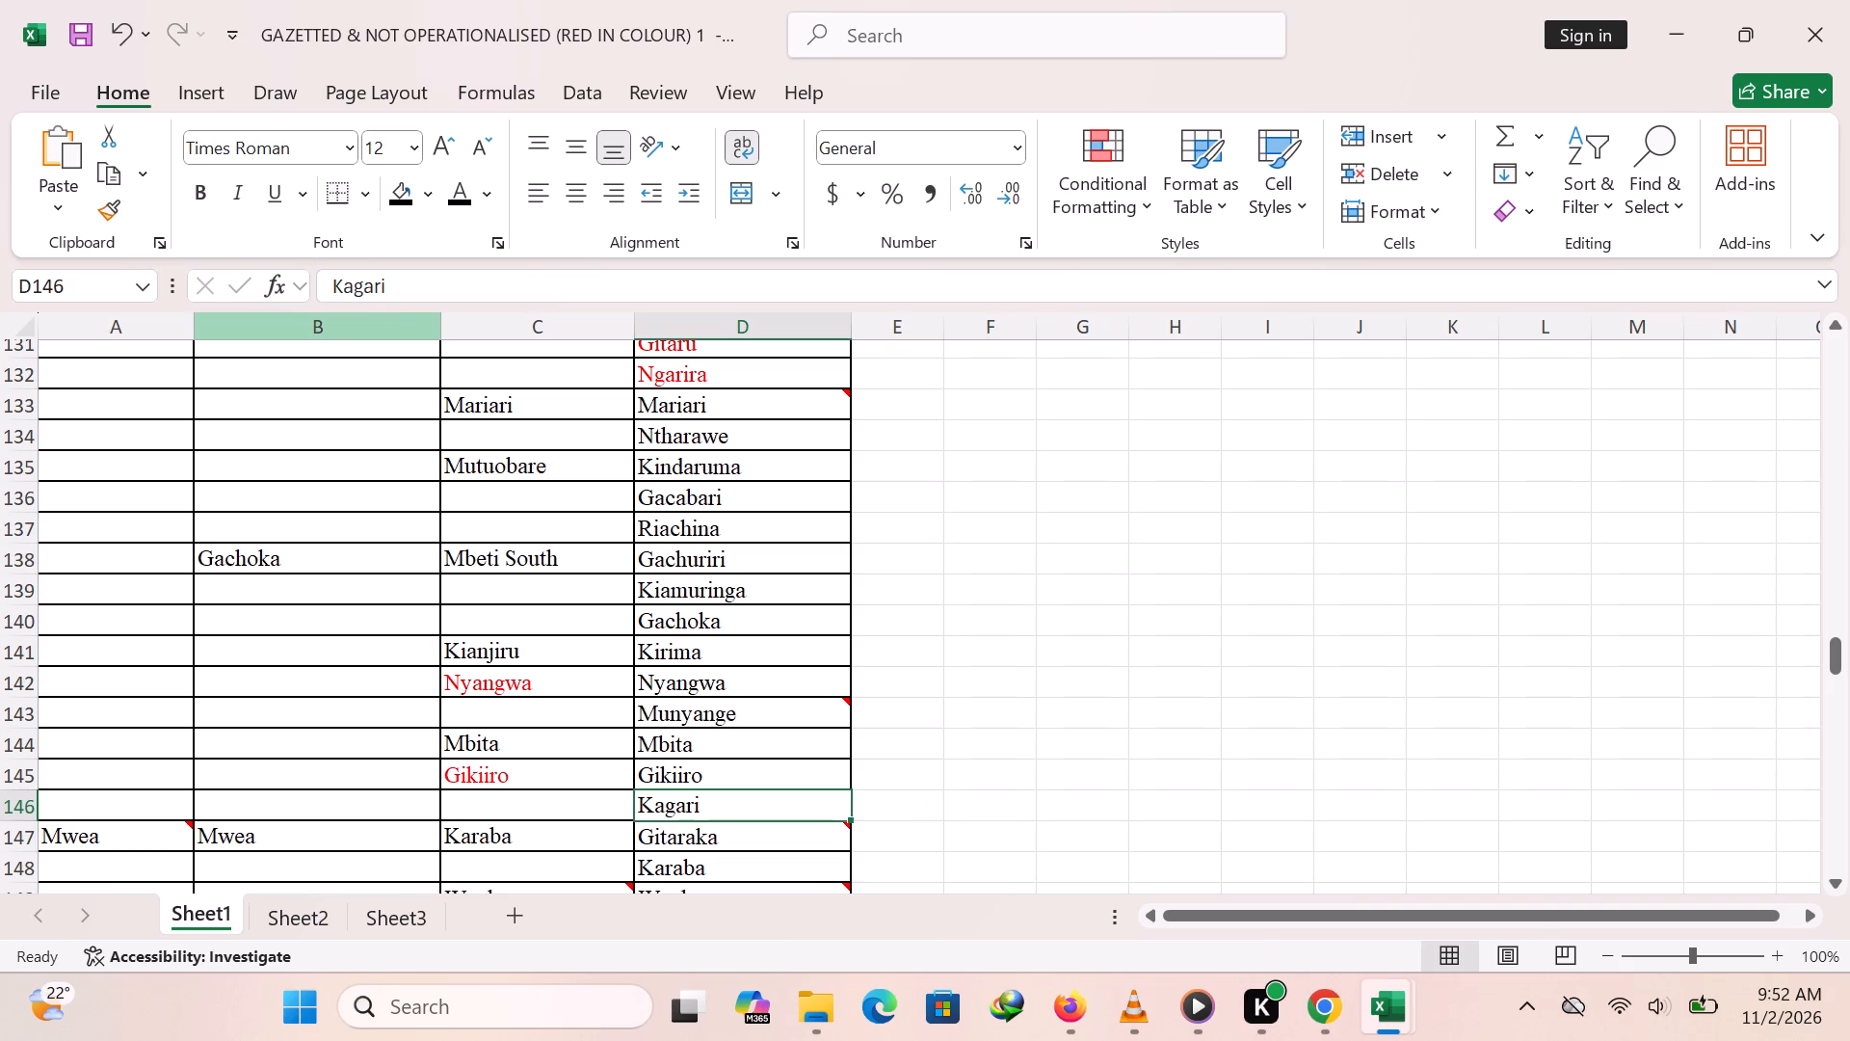
scroll(693, 553, up, 1)
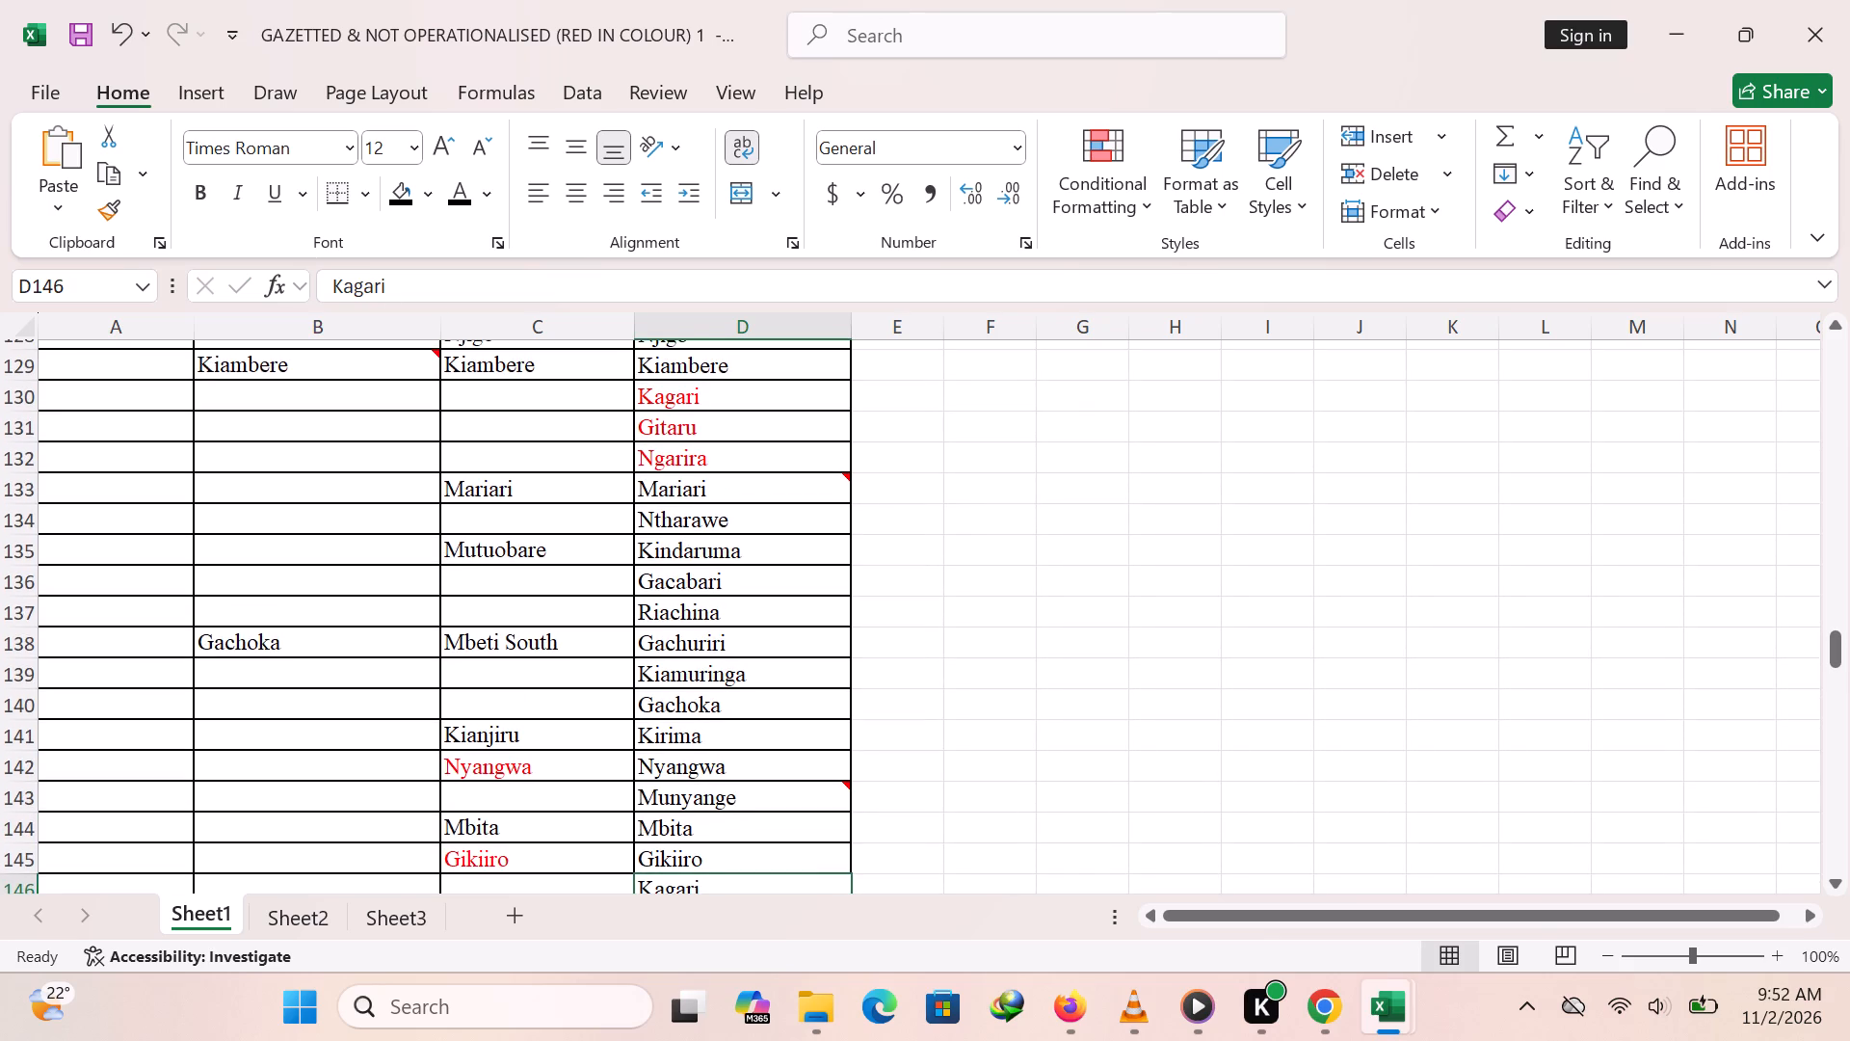
Correct the sub-location below Gikiiro, just above Mwea, to read Kagaari and colour its text red.
scroll(700, 813, down, 1)
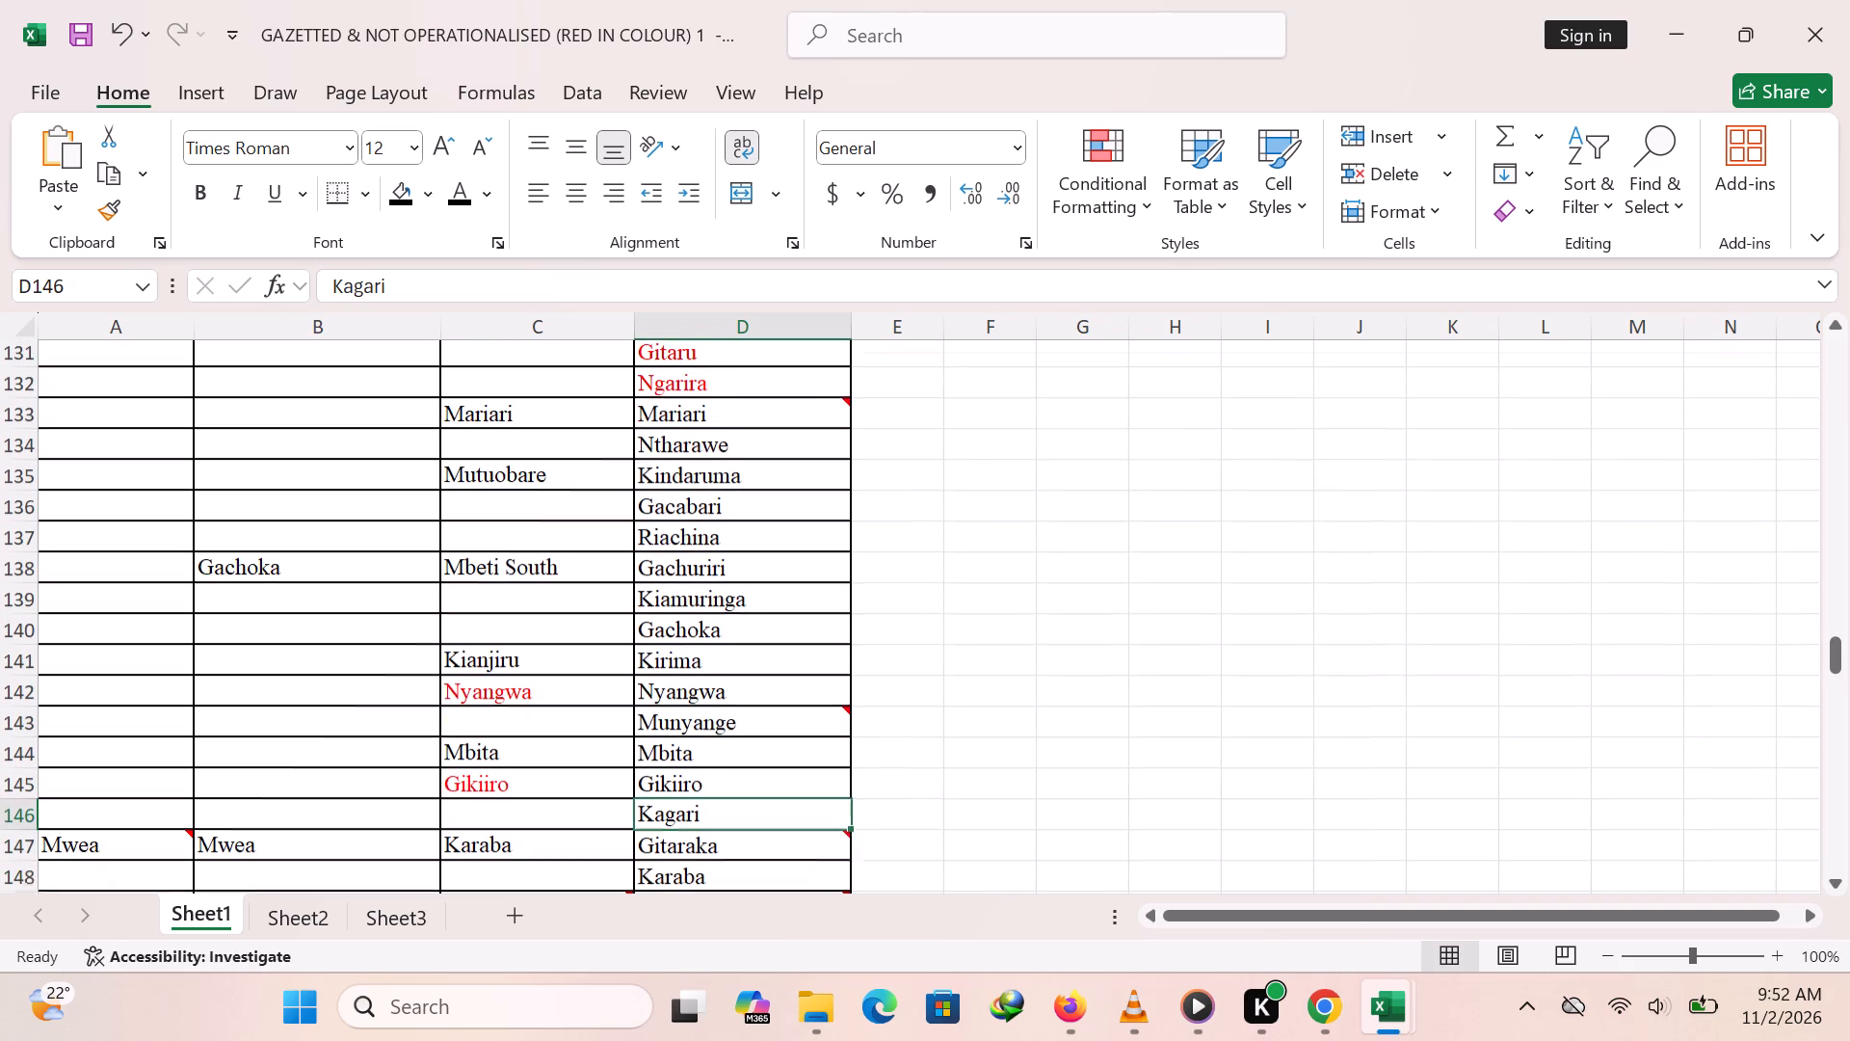
scroll(713, 819, down, 1)
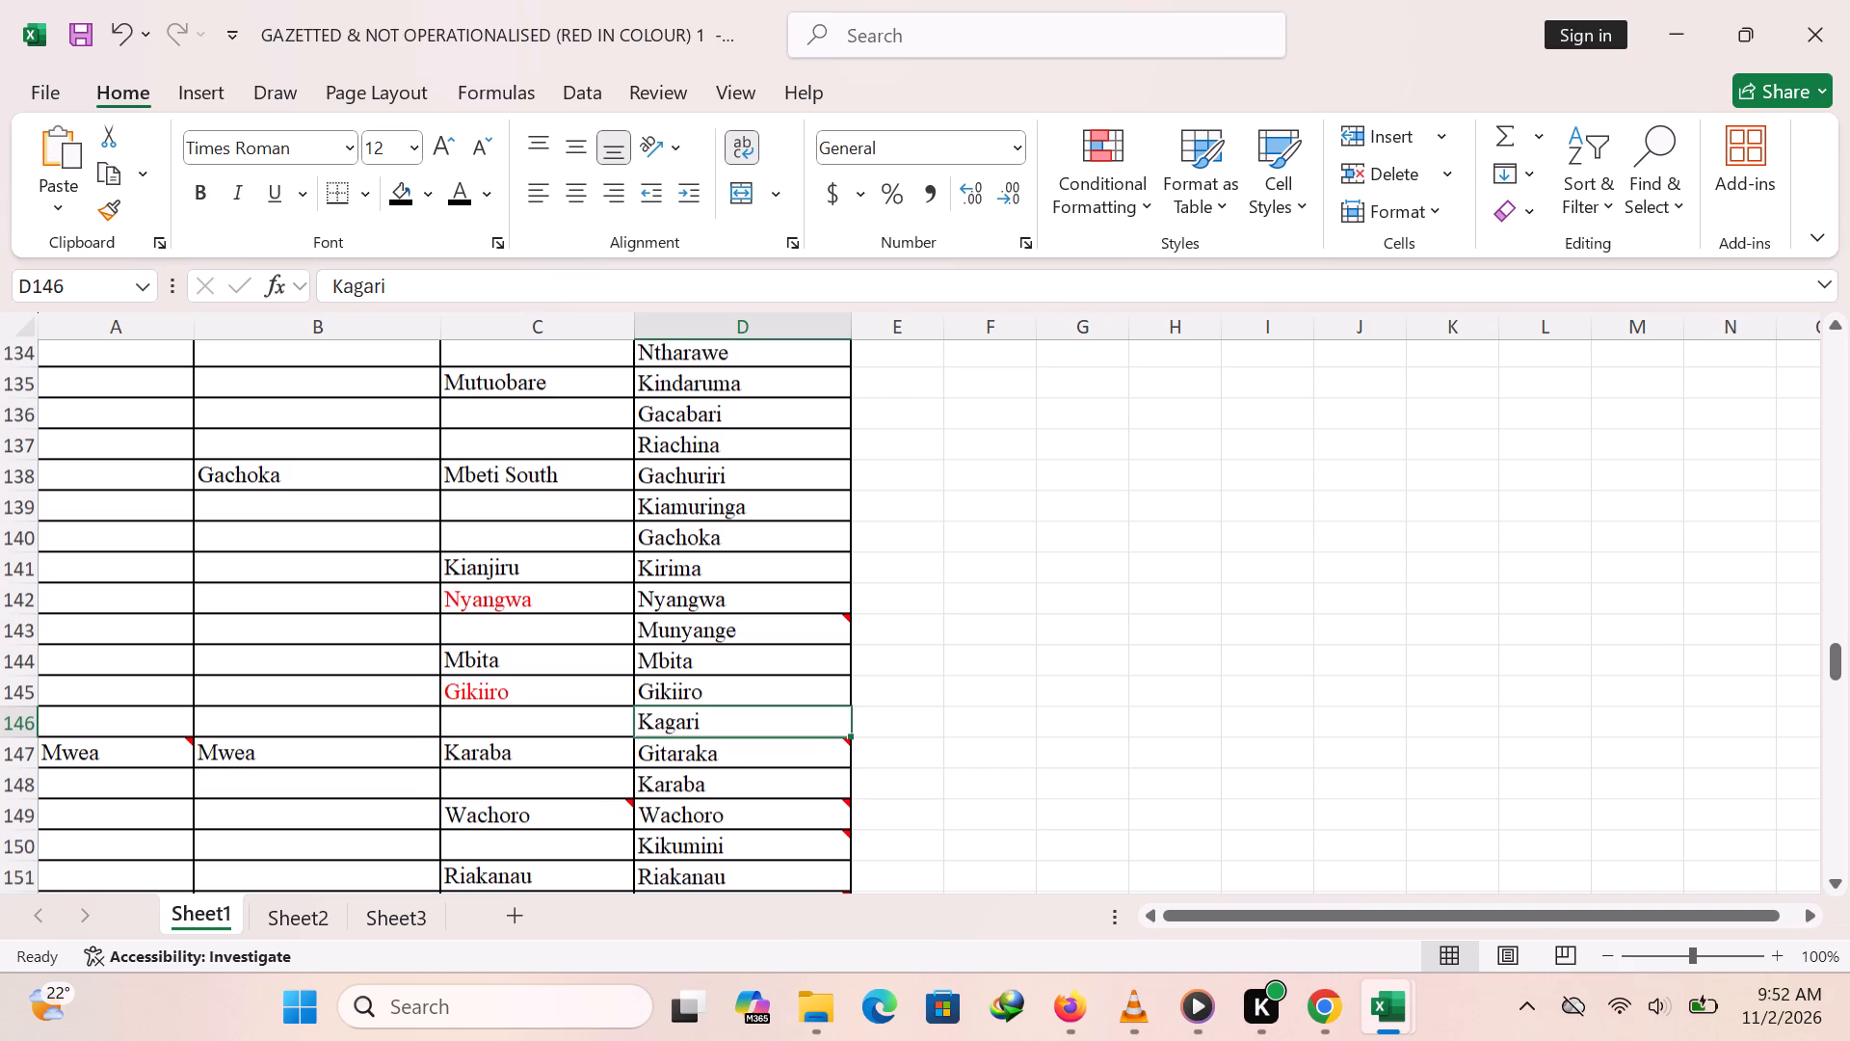
click(701, 717)
double_click(695, 723)
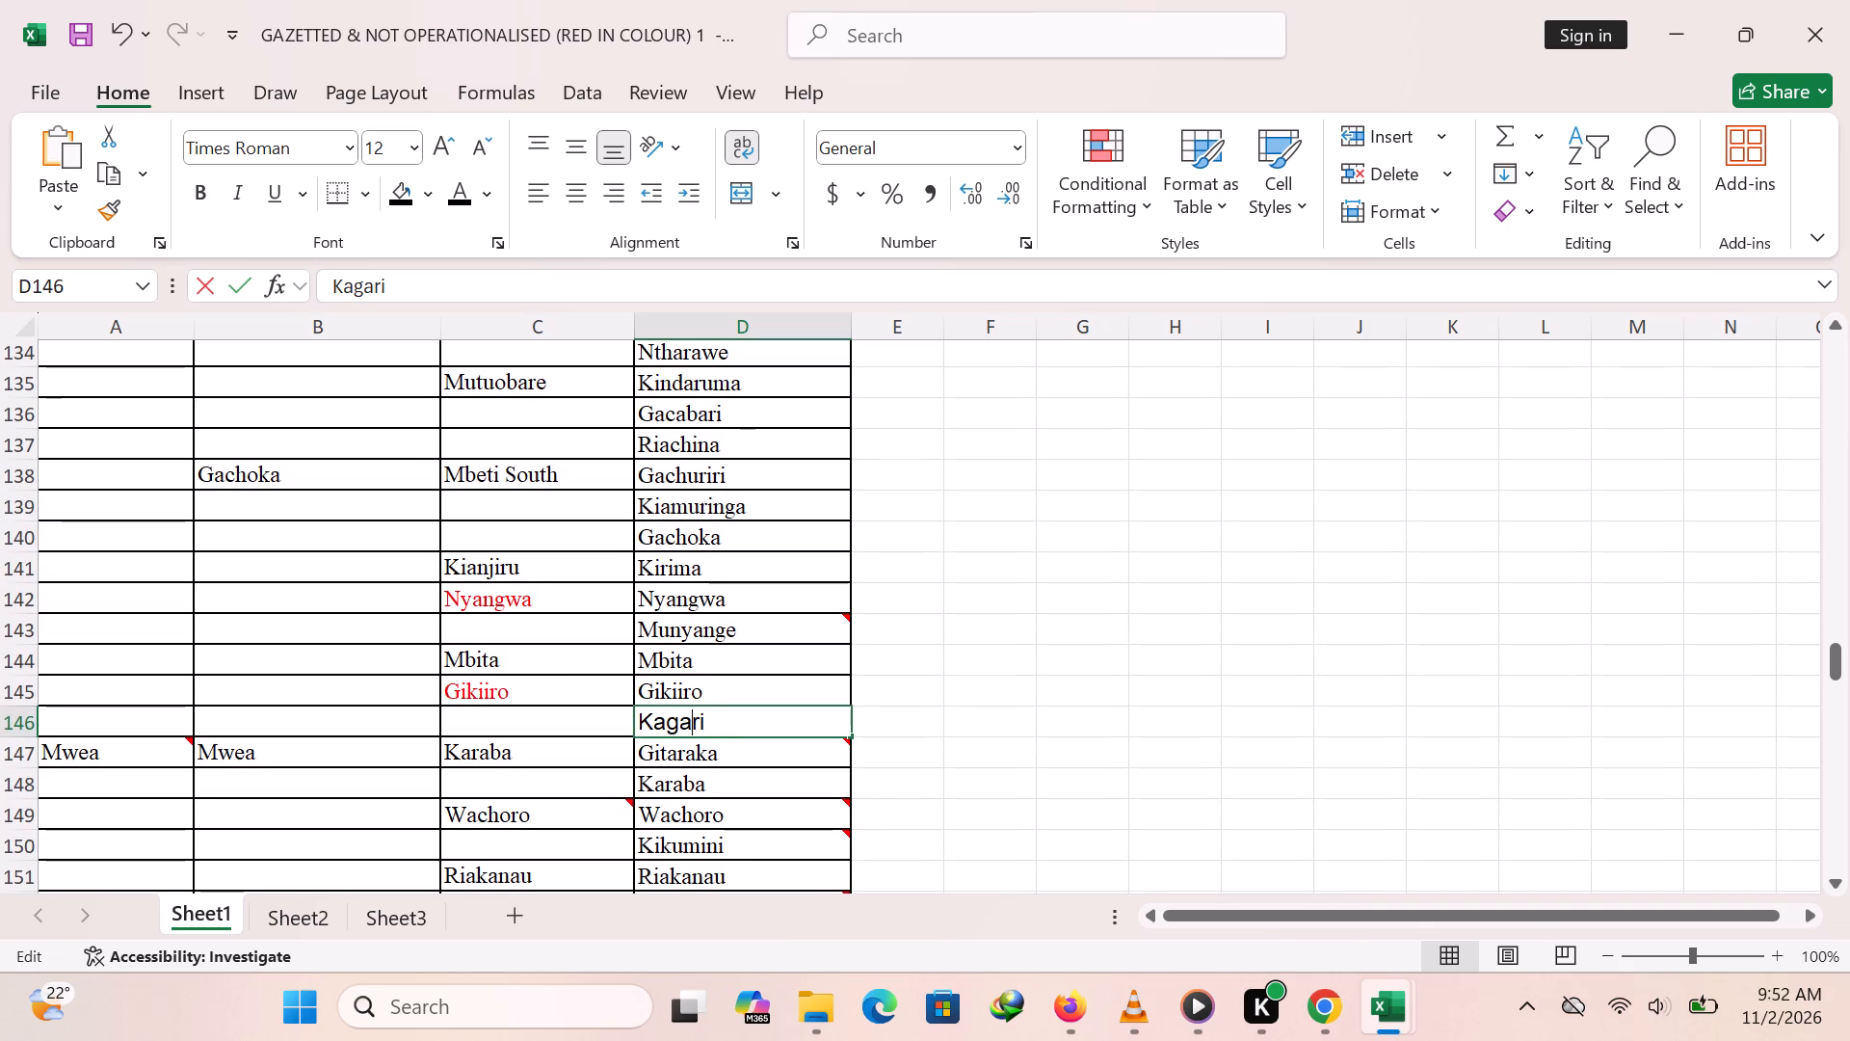
key(a)
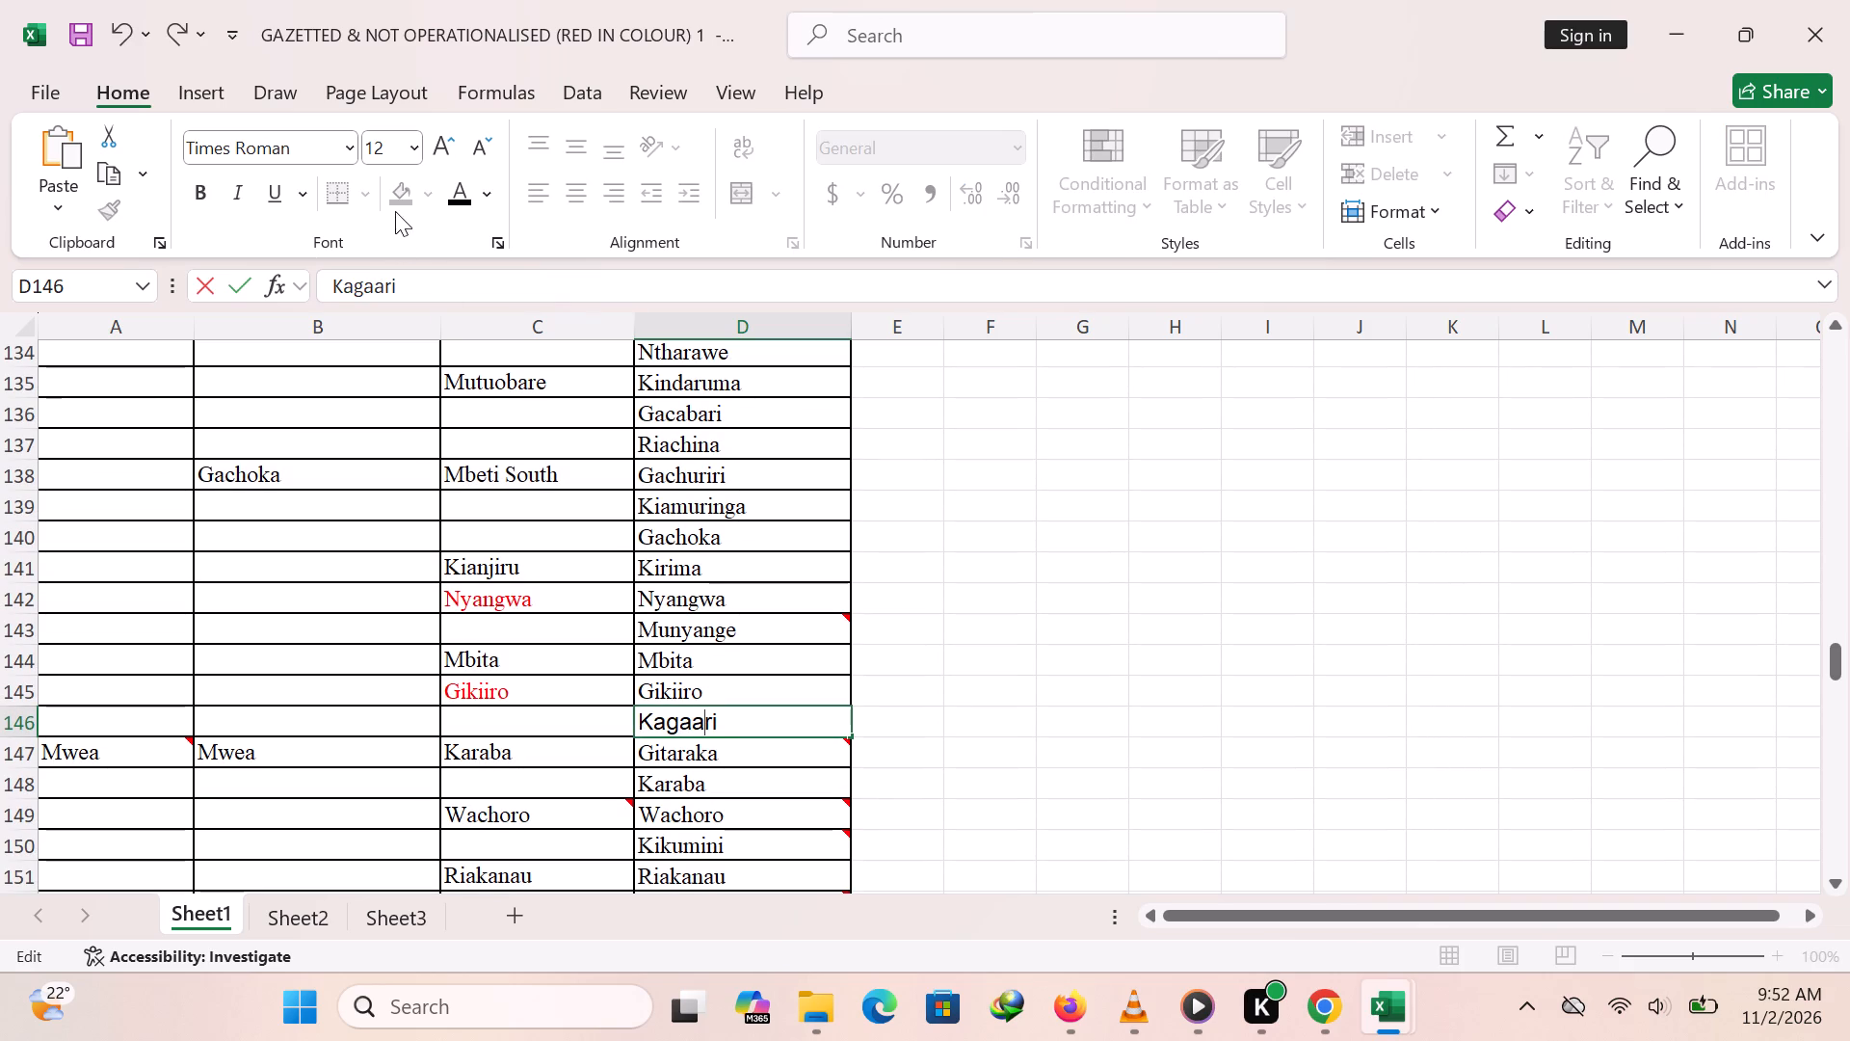
click(790, 719)
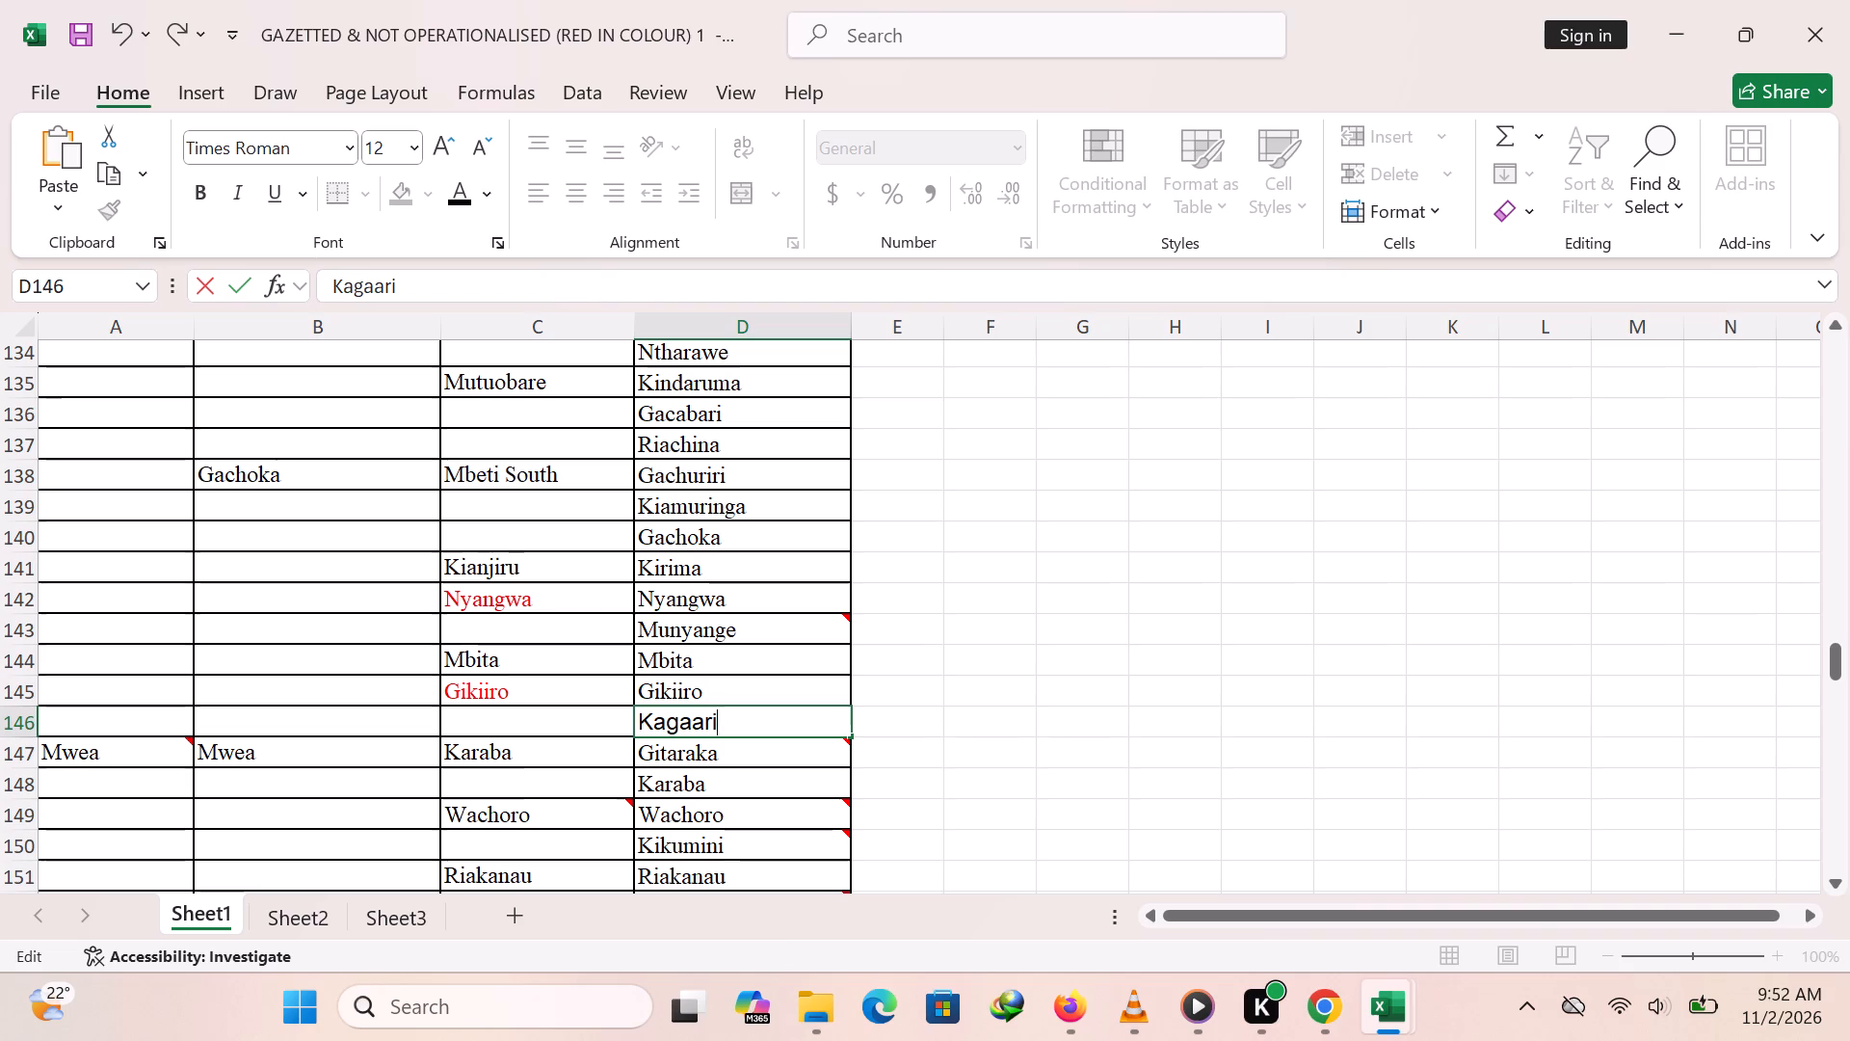
drag(787, 721, 645, 716)
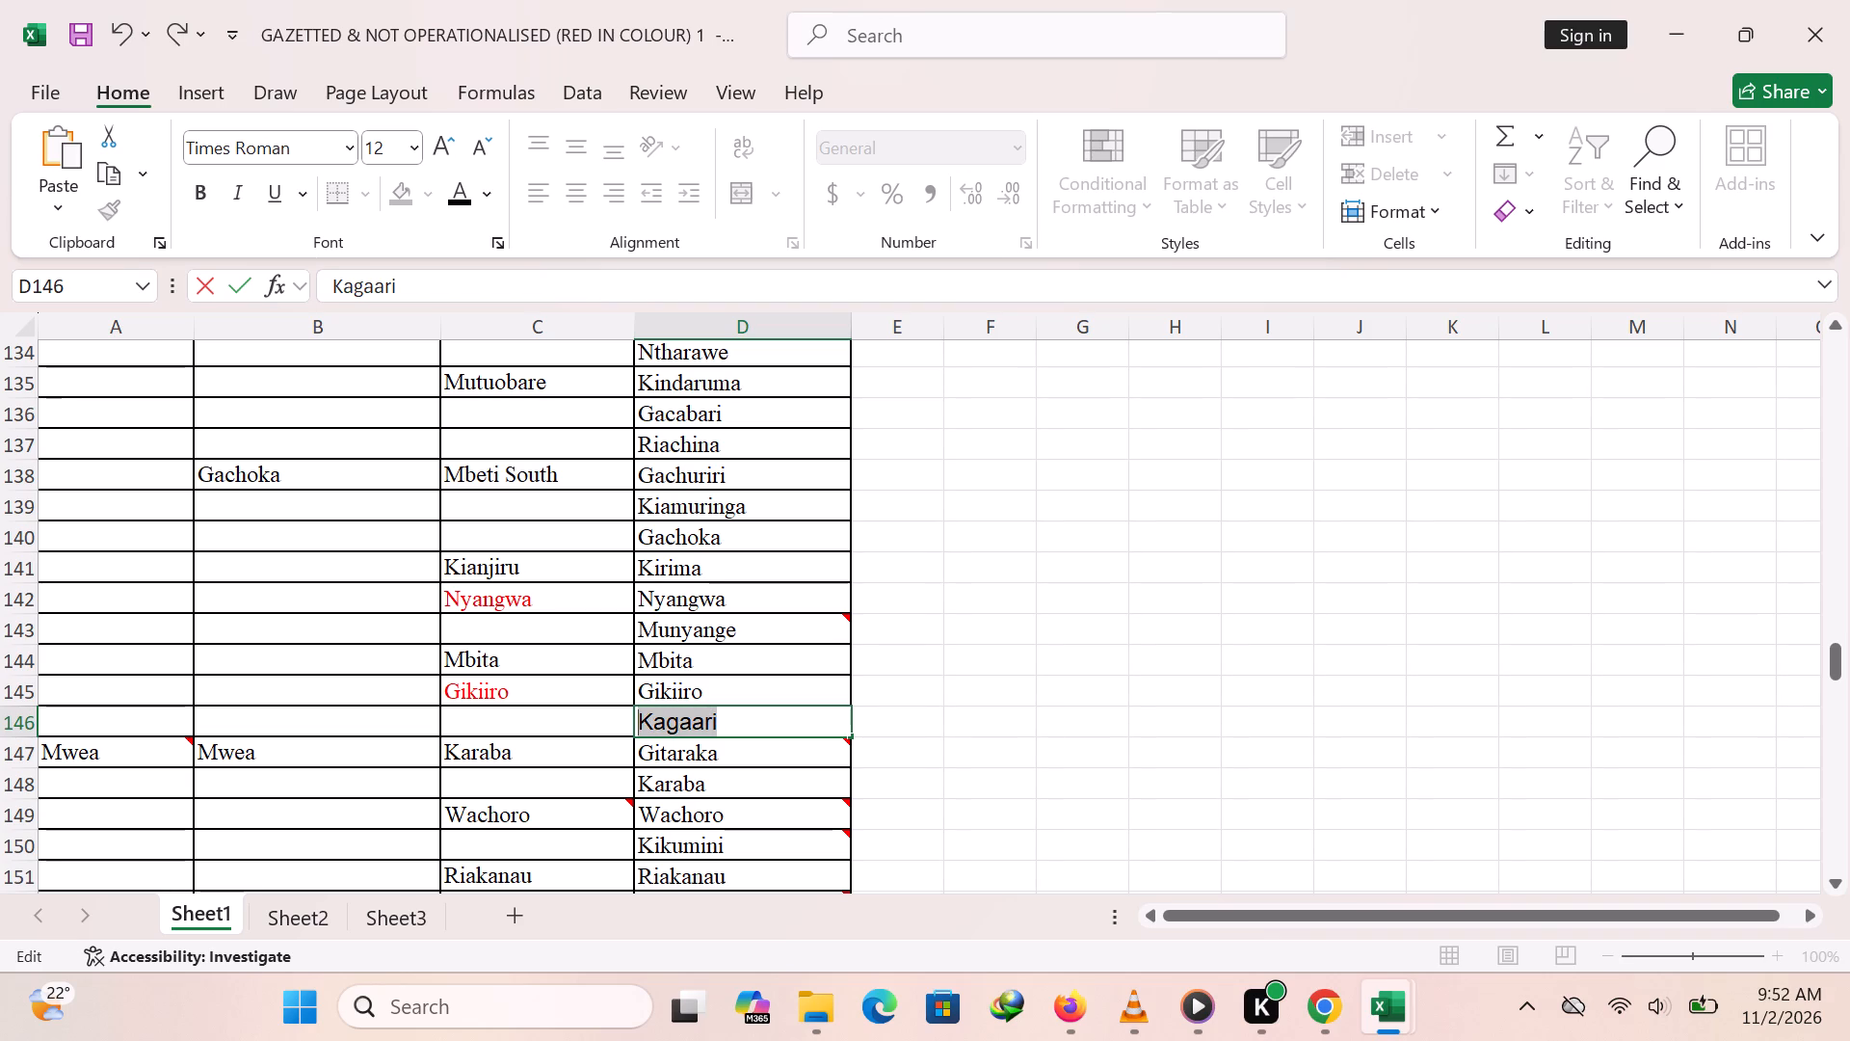
drag(645, 716, 642, 716)
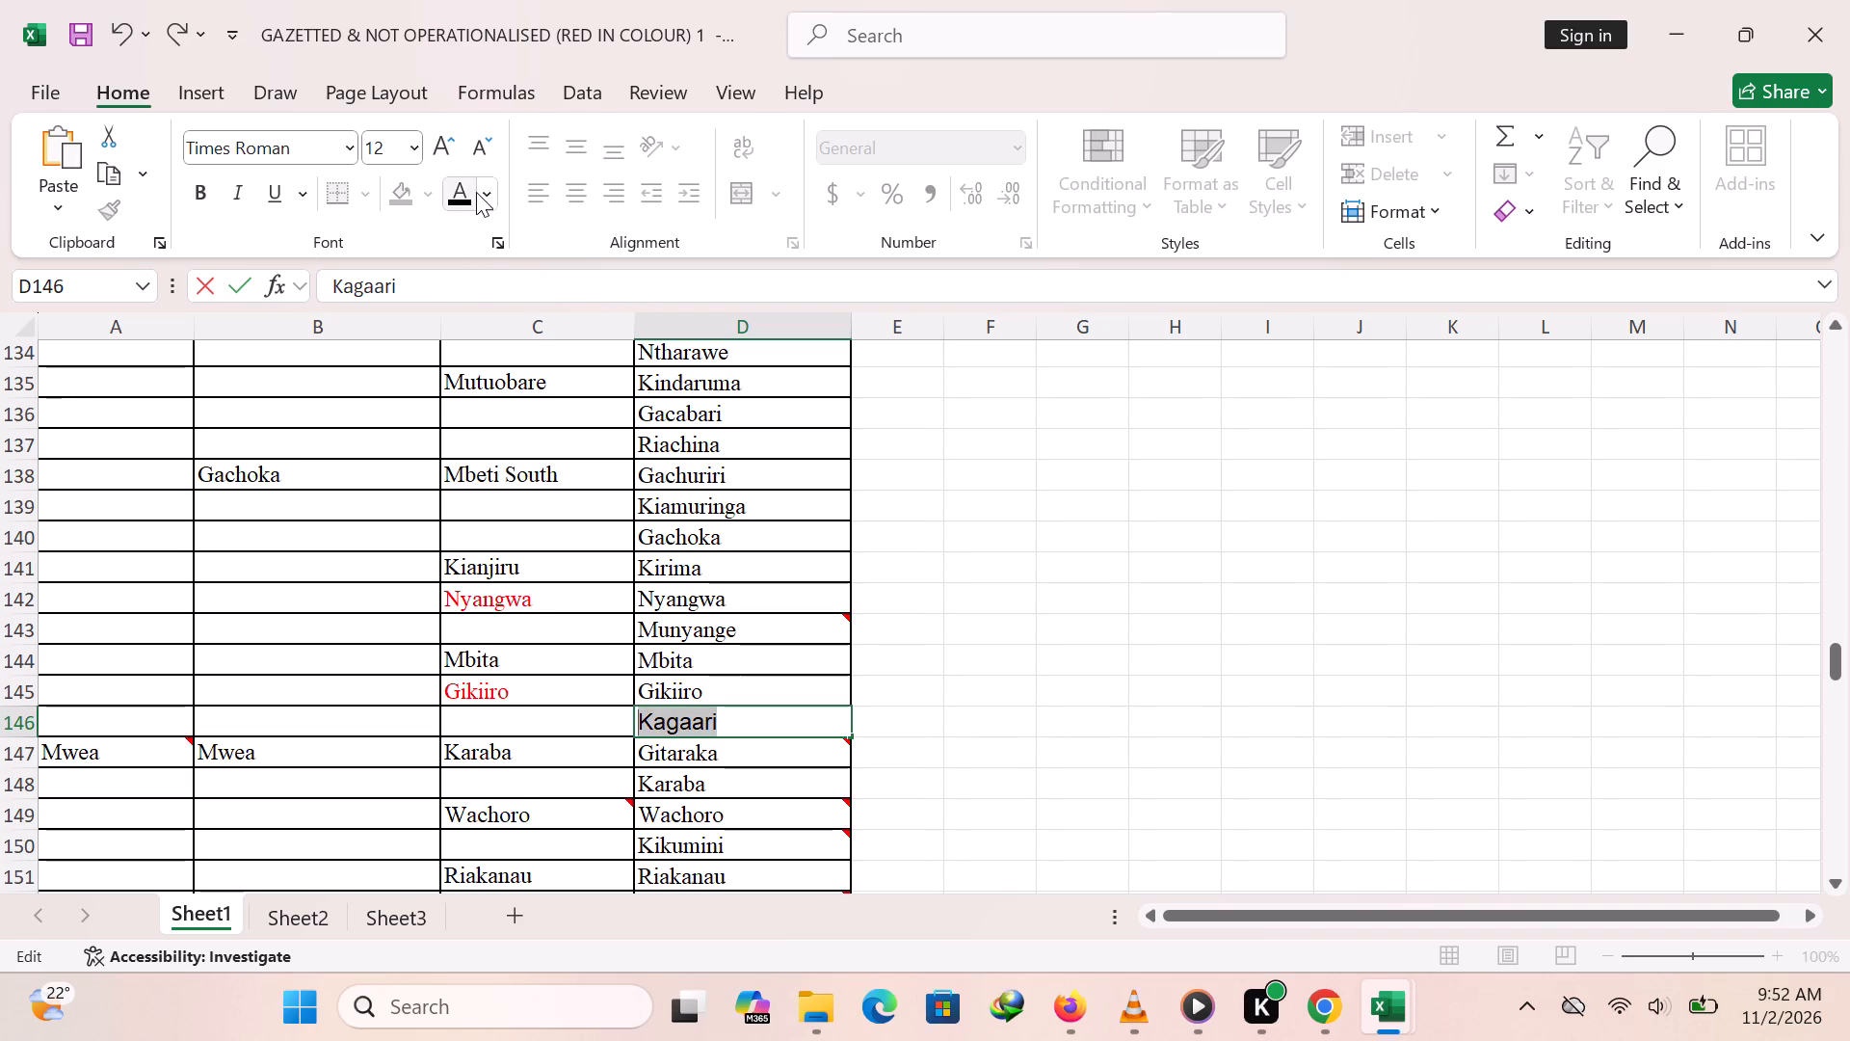
click(481, 190)
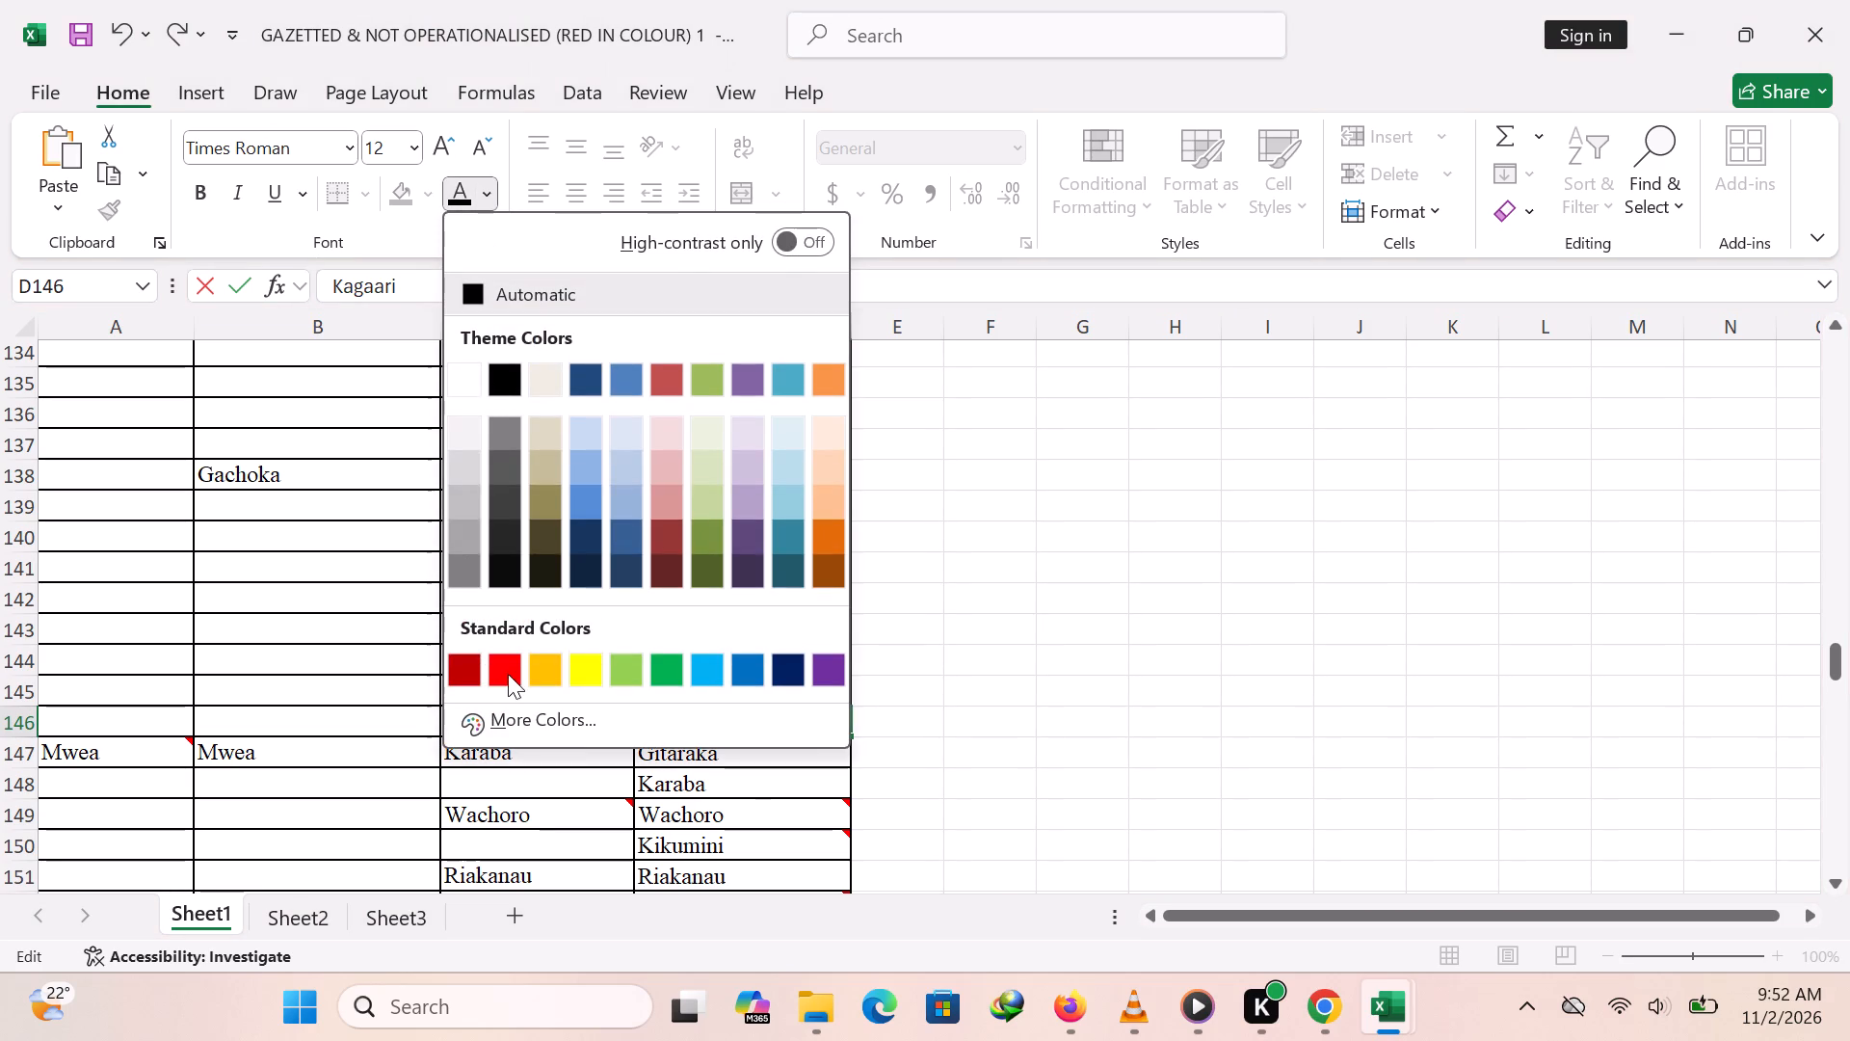
click(508, 674)
click(729, 691)
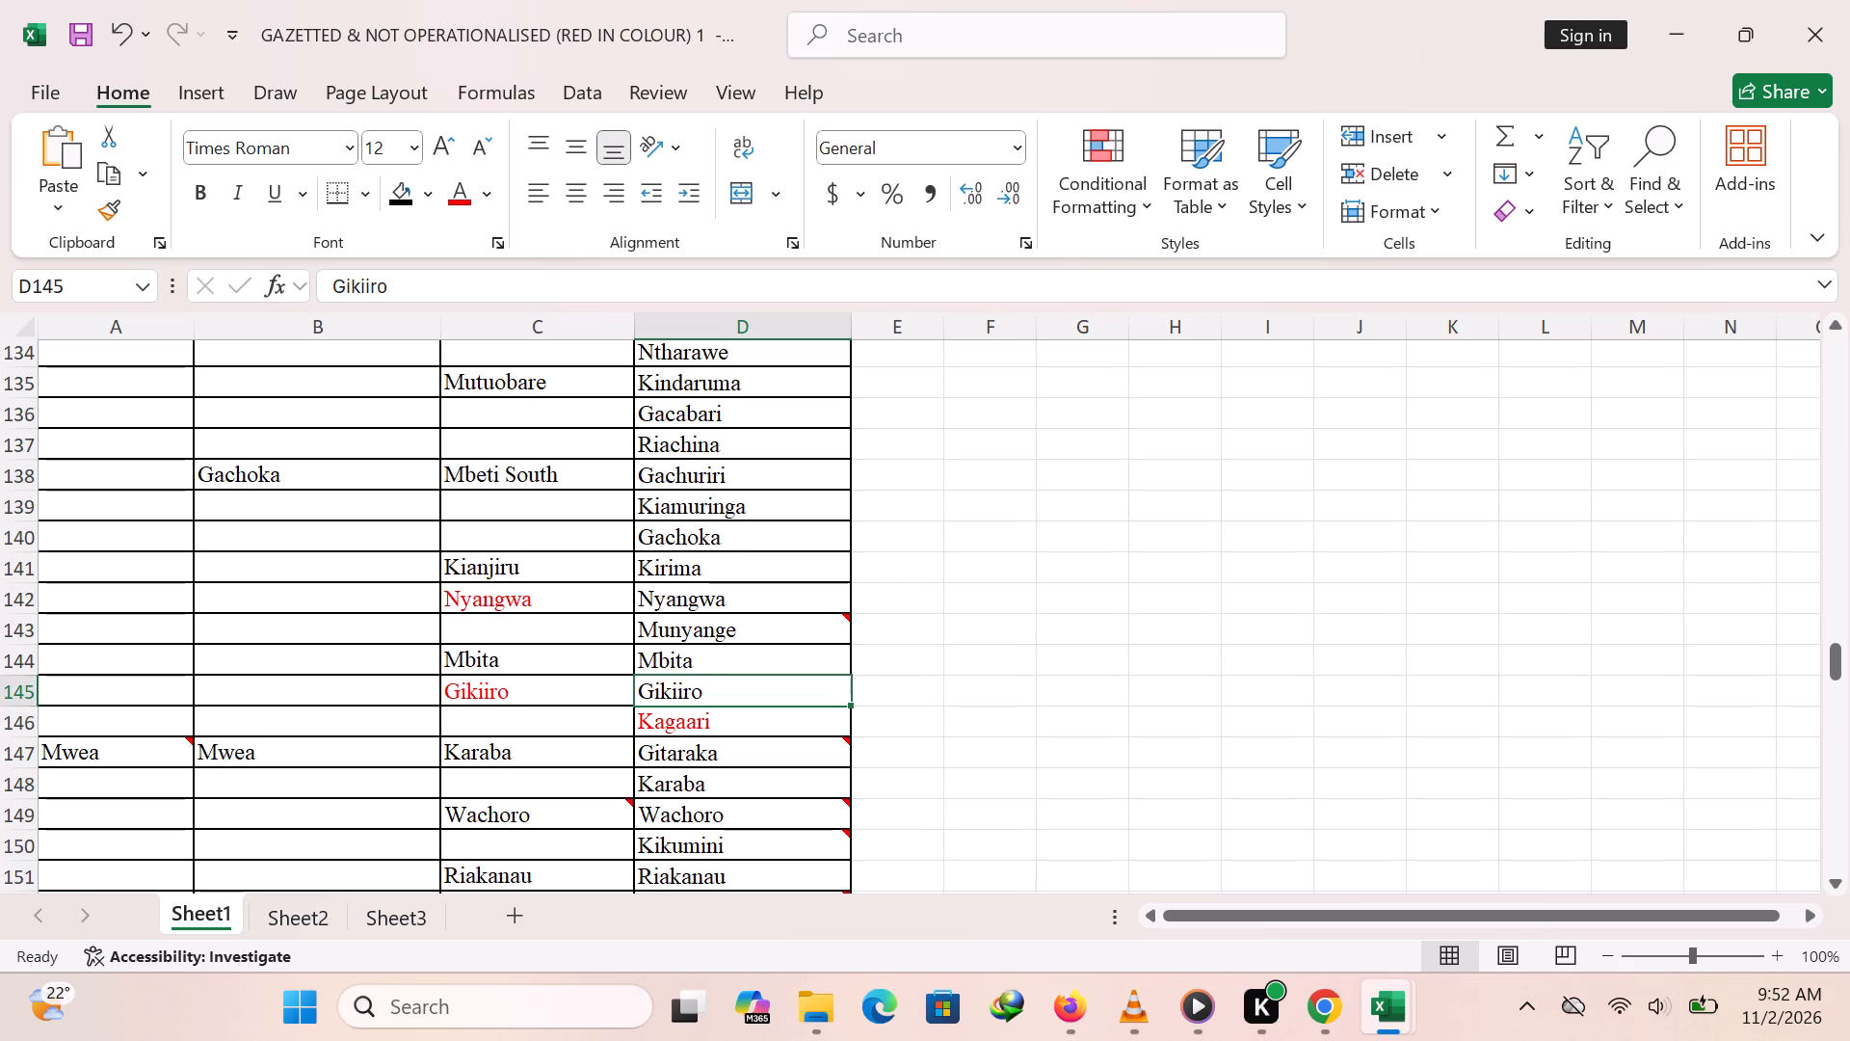
Insert a row between Gichiche and Njigo and enter Ngarira as its sub-location.
scroll(589, 704, up, 3)
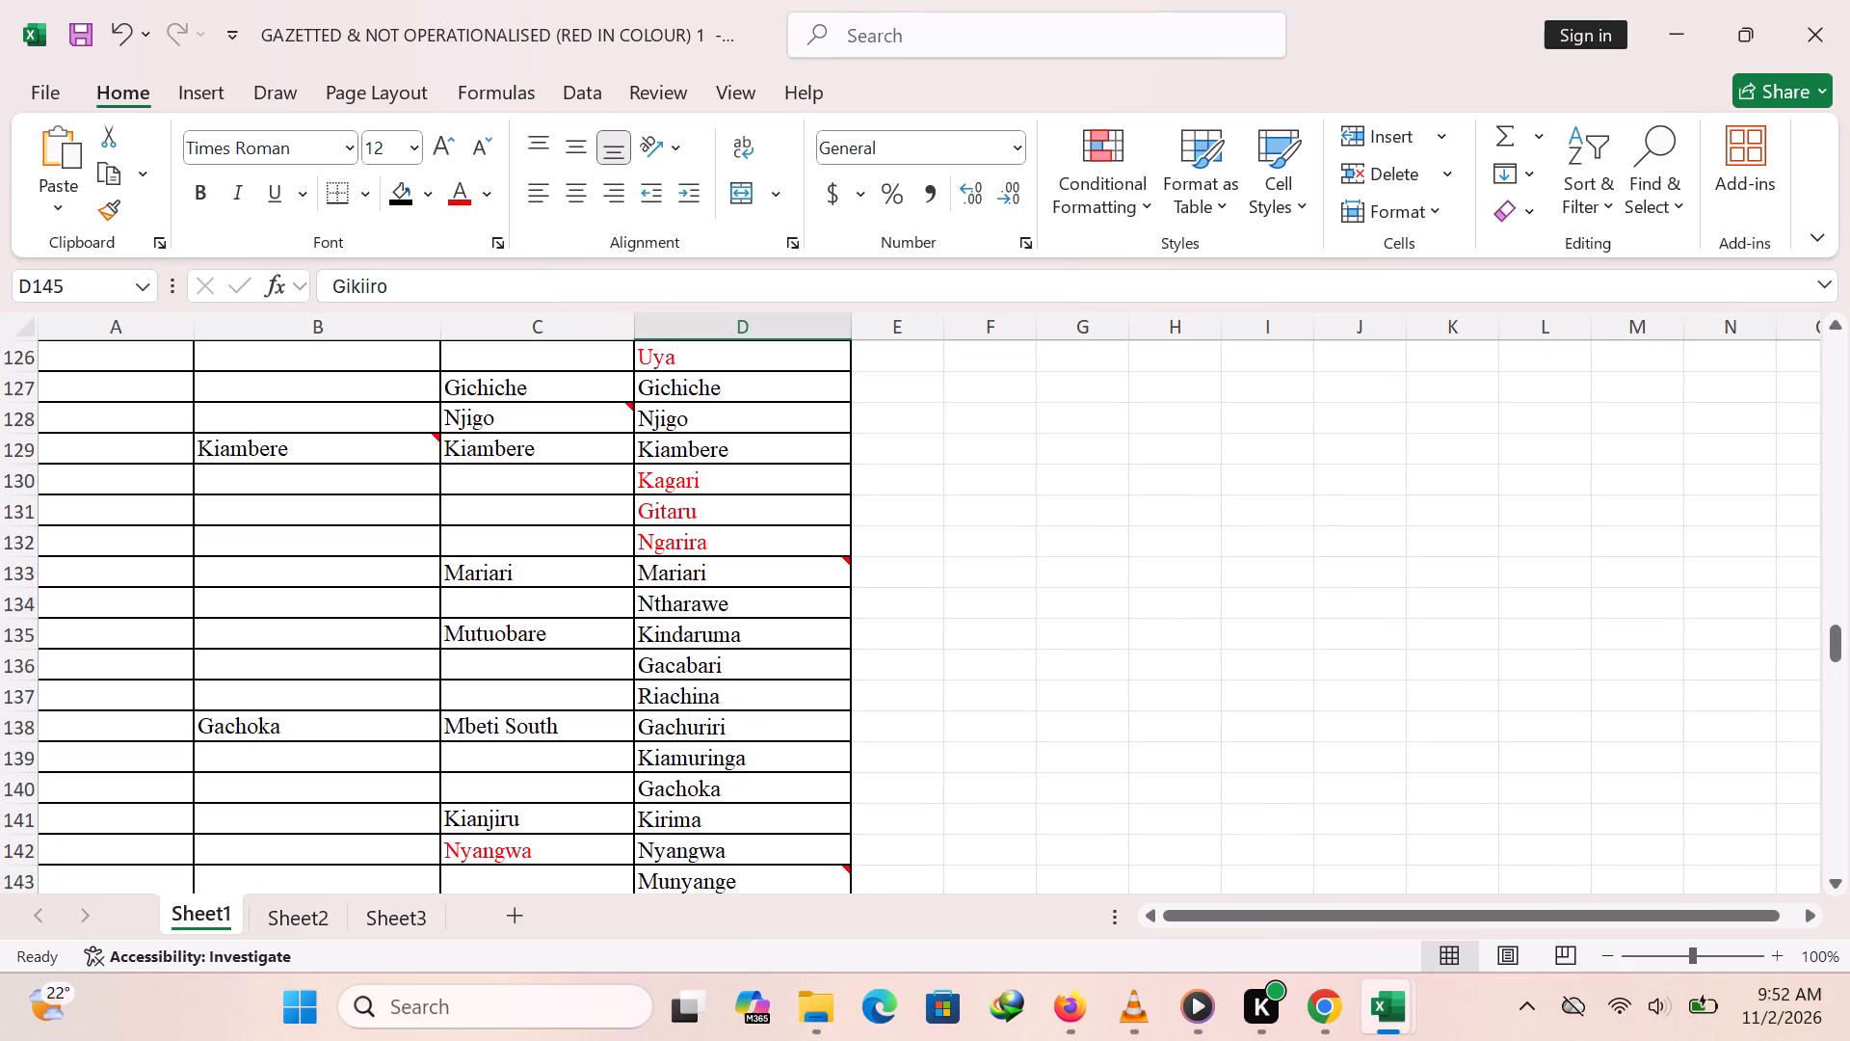
click(671, 545)
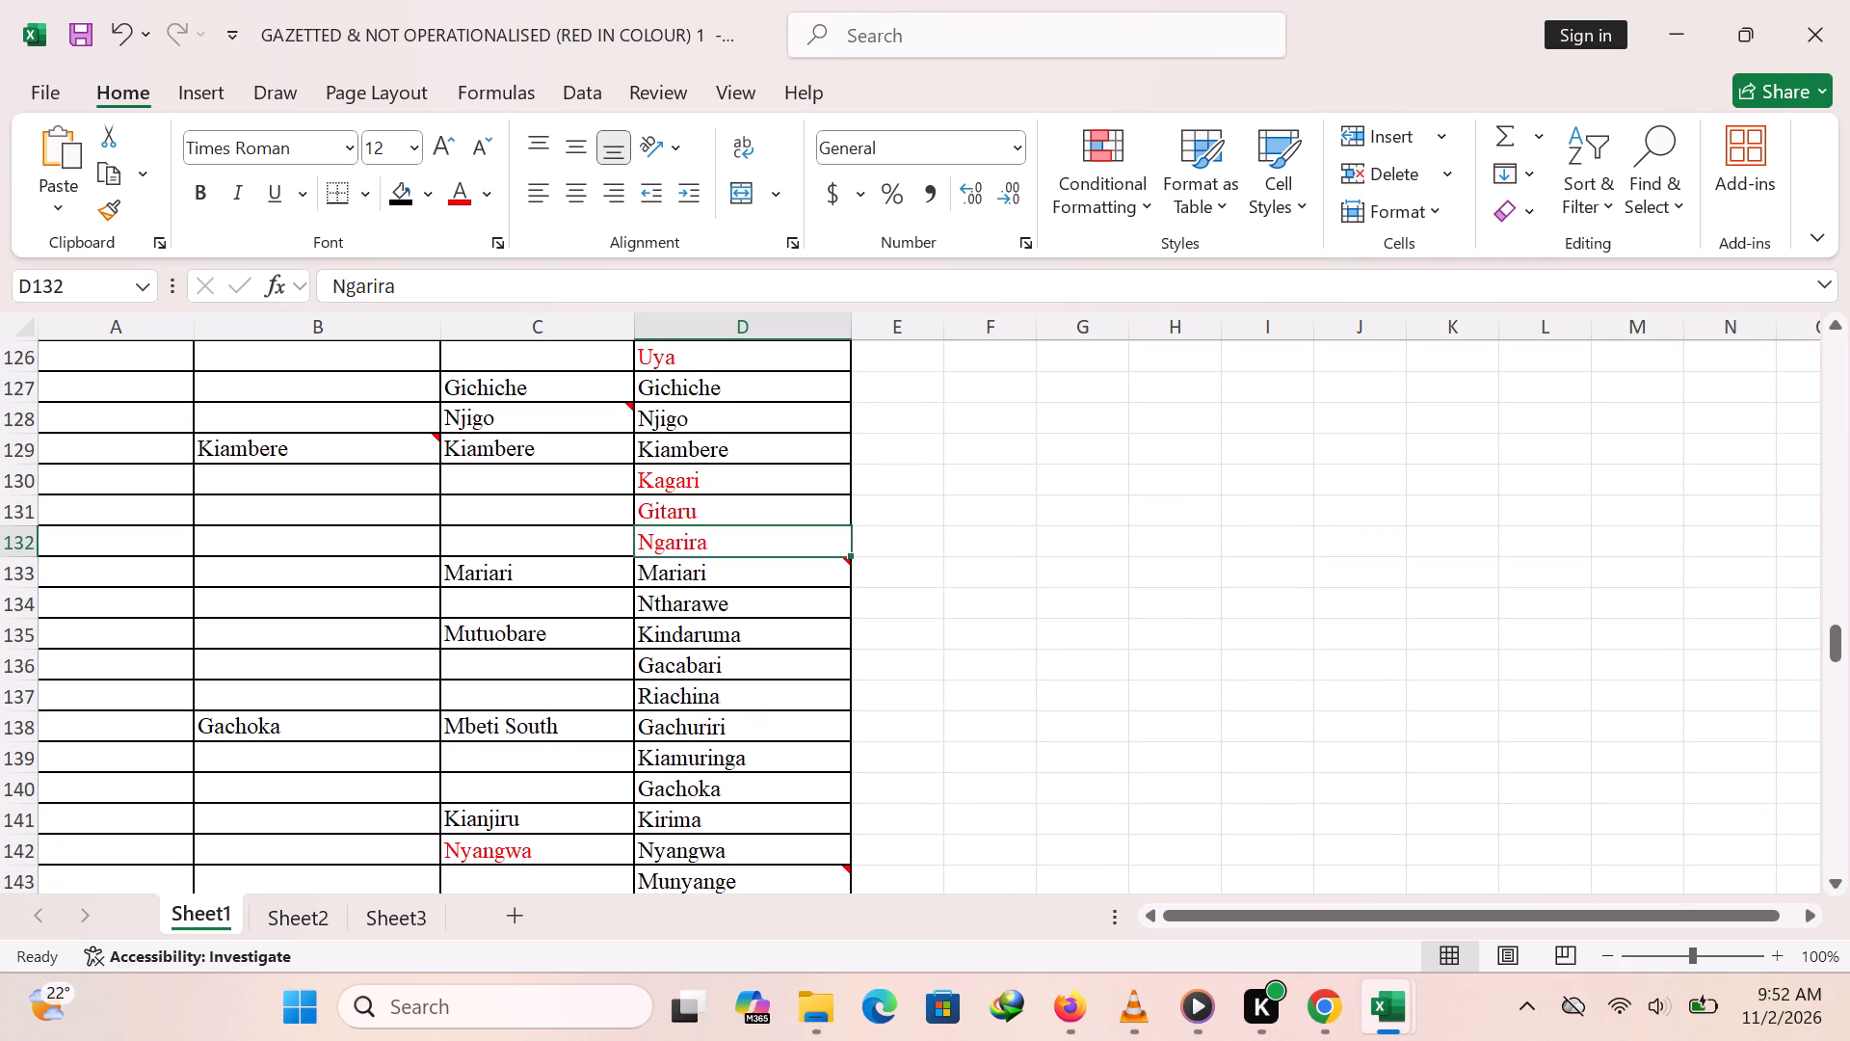
scroll(340, 660, up, 1)
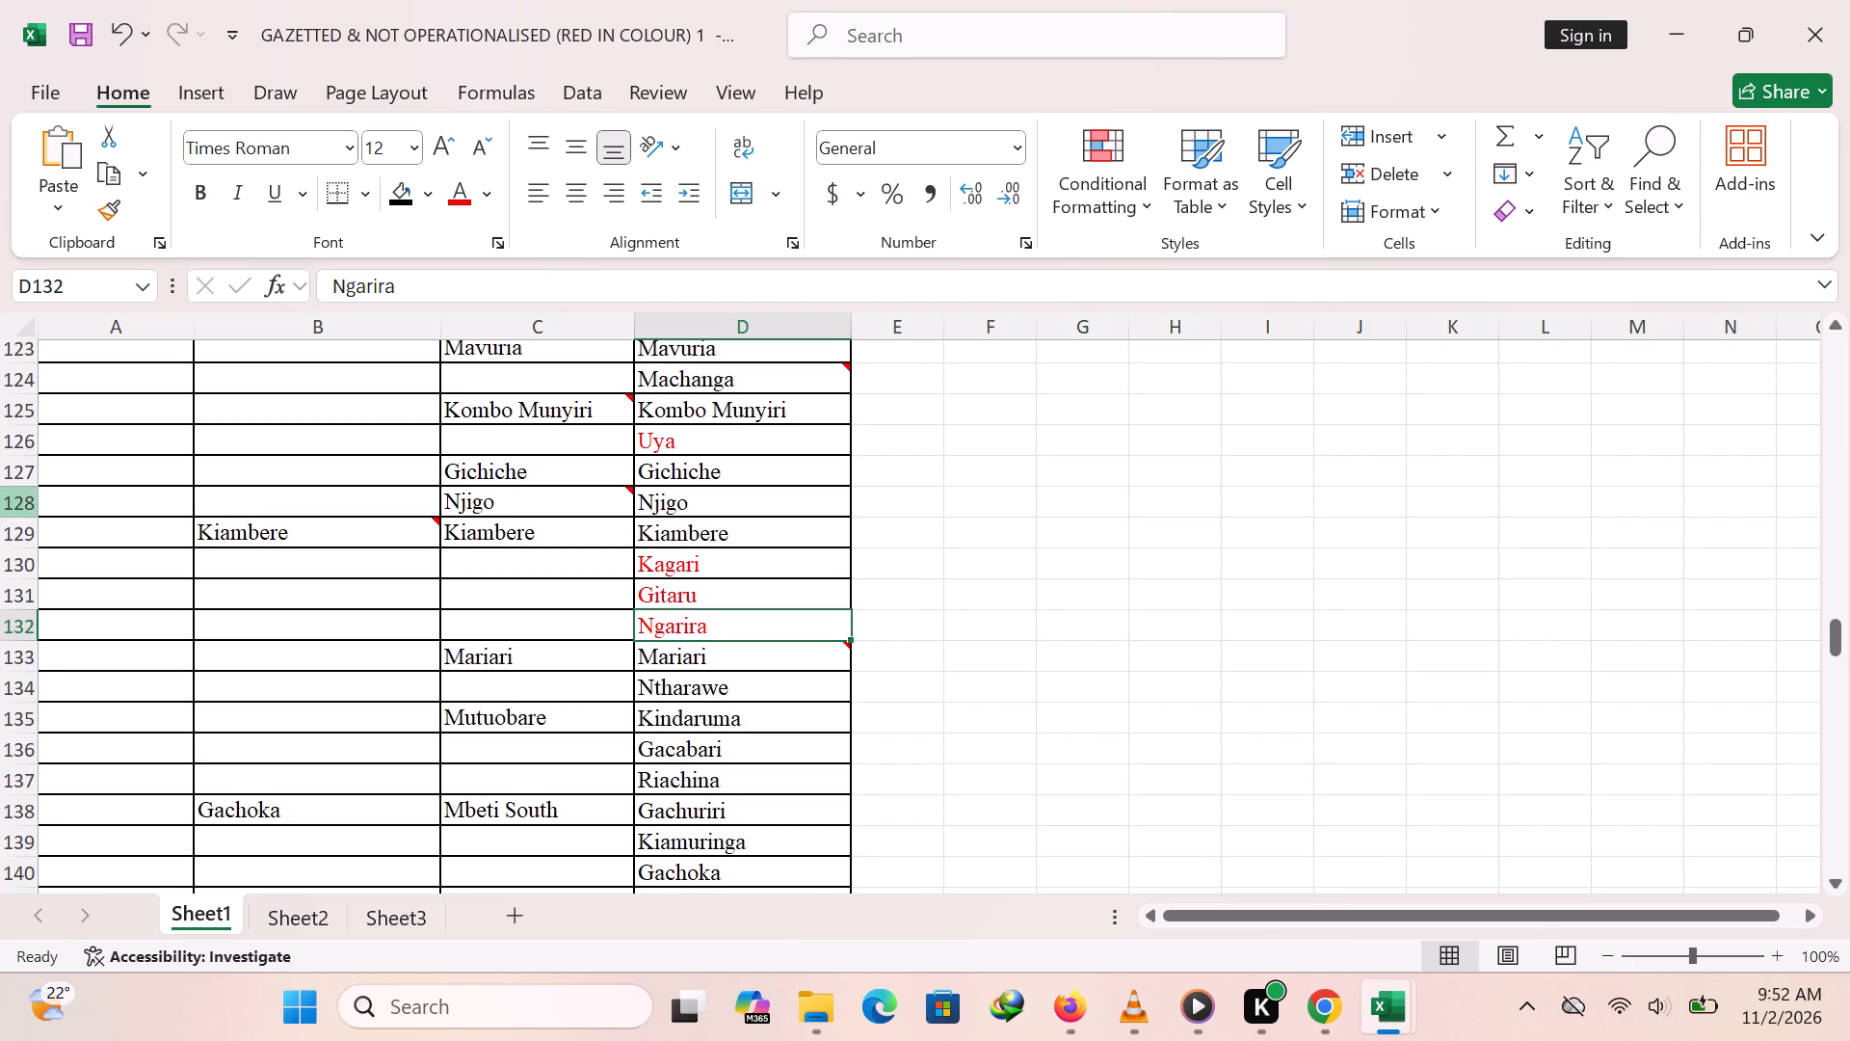
click(13, 499)
right_click(13, 499)
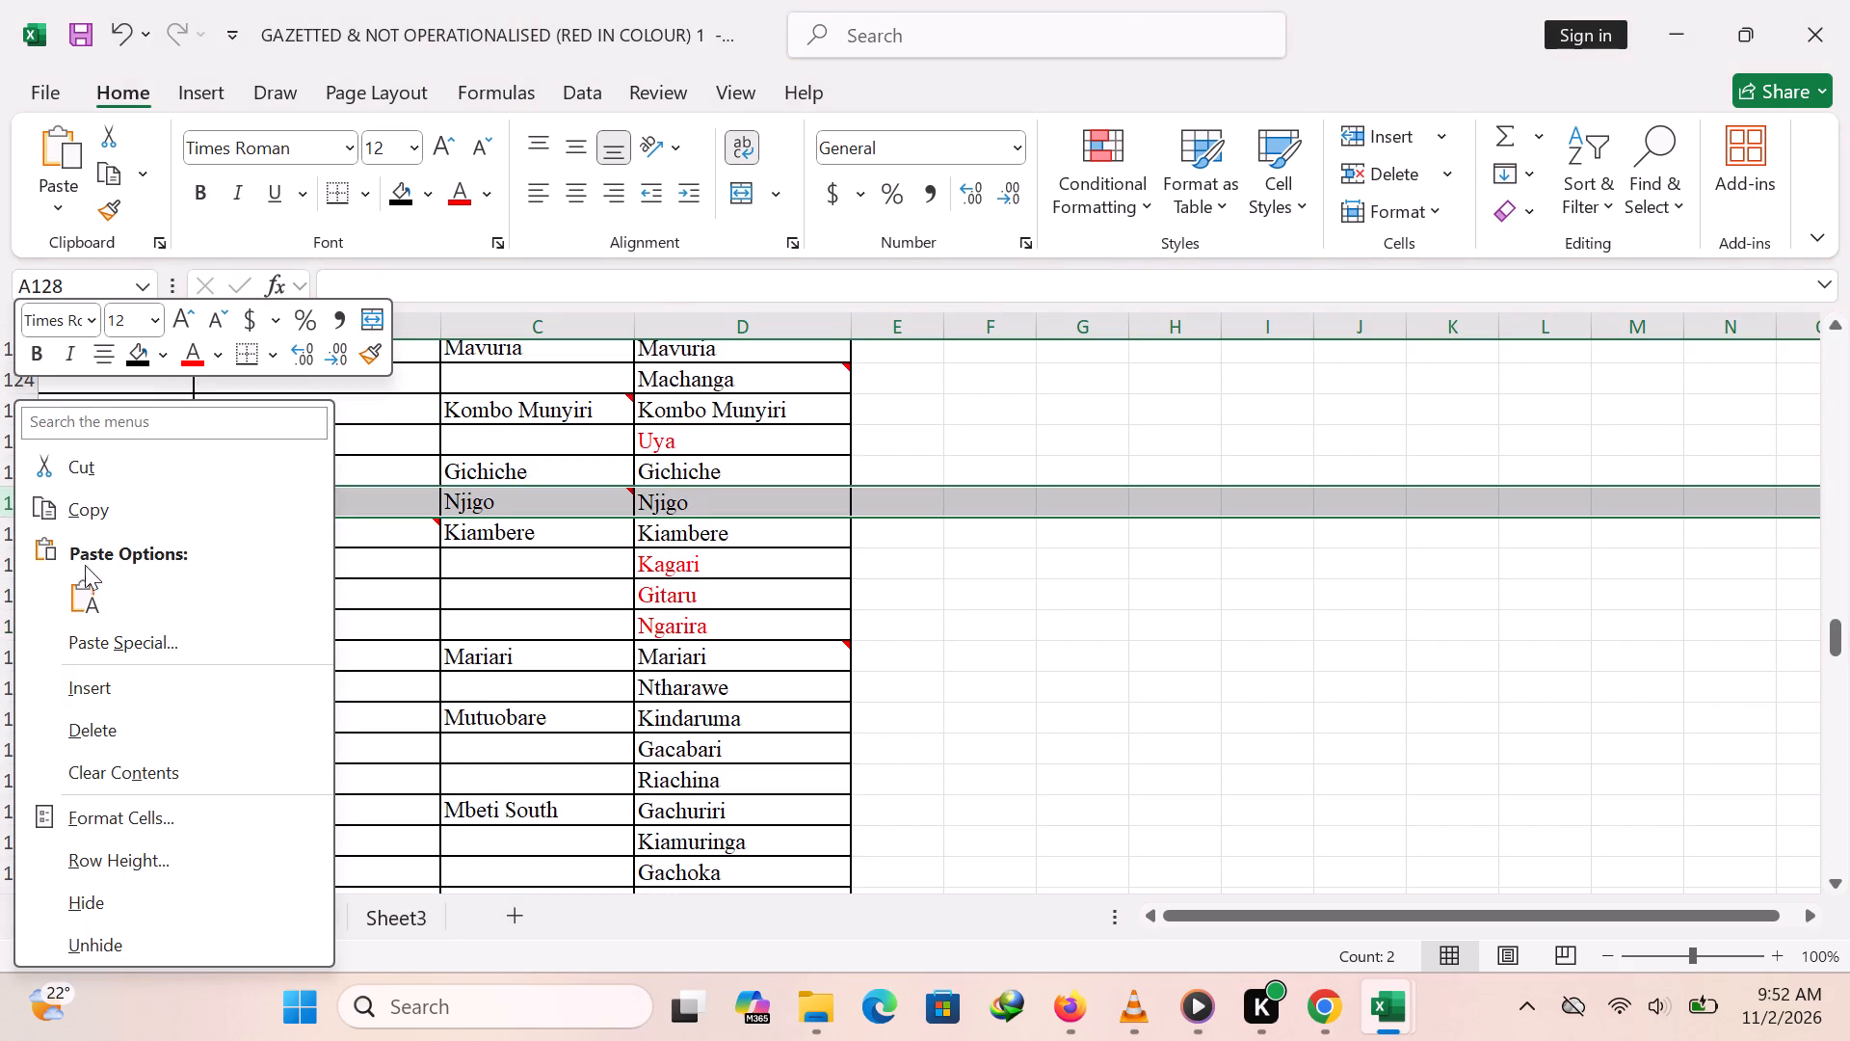
click(113, 686)
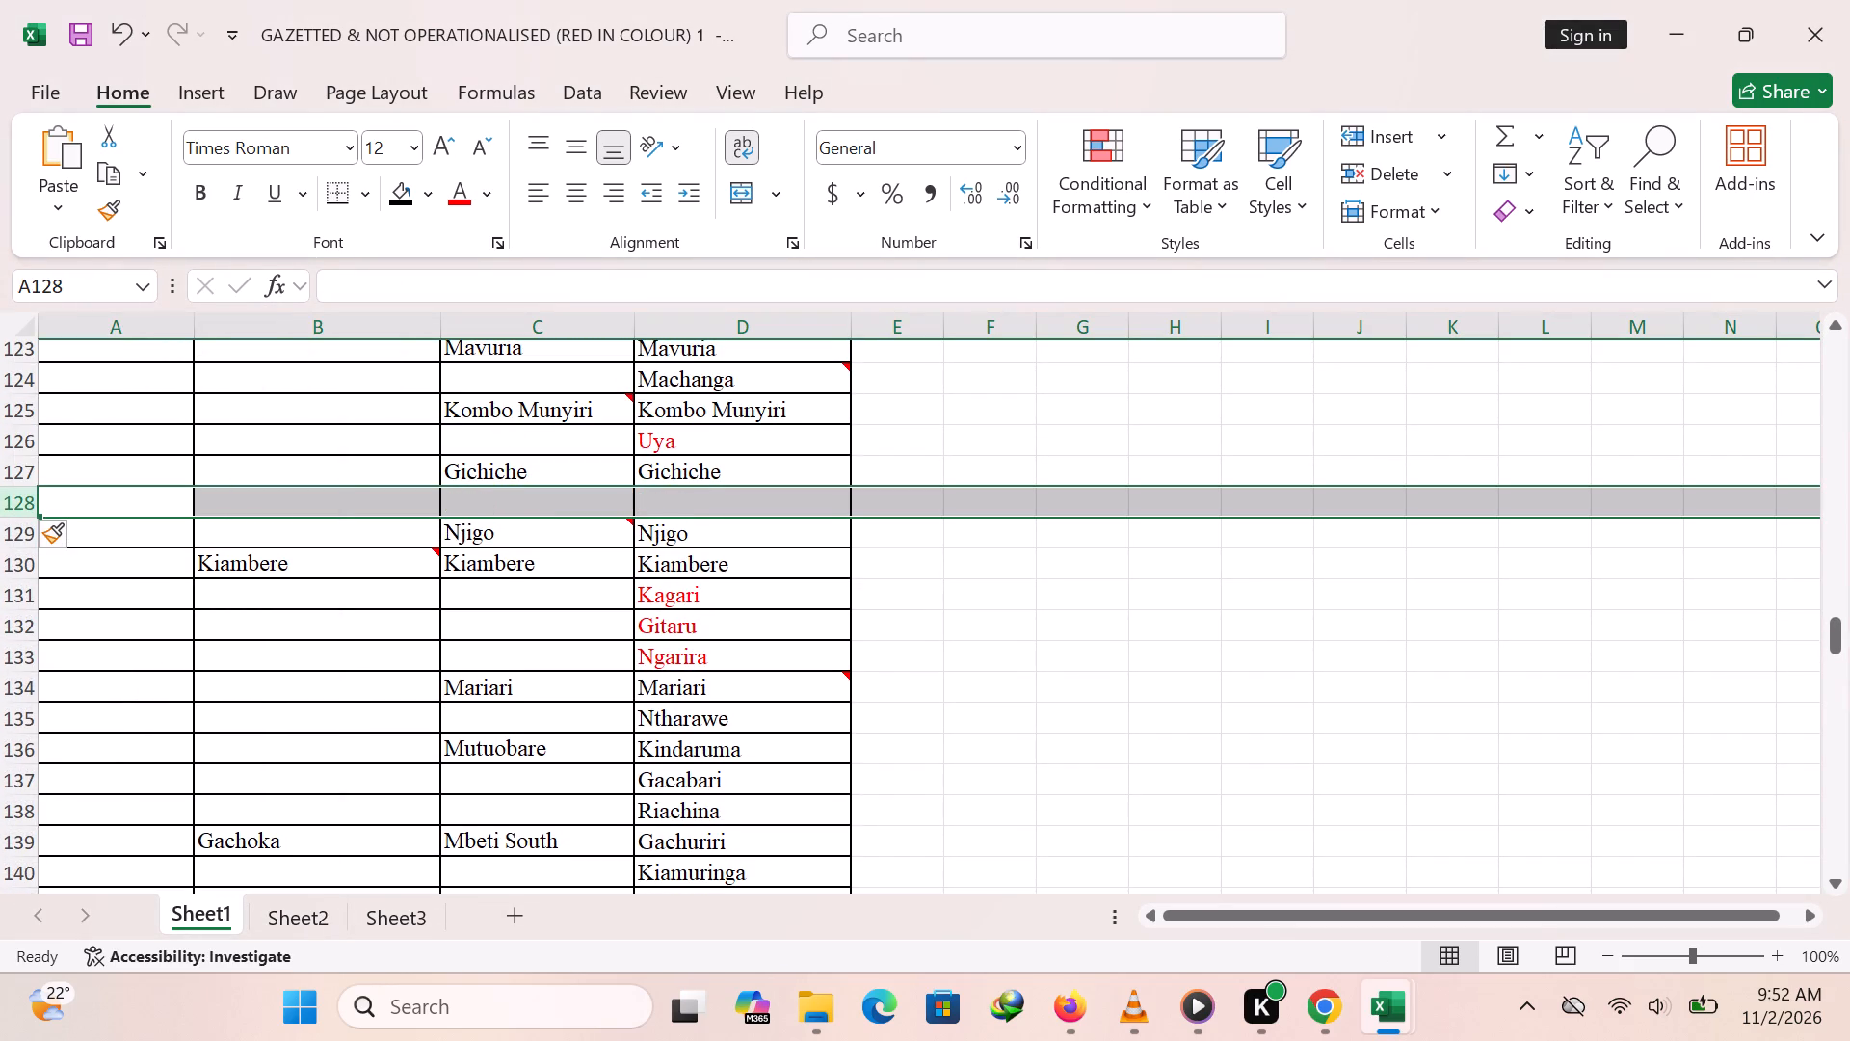
click(659, 518)
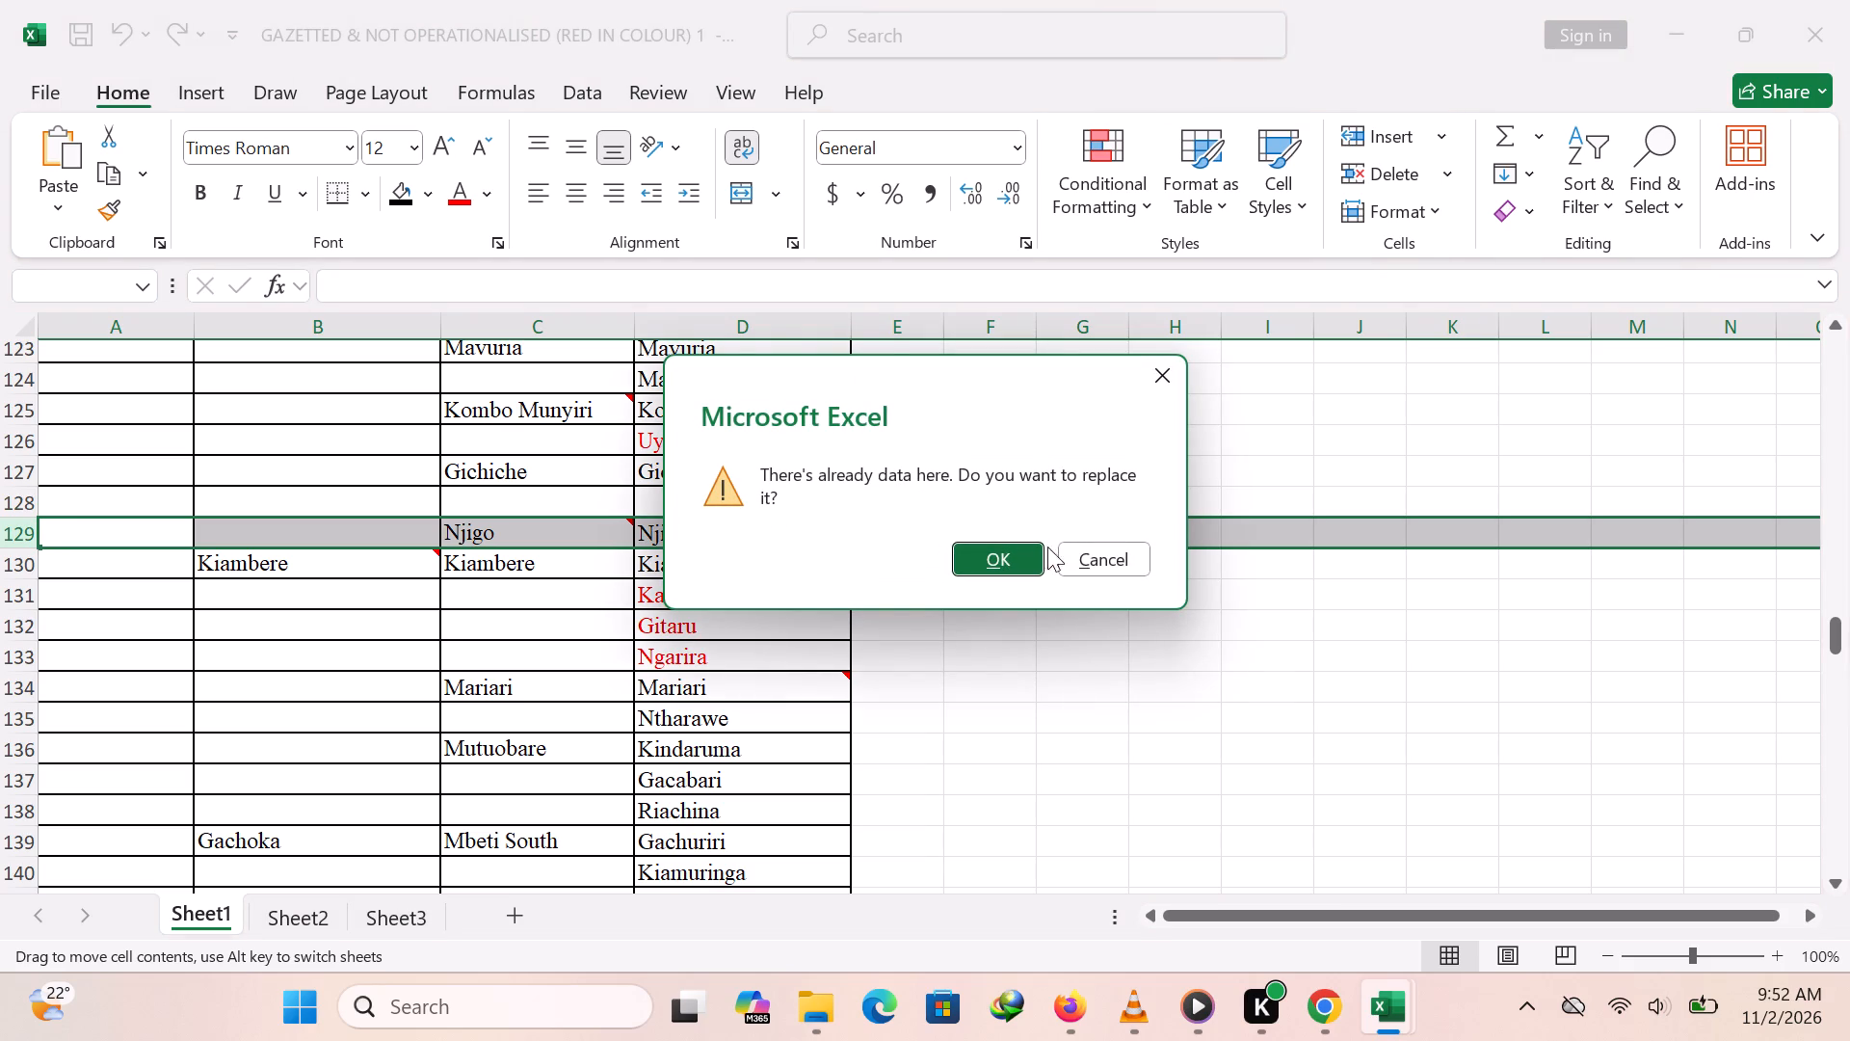
click(1073, 560)
click(711, 496)
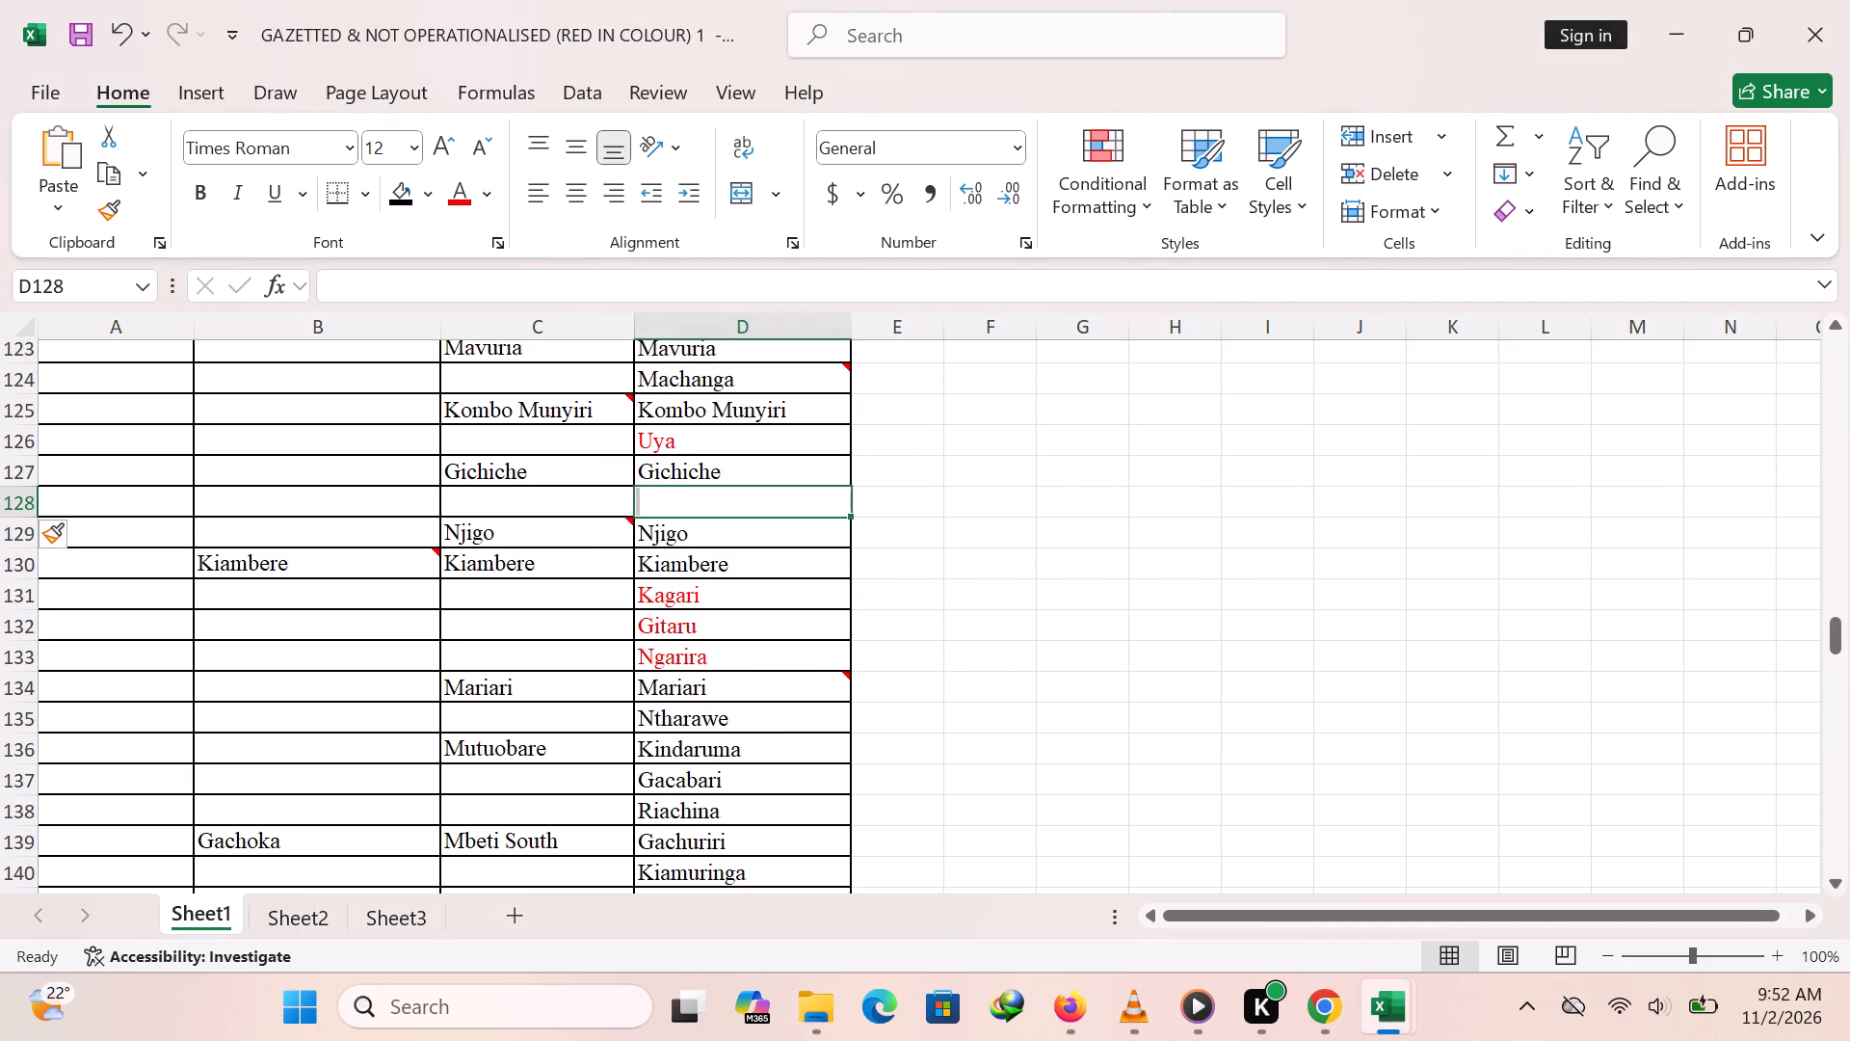
click(701, 508)
double_click(701, 508)
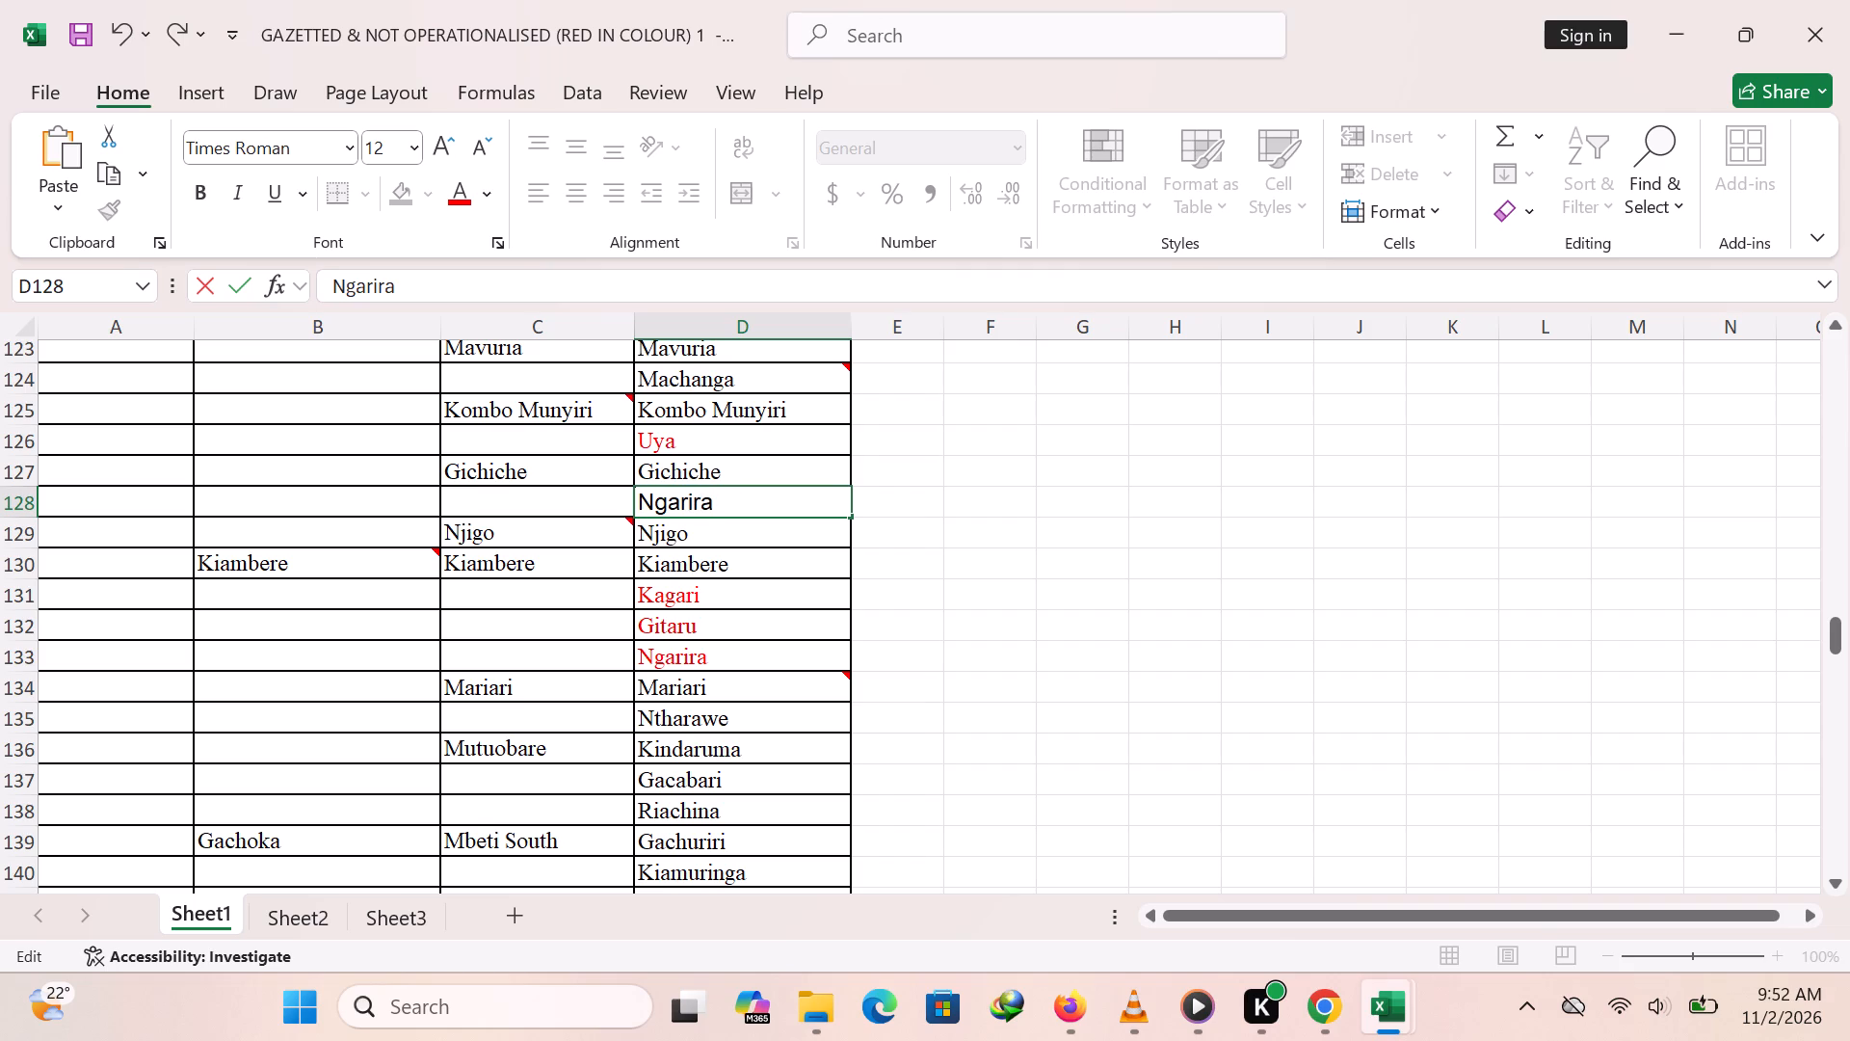
Delete the row holding the duplicate red Ngarira sub-location above Mariari under Kiambere.
click(24, 645)
right_click(20, 661)
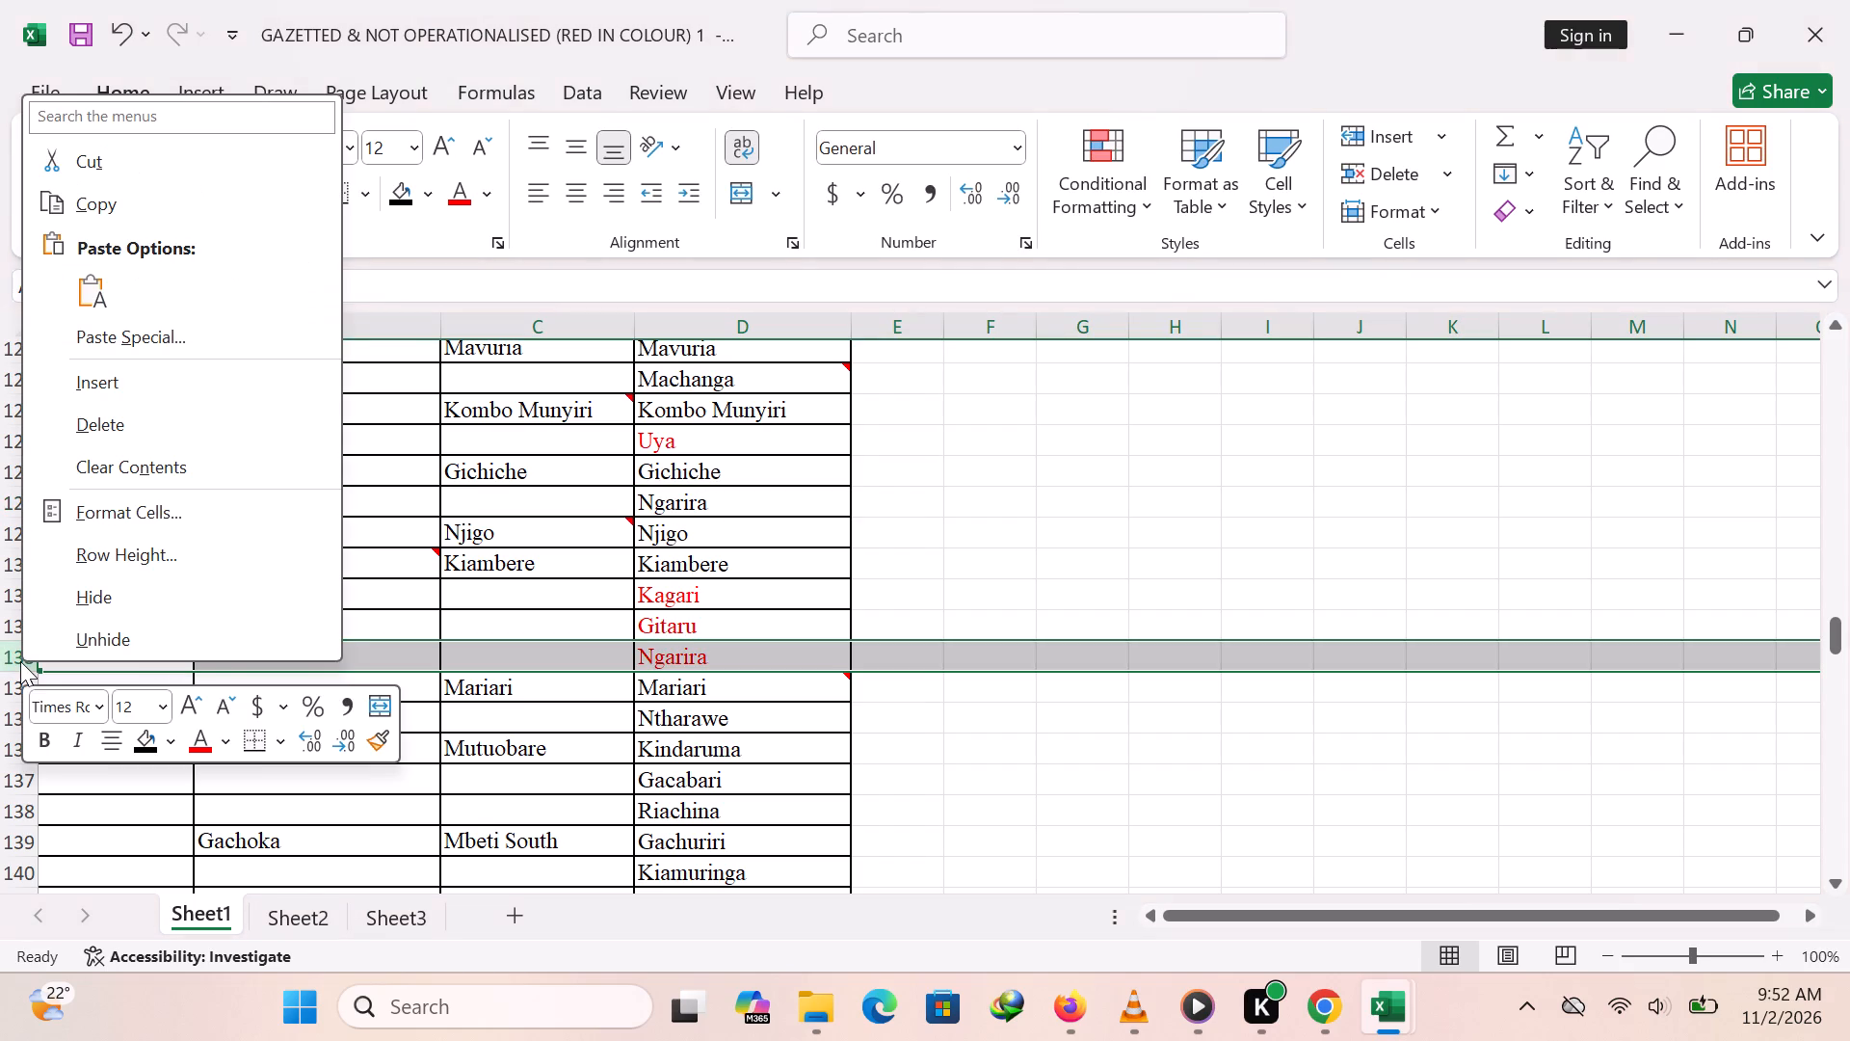
click(107, 432)
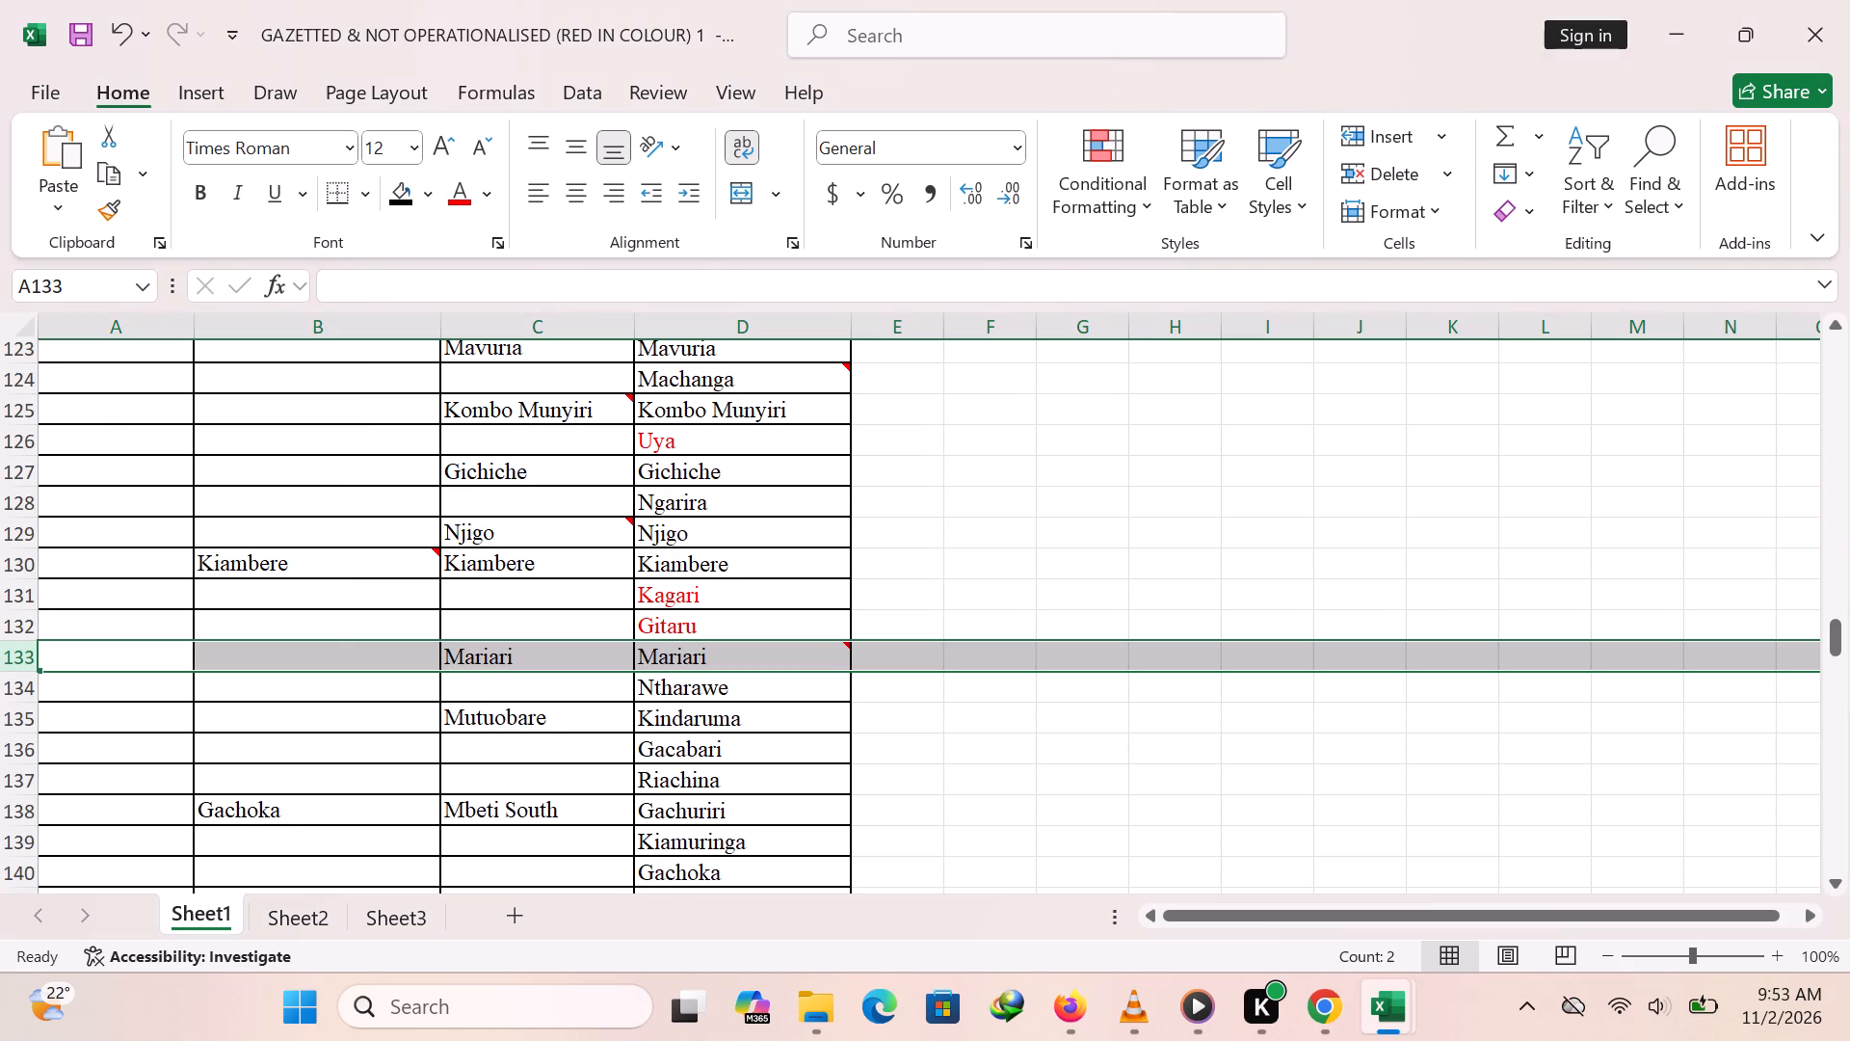
Colour the Ngarira sub-location below Gichiche red.
click(722, 502)
double_click(722, 502)
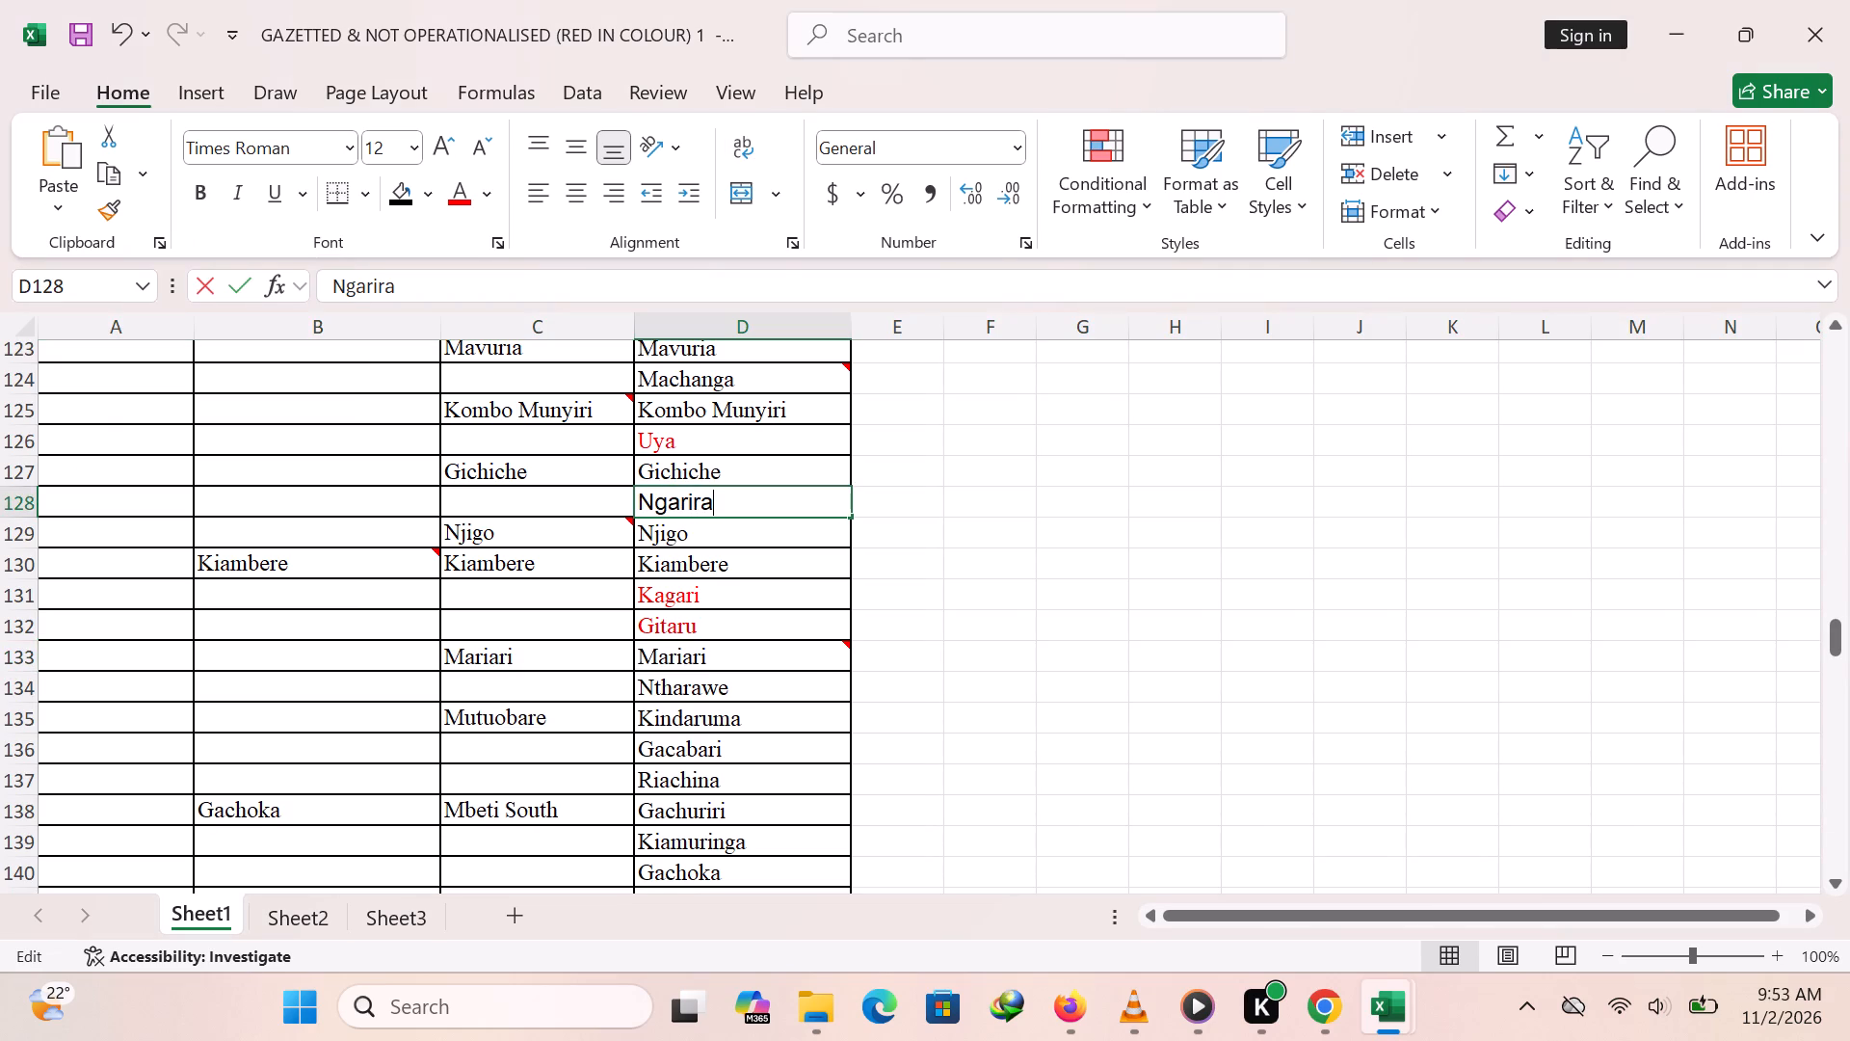
drag(722, 502, 642, 500)
click(731, 461)
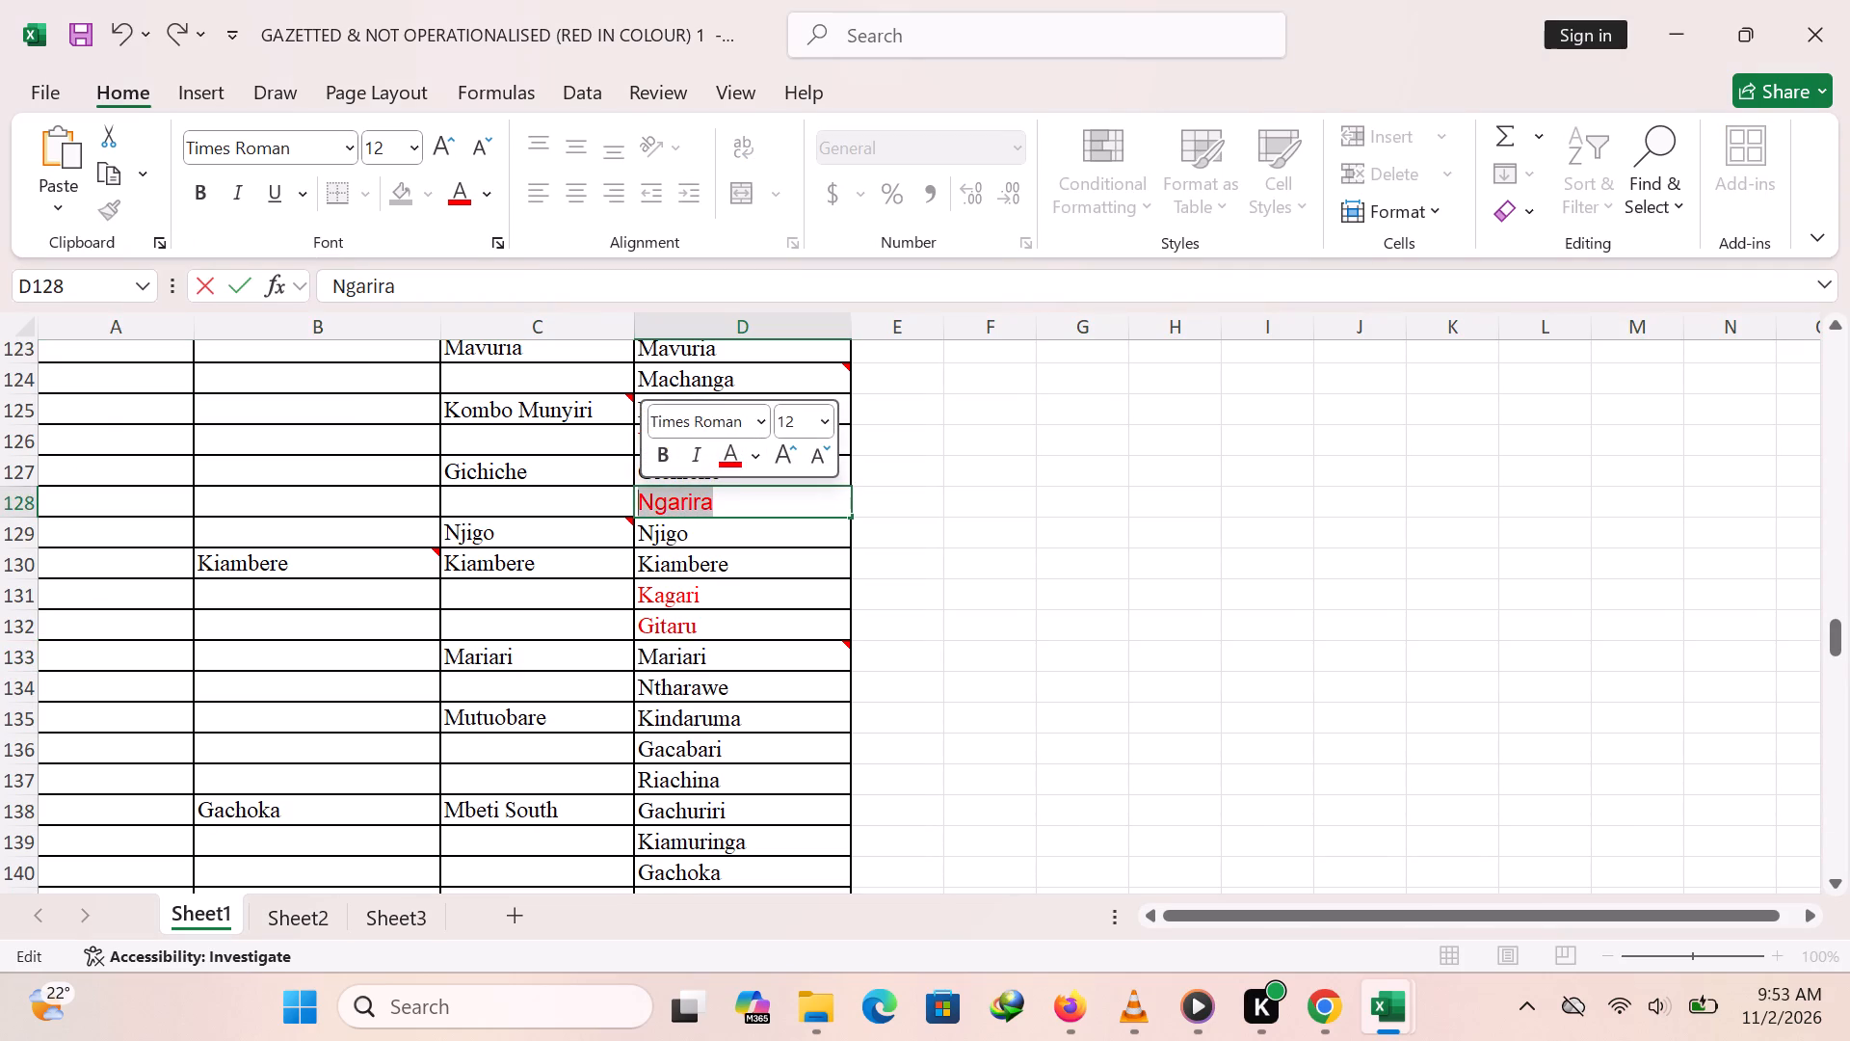
click(803, 621)
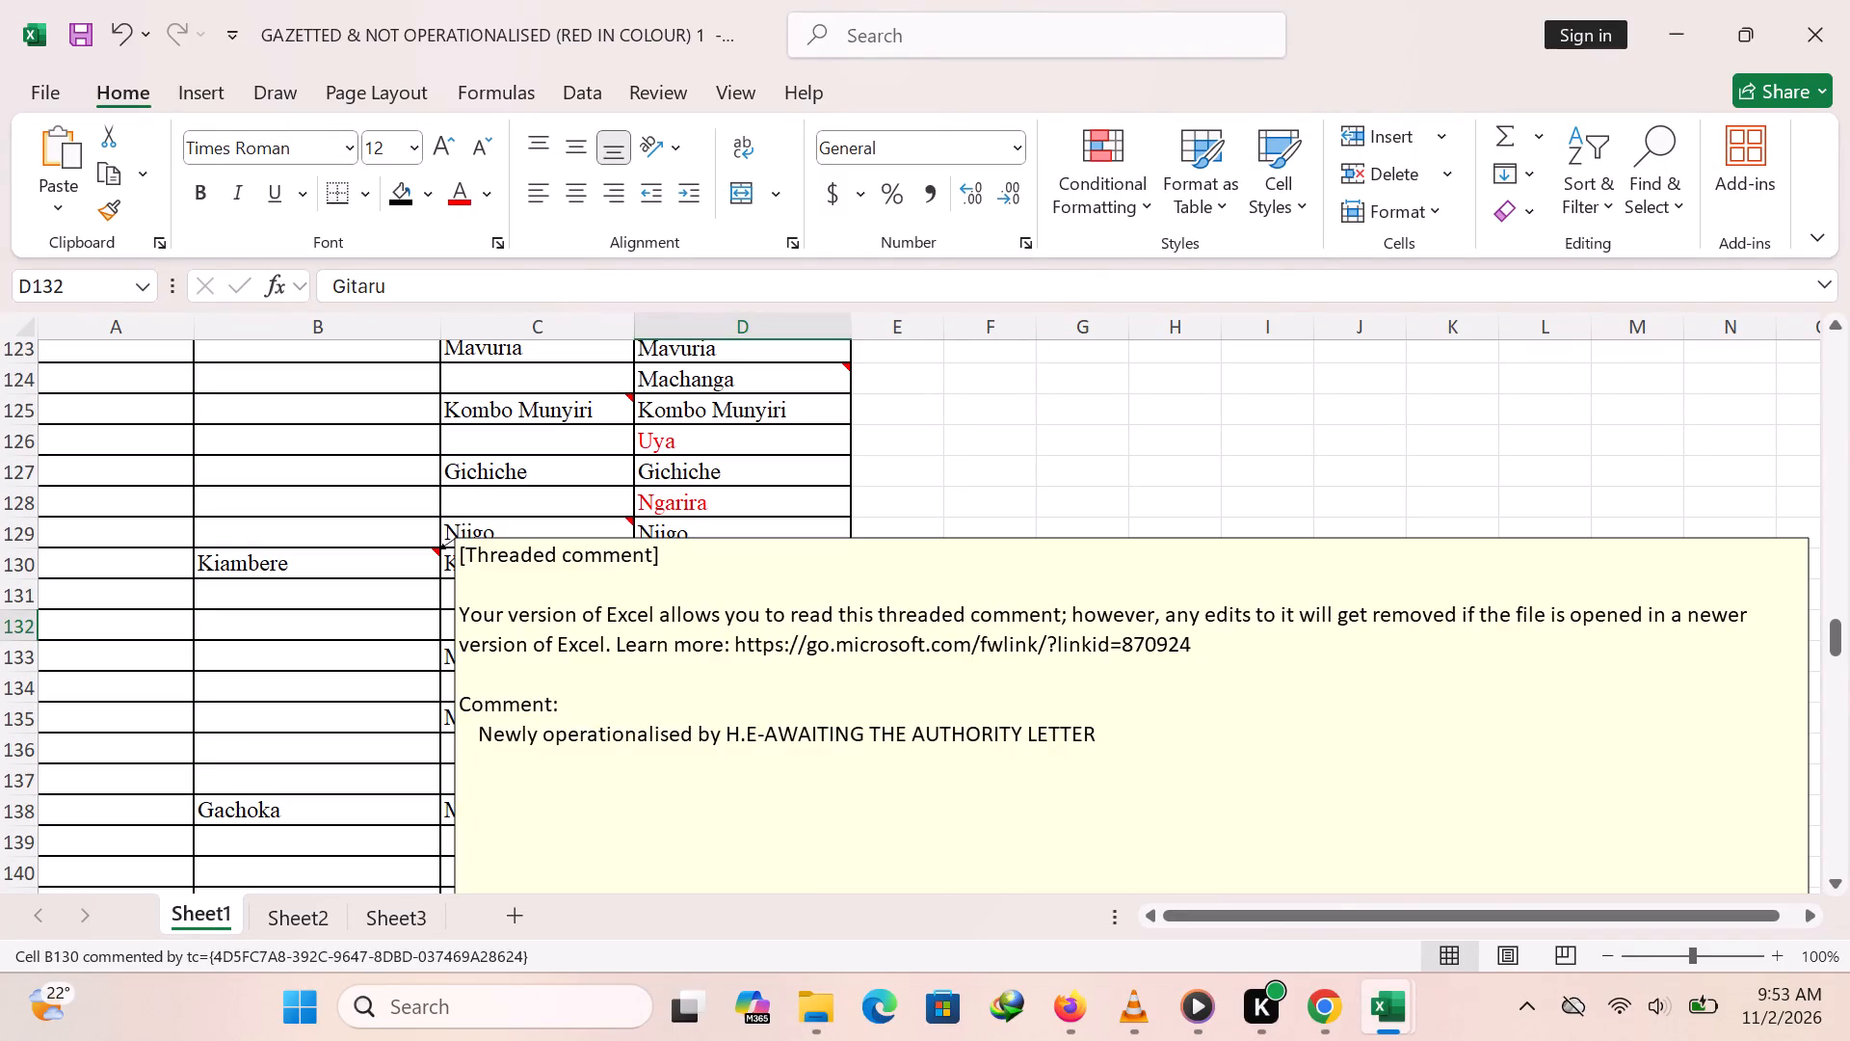
Add Gitaru in red as a sub-location in a new row between Njigo and Kiambere.
right_click(16, 565)
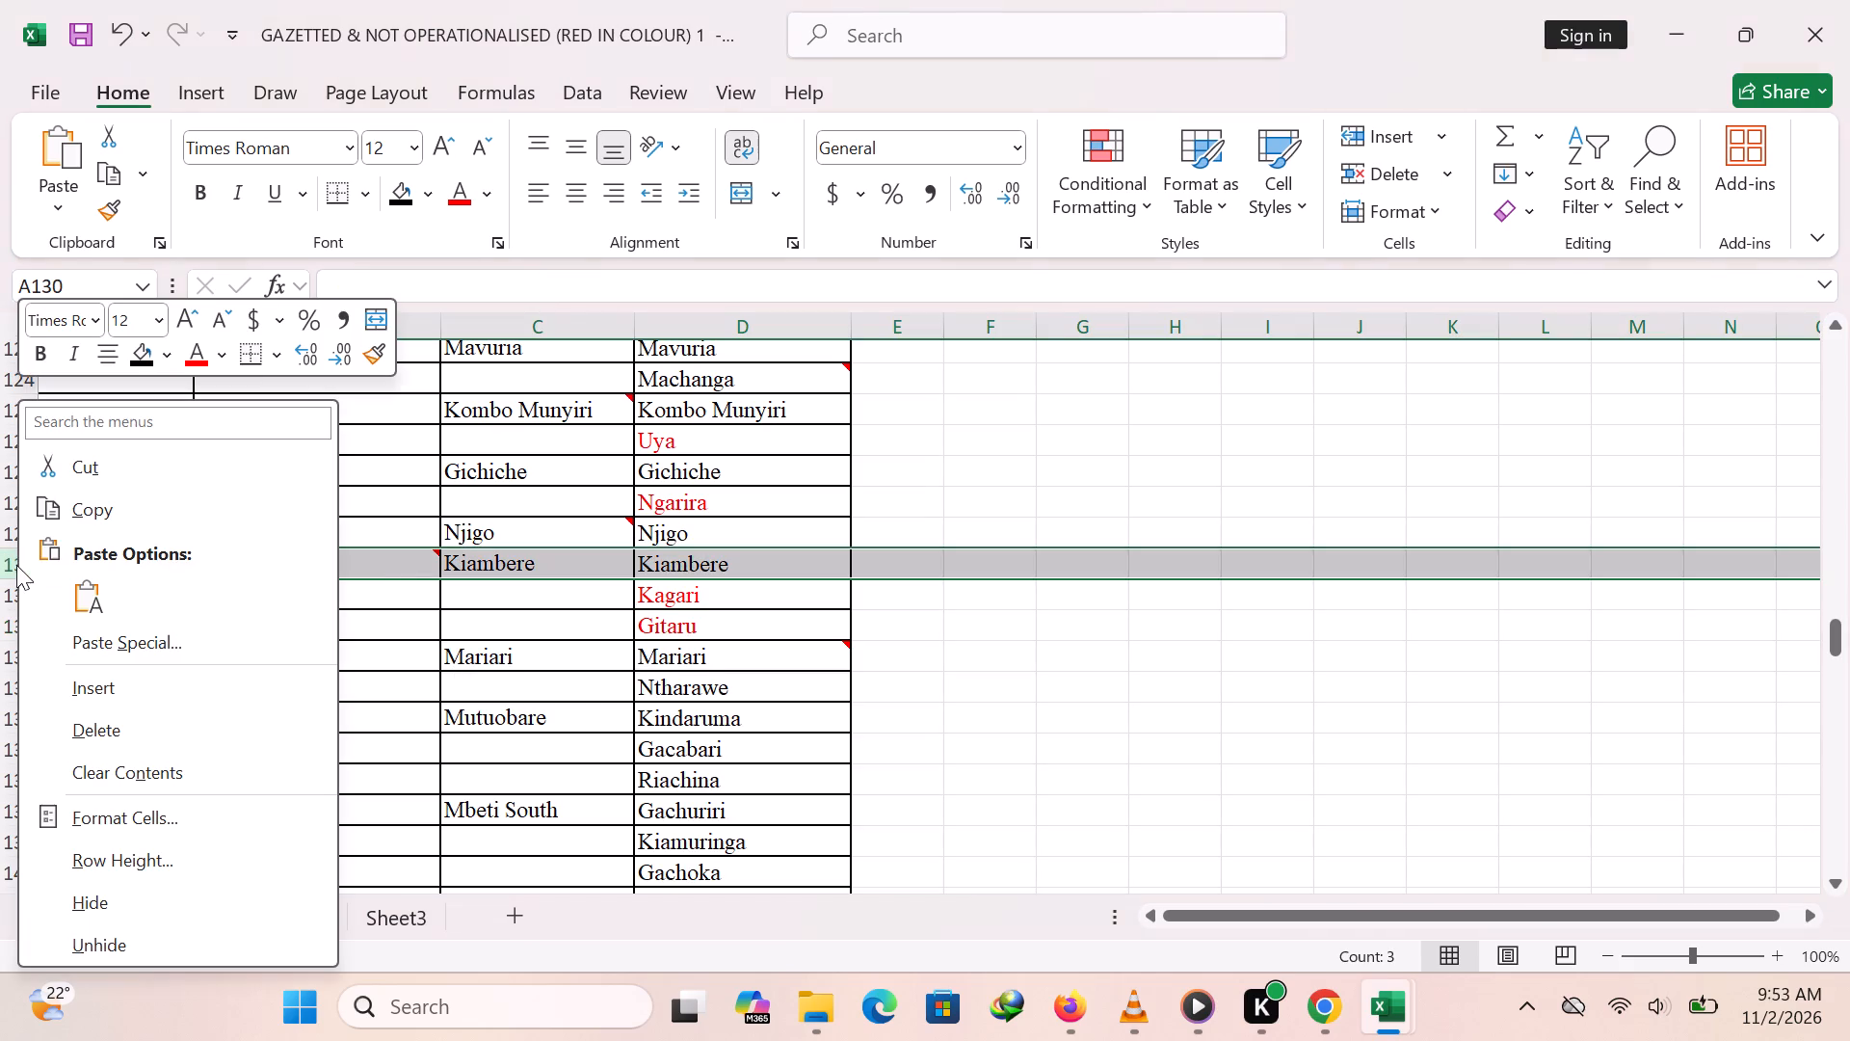
click(115, 686)
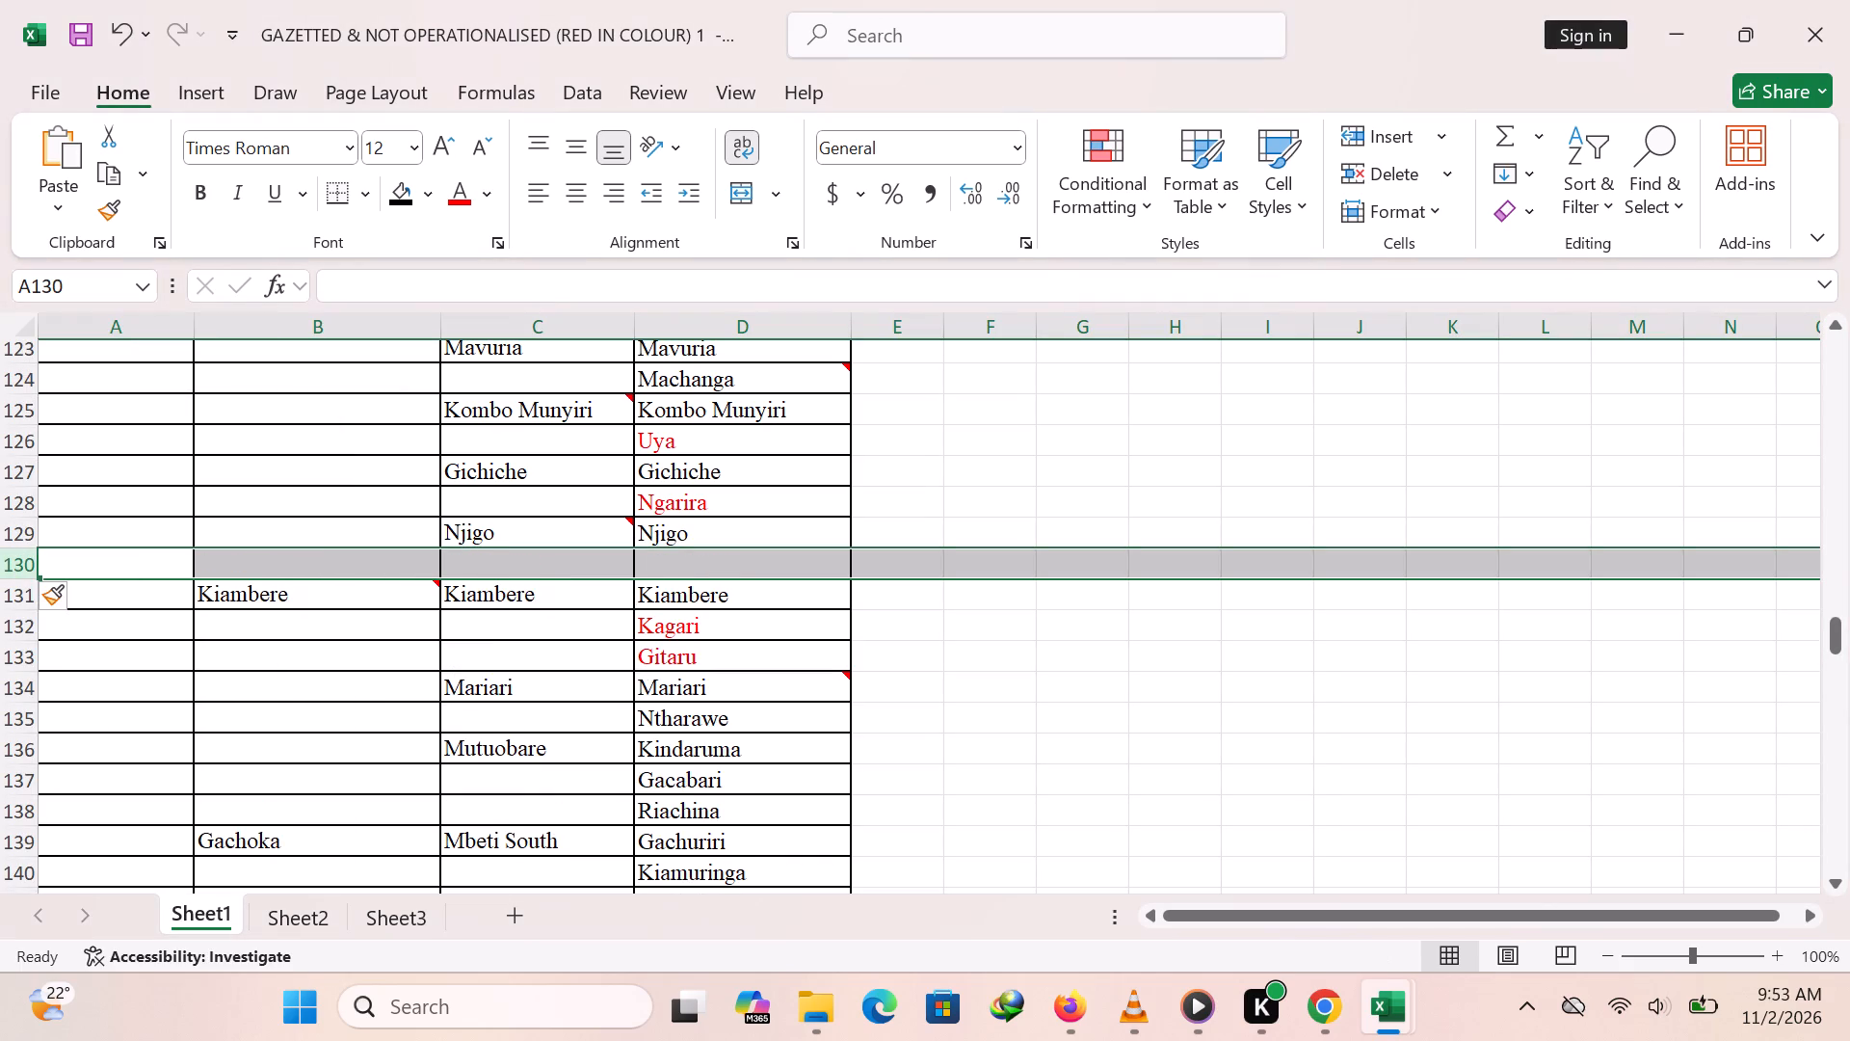
click(655, 565)
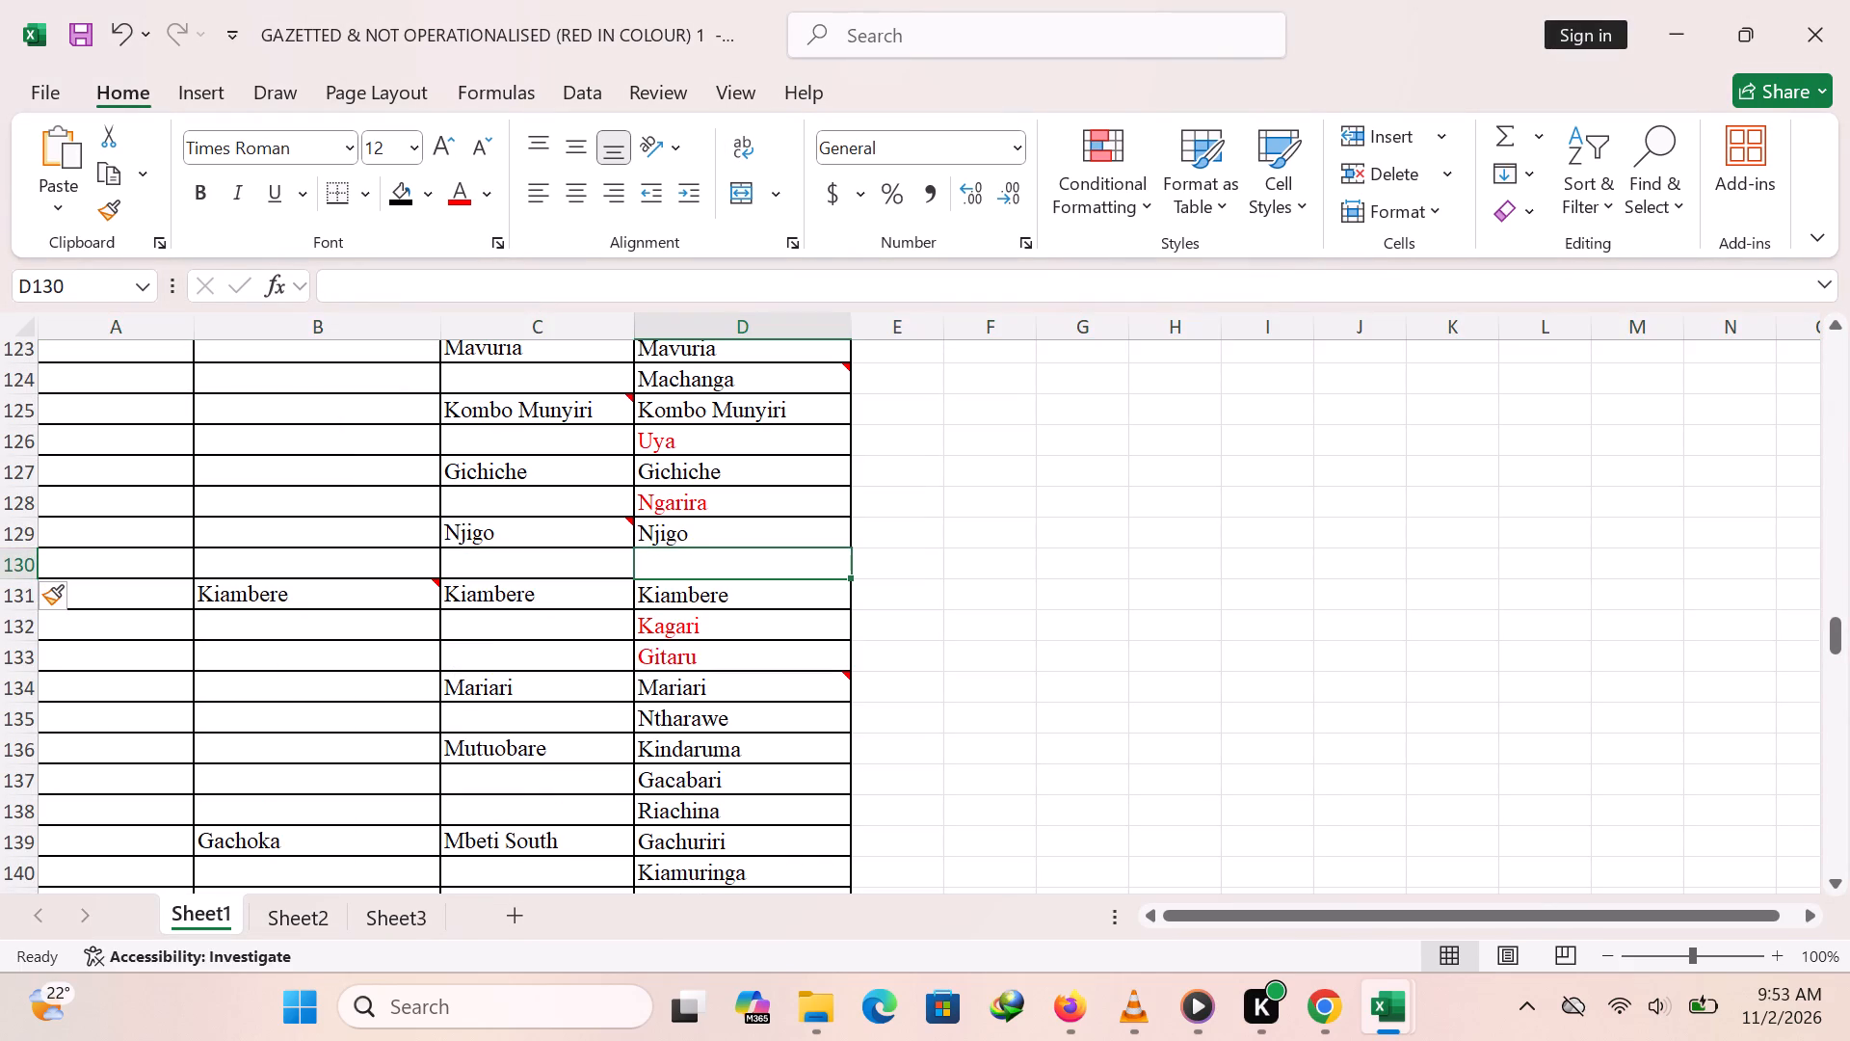
double_click(679, 566)
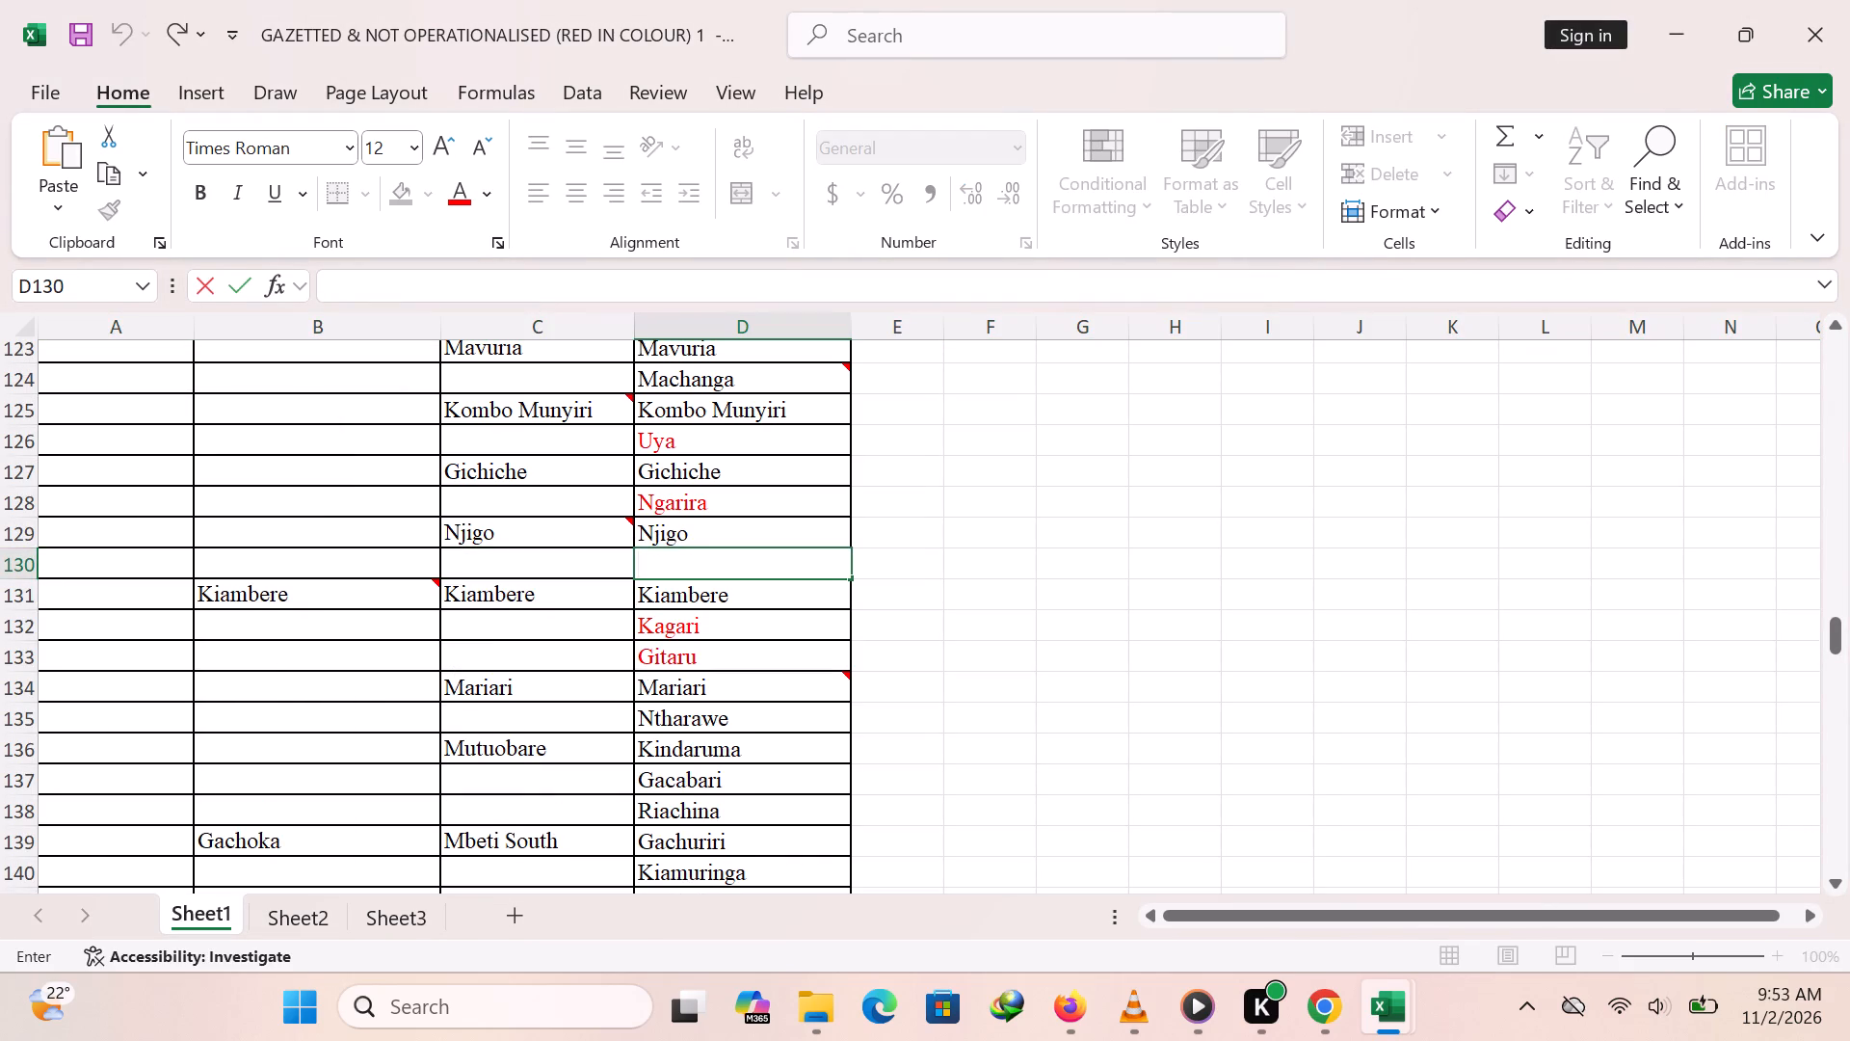
text(Gitaru)
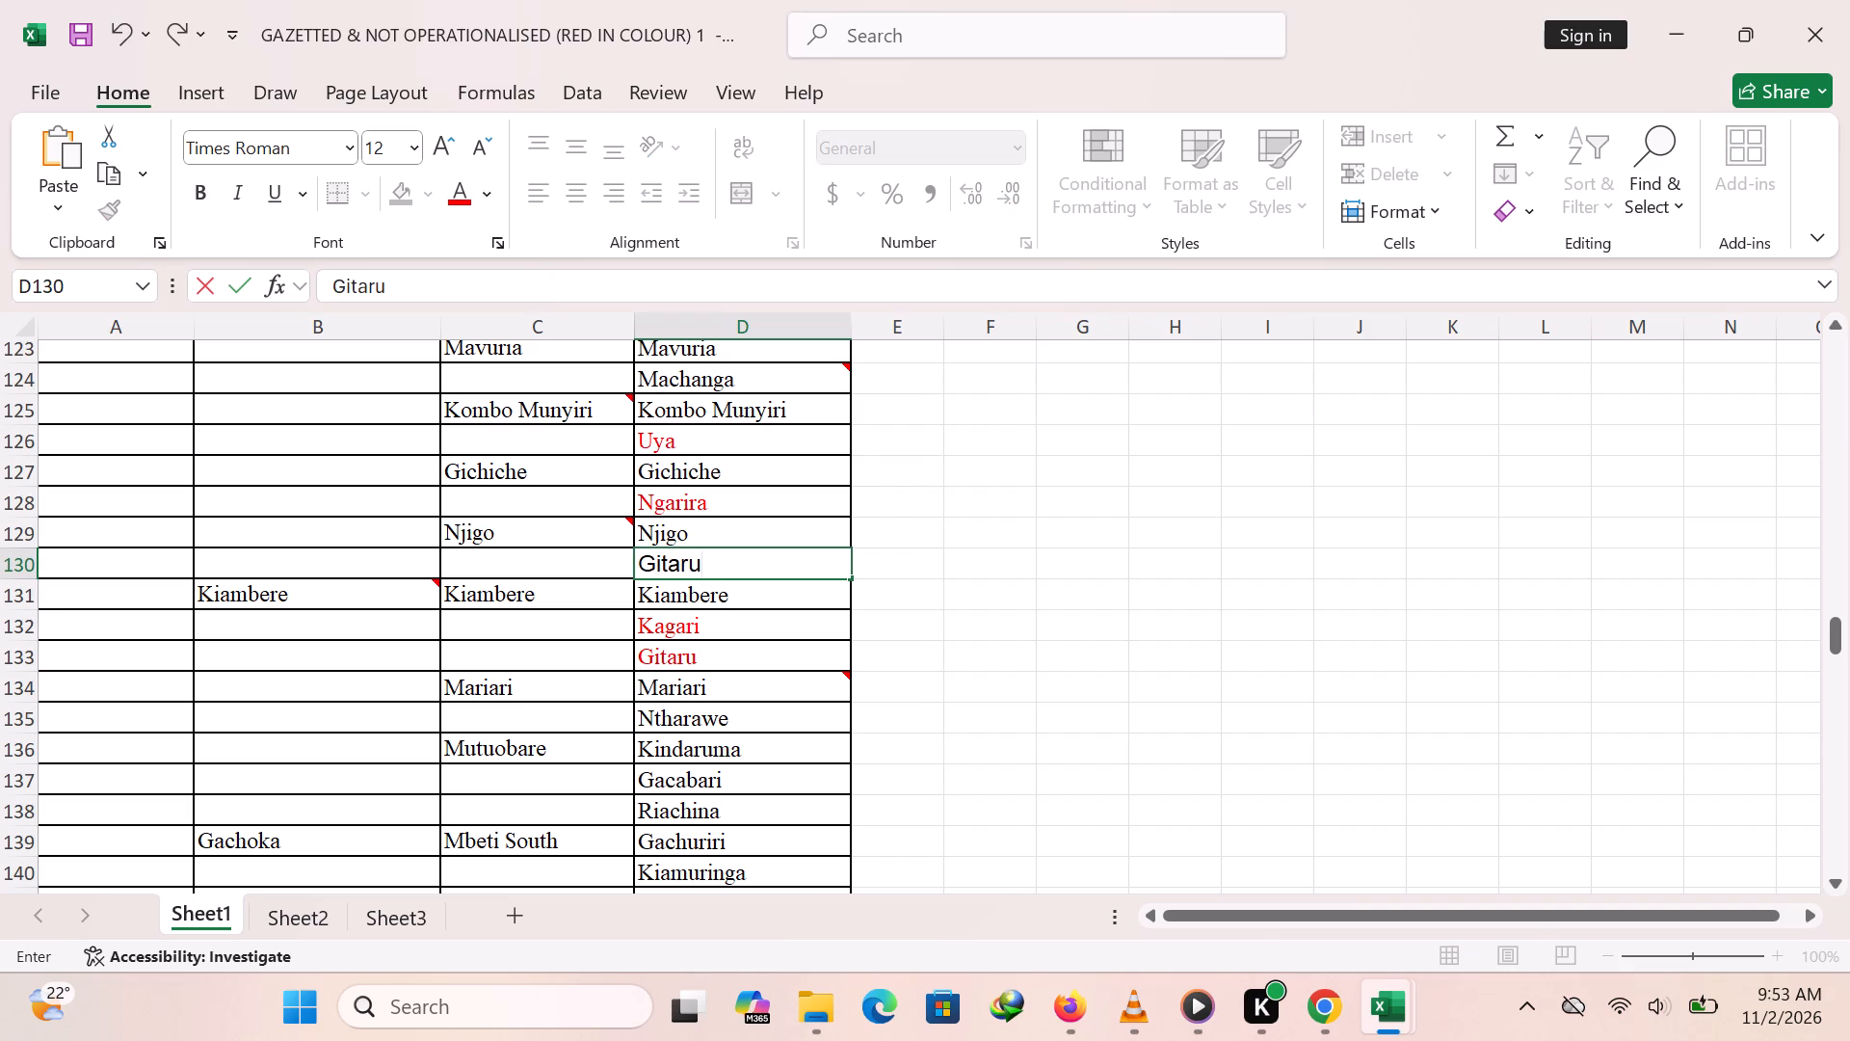
drag(730, 557, 698, 561)
drag(698, 561, 644, 562)
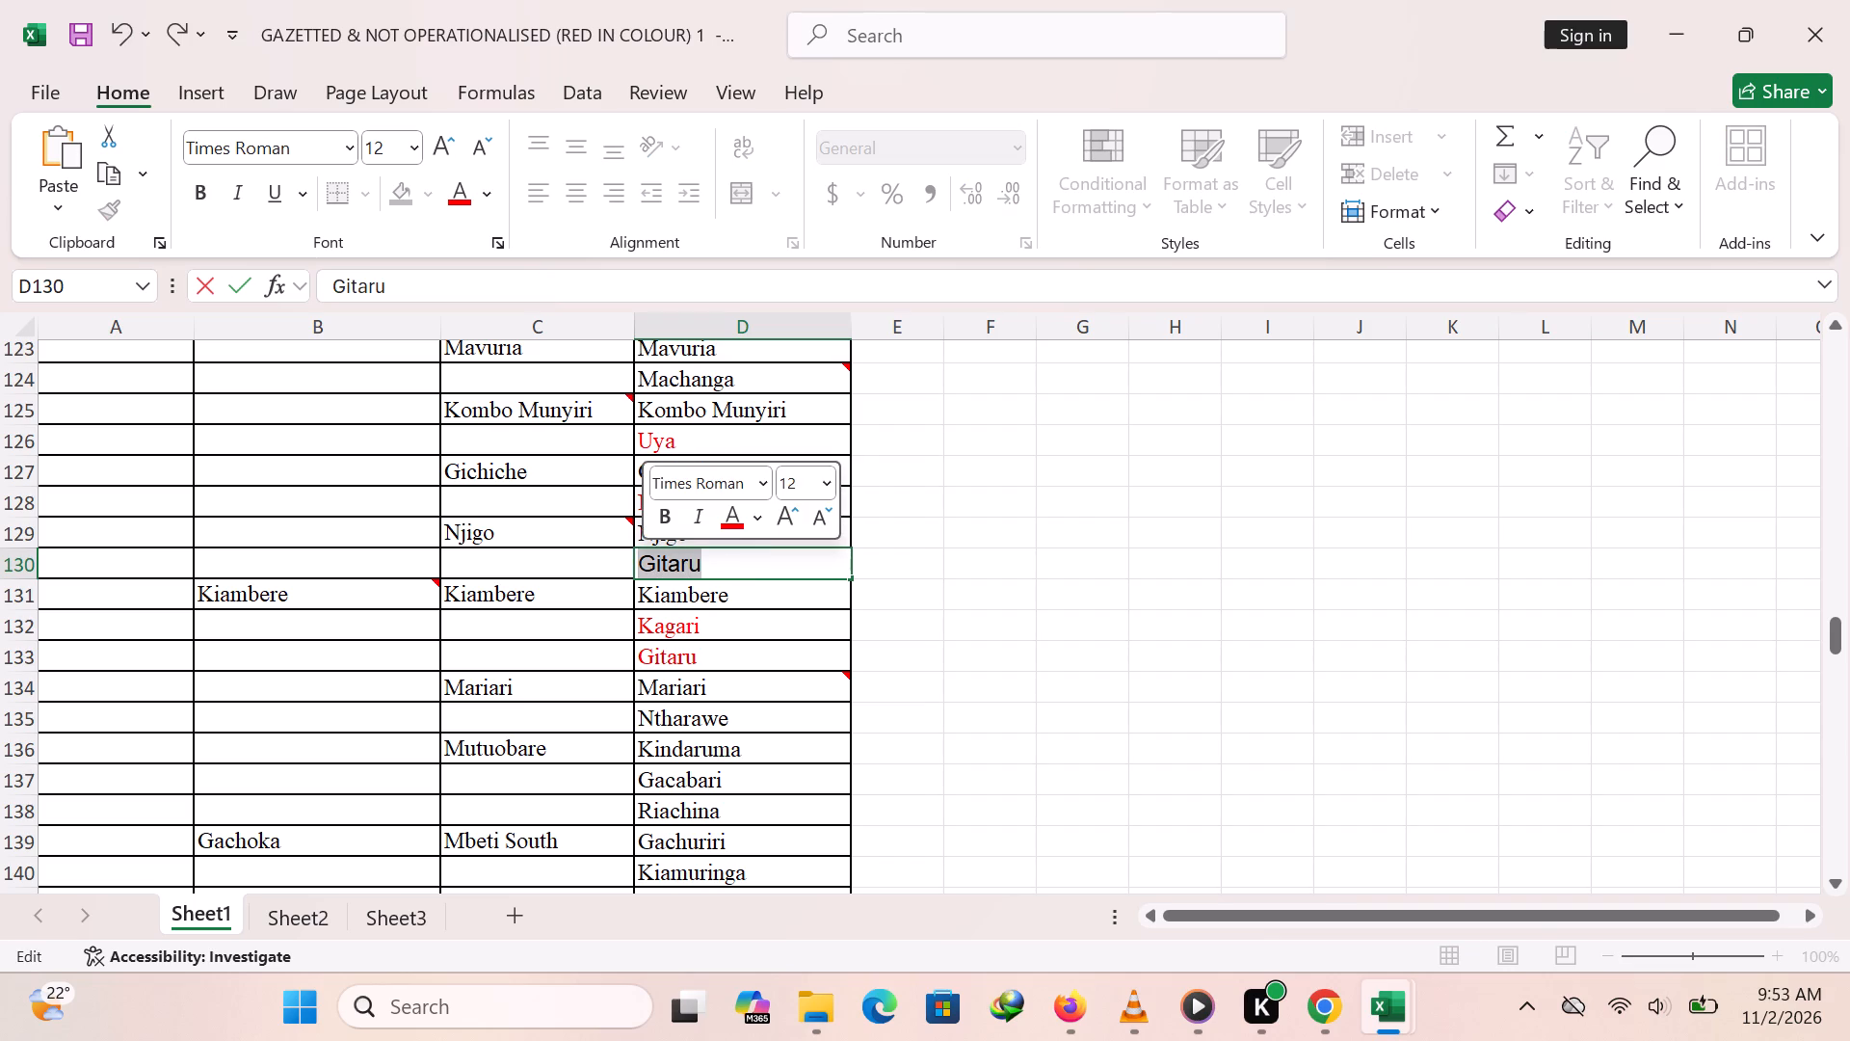
click(734, 517)
click(708, 639)
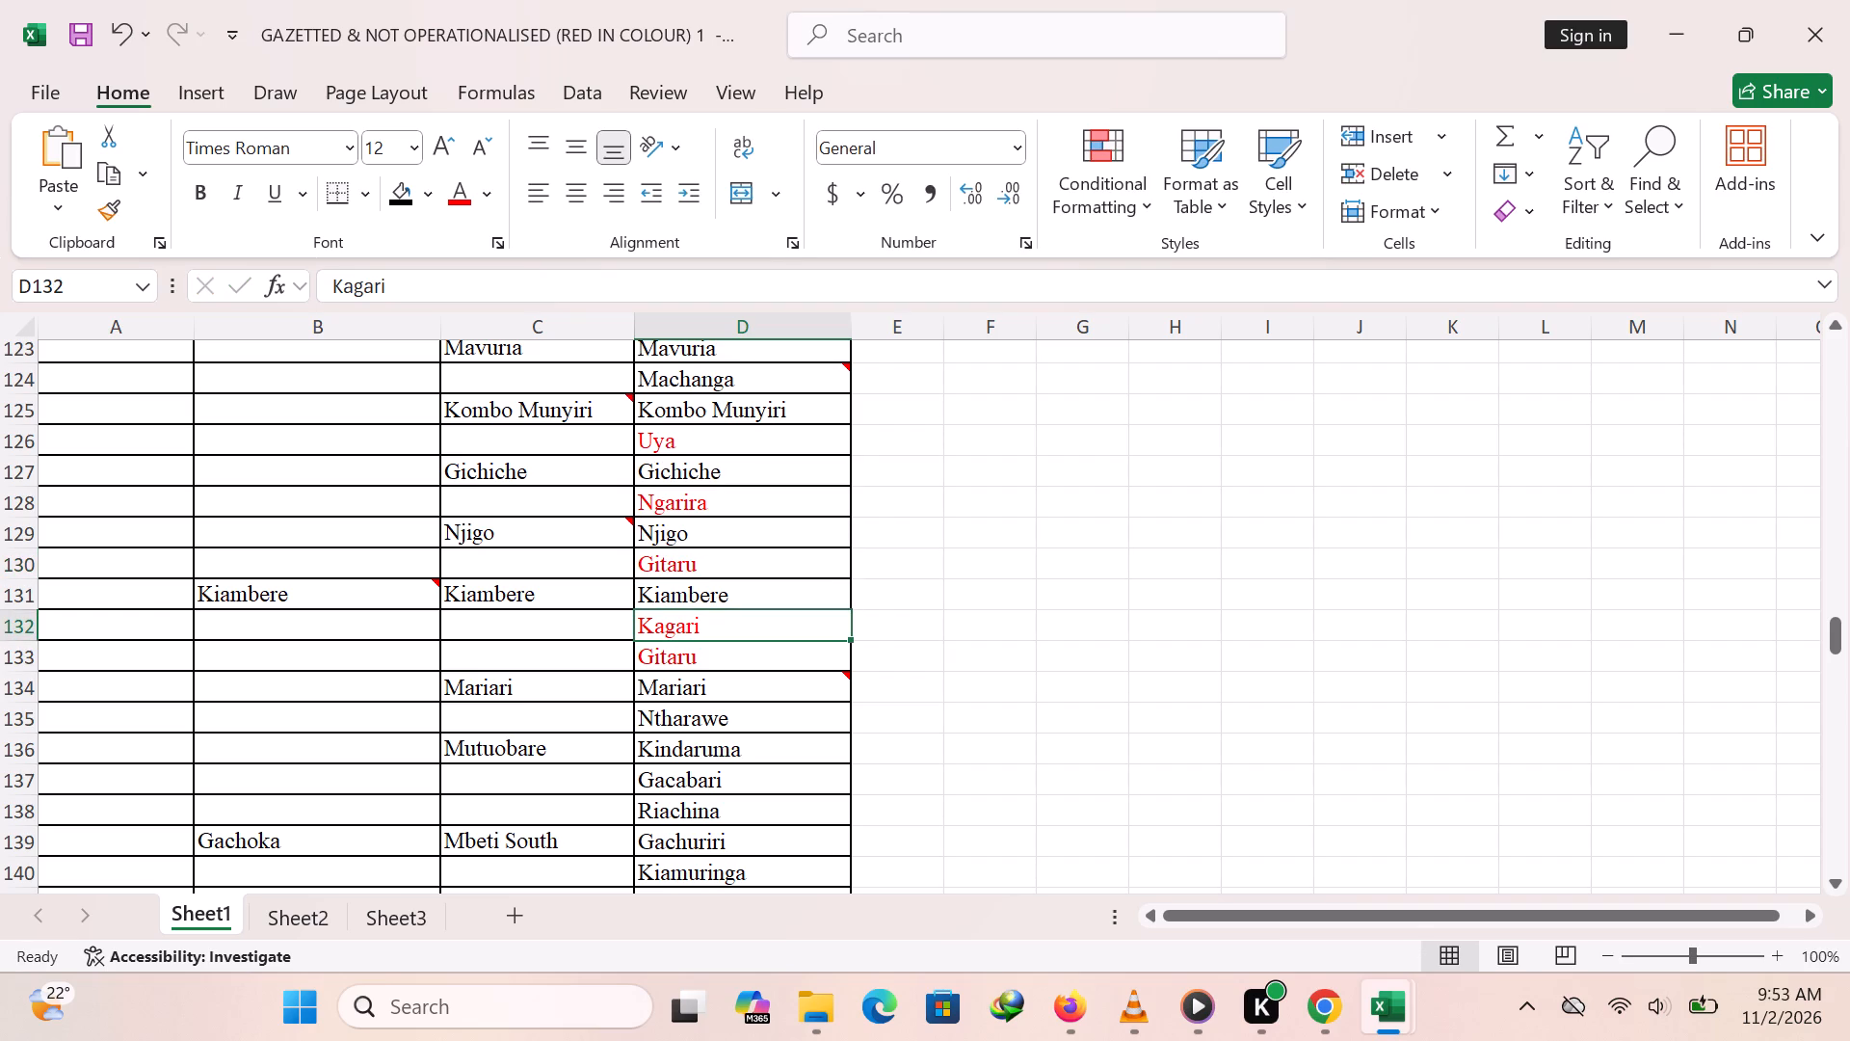
Delete the row holding the red Kagari sub-location under Kiambere.
click(723, 625)
right_click(20, 626)
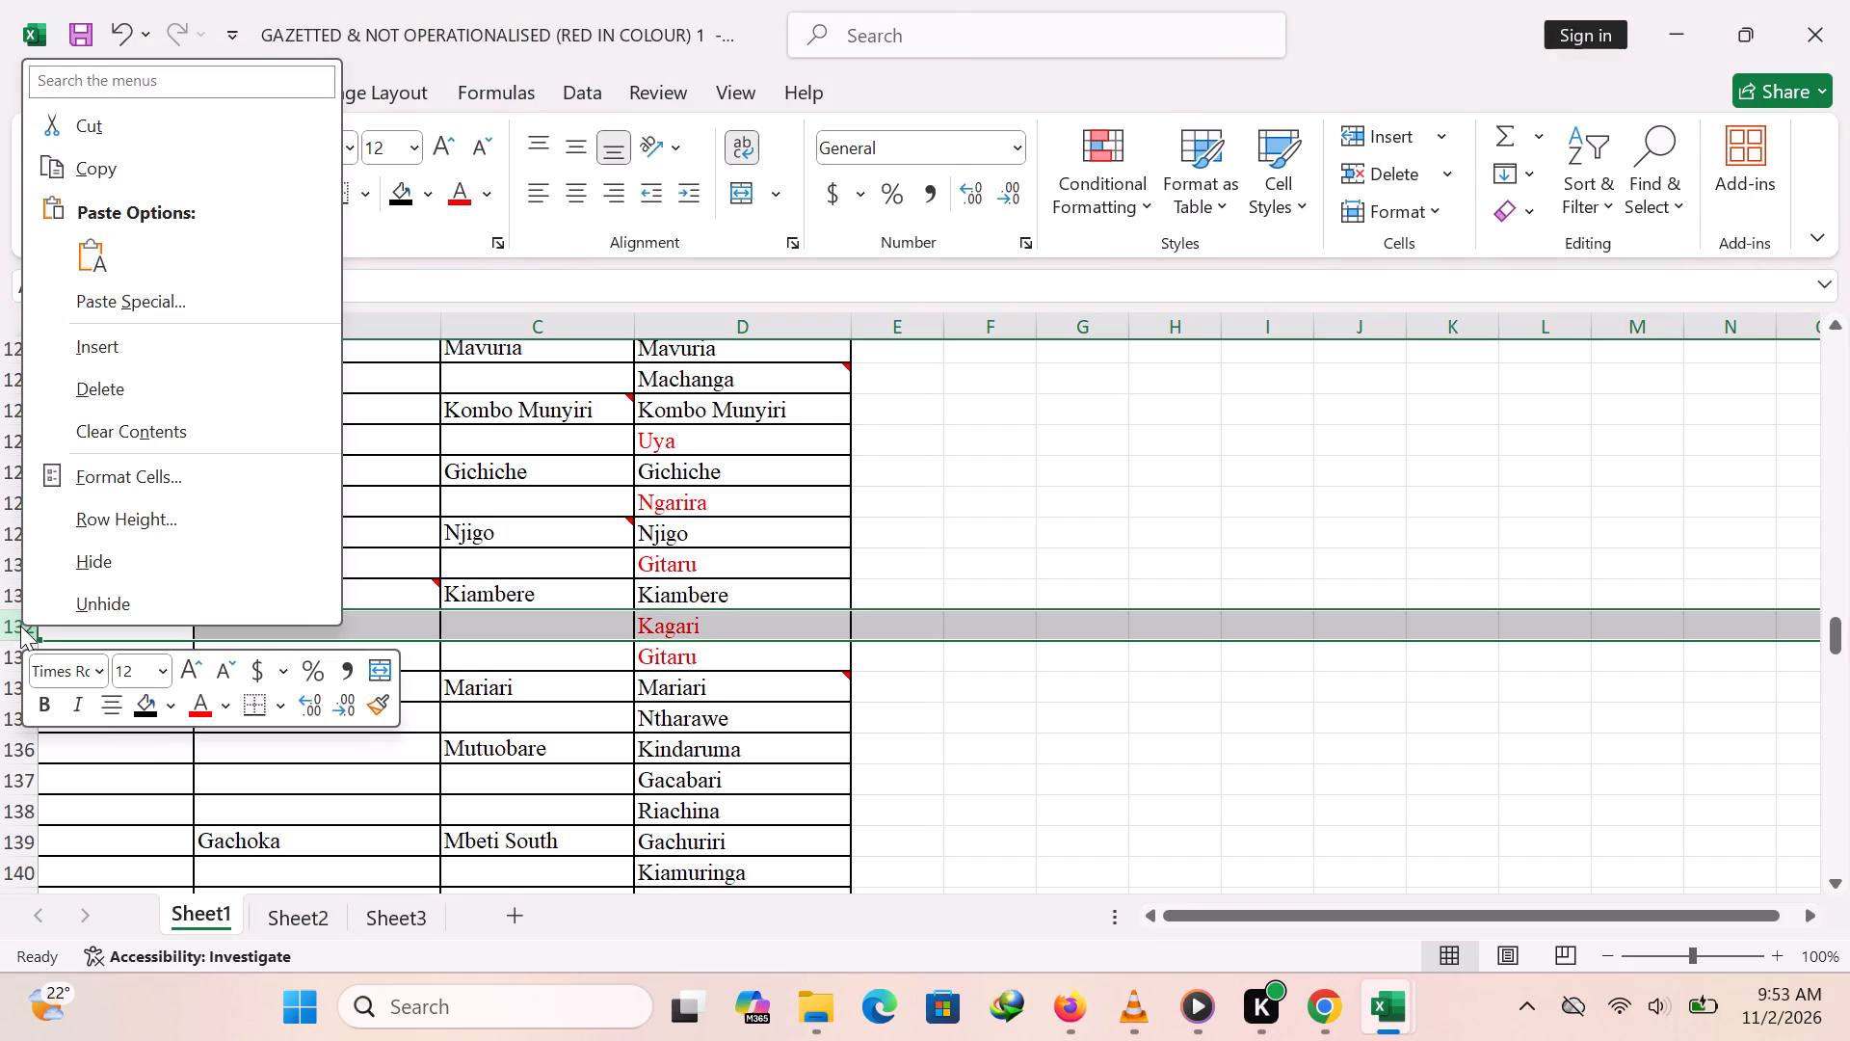
click(110, 396)
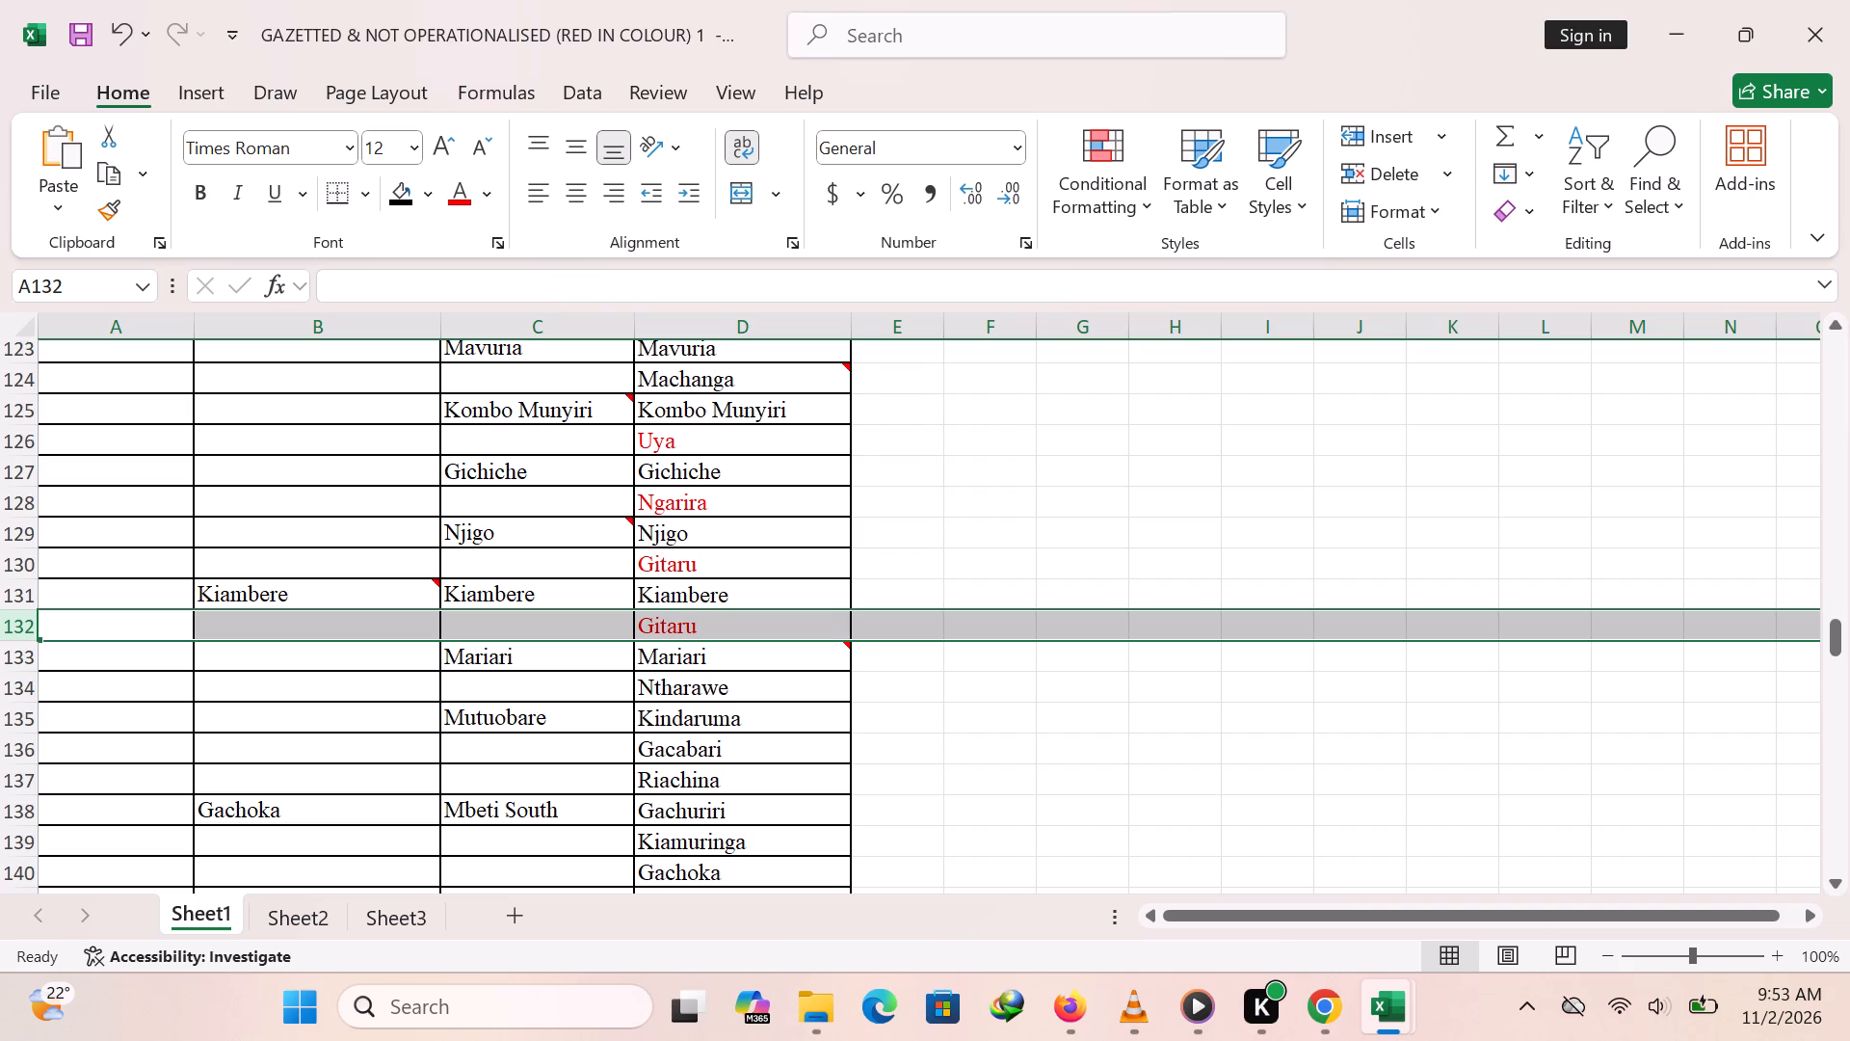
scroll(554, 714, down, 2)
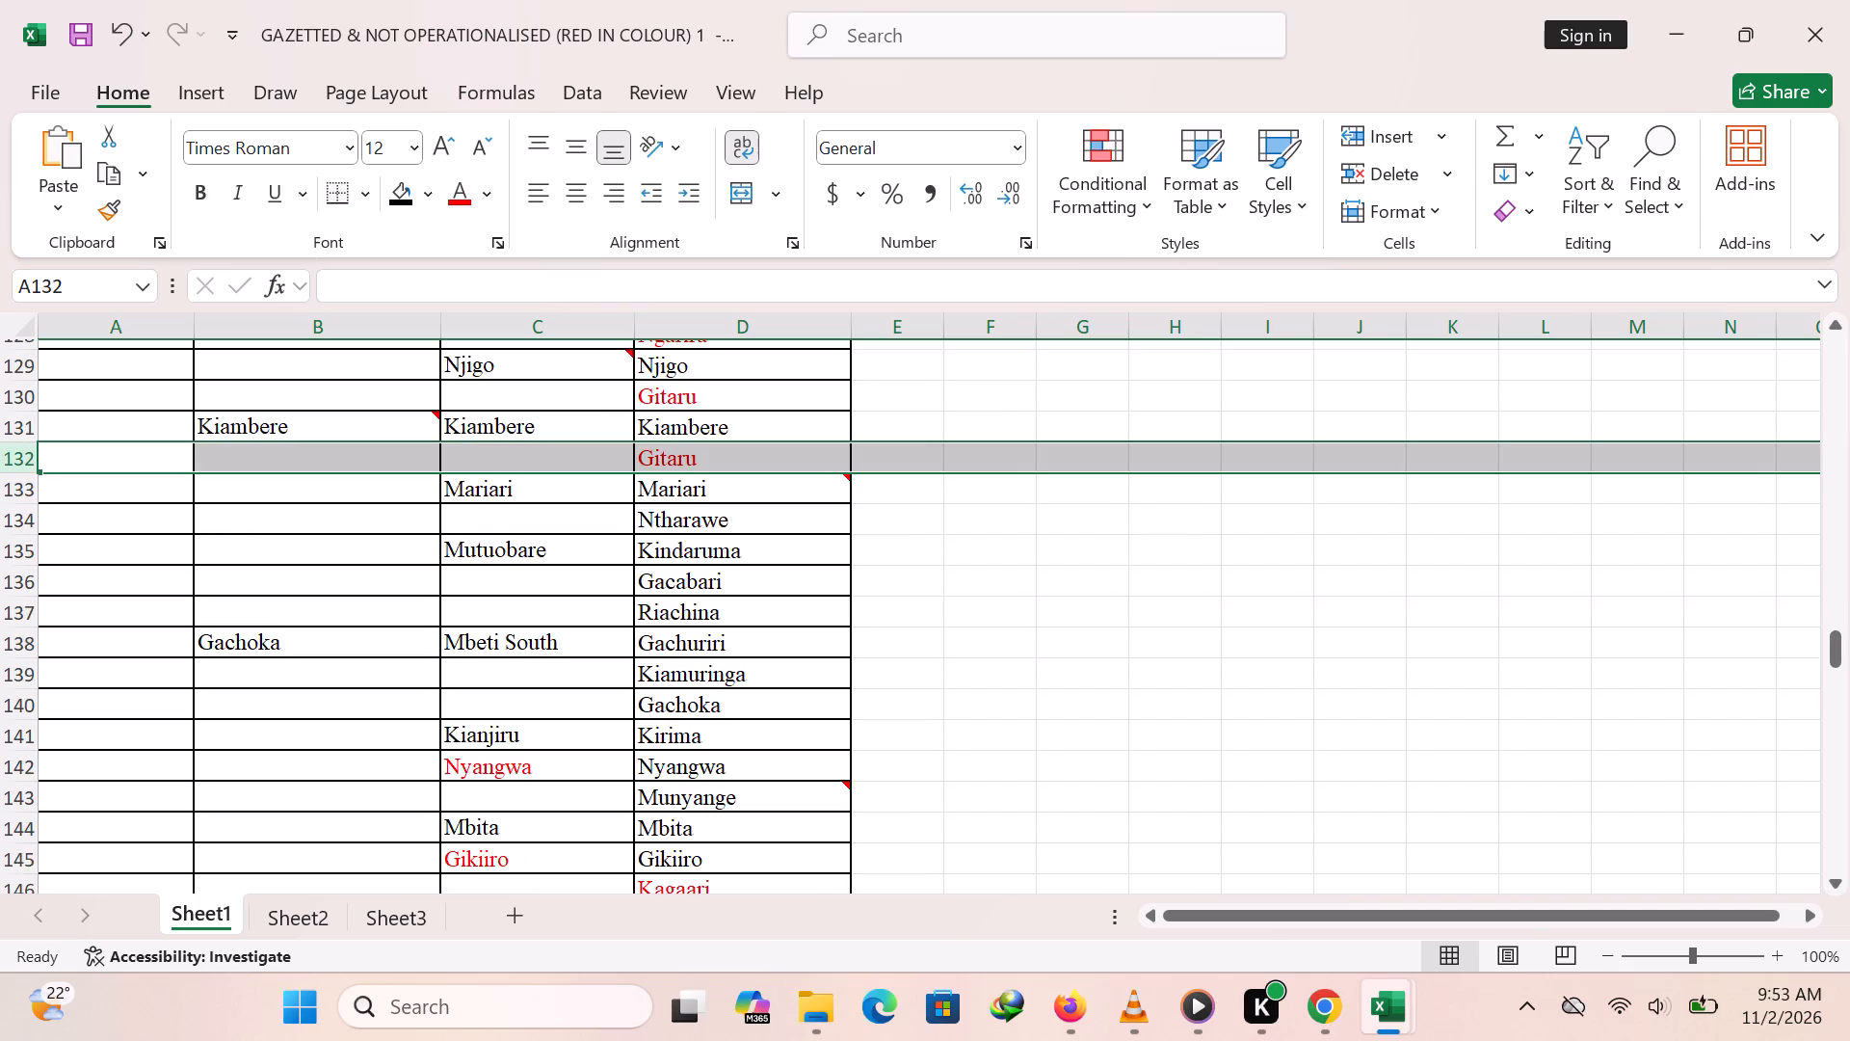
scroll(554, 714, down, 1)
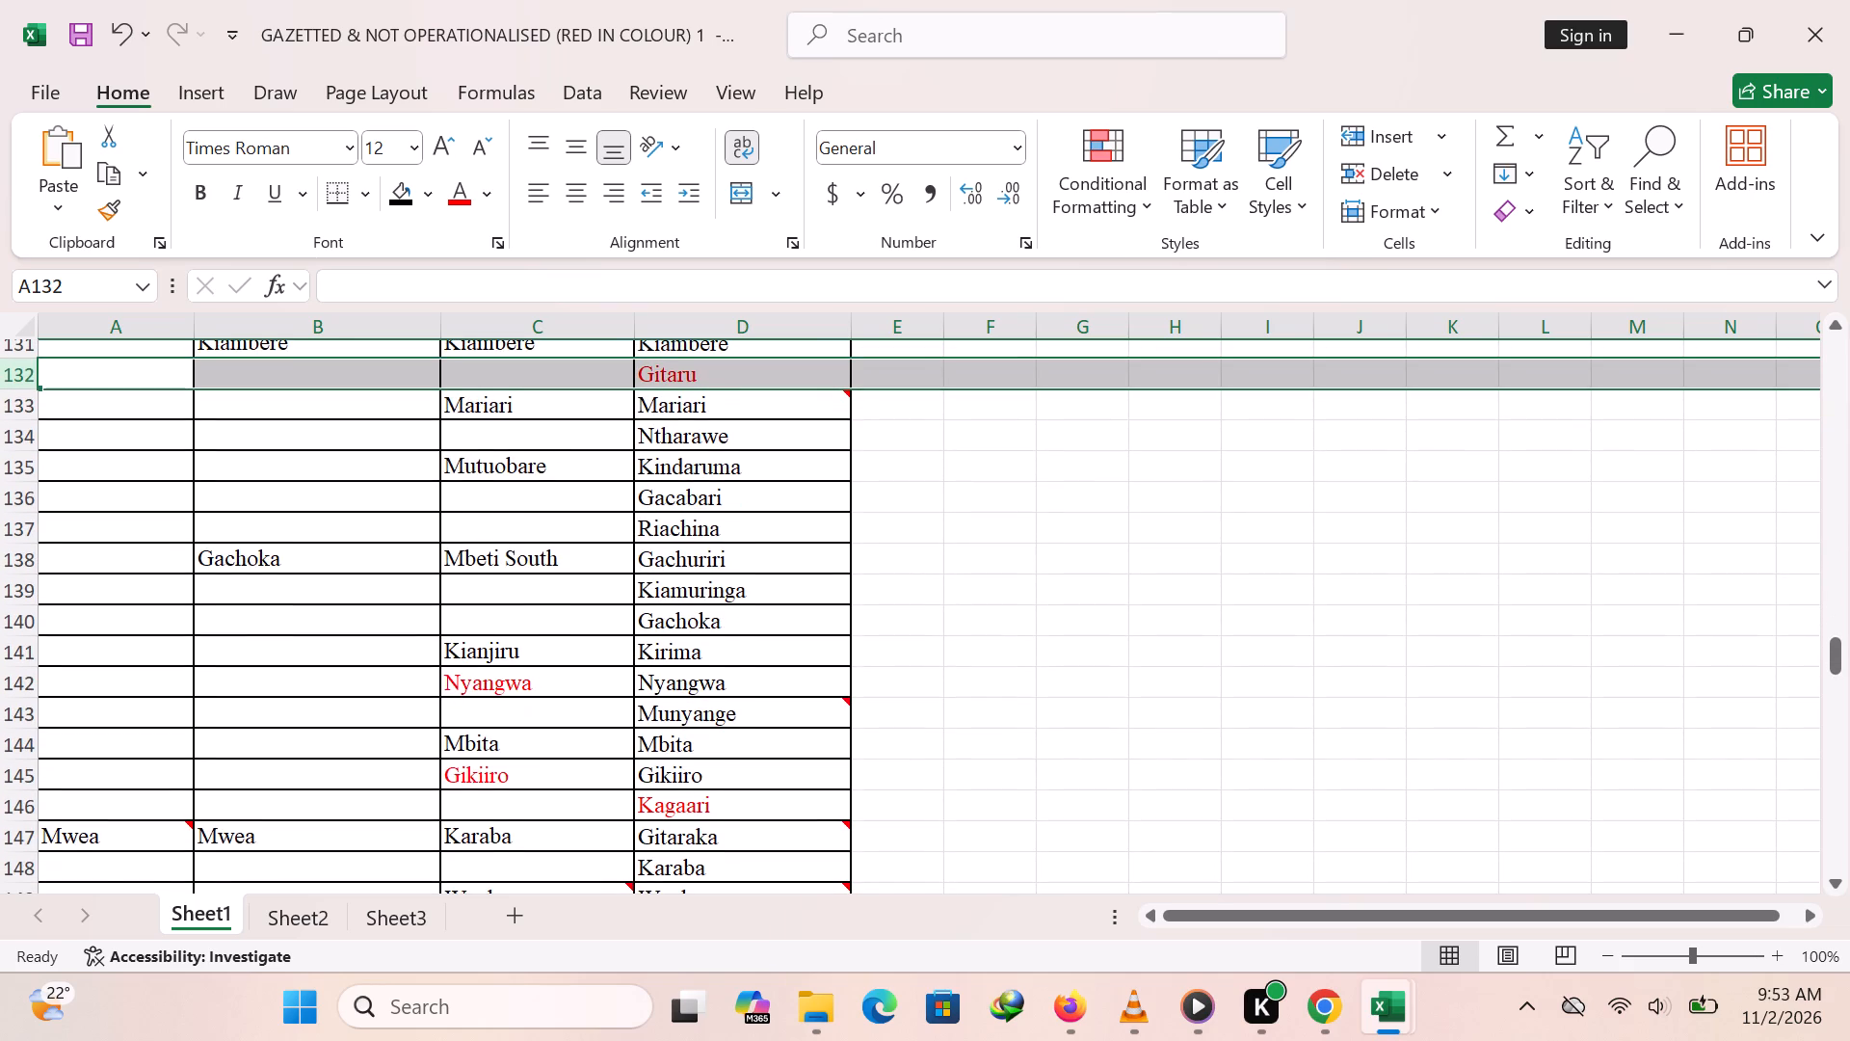
Delete the row holding the duplicate red Gitaru sub-location above Mariari under Kiambere.
scroll(557, 720, up, 2)
scroll(551, 630, up, 1)
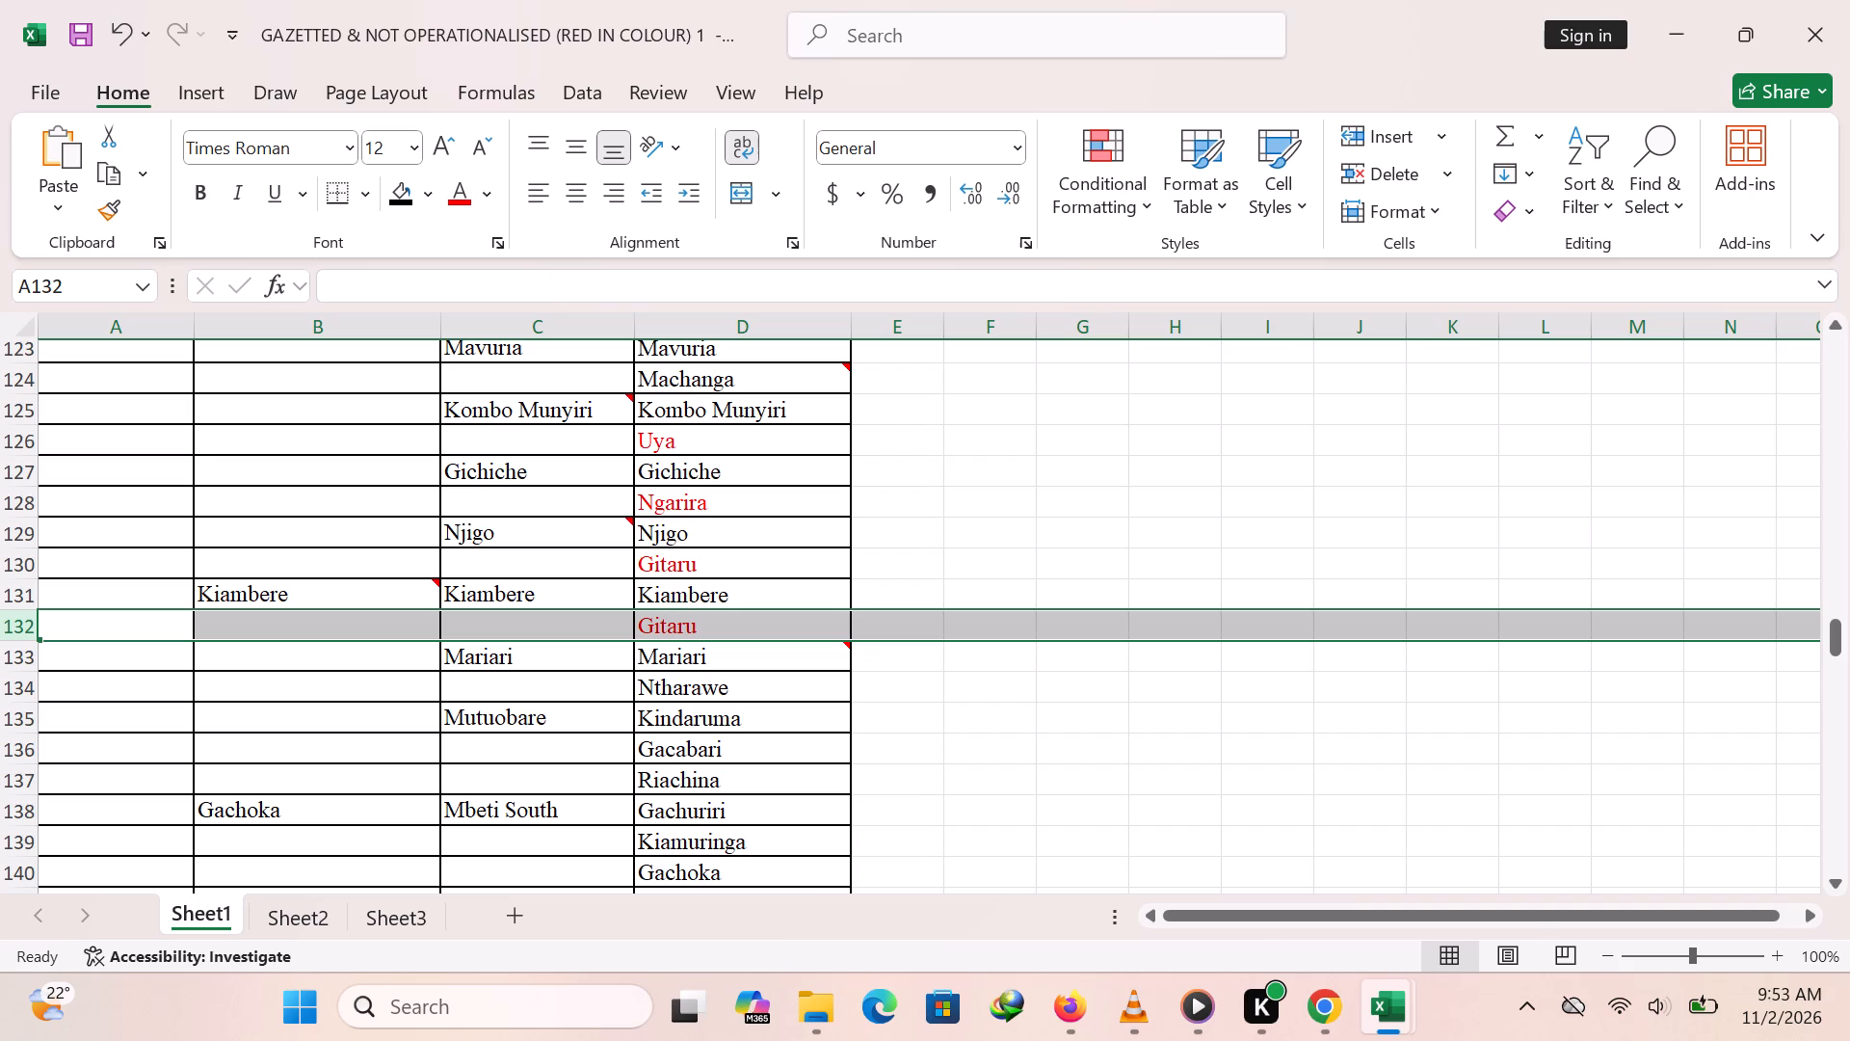
right_click(10, 621)
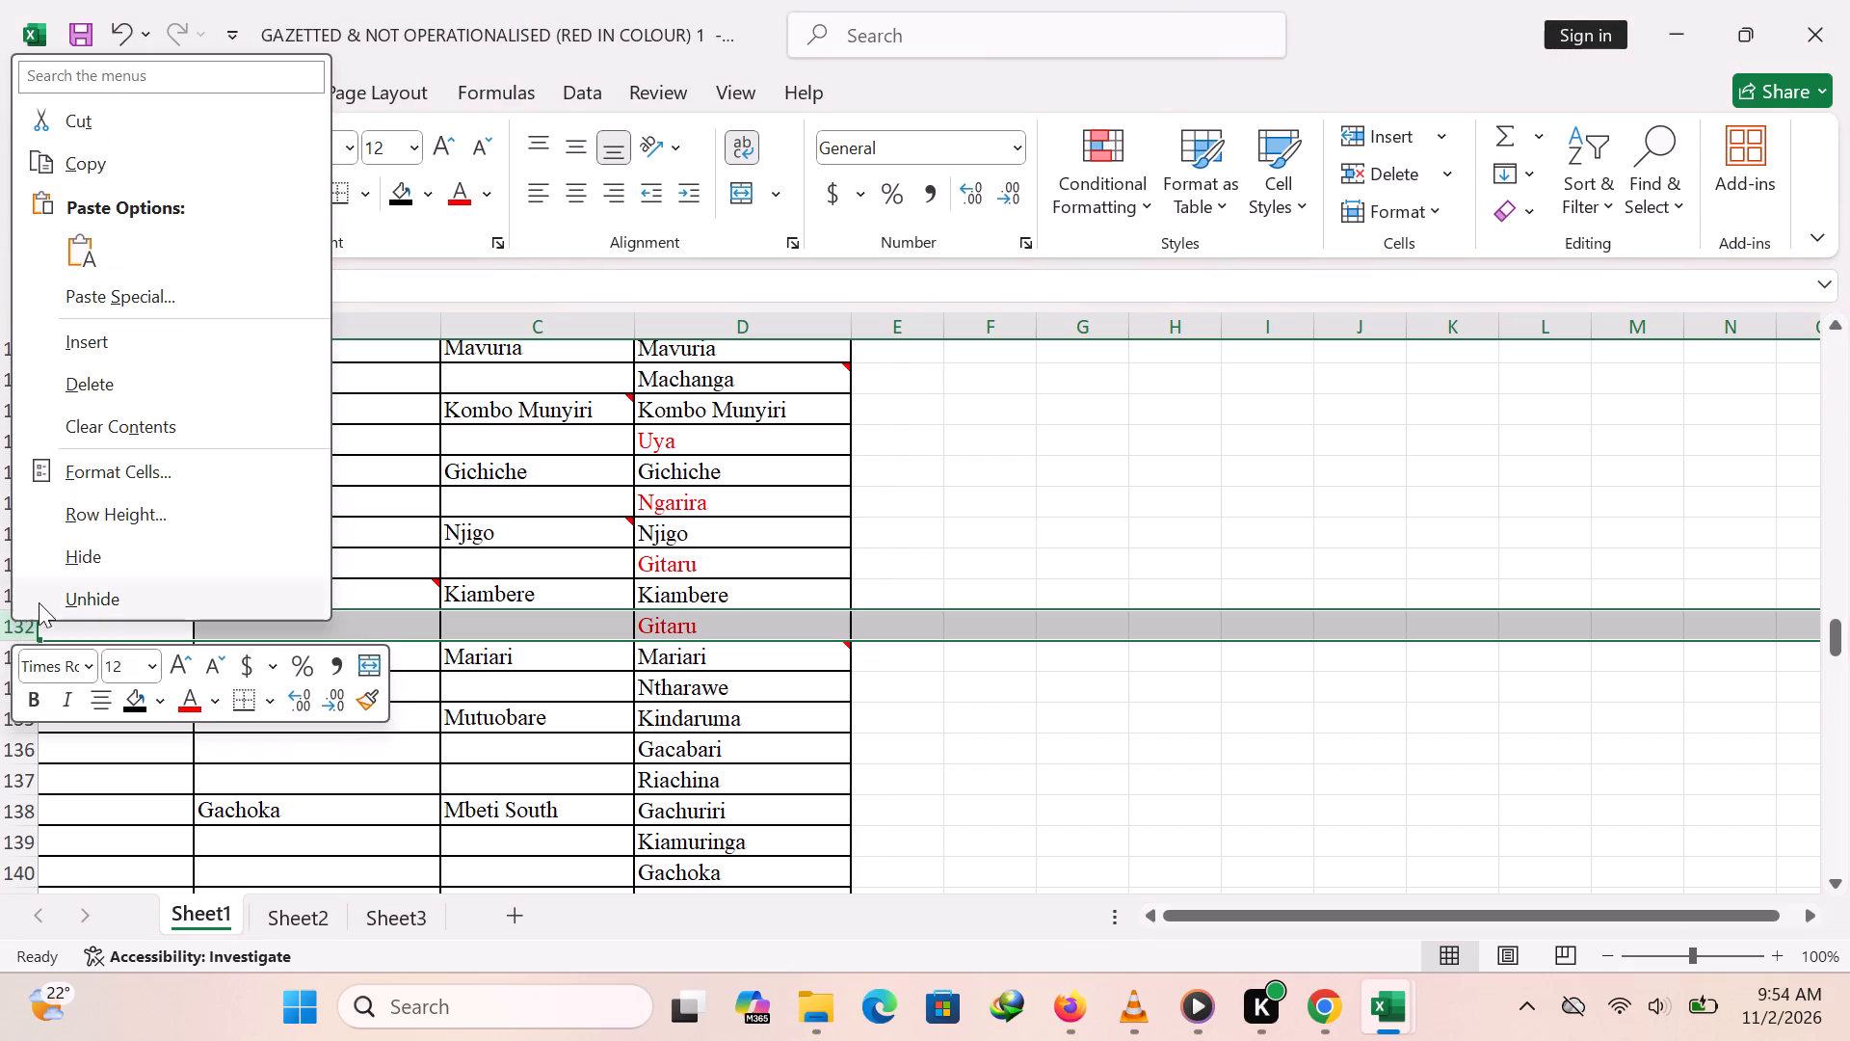
click(151, 403)
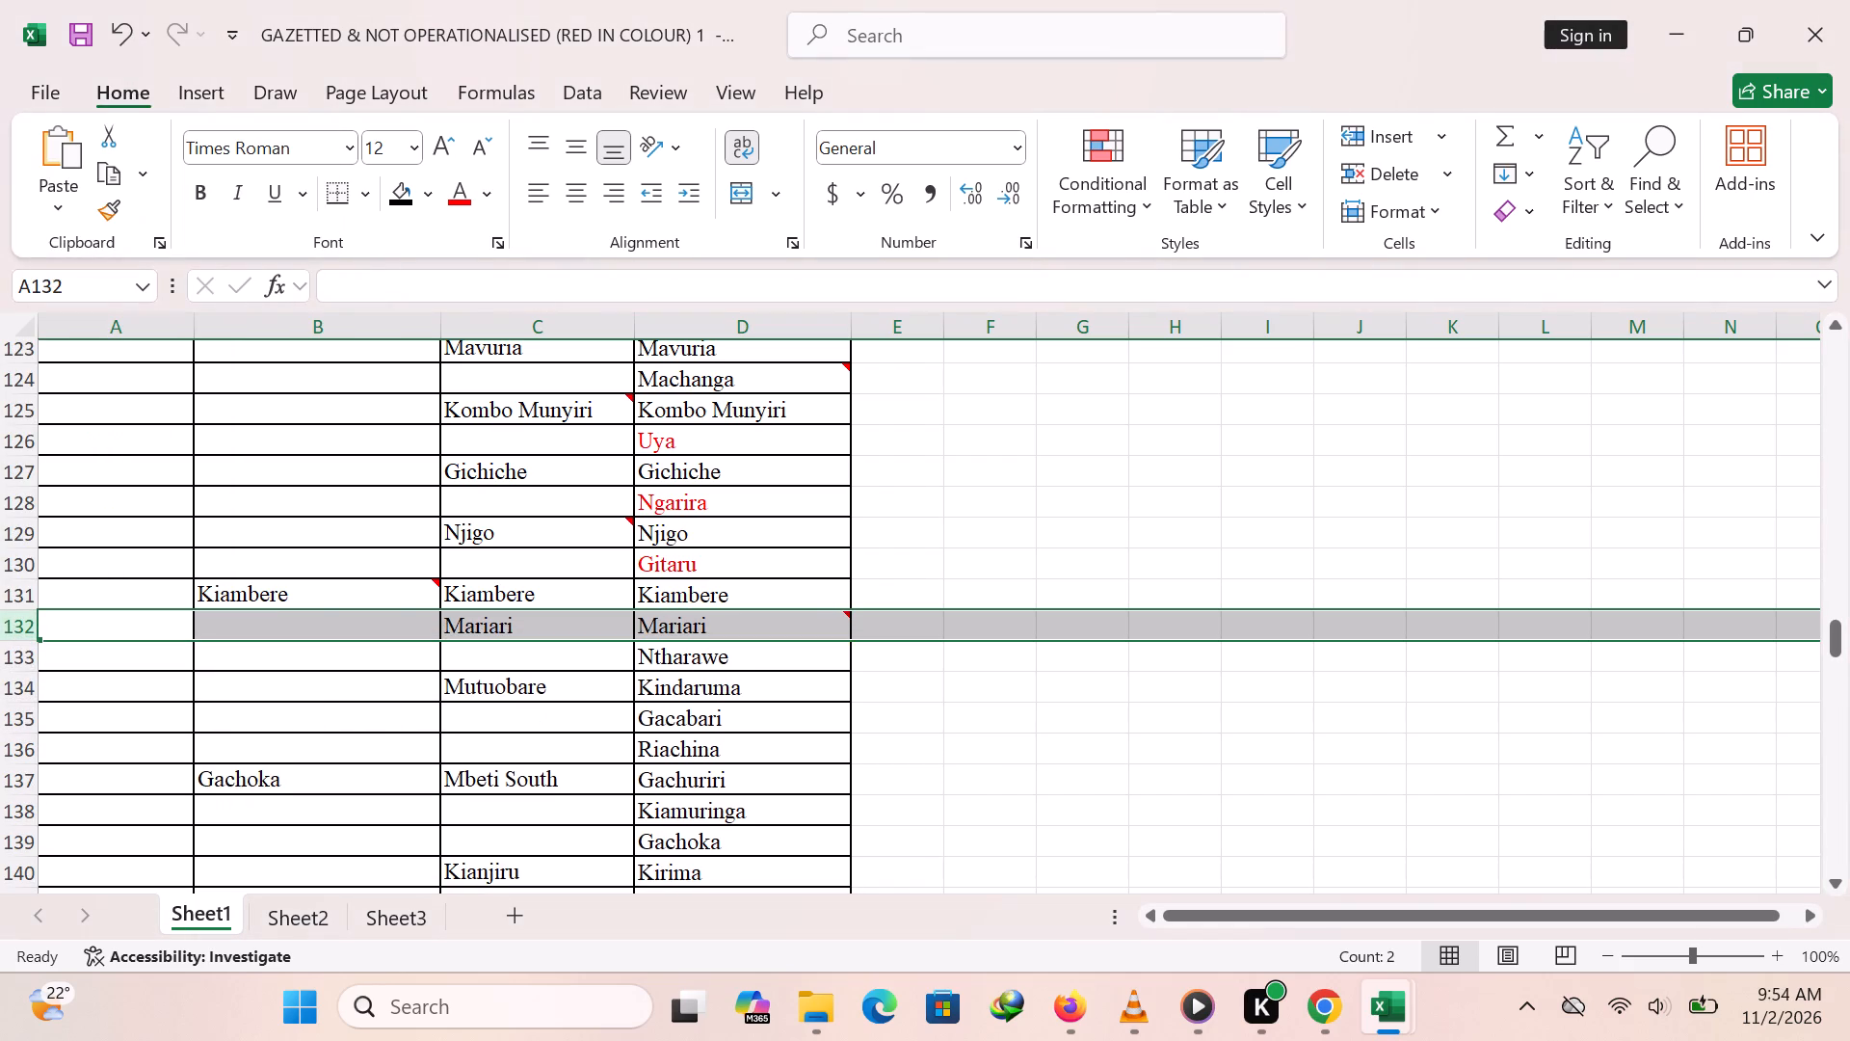
Rename the Munyange sub-location below Nyangwa as Kamunyange.
scroll(623, 686, up, 1)
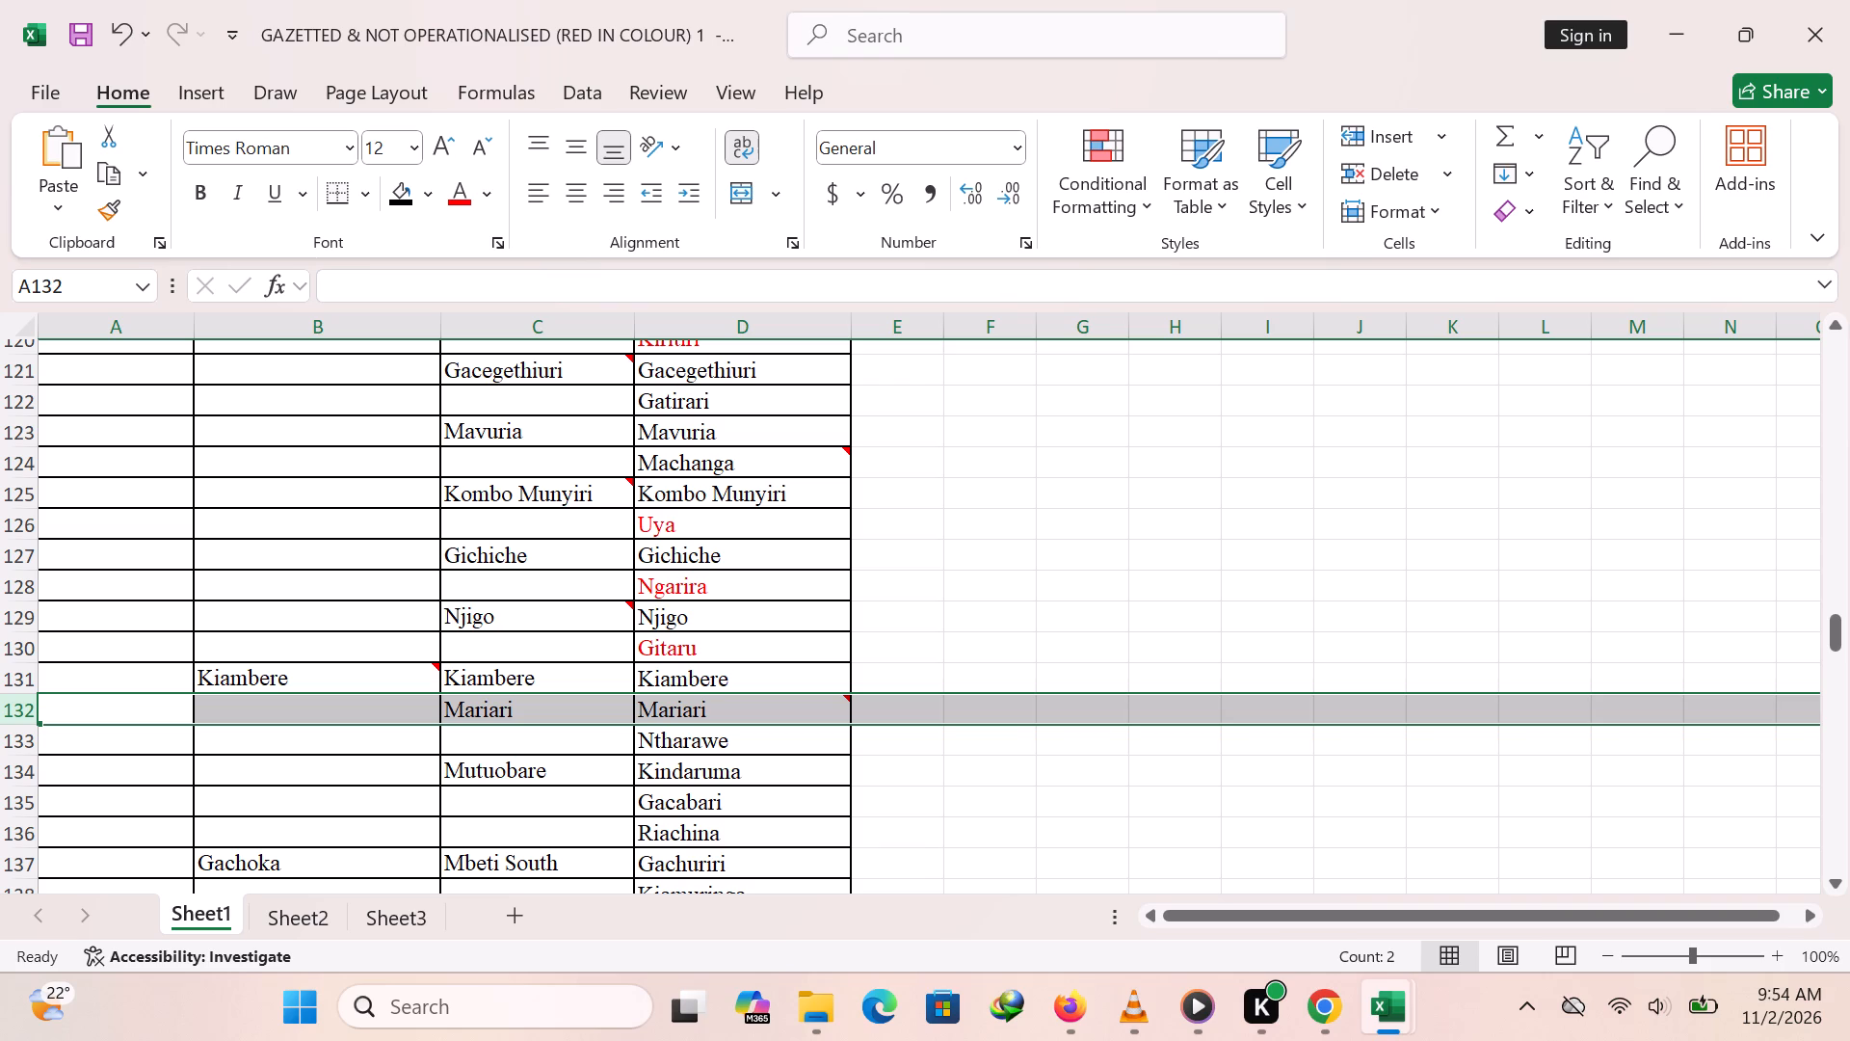
scroll(560, 678, down, 1)
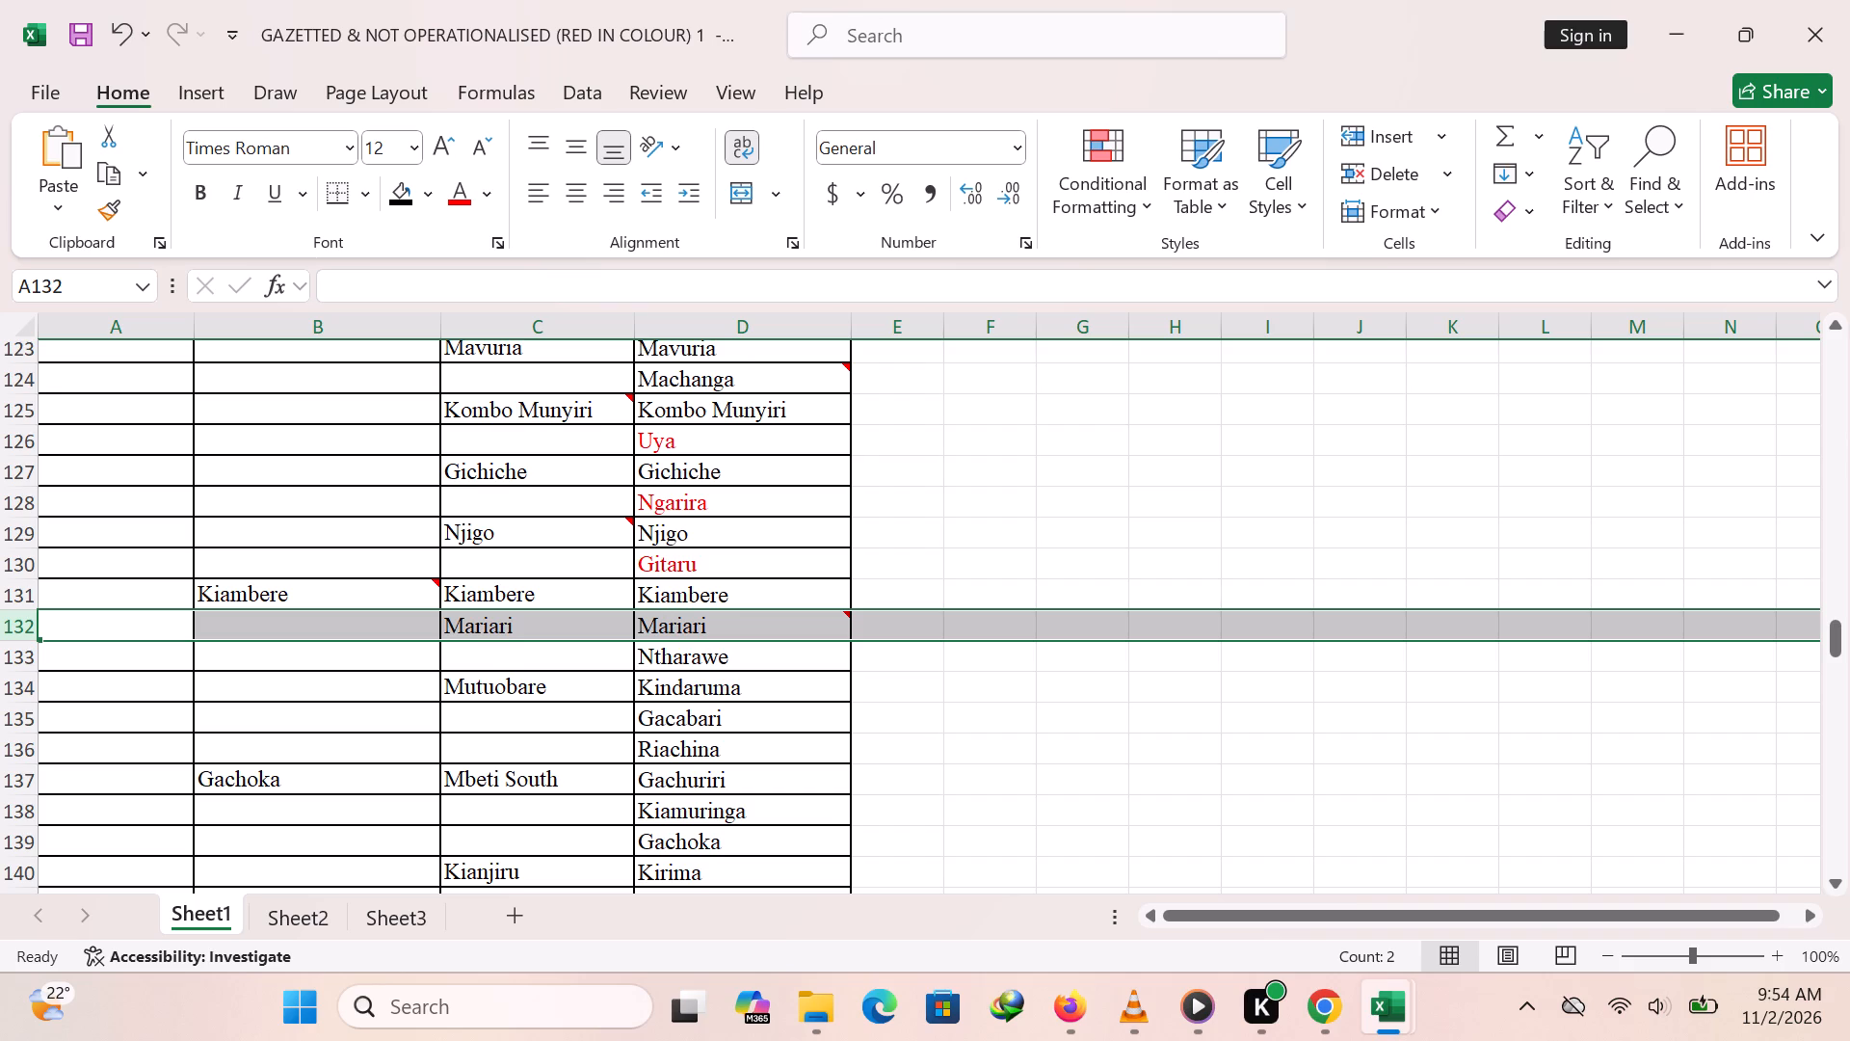
scroll(787, 698, down, 2)
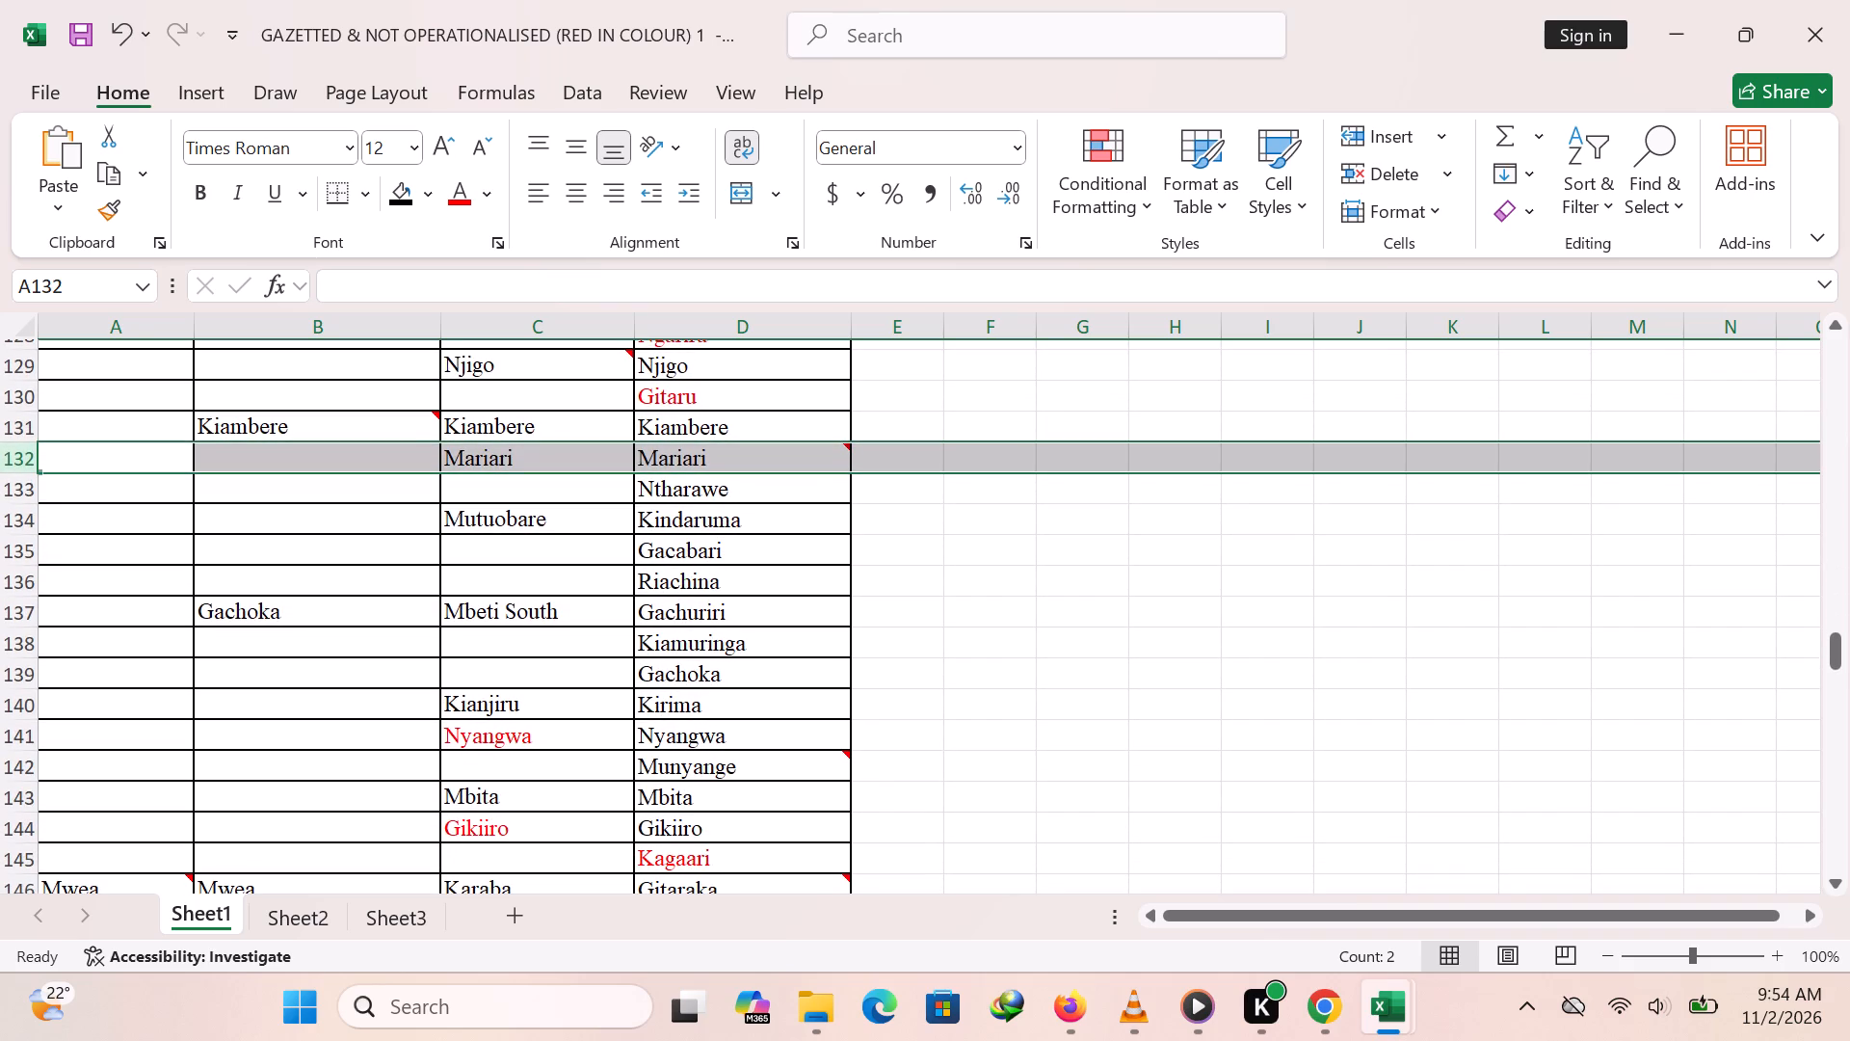
scroll(787, 692, down, 1)
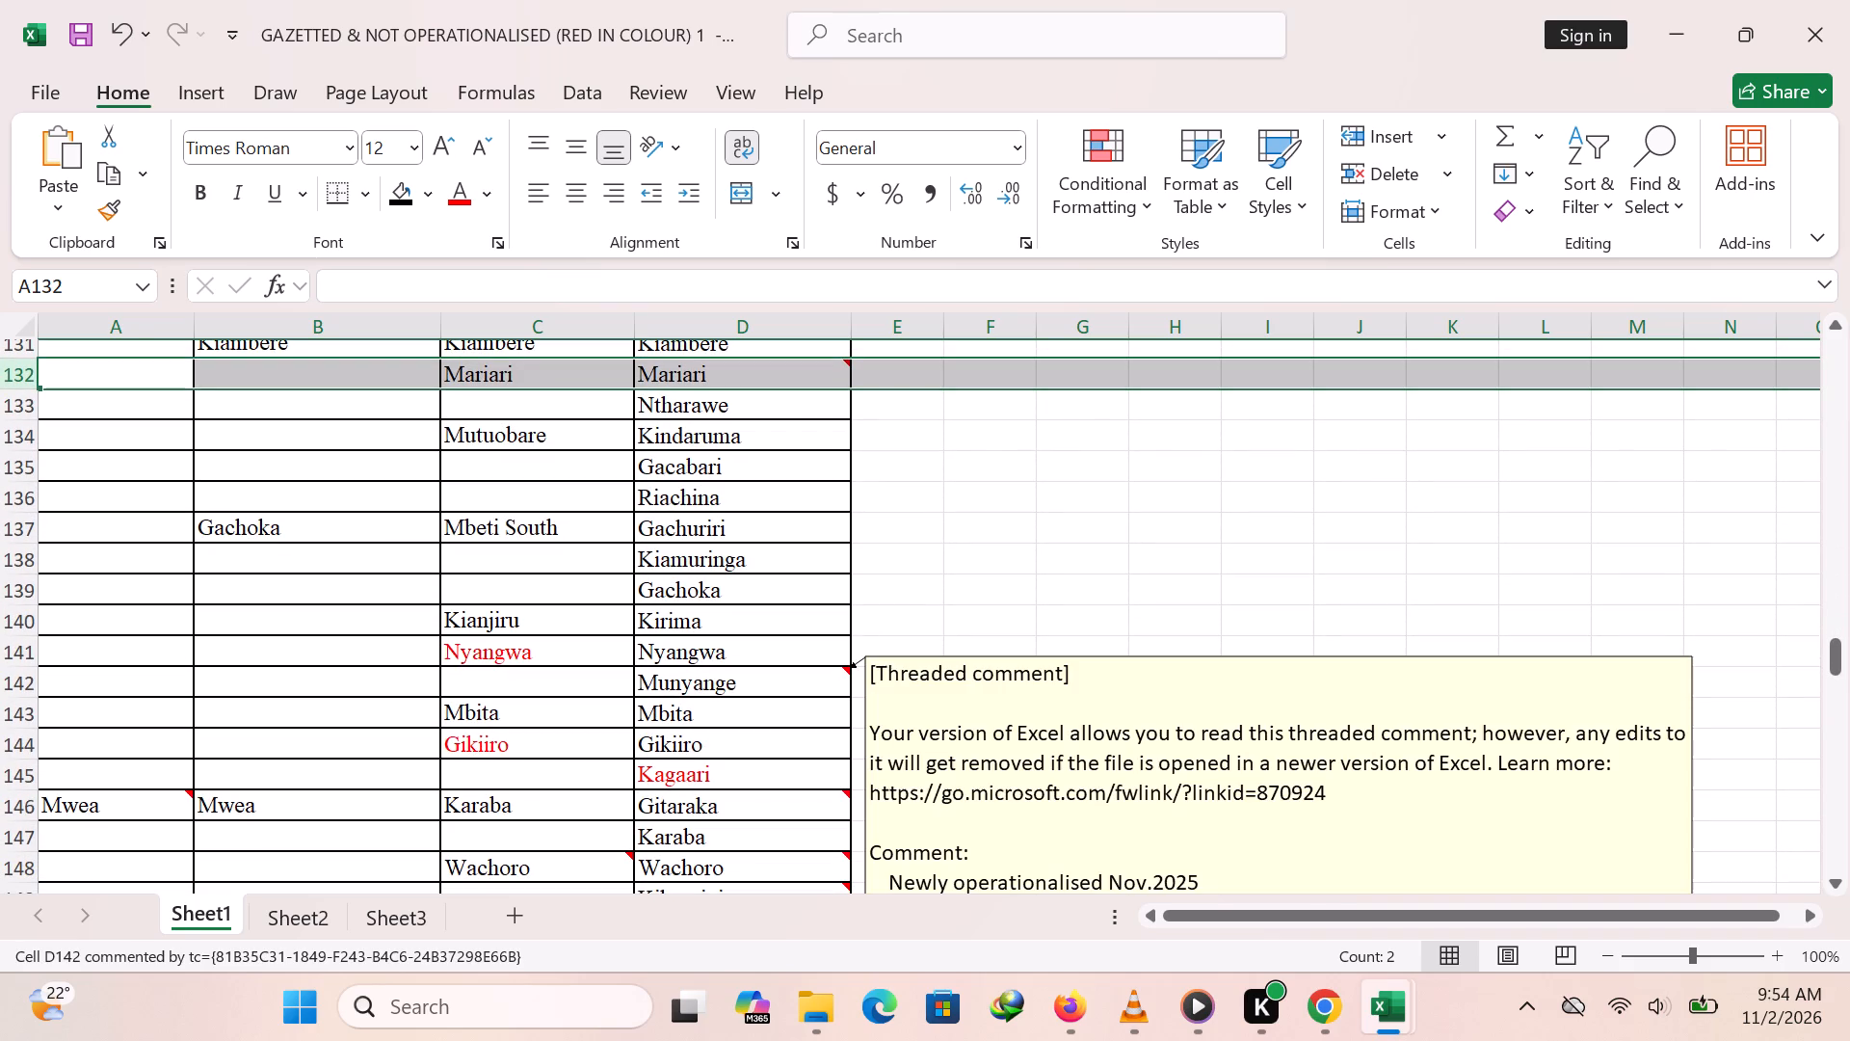
double_click(716, 691)
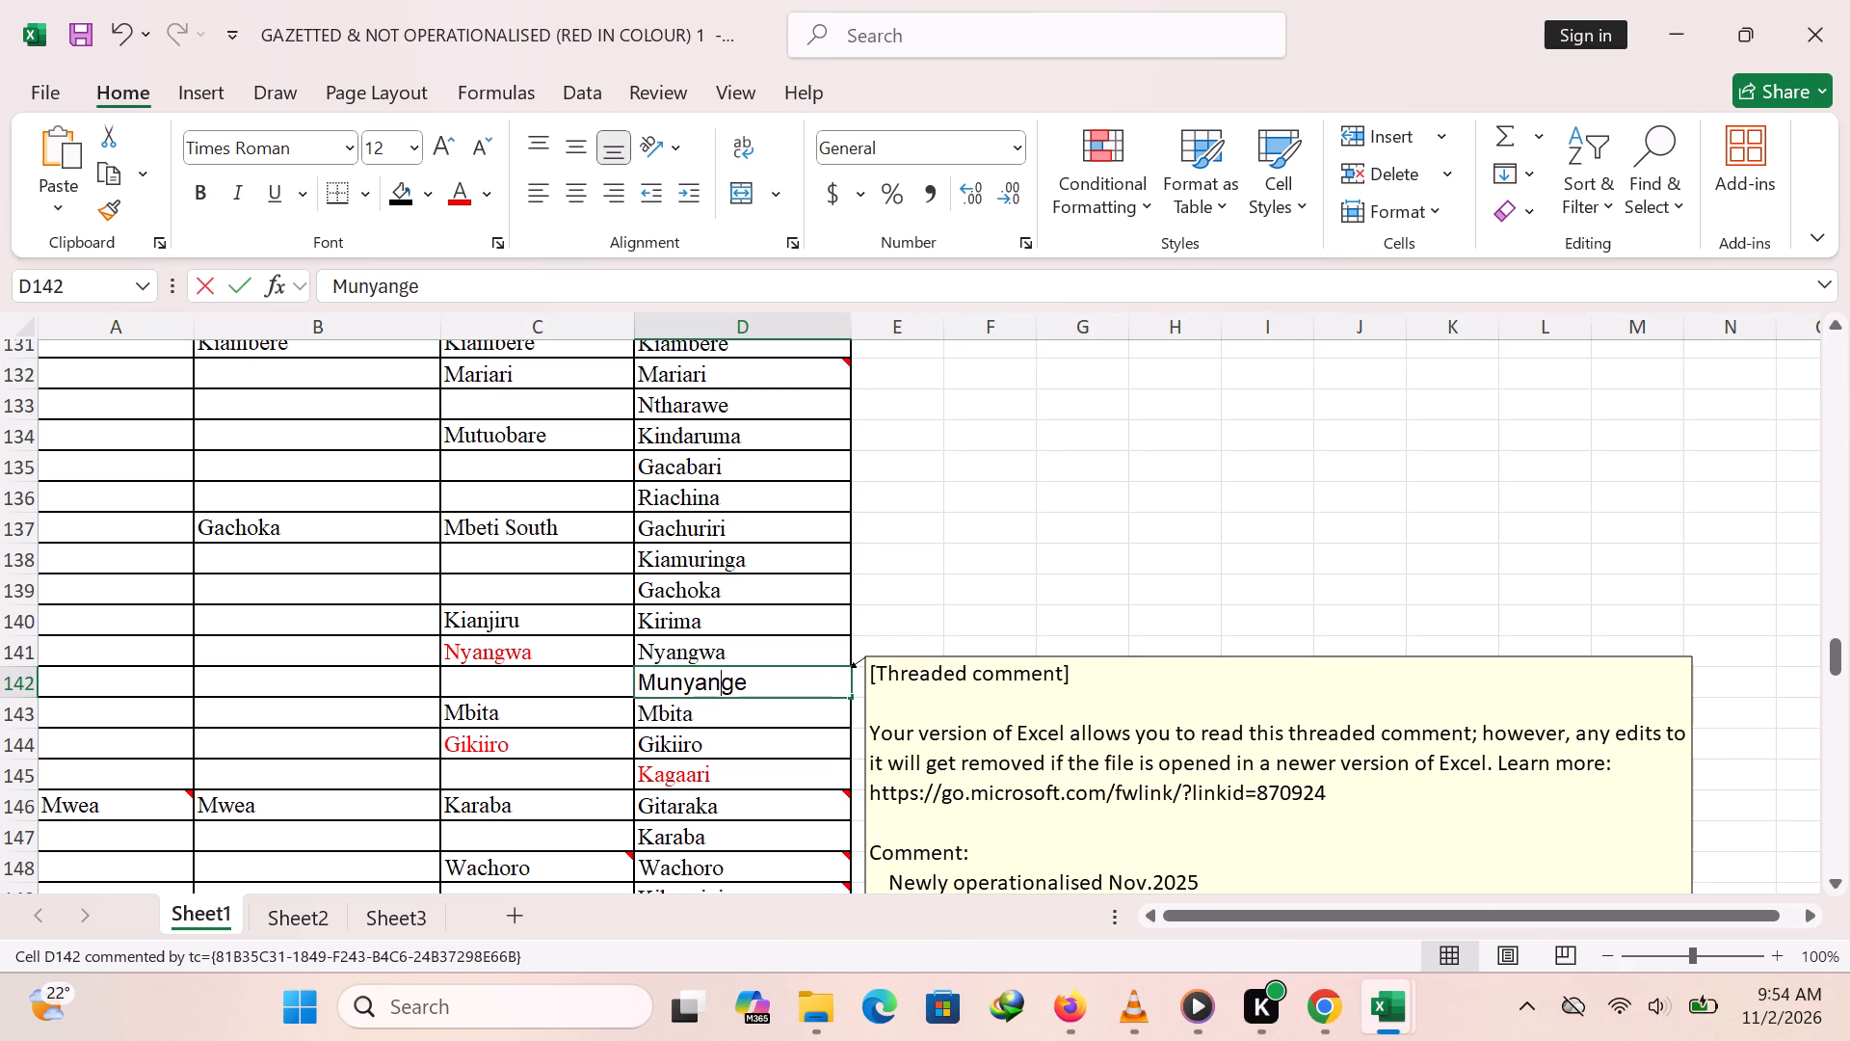
key(Left)
key(Left)
key(Left)
key(Left)
key(Left)
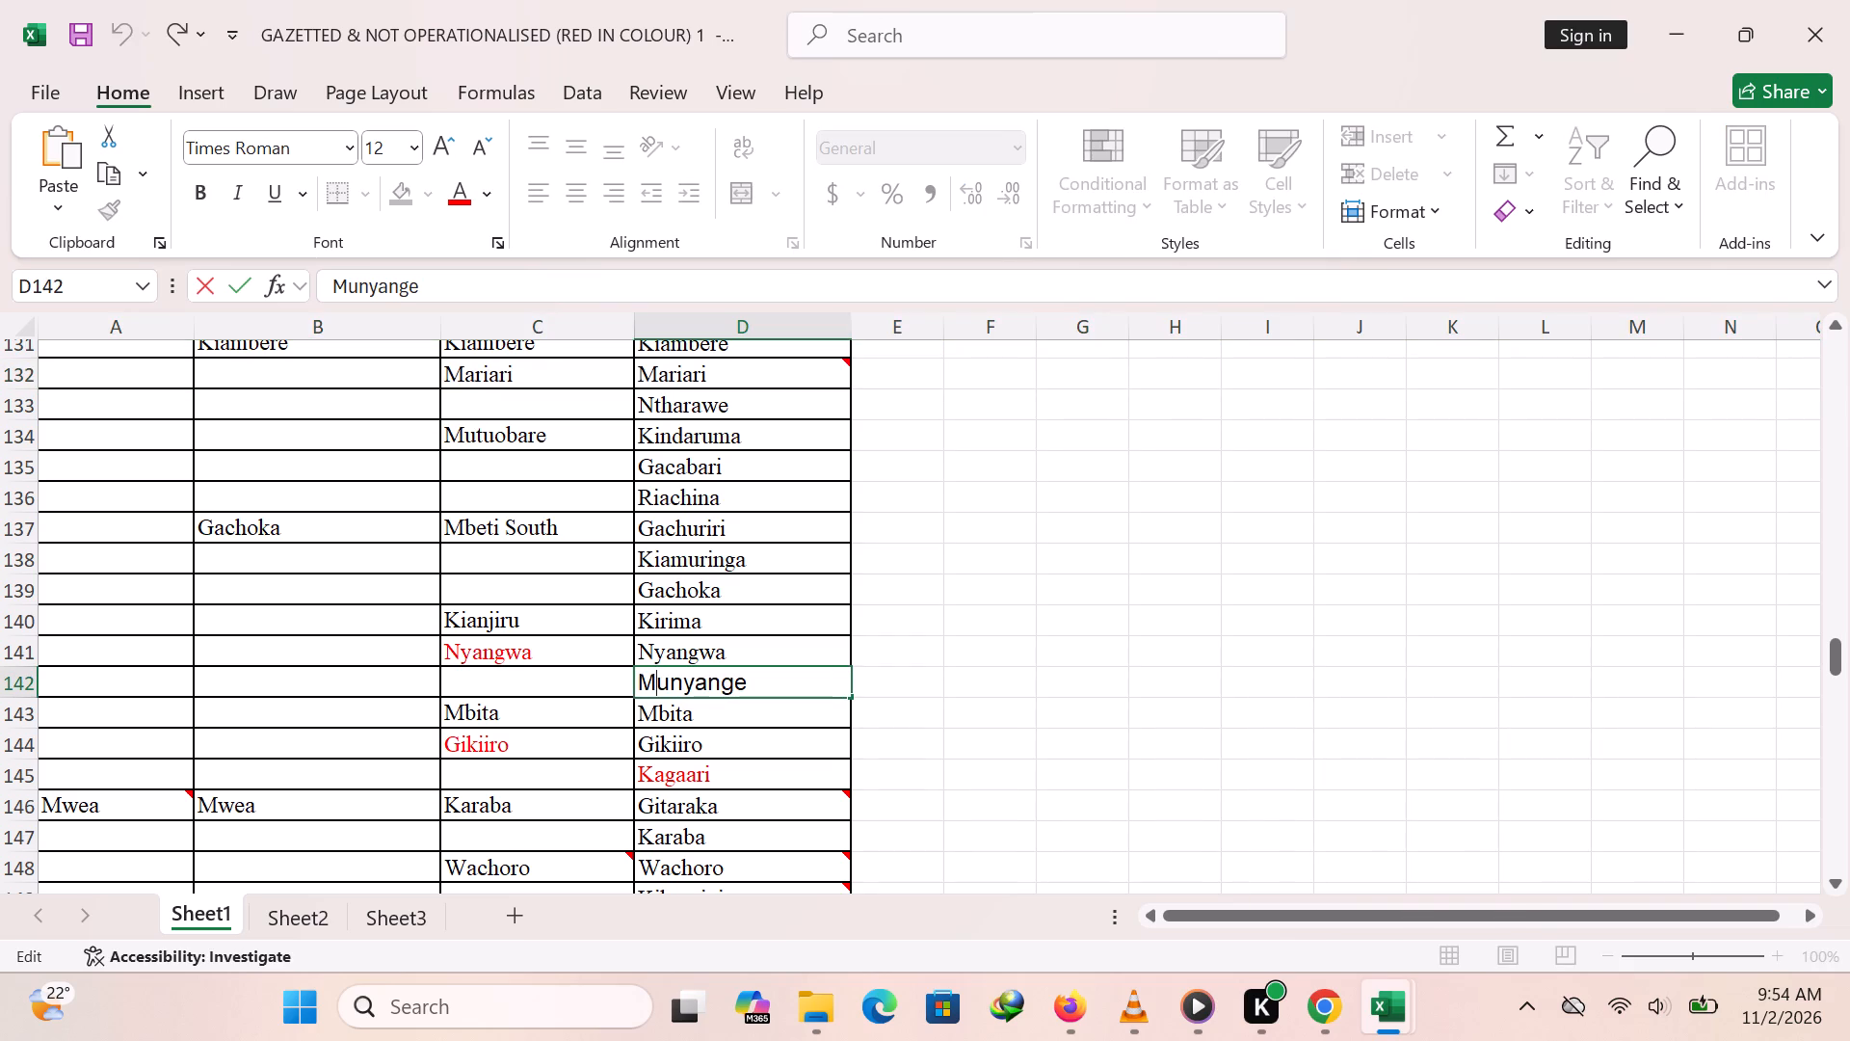
key(BackSpace)
text(Kamu)
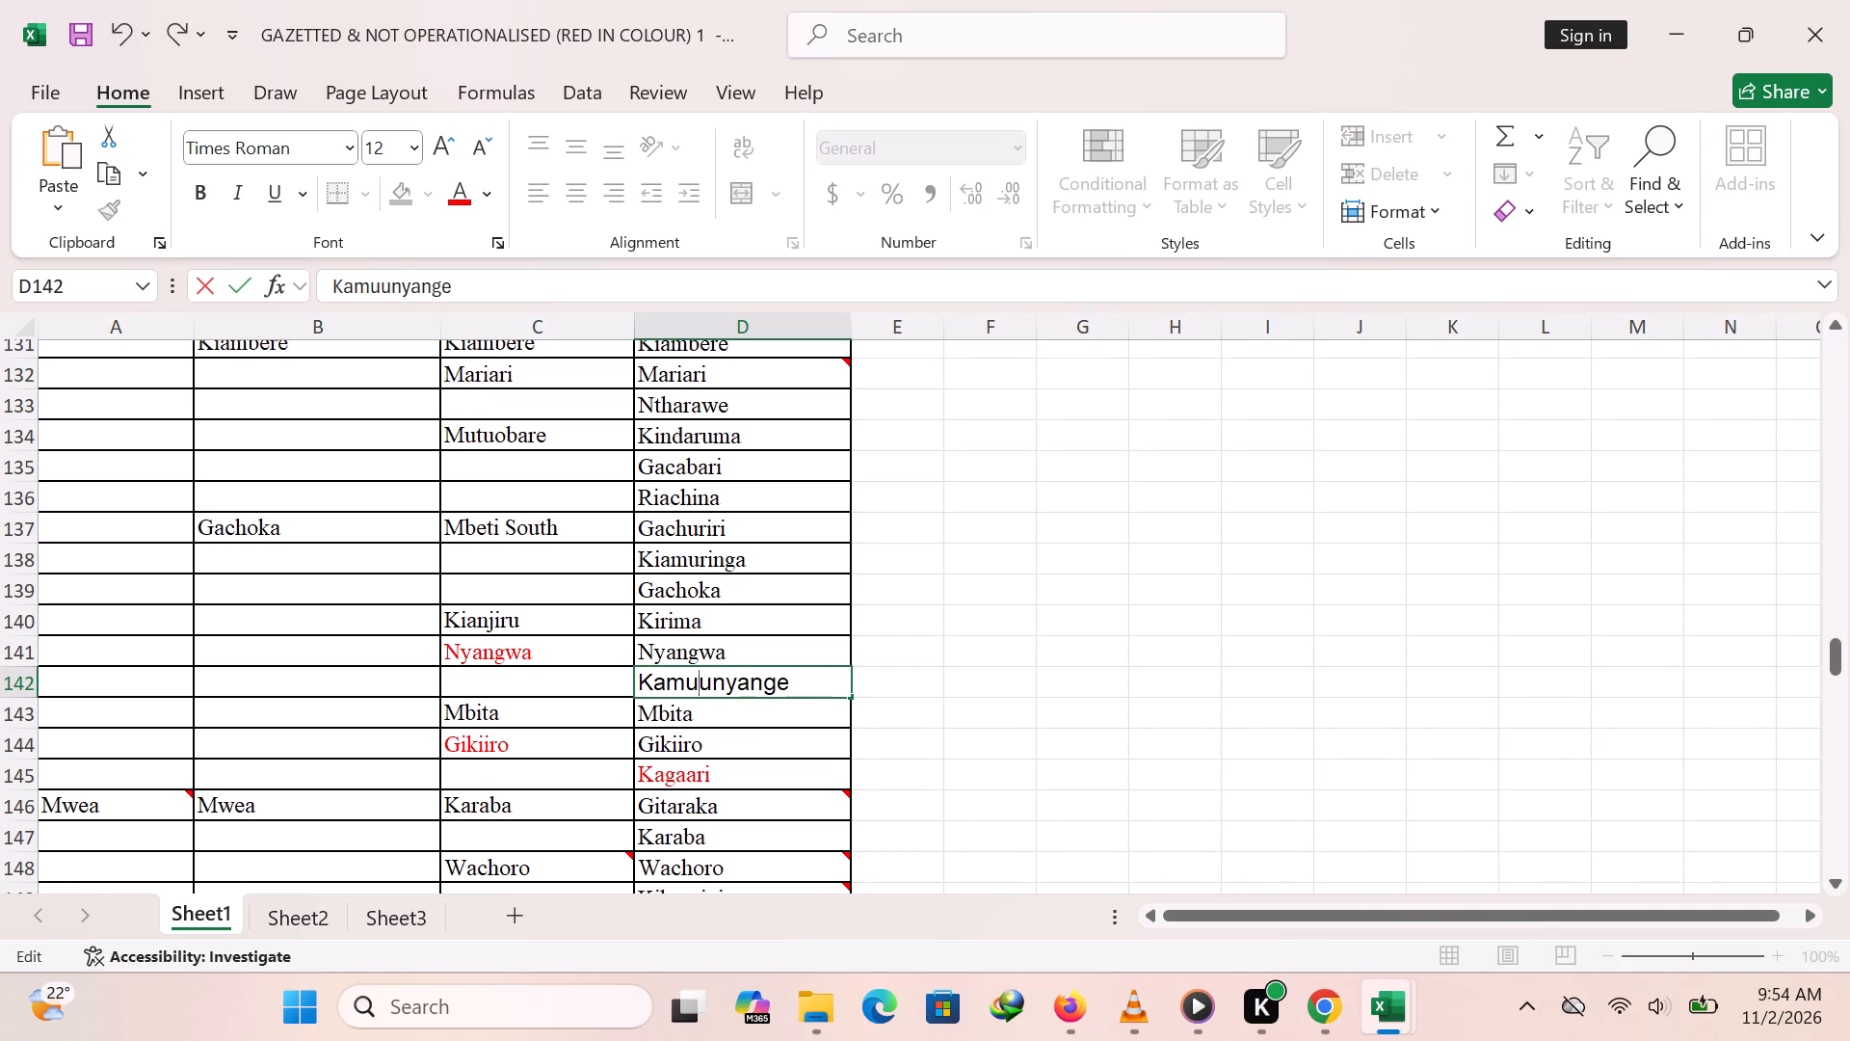
key(BackSpace)
key(BackSpace)
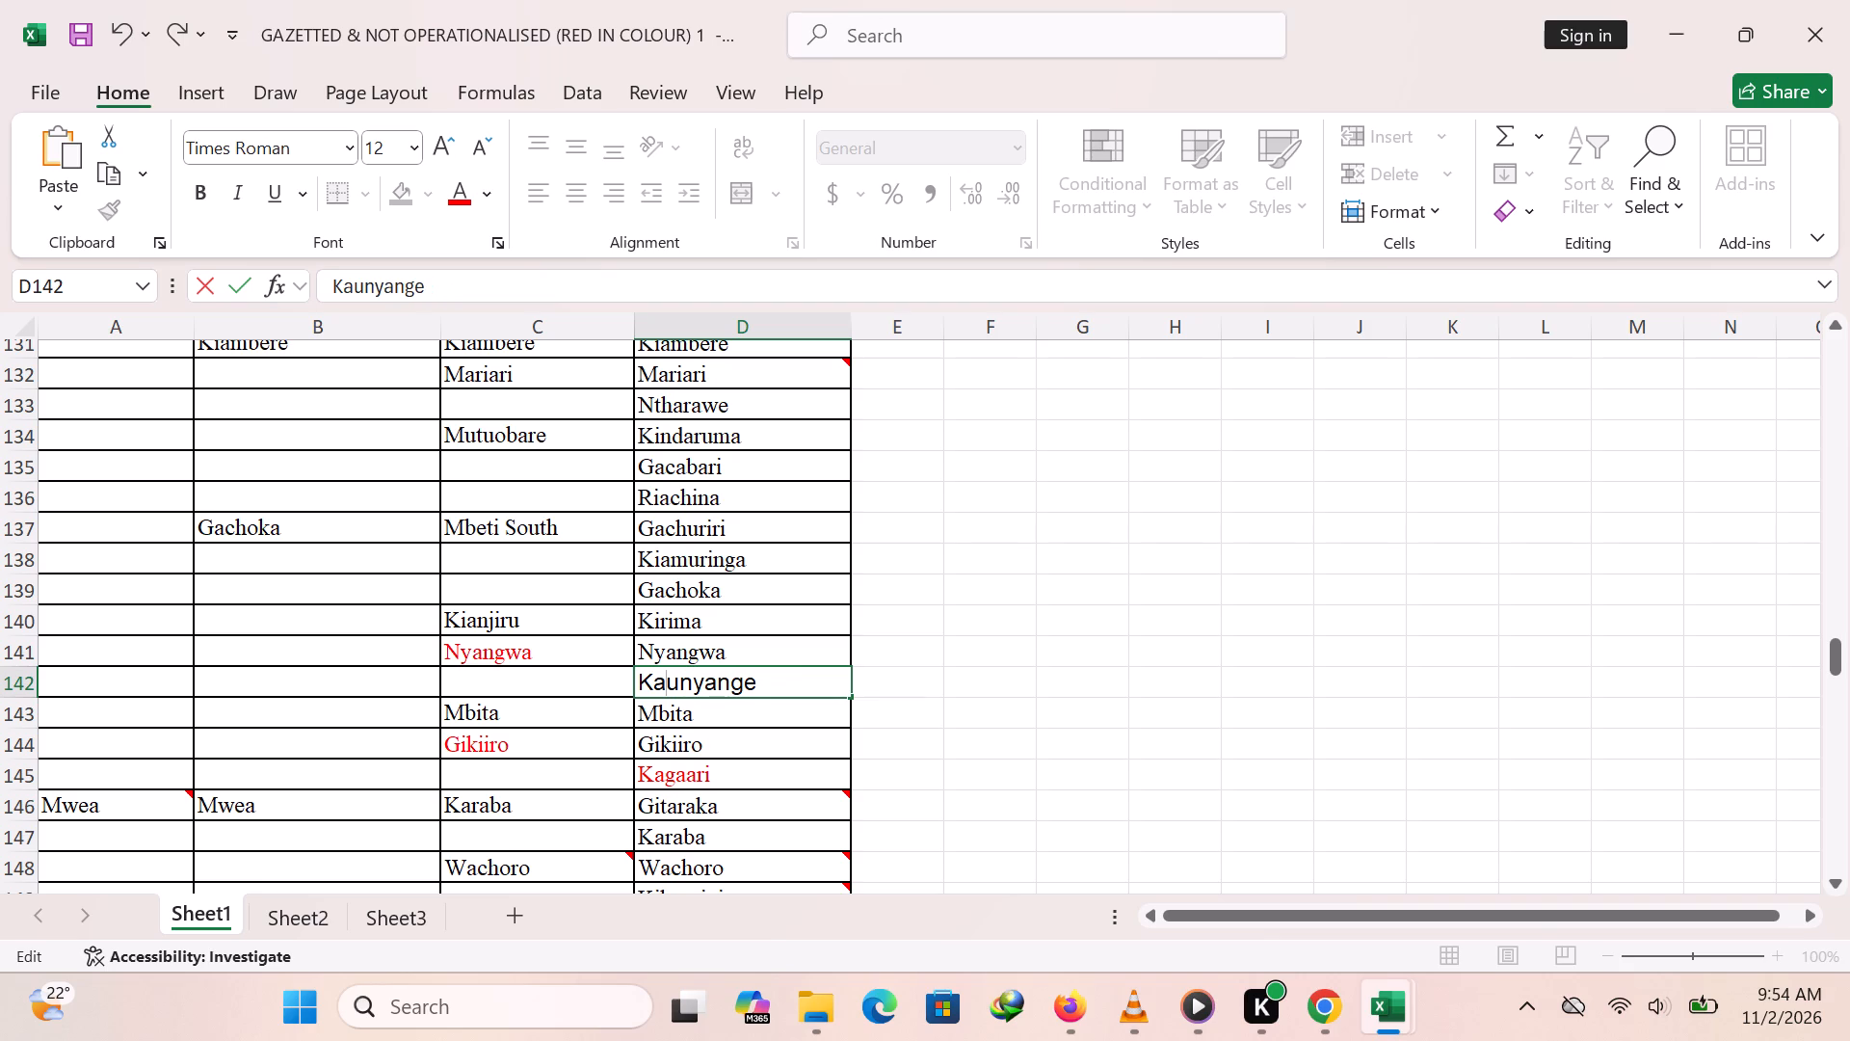
key(m)
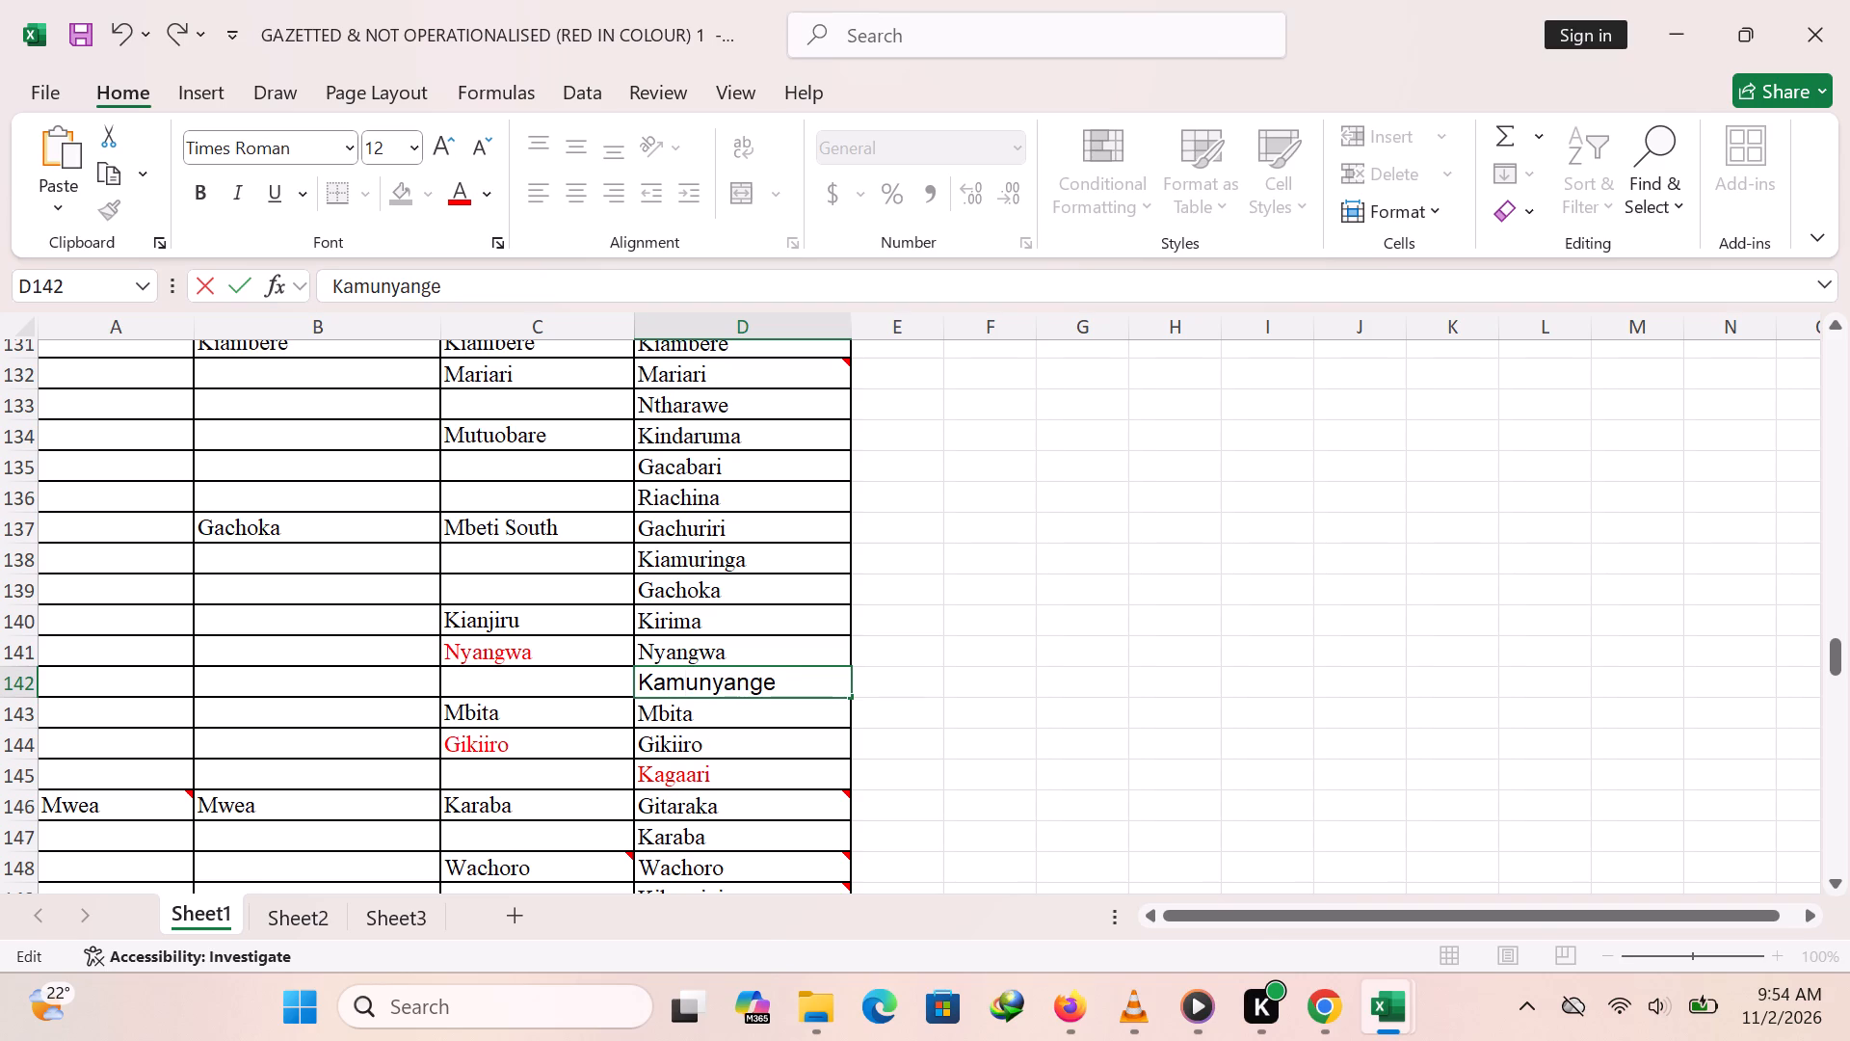
click(714, 742)
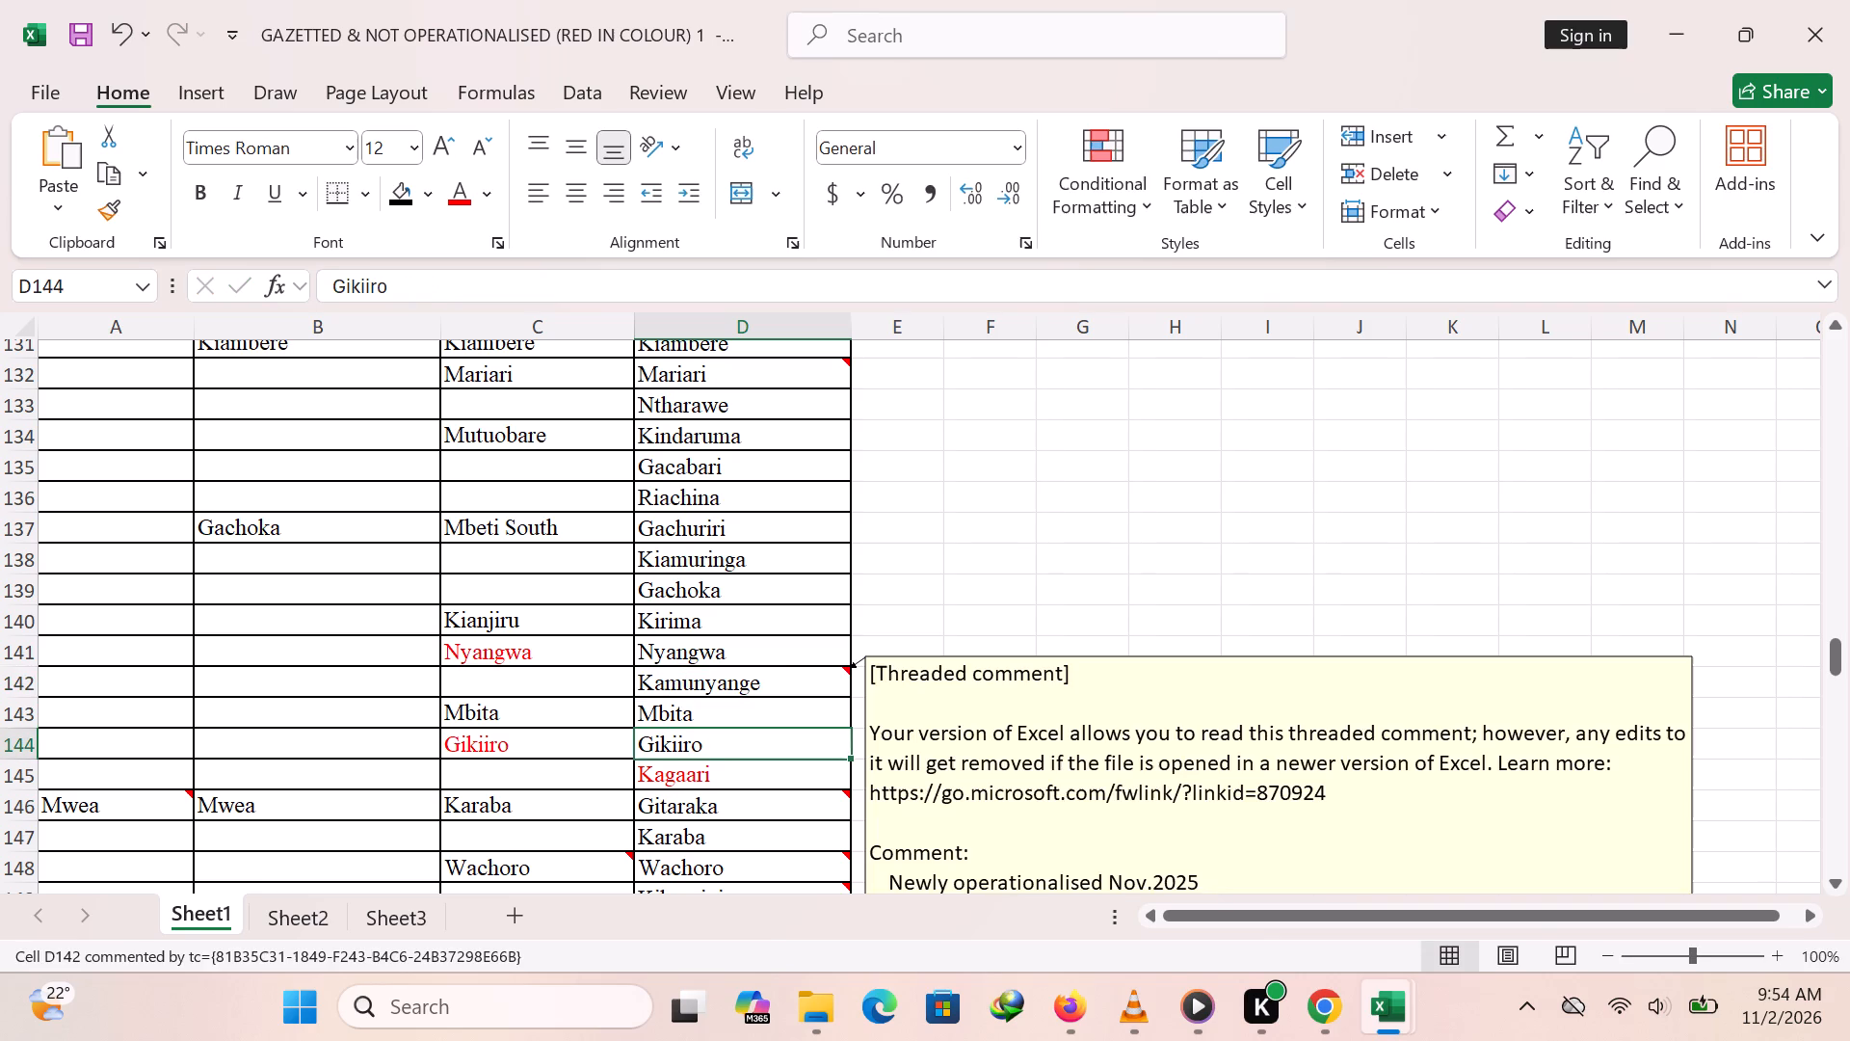
Add Kamunyange as a sub-location under Kianjiru in a new row between Kirima and Nyangwa.
click(736, 682)
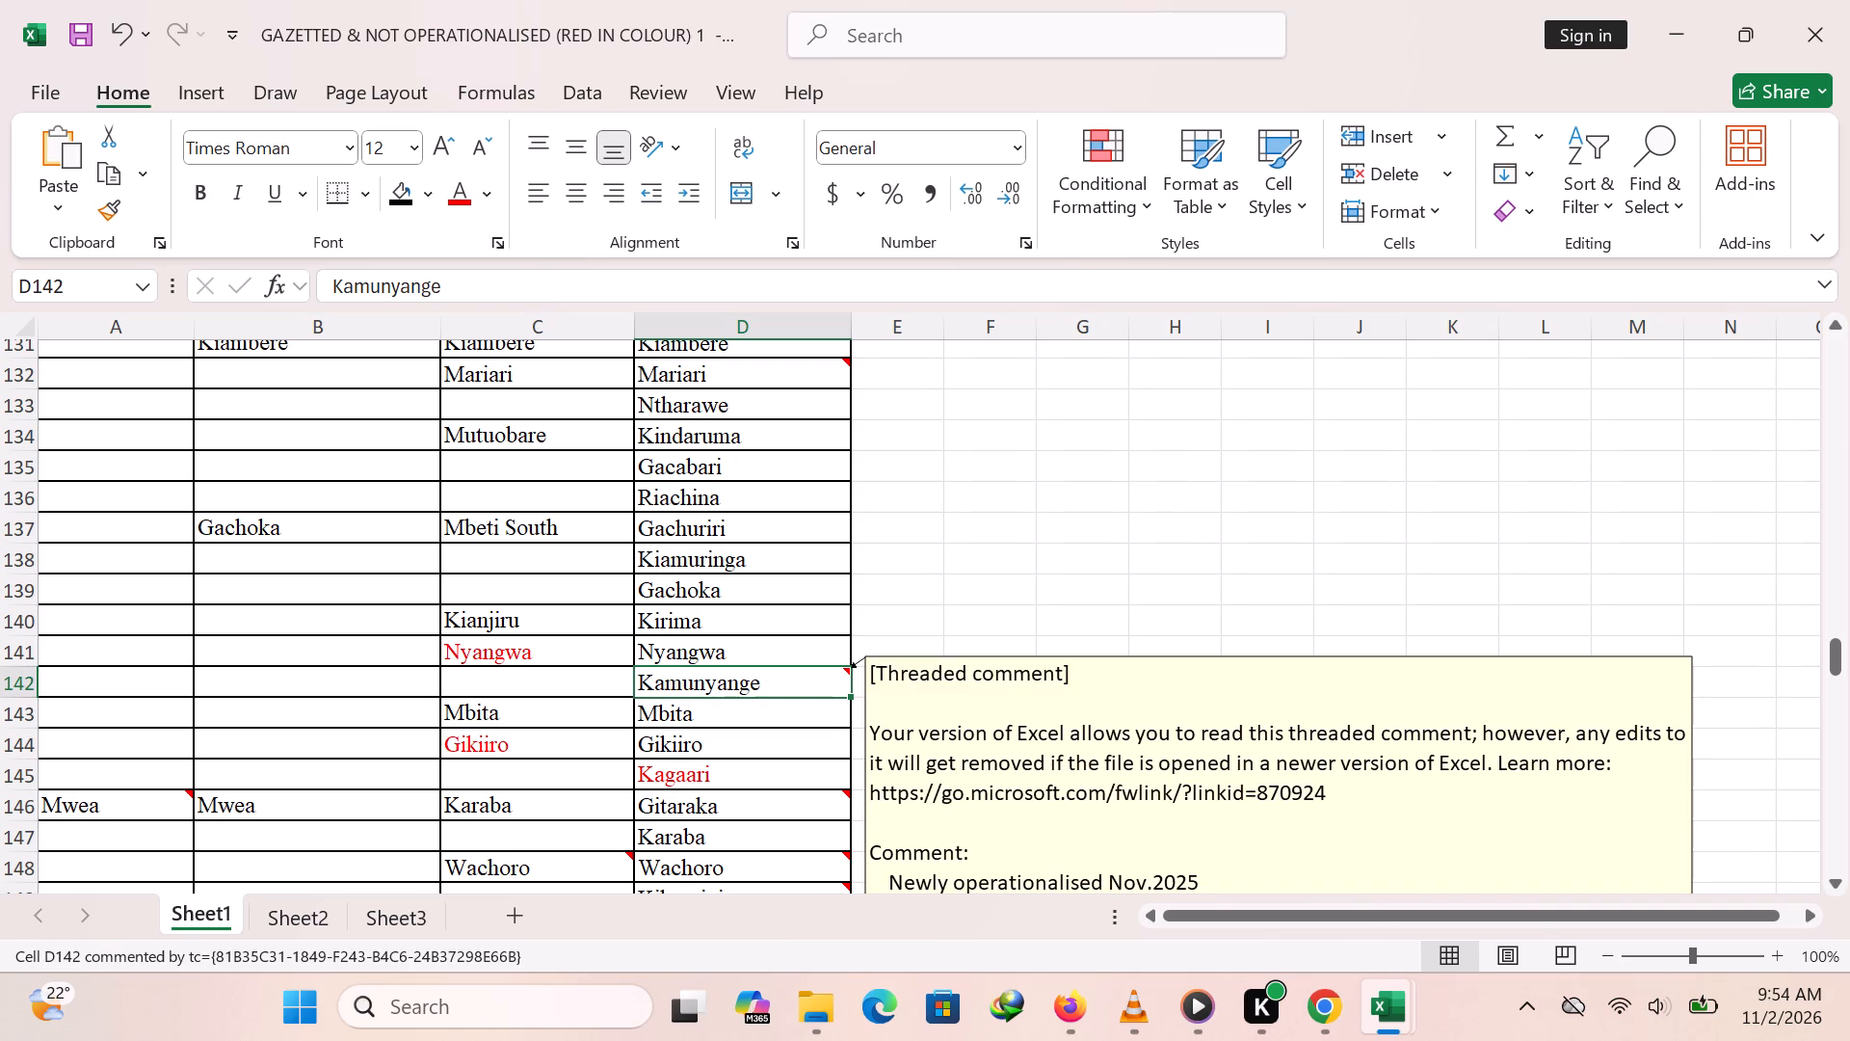
right_click(23, 653)
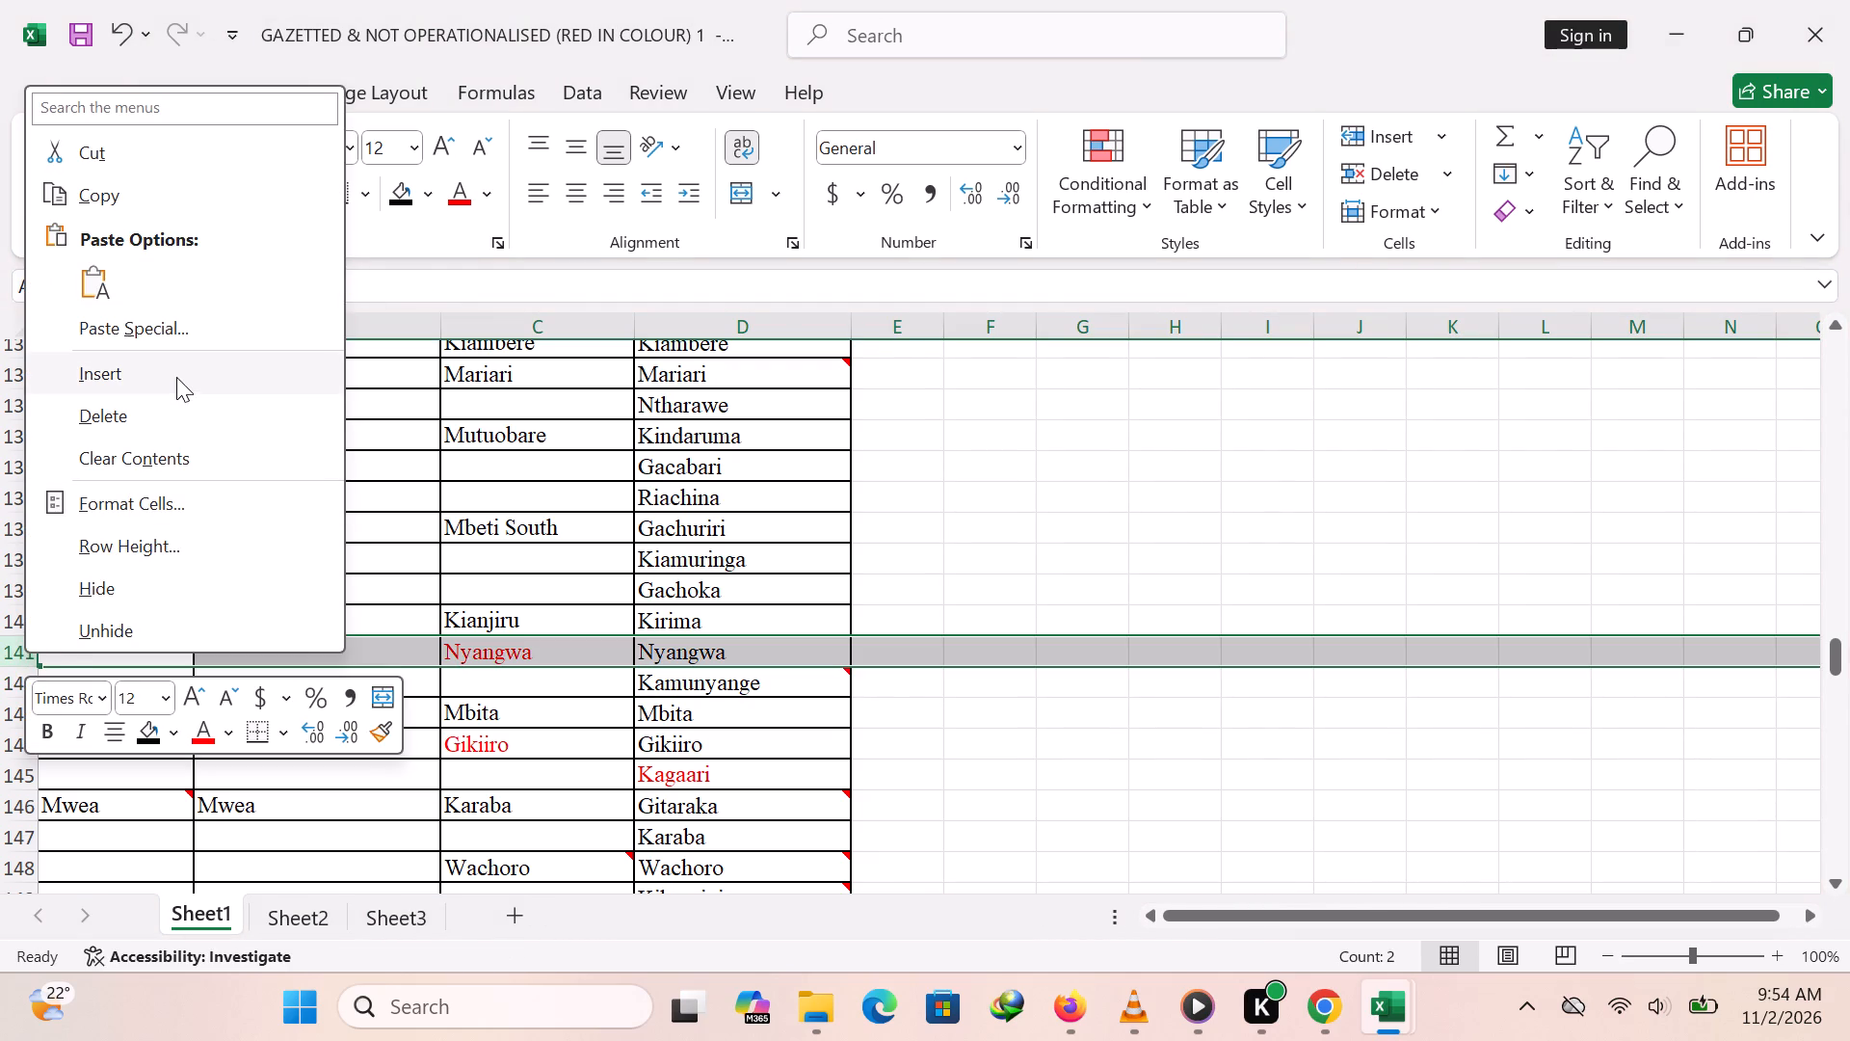
click(176, 377)
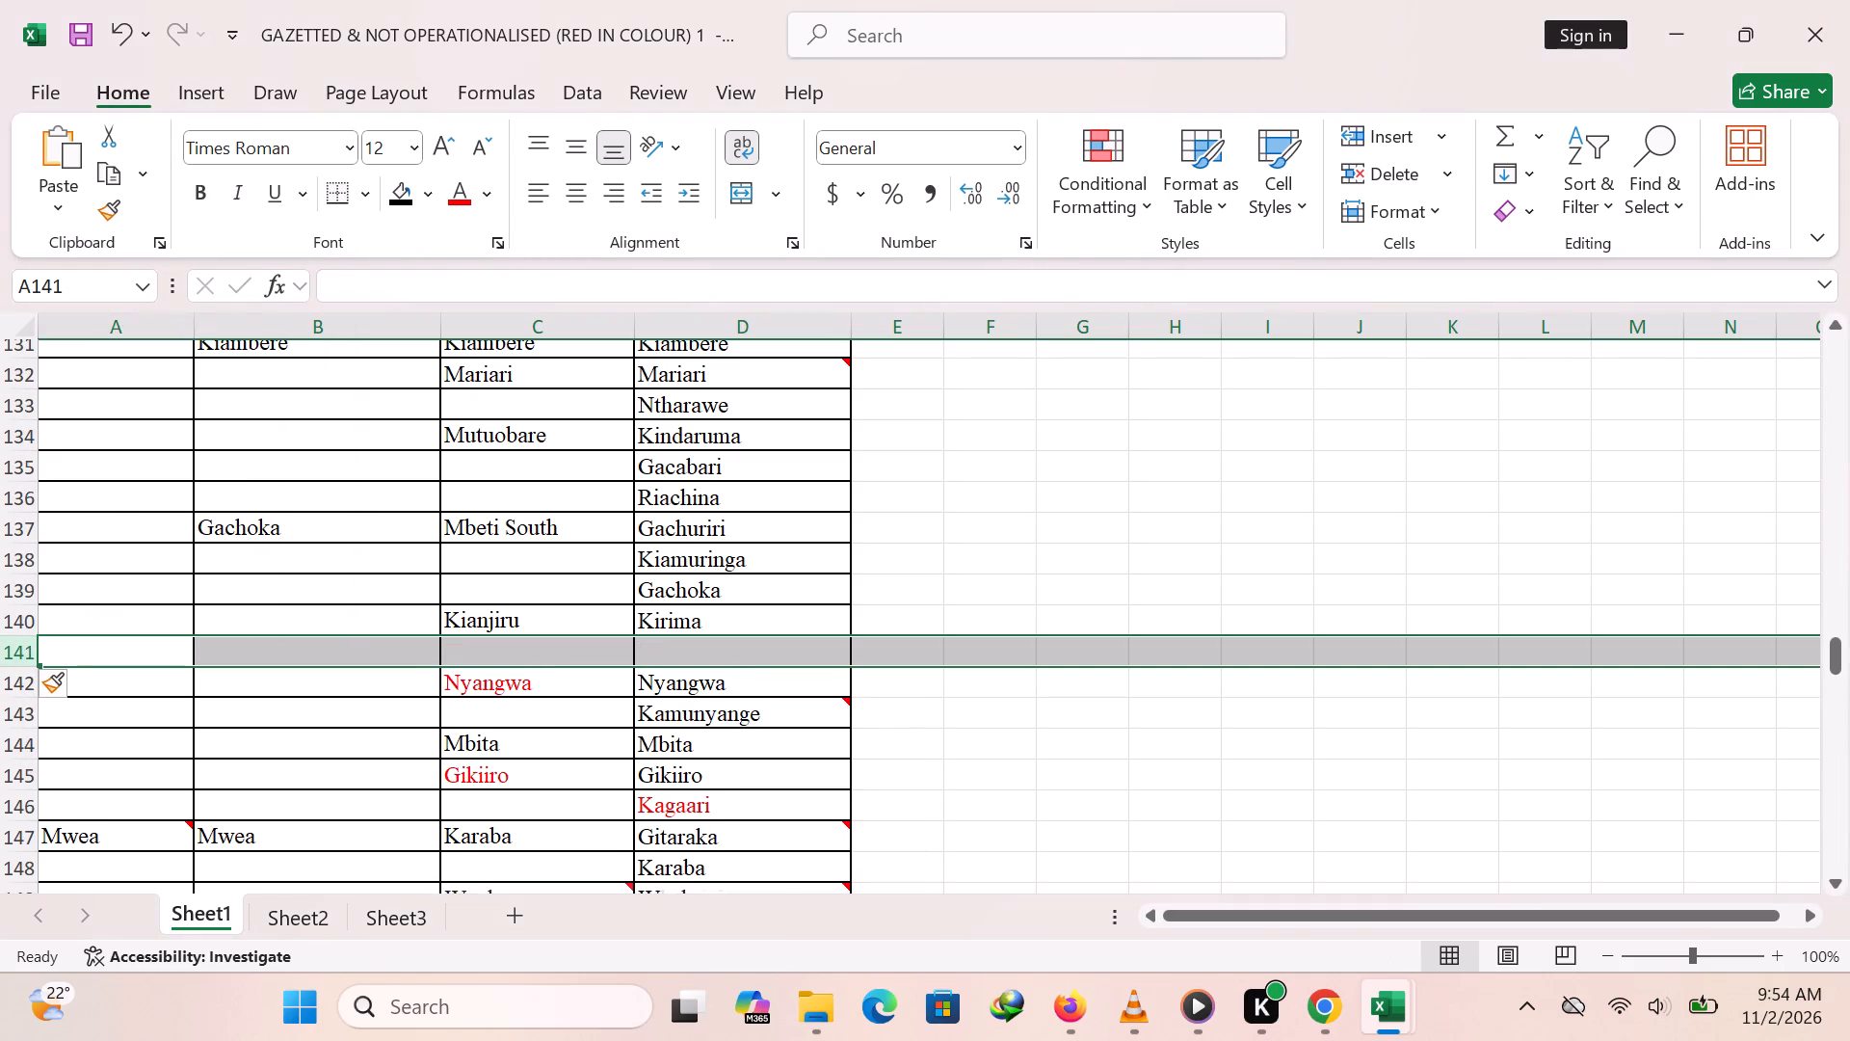
click(673, 654)
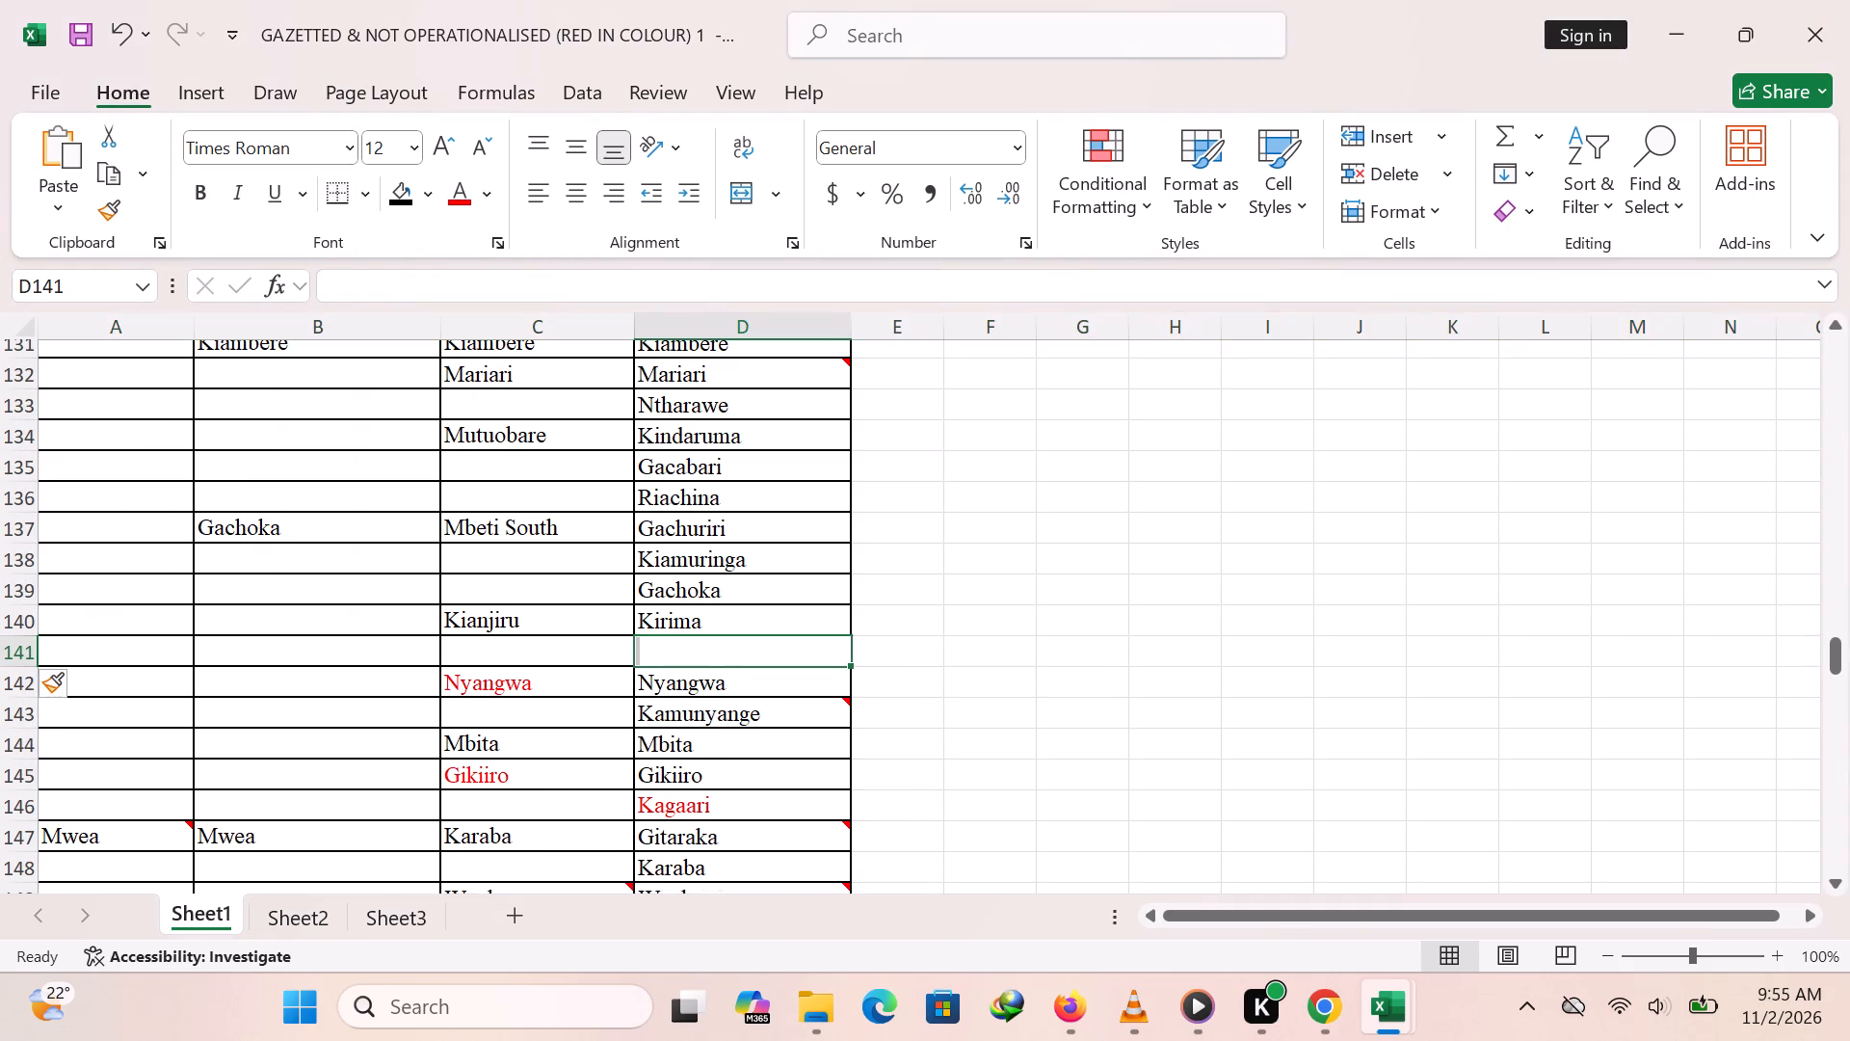
text(kam)
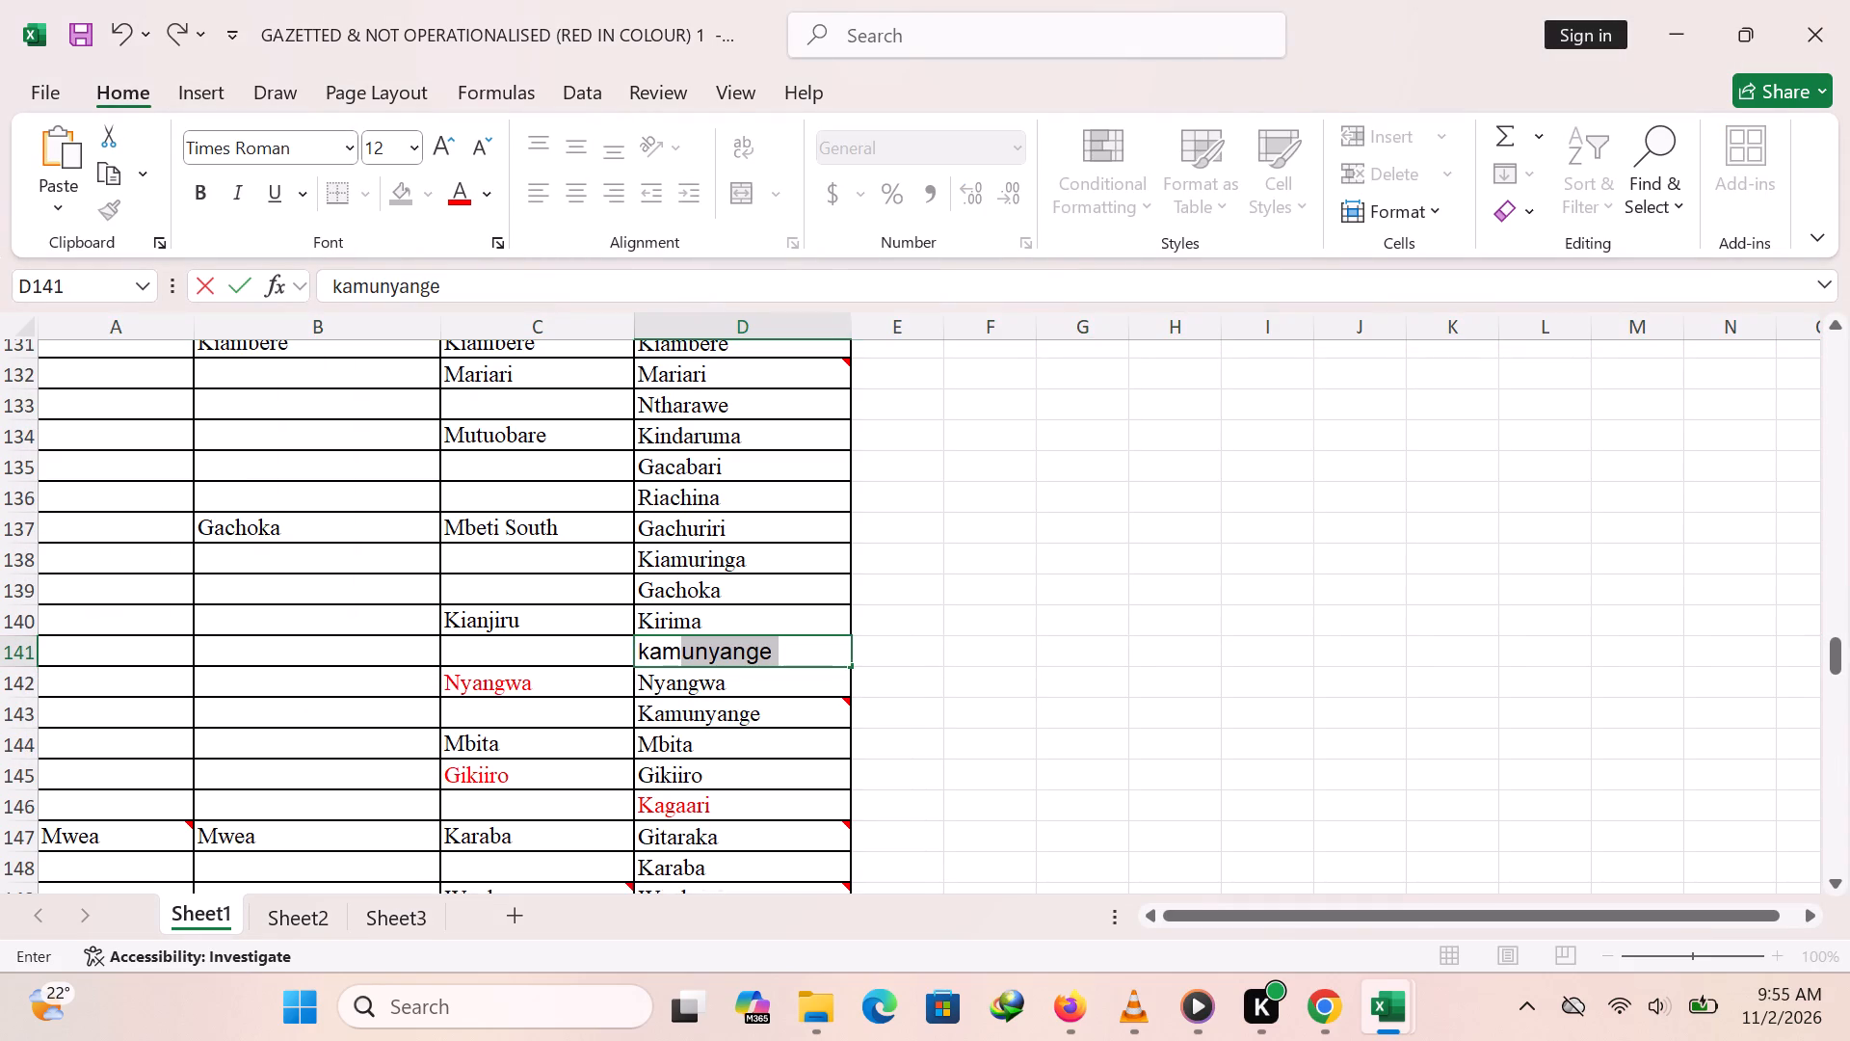
key(Tab)
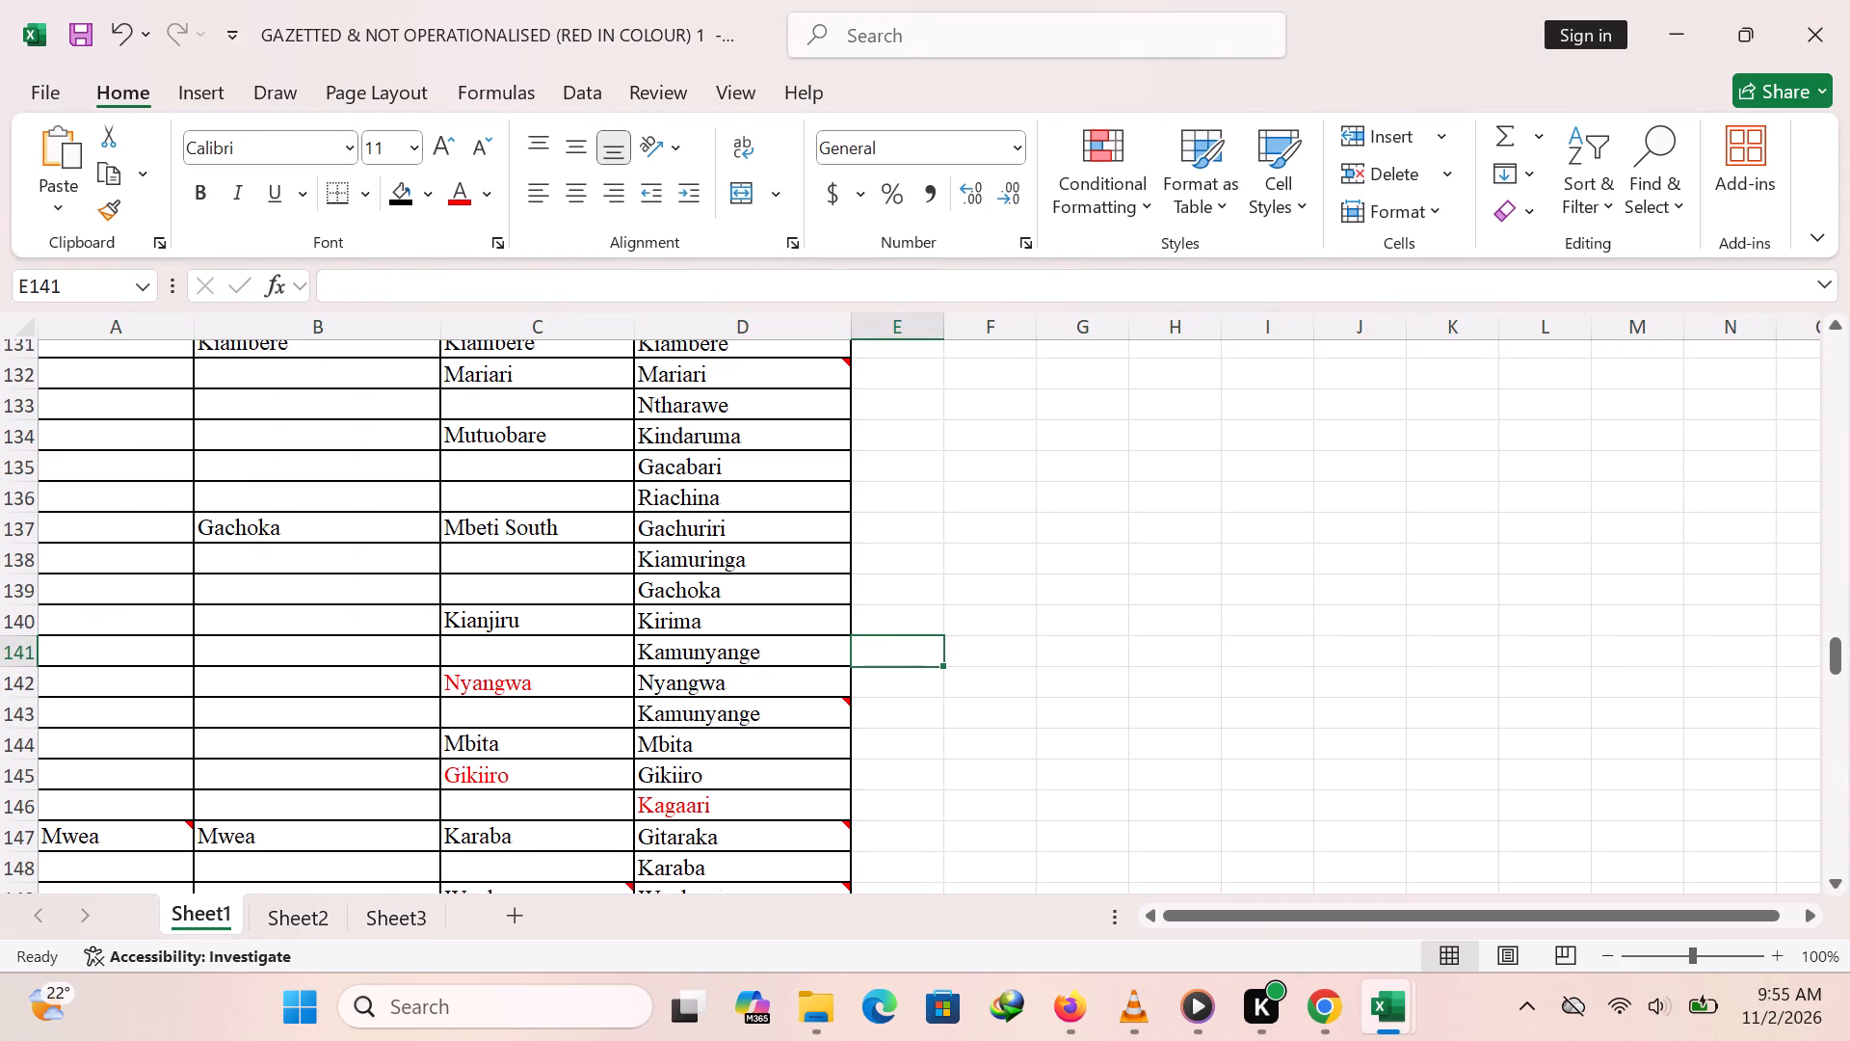
click(798, 777)
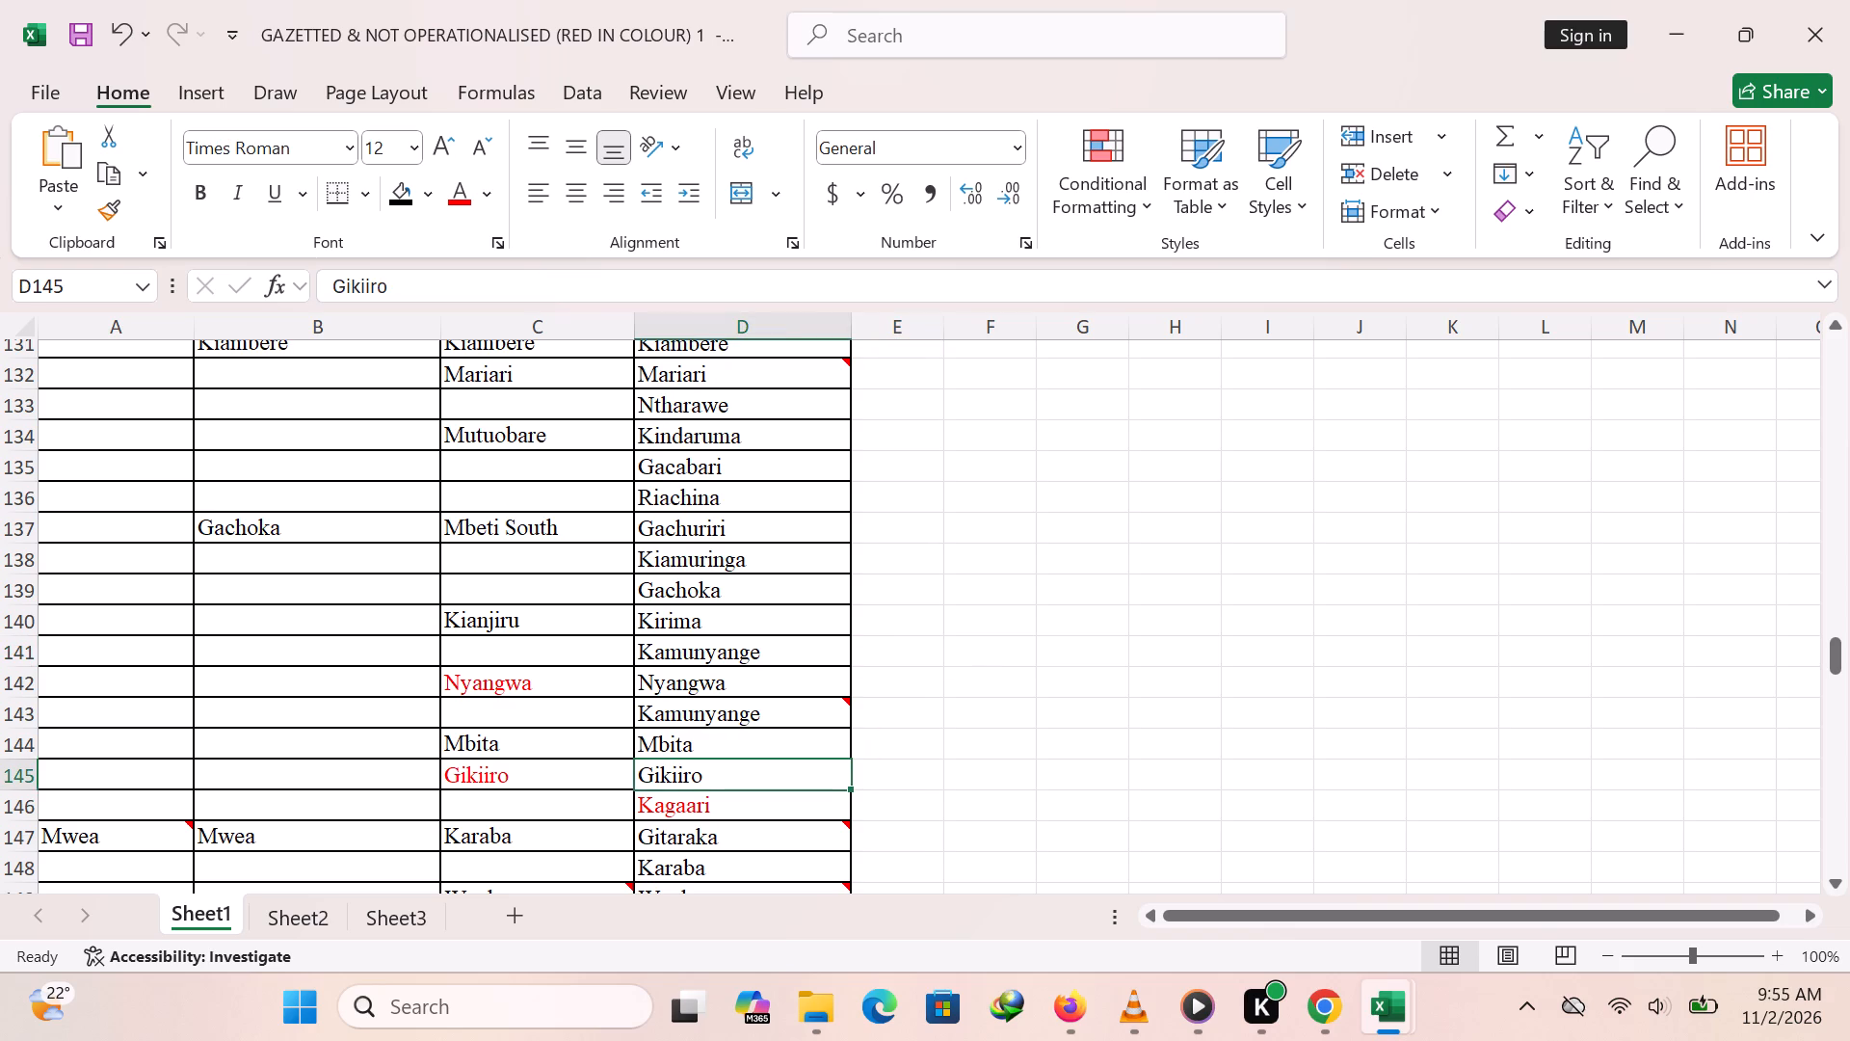
Delete the row holding the duplicate Kamunyange sub-location between Nyangwa and Mbita.
click(18, 707)
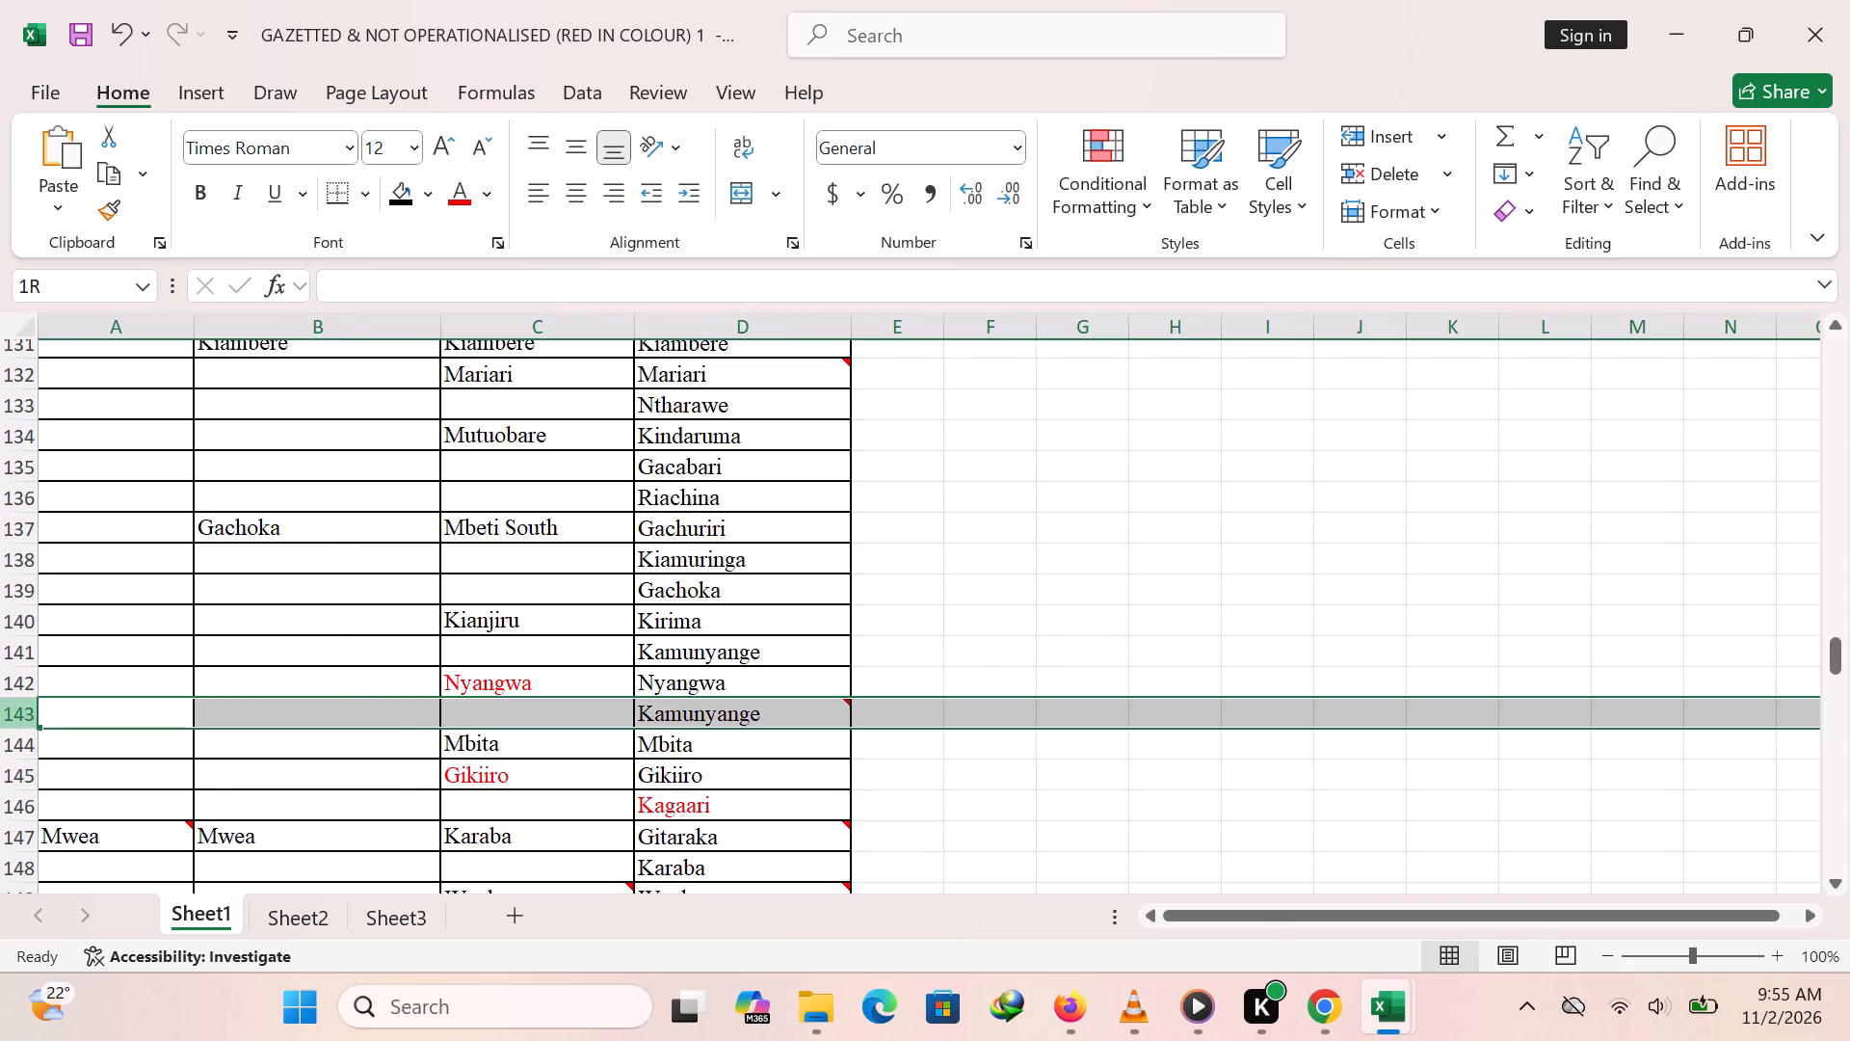
right_click(18, 707)
click(113, 471)
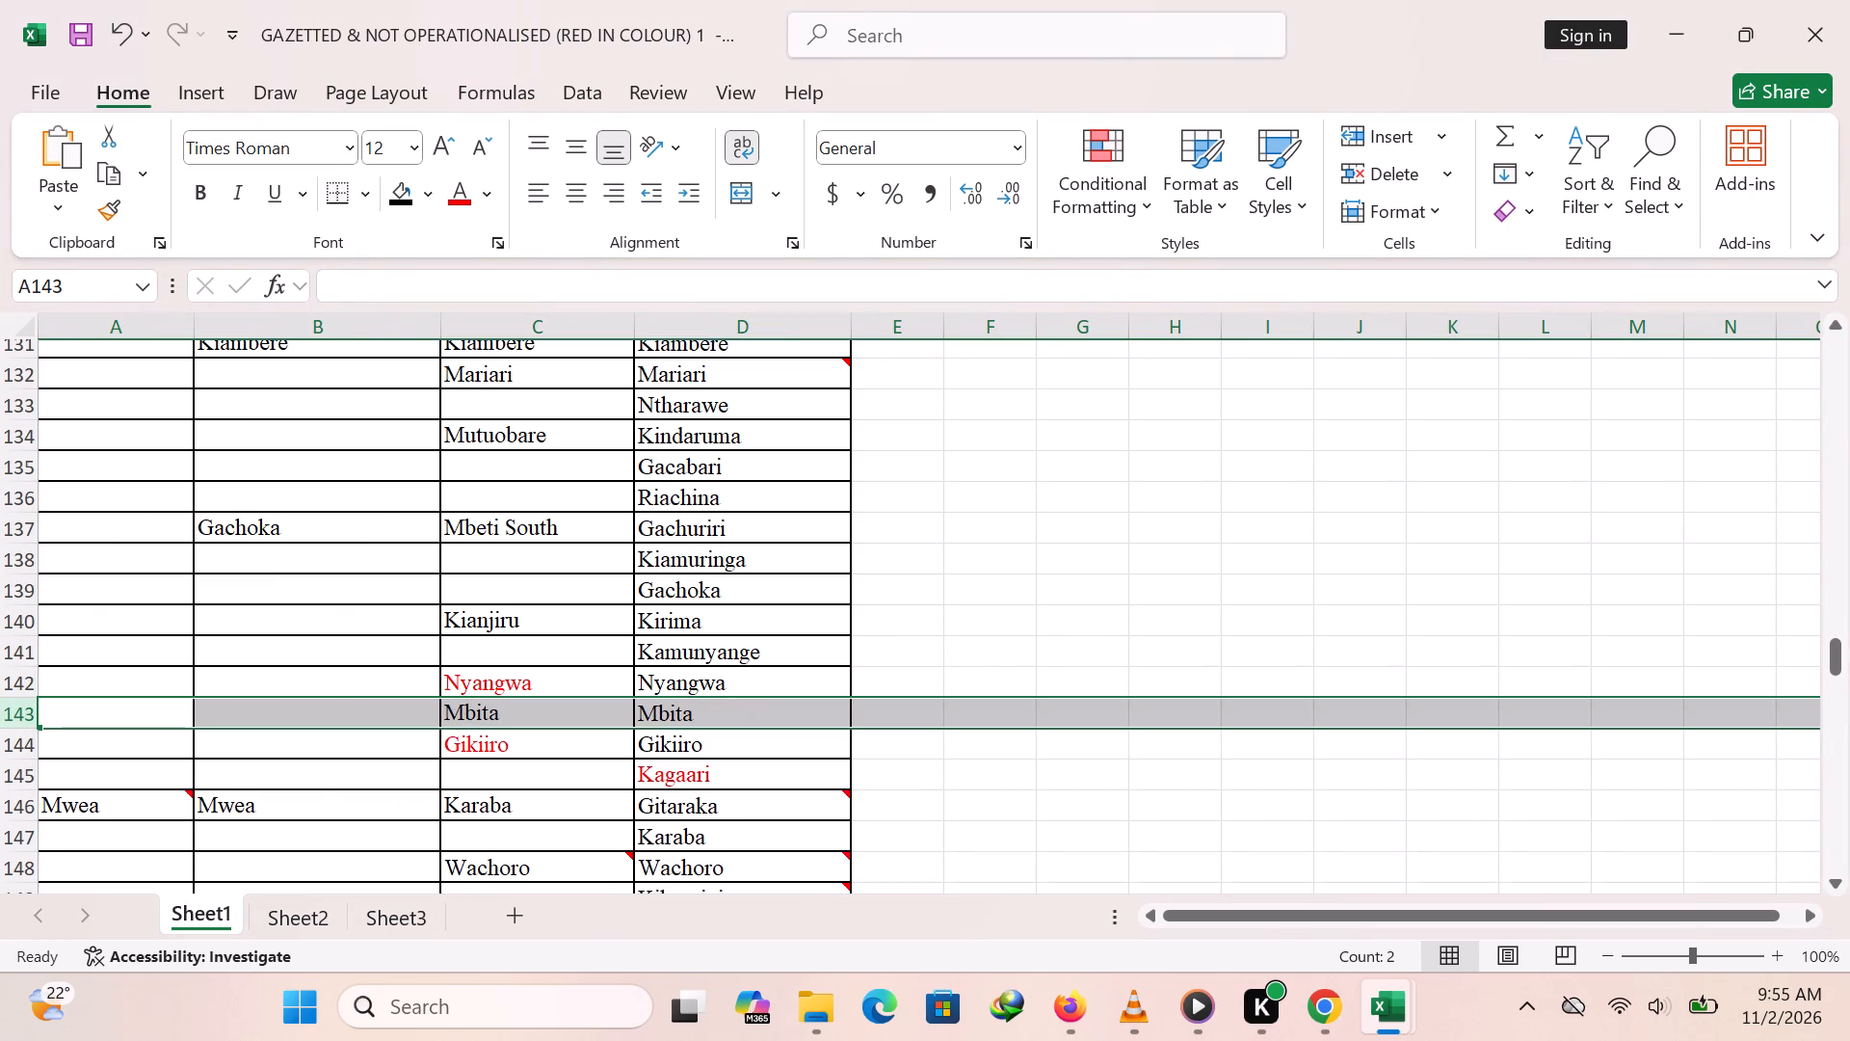
click(693, 653)
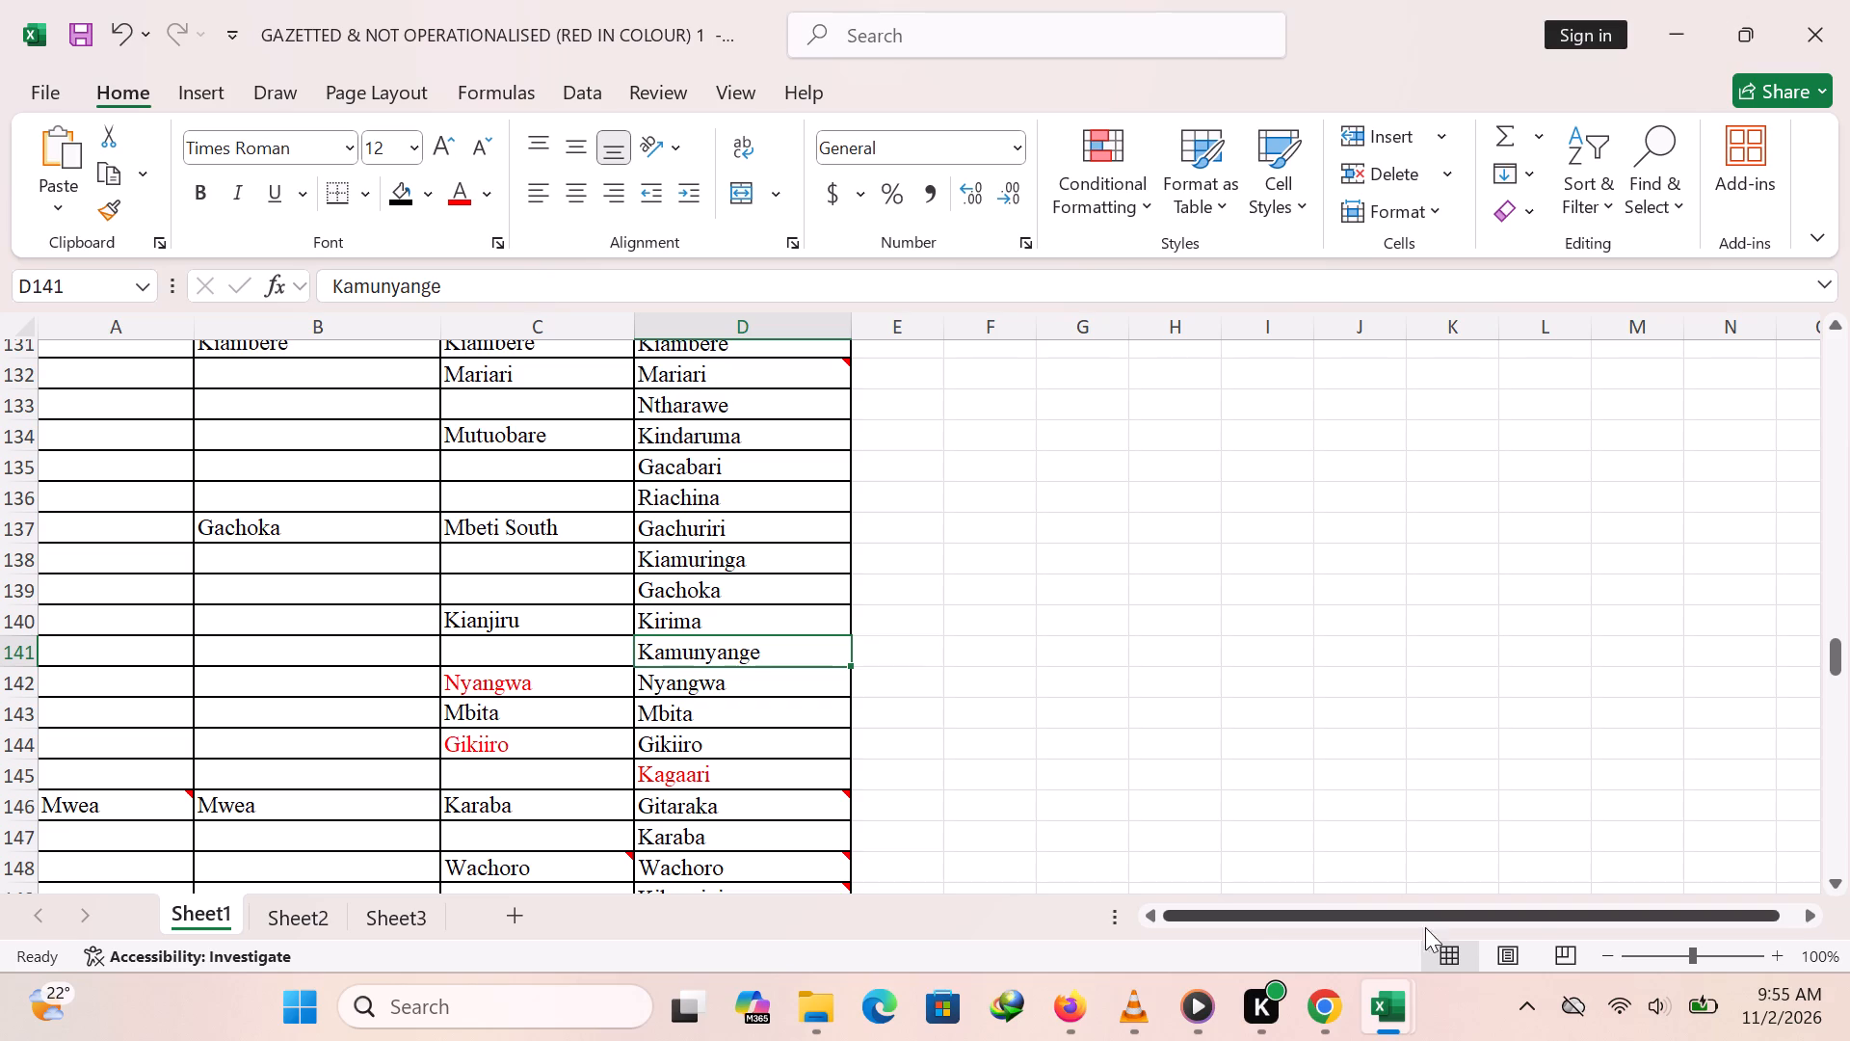
Switch to the PROPOSED ADMIN UNITS (IN YELLOW) 1 workbook and review its listed units down to the Kiritiri entries under Mbeere South.
click(1404, 1006)
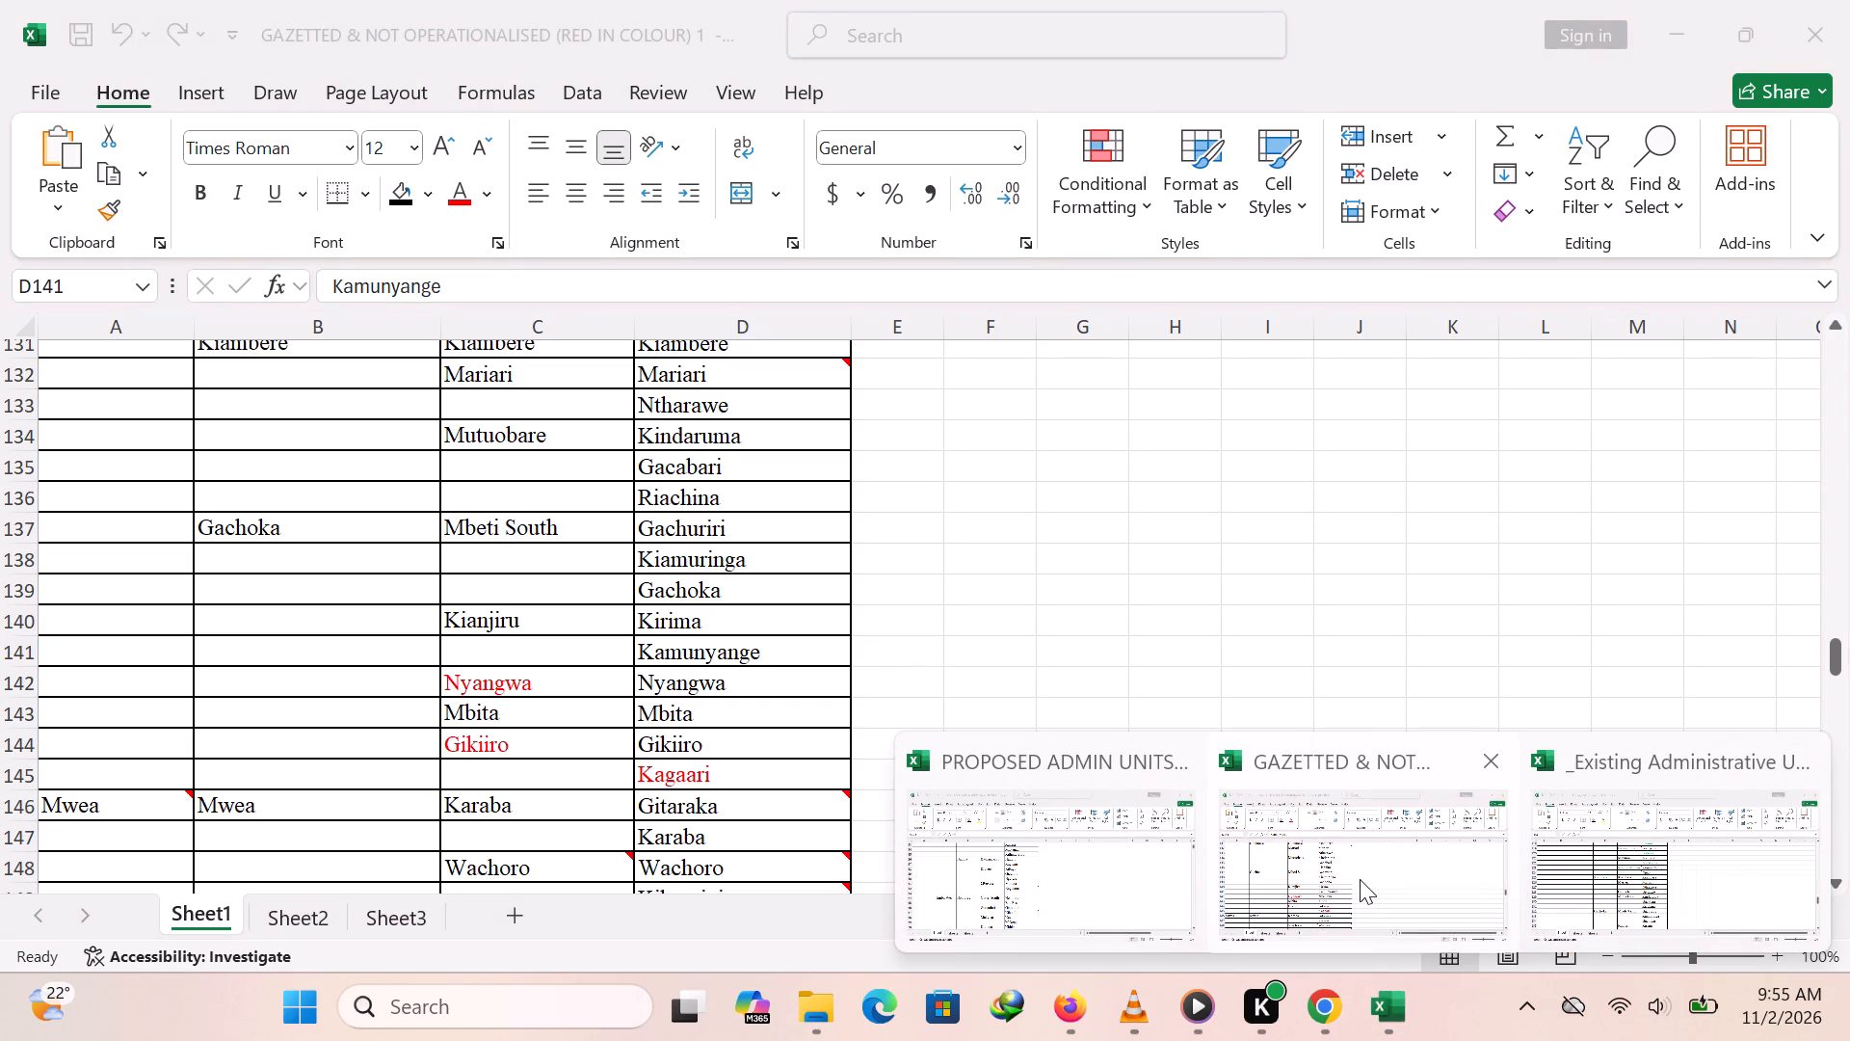
click(1032, 830)
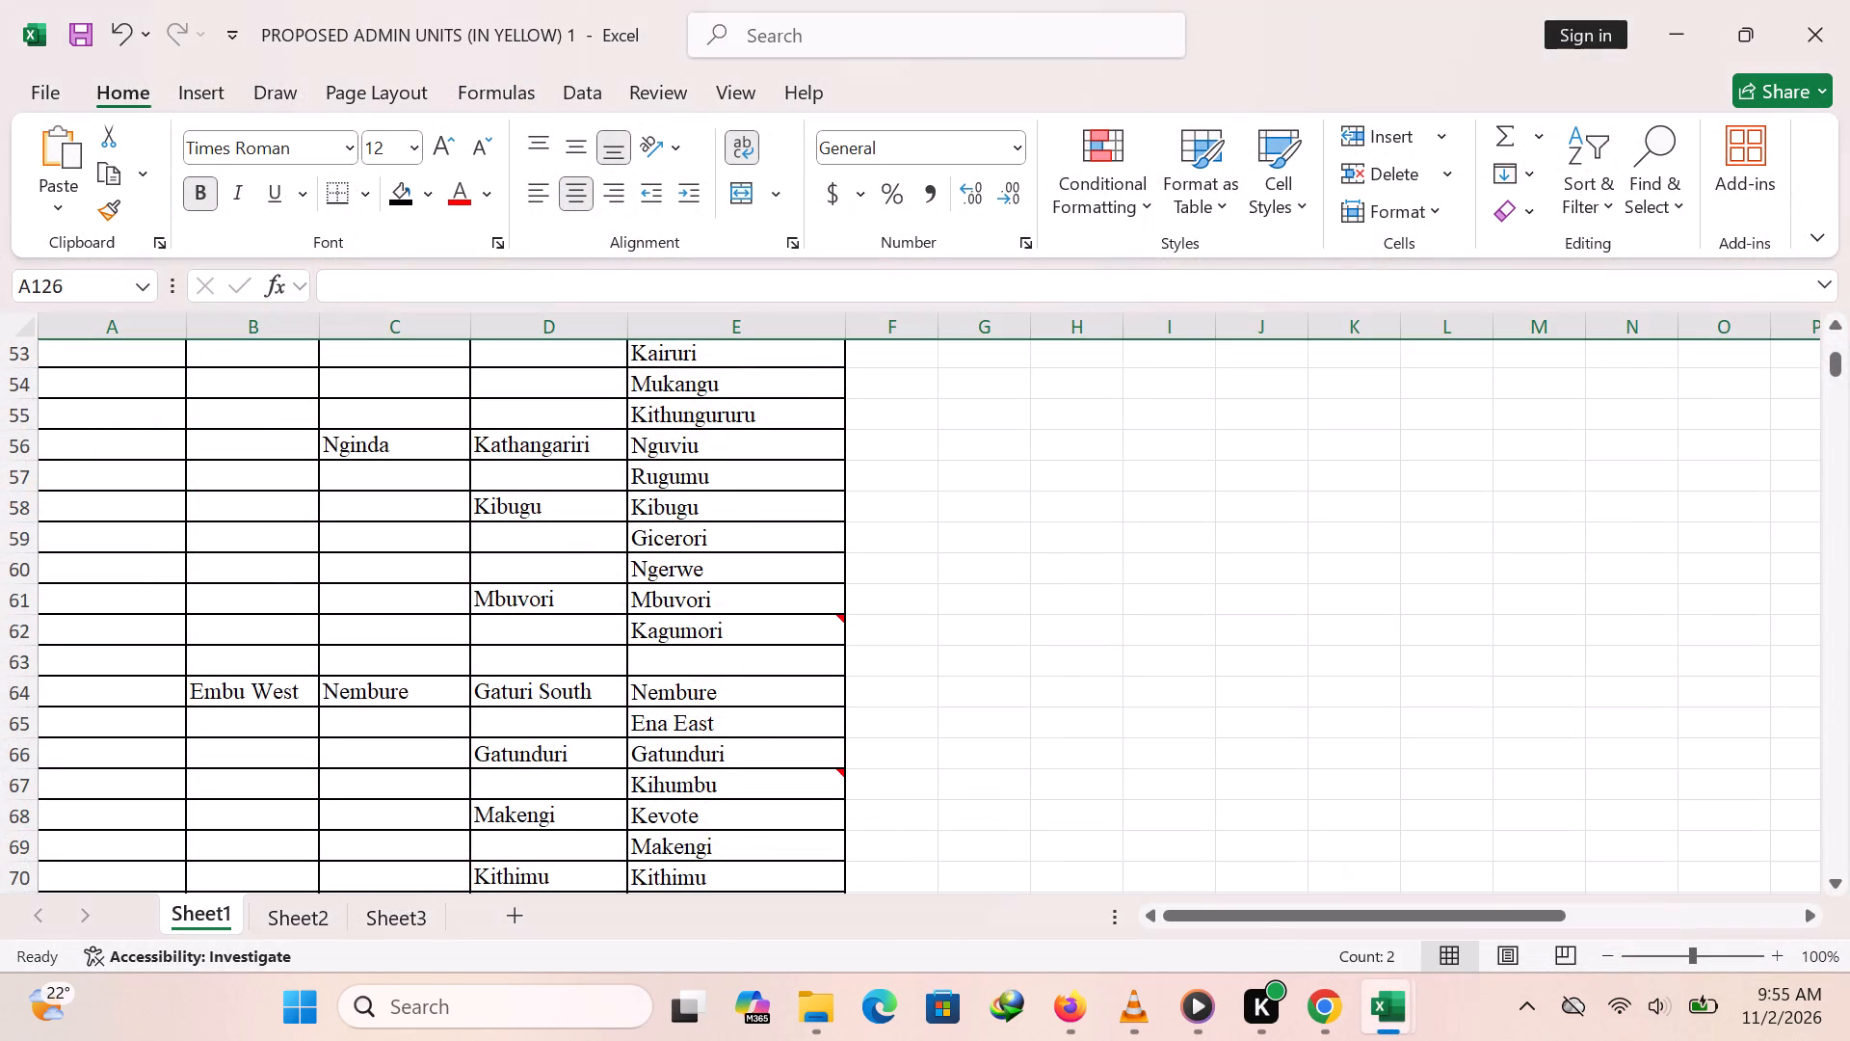
scroll(410, 626, up, 6)
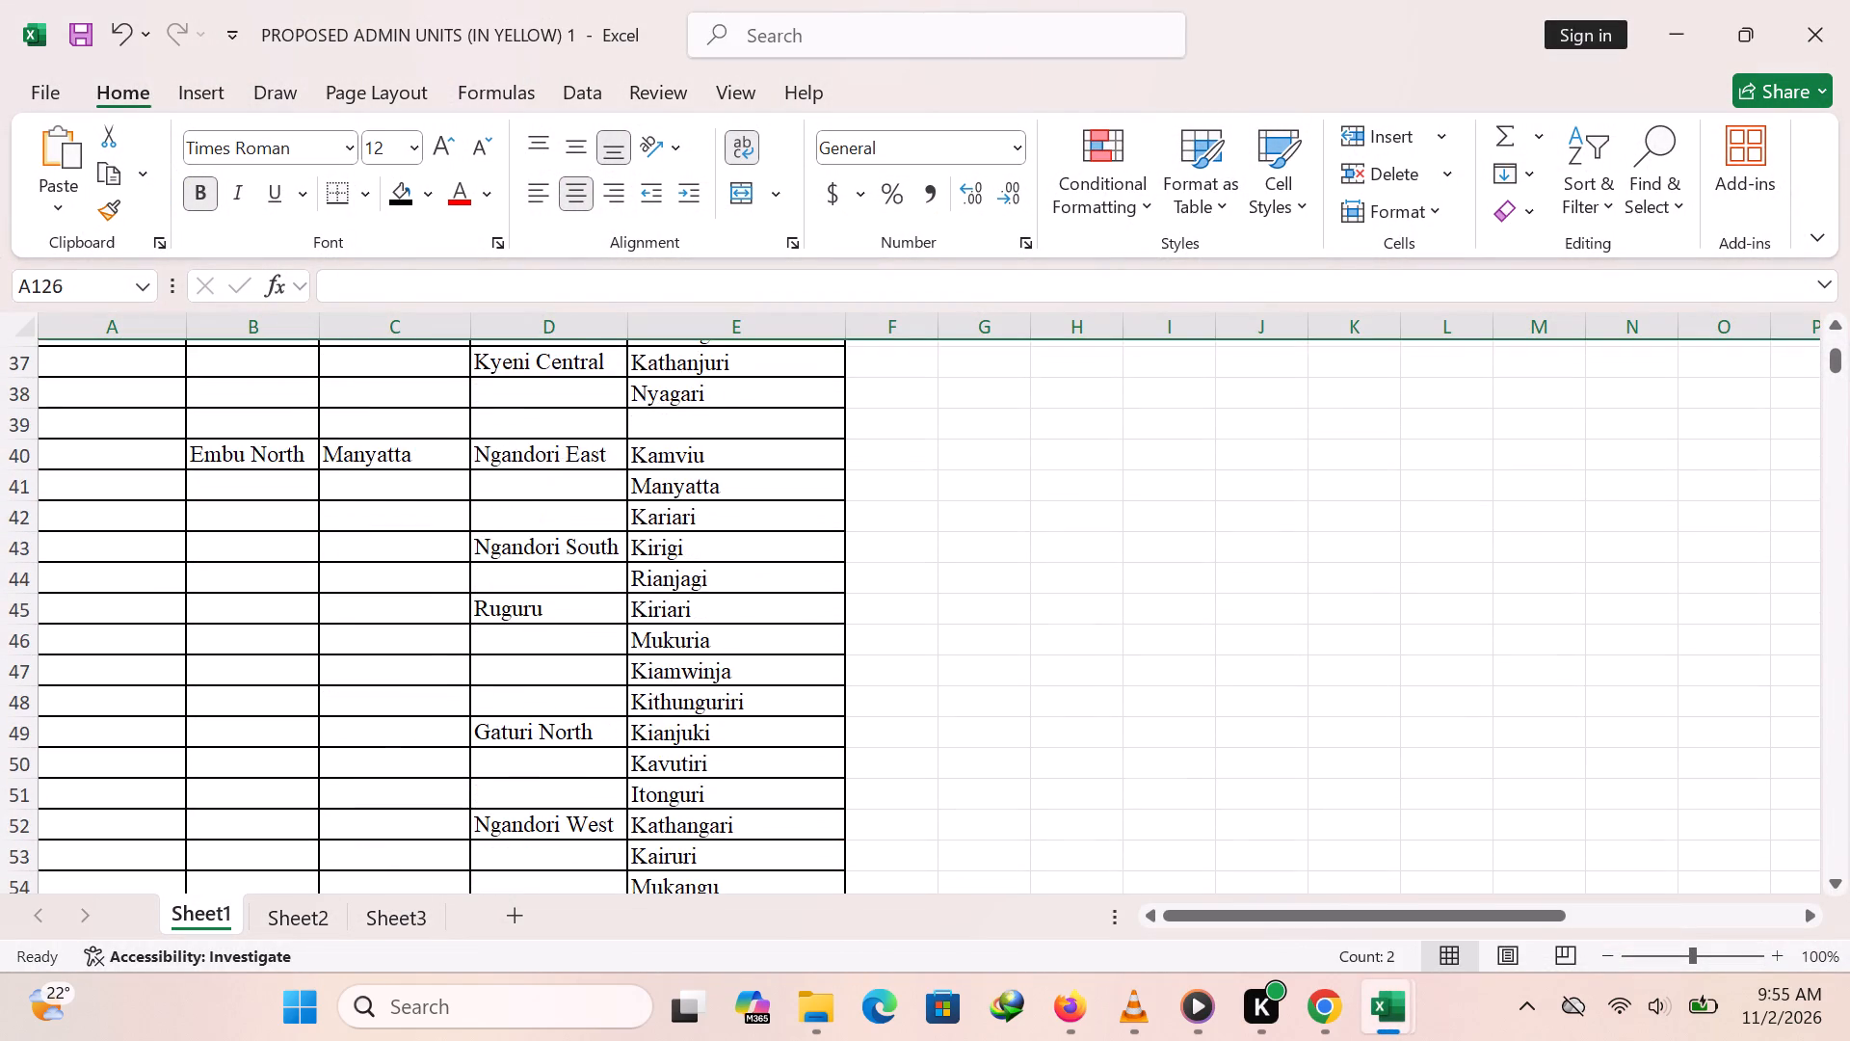
scroll(391, 659, up, 11)
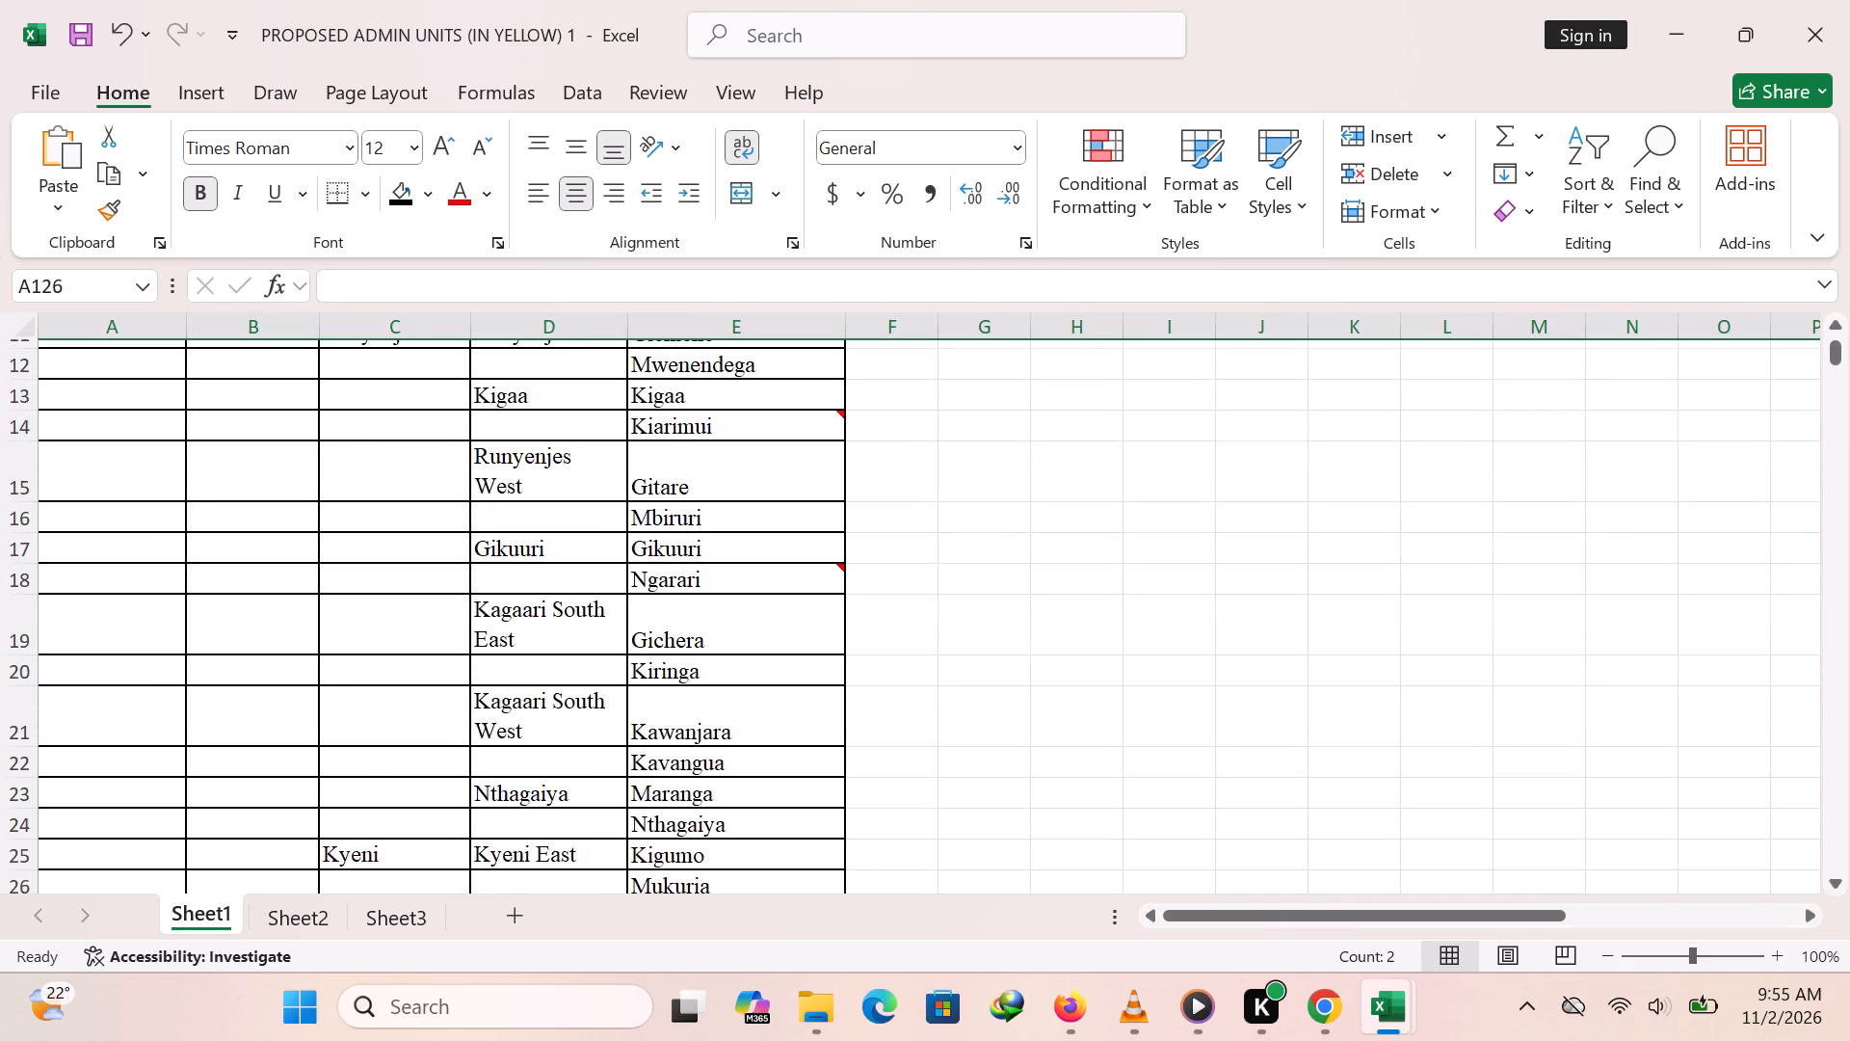
scroll(391, 659, up, 5)
scroll(383, 678, down, 3)
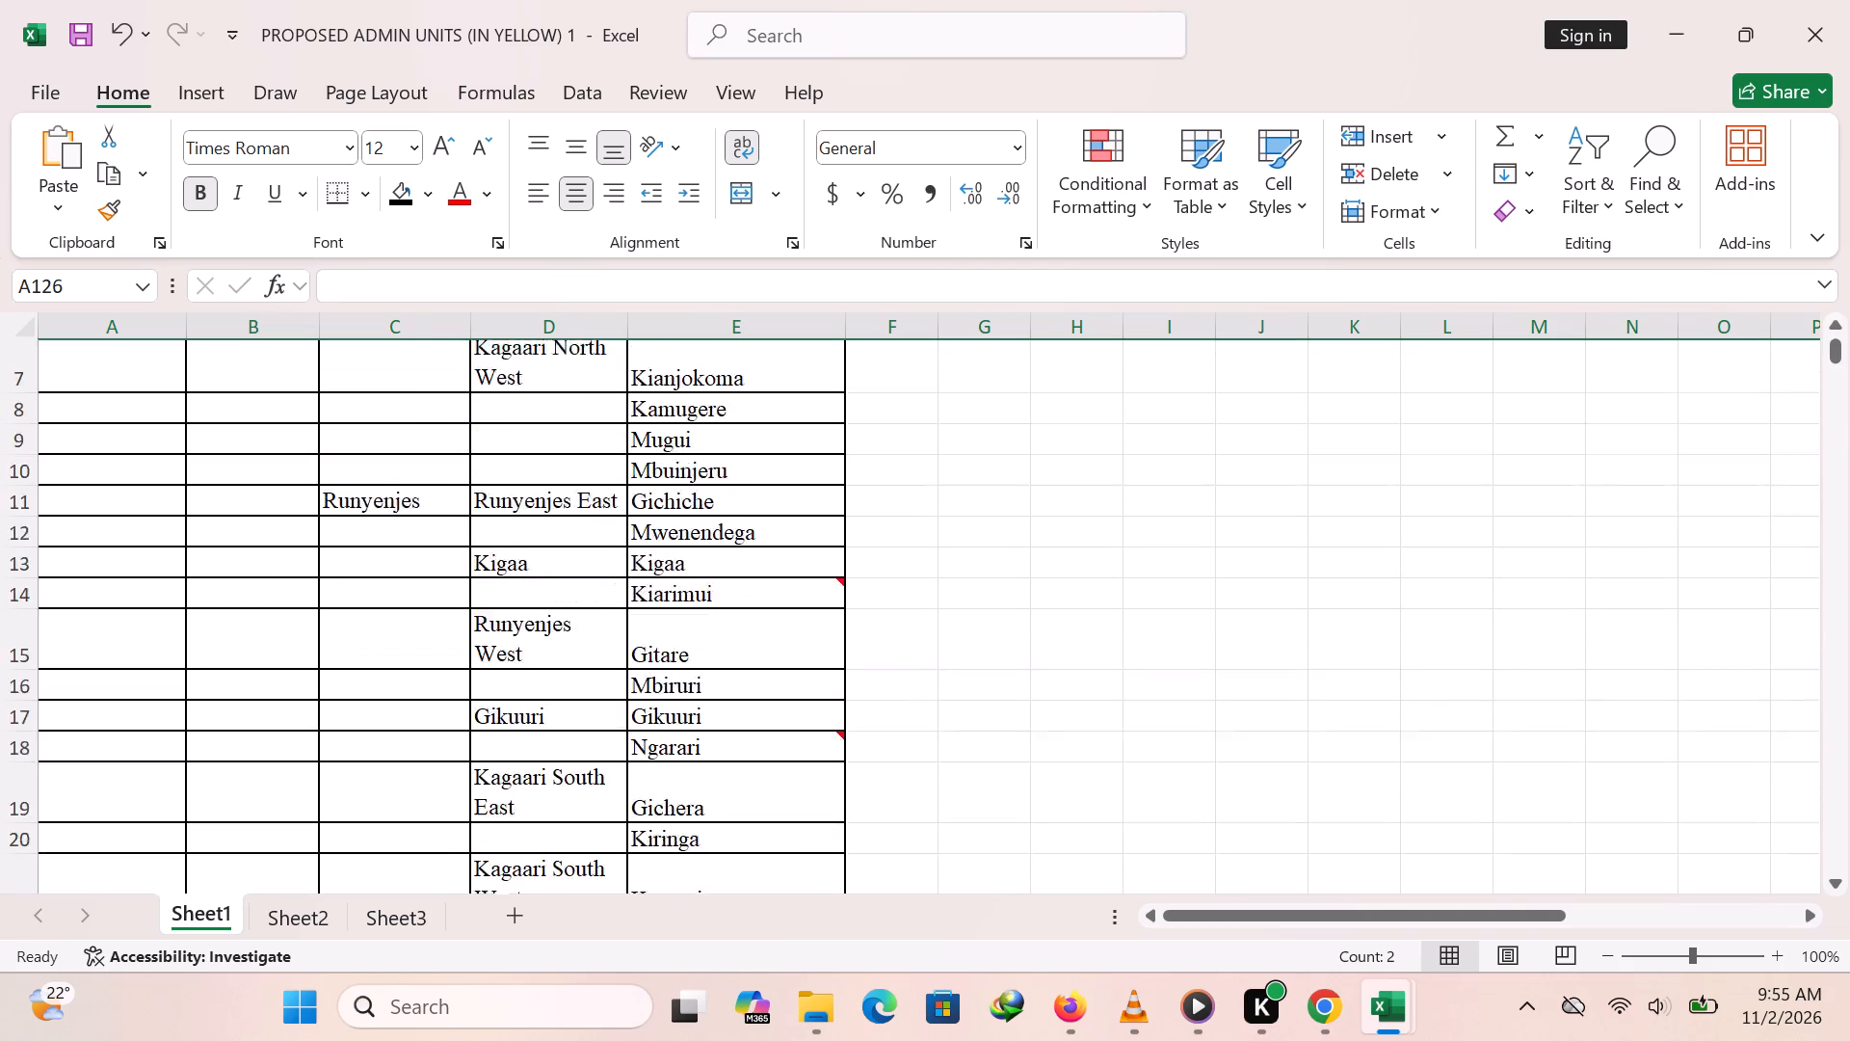
scroll(381, 681, down, 10)
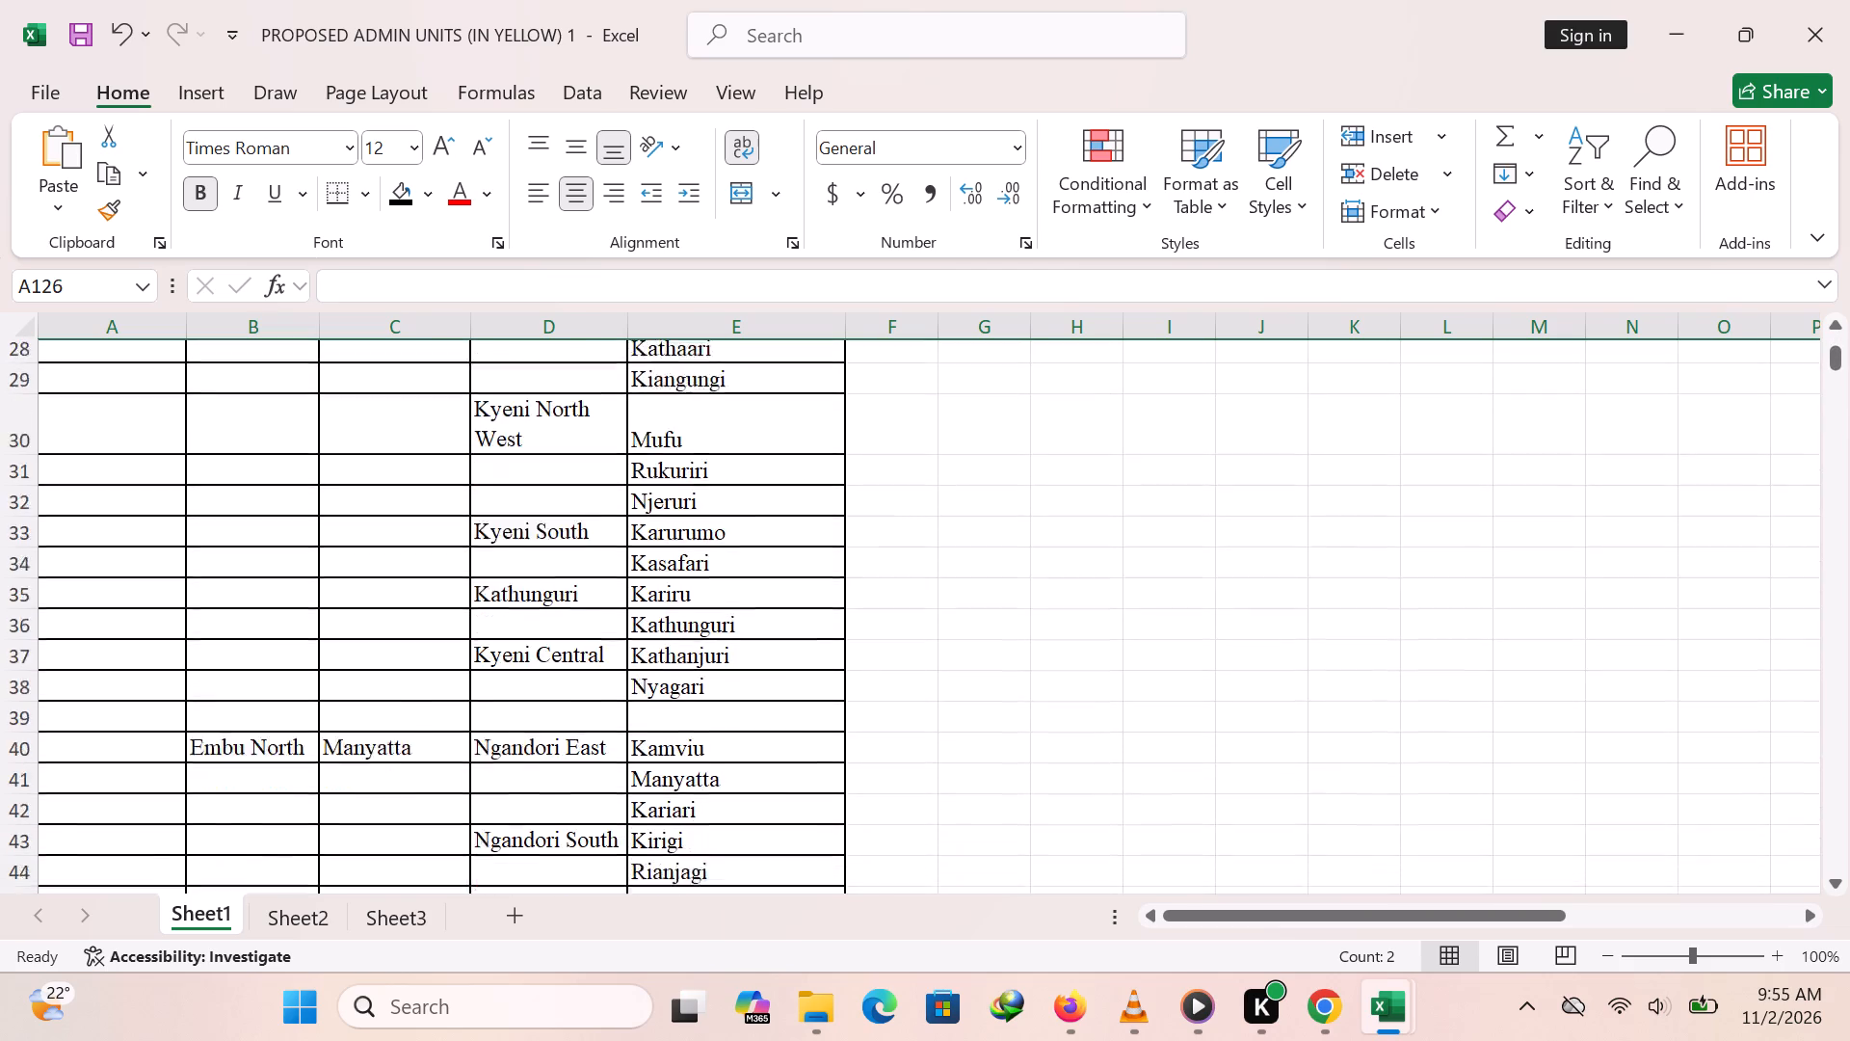
scroll(380, 686, down, 8)
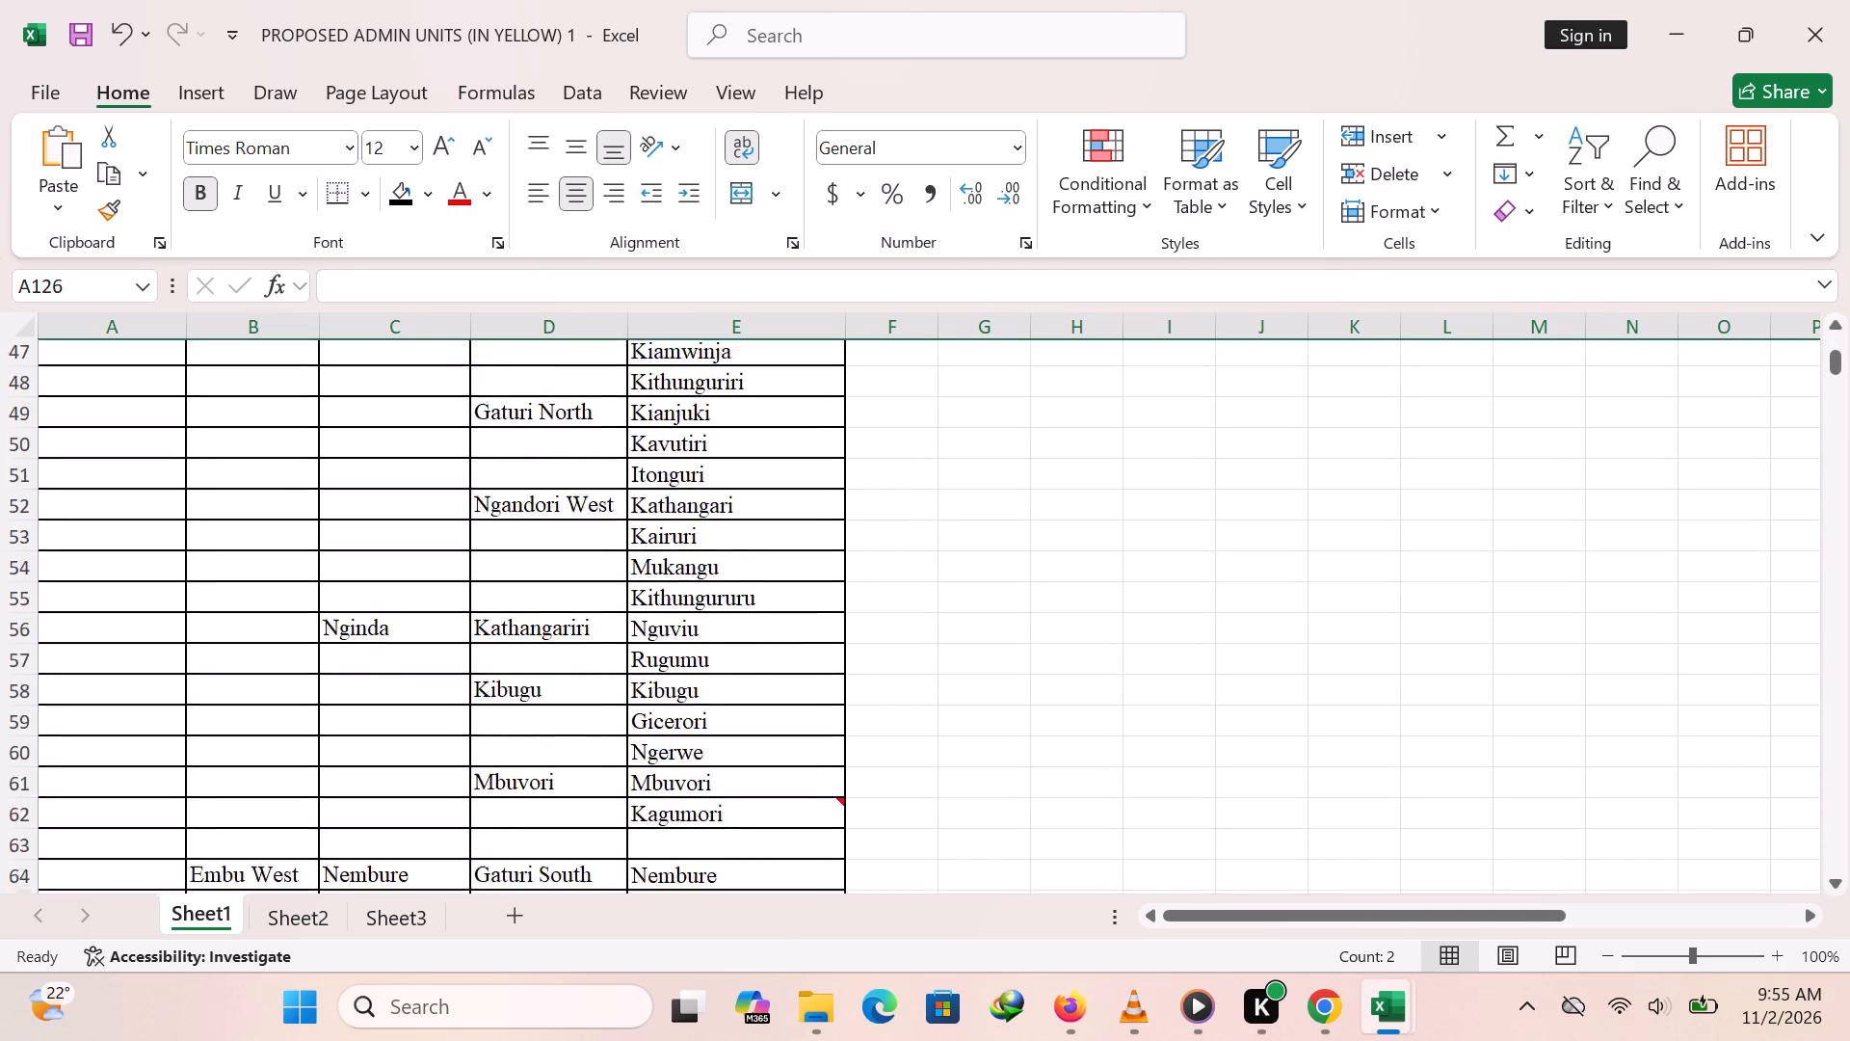
scroll(378, 687, down, 11)
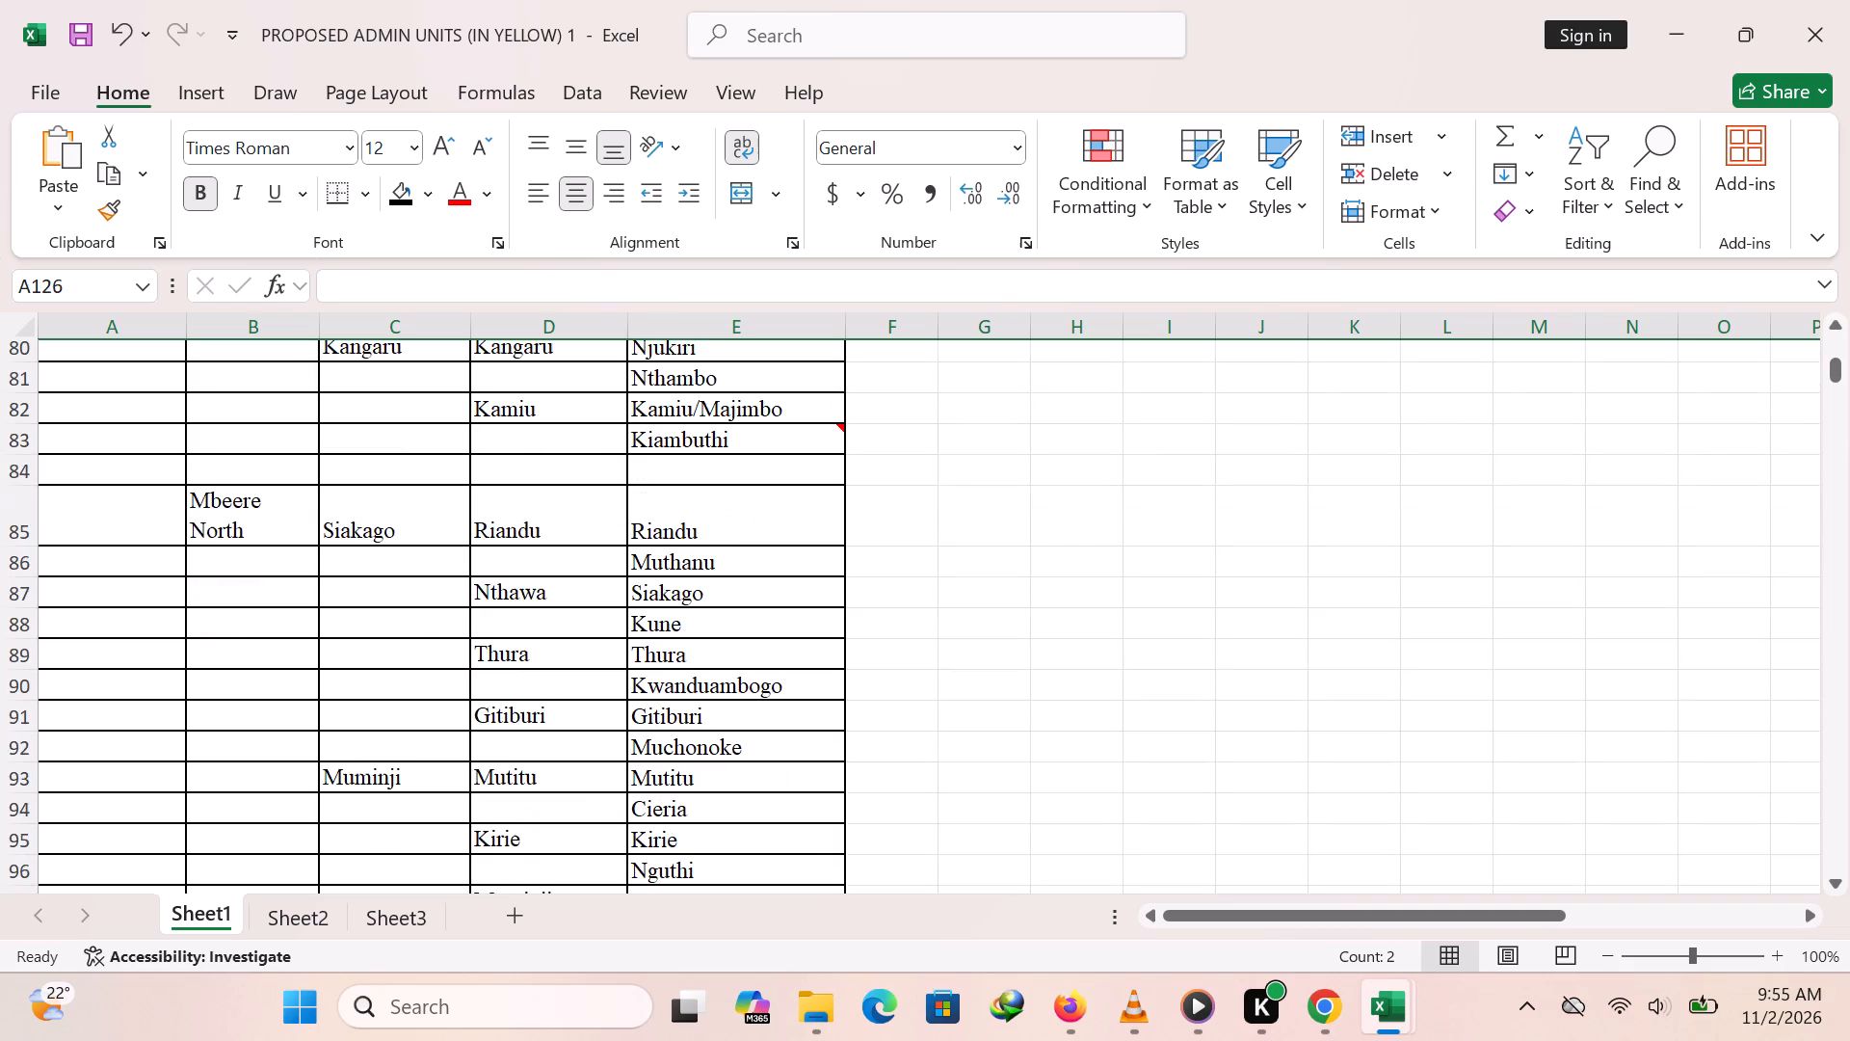
scroll(375, 689, down, 7)
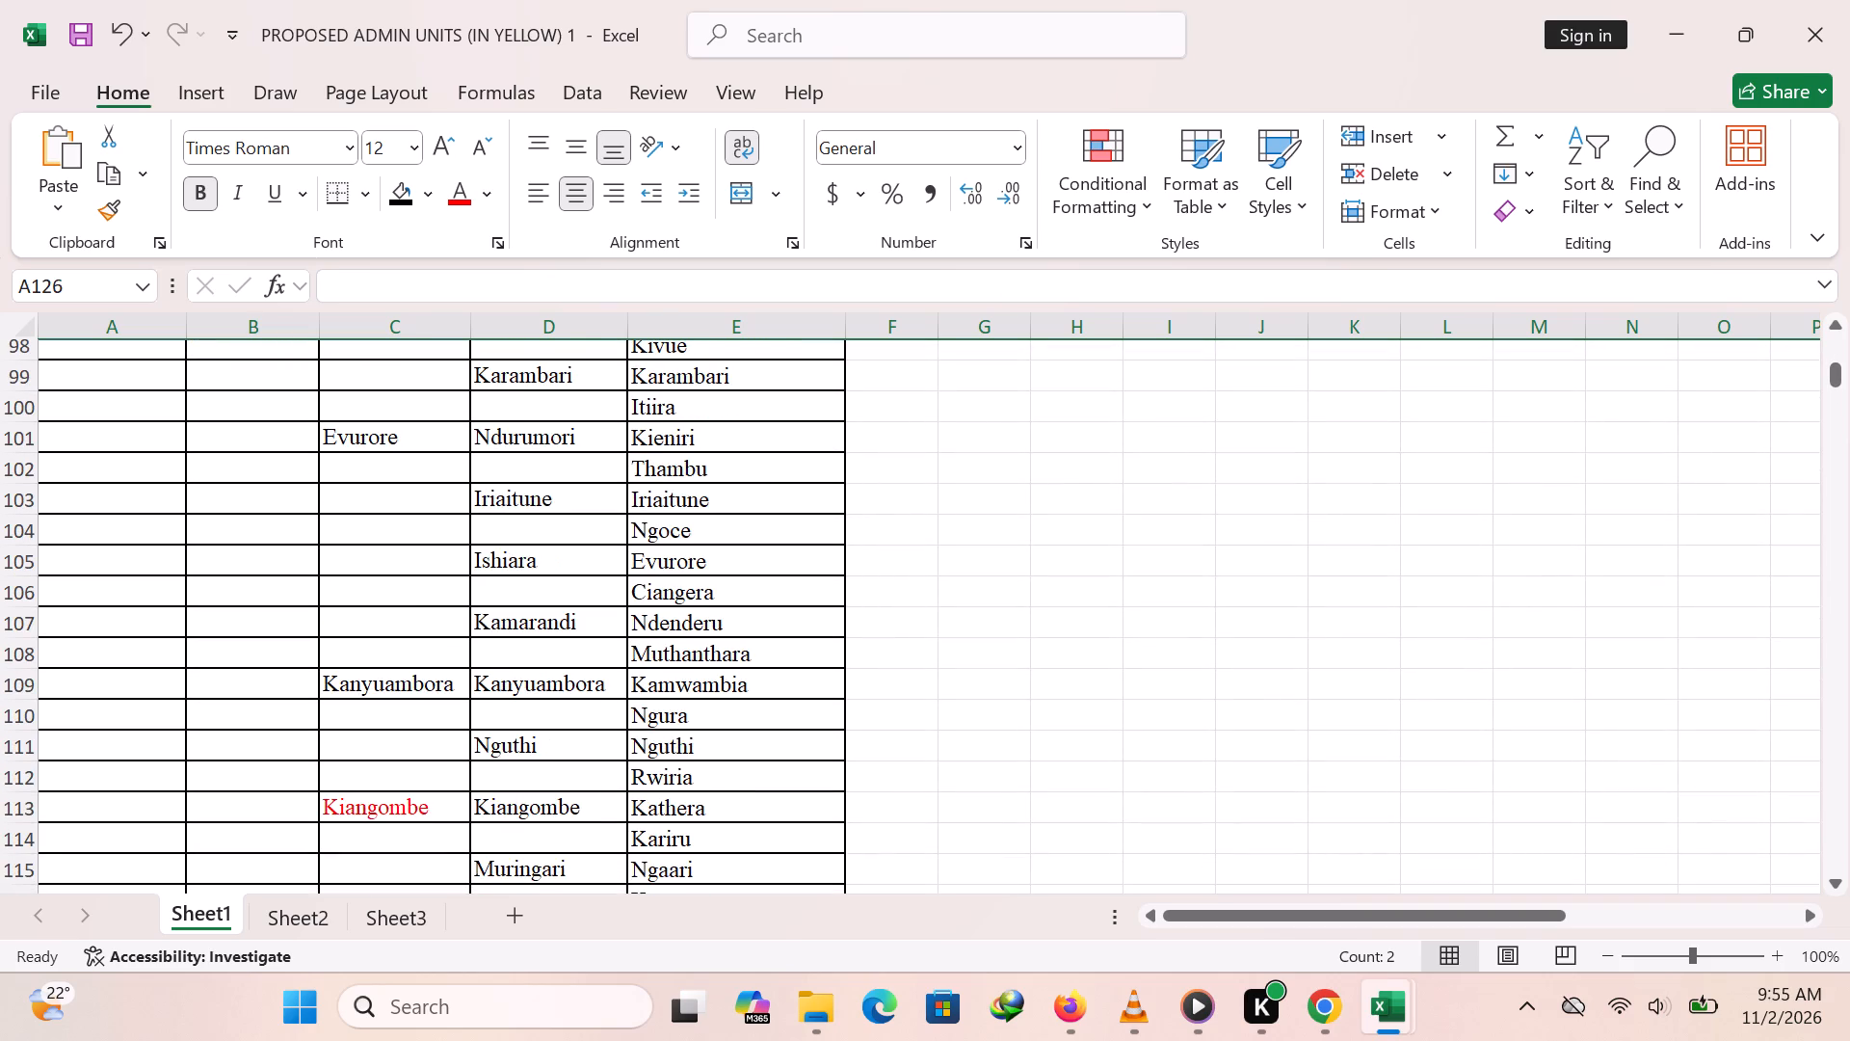
scroll(375, 689, down, 6)
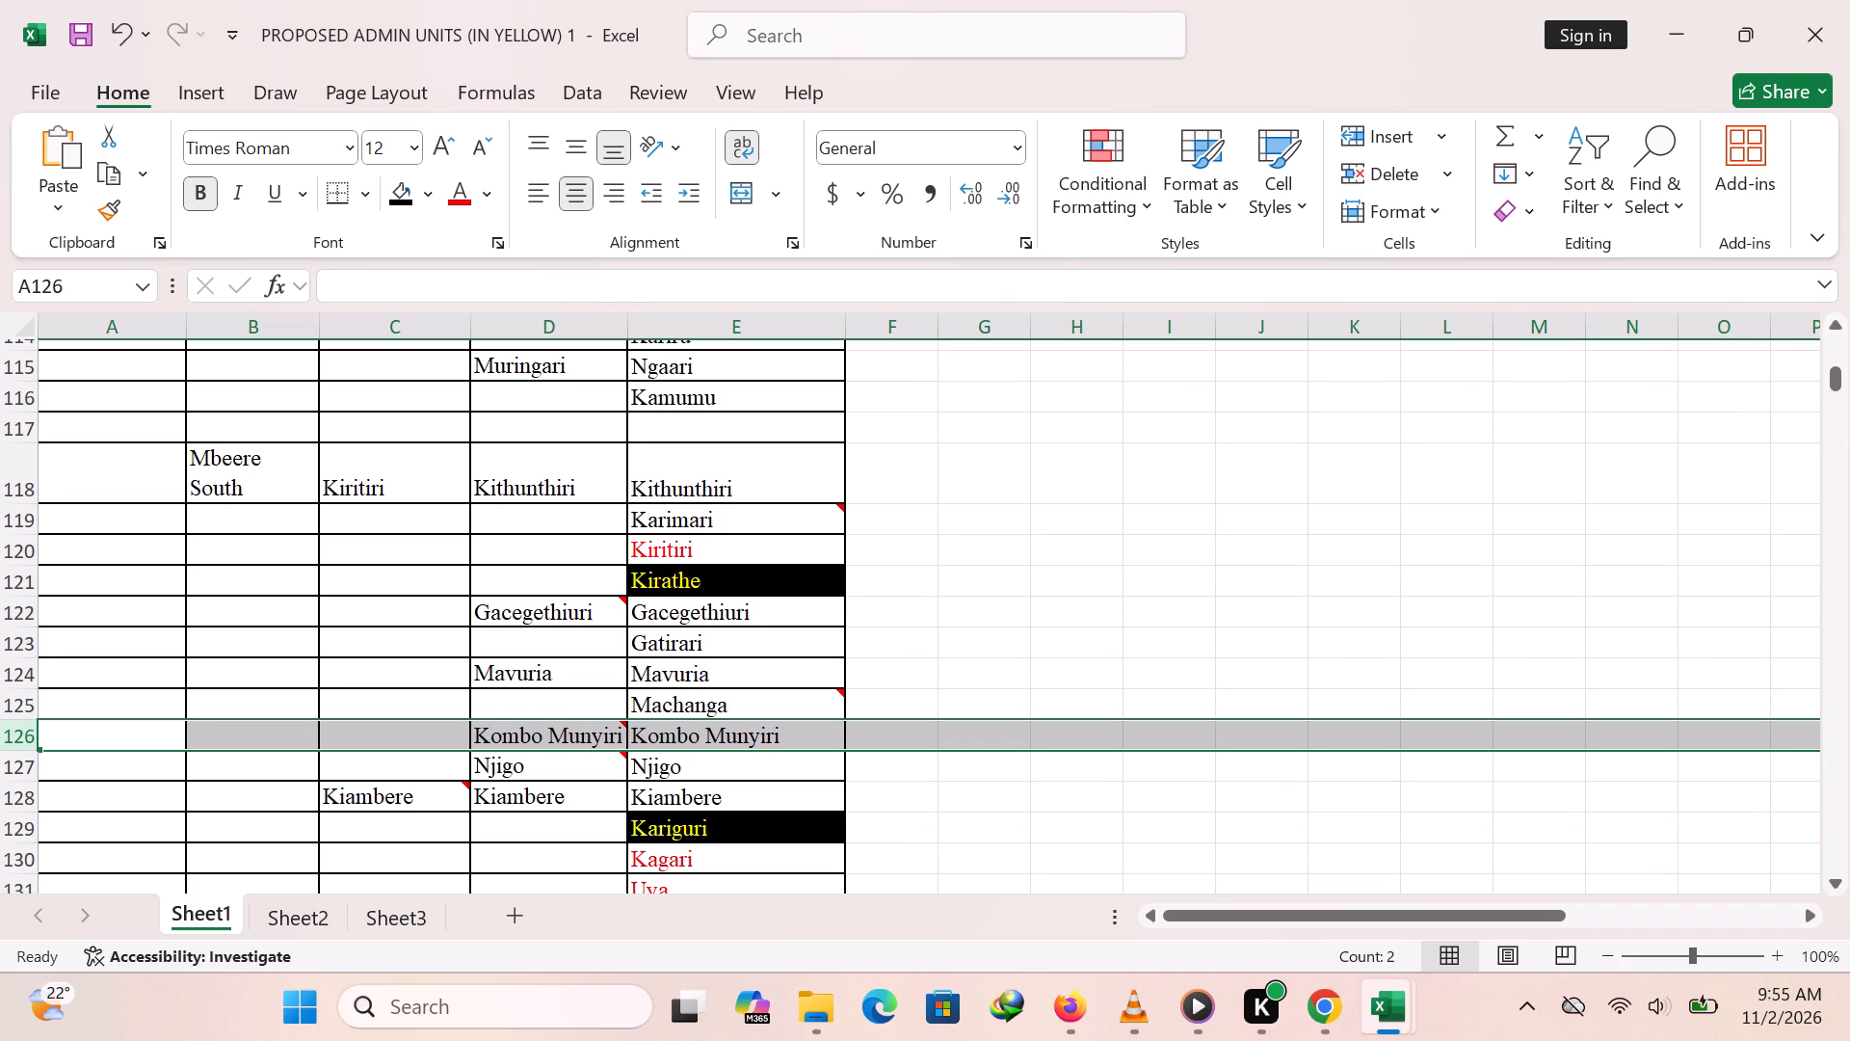
scroll(399, 536, up, 1)
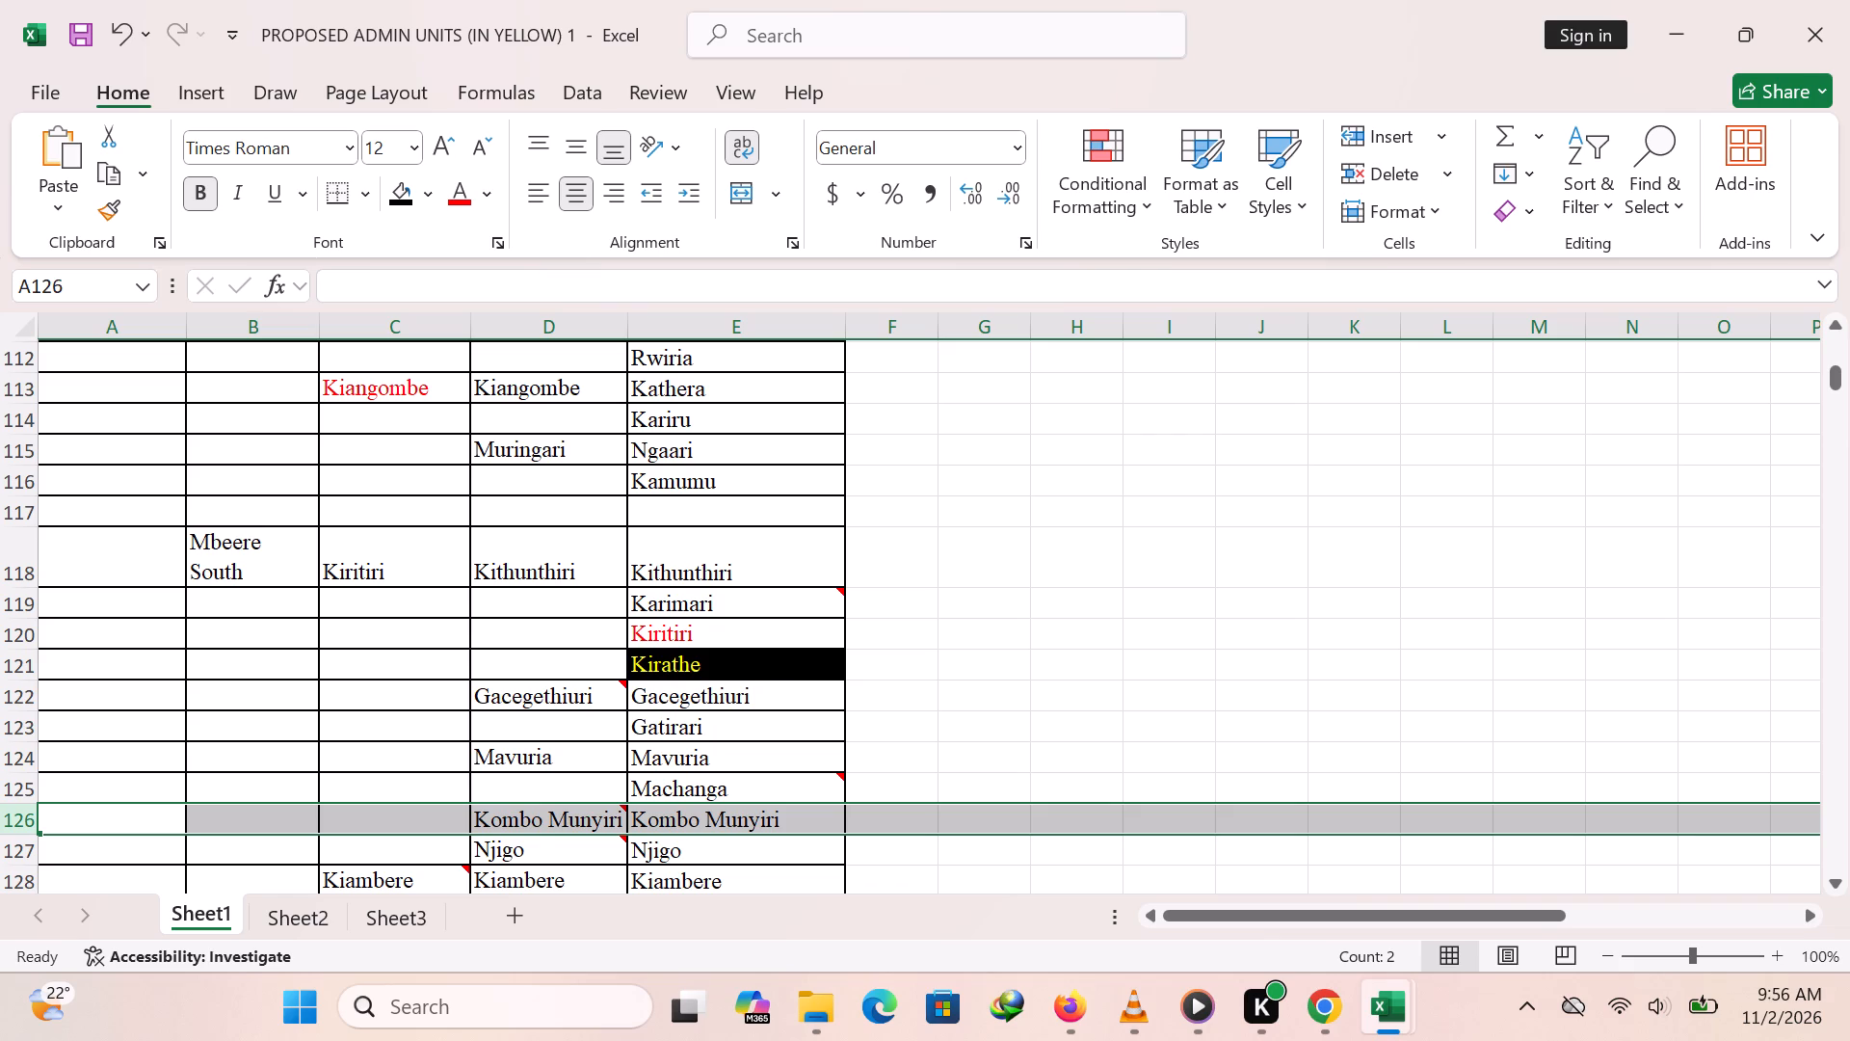
click(686, 641)
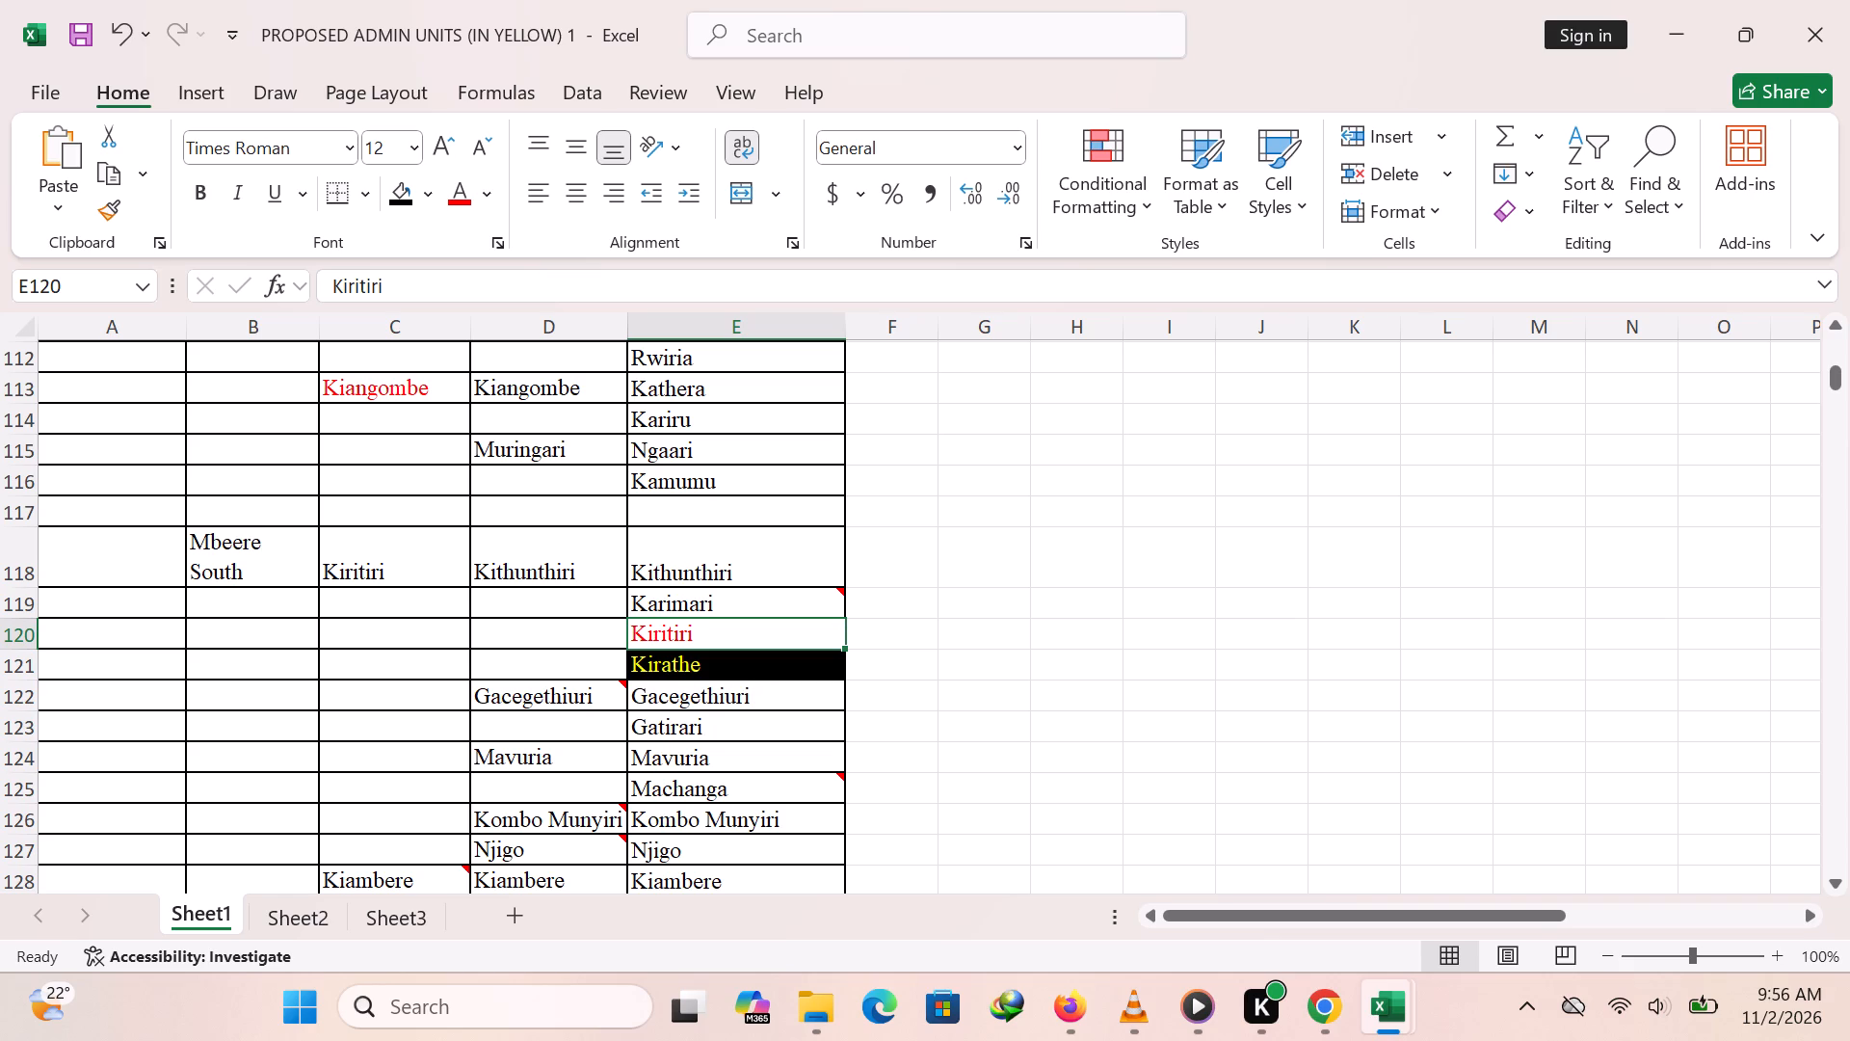
Change the font colour of the Kiritiri sub-location between Karimari and Kirathe to black.
click(682, 637)
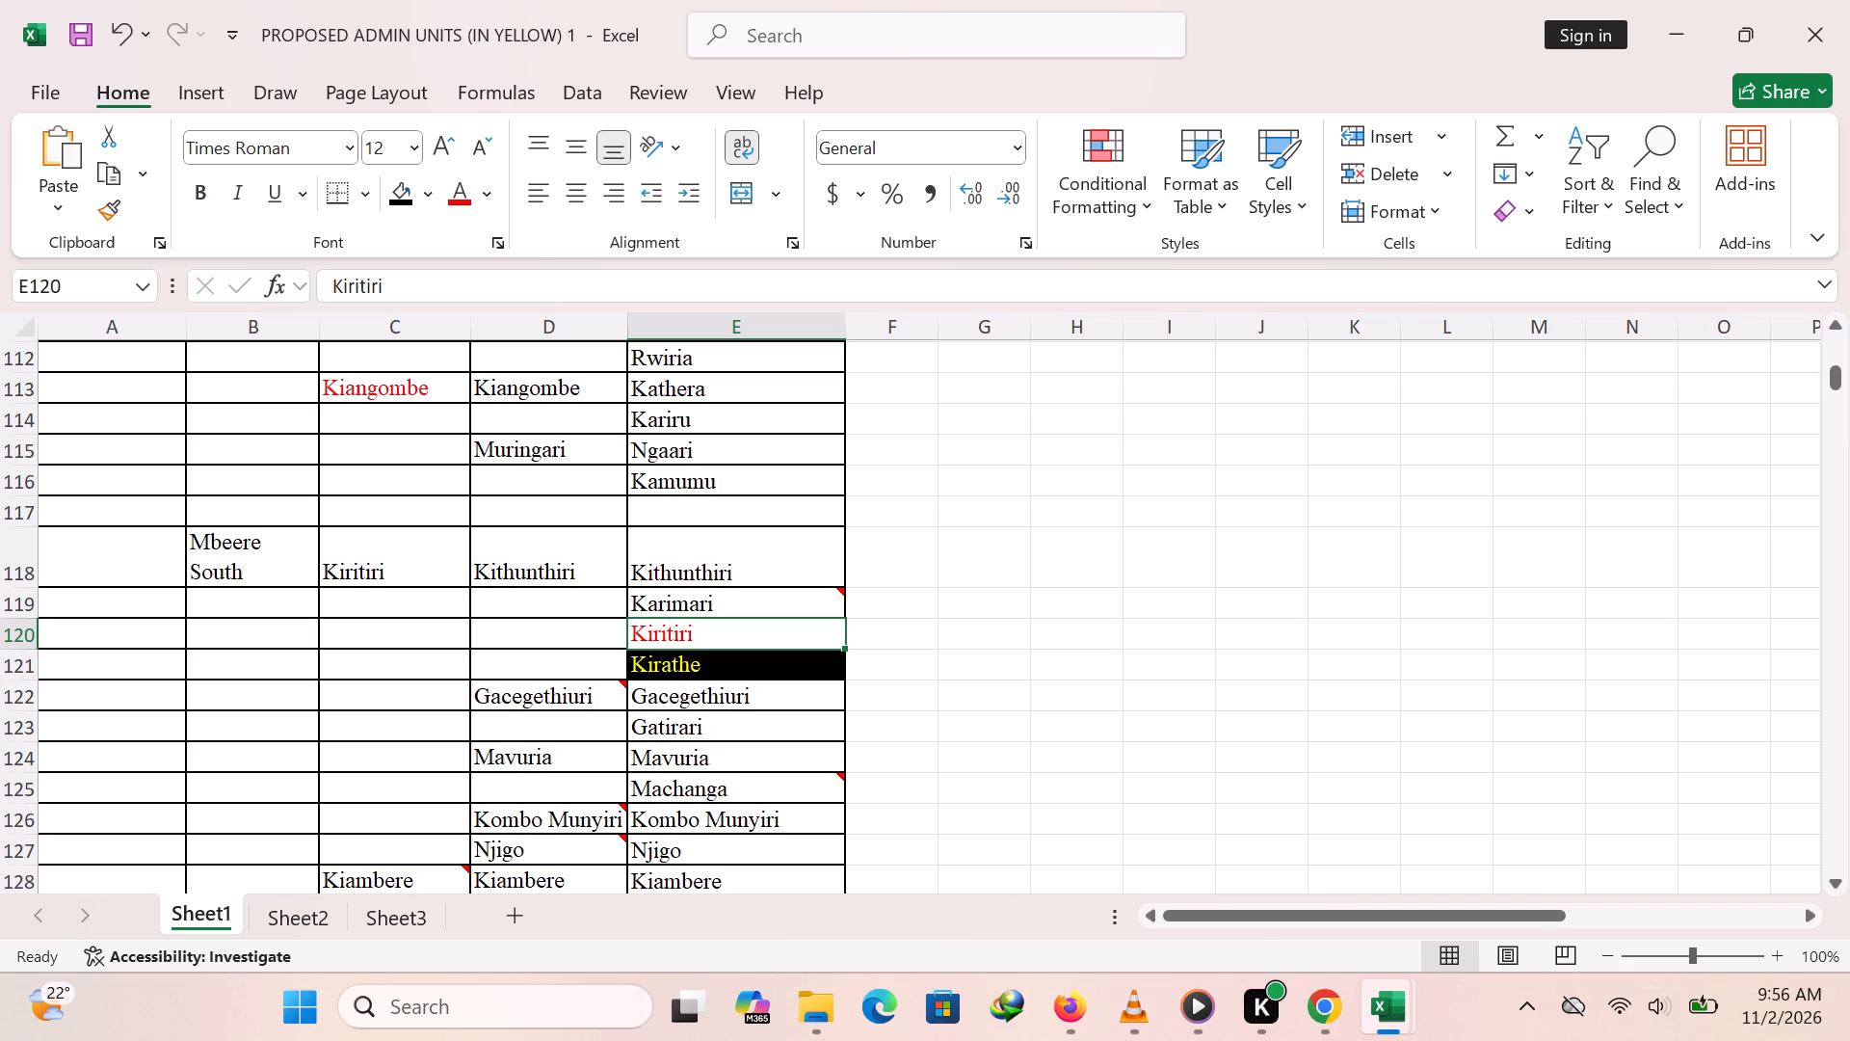
click(686, 630)
click(712, 636)
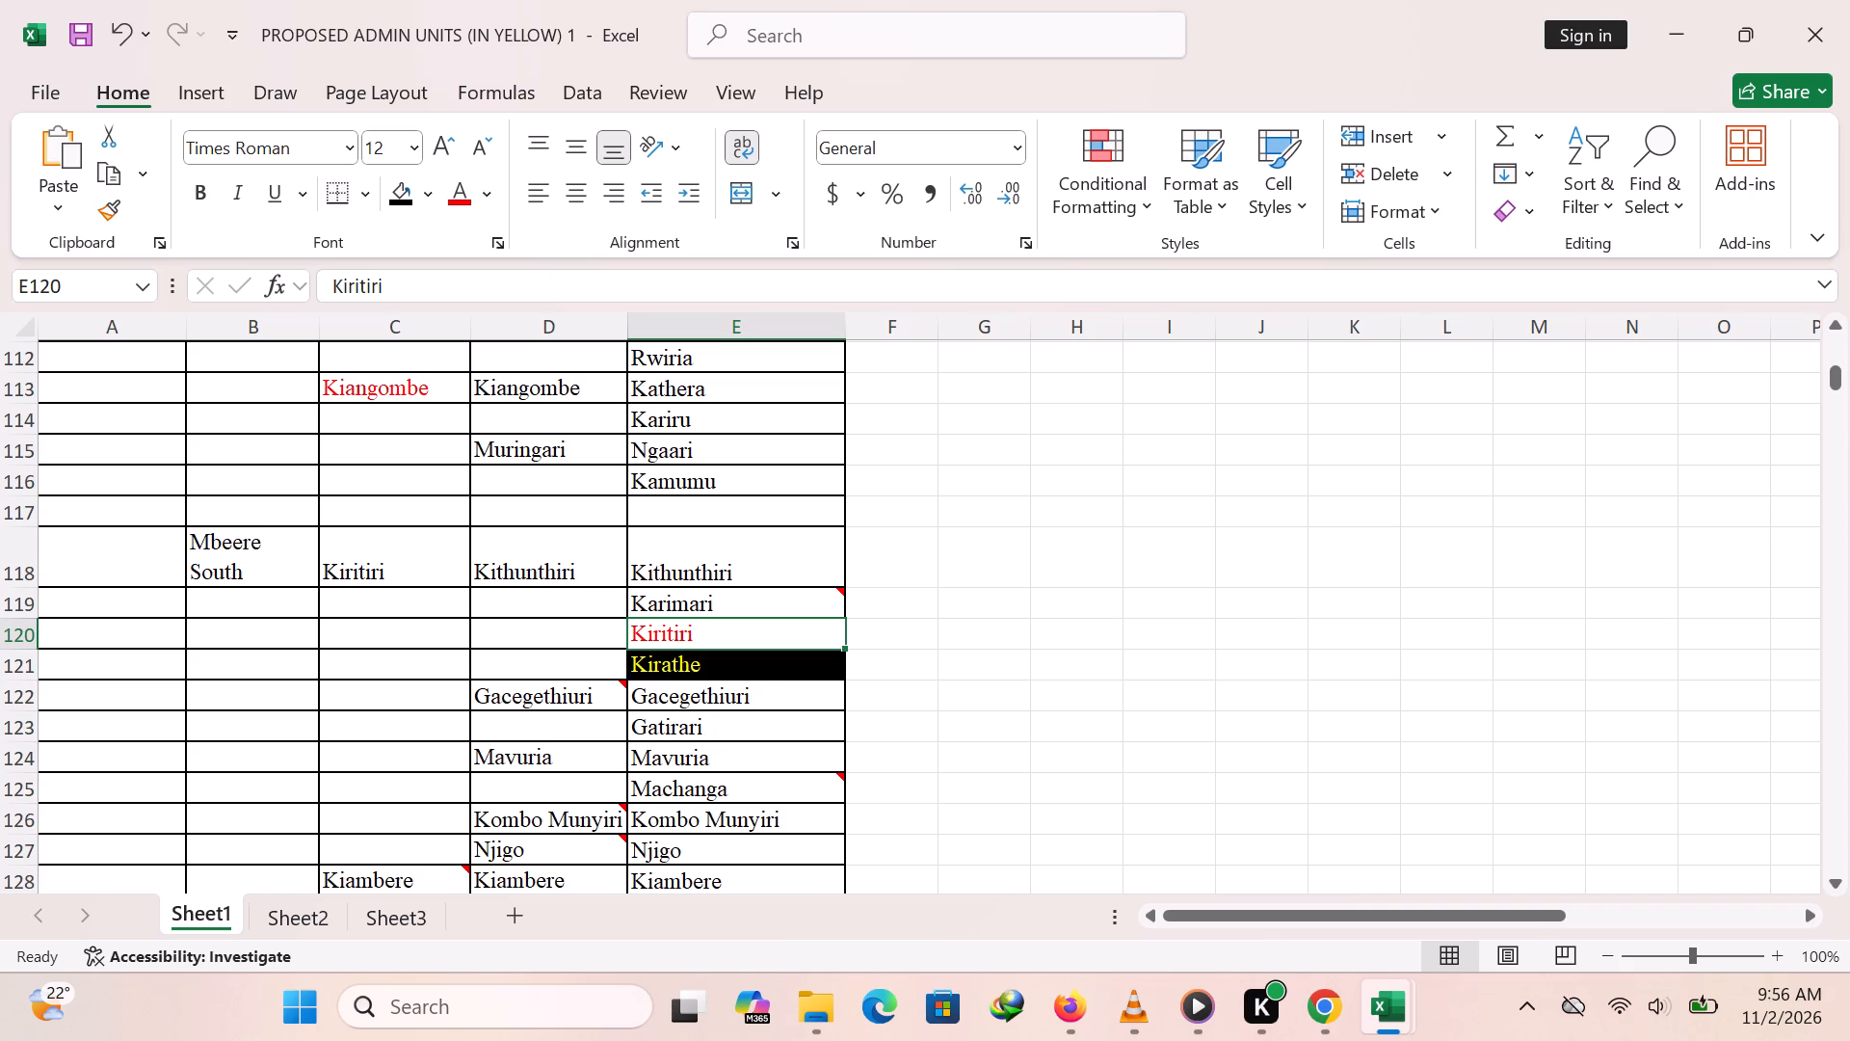
click(712, 636)
drag(712, 634, 646, 629)
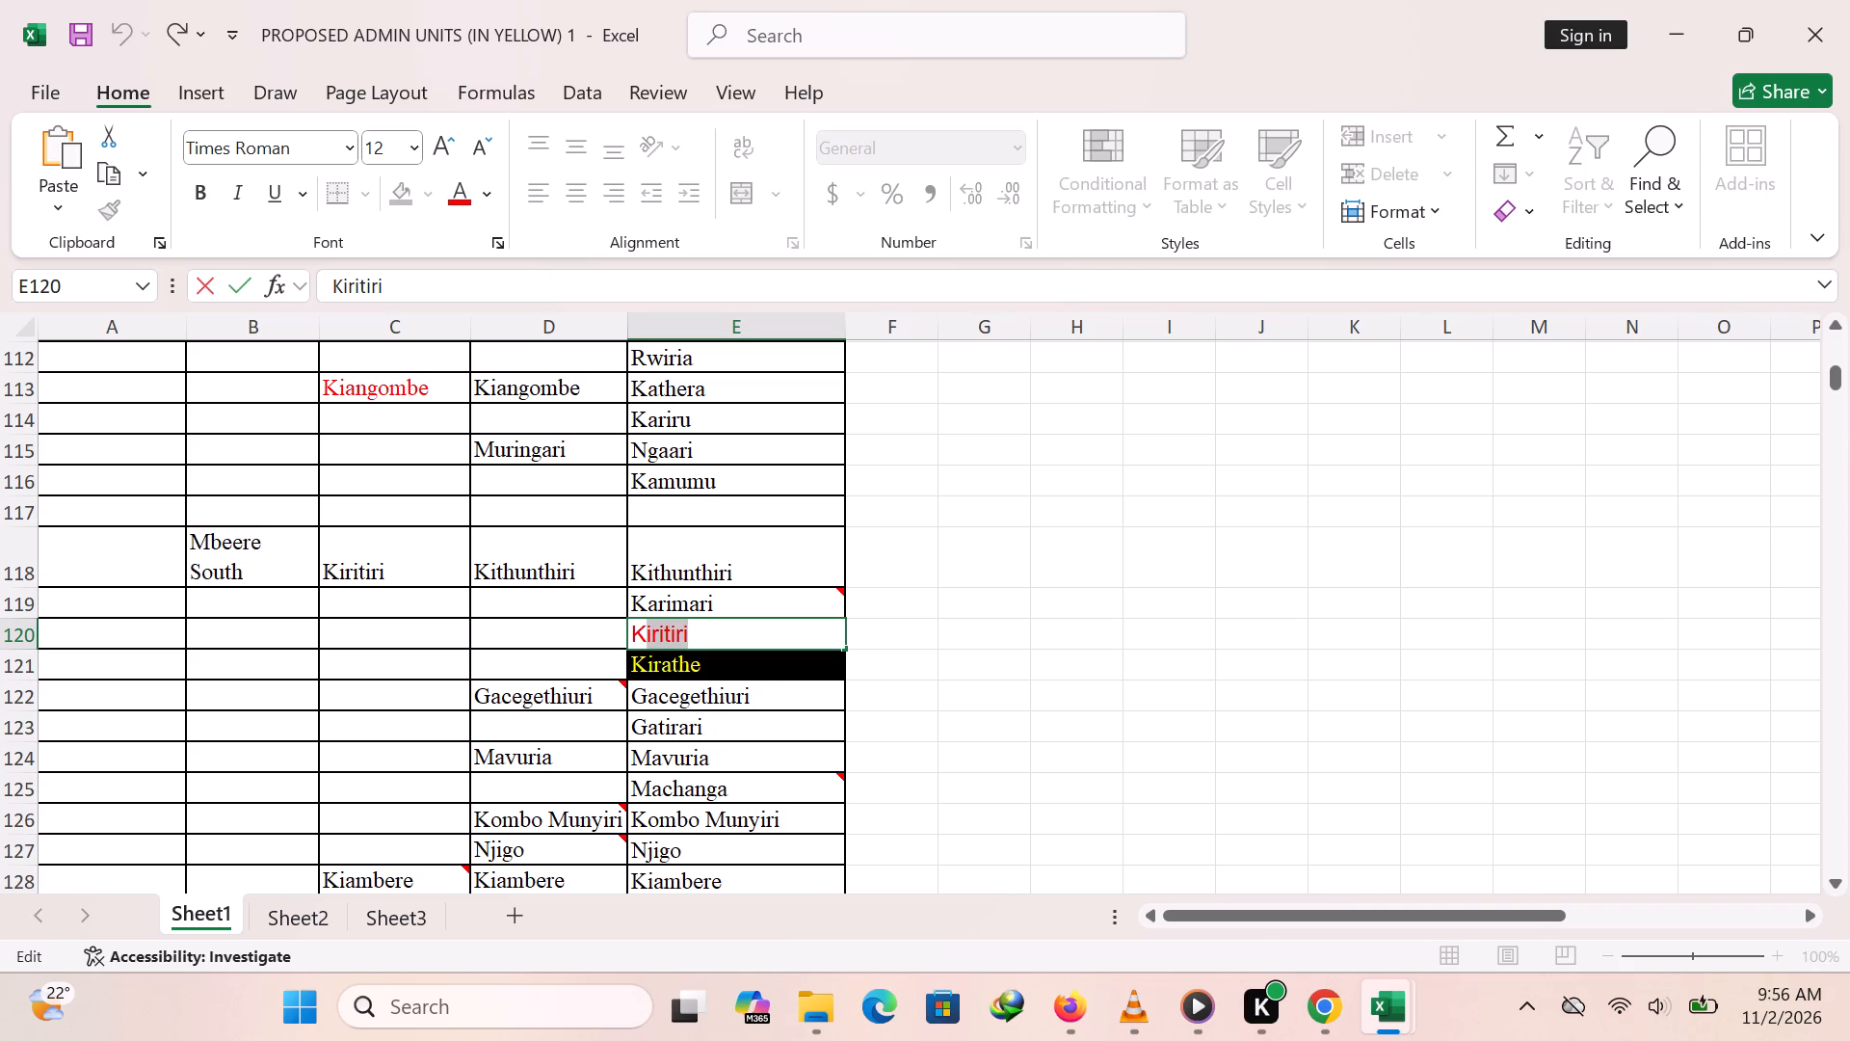
drag(646, 629, 634, 629)
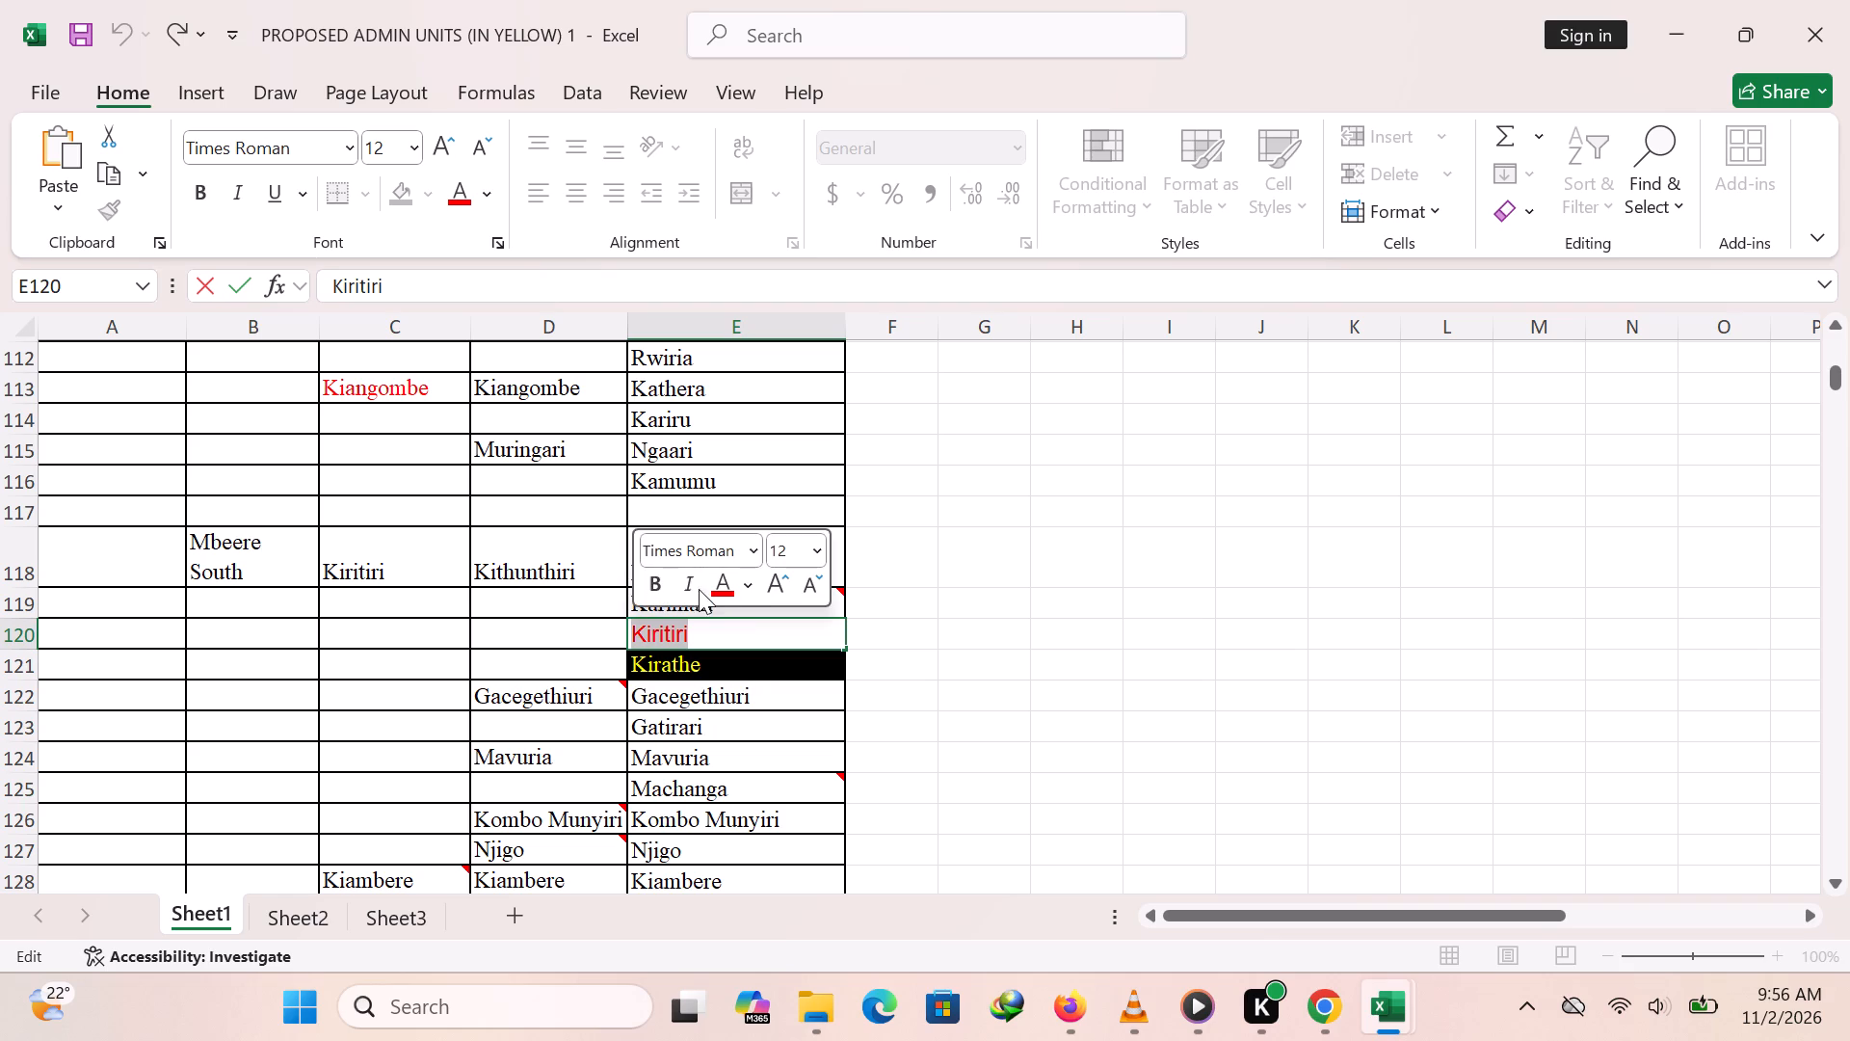
click(740, 584)
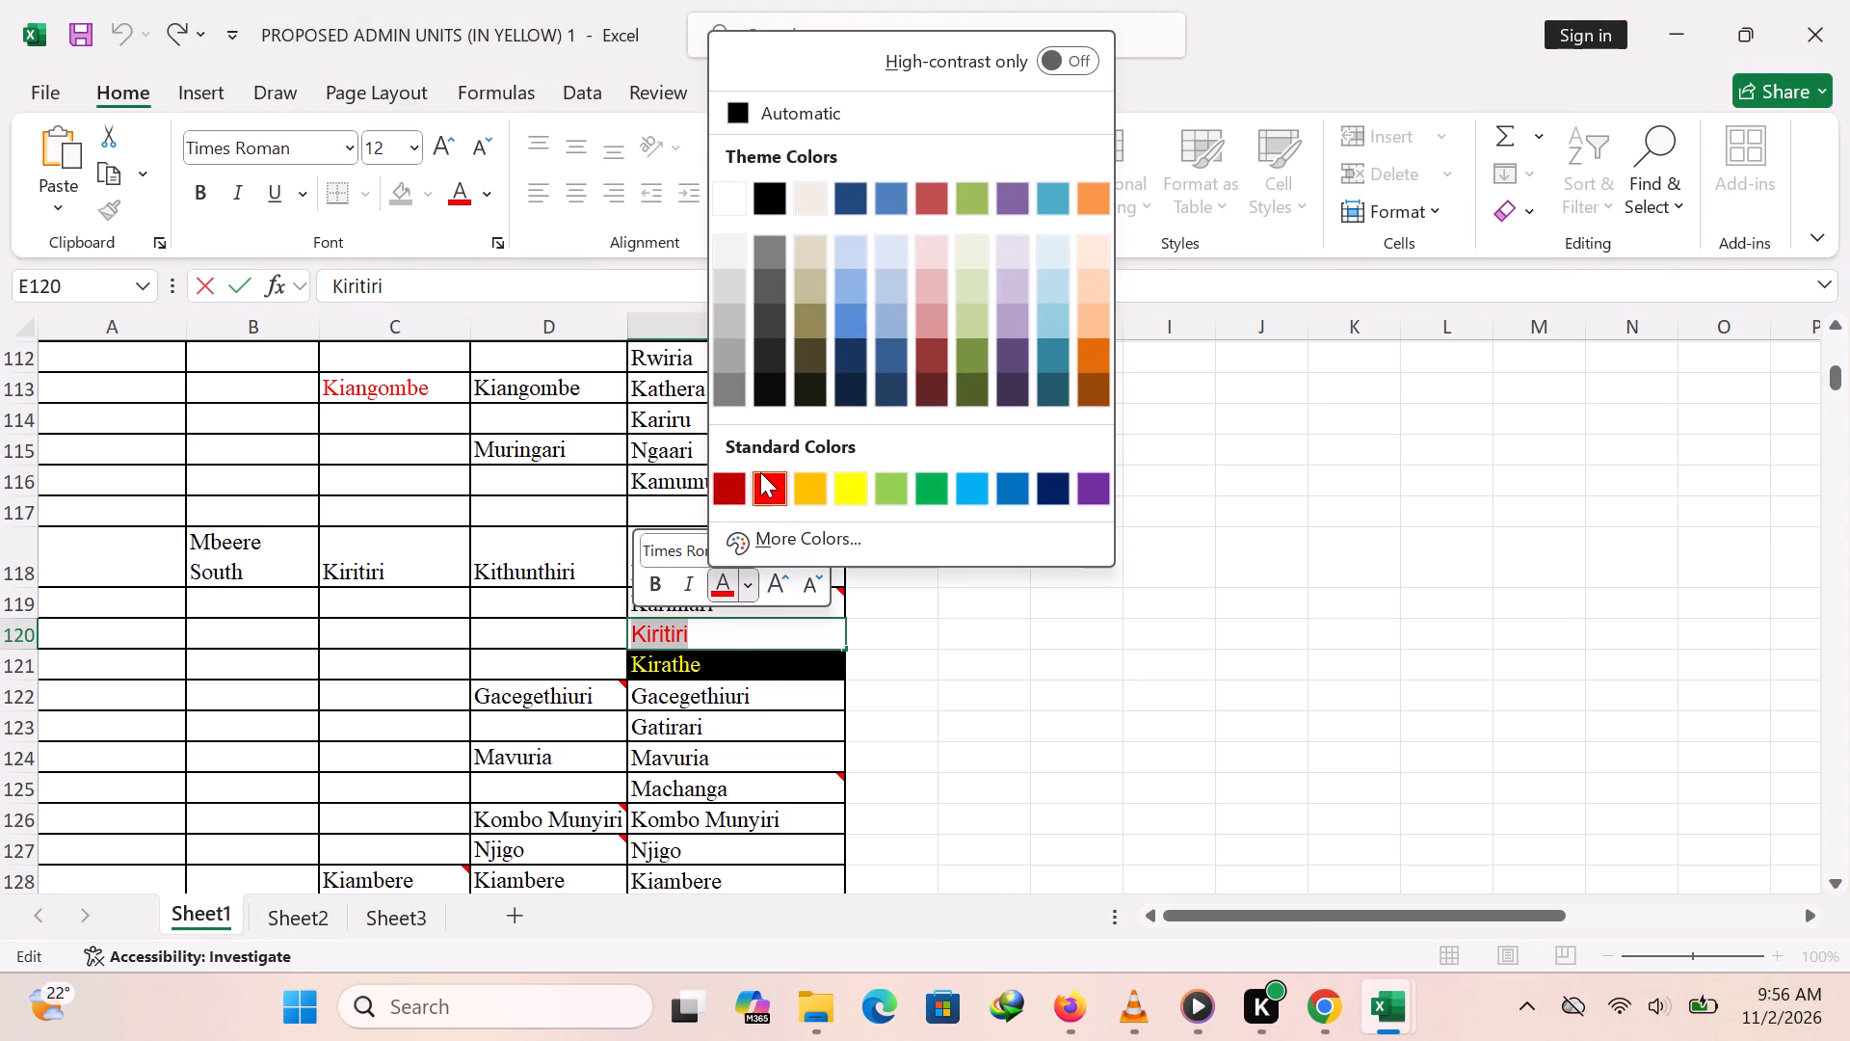
click(810, 211)
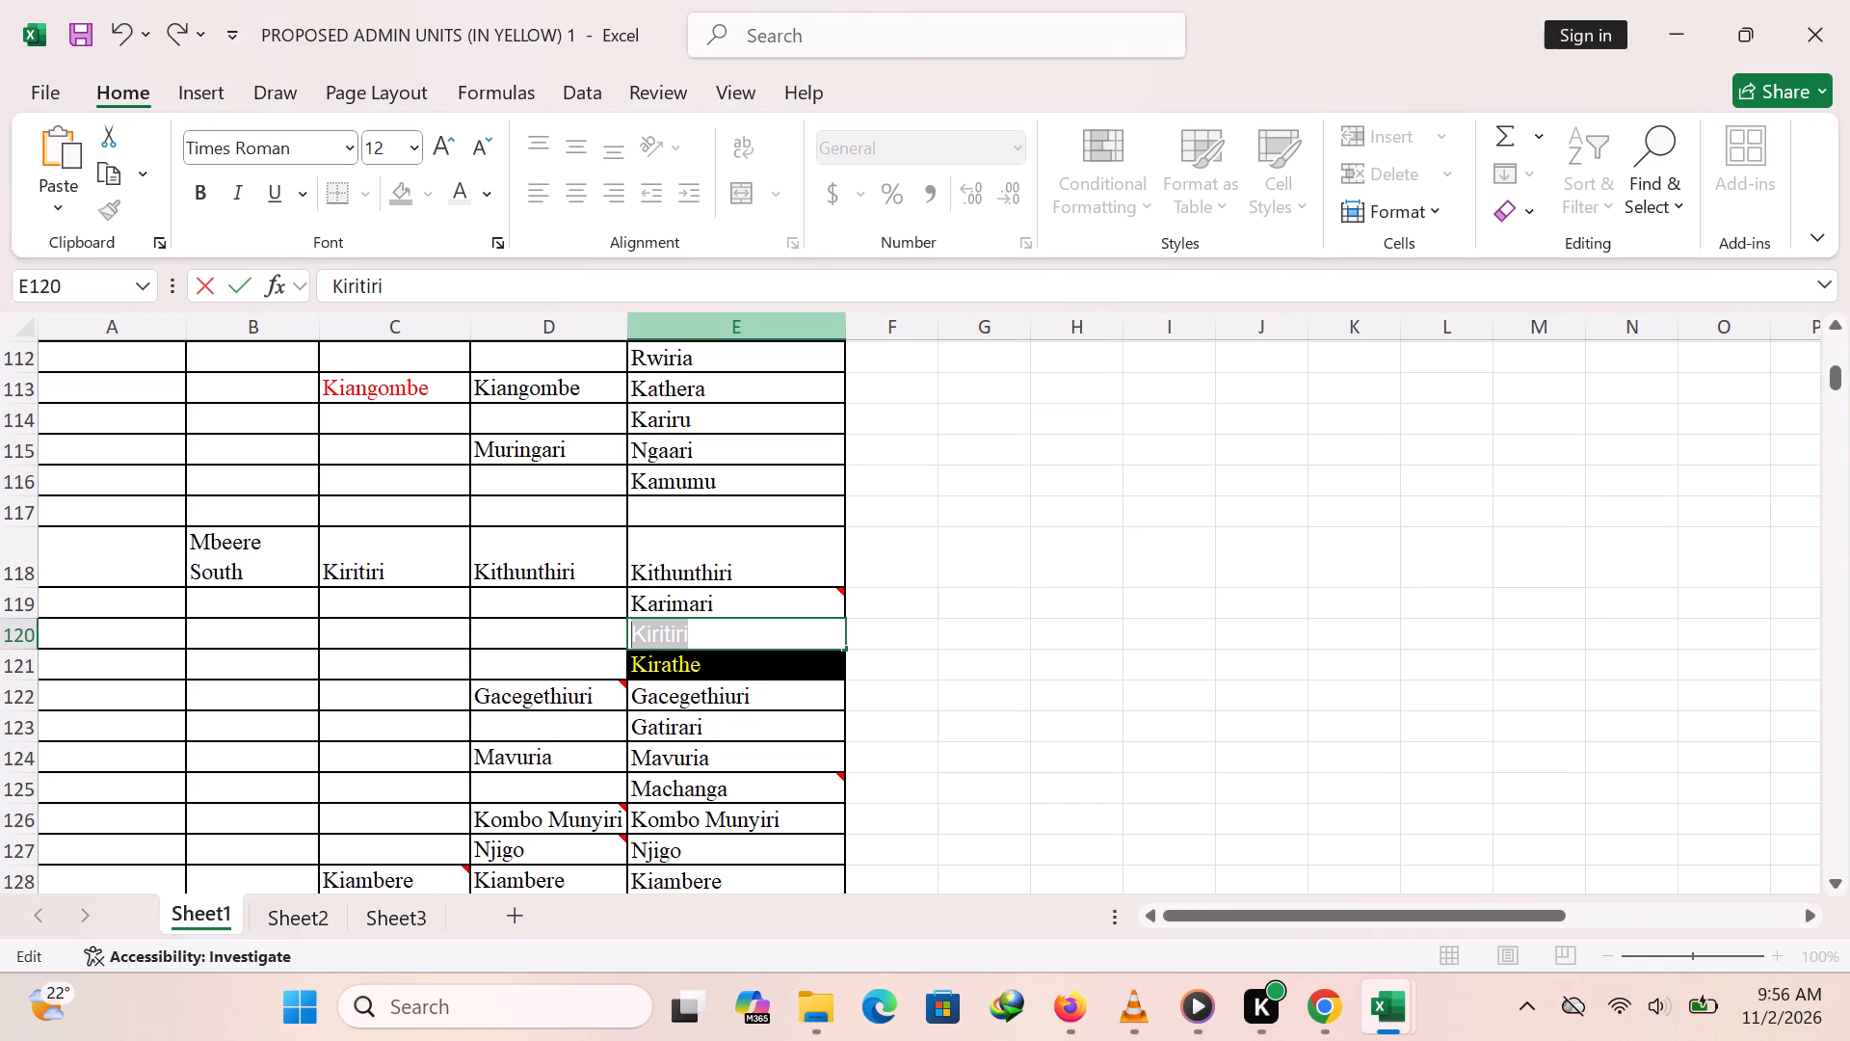
right_click(680, 631)
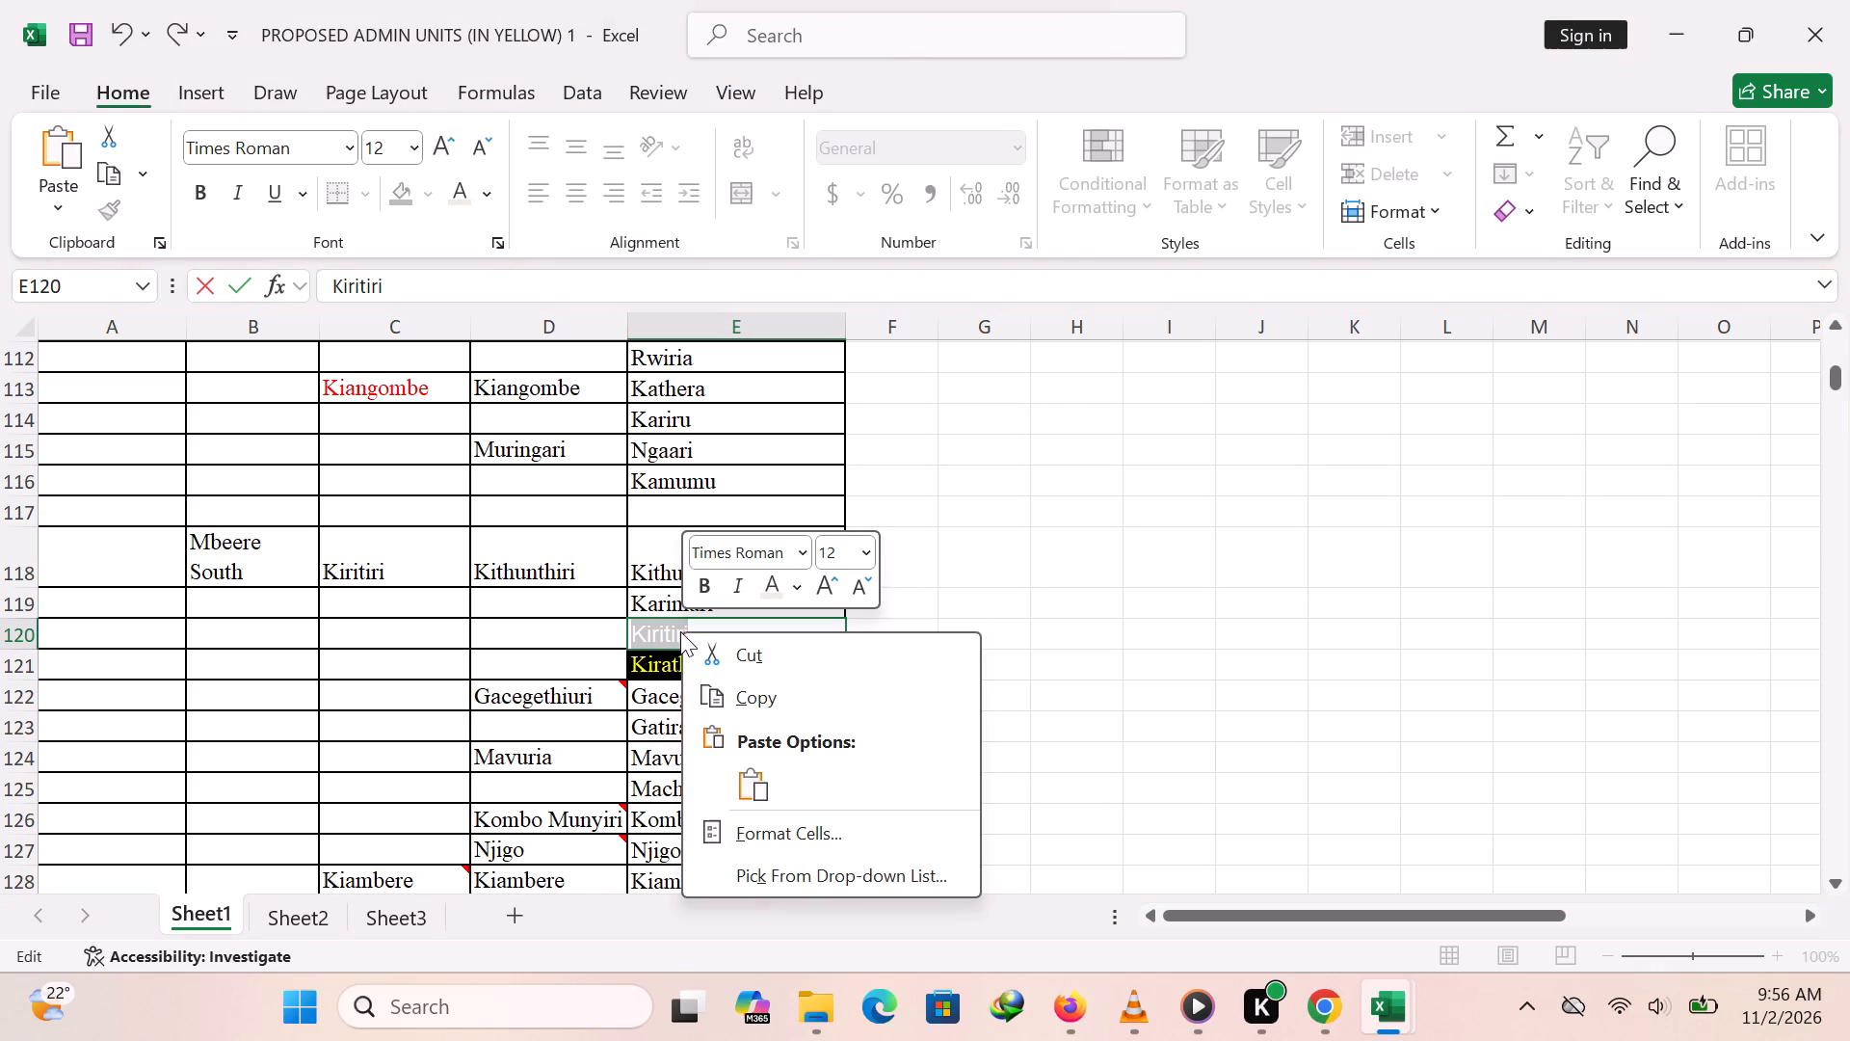
click(791, 591)
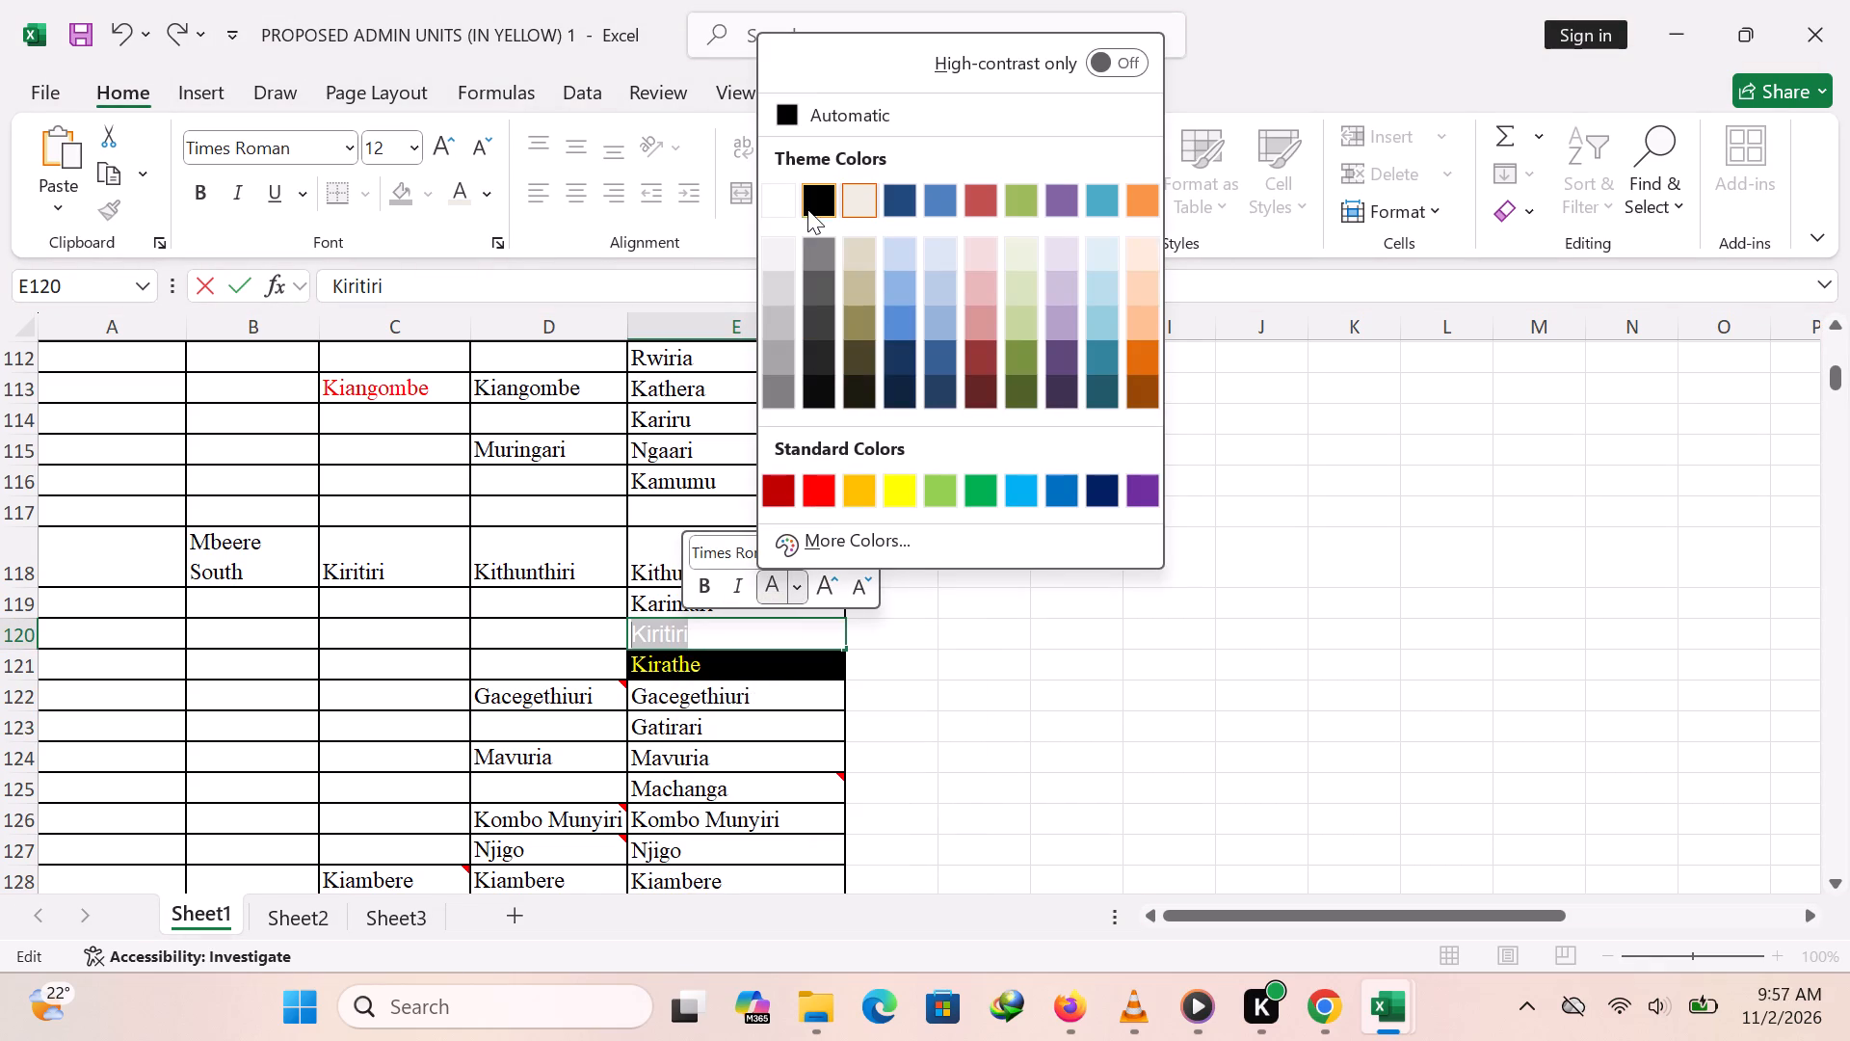
click(822, 203)
click(913, 622)
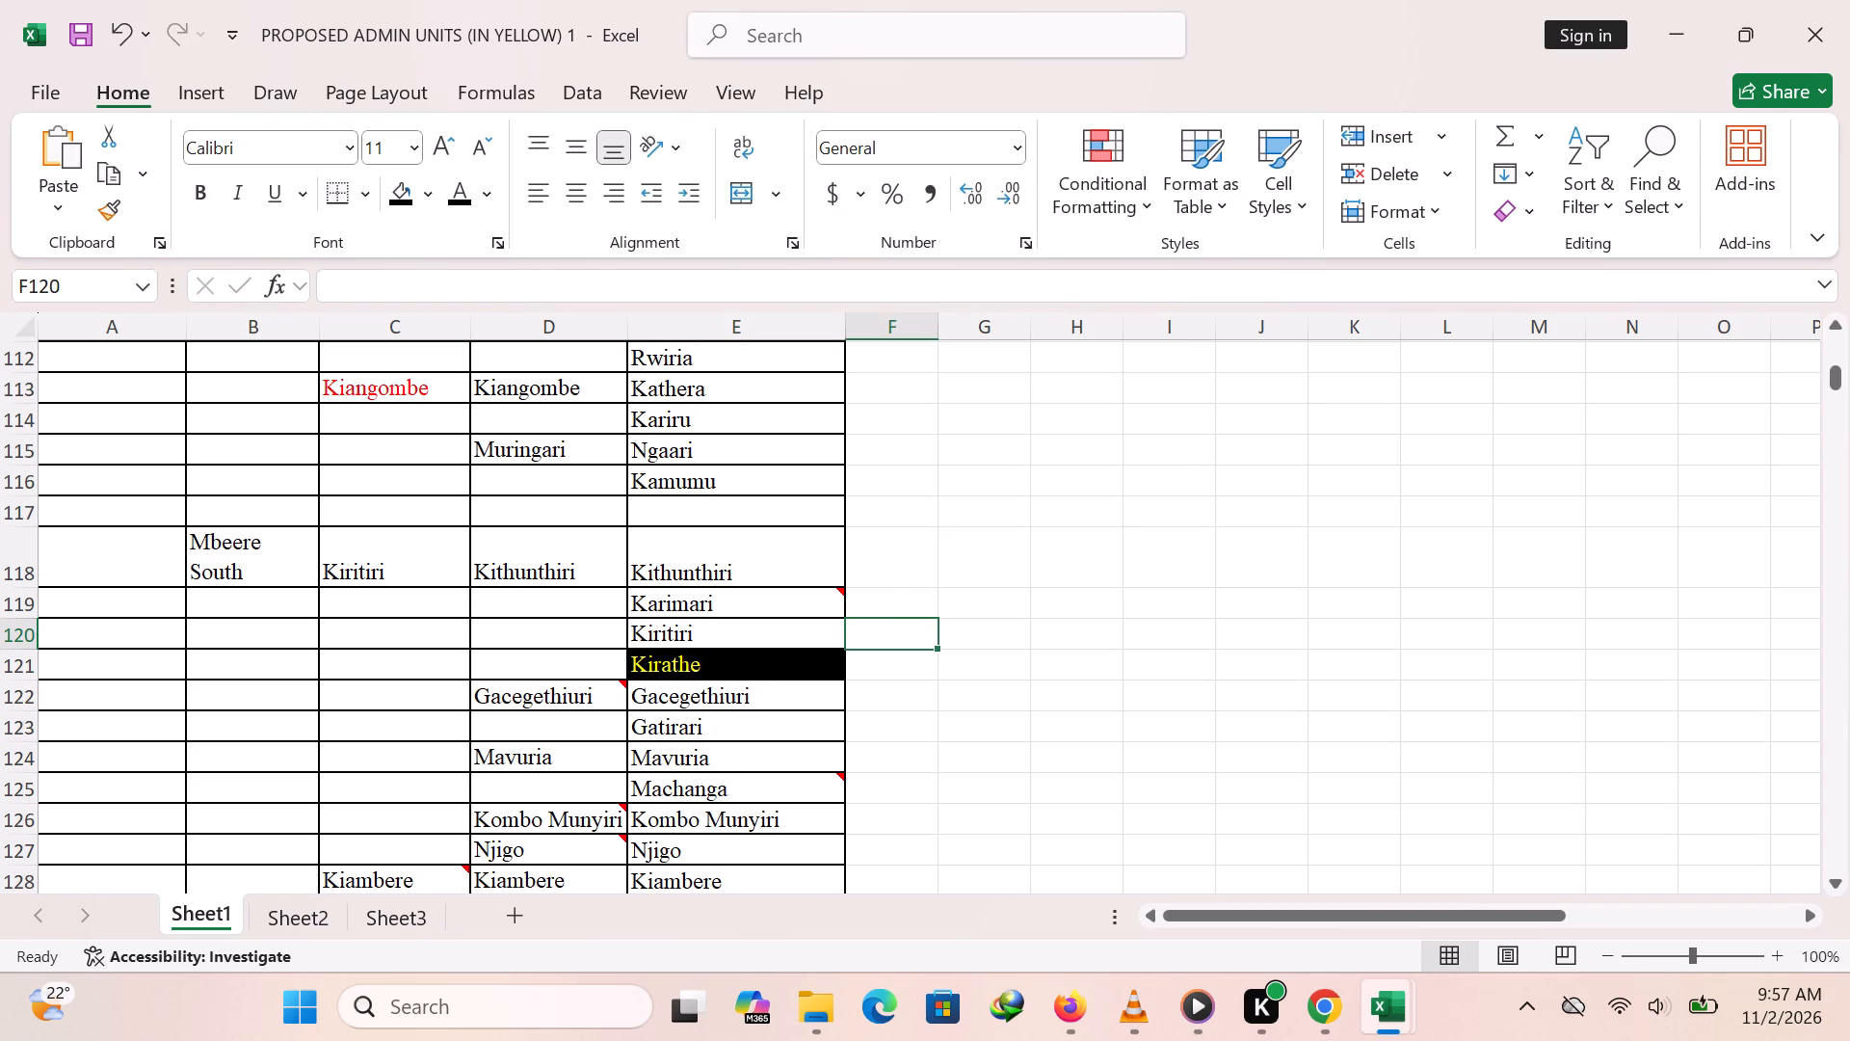
Examine the red sub-locations under Kiambere and recheck the Kiritiri sub-location under Kithunthiri.
scroll(644, 629, down, 3)
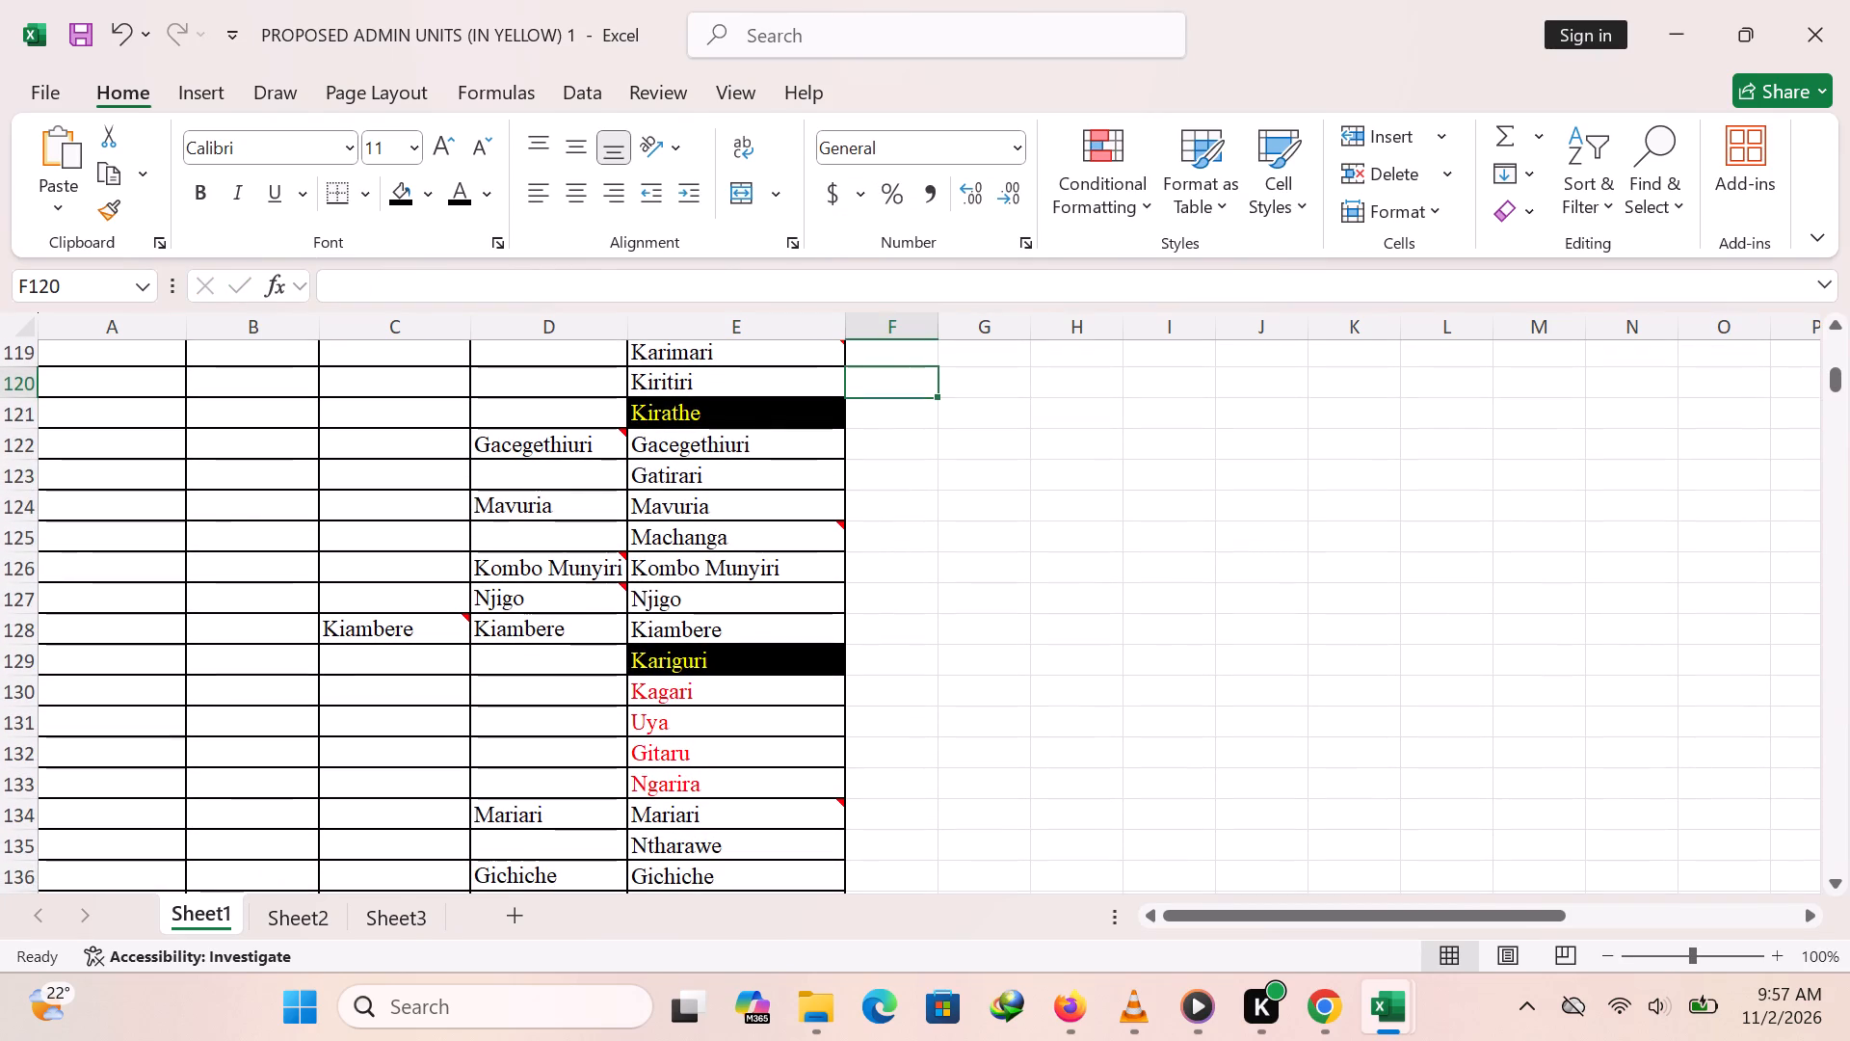
click(726, 691)
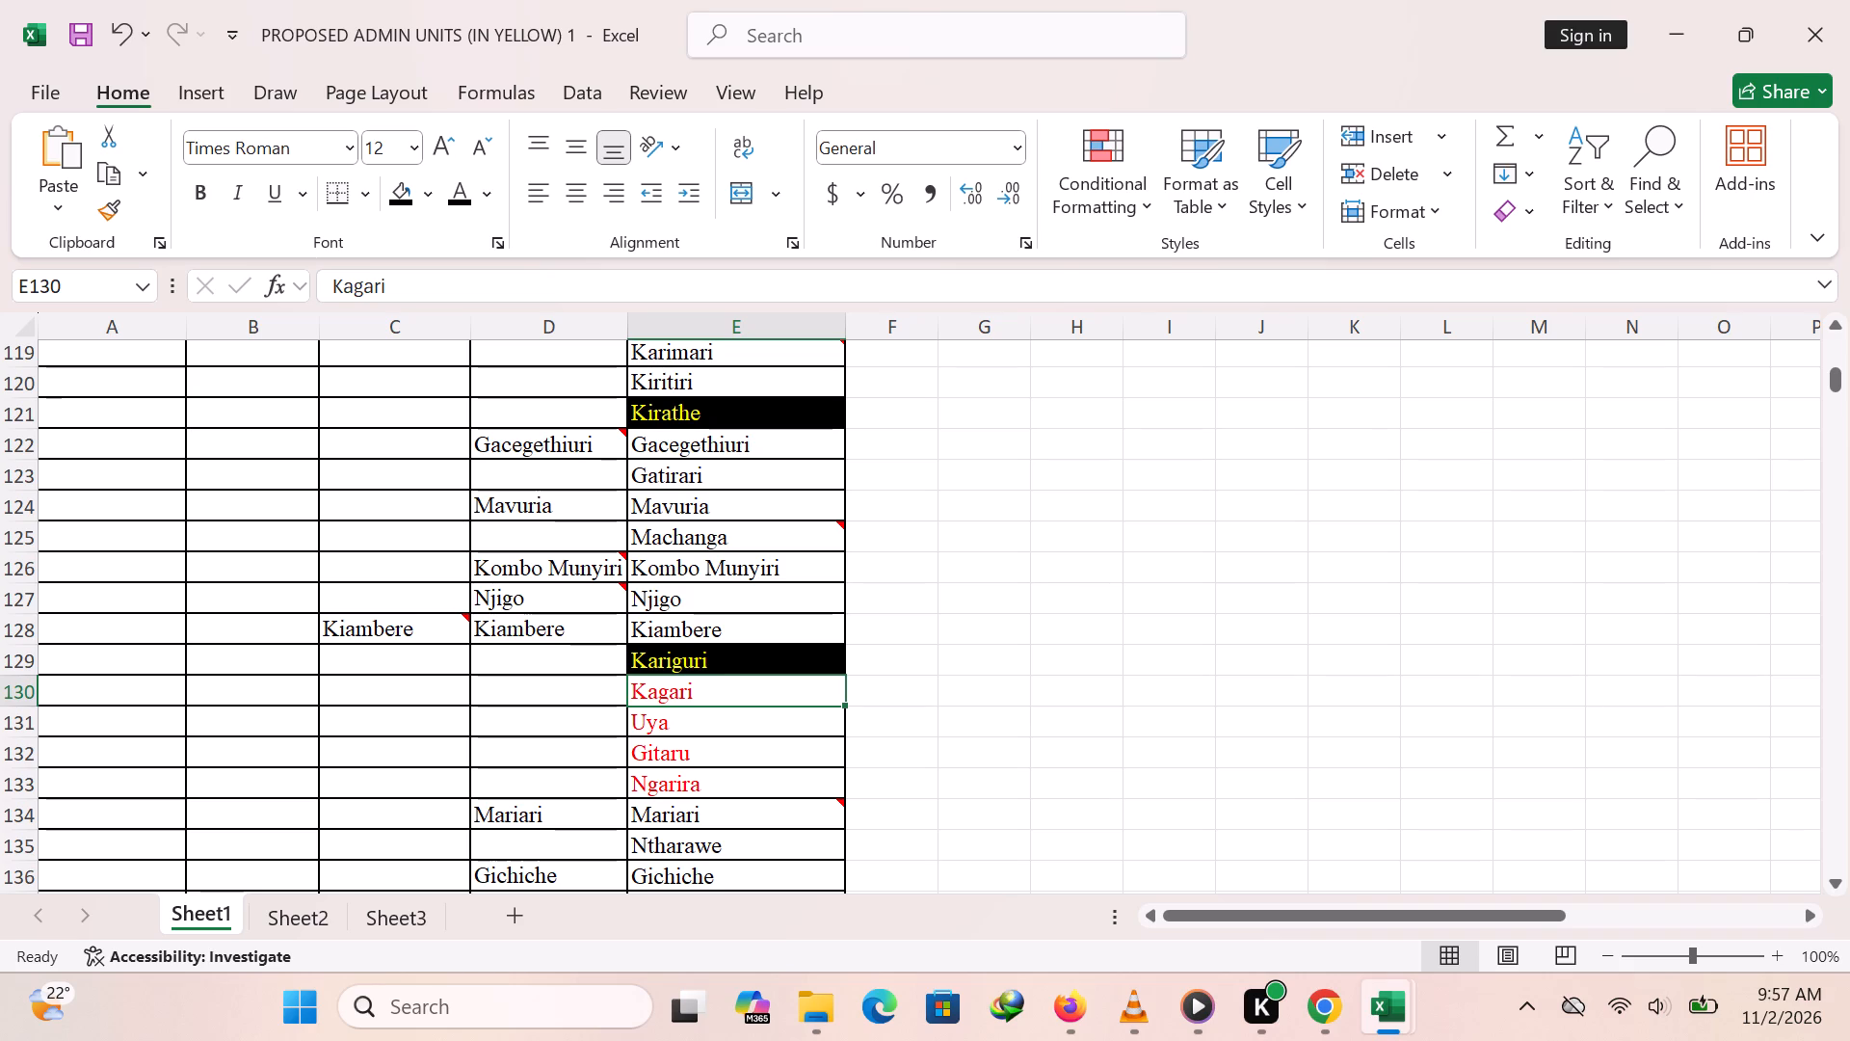
scroll(793, 465, up, 2)
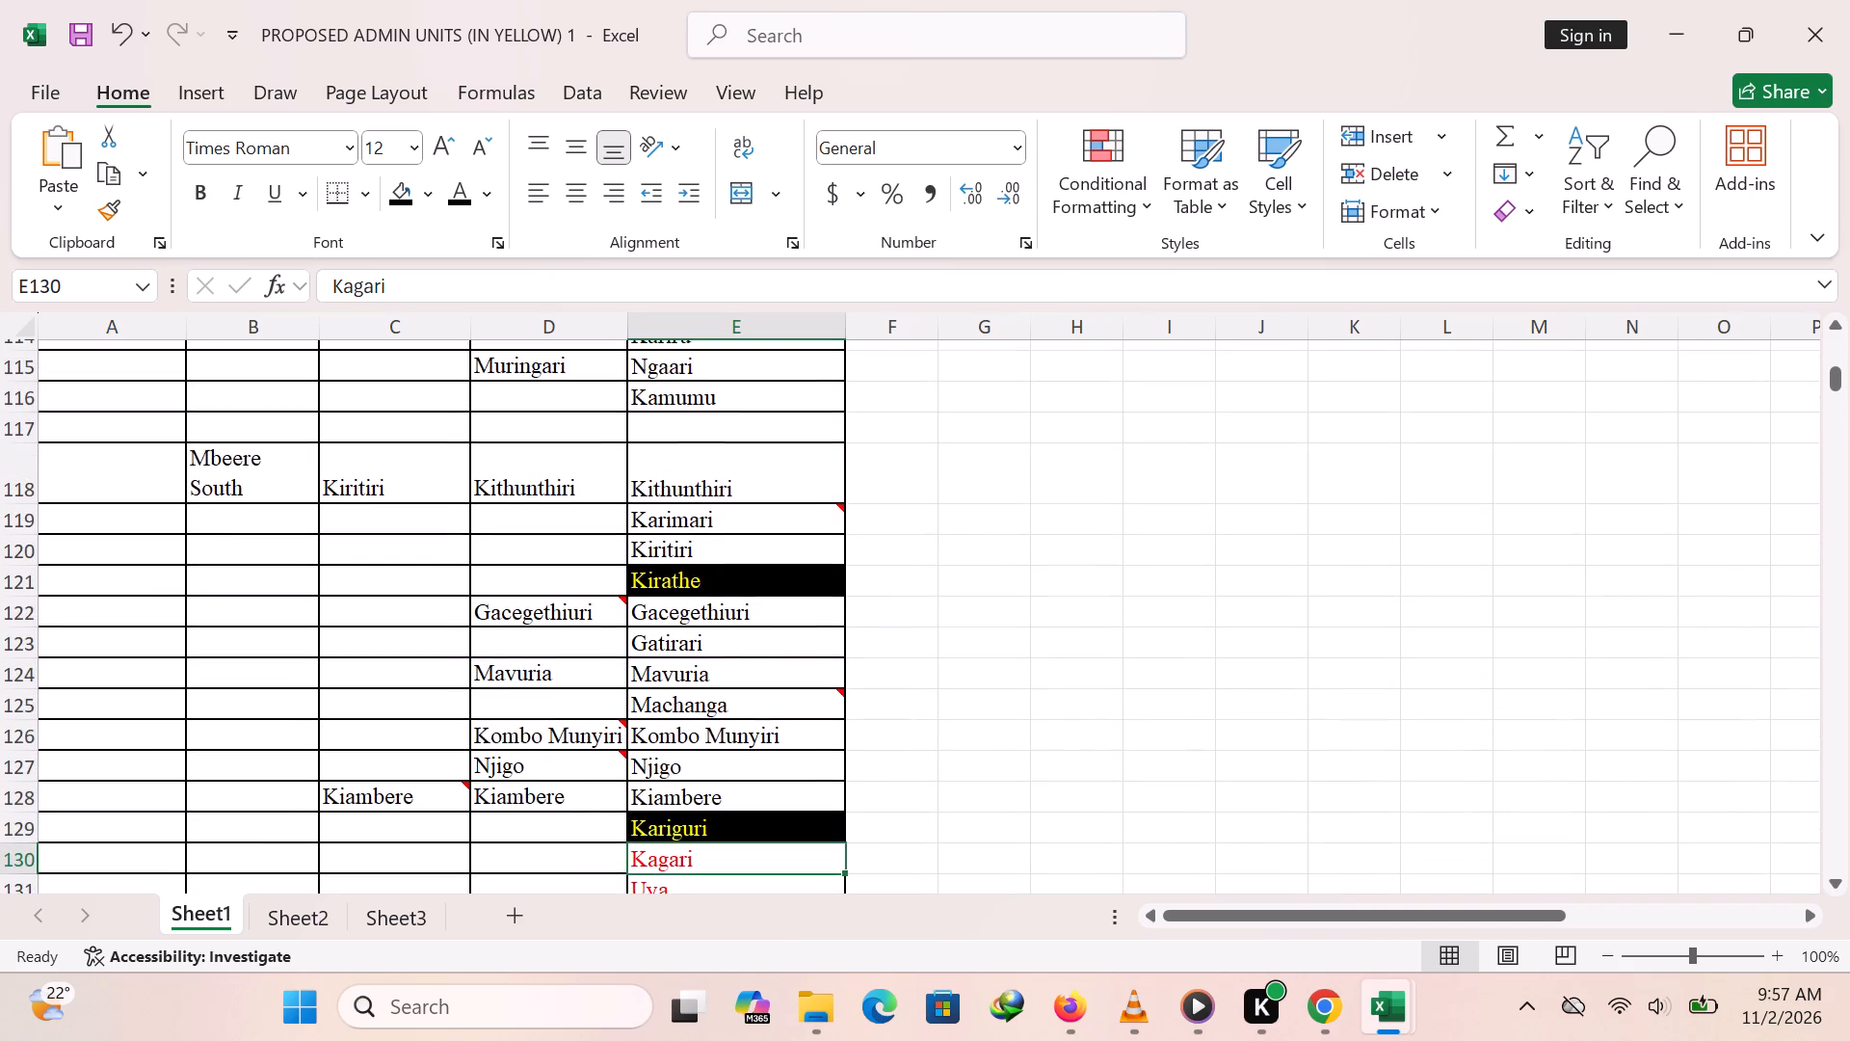
scroll(783, 490, up, 3)
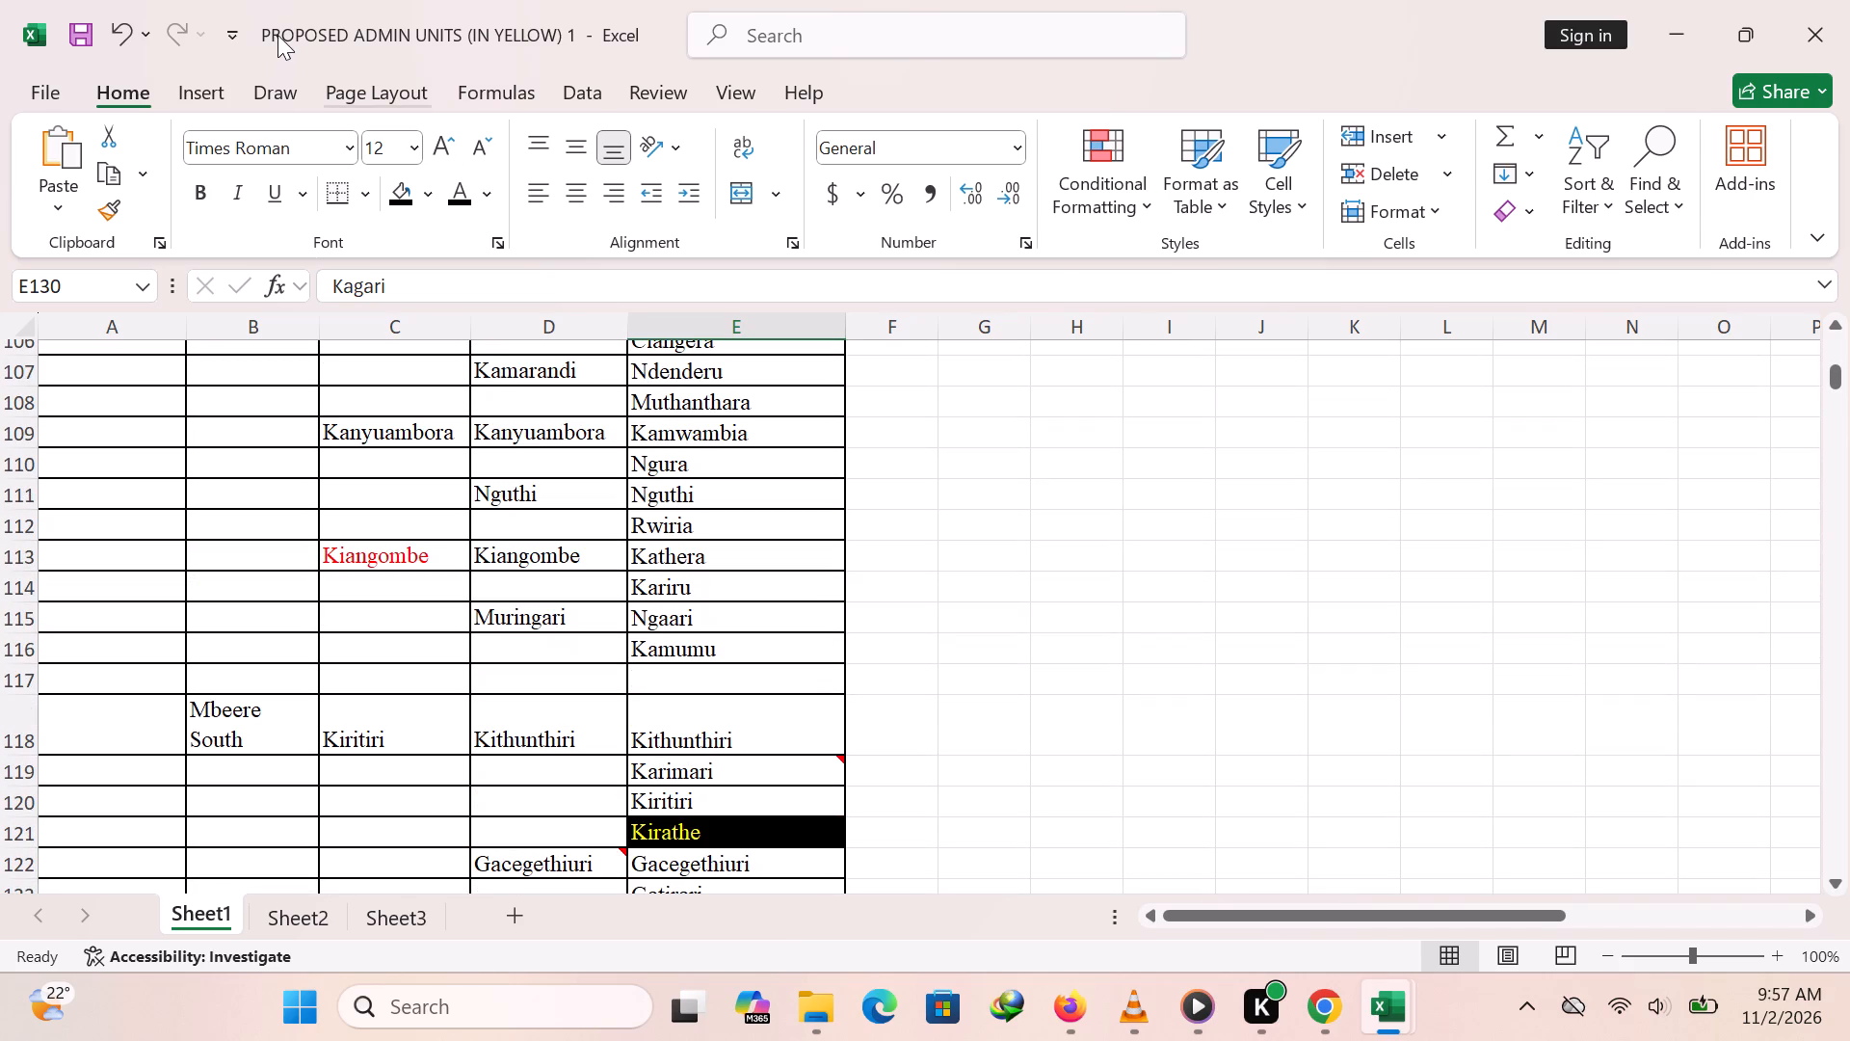
click(711, 814)
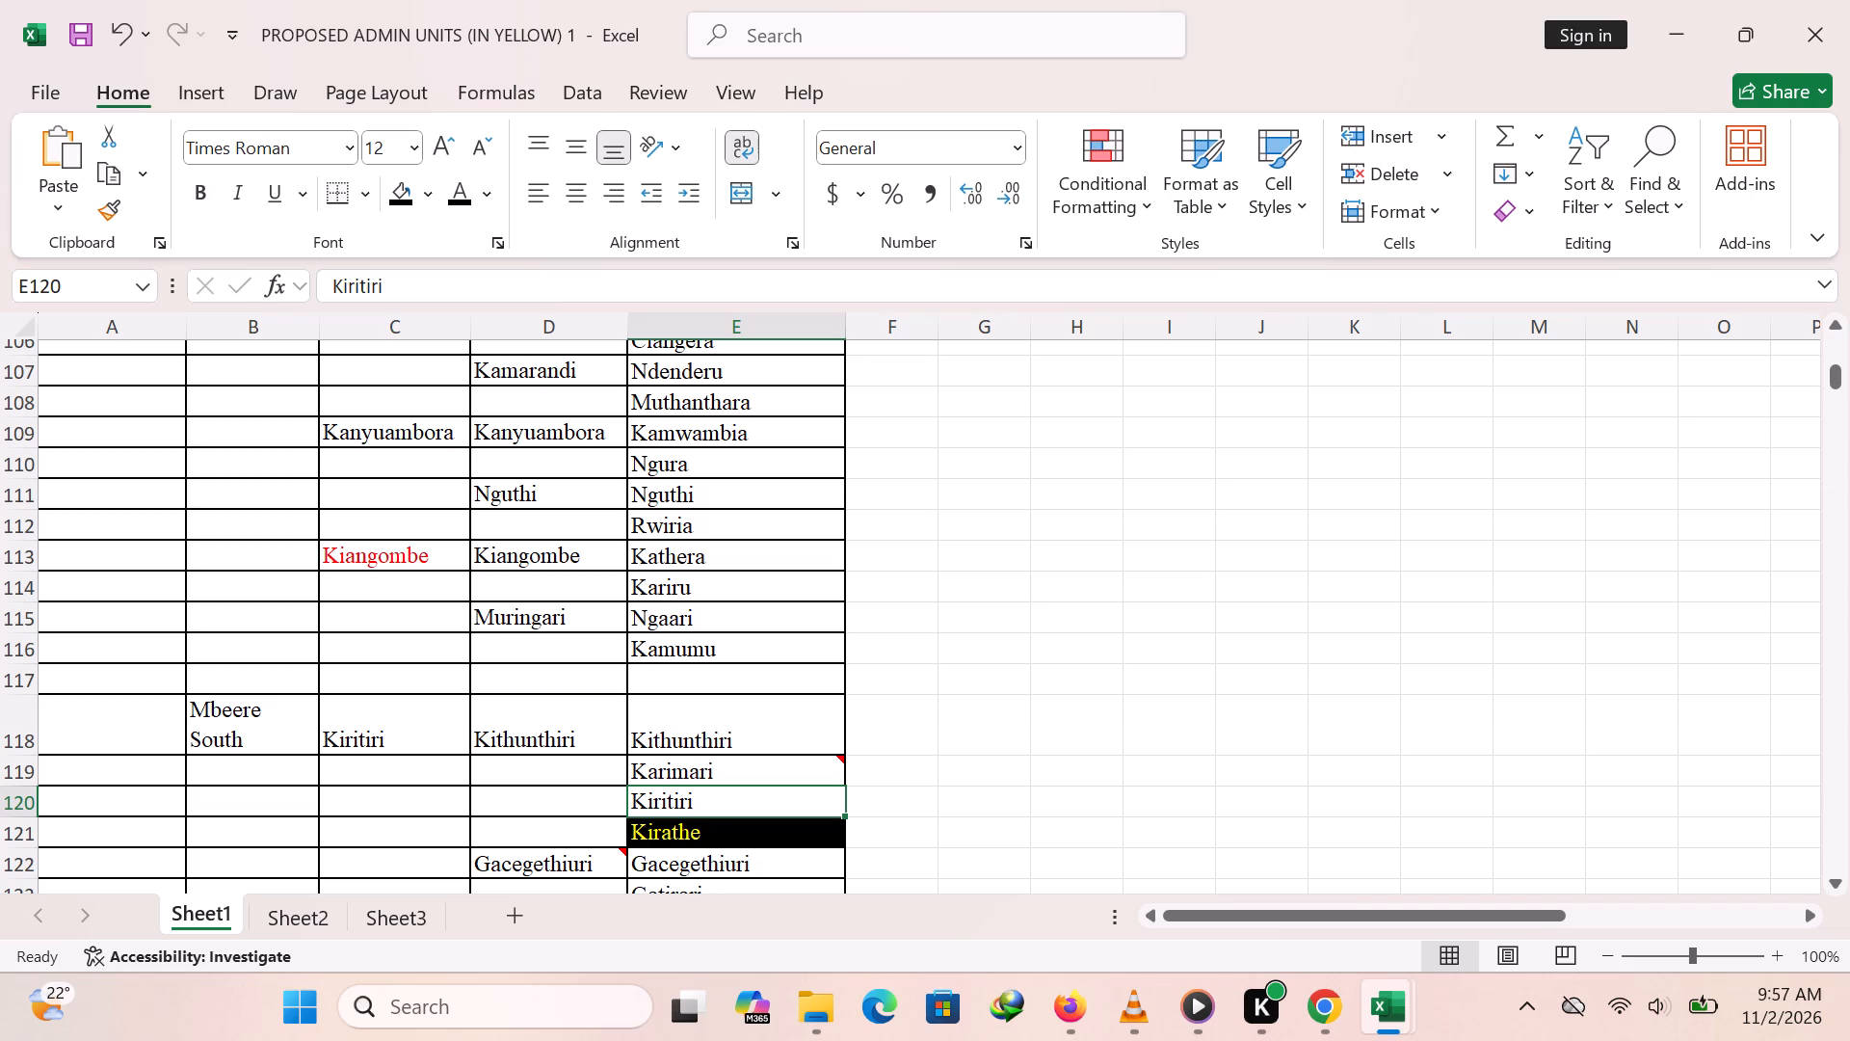
click(711, 811)
click(711, 808)
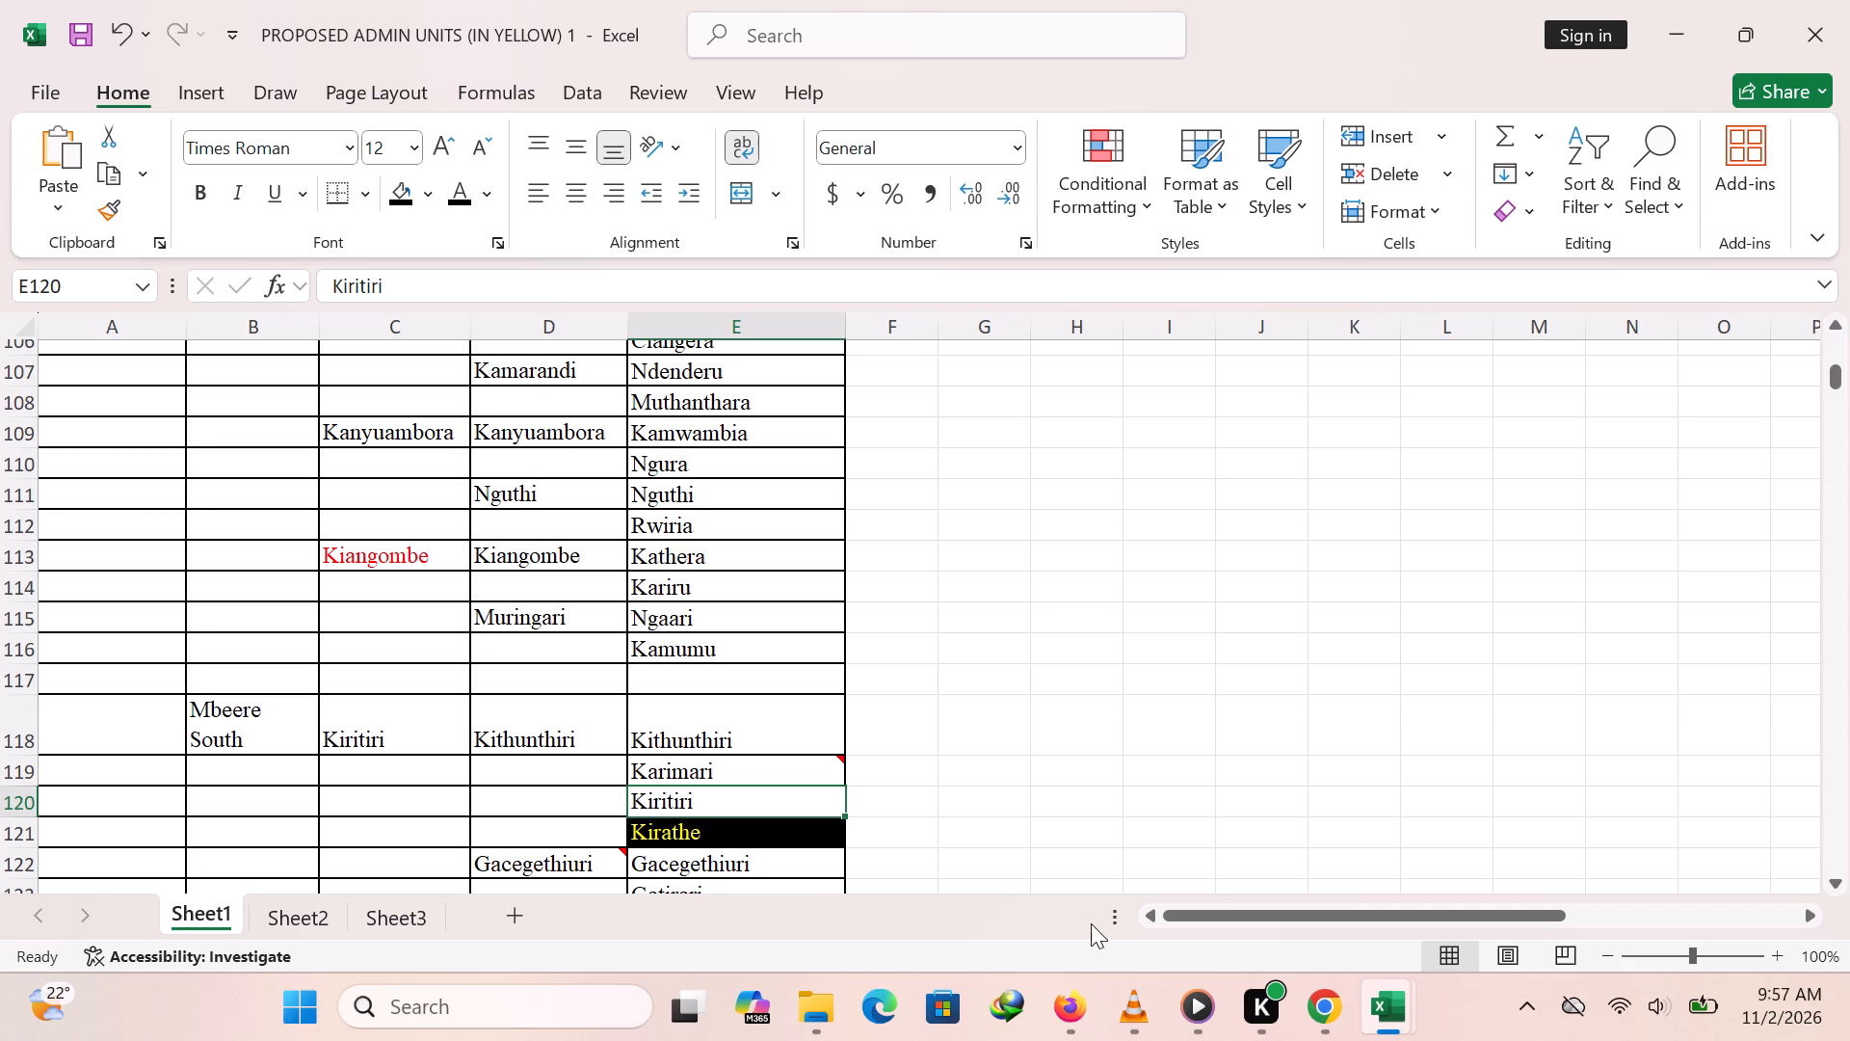
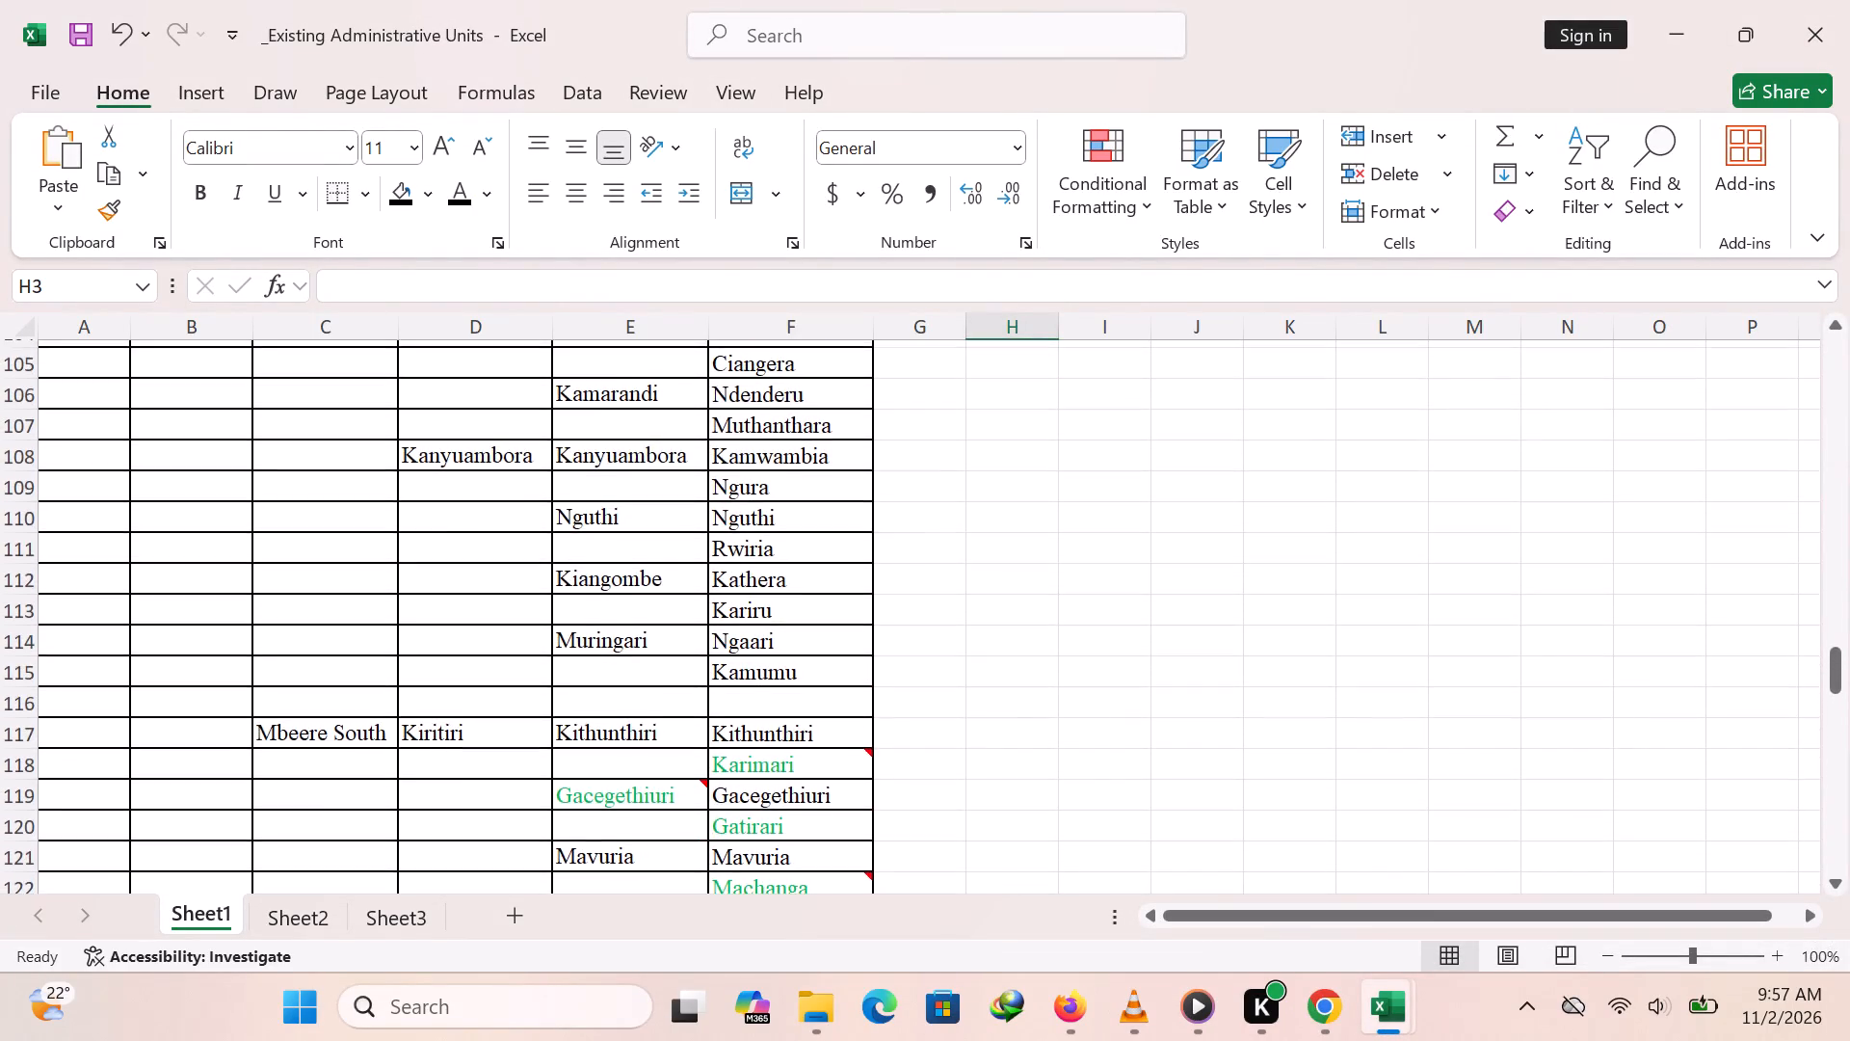
Examine the Mbeere North units from Siakago to Kanyuambora in the _Existing Administrative Units workbook.
scroll(728, 580, up, 7)
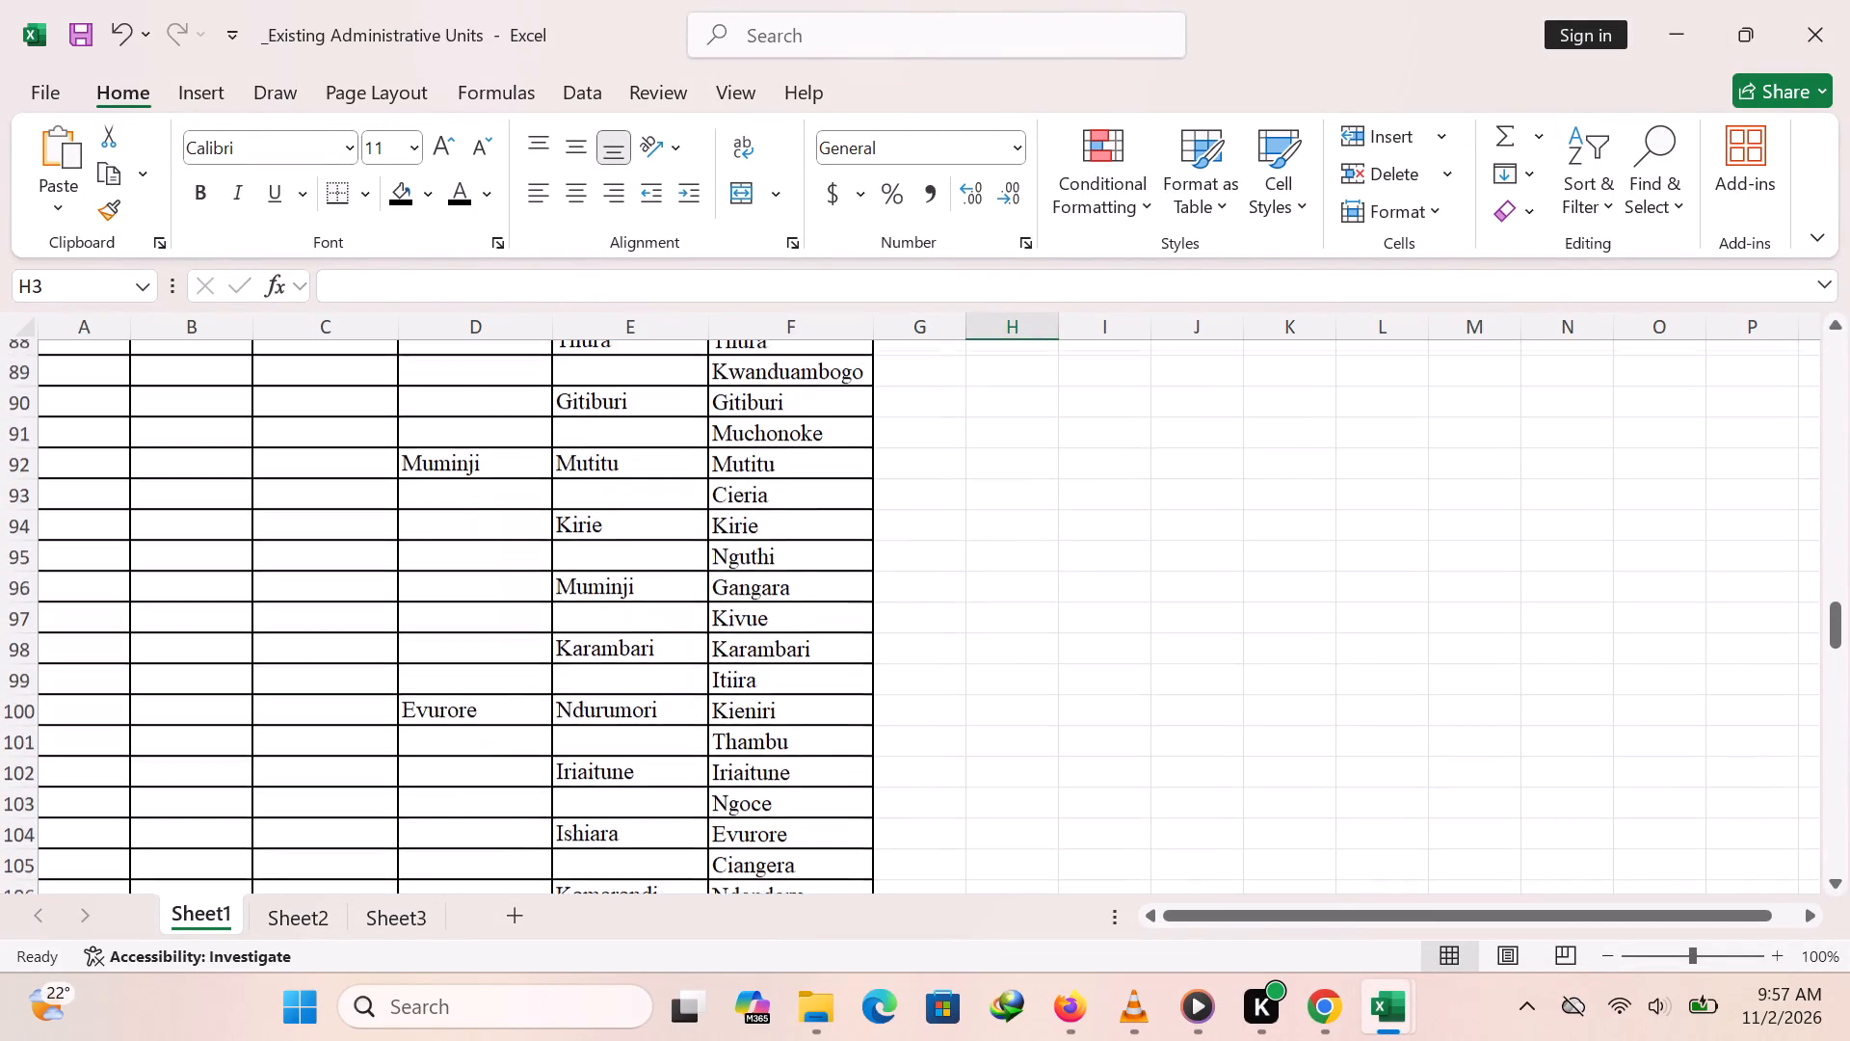
scroll(730, 580, up, 3)
scroll(730, 578, down, 3)
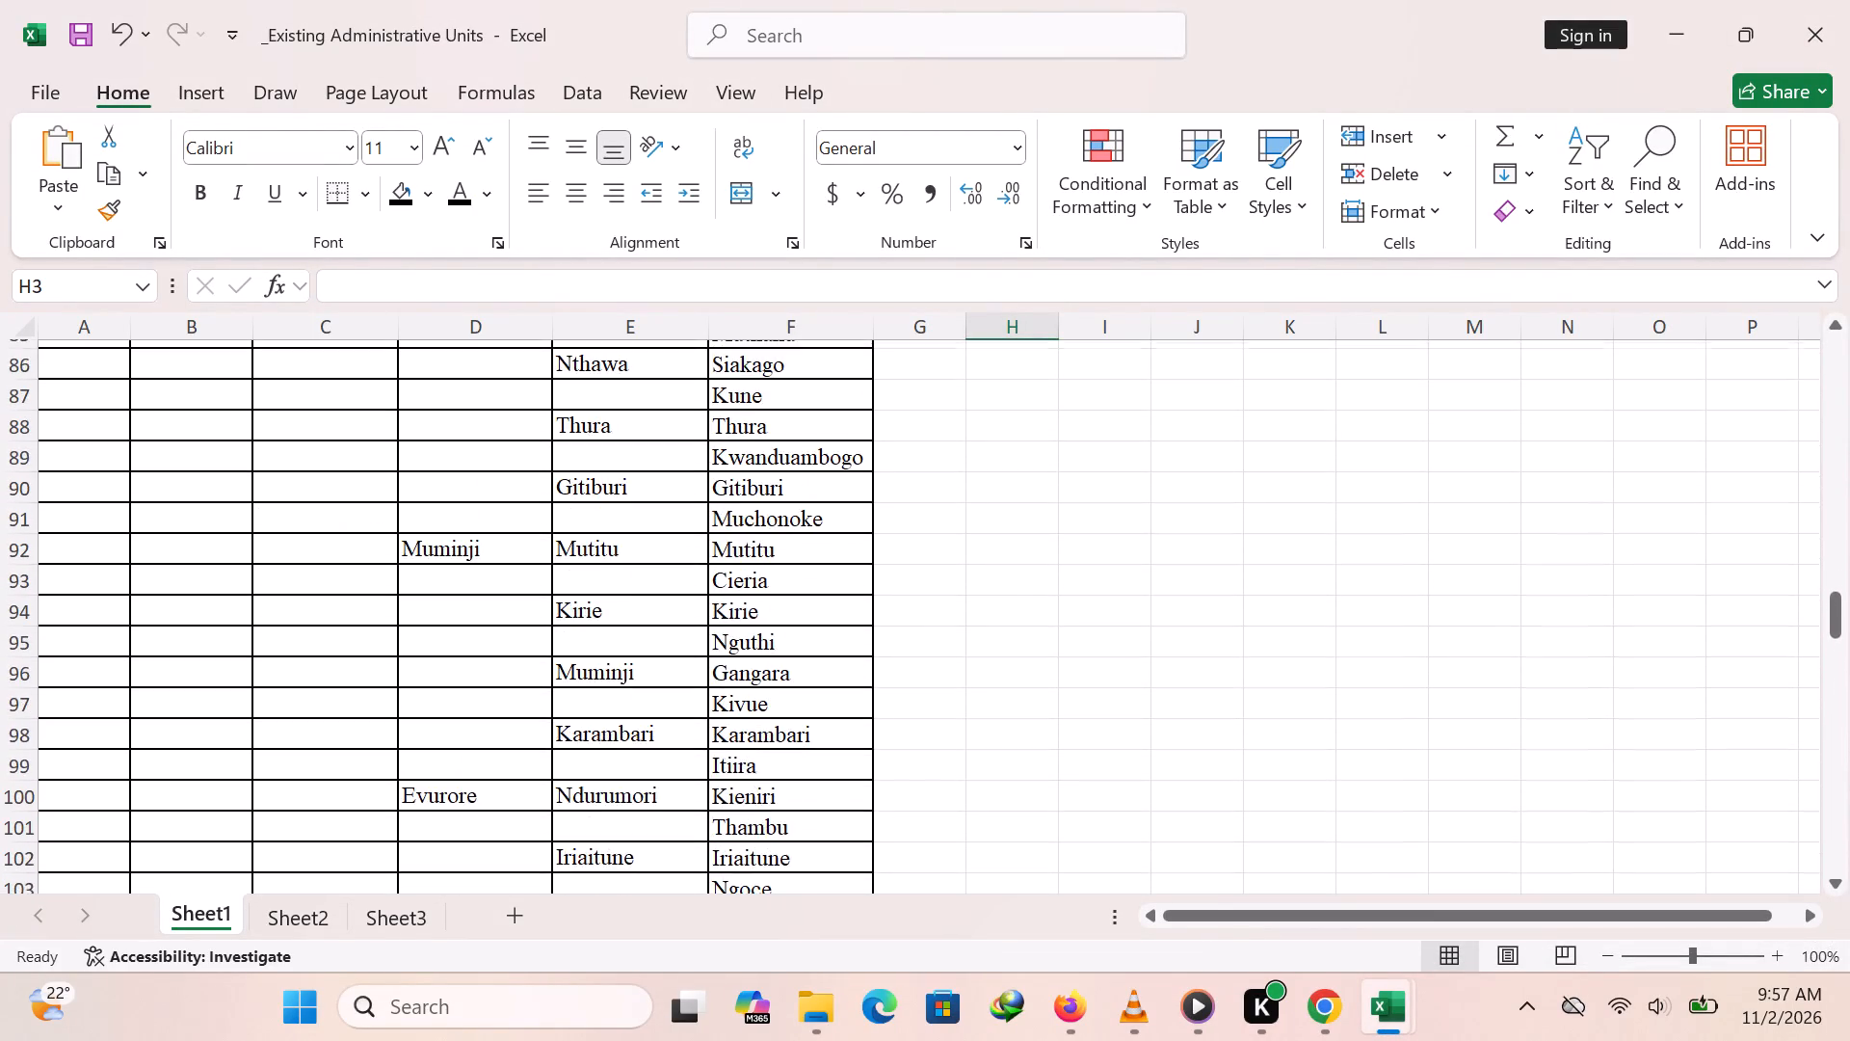
scroll(730, 578, down, 2)
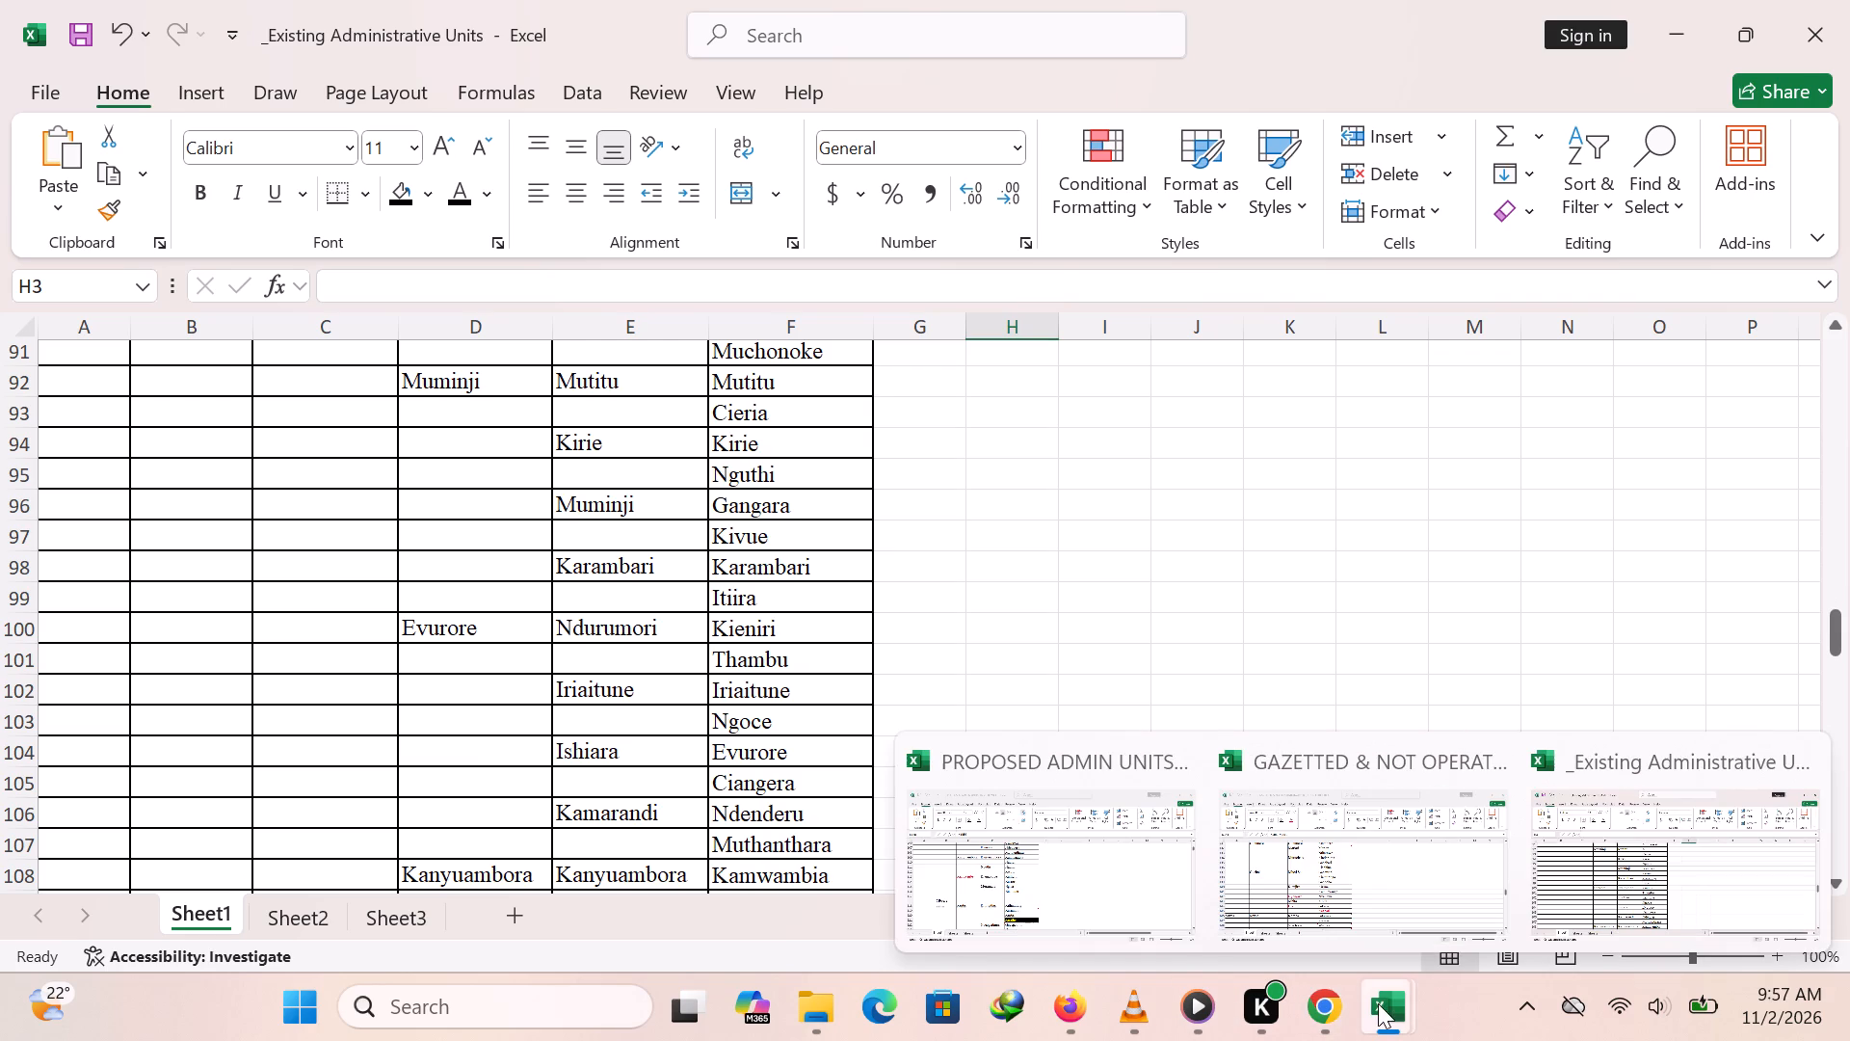
Switch to the GAZETTED & NOT OPERATIONALISED (RED IN COLOUR) 1 workbook and examine the units around Kiangombe, Kiritiri and Gachoka.
click(1378, 1003)
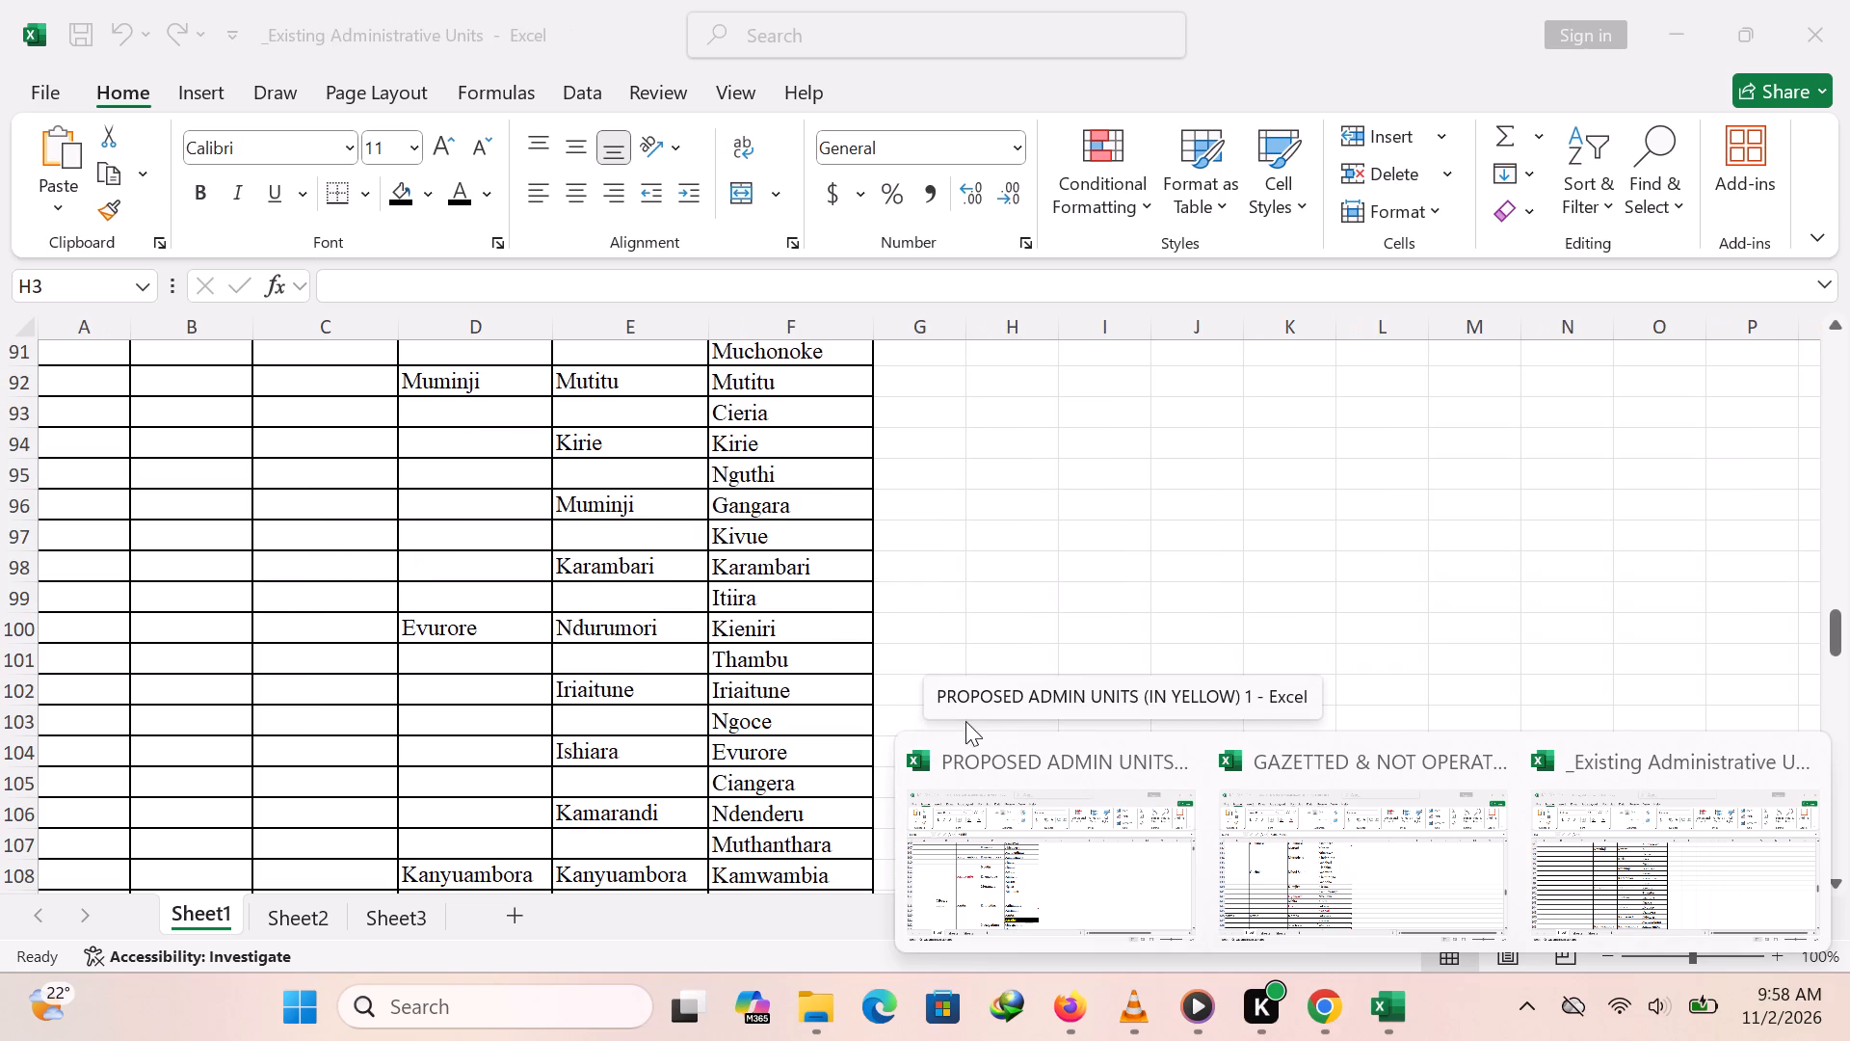
scroll(668, 665, up, 2)
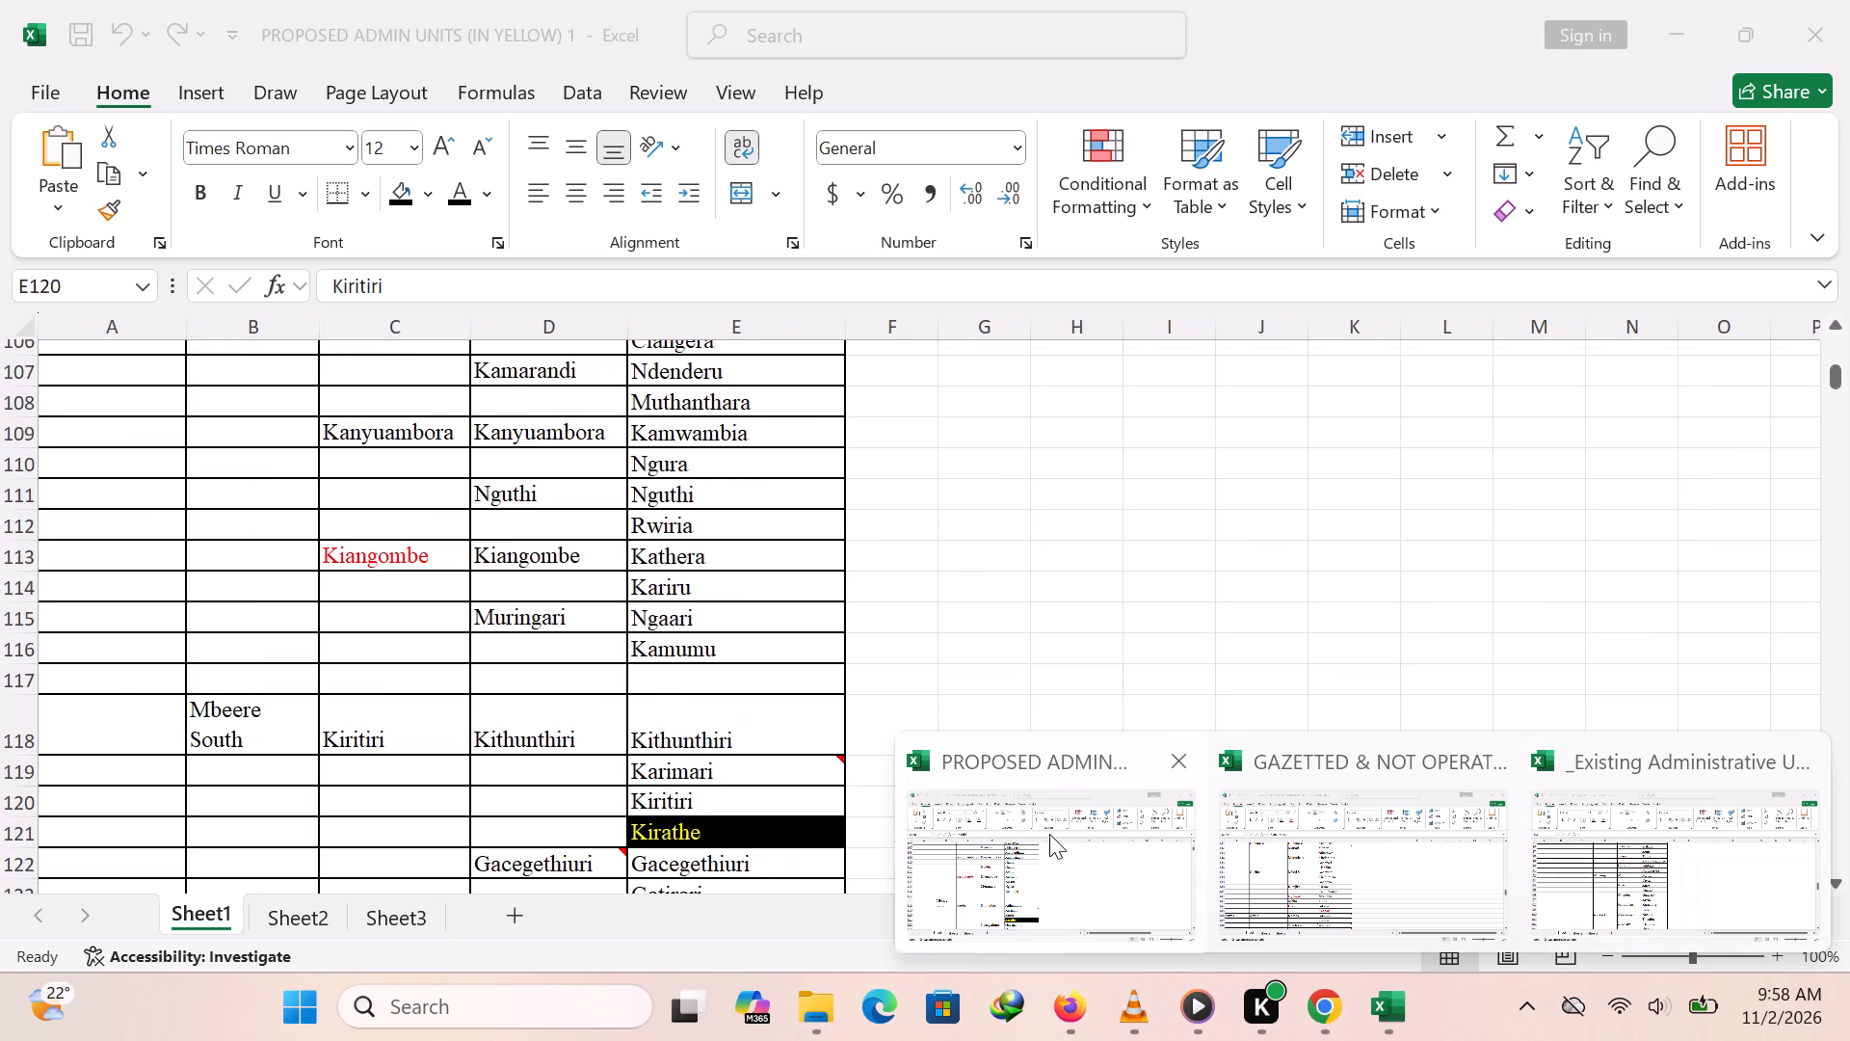
click(1304, 839)
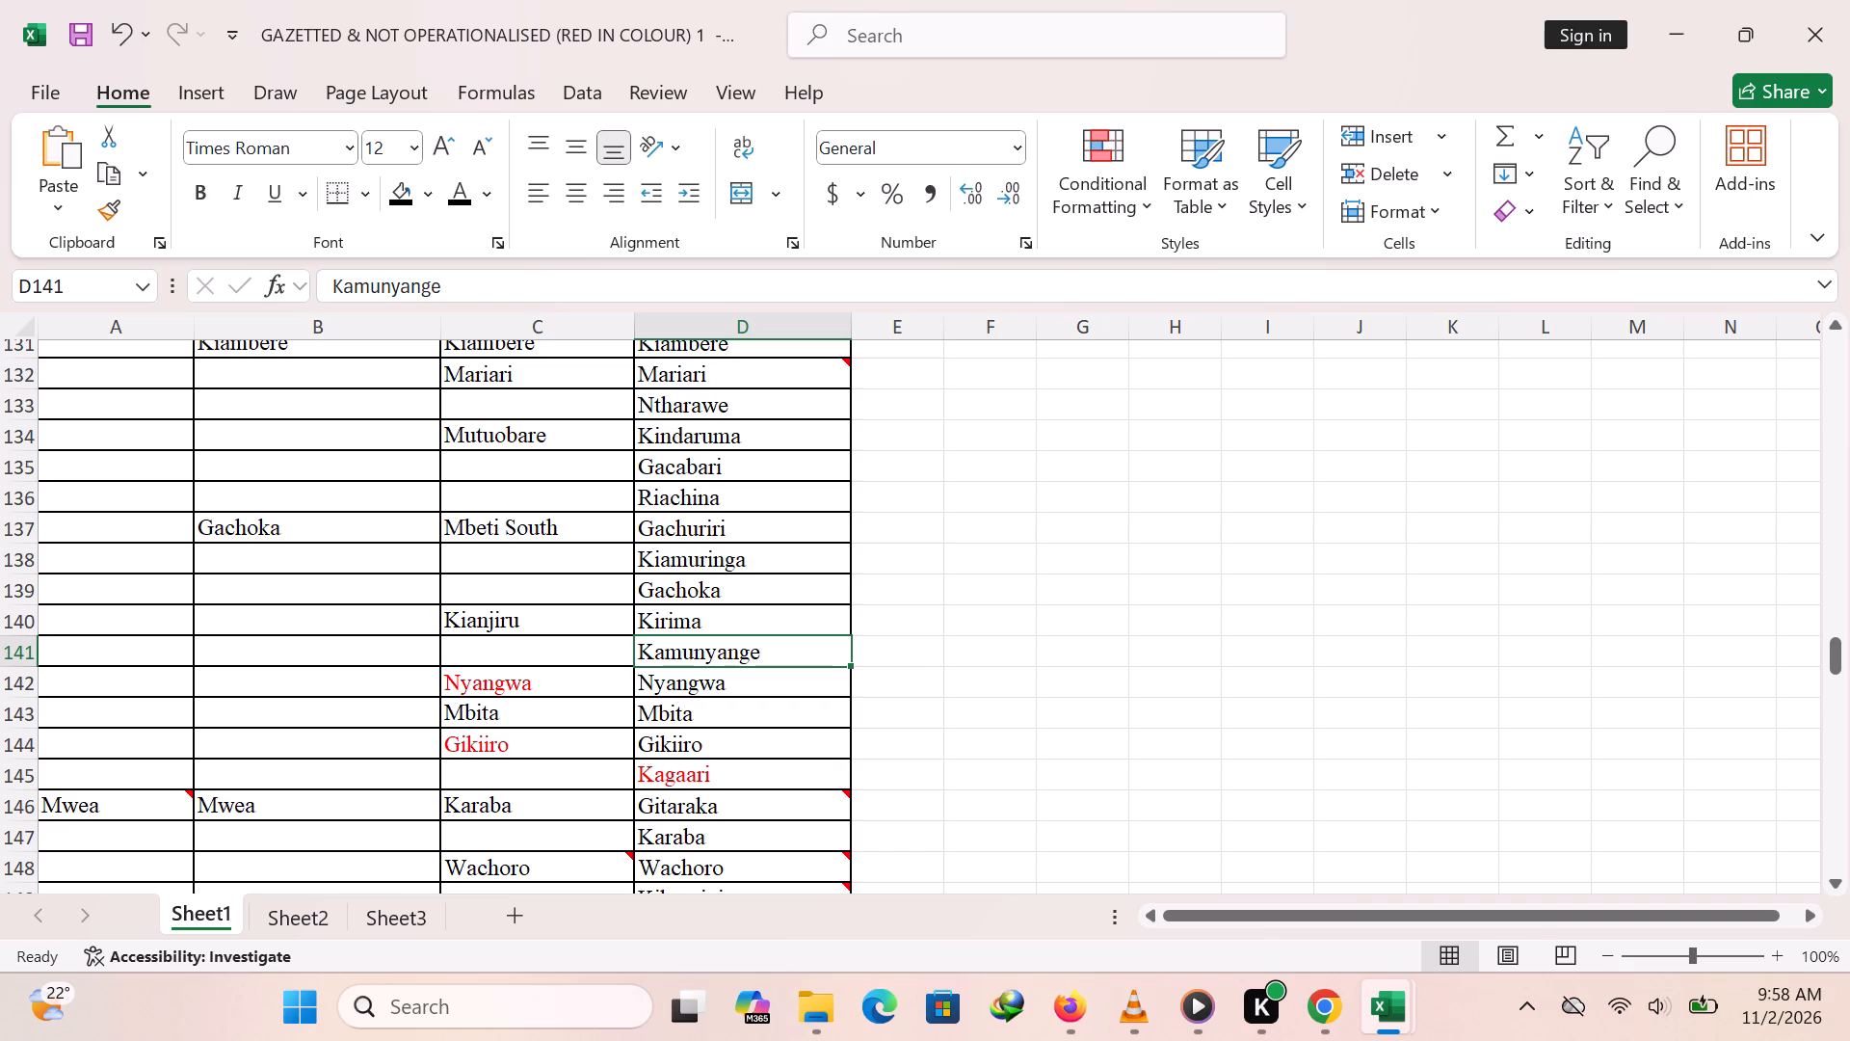
scroll(663, 787, down, 3)
scroll(662, 787, up, 2)
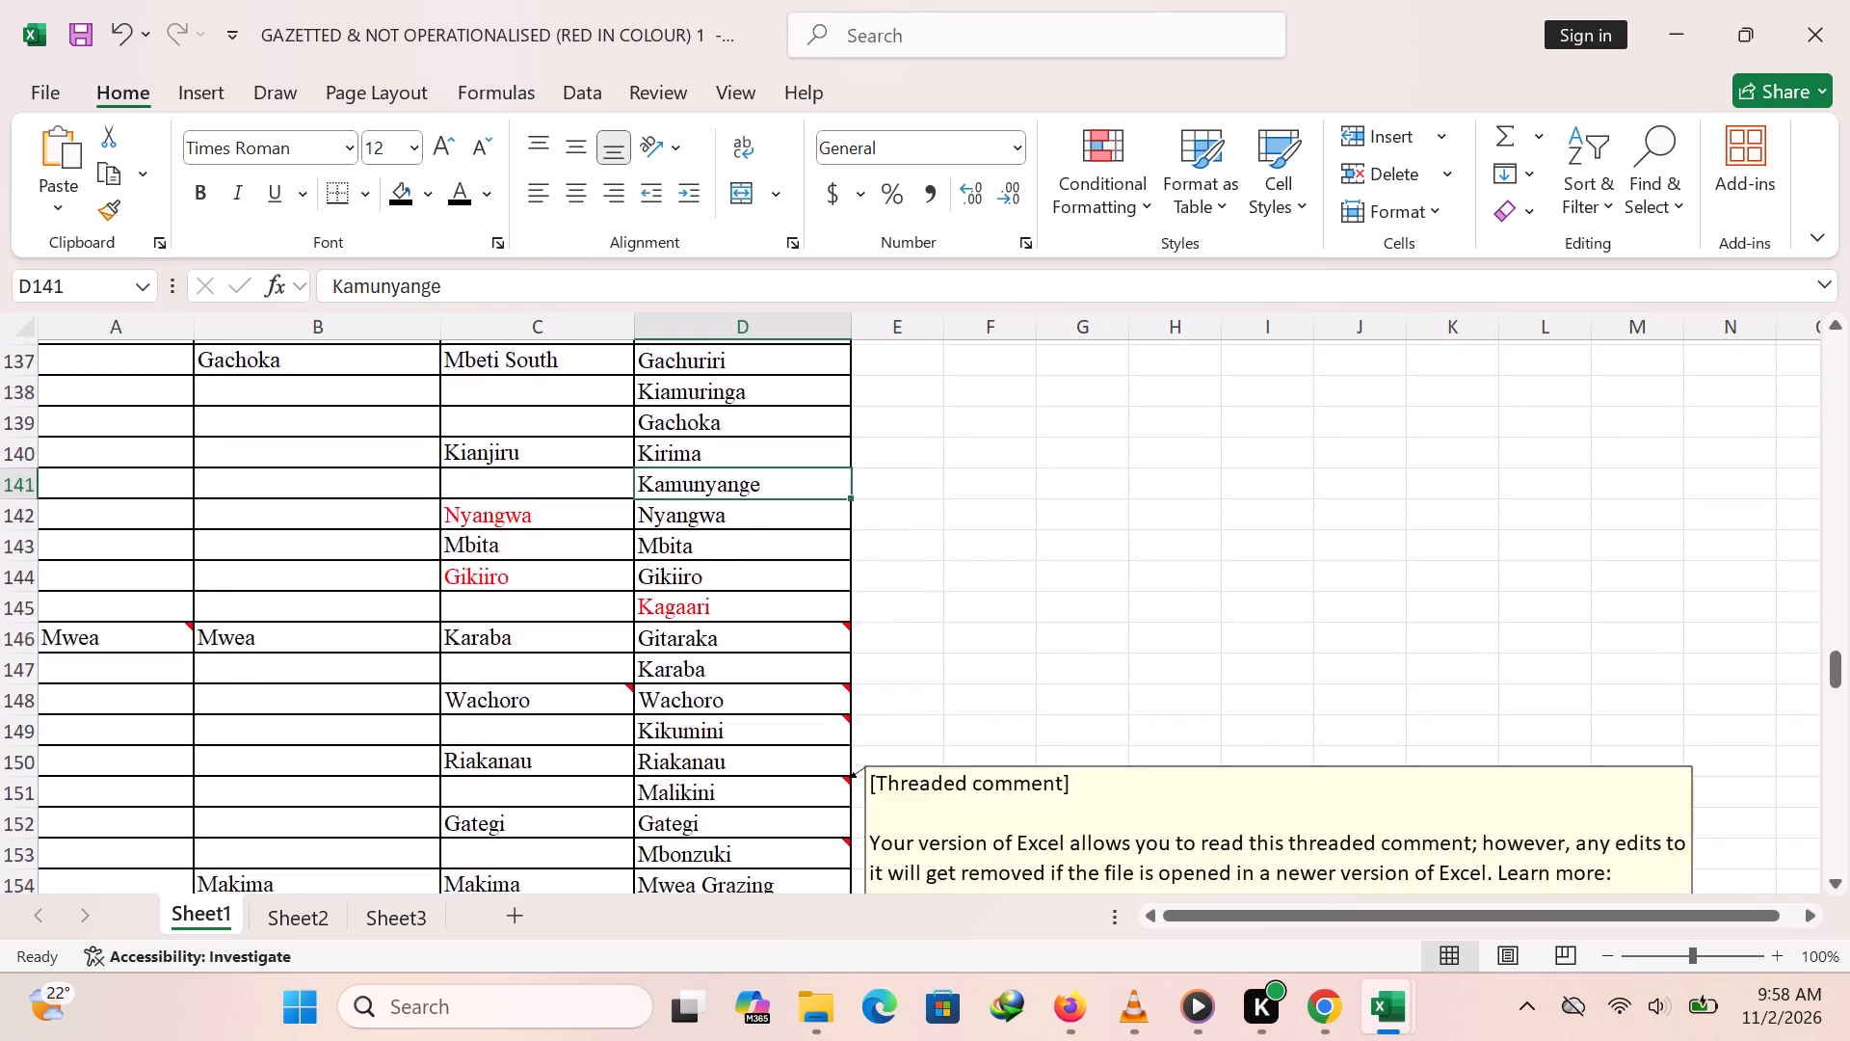
scroll(660, 786, up, 4)
scroll(614, 634, up, 8)
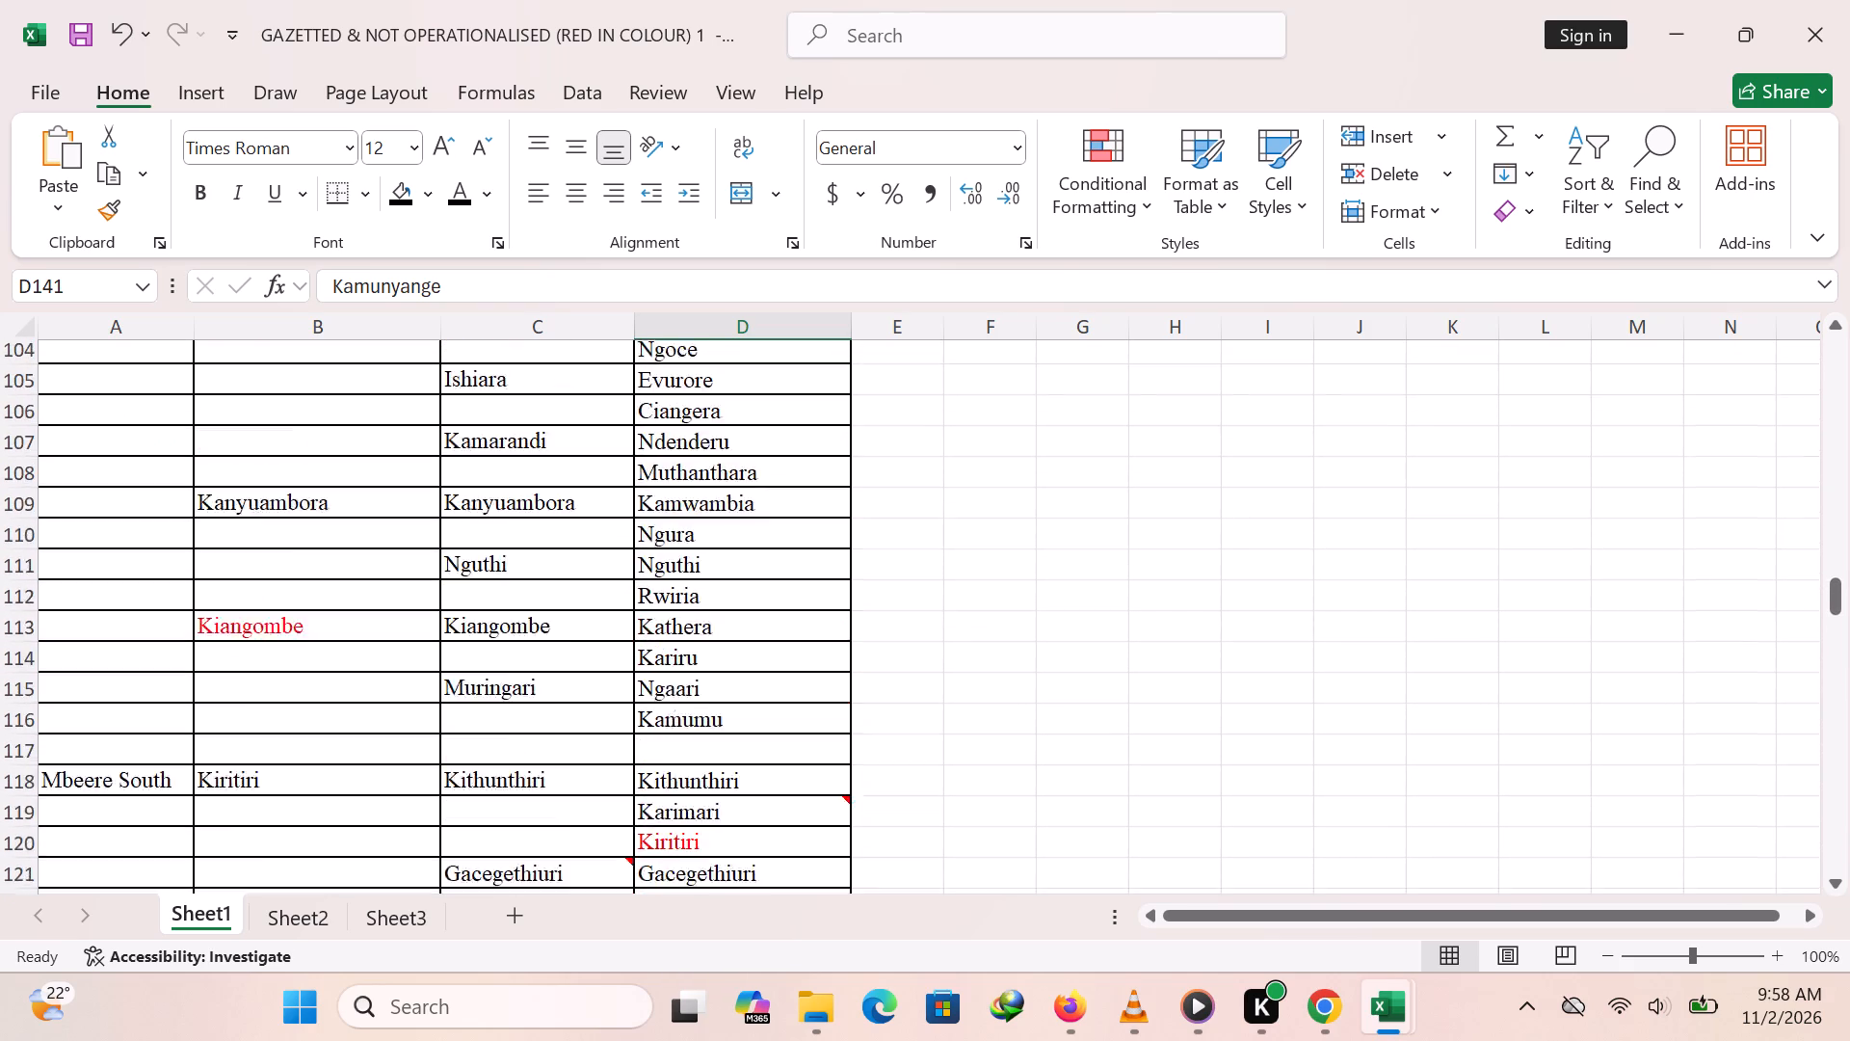
scroll(614, 634, up, 1)
scroll(614, 634, down, 3)
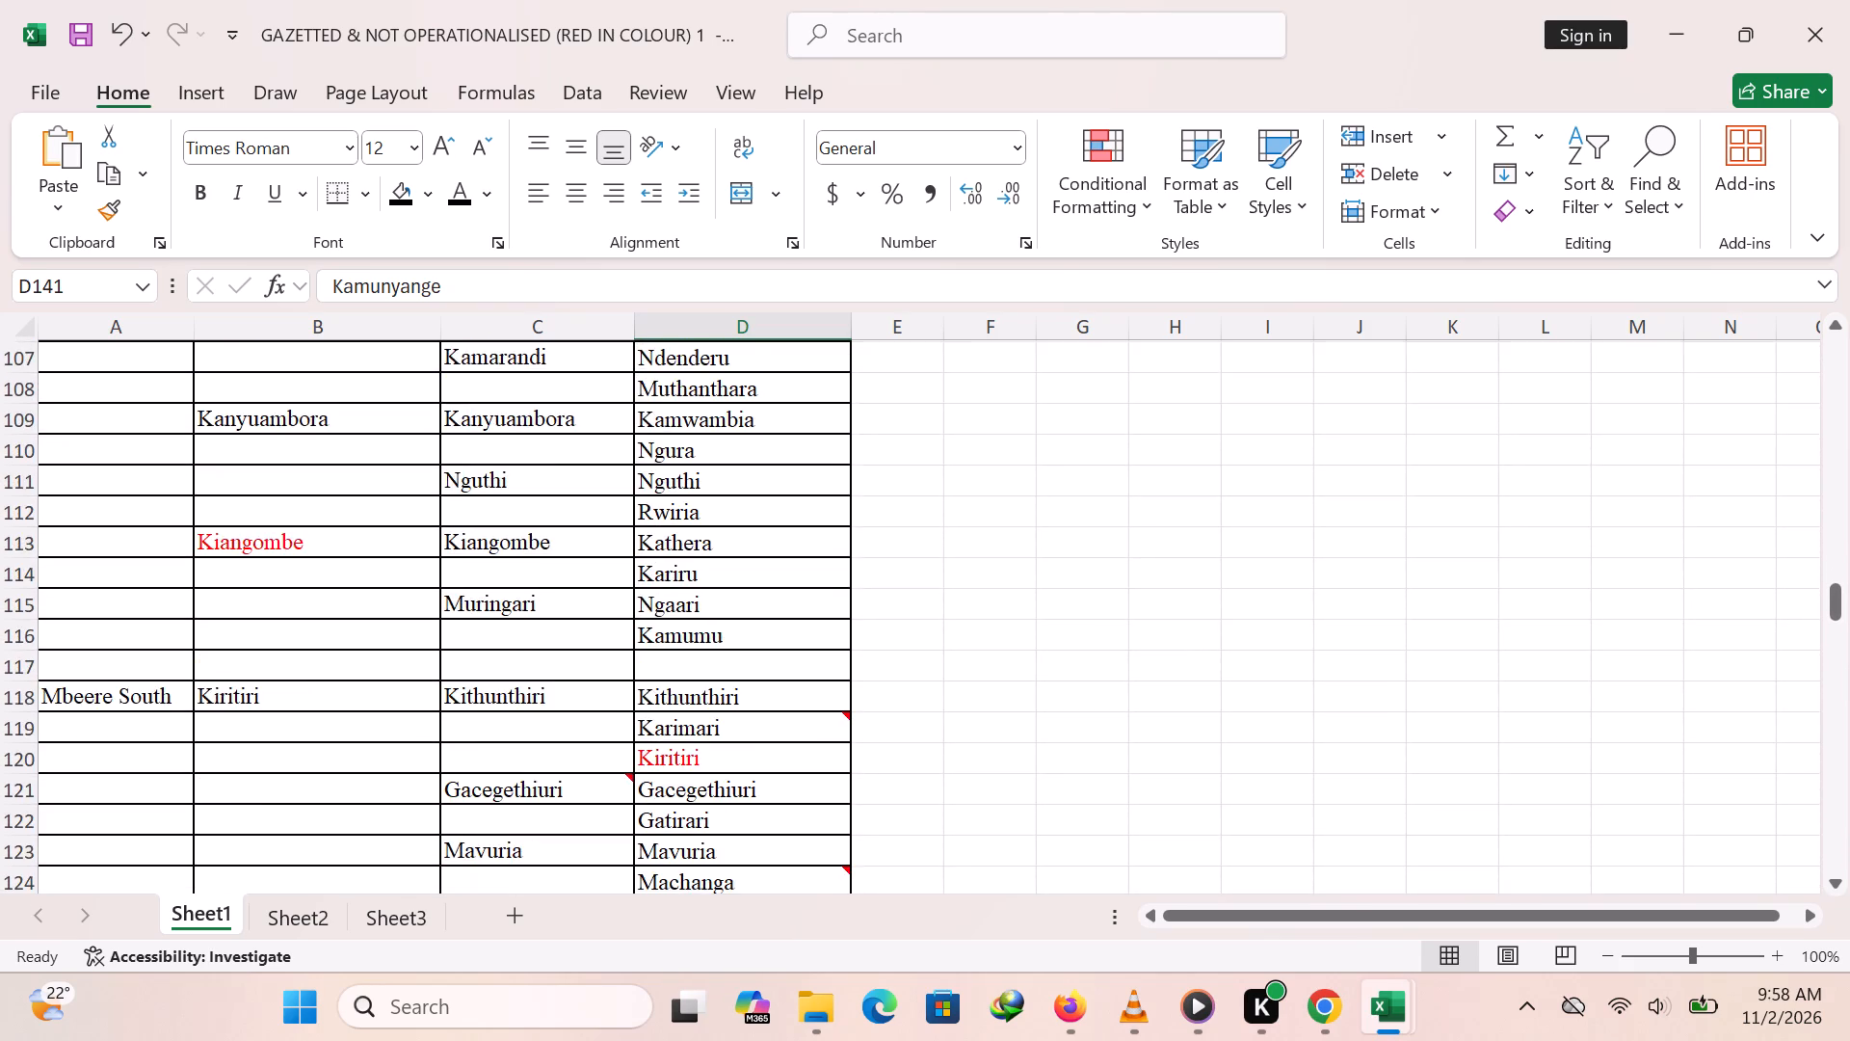
scroll(614, 634, down, 3)
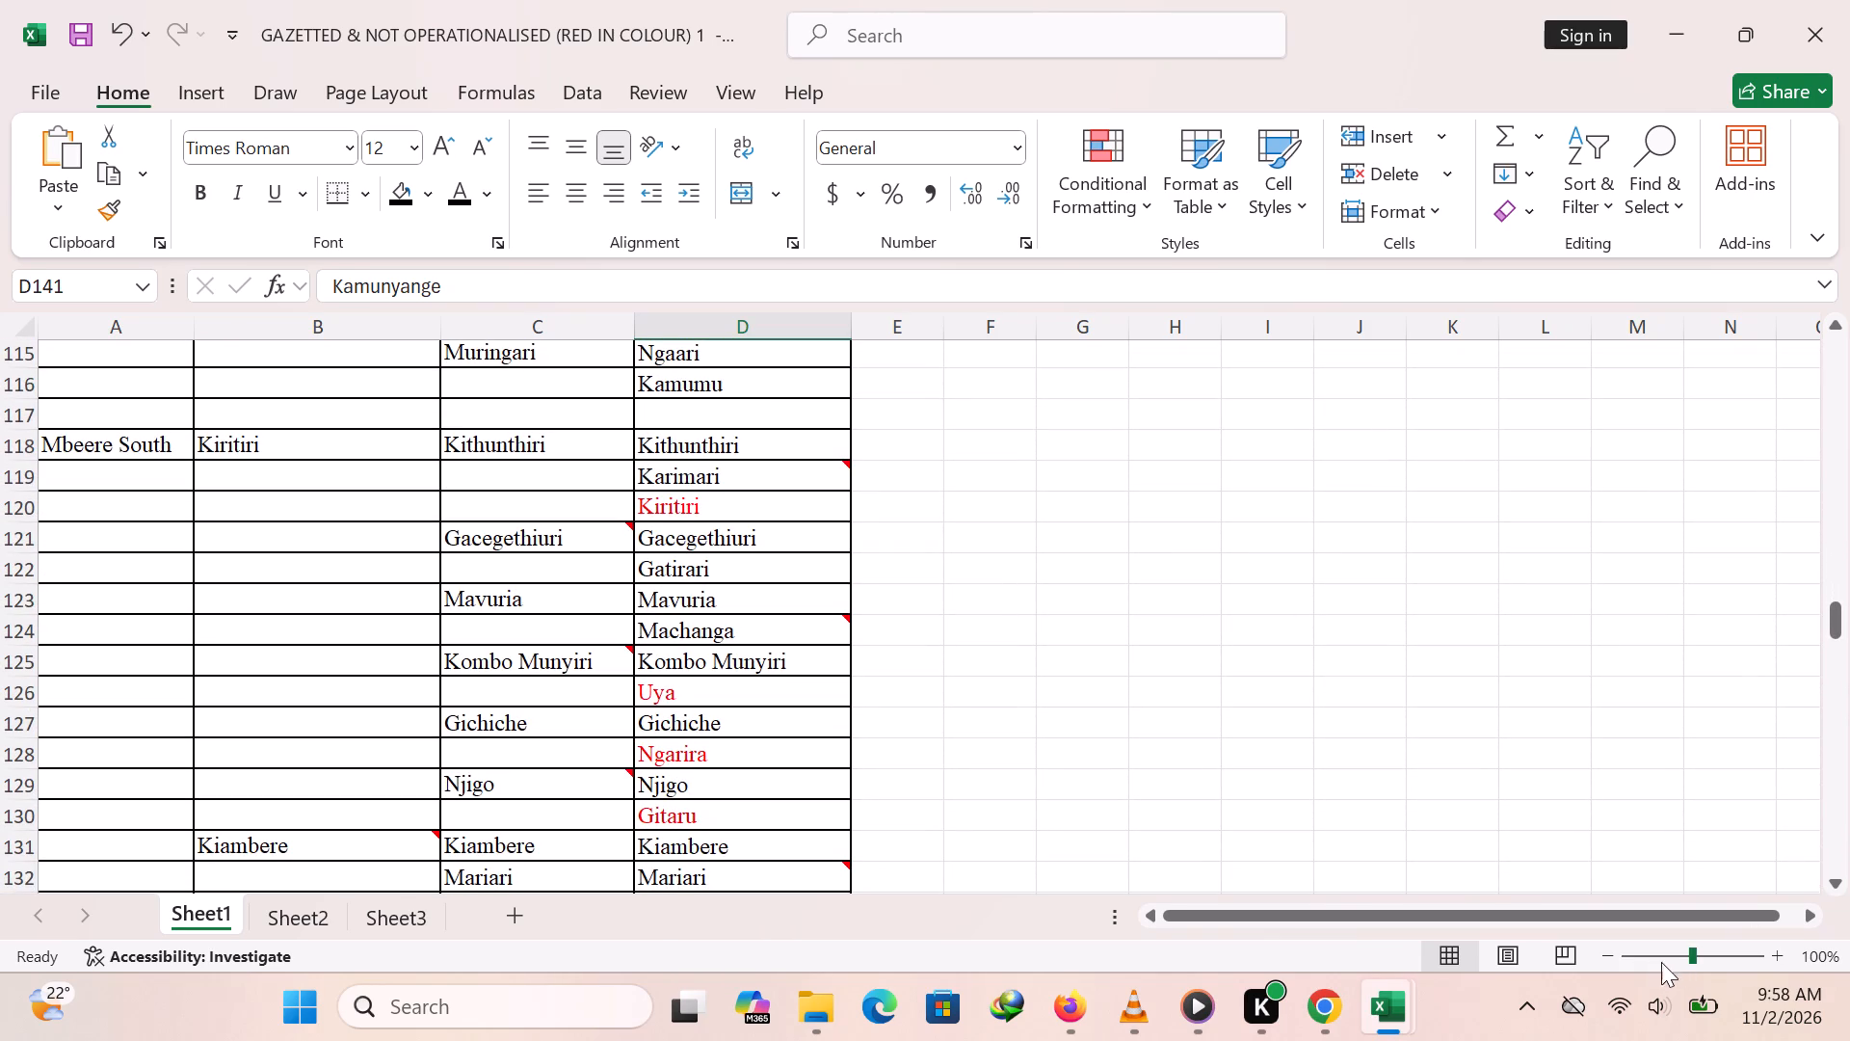
Zoom the gazetted units sheet out to 80% and display it in full-screen mode.
click(1607, 961)
scroll(999, 771, down, 1)
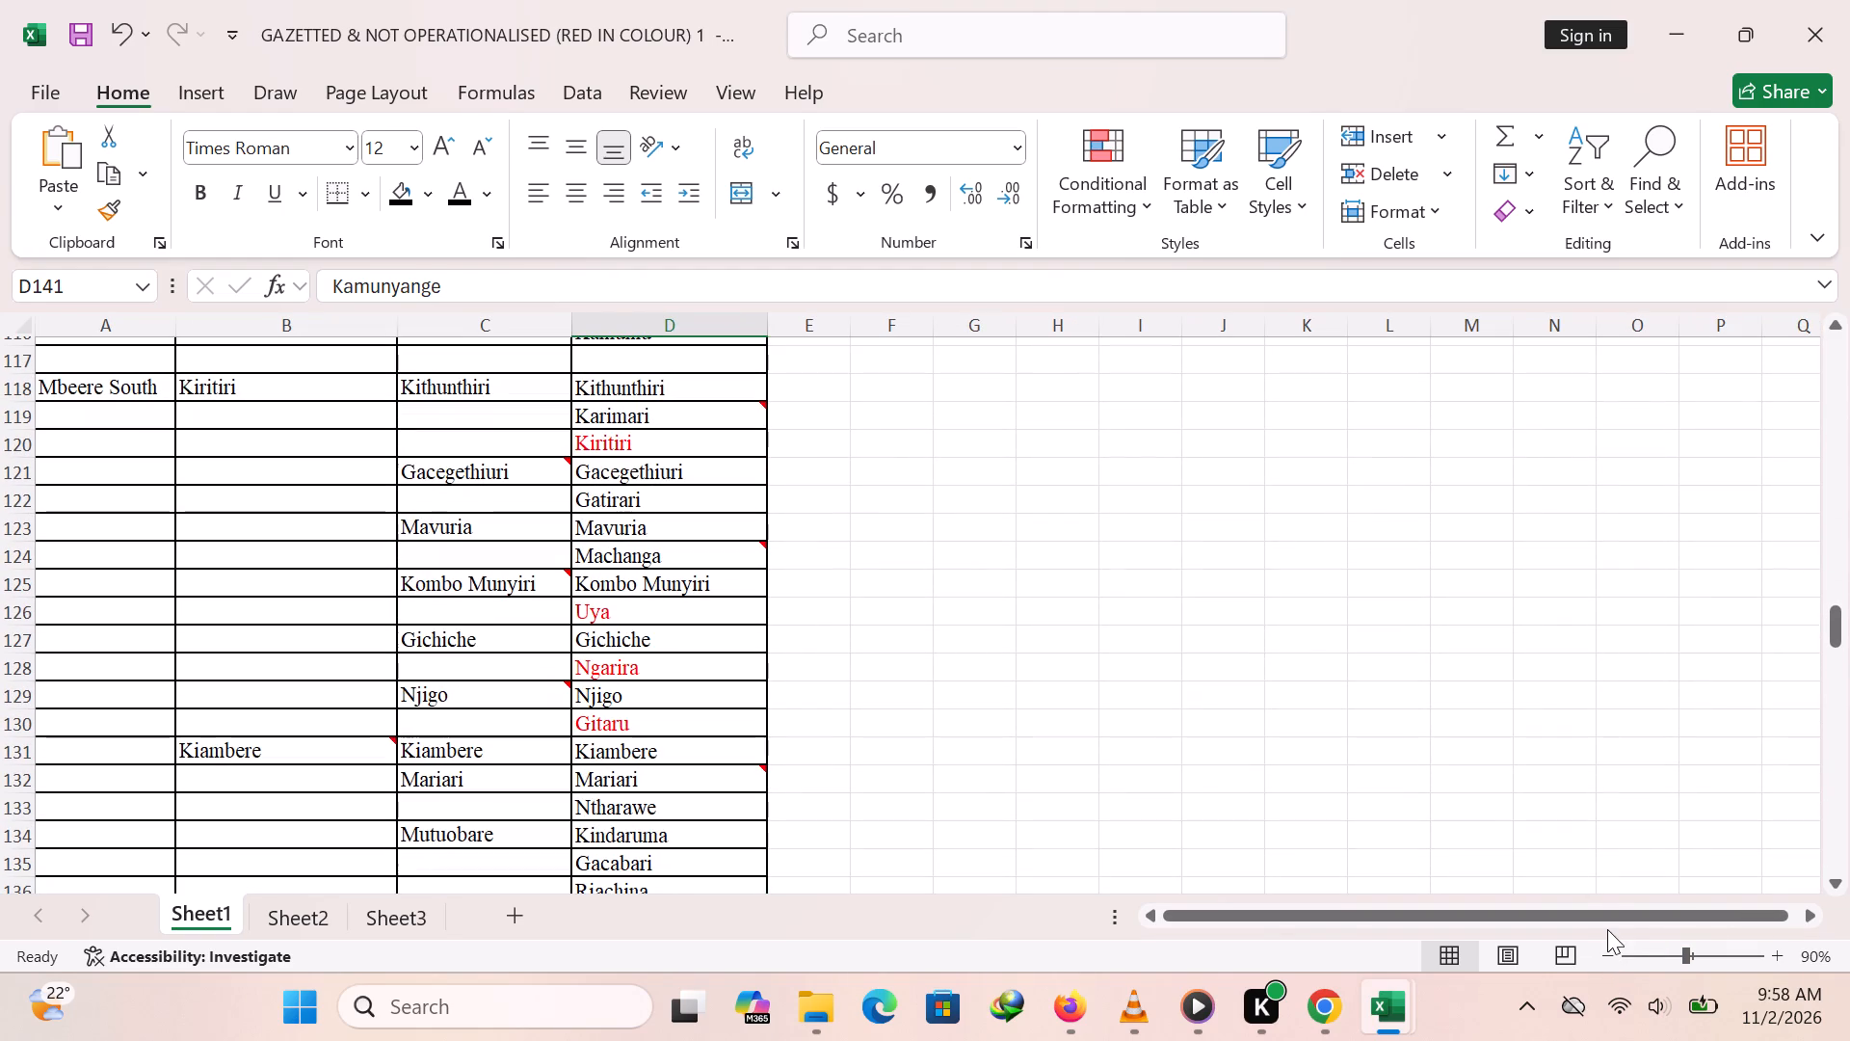
click(1602, 950)
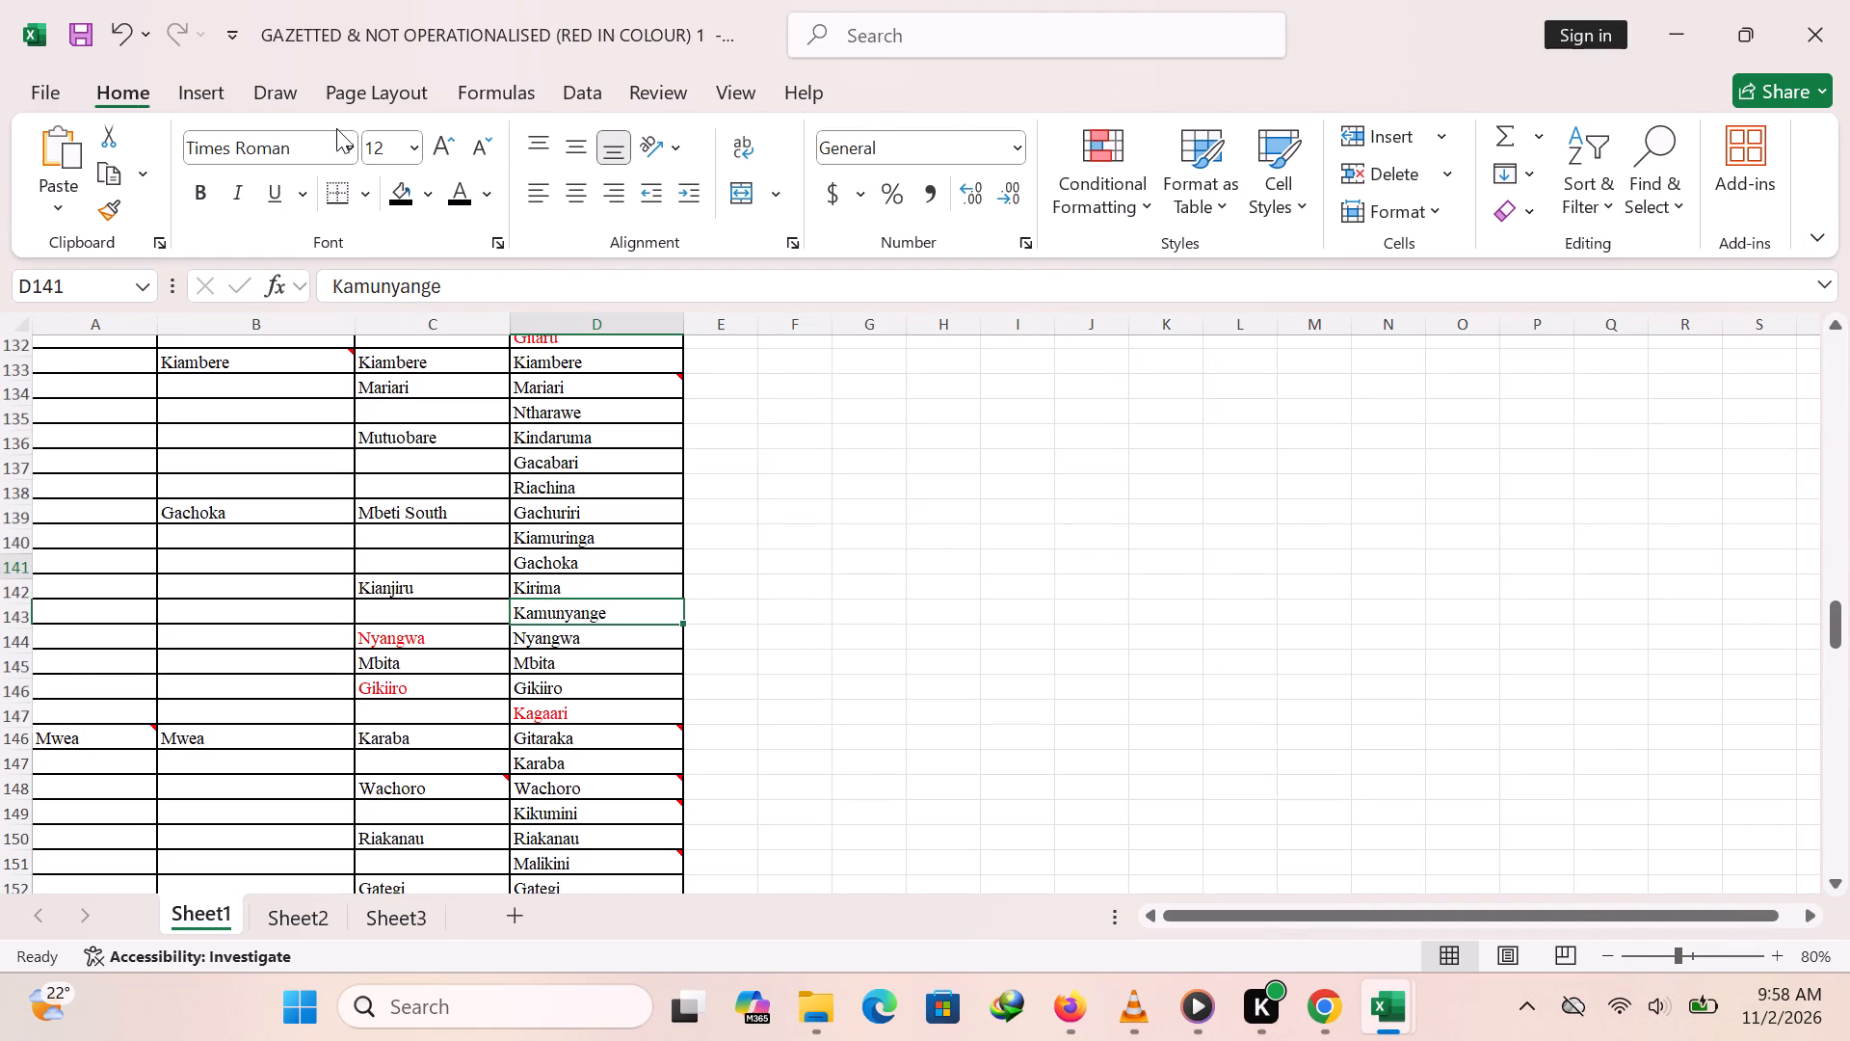
click(1819, 237)
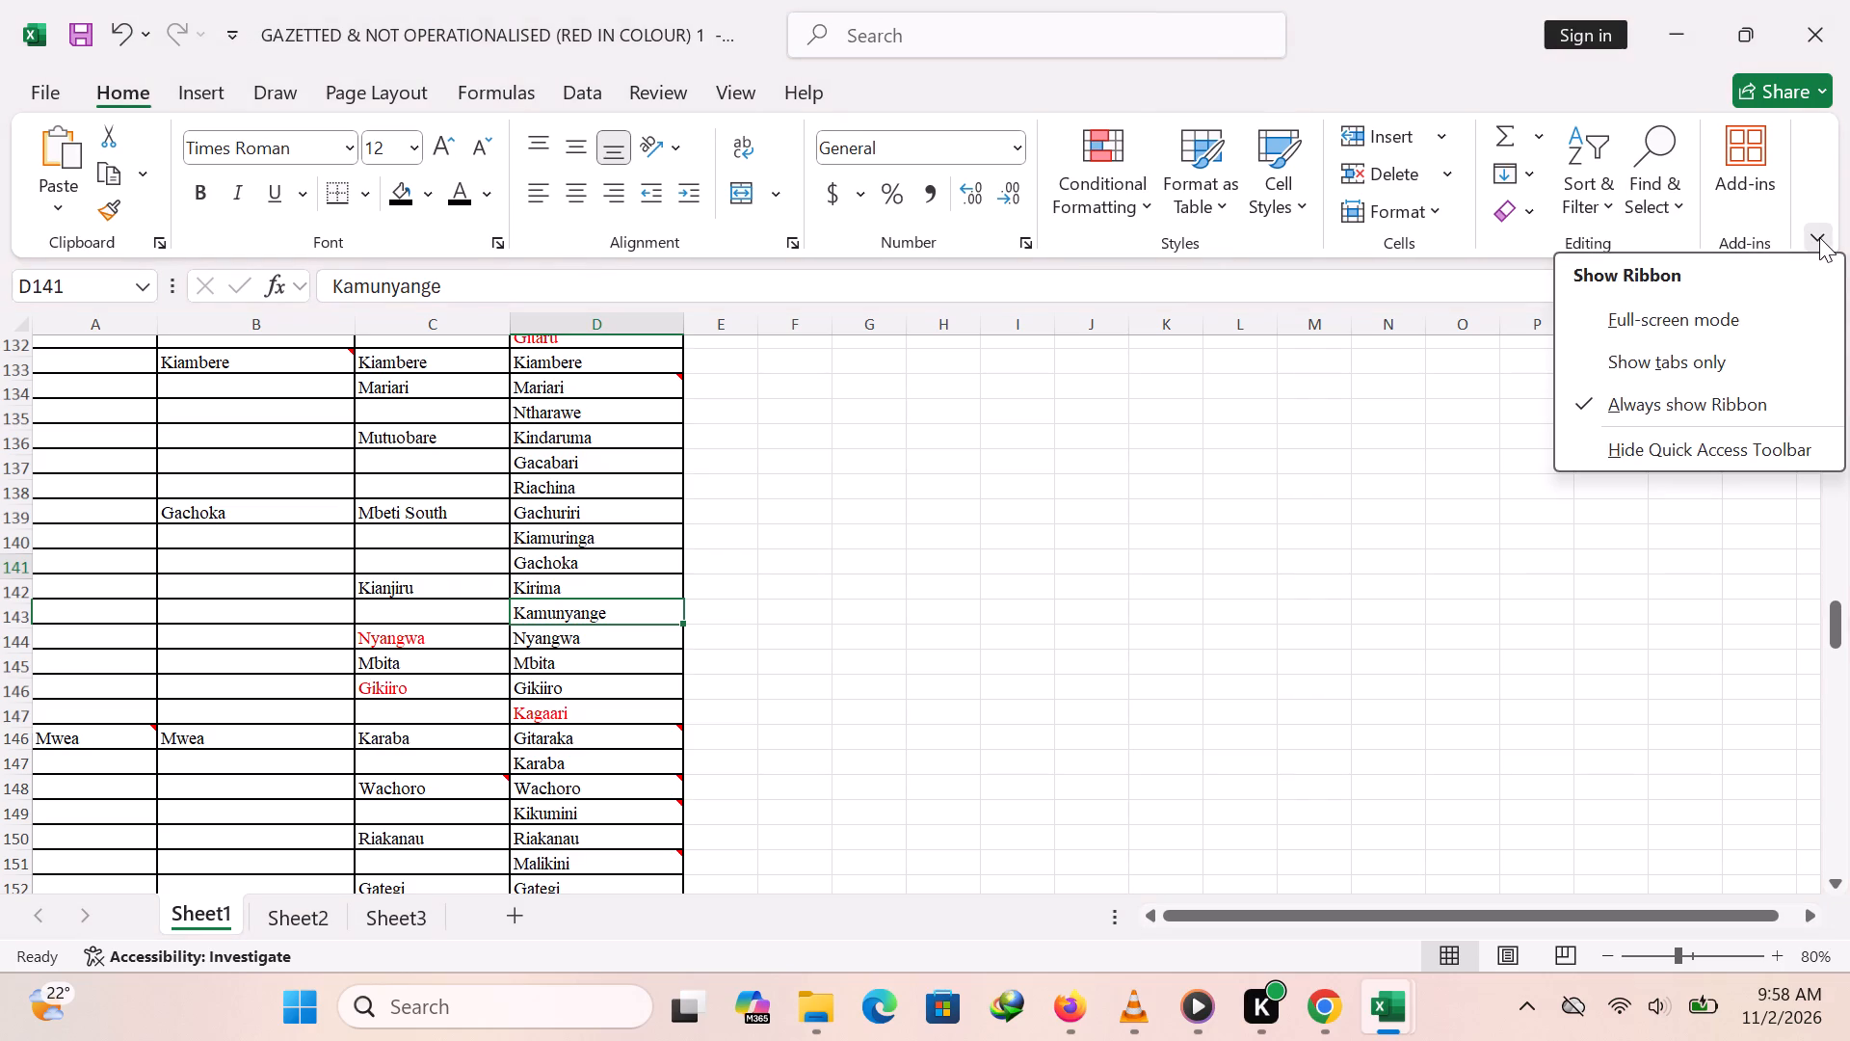
click(1679, 314)
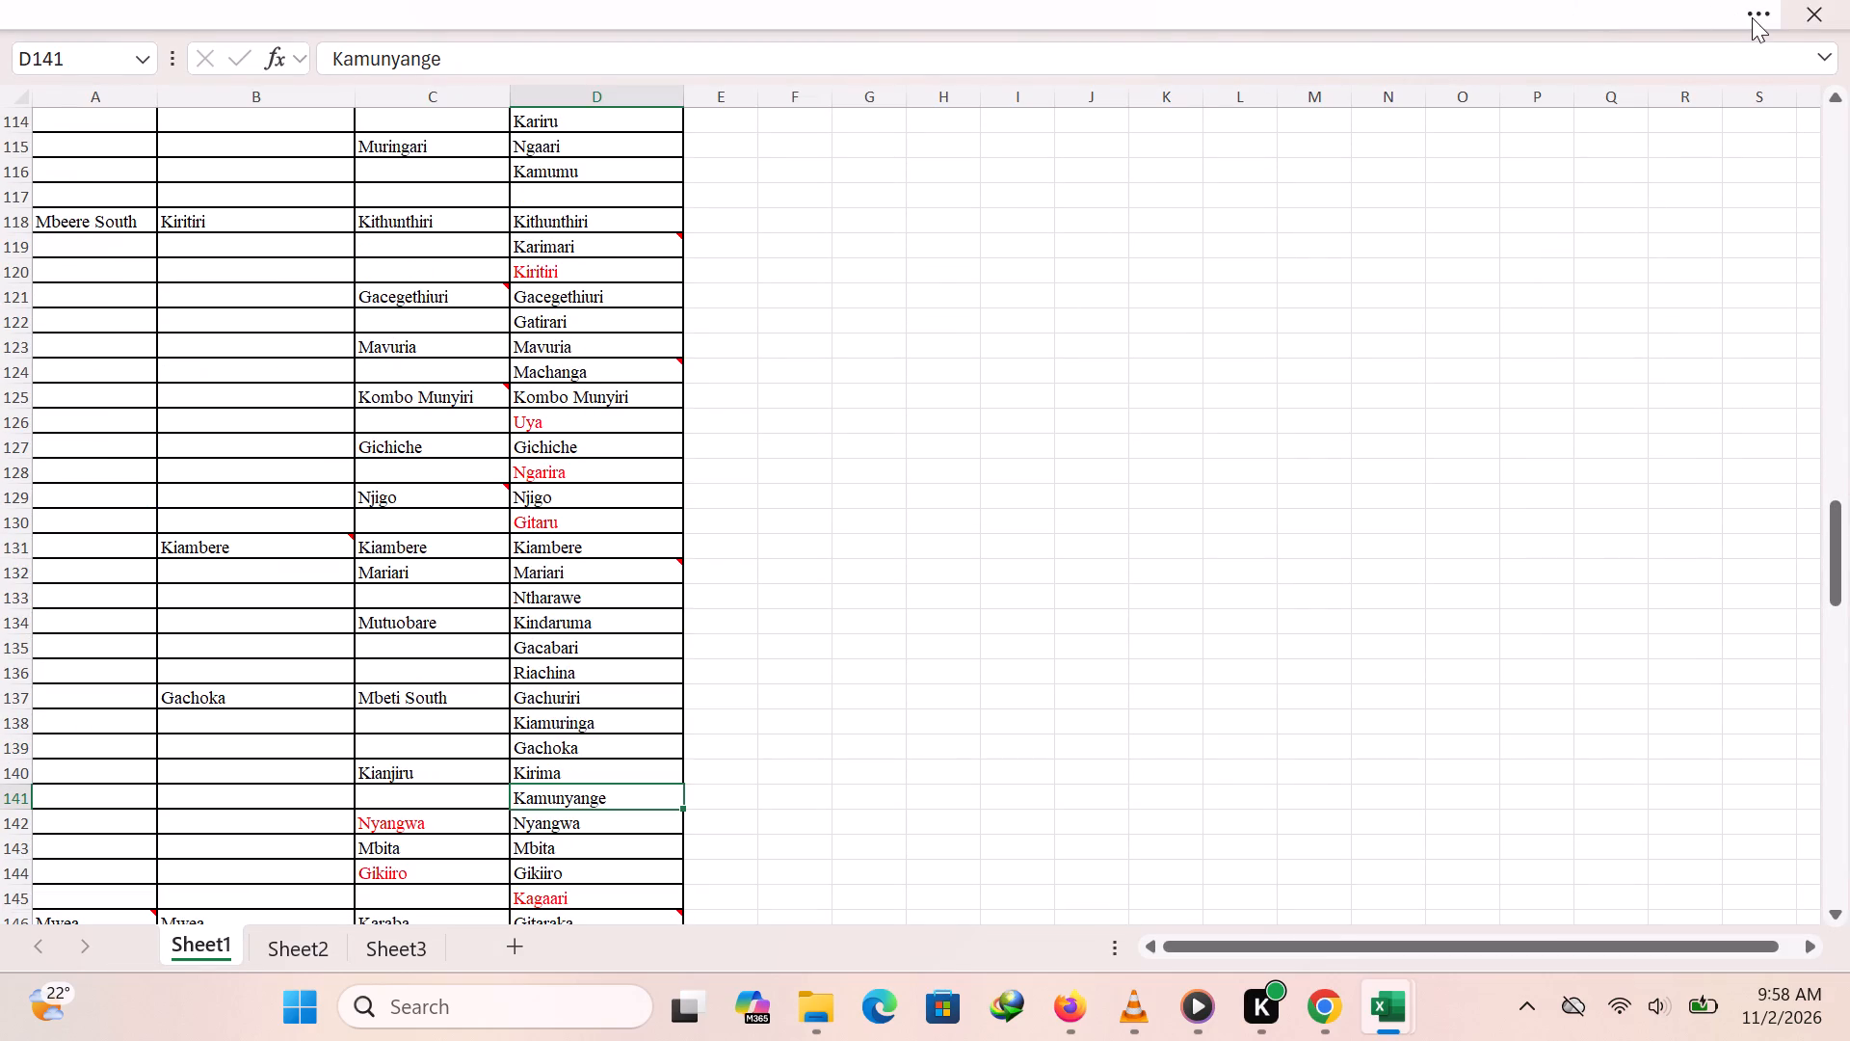
Review the gazetted units from Makengi through Mbeere North down to the red Kiritiri sub-location under Kithunthiri.
click(1755, 13)
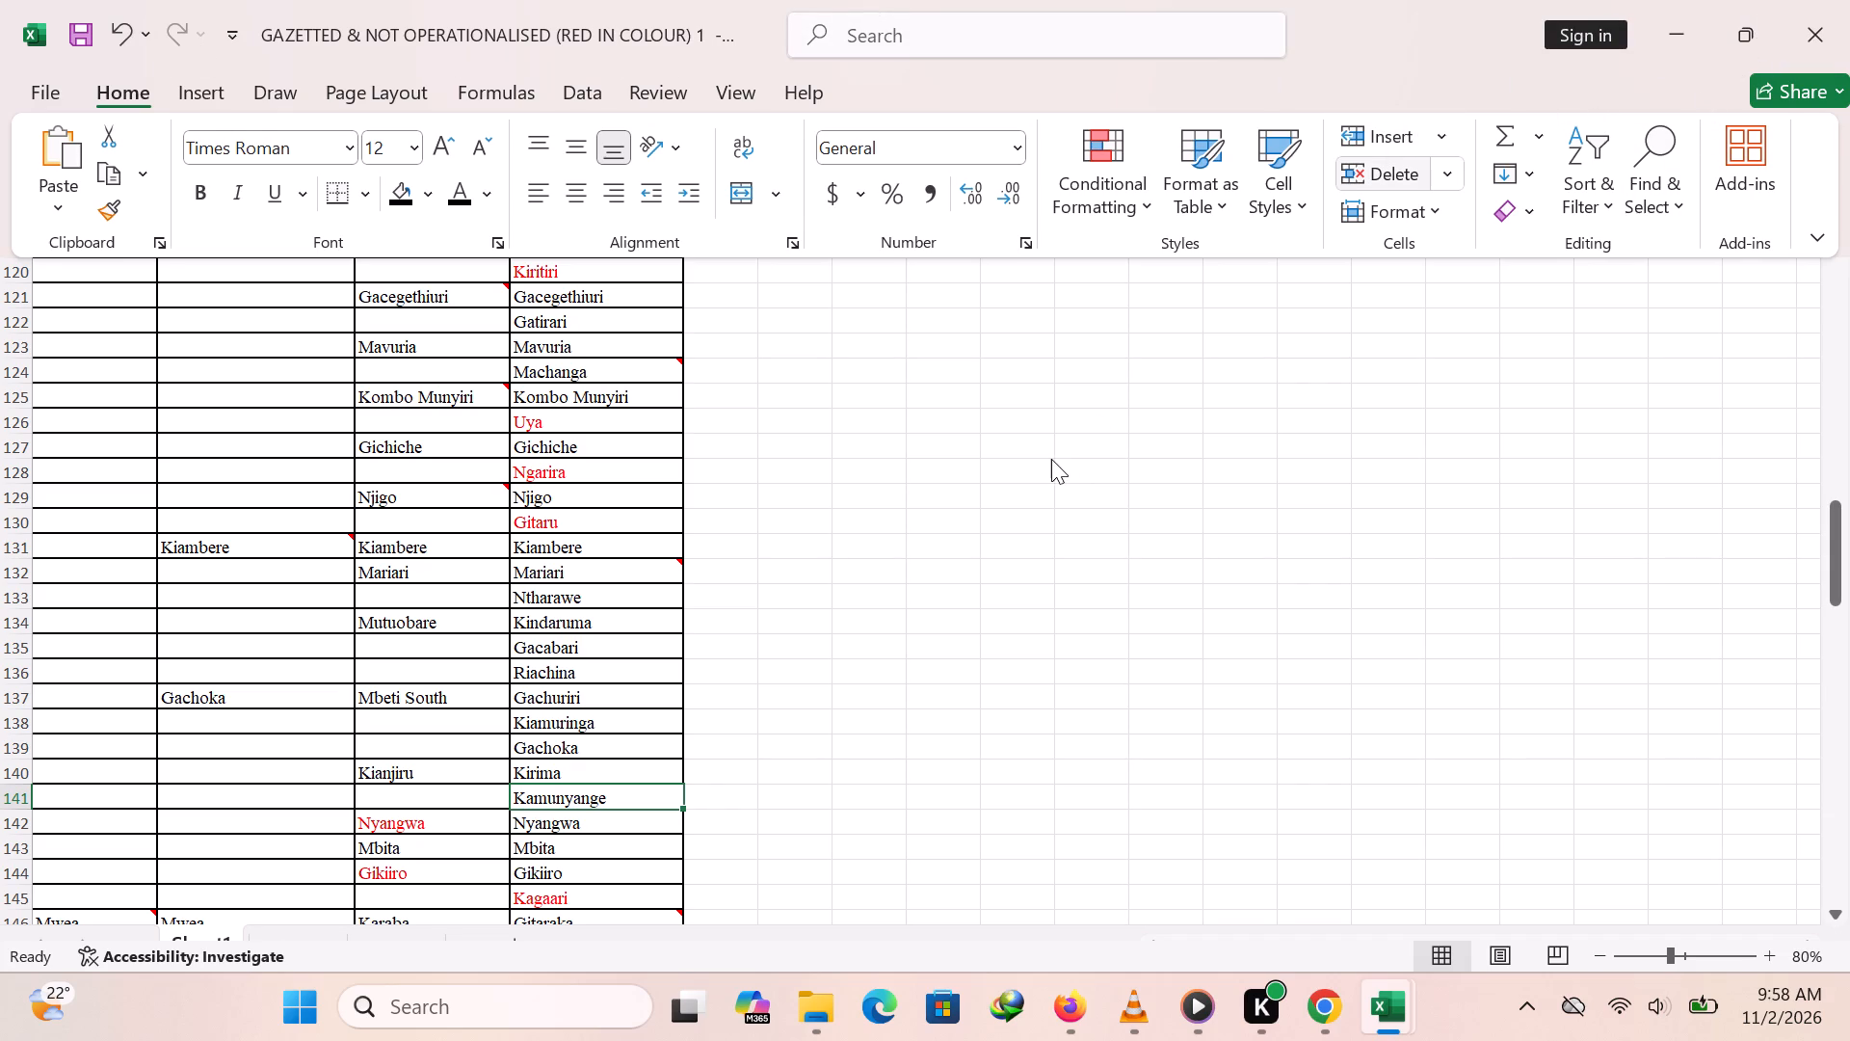
scroll(343, 696, down, 1)
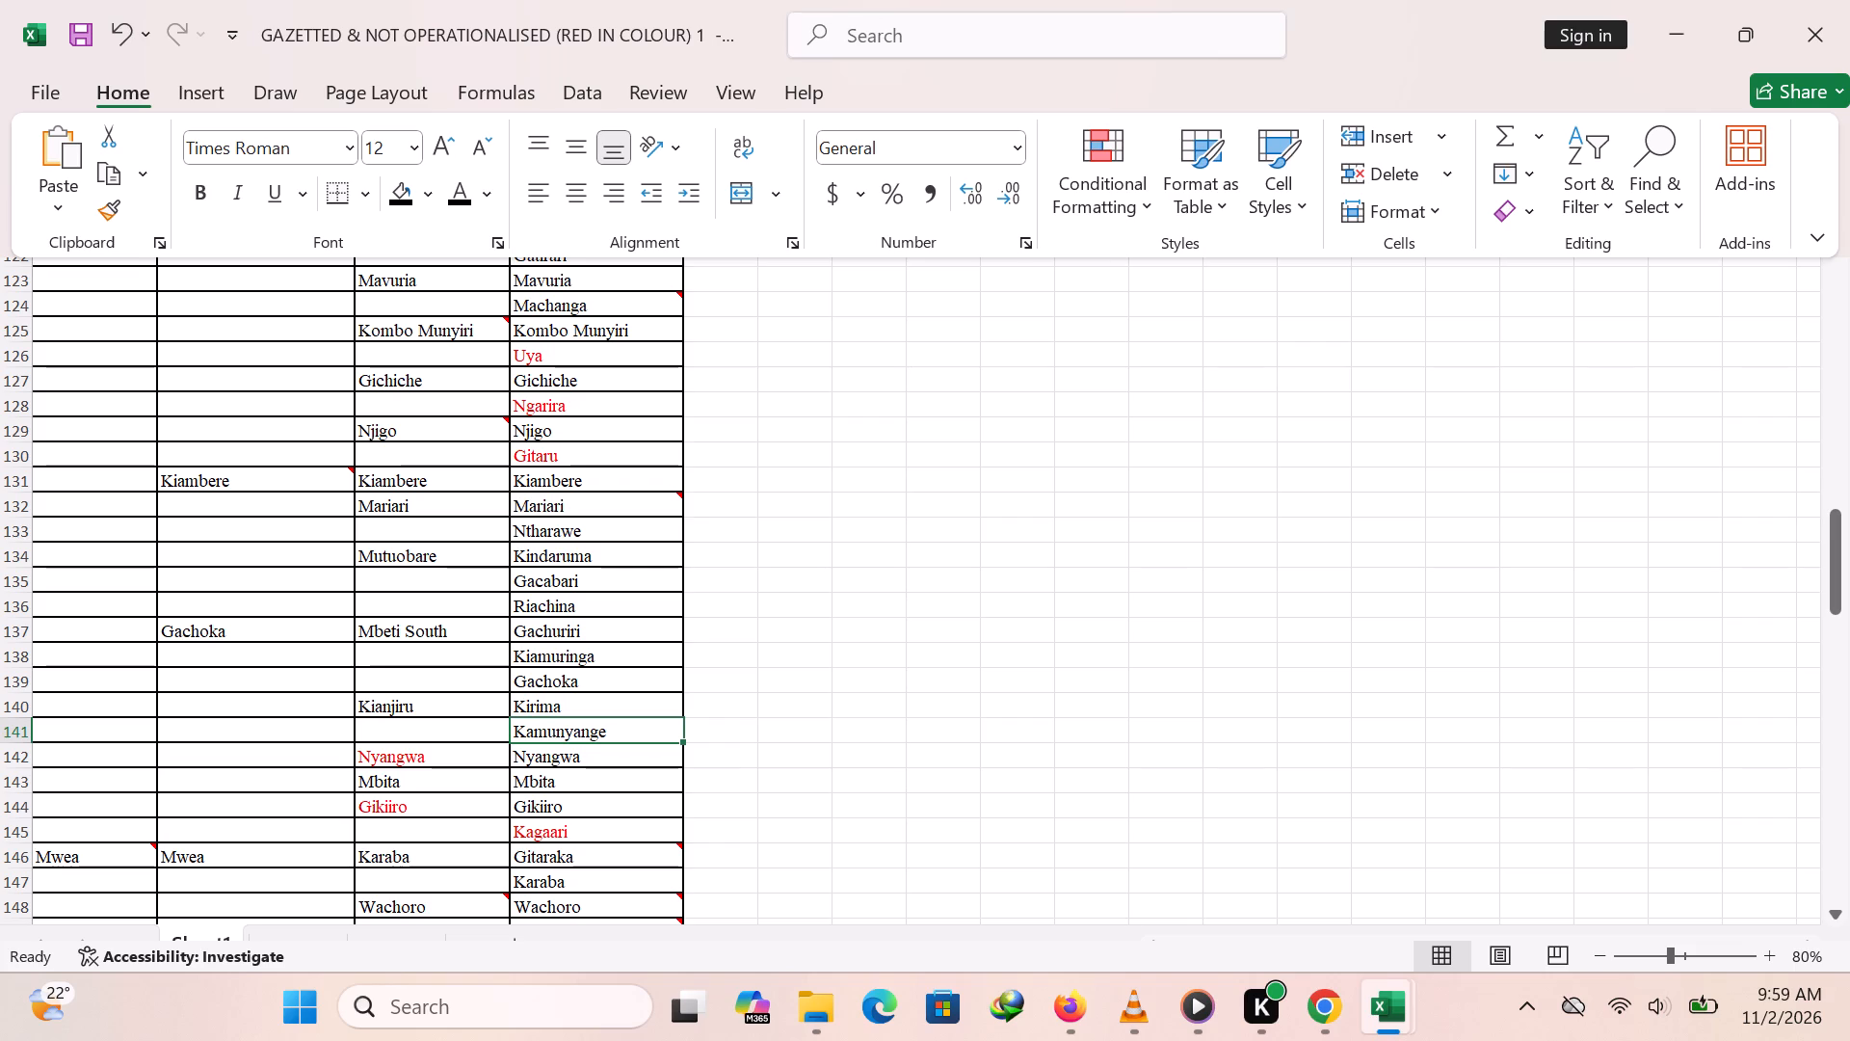
scroll(525, 597, up, 1)
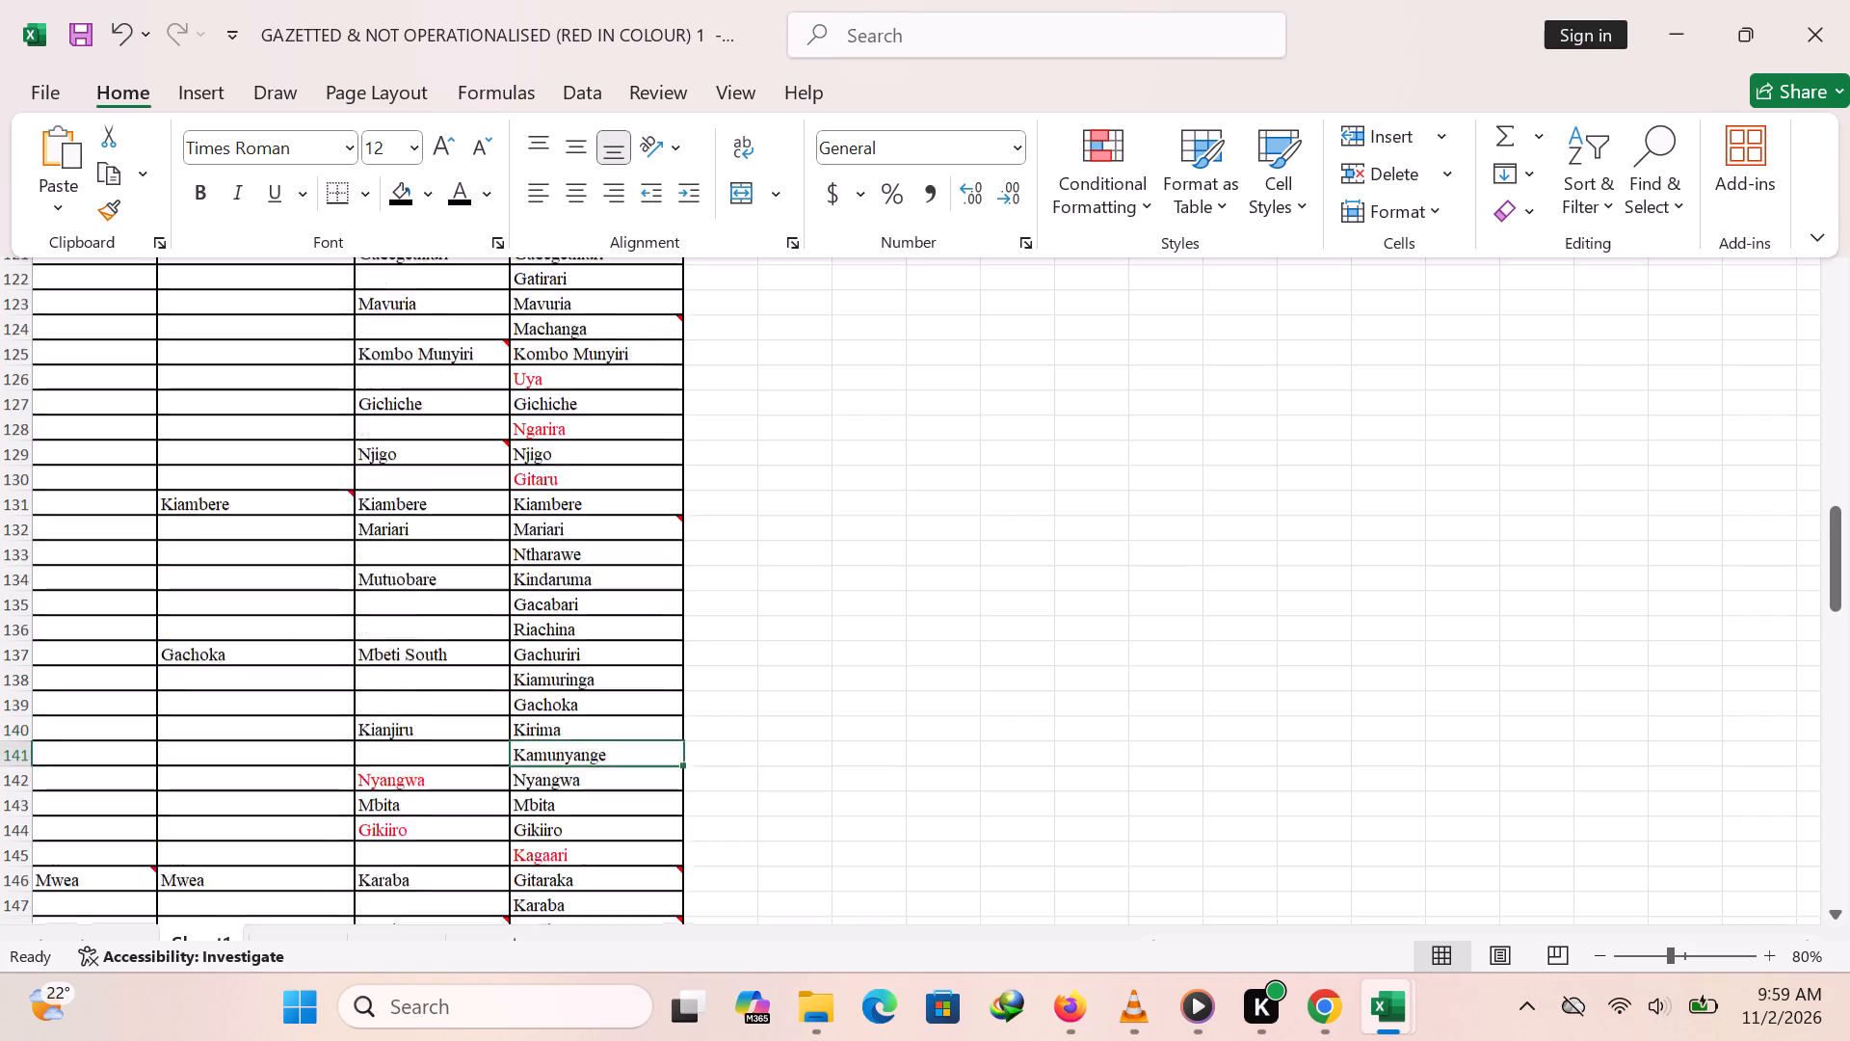
scroll(525, 597, up, 8)
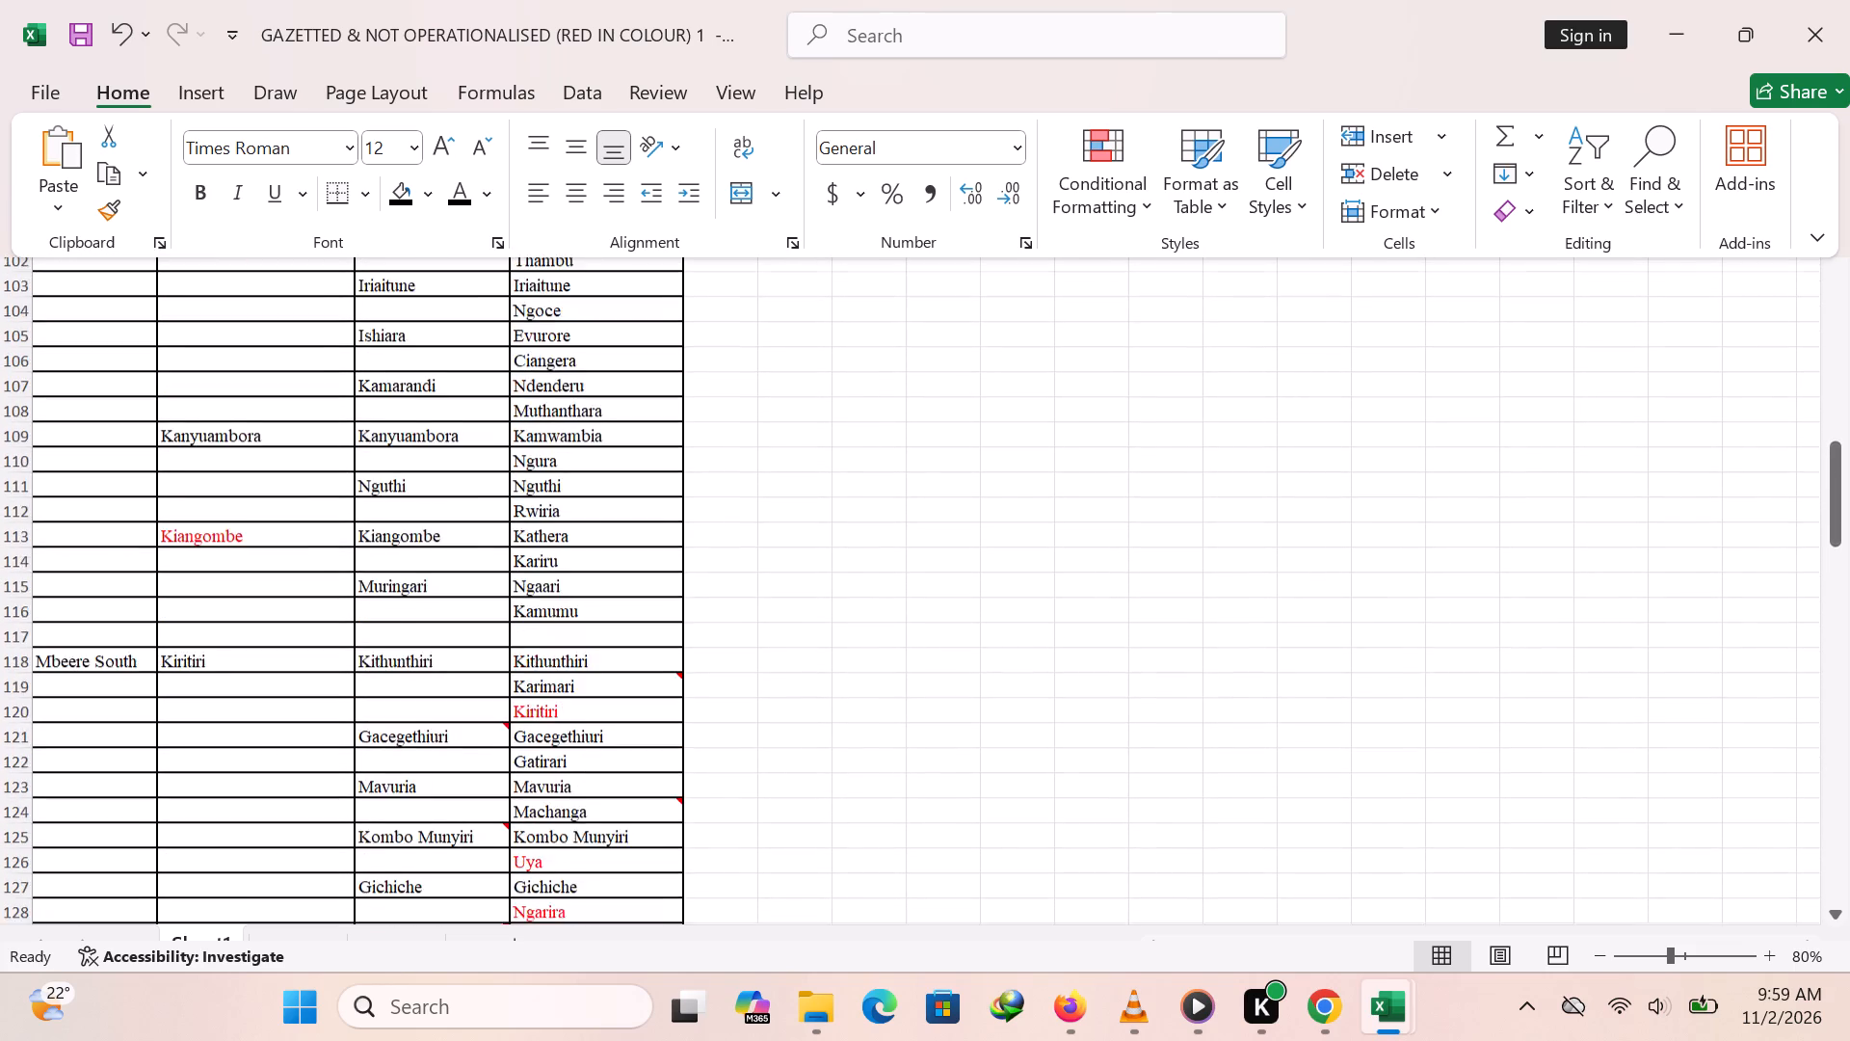
scroll(534, 602, up, 9)
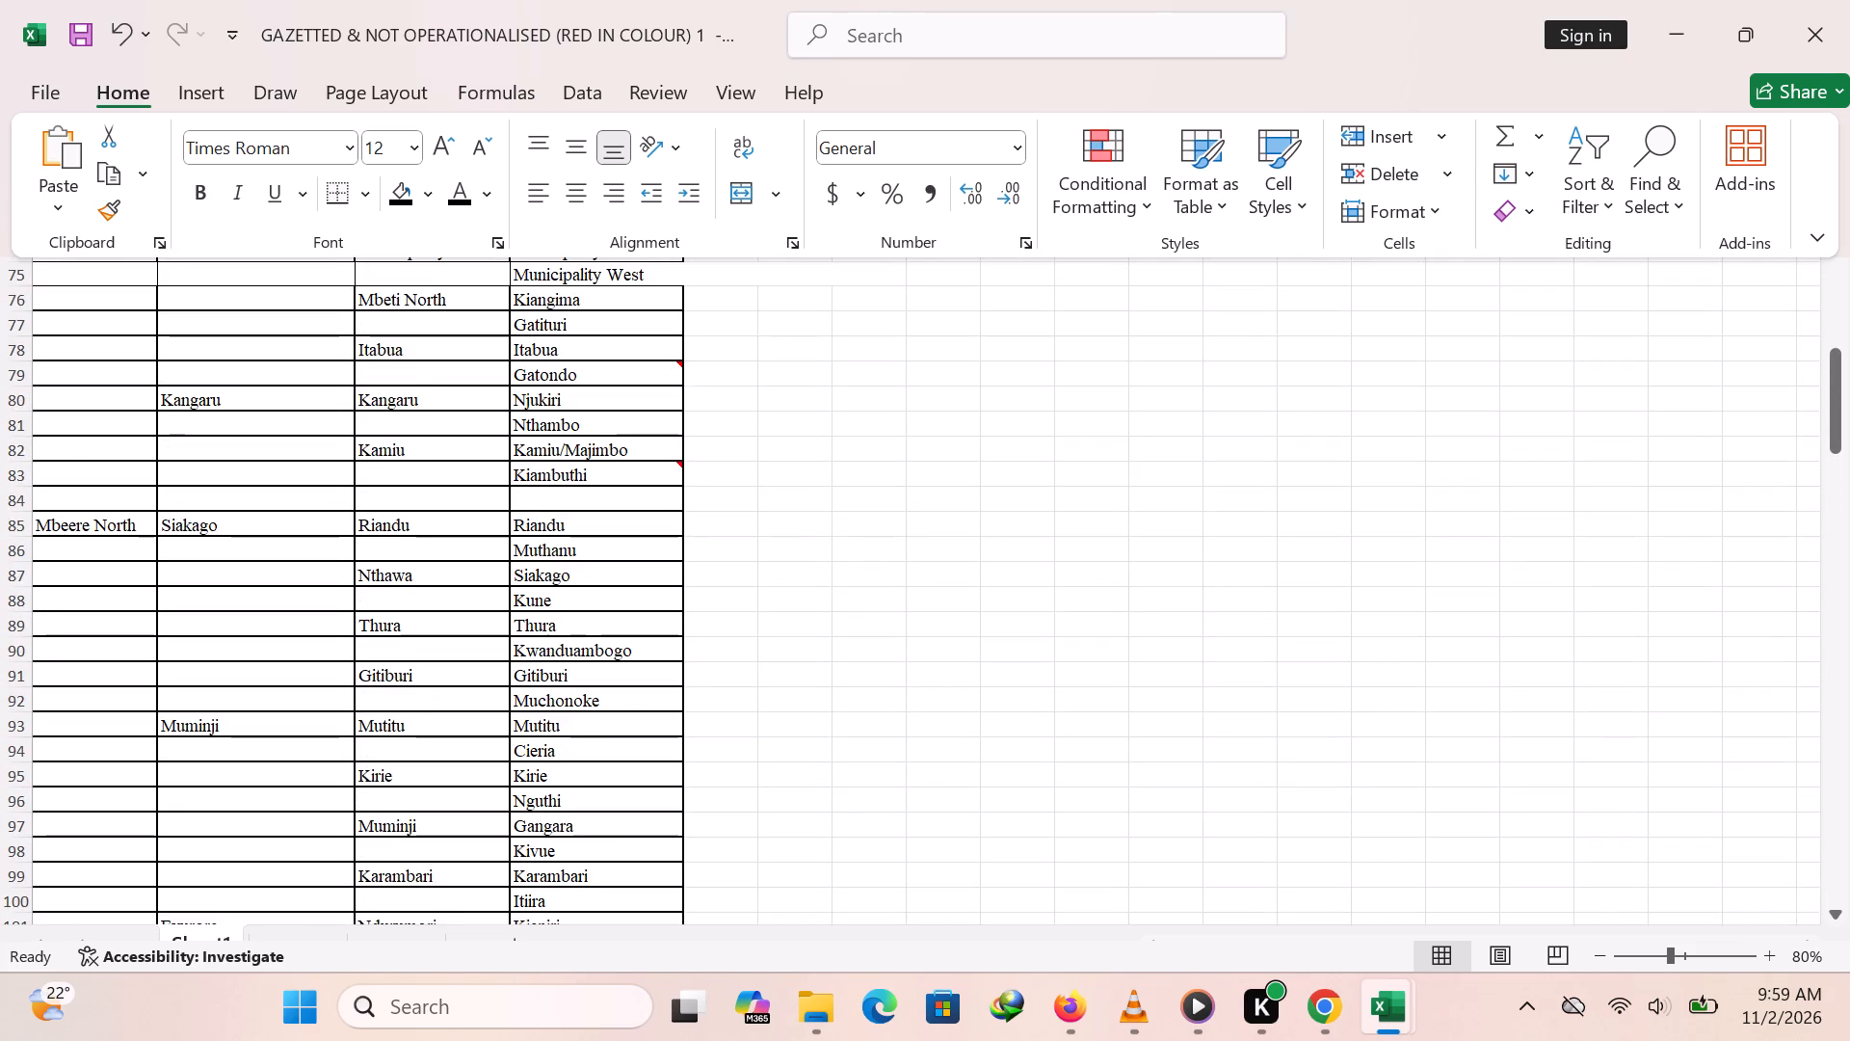
scroll(540, 615, up, 3)
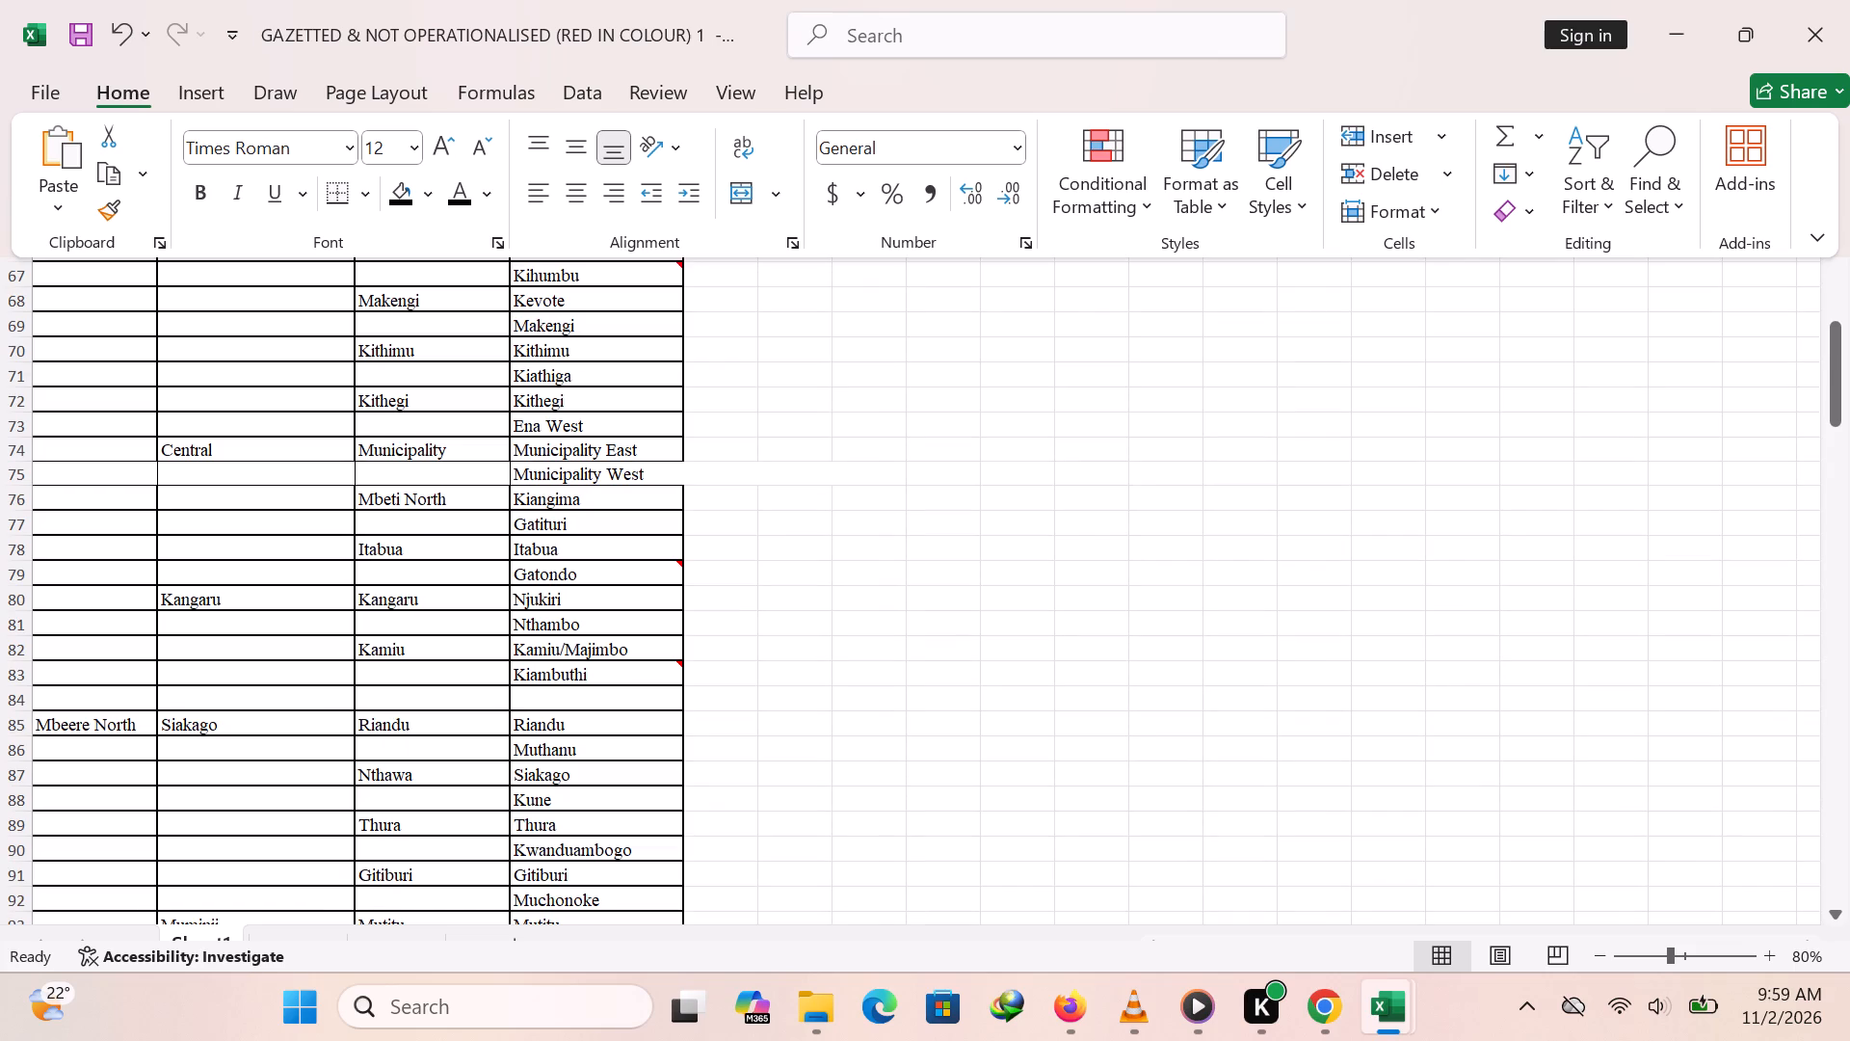
scroll(568, 599, down, 3)
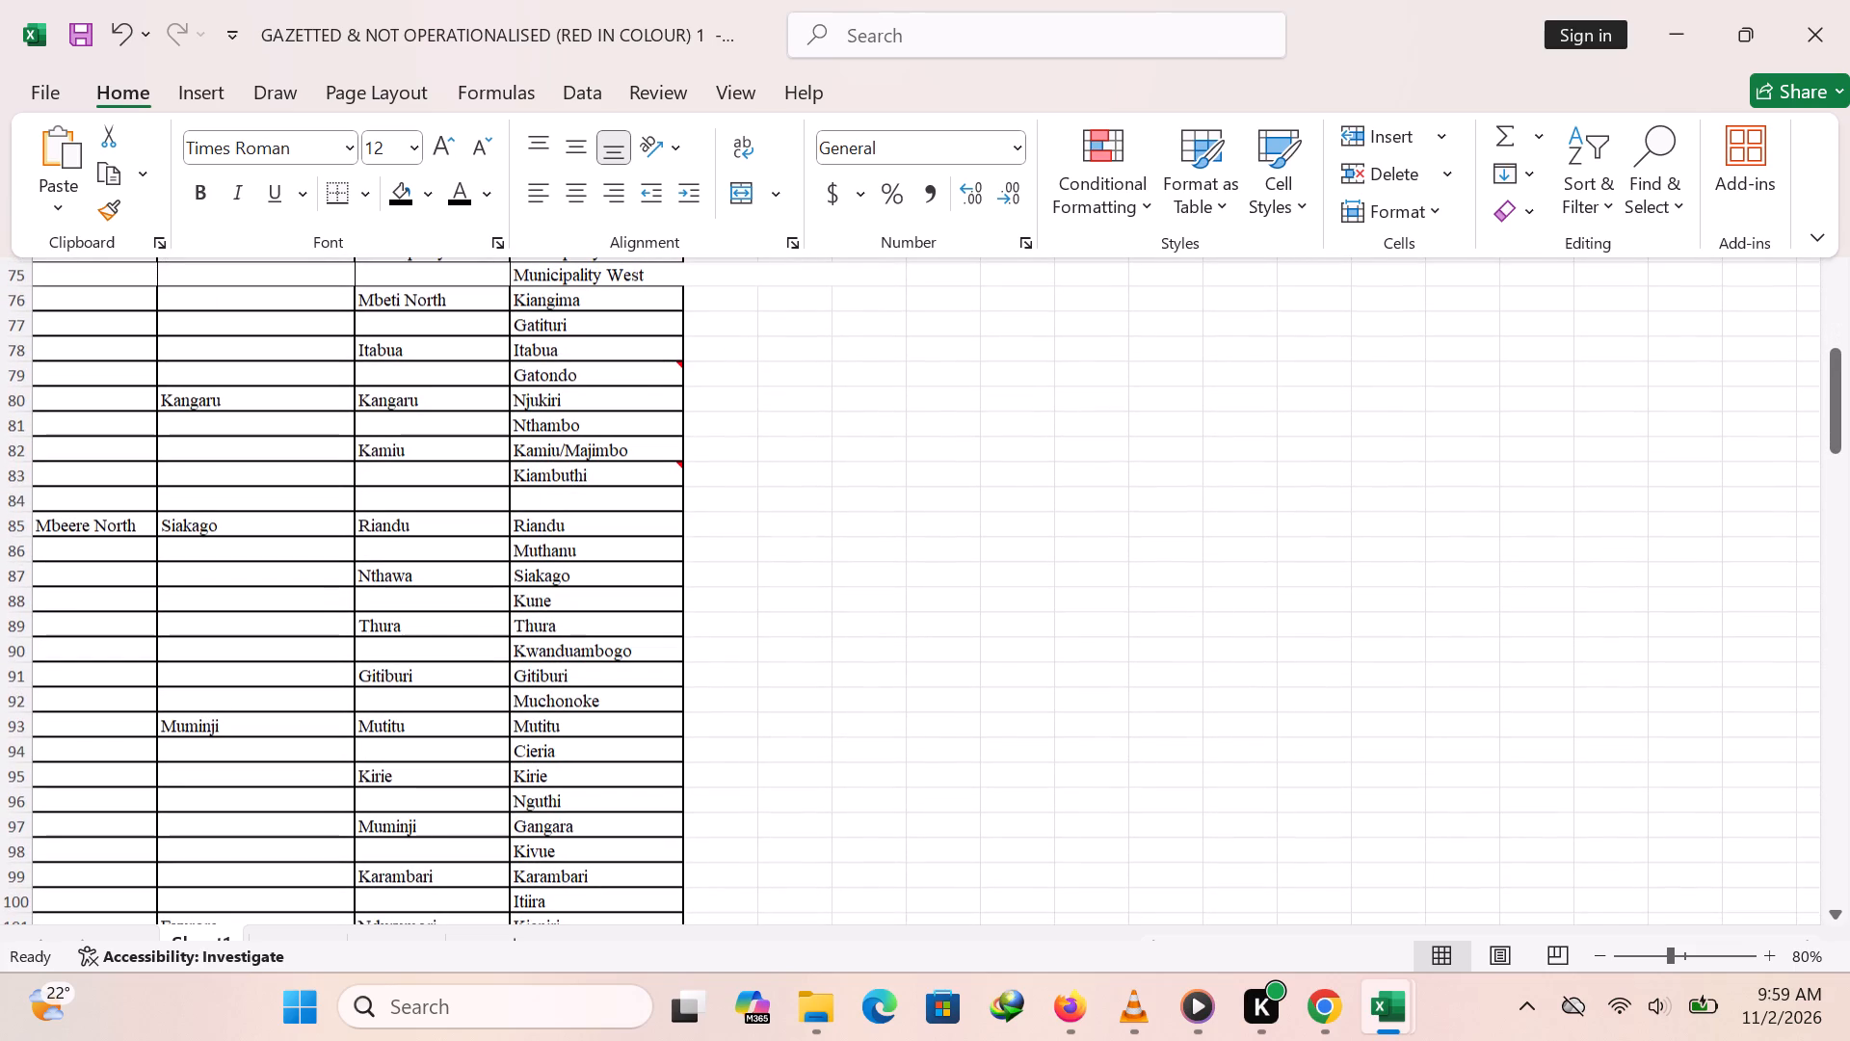
scroll(568, 601, down, 3)
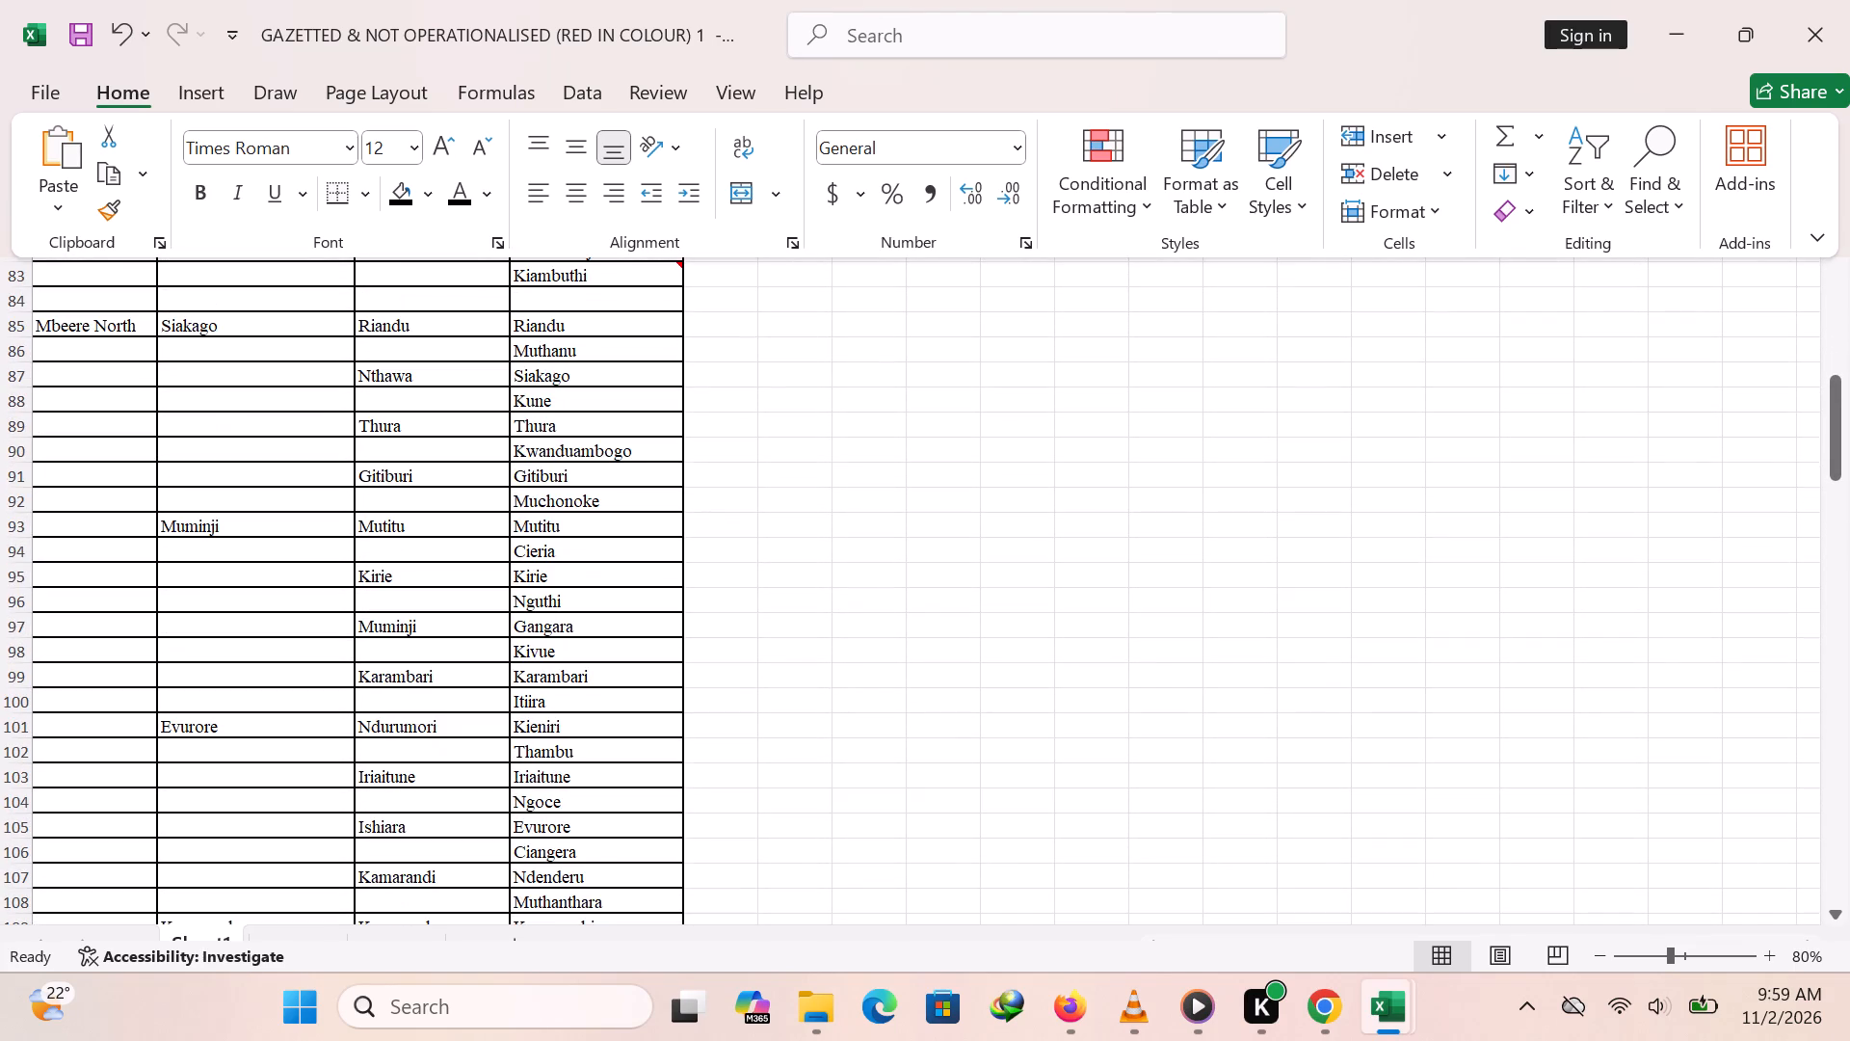
scroll(566, 608, down, 8)
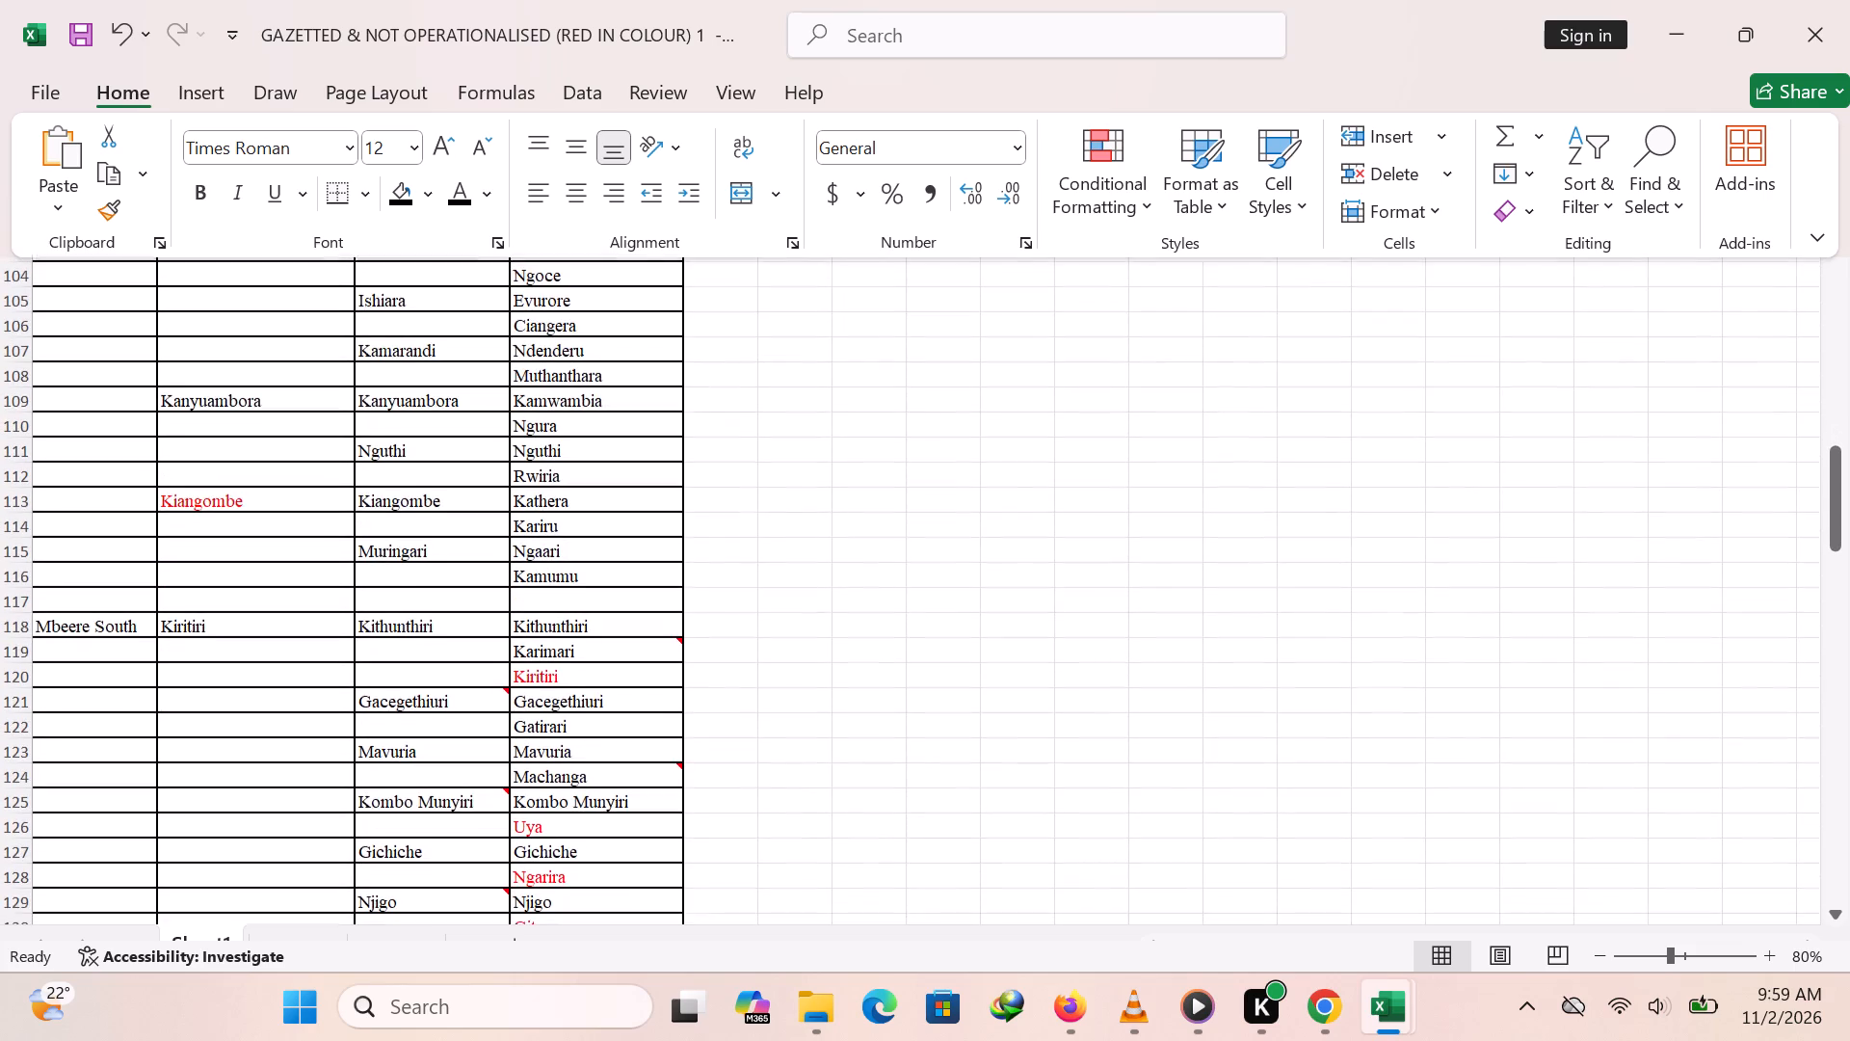
click(567, 677)
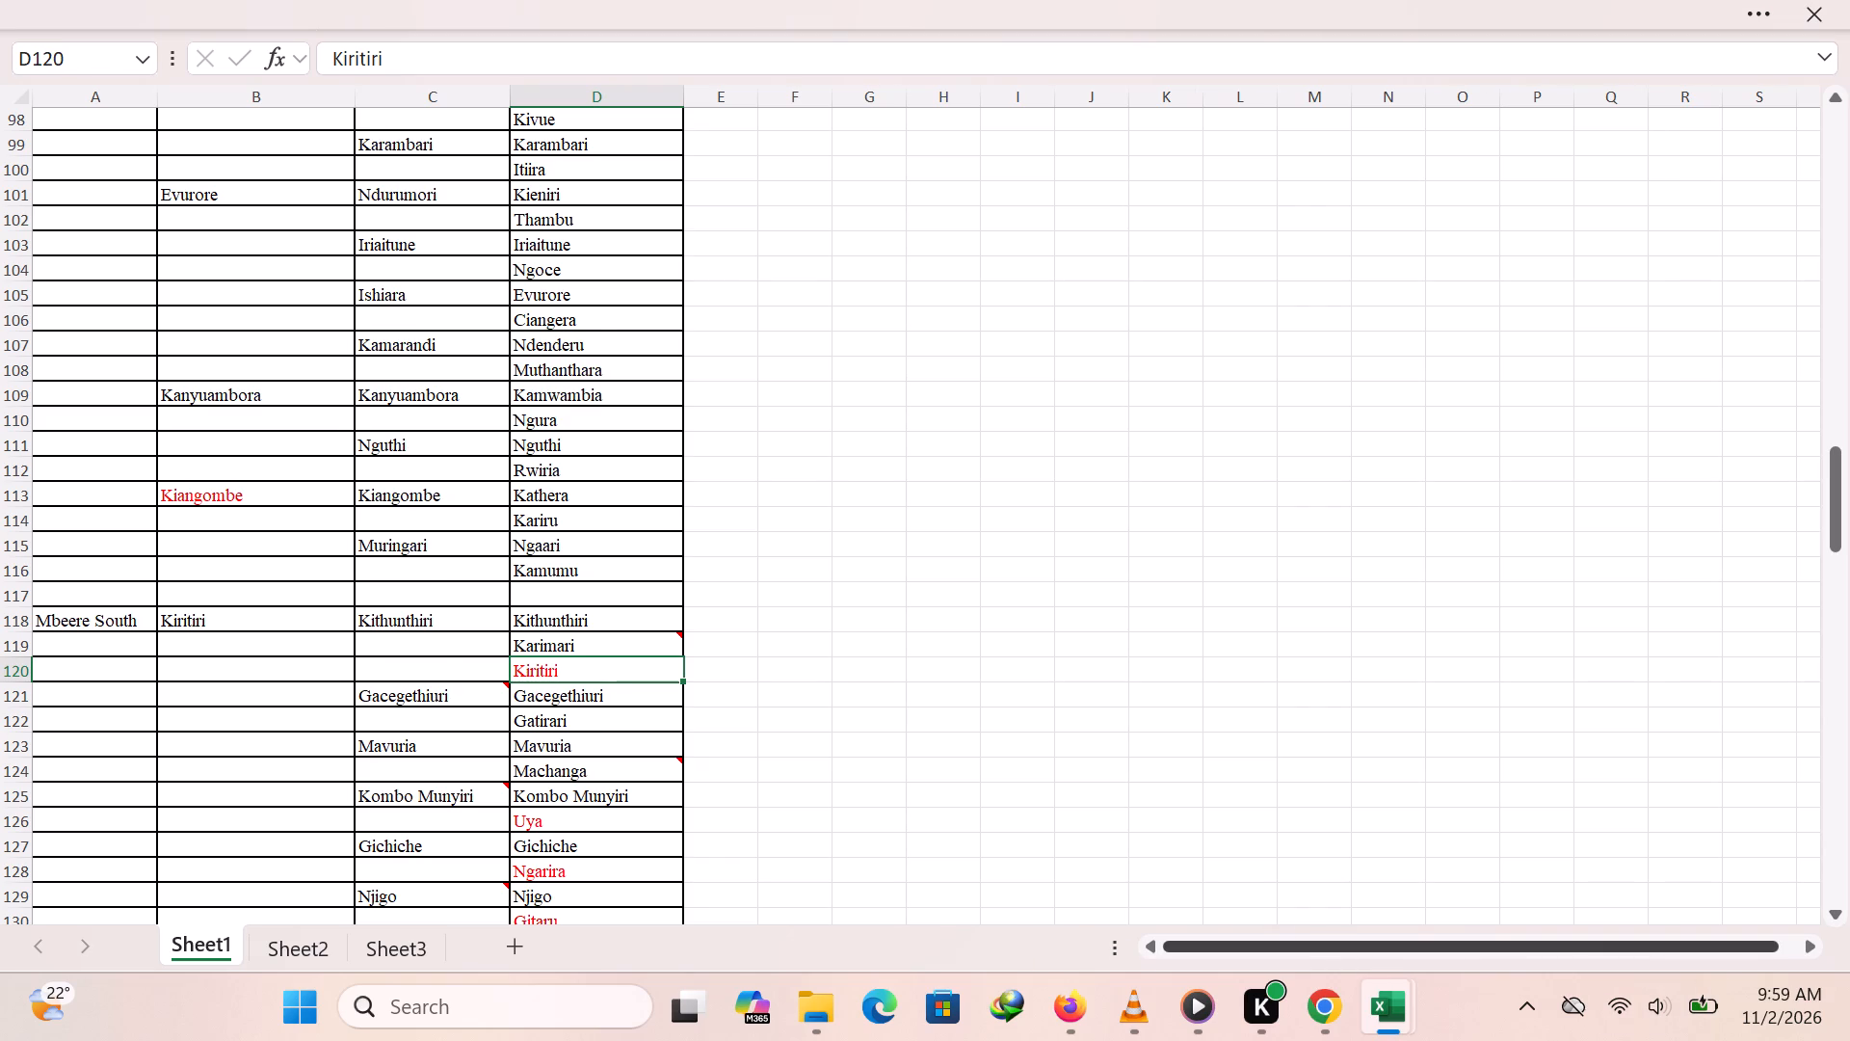
Examine the red entries from Kiangombe through Mbeere South, ending at the Nyangwa location under Gachoka.
scroll(1286, 722, down, 1)
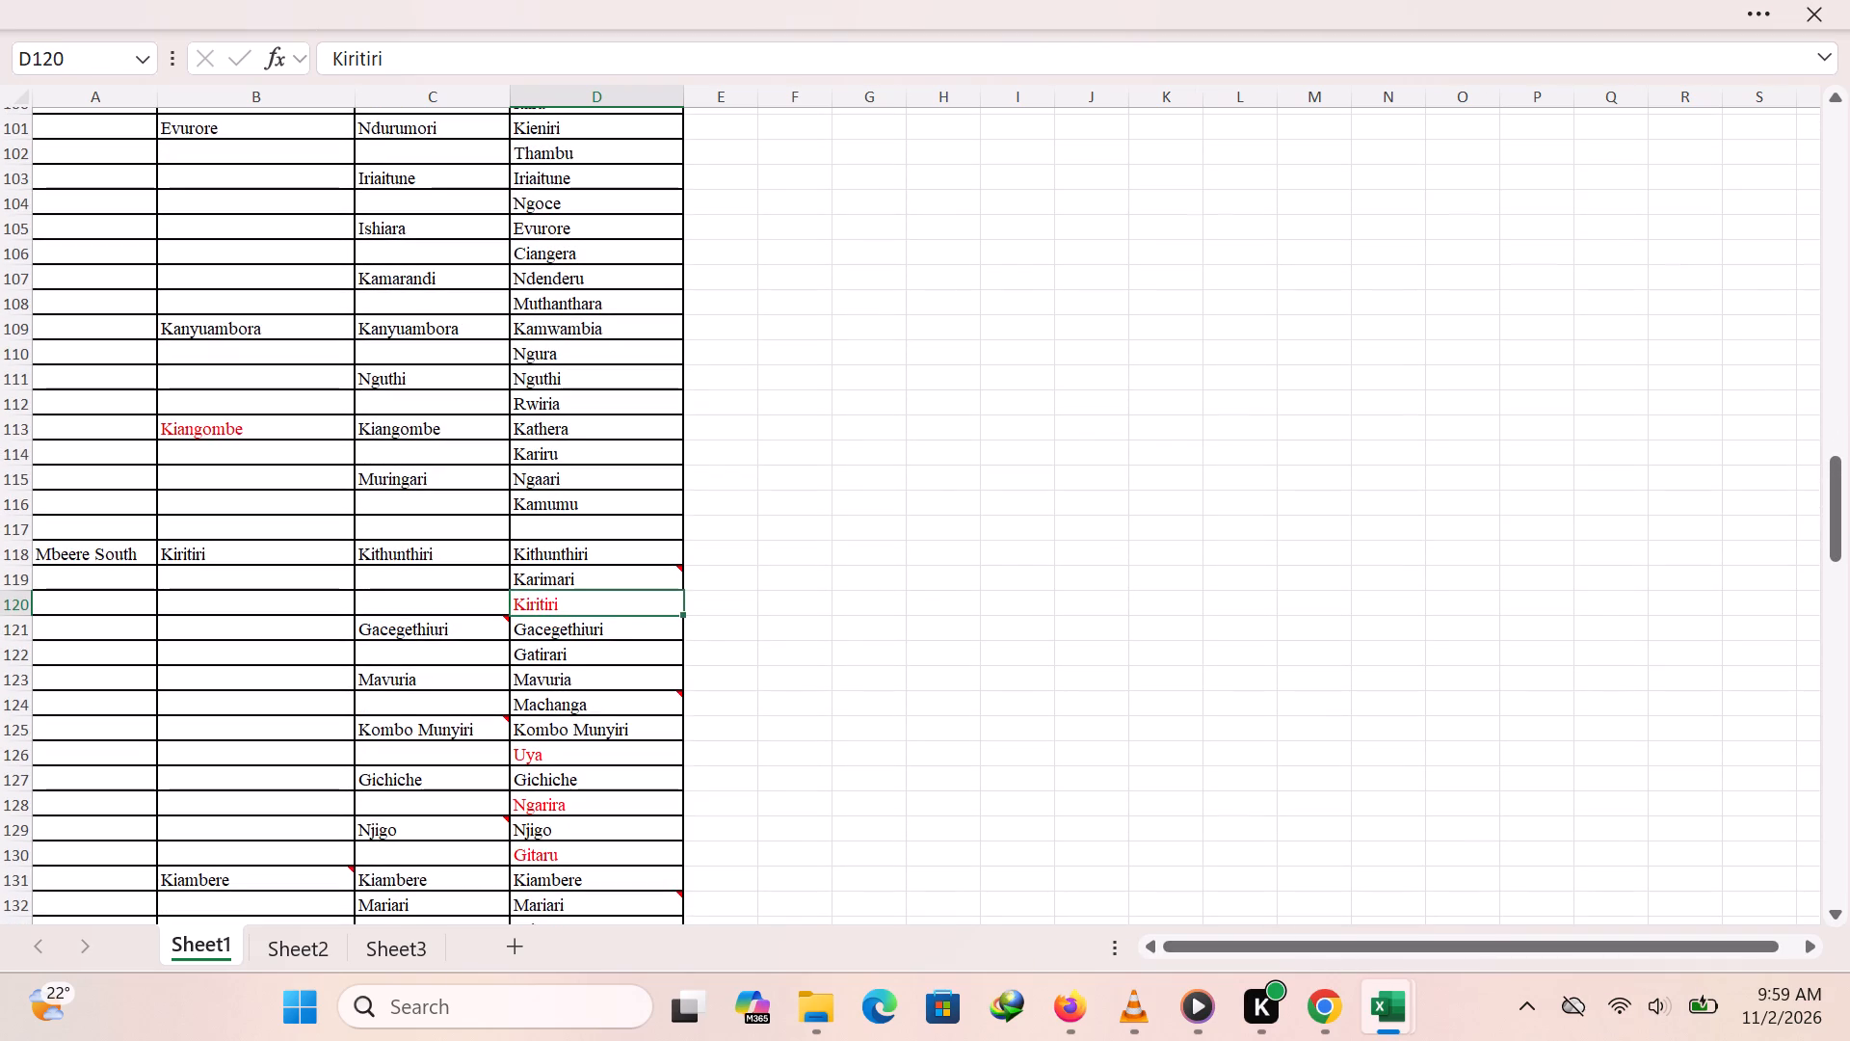
scroll(1162, 750, down, 2)
scroll(1161, 747, up, 2)
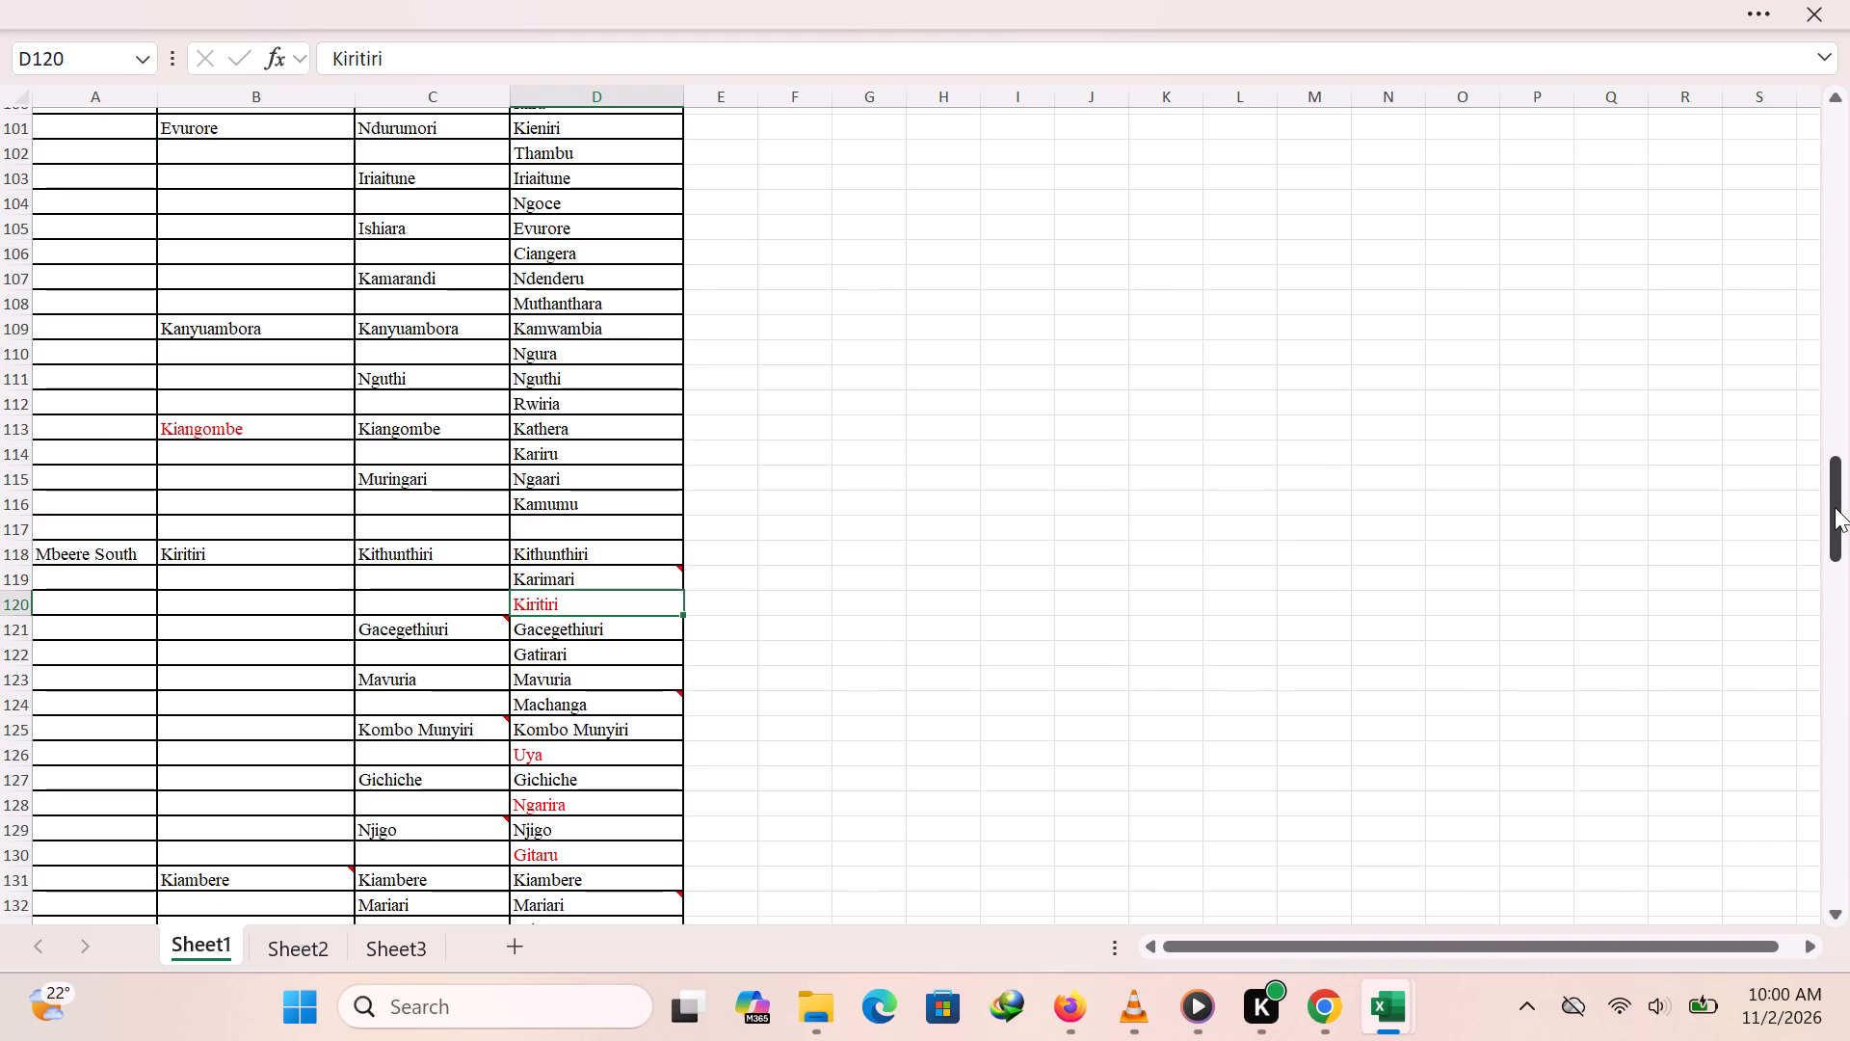
drag(1836, 507, 1841, 485)
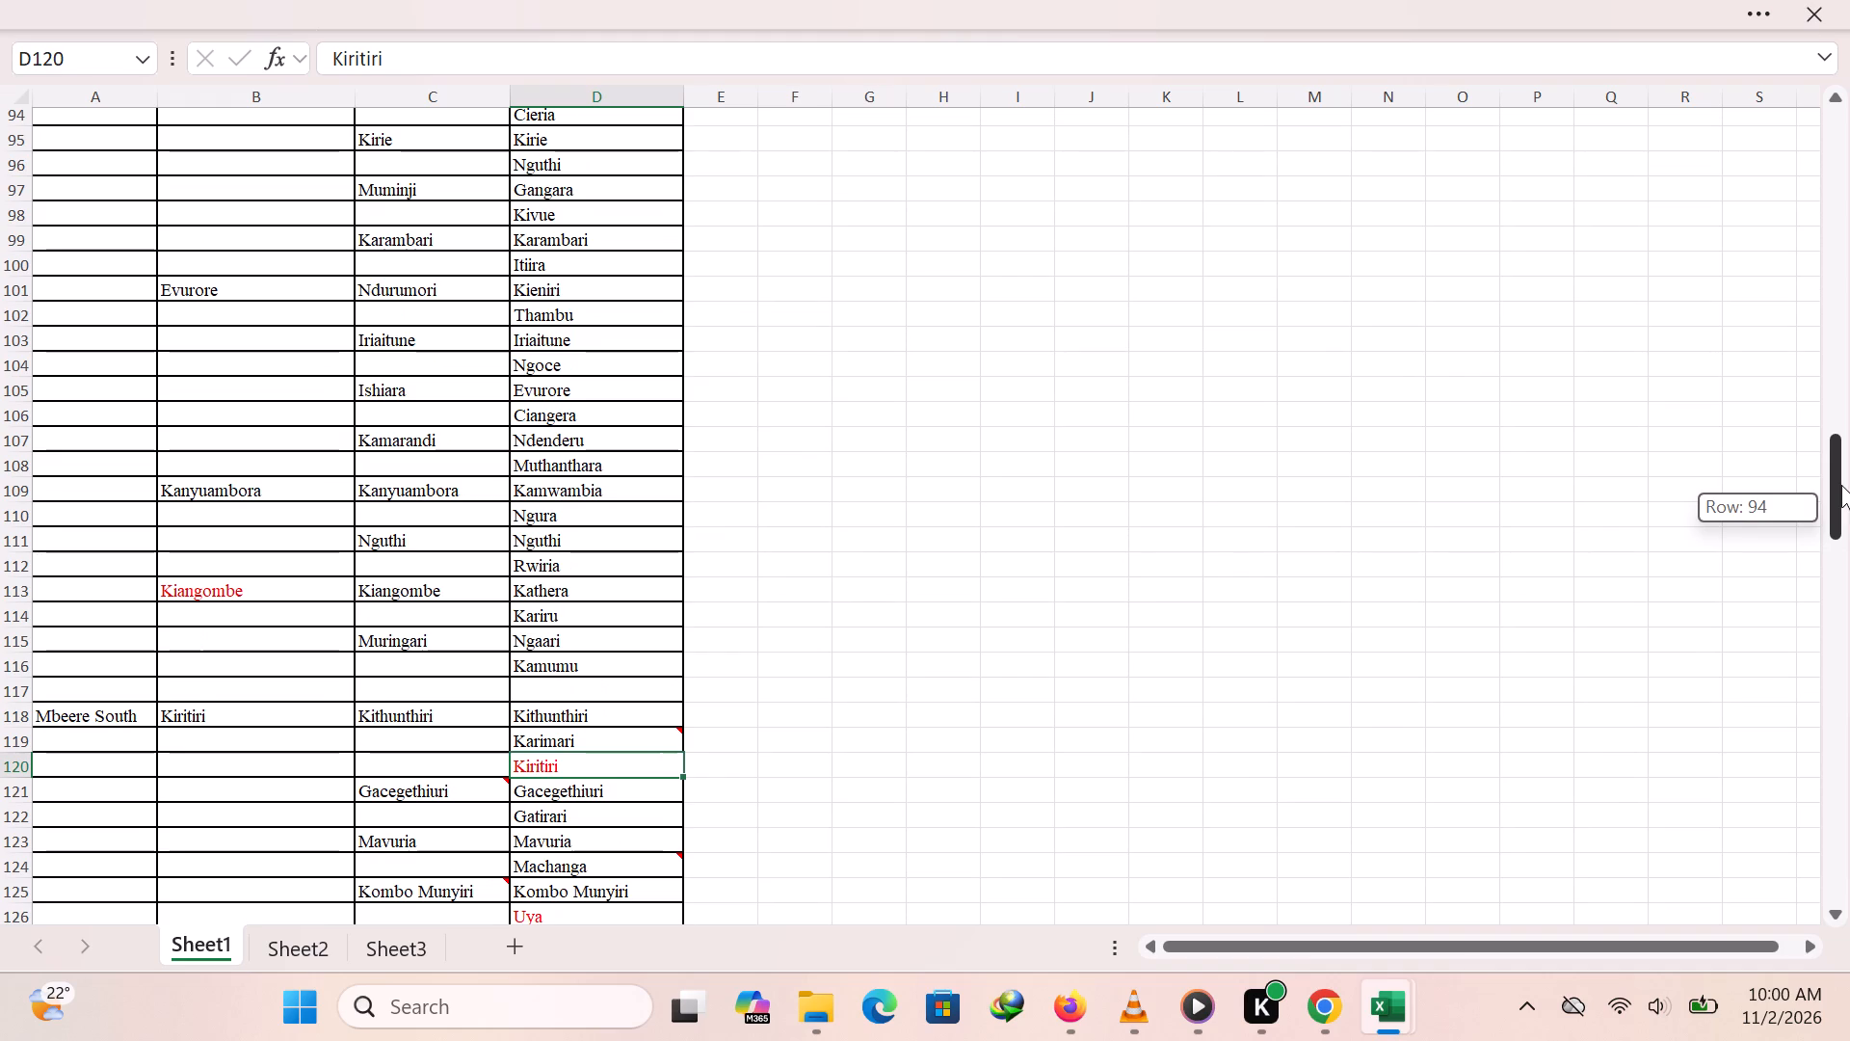
drag(1841, 485, 1843, 485)
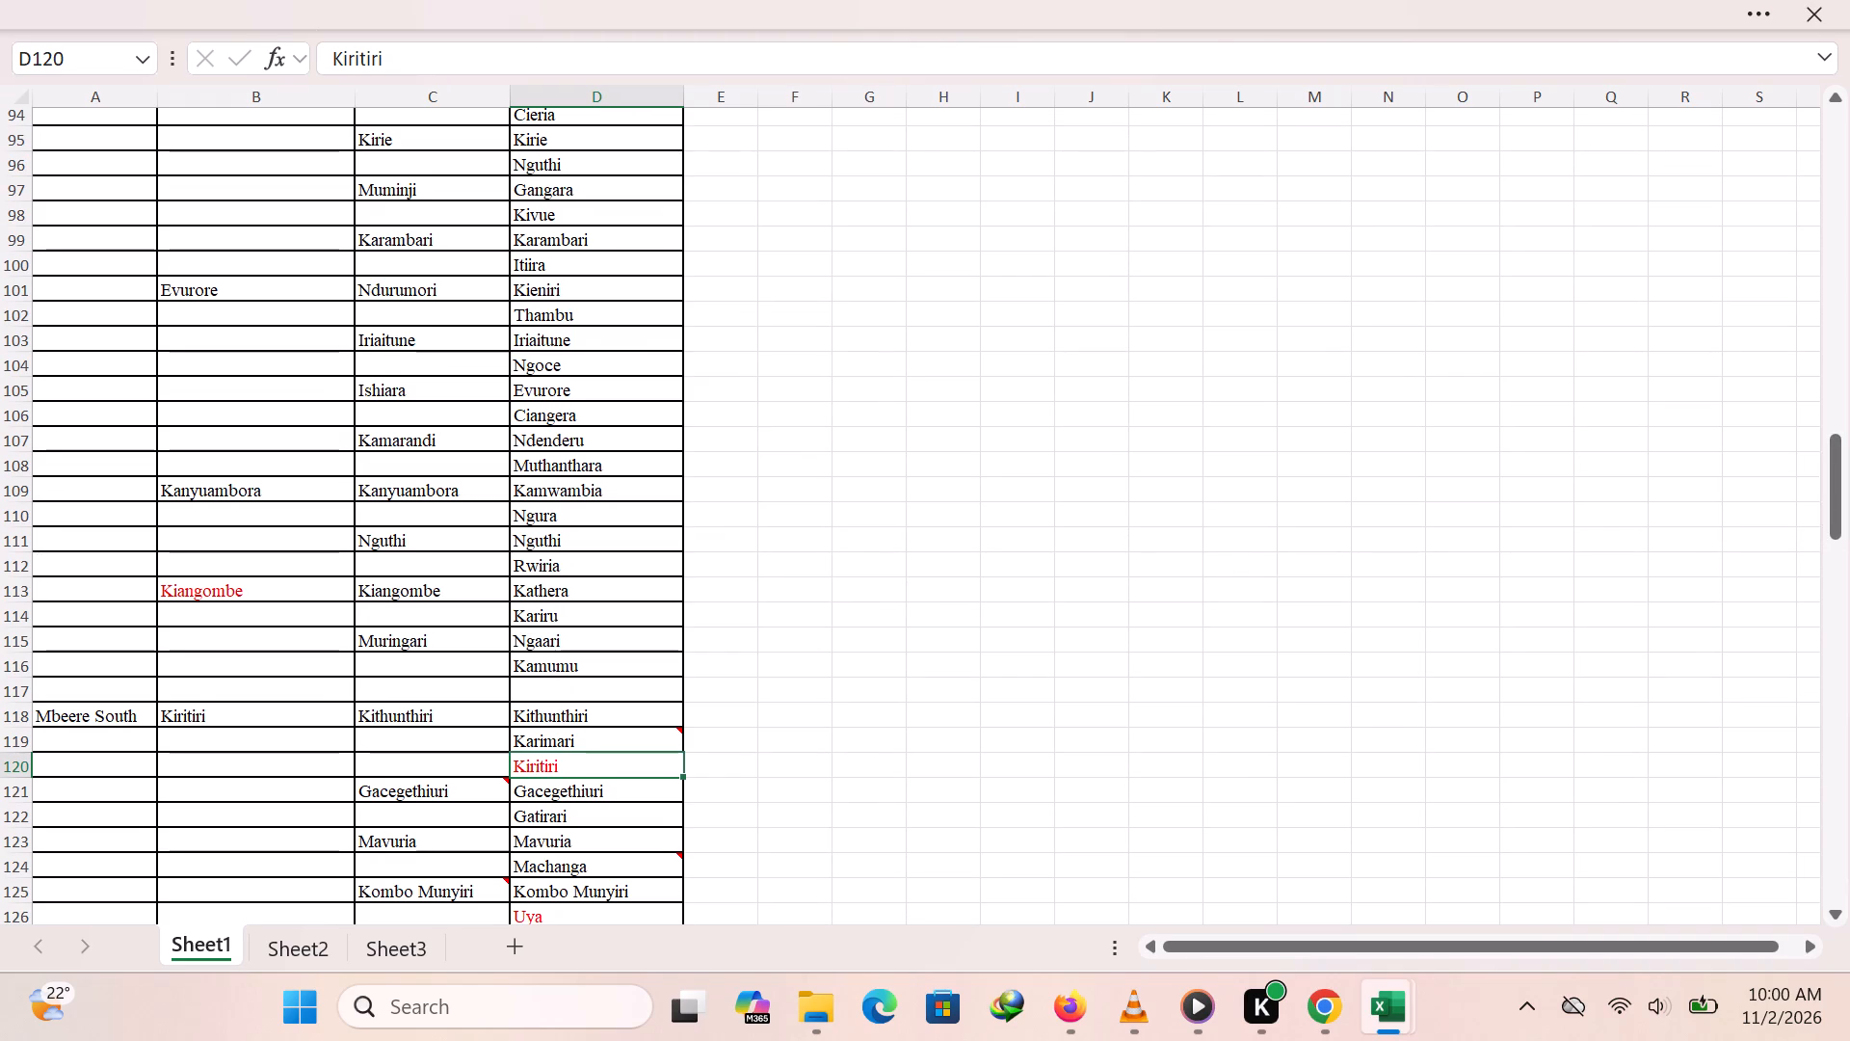
scroll(1229, 755, down, 3)
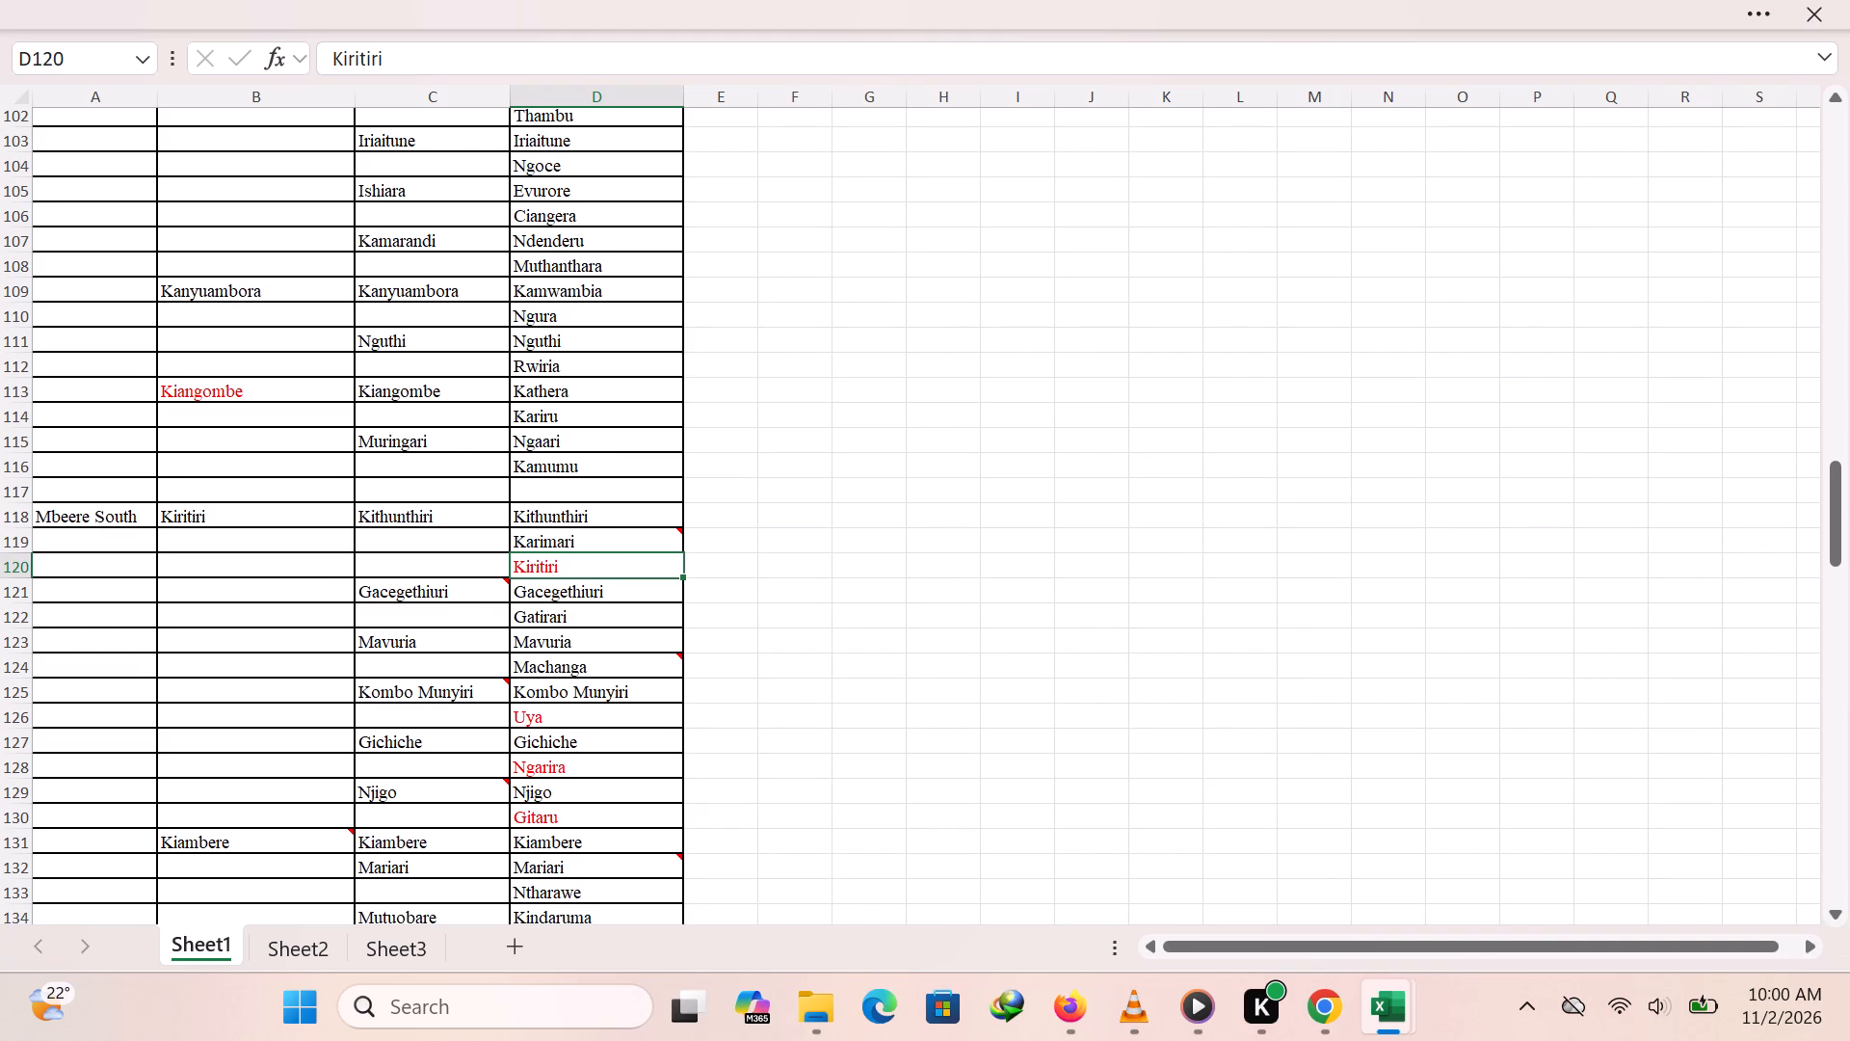
scroll(743, 732, down, 1)
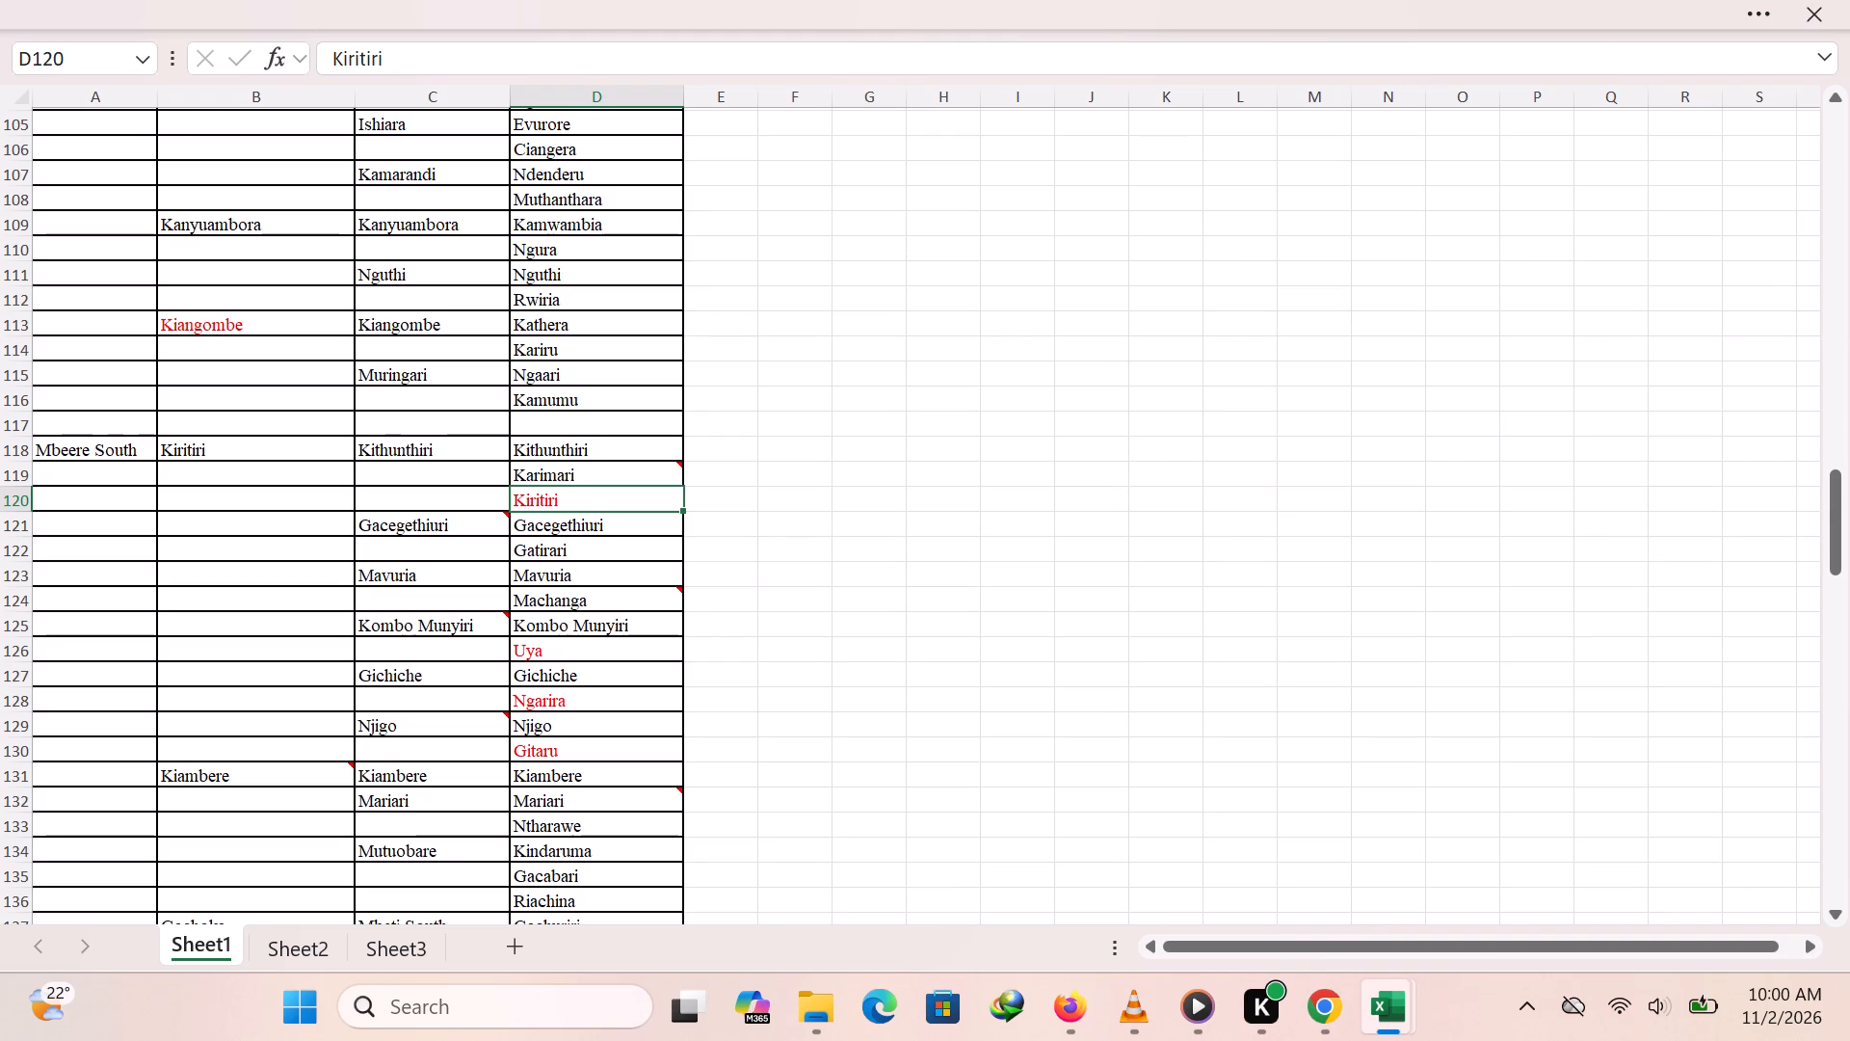
click(1752, 19)
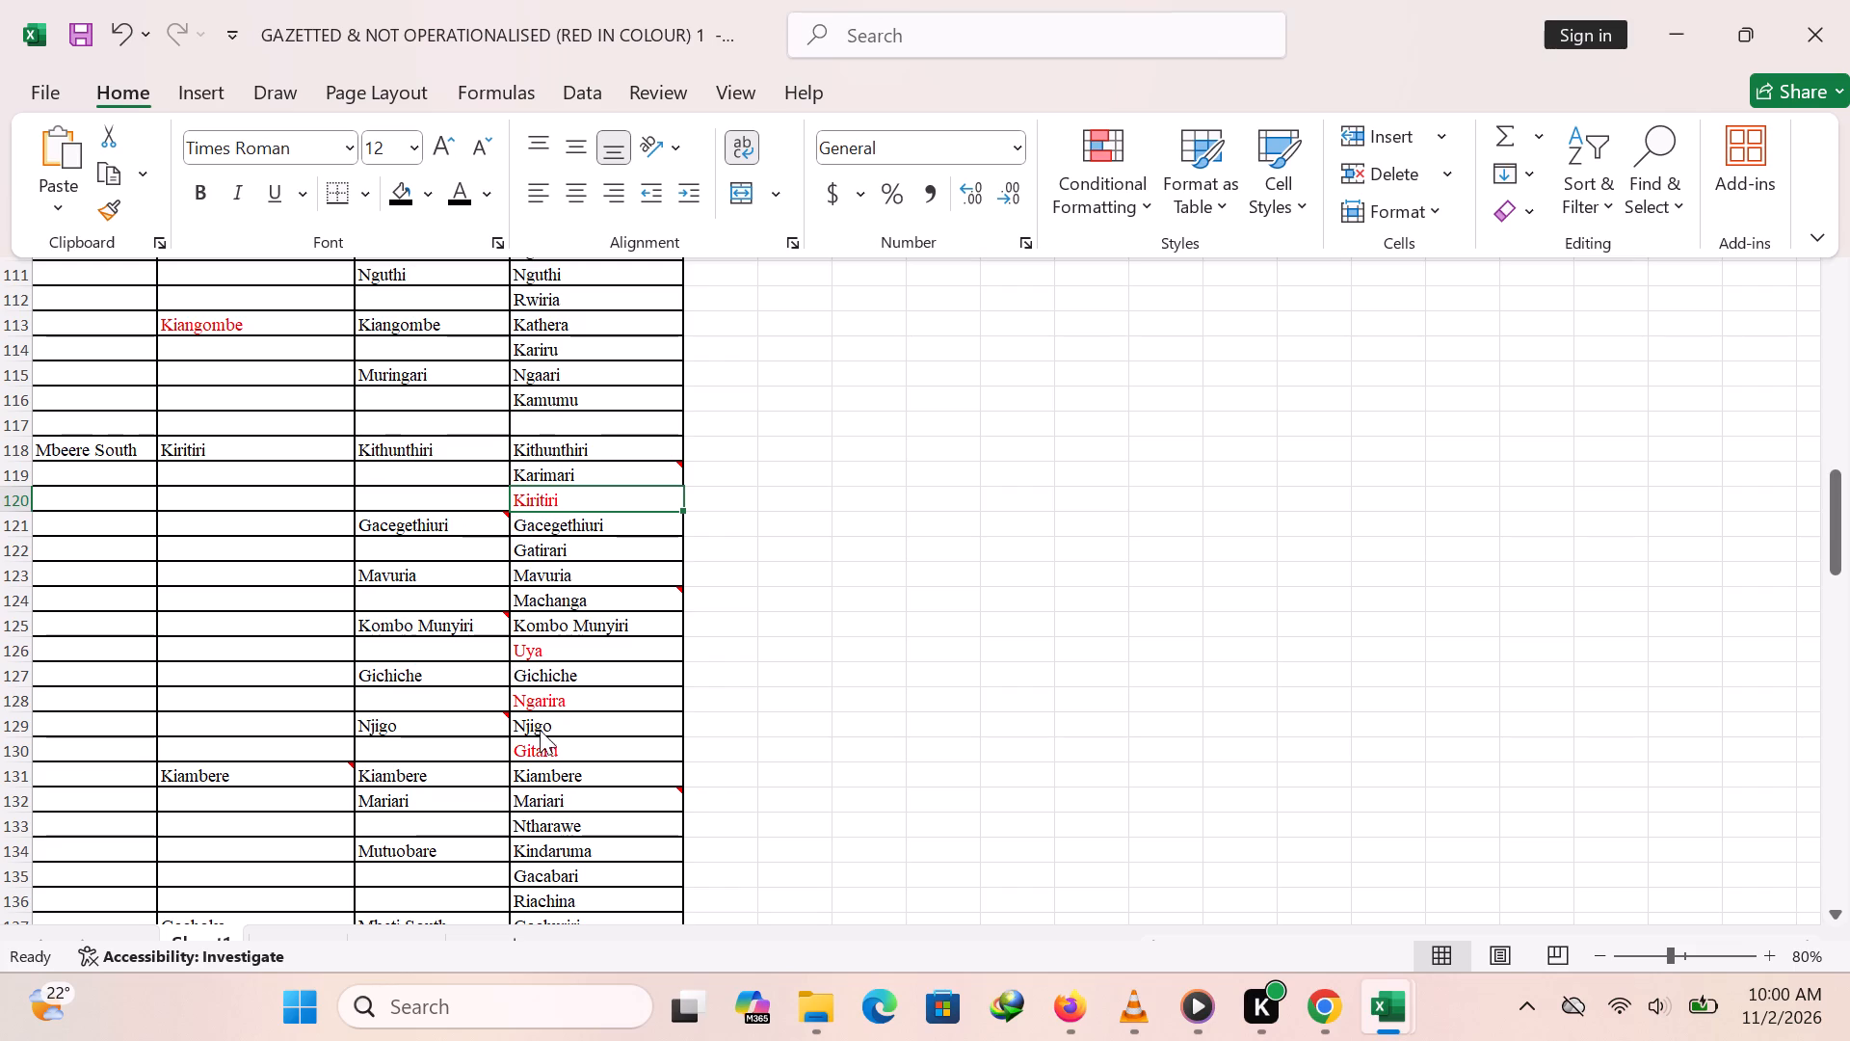
scroll(539, 783, down, 4)
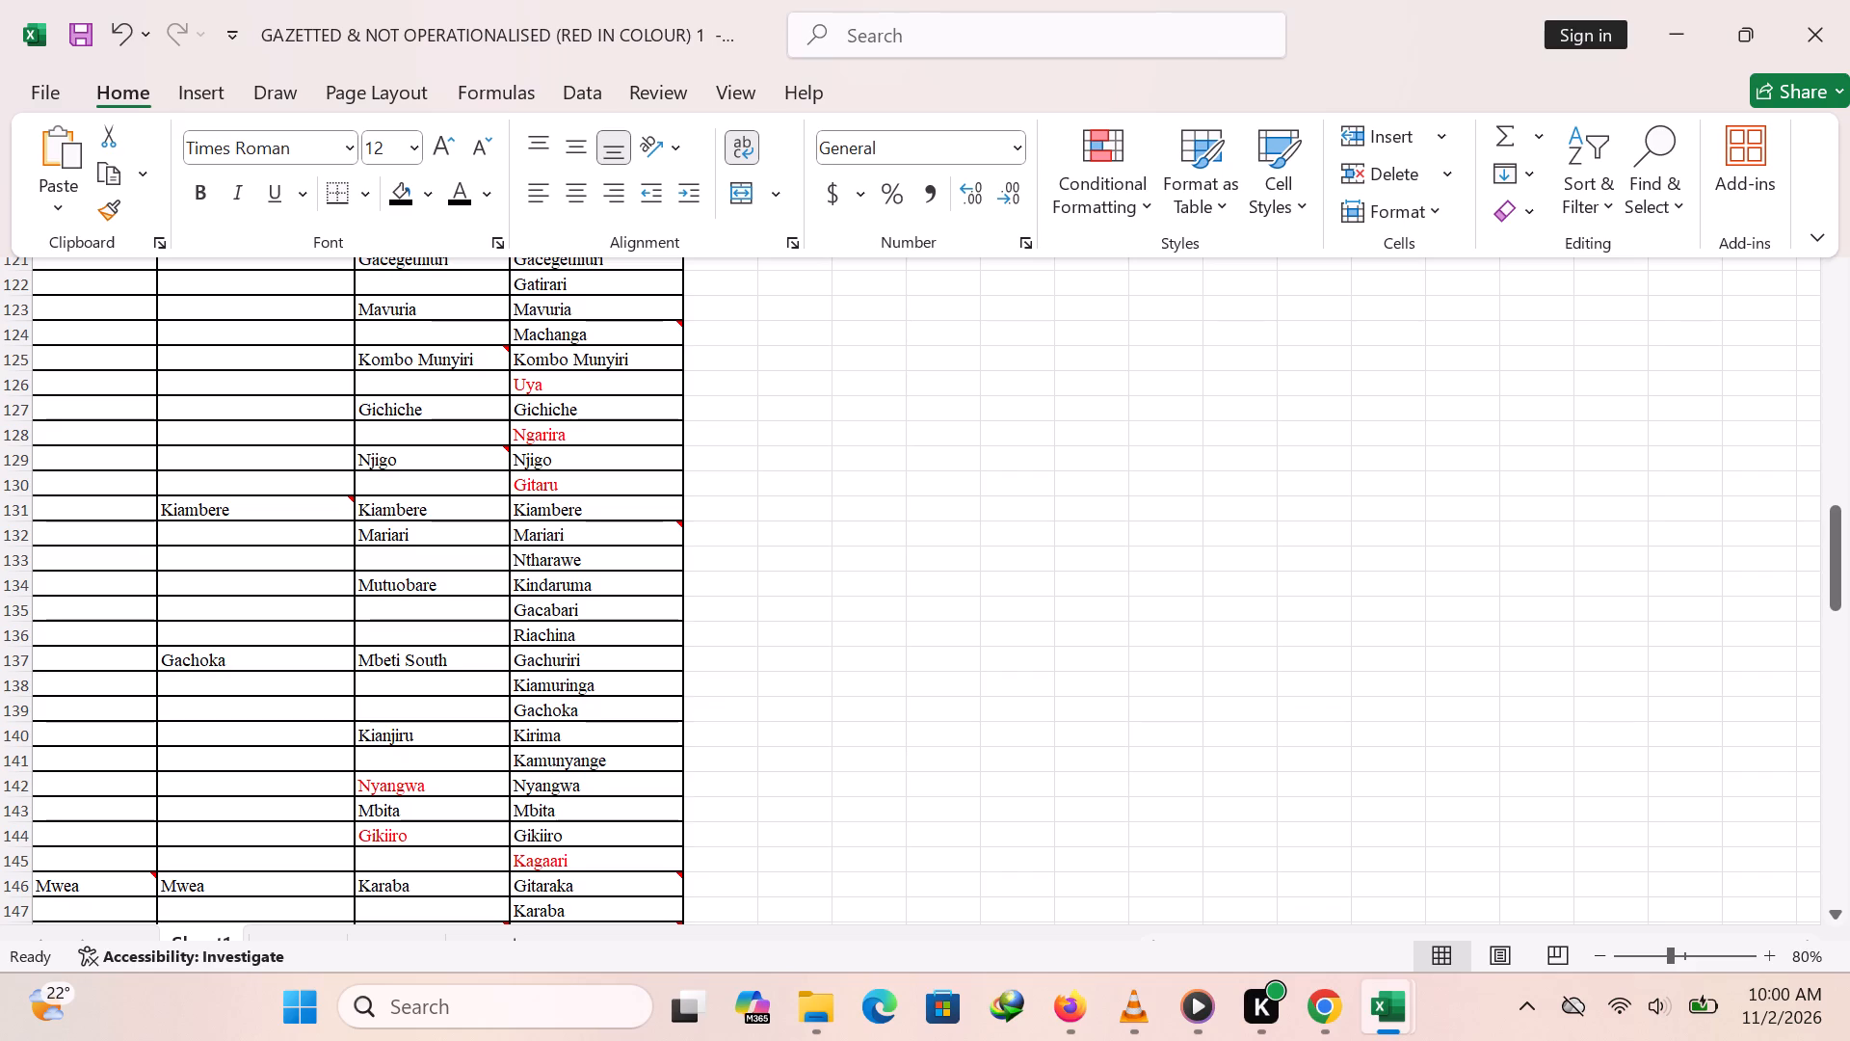
click(456, 787)
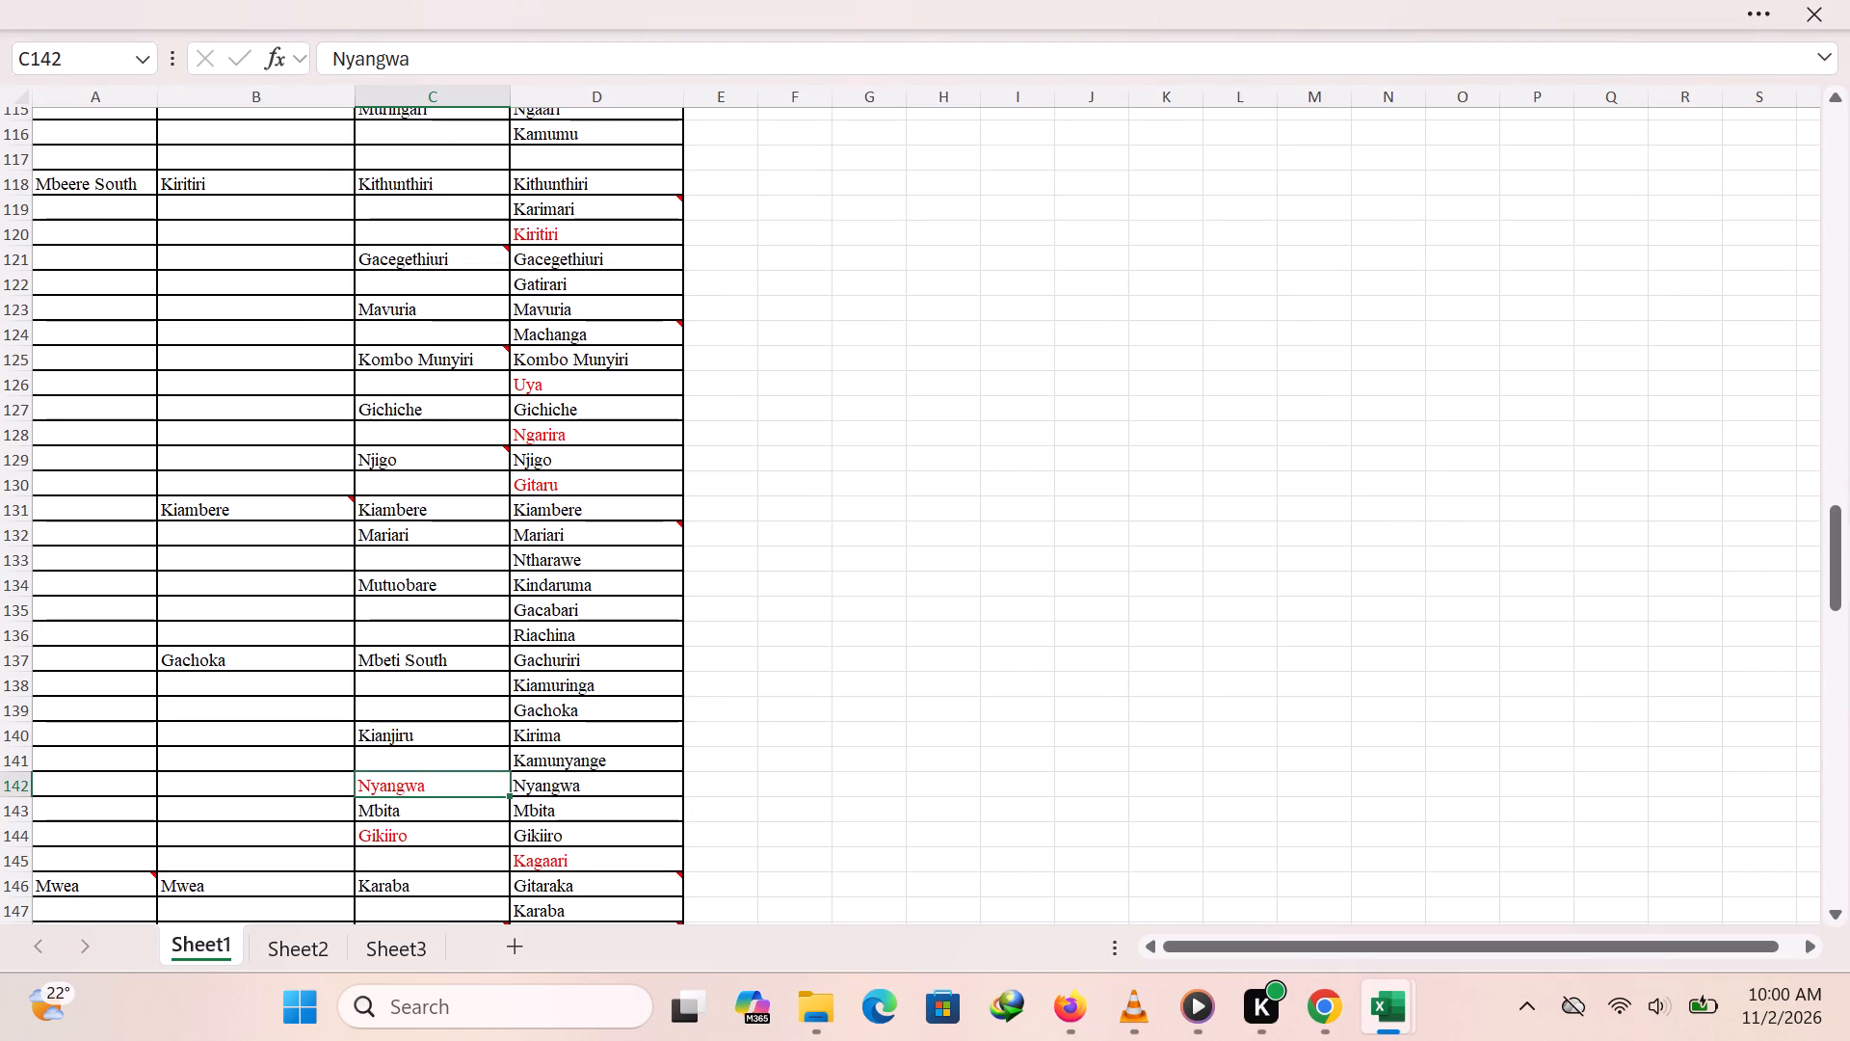
Compare the Mbeere South units in the PROPOSED ADMIN UNITS (IN YELLOW) 1 workbook with those in the gazetted units workbook.
click(1396, 1004)
click(1142, 837)
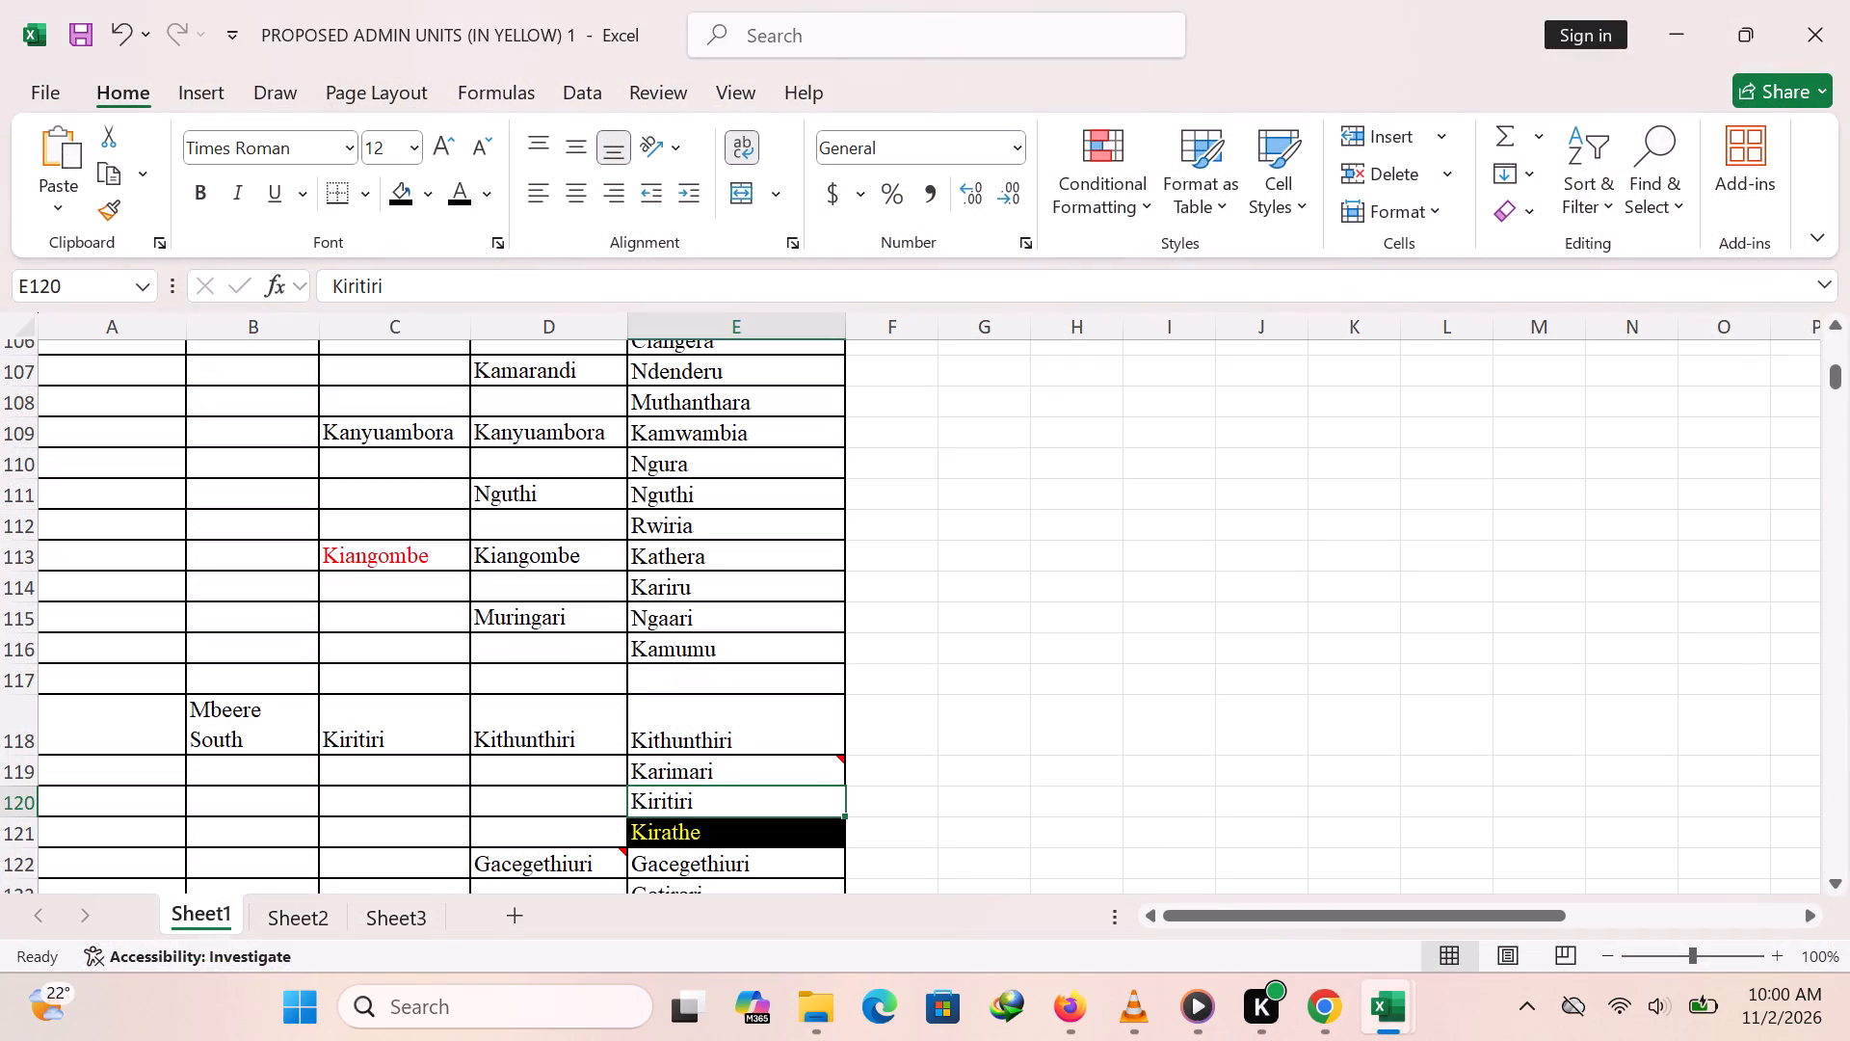
scroll(763, 779, down, 2)
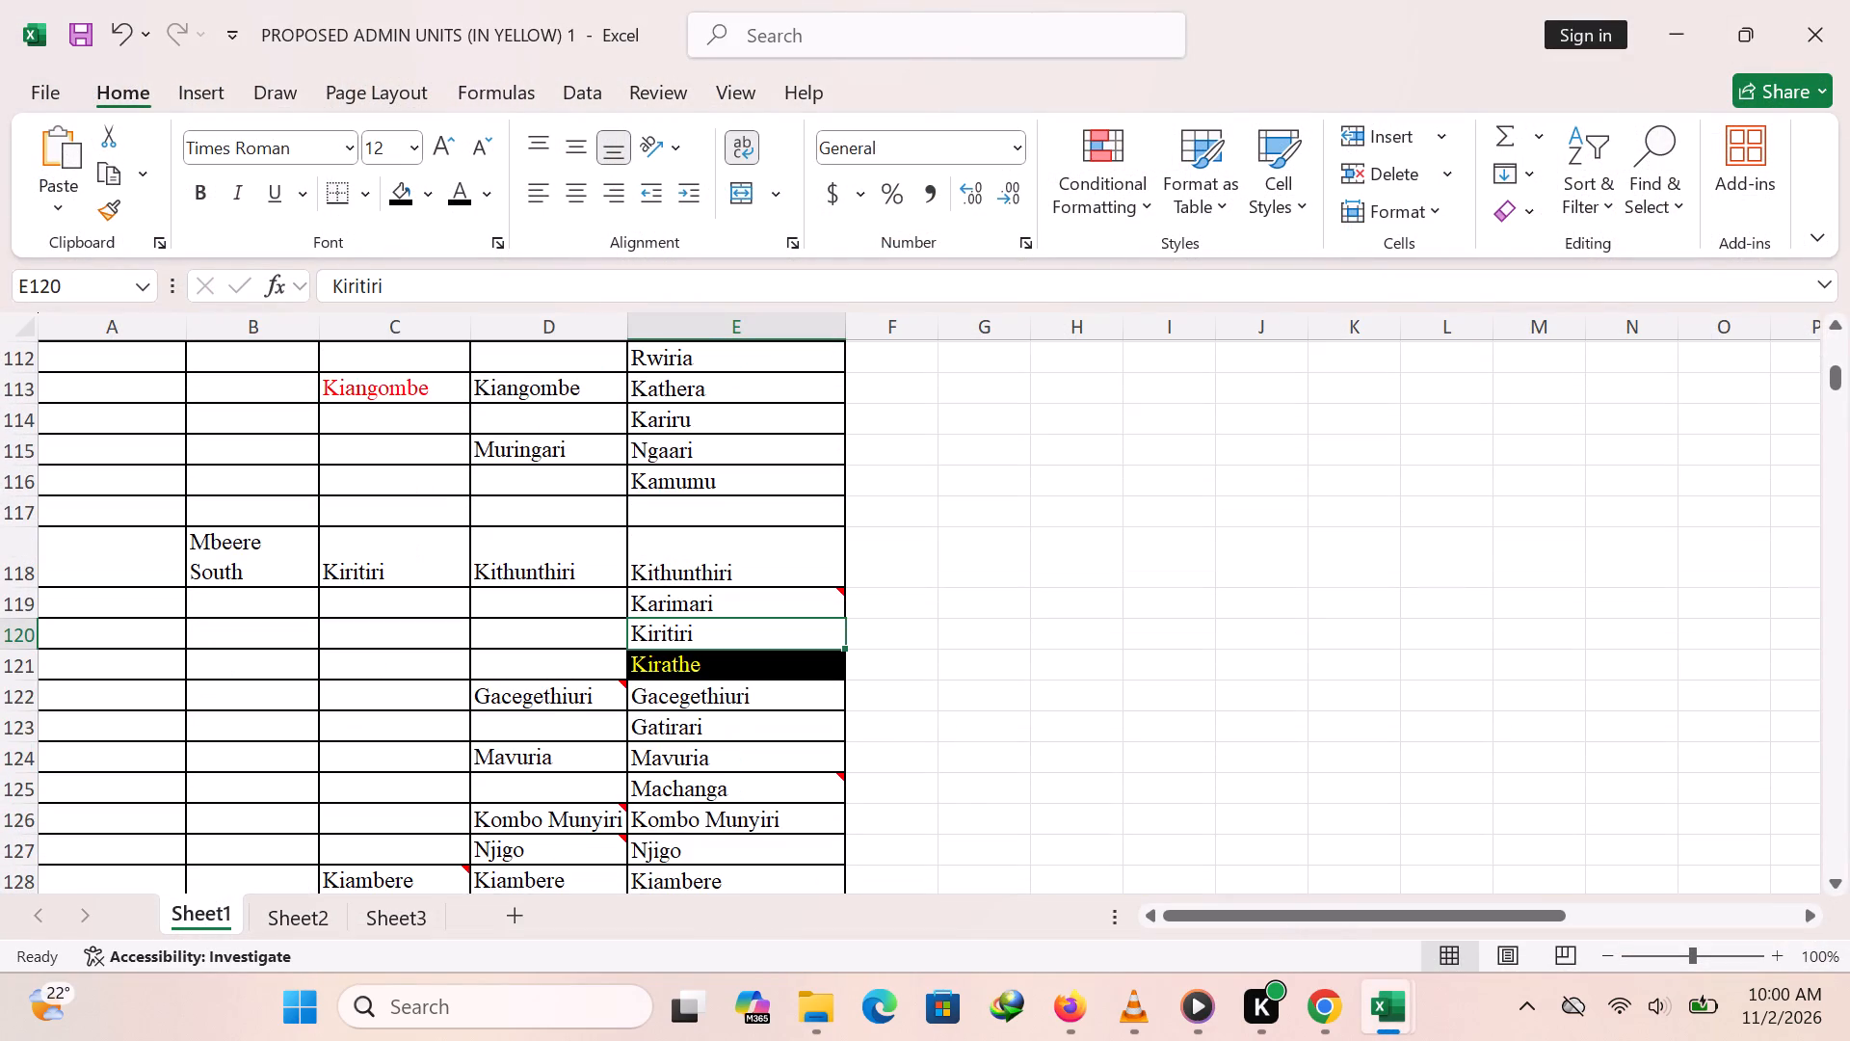
scroll(762, 734, down, 3)
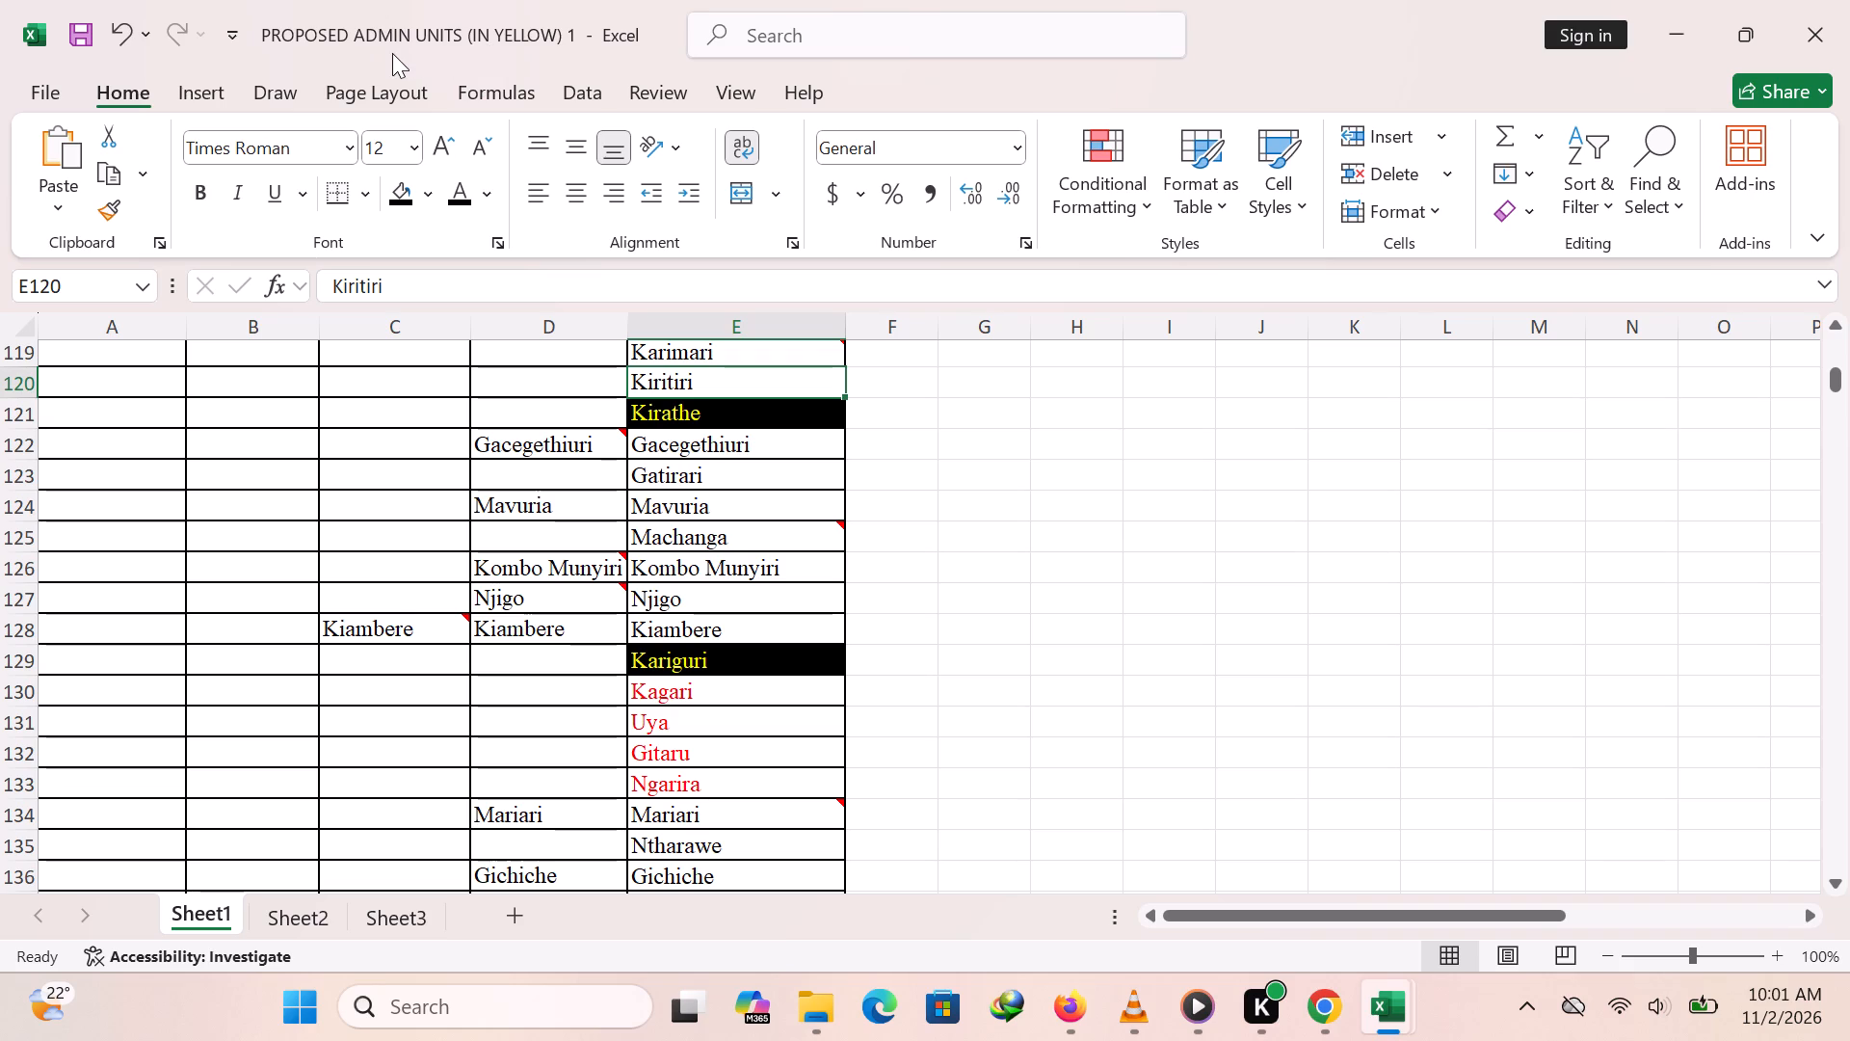
scroll(629, 646, up, 3)
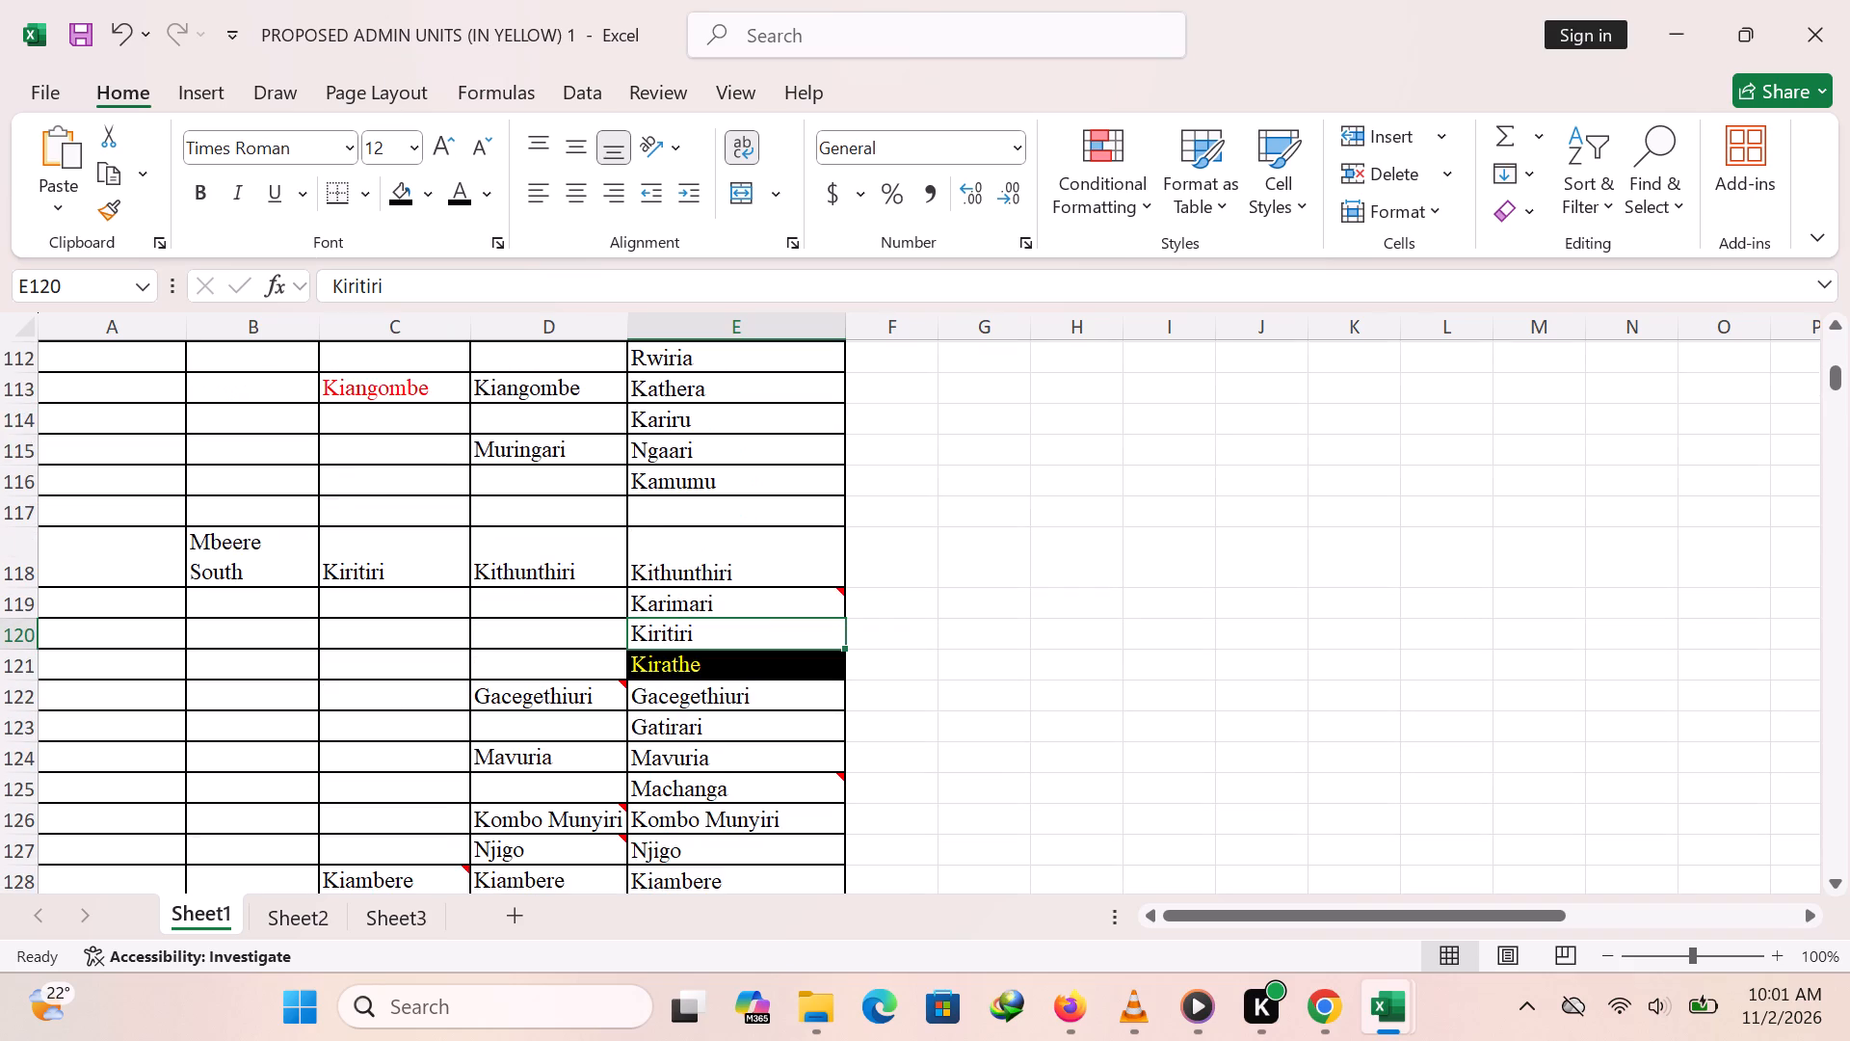
scroll(633, 643, up, 3)
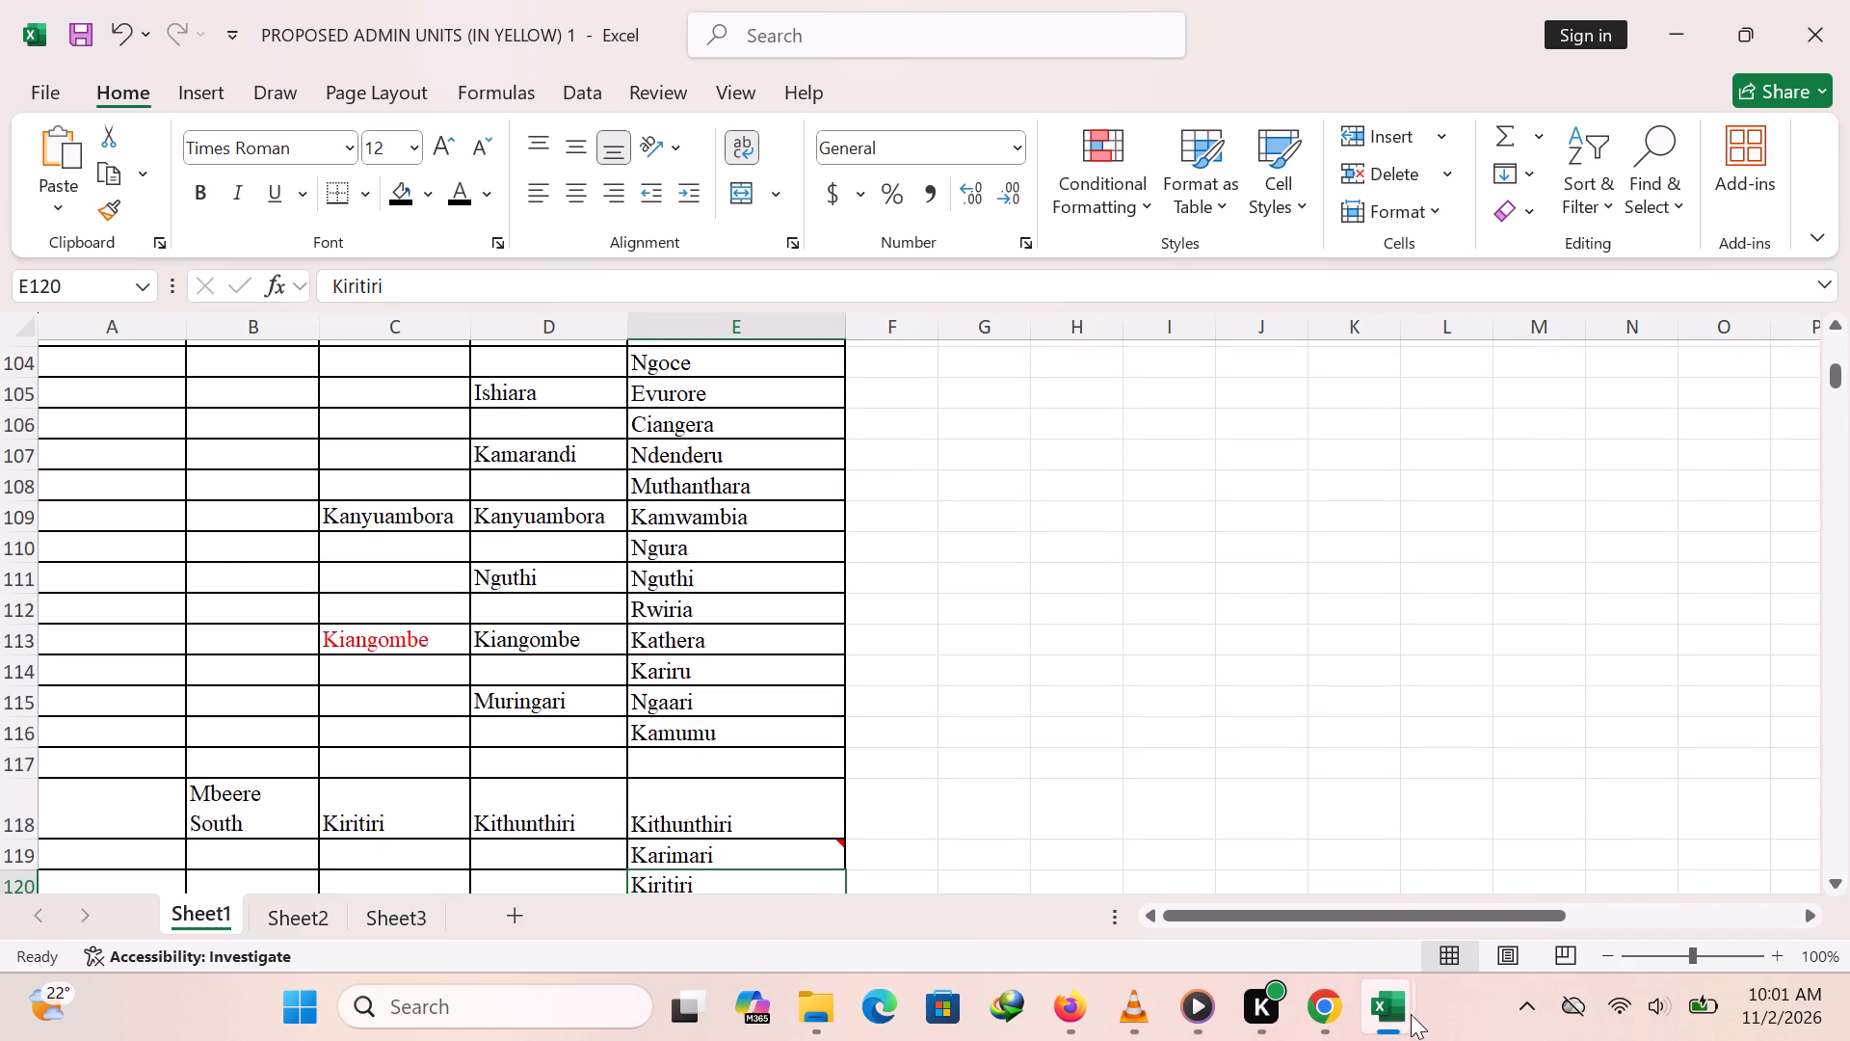
click(1403, 1009)
click(1321, 840)
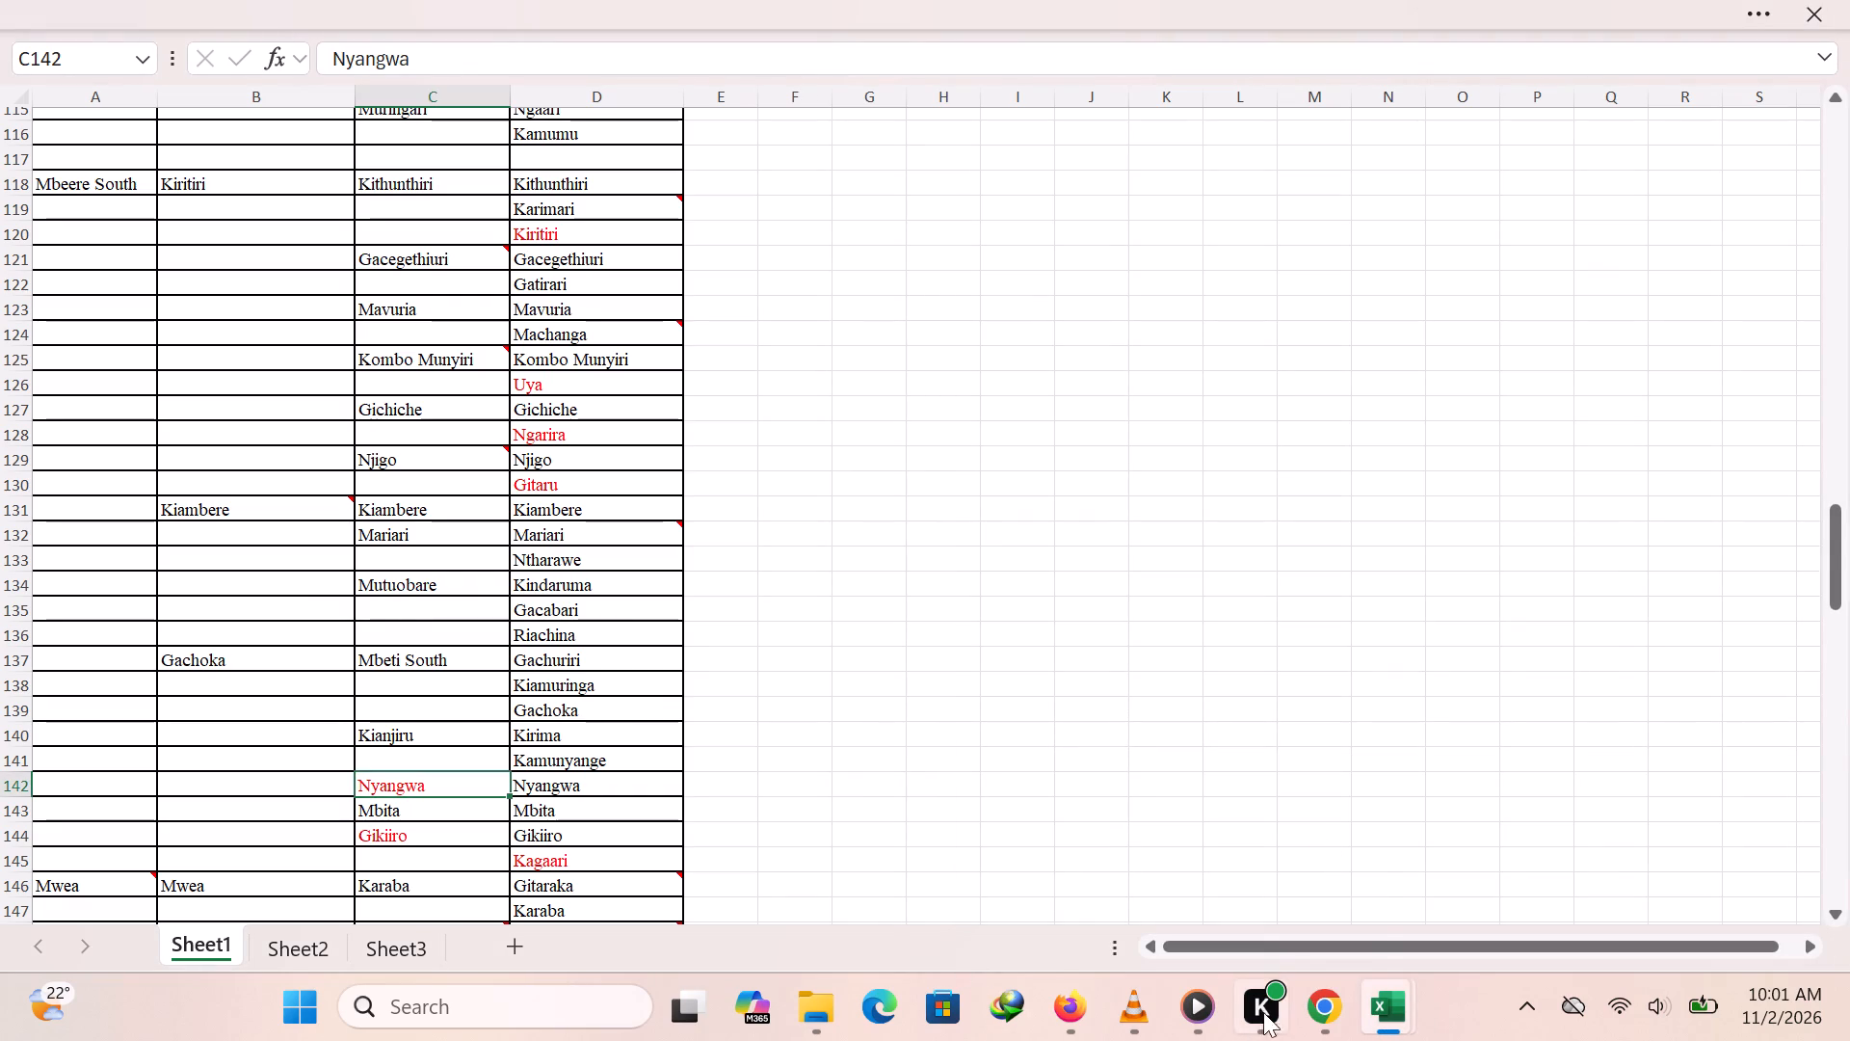
click(1389, 1018)
click(1045, 867)
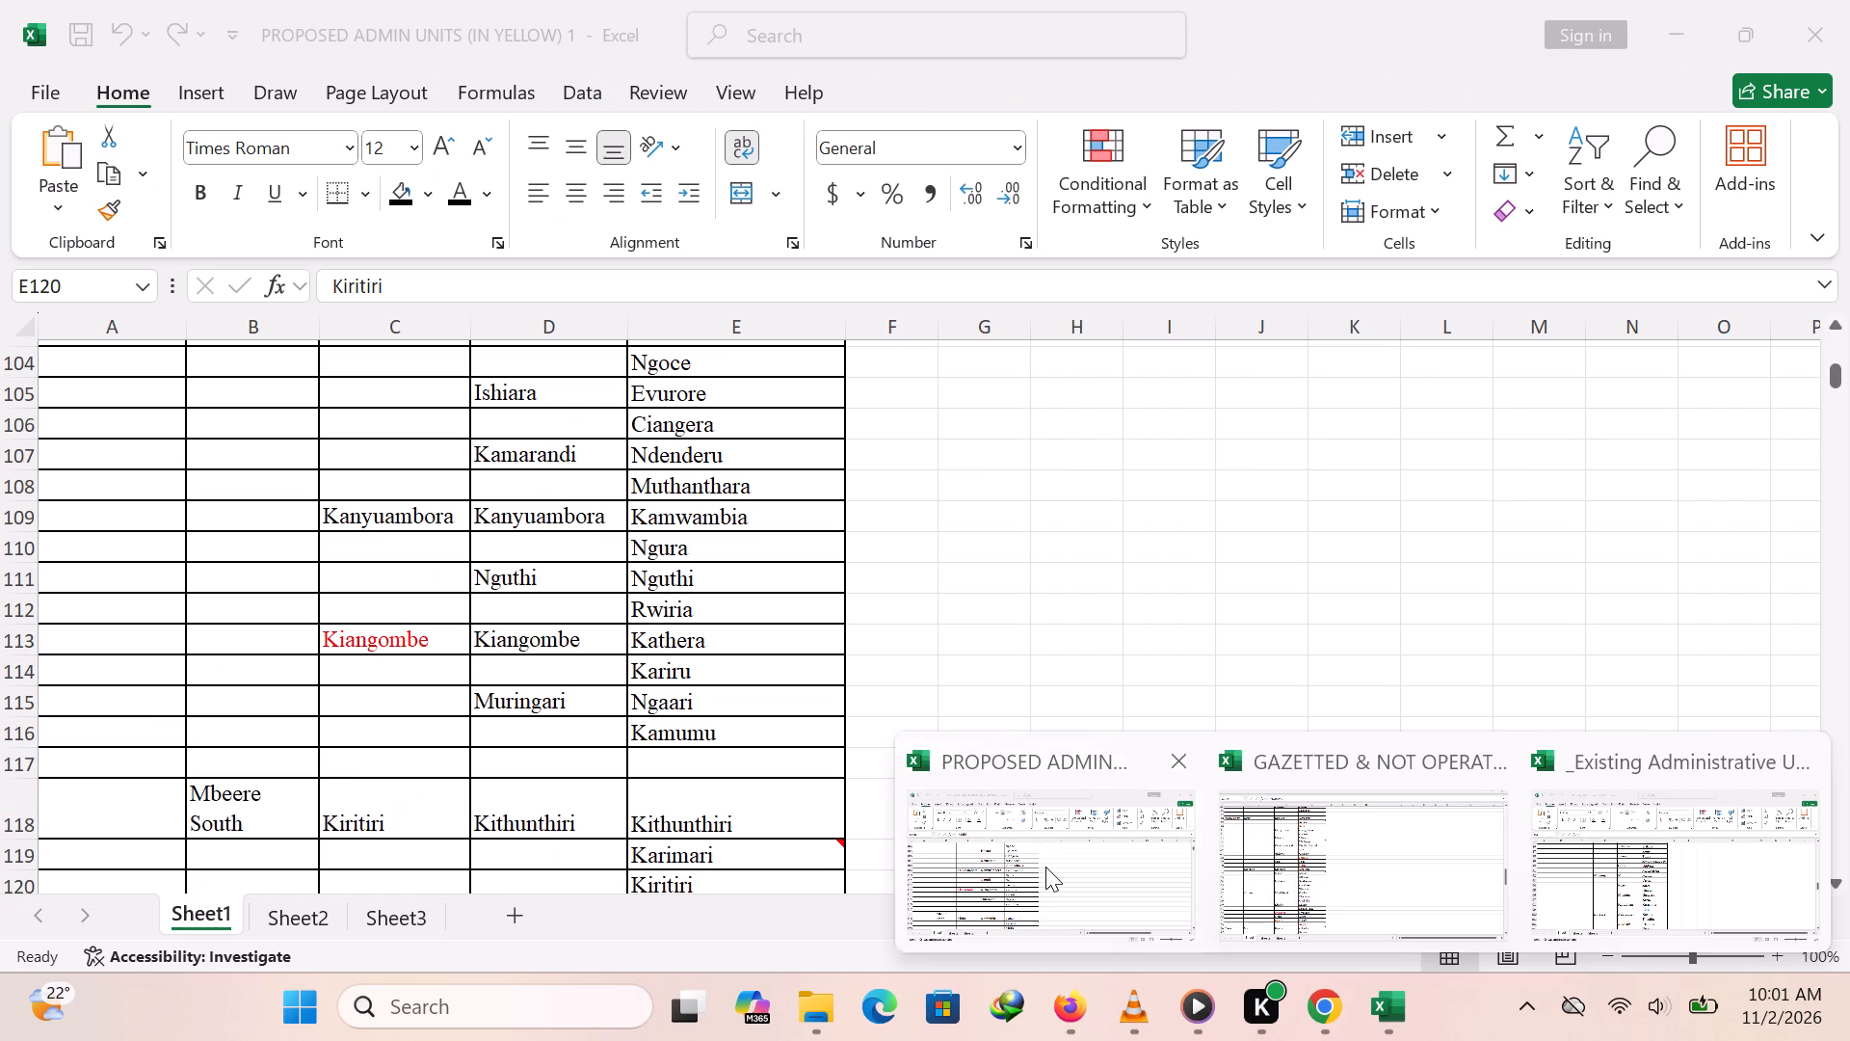
Review the proposed units upward from Kiangombe through Mbeere North to the Kangaru area, and back down to Kiangombe.
scroll(744, 739, up, 1)
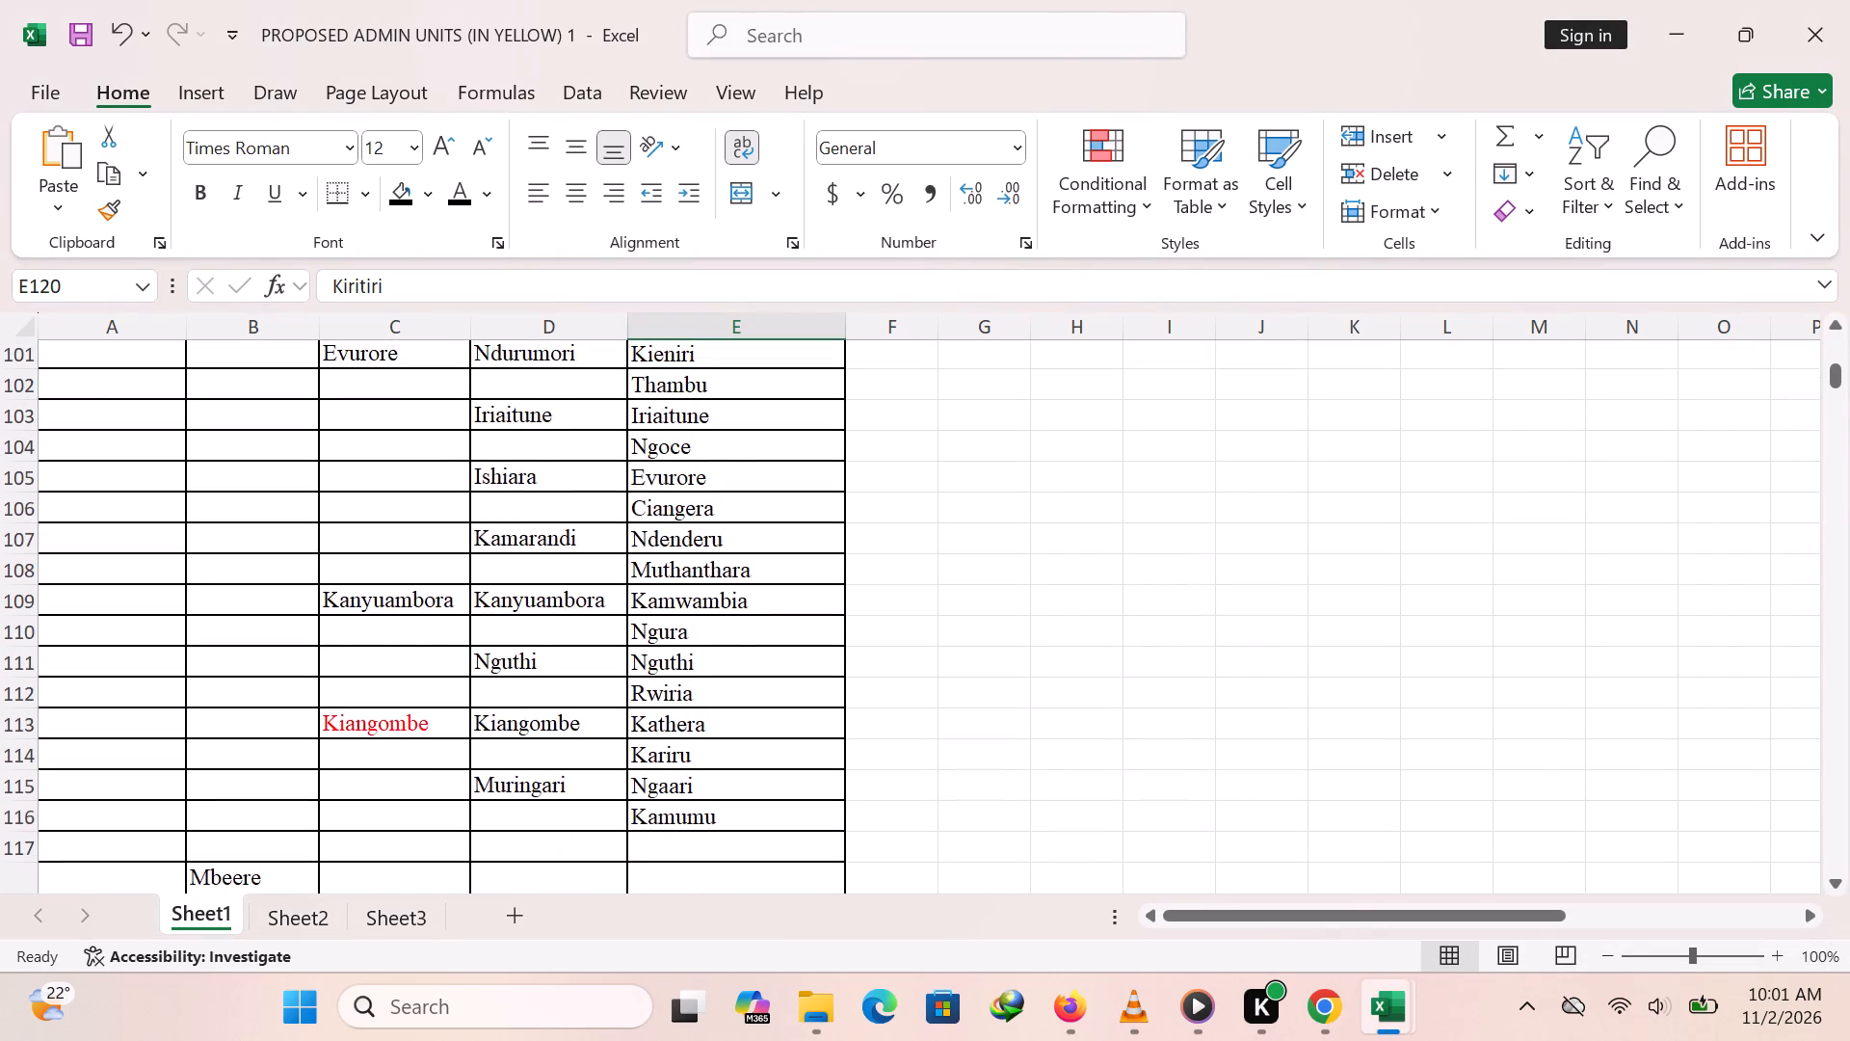
scroll(742, 731, up, 13)
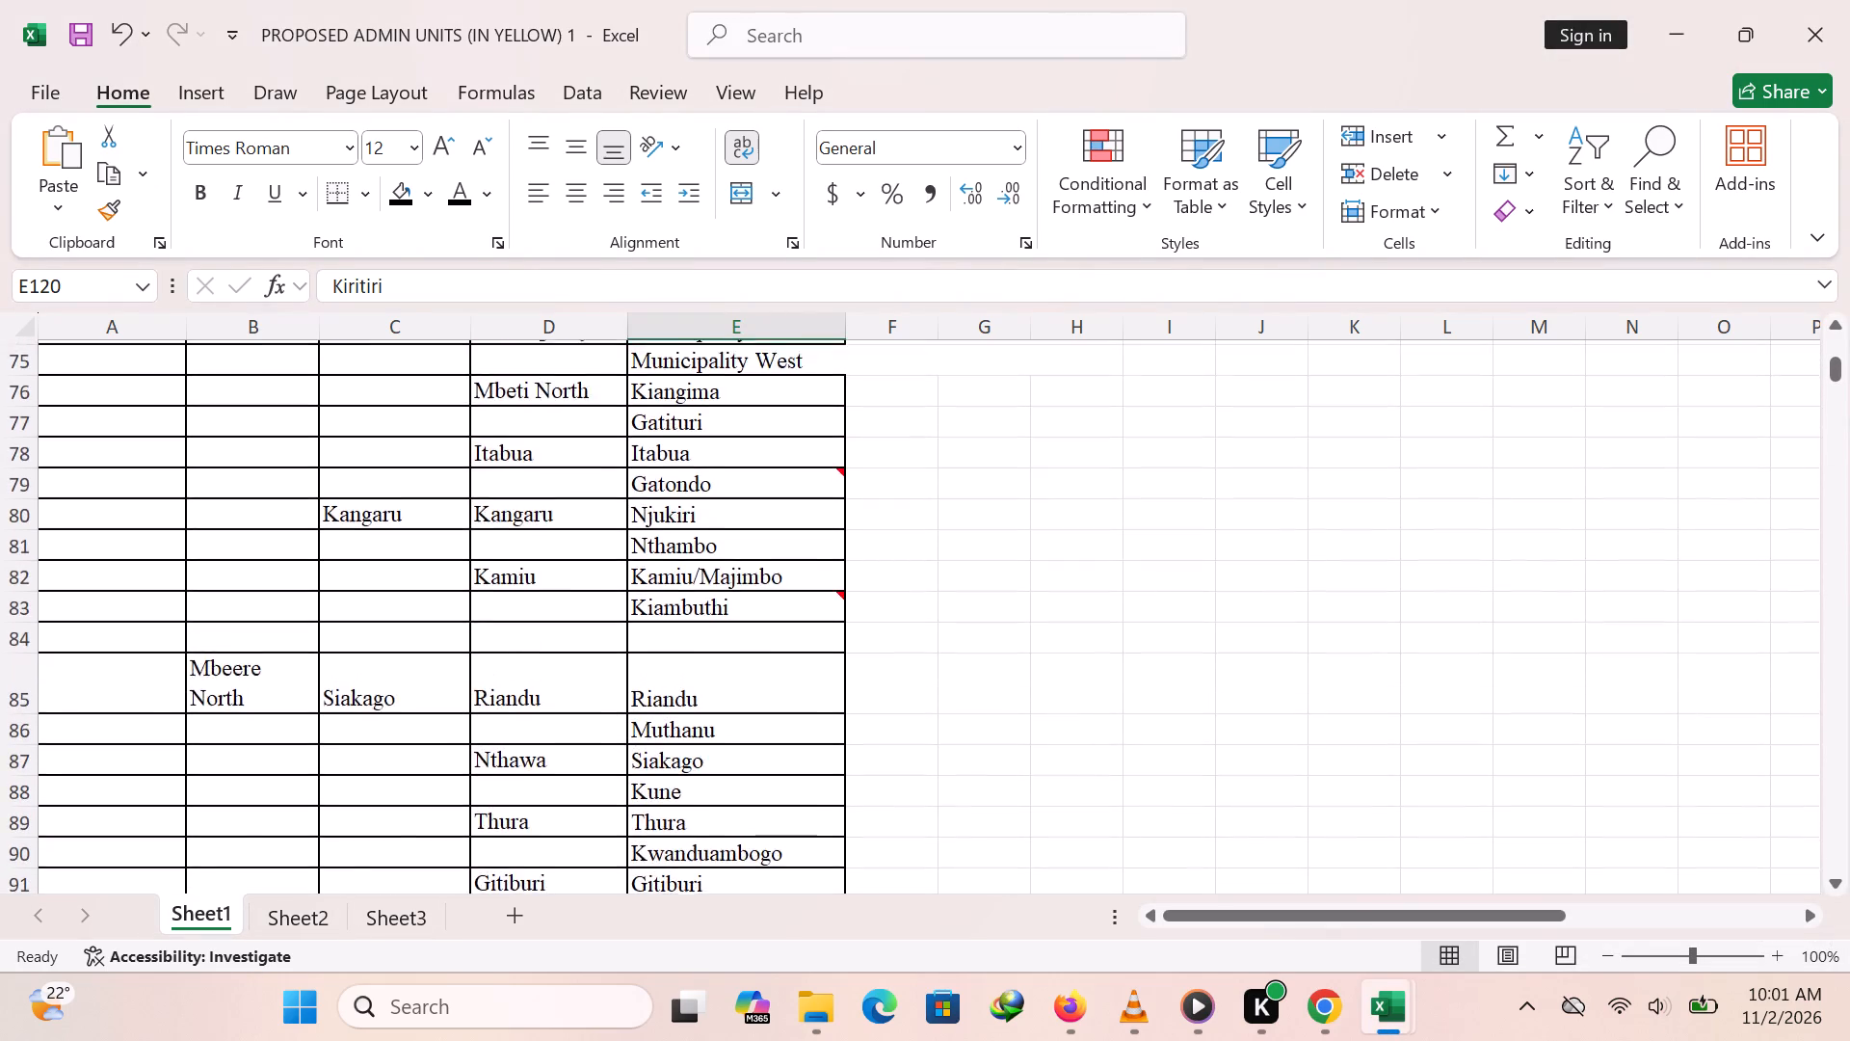
scroll(766, 725, up, 1)
scroll(616, 704, up, 3)
scroll(607, 704, down, 11)
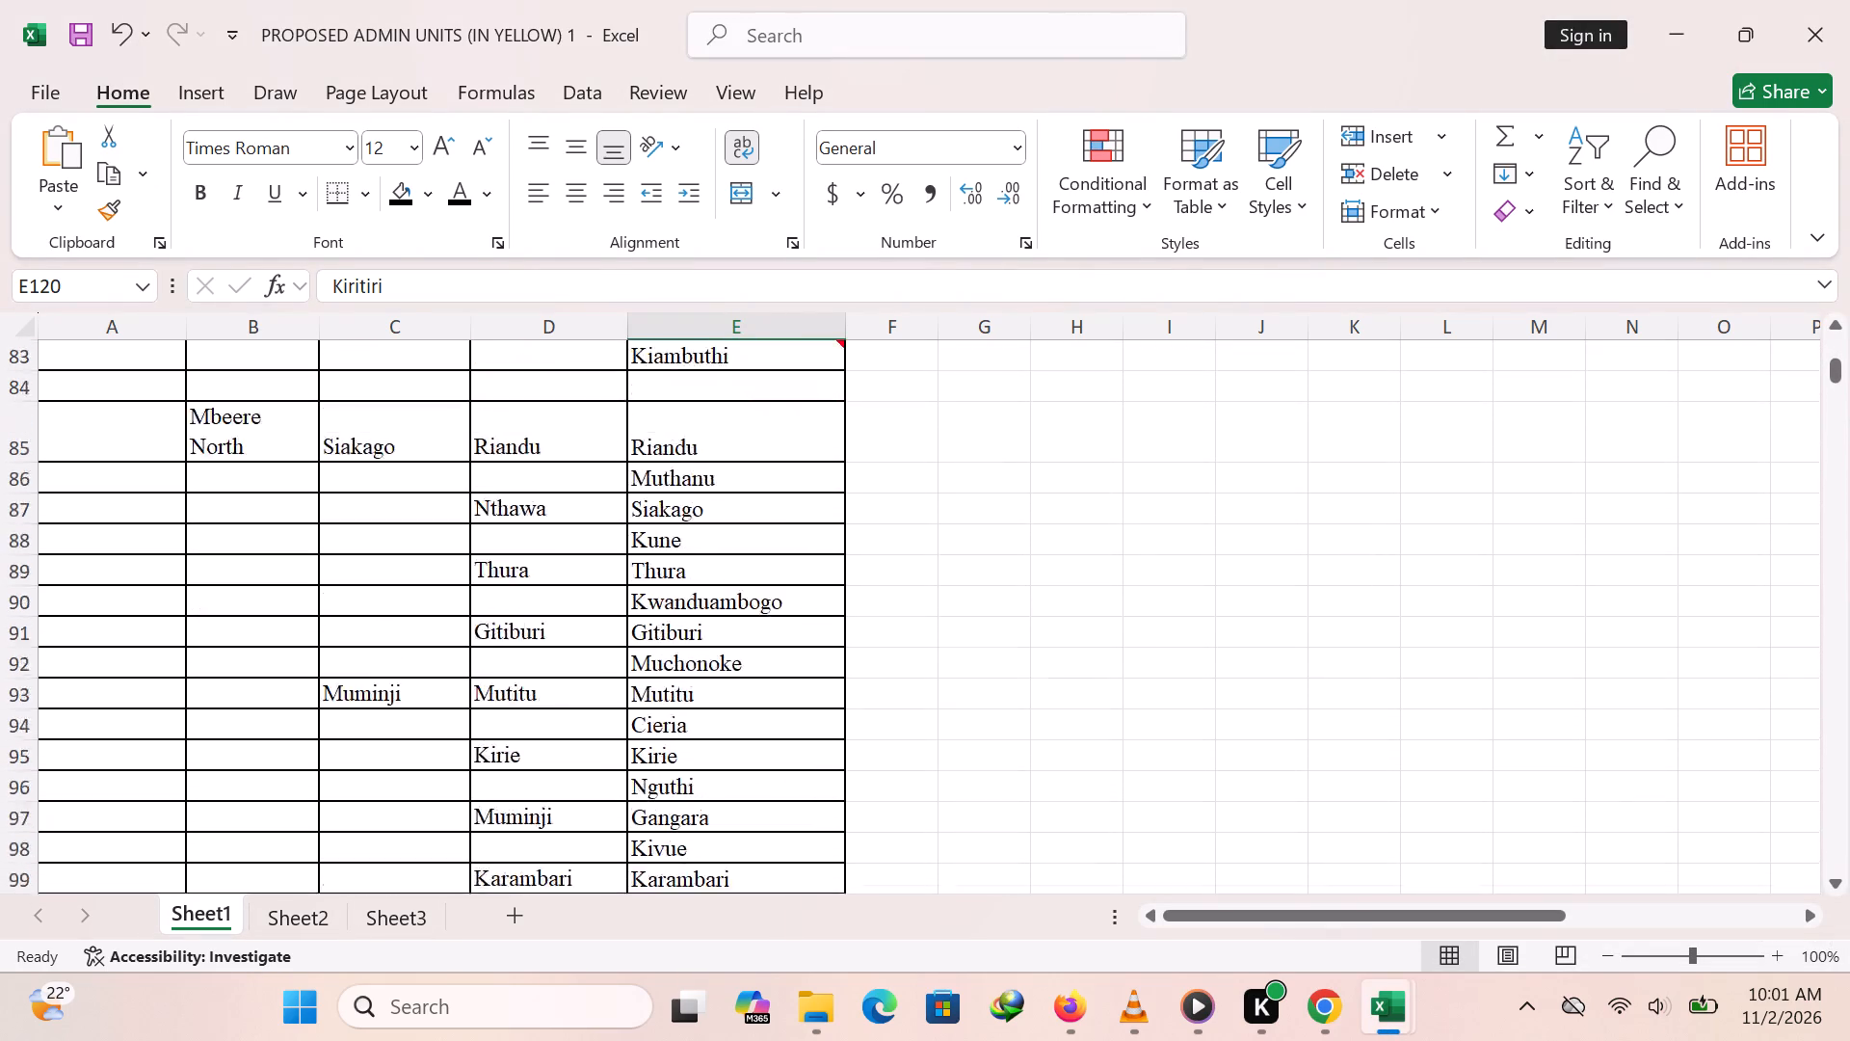
scroll(607, 695, up, 2)
scroll(608, 693, down, 9)
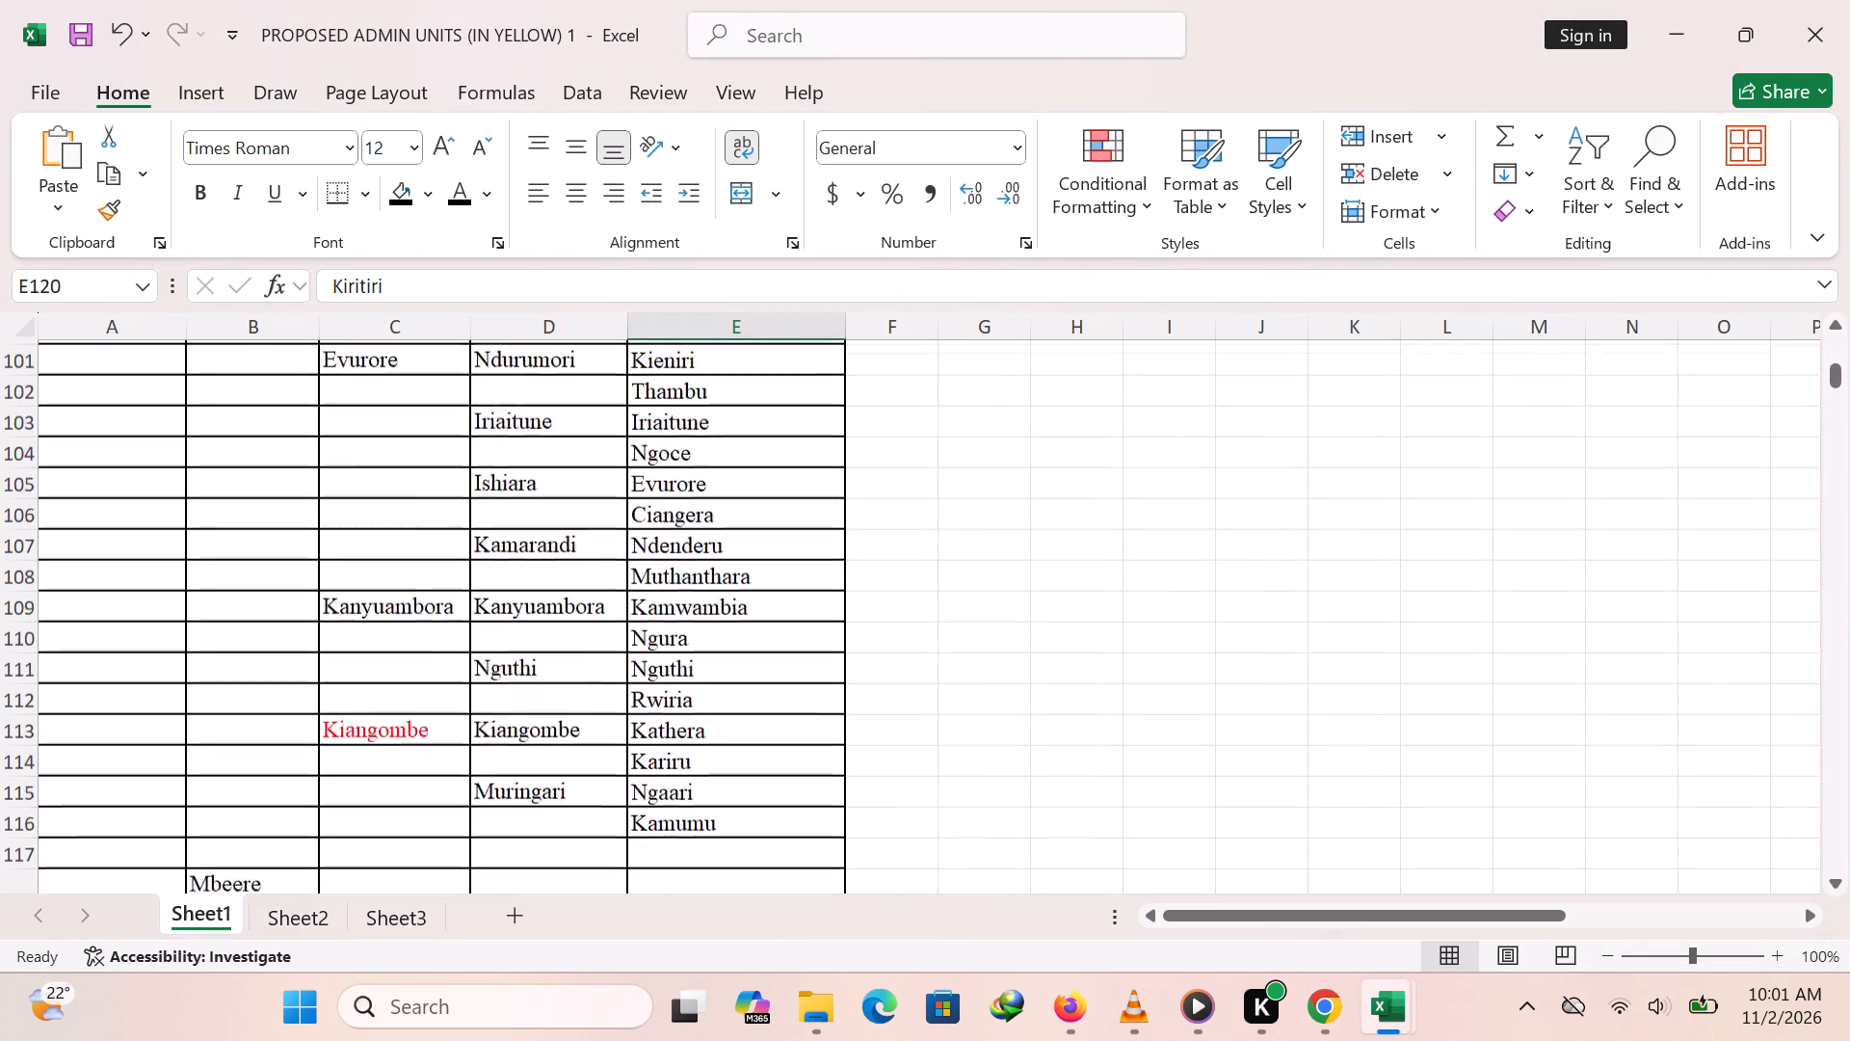
At 80% zoom, examine the proposed units from Kiangombe through Kiritiri to the red Kagari, Uya, Gitaru and Ngarira sub-locations.
click(1603, 948)
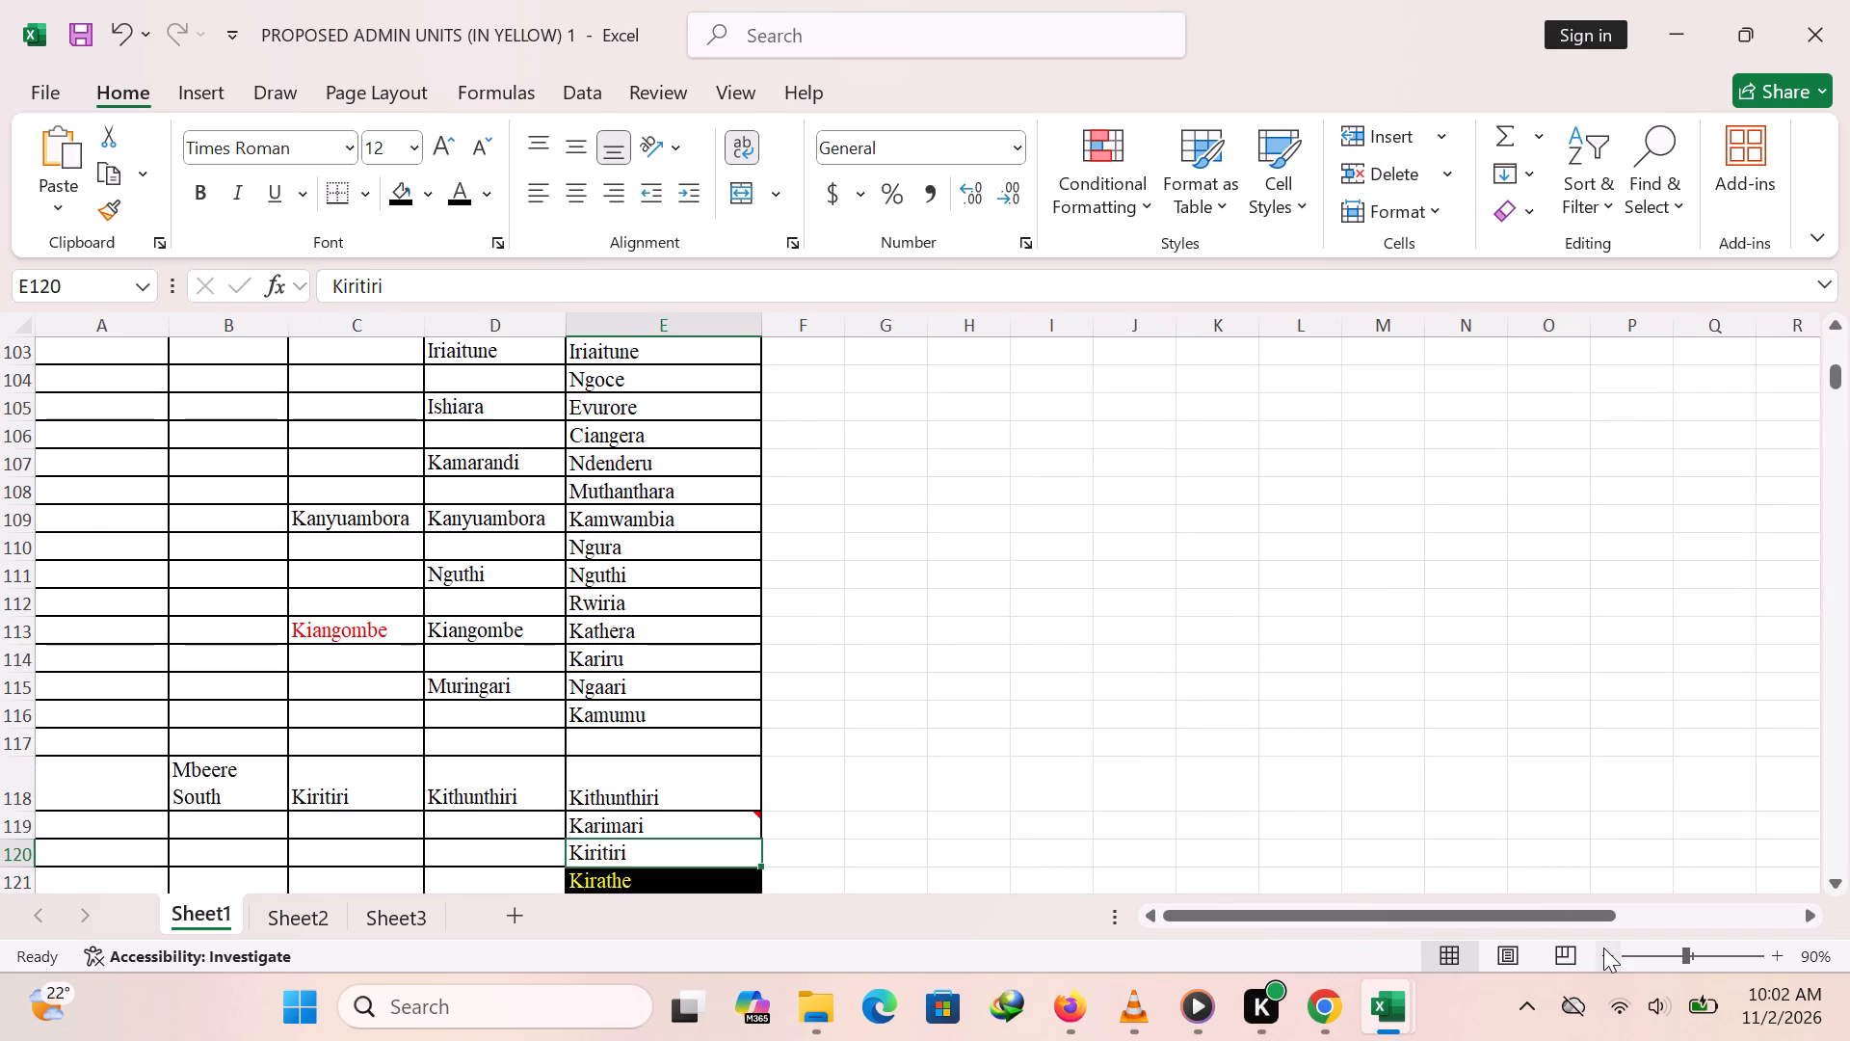
click(1603, 948)
scroll(823, 734, down, 3)
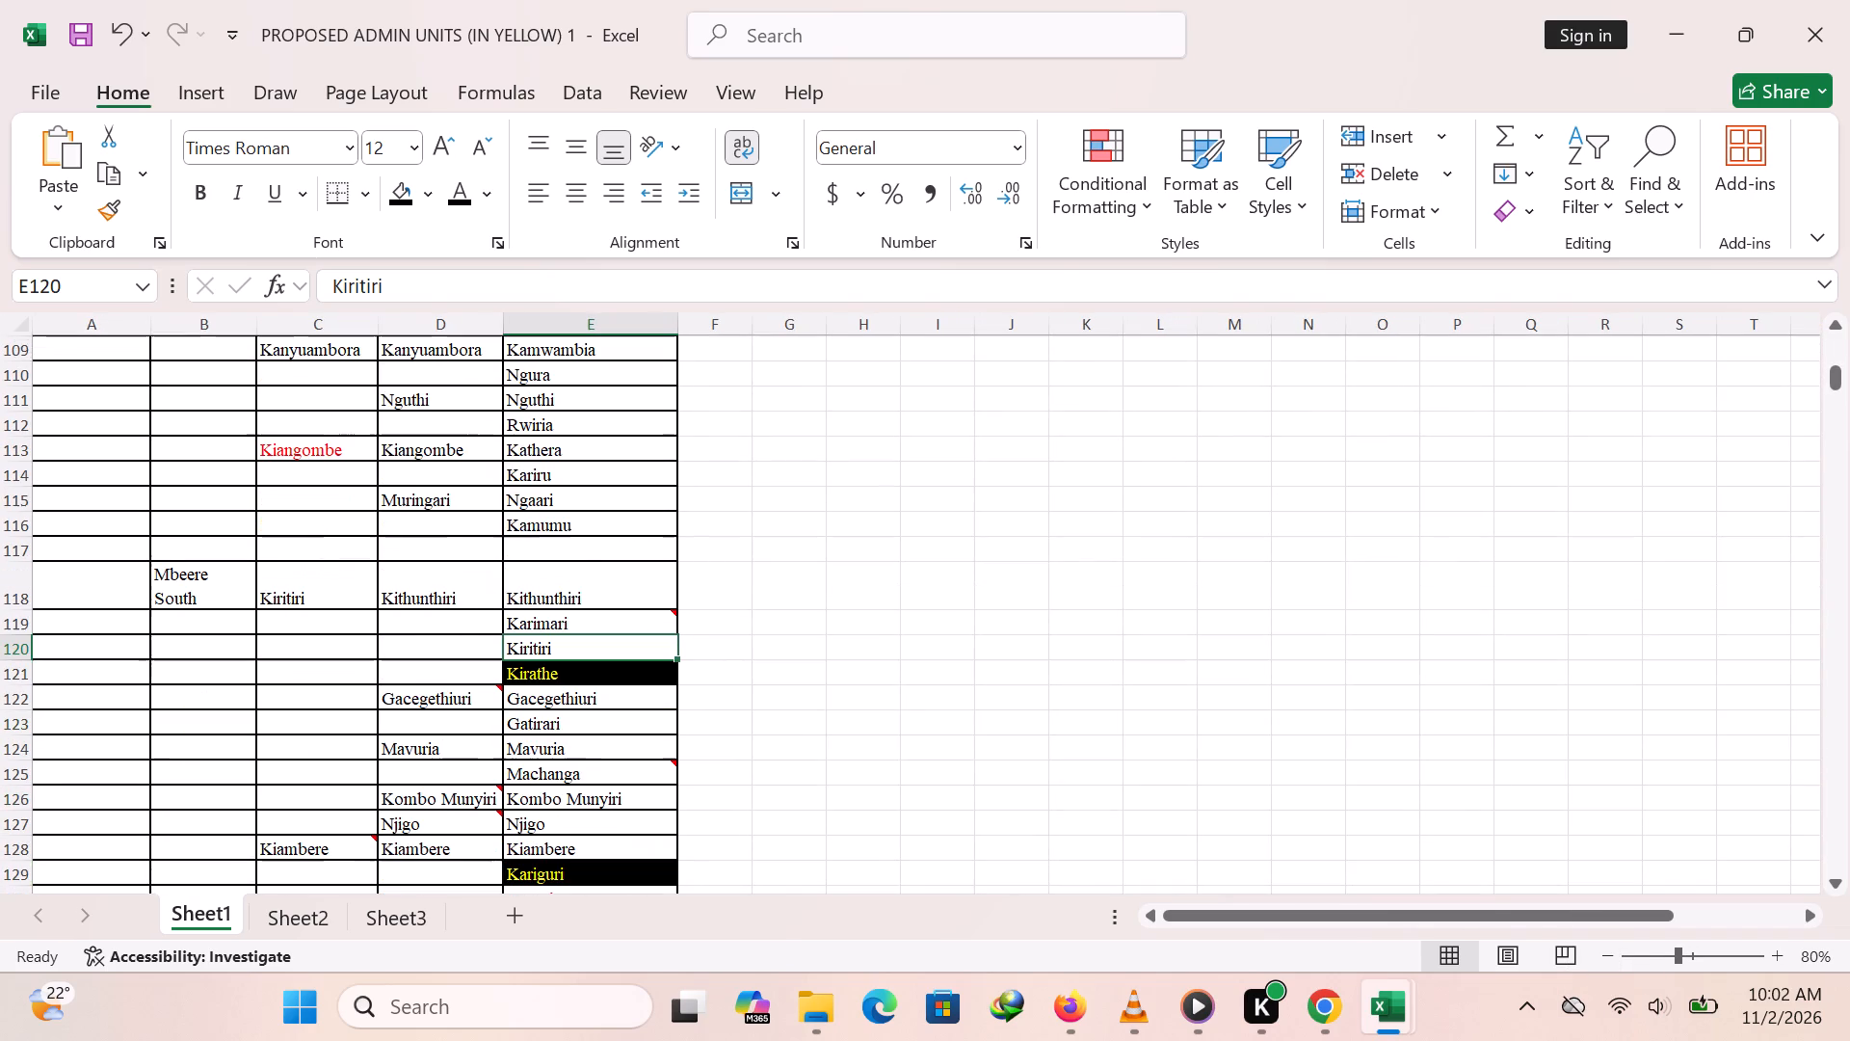
scroll(605, 770, down, 2)
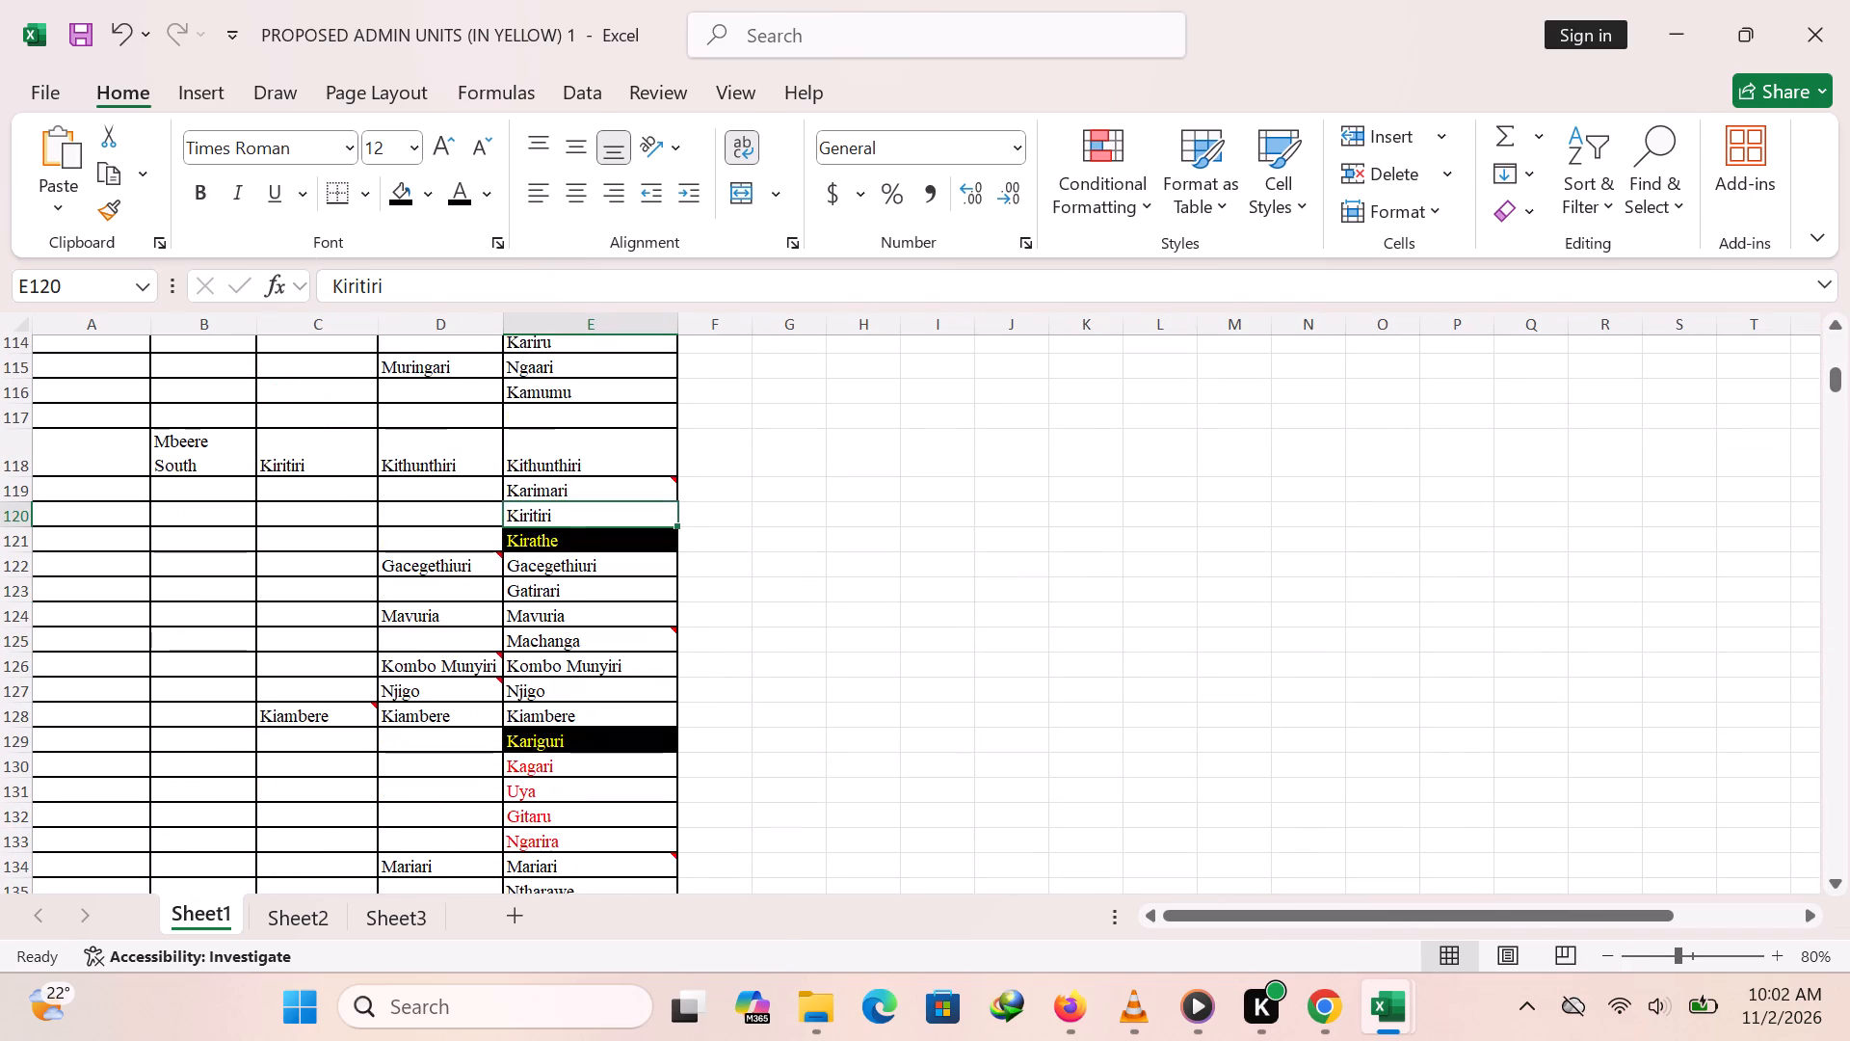
click(560, 773)
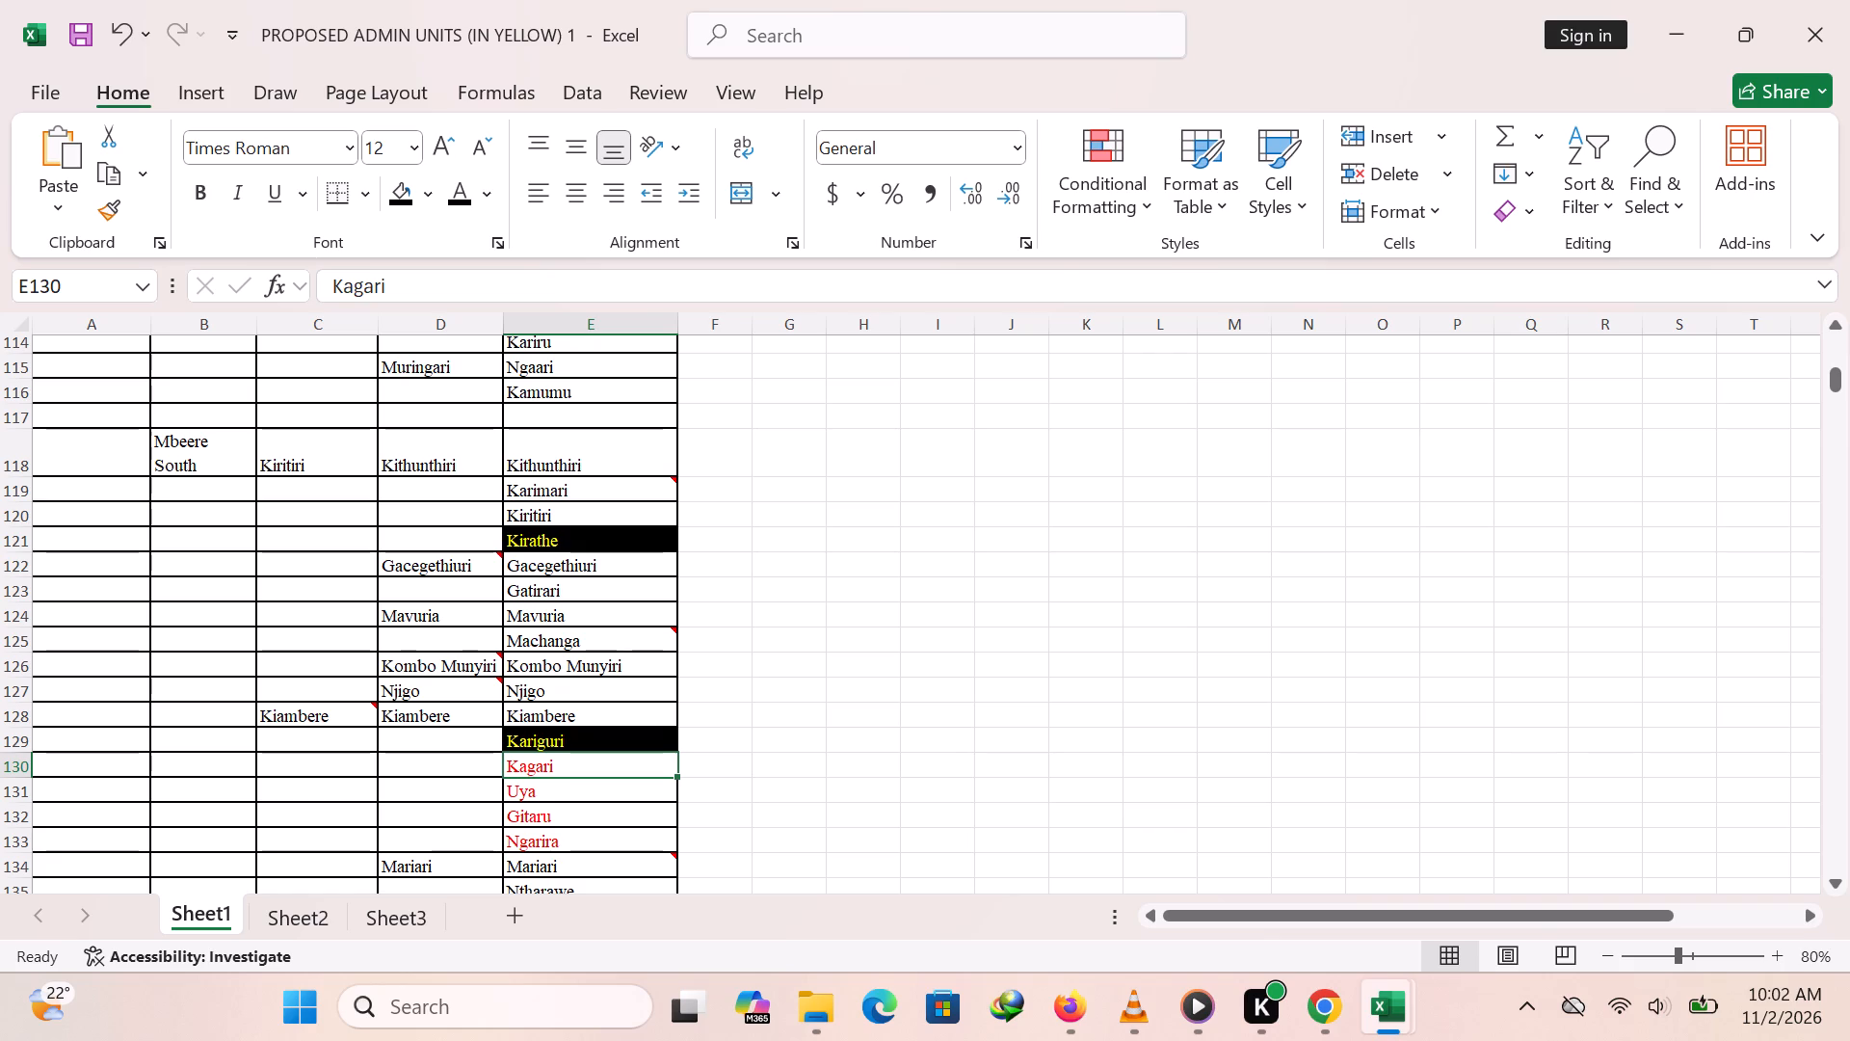
click(566, 767)
click(559, 765)
click(574, 769)
scroll(559, 770, up, 6)
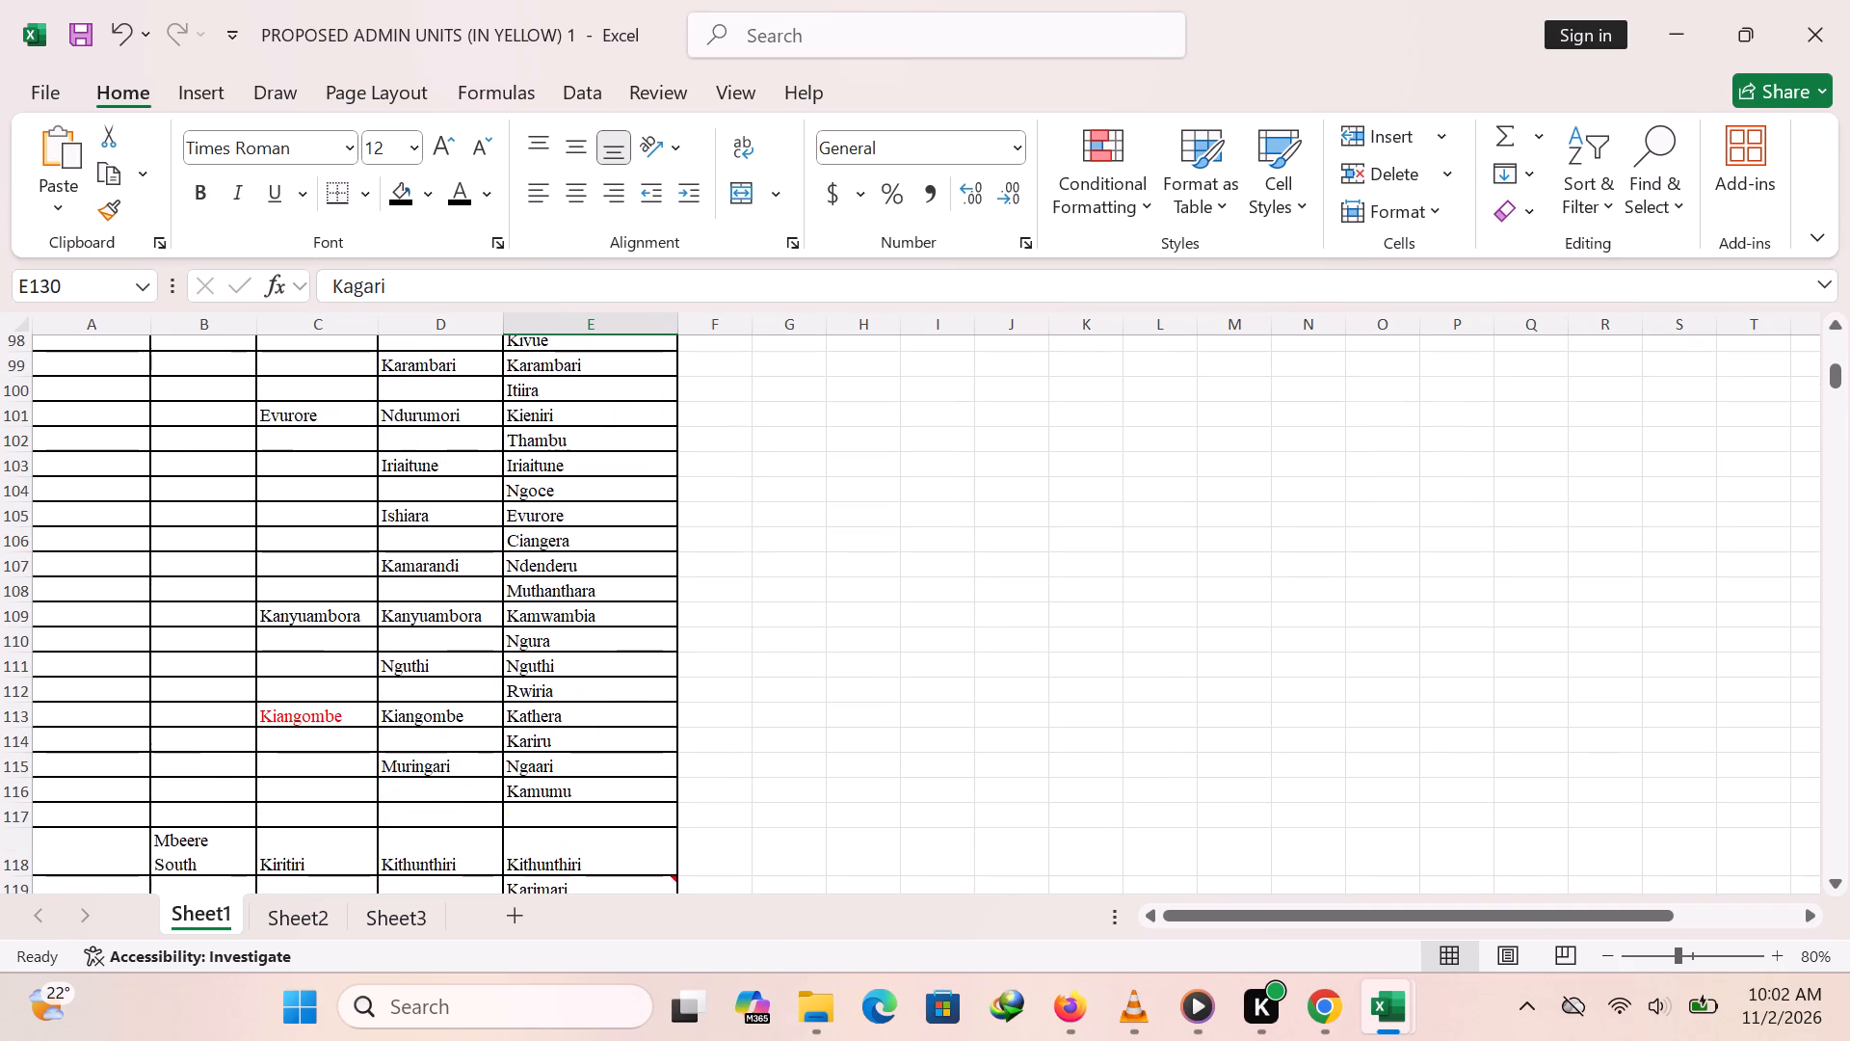
scroll(559, 772, down, 2)
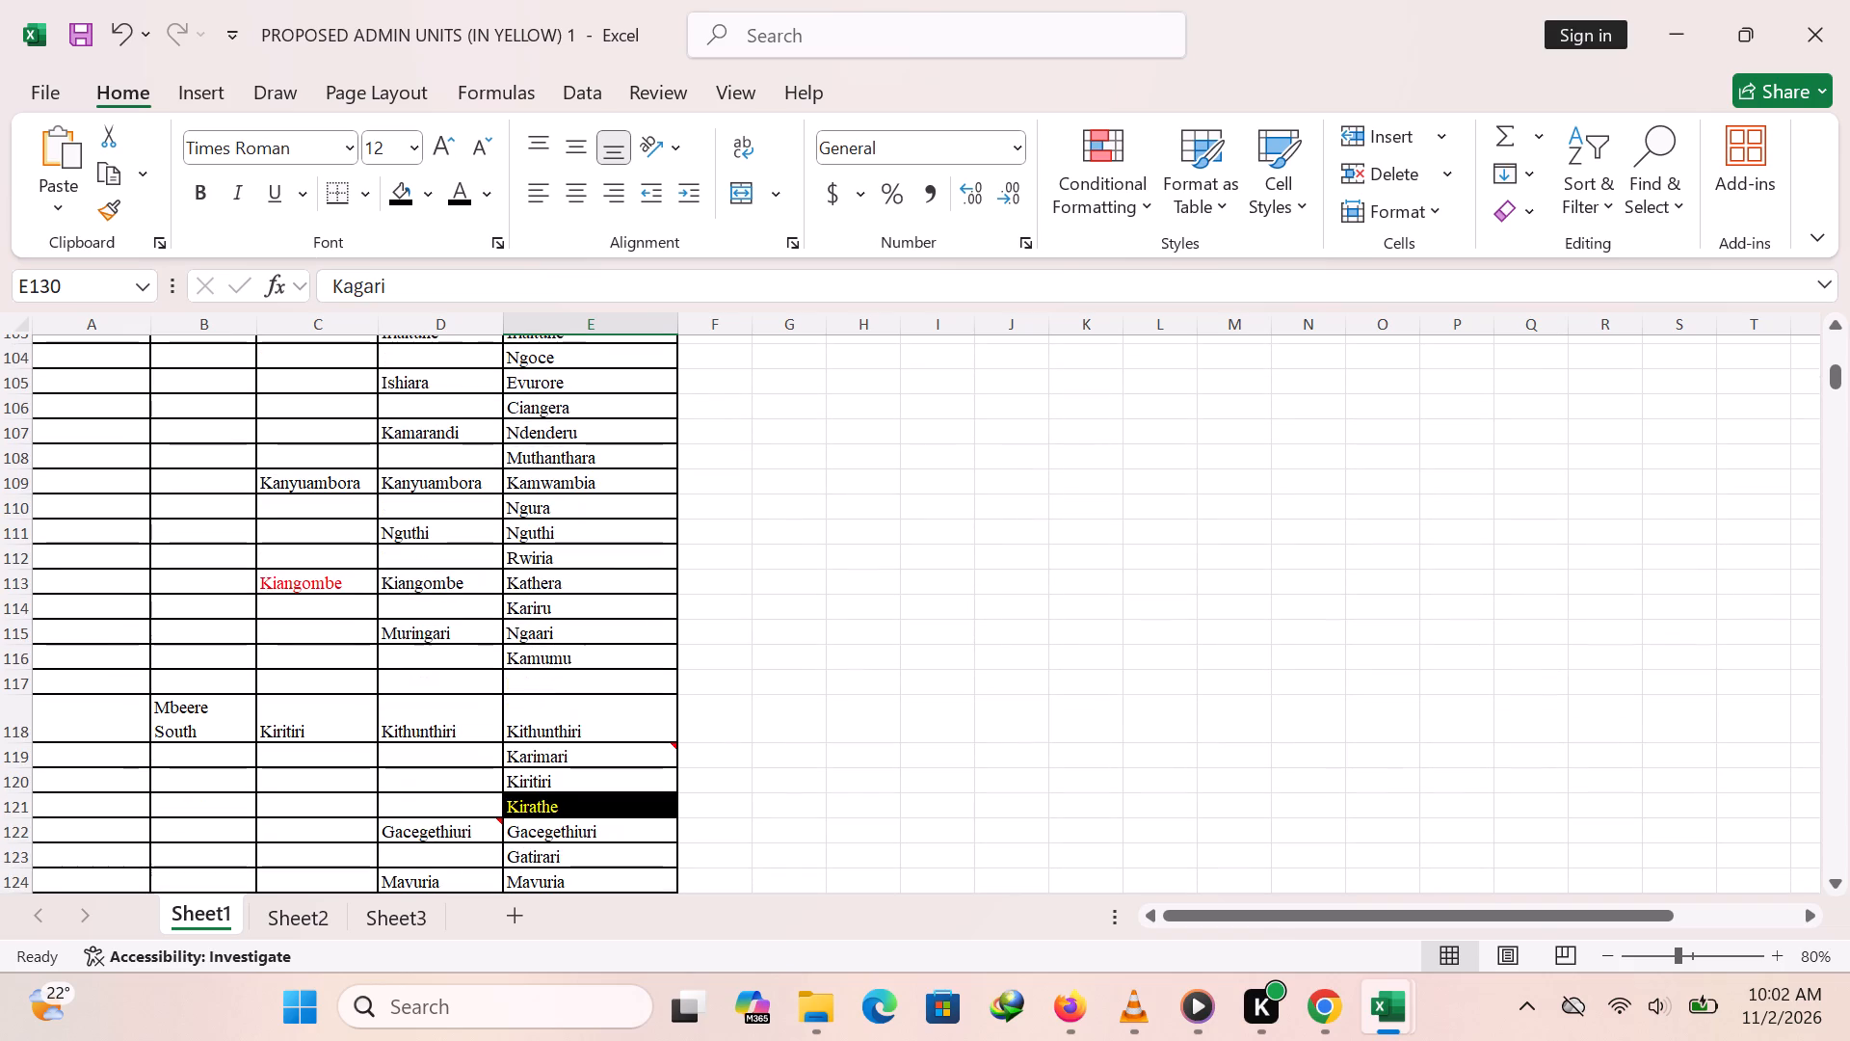
scroll(584, 745, down, 1)
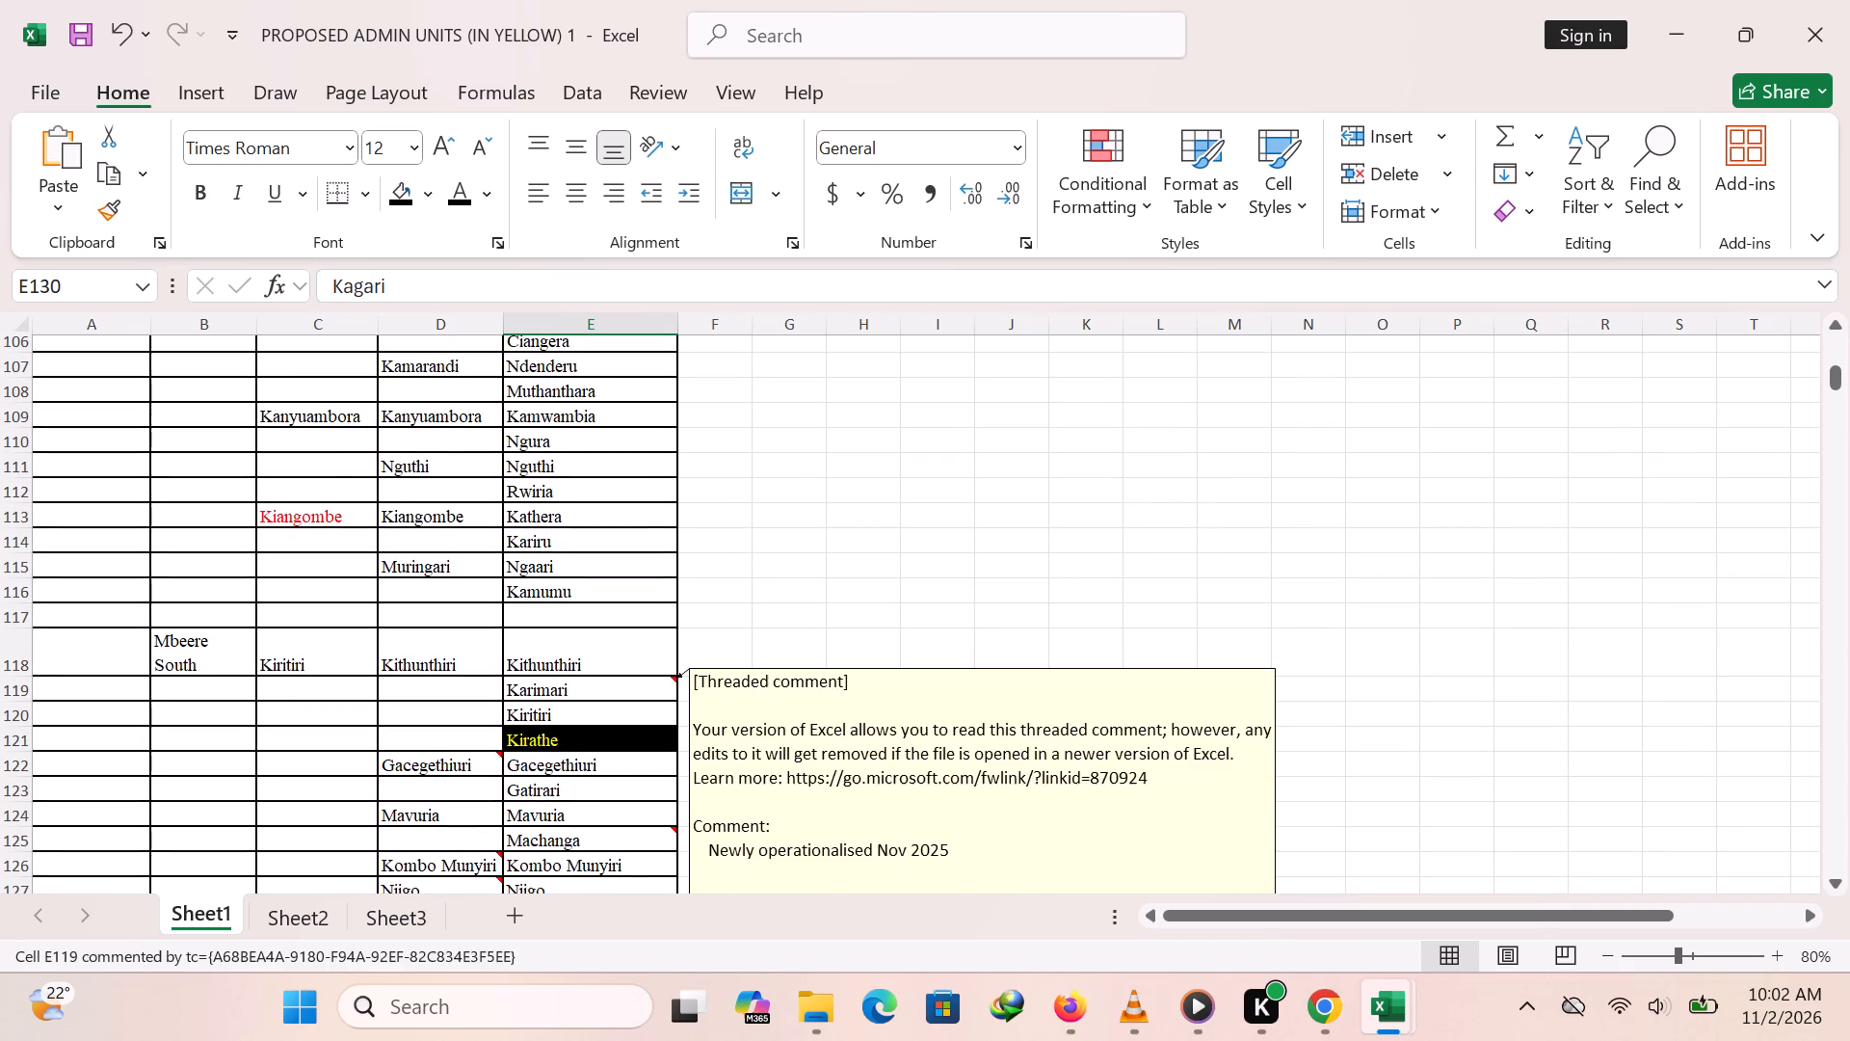
scroll(589, 725, down, 4)
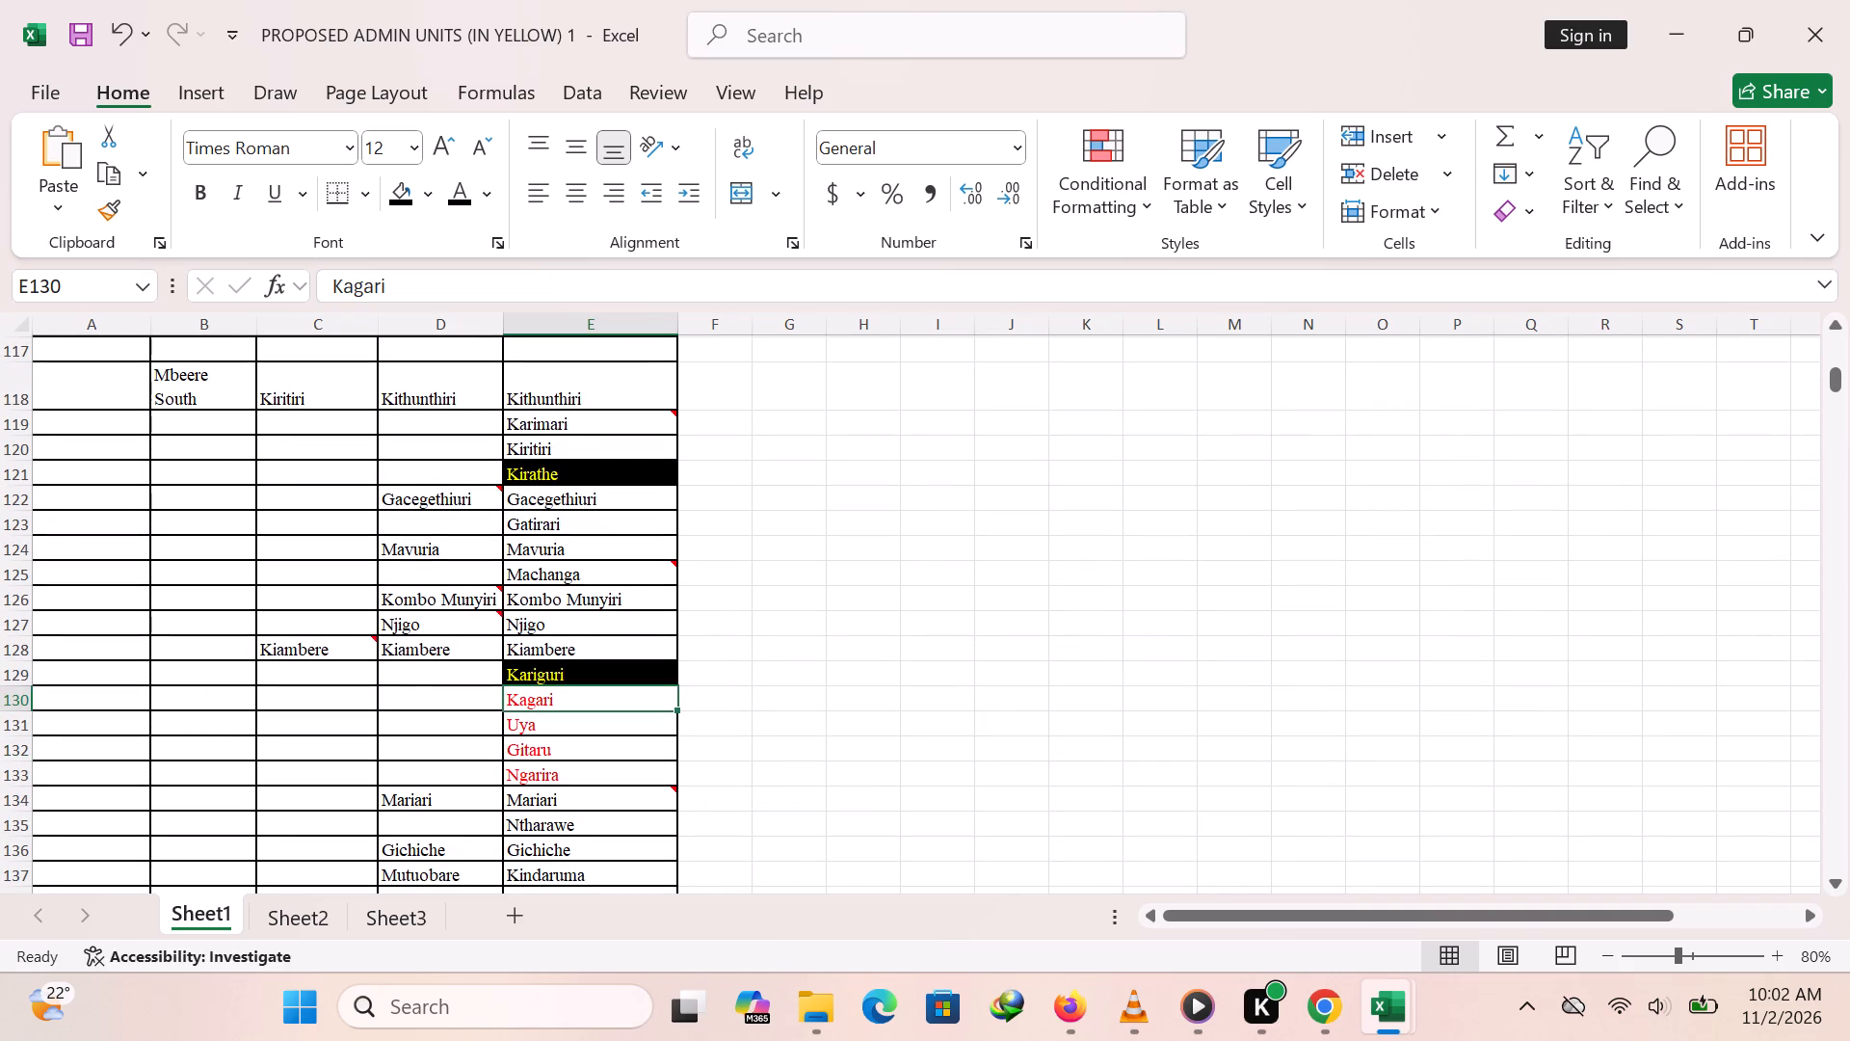
Examine the proposed units from the red Gitaru sub-location through Gachoka to Mwea, and back up to Kombo Munyiri.
click(555, 754)
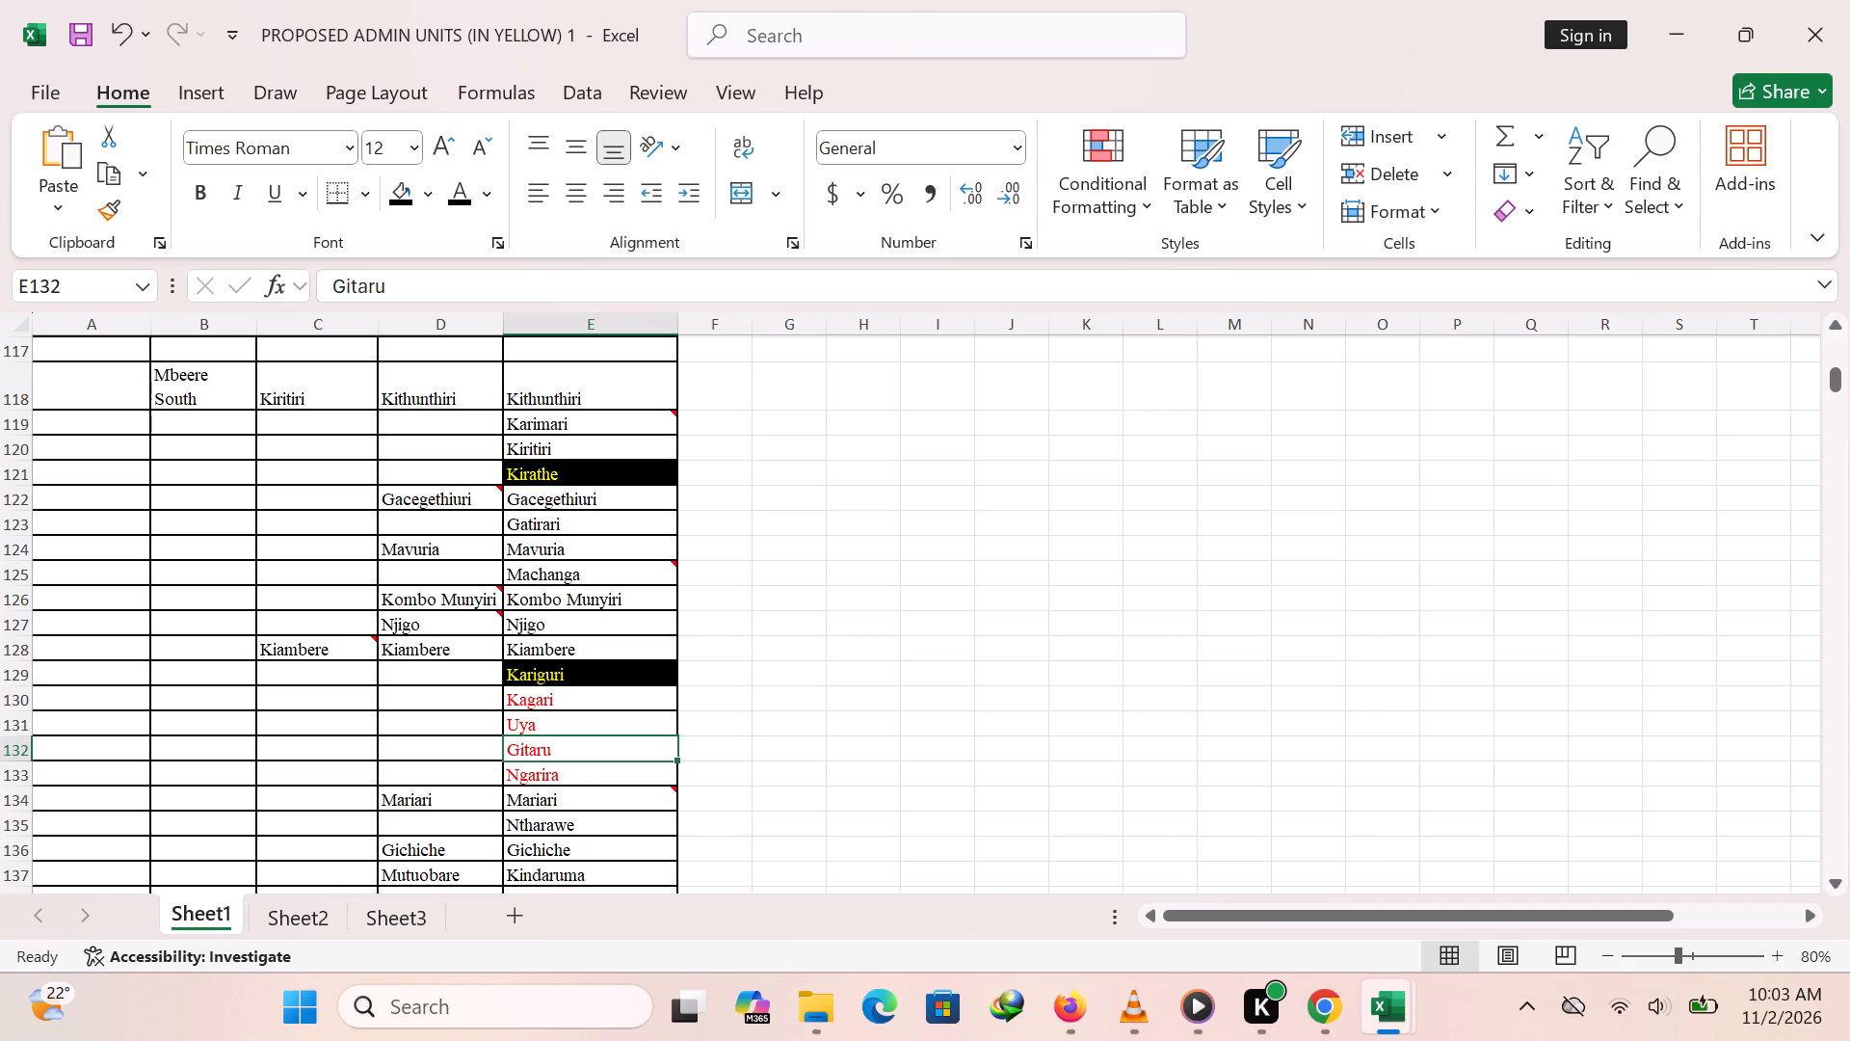
scroll(472, 596, down, 4)
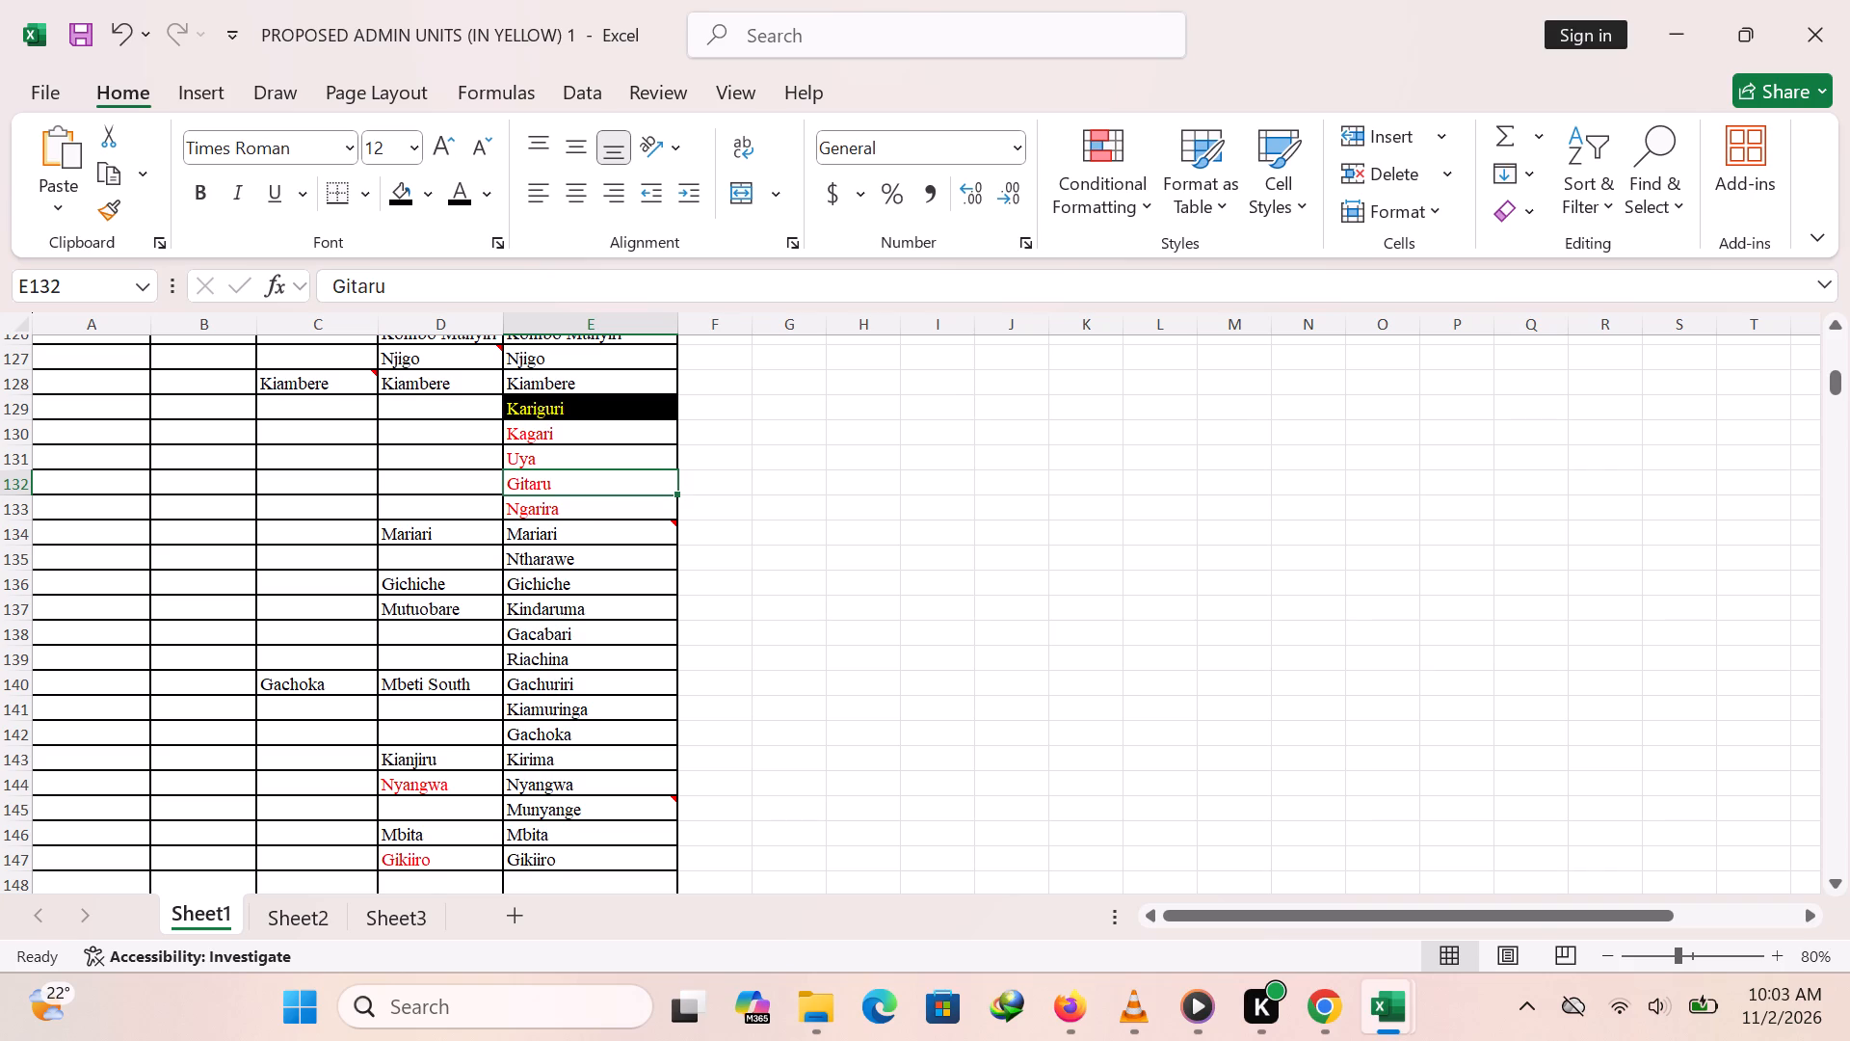
scroll(466, 596, down, 2)
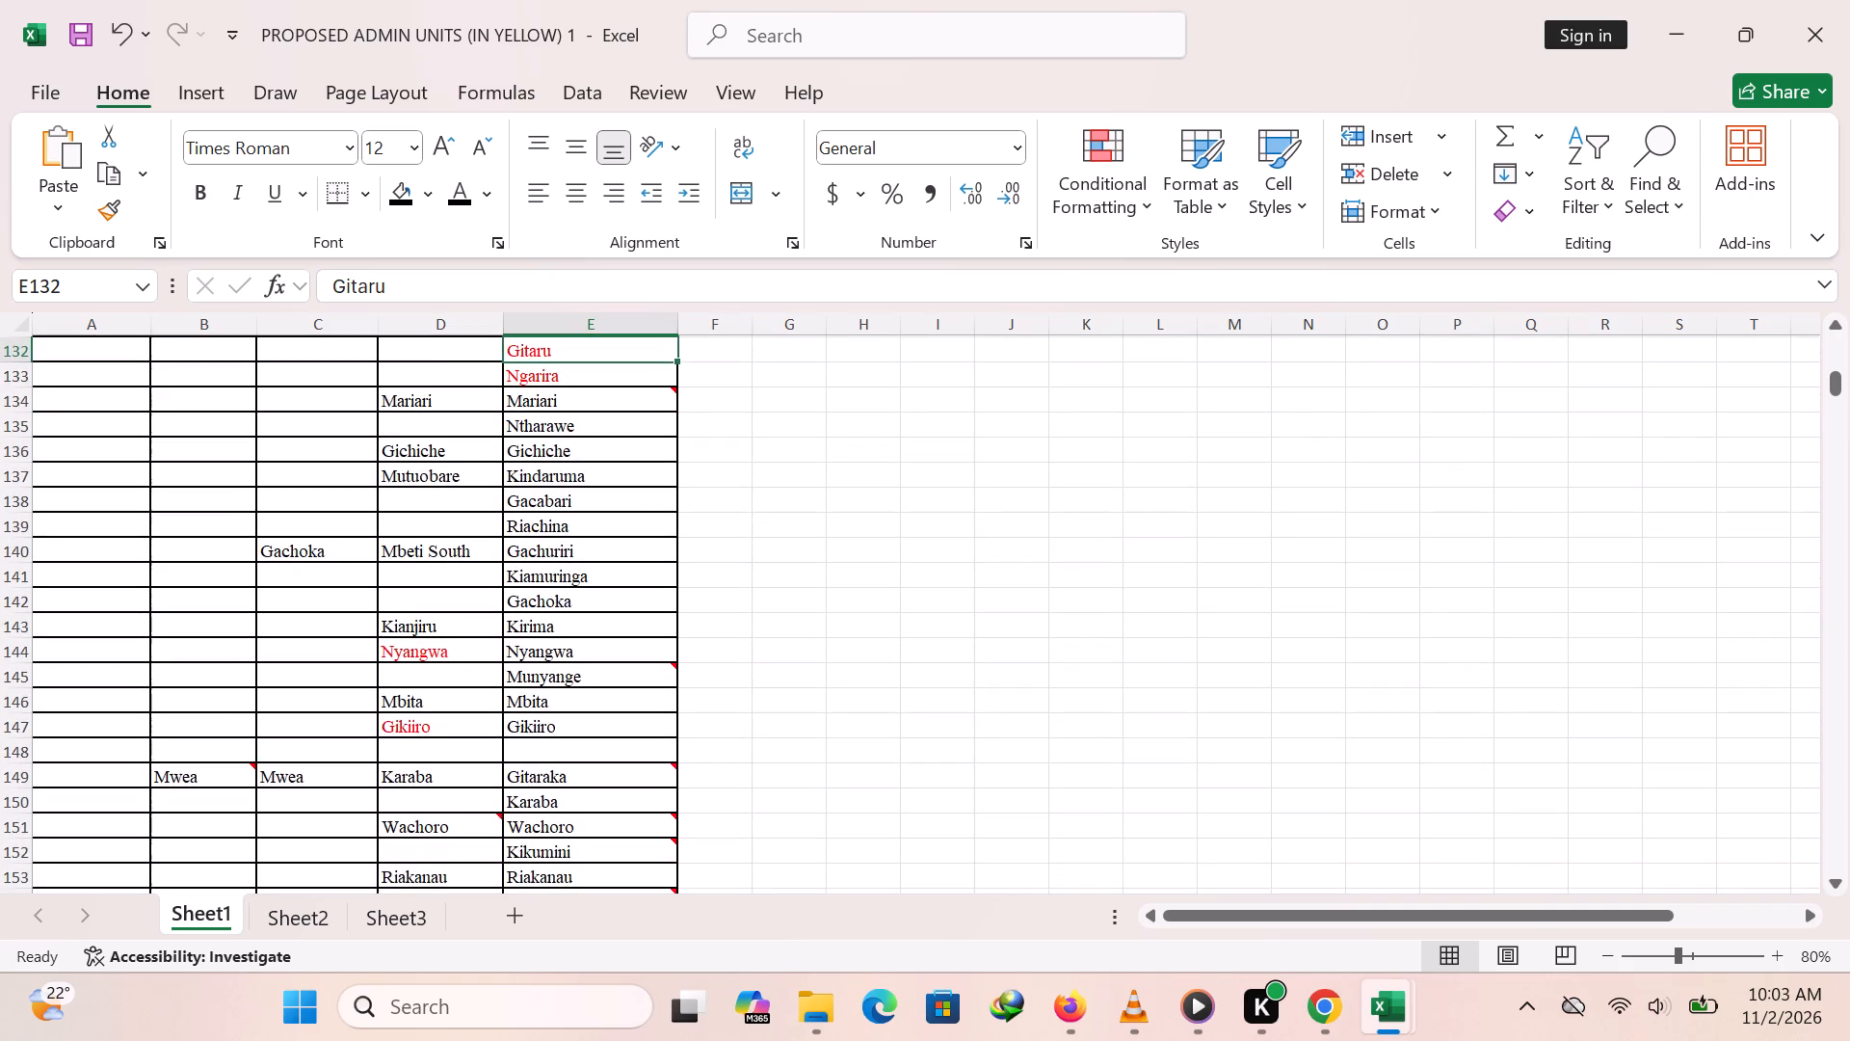
scroll(466, 596, down, 1)
scroll(466, 596, up, 2)
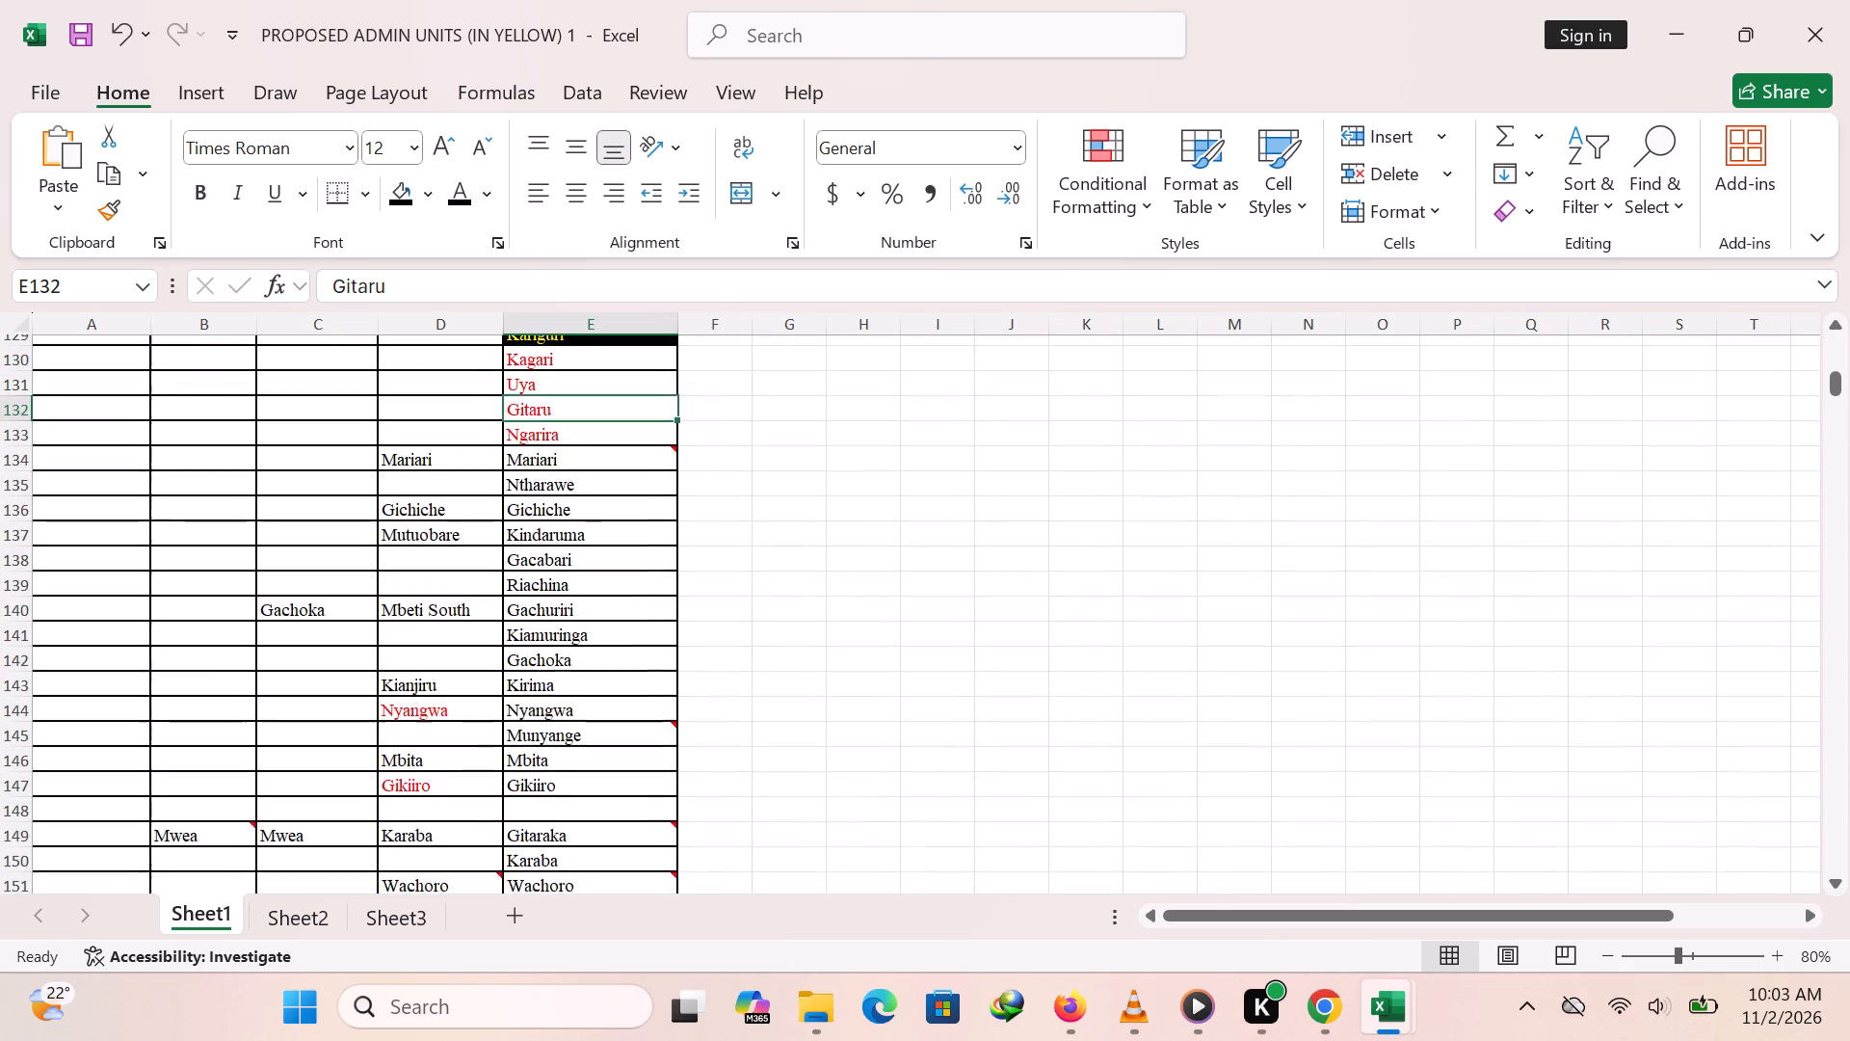
scroll(464, 596, up, 4)
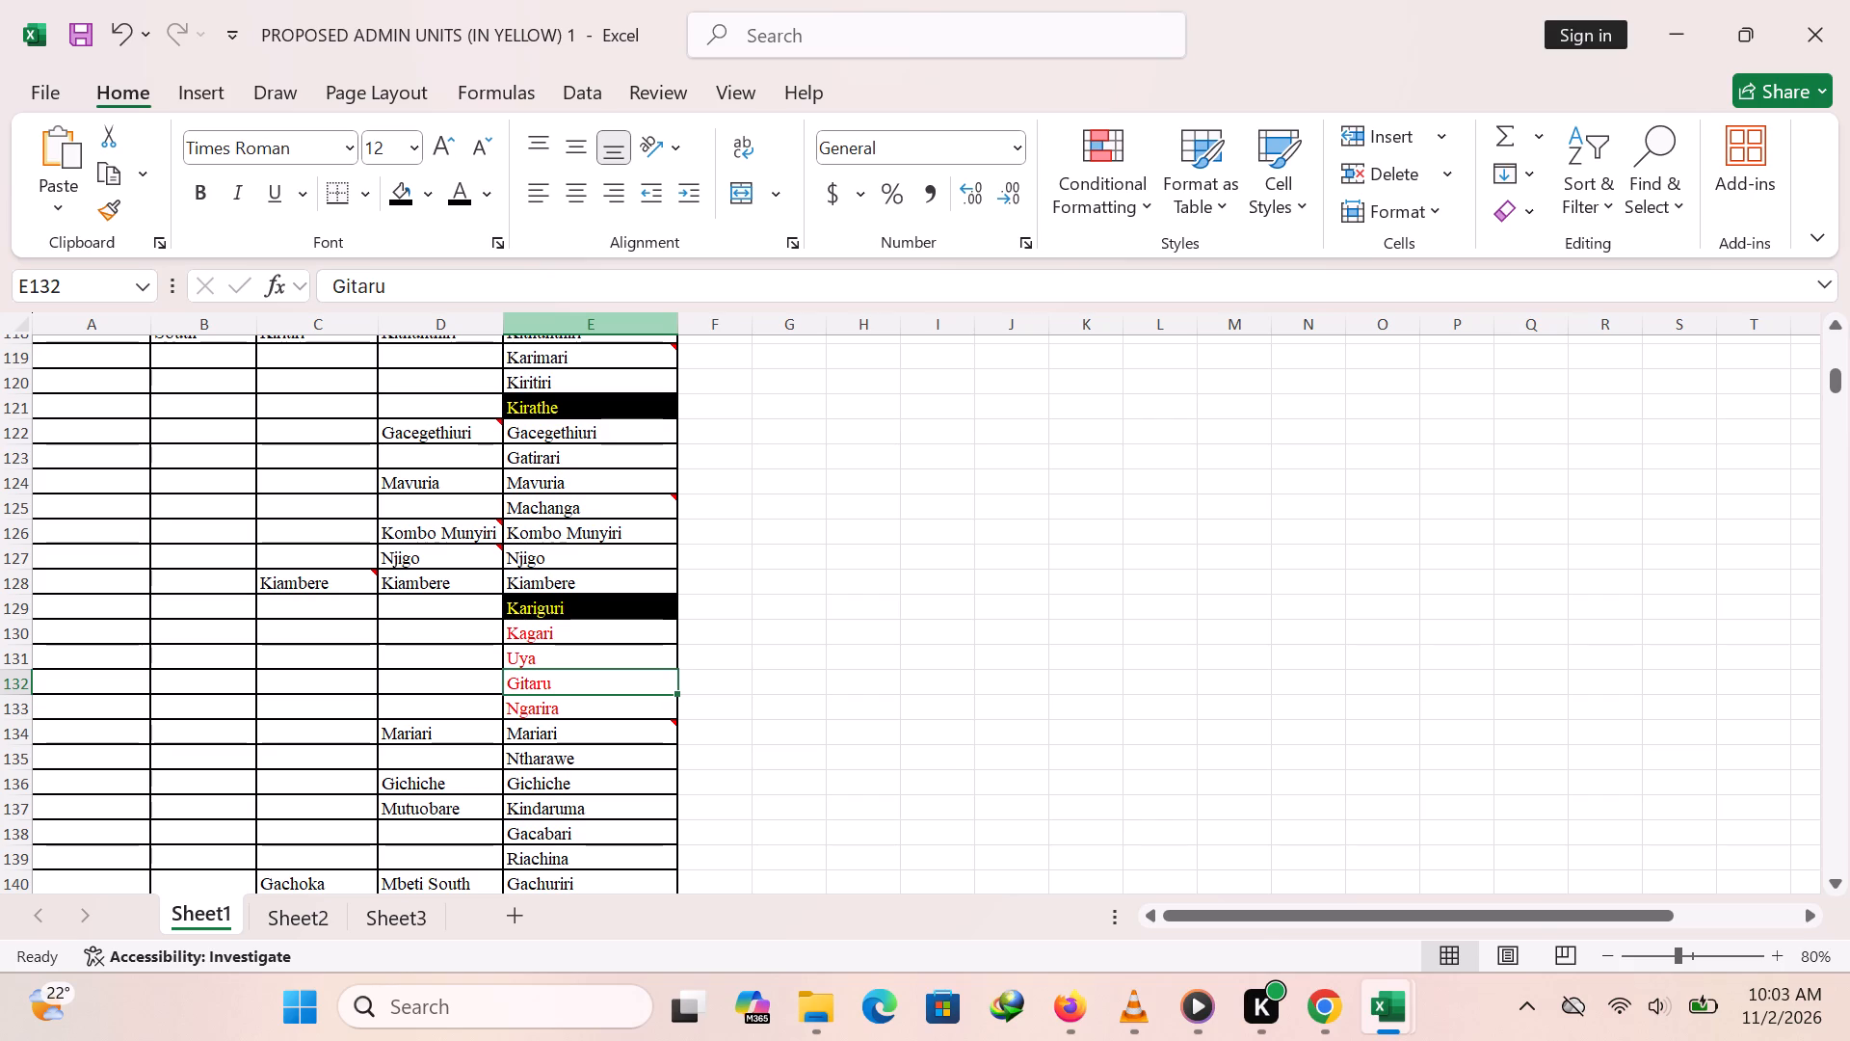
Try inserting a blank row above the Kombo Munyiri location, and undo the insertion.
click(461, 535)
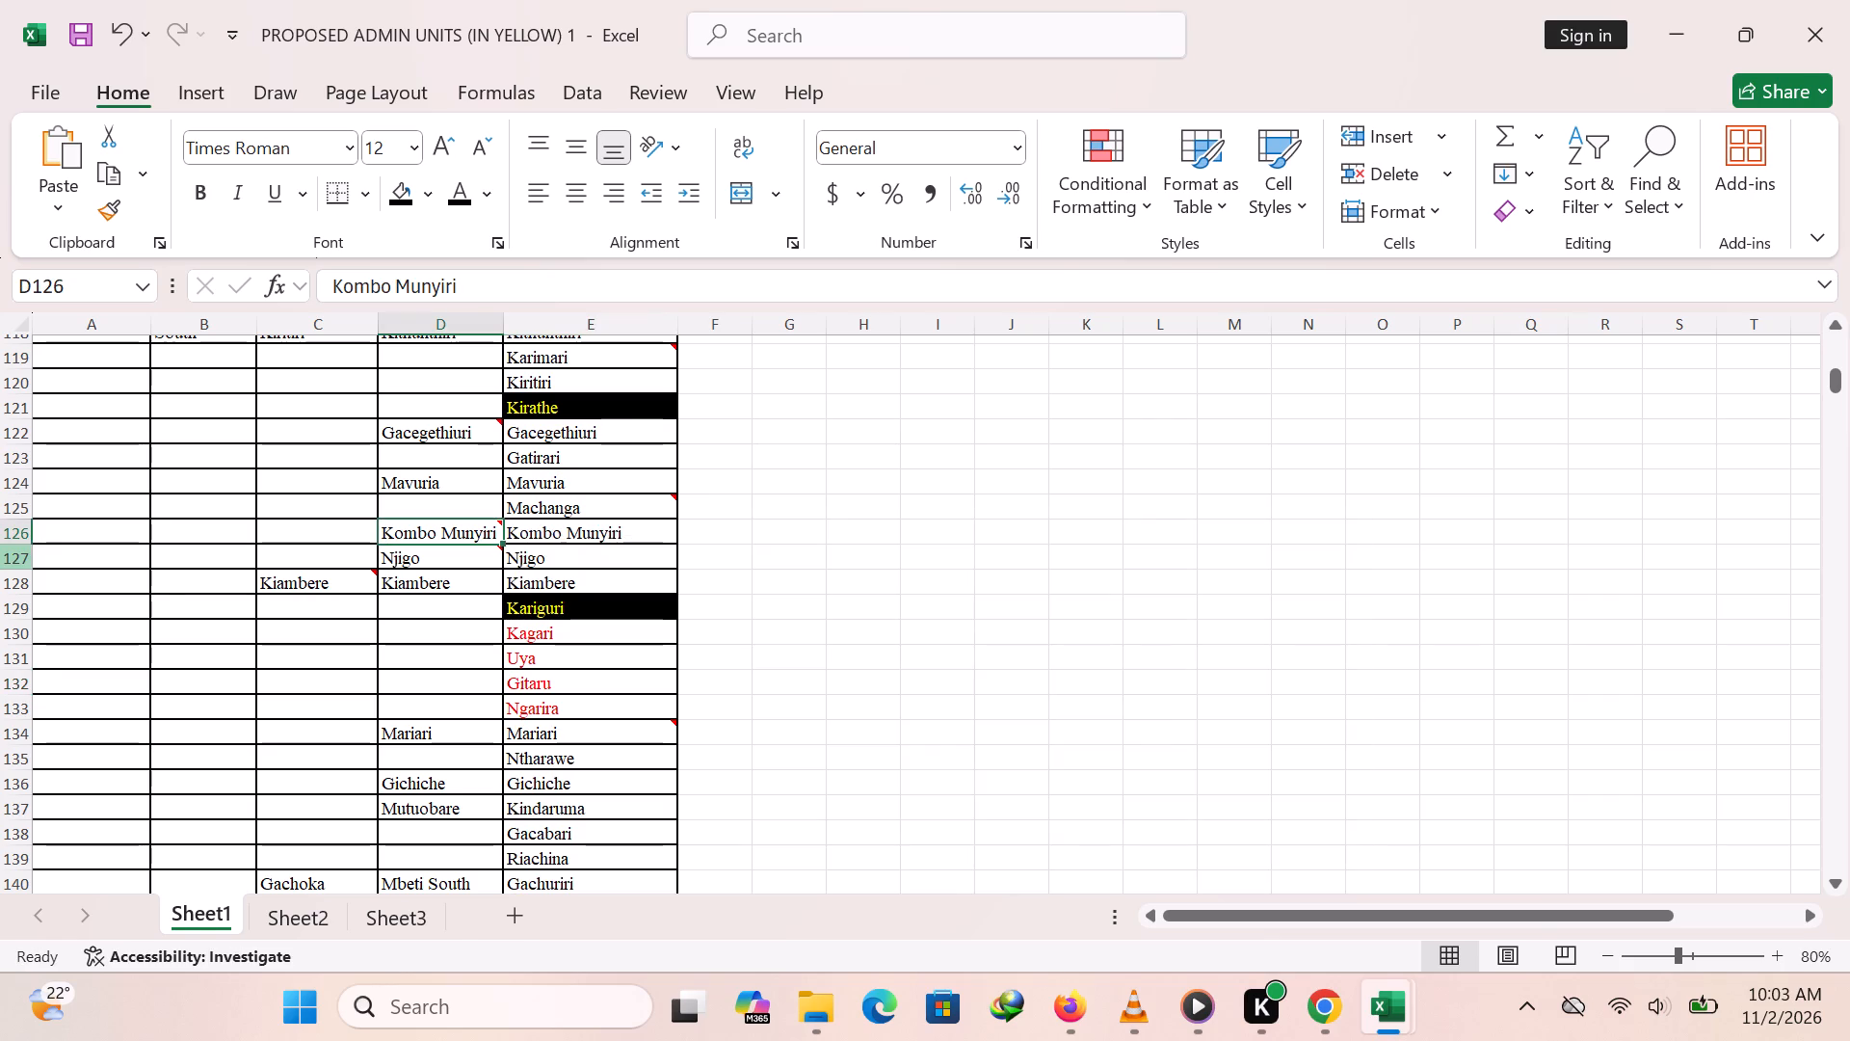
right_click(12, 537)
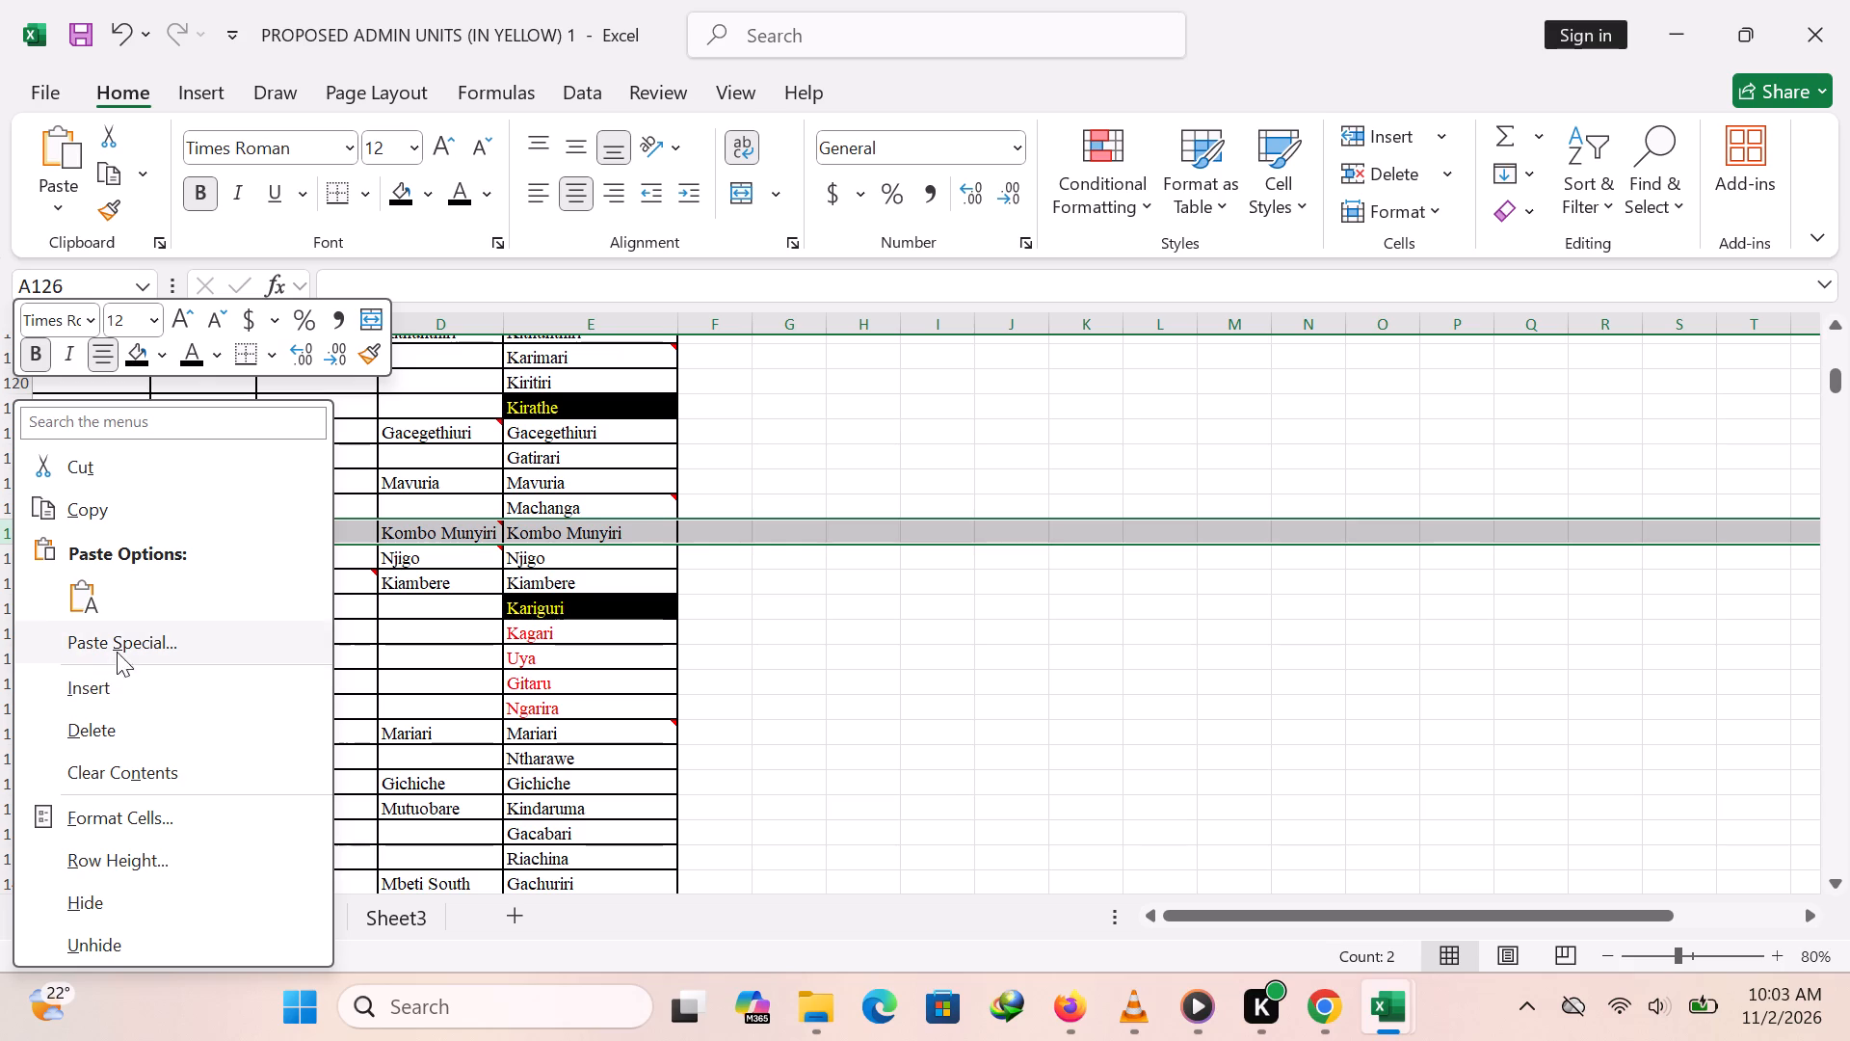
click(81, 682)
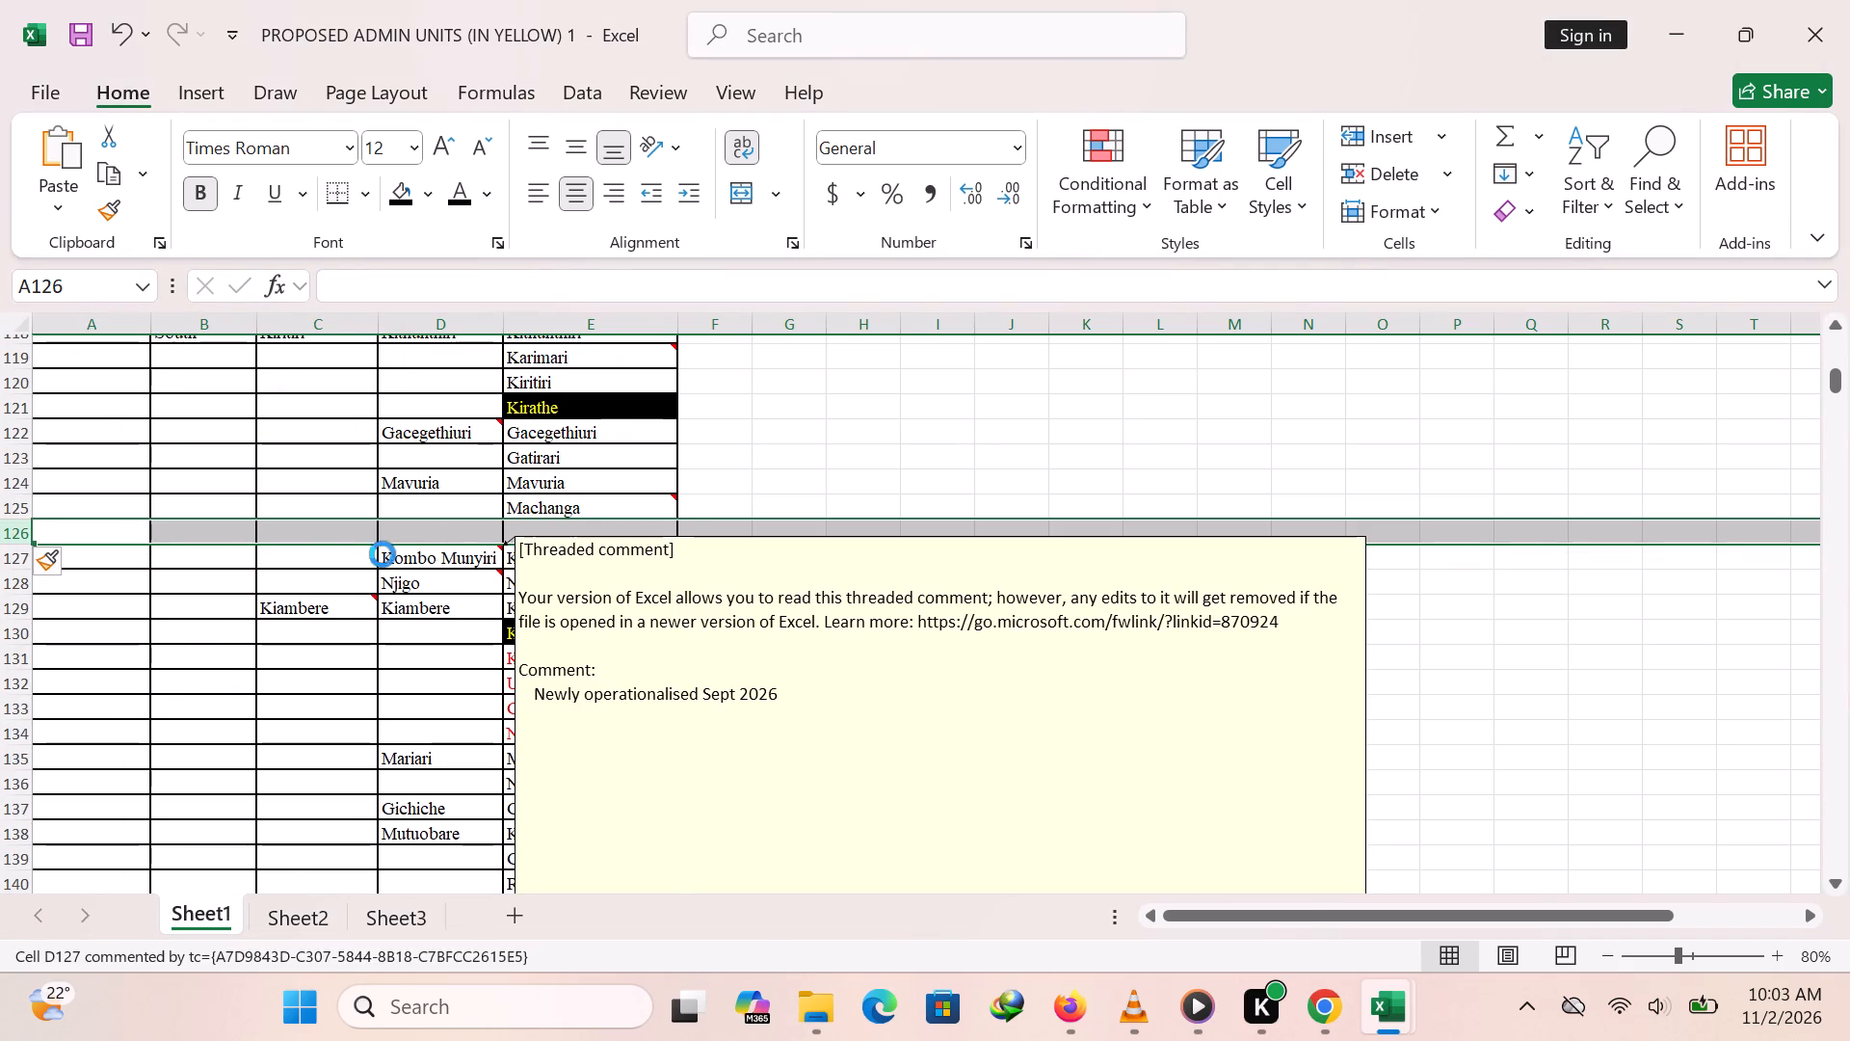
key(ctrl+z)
Insert a row between the Kombo Munyiri and Njigo locations and enter Uya as a sub-location of Kombo Munyiri.
click(8, 550)
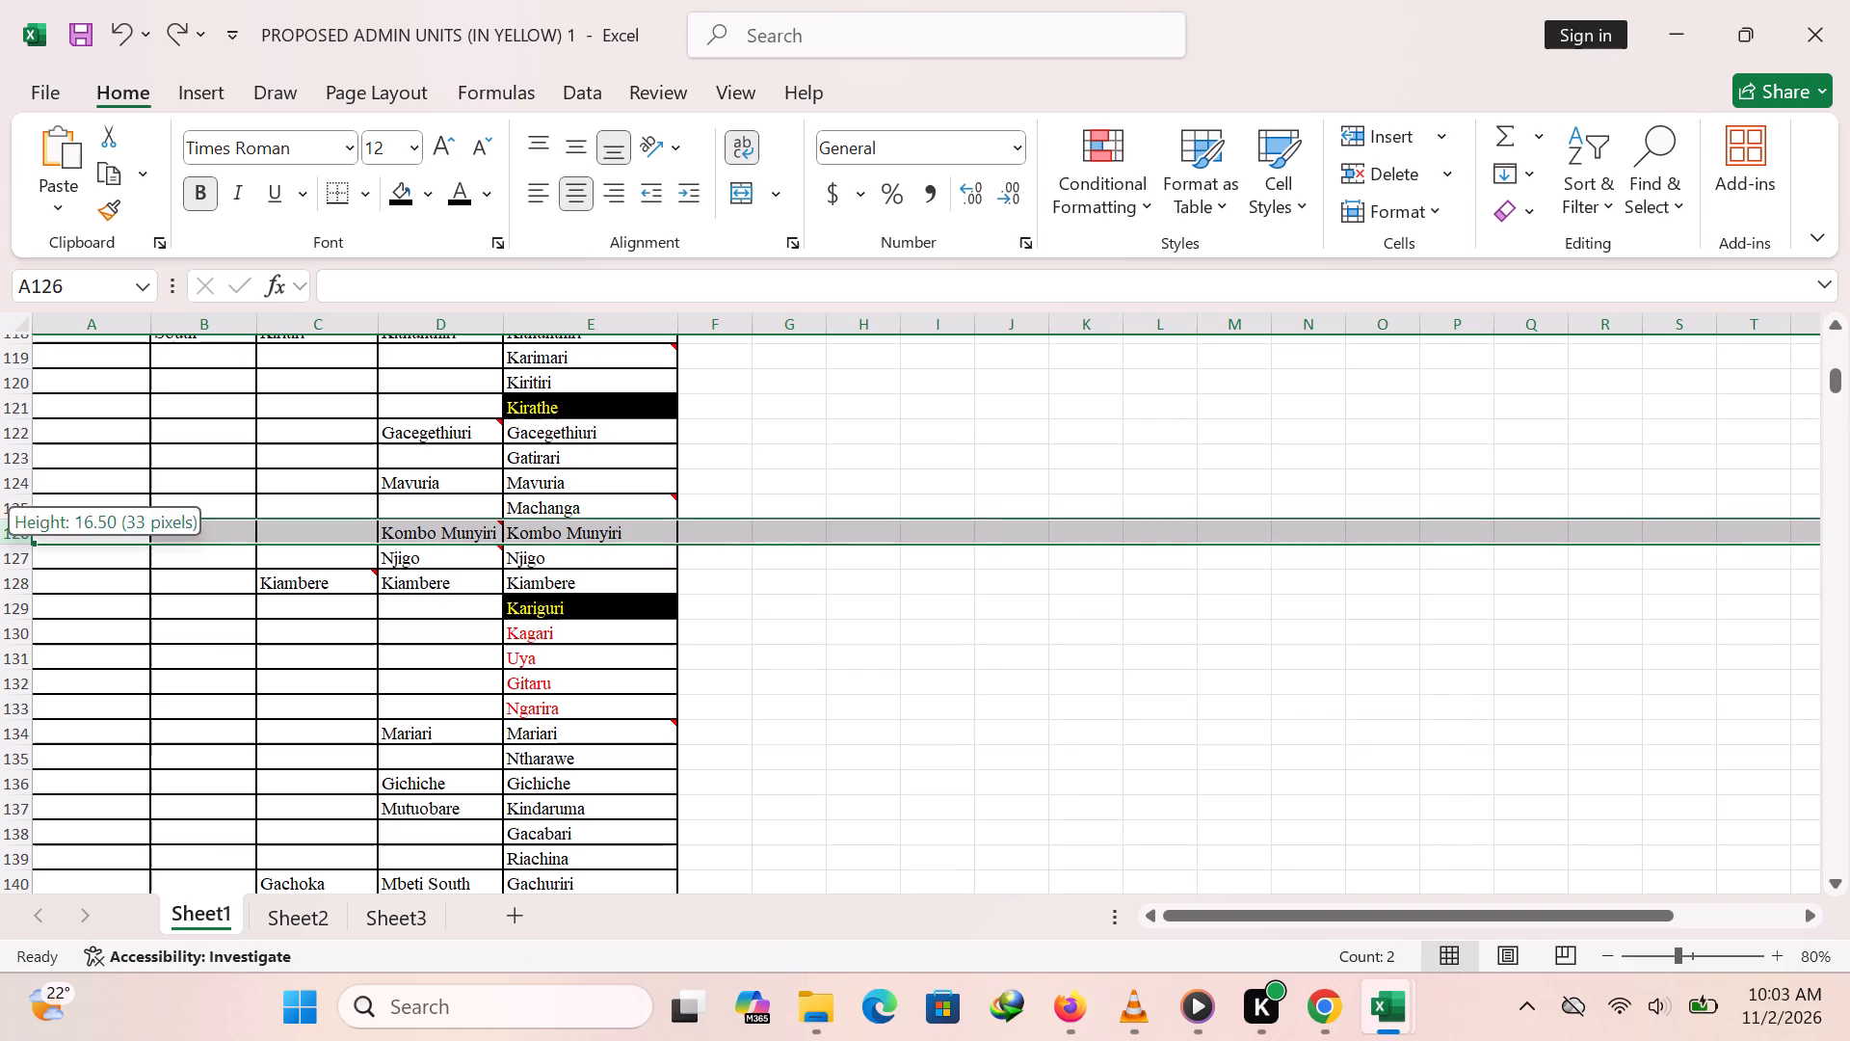
click(23, 561)
right_click(23, 561)
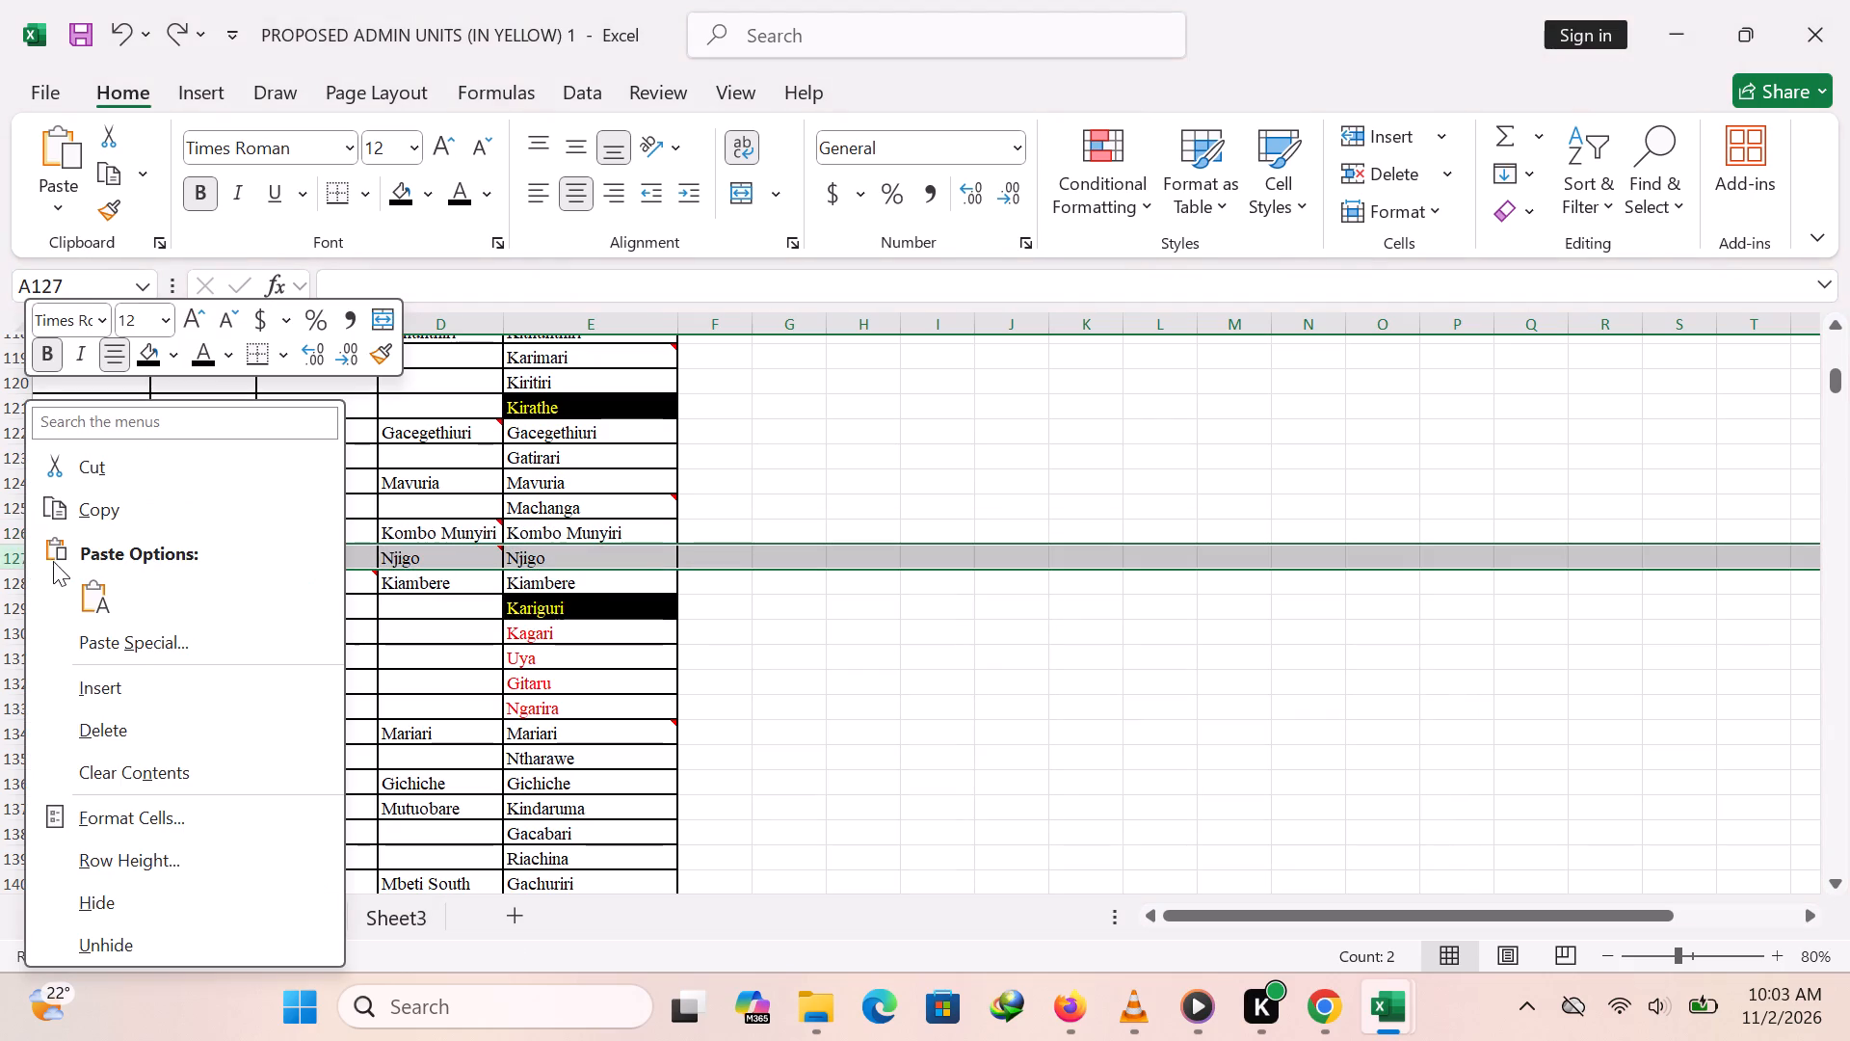
click(88, 684)
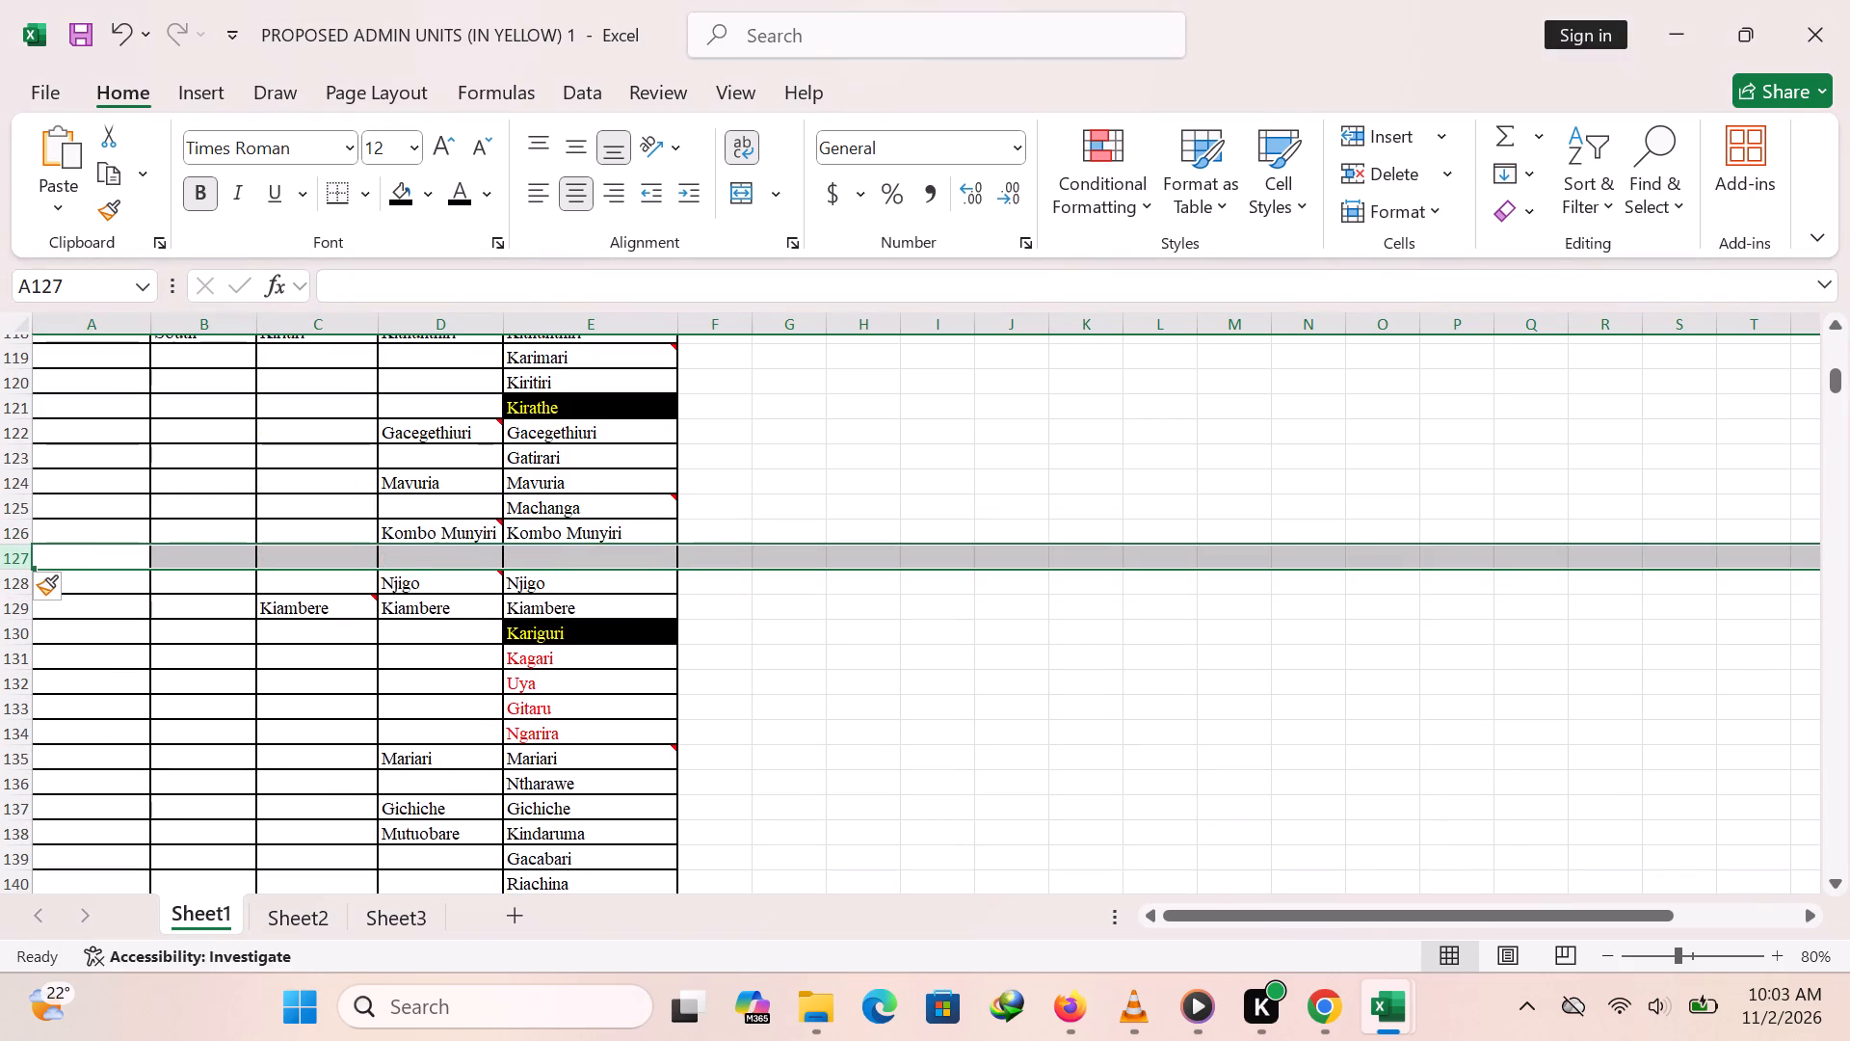
click(539, 561)
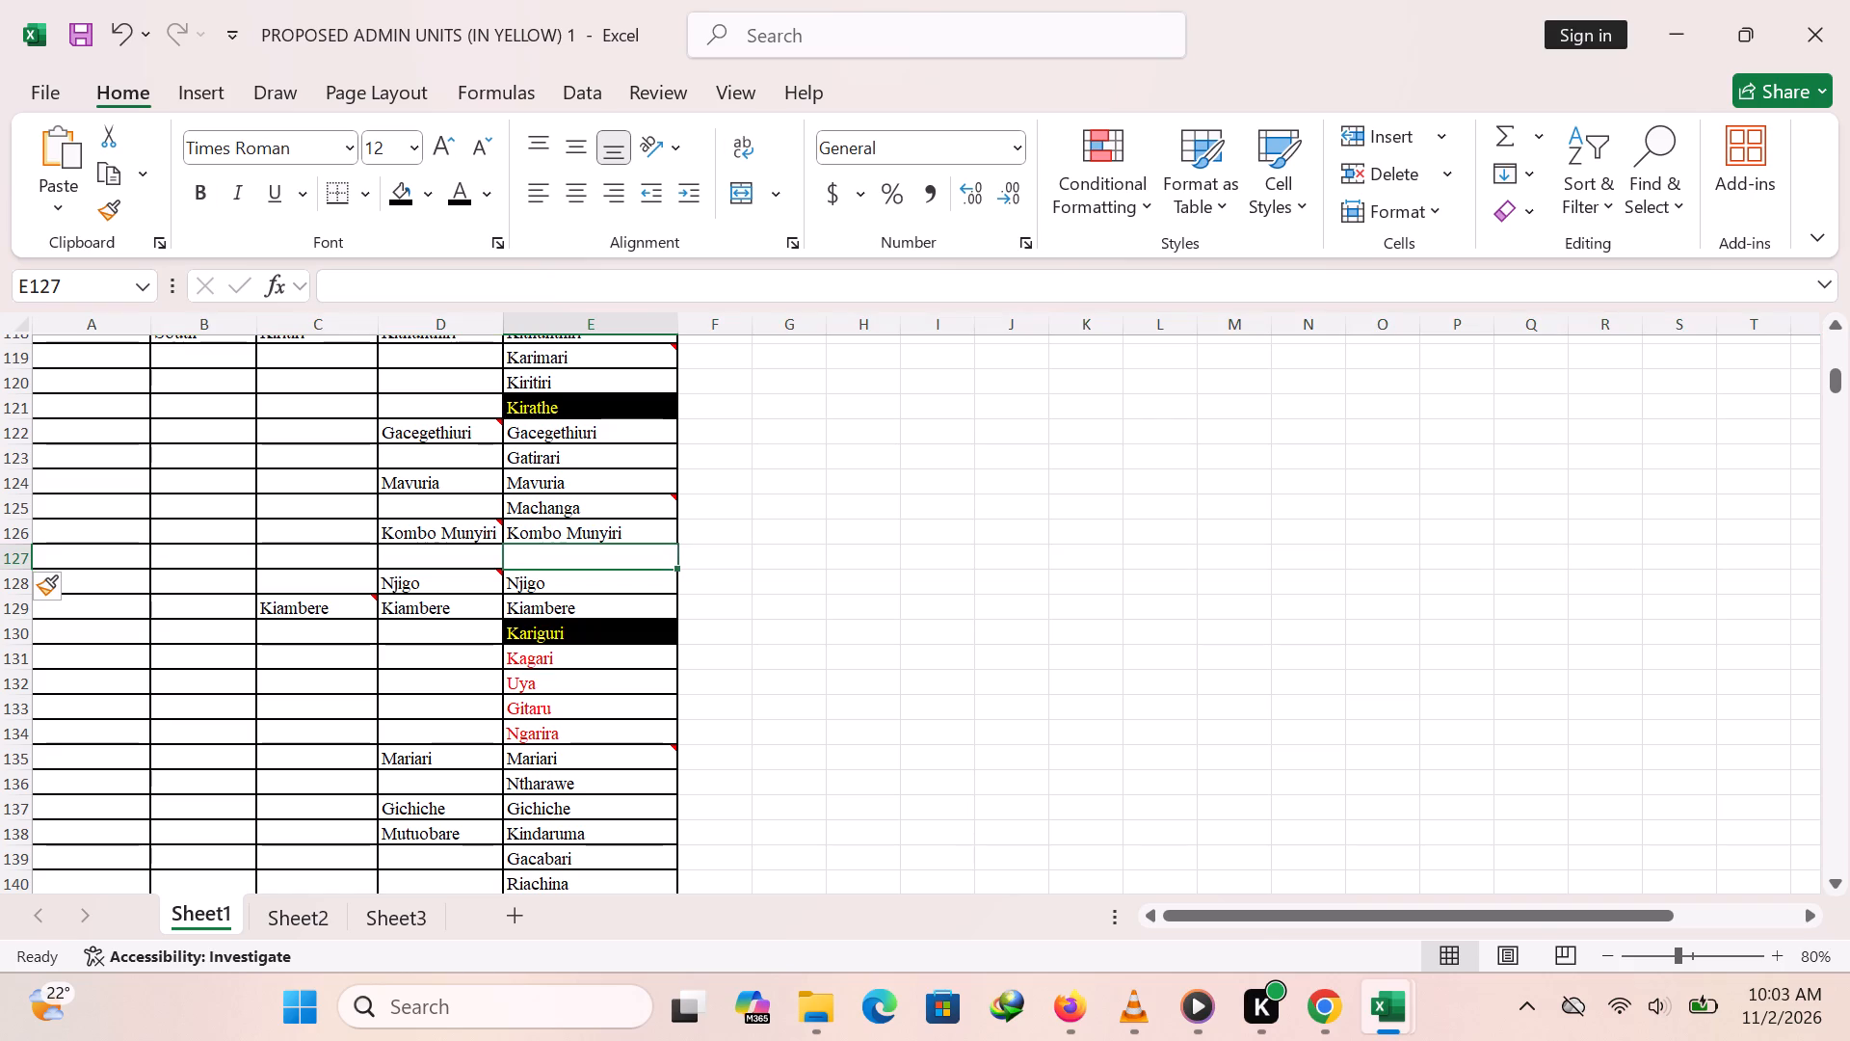
text(Uya)
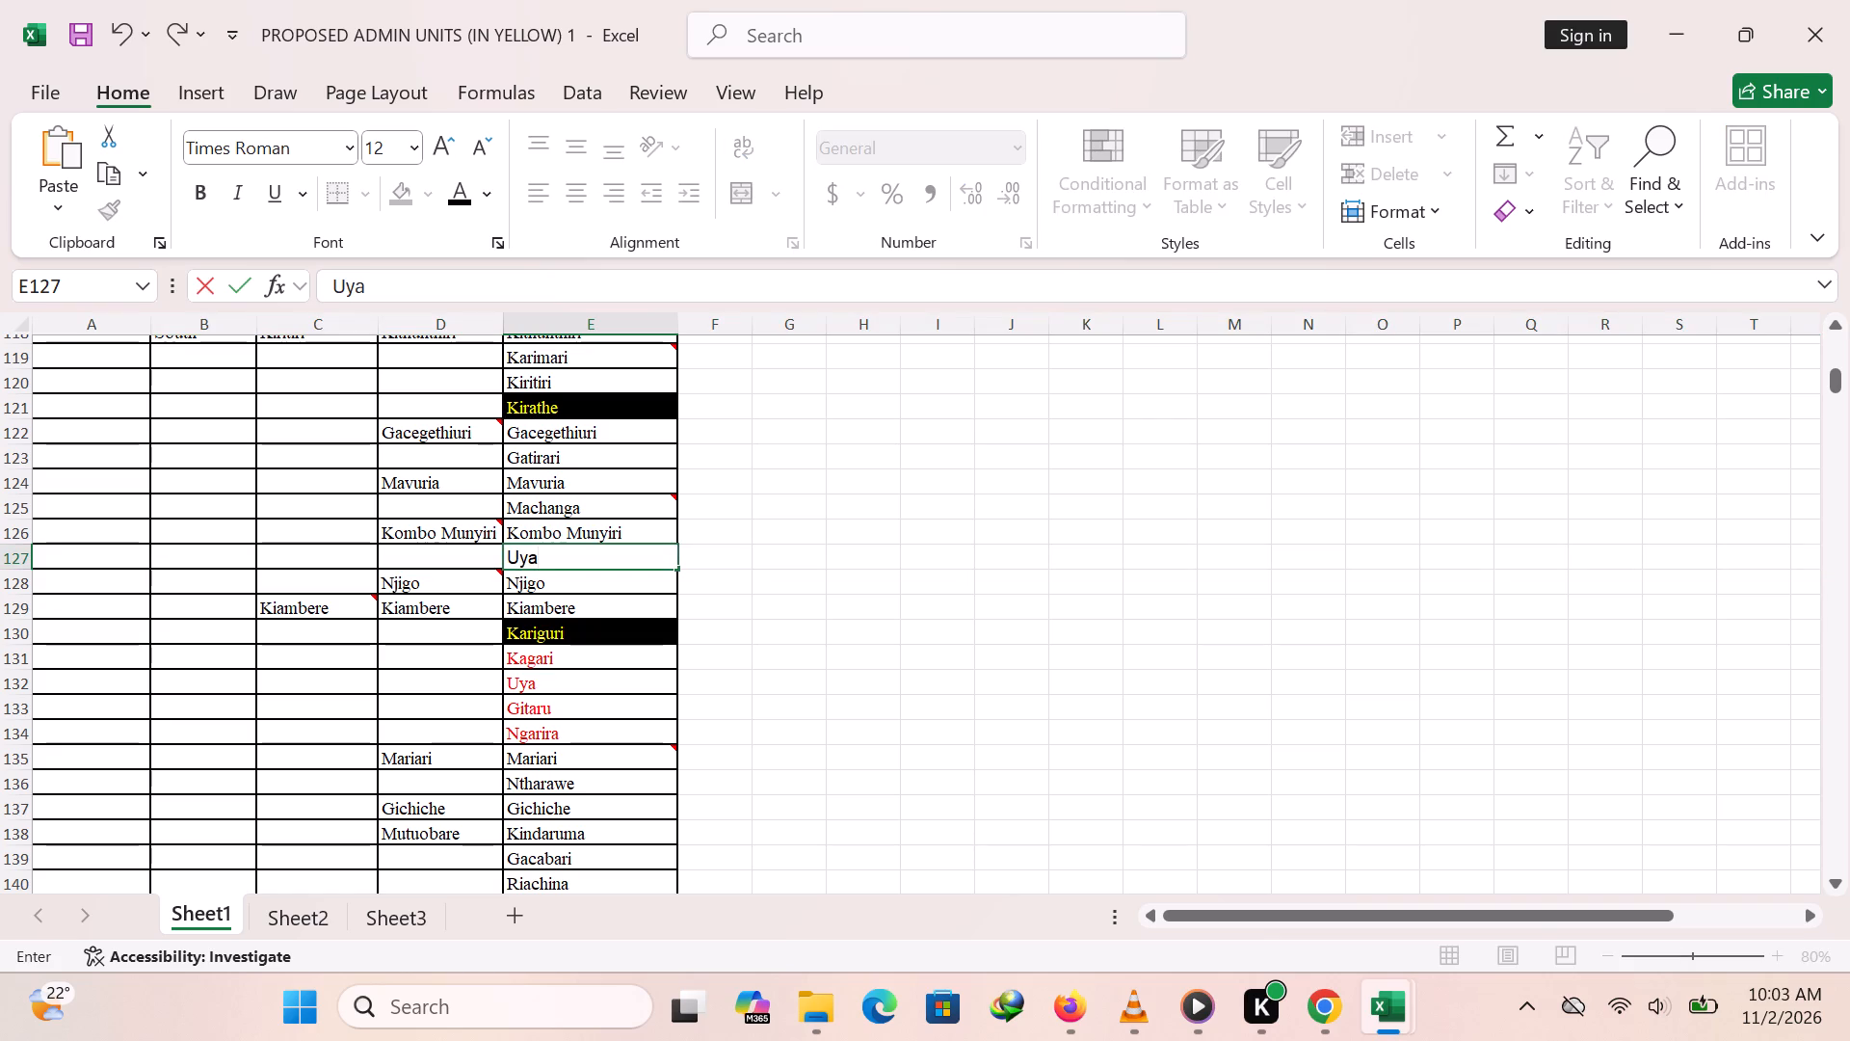
click(546, 688)
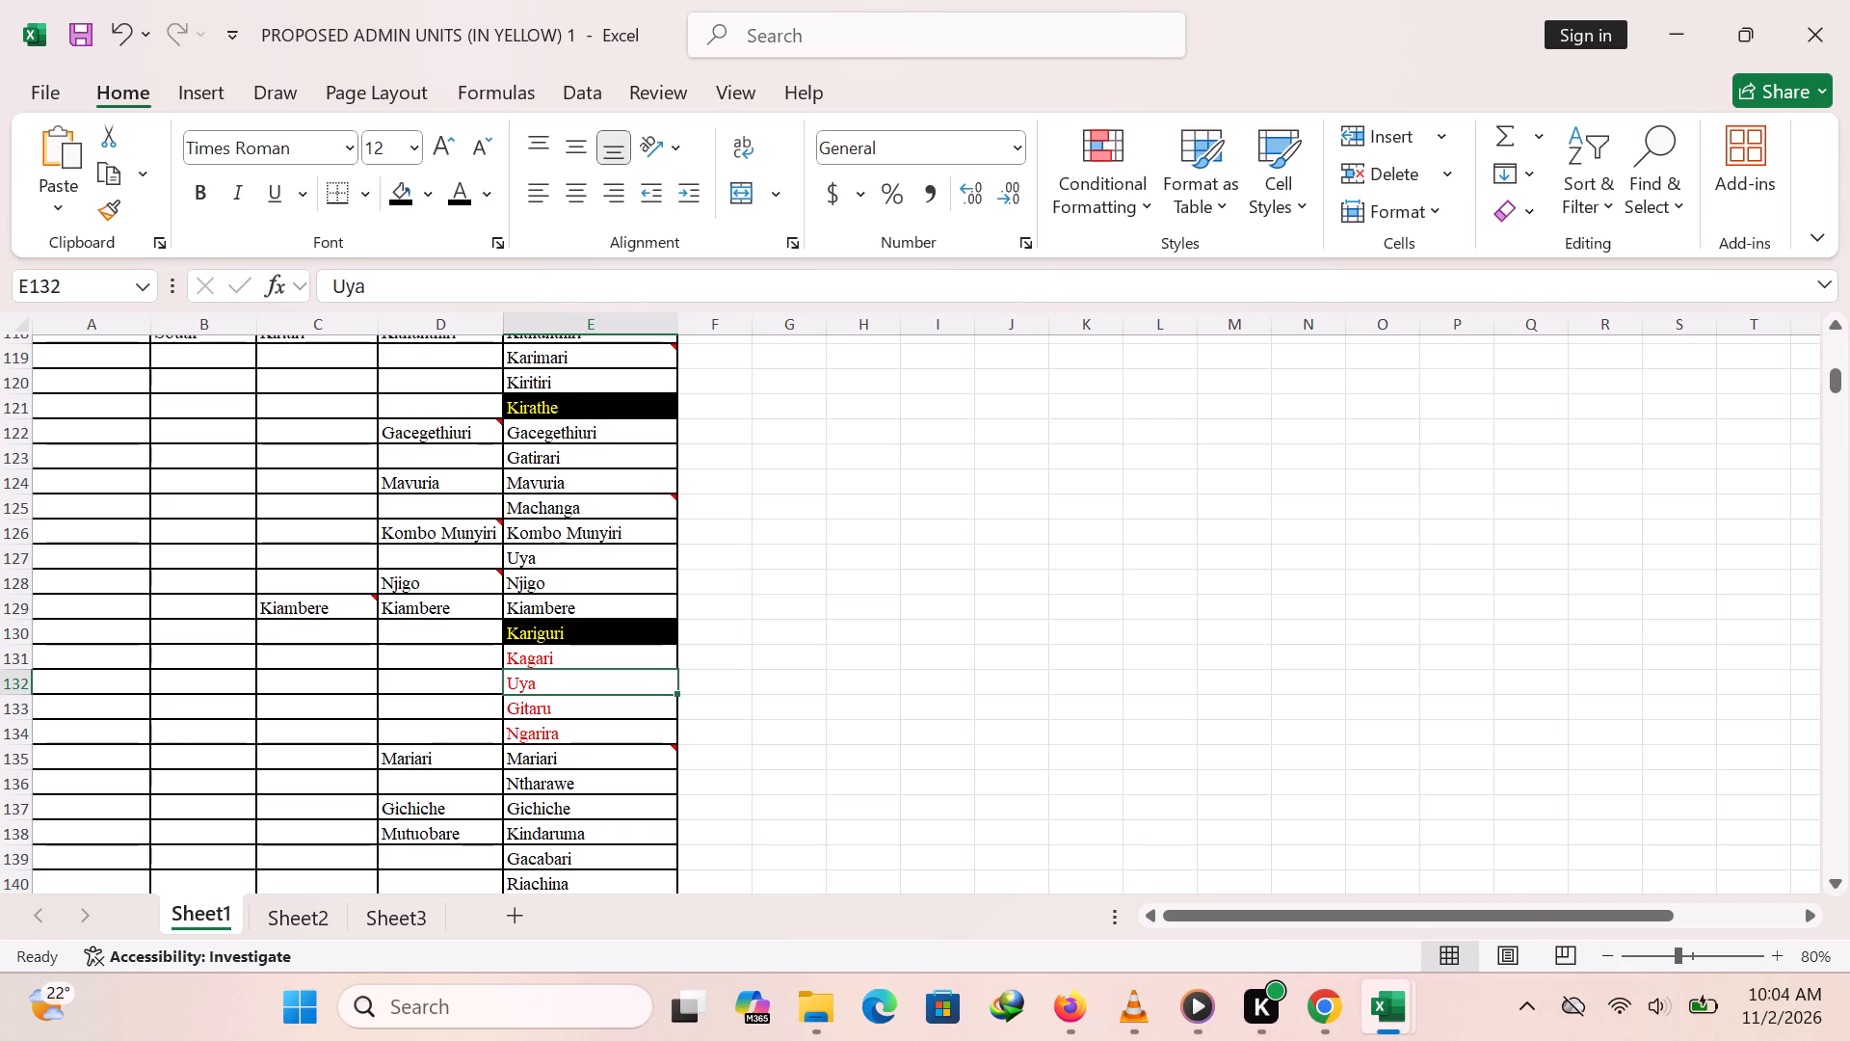
click(568, 562)
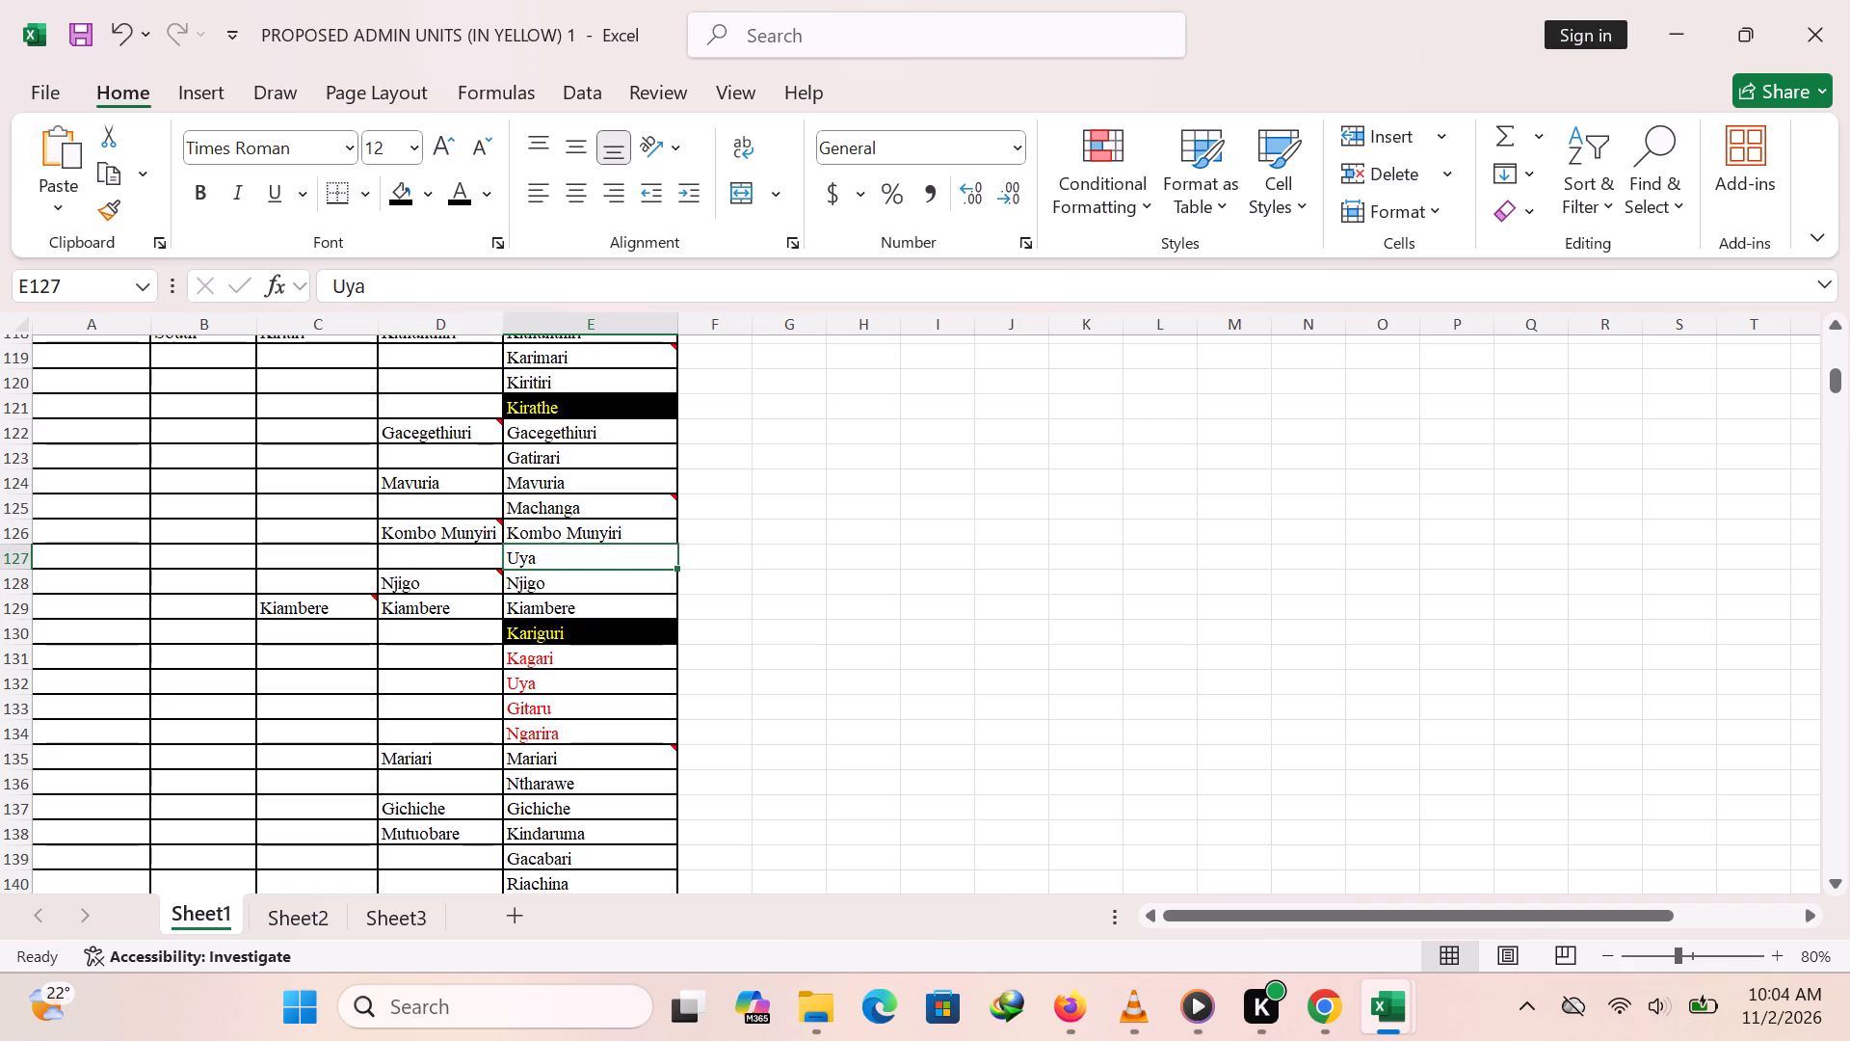
click(552, 556)
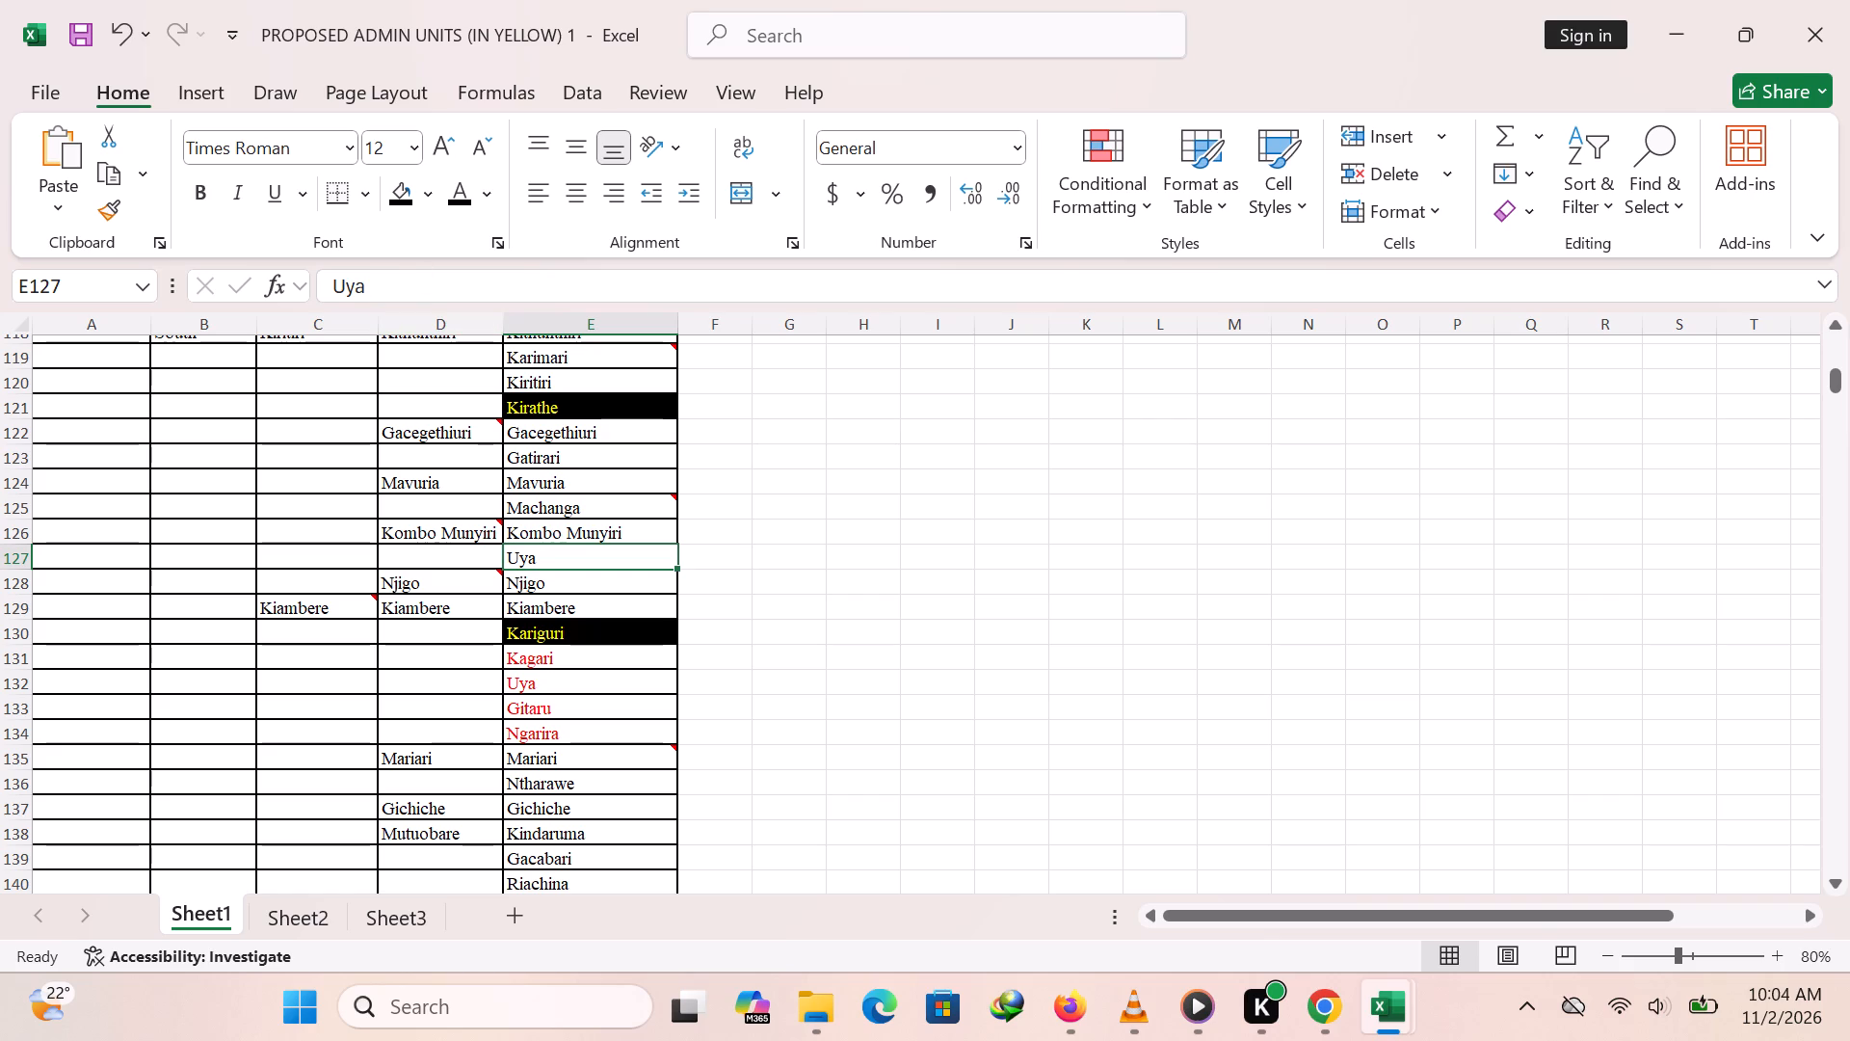
double_click(553, 557)
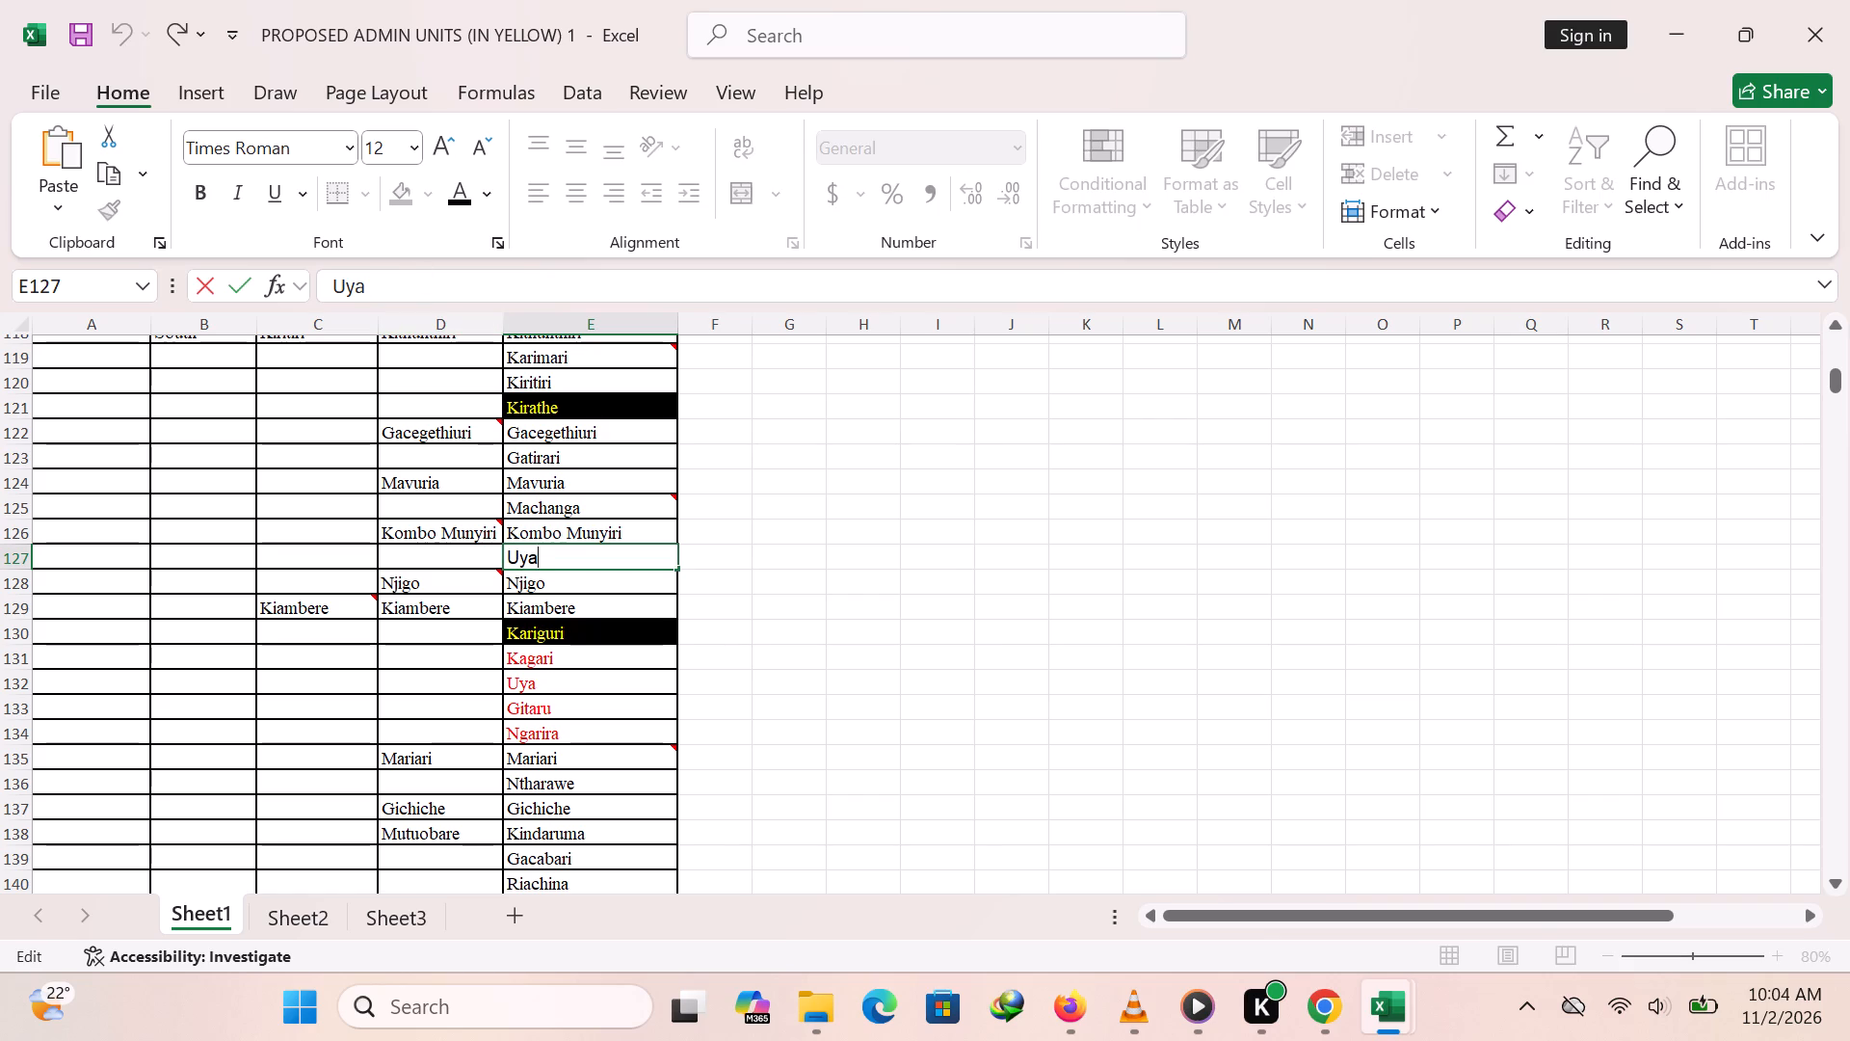
drag(547, 558, 511, 557)
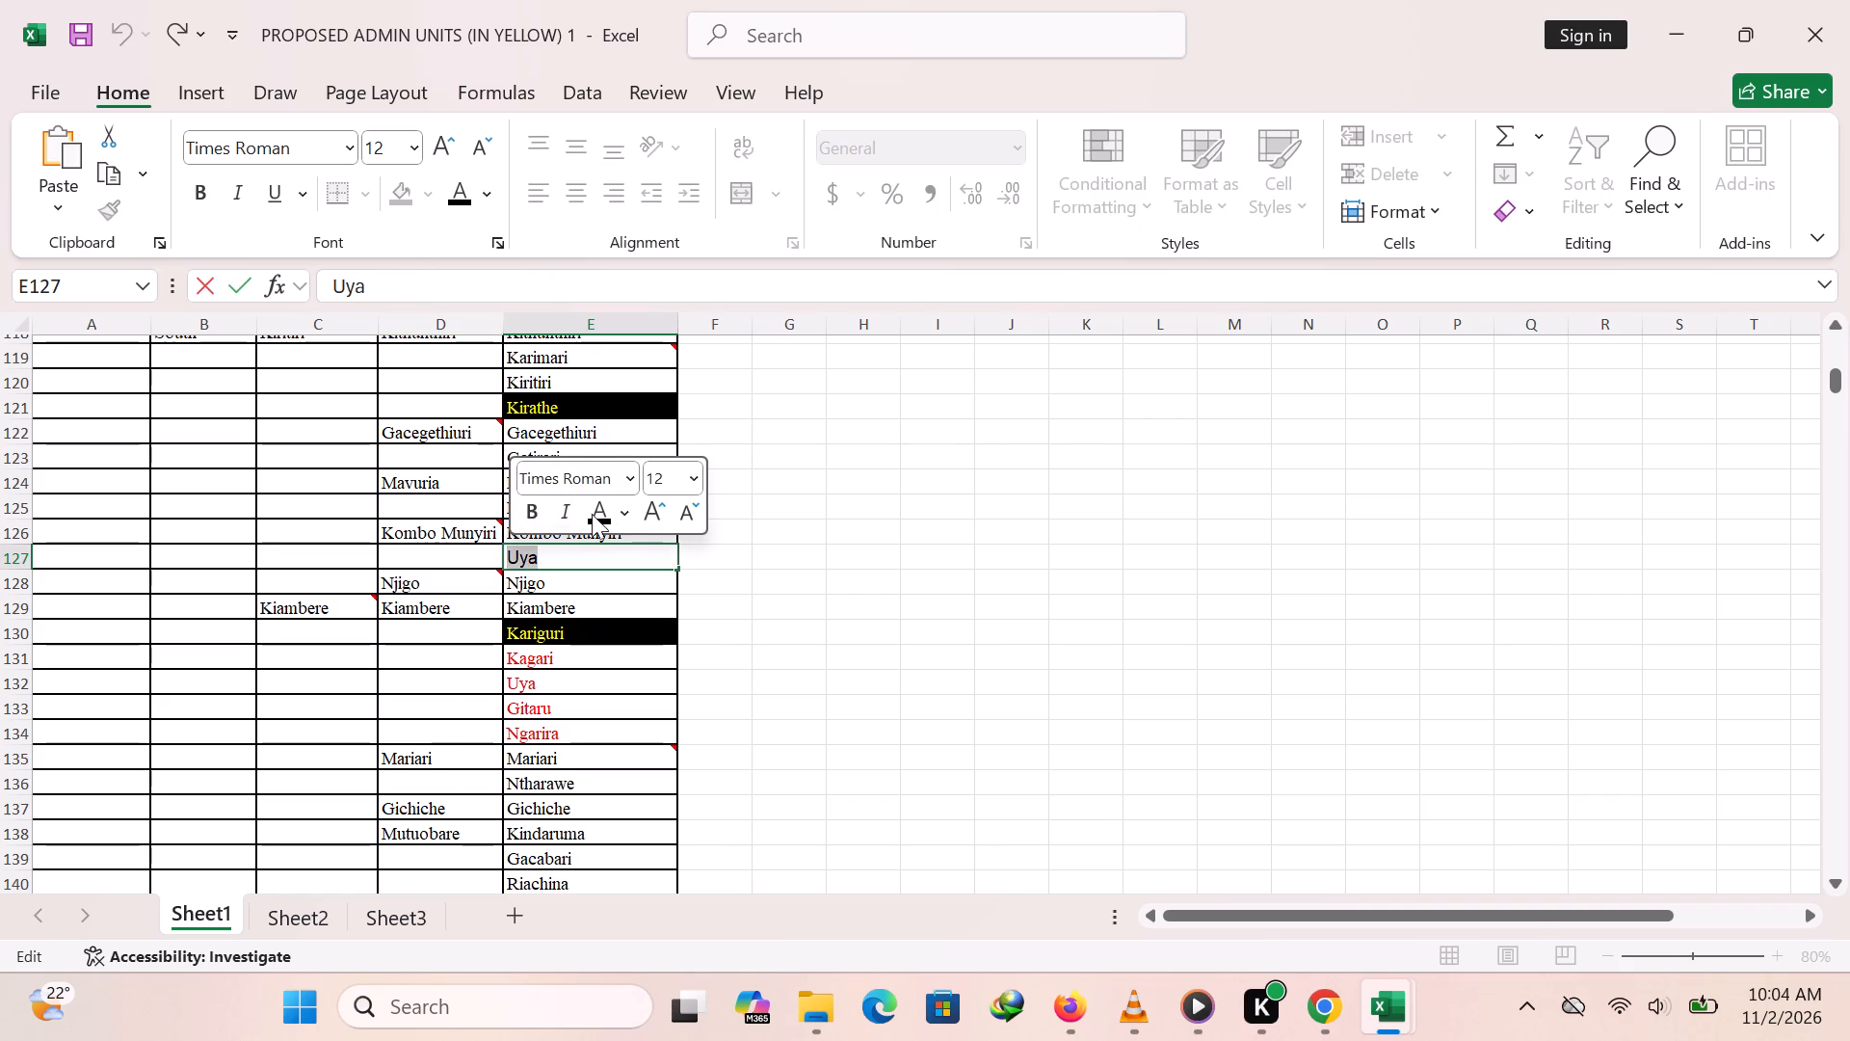
click(616, 512)
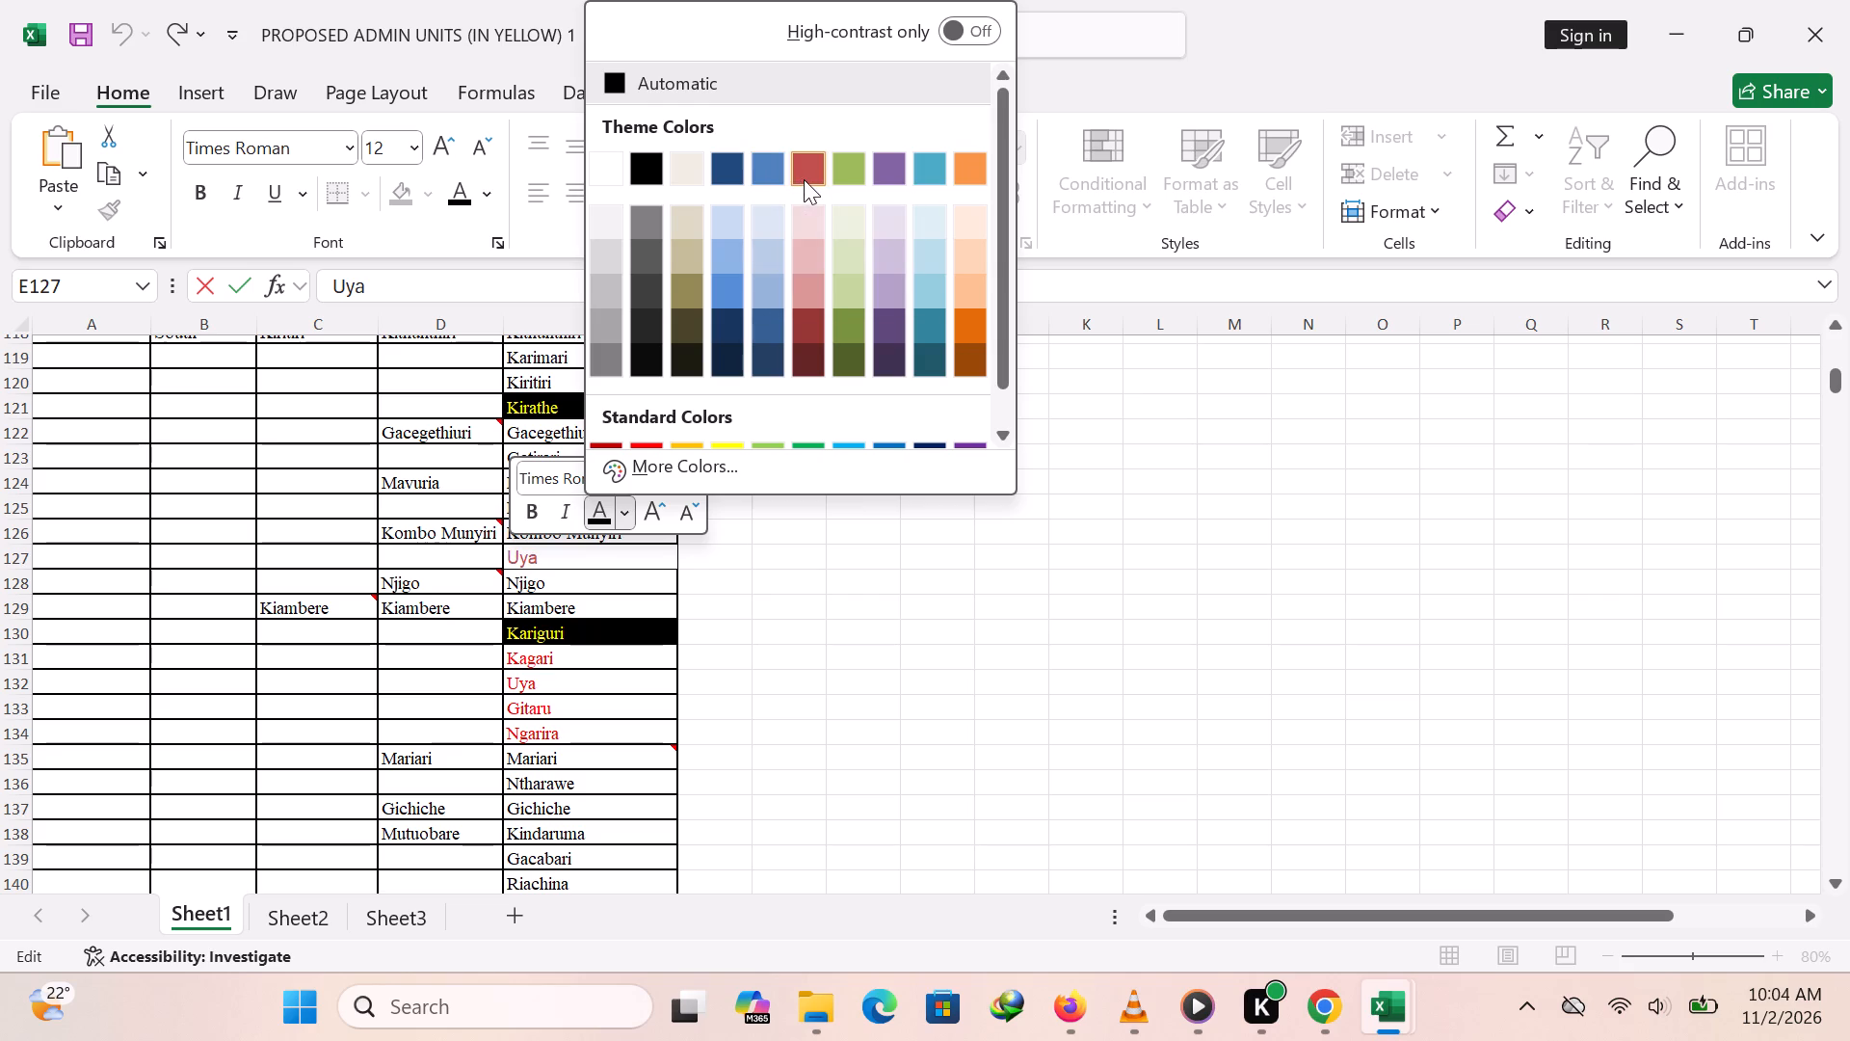
click(647, 442)
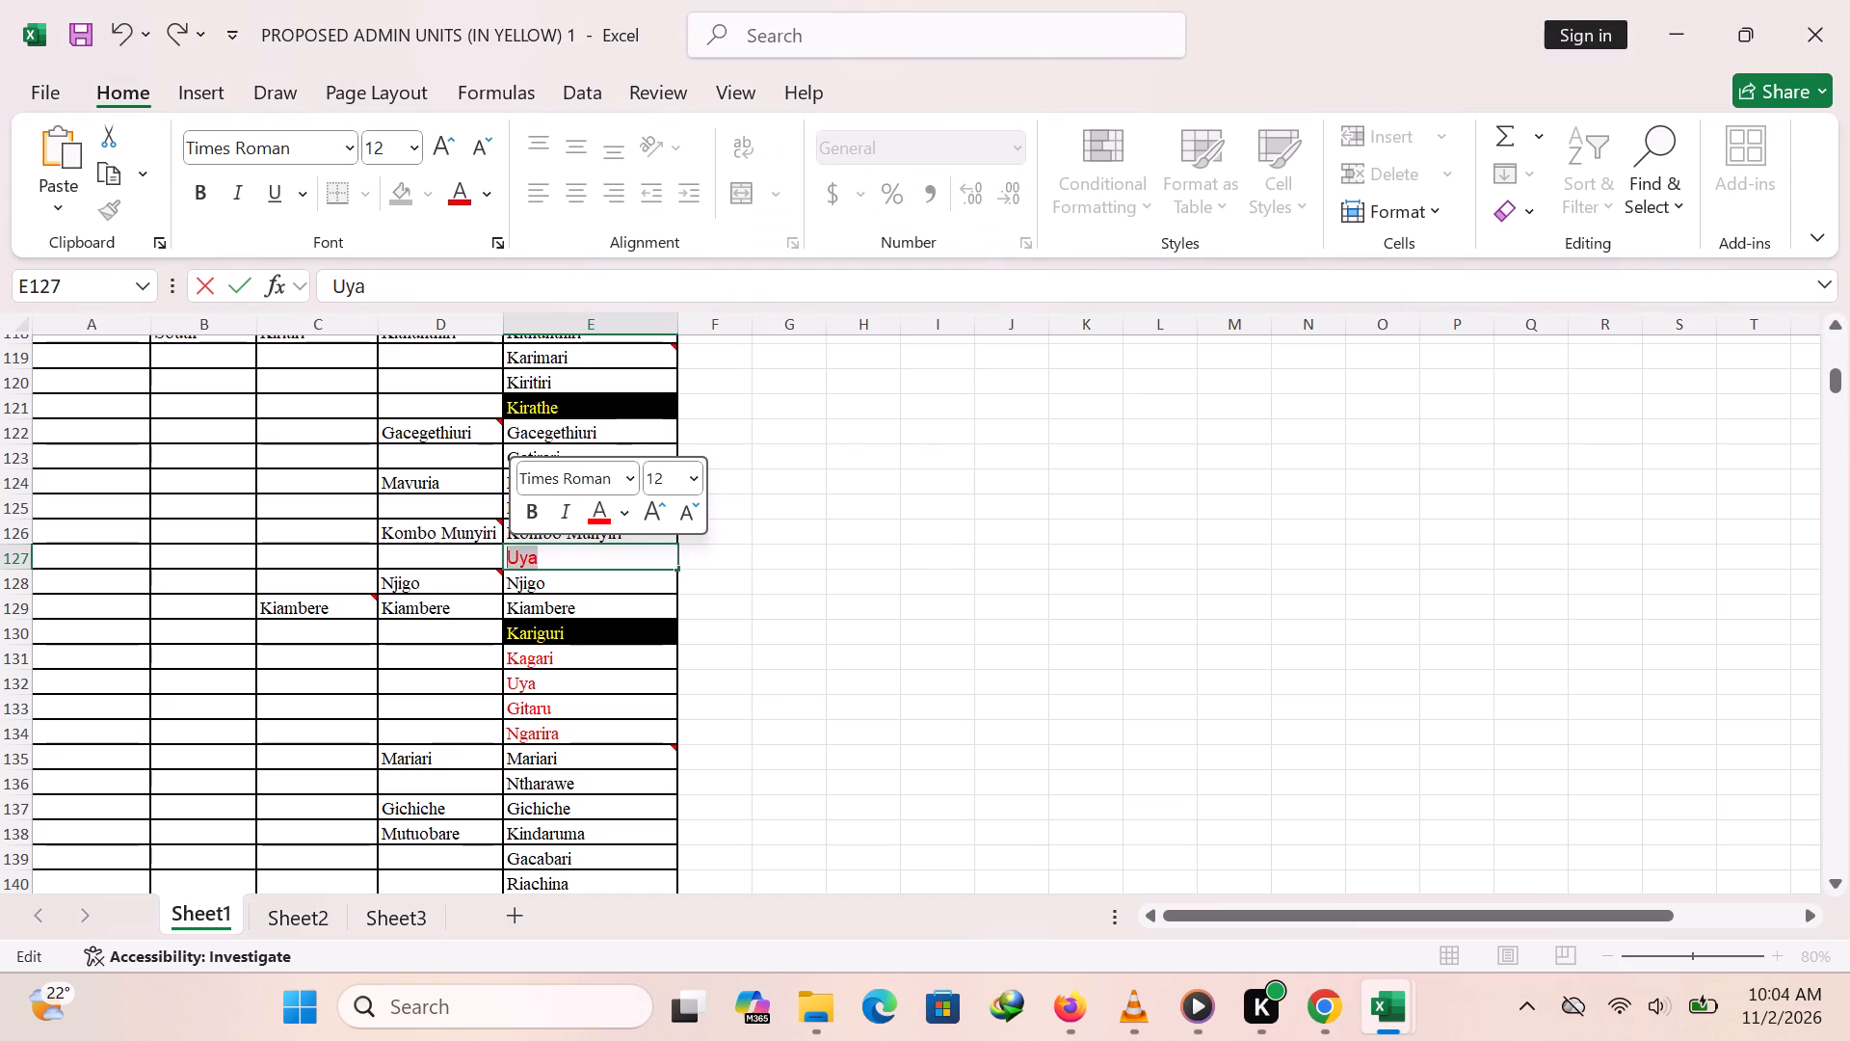
click(638, 603)
Delete the duplicate red Uya row under the Kiambere location, between Kagari and Gitaru.
scroll(638, 588, down, 1)
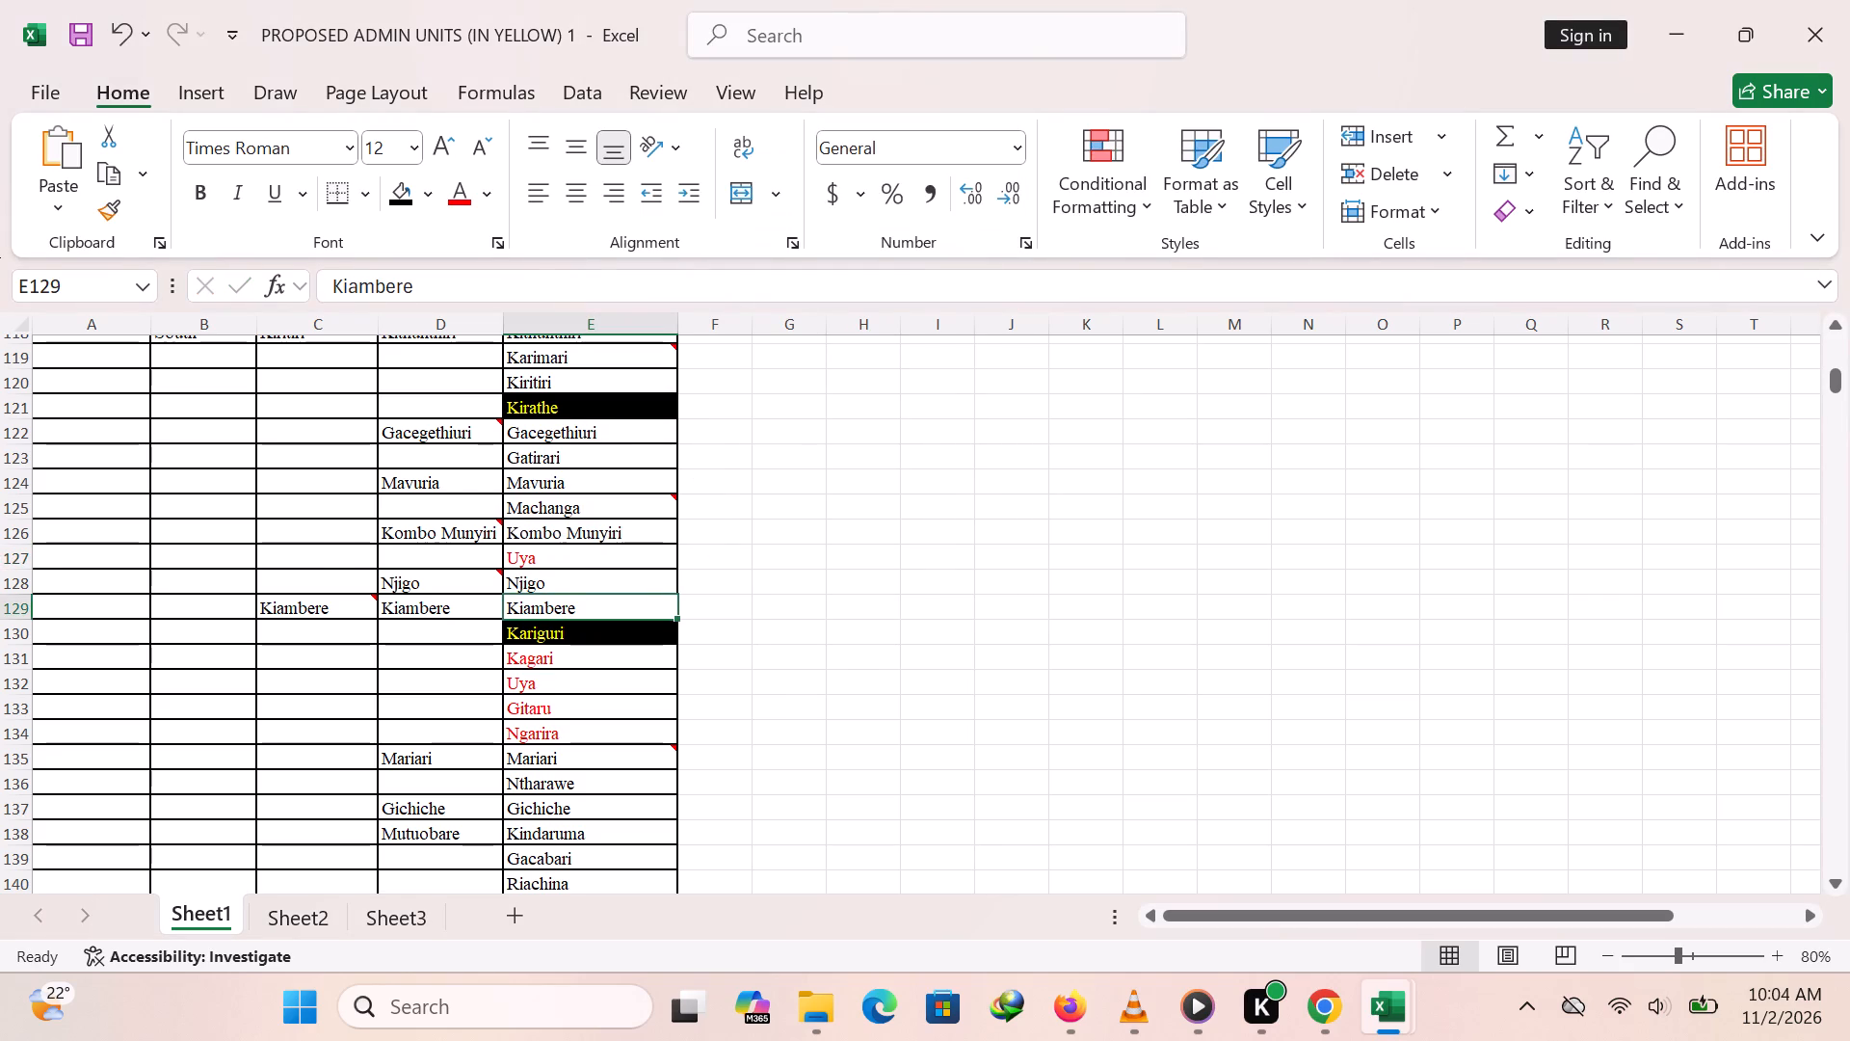
scroll(638, 588, down, 1)
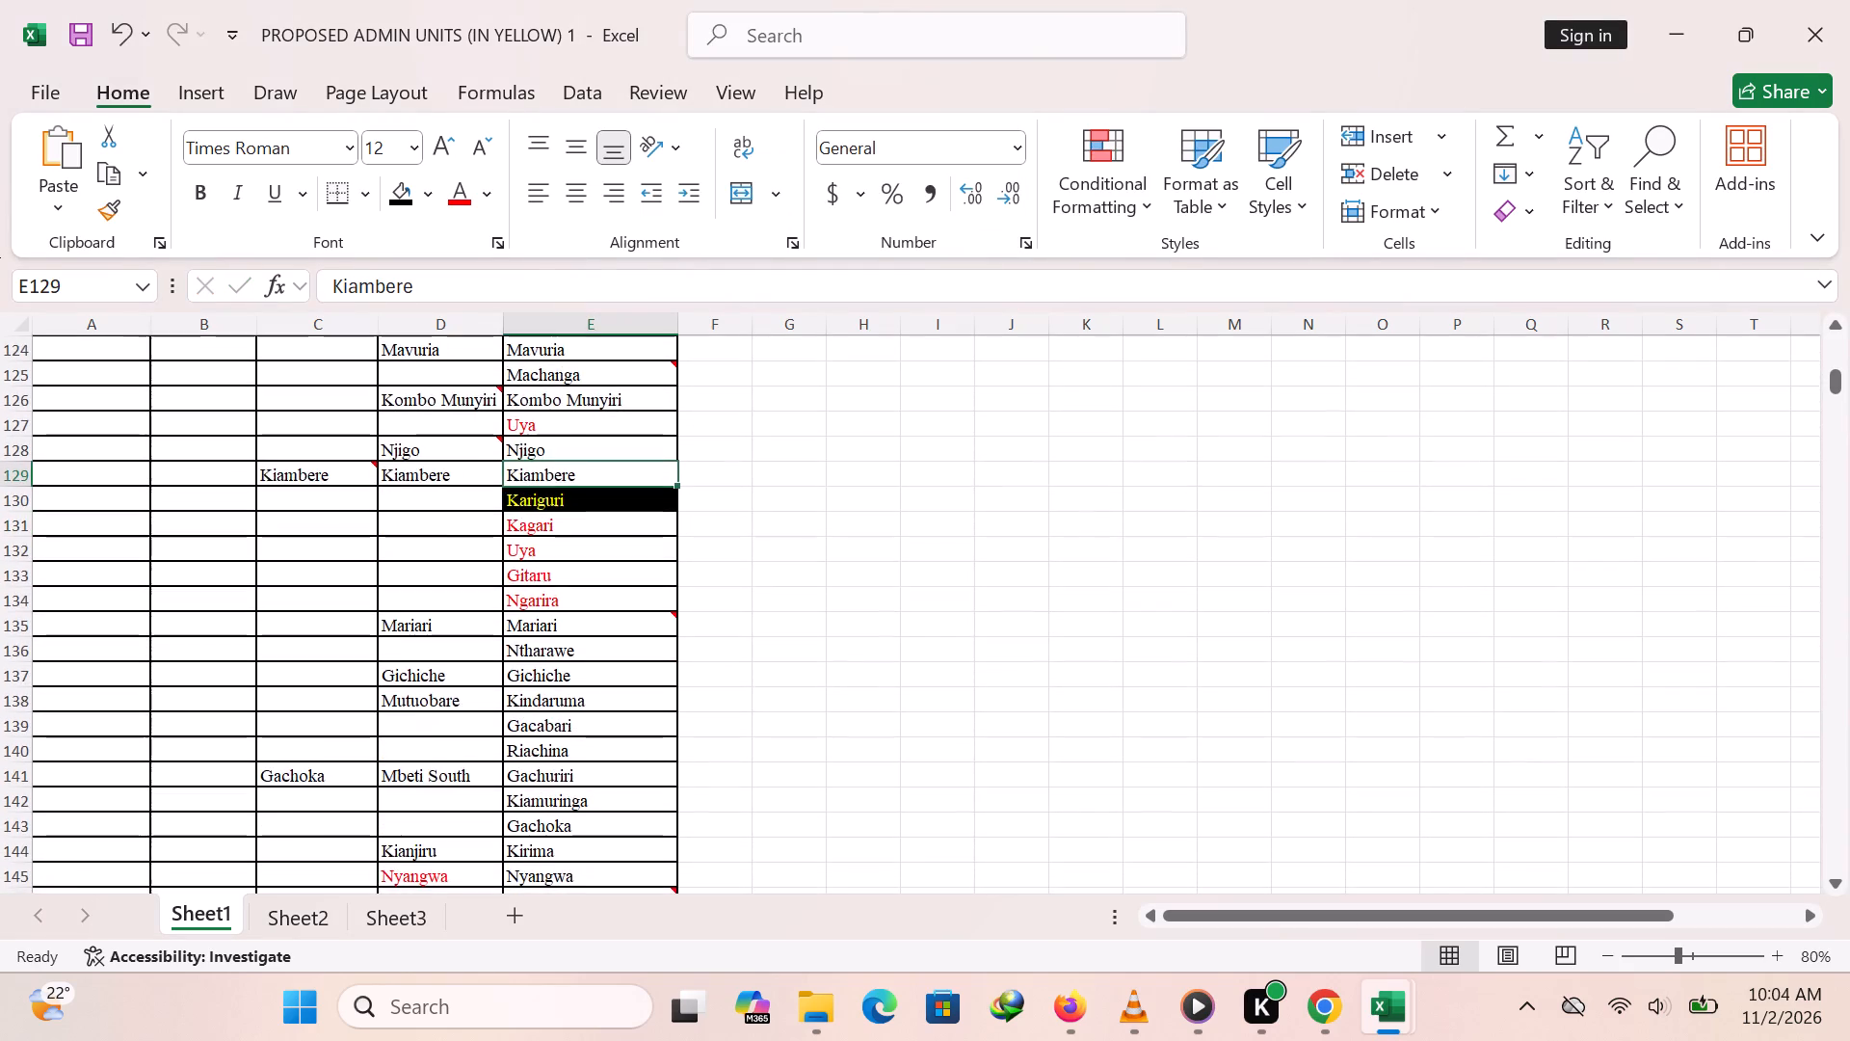
scroll(638, 588, up, 1)
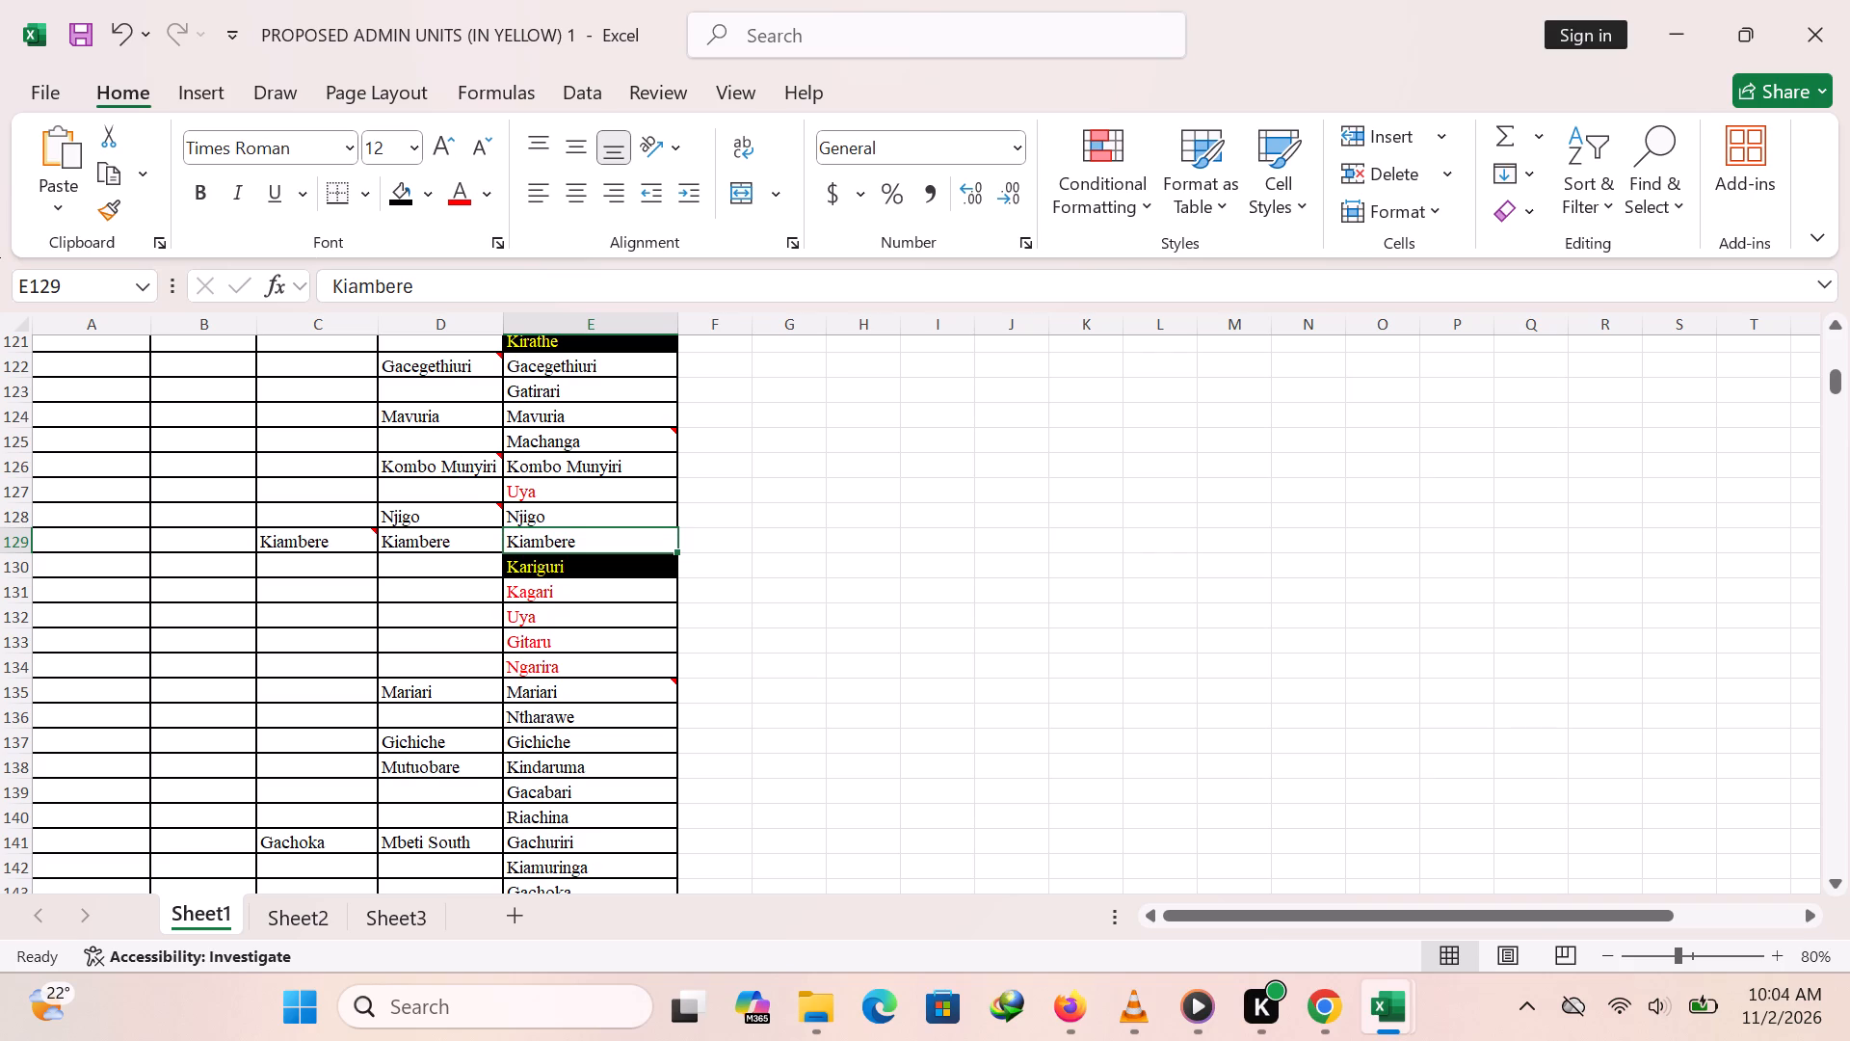
right_click(13, 617)
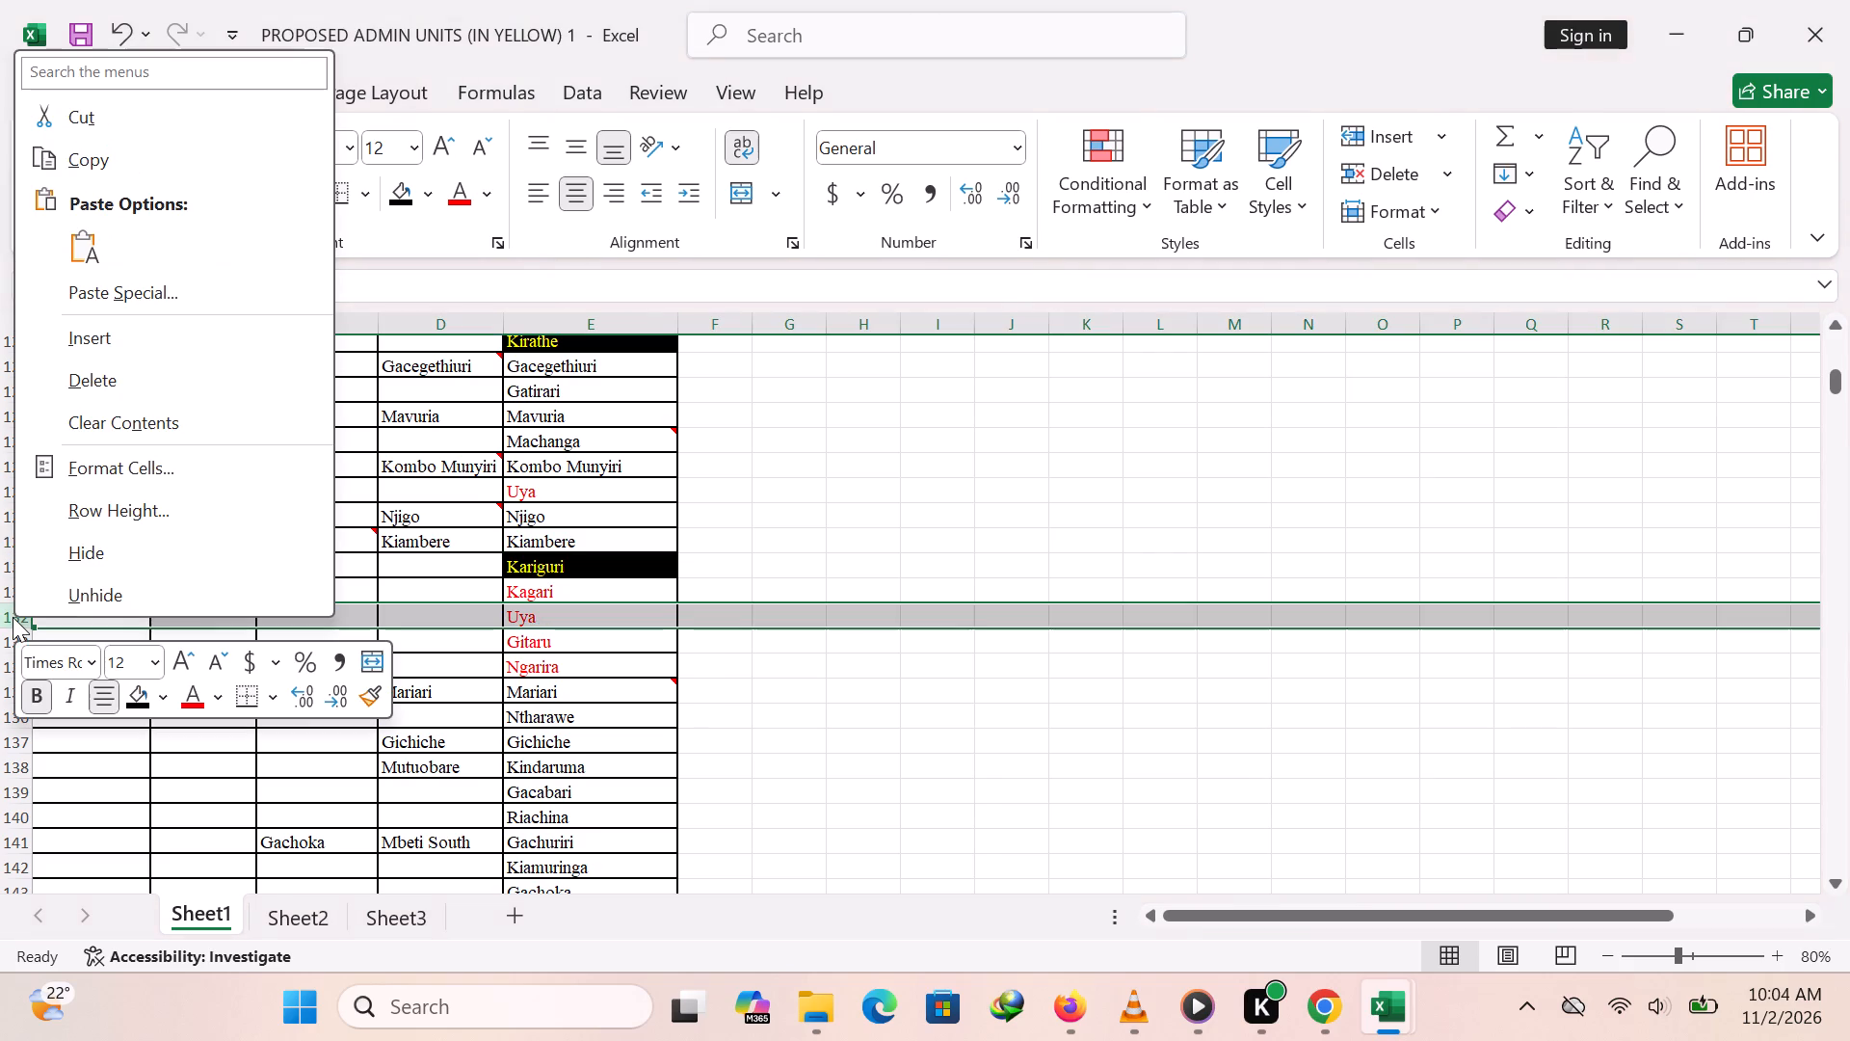
click(110, 389)
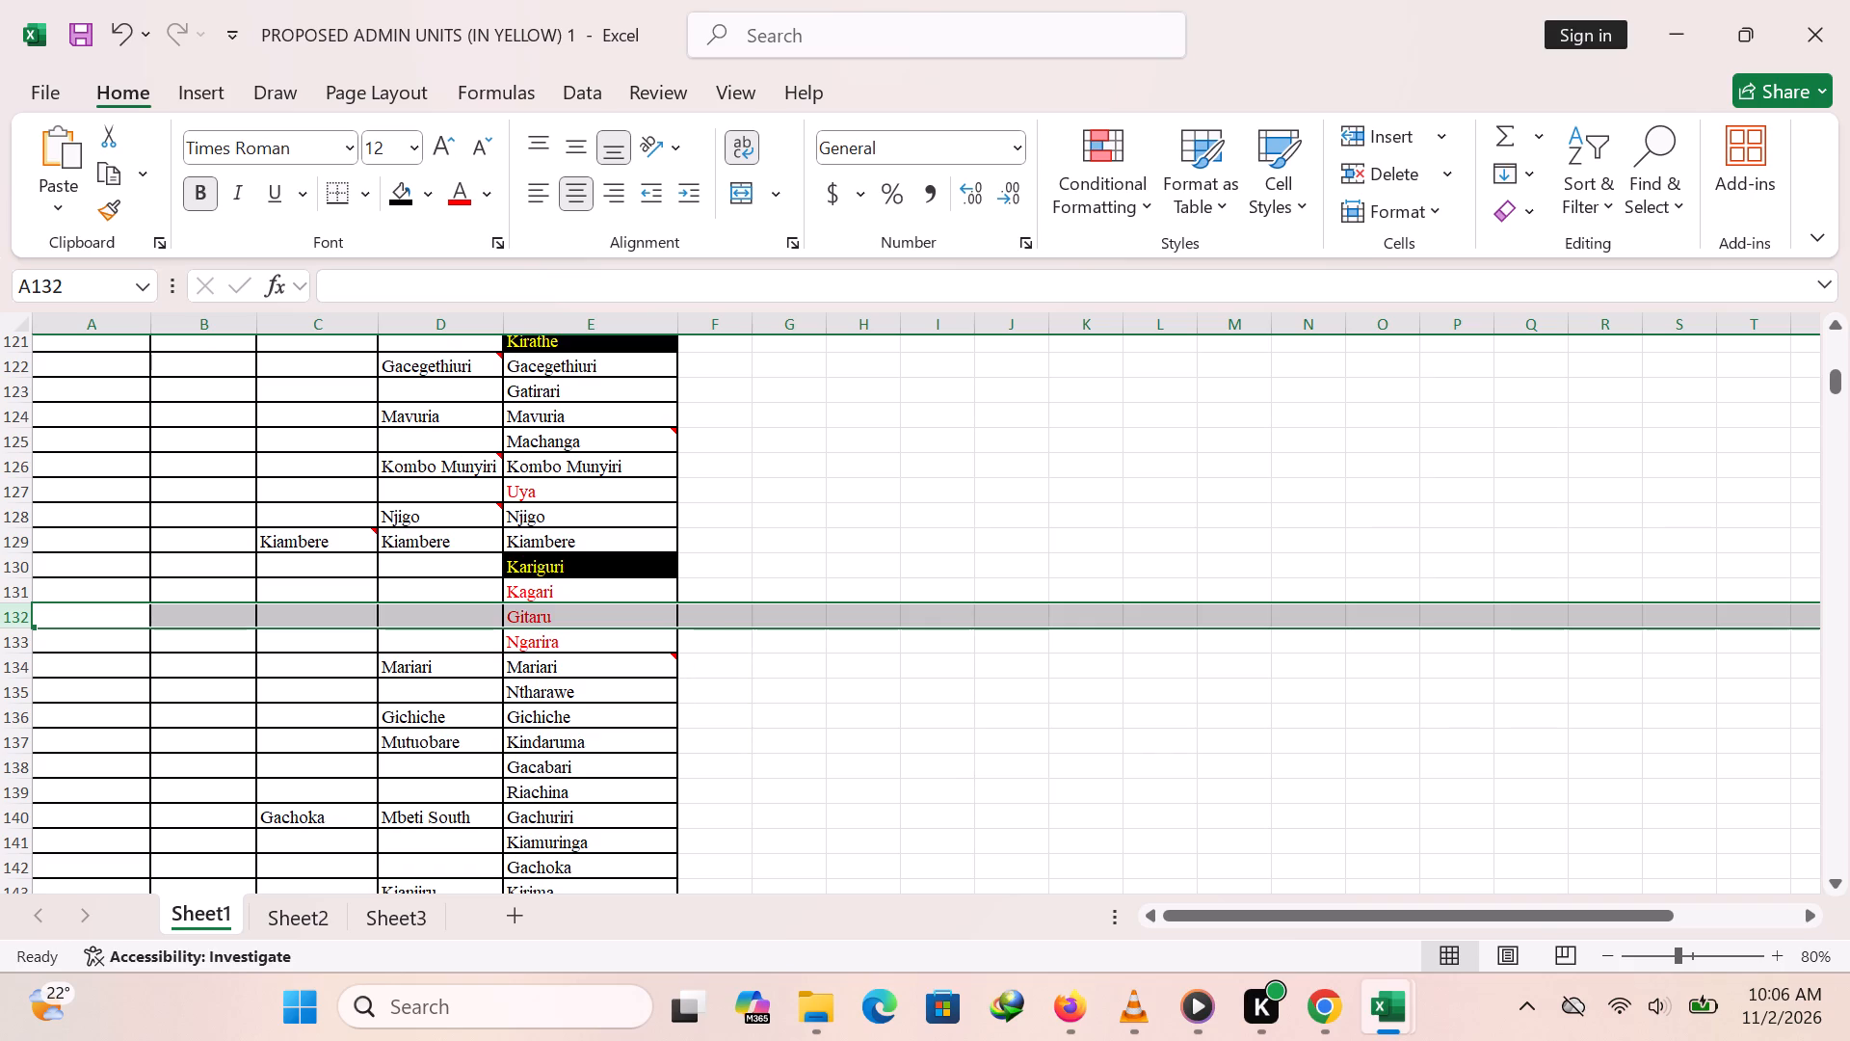
Insert a blank row below the Njigo sub-location, directly above the Kiambere location.
click(531, 645)
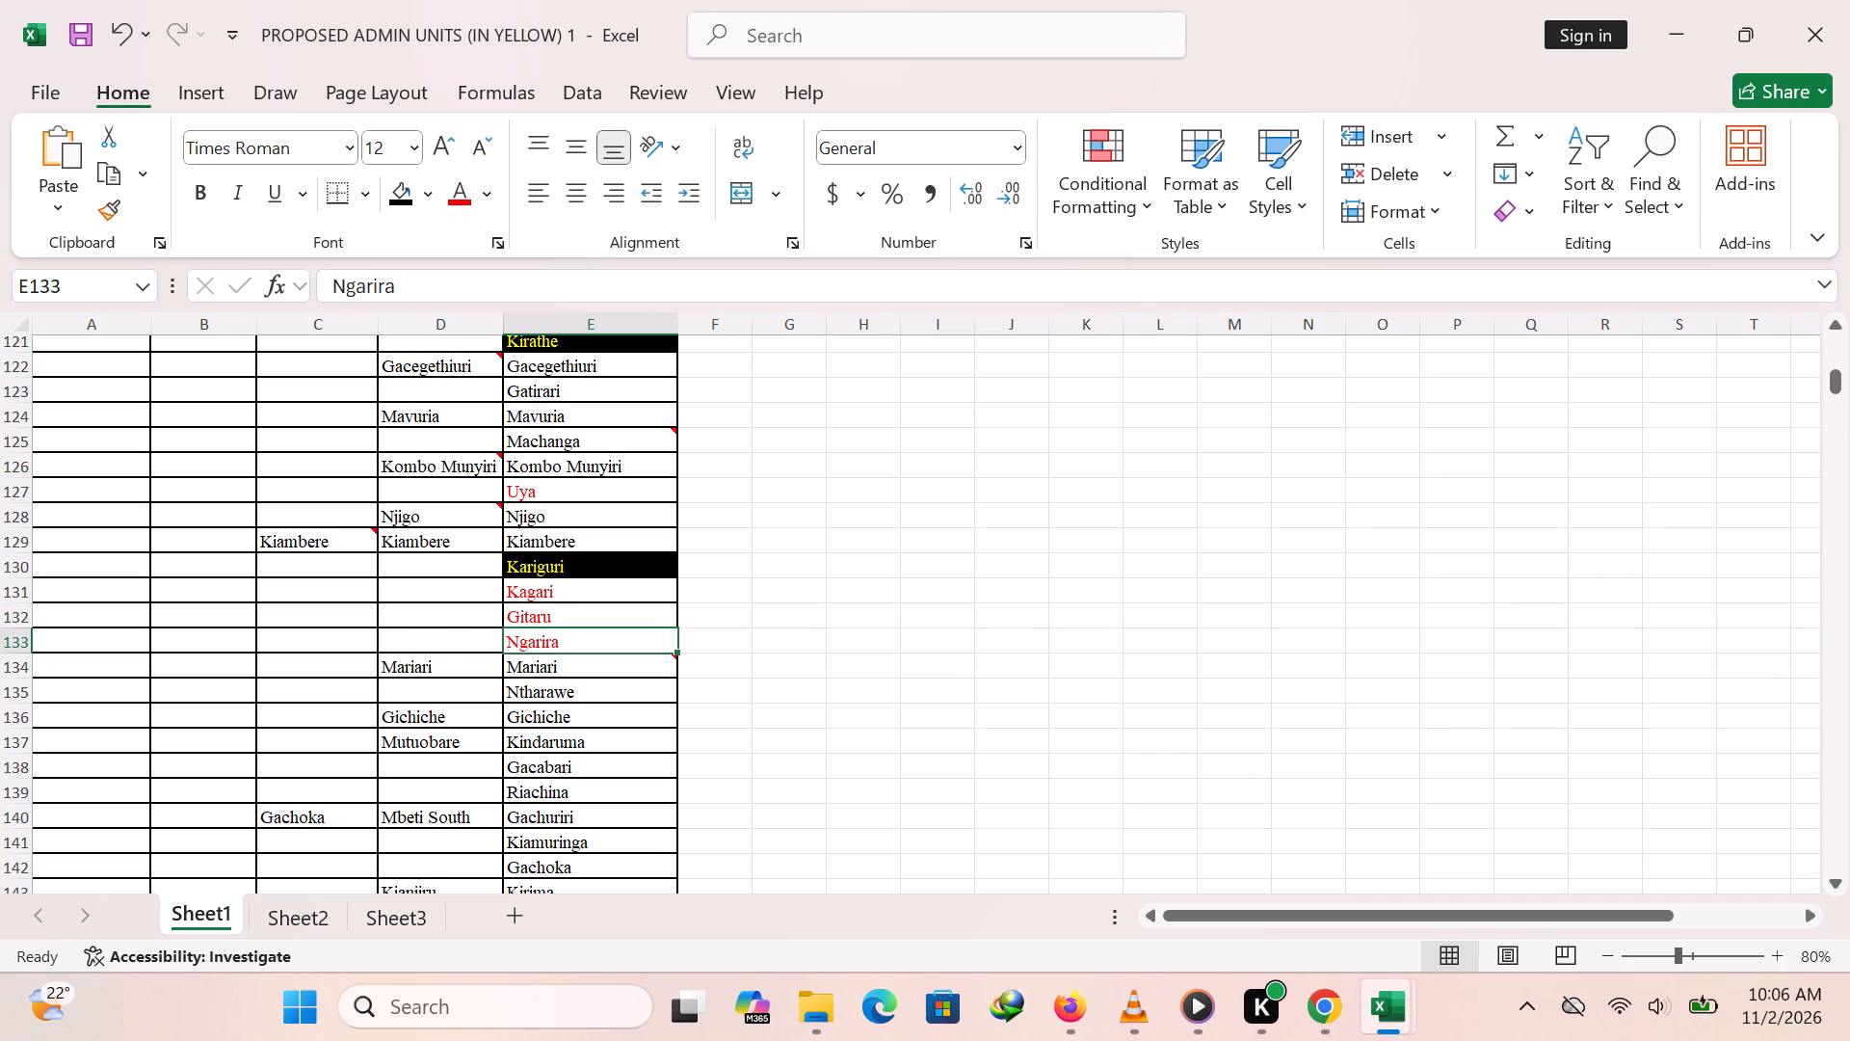
scroll(880, 867, down, 2)
click(1386, 1011)
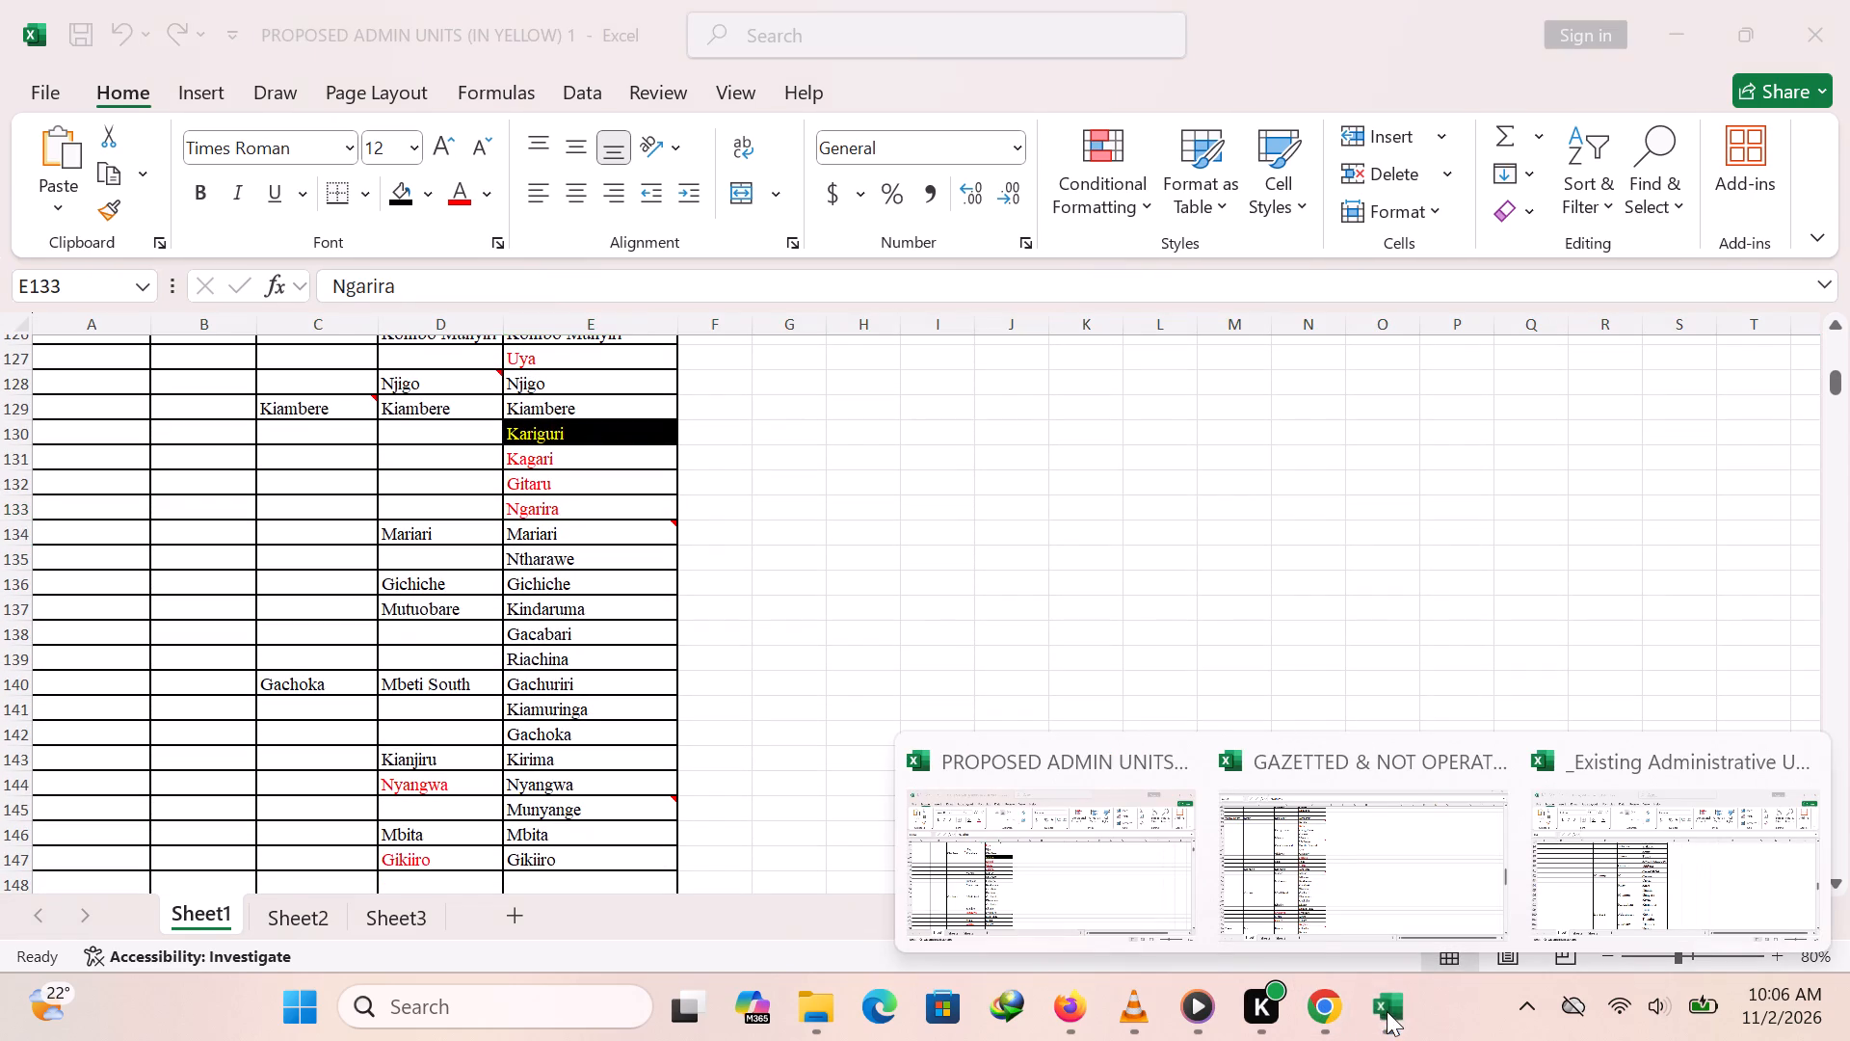
click(527, 505)
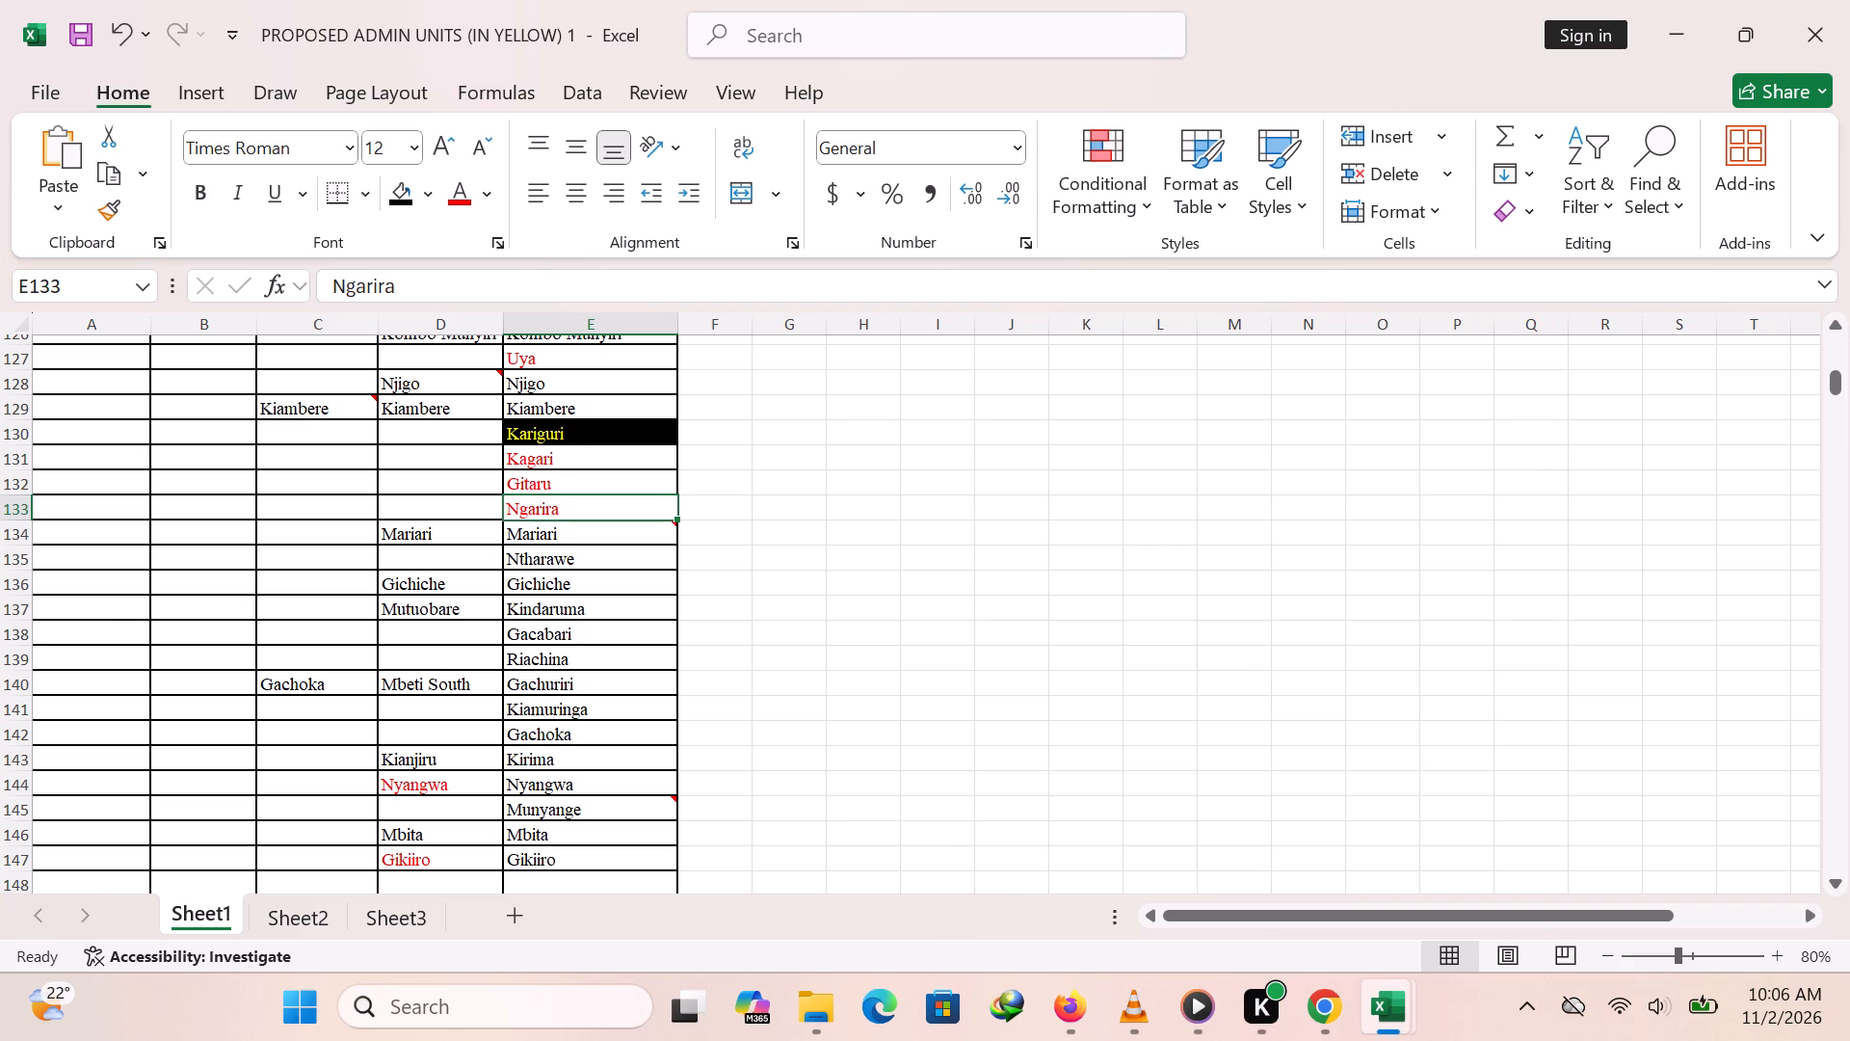
scroll(471, 472, up, 1)
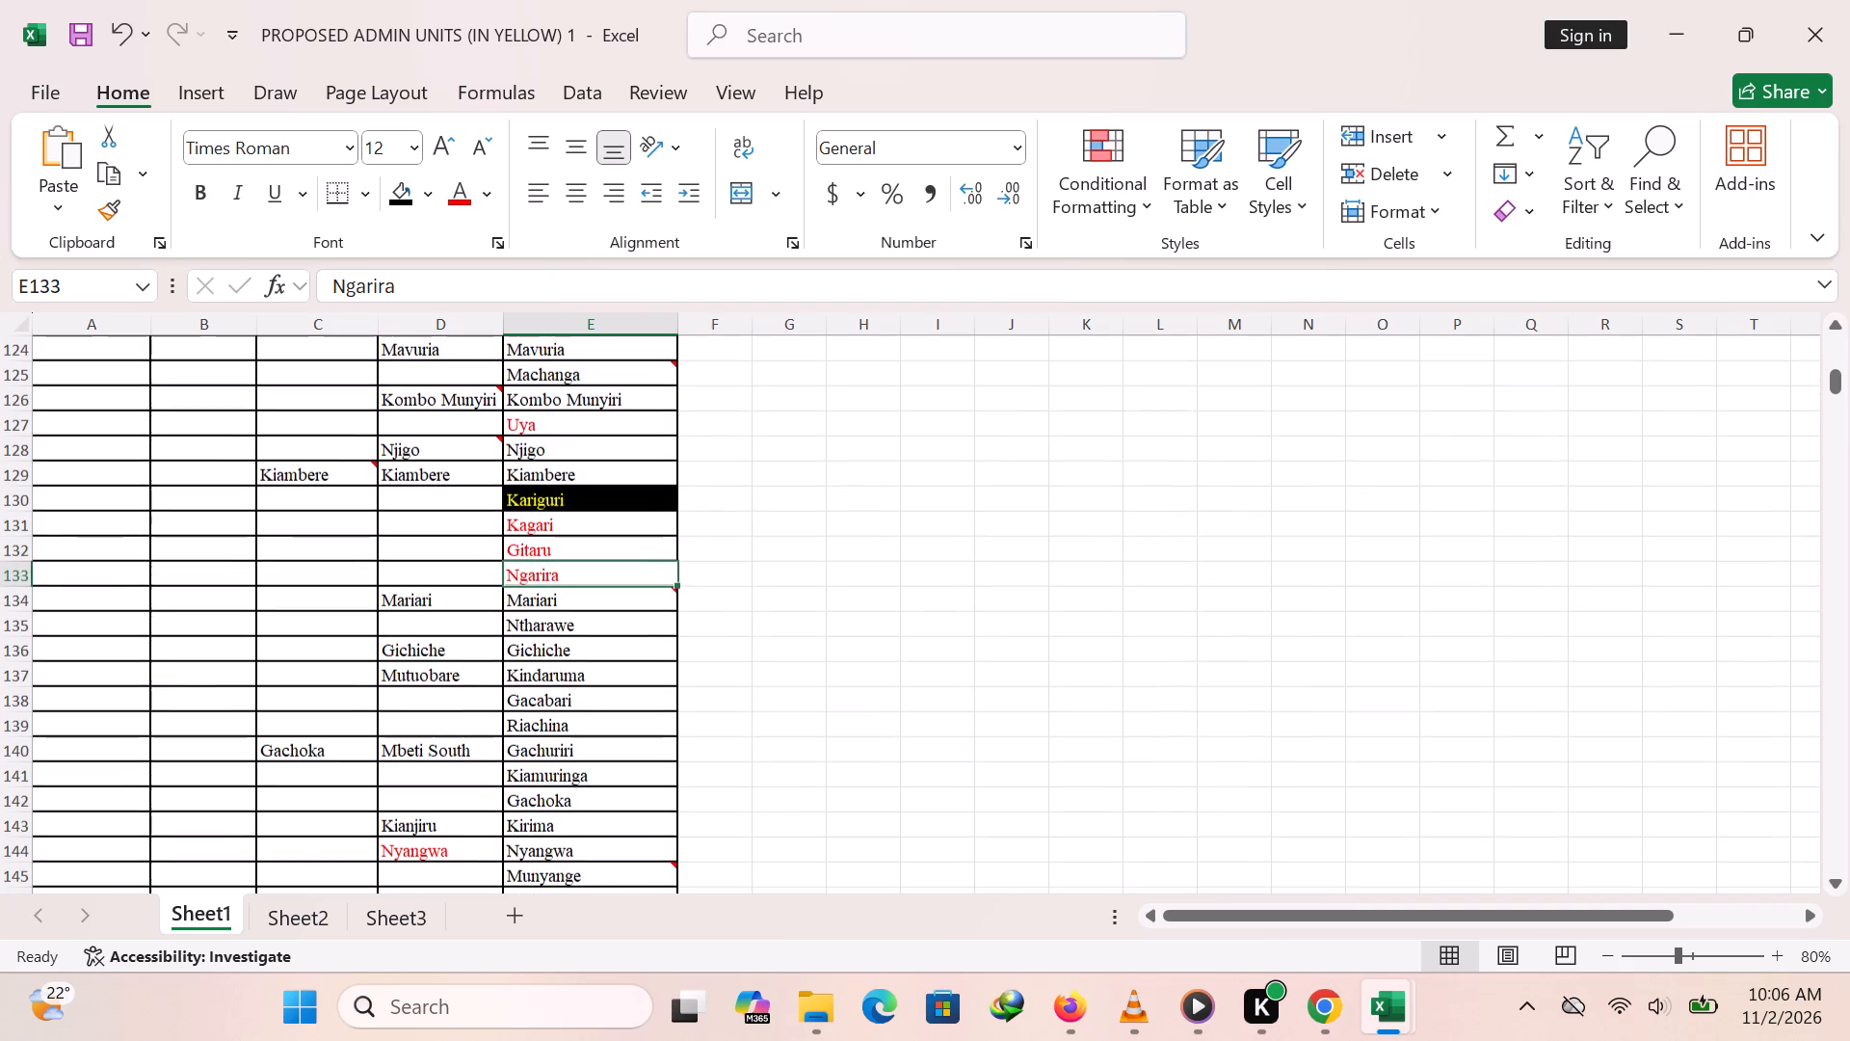
scroll(491, 506, up, 1)
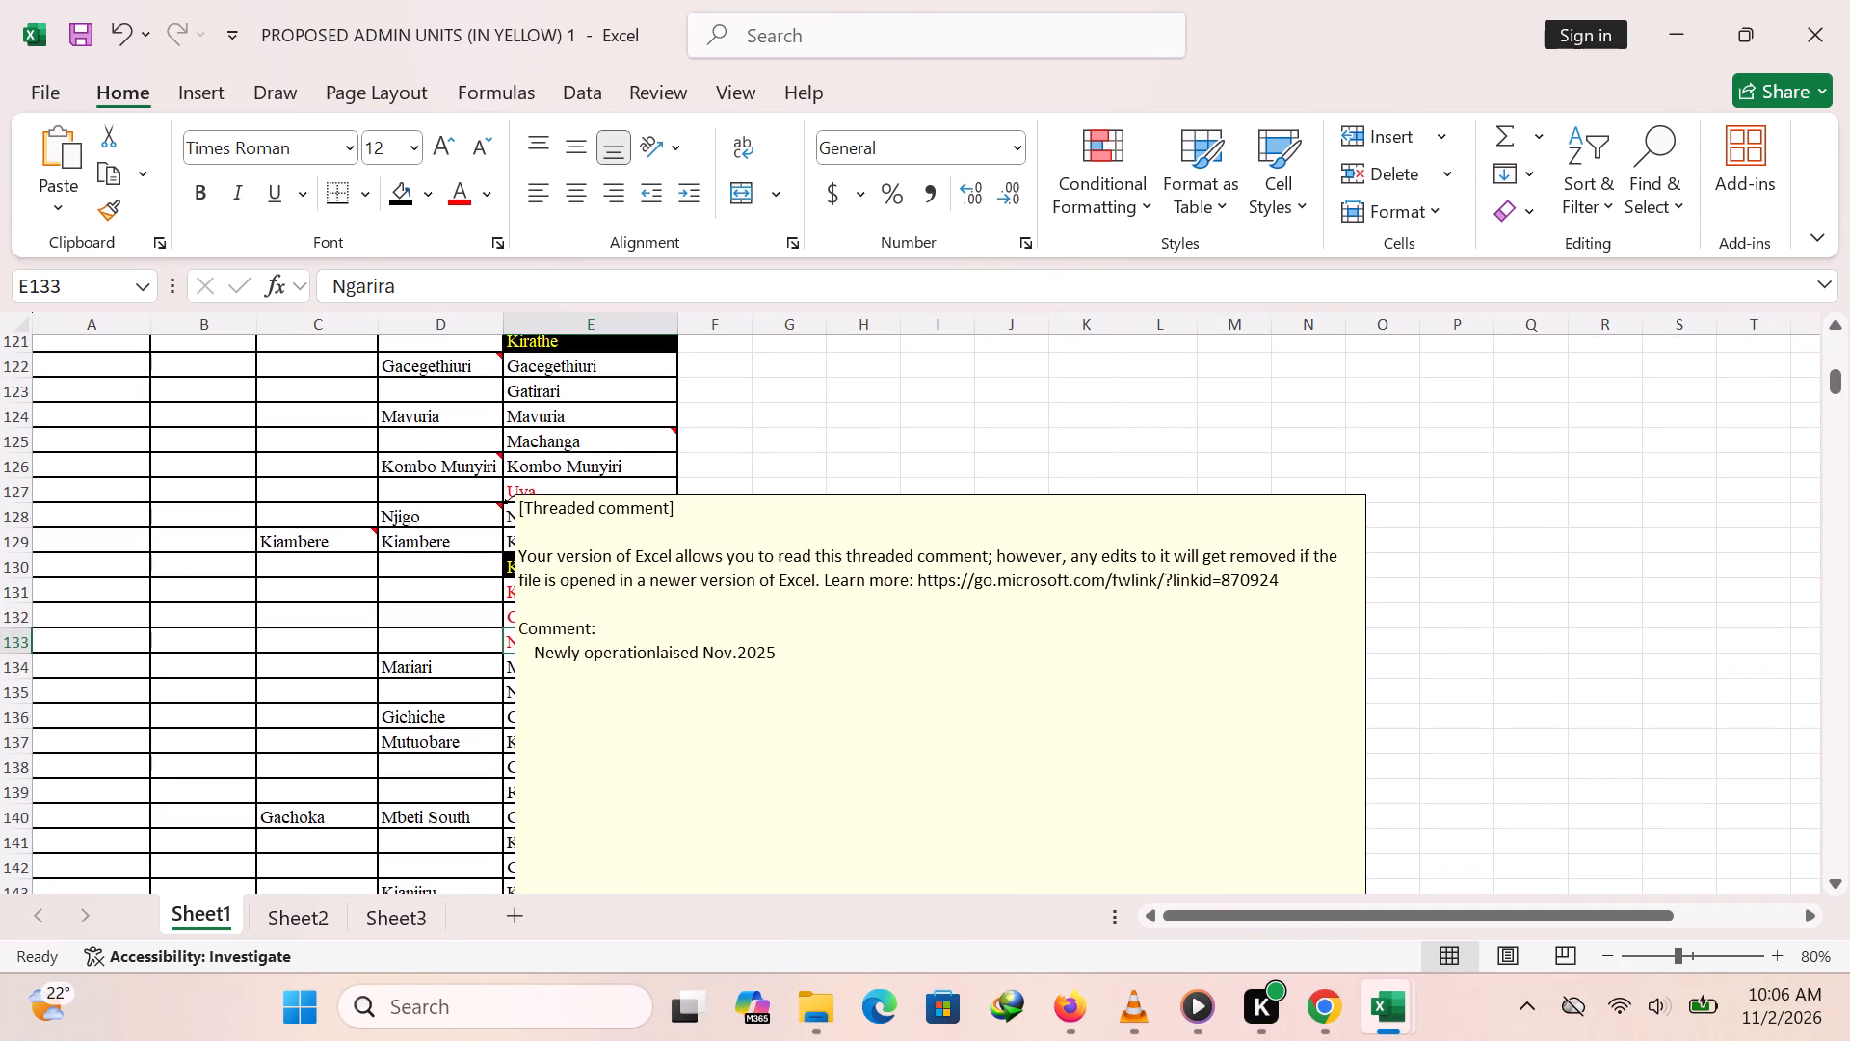
click(12, 547)
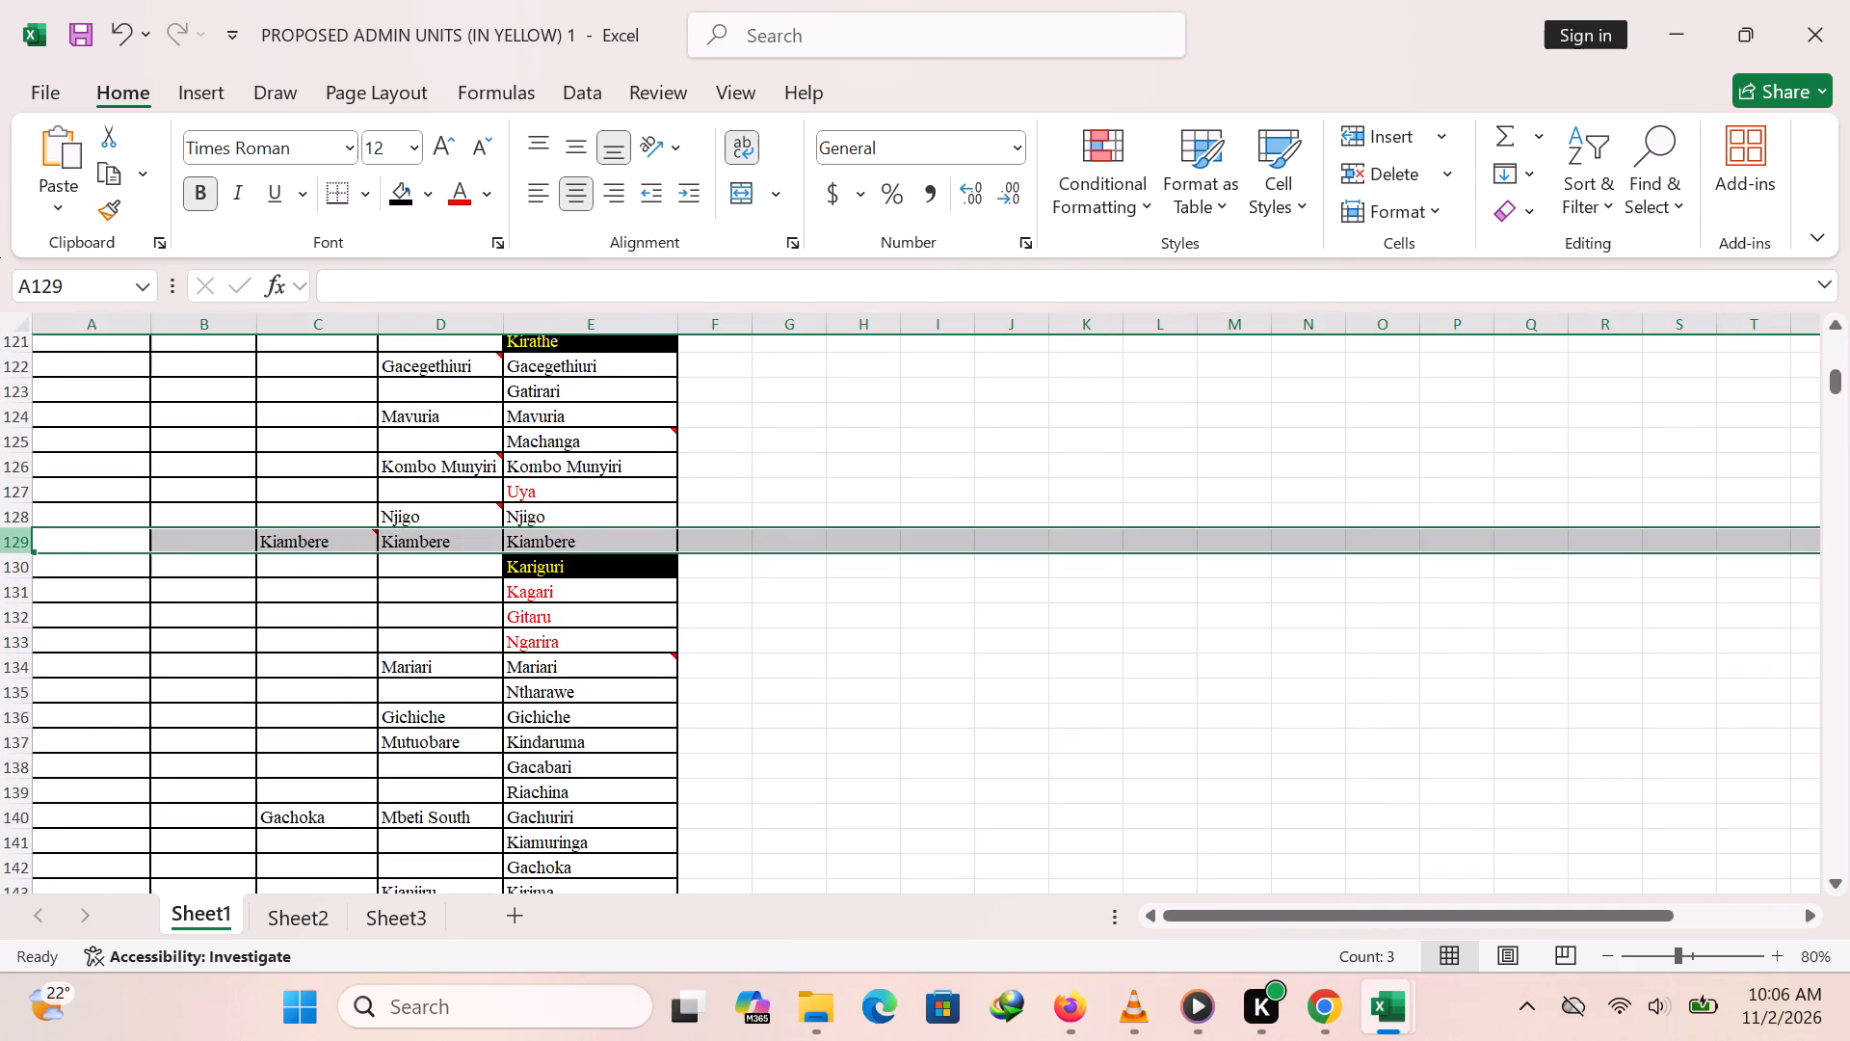
right_click(11, 545)
click(80, 686)
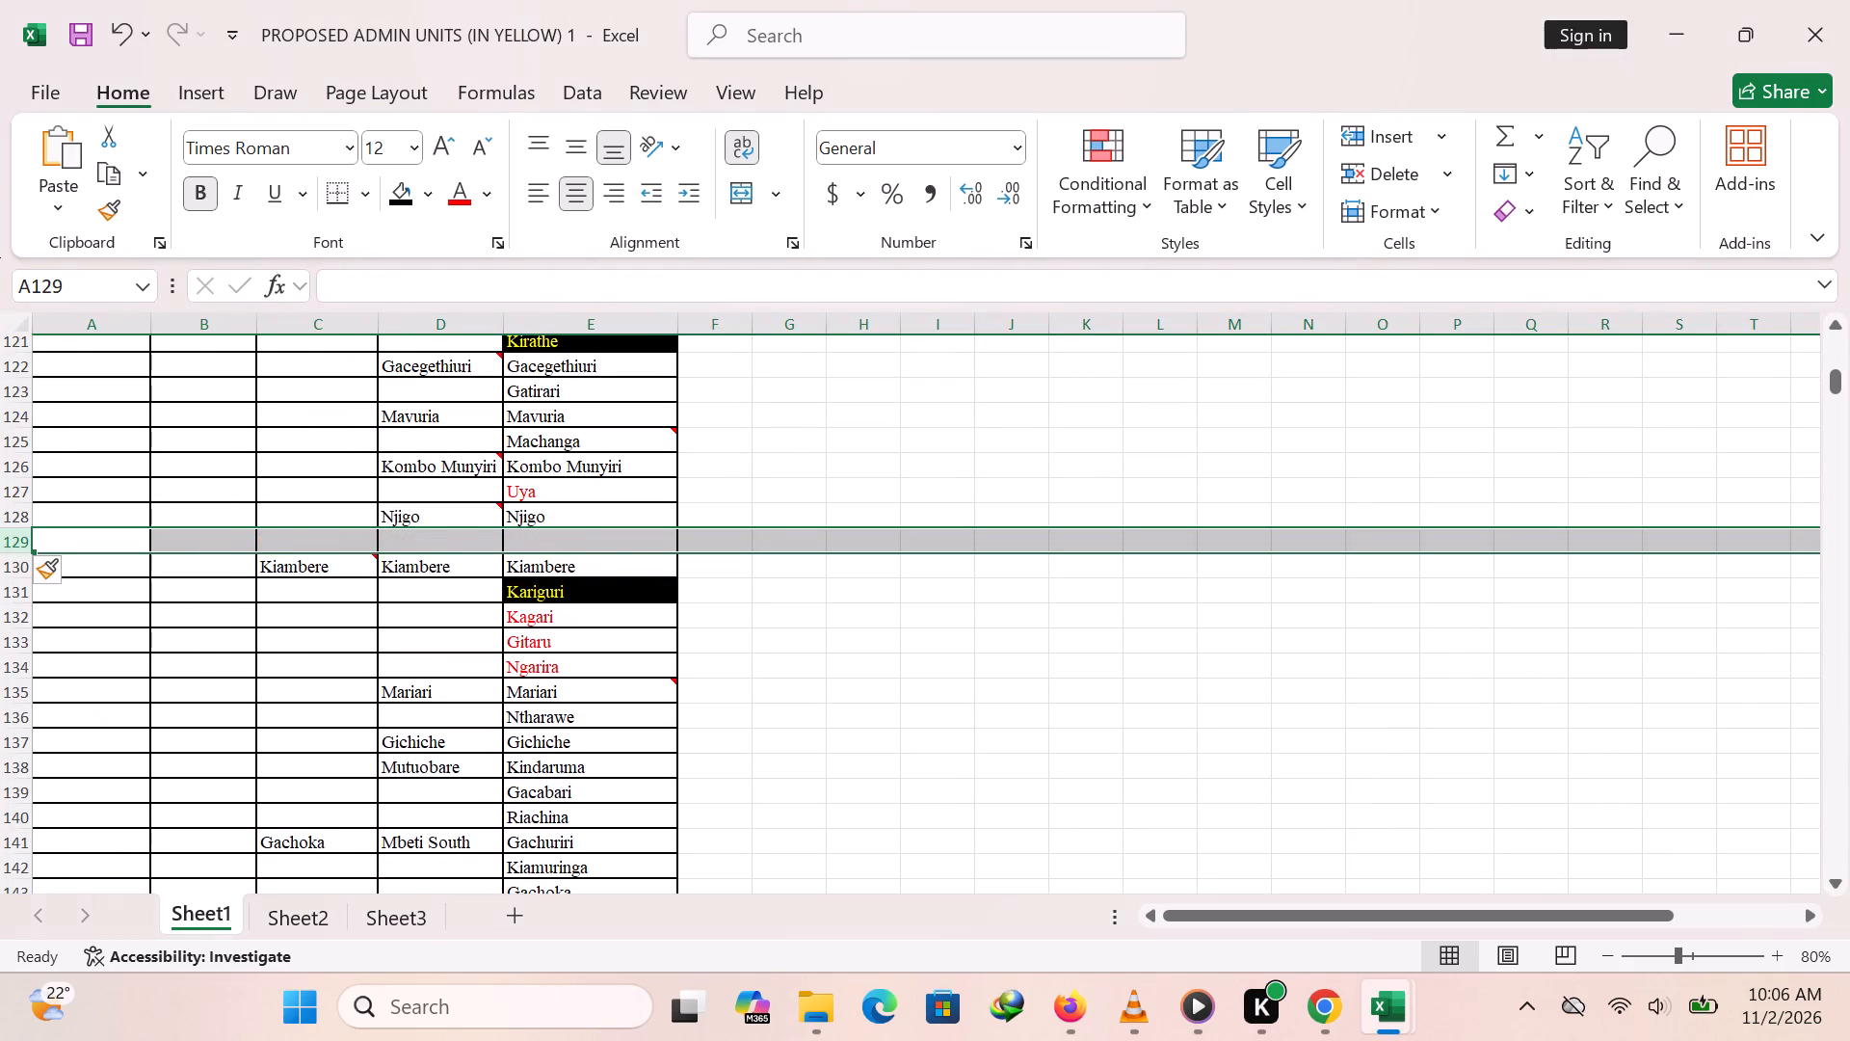
Enter Ngarira in the sub-location column of the blank row under Njigo.
click(571, 545)
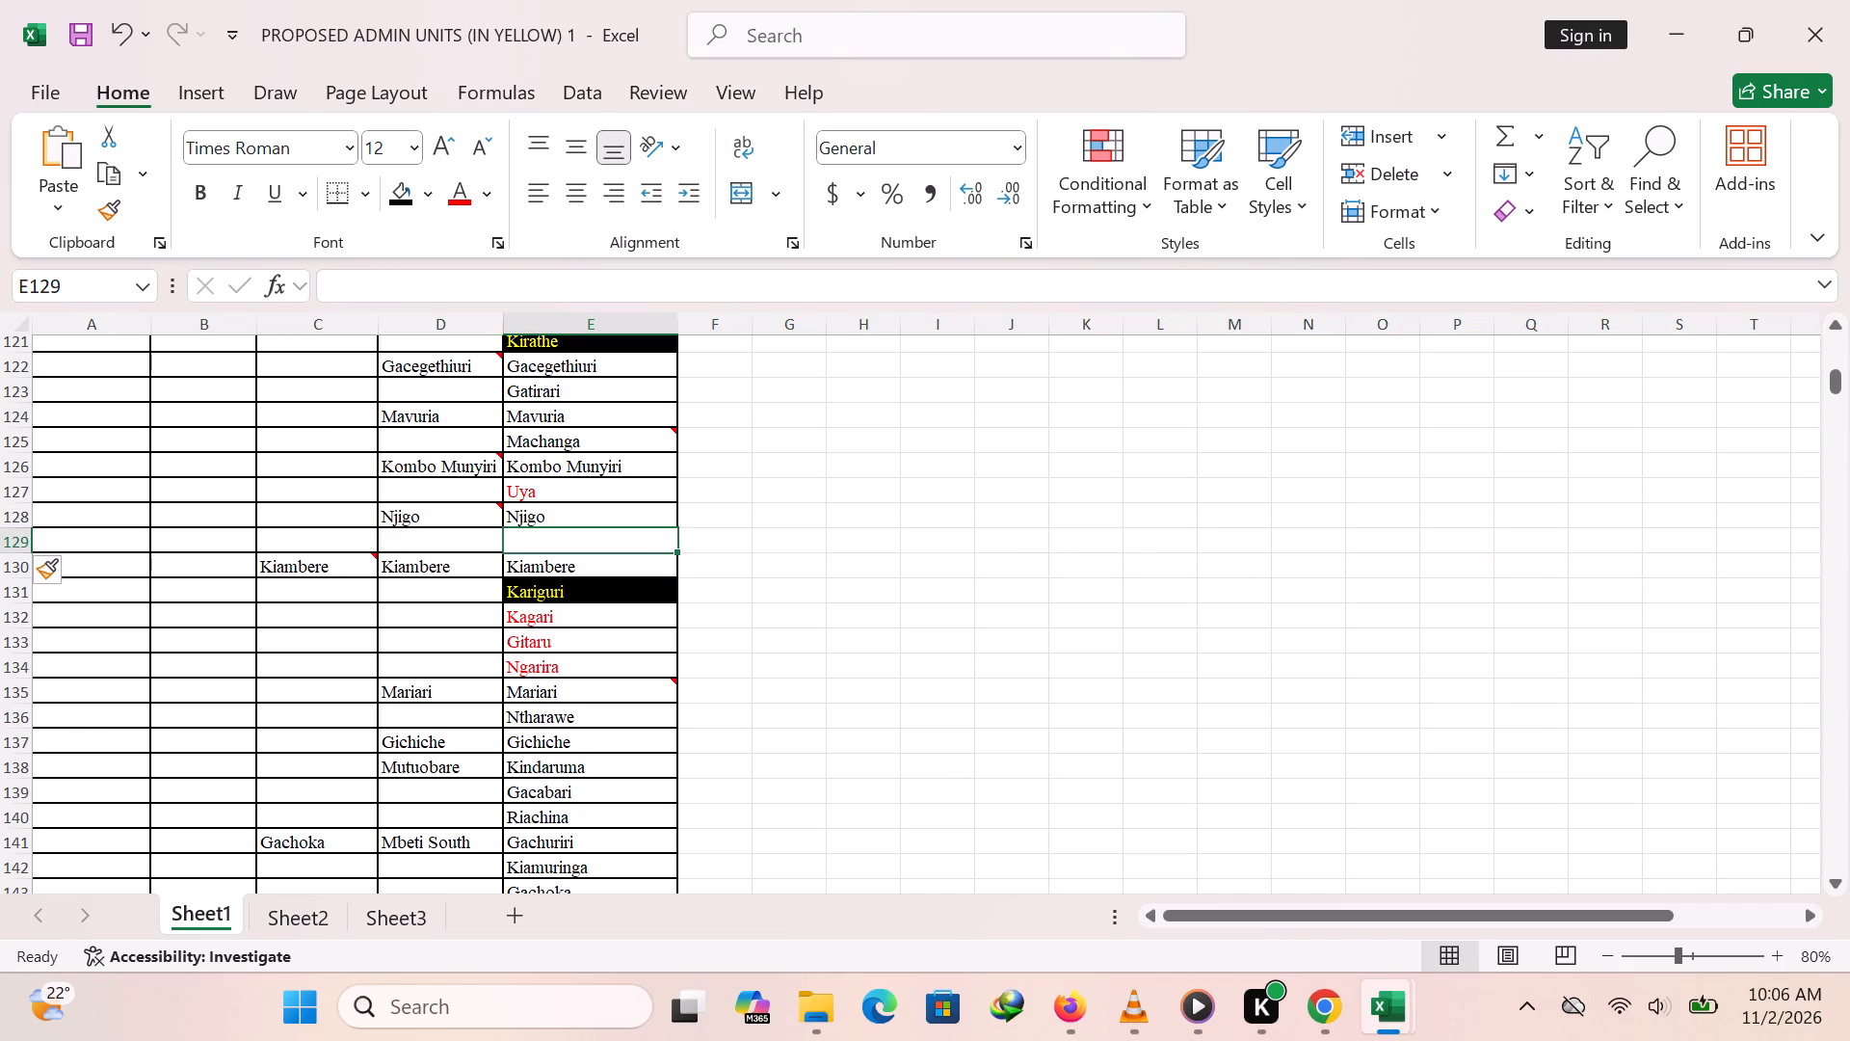
click(569, 539)
click(569, 539)
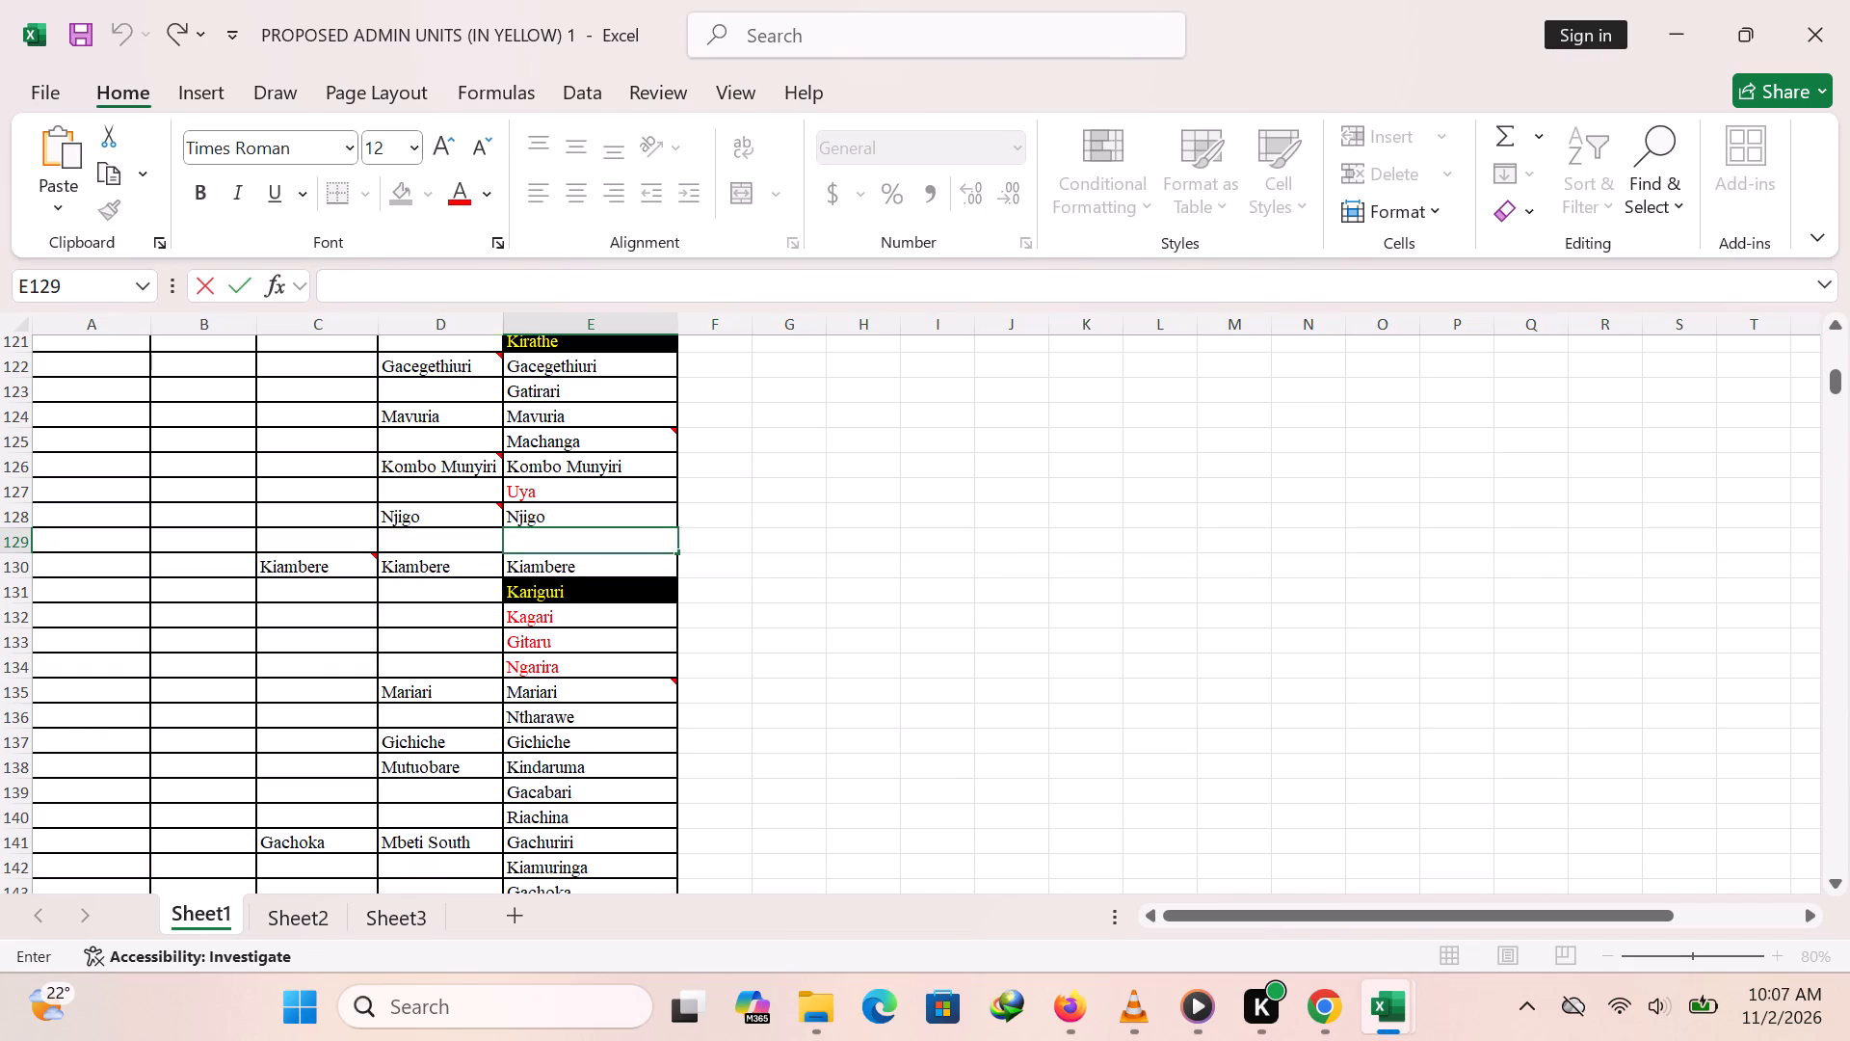
text(Njigo)
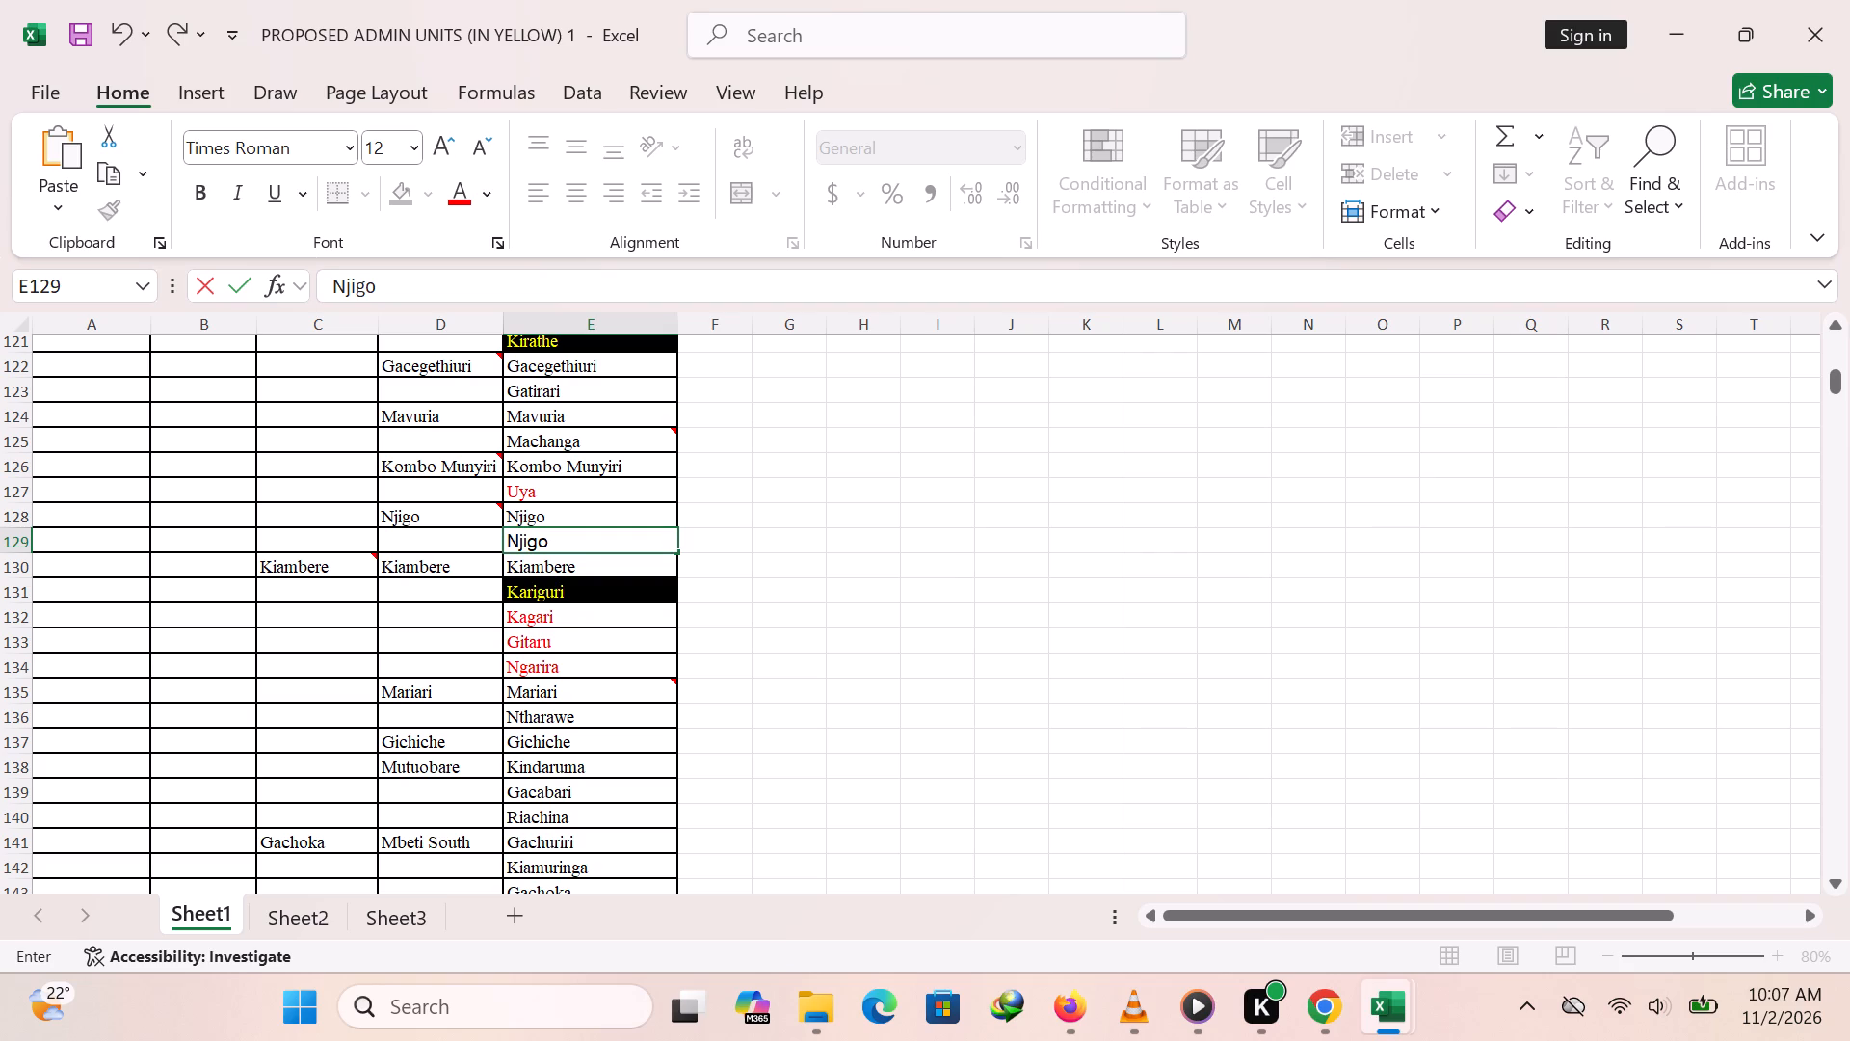
key(BackSpace)
key(BackSpace)
key(BackSpace)
key(BackSpace)
text(gar)
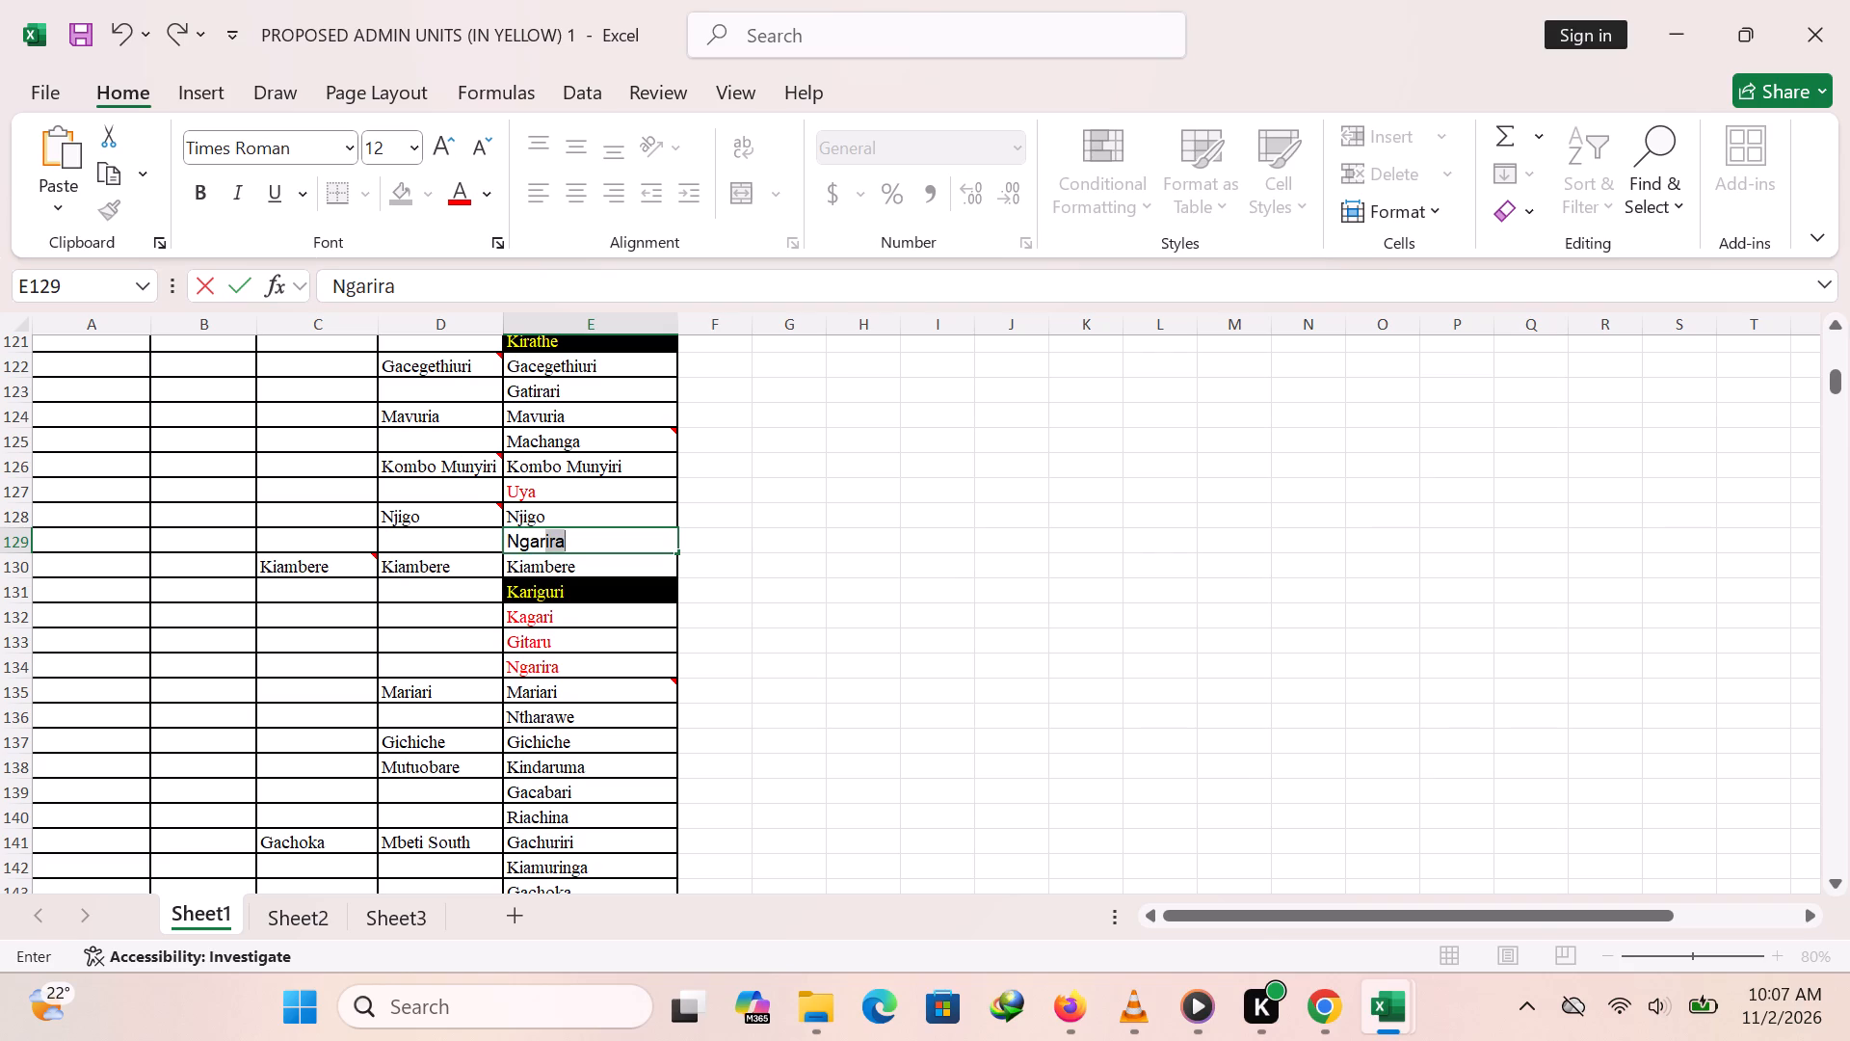
key(i)
key(Tab)
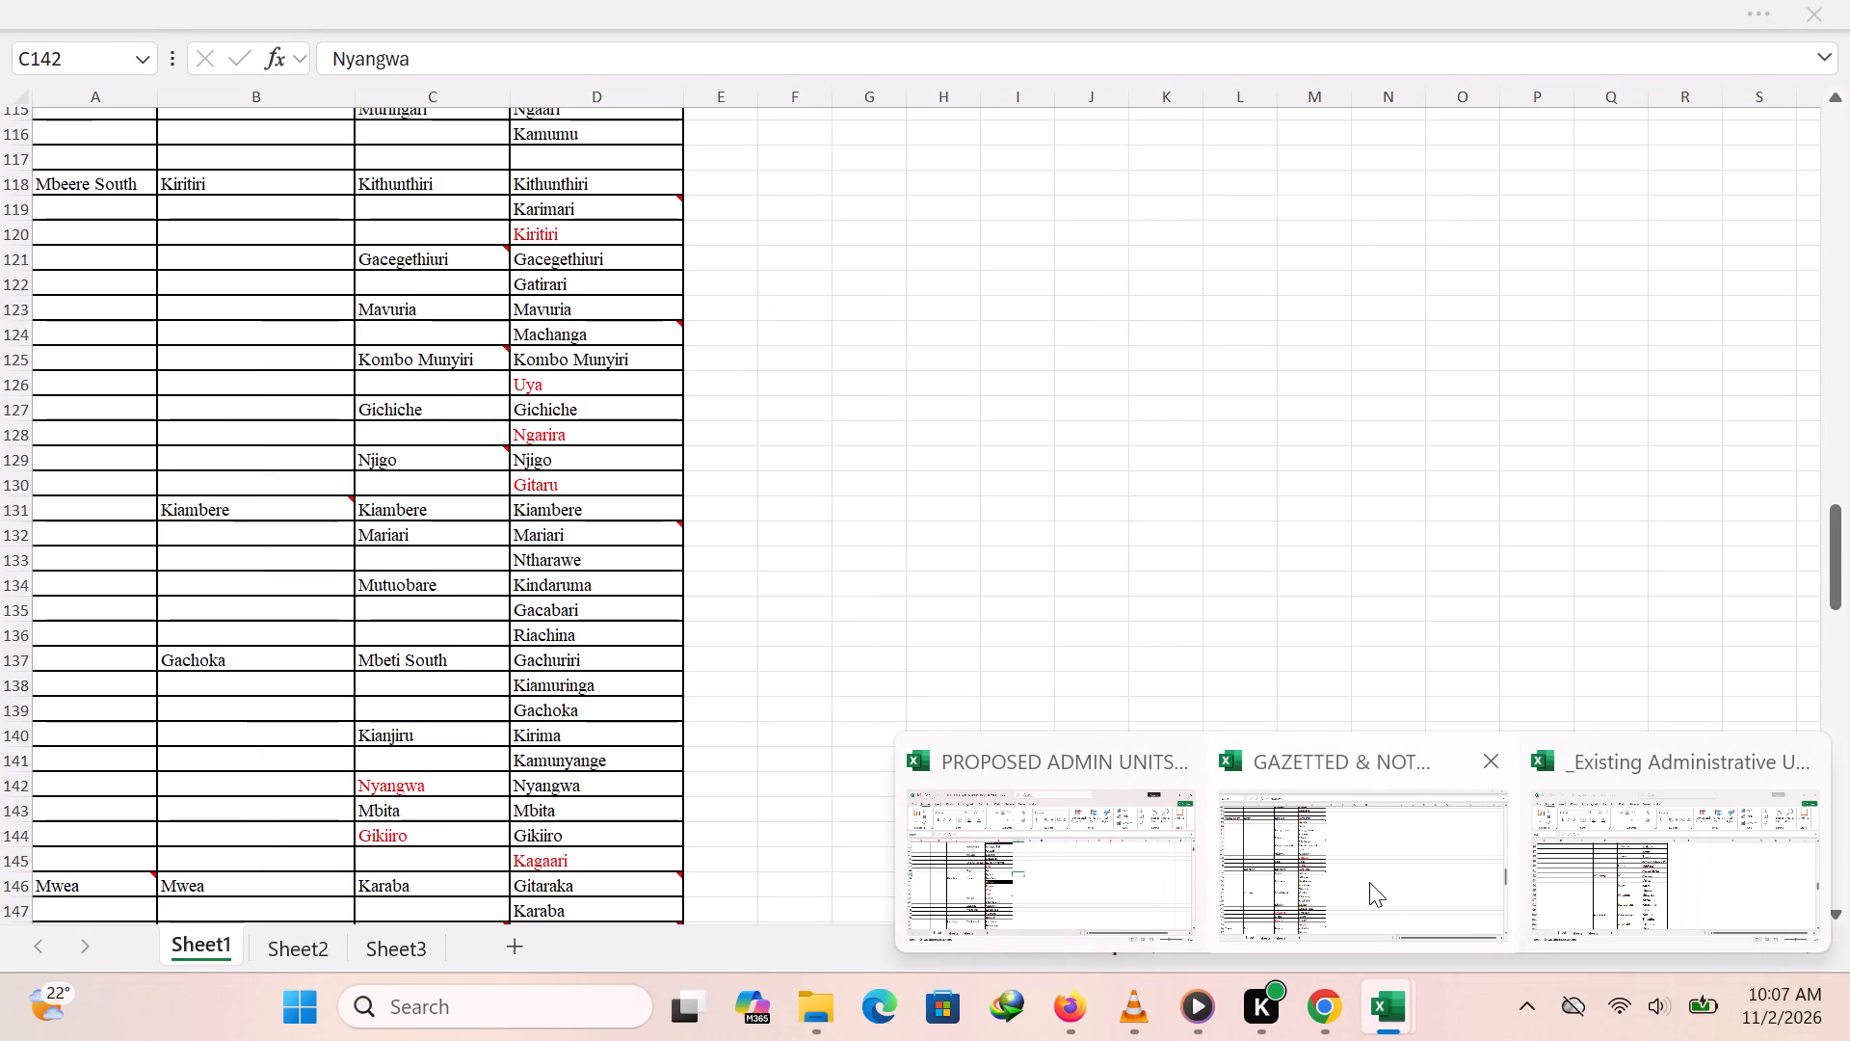
Check the red sub-locations under Gichiche and Njigo in the gazetted workbook, and return to the proposed workbook.
click(1367, 877)
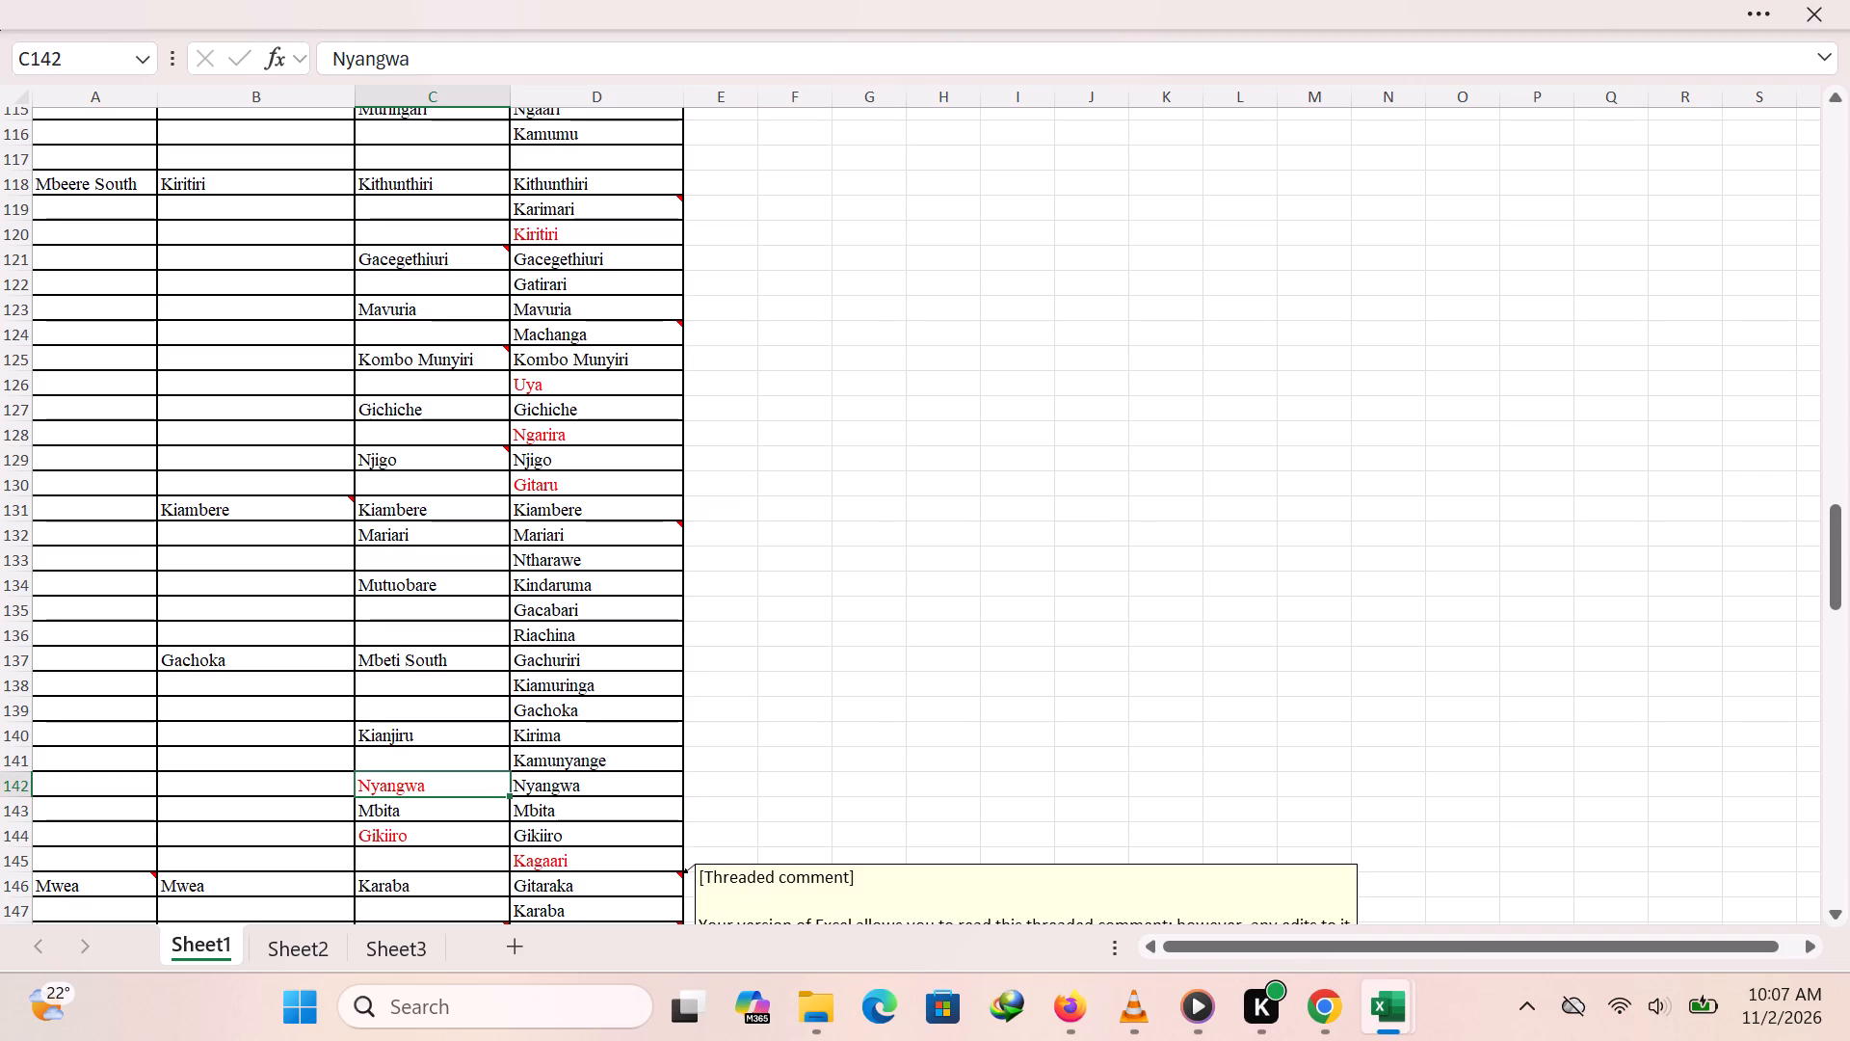
click(1401, 1021)
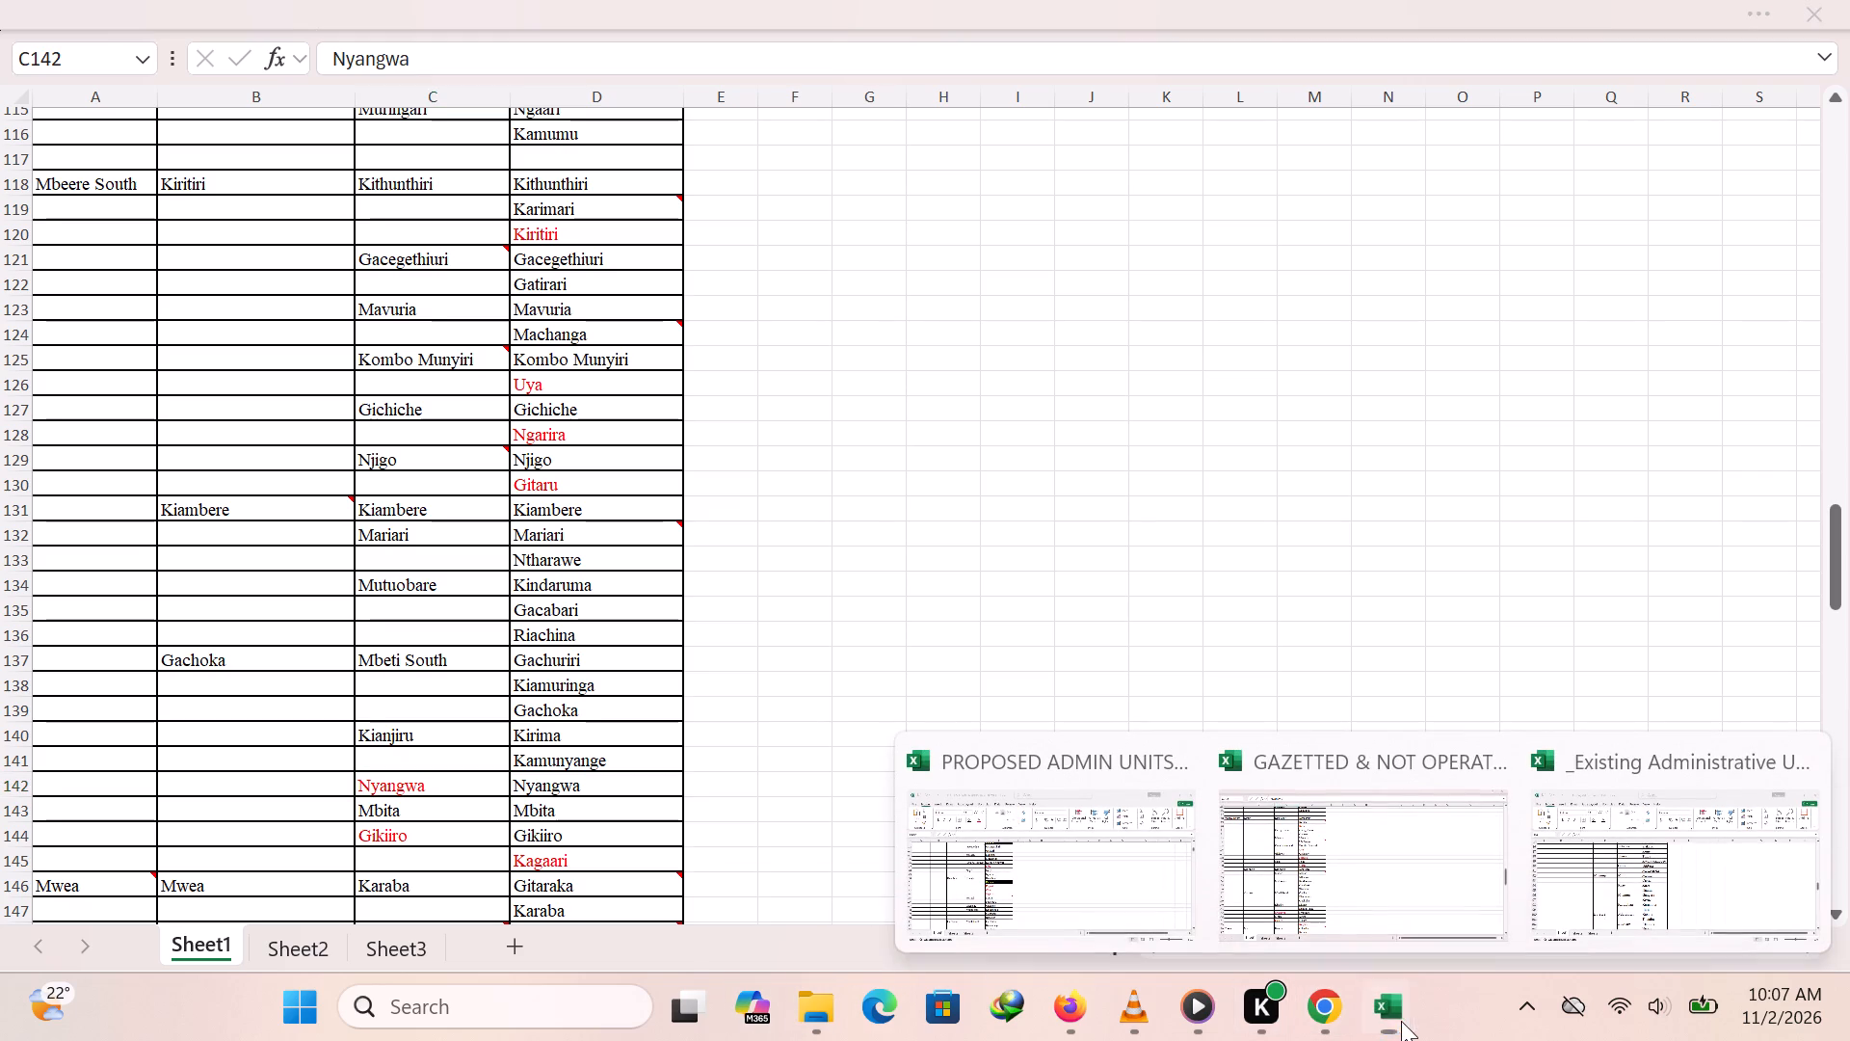
click(1114, 808)
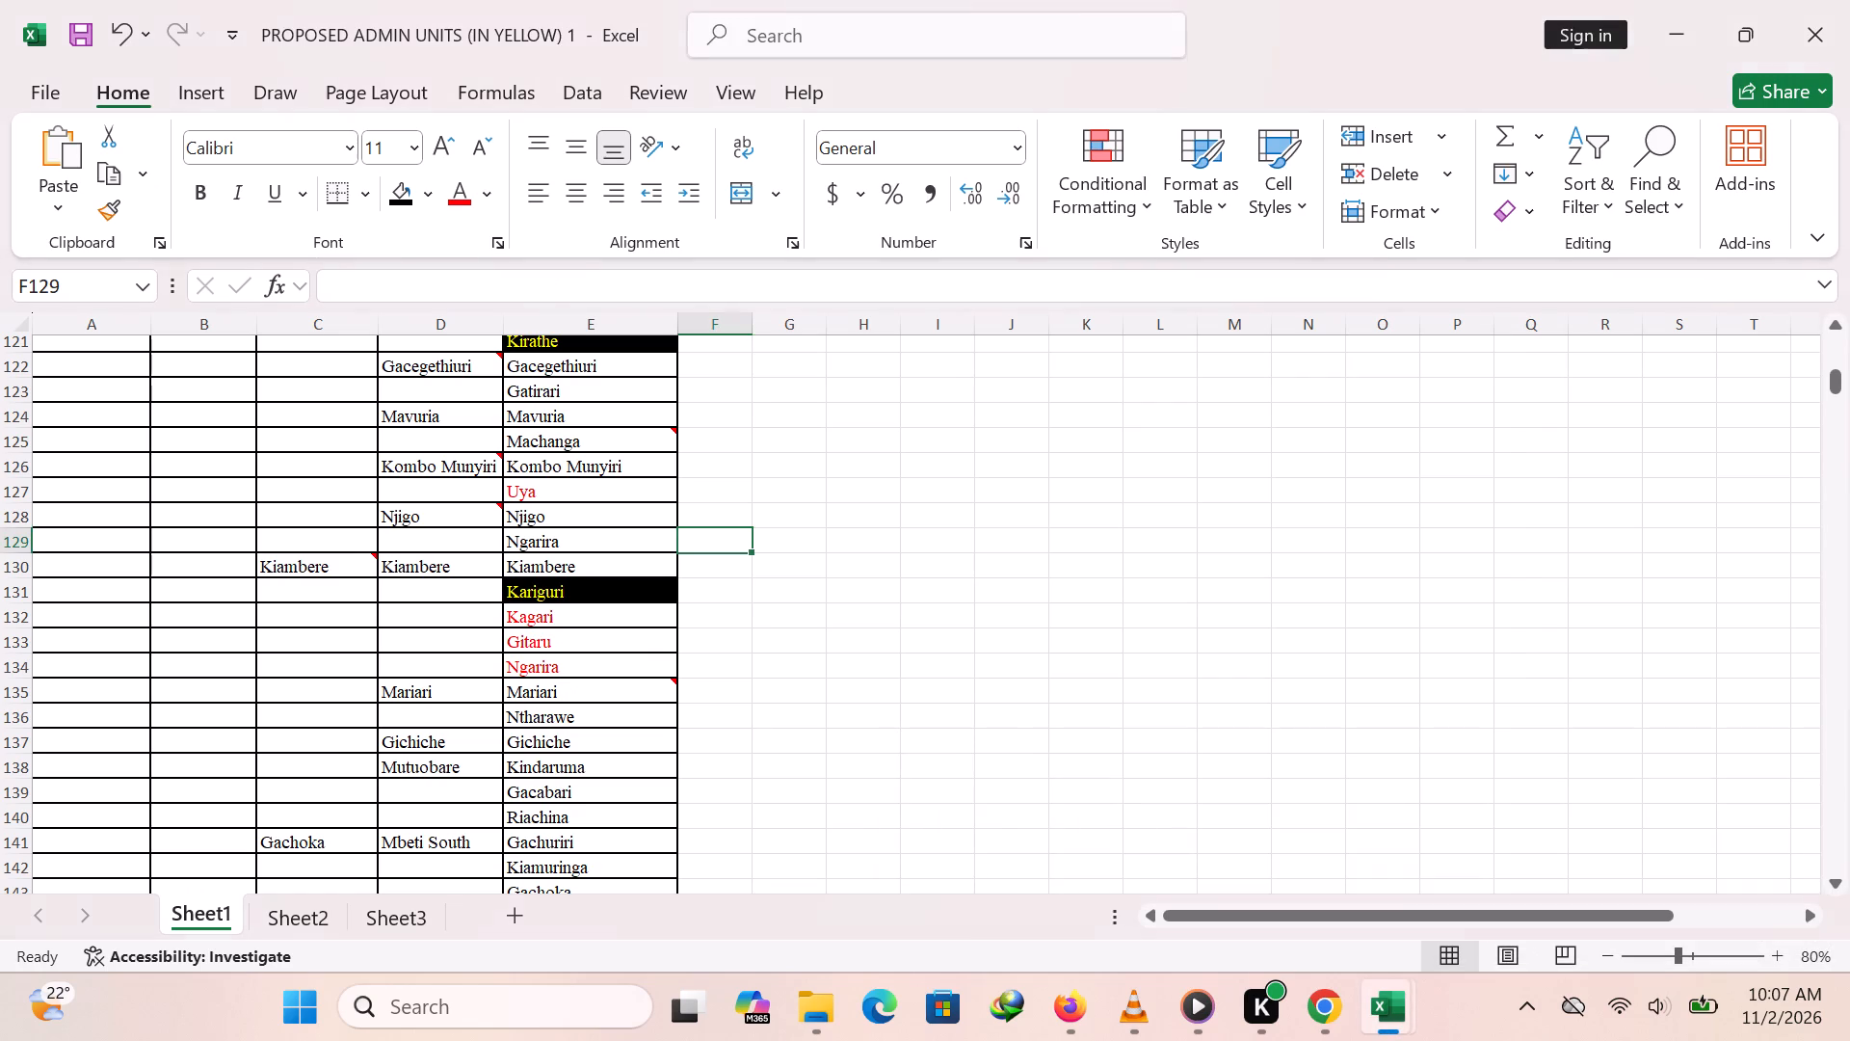
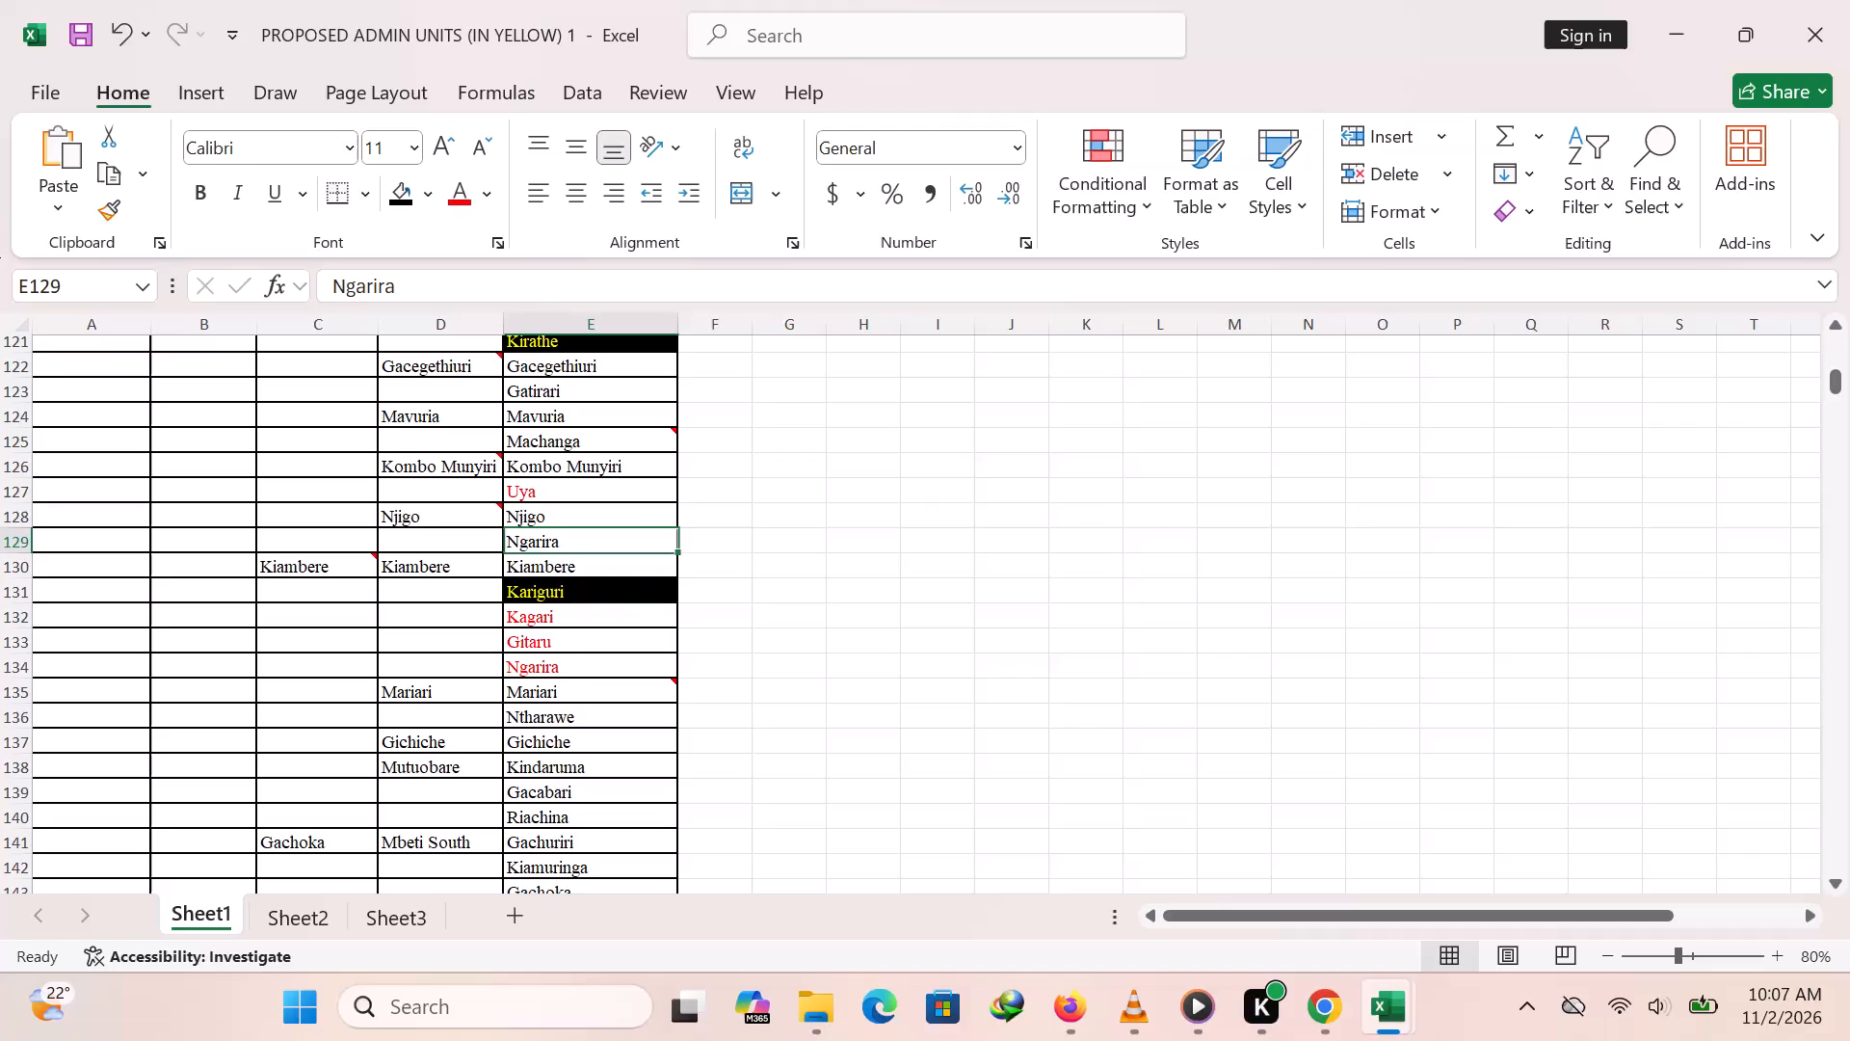
Replace the Ngarira entry in the sub-location cell under Njigo with Gitaru.
click(576, 545)
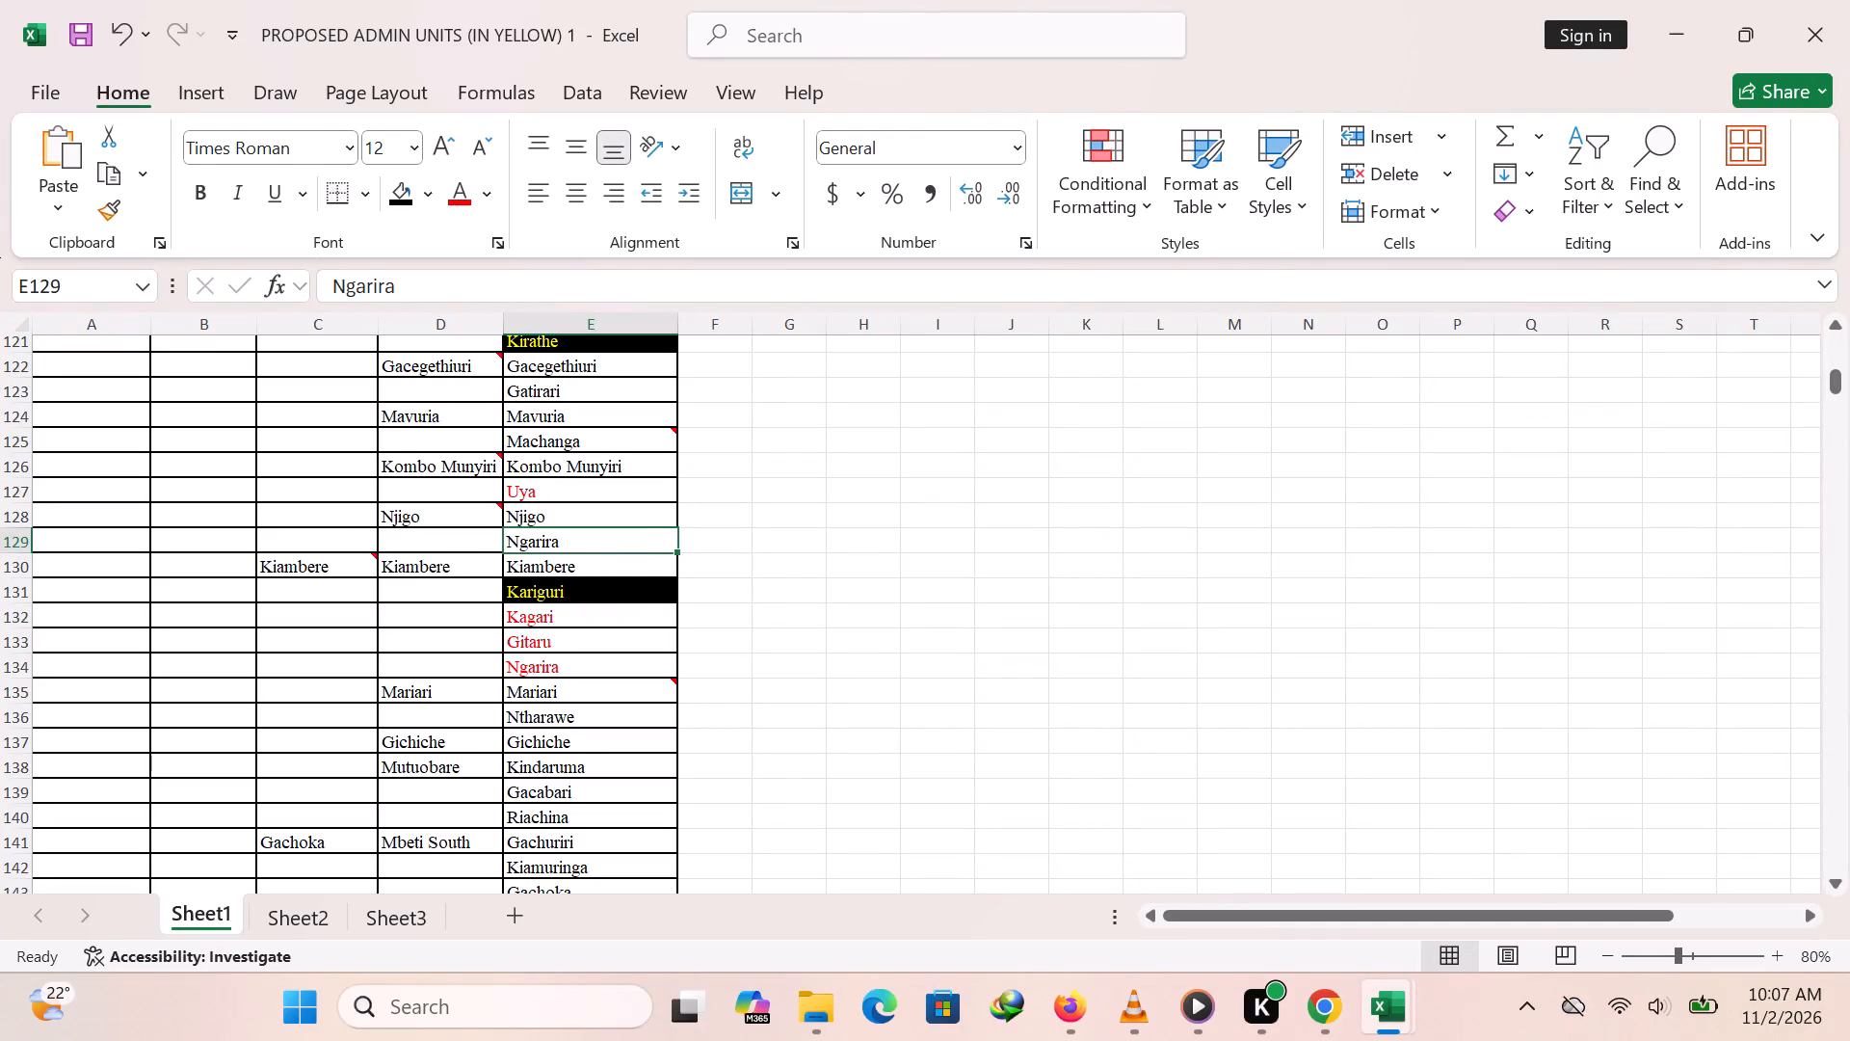
click(593, 549)
double_click(593, 545)
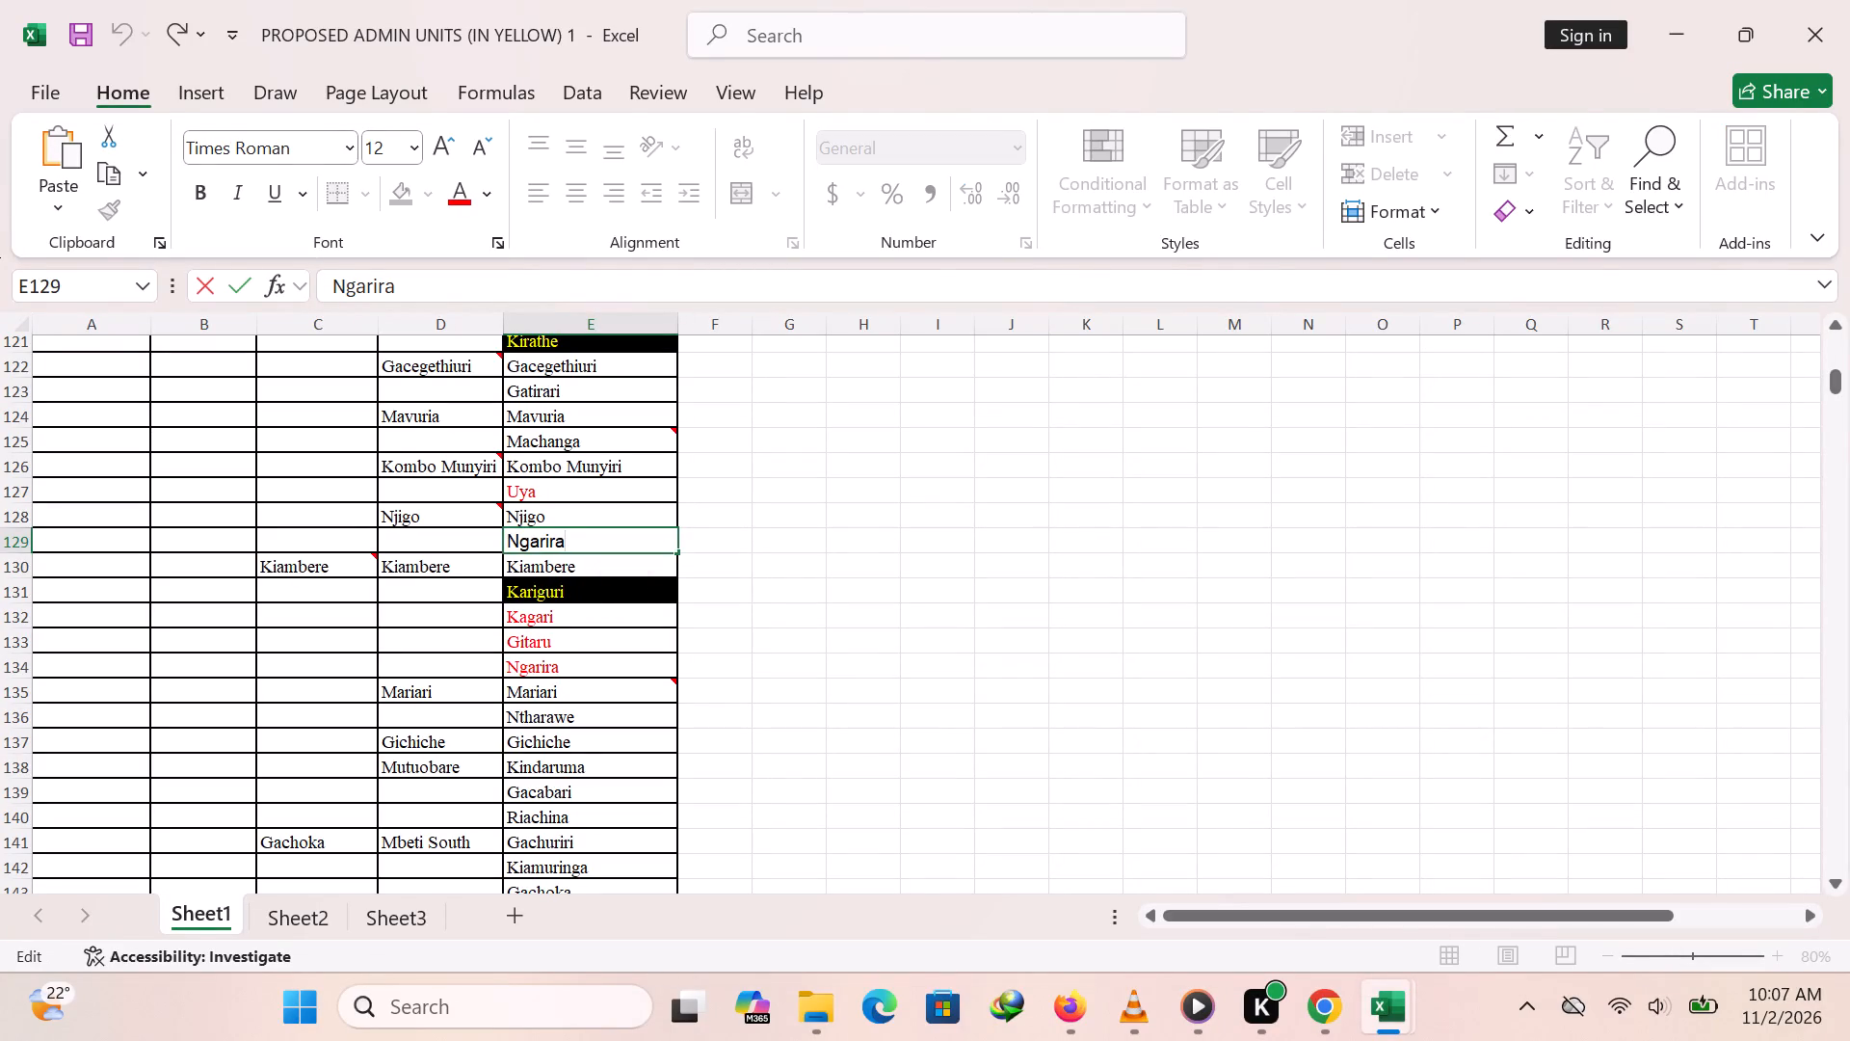
key(BackSpace)
key(BackSpace)
key(BackSpace)
key(BackSpace)
key(BackSpace)
key(BackSpace)
key(BackSpace)
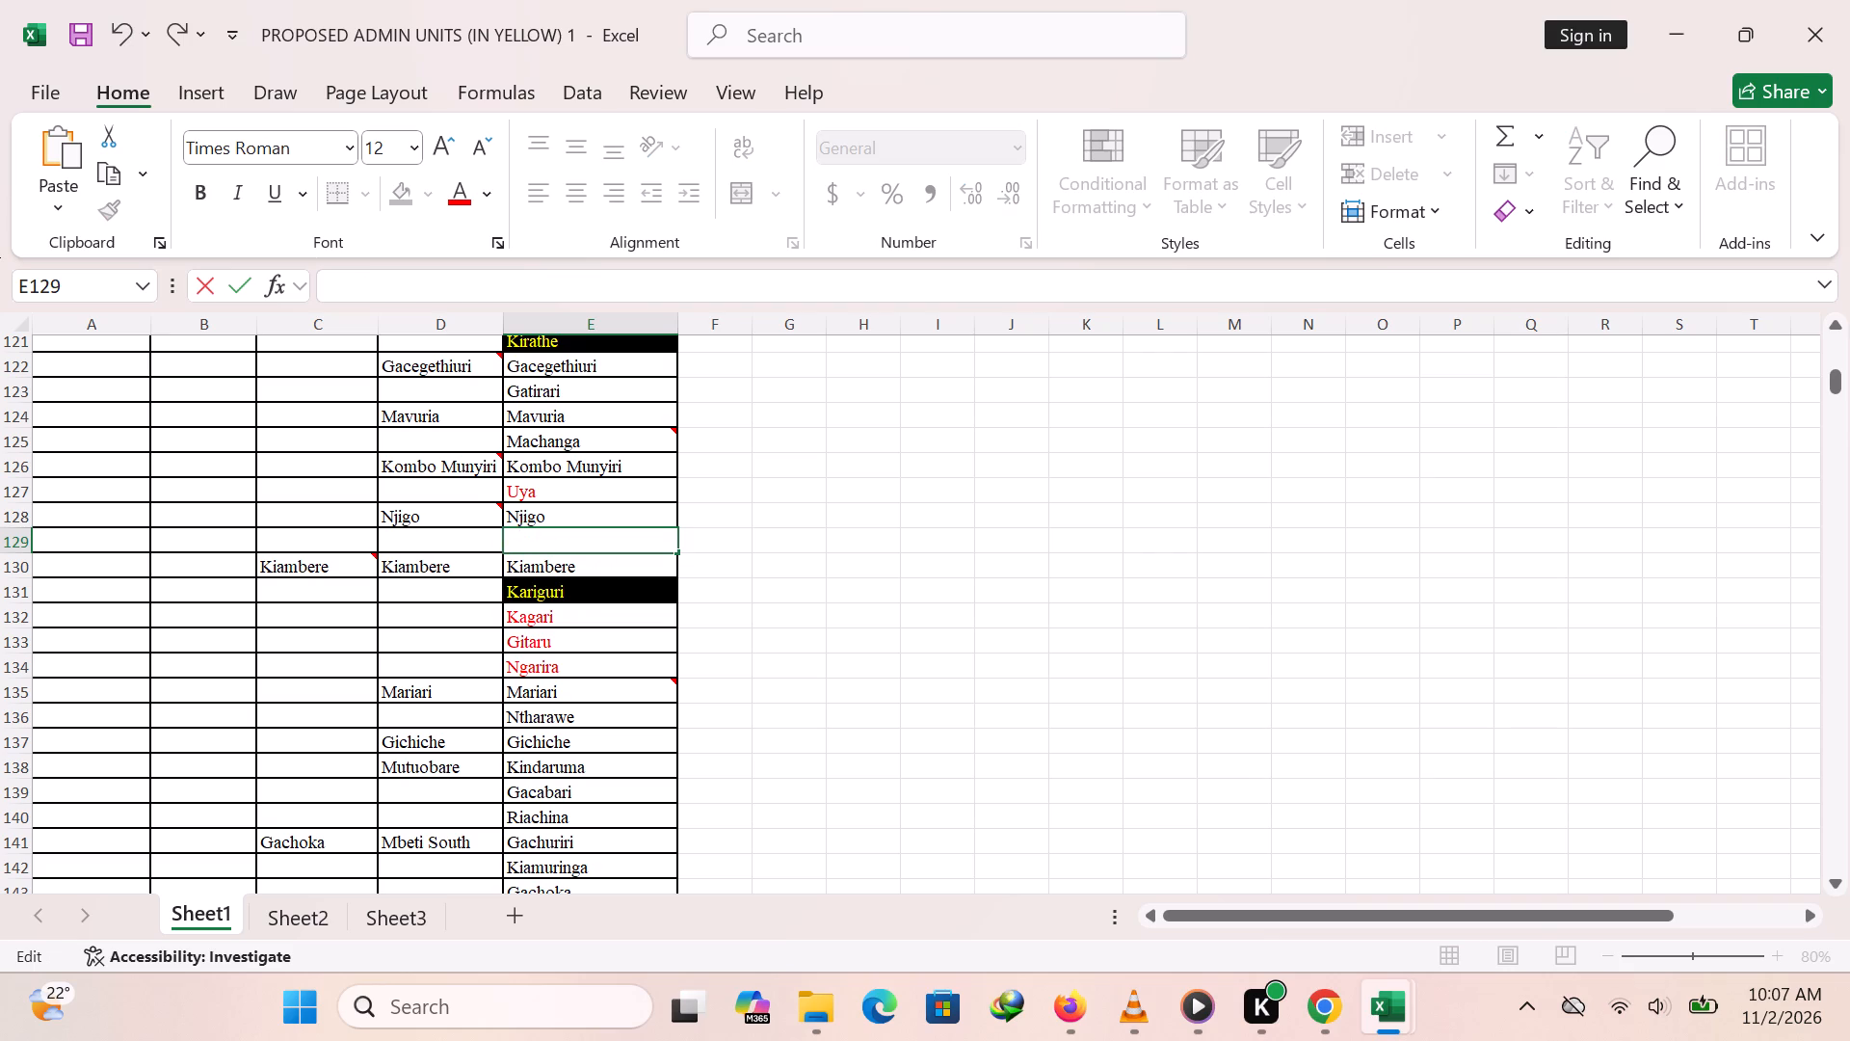
text(Gitaru)
click(933, 604)
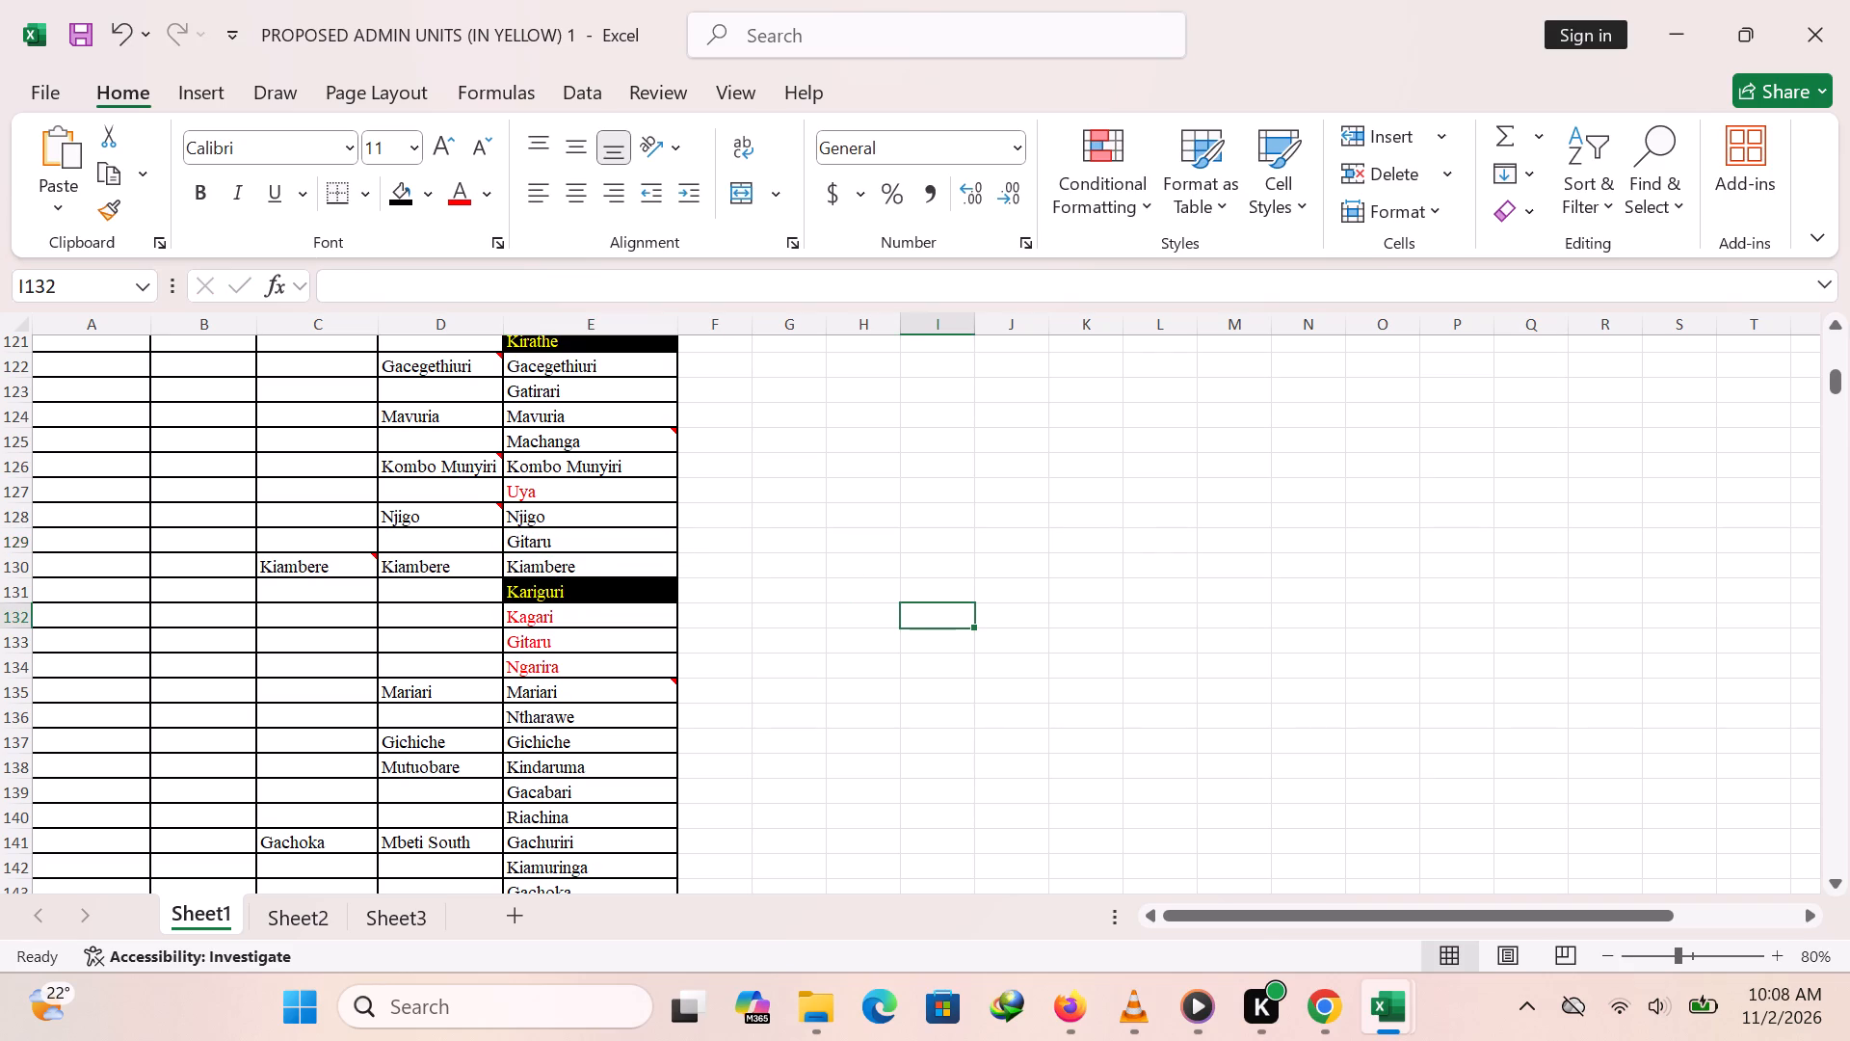
Check the Mbeere South locations and their red sub-locations in the gazetted workbook, and return to the proposed workbook.
click(1387, 1000)
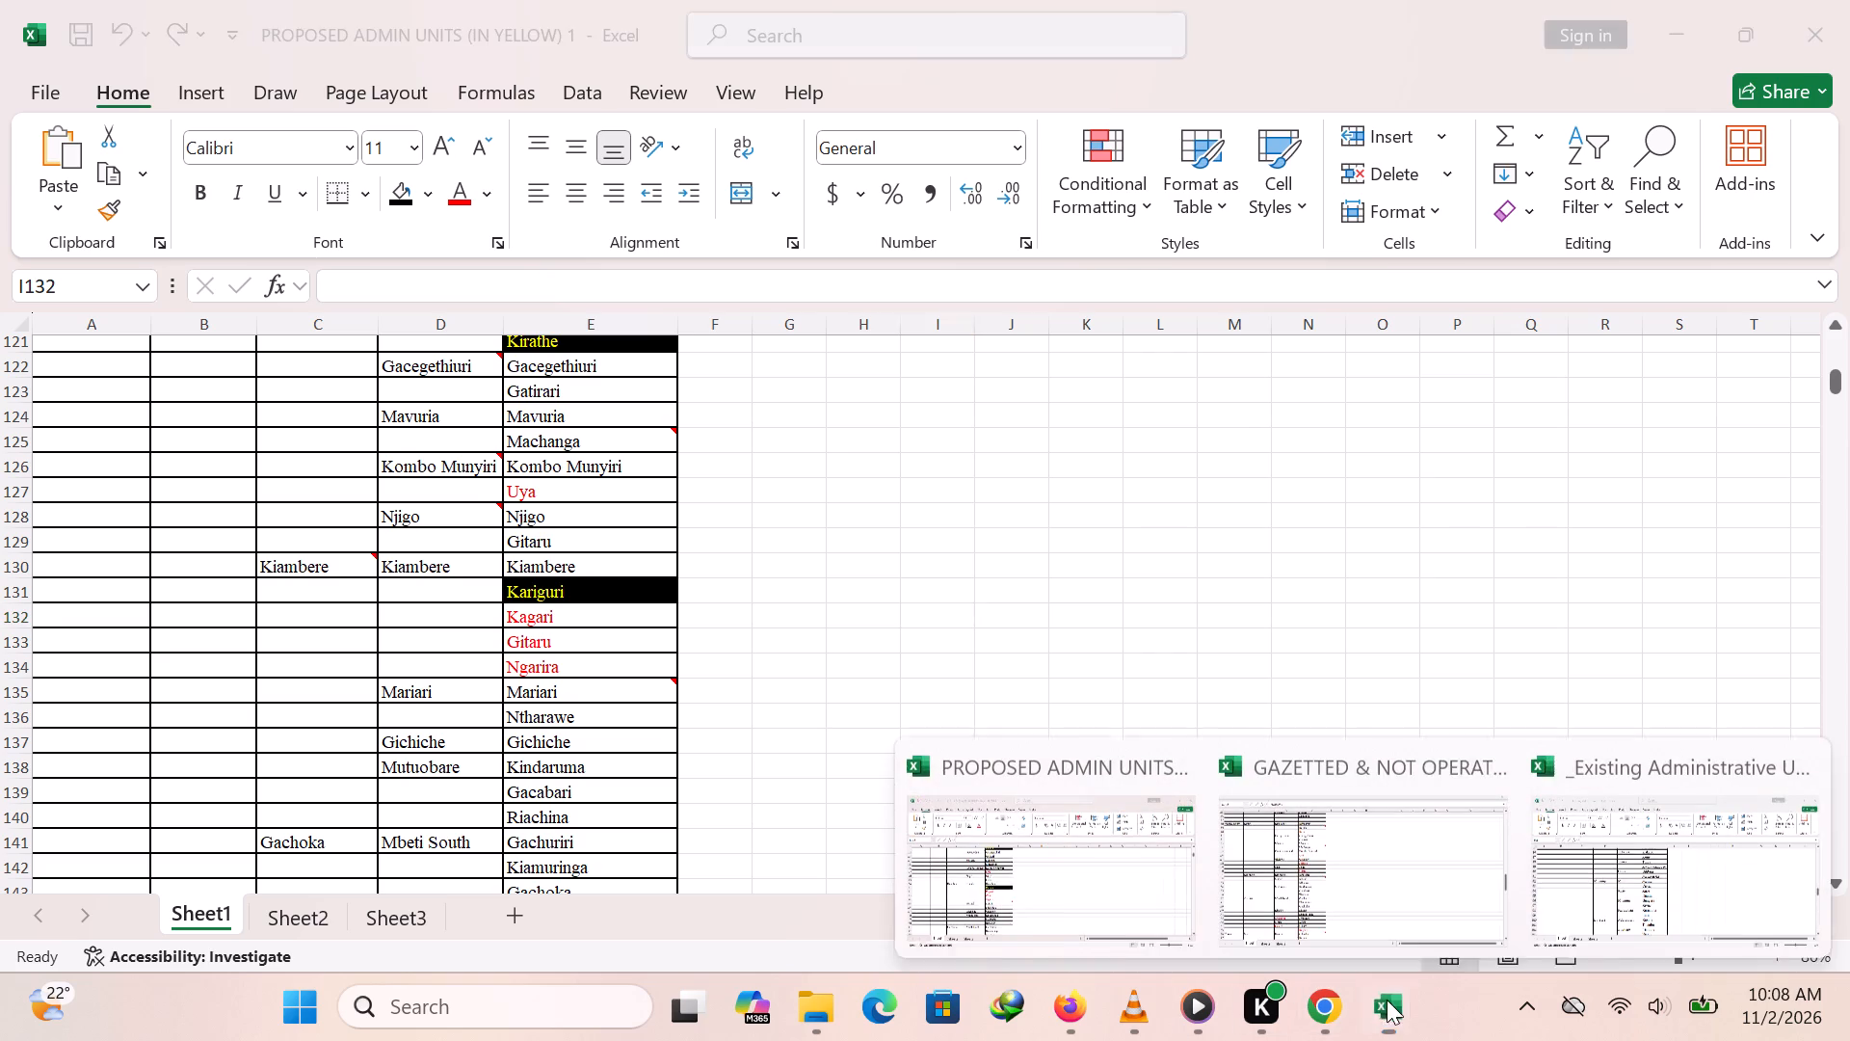
click(1362, 889)
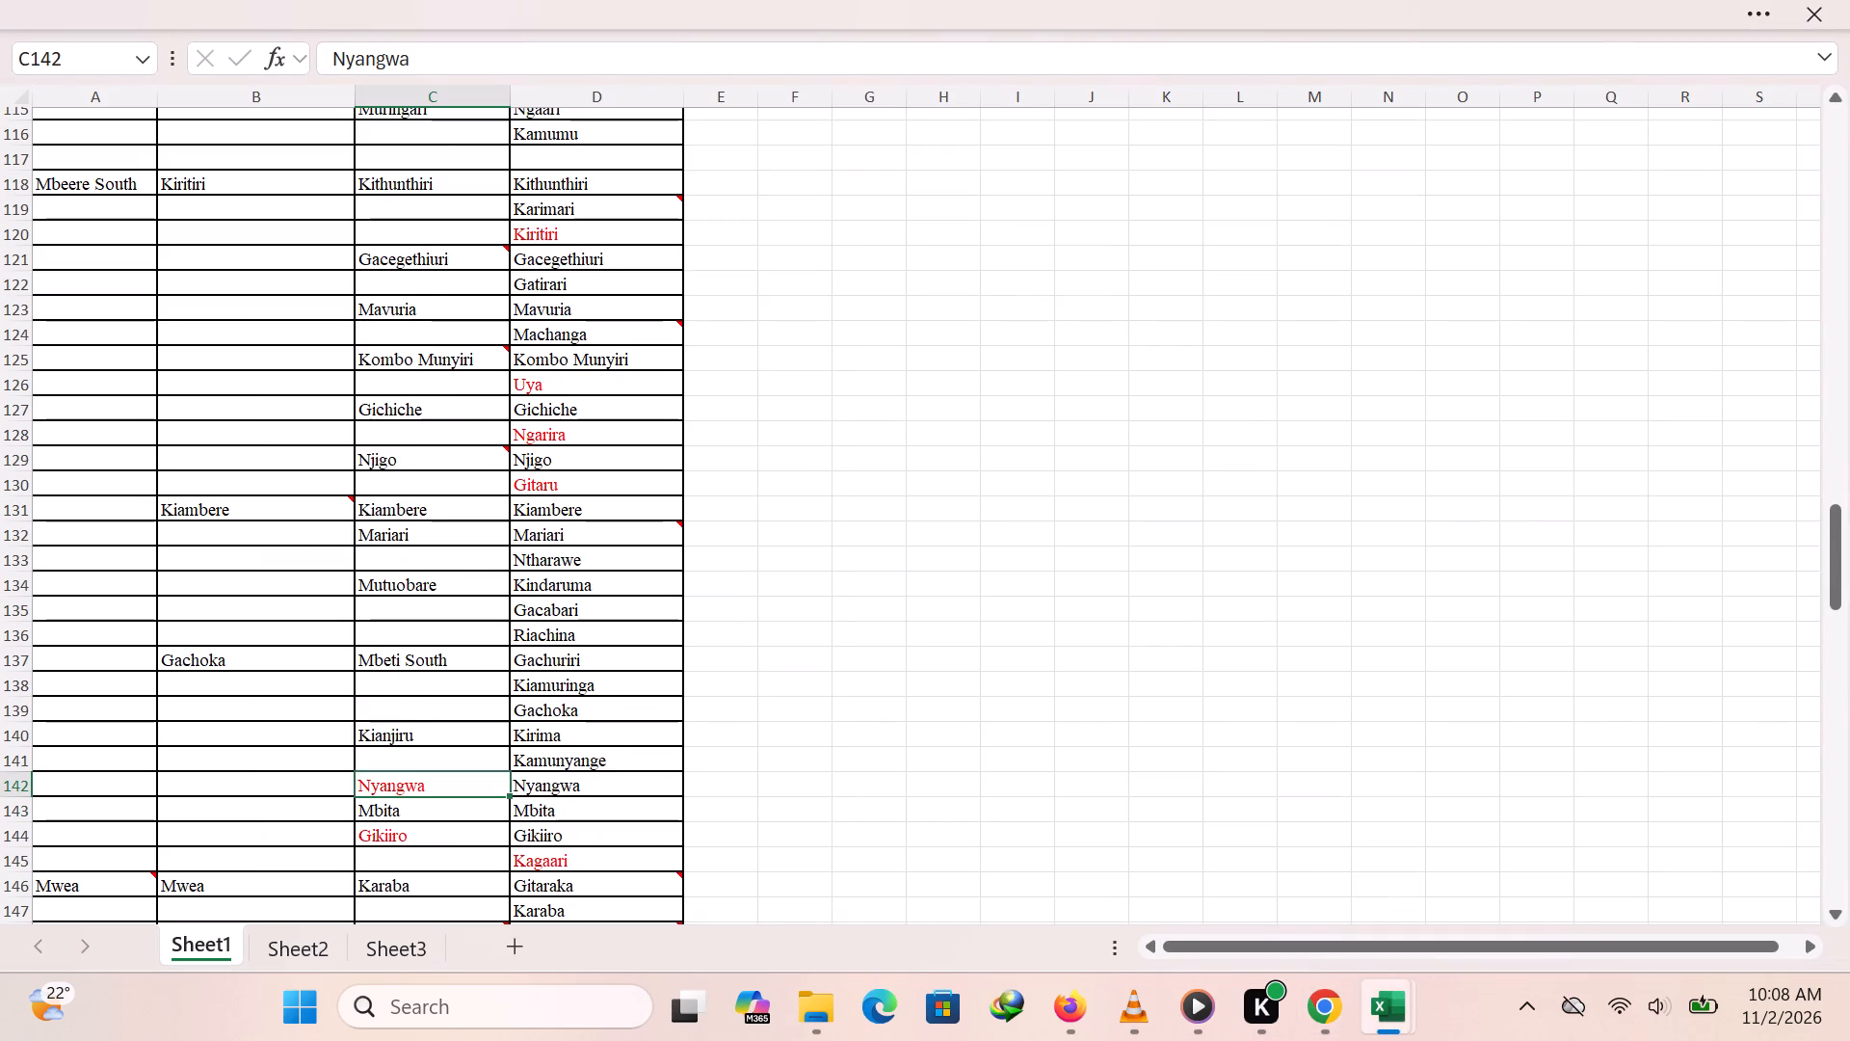
scroll(401, 511, up, 1)
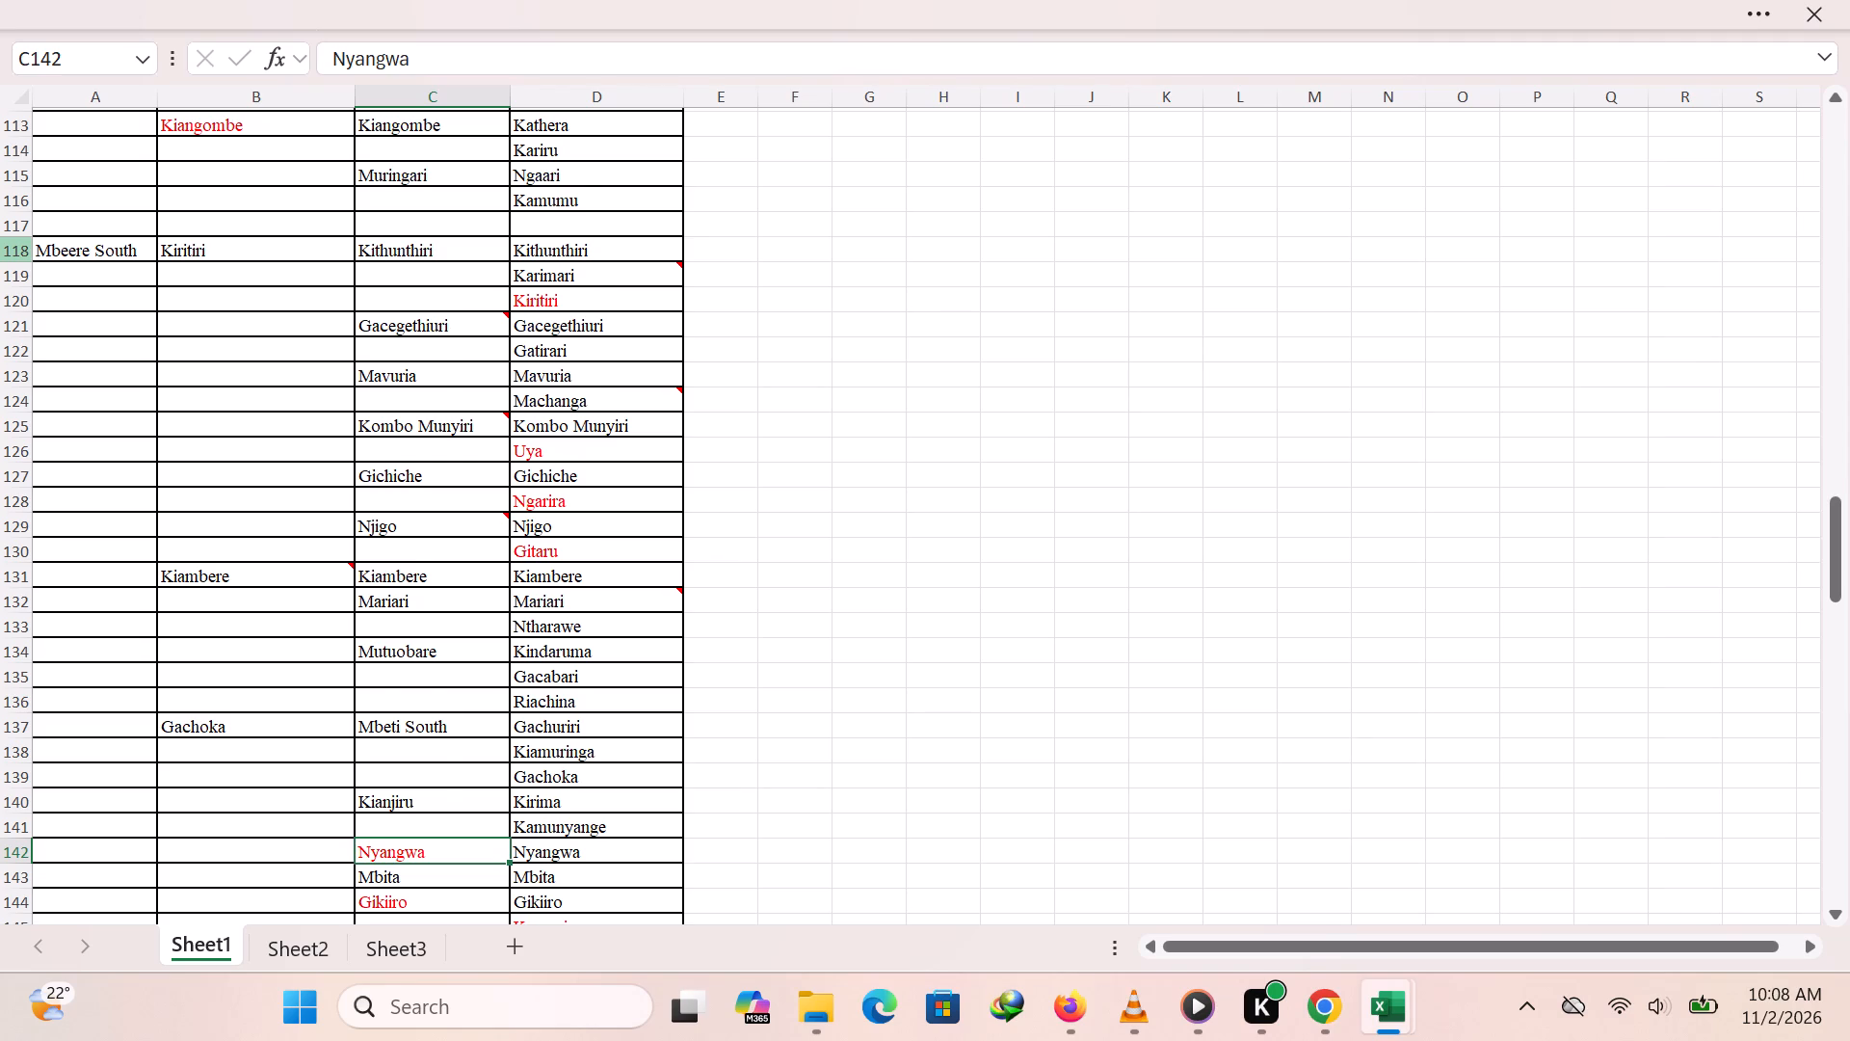
scroll(115, 254, up, 1)
click(66, 324)
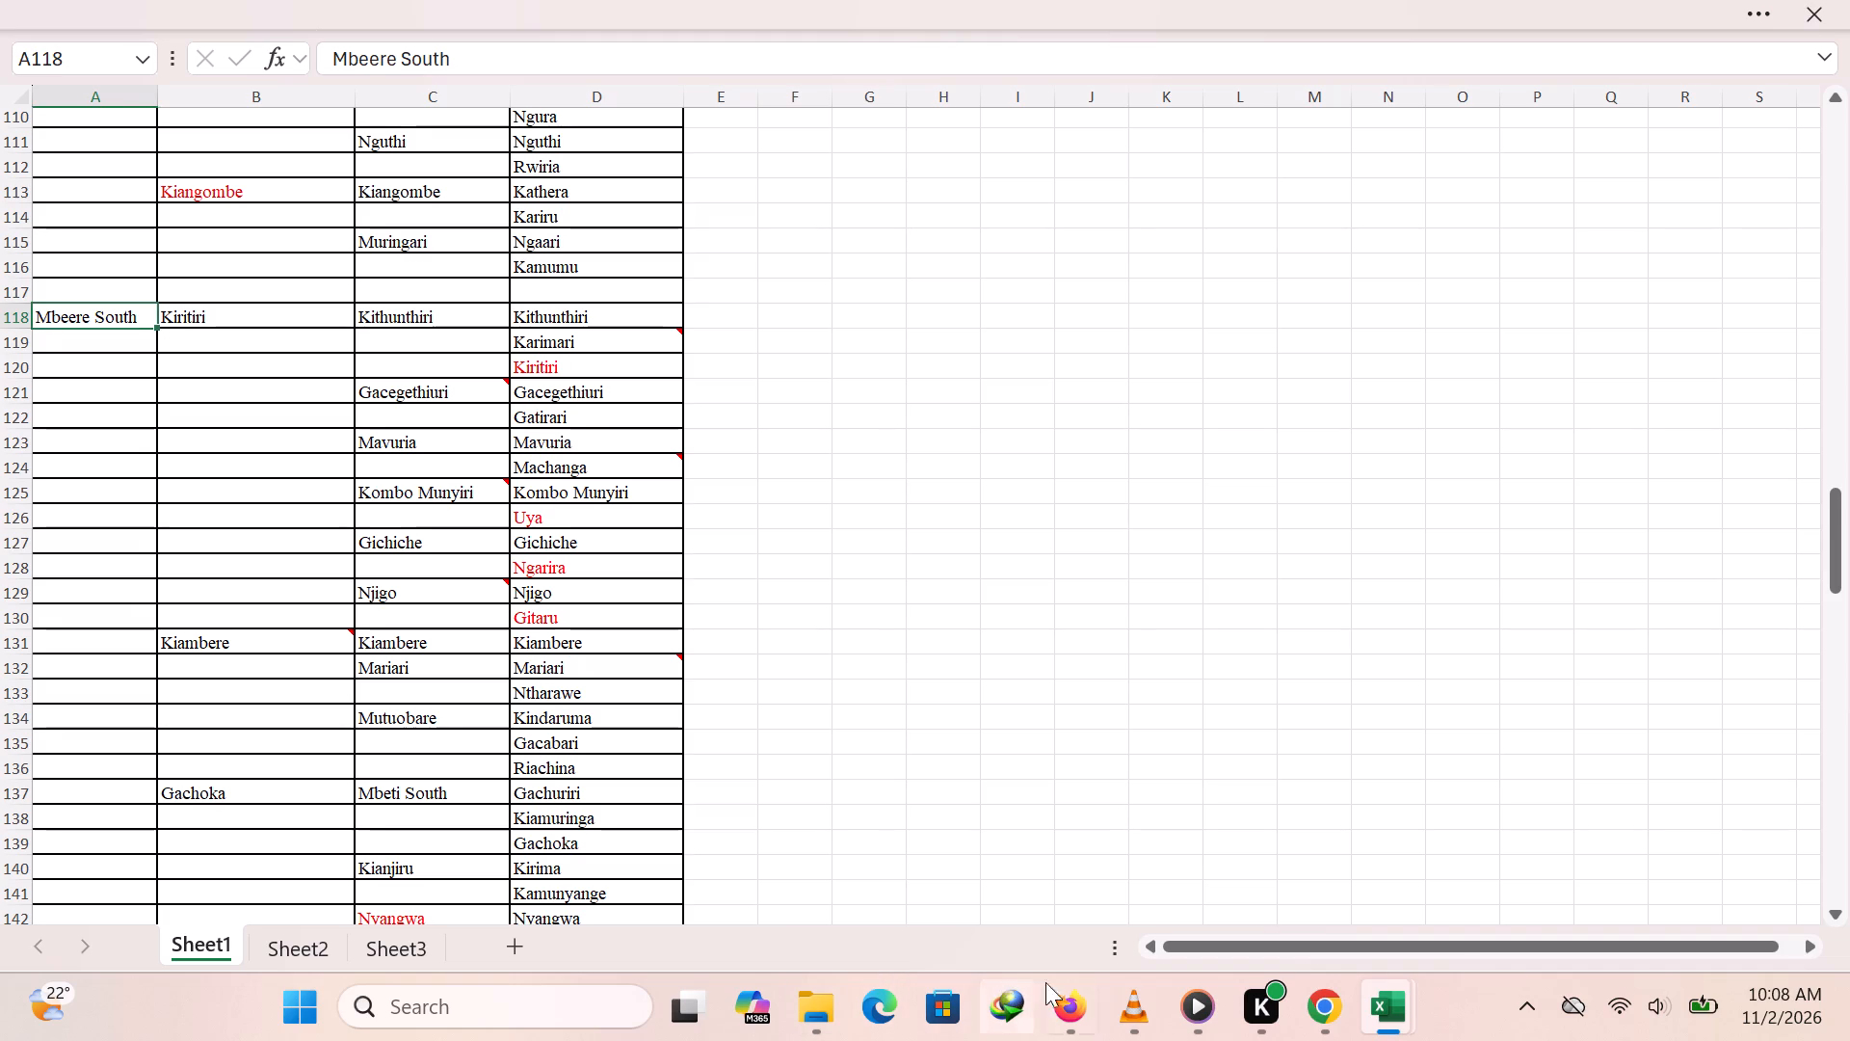
click(1394, 1013)
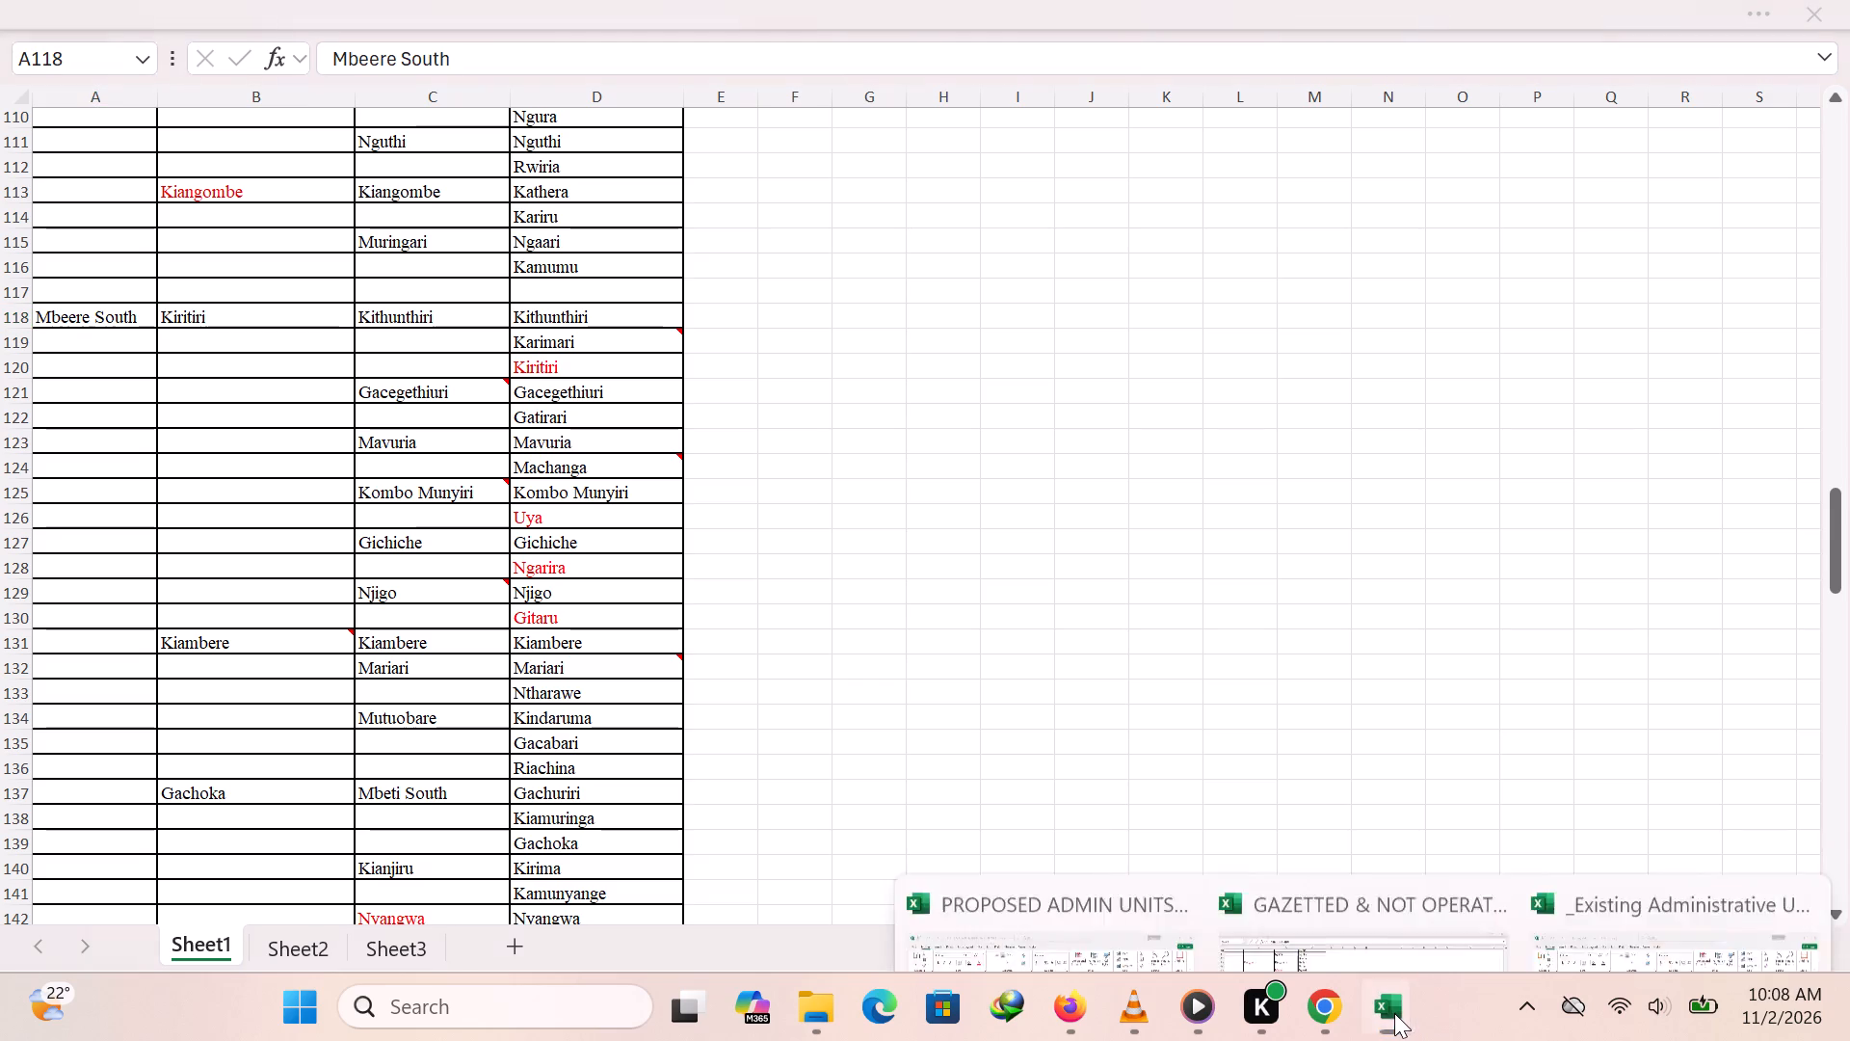
click(1154, 849)
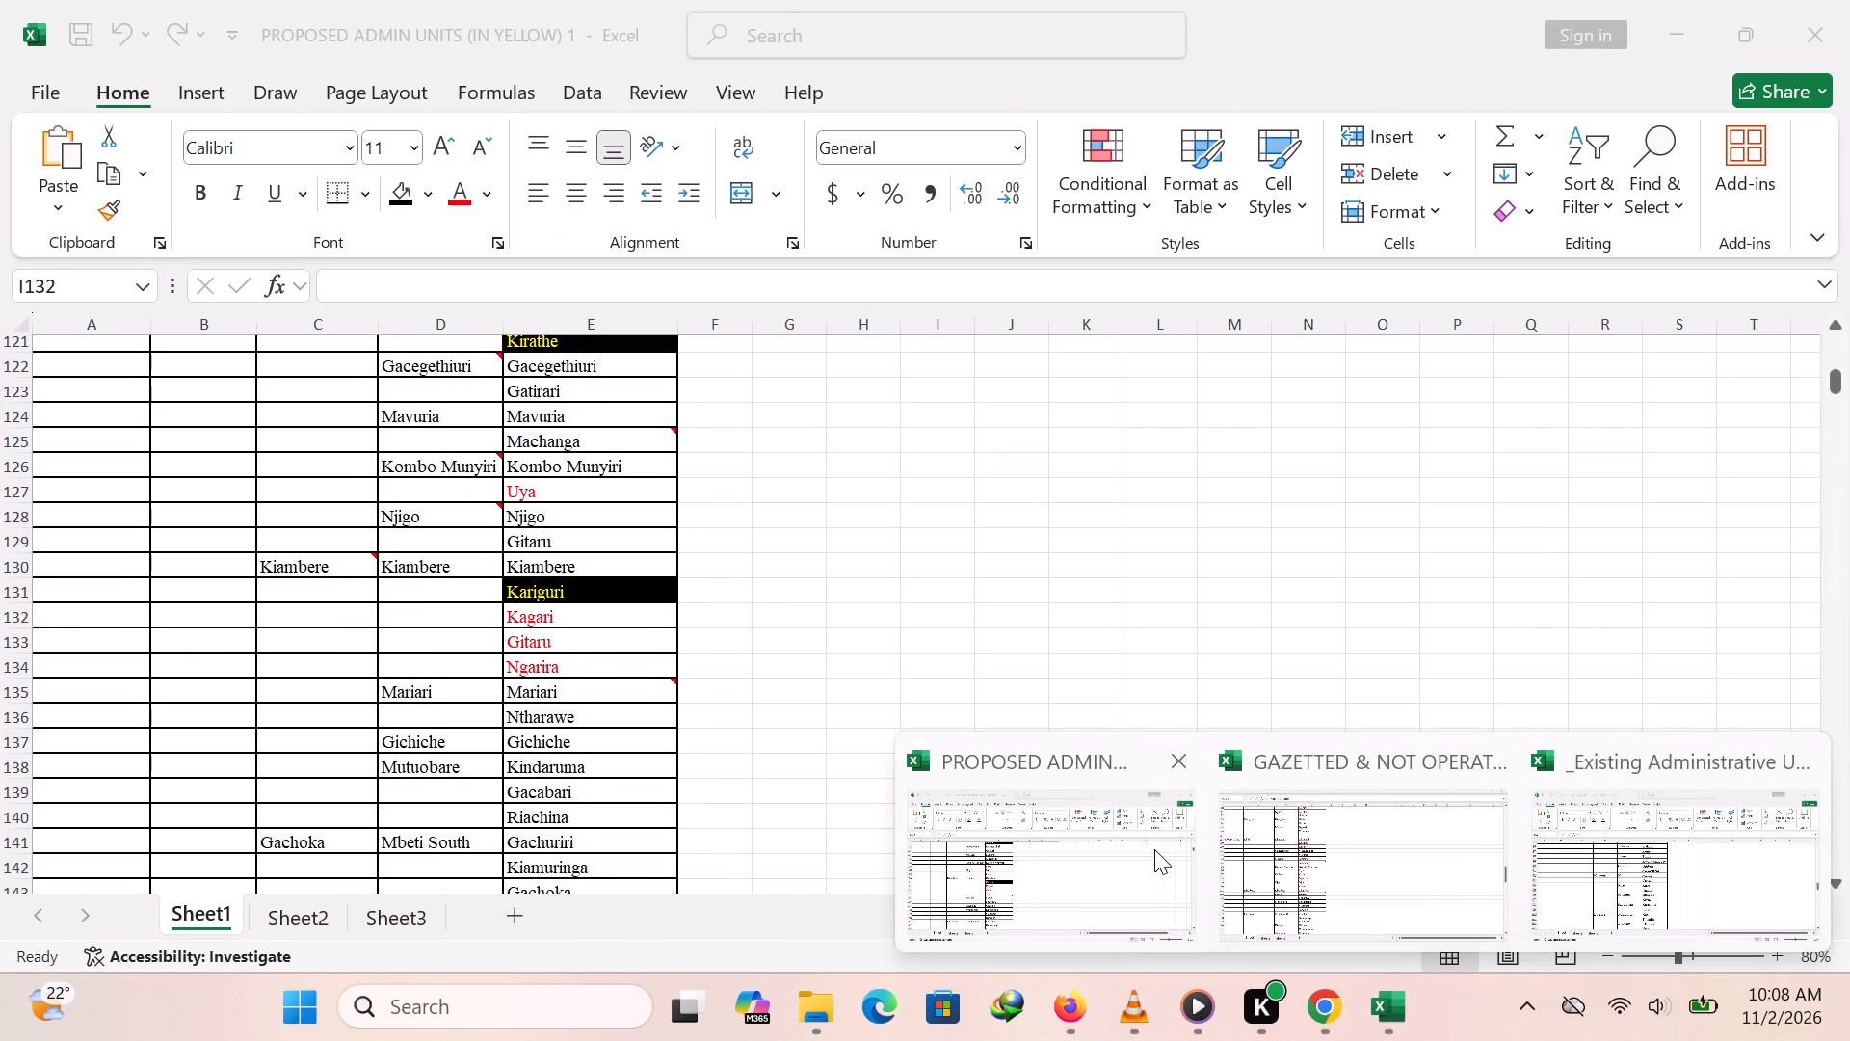
Delete the red Ngarira row under the Kiambere location, between Gitaru and Mariari.
click(580, 665)
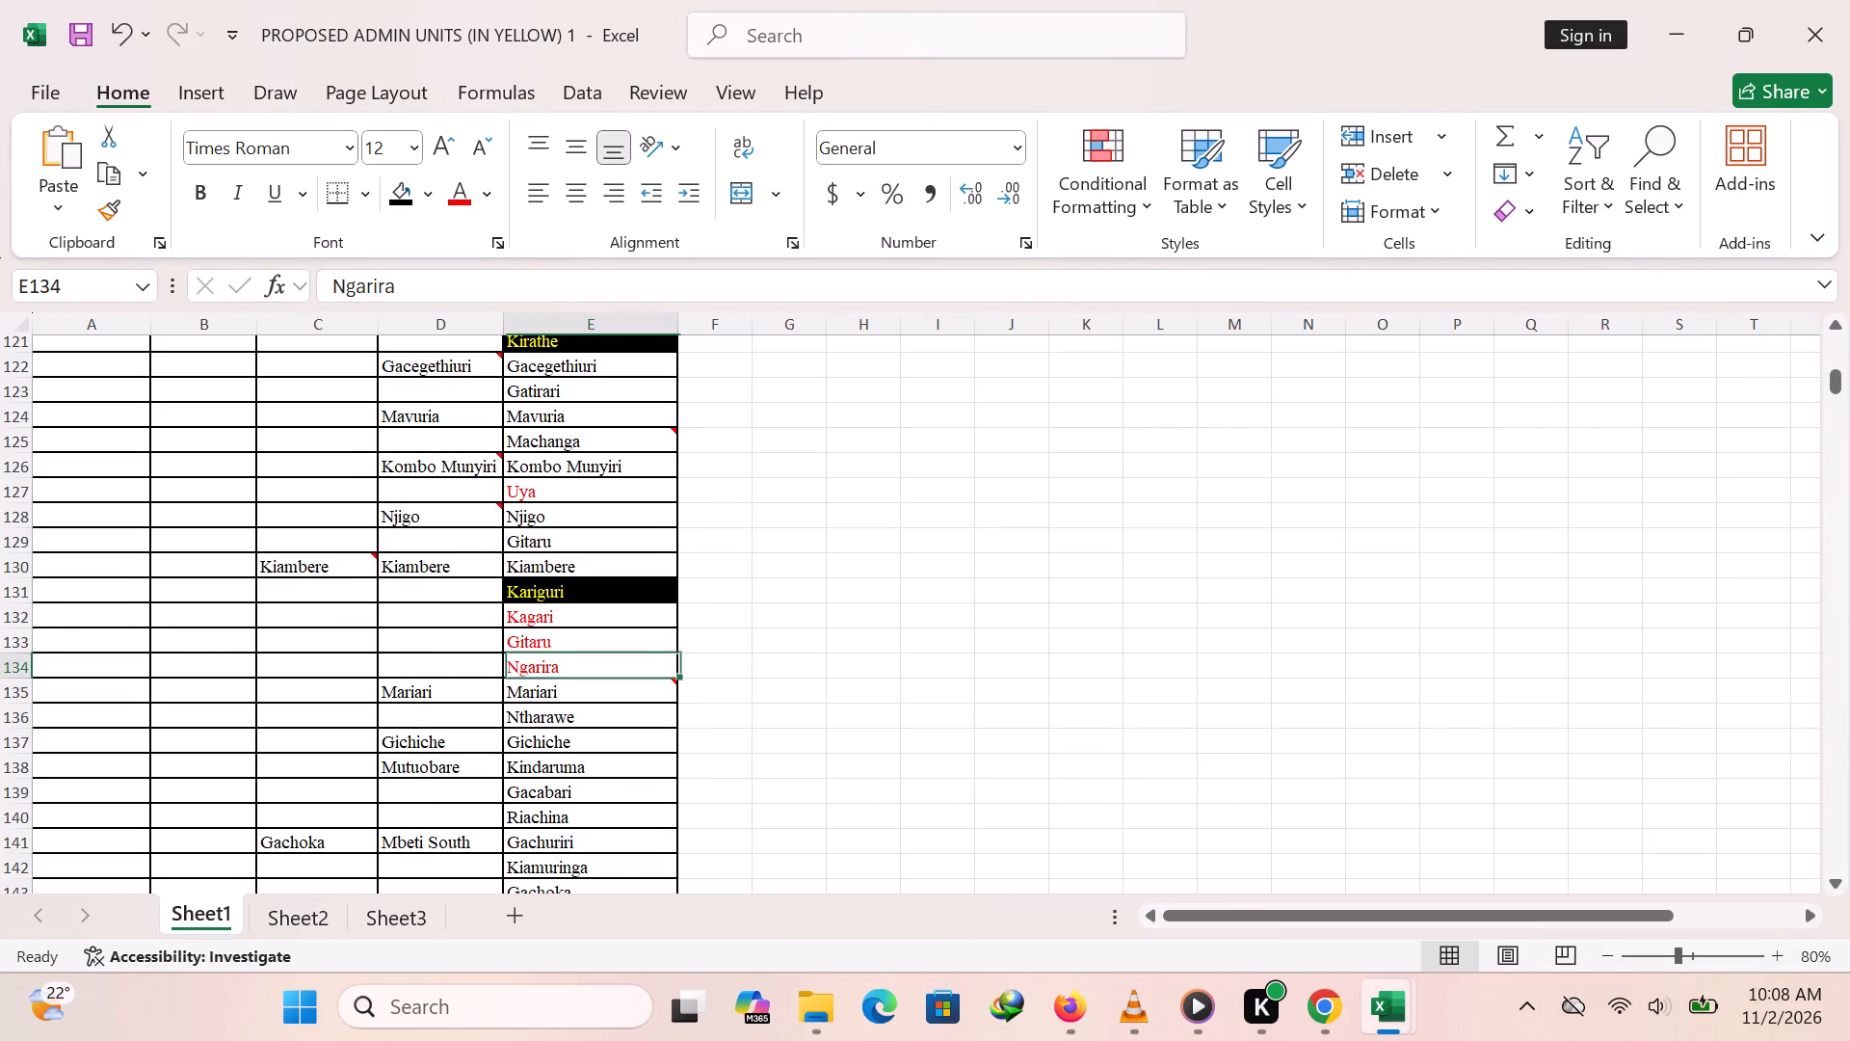
right_click(11, 671)
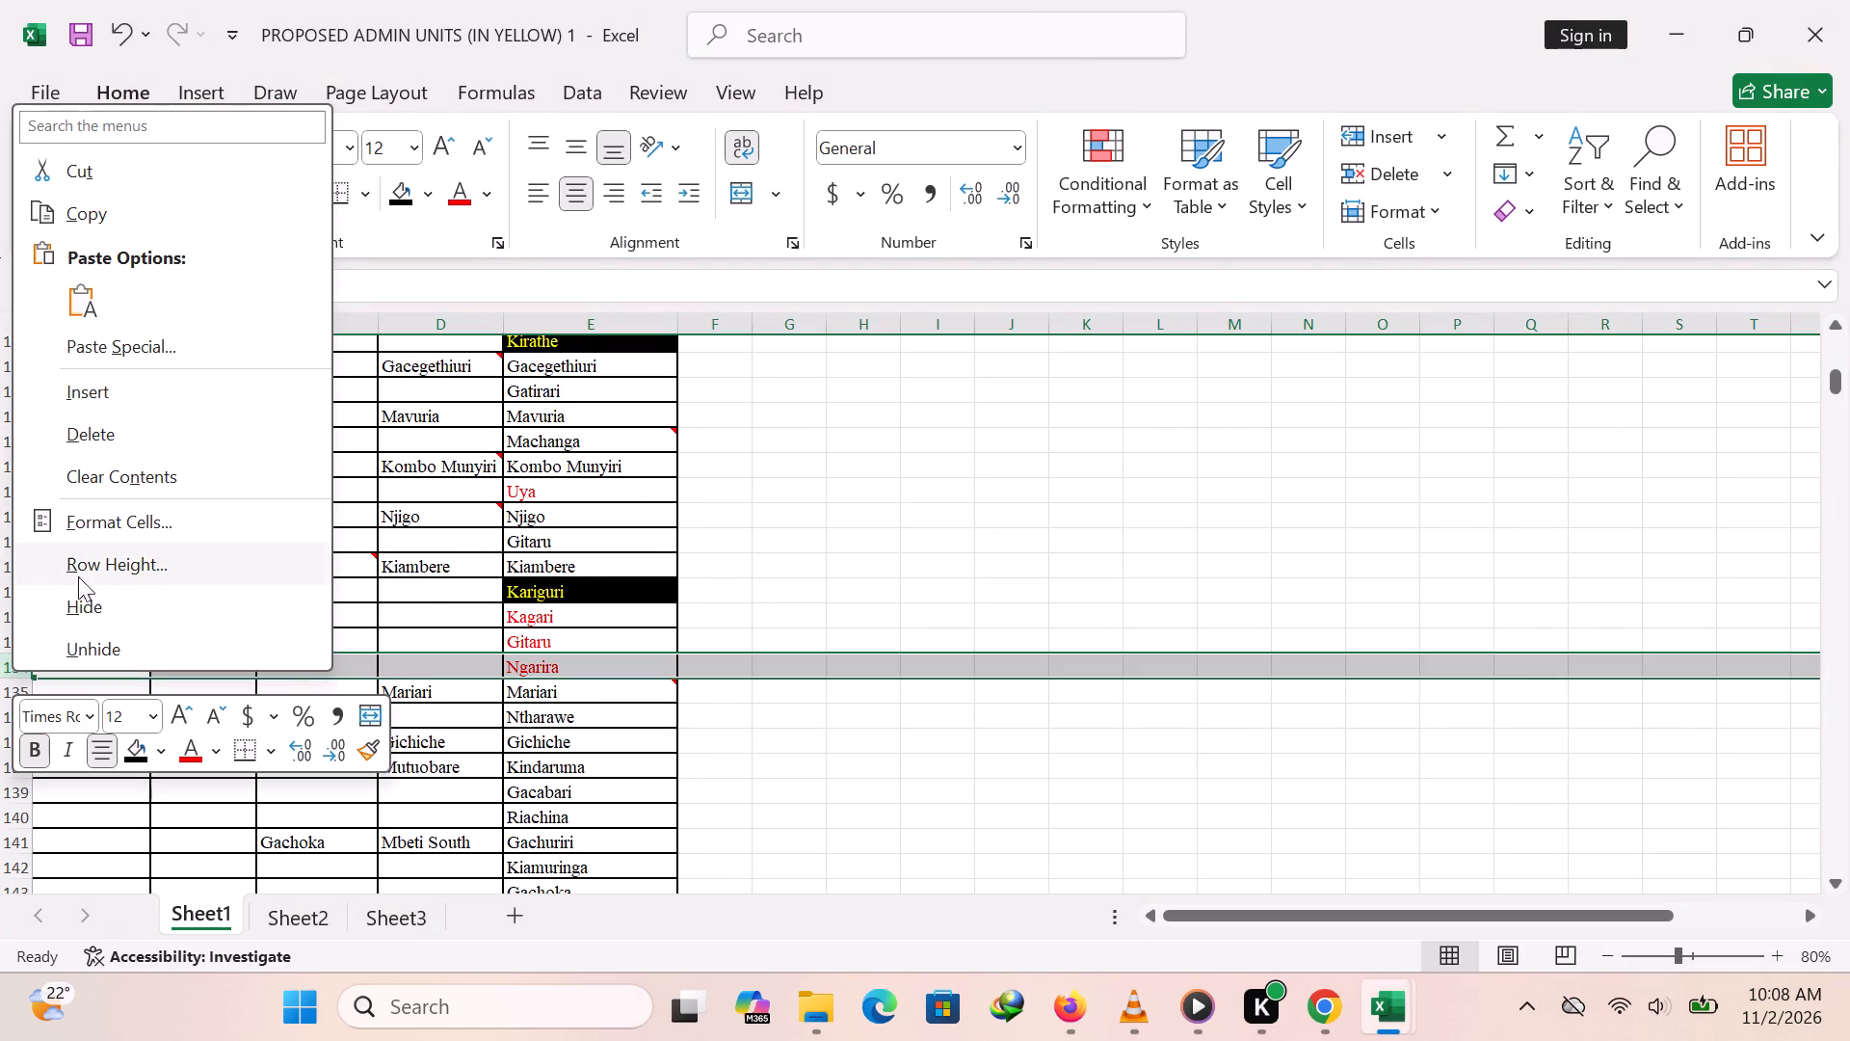
click(105, 437)
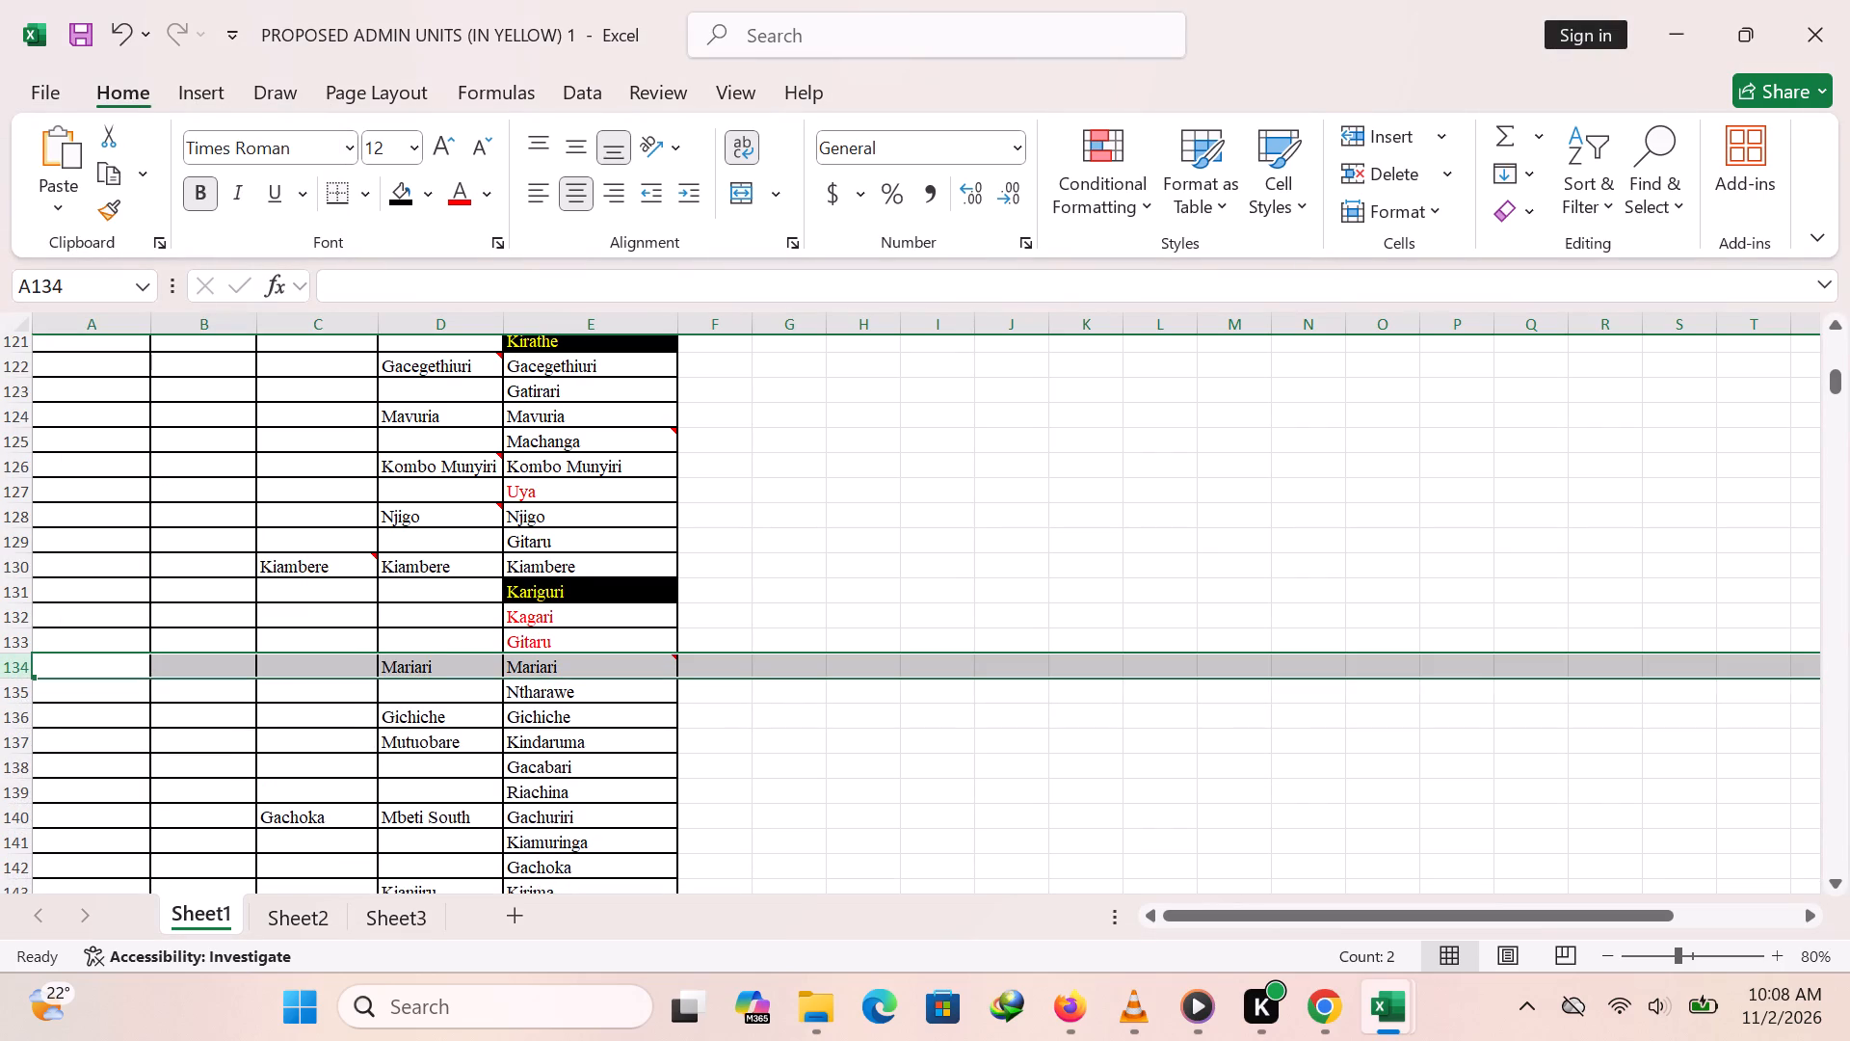
Insert a blank row between the red Uya sub-location and the Njigo location.
right_click(19, 487)
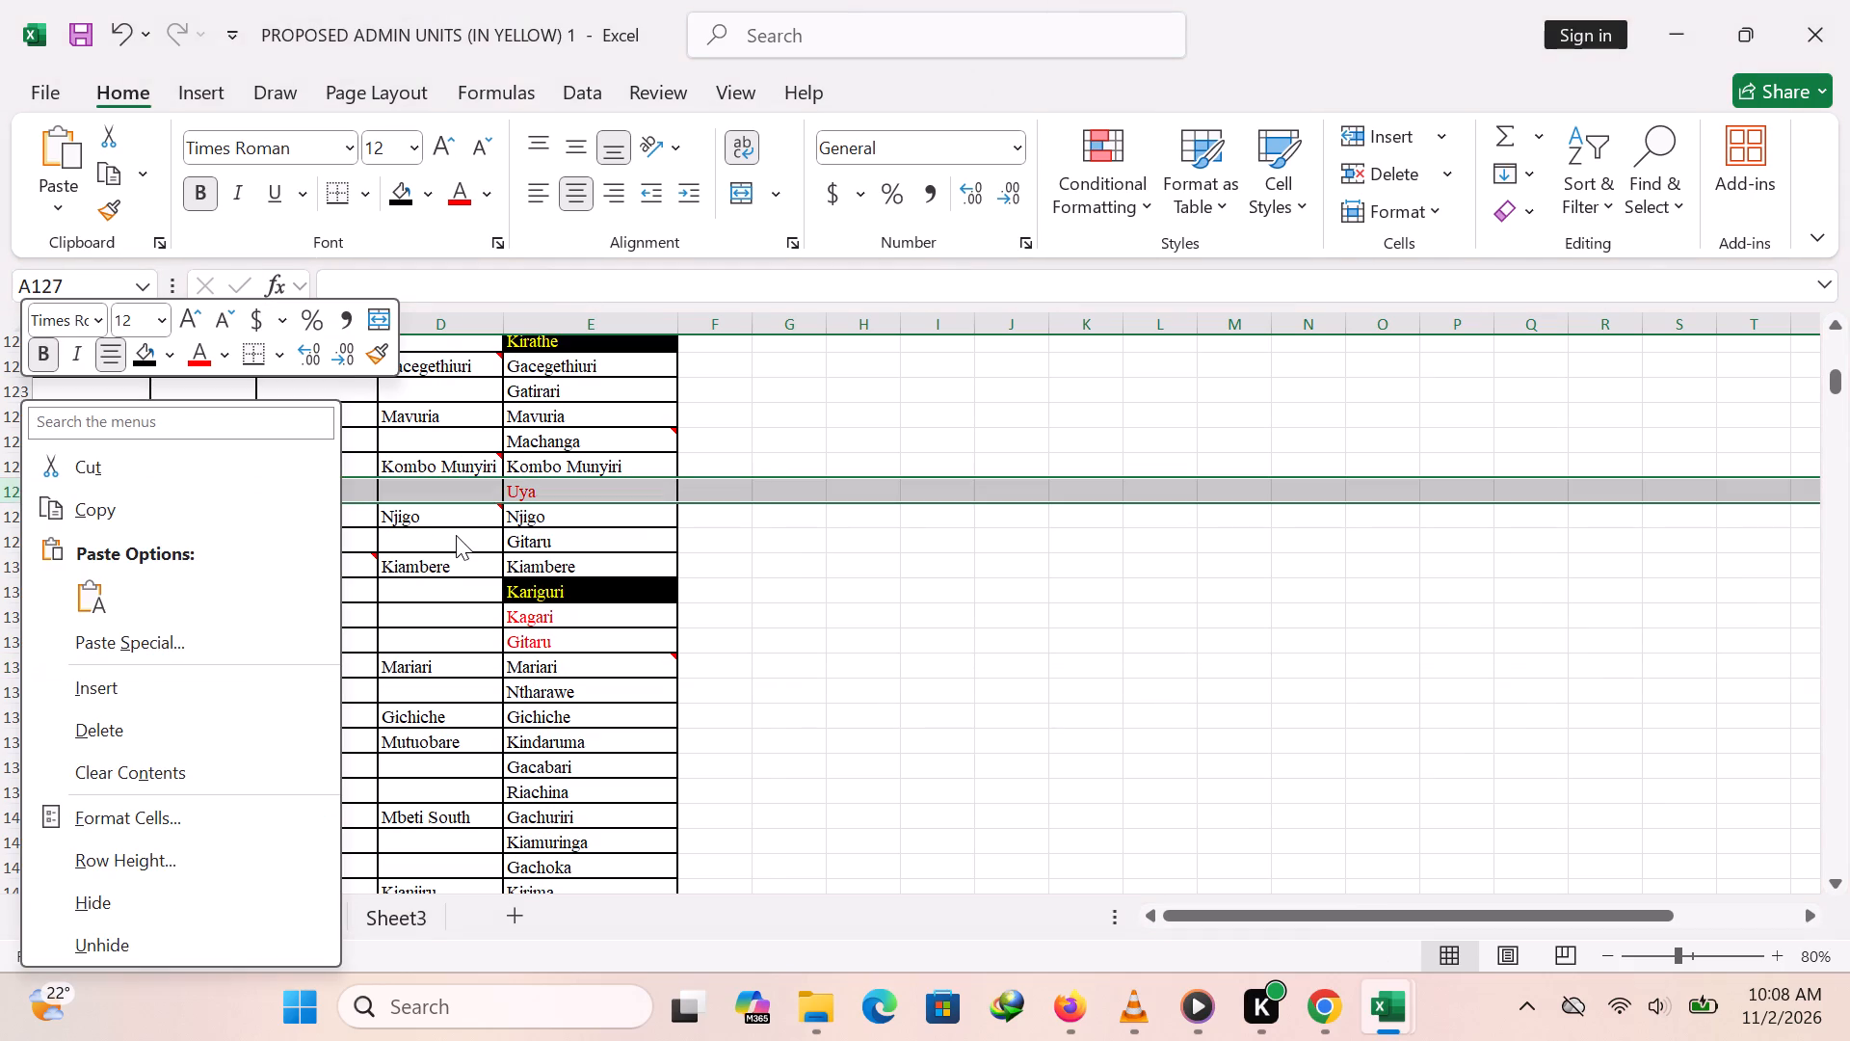
click(455, 535)
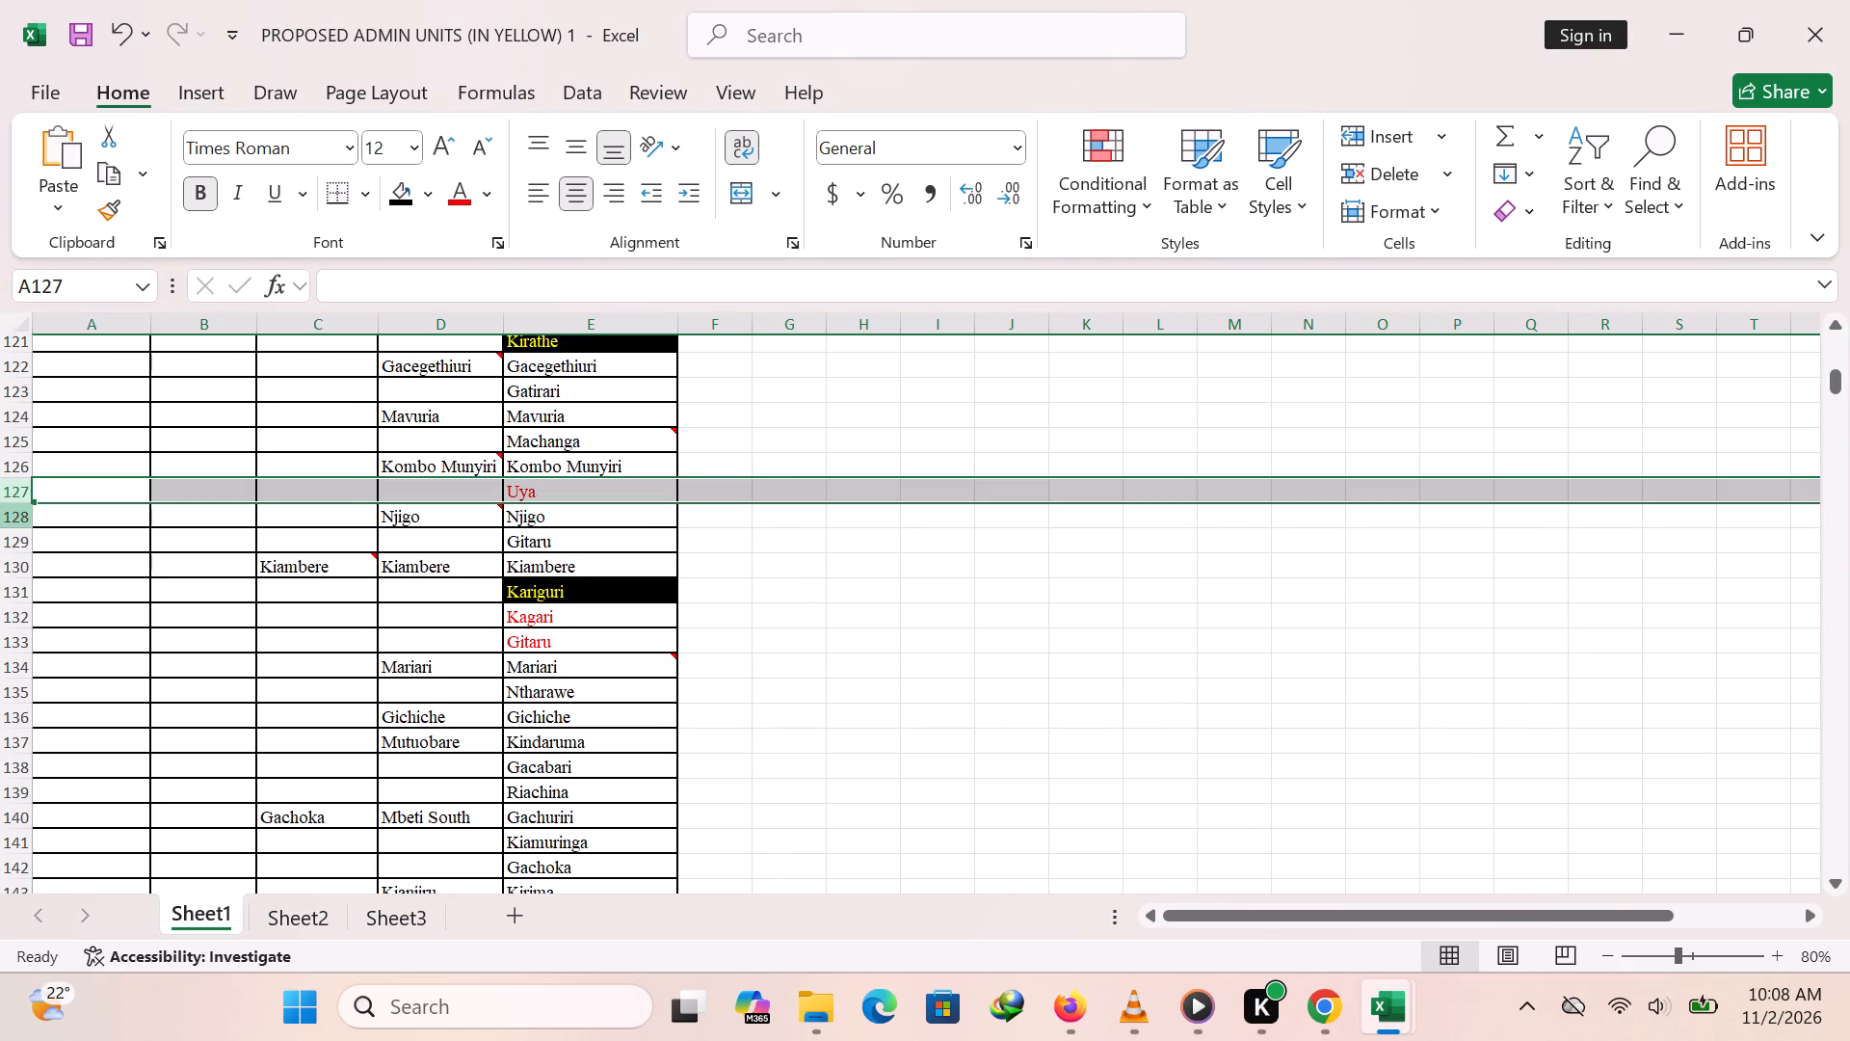
click(13, 517)
right_click(13, 517)
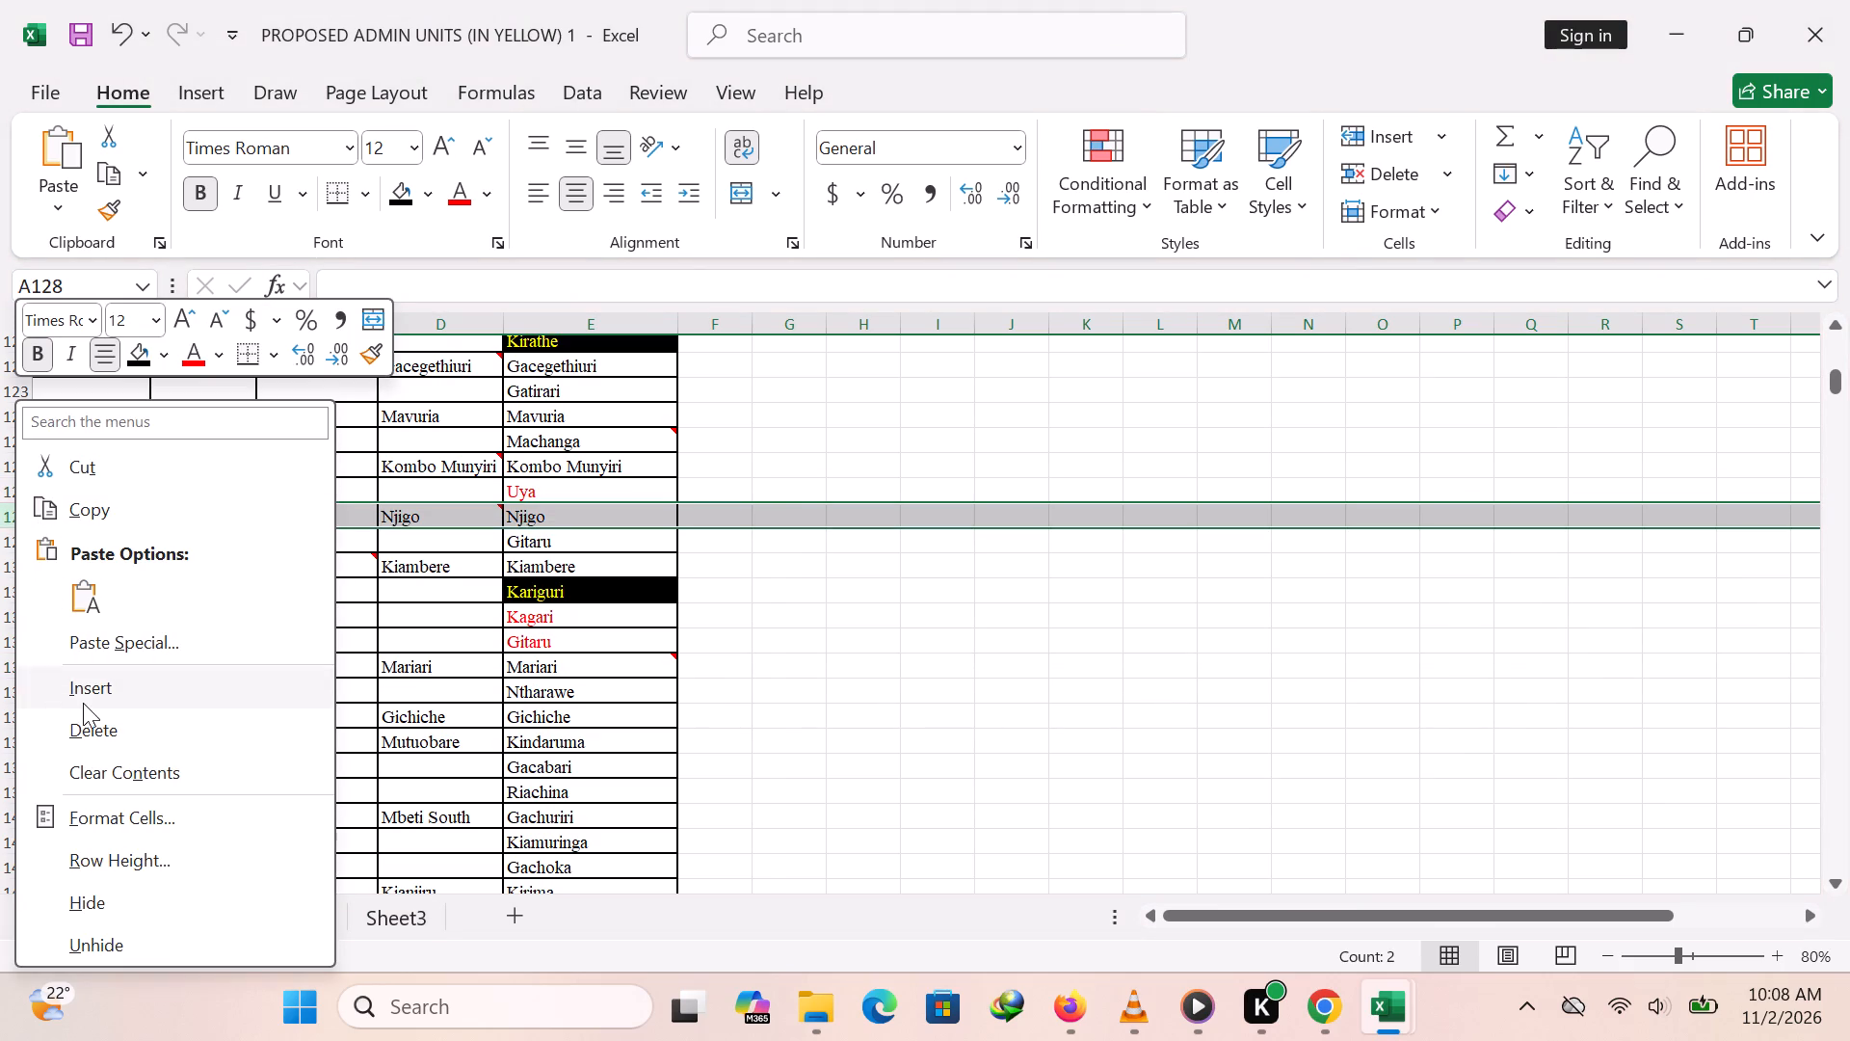
click(90, 692)
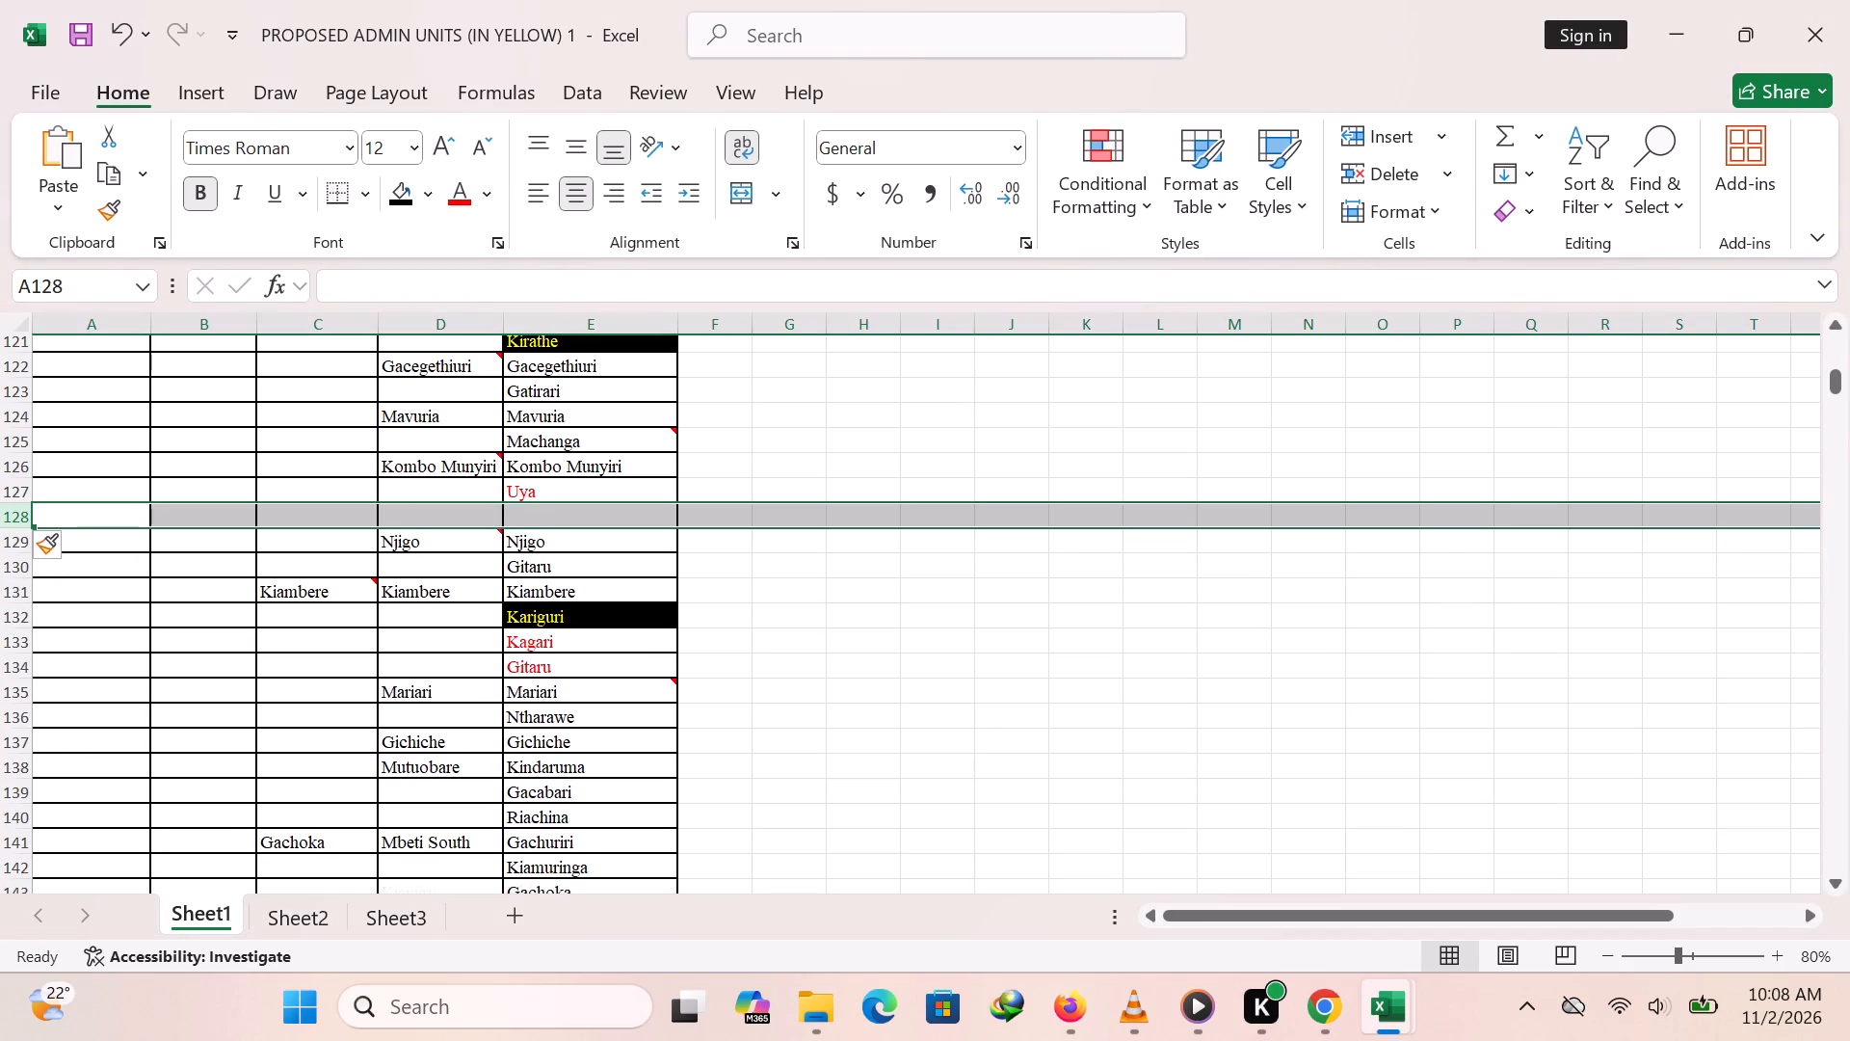
Enter Gichiche as both the location and the sub-location in the blank row above Njigo.
click(490, 515)
text(Gichi)
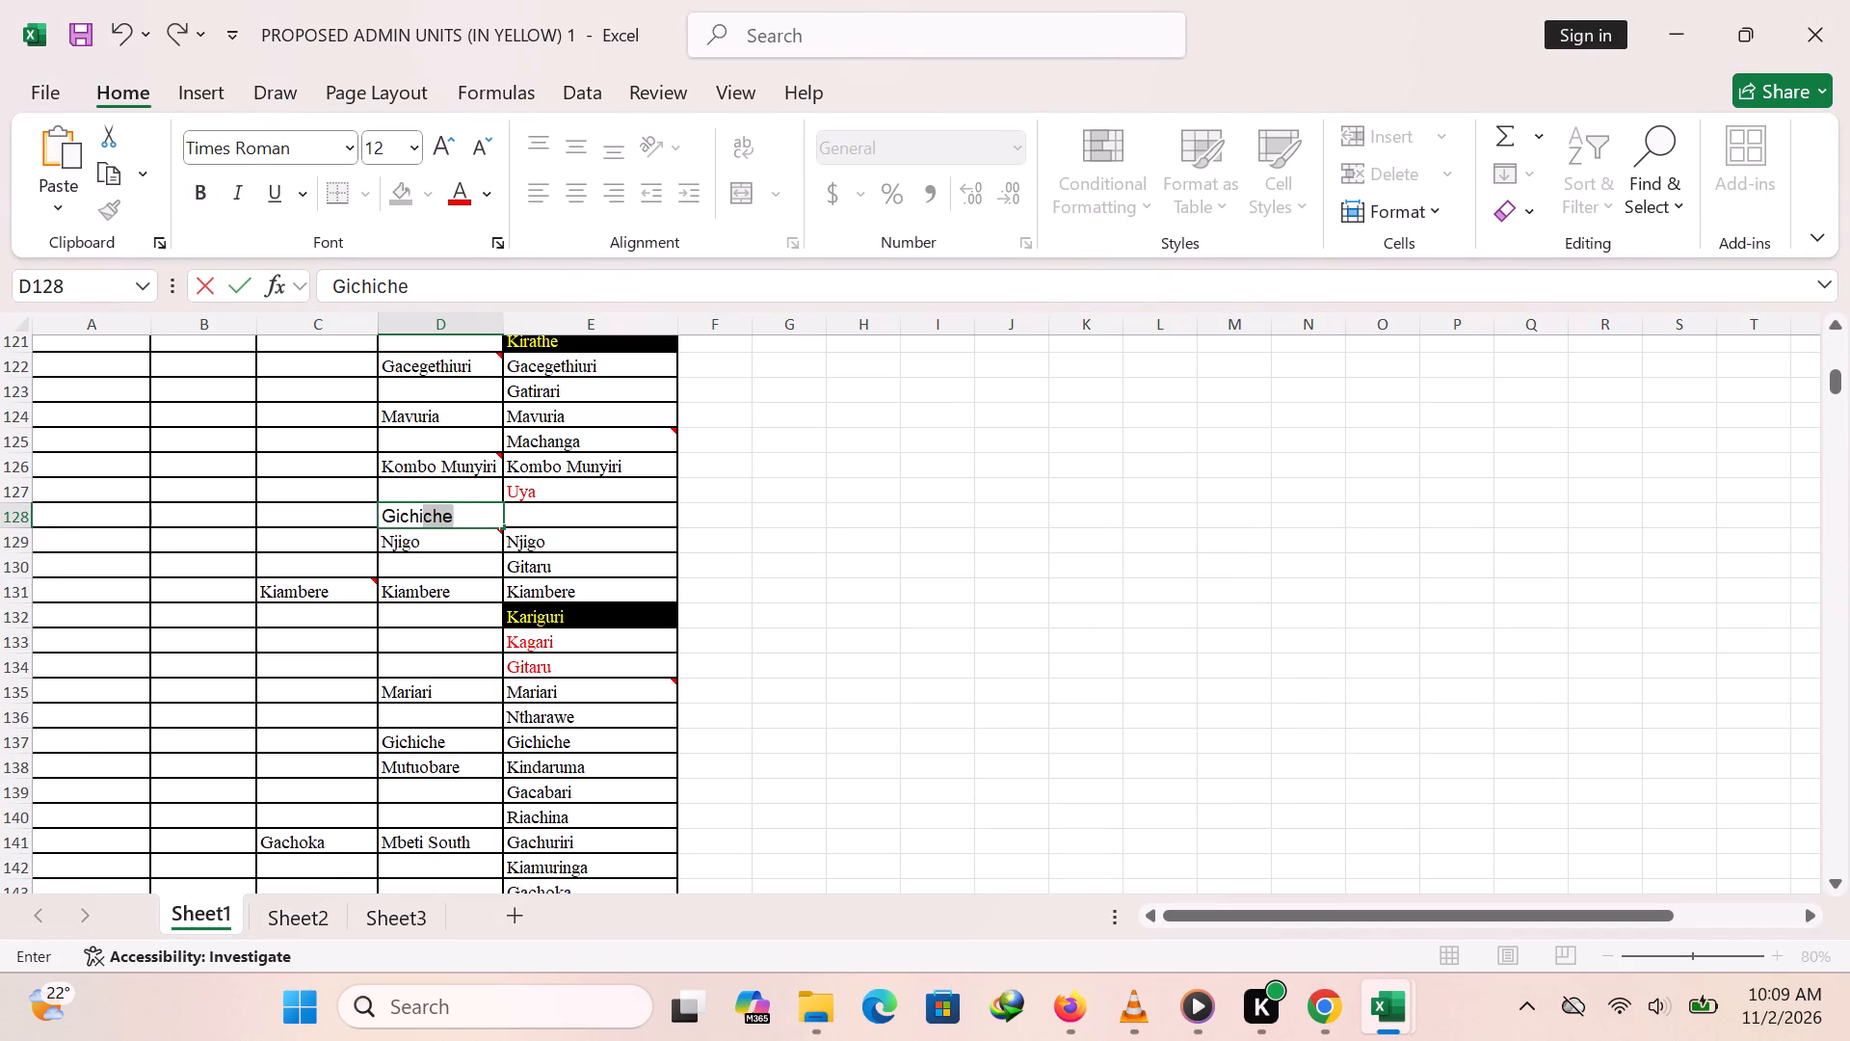
key(Tab)
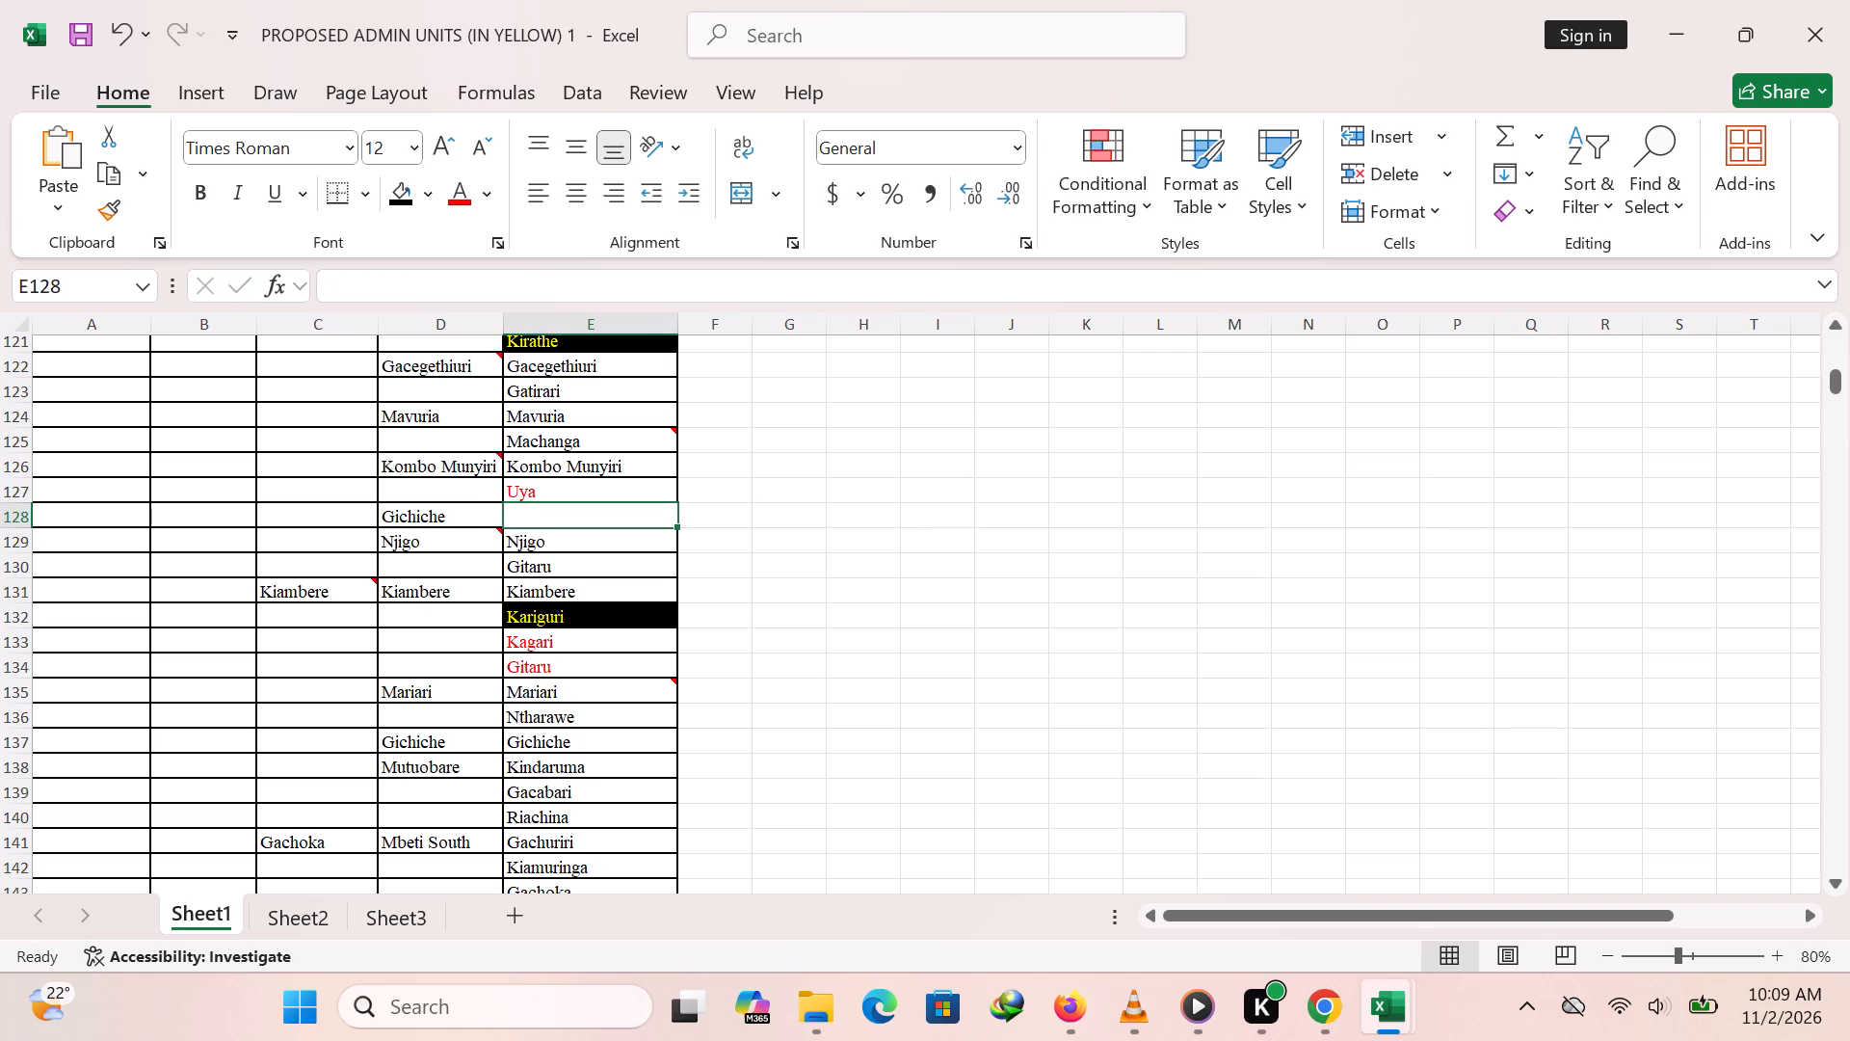
key(shift+g)
text(ich)
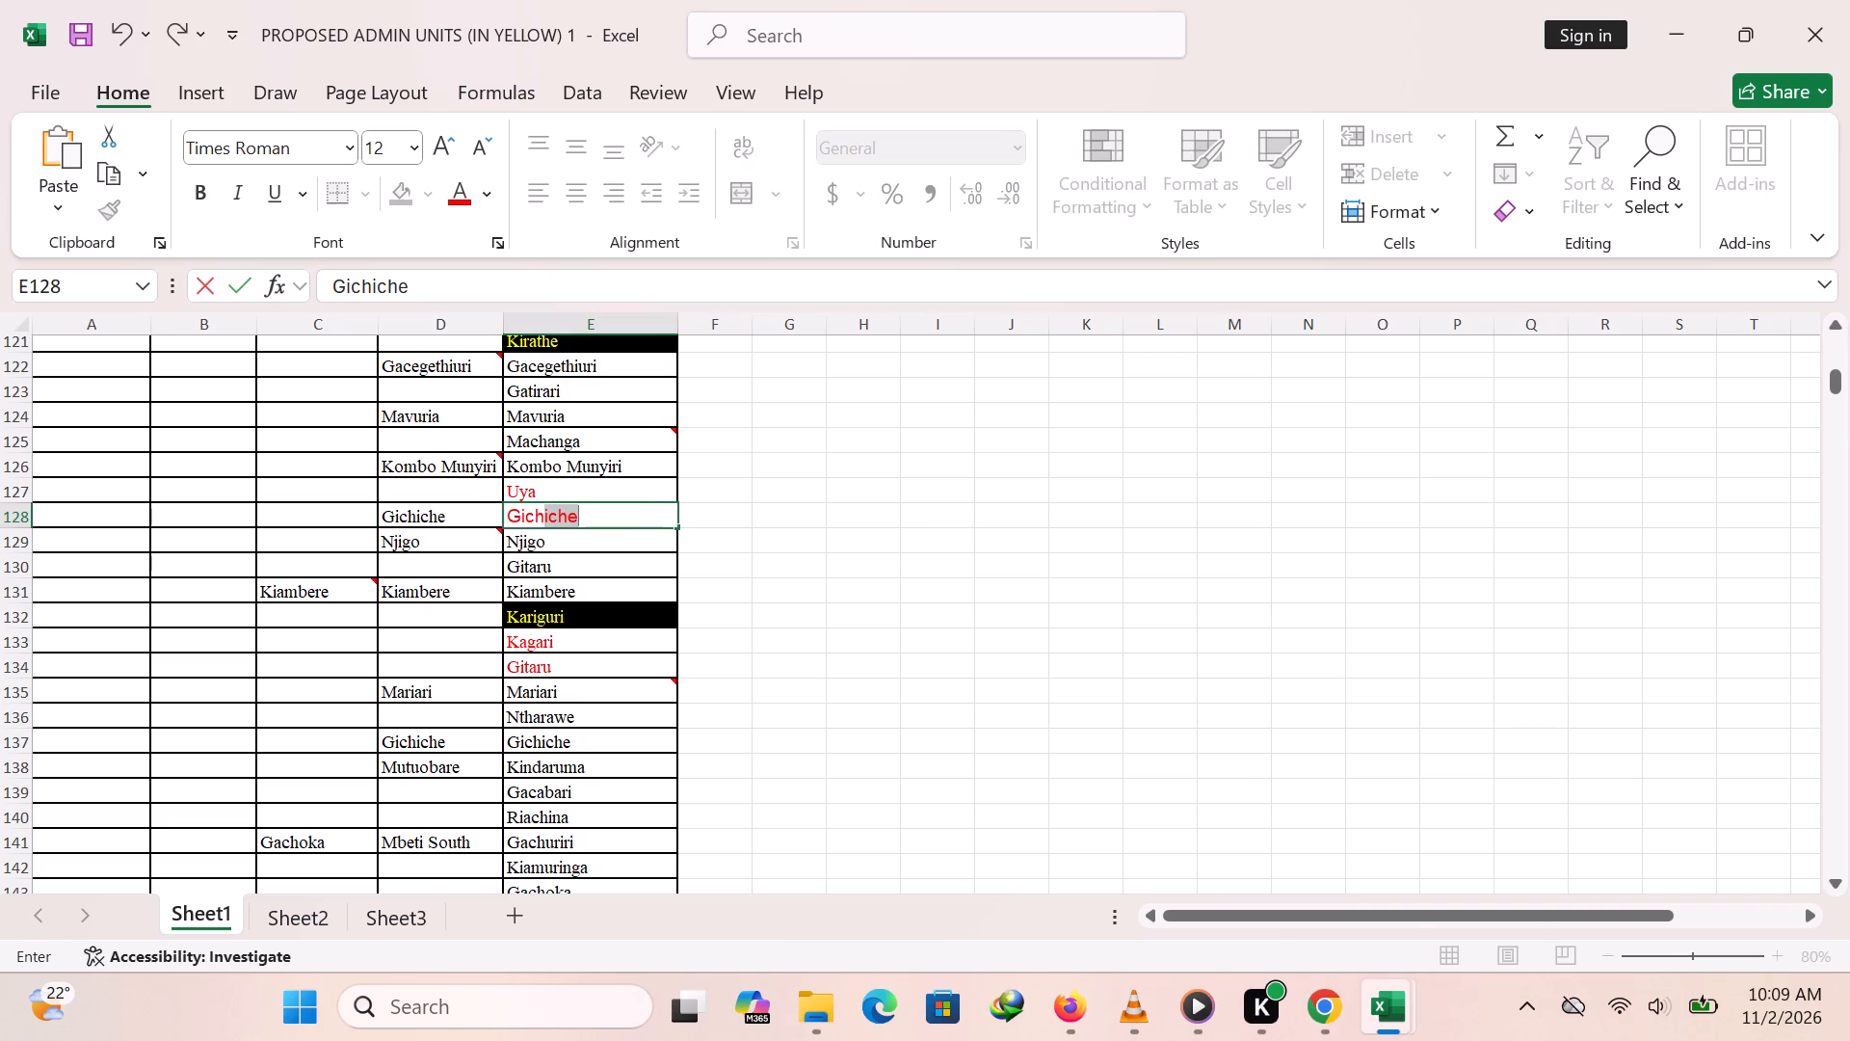
key(Tab)
Set the font colour of the new Gichiche sub-location above Njigo to Automatic.
click(597, 512)
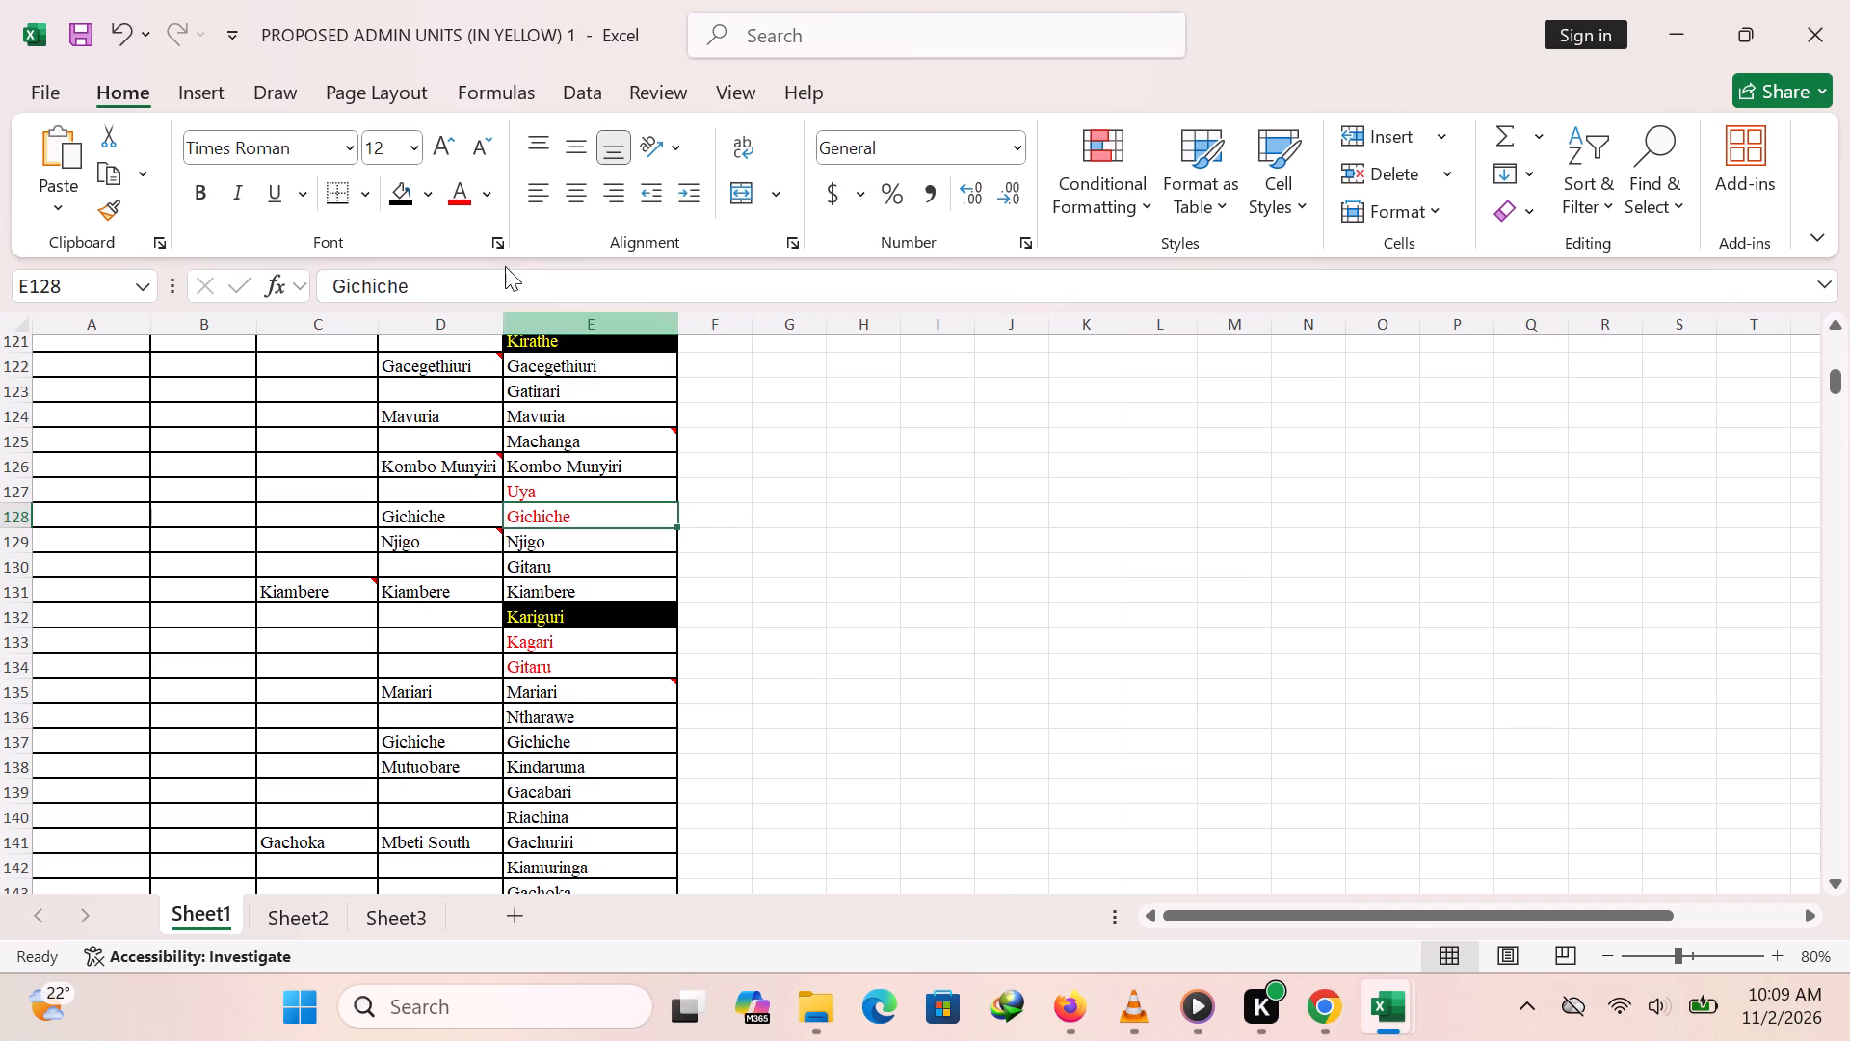
click(484, 192)
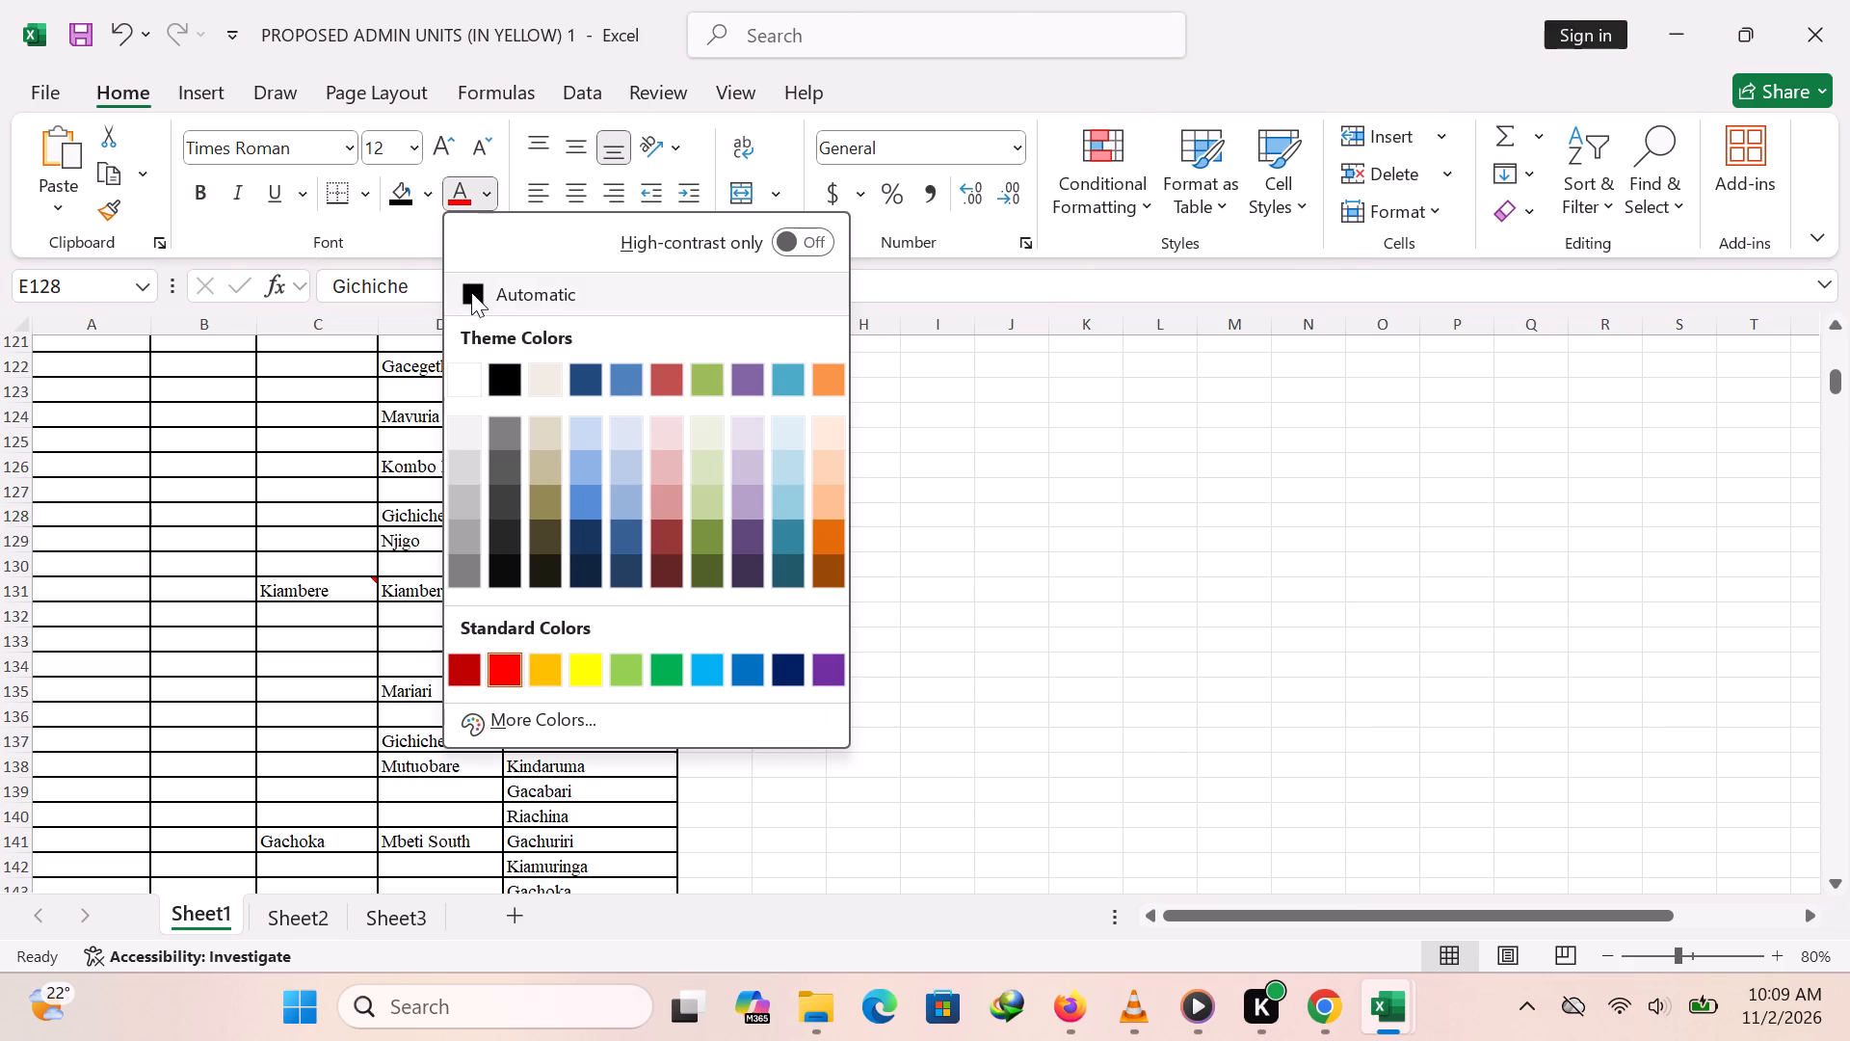
click(471, 292)
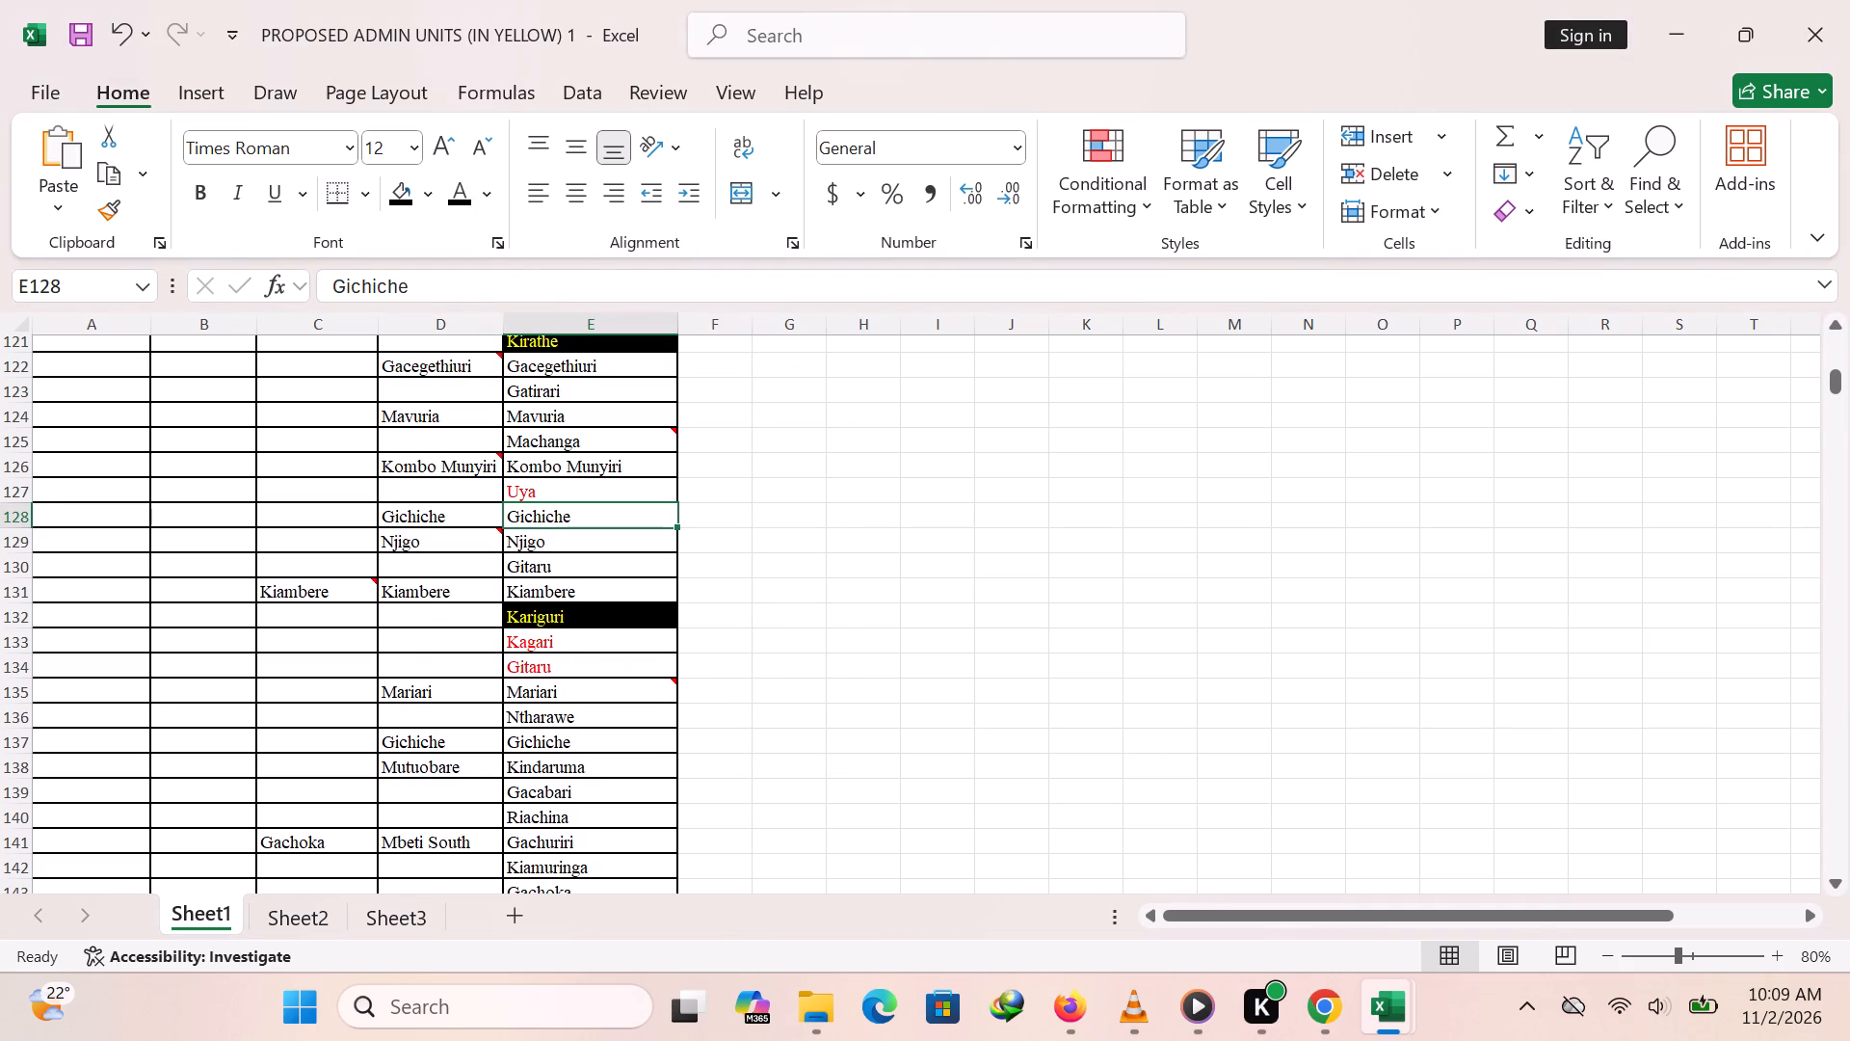
Set the font colour of the Gitaru sub-location under Njigo to standard red.
click(558, 574)
click(568, 569)
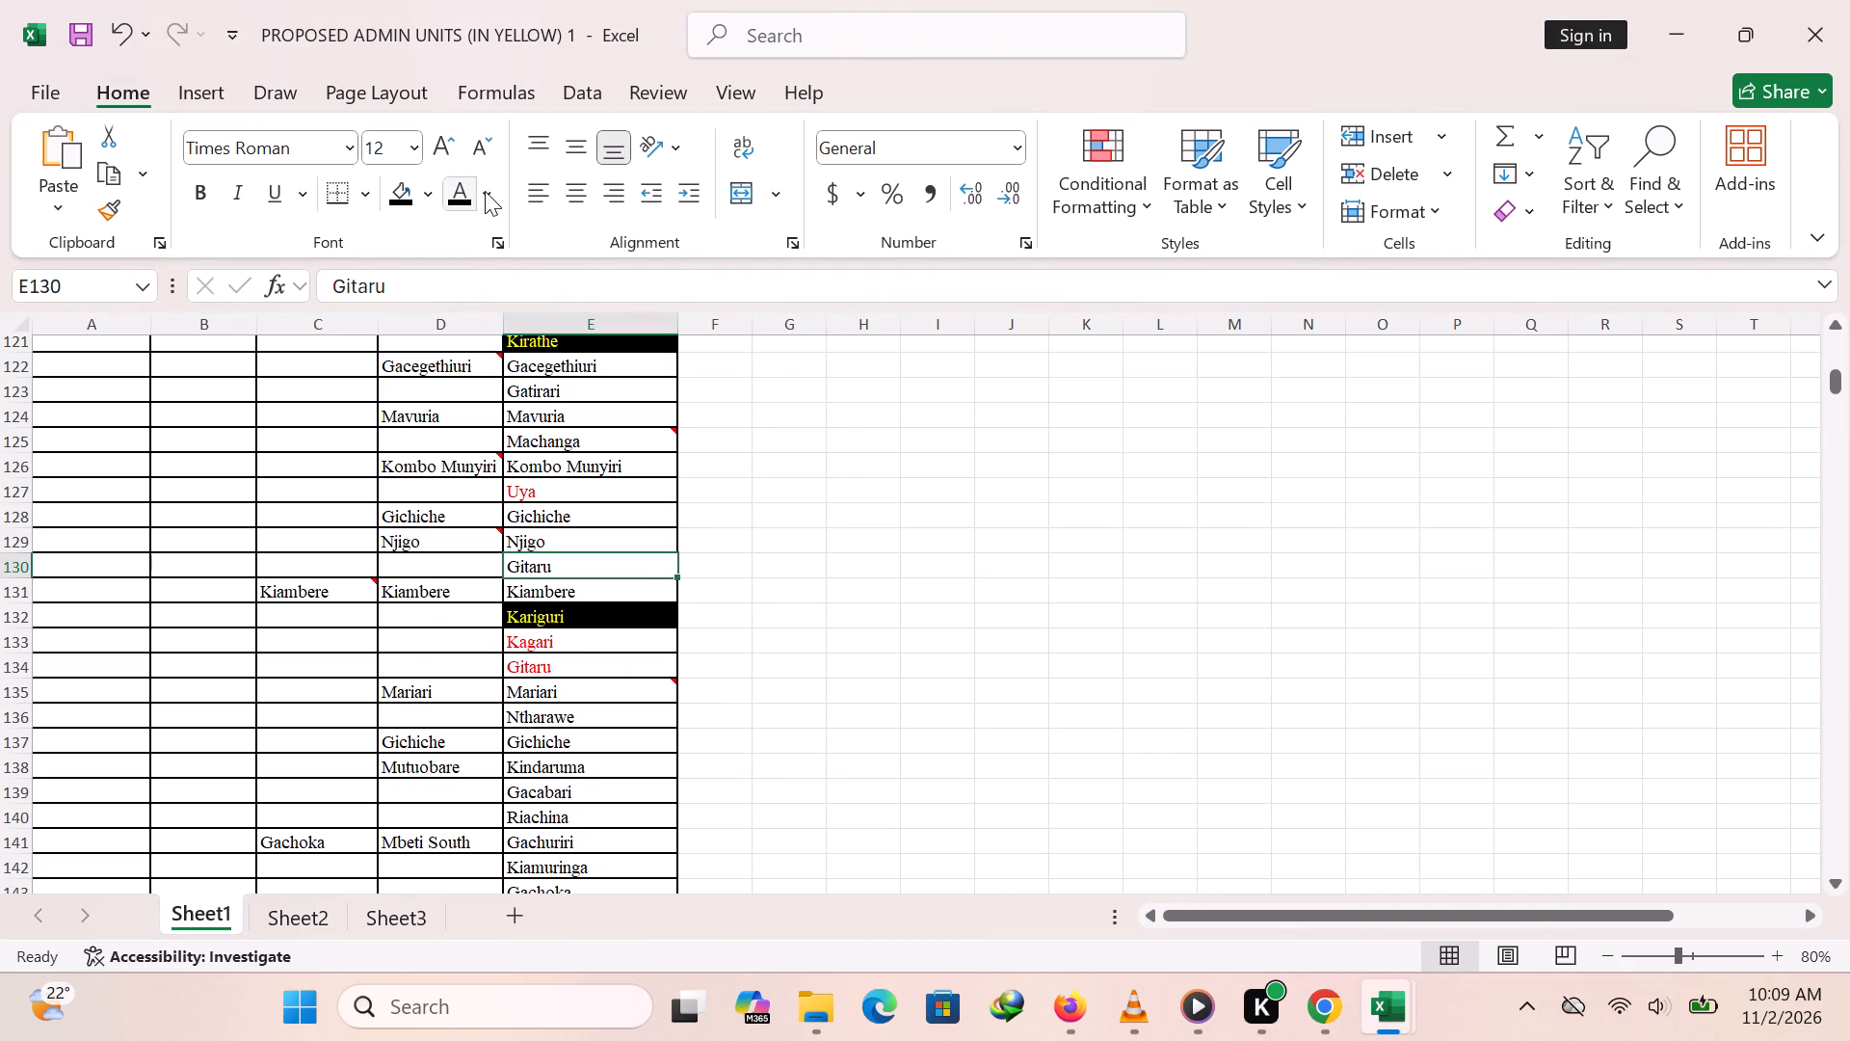
click(485, 191)
click(506, 654)
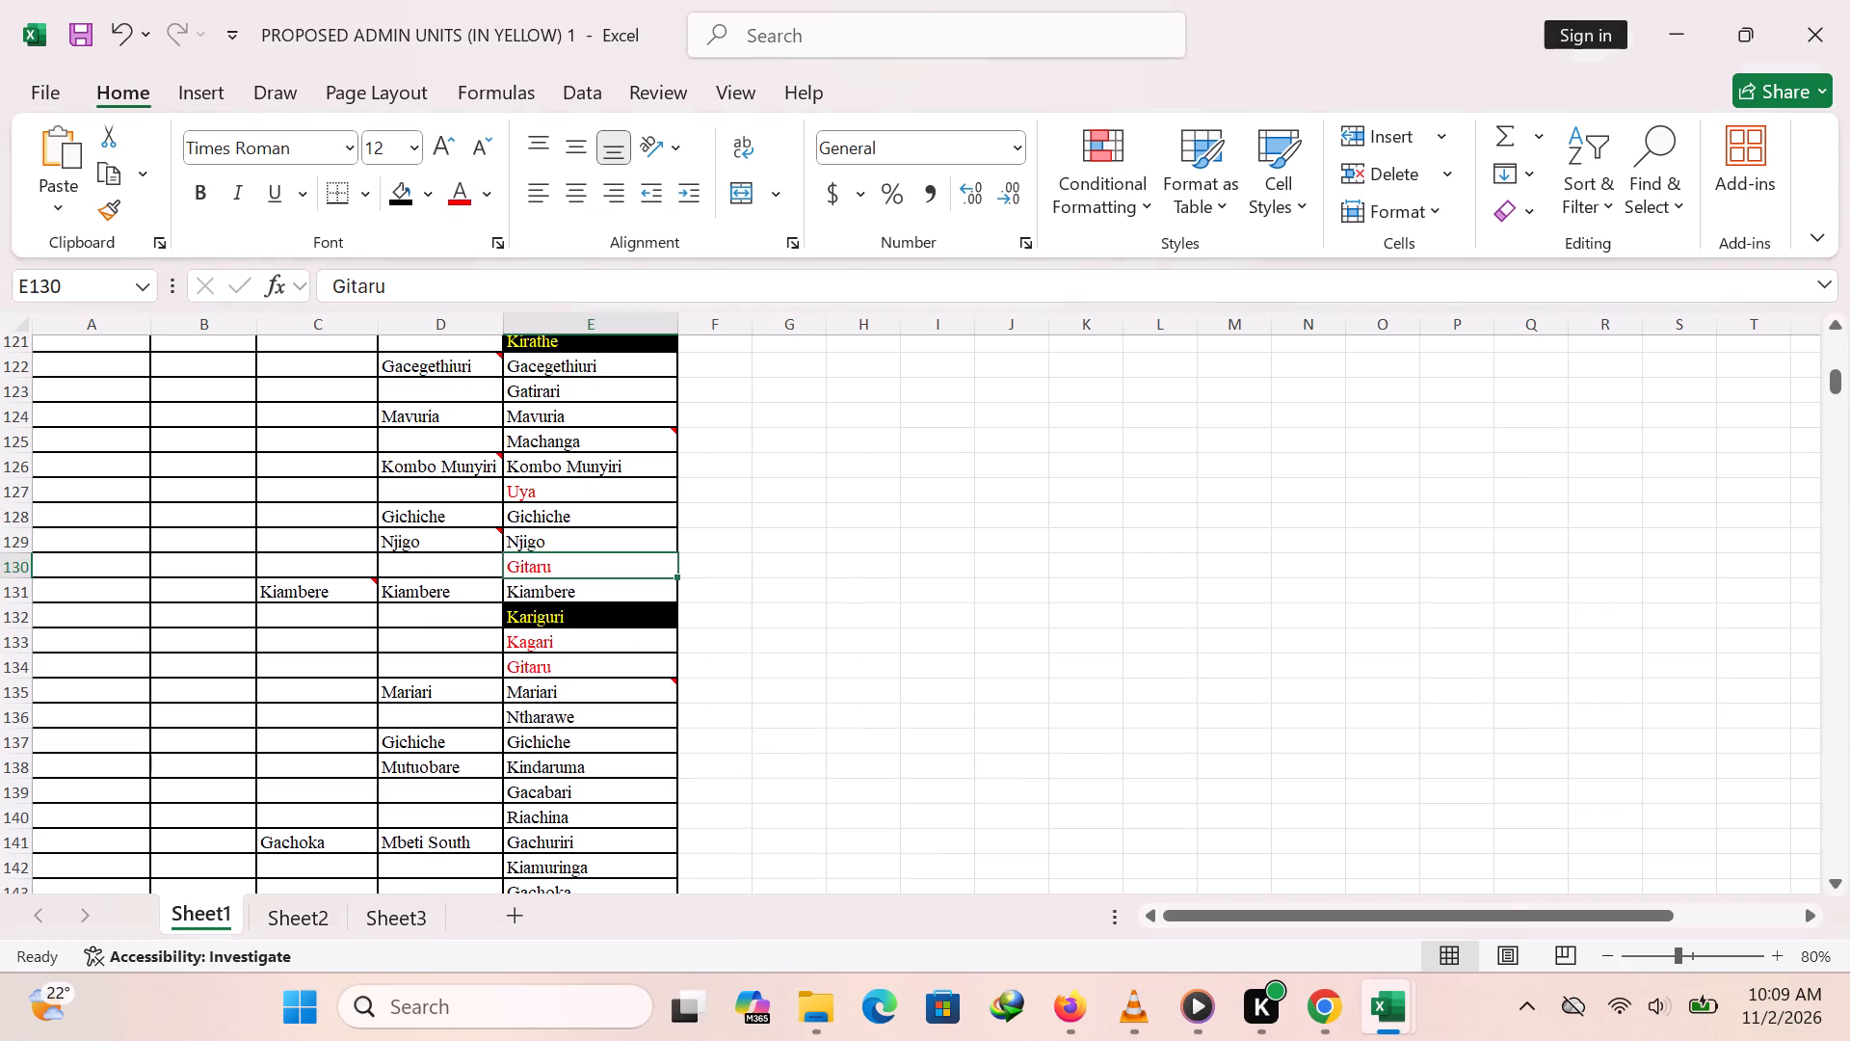
Insert a blank row between the new Gichiche row and the Njigo location.
click(603, 523)
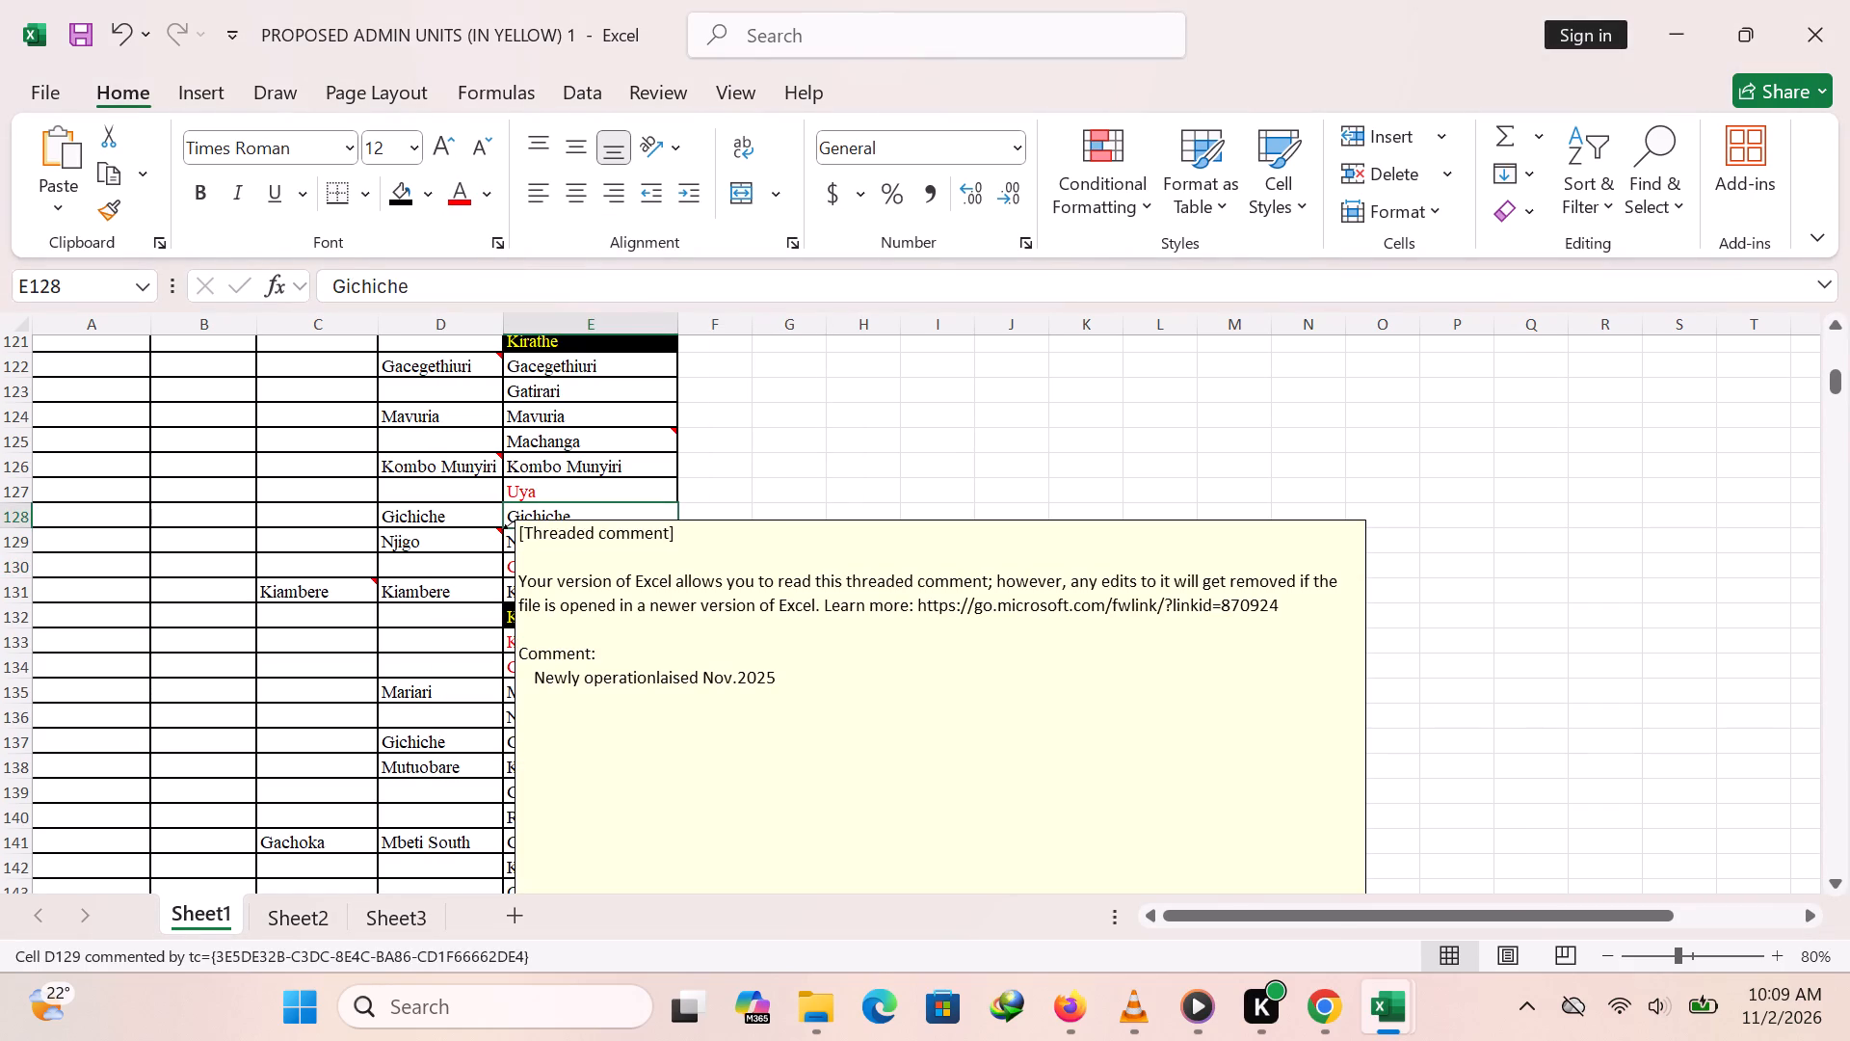
right_click(25, 461)
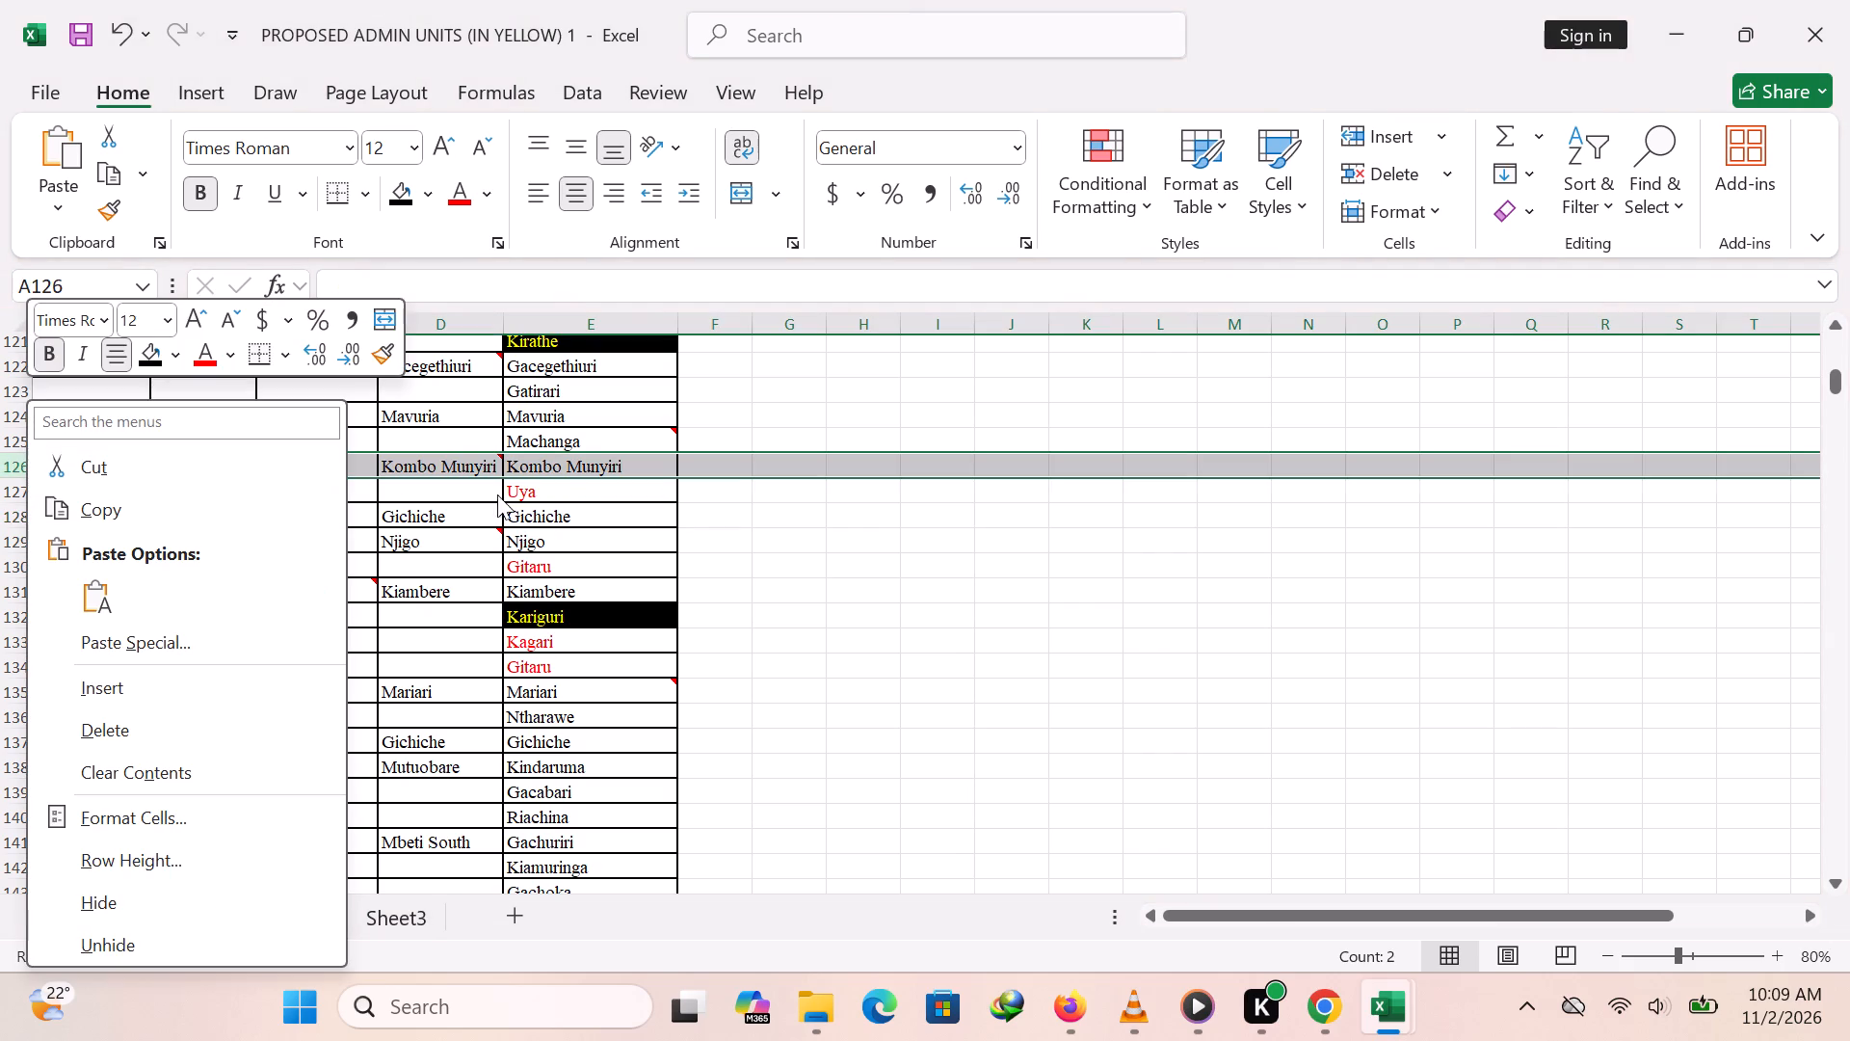
click(508, 500)
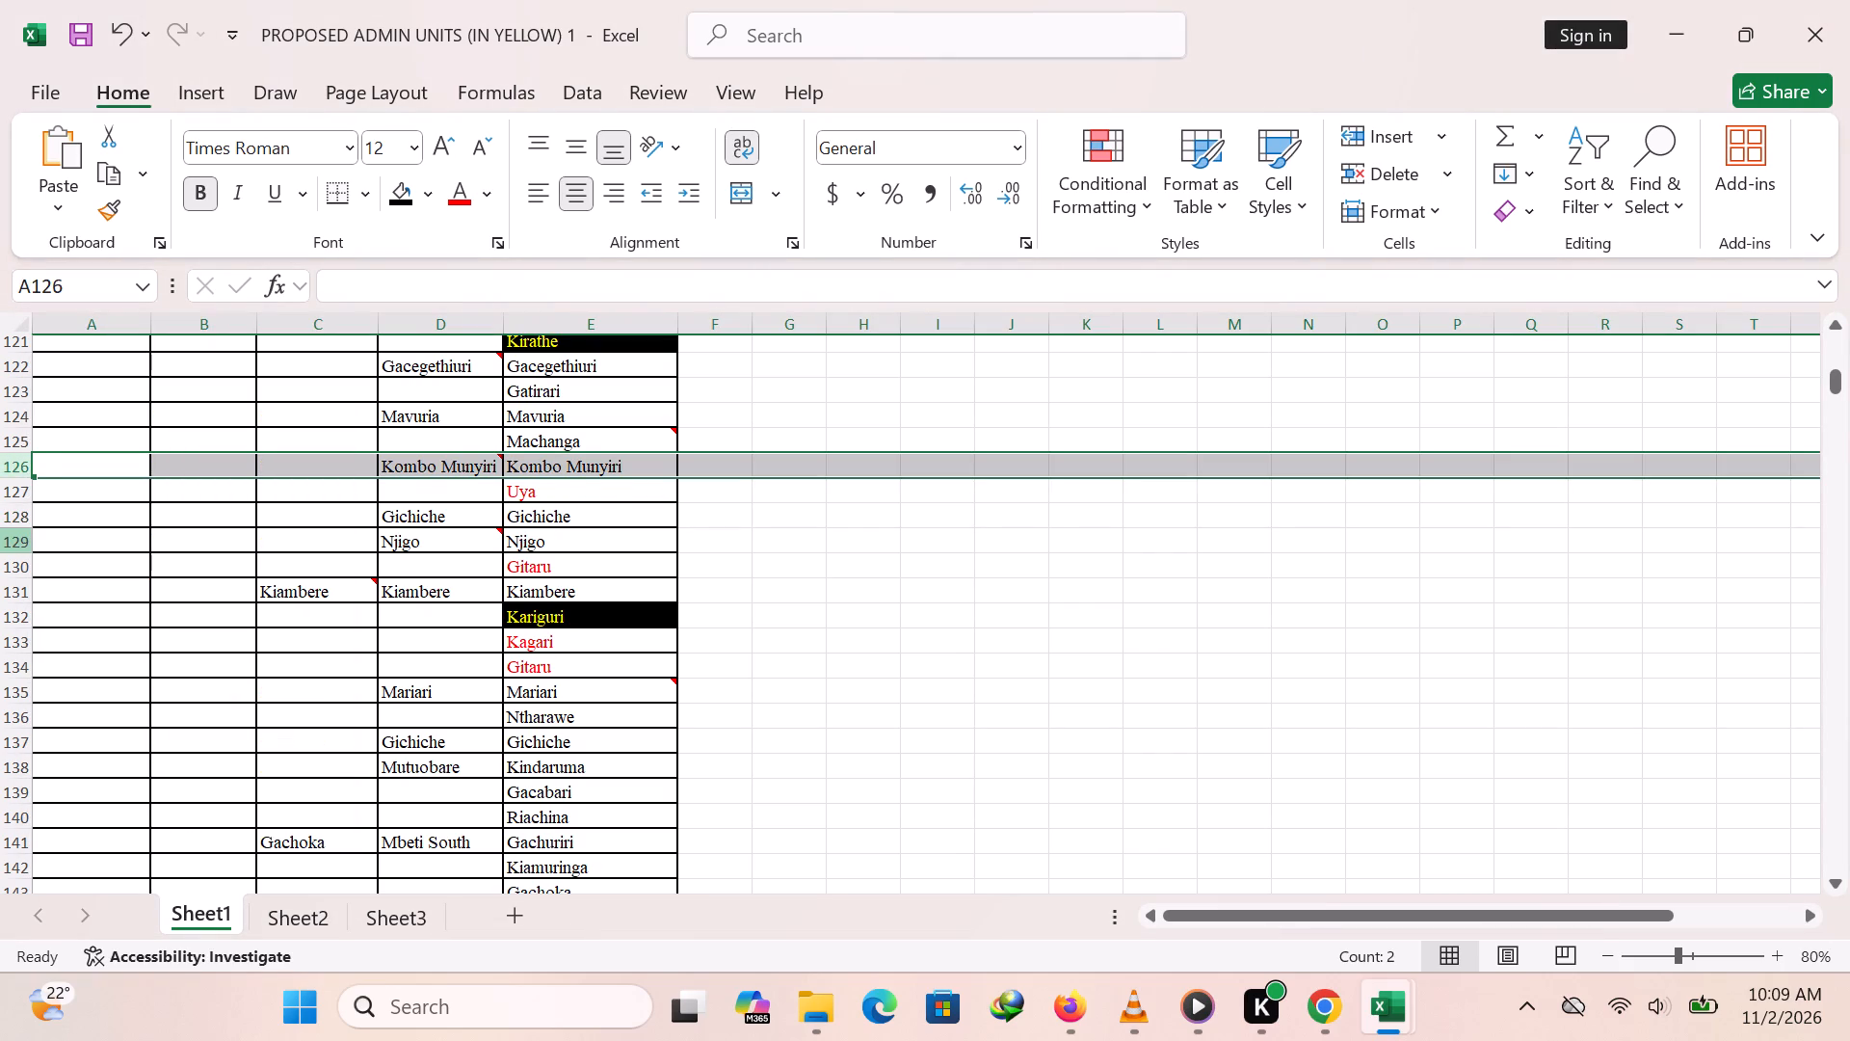
click(25, 540)
right_click(25, 540)
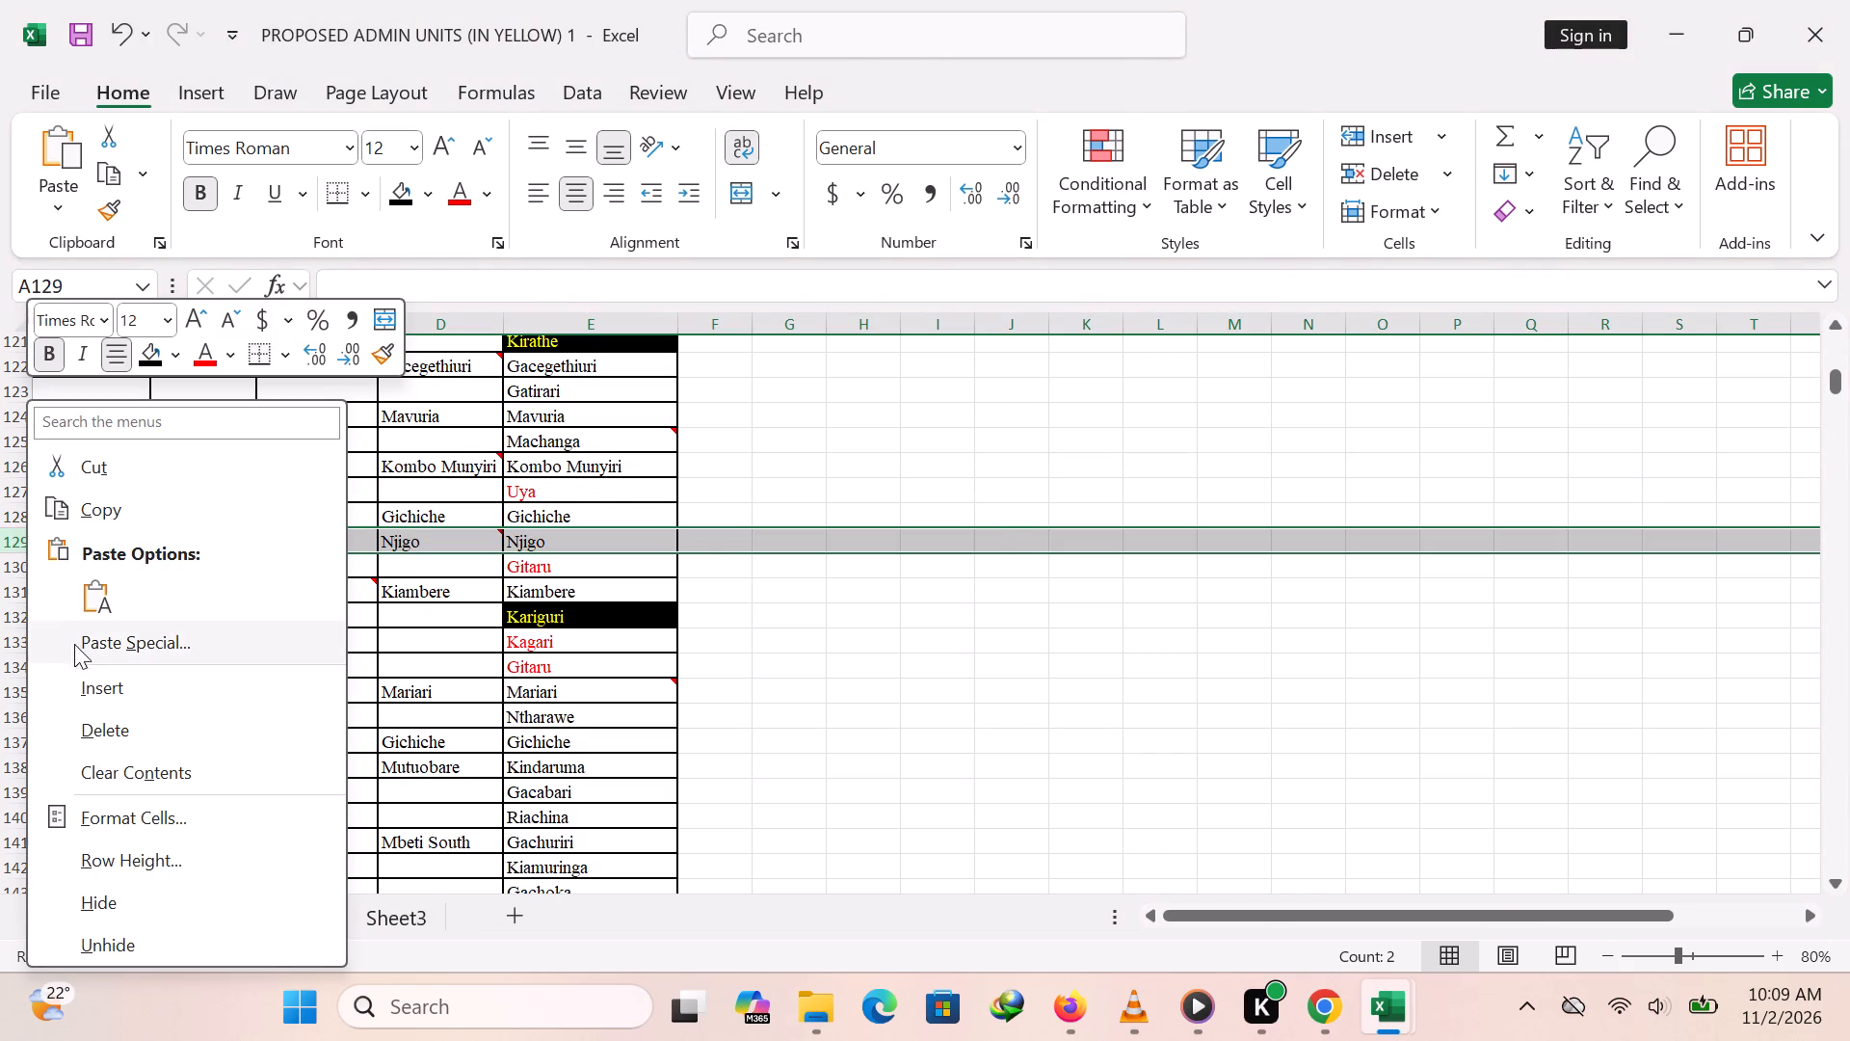
click(92, 680)
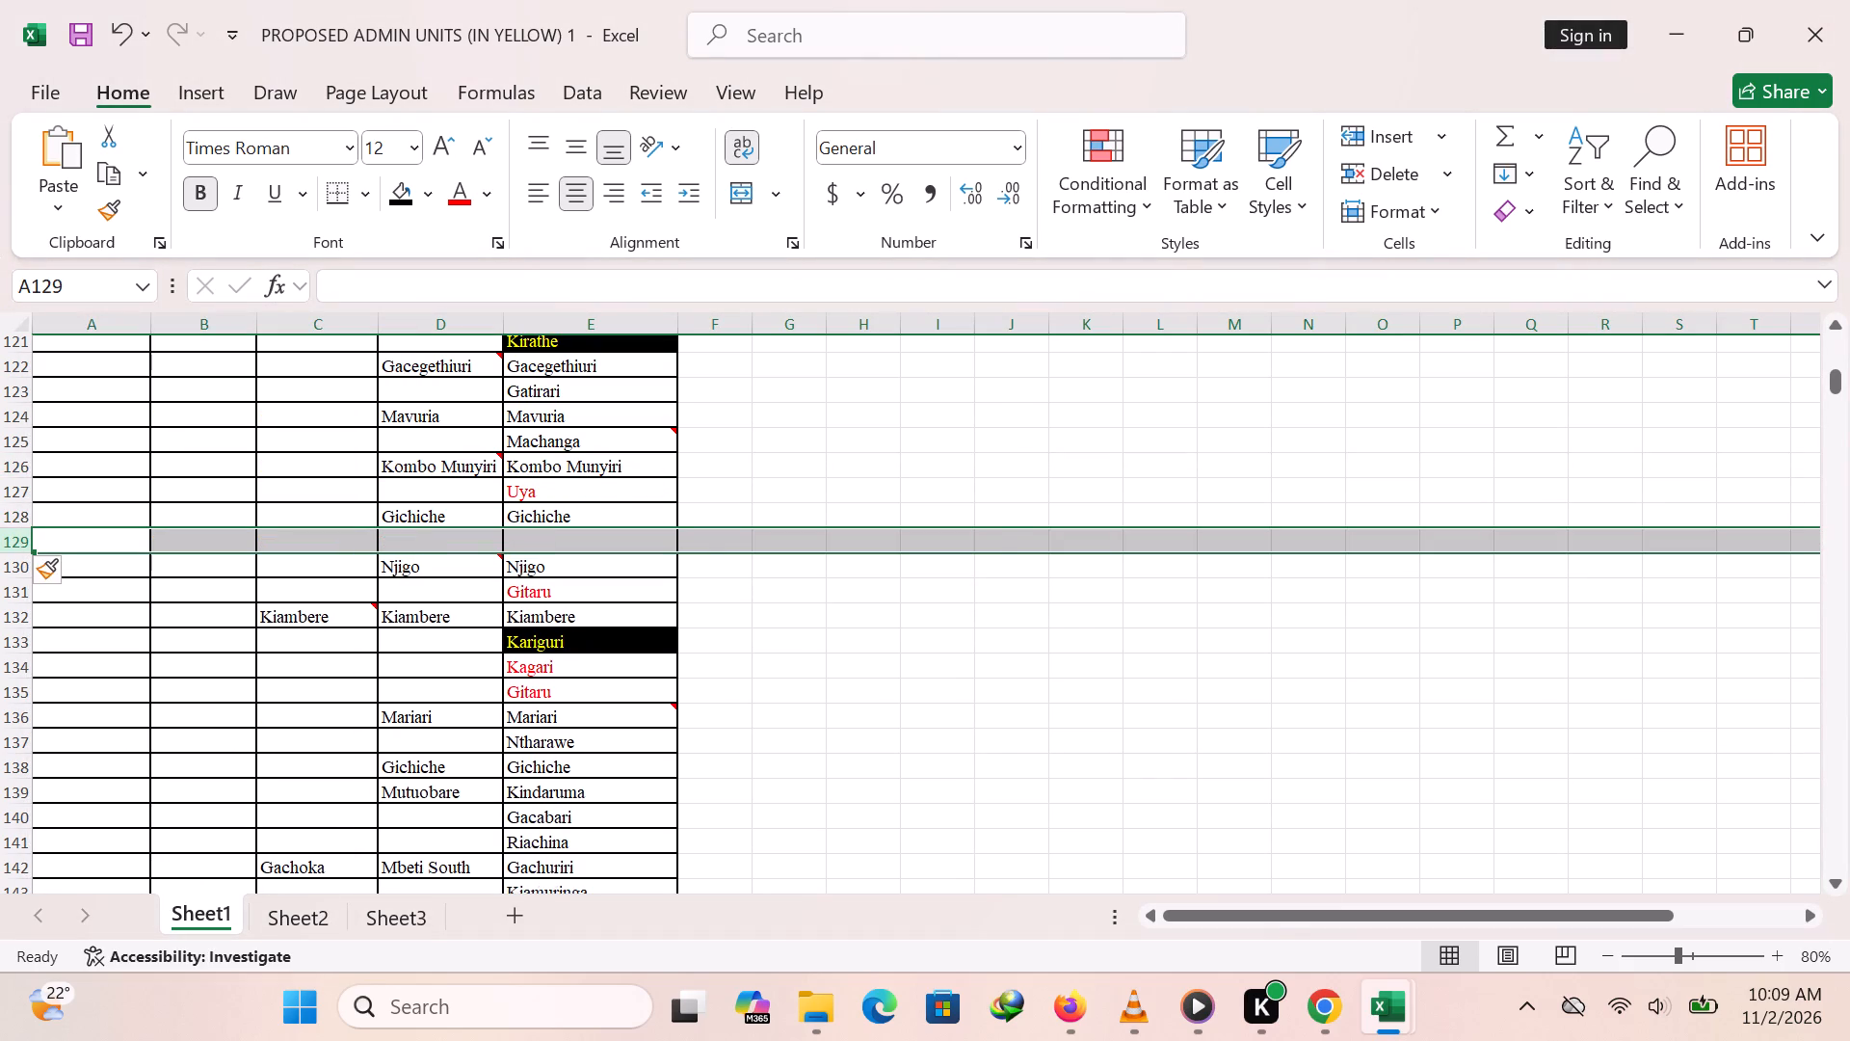
Enter Ngarira in red as a sub-location in the blank row between Gichiche and Njigo.
click(574, 538)
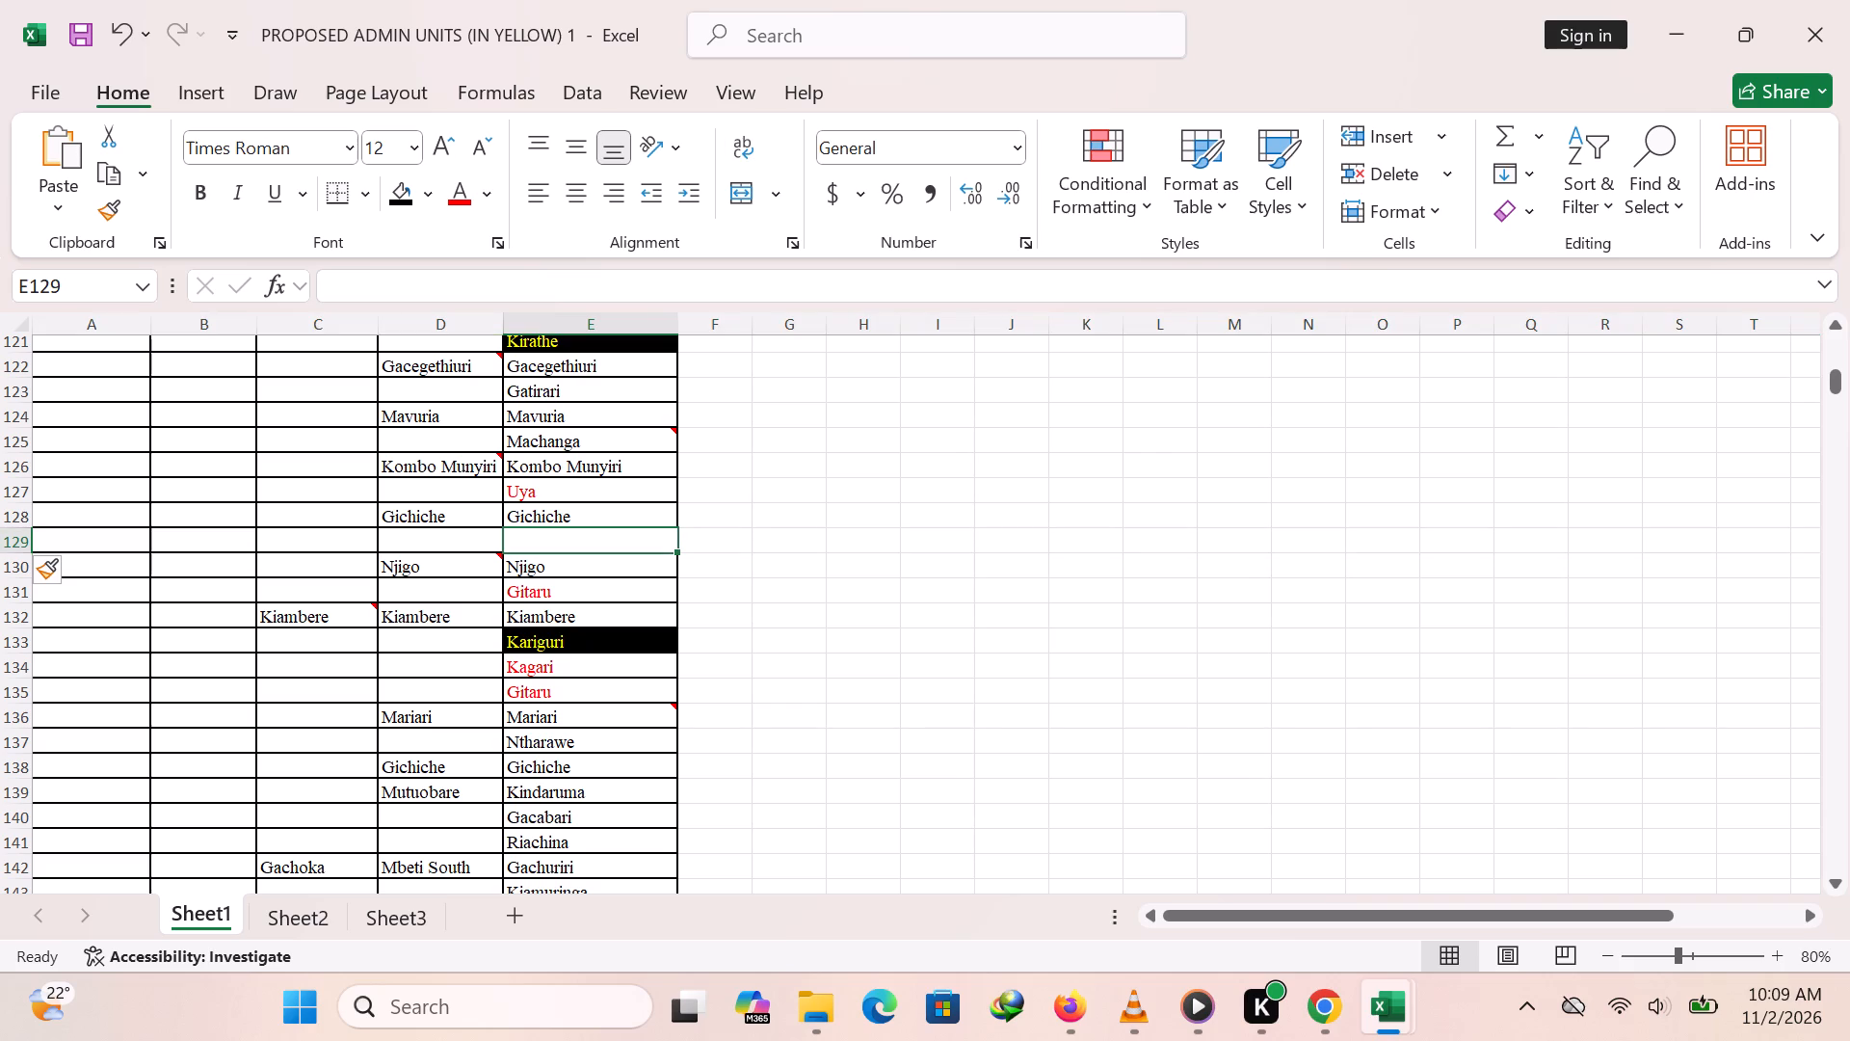
text(Ng)
text(ar)
text(ir)
key(a)
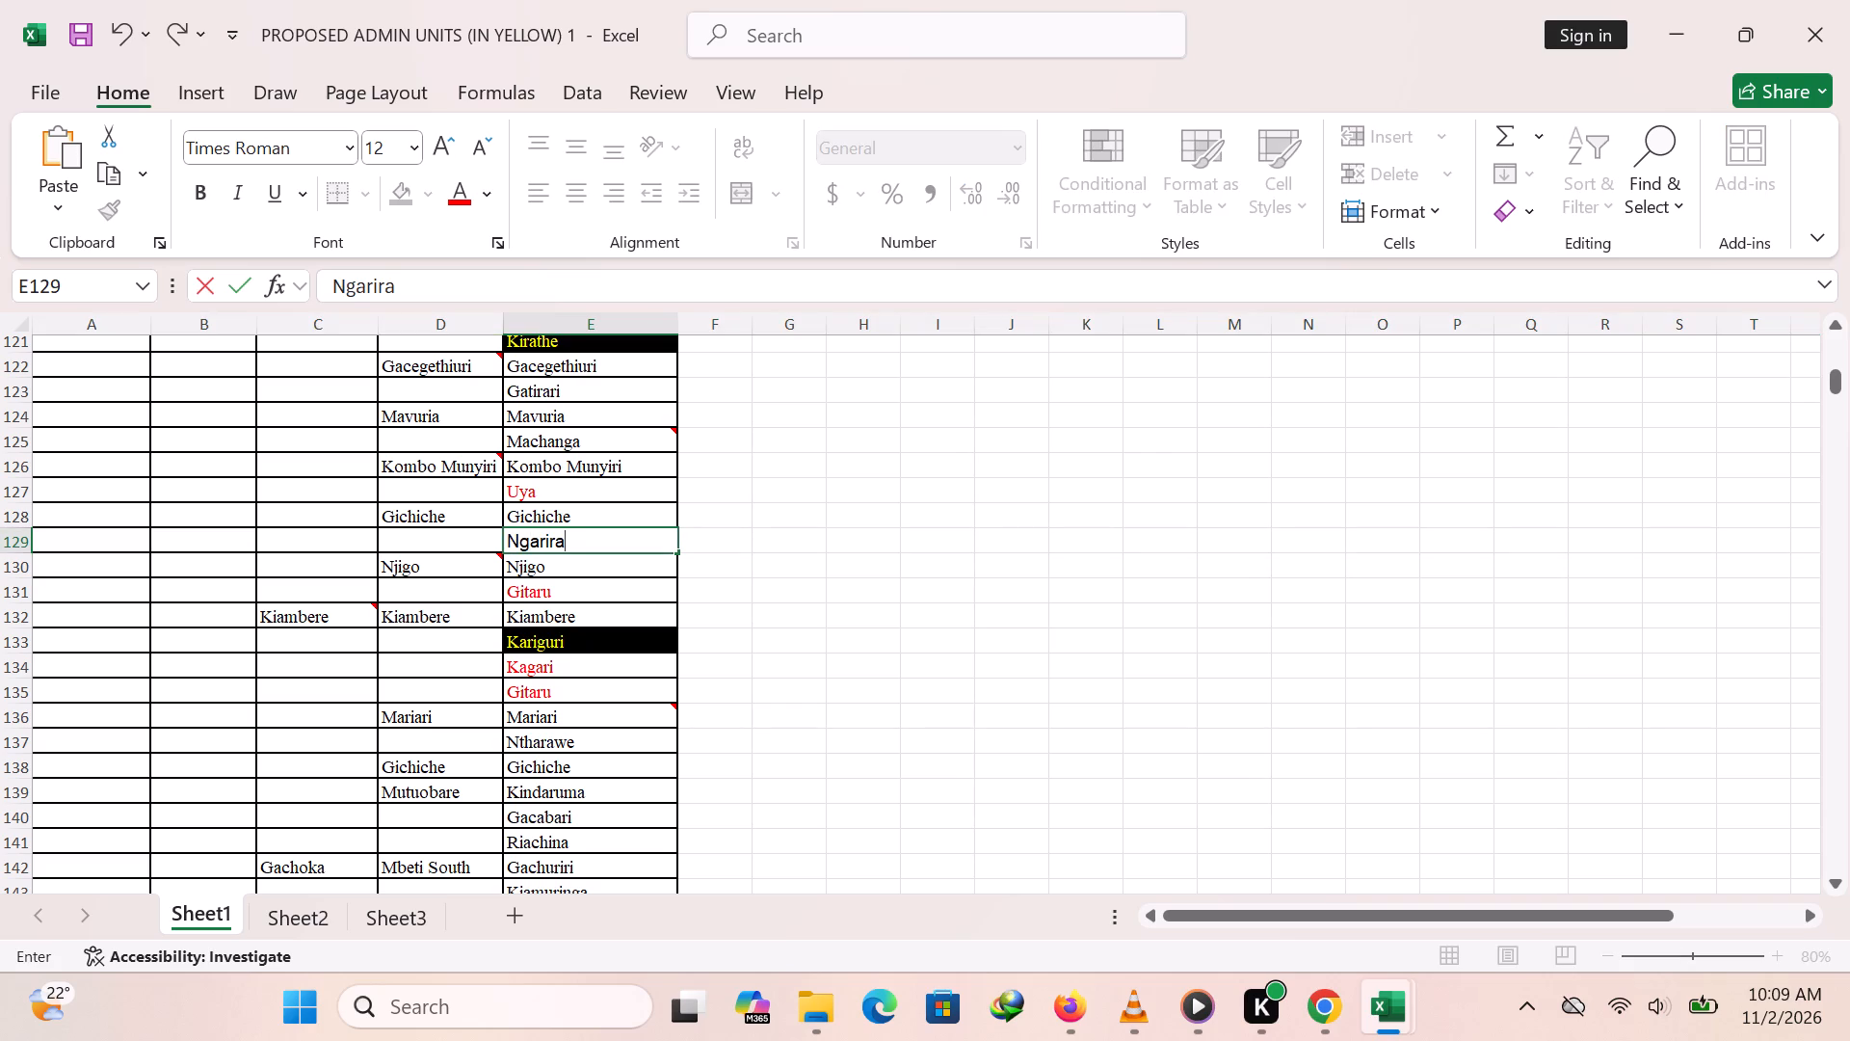
drag(574, 537, 569, 539)
drag(569, 539, 512, 534)
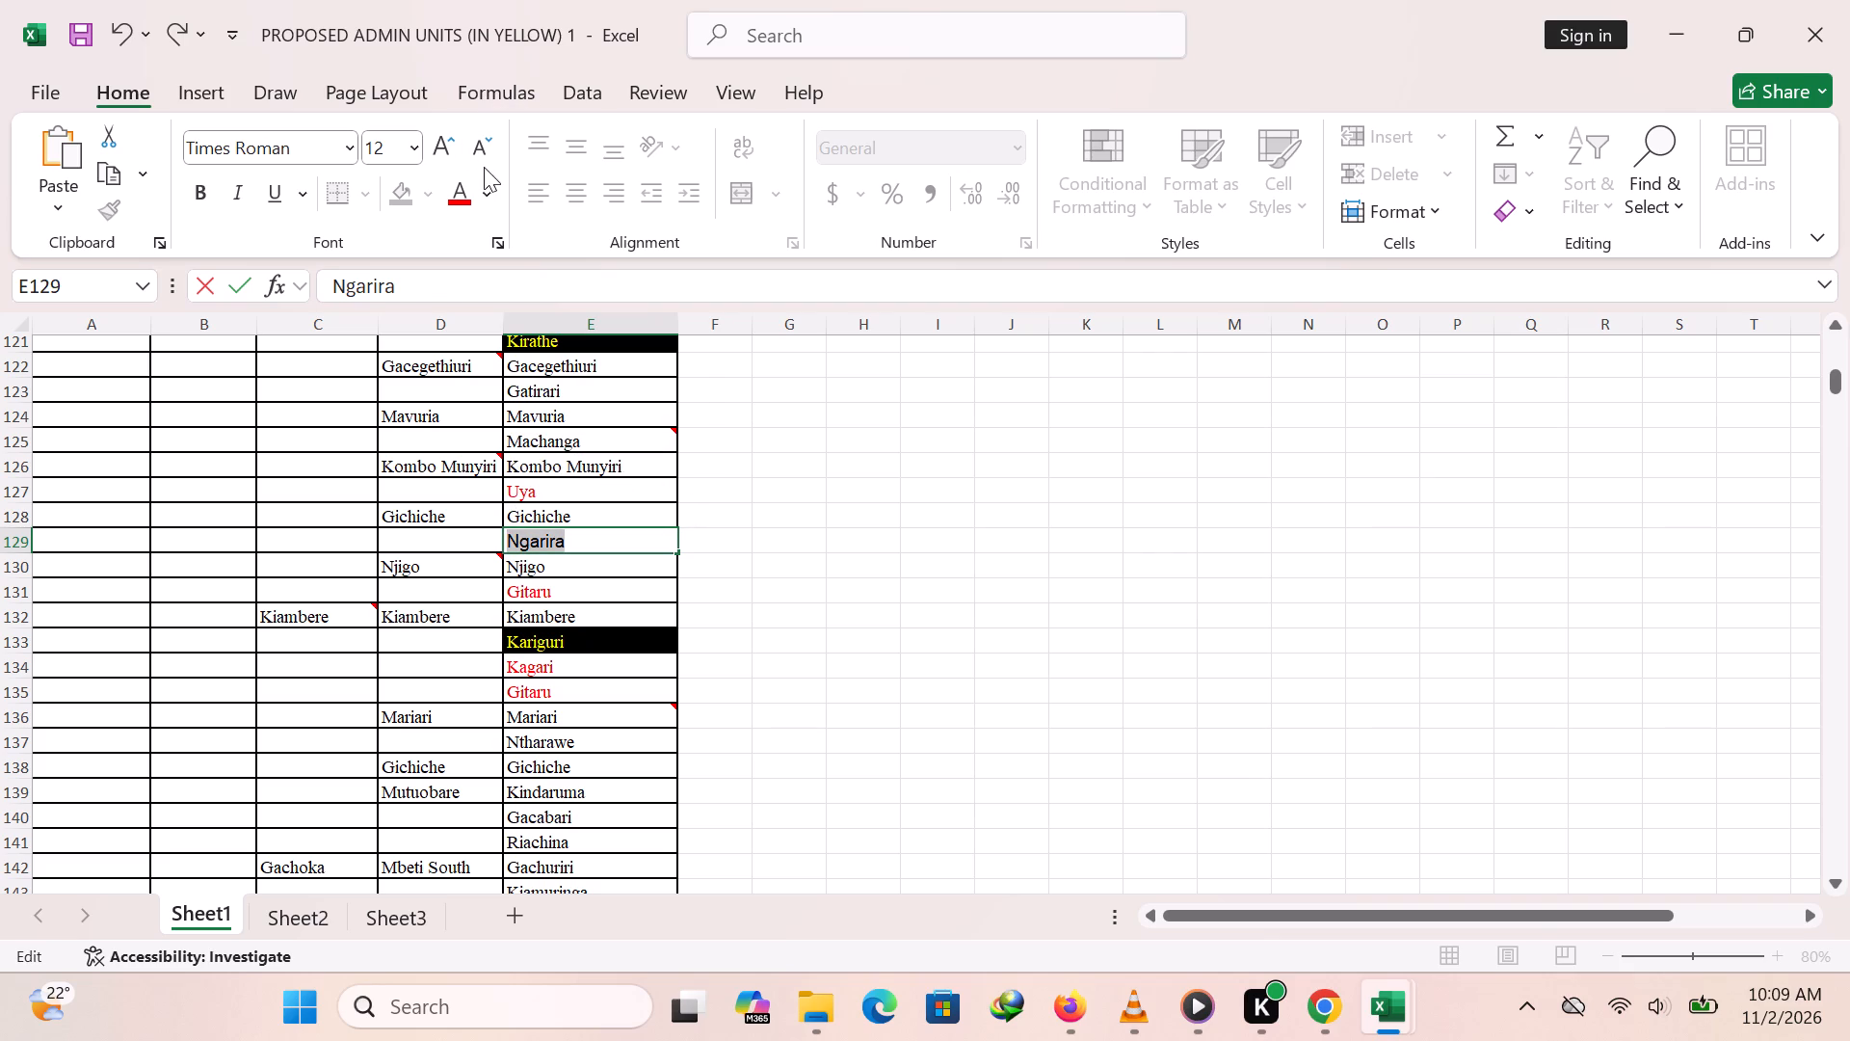
click(464, 190)
click(775, 520)
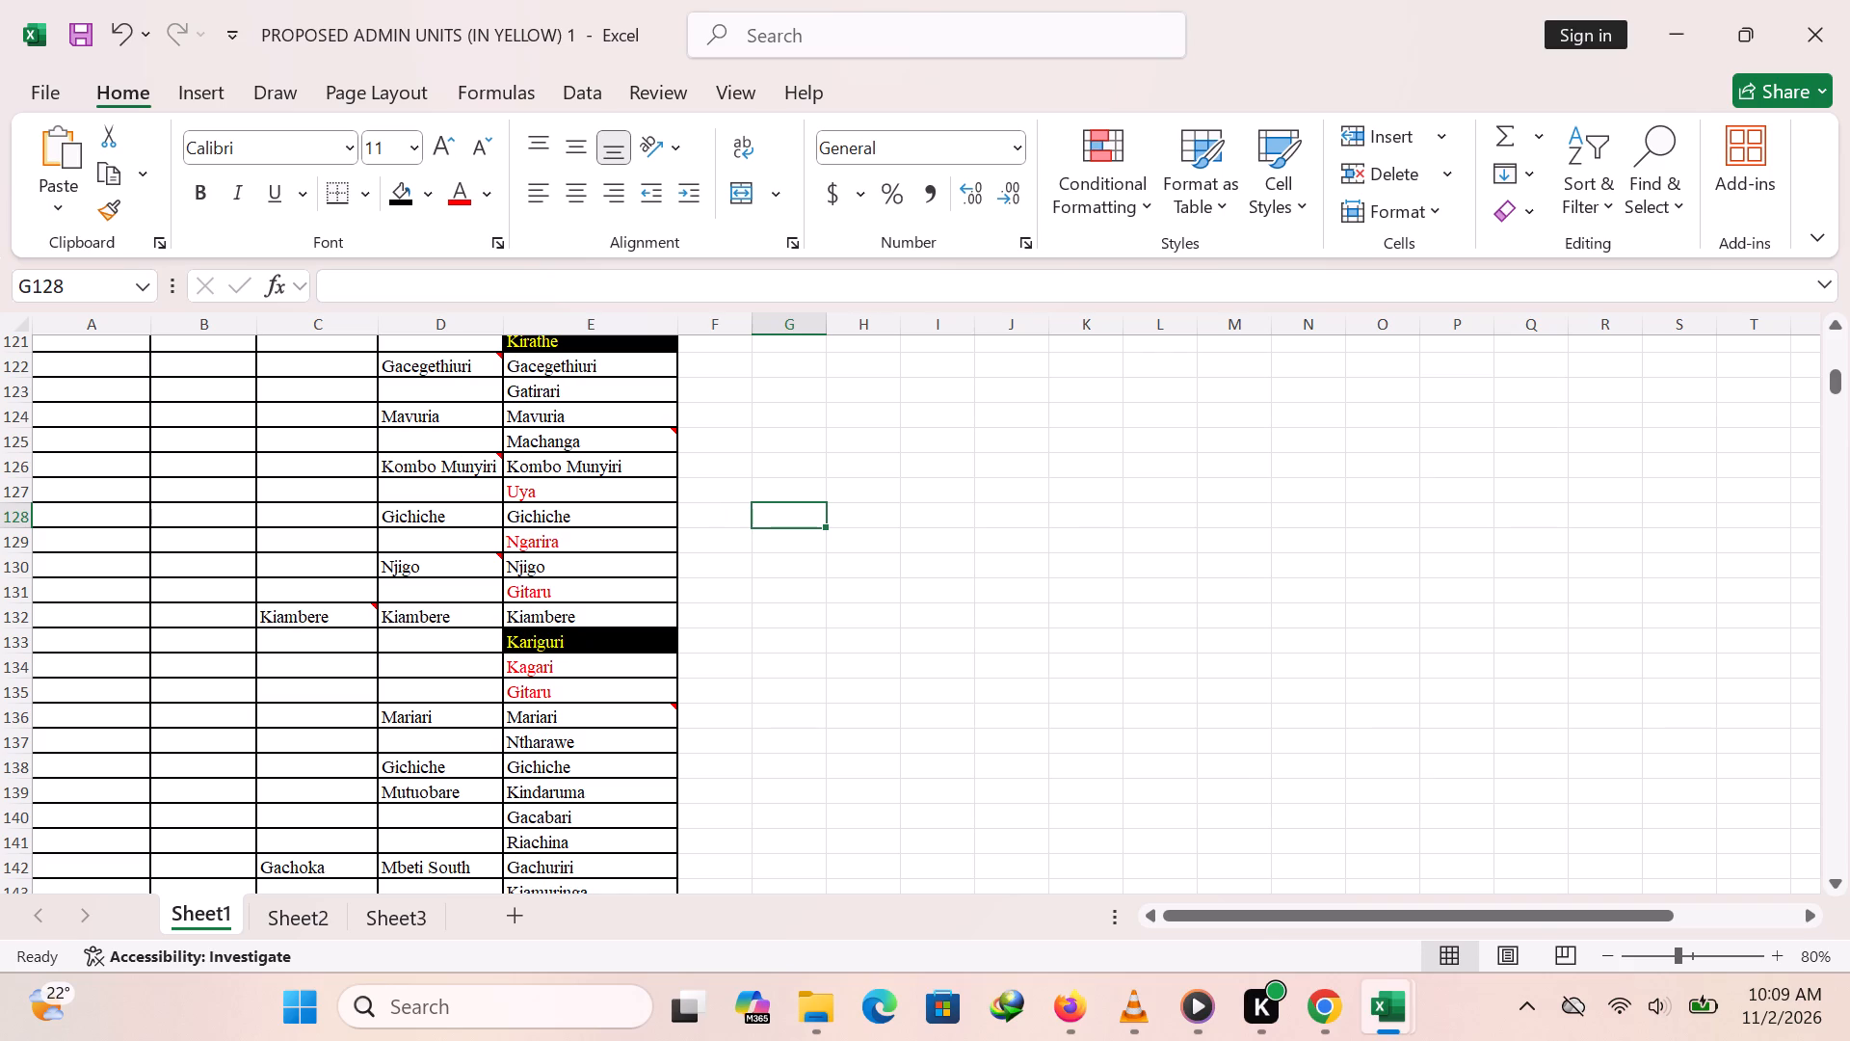
Enter Kagaari as a sub-location in the blank row below Gikiiro, just above the Mwea division.
scroll(586, 563, down, 1)
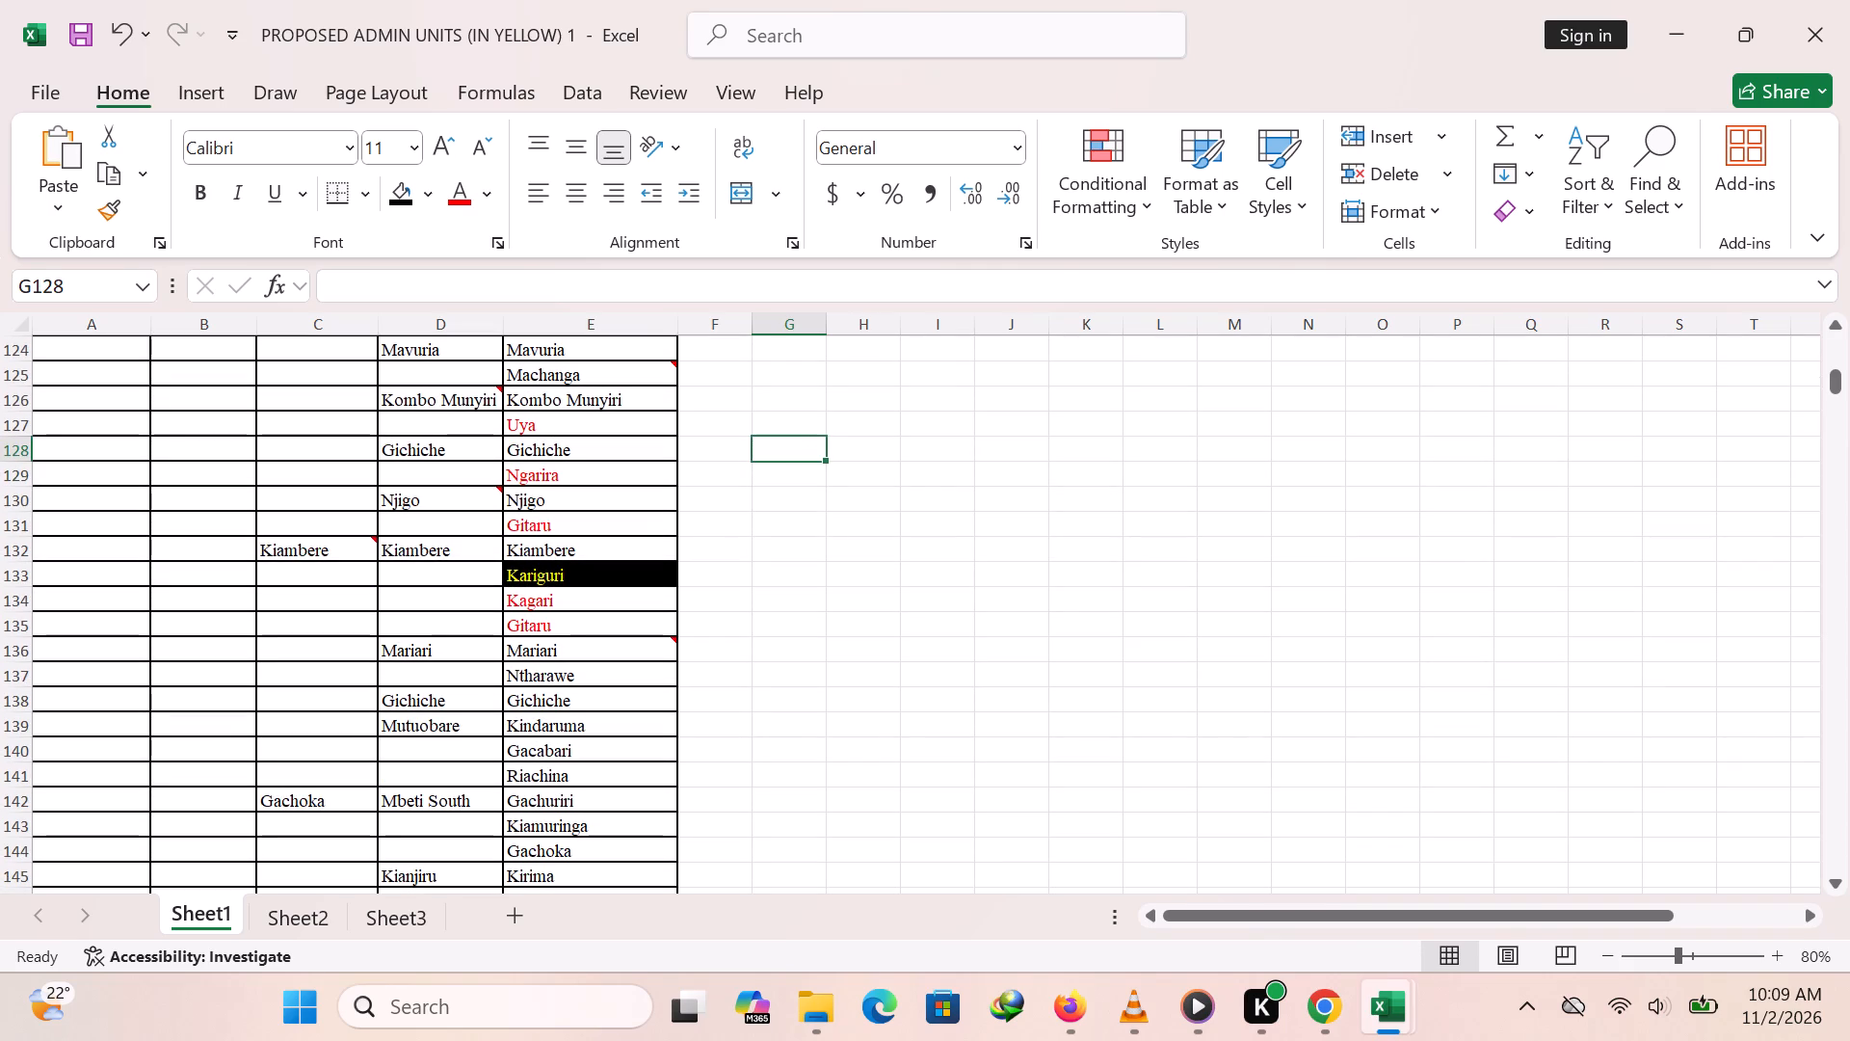
scroll(545, 591, down, 2)
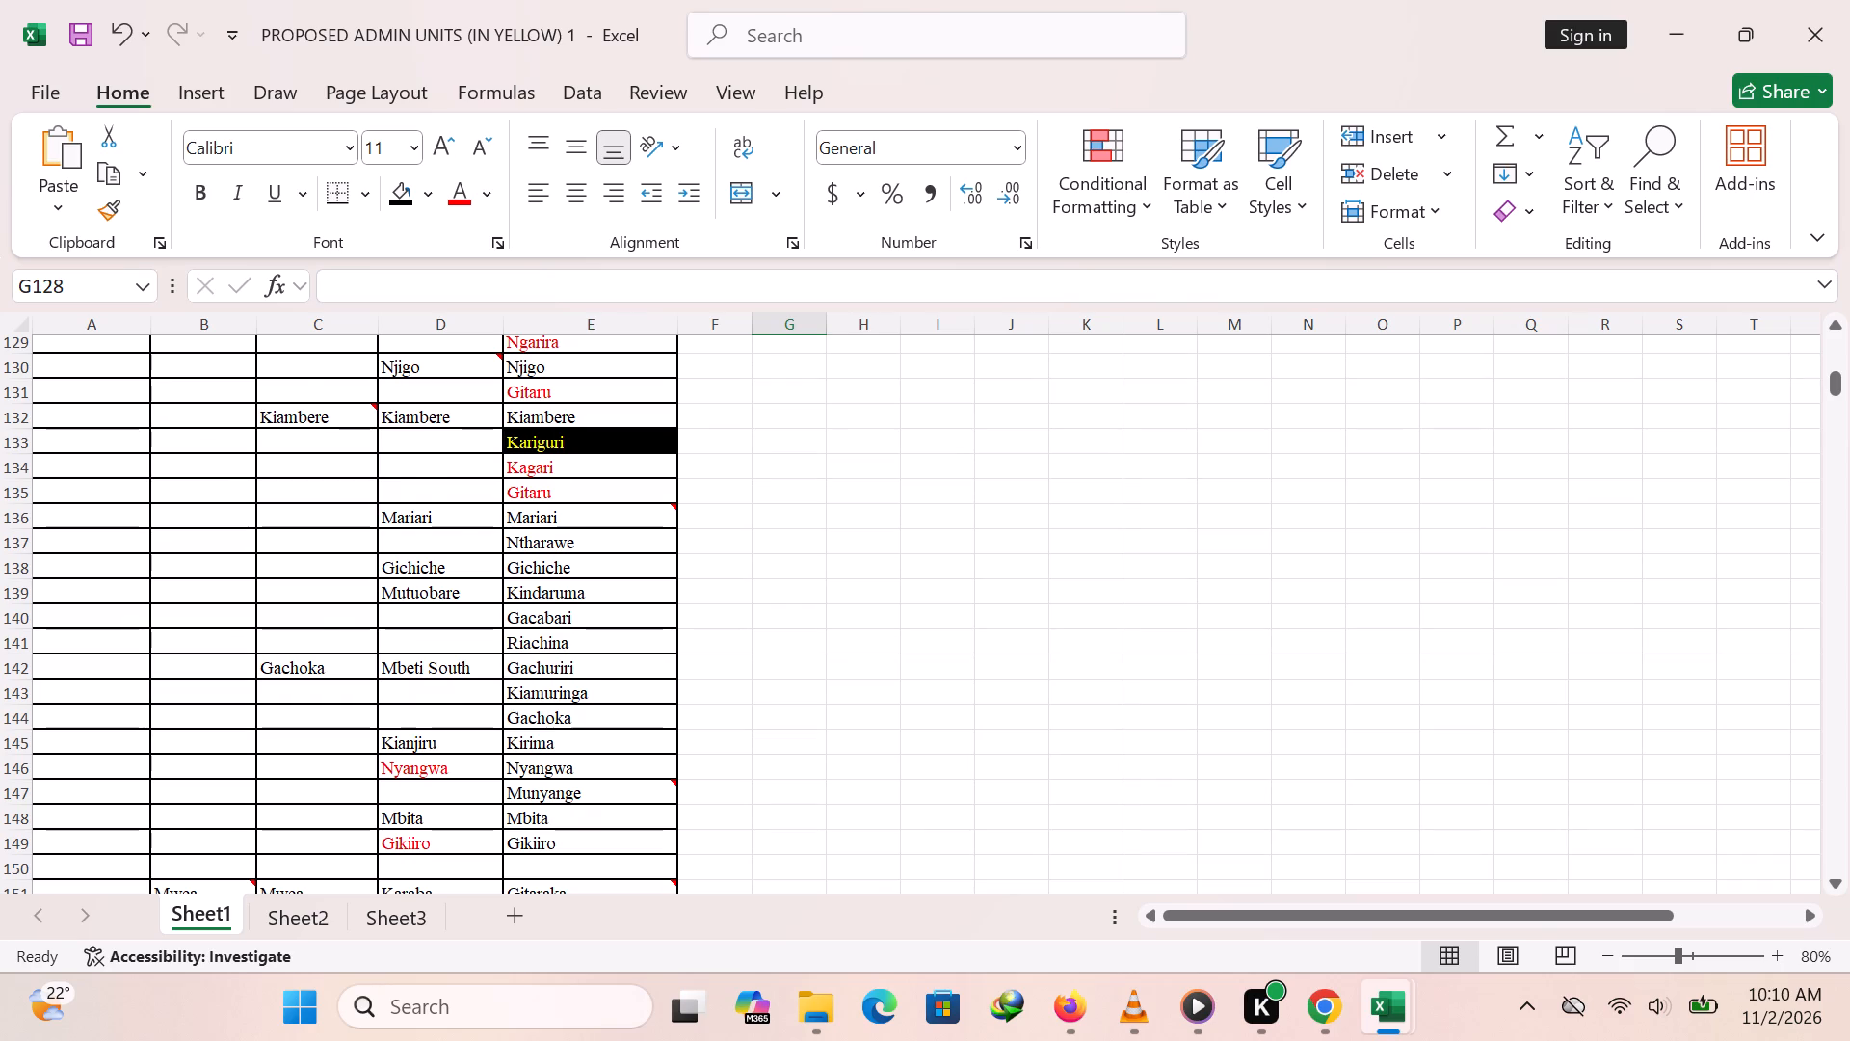
scroll(529, 649, down, 1)
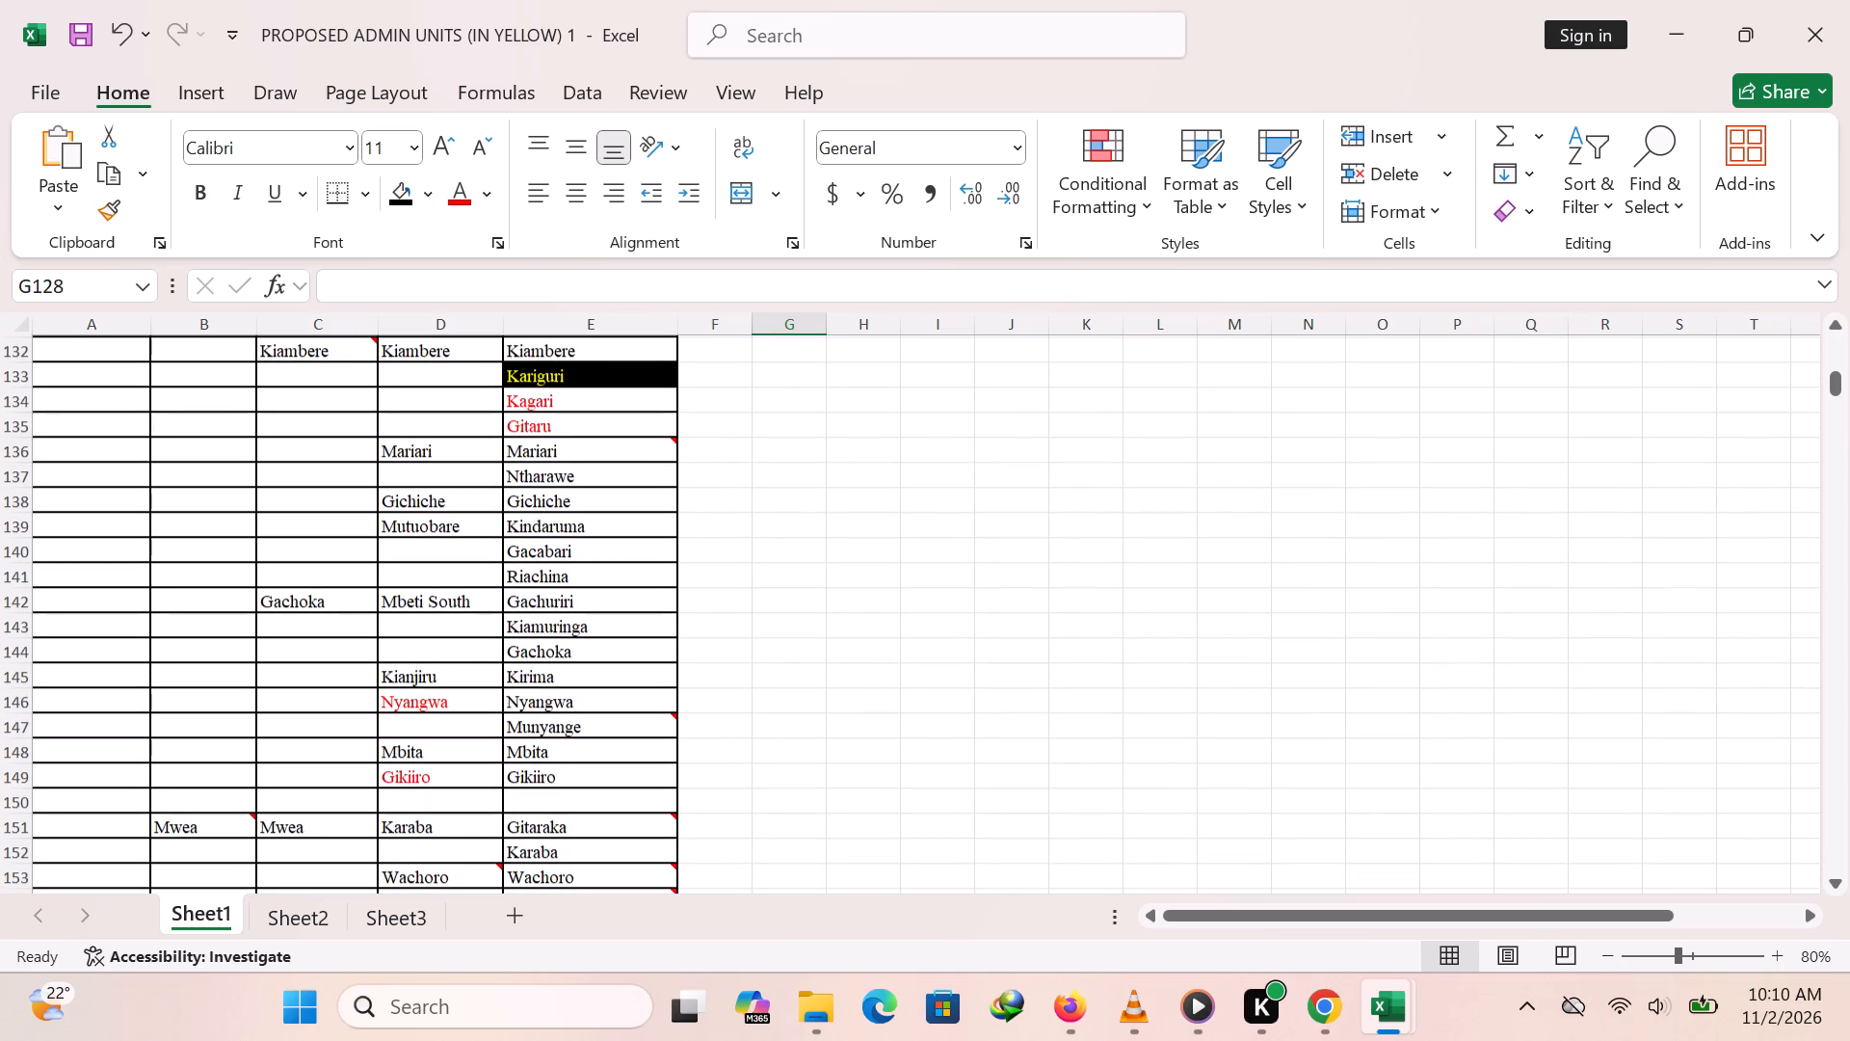
click(542, 796)
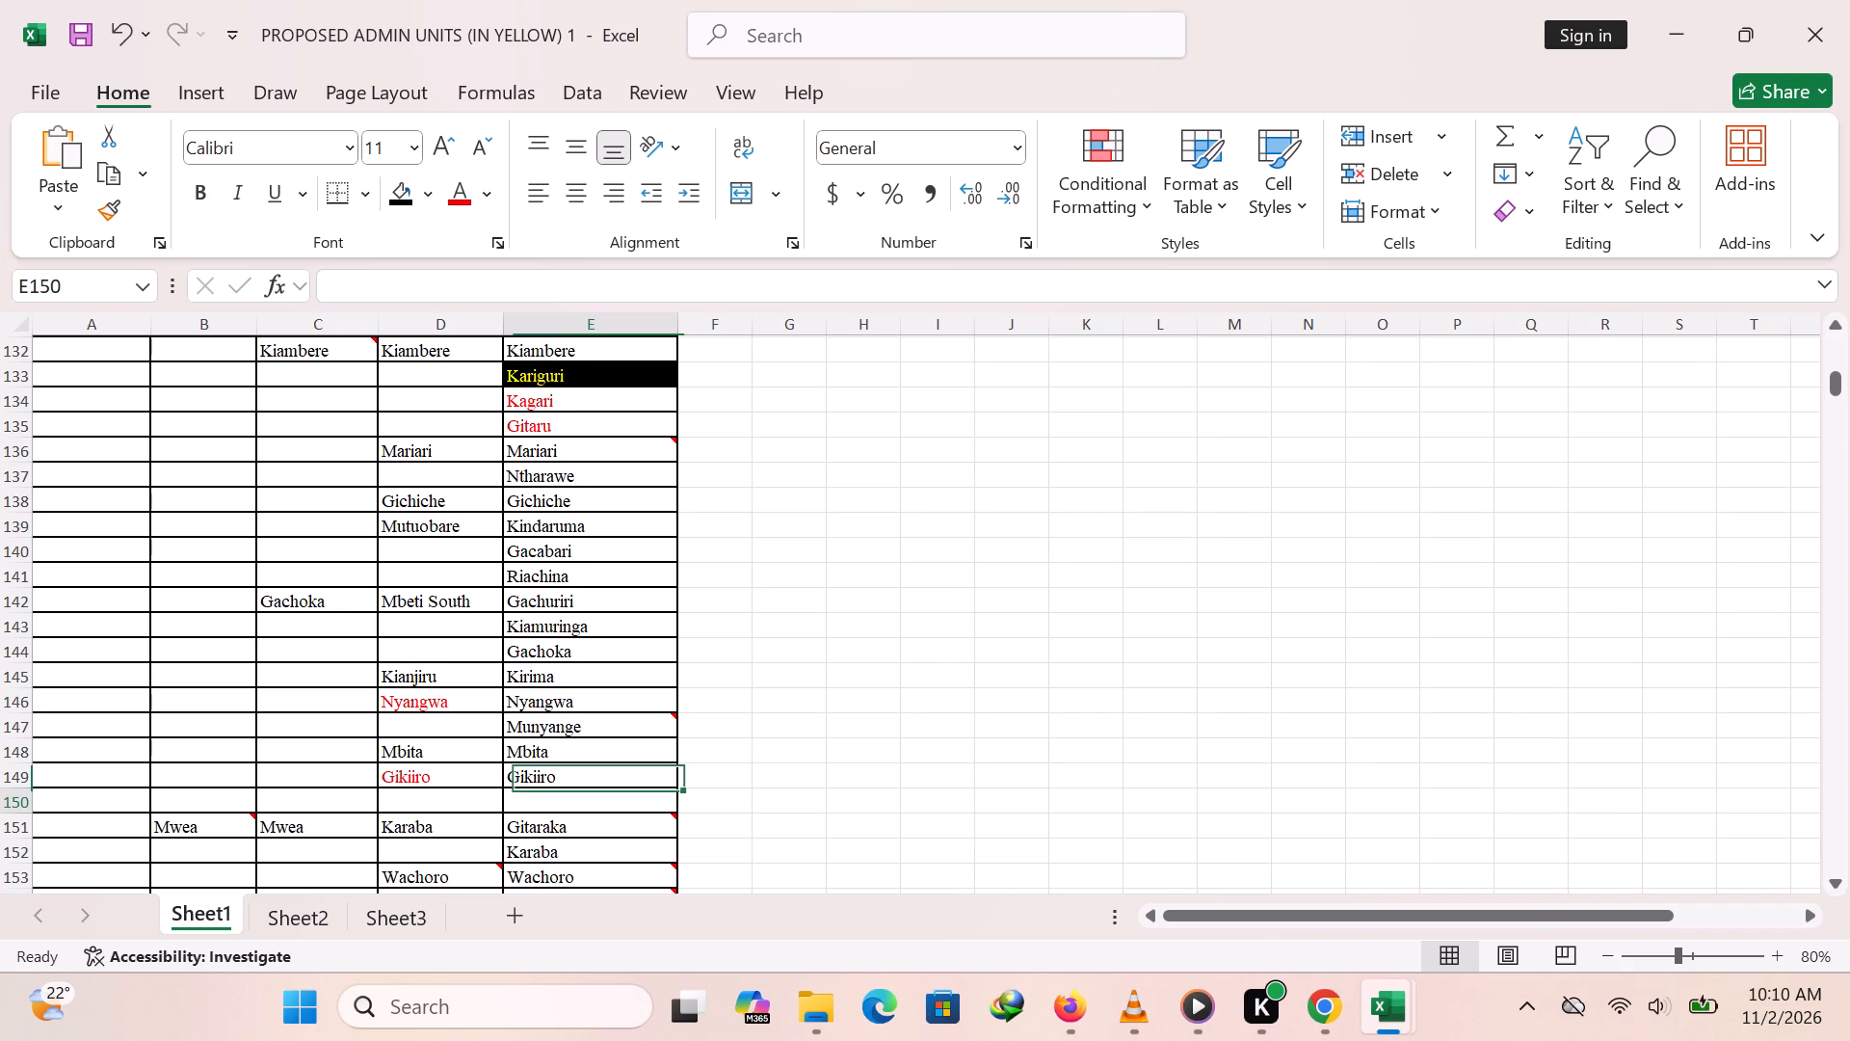
text(Kagaa)
text(ri)
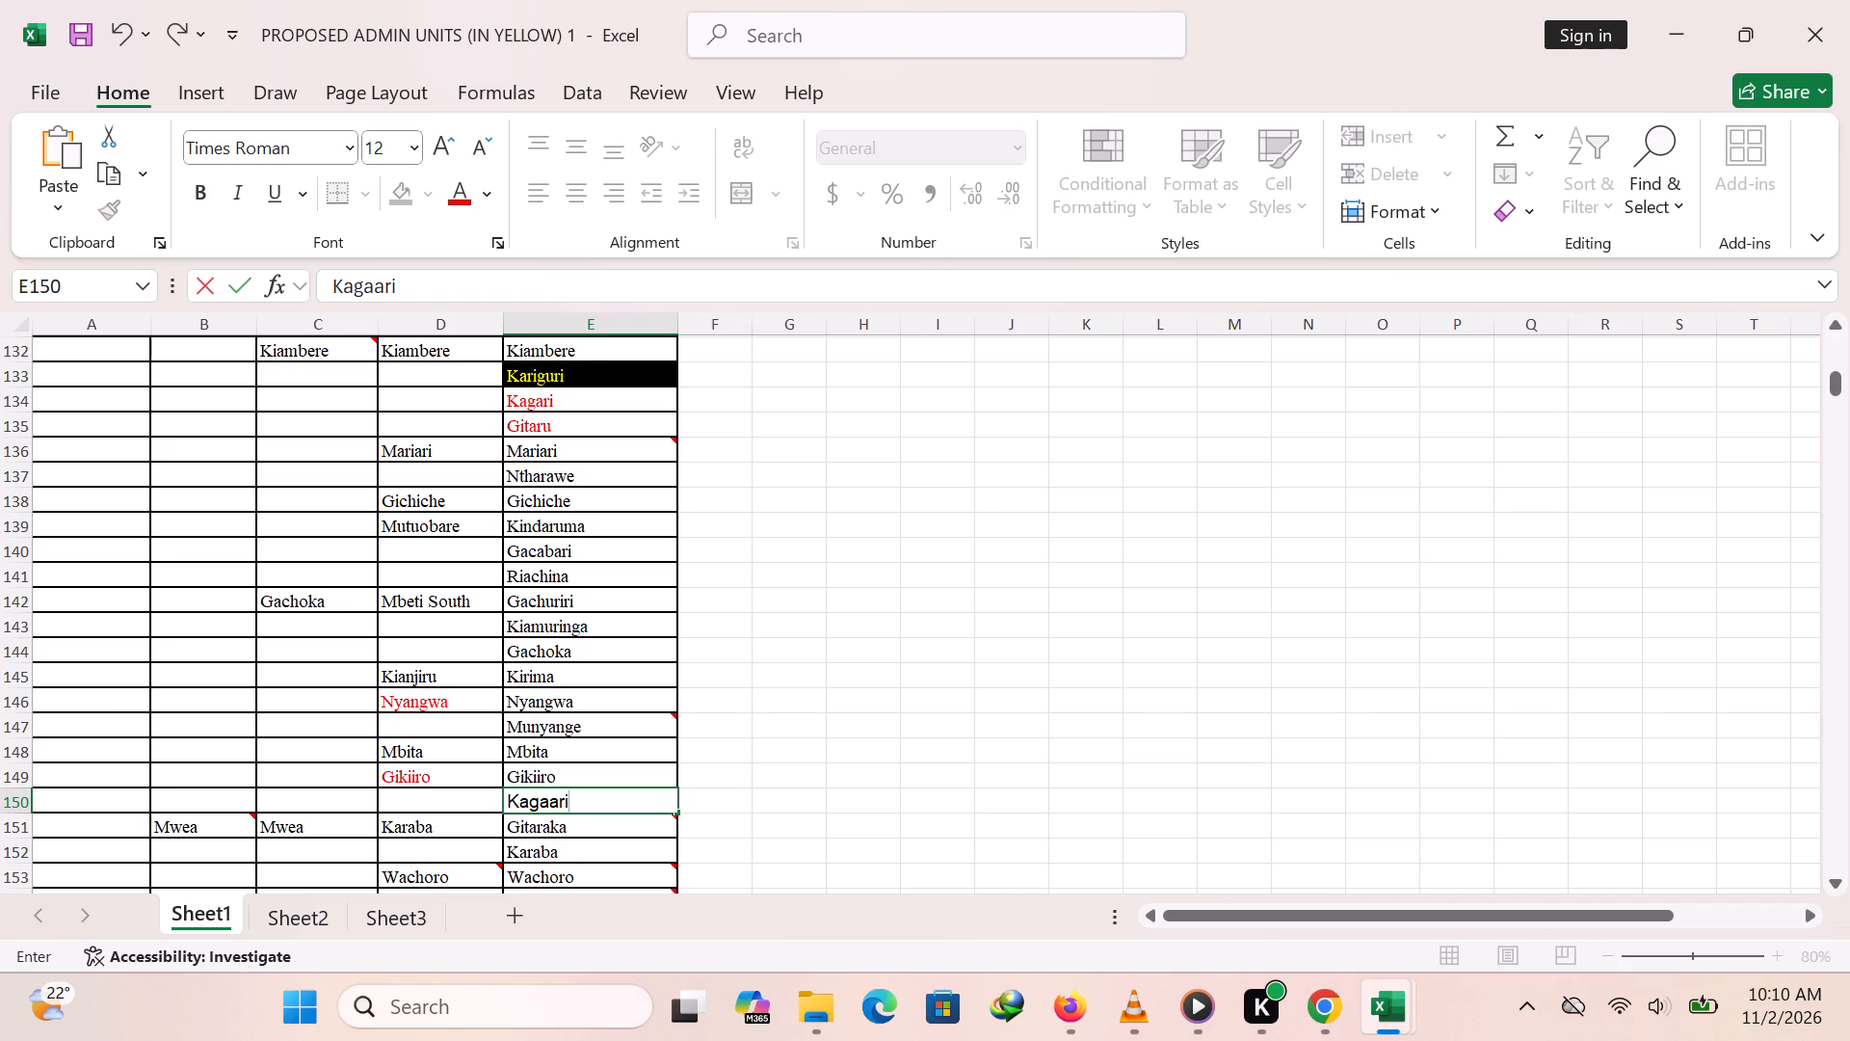
click(733, 797)
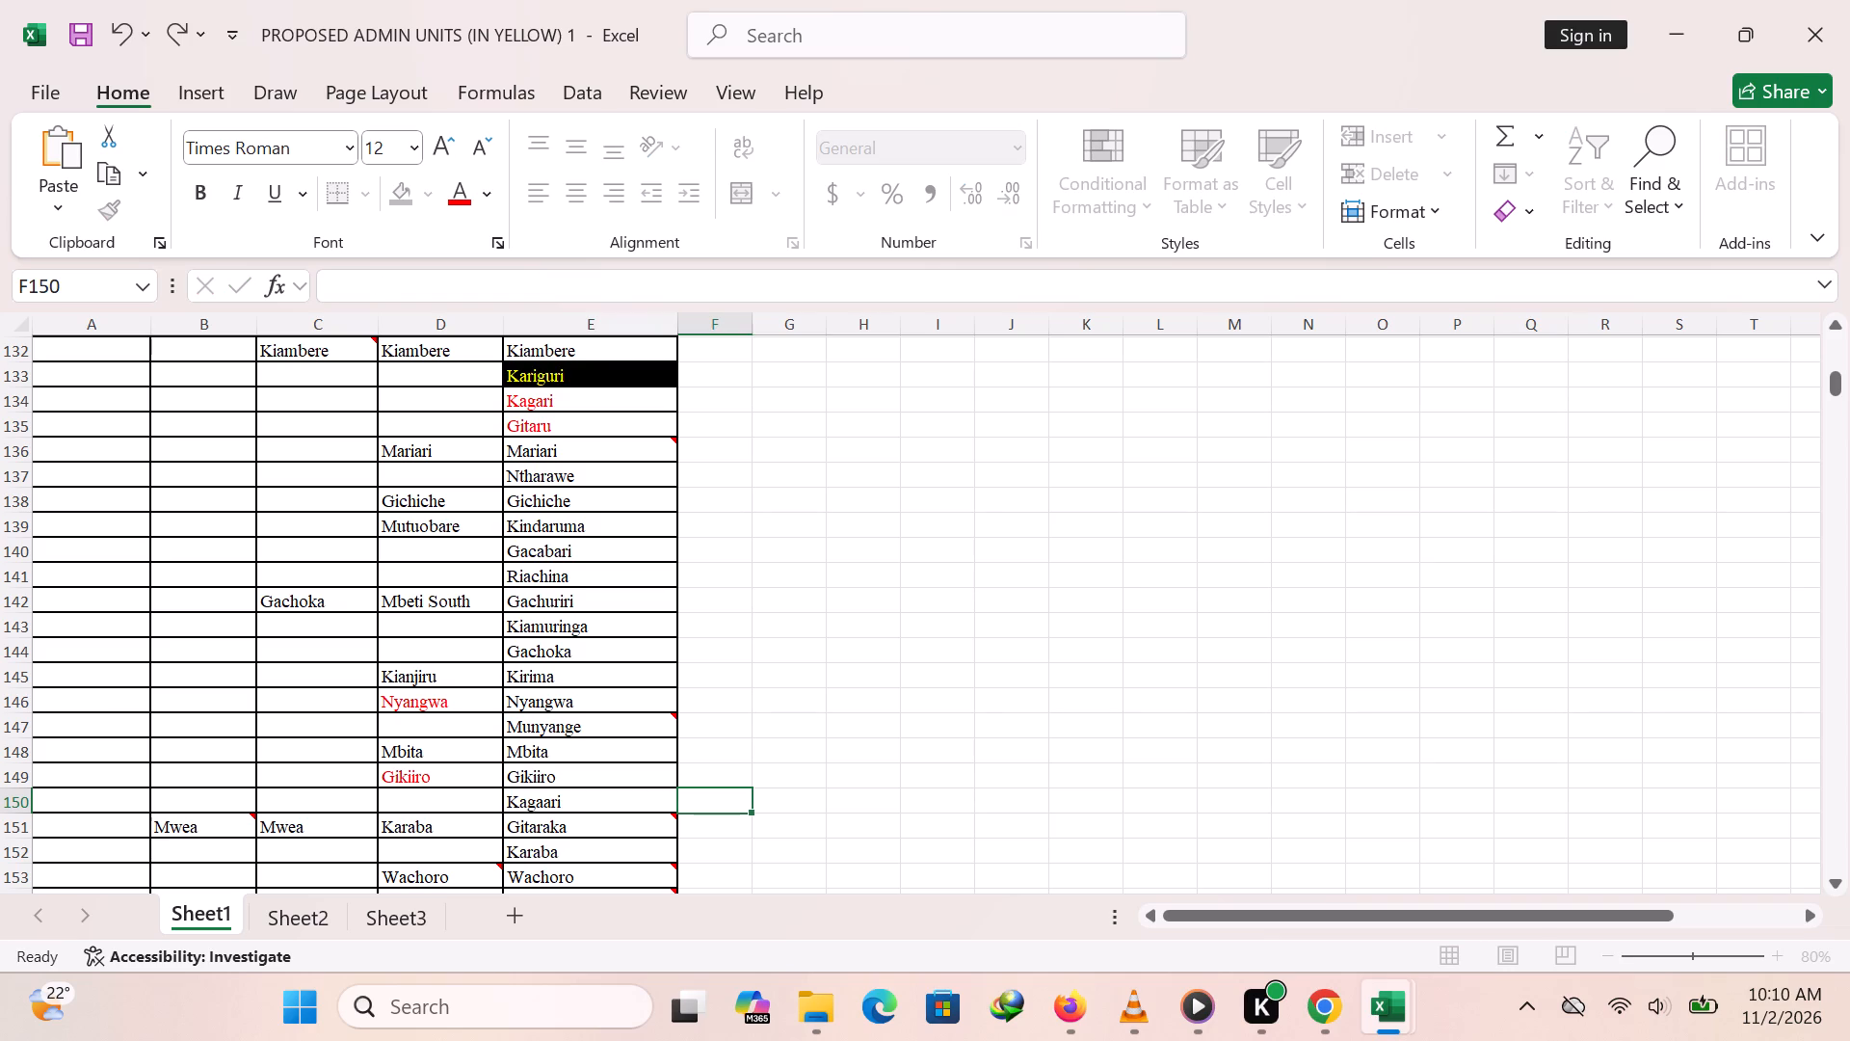
click(763, 744)
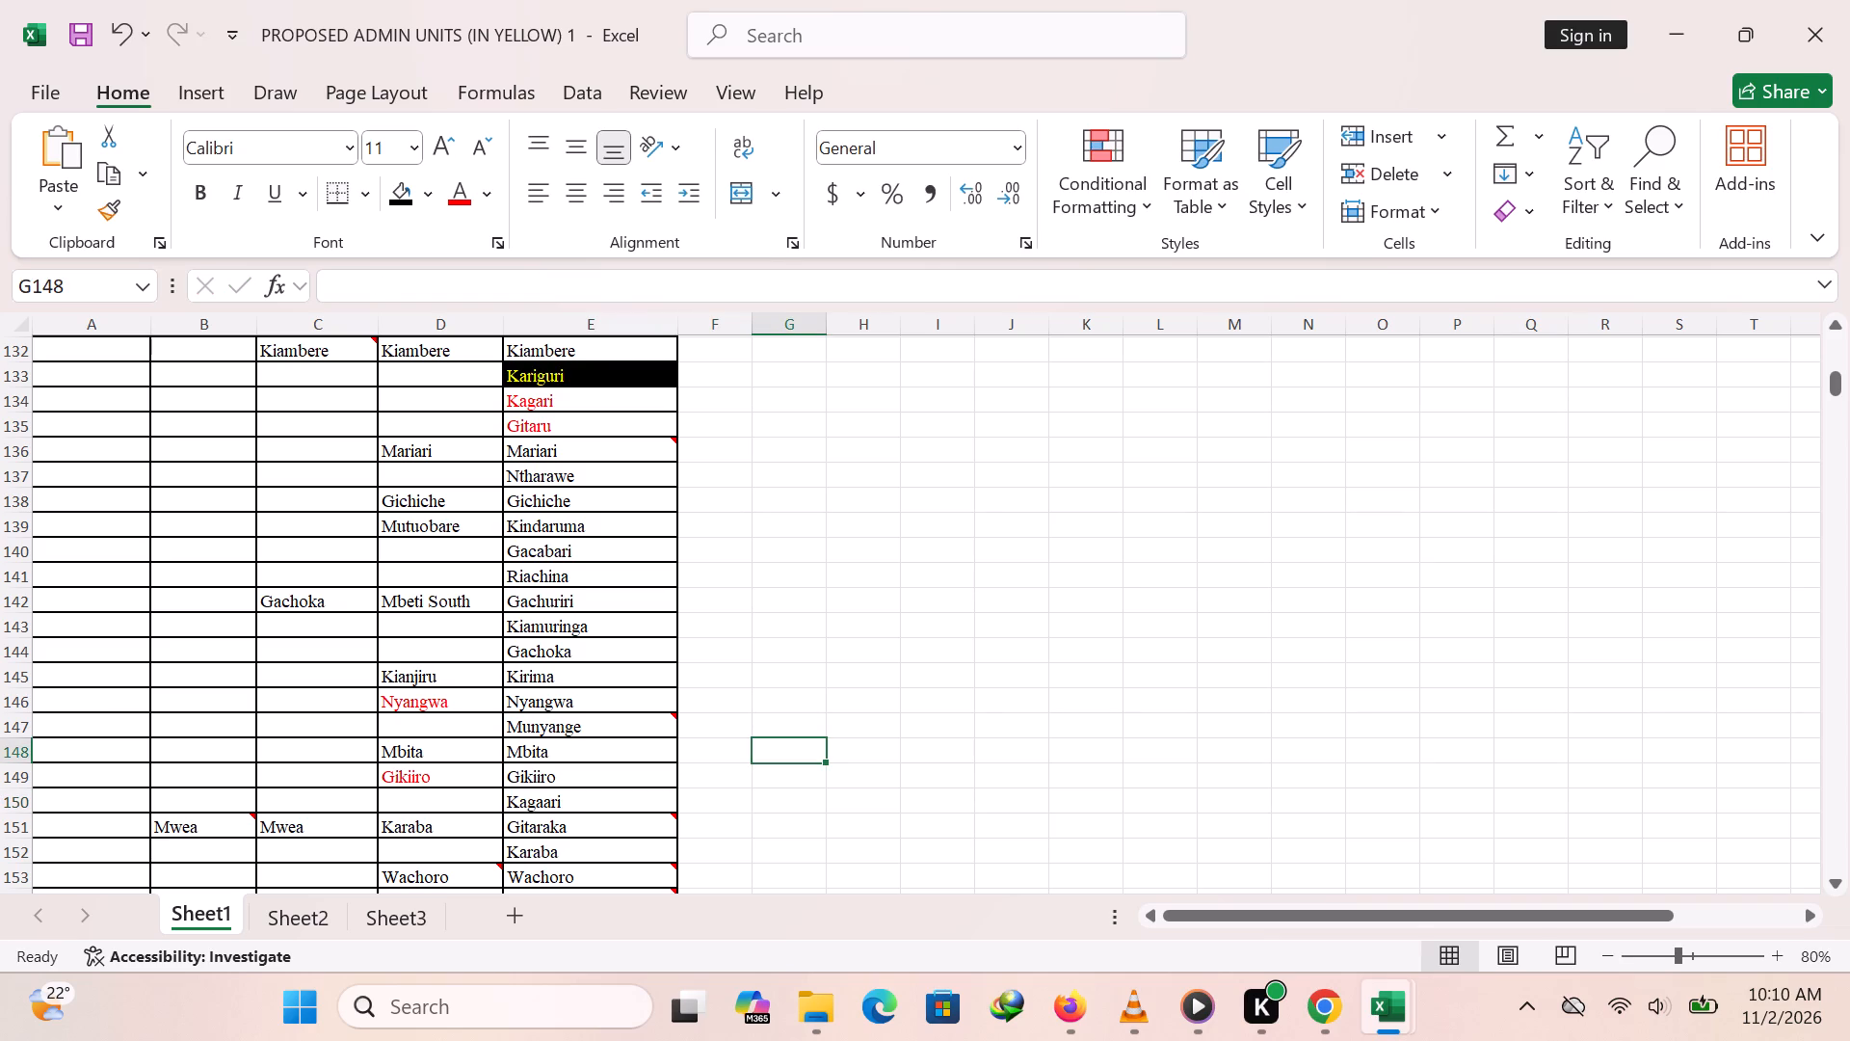
Set the font colour of the new Kagaari sub-location under Gikiiro to red.
click(631, 802)
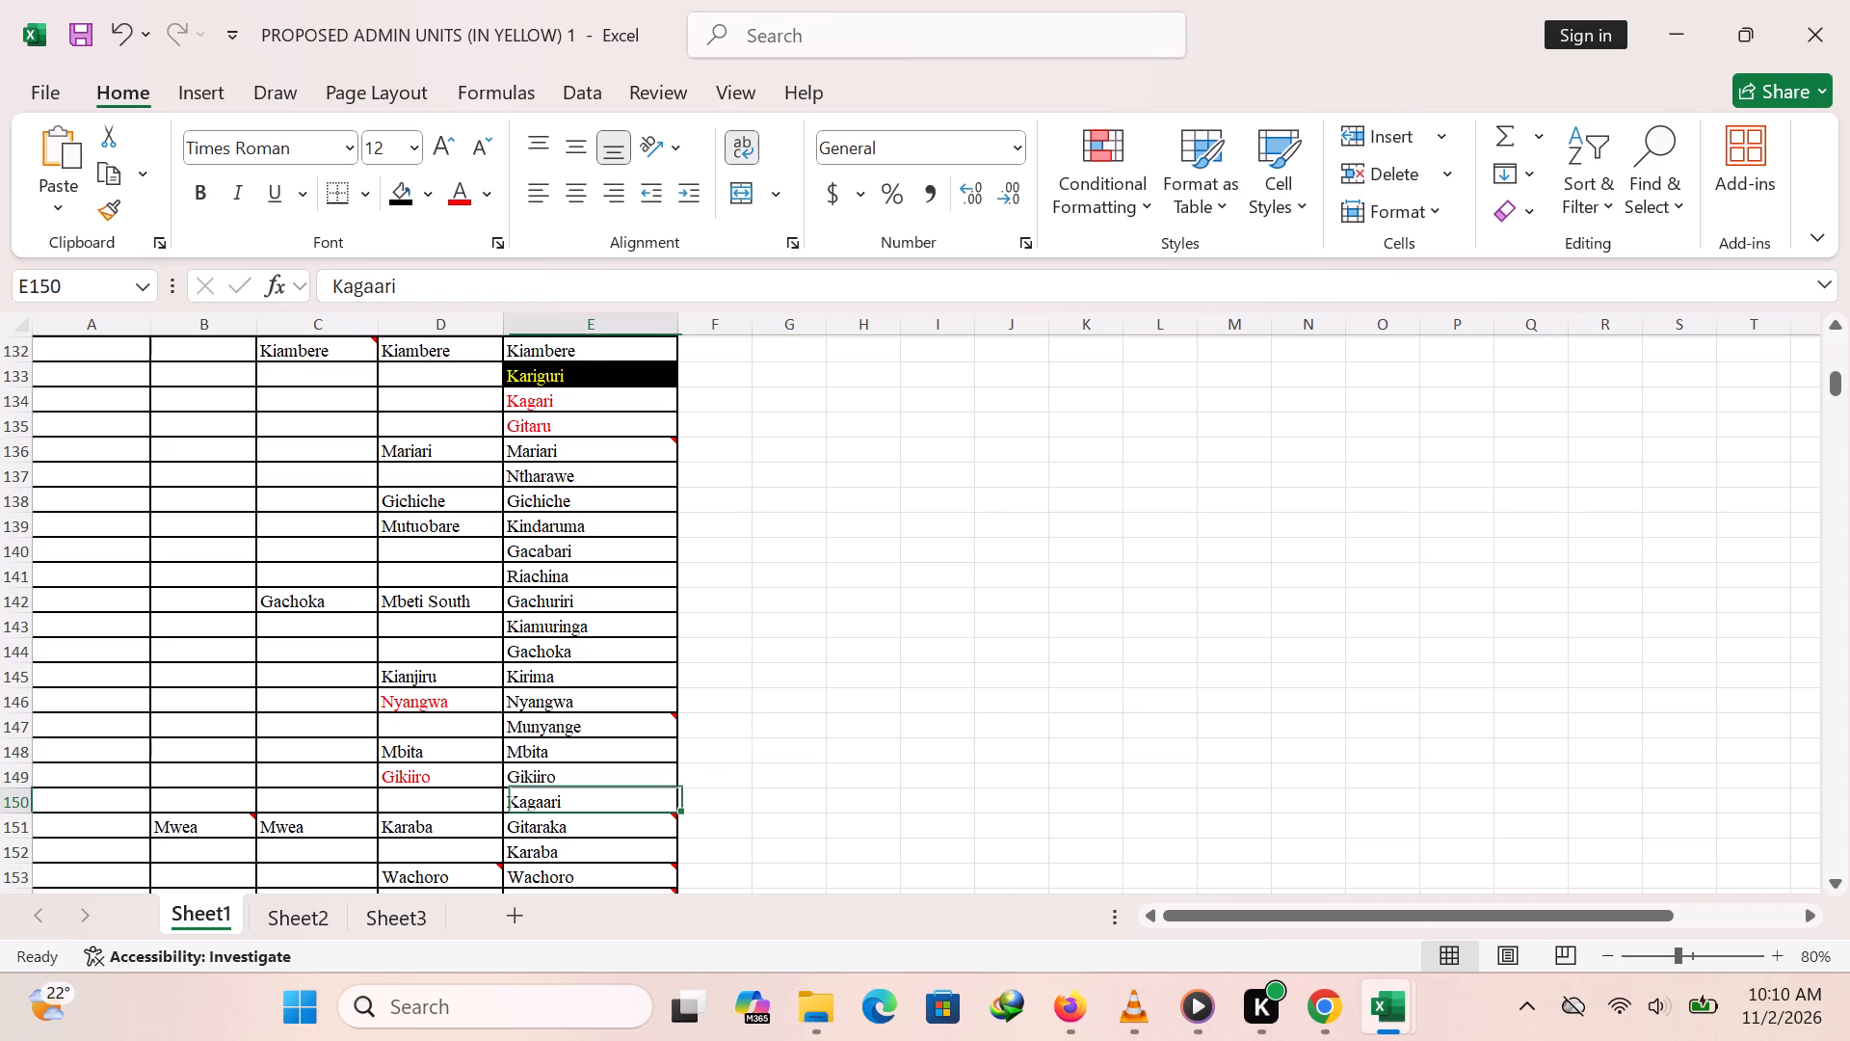
click(568, 801)
drag(565, 801, 553, 806)
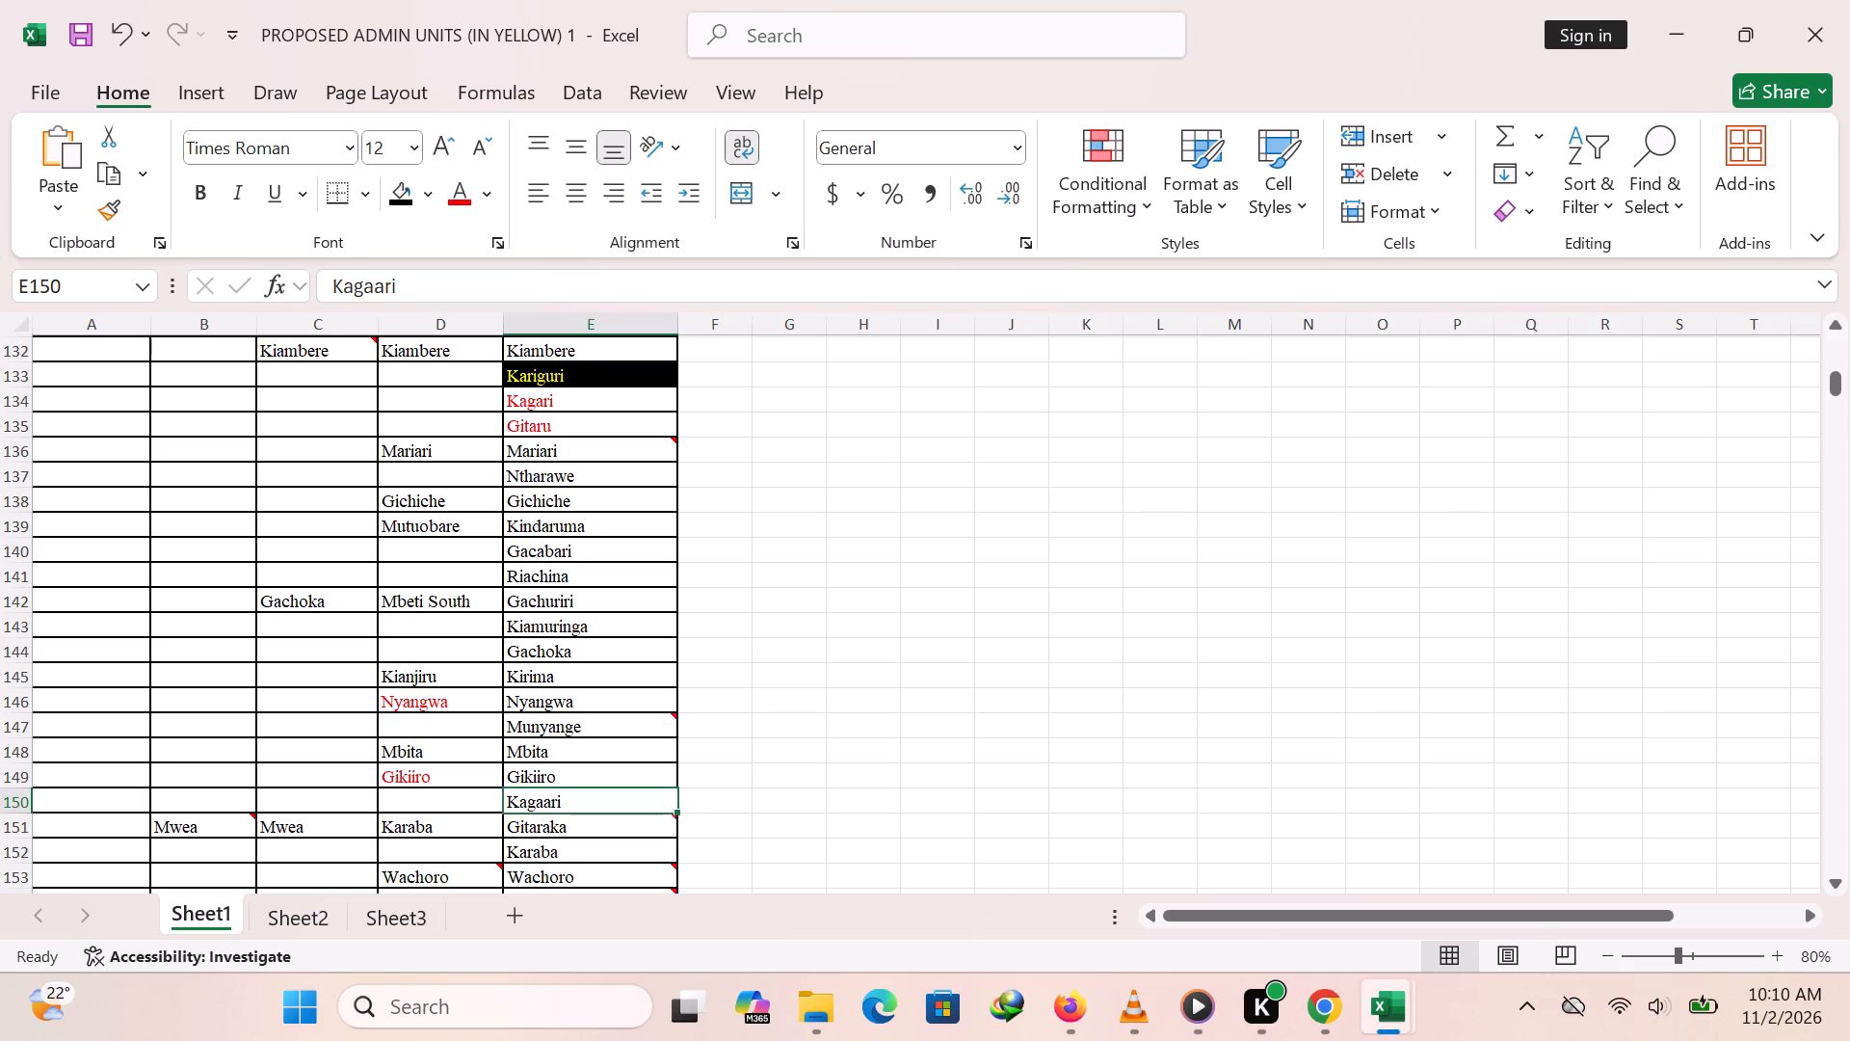
click(548, 805)
click(458, 189)
click(647, 664)
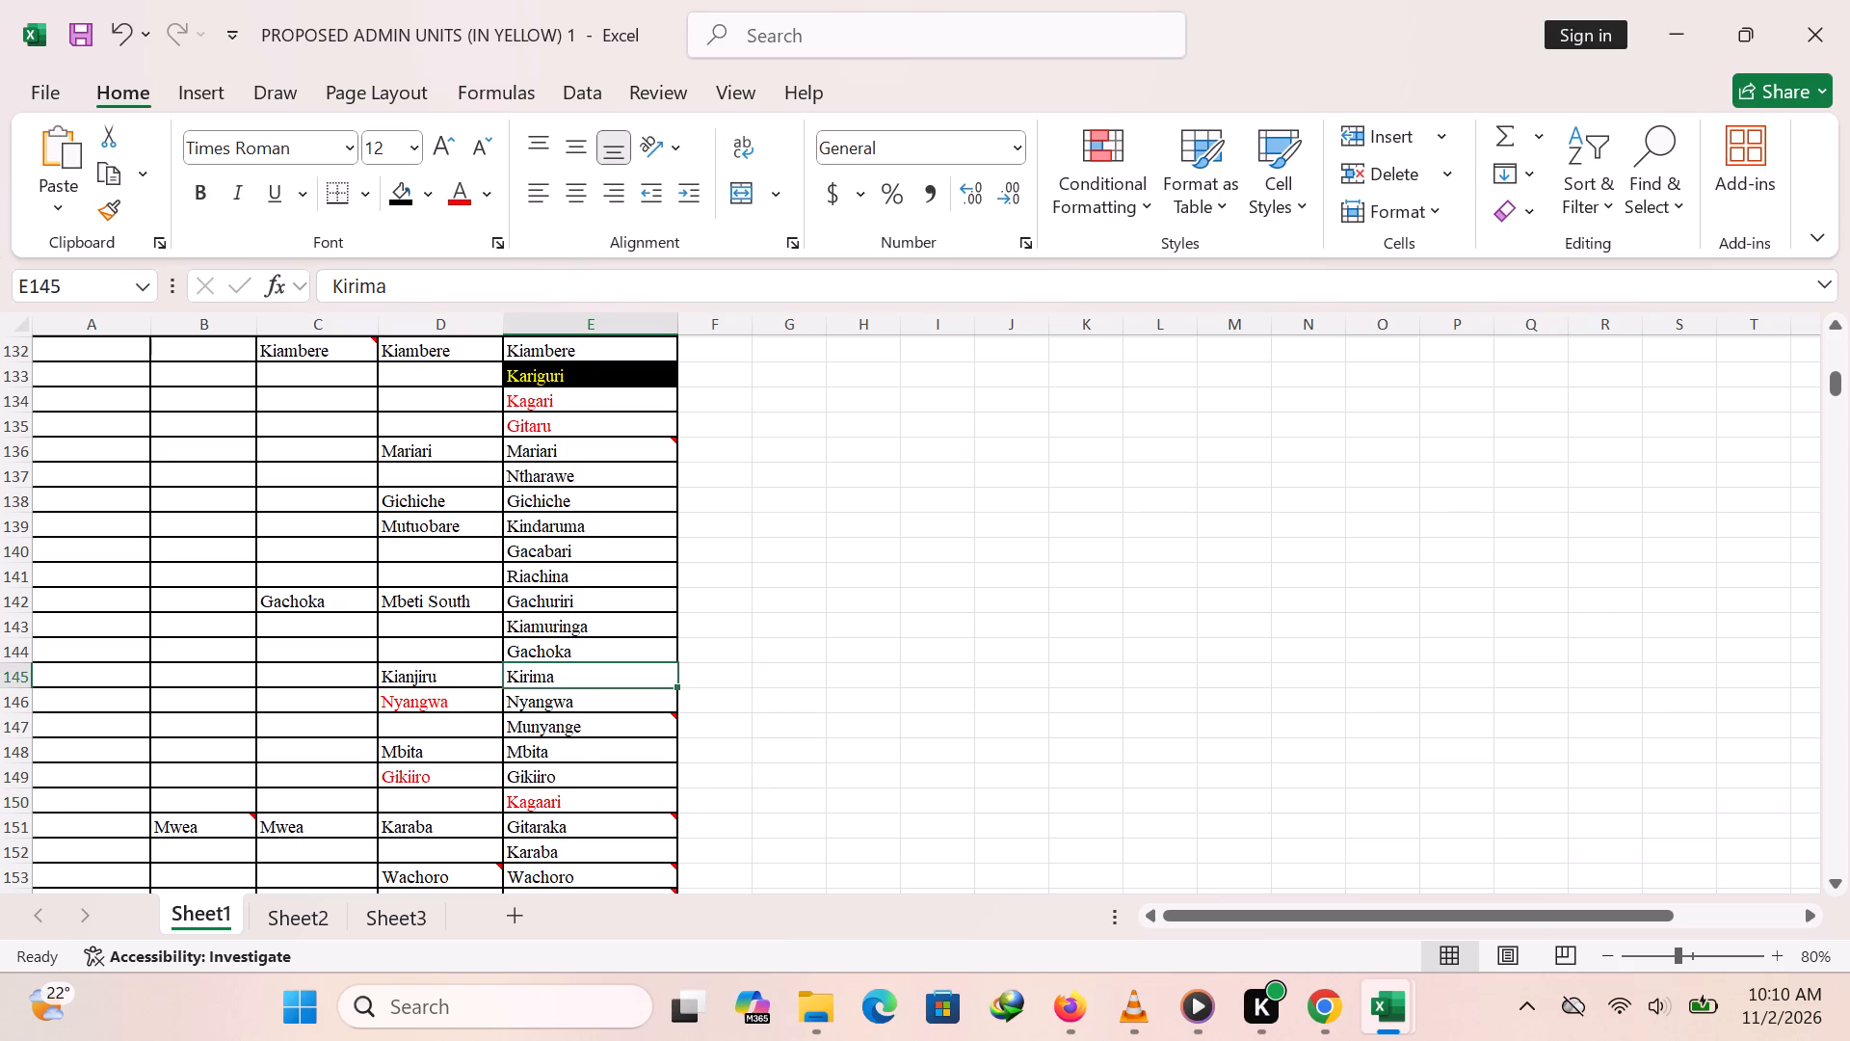
Set the font colour of the Kiritiri sub-location under Kithunthiri to red.
scroll(621, 554, up, 2)
scroll(557, 482, up, 1)
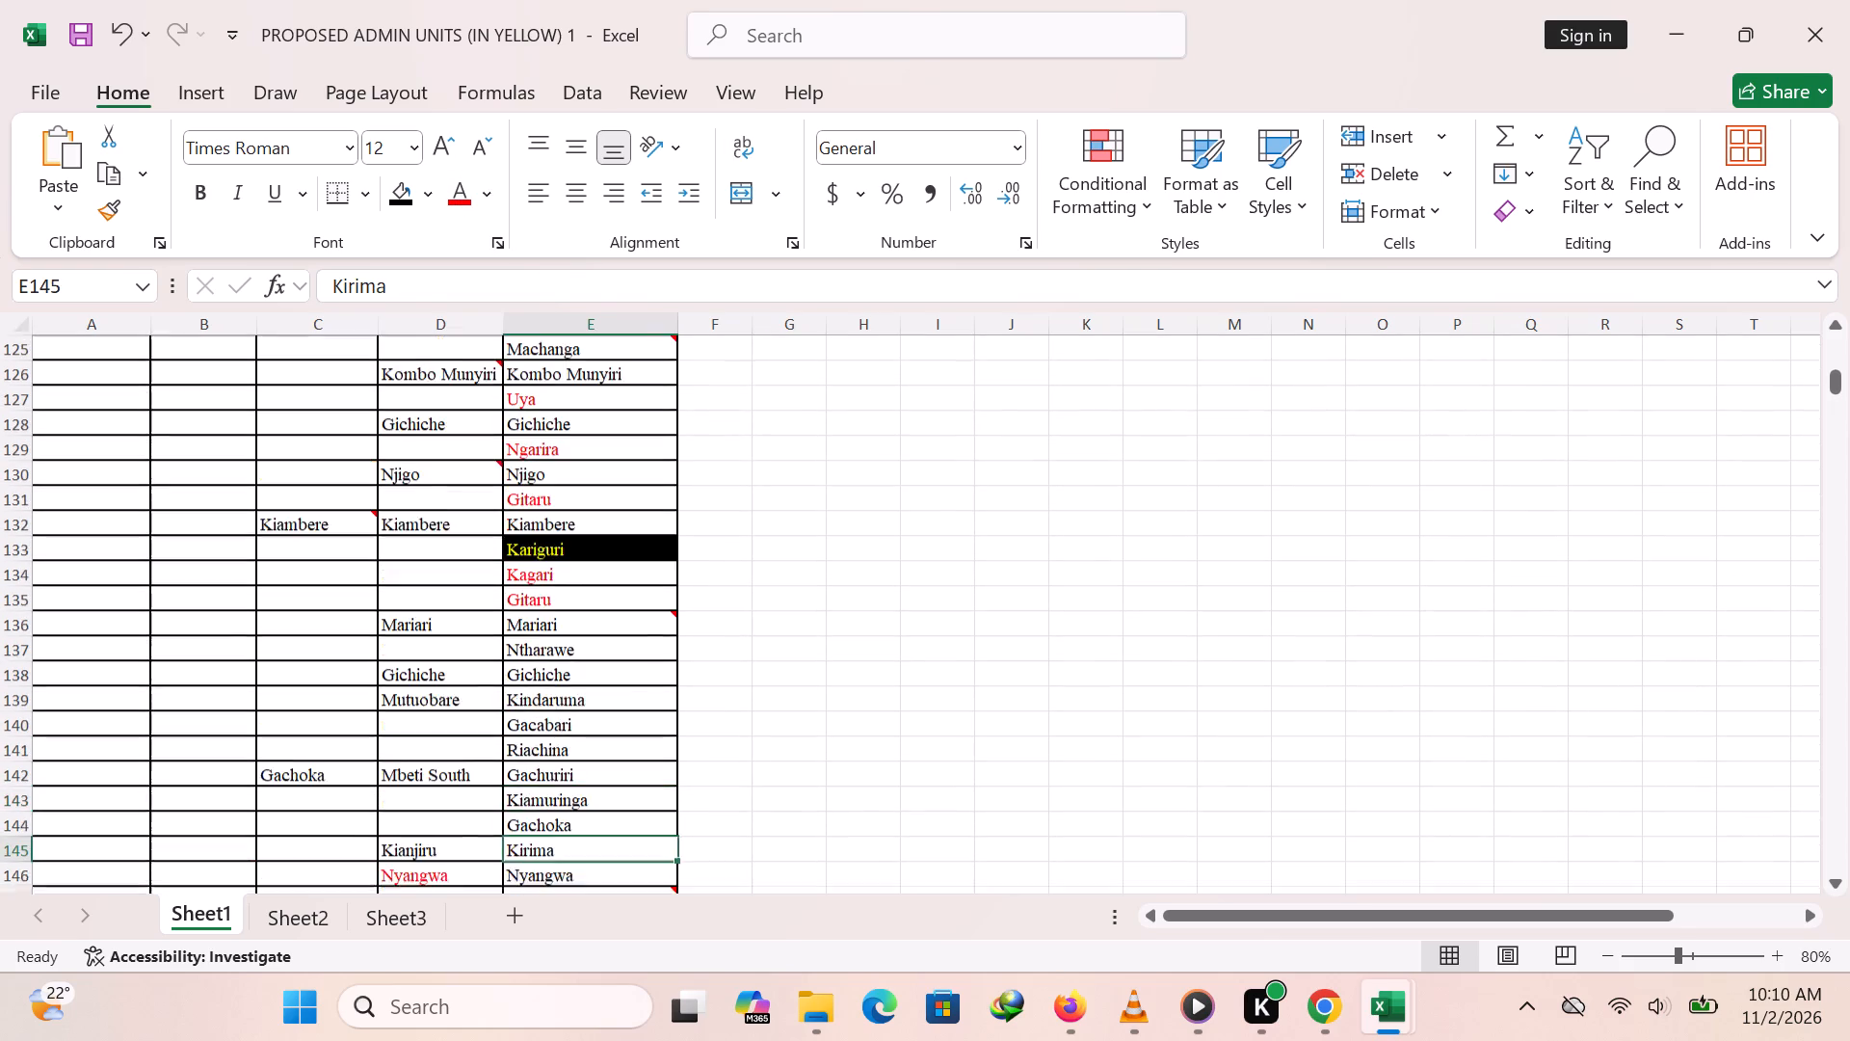
scroll(559, 482, up, 2)
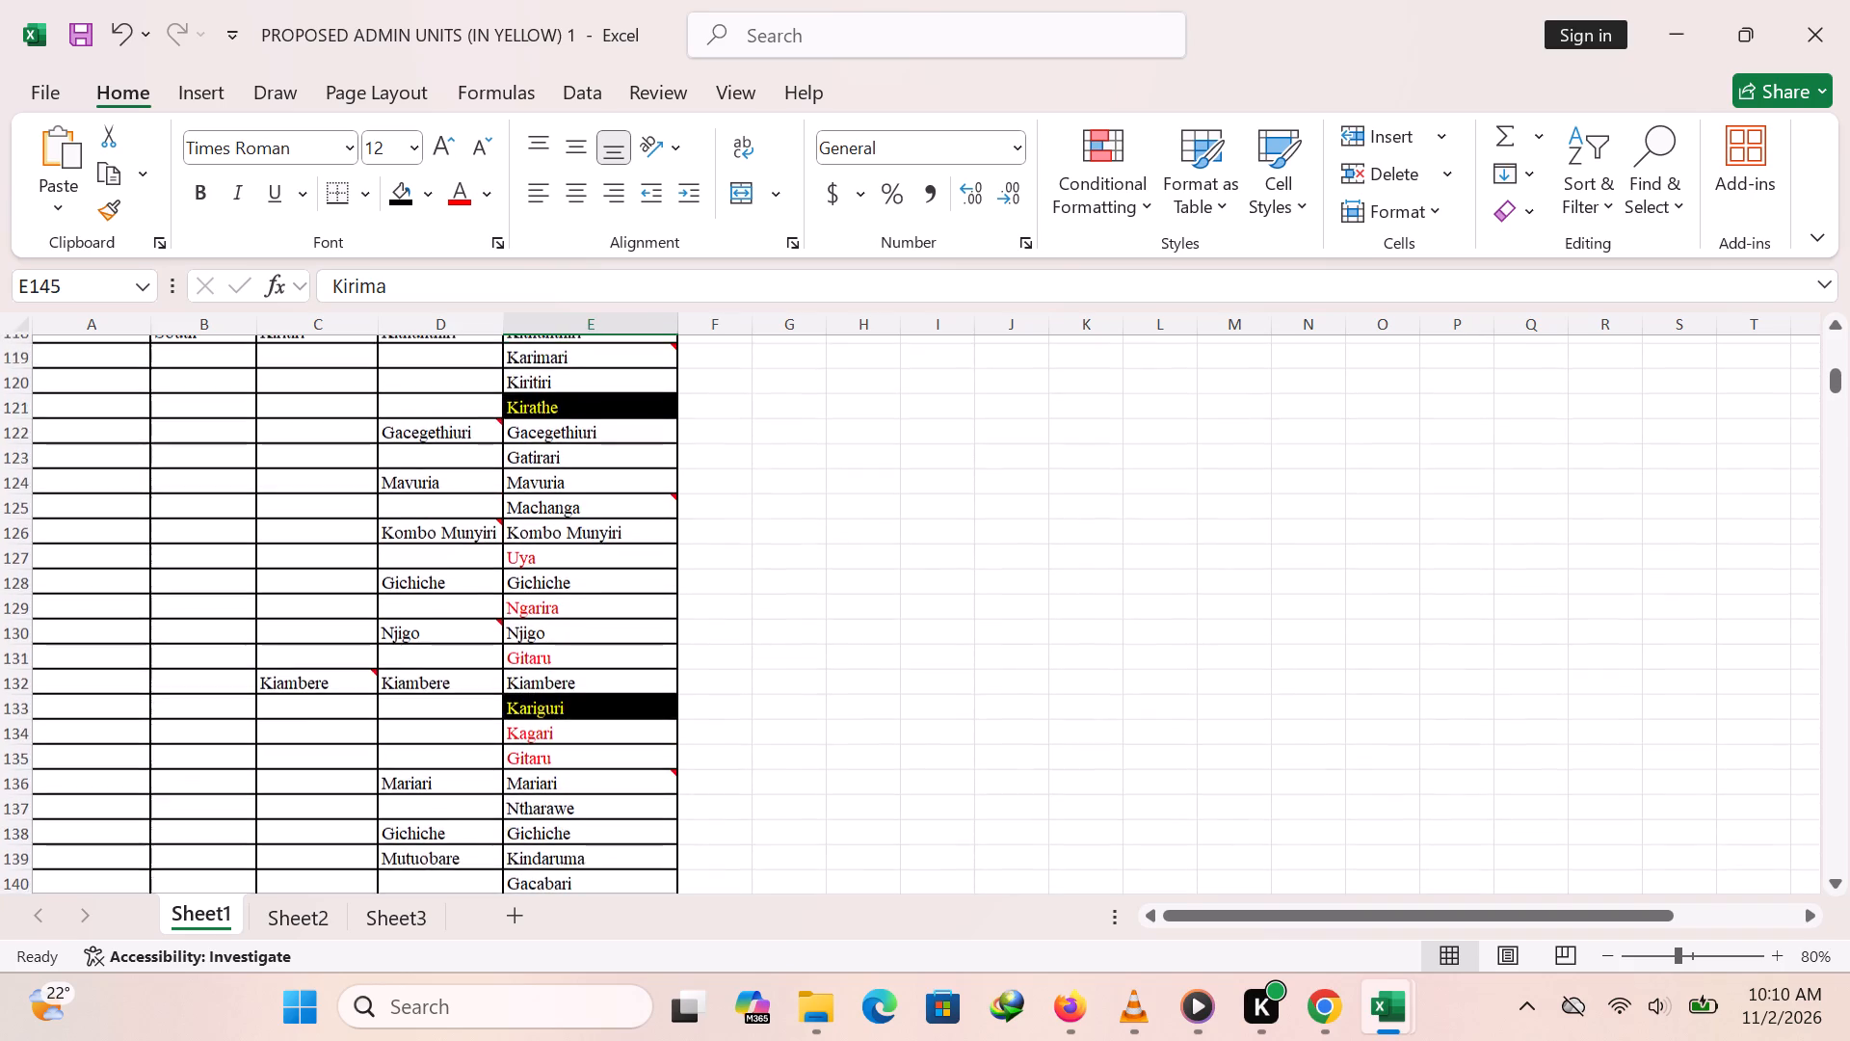
scroll(560, 485, up, 2)
click(537, 520)
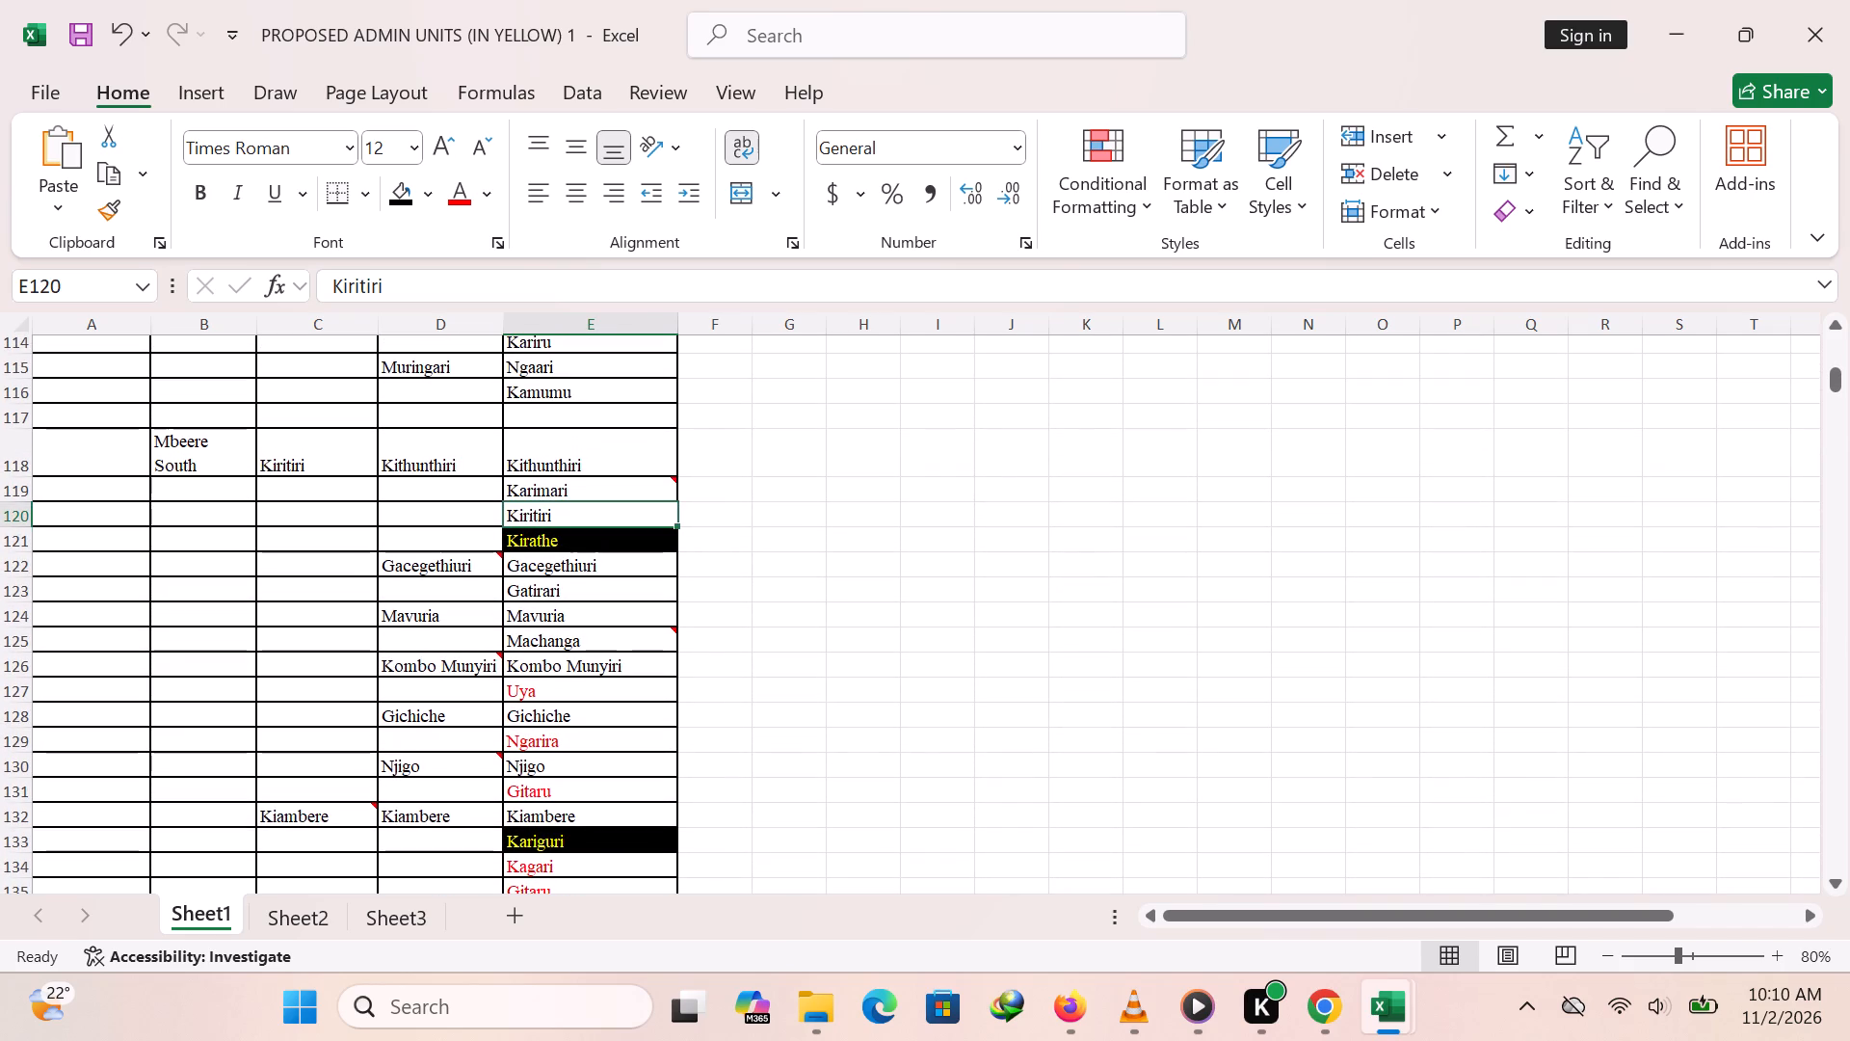
click(539, 518)
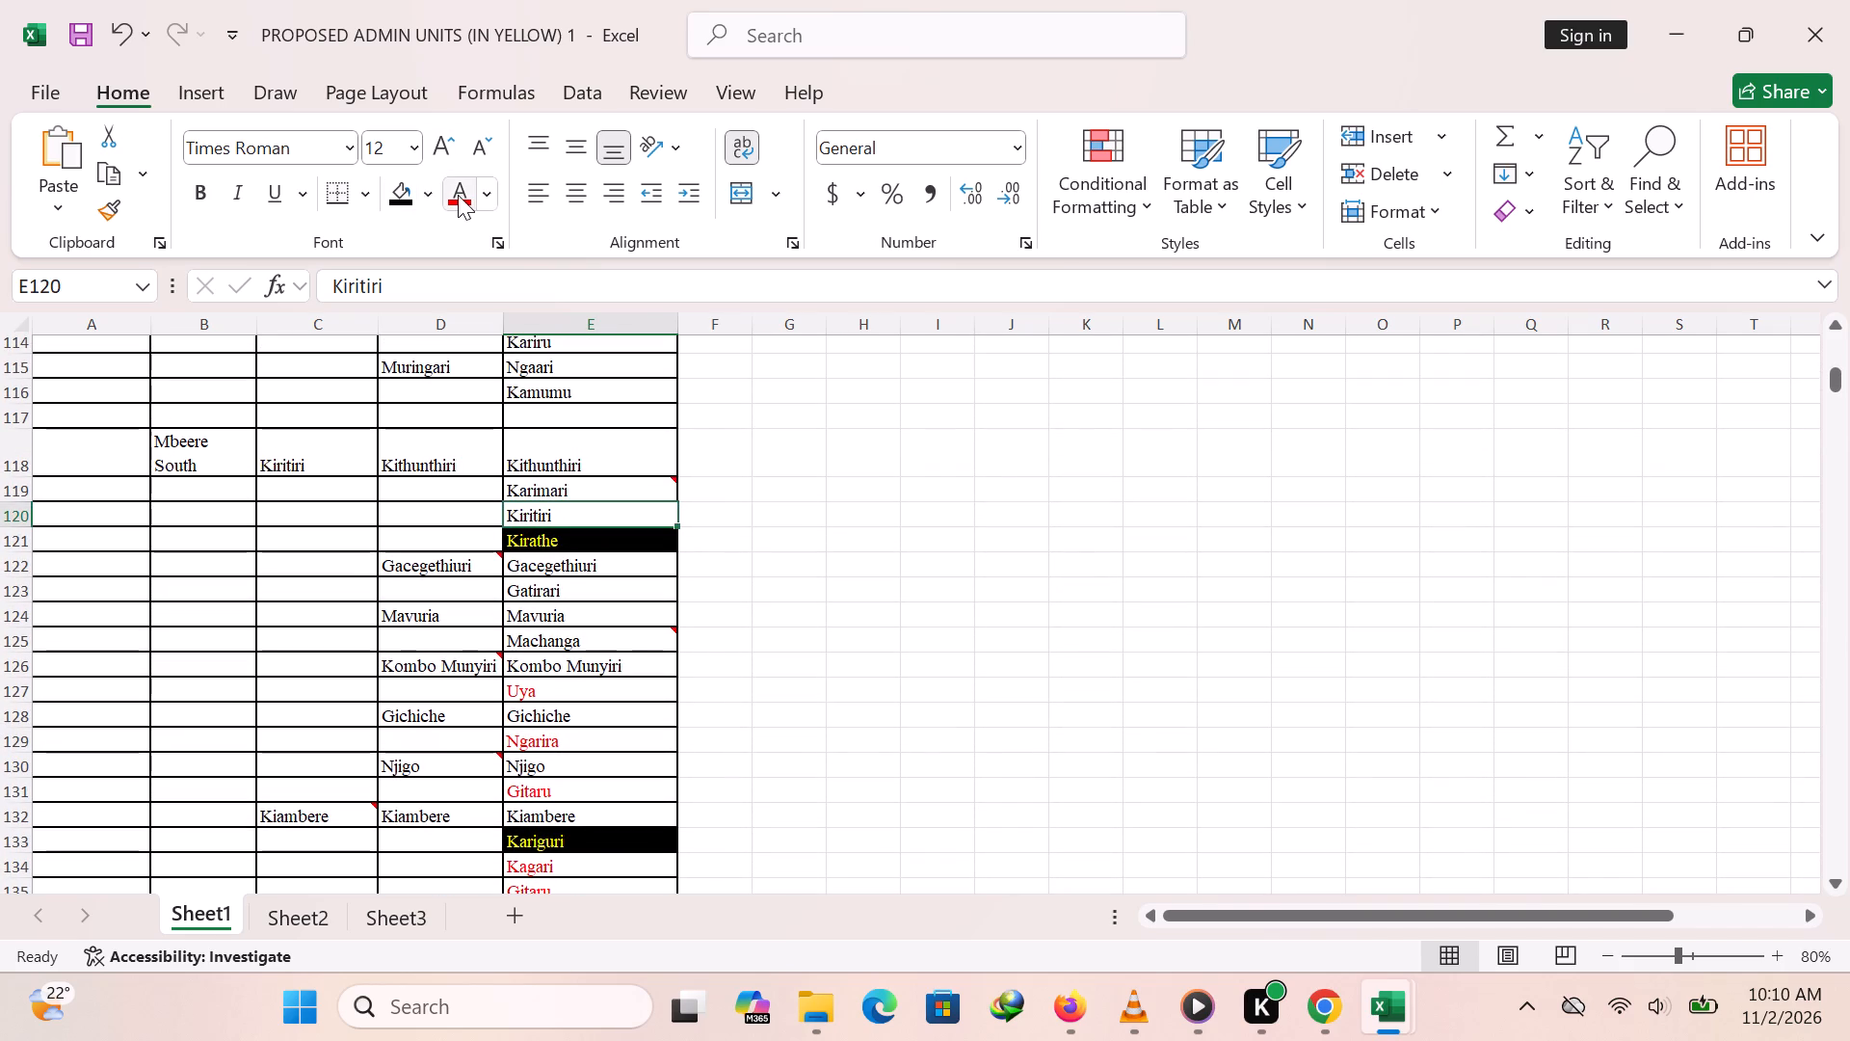
click(458, 195)
Delete the duplicate Gichiche row between Ntharawe and the Mutuobare location.
scroll(537, 688, down, 1)
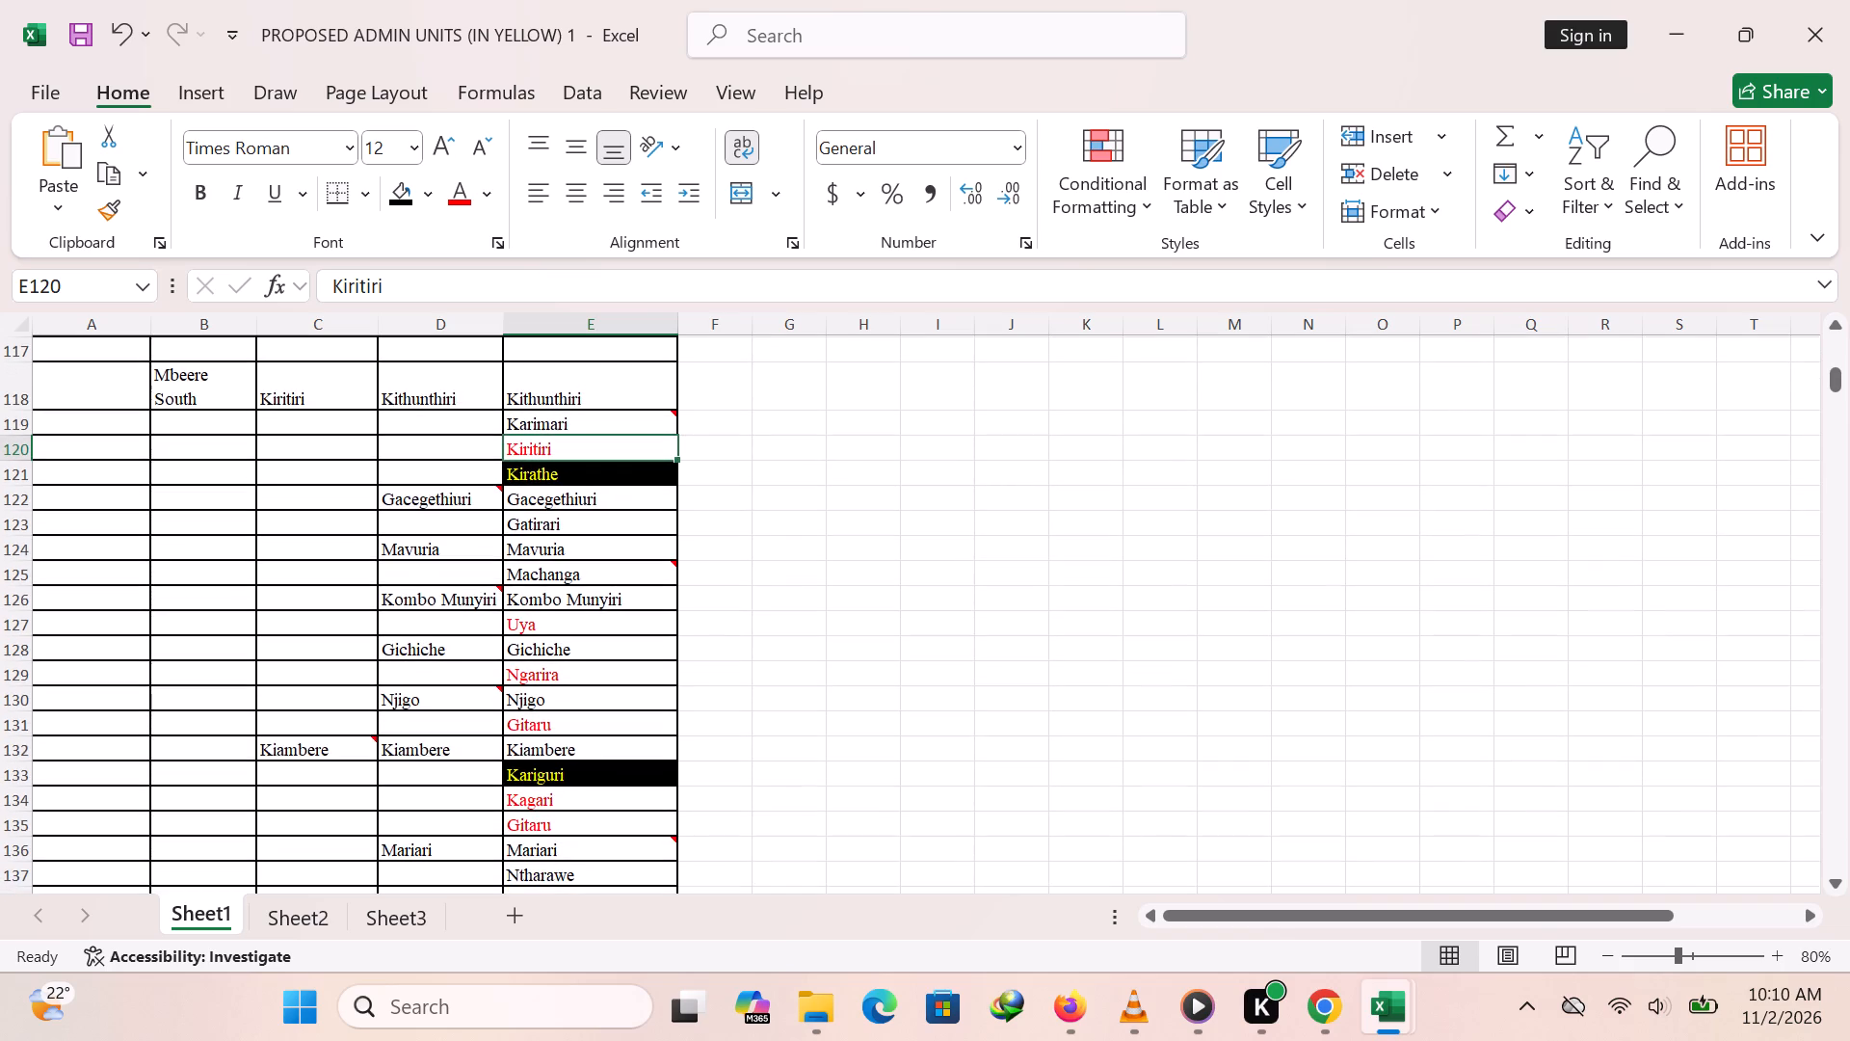
scroll(537, 684, down, 4)
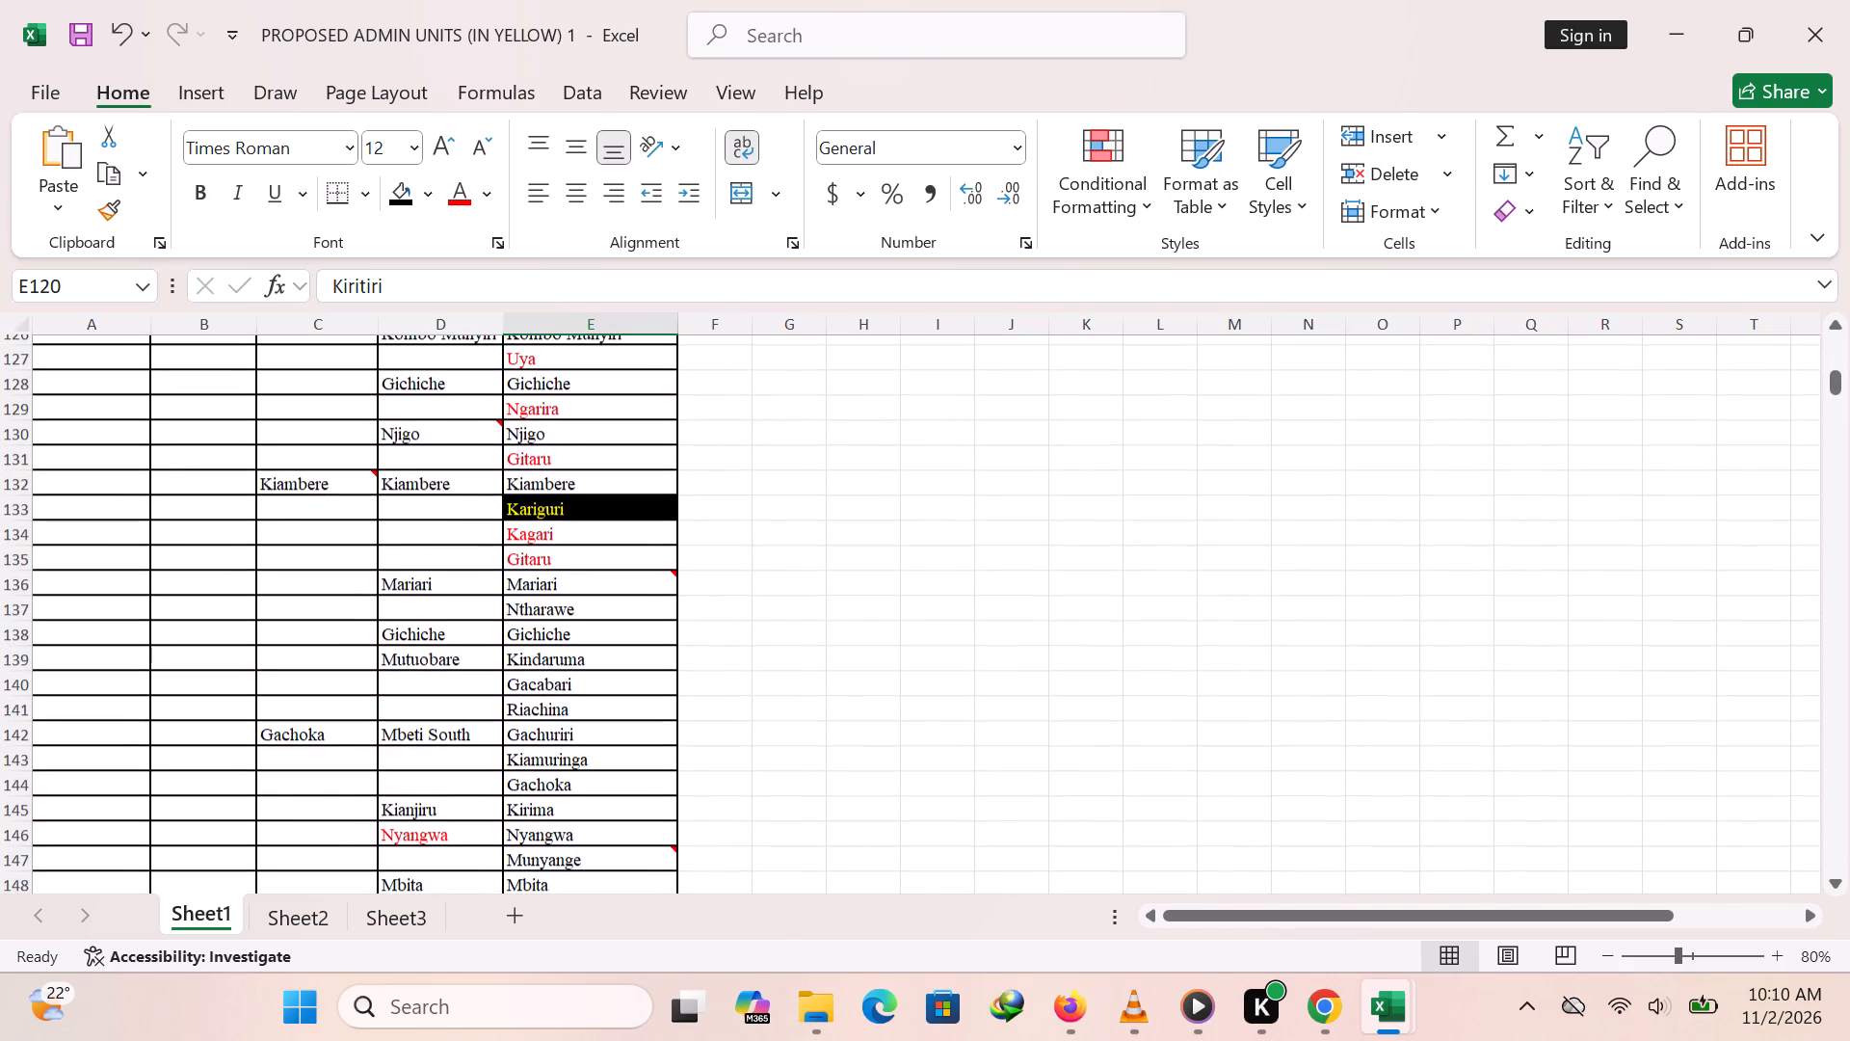
scroll(872, 681, up, 1)
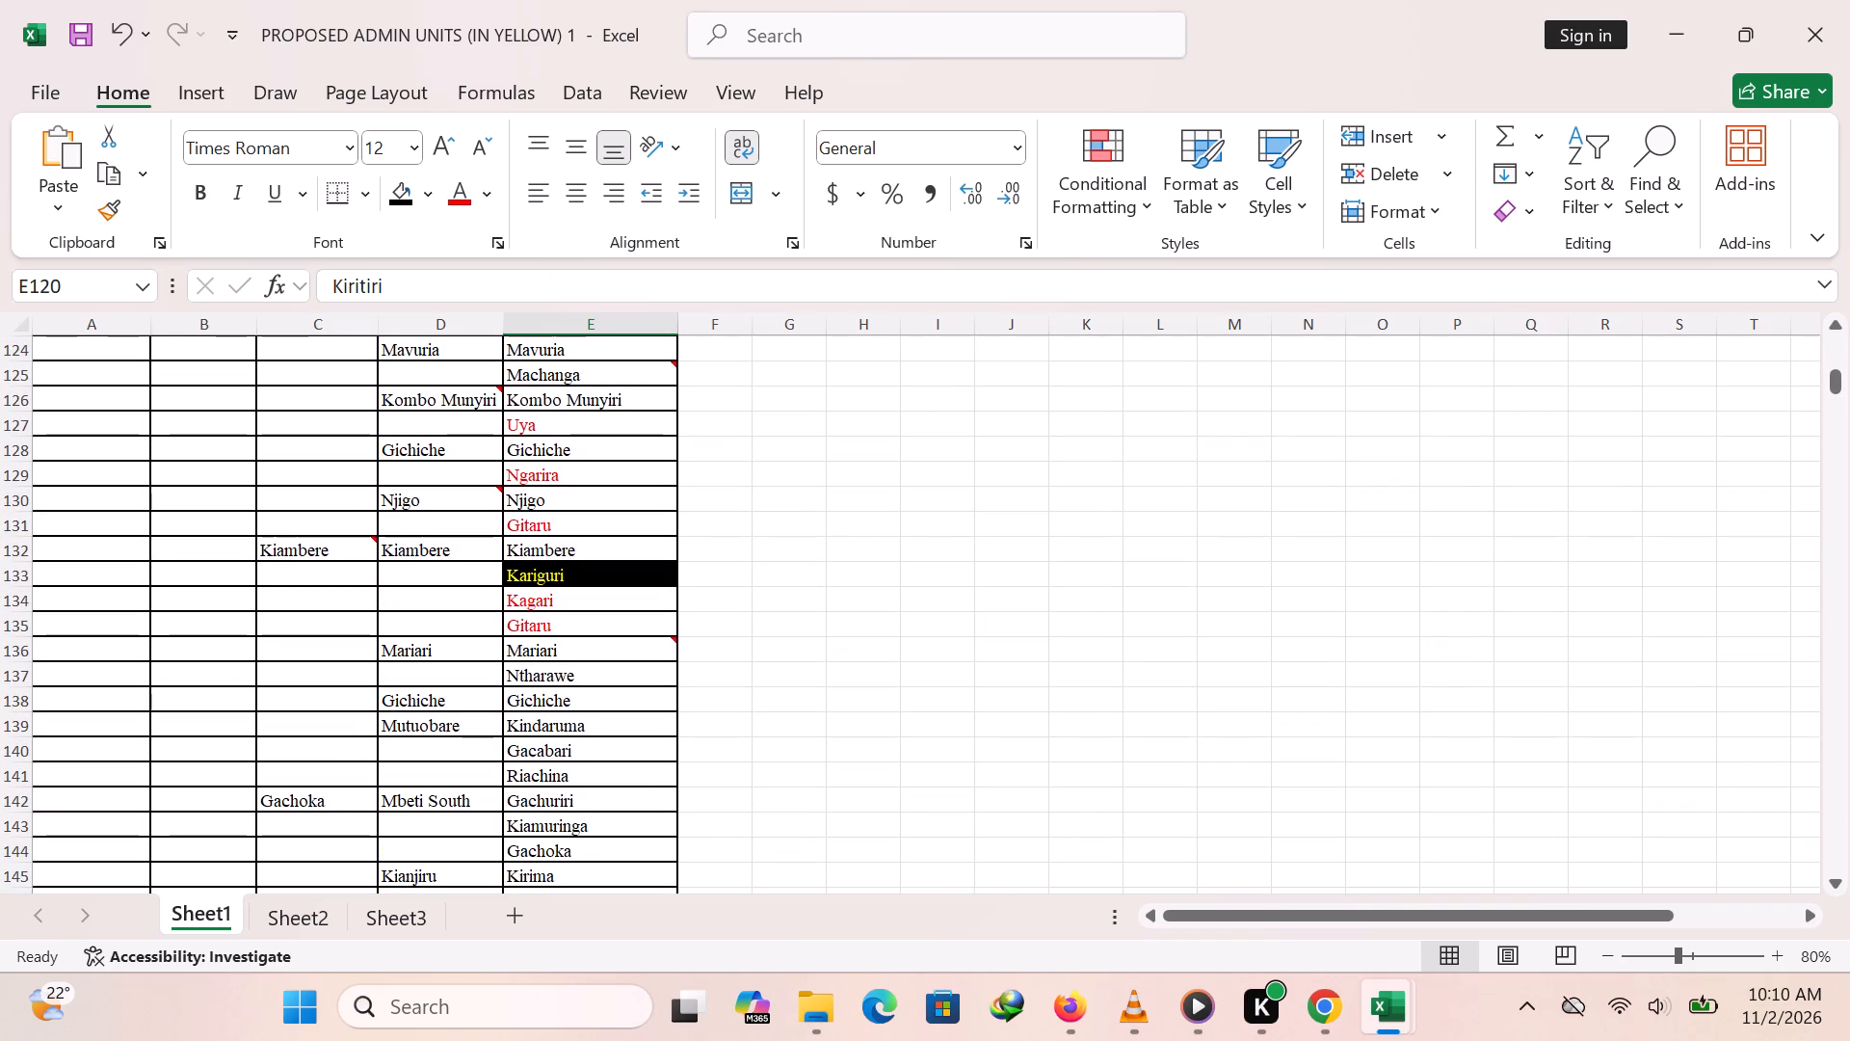
click(516, 702)
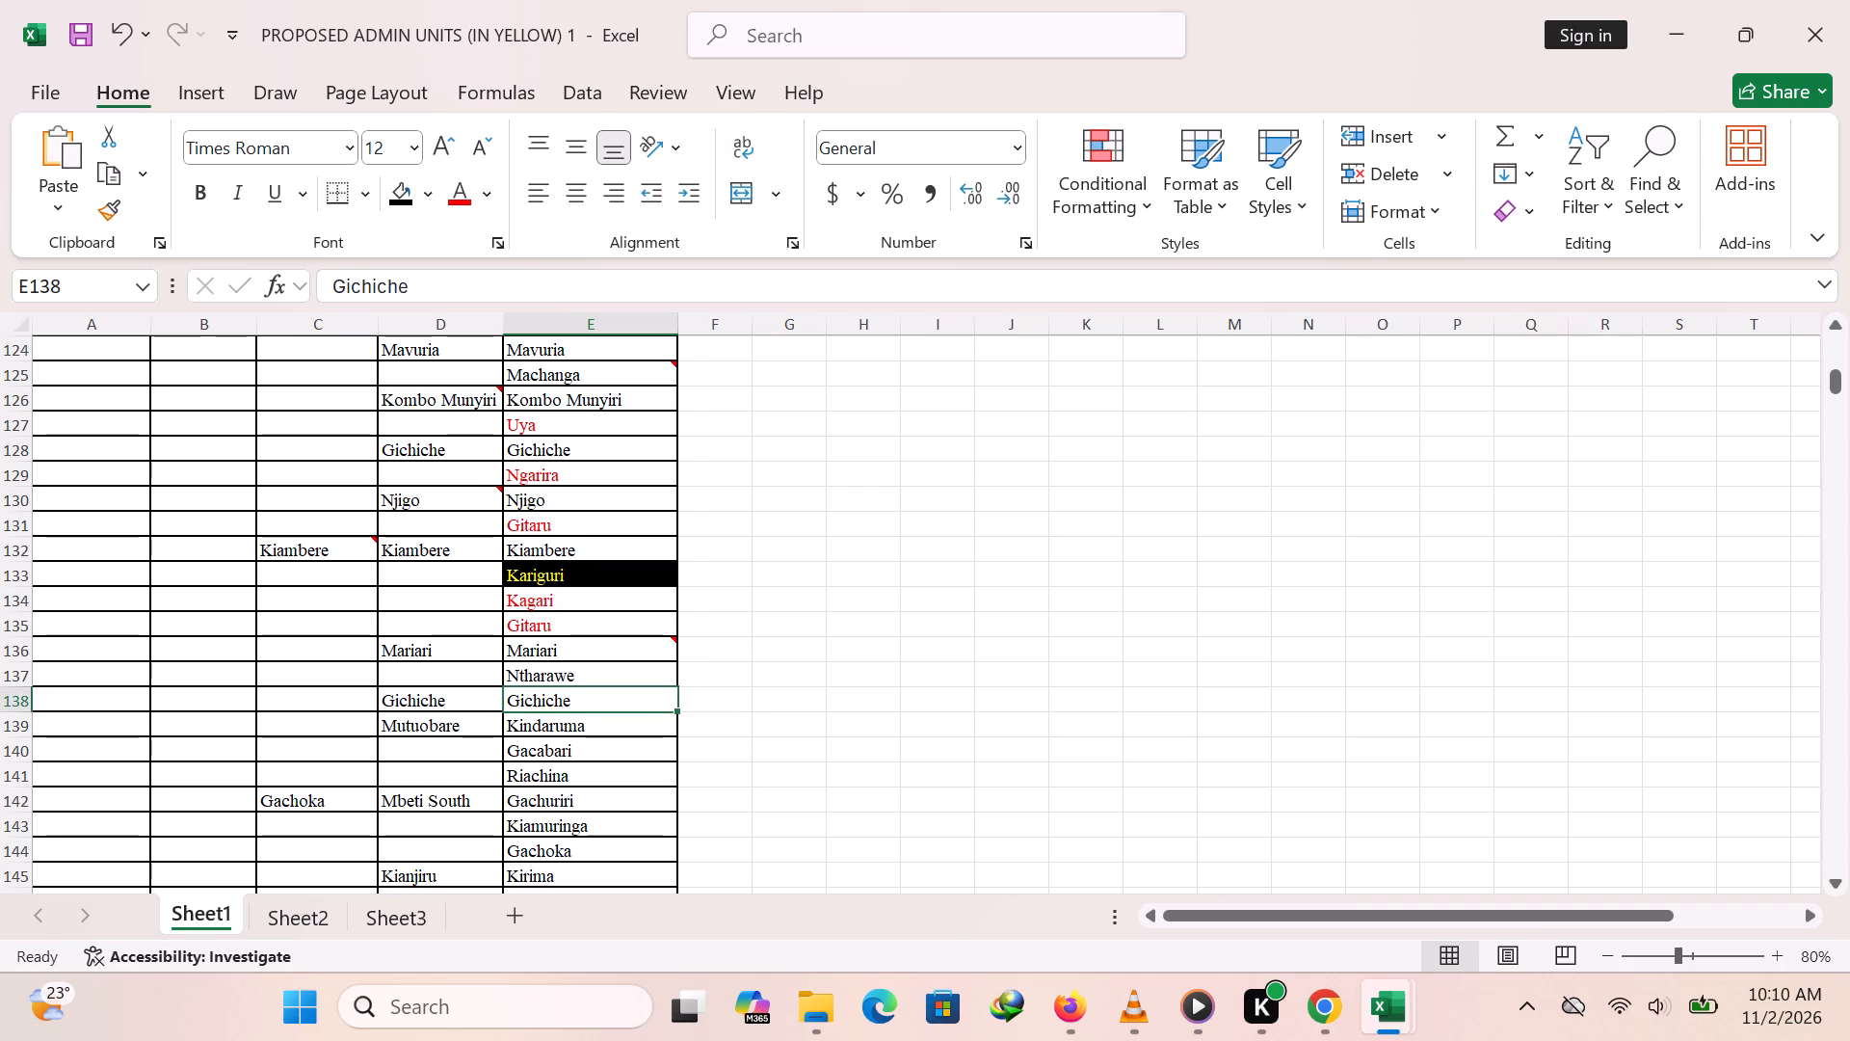
right_click(19, 702)
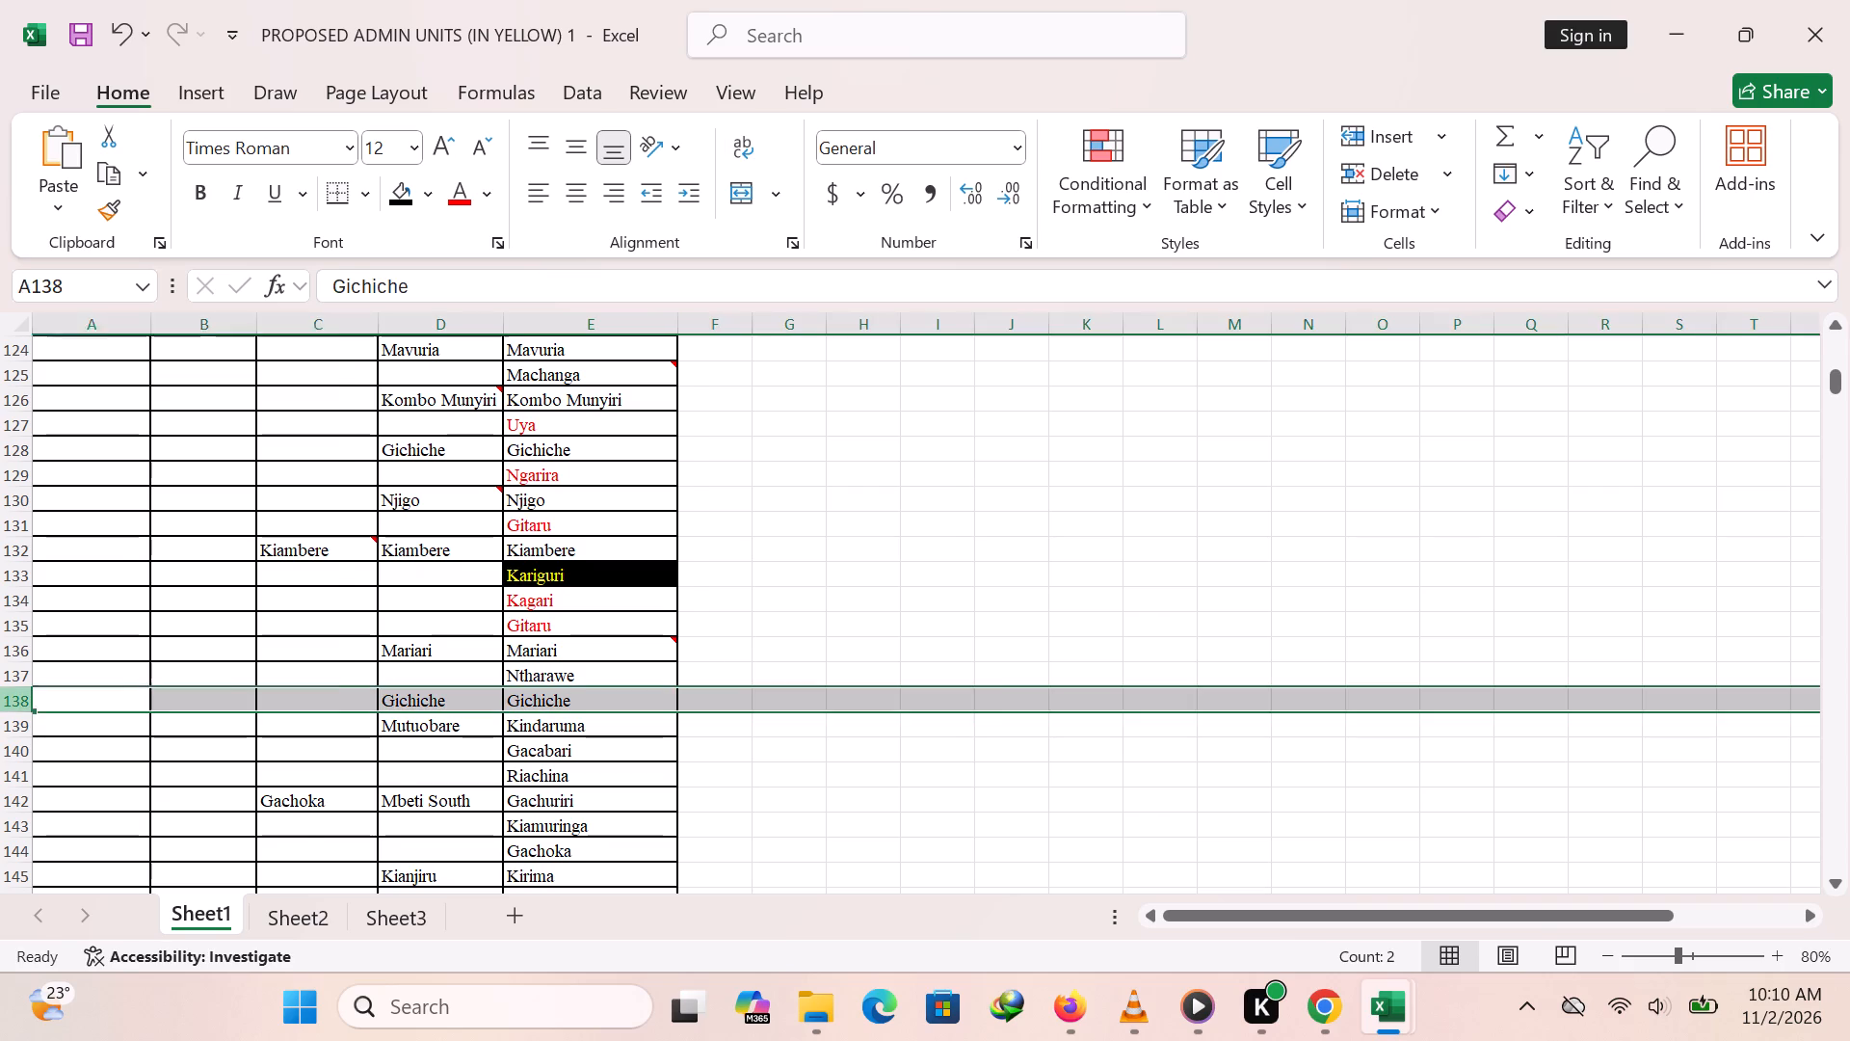
click(119, 466)
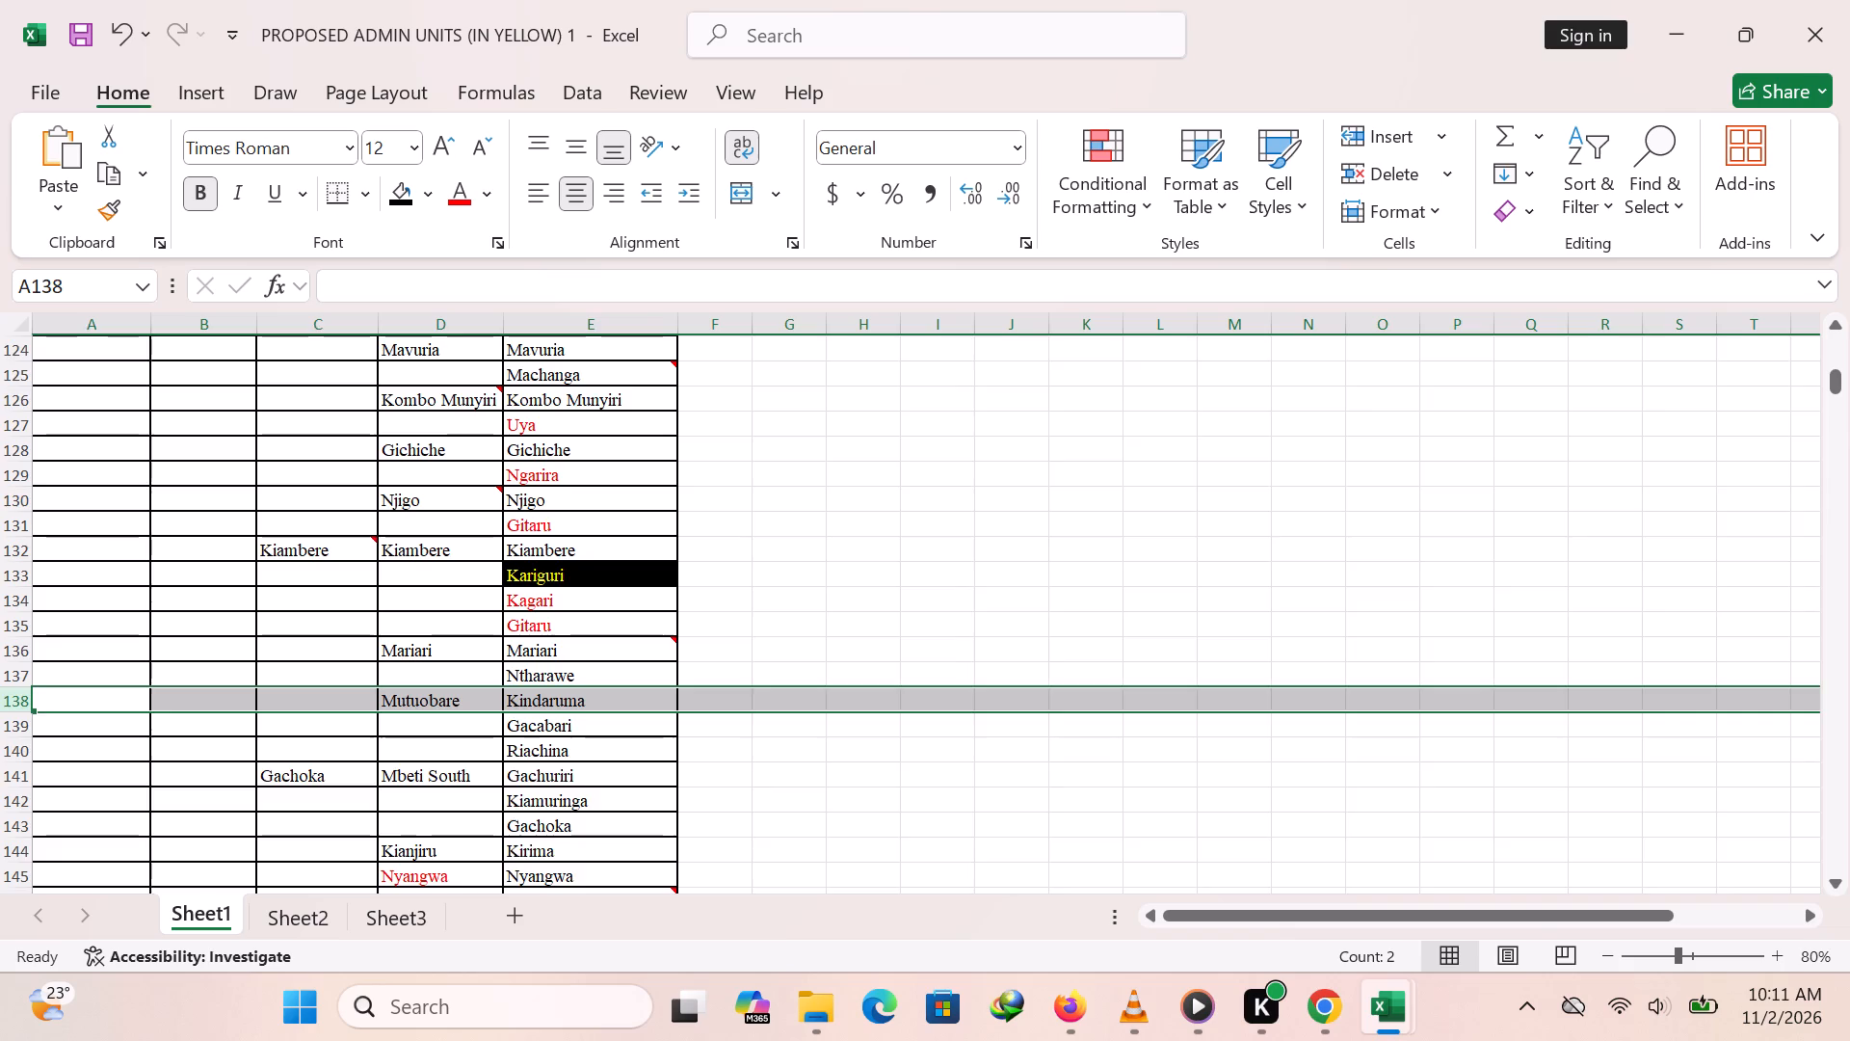
Insert a blank row between the Ntharawe sub-location and the Mutuobare location.
scroll(491, 578, down, 2)
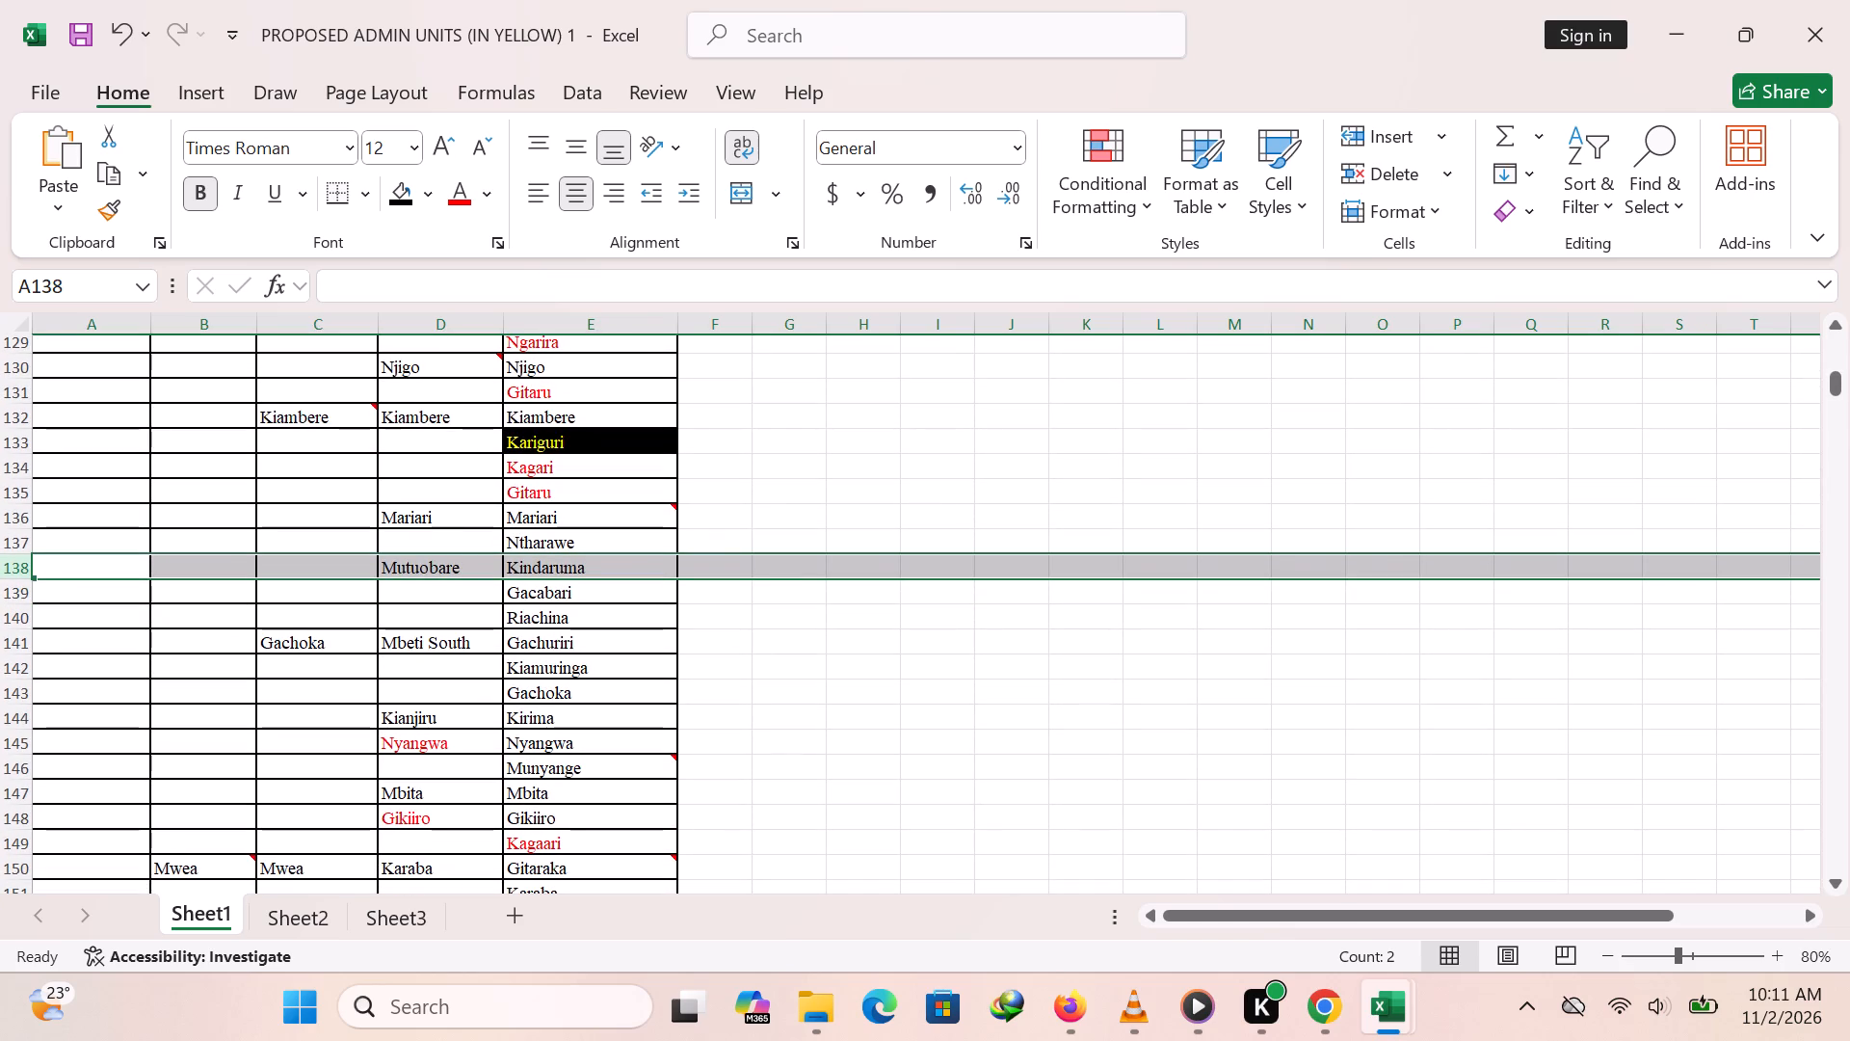
click(542, 698)
scroll(511, 716, down, 2)
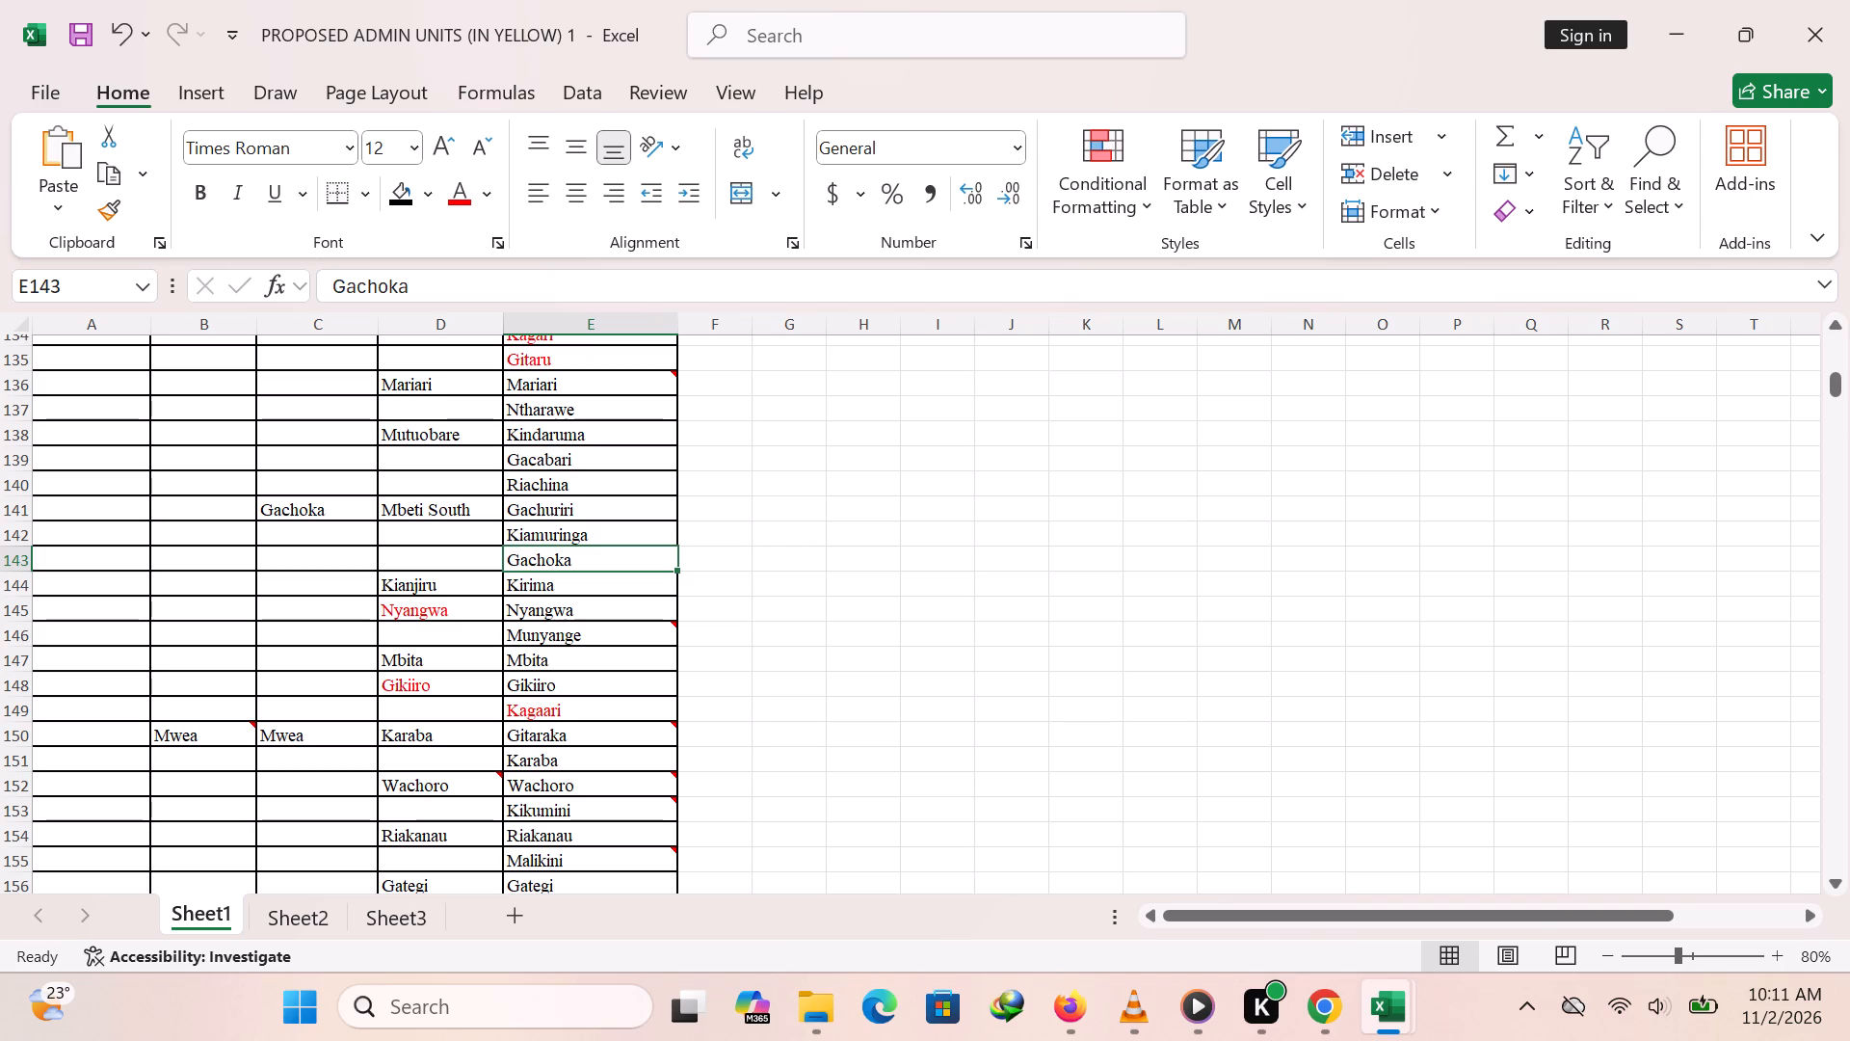
scroll(471, 621, up, 2)
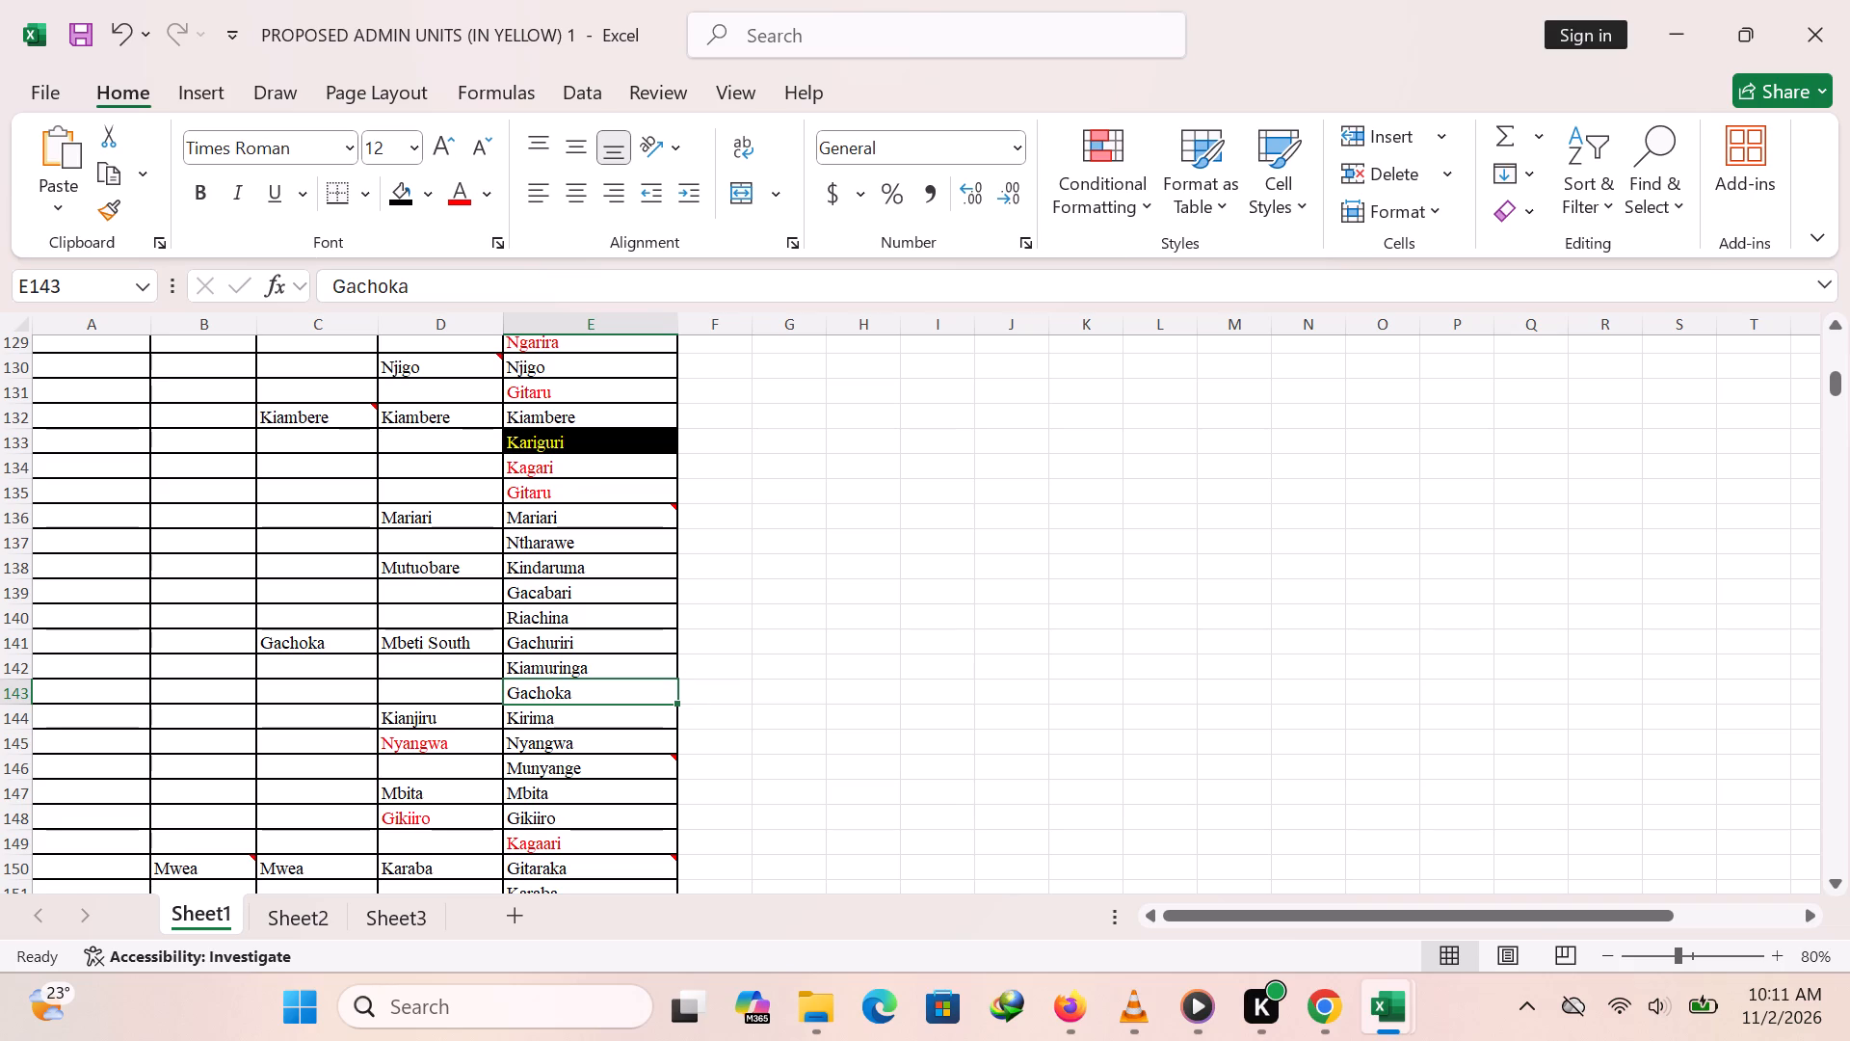
click(12, 563)
right_click(12, 563)
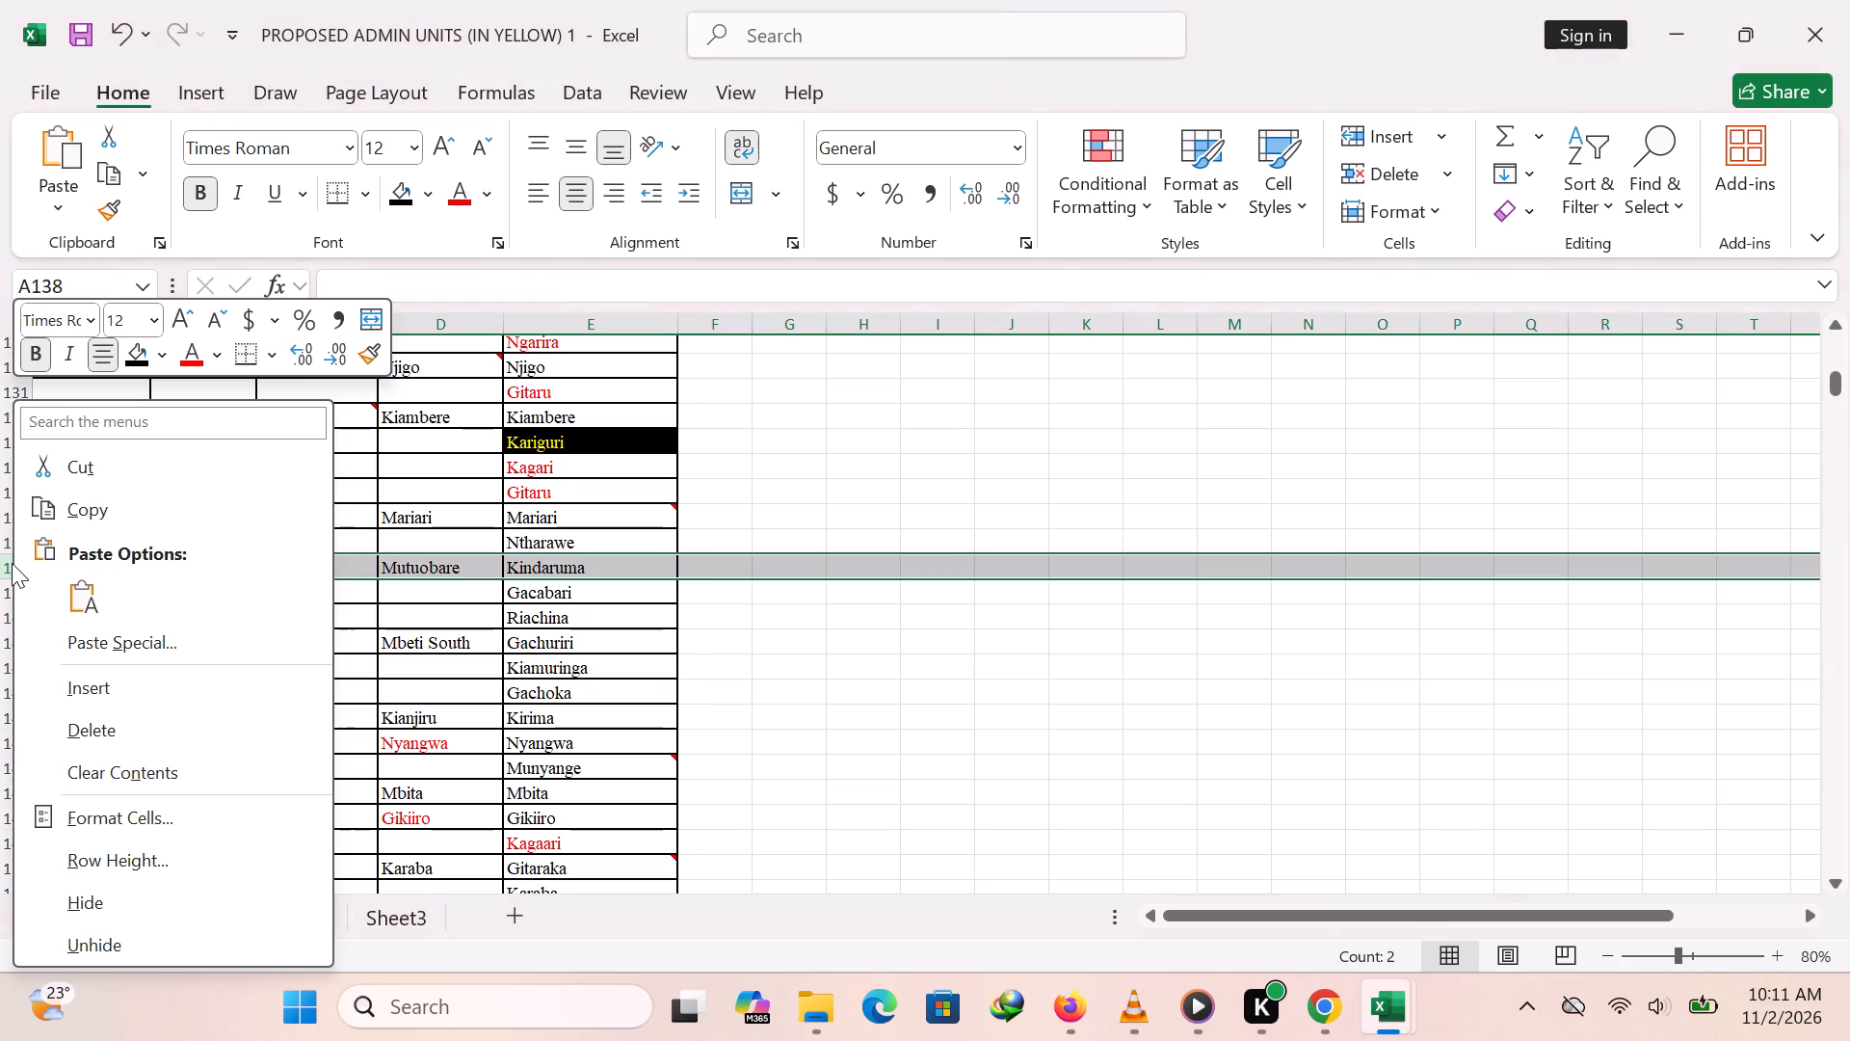
click(97, 684)
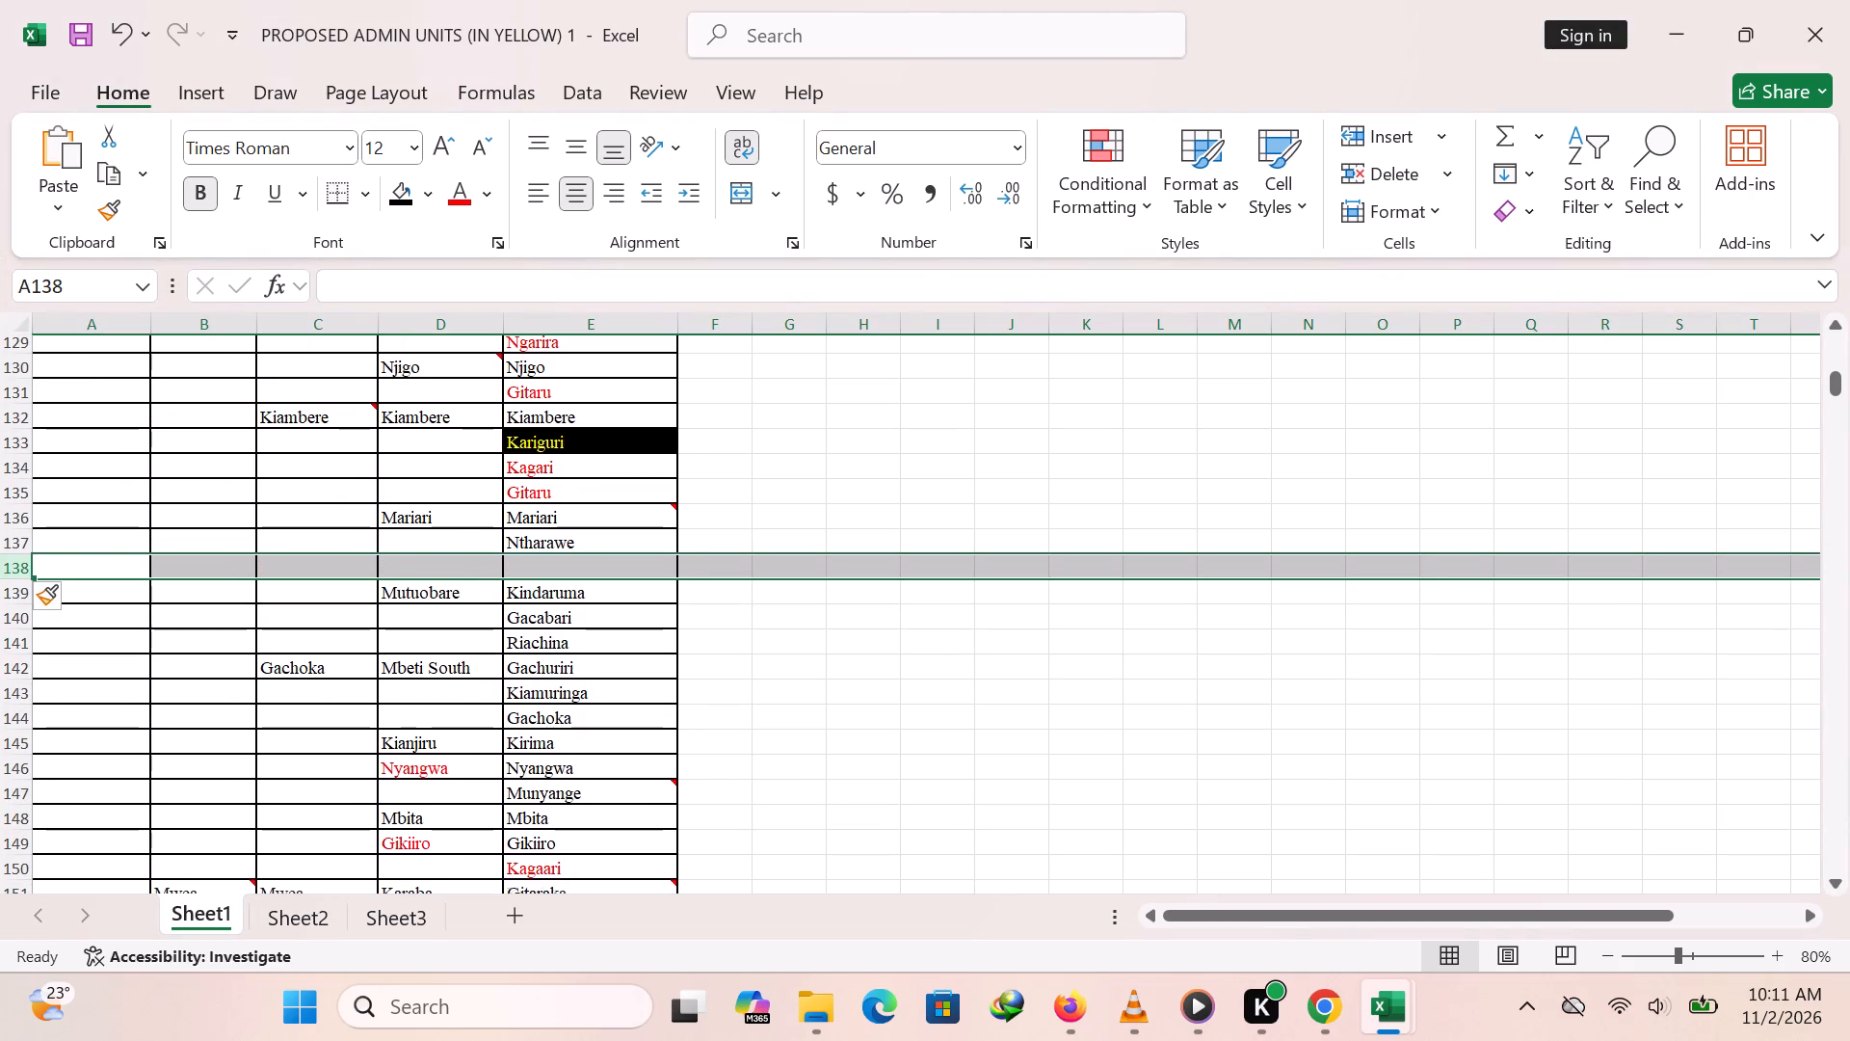
Enter the sub-location Marimari in the blank row below Ntharawe, picking yellow as the font colour.
click(621, 568)
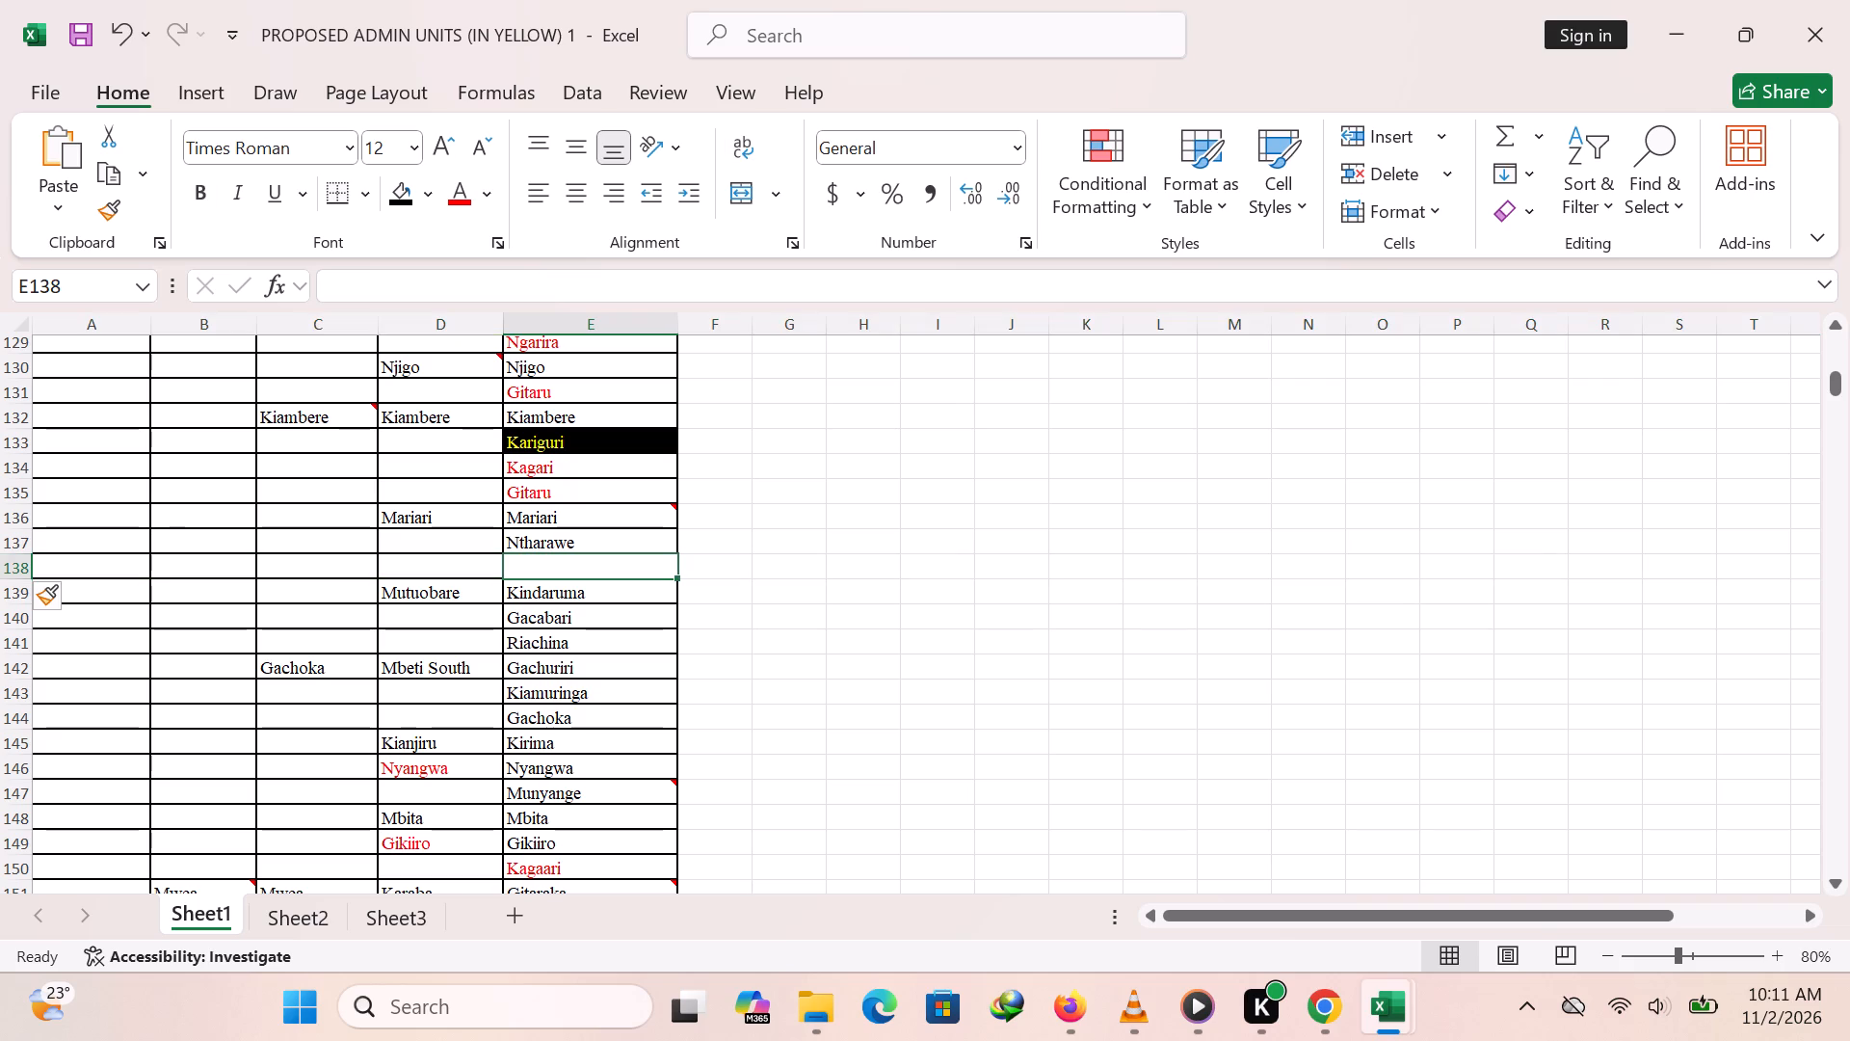
key(shift+m)
text(arima)
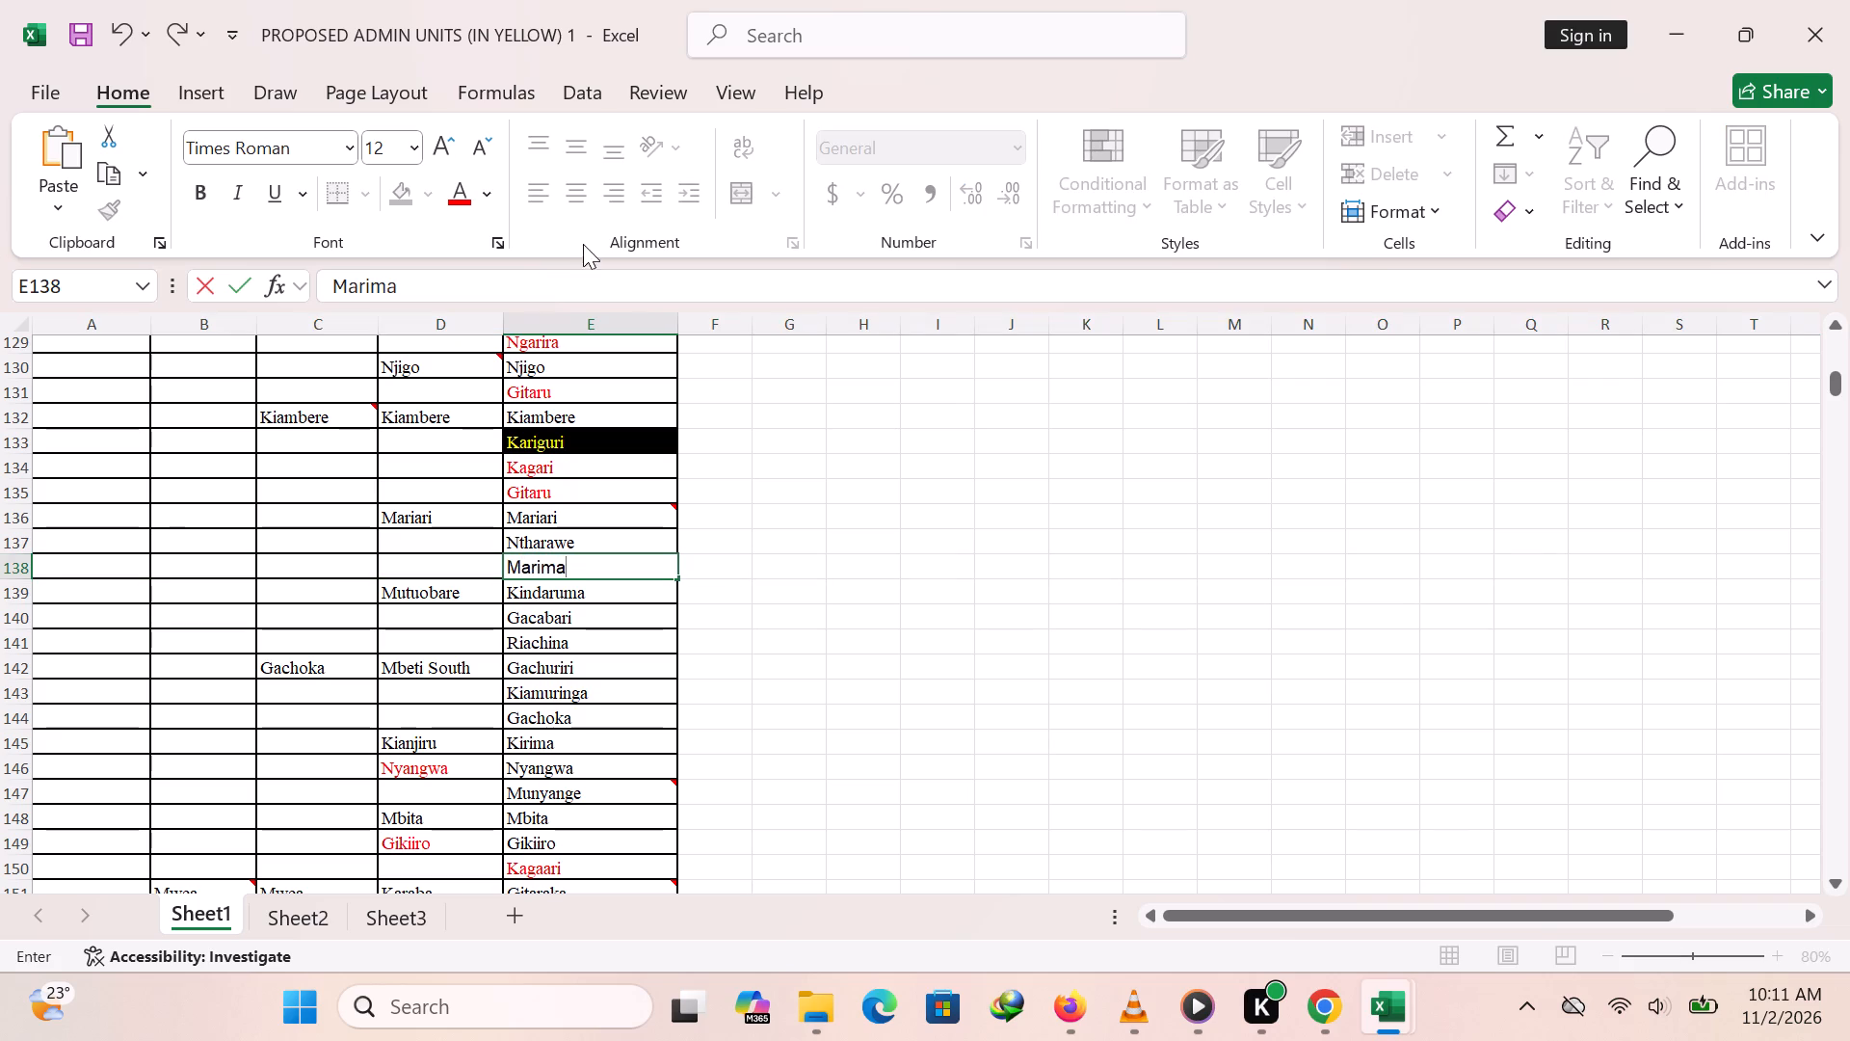
click(493, 192)
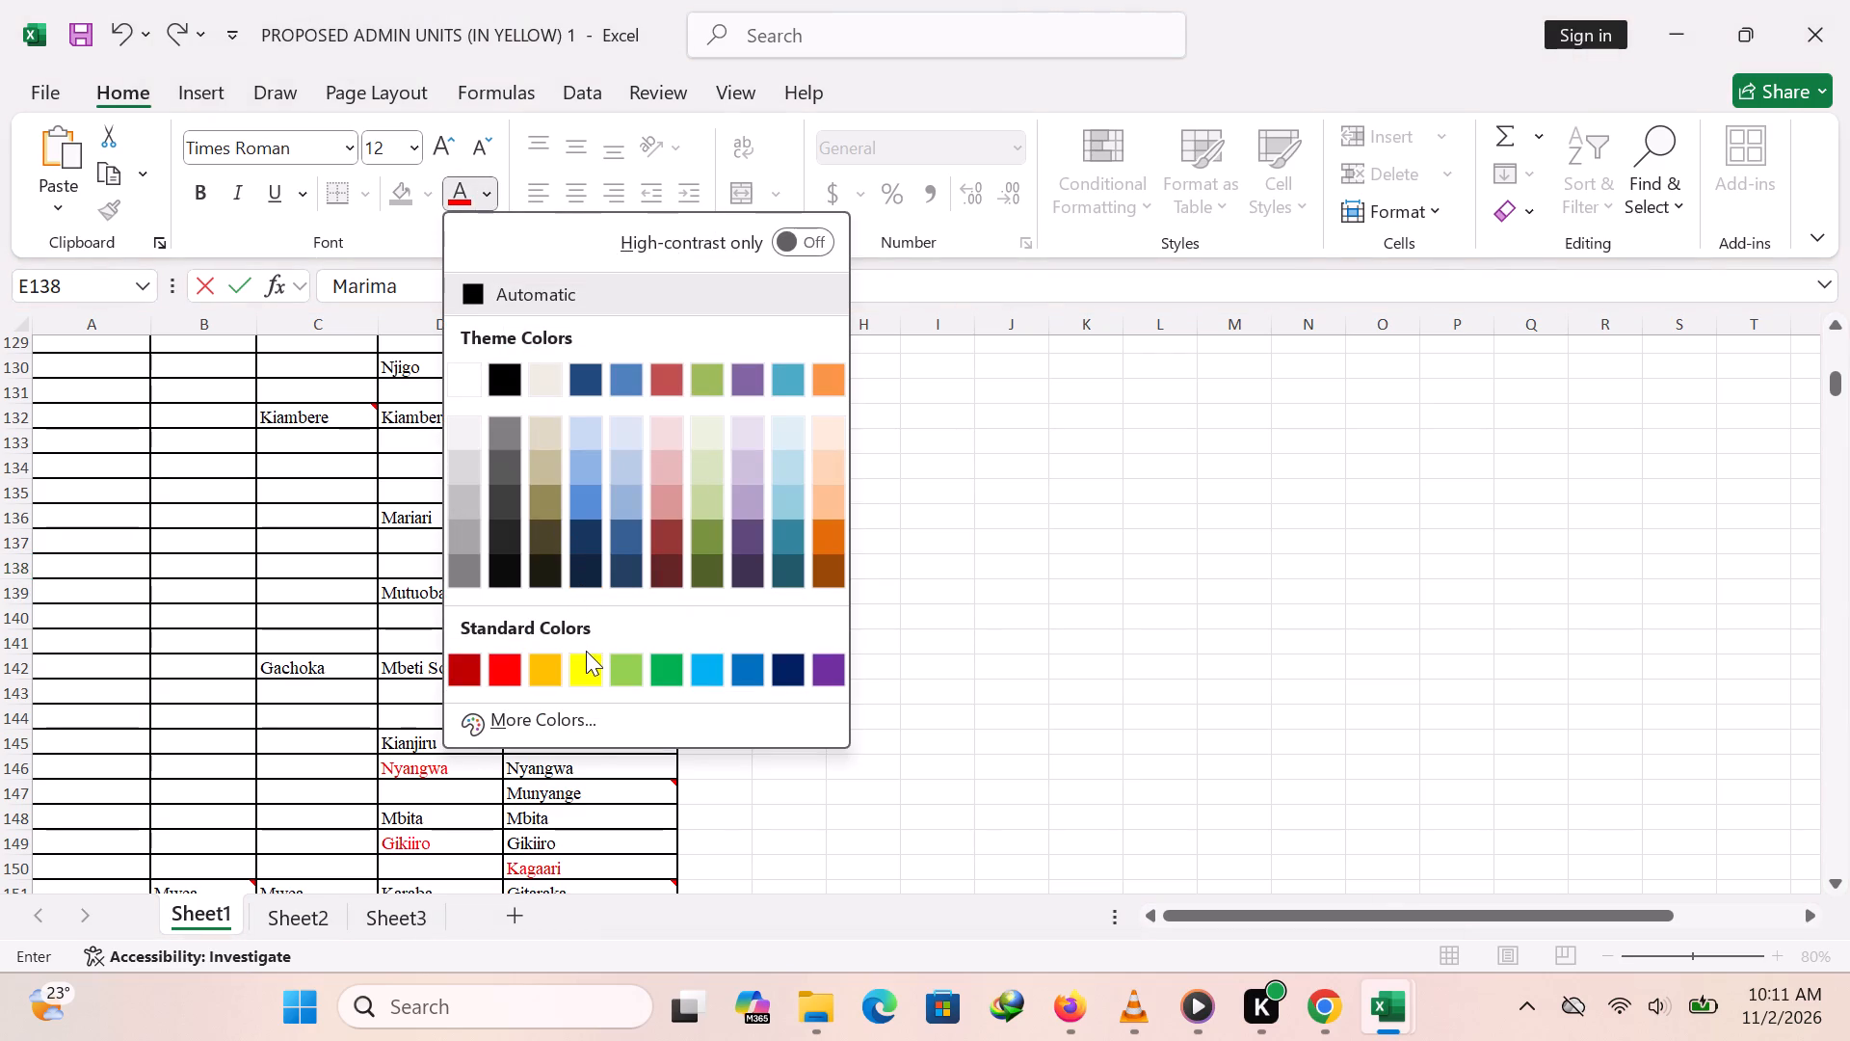
click(586, 651)
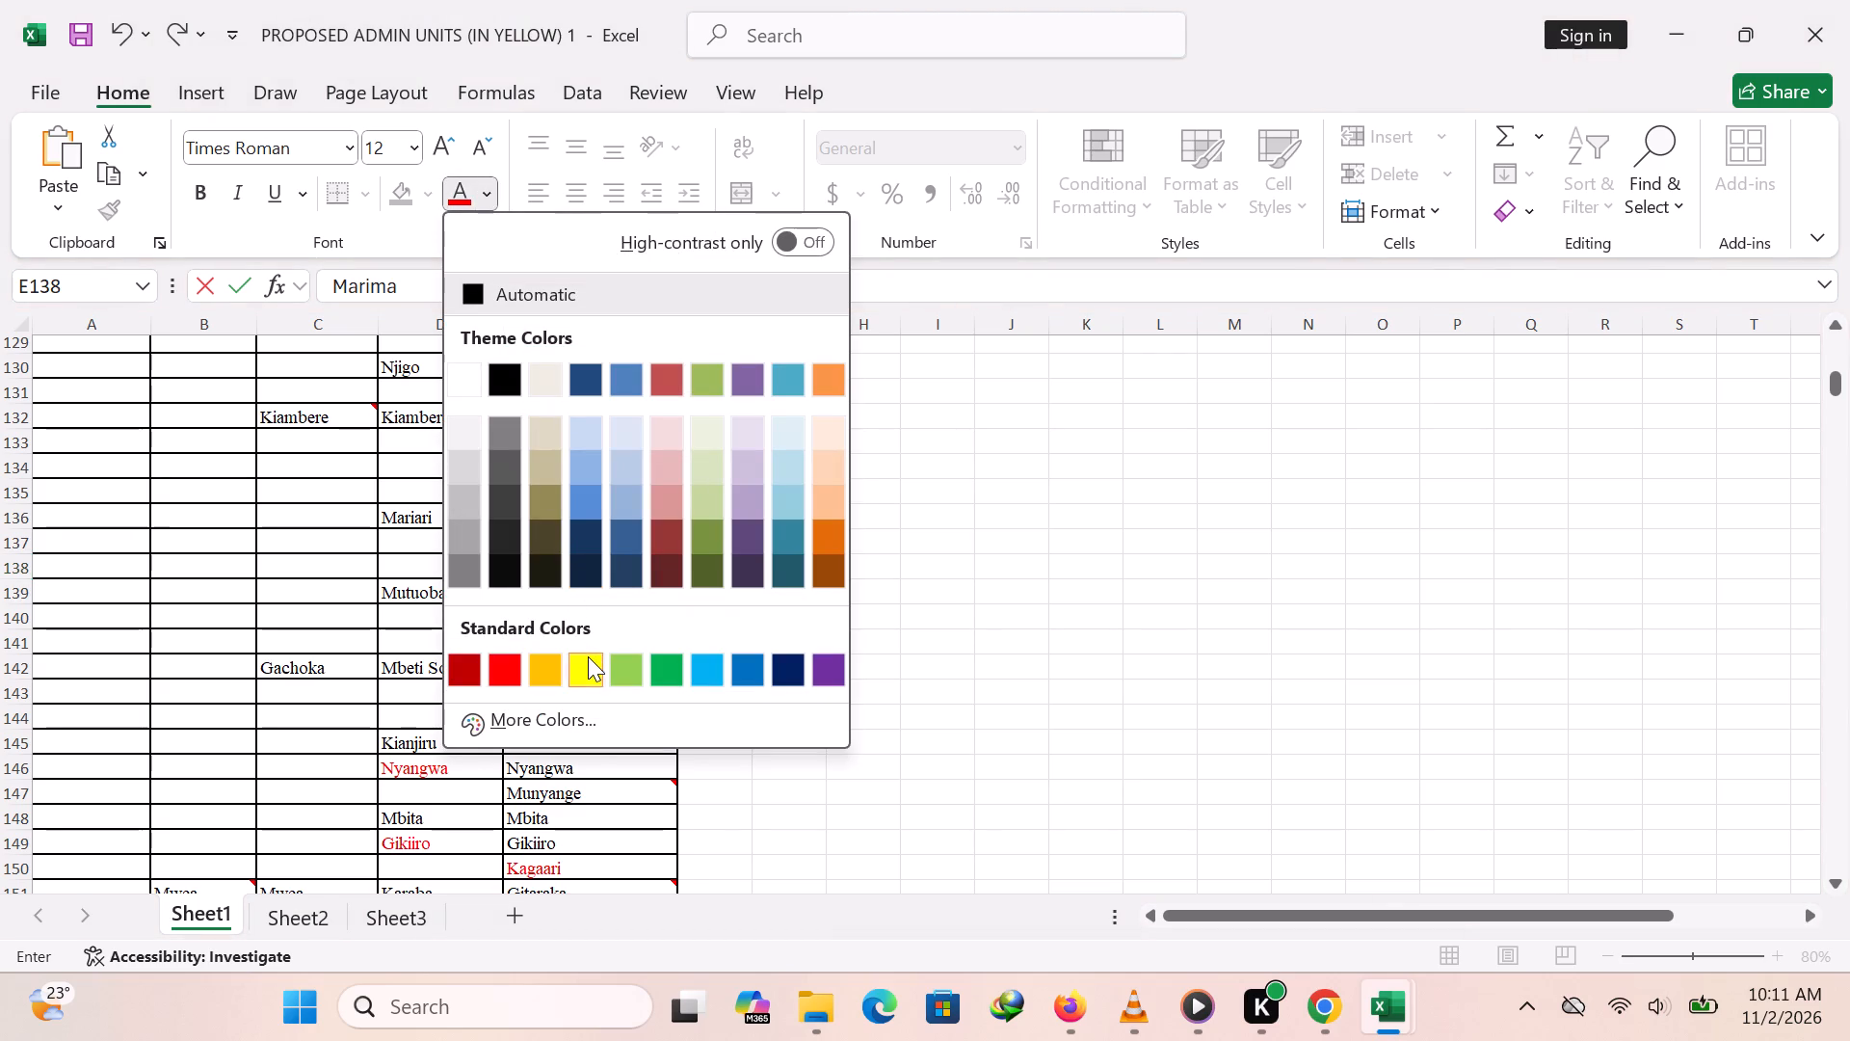
click(588, 656)
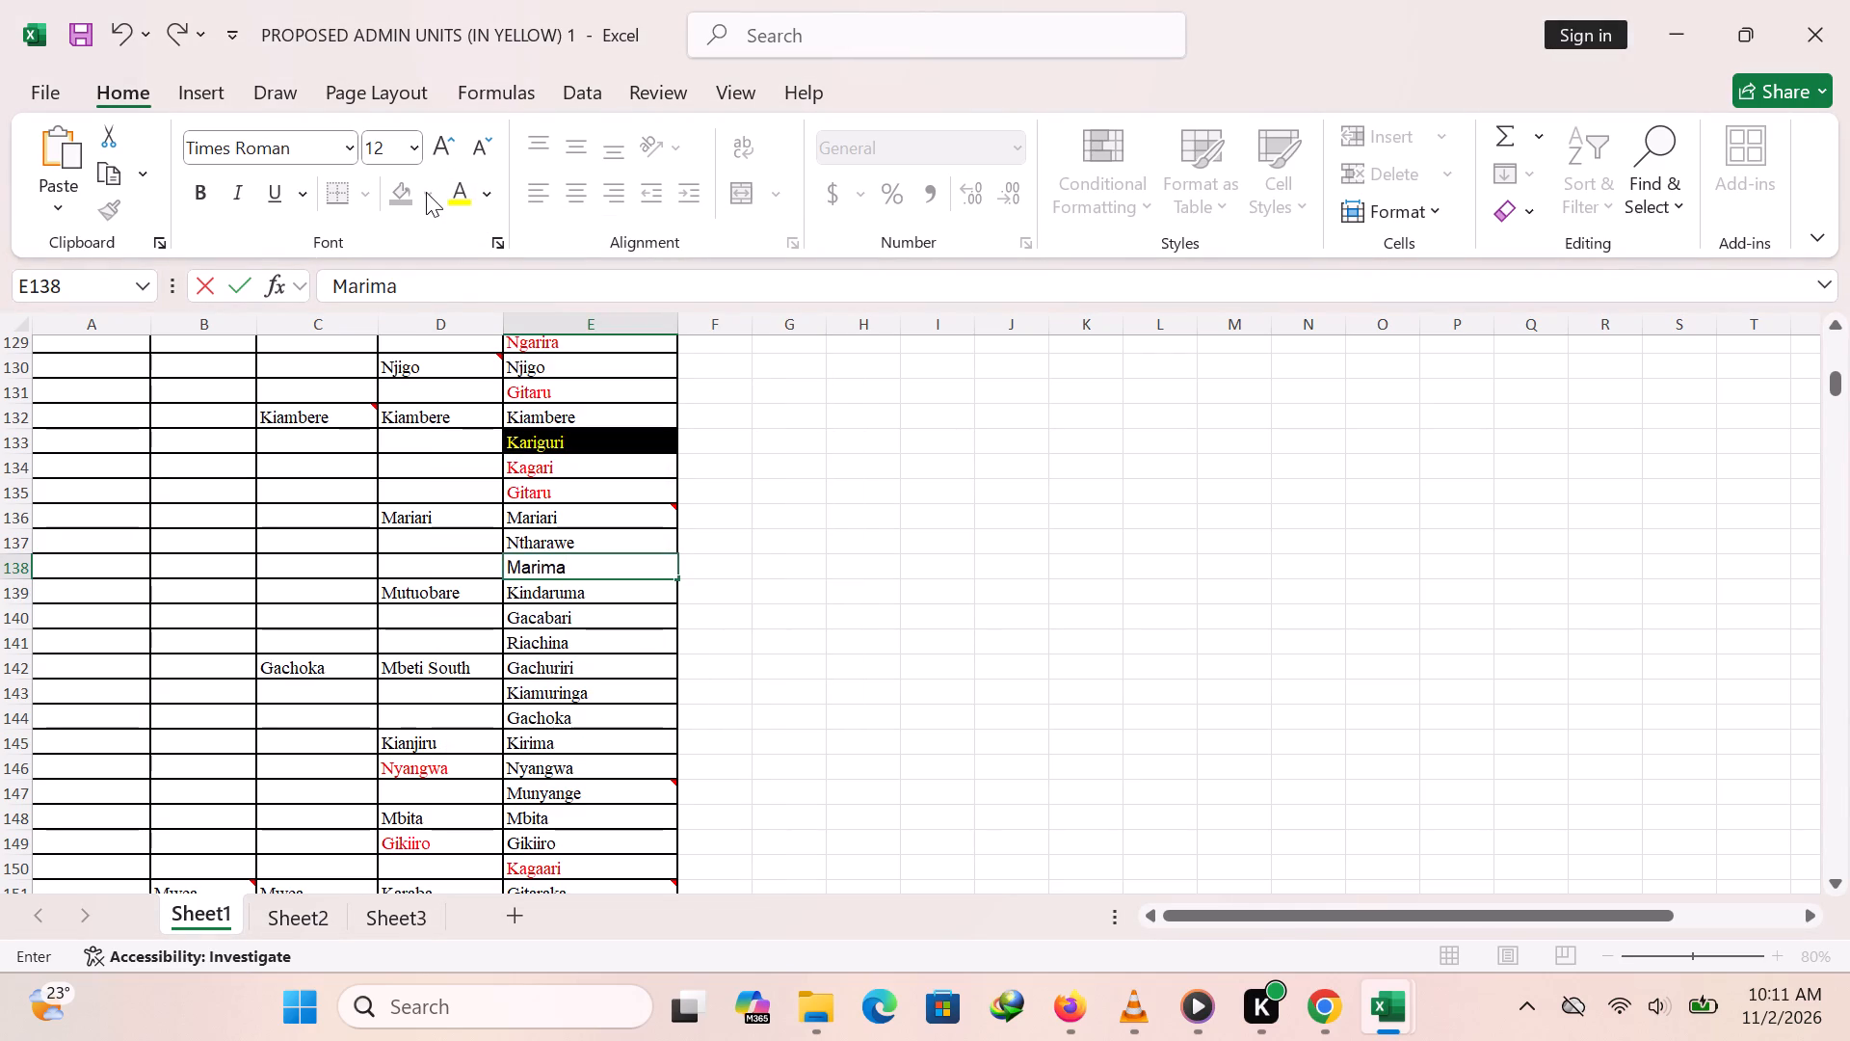
click(415, 195)
click(434, 200)
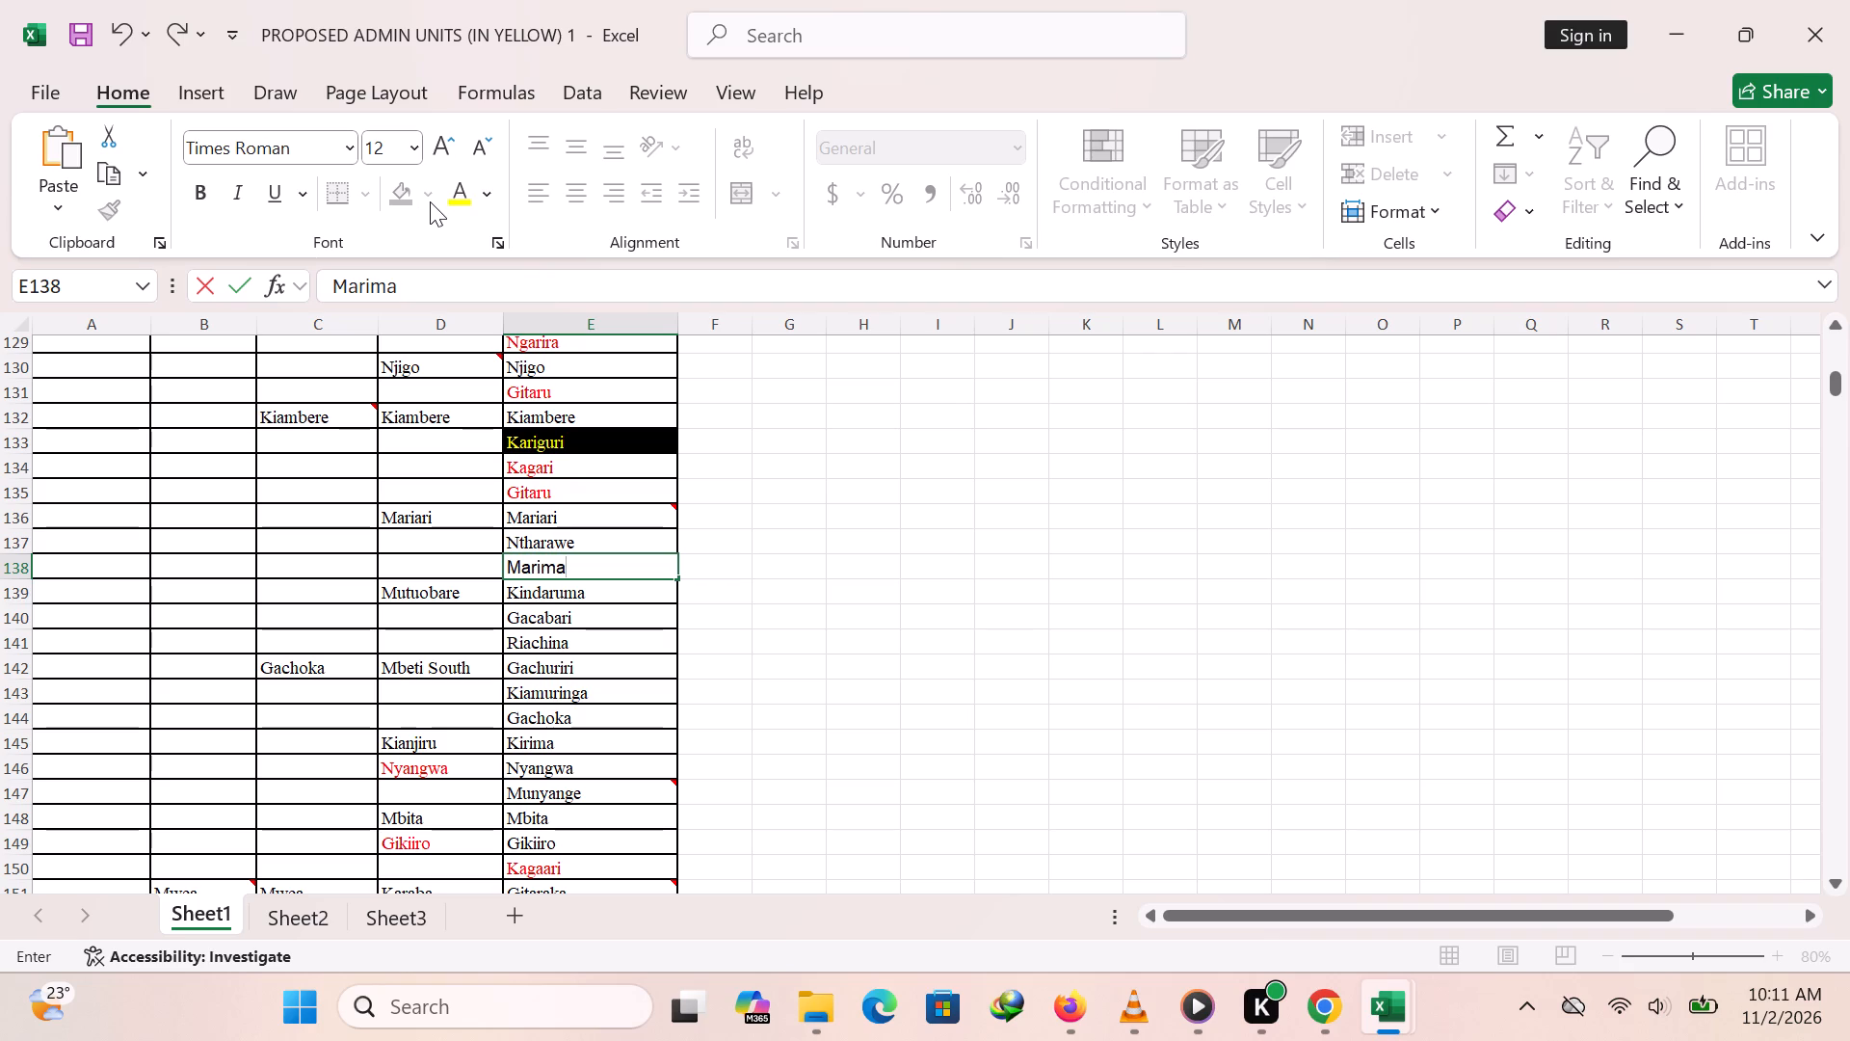
click(424, 195)
click(405, 191)
click(587, 561)
text(ri)
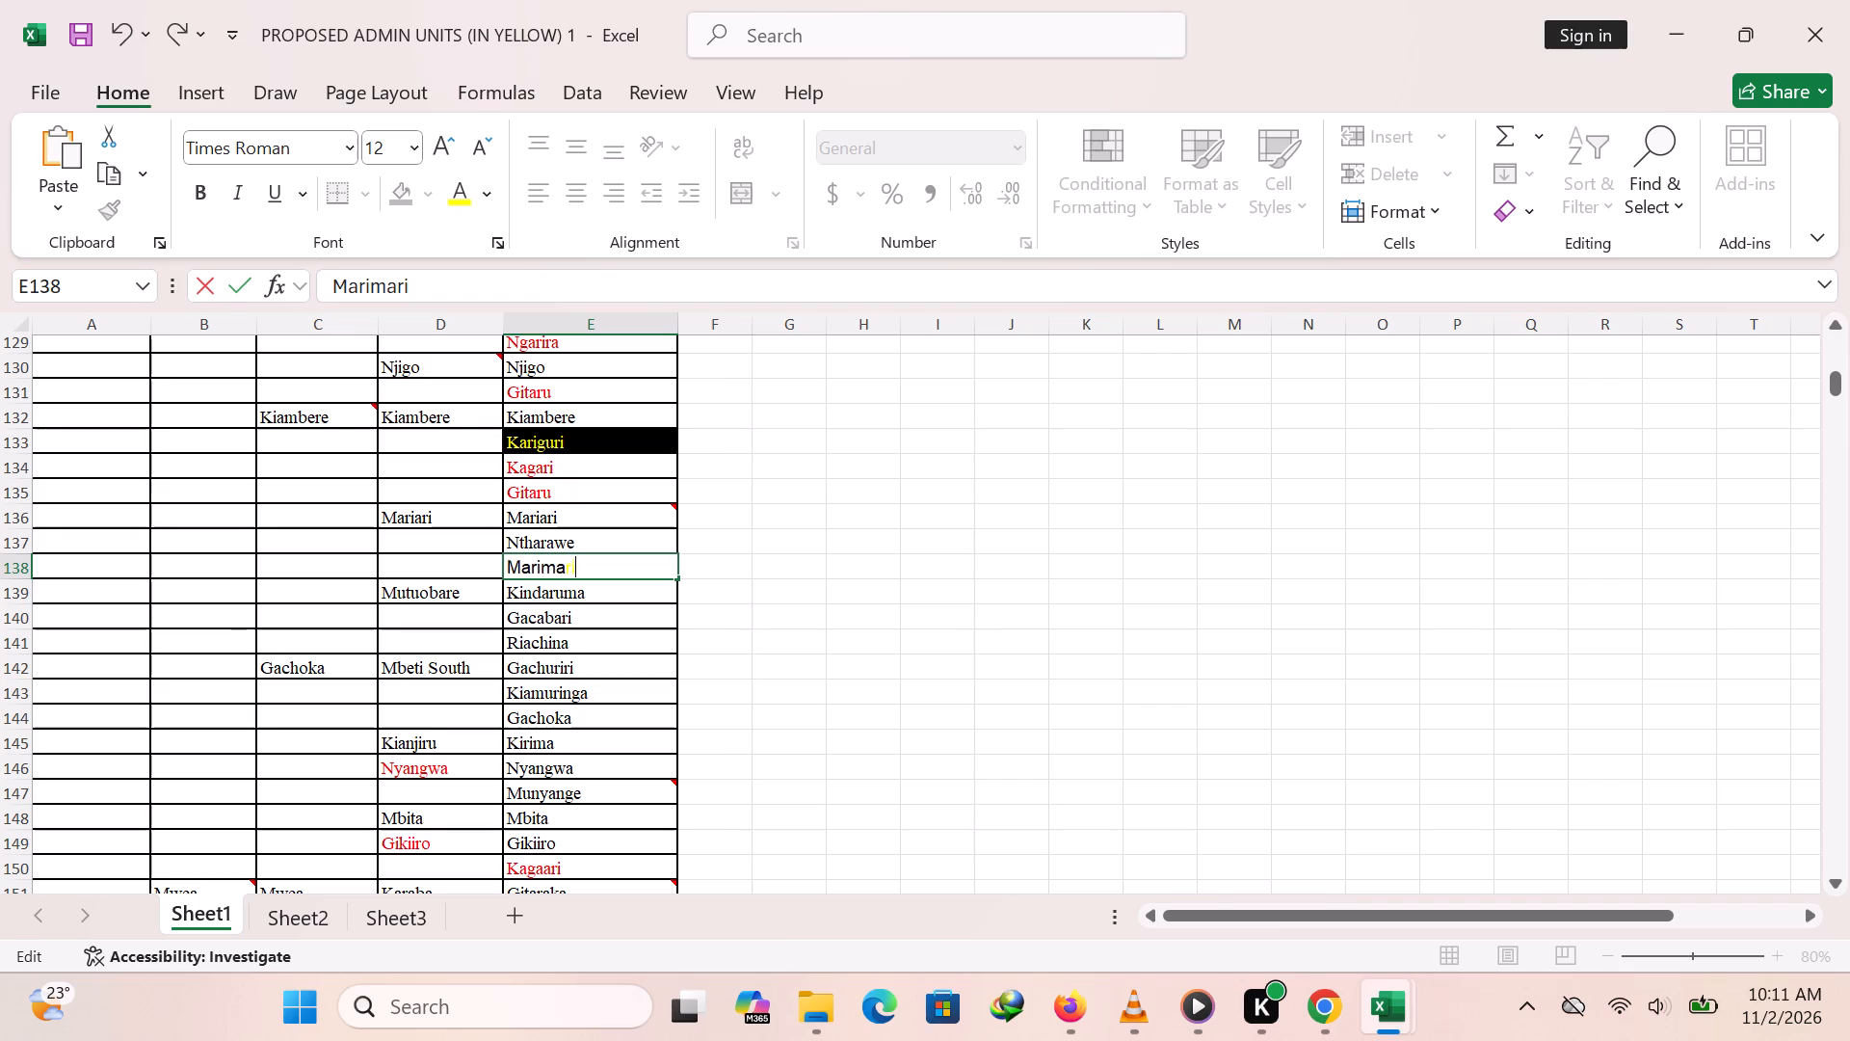
Set the font colour of the whole Marimari sub-location name to yellow.
drag(599, 561, 532, 554)
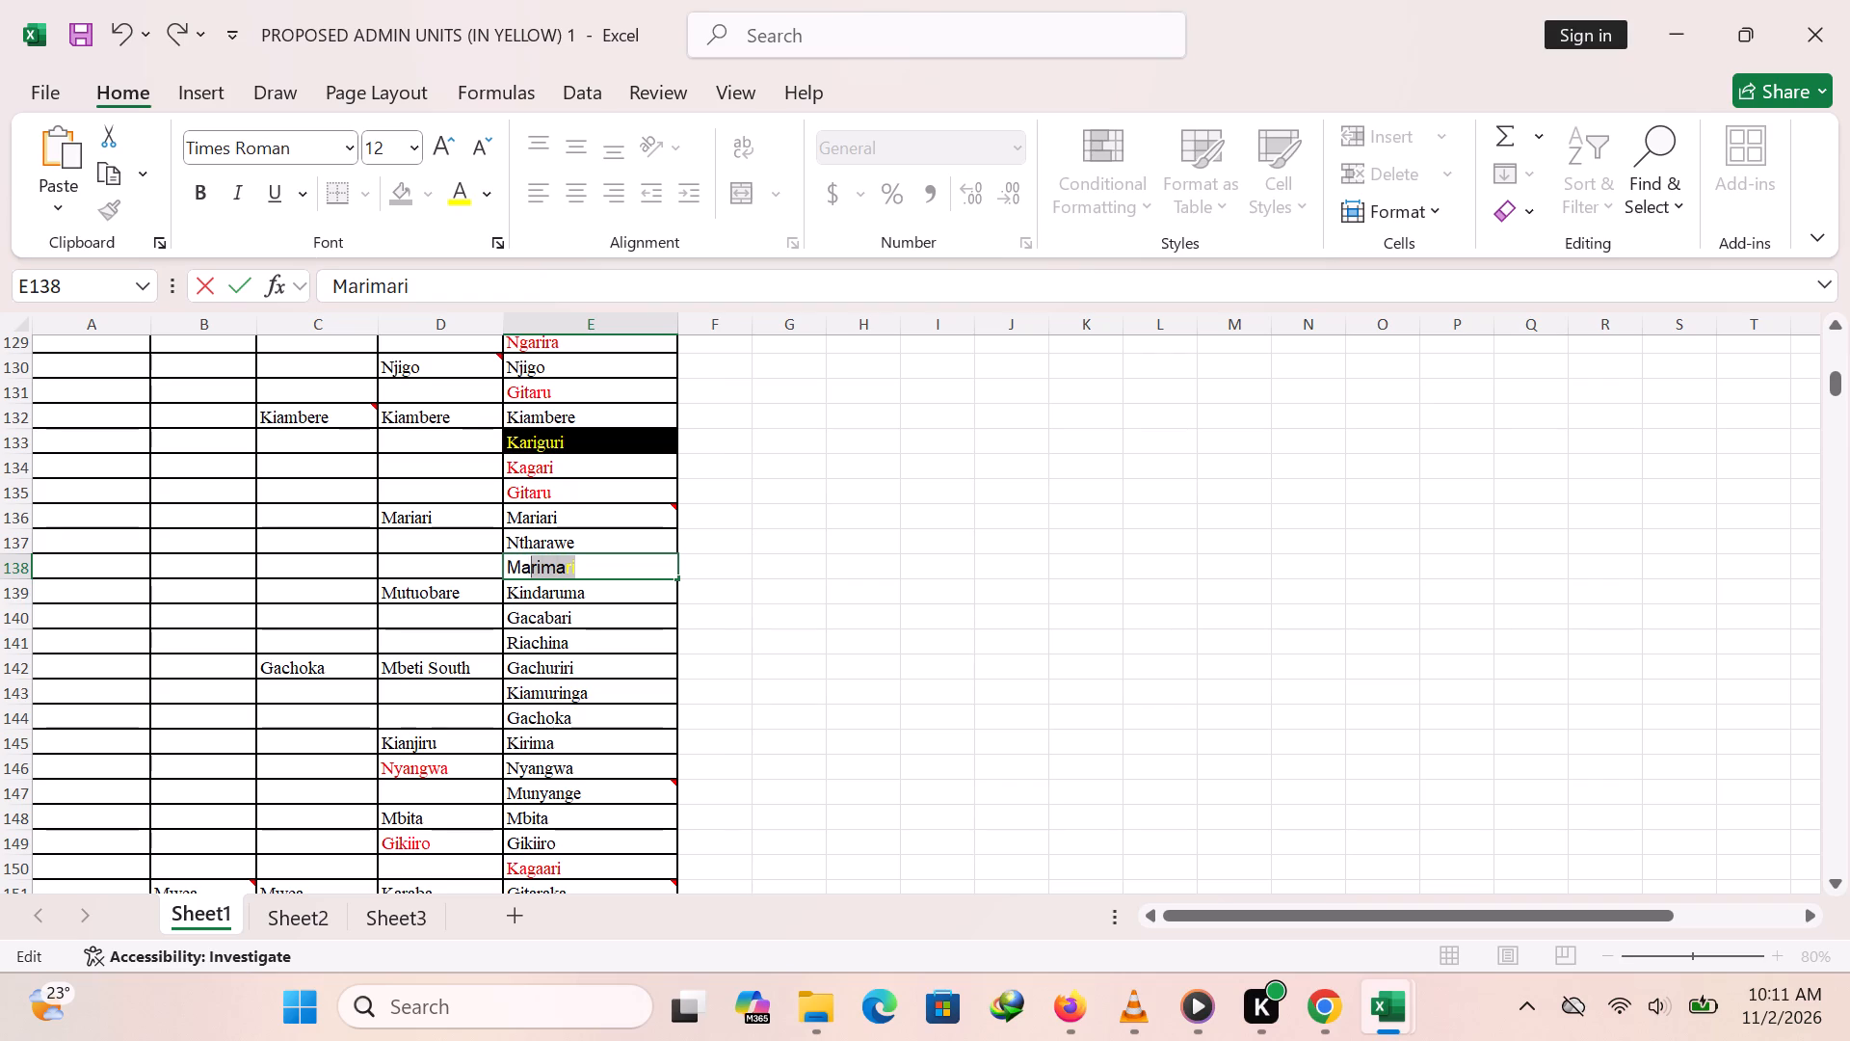
drag(532, 554, 510, 554)
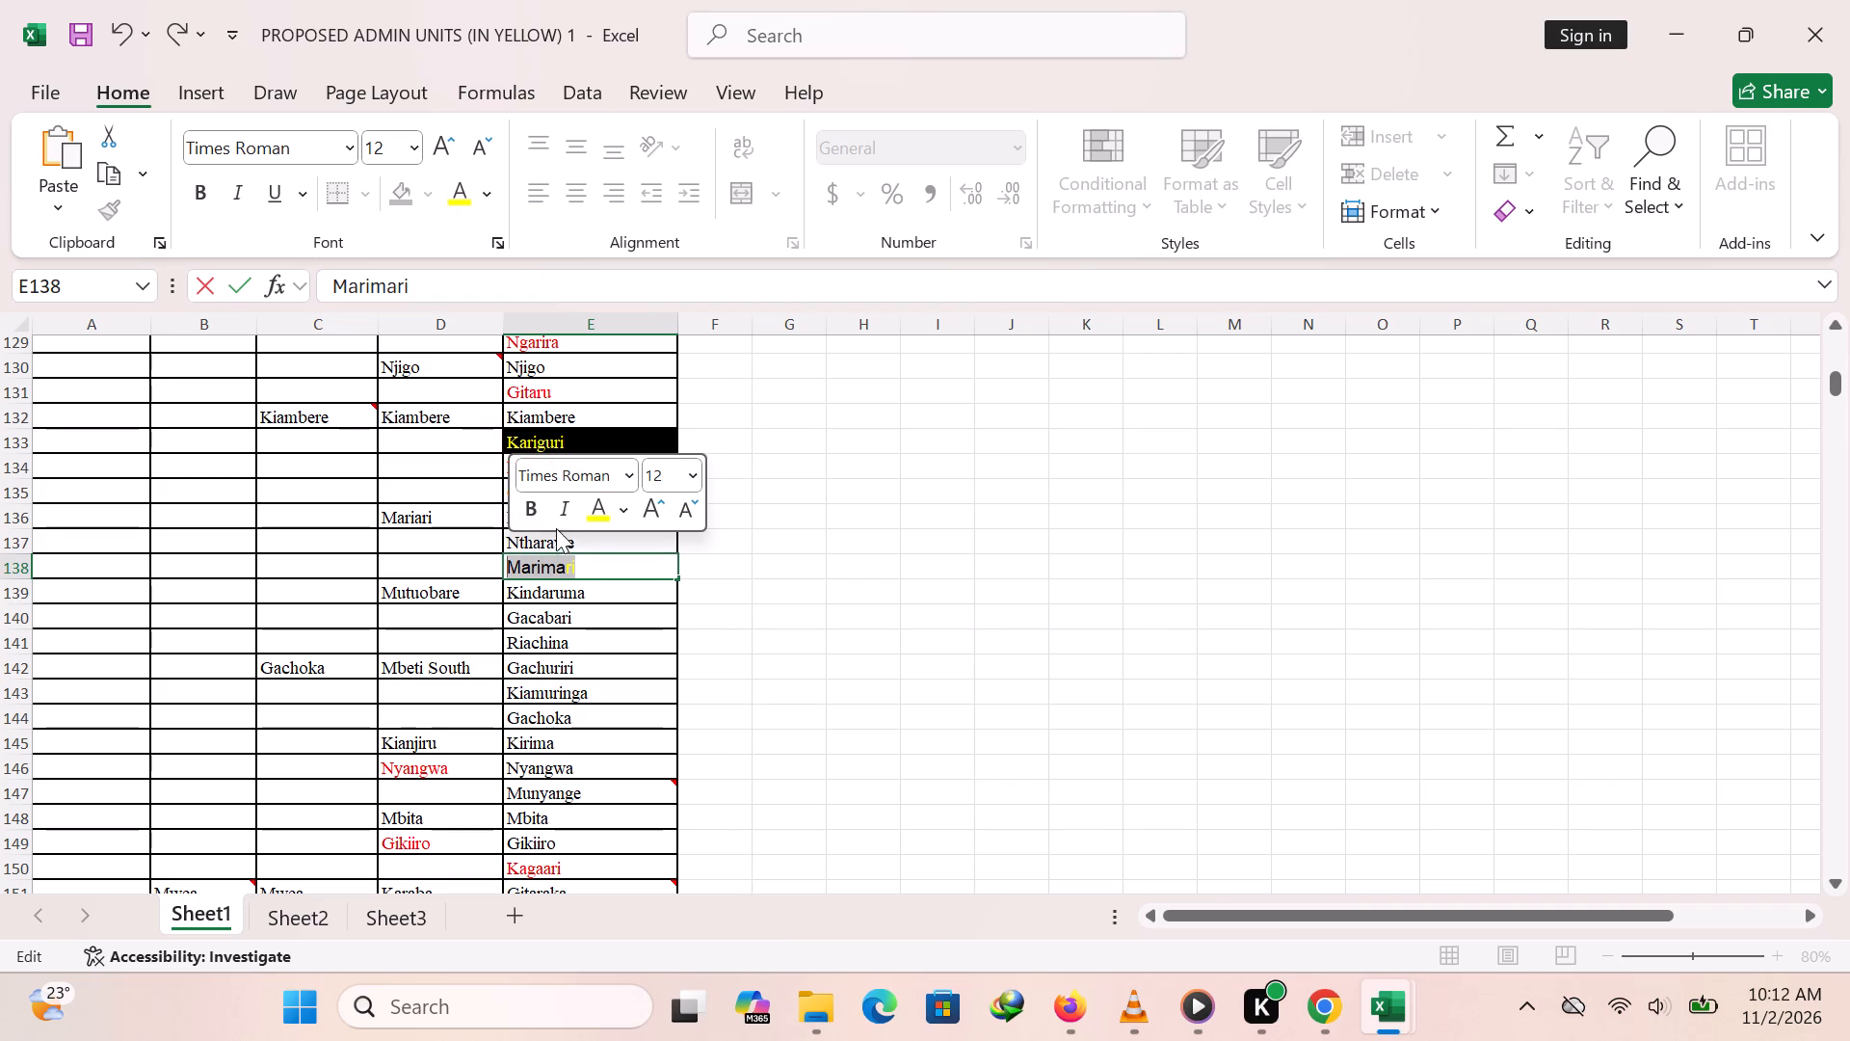
click(599, 513)
click(429, 192)
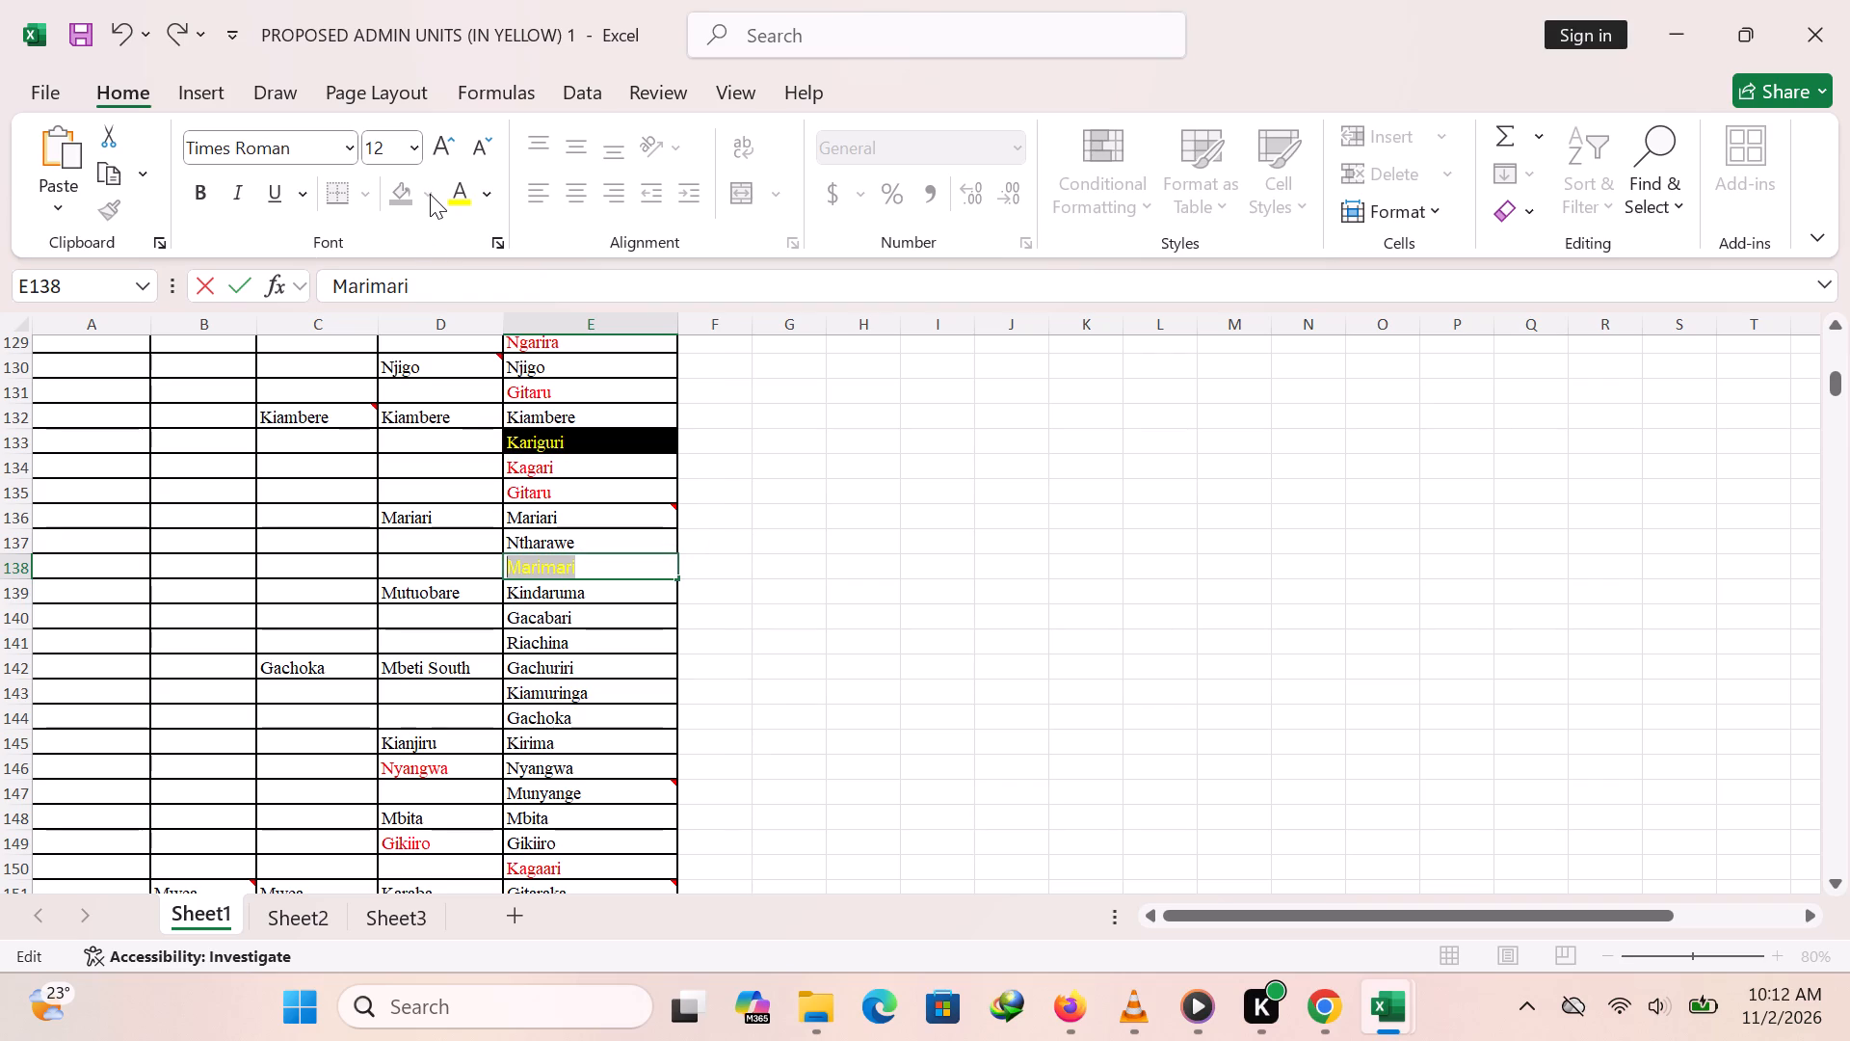
click(647, 600)
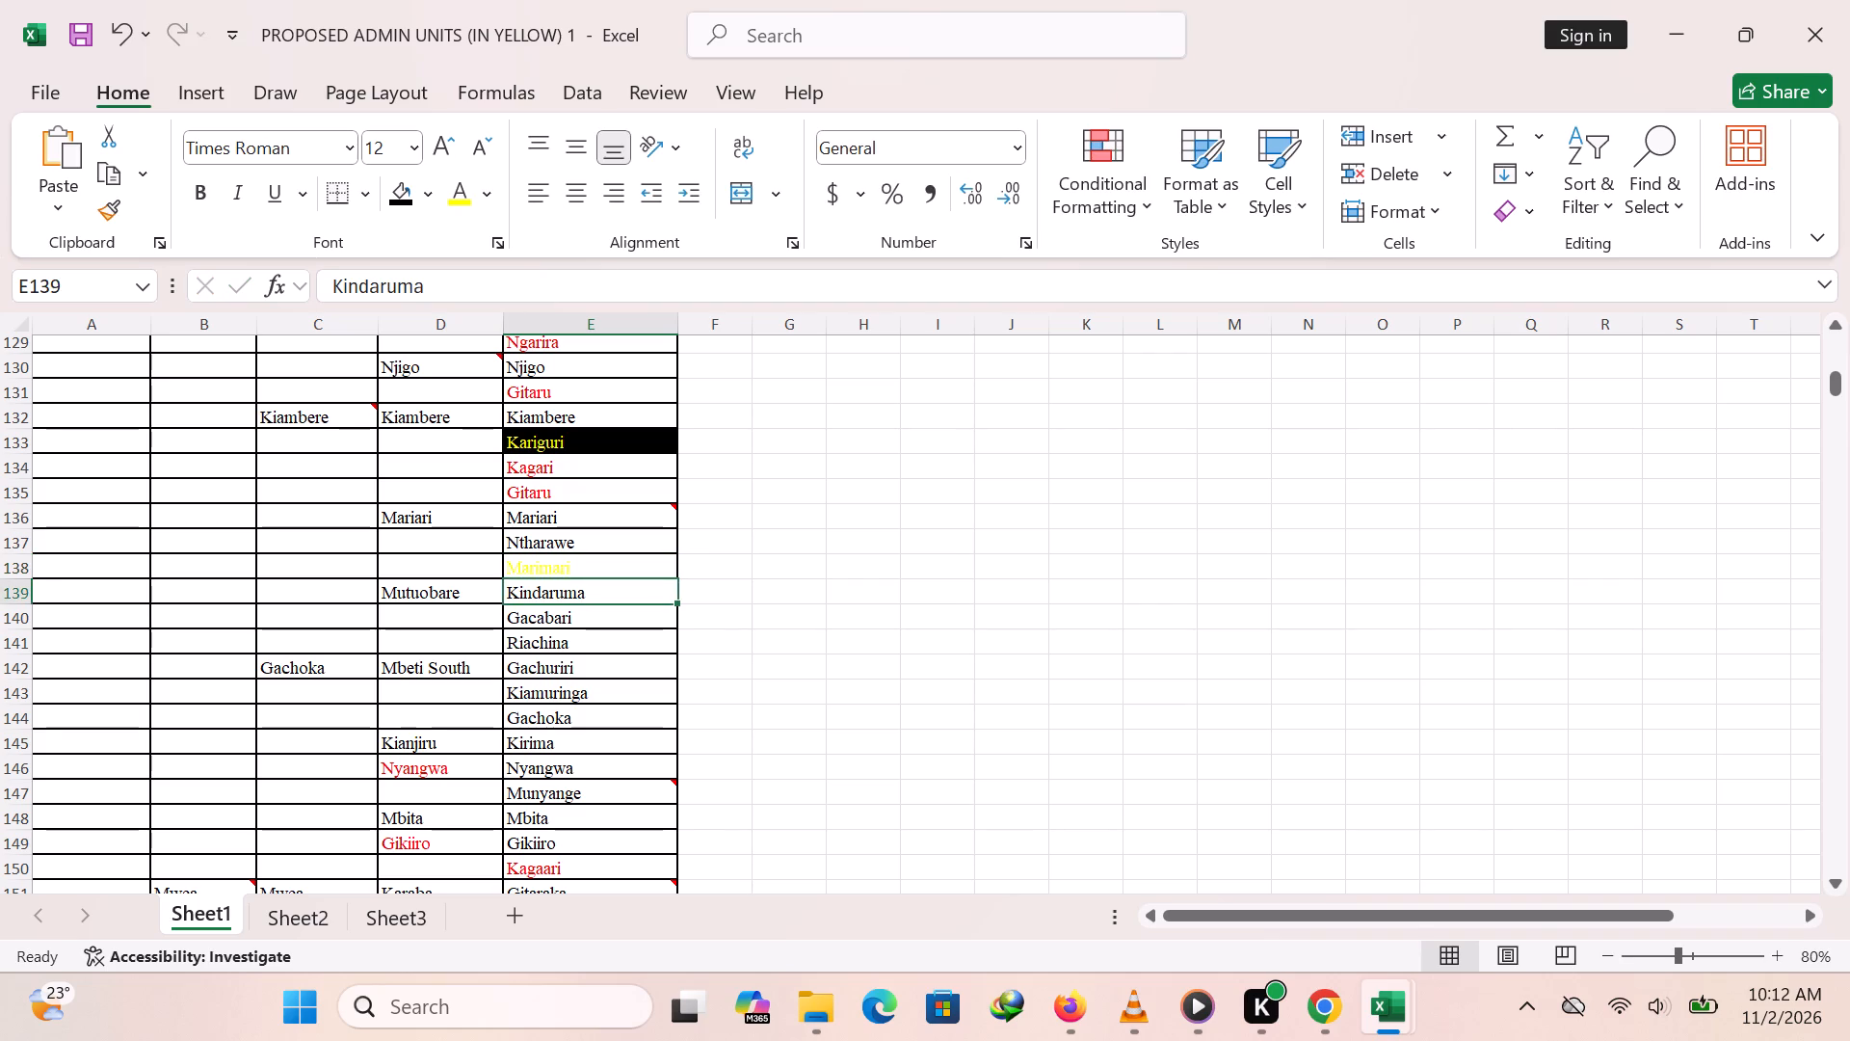
Fill the cell of the Marimari sub-location below Ntharawe with black.
click(631, 562)
click(406, 200)
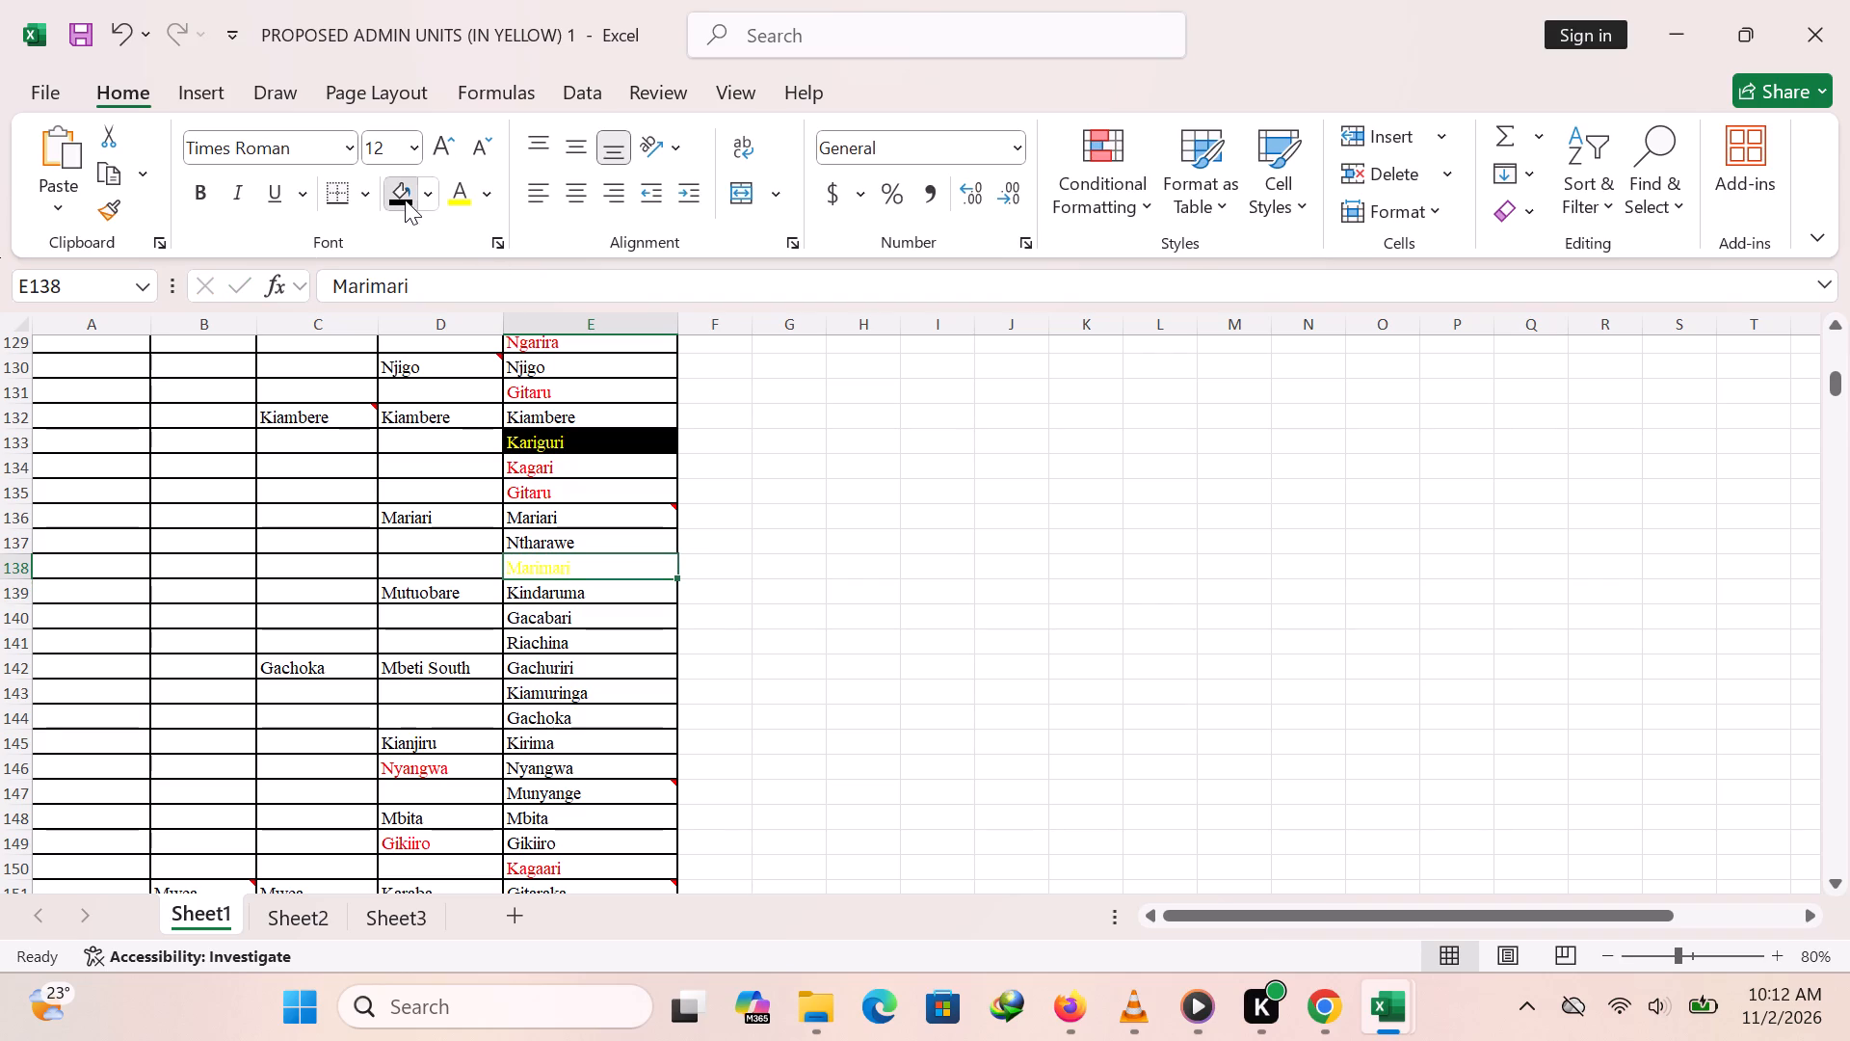
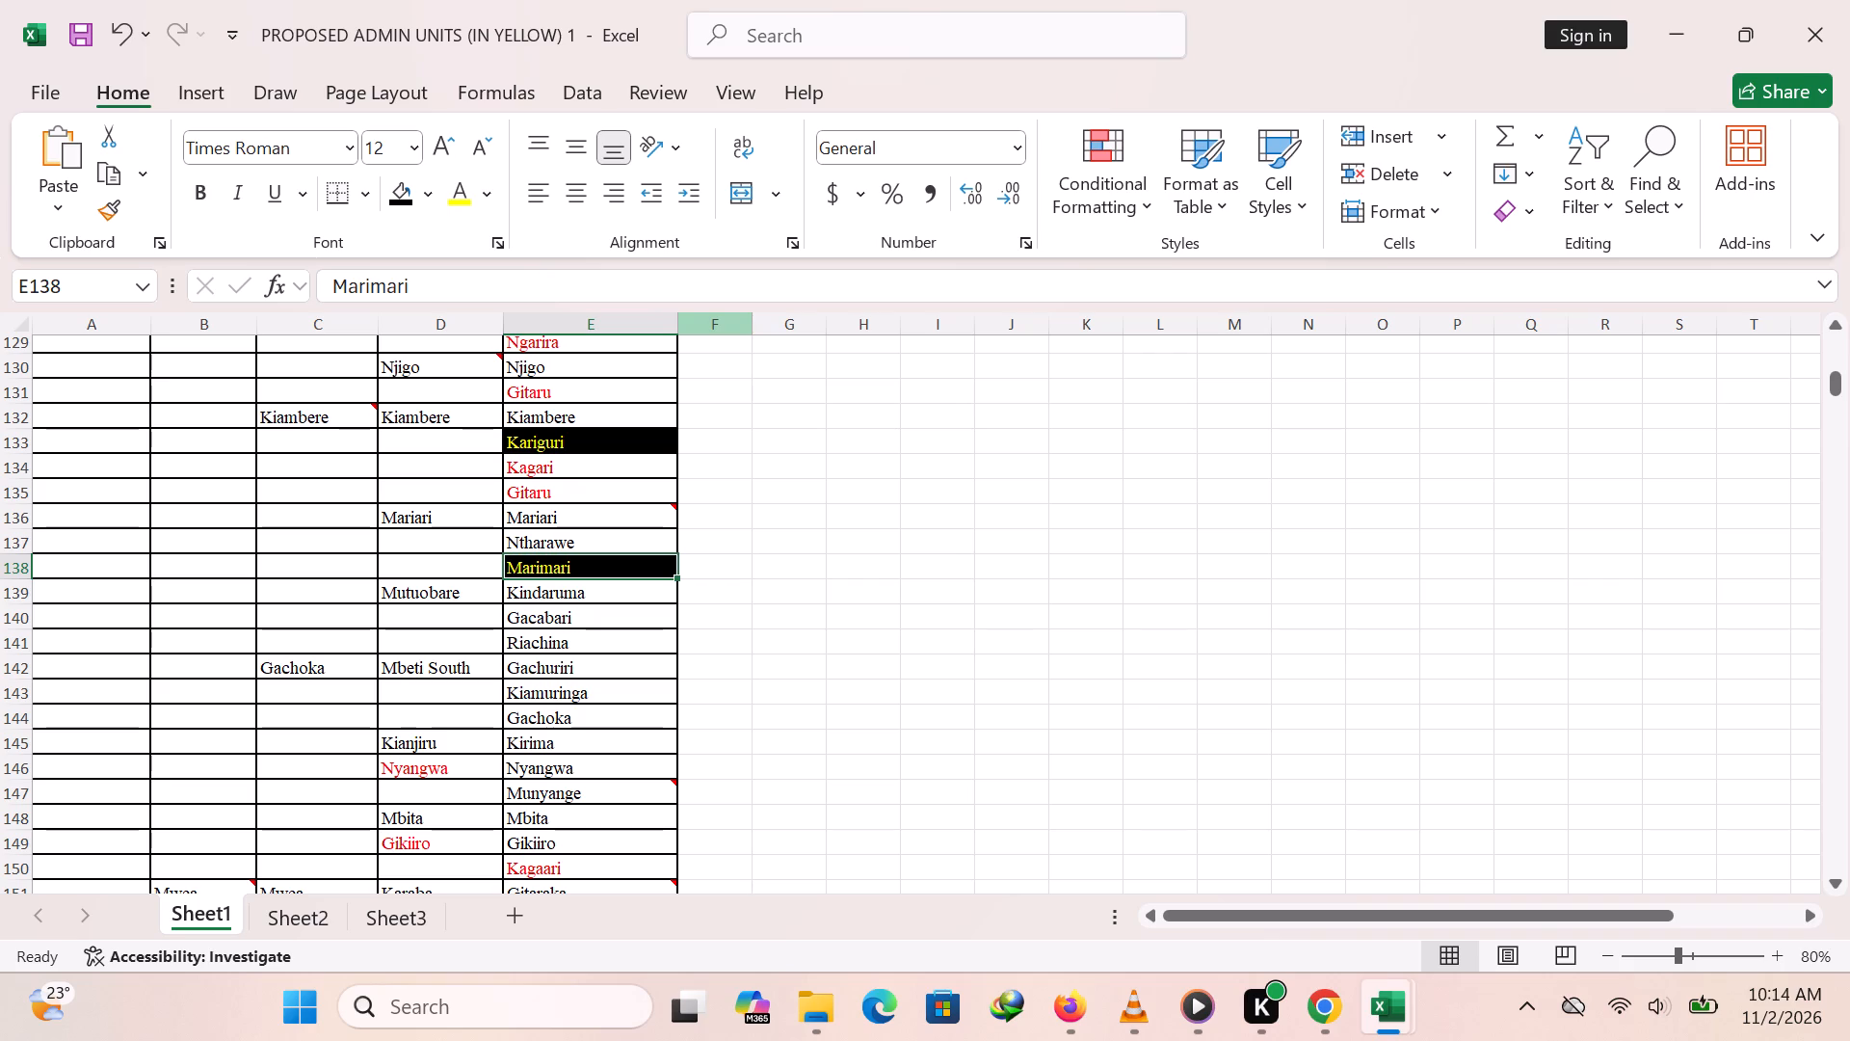
Insert a blank row between the Ntharawe and Marimari sub-locations.
scroll(430, 575, down, 1)
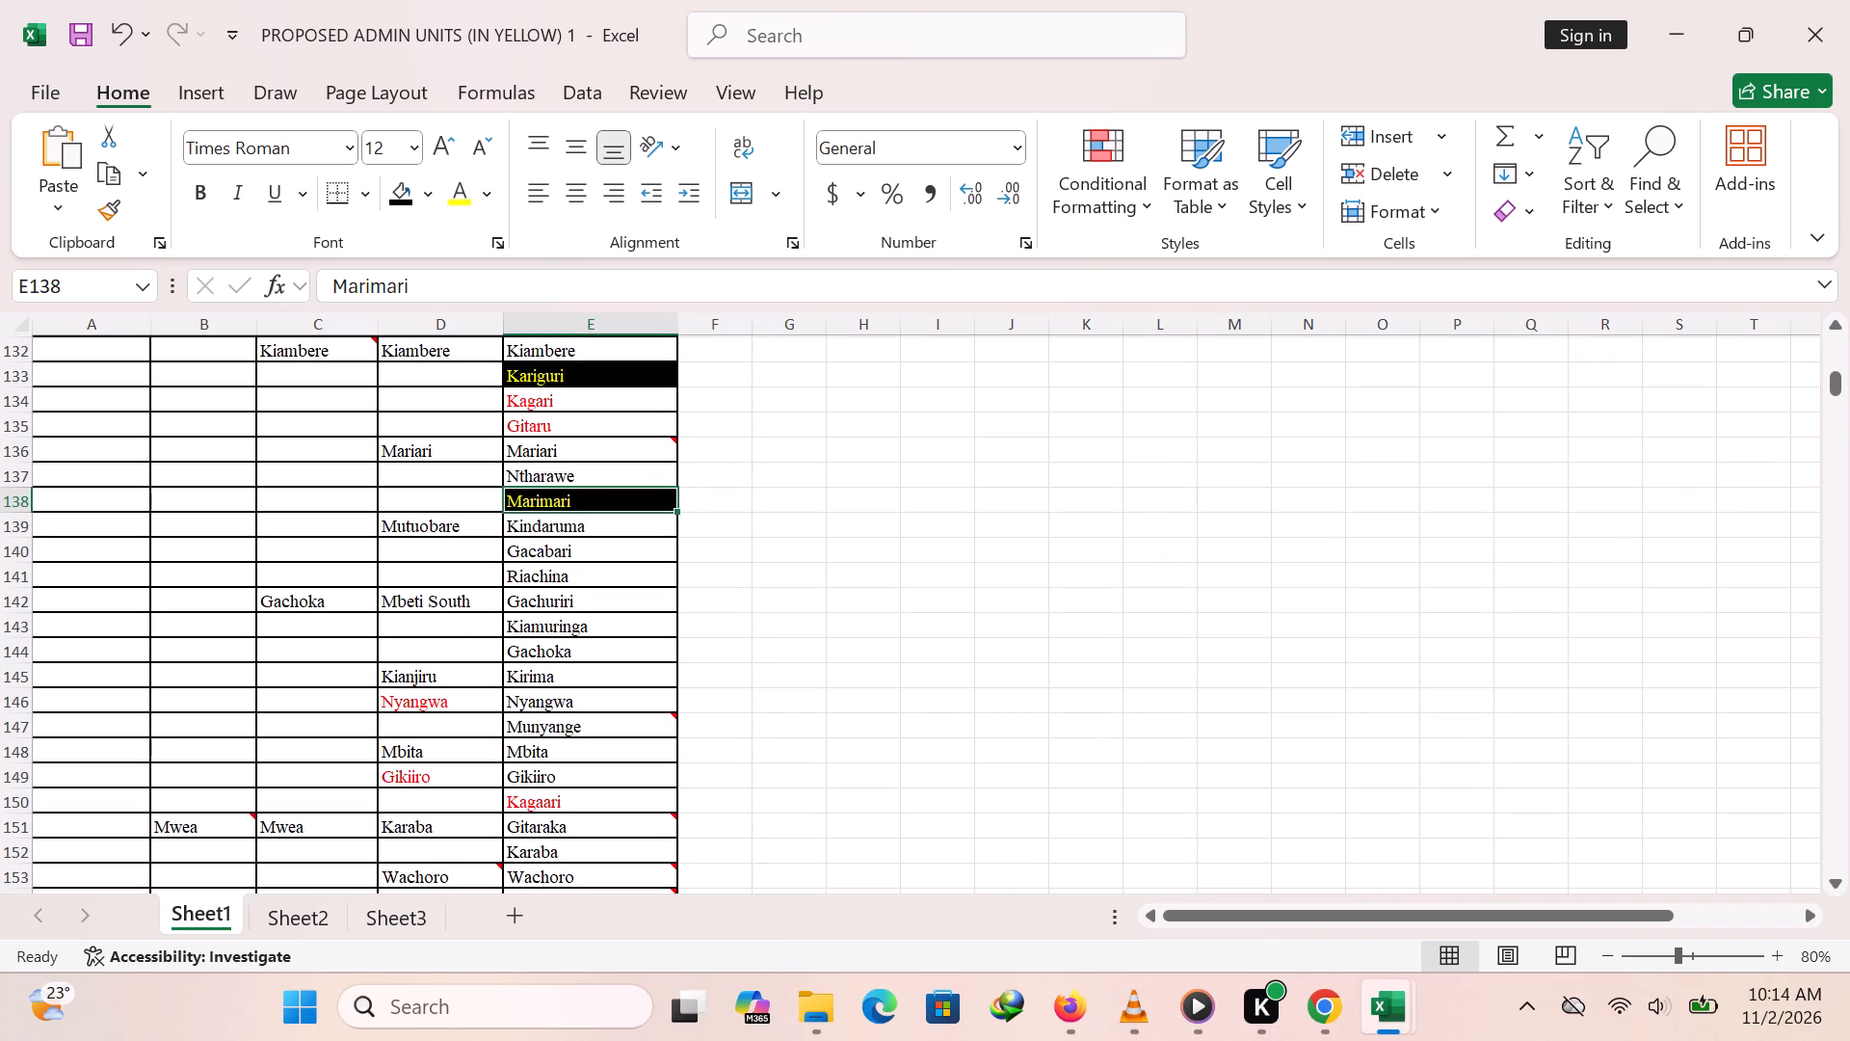
scroll(435, 580, up, 1)
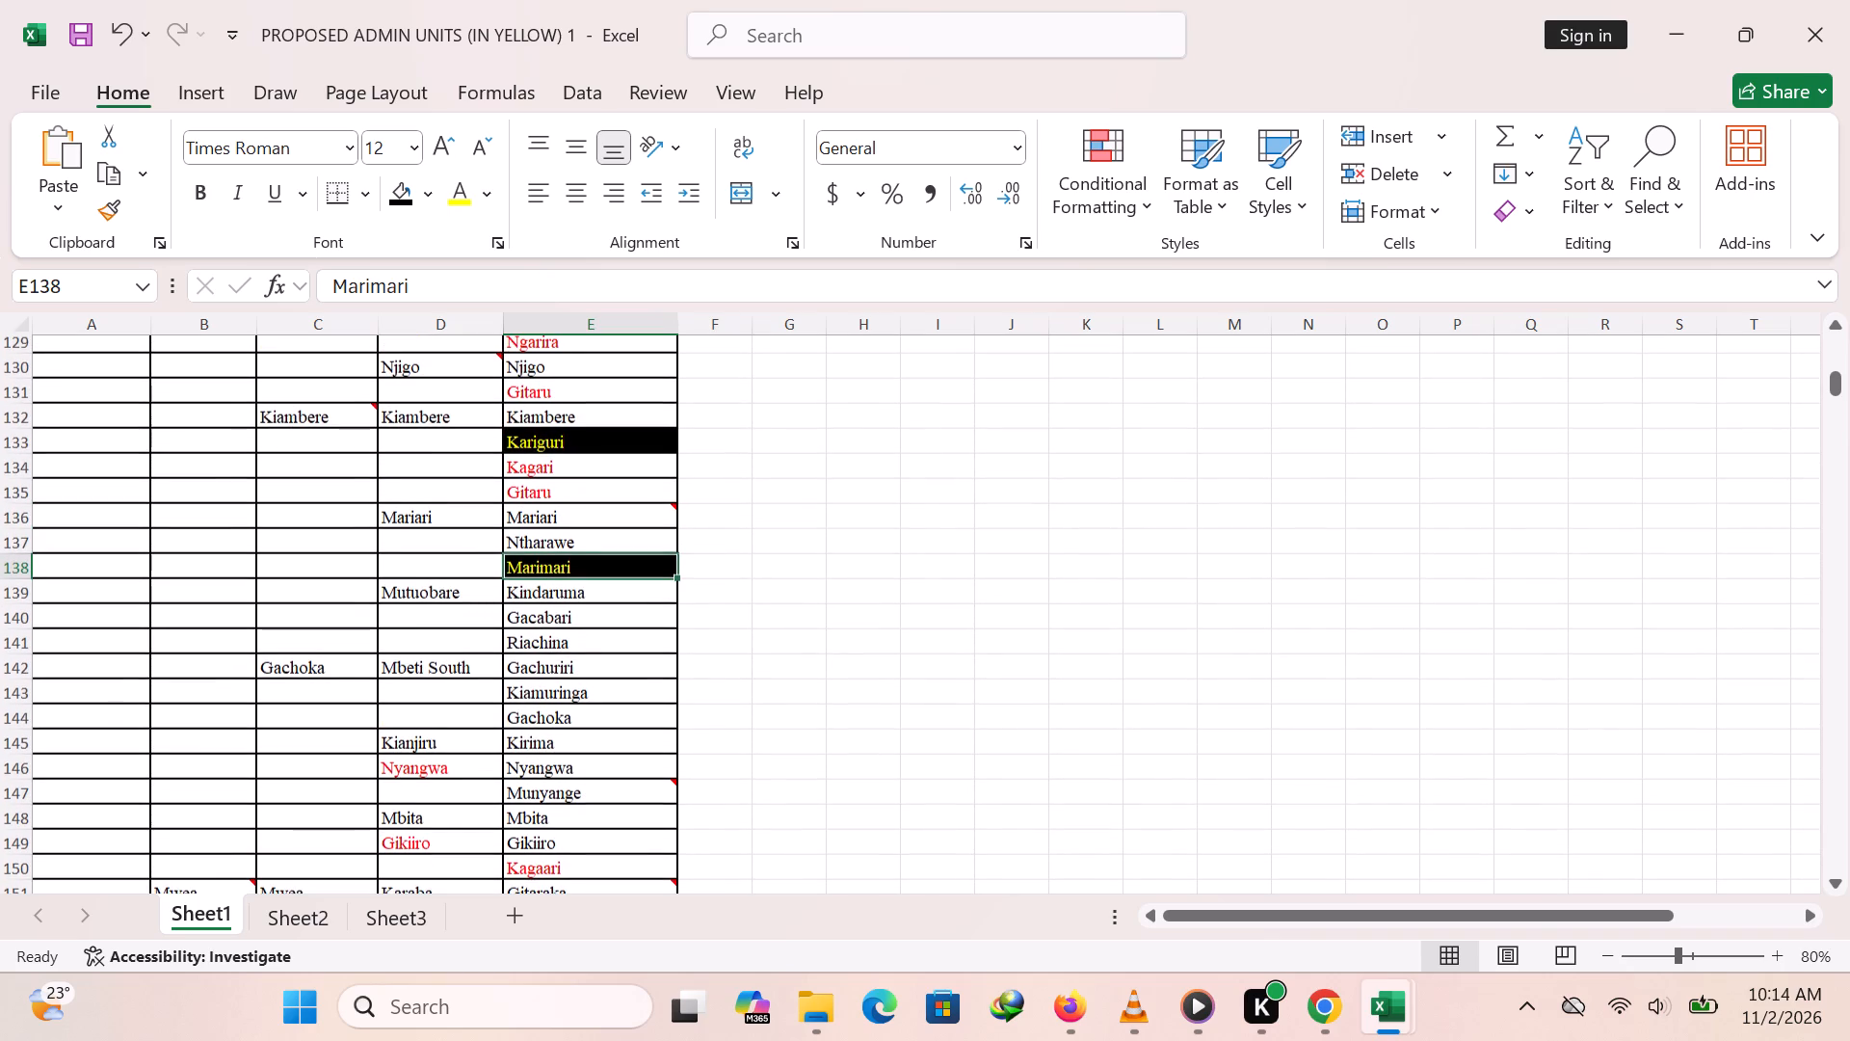
click(534, 546)
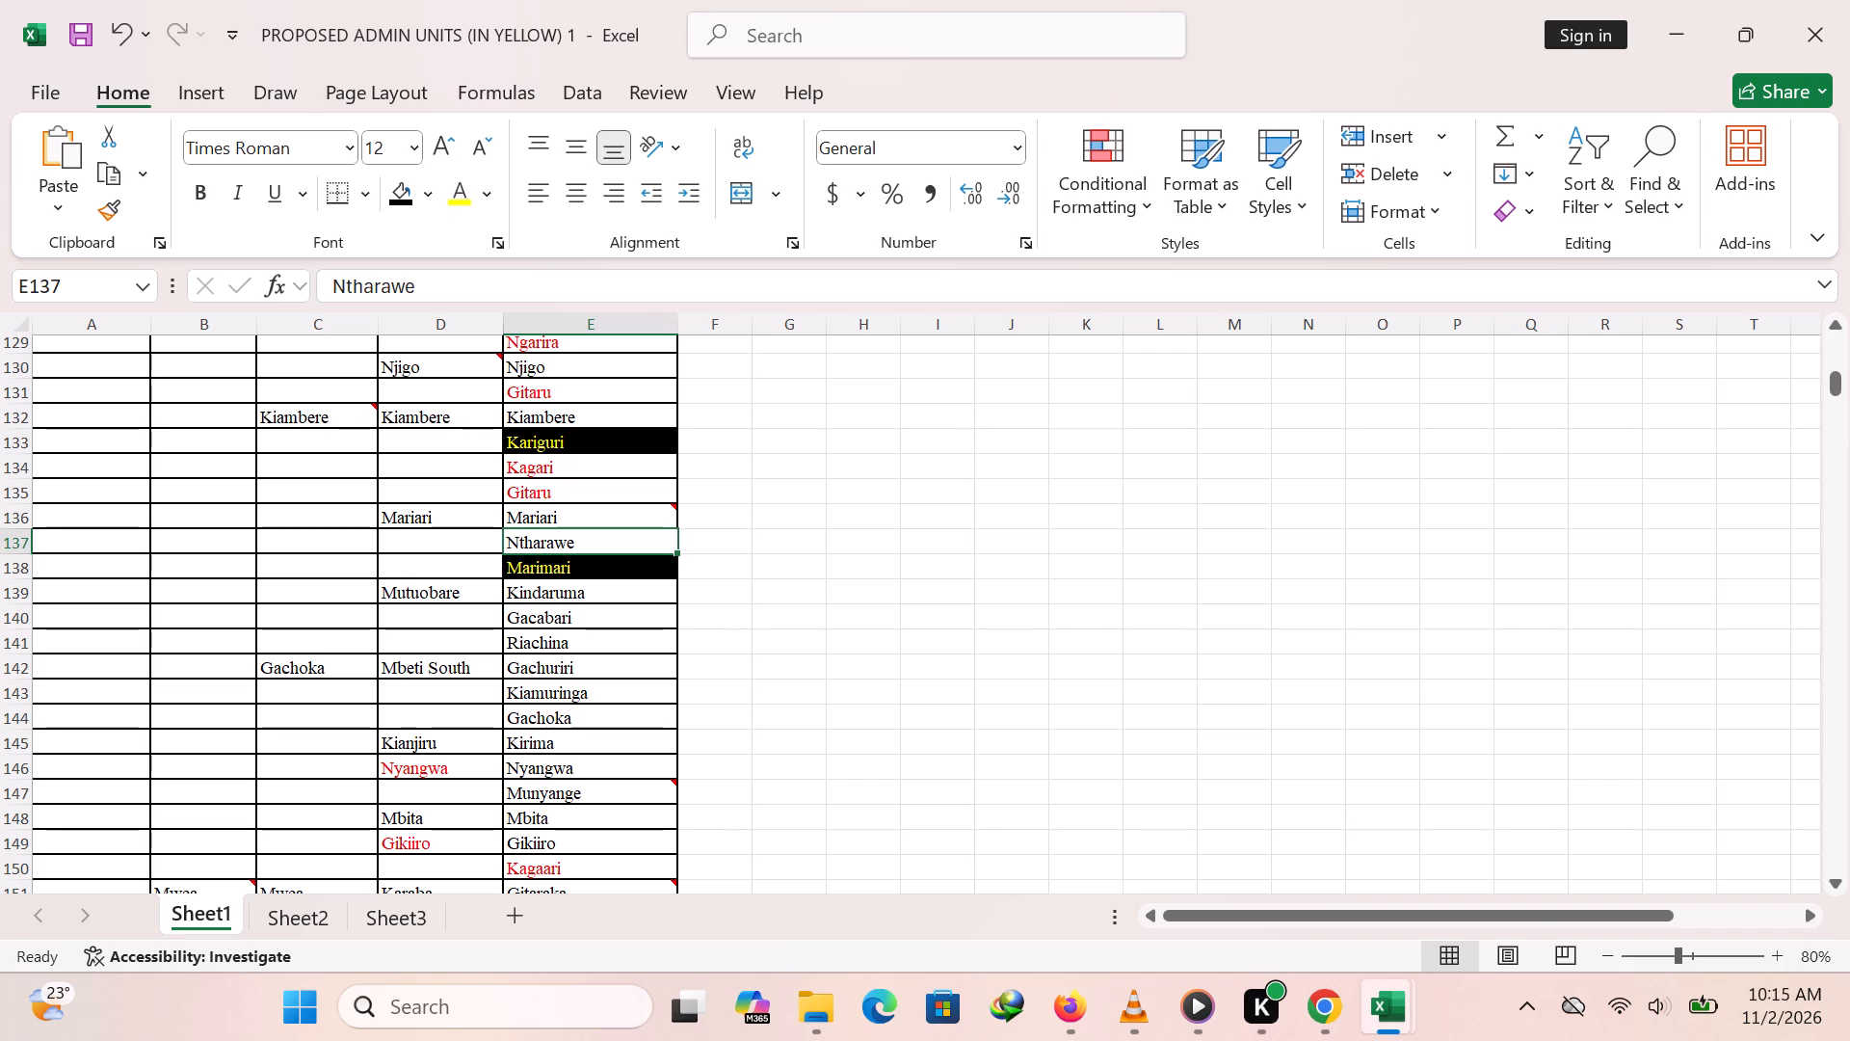
click(98, 562)
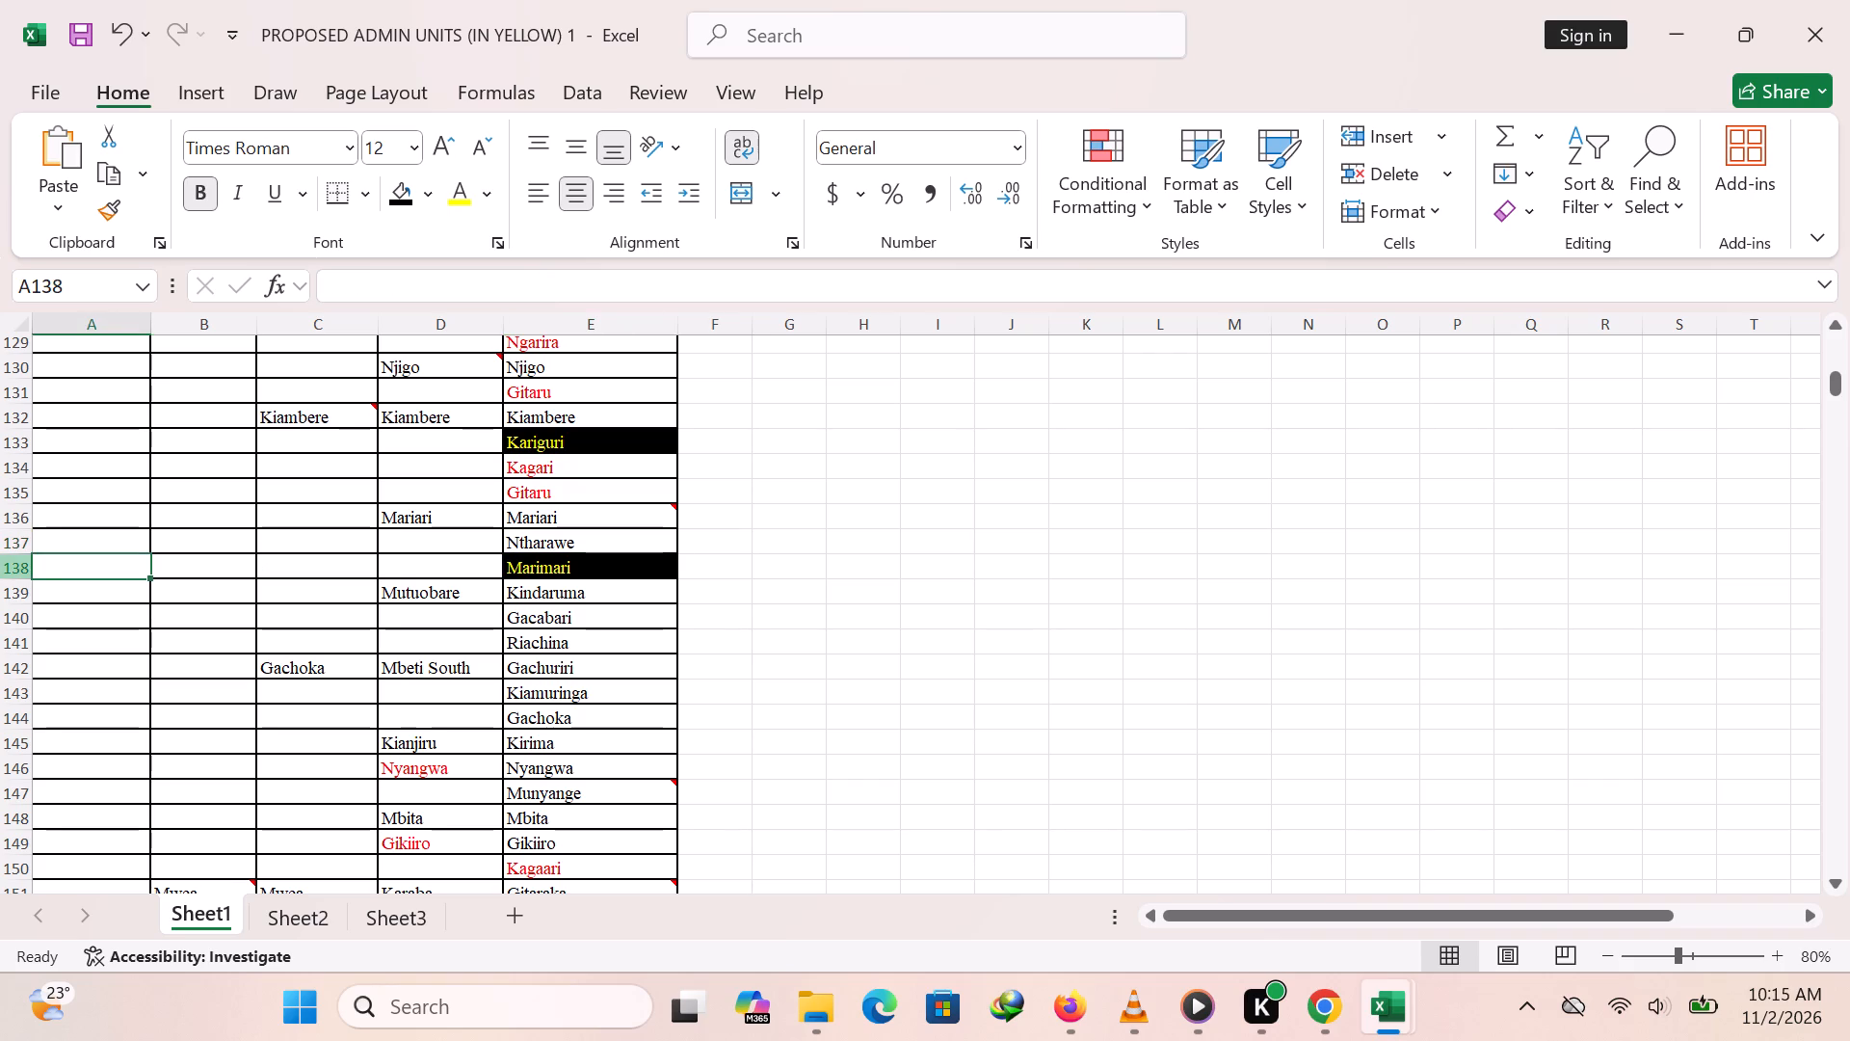
right_click(28, 568)
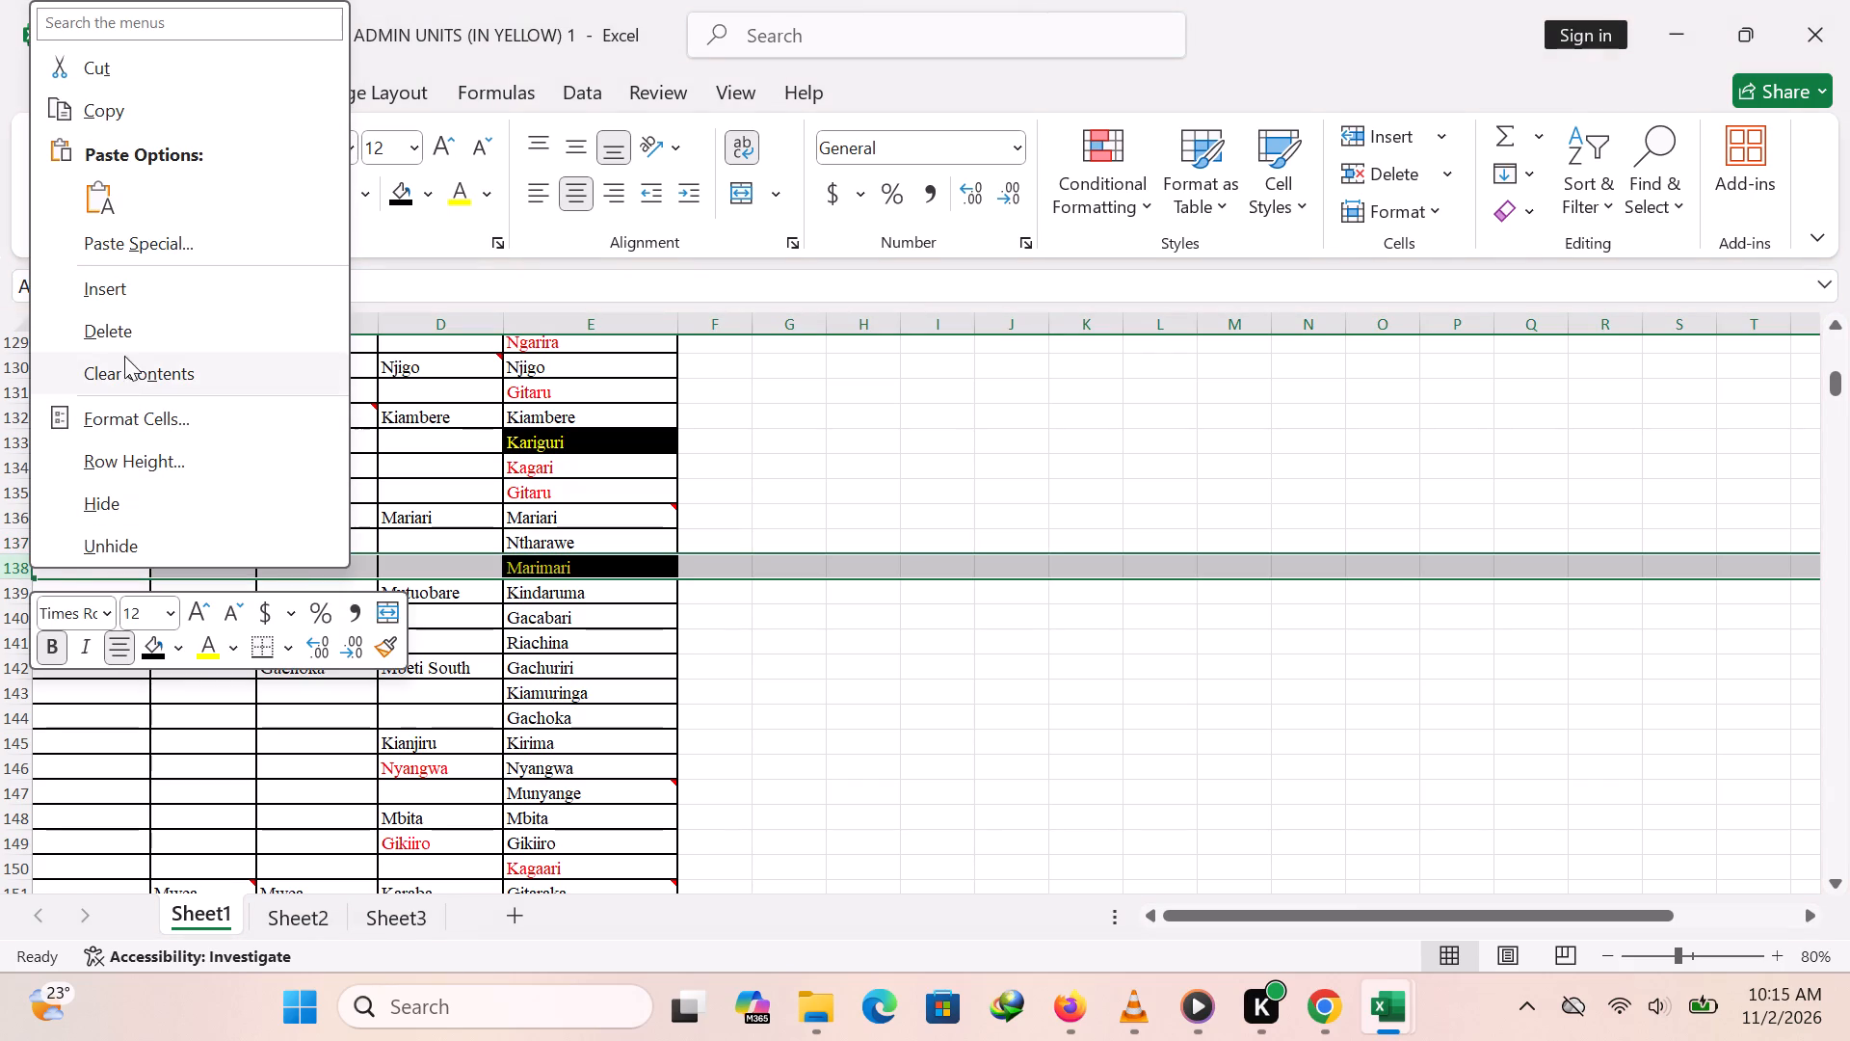
click(138, 299)
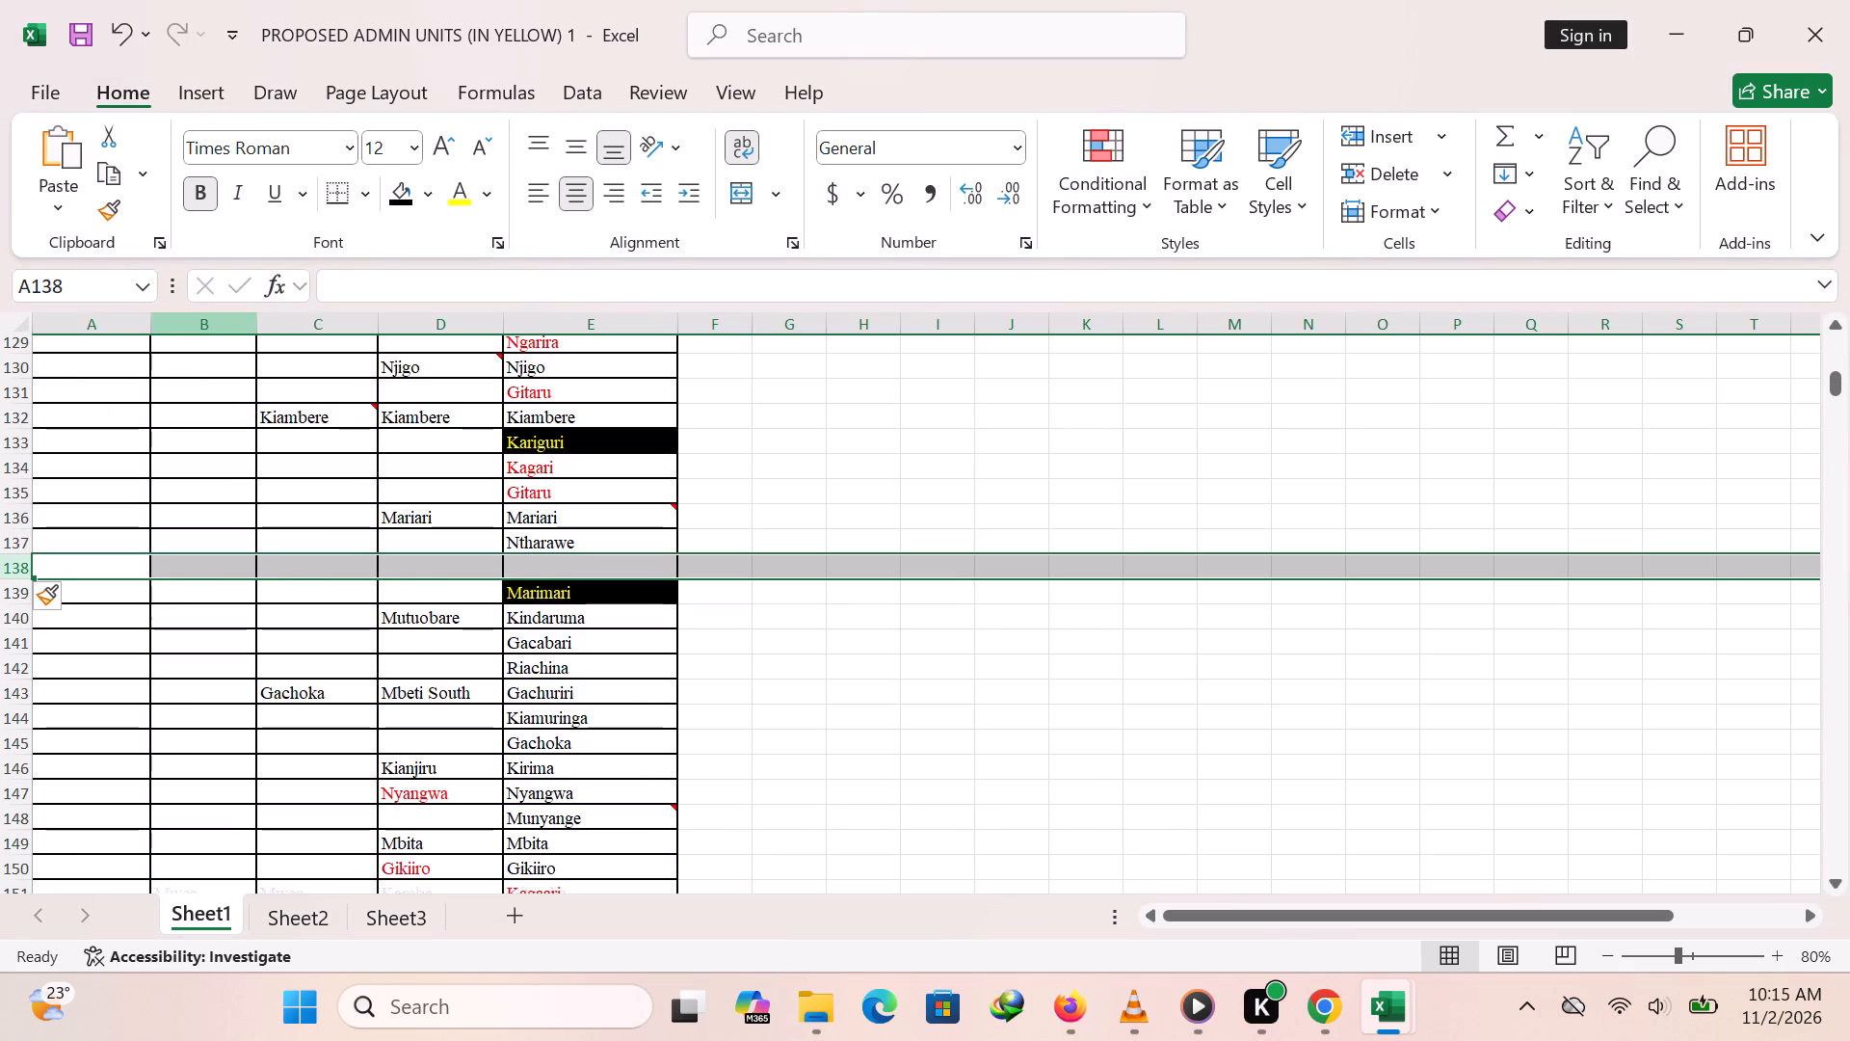
Enter the sub-location Ngambari in the blank row below Ntharawe, with its name in bold yellow font.
click(540, 571)
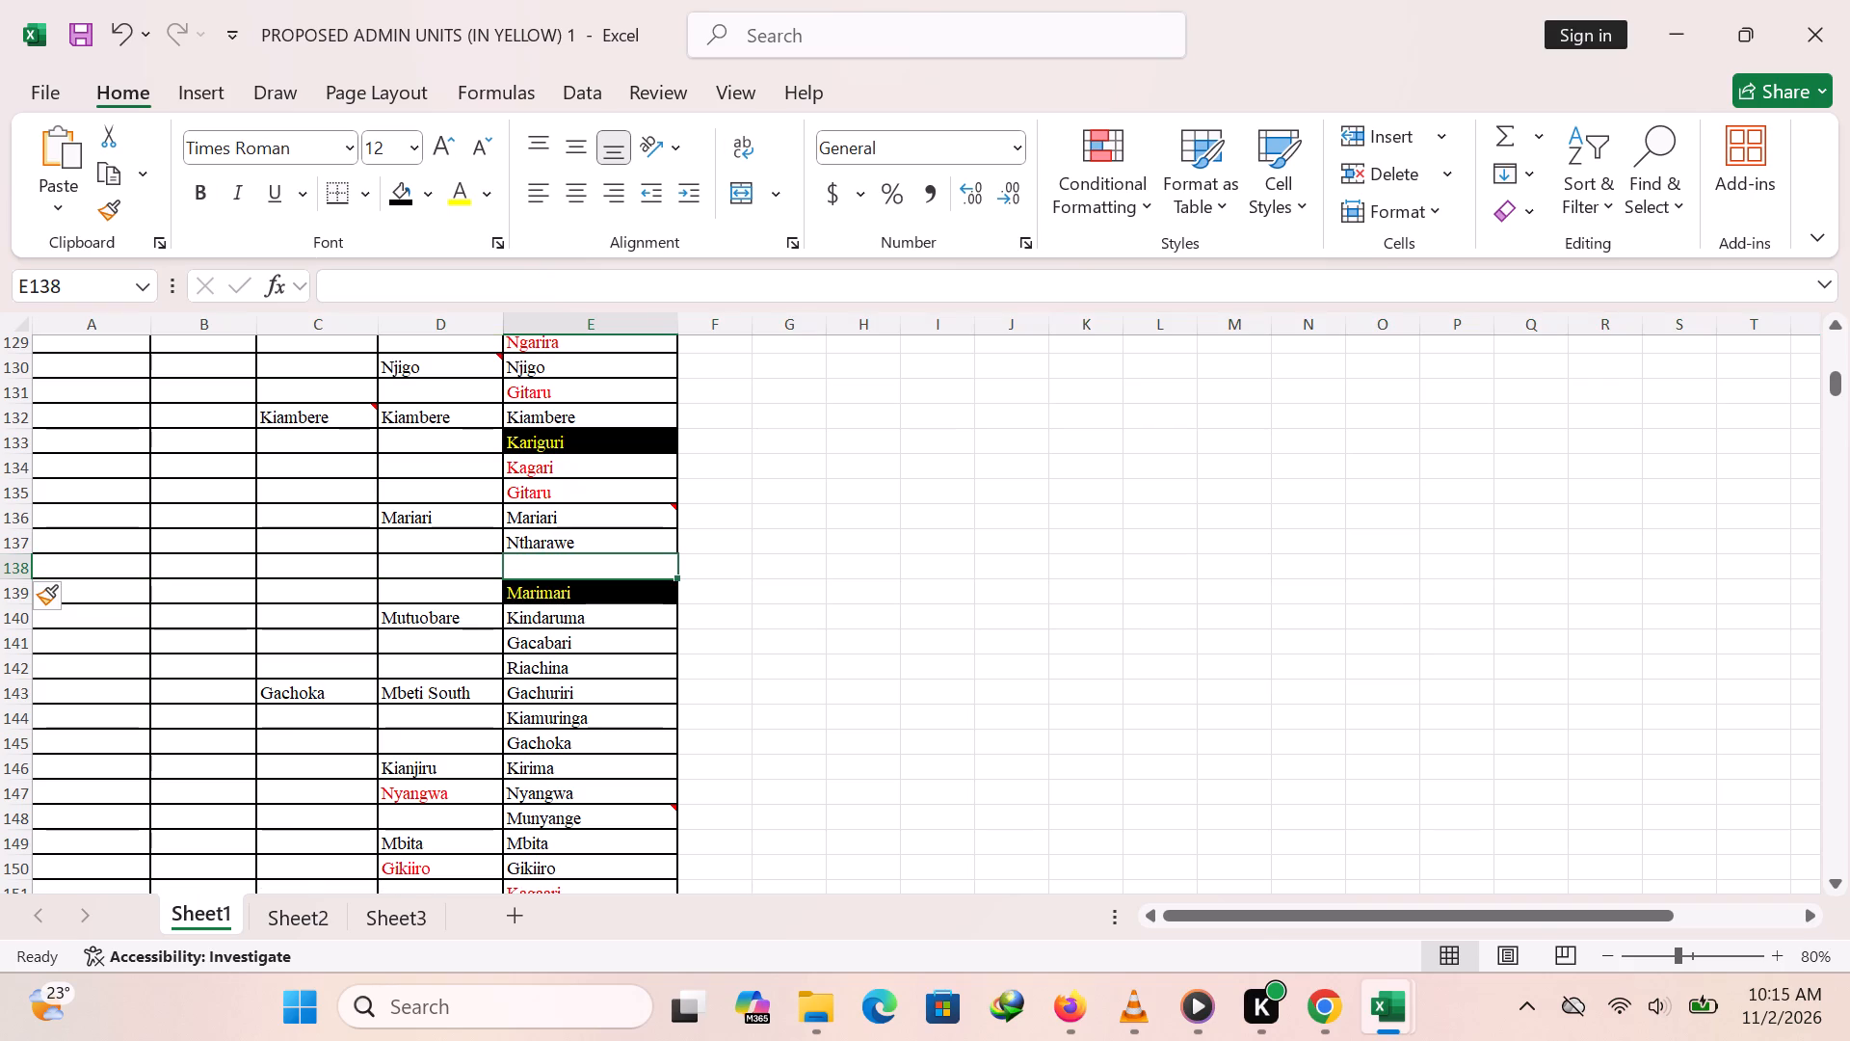
double_click(558, 567)
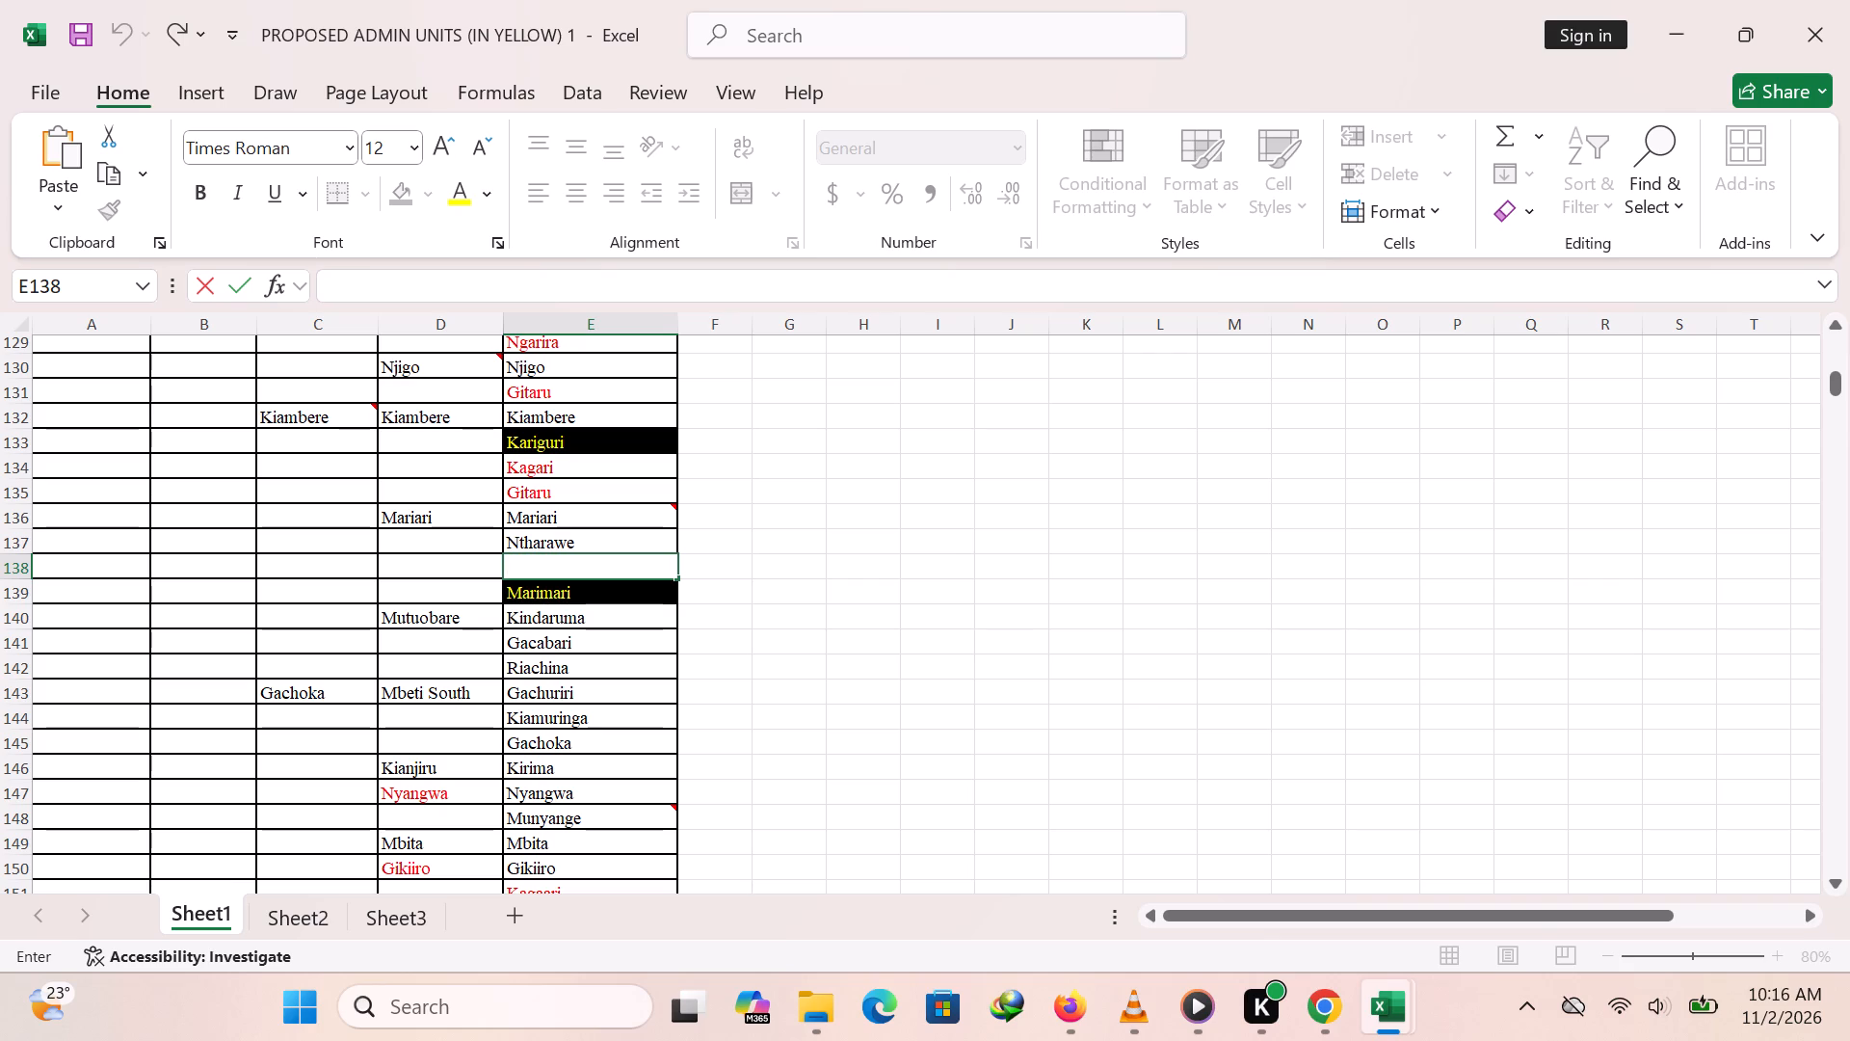
text(Ngambari)
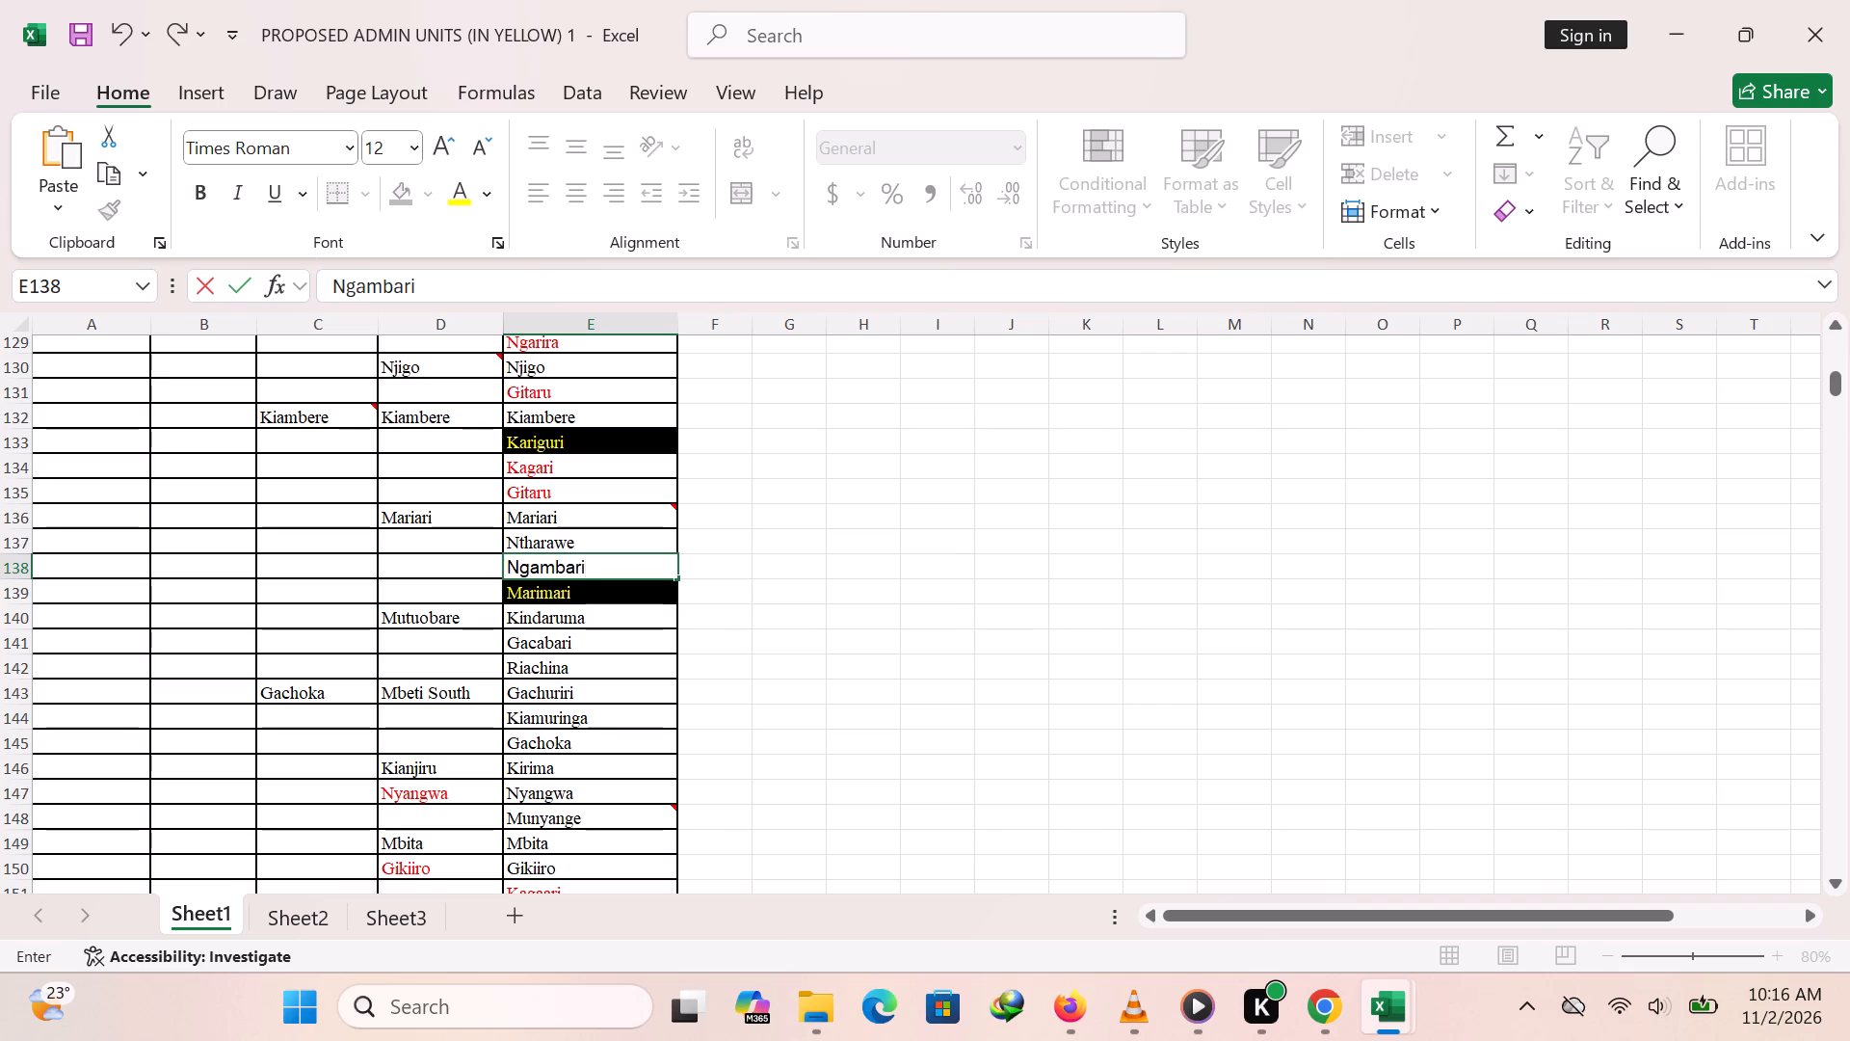
drag(613, 569, 525, 564)
drag(525, 564, 513, 564)
drag(513, 564, 512, 564)
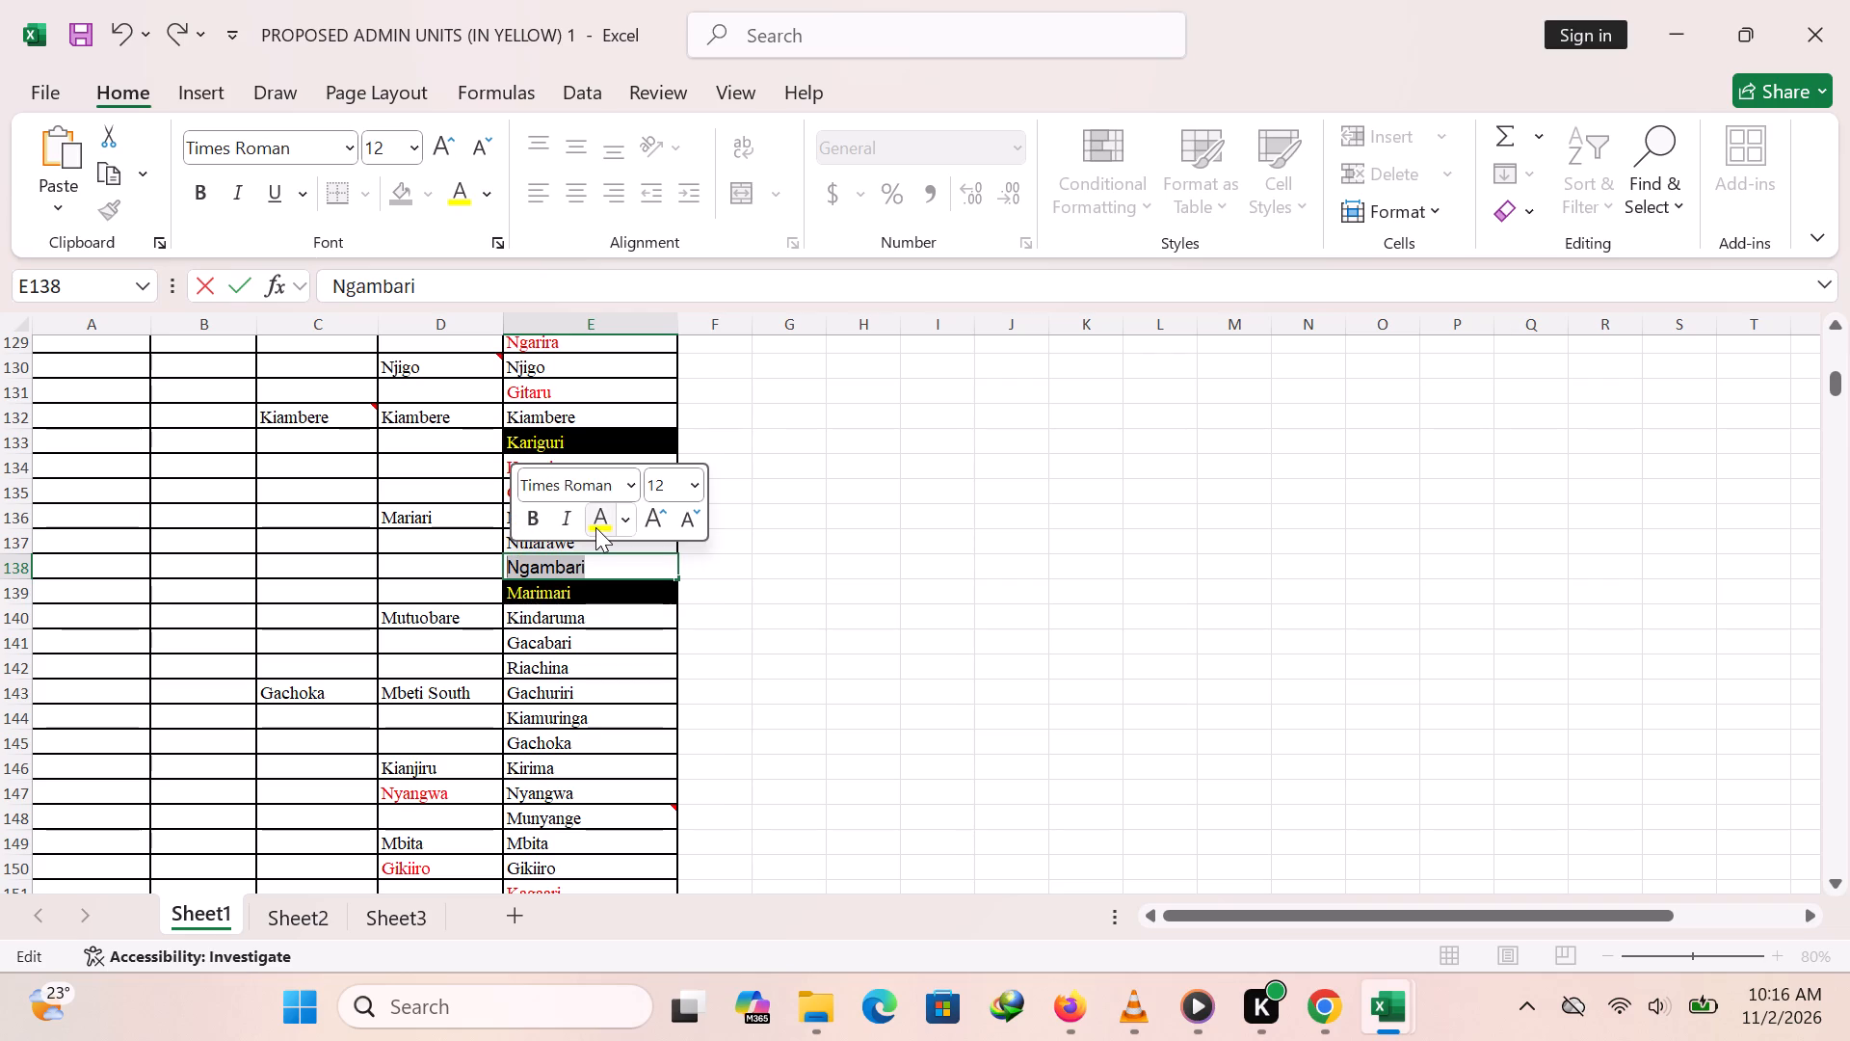
click(595, 527)
click(542, 527)
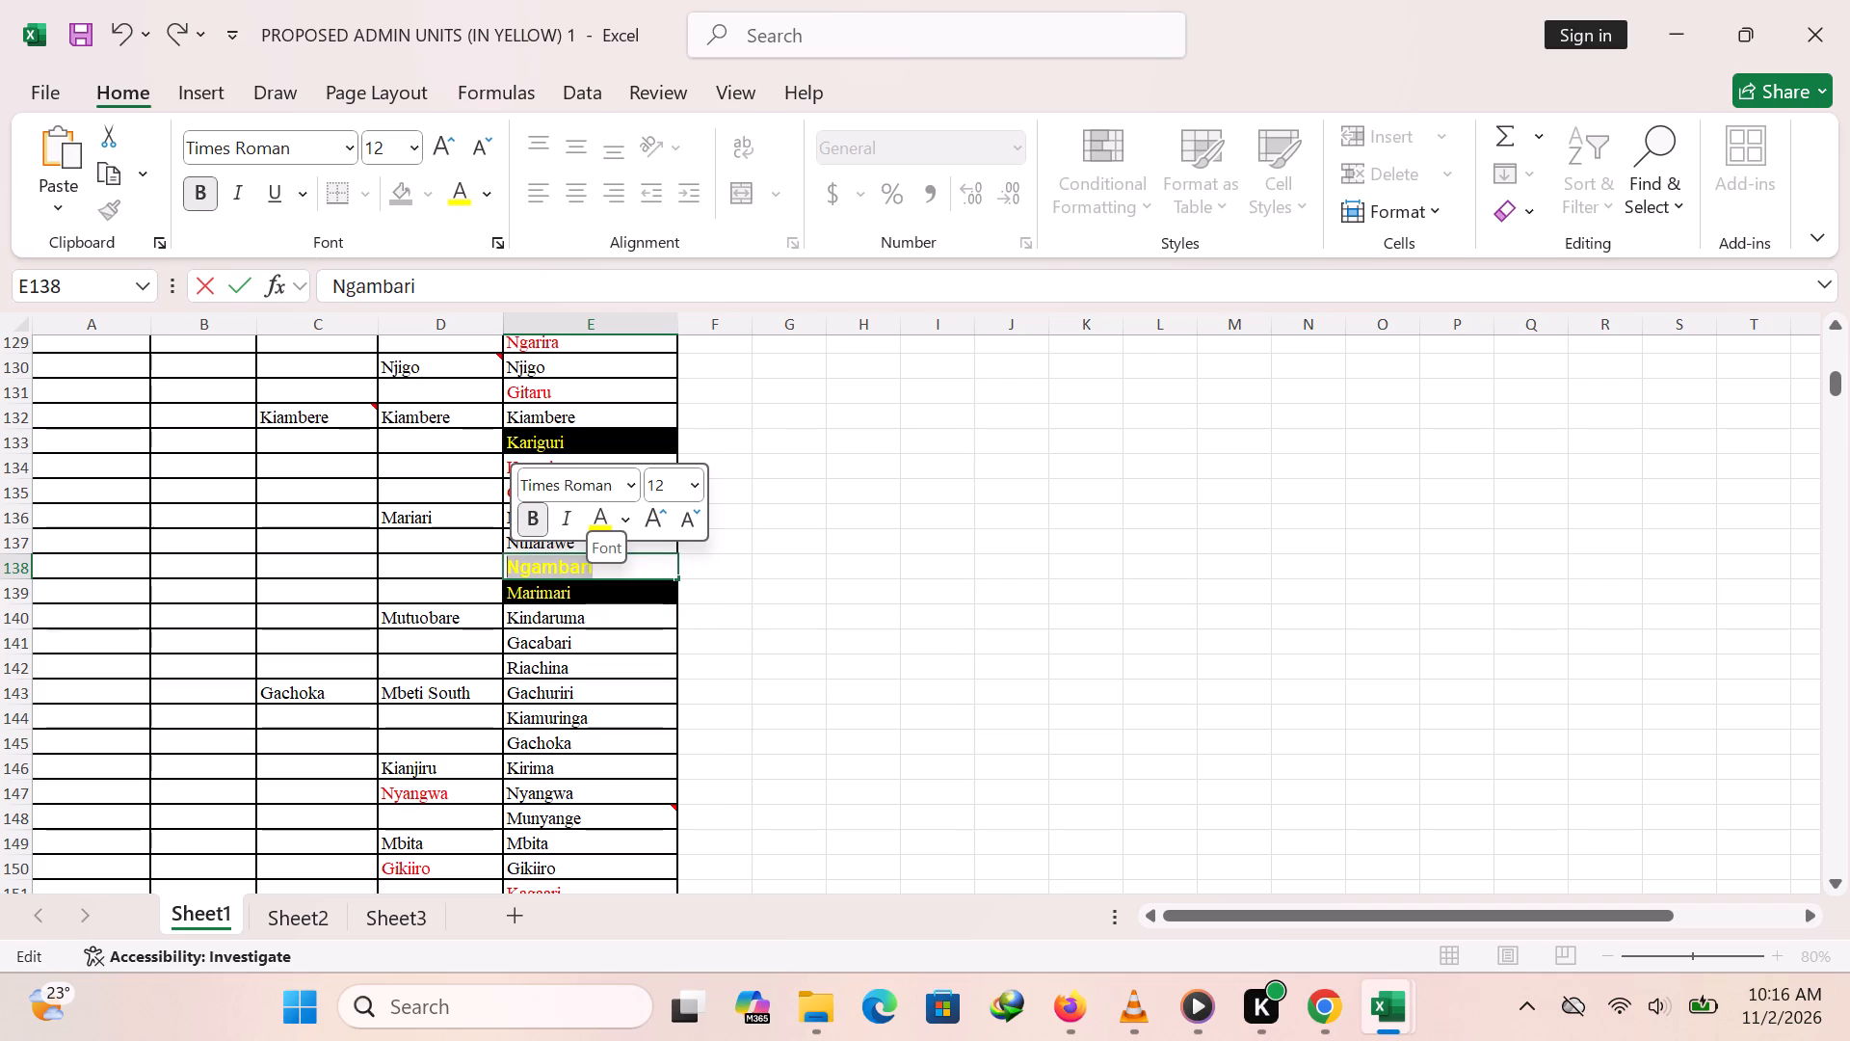
click(704, 568)
Fill the cell of the Ngambari sub-location with black.
click(651, 574)
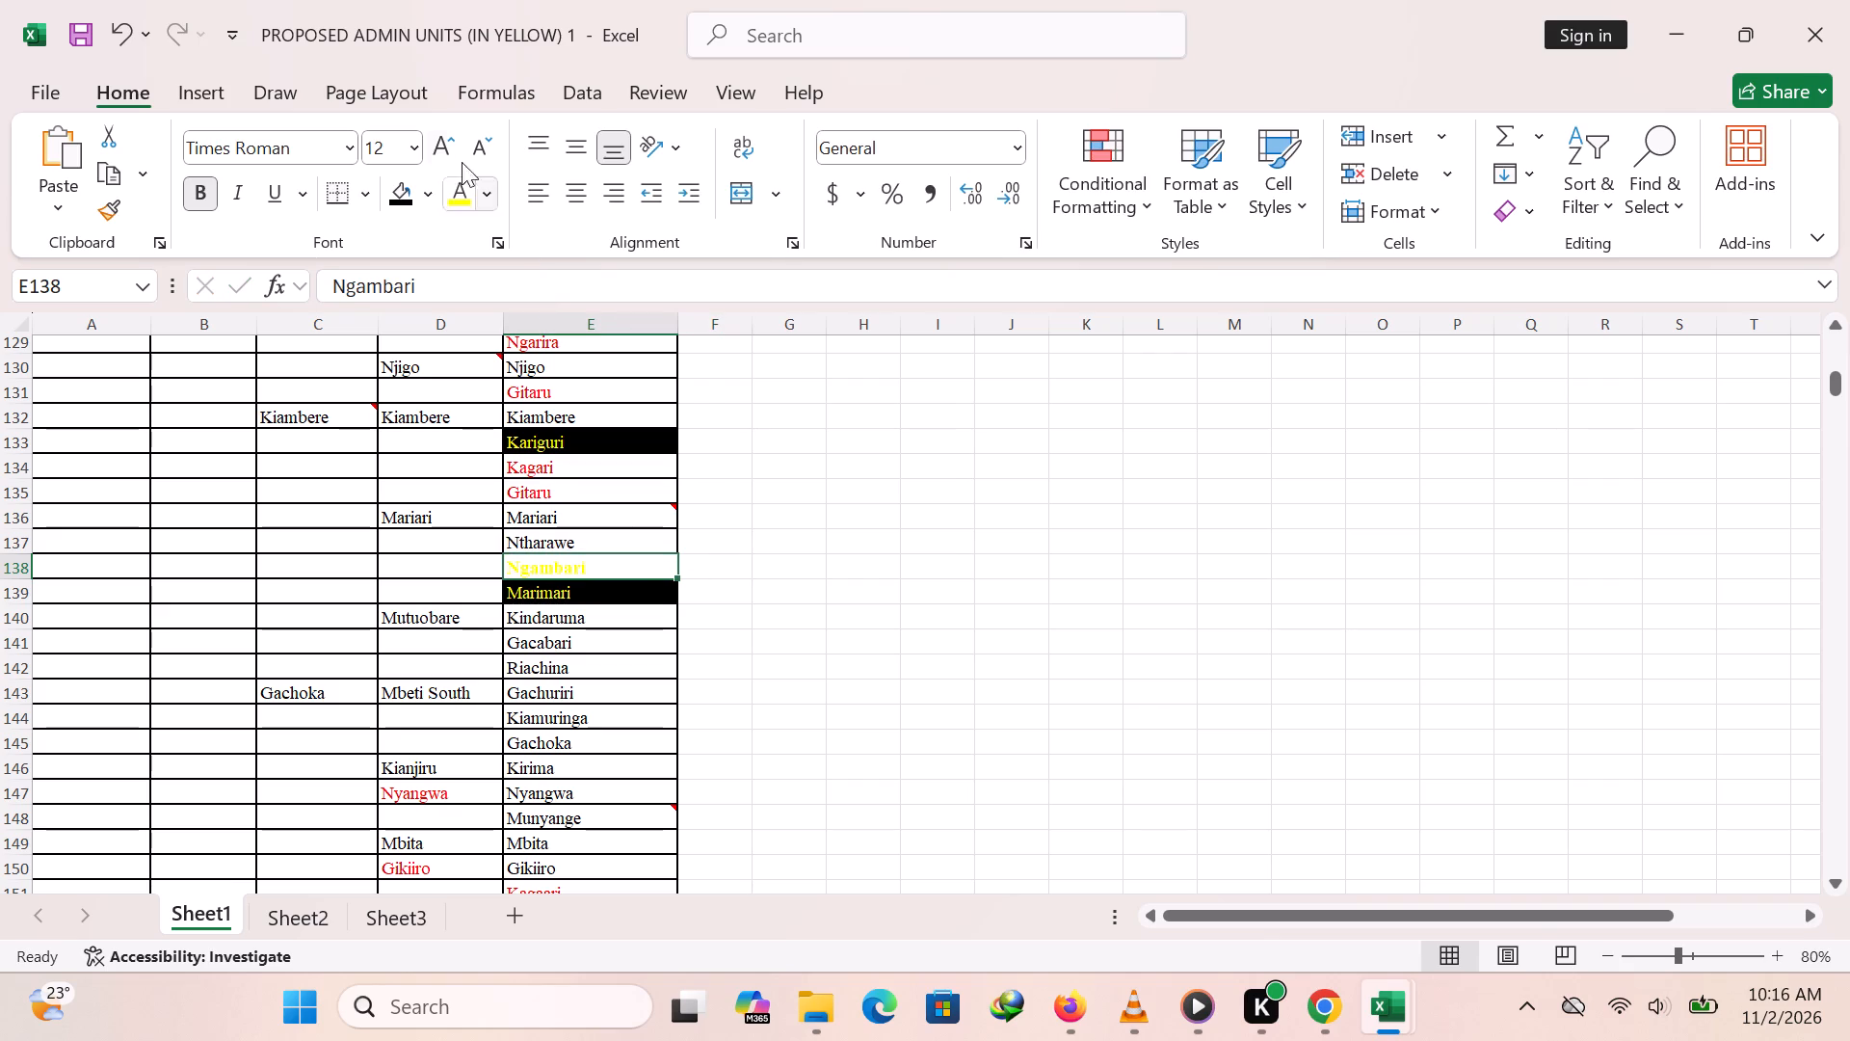
click(394, 190)
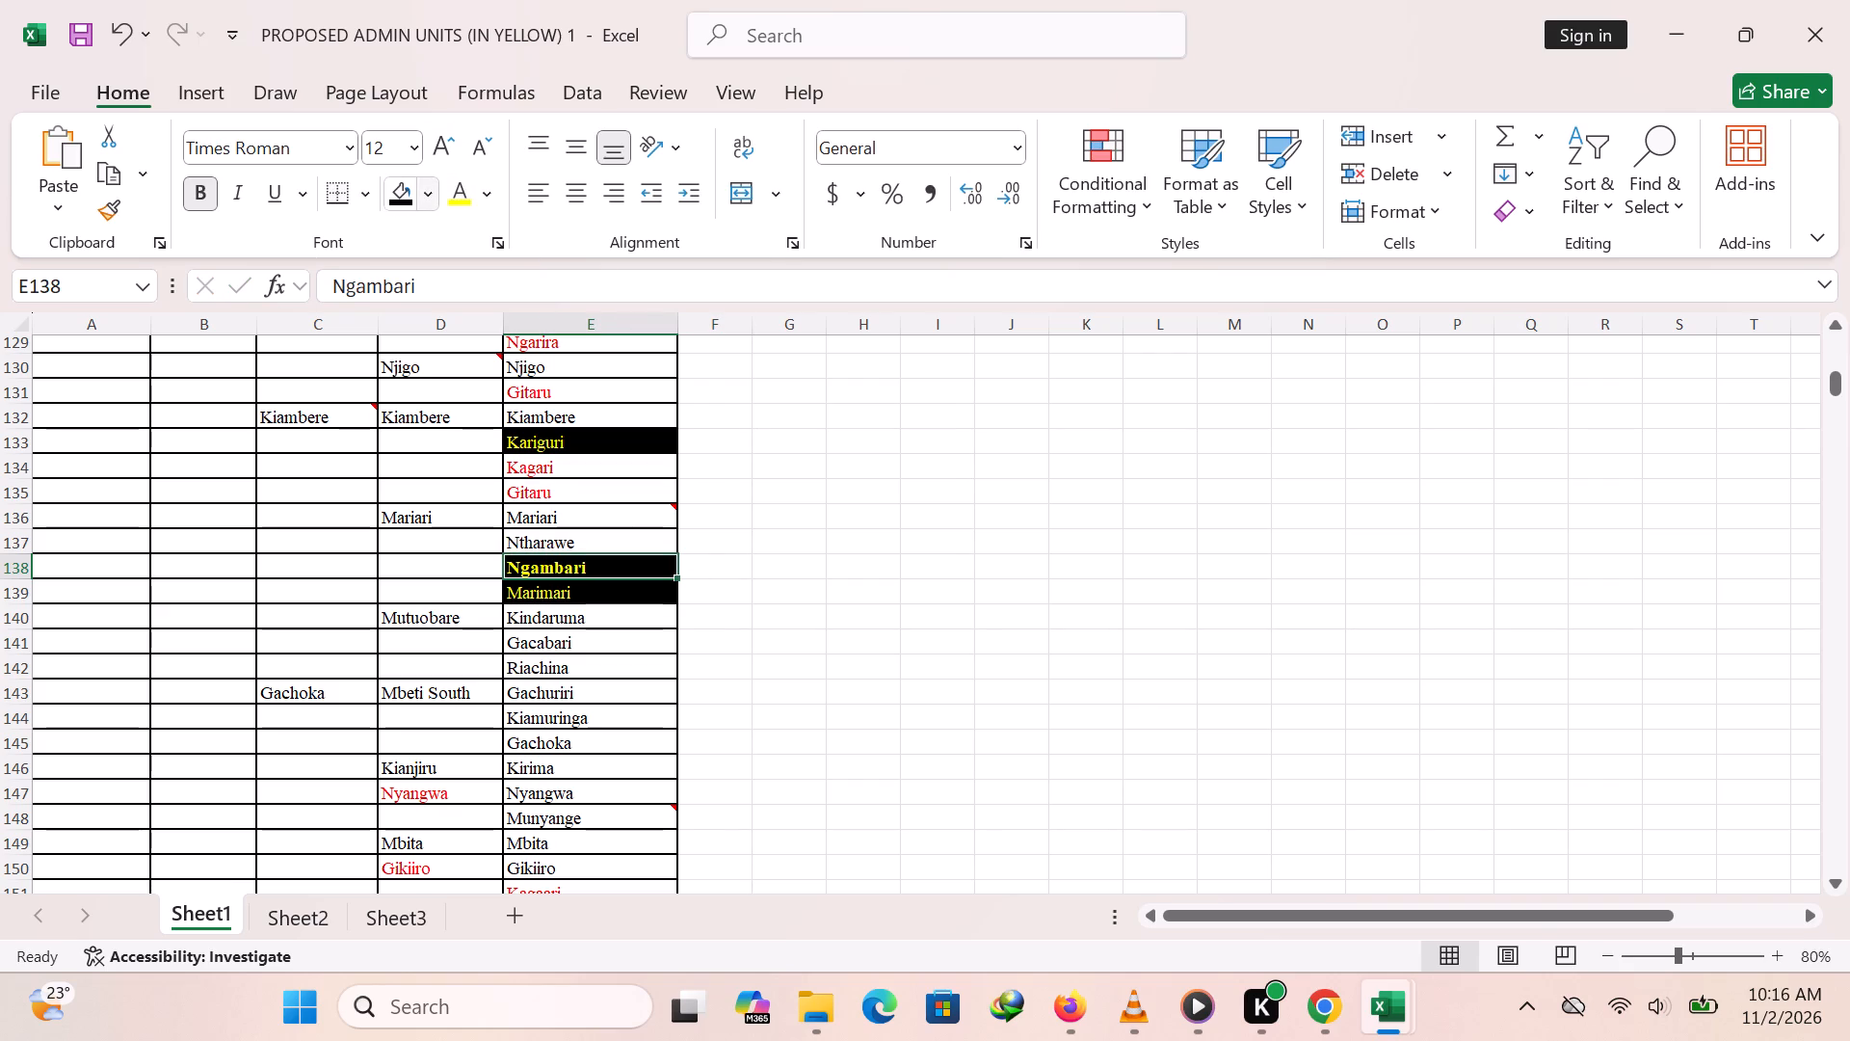
click(426, 591)
click(722, 569)
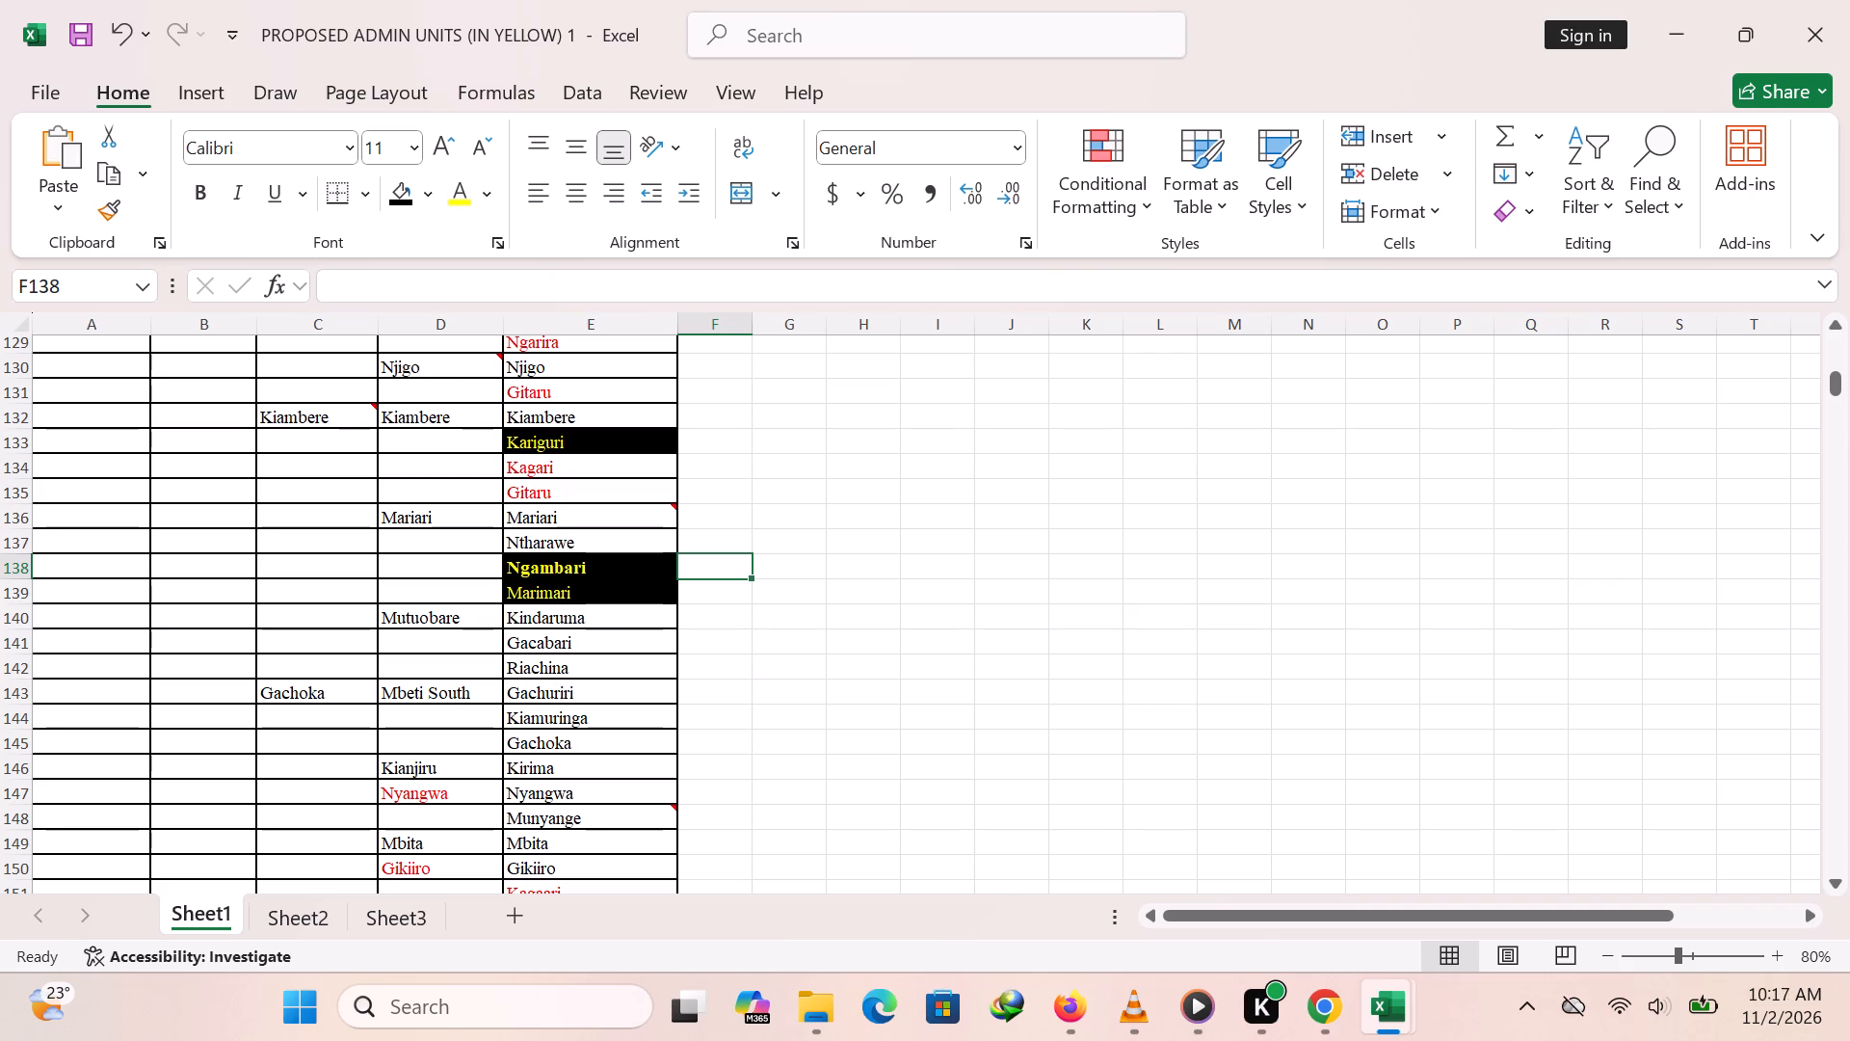
Insert a blank row between the Riachina sub-location and the Mbeti South location.
scroll(533, 513, up, 2)
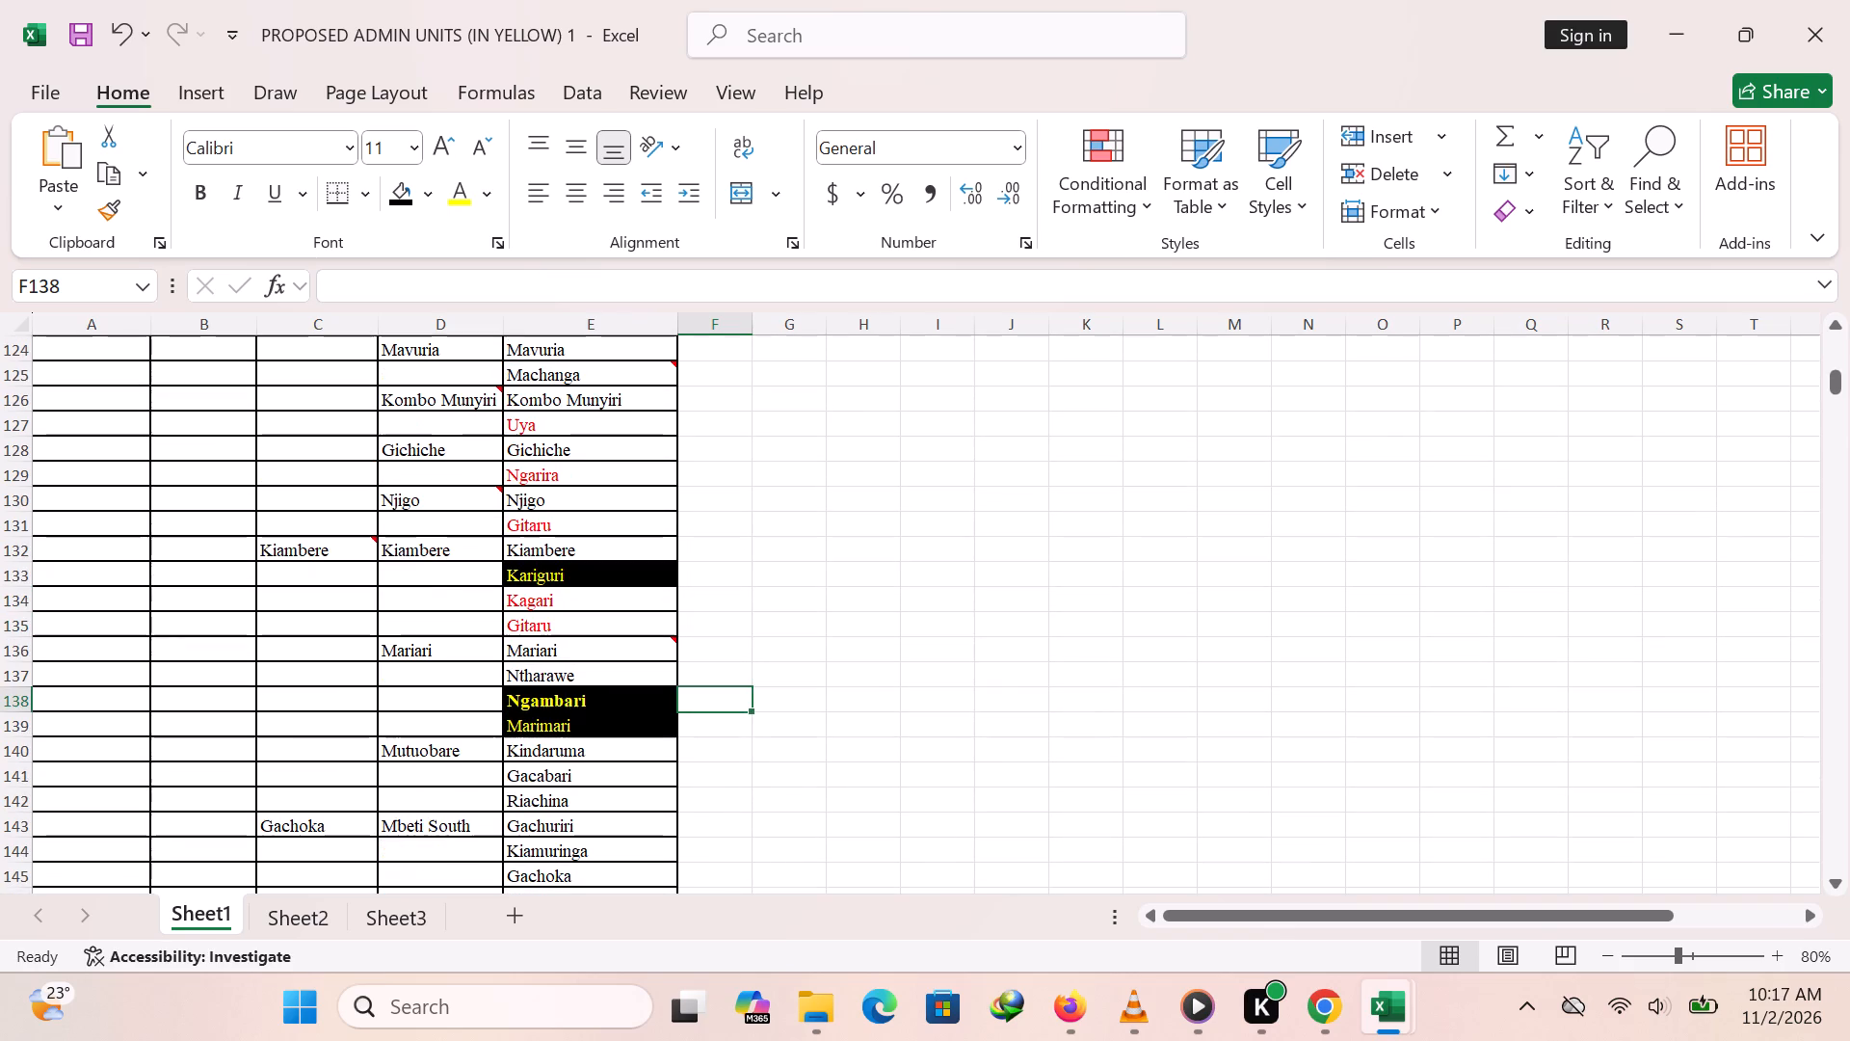
scroll(517, 537, down, 3)
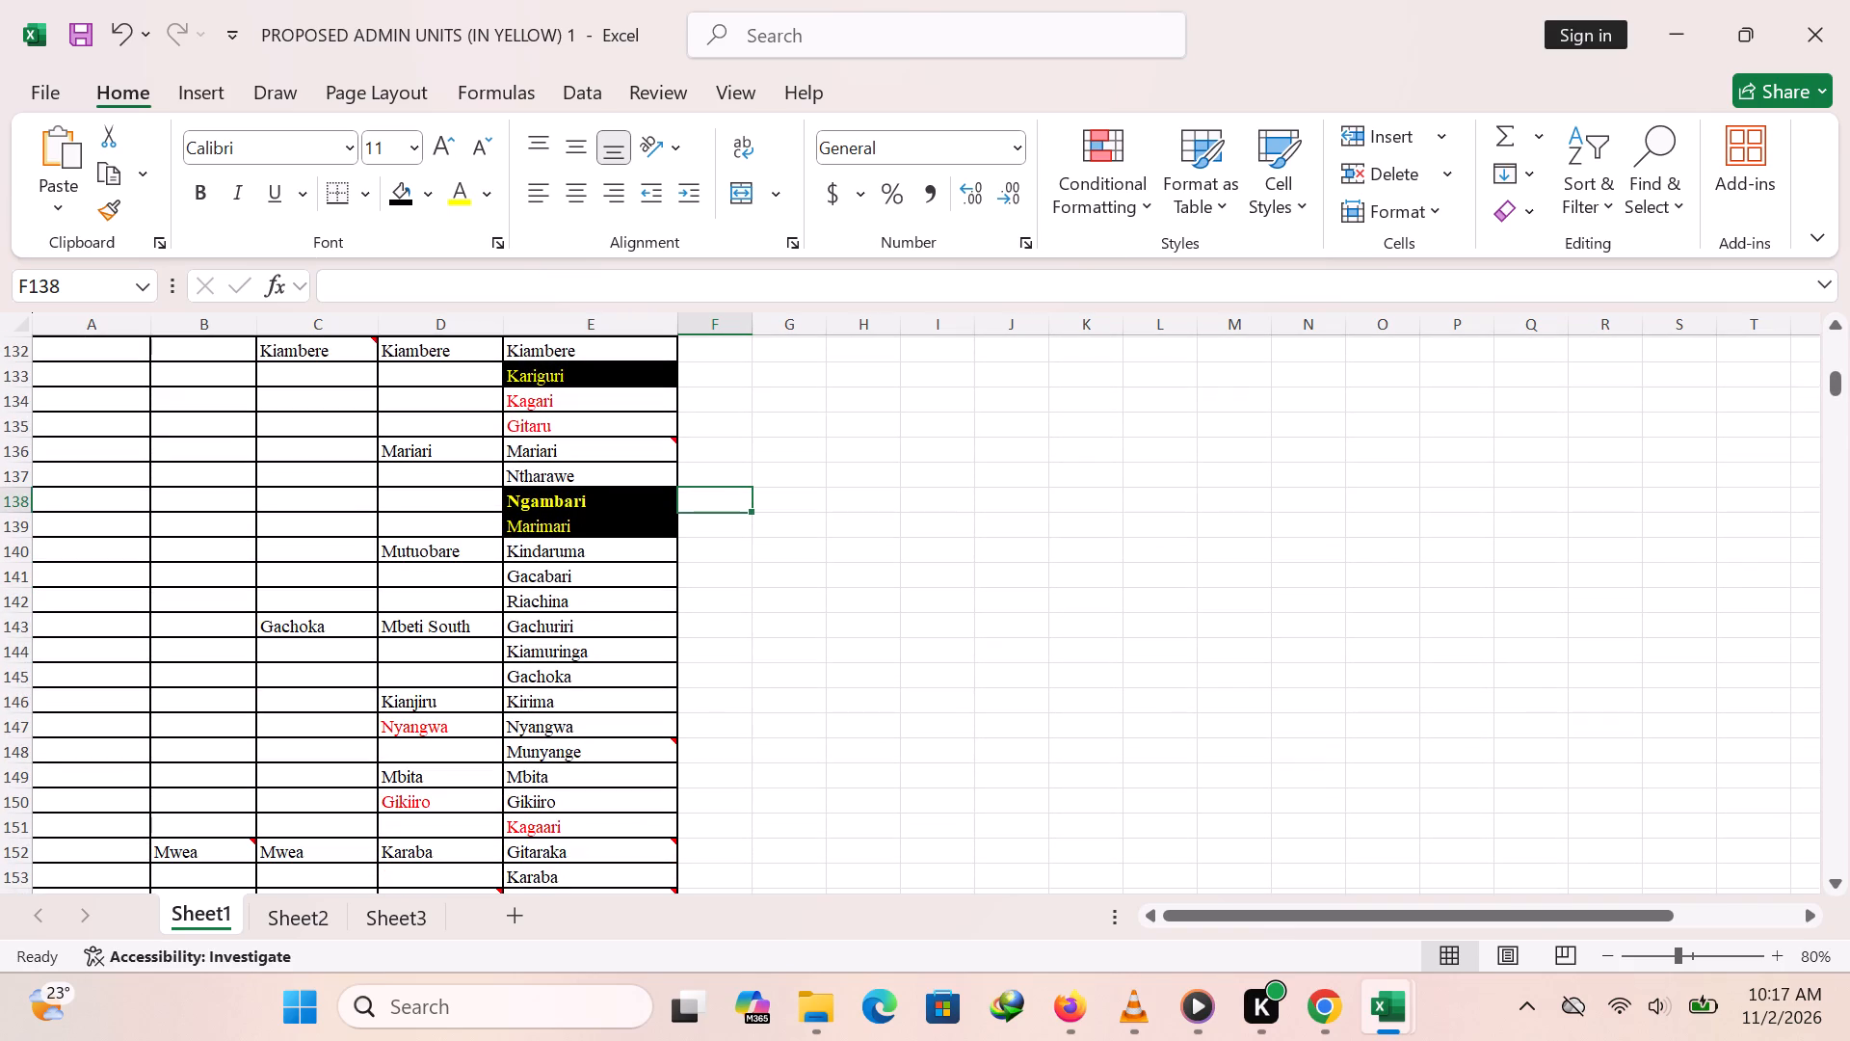
click(505, 562)
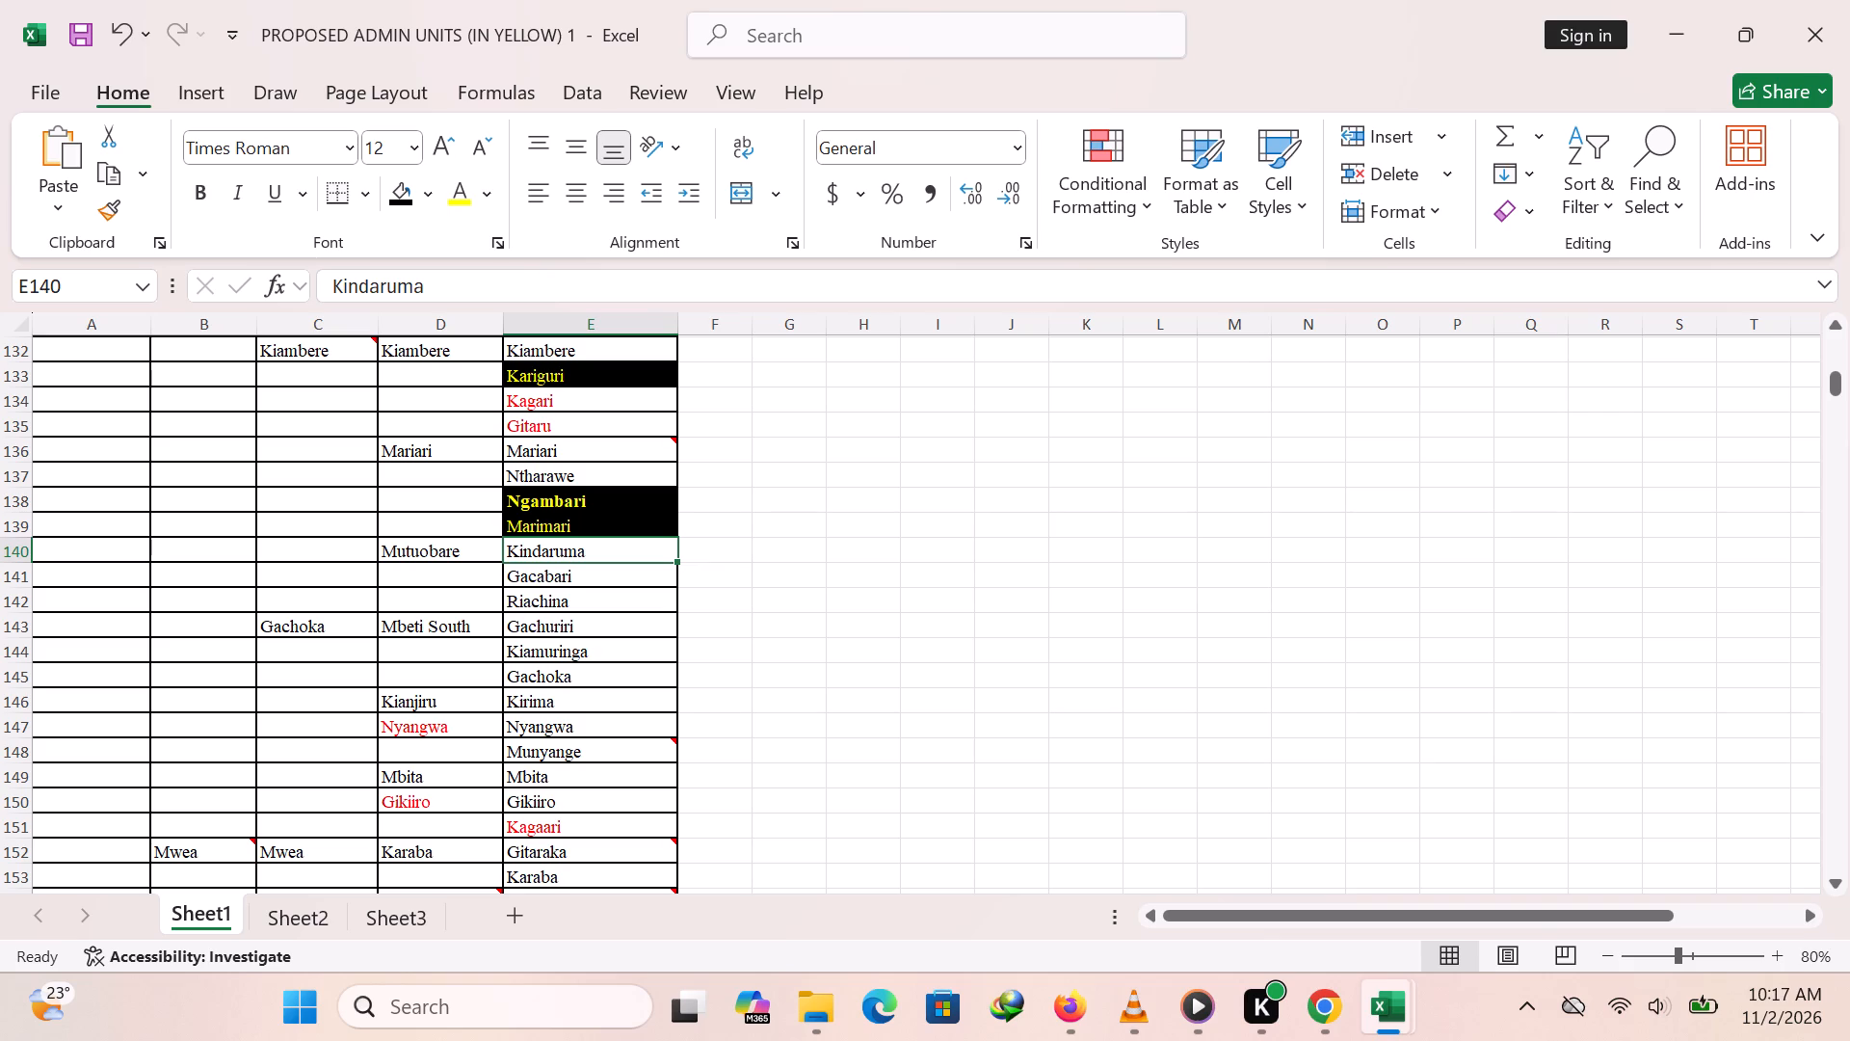
click(29, 603)
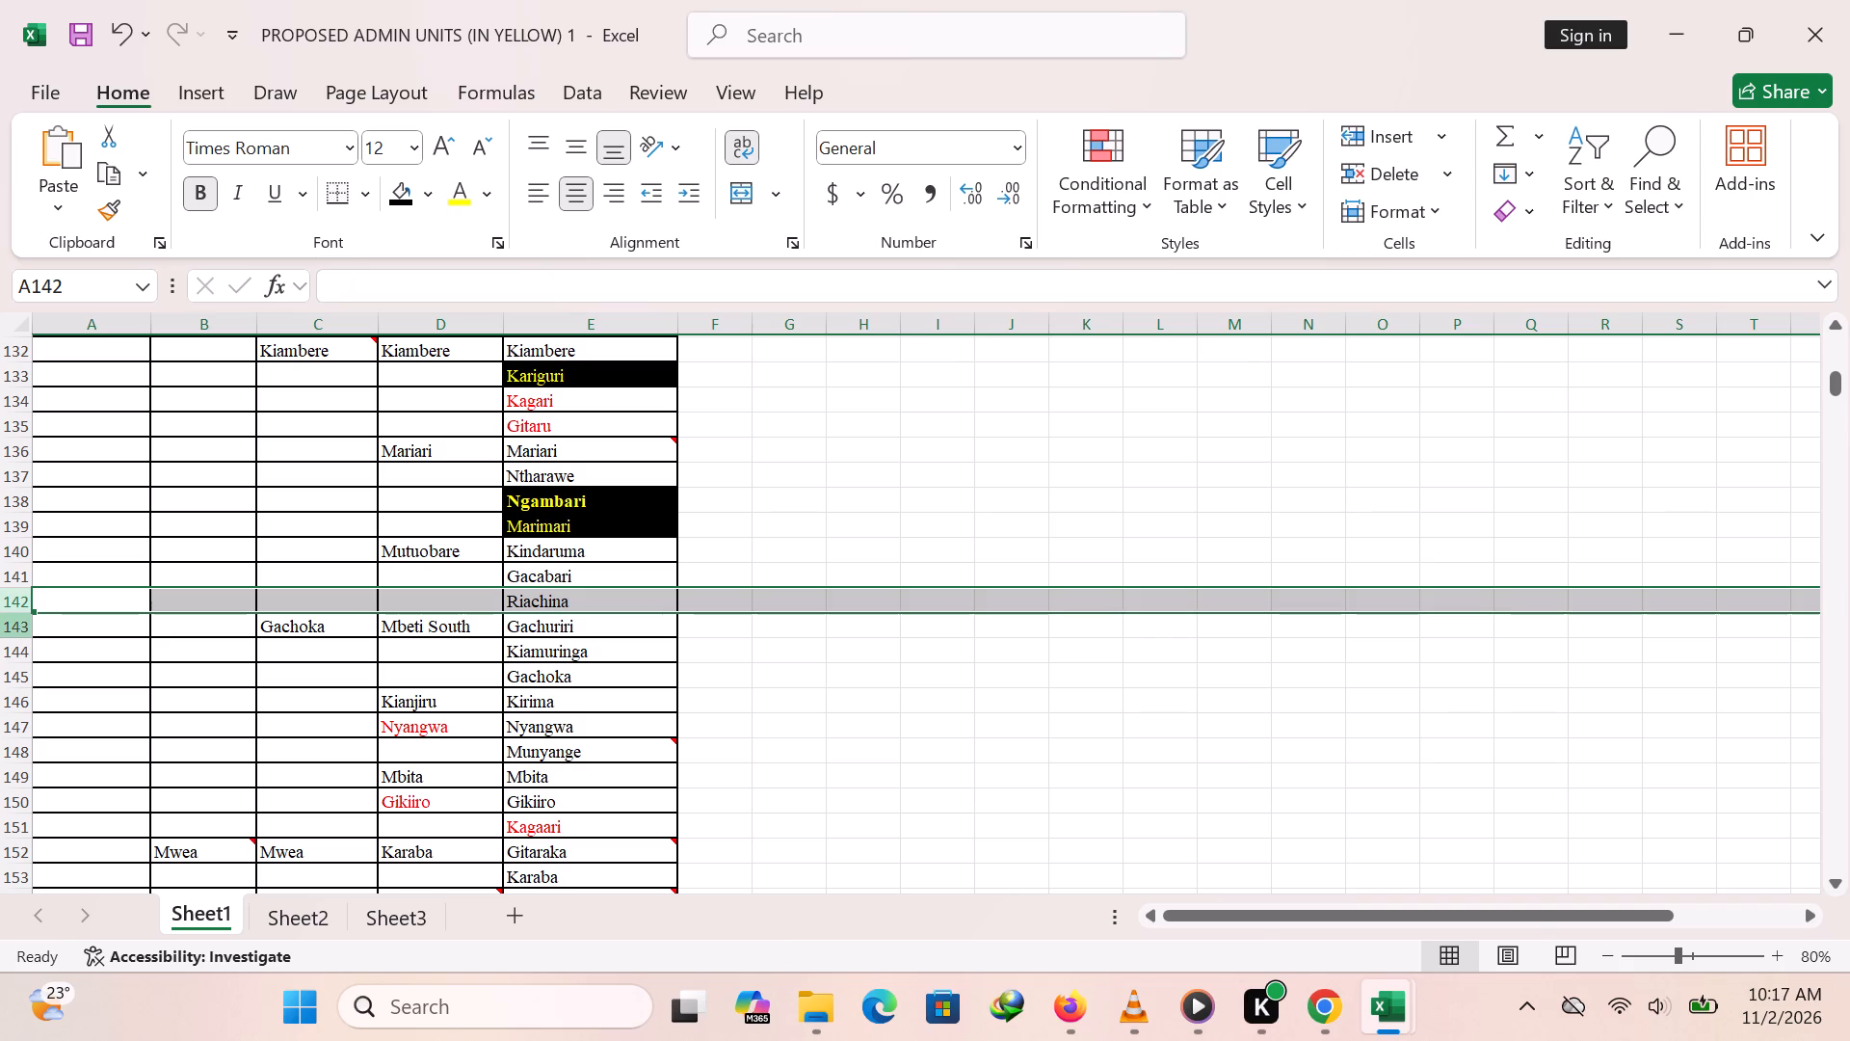
right_click(21, 626)
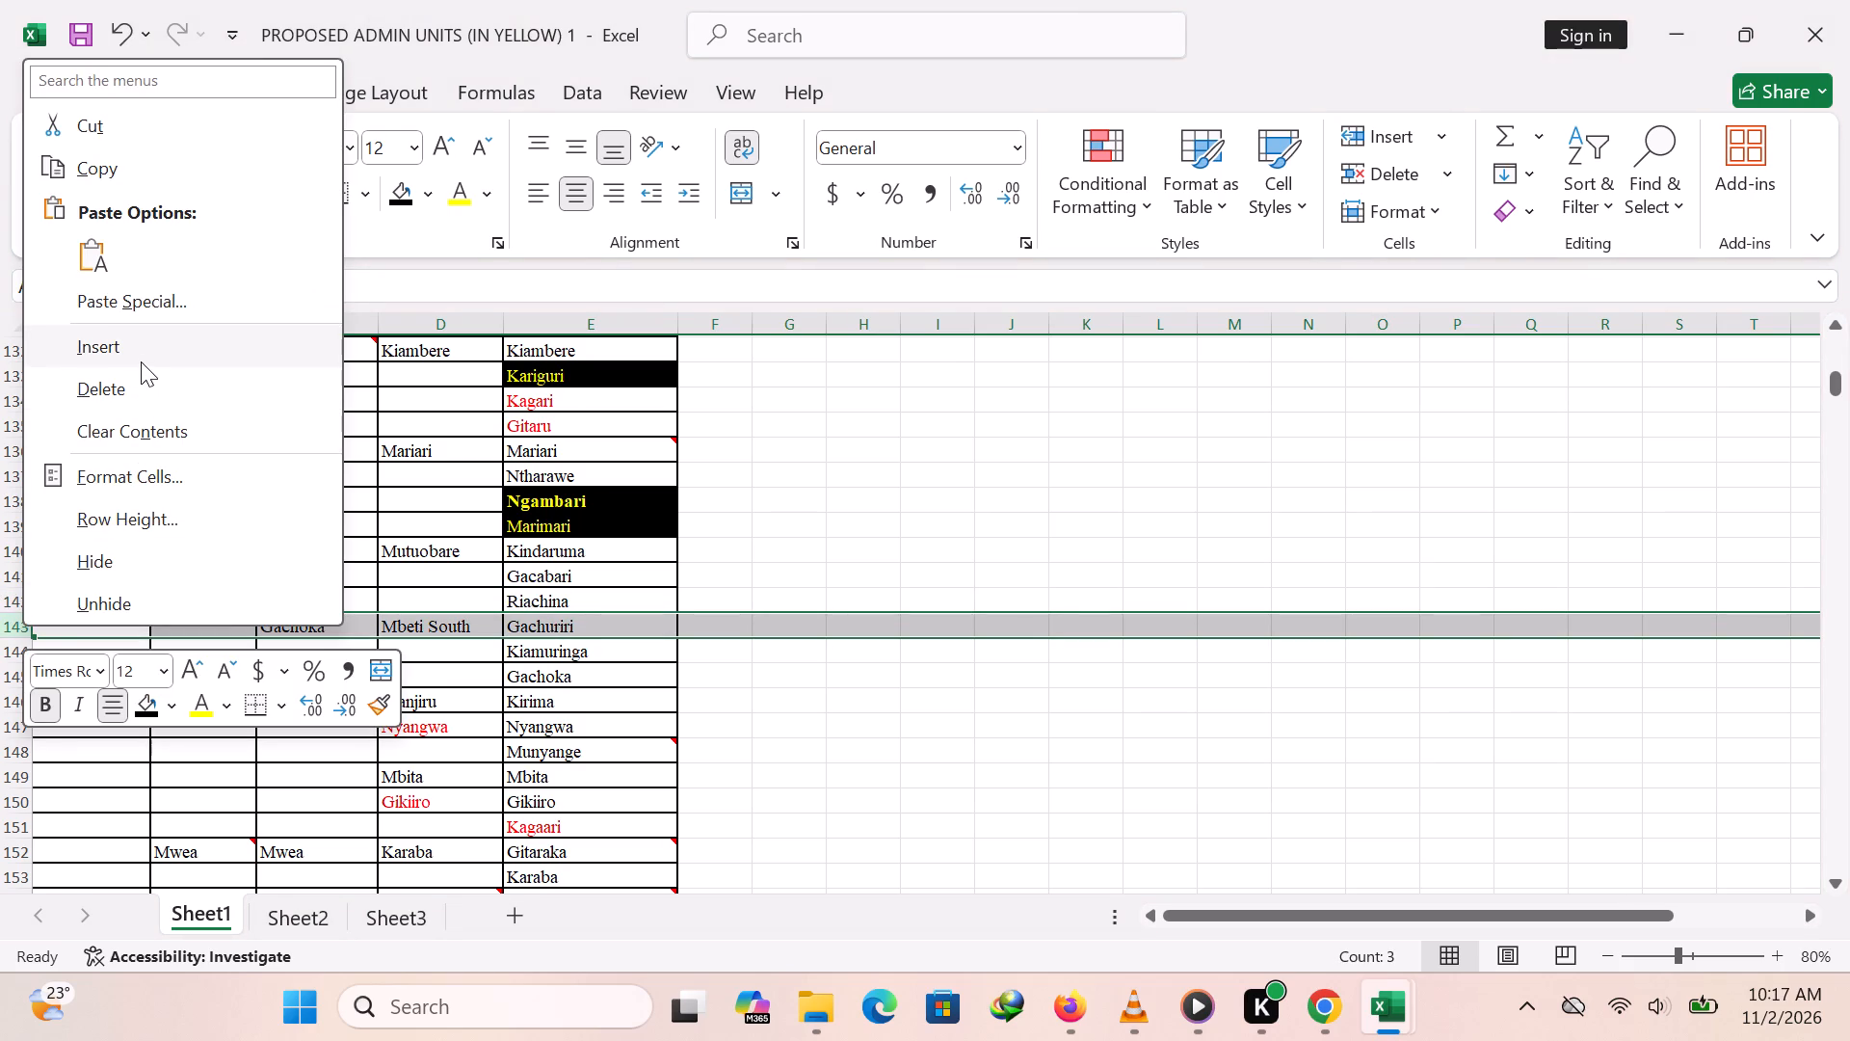
click(141, 361)
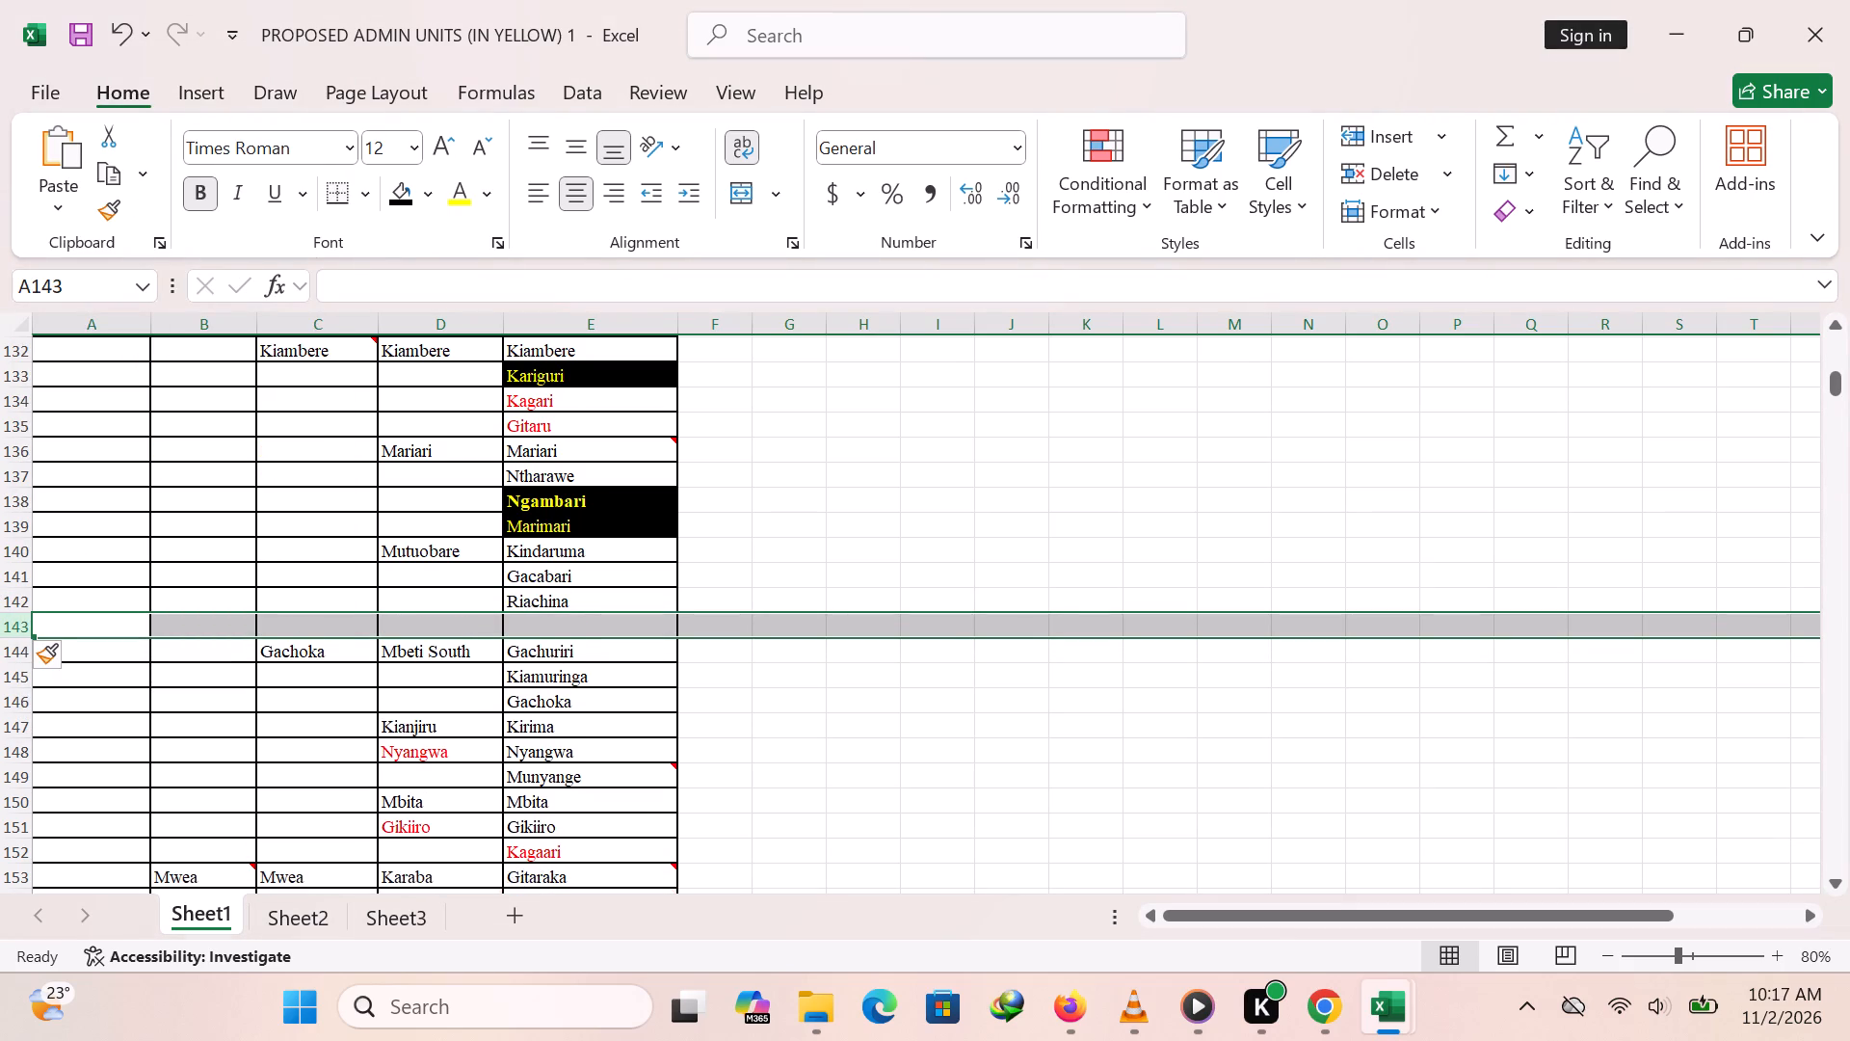
Enter the sub-location Mutuobare in the blank row below Riachina.
click(577, 626)
double_click(577, 626)
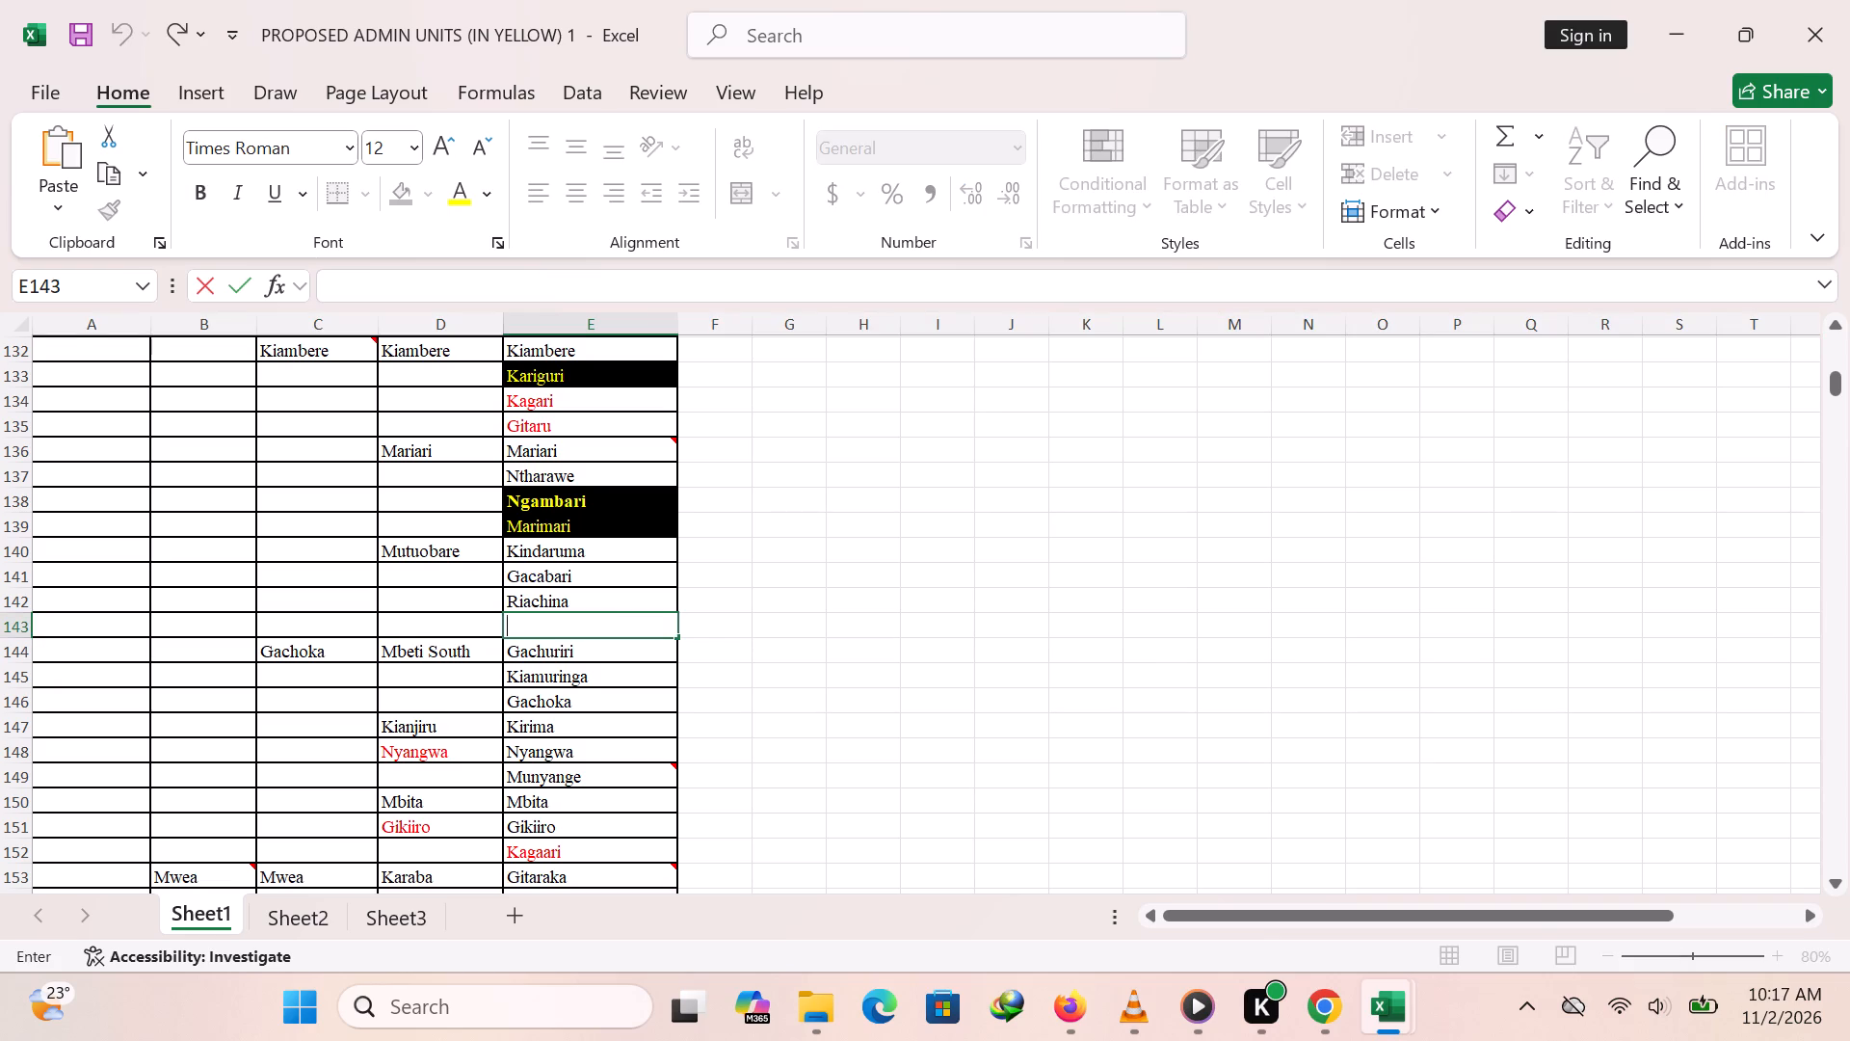
text(Mu)
text(tuobare)
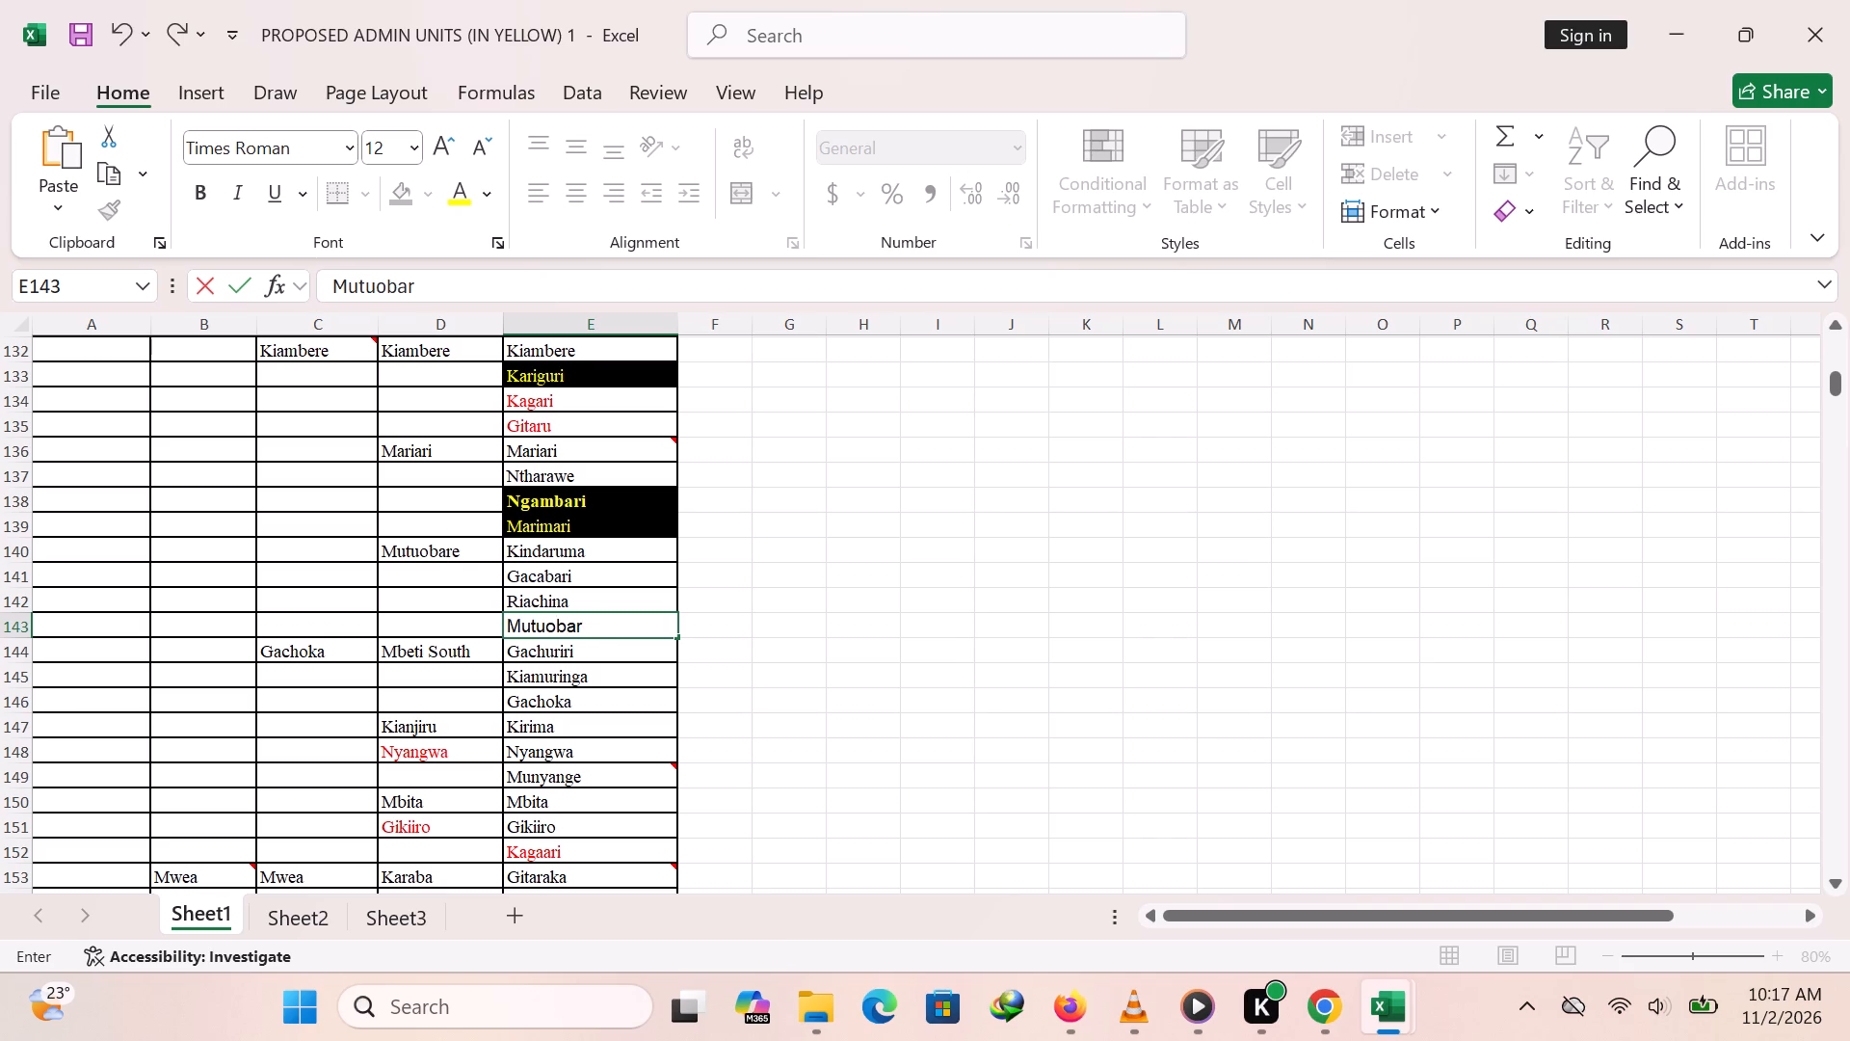
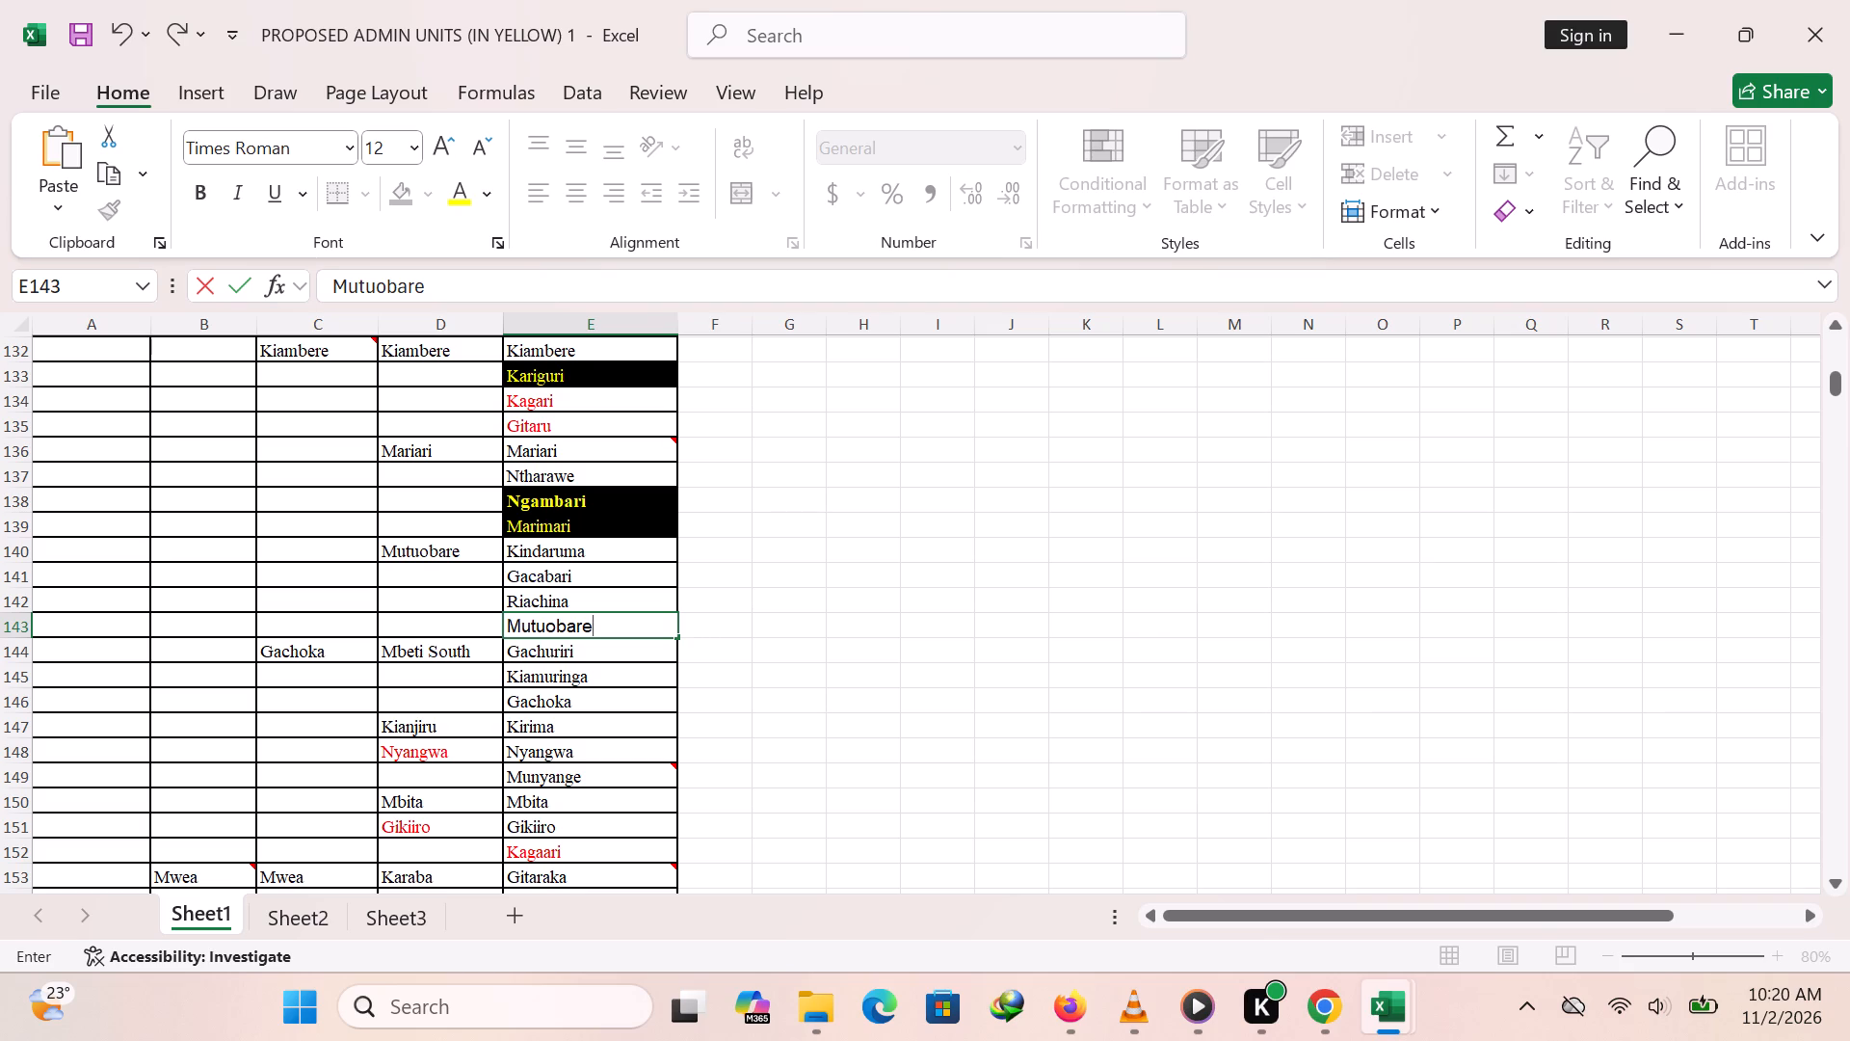
Format the newly entered Mutuobare sub-location below Riachina with yellow font and a black cell fill.
drag(600, 627, 560, 626)
drag(560, 626, 534, 620)
drag(534, 620, 509, 620)
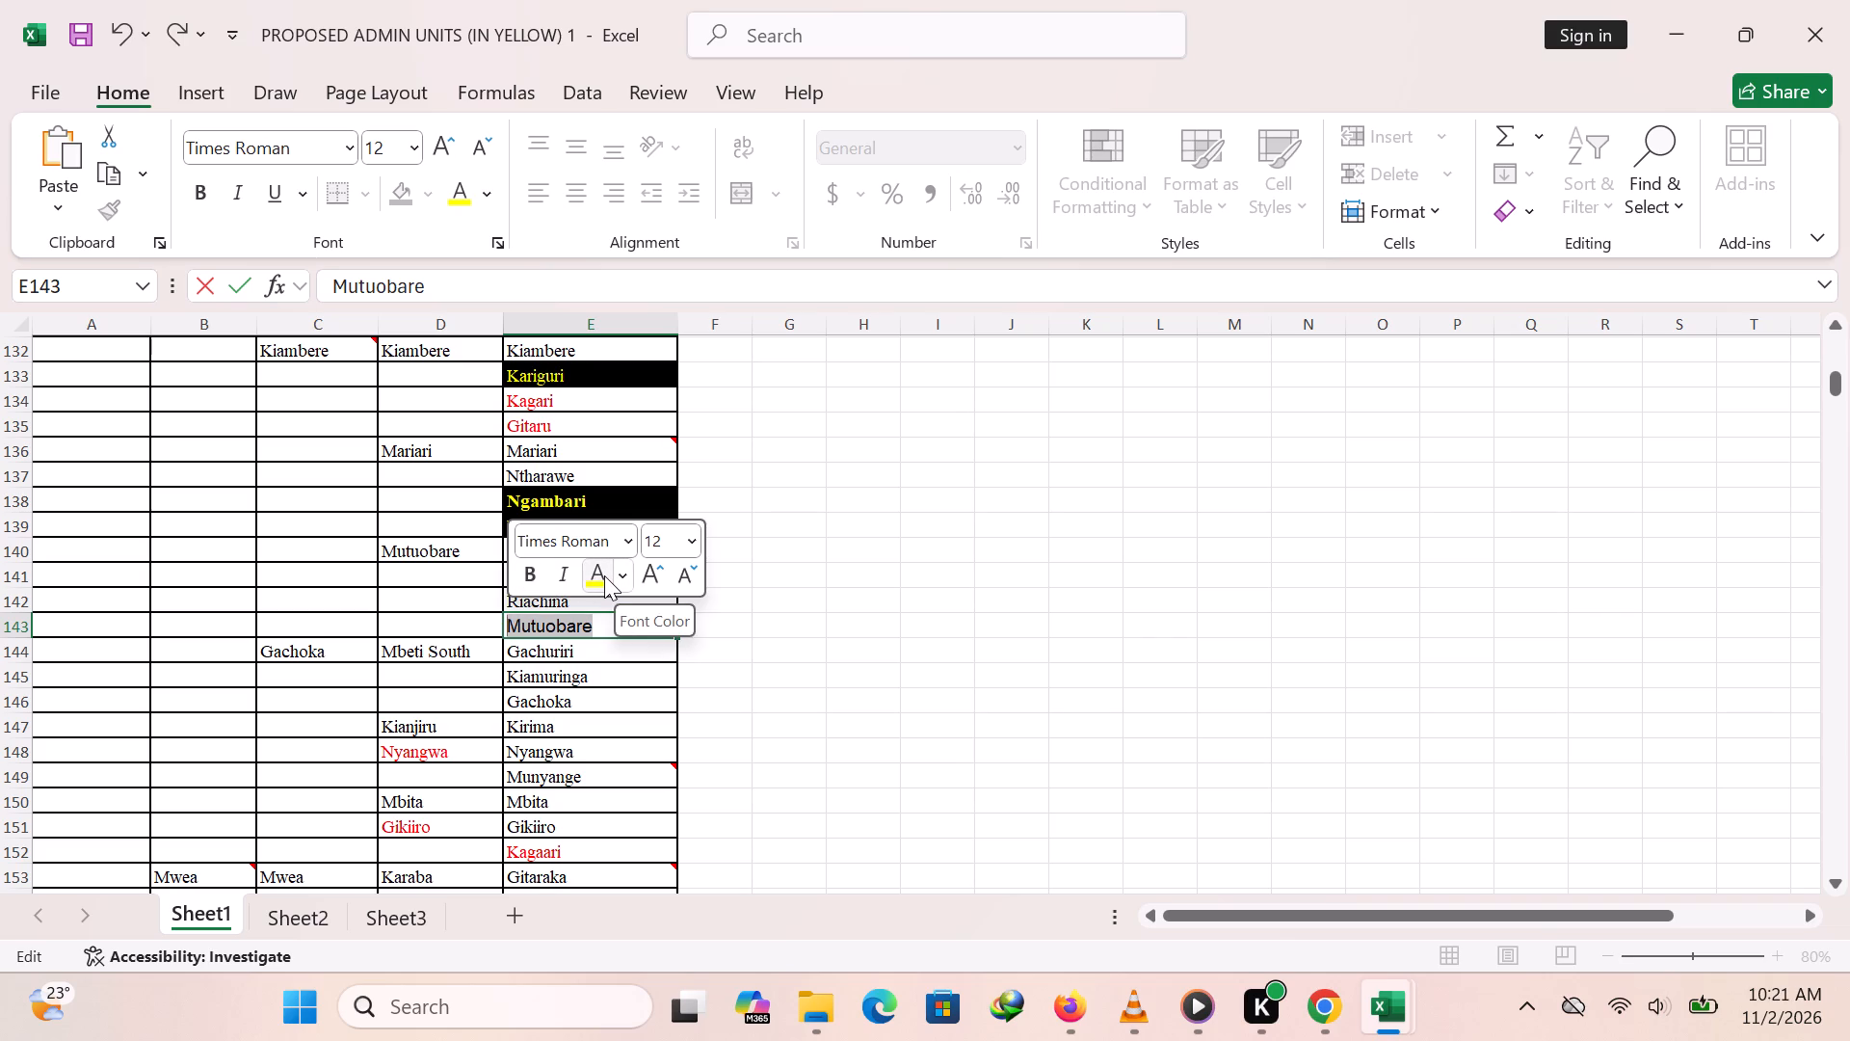
click(604, 575)
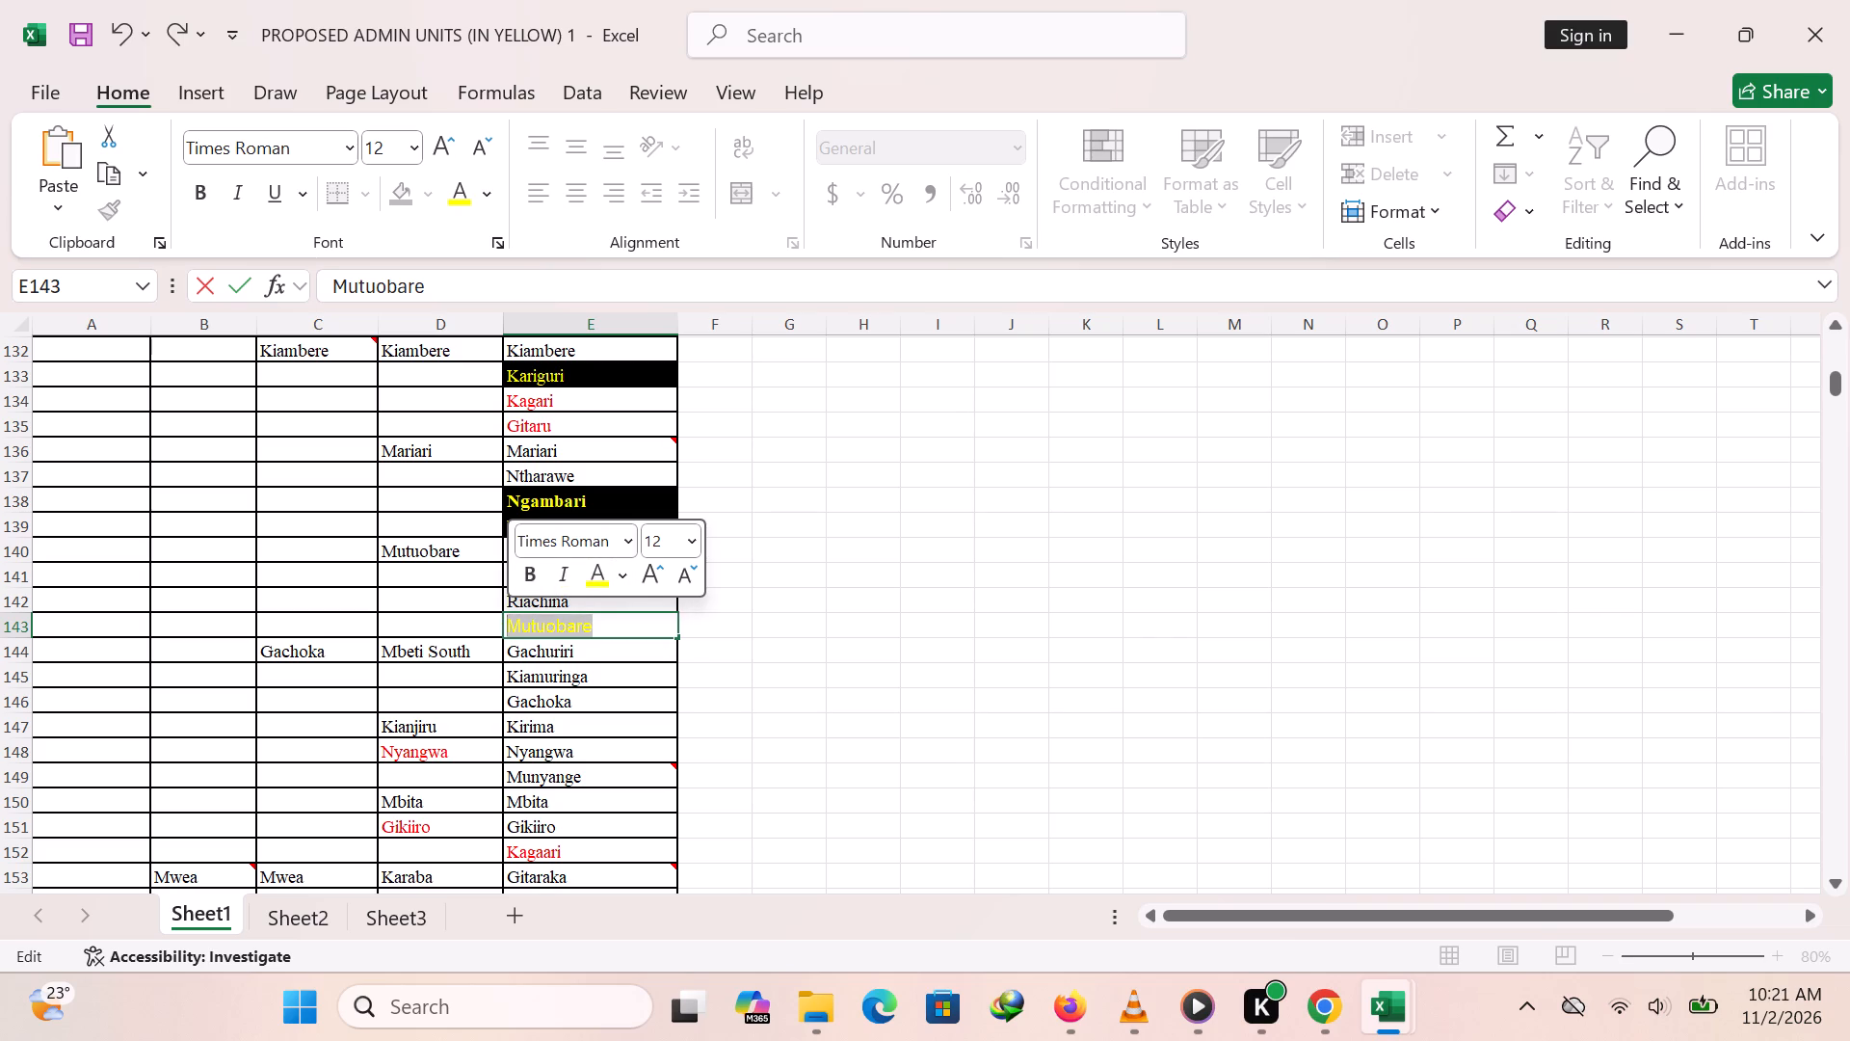
click(646, 714)
click(623, 633)
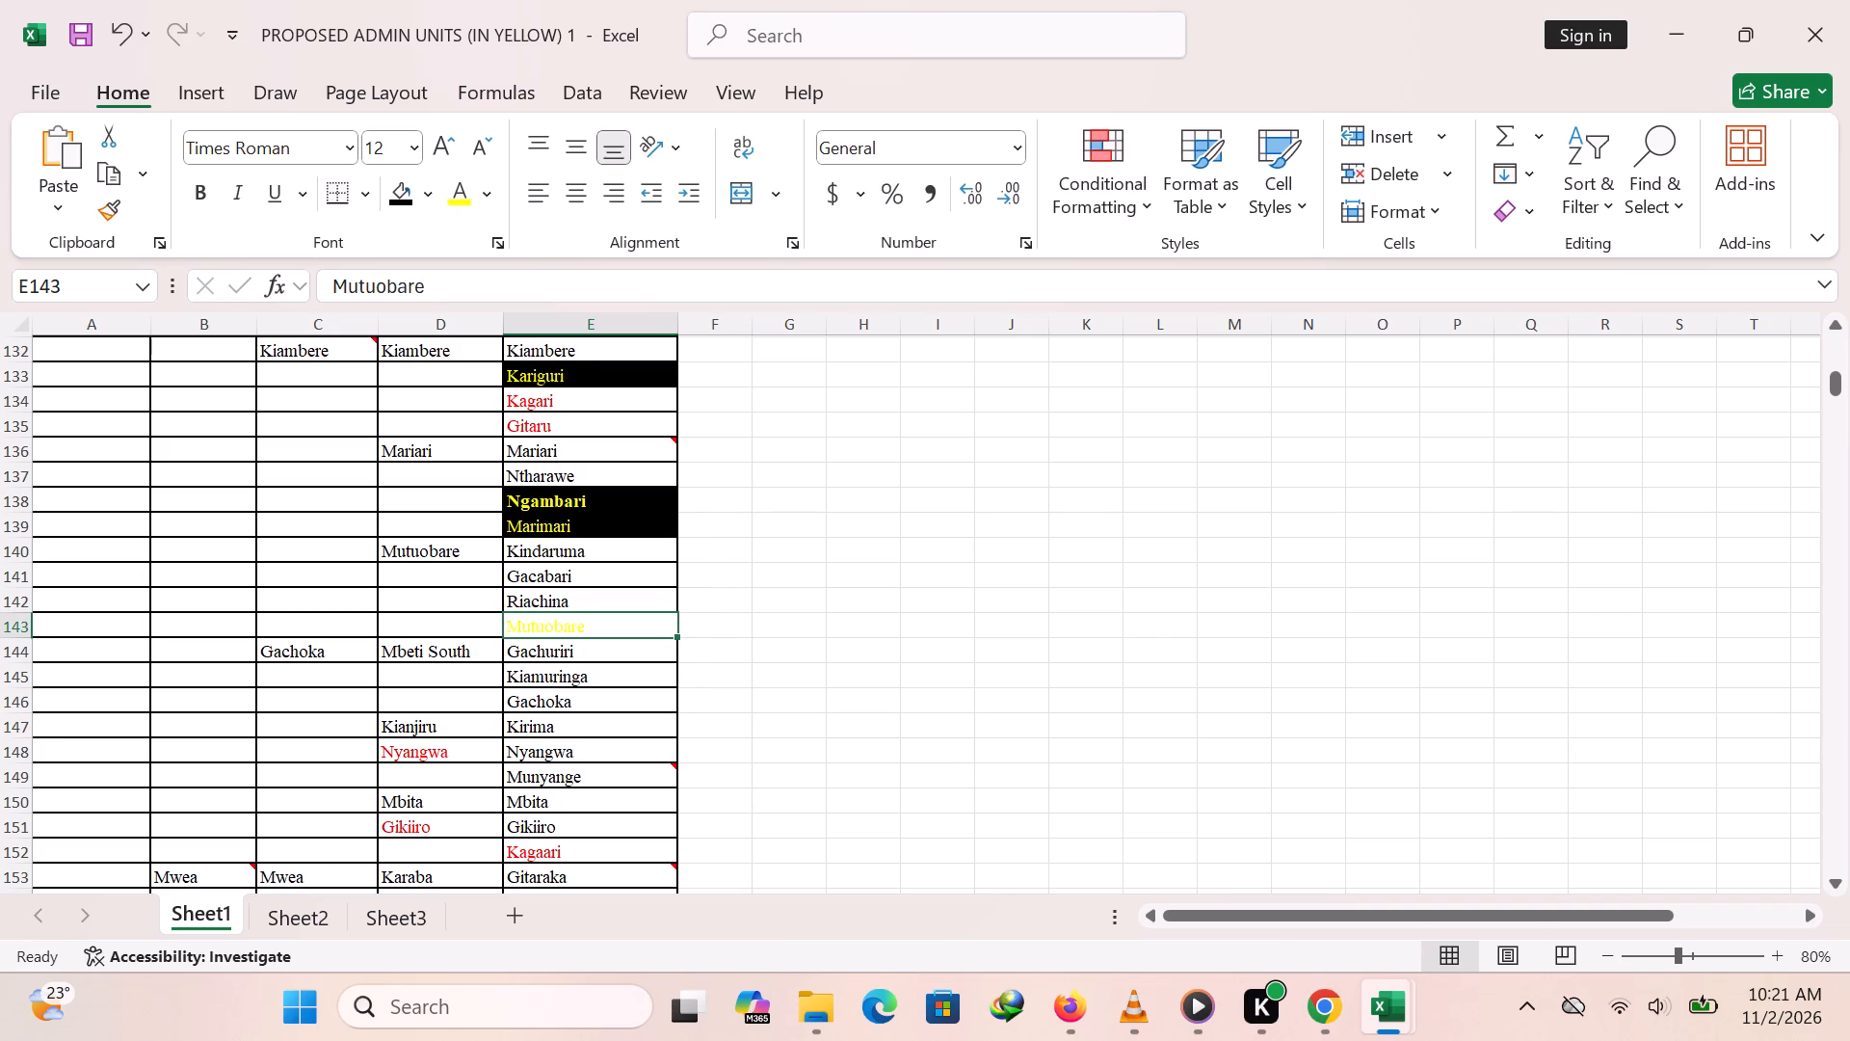
click(390, 200)
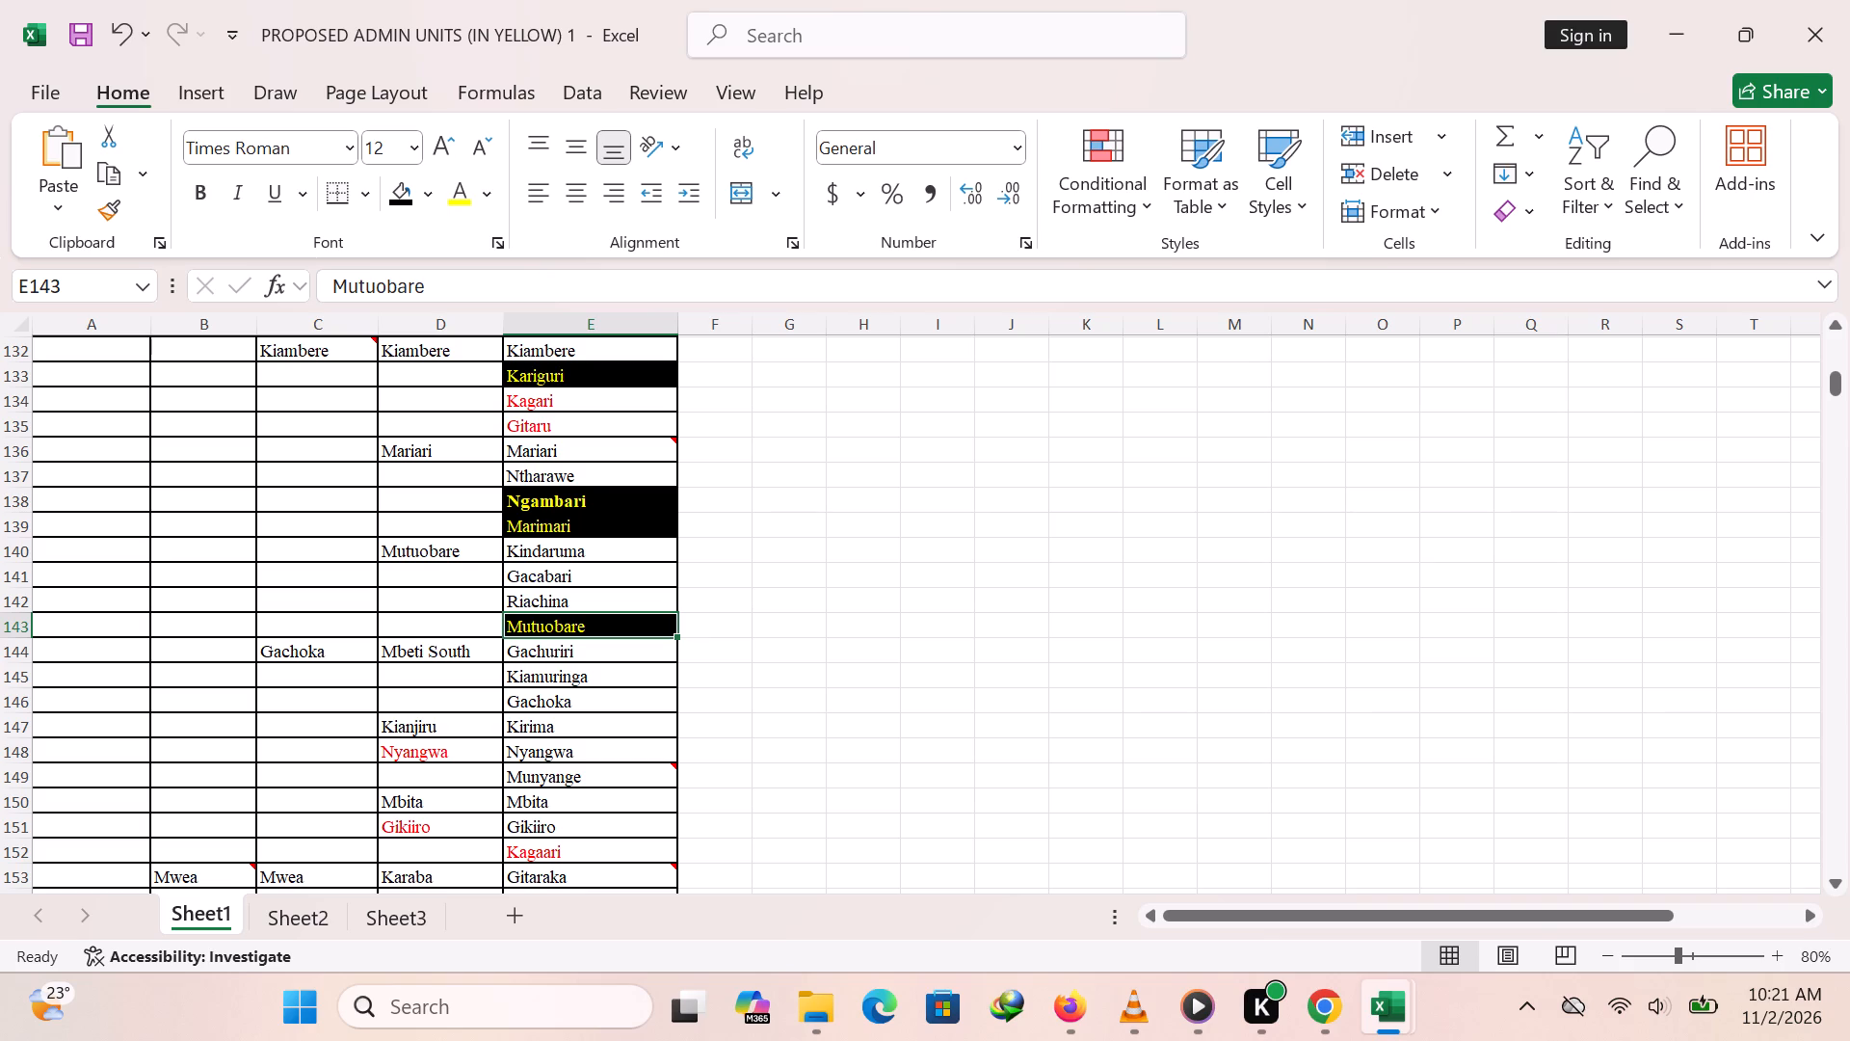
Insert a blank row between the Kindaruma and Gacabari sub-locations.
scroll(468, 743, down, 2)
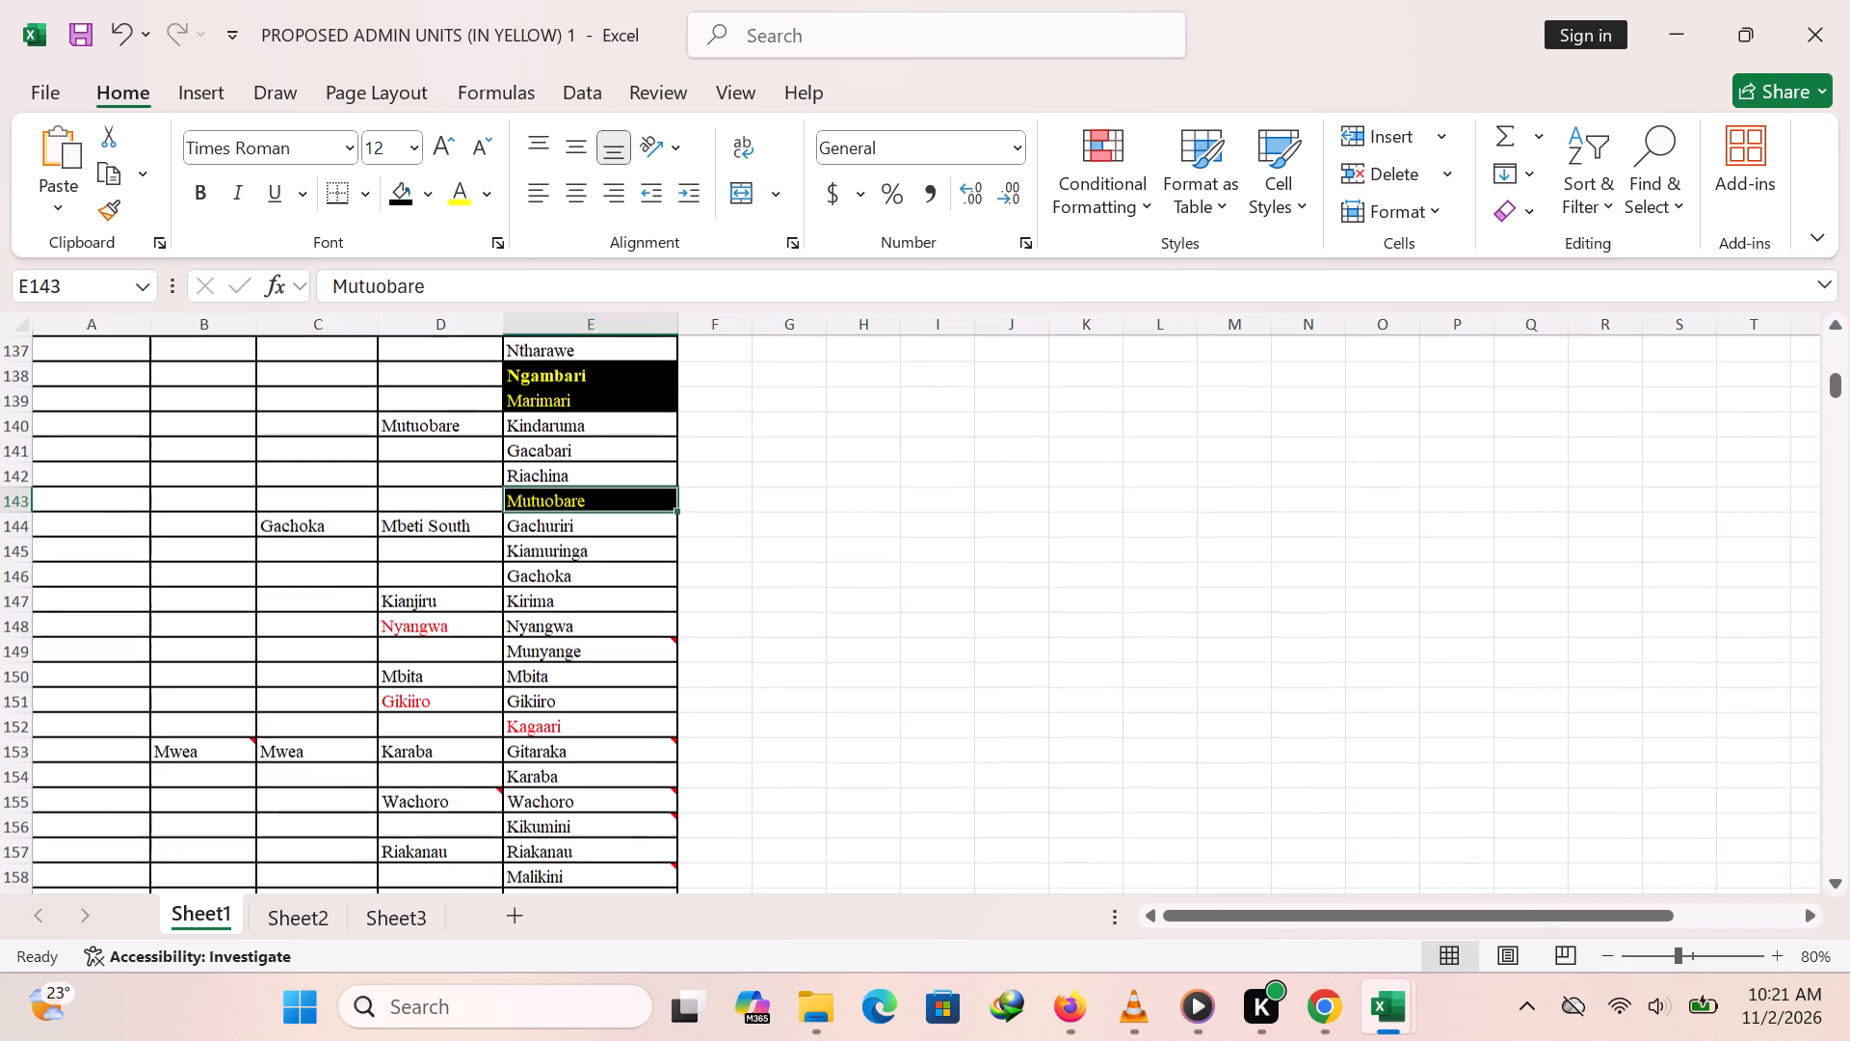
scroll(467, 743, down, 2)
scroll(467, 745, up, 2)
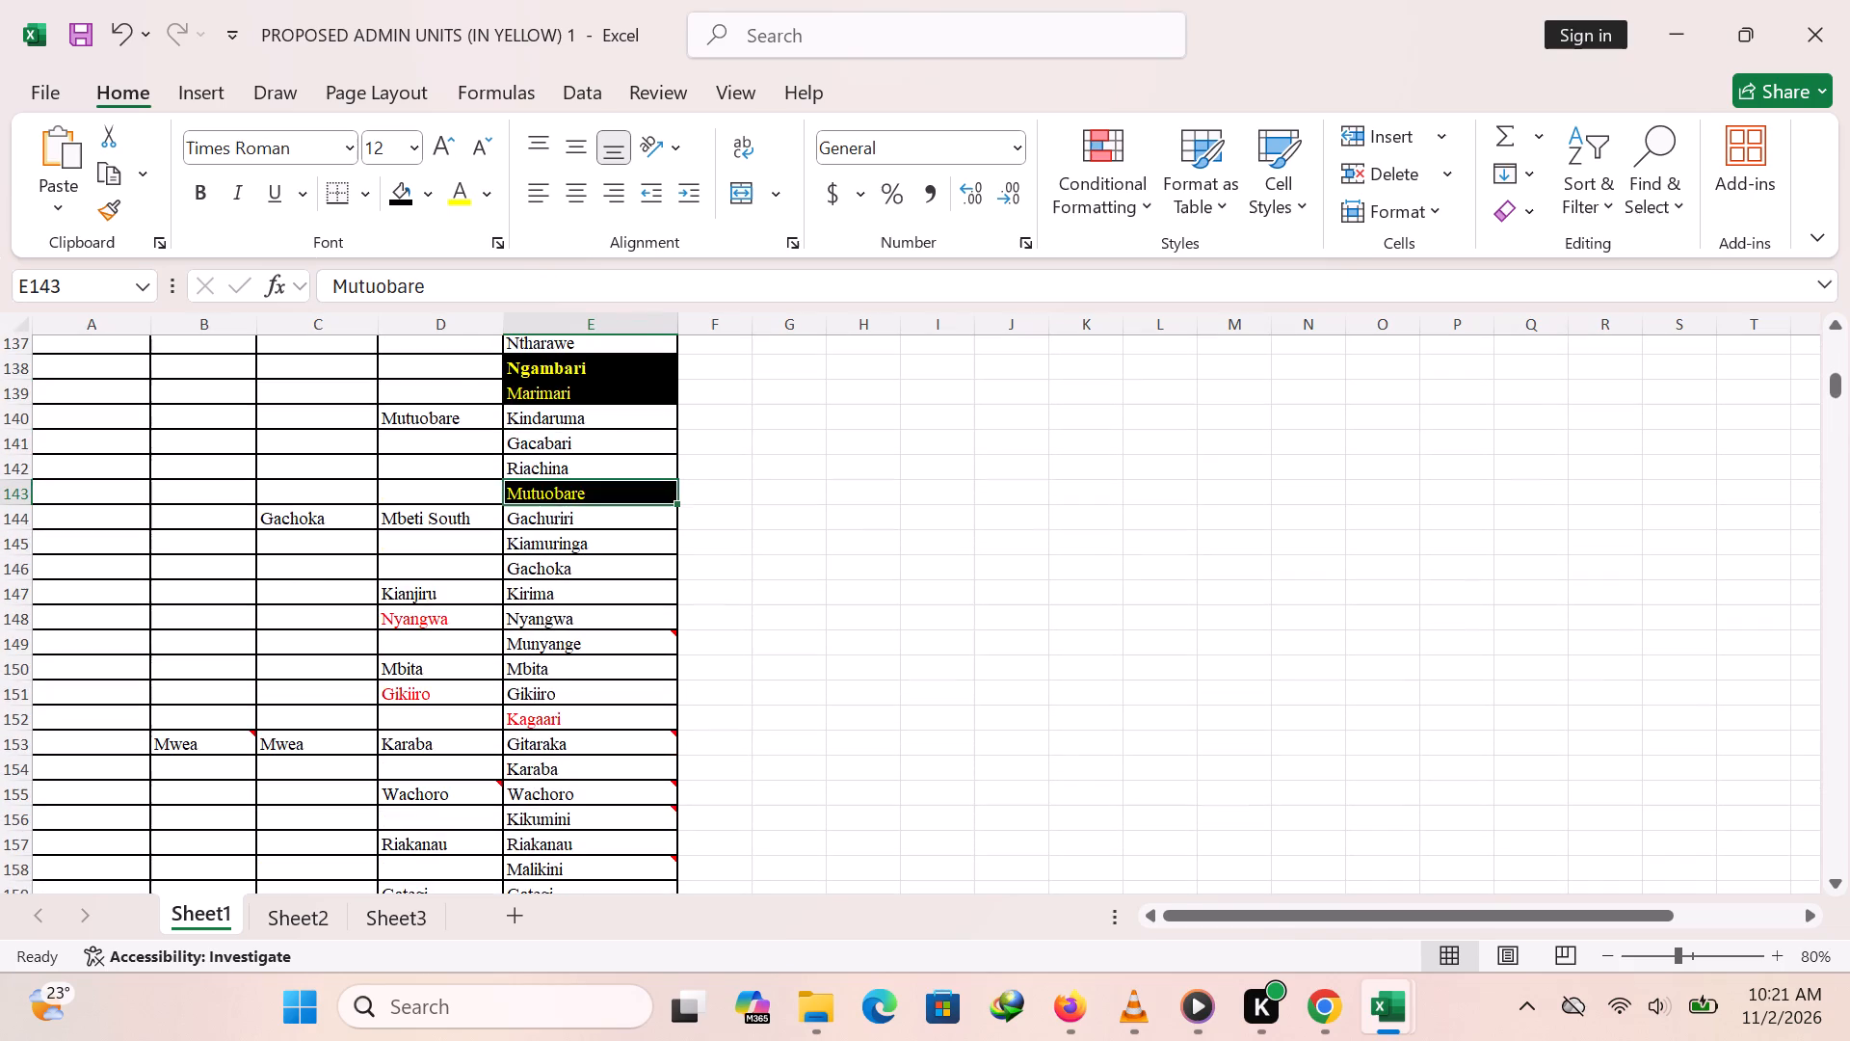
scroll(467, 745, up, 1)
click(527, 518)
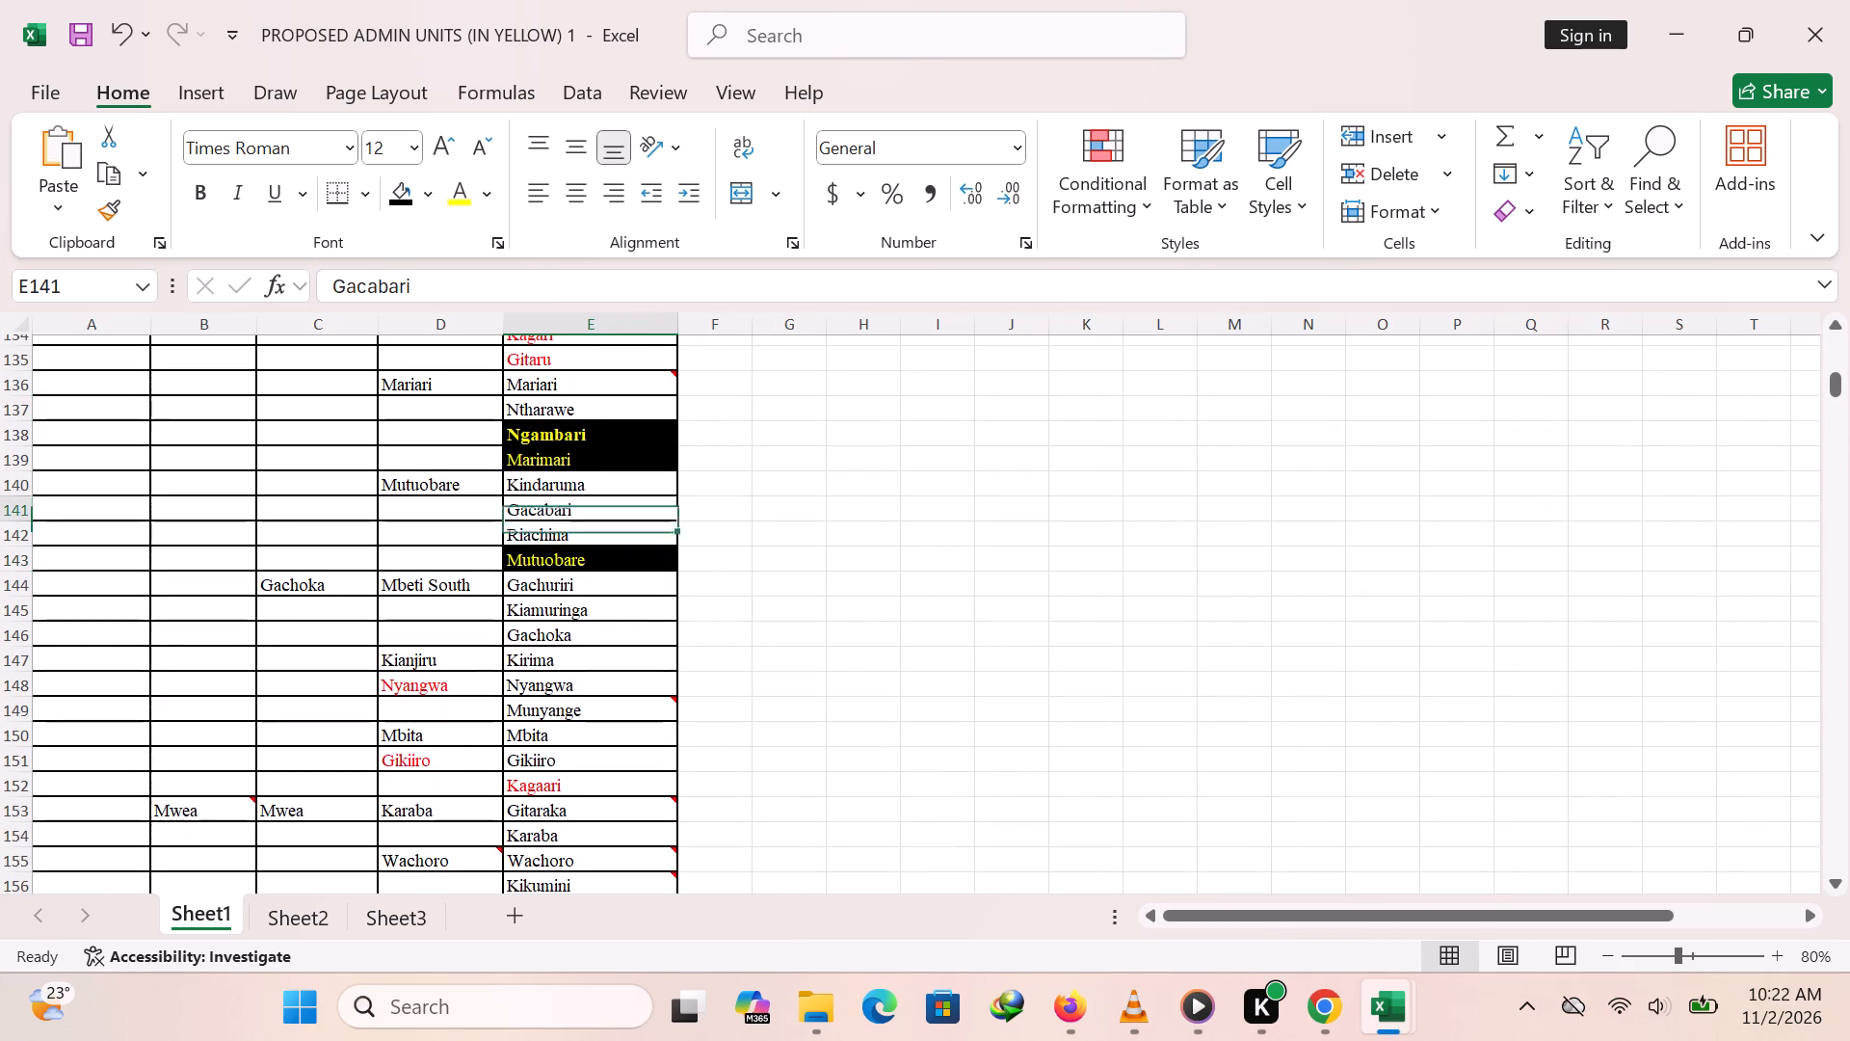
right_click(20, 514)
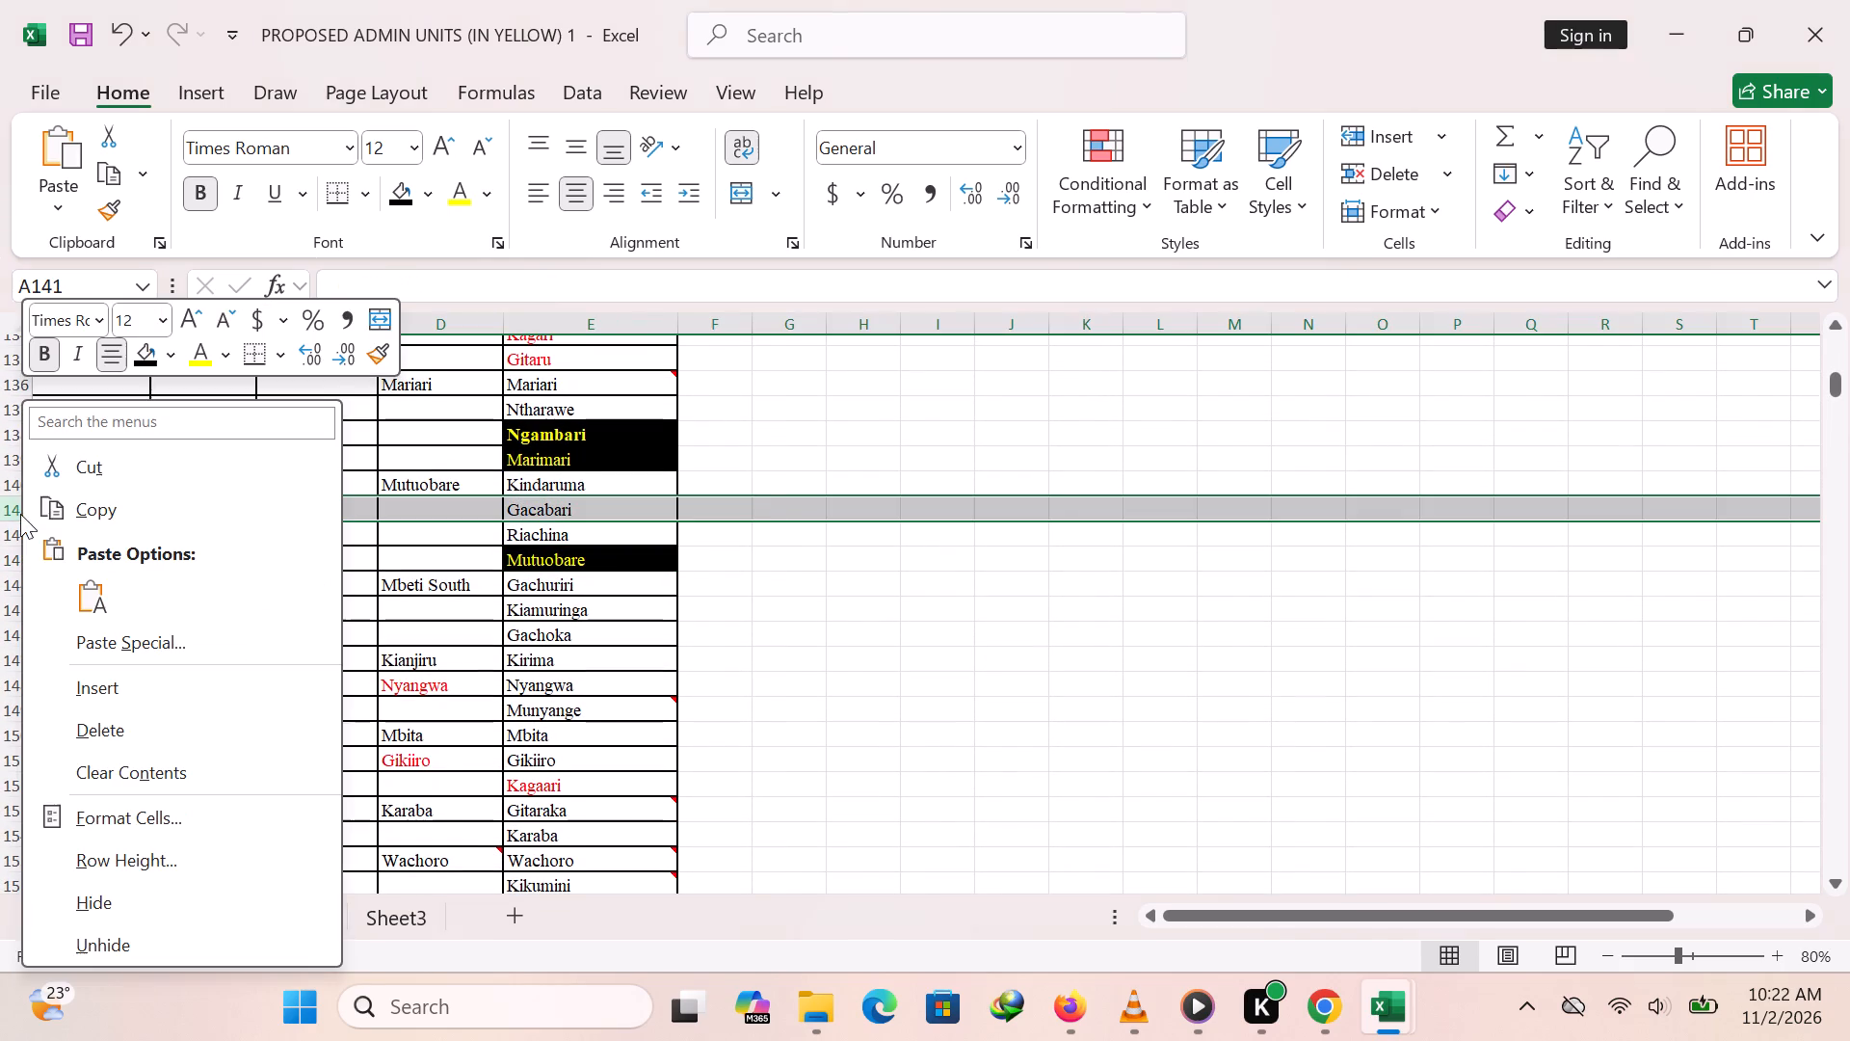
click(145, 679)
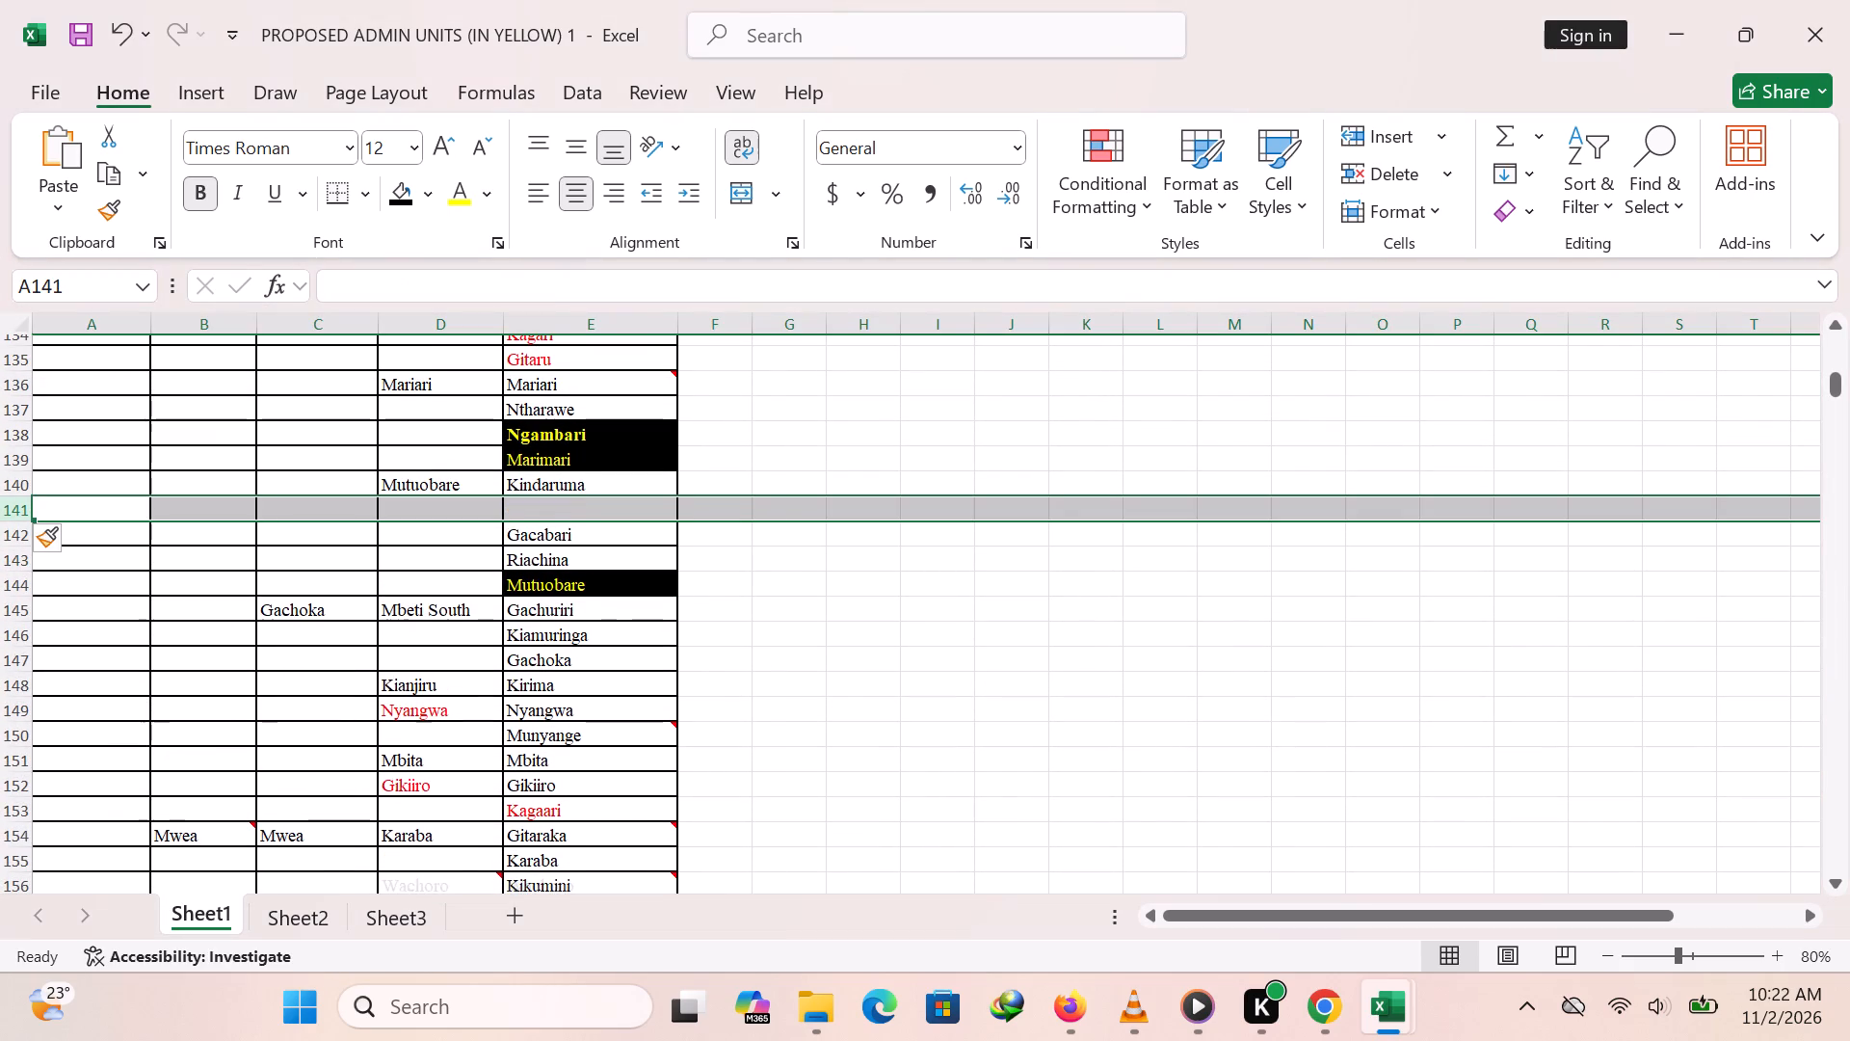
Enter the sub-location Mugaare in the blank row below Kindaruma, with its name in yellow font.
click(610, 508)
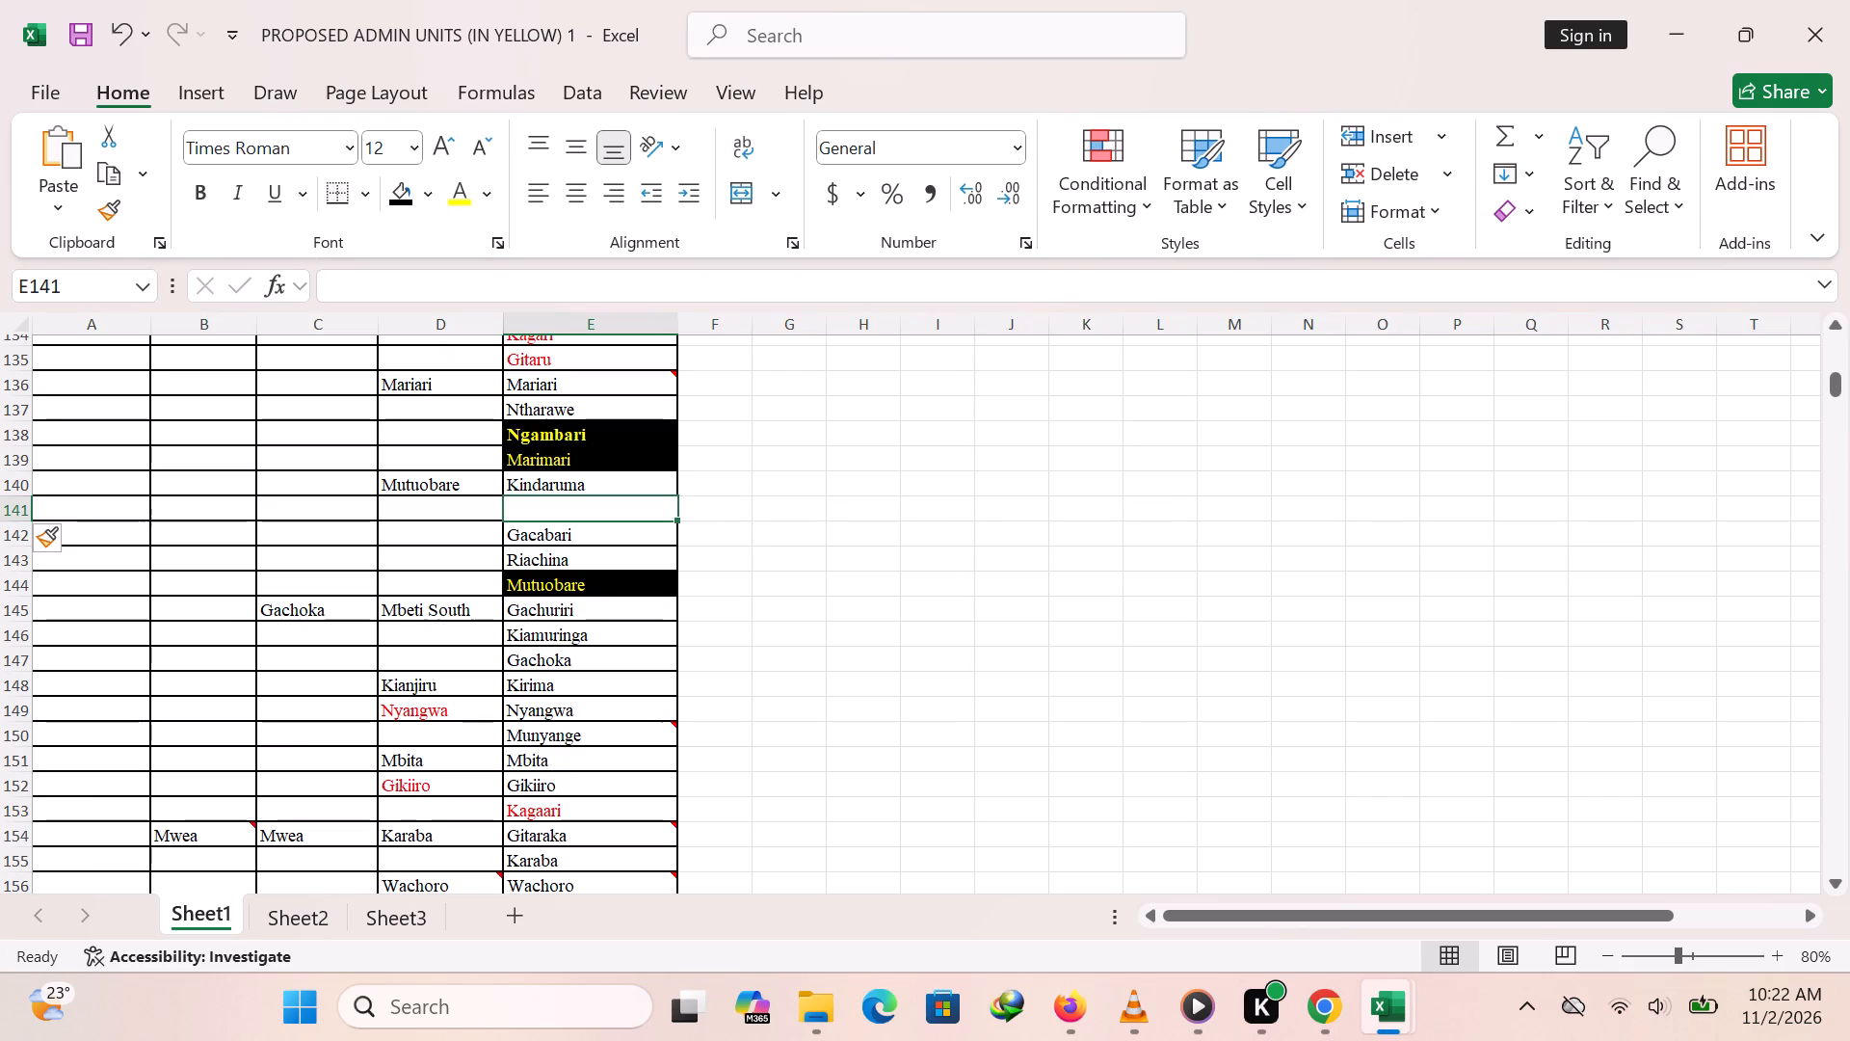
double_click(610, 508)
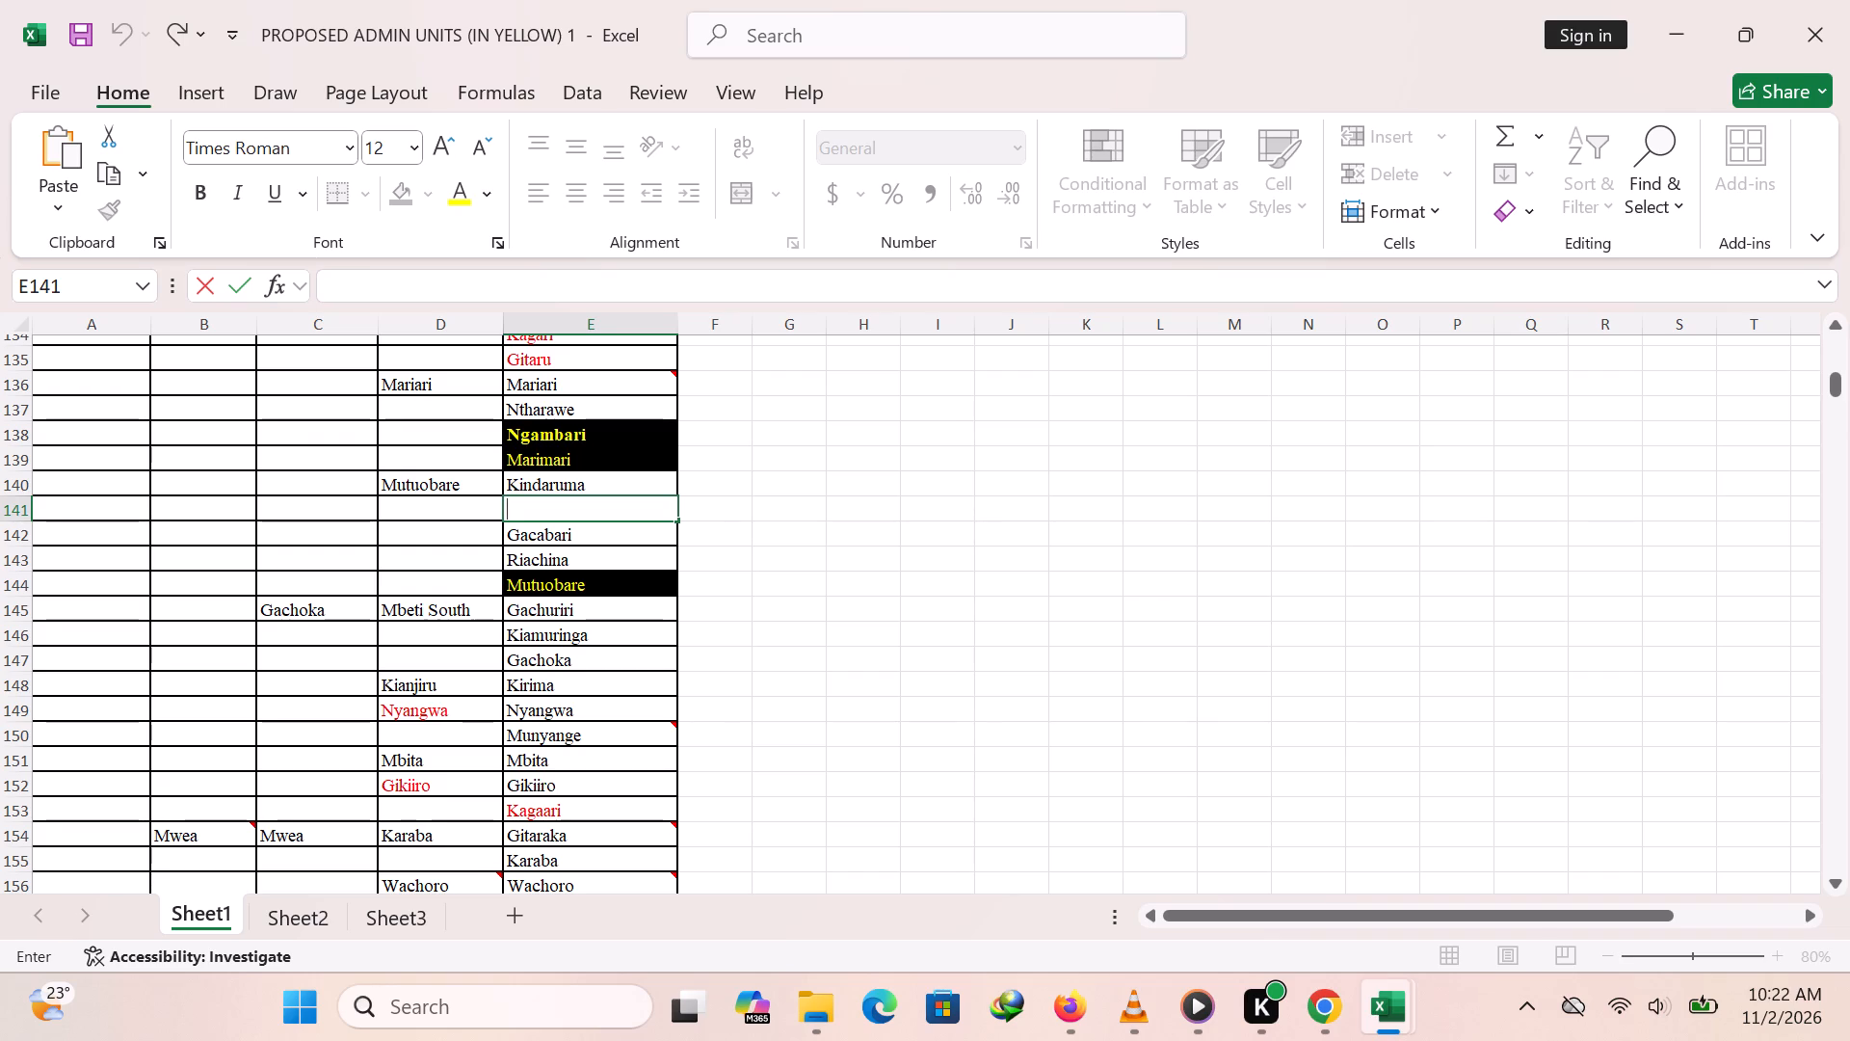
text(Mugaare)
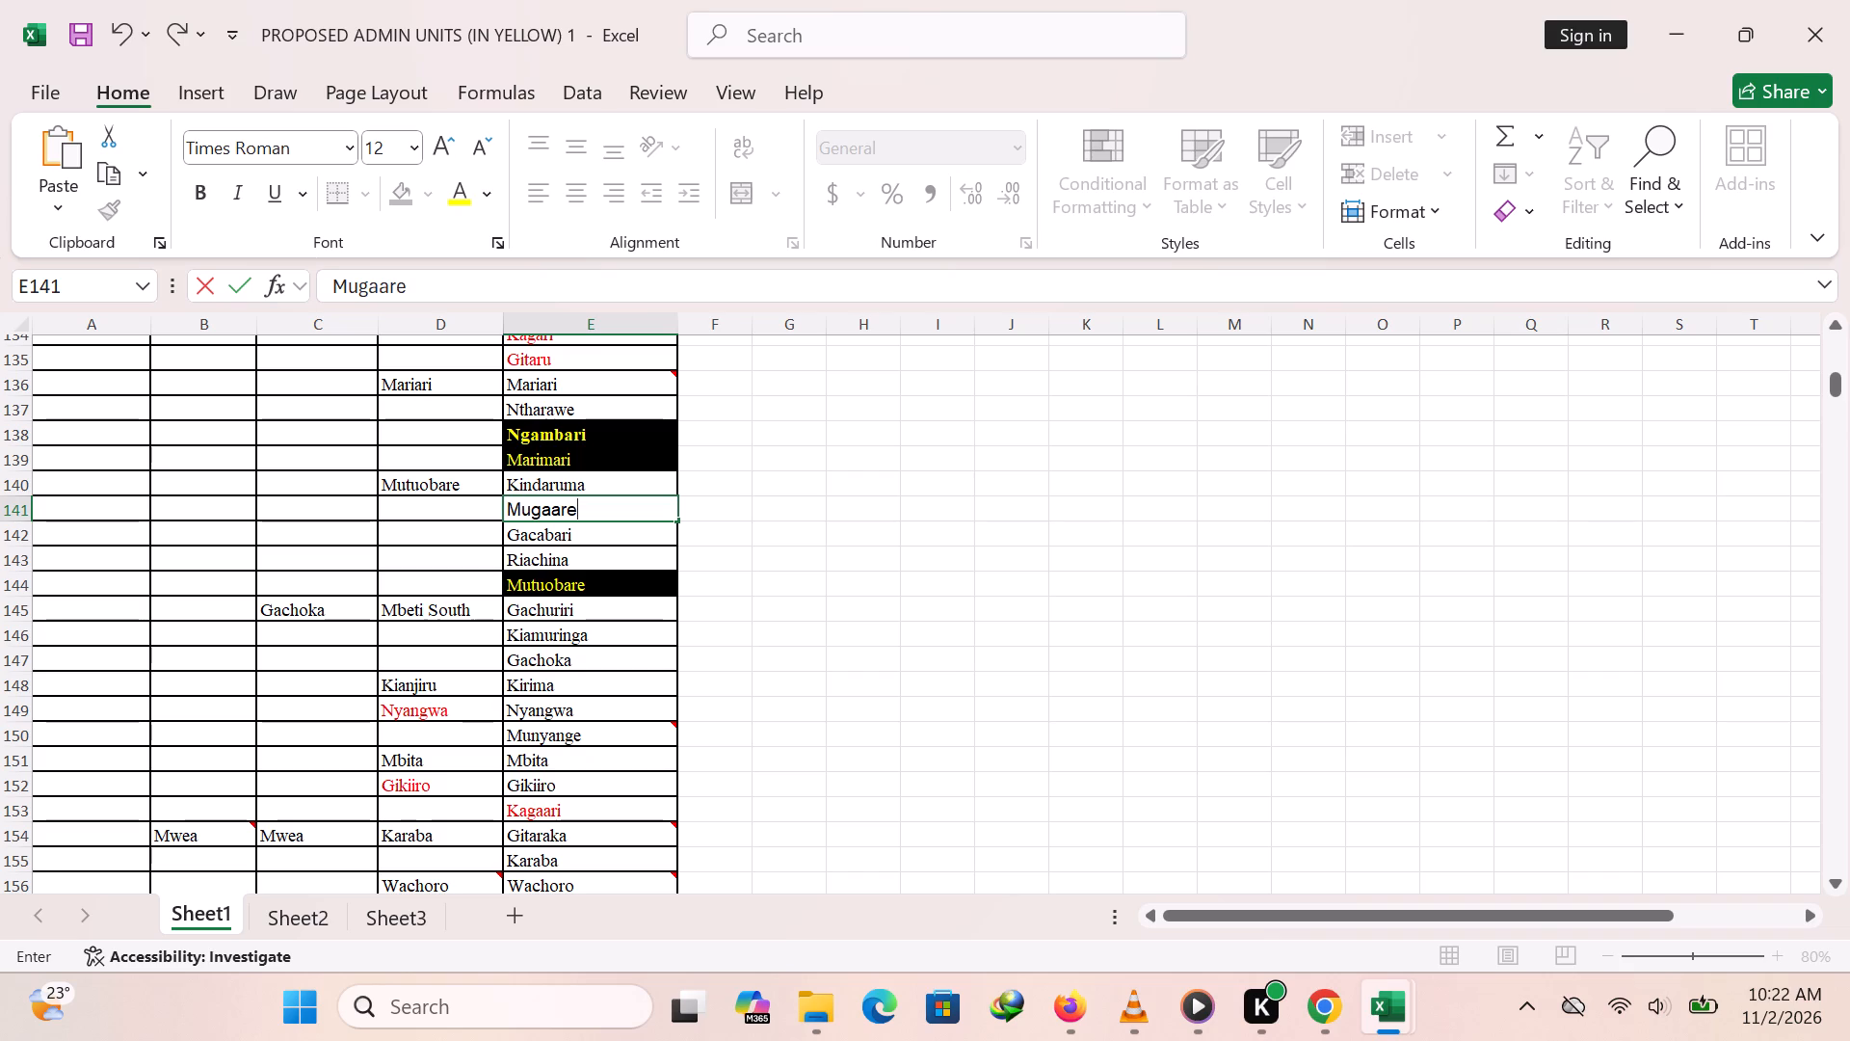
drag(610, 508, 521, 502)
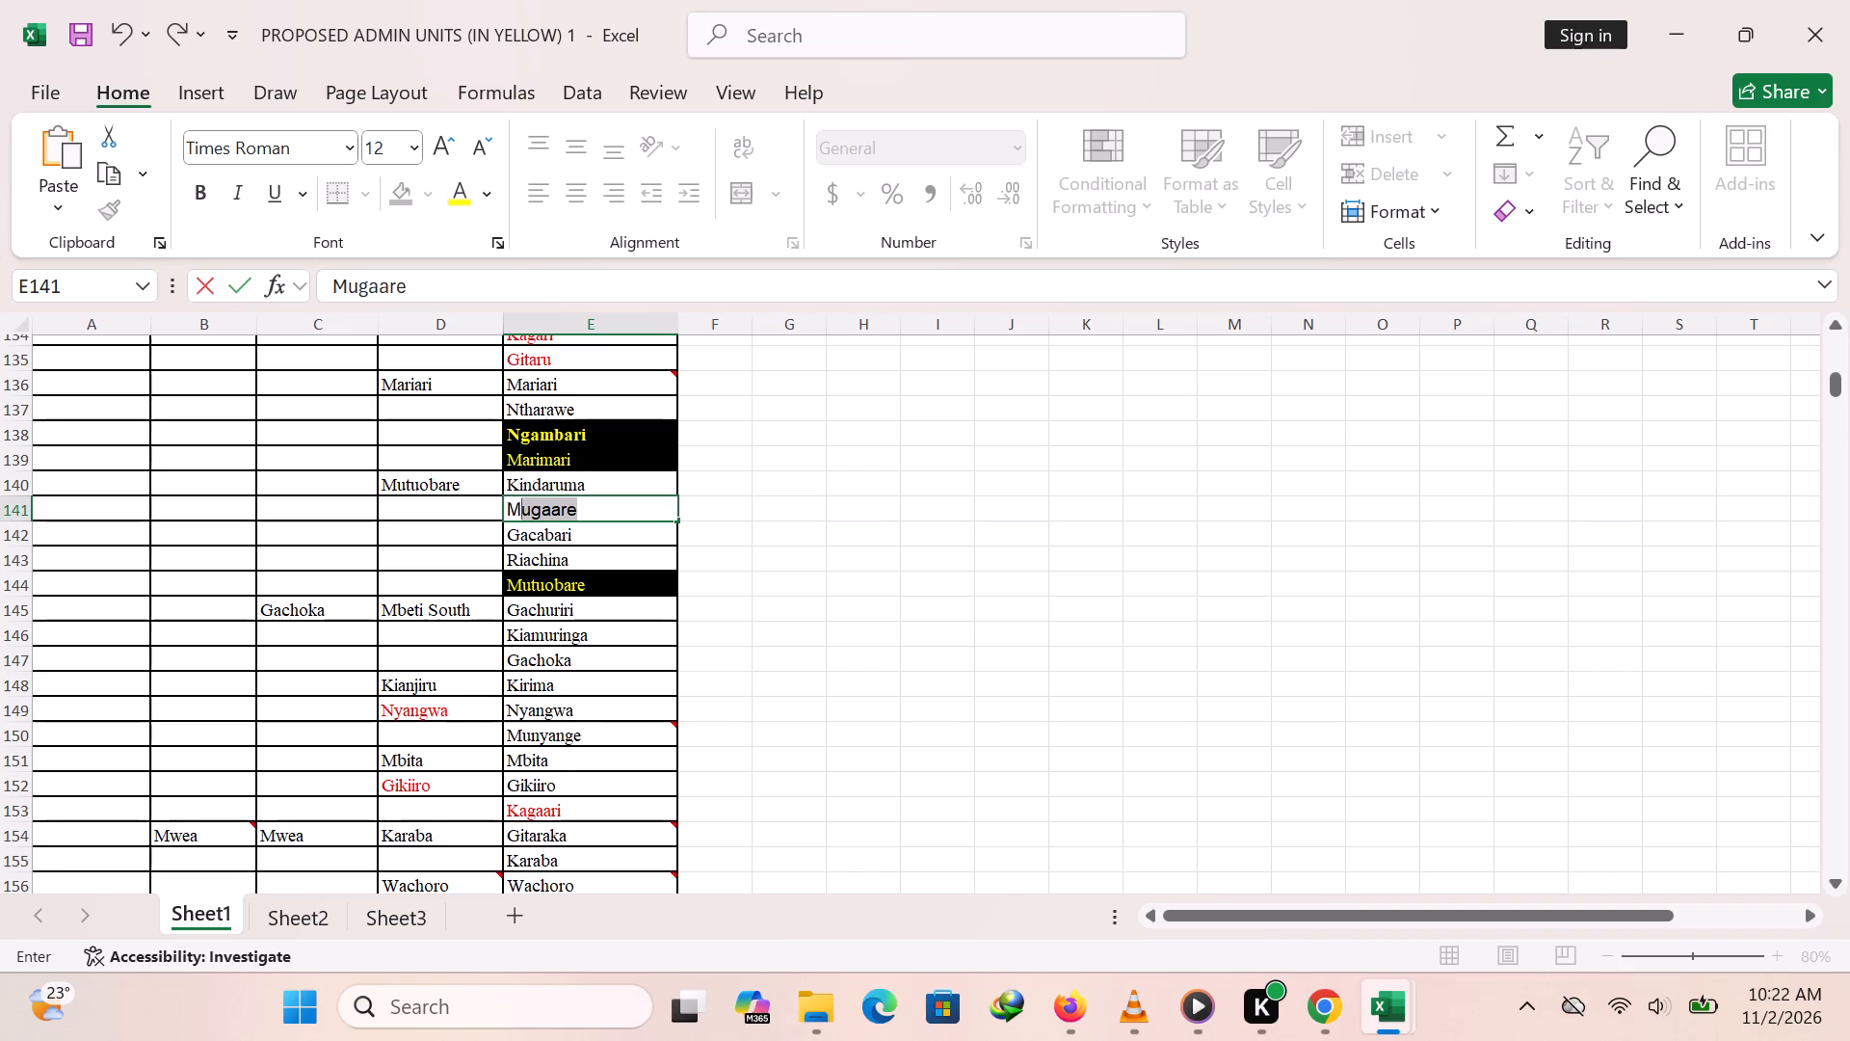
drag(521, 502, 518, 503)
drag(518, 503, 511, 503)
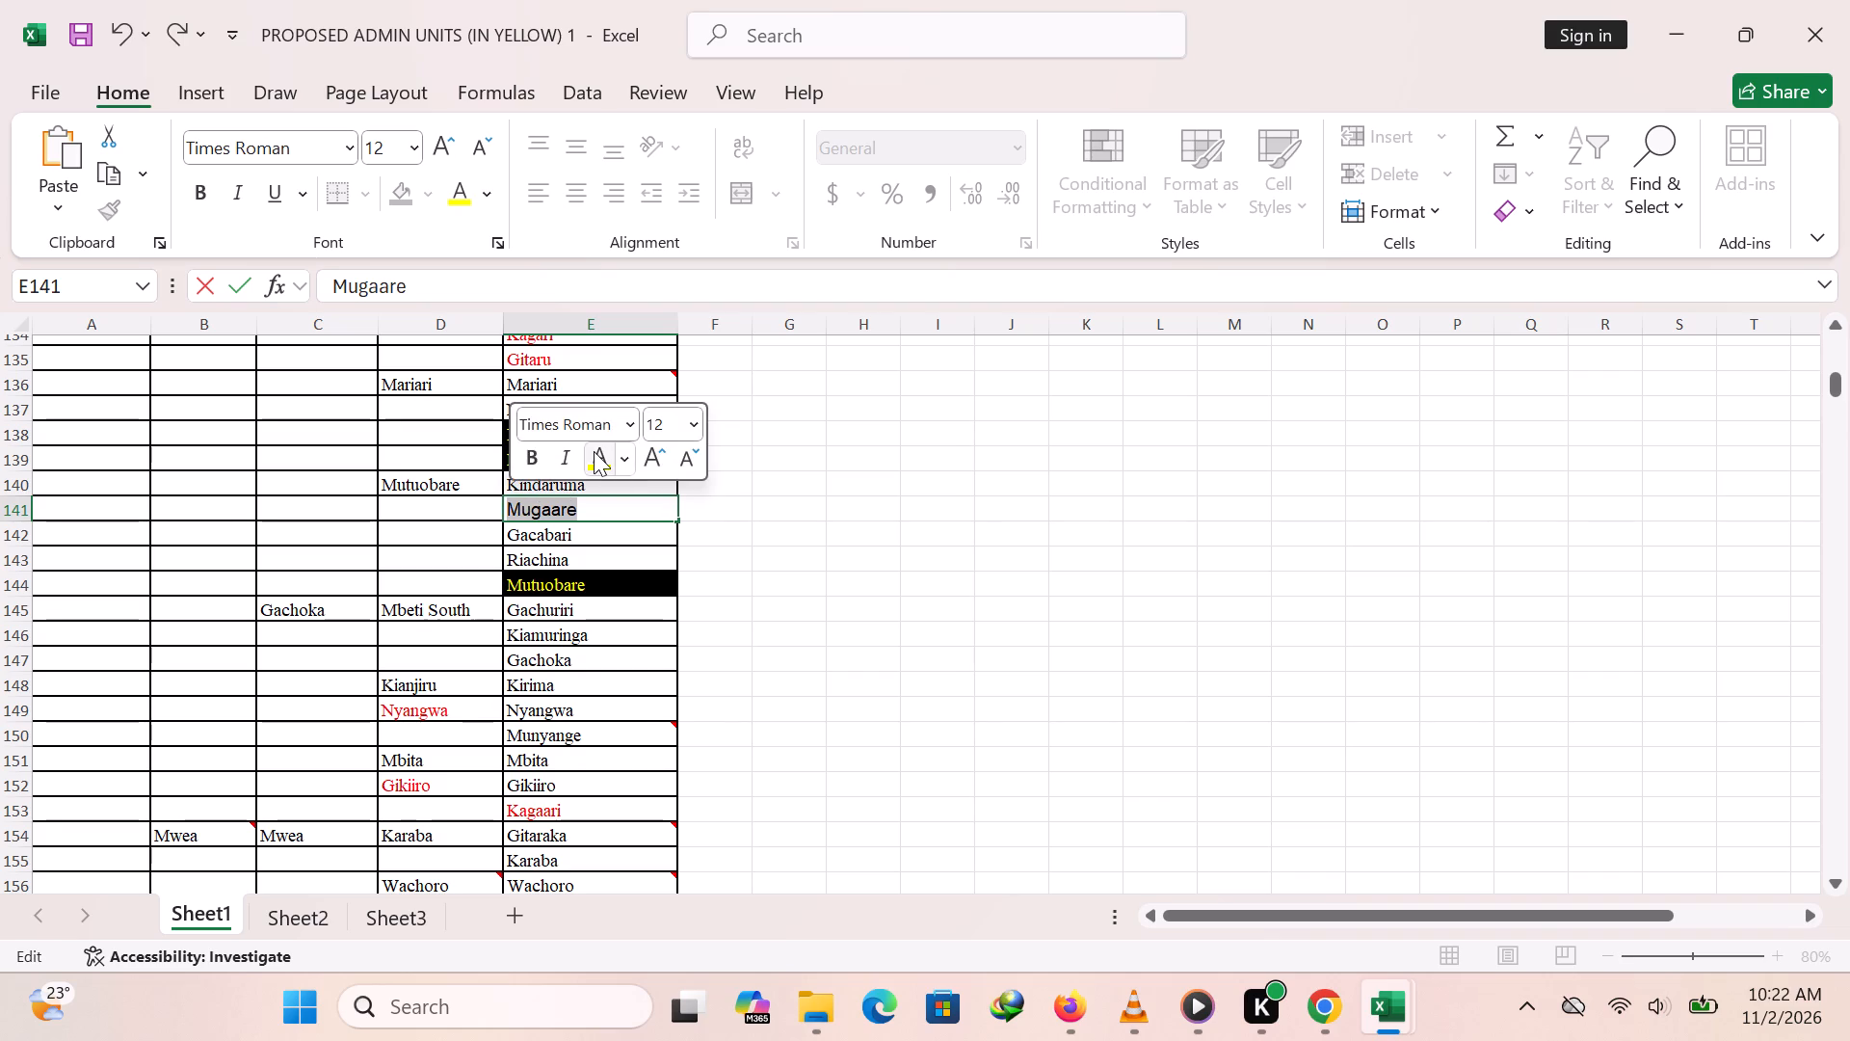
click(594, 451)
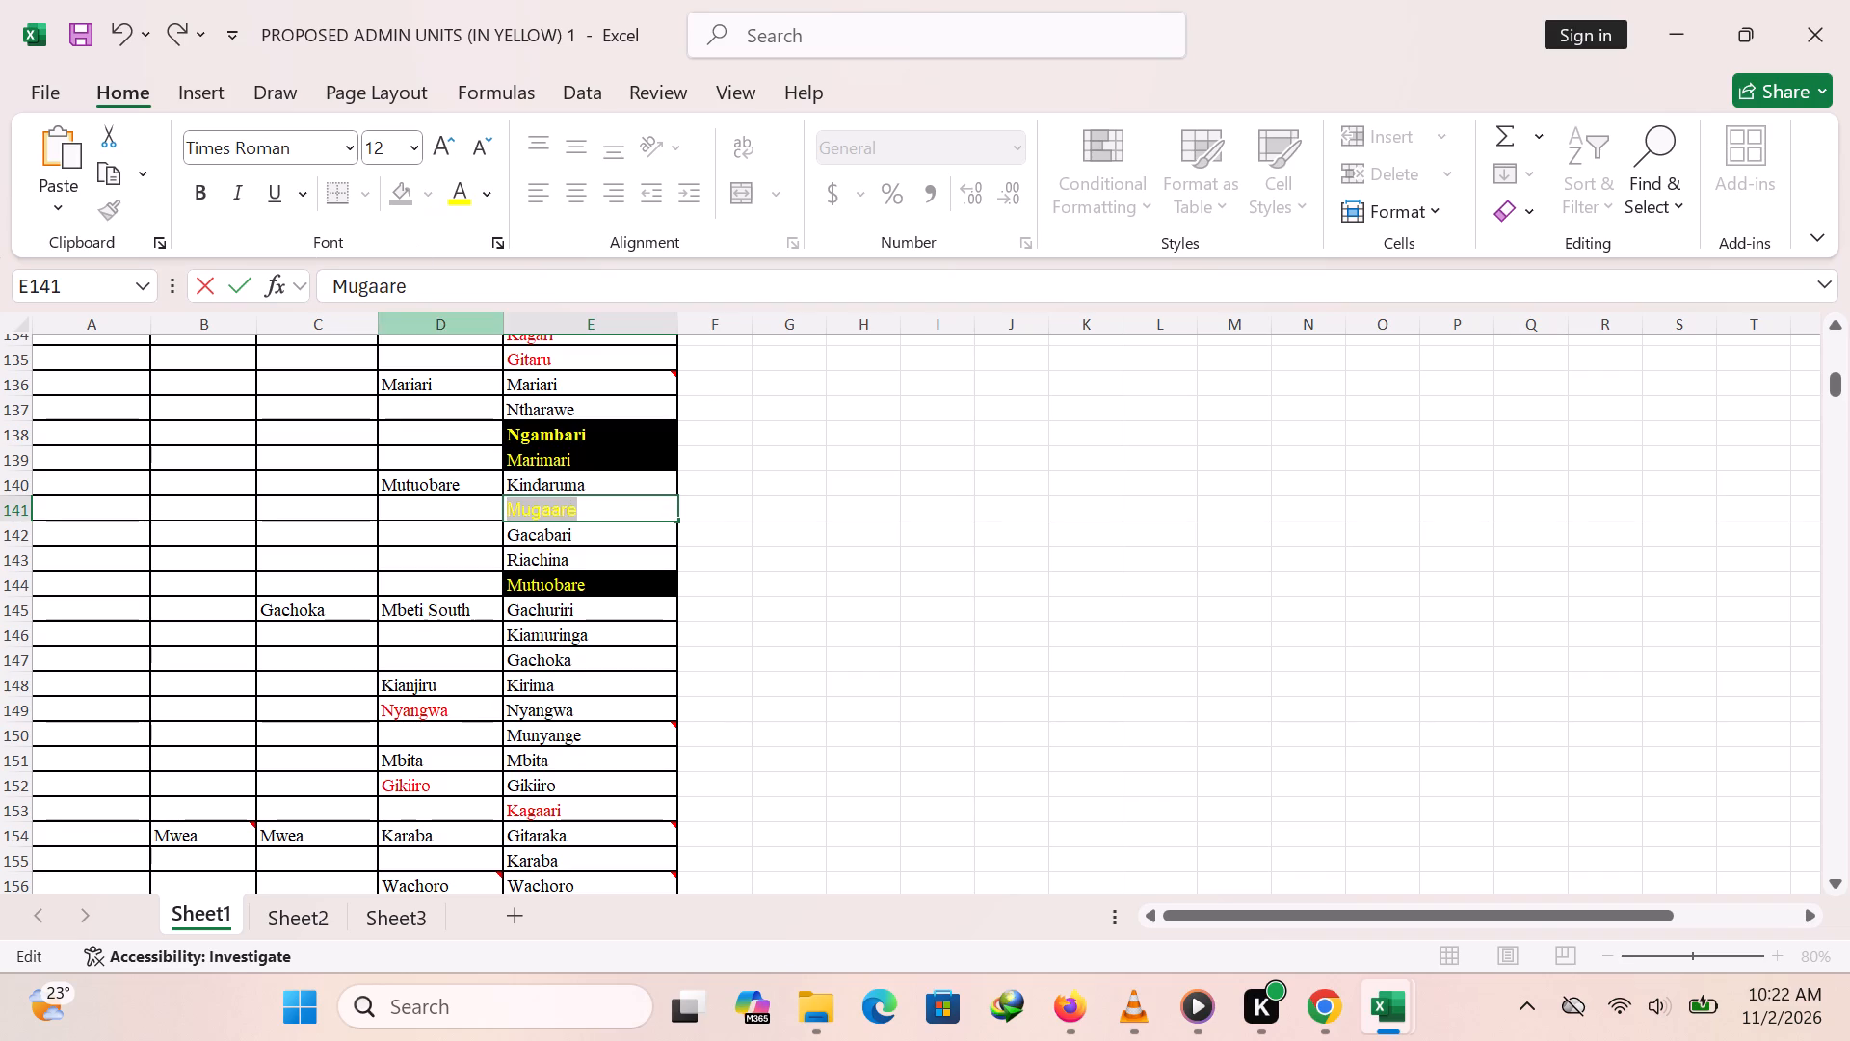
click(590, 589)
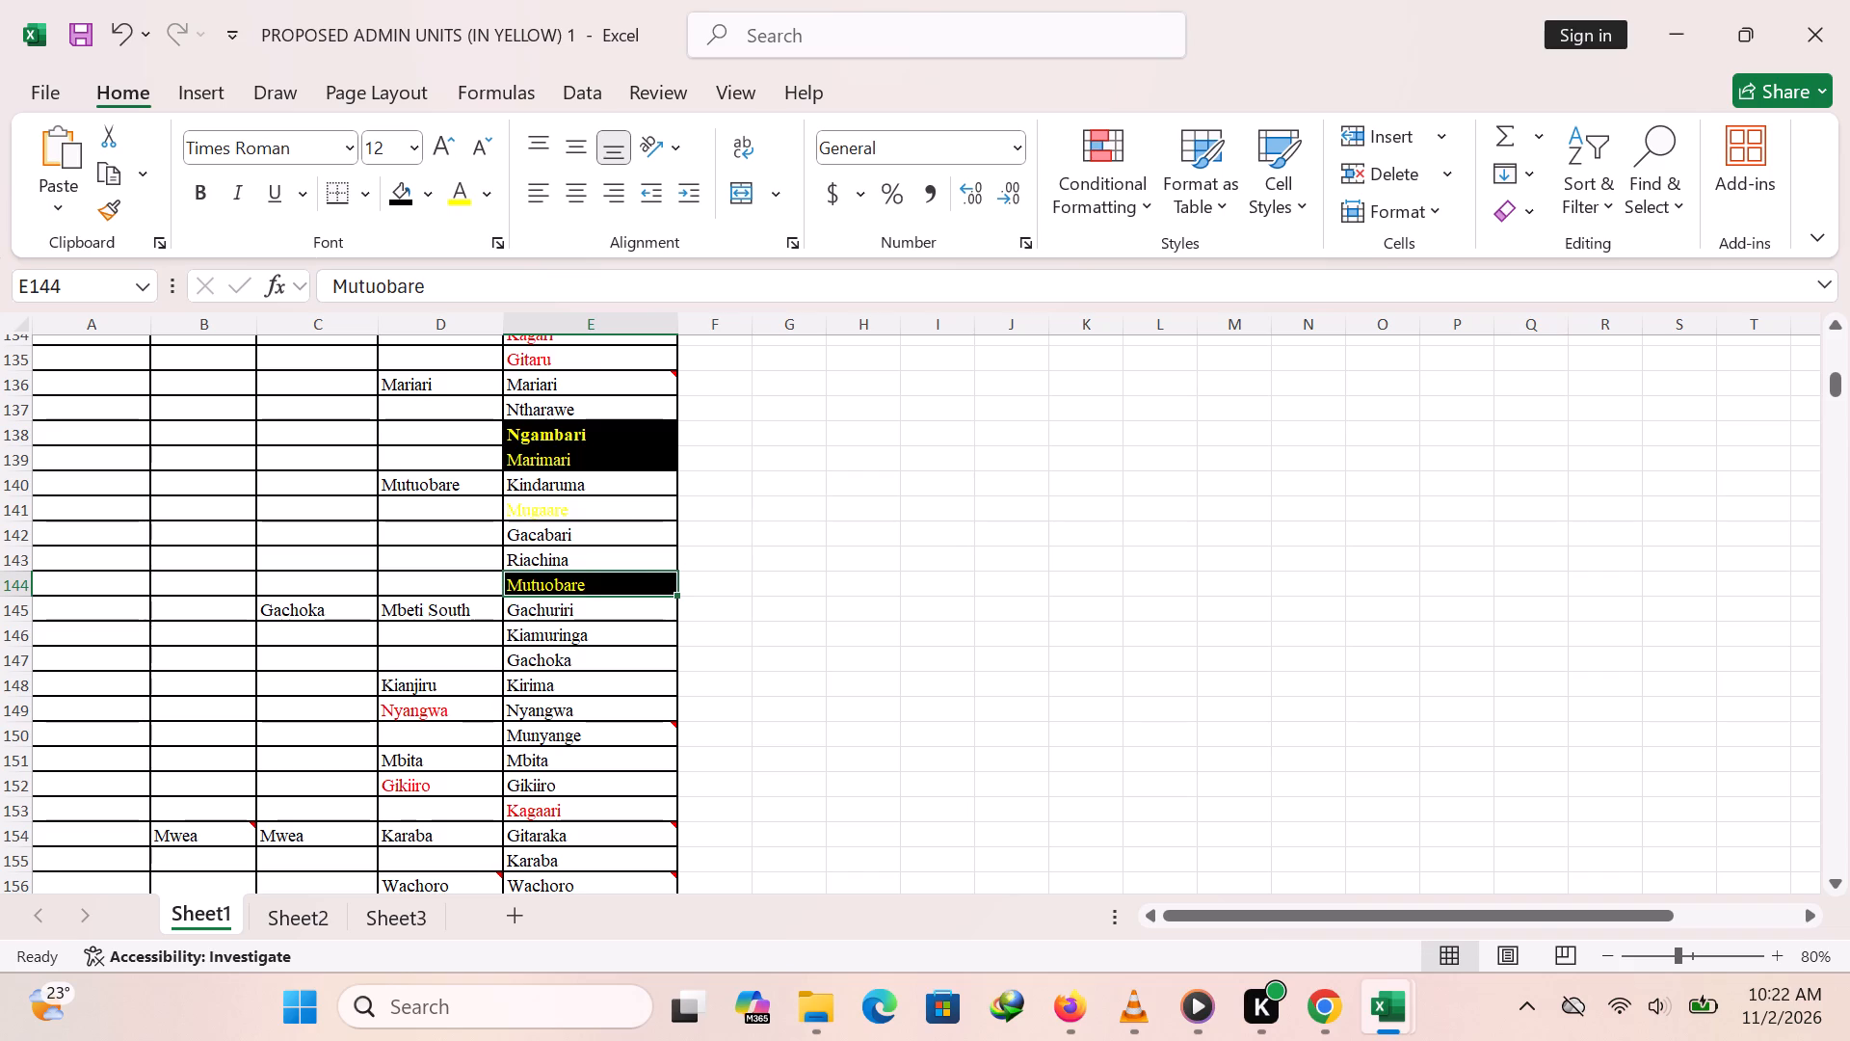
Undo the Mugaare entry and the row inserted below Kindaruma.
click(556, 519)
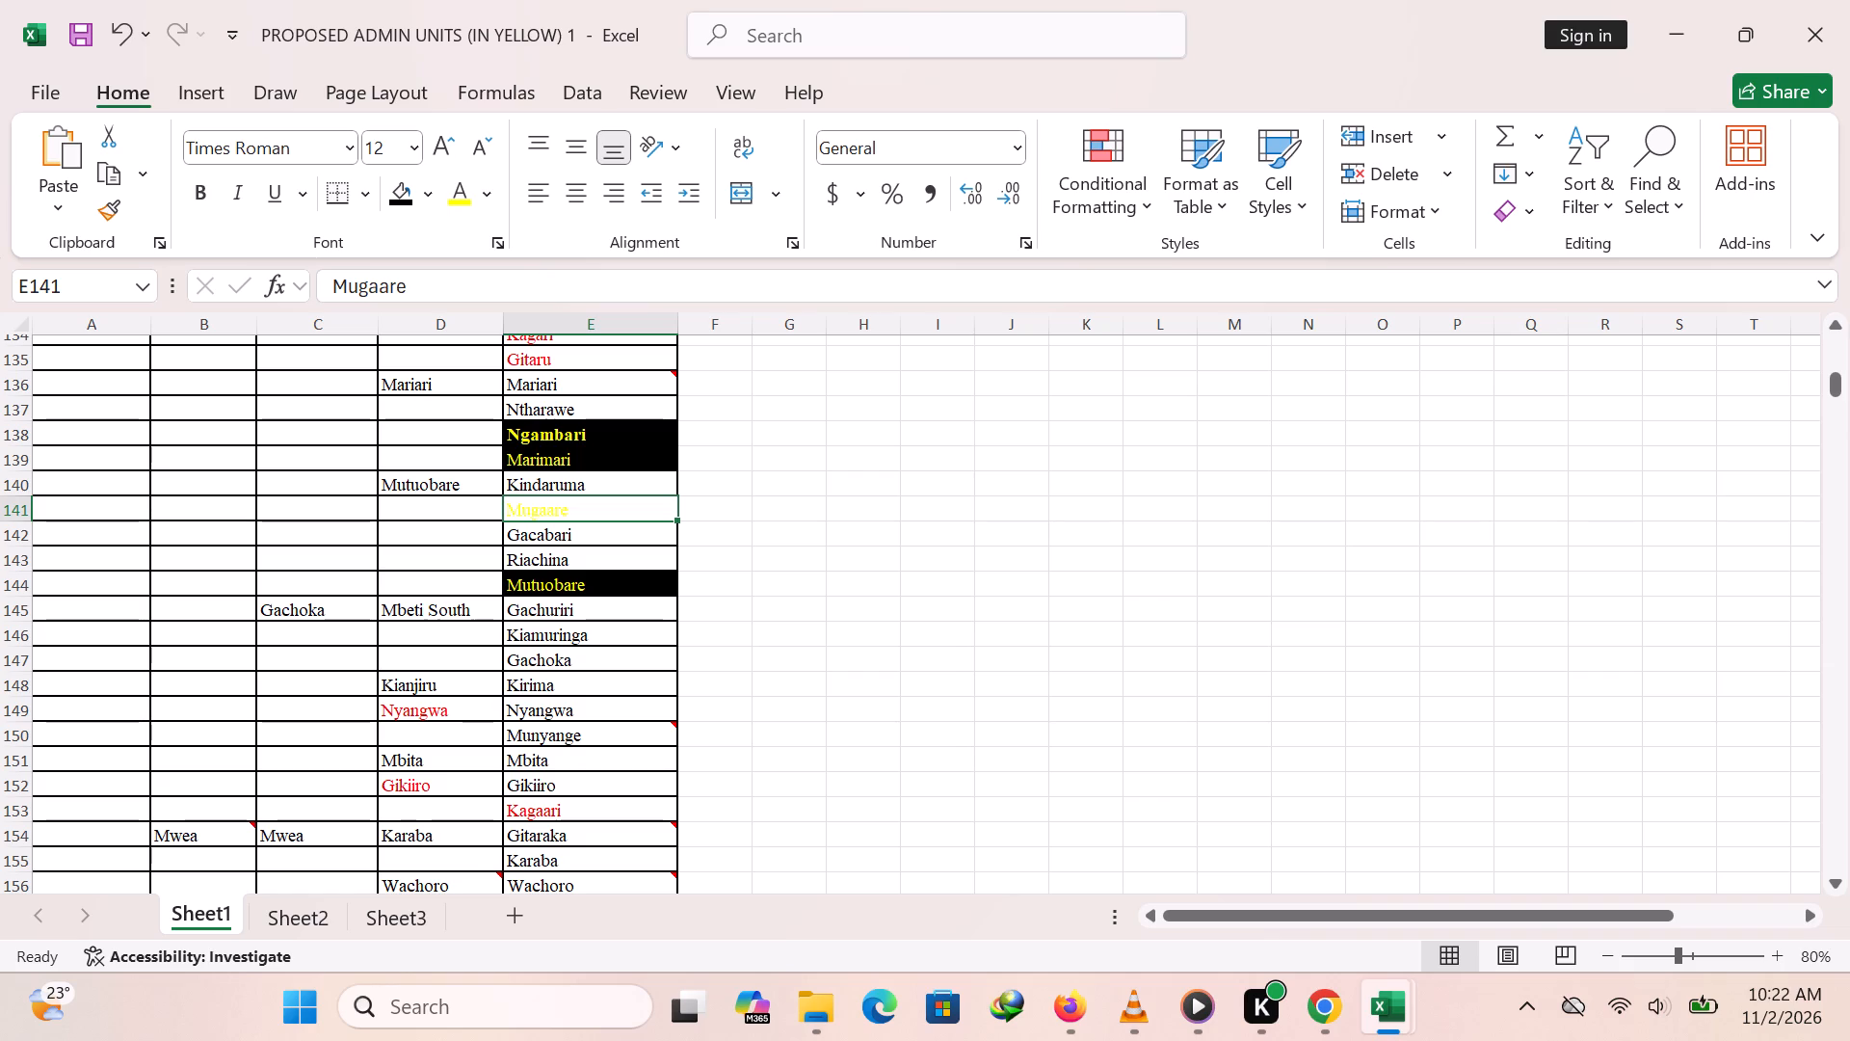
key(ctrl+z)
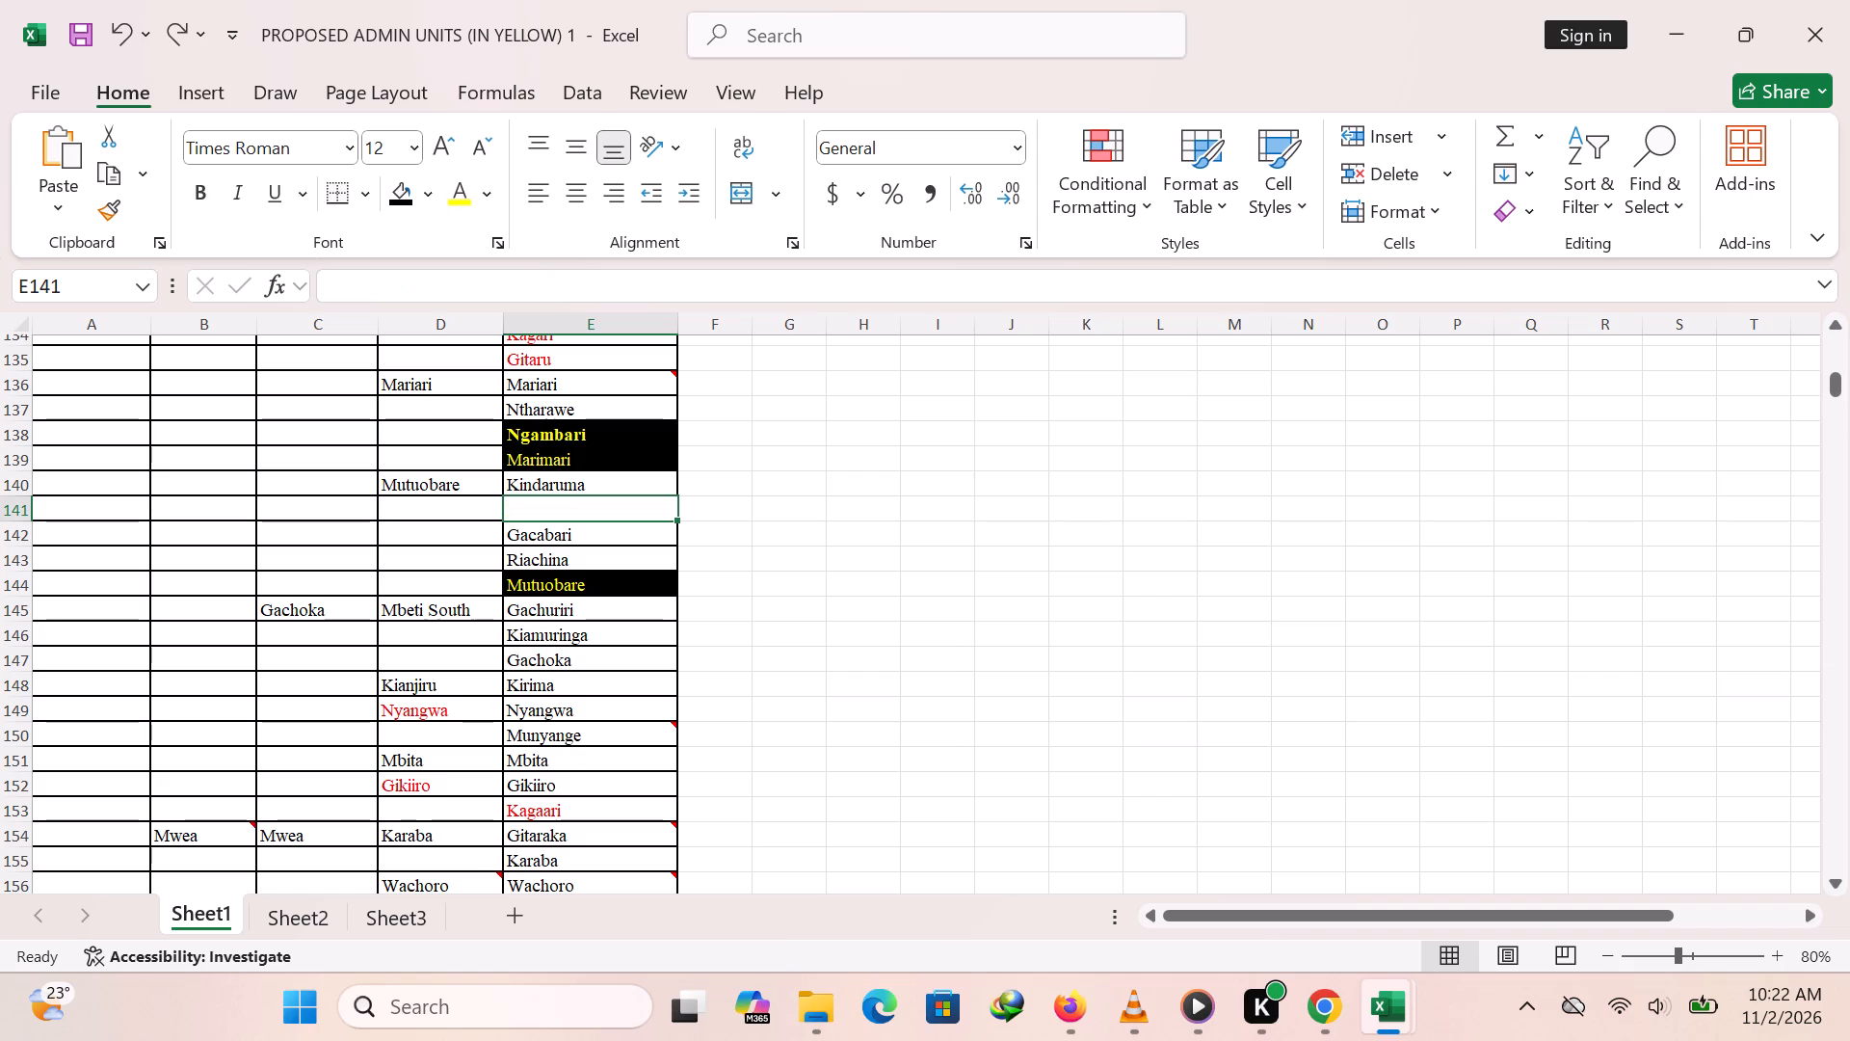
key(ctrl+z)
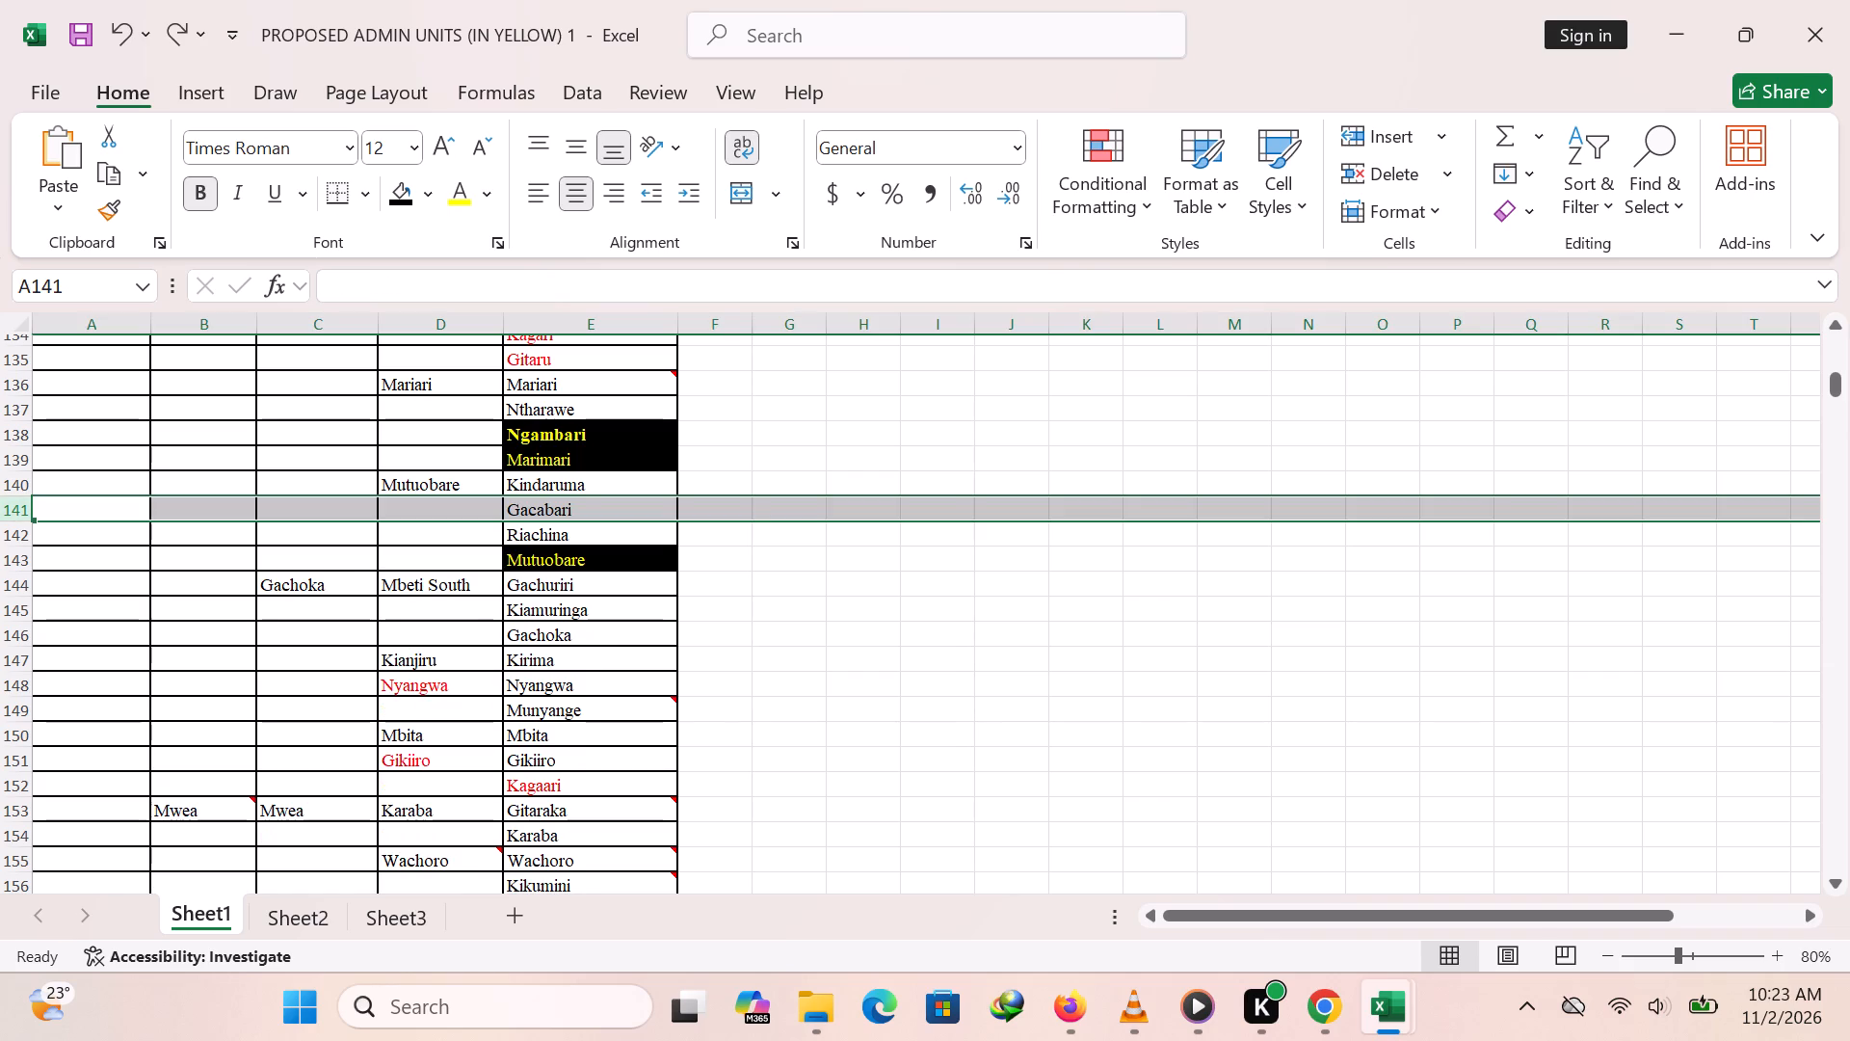
Insert a blank row between the Gacabari and Riachina sub-locations.
click(538, 533)
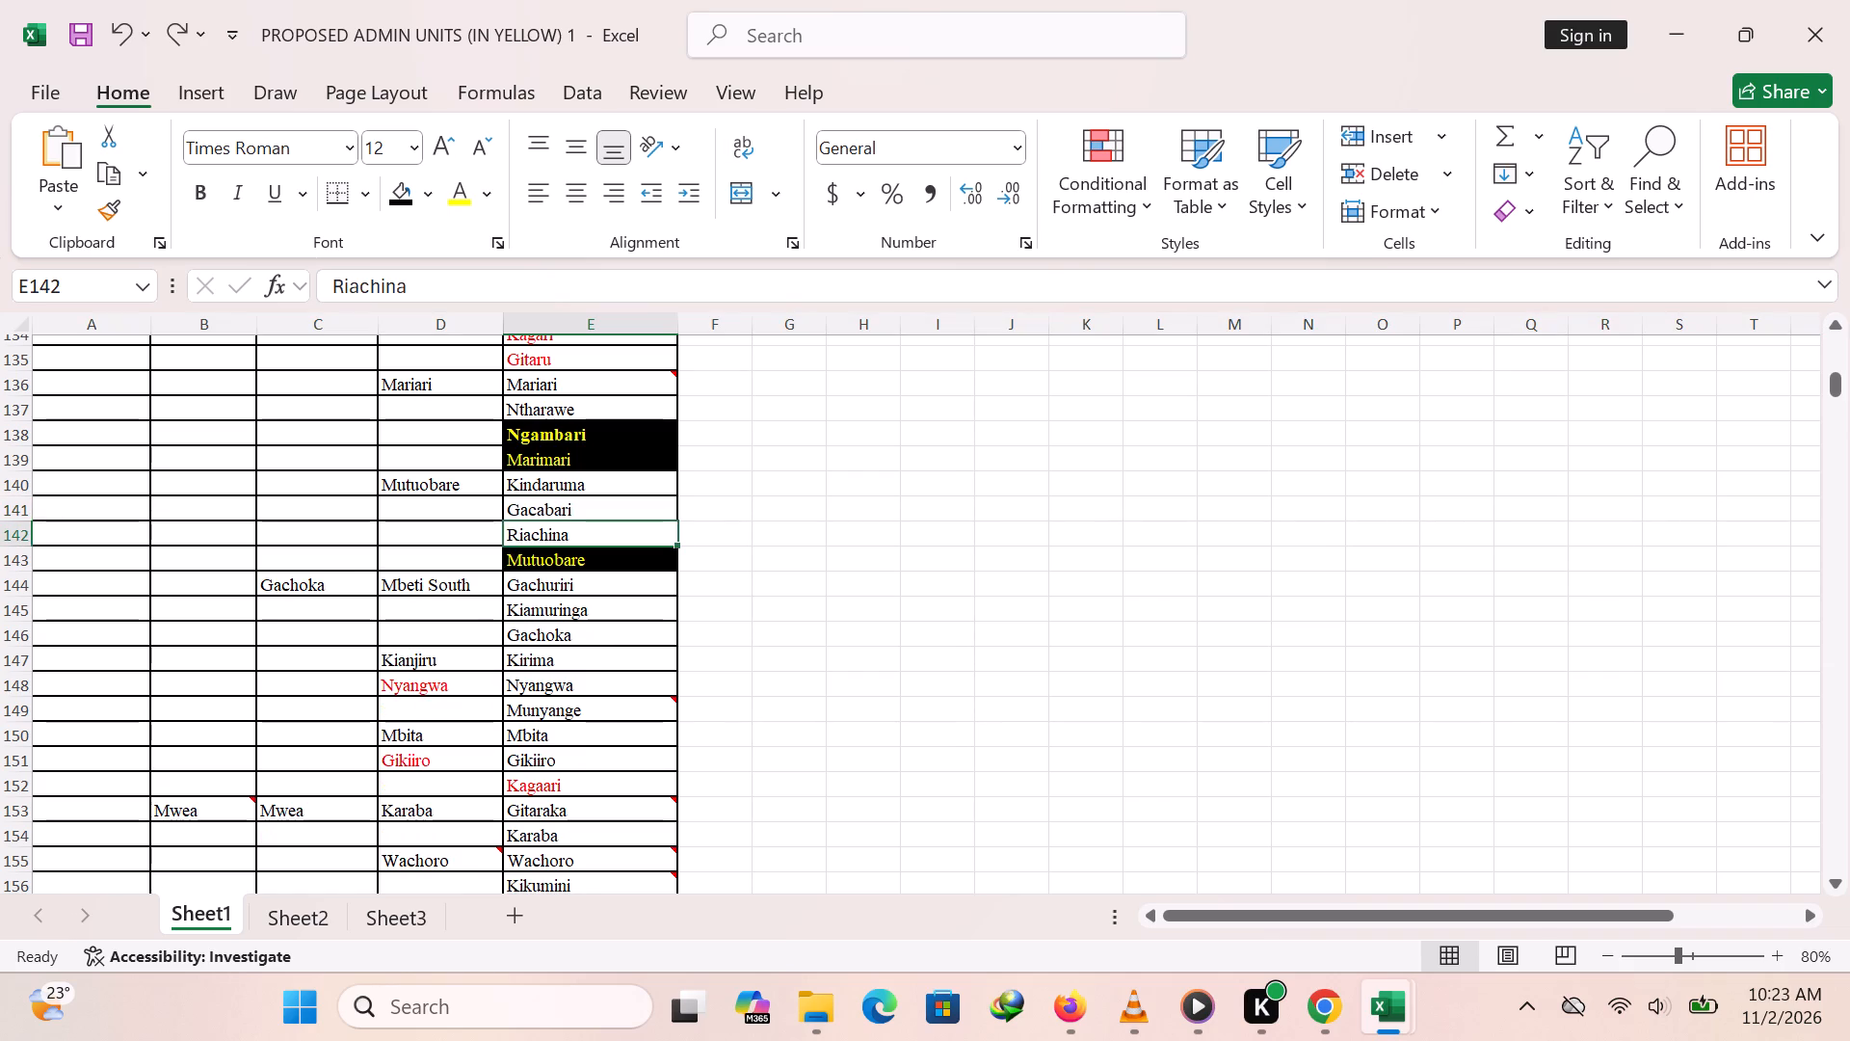
click(25, 535)
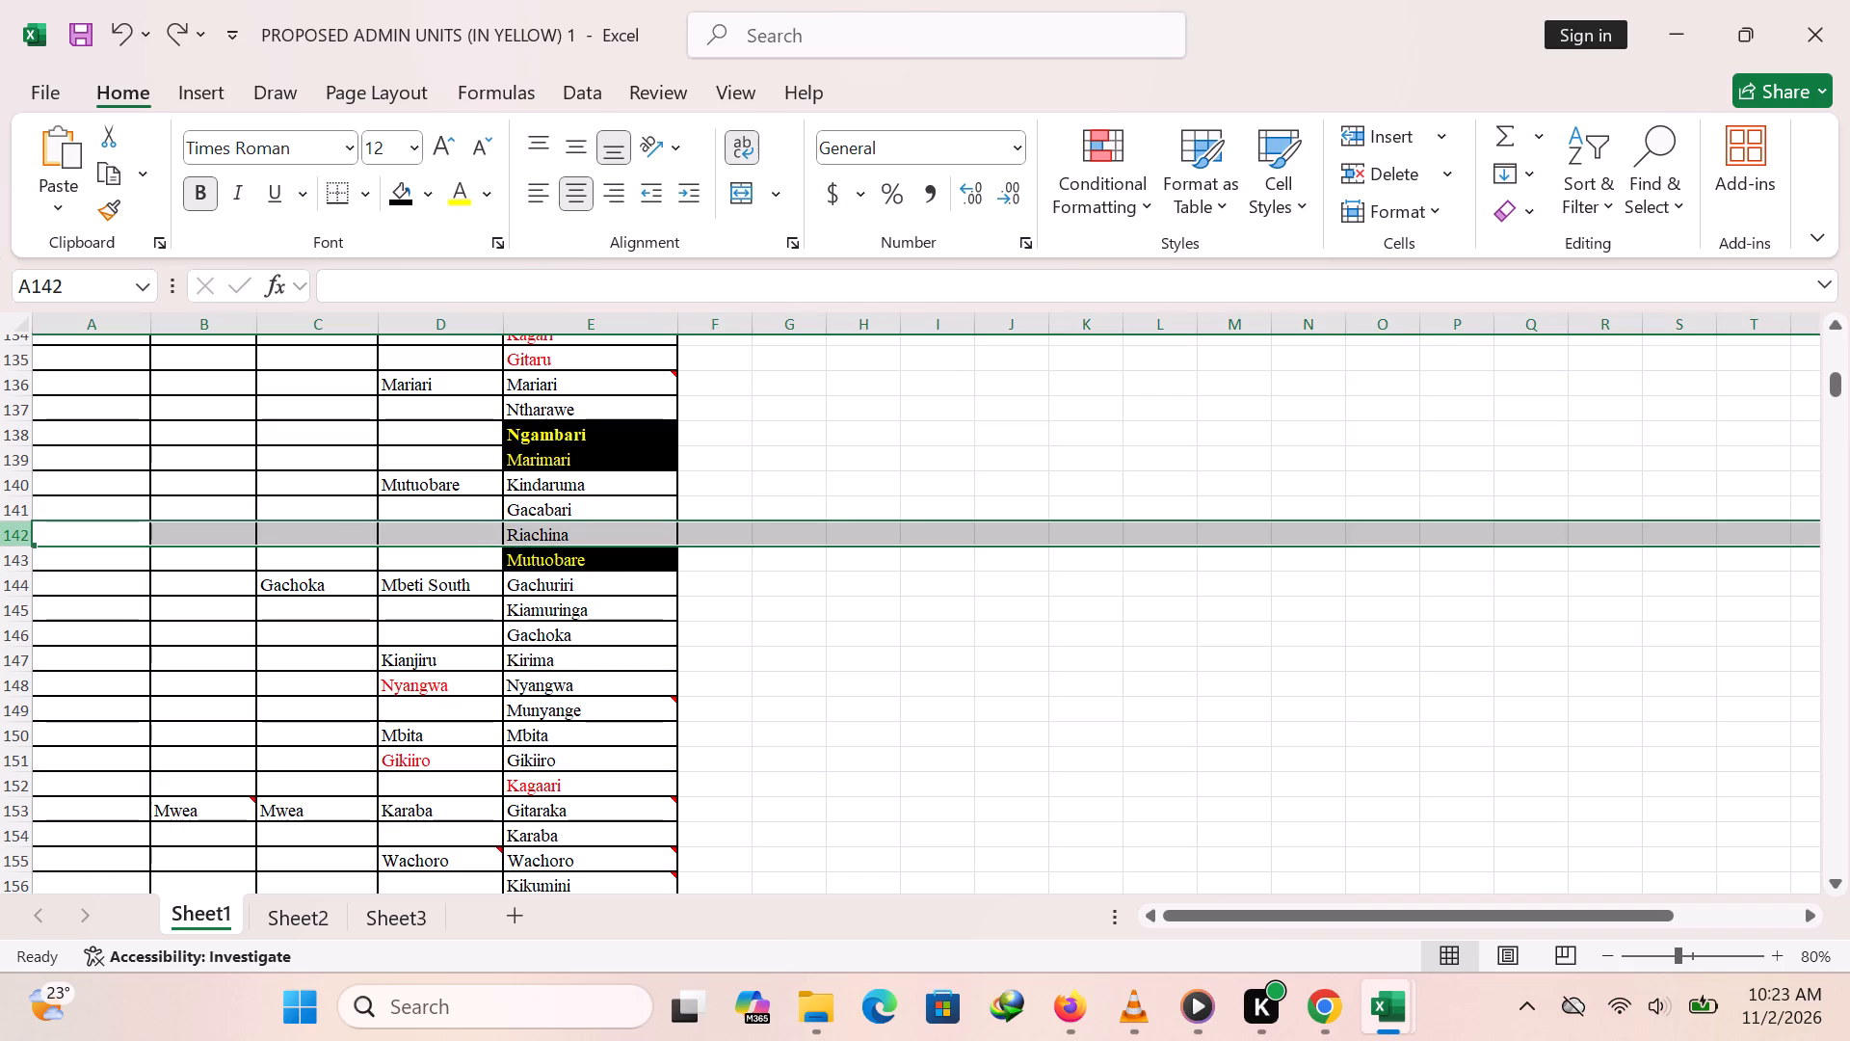
right_click(25, 535)
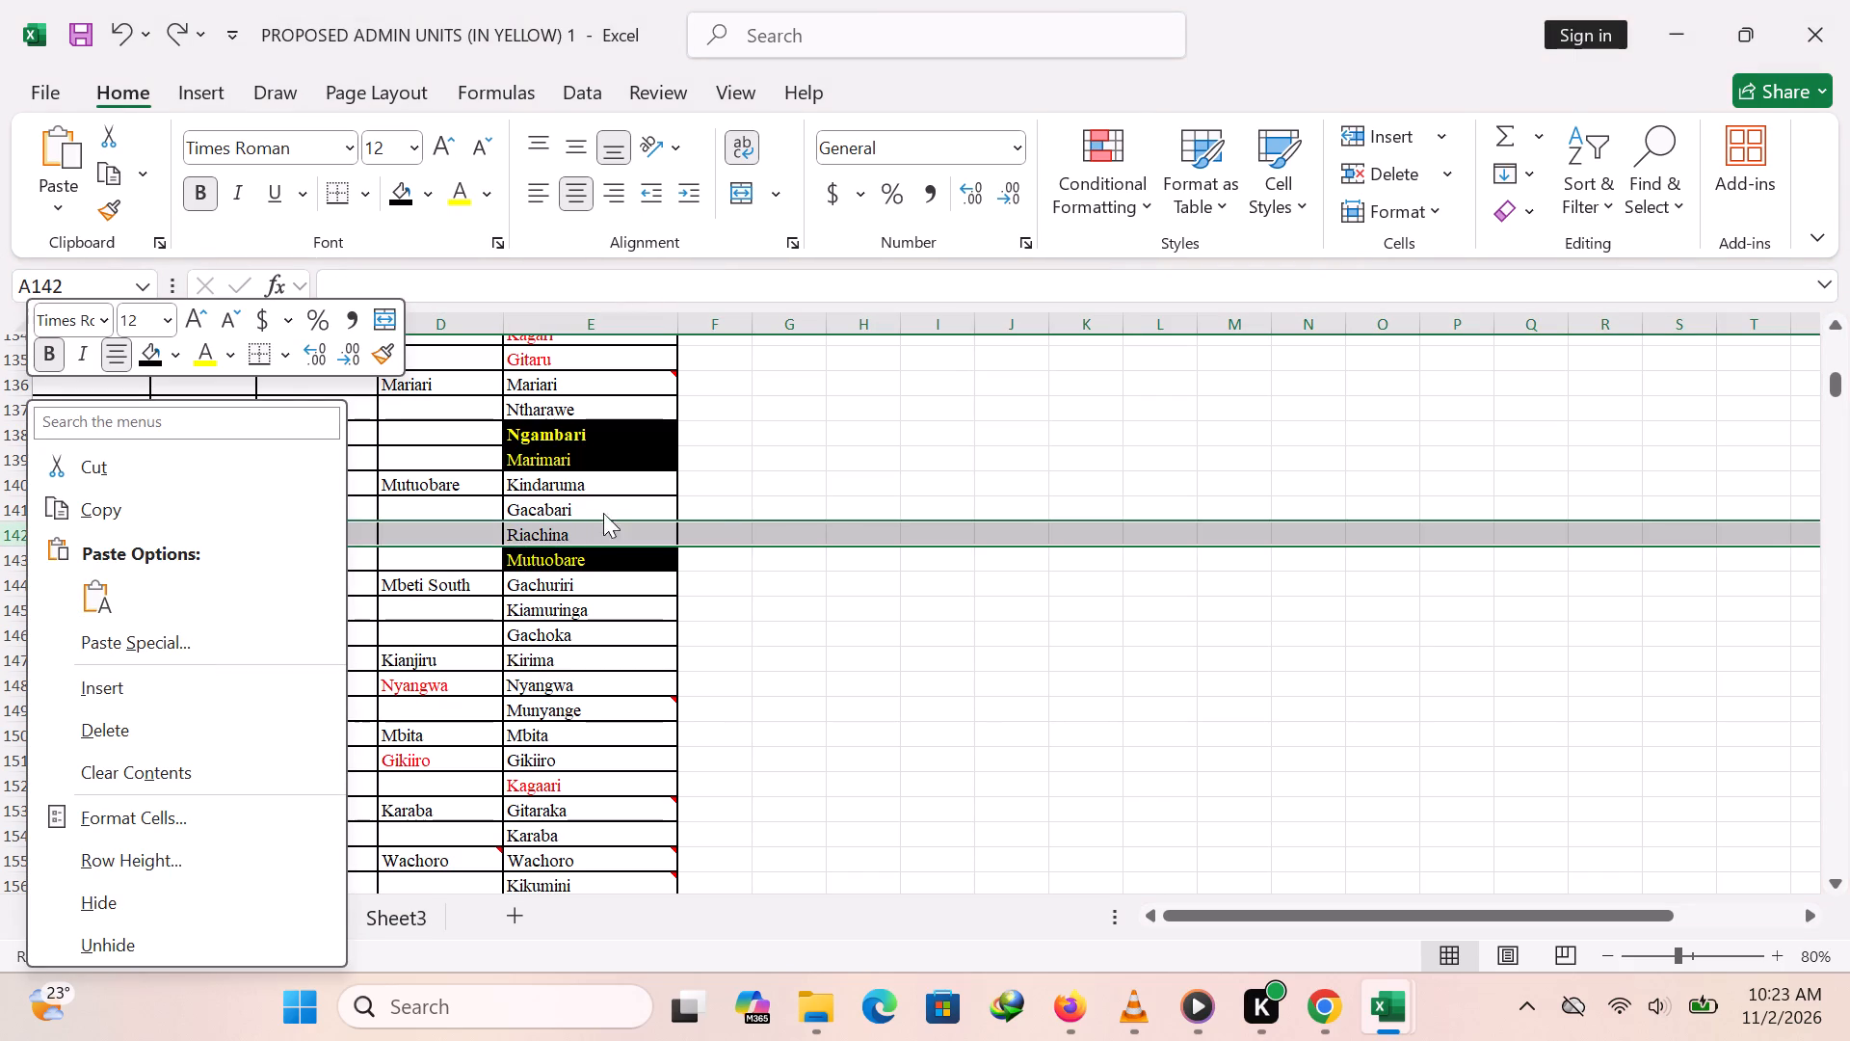
click(186, 676)
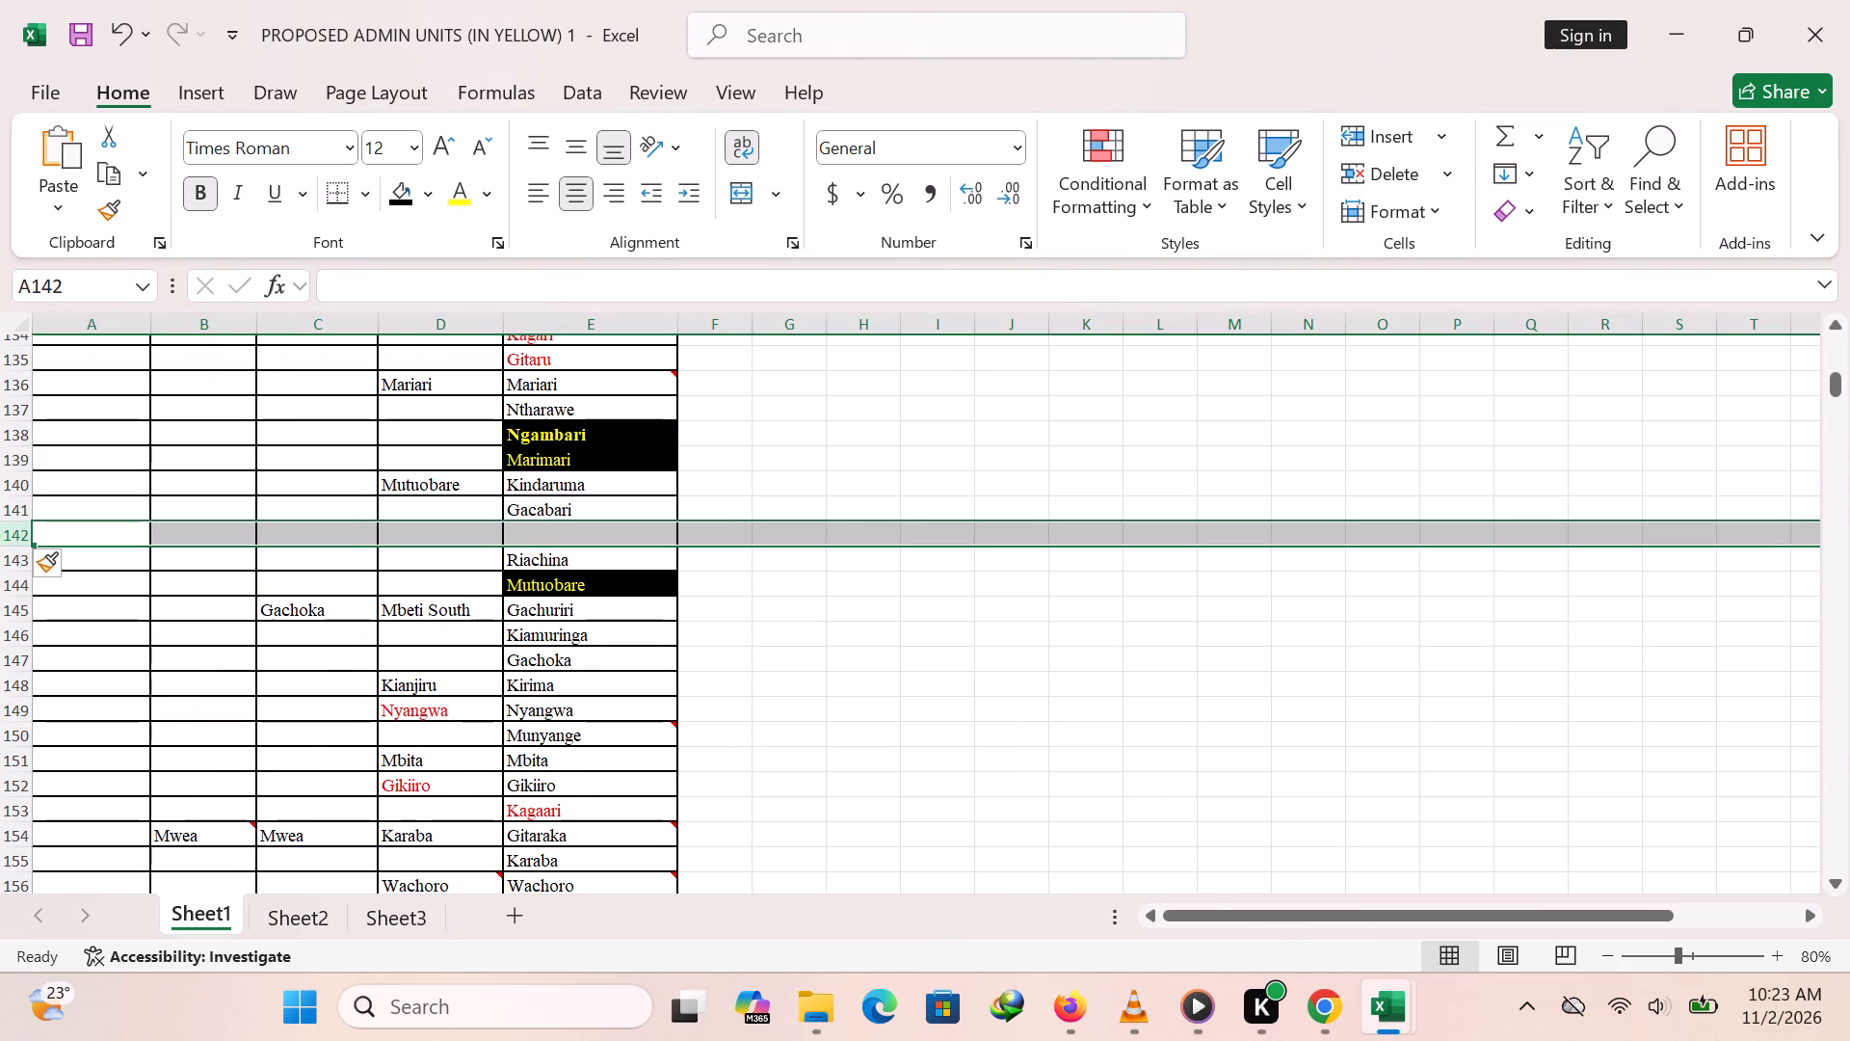
Enter the sub-location Mugaare in the blank row below Gacabari, with yellow font and a black cell fill.
double_click(524, 538)
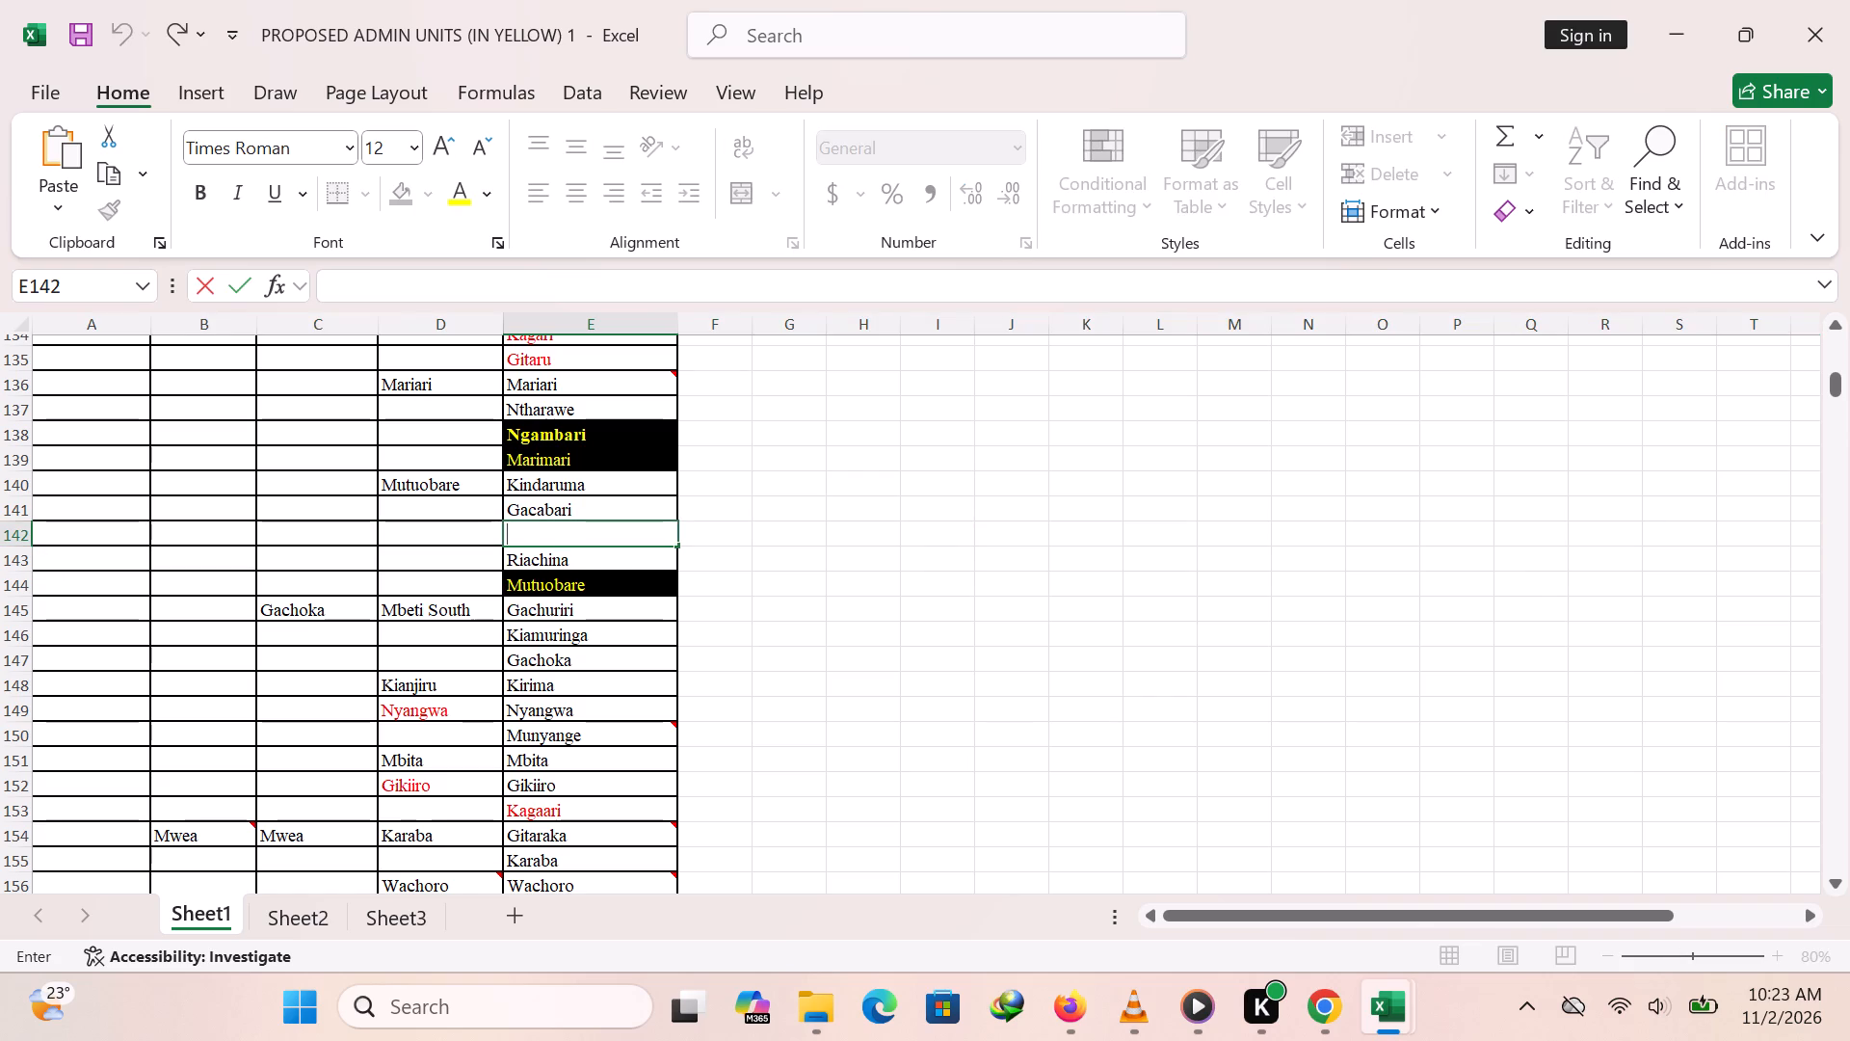
text(Mugaare)
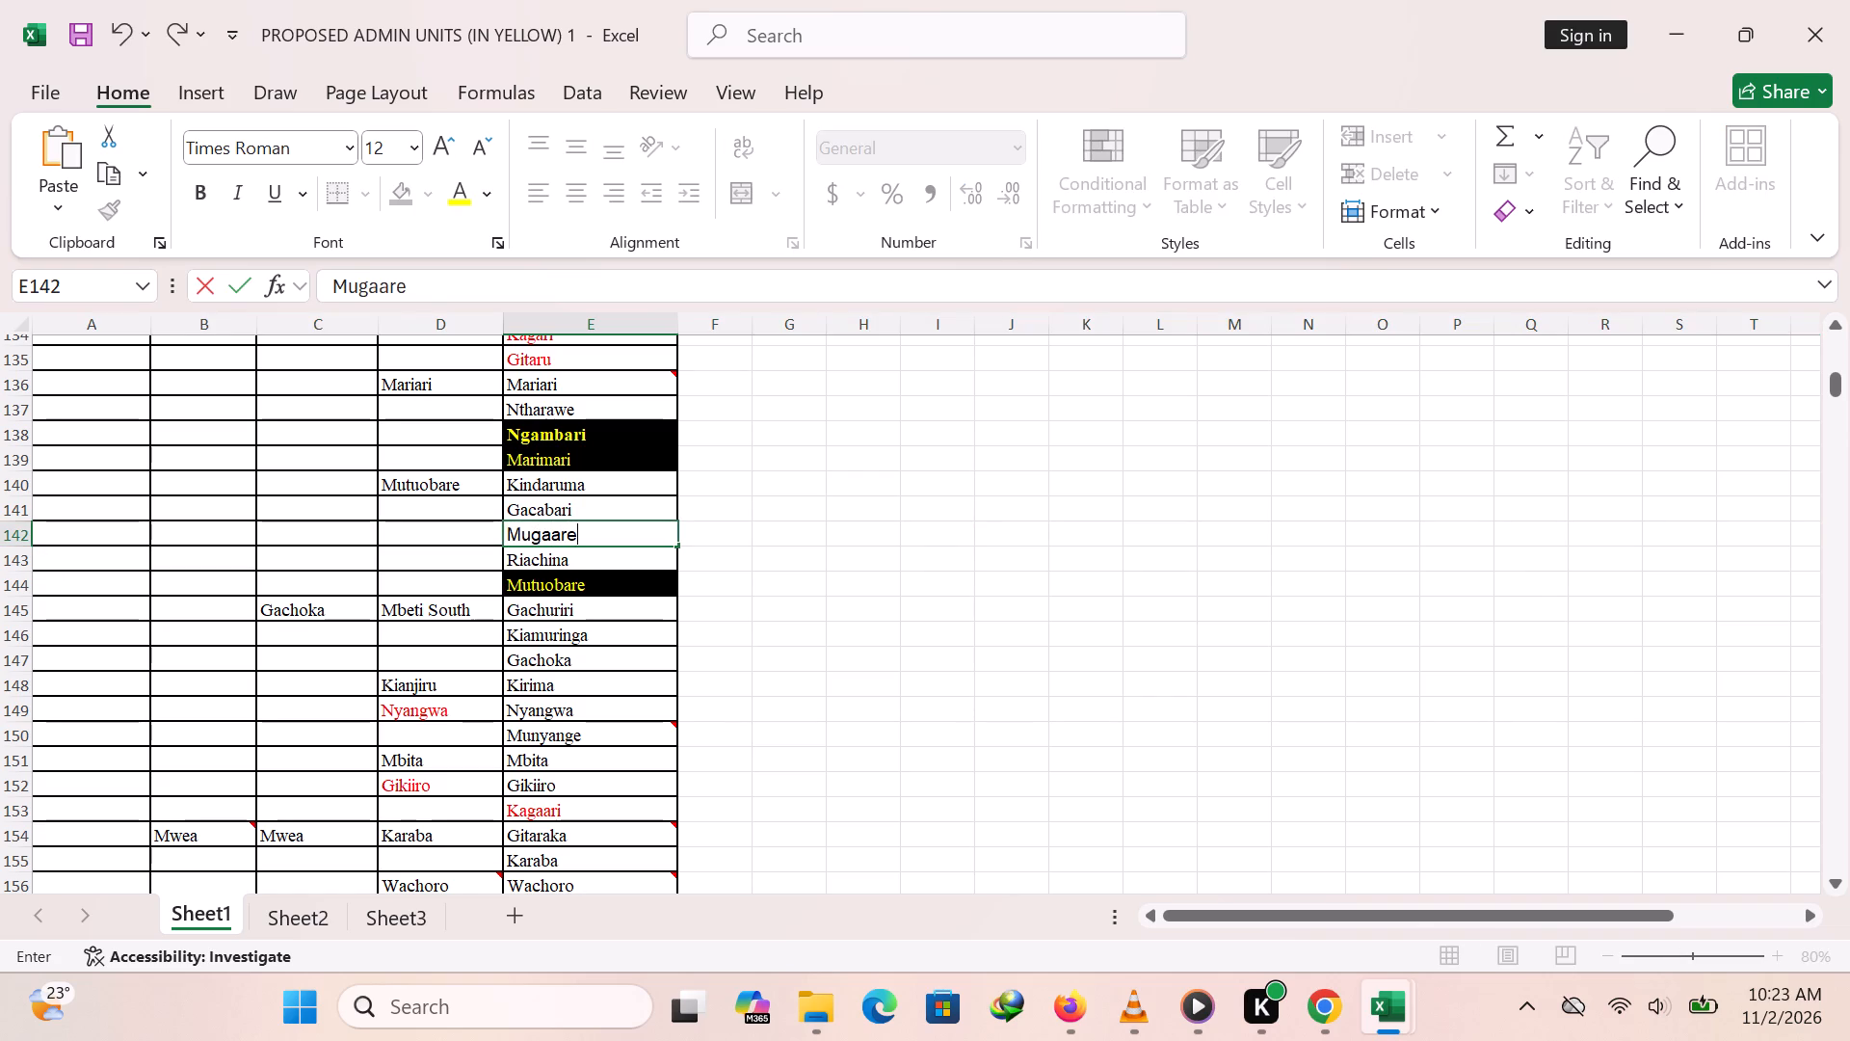
click(593, 573)
click(605, 537)
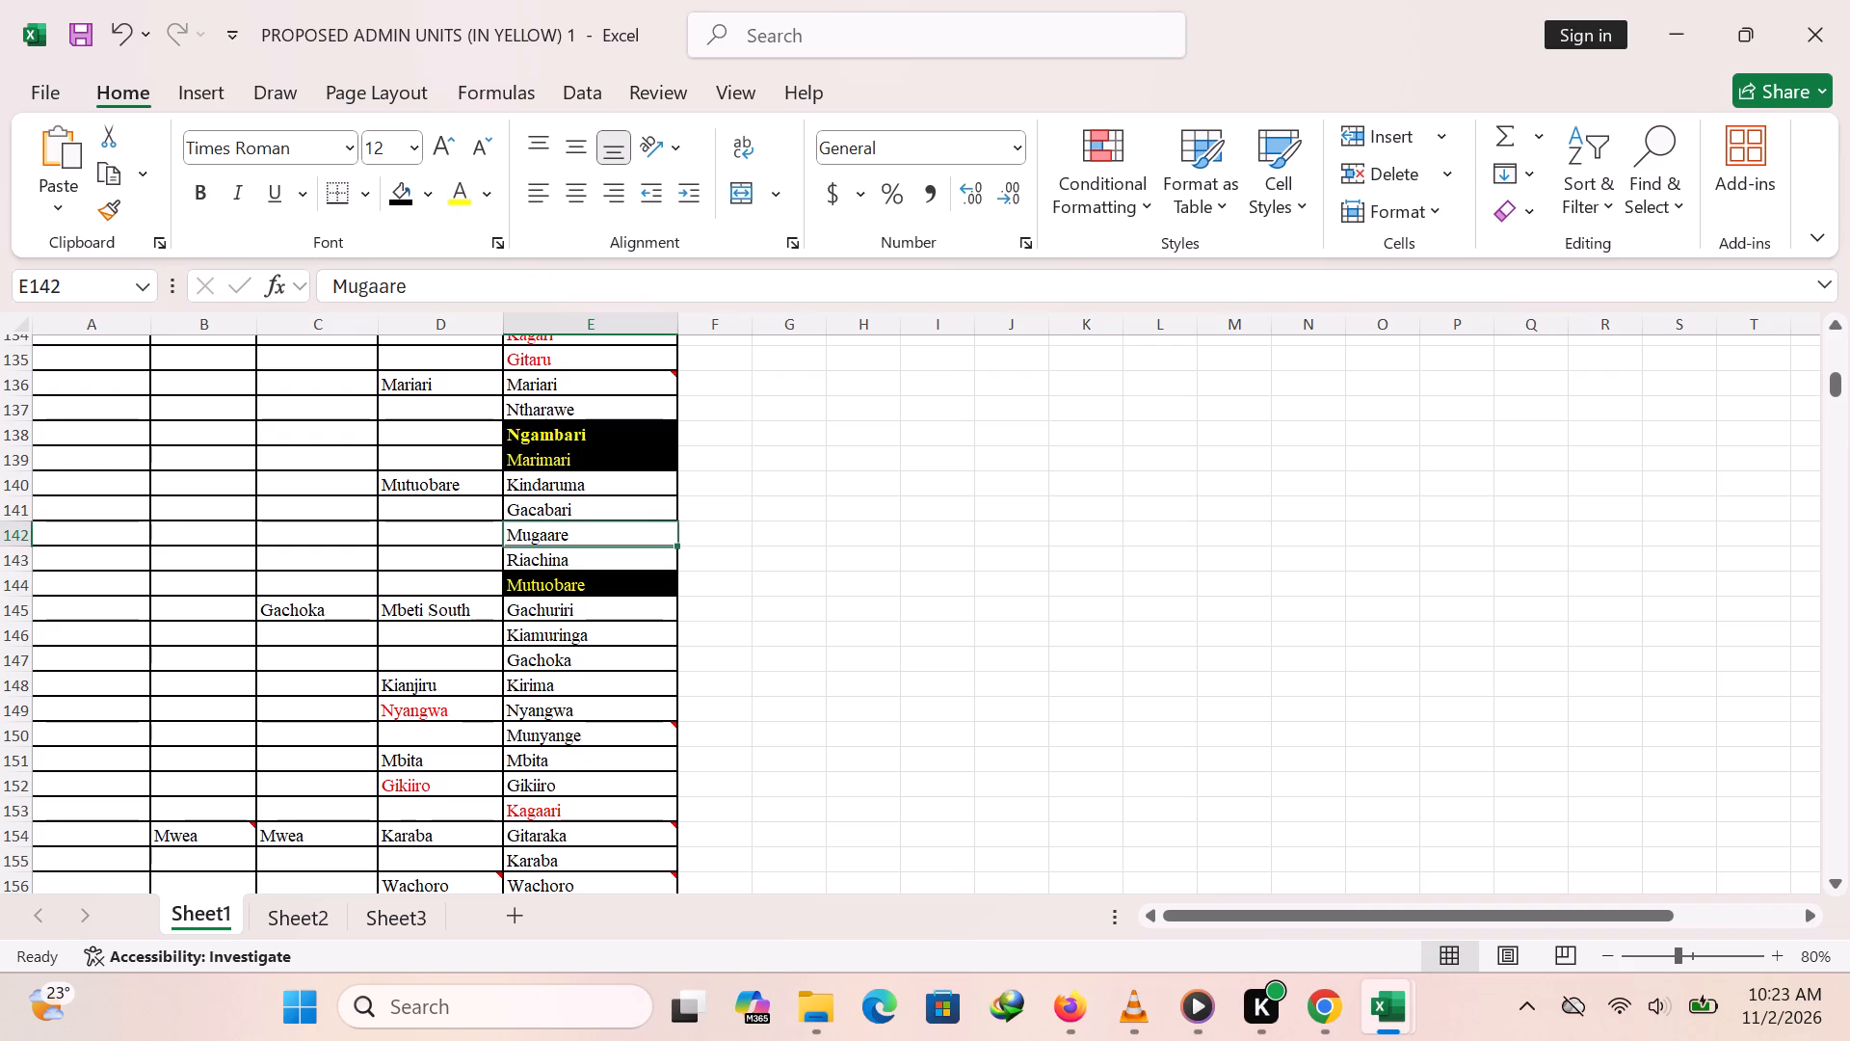
click(472, 179)
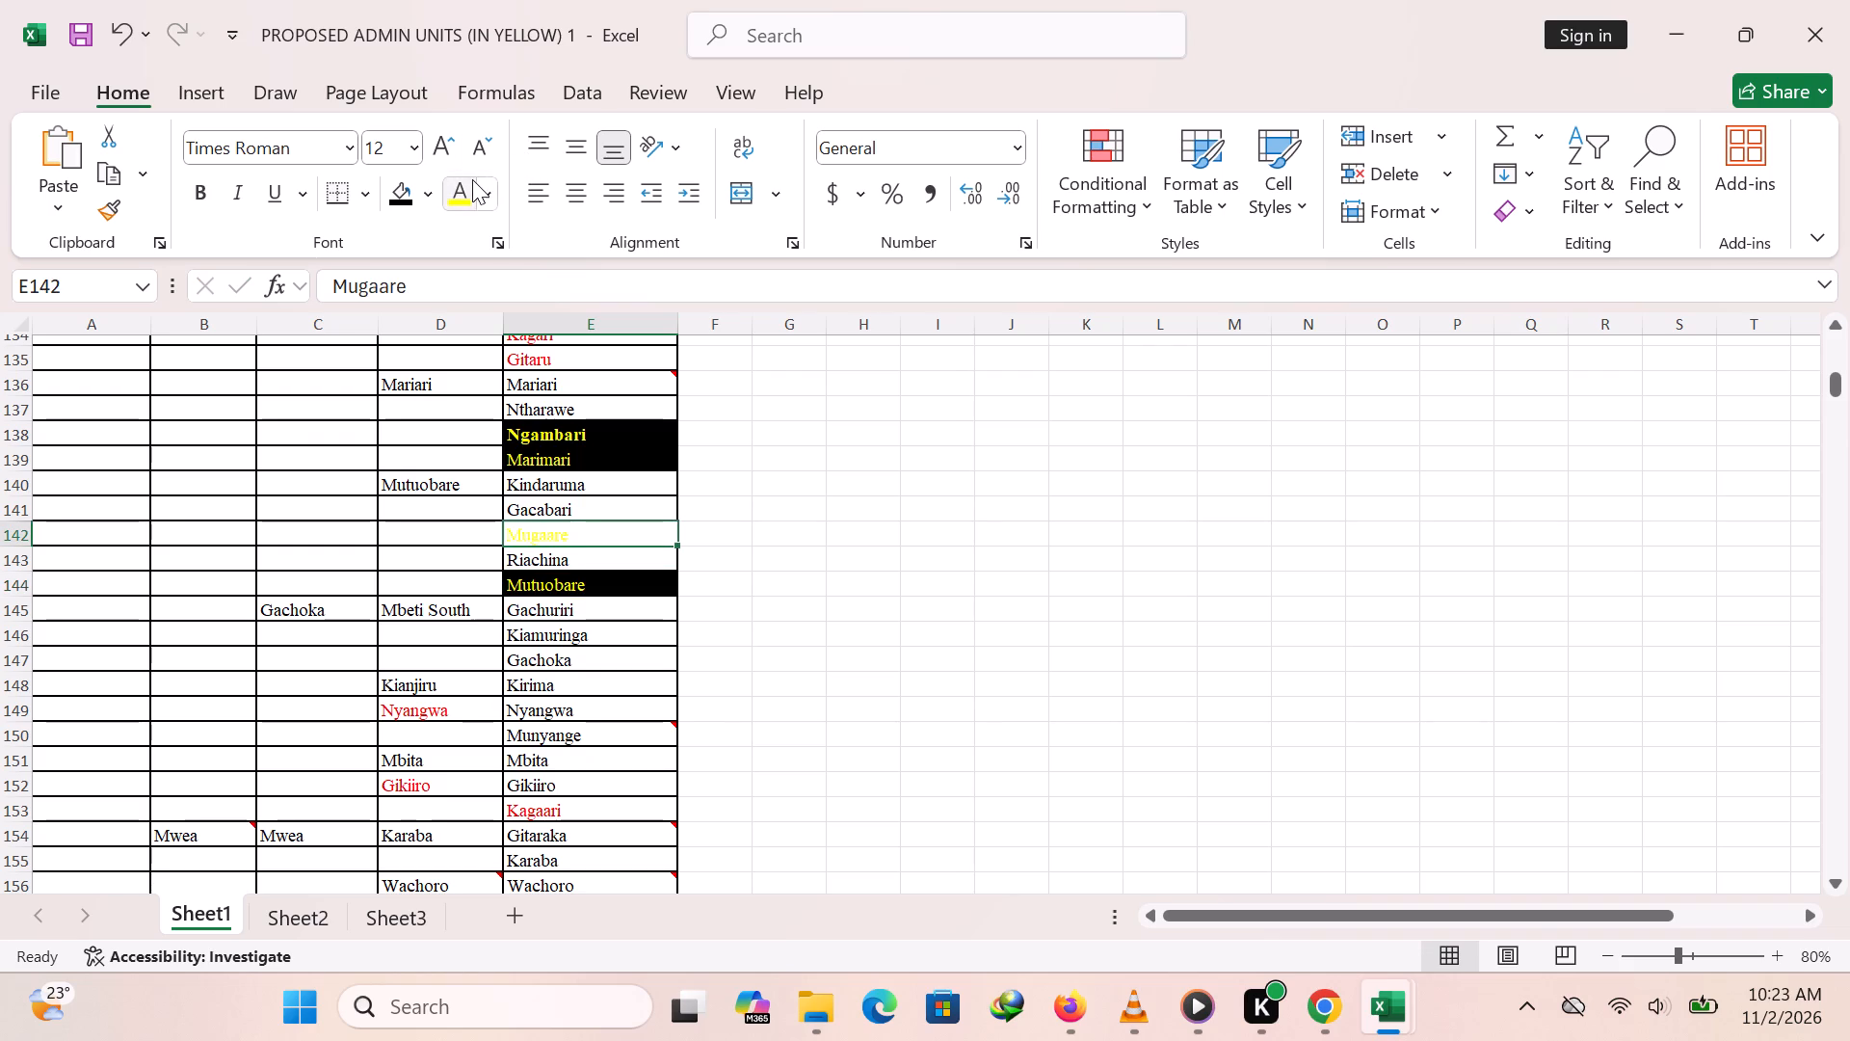
click(384, 196)
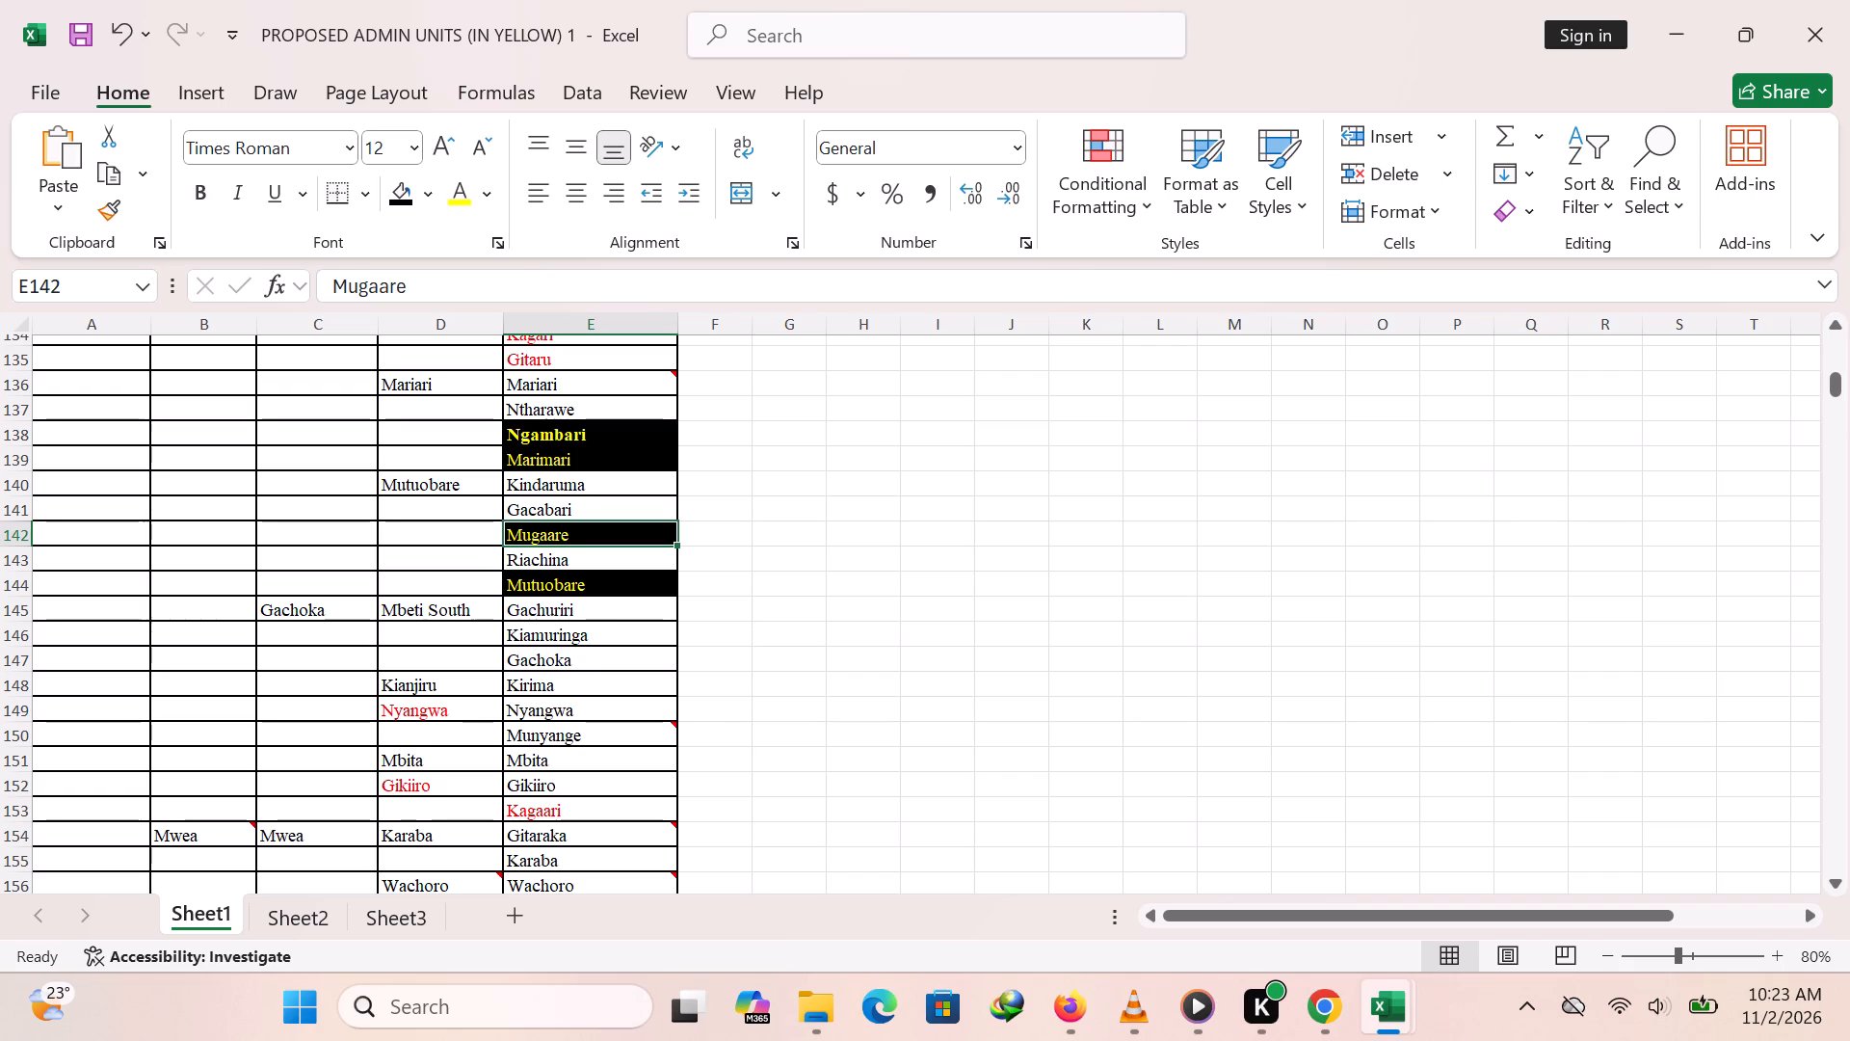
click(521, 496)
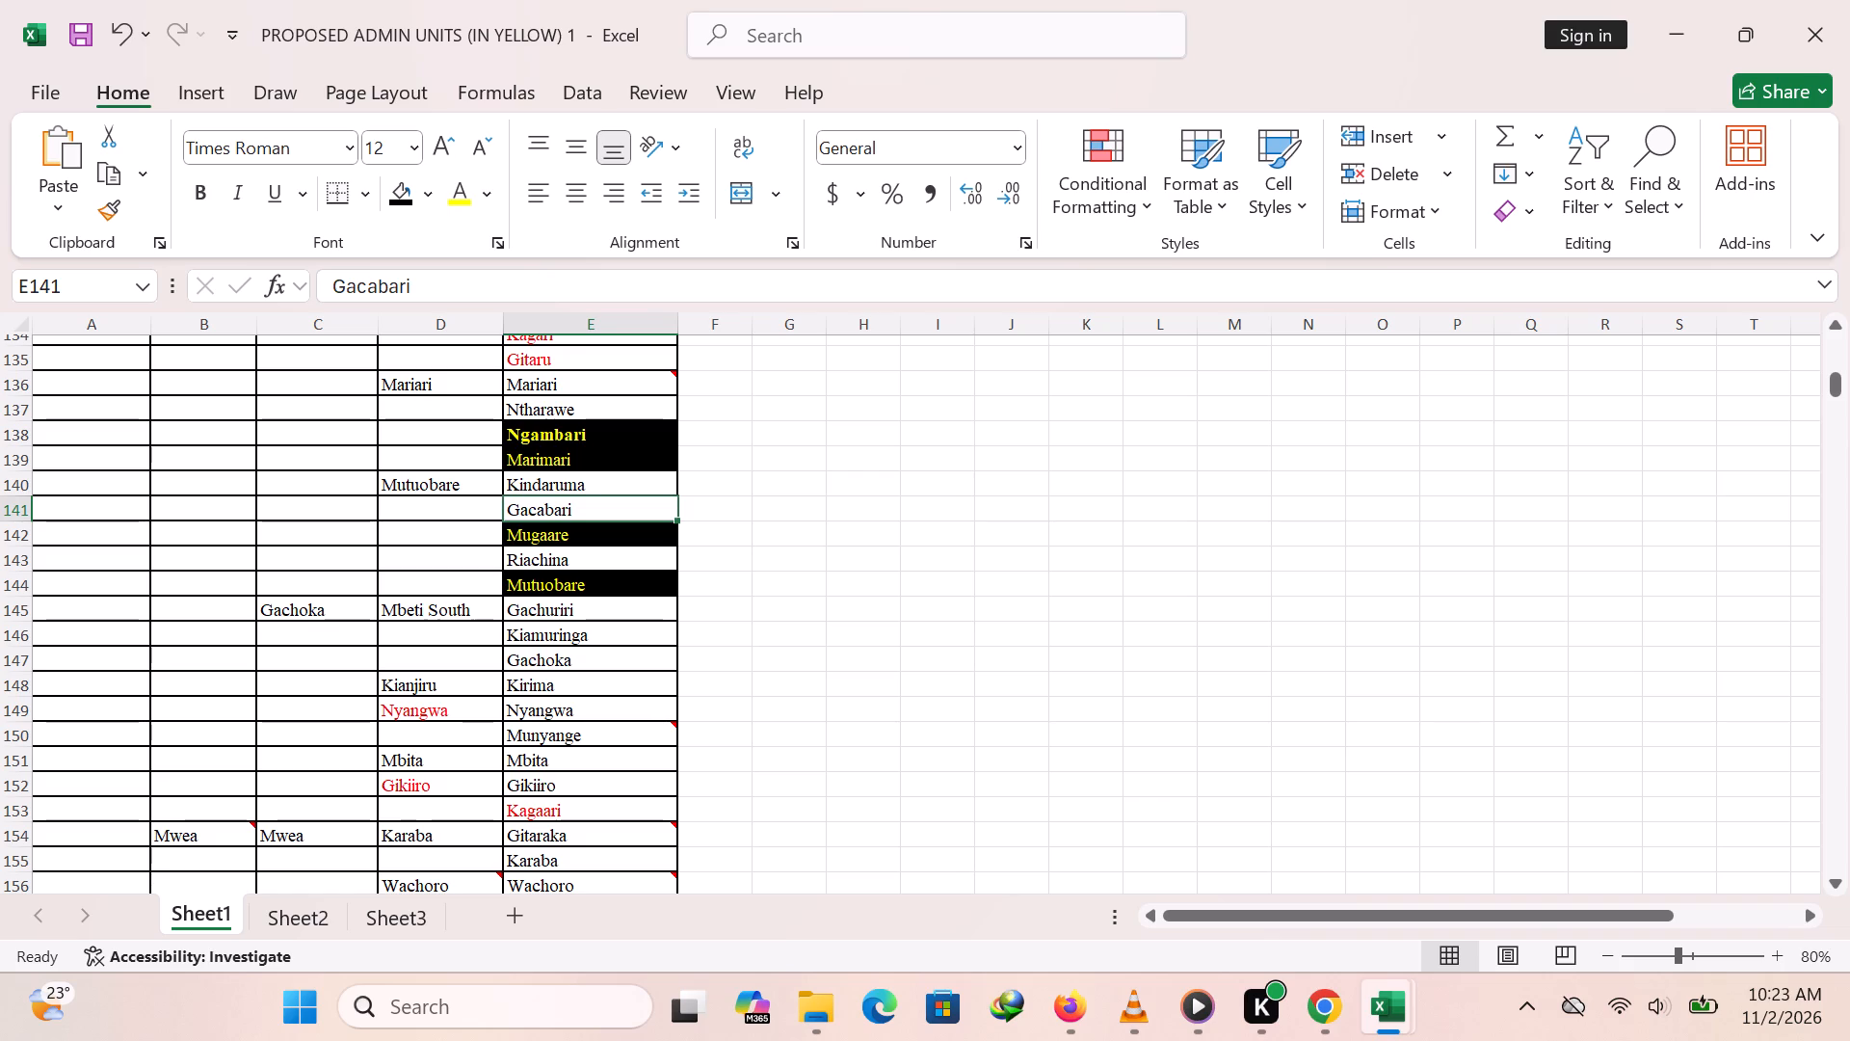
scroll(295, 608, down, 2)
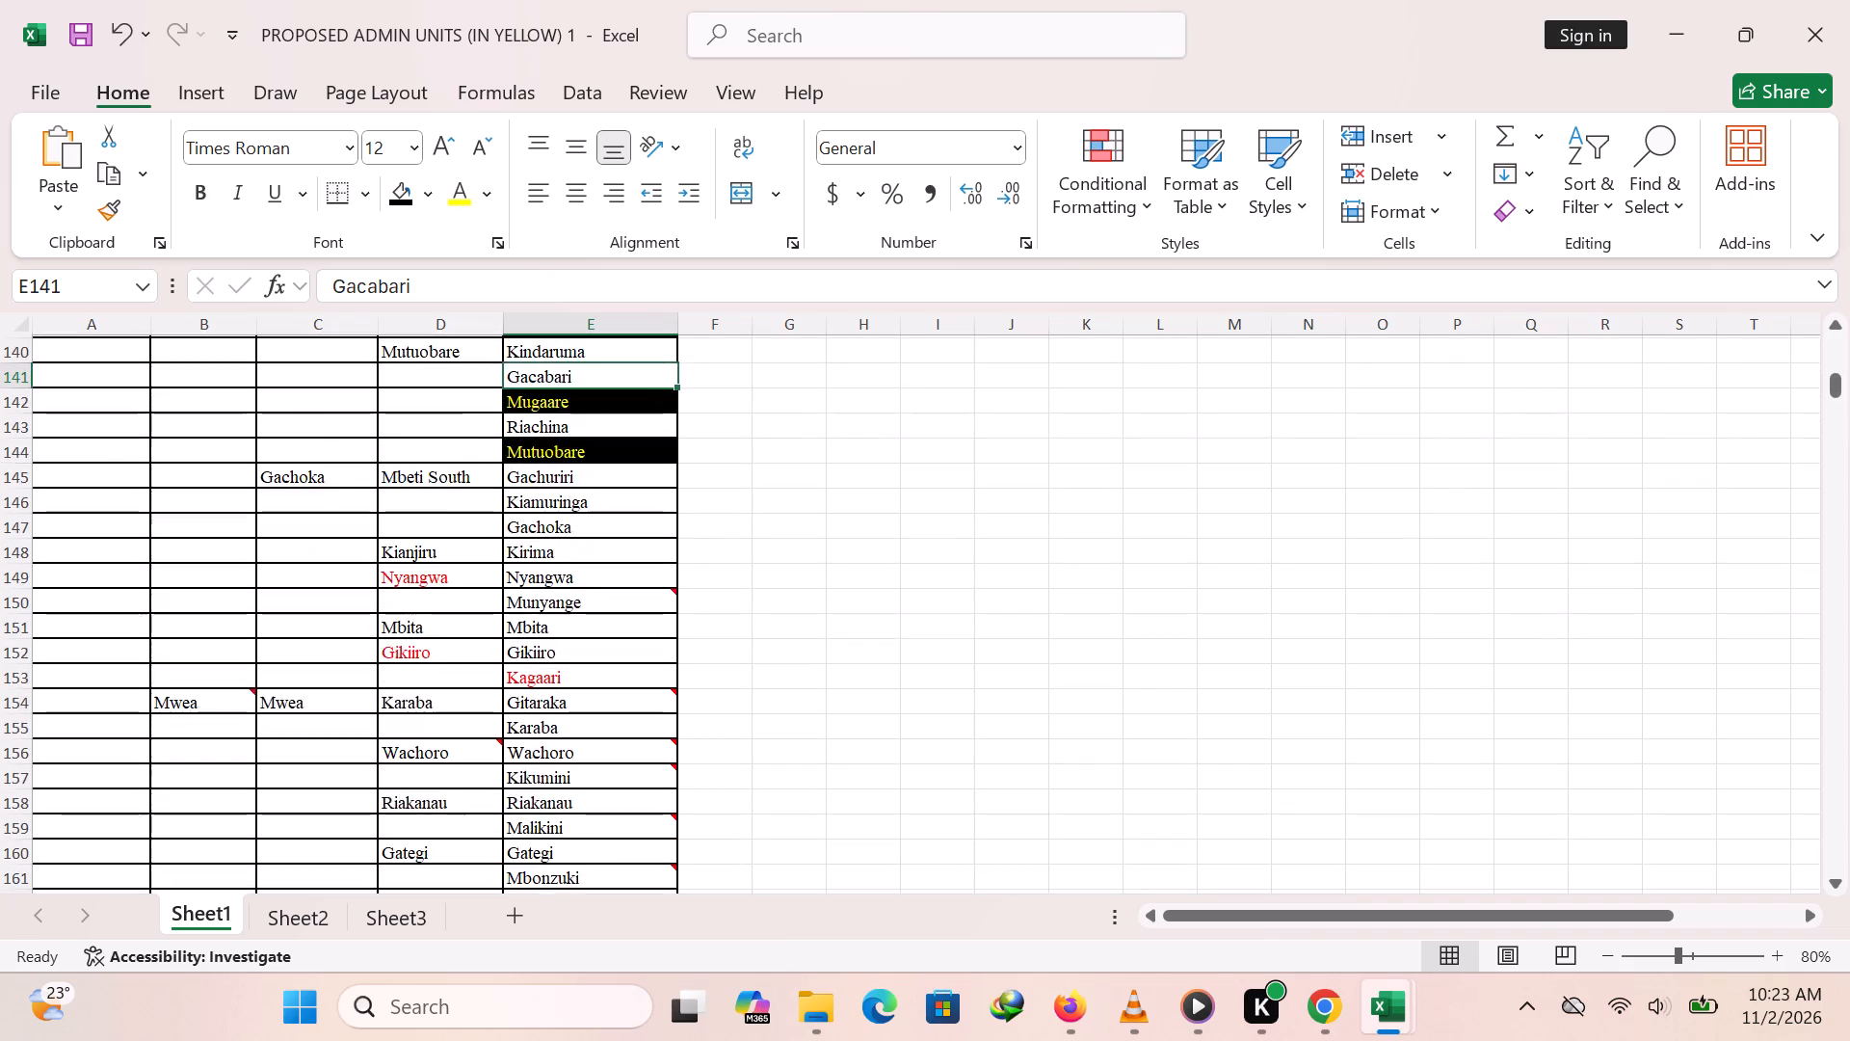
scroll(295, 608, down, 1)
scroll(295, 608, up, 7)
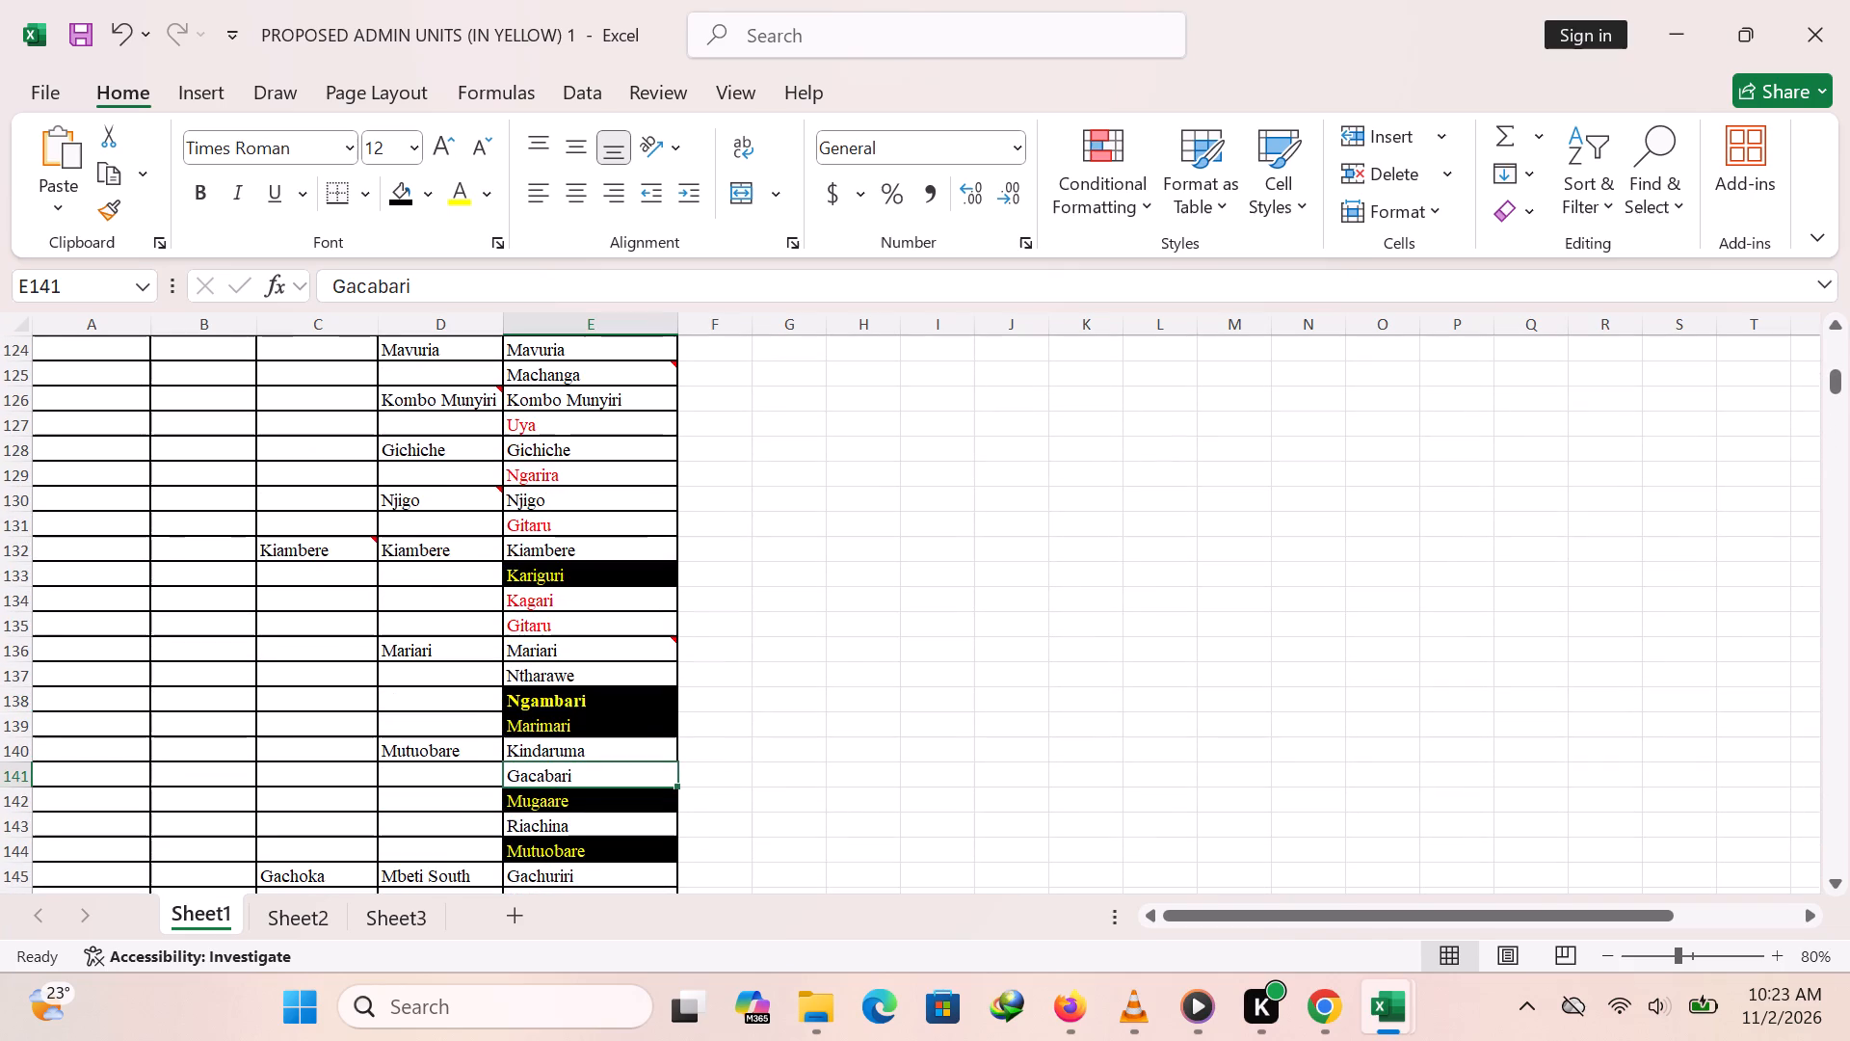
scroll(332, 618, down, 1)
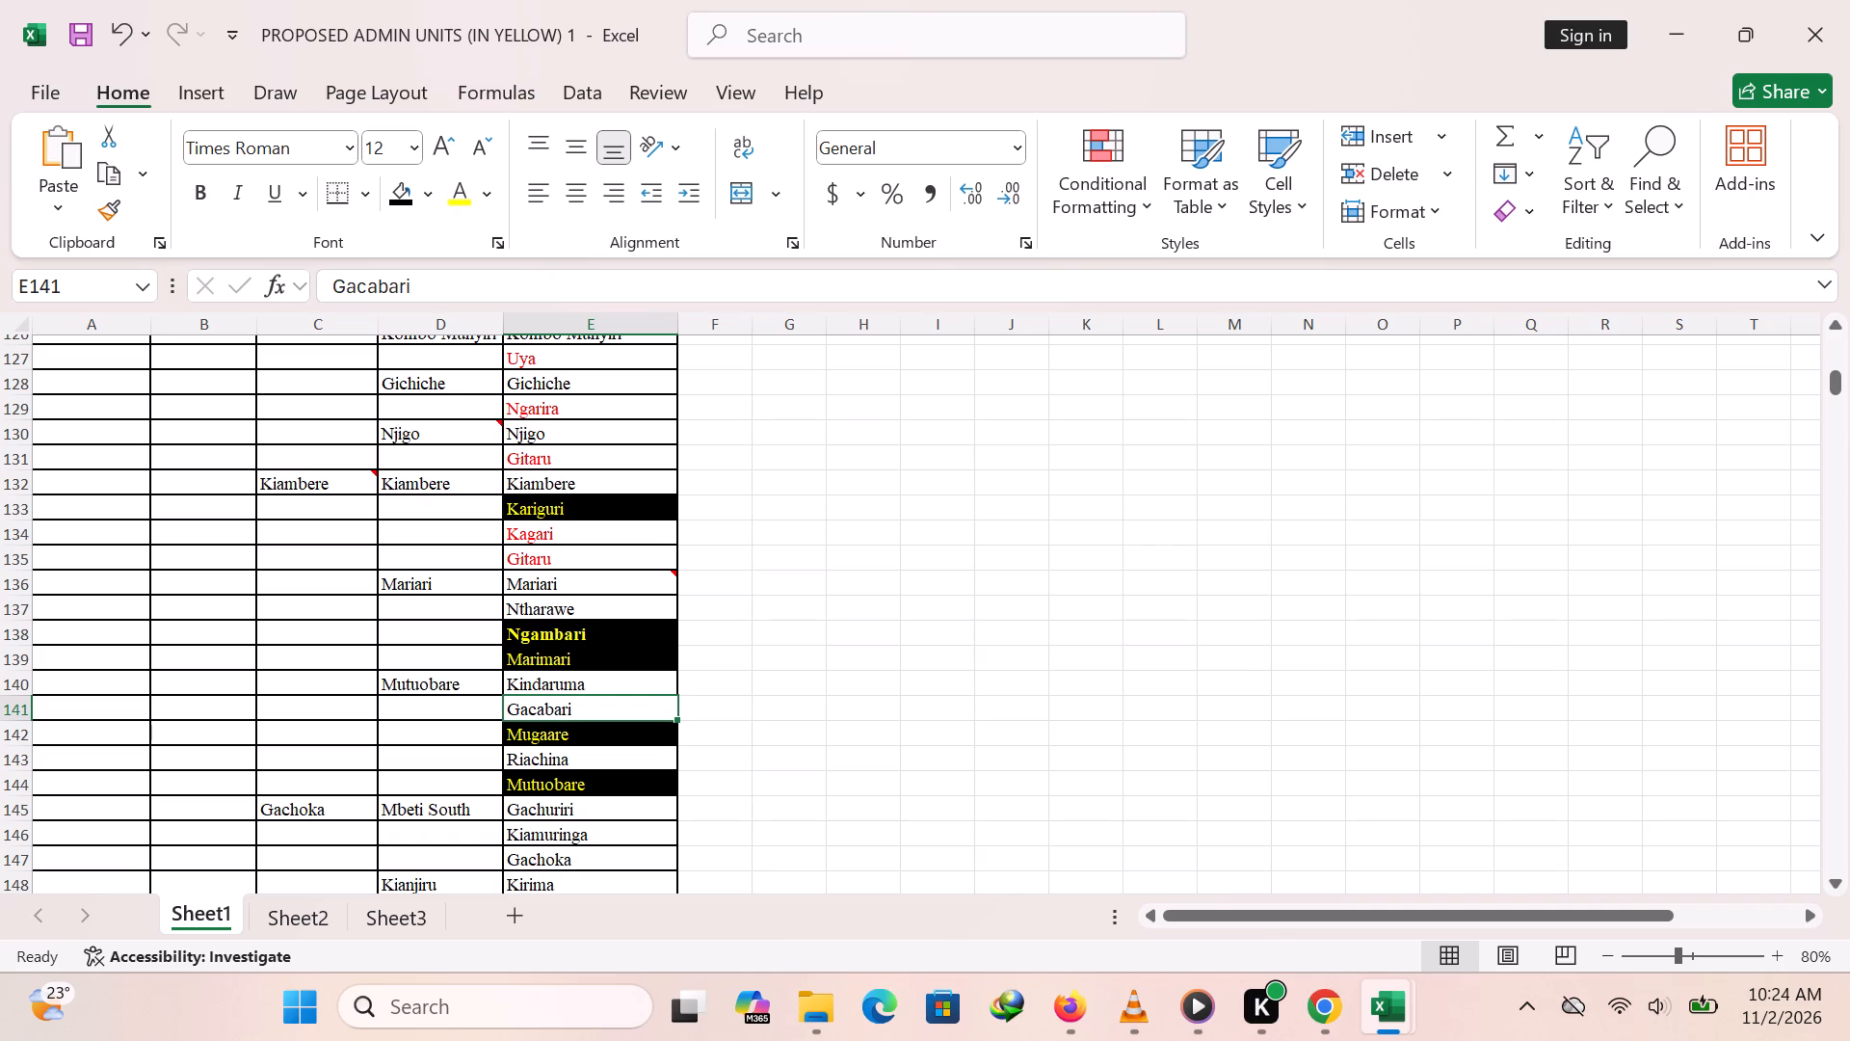
Delete the row of the Gacabari sub-location under the Mutuobare location.
click(589, 711)
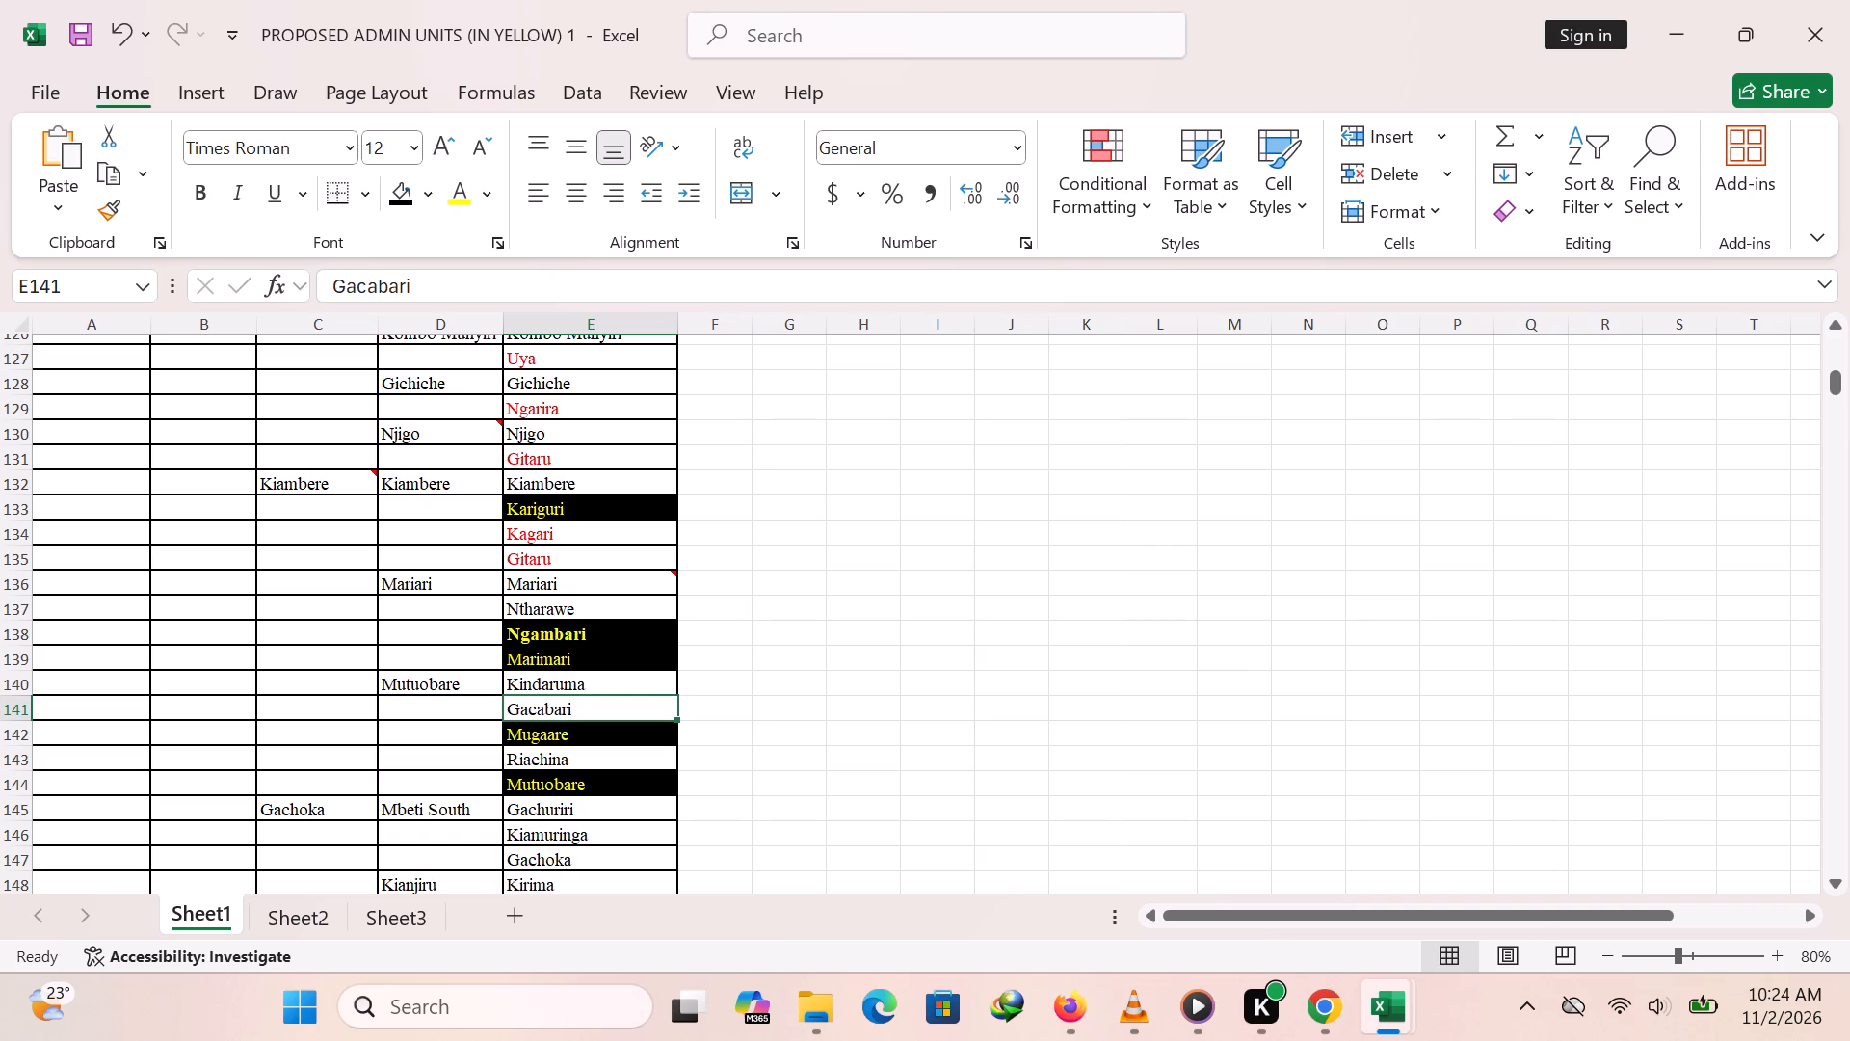
click(576, 710)
right_click(18, 707)
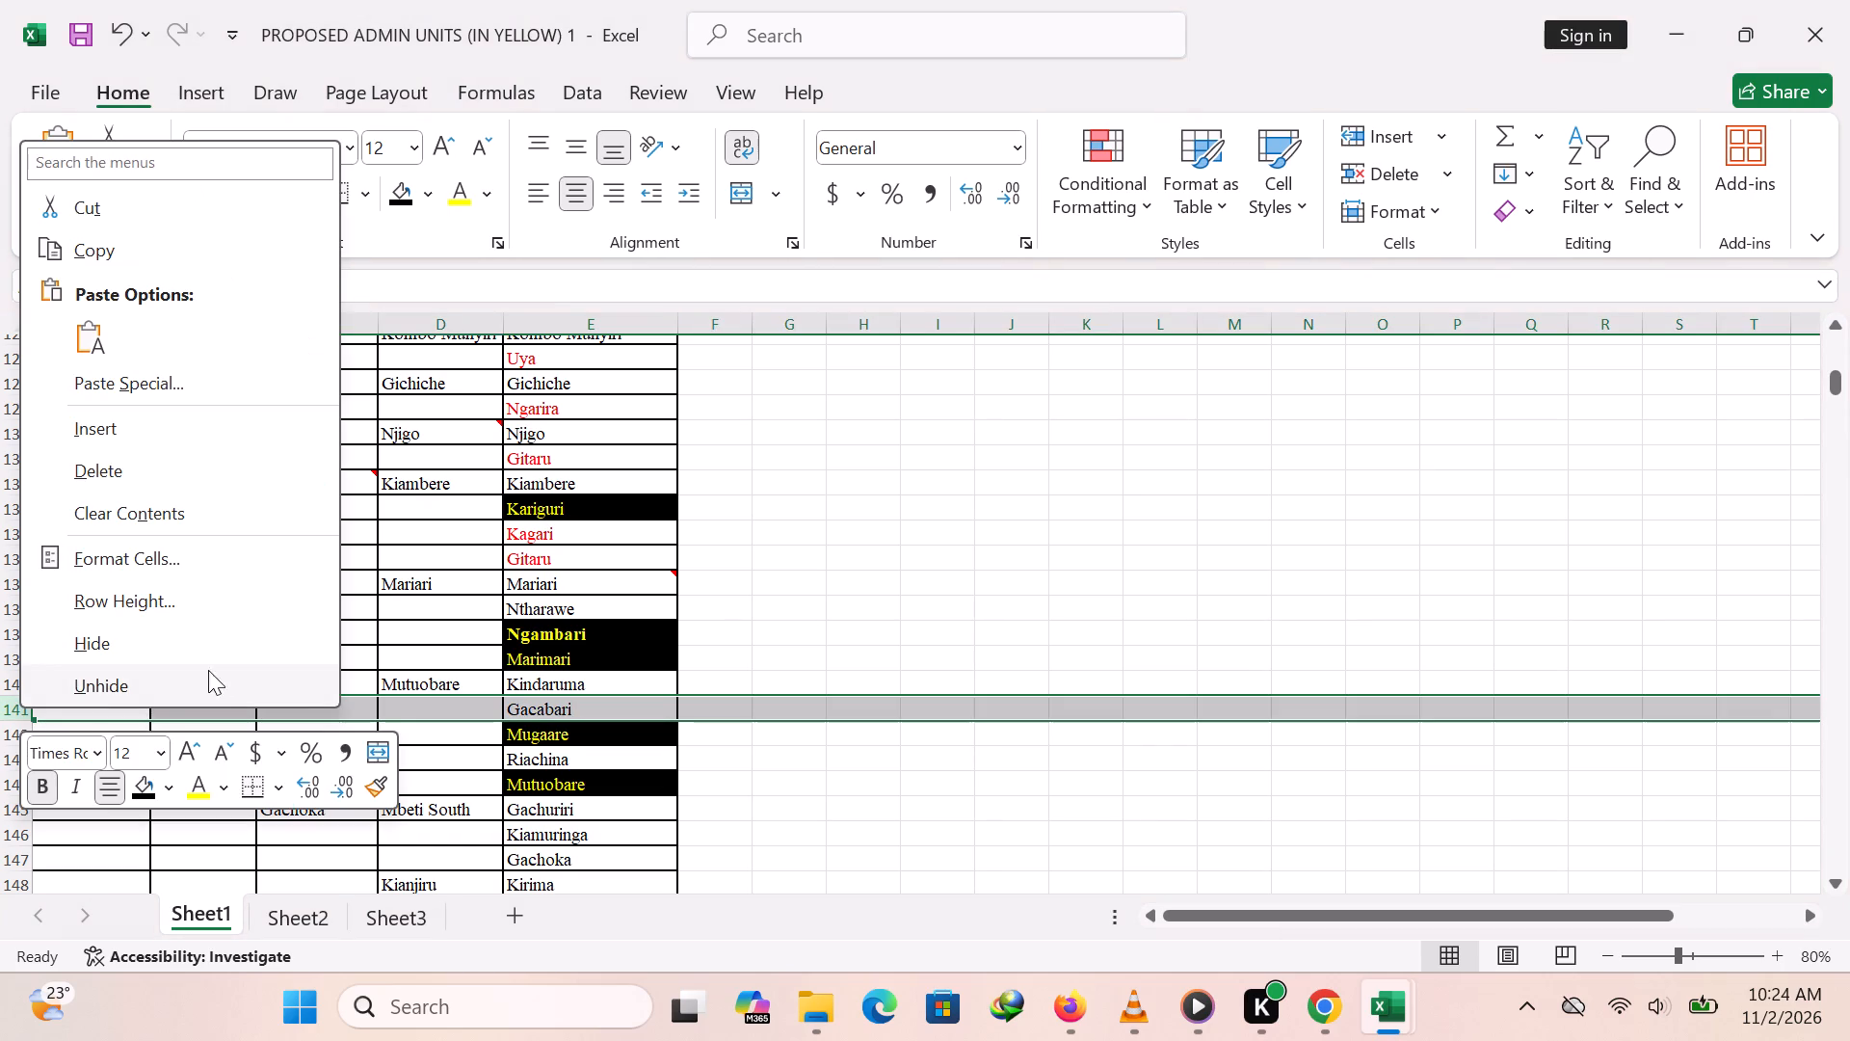
click(139, 479)
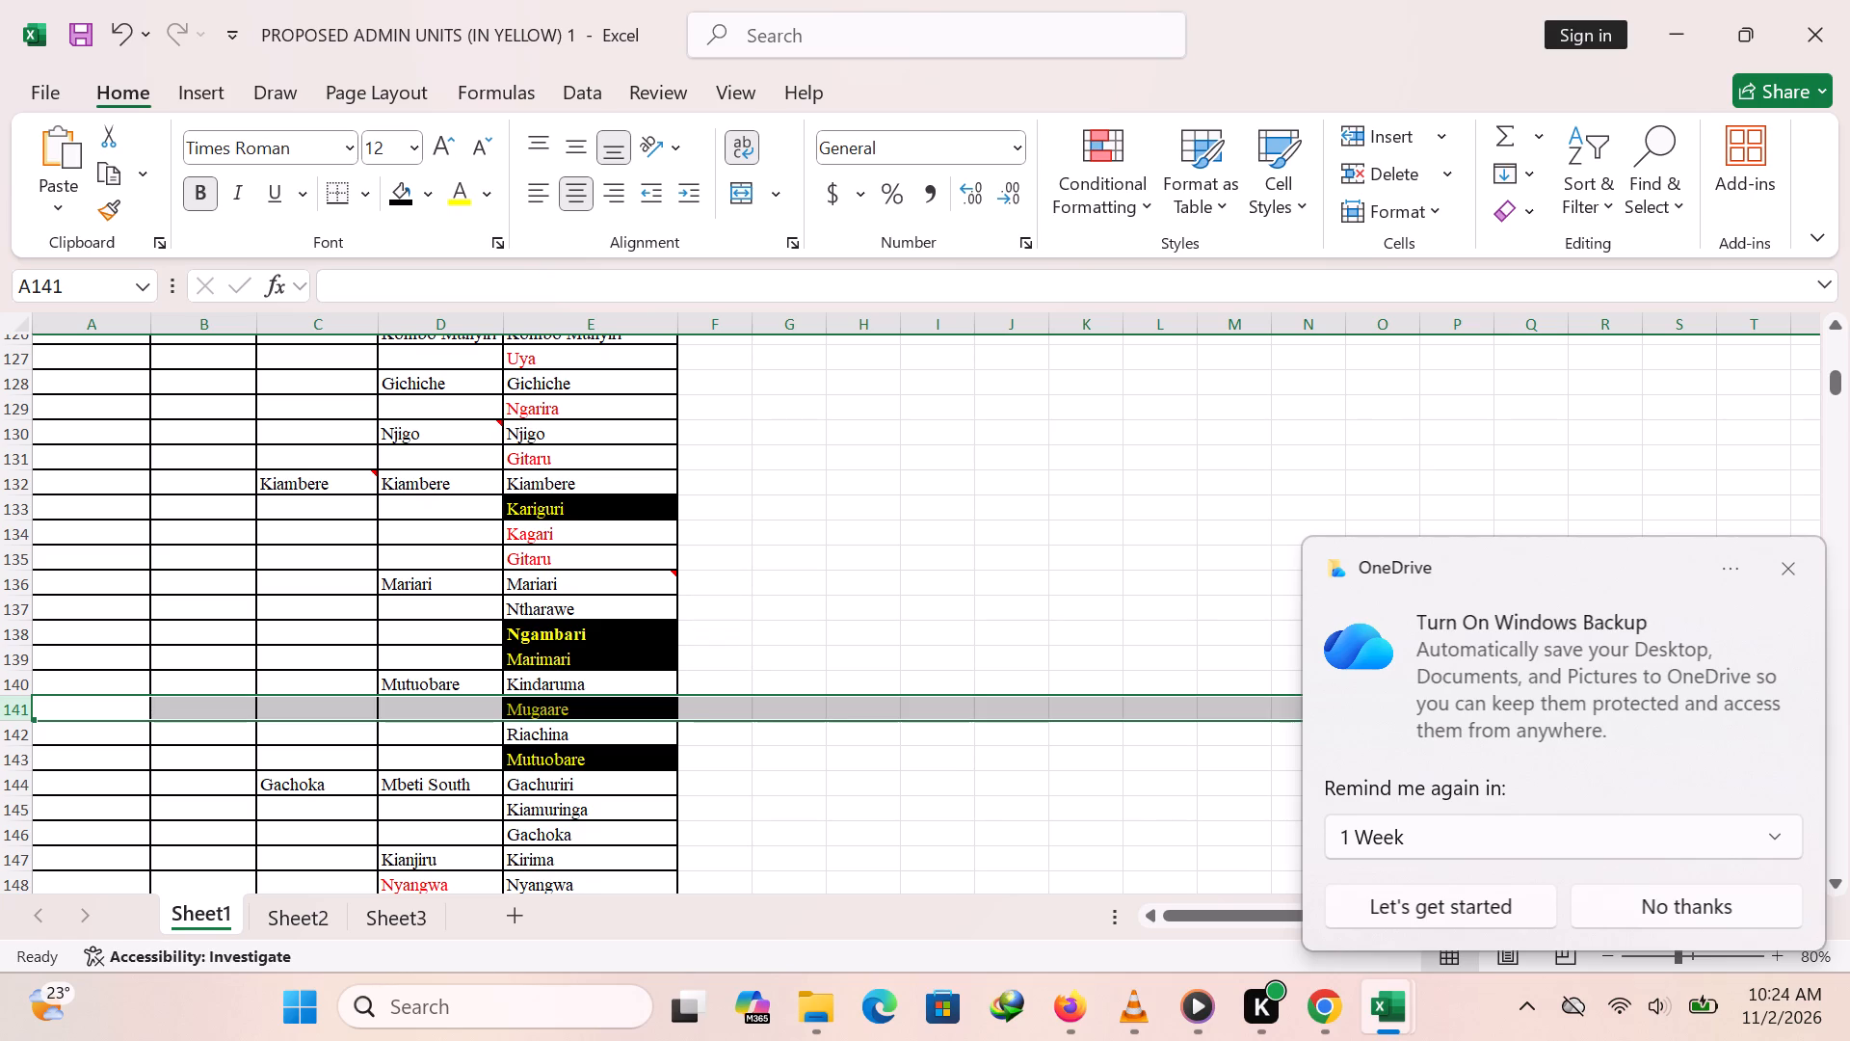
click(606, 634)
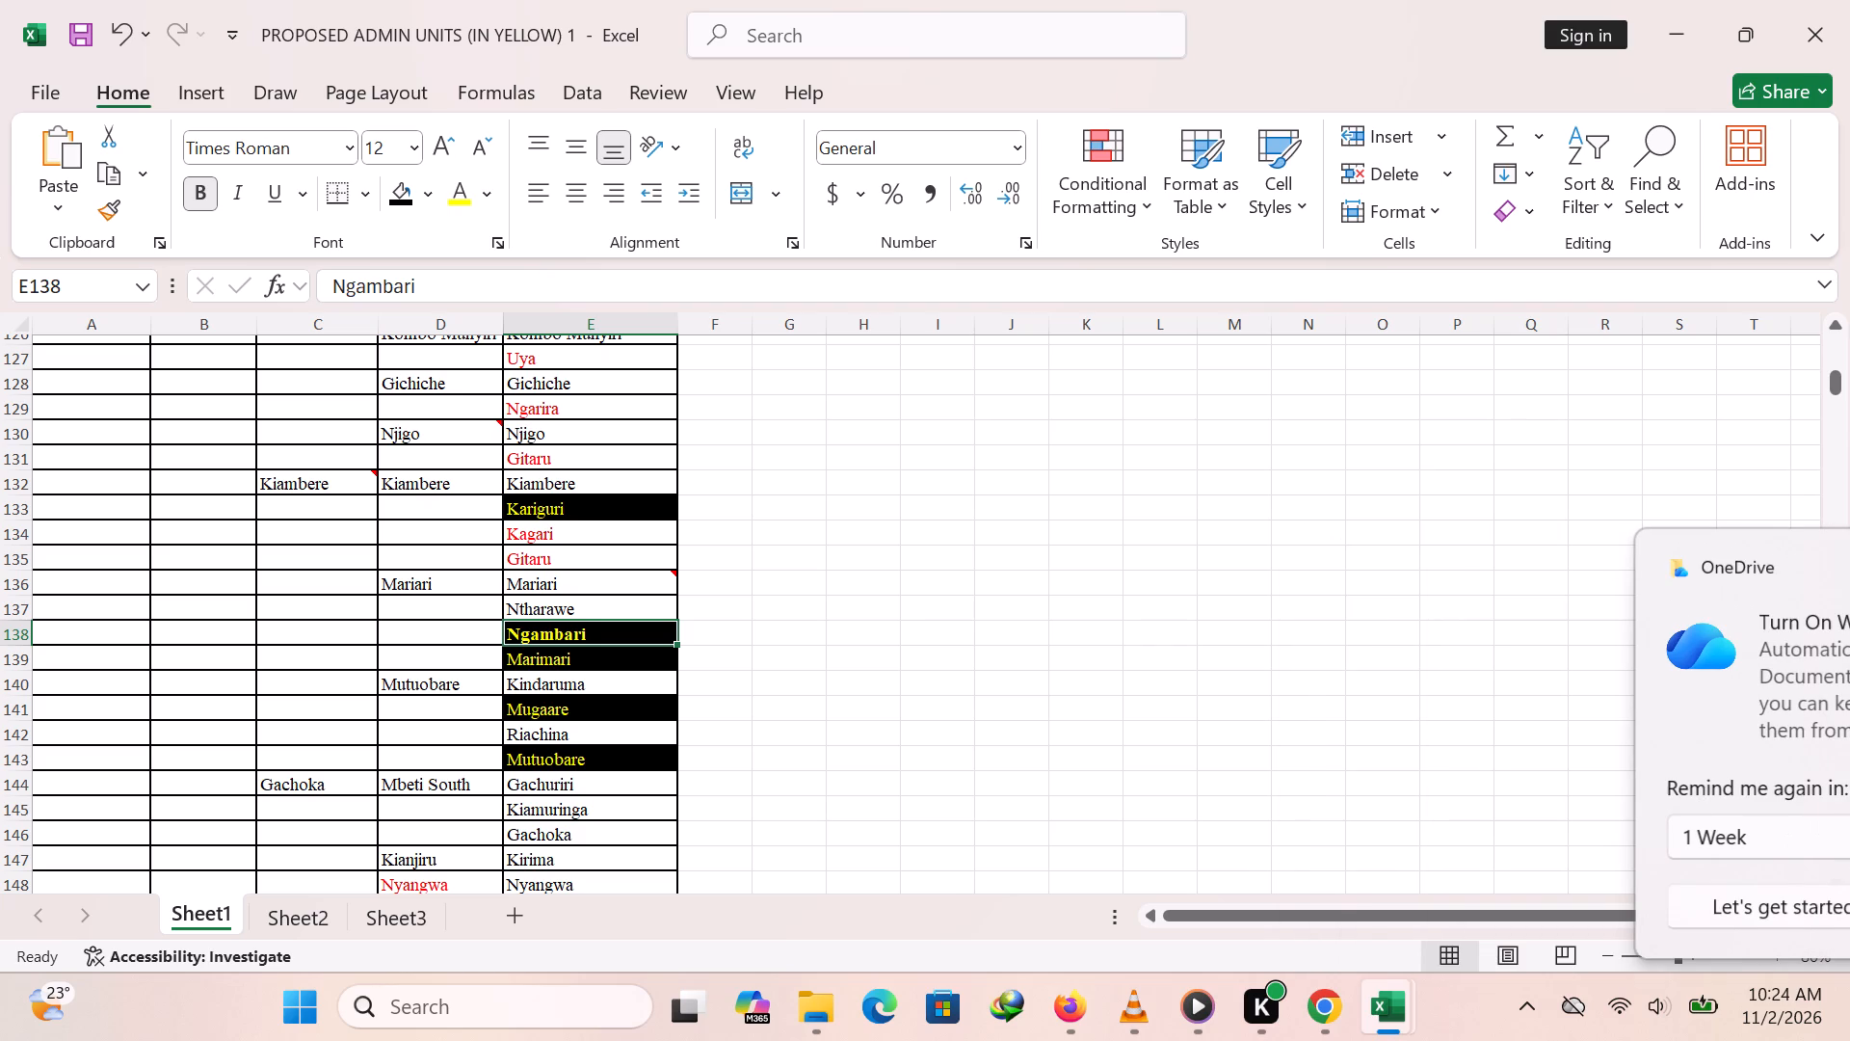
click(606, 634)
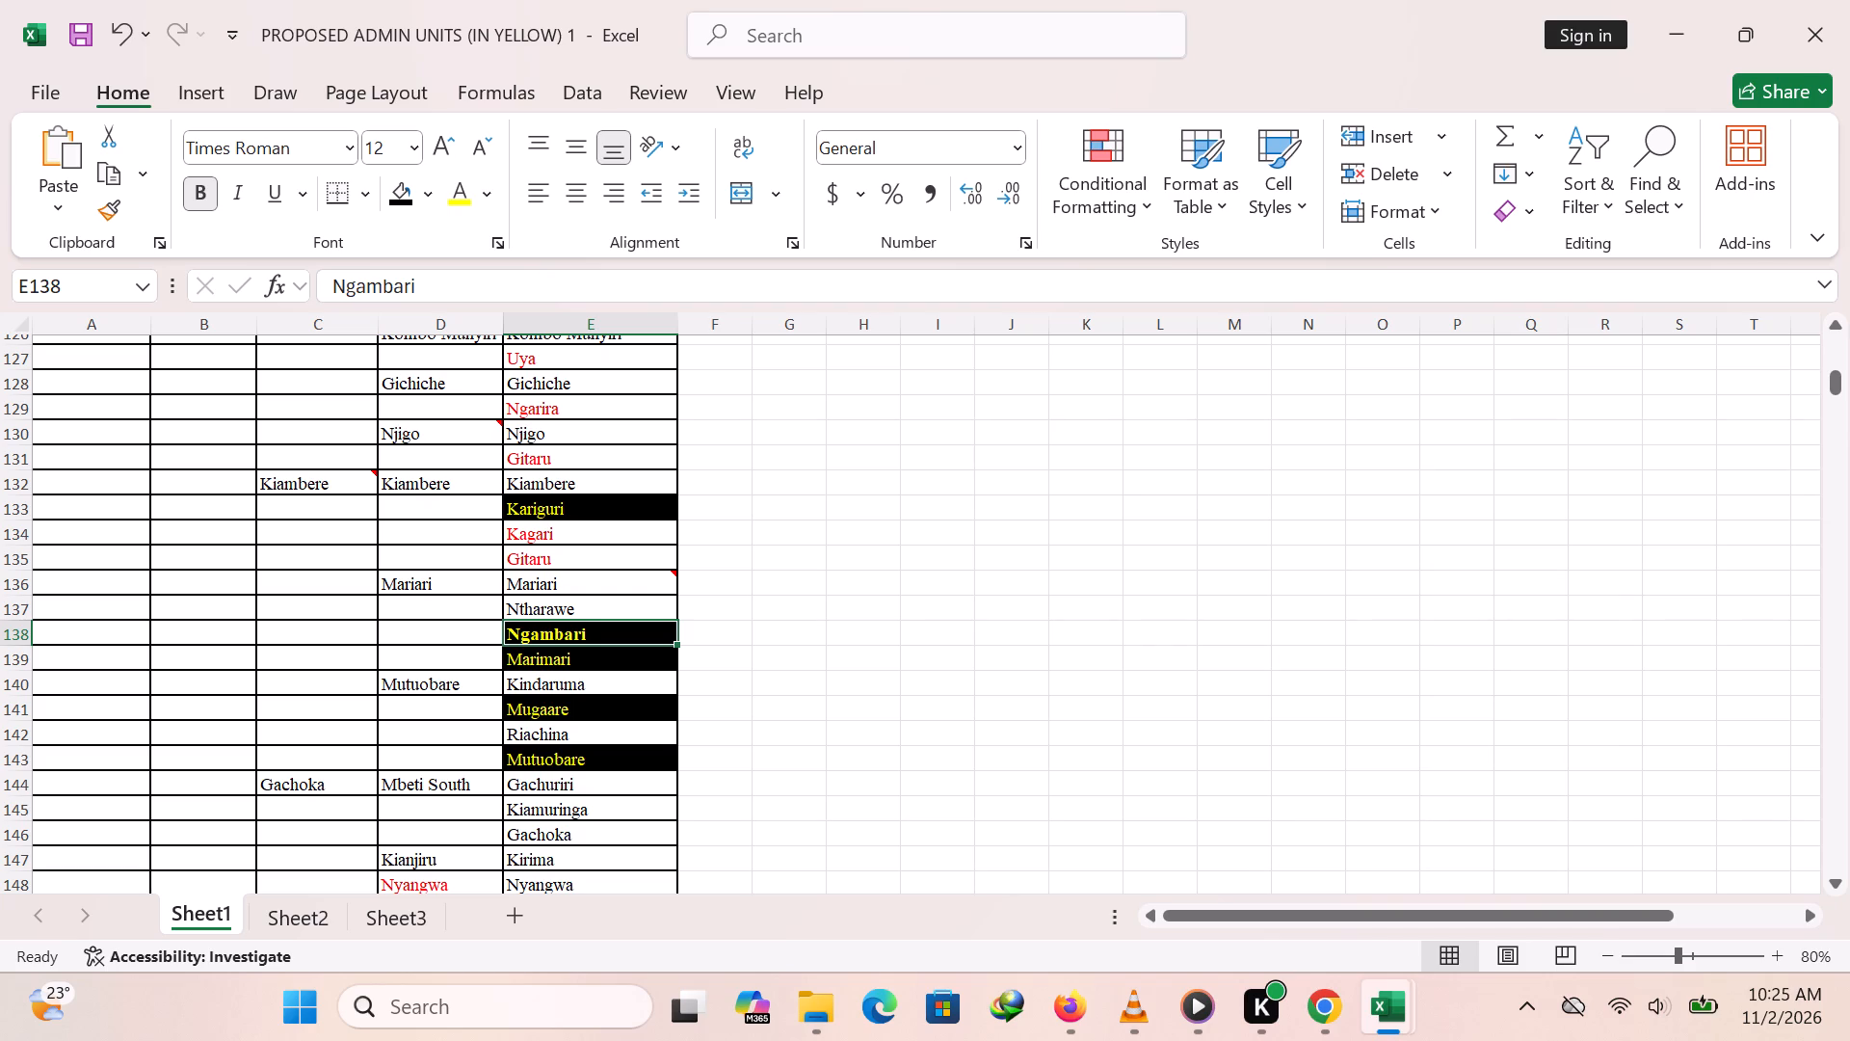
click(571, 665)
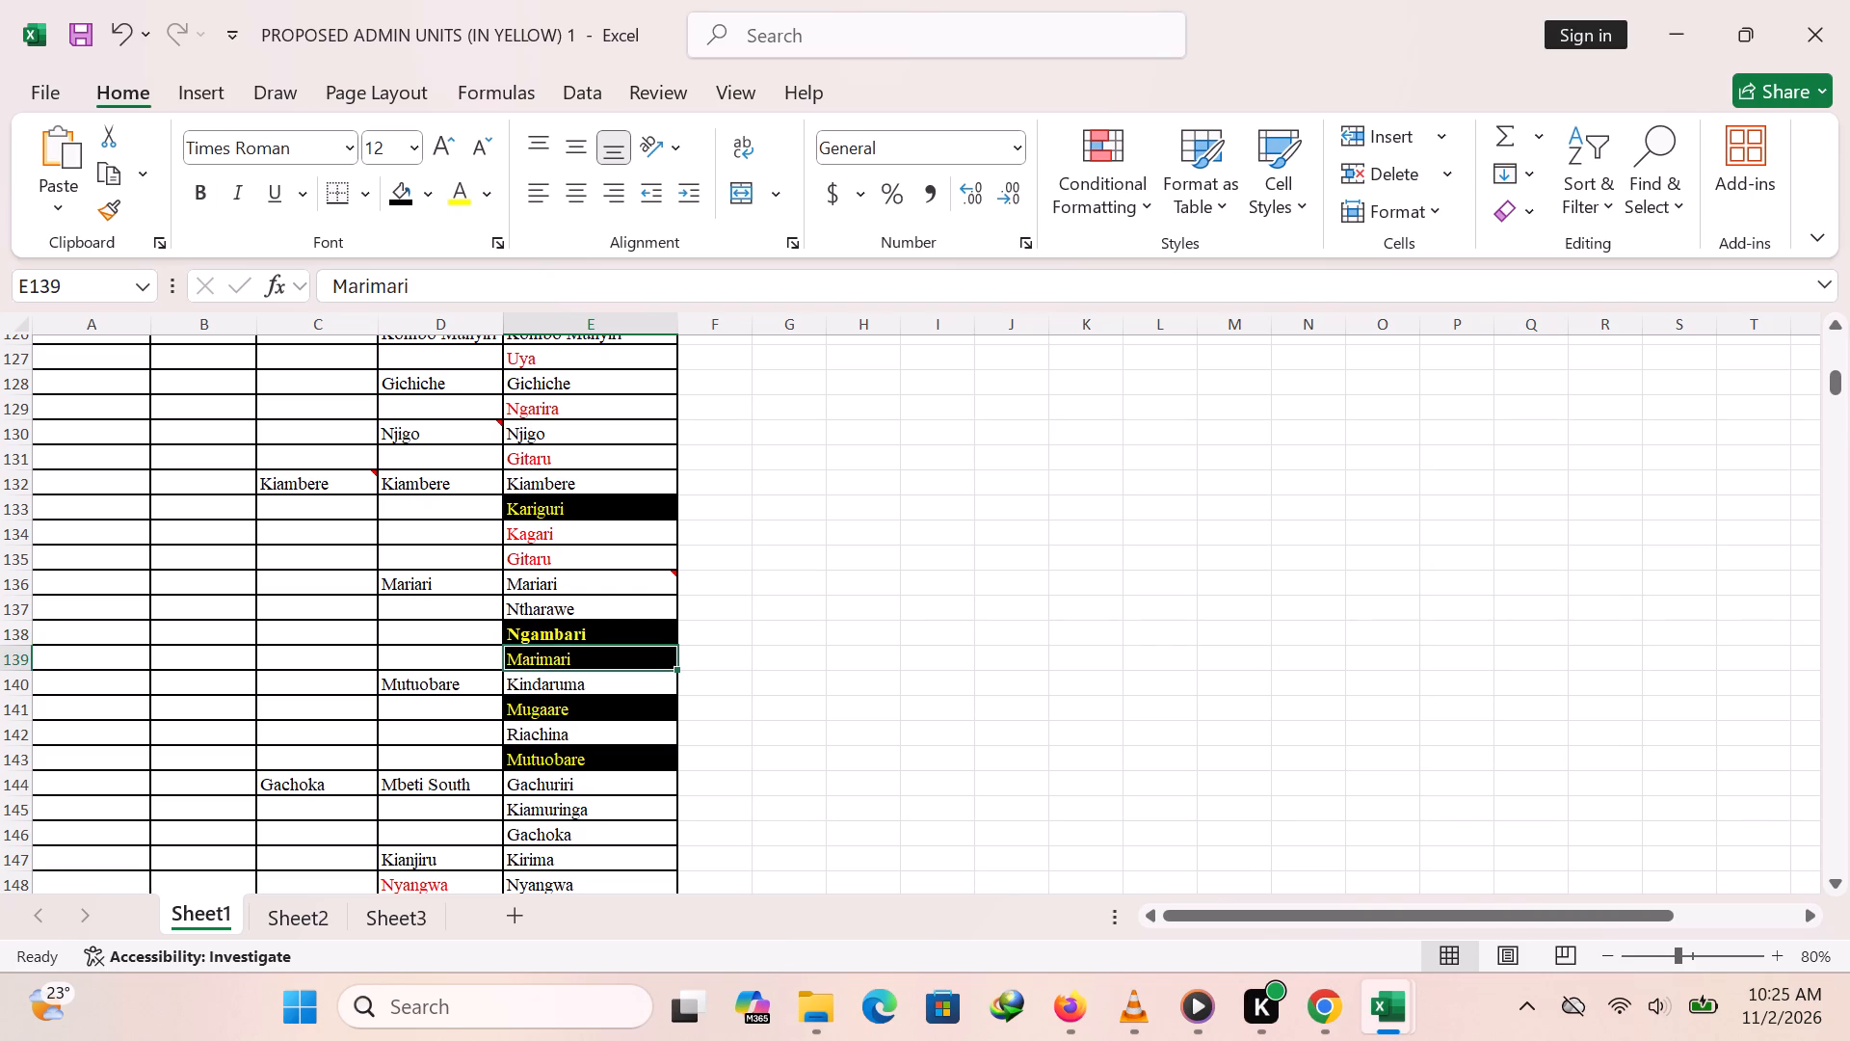
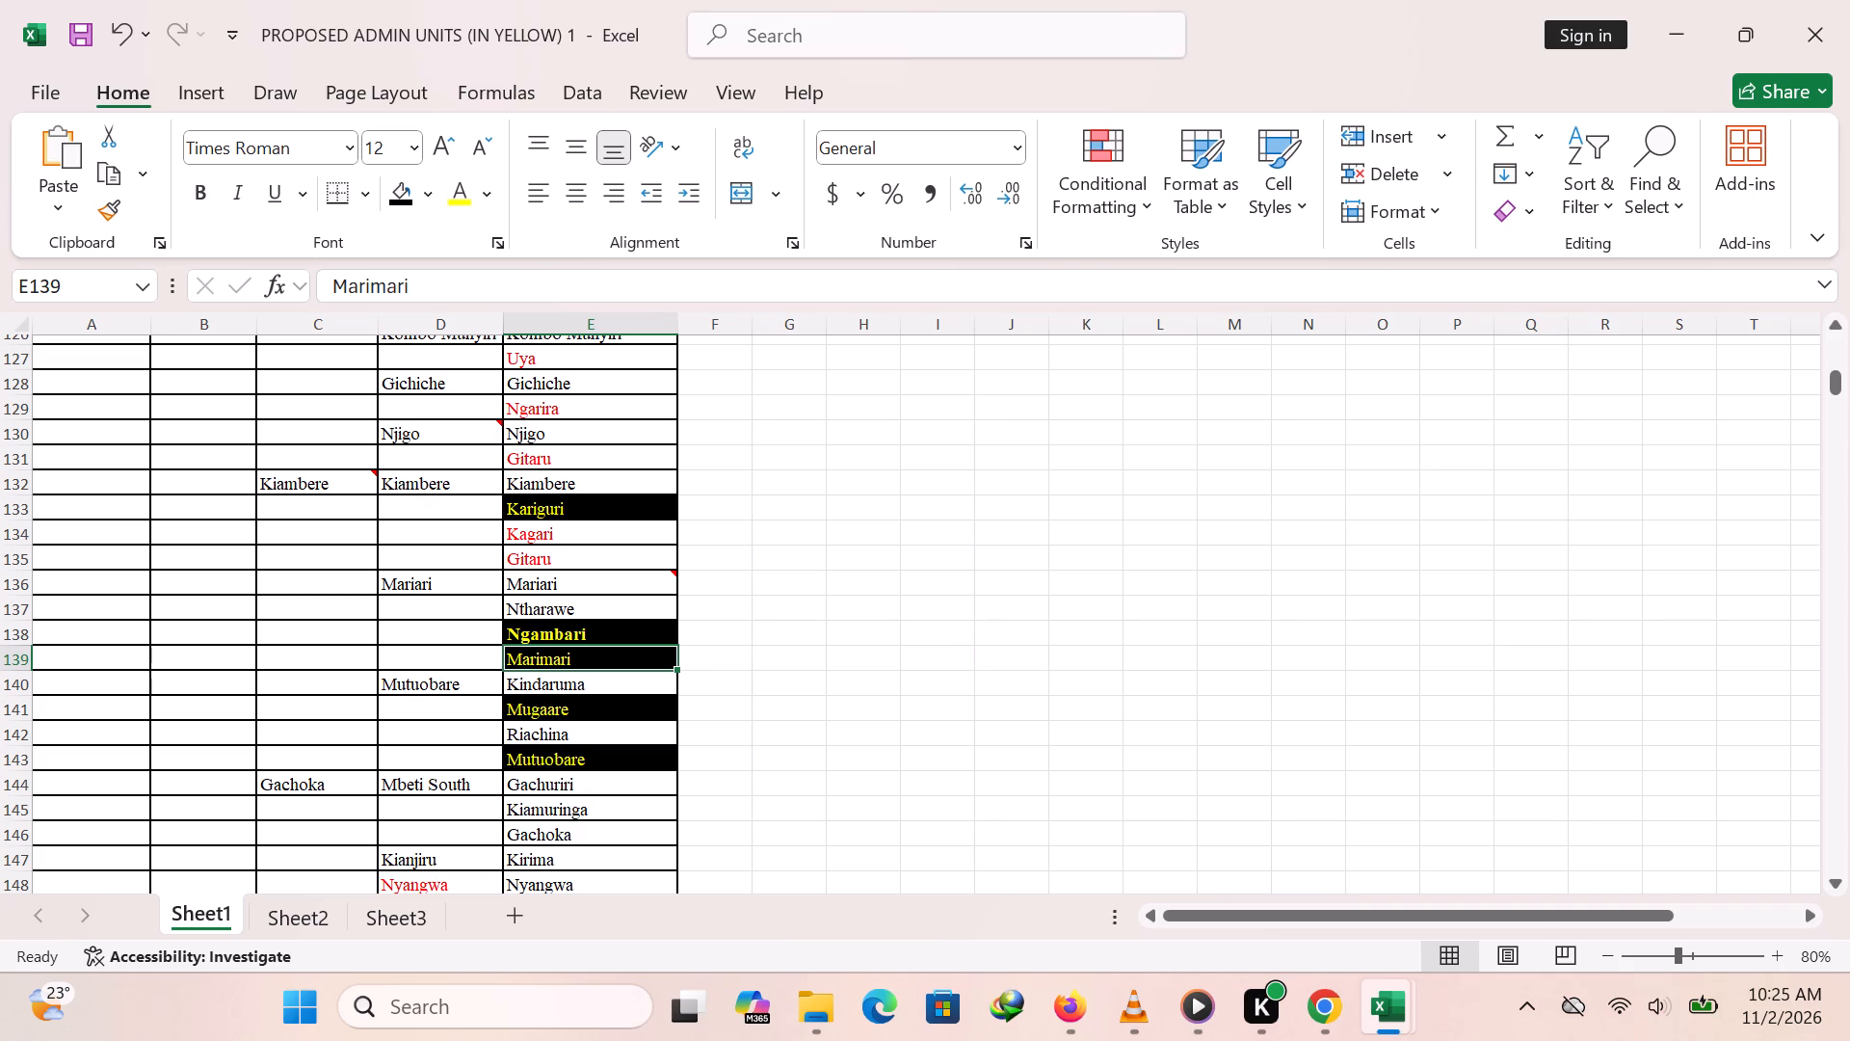
Copy the name Kindaruma into the location column directly below Mutuobare, with yellow font and a black cell fill.
click(536, 711)
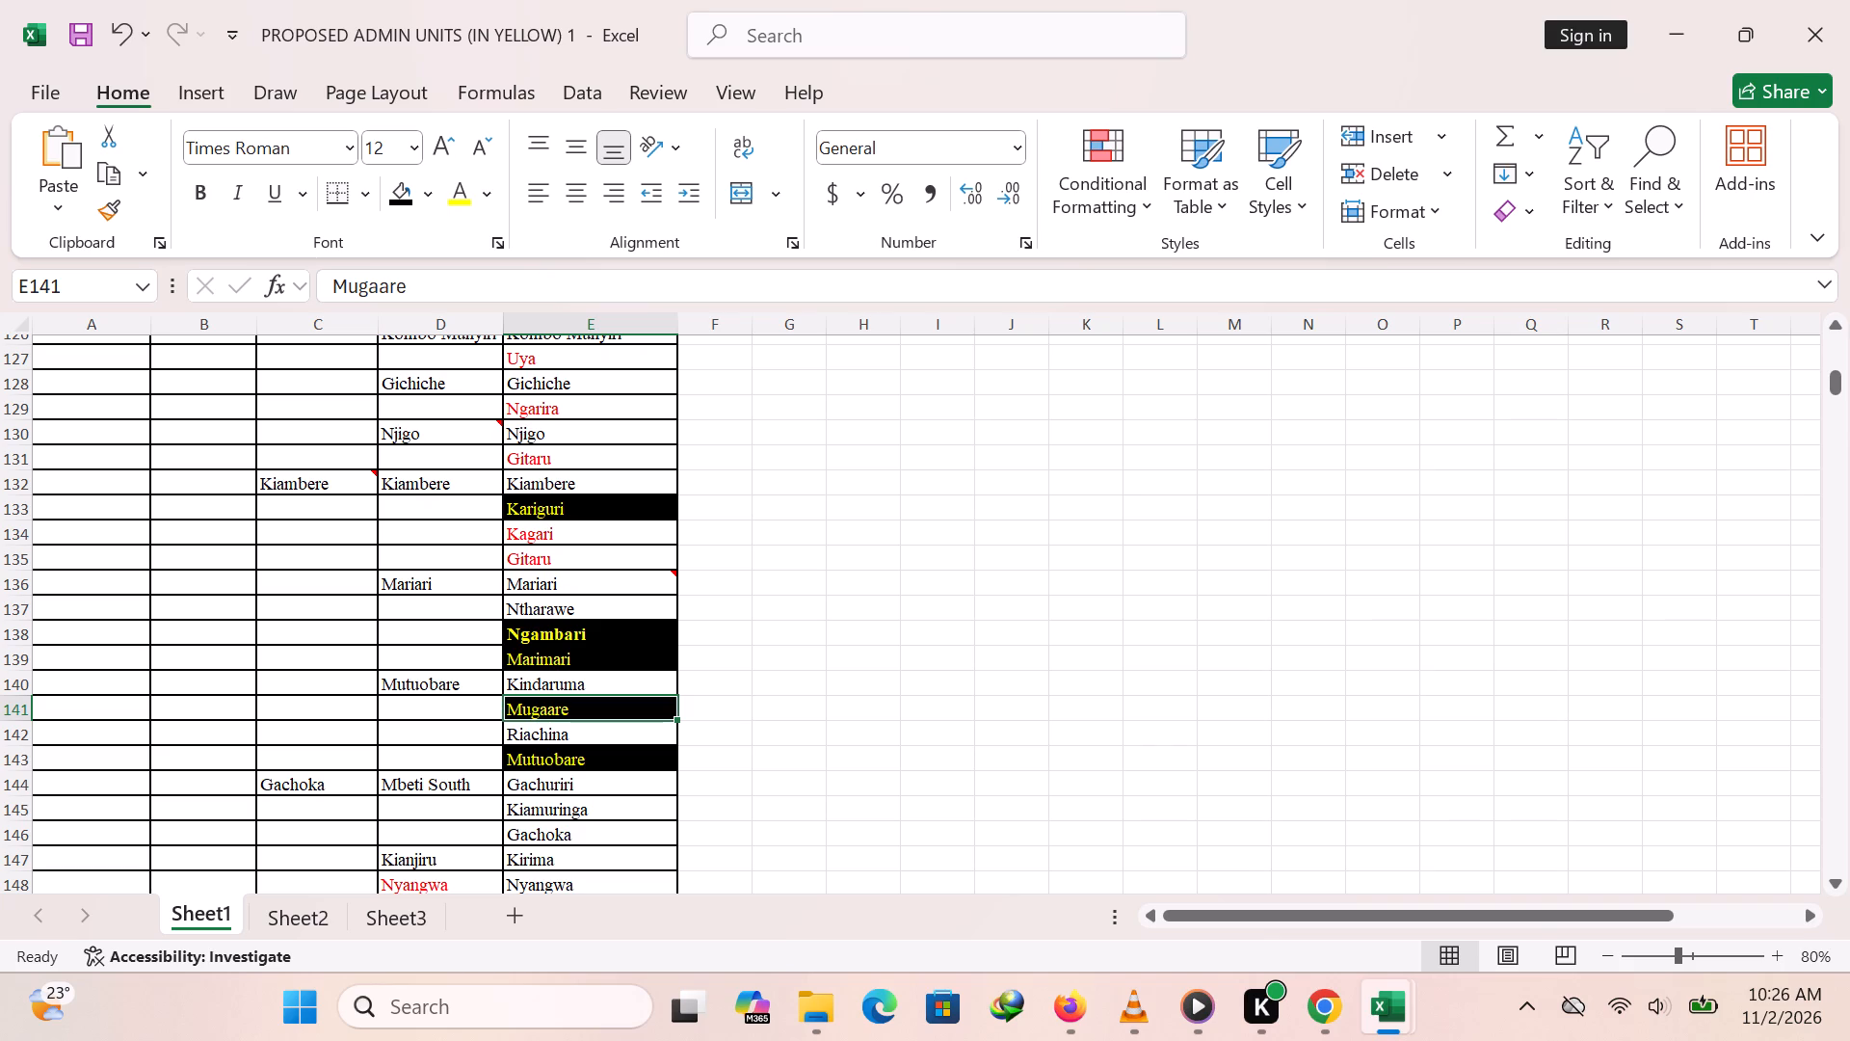
click(529, 687)
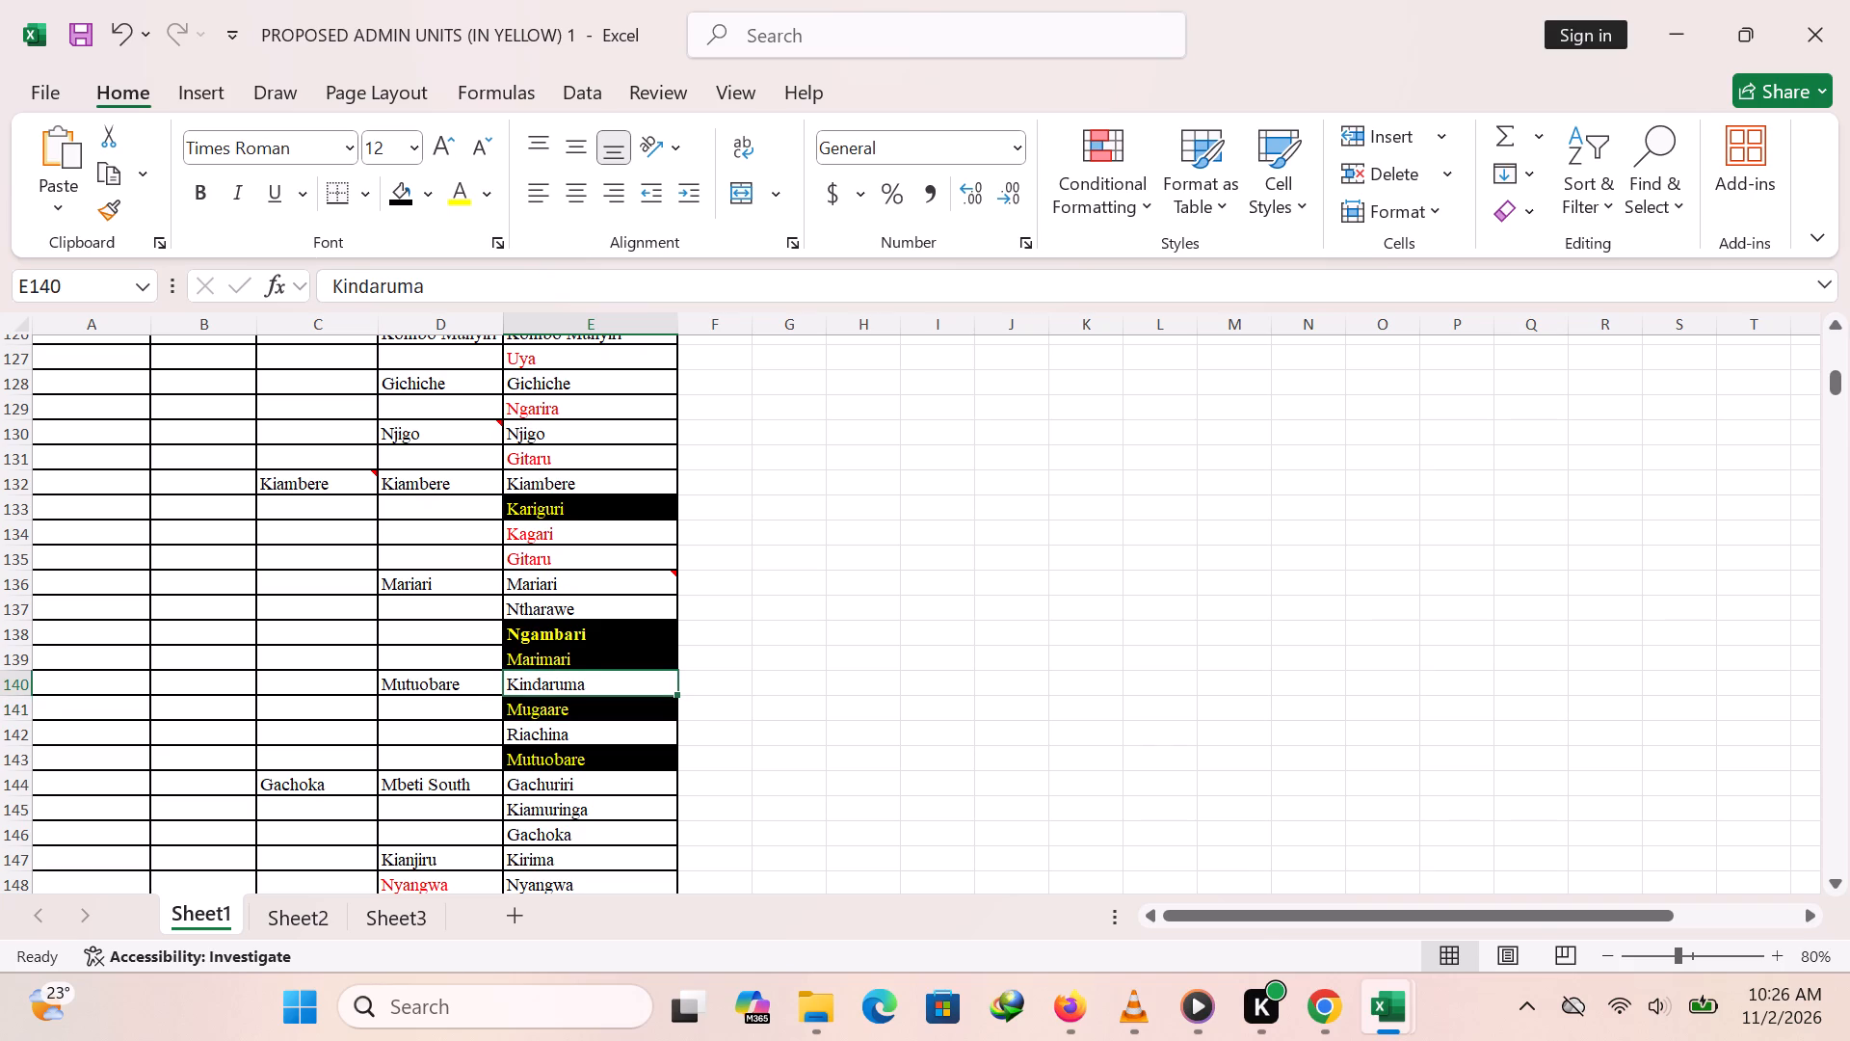
double_click(552, 686)
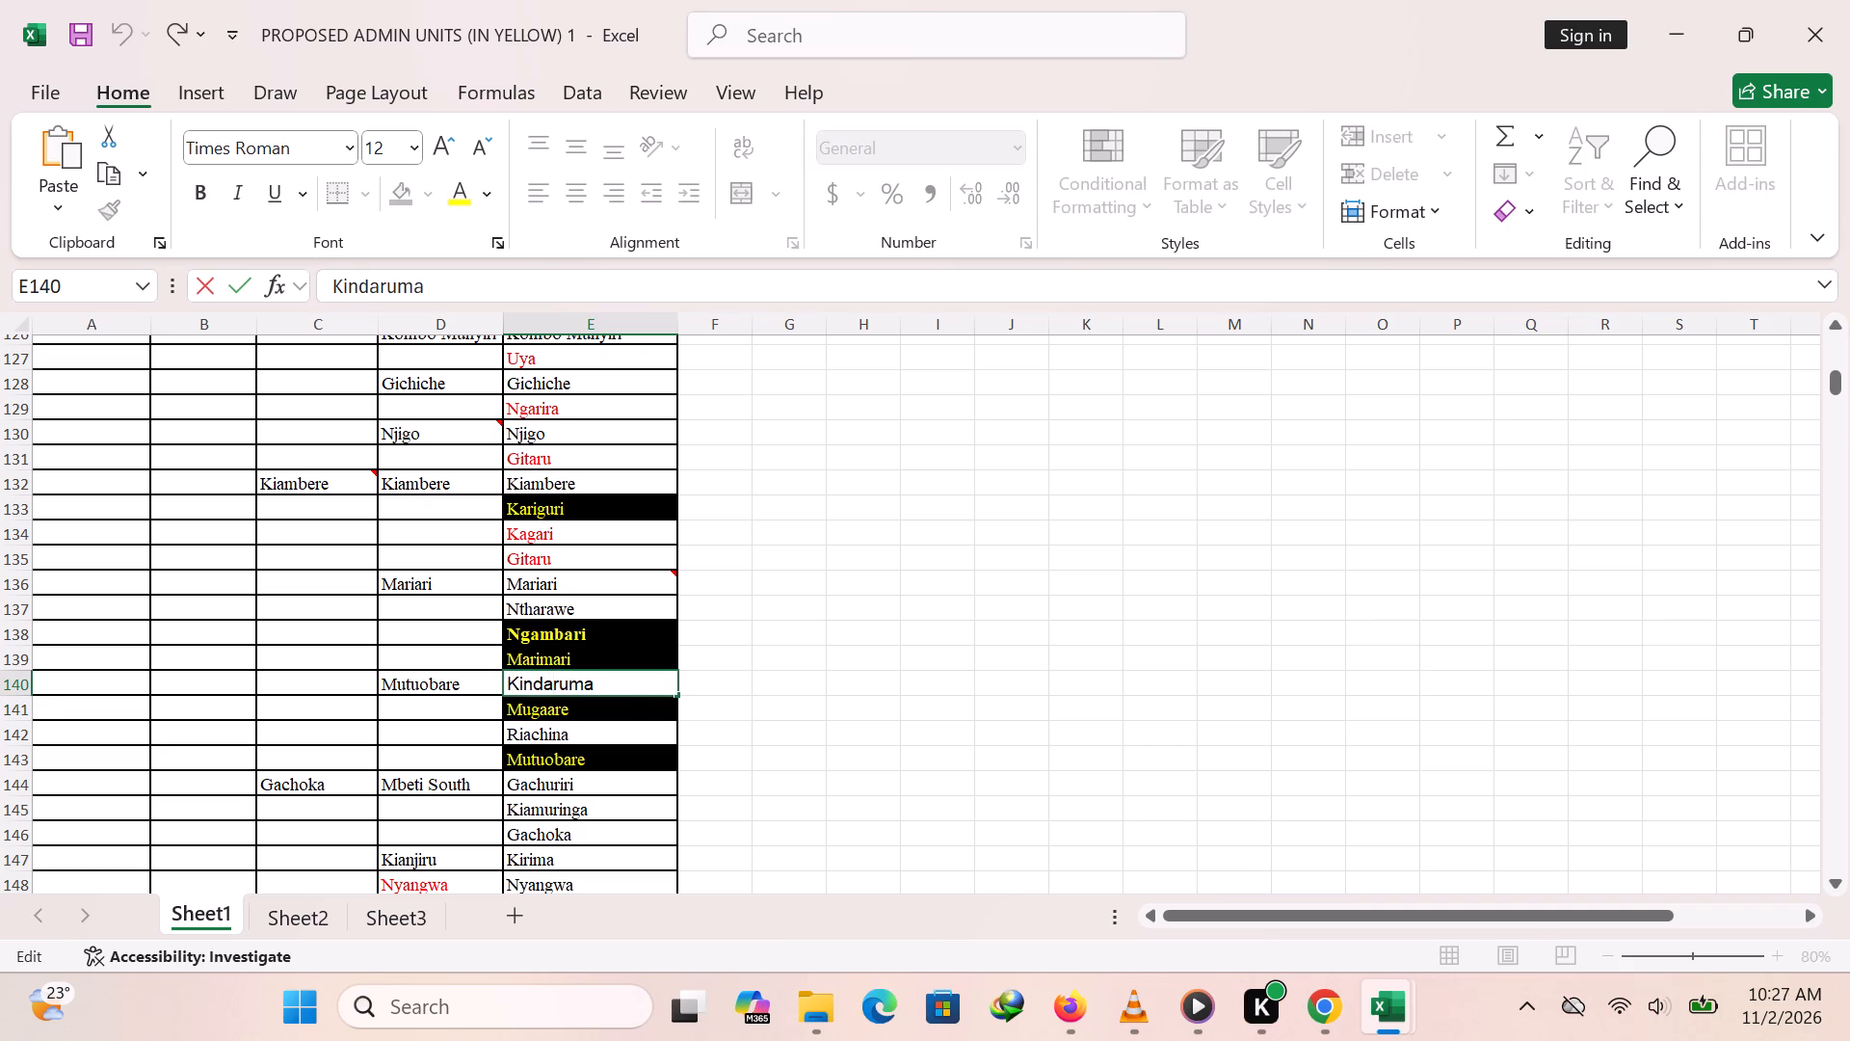
drag(607, 683, 606, 683)
drag(606, 683, 512, 679)
right_click(523, 680)
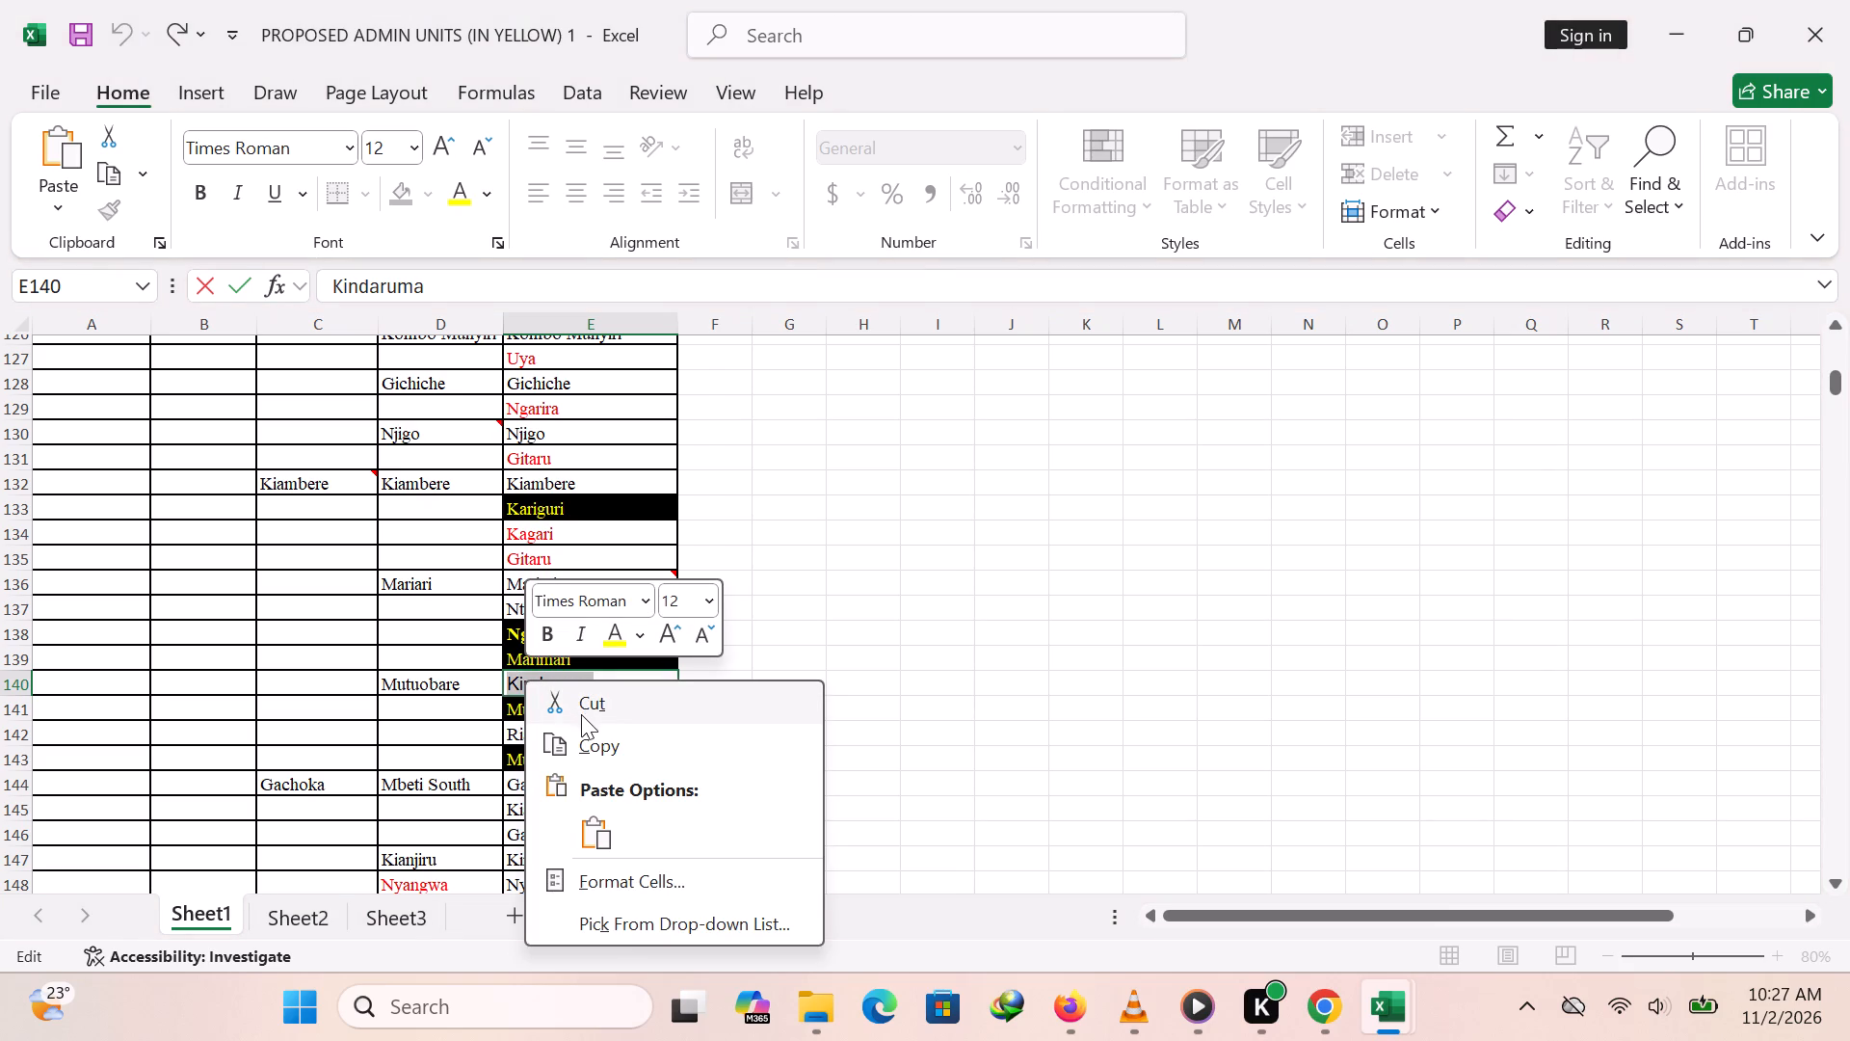
click(591, 739)
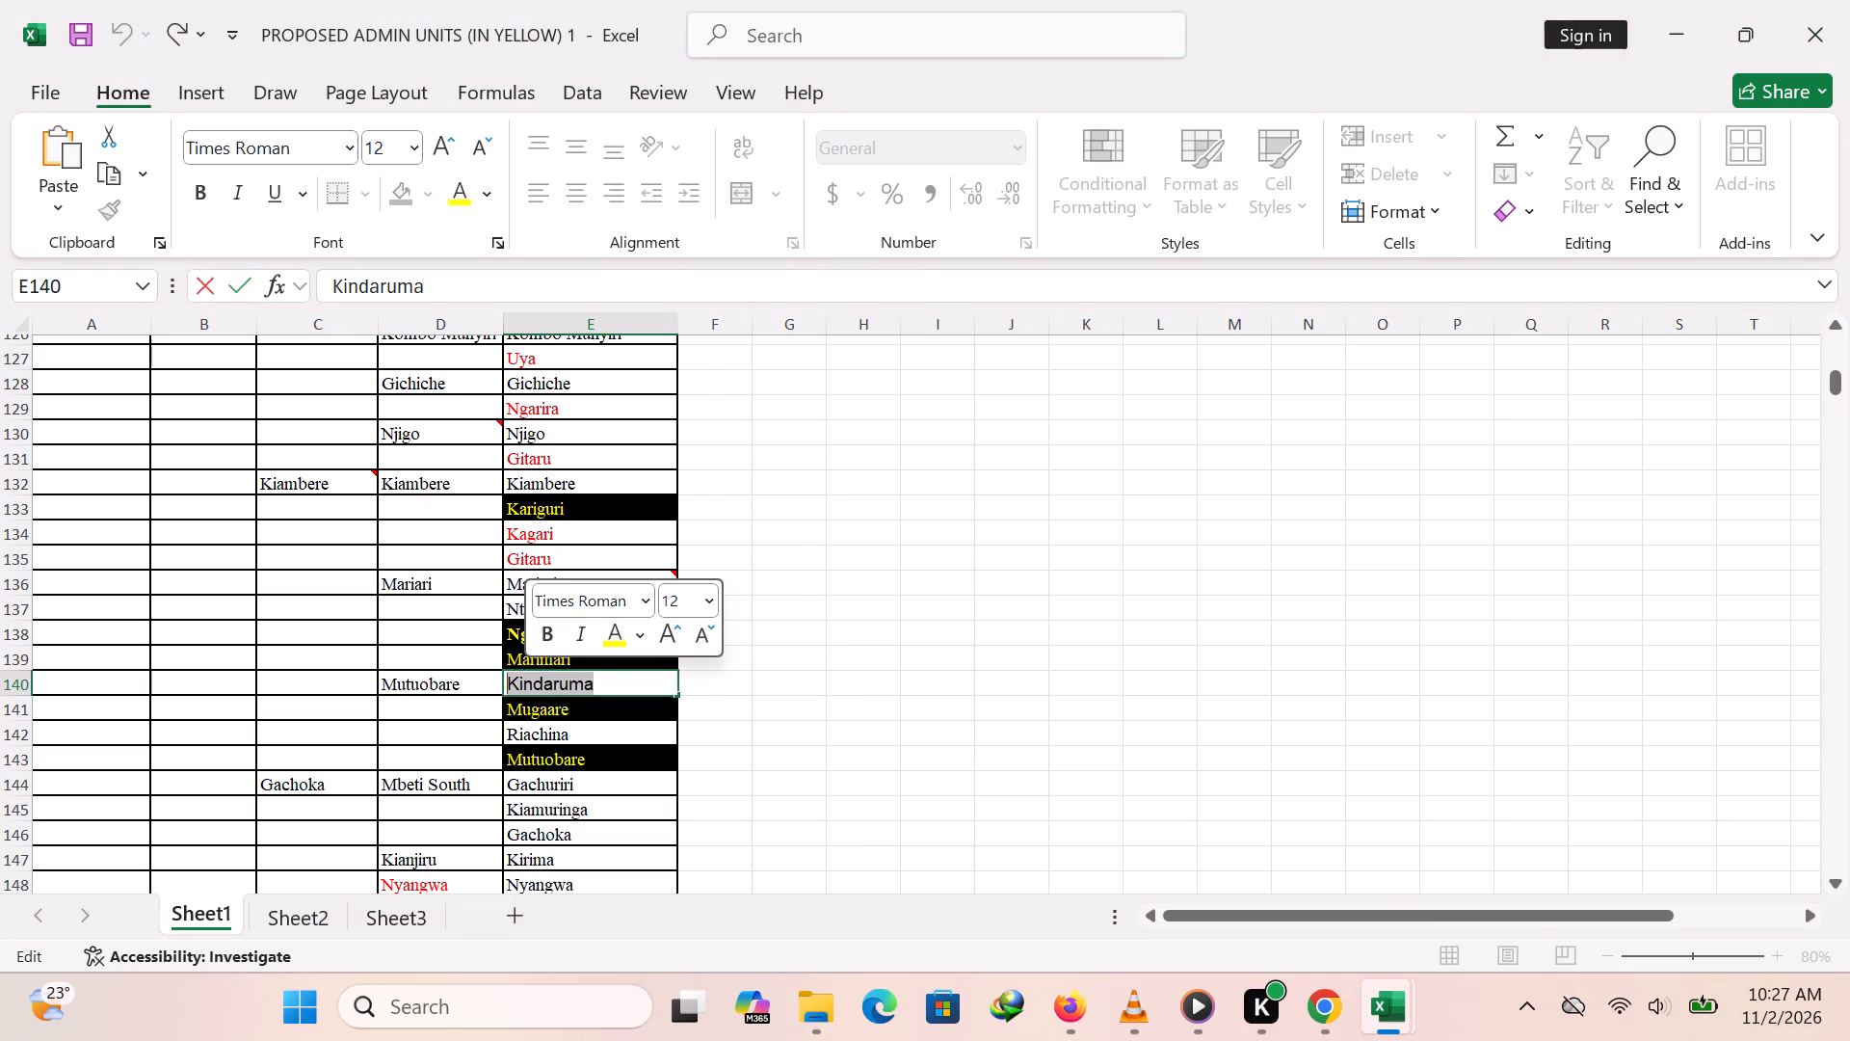
click(464, 707)
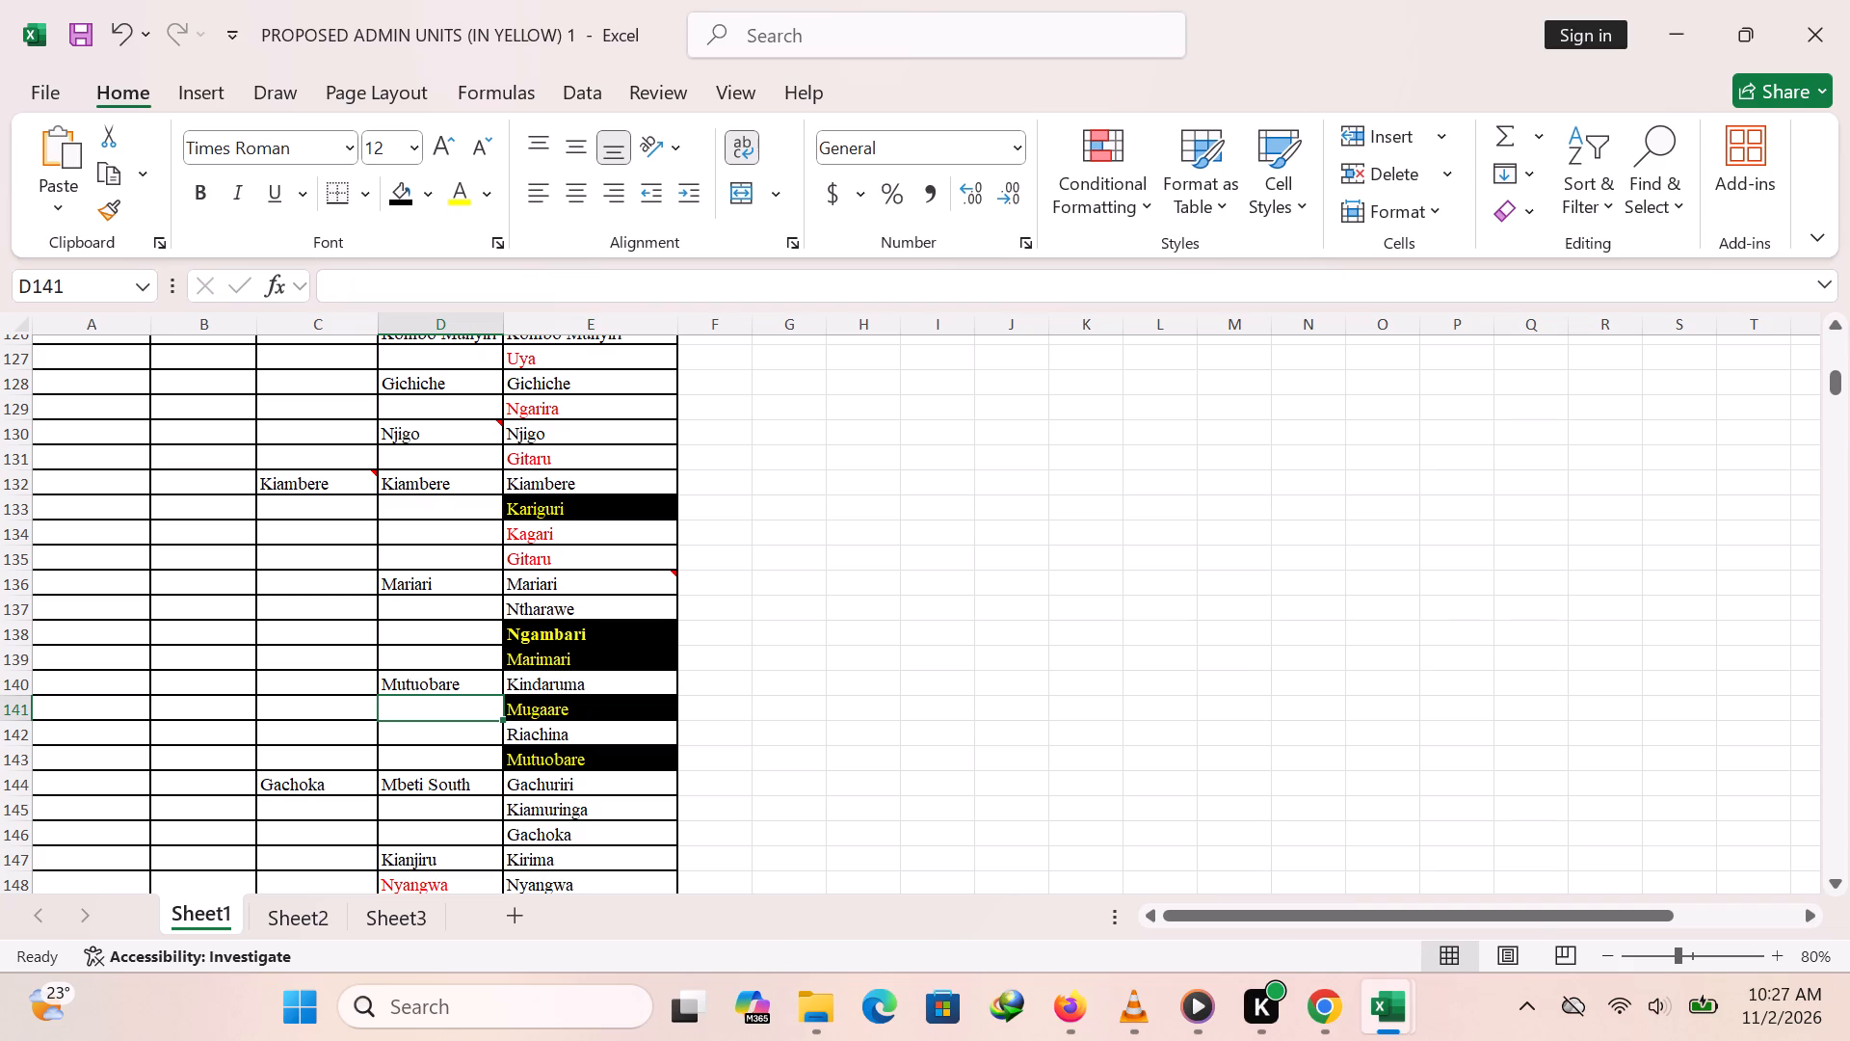
key(ctrl+v)
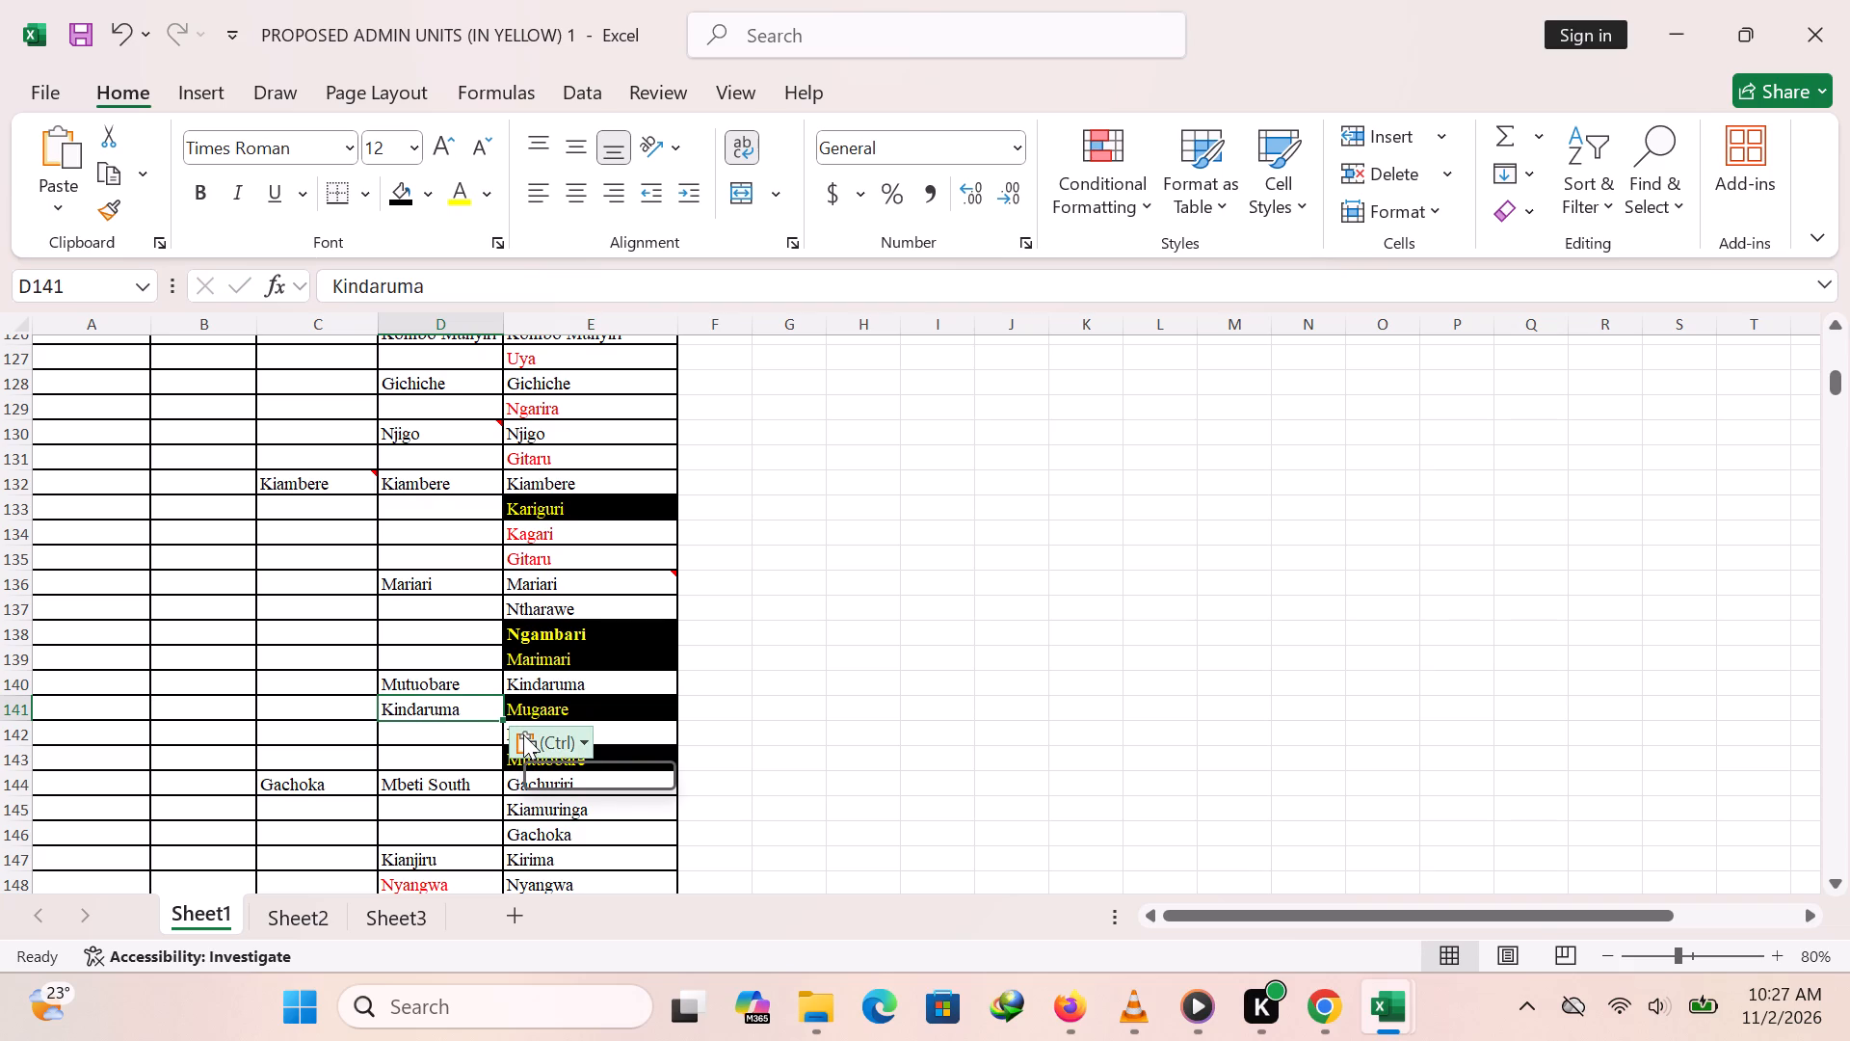
click(468, 715)
drag(468, 710, 434, 707)
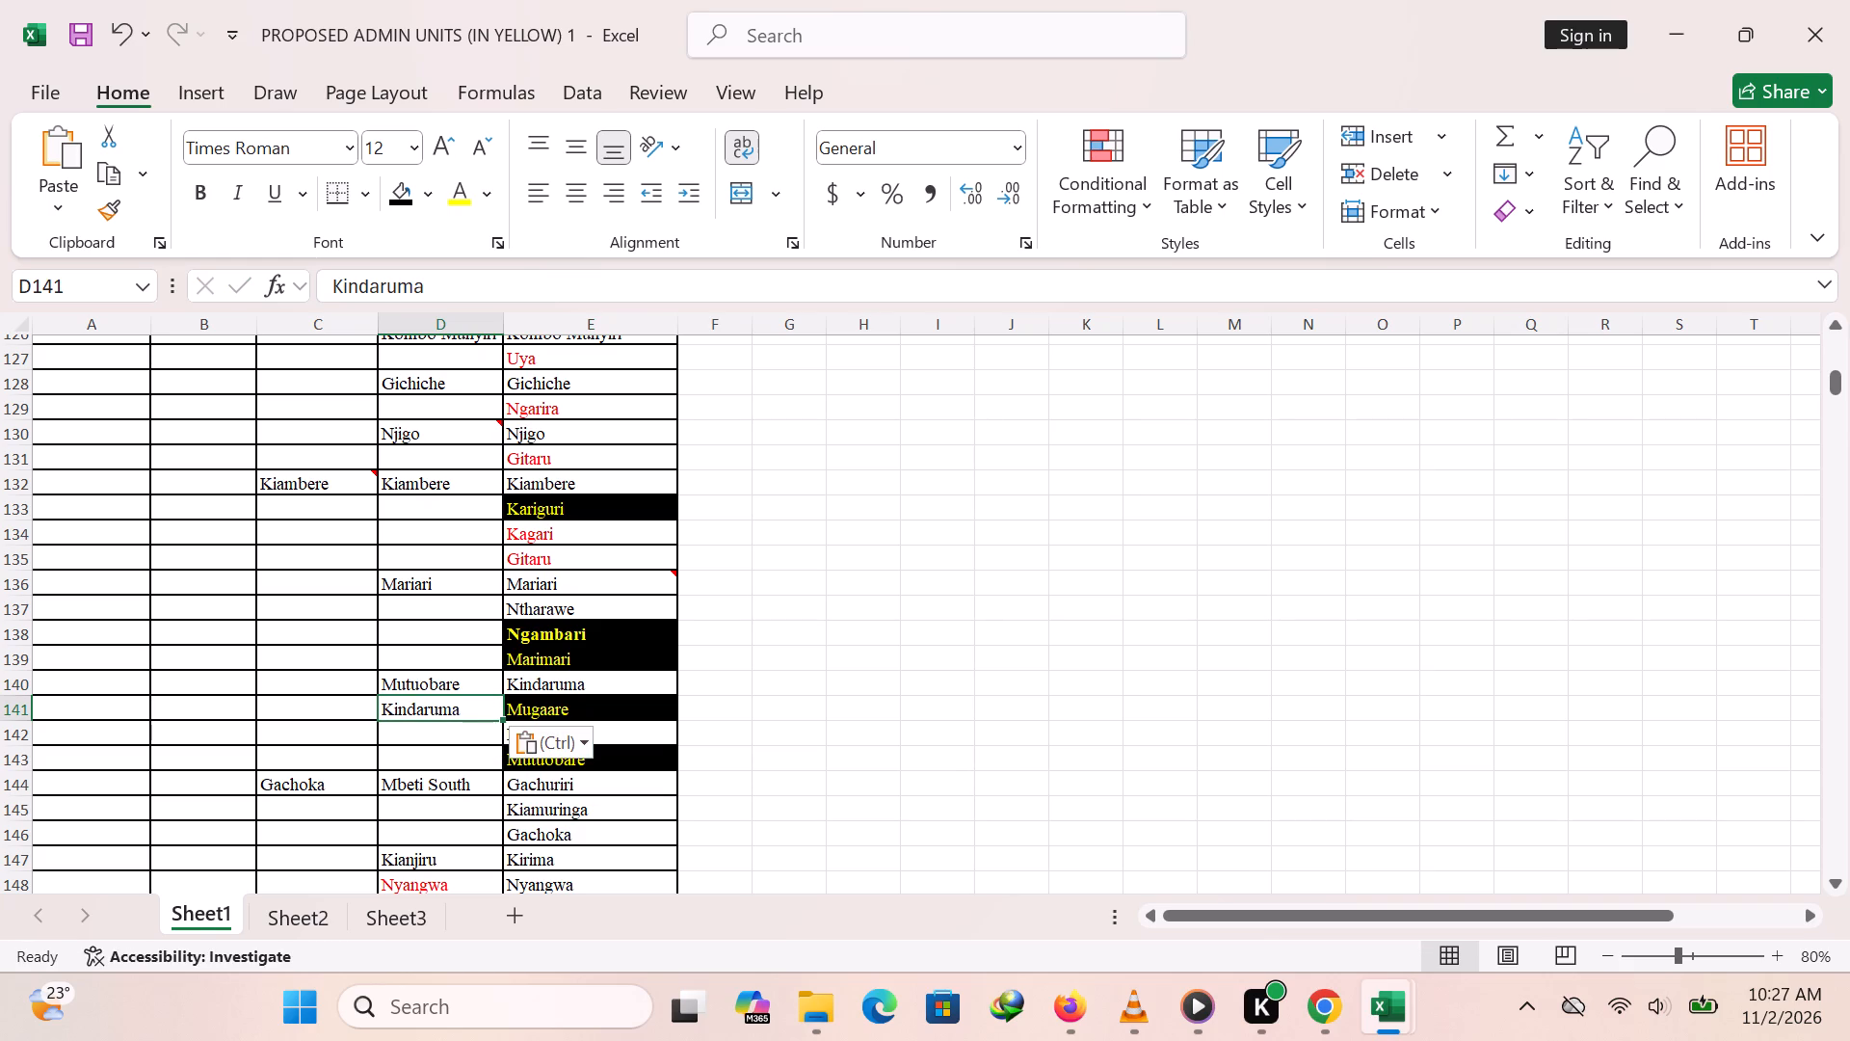
click(441, 707)
click(458, 199)
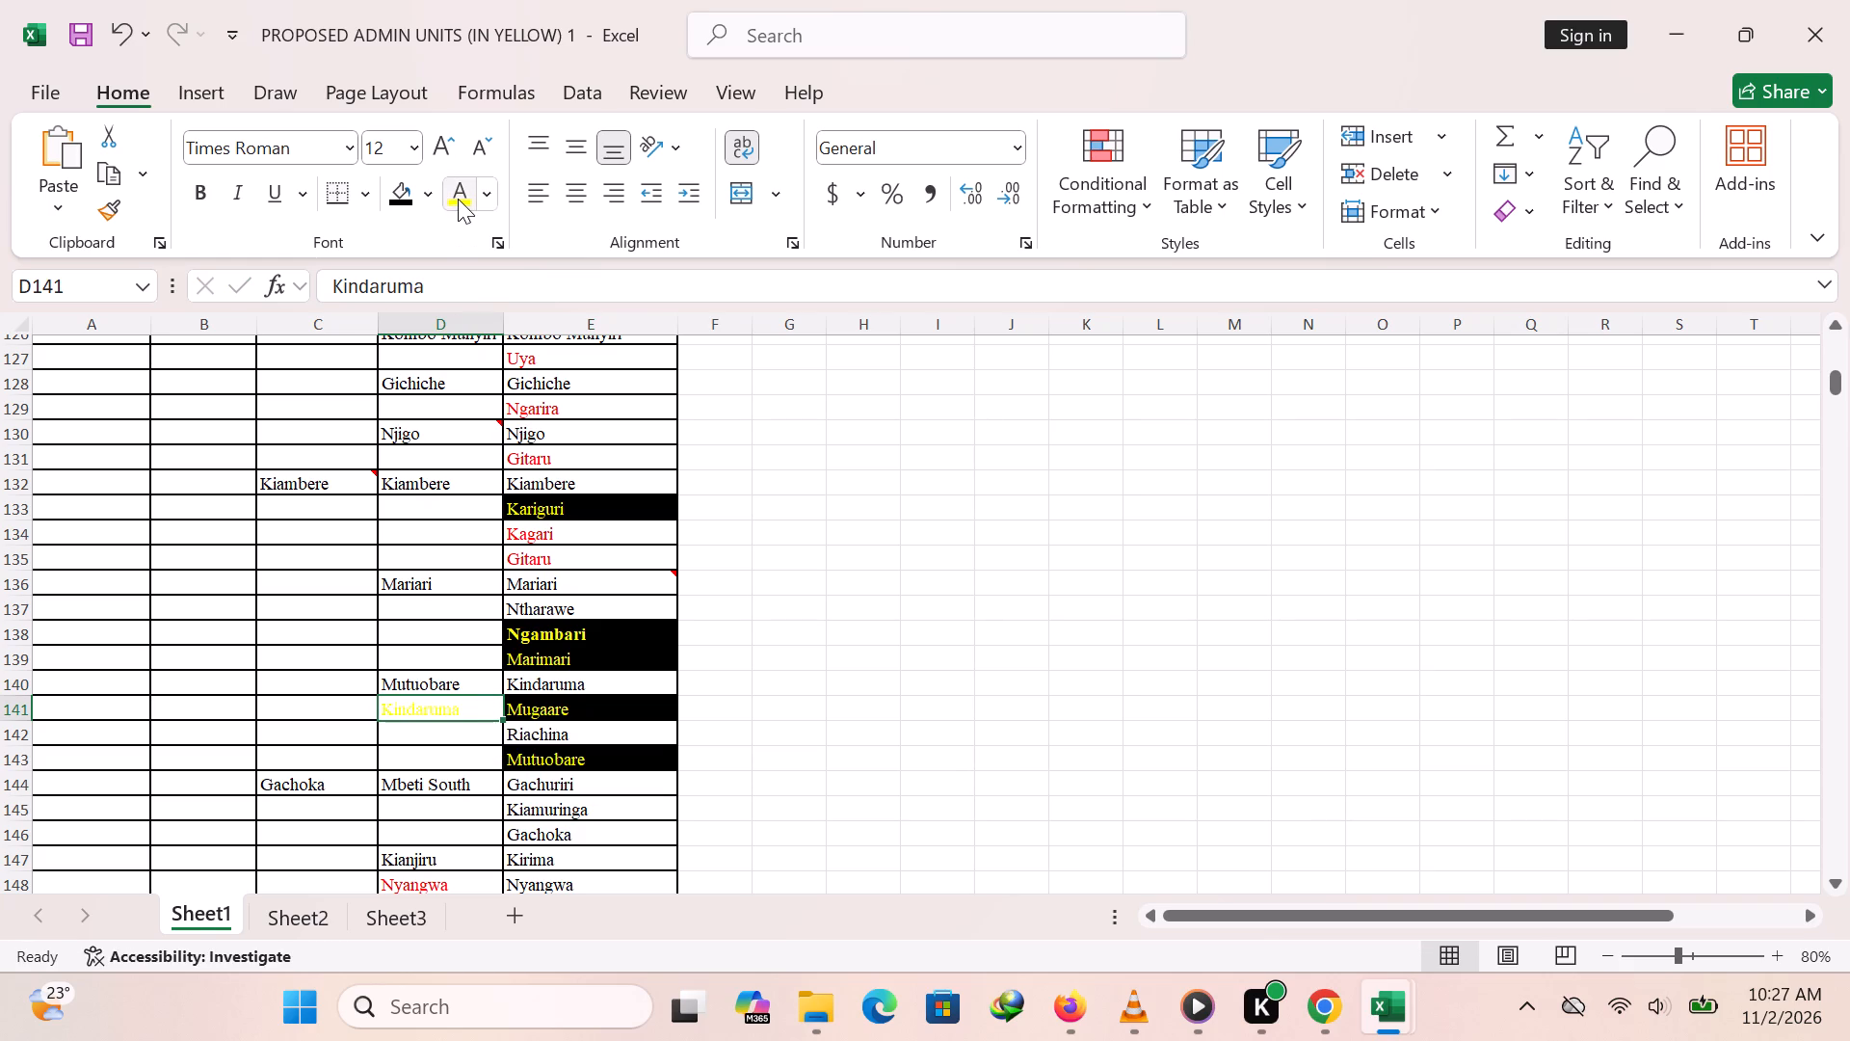
click(407, 192)
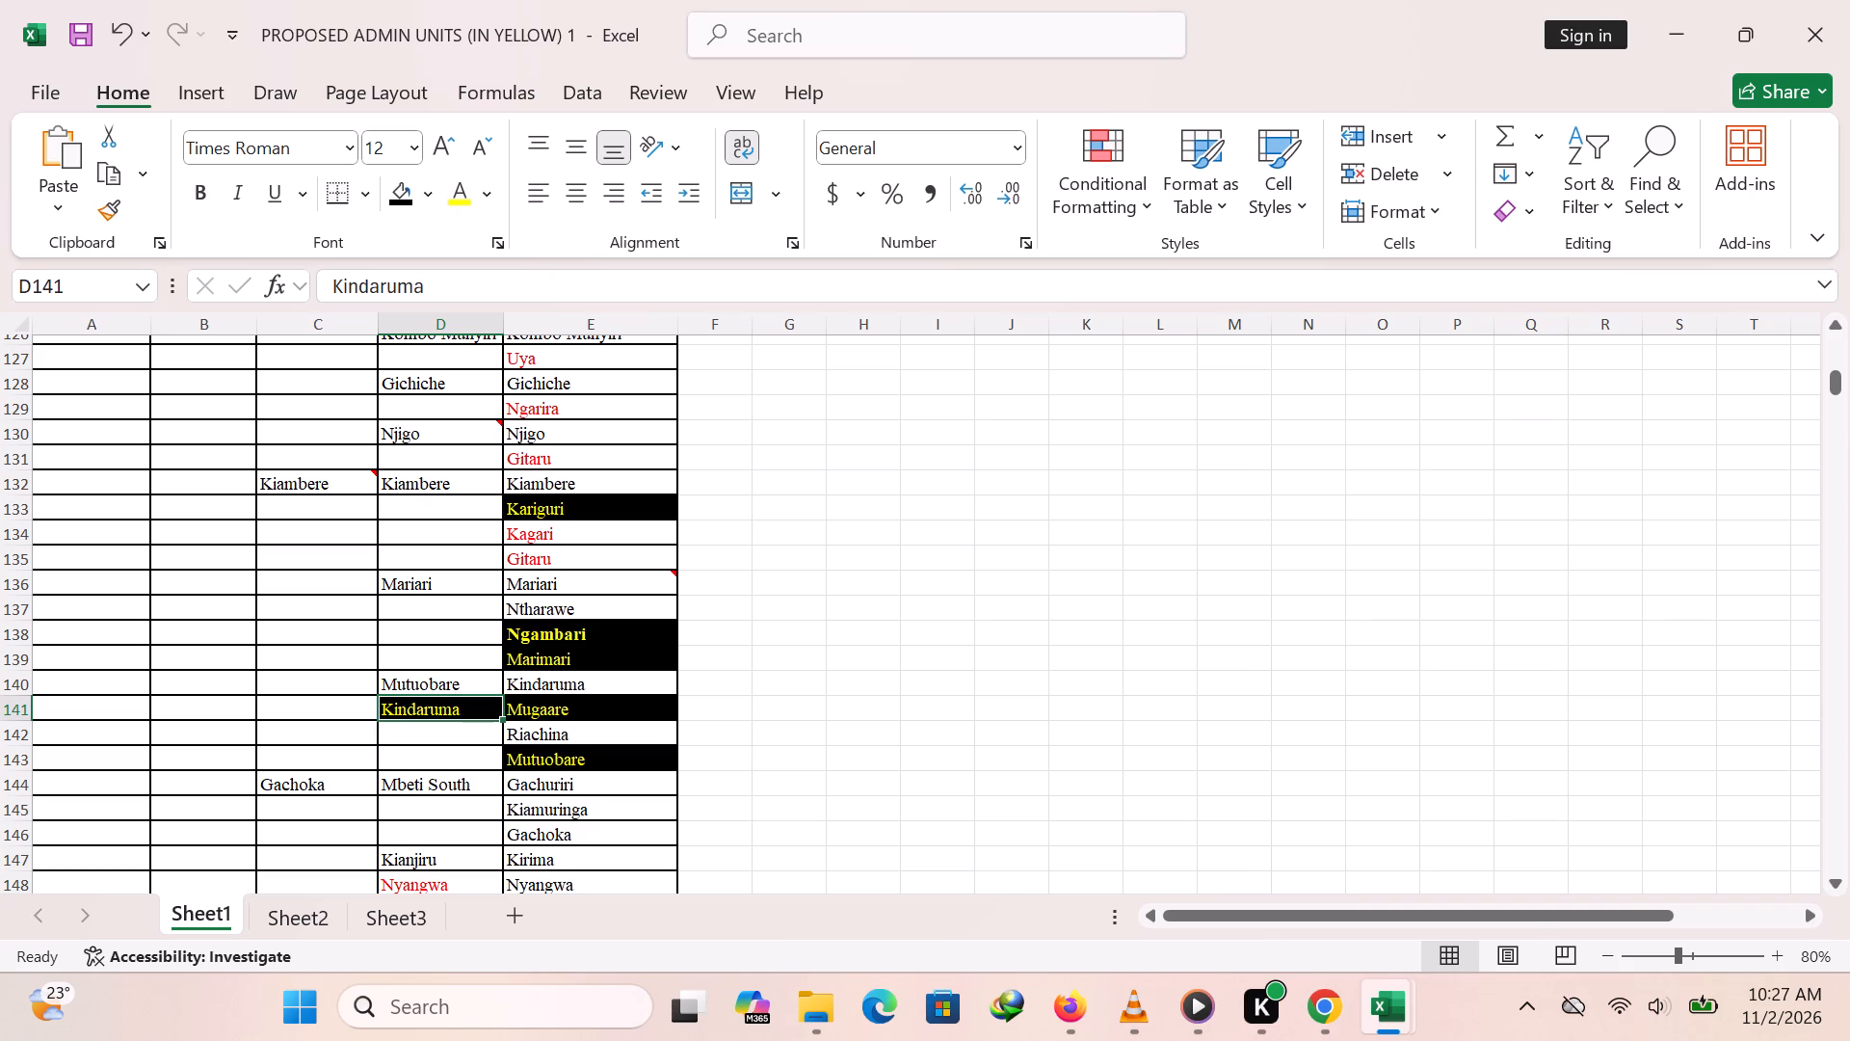
Clear the sub-location Kindaruma from the cell beside the Mutuobare location.
click(577, 684)
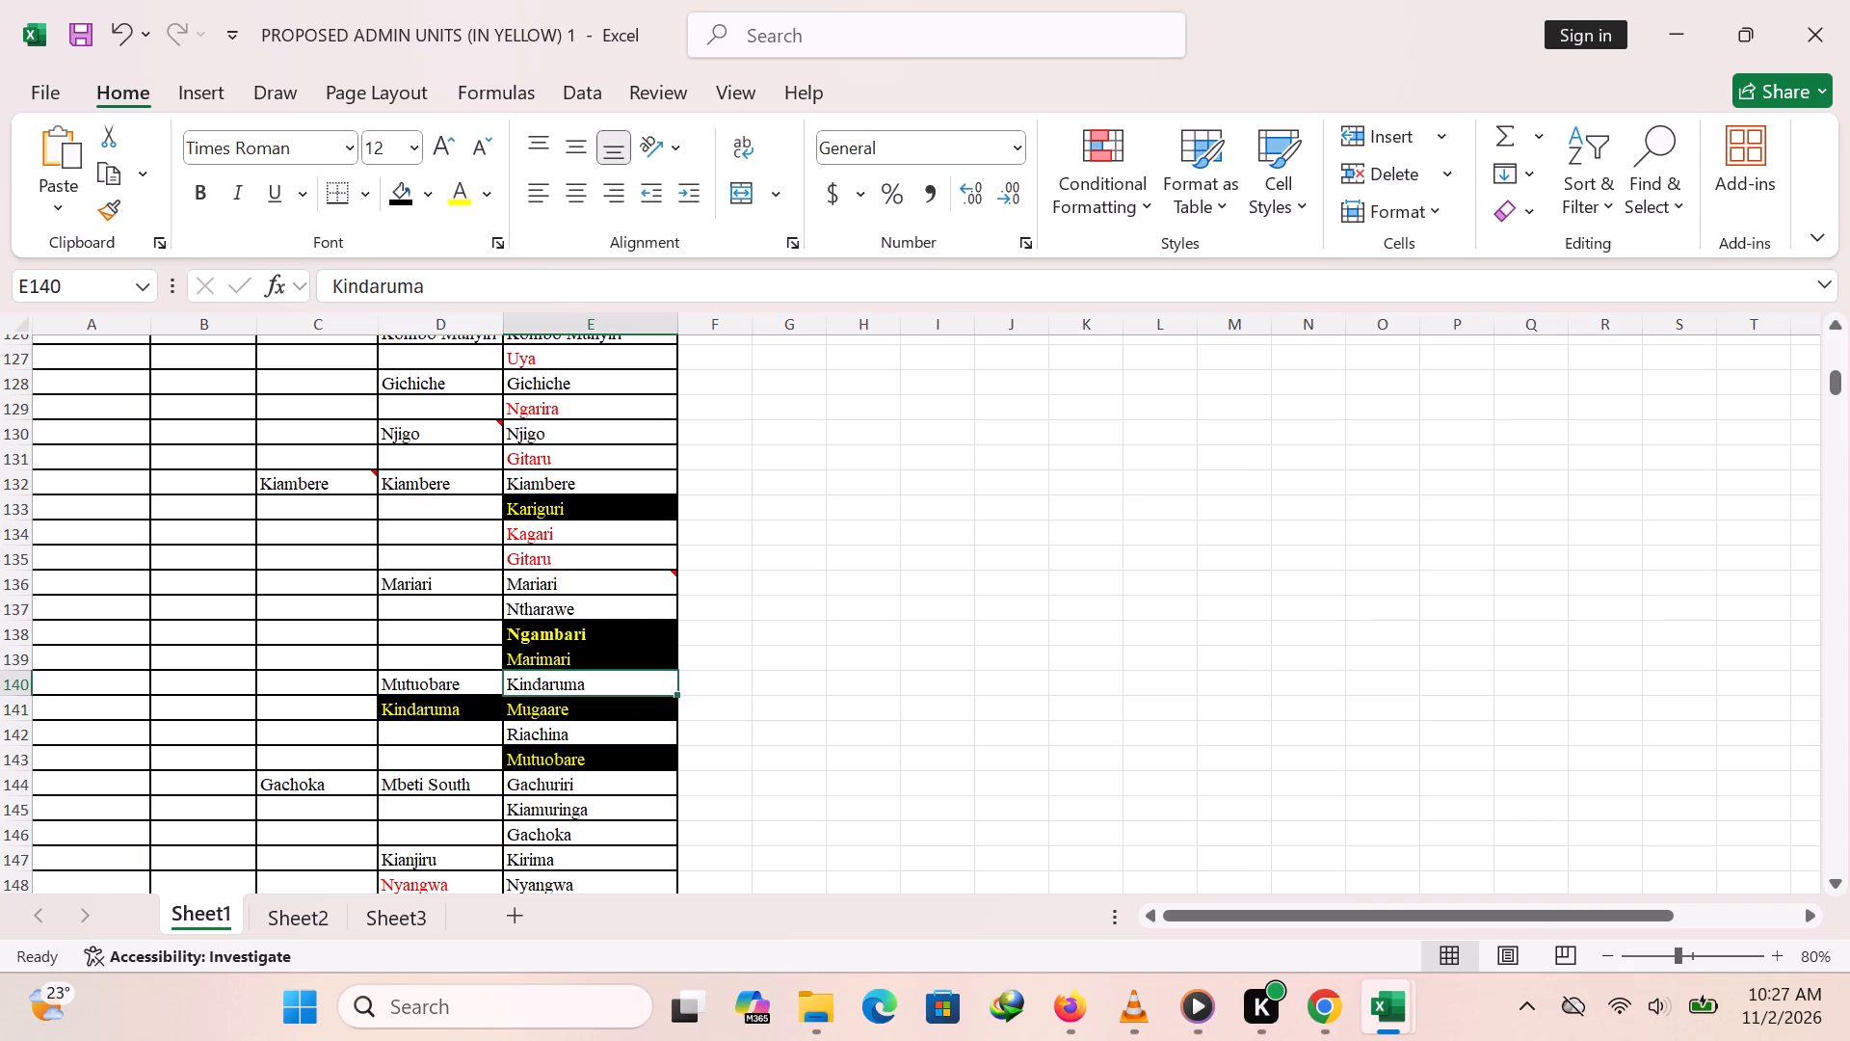
click(577, 684)
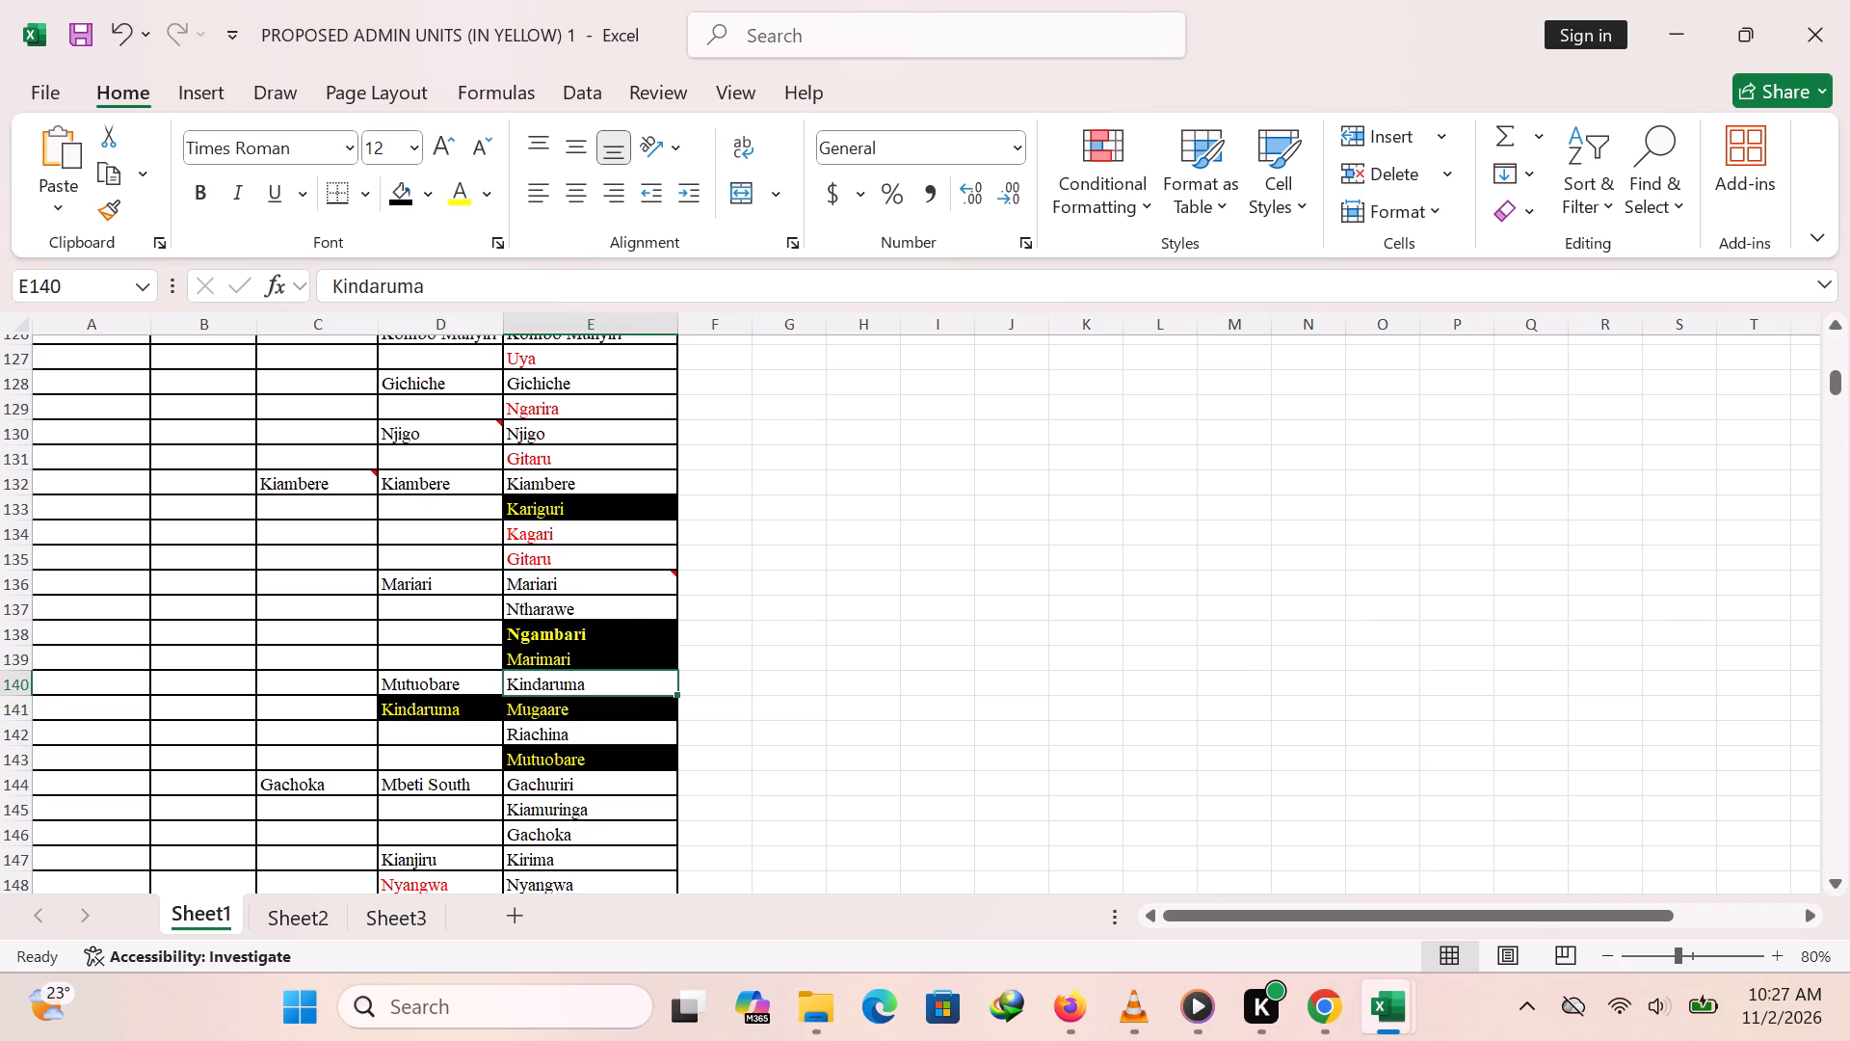
click(586, 688)
click(597, 689)
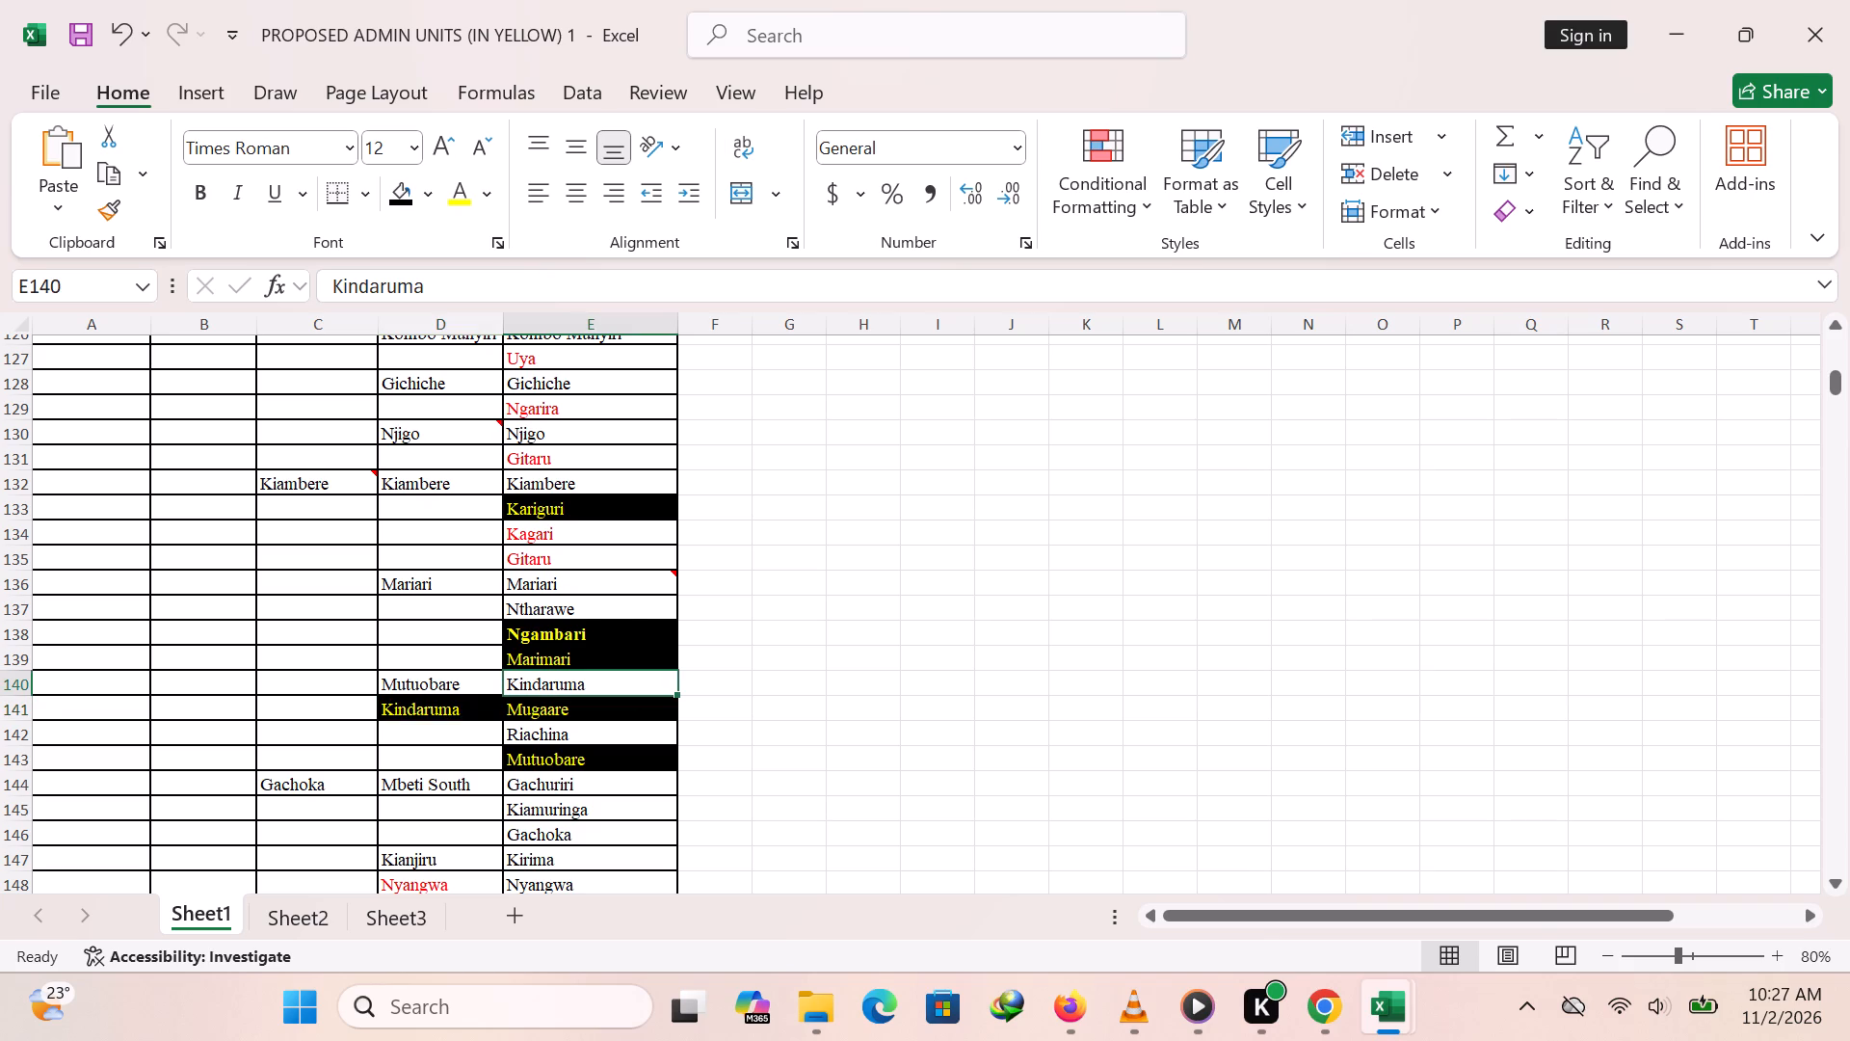
click(597, 689)
key(BackSpace)
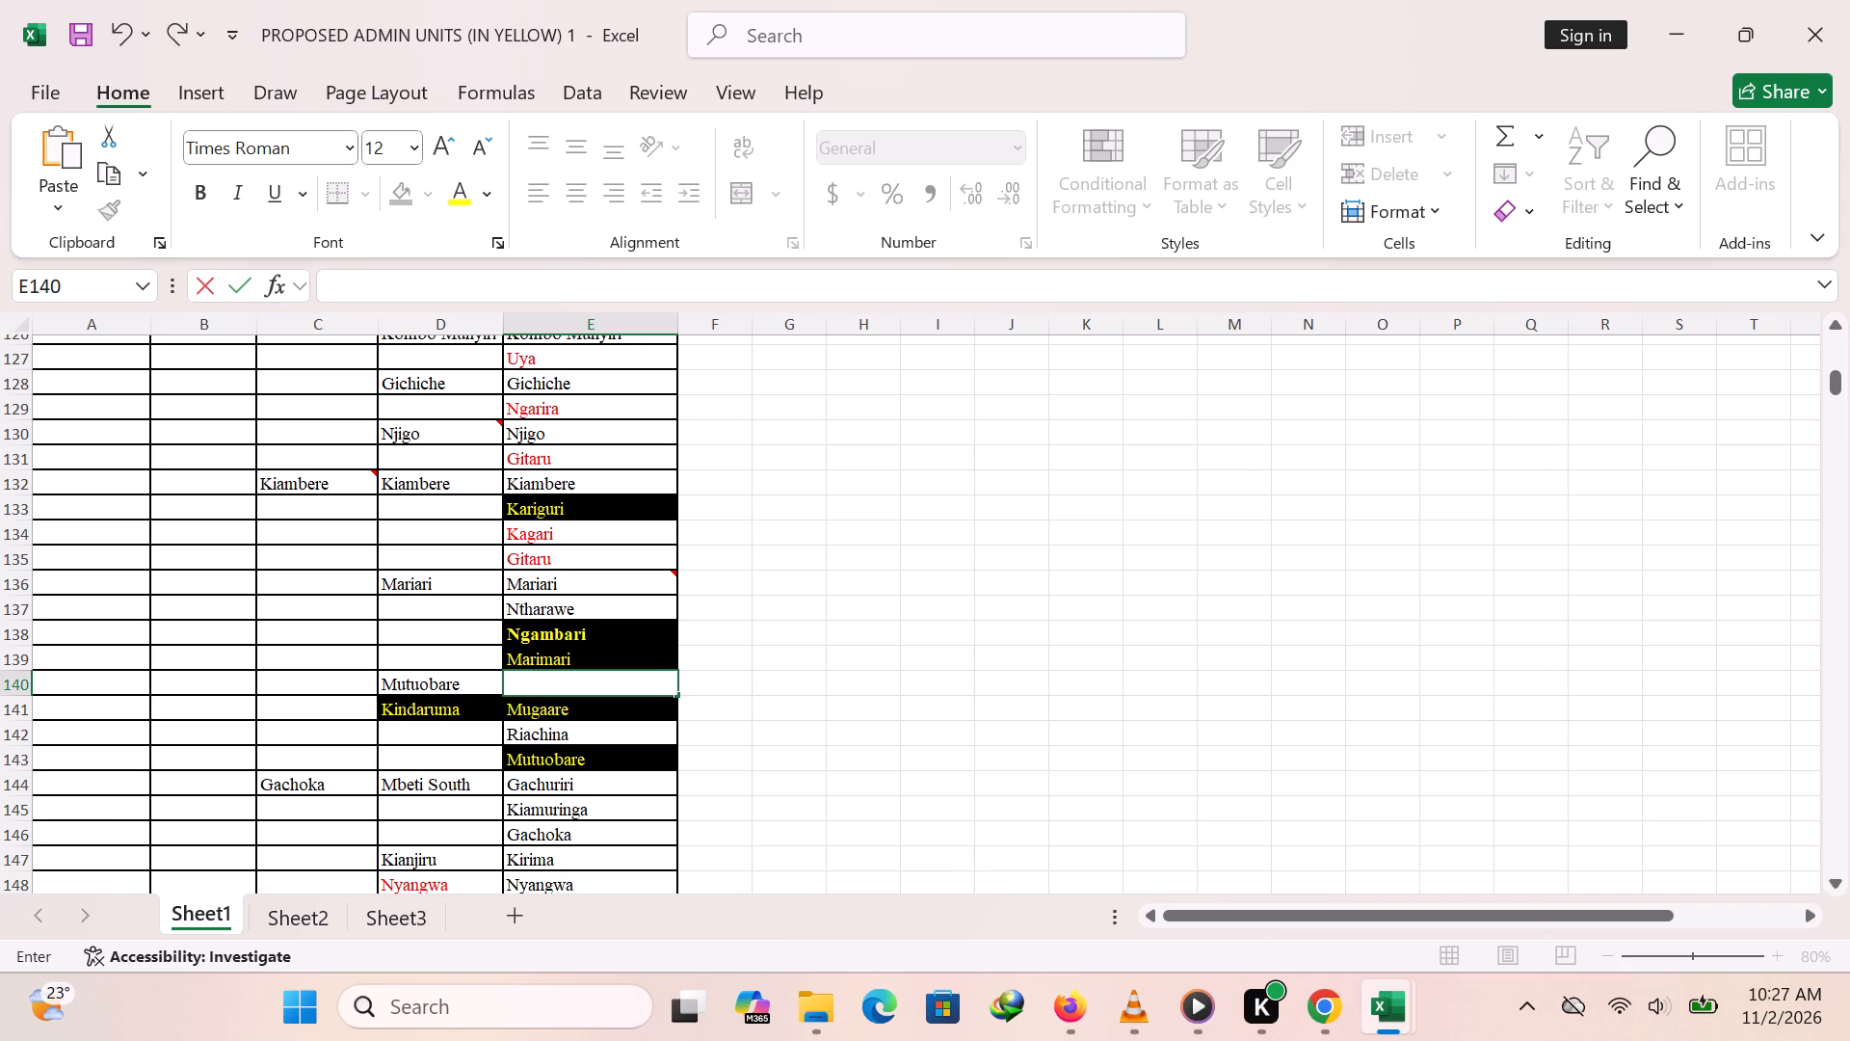
Replace the sub-location Mugaare beside the Kindaruma location with Kindaruma.
double_click(572, 712)
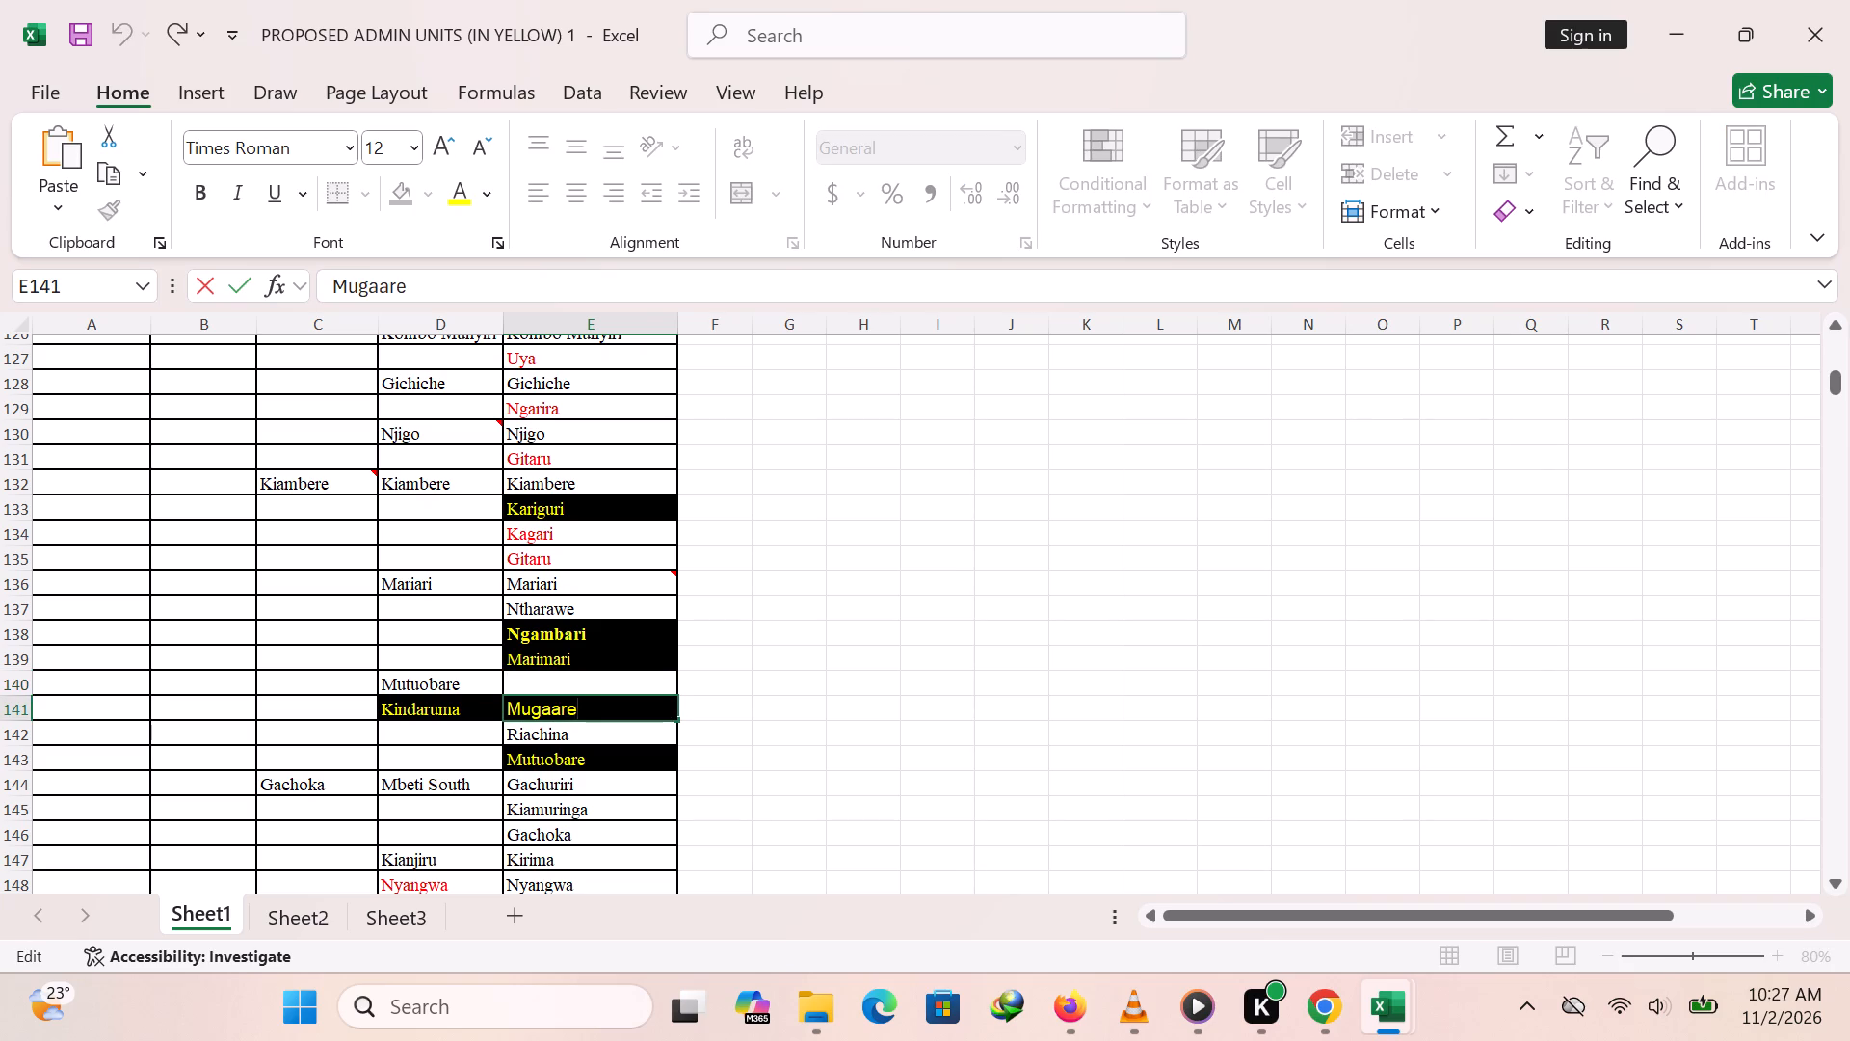
key(BackSpace)
key(BackSpace)
key(BackSpace)
key(BackSpace)
key(BackSpace)
key(BackSpace)
key(BackSpace)
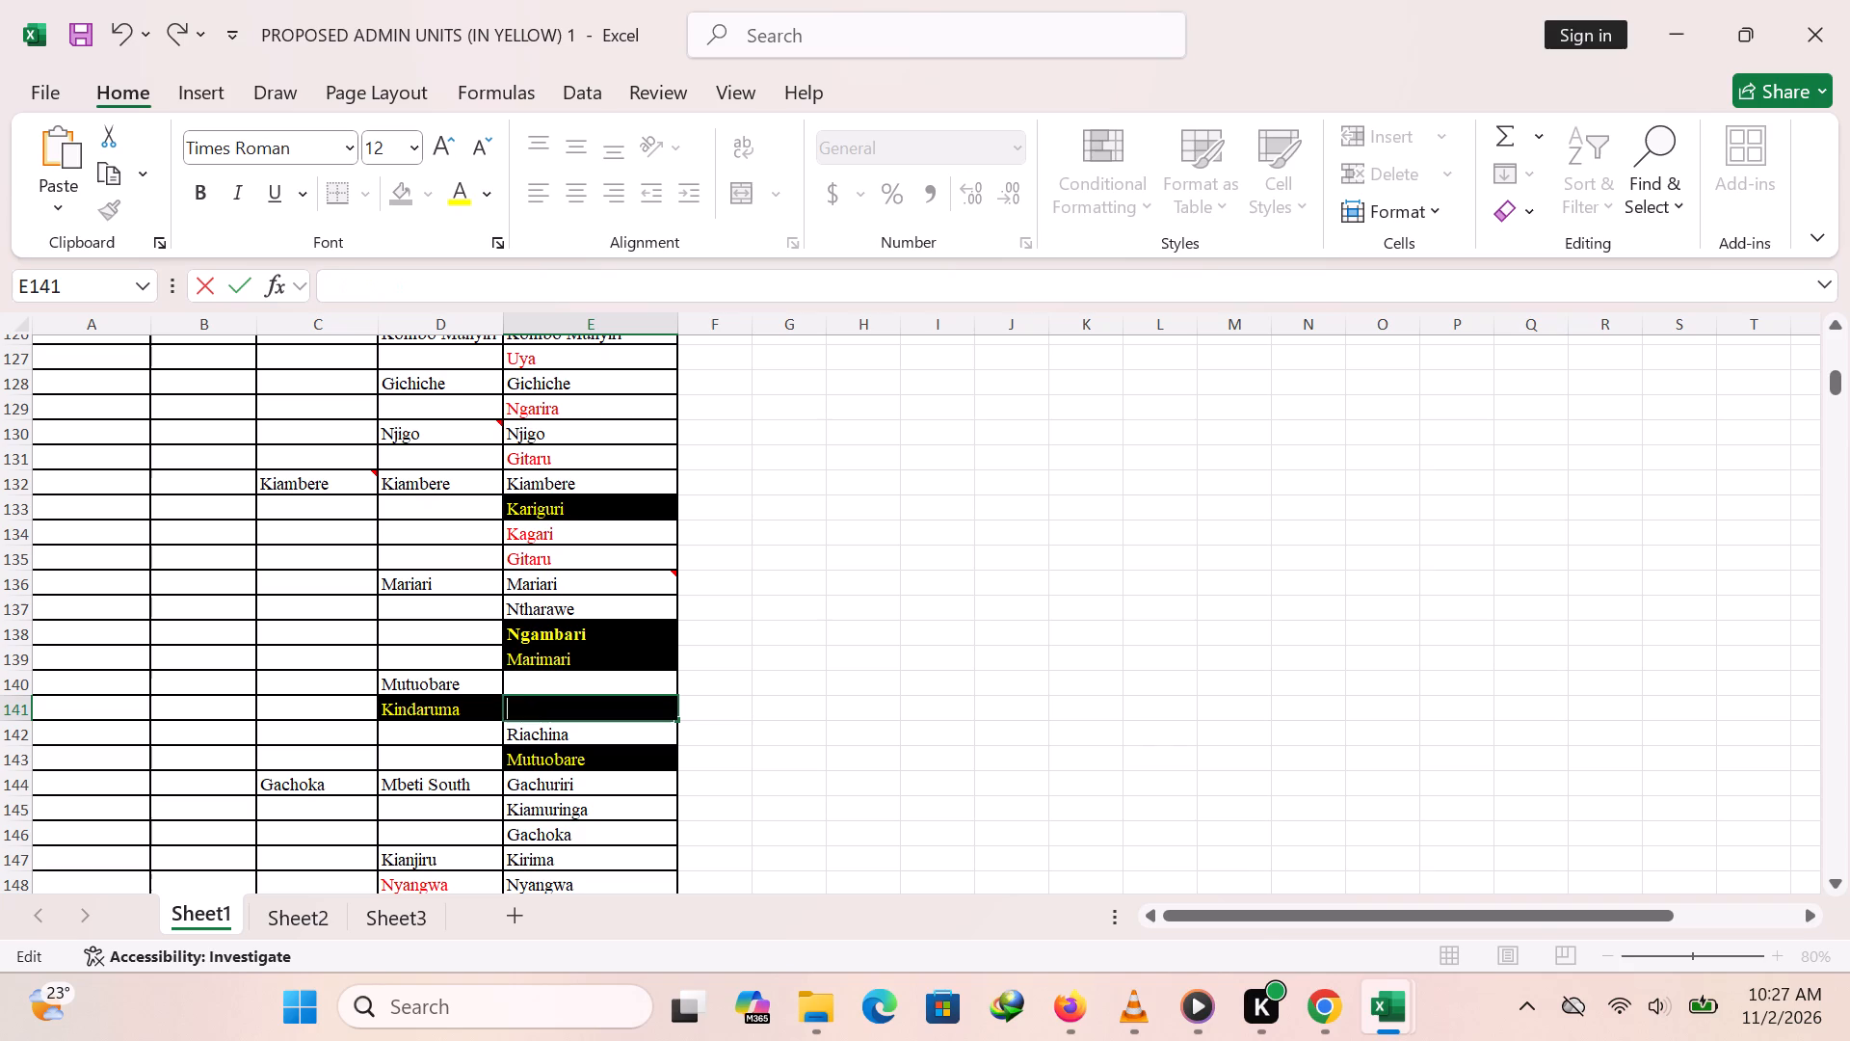
text(Ki)
text(ndaruma)
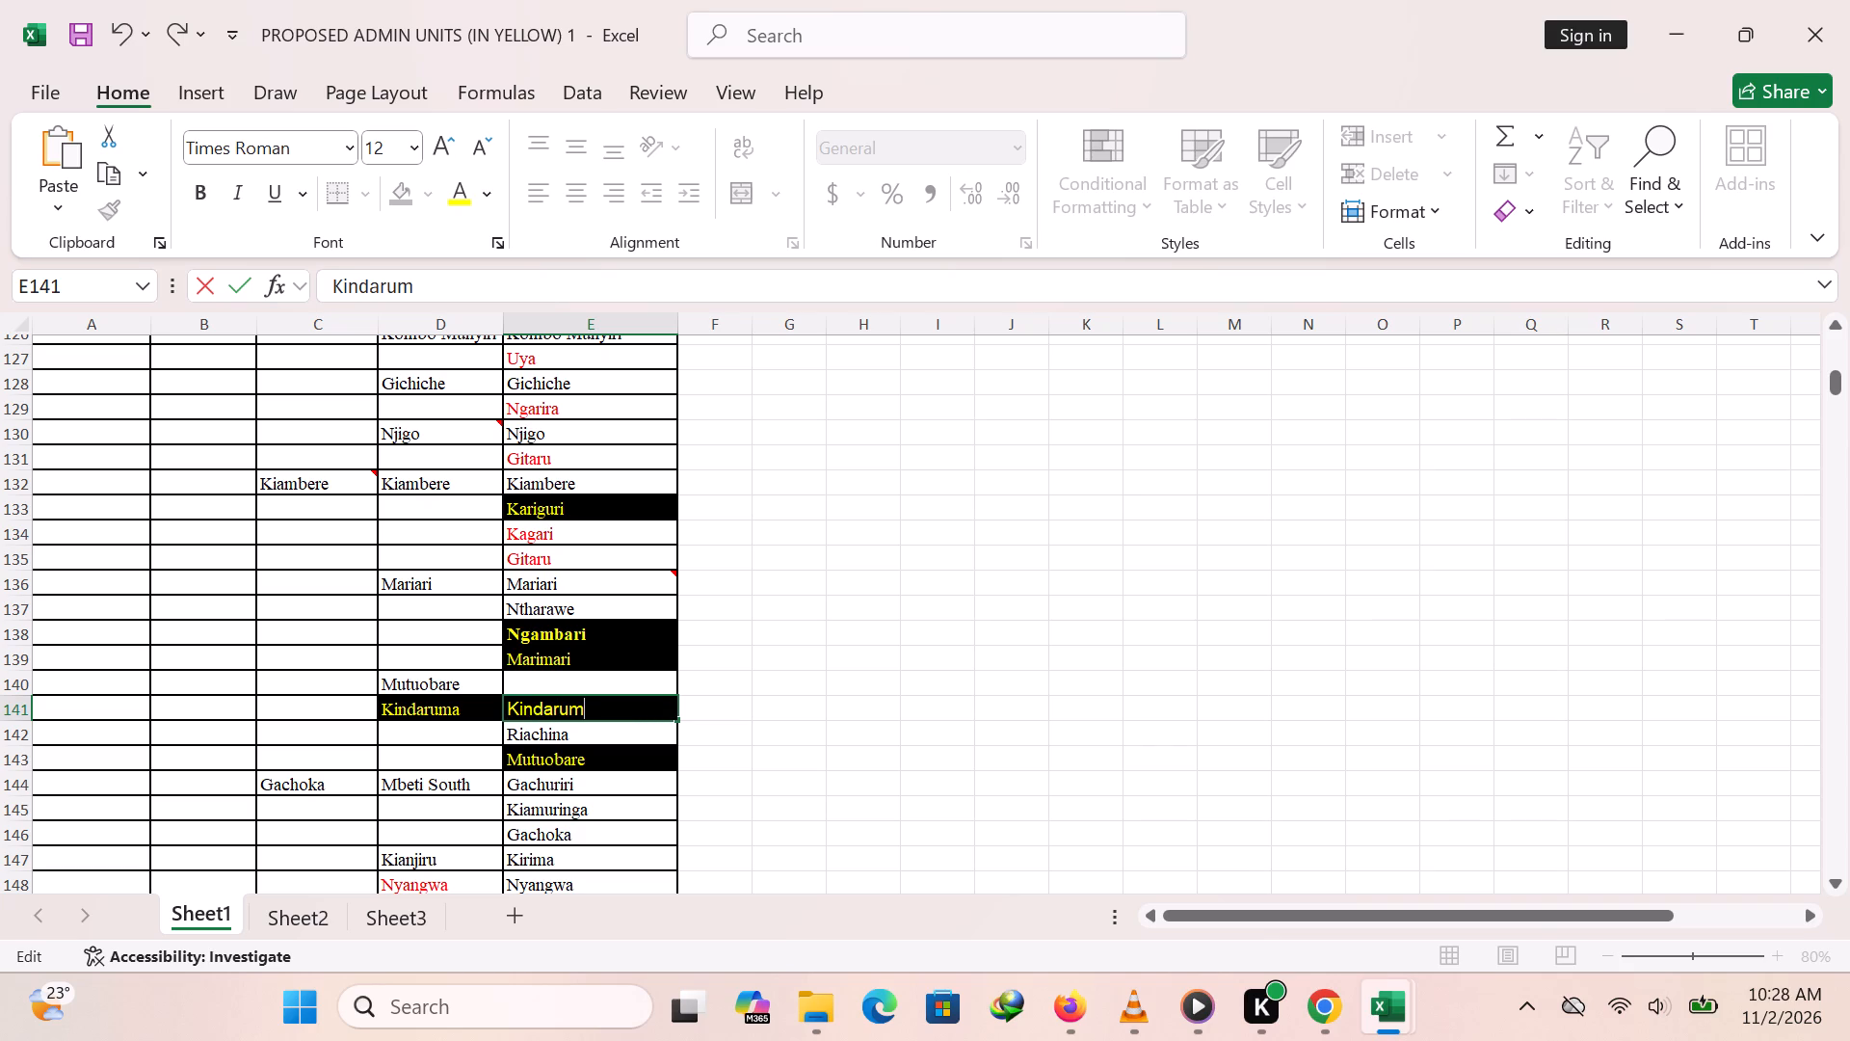
click(589, 742)
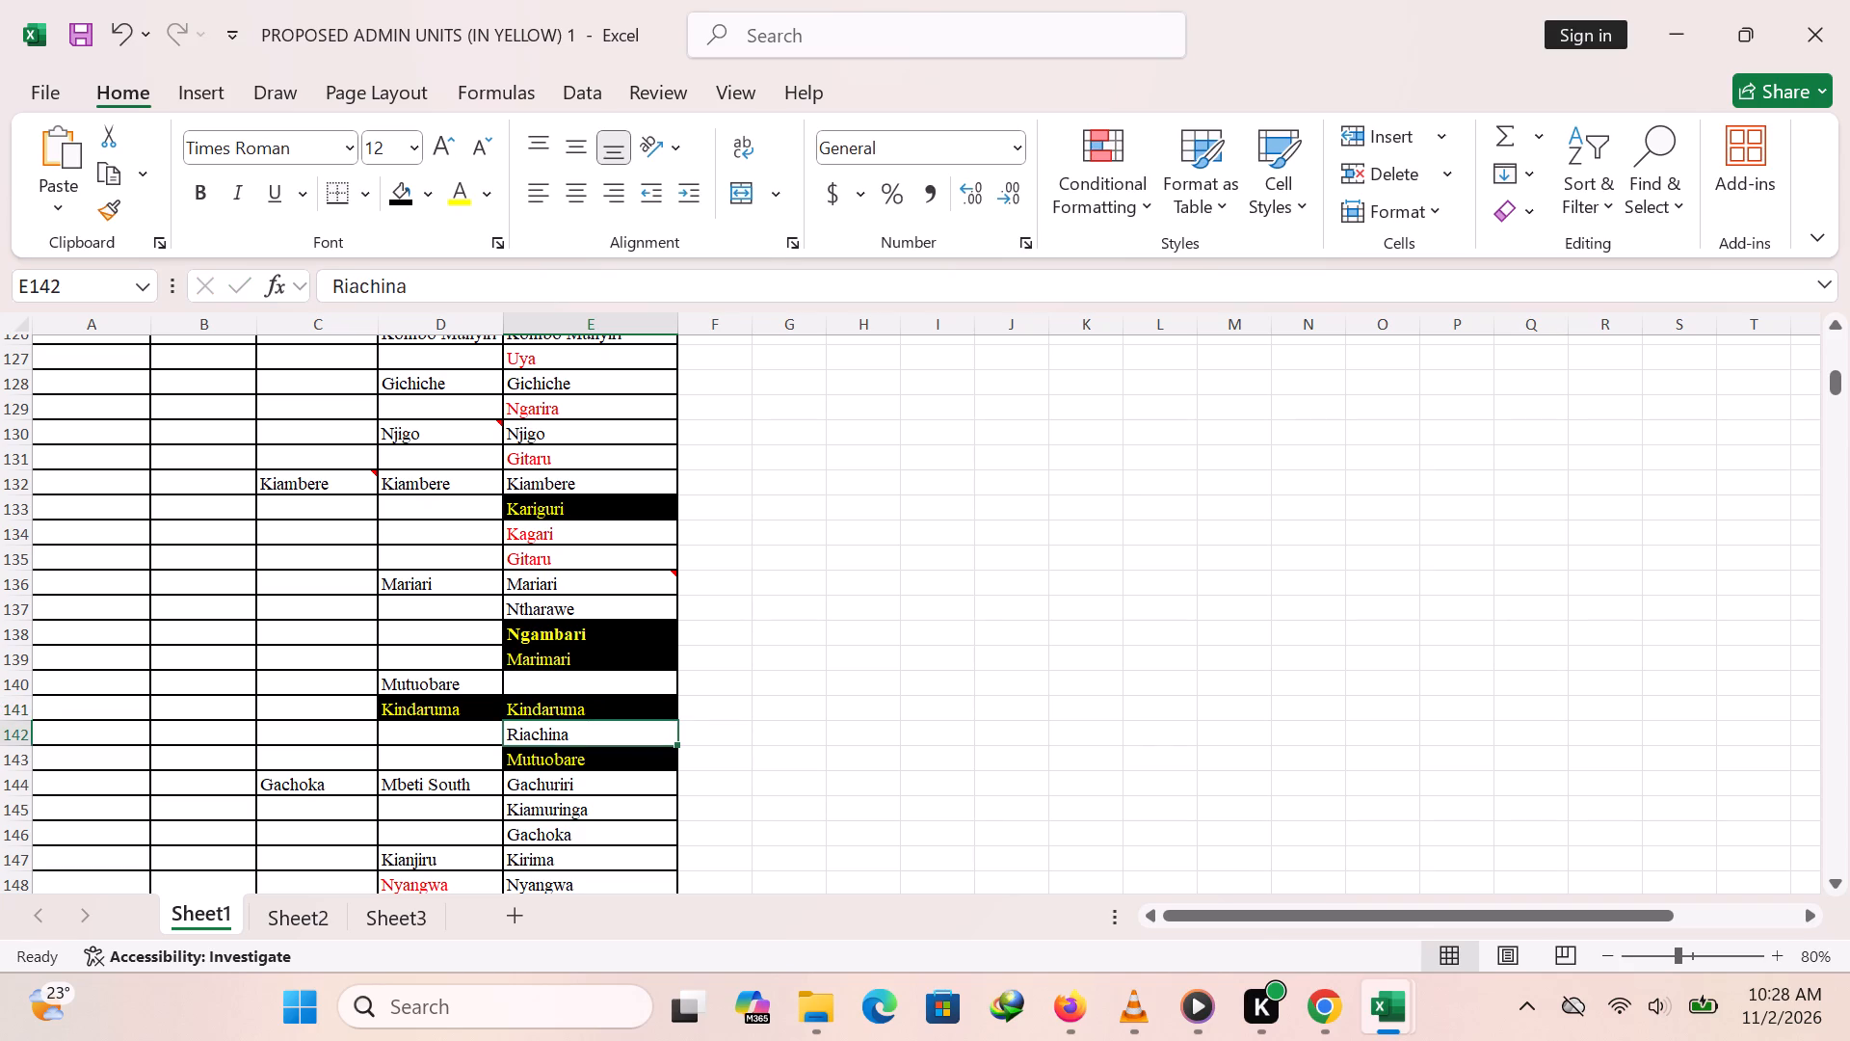
Format the Kindaruma sub-location cell with the automatic font colour and a white fill.
click(601, 713)
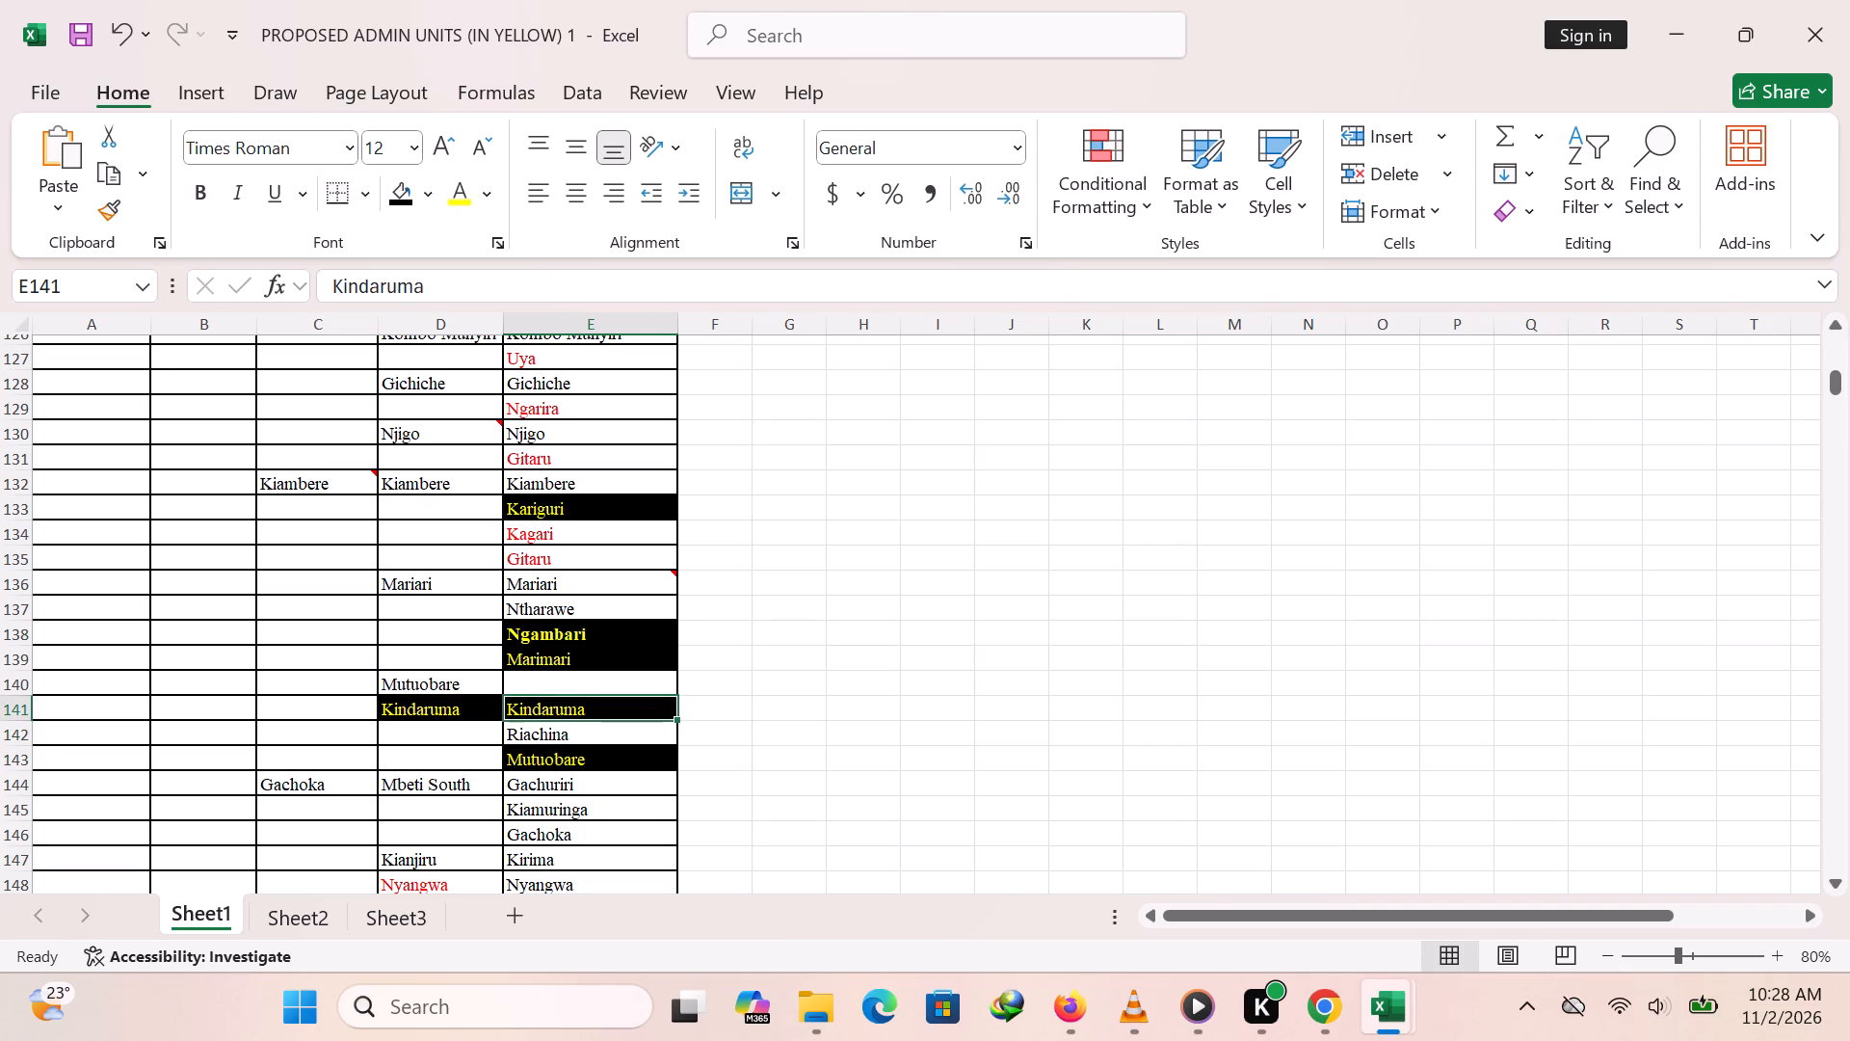
click(489, 189)
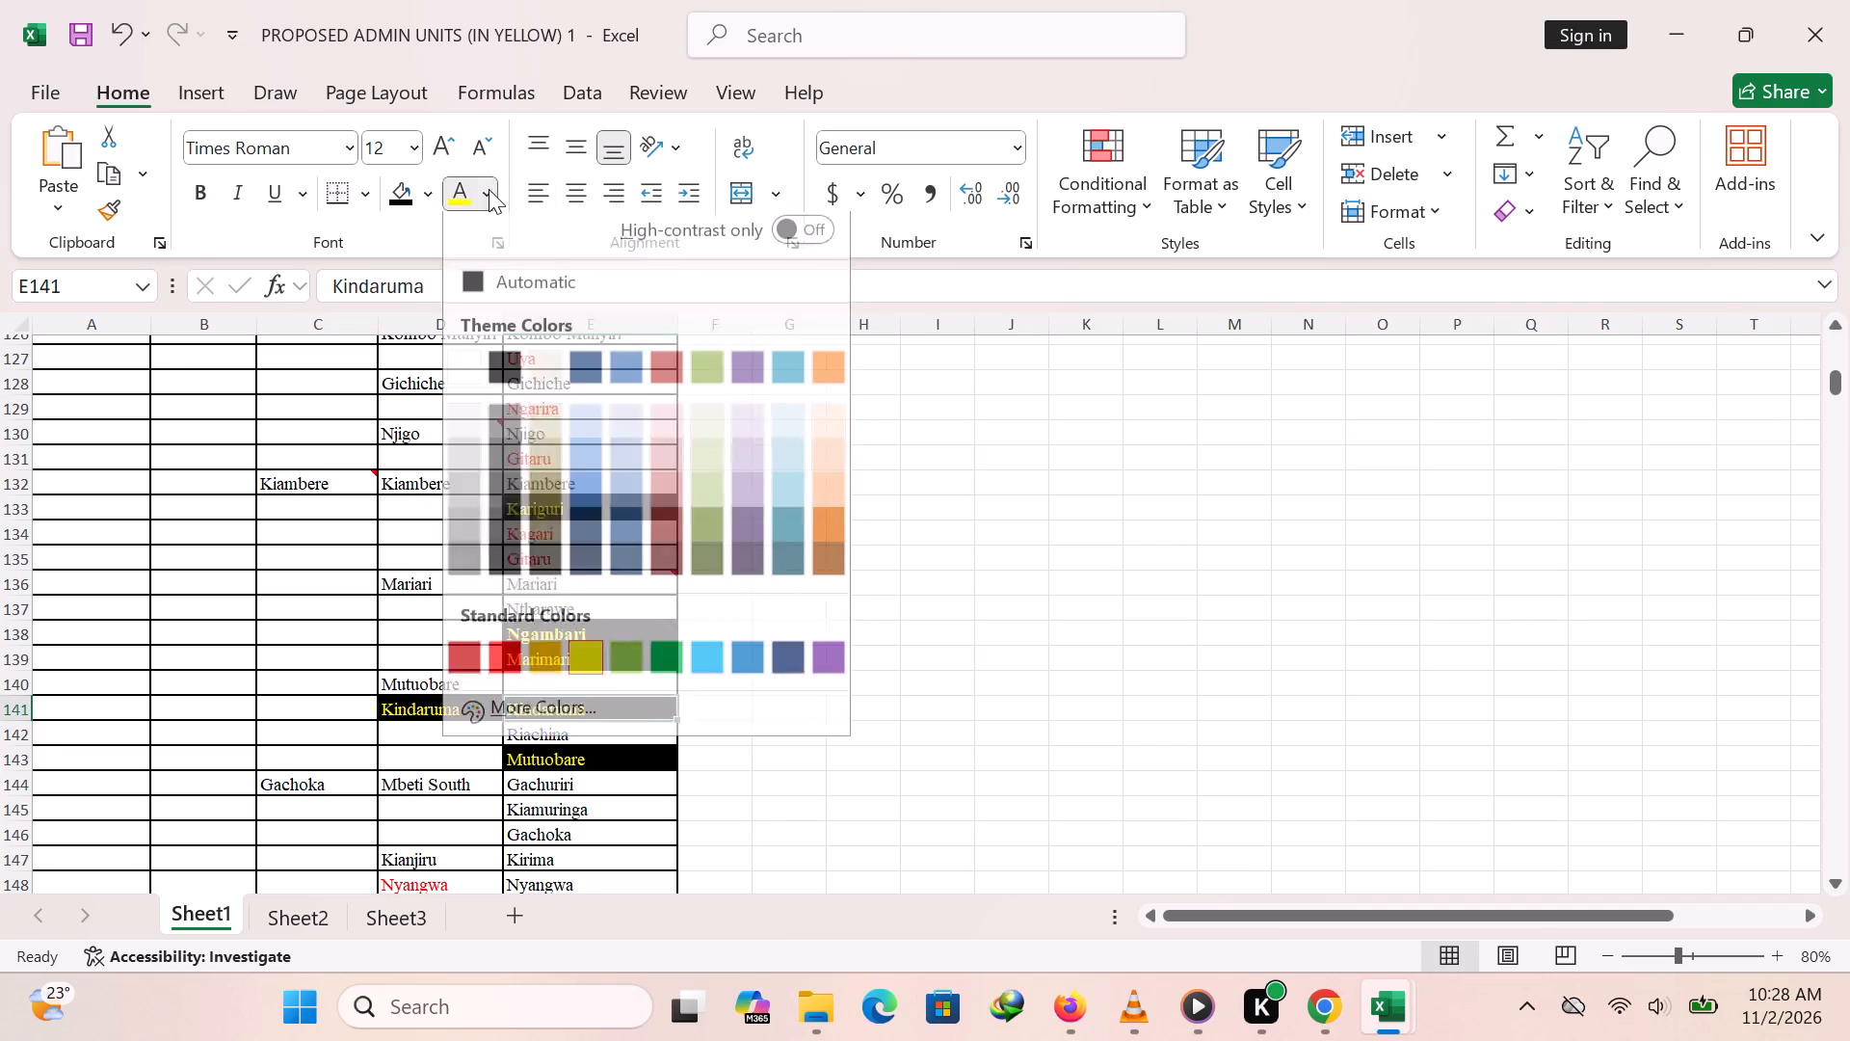
click(500, 296)
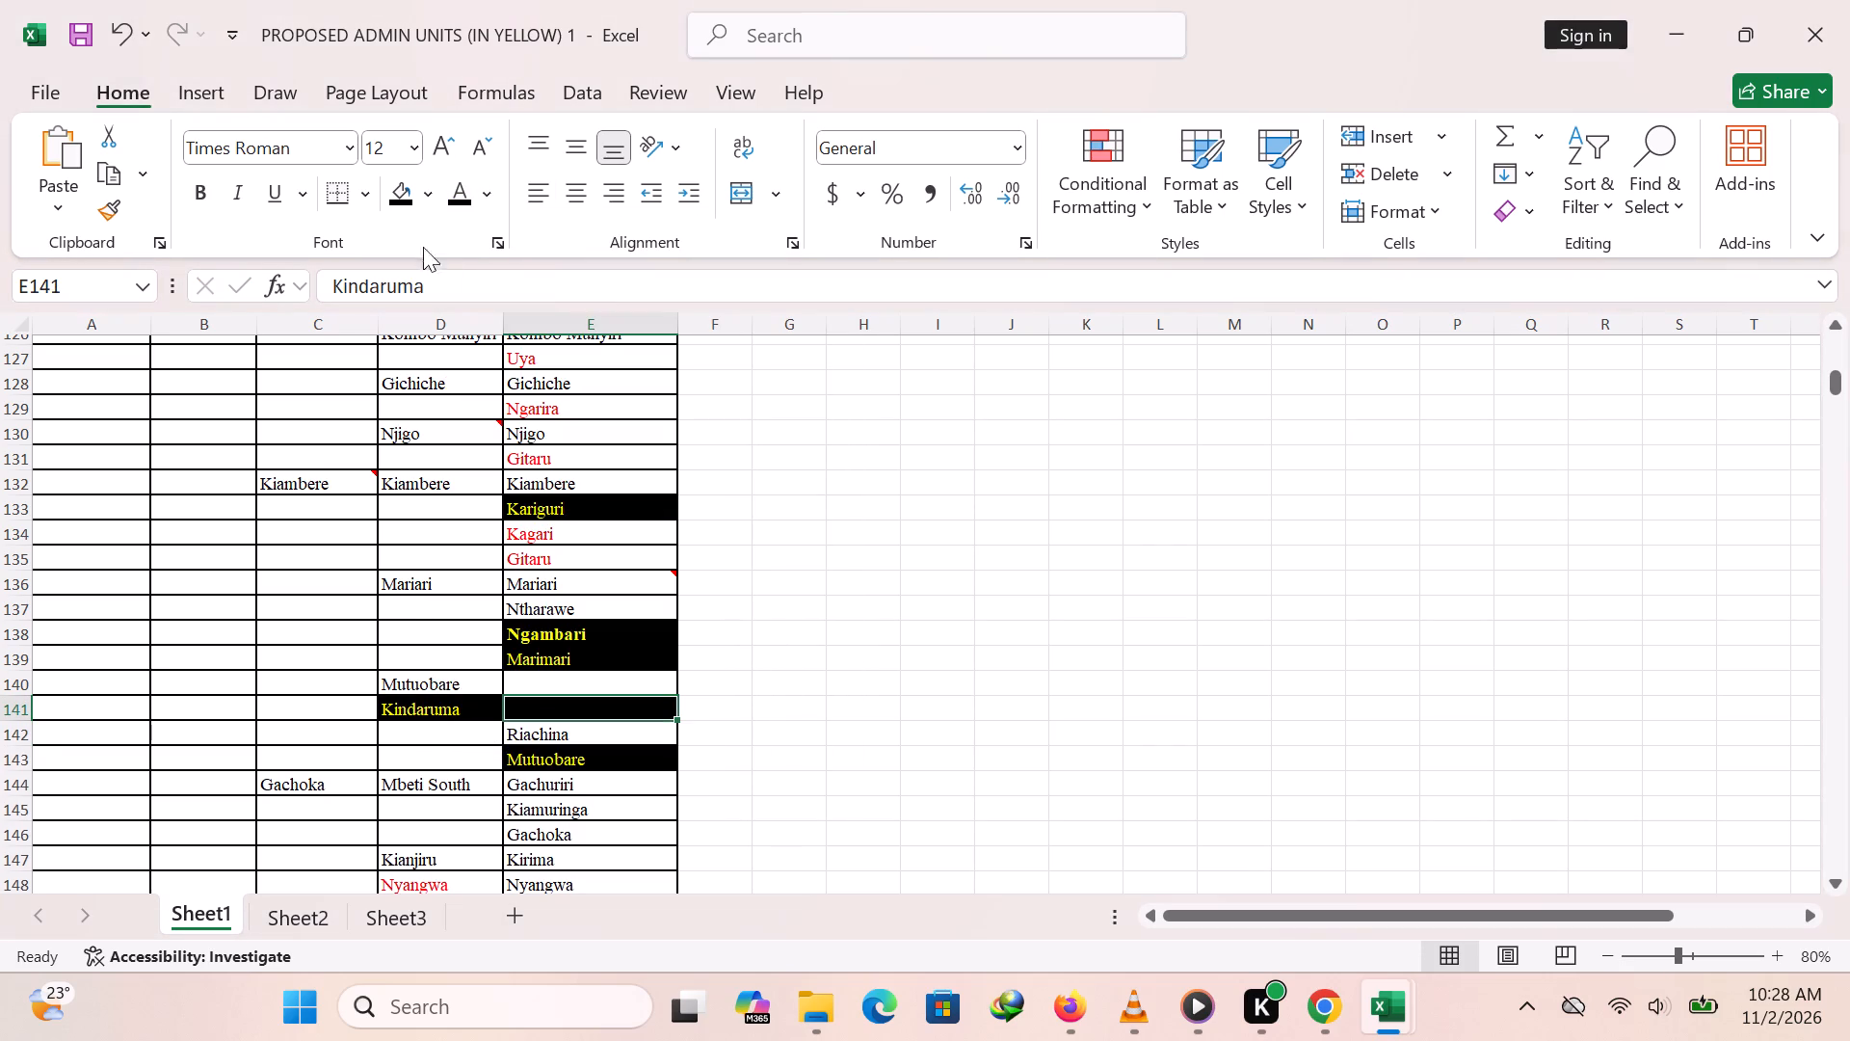
click(433, 191)
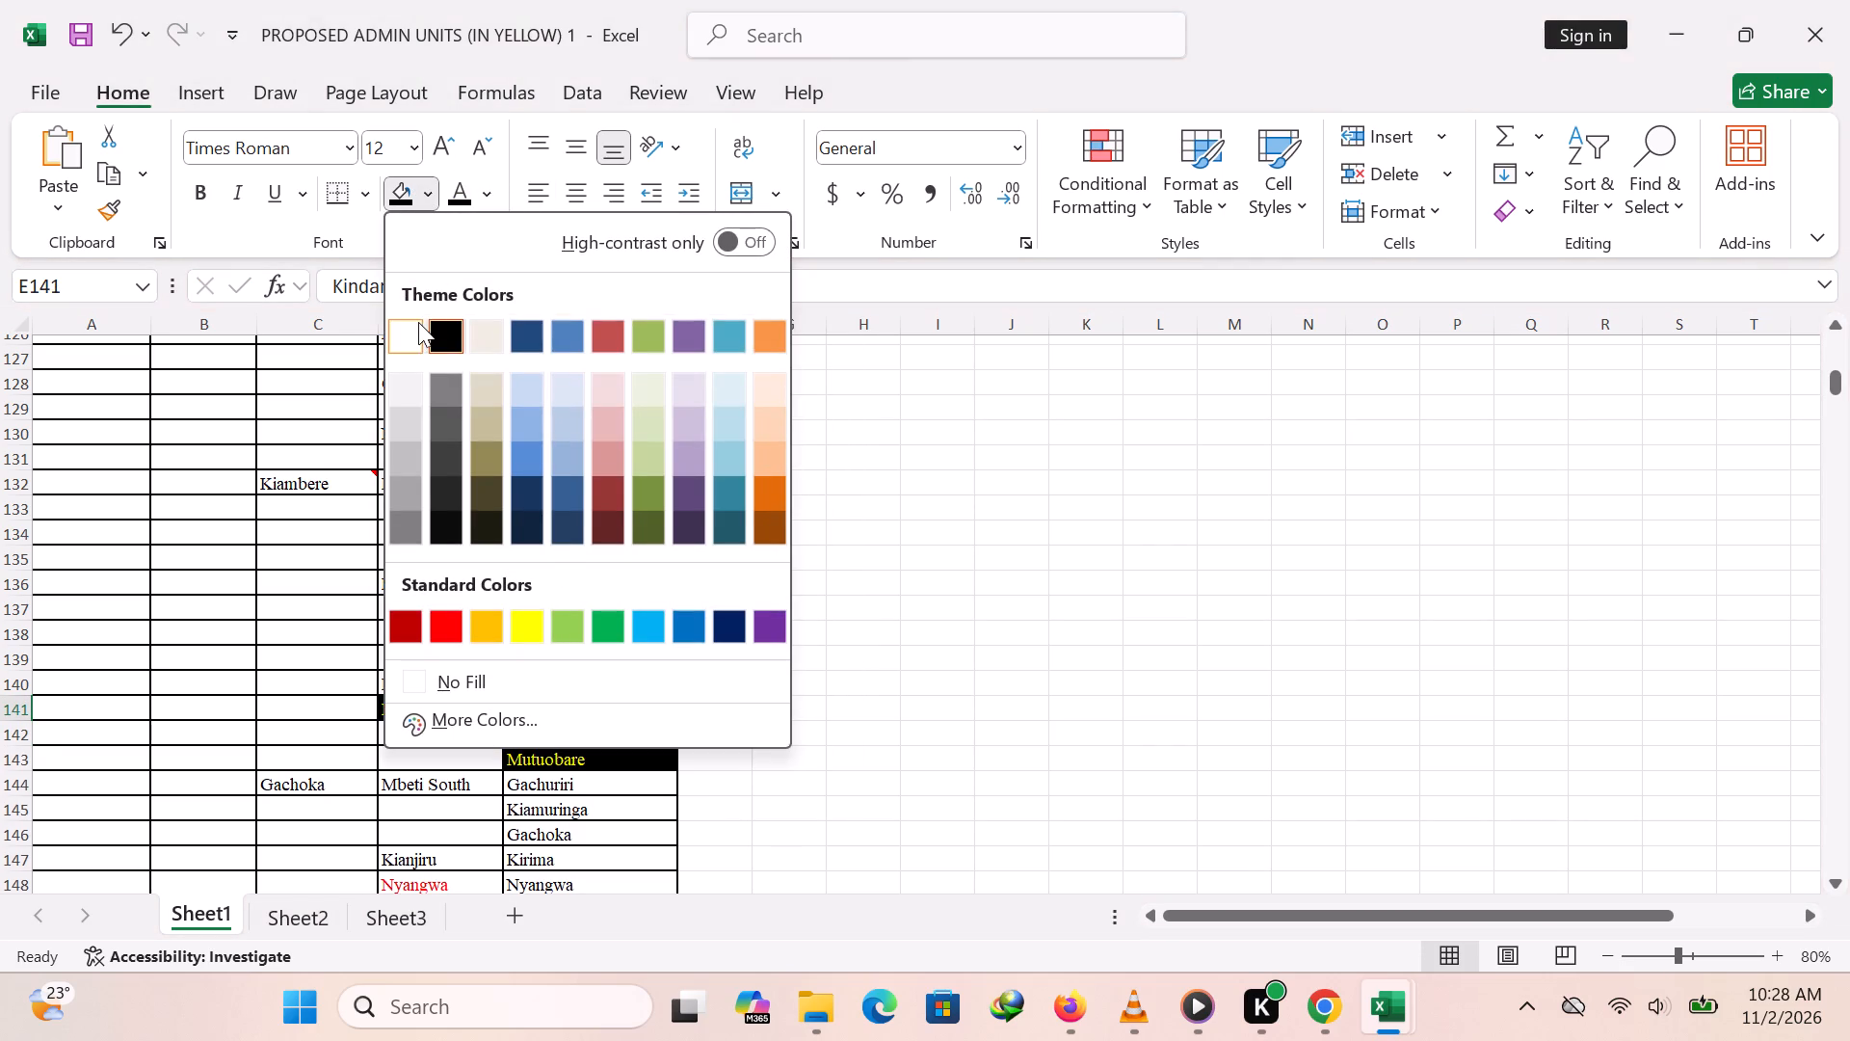
click(418, 322)
click(766, 703)
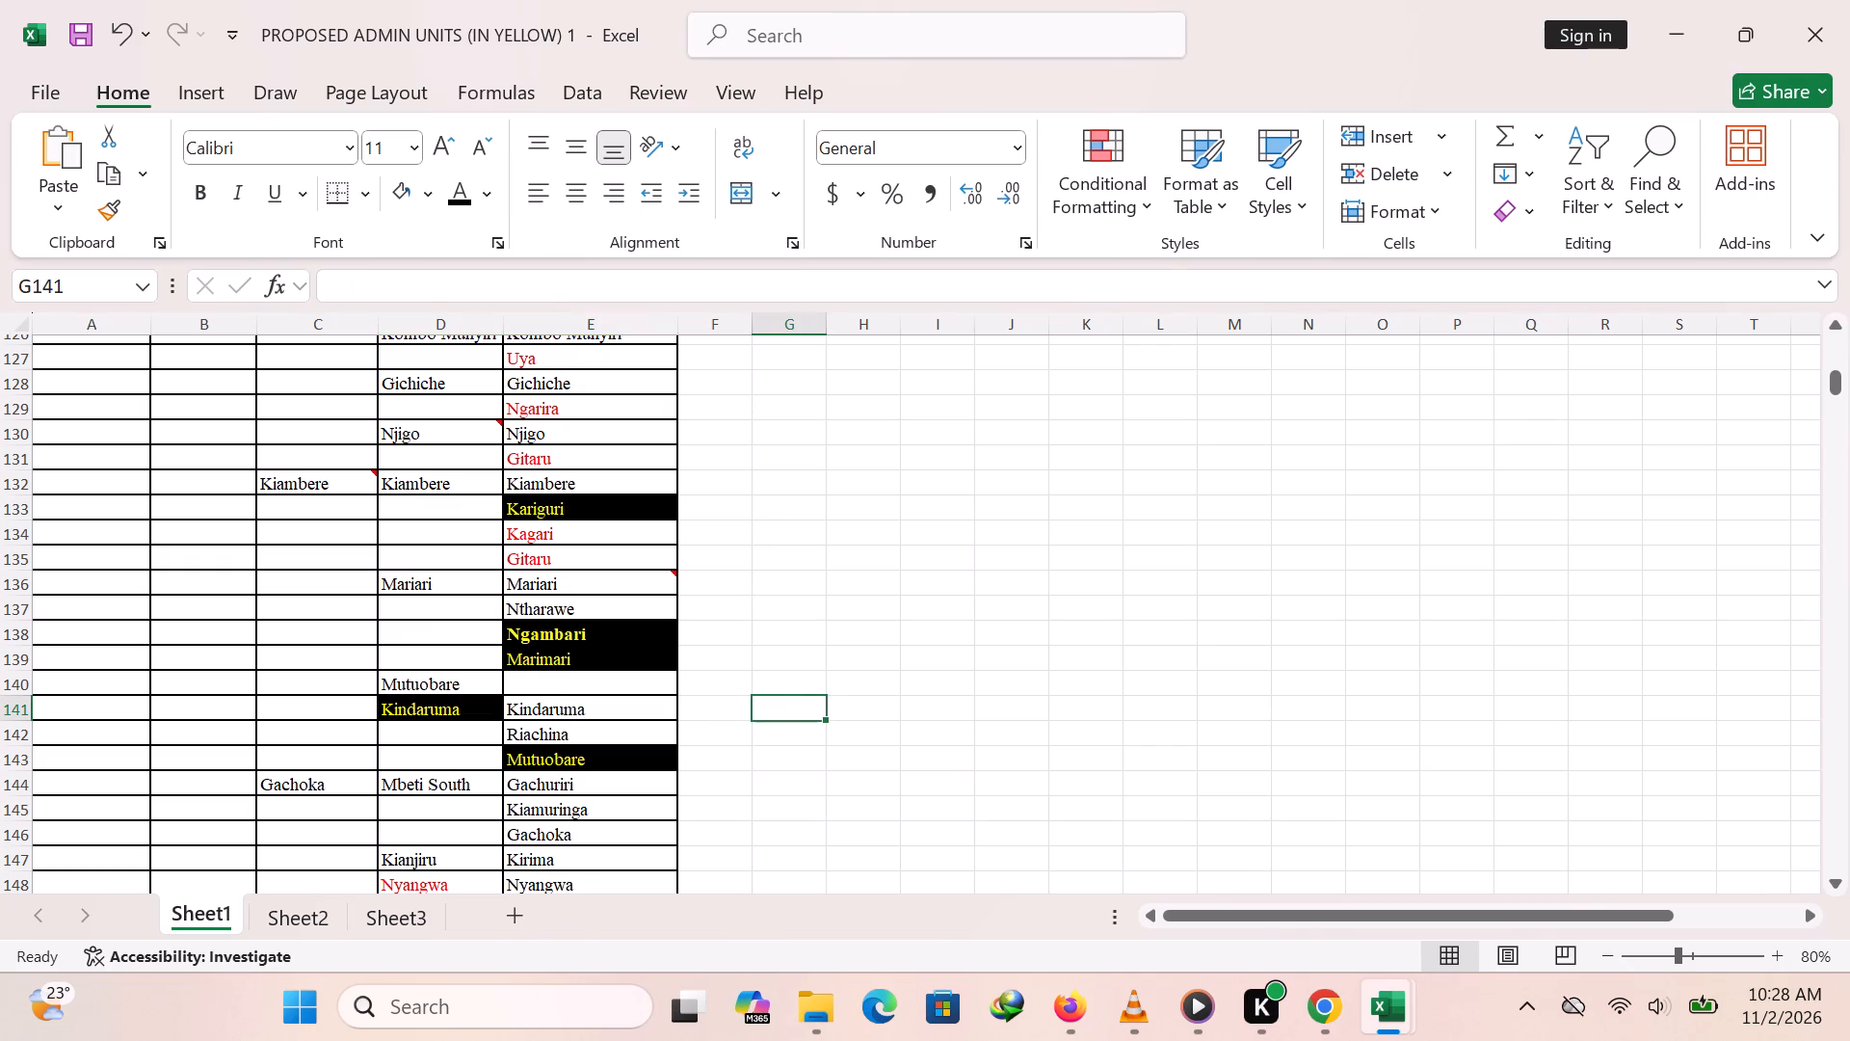
Move the sub-location Riachina into the empty sub-location cell beside the Mutuobare location.
click(580, 686)
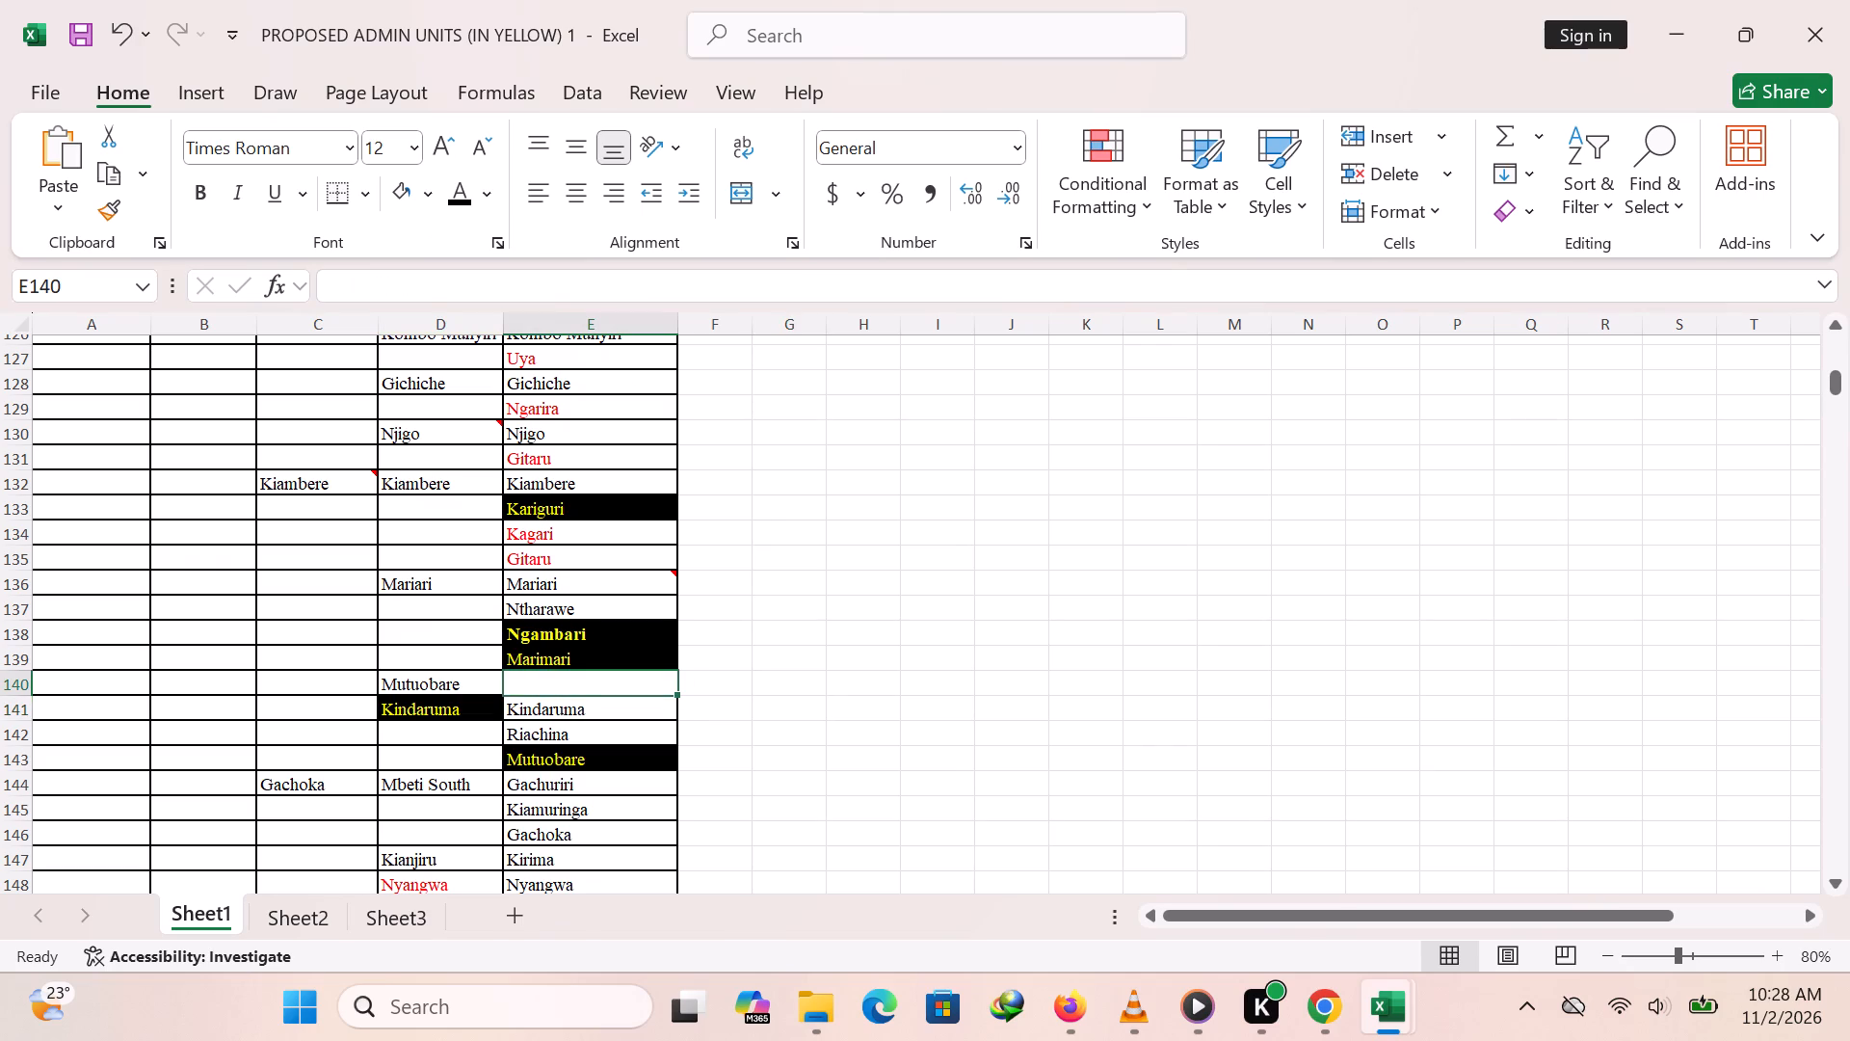
click(580, 686)
double_click(588, 734)
drag(588, 734, 519, 728)
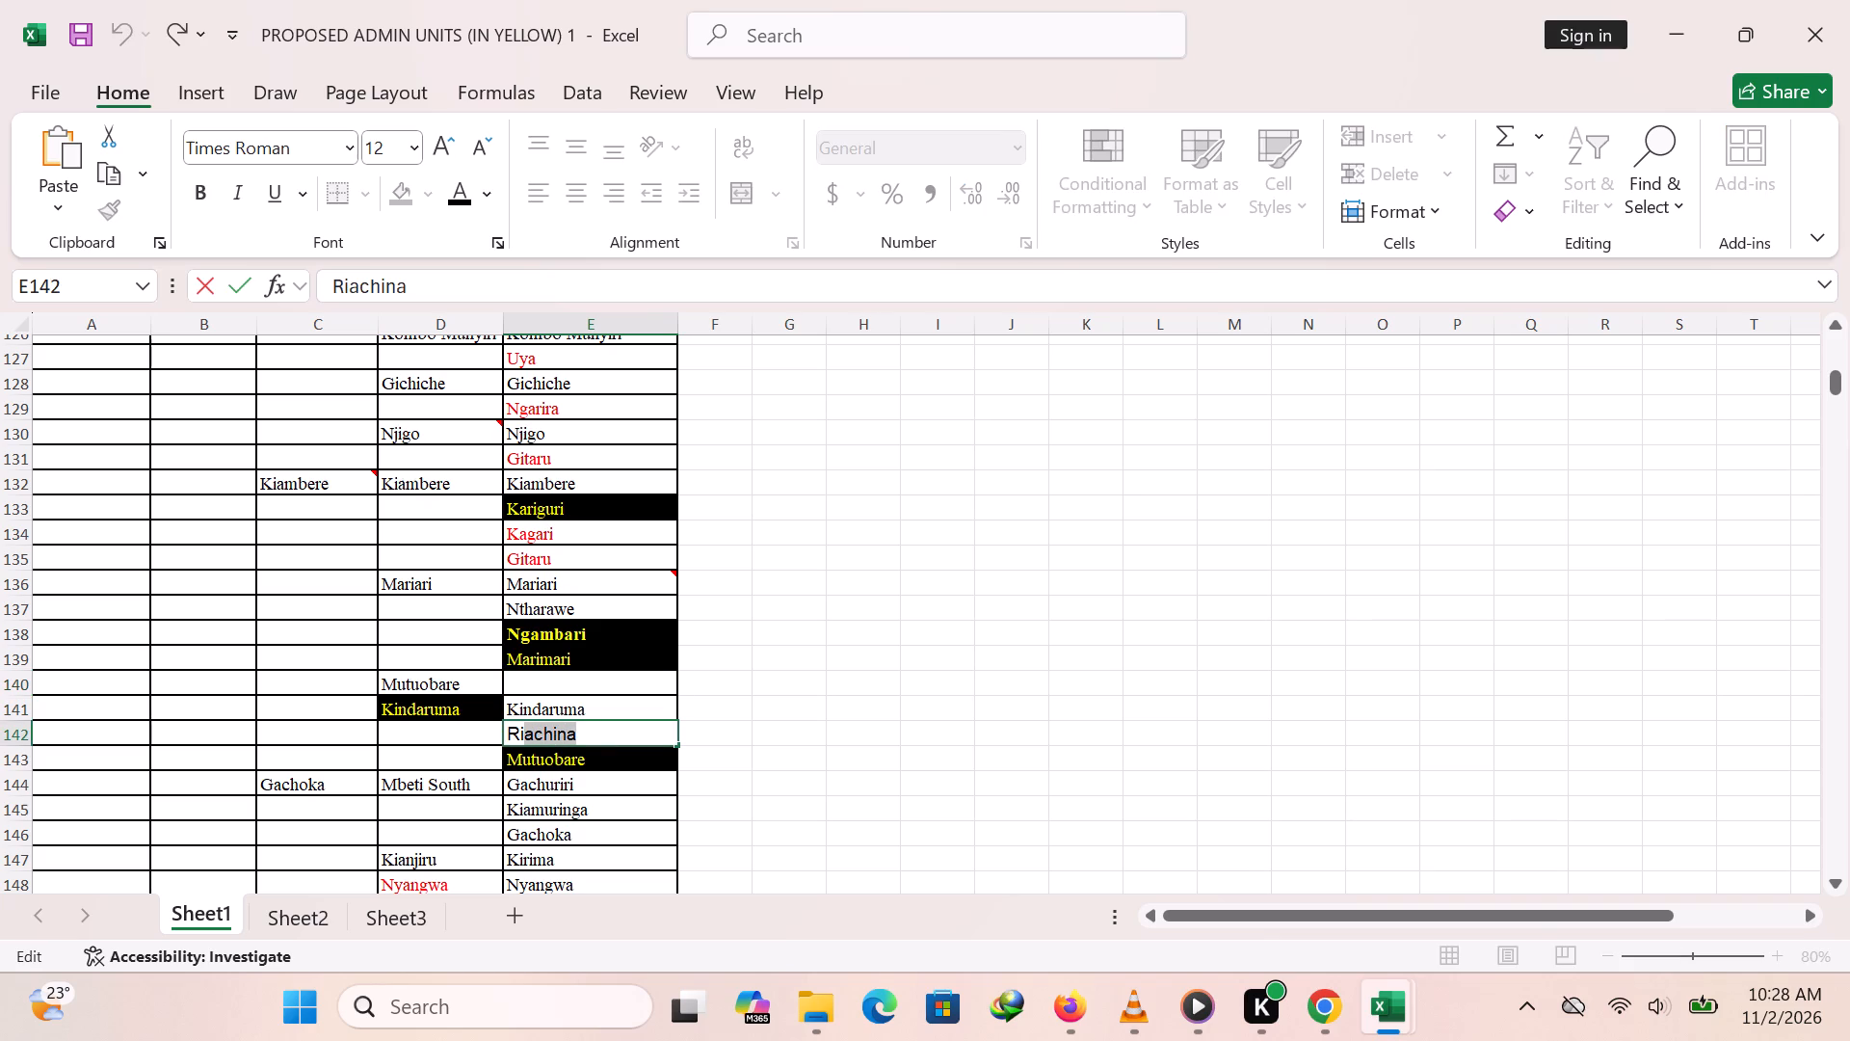
drag(519, 728, 513, 728)
key(ctrl+x)
click(548, 692)
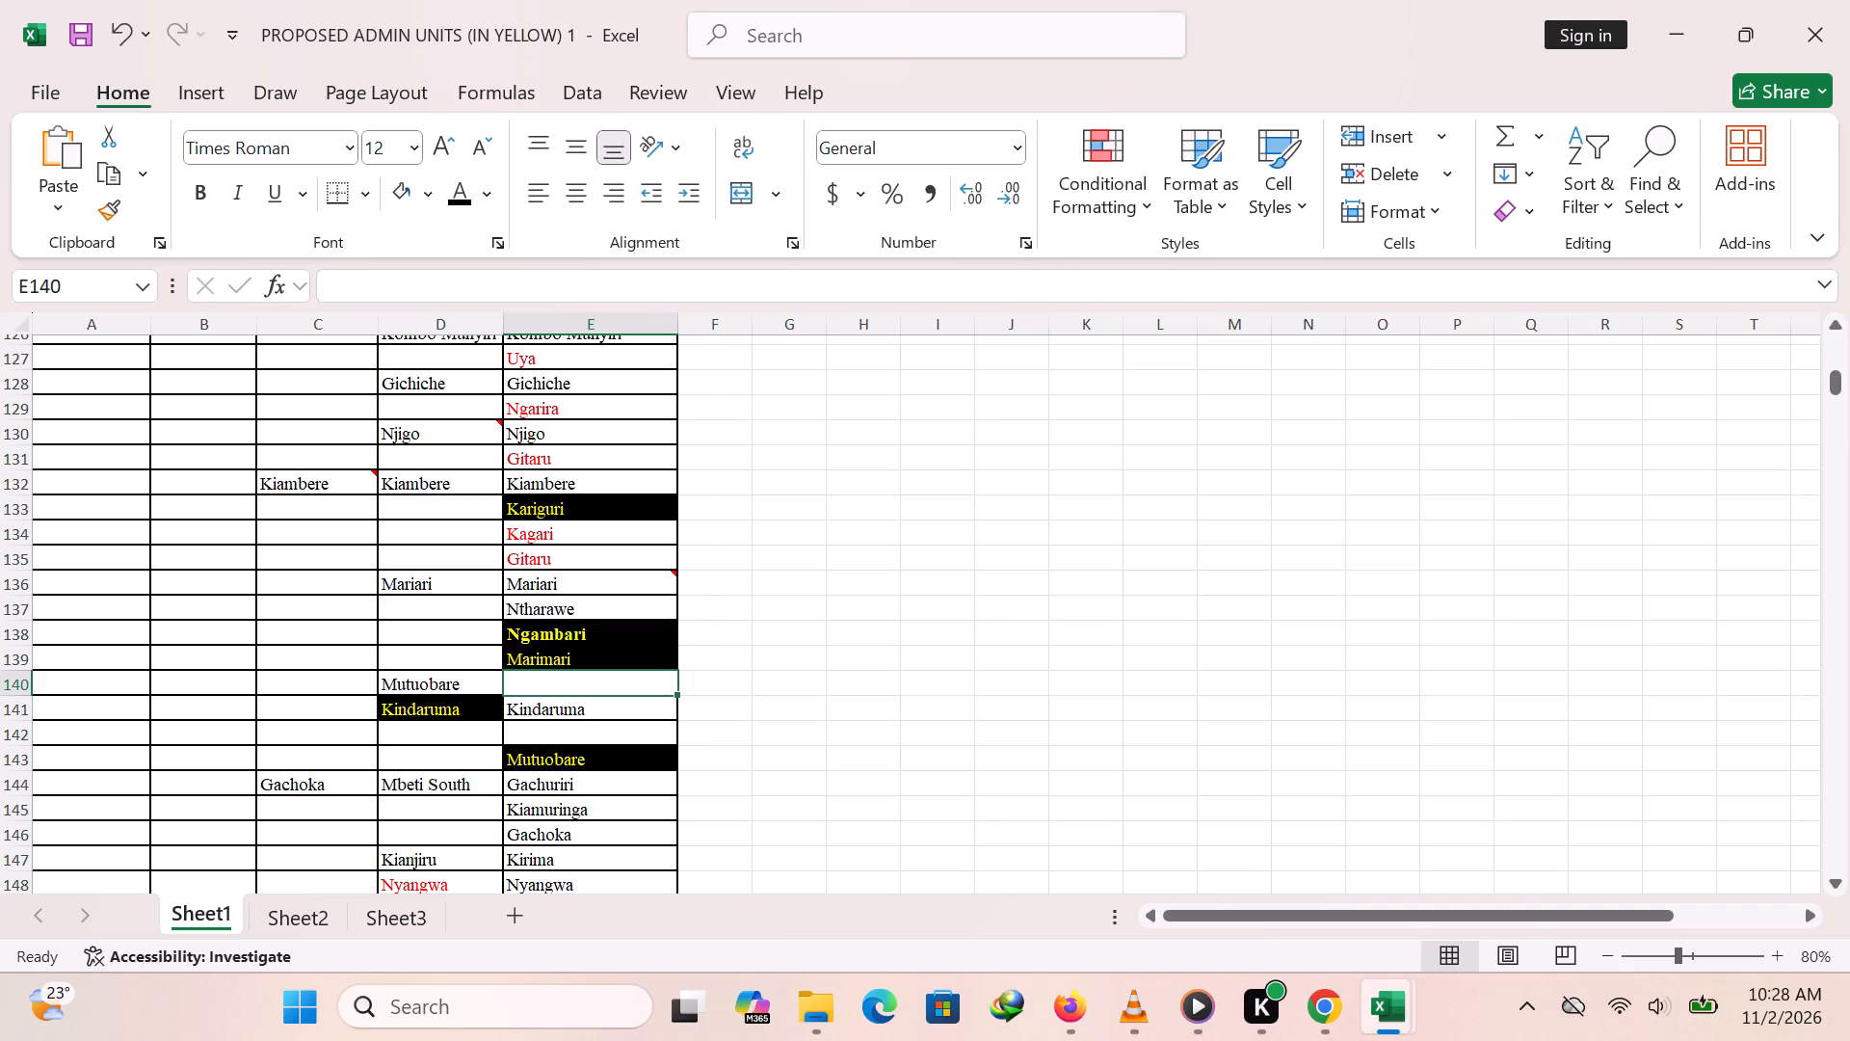
key(ctrl+v)
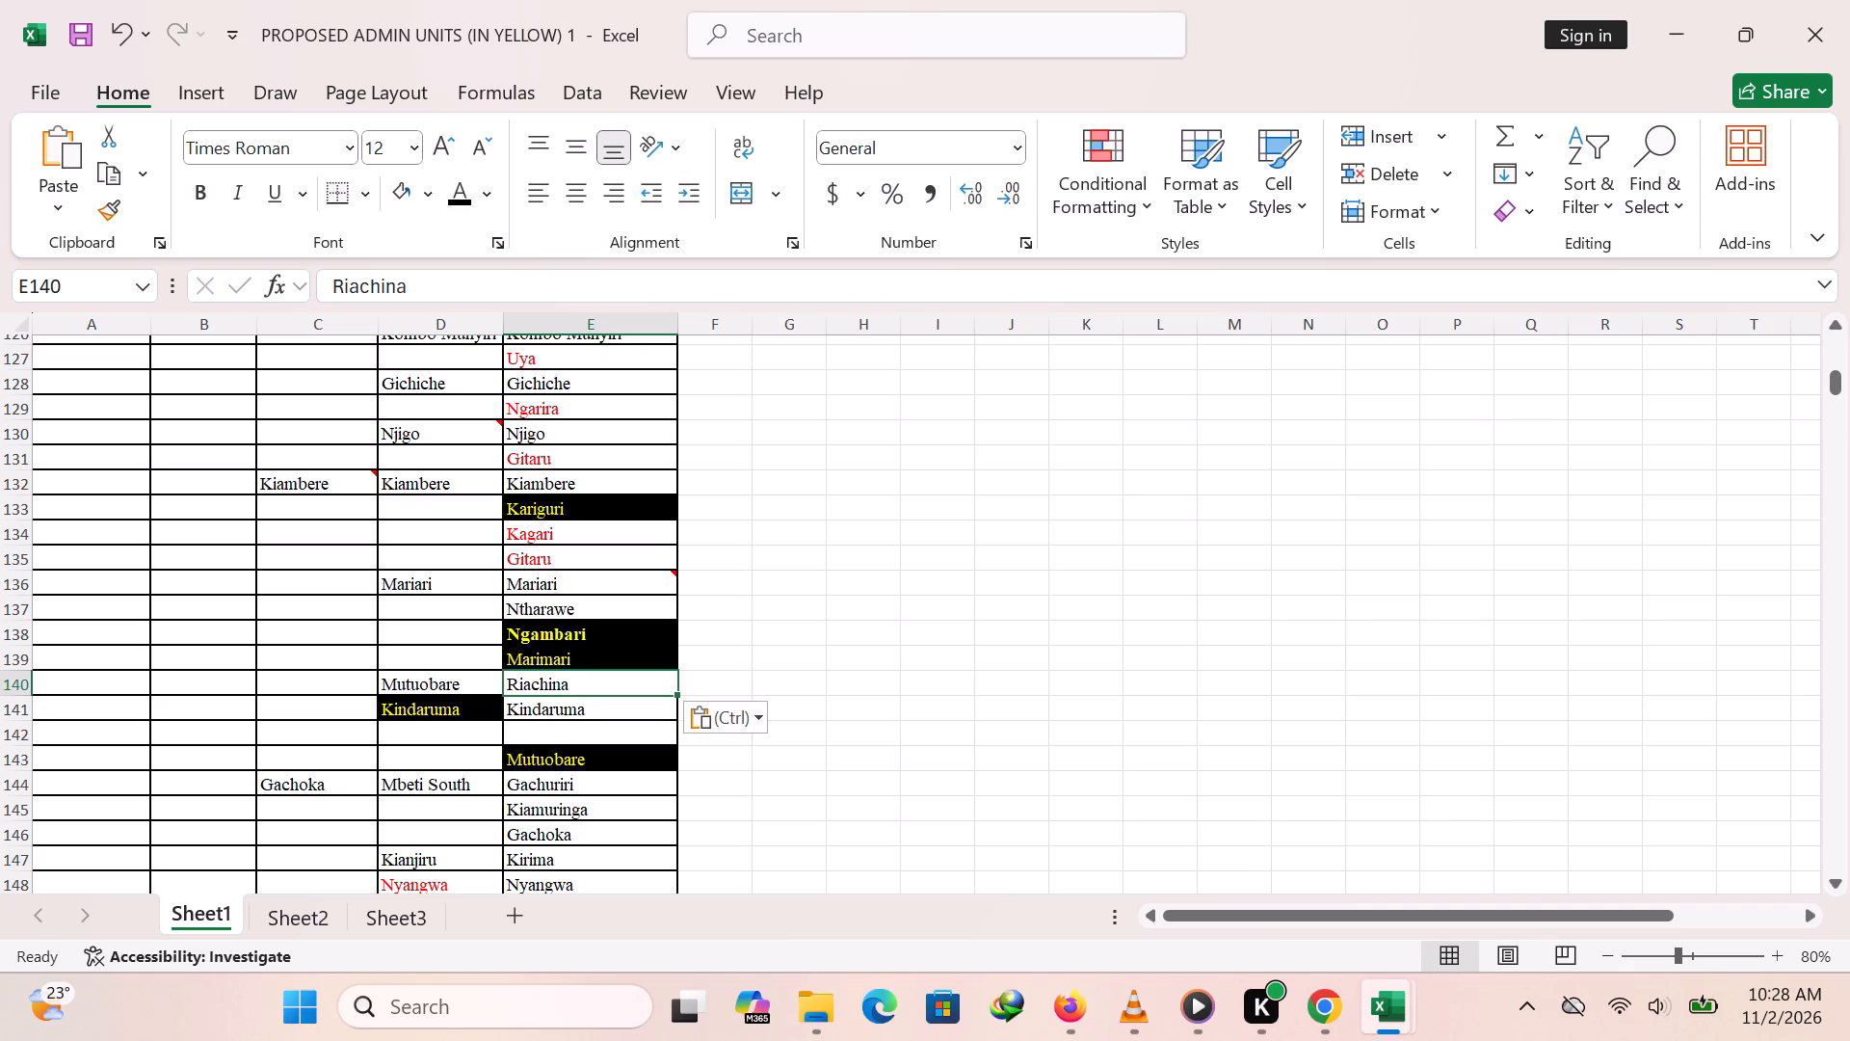
Insert a blank row between the Mutuobare and Kindaruma location rows.
click(567, 739)
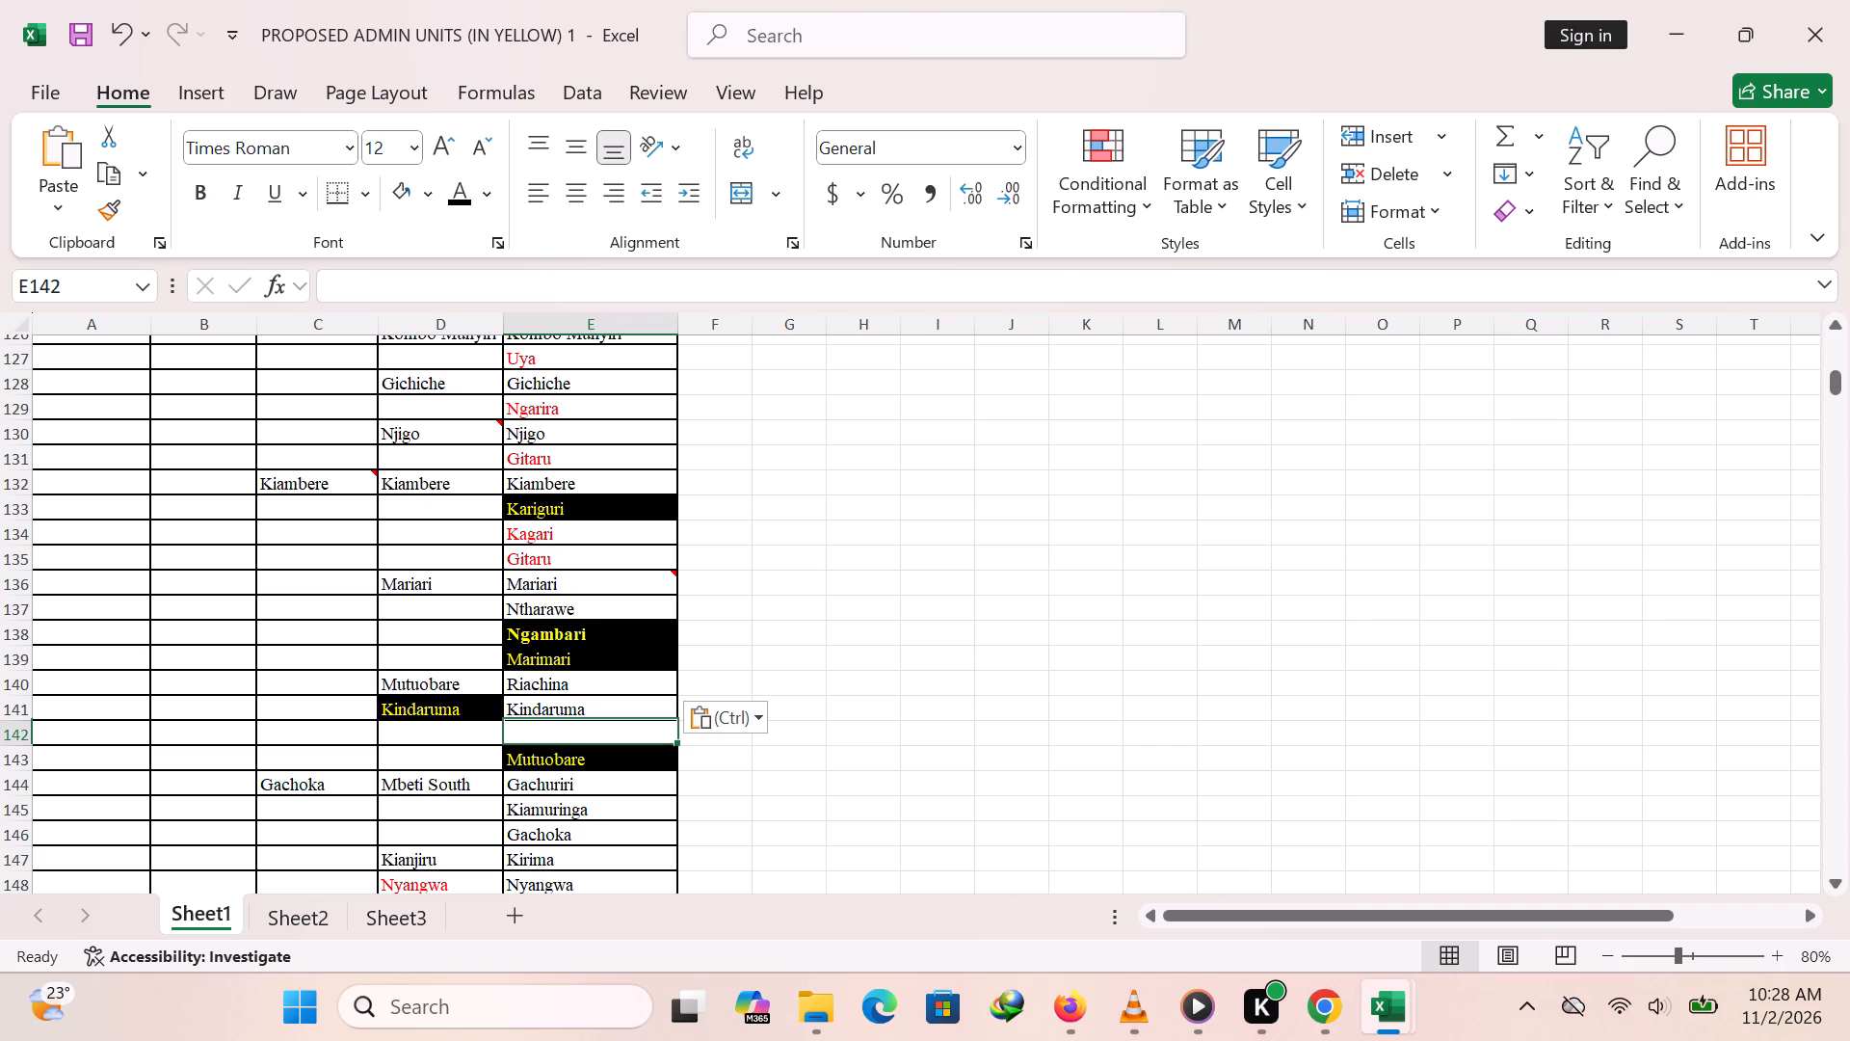
right_click(25, 712)
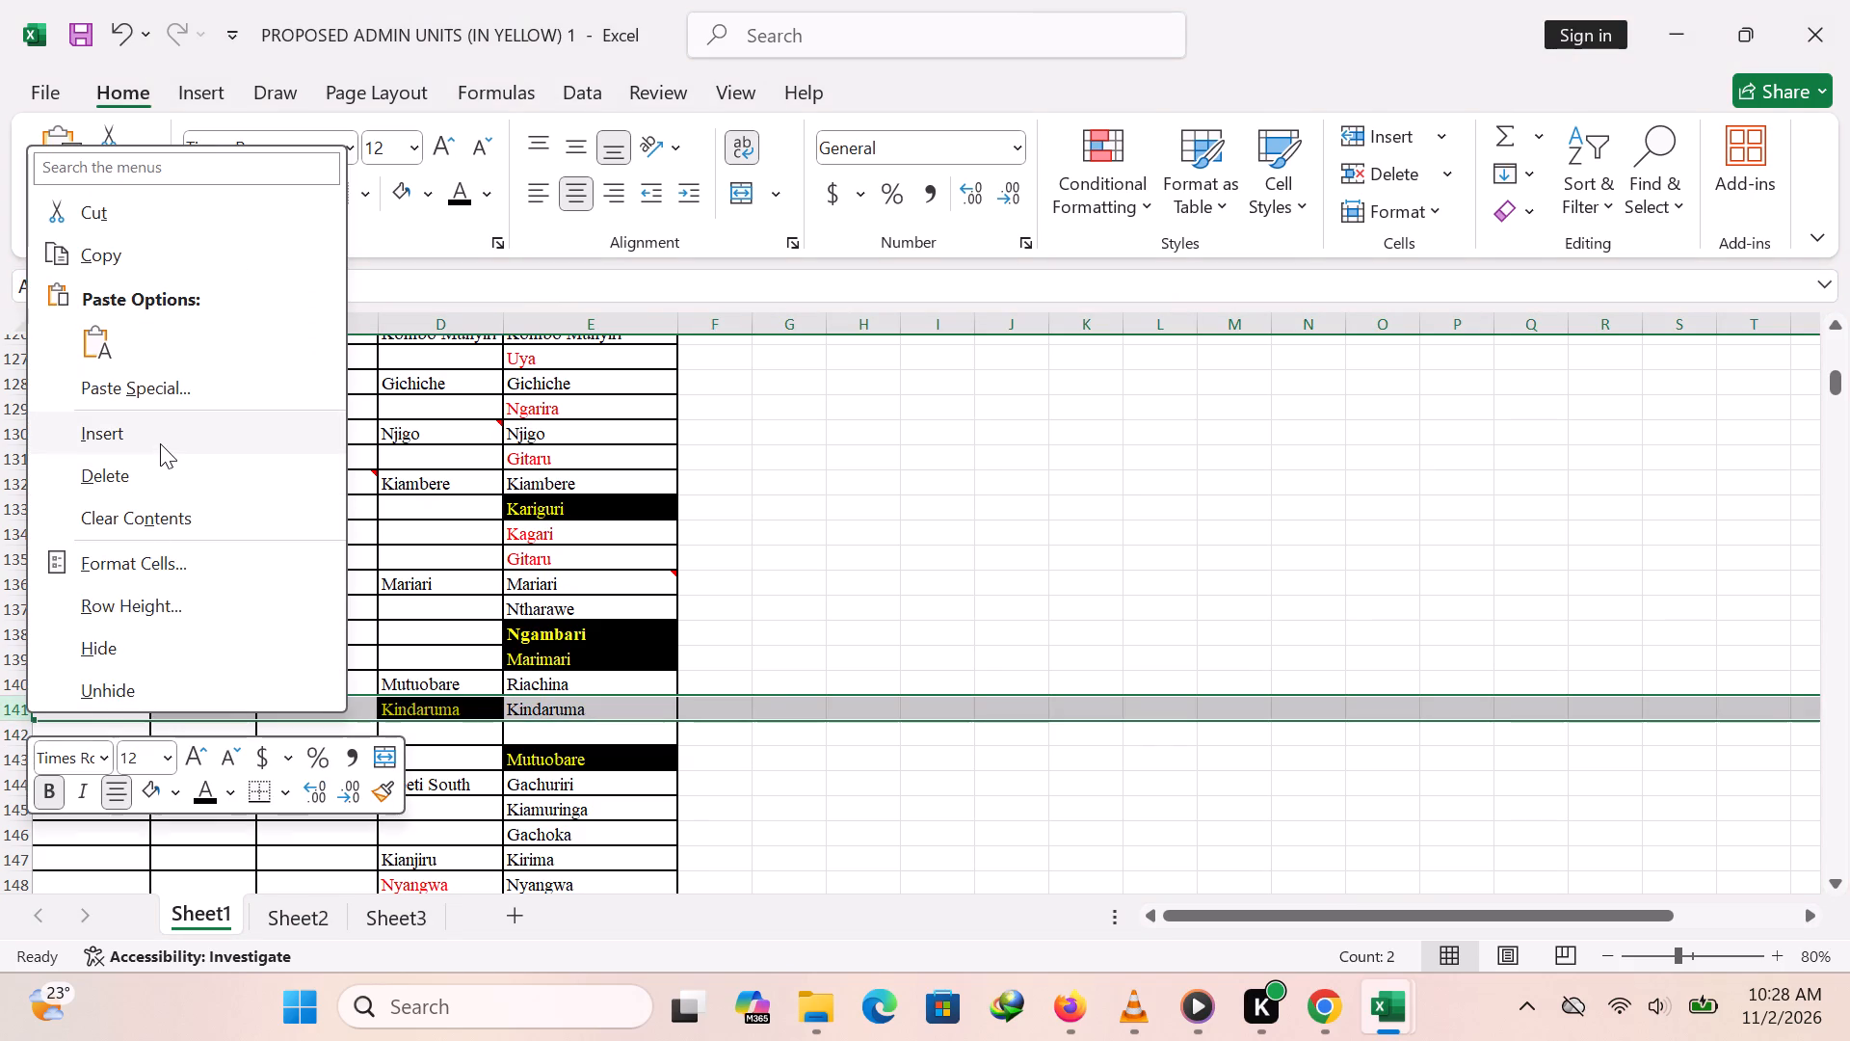
click(160, 443)
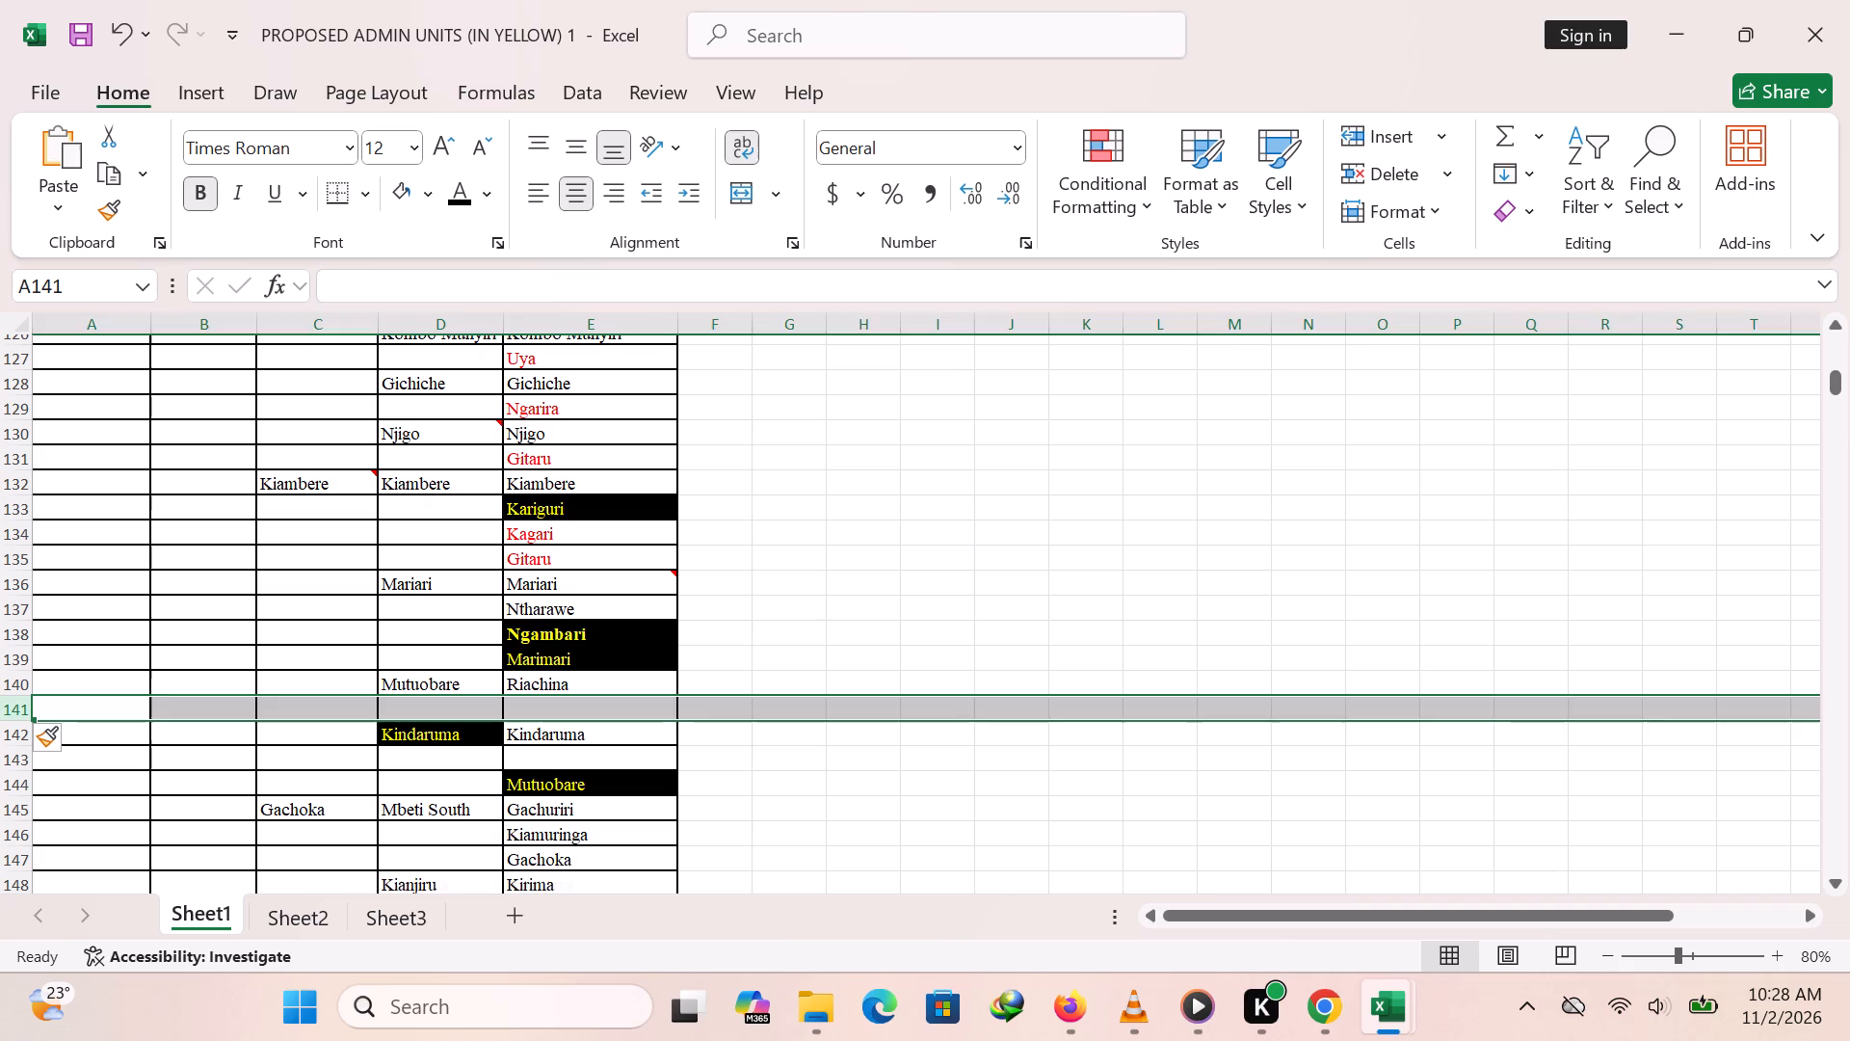
Enter the sub-location Mutuobare in the blank row below Riachina, under the Mutuobare location.
click(526, 710)
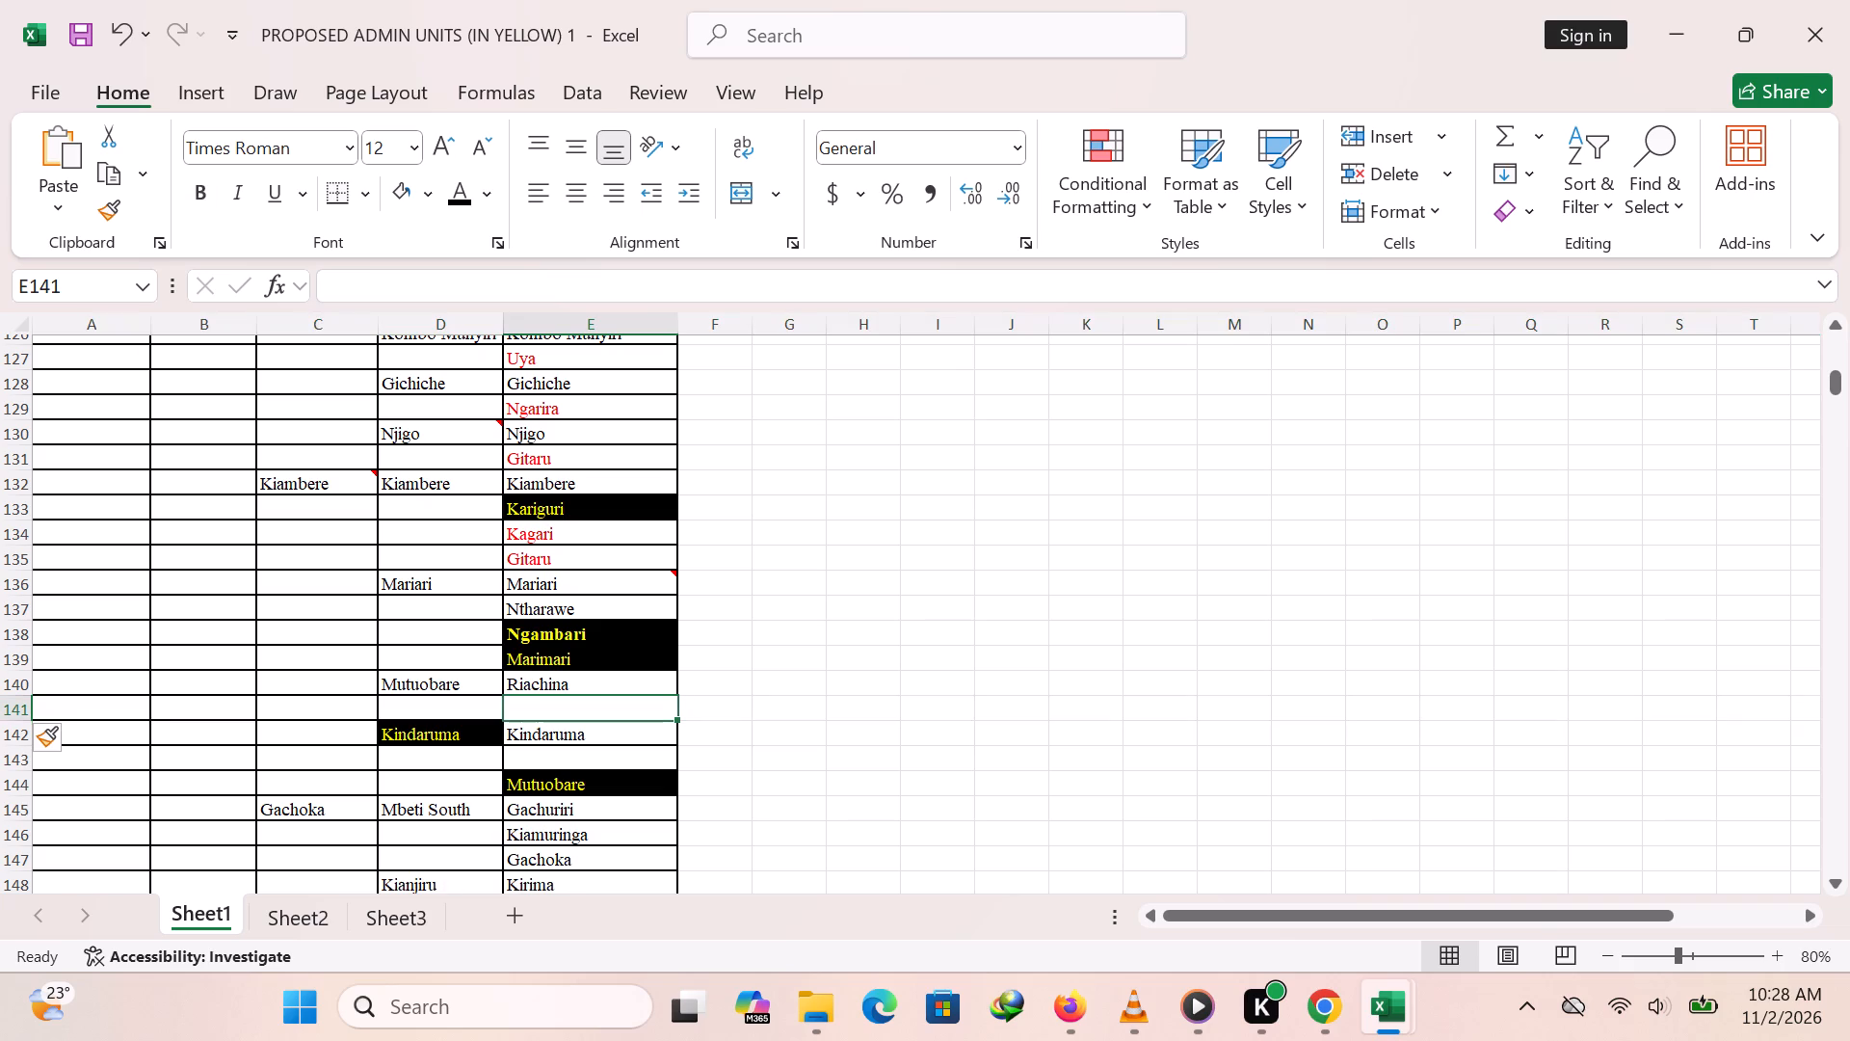
double_click(546, 706)
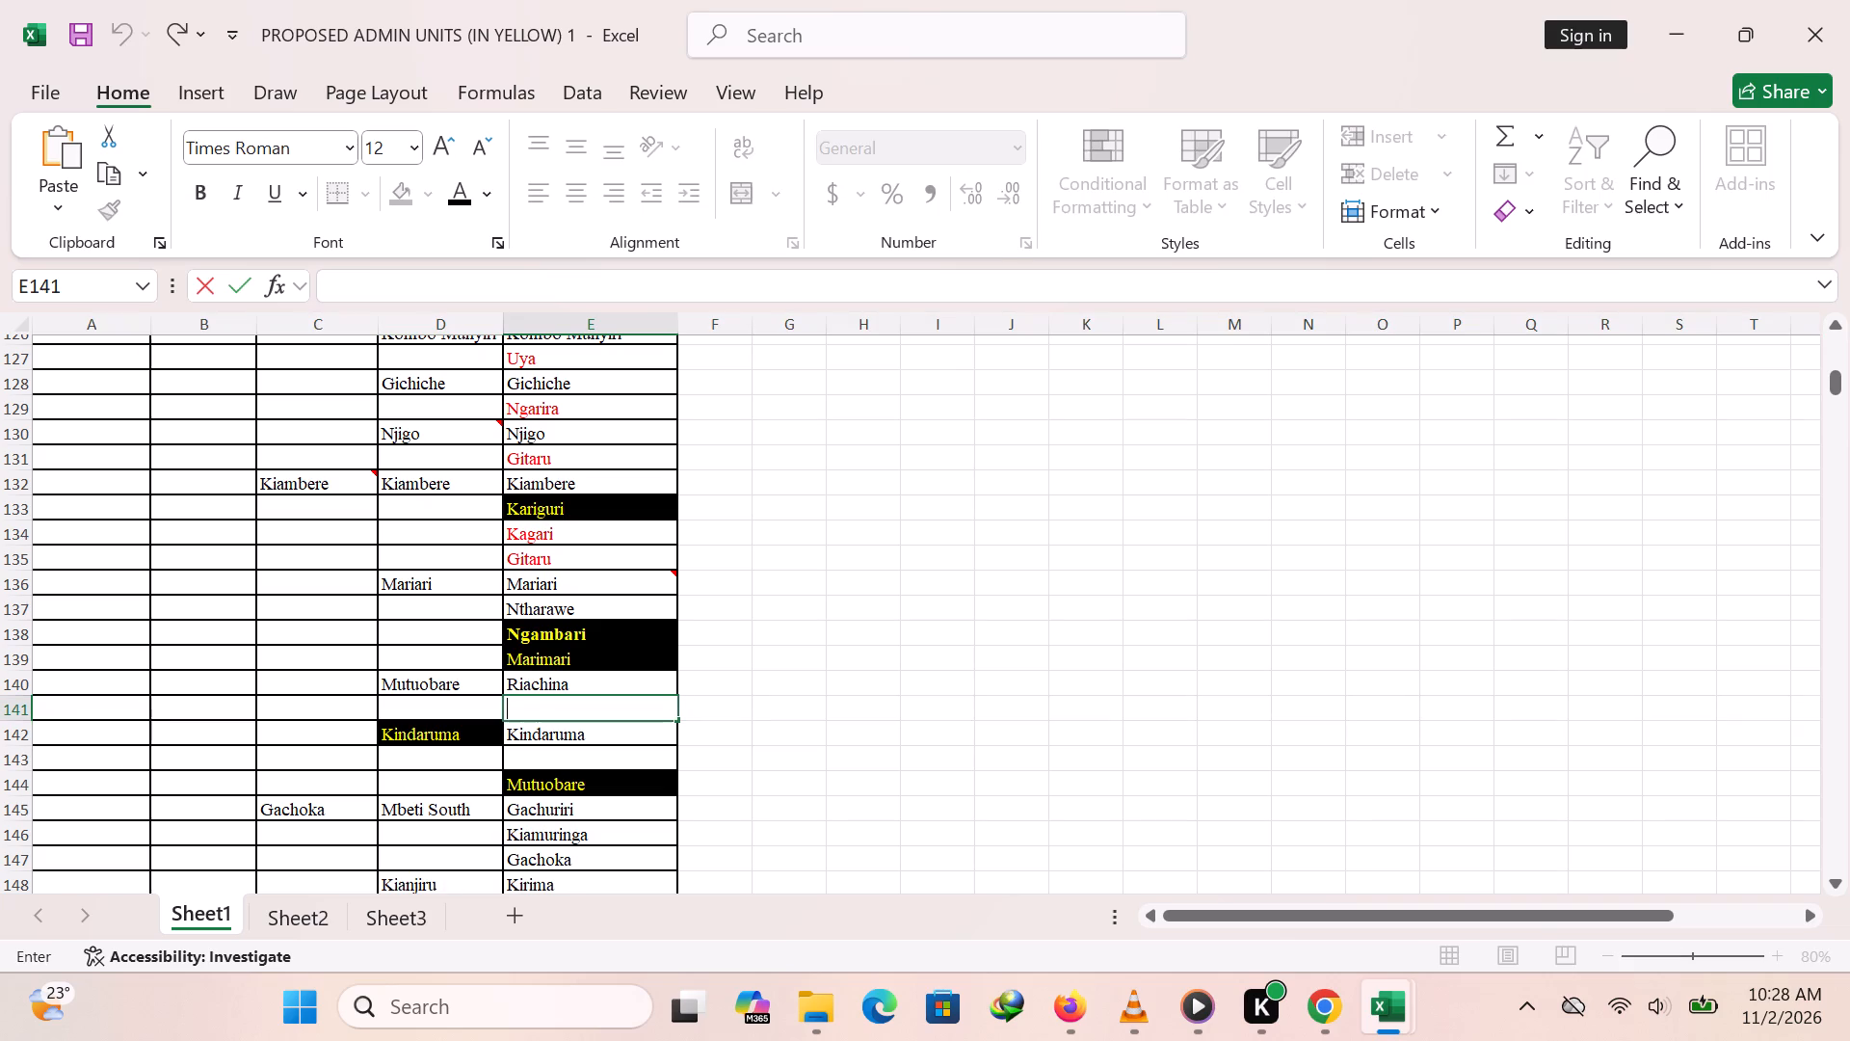
text(Mutuob)
text(are)
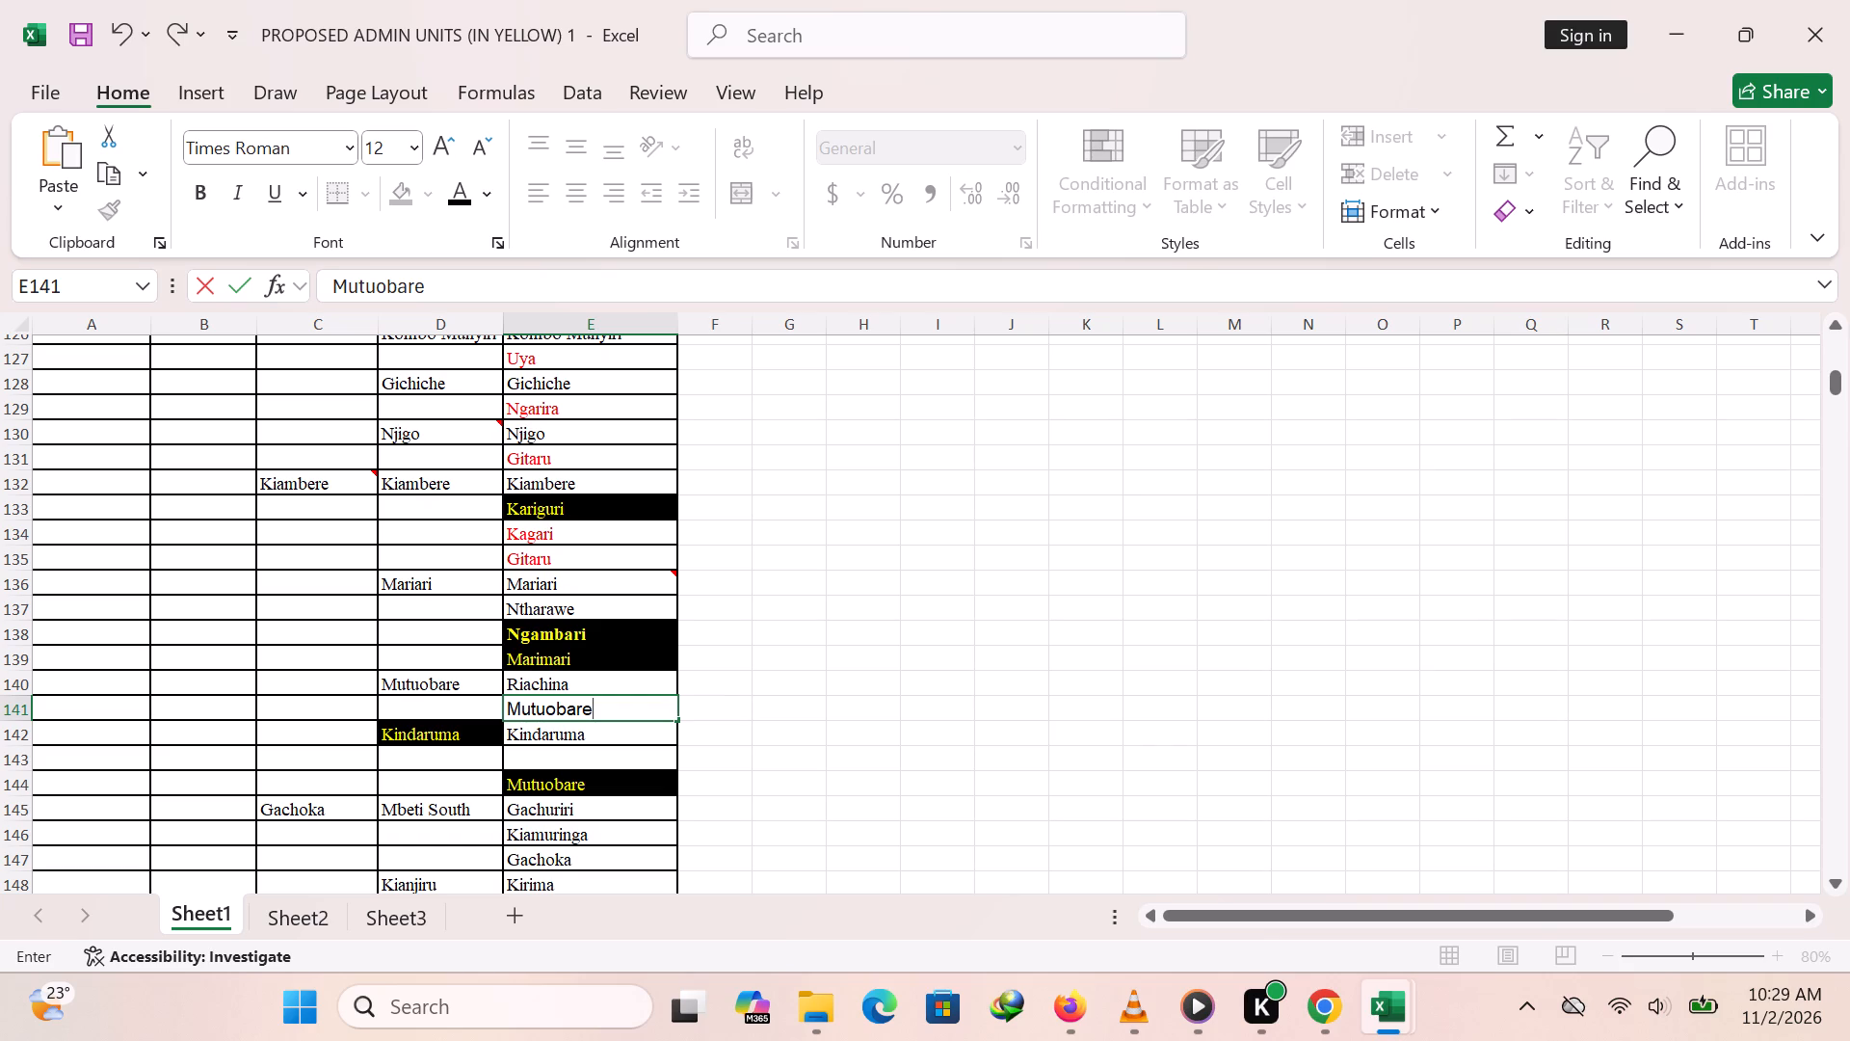
Format the new Mutuobare sub-location cell below Riachina with a yellow font and a black fill.
drag(620, 713, 517, 722)
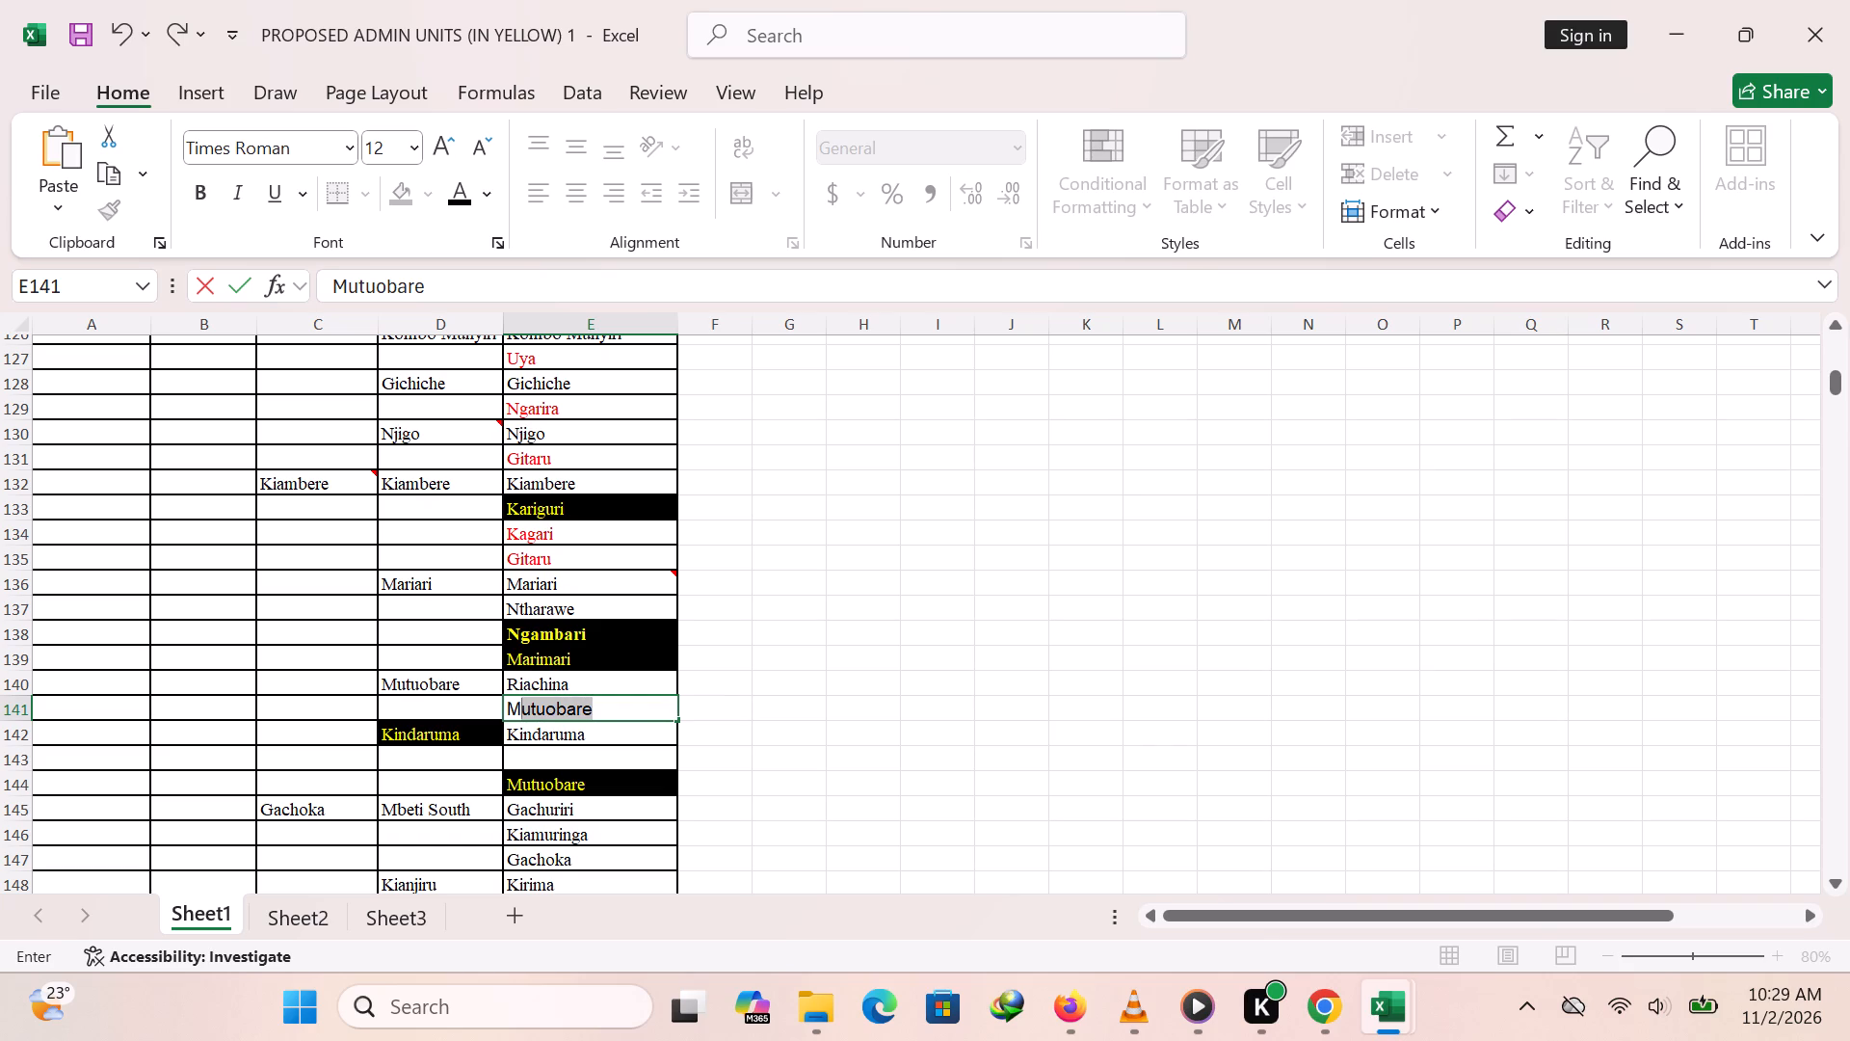
drag(517, 722, 510, 714)
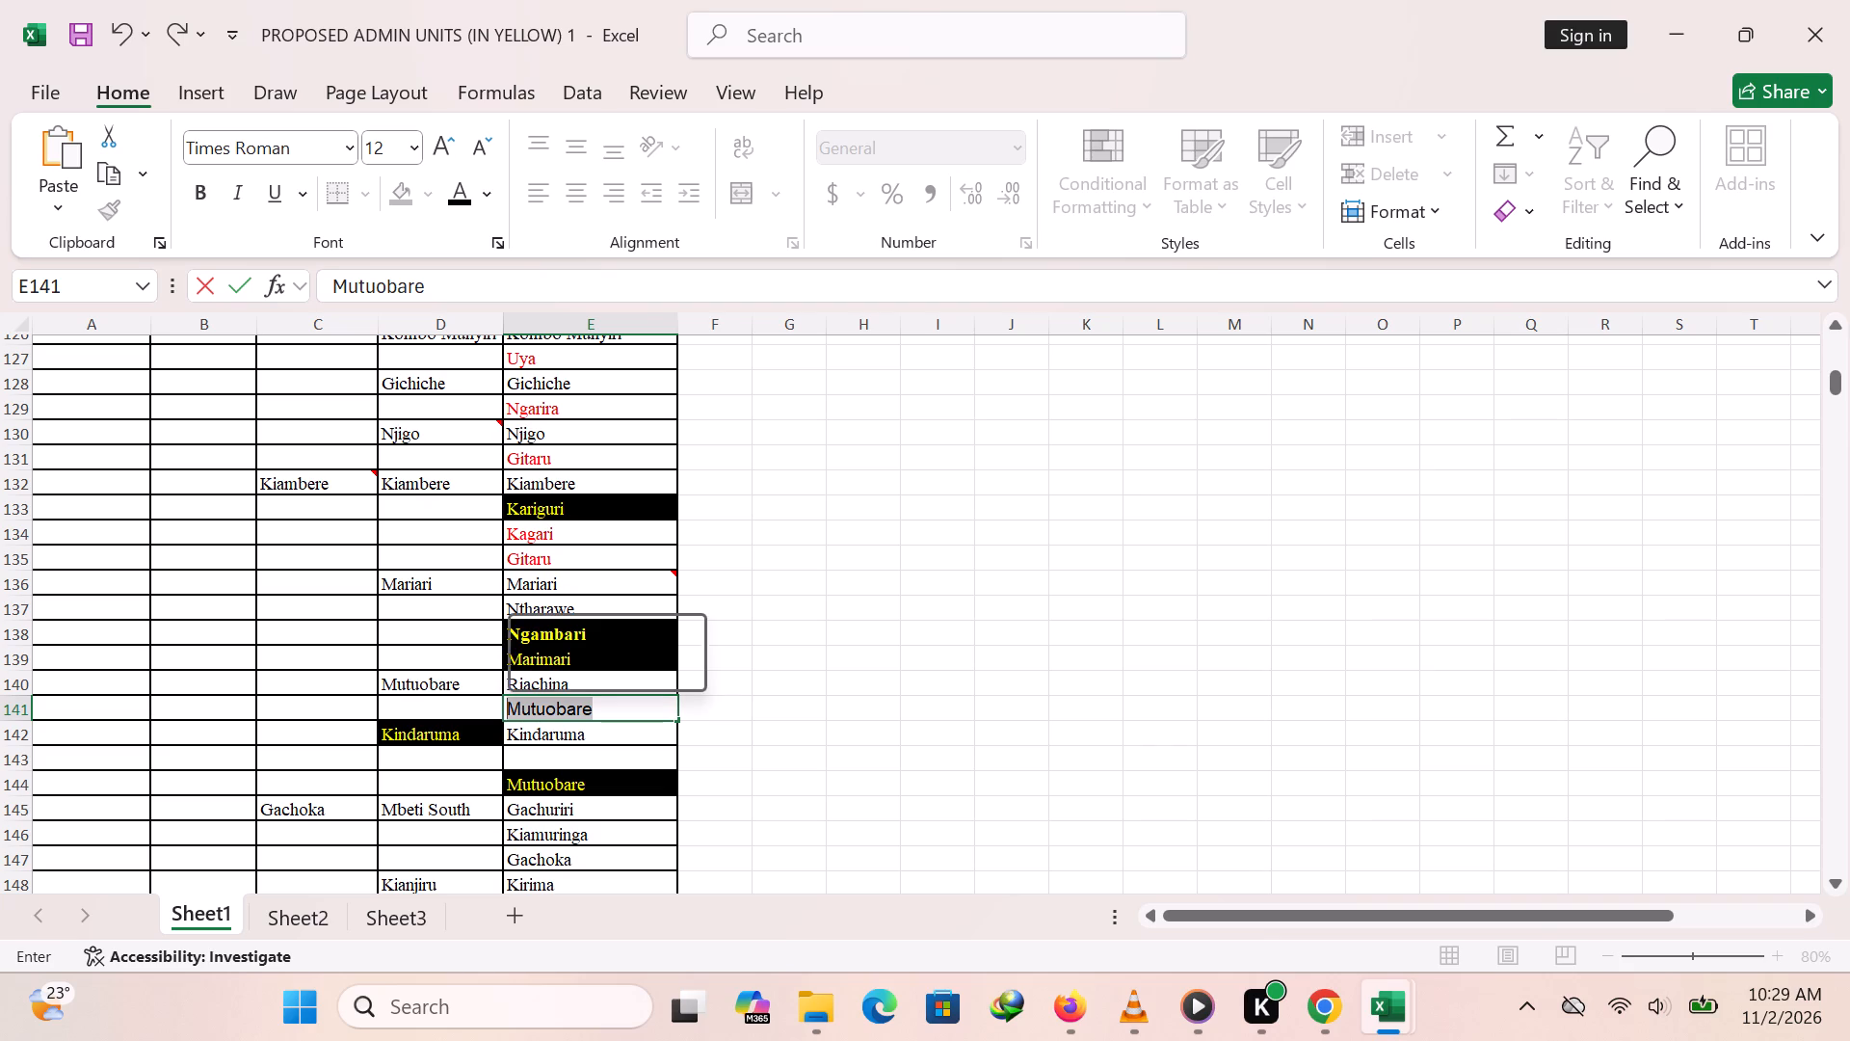
click(621, 666)
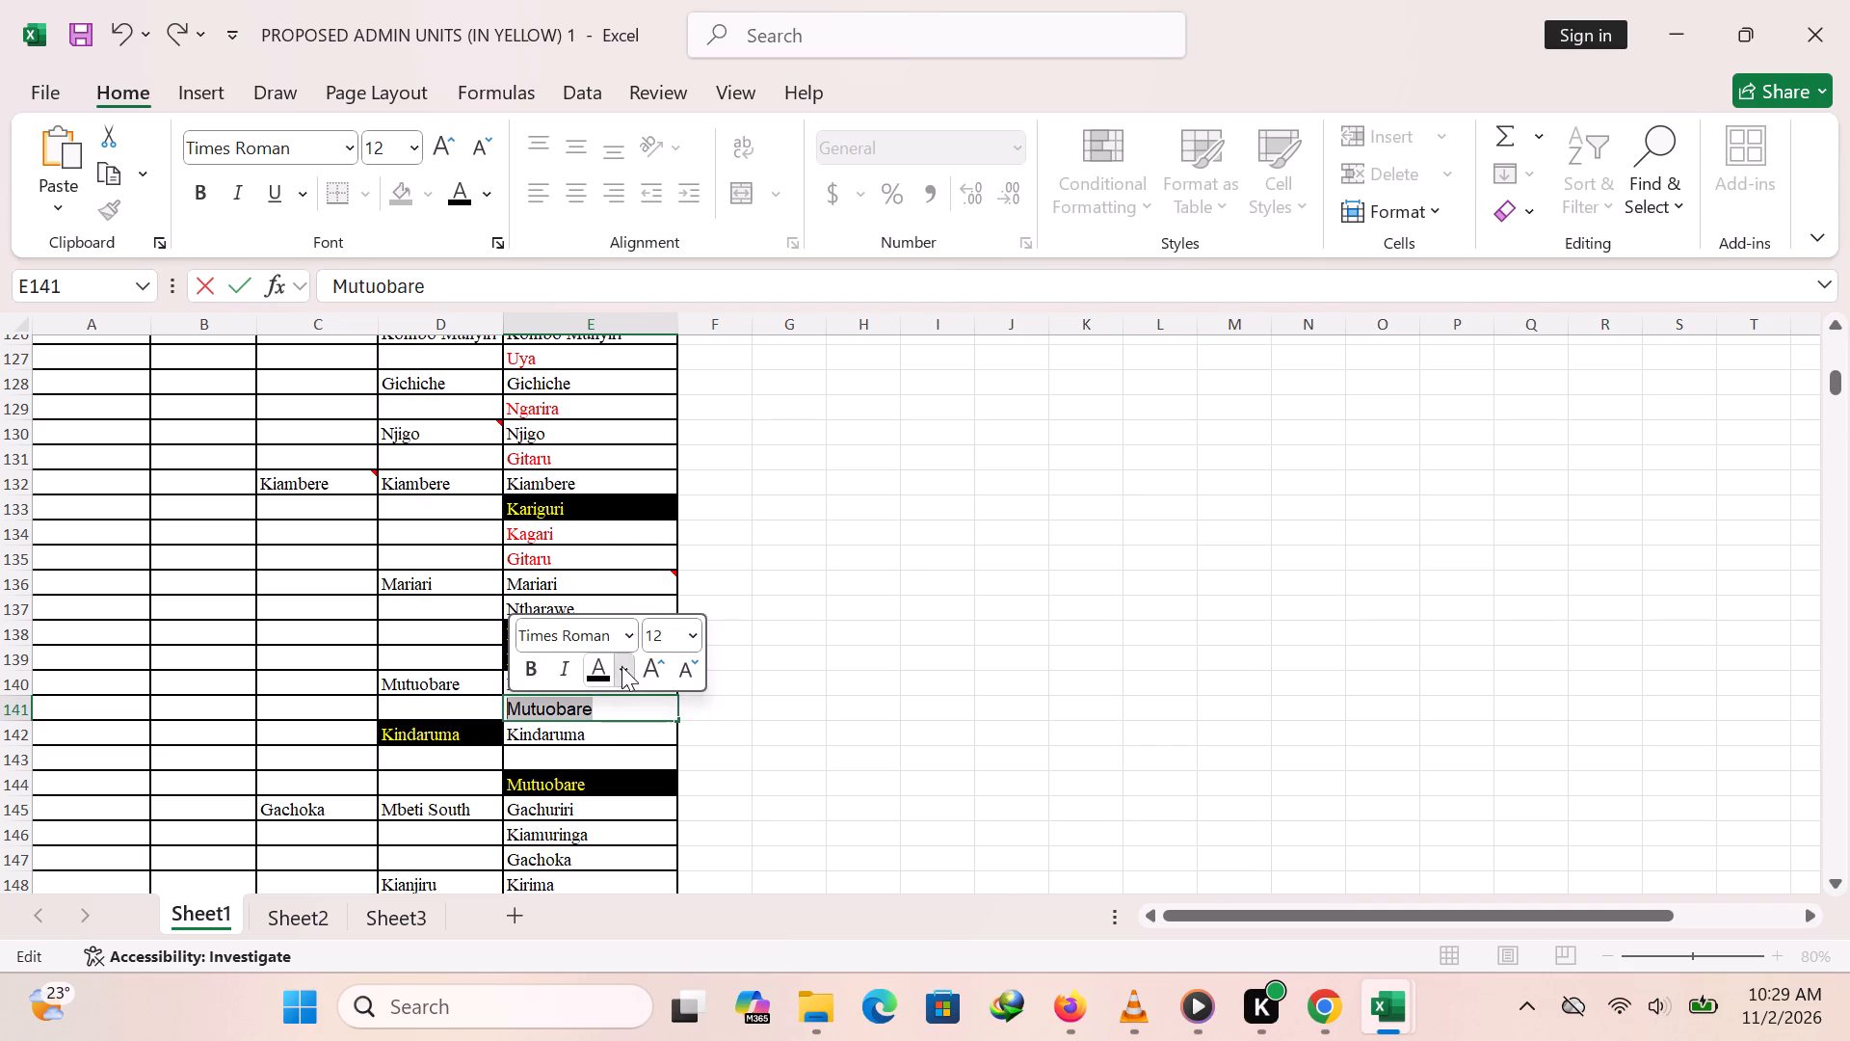
click(727, 569)
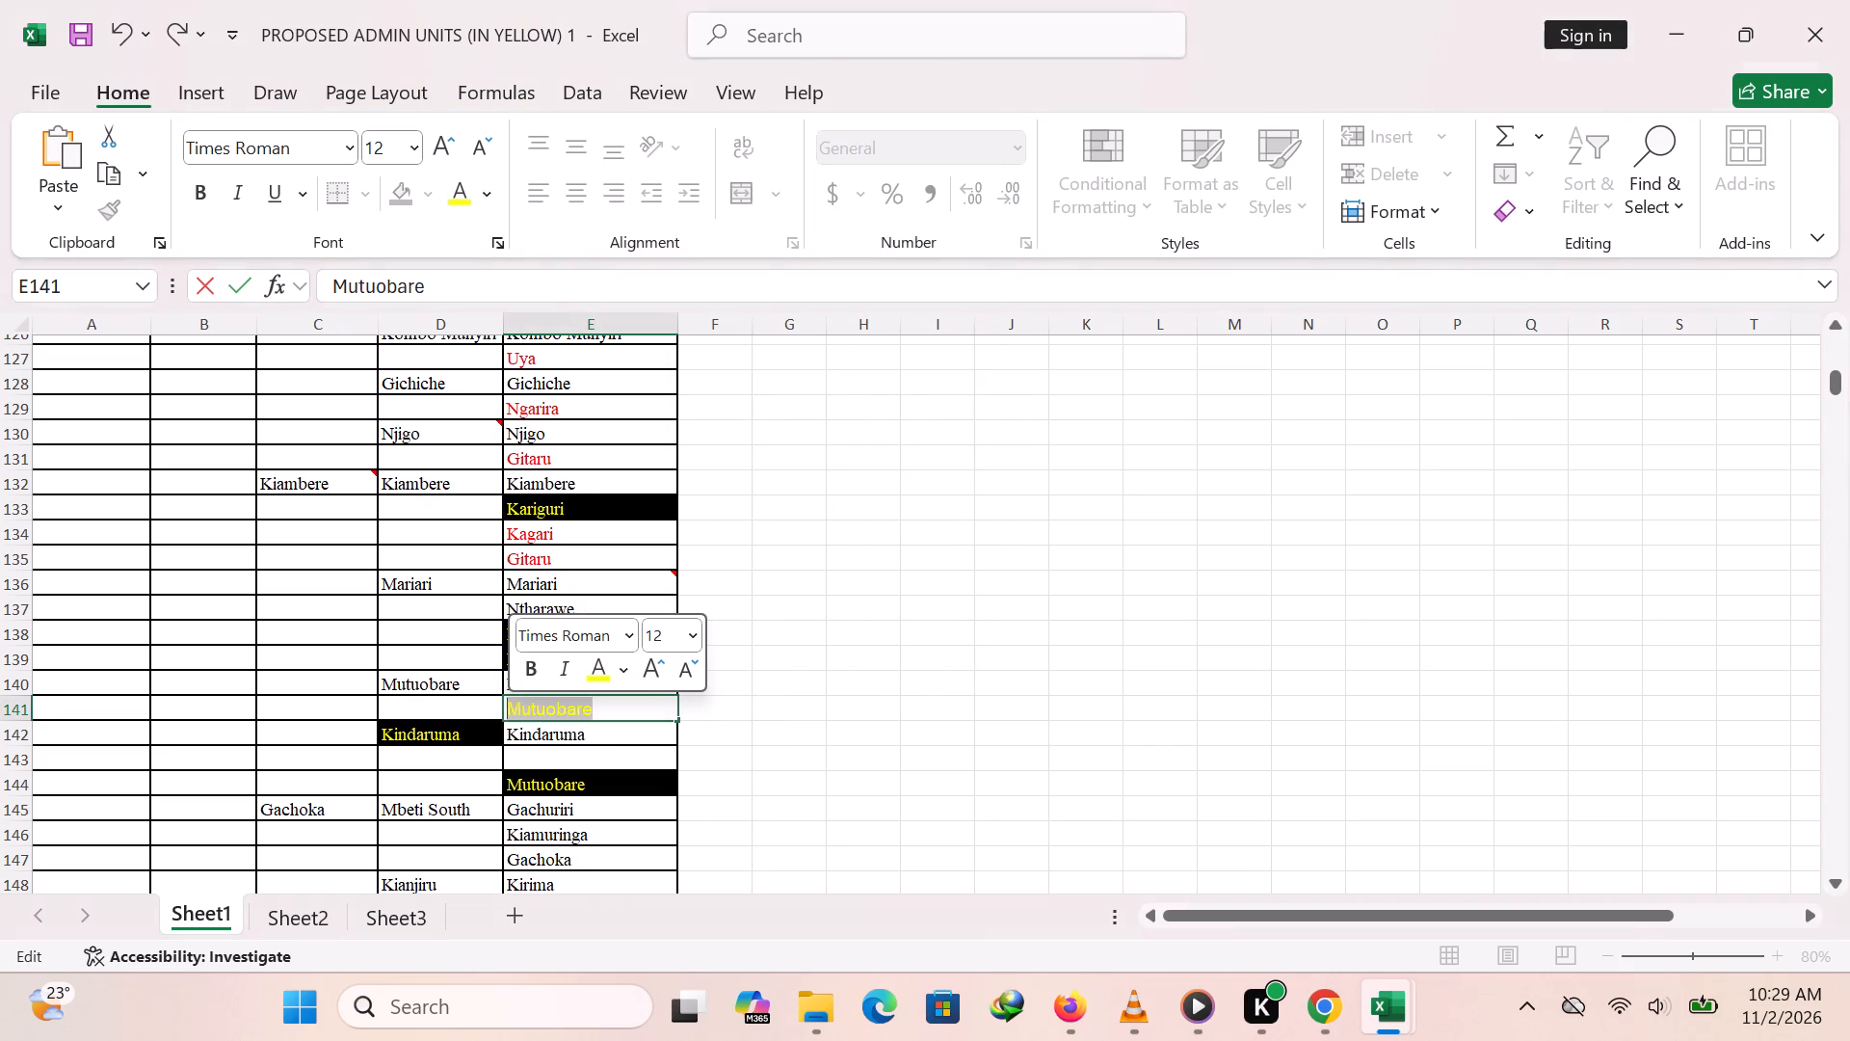
click(623, 774)
click(593, 719)
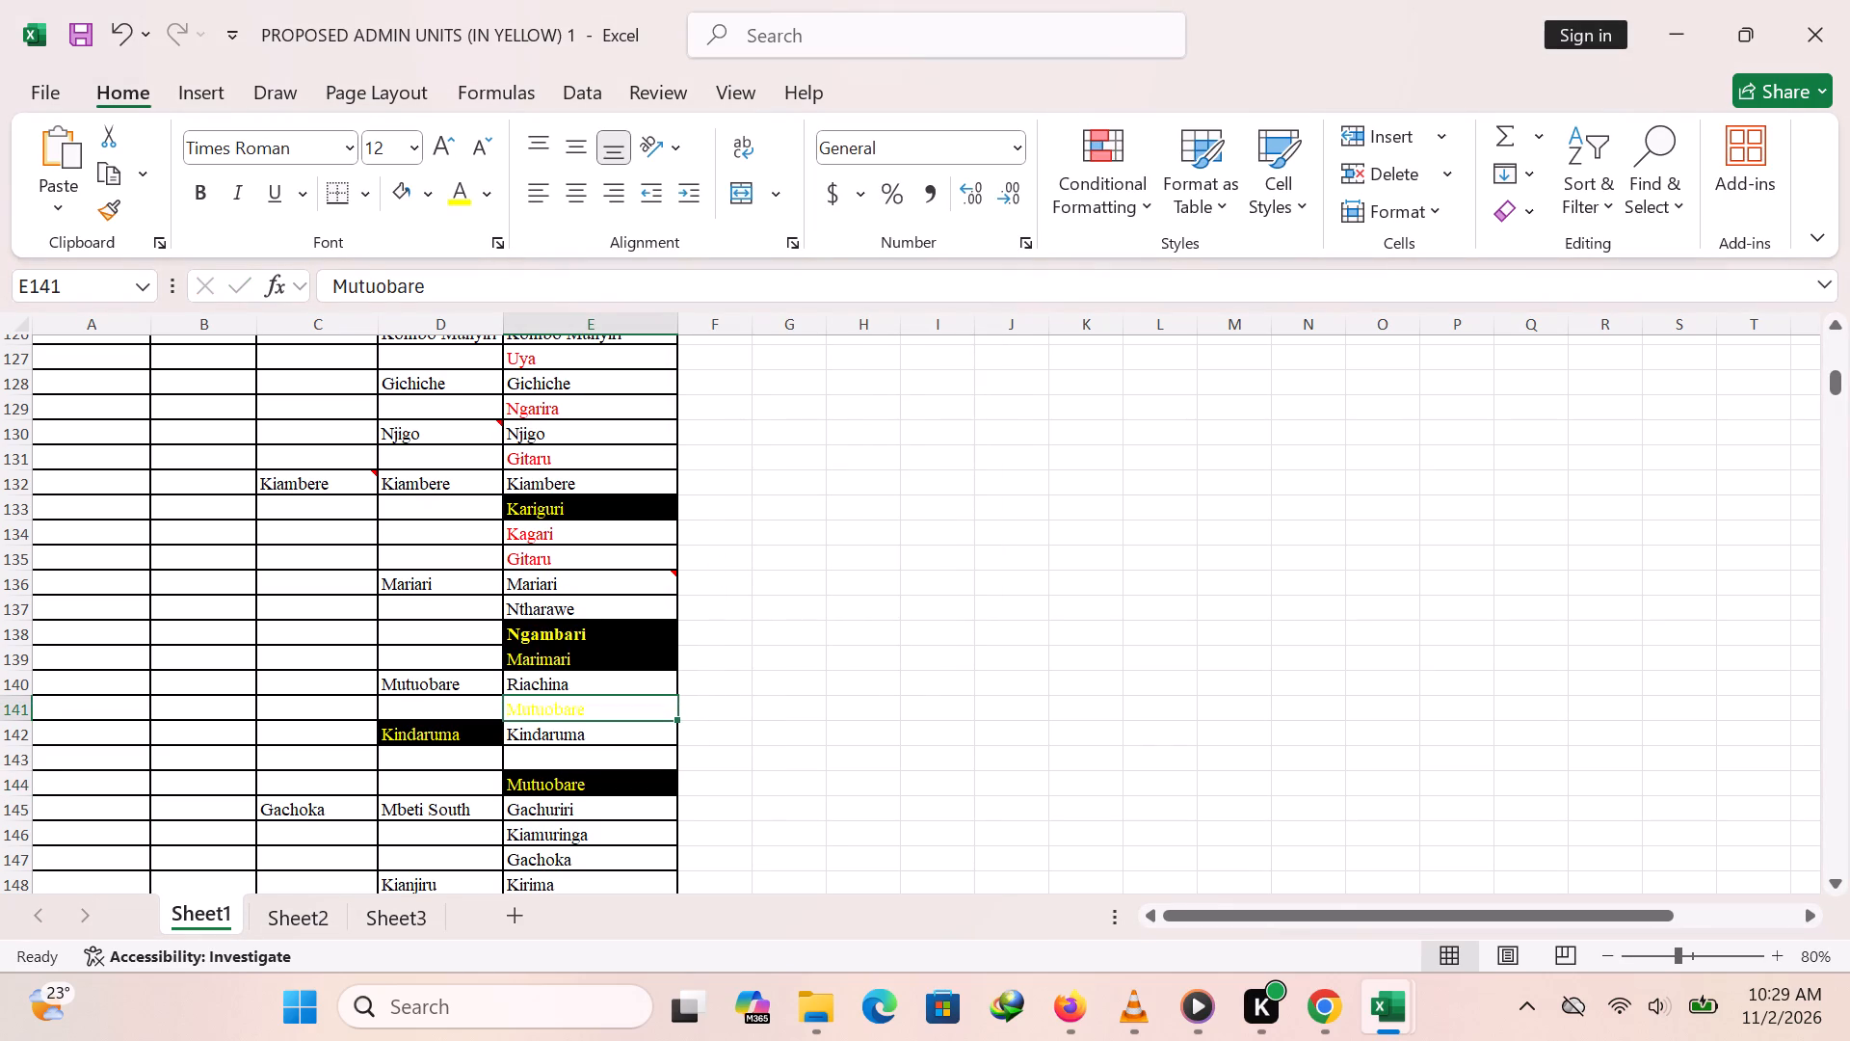
click(422, 194)
click(442, 324)
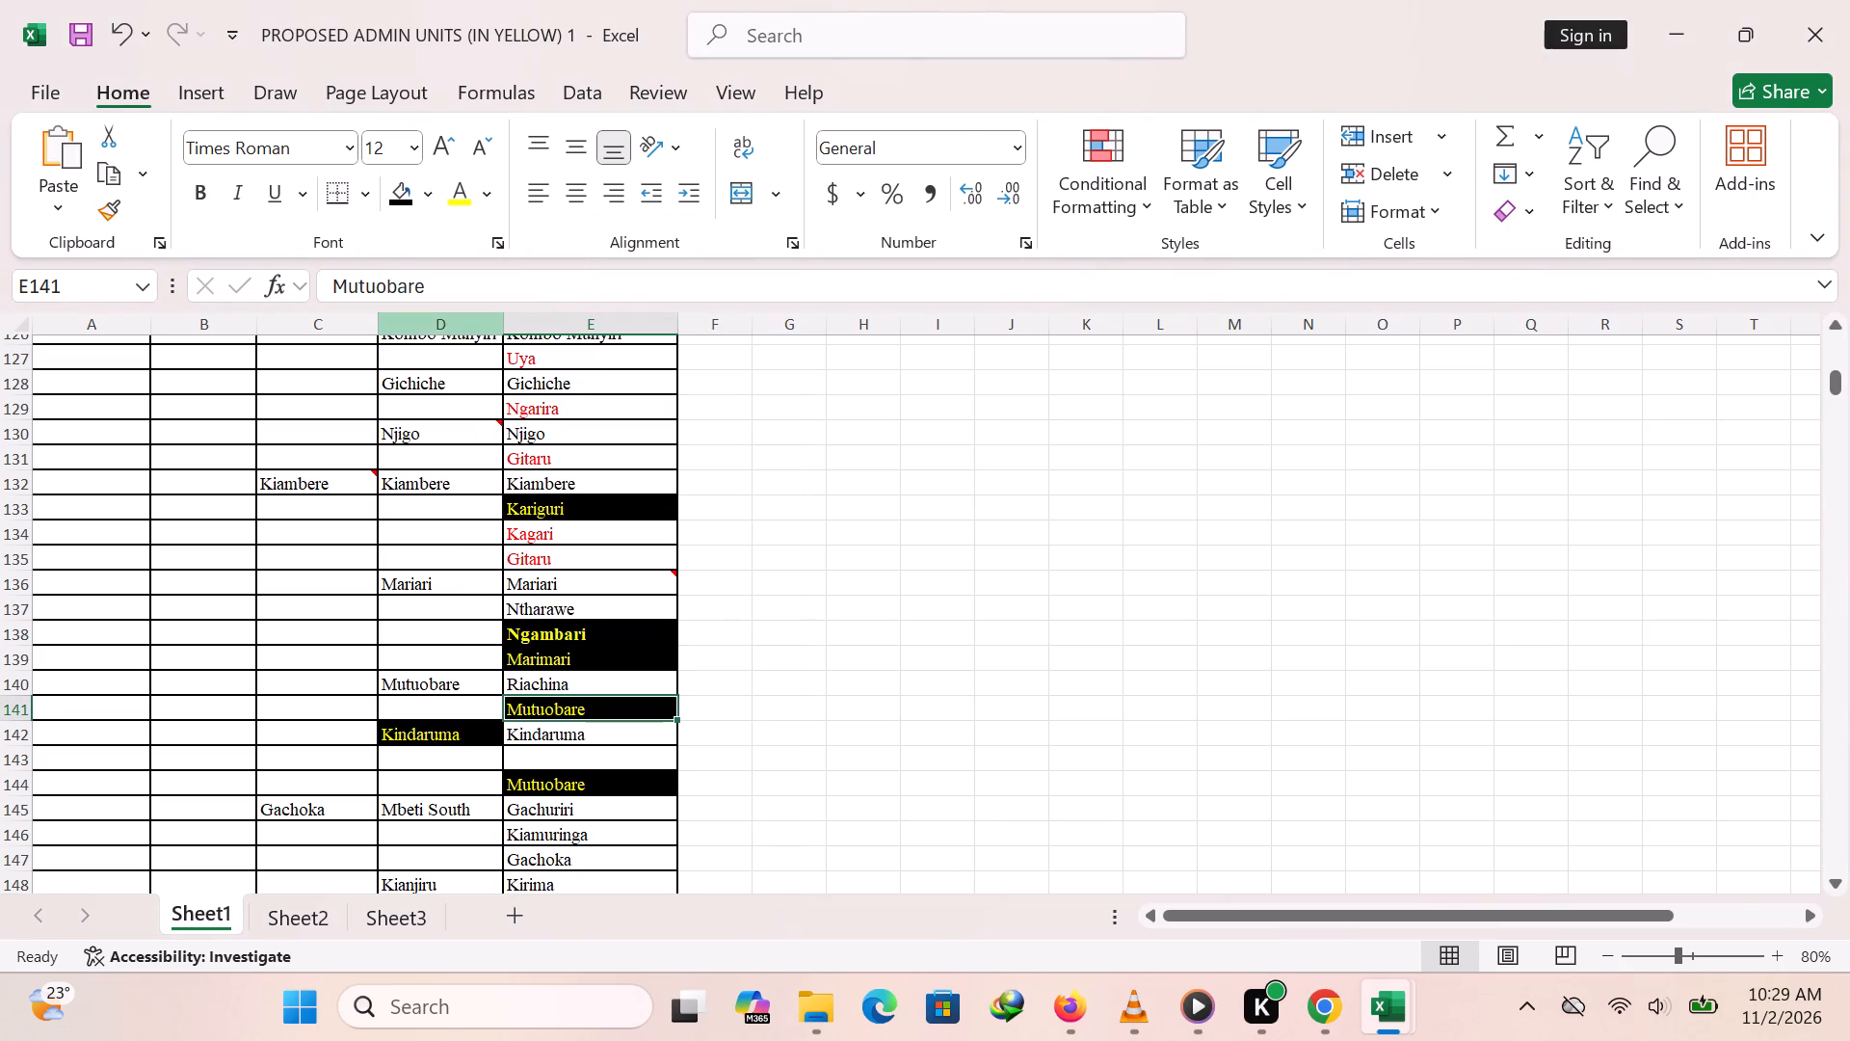
click(769, 803)
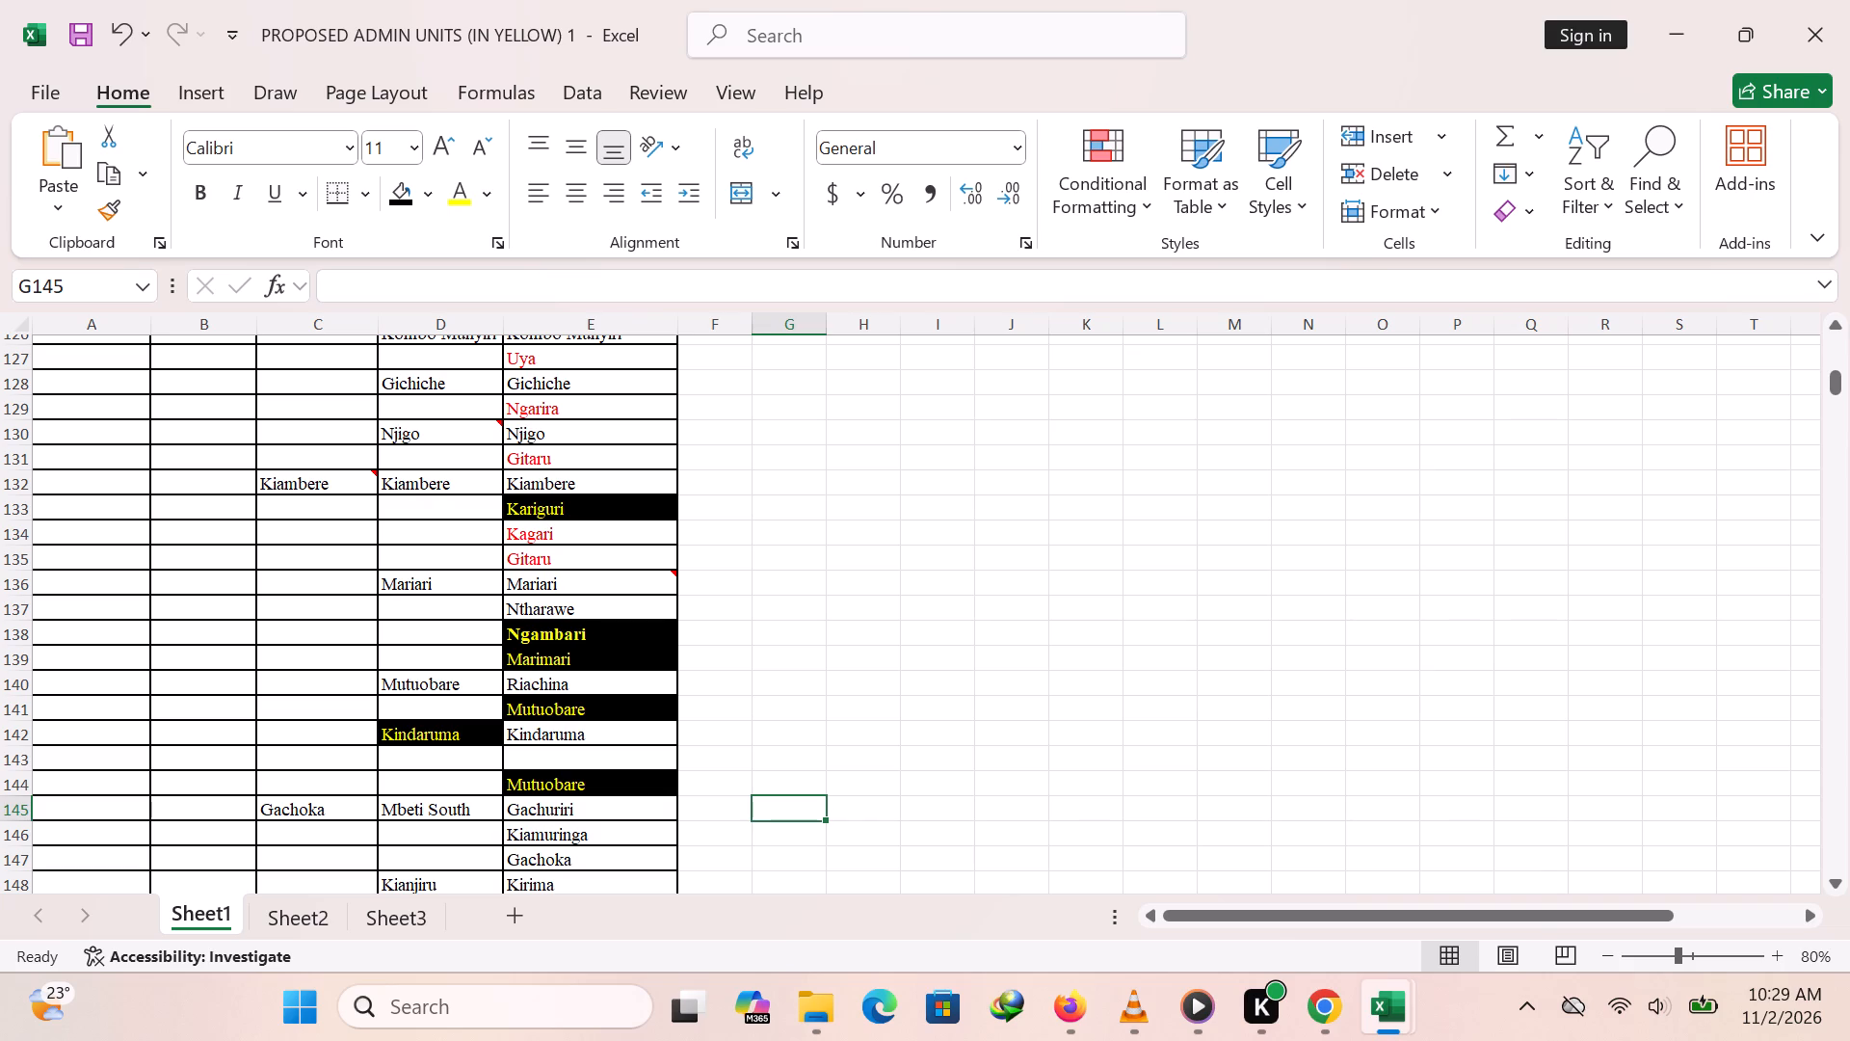
Review the locations and sub-locations around the Kiambere and Gachoka divisions, checking the entries from Kirathe down to Karaba.
scroll(564, 657, down, 2)
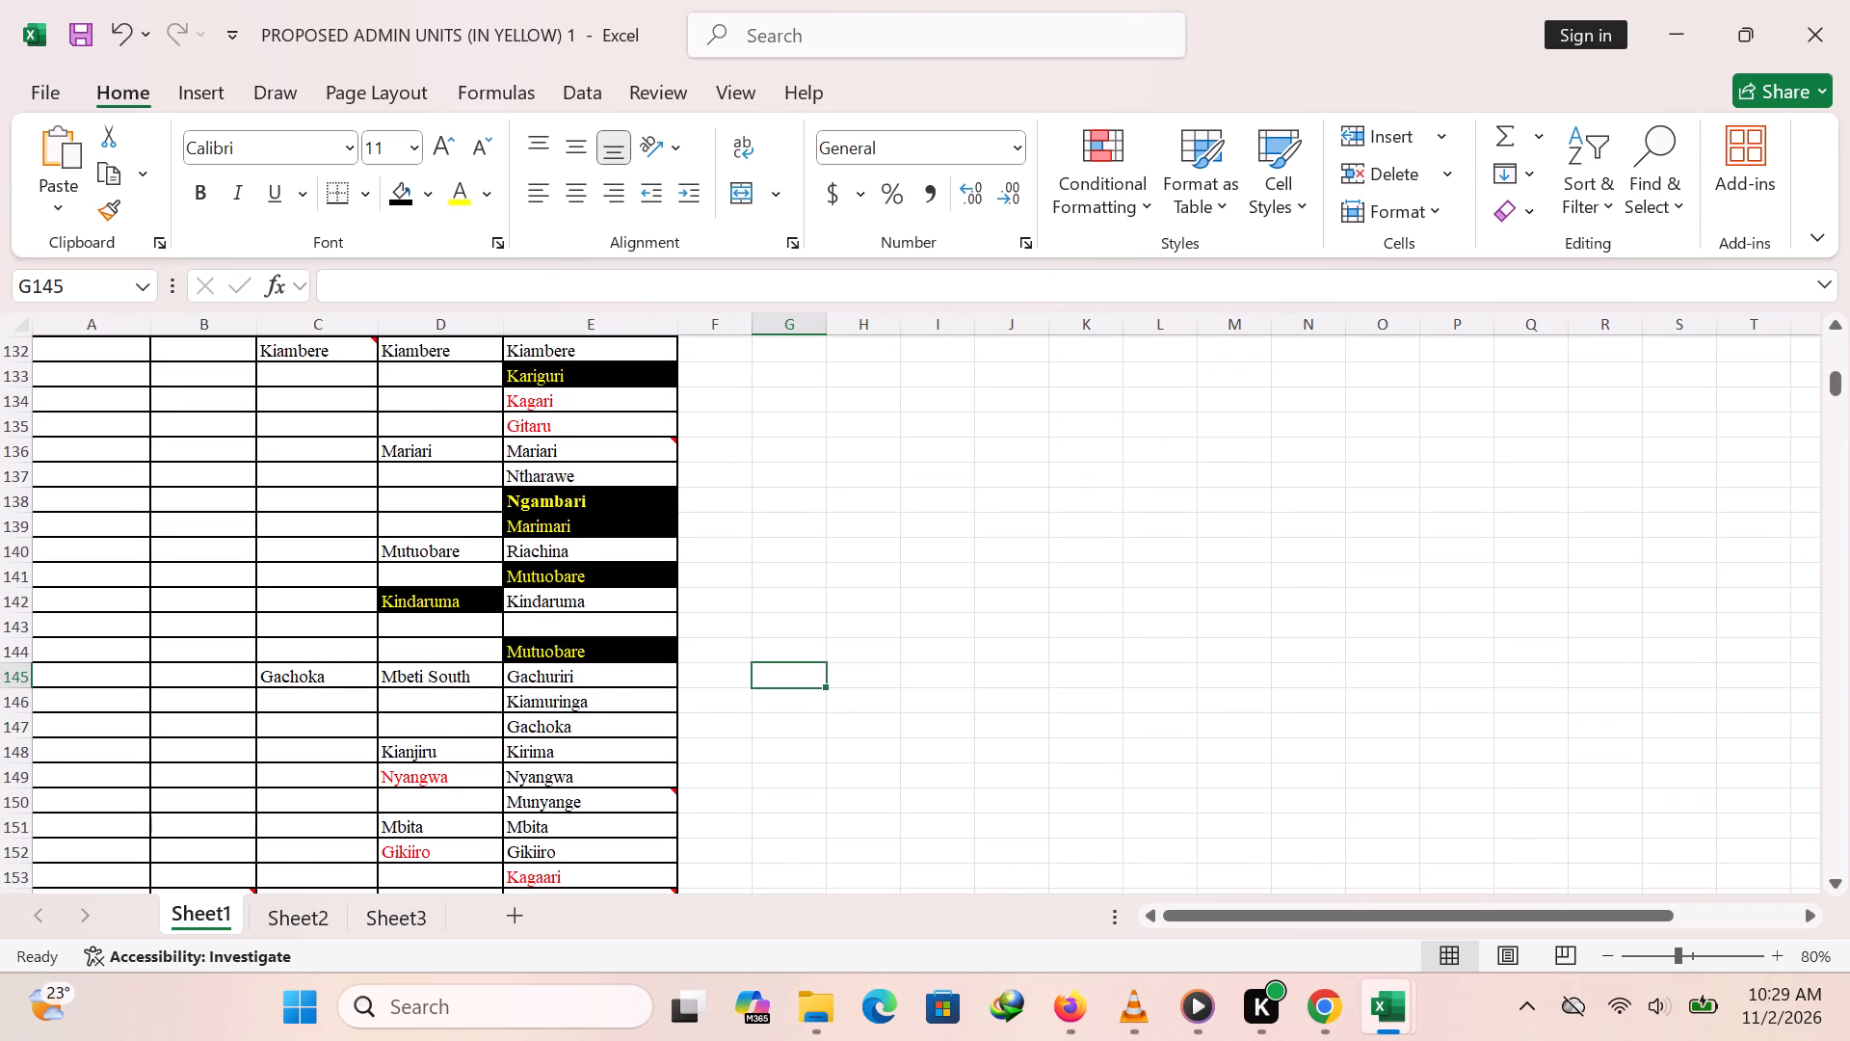
scroll(564, 657, down, 1)
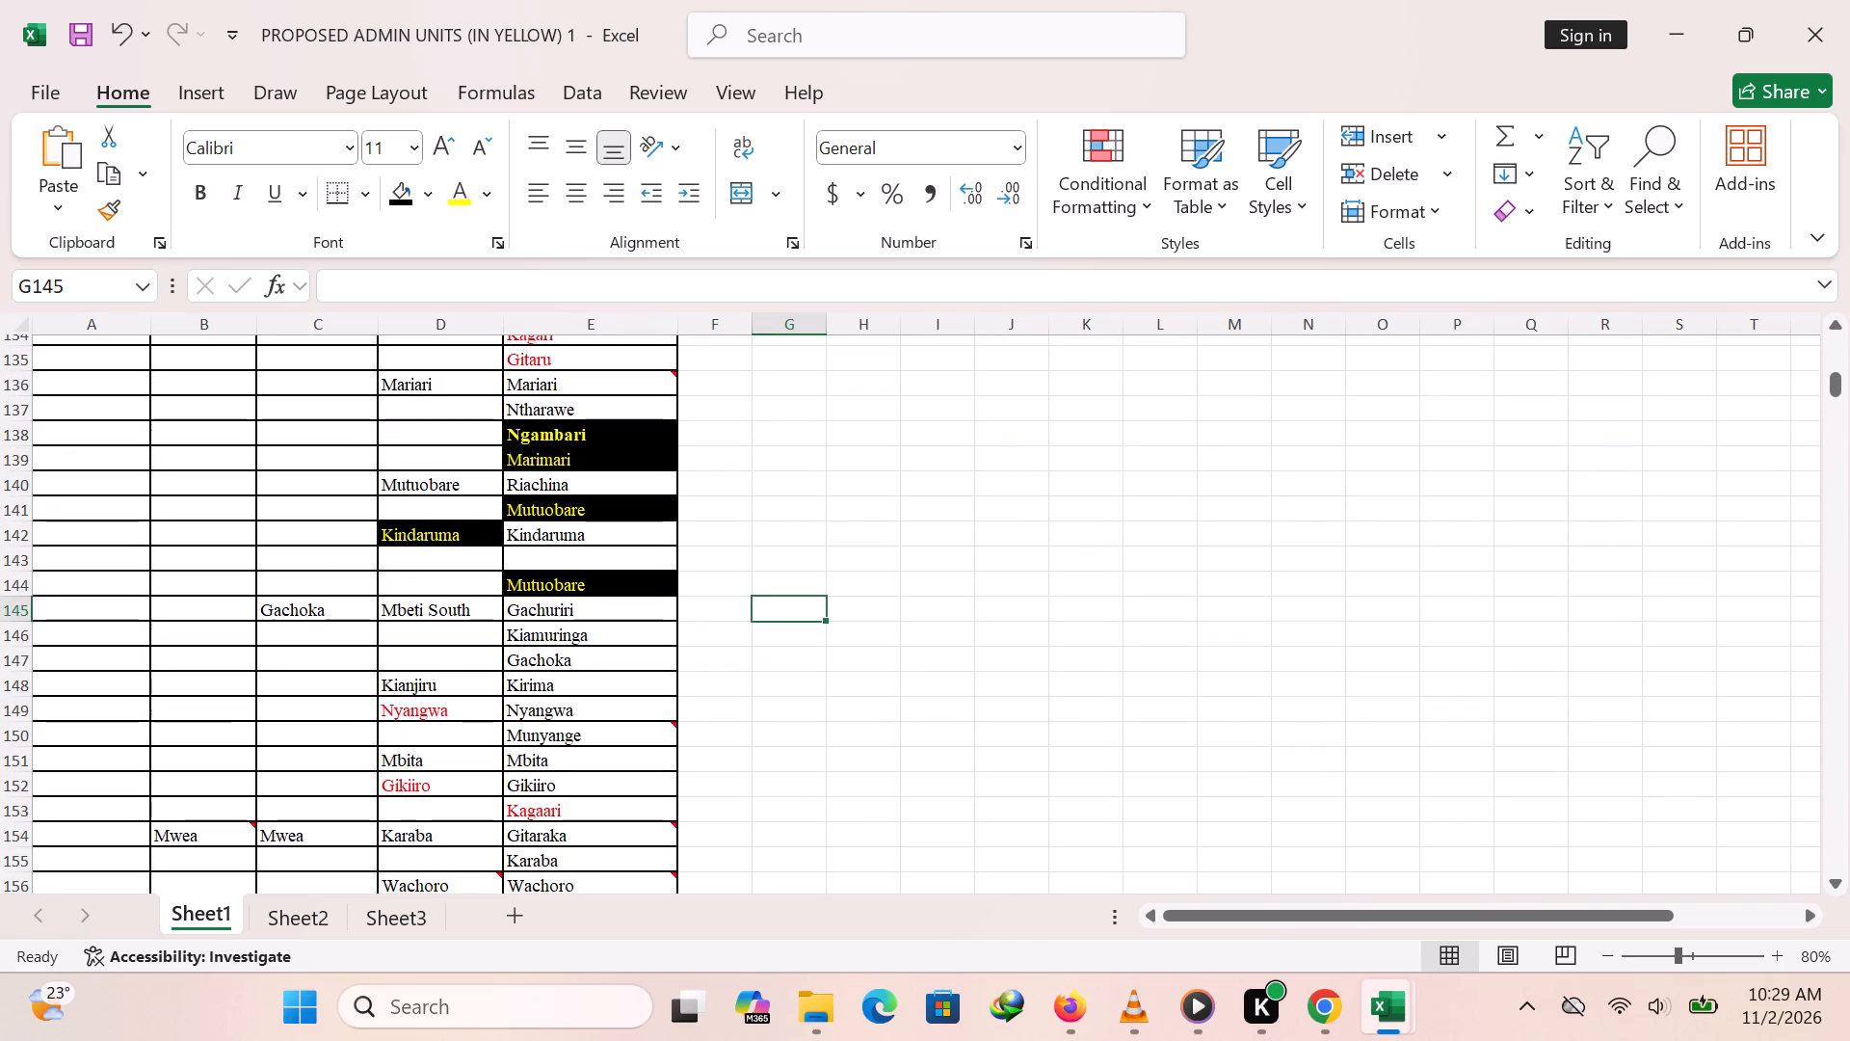
scroll(564, 657, down, 1)
scroll(564, 657, up, 5)
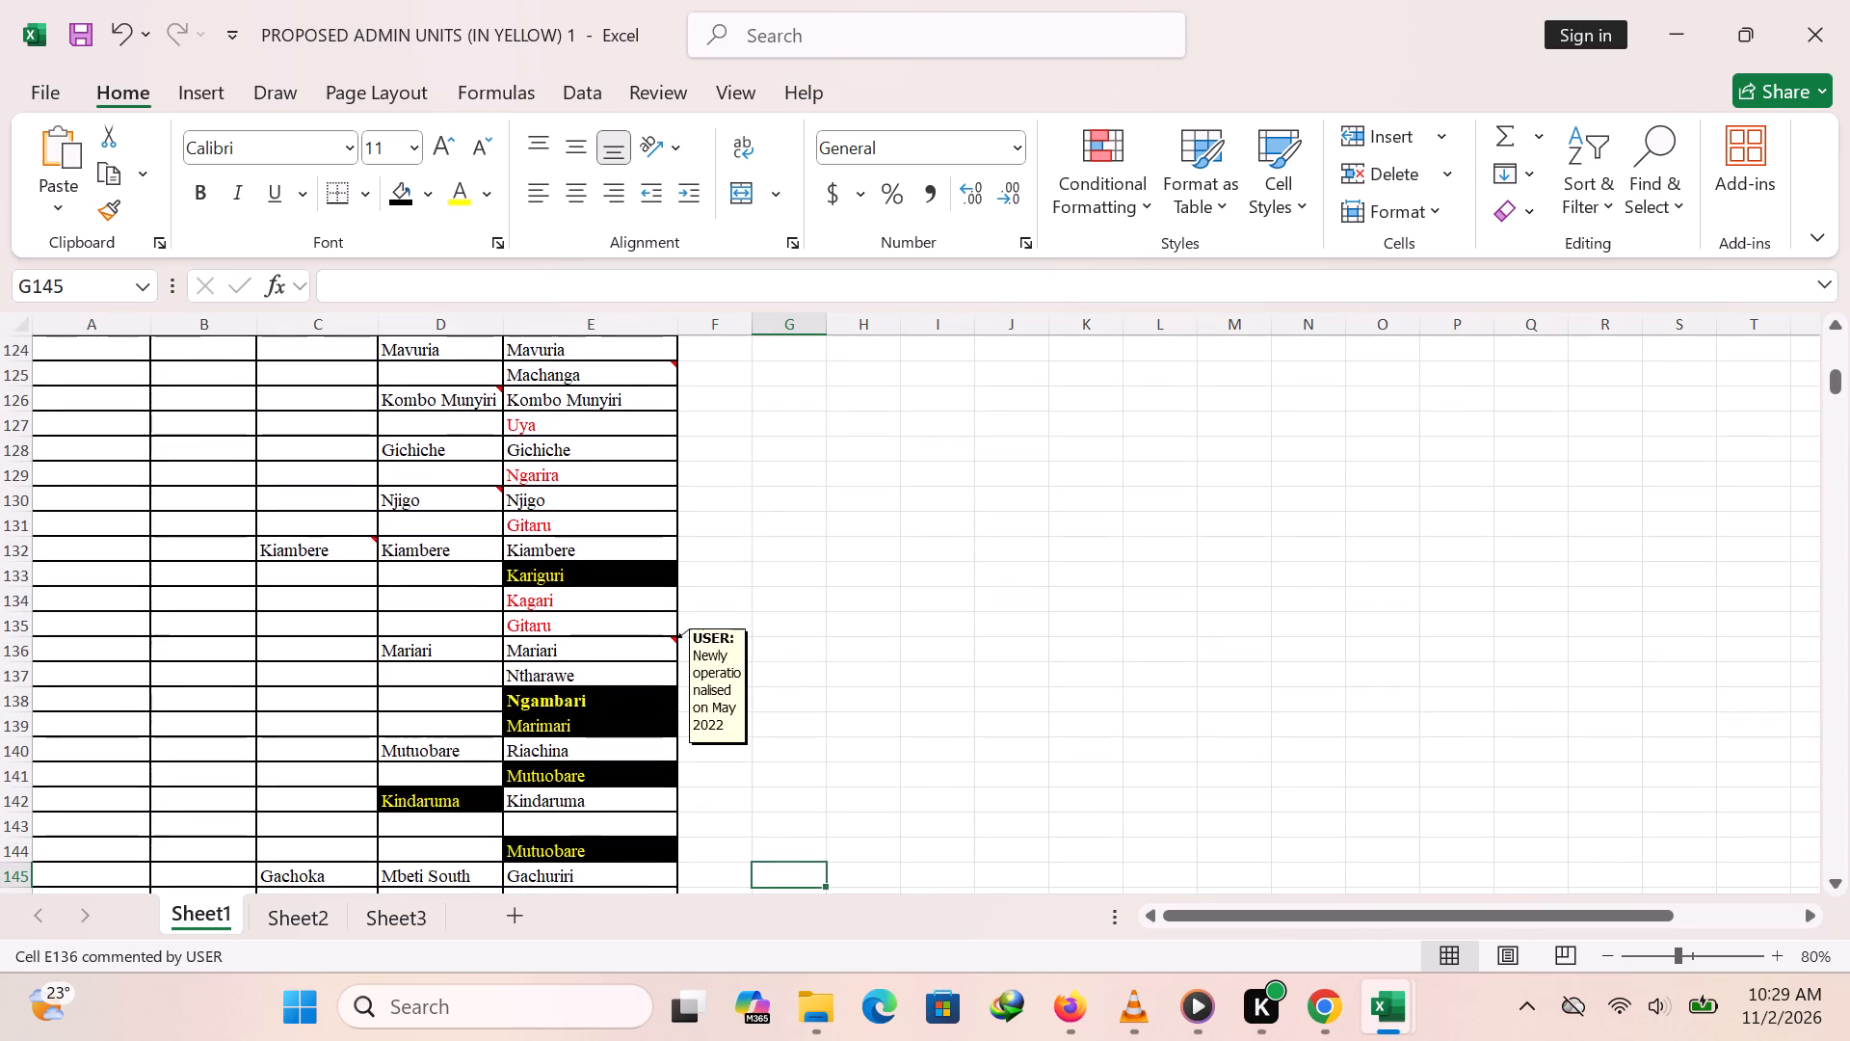
scroll(564, 657, up, 1)
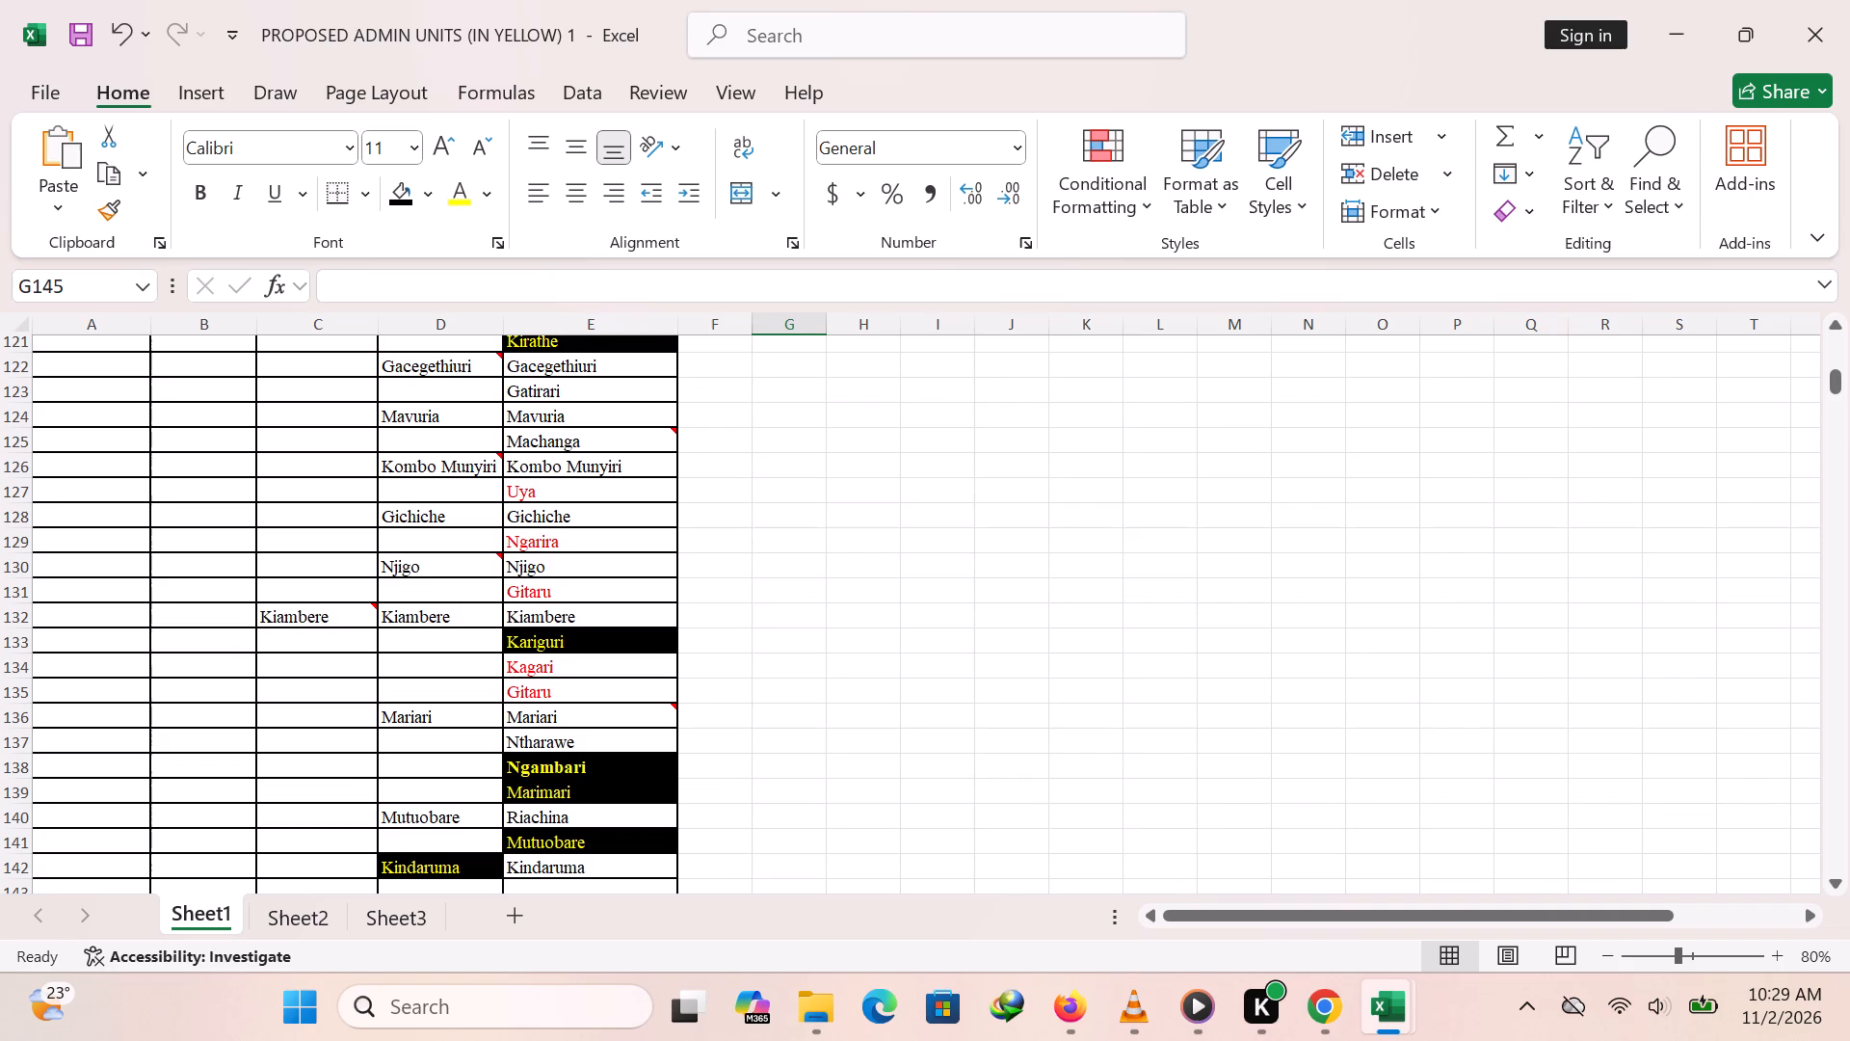
scroll(564, 657, up, 1)
scroll(564, 657, down, 1)
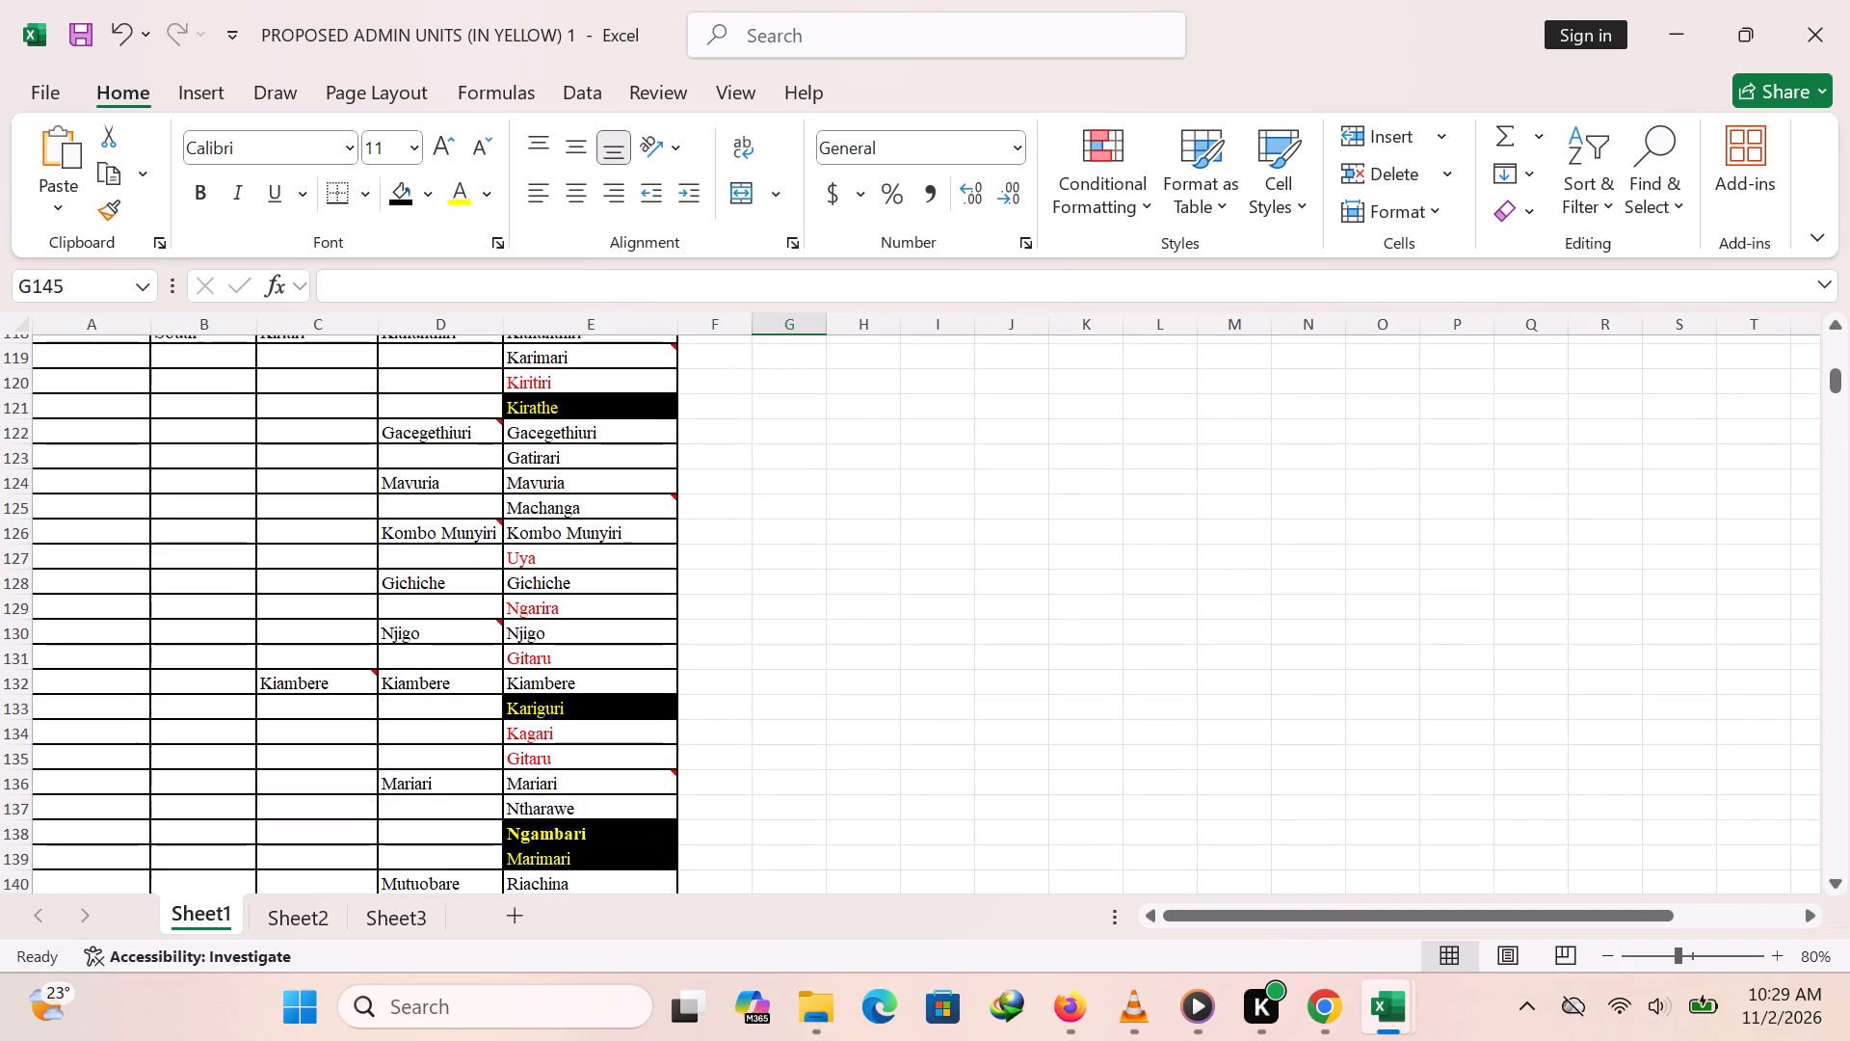
scroll(564, 657, down, 1)
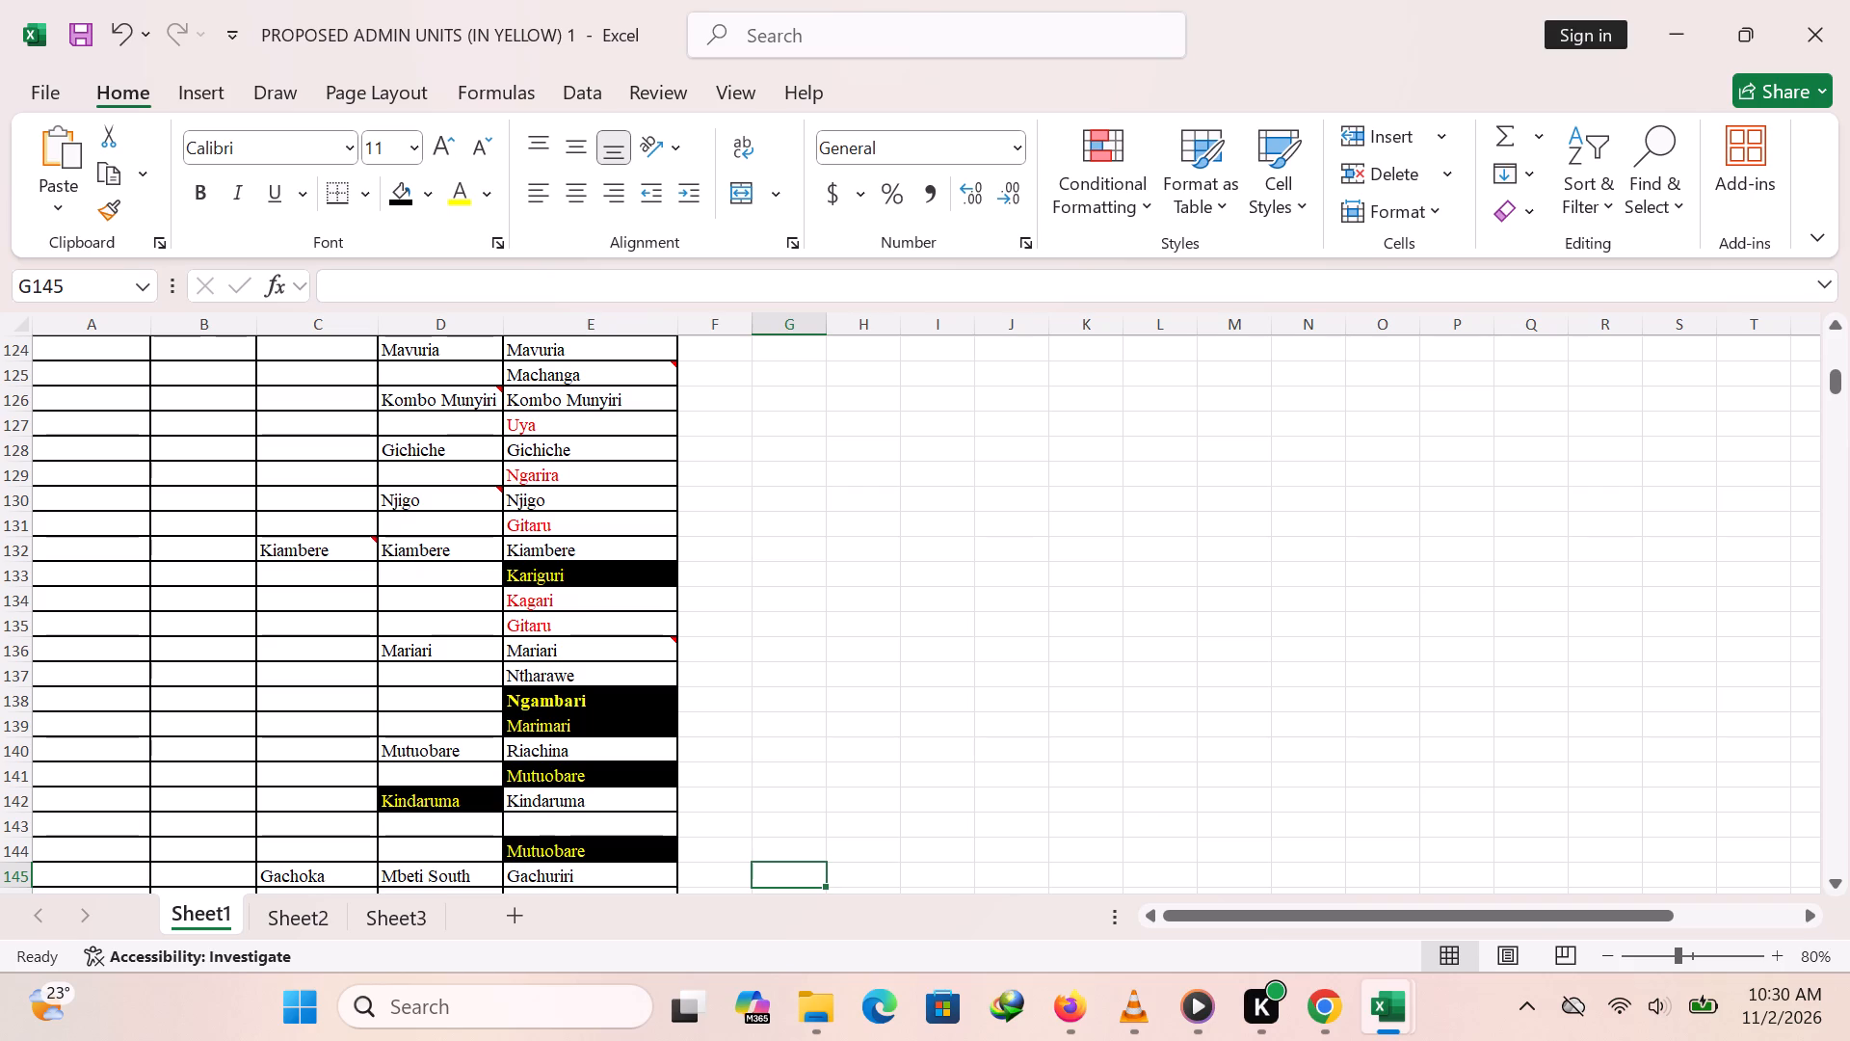
scroll(568, 743, down, 1)
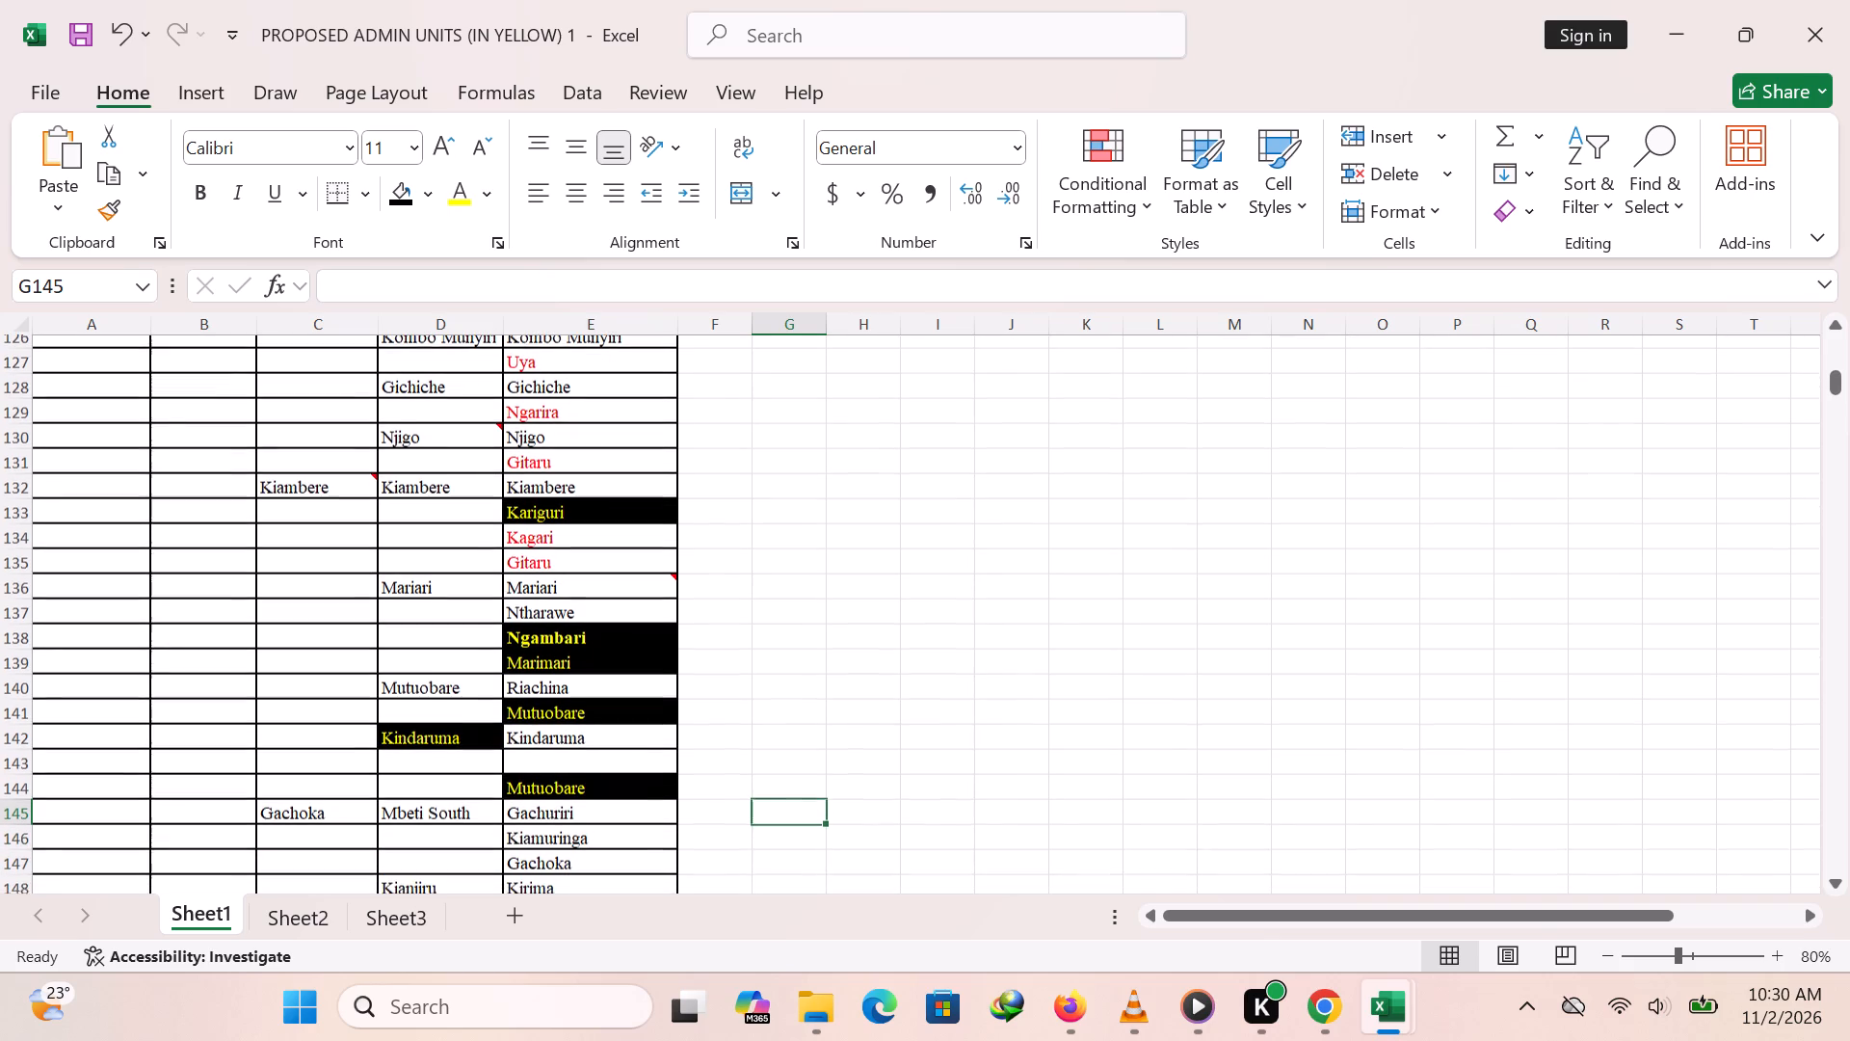
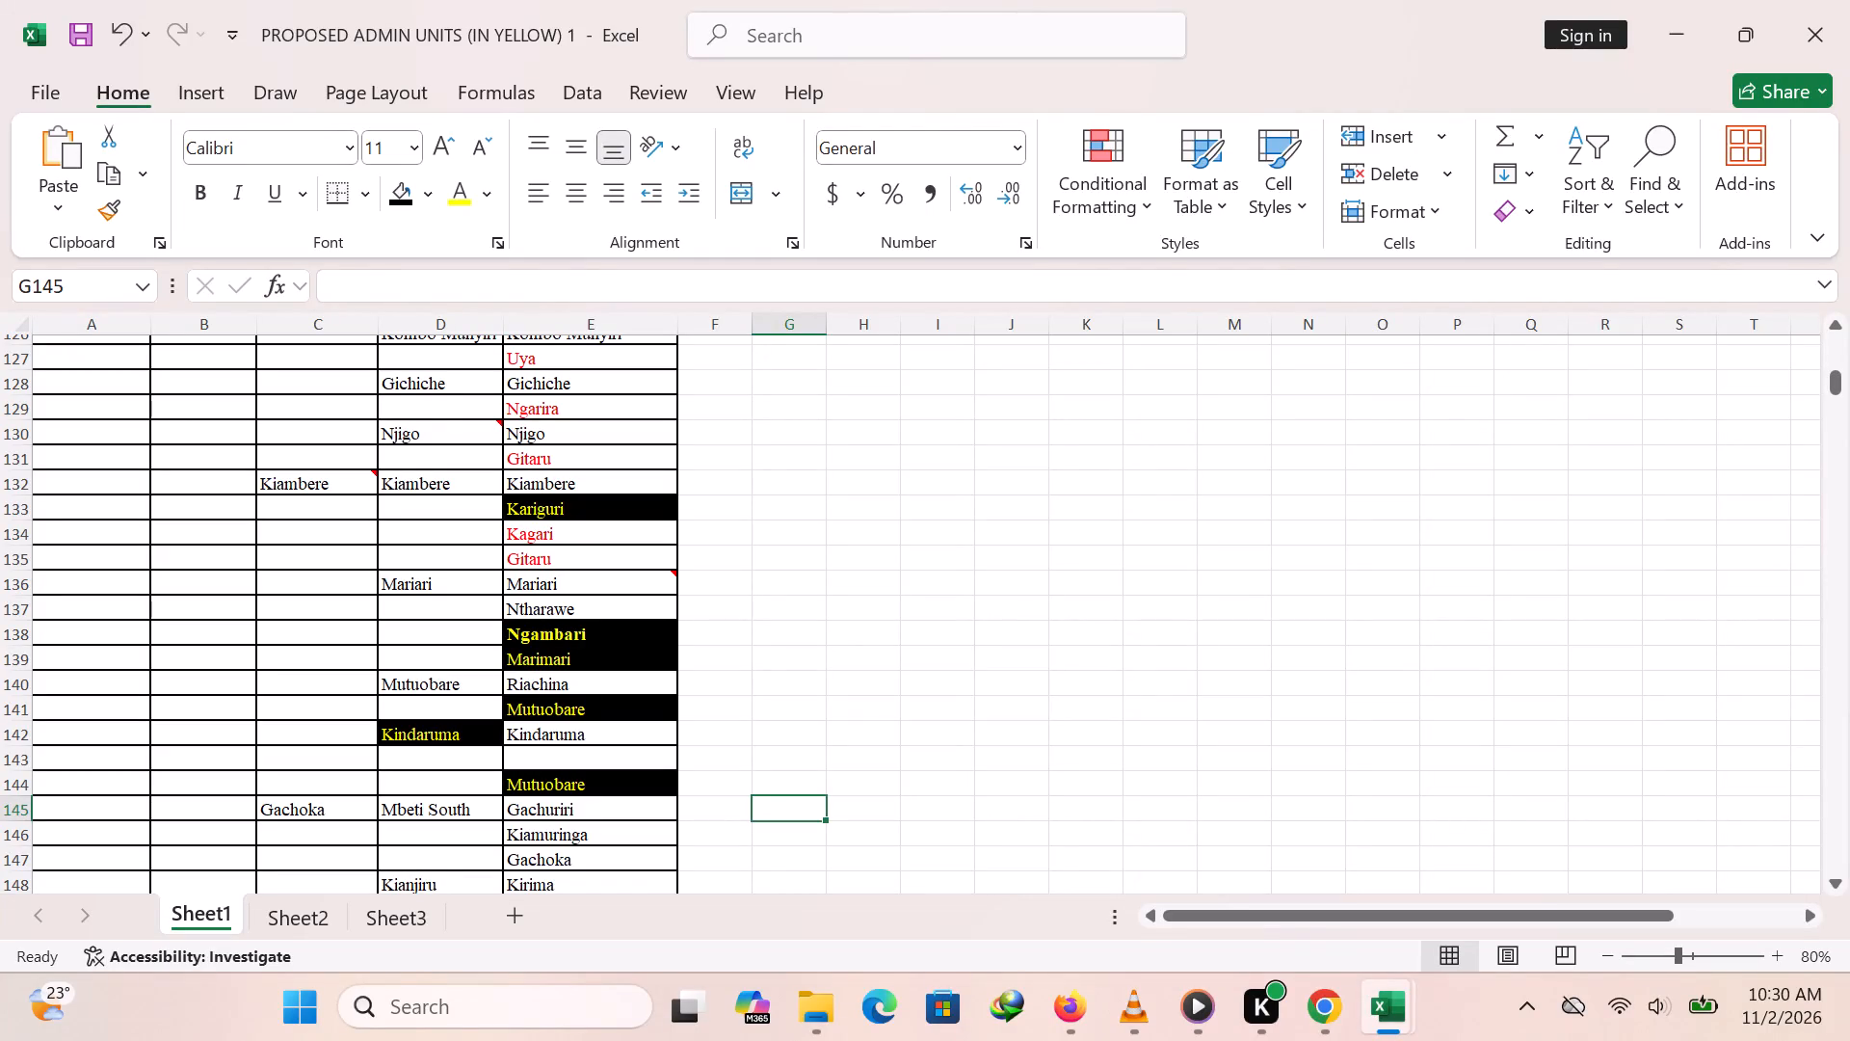
Enter the sub-location Gatete in the blank row below the Kindaruma sub-location, with a yellow font and a black fill.
click(556, 766)
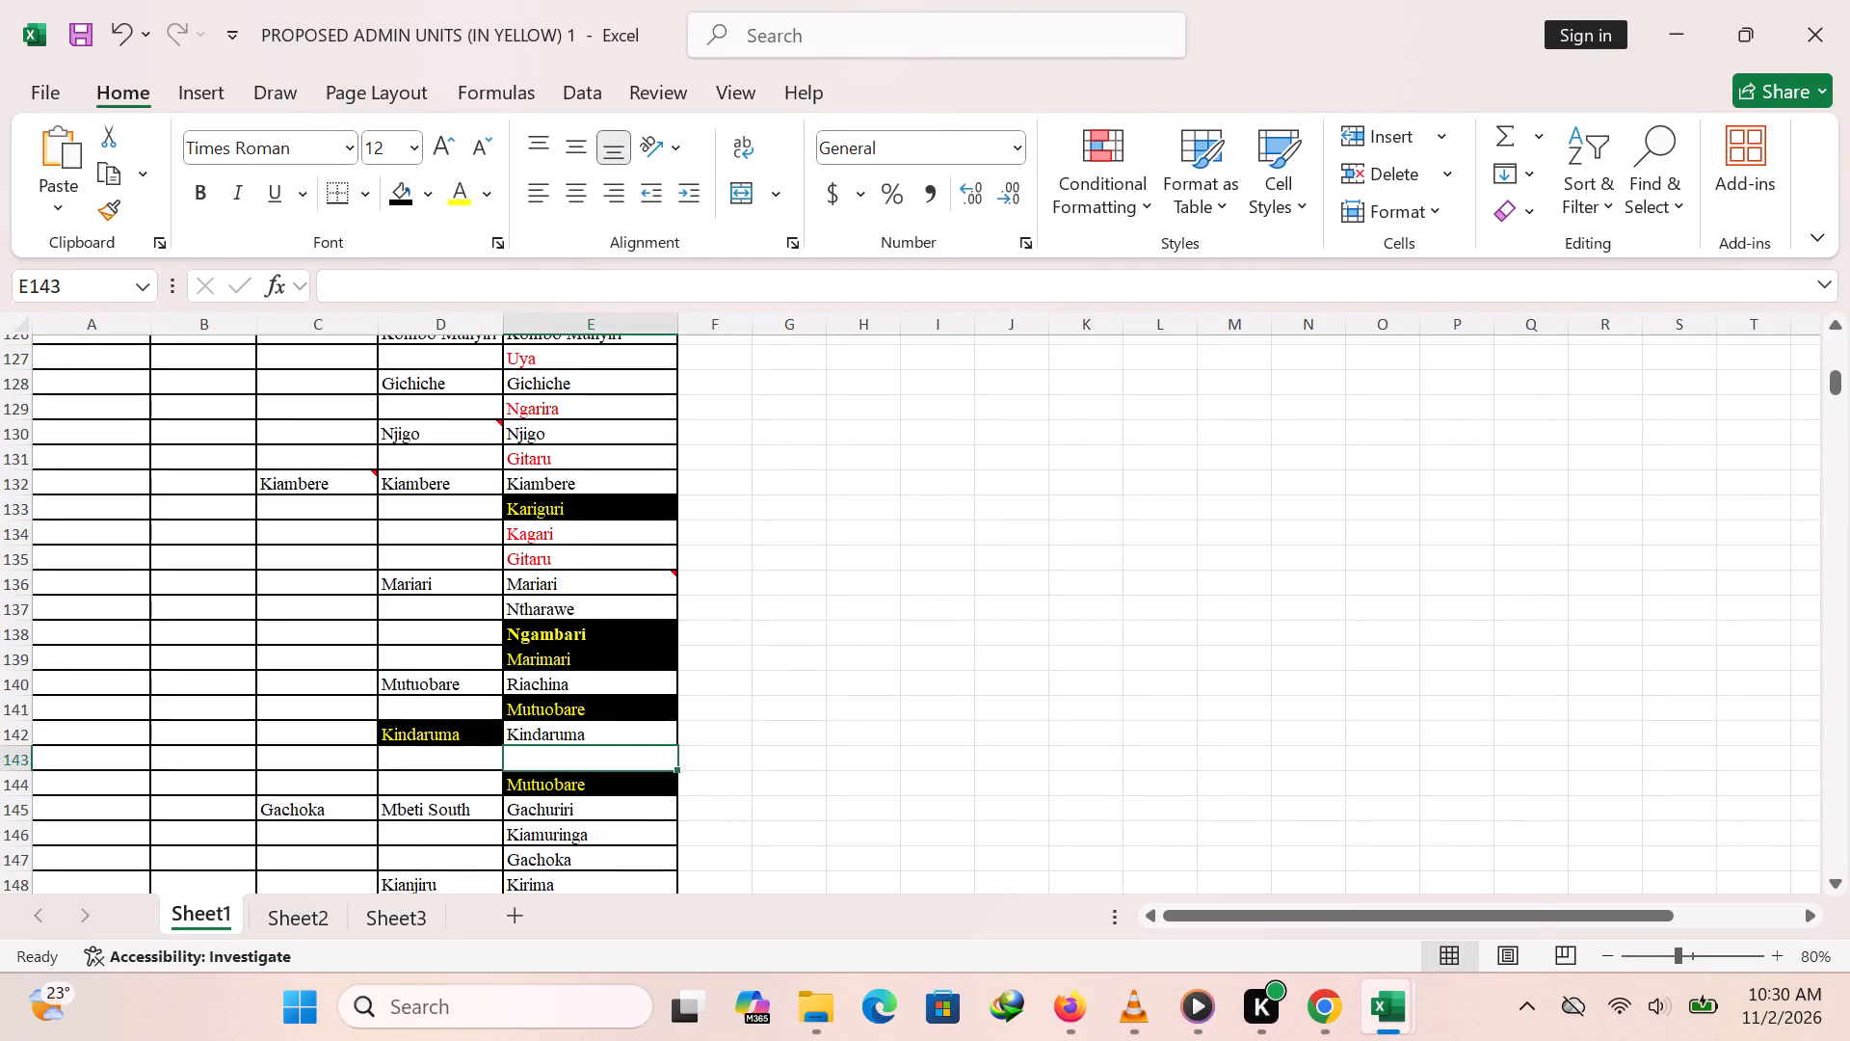
double_click(554, 760)
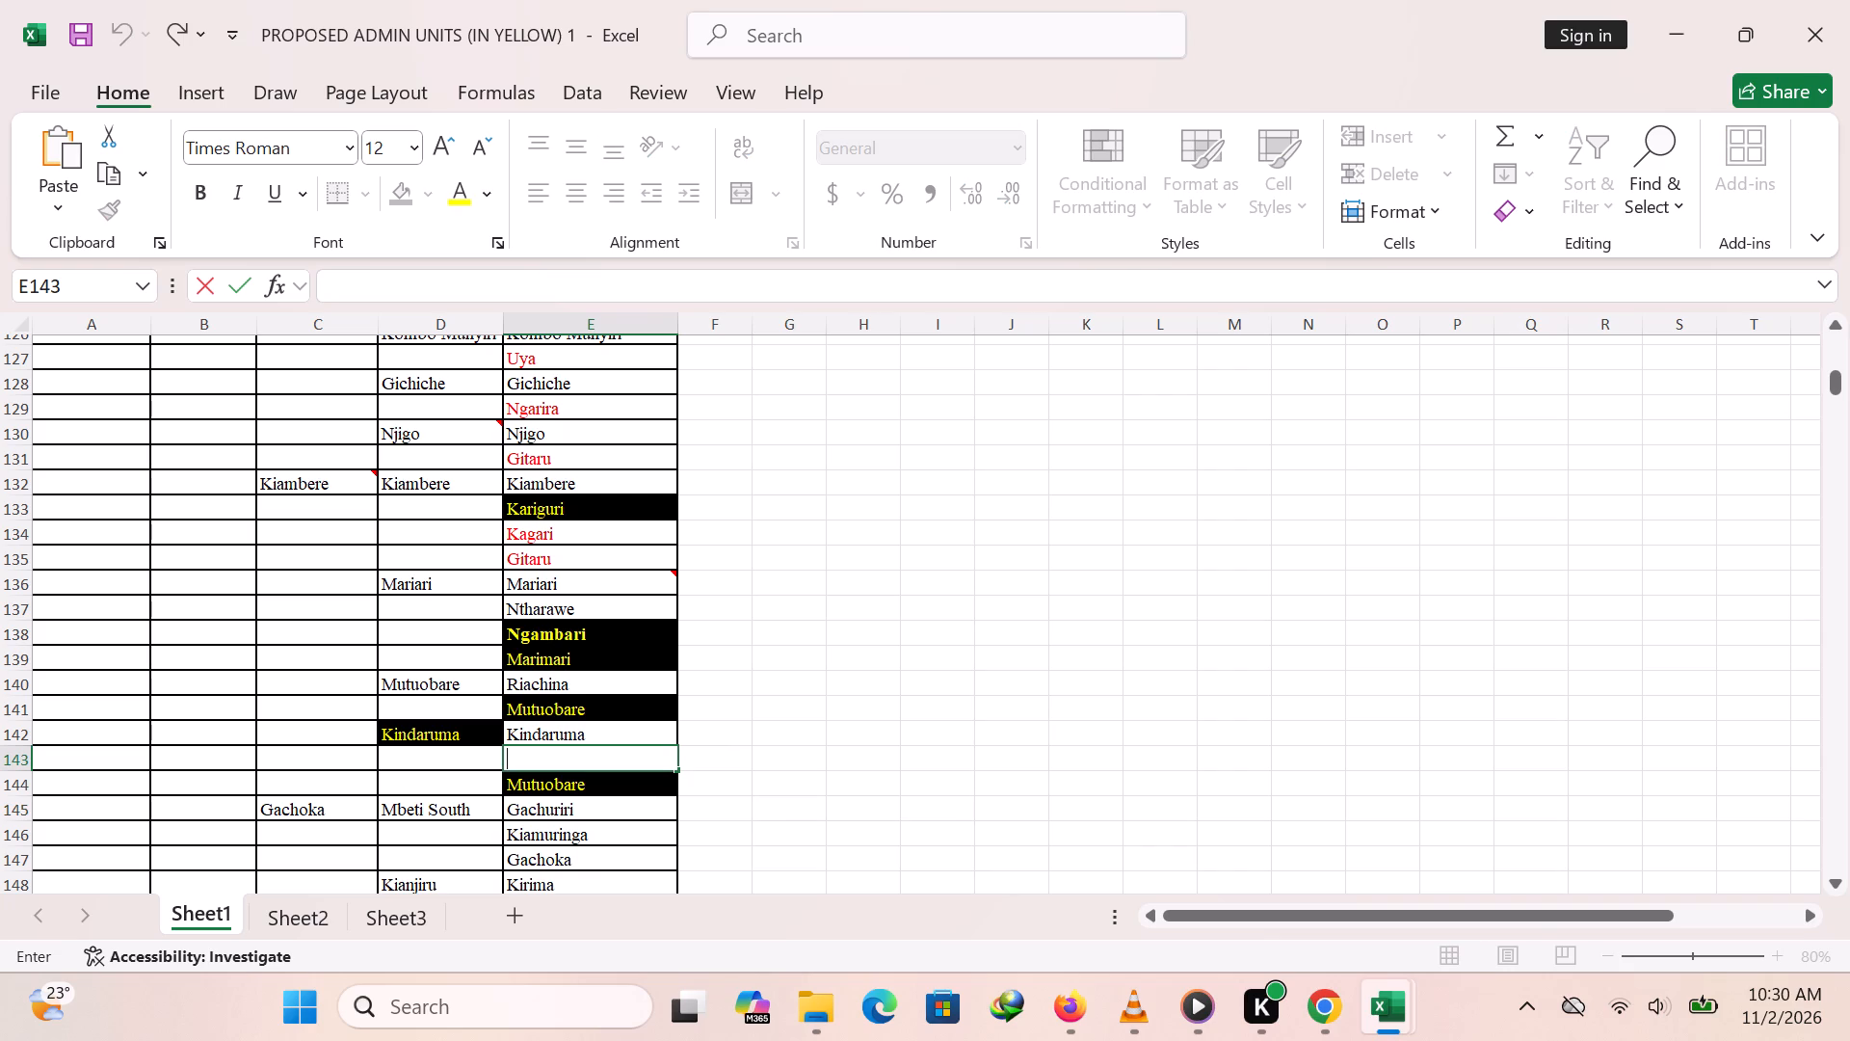
text(Gatet)
key(e)
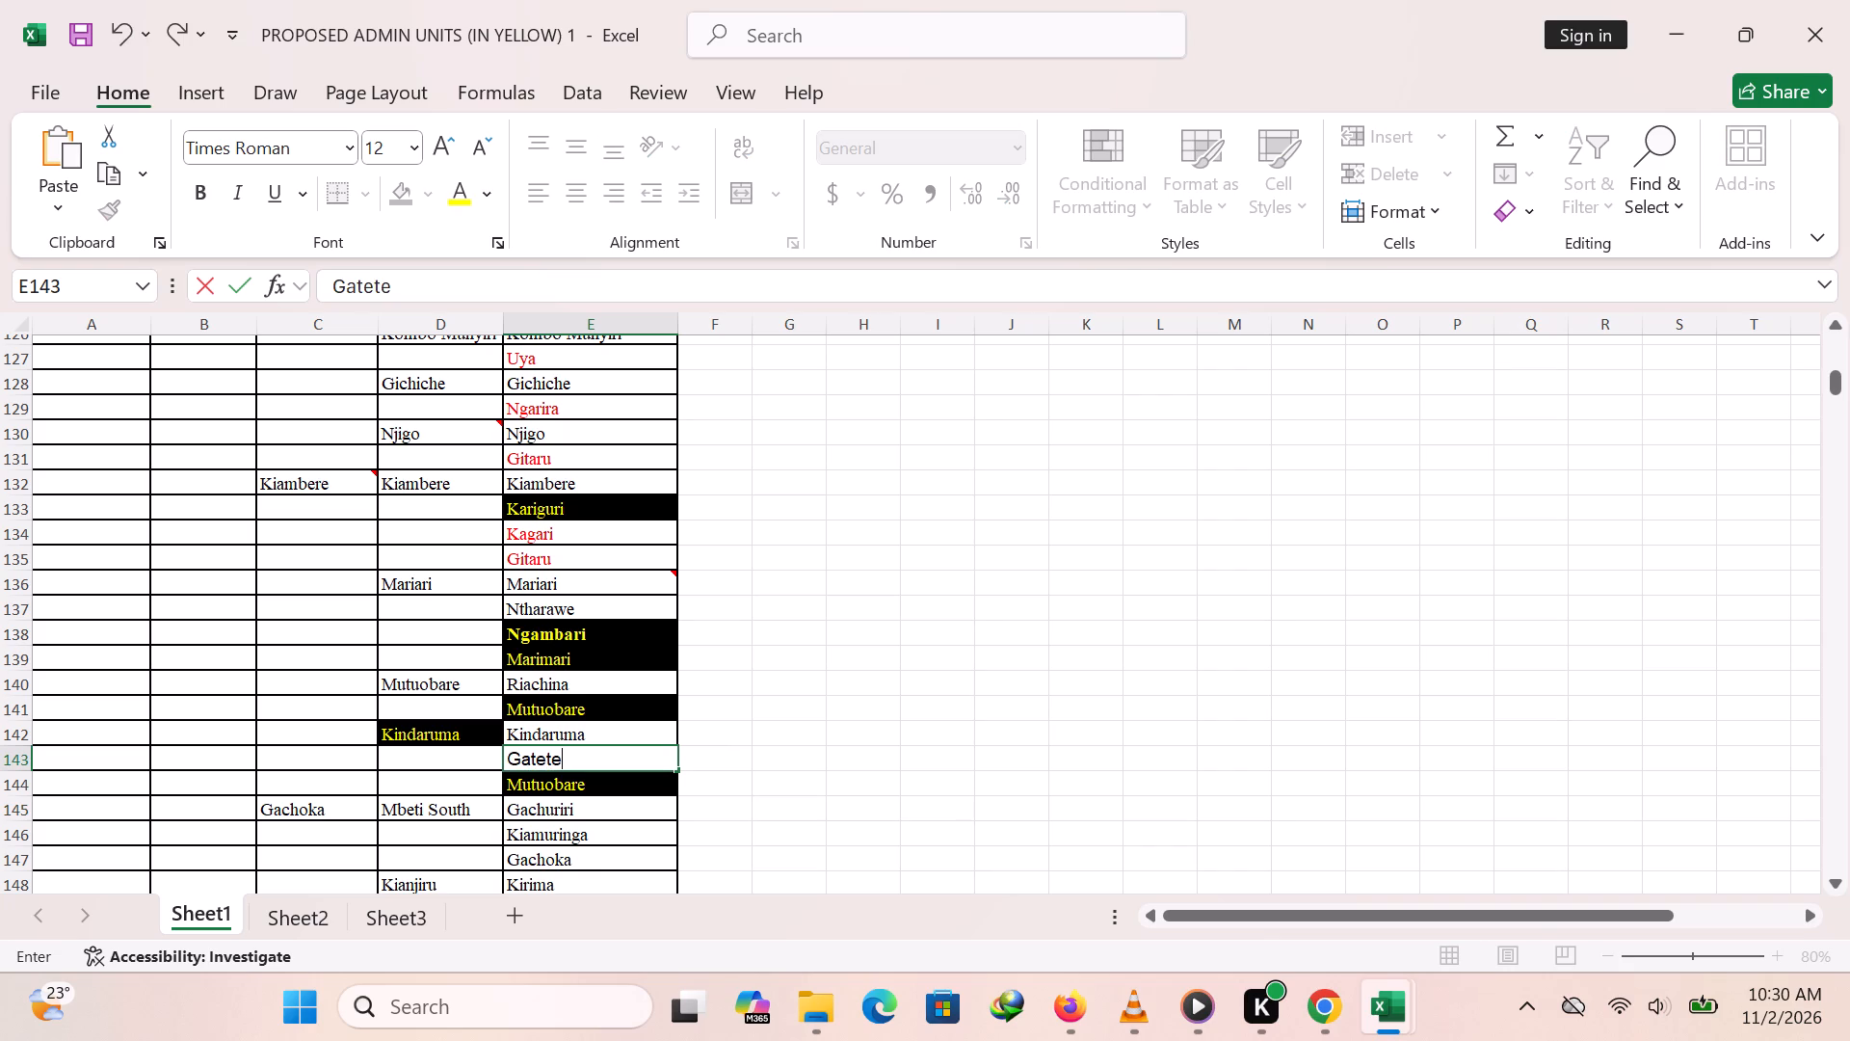
drag(560, 762, 522, 744)
drag(522, 744, 510, 741)
click(598, 688)
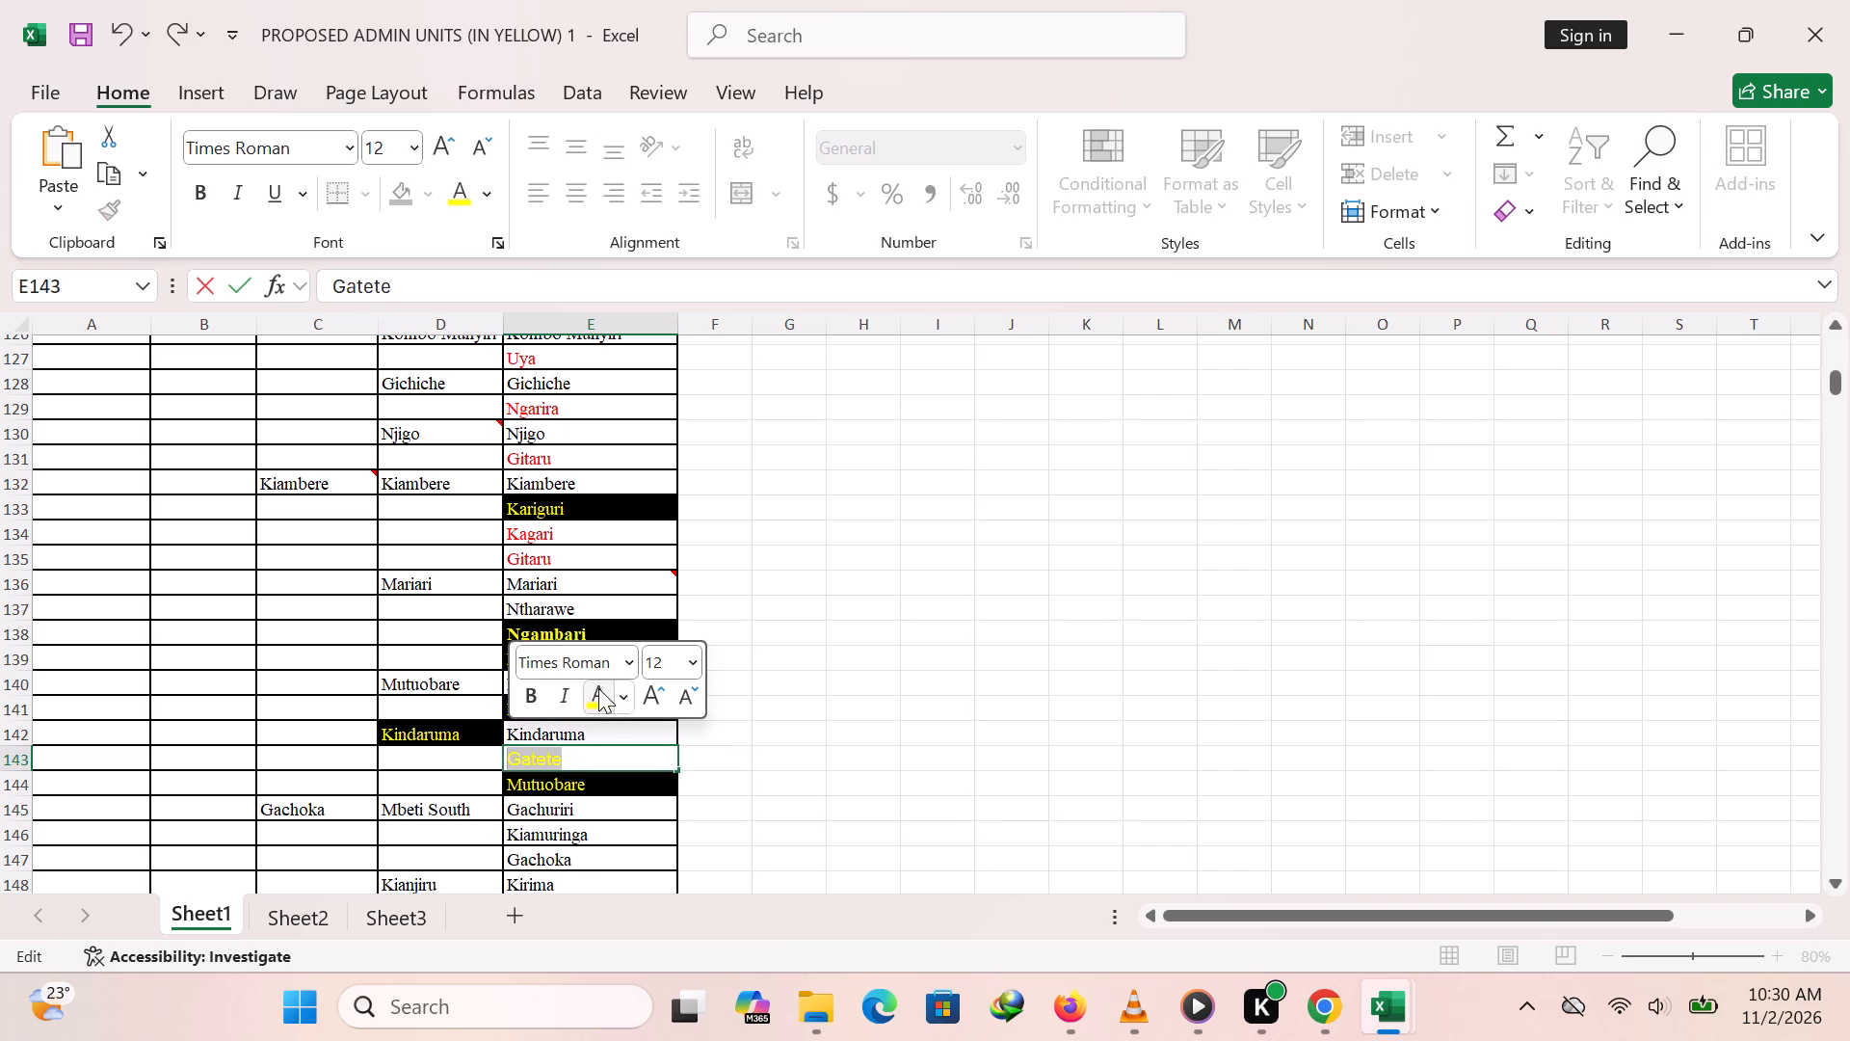
click(683, 808)
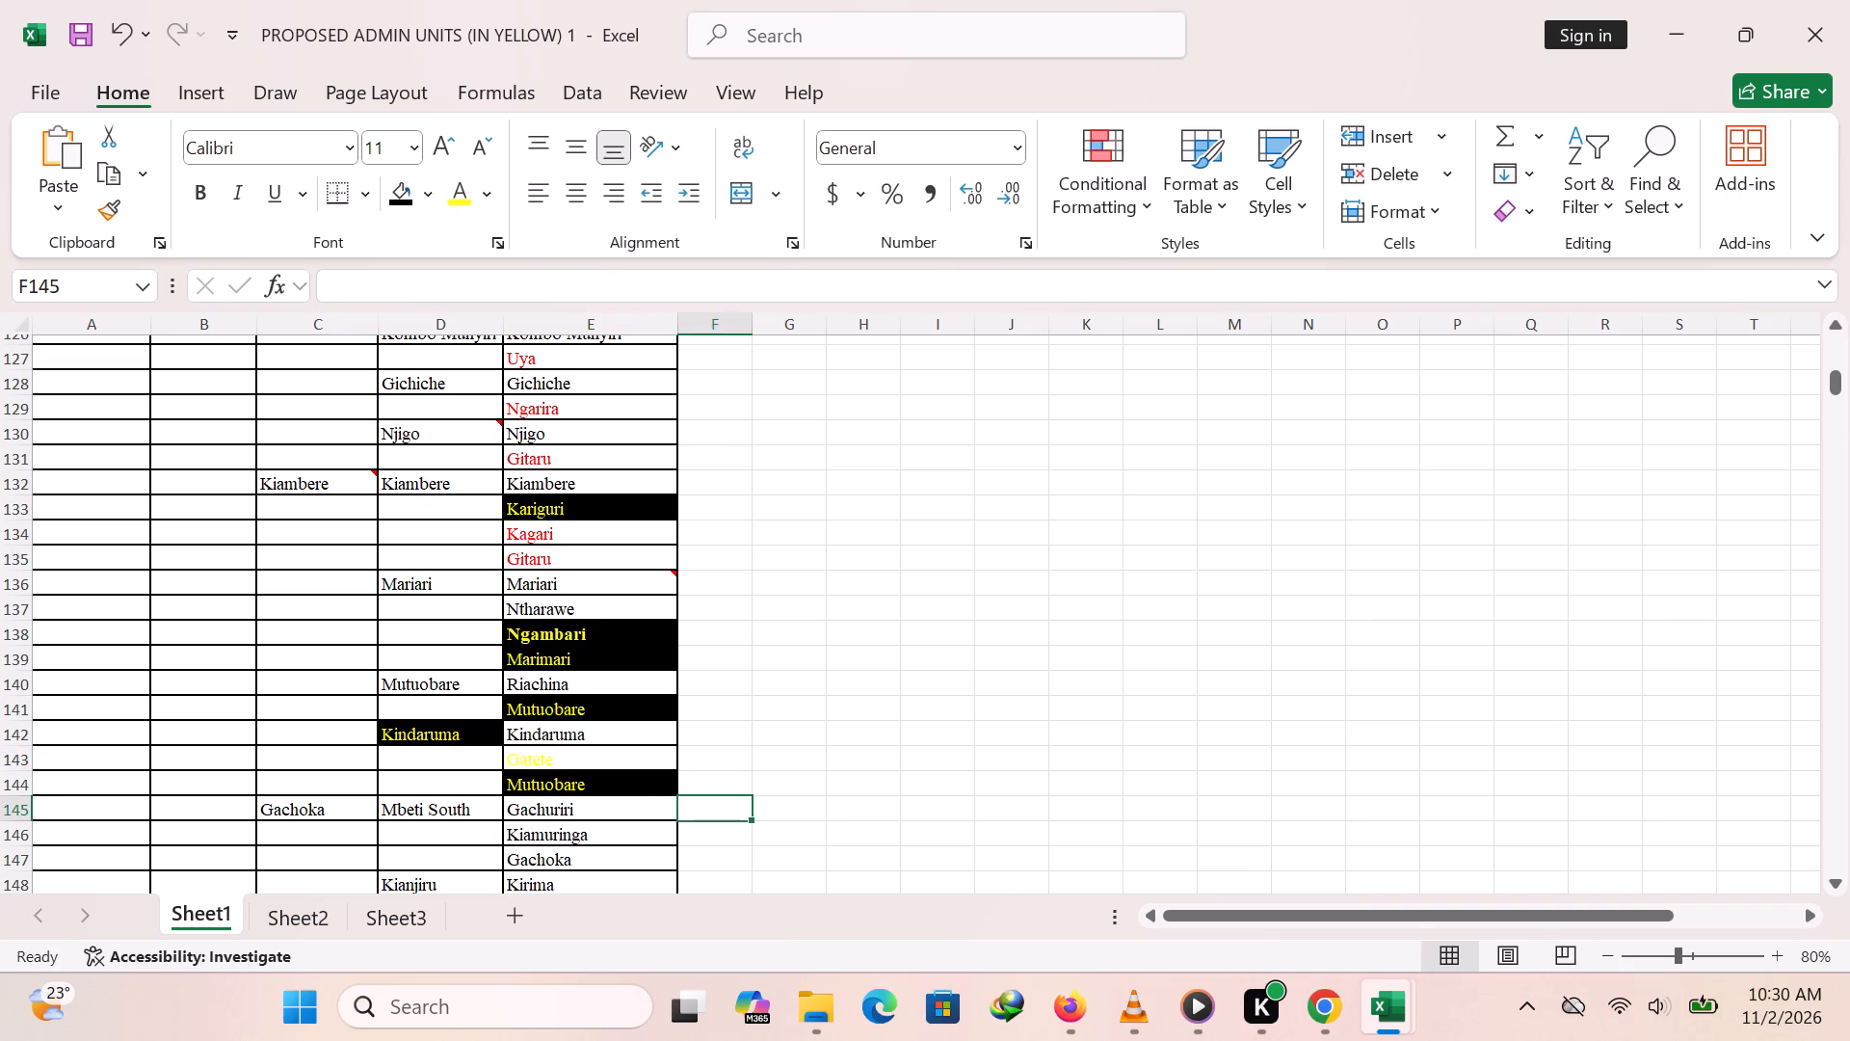
click(626, 762)
click(408, 194)
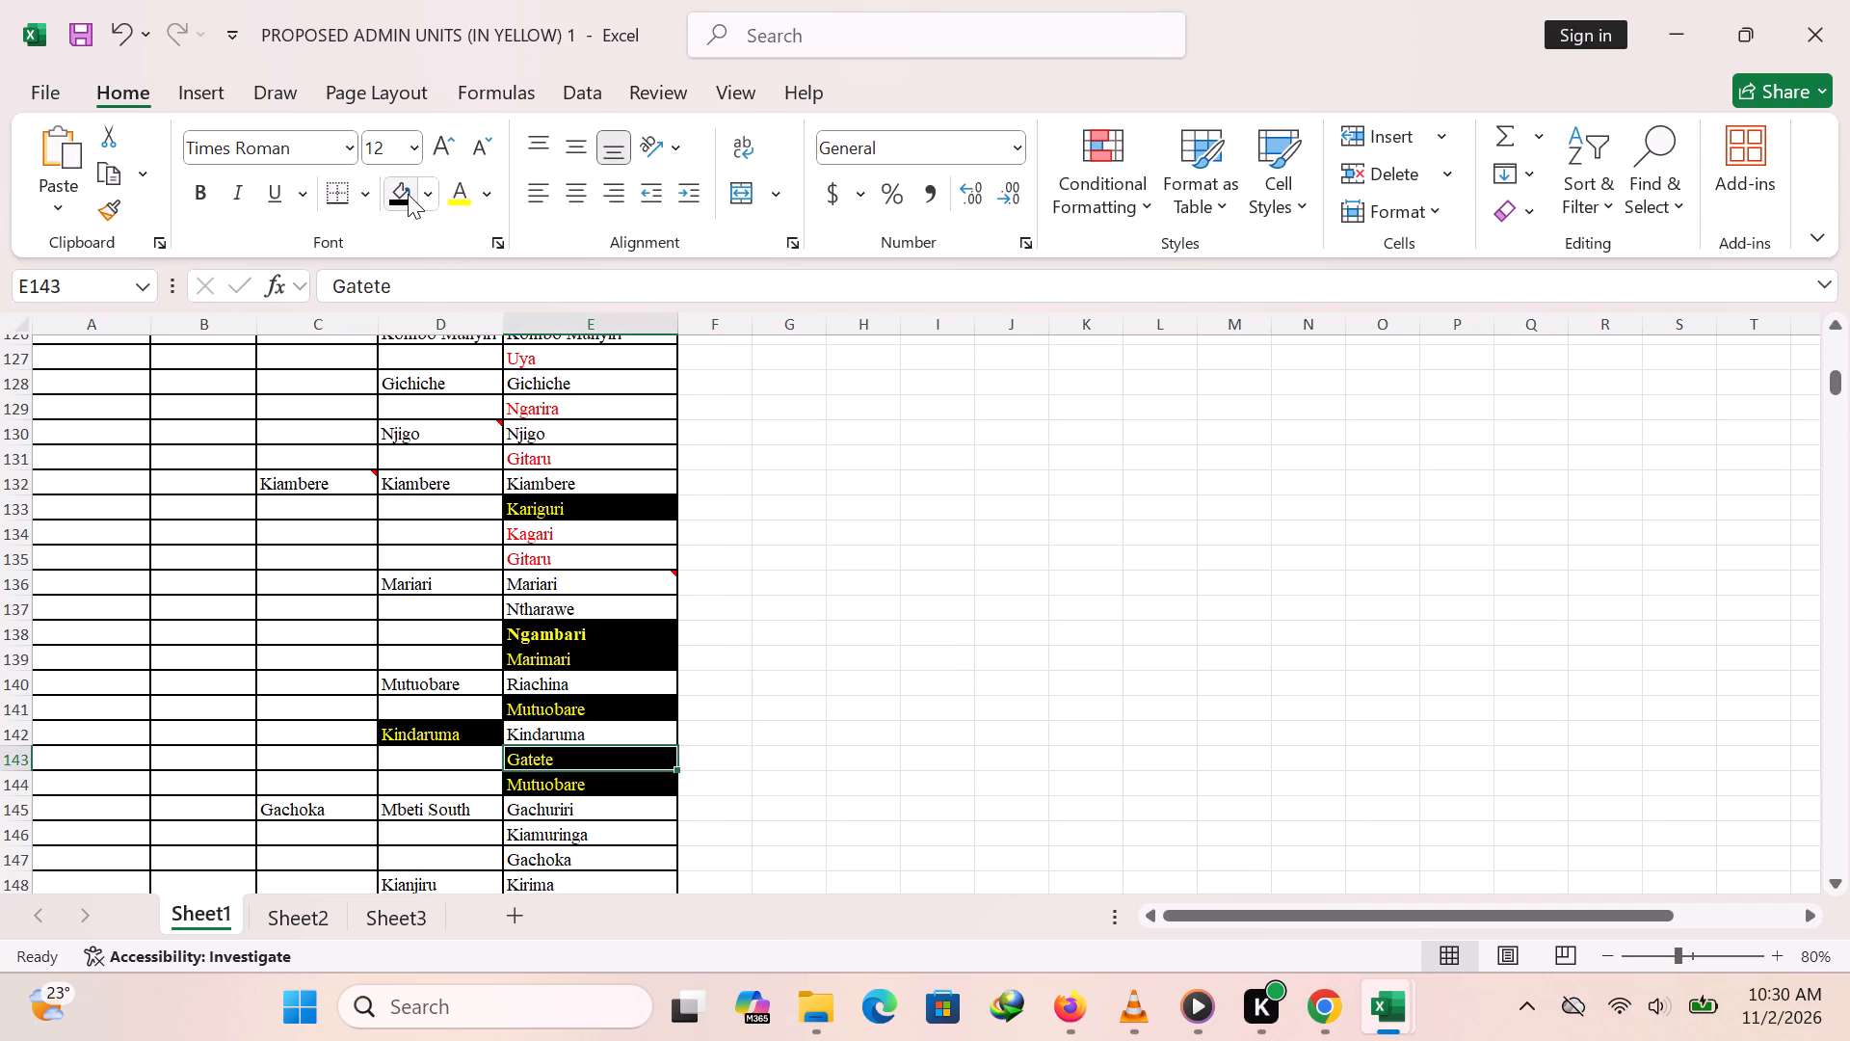
click(899, 791)
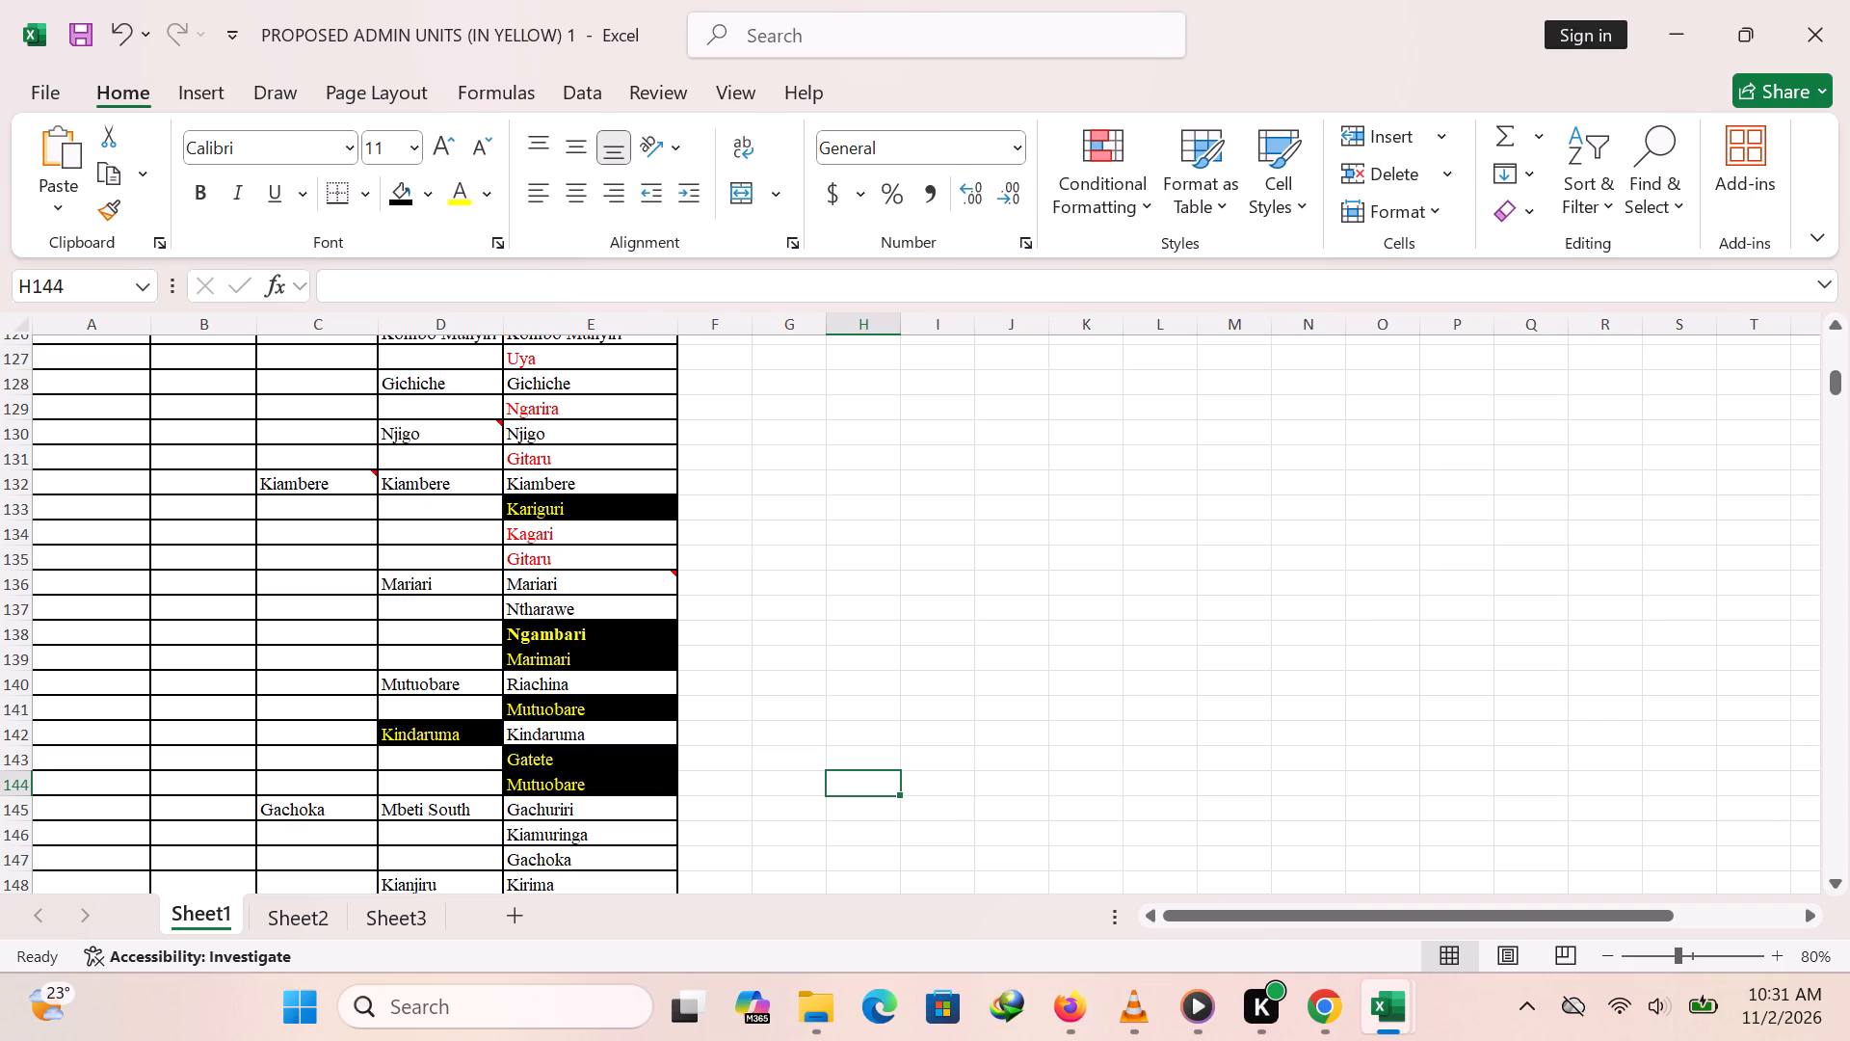
Insert a blank row above the Kindaruma location and enter the location Gacabari in it.
click(15, 734)
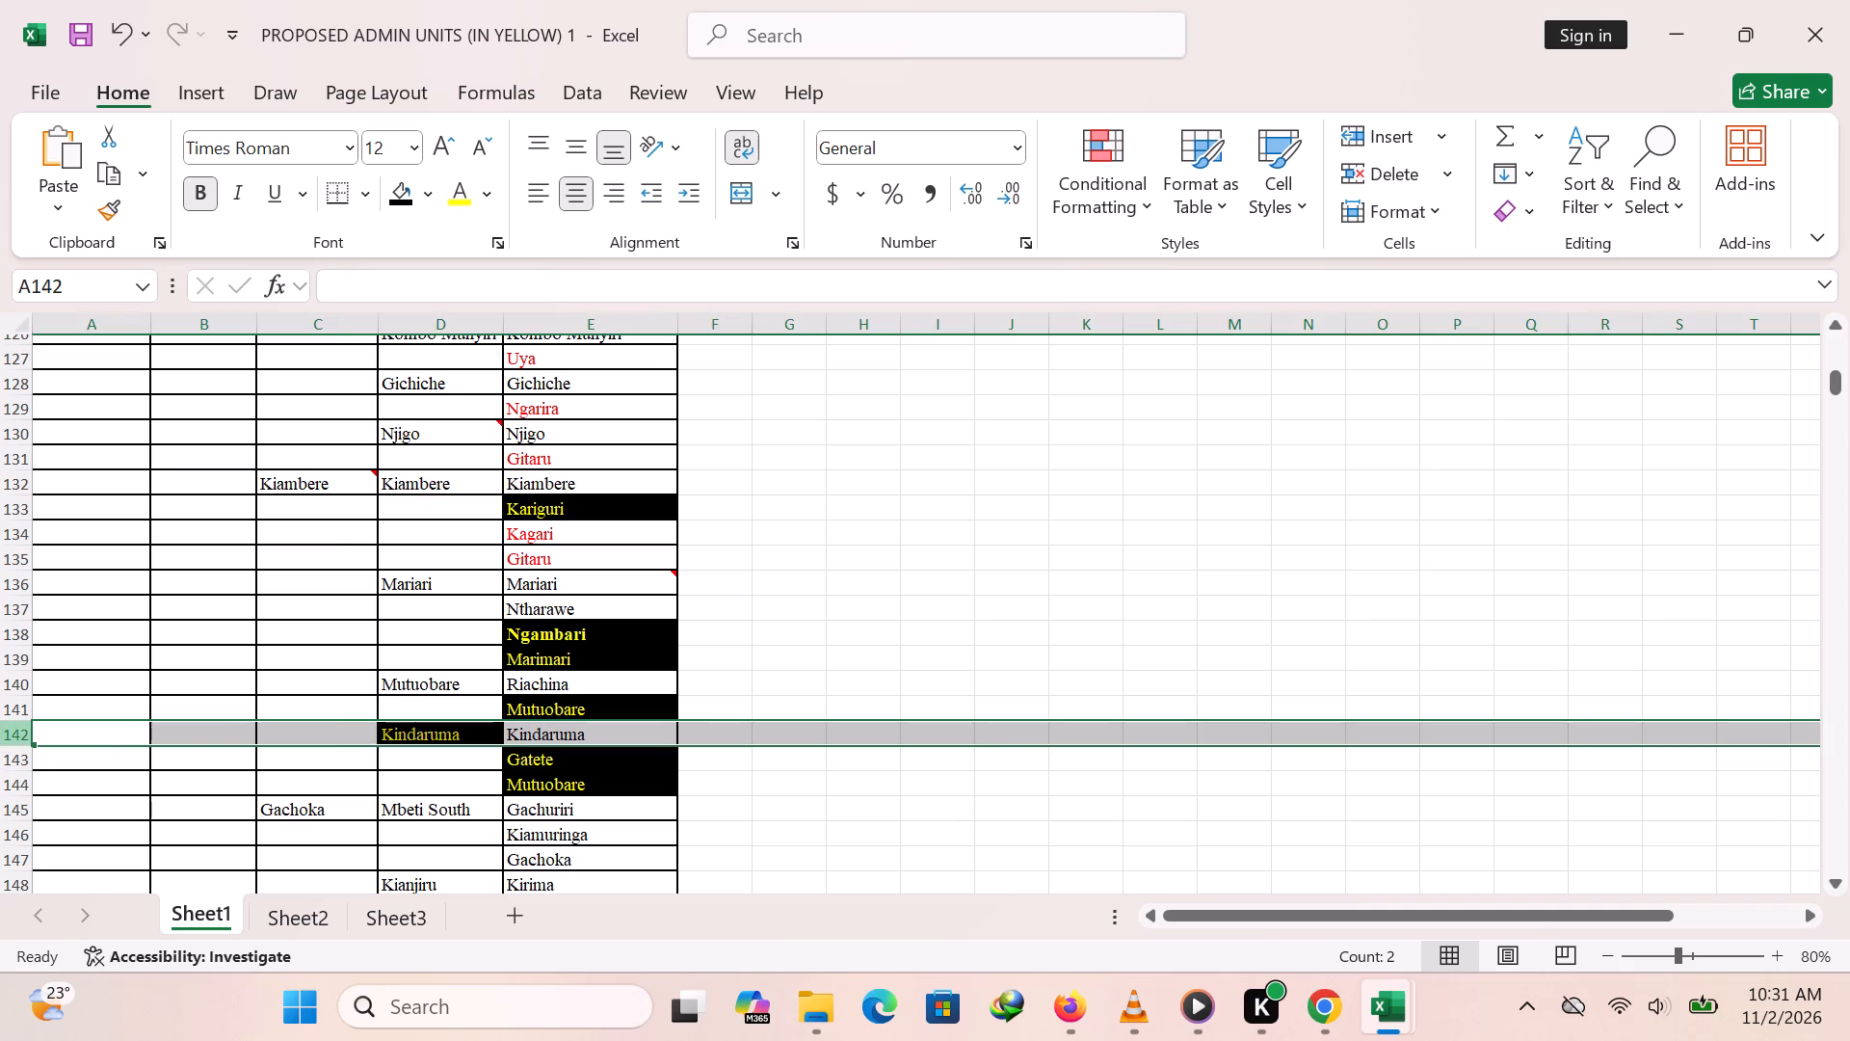
right_click(15, 734)
click(136, 463)
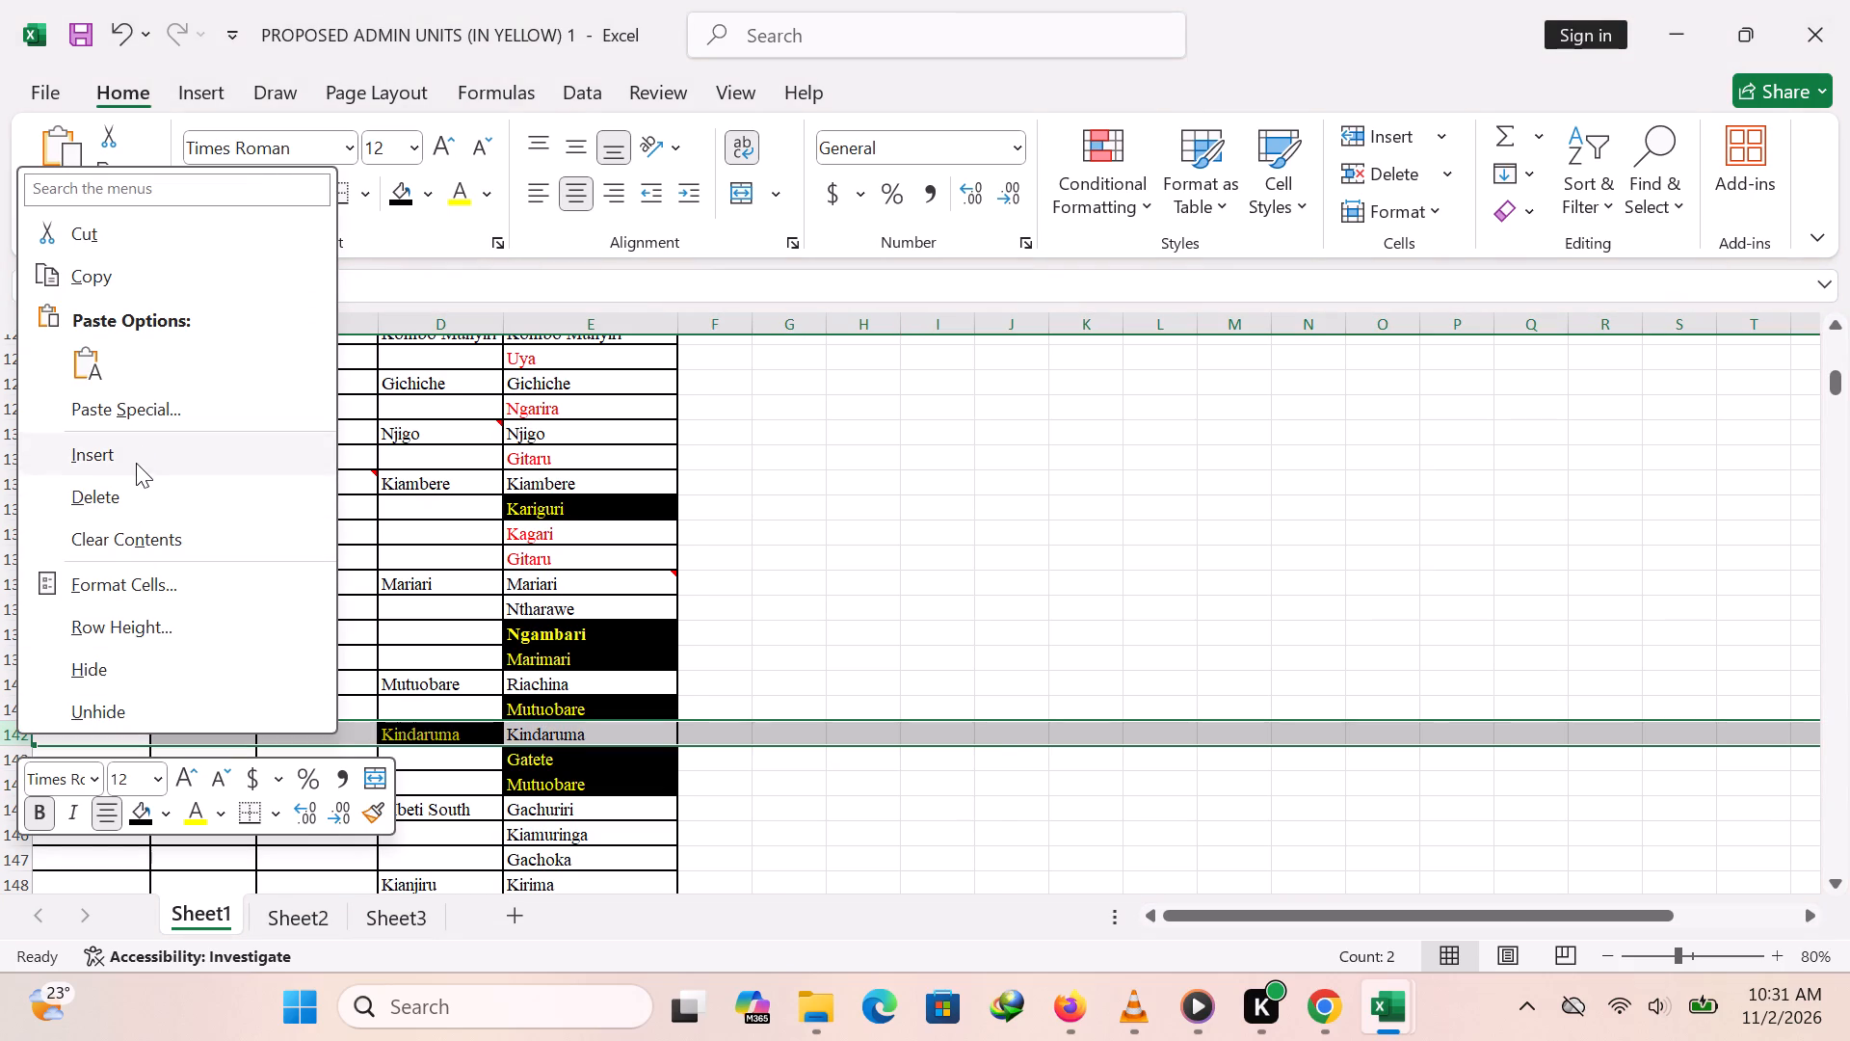
click(439, 732)
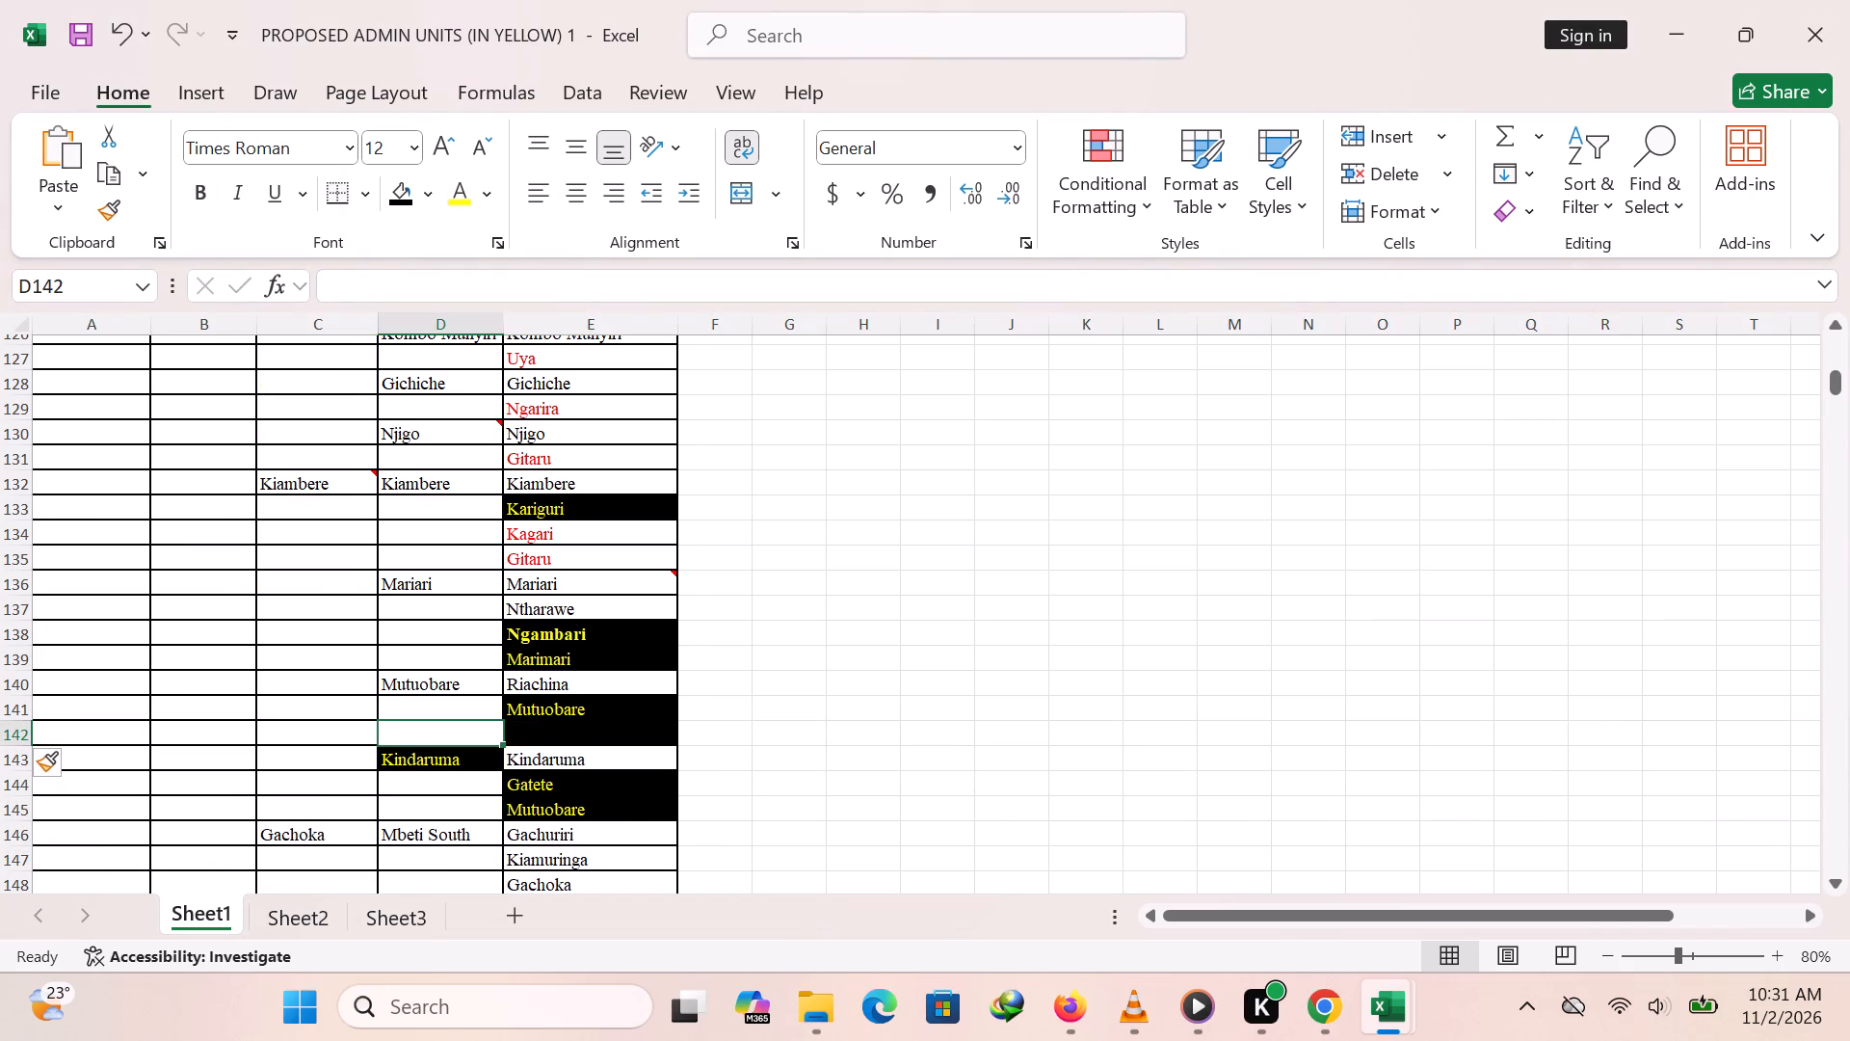
double_click(439, 732)
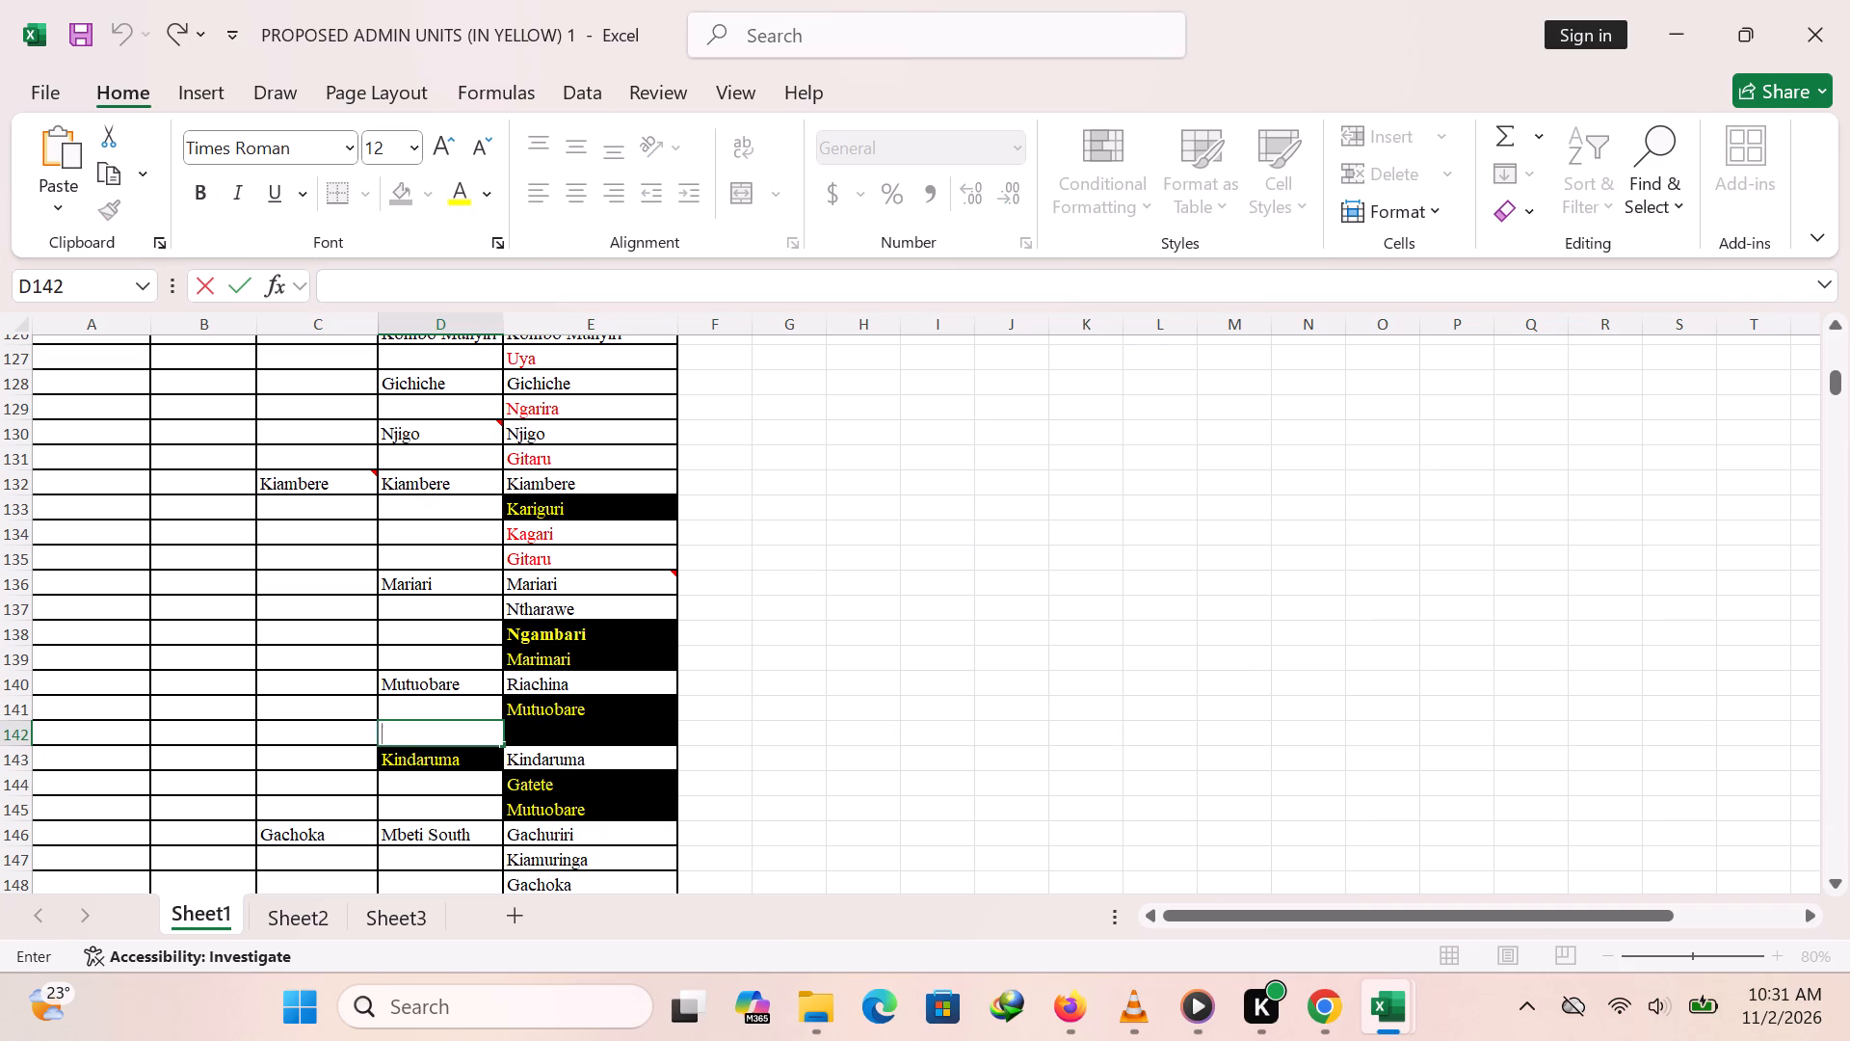
key(shift+g)
key(a)
text(ca)
text(bari)
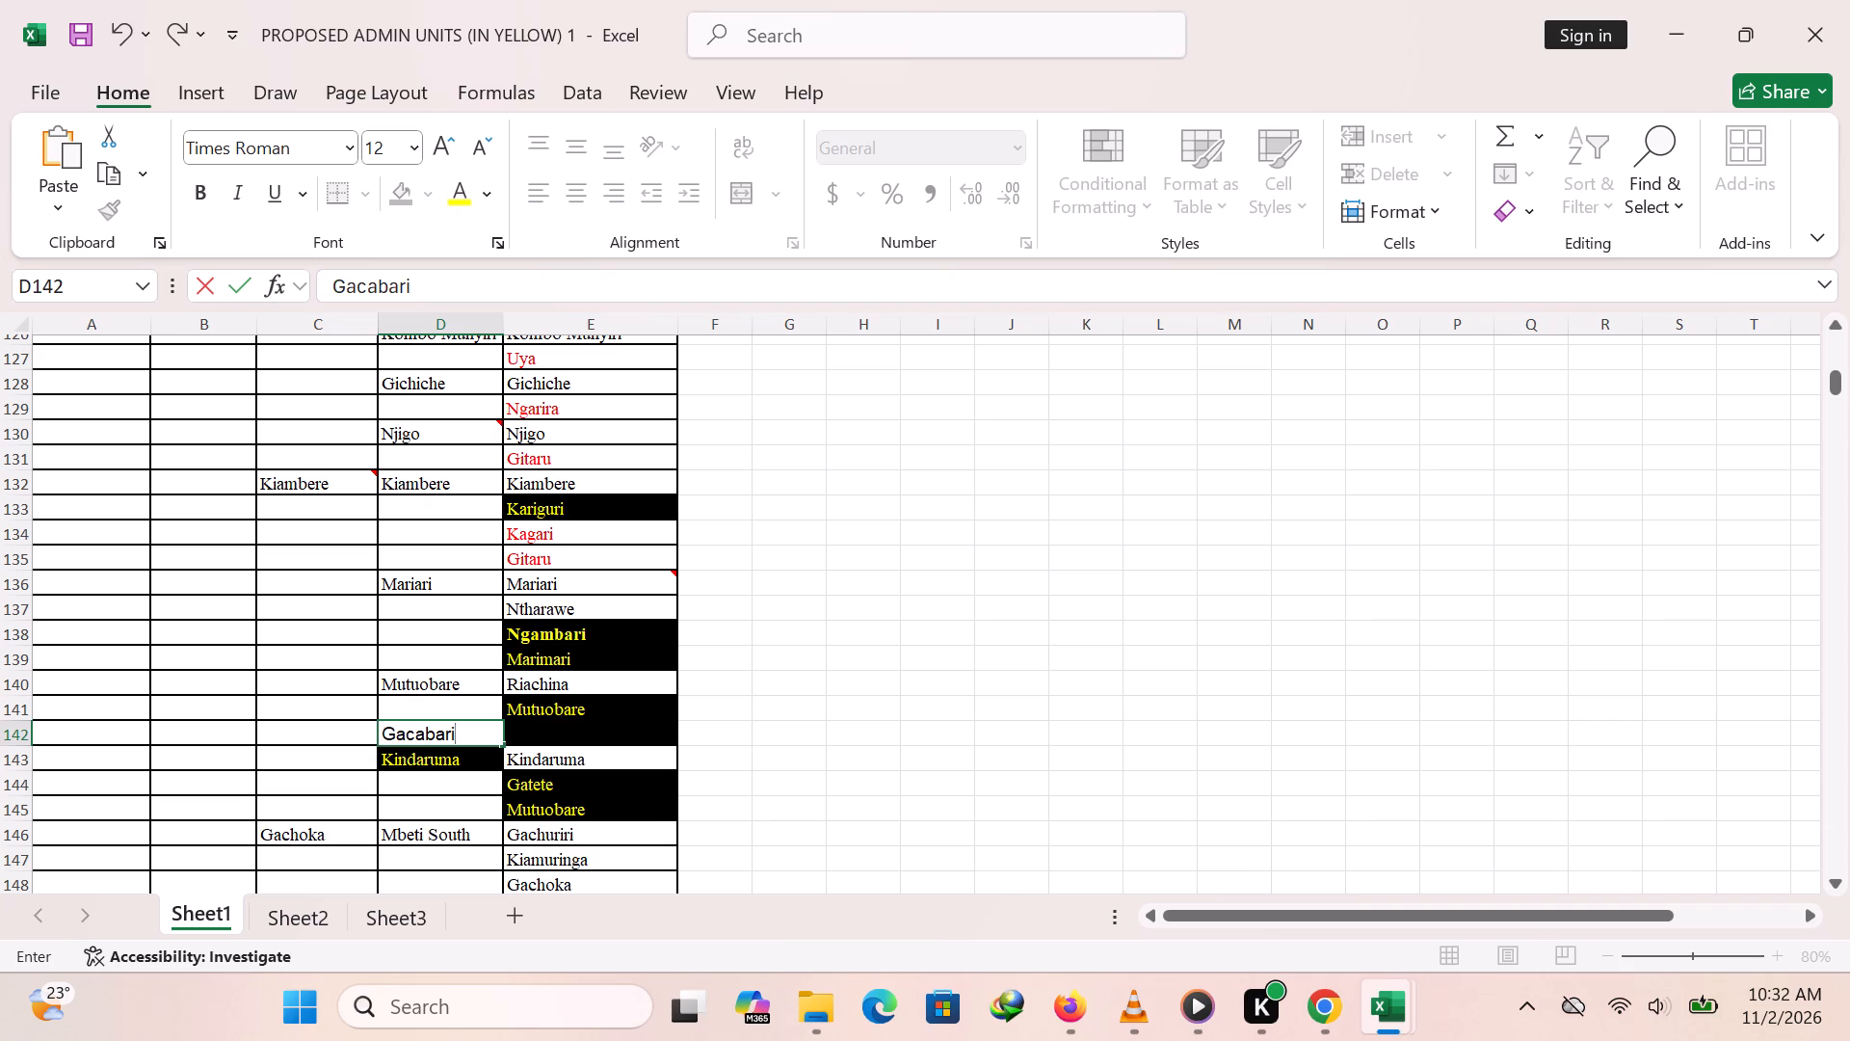
click(461, 710)
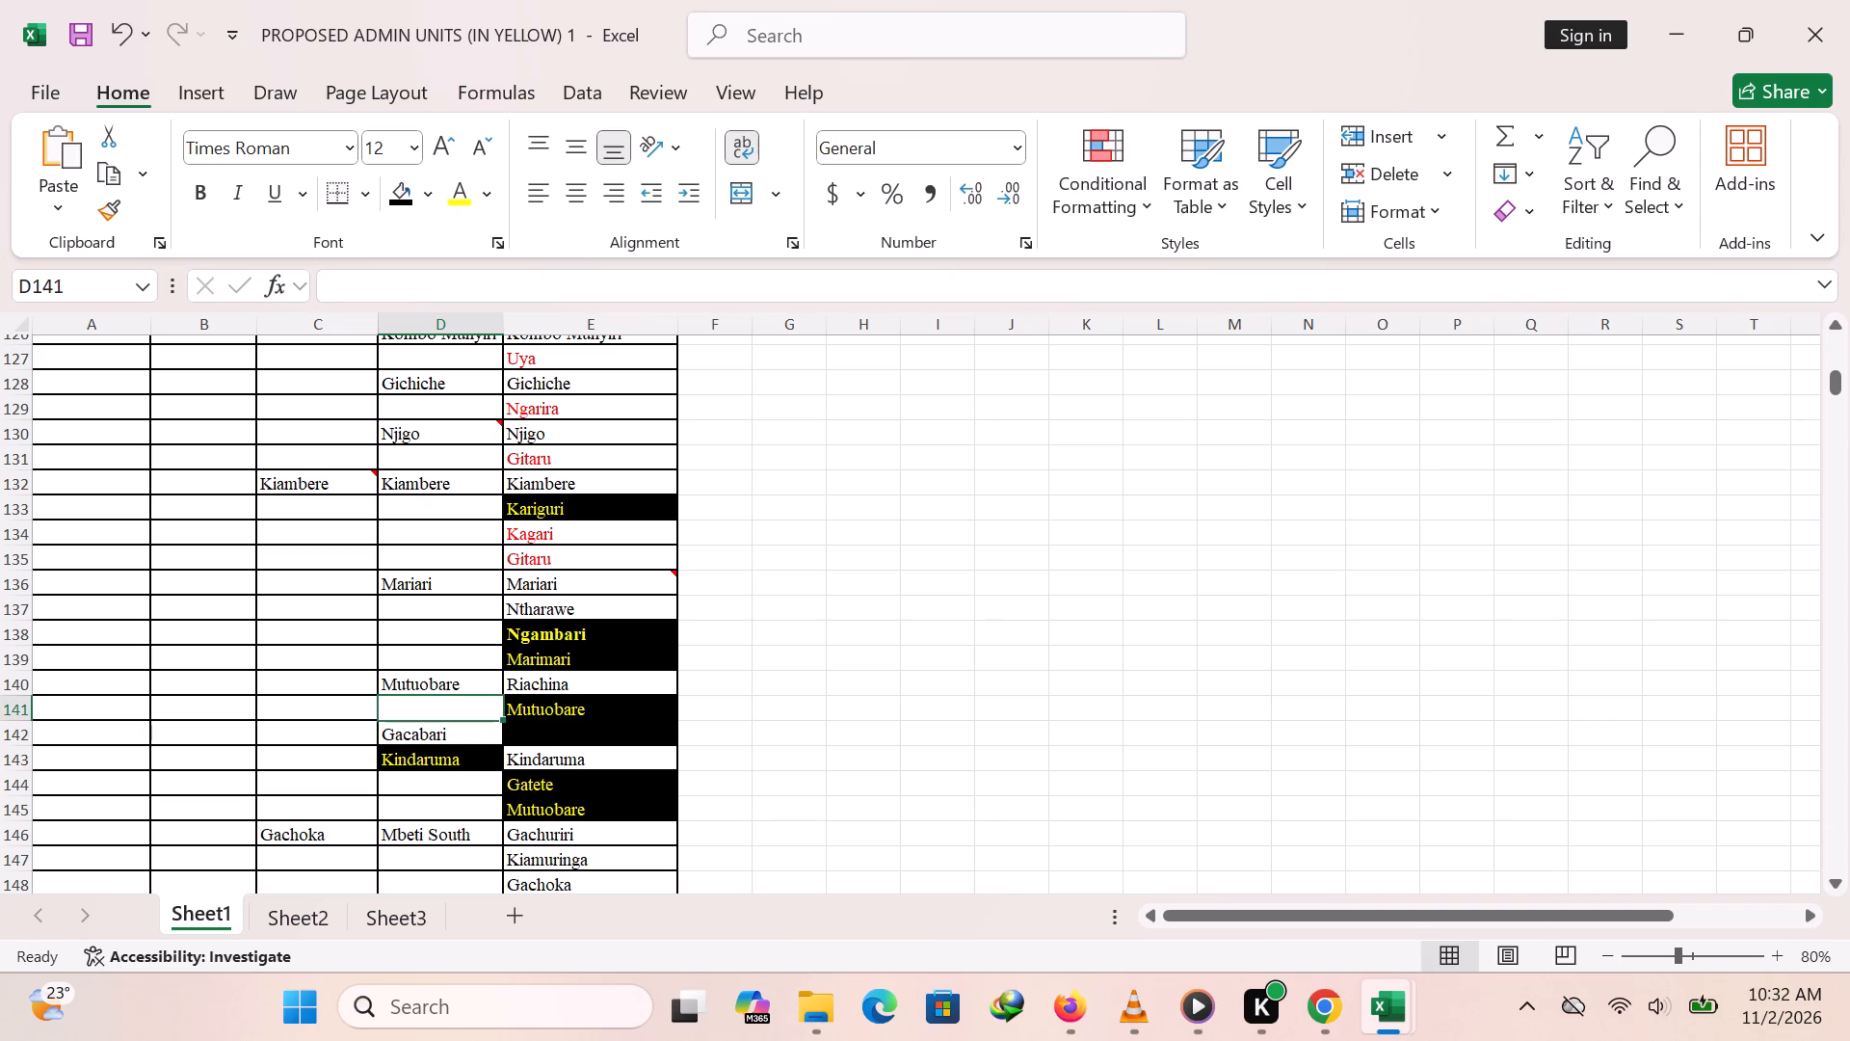
double_click(462, 710)
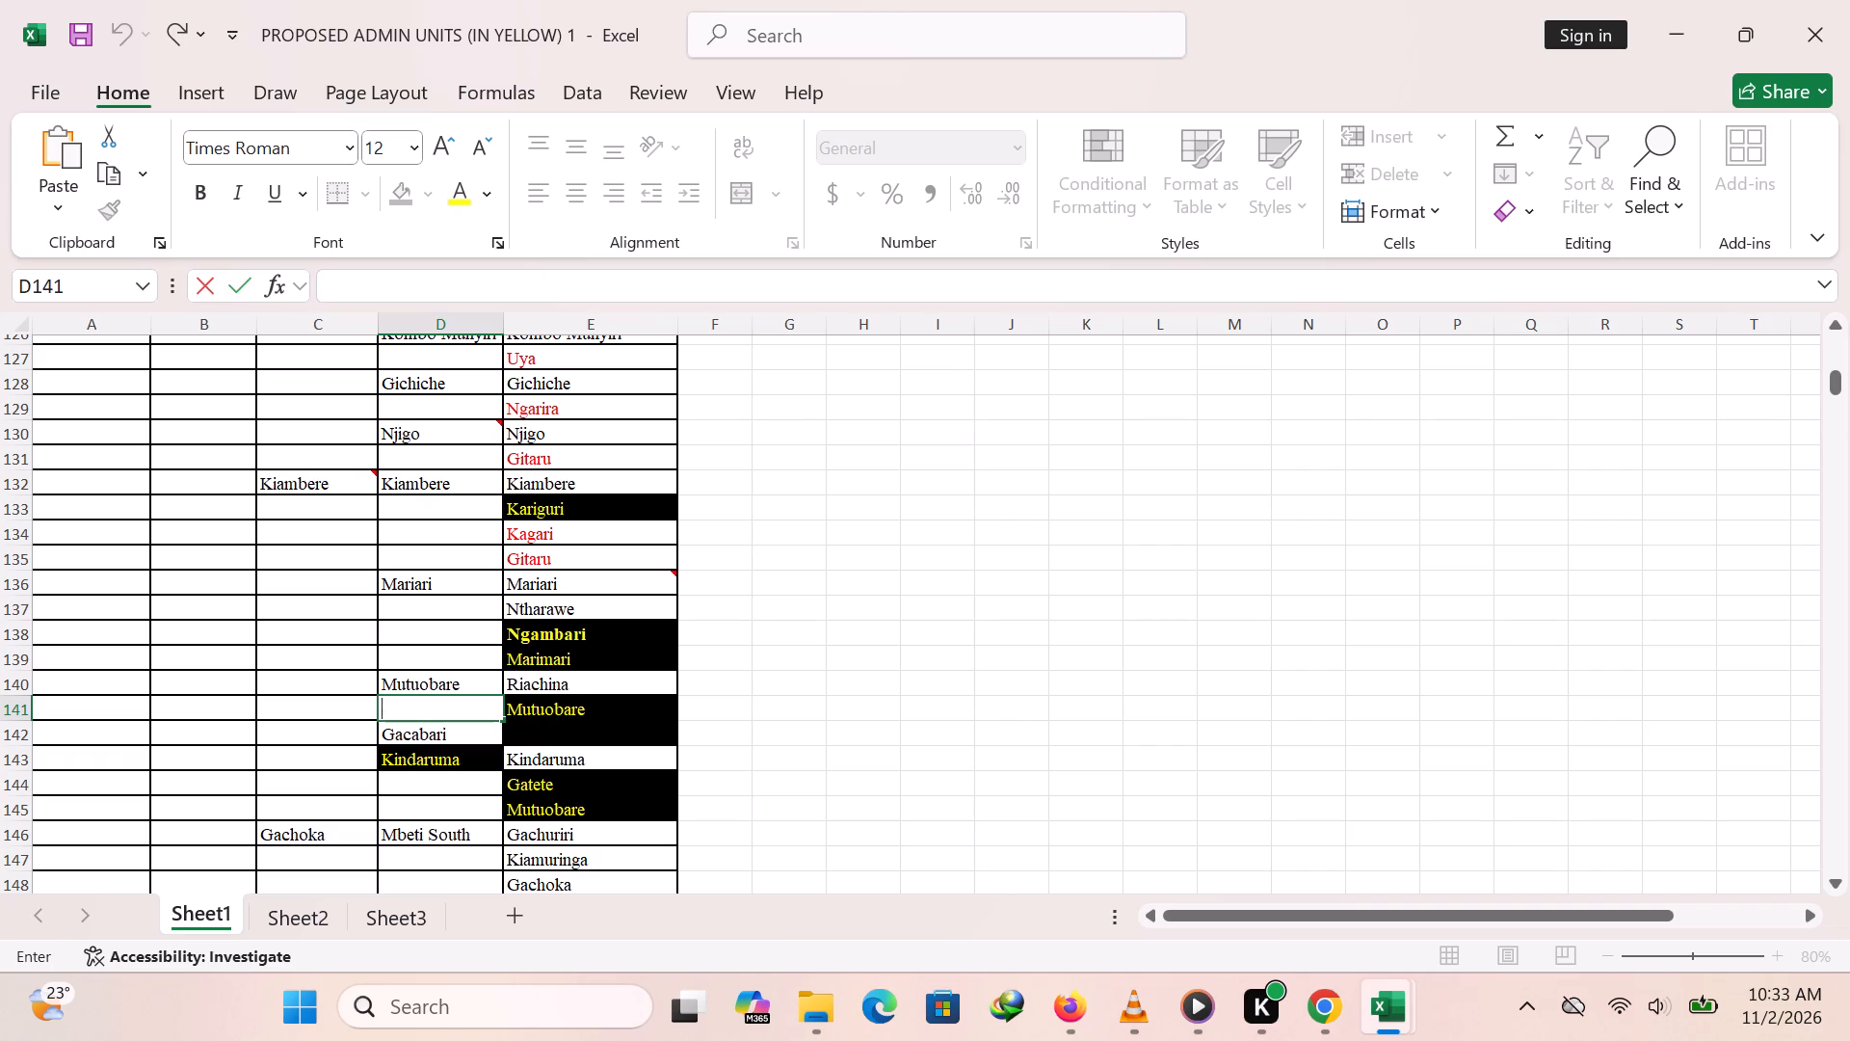
Format the new Gacabari location cell with a yellow font and a black fill.
click(463, 740)
click(447, 200)
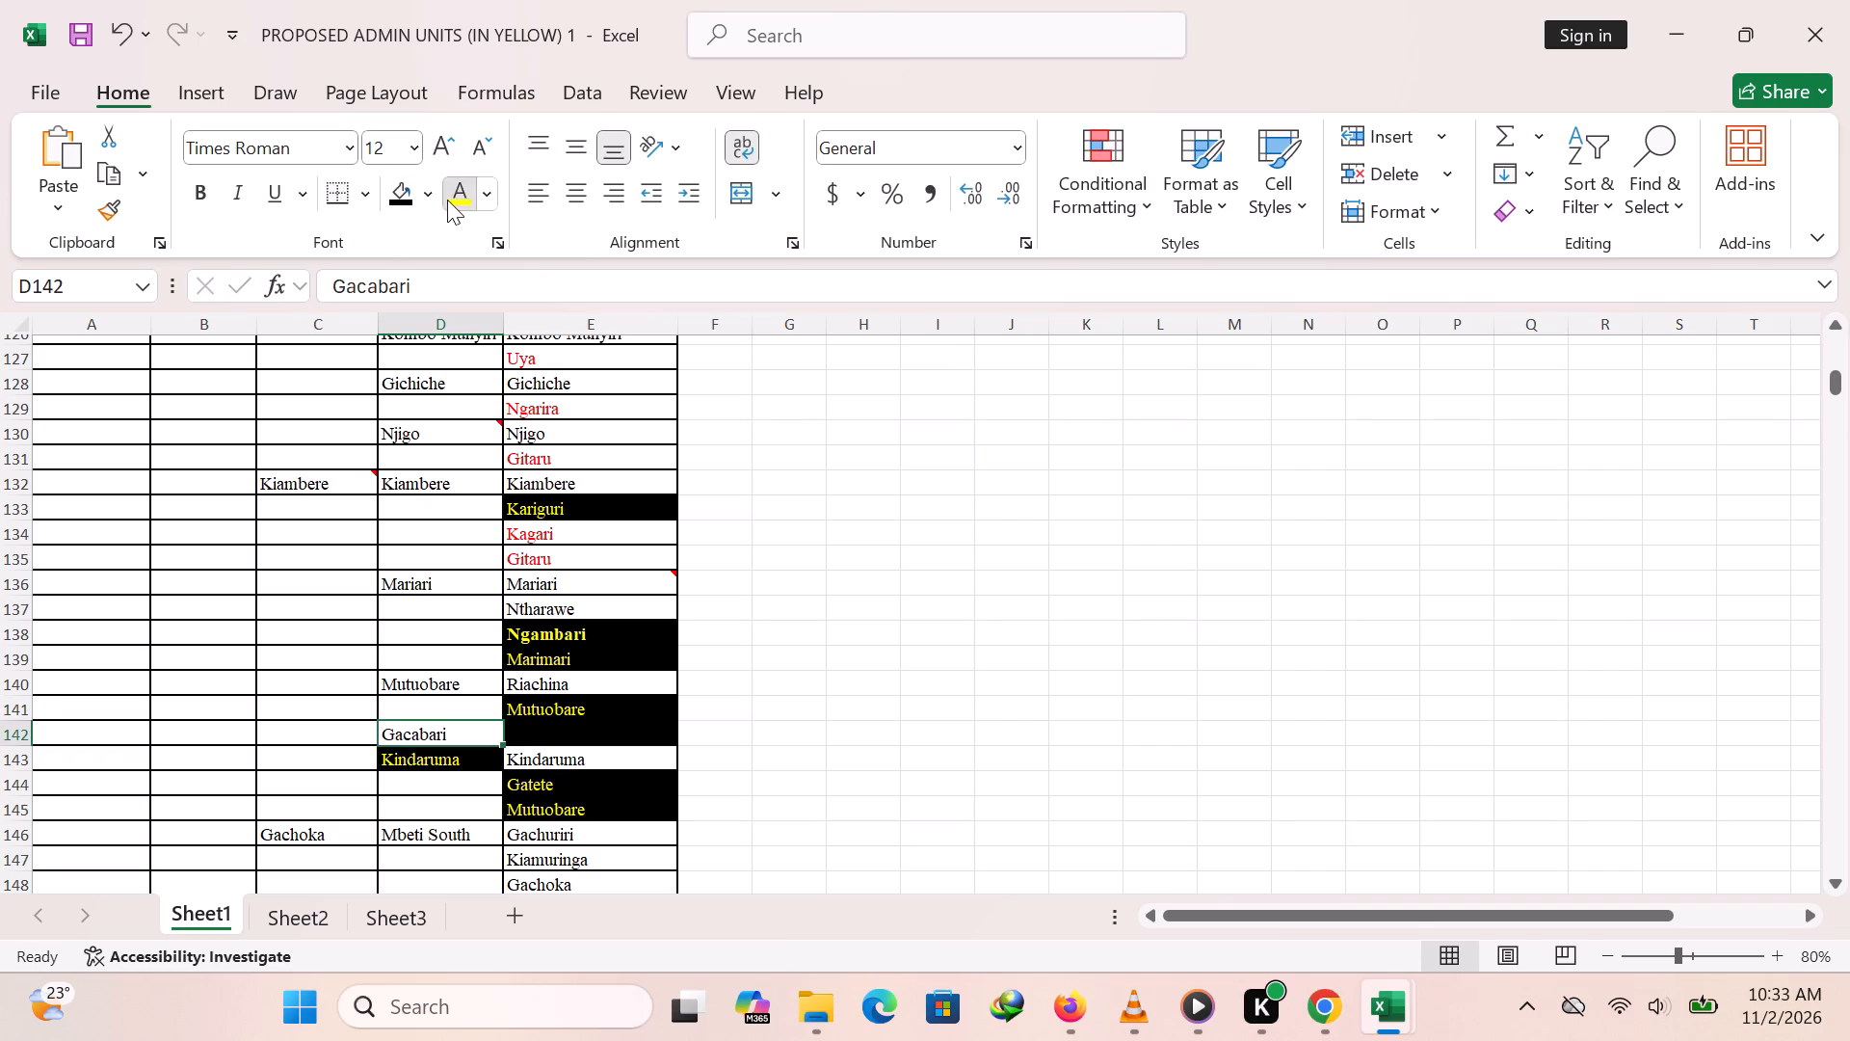
click(409, 198)
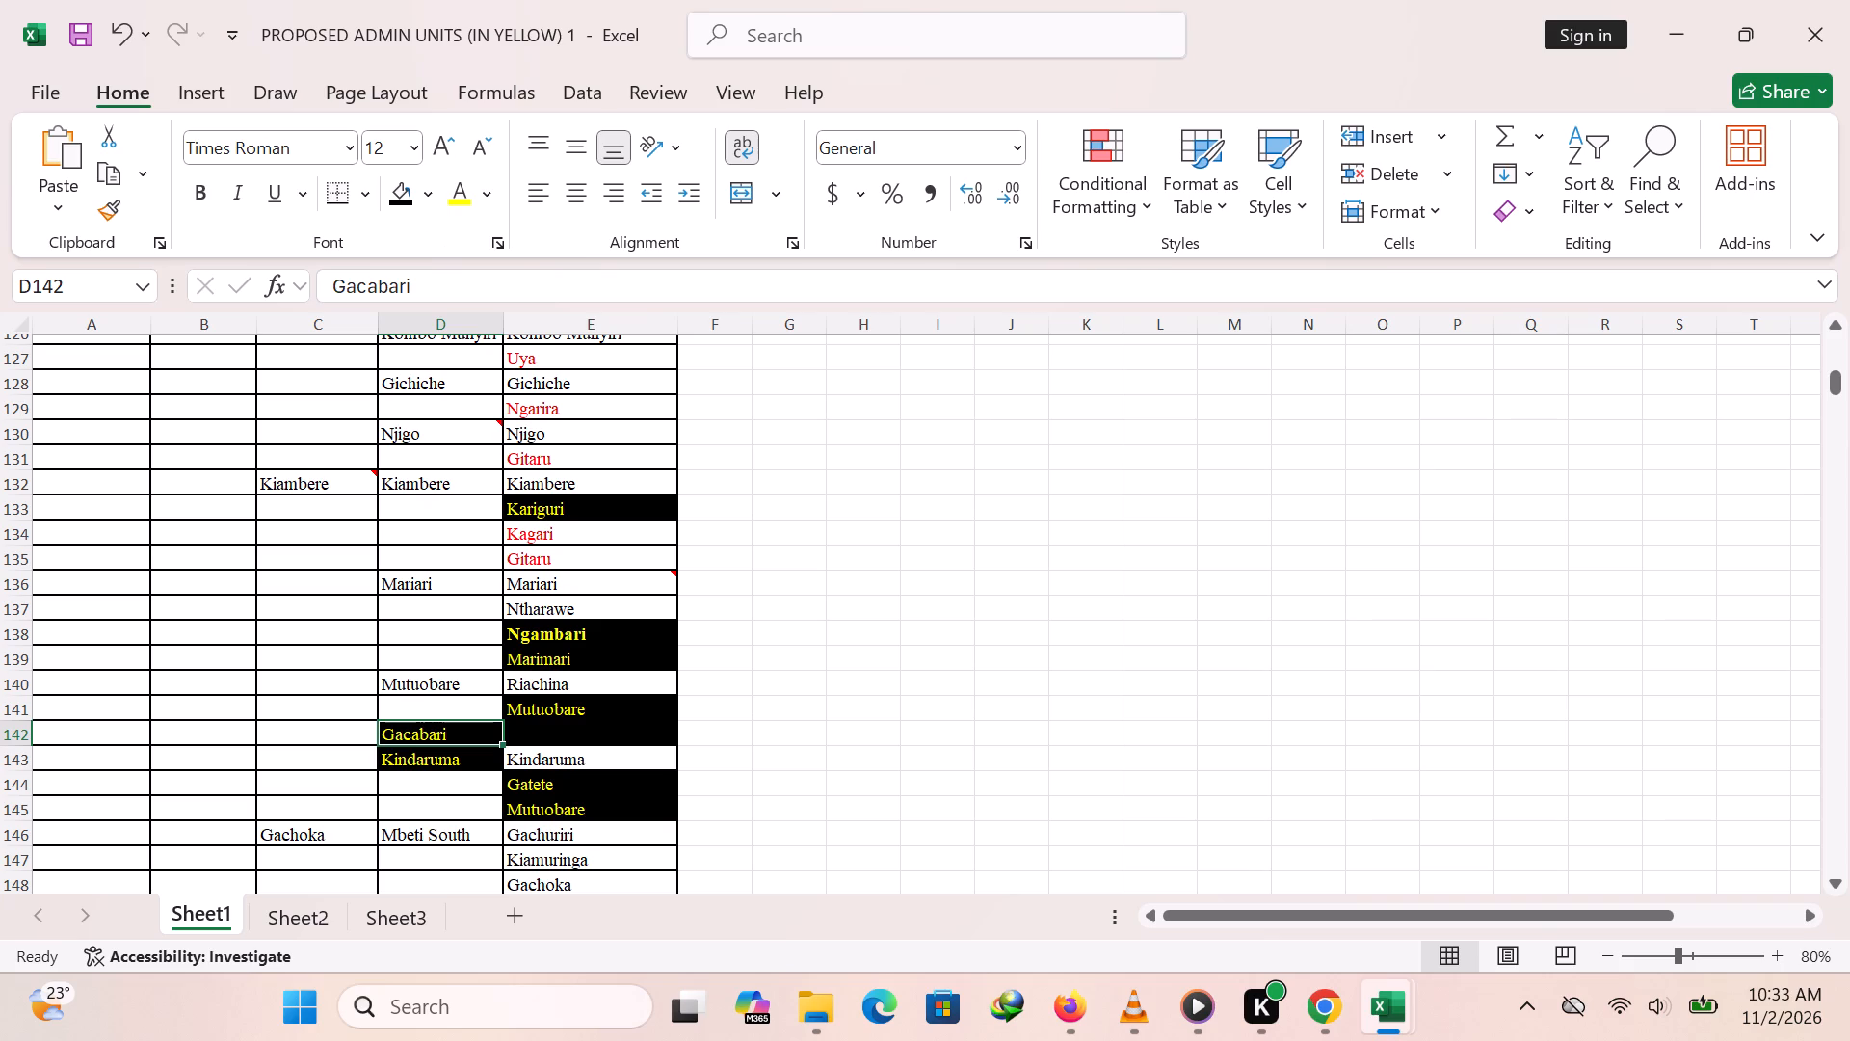
Enter the sub-location Gacabari in the same row as the new Gacabari location.
click(531, 730)
double_click(540, 734)
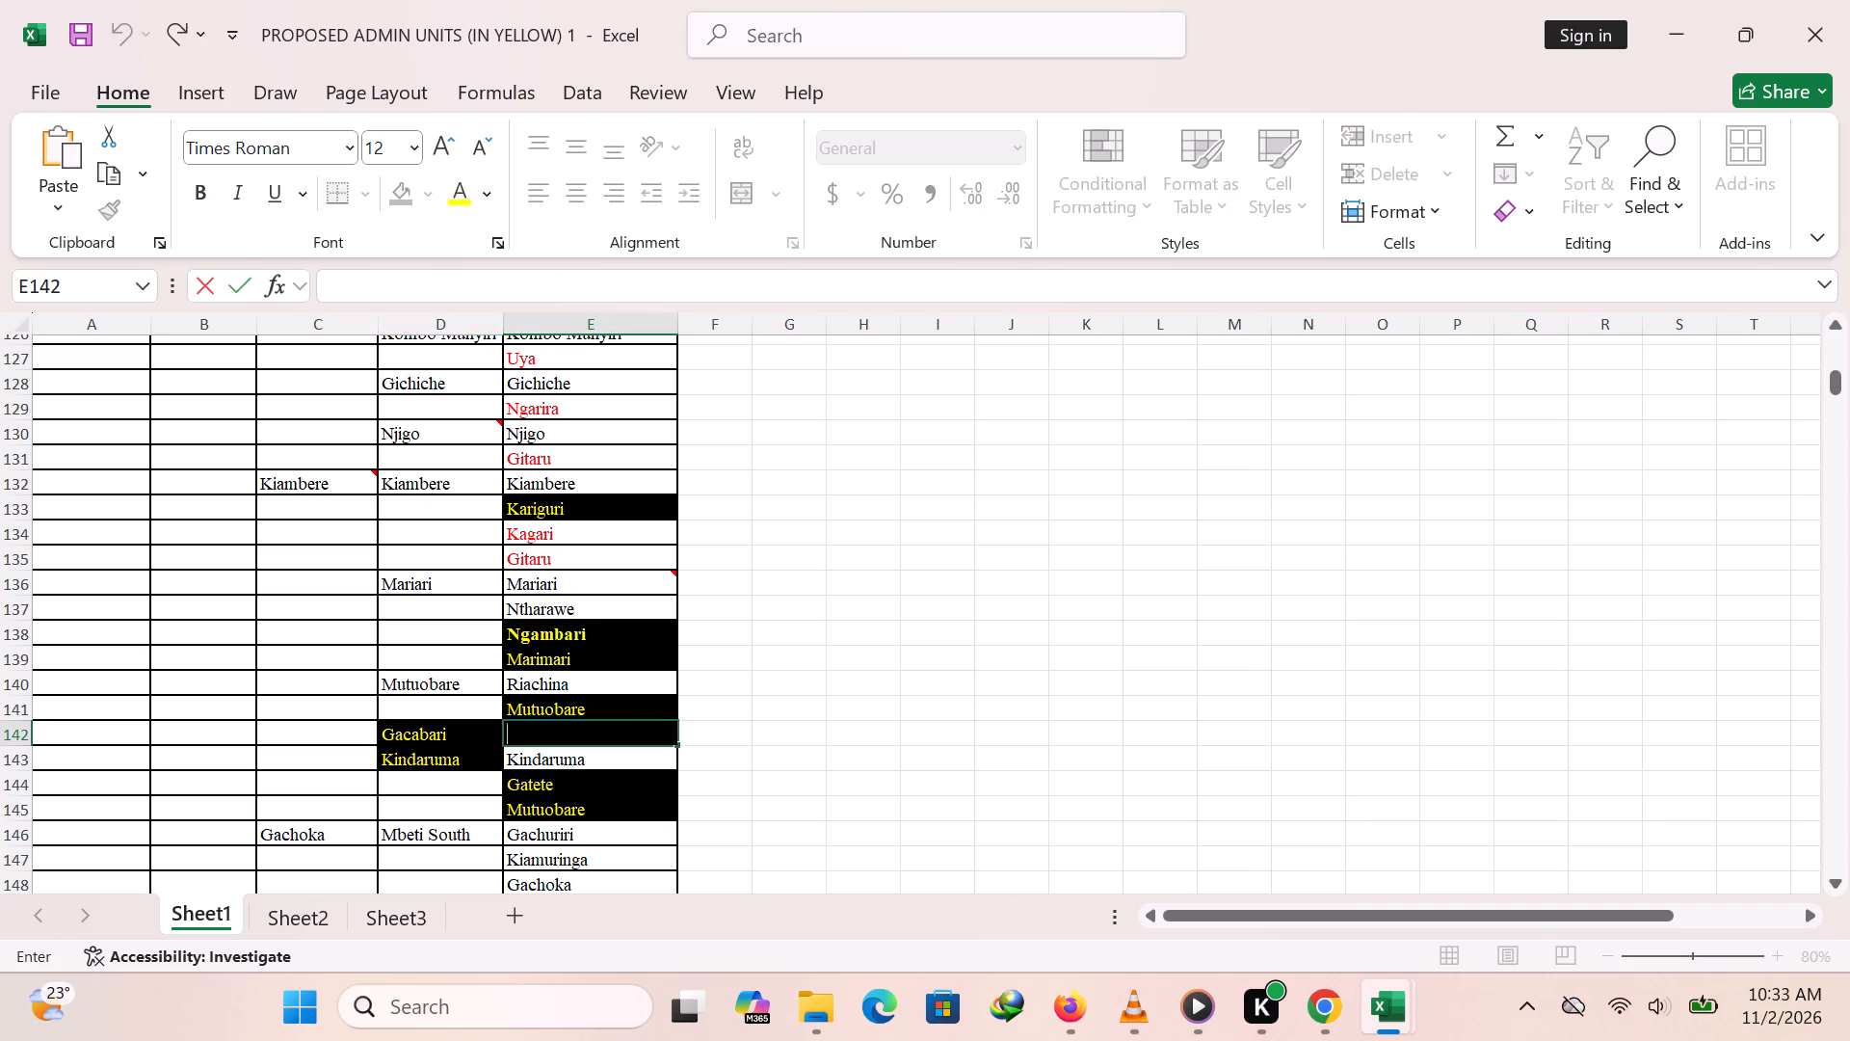
click(540, 734)
text(Ga)
text(cabari)
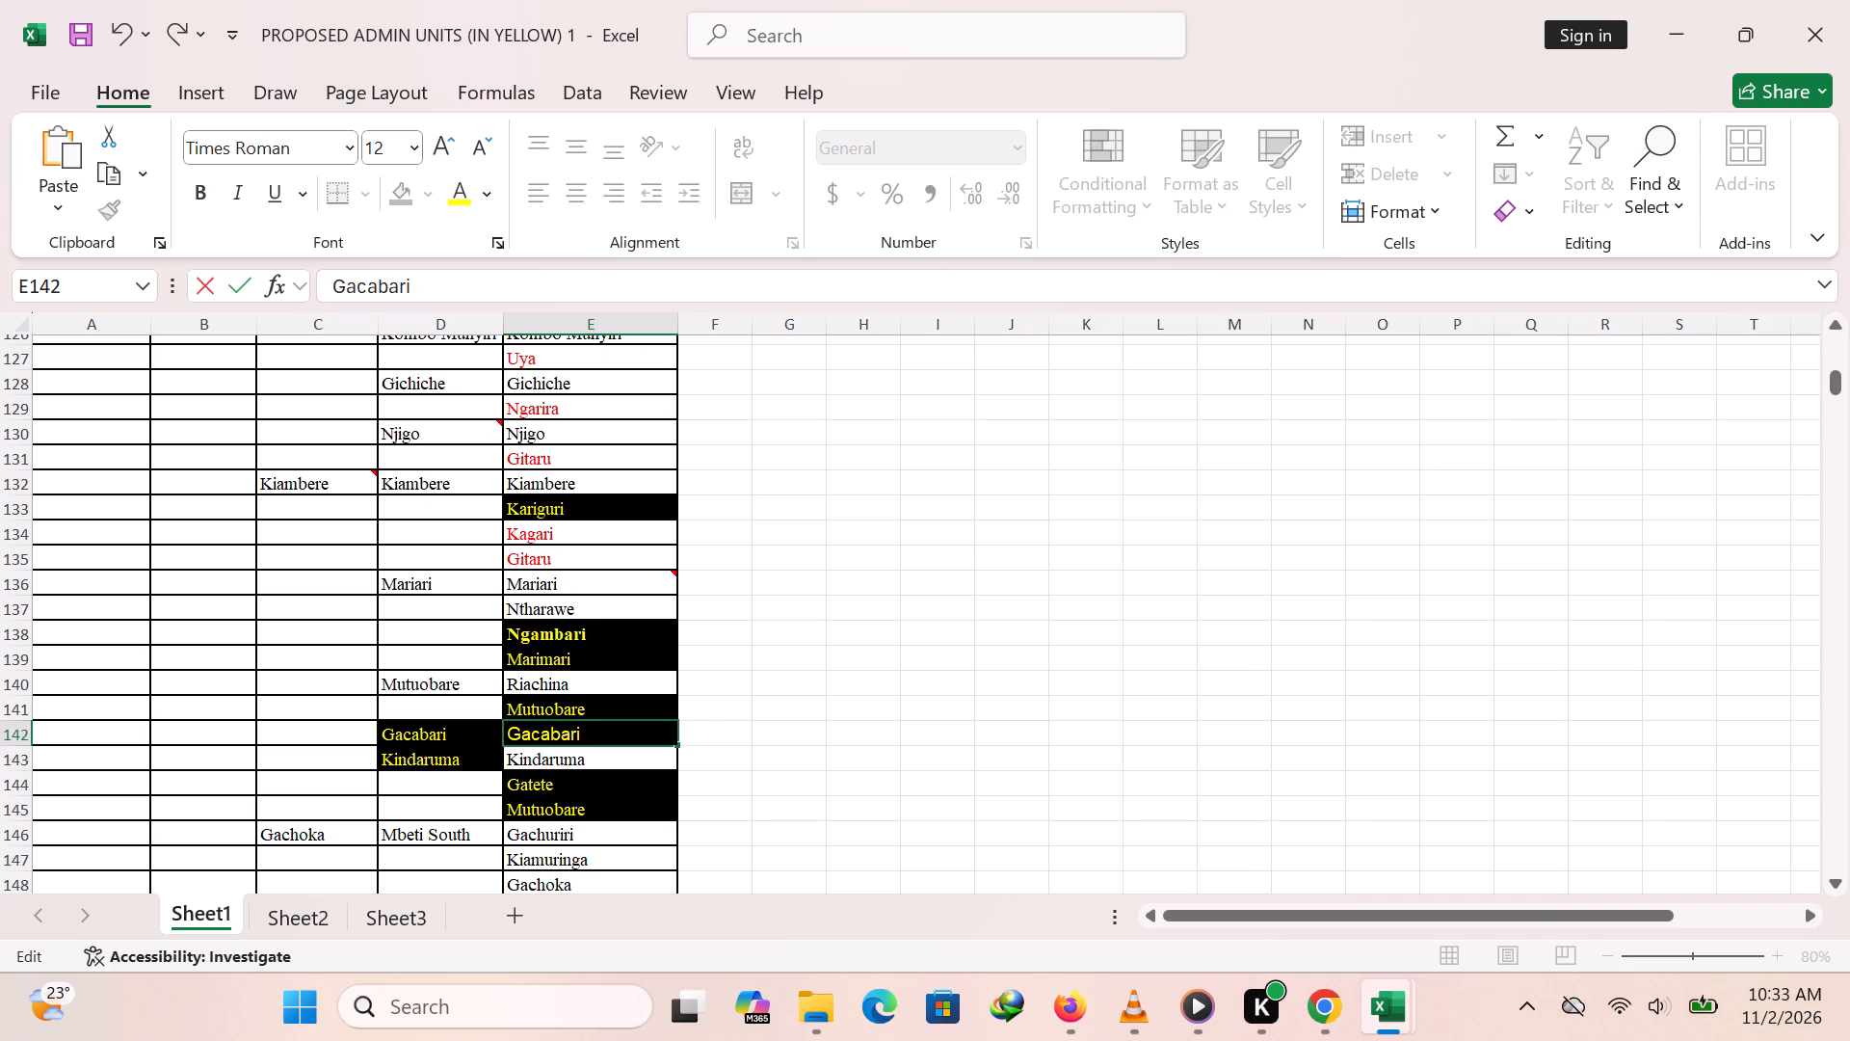
click(619, 757)
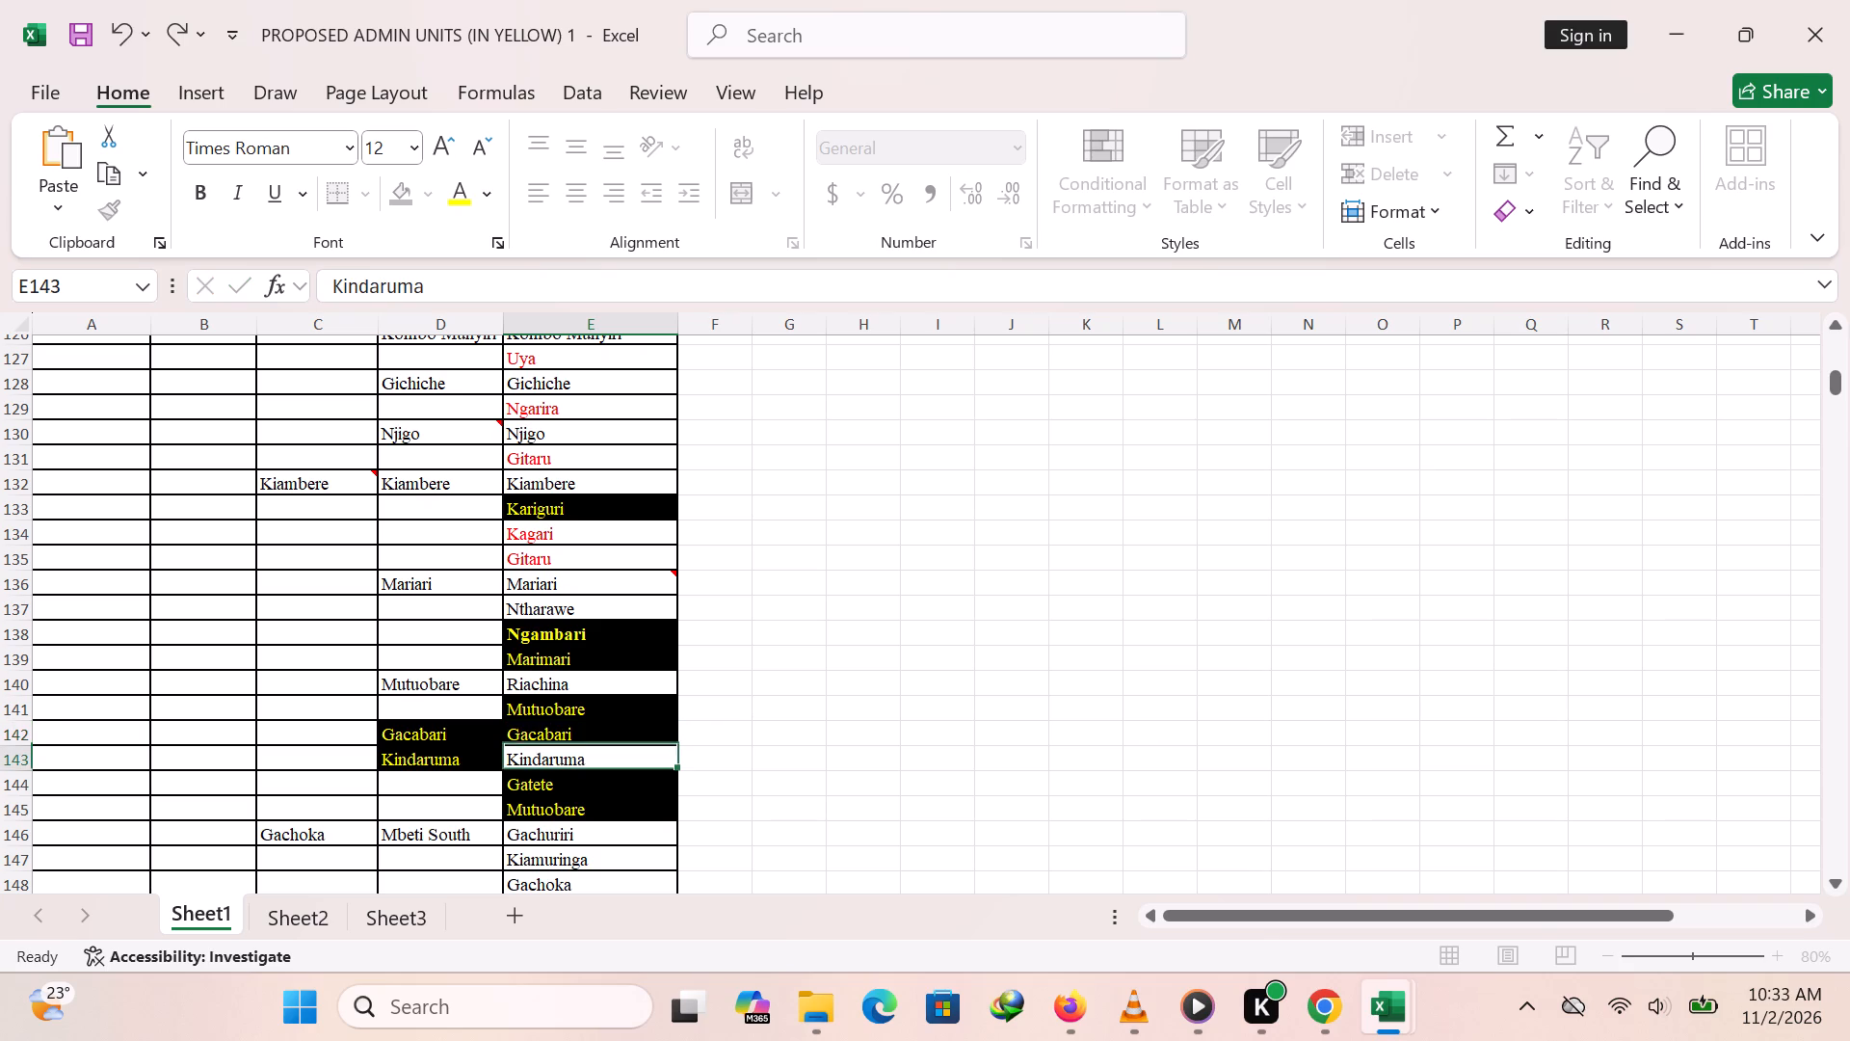
click(616, 742)
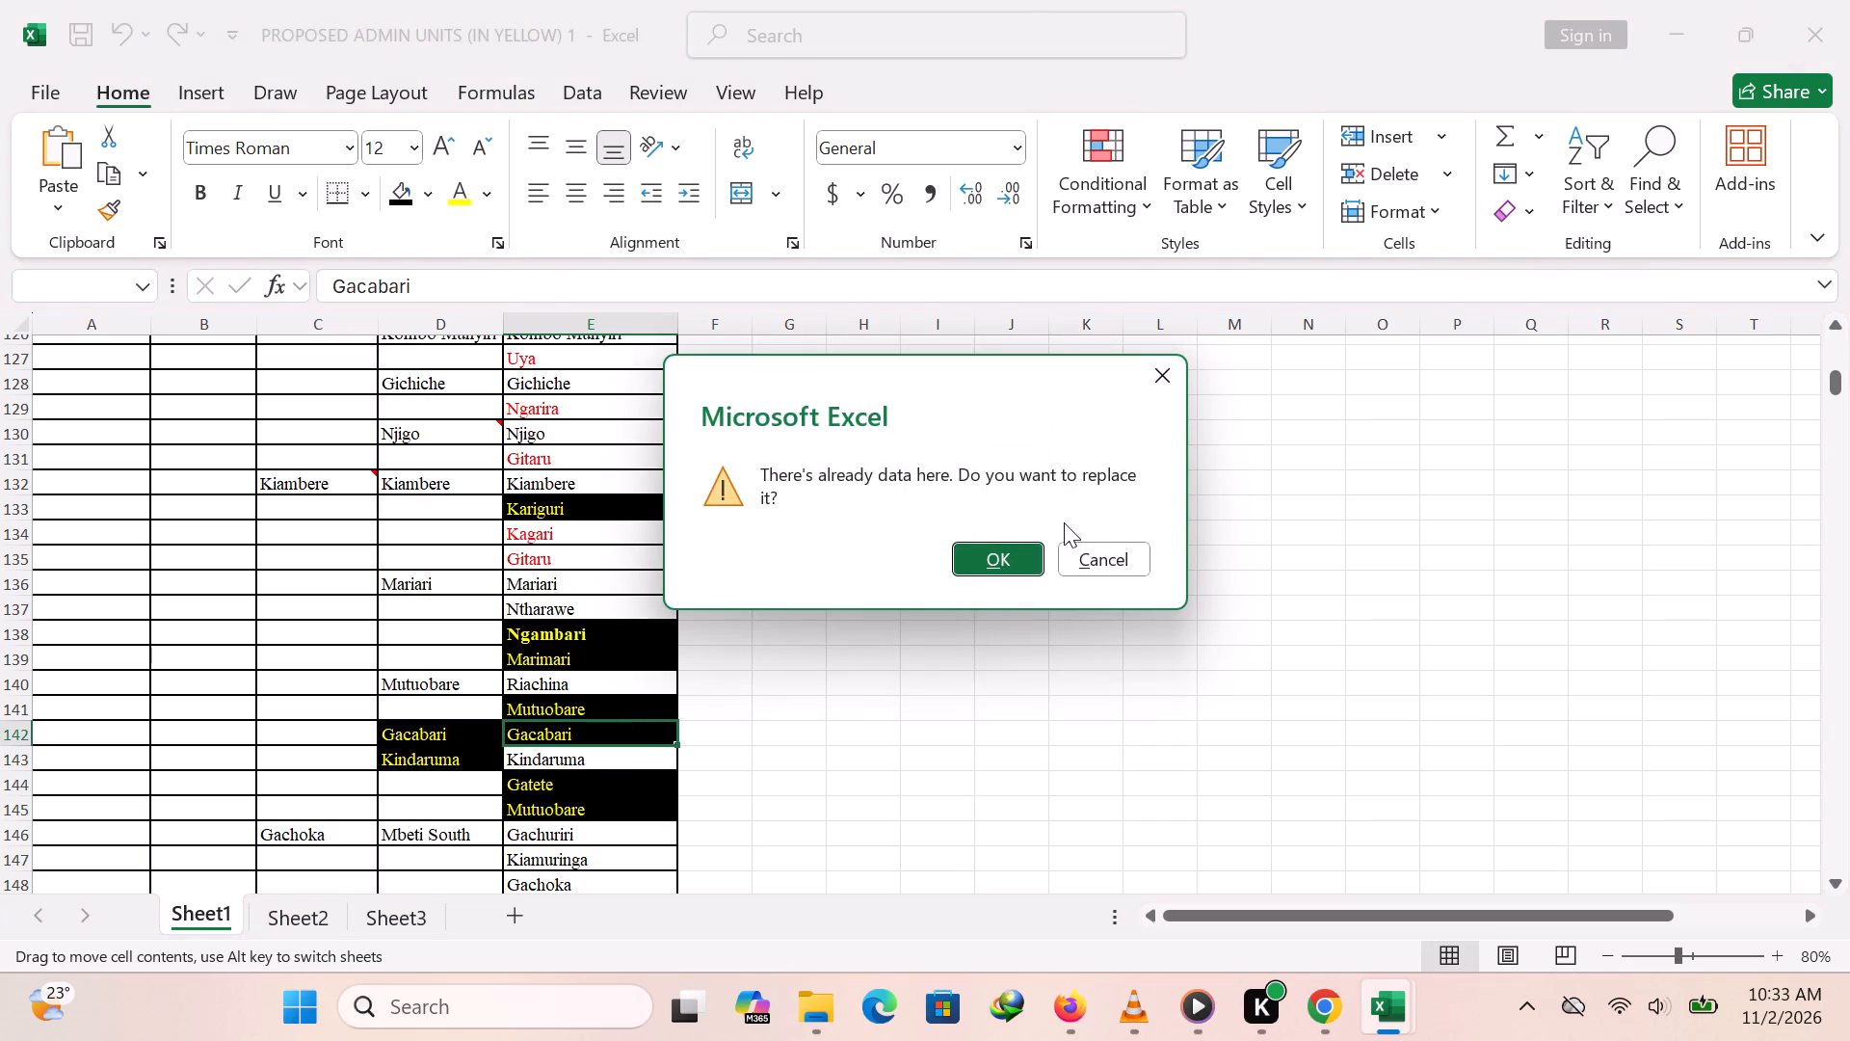
click(1078, 543)
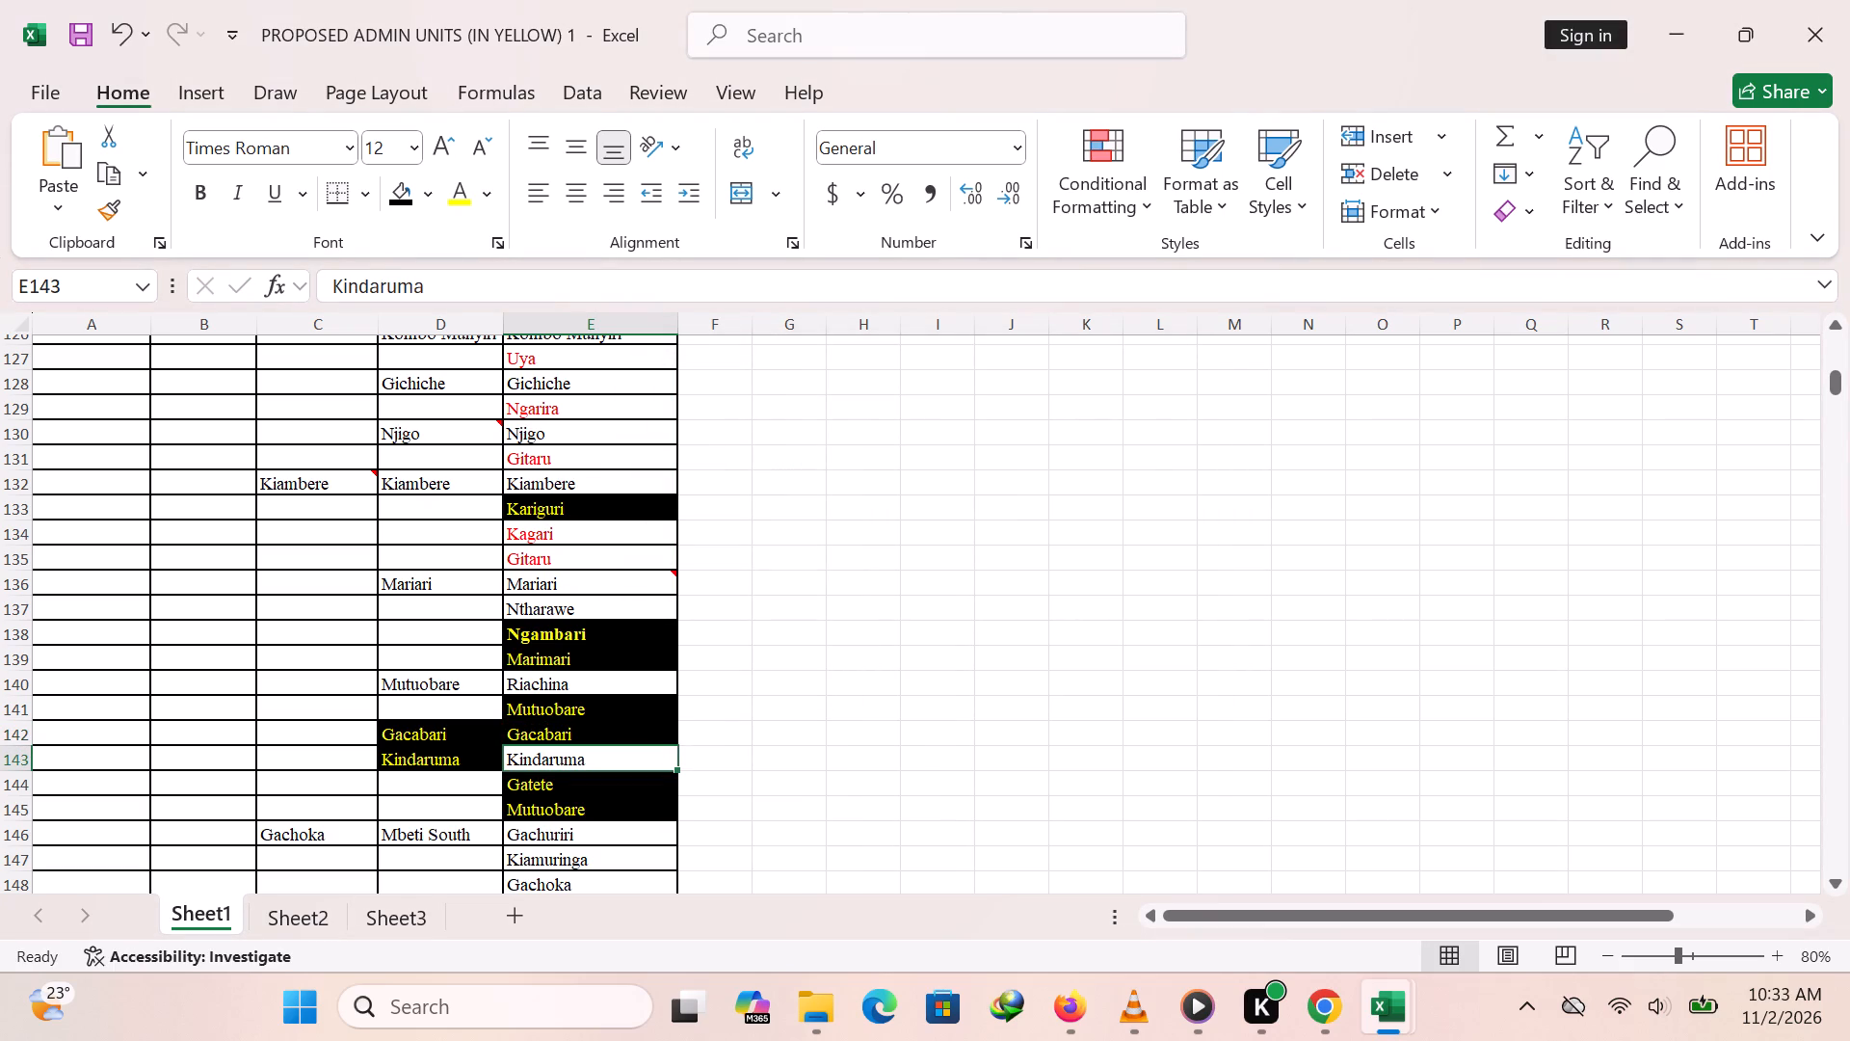
Format the Gacabari sub-location cell with a white fill and a black font.
click(626, 726)
click(434, 203)
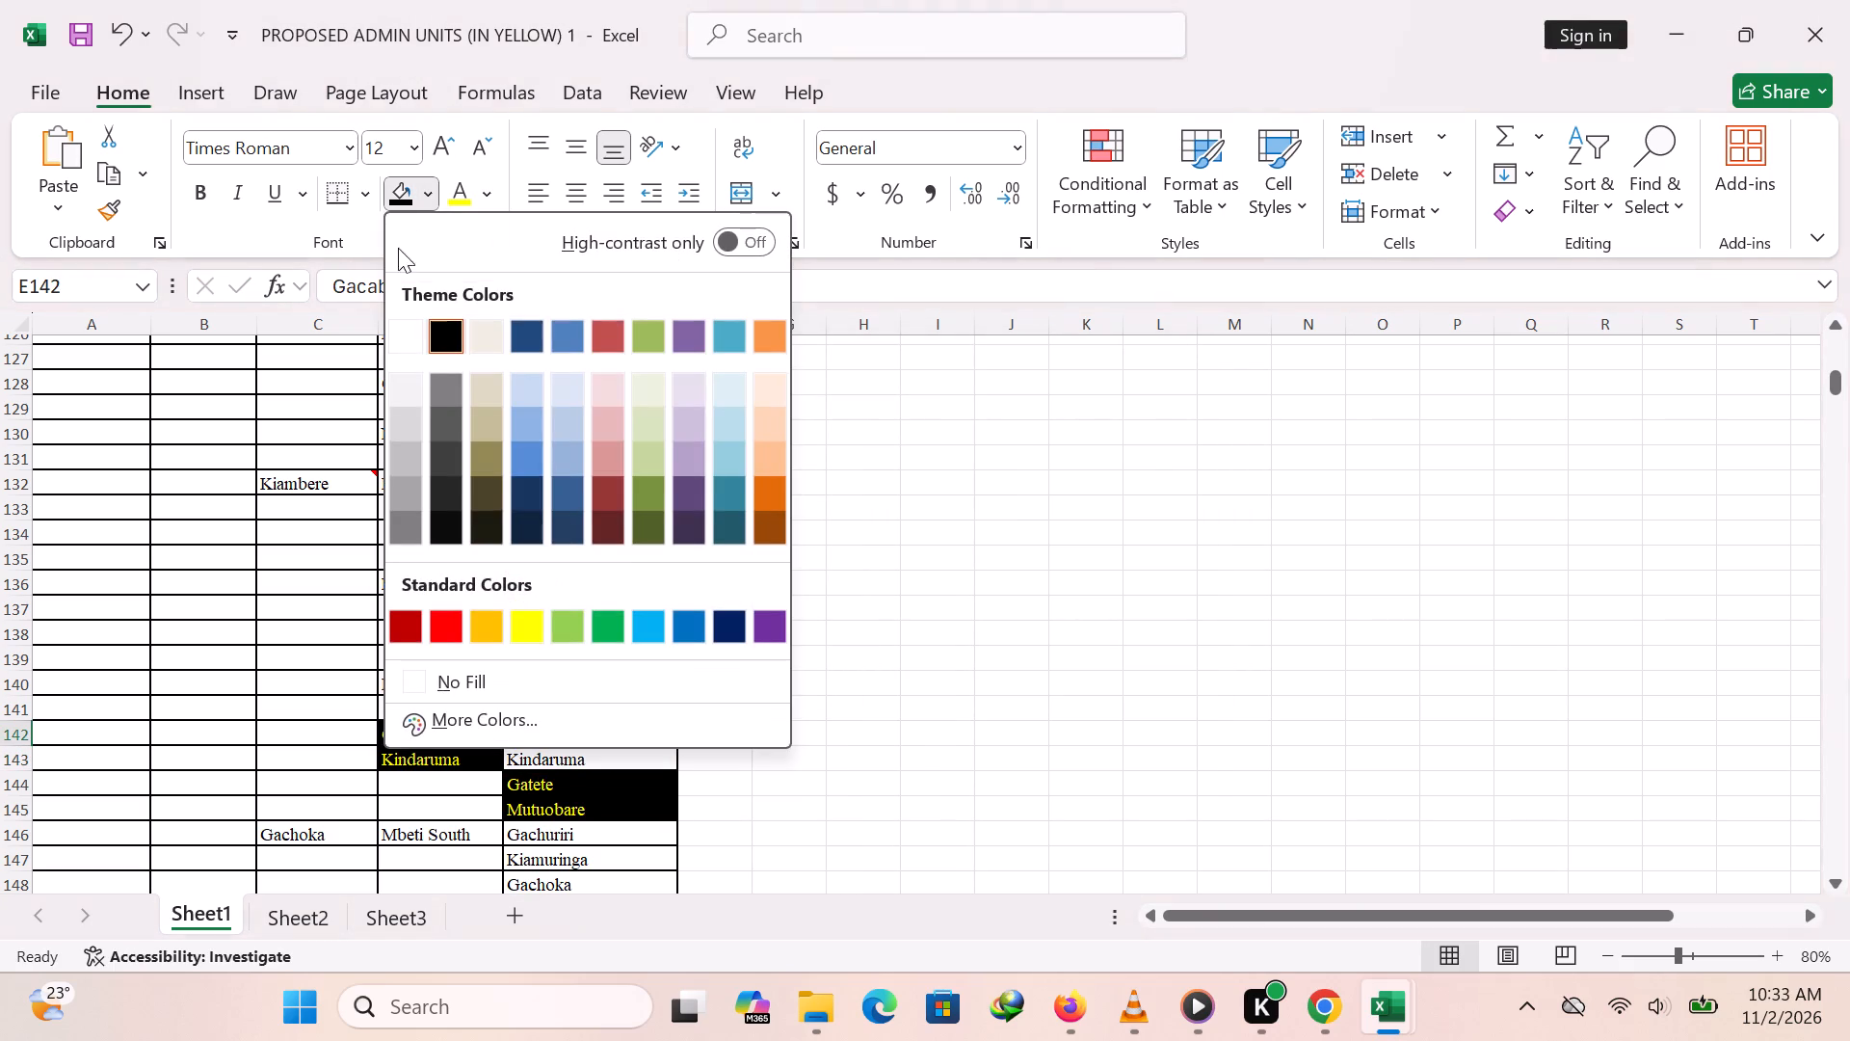
click(405, 321)
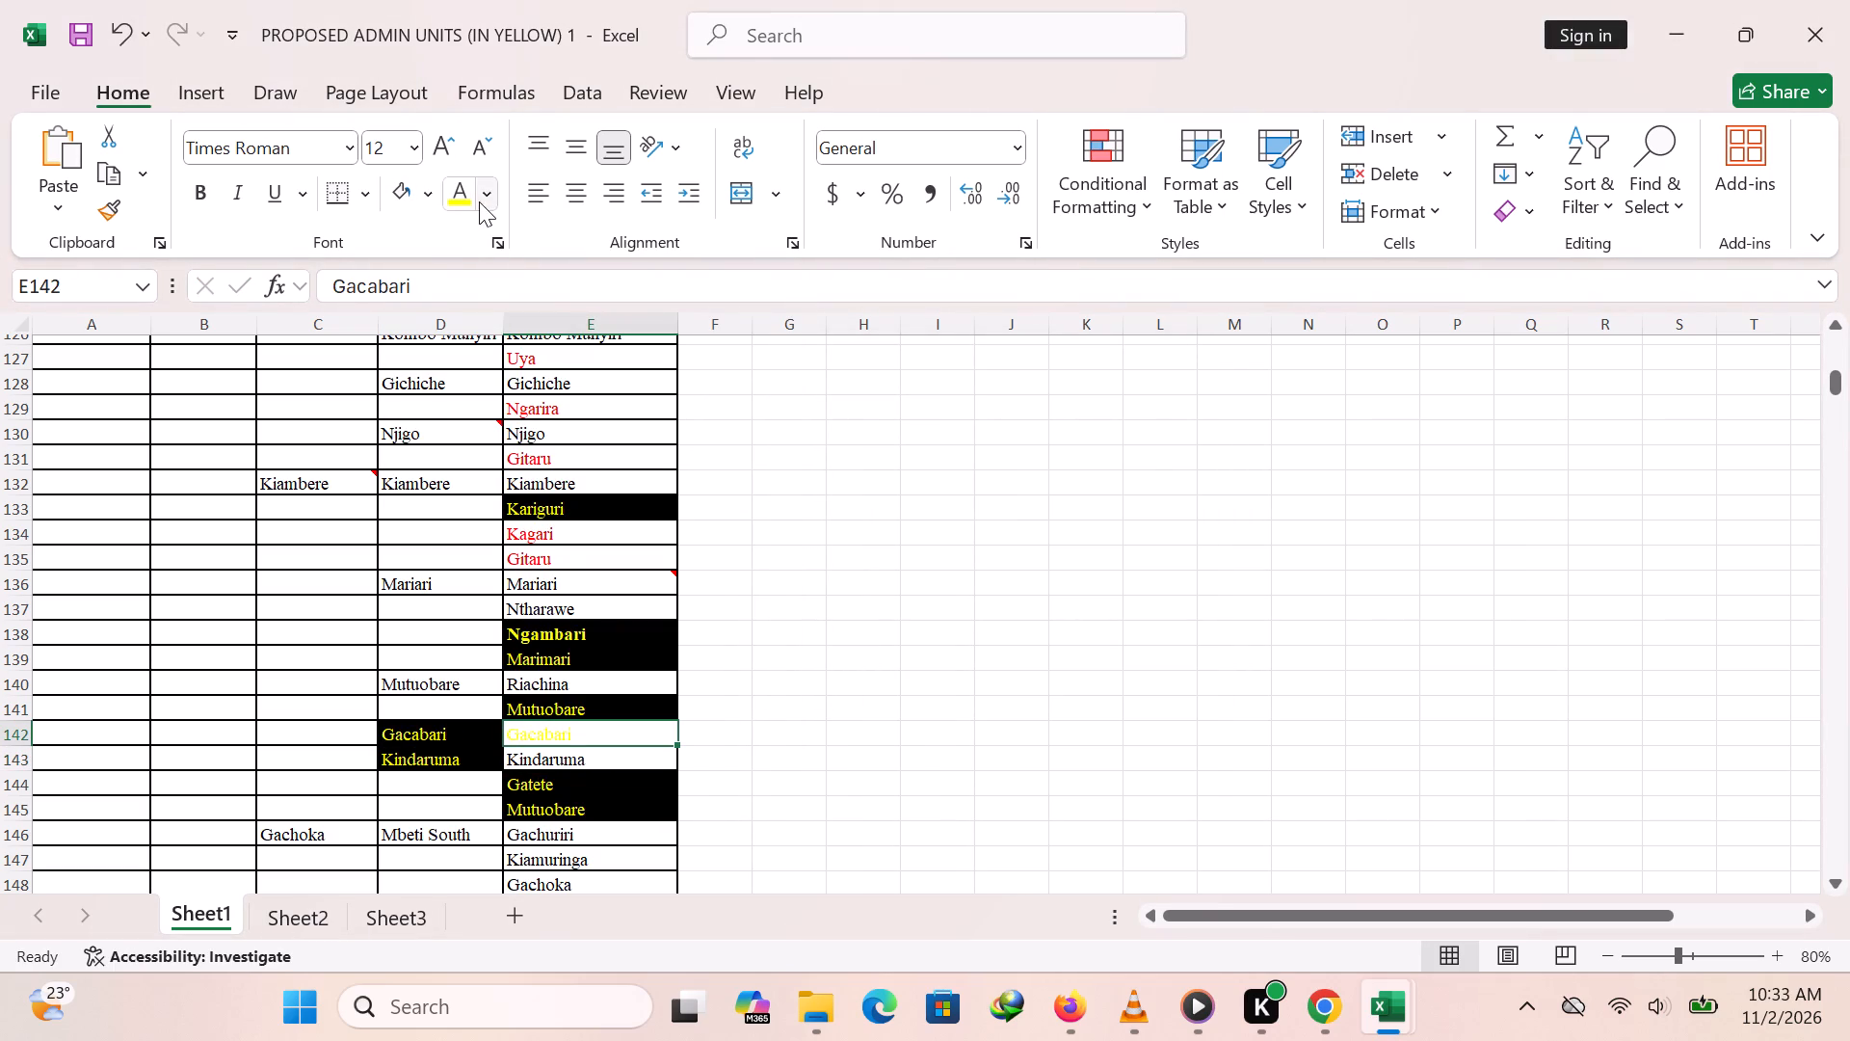
click(490, 195)
click(479, 287)
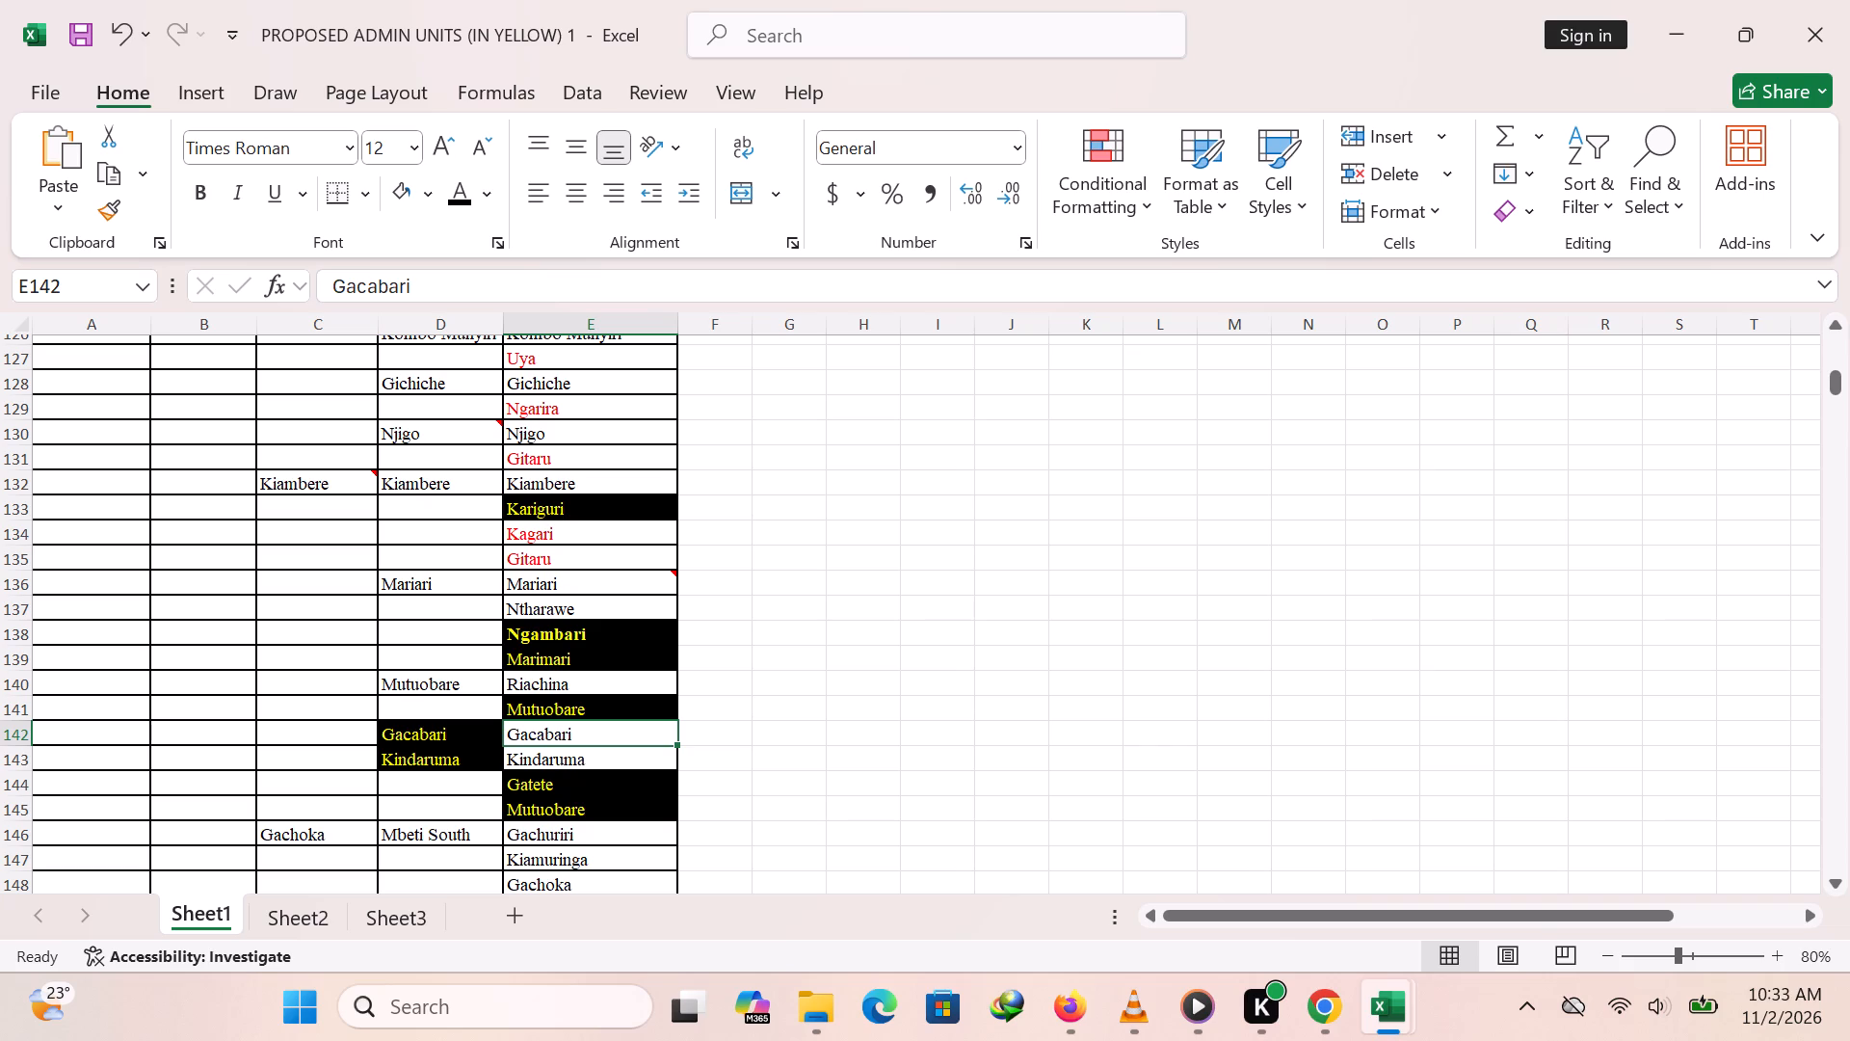
Insert a blank row between the Gacabari and Kindaruma locations and give its location cell a white fill.
right_click(14, 755)
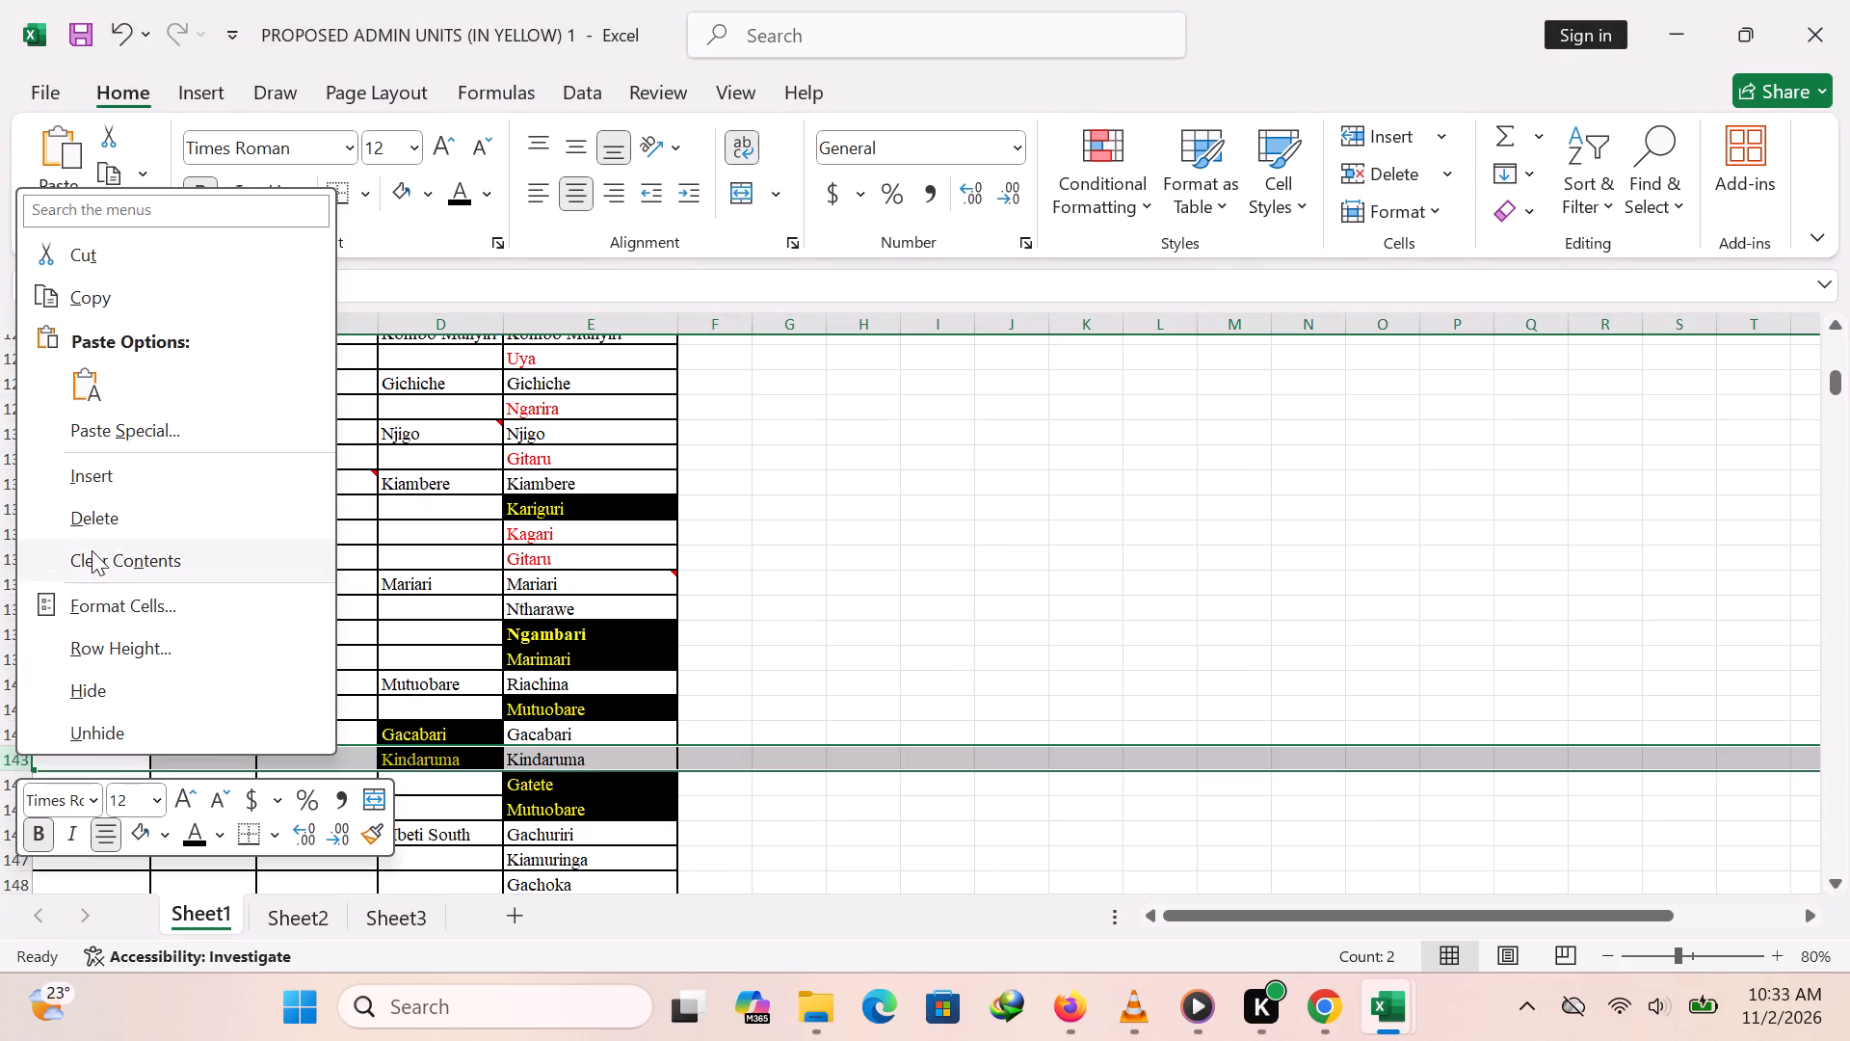
click(104, 494)
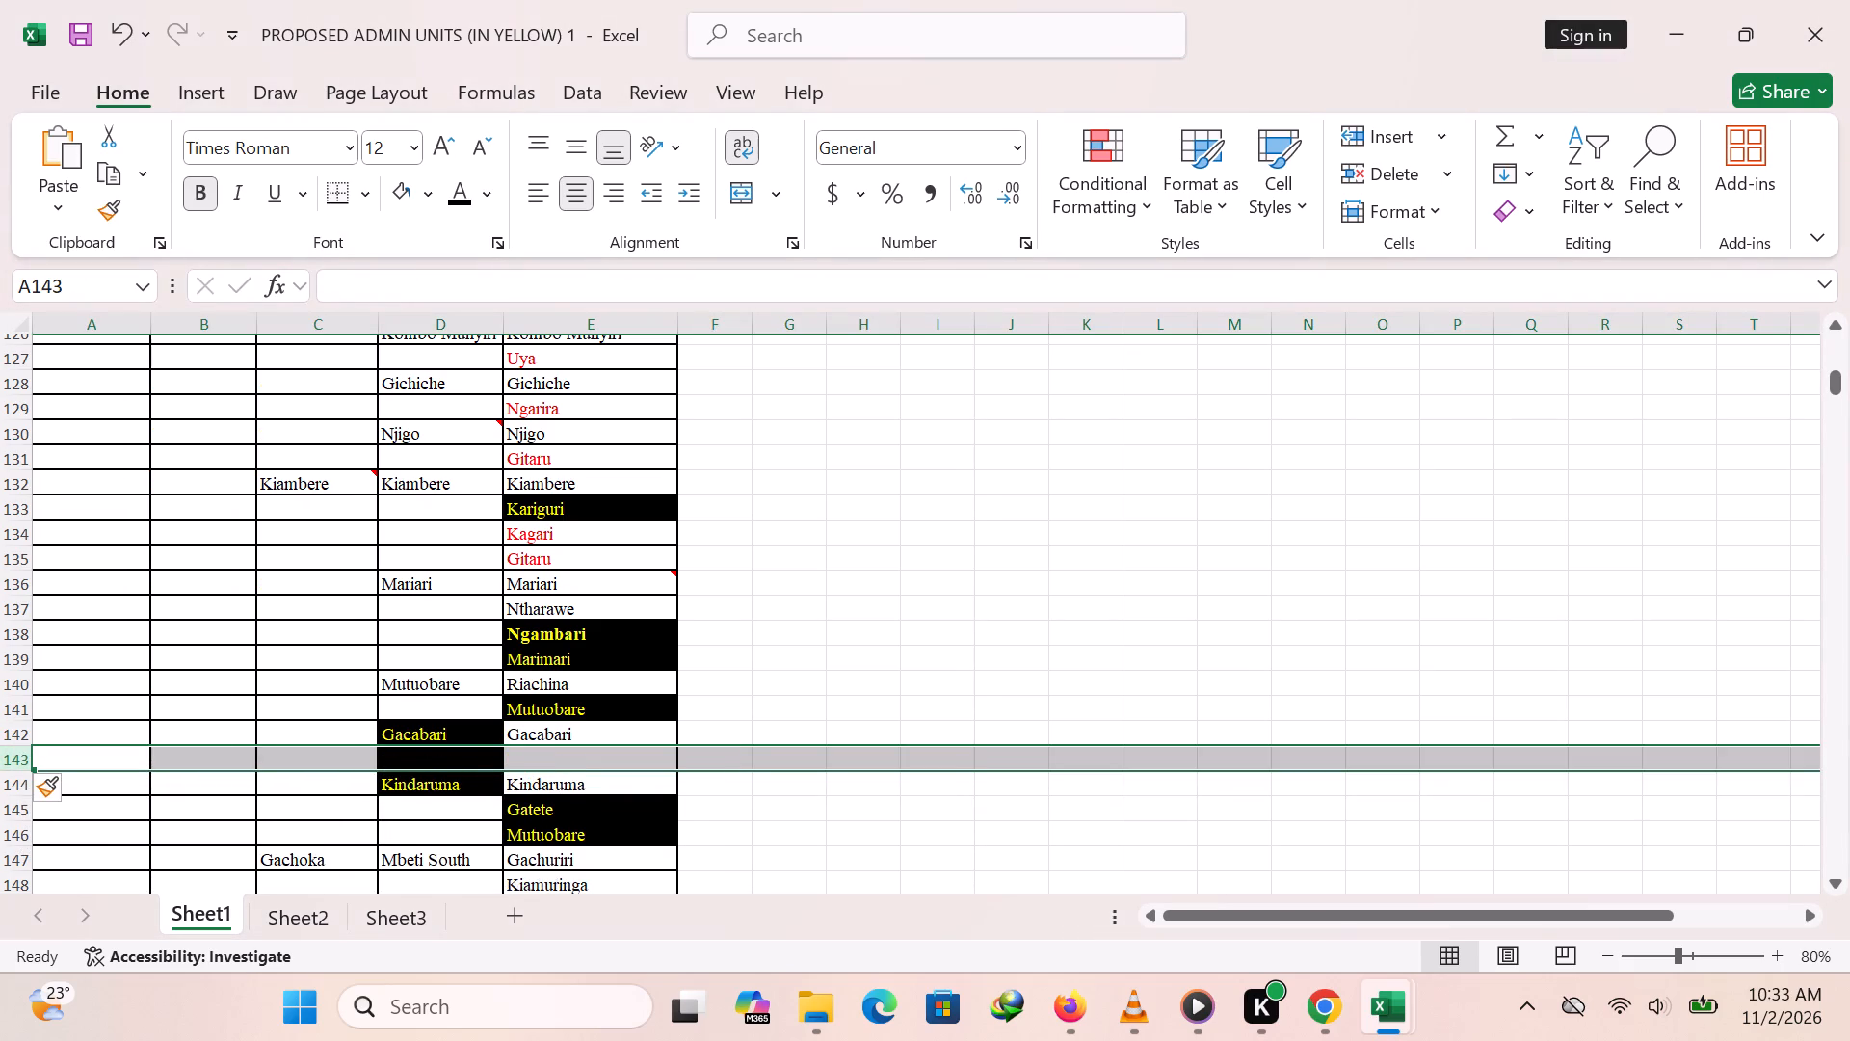
click(523, 760)
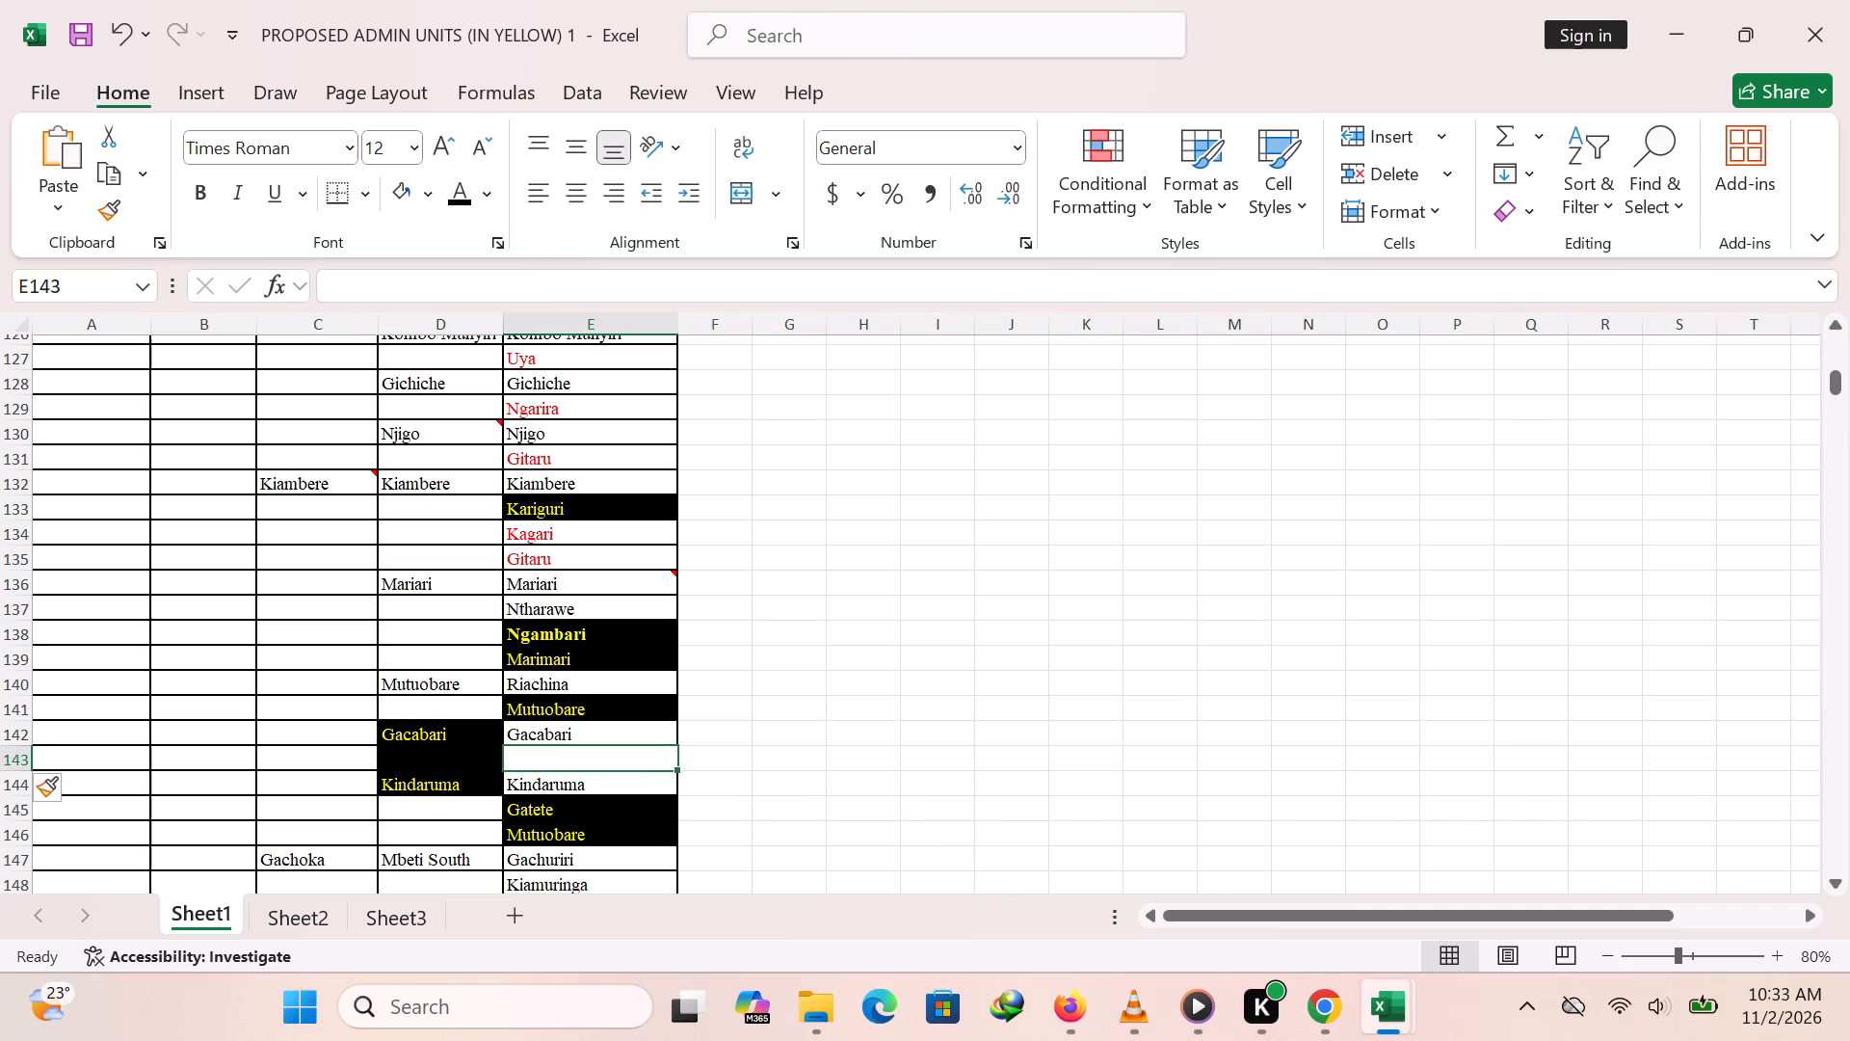
click(473, 764)
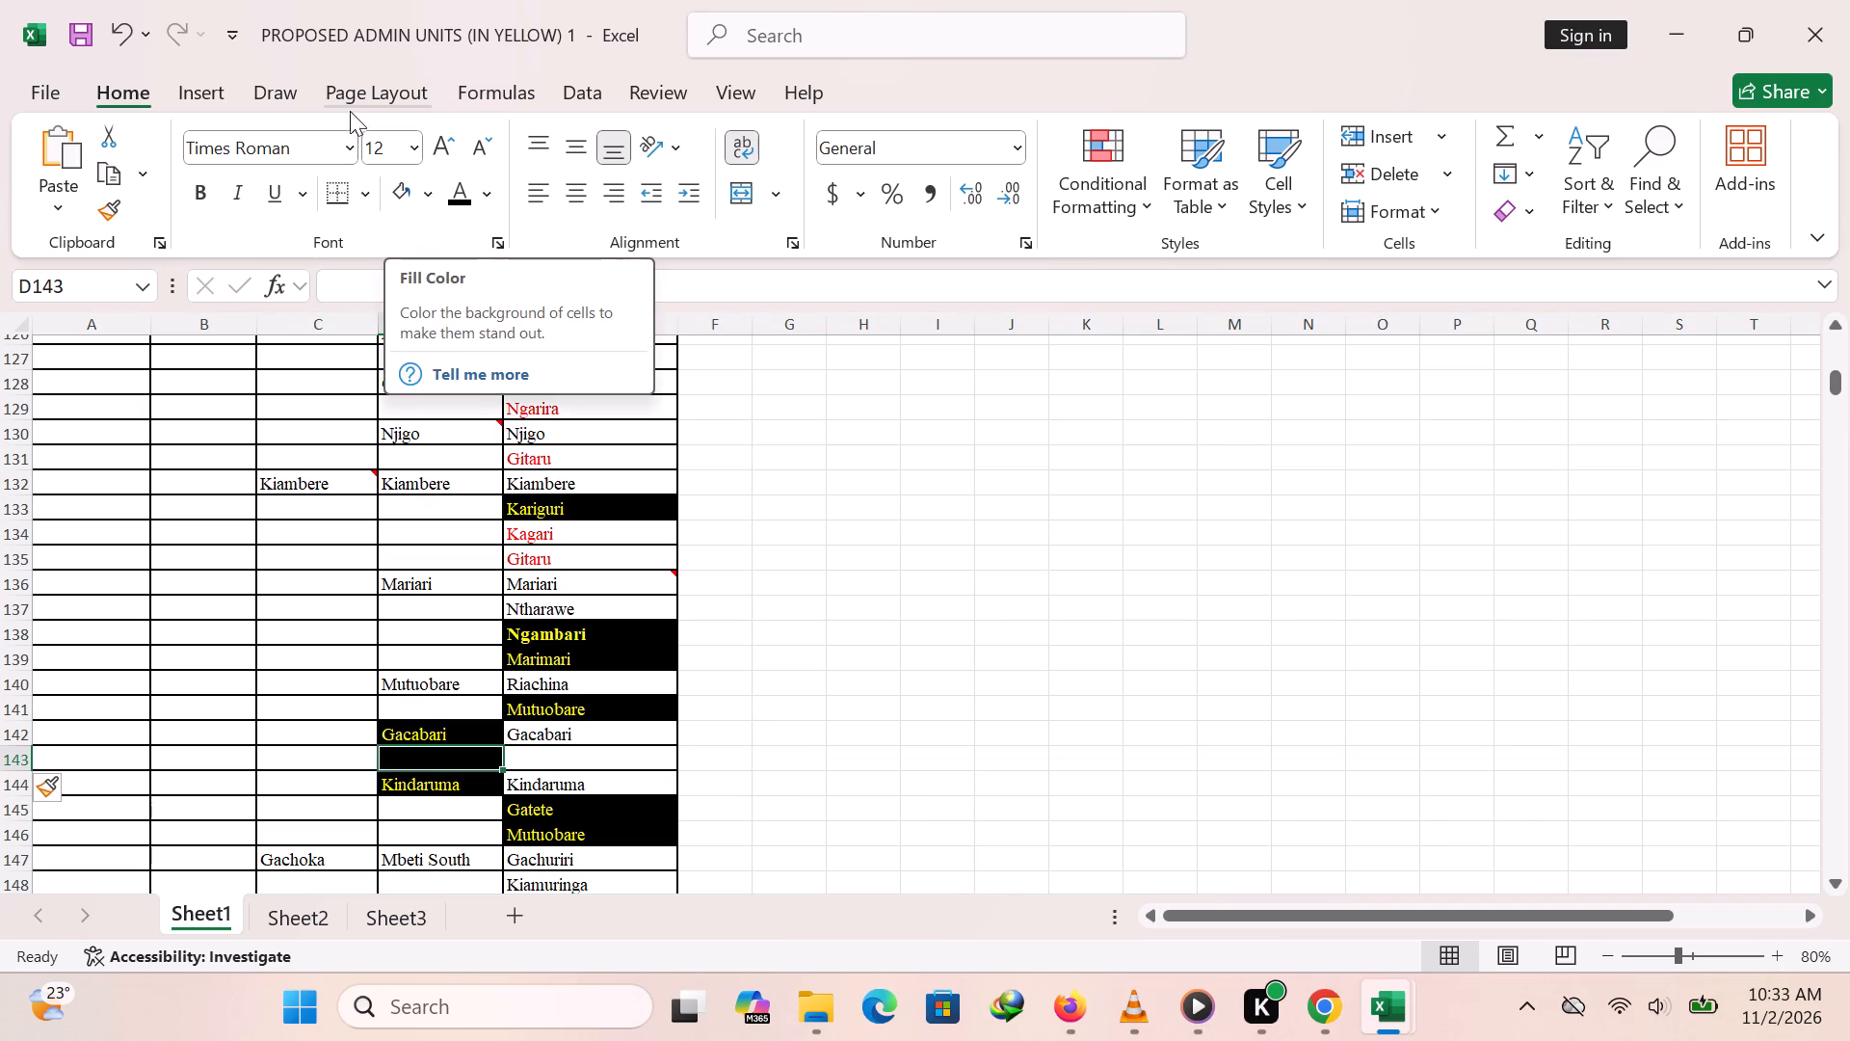
click(399, 197)
right_click(482, 461)
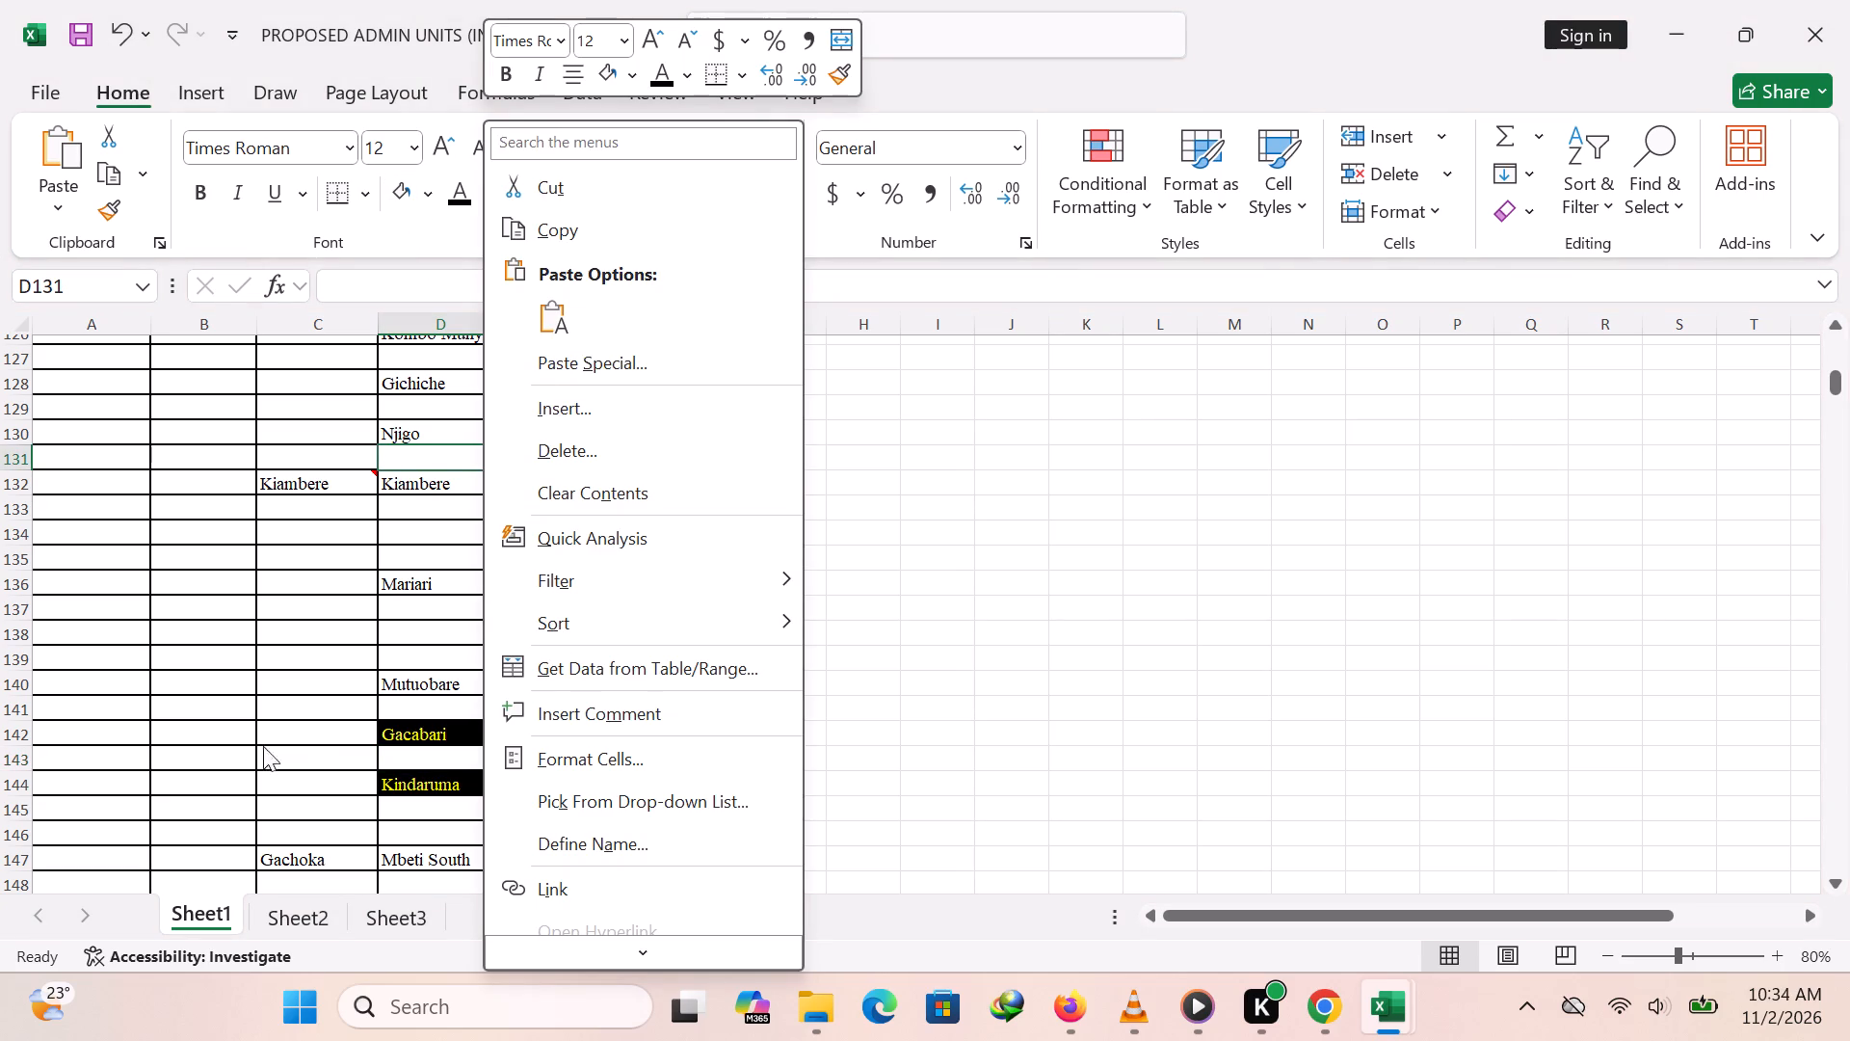
Enter the sub-location Mugaare in the blank row directly below the Gacabari sub-location.
click(301, 738)
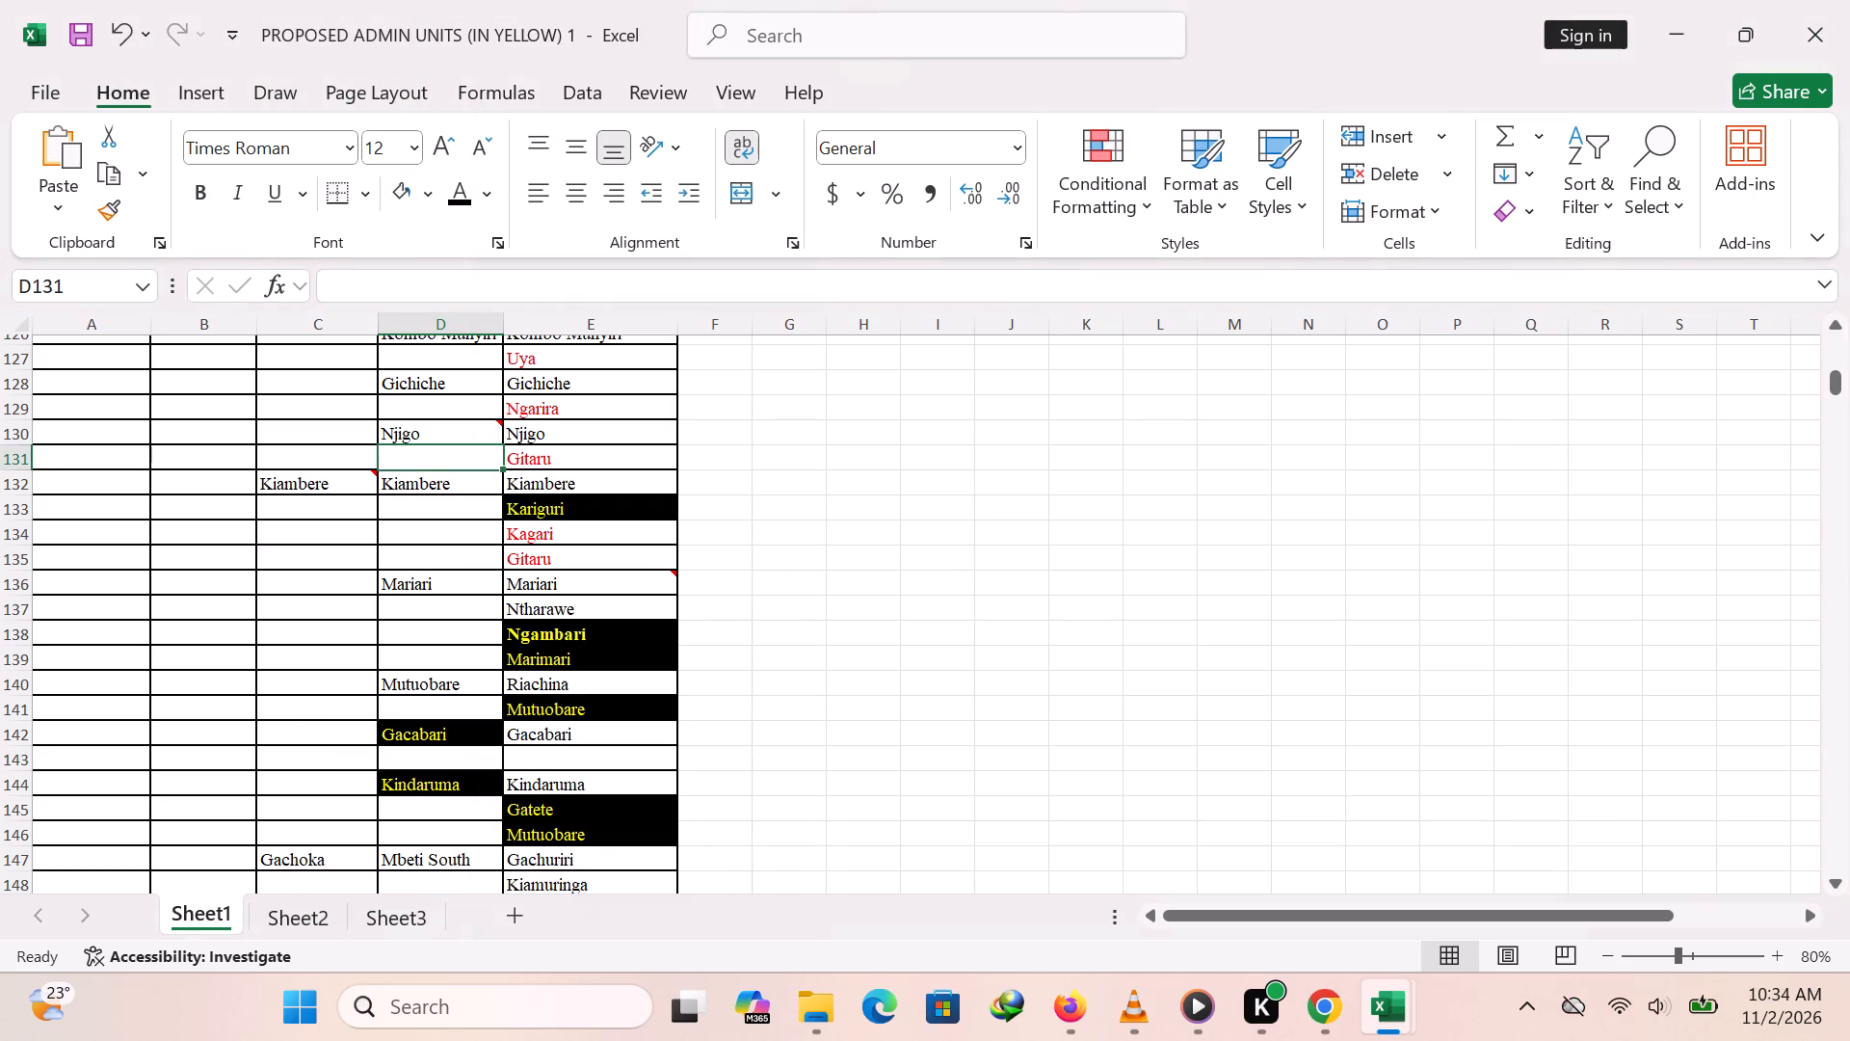
click(547, 761)
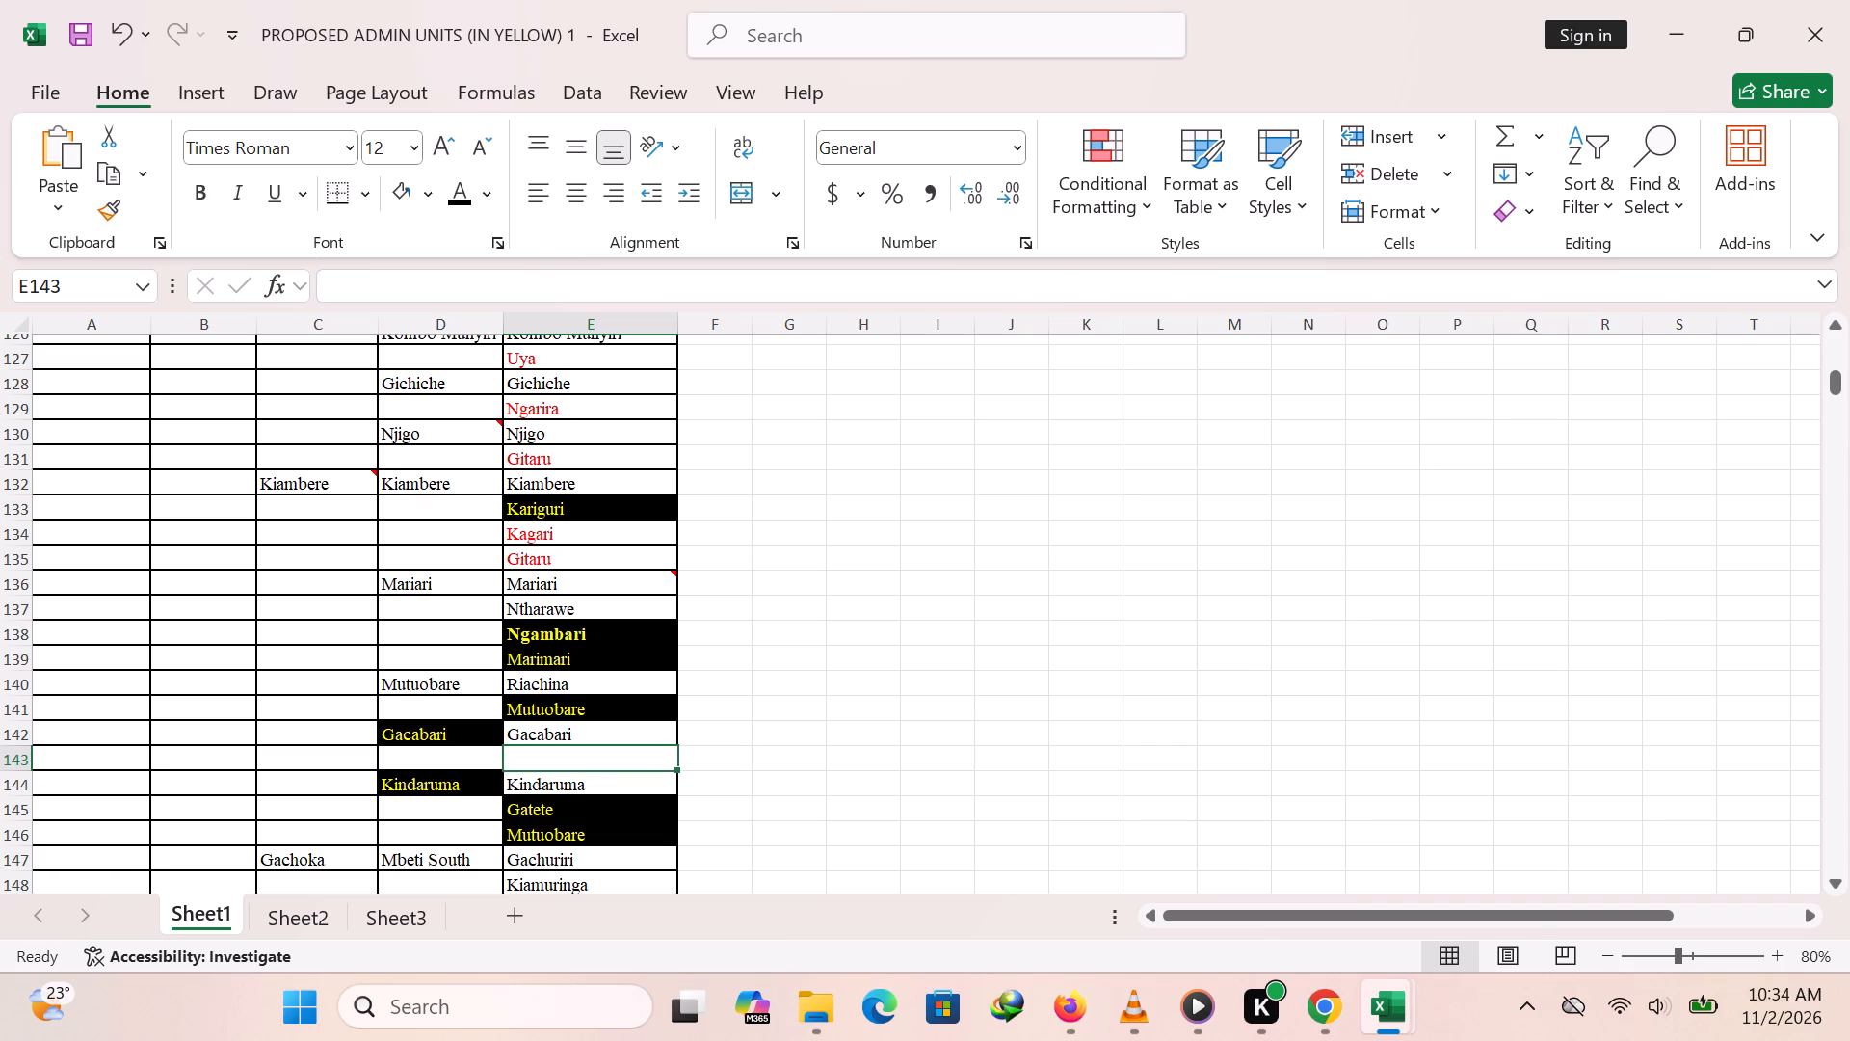
click(536, 759)
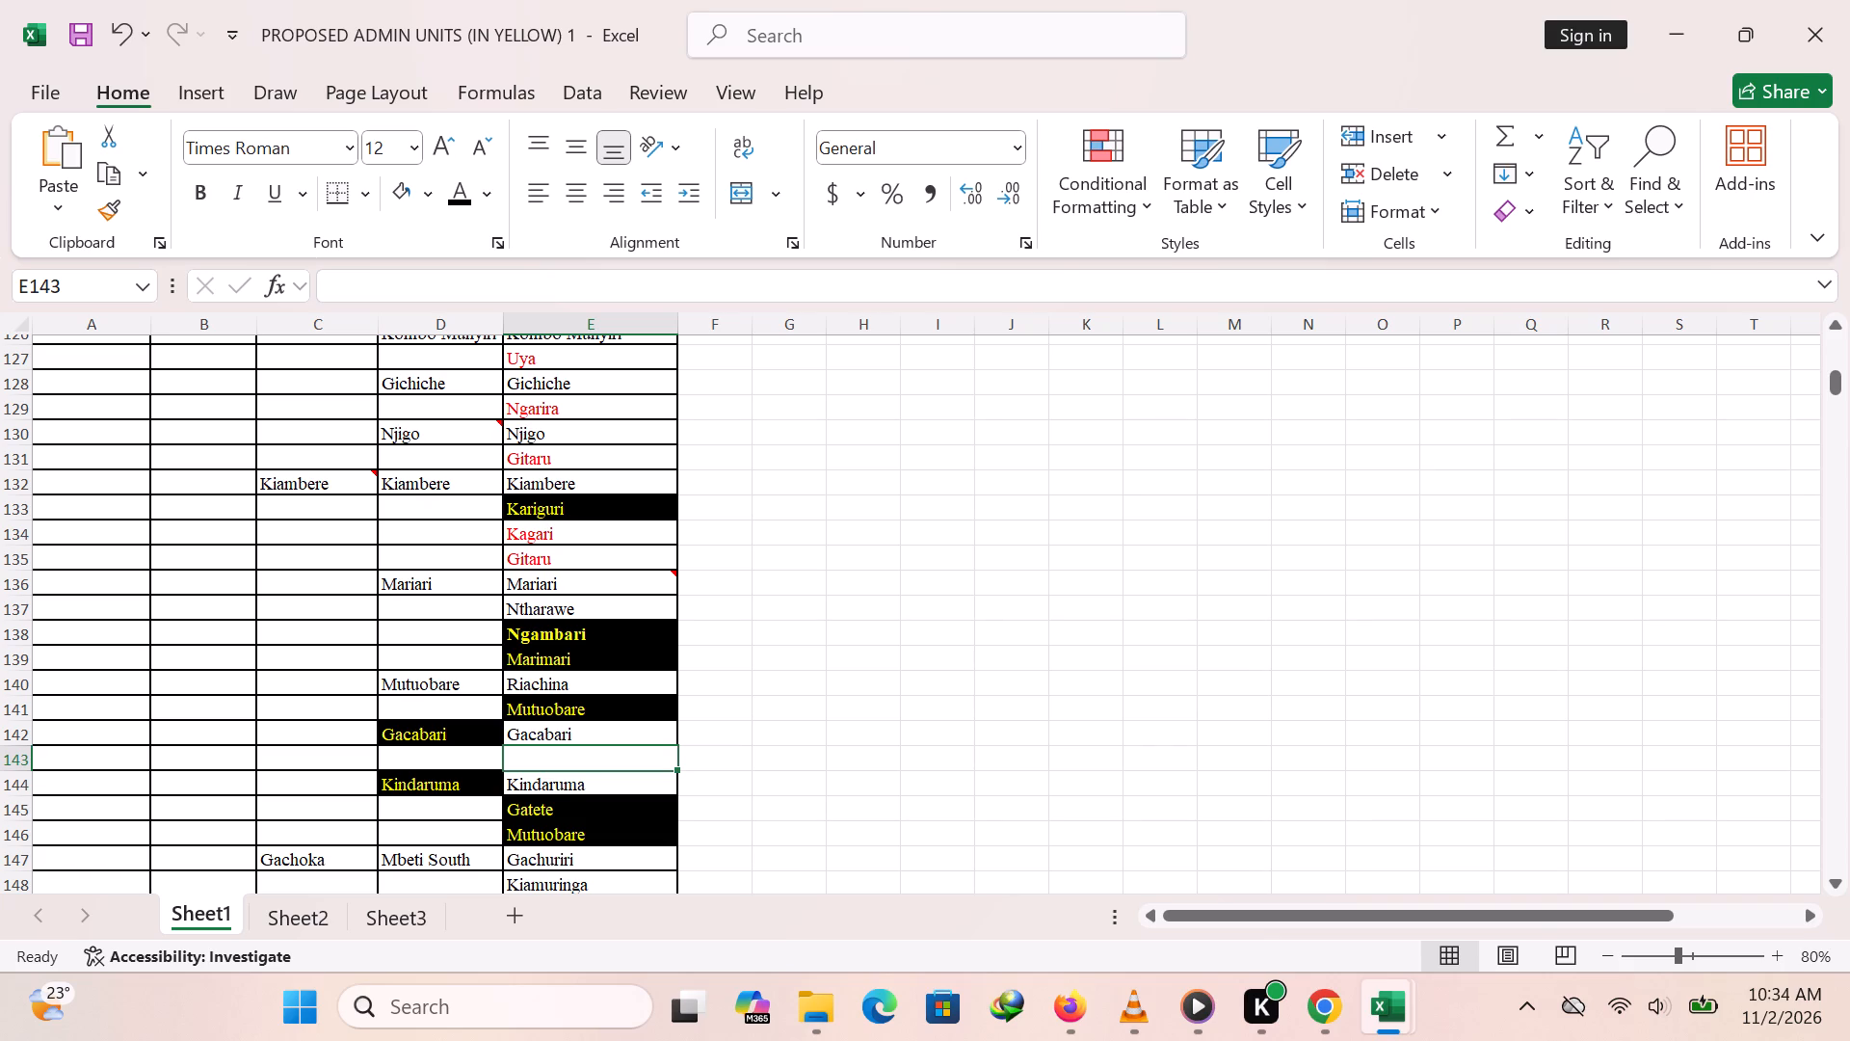
click(529, 751)
double_click(537, 762)
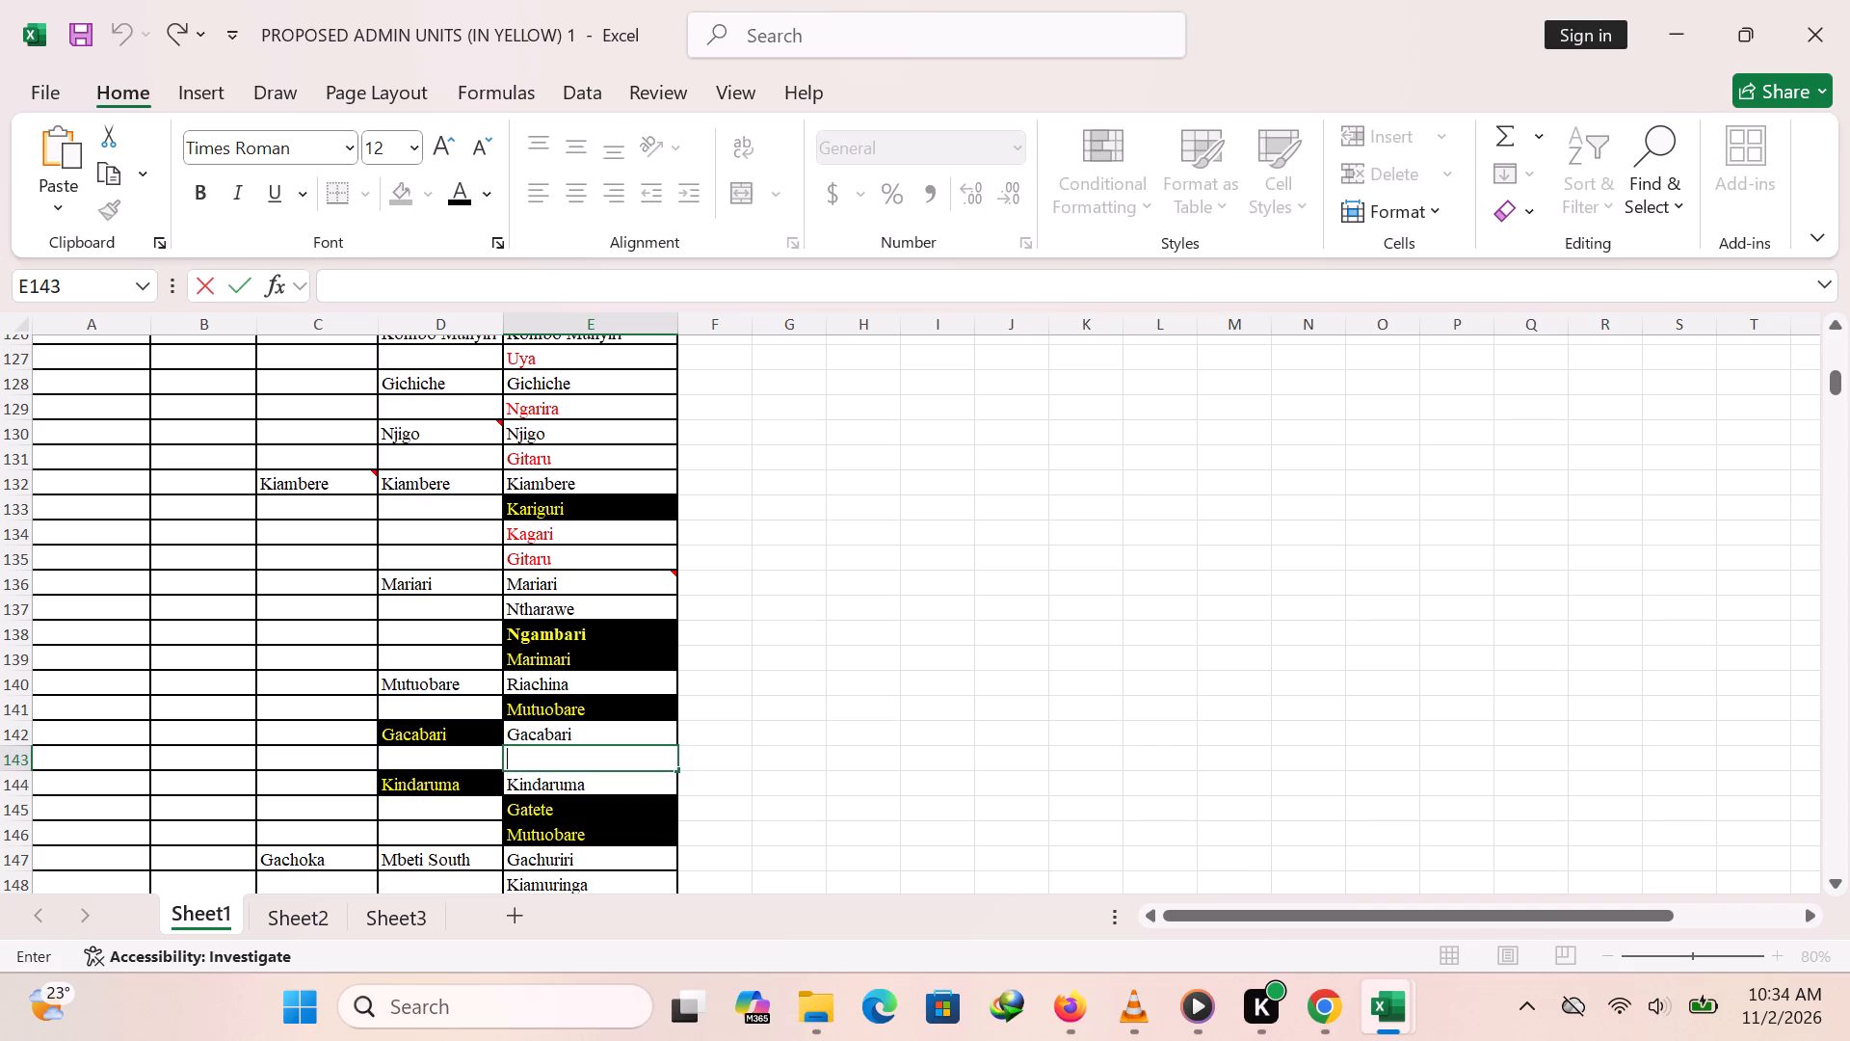
text(Mugaare)
click(599, 759)
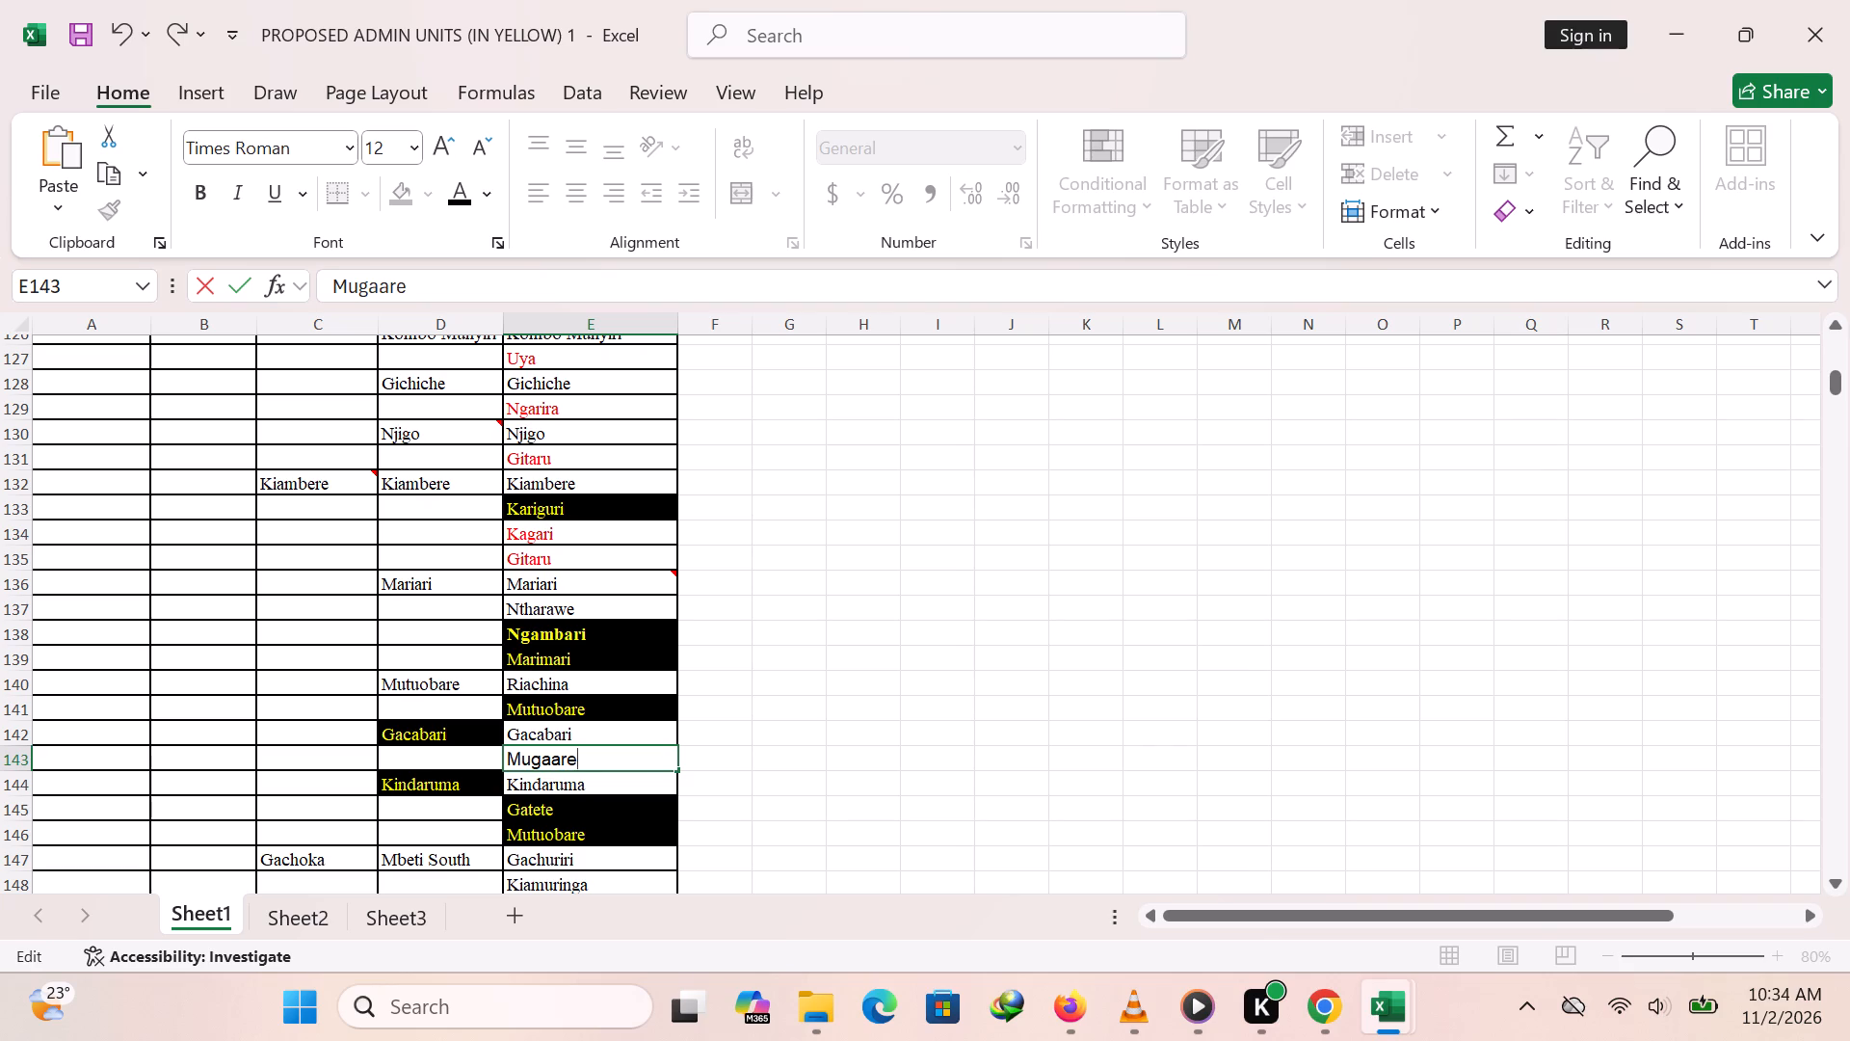
click(588, 787)
Format the new Mugaare sub-location cell with a yellow font and a black fill.
click(583, 763)
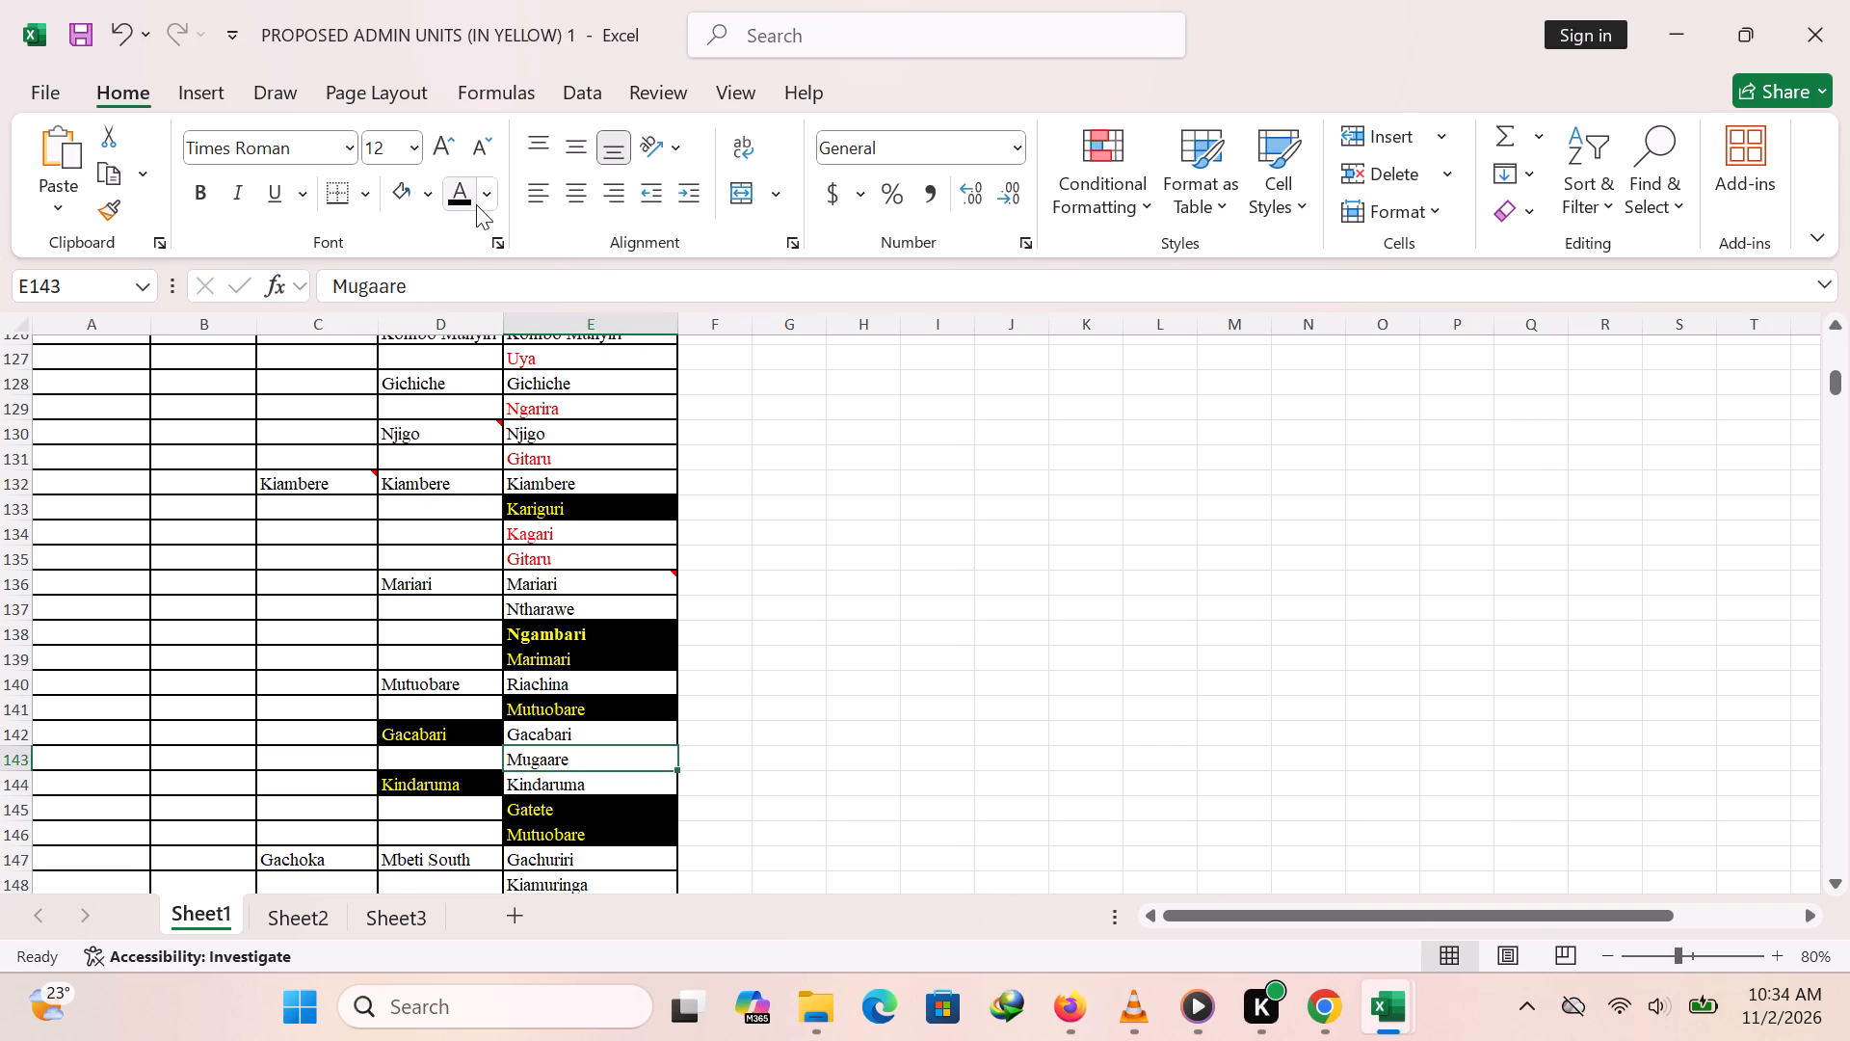
click(483, 192)
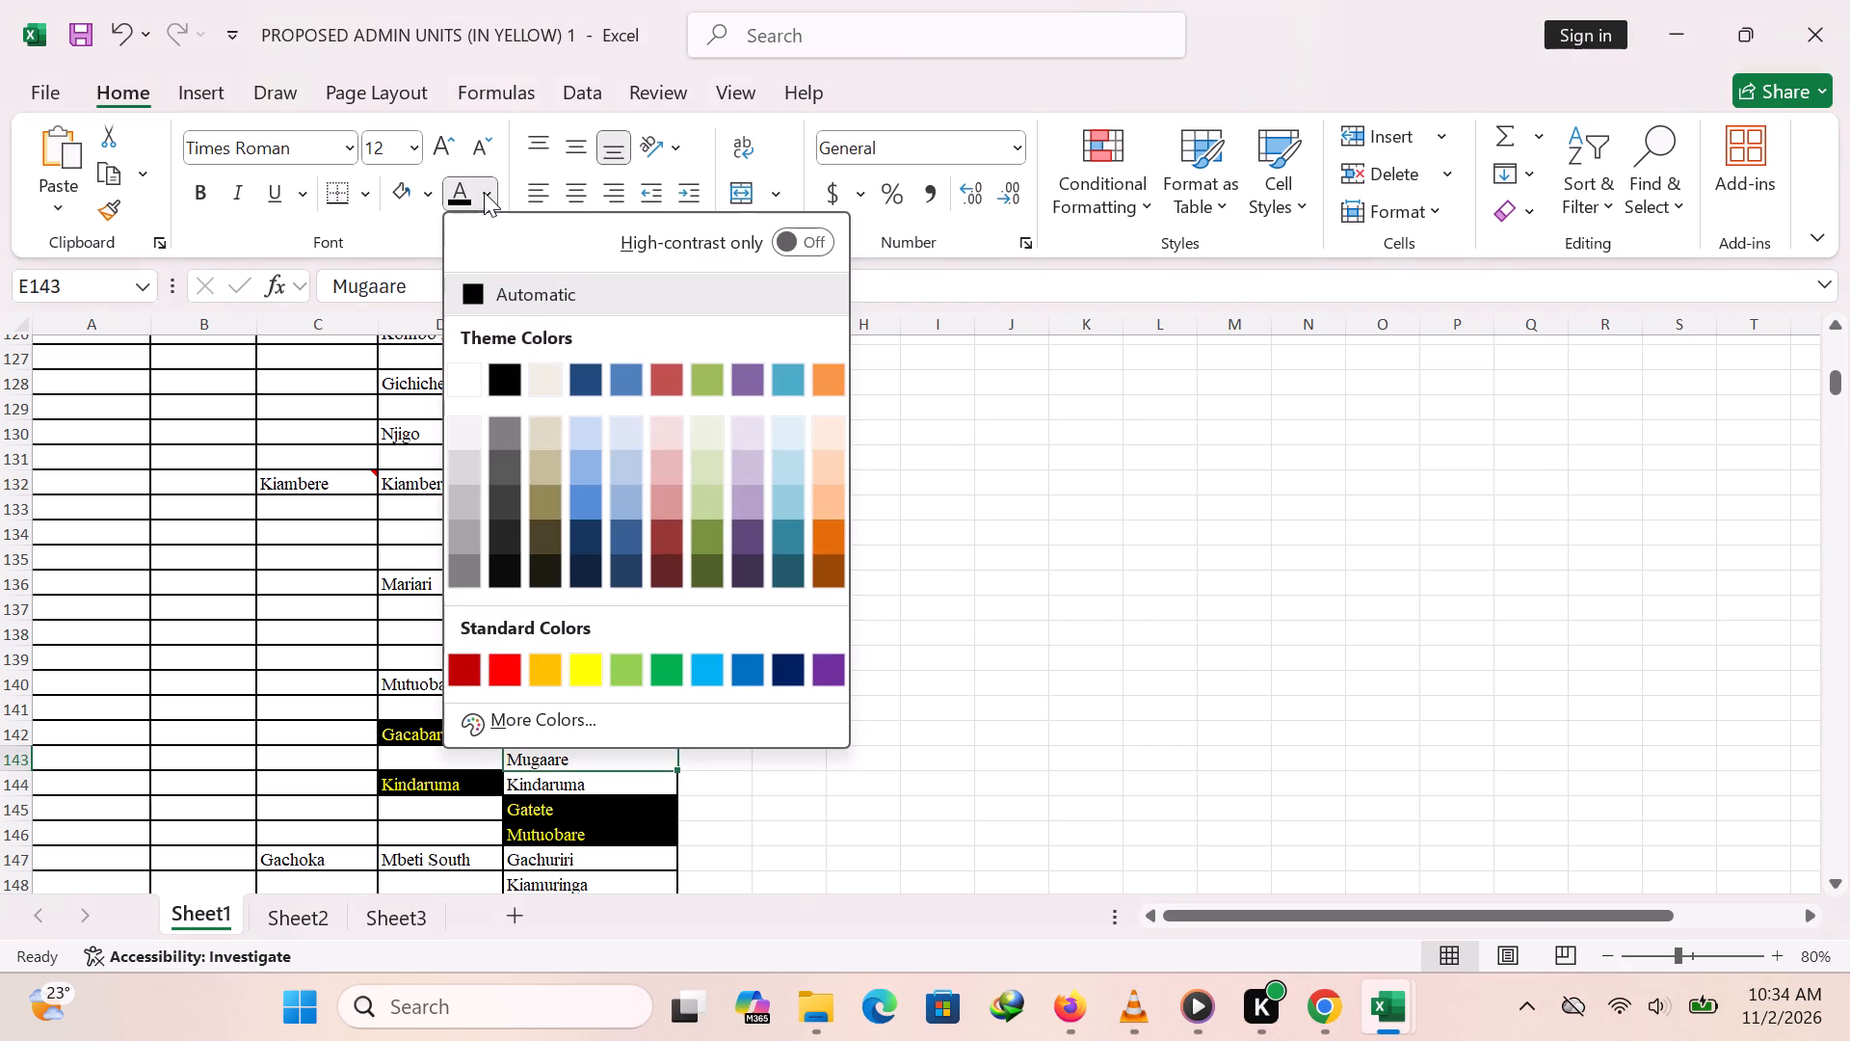
click(578, 672)
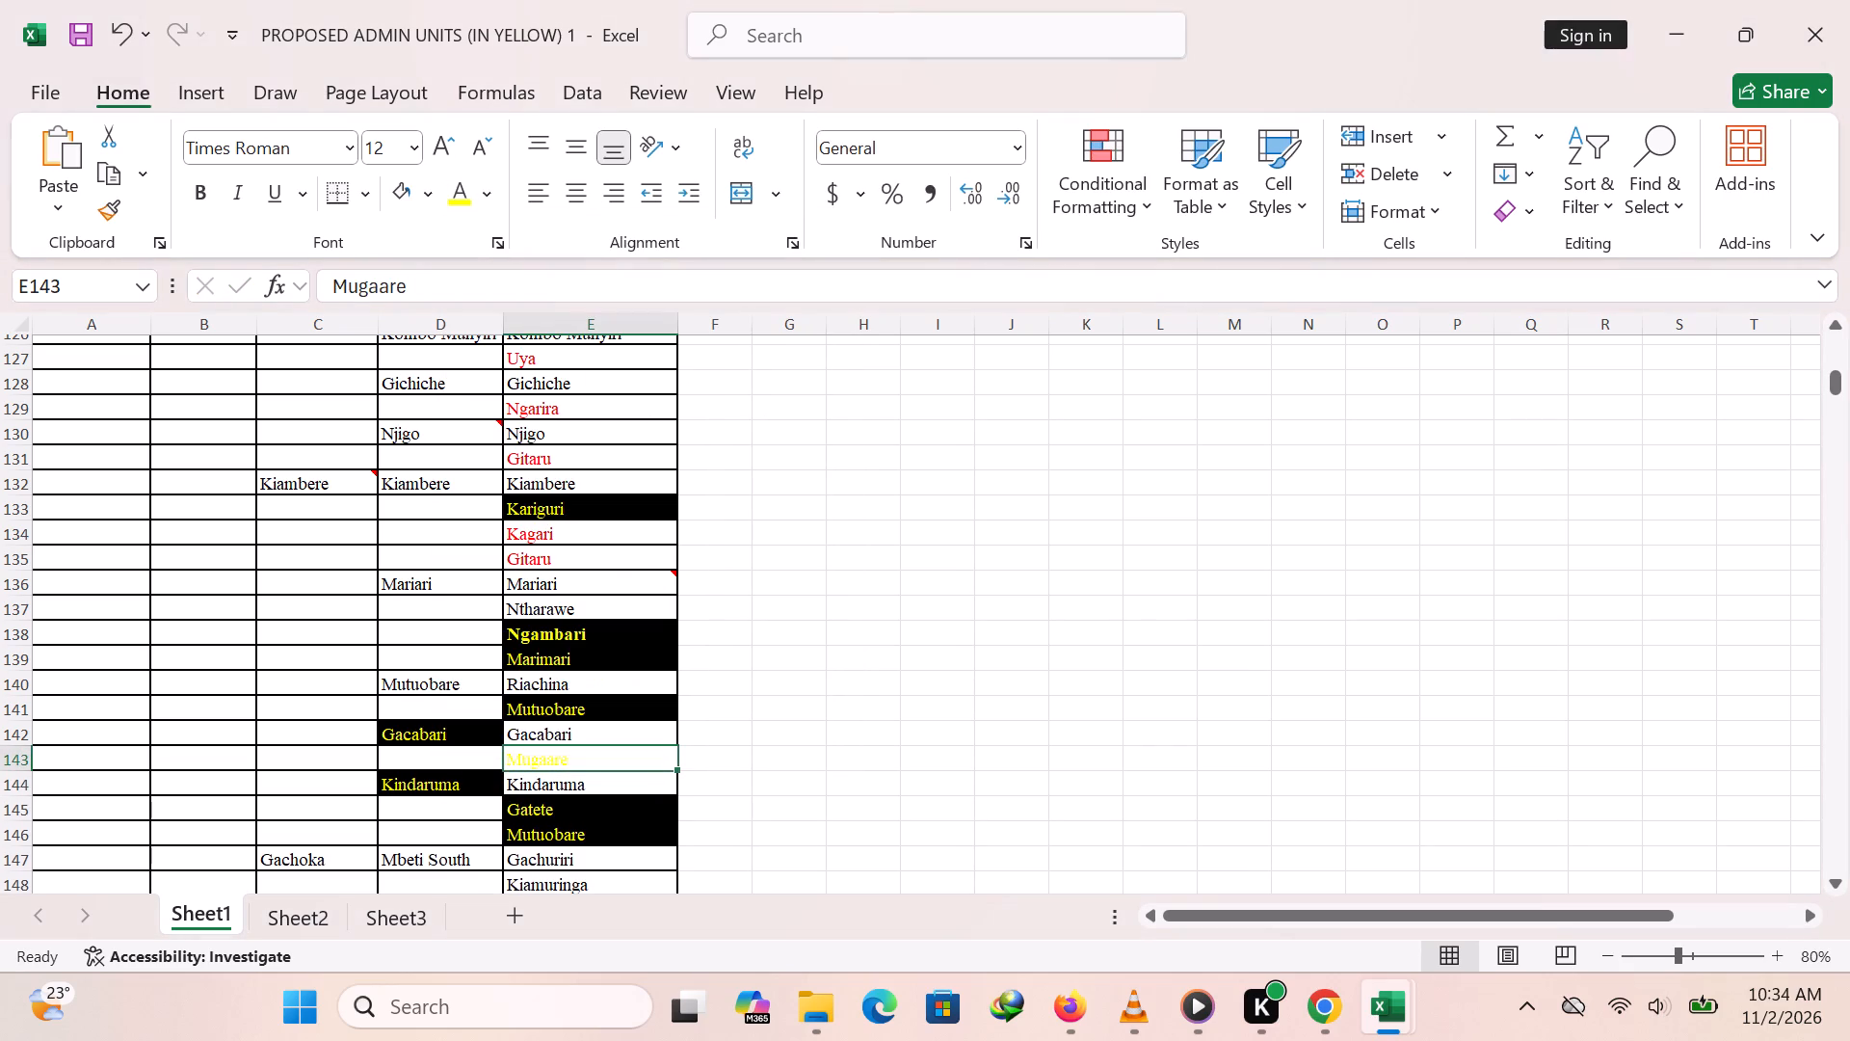
click(576, 779)
click(595, 764)
click(425, 186)
click(439, 340)
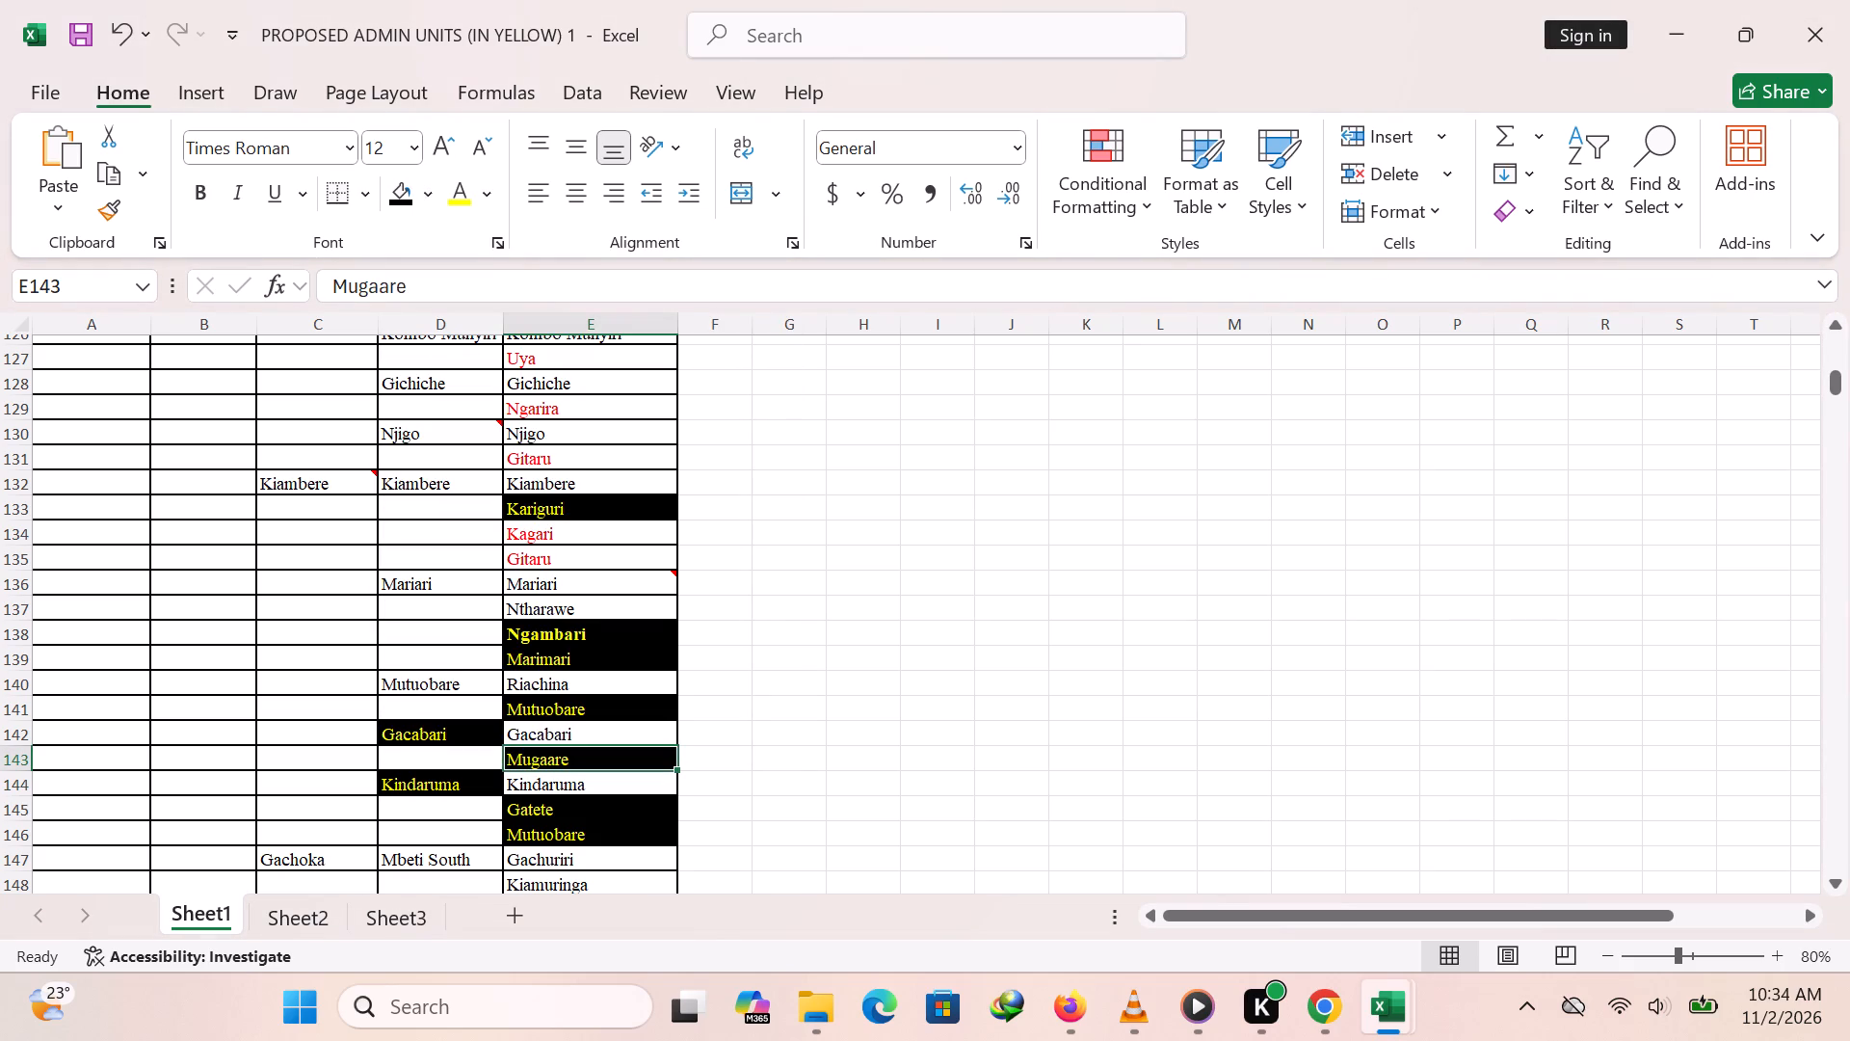
Delete the row holding the Mutuobare sub-location below Gatete under the Kindaruma location.
scroll(584, 783, down, 2)
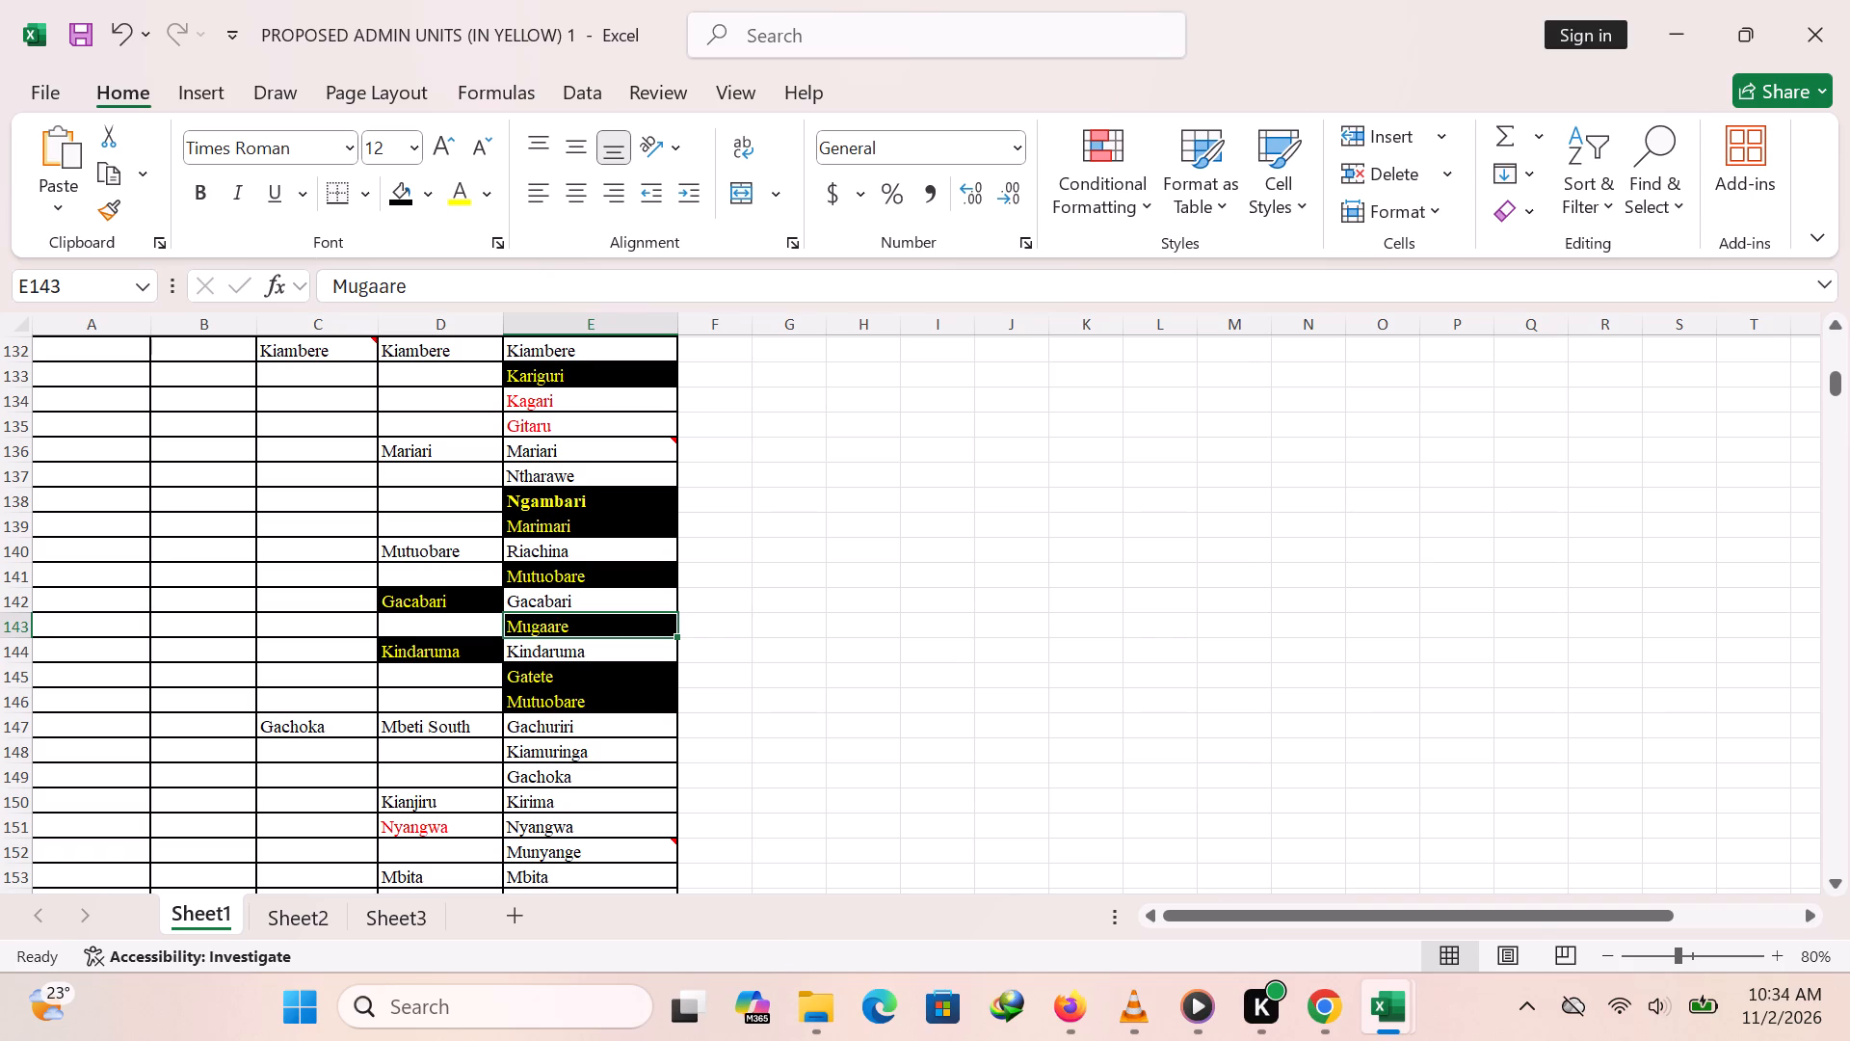
click(618, 703)
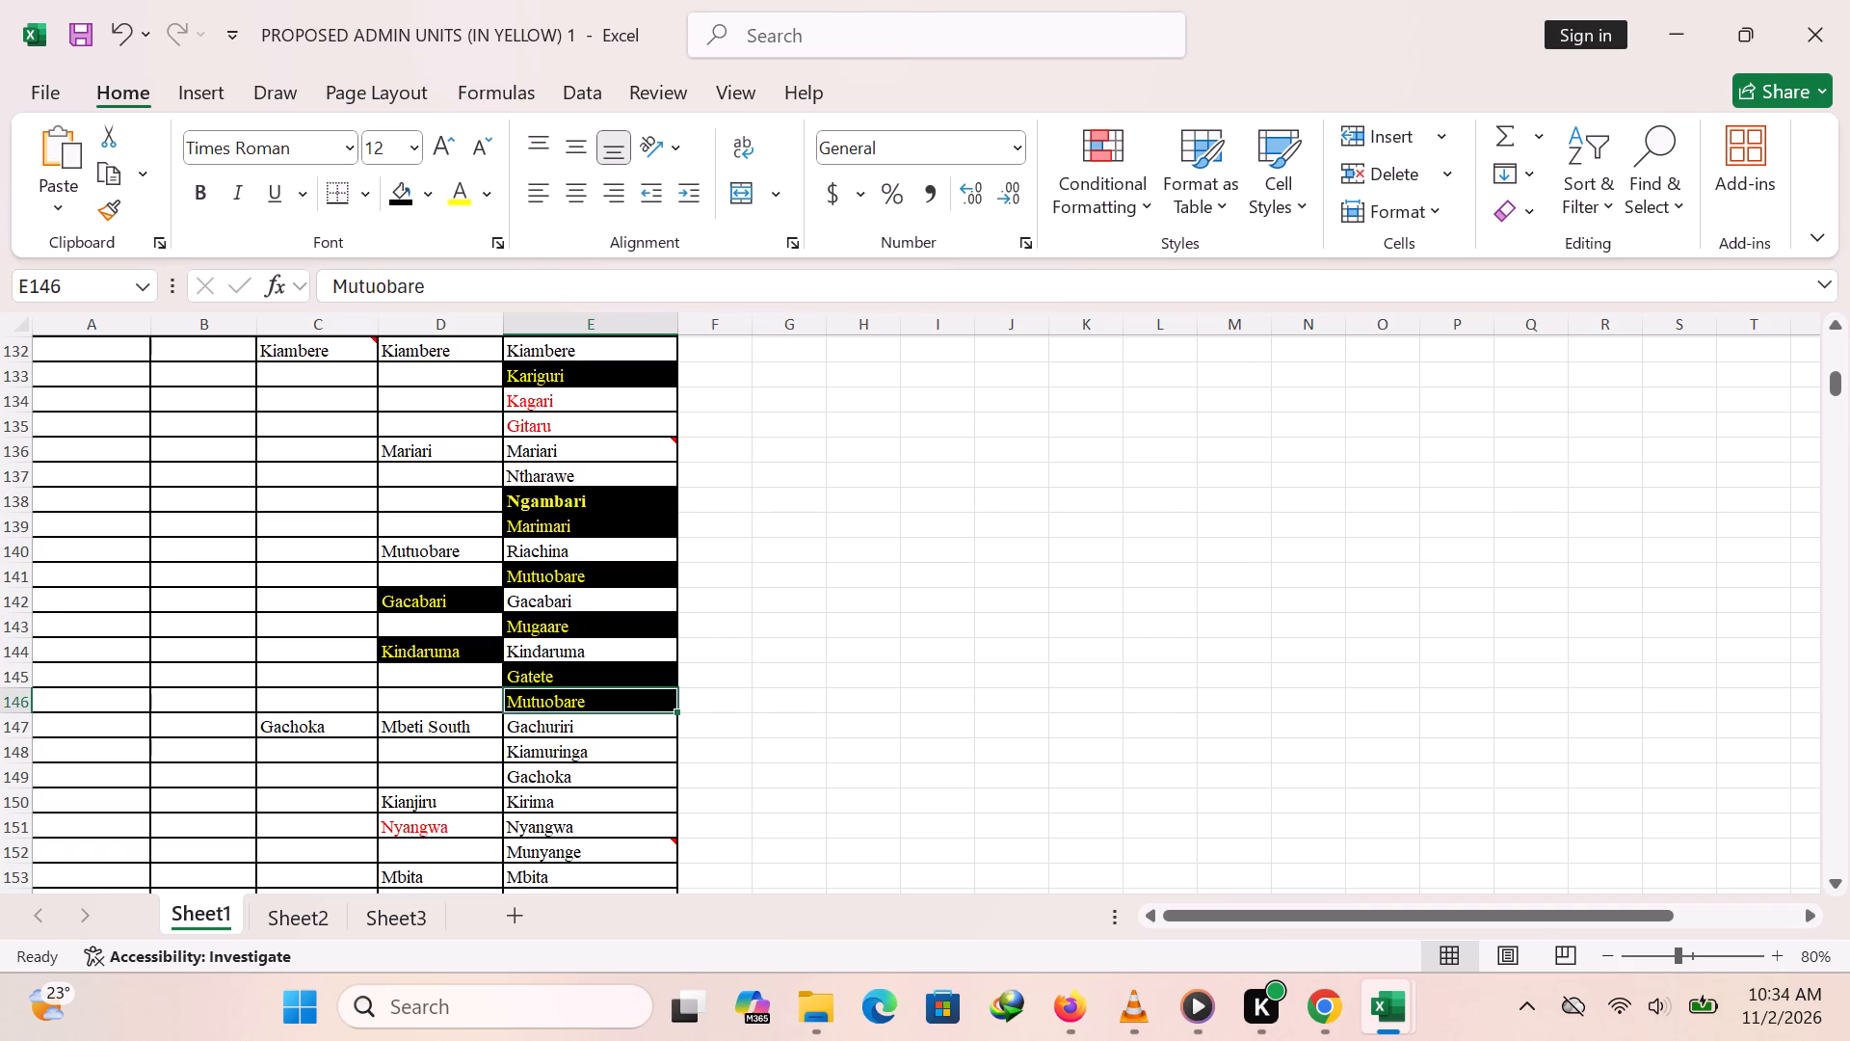
right_click(11, 707)
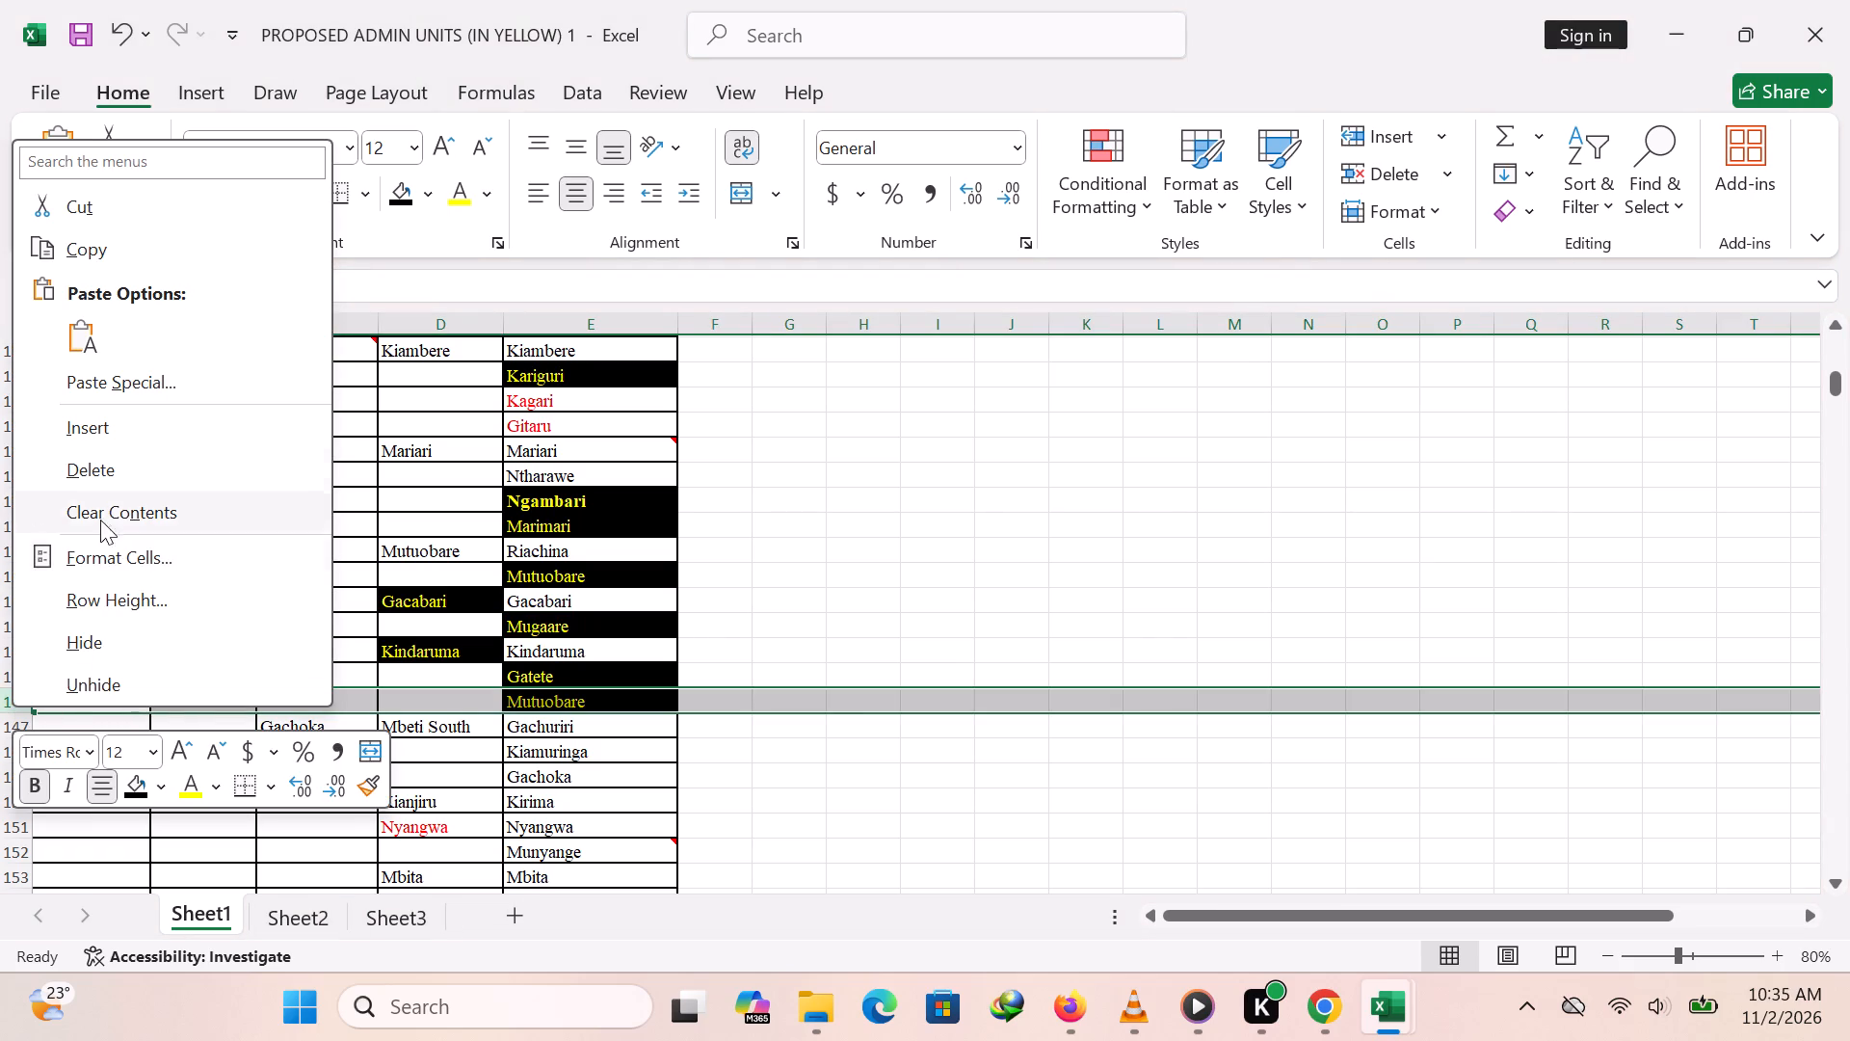
click(107, 463)
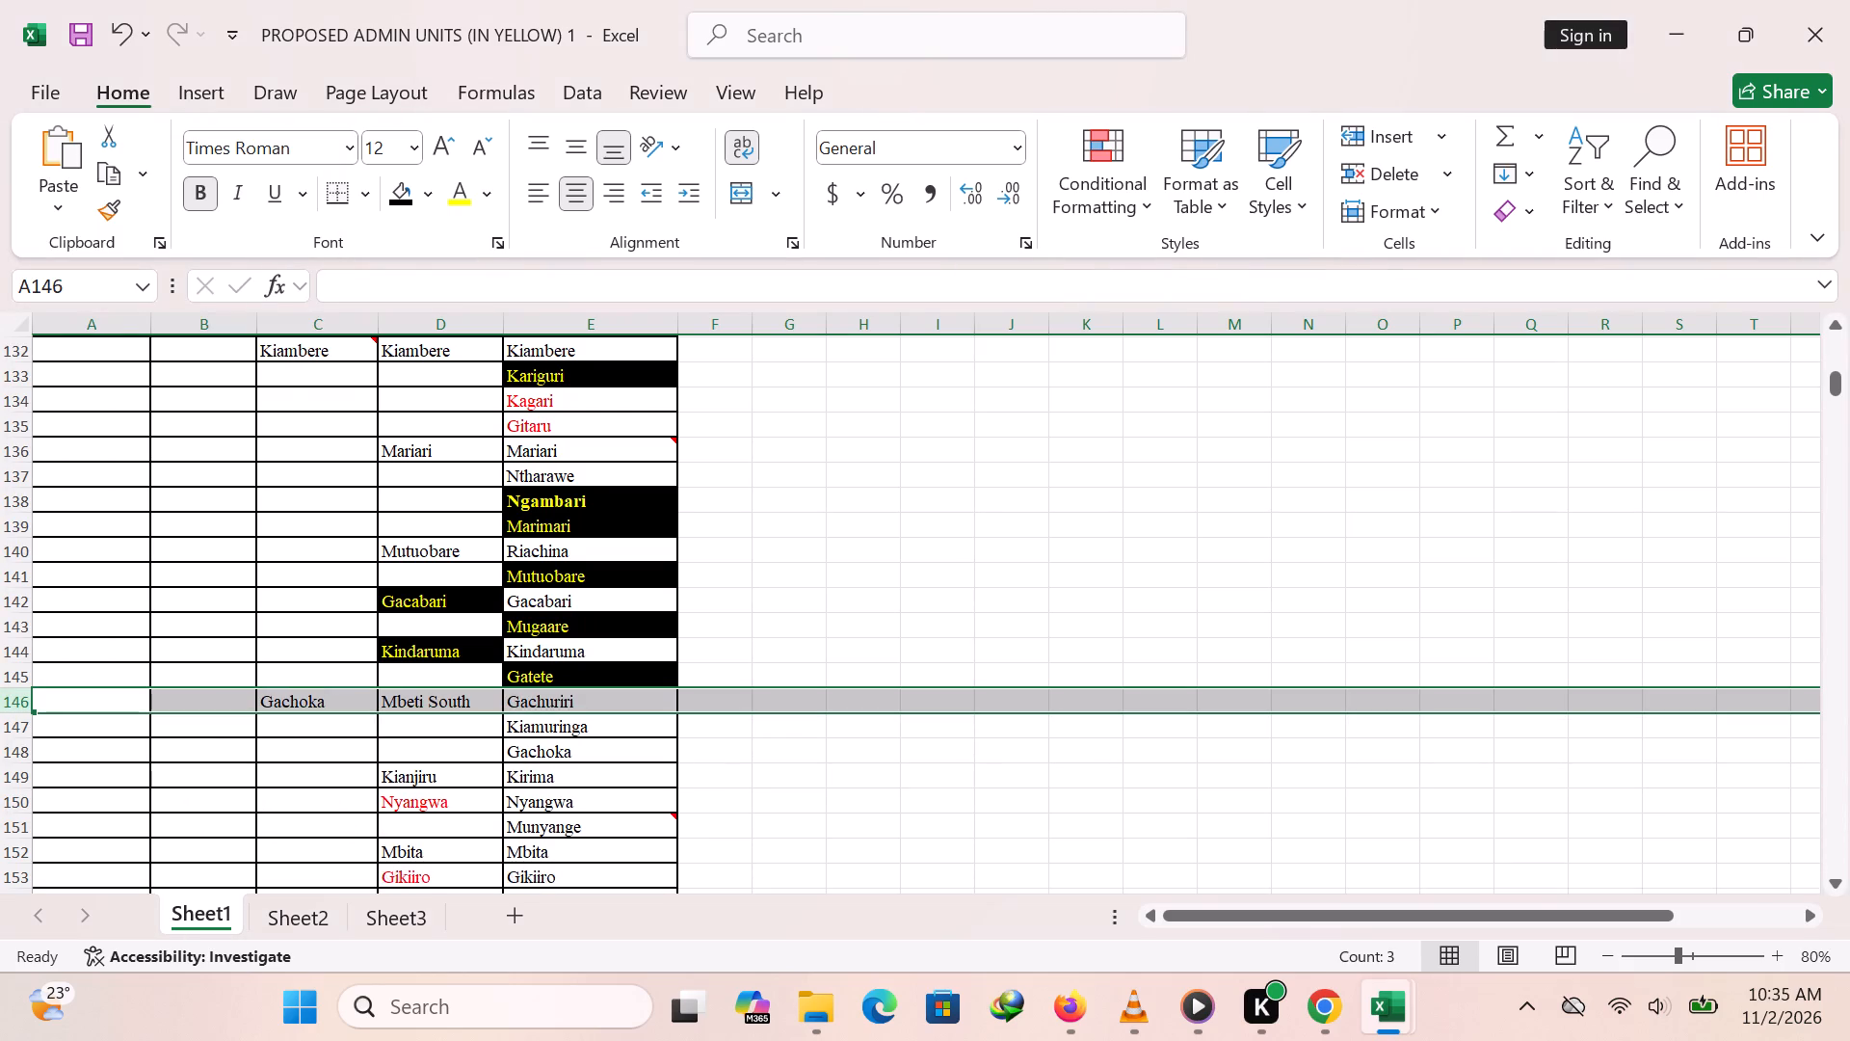
Review the locations and sub-locations of the Mbeere South divisions, from Kiritiri through Kiambere to Gachoka.
scroll(415, 692, down, 1)
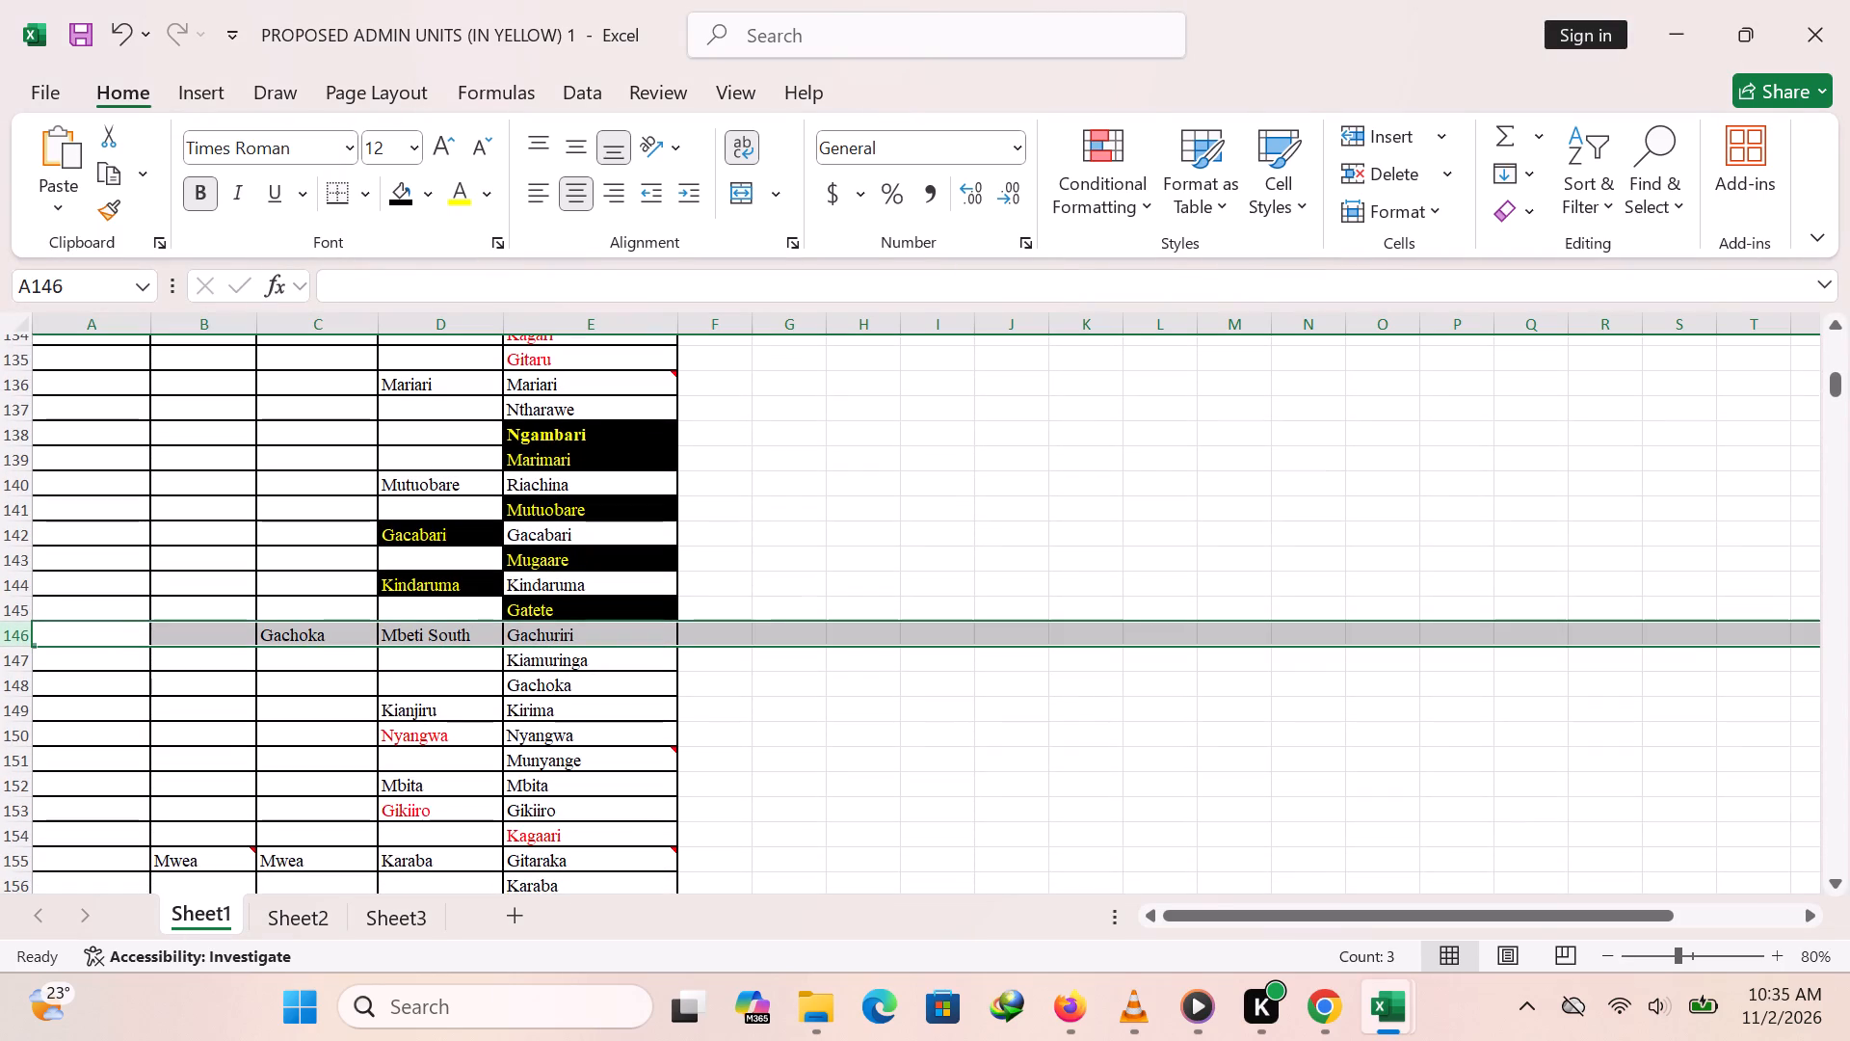
scroll(414, 707, down, 2)
scroll(414, 701, up, 3)
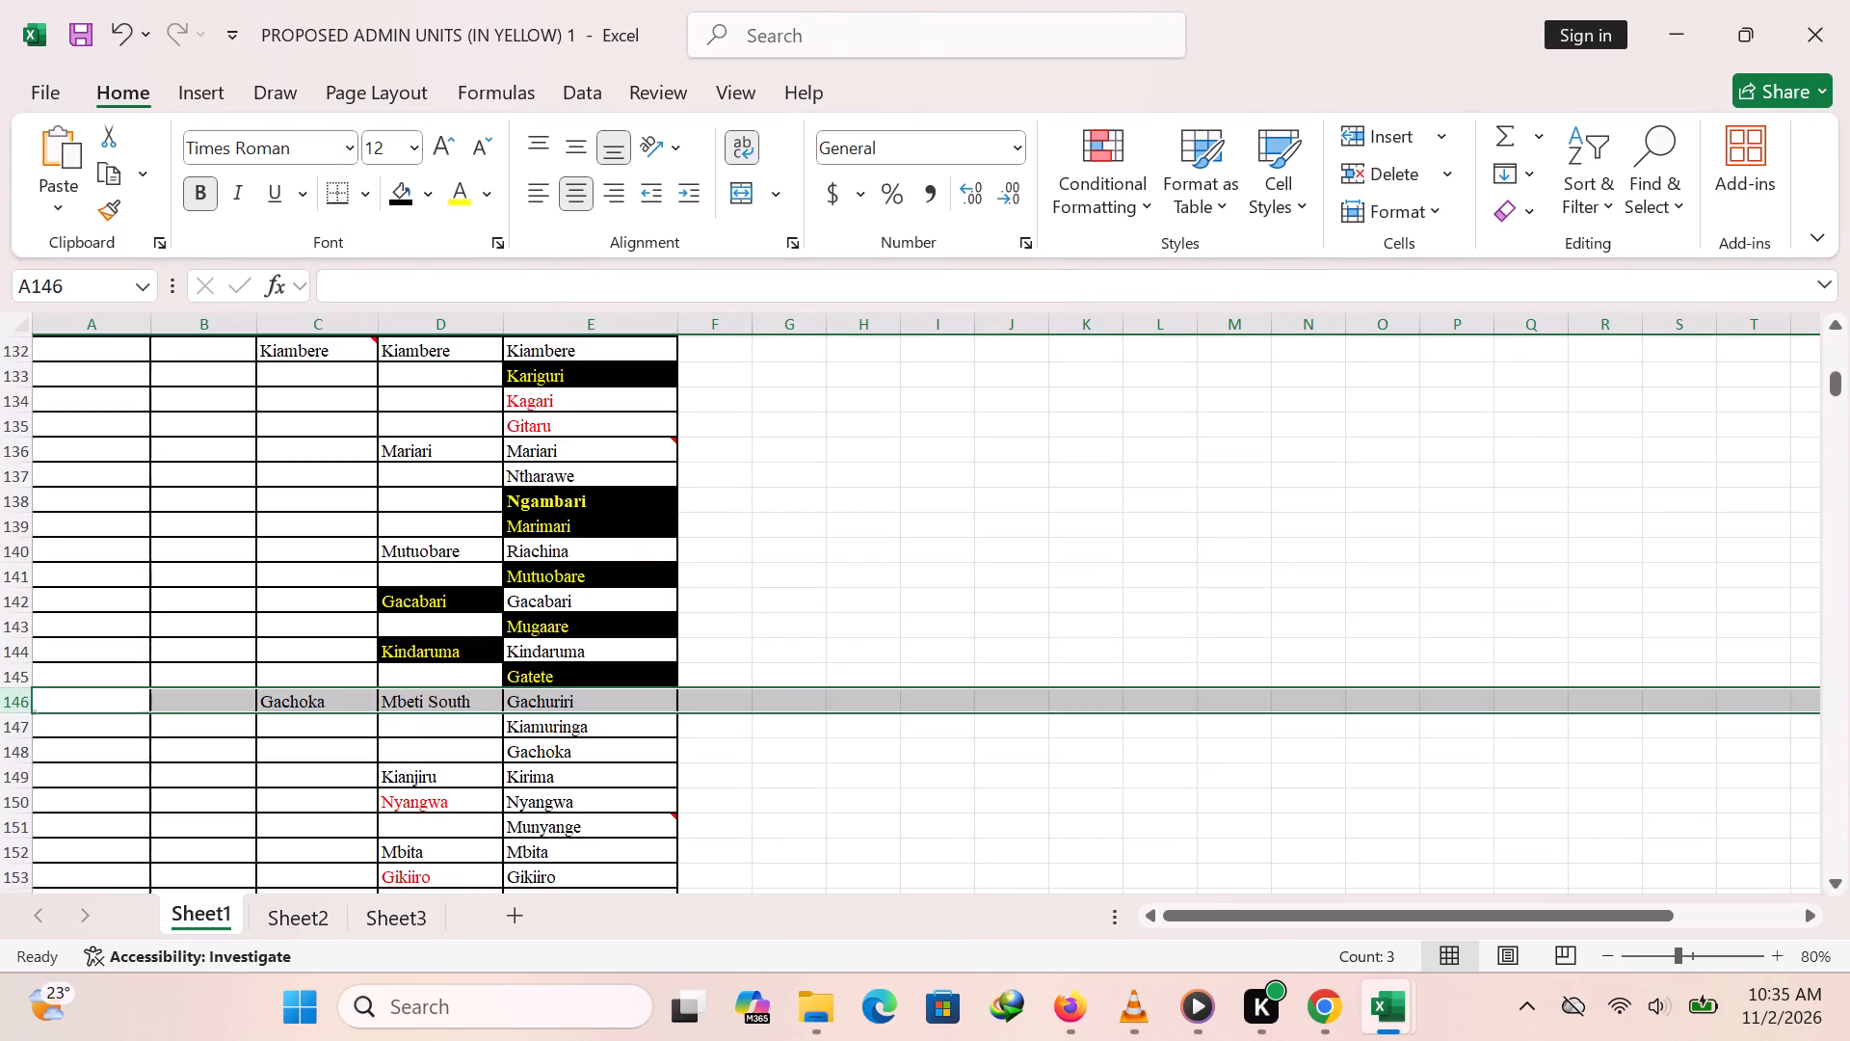
scroll(417, 696, up, 6)
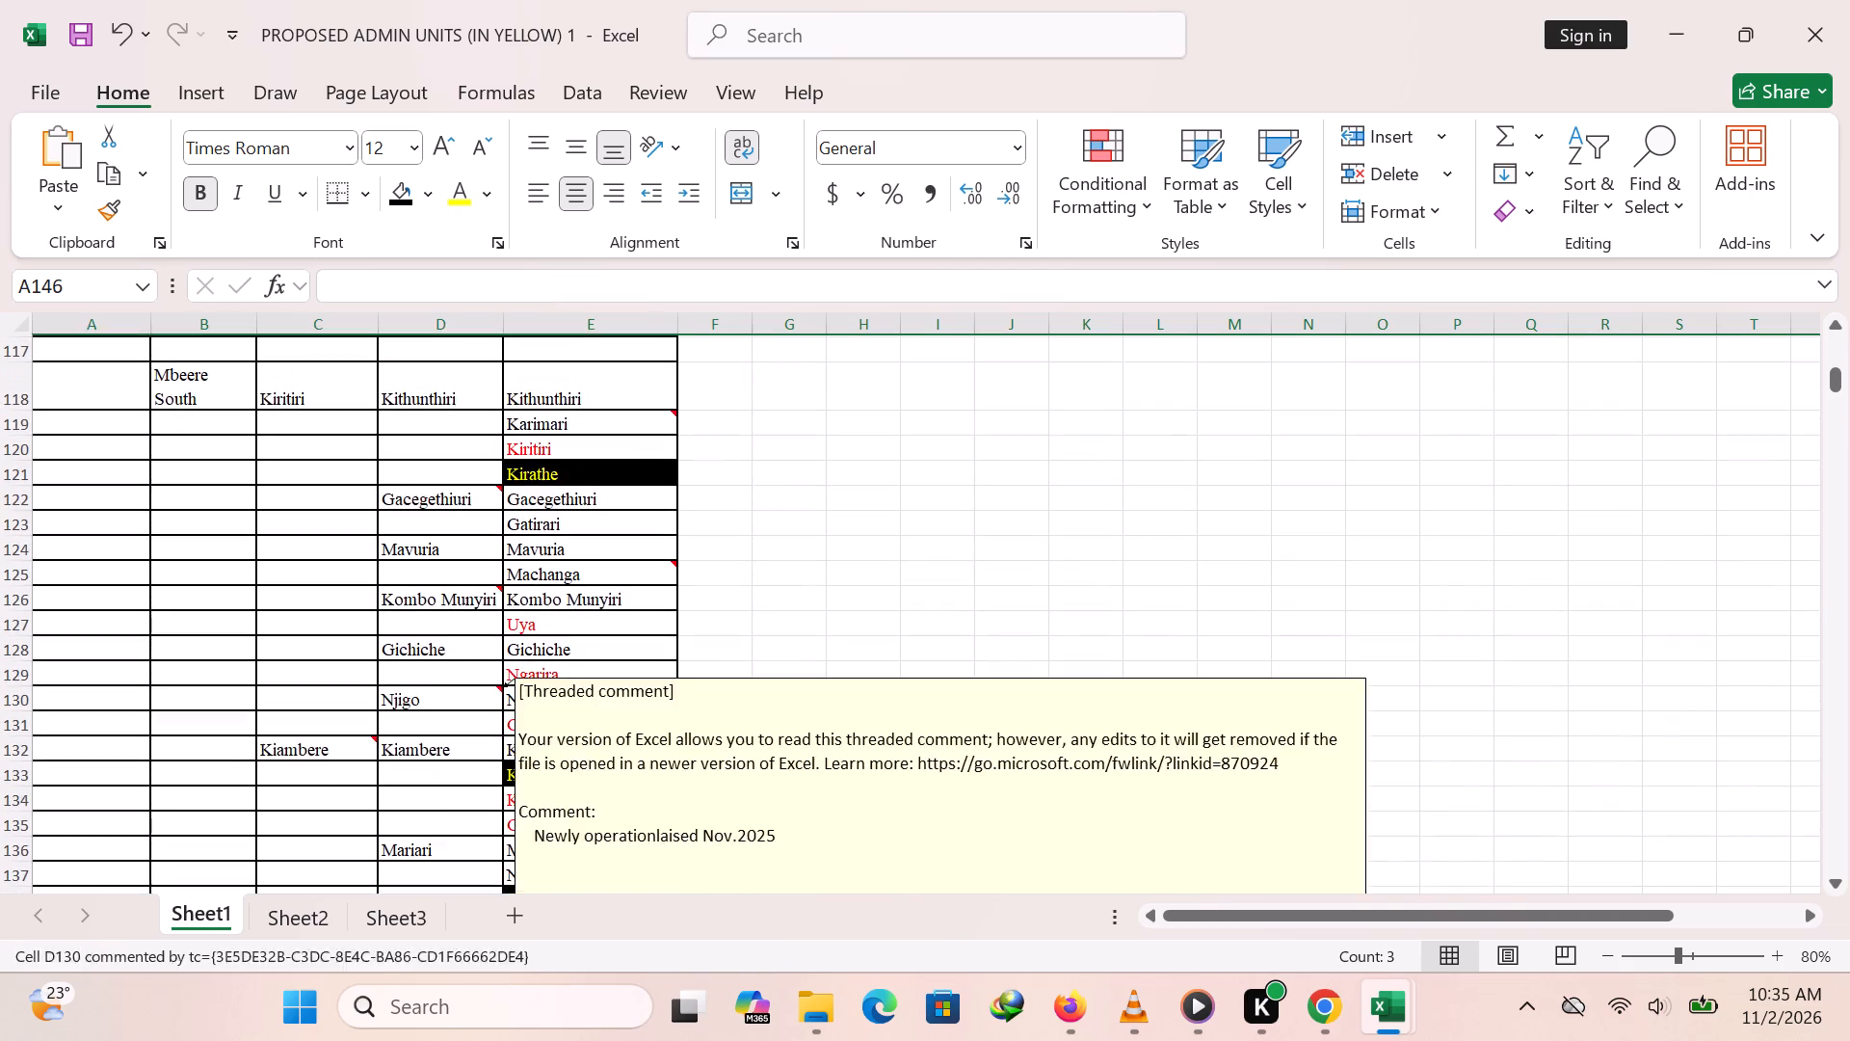
scroll(418, 693, up, 1)
scroll(447, 662, down, 6)
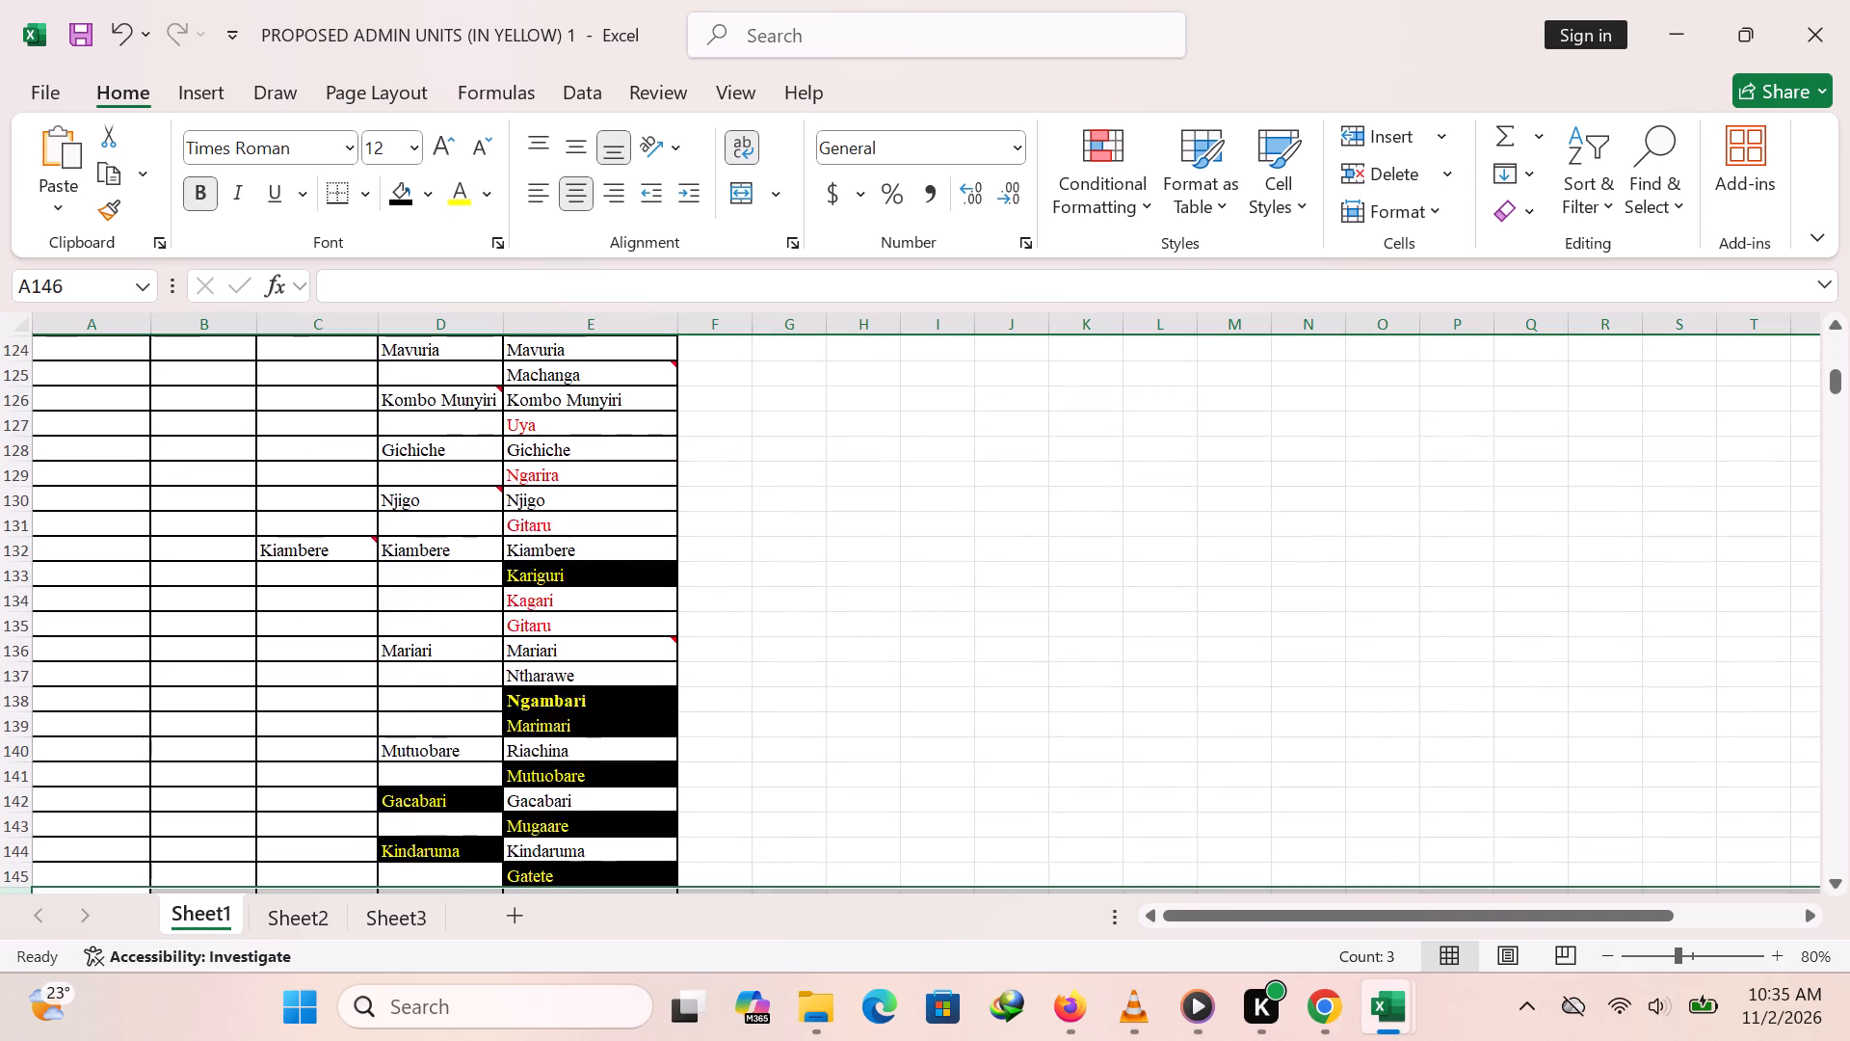
scroll(448, 657, down, 5)
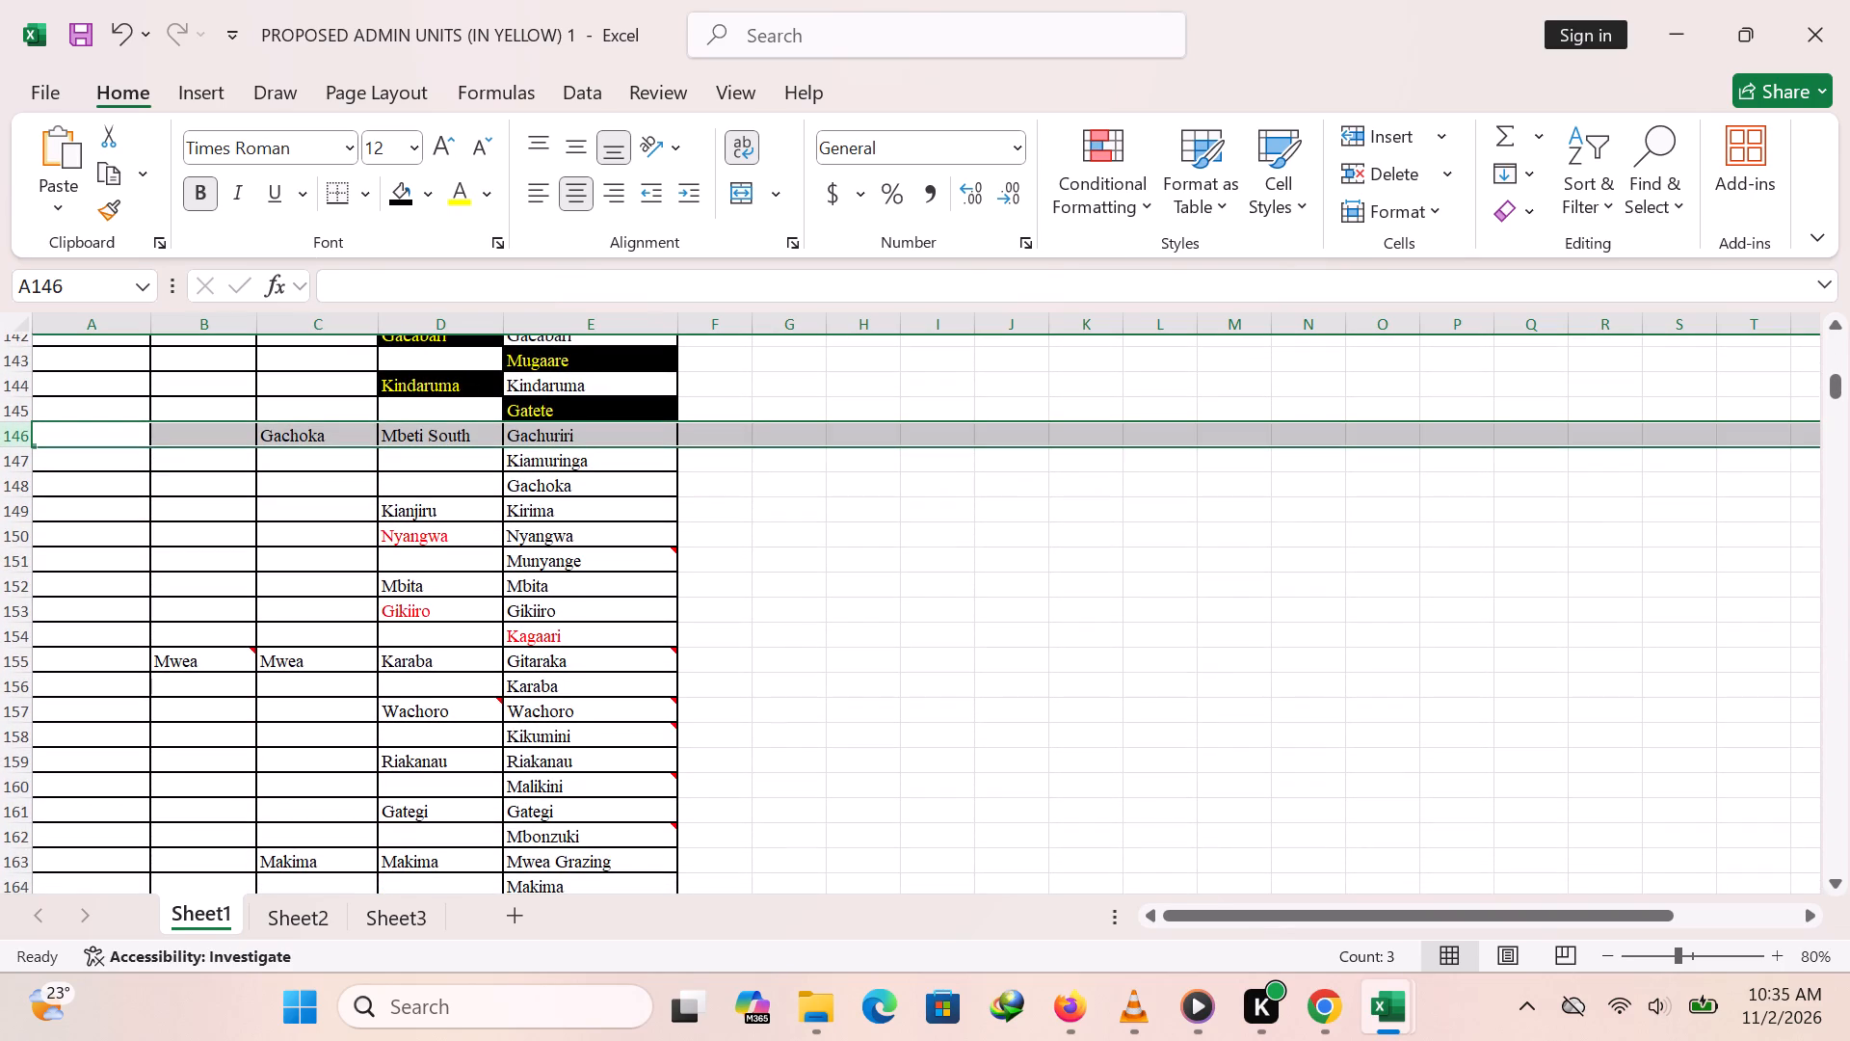
Insert two blank rows between the Mbita and Gikiiro locations in the Gachoka division.
click(439, 540)
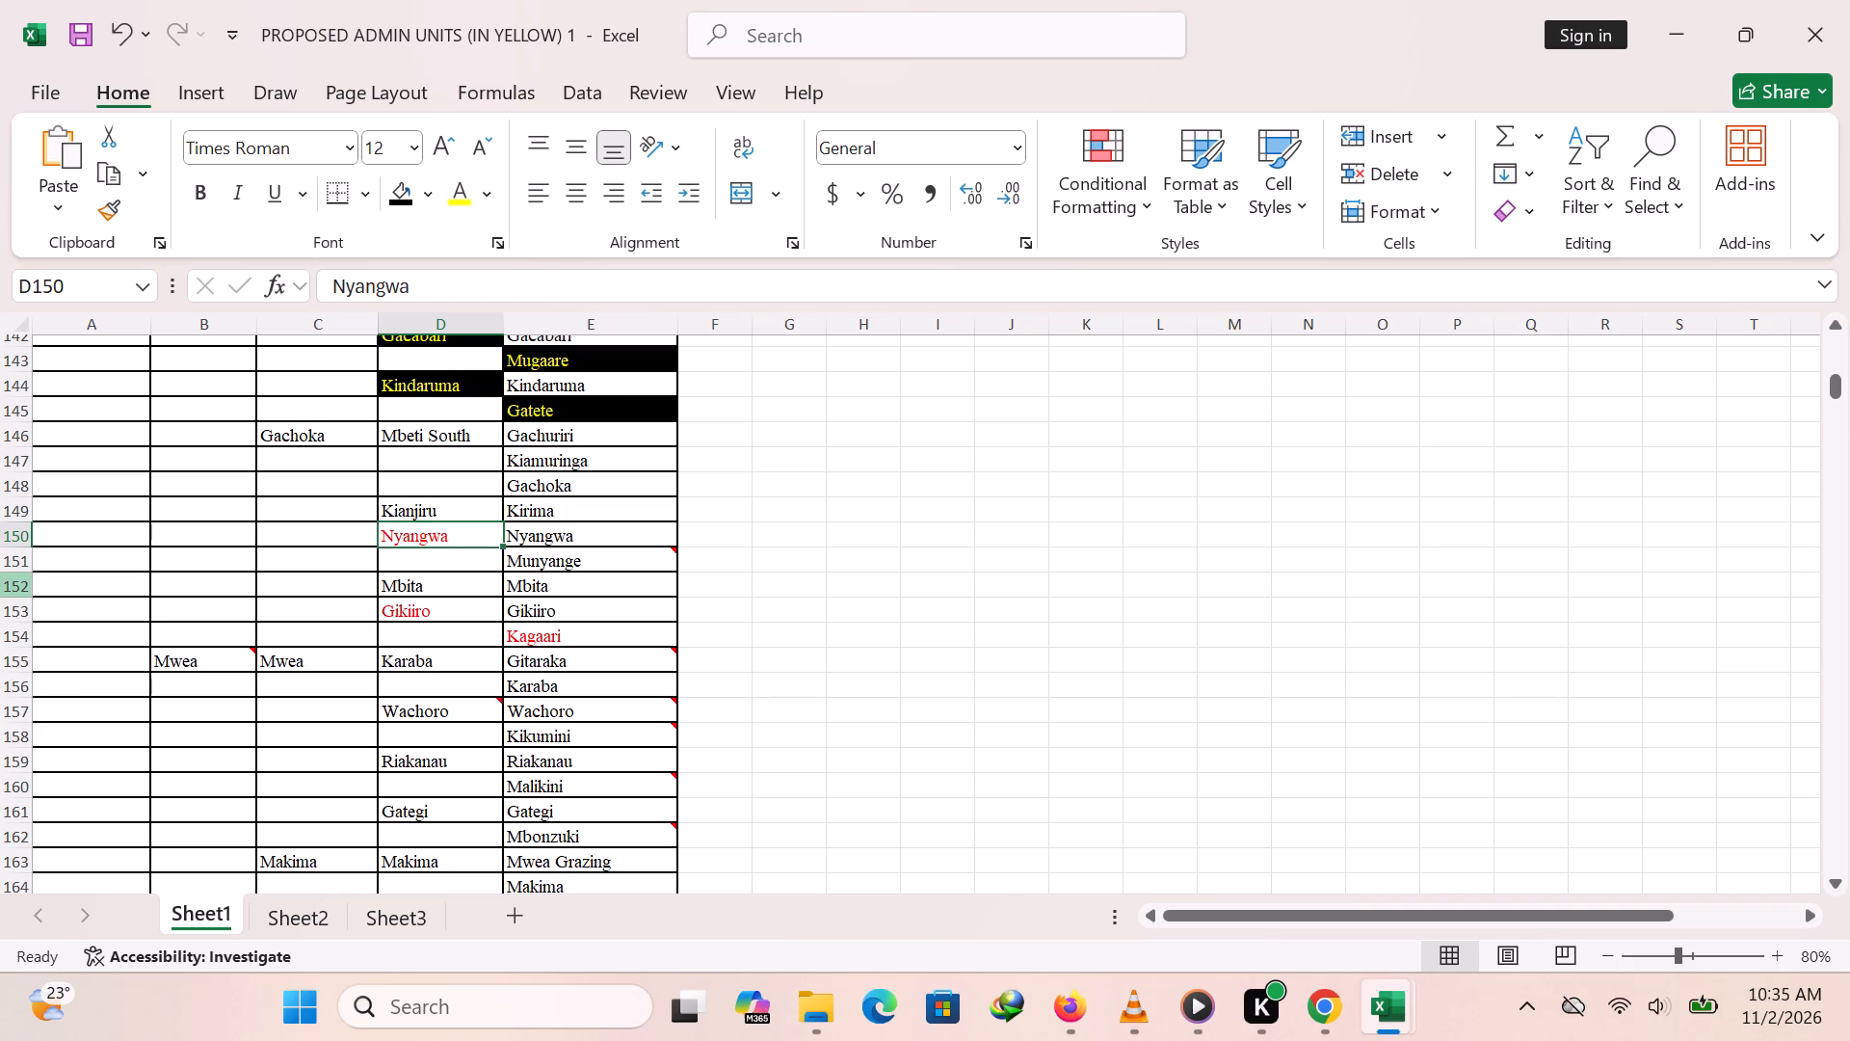
click(18, 592)
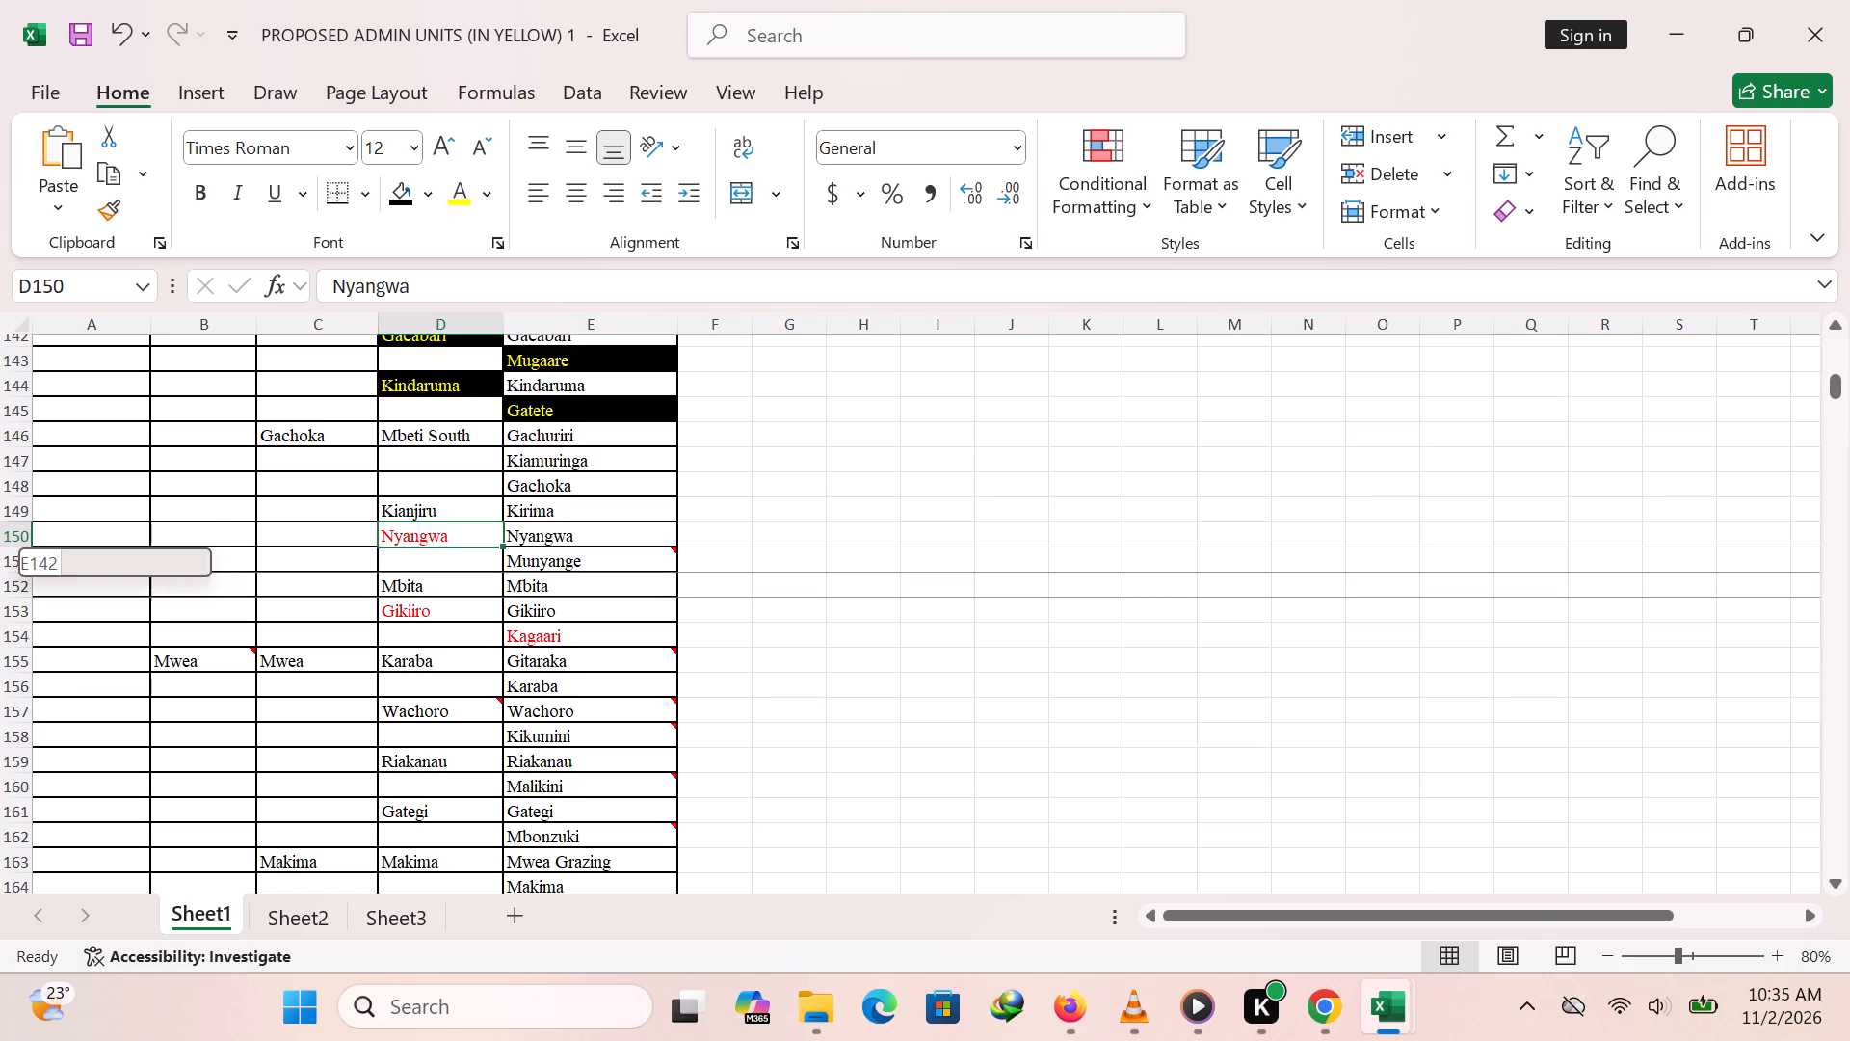
click(409, 615)
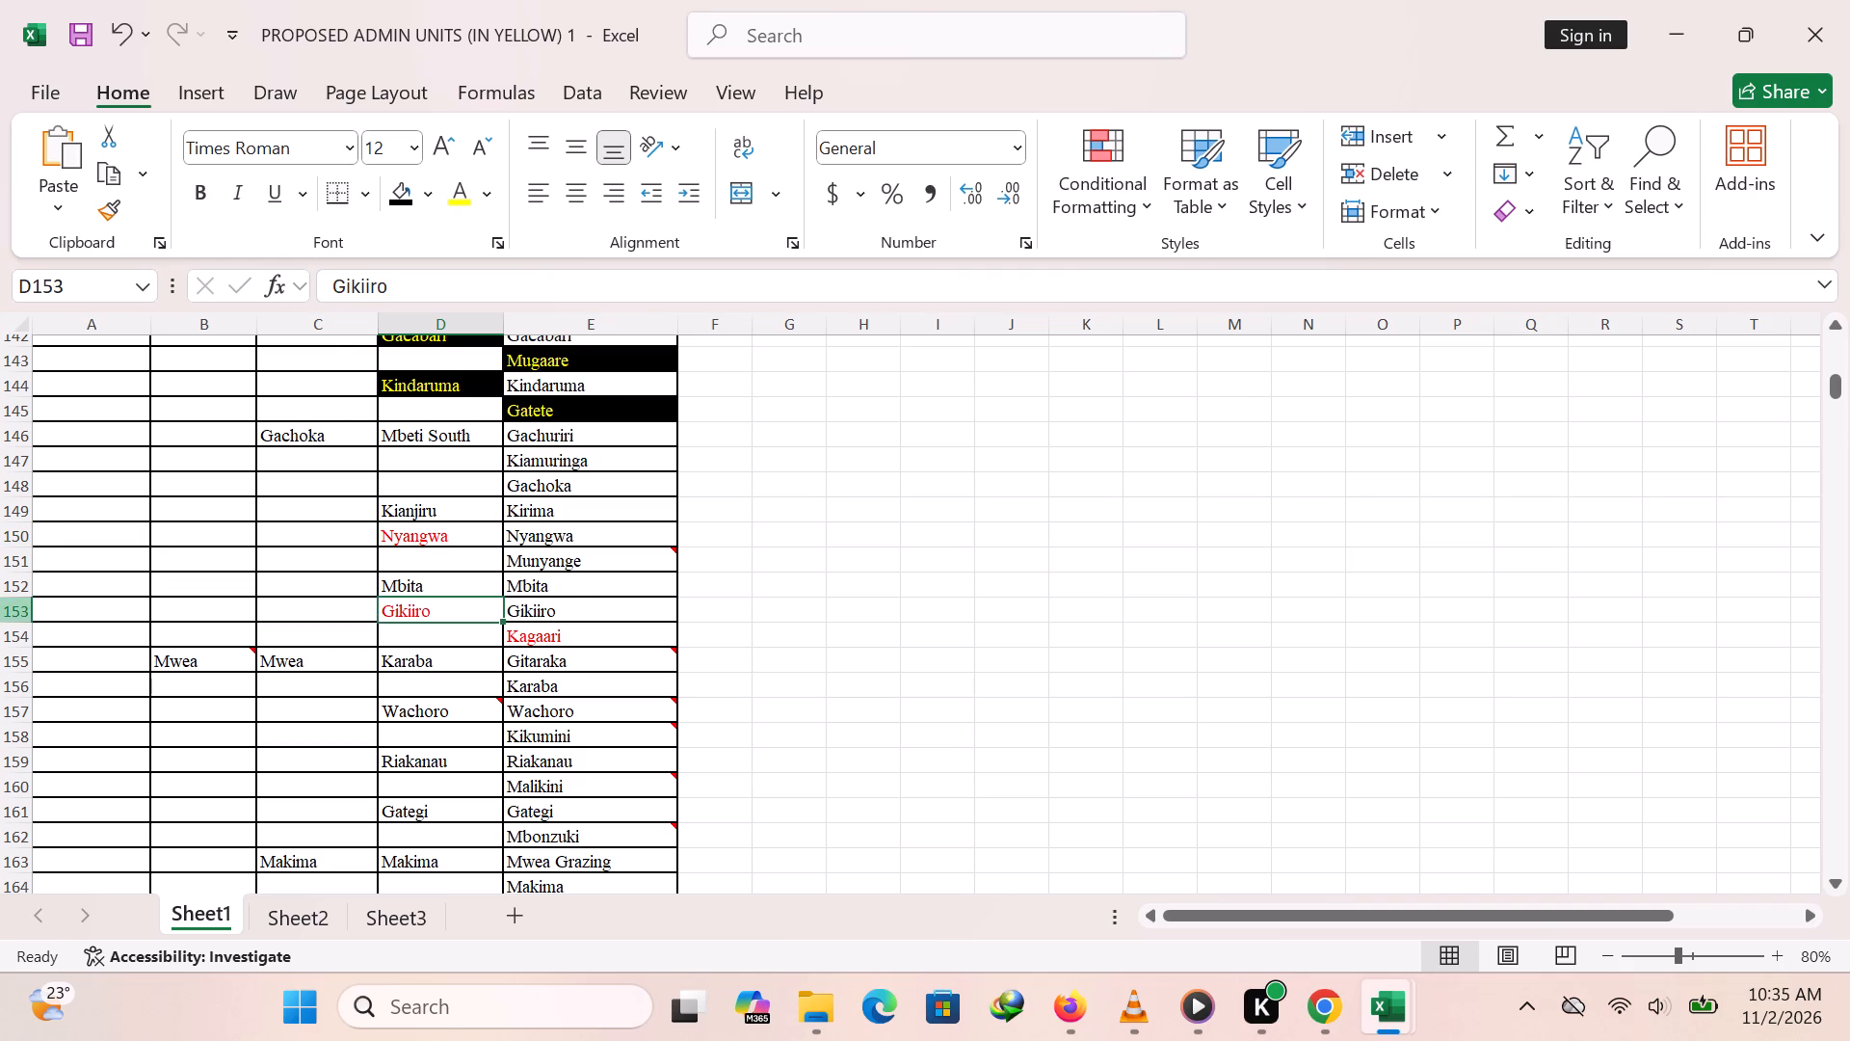
right_click(19, 608)
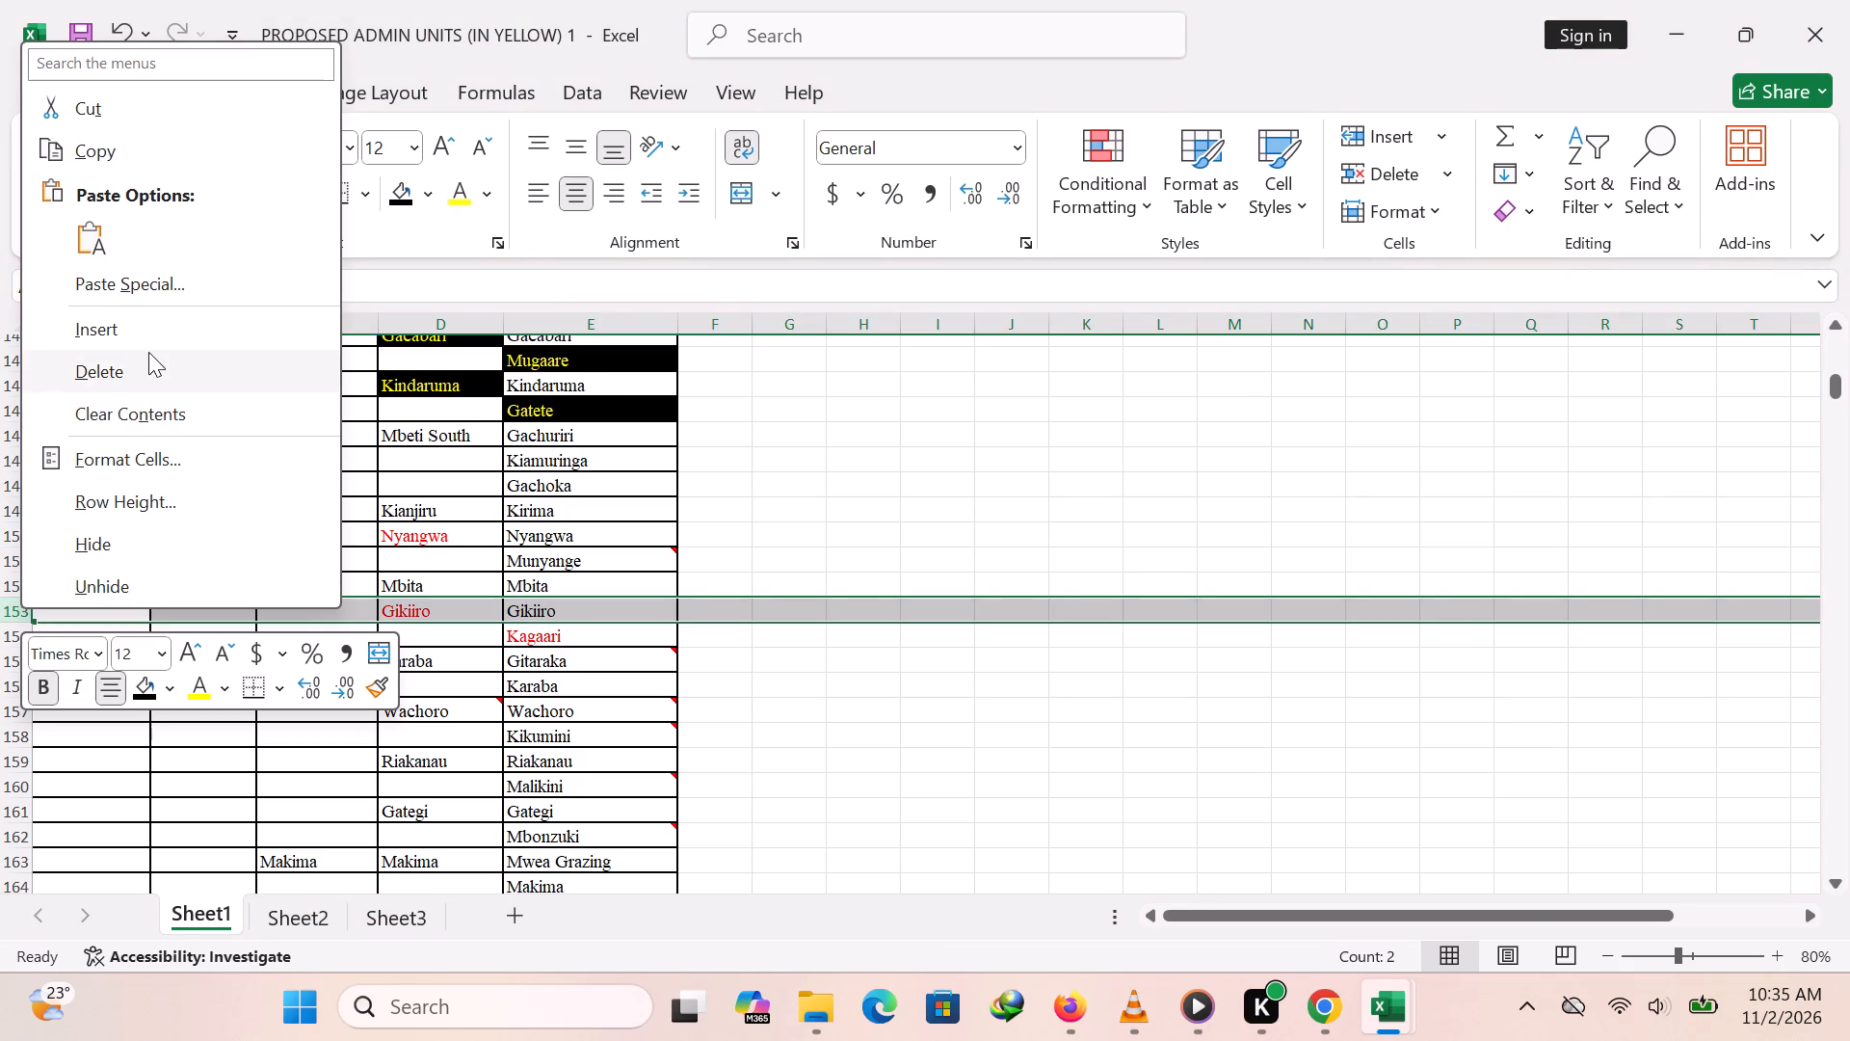
click(151, 338)
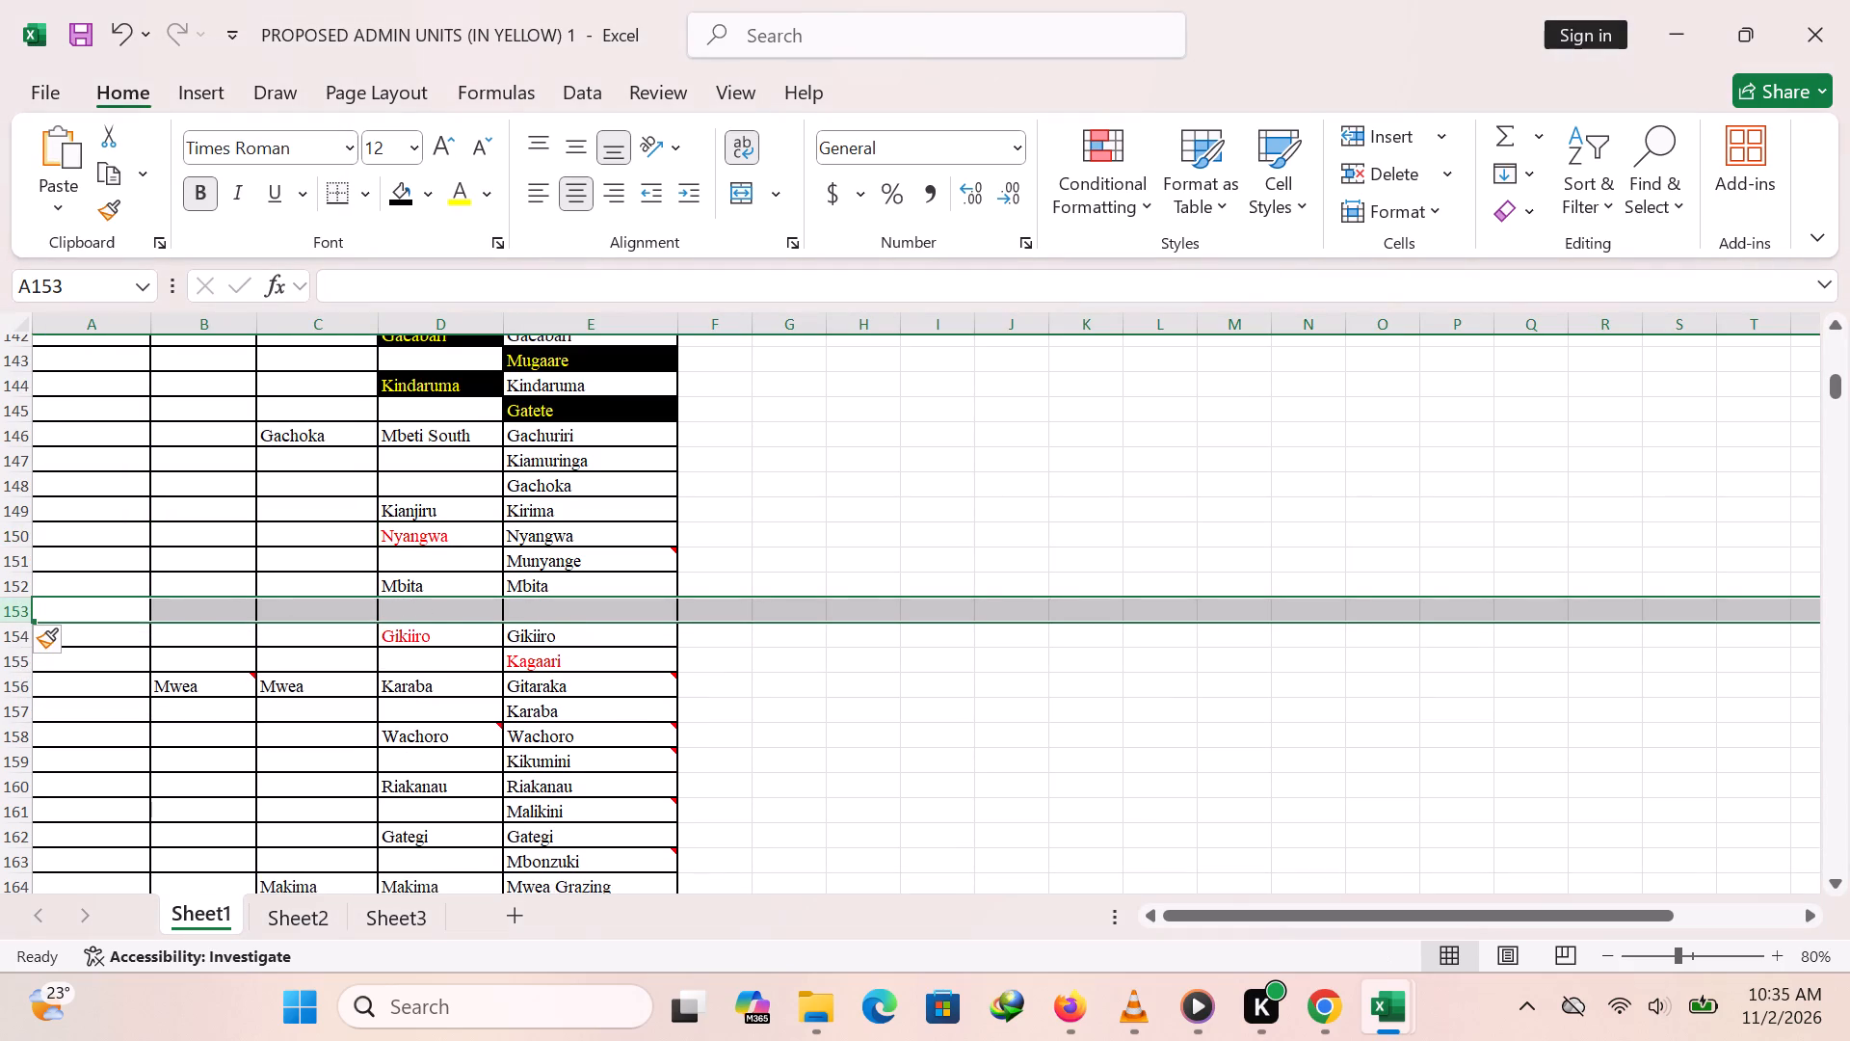
right_click(20, 609)
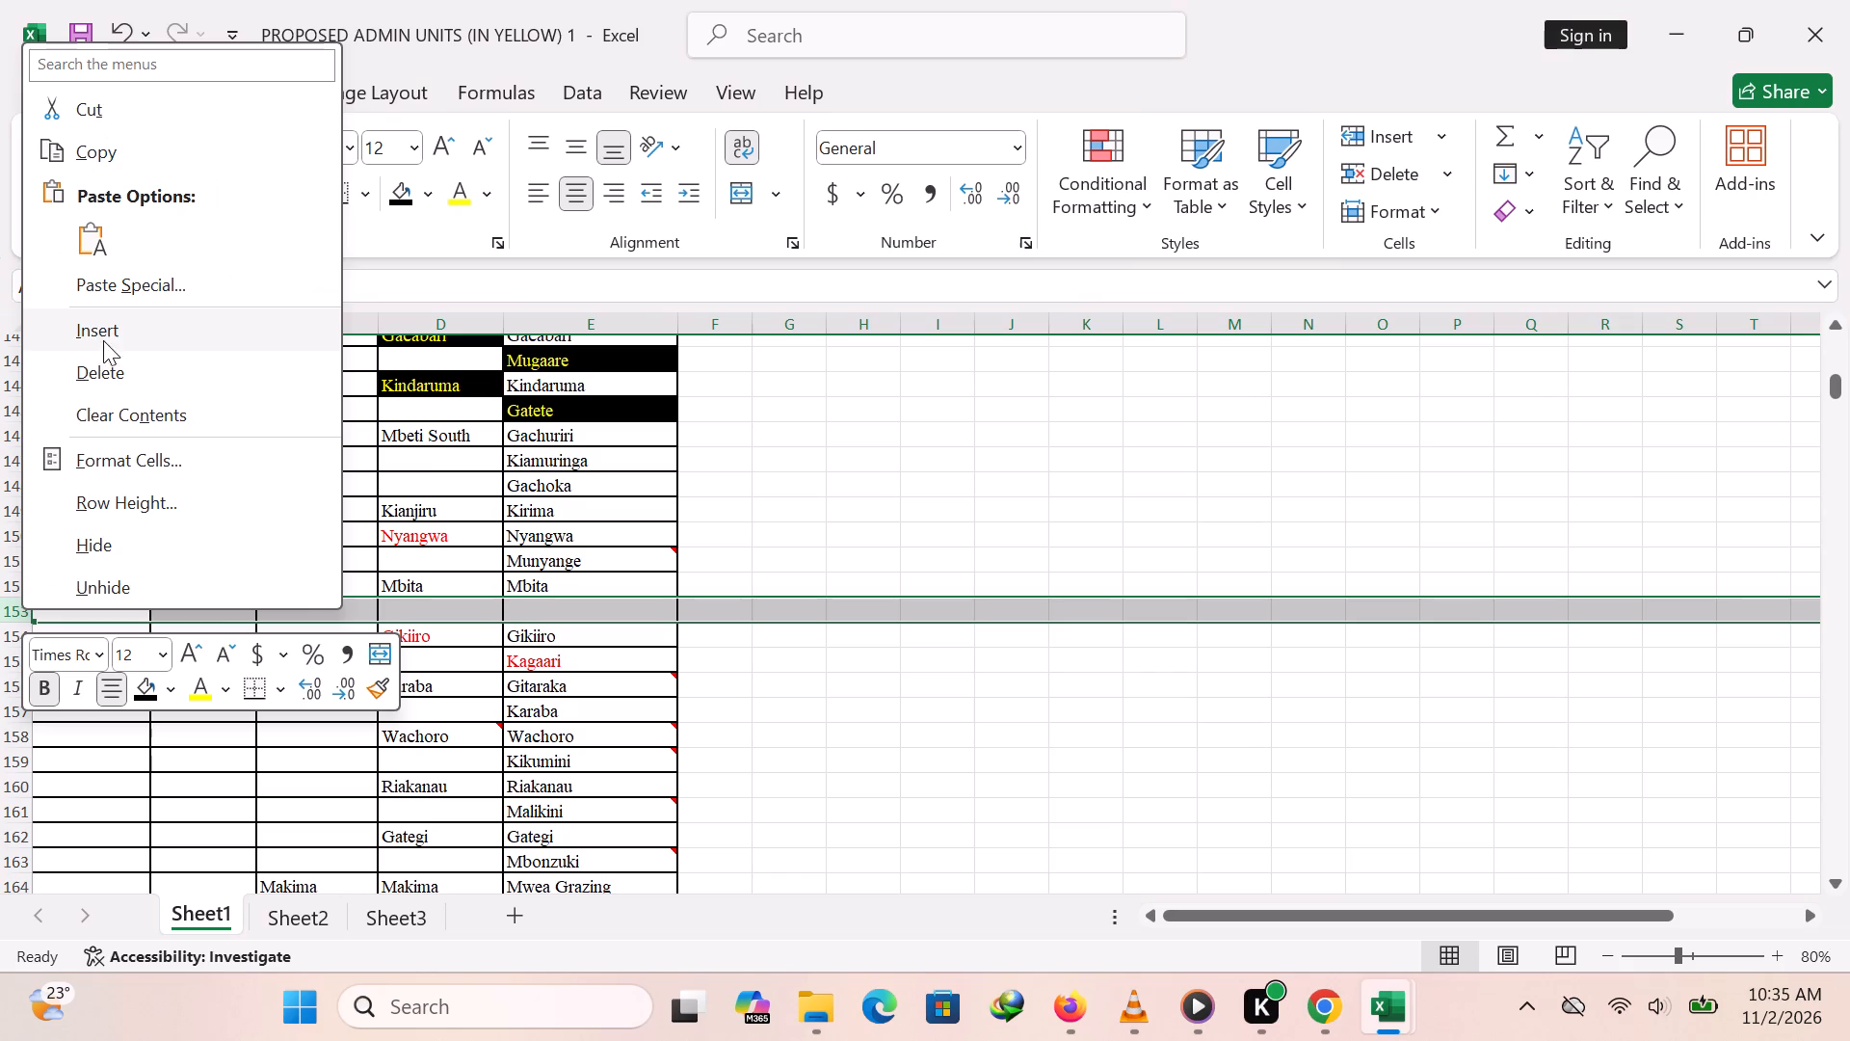
click(105, 337)
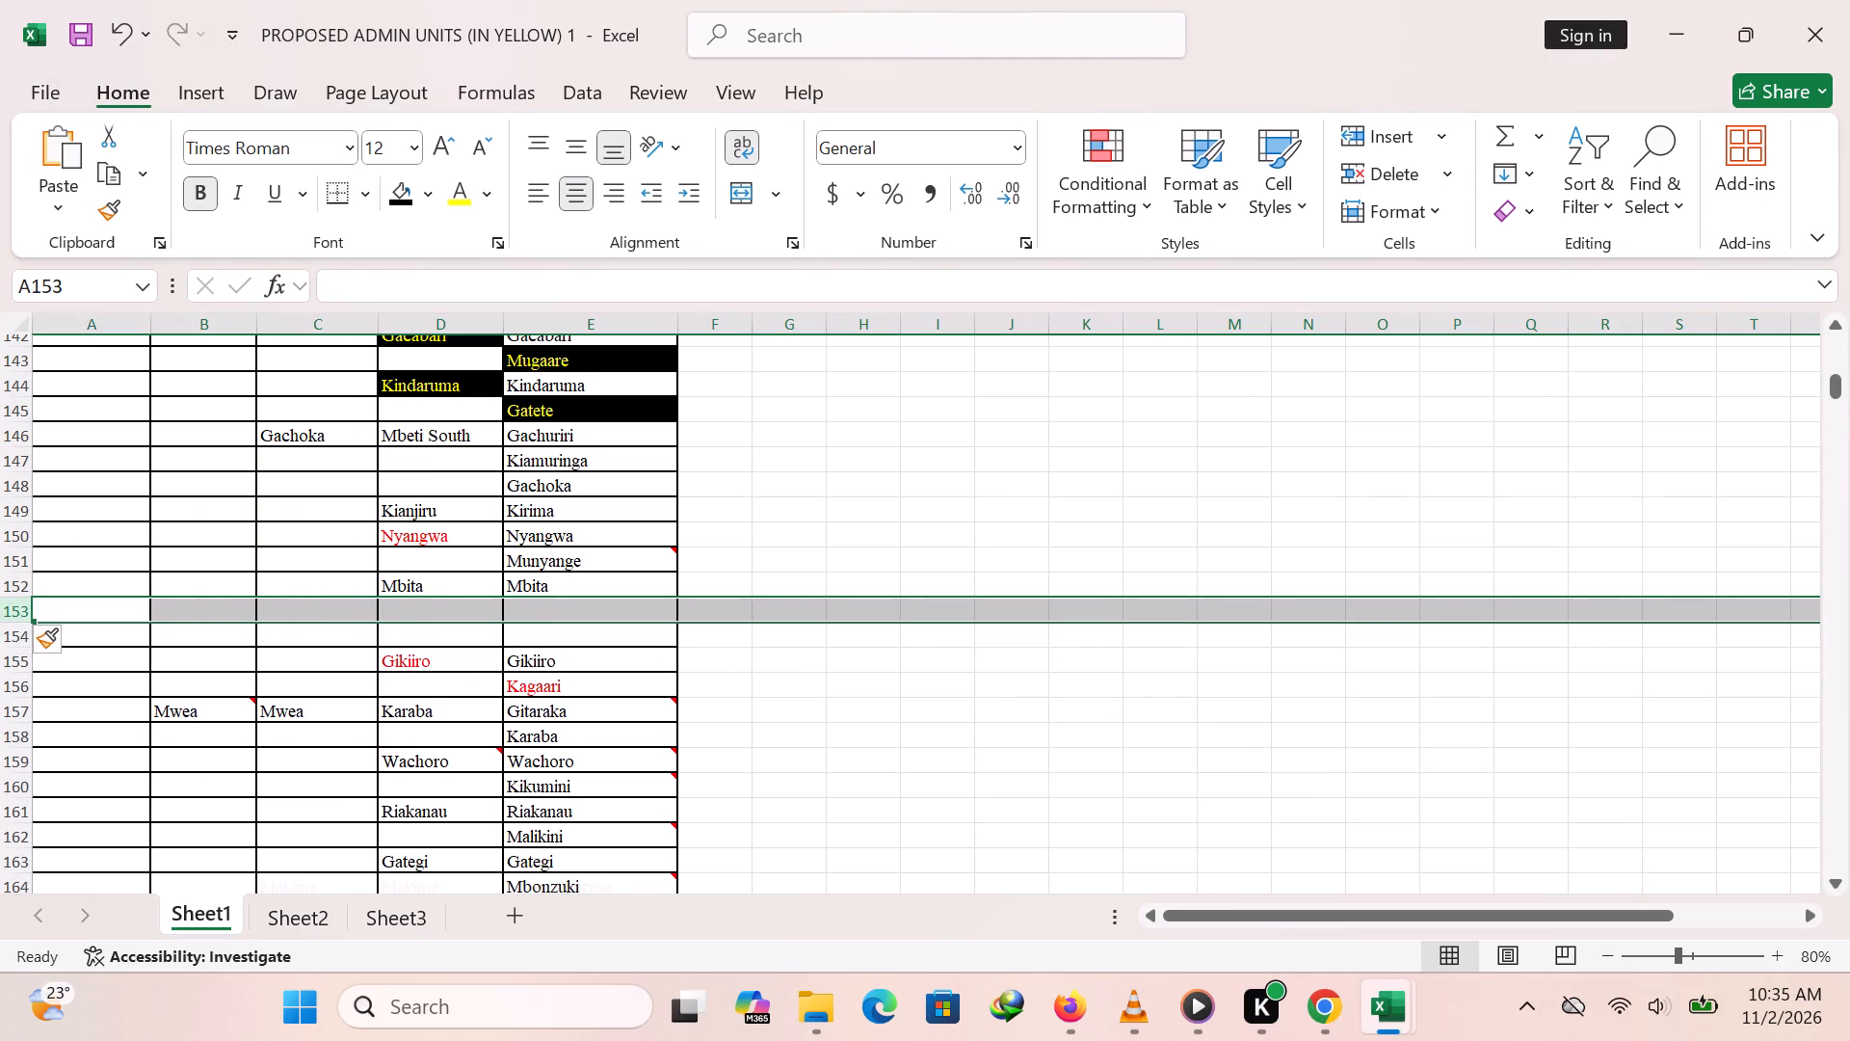
Enter the sub-locations Minuri and Mutugu in the two blank rows below the Mbita sub-location.
click(540, 604)
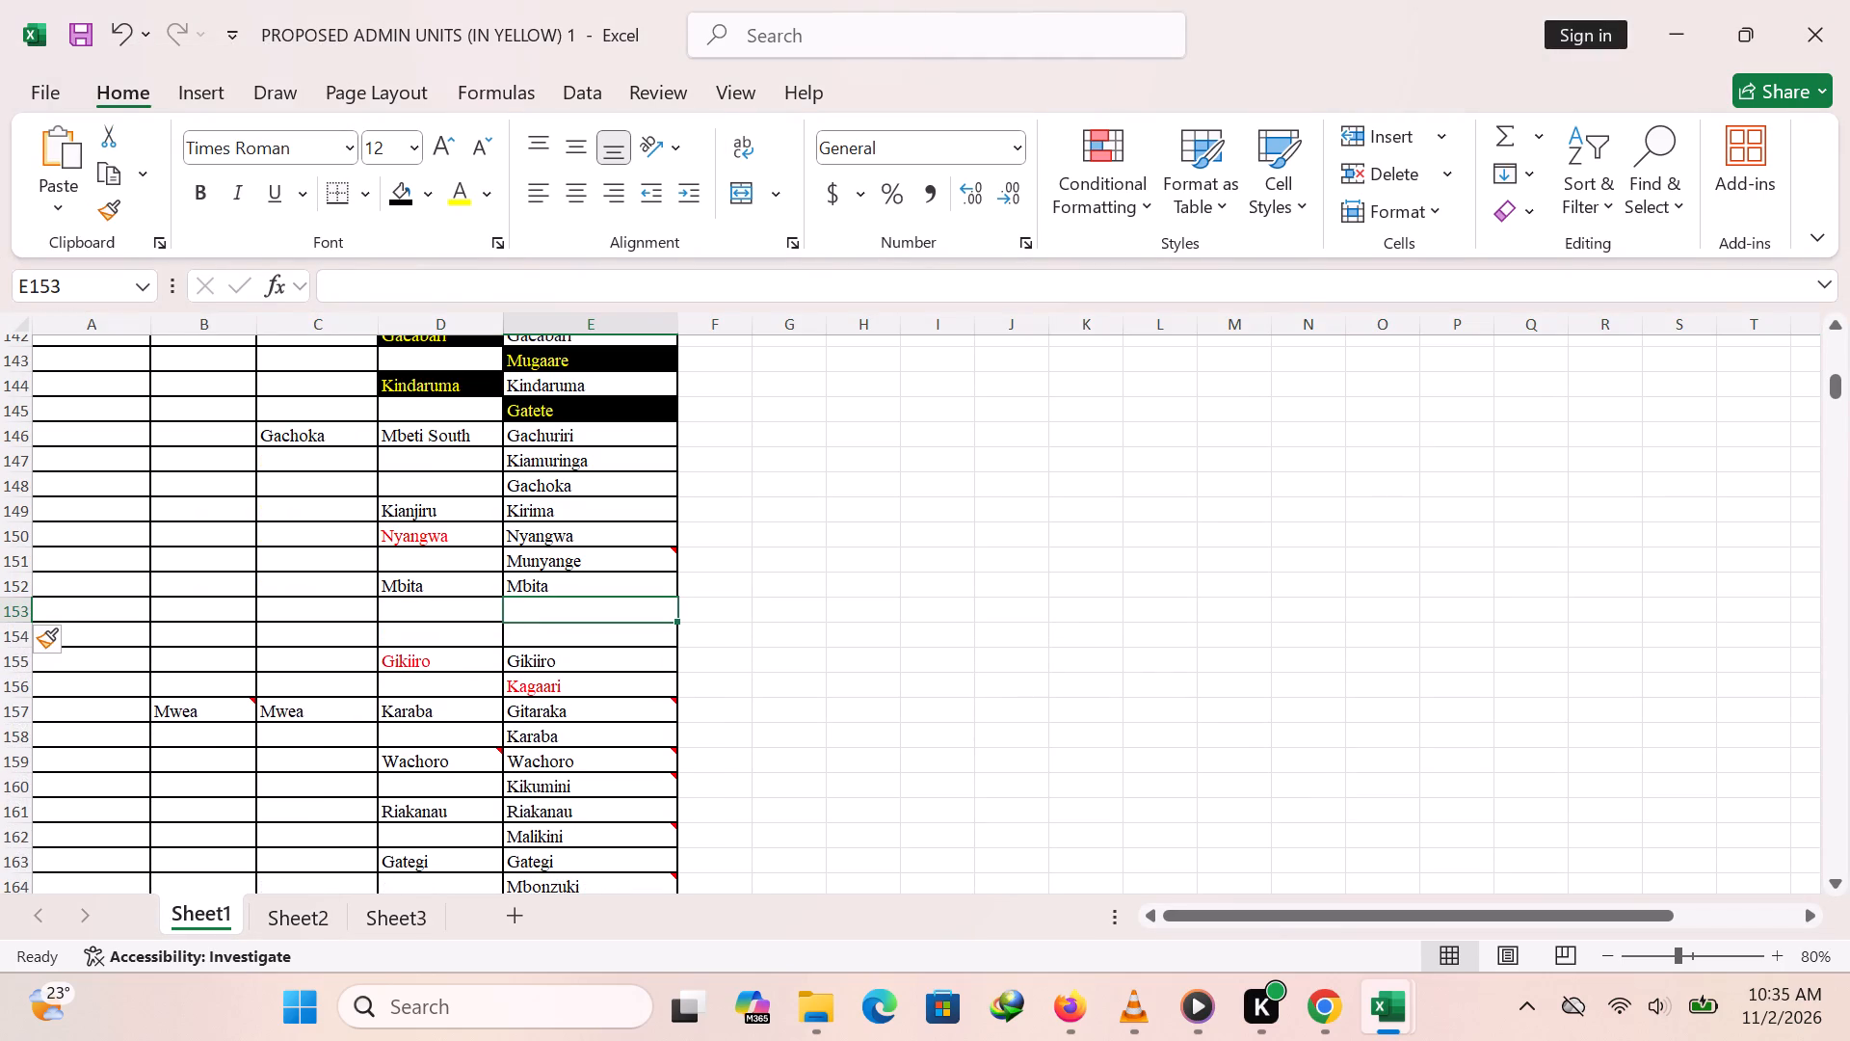
click(541, 610)
click(541, 610)
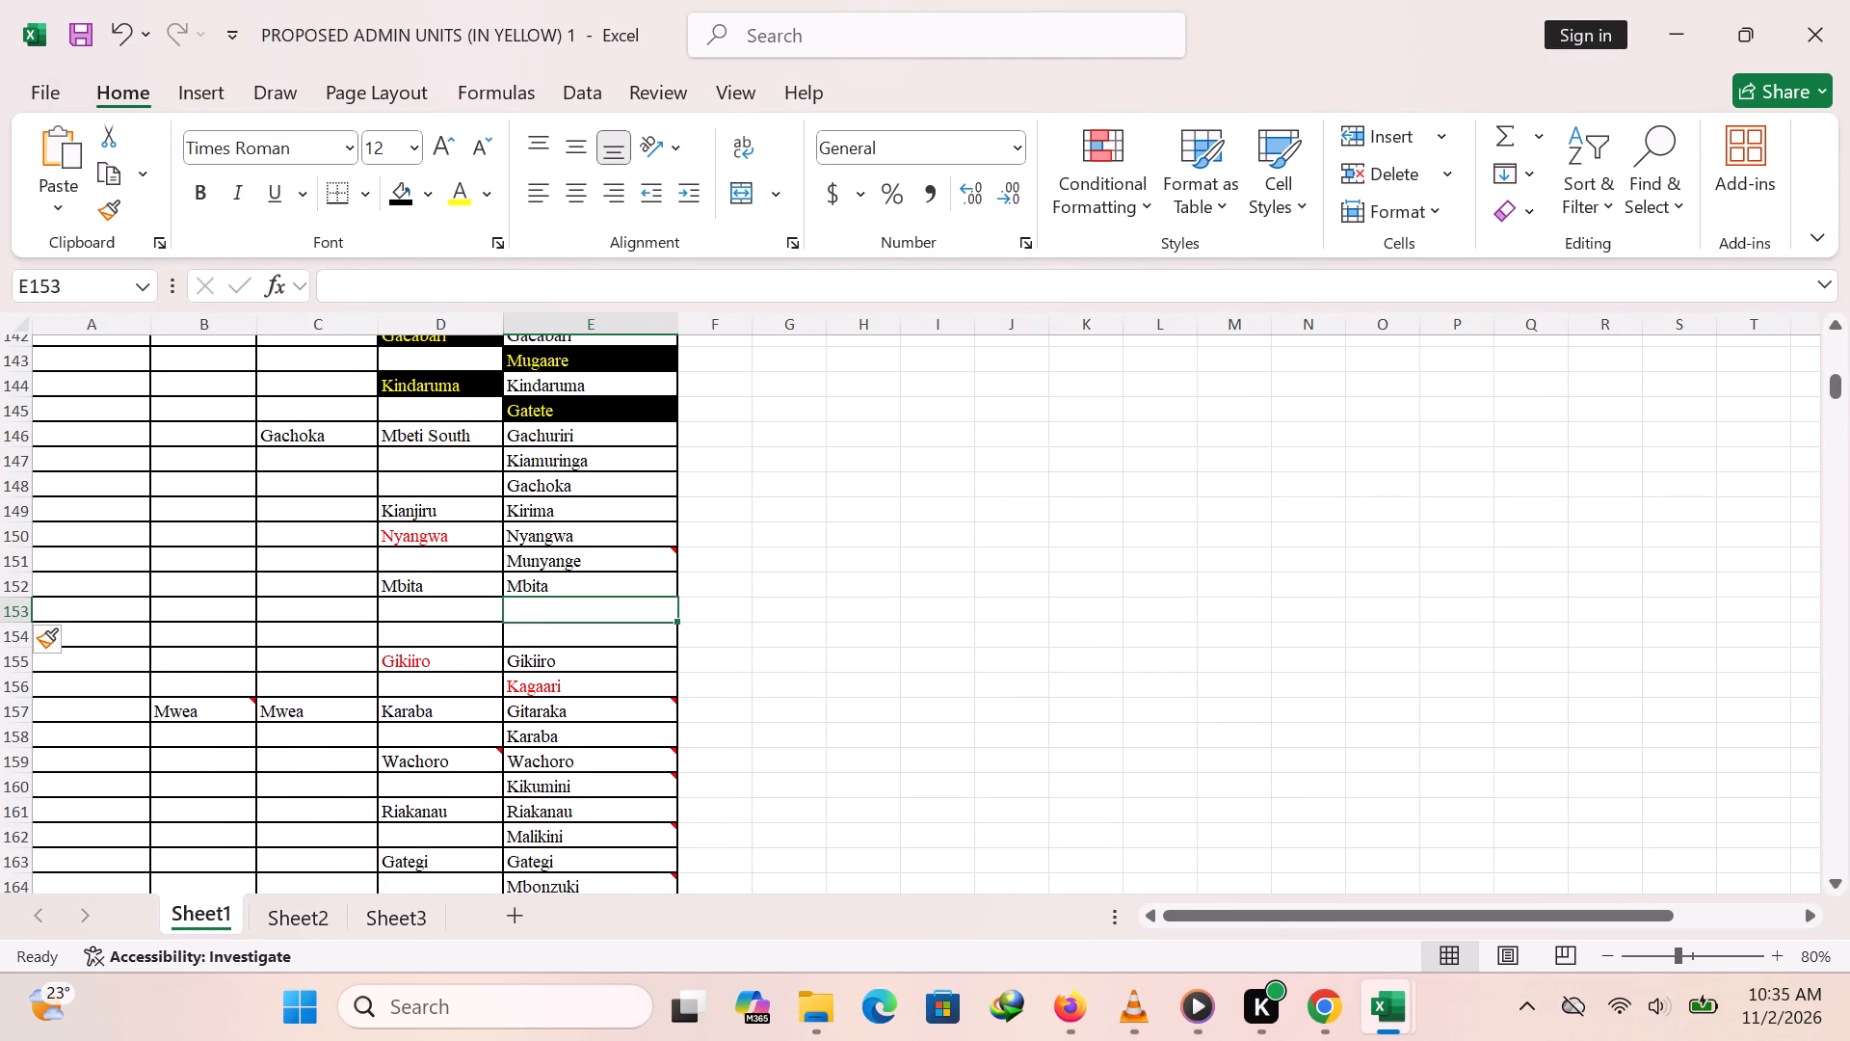
click(541, 610)
click(541, 610)
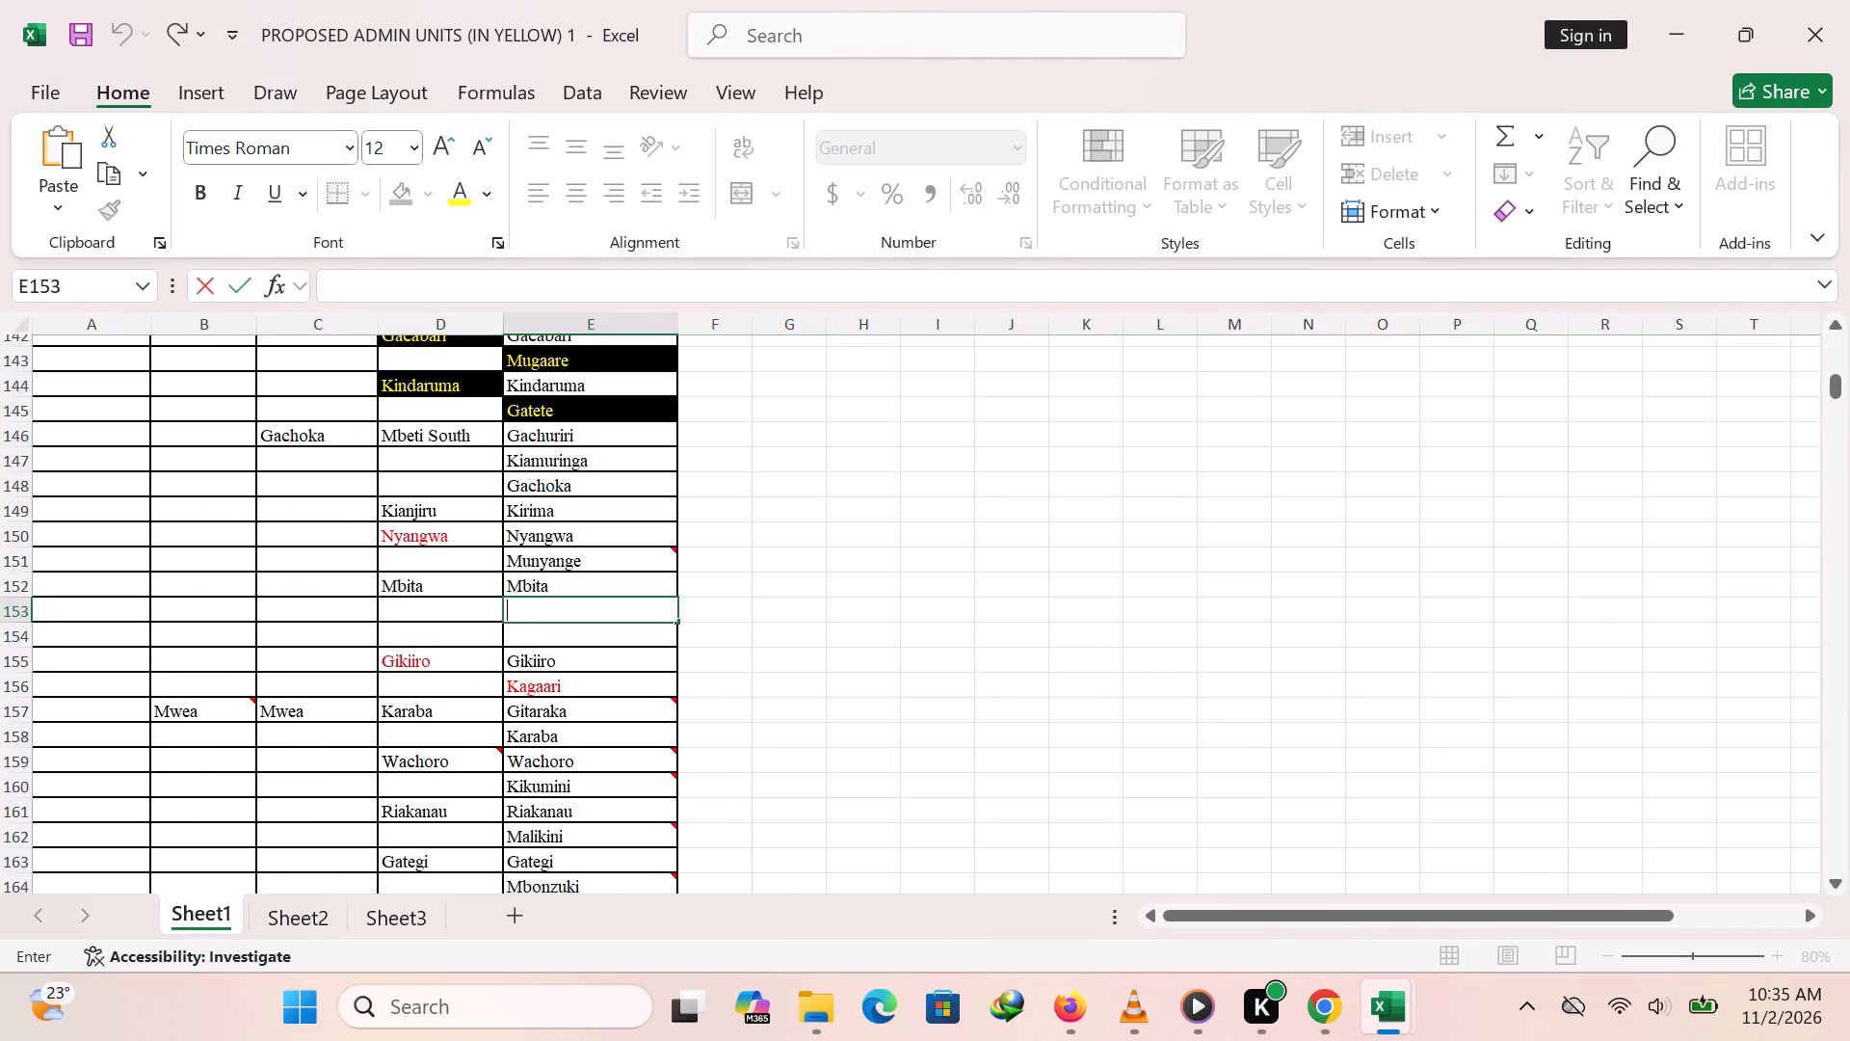
text(Mi)
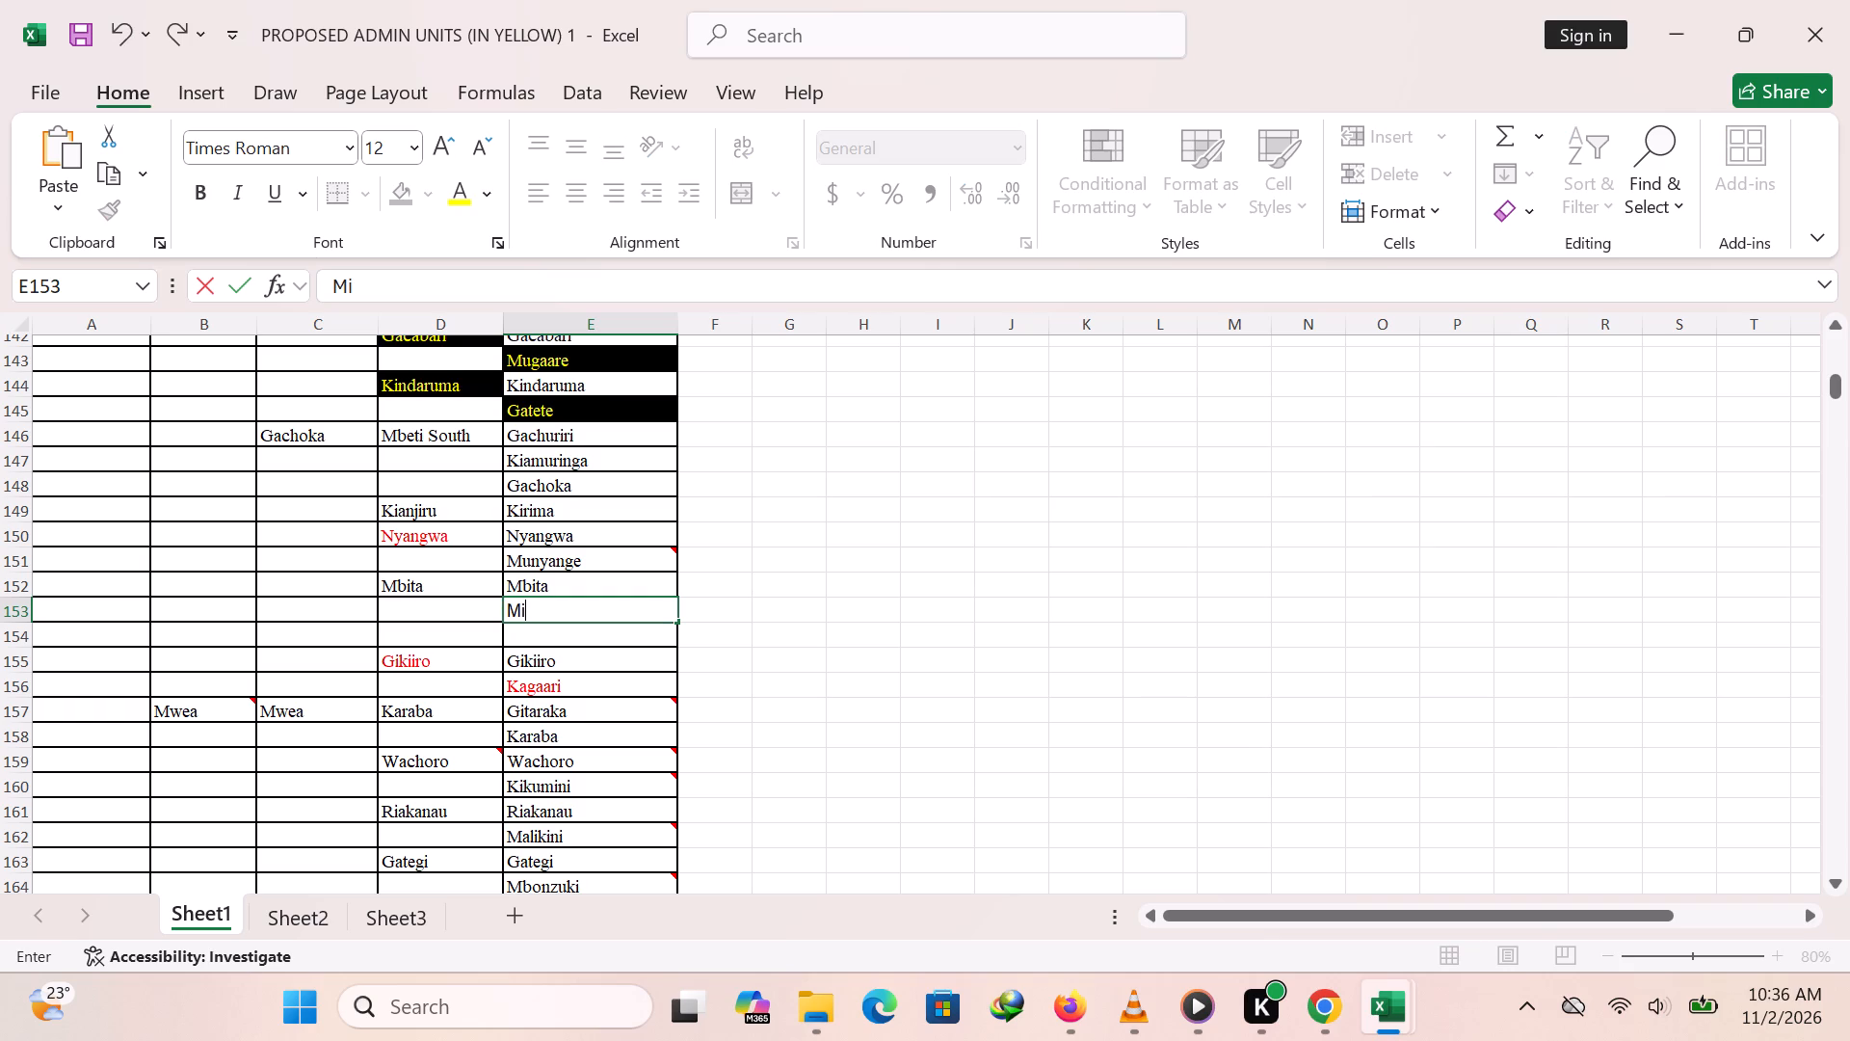
text(nuri)
key(Down)
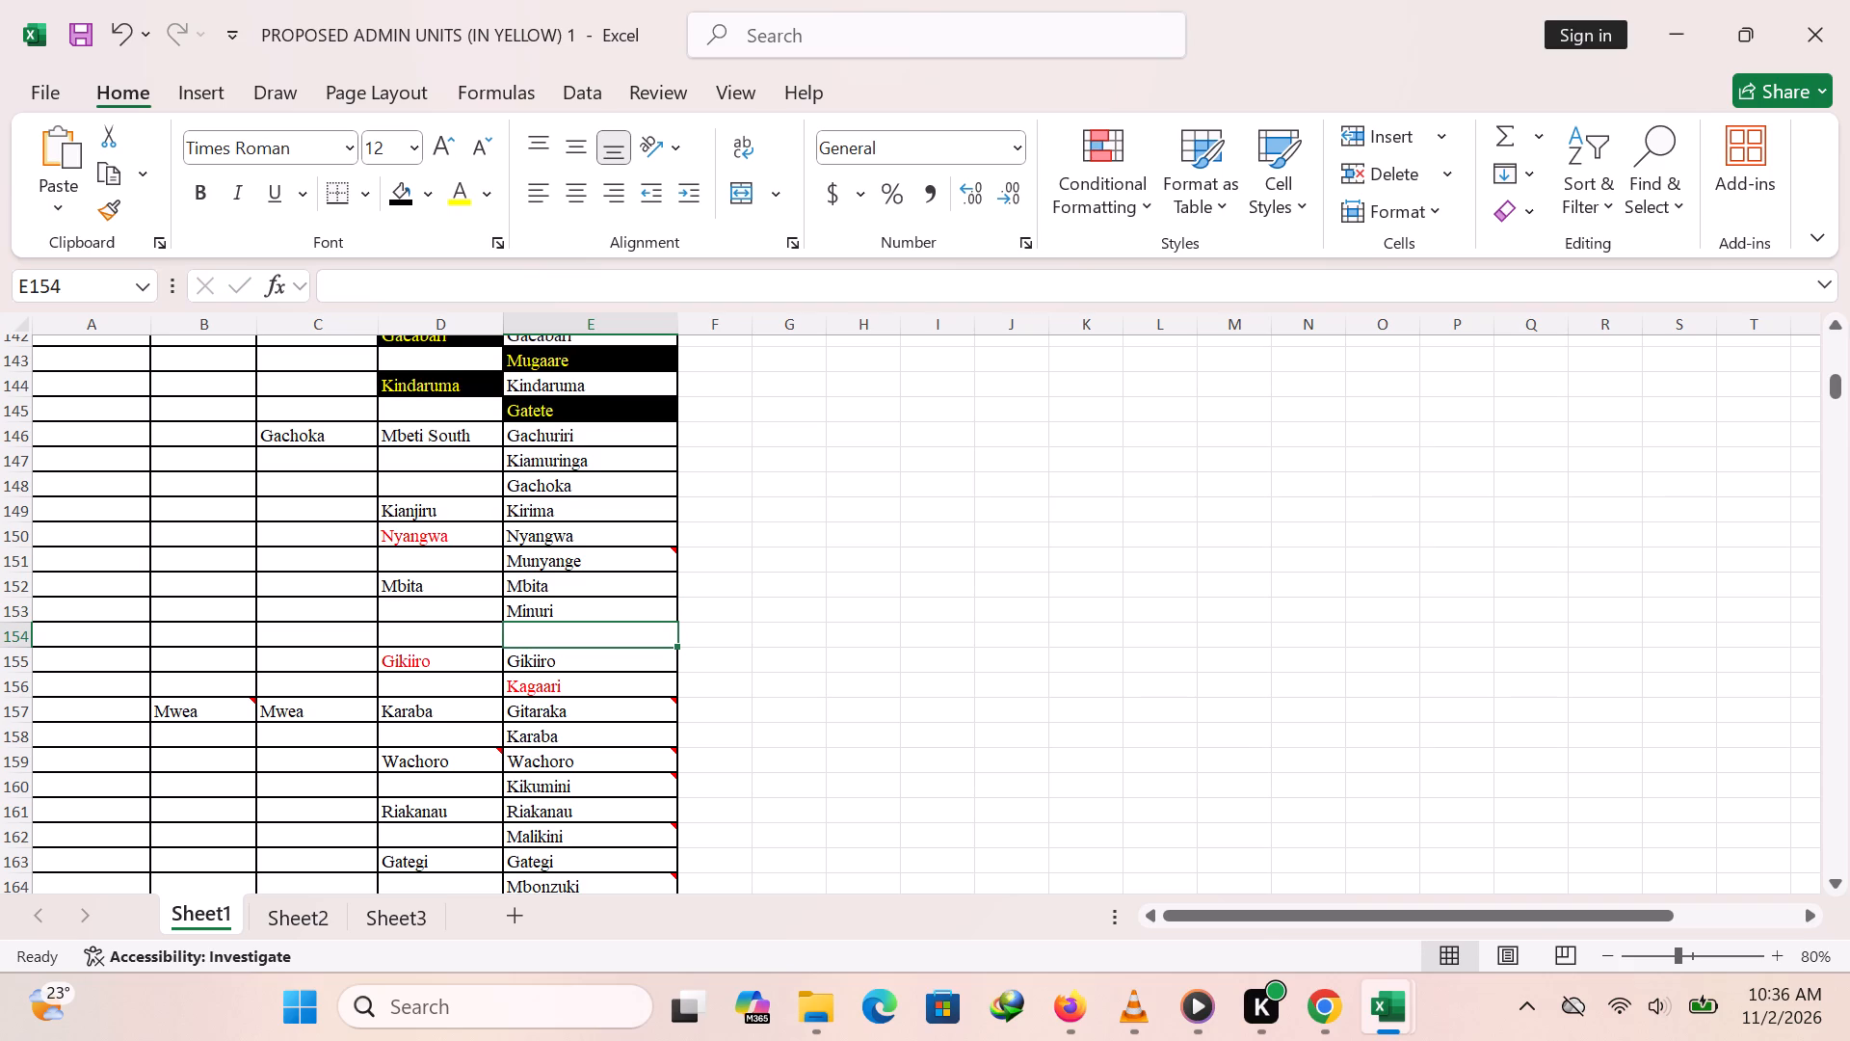
key(shift+m)
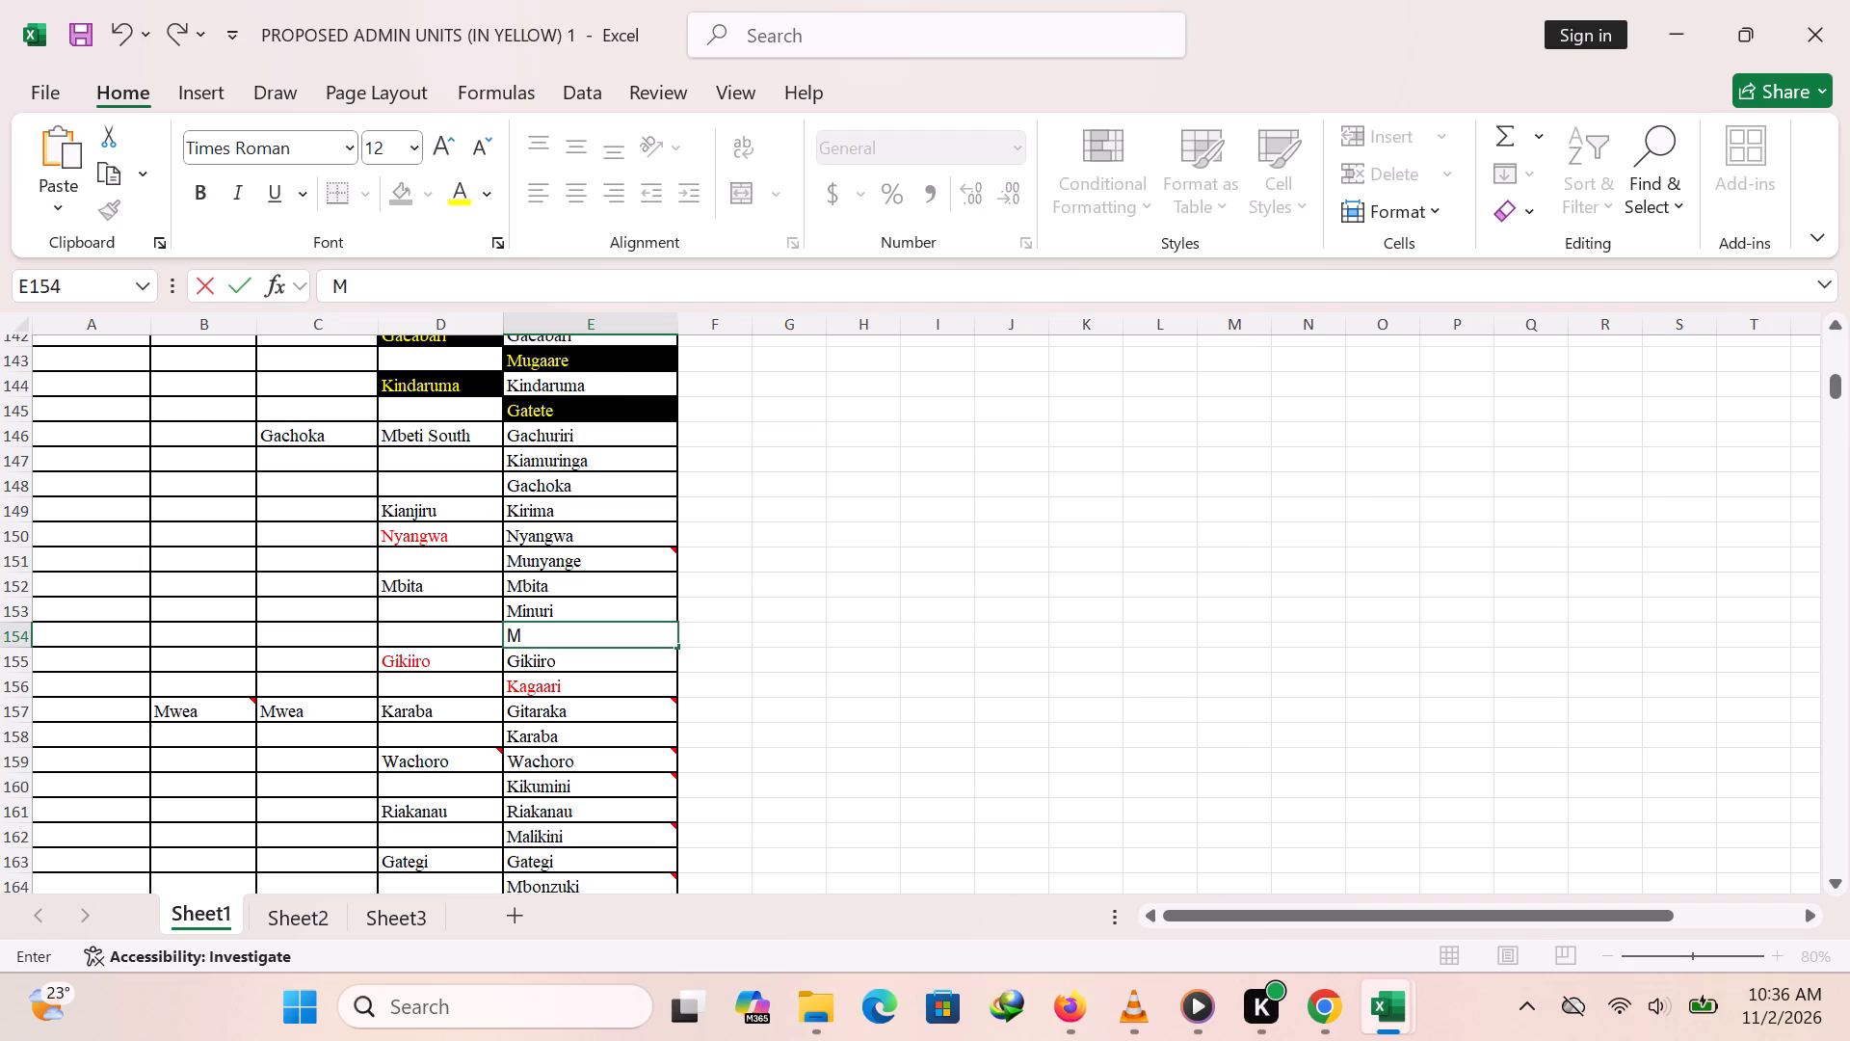
text(utug)
key(u)
Change the font colour of the new Mutugu and Minuri sub-location entries to yellow.
drag(586, 643, 515, 627)
drag(515, 627, 513, 620)
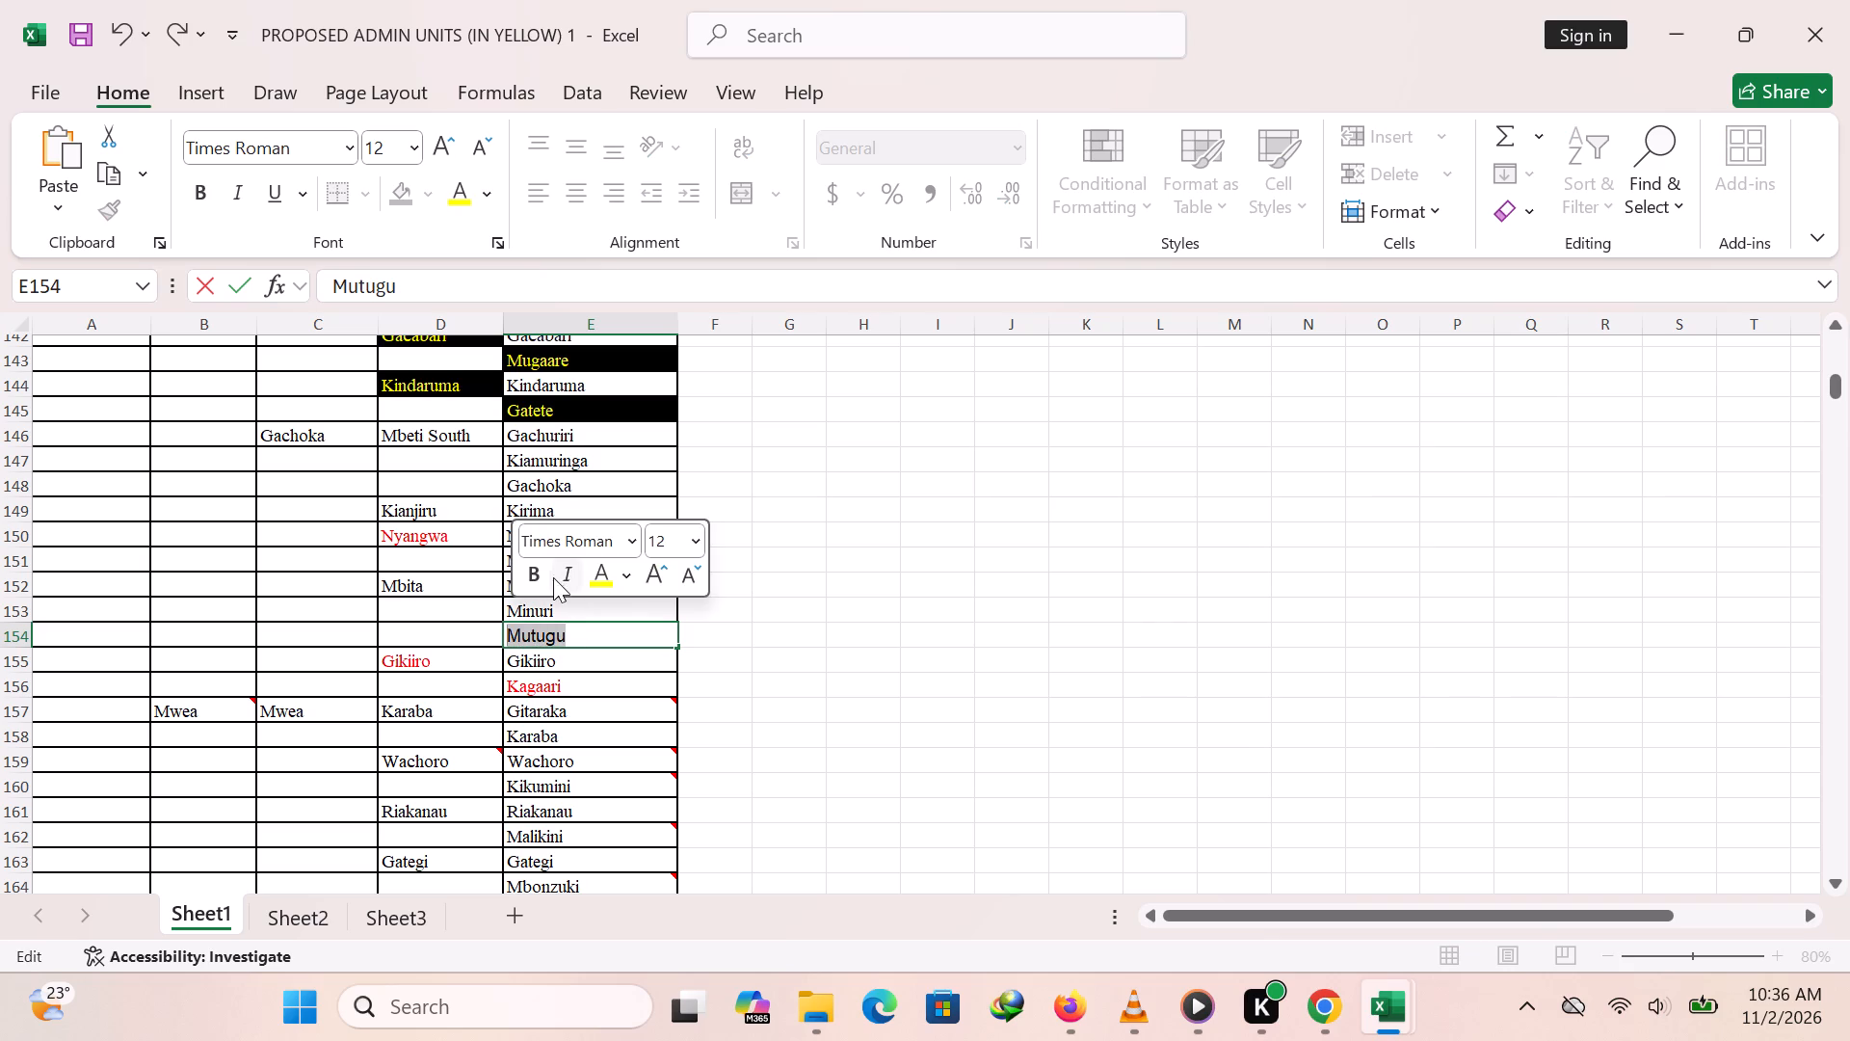
click(607, 578)
click(571, 620)
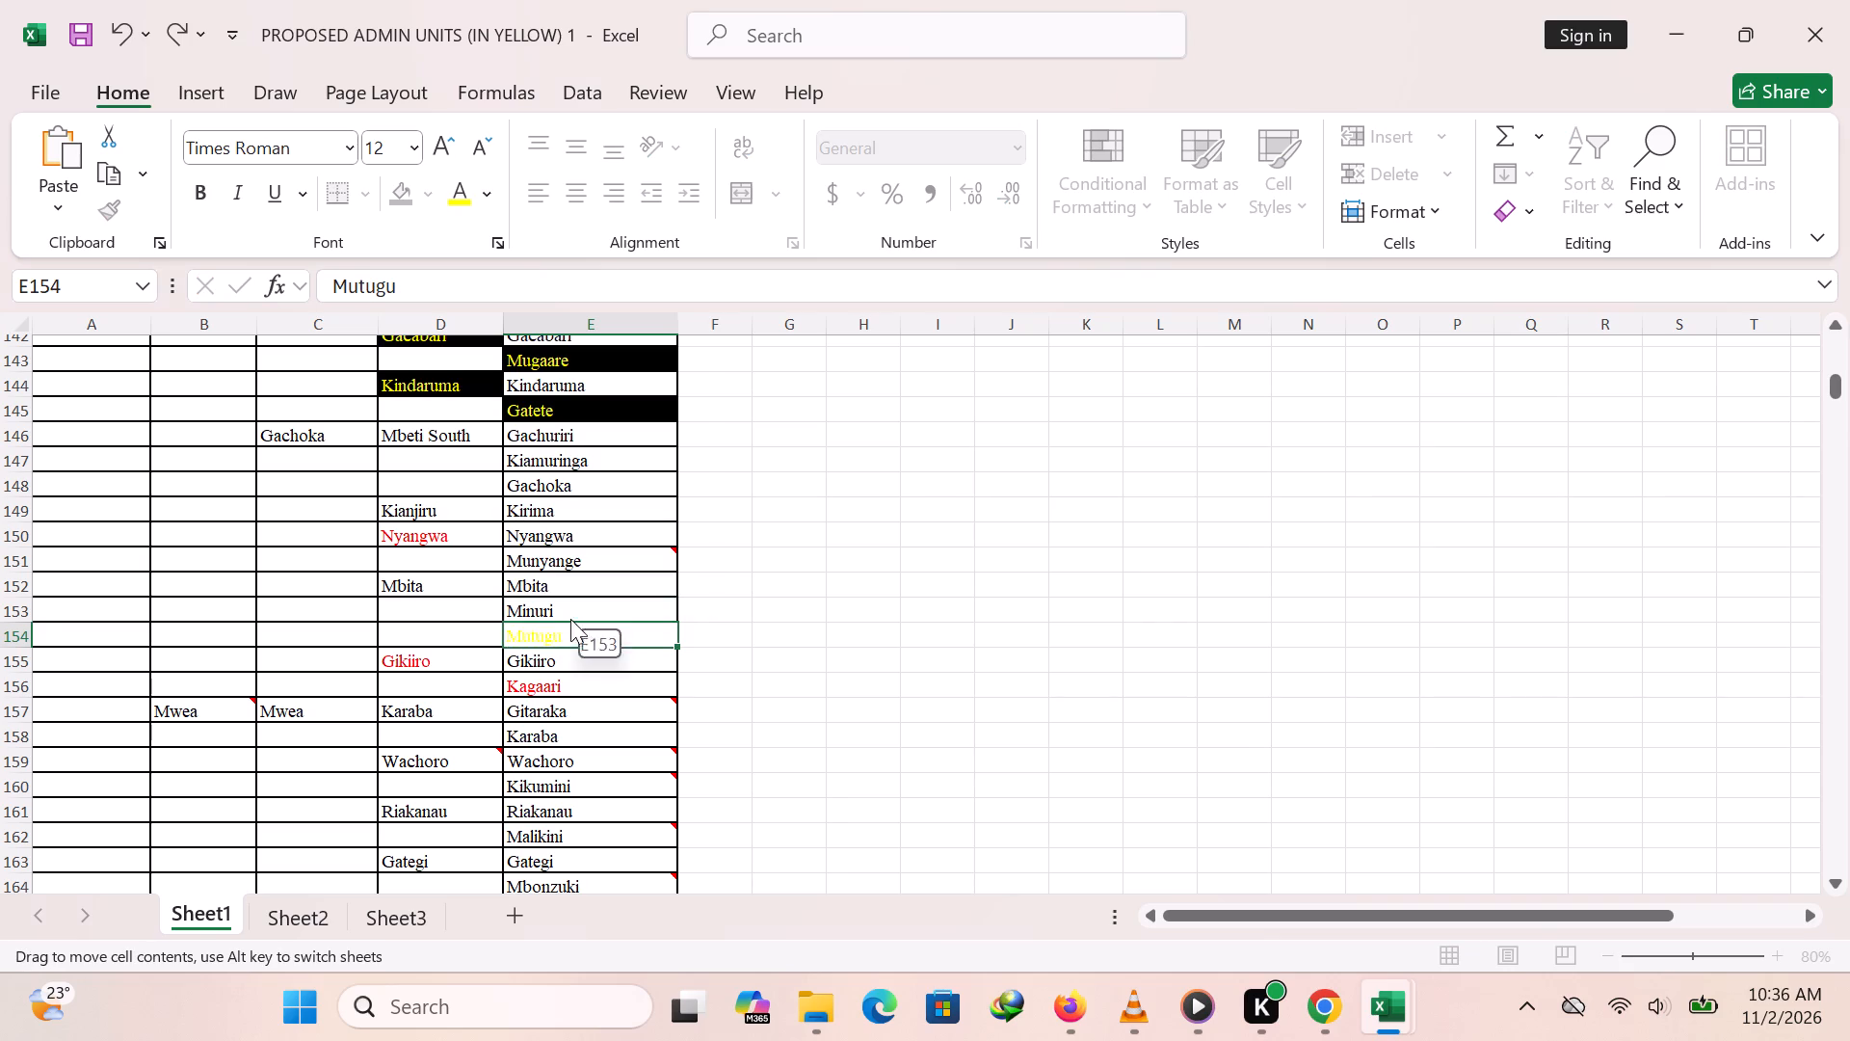
click(1149, 555)
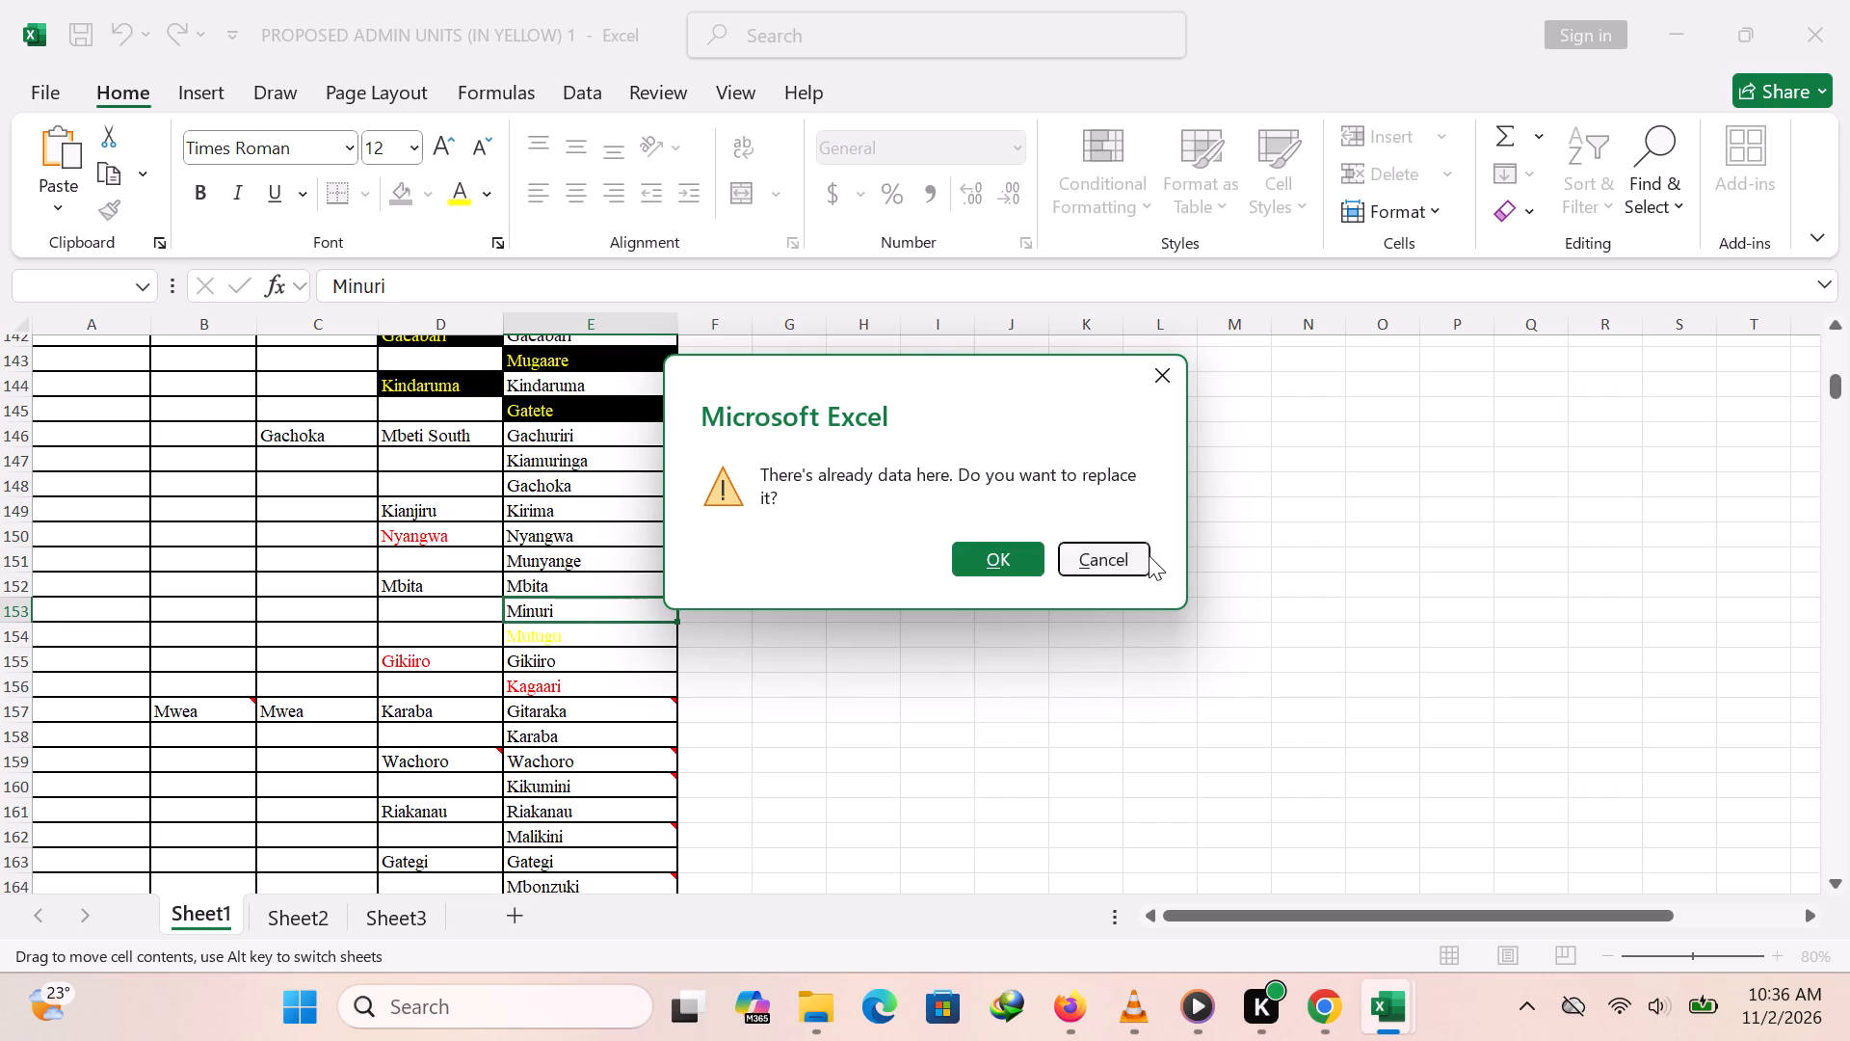
click(605, 606)
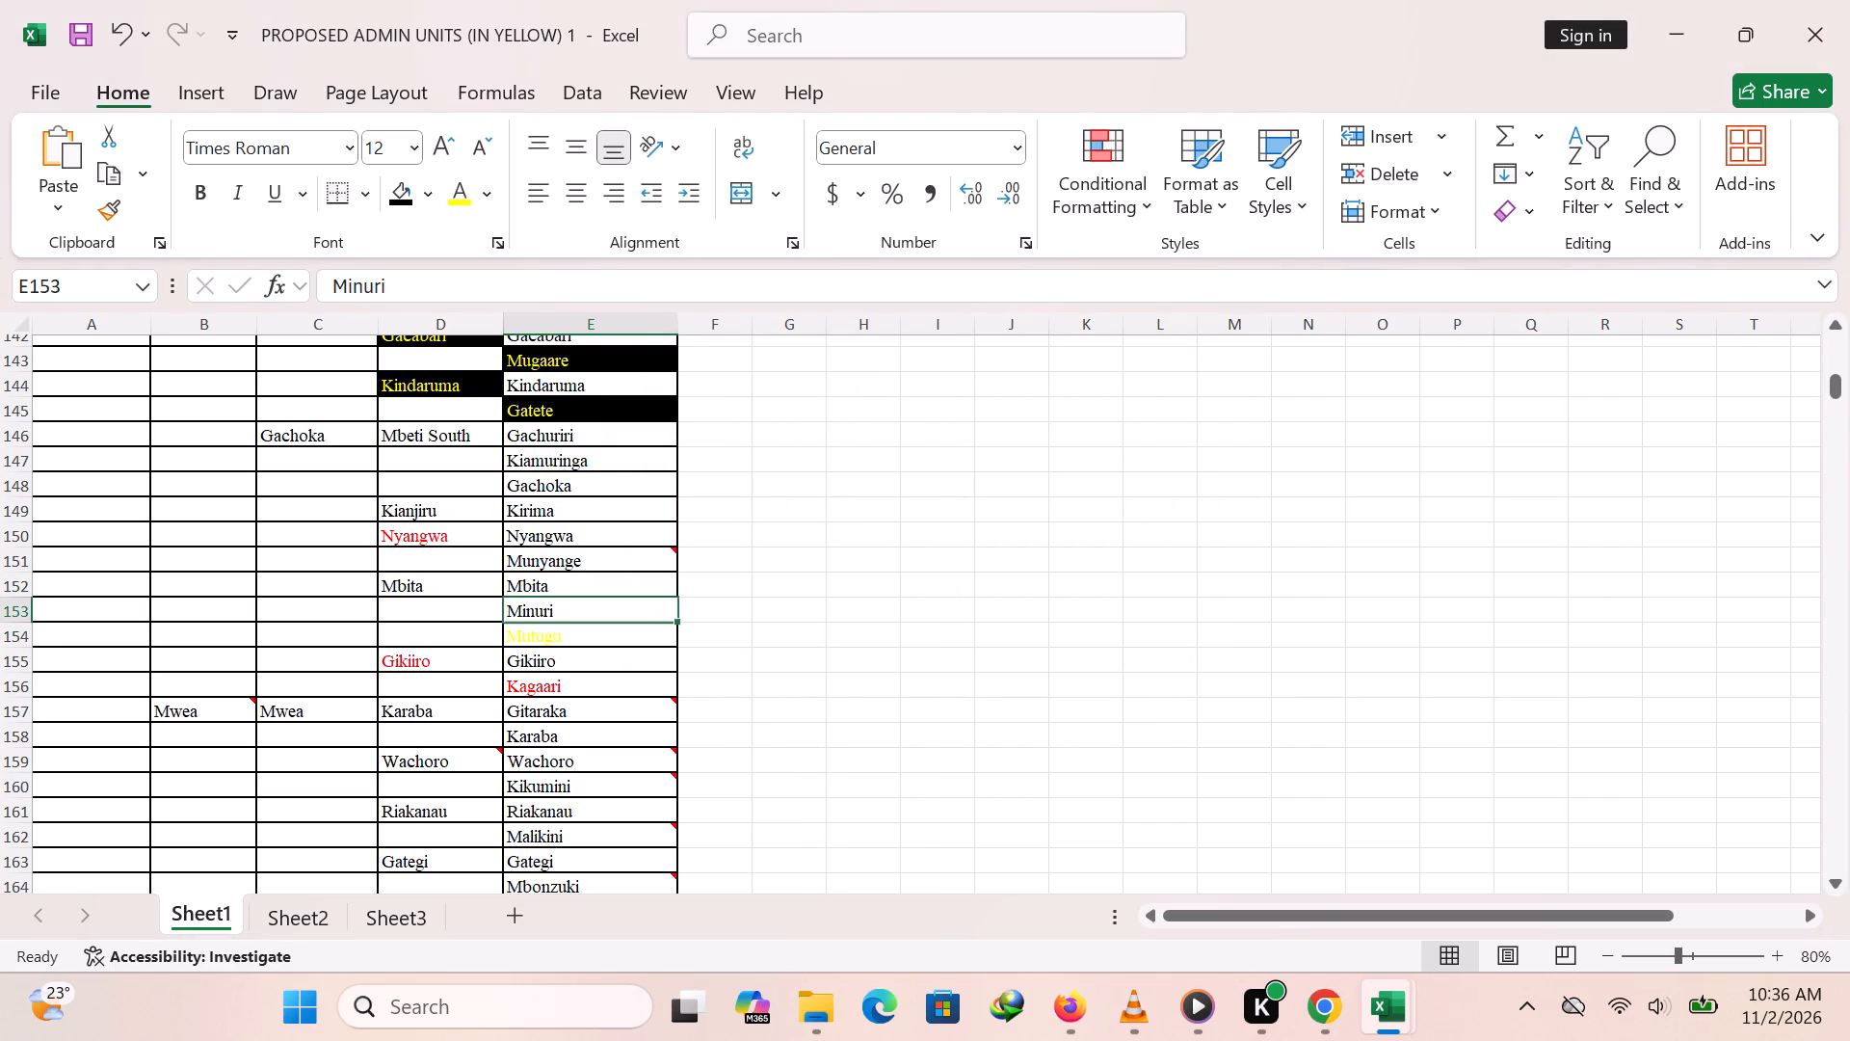
double_click(571, 611)
drag(570, 611, 509, 603)
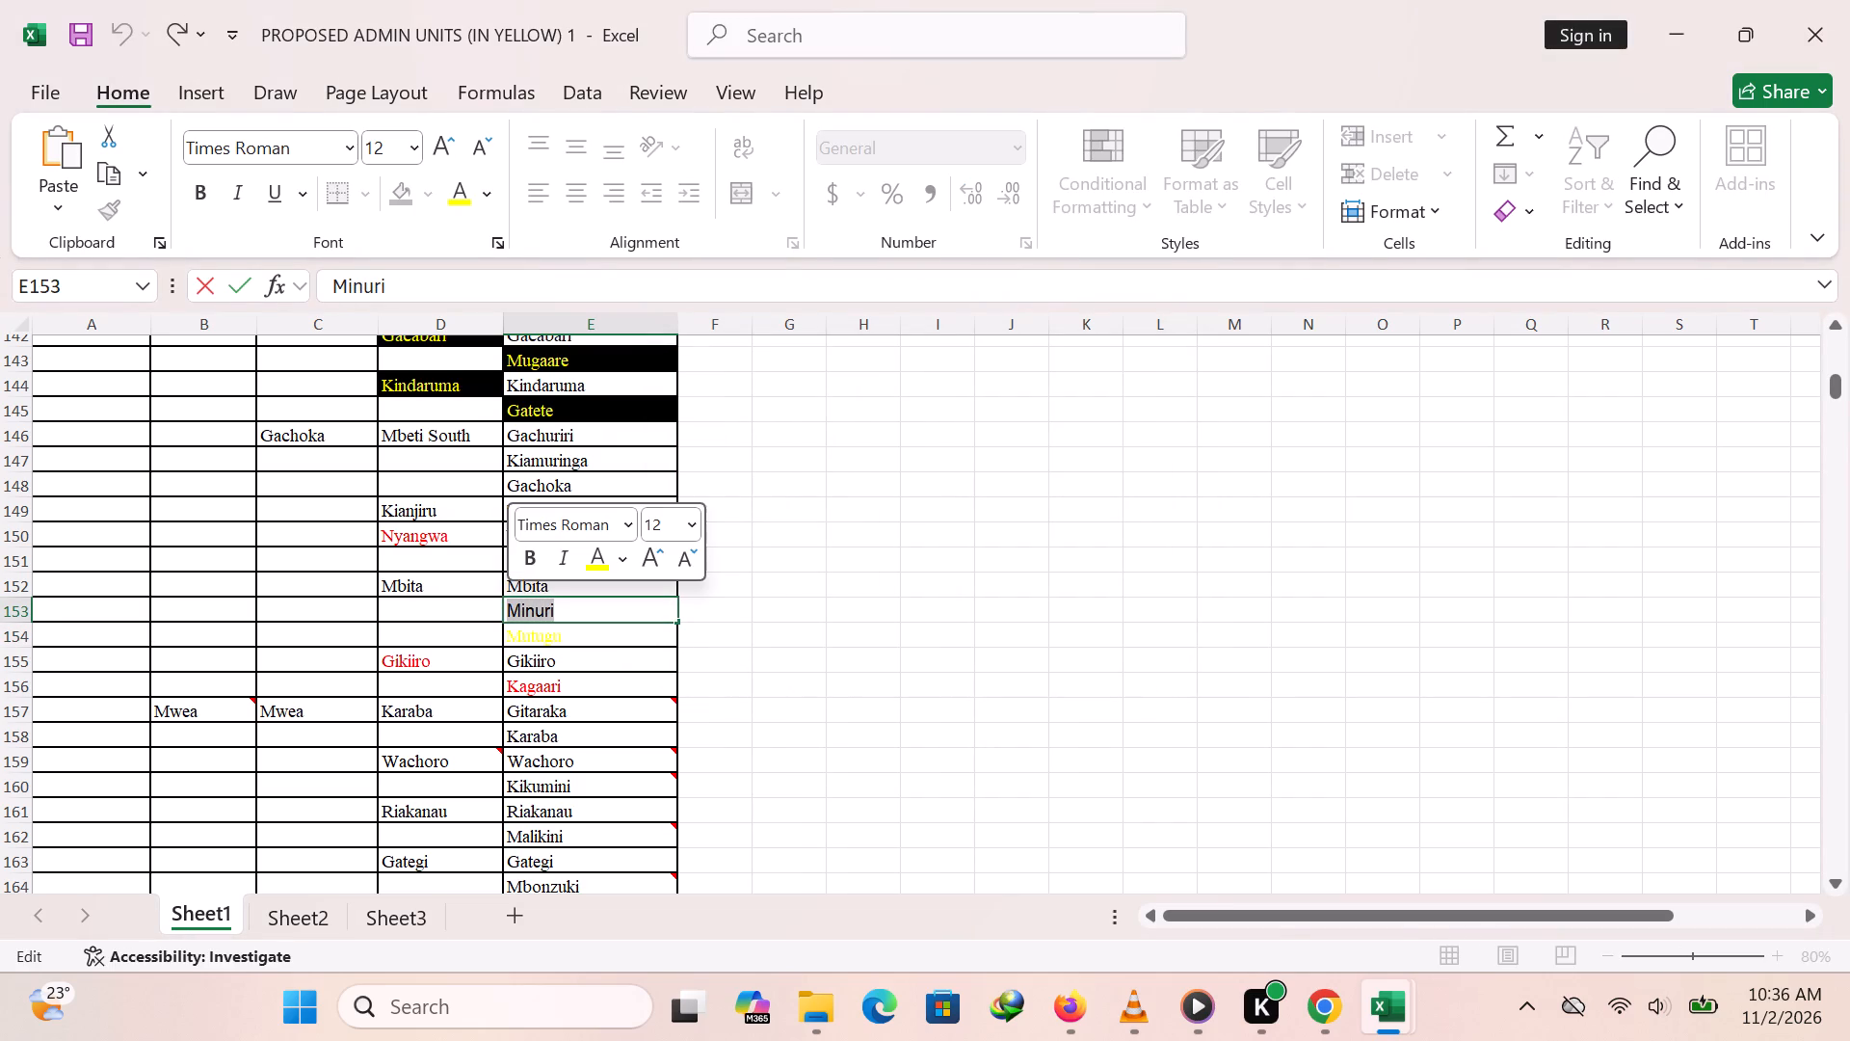
click(589, 575)
Fill the Mutugu and Minuri sub-location cells with black.
click(564, 629)
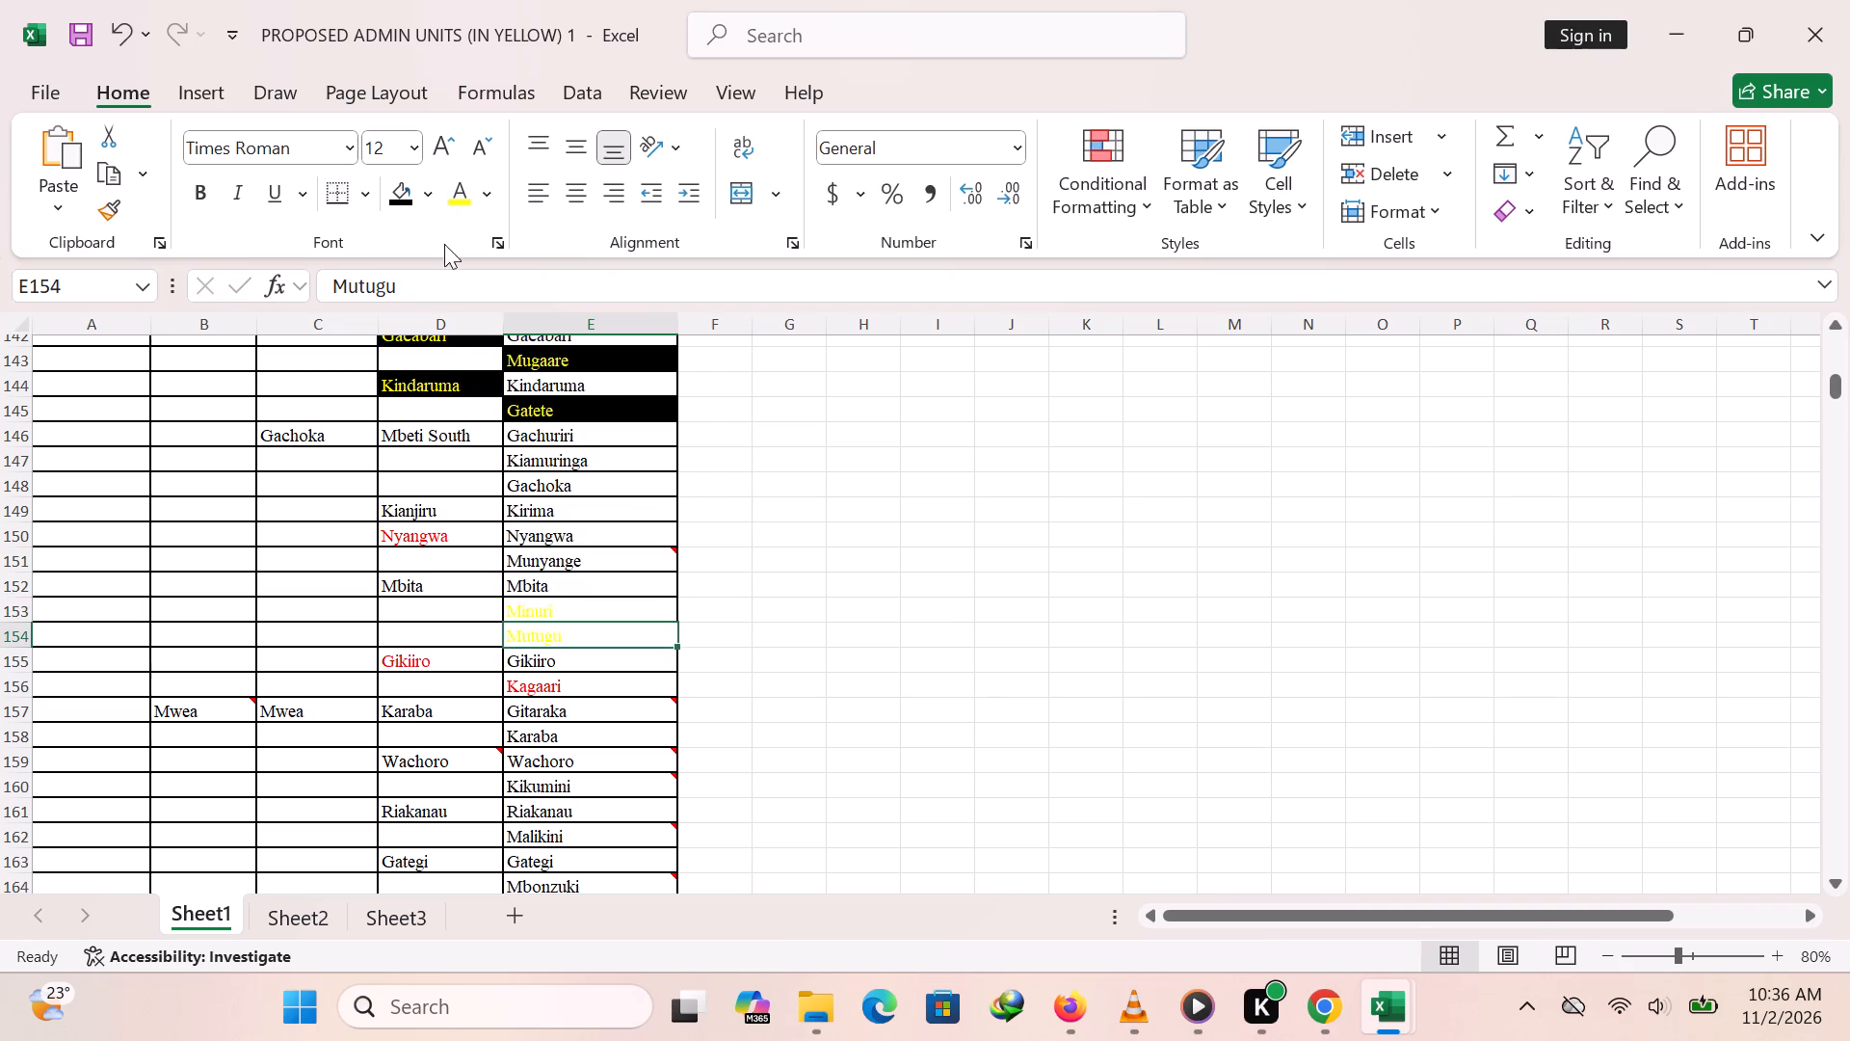
click(411, 189)
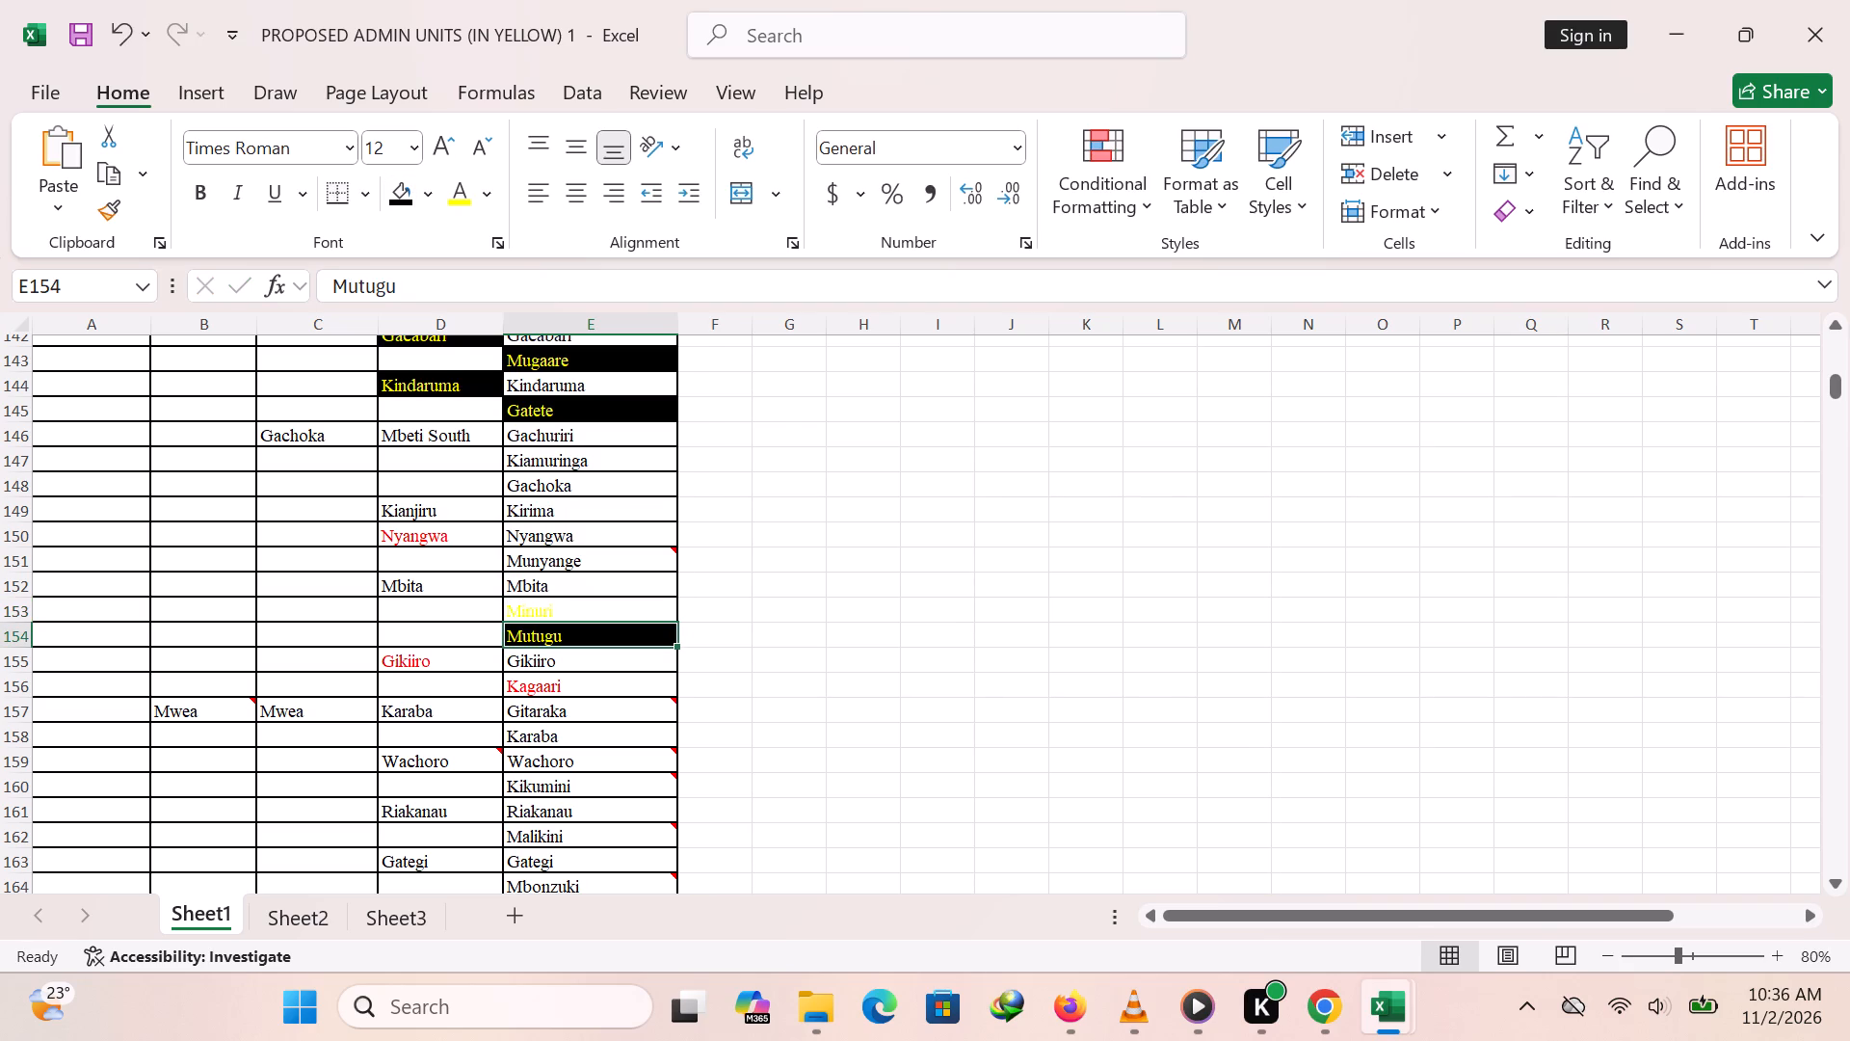
click(565, 612)
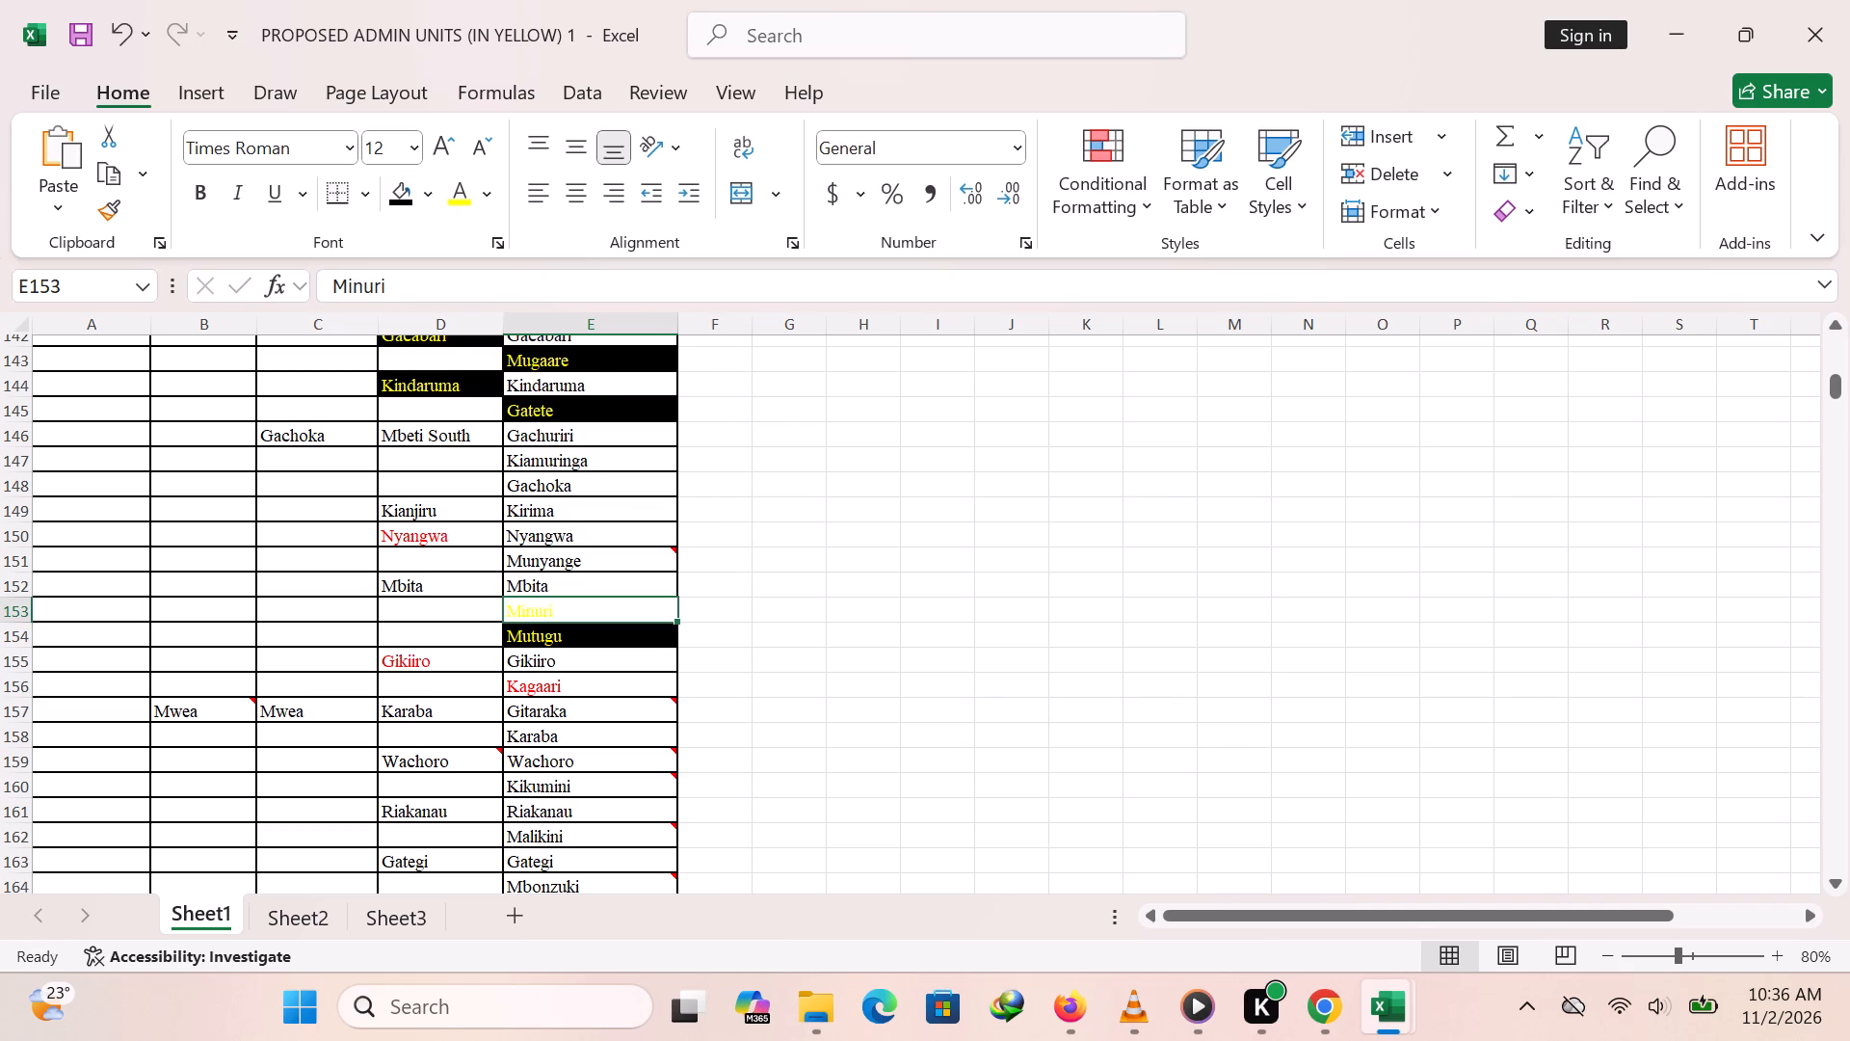
click(399, 194)
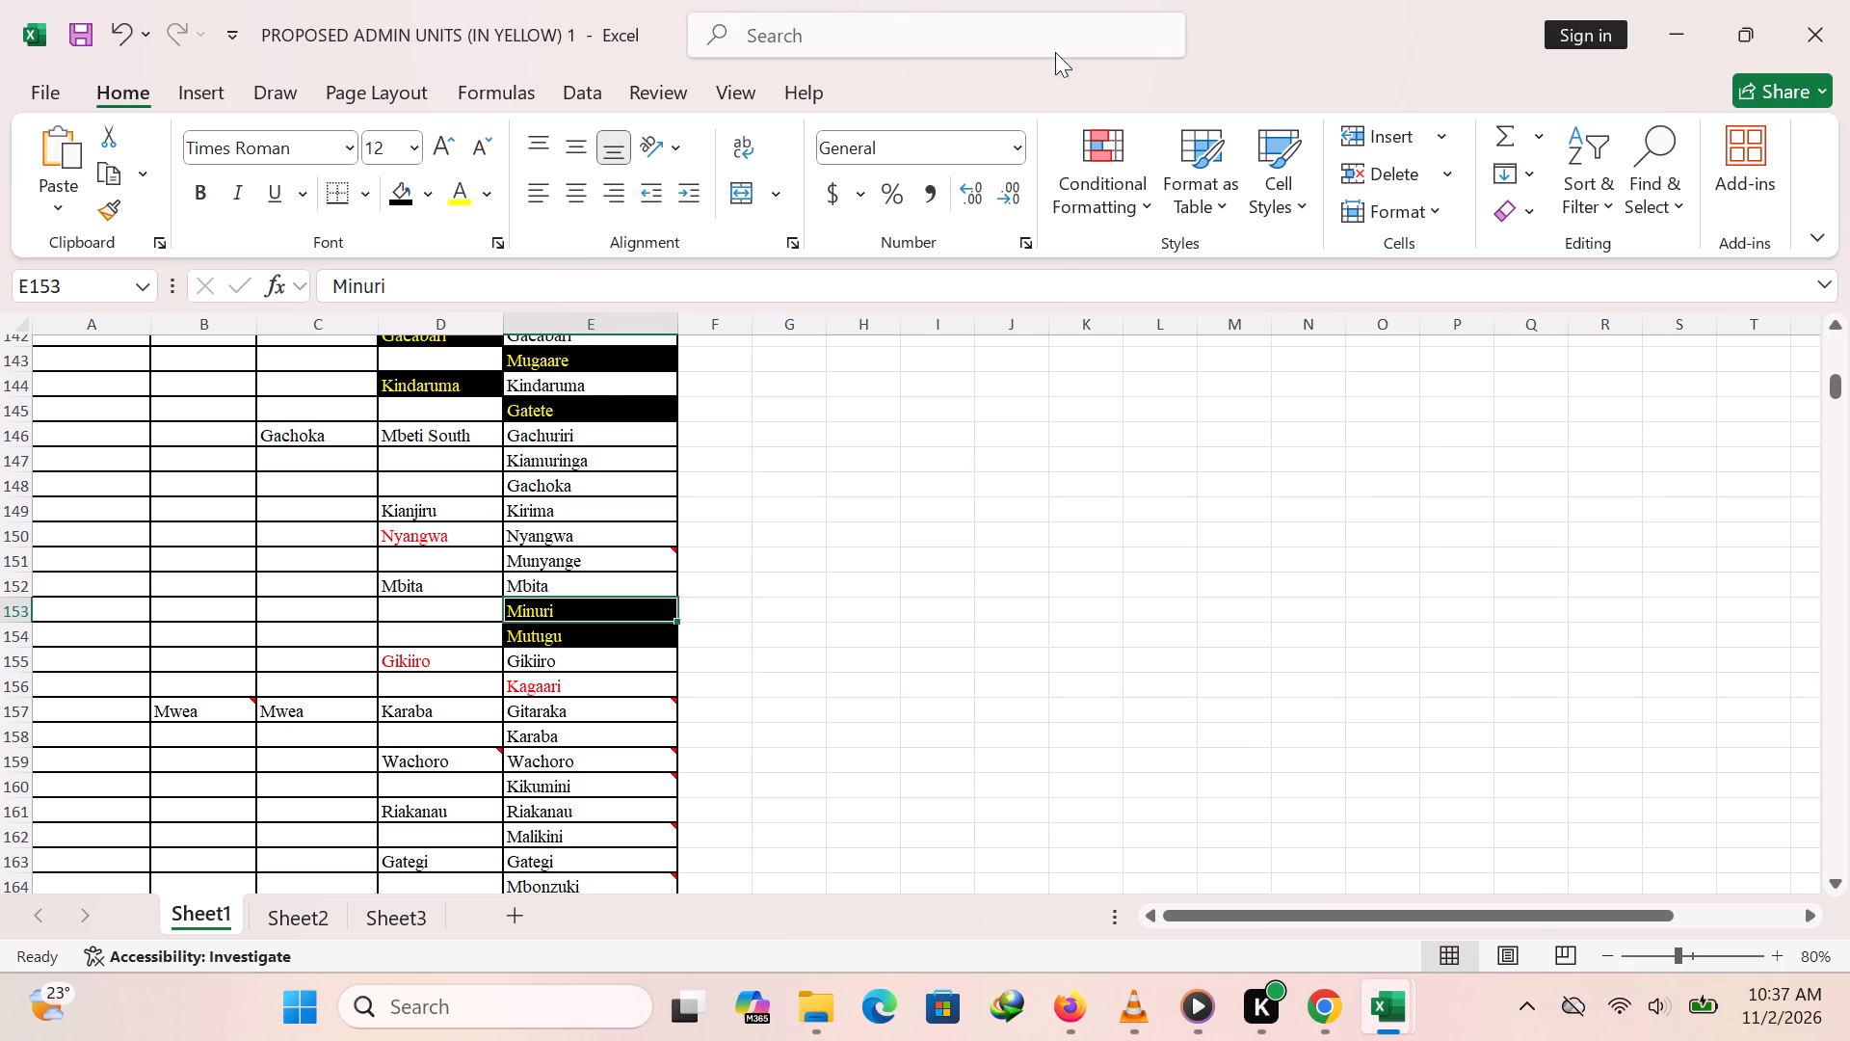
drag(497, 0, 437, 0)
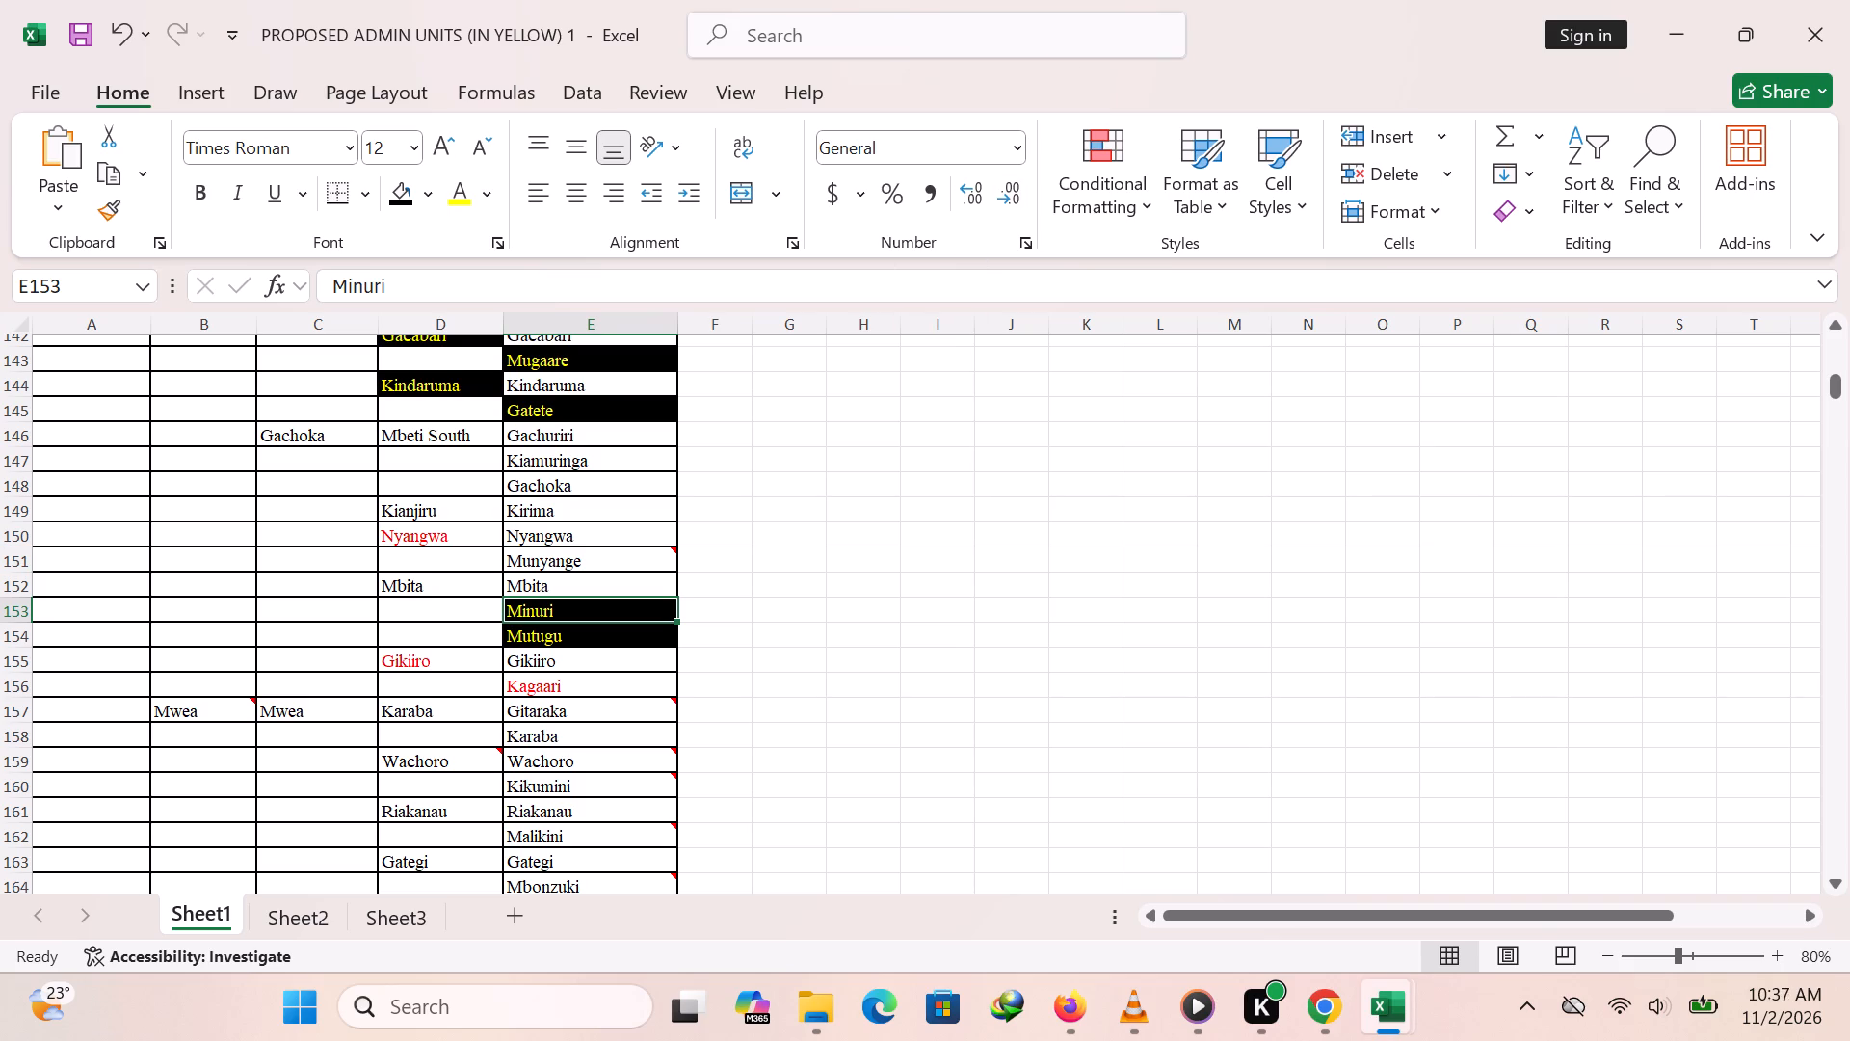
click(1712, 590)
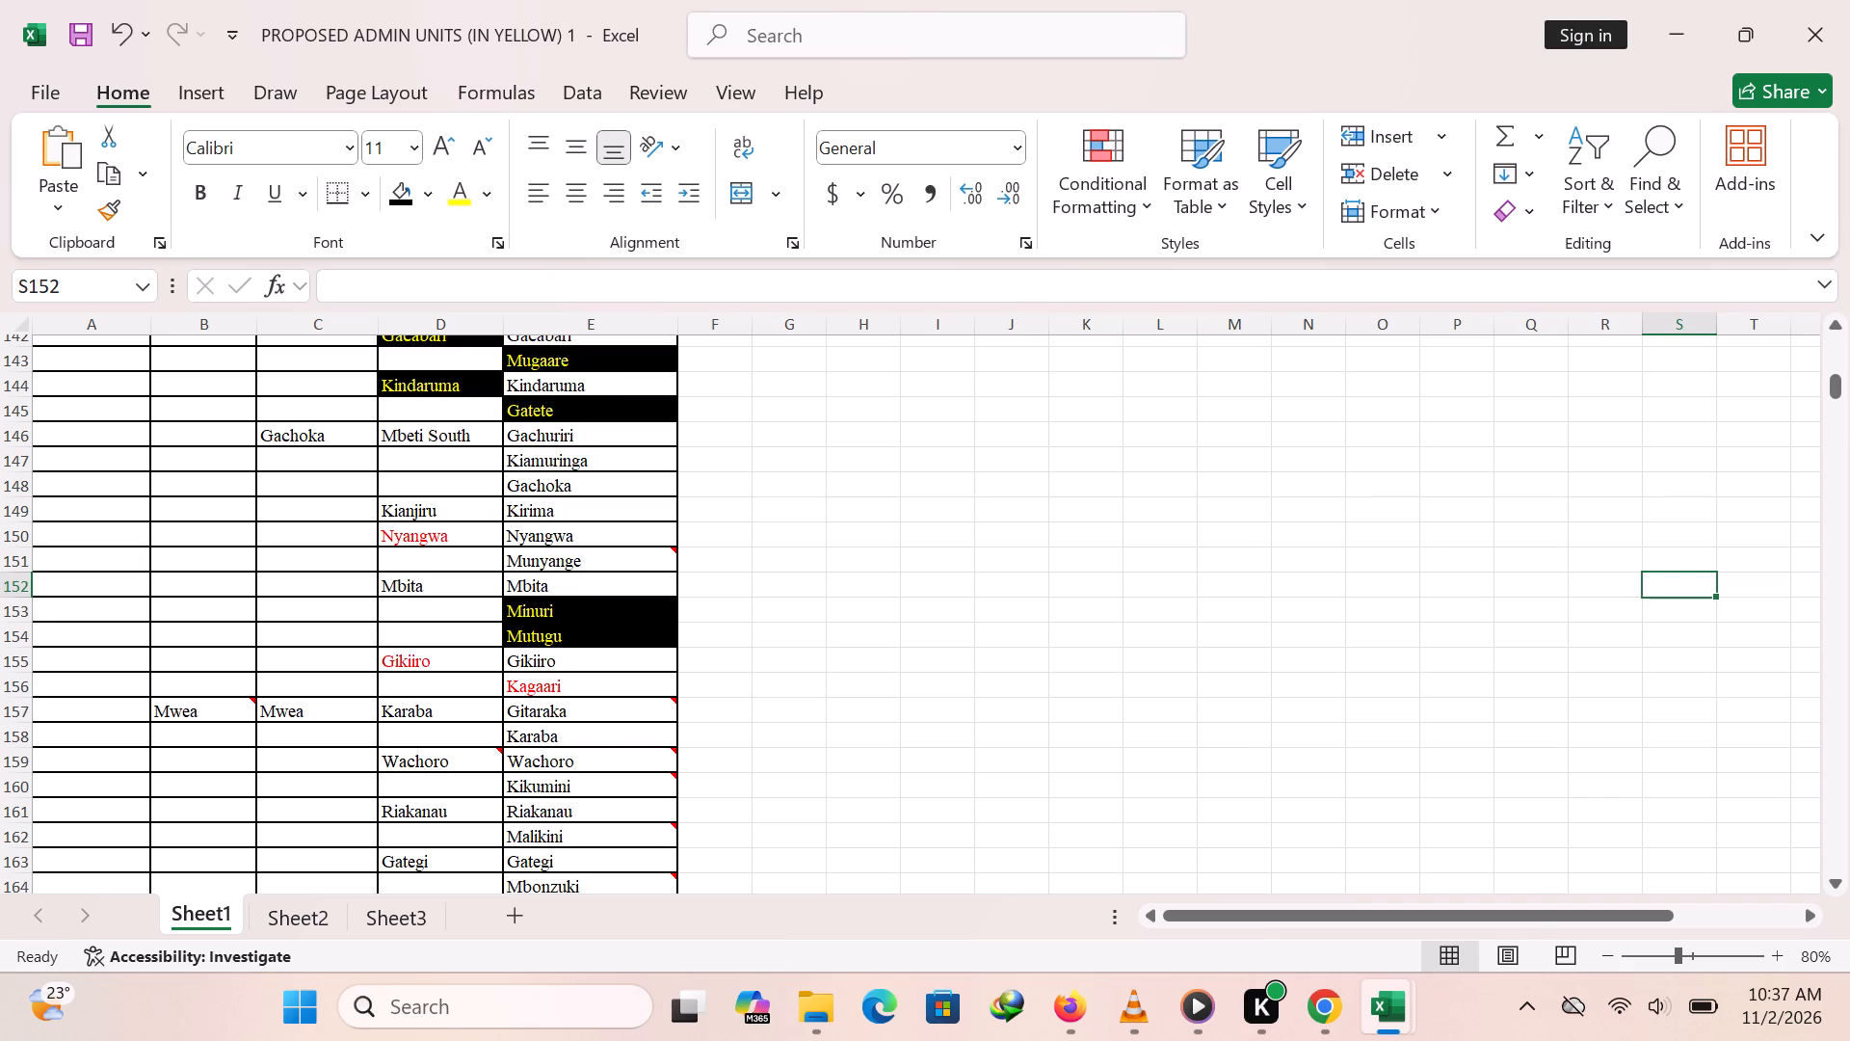
Insert a blank row between the Kirima sub-location and the Nyangwa location in the Gachoka division.
click(13, 539)
click(13, 539)
right_click(13, 539)
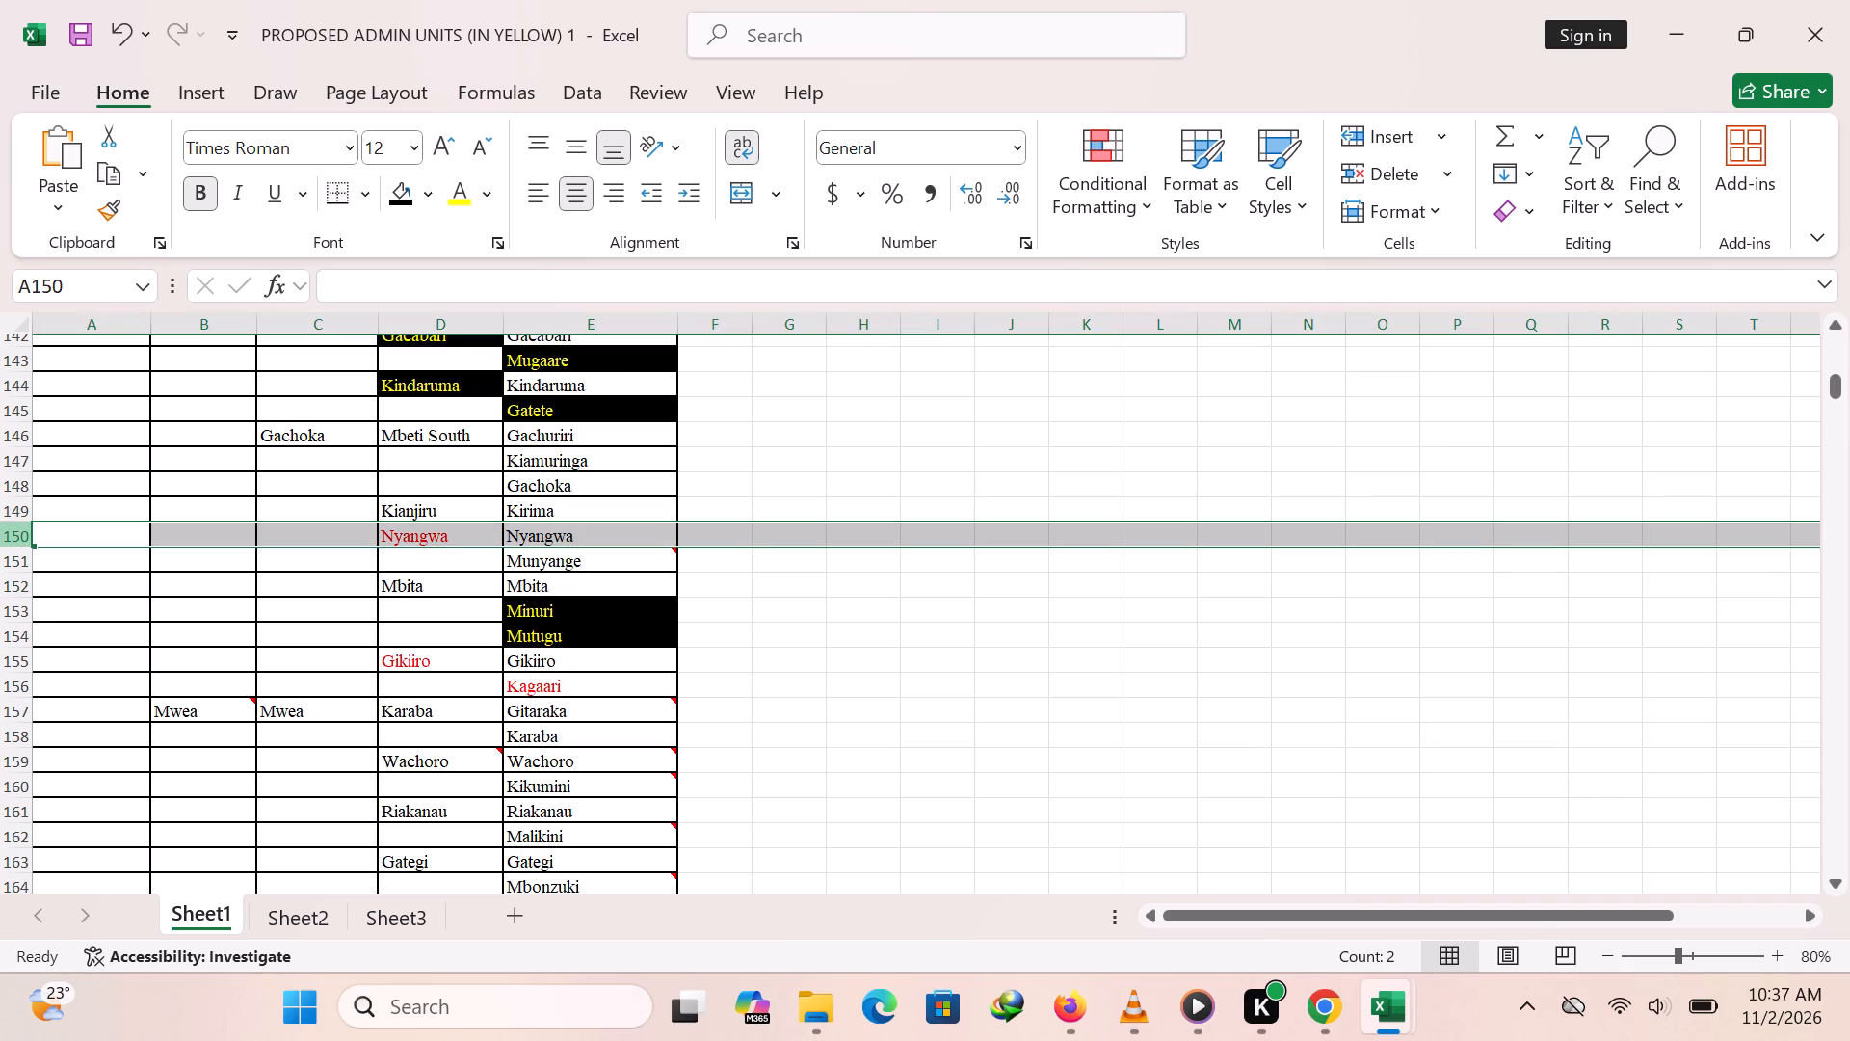
click(16, 529)
right_click(16, 529)
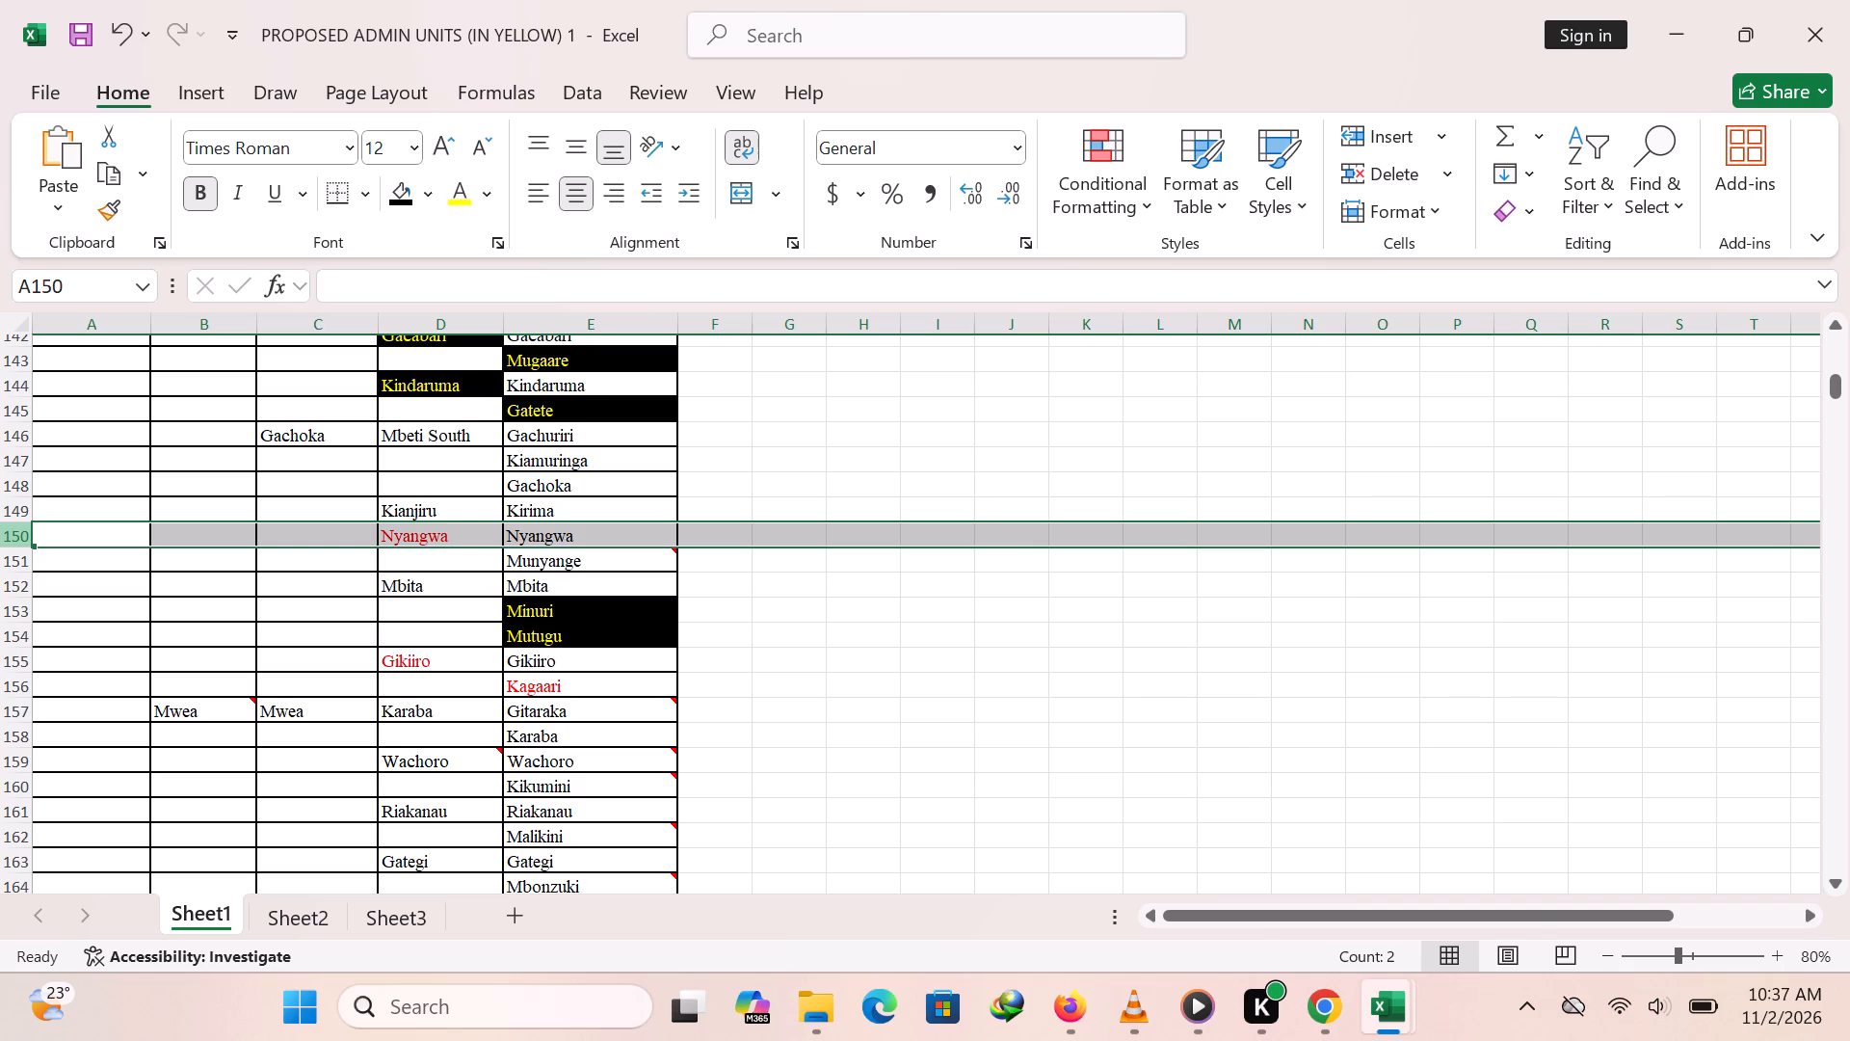
click(19, 533)
right_click(19, 533)
click(19, 533)
right_click(19, 533)
right_click(24, 530)
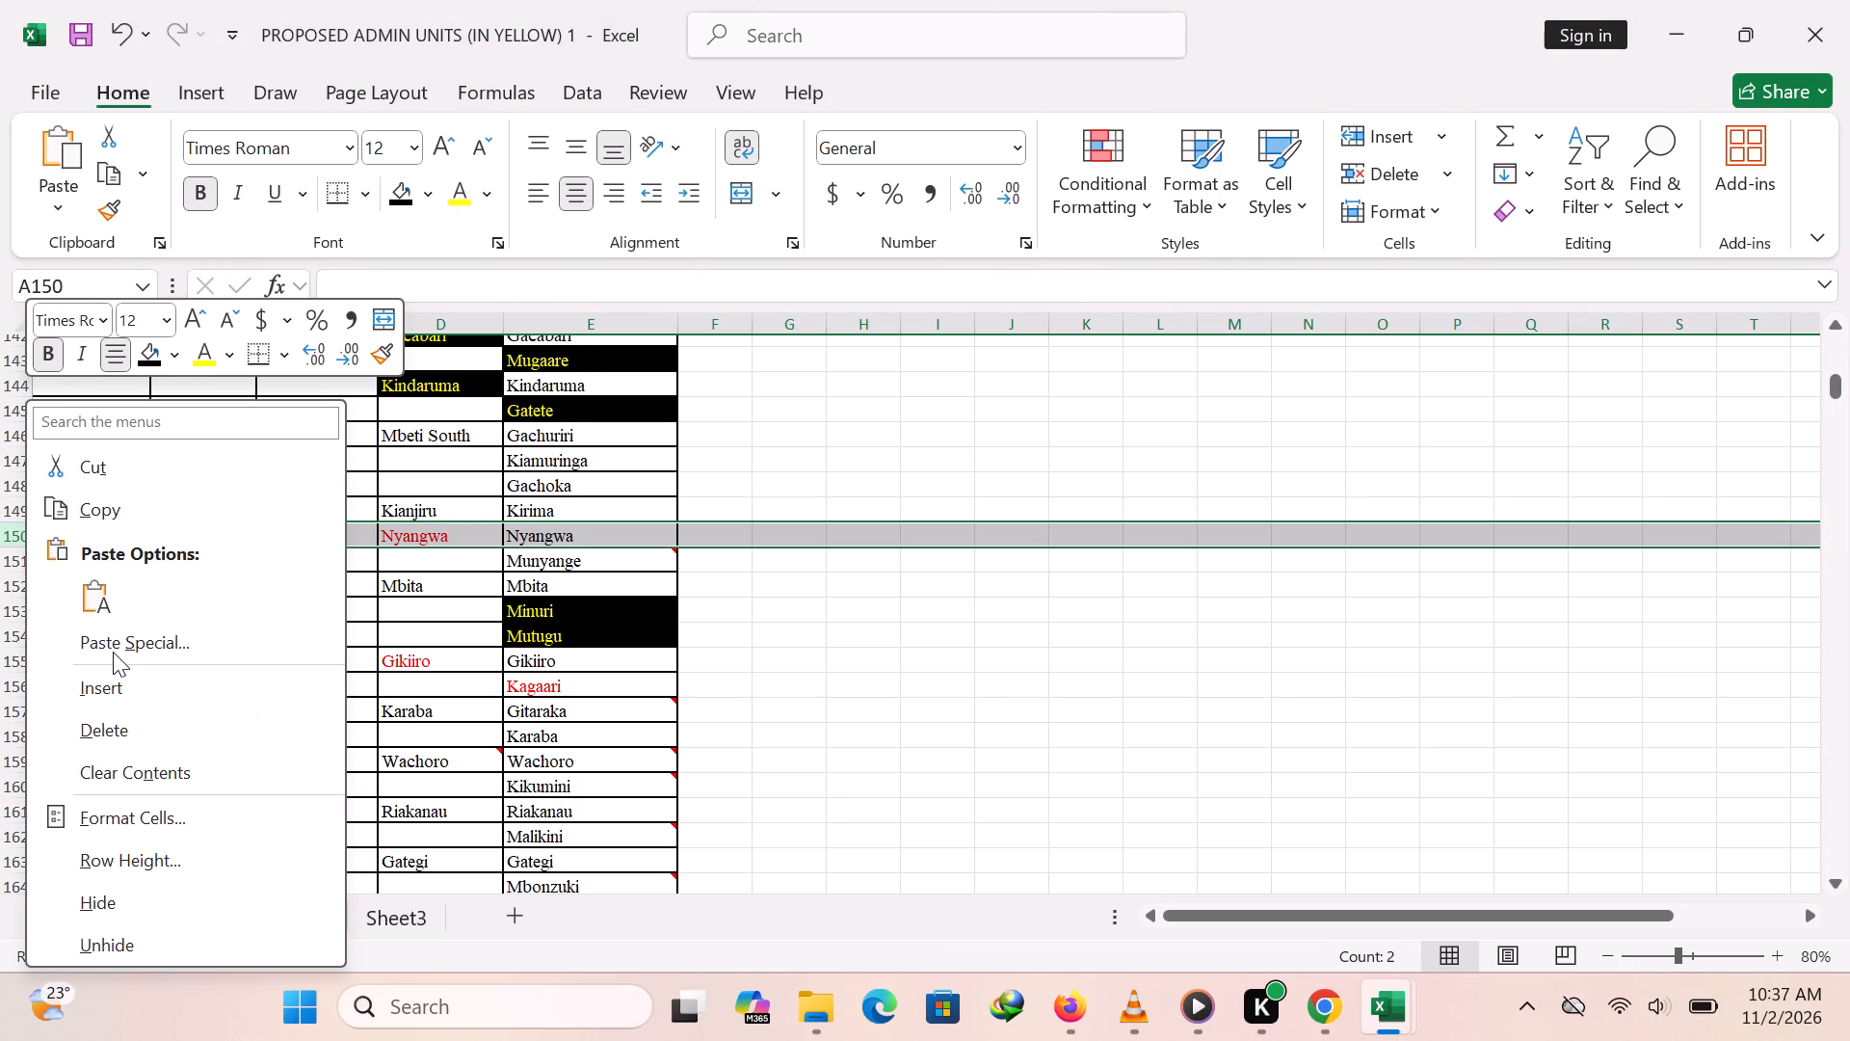
click(122, 671)
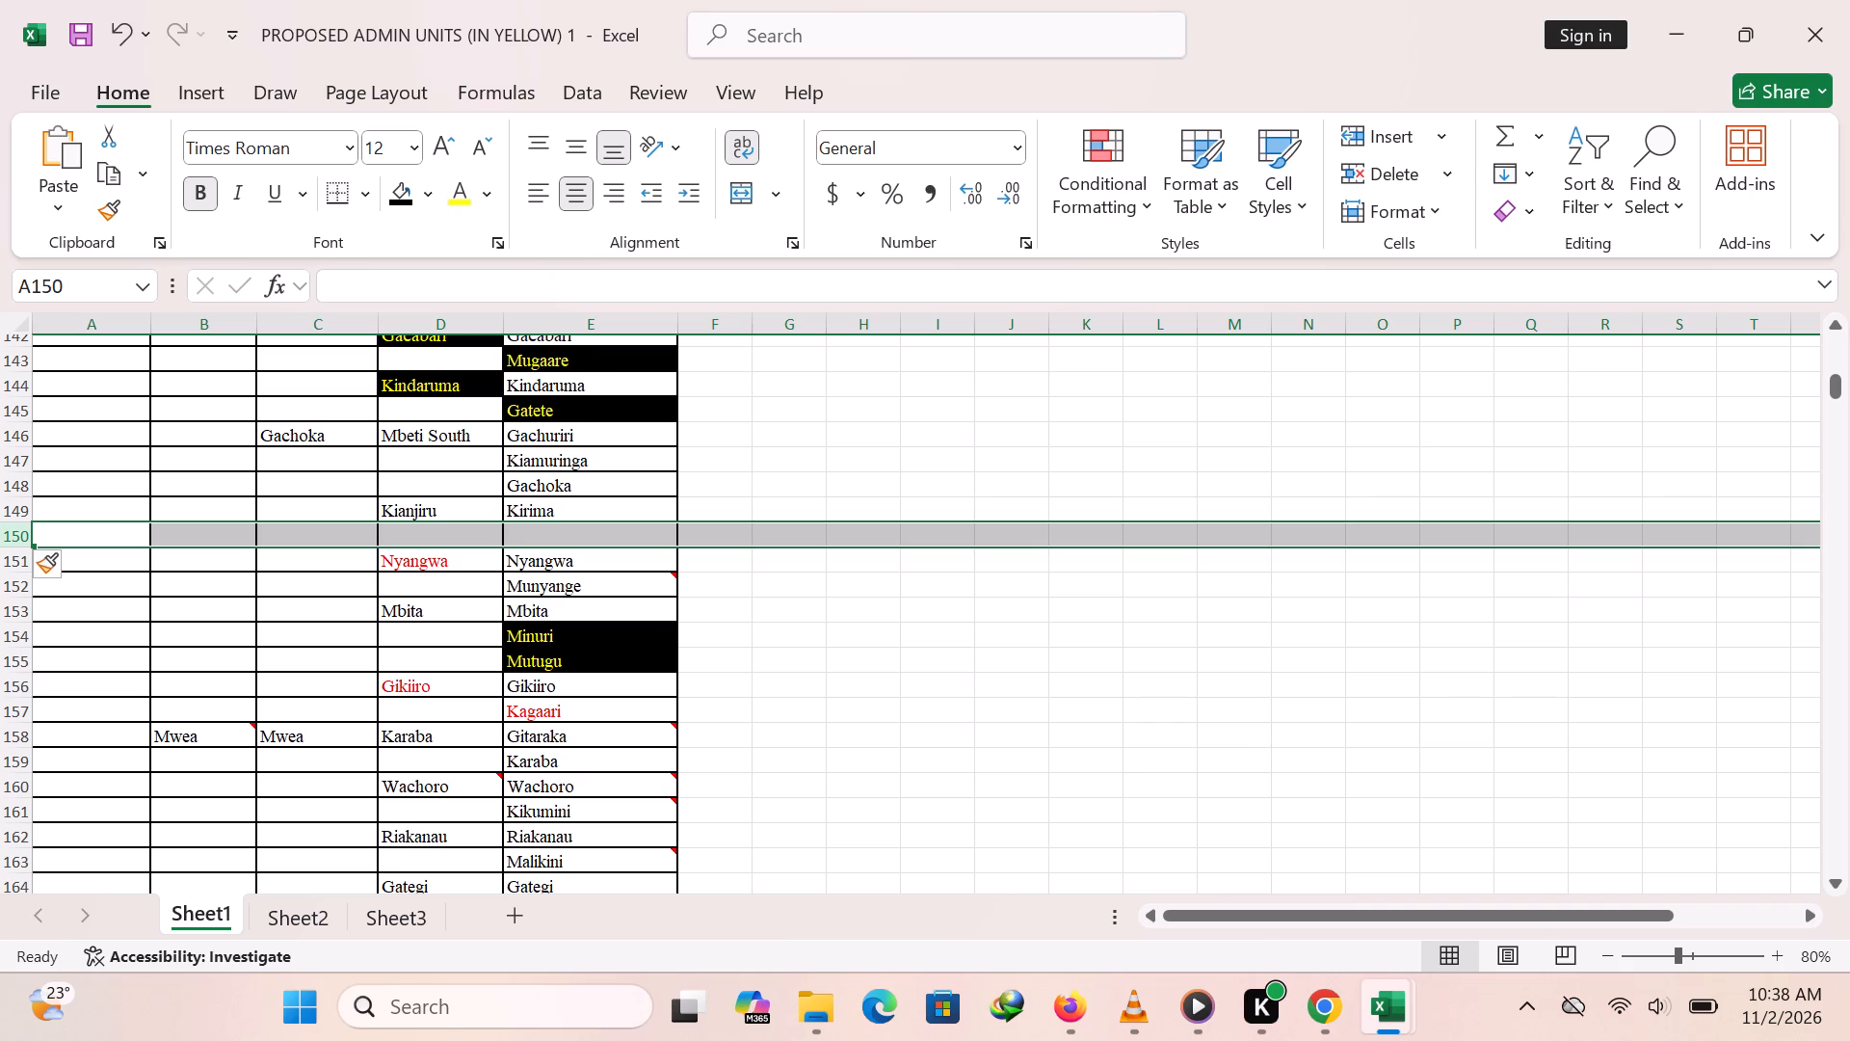
Enter Kamunyange as a sub-location in the blank row below Kirima under the Kianjiru location.
double_click(545, 537)
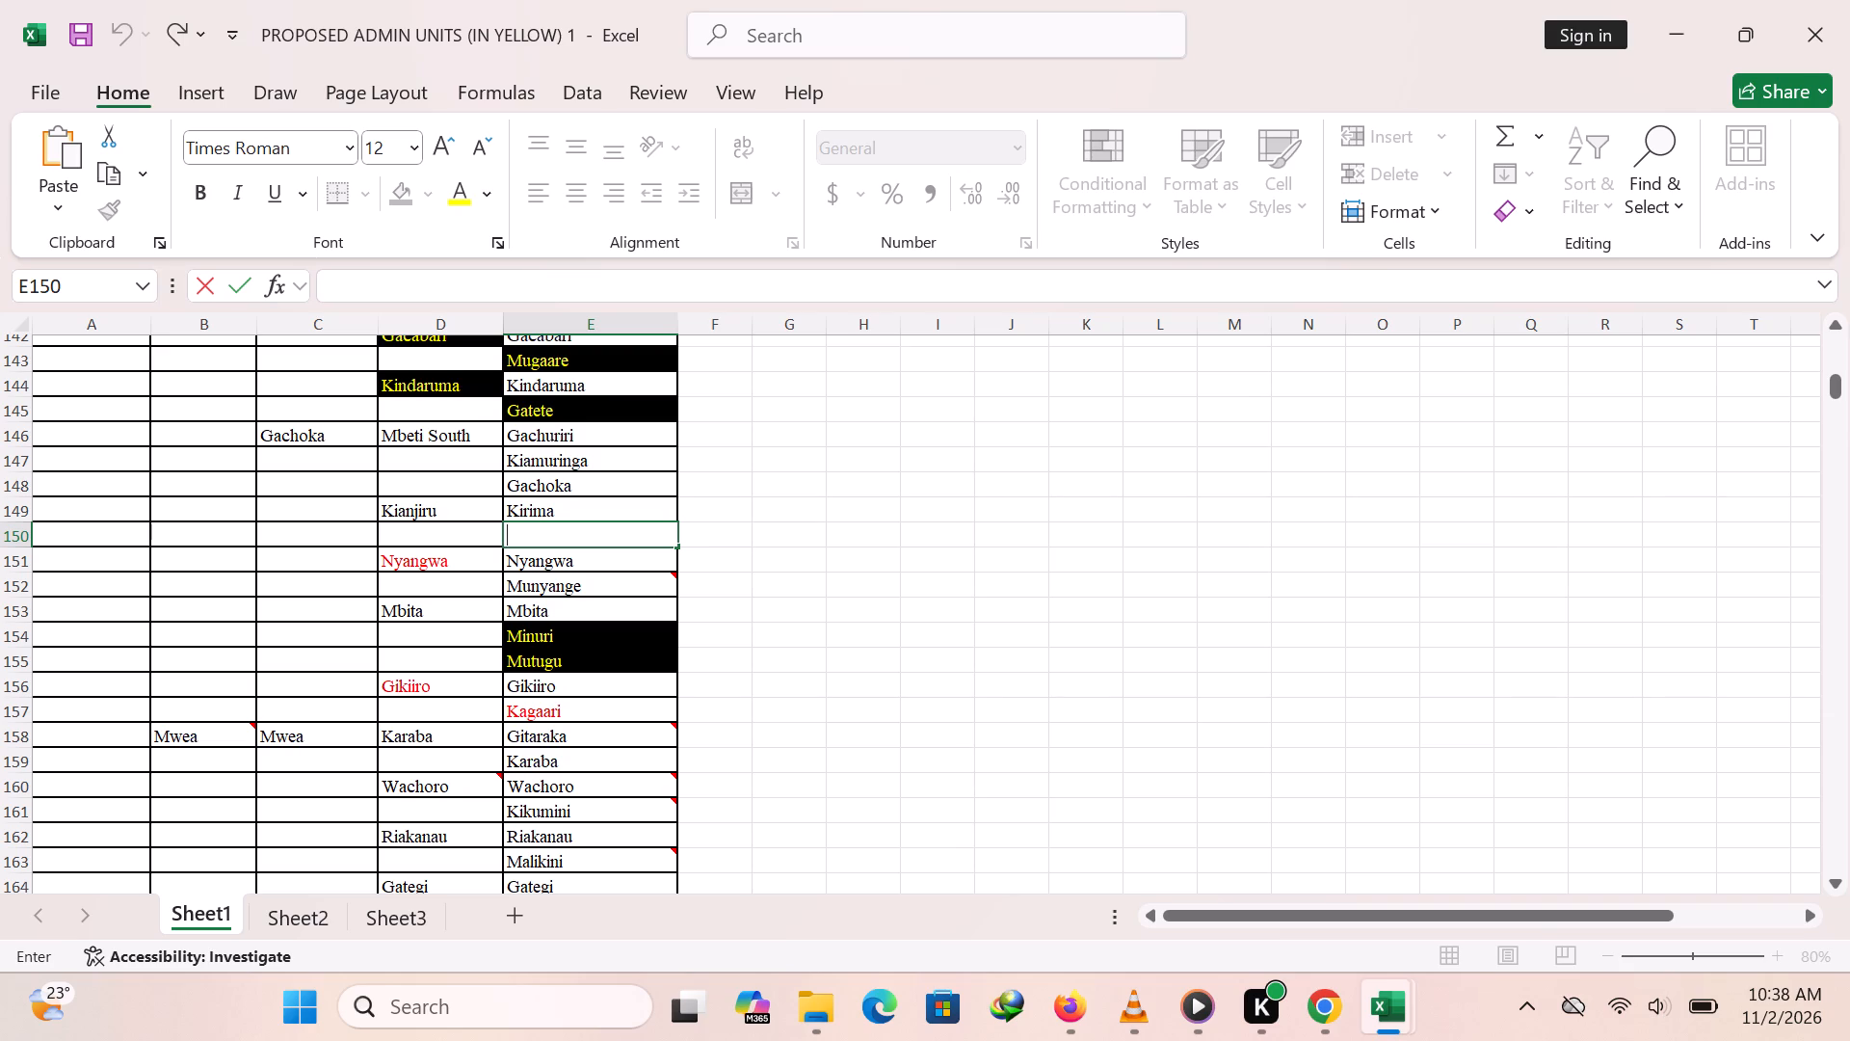
text(Kamunyange)
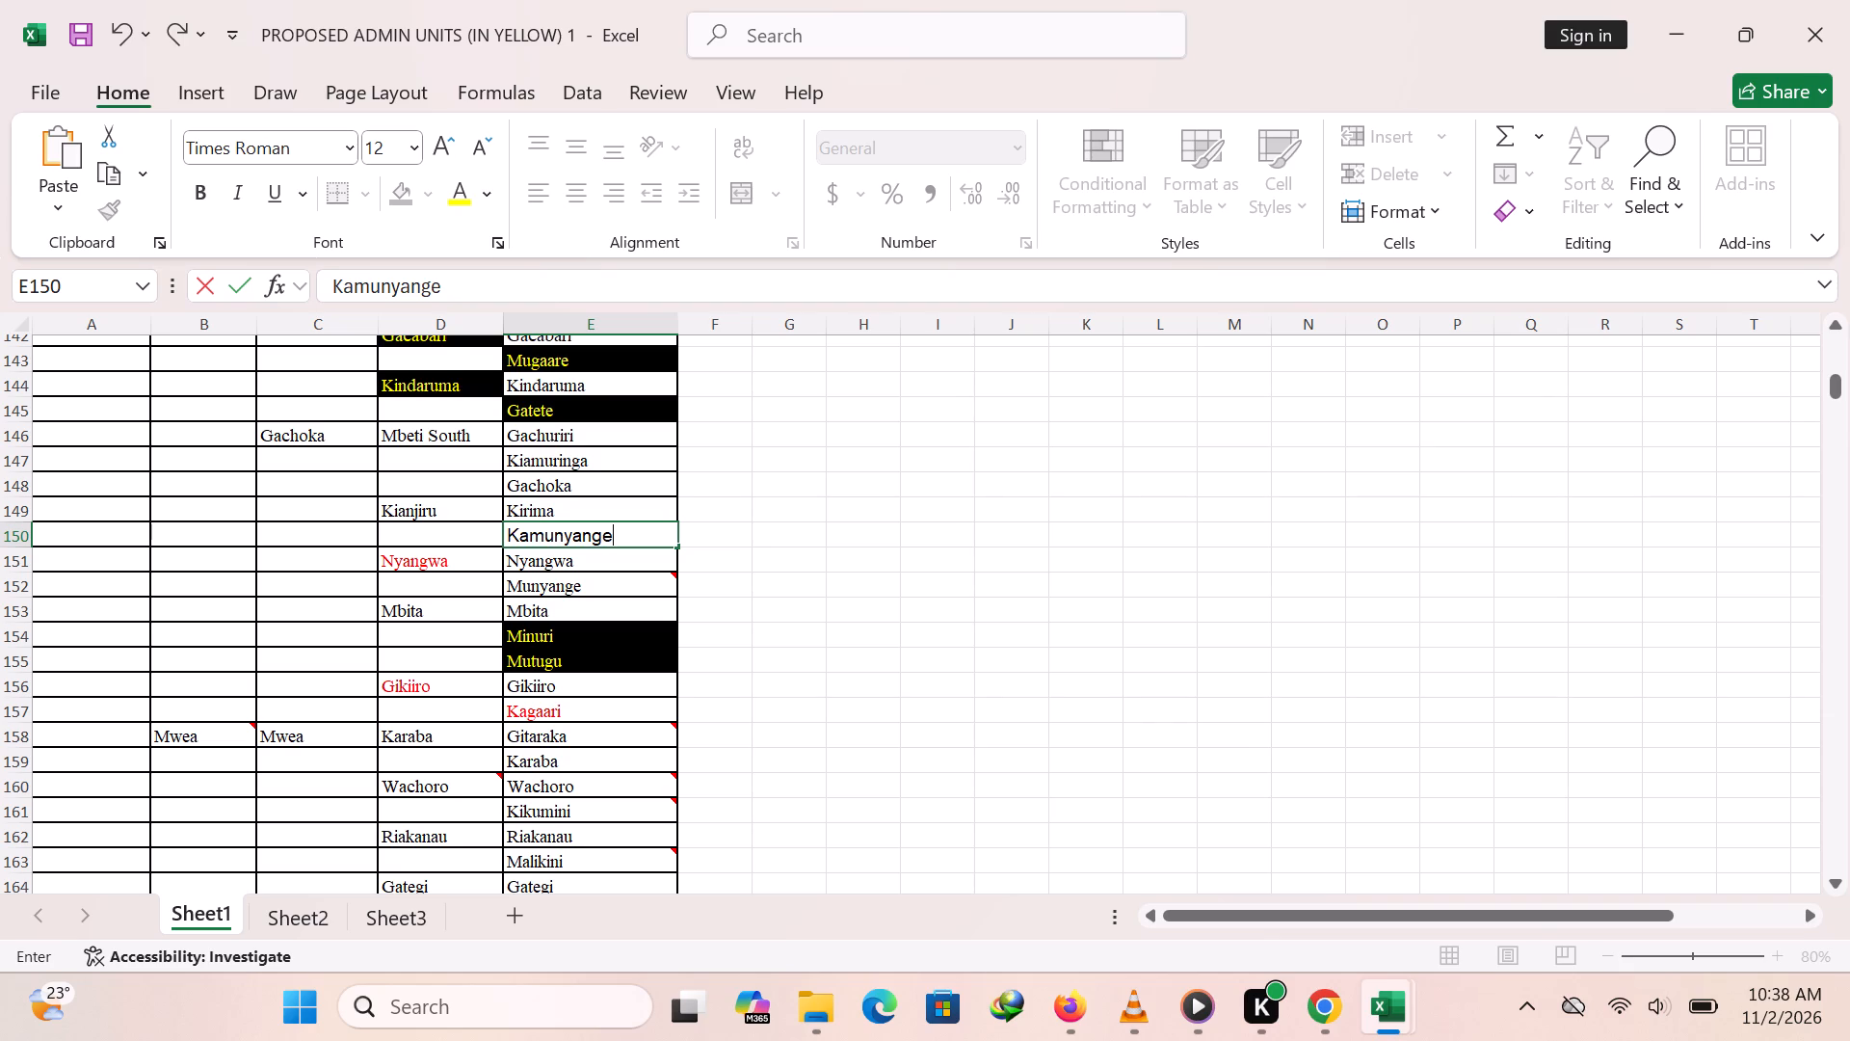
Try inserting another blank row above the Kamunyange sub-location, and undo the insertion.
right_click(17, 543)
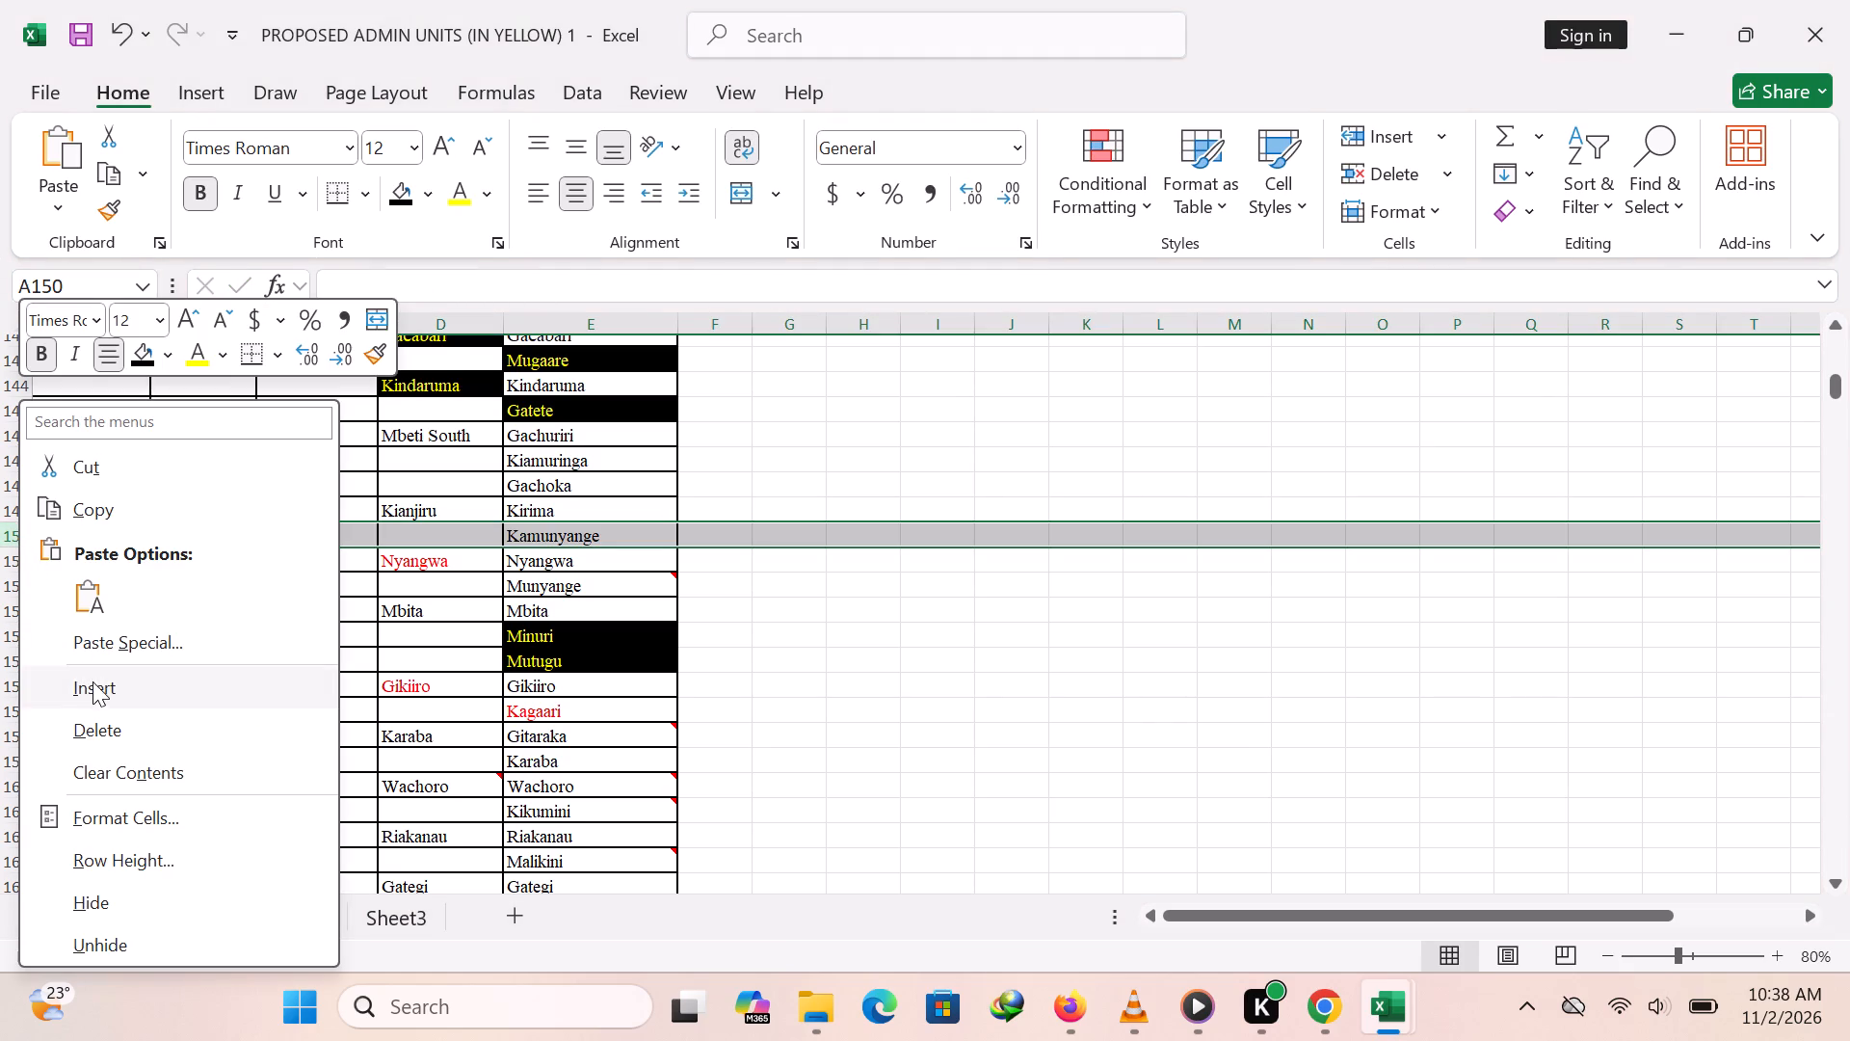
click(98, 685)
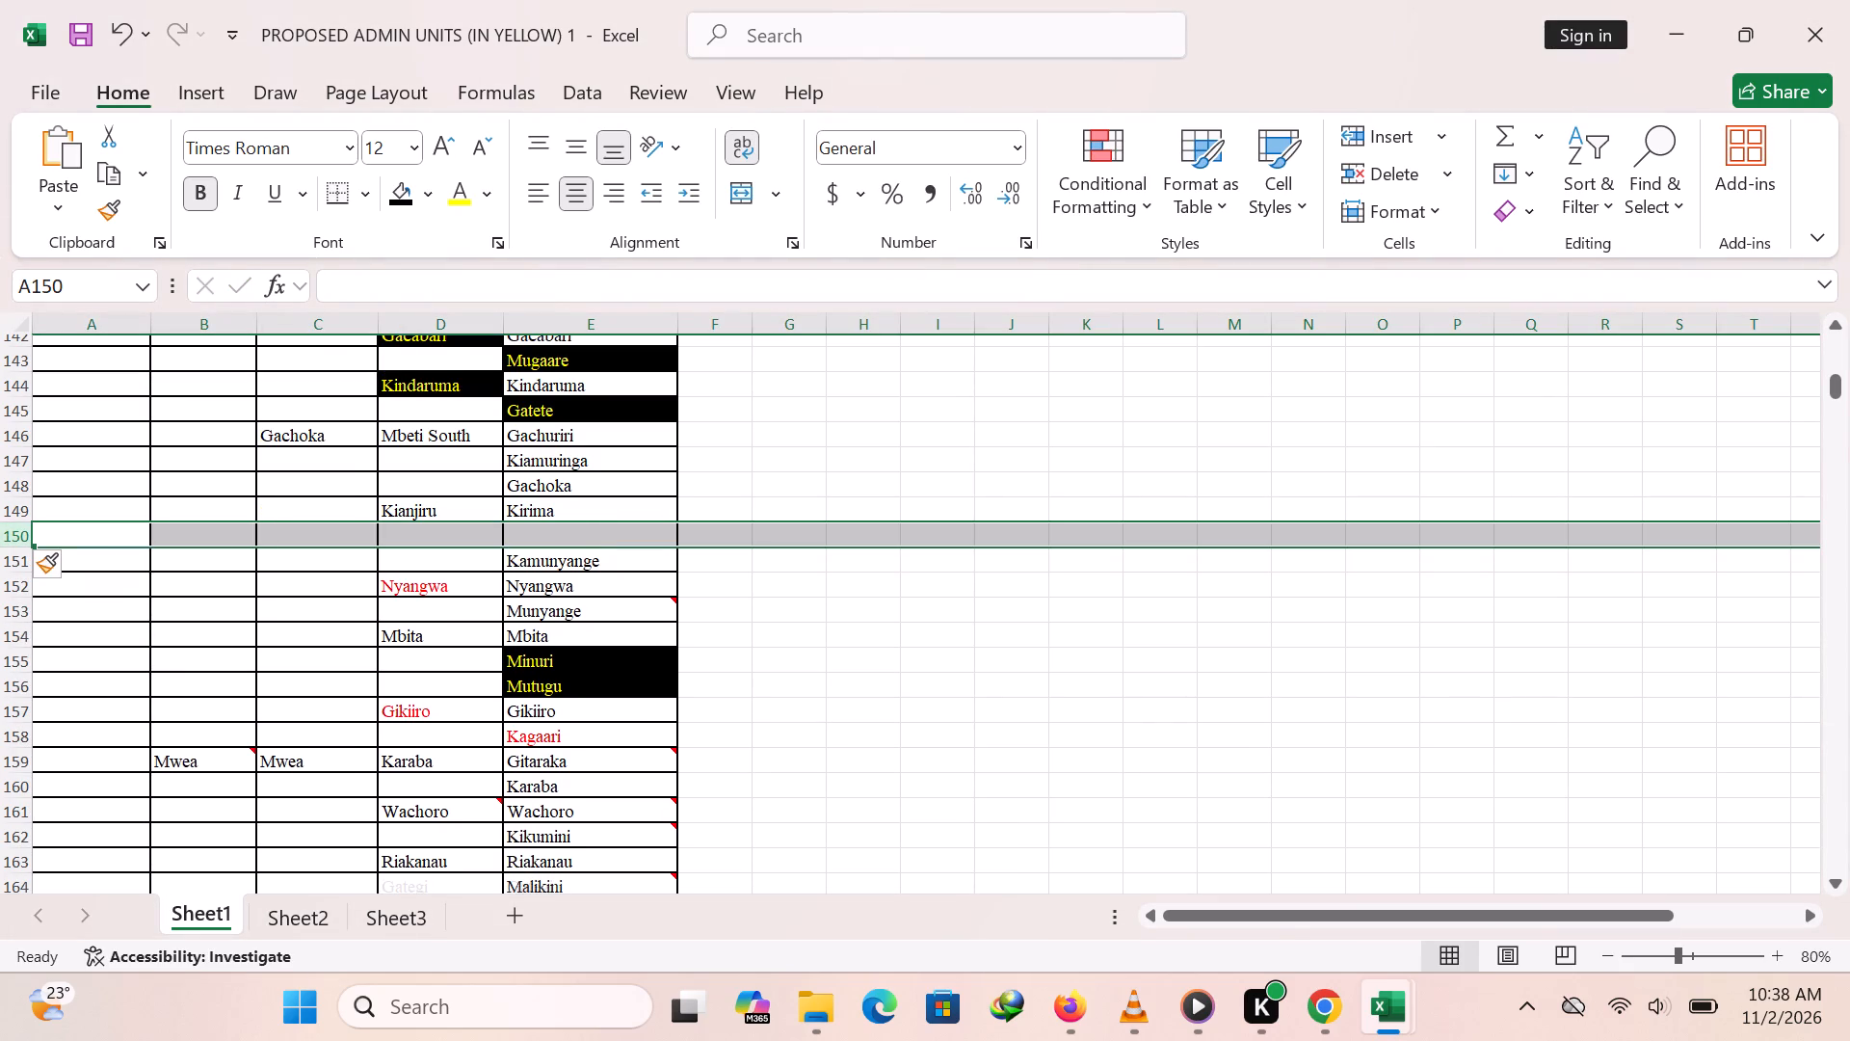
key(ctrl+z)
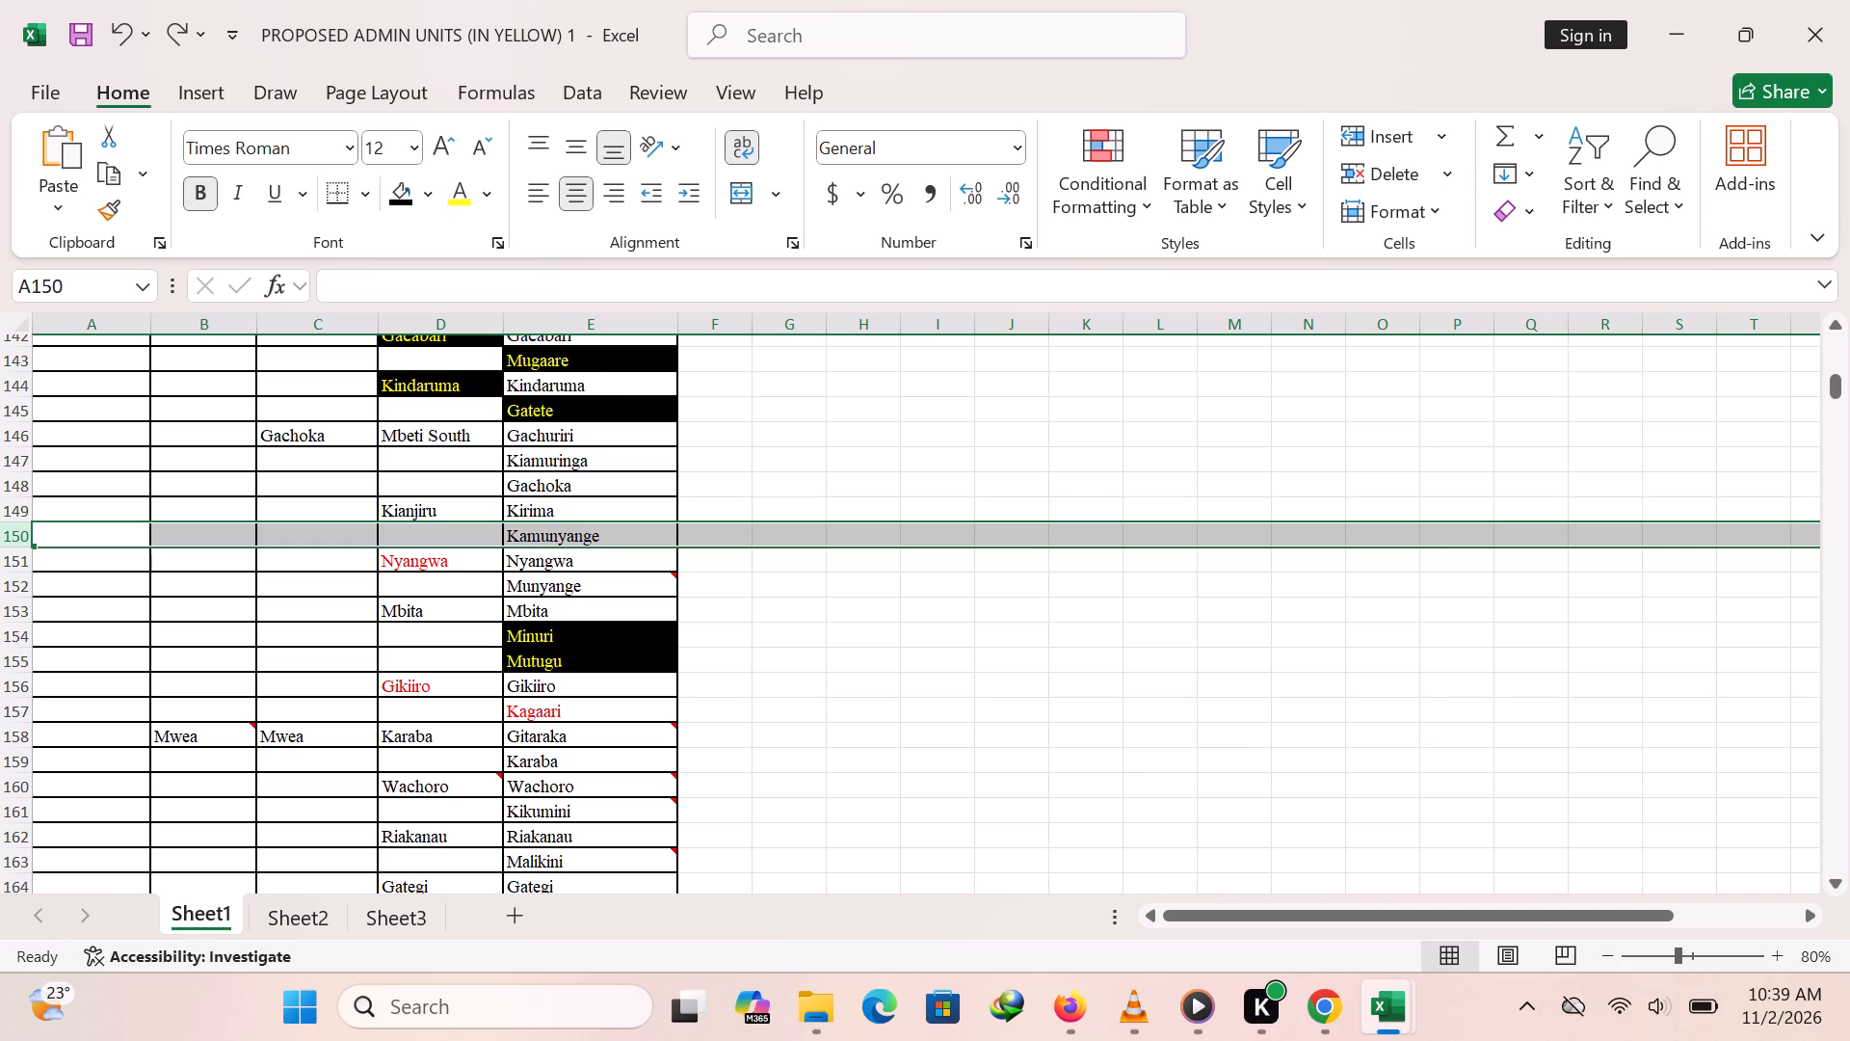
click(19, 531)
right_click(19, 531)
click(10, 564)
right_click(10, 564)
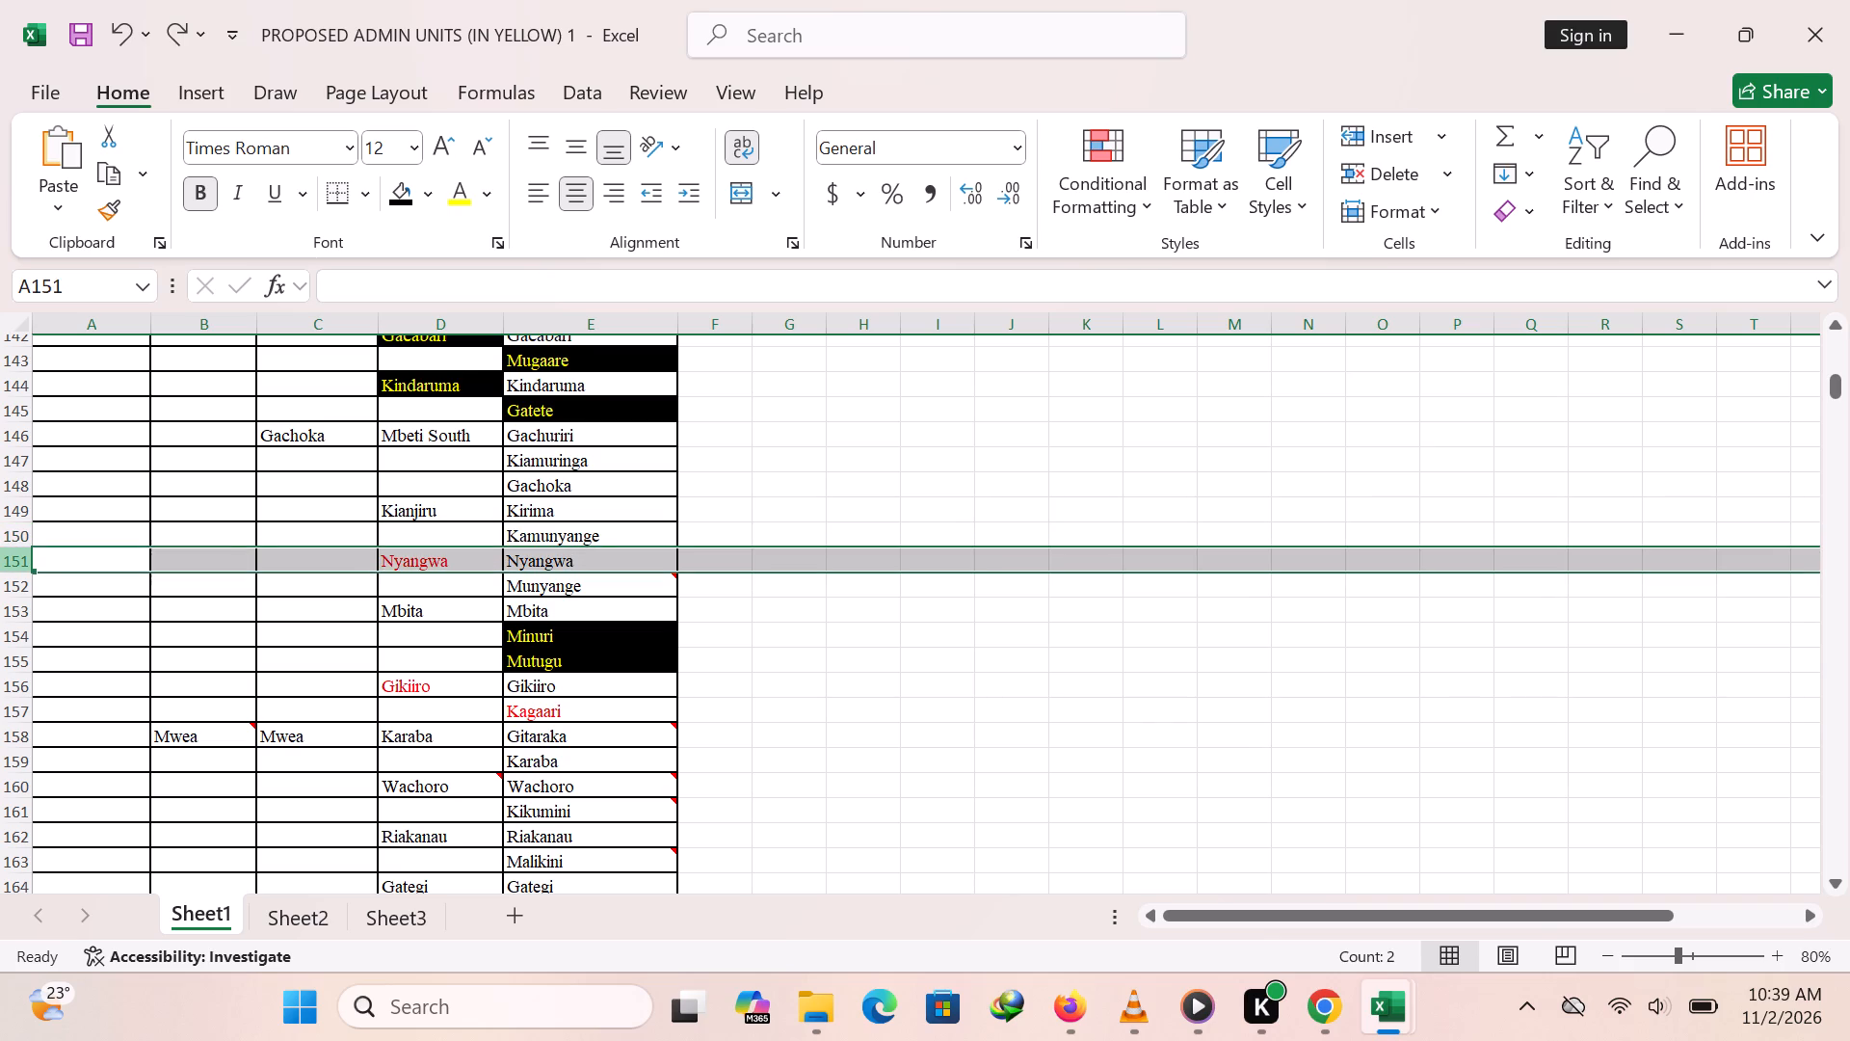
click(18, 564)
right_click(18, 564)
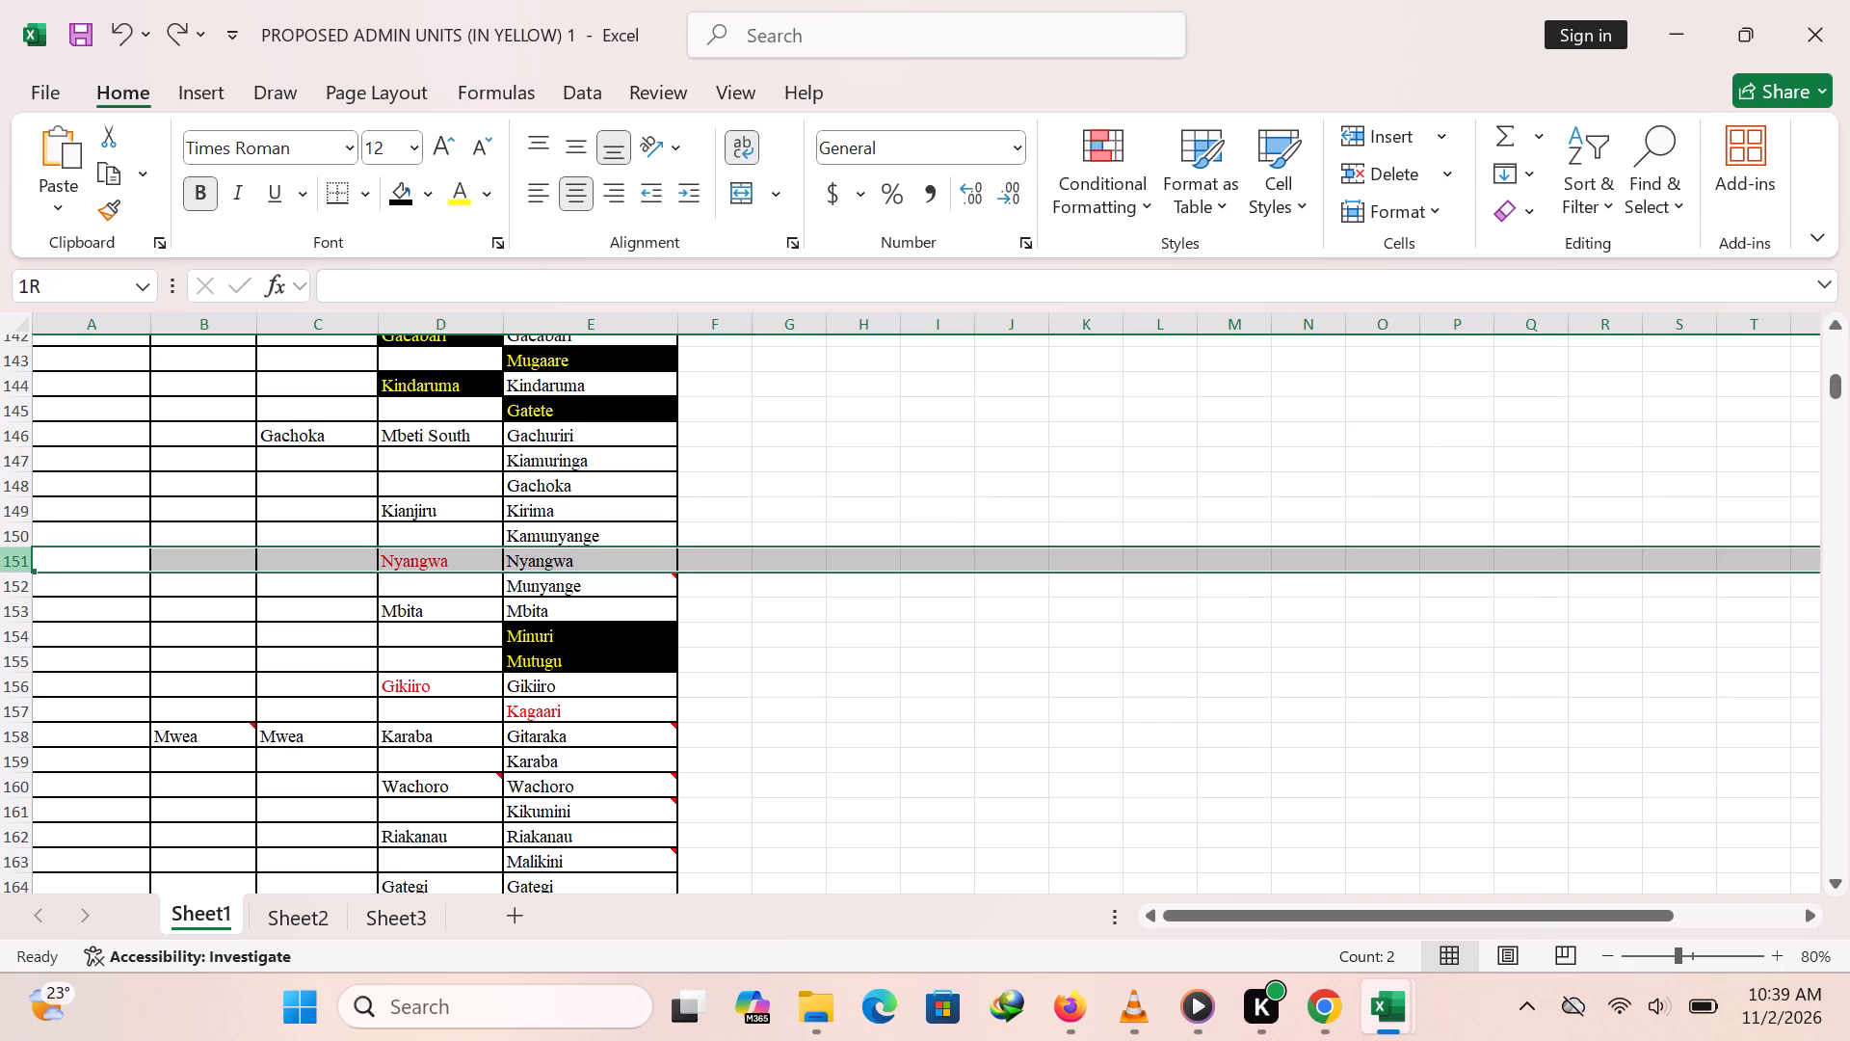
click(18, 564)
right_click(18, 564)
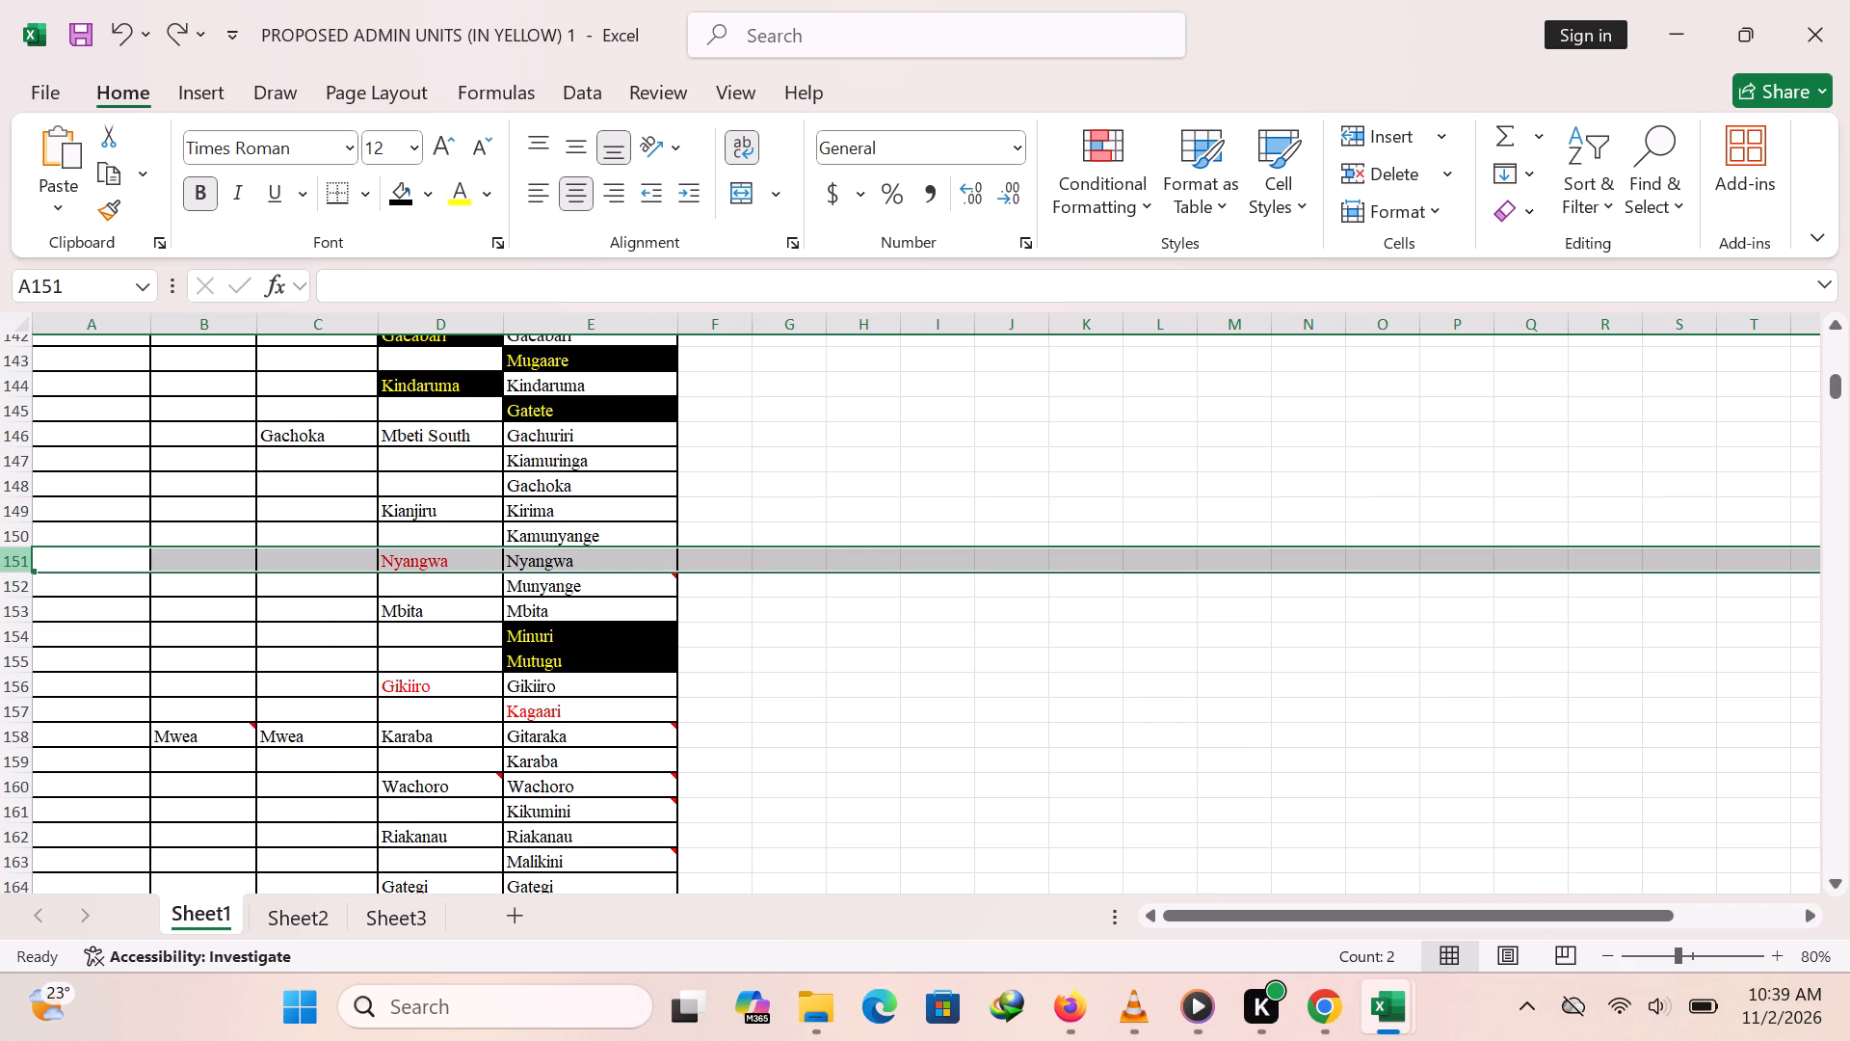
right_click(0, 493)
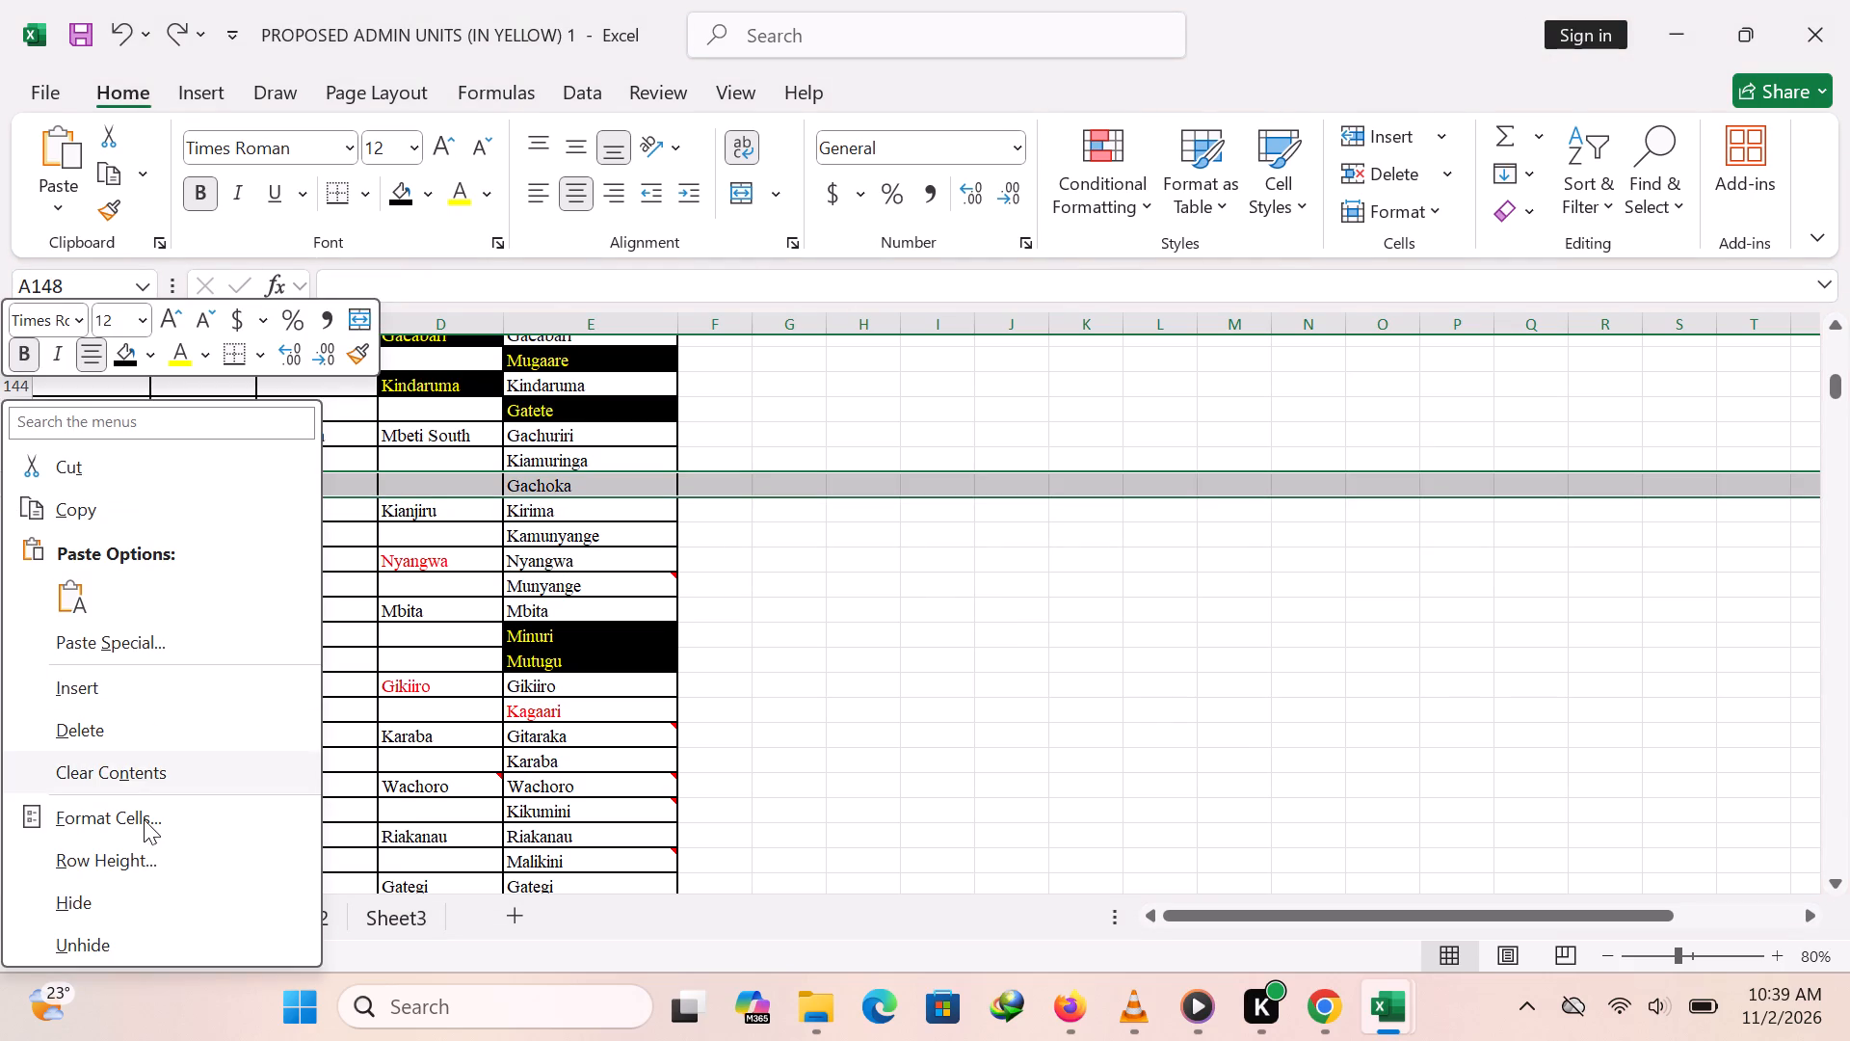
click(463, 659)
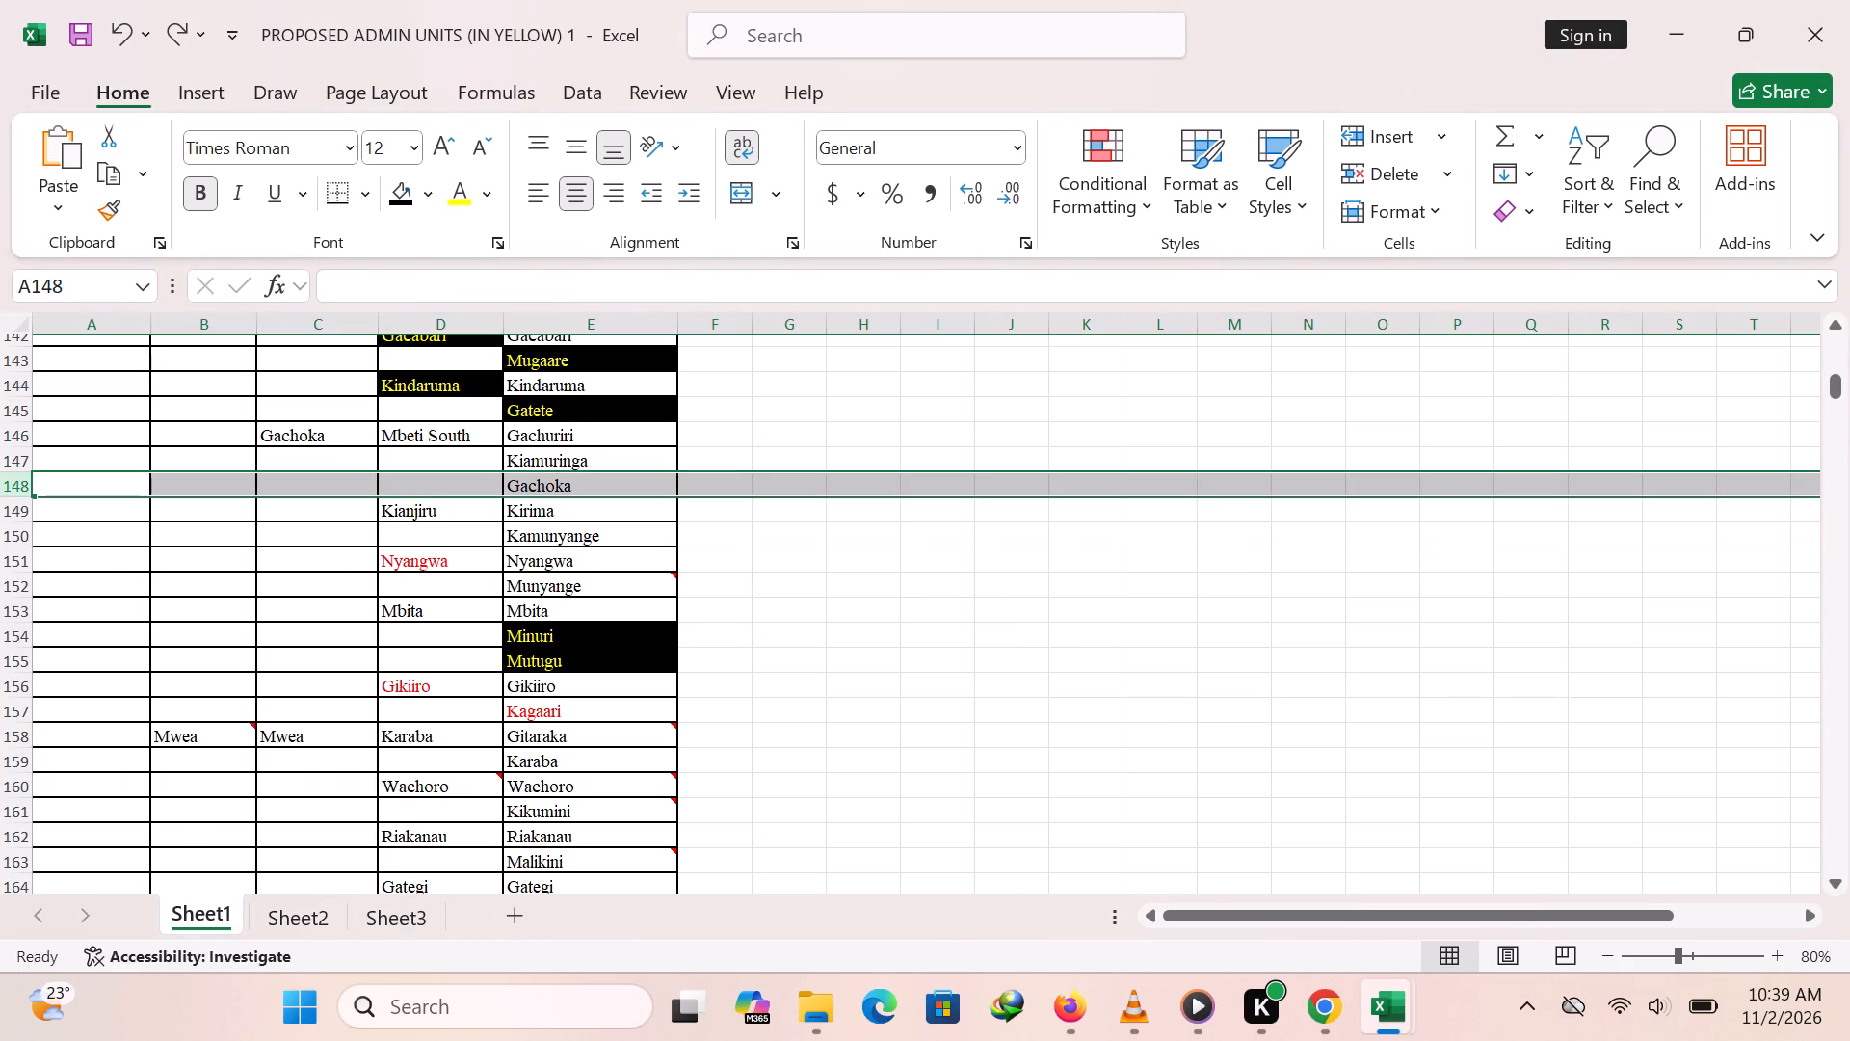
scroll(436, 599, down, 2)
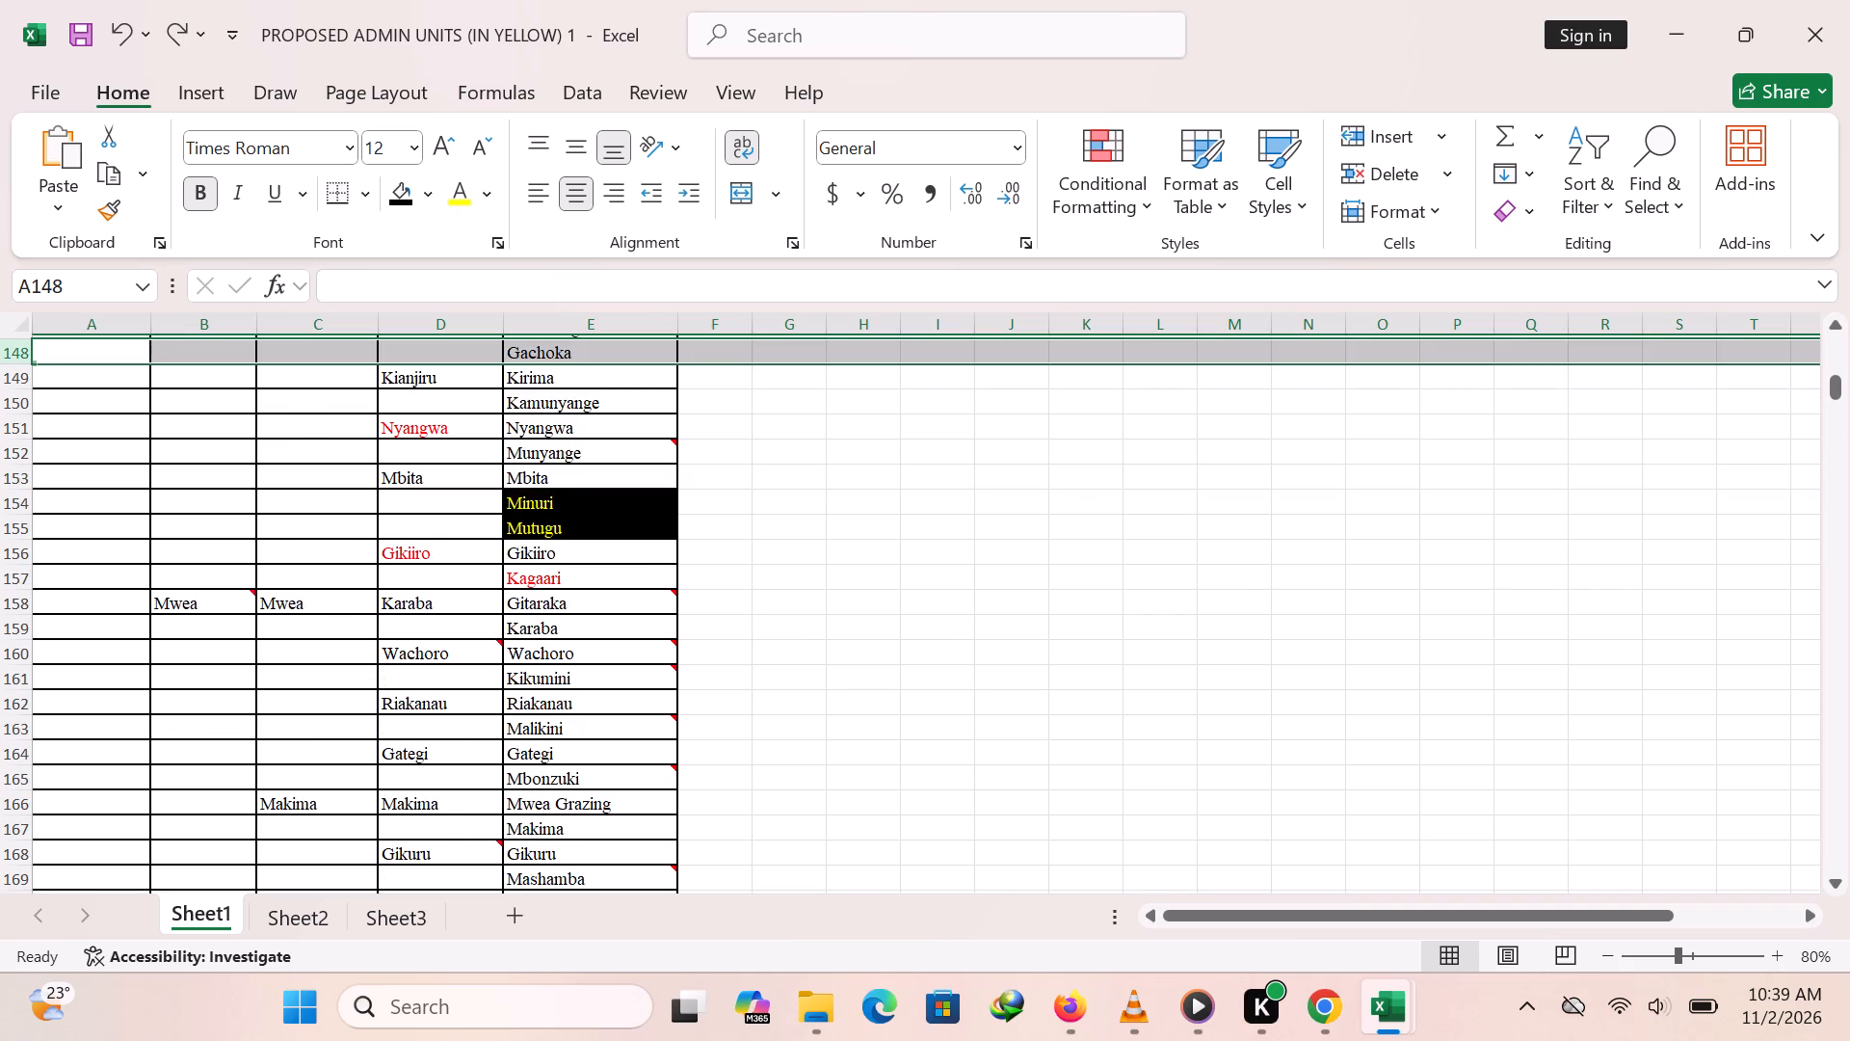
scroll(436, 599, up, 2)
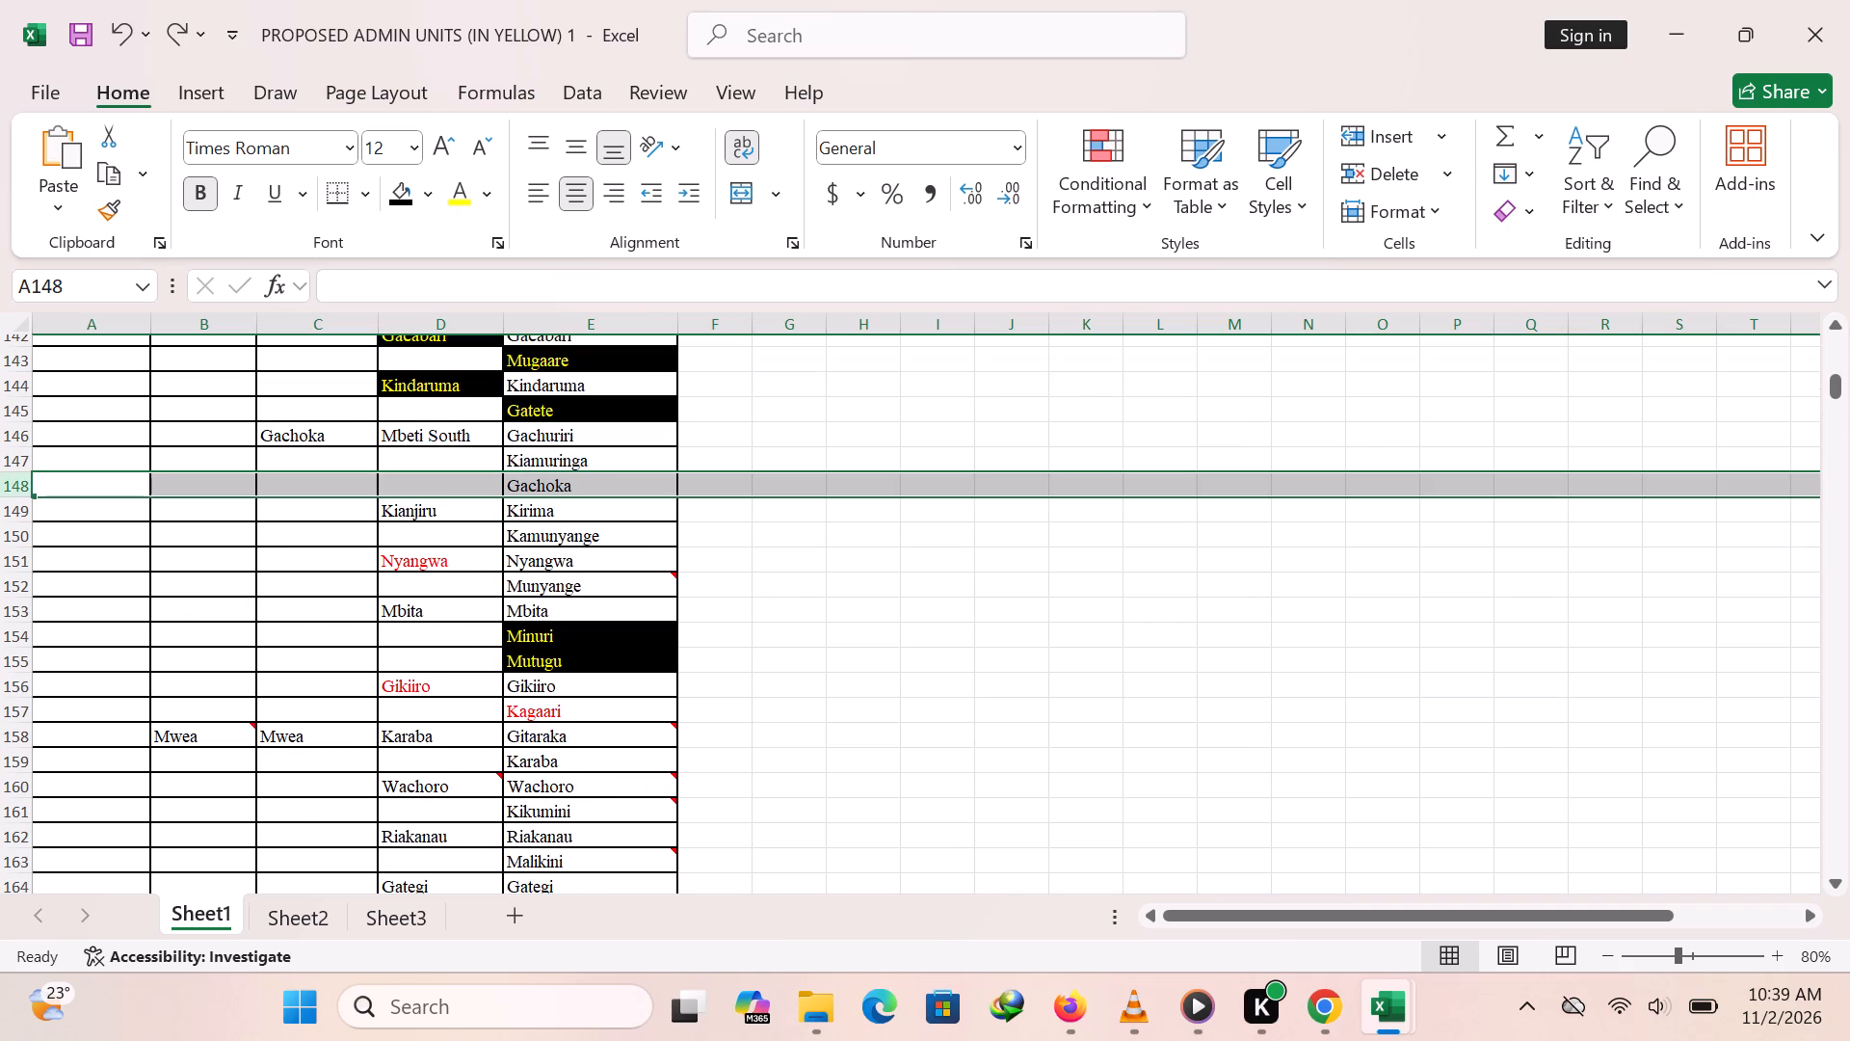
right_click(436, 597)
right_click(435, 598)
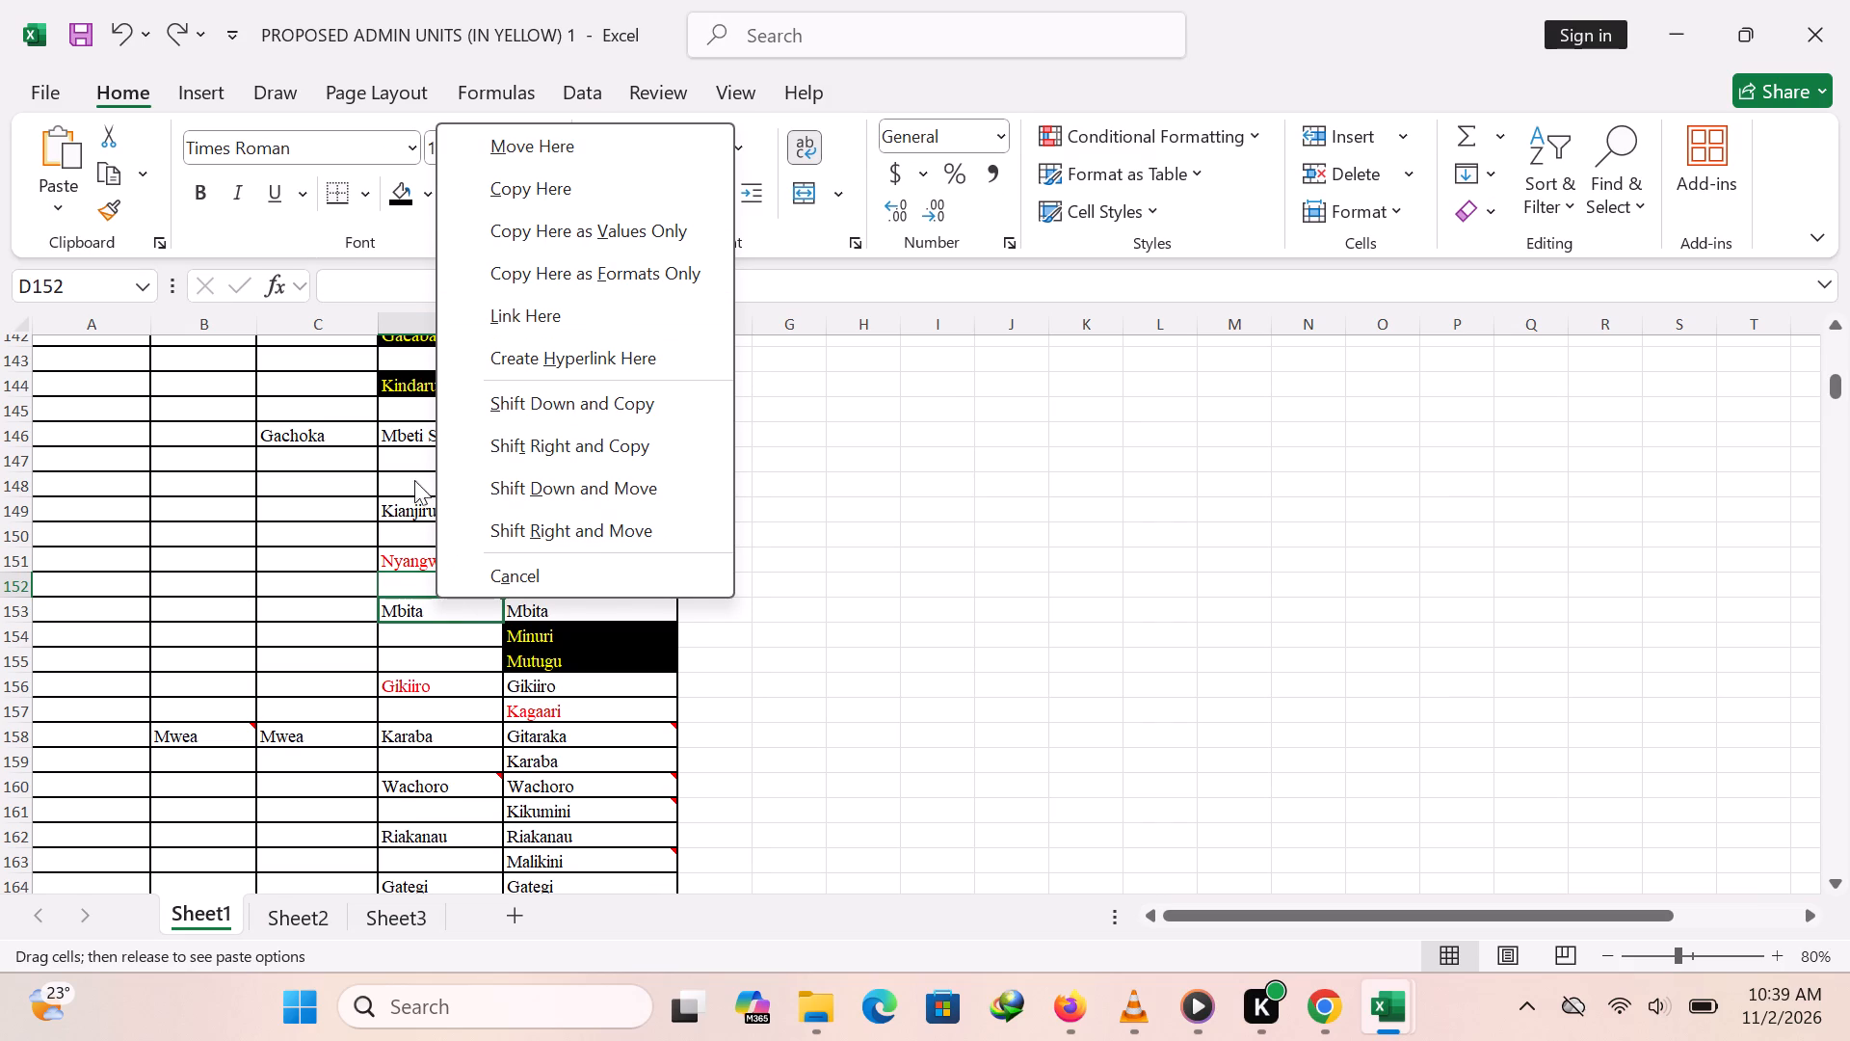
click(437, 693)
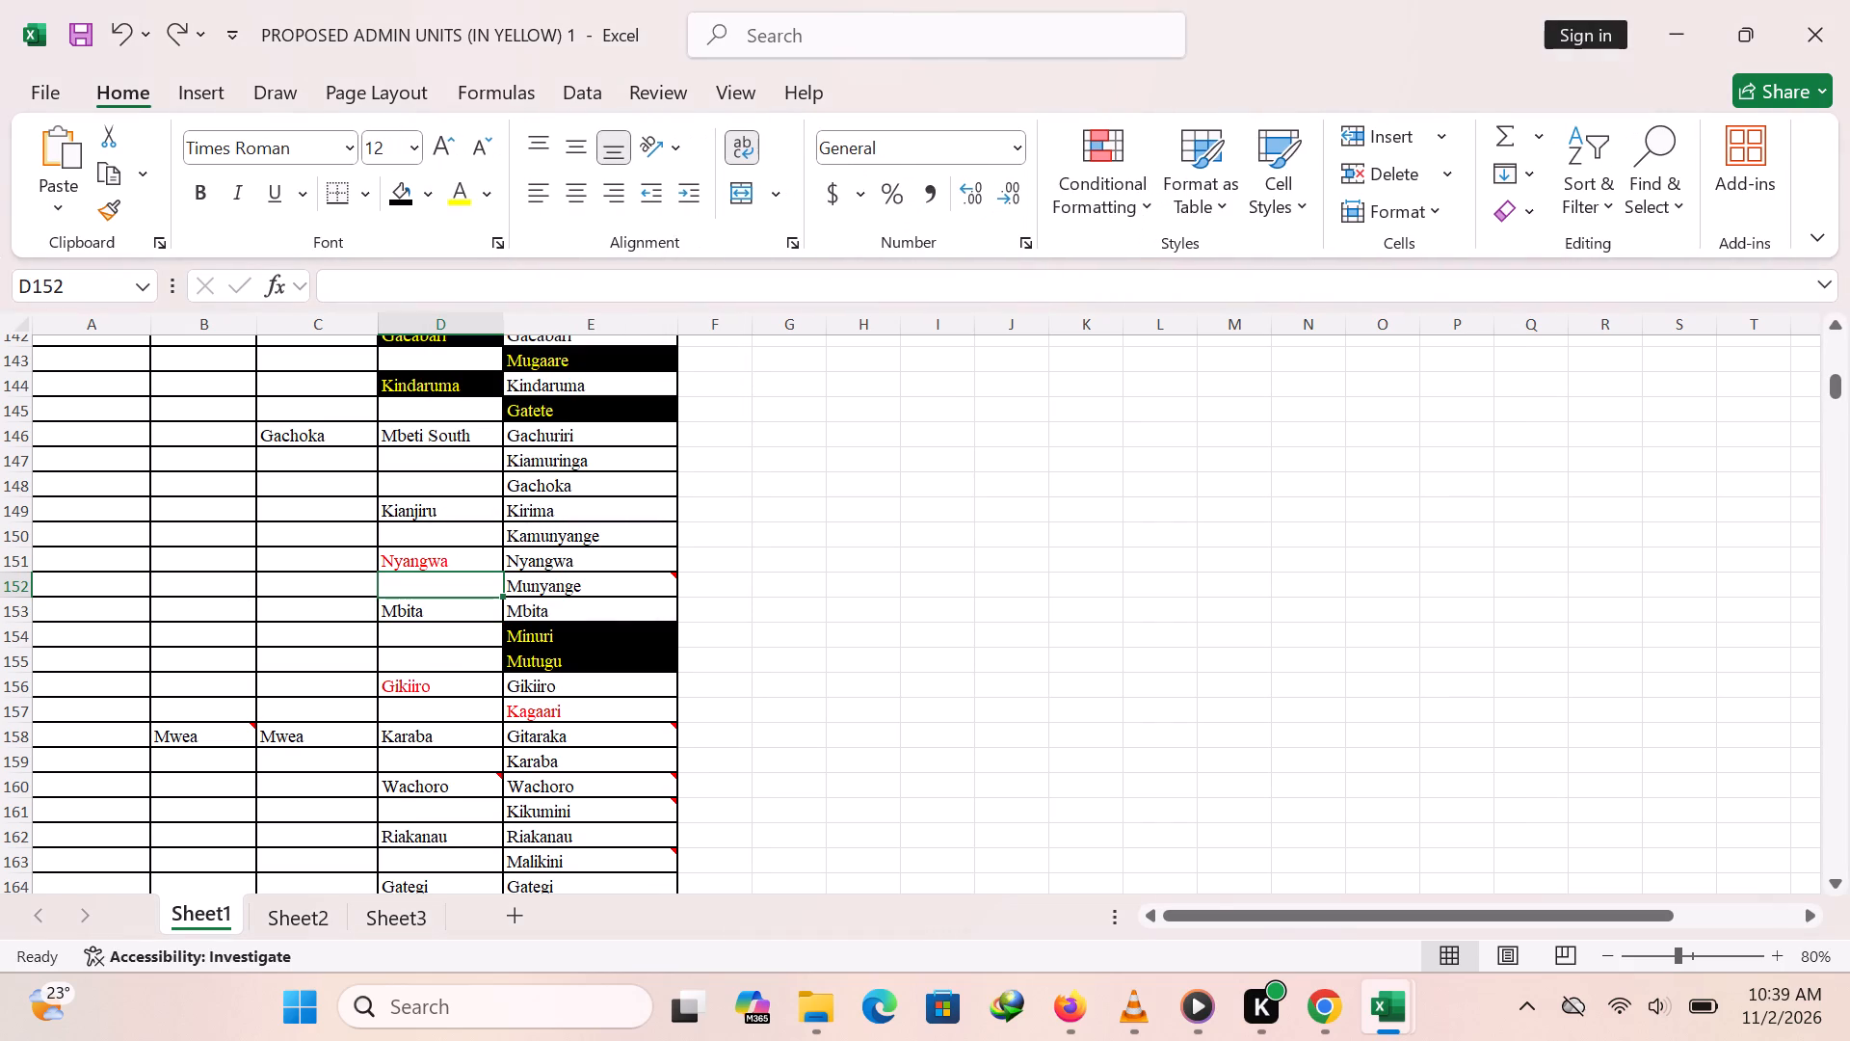
Delete the entire row of the Munyange sub-location, just above the Mbita location in the Gachoka division.
click(539, 579)
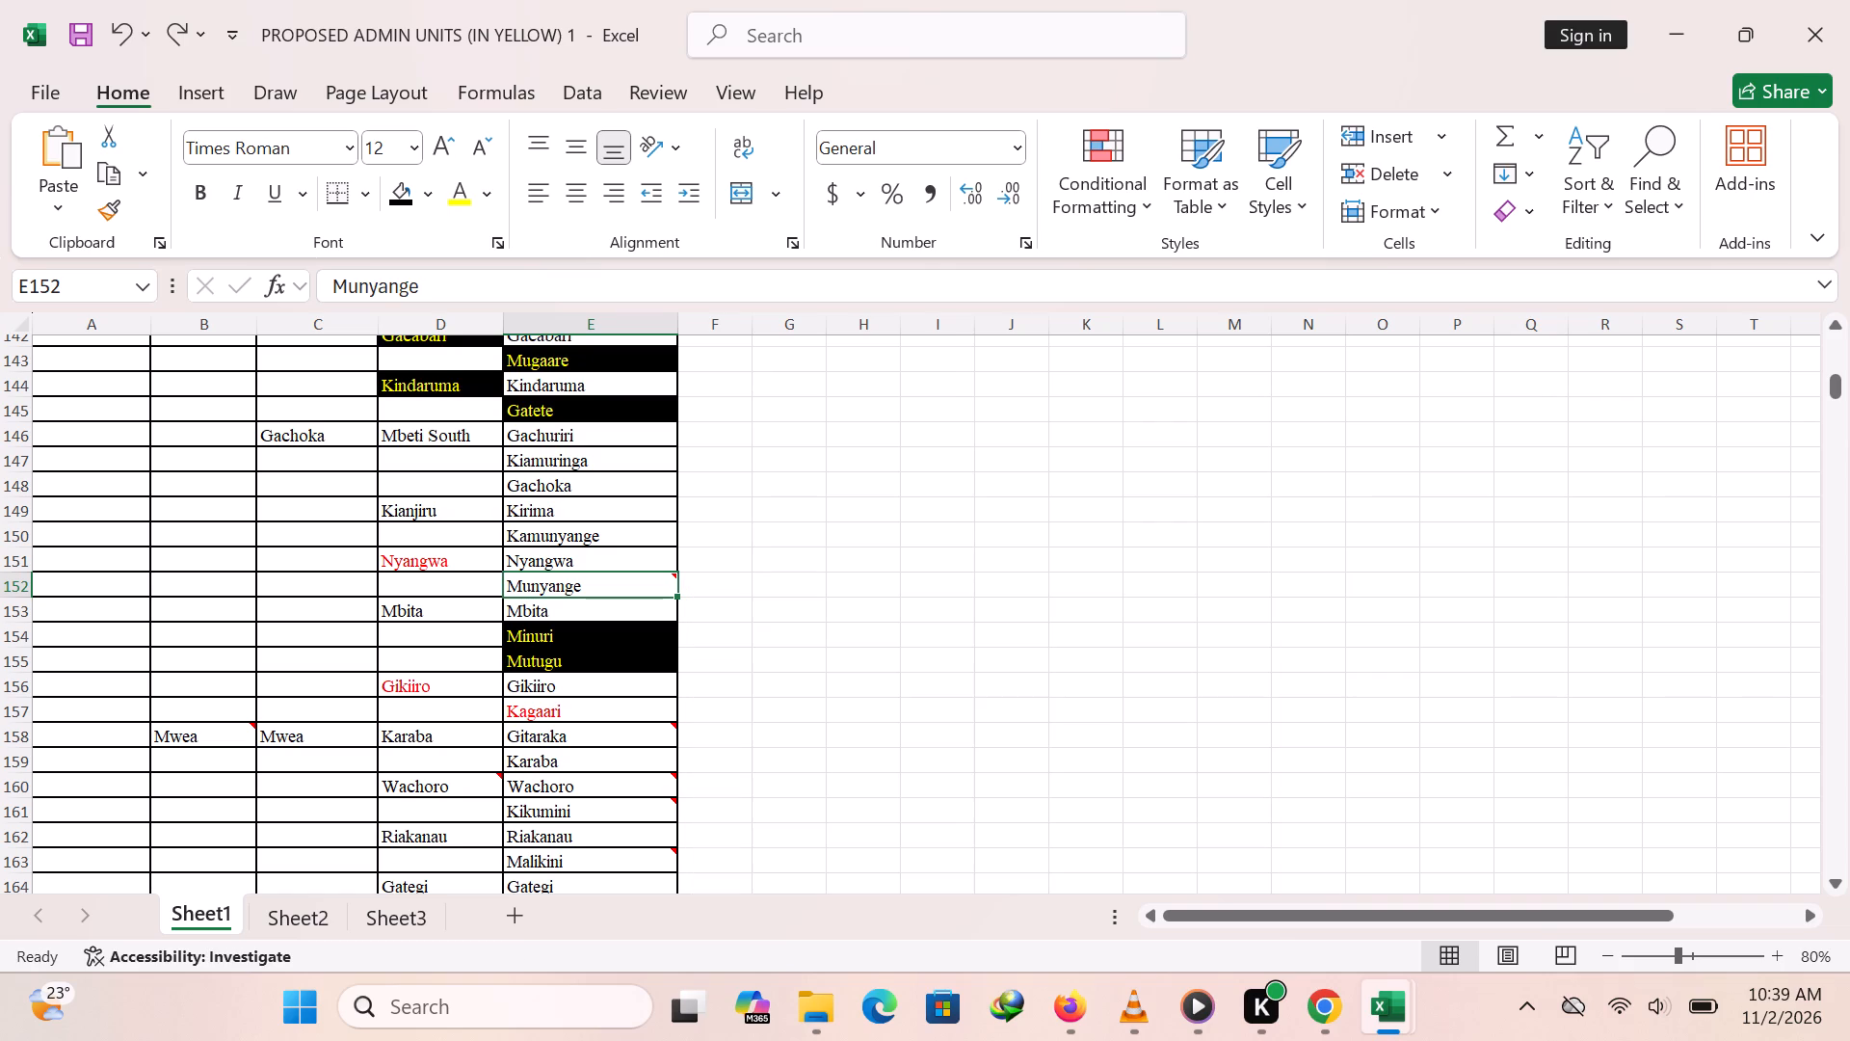
click(14, 589)
right_click(14, 589)
click(22, 586)
right_click(22, 586)
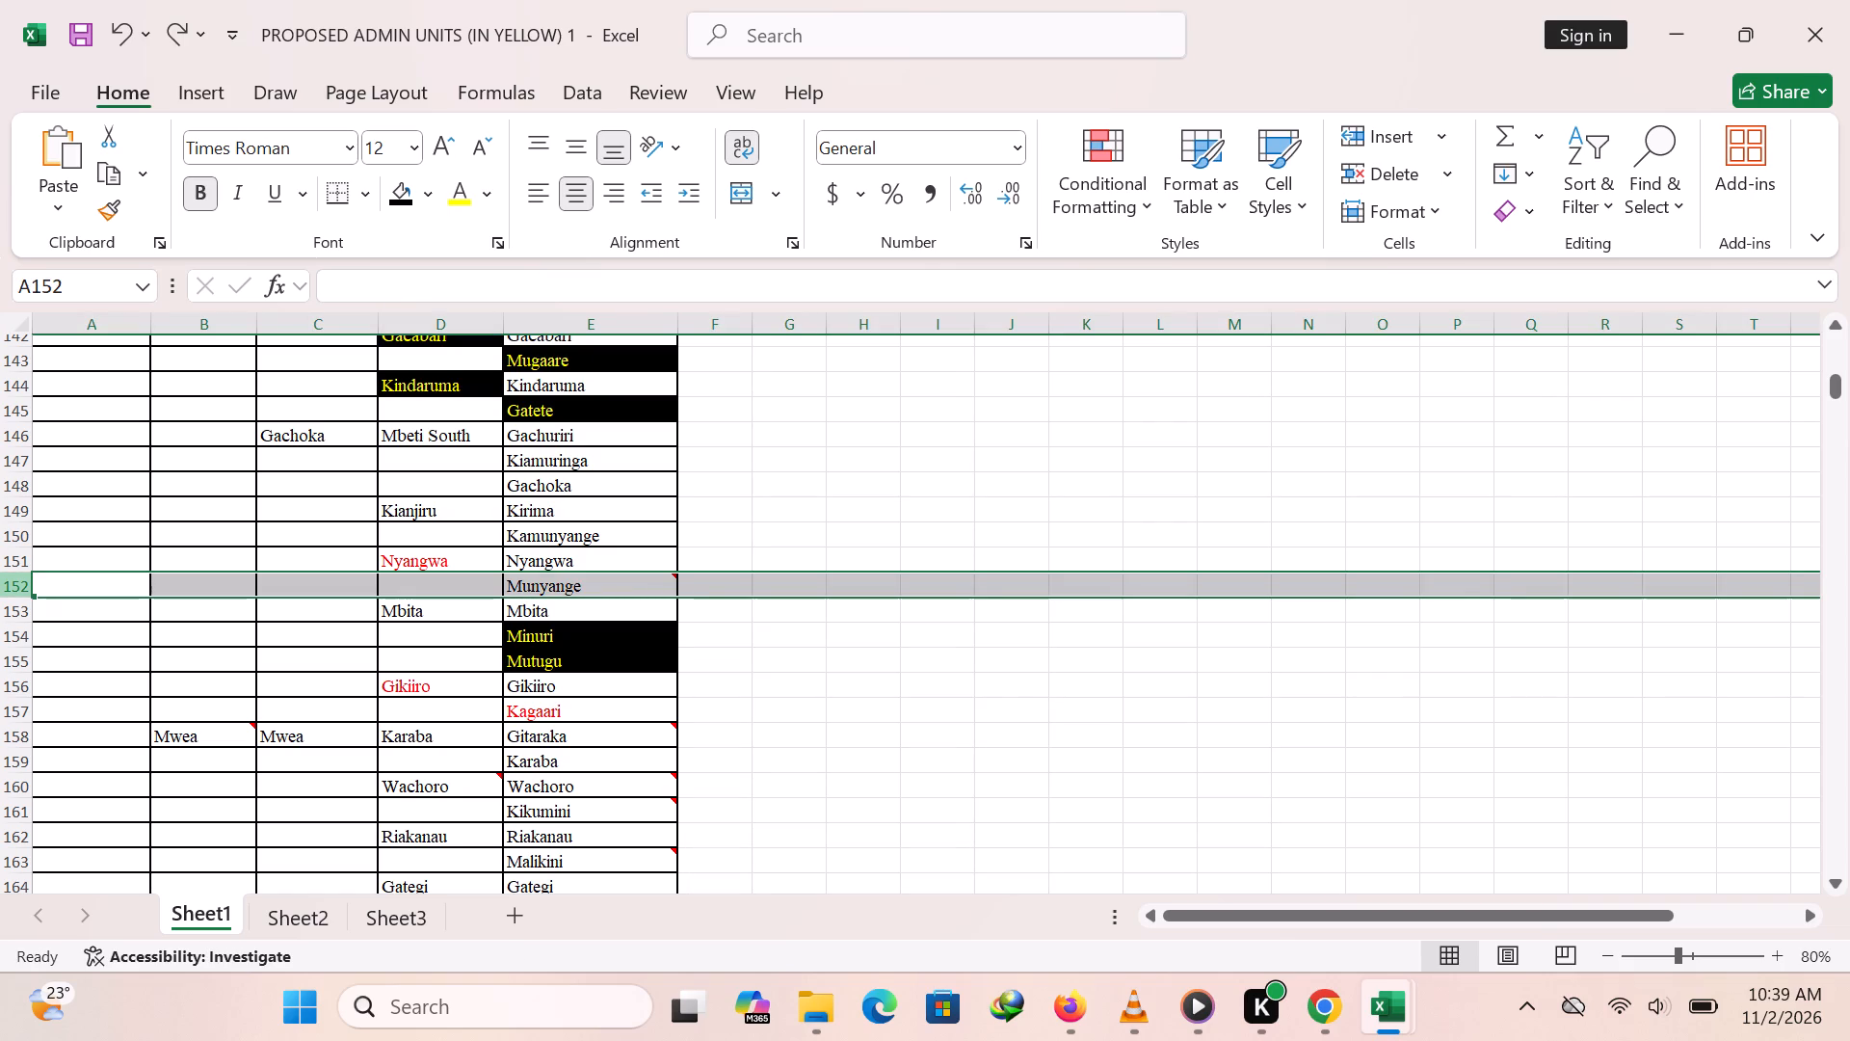
click(22, 586)
right_click(22, 586)
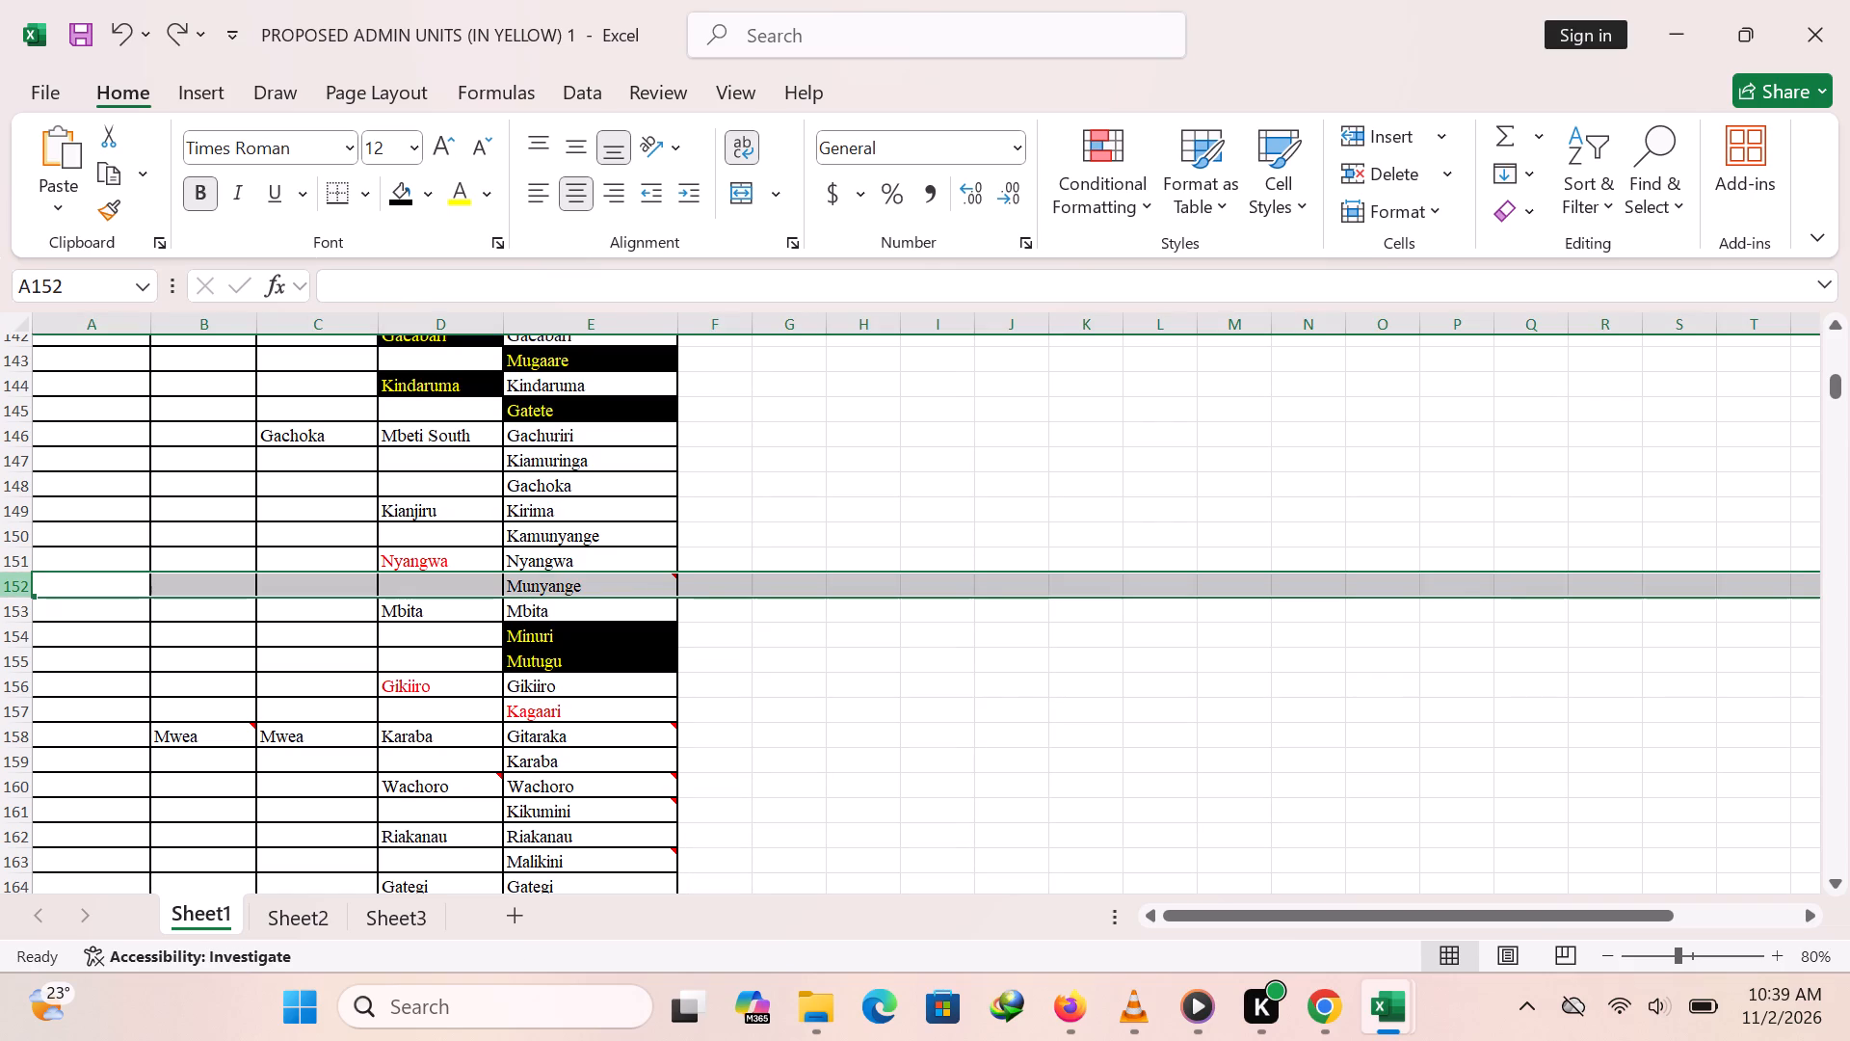
click(22, 586)
click(22, 586)
right_click(22, 586)
click(17, 585)
right_click(17, 585)
click(17, 585)
right_click(17, 585)
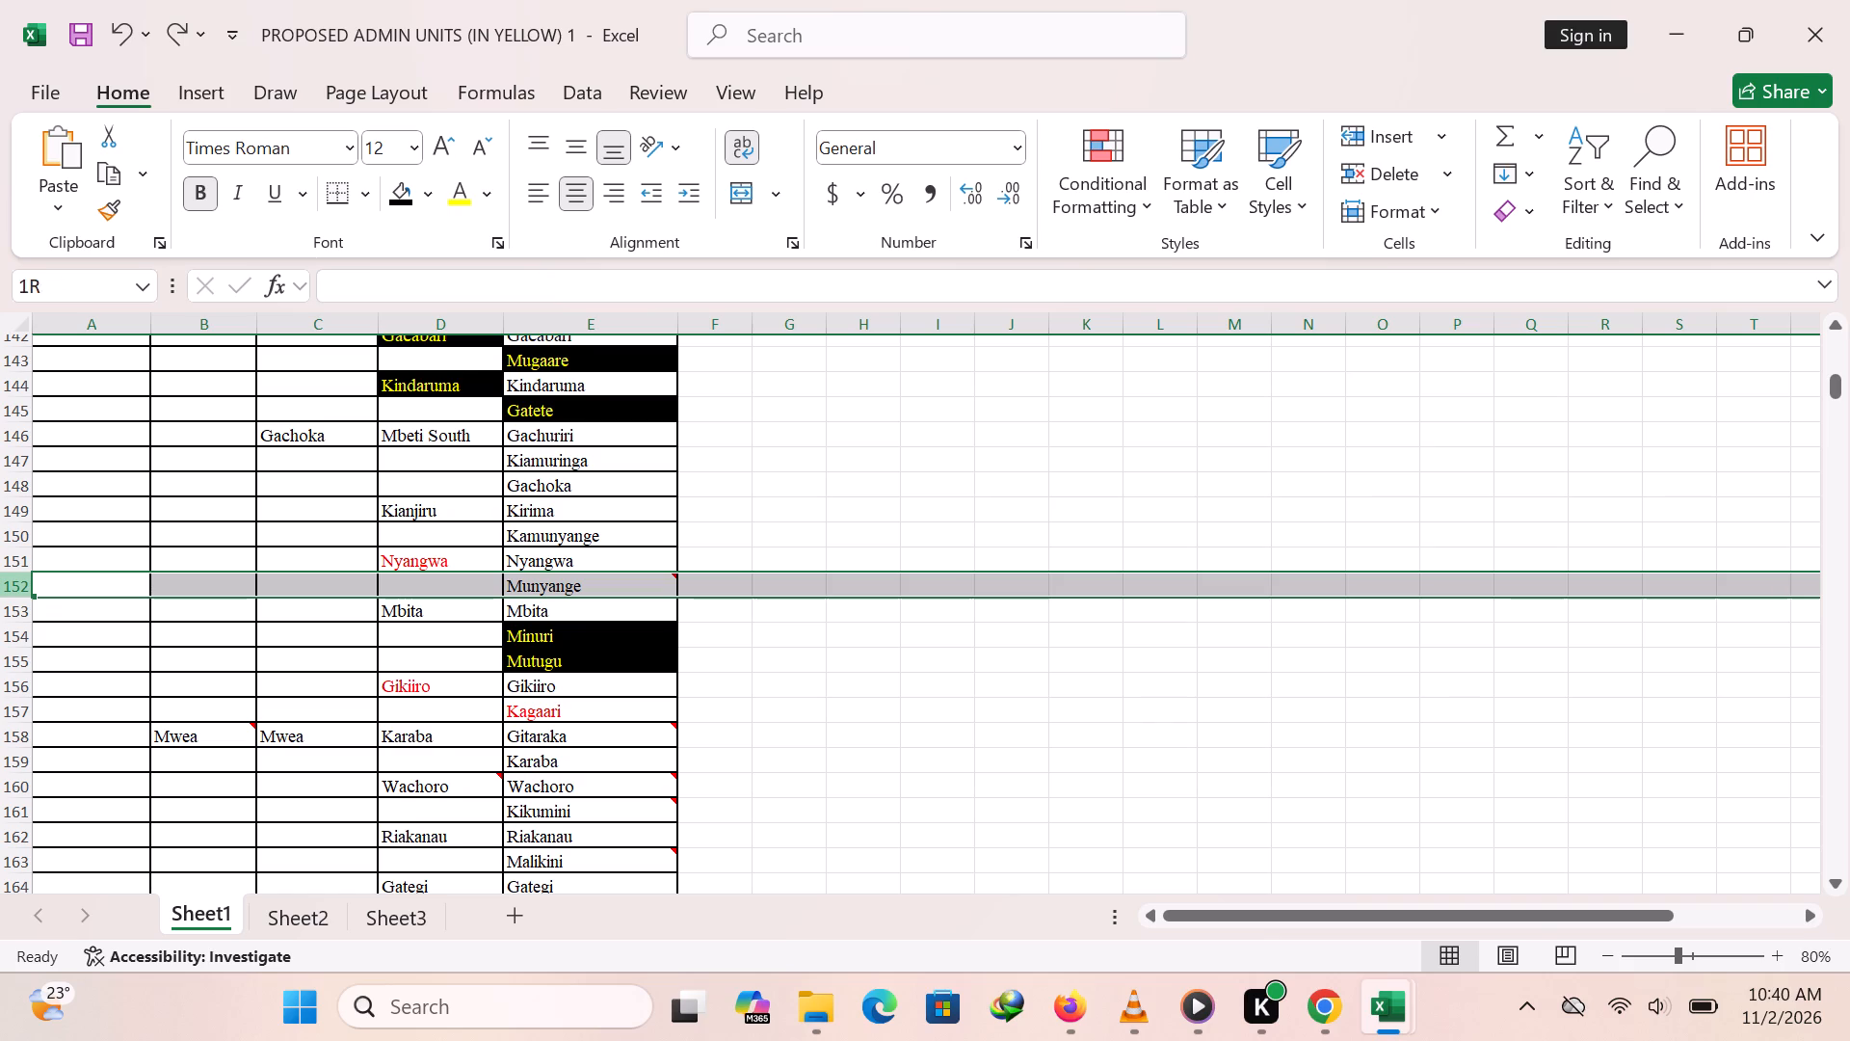
click(17, 585)
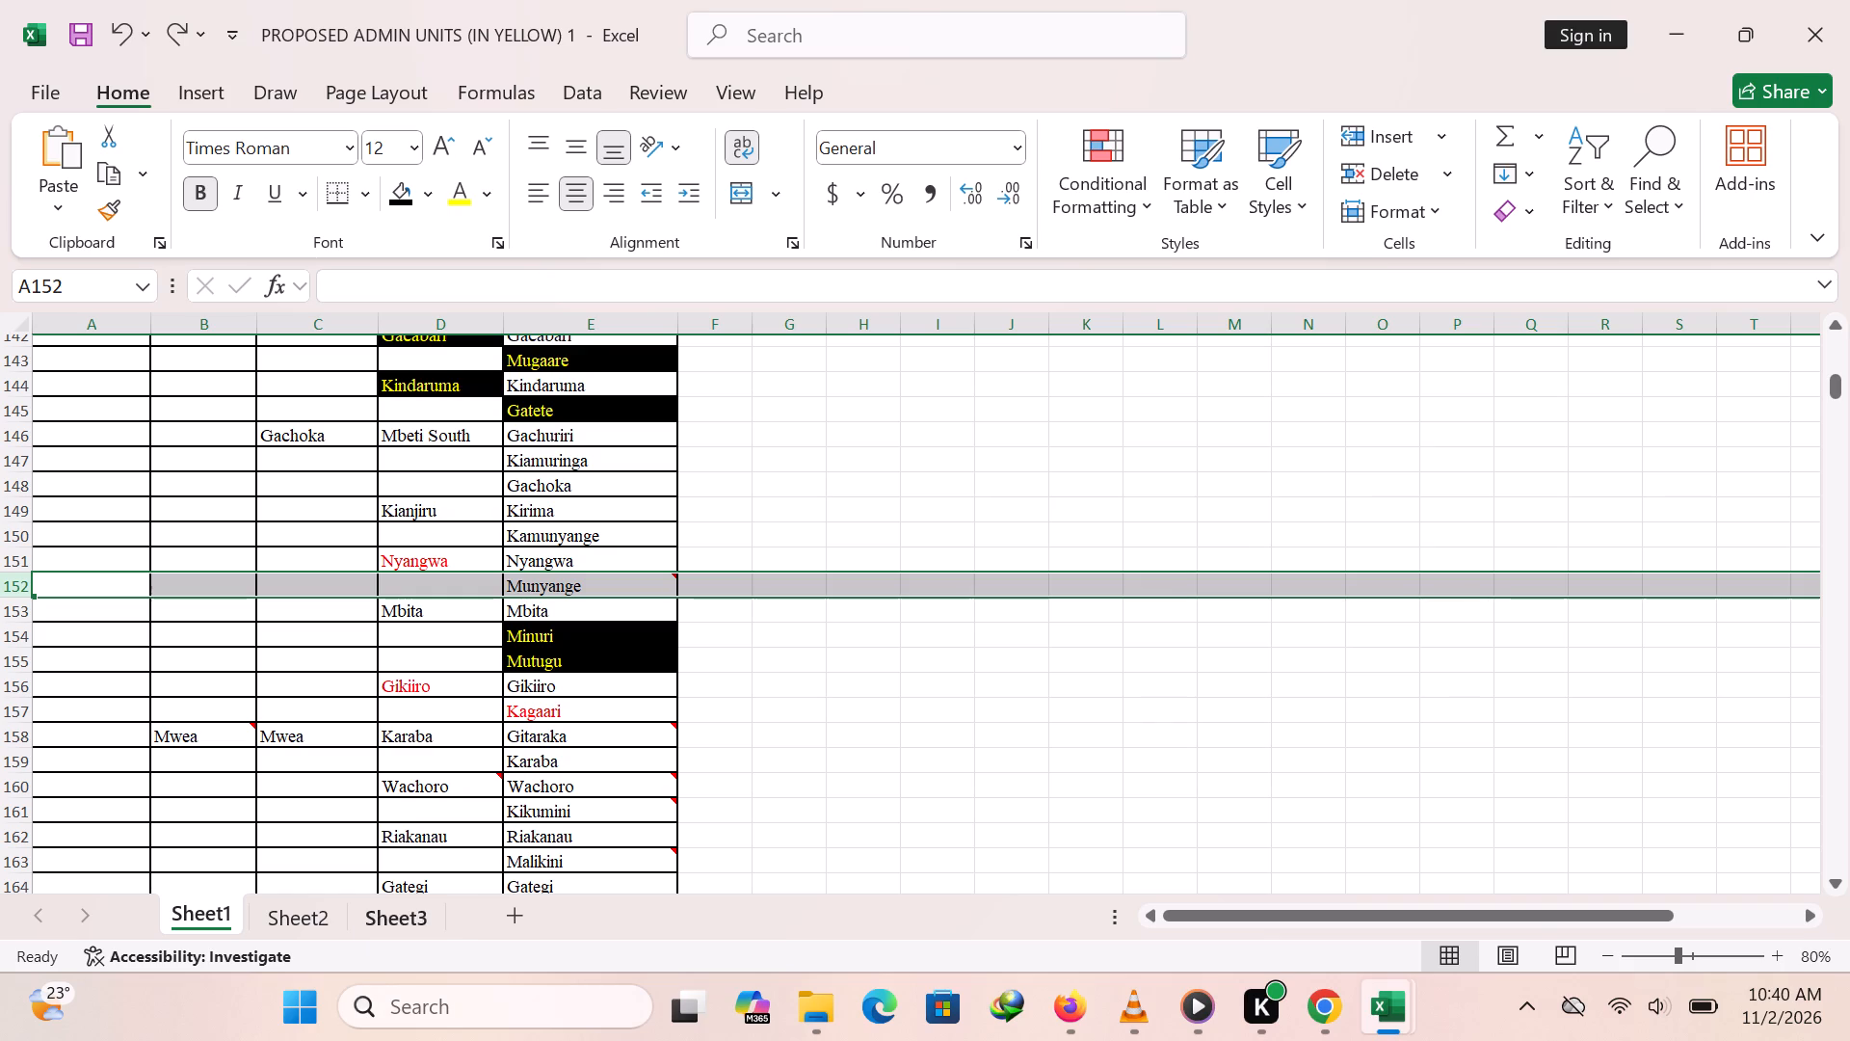
right_click(16, 588)
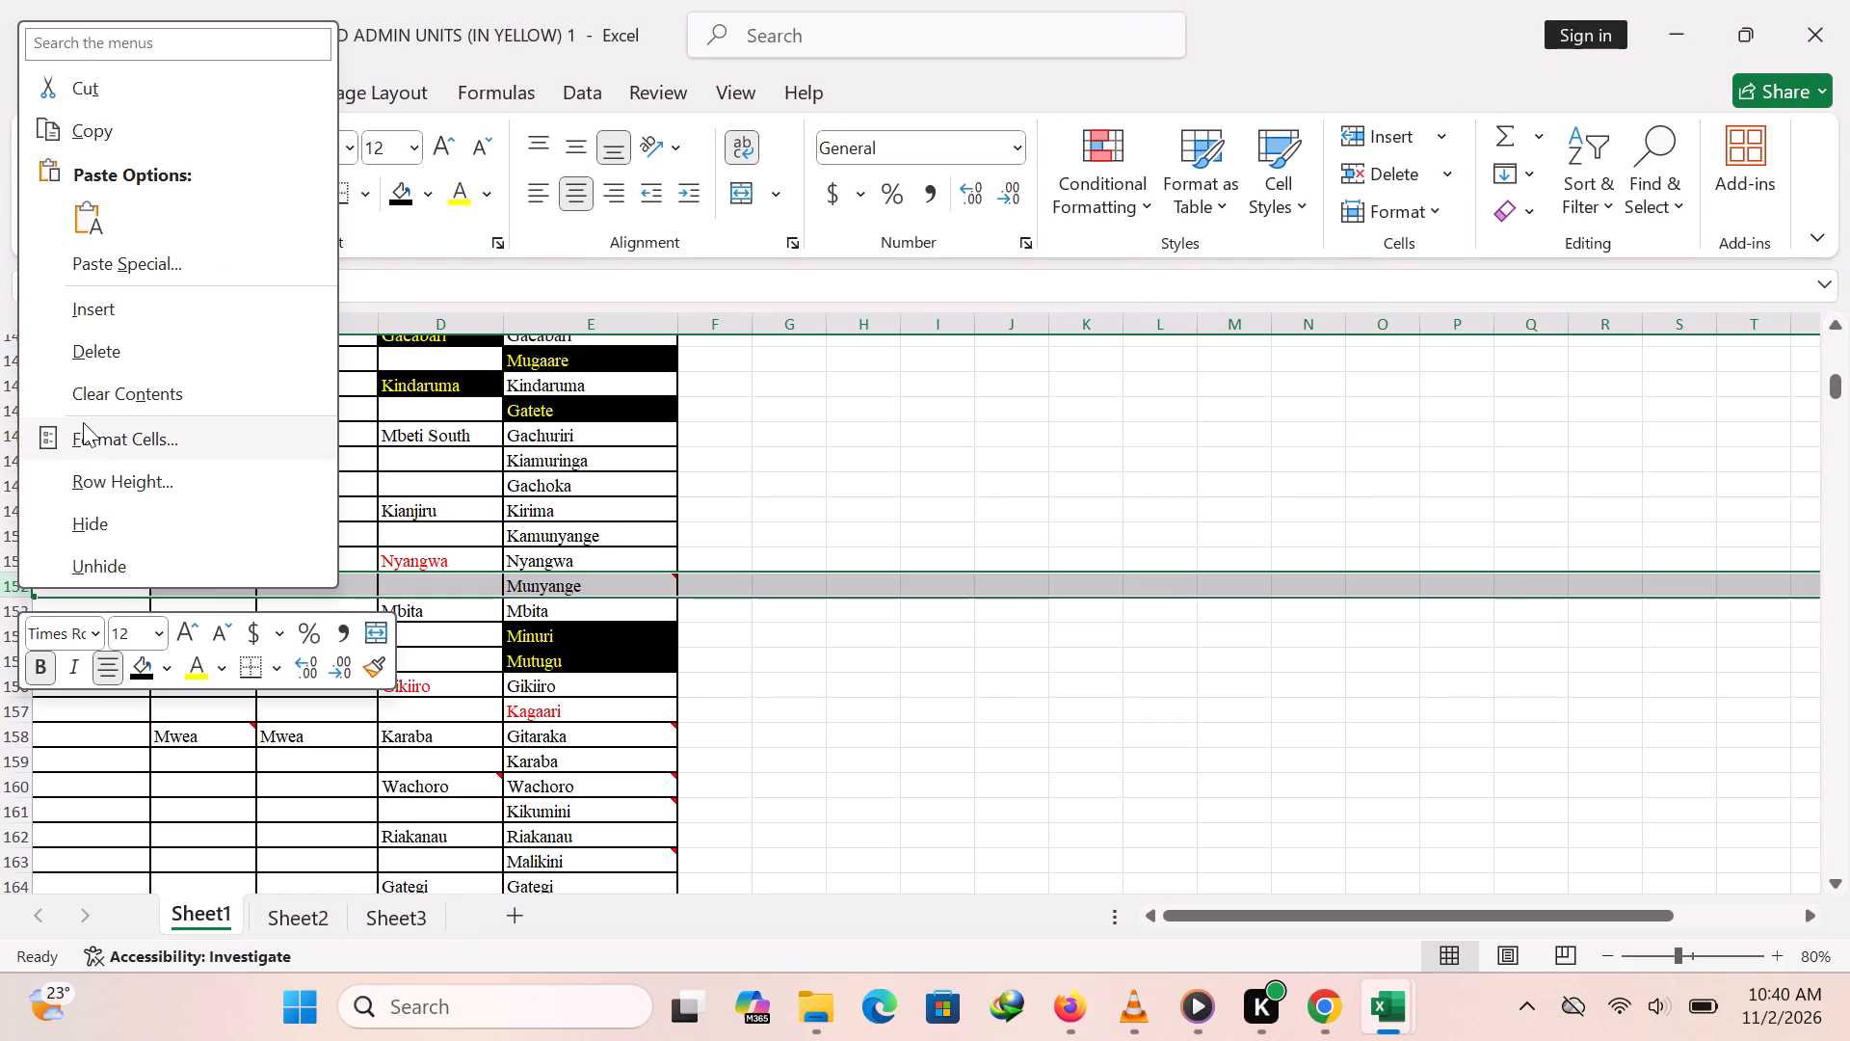
click(130, 356)
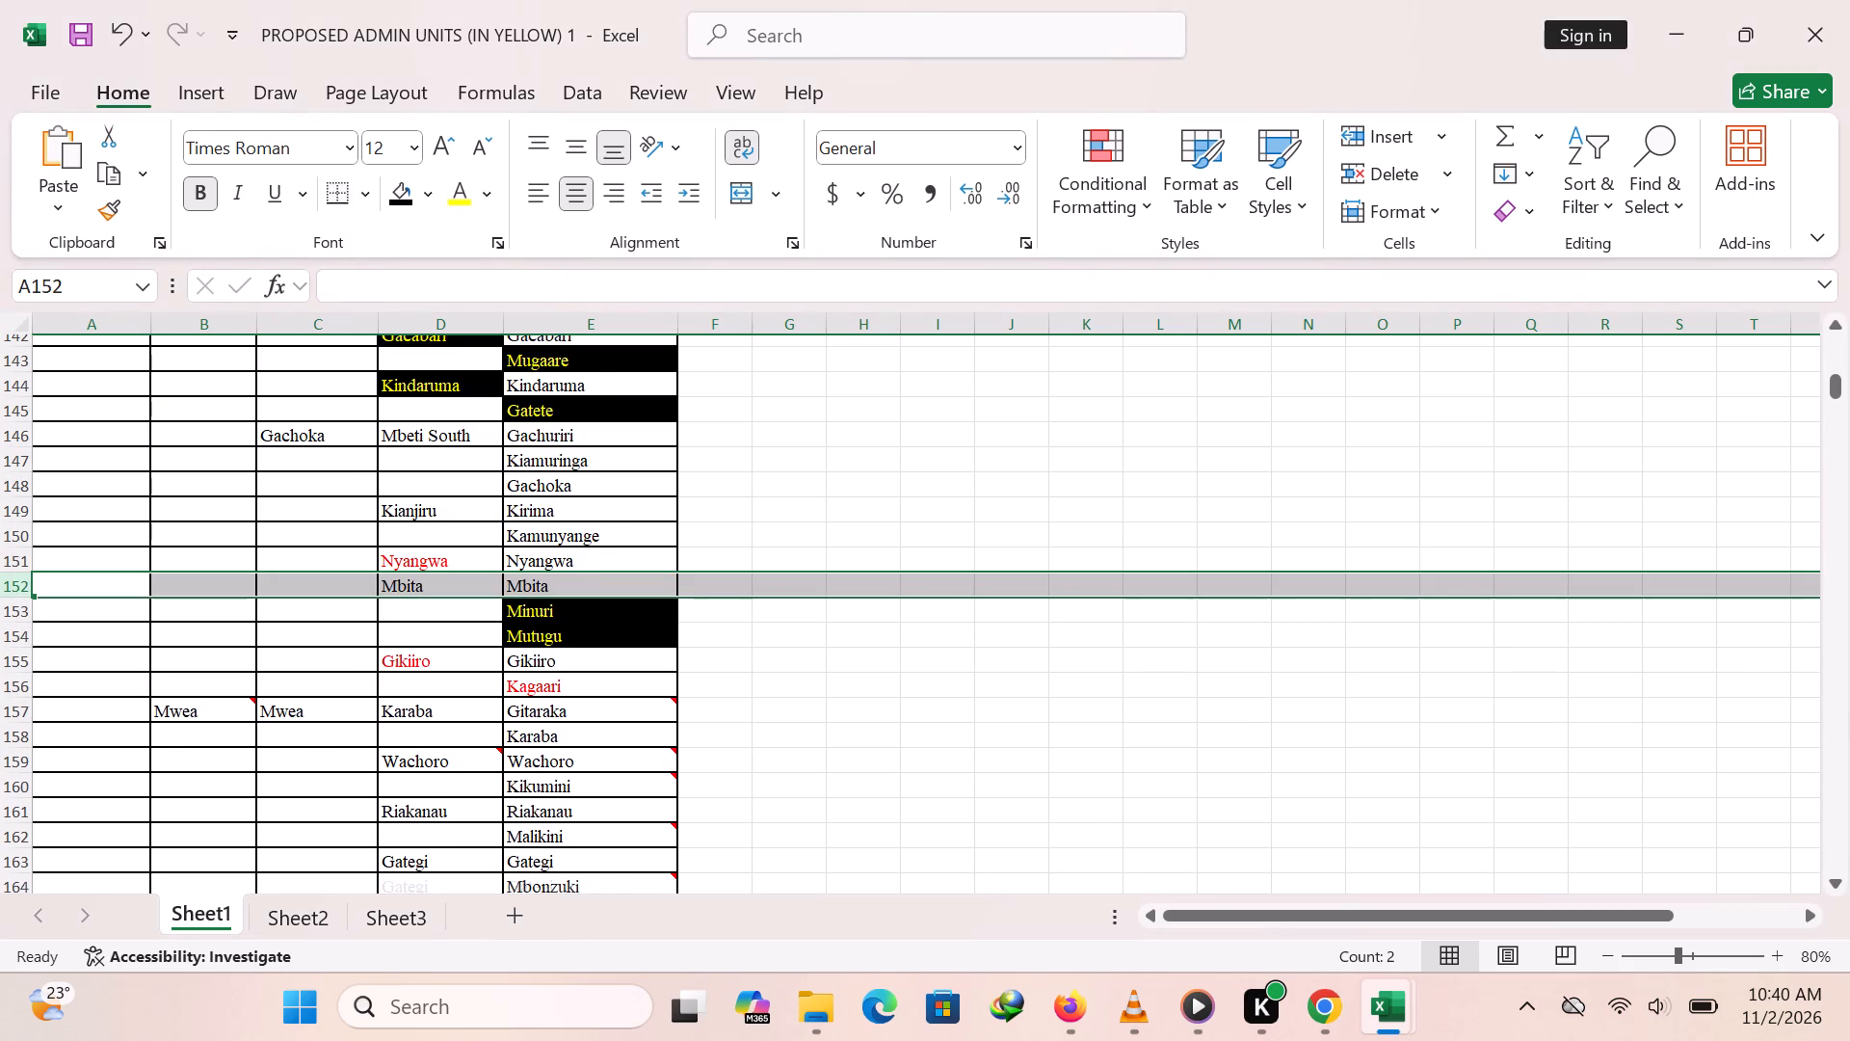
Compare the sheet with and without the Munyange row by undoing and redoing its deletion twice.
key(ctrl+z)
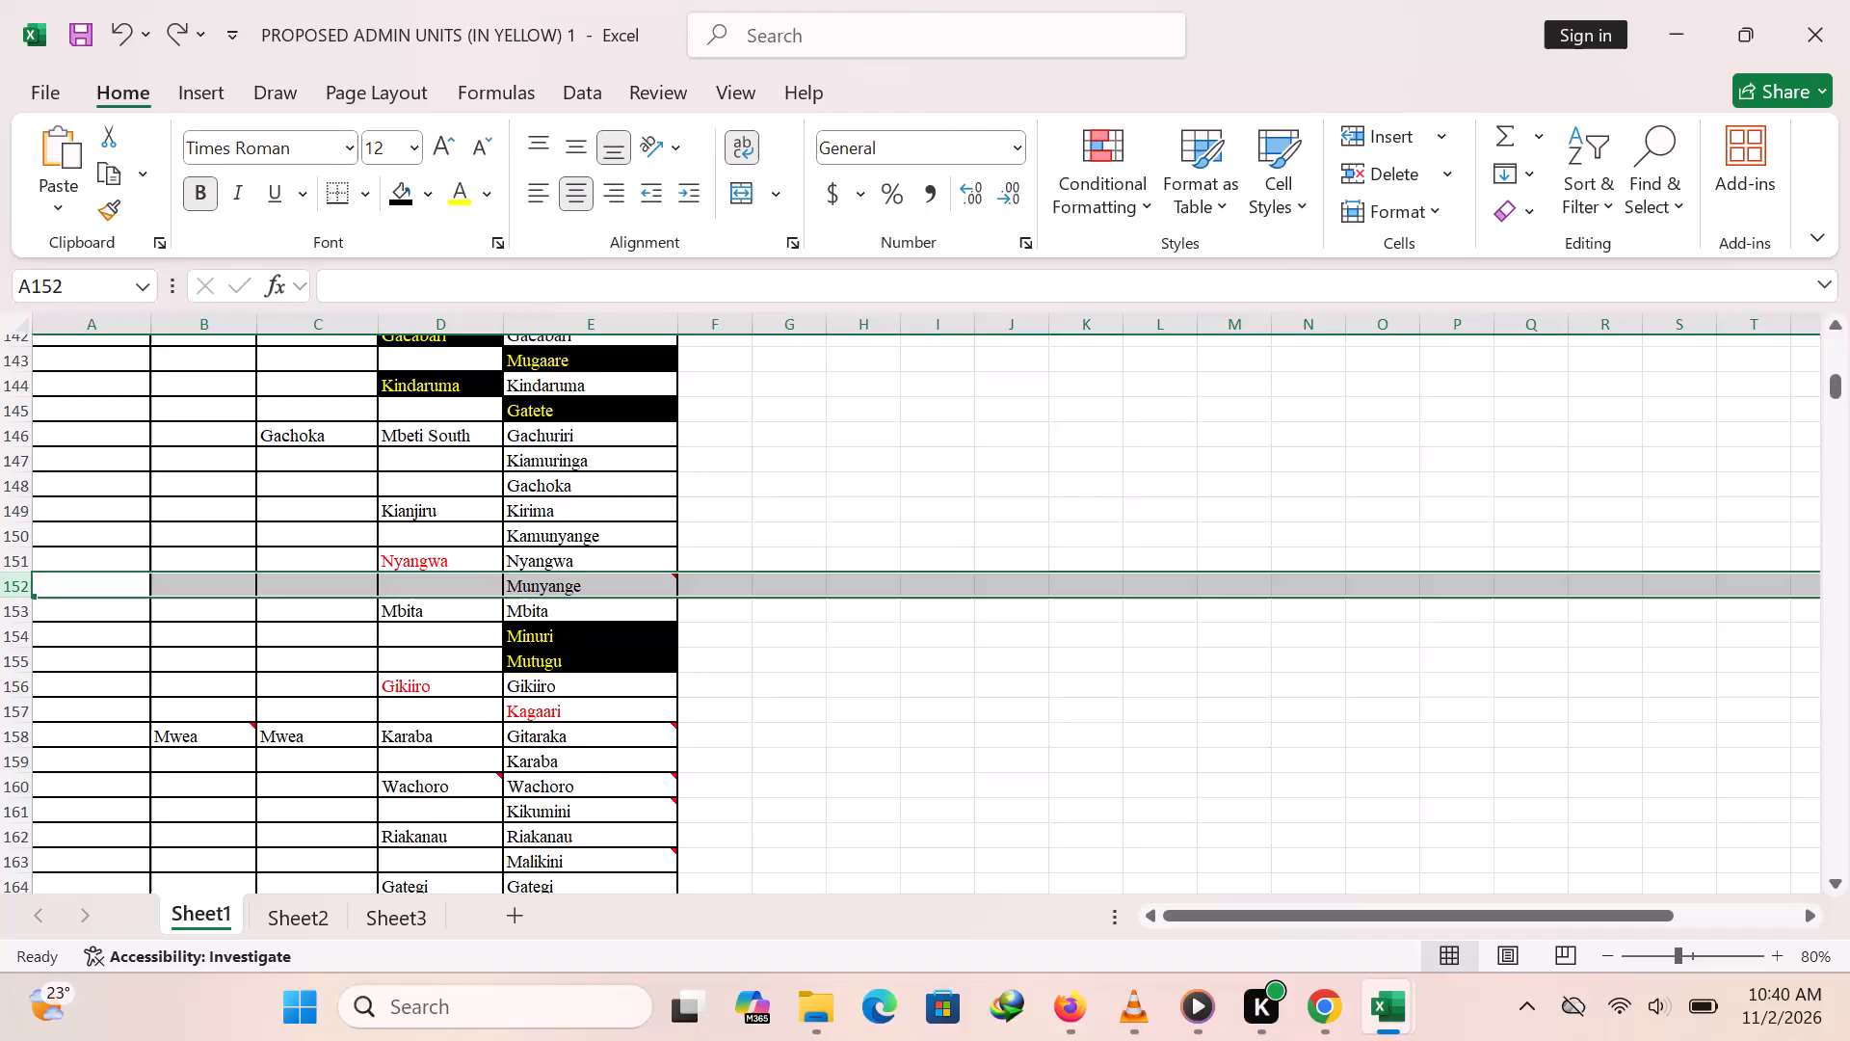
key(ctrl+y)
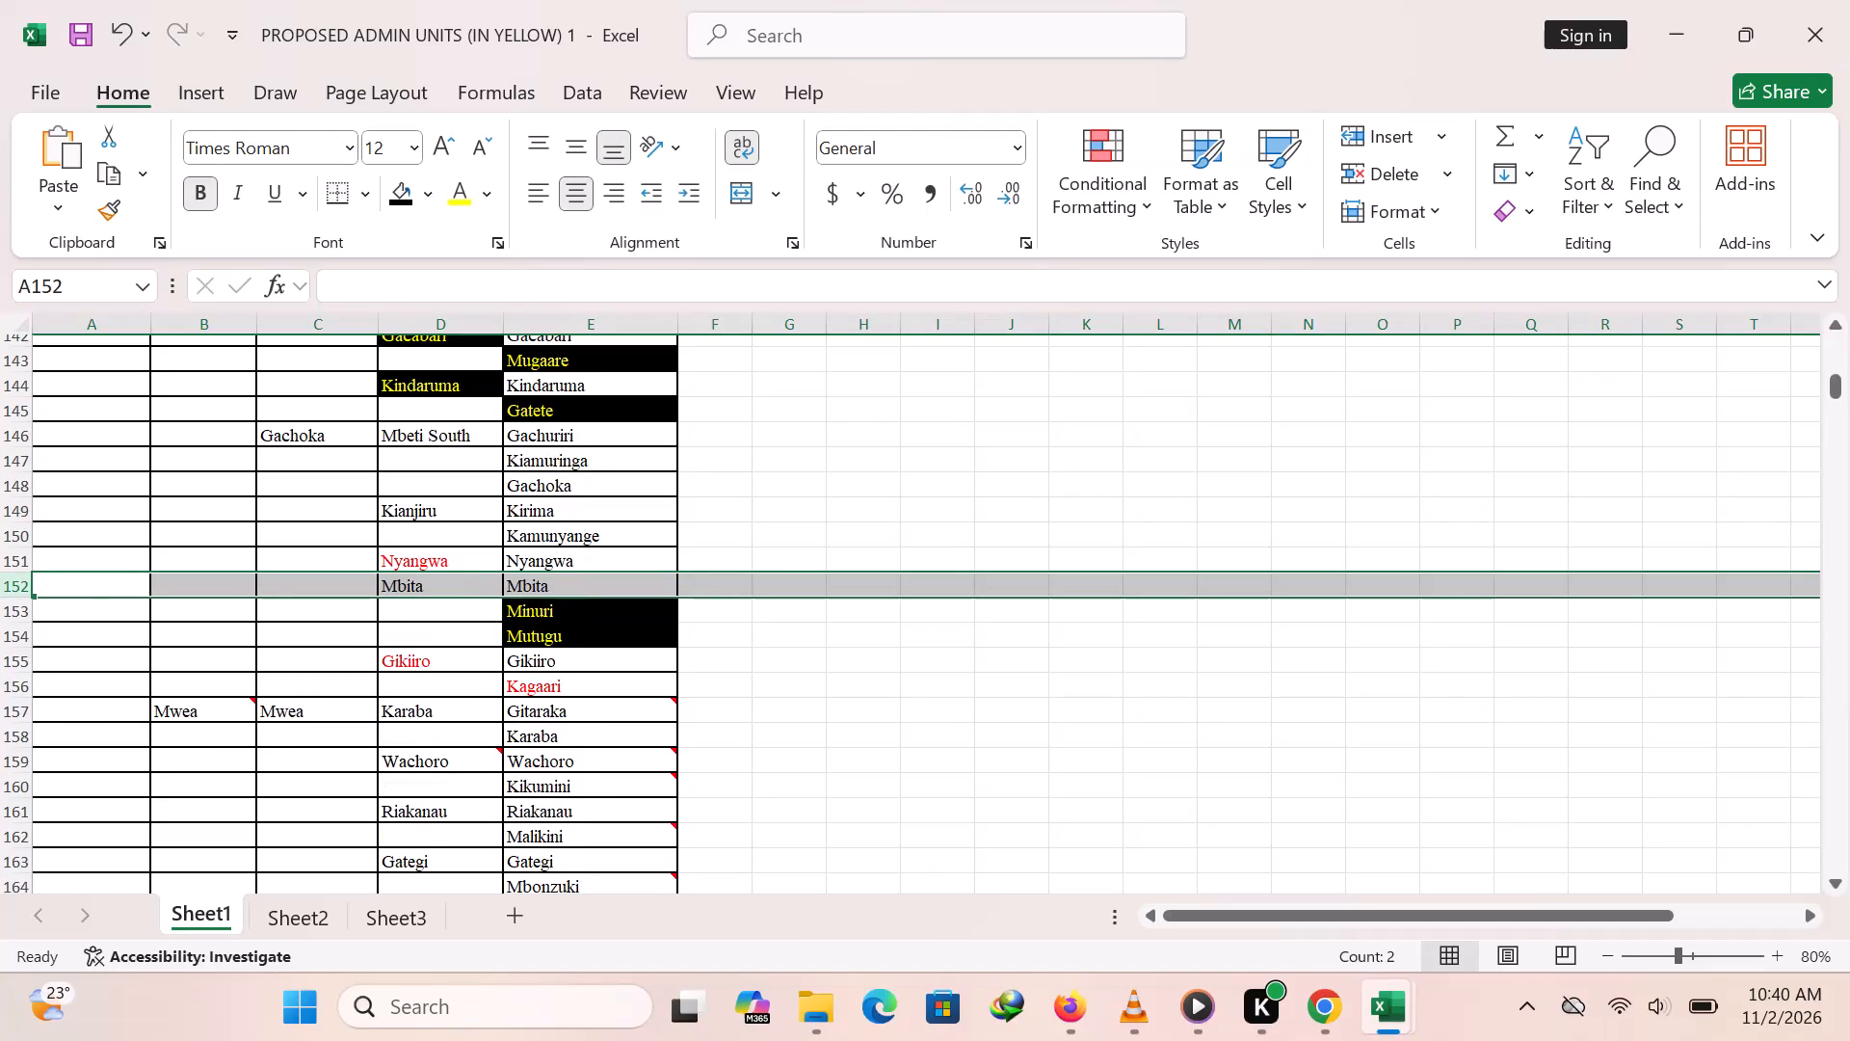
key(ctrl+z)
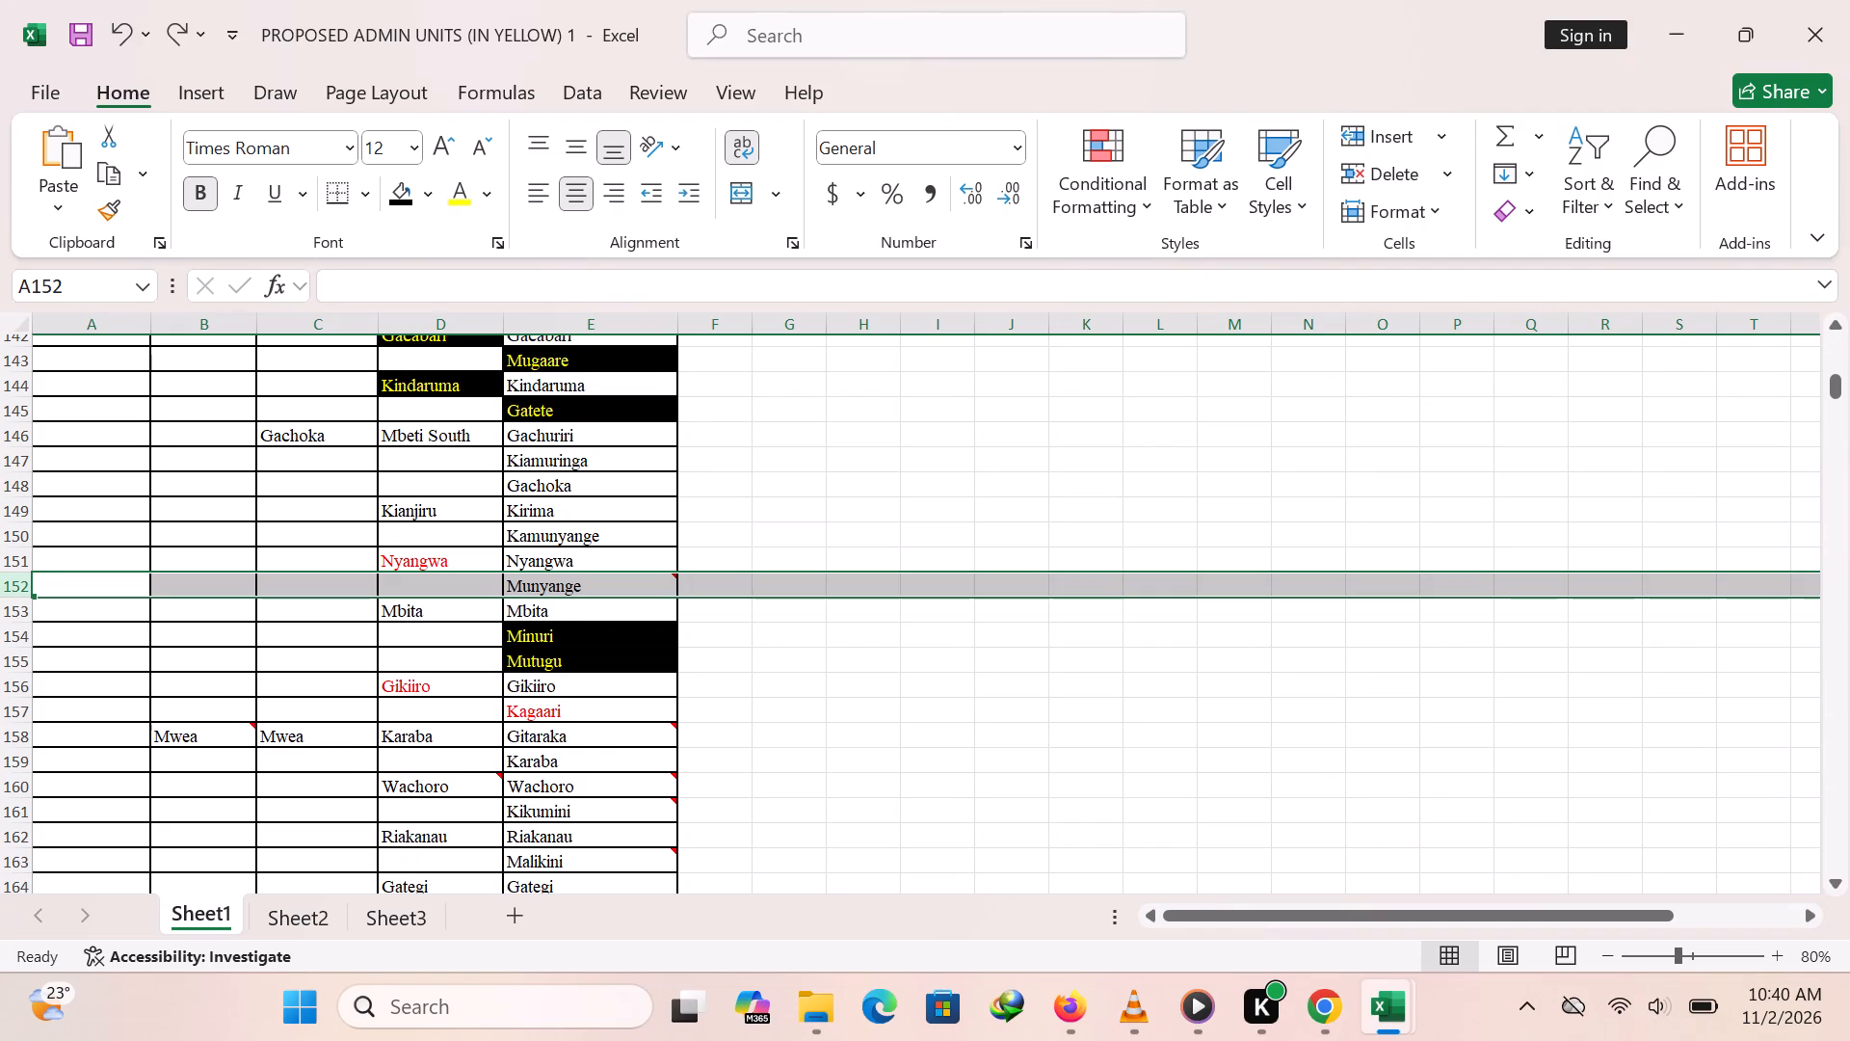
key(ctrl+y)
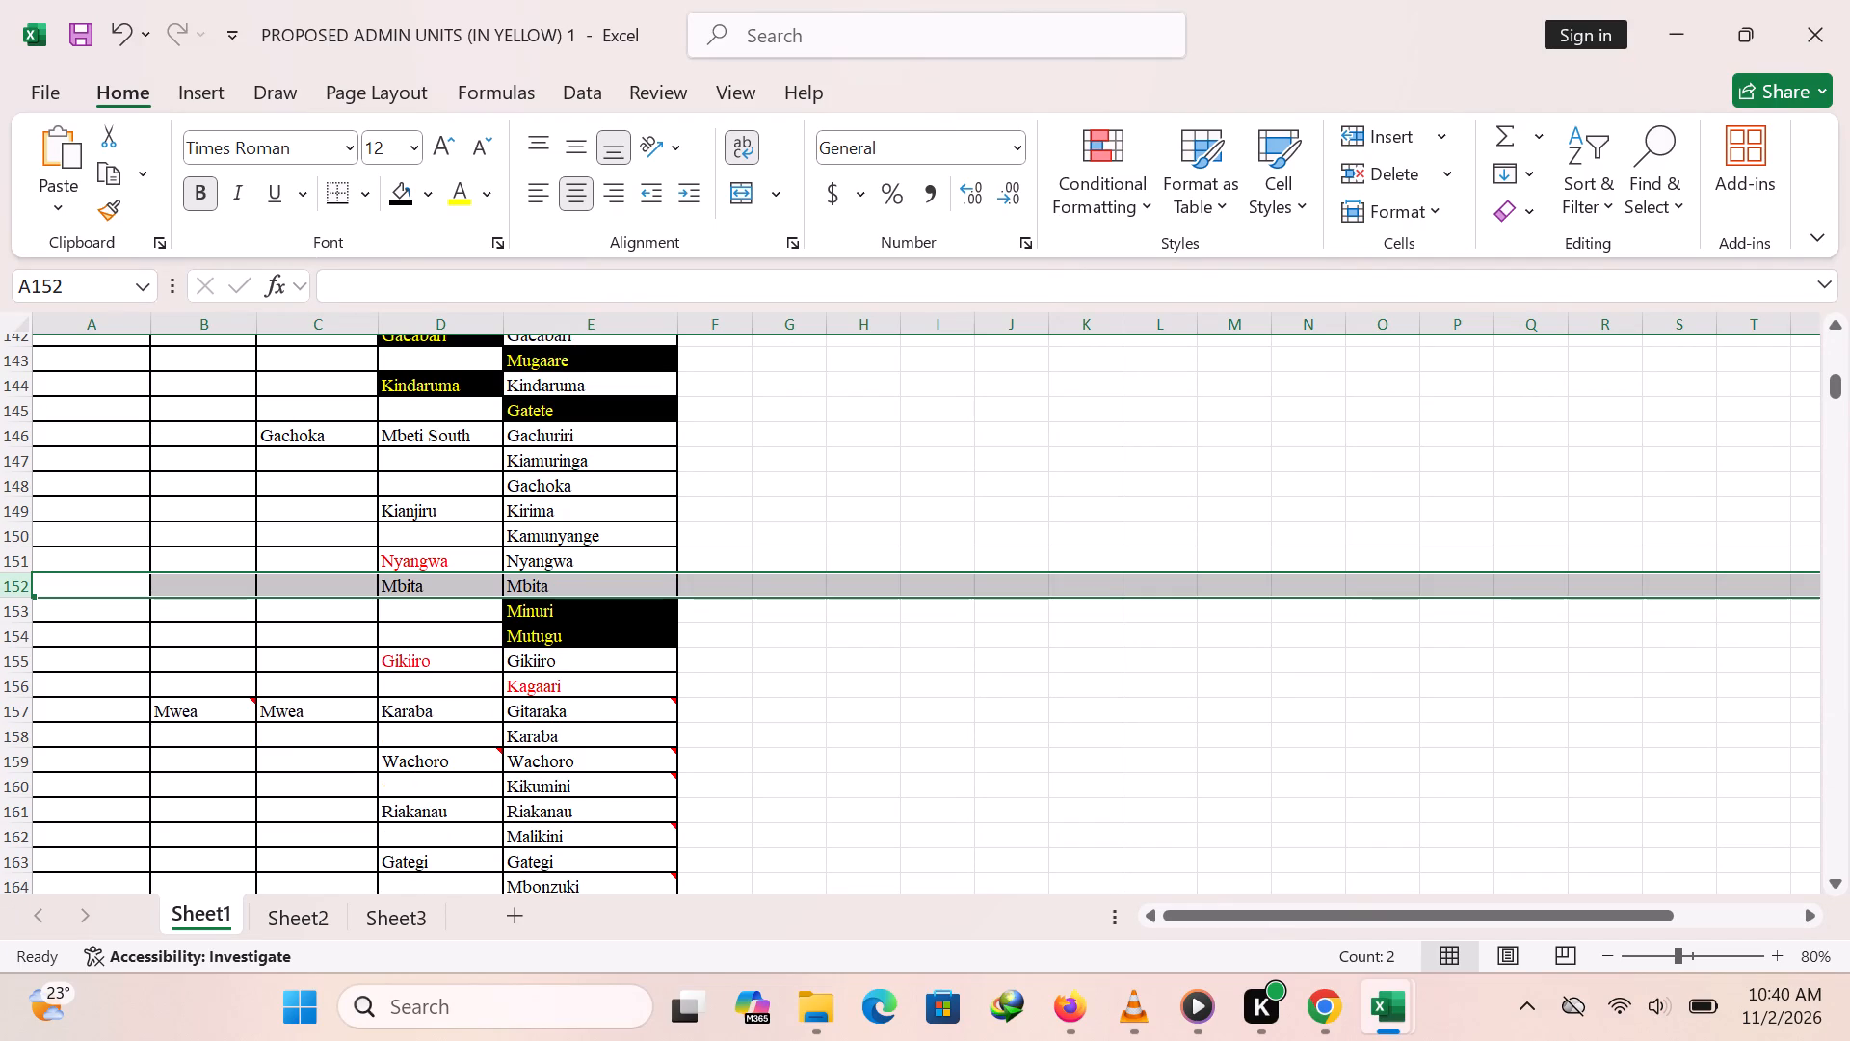
Insert a blank row between the Kamunyange sub-location and the Nyangwa location in the Gachoka division.
click(574, 537)
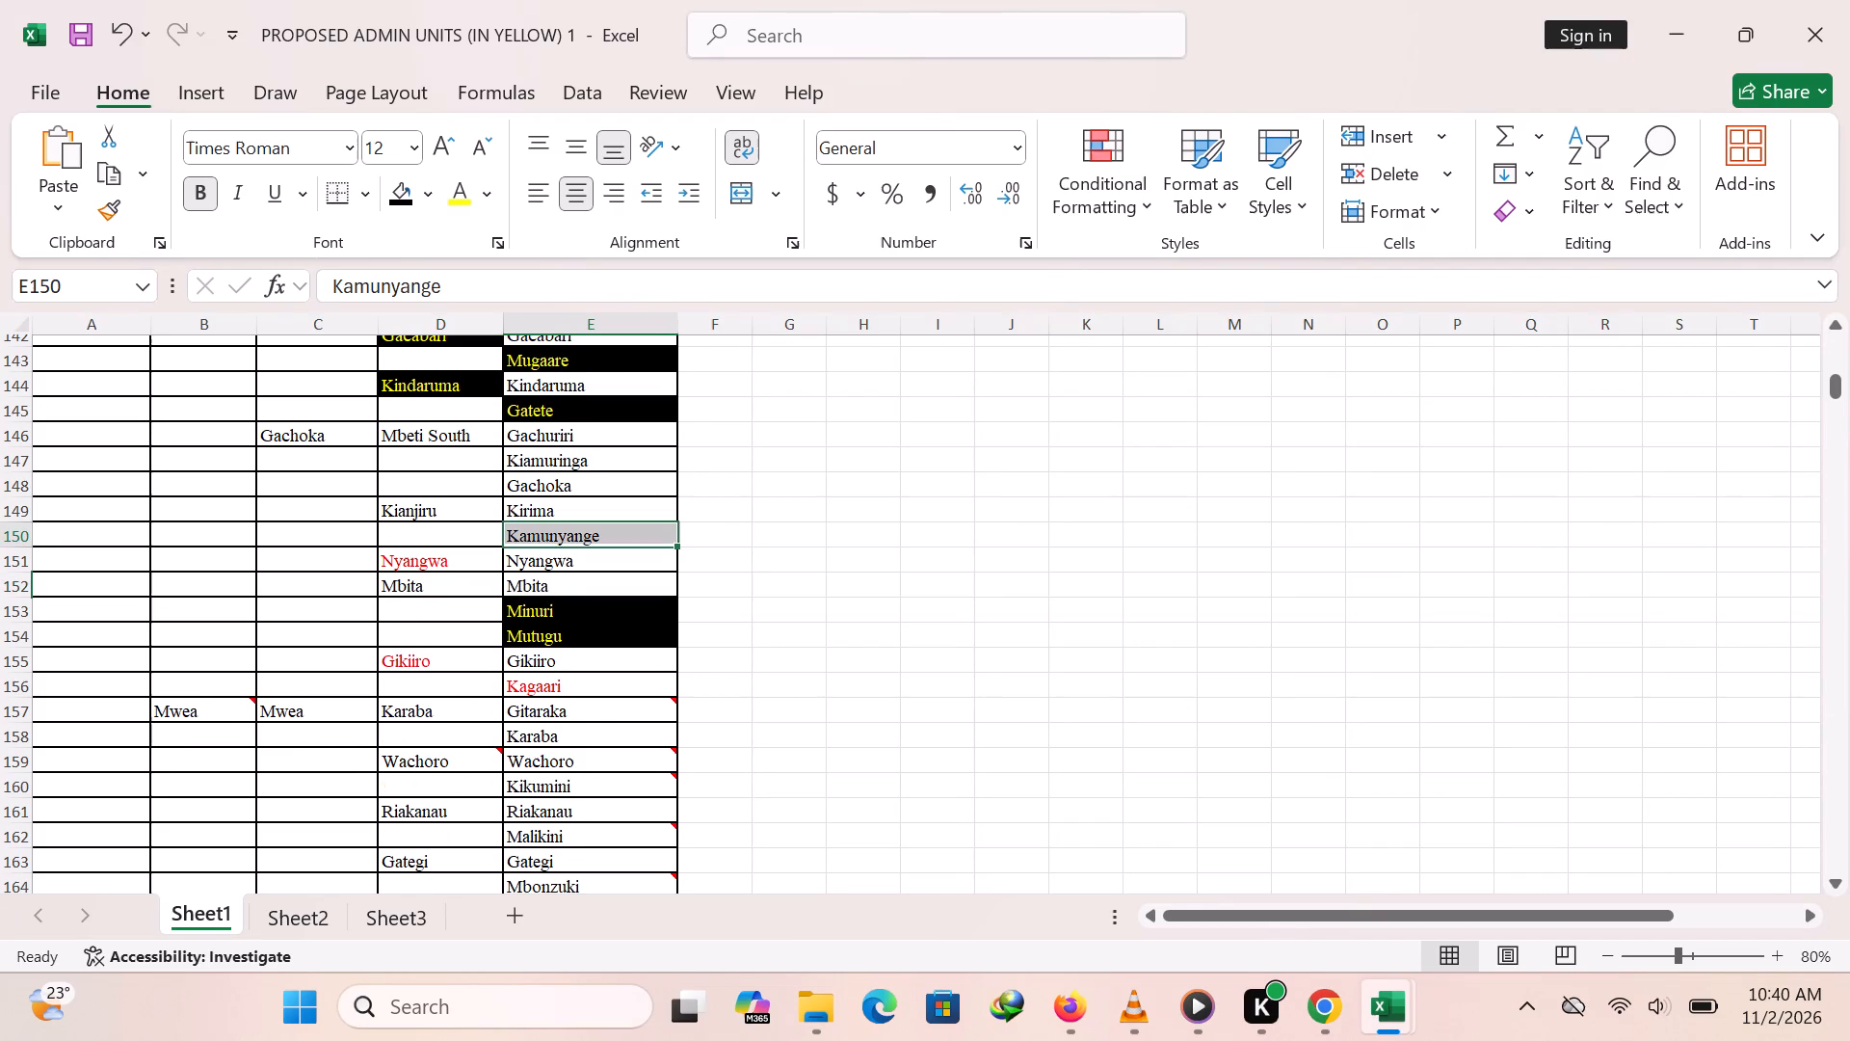
click(13, 562)
click(13, 562)
right_click(13, 562)
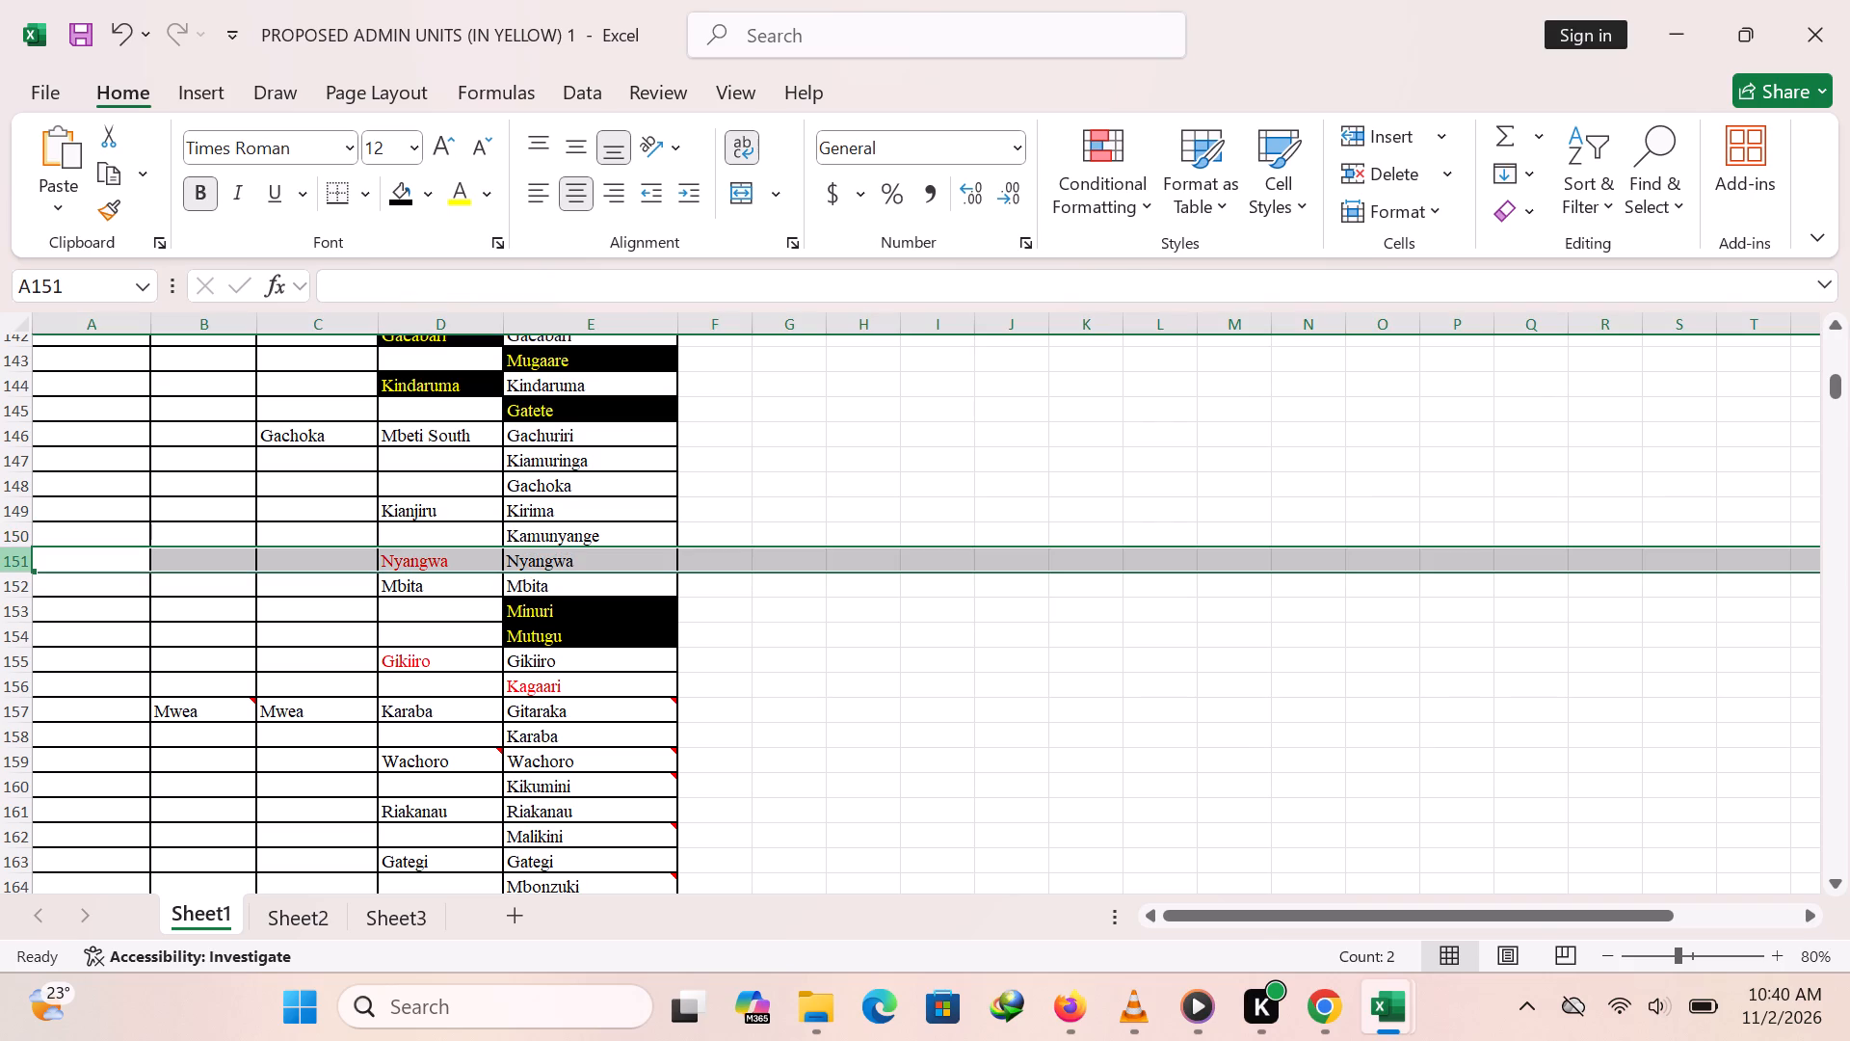
click(13, 562)
right_click(13, 562)
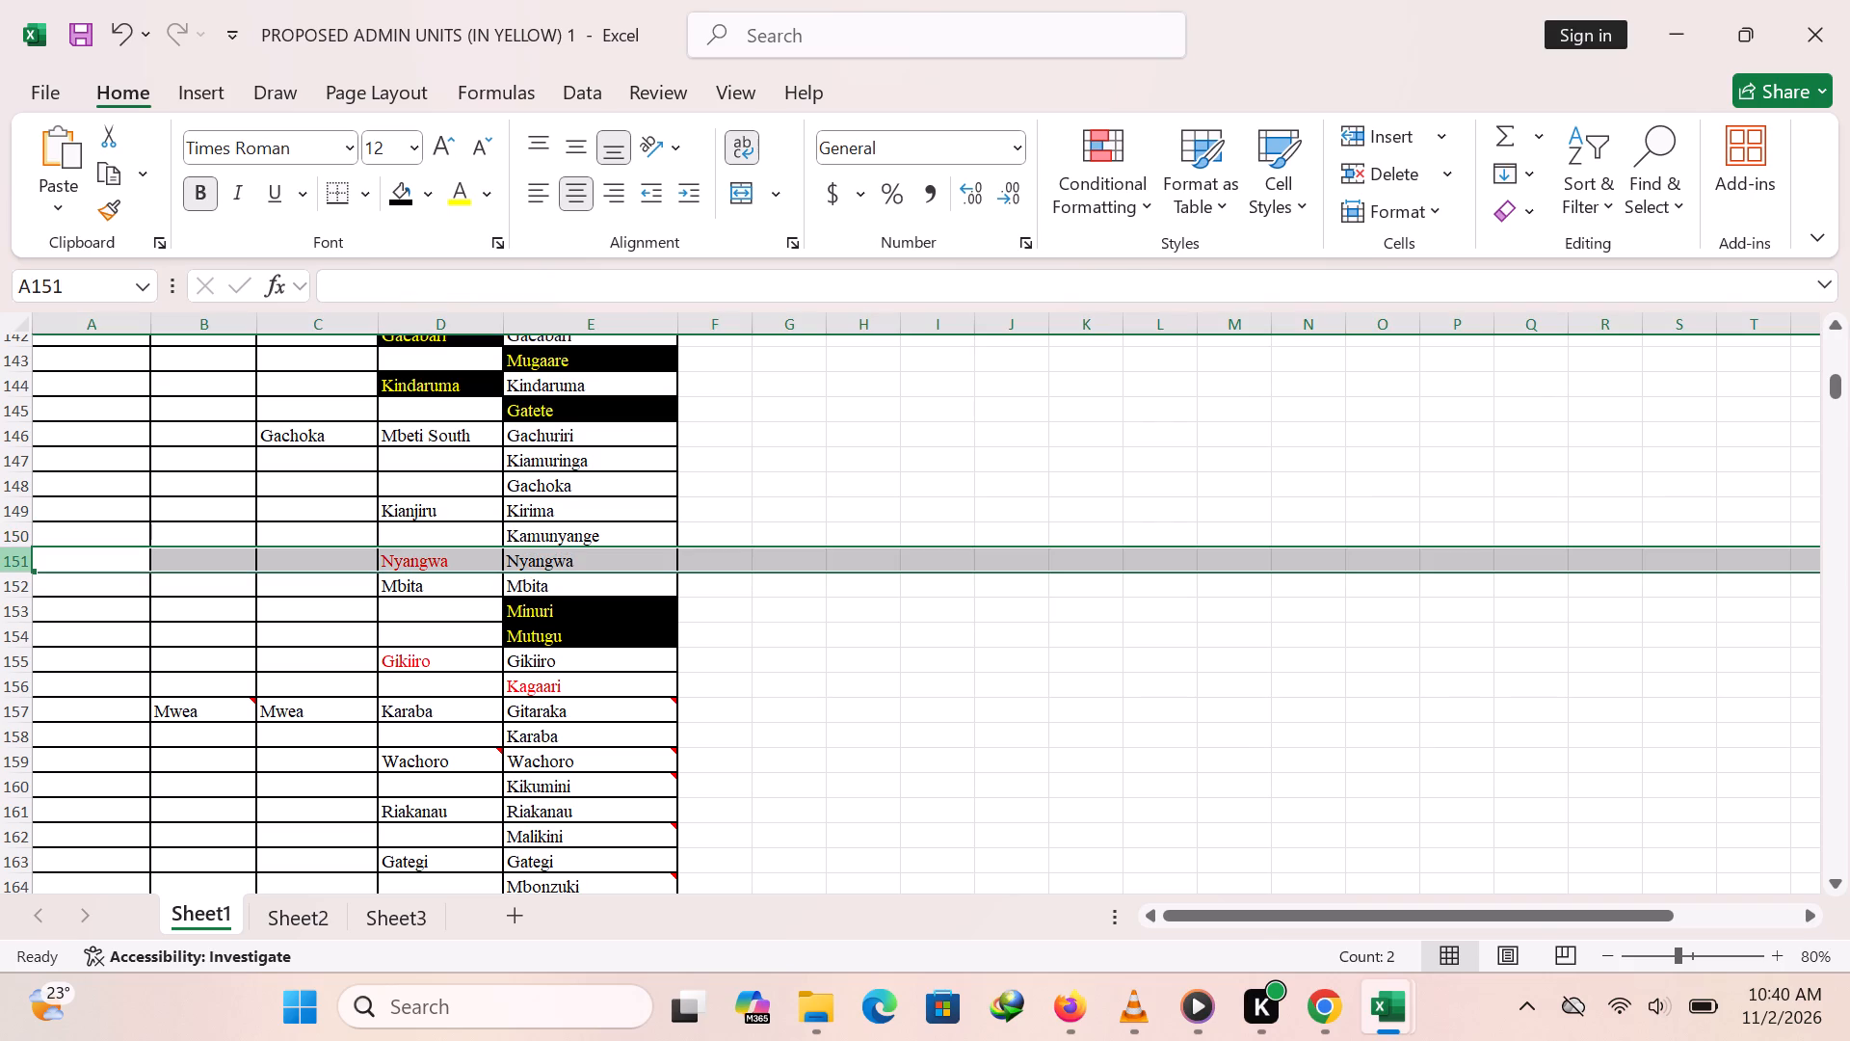
click(21, 562)
right_click(21, 562)
click(21, 562)
right_click(28, 555)
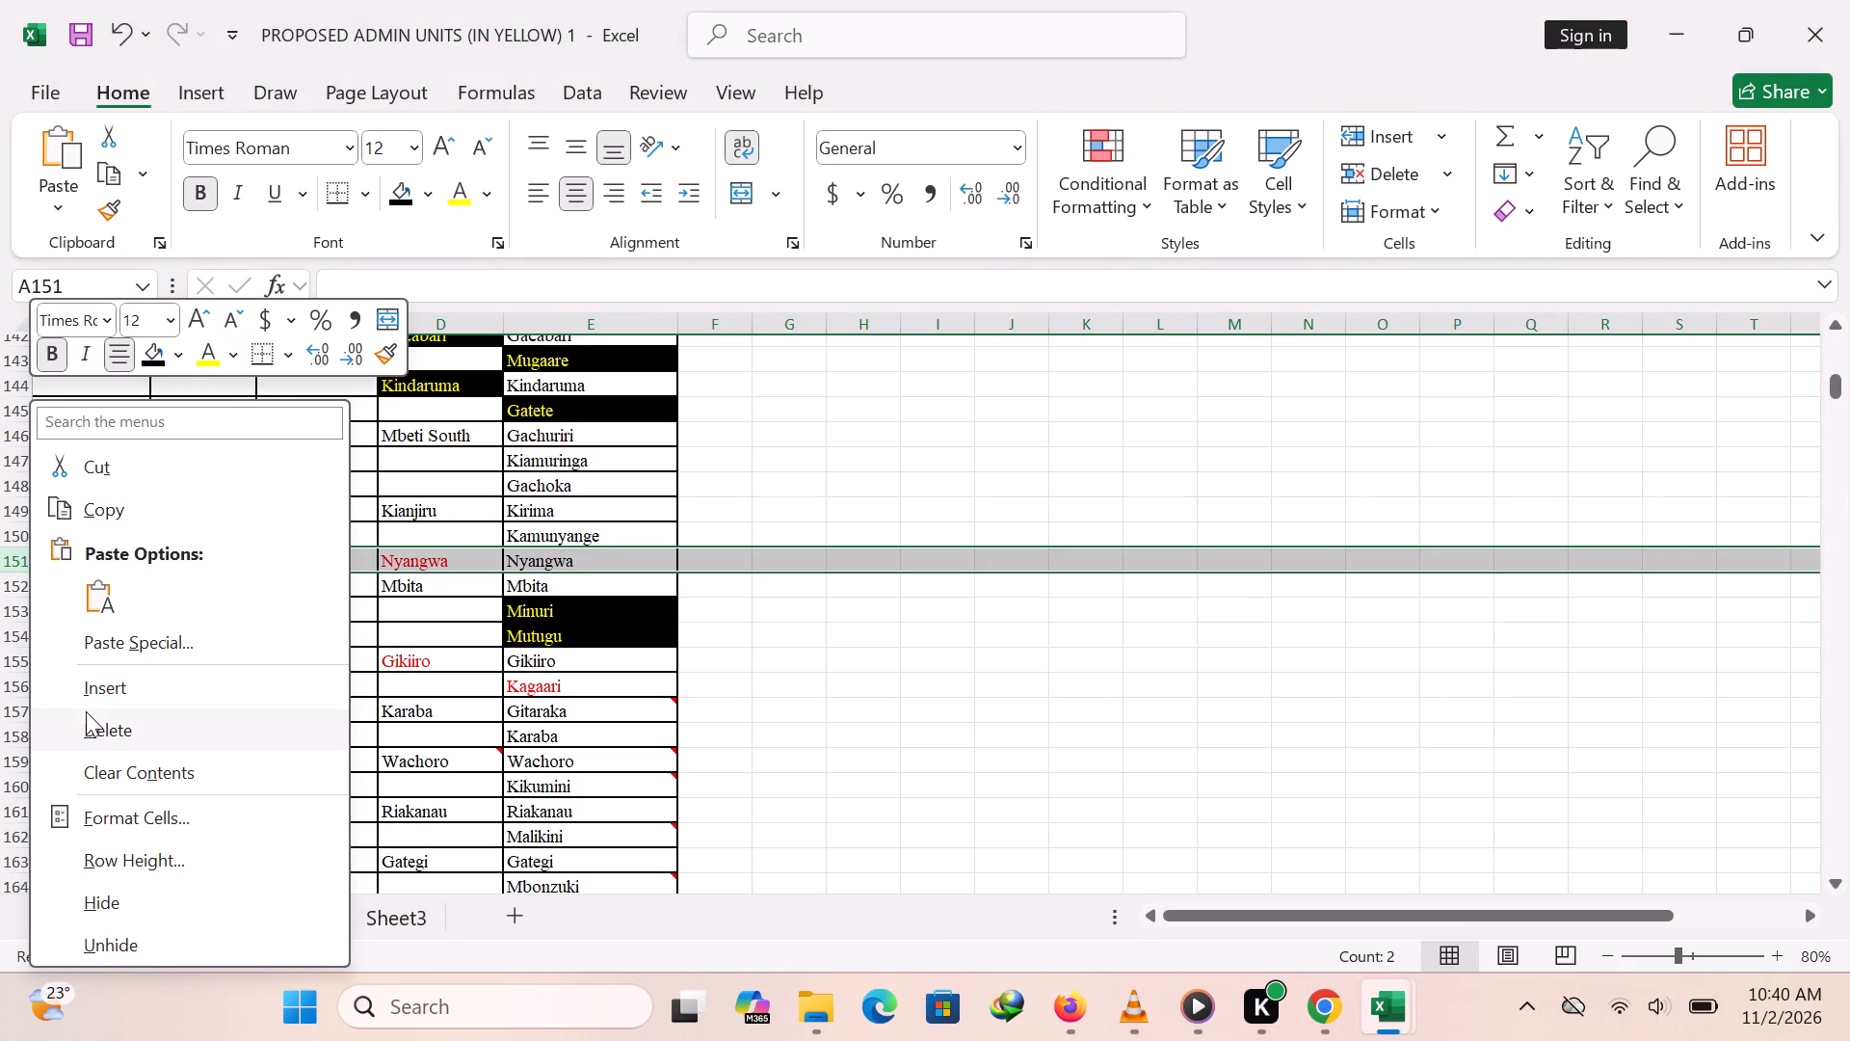
click(86, 701)
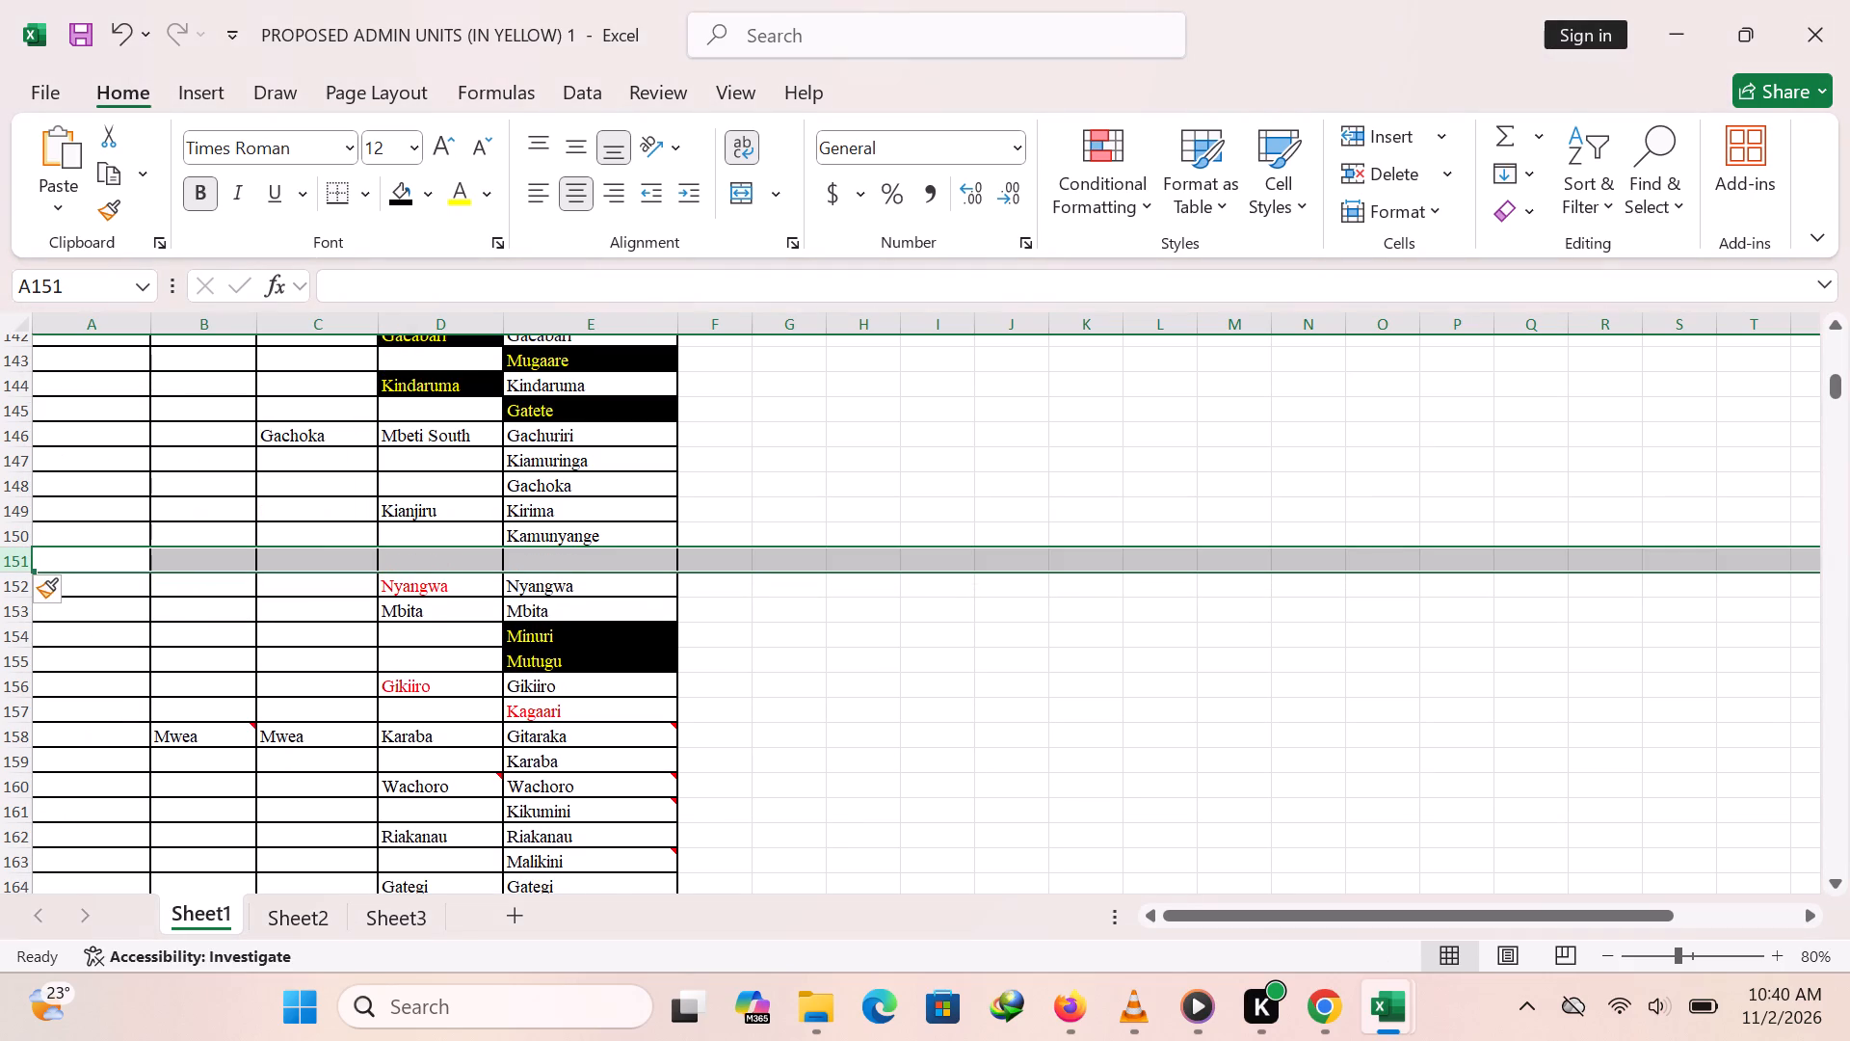
Enter Munyori as a sub-location in the blank row below Kamunyange, under the Kianjiru location.
key(shift+m)
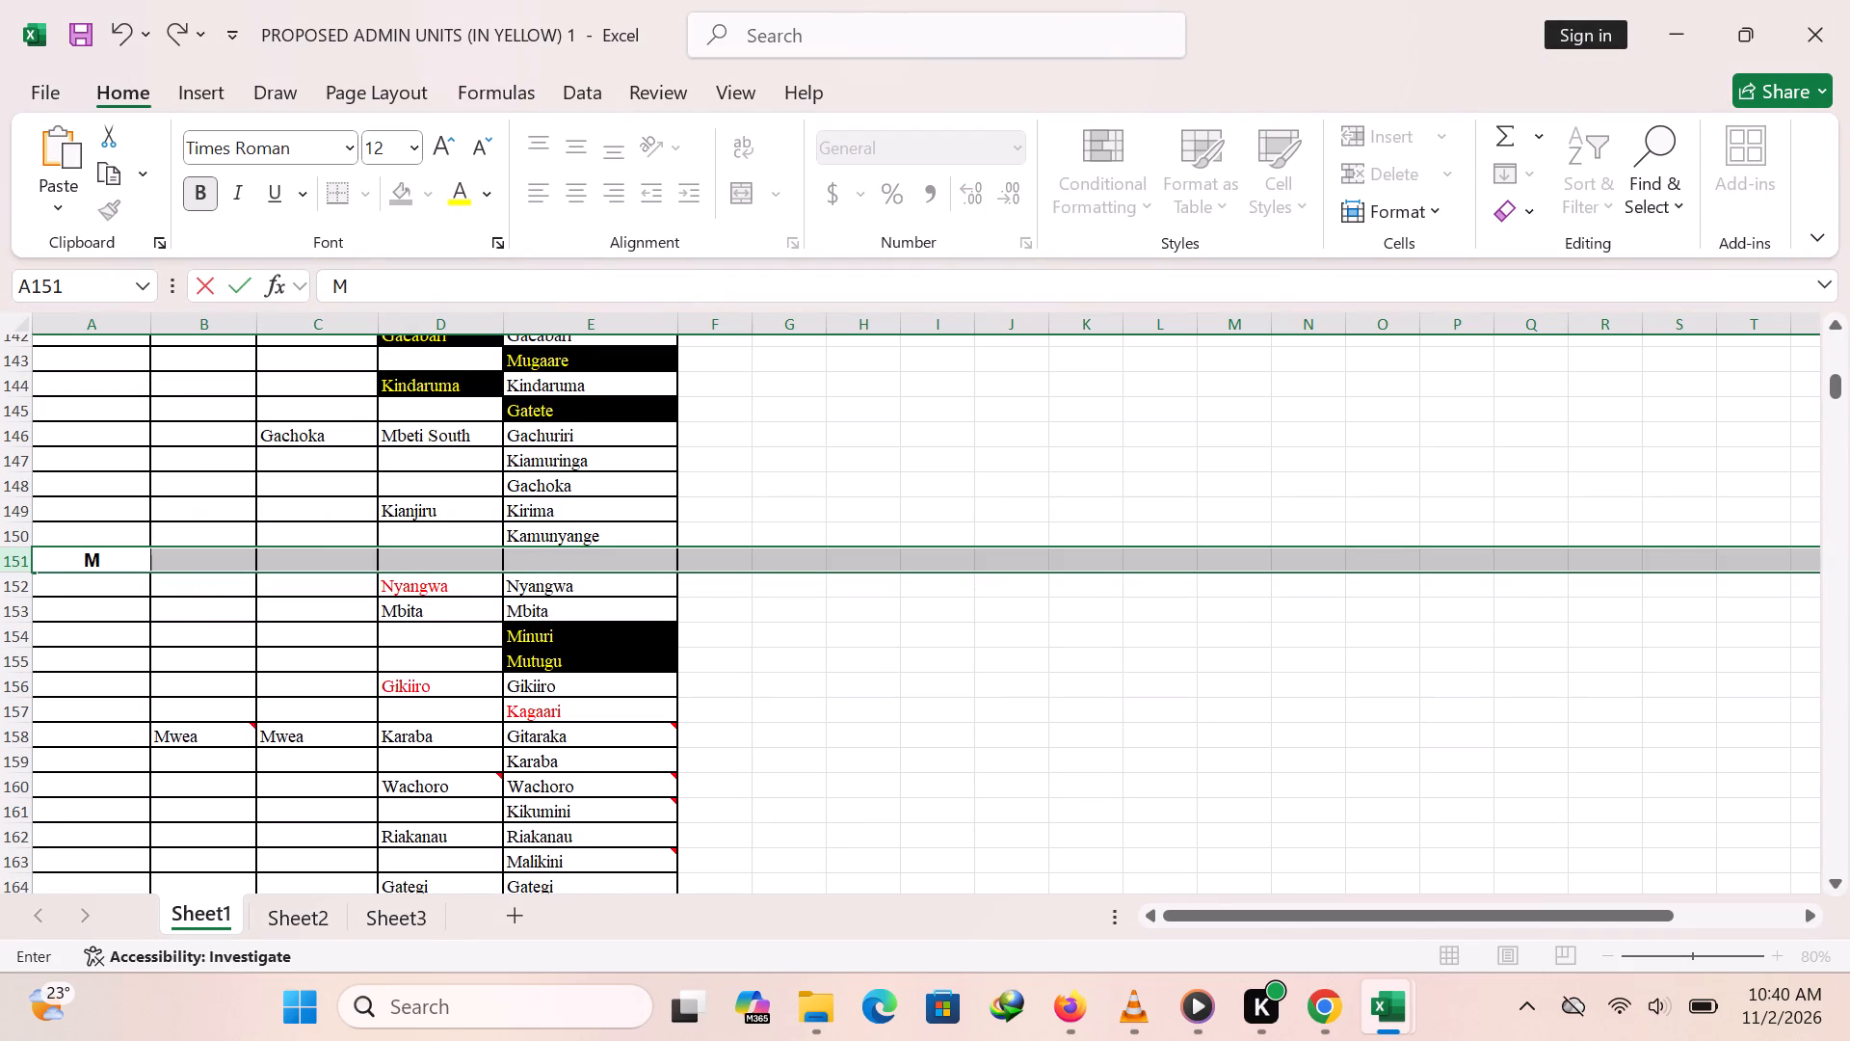
key(BackSpace)
click(553, 568)
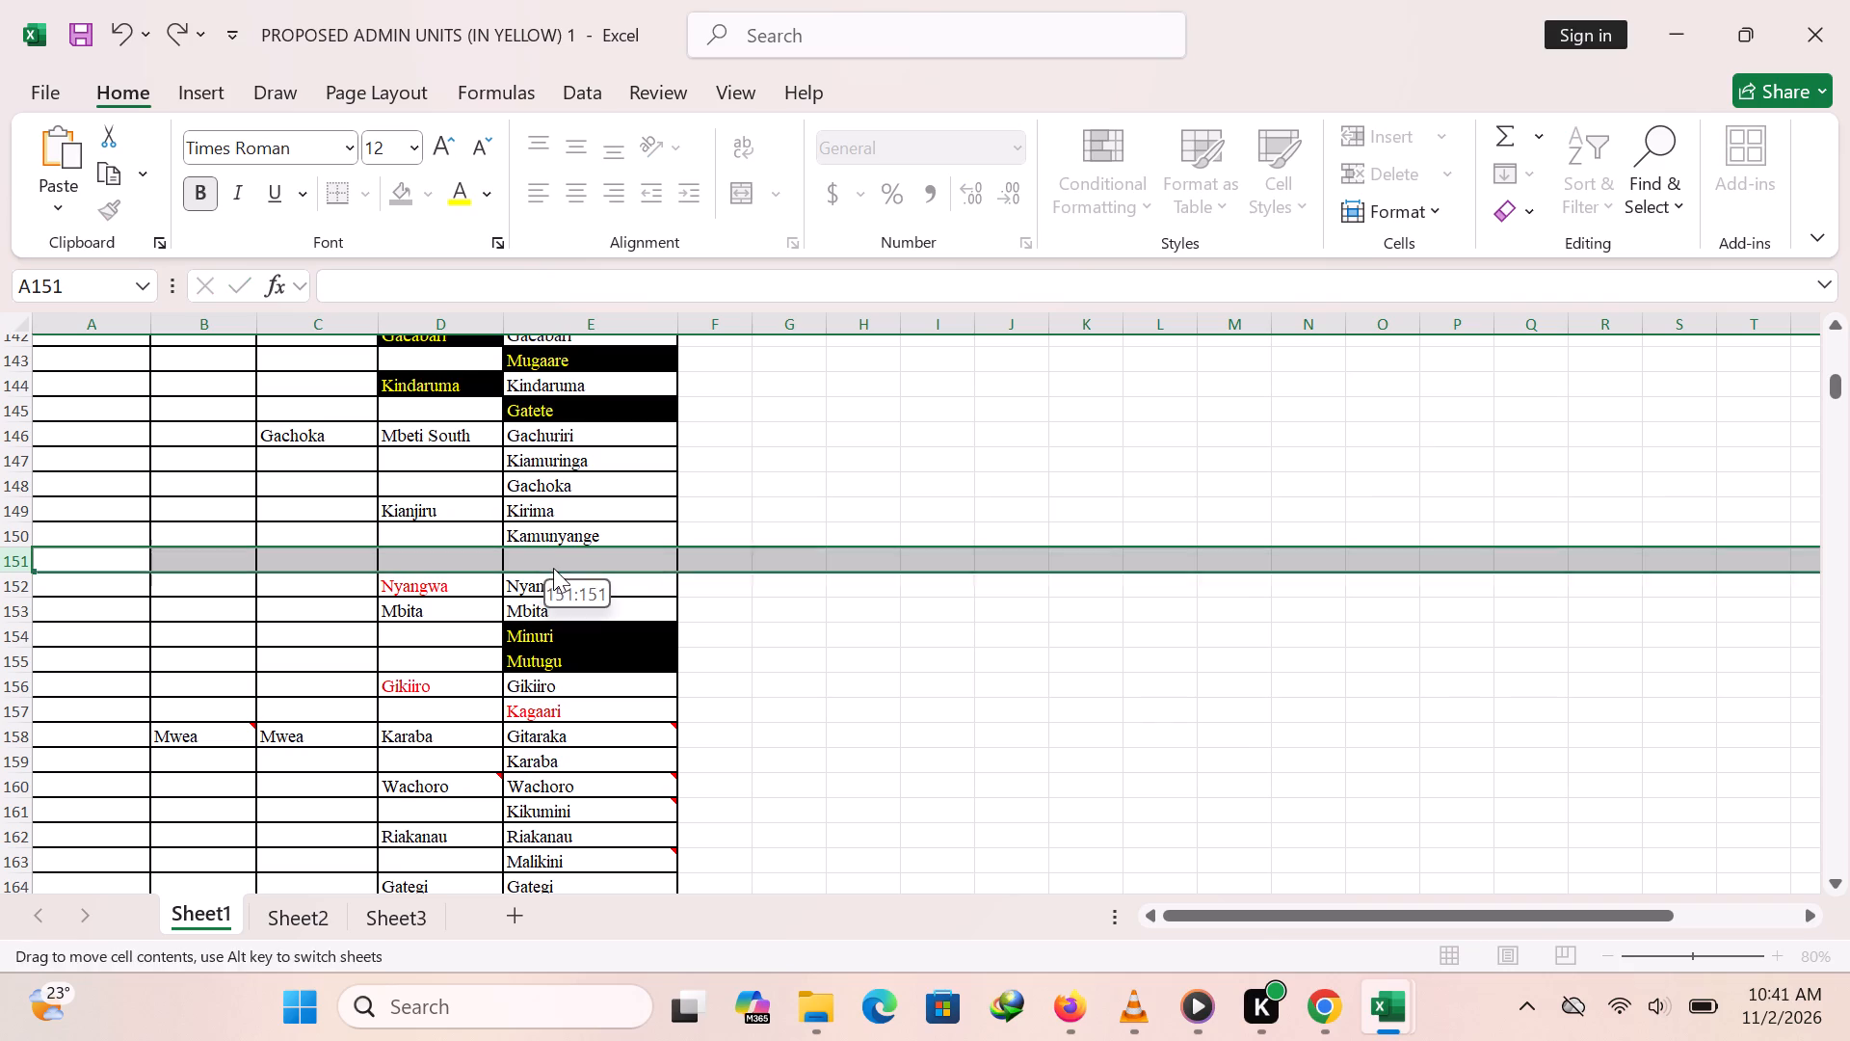
click(674, 647)
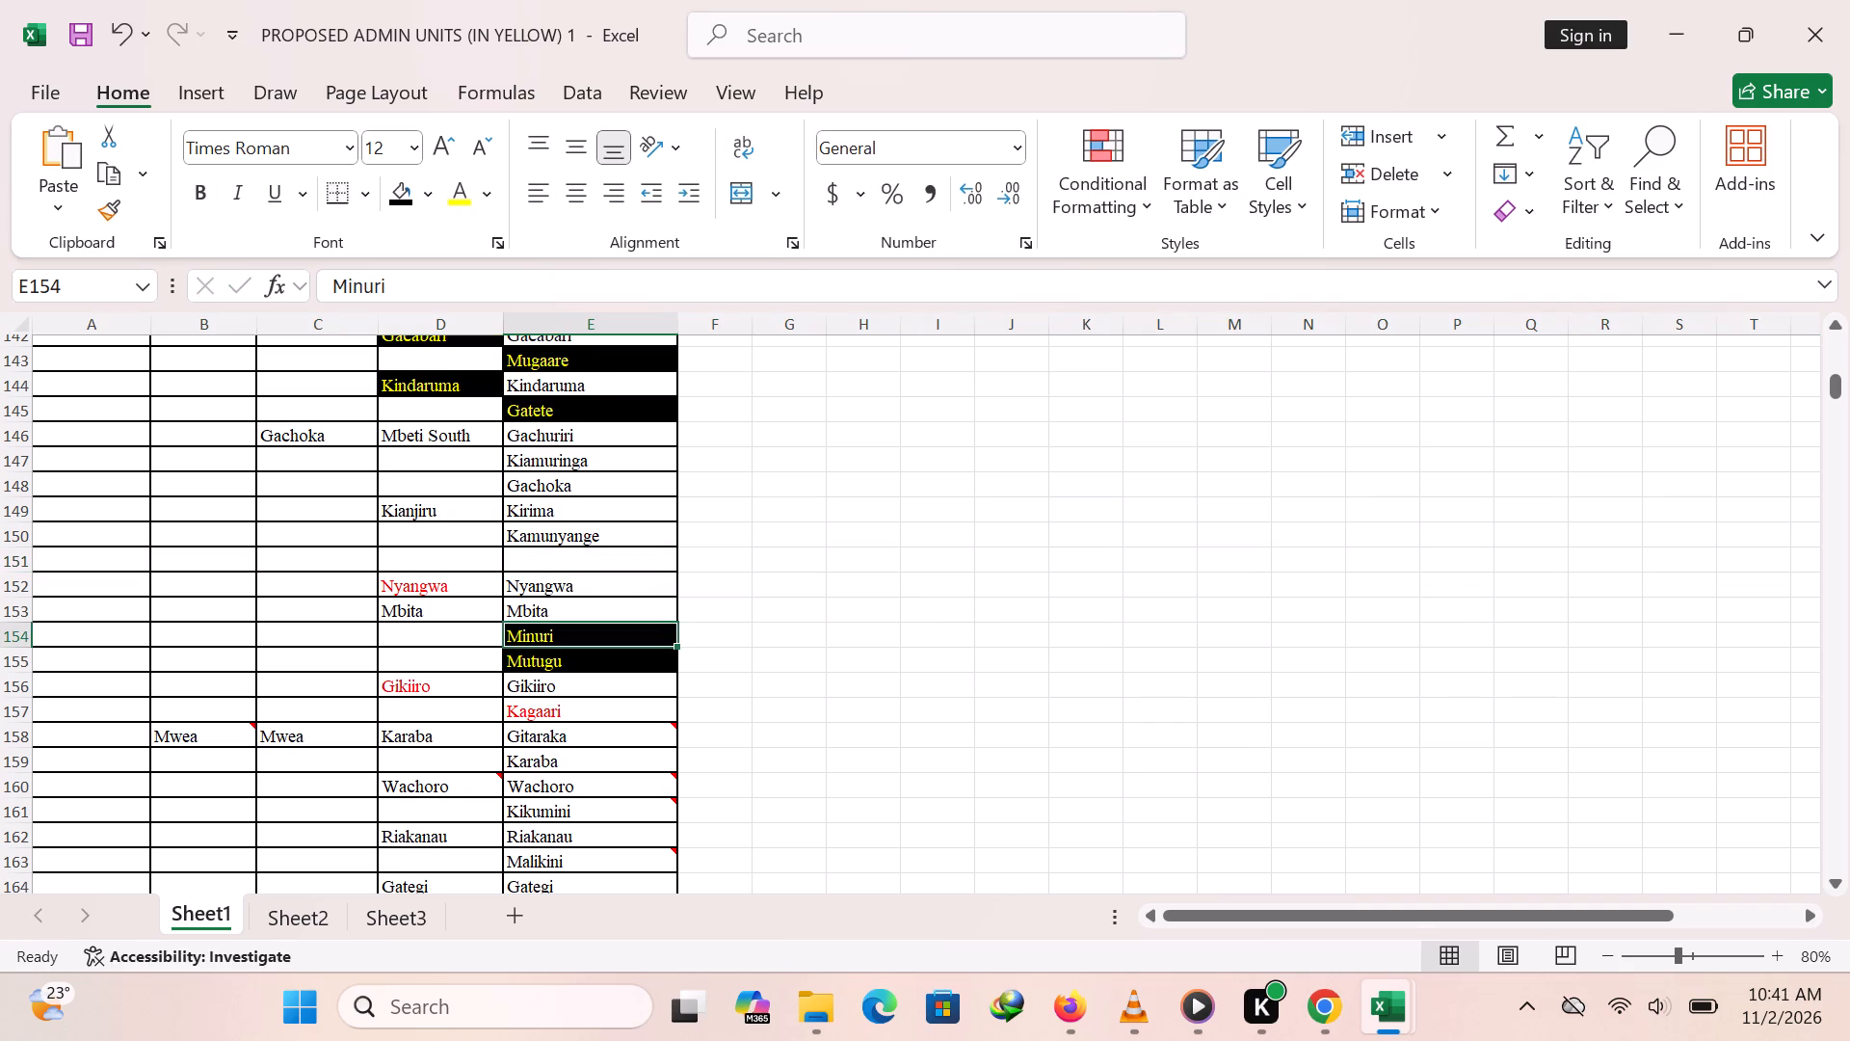
click(600, 560)
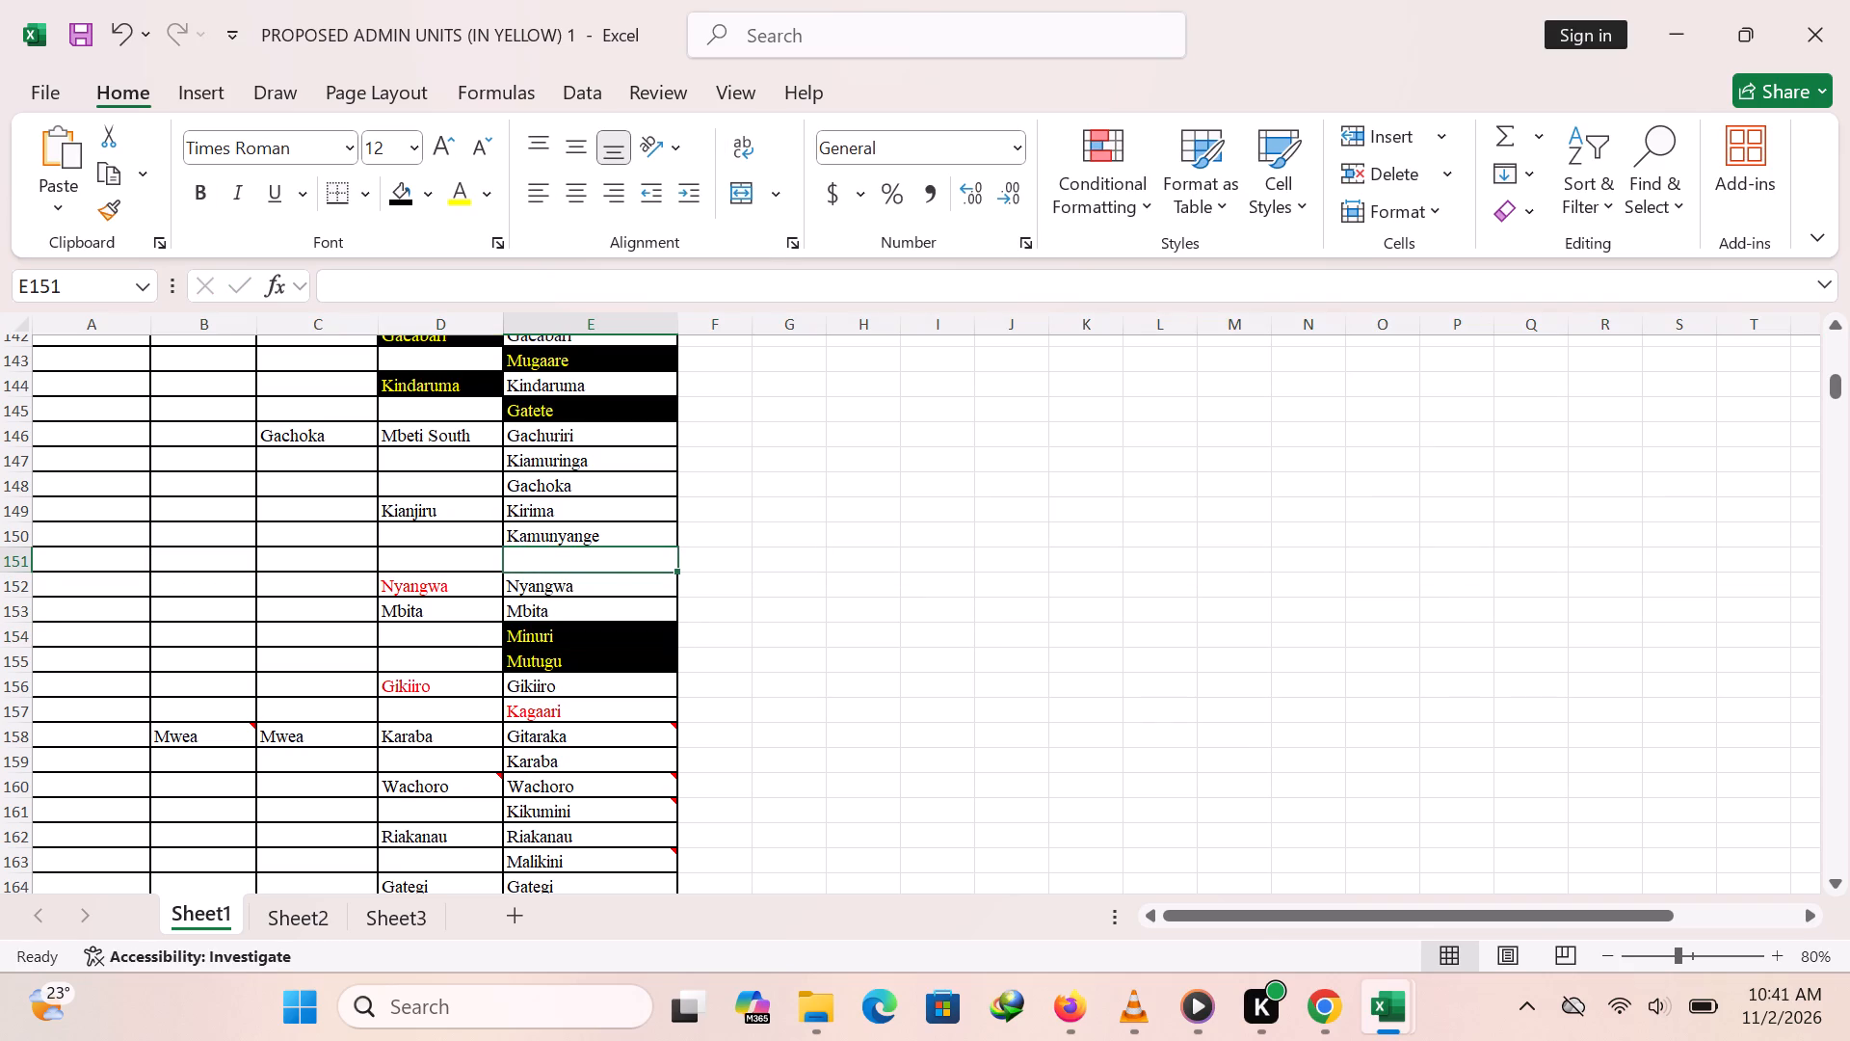
text(Munyori)
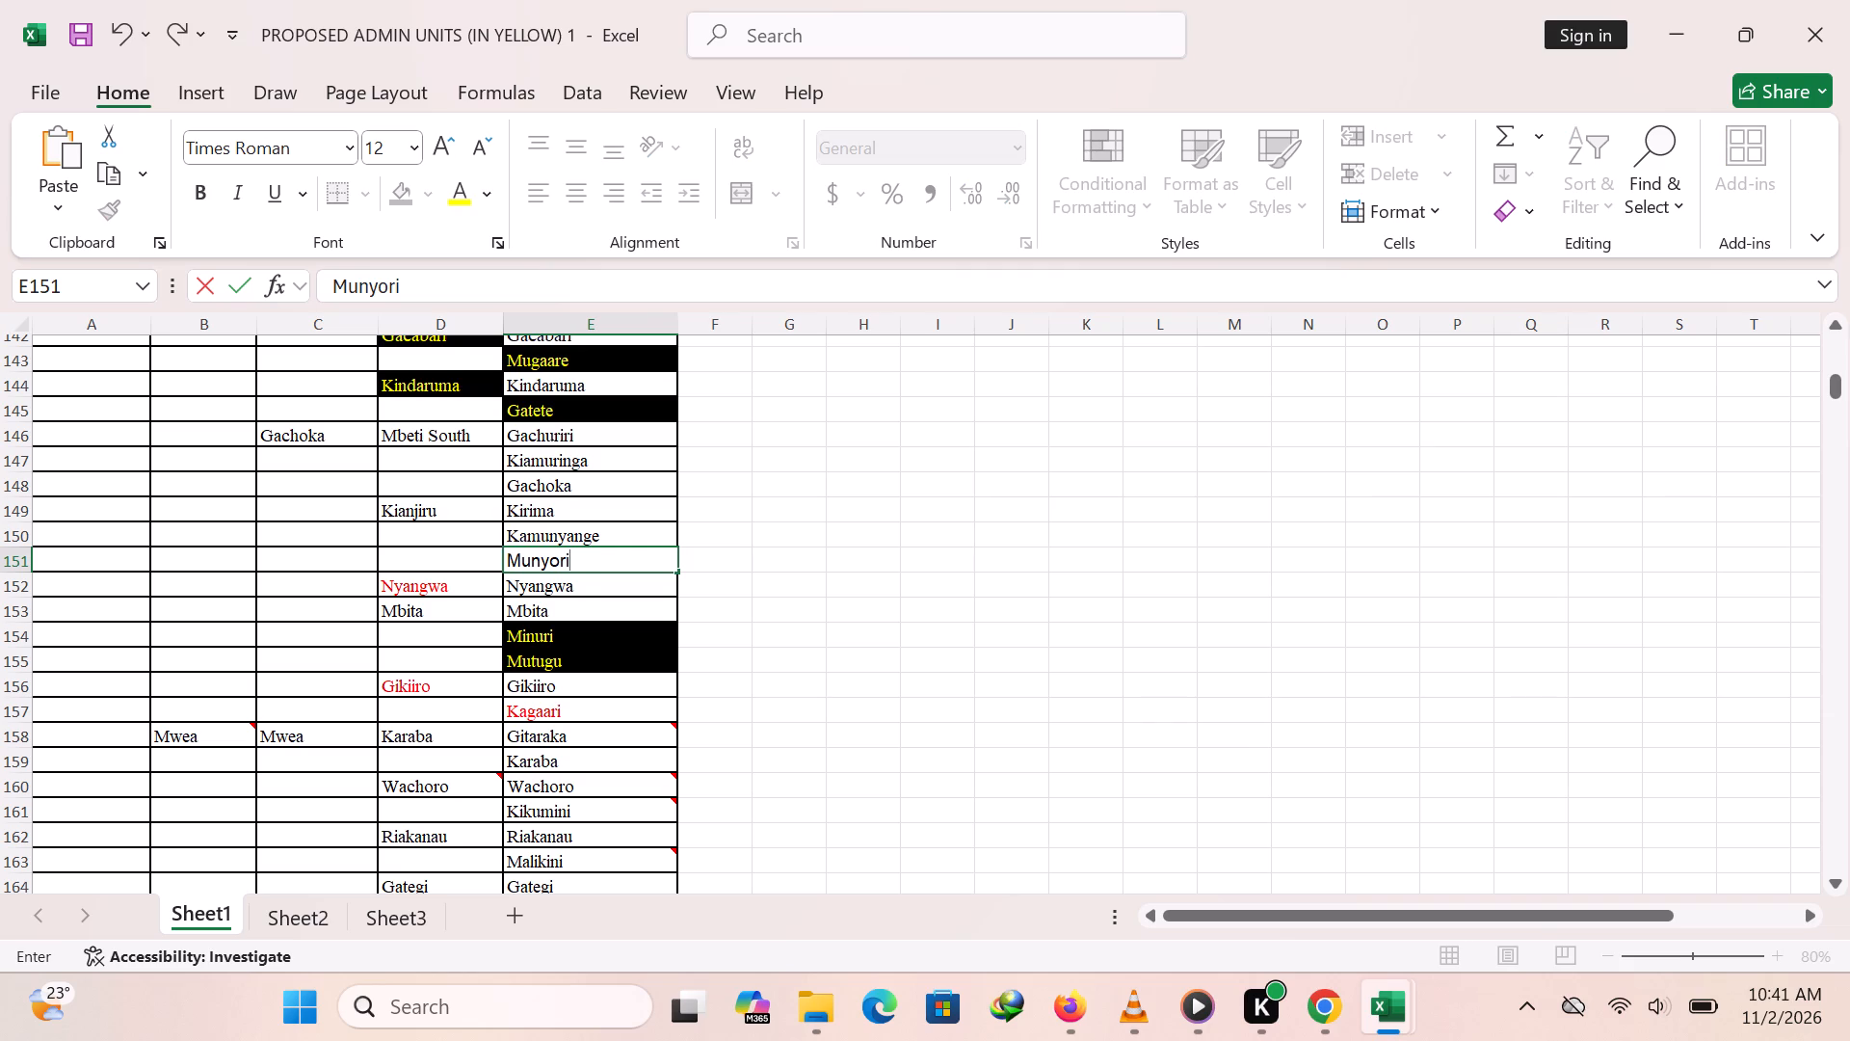
Change the font color of the Munyori sub-location text to yellow.
drag(584, 563, 509, 553)
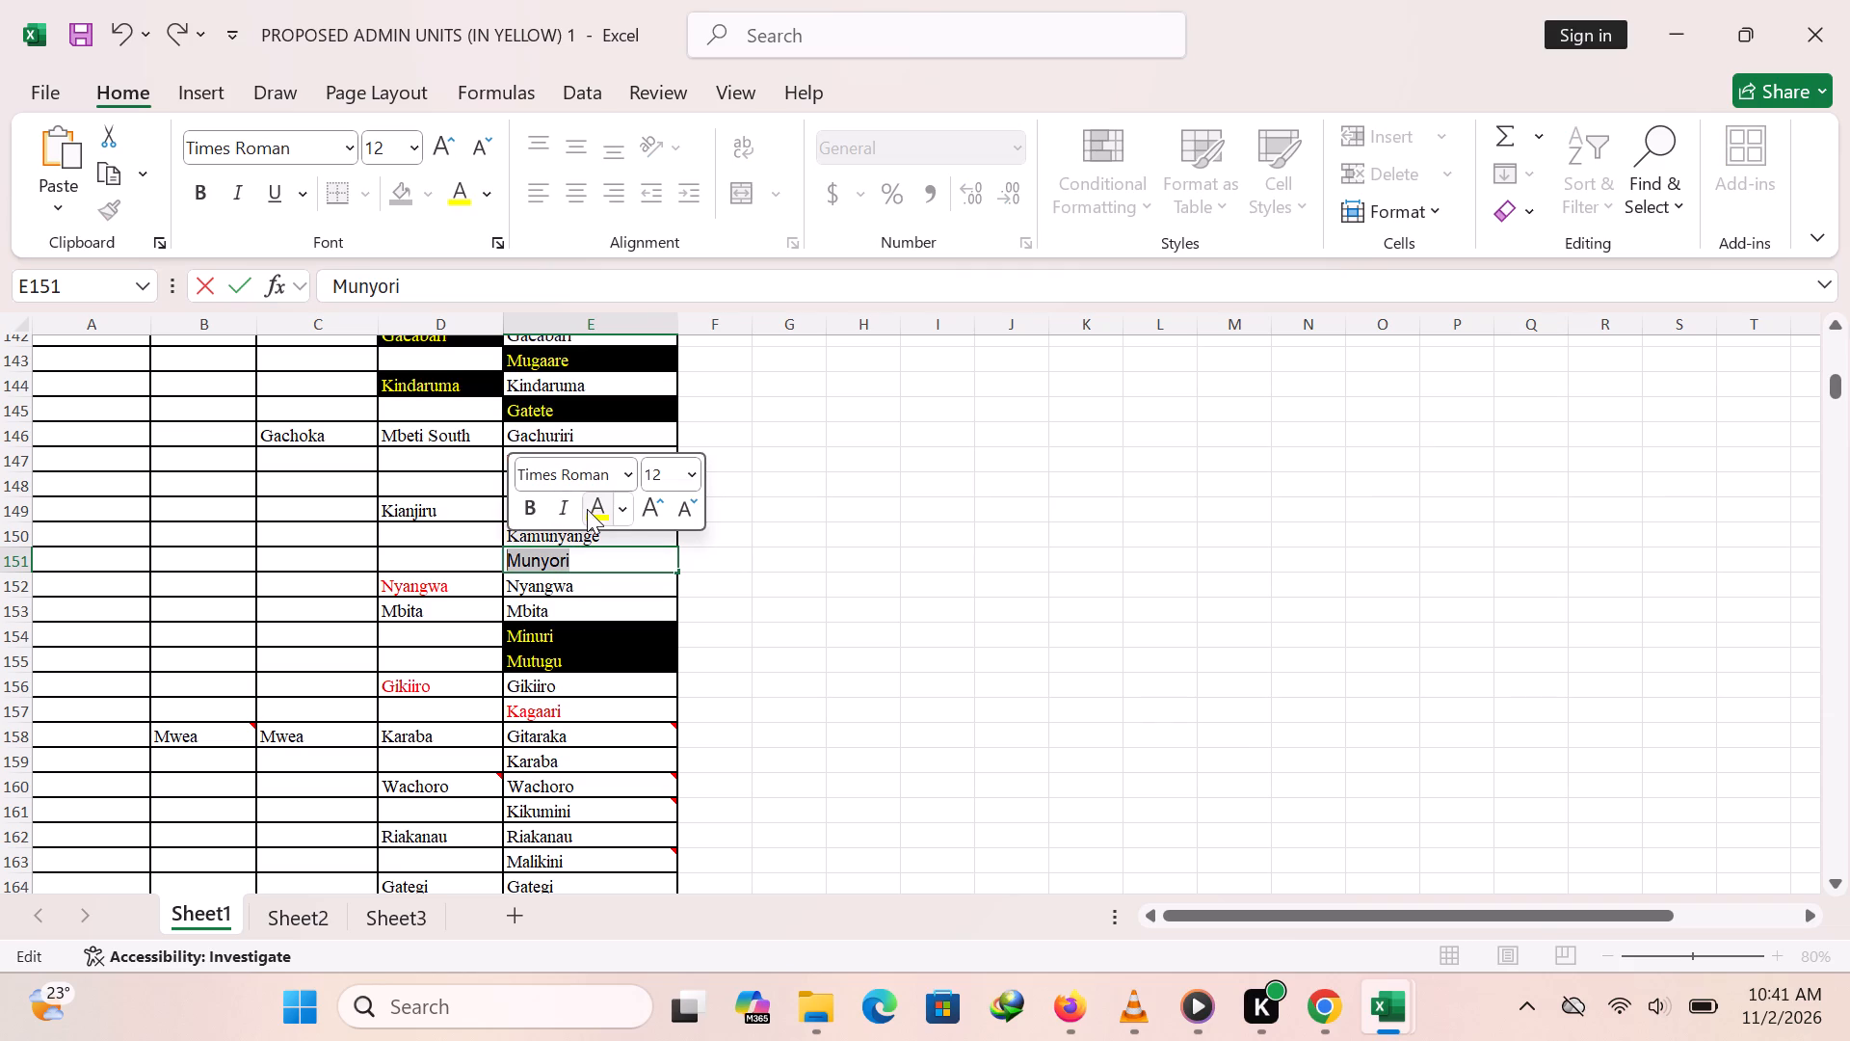
click(590, 508)
click(461, 605)
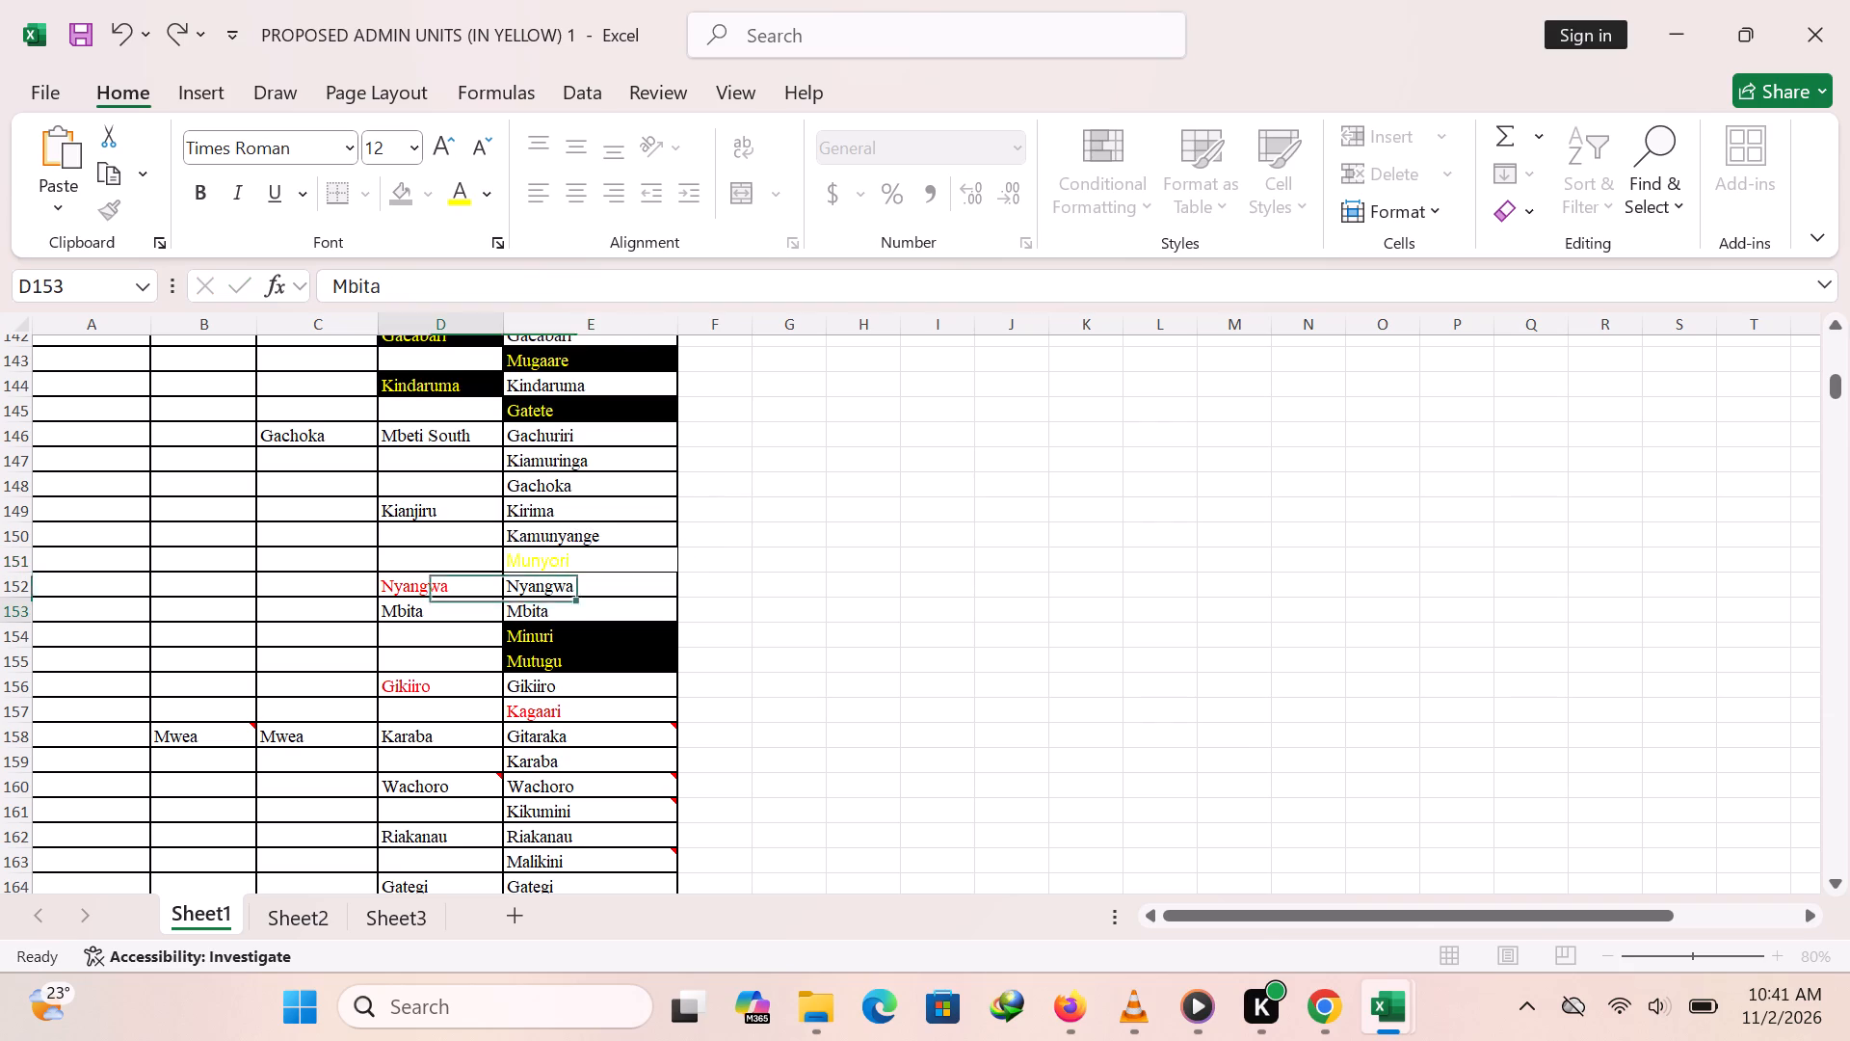
Fill the Munyori sub-location cell with black to match the other yellow-text entries.
click(543, 566)
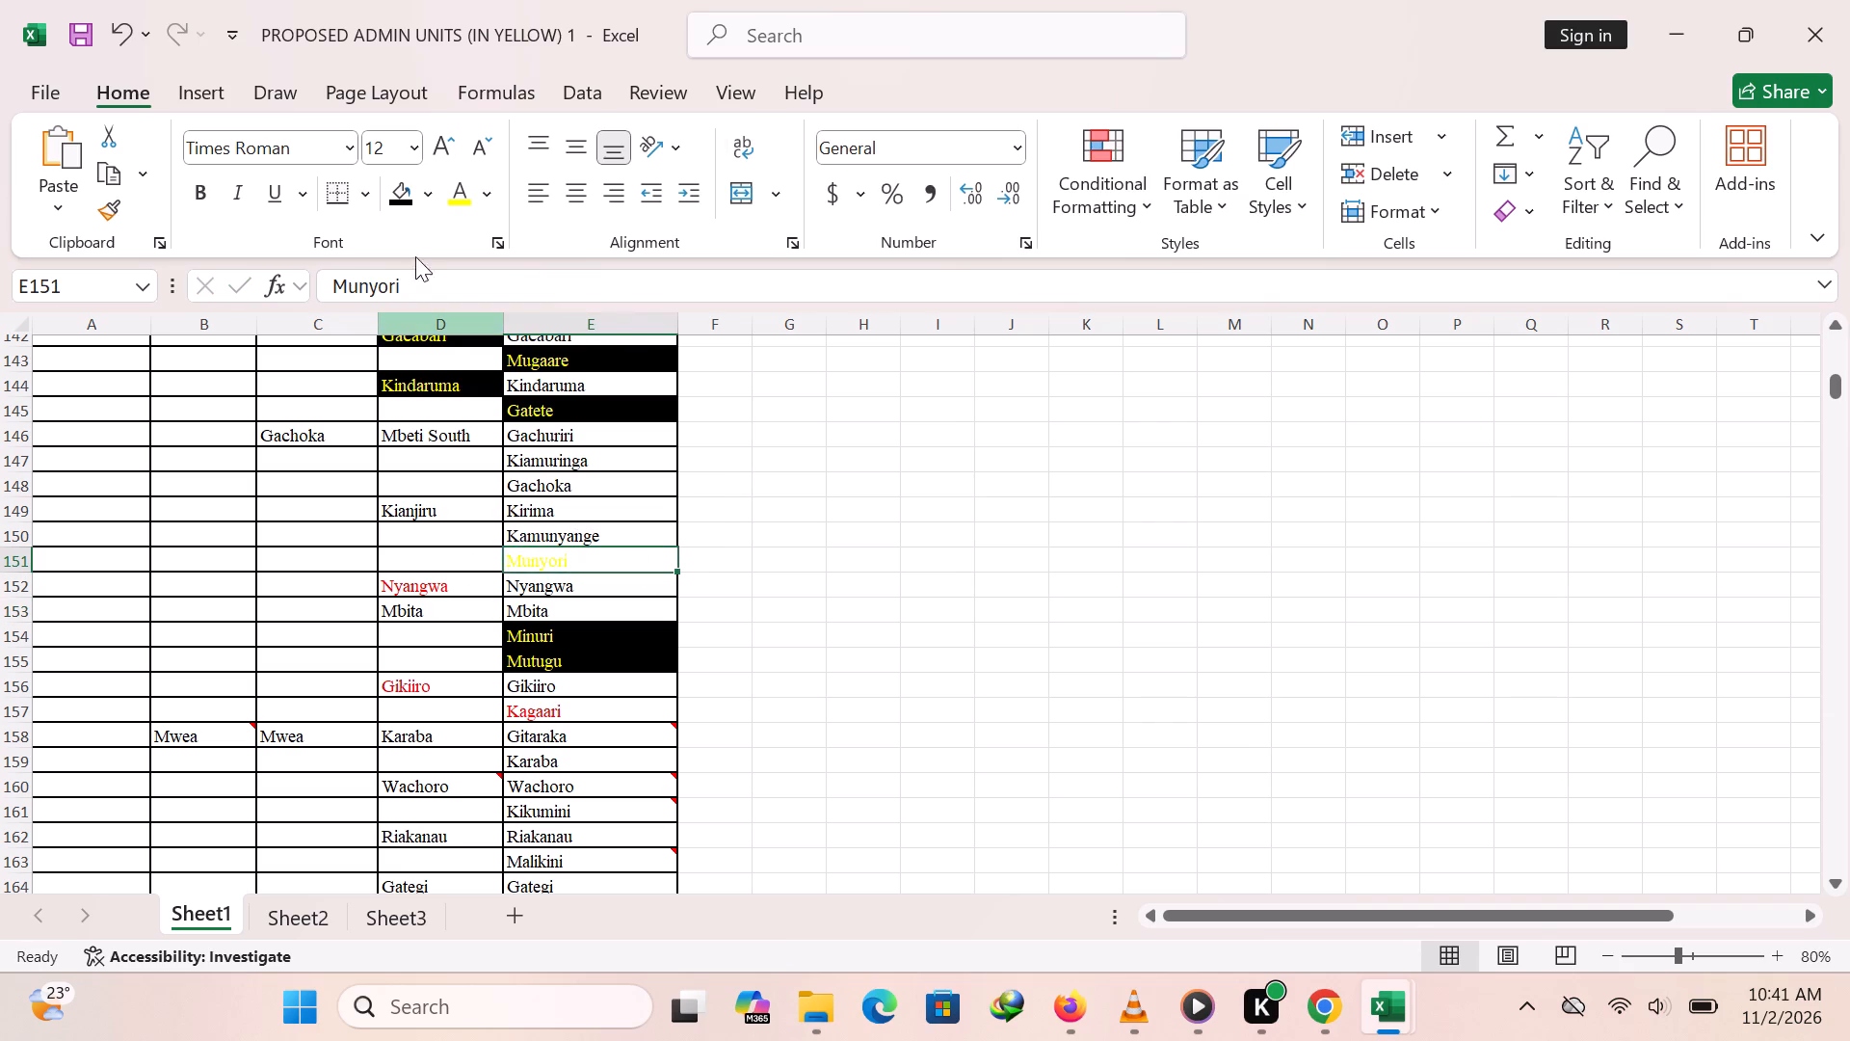
click(402, 200)
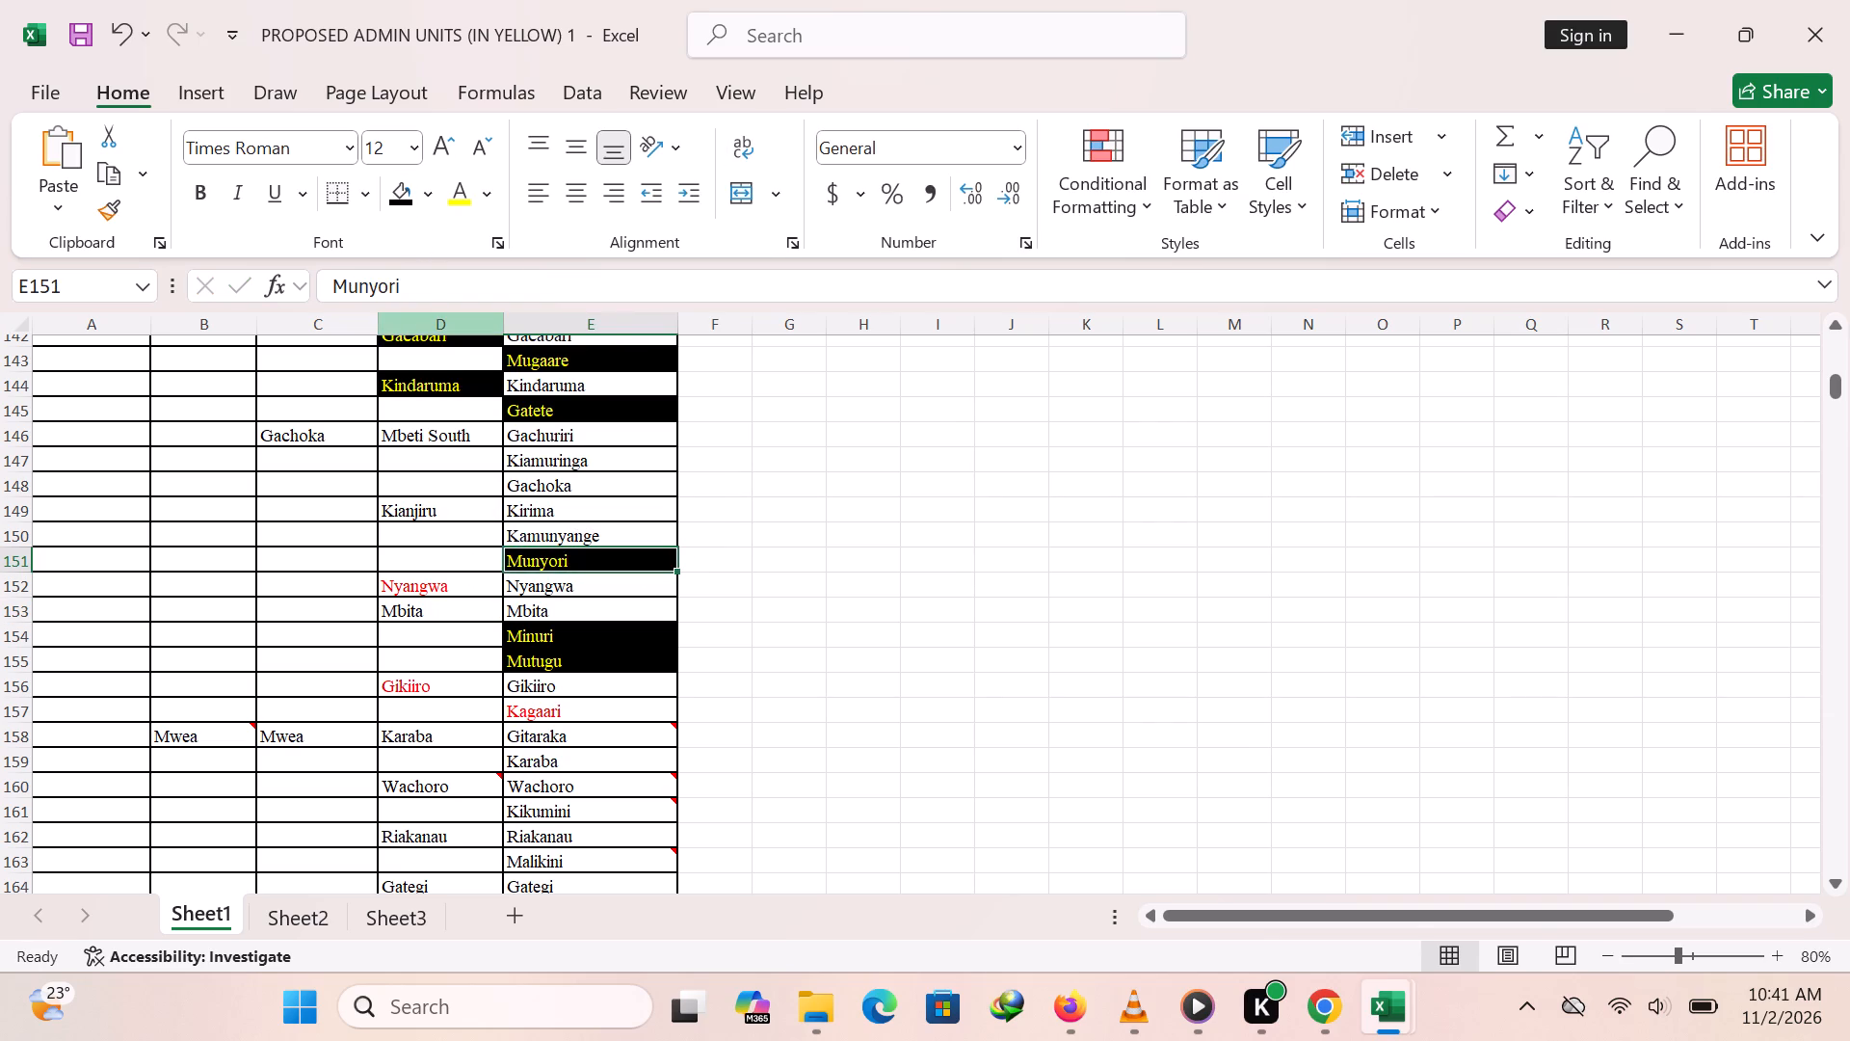
click(572, 700)
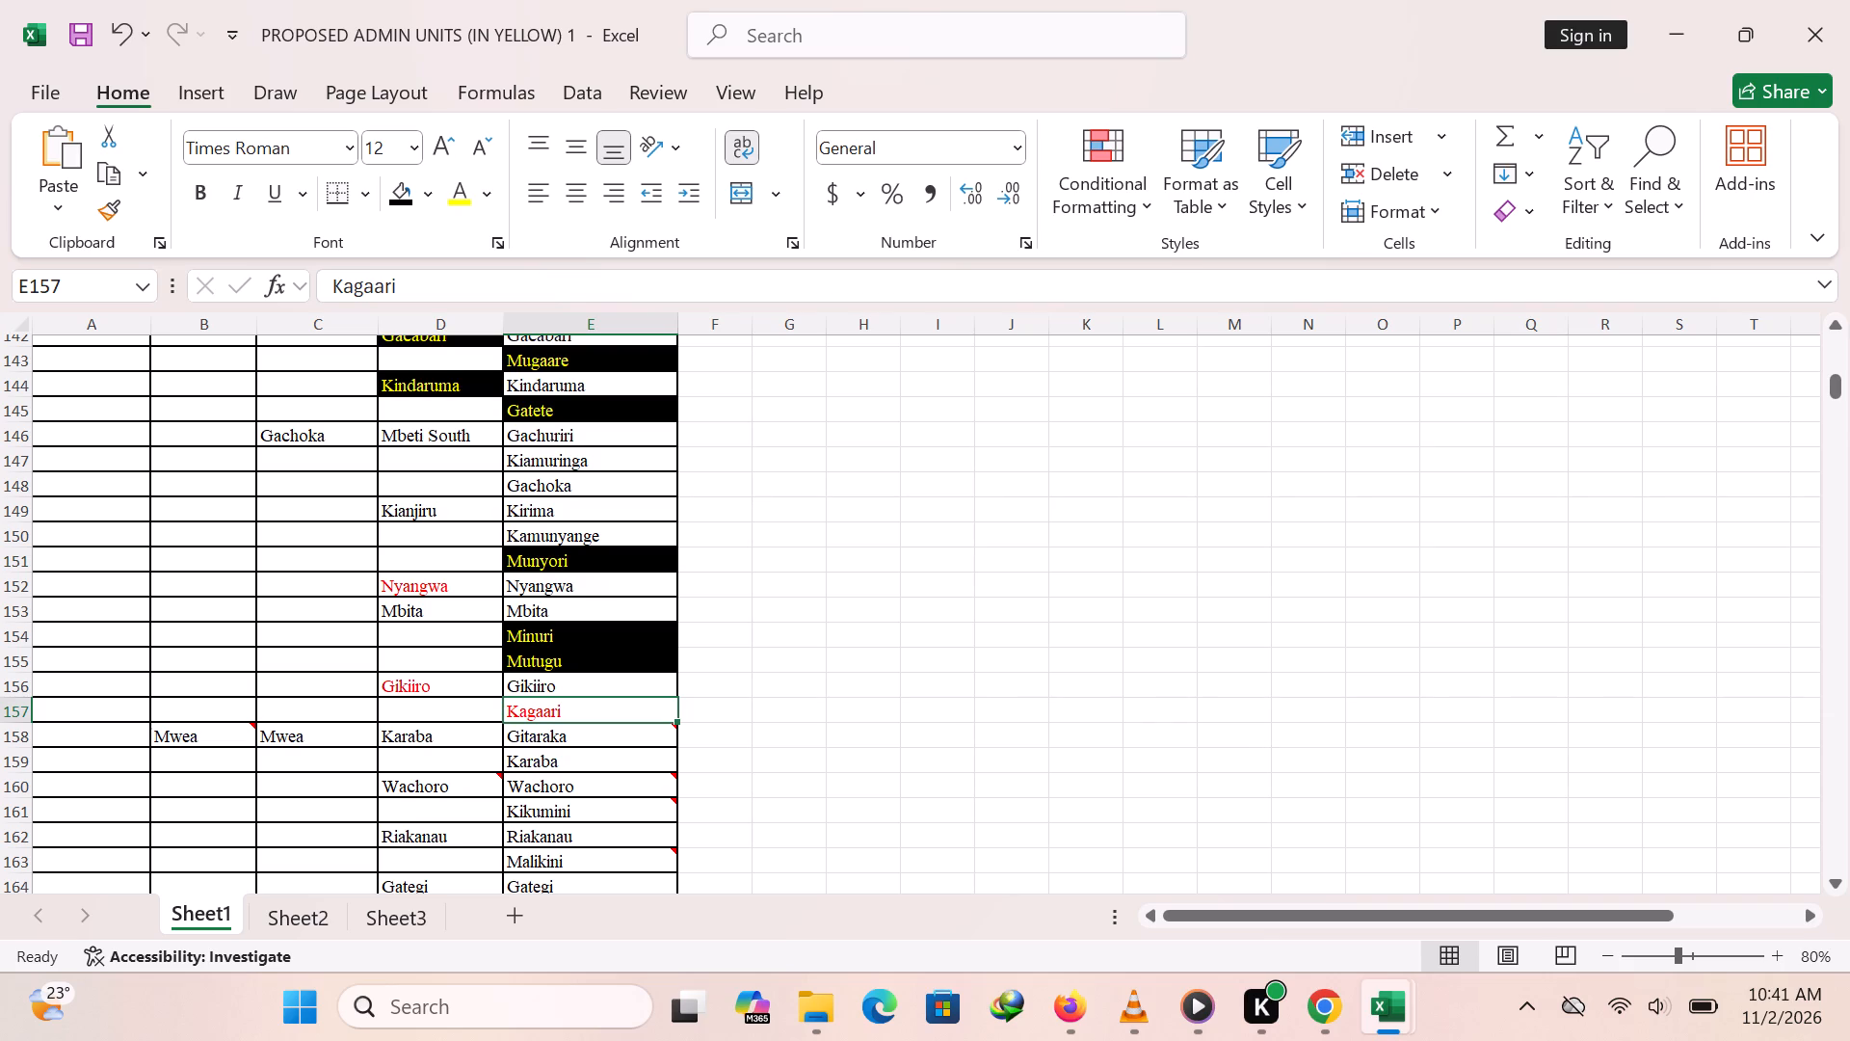
Insert a blank row between the Nyangwa and Mbita locations in the Gachoka division.
click(11, 607)
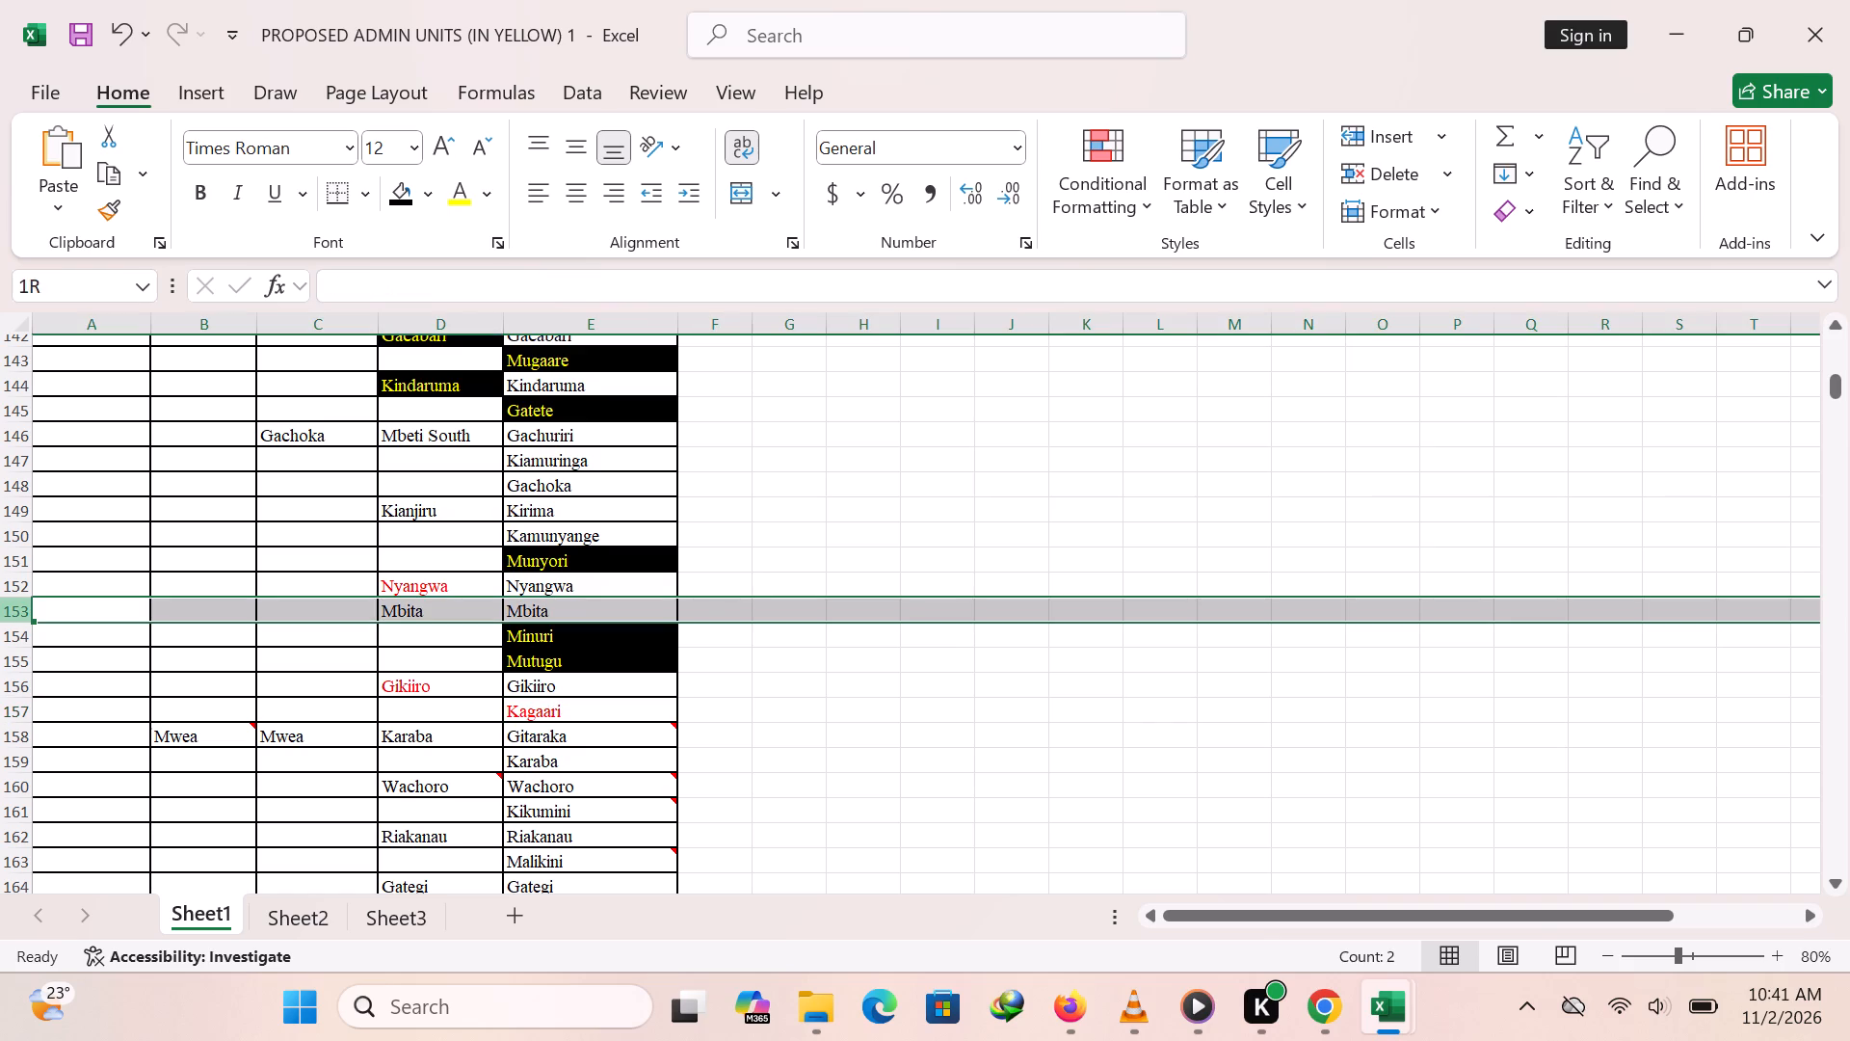
click(11, 607)
right_click(11, 607)
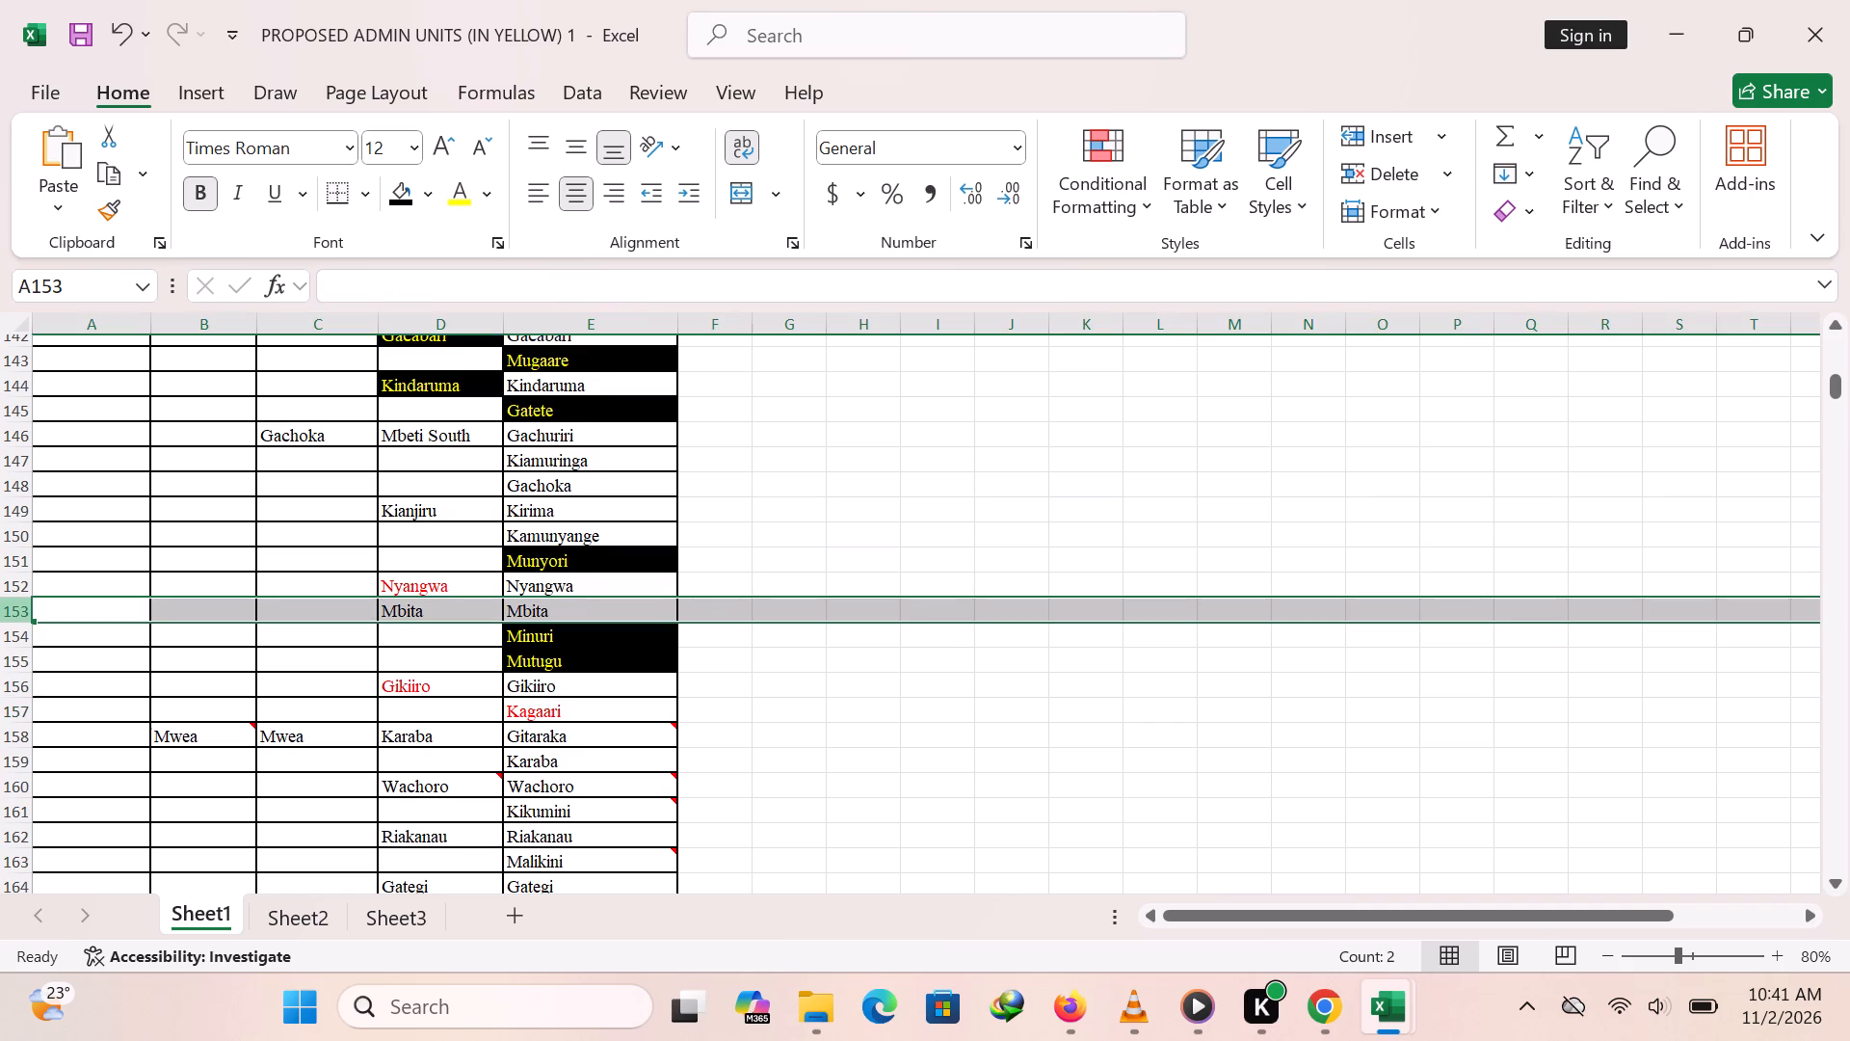
click(11, 607)
right_click(11, 607)
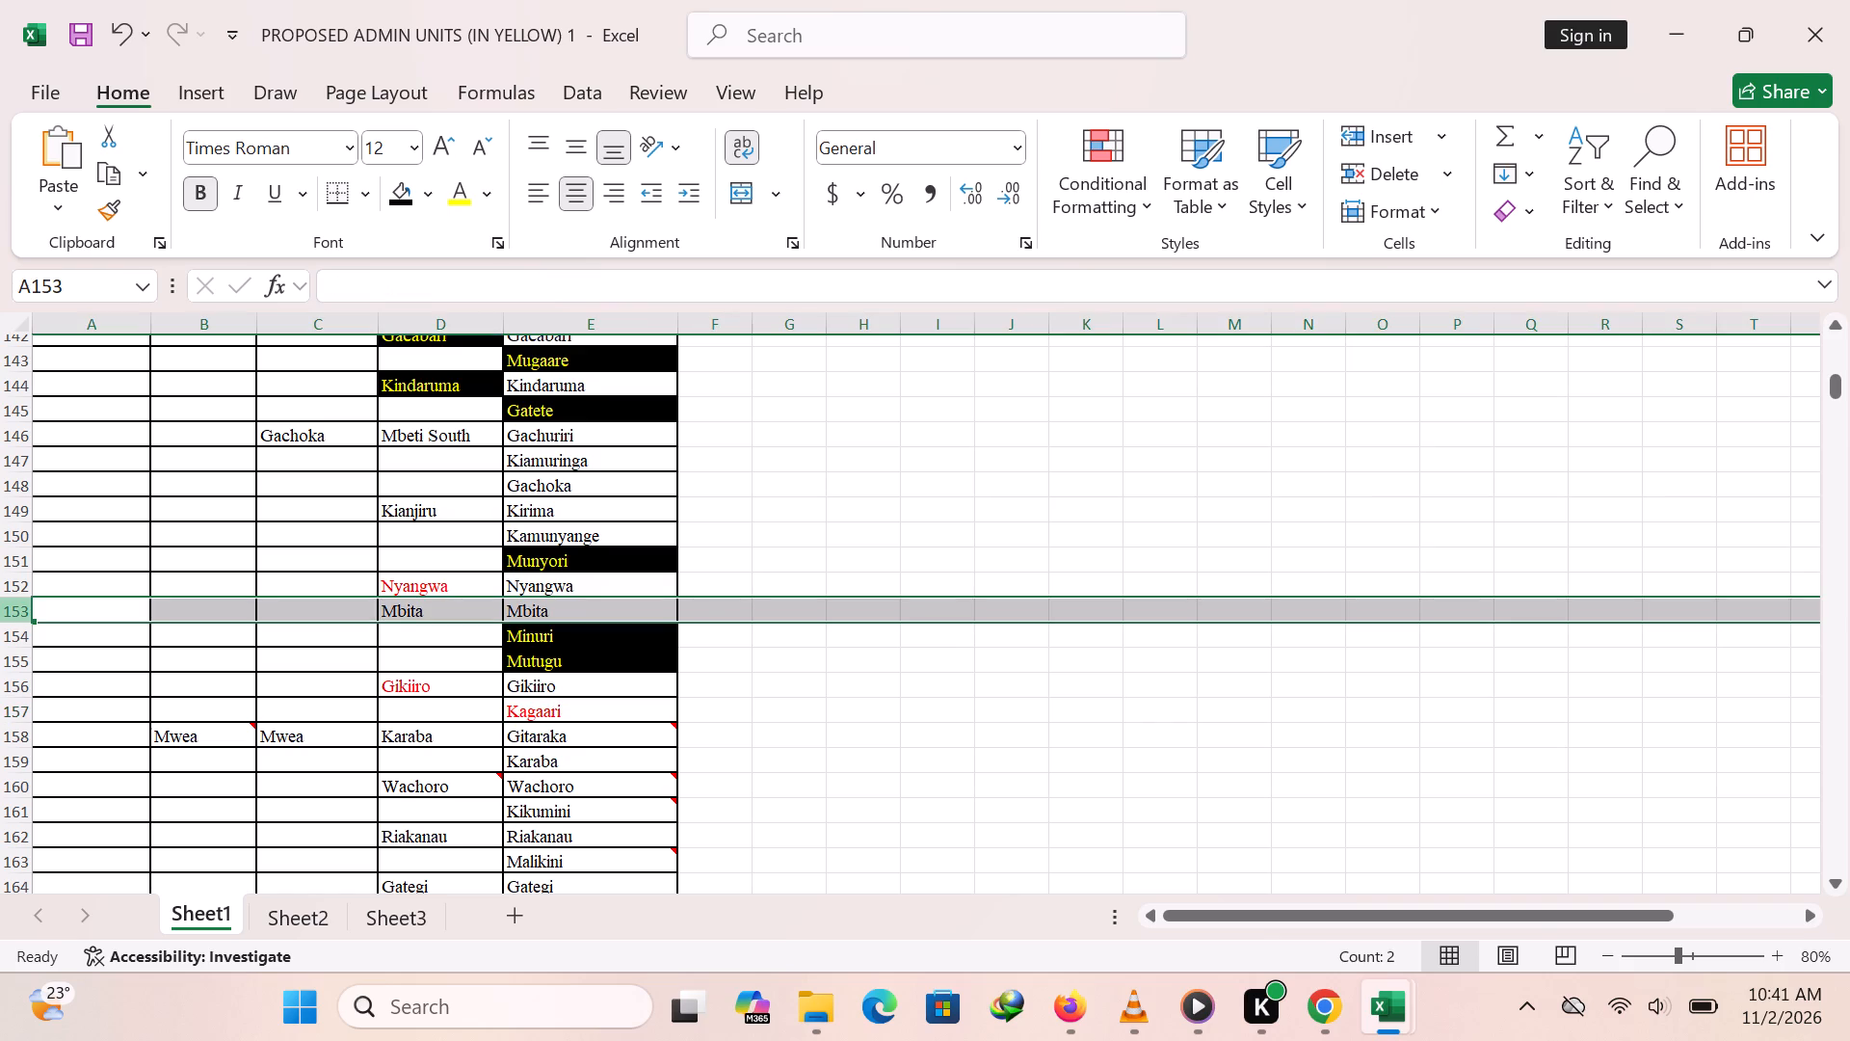
right_click(15, 604)
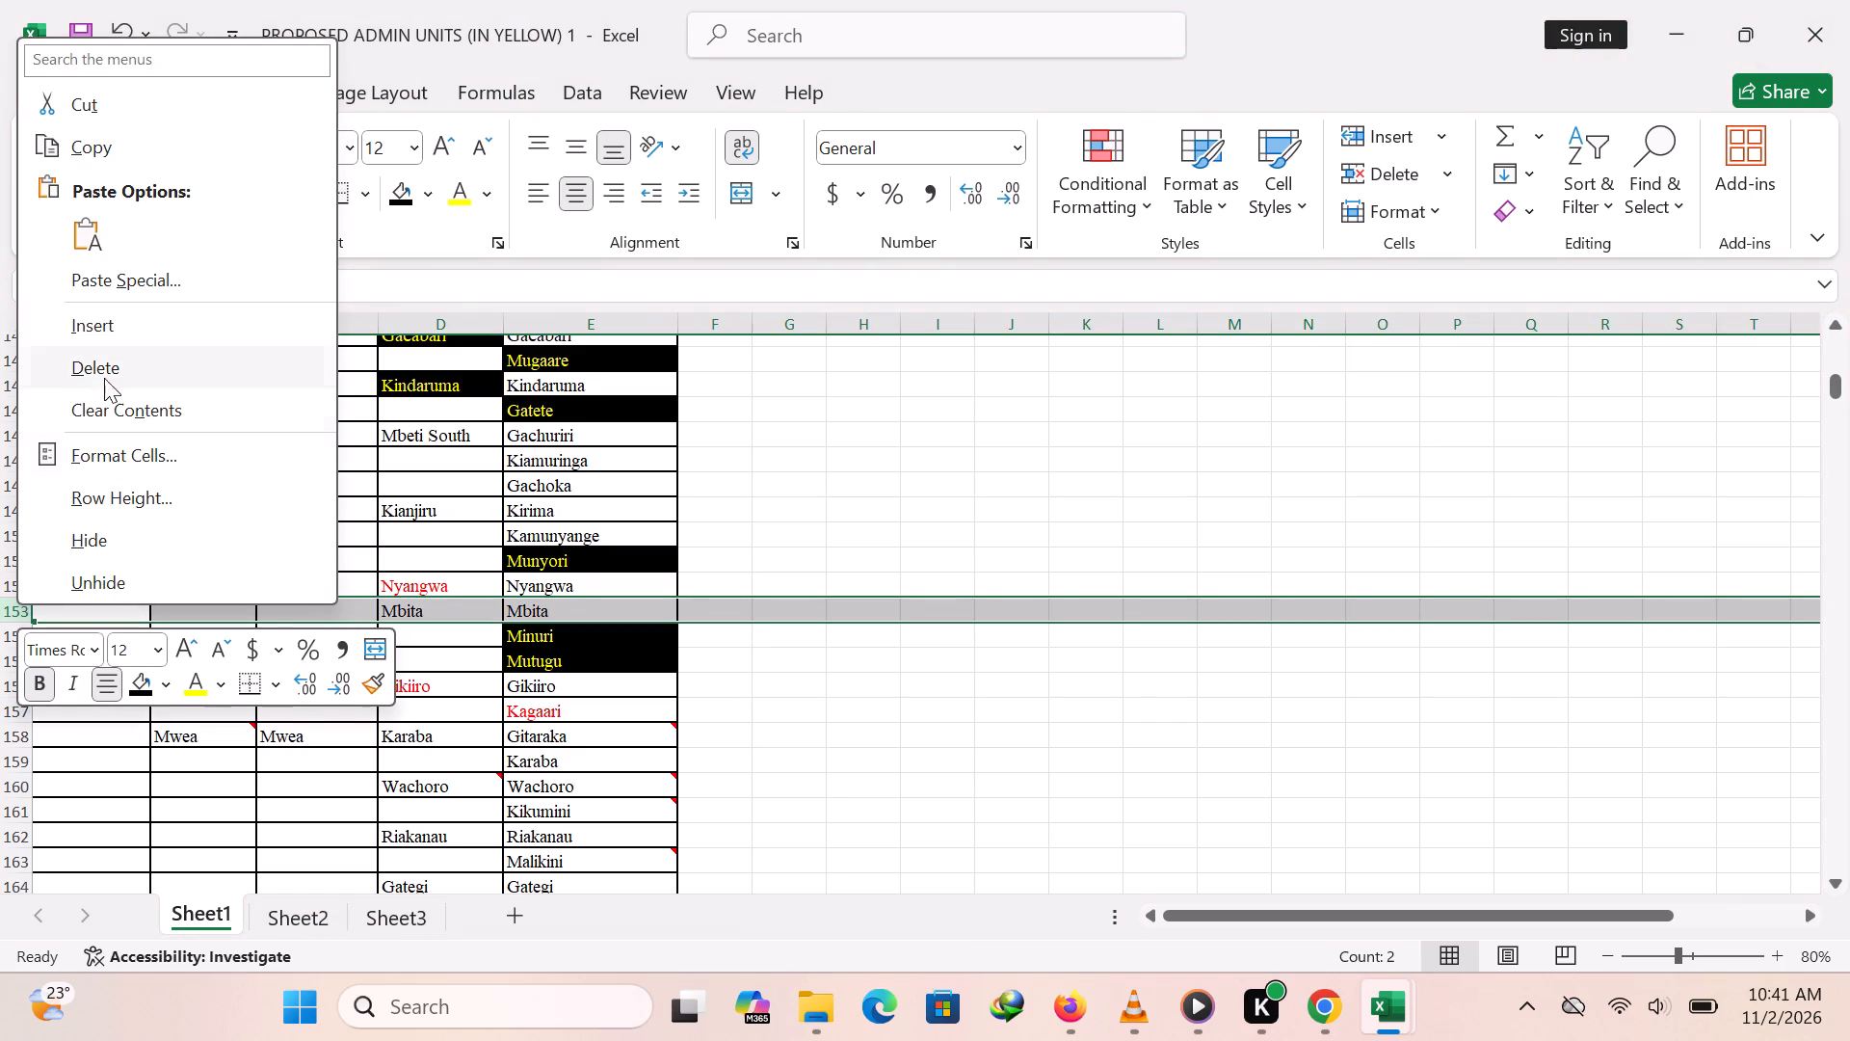
click(91, 317)
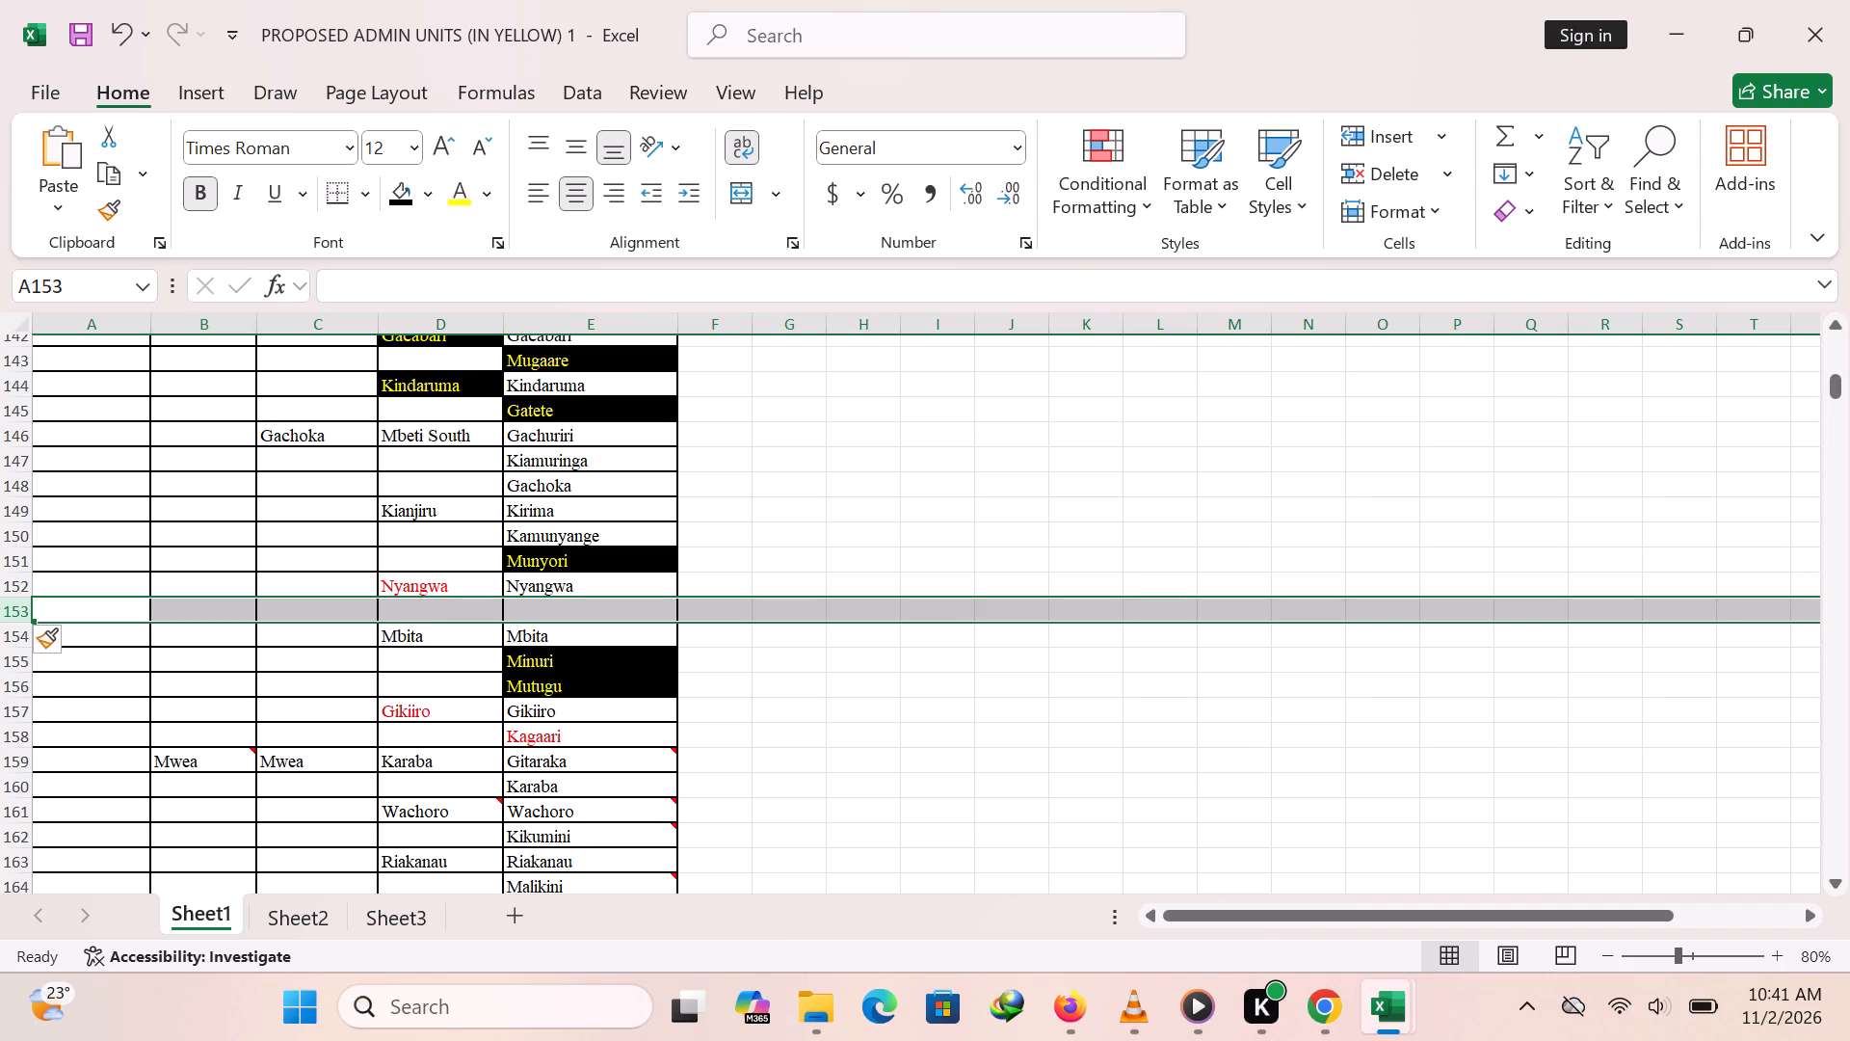
Enter Gachoka as a location in the blank row between Nyangwa and Mbita.
click(423, 608)
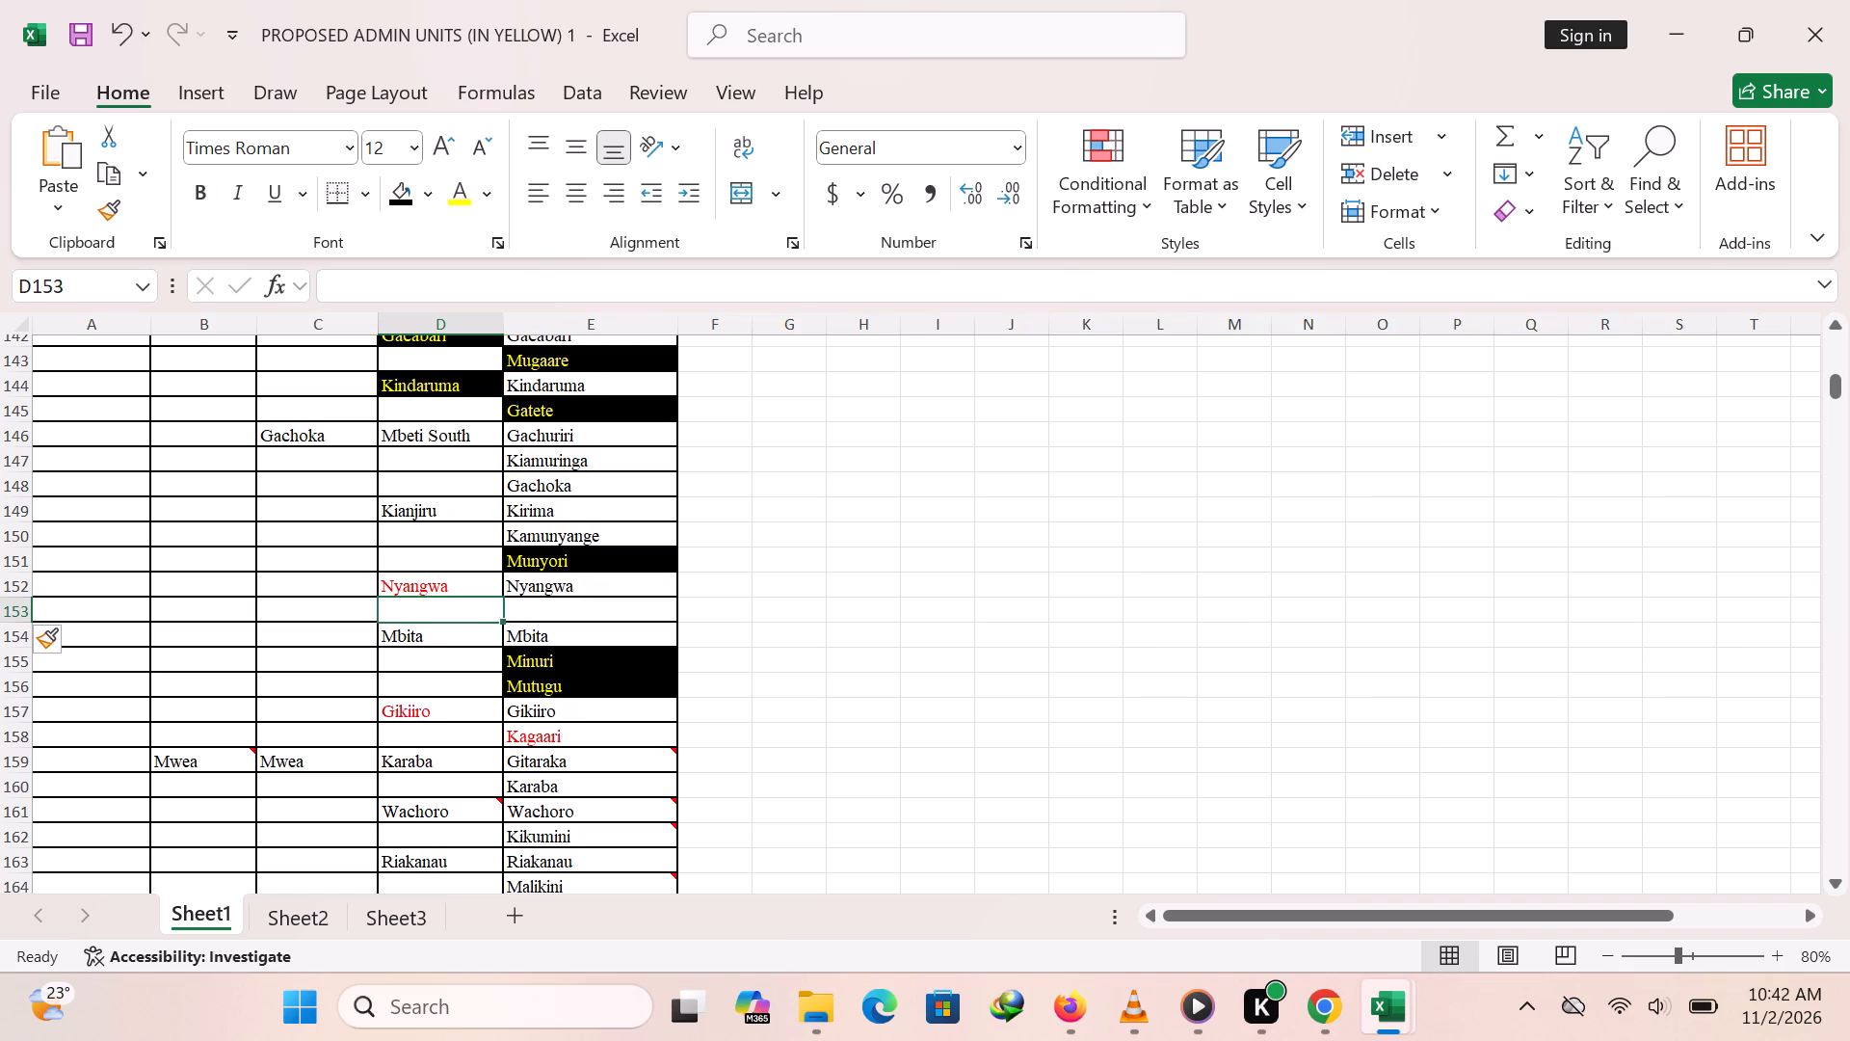
click(418, 609)
double_click(418, 609)
text(Gachoka)
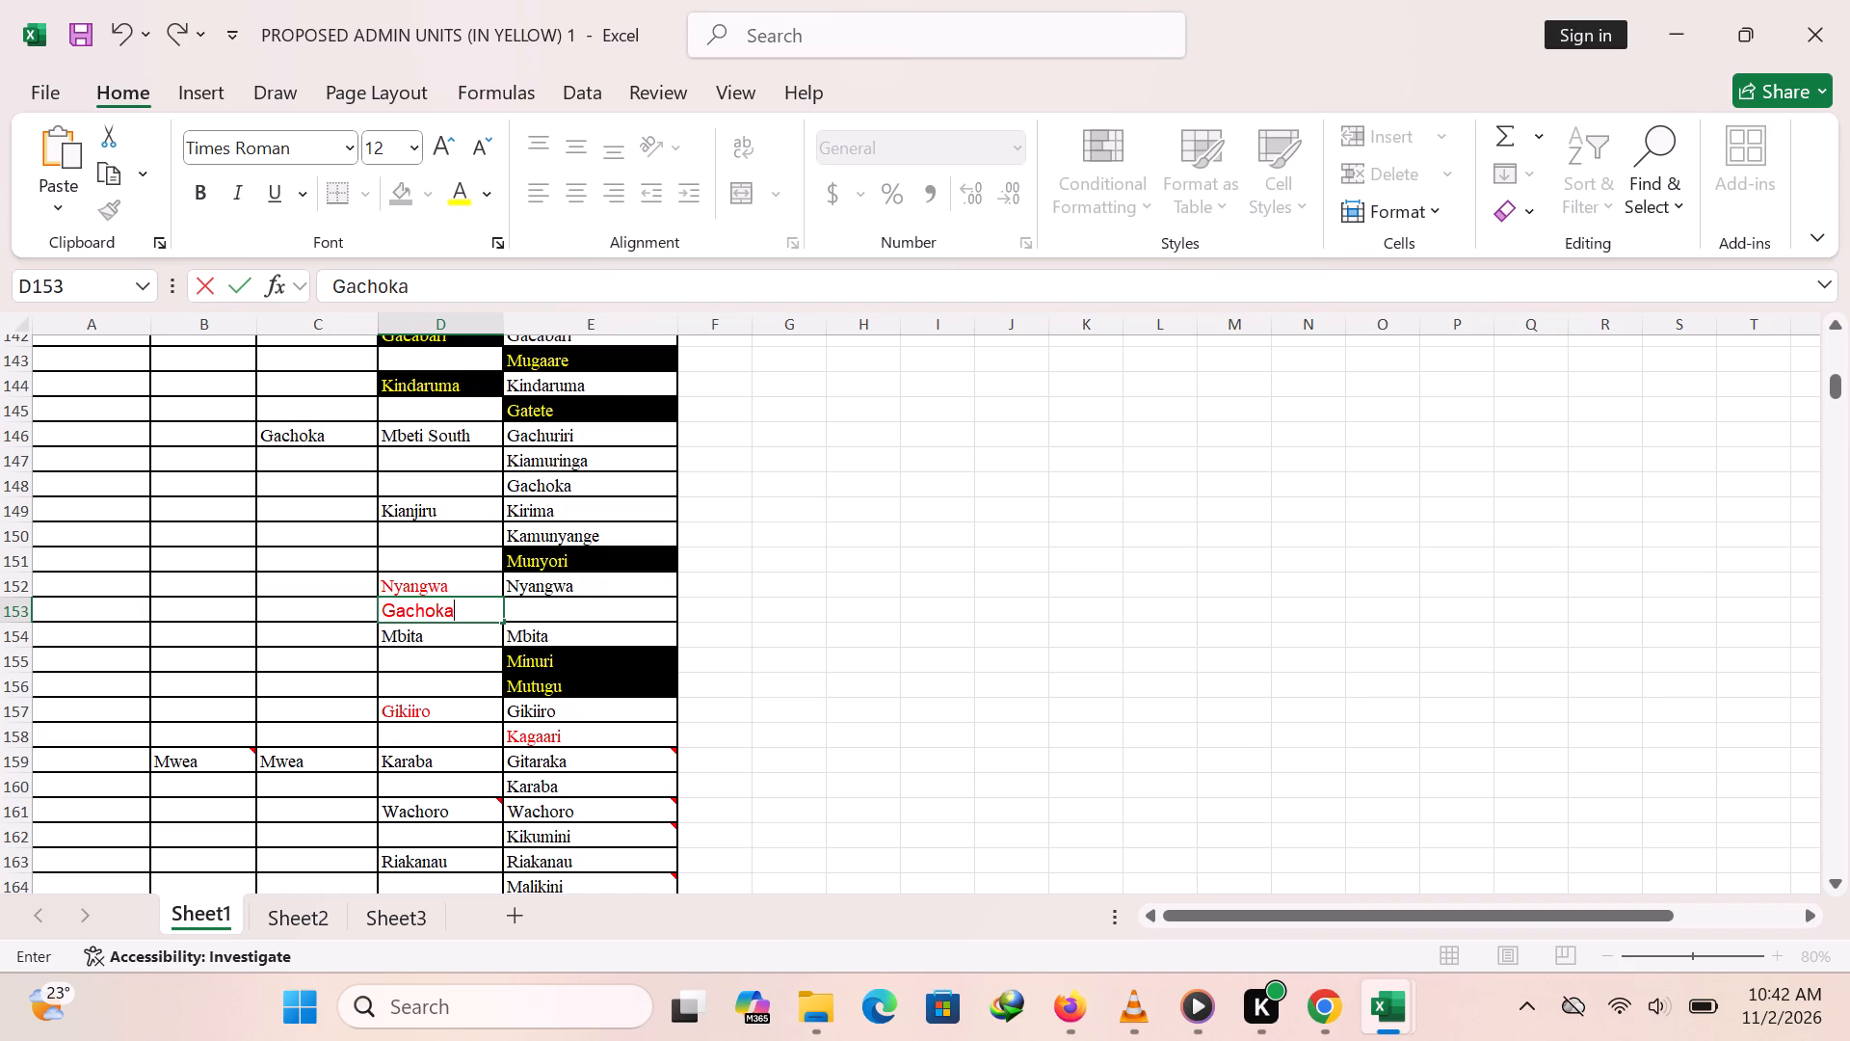
click(460, 614)
drag(463, 608, 444, 603)
drag(444, 603, 402, 604)
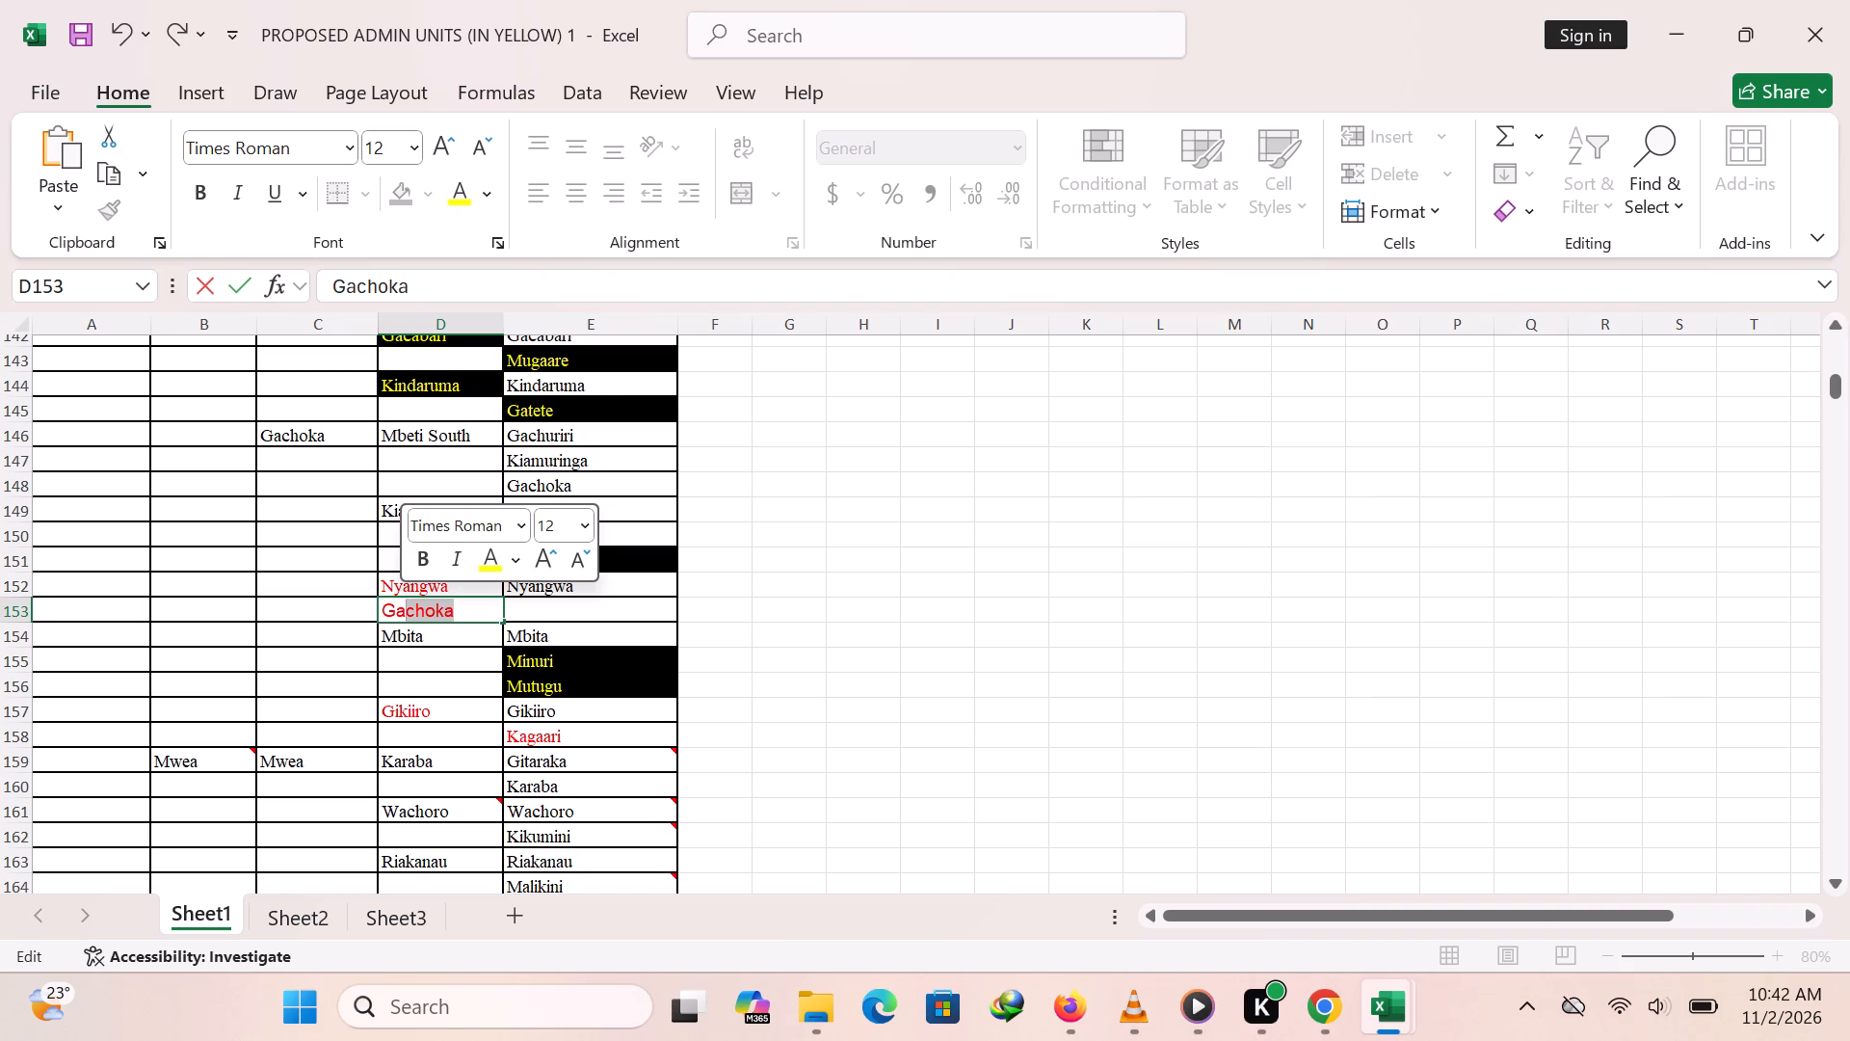
click(475, 607)
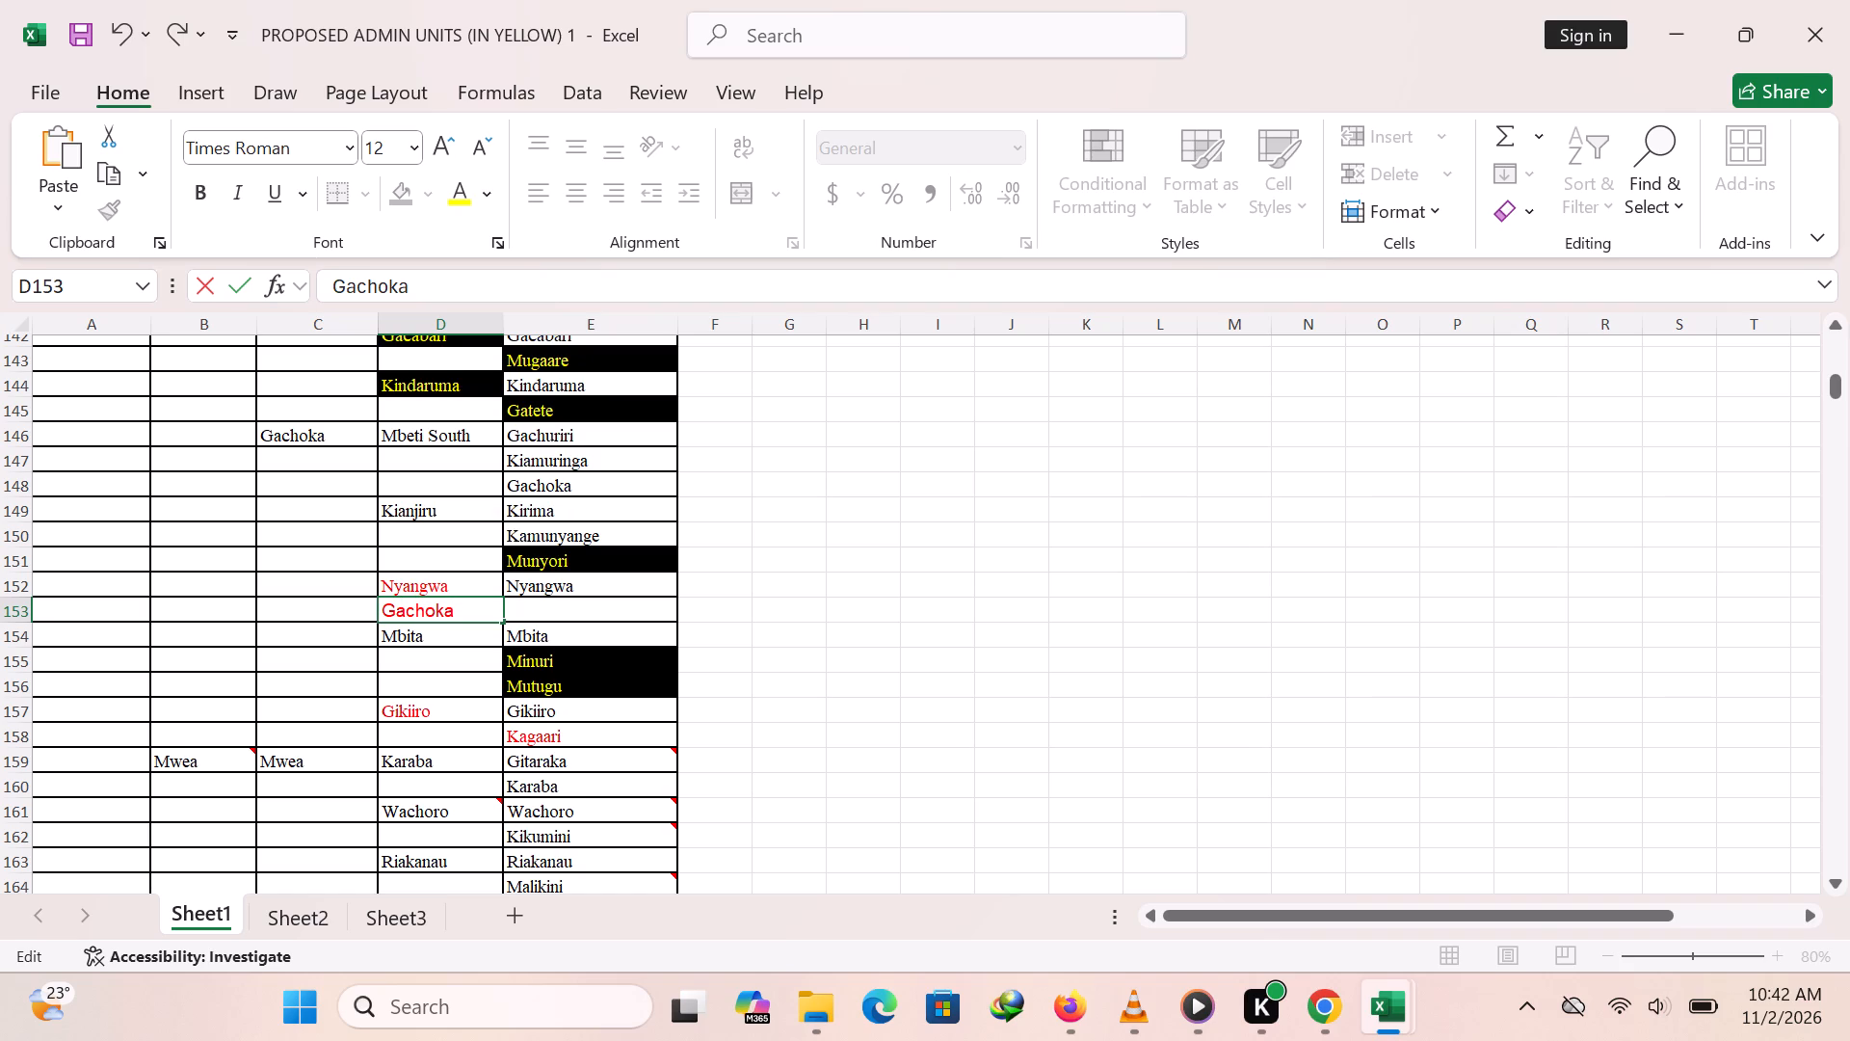
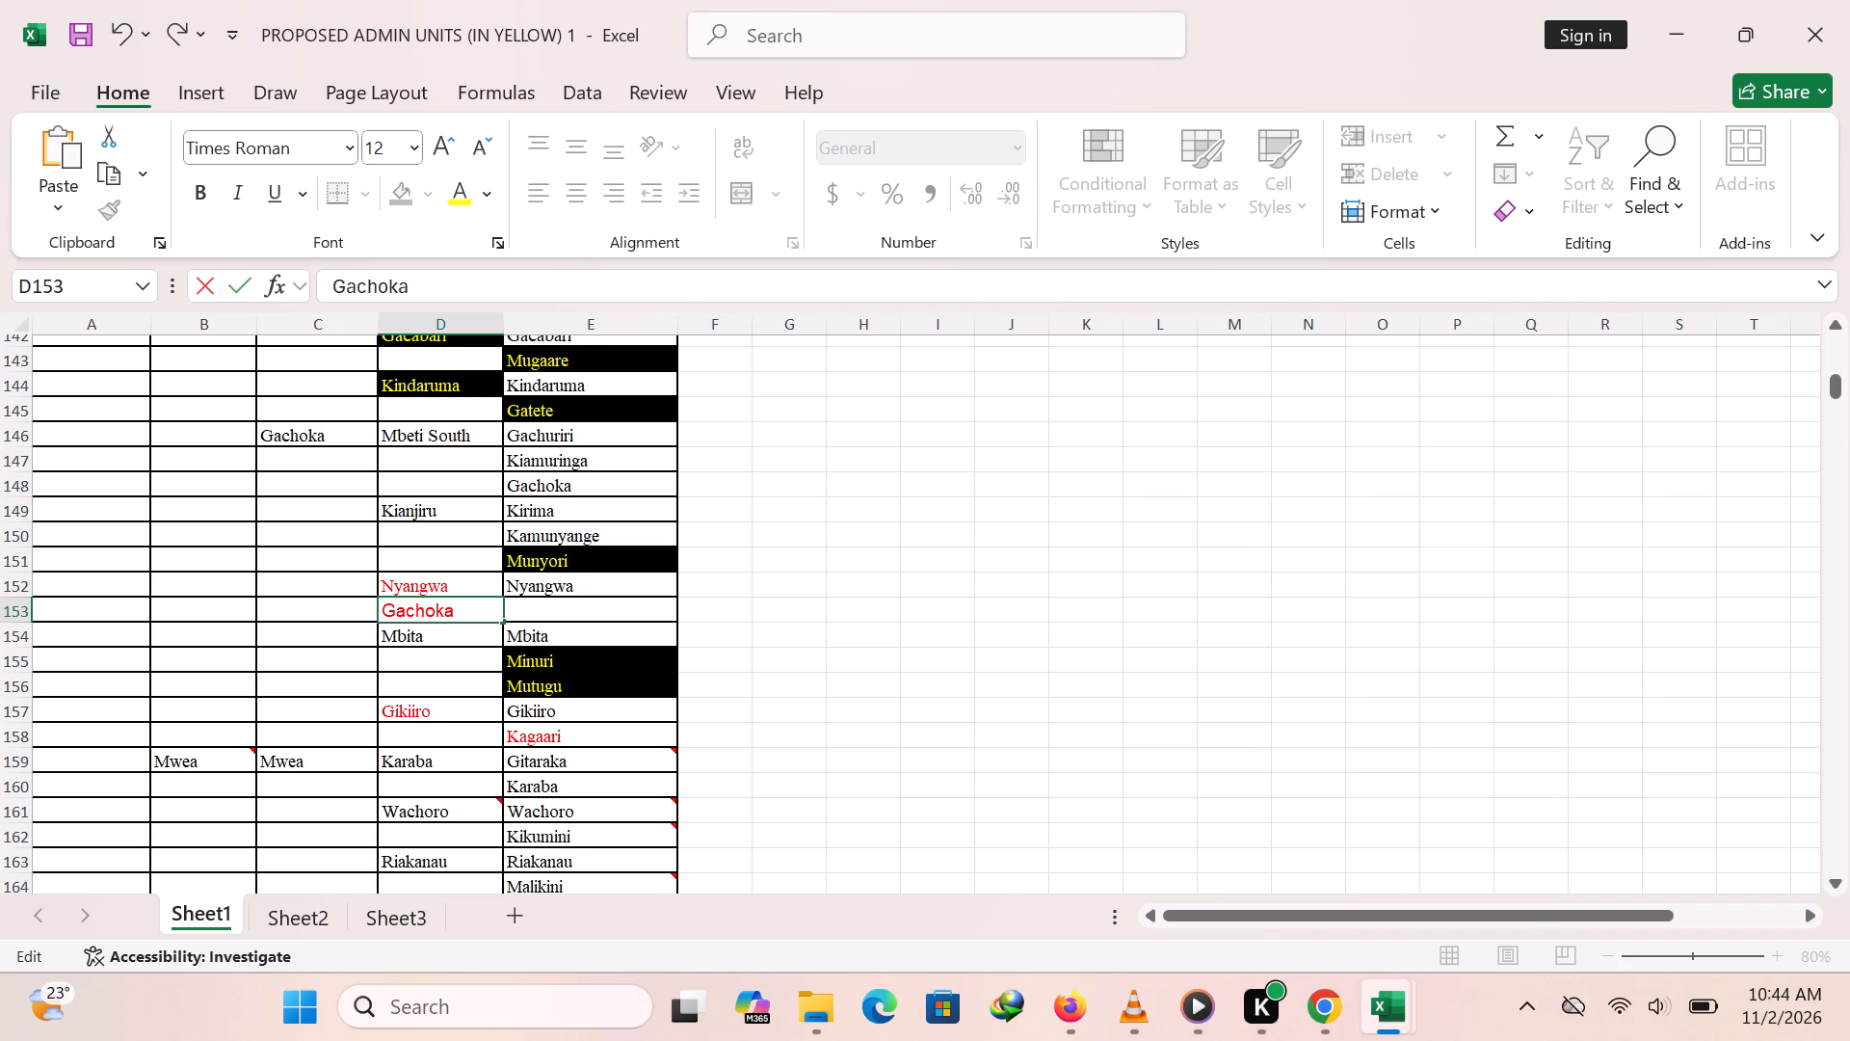
Format the new Gachoka location cell below Nyangwa with yellow text on a black fill.
click(470, 611)
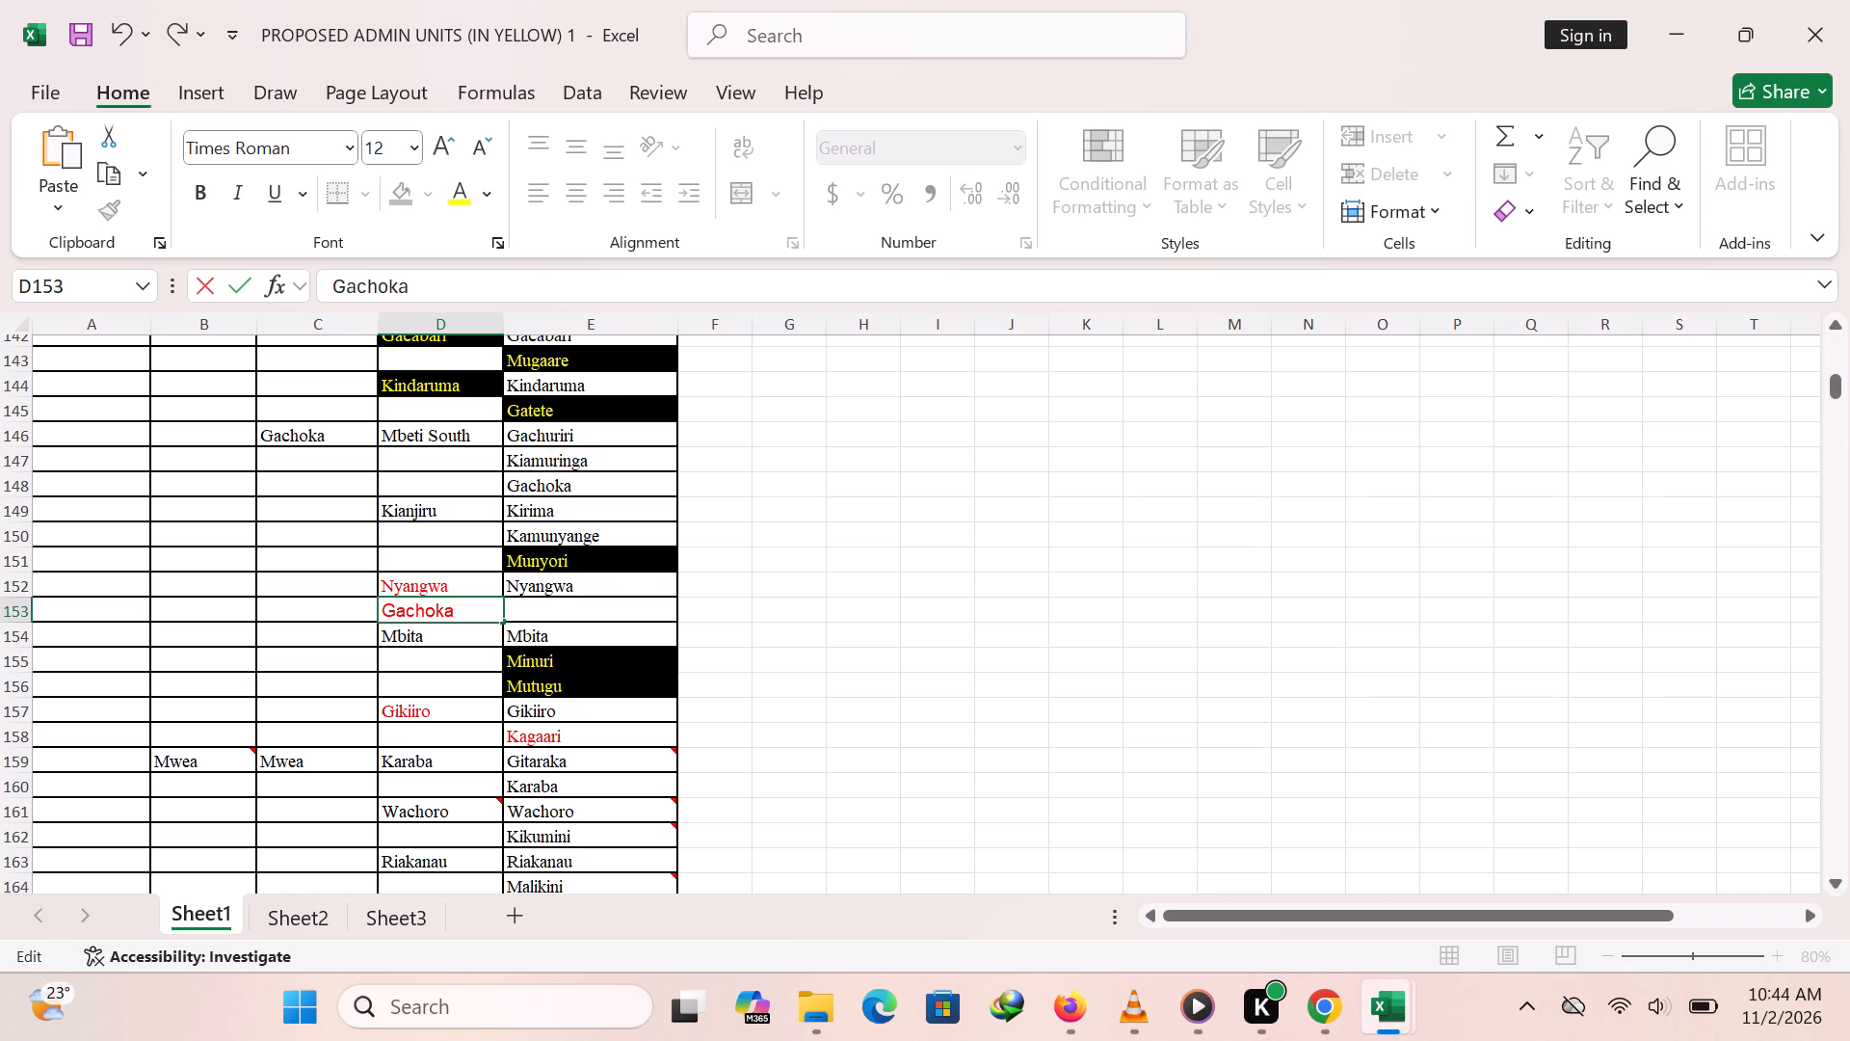
click(470, 611)
click(464, 634)
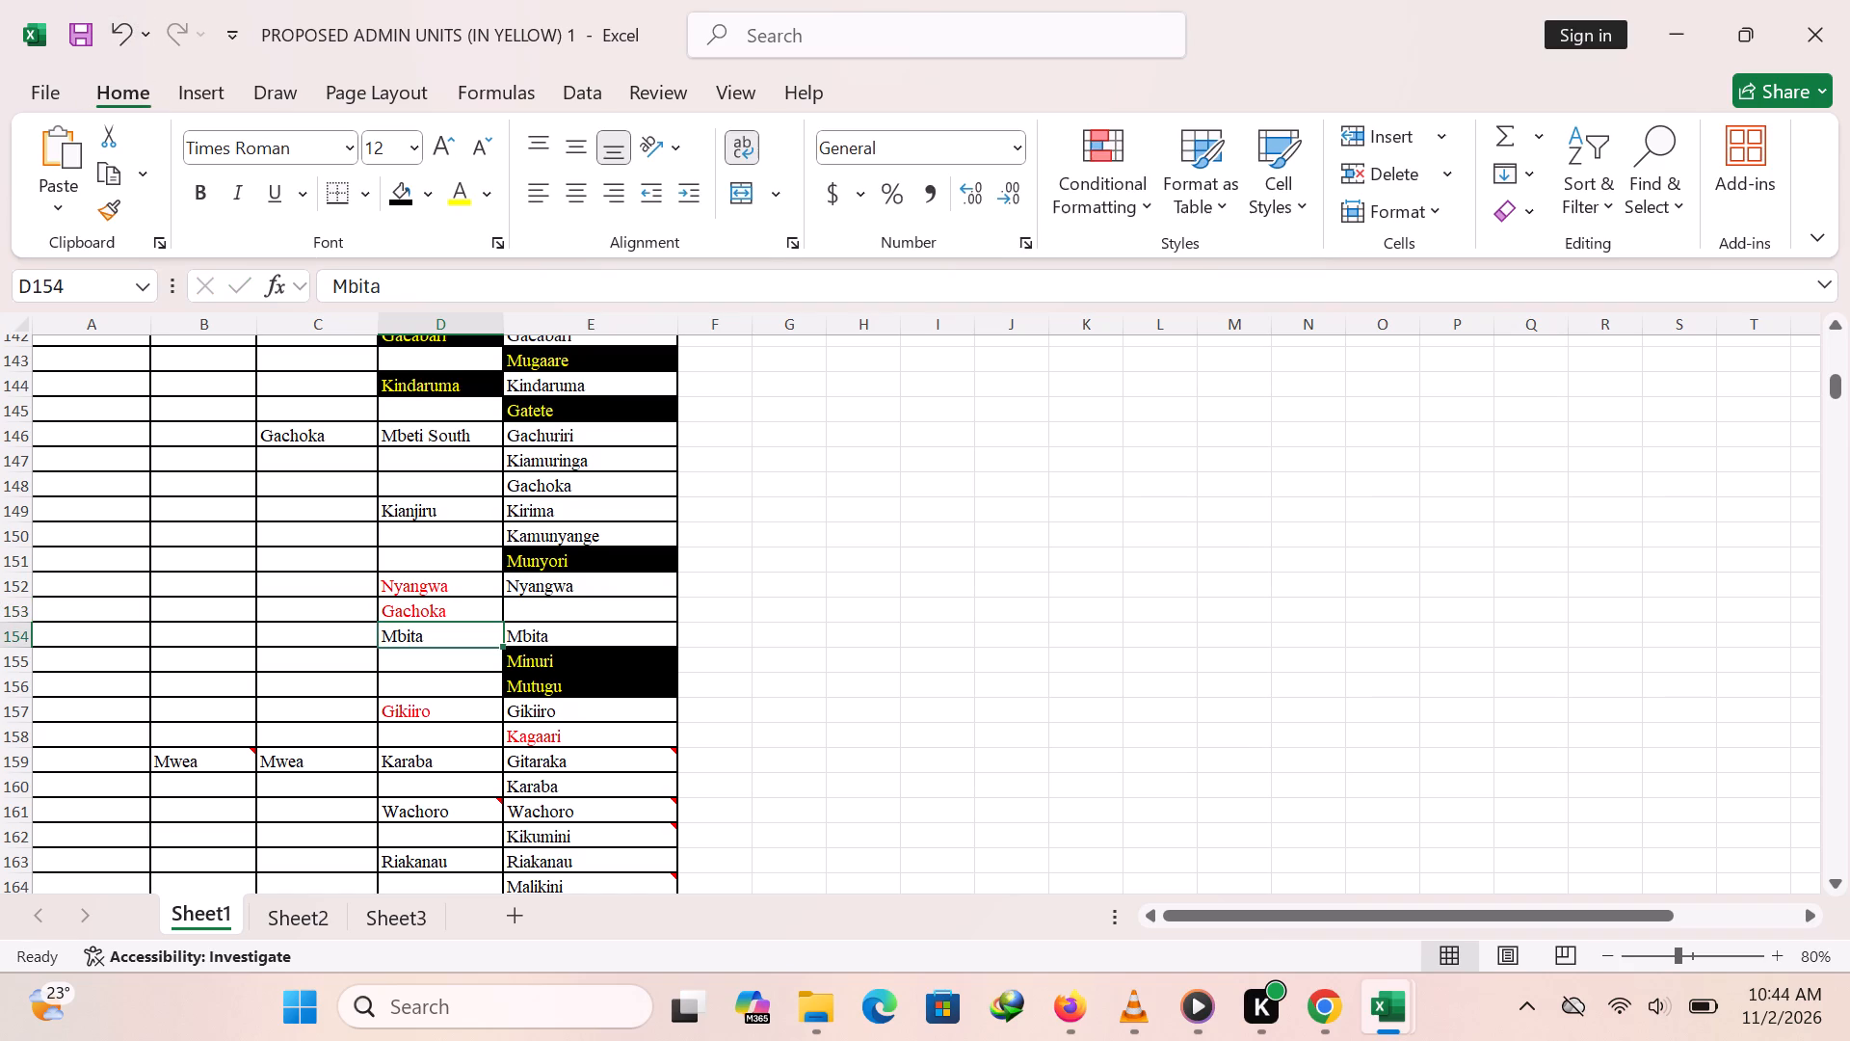
click(464, 612)
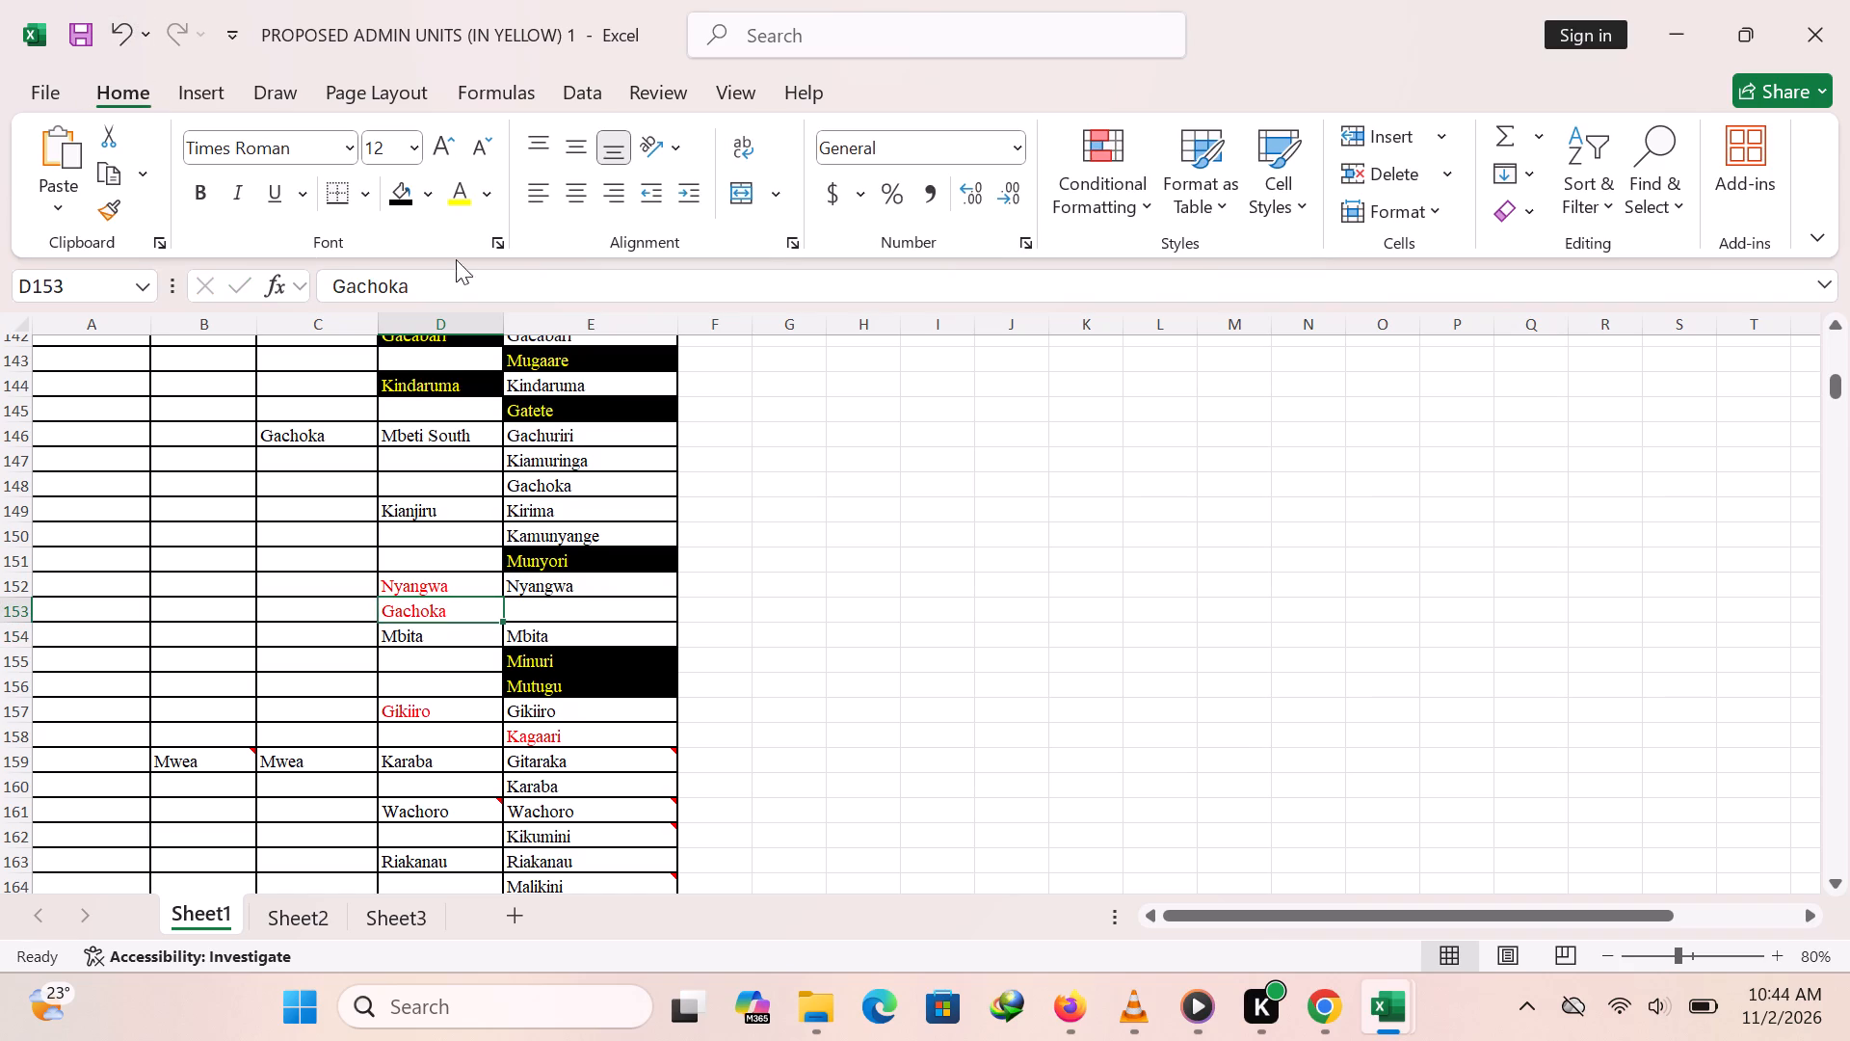
click(463, 194)
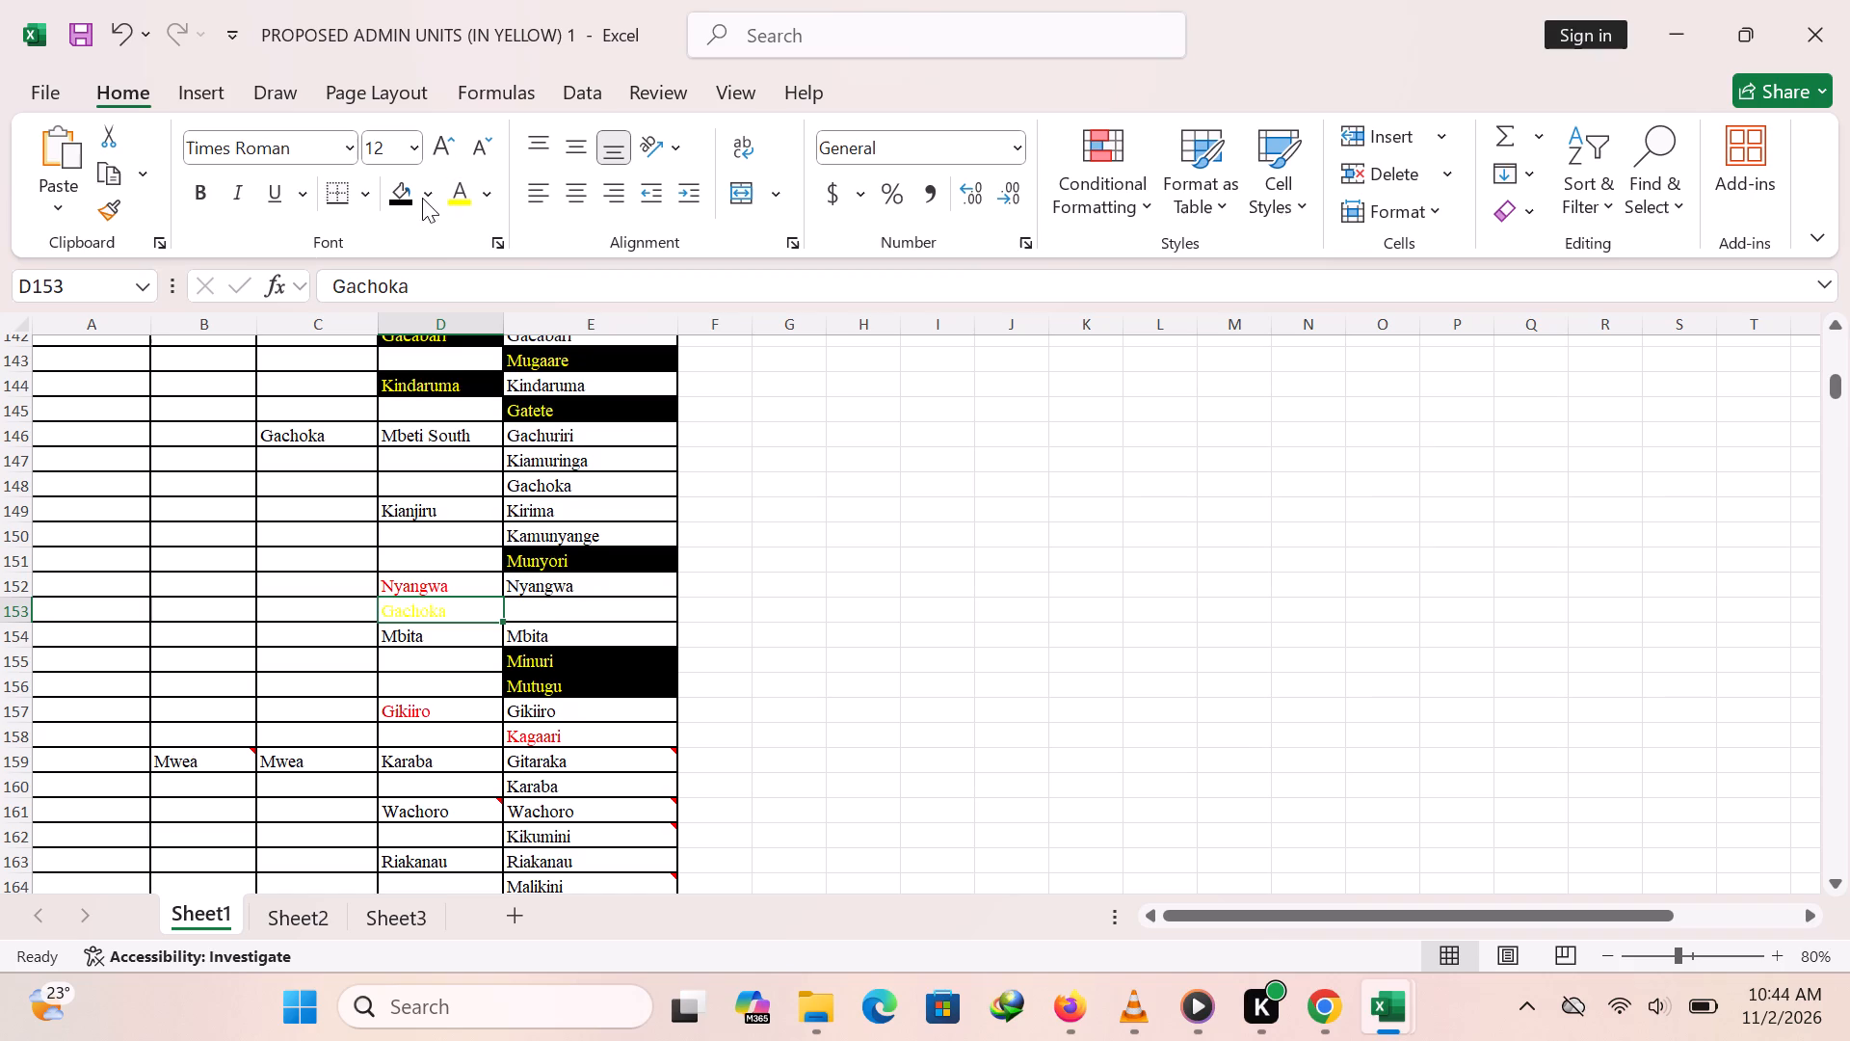
click(403, 194)
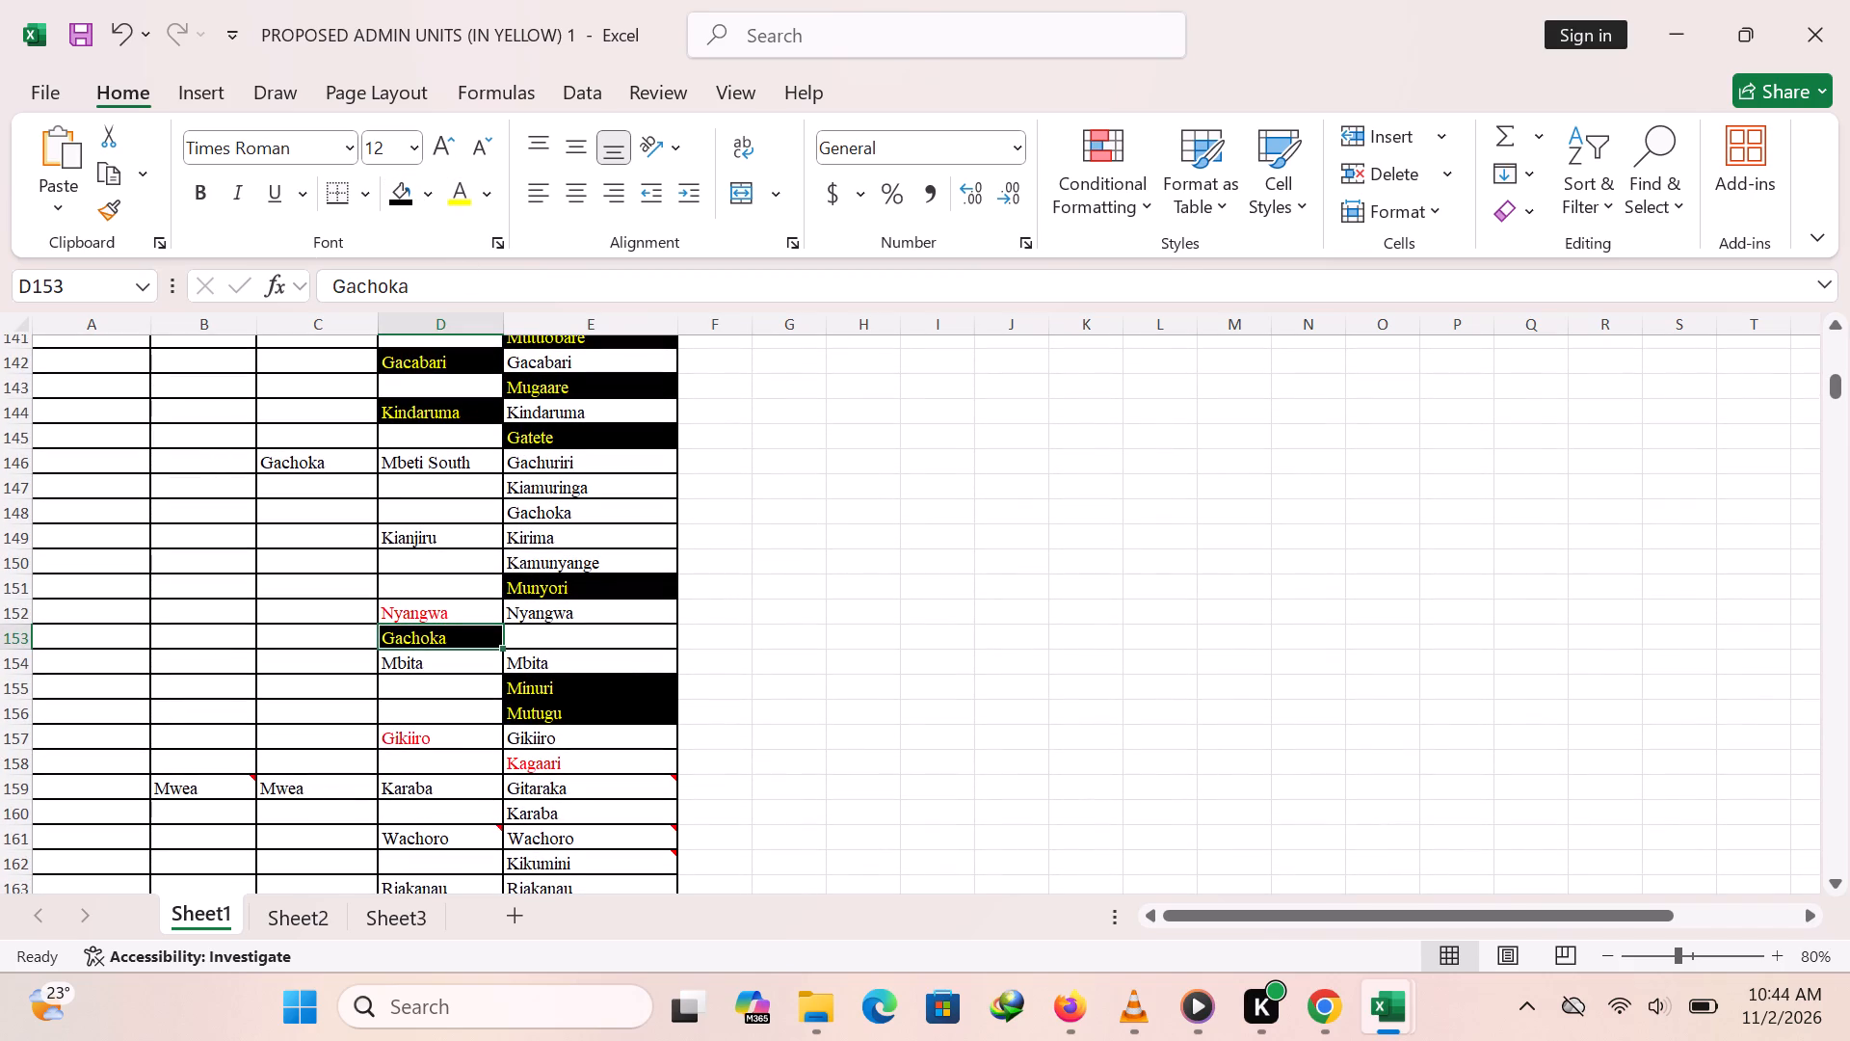
Enter Gachoka as the sub-location beside the new Gachoka location in row 153.
click(521, 645)
click(538, 631)
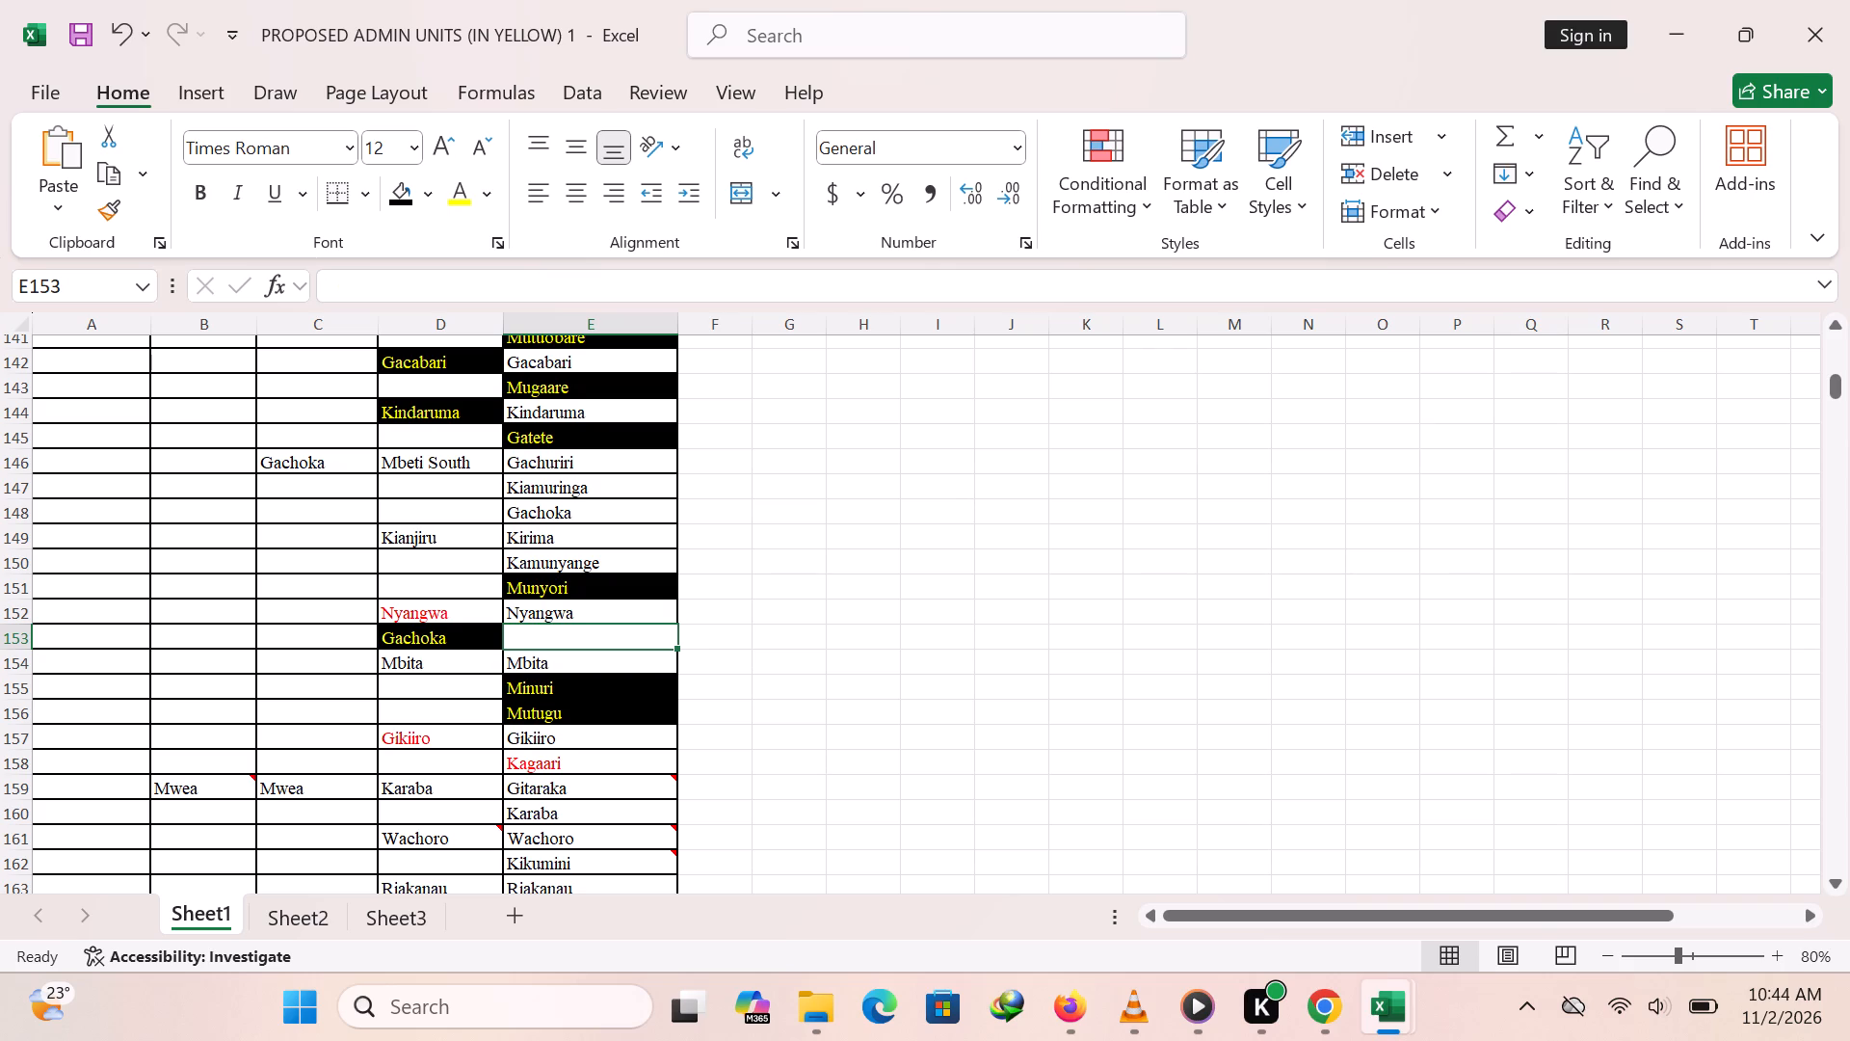
click(538, 631)
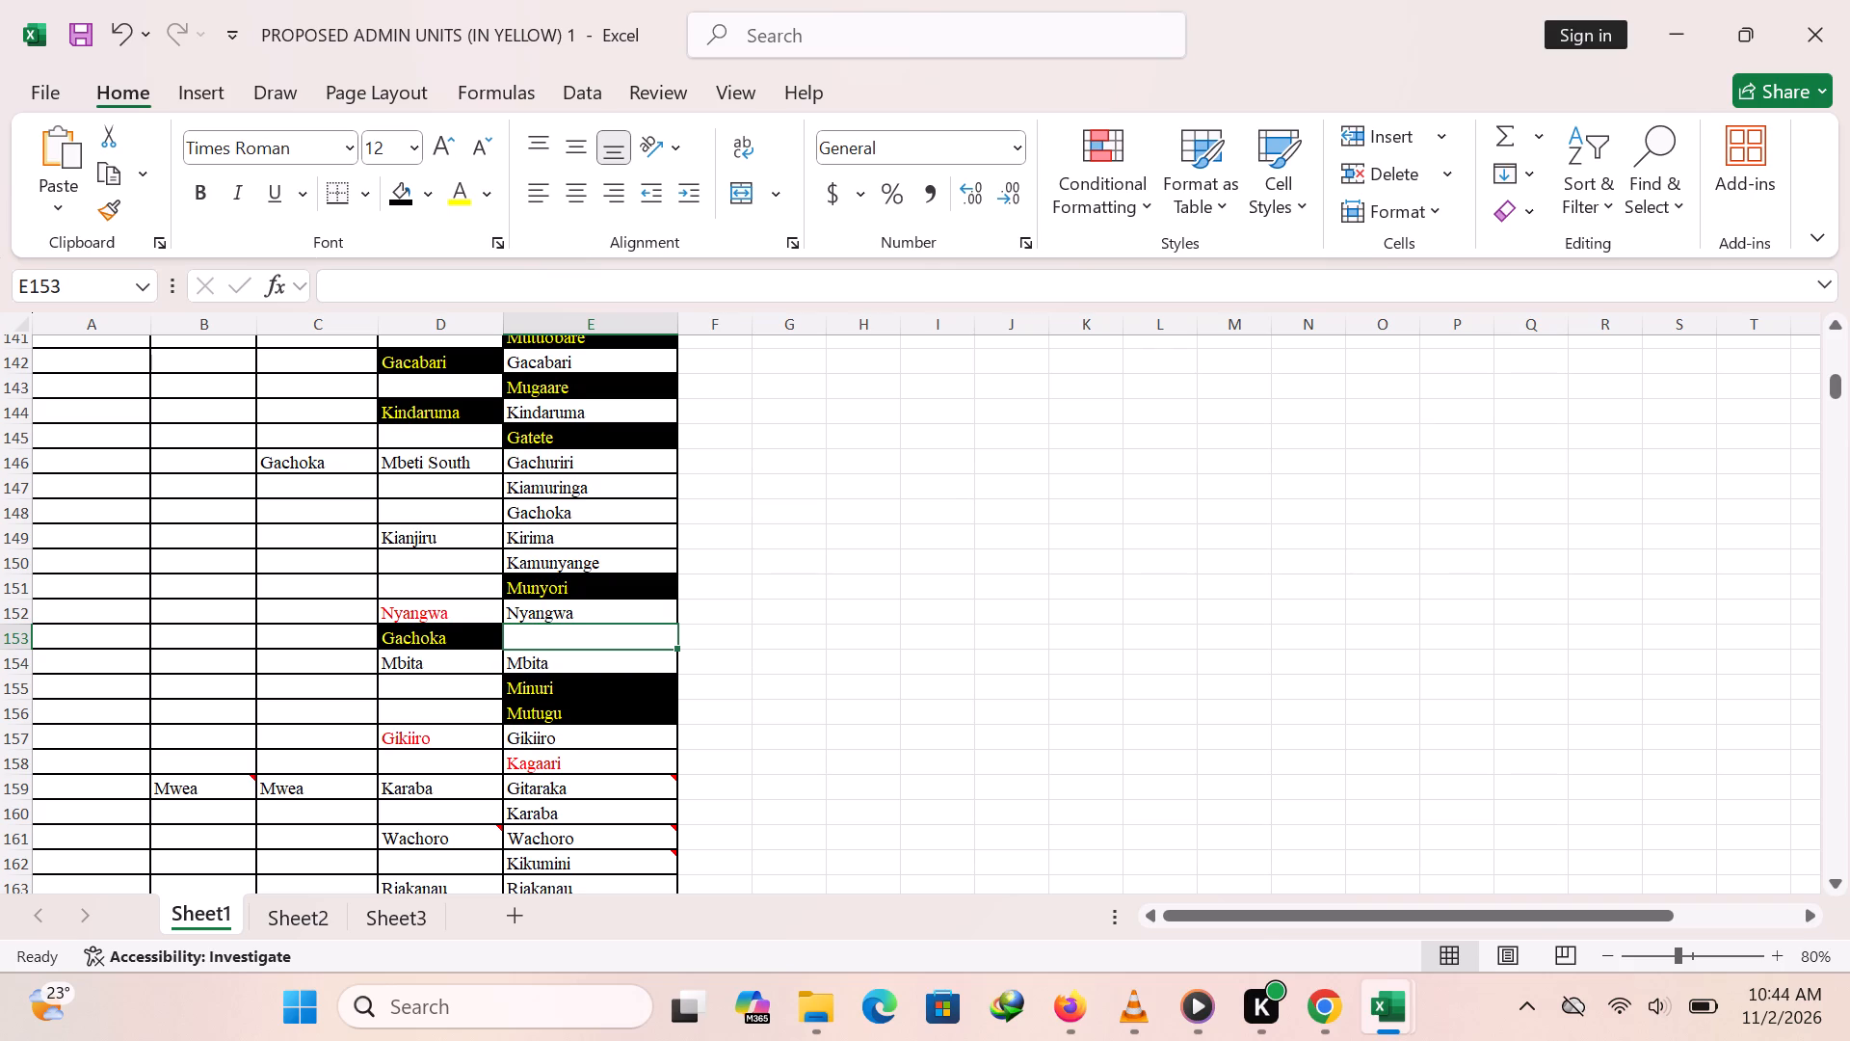
double_click(538, 641)
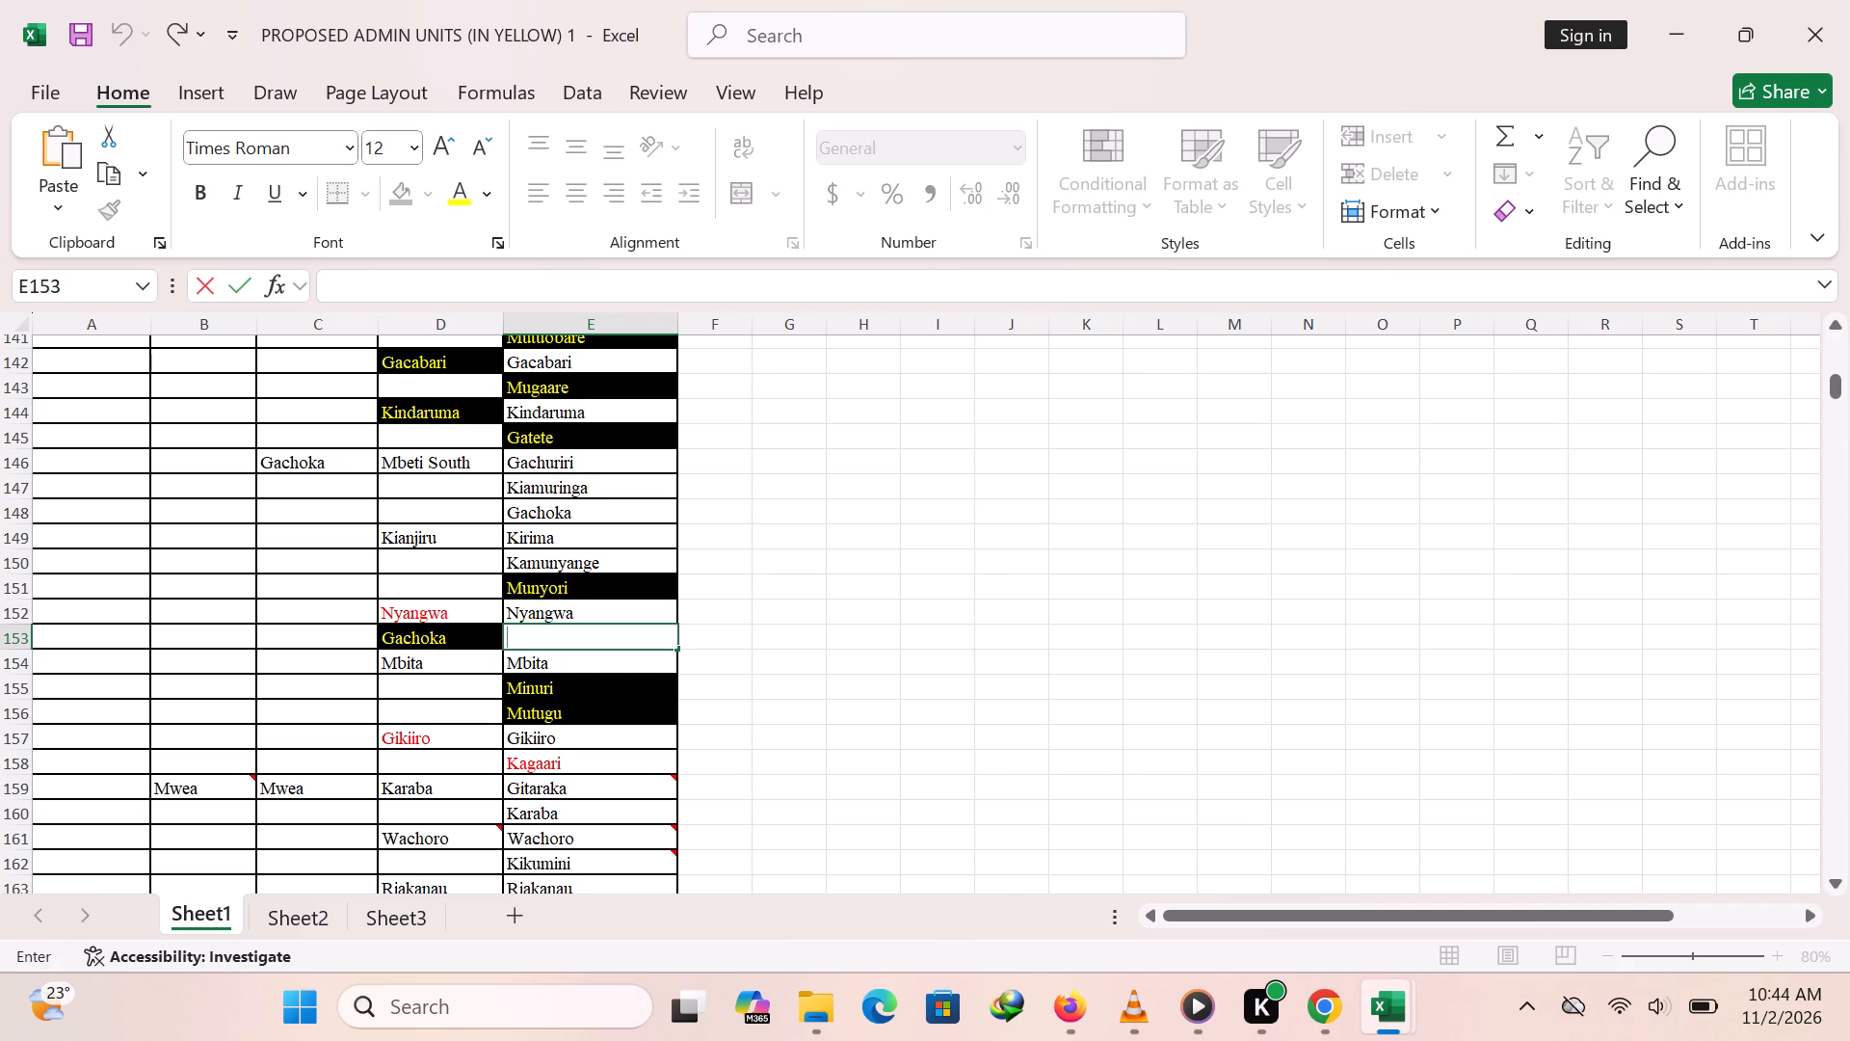
key(shift+g)
text(achoka)
click(551, 671)
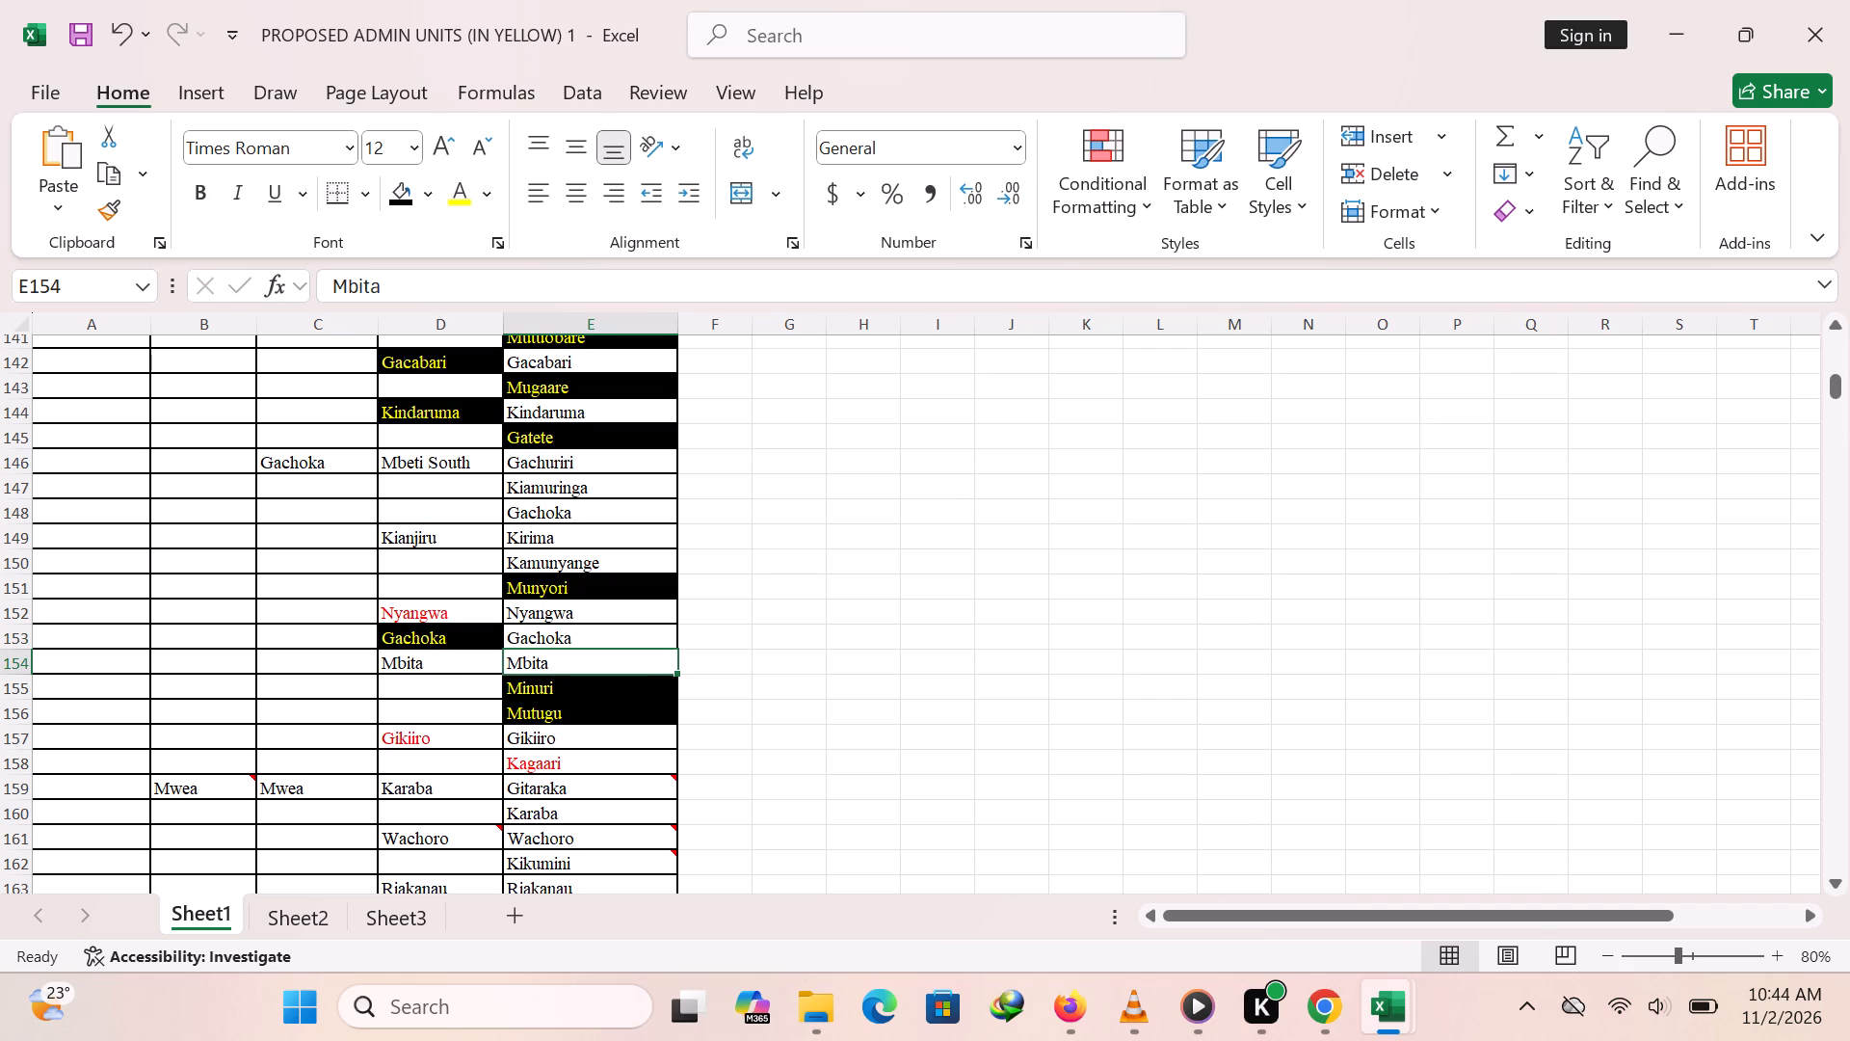
Insert a blank row between the new Gachoka location and the Mbita location.
click(31, 665)
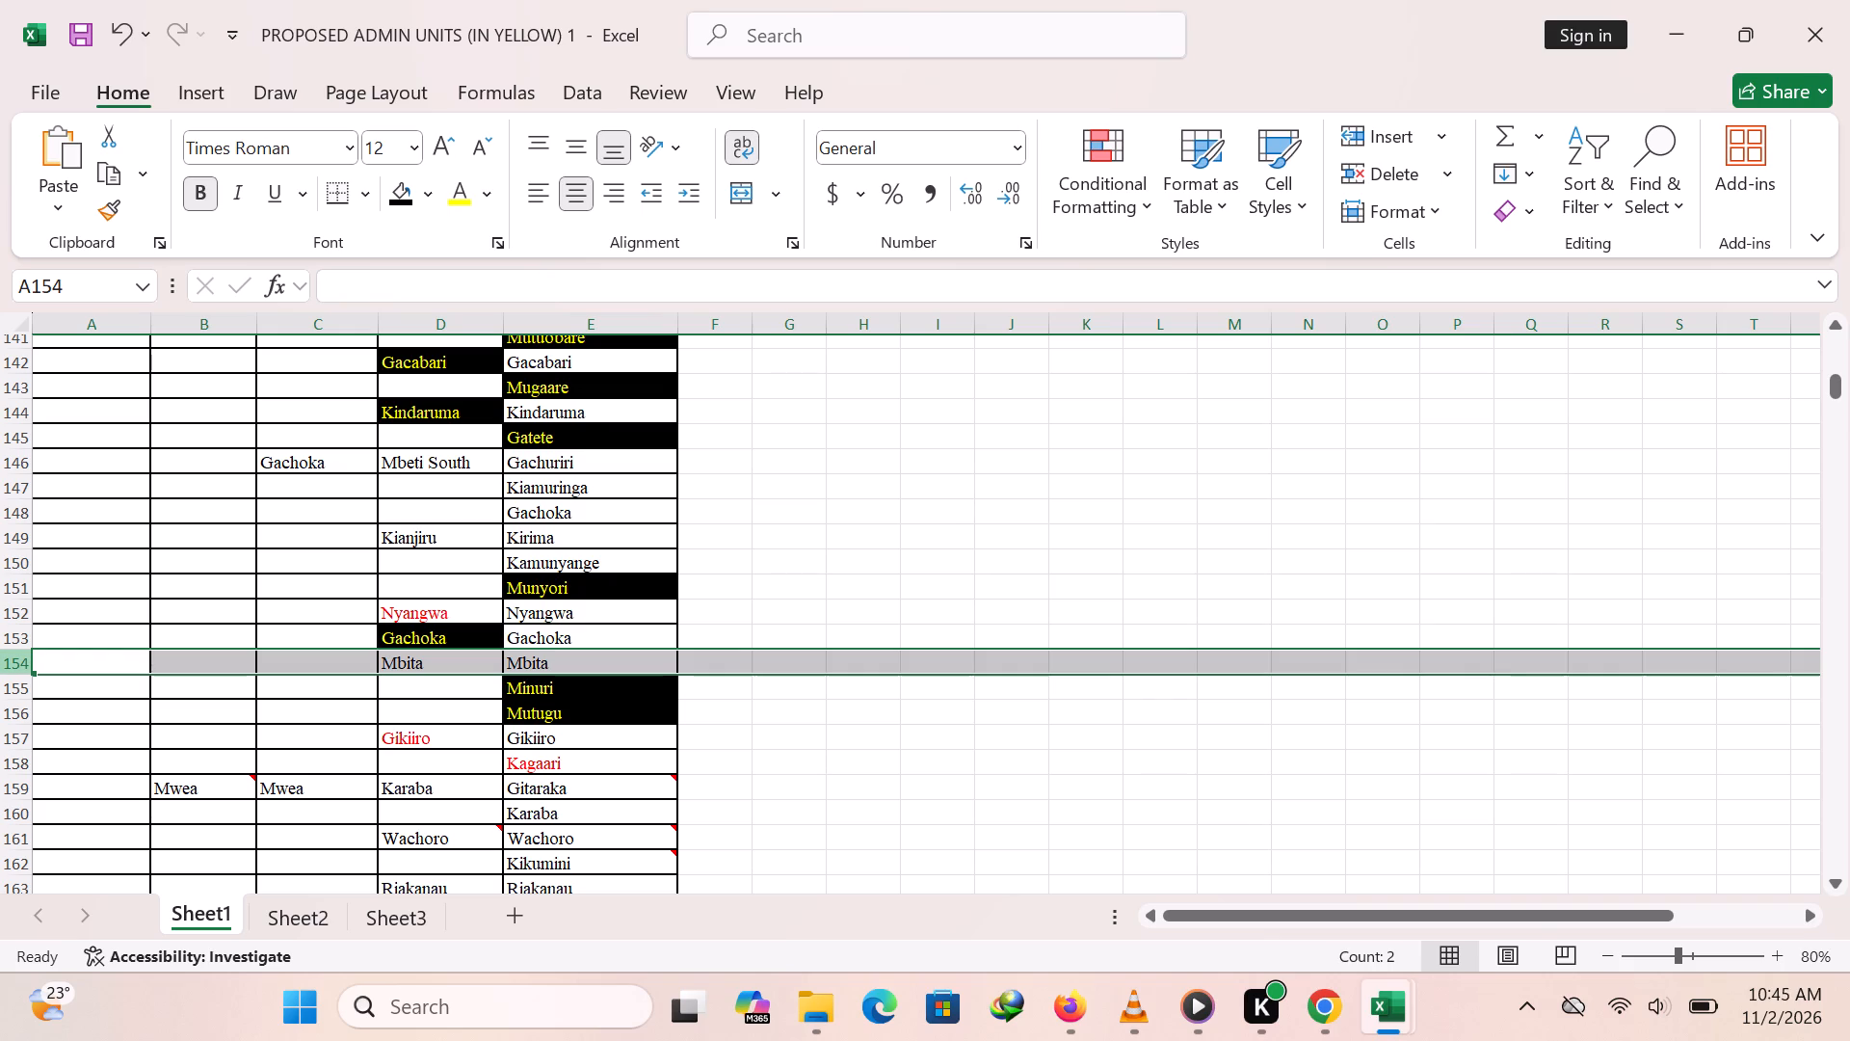
click(24, 666)
right_click(24, 666)
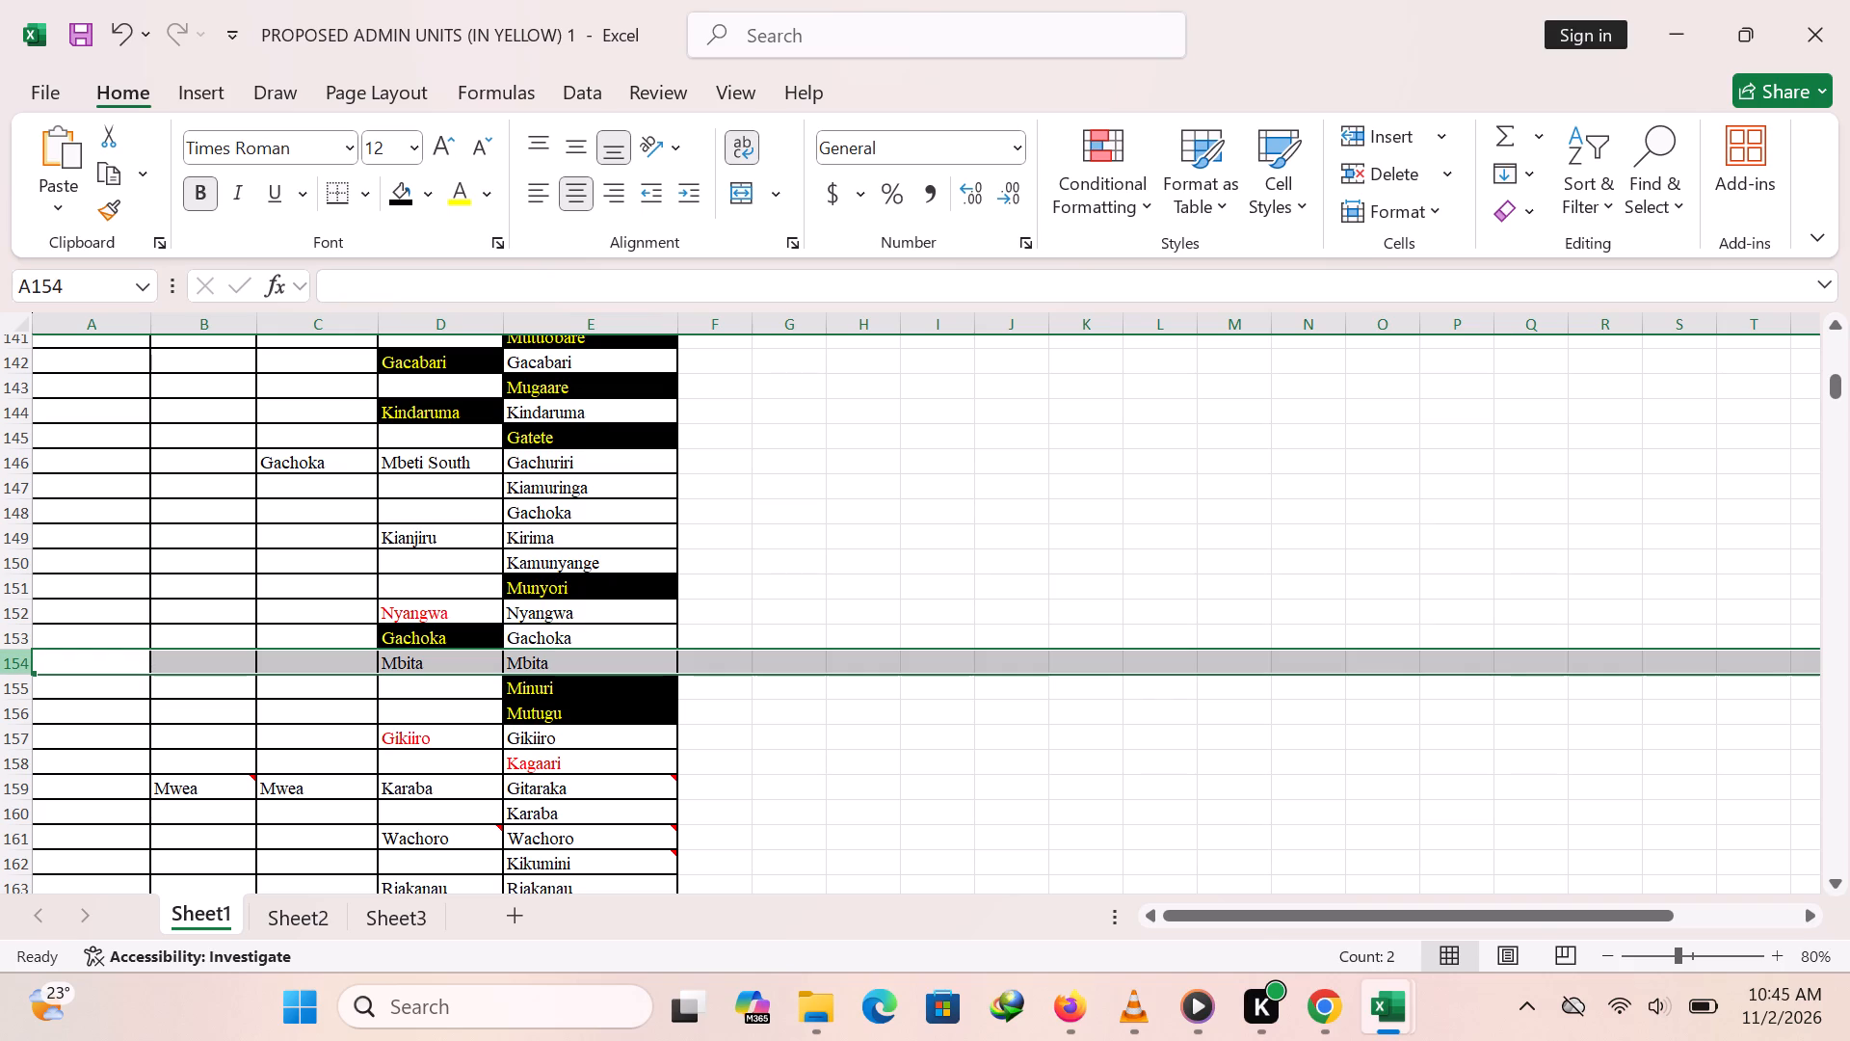
click(24, 666)
right_click(24, 666)
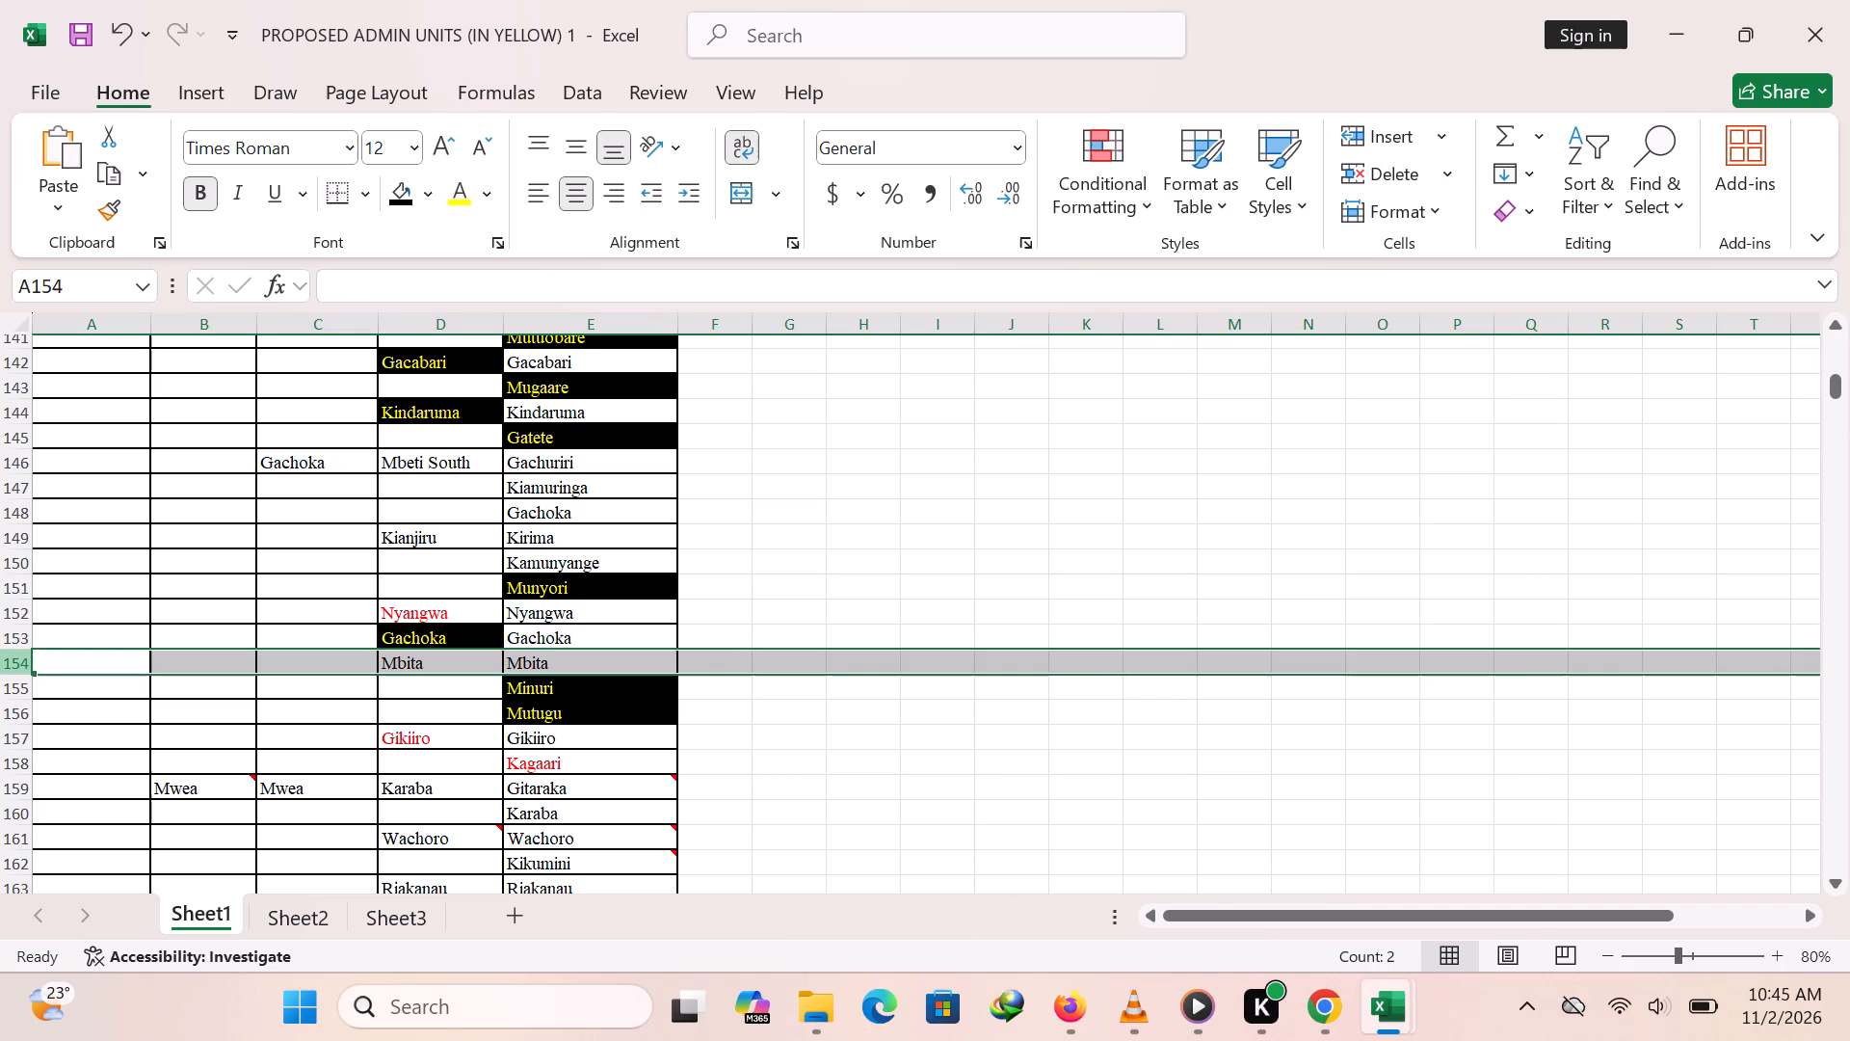
right_click(24, 669)
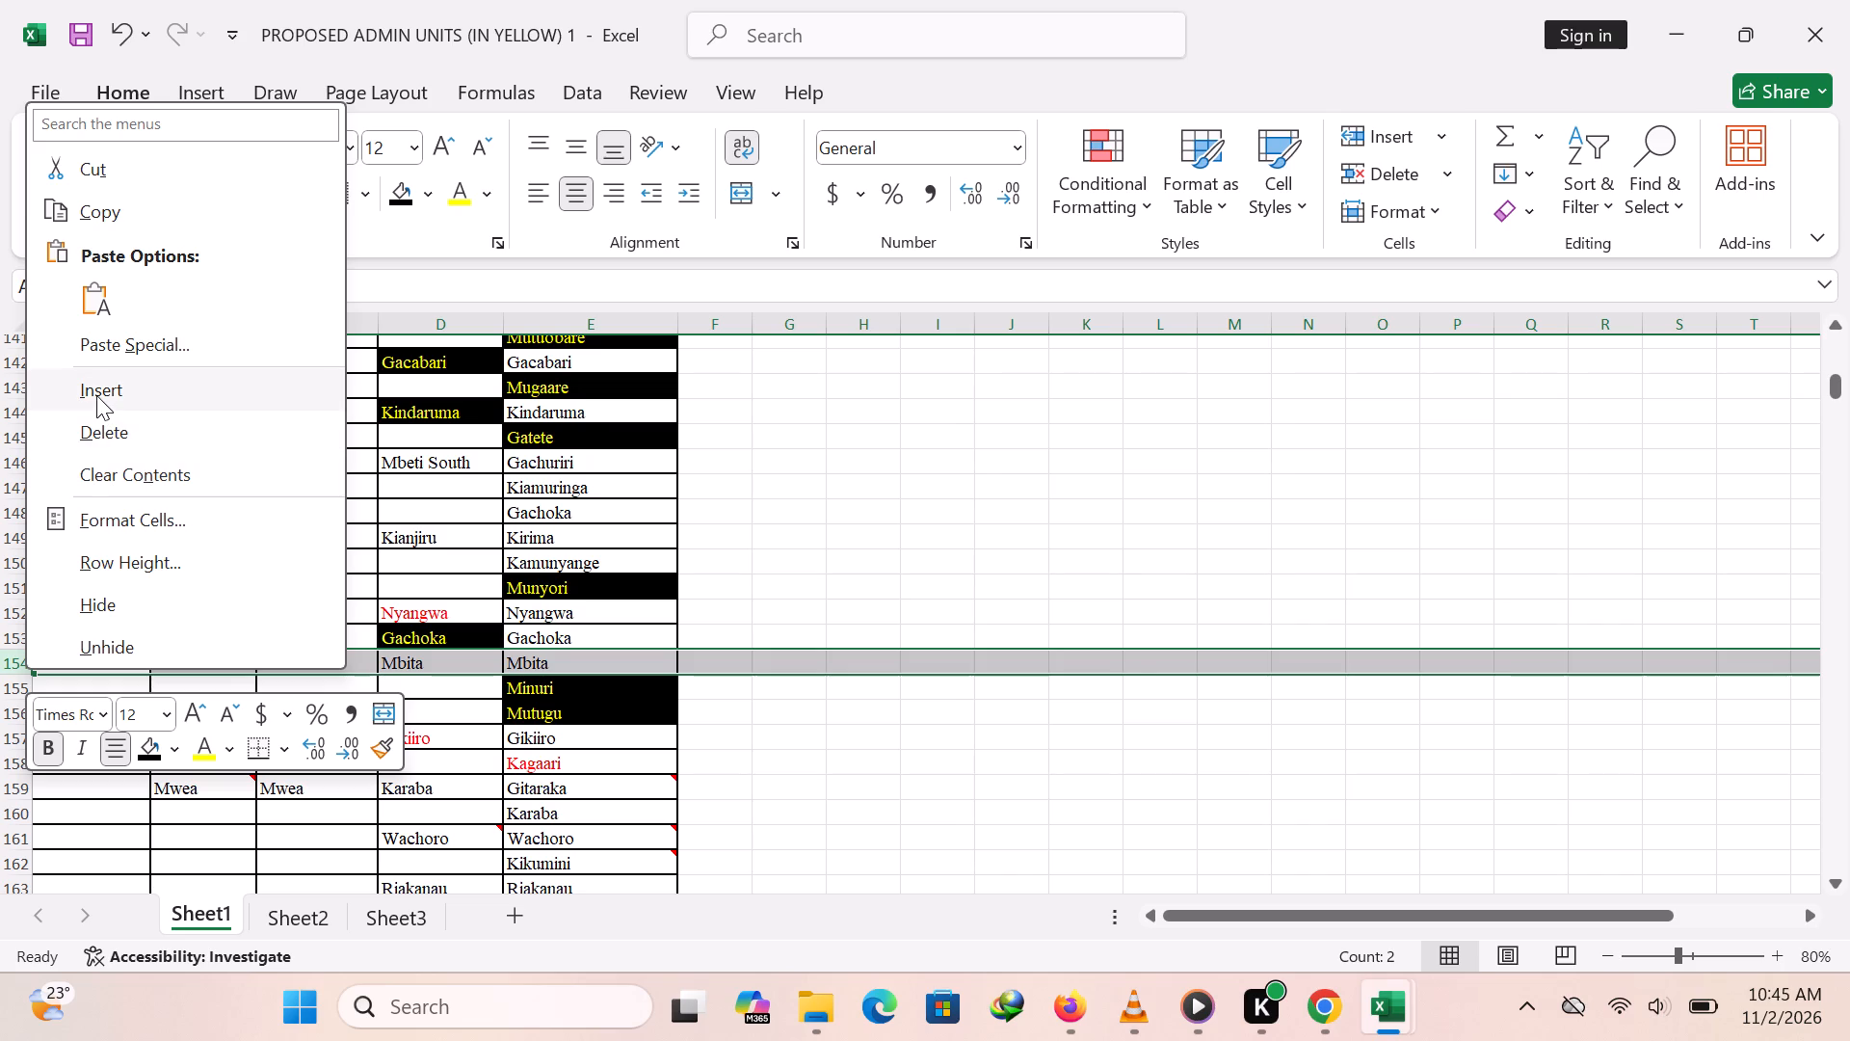
click(96, 395)
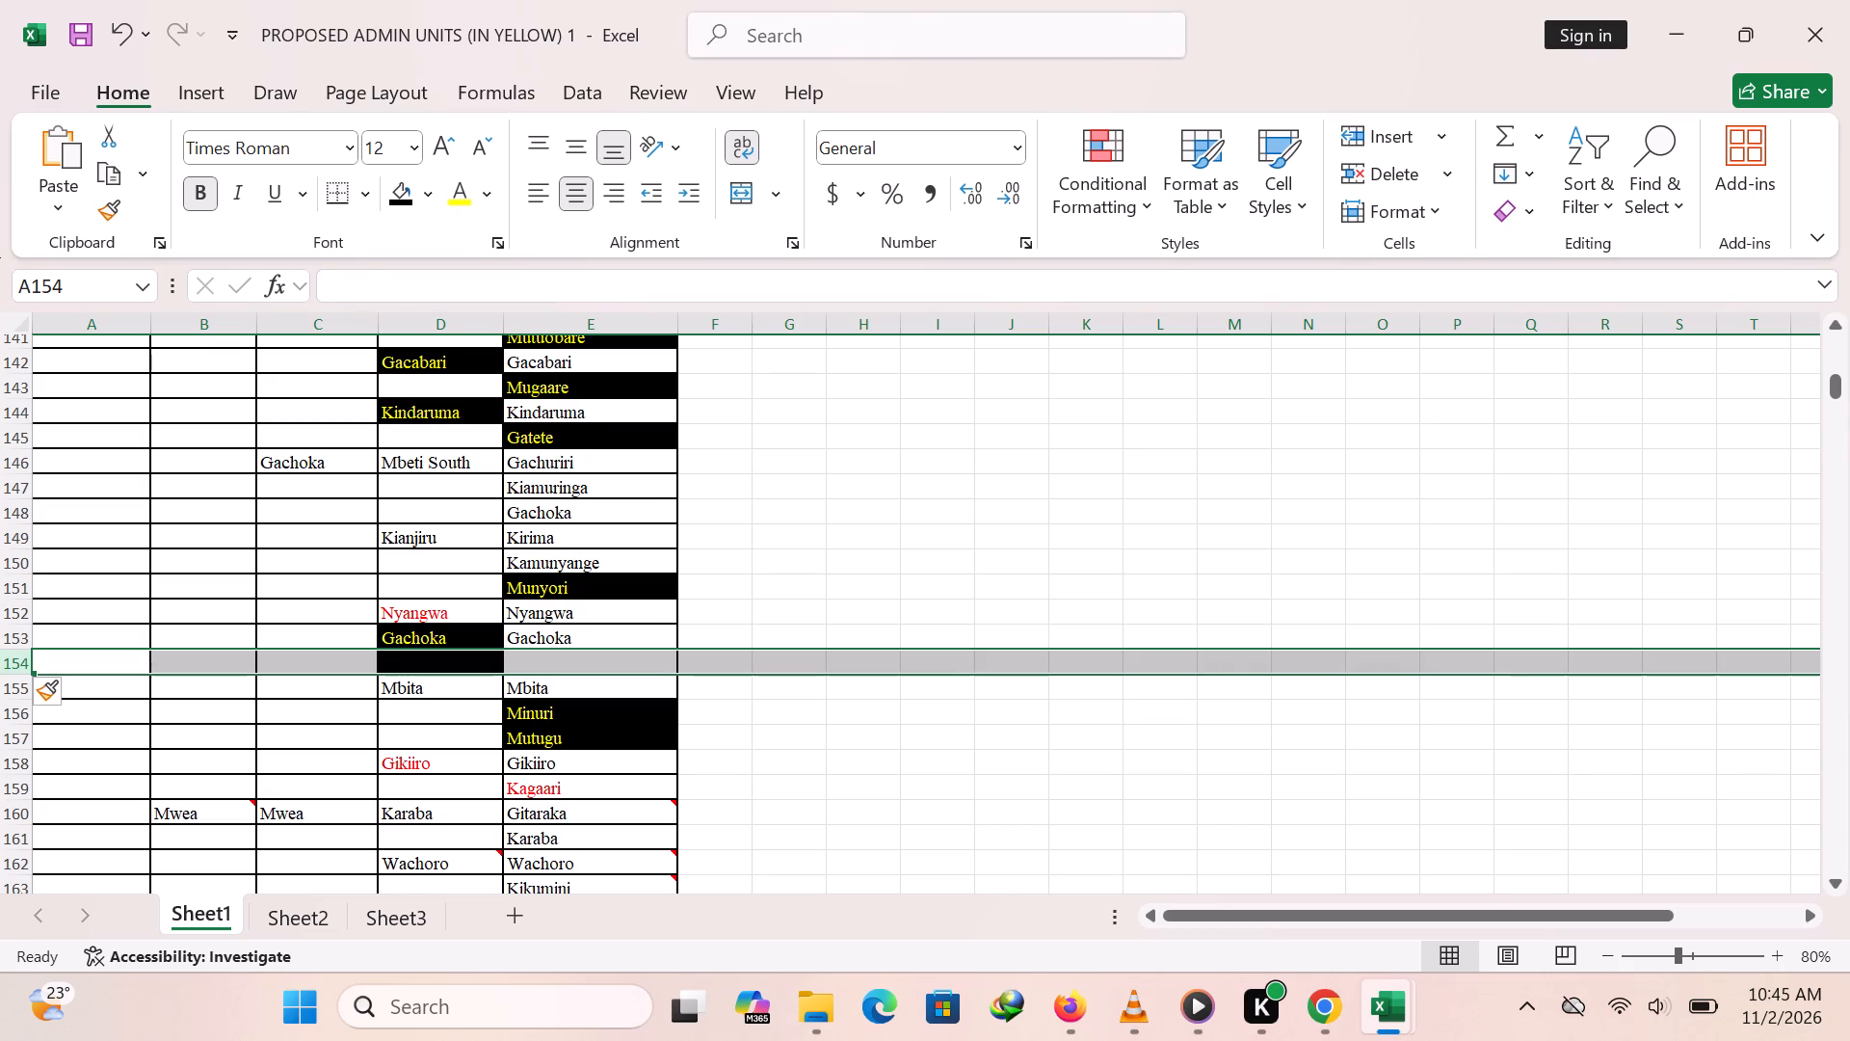
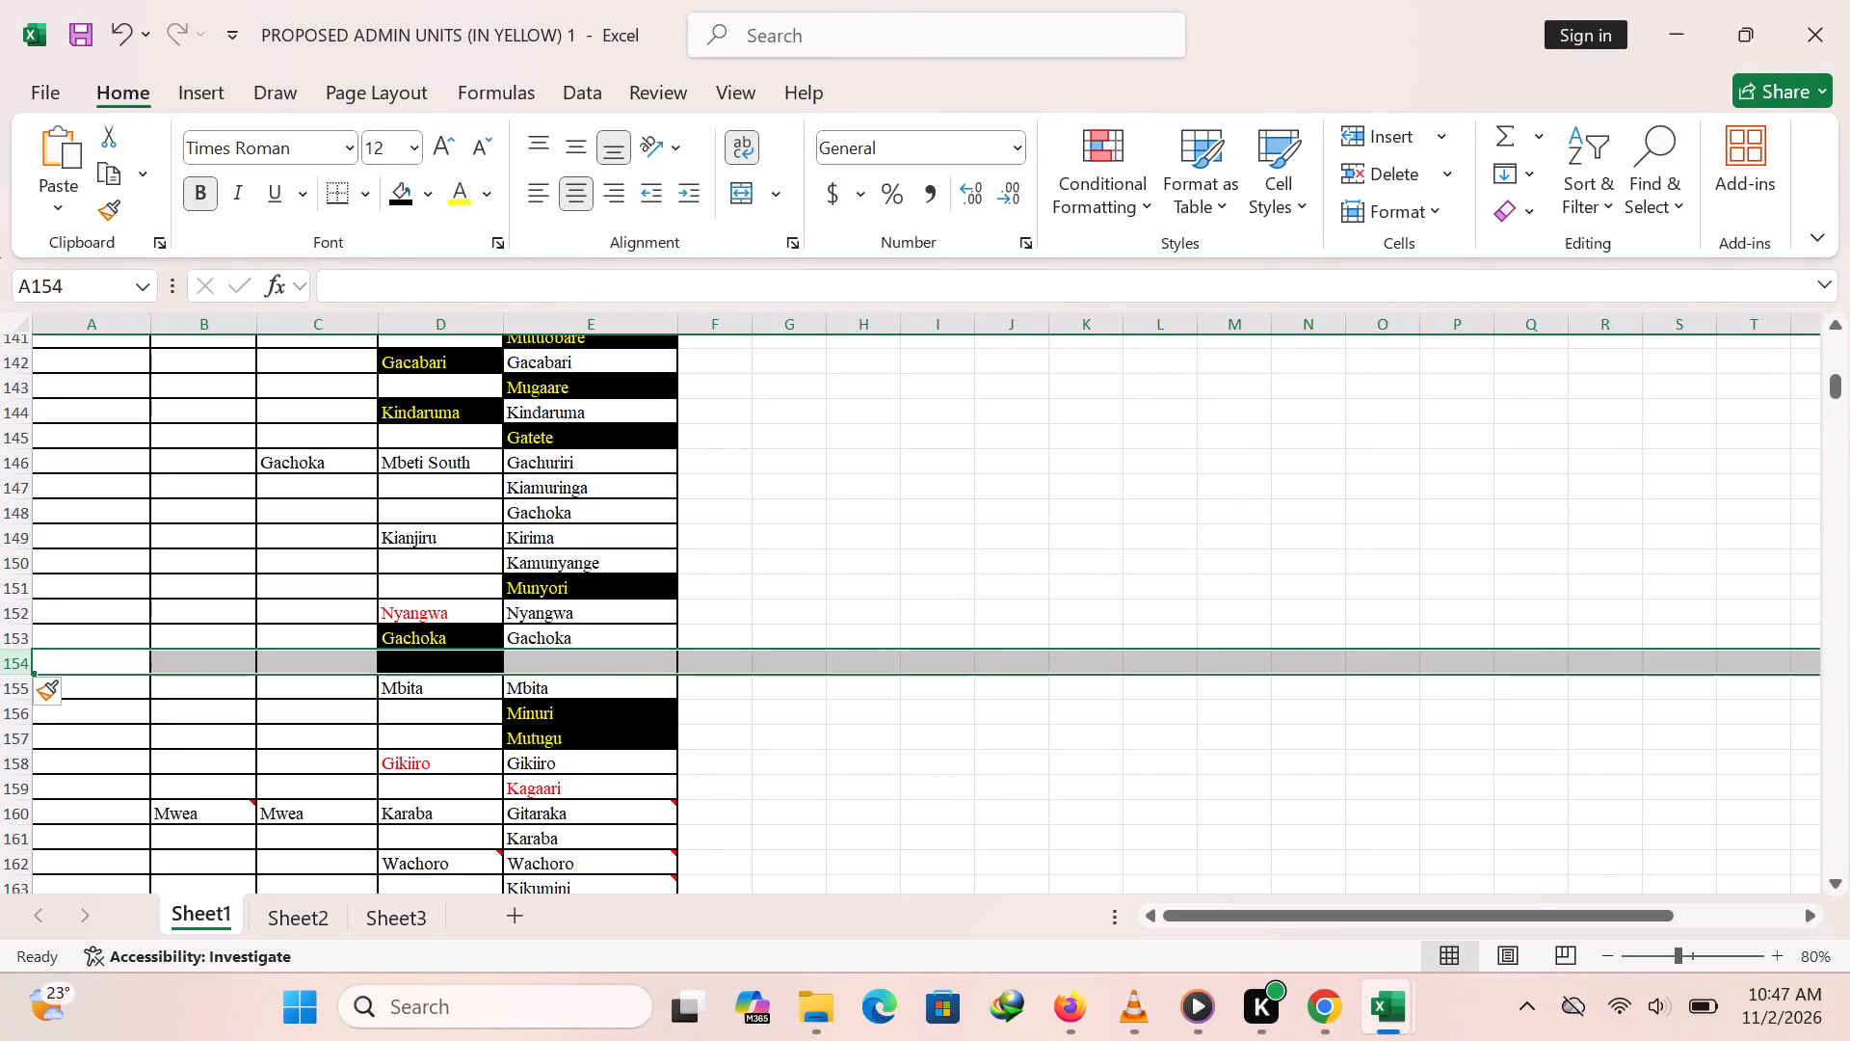
Change the fill of cell D154, below the highlighted Gachoka cell, to white.
click(550, 654)
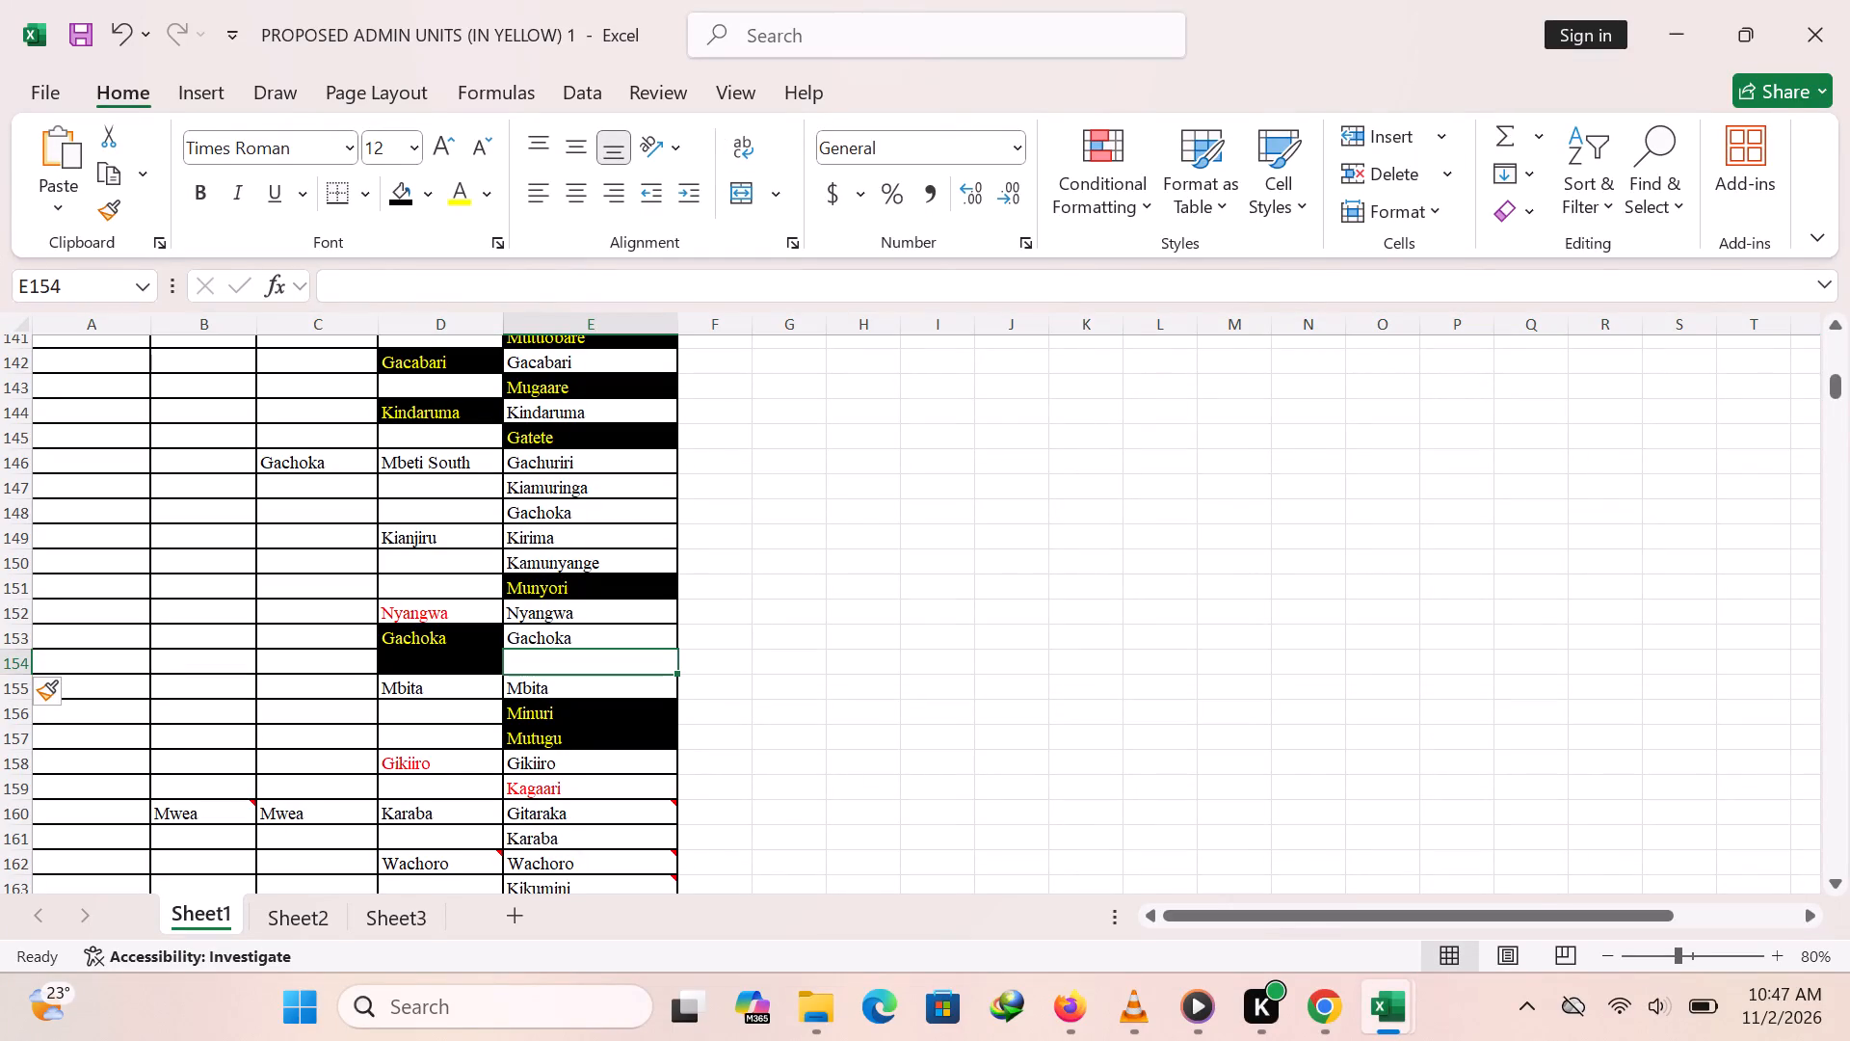
click(482, 663)
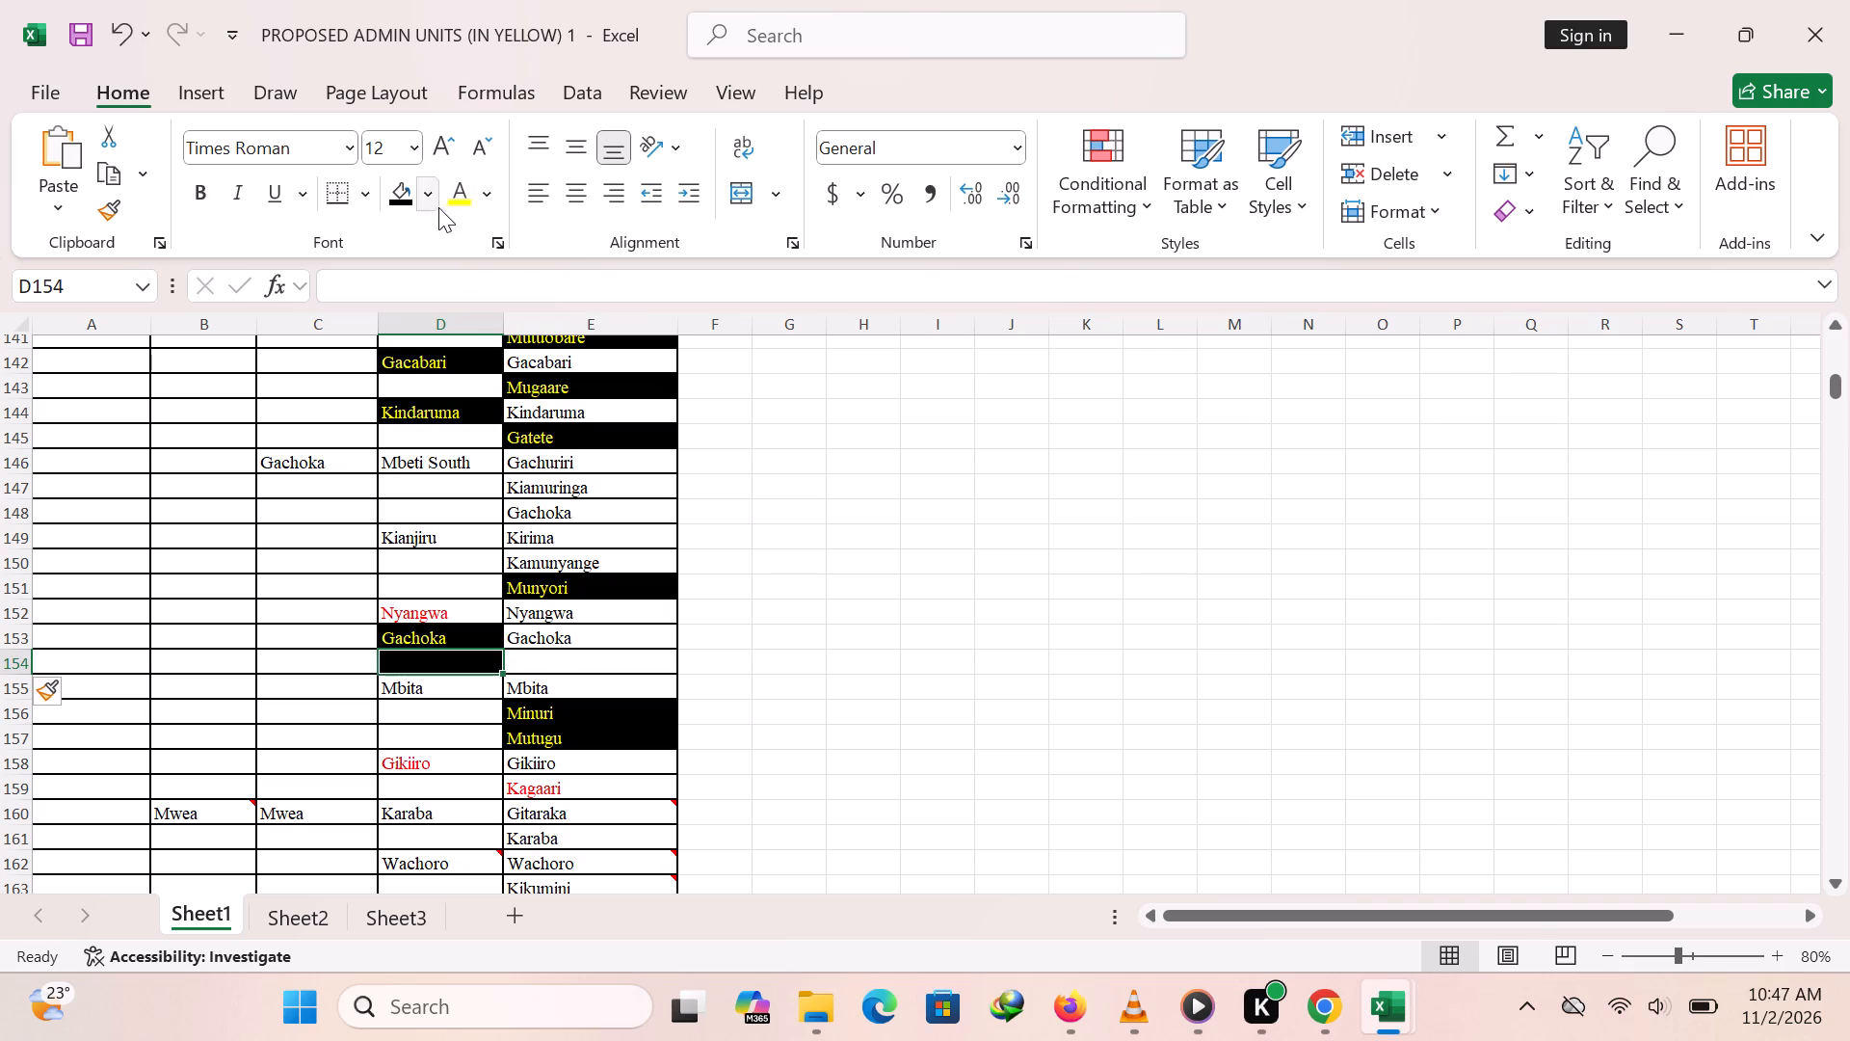
click(431, 198)
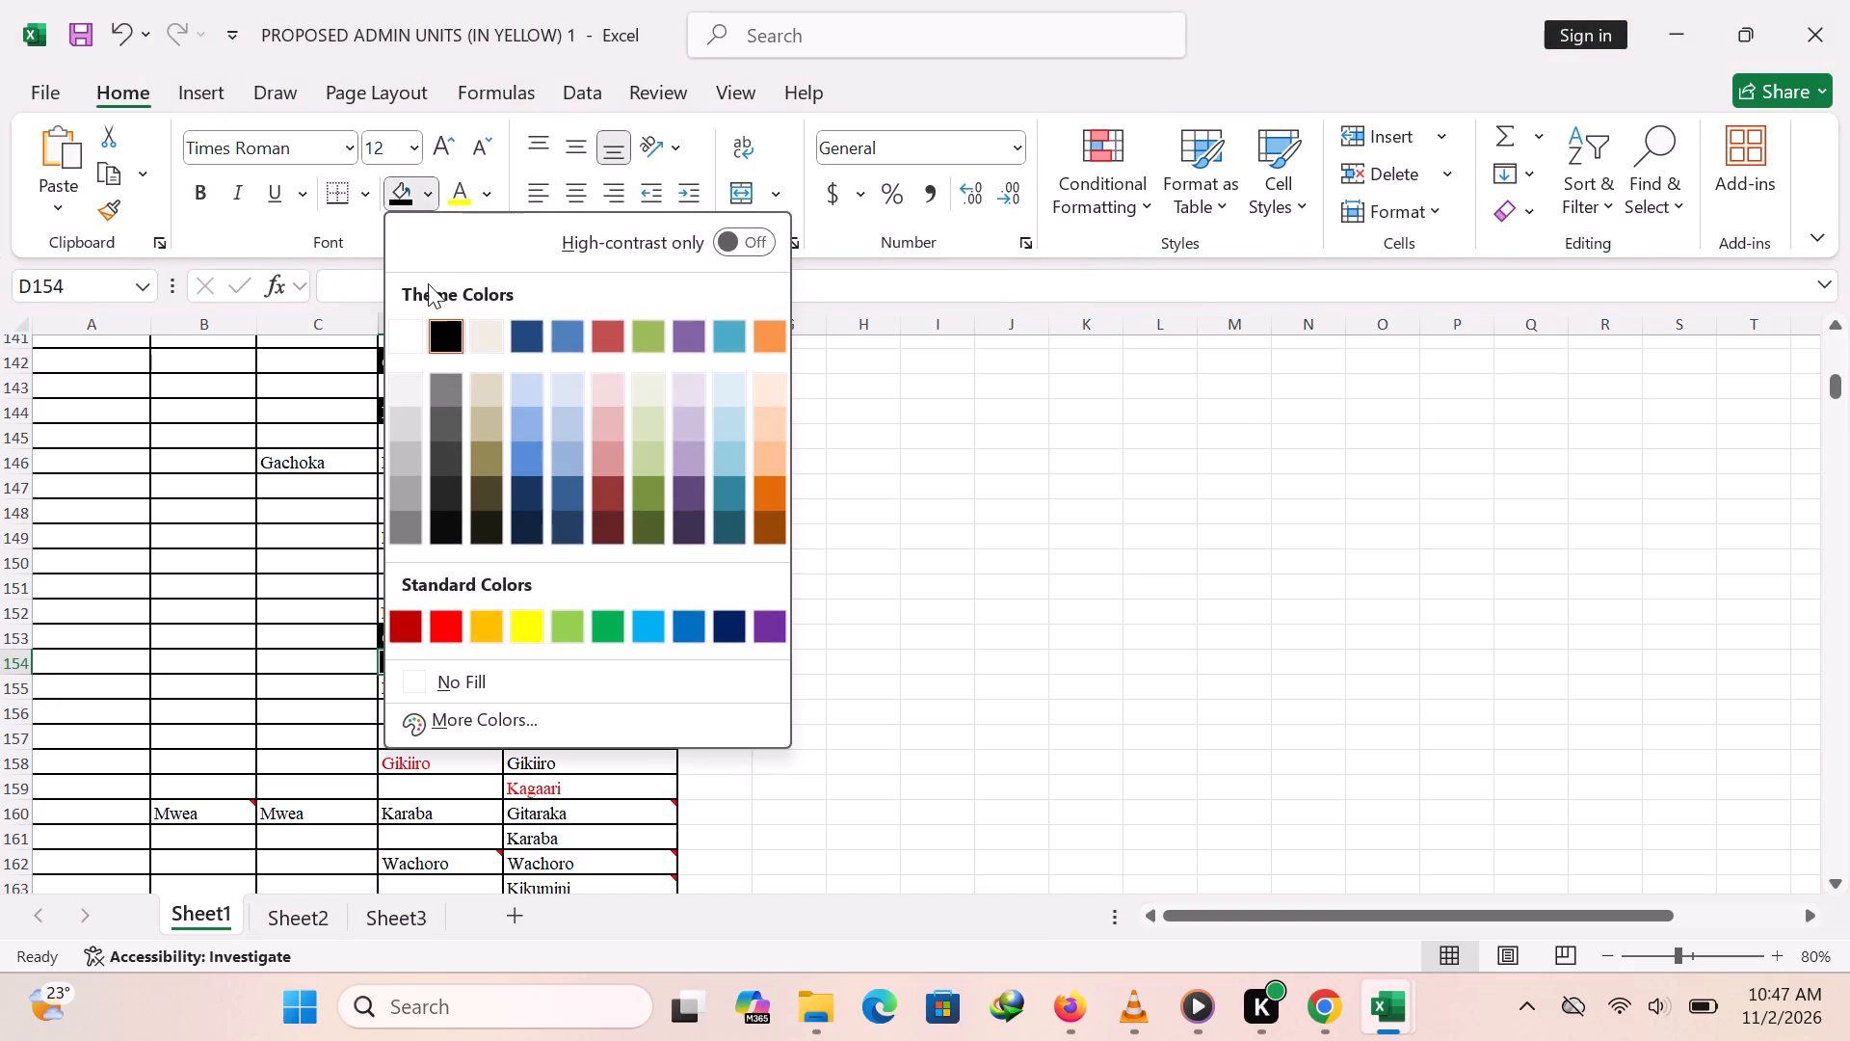
click(415, 337)
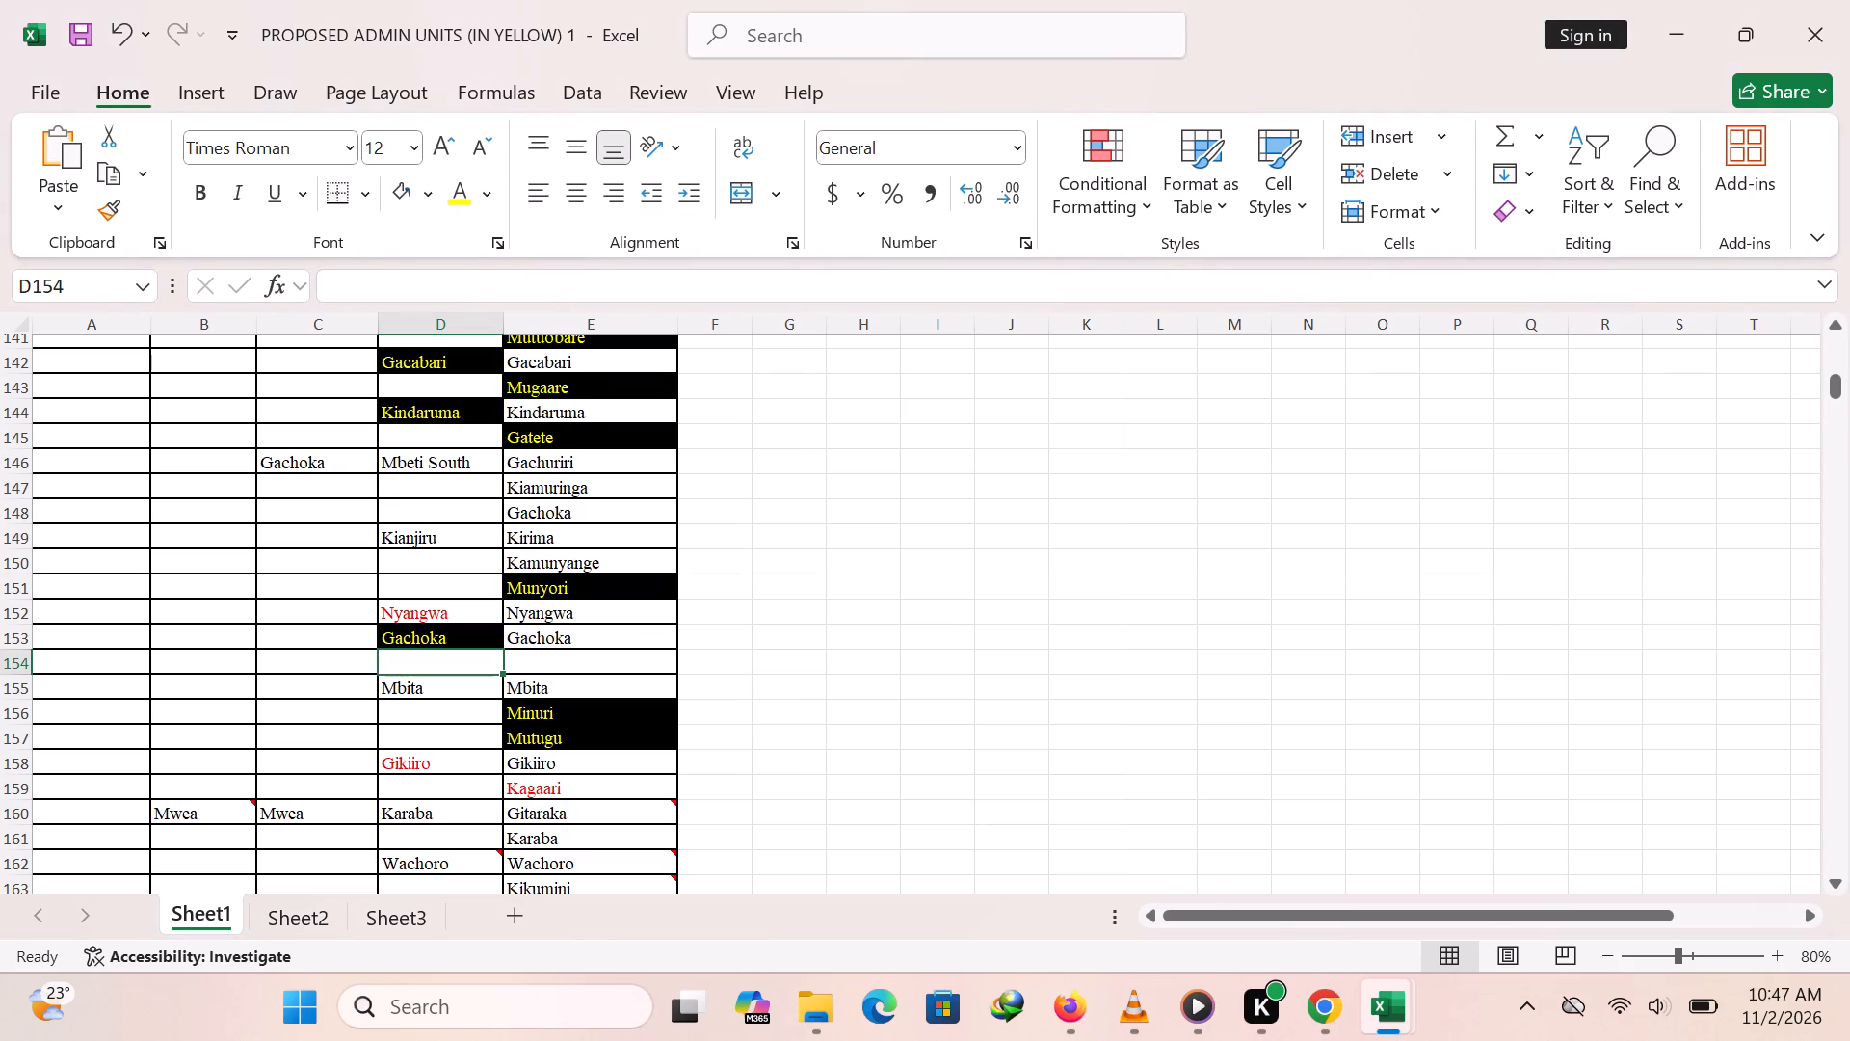
click(575, 669)
click(586, 683)
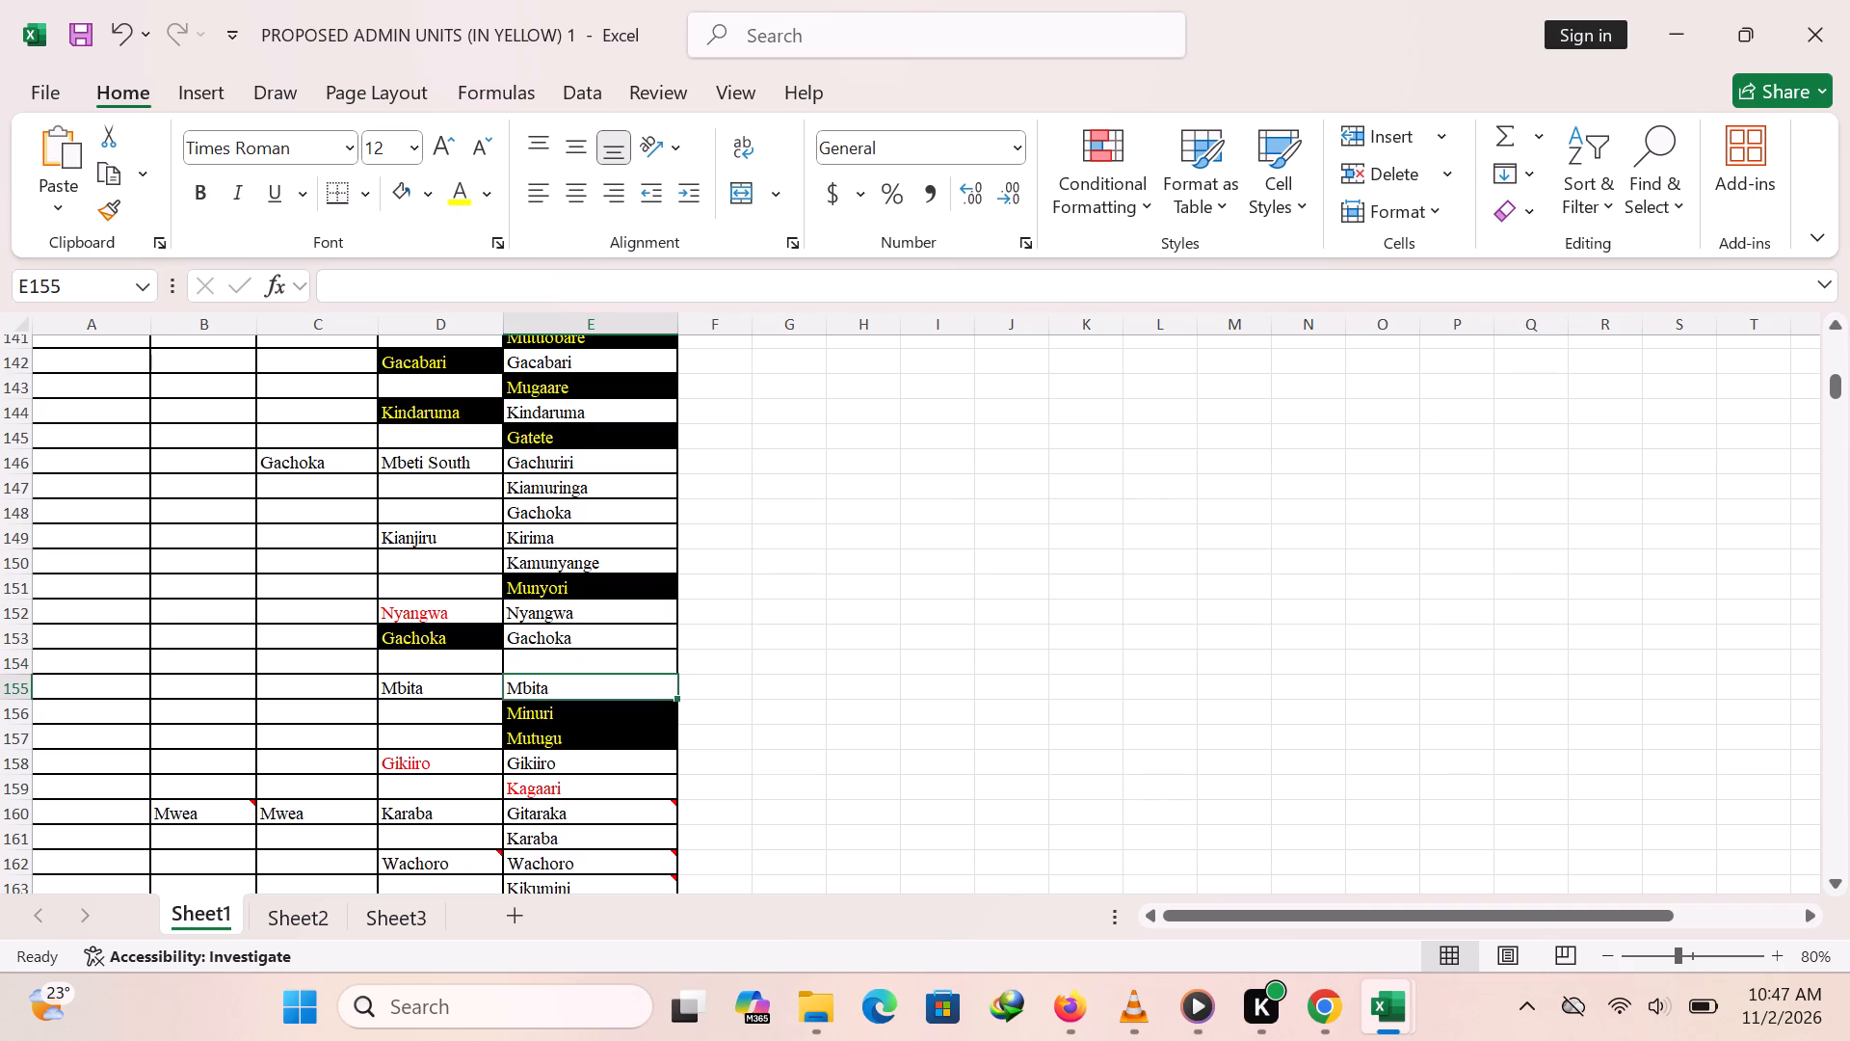
click(588, 664)
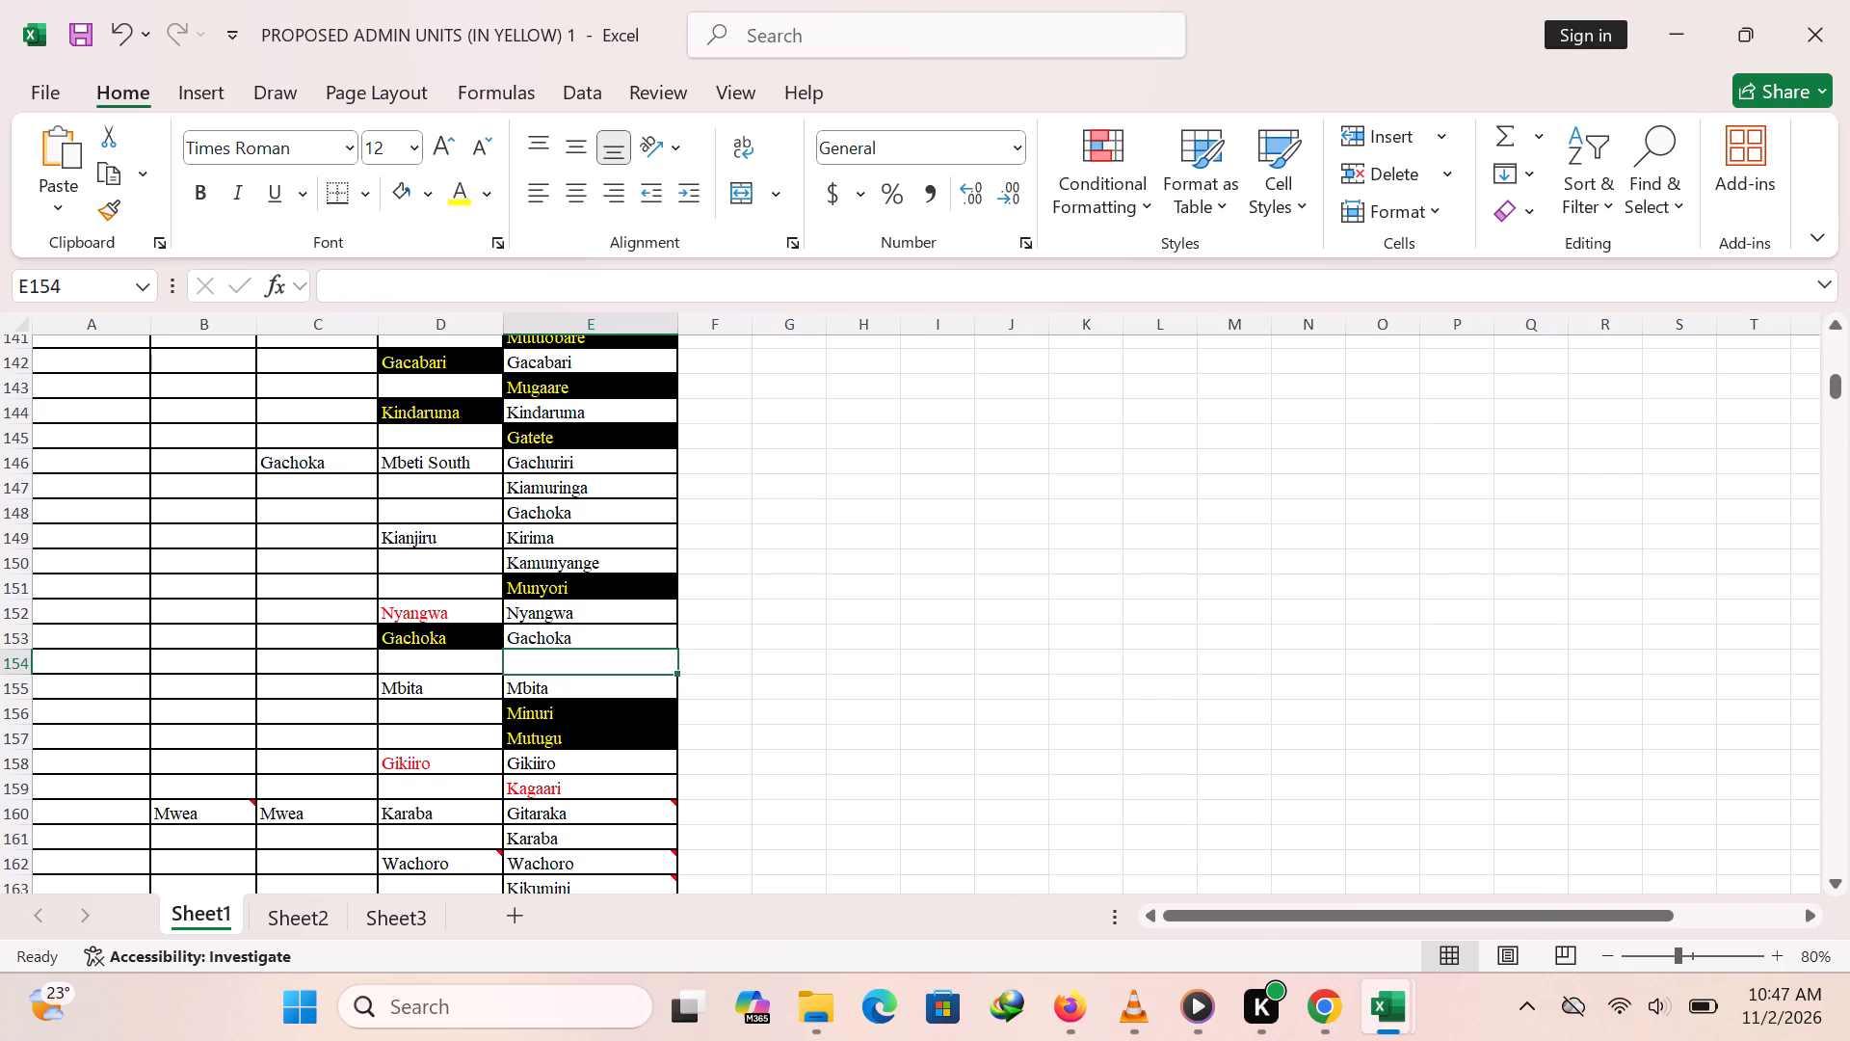
click(571, 664)
double_click(571, 664)
text(Miti)
key(space)
text(Njuki)
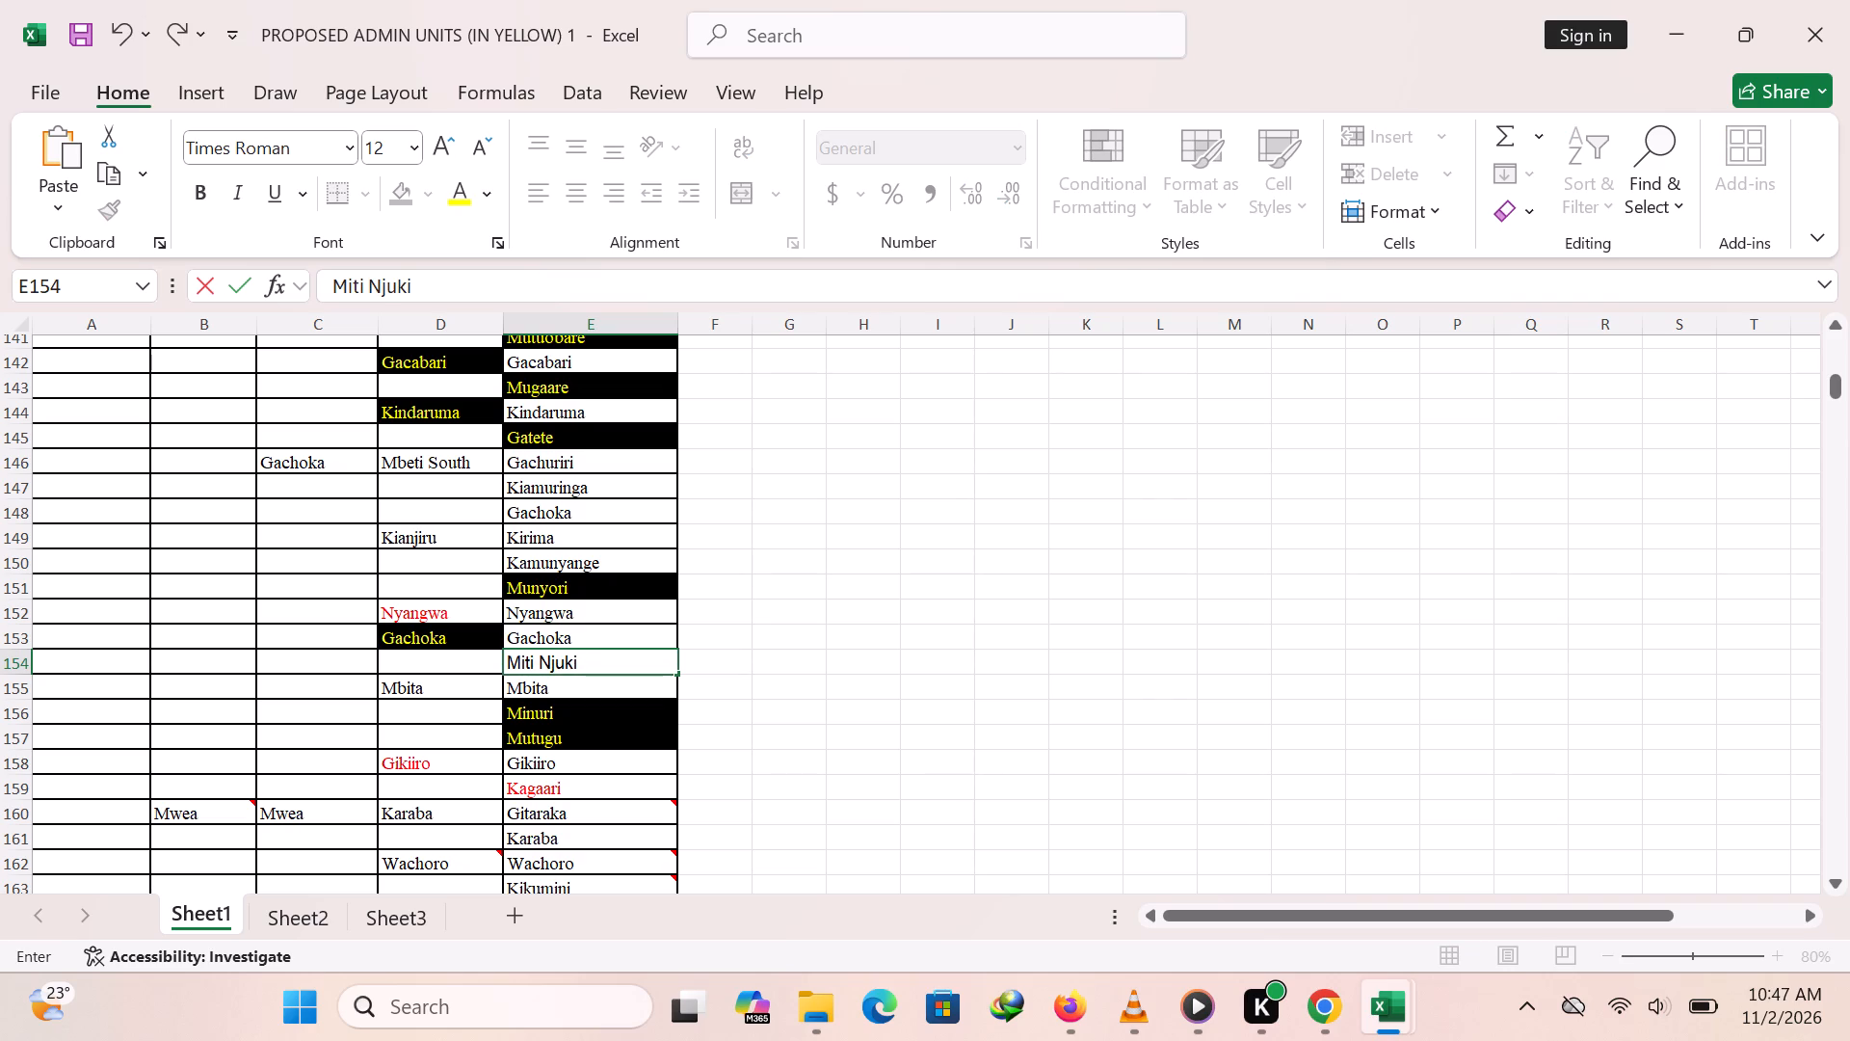
Apply a yellow font colour to the Miti Njuki text in cell E154.
drag(589, 663, 513, 671)
drag(513, 671, 511, 671)
click(593, 626)
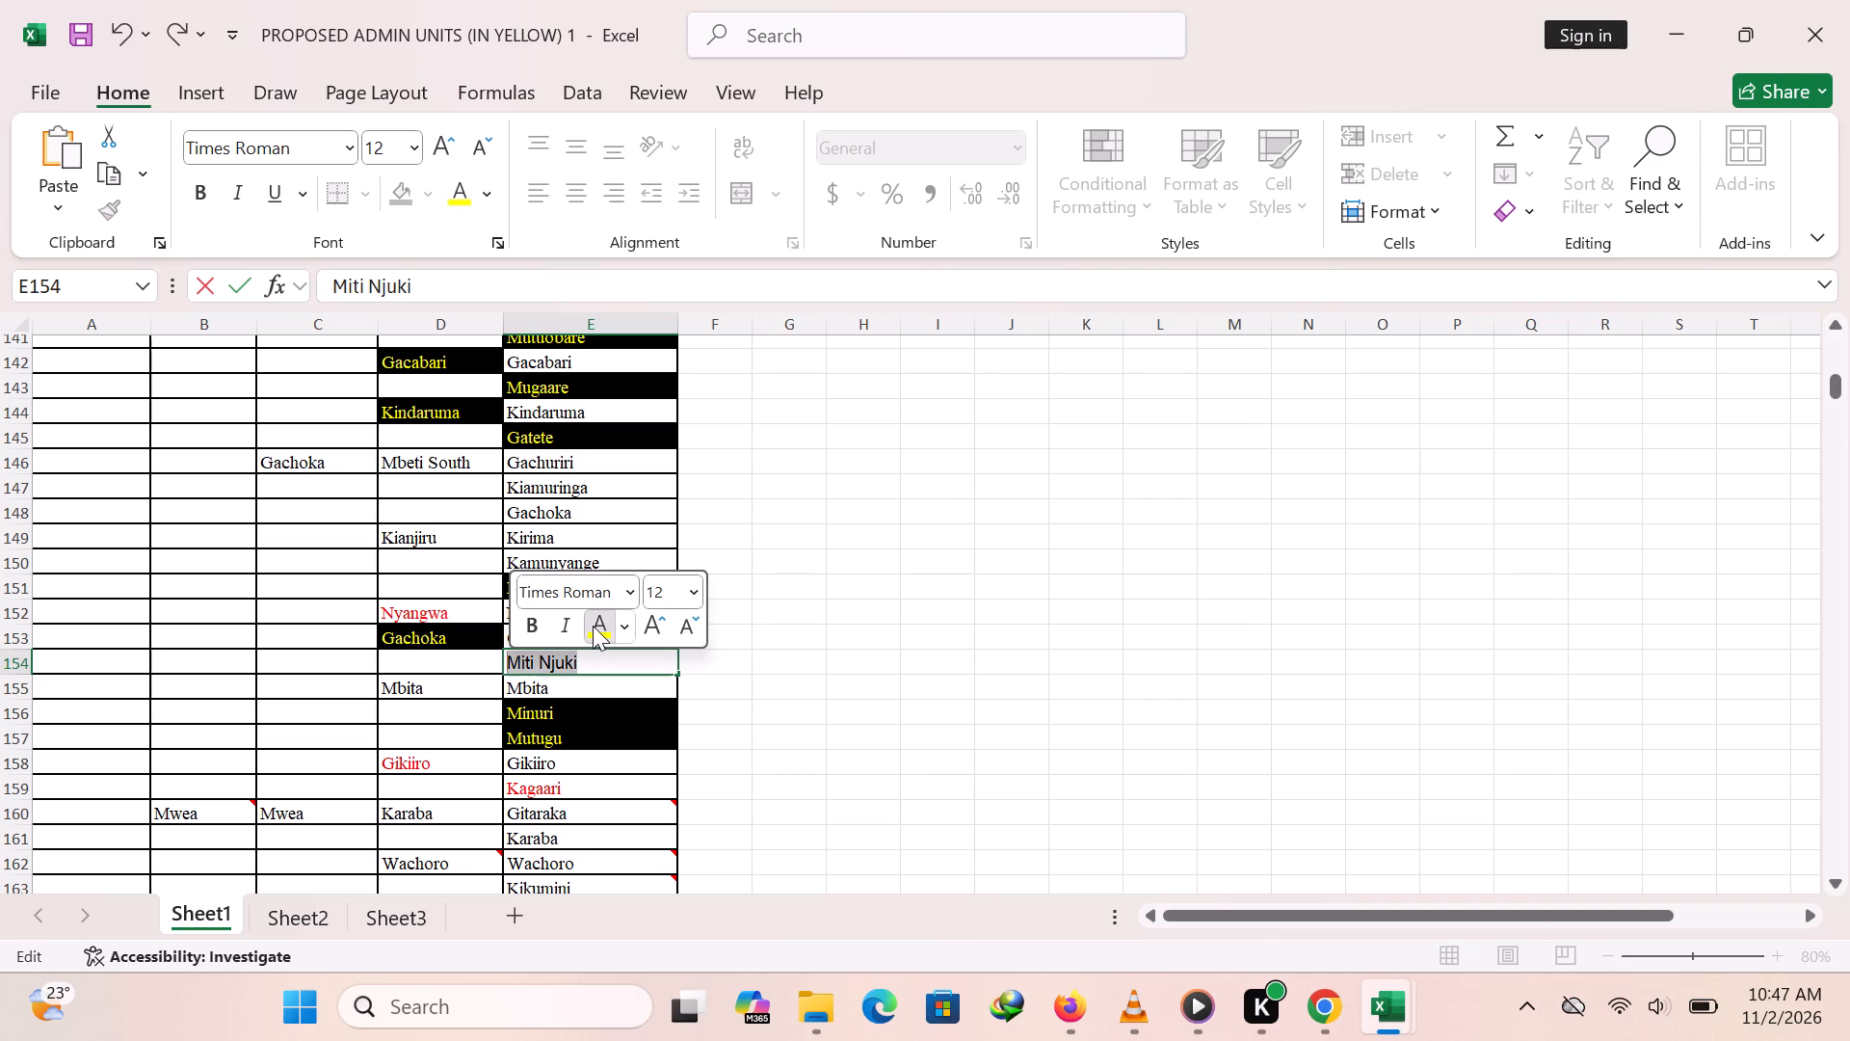
click(436, 188)
click(434, 229)
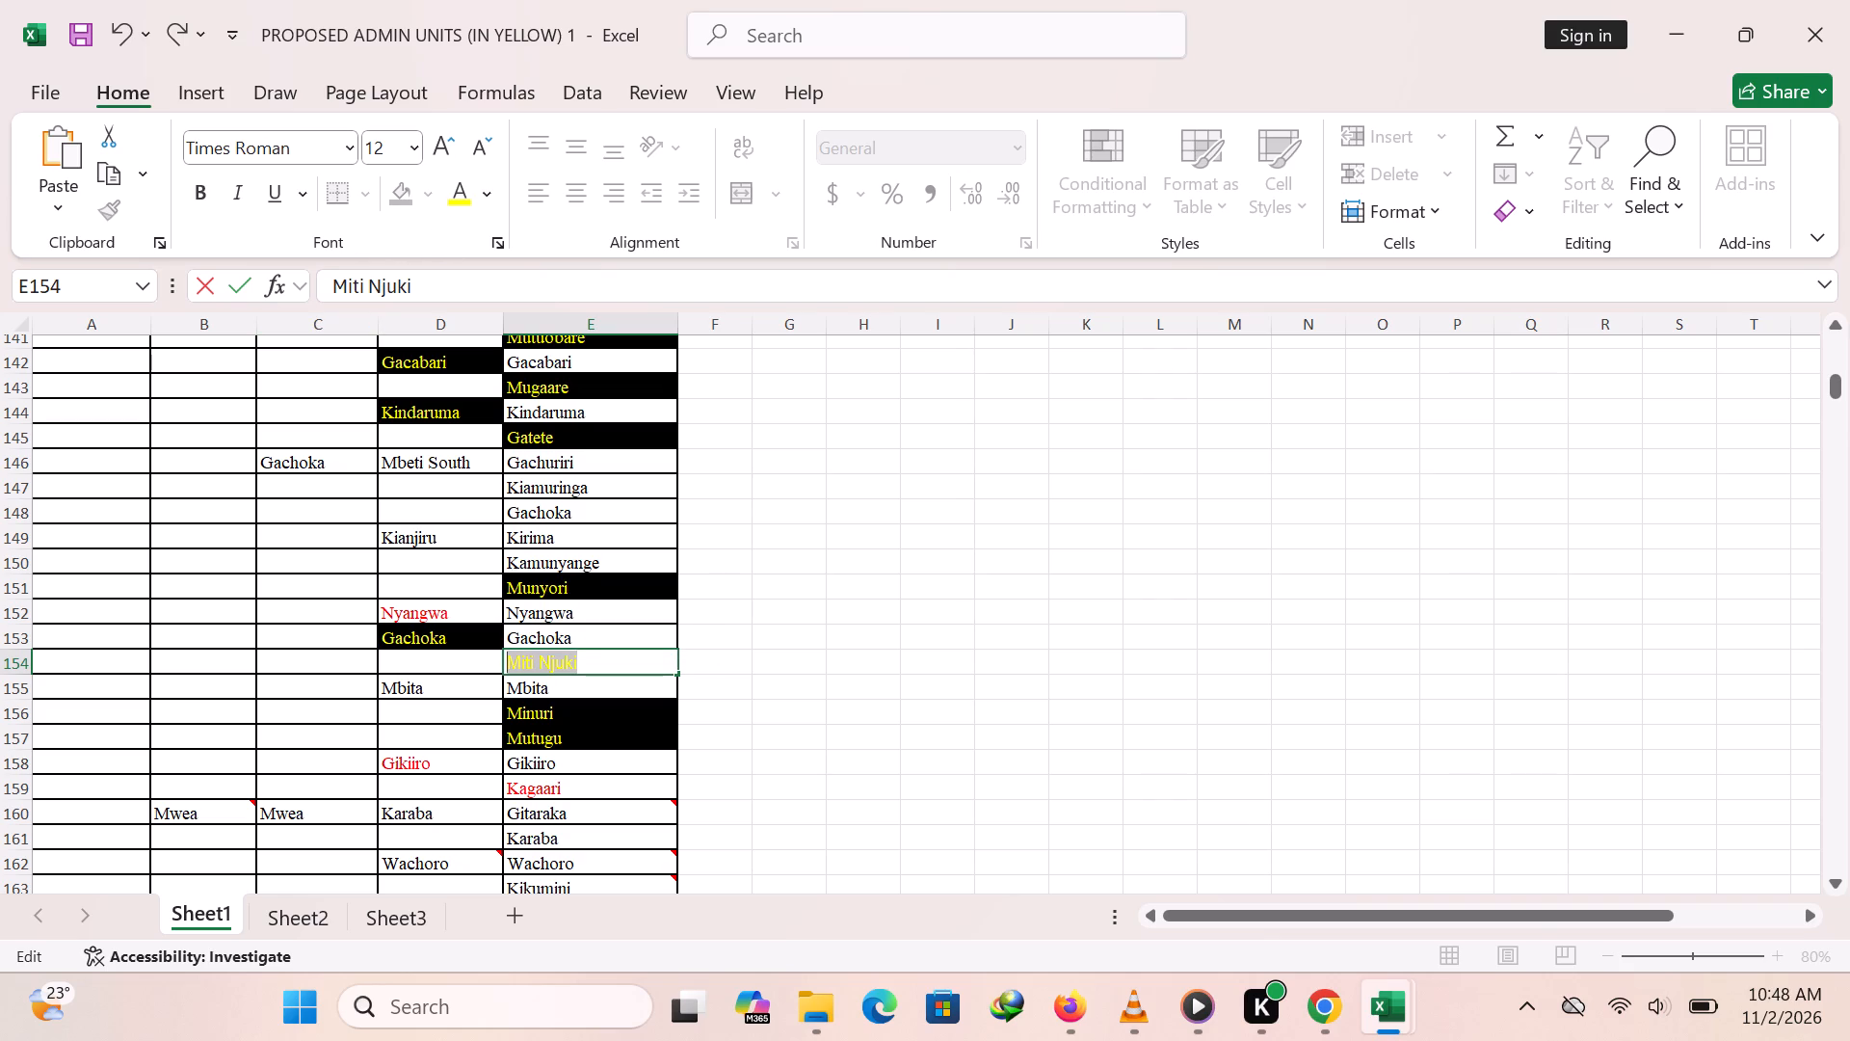
click(797, 617)
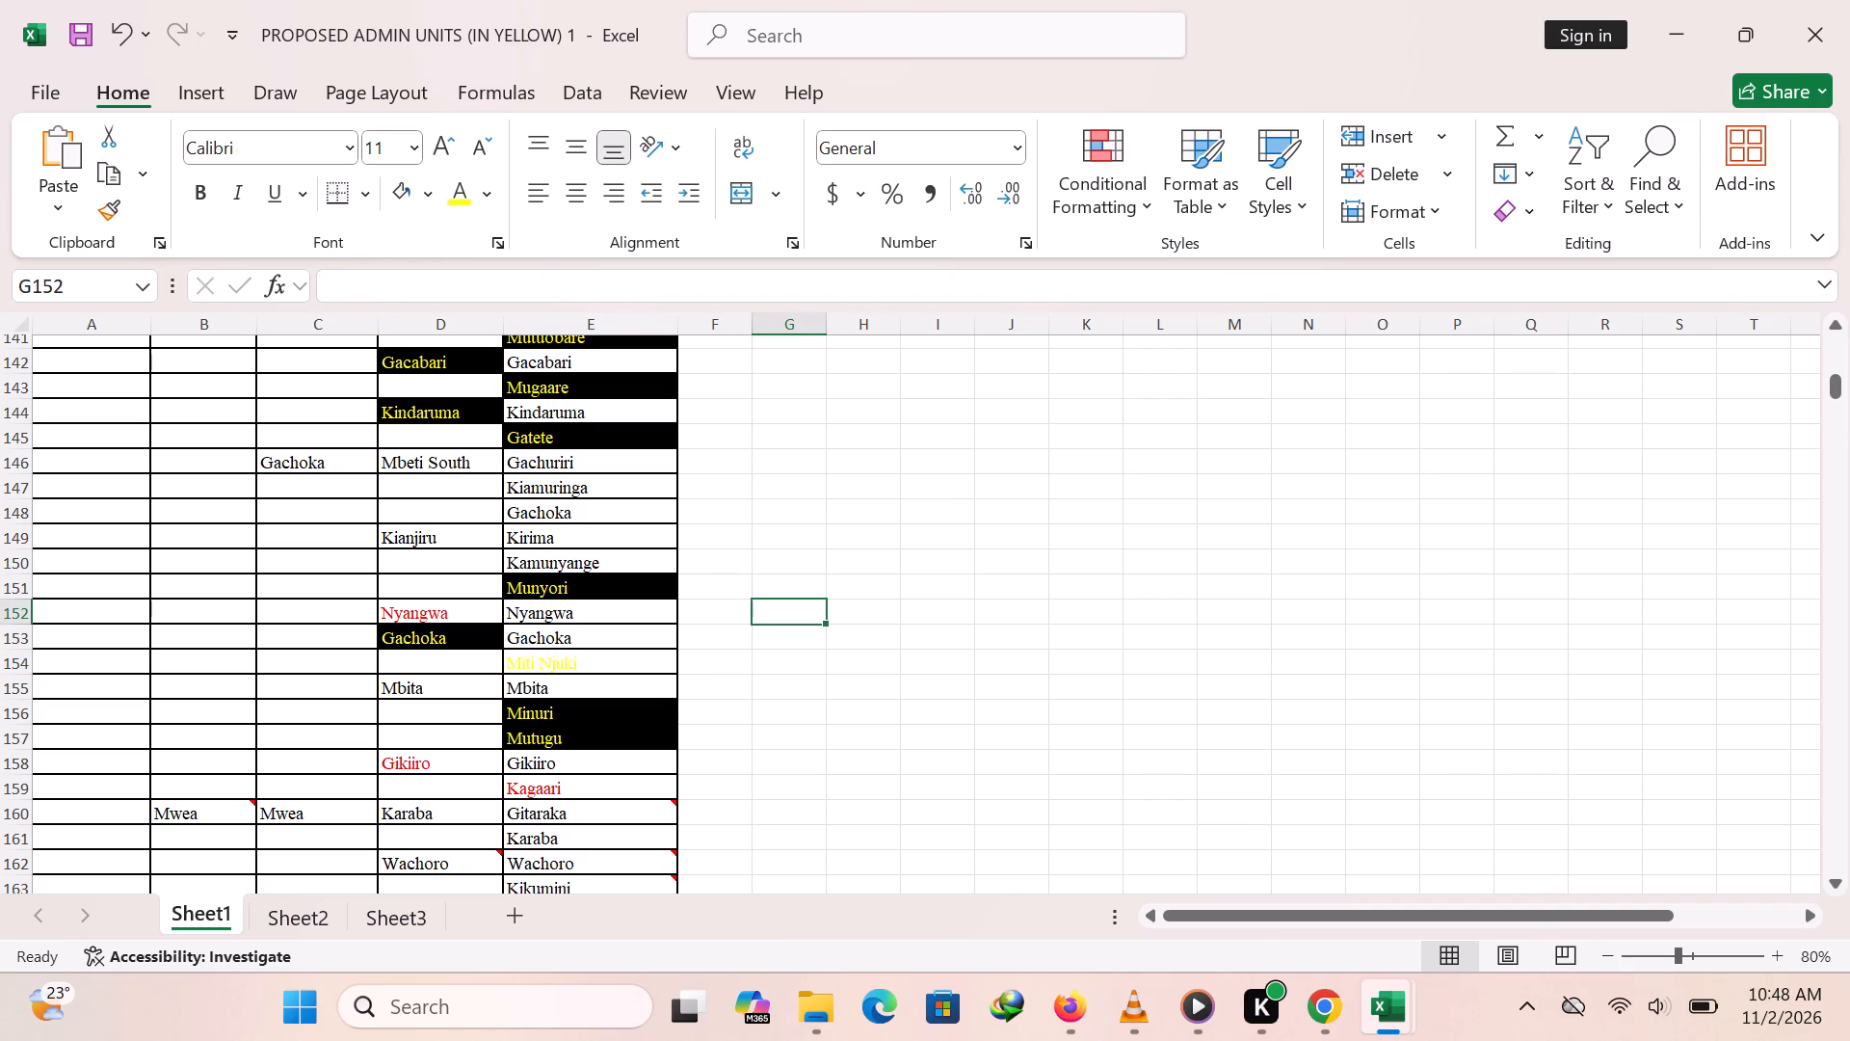
click(606, 664)
drag(606, 664, 545, 665)
double_click(545, 665)
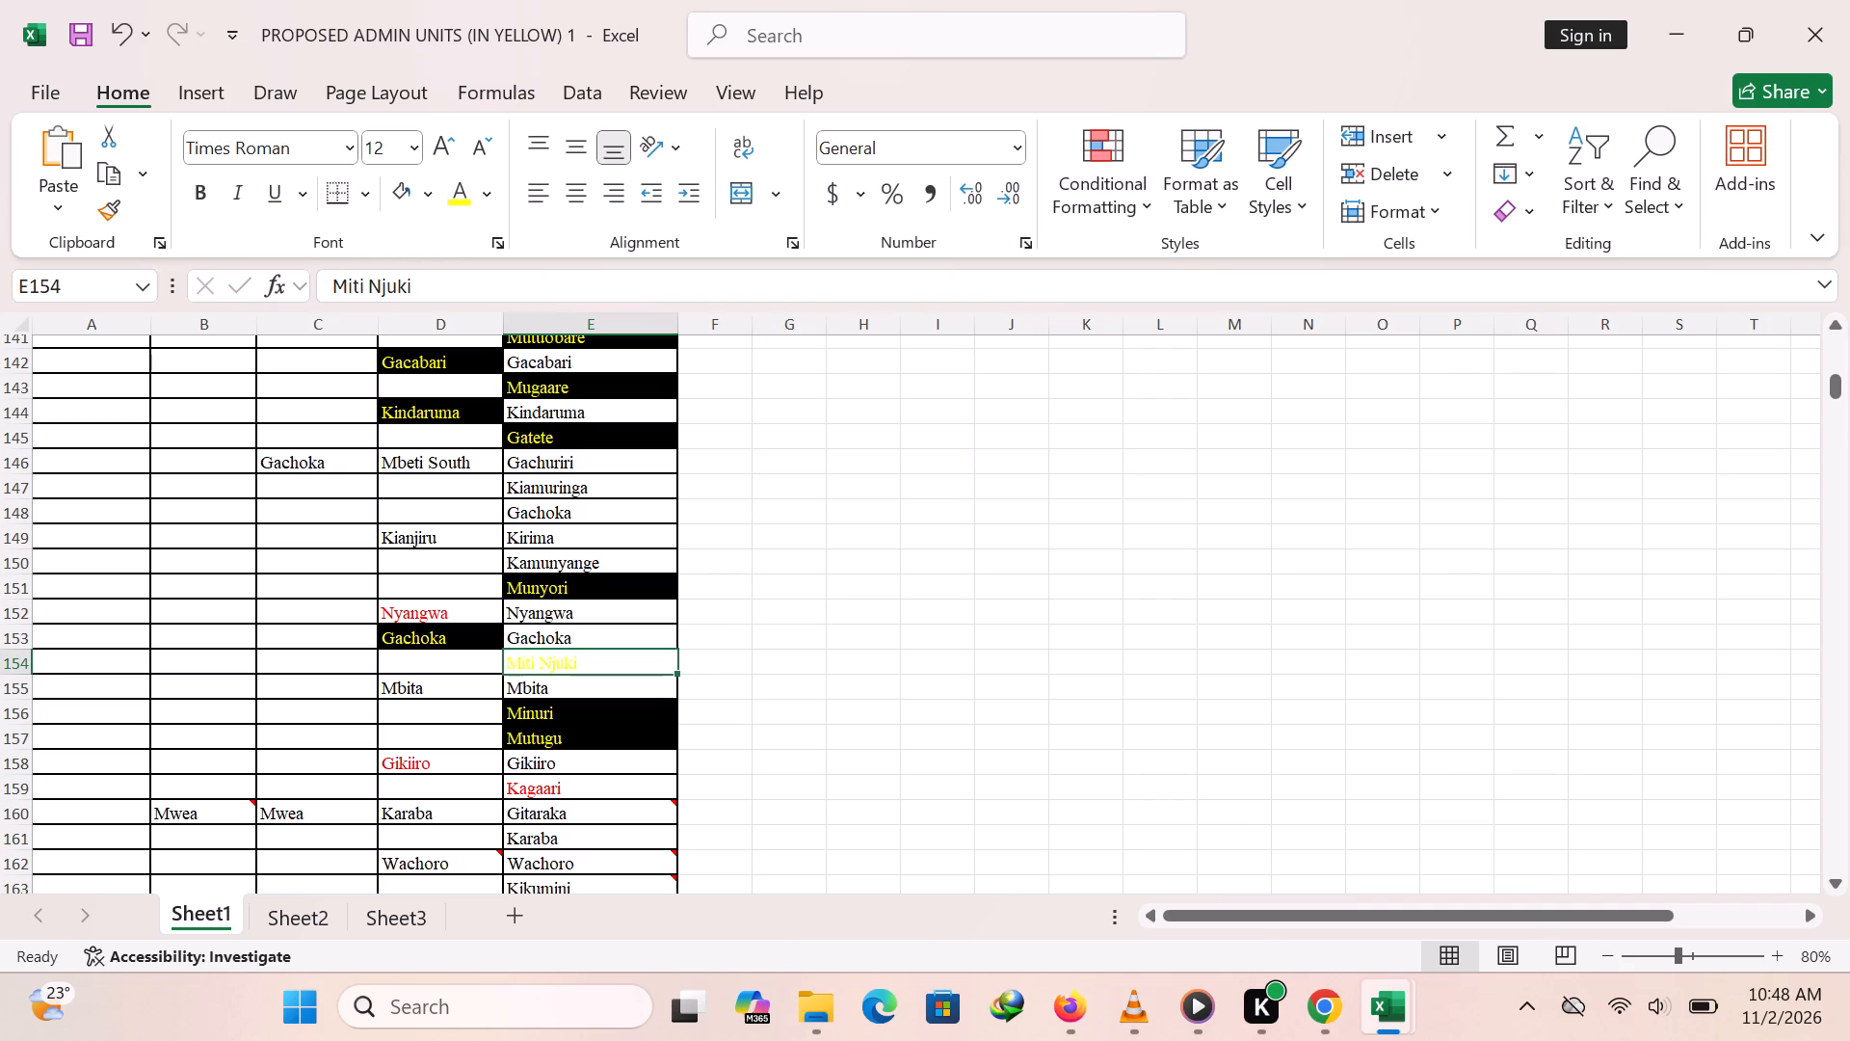
drag(582, 665, 530, 670)
click(559, 689)
click(569, 658)
click(420, 202)
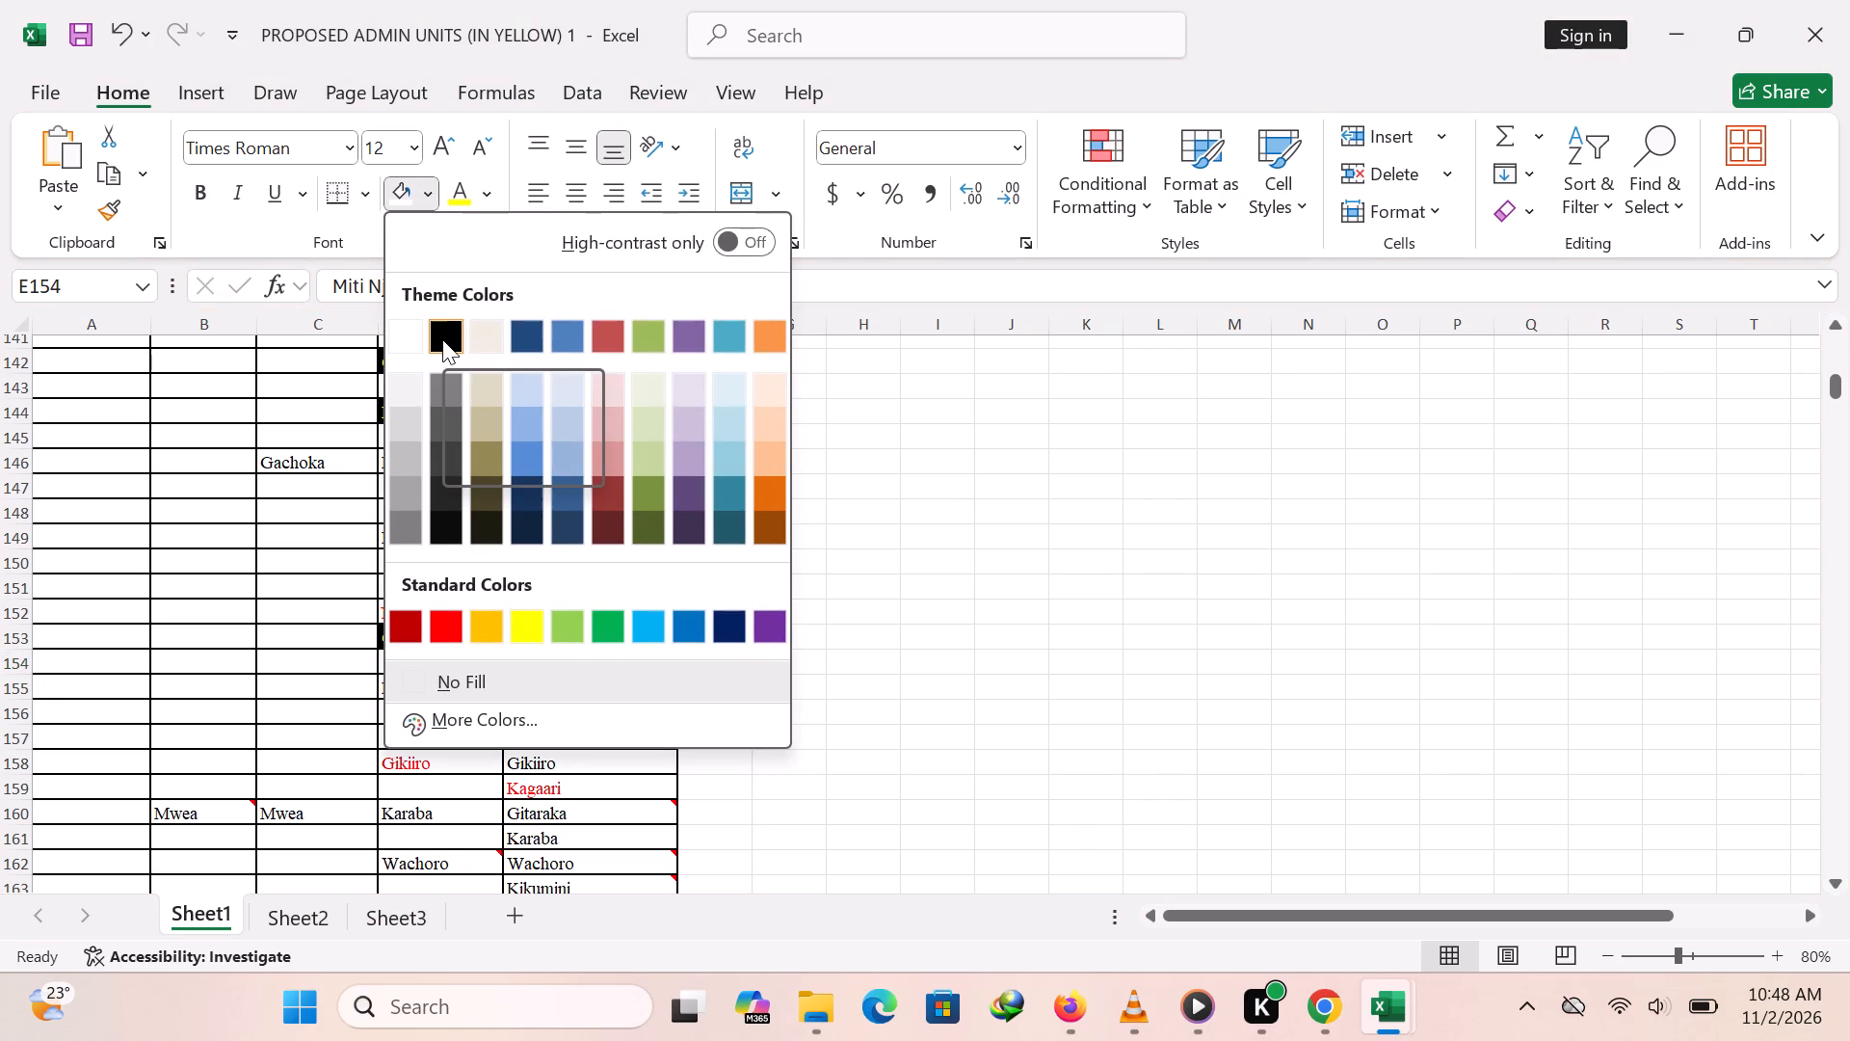
click(442, 339)
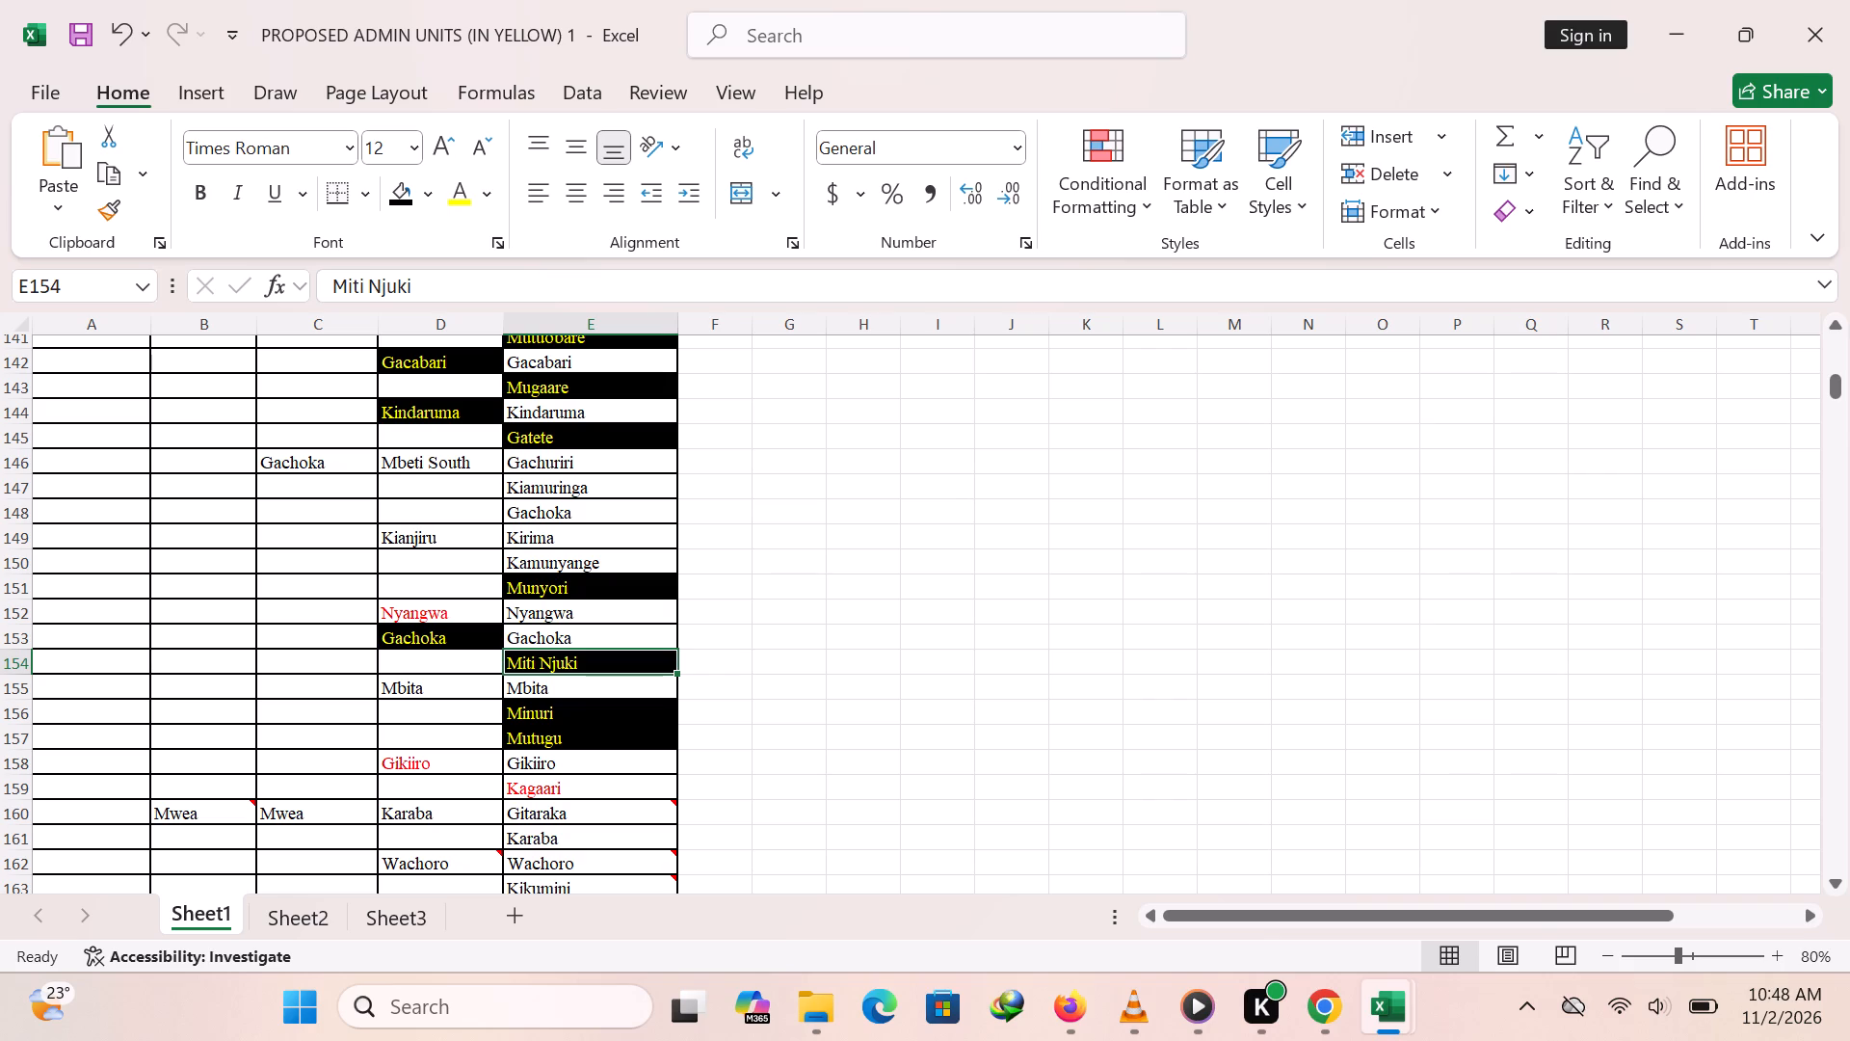
Replace the entry in cell E146, beside Mbeti South, with Ndaguma.
click(585, 467)
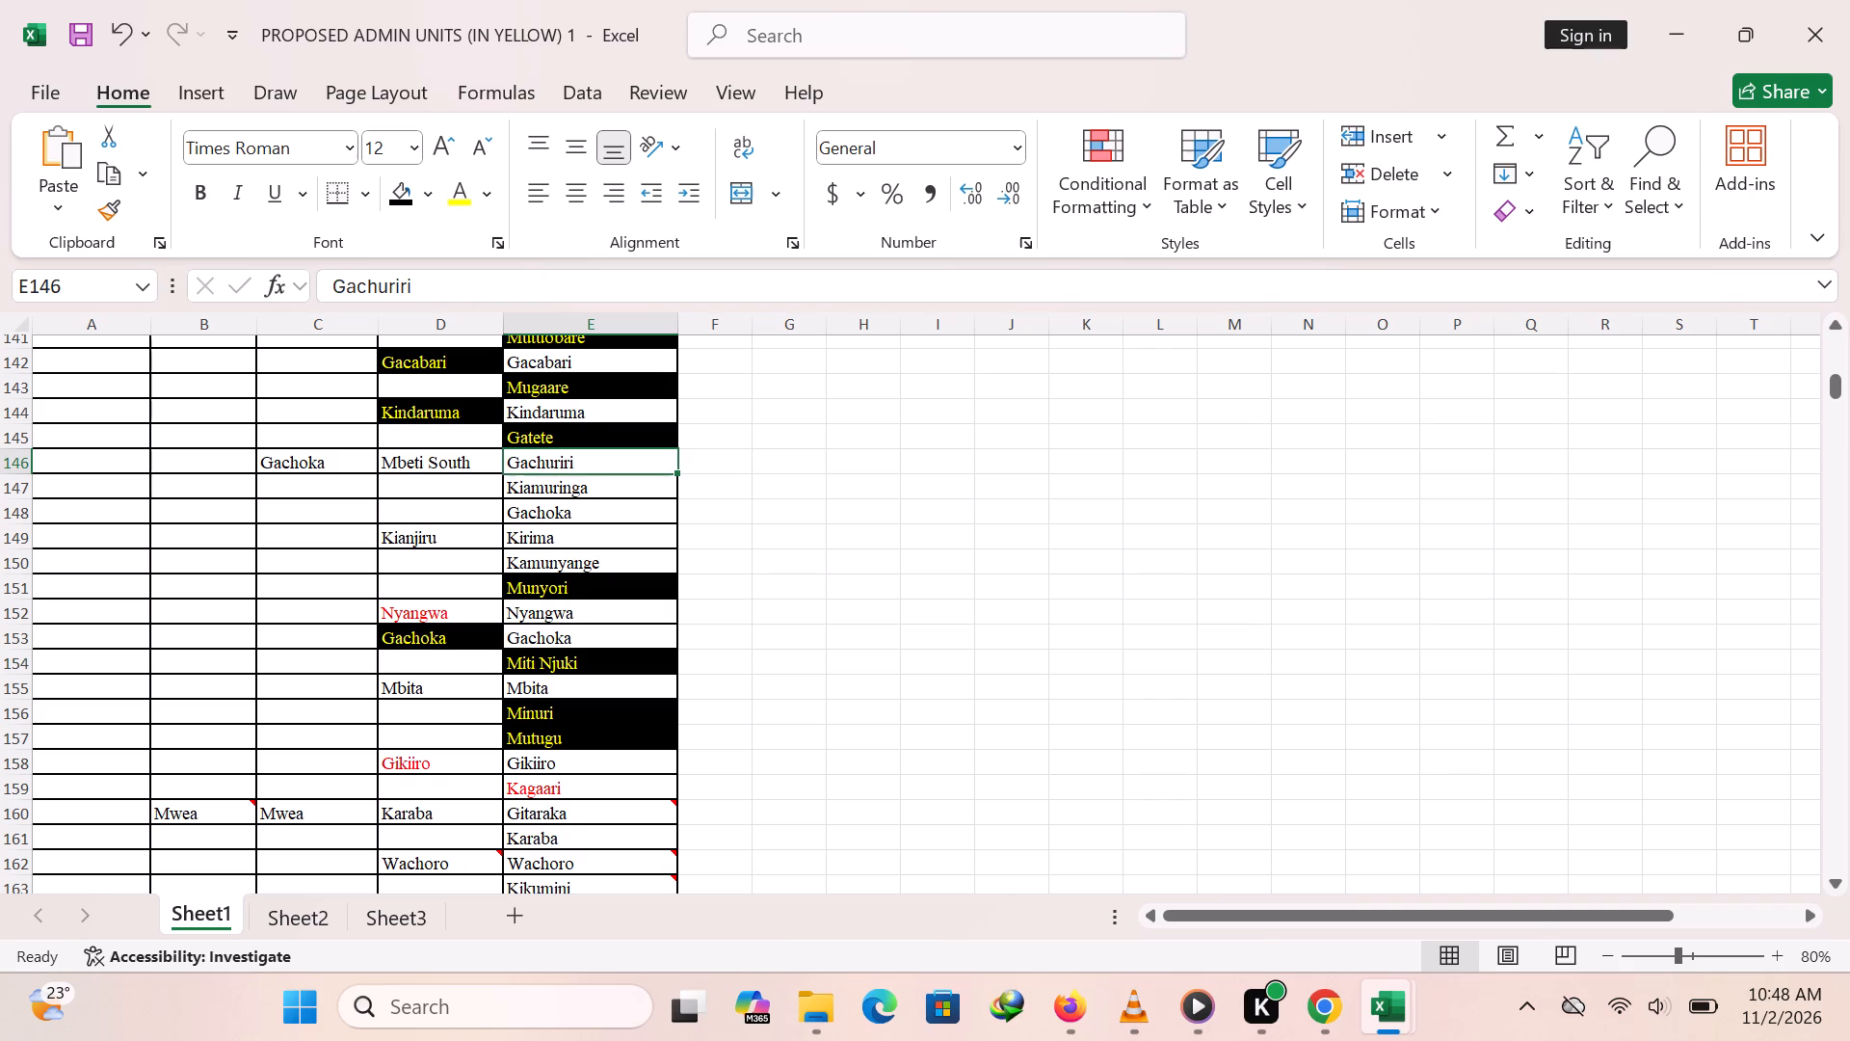
click(572, 508)
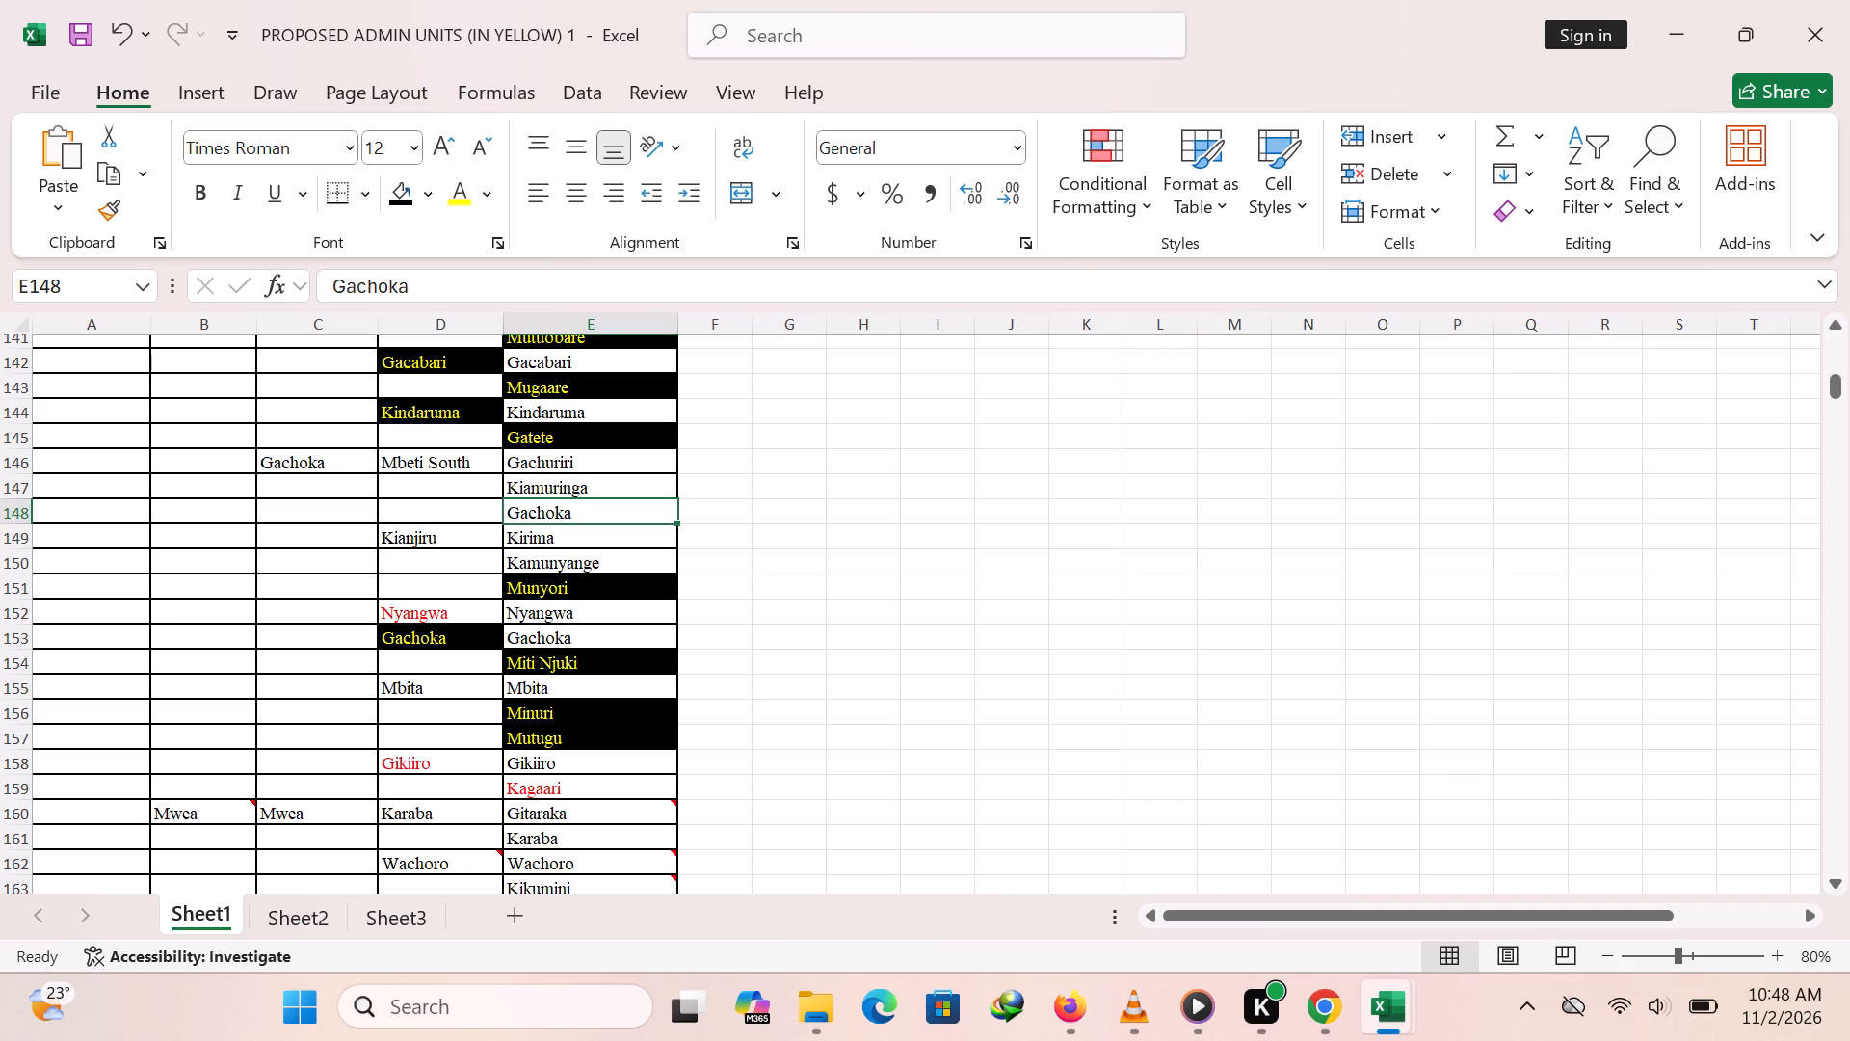
double_click(577, 464)
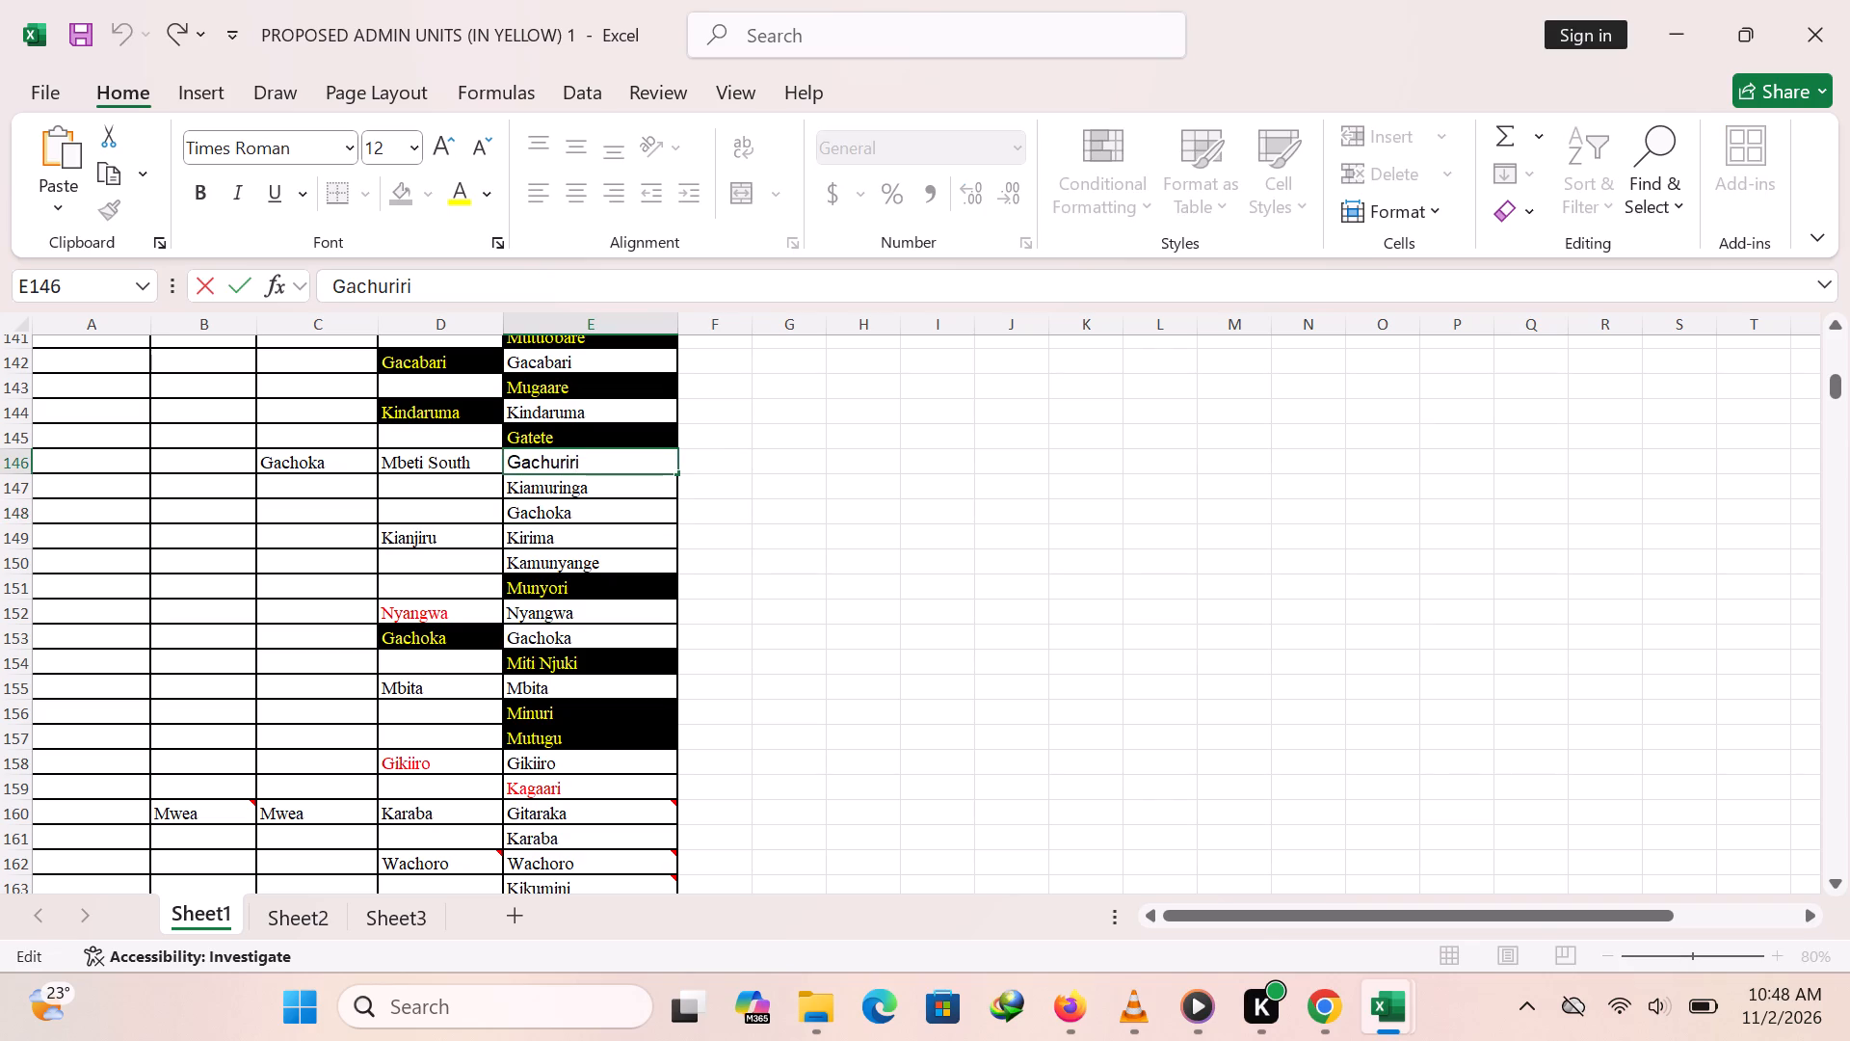
click(584, 464)
key(BackSpace)
key(BackSpace)
key(BackSpace)
key(BackSpace)
key(BackSpace)
key(BackSpace)
key(BackSpace)
key(BackSpace)
key(BackSpace)
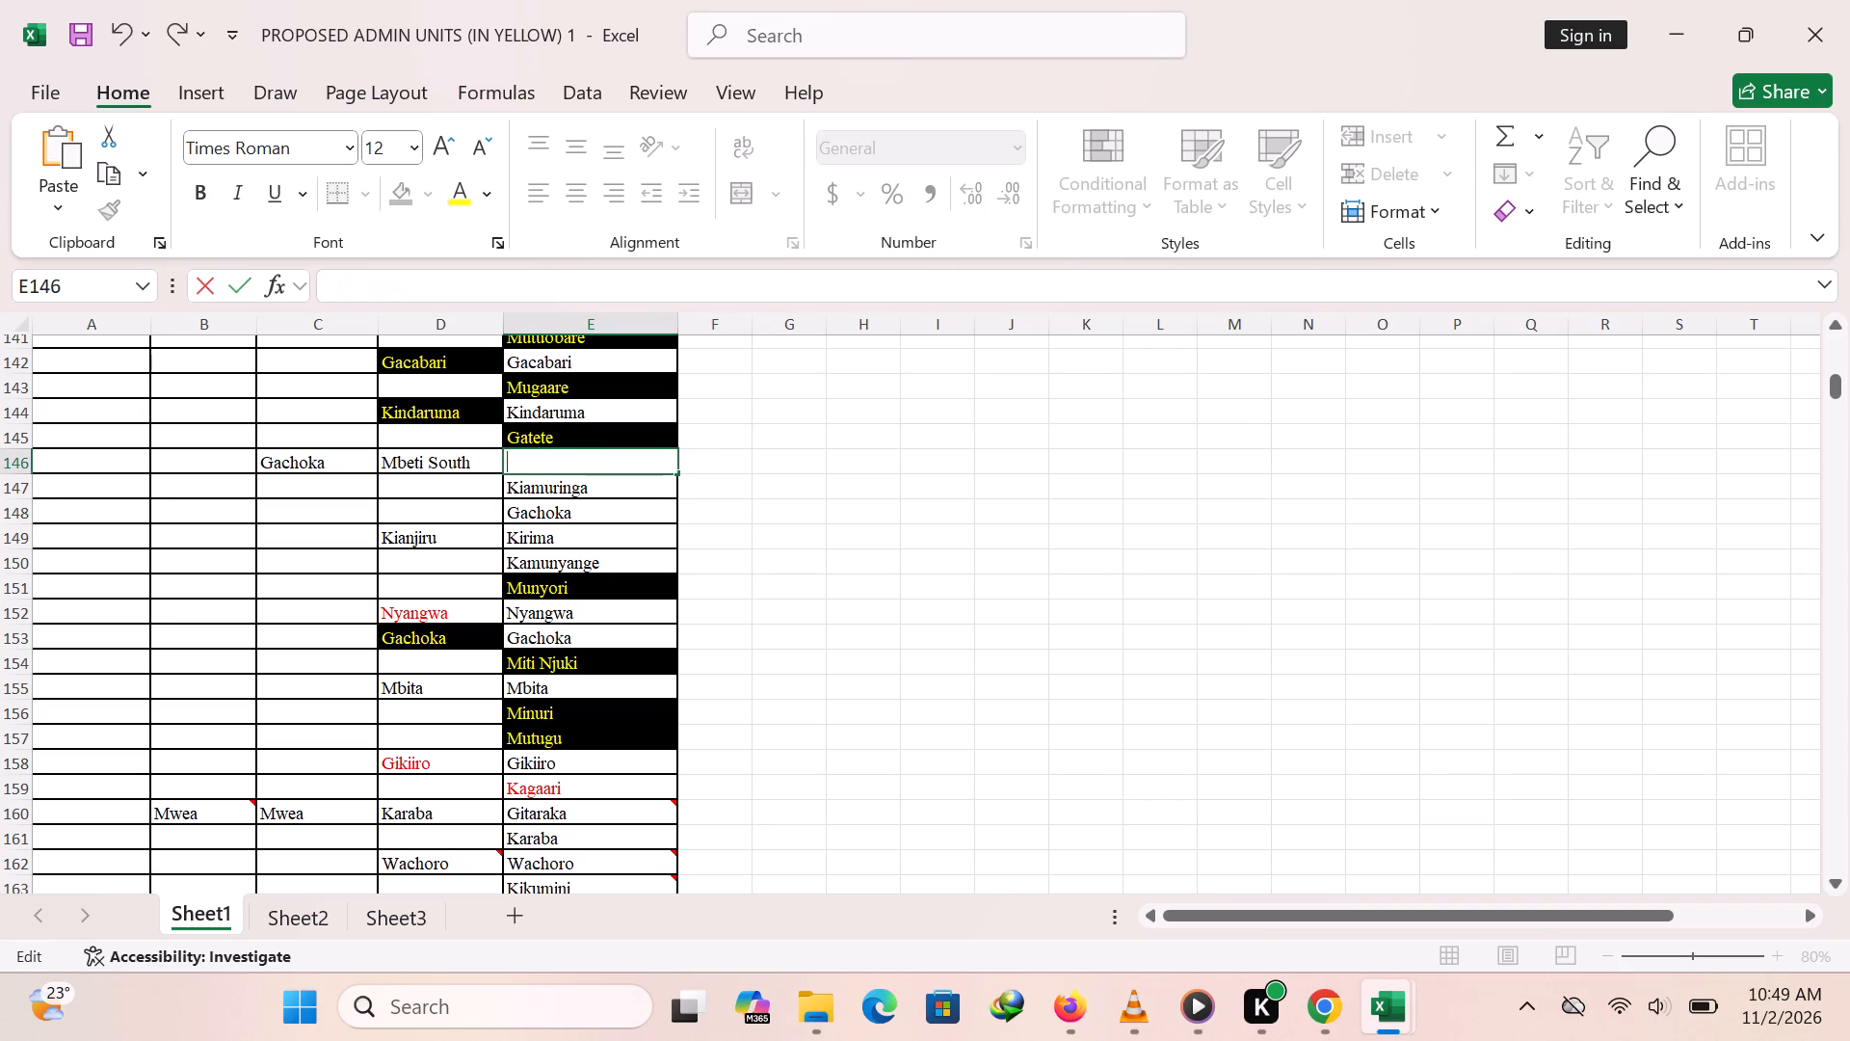
text(Ki)
key(BackSpace)
key(BackSpace)
key(n)
key(BackSpace)
text(Ng)
key(BackSpace)
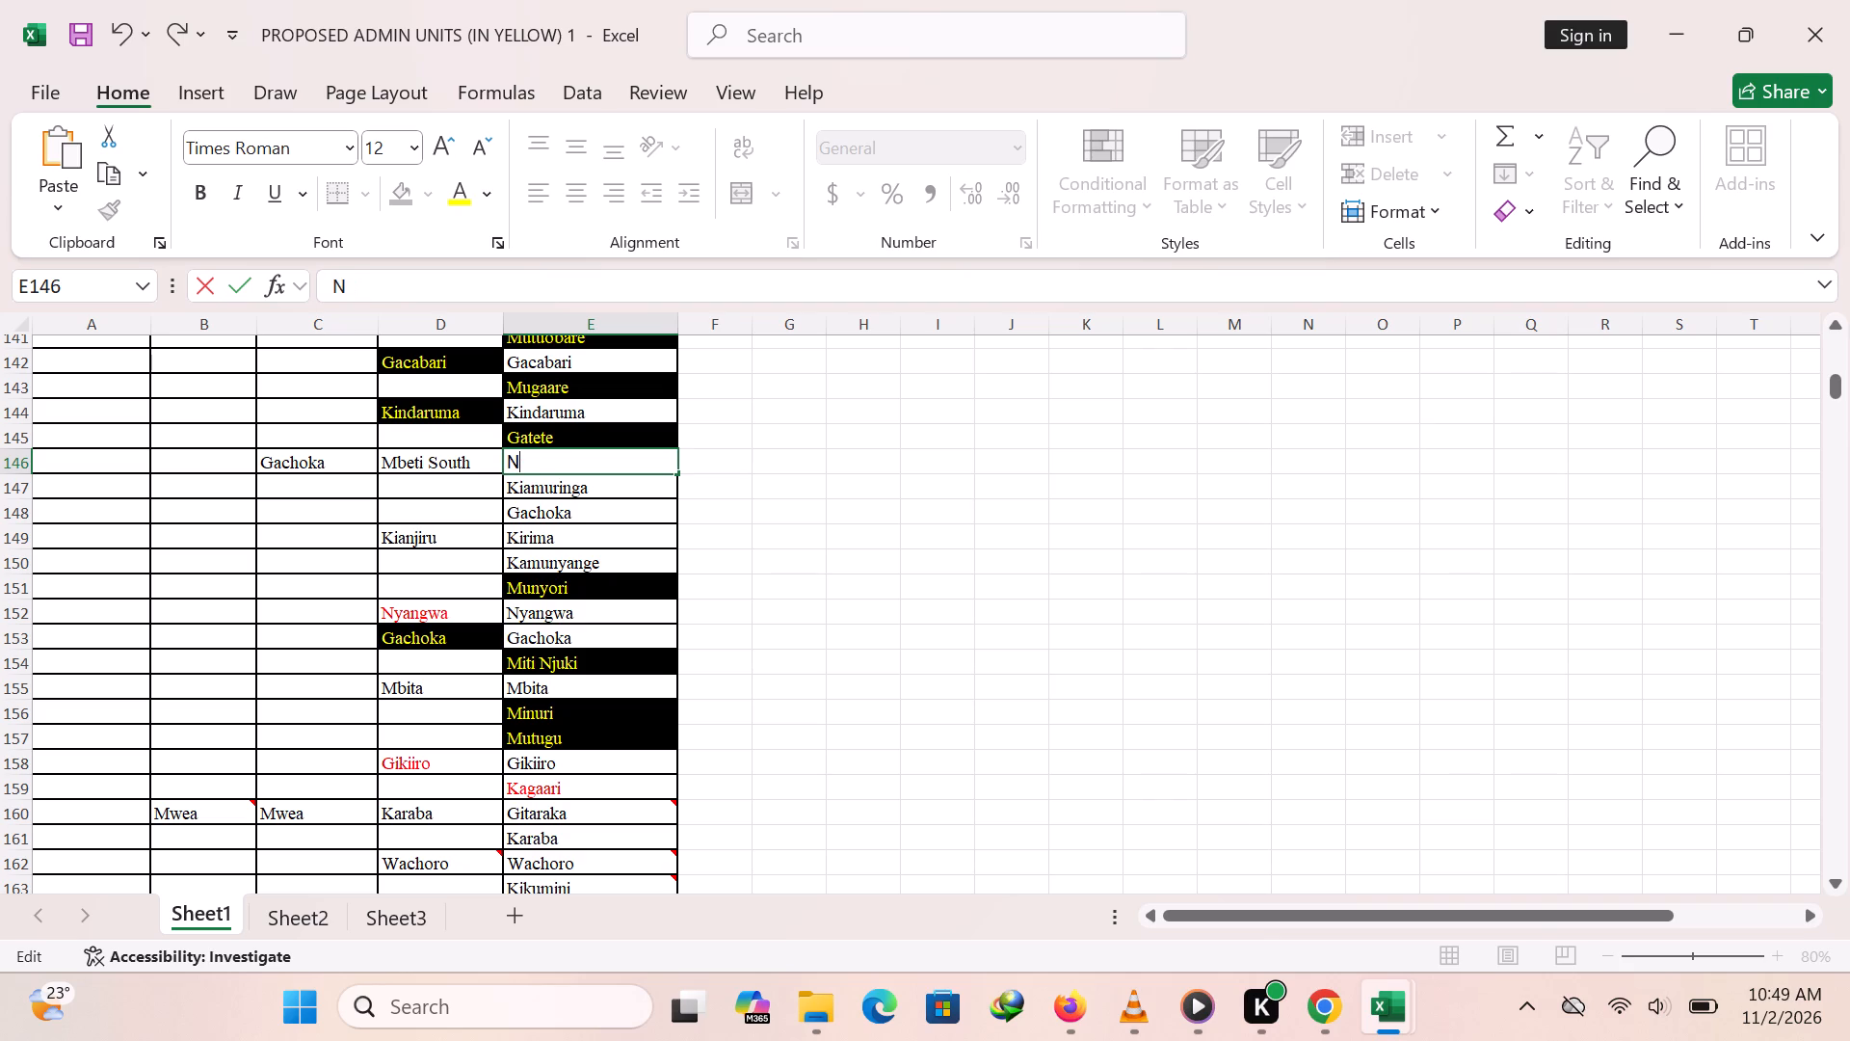
text(daguma)
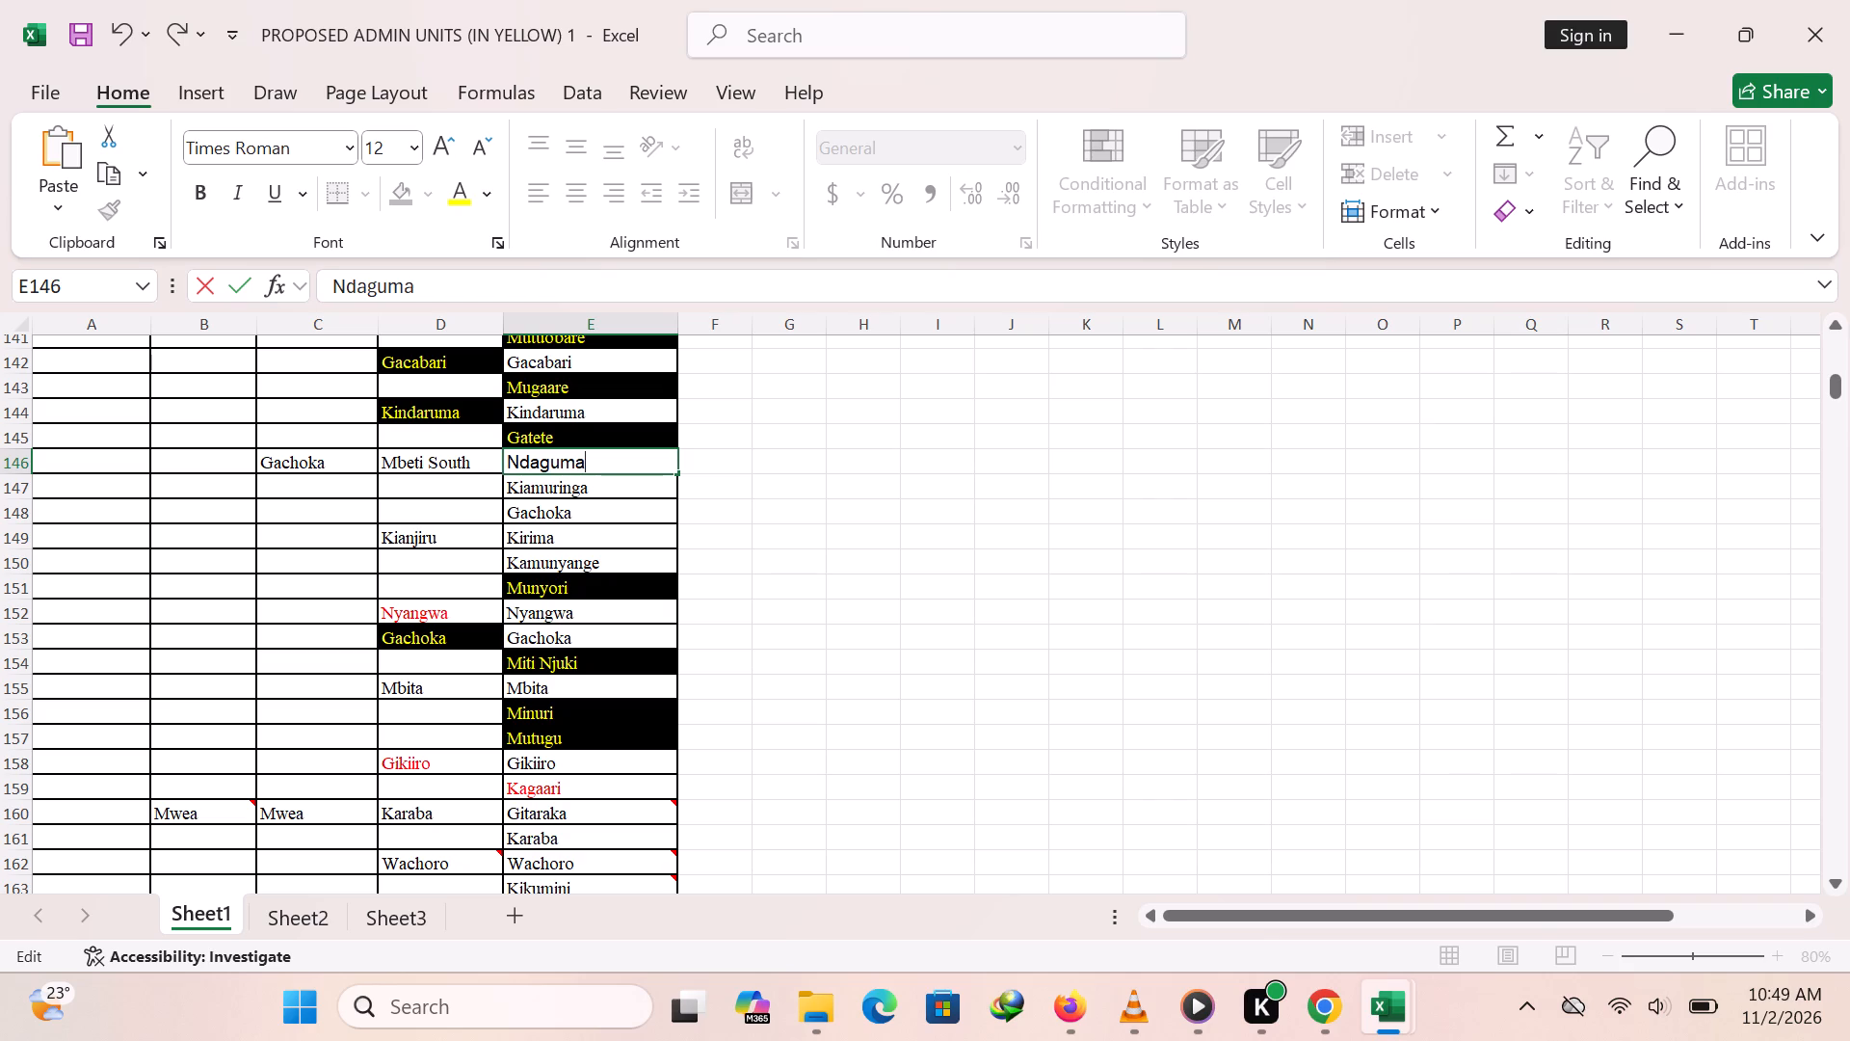
click(605, 501)
Format the Ndaguma cell E146 with a yellow font and black fill.
click(606, 467)
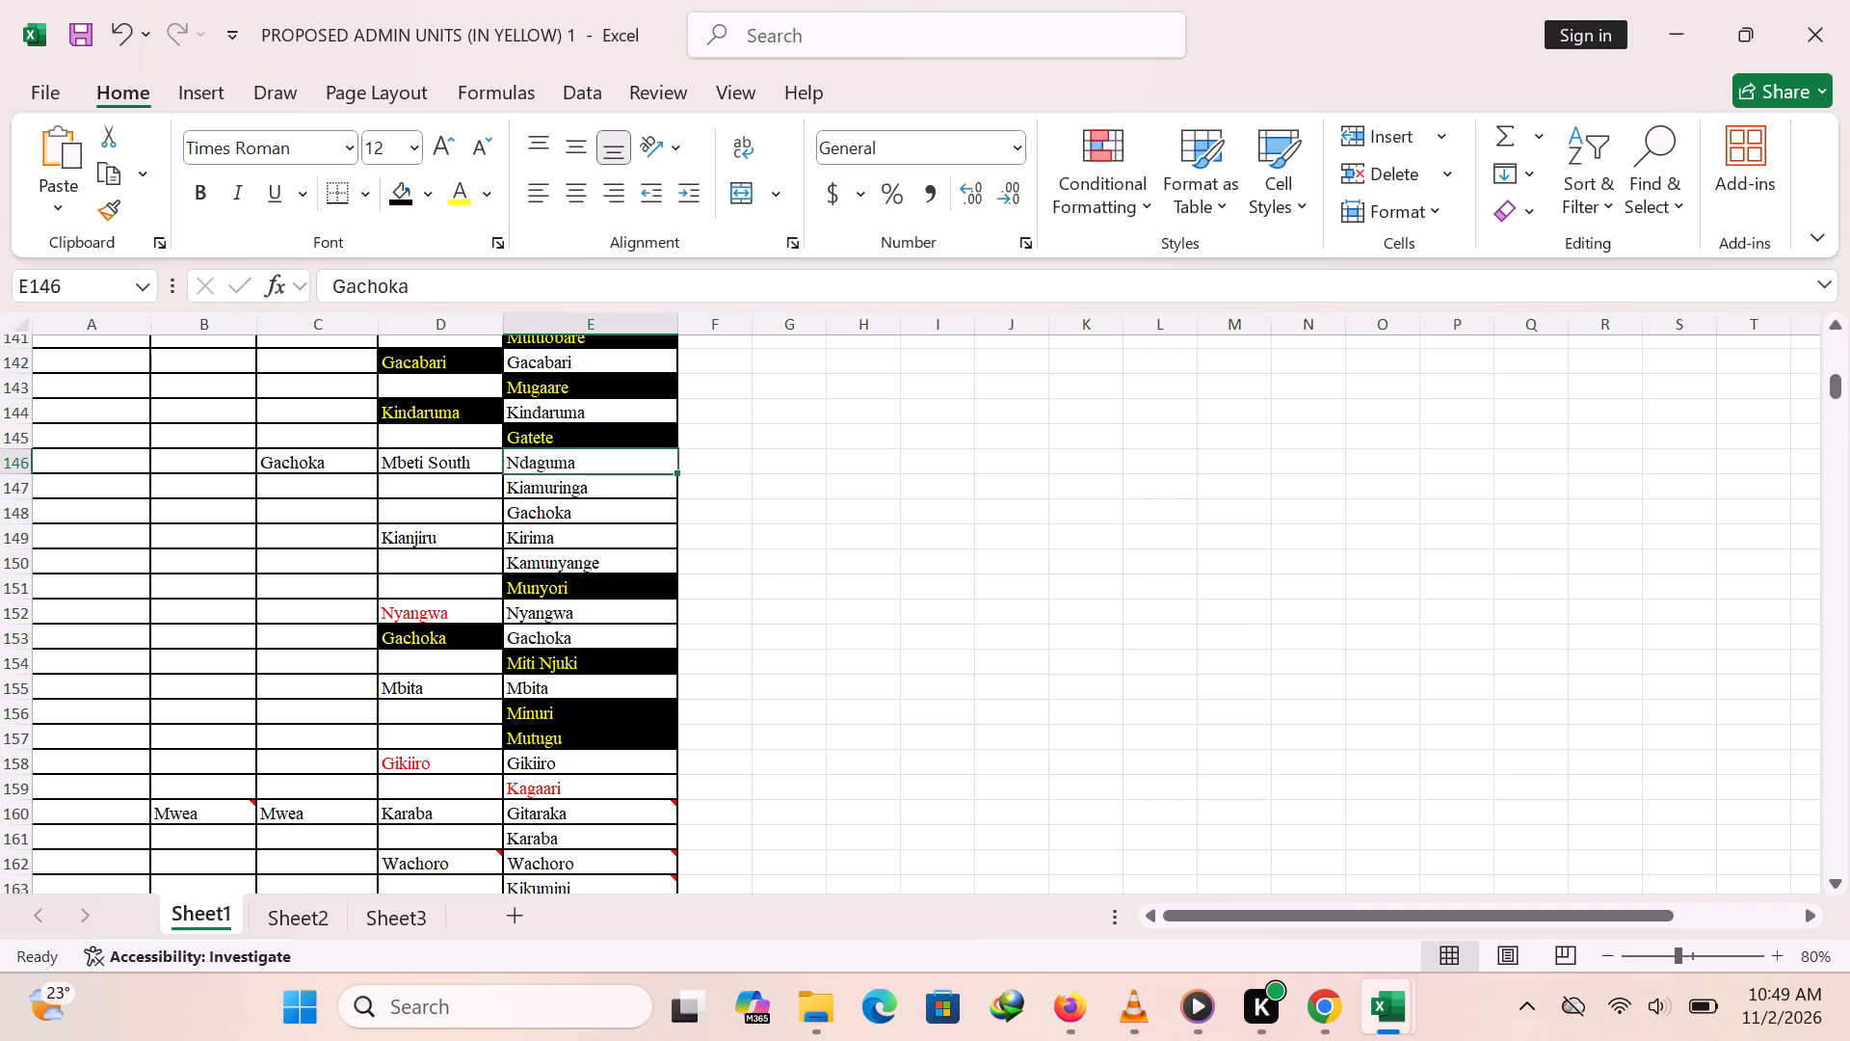
click(454, 199)
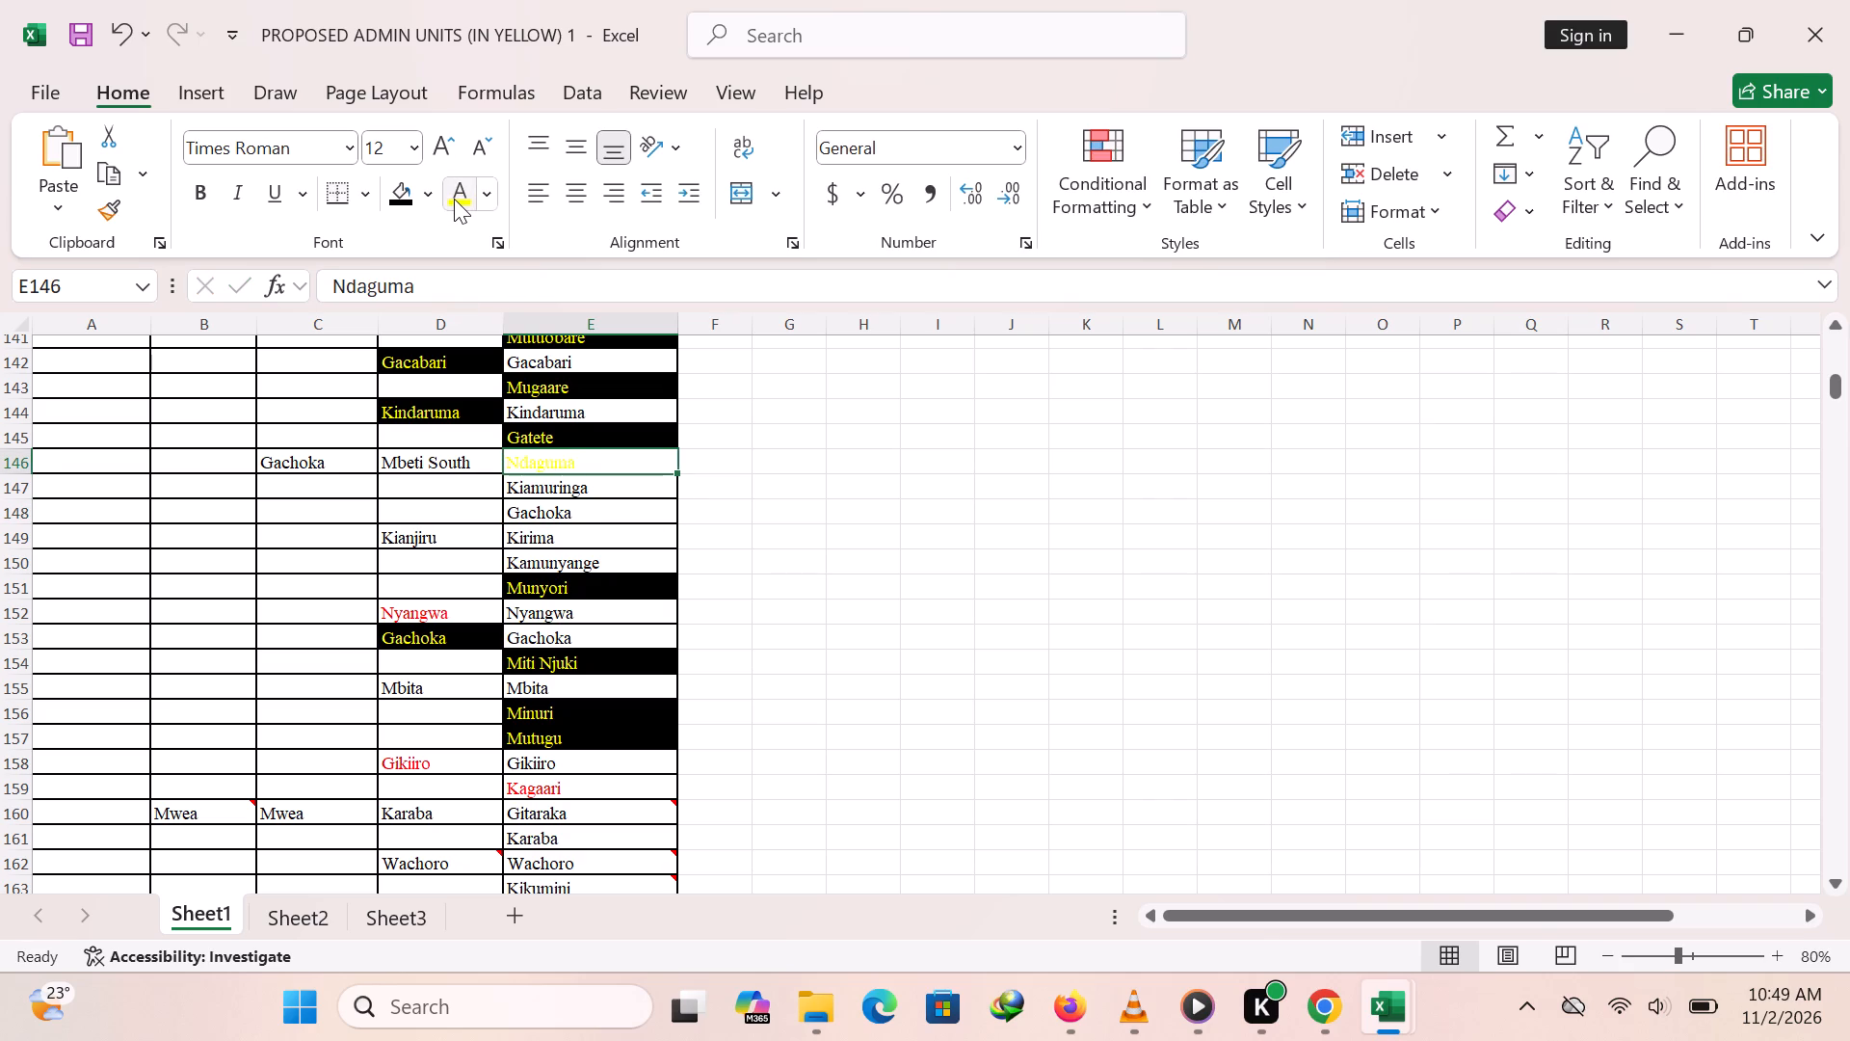
click(390, 199)
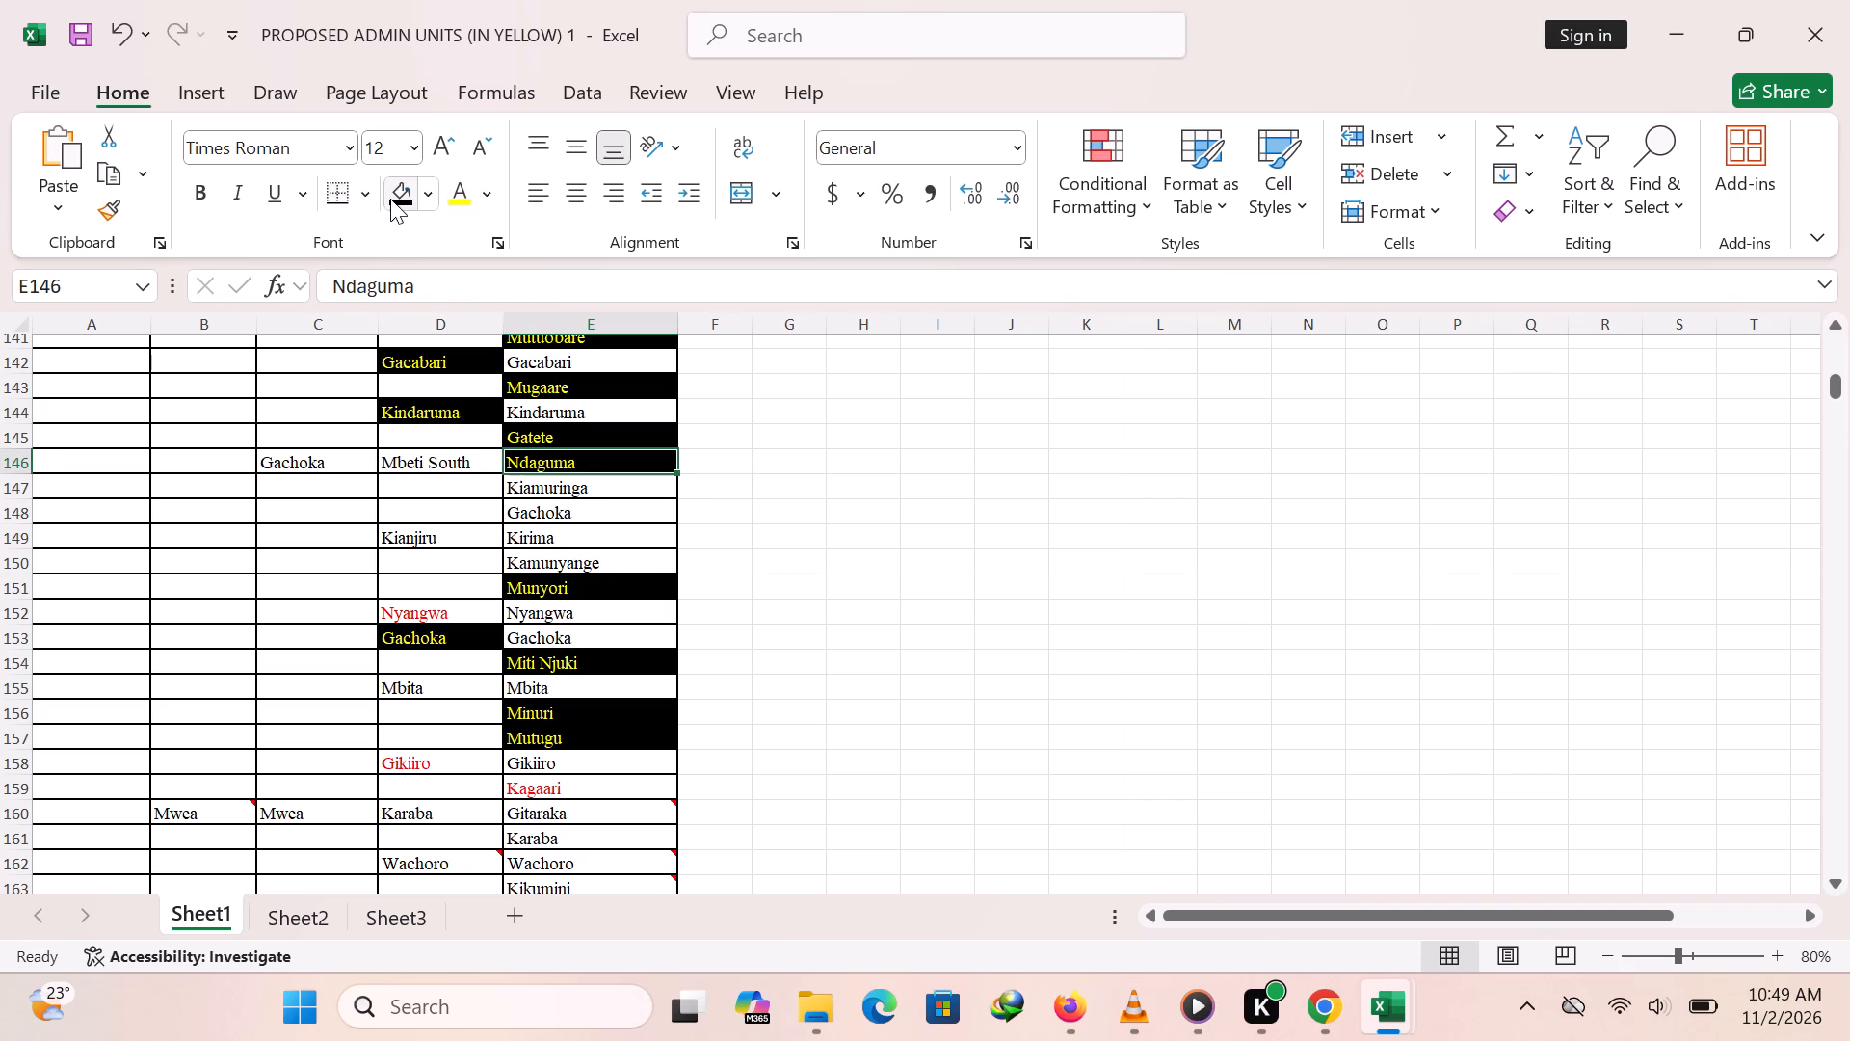
Replace the entry in cell E148, below Kiamuringa, with Gachuriri.
click(581, 514)
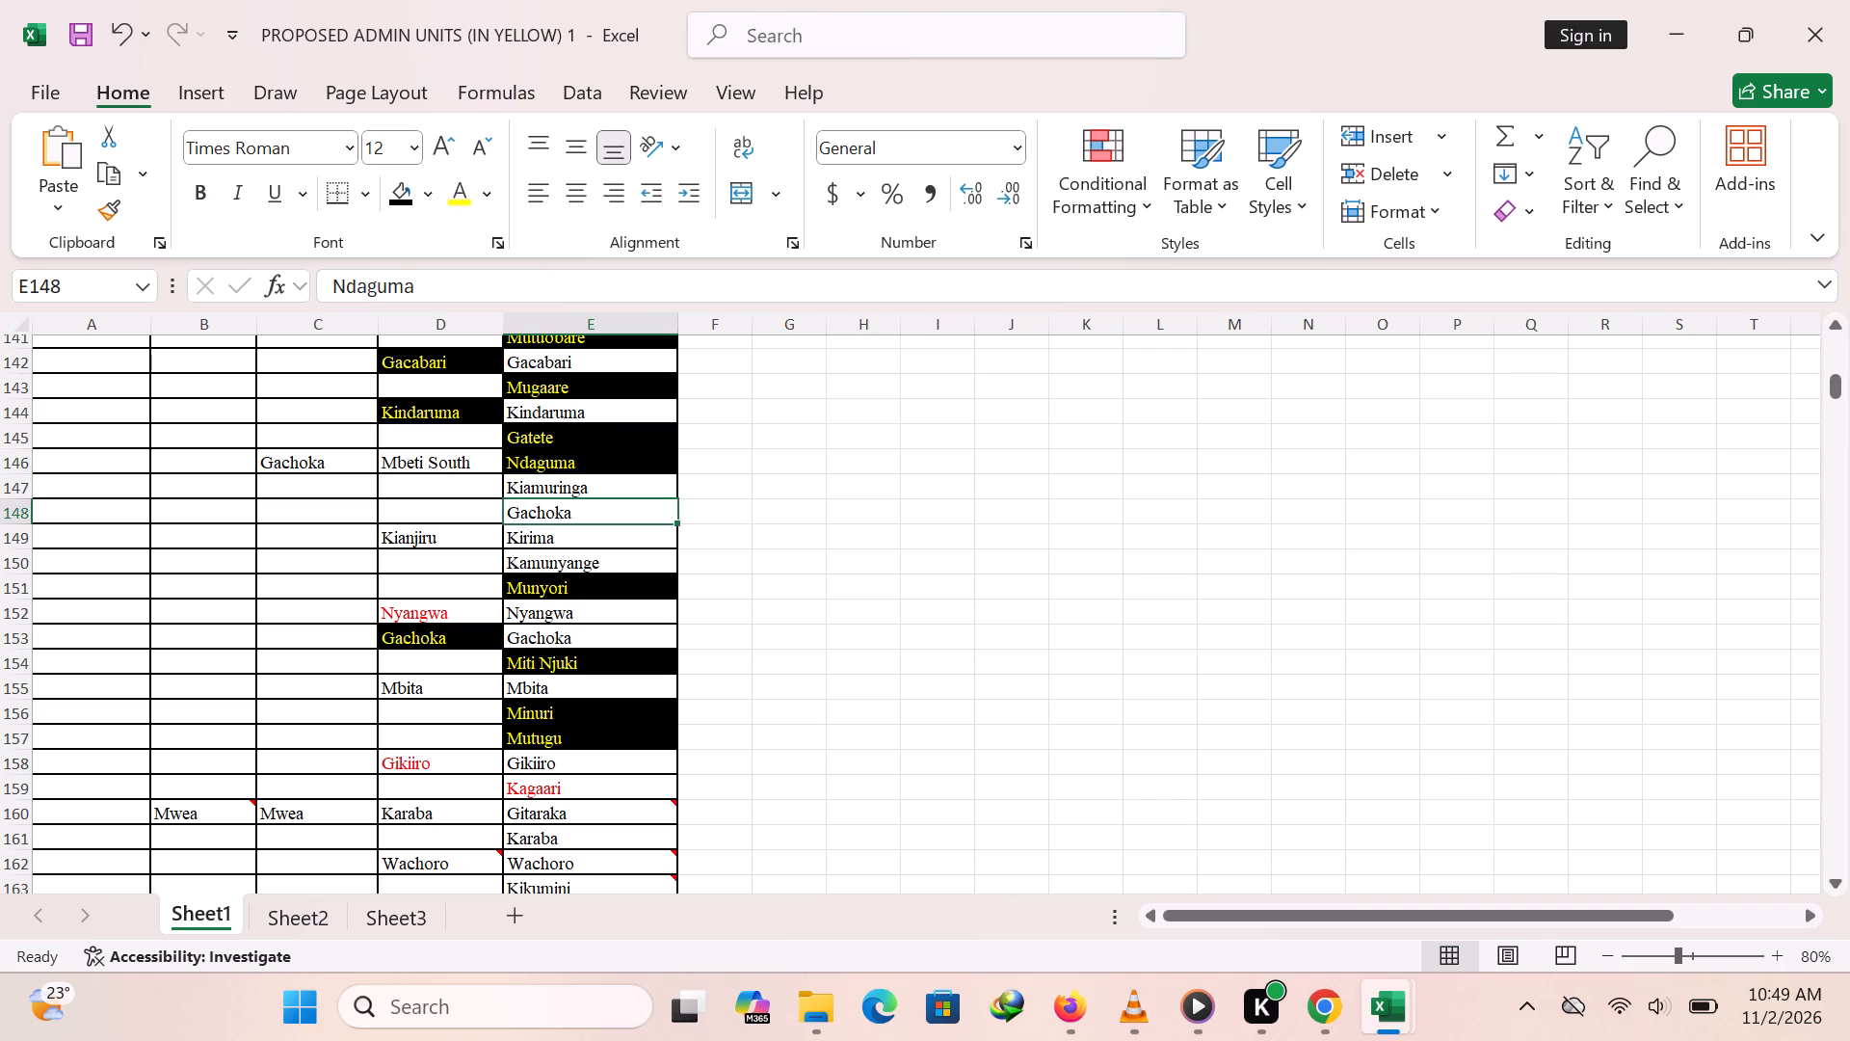
double_click(596, 515)
key(BackSpace)
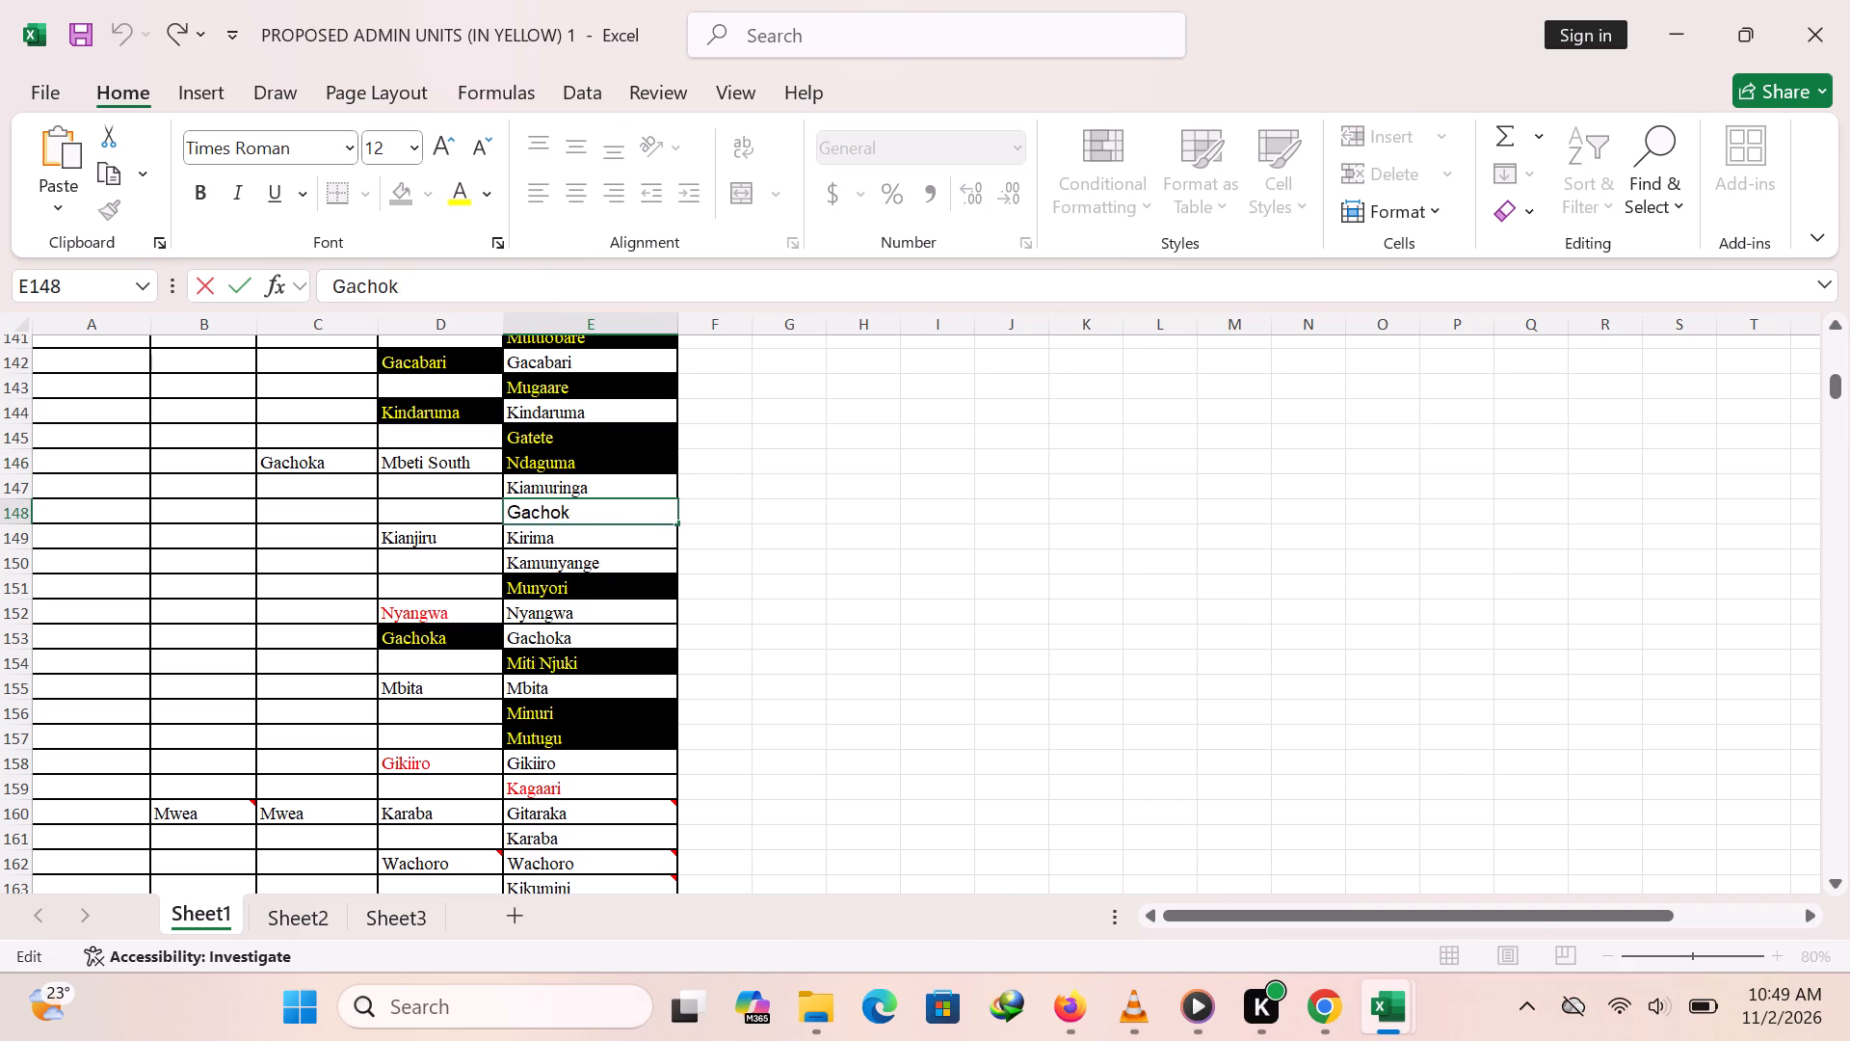
key(BackSpace)
key(BackSpace)
key(BackSpace)
key(BackSpace)
key(BackSpace)
key(BackSpace)
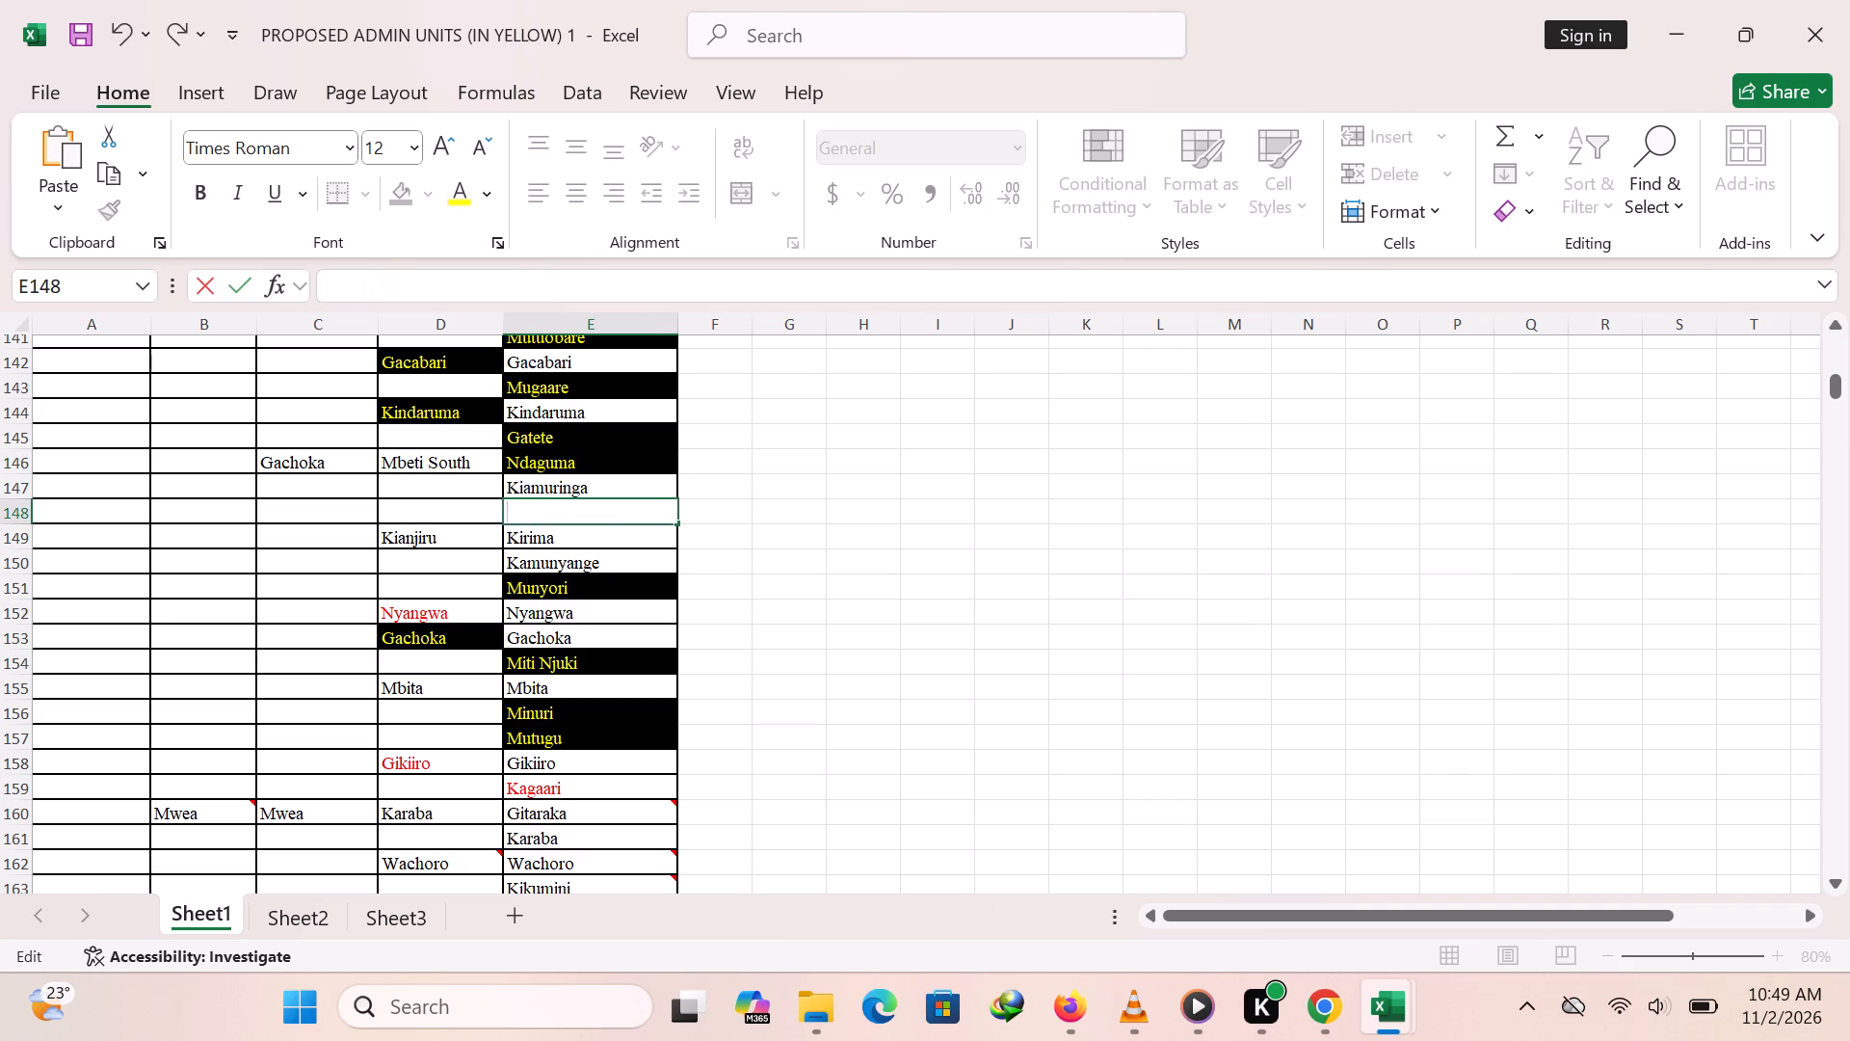
key(shift+g)
key(a)
text(churi)
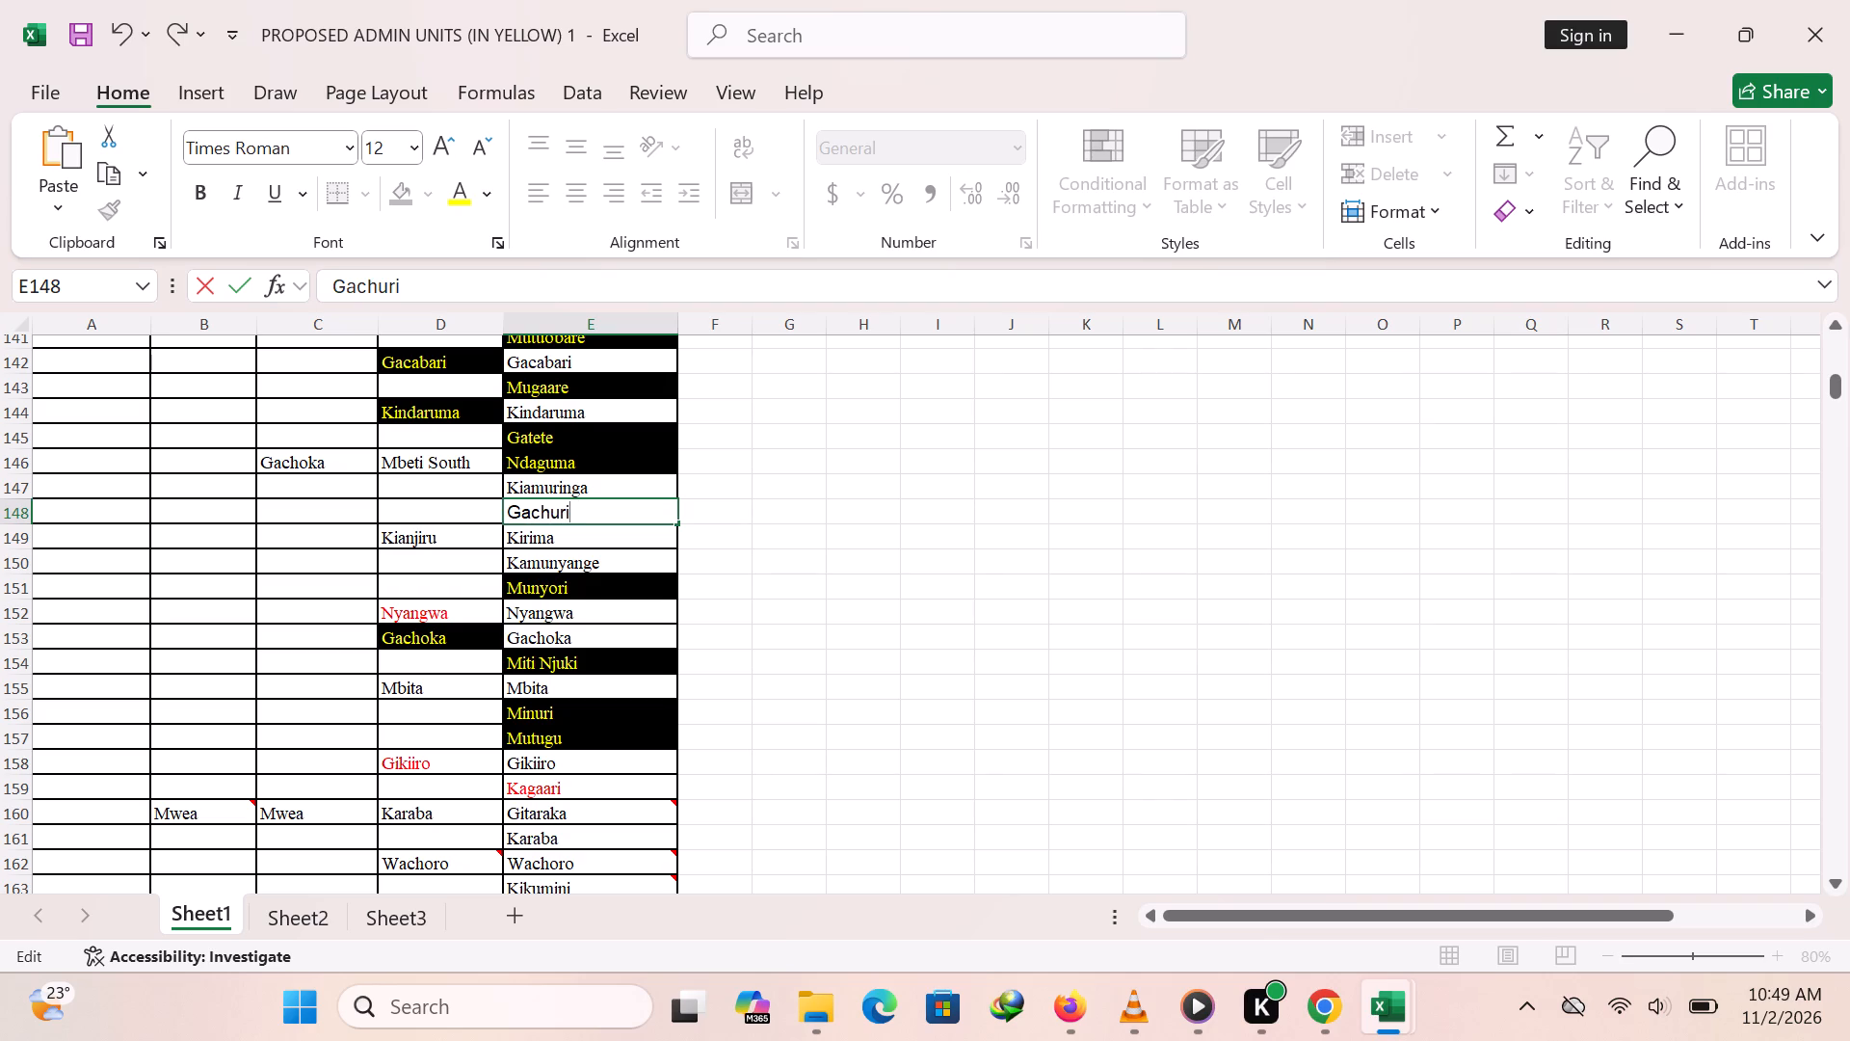
text(ri)
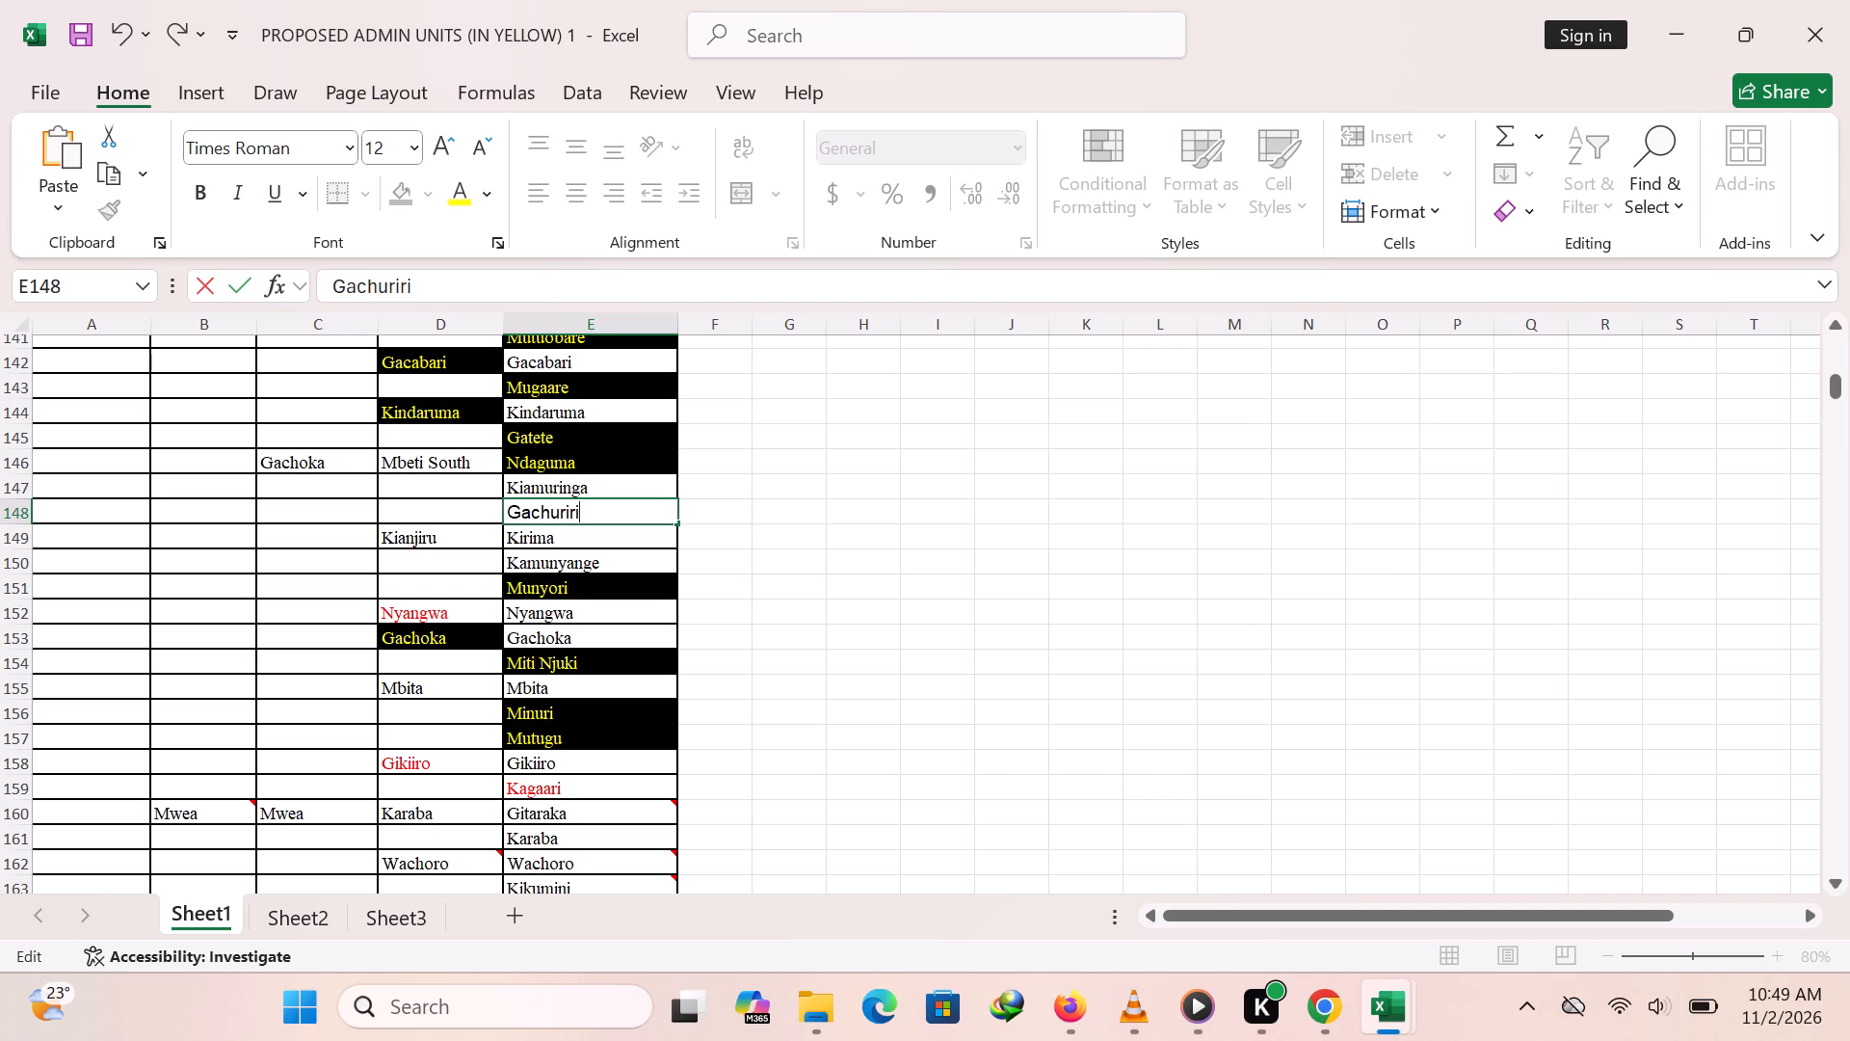
click(588, 530)
Insert a blank row above the Kianjiru row, directly below Gachuriri.
click(474, 515)
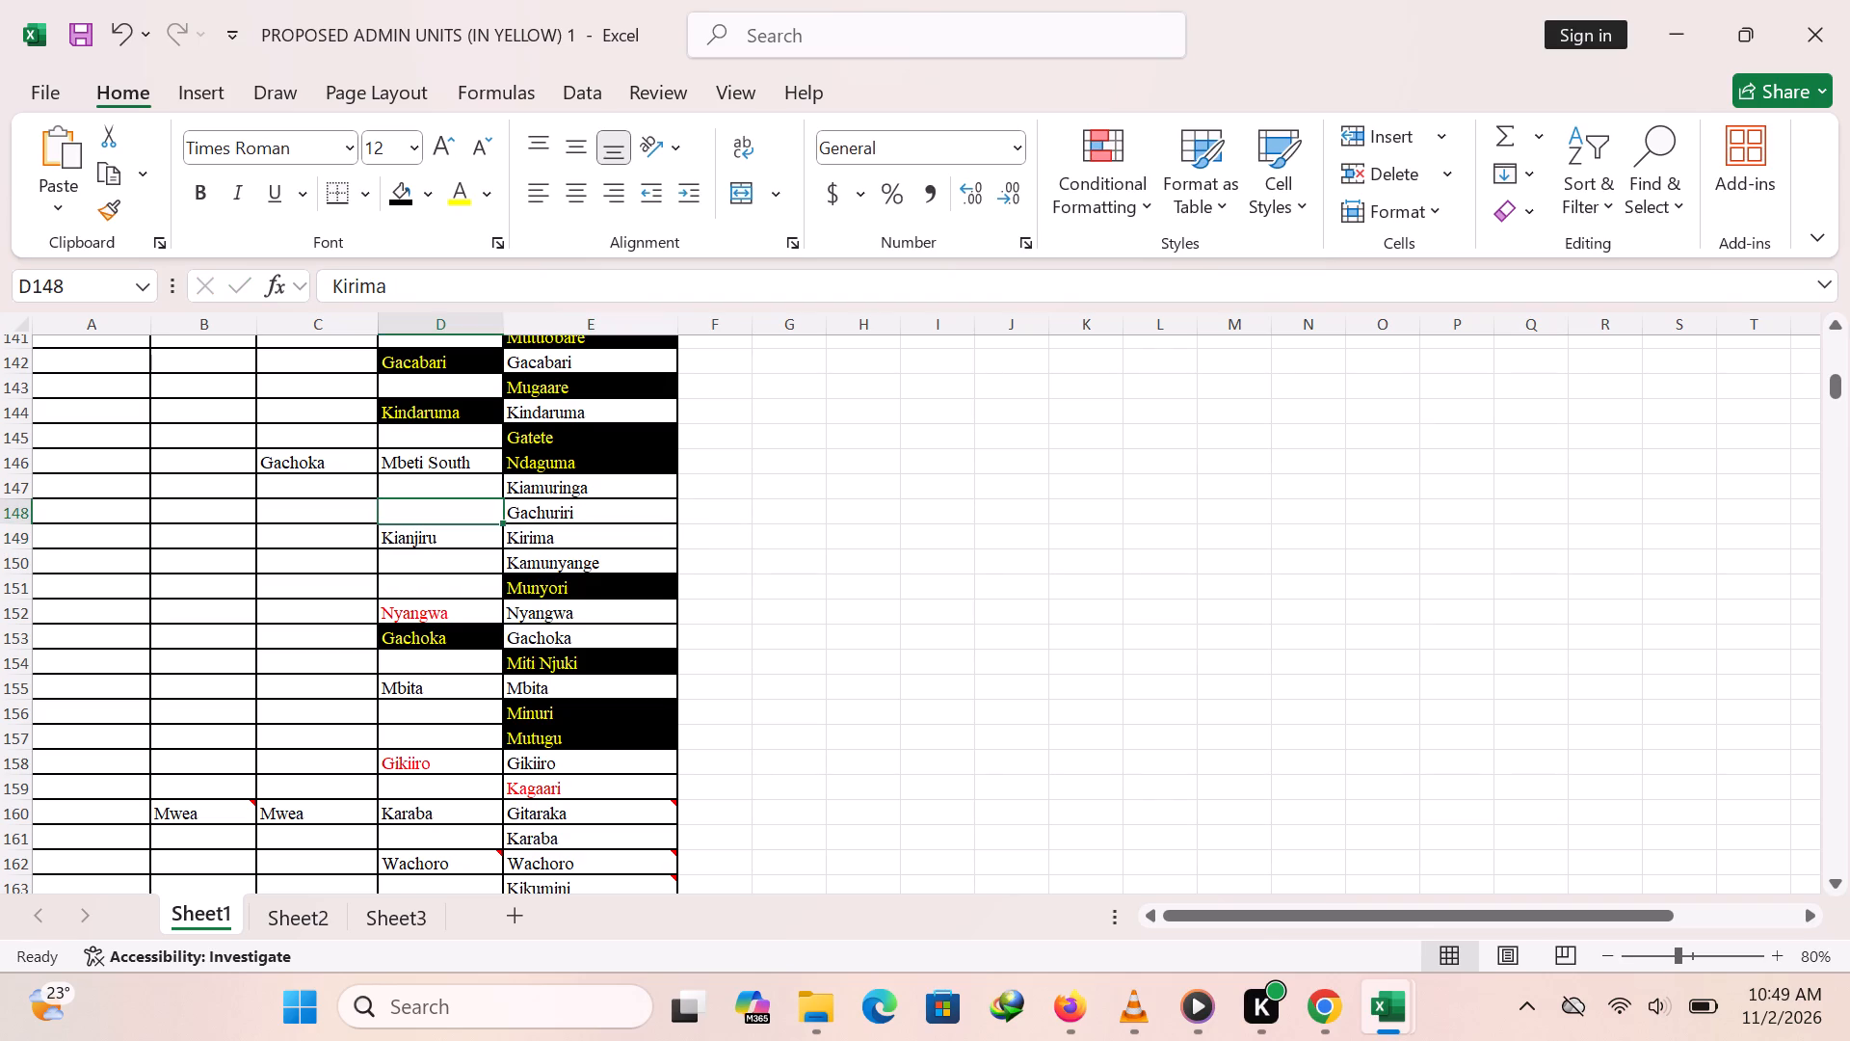
double_click(474, 515)
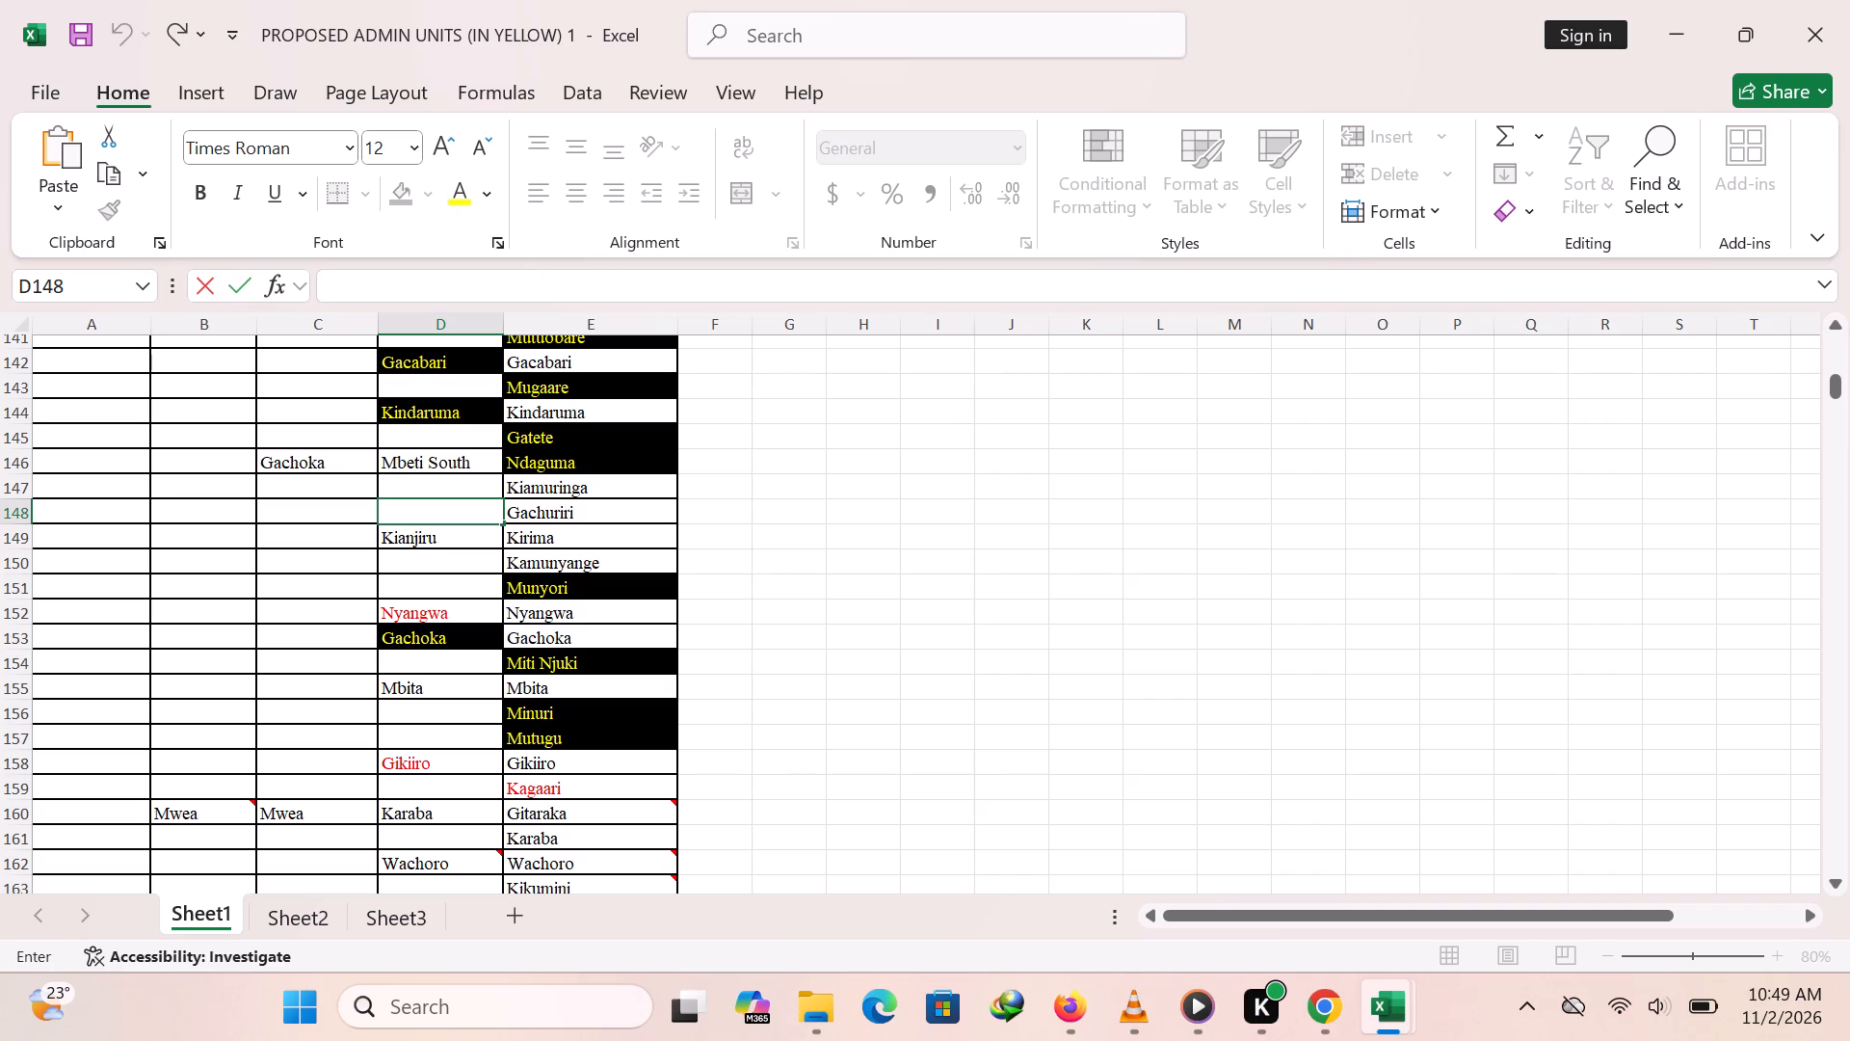
click(14, 542)
click(14, 542)
right_click(14, 542)
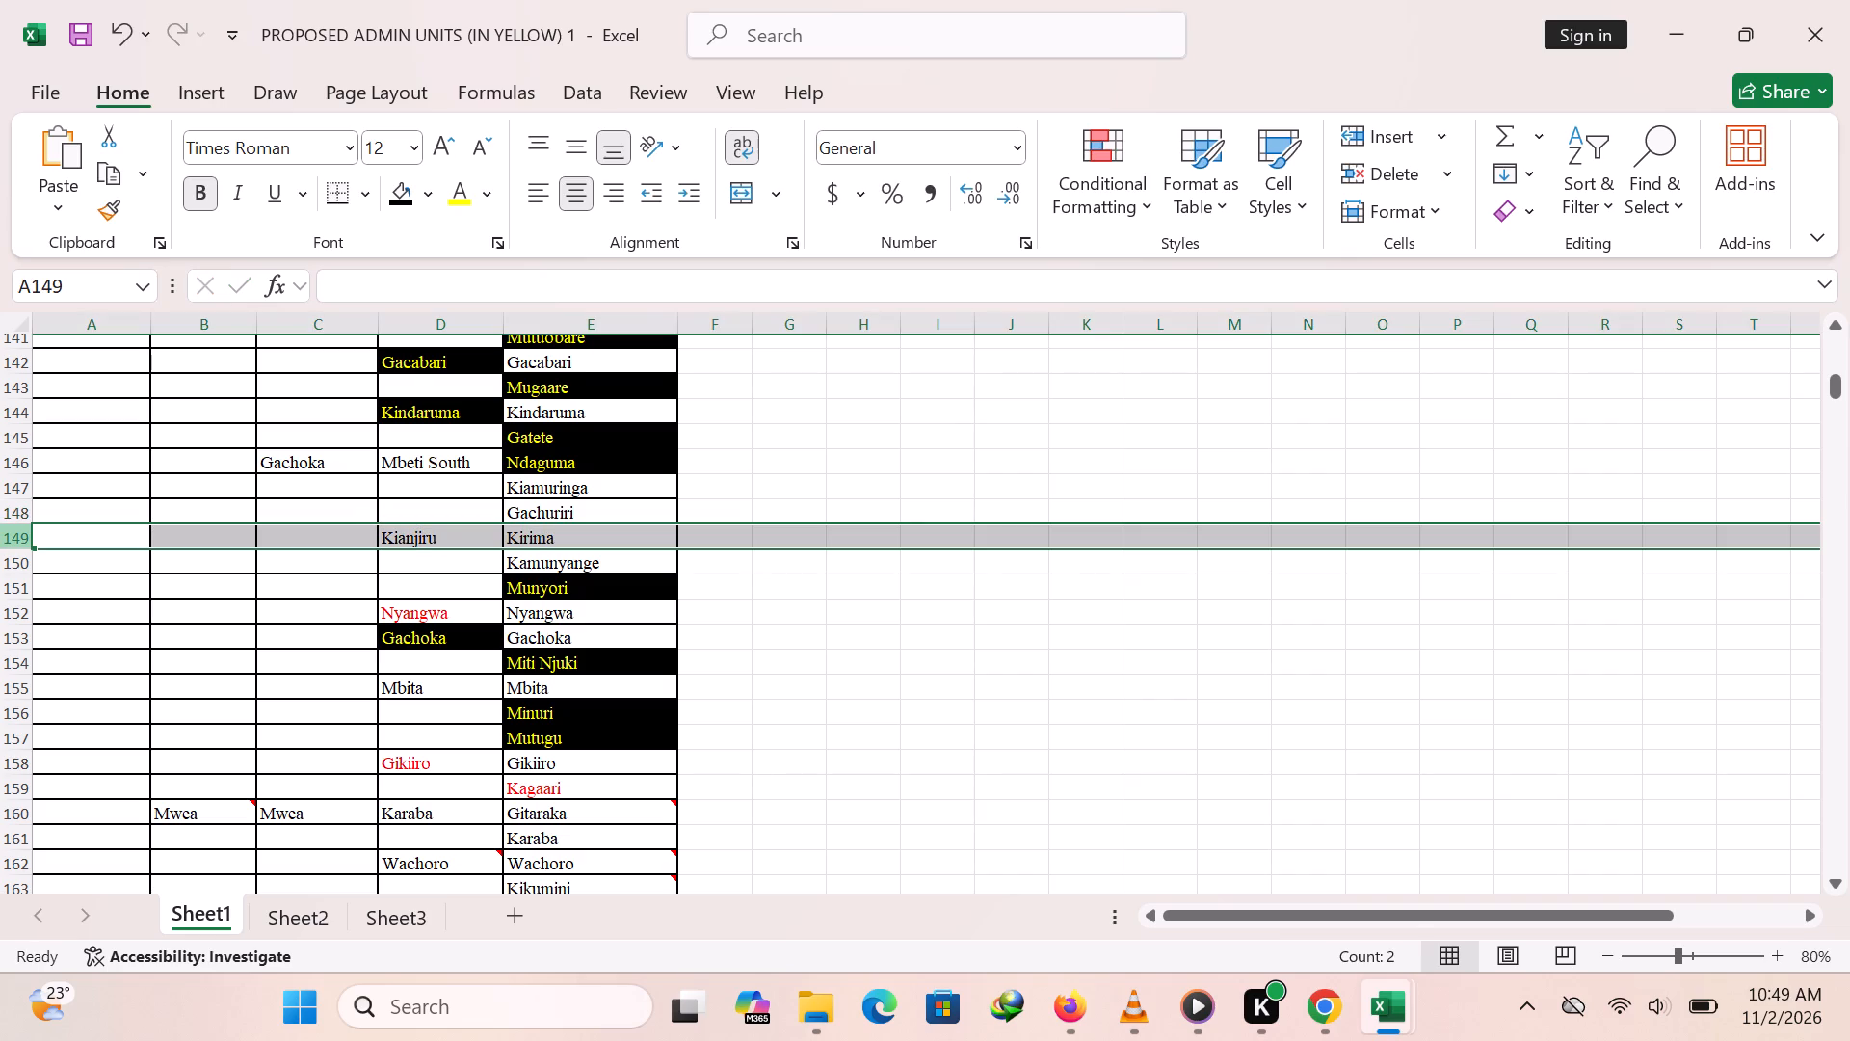
right_click(13, 533)
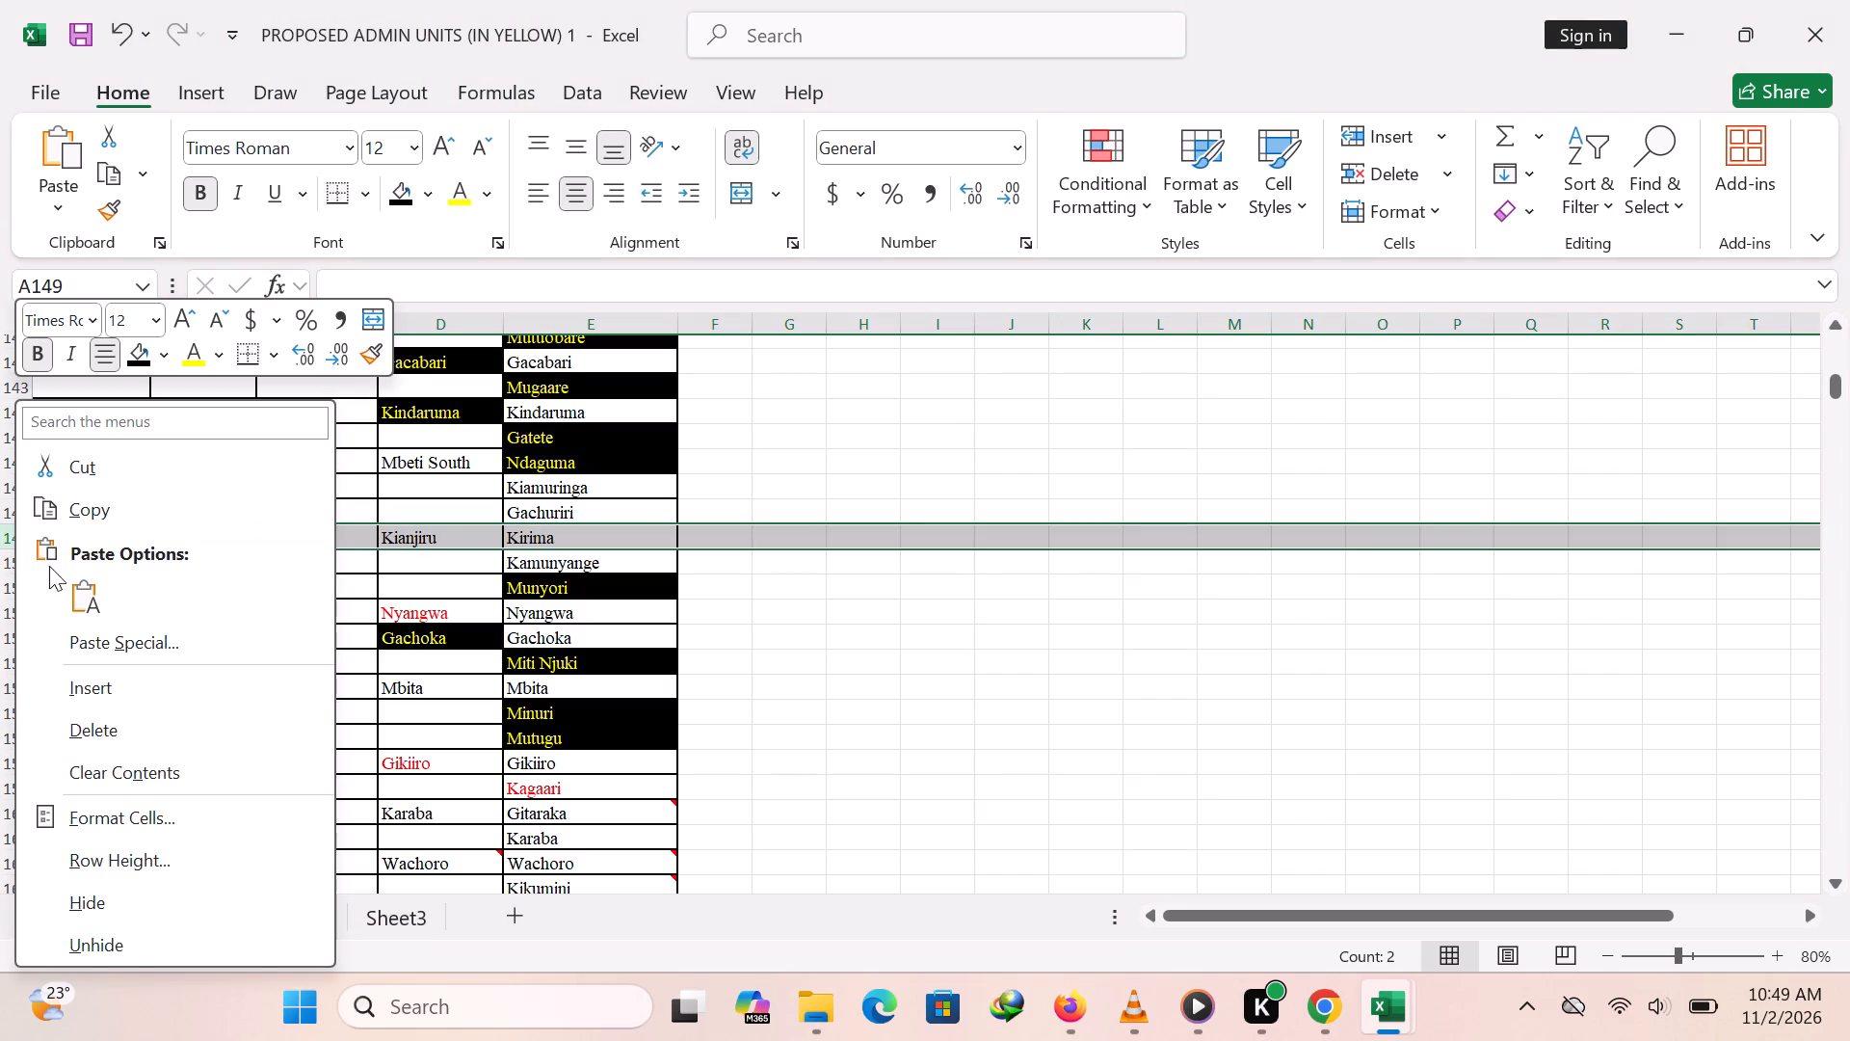
click(87, 688)
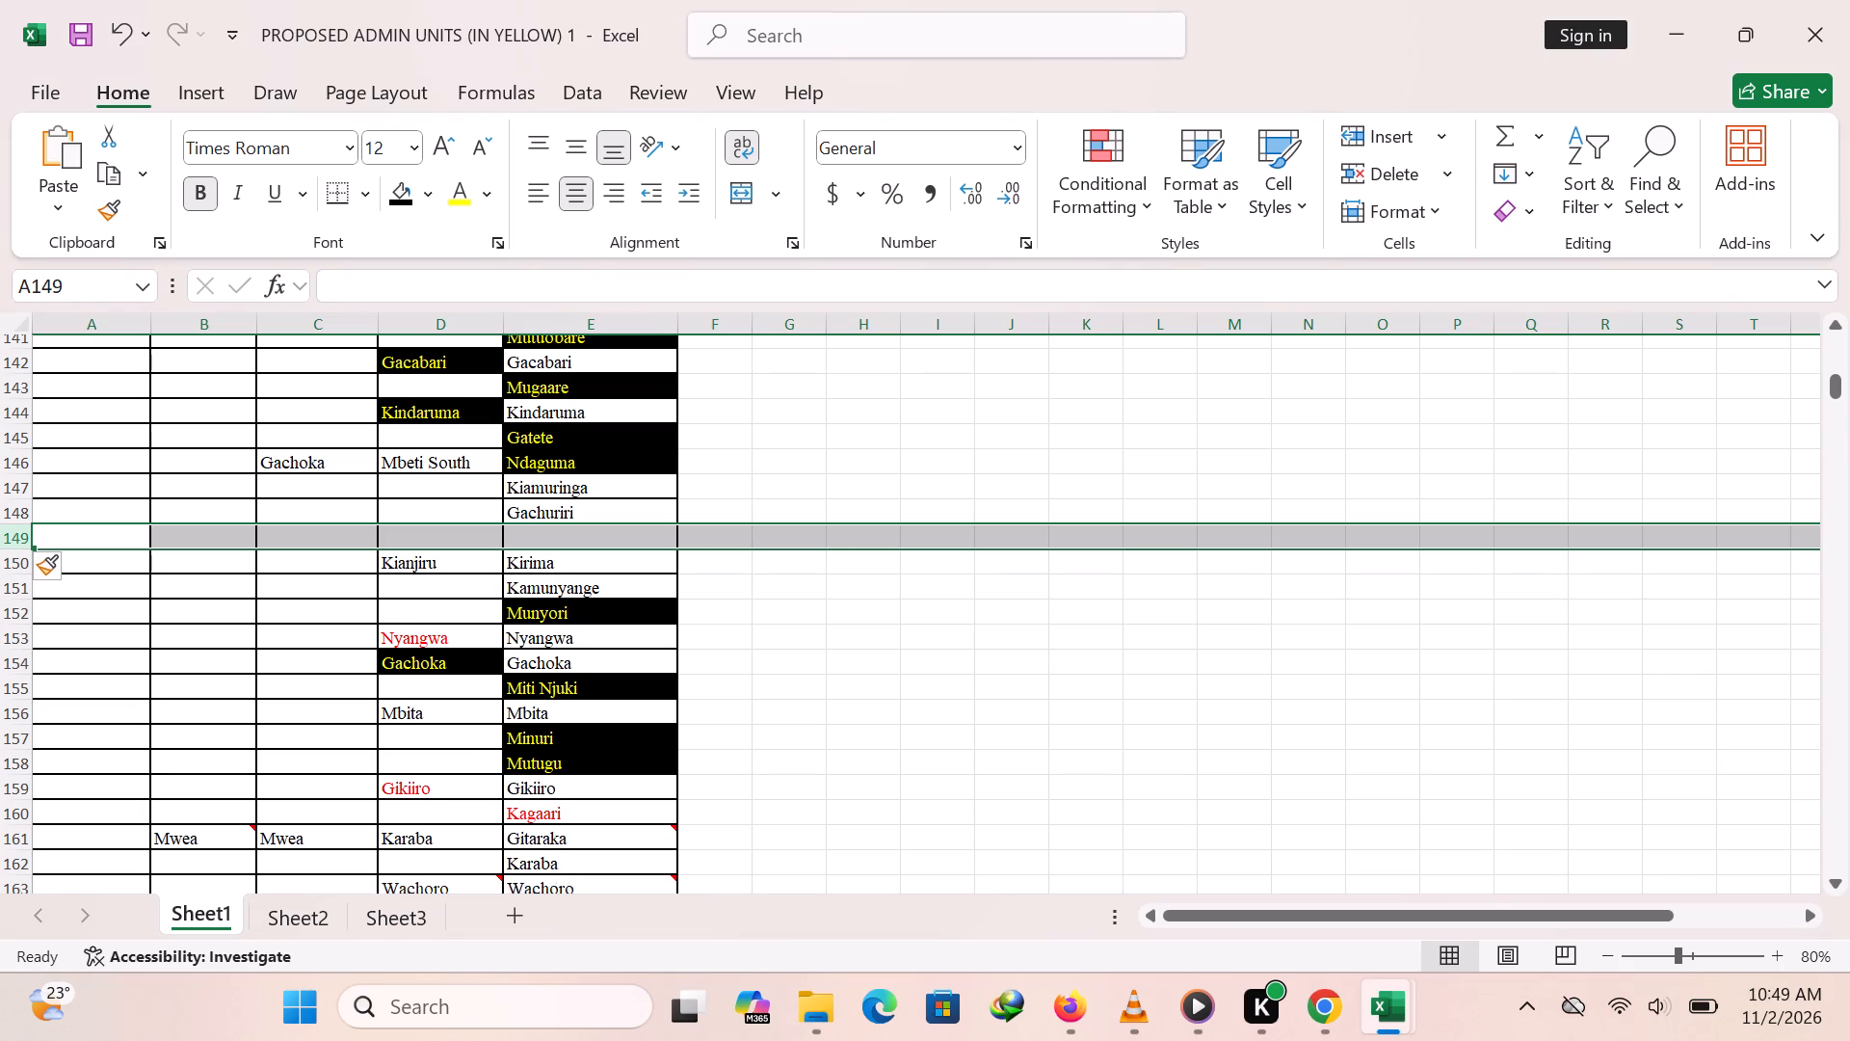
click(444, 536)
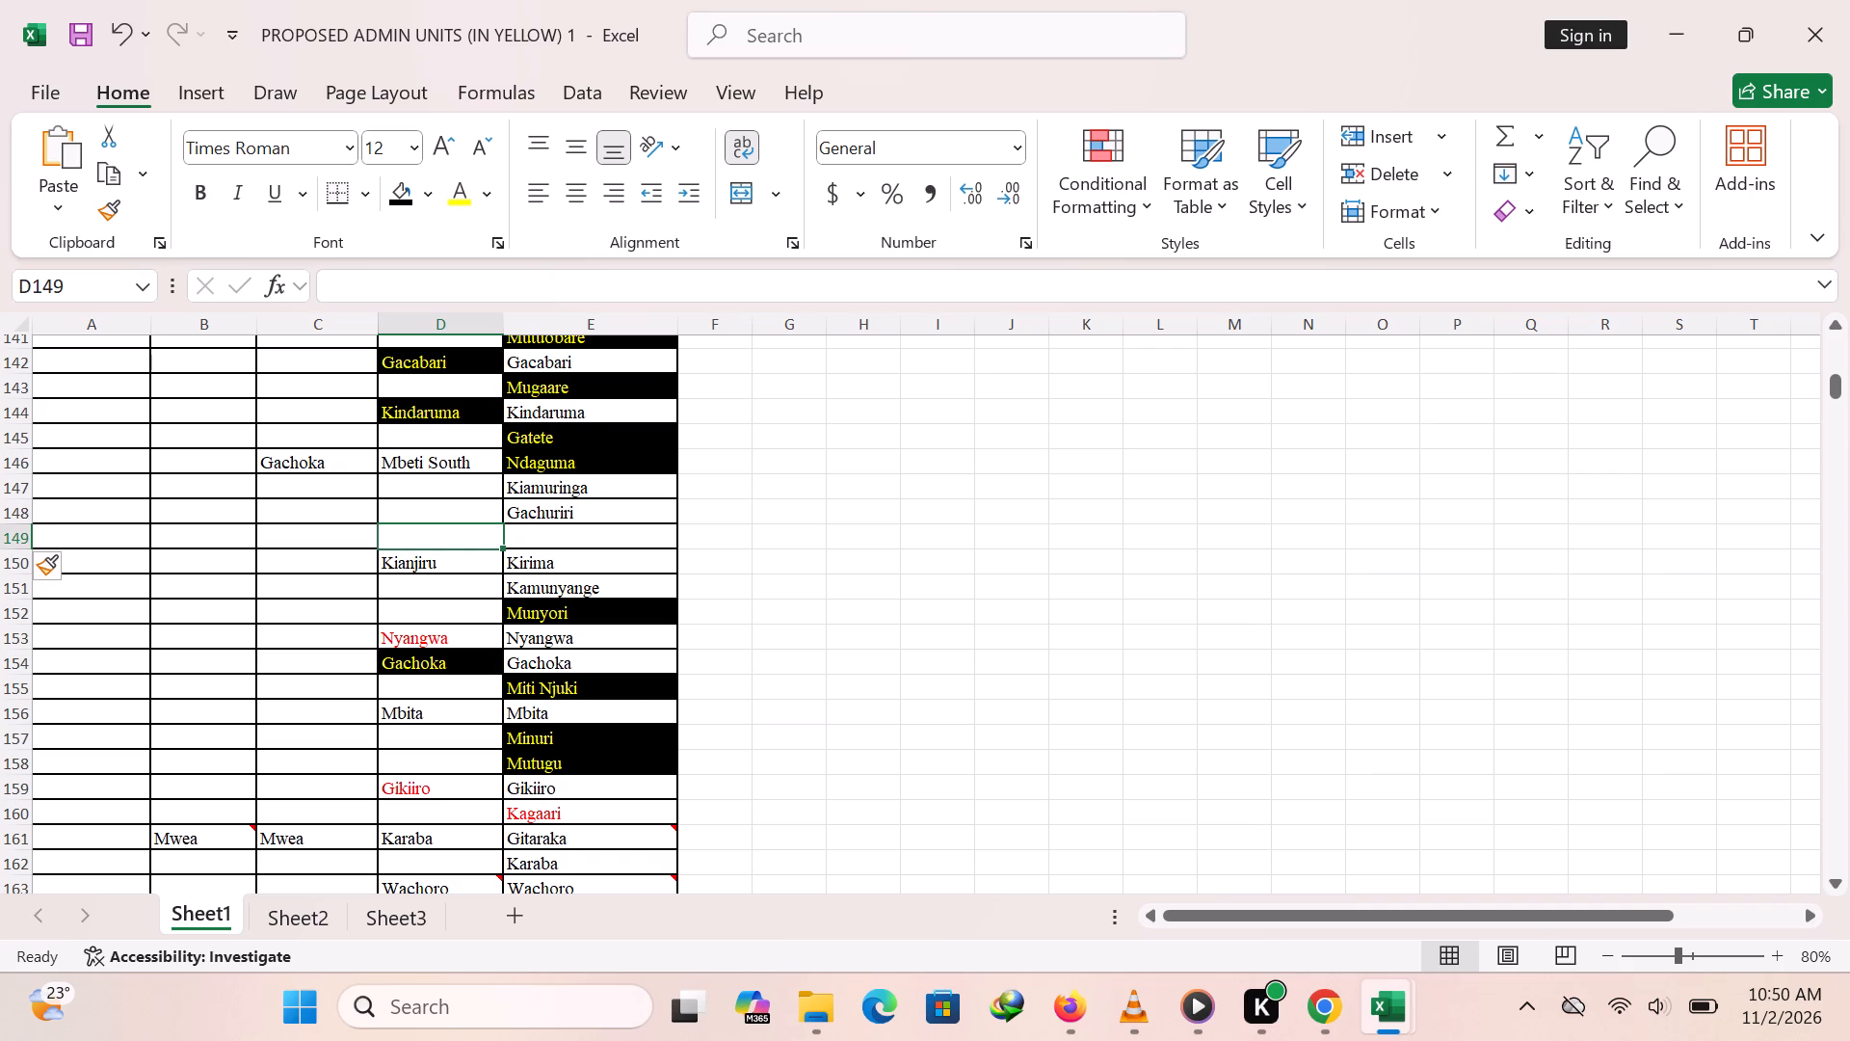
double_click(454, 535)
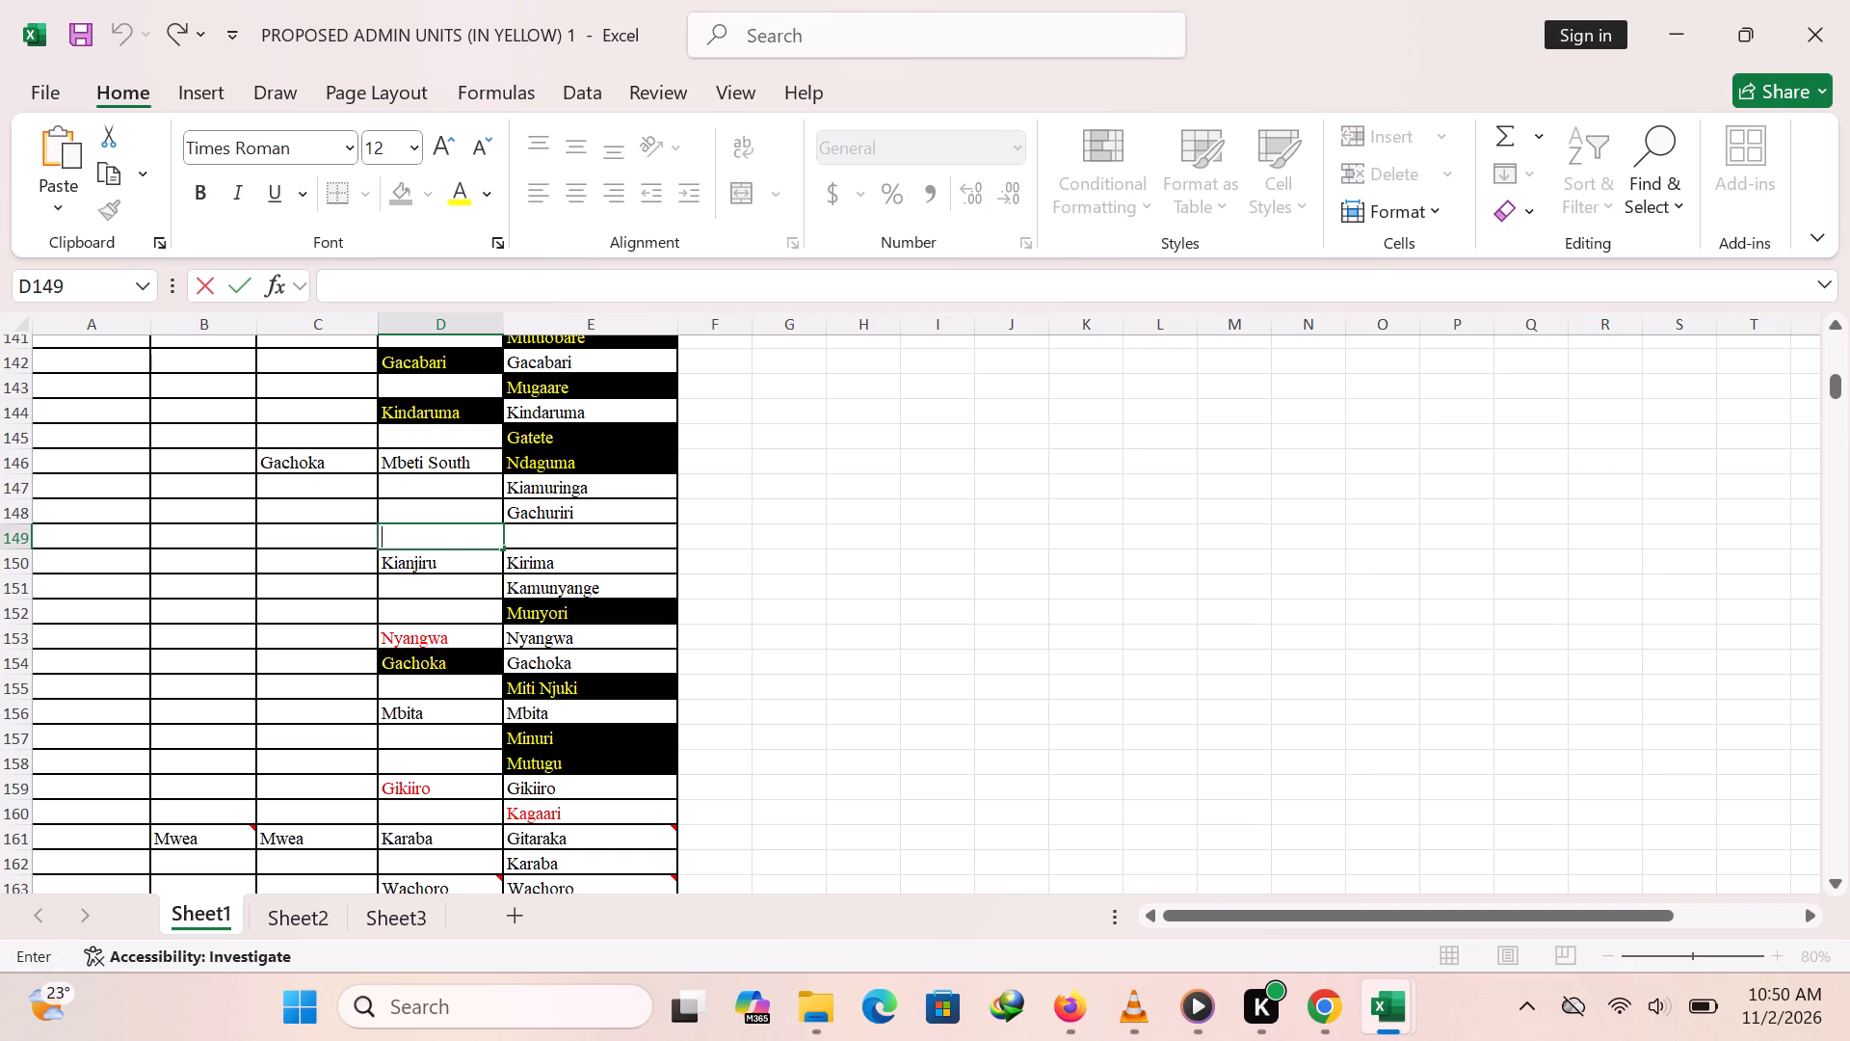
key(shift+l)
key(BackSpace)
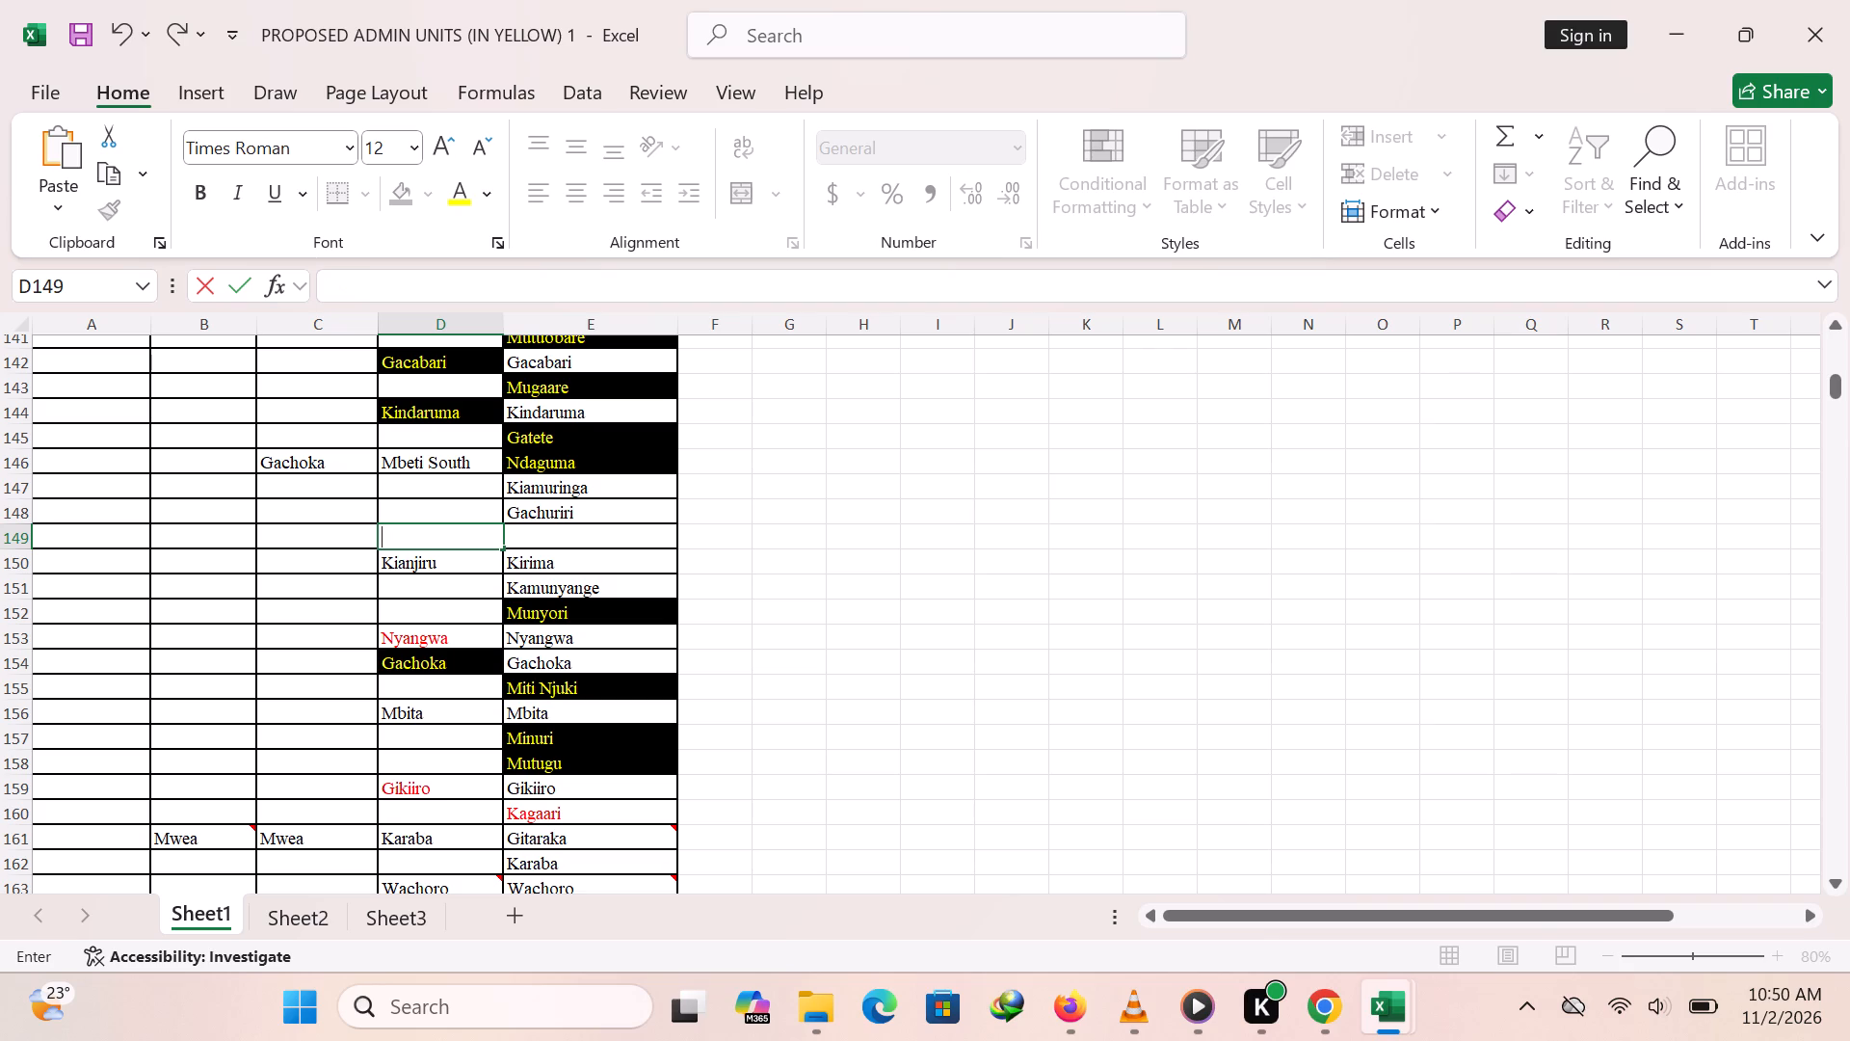
Enter Gachuriri in the empty column D cell D148, beside the Gachuriri entry in column E.
click(459, 508)
click(450, 519)
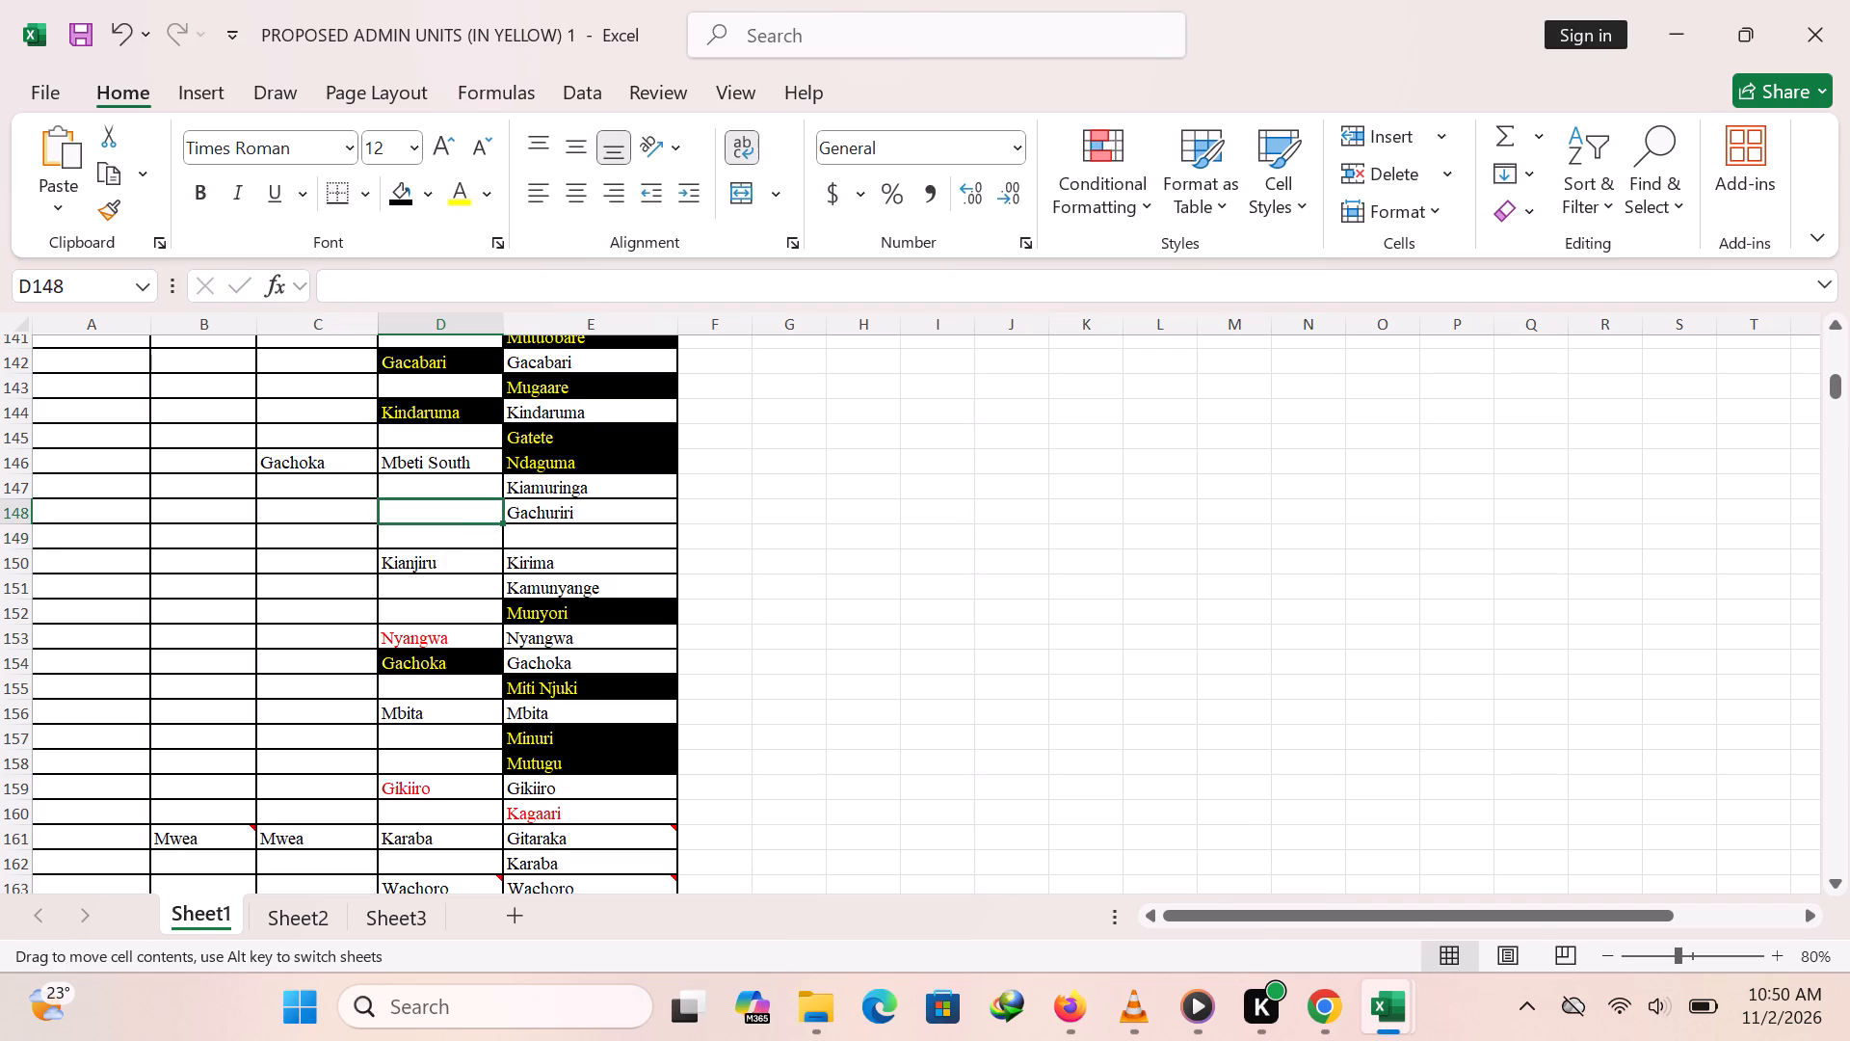
double_click(459, 515)
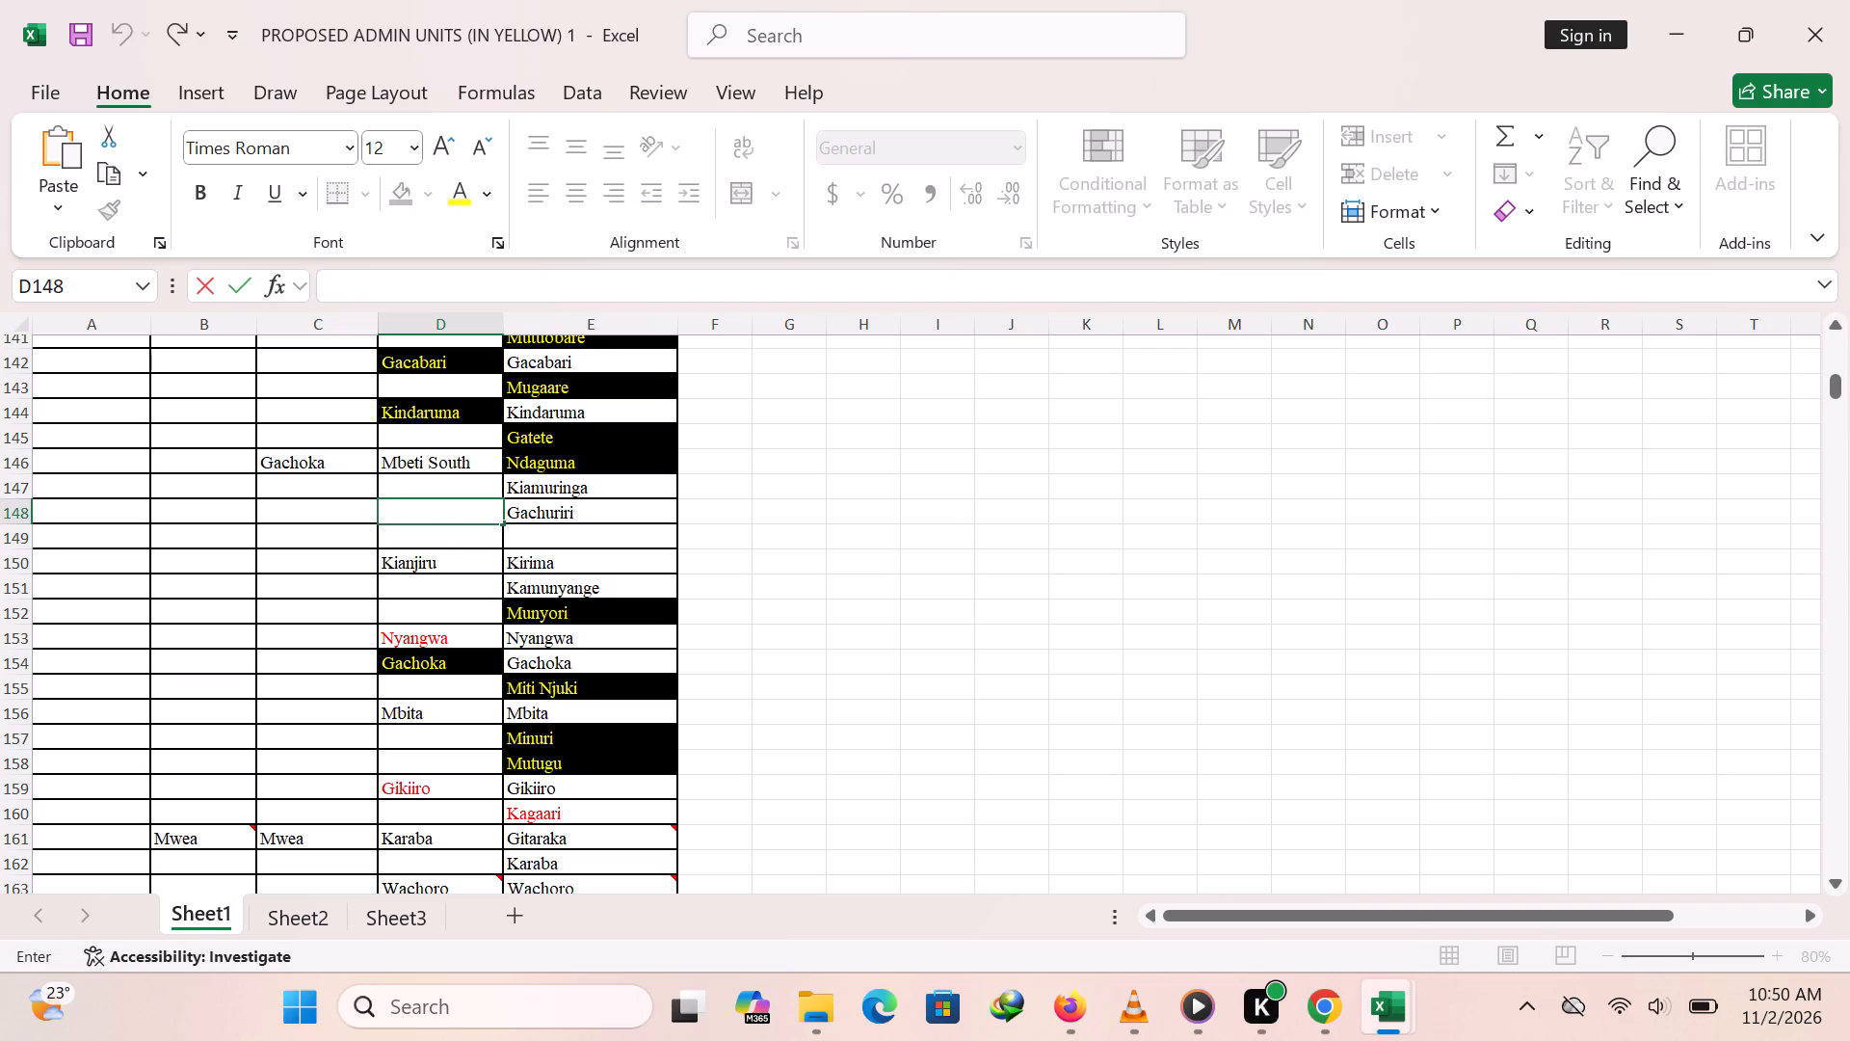
text(Gachuri)
text(ri)
click(477, 533)
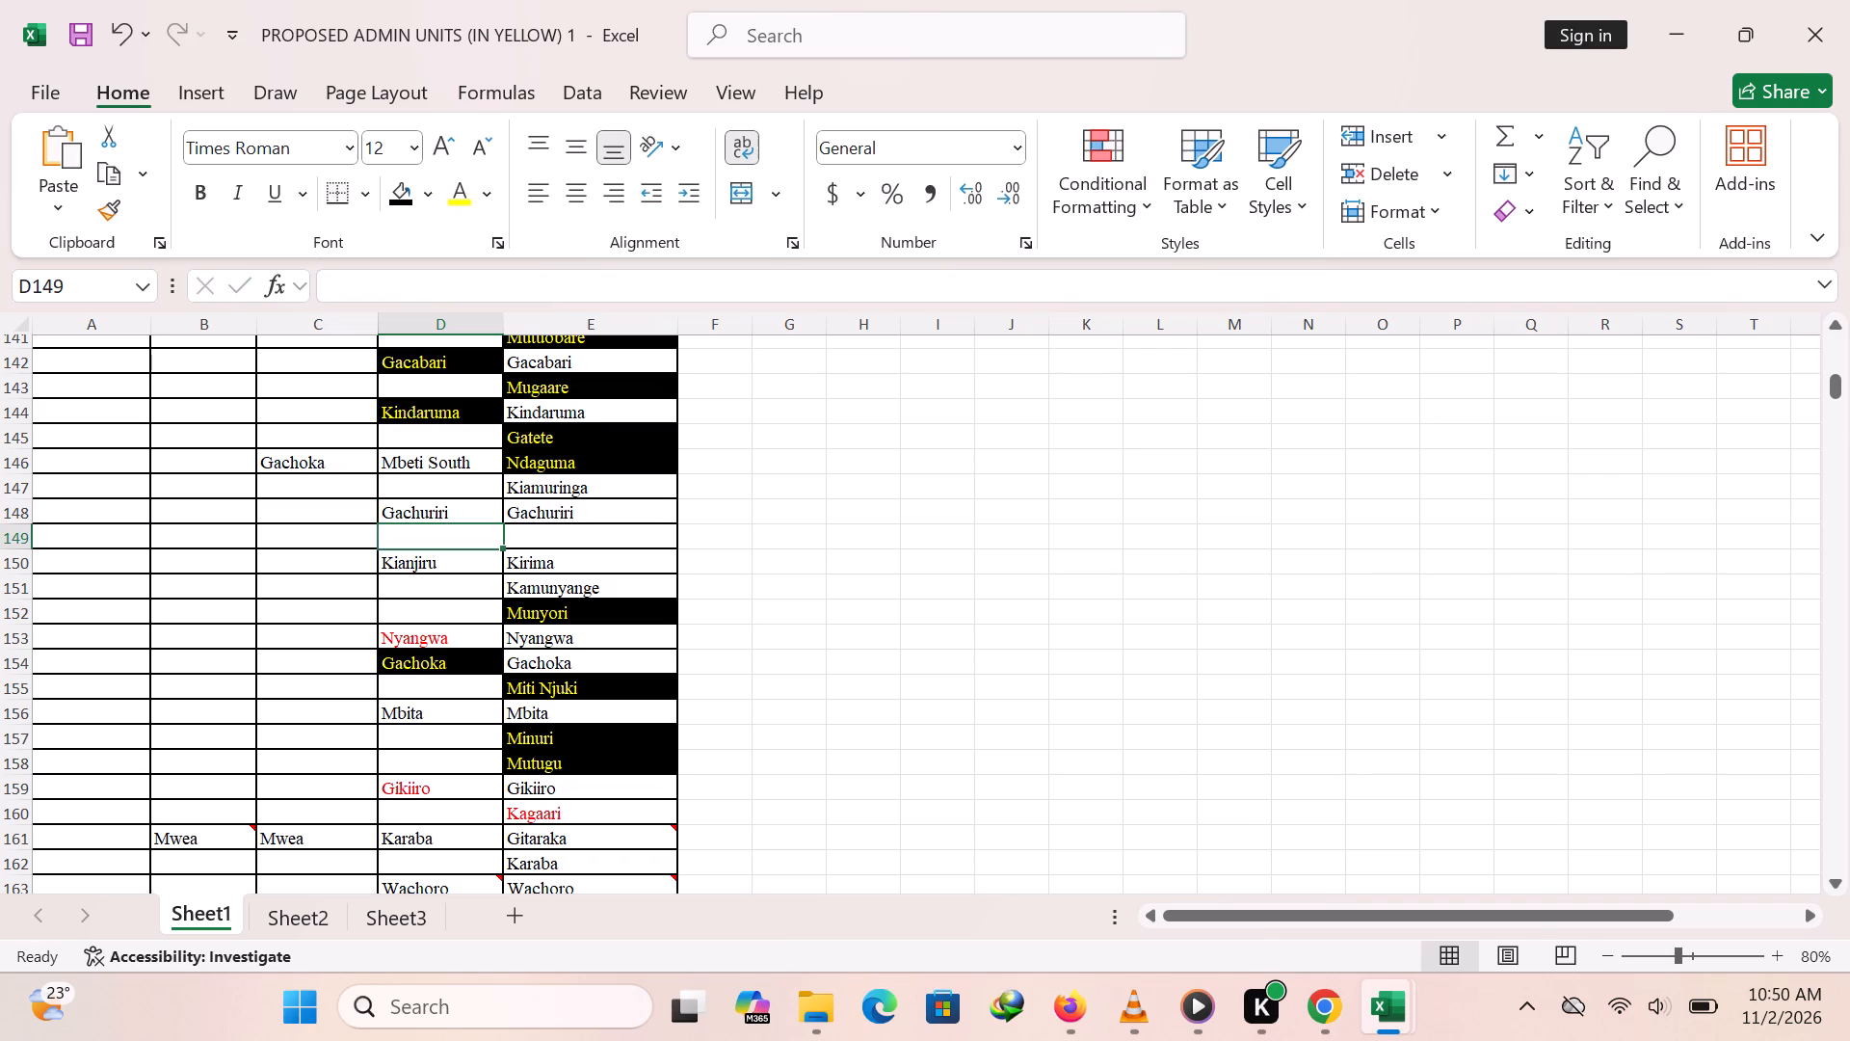
Format the Gachuriri cell D148 with a yellow font and black fill.
click(463, 511)
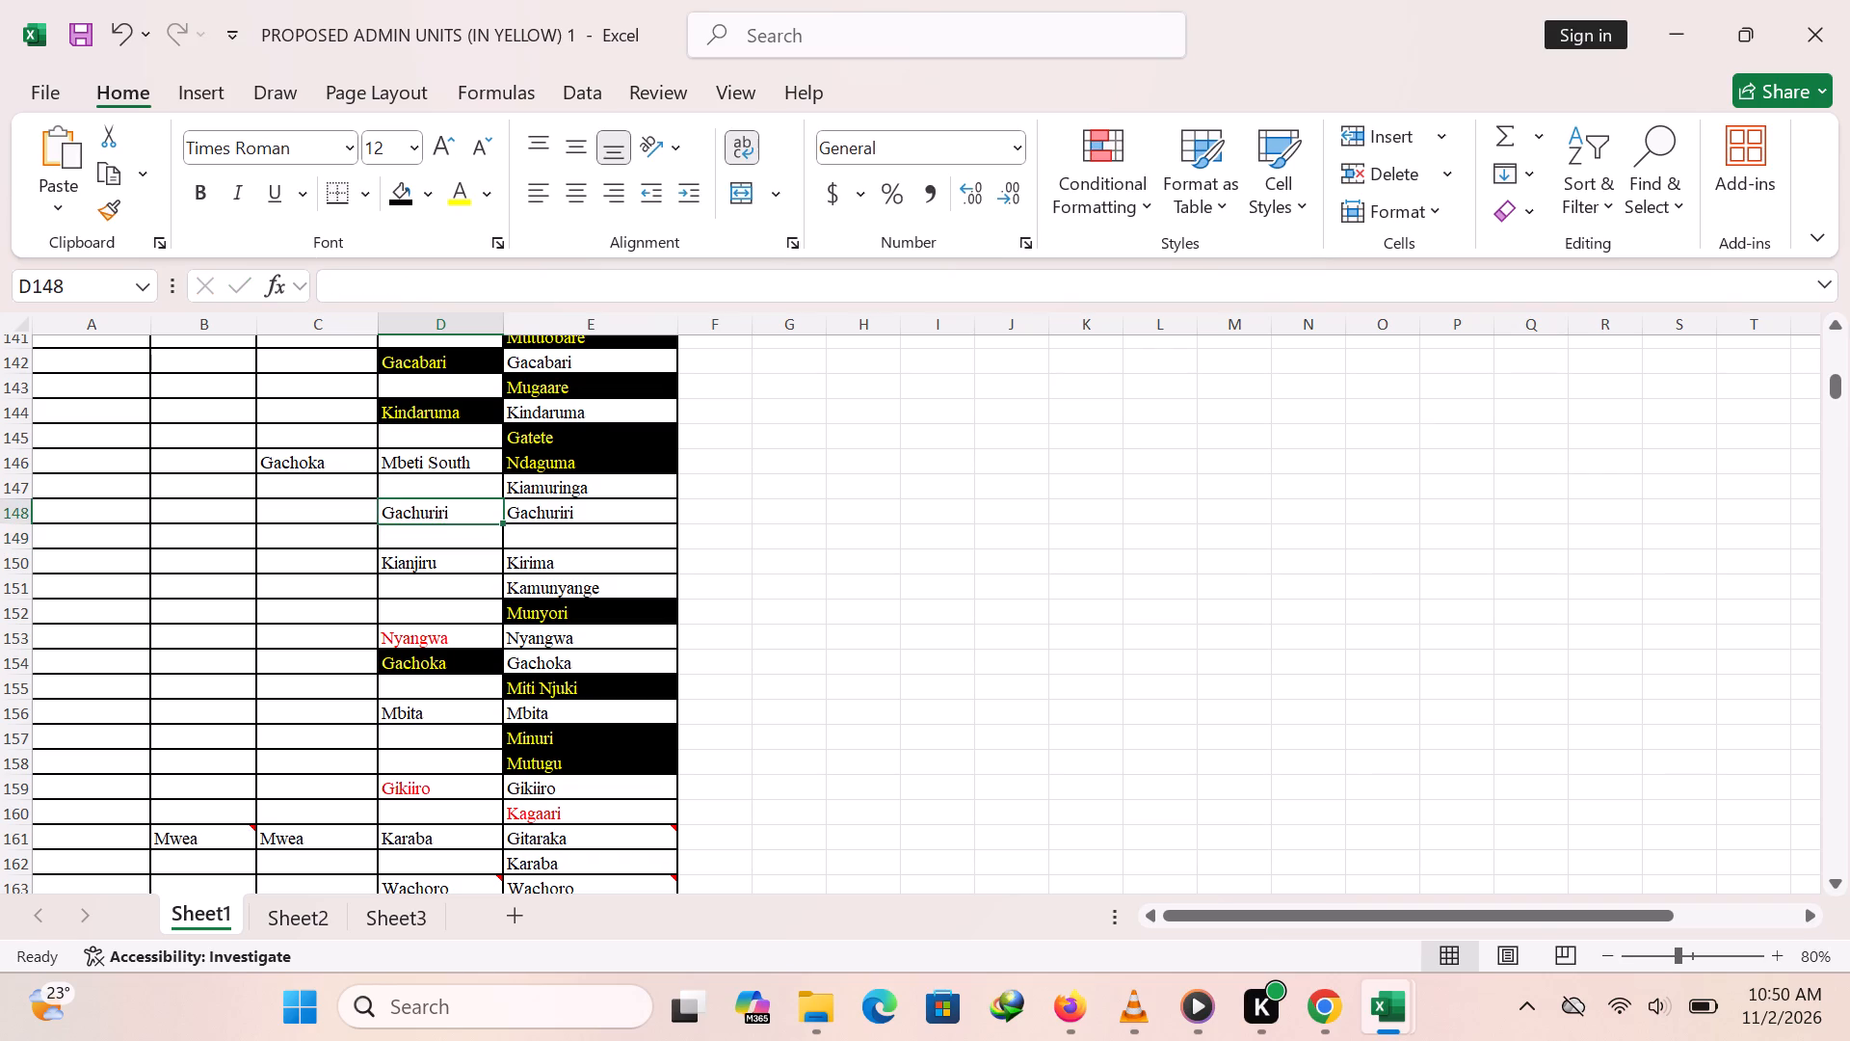
click(459, 196)
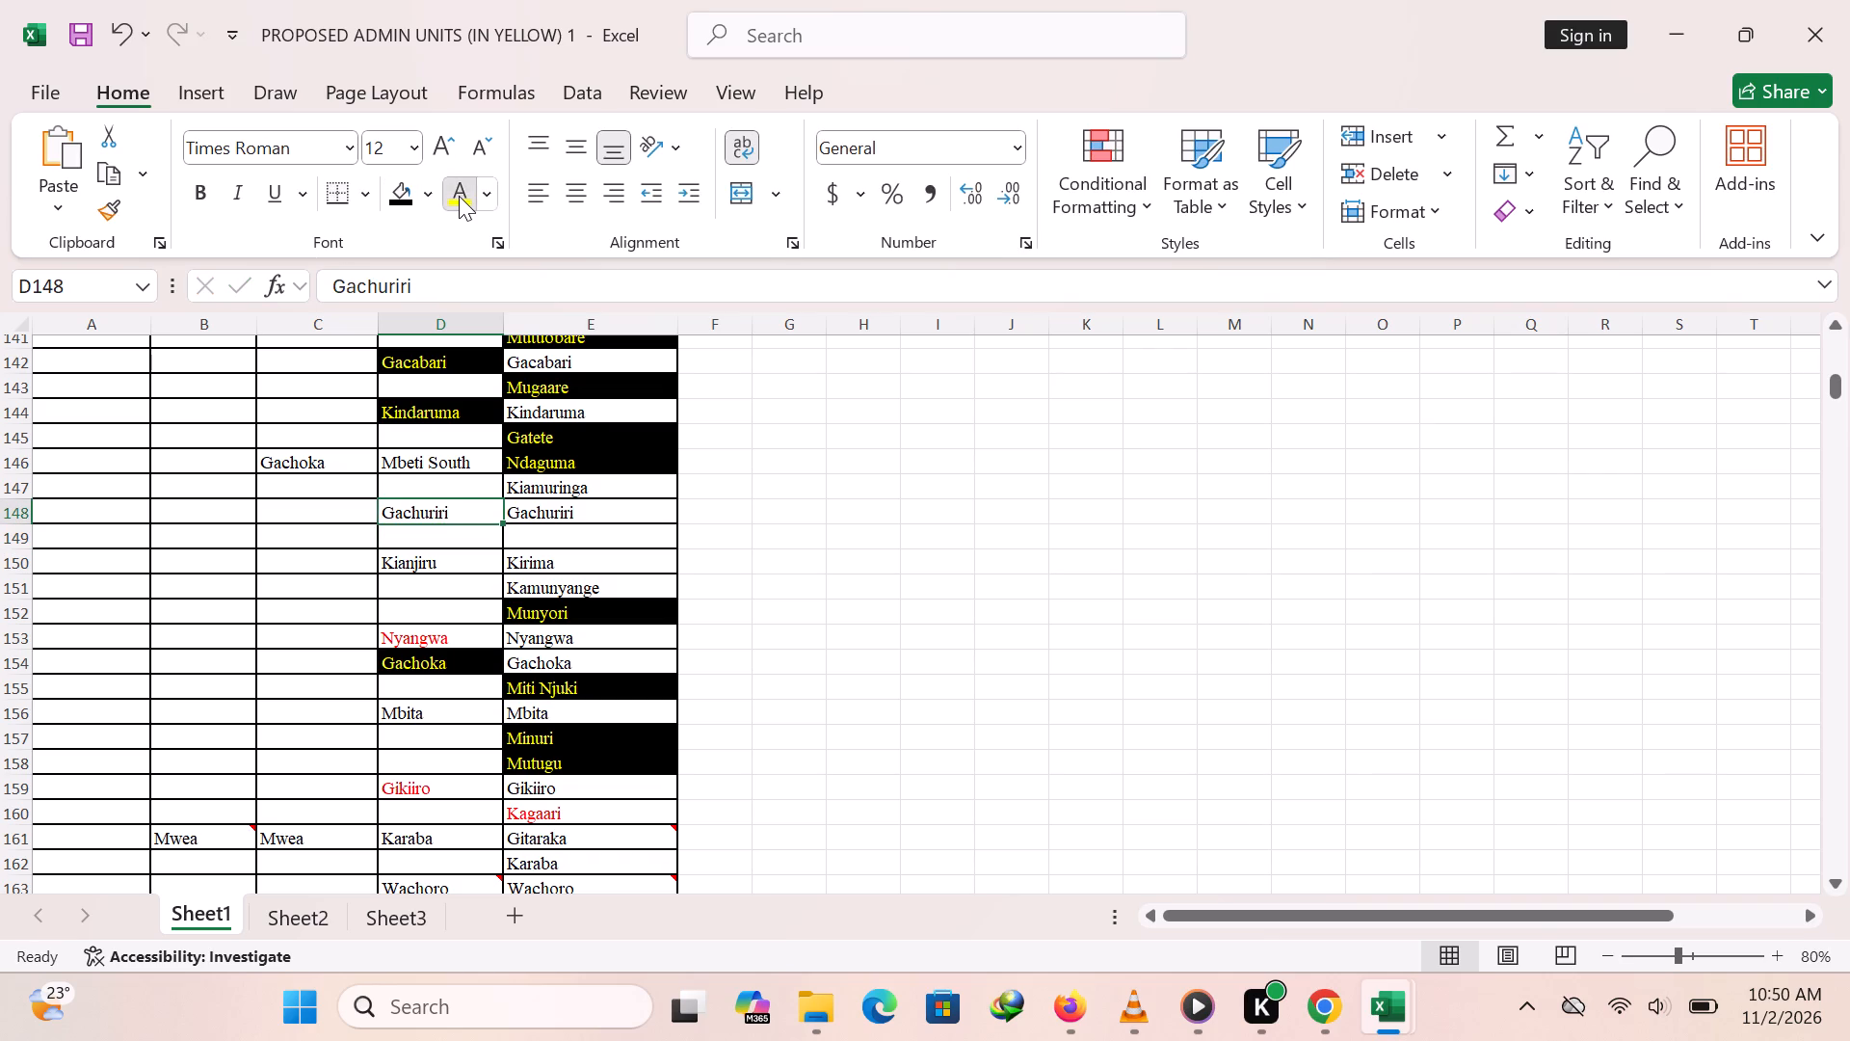
click(399, 193)
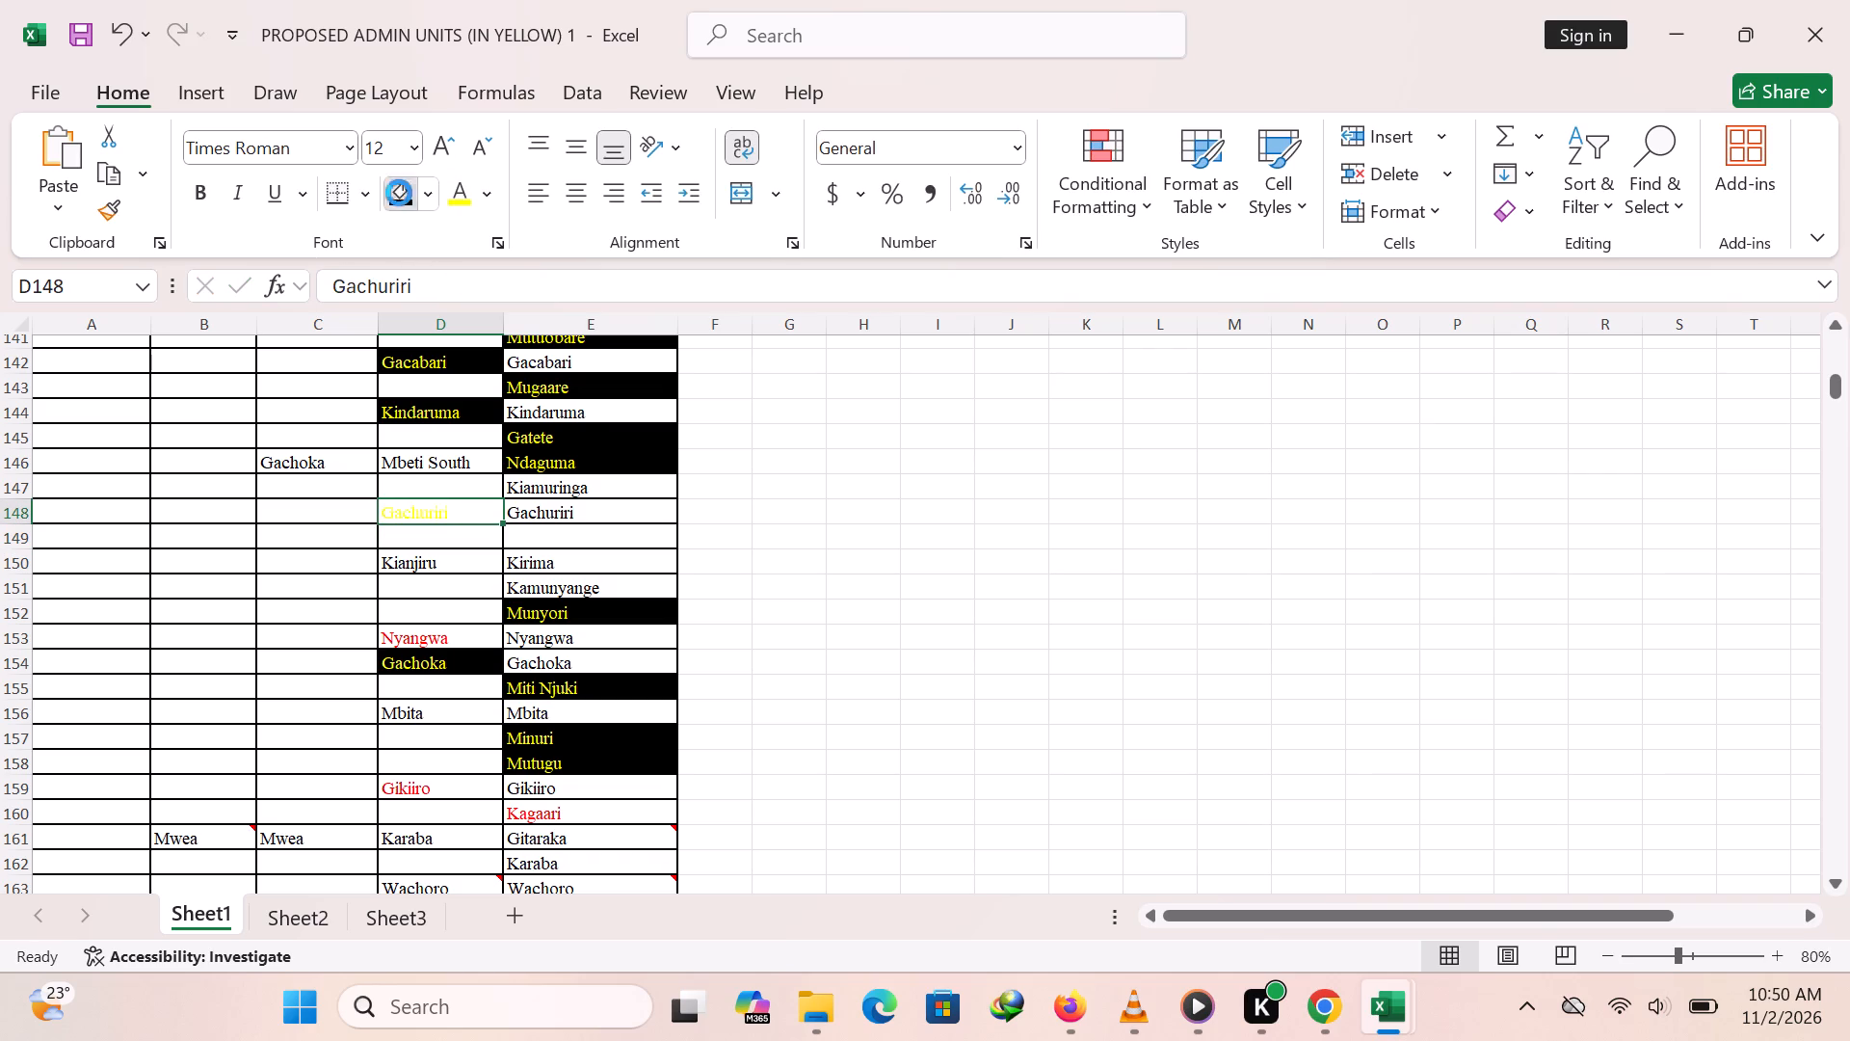
Enter Rianguu in cell E149 of the blank row, below Gachuriri.
click(530, 543)
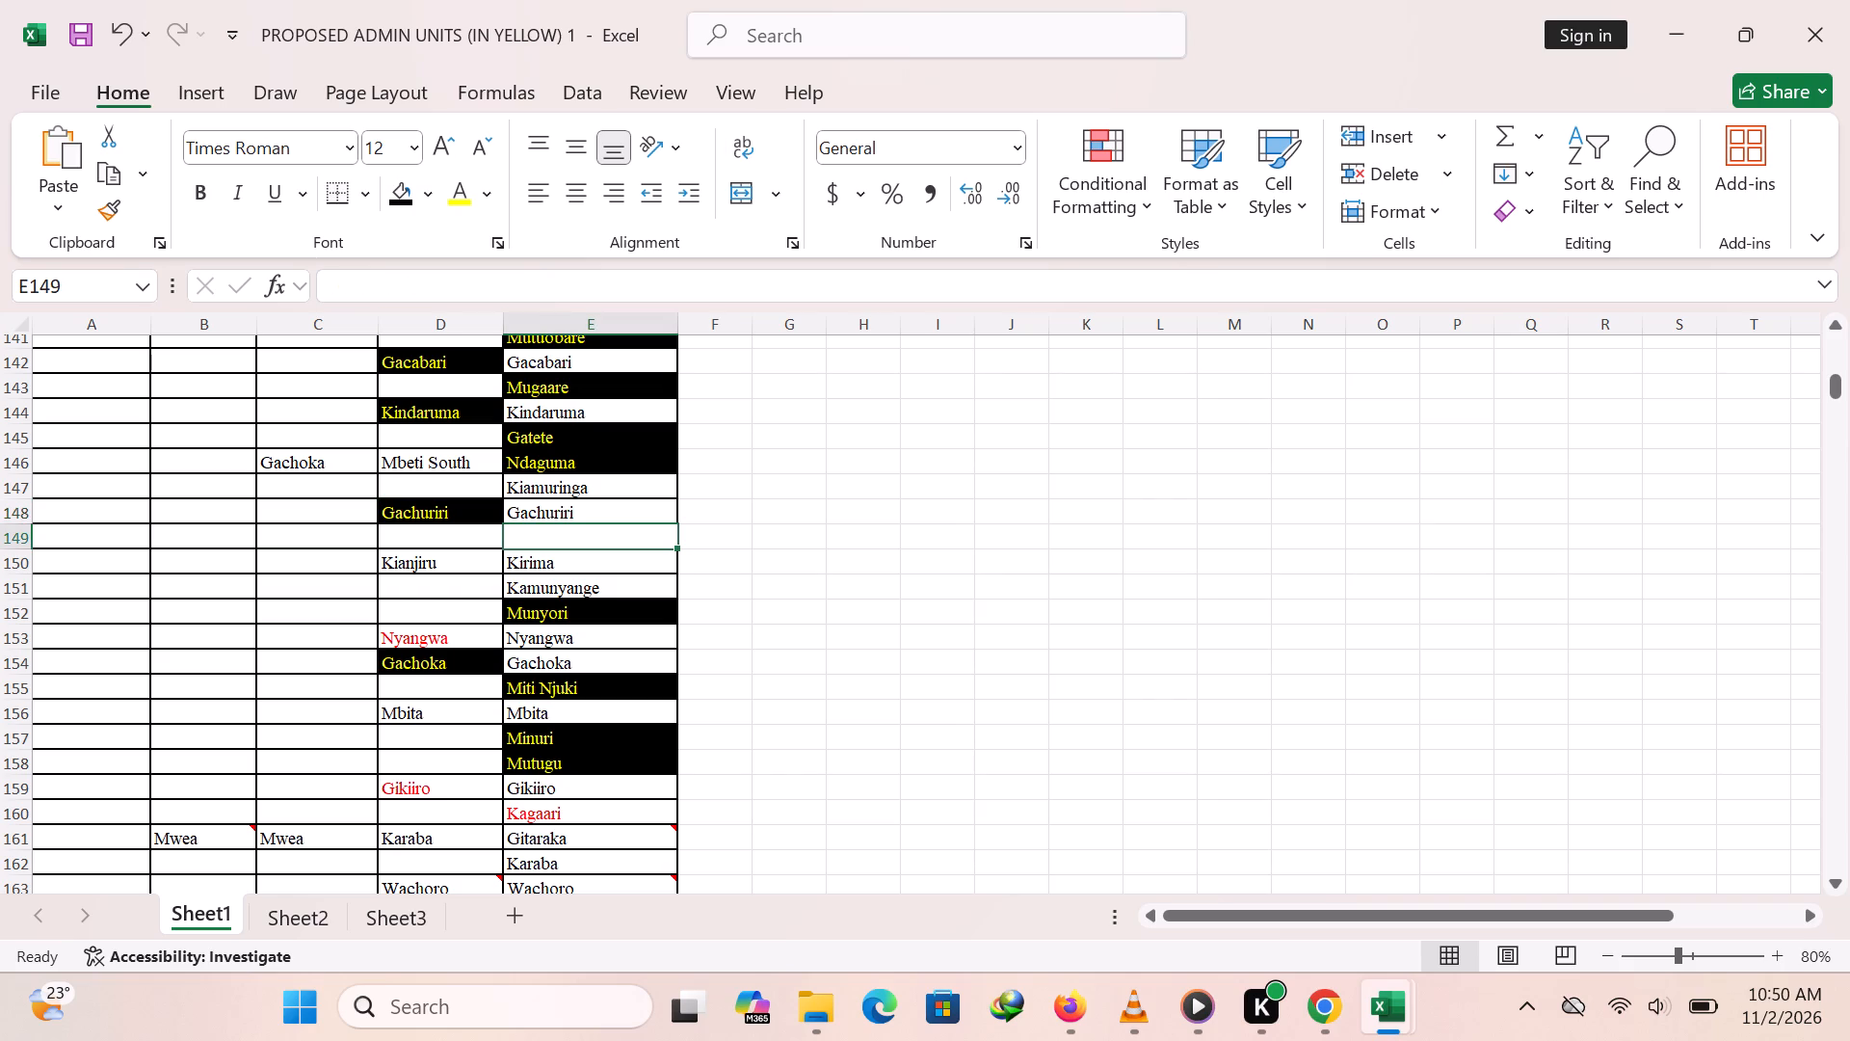
double_click(536, 538)
text(Ri)
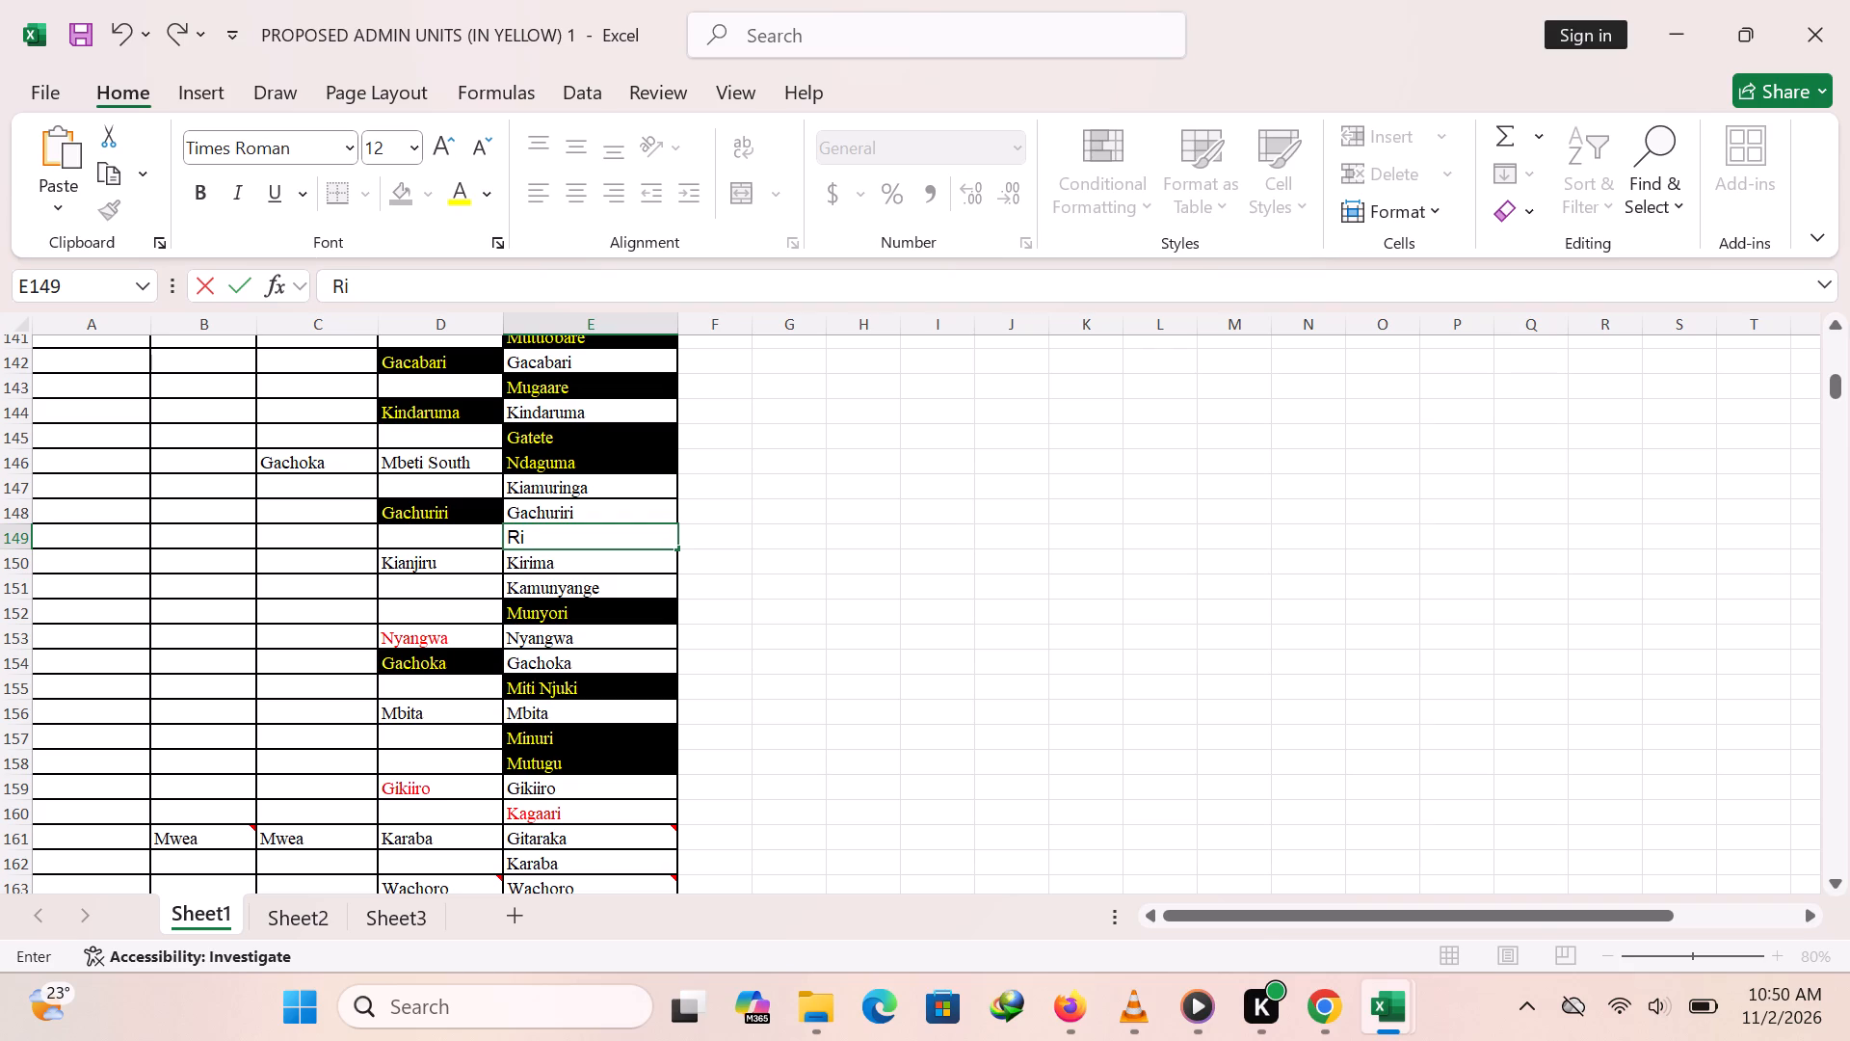
text(ng)
key(BackSpace)
key(BackSpace)
text(ungu)
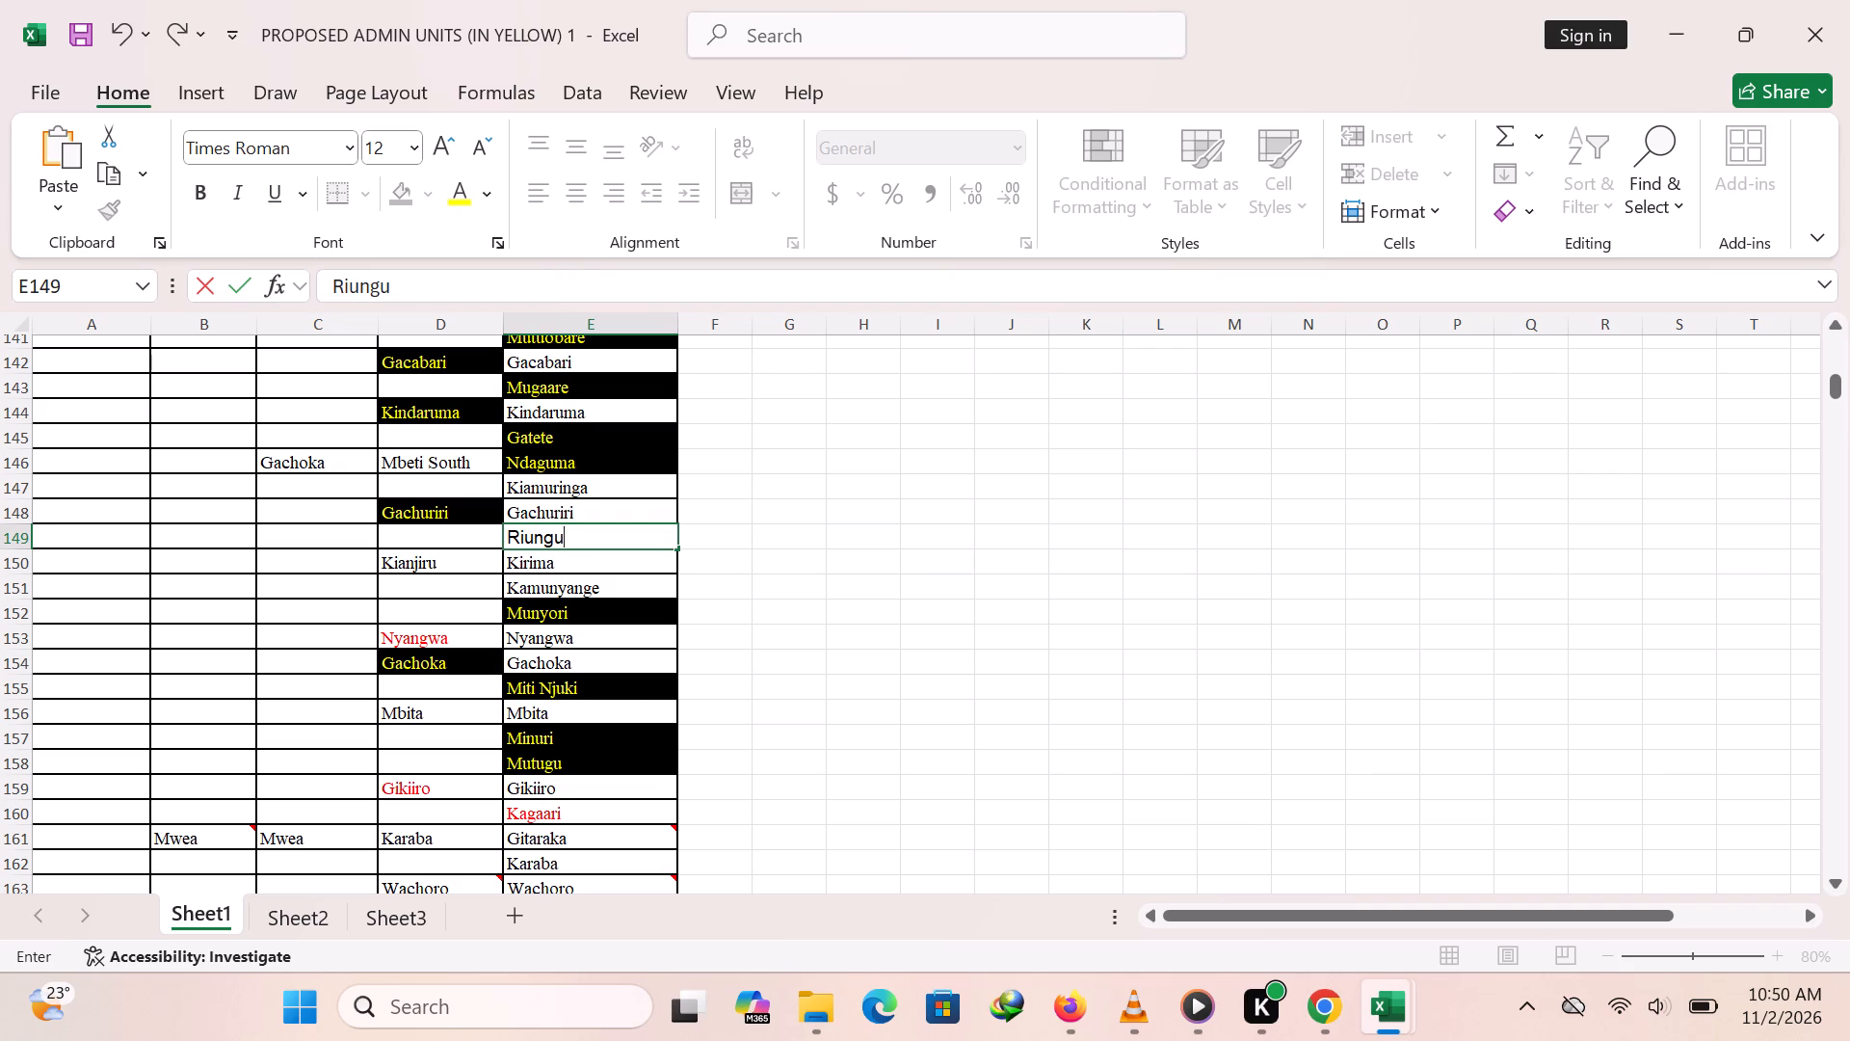
key(BackSpace)
key(BackSpace)
key(BackSpace)
key(BackSpace)
text(anguu)
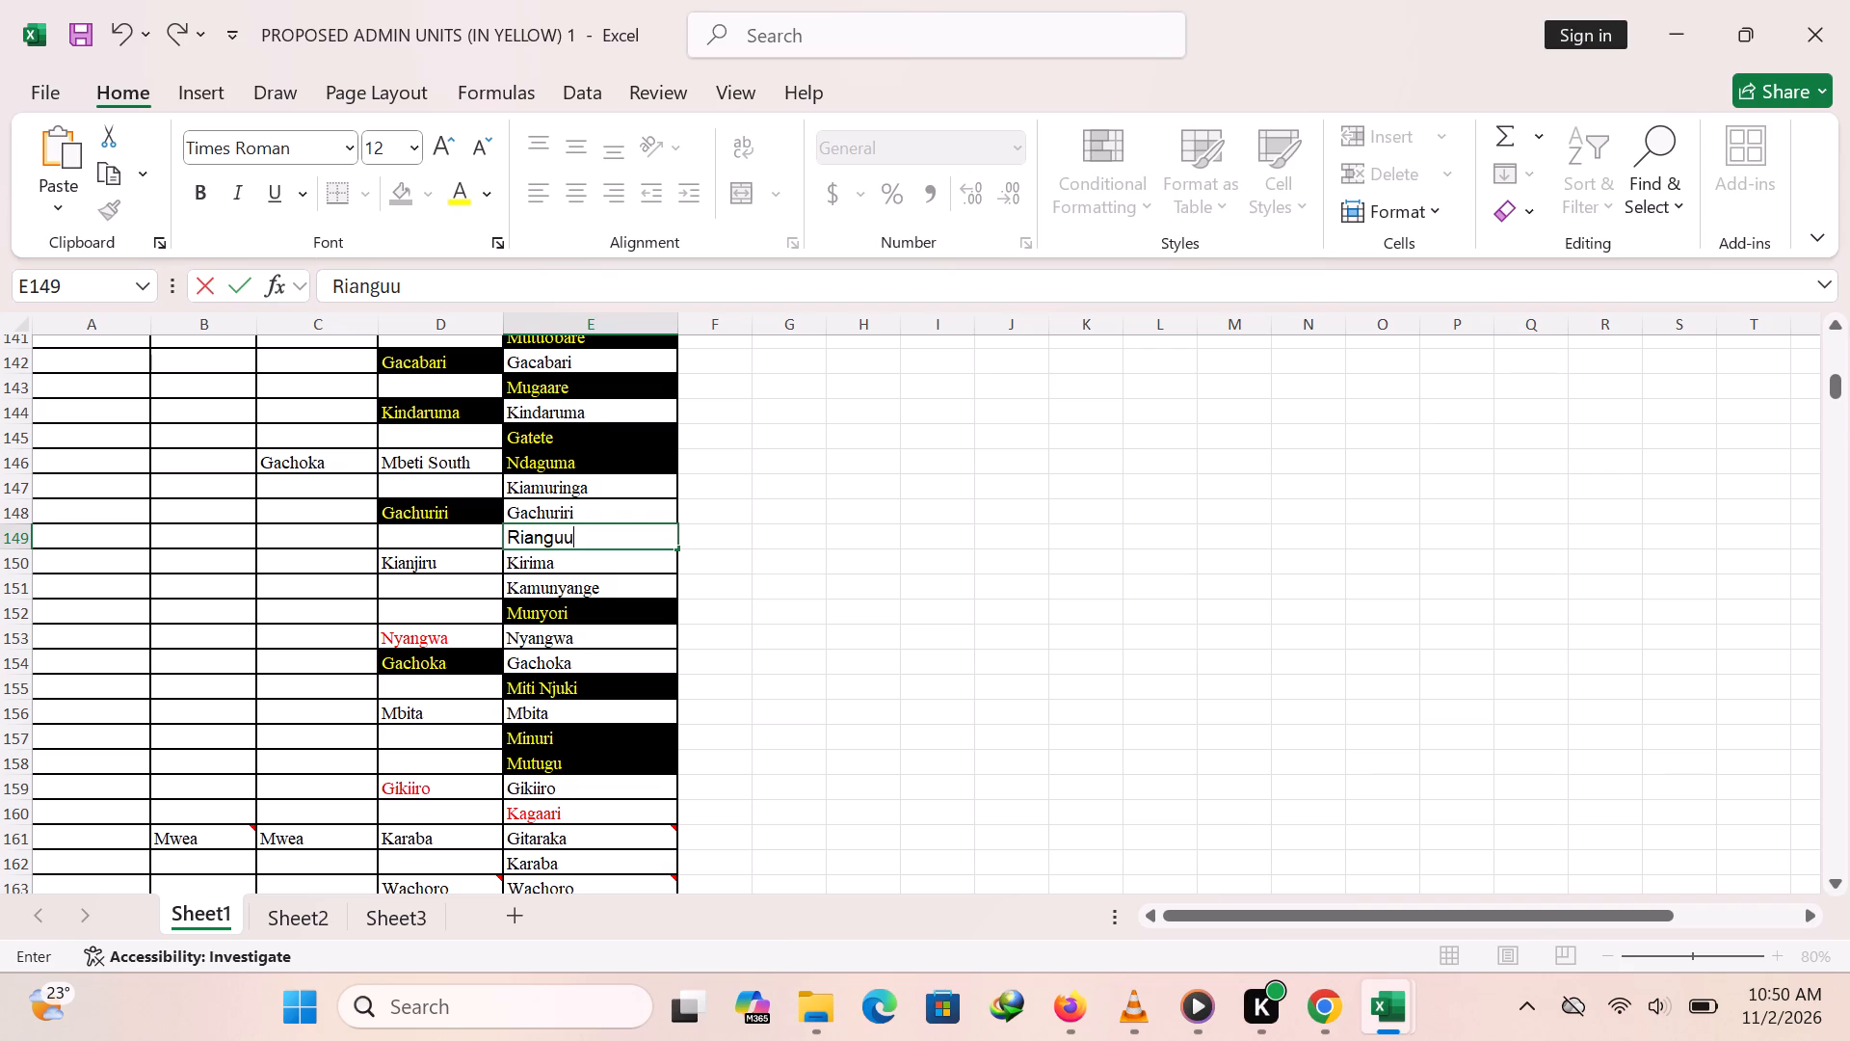
click(647, 565)
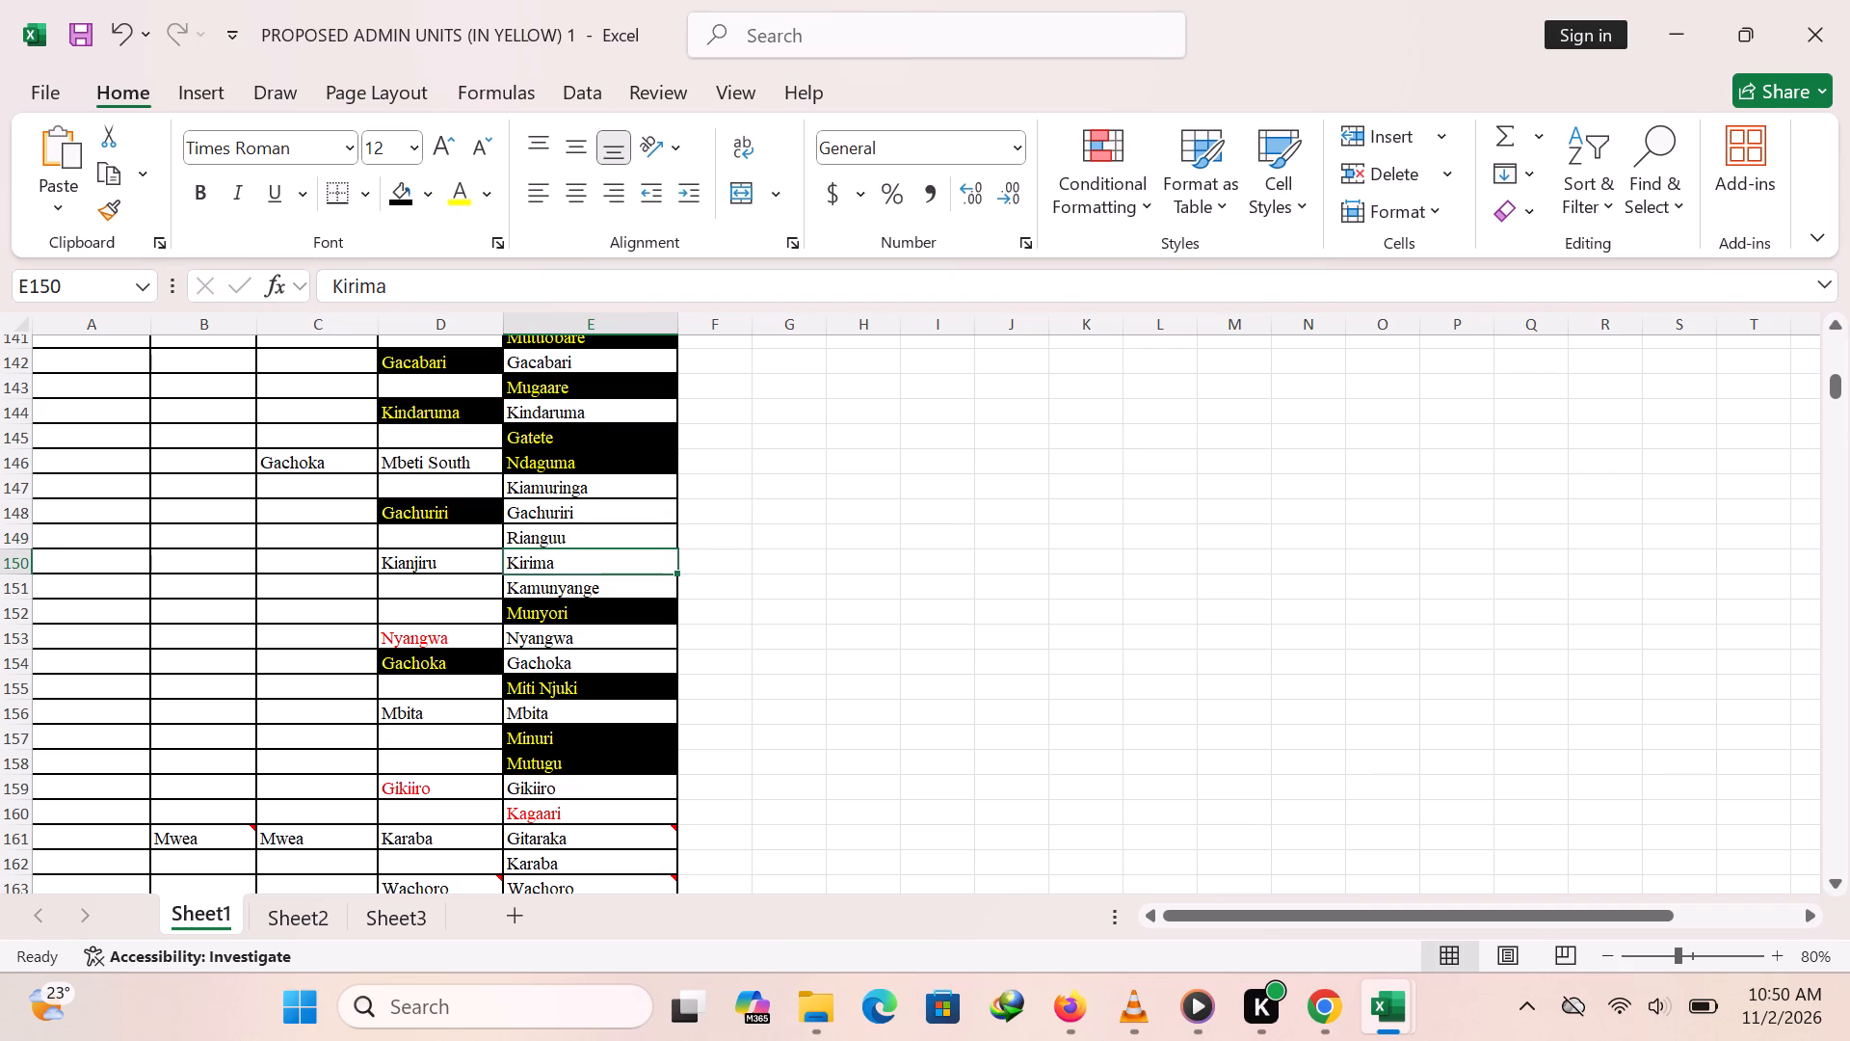
Format the Rianguu cell E149 with a black fill and yellow font.
click(579, 541)
drag(579, 541, 589, 510)
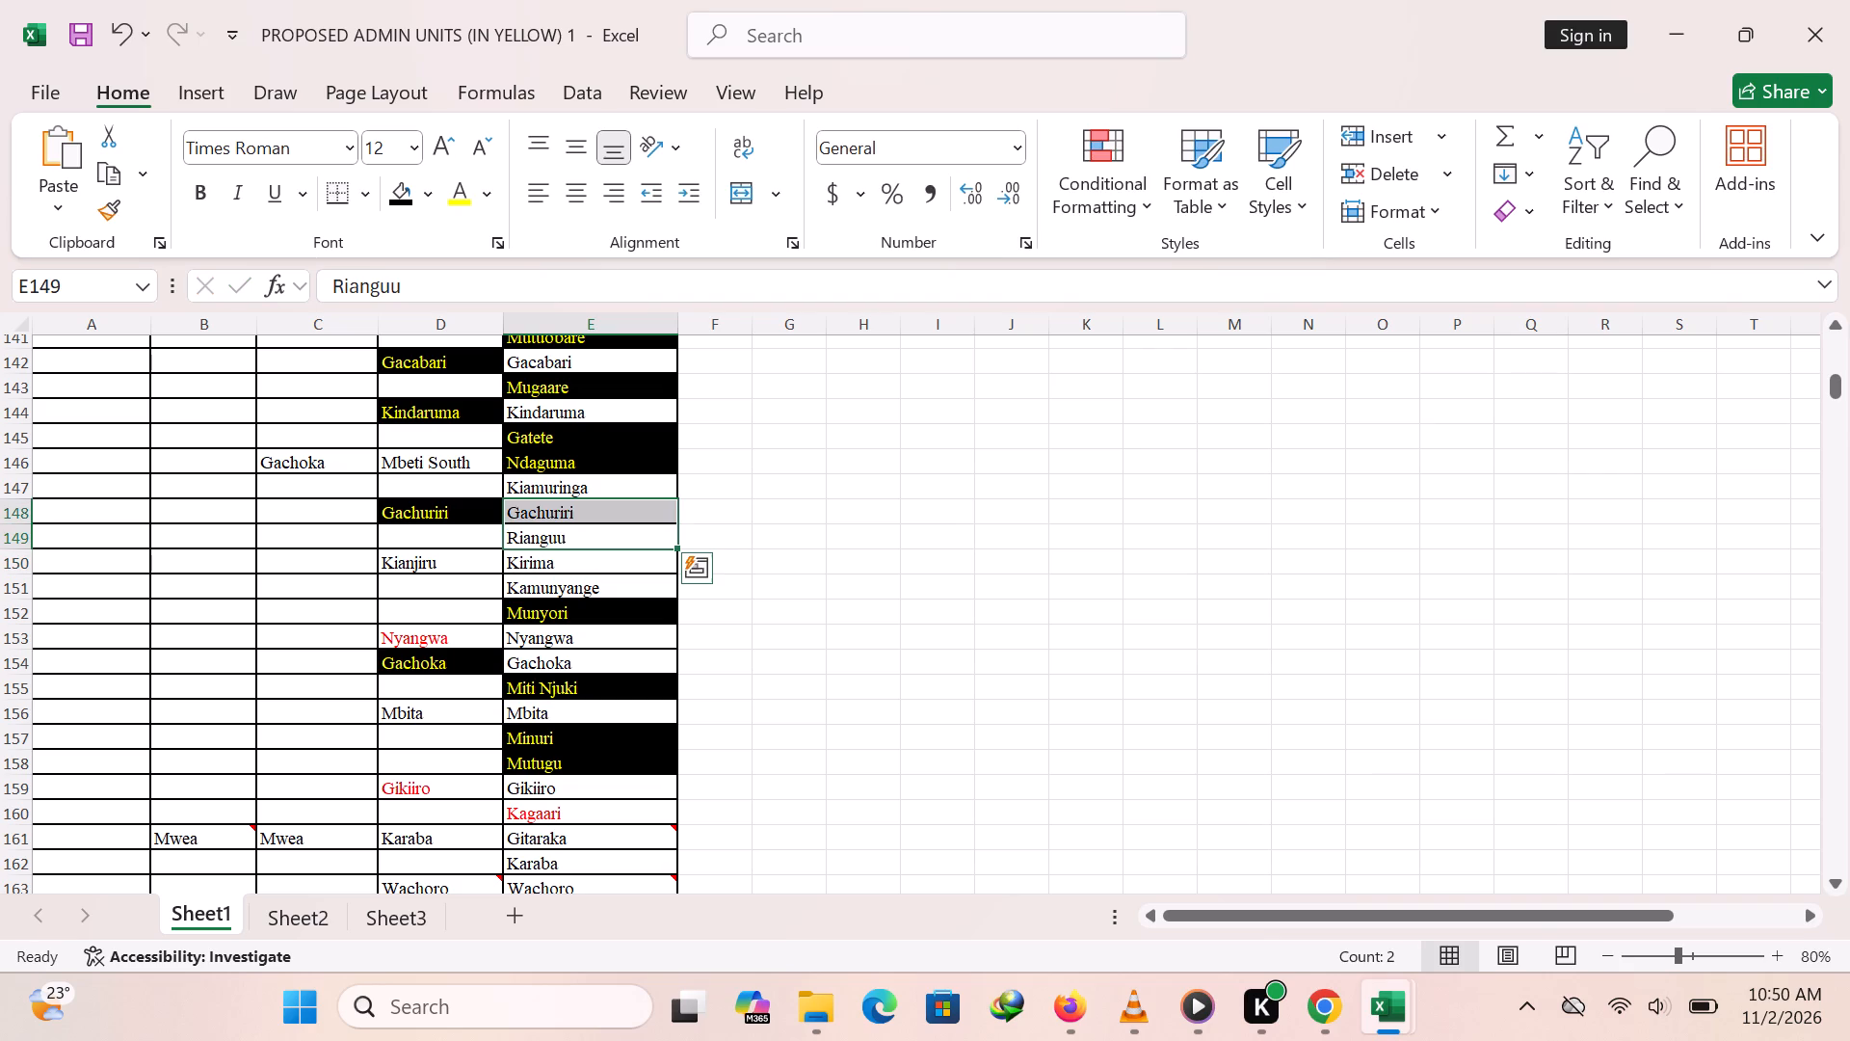
click(578, 543)
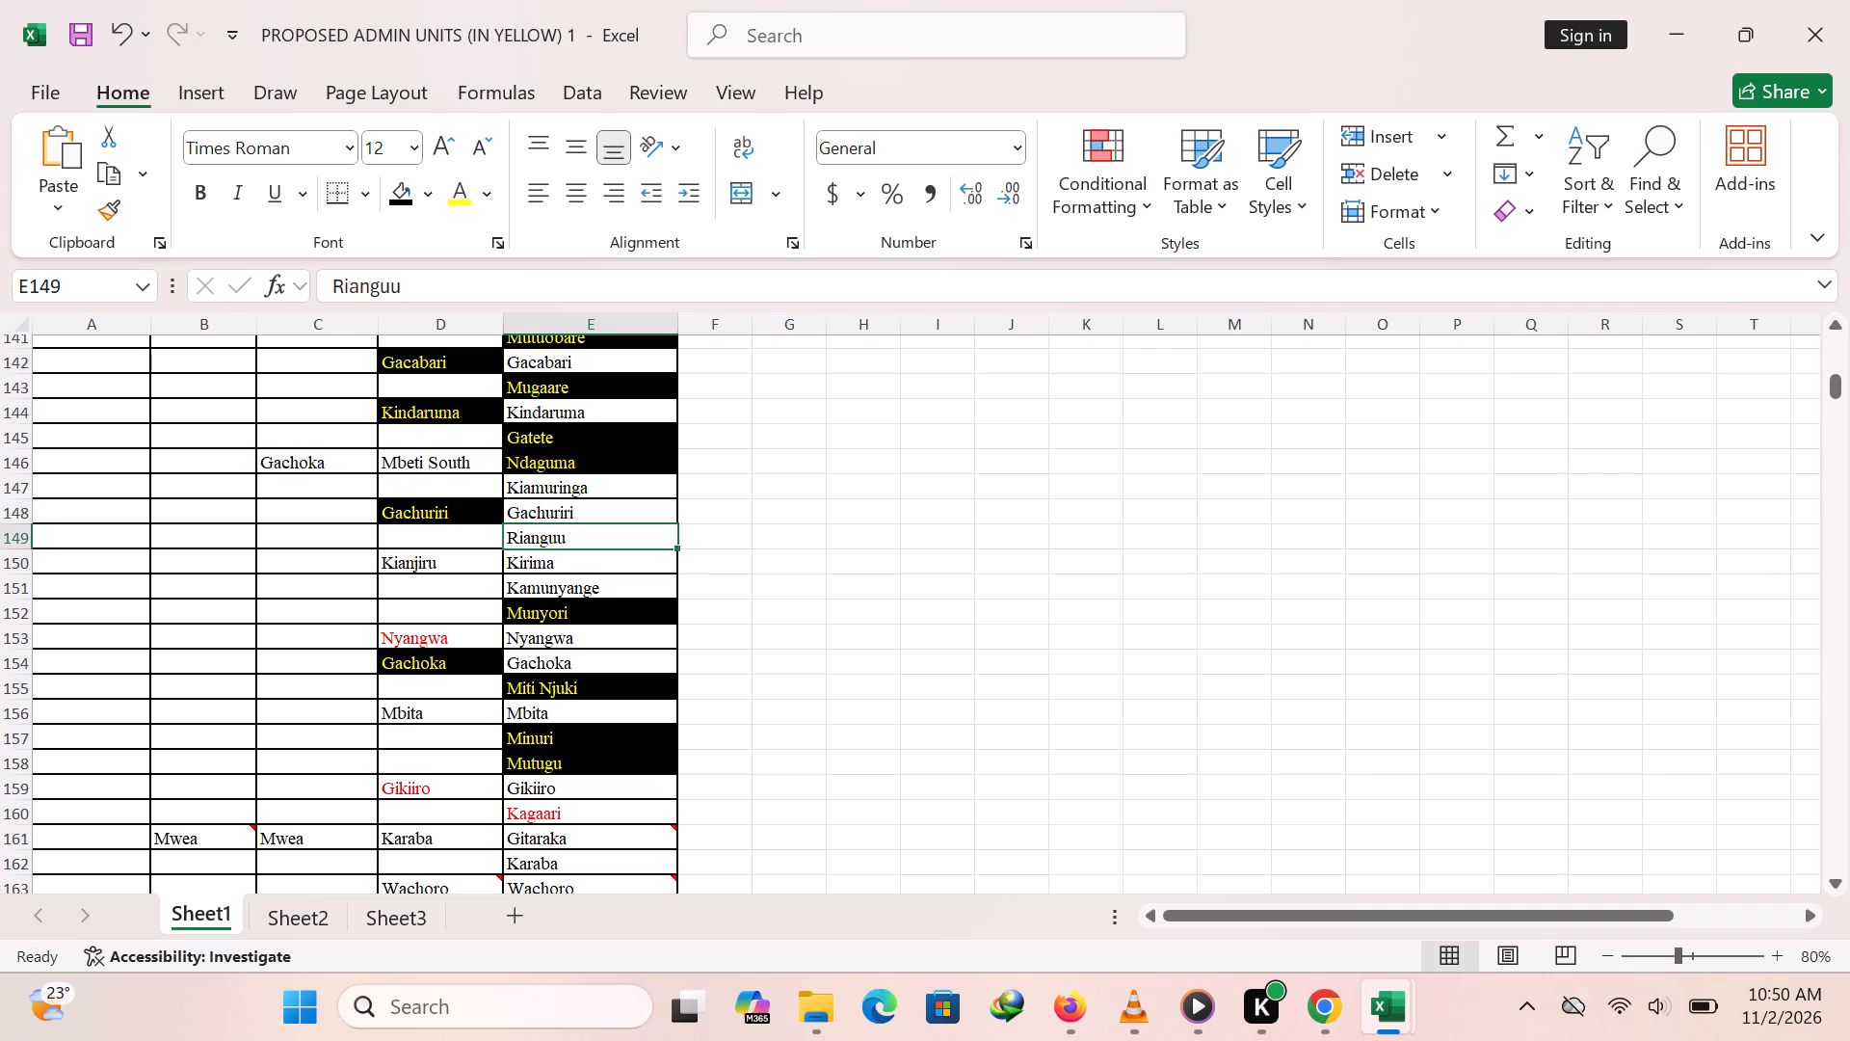
click(577, 541)
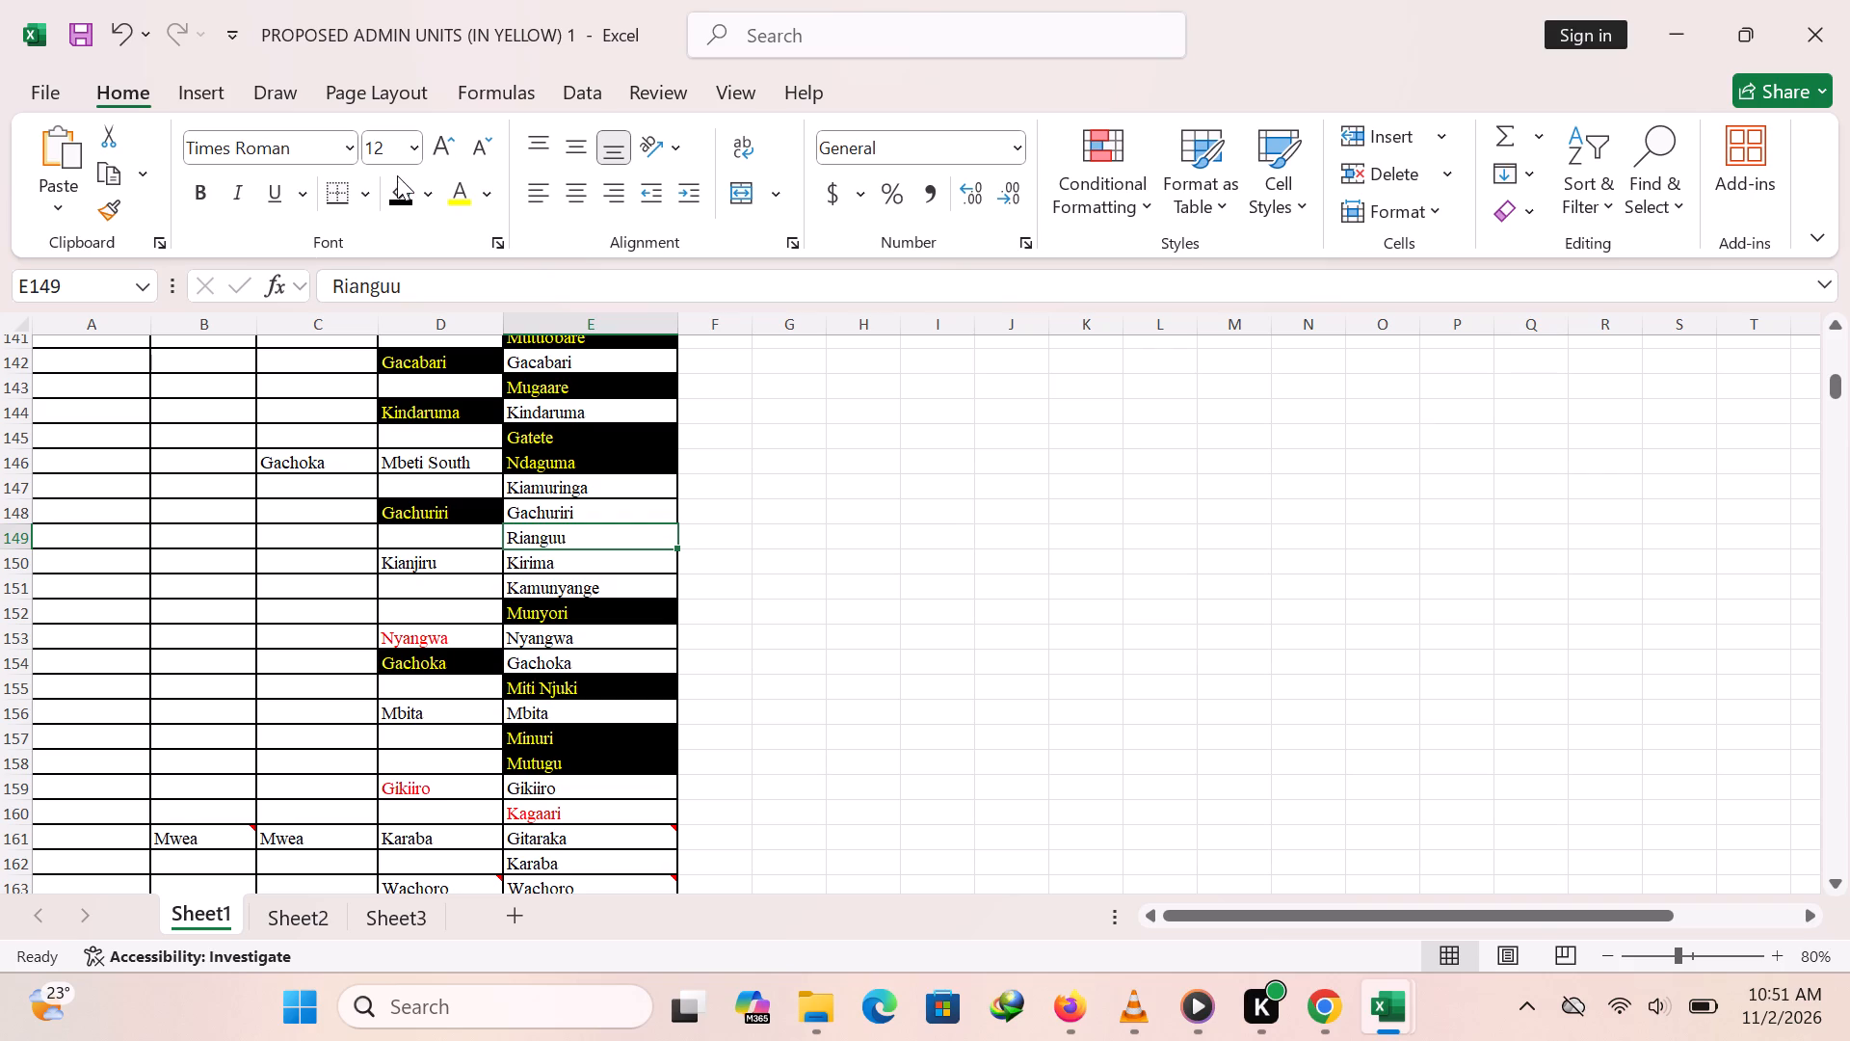
click(397, 196)
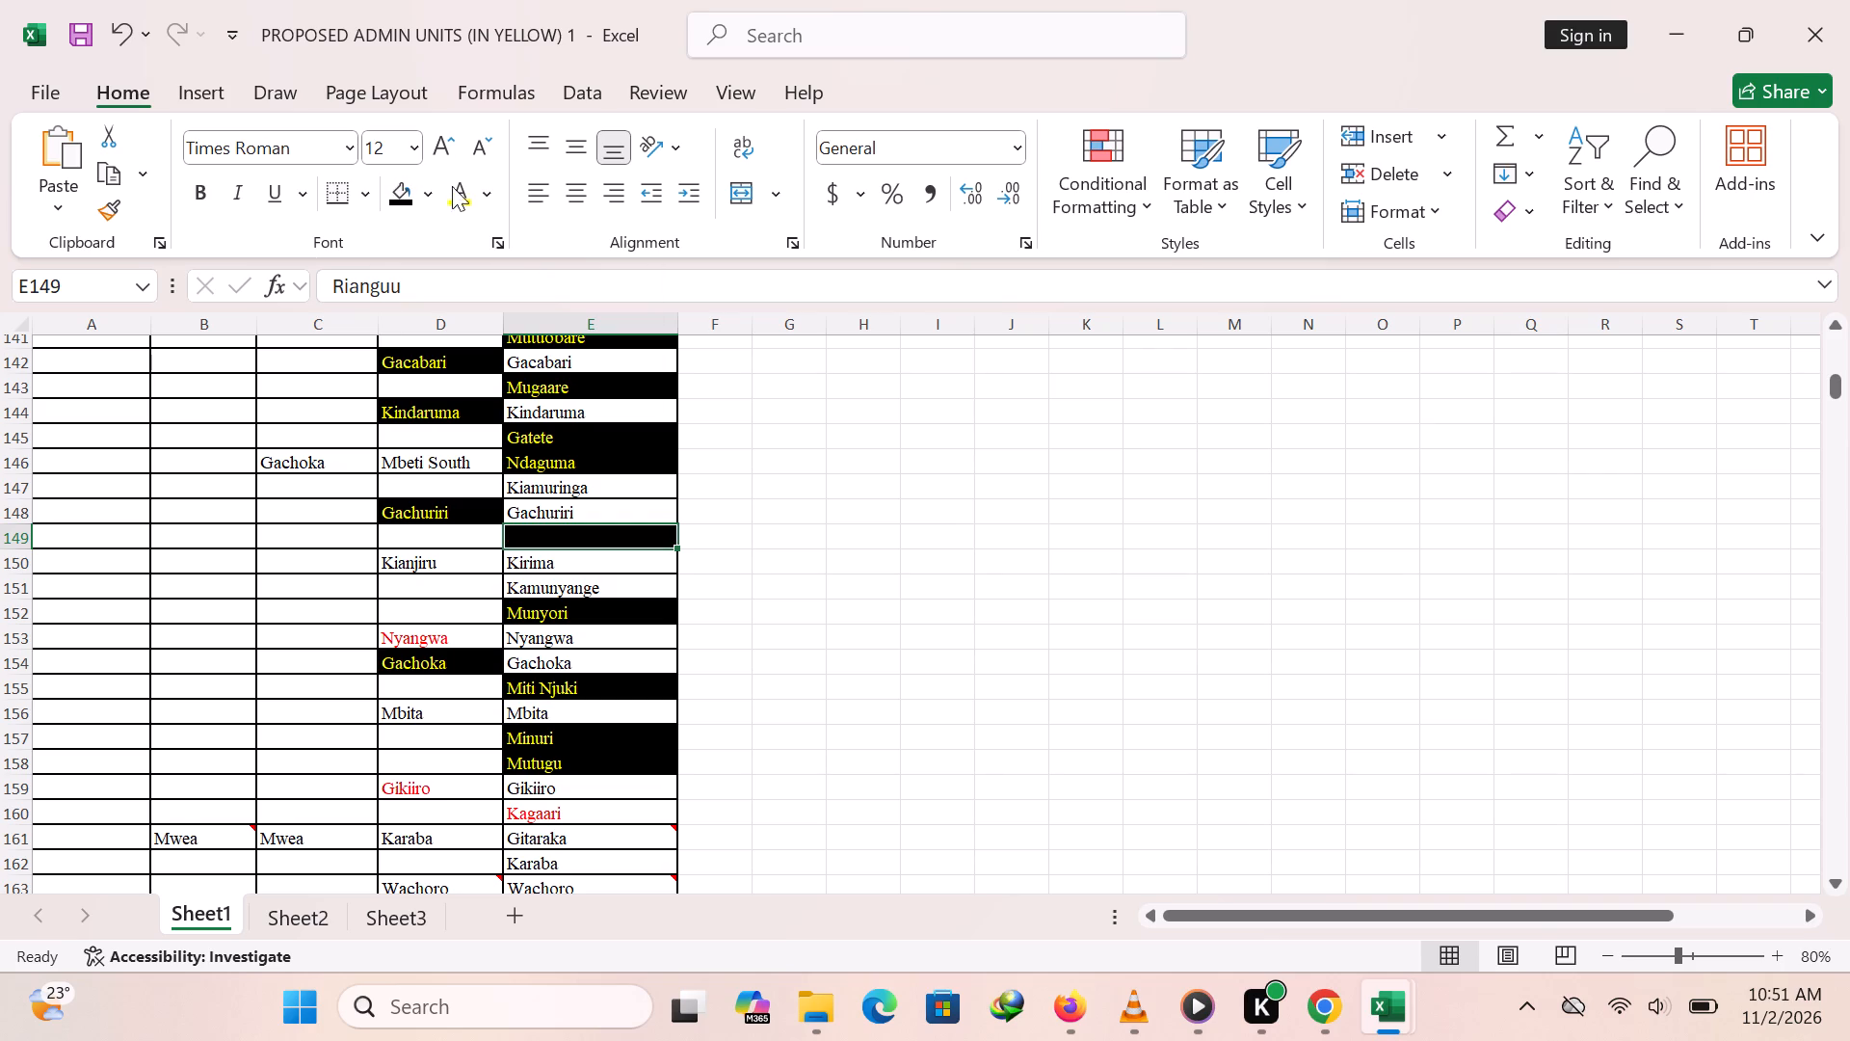
click(465, 186)
Review the unit names in columns D and E, from the Kithunthiri rows down to Mbondoni at the list's end.
scroll(575, 763, up, 1)
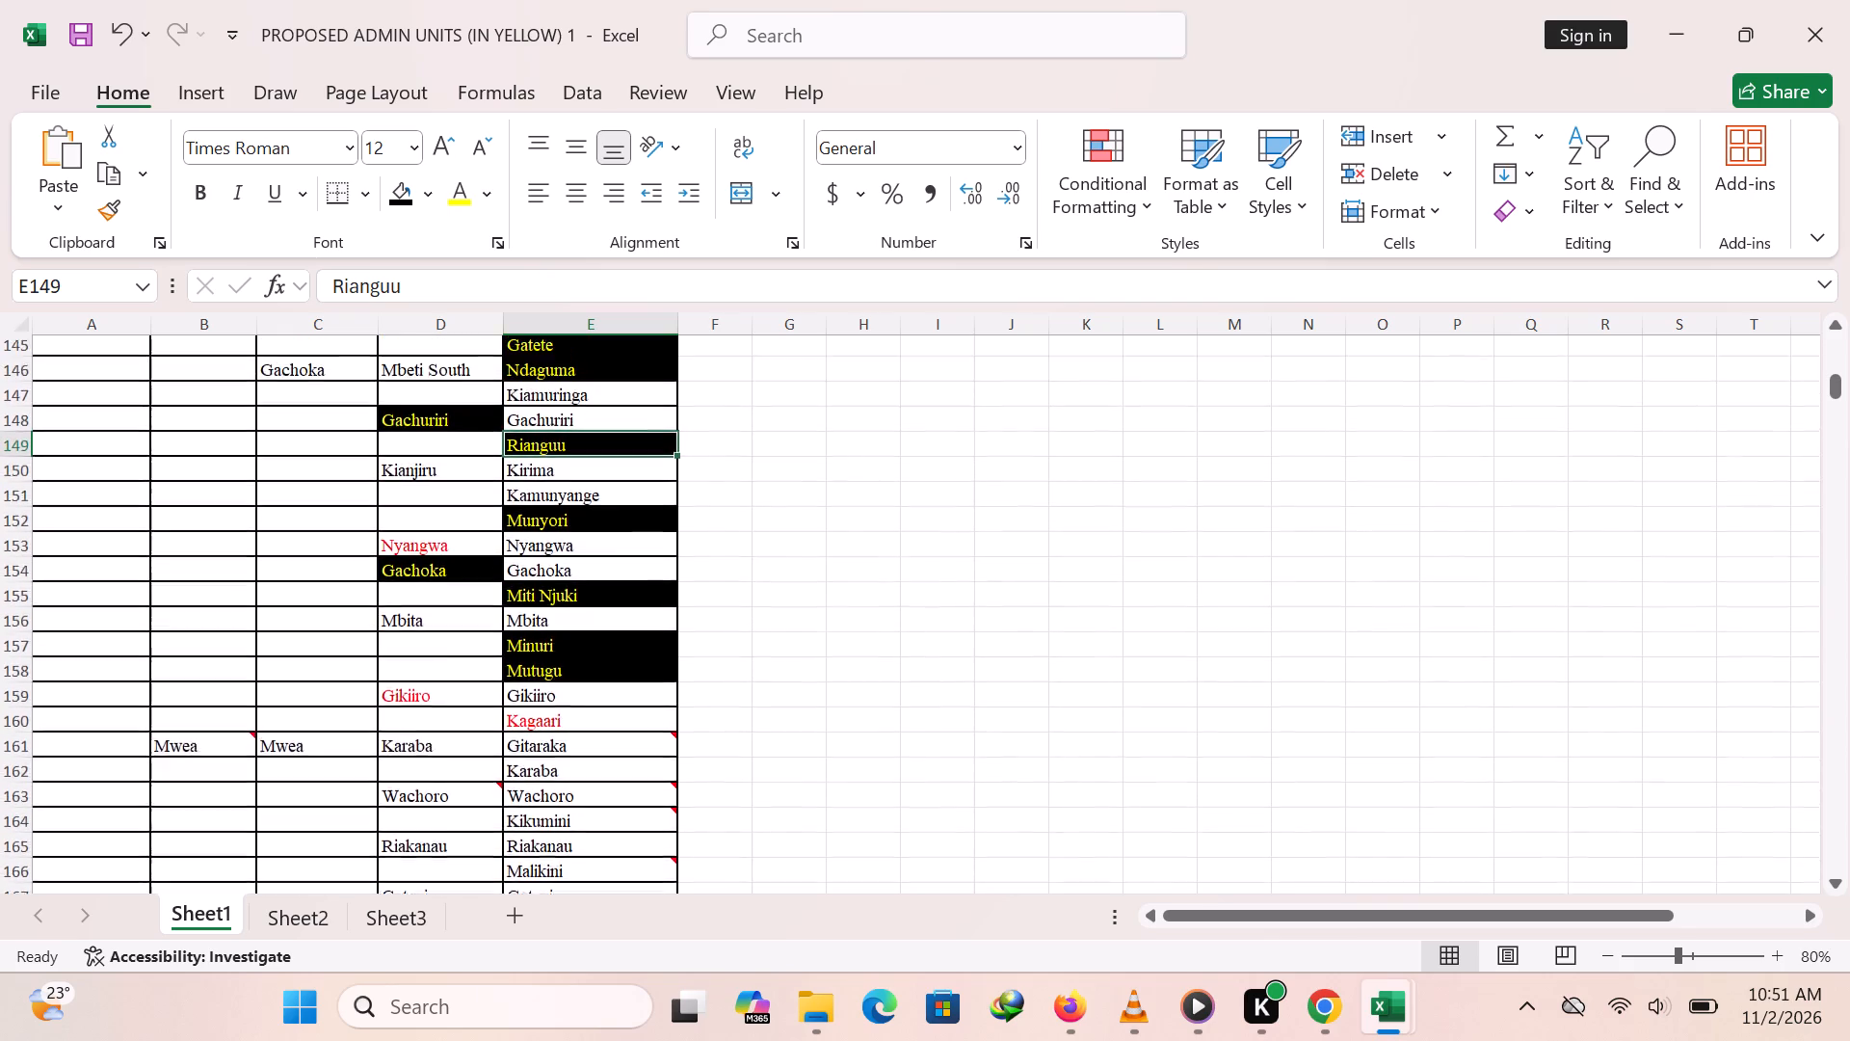
scroll(575, 763, up, 1)
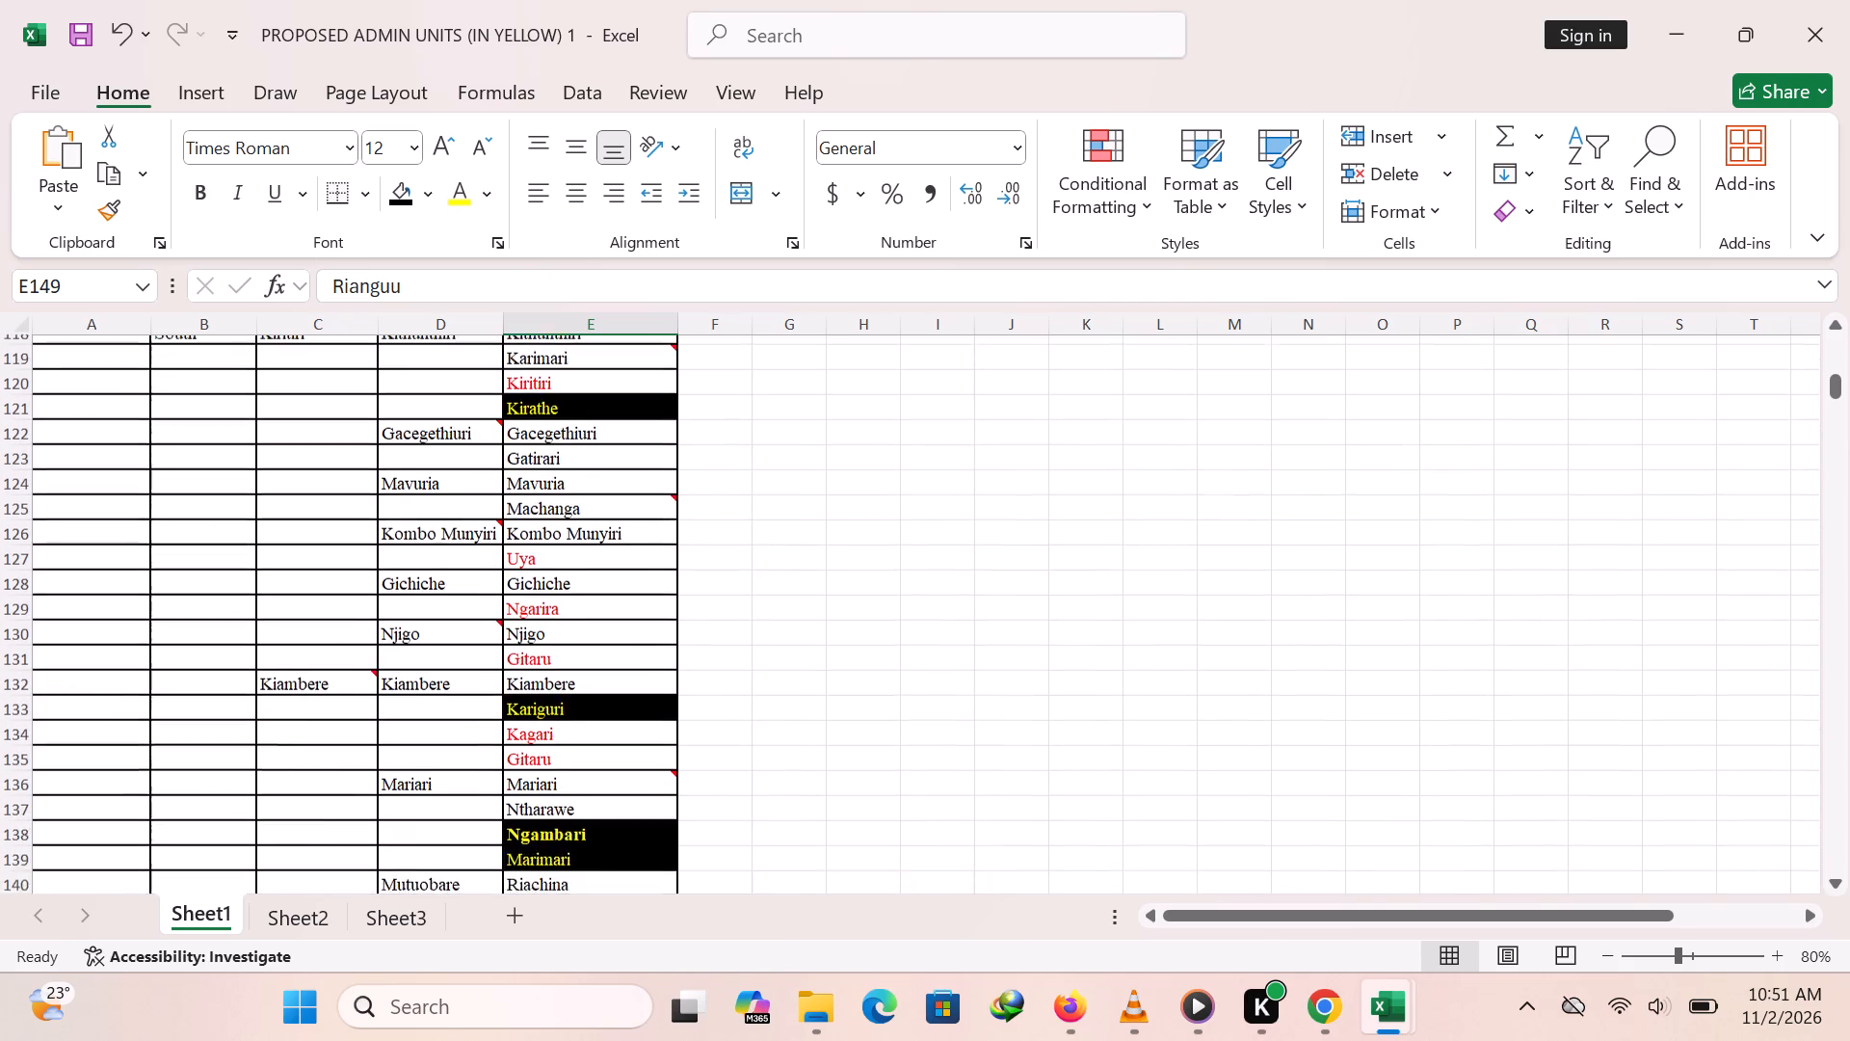
scroll(575, 763, up, 1)
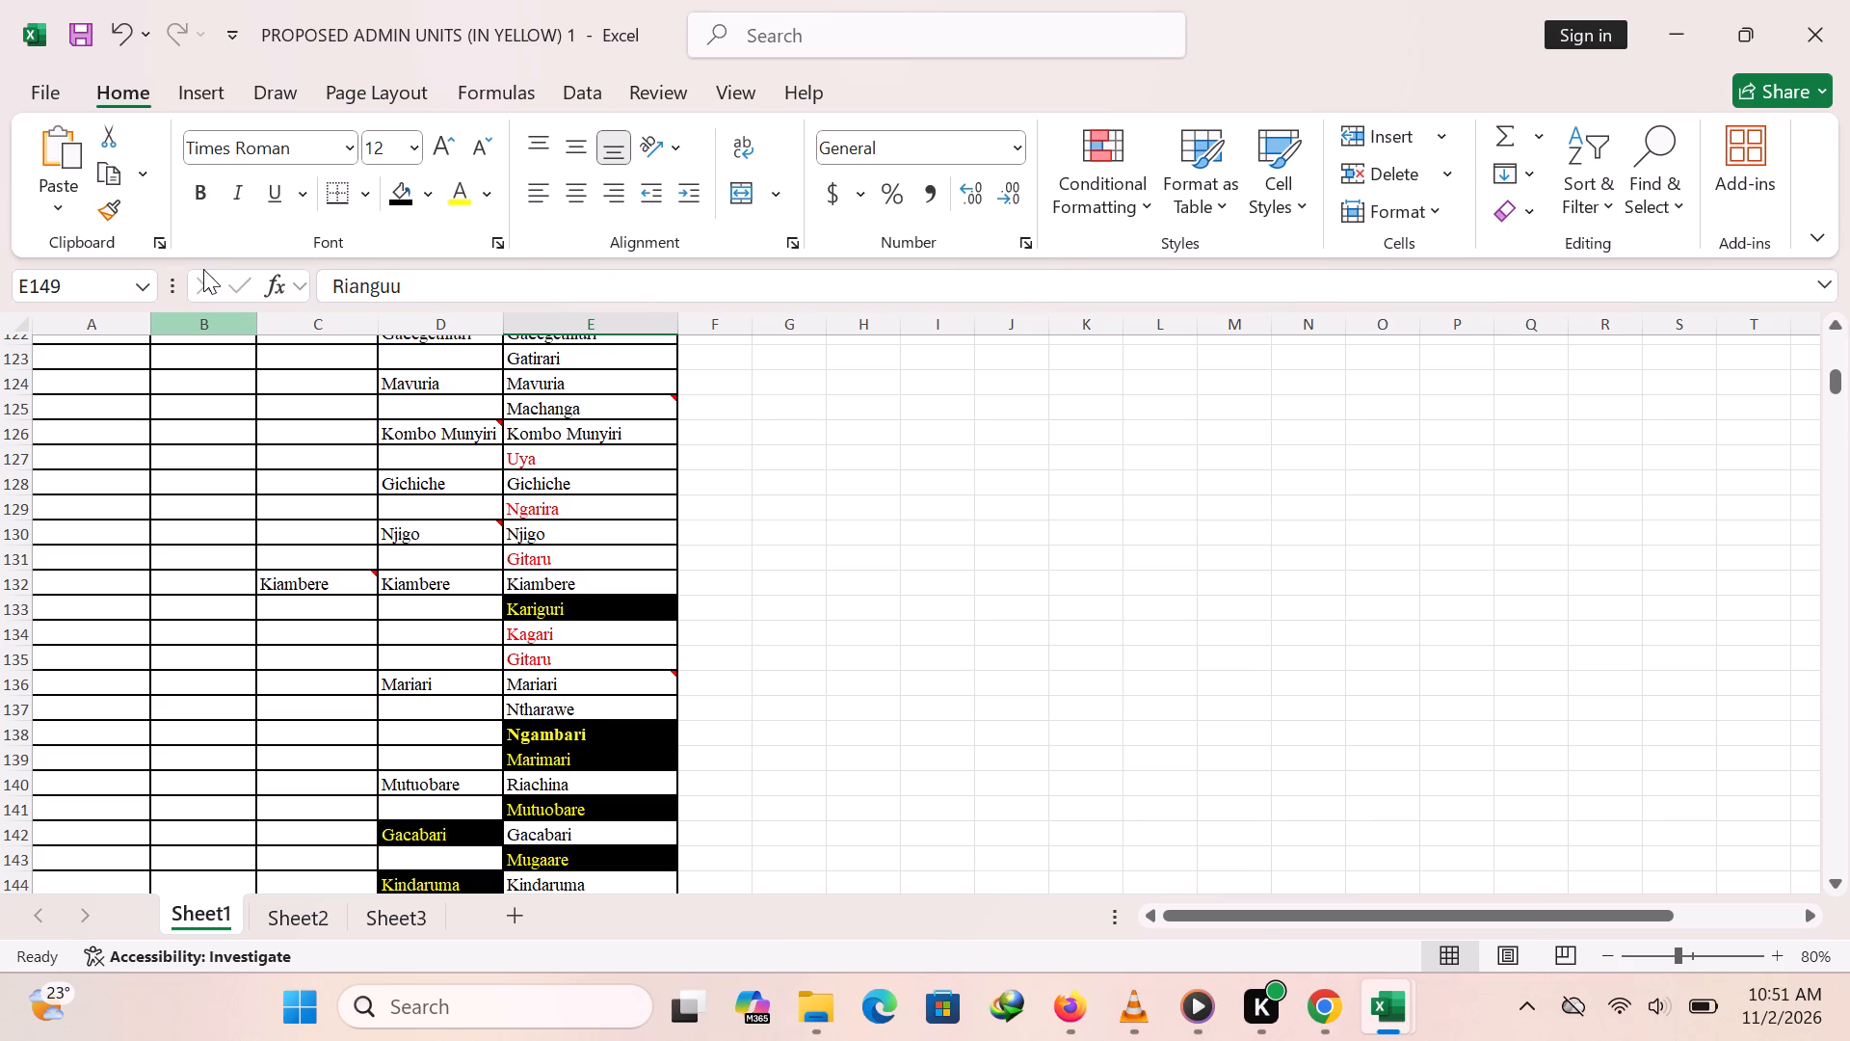
scroll(434, 523, down, 17)
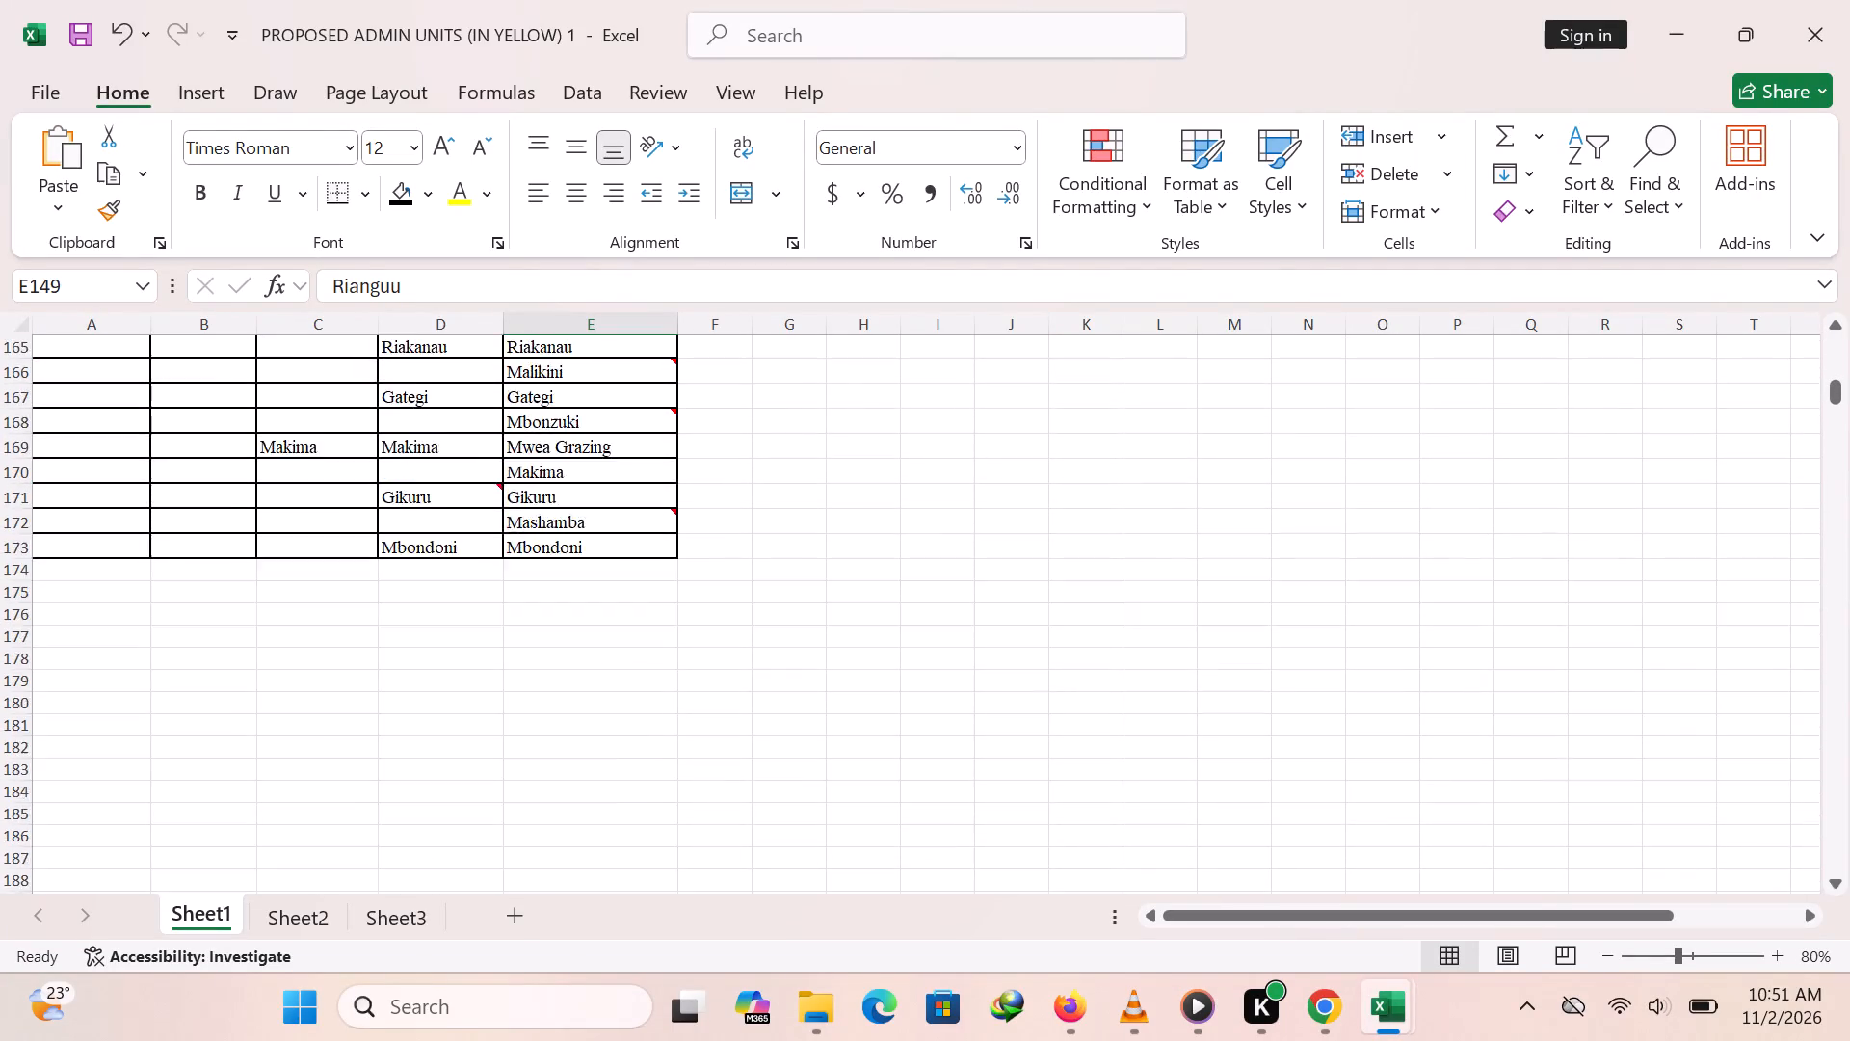
scroll(434, 523, up, 9)
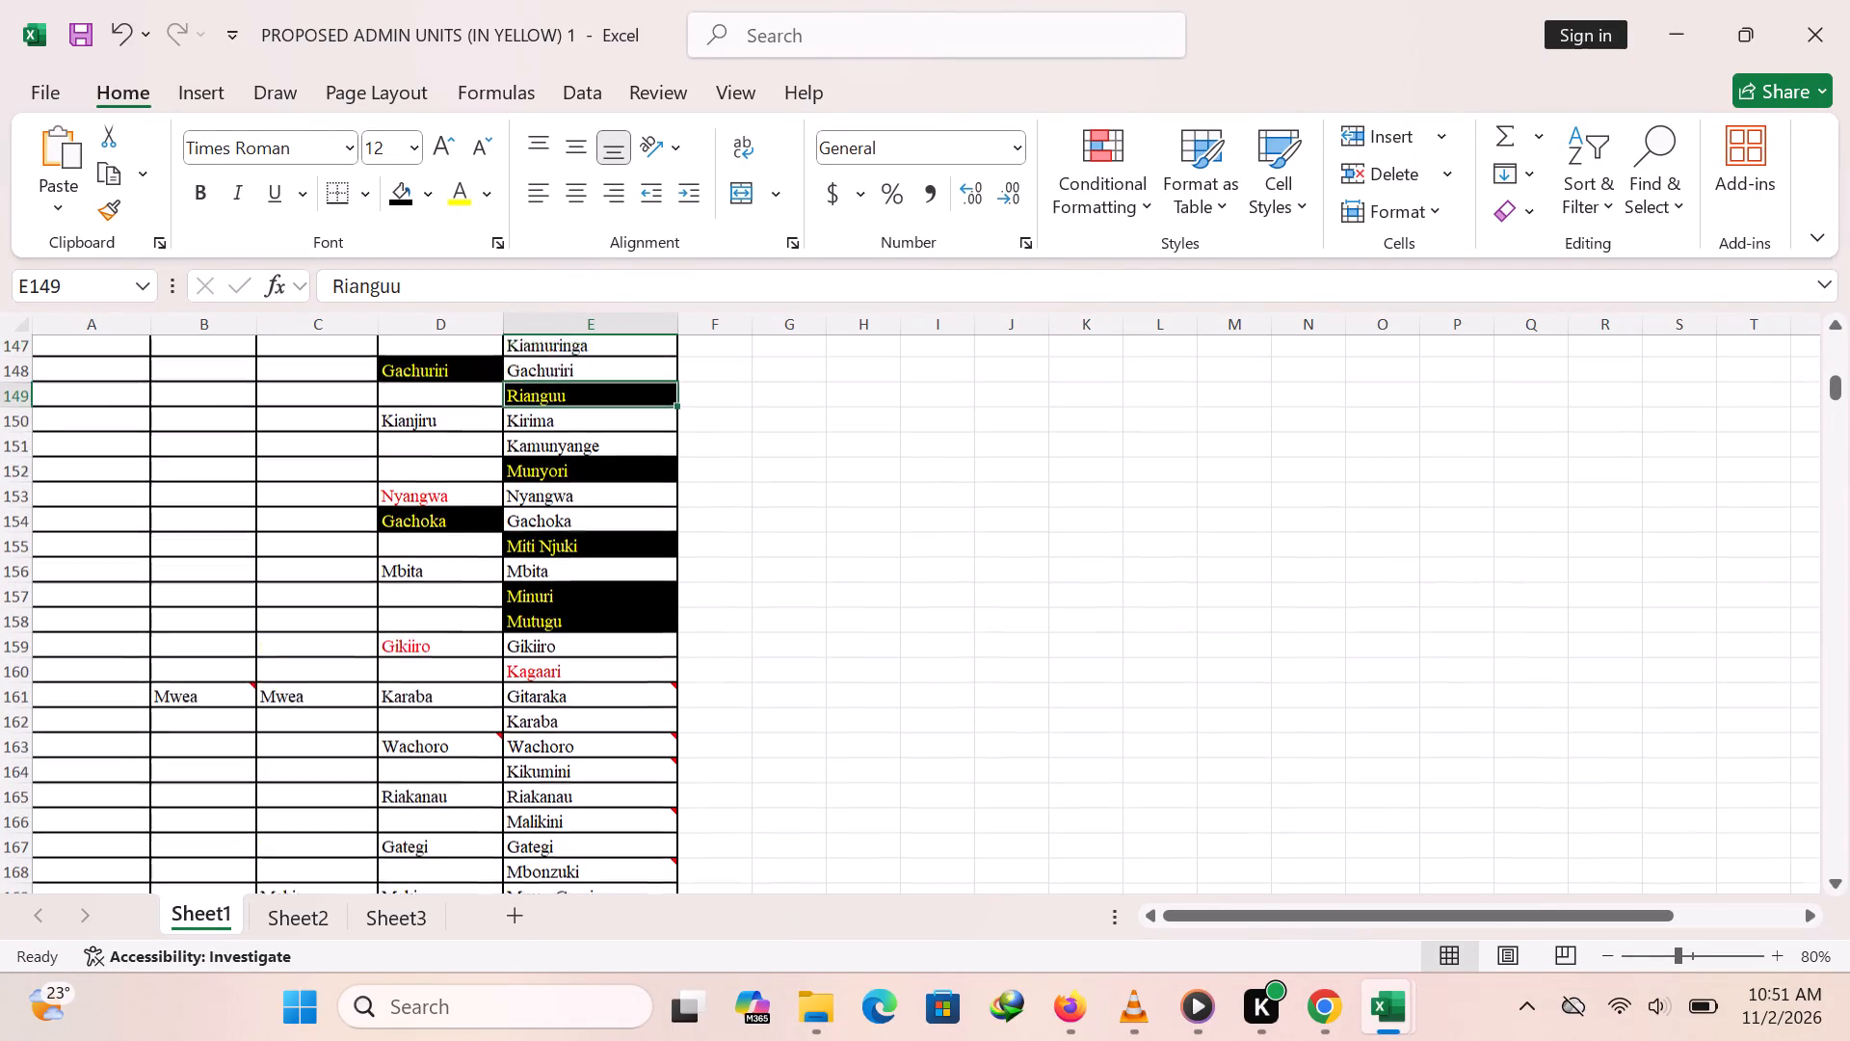
scroll(430, 520, up, 5)
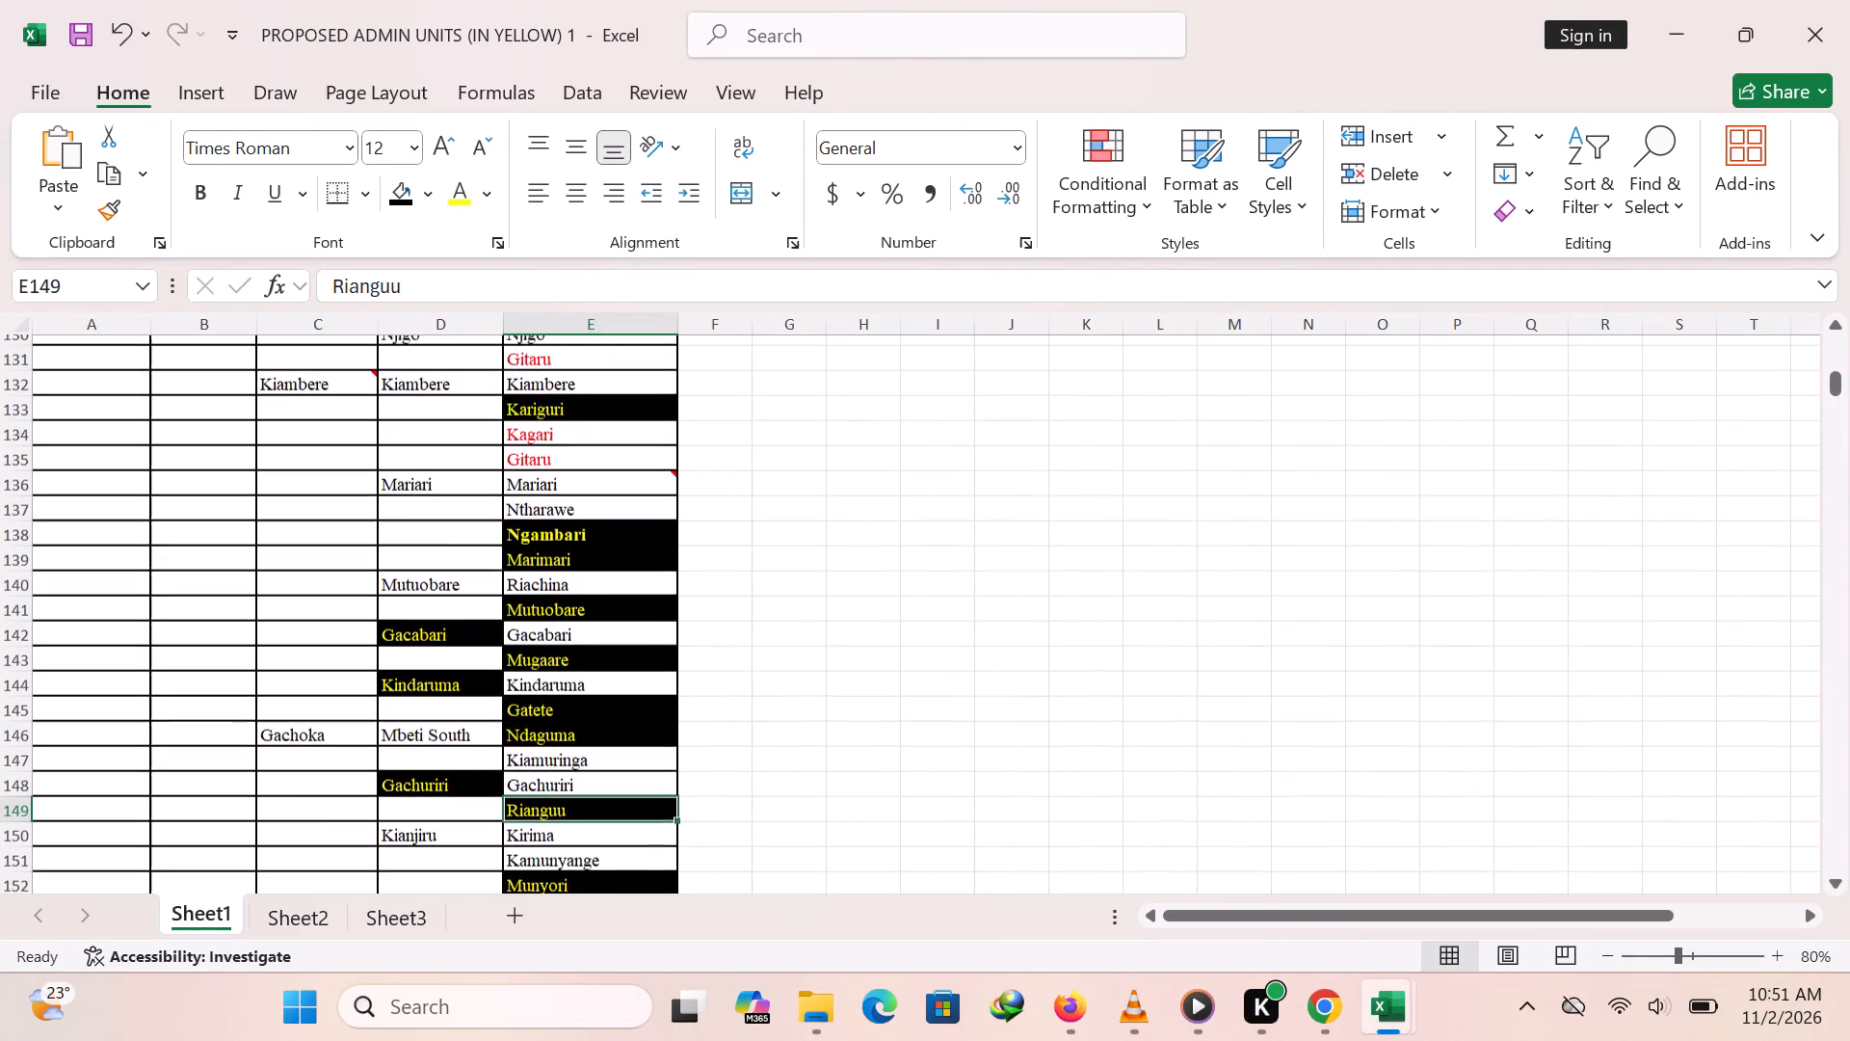
scroll(430, 520, up, 2)
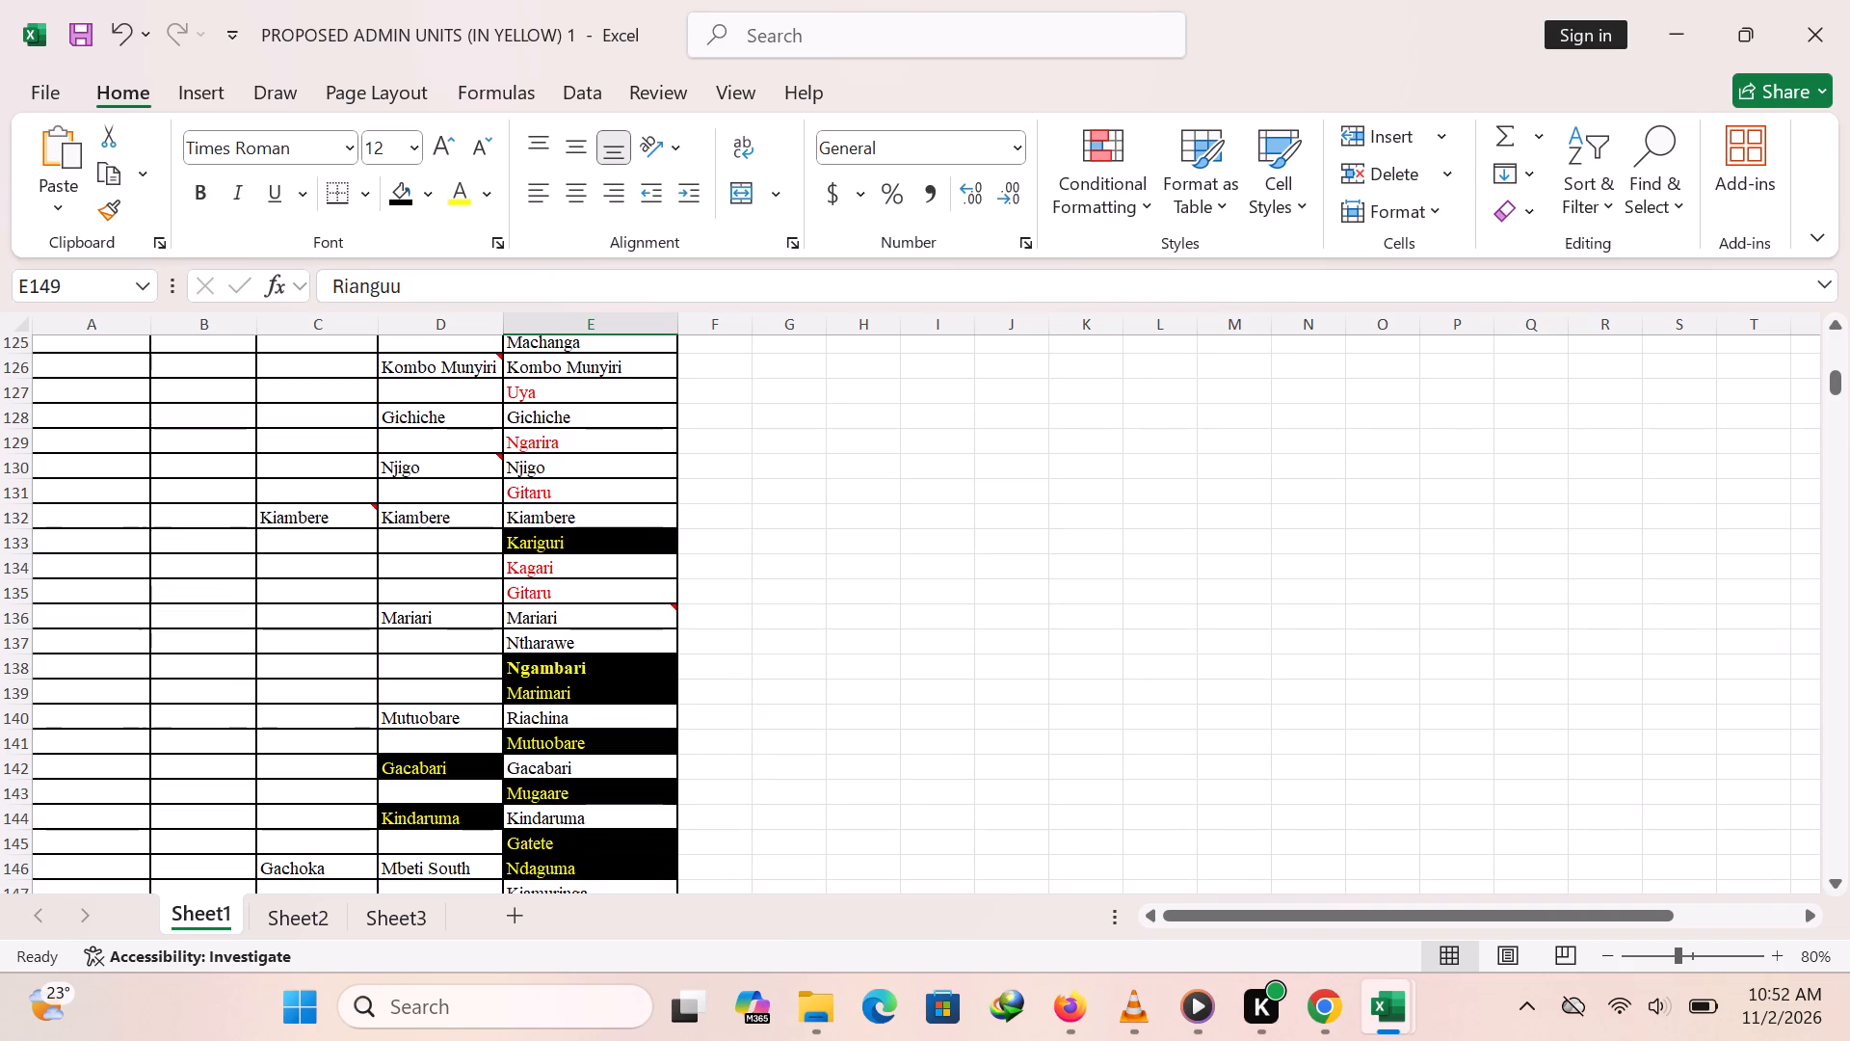
scroll(430, 520, up, 1)
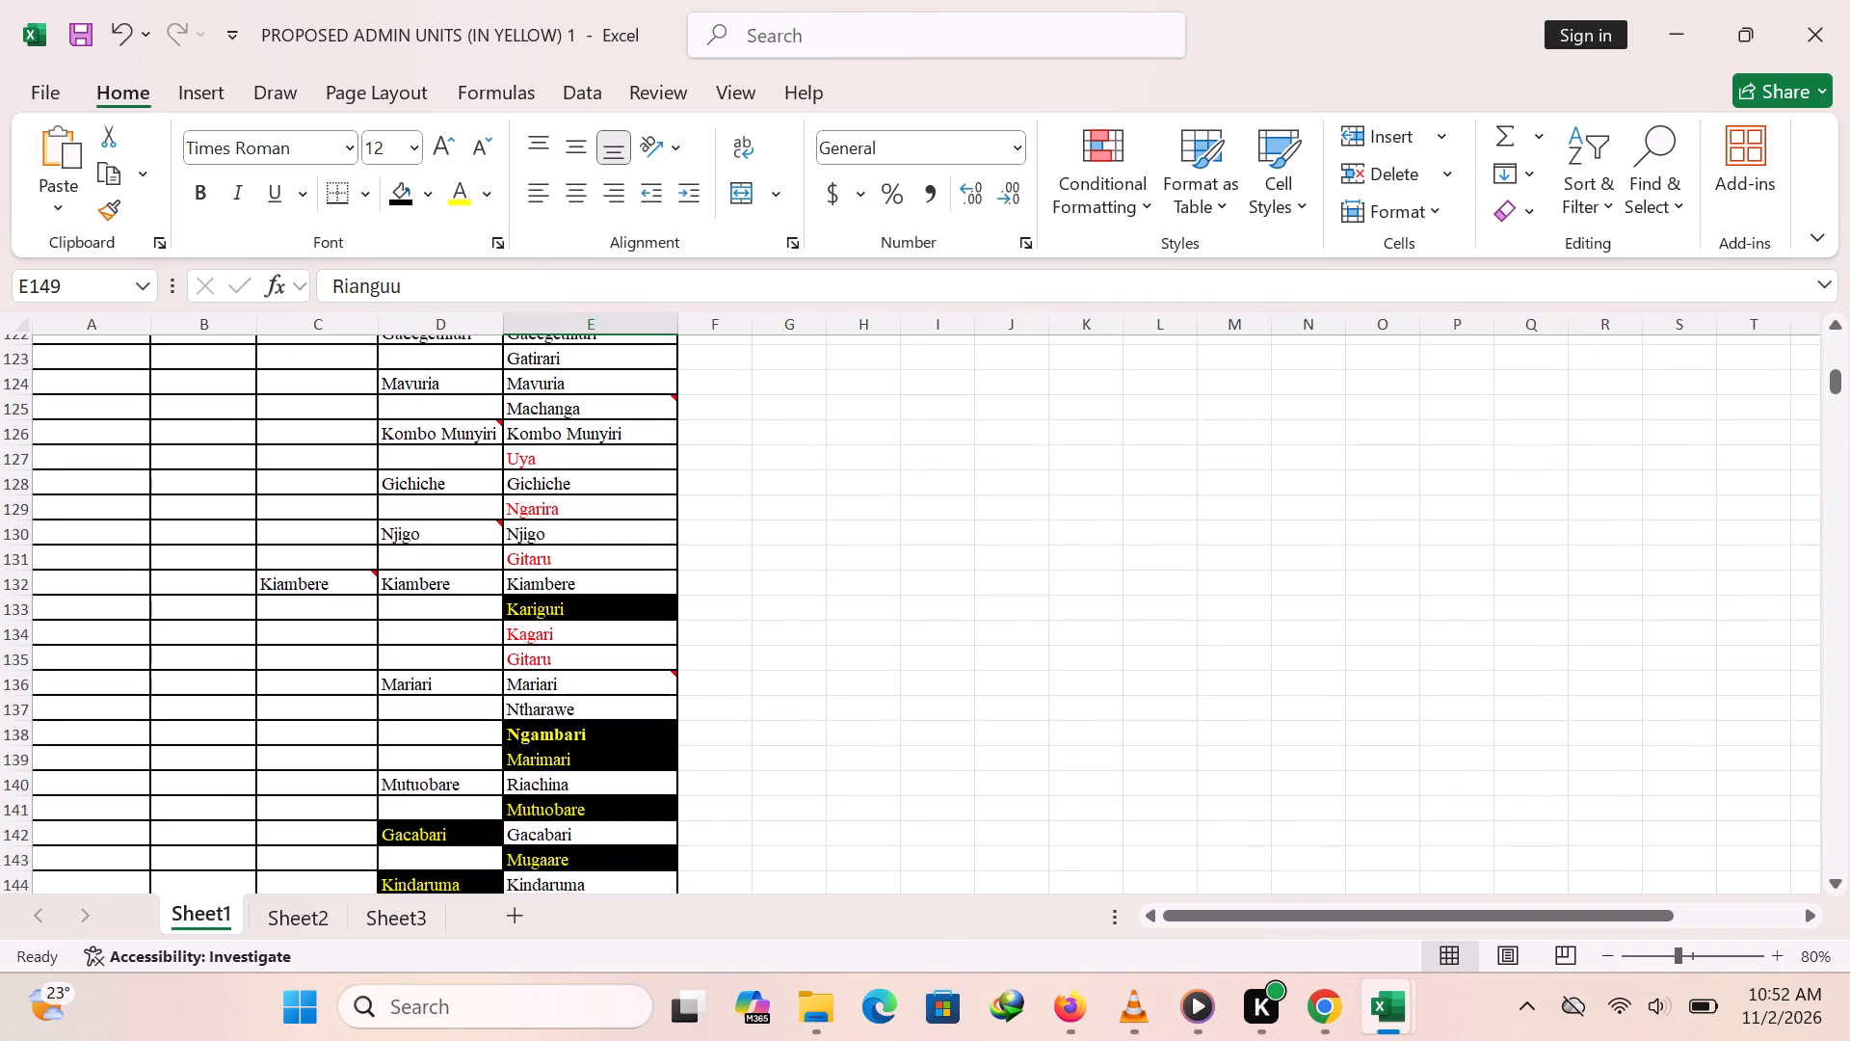
scroll(430, 520, down, 1)
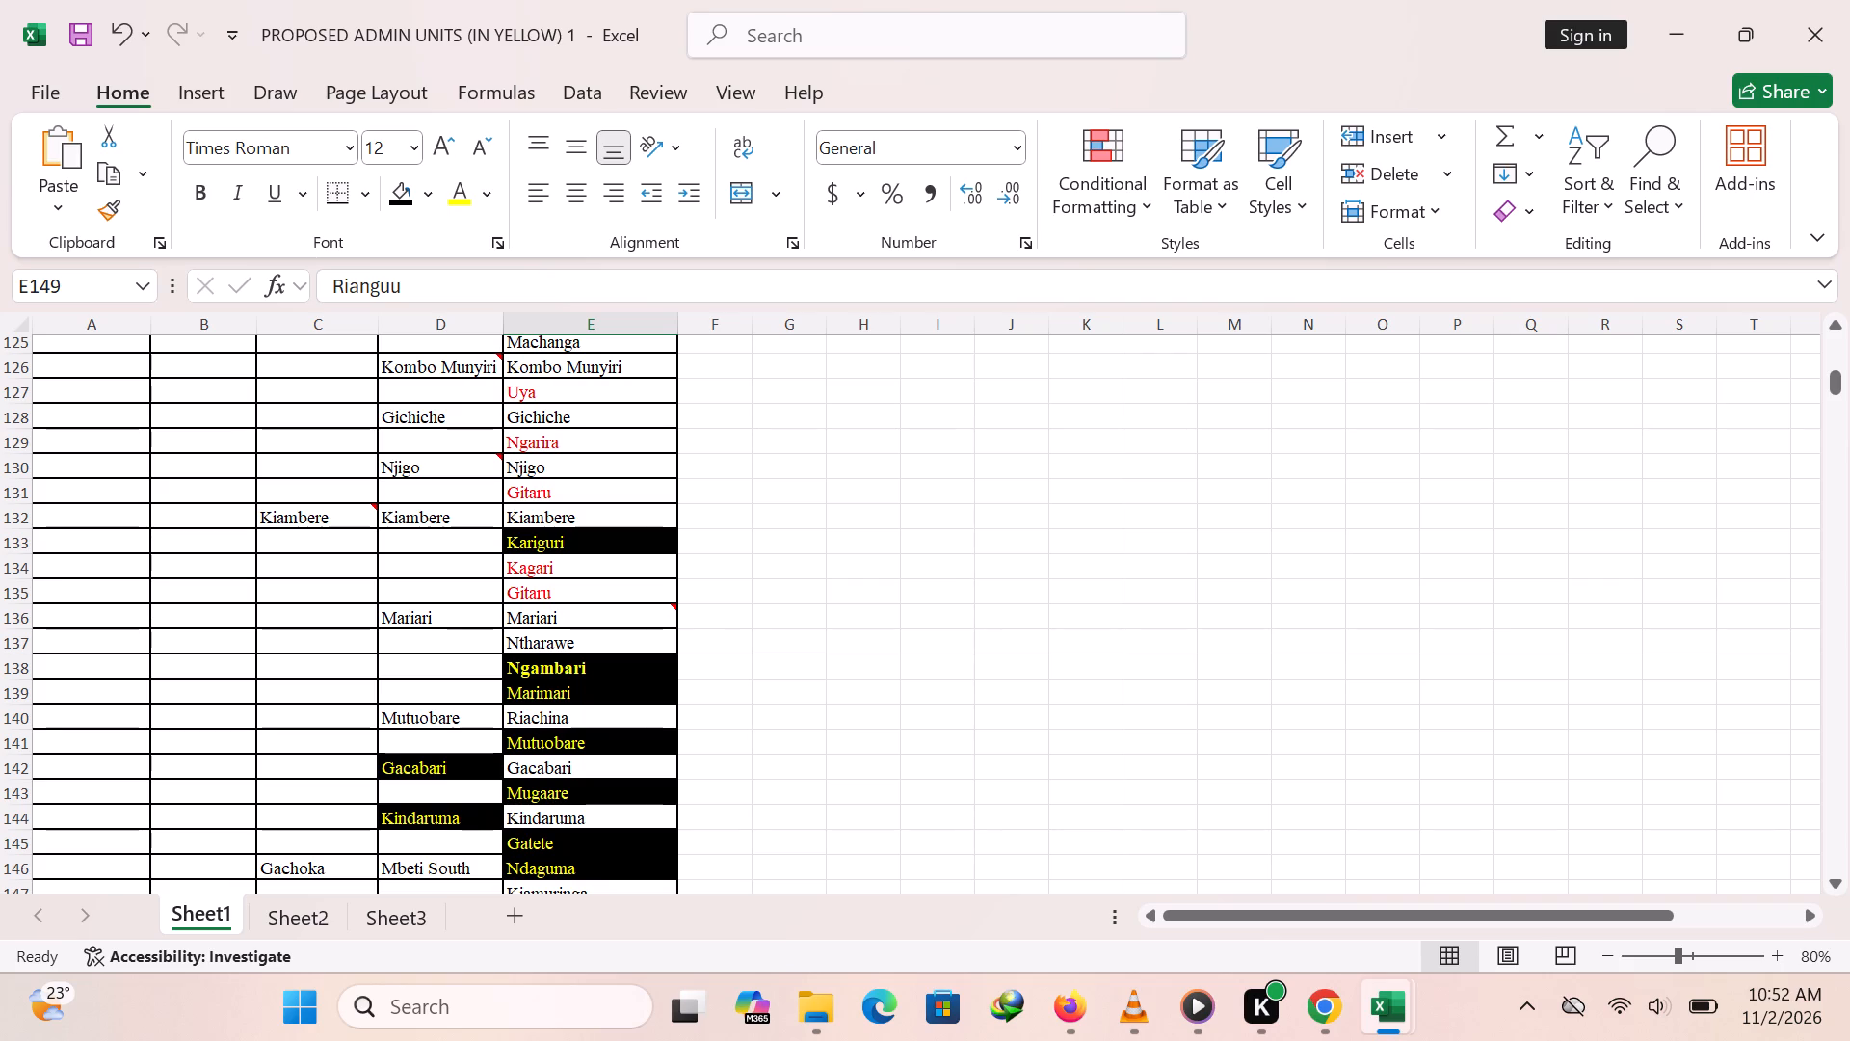
scroll(498, 510, down, 1)
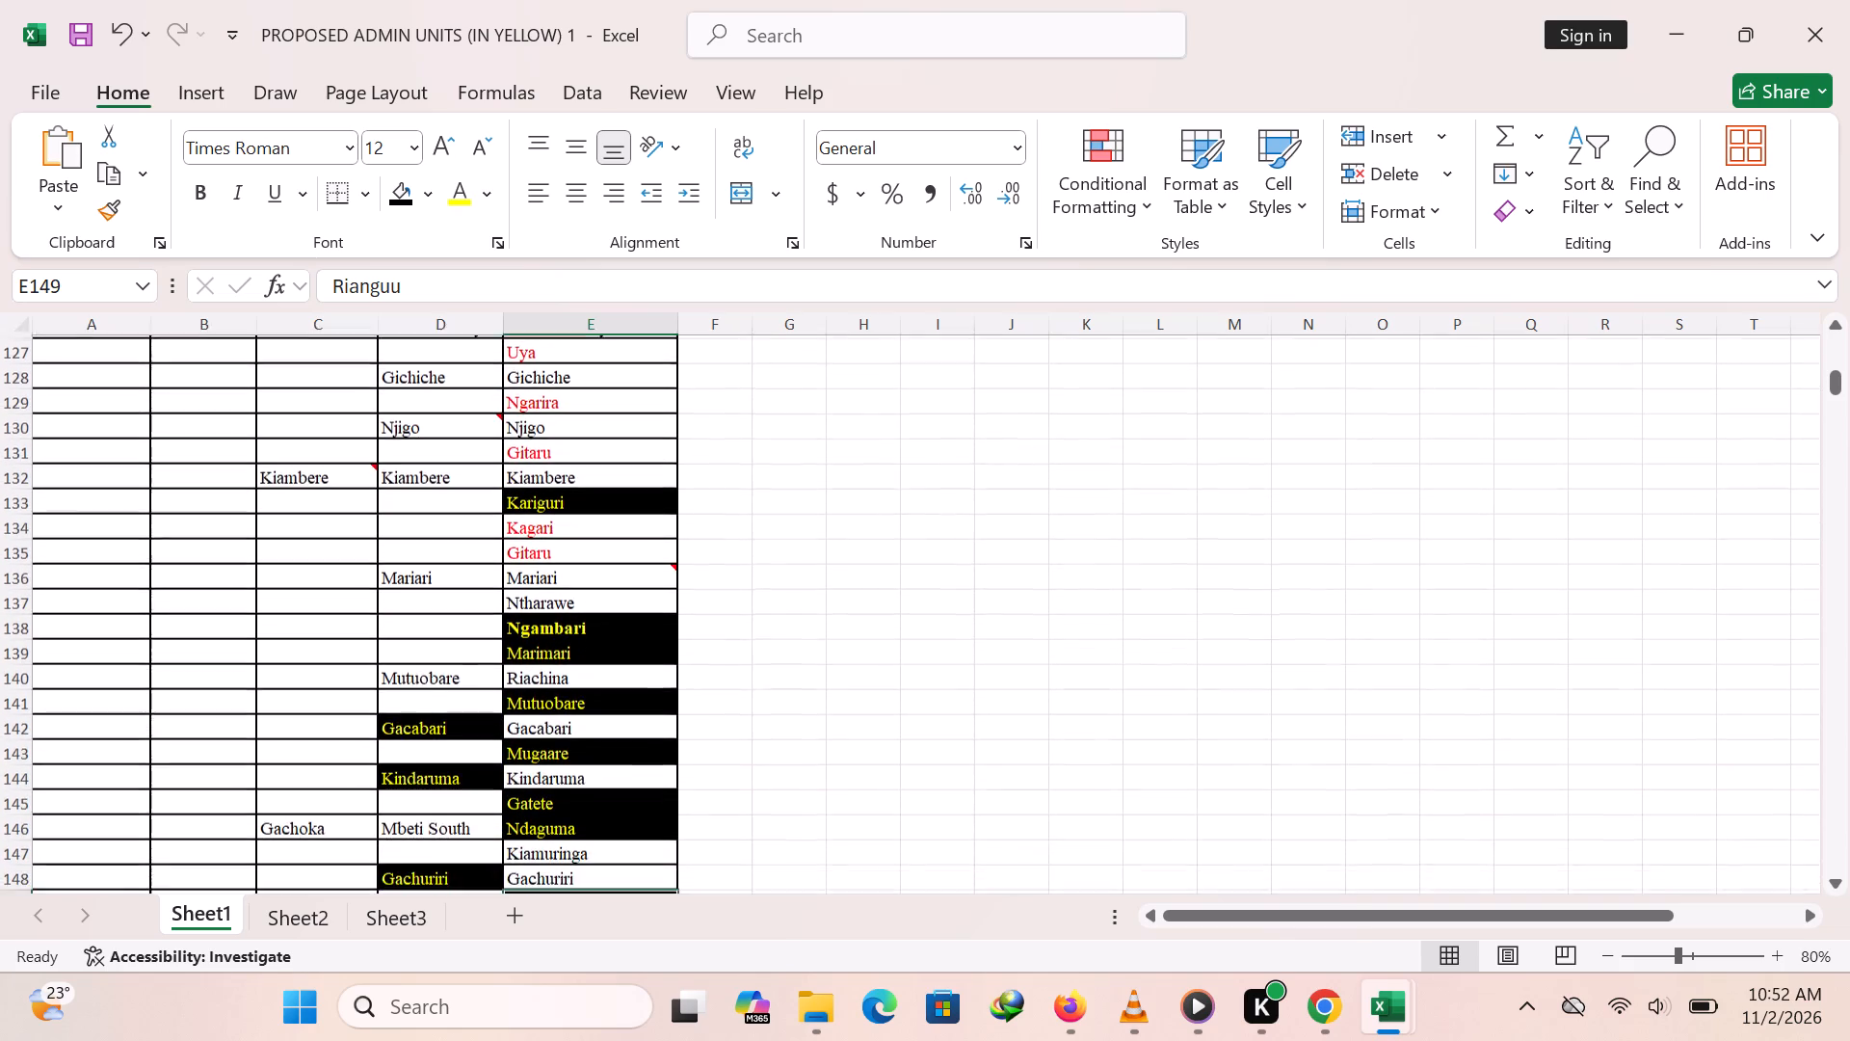
scroll(498, 510, down, 2)
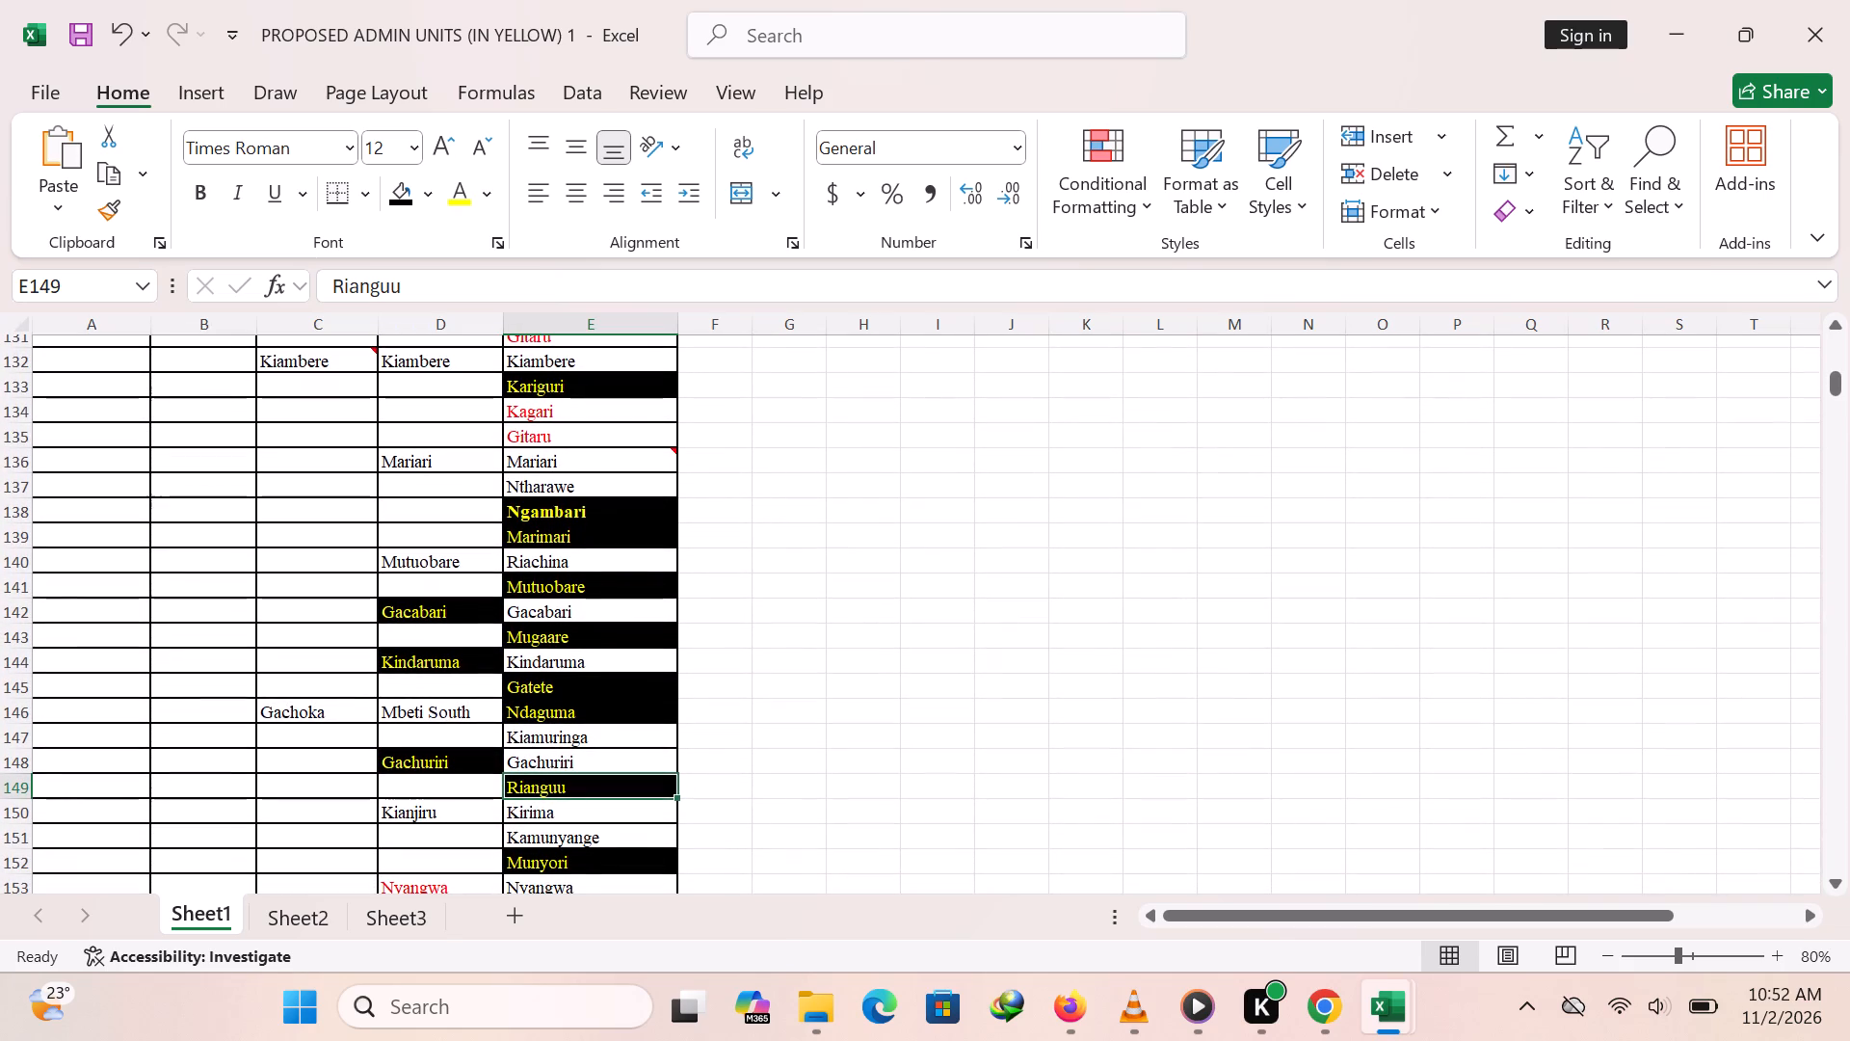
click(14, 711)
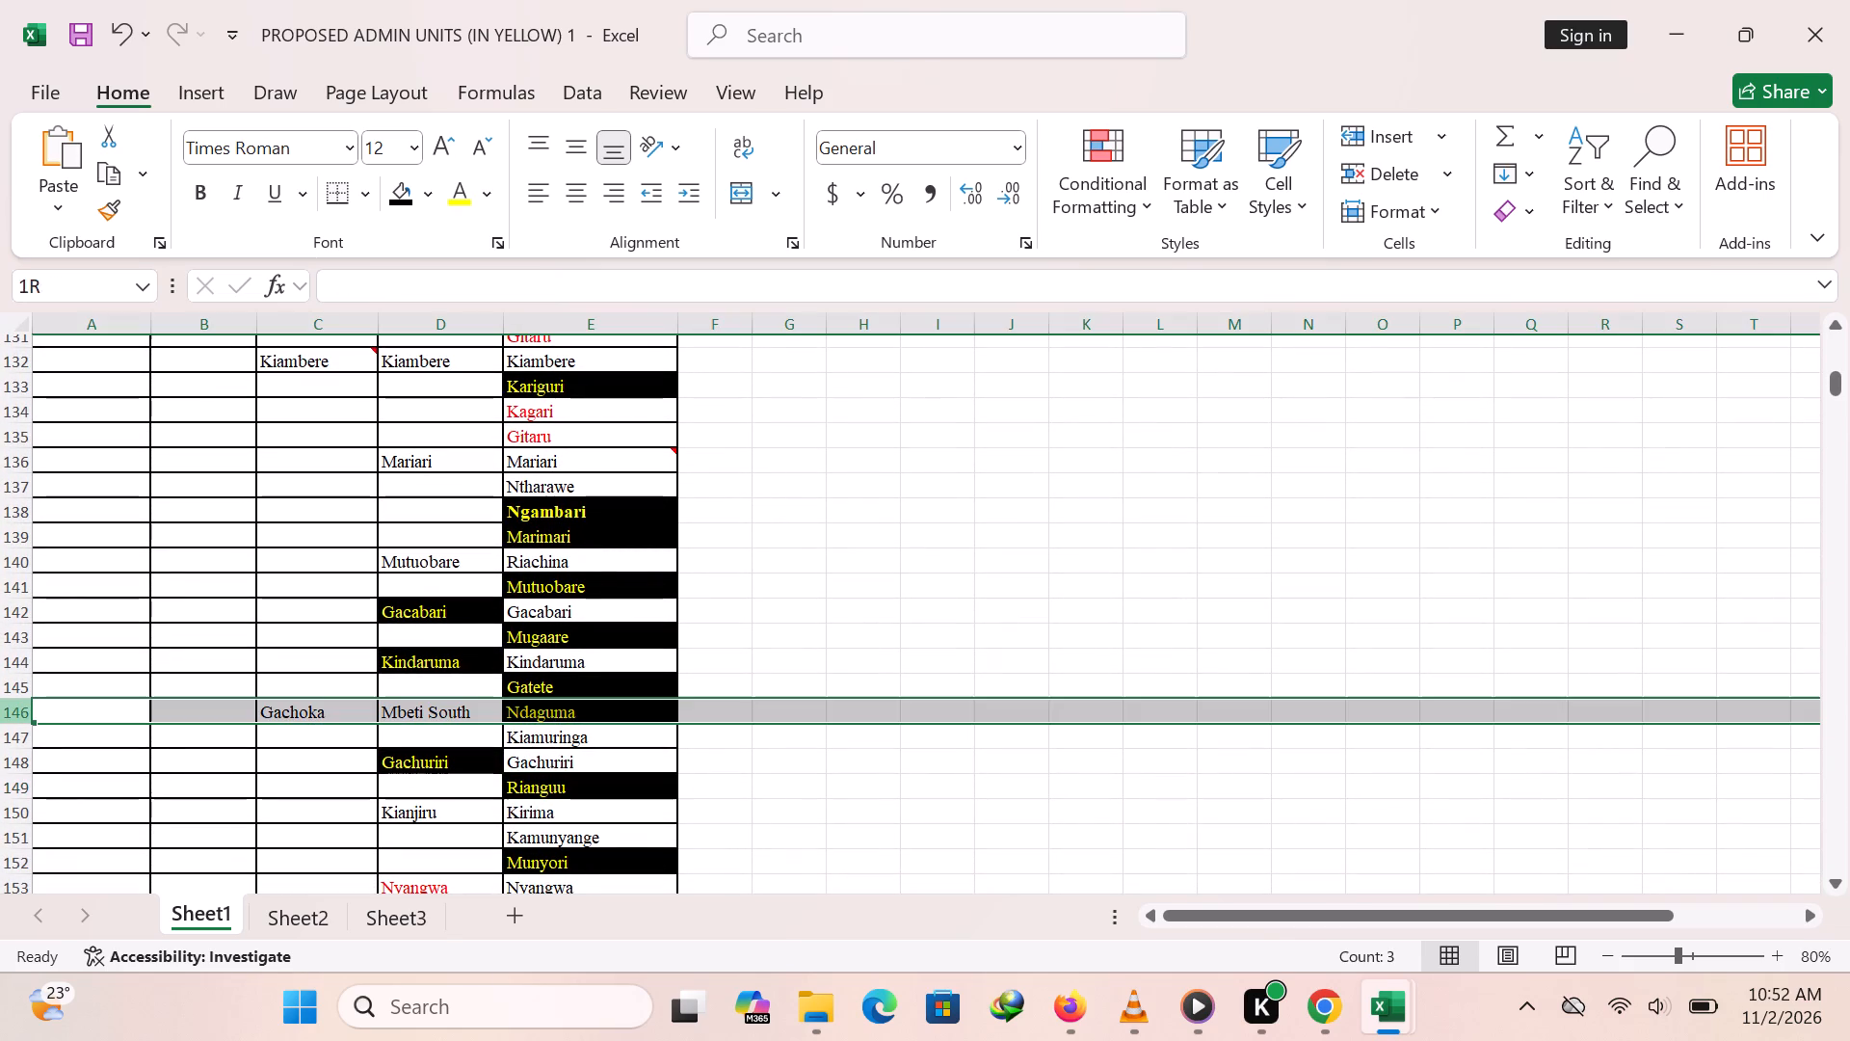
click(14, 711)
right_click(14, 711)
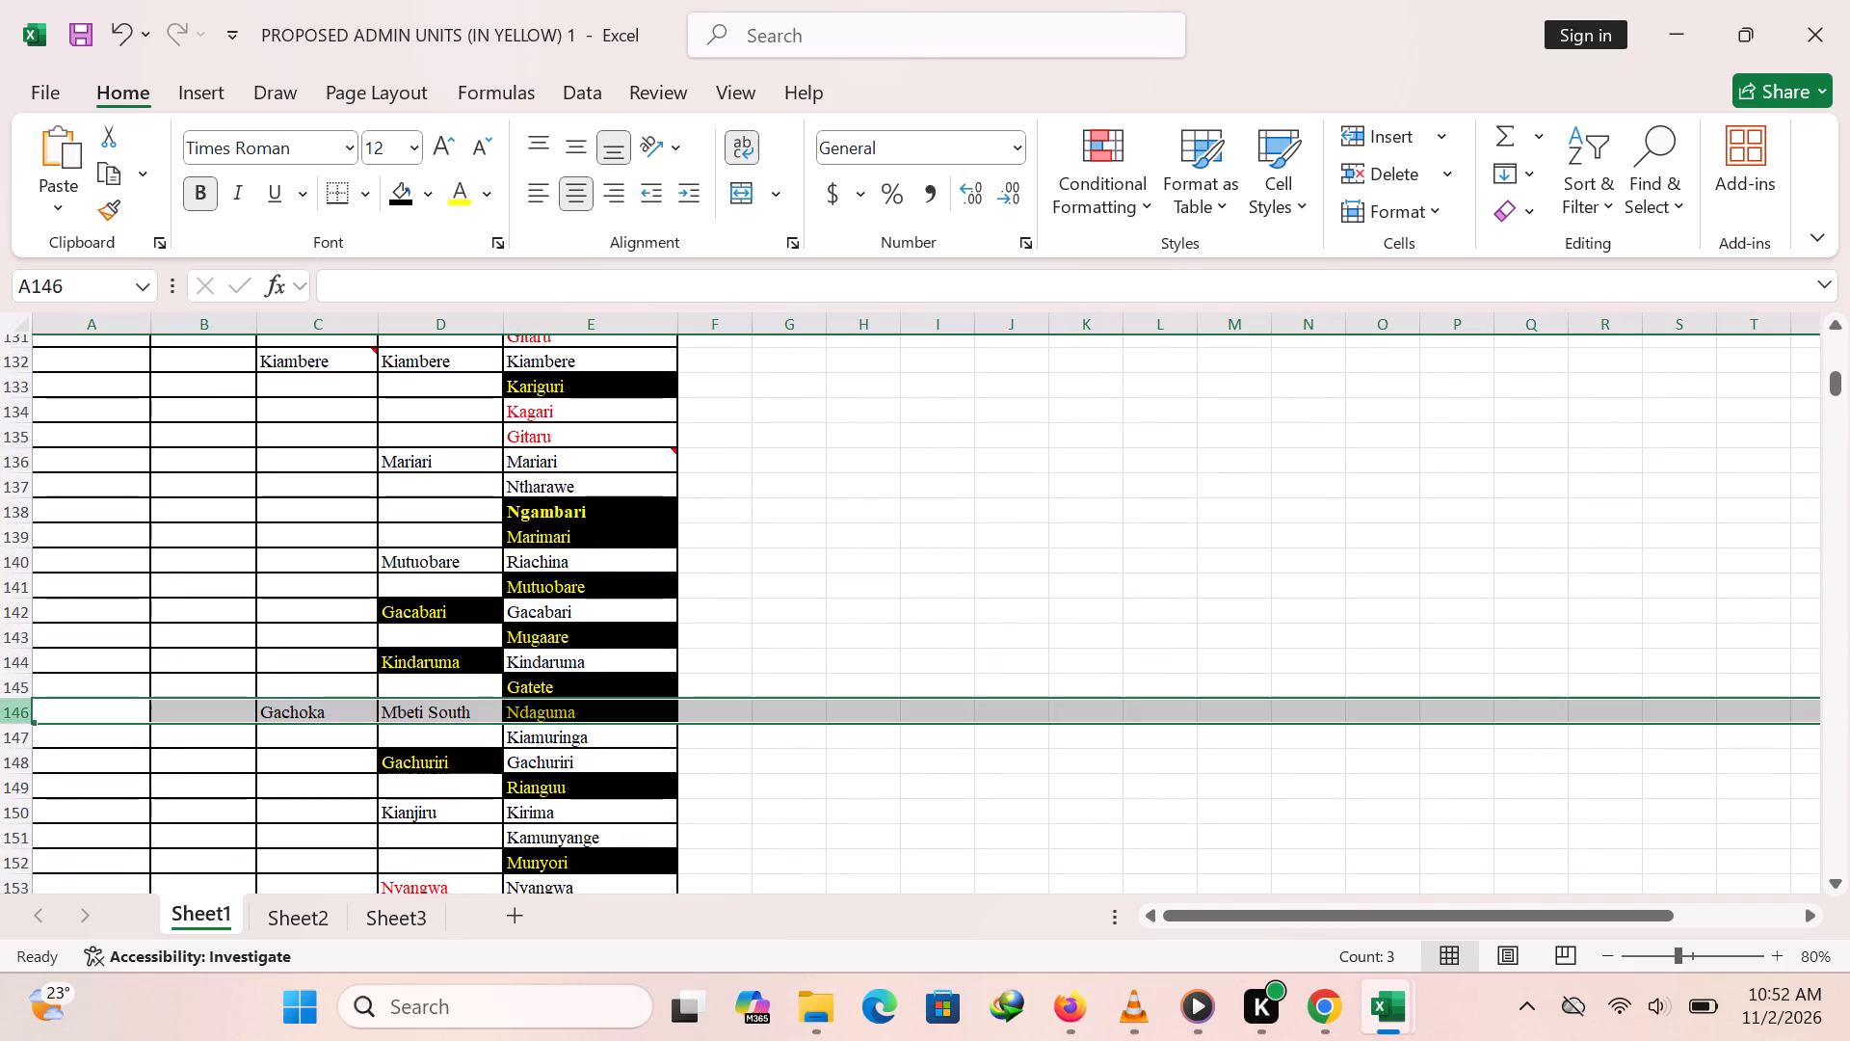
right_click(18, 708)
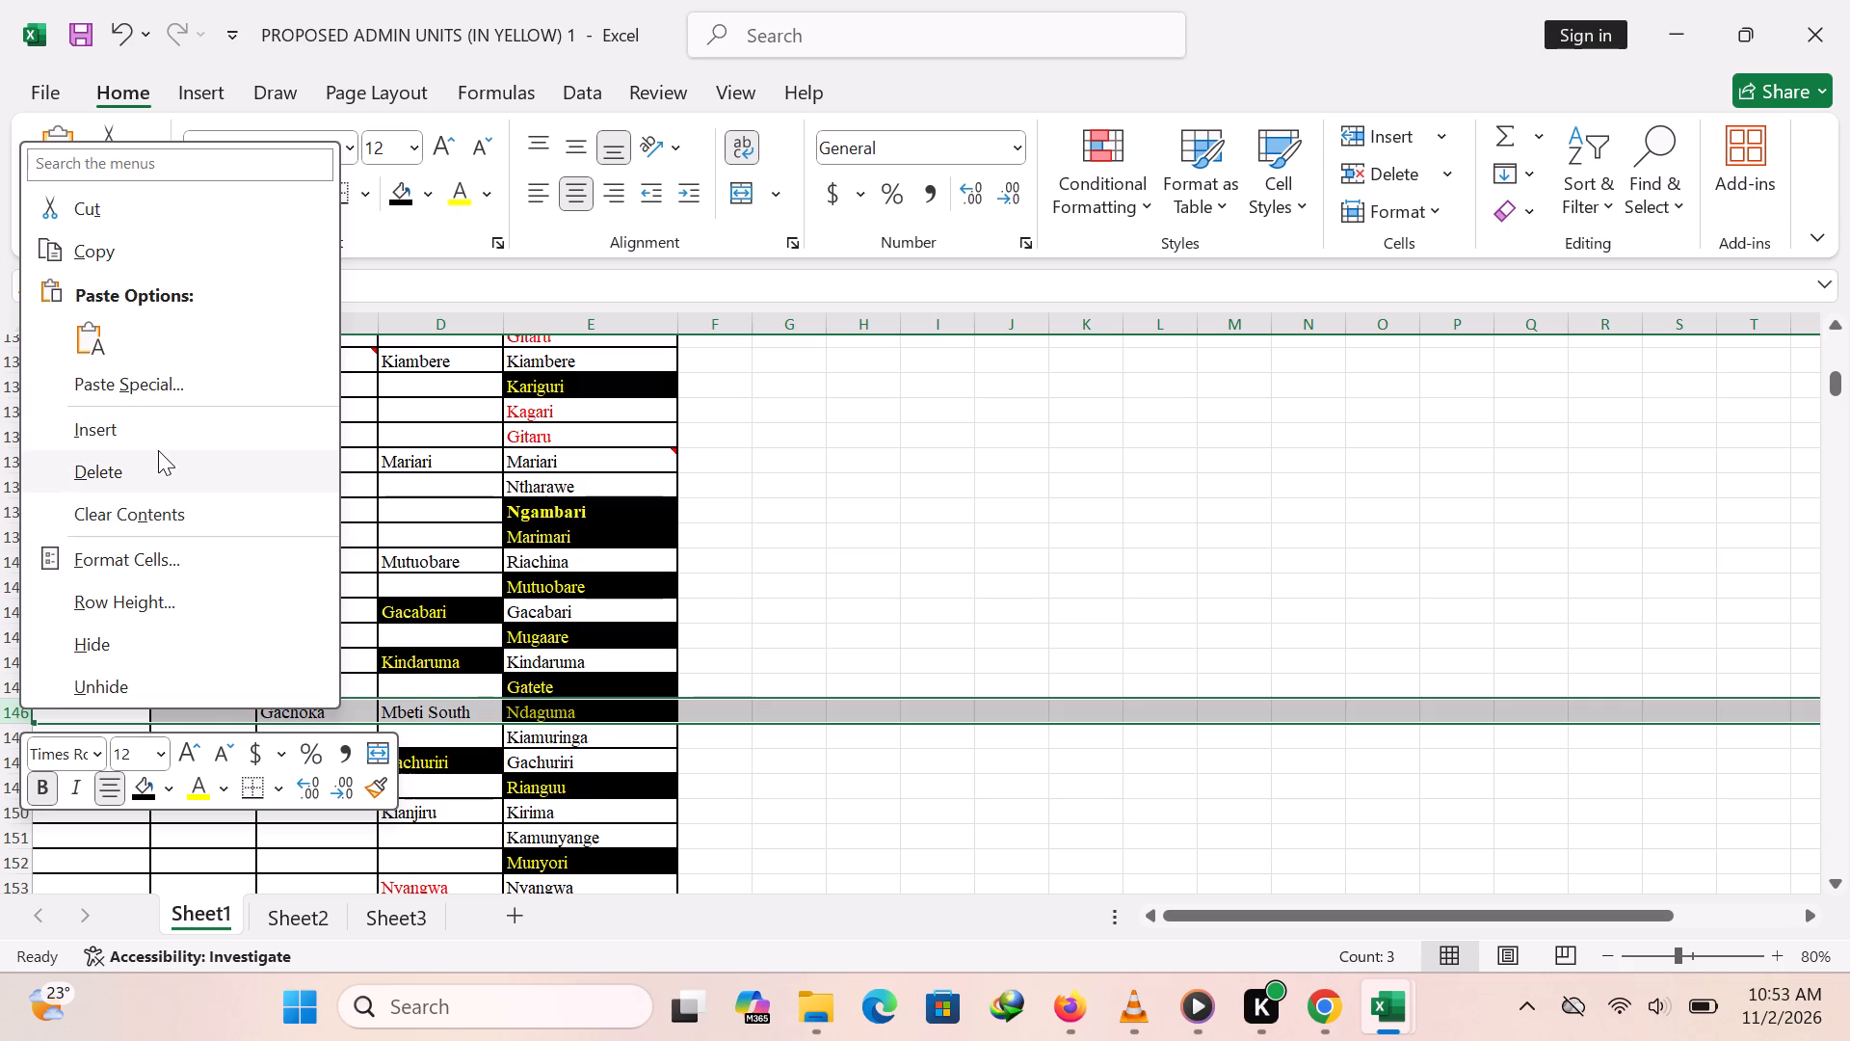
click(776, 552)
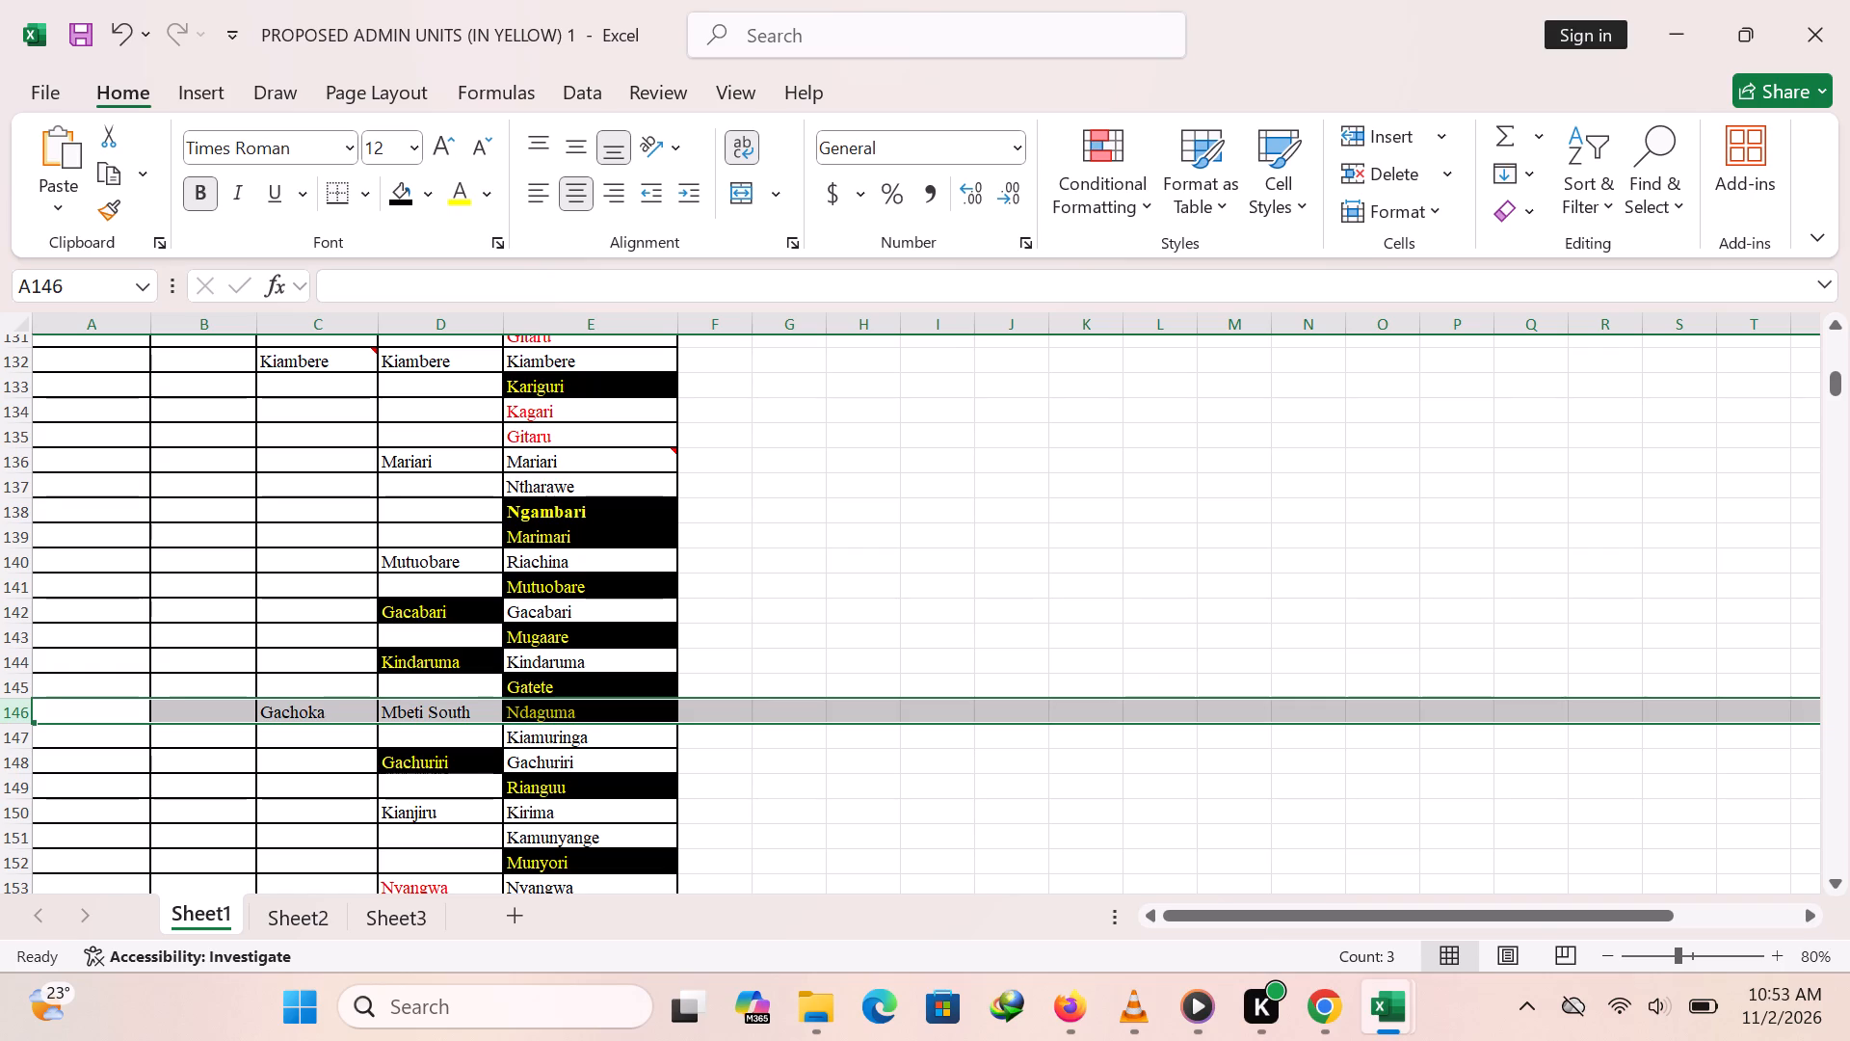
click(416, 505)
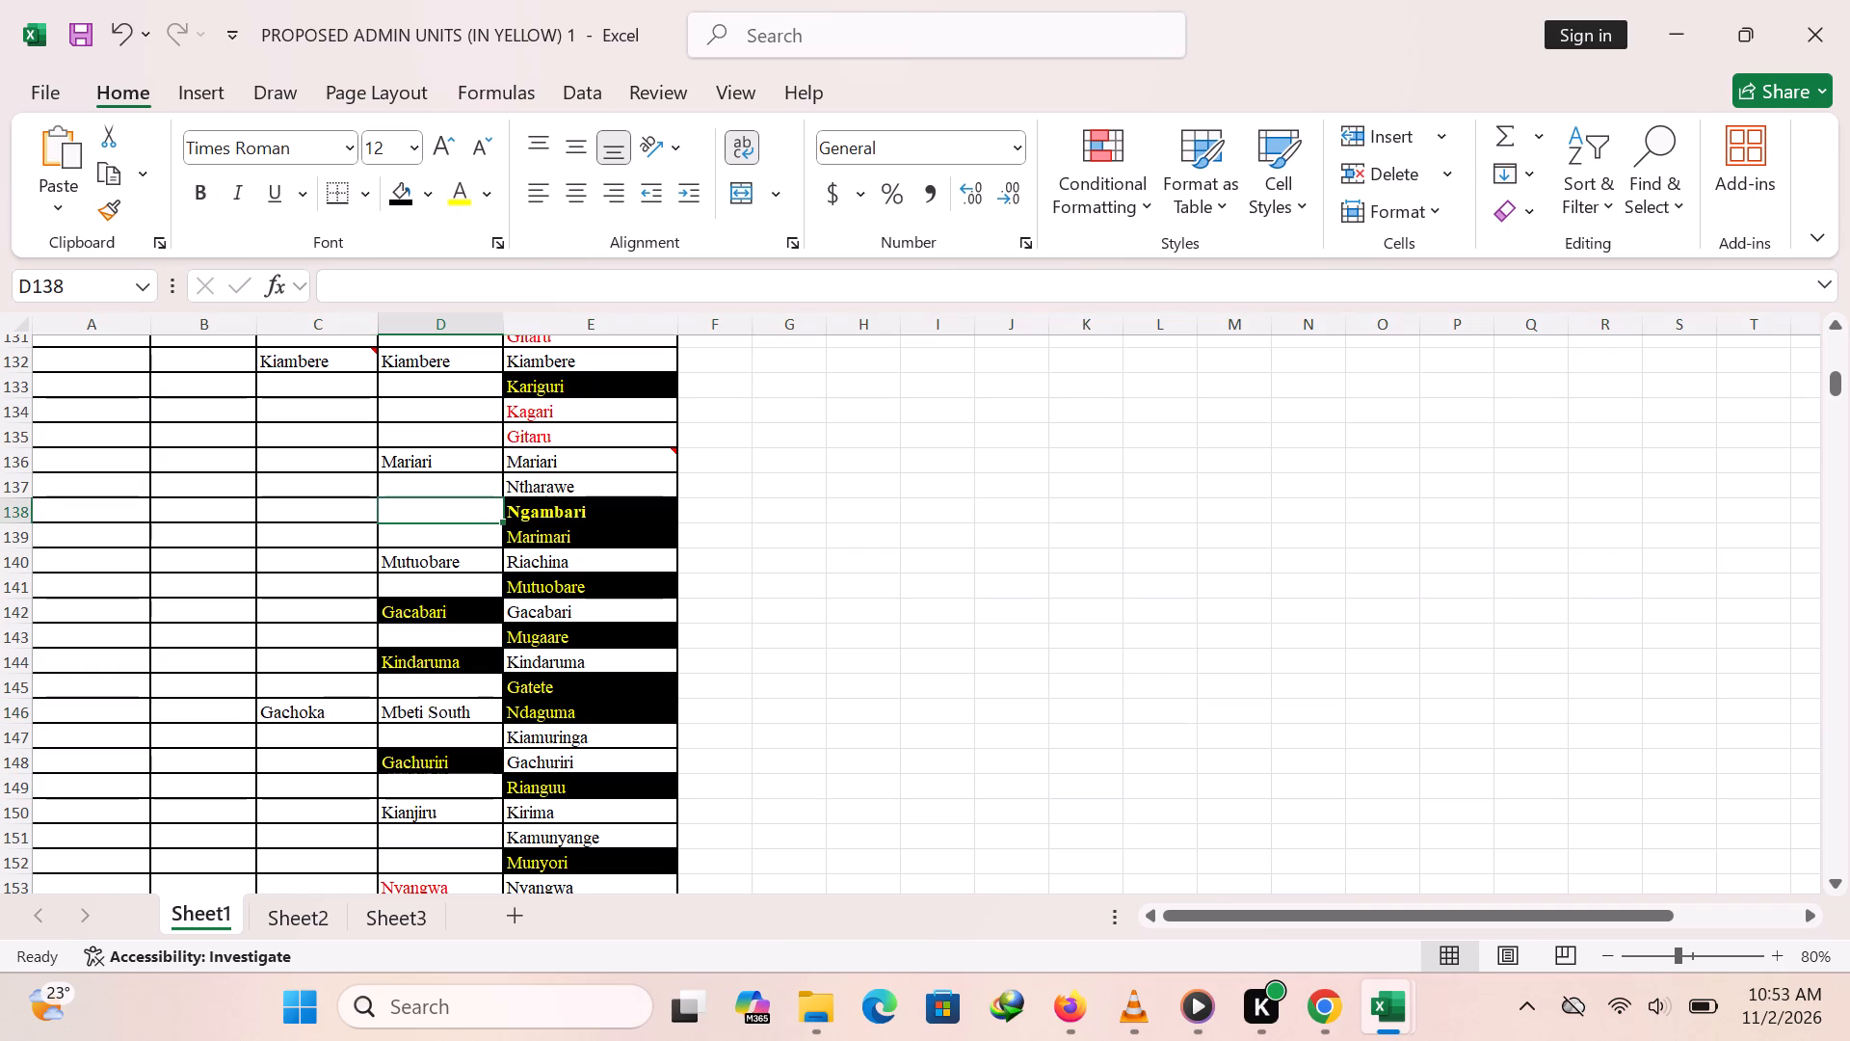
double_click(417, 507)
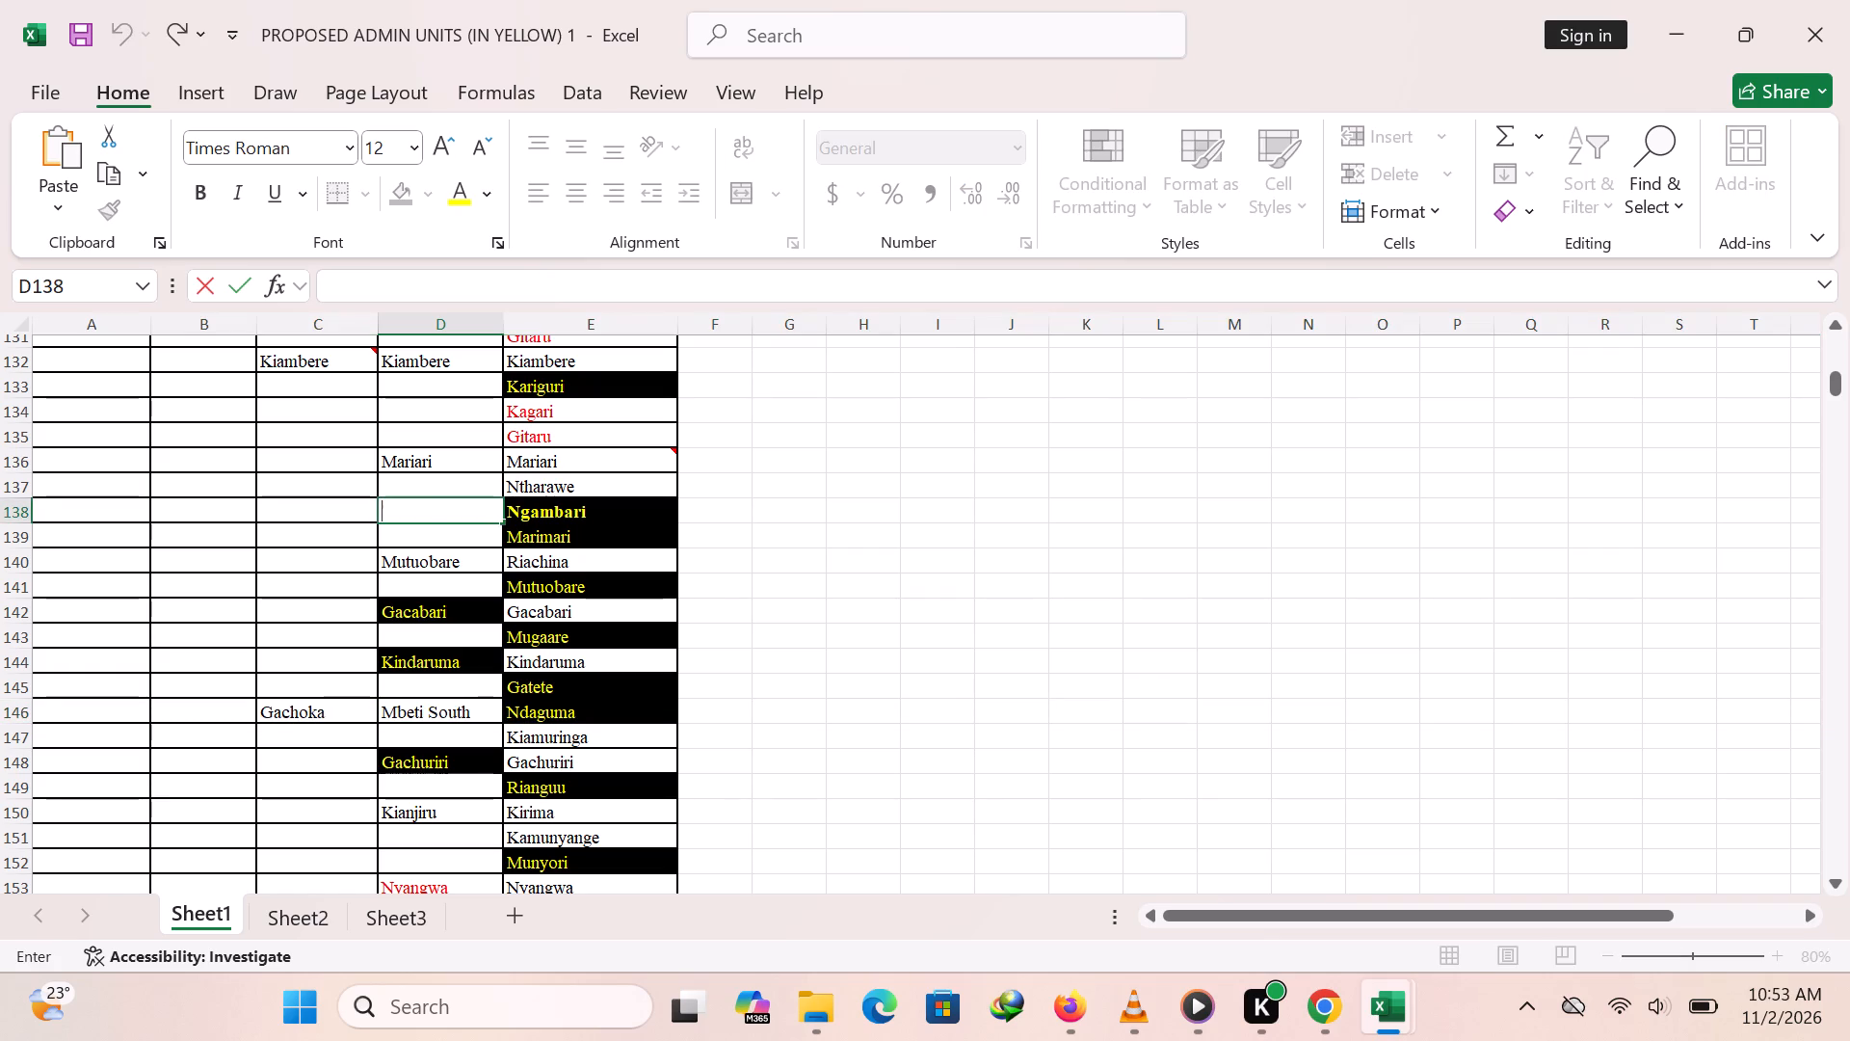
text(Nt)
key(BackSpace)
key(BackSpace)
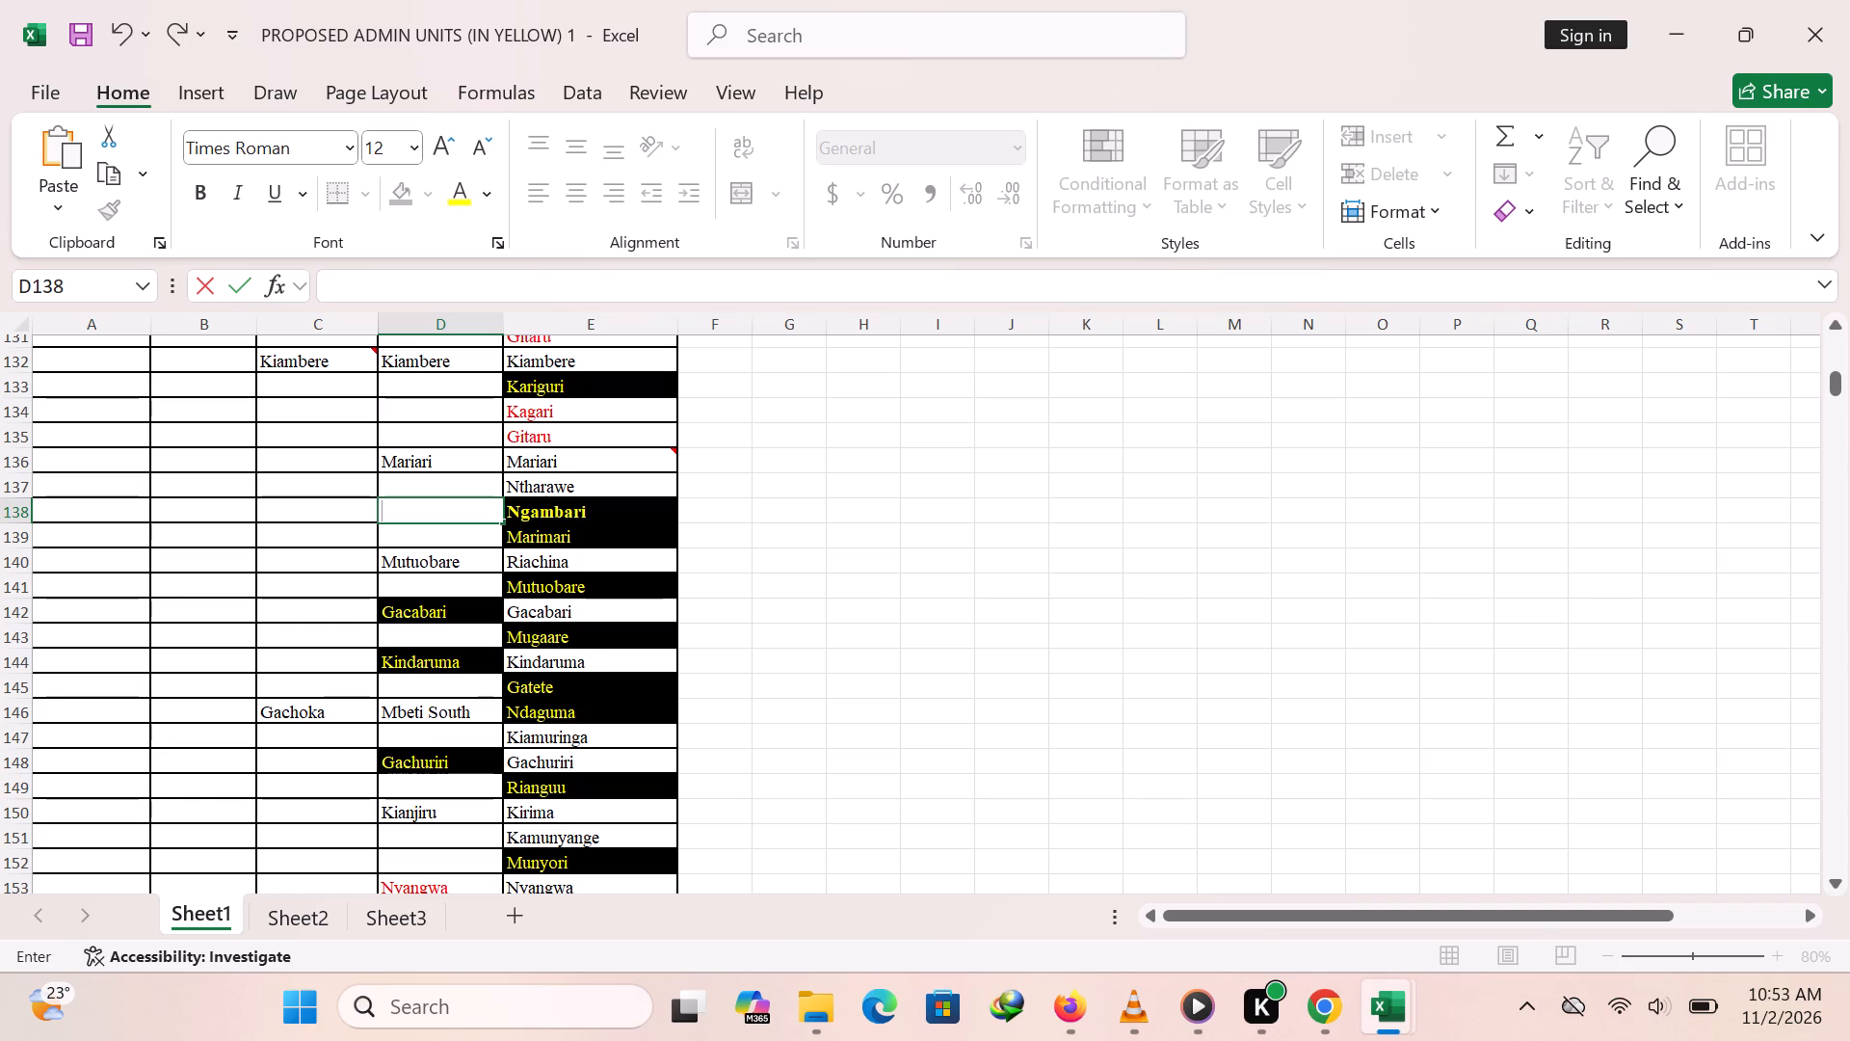
Enter Ntharawe in the empty column D cell D137, beside the Ntharawe entry in column E.
click(435, 489)
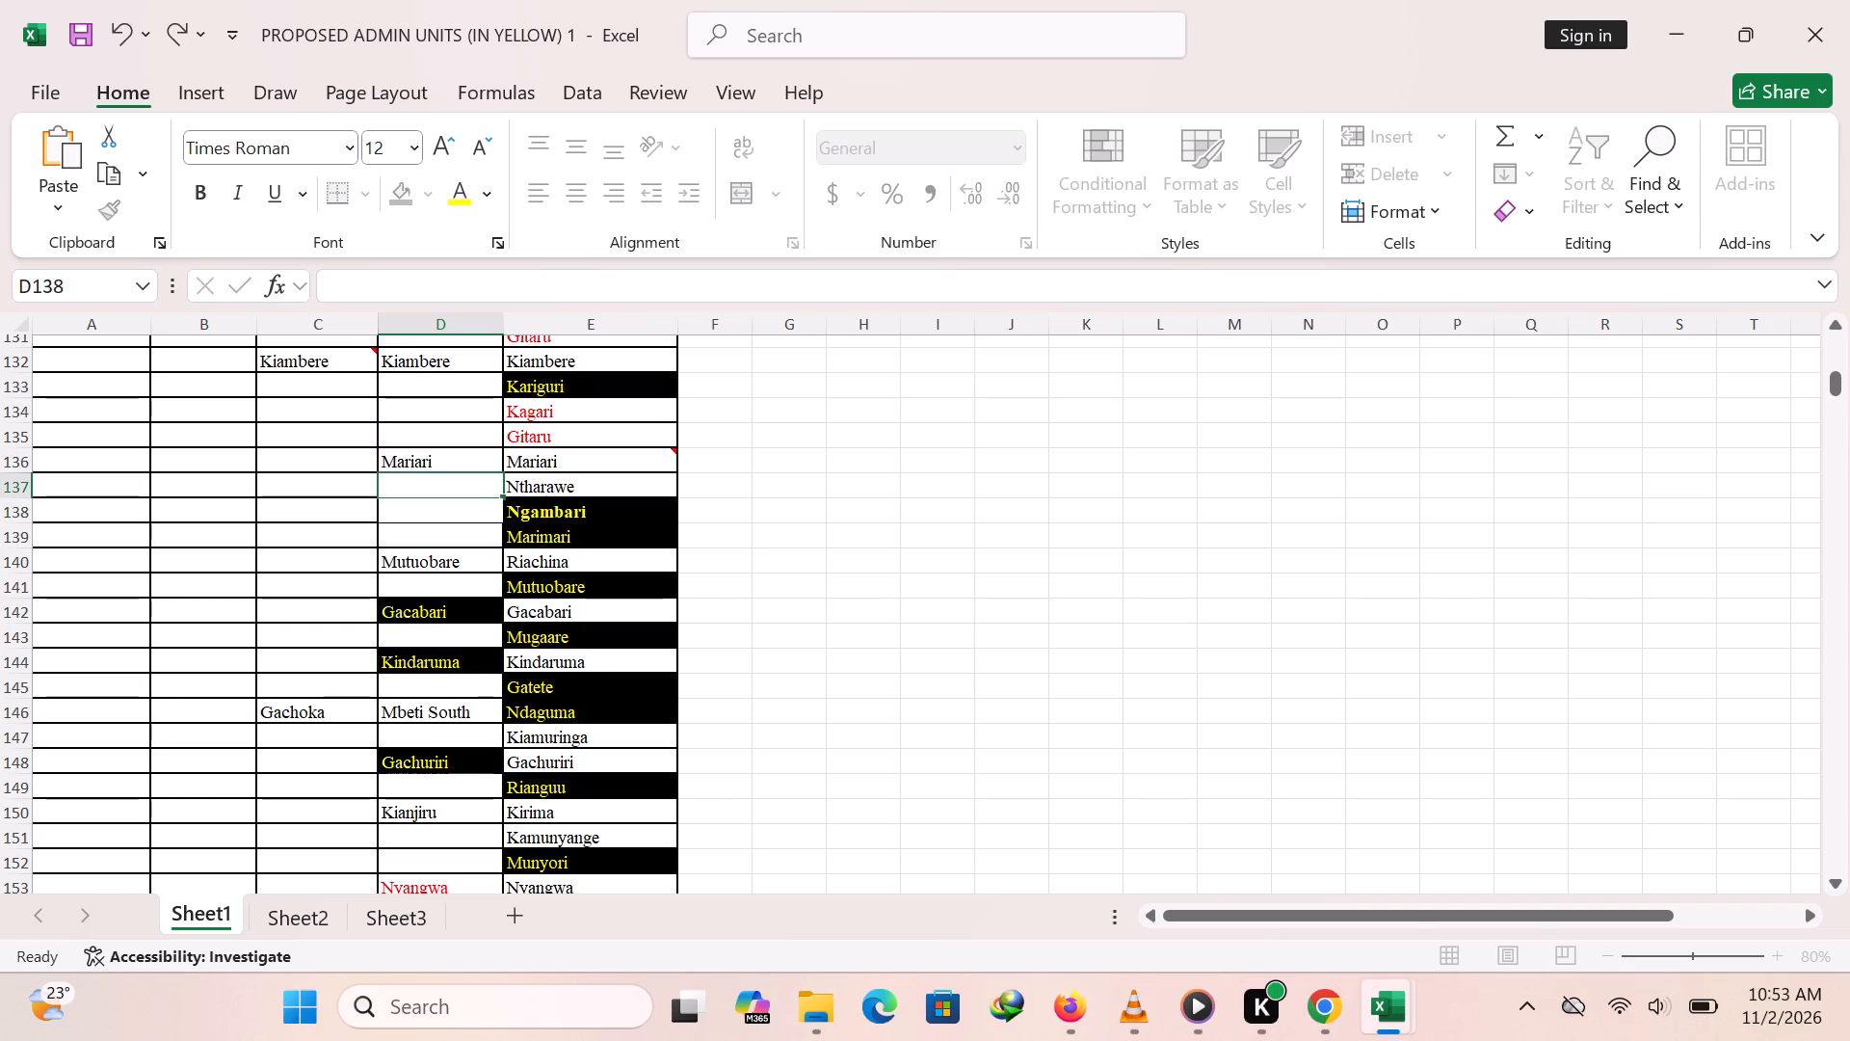
text(Nt)
text(harawe)
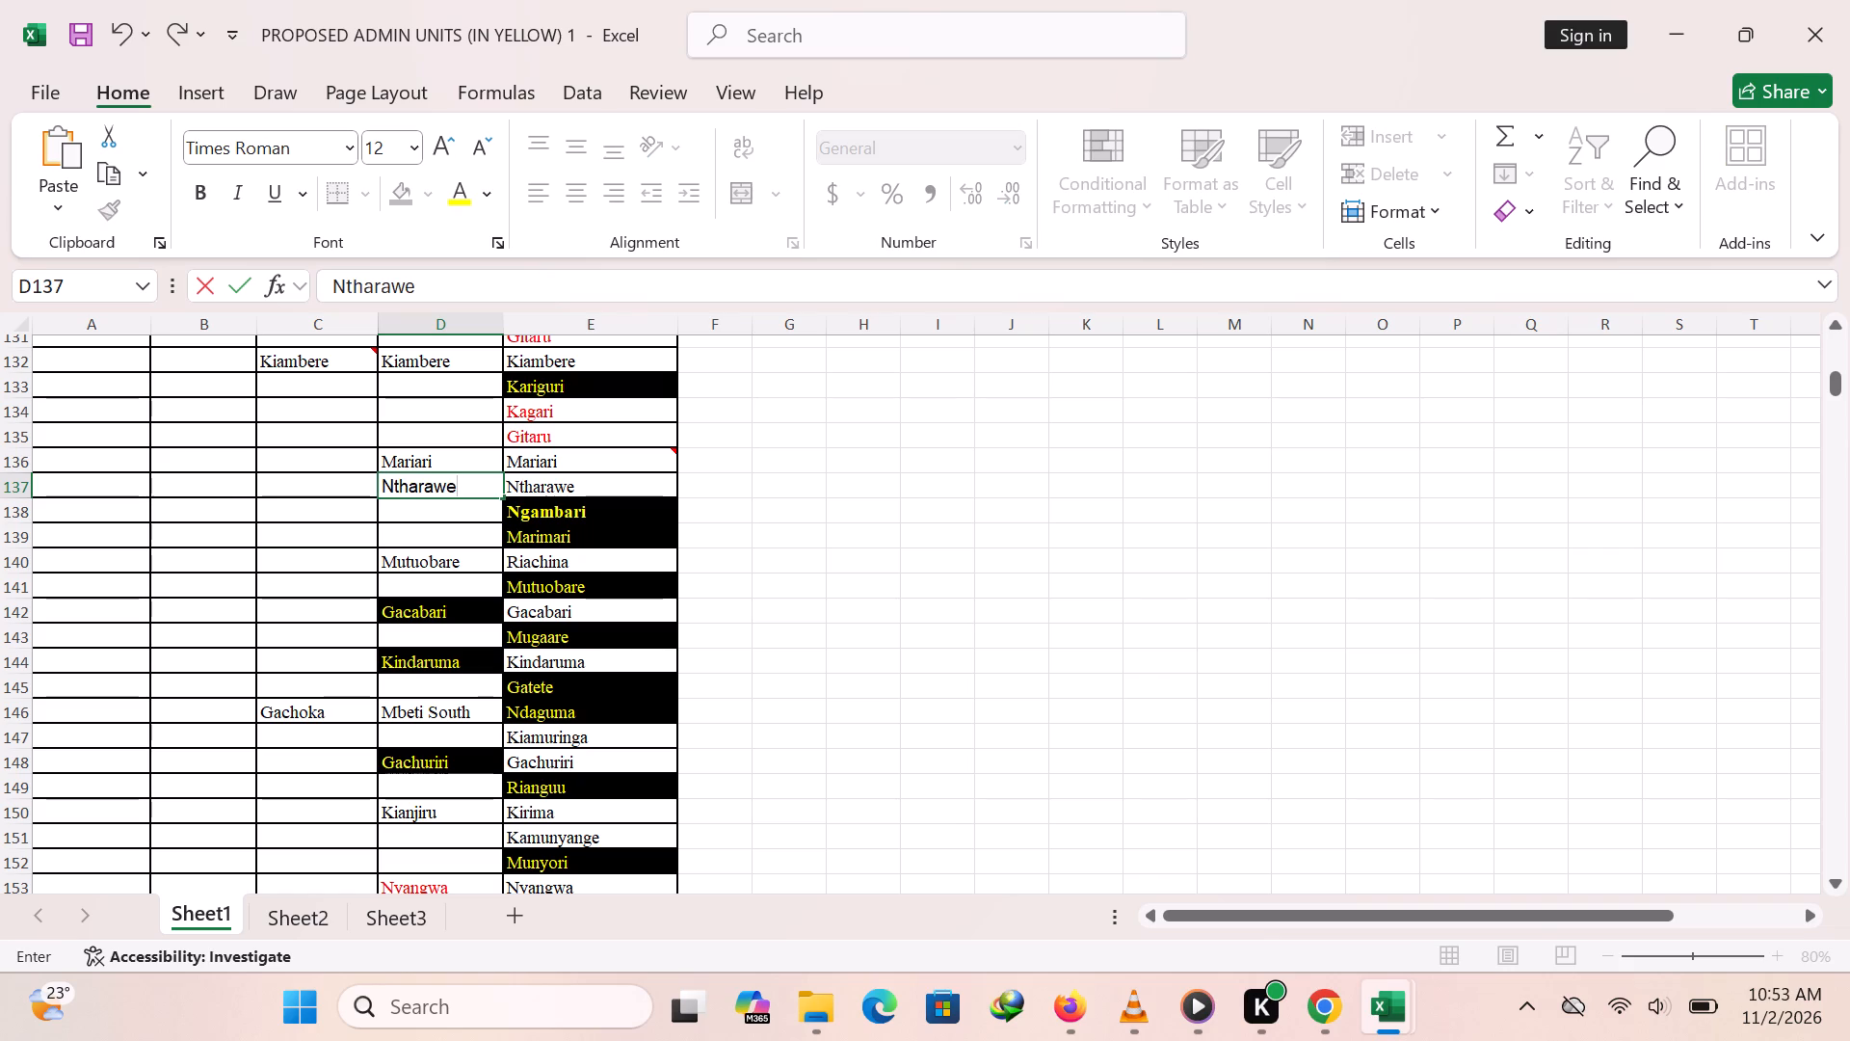
Format the Ntharawe cell D137 with a yellow font and black fill.
click(462, 202)
drag(471, 486, 382, 486)
drag(382, 486, 382, 485)
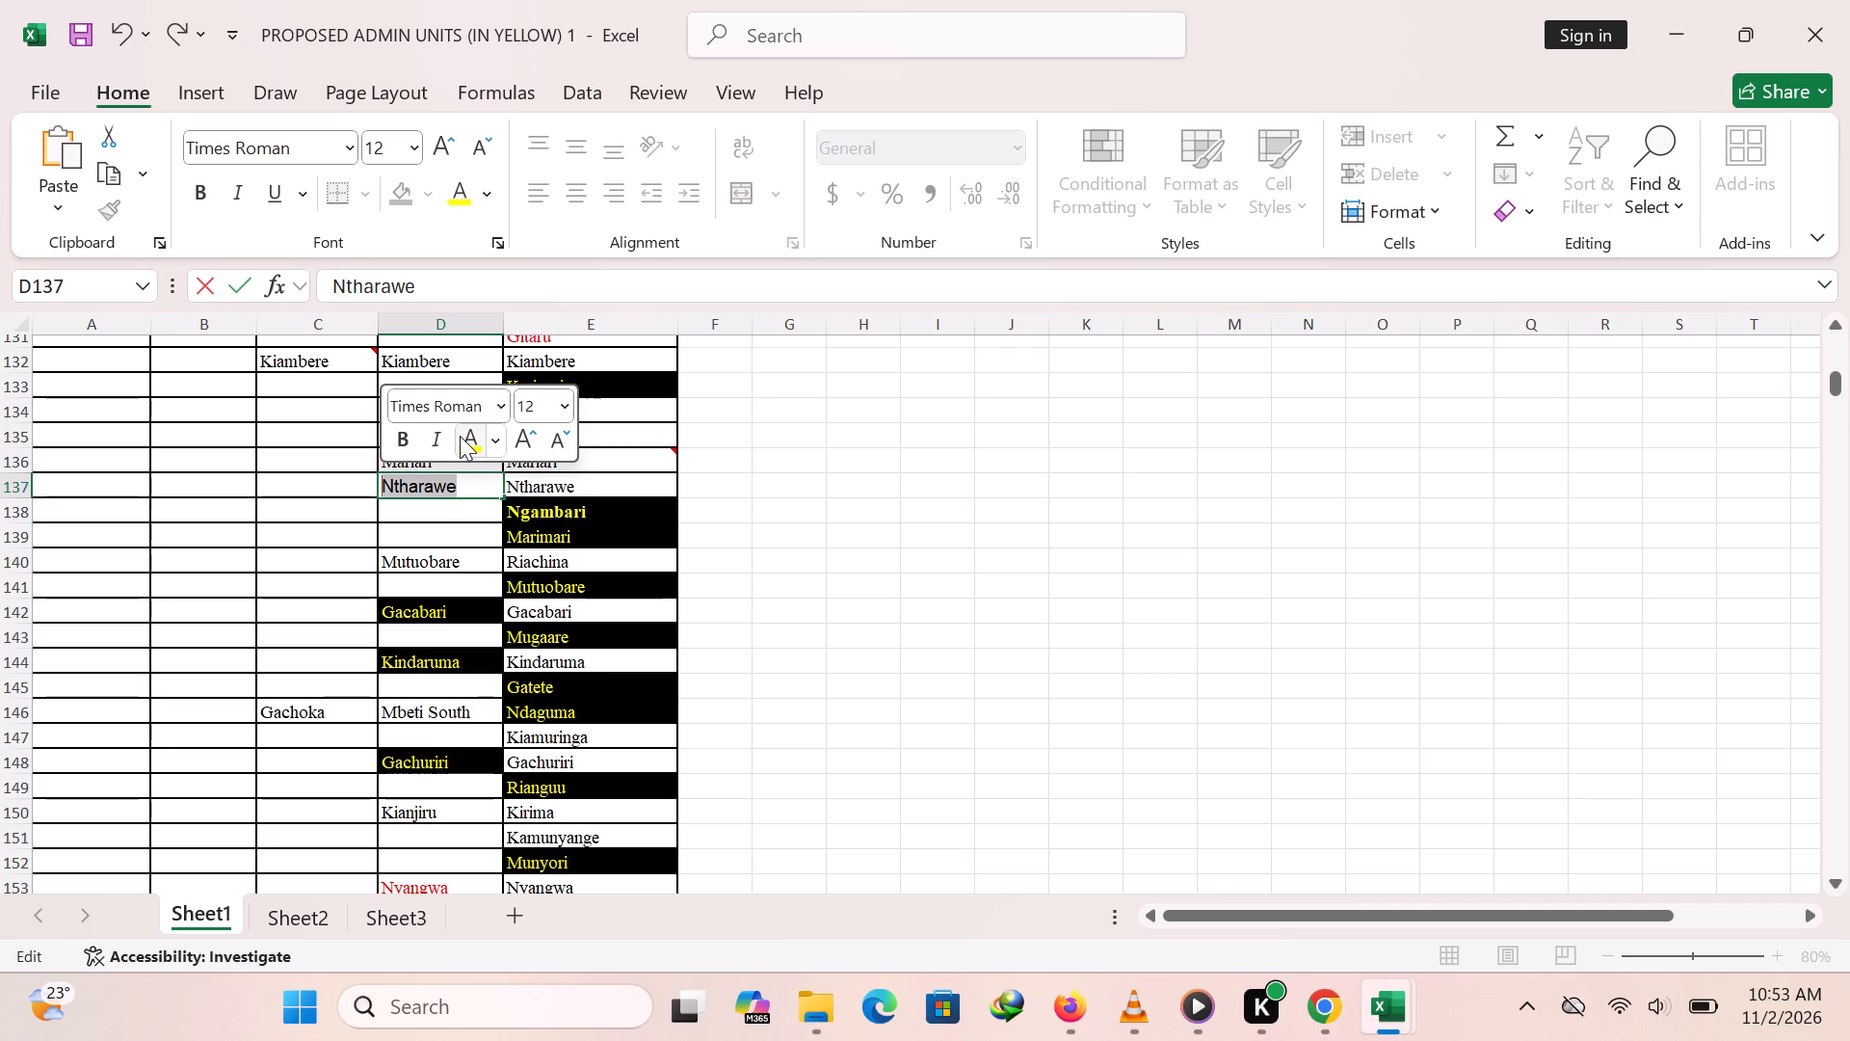
click(460, 436)
click(423, 195)
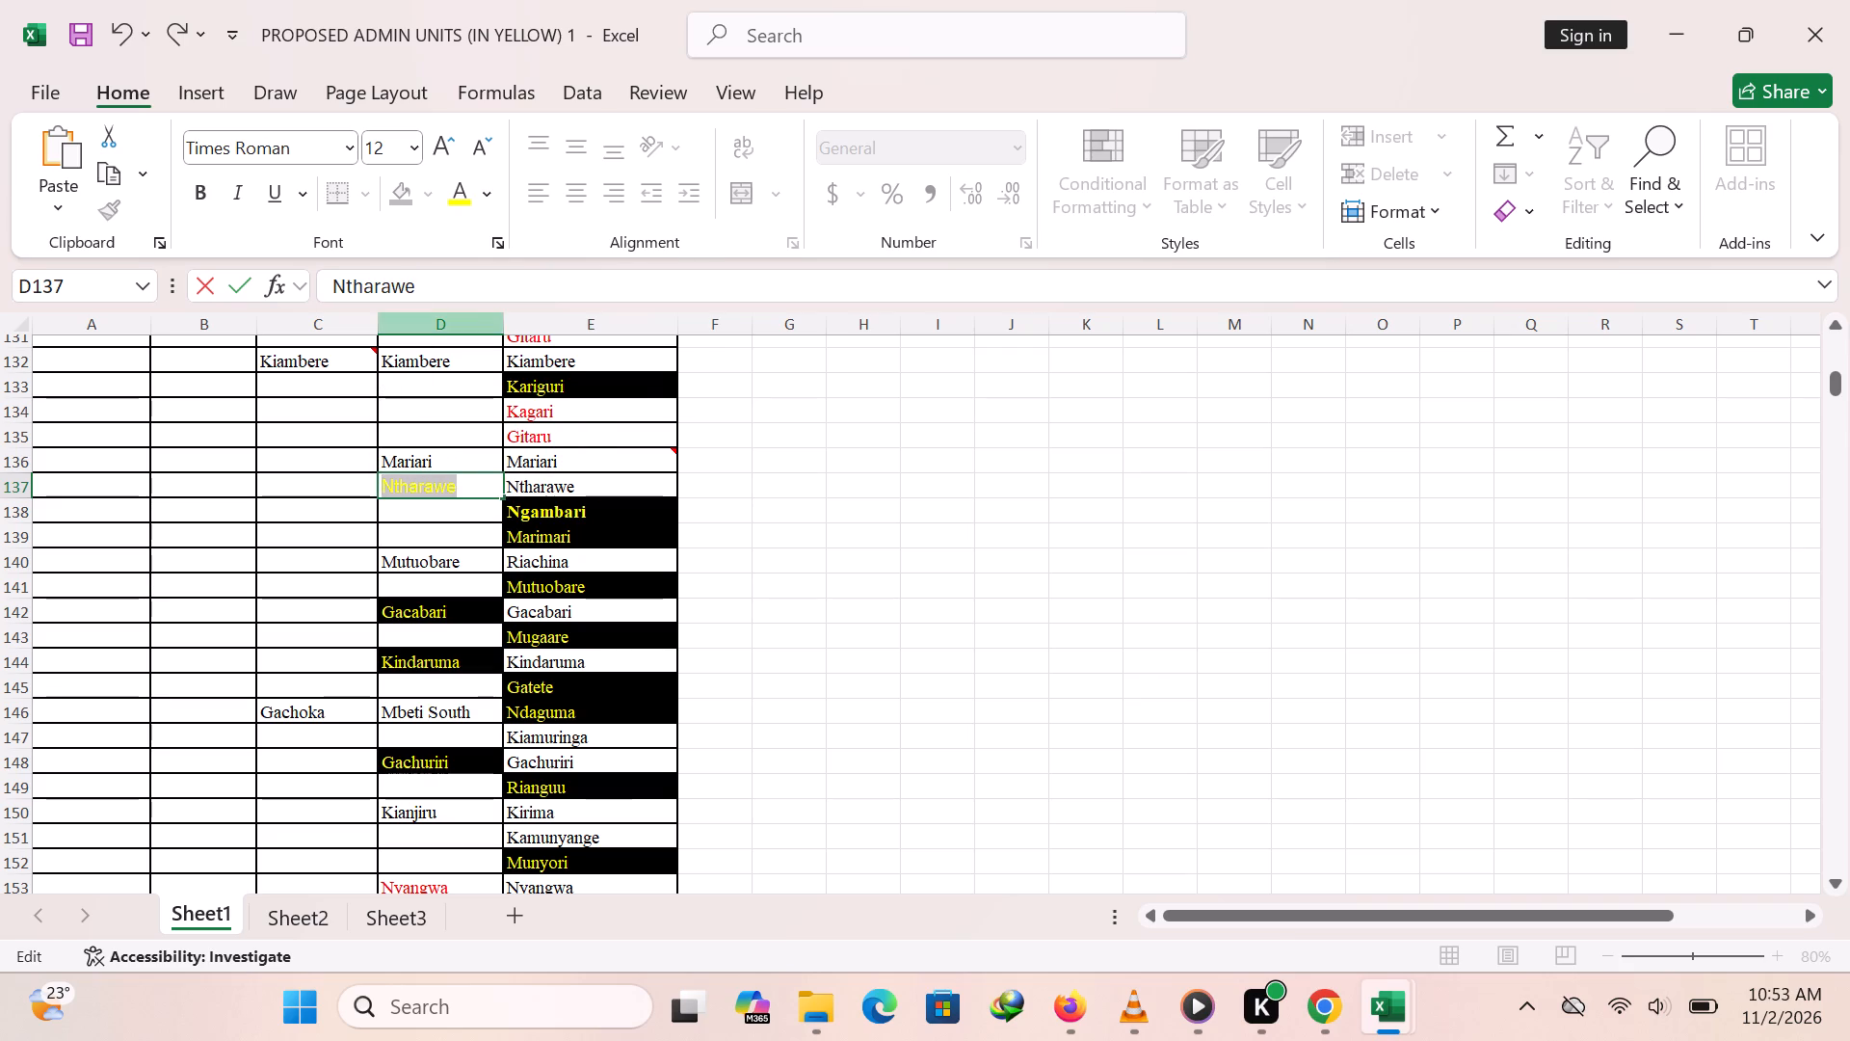
drag(456, 511, 458, 492)
click(458, 492)
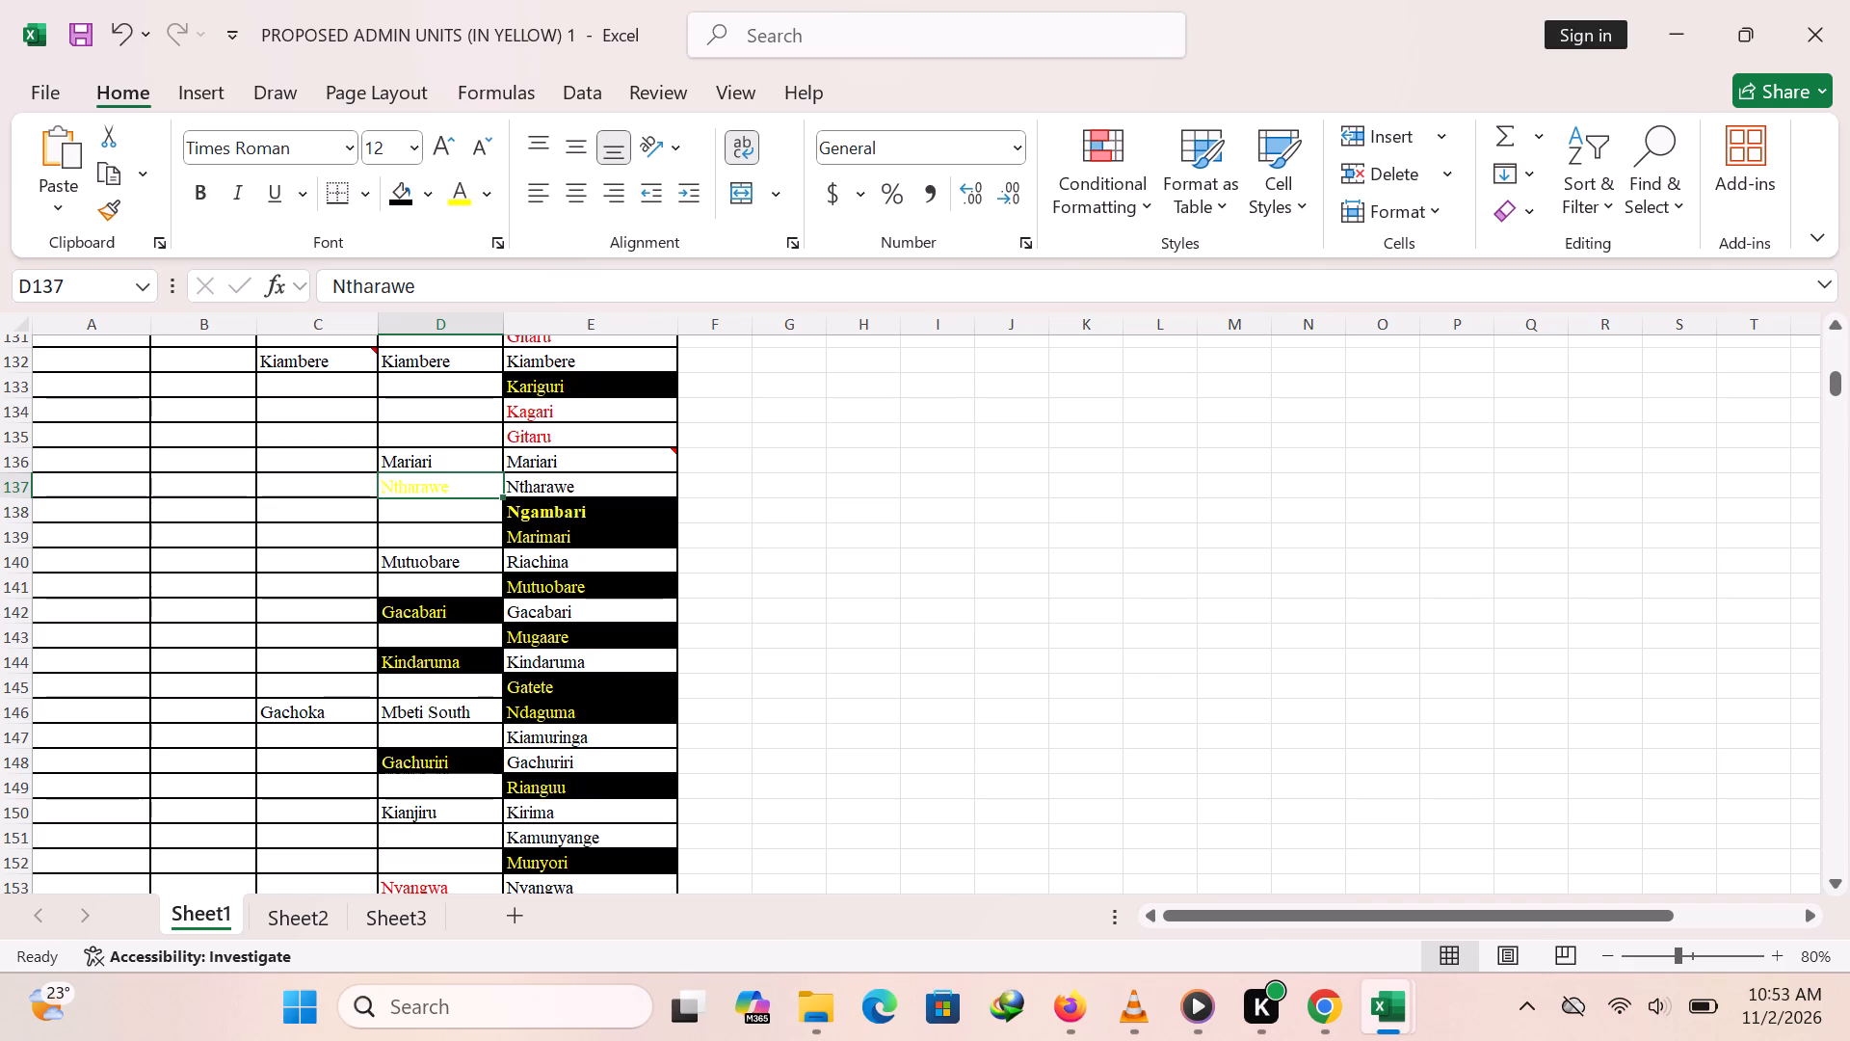
click(394, 191)
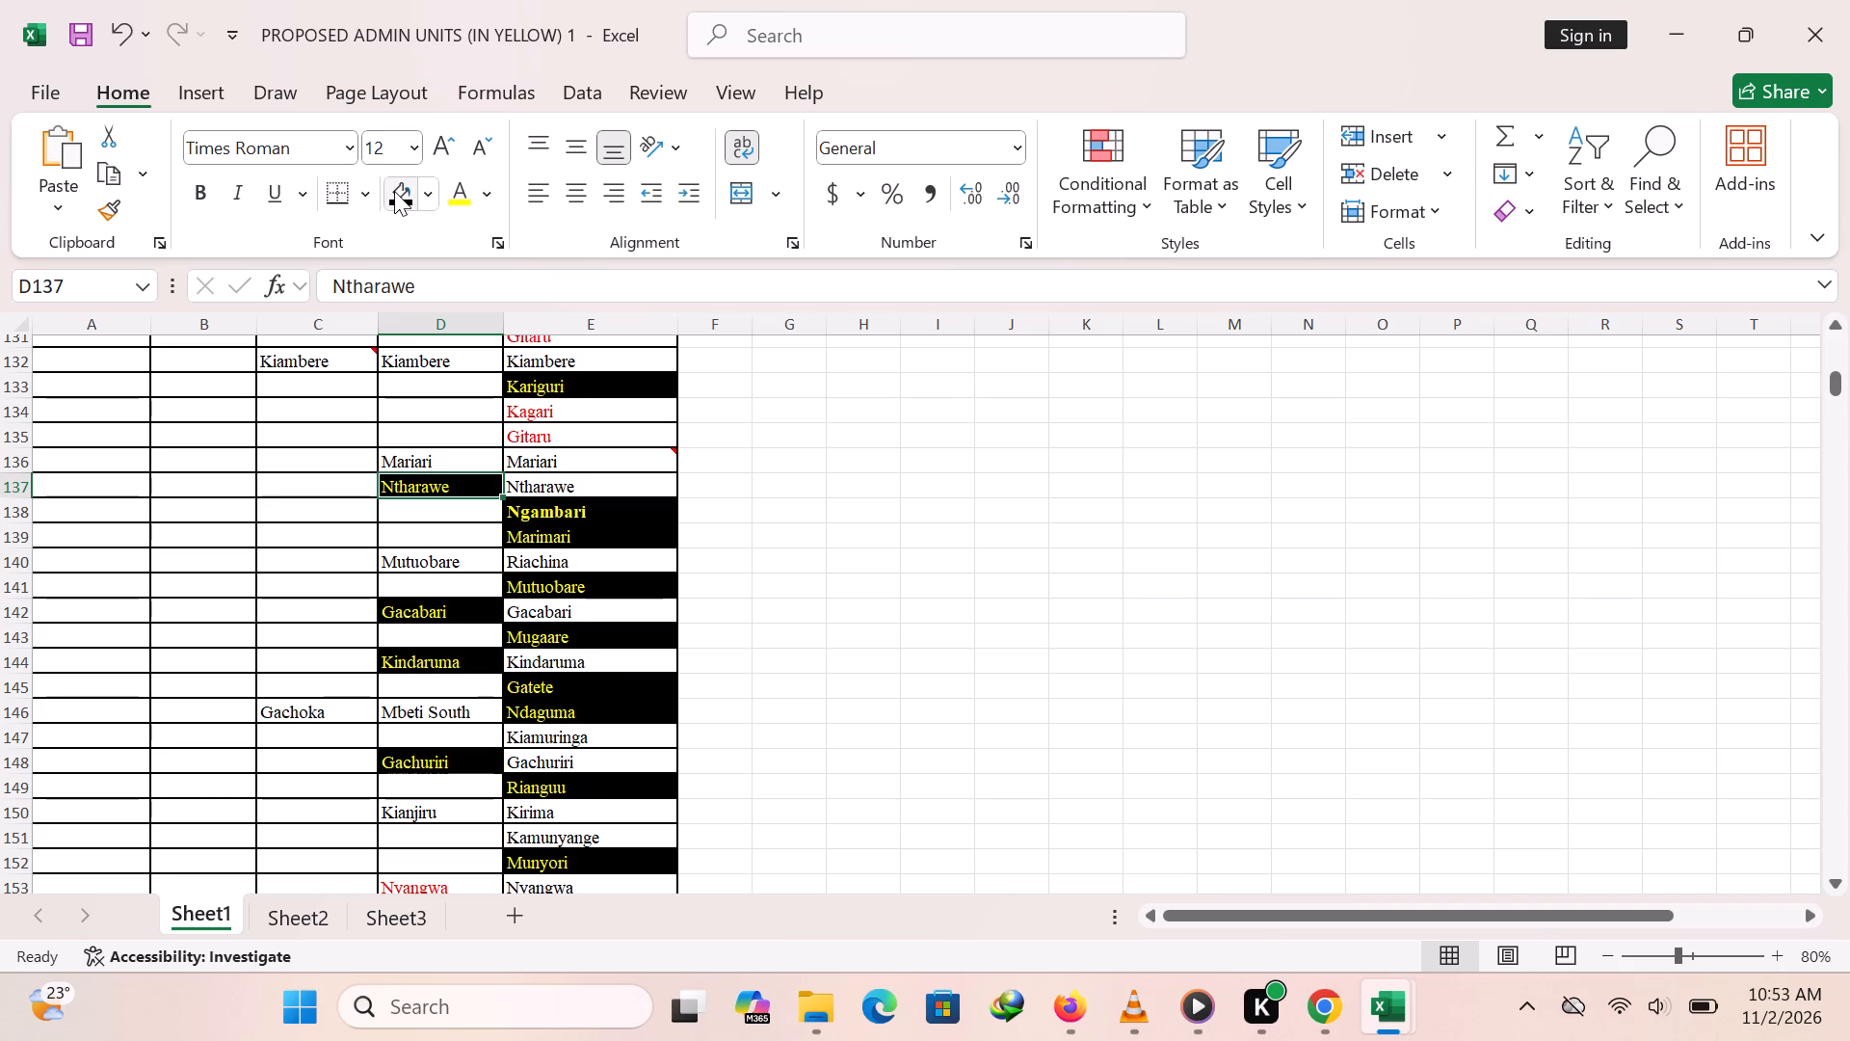
Review the list's unit names and yellow-on-black markings around Kithunthiri to Gikuru, and back up to the heading row.
click(419, 543)
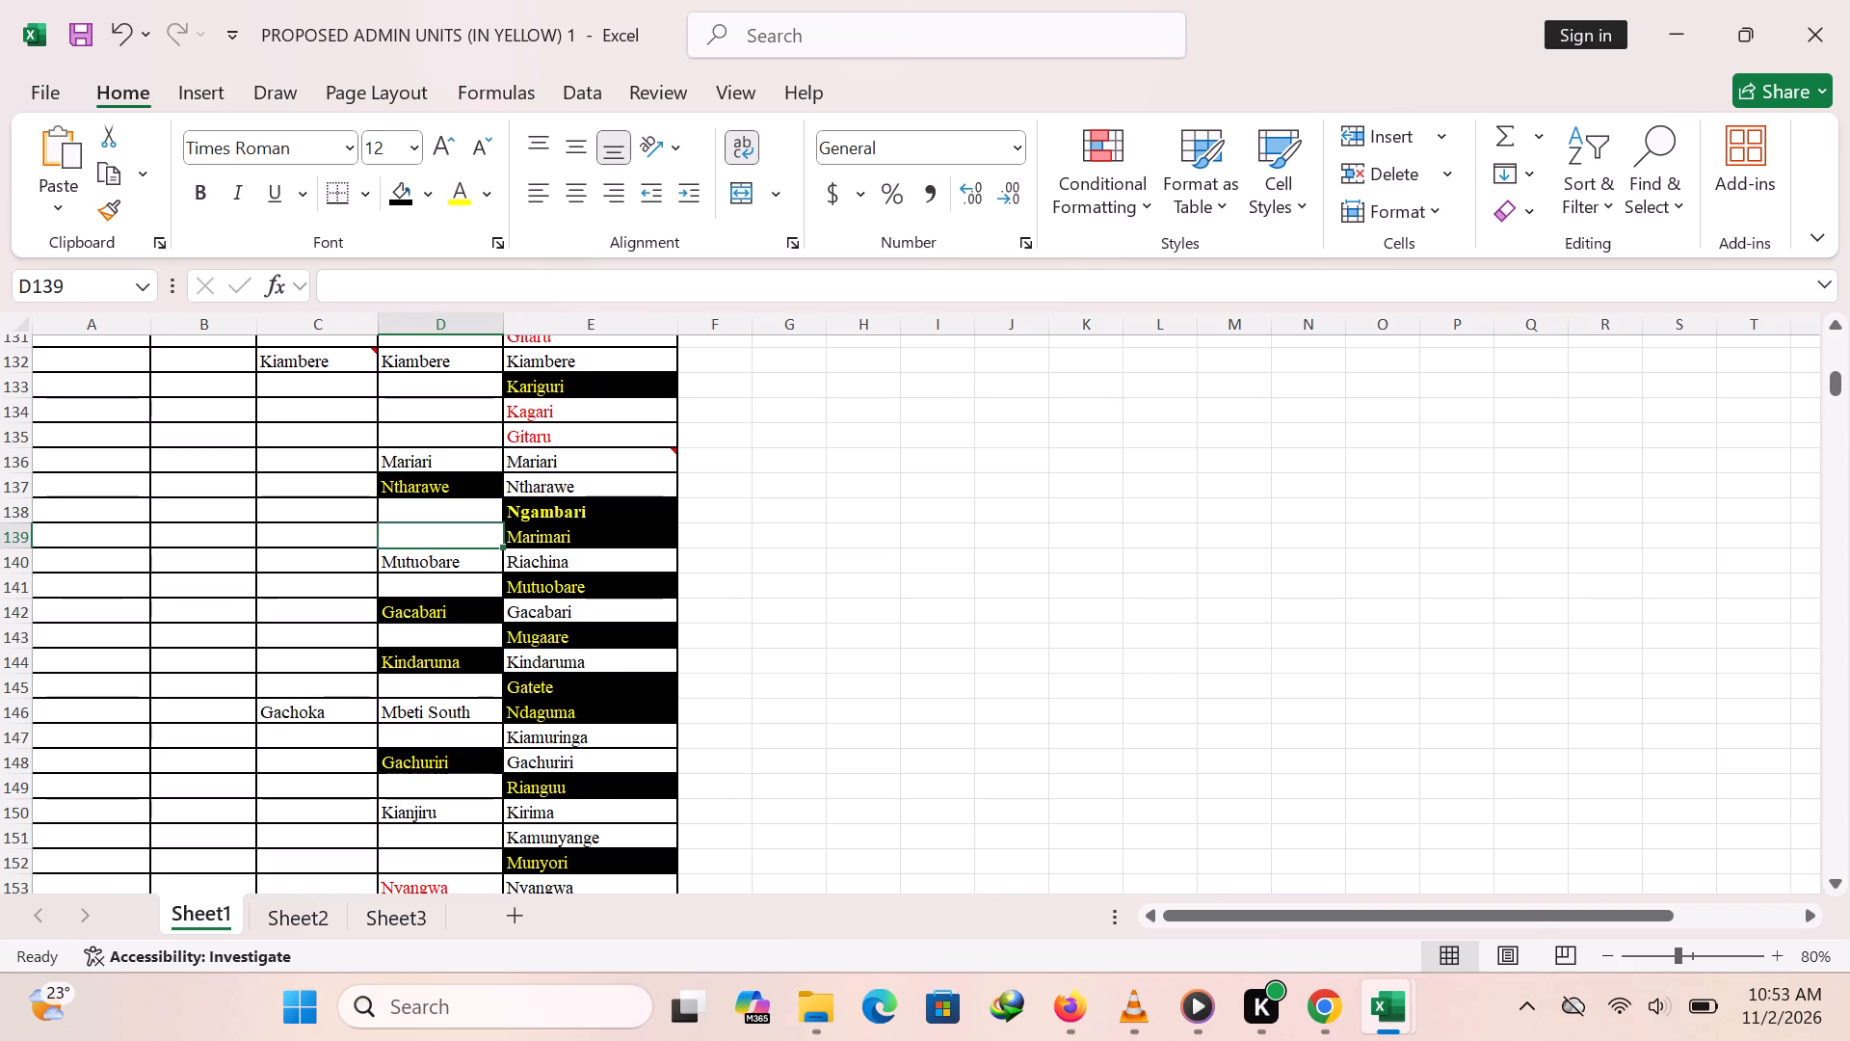
scroll(505, 394, up, 1)
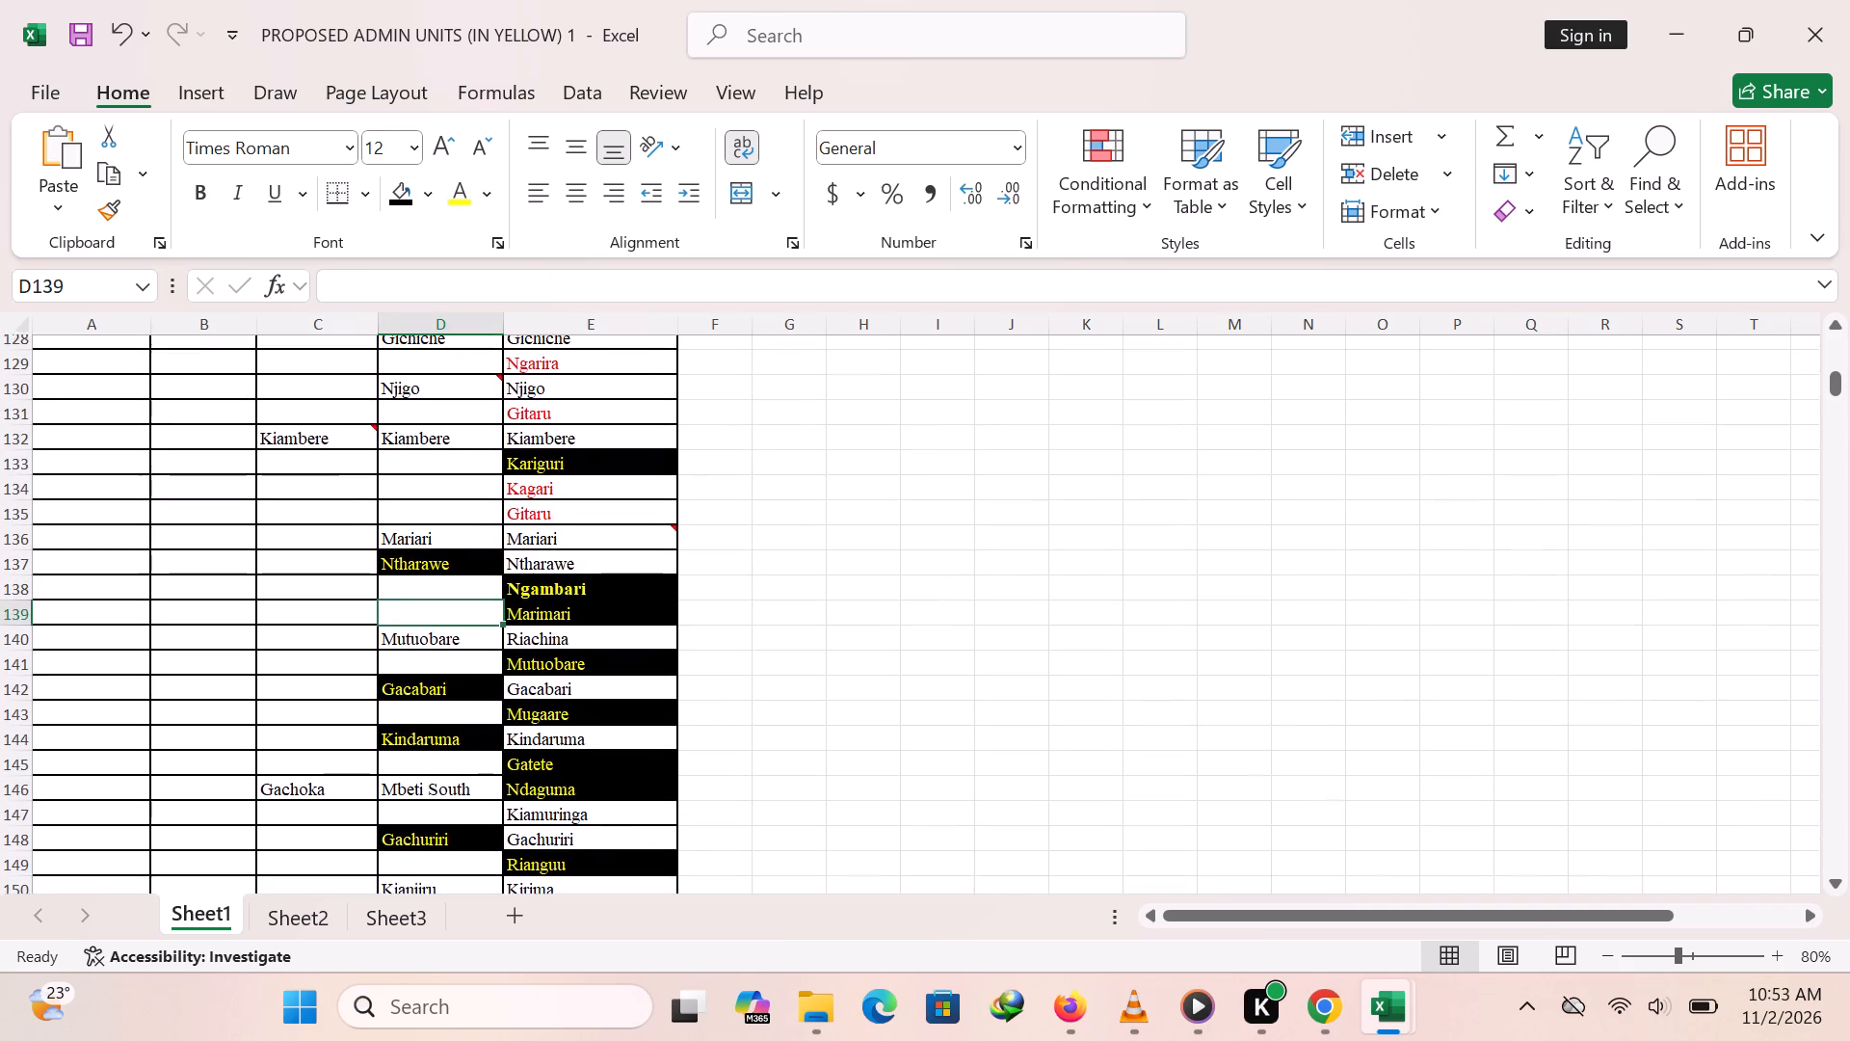
scroll(505, 394, up, 1)
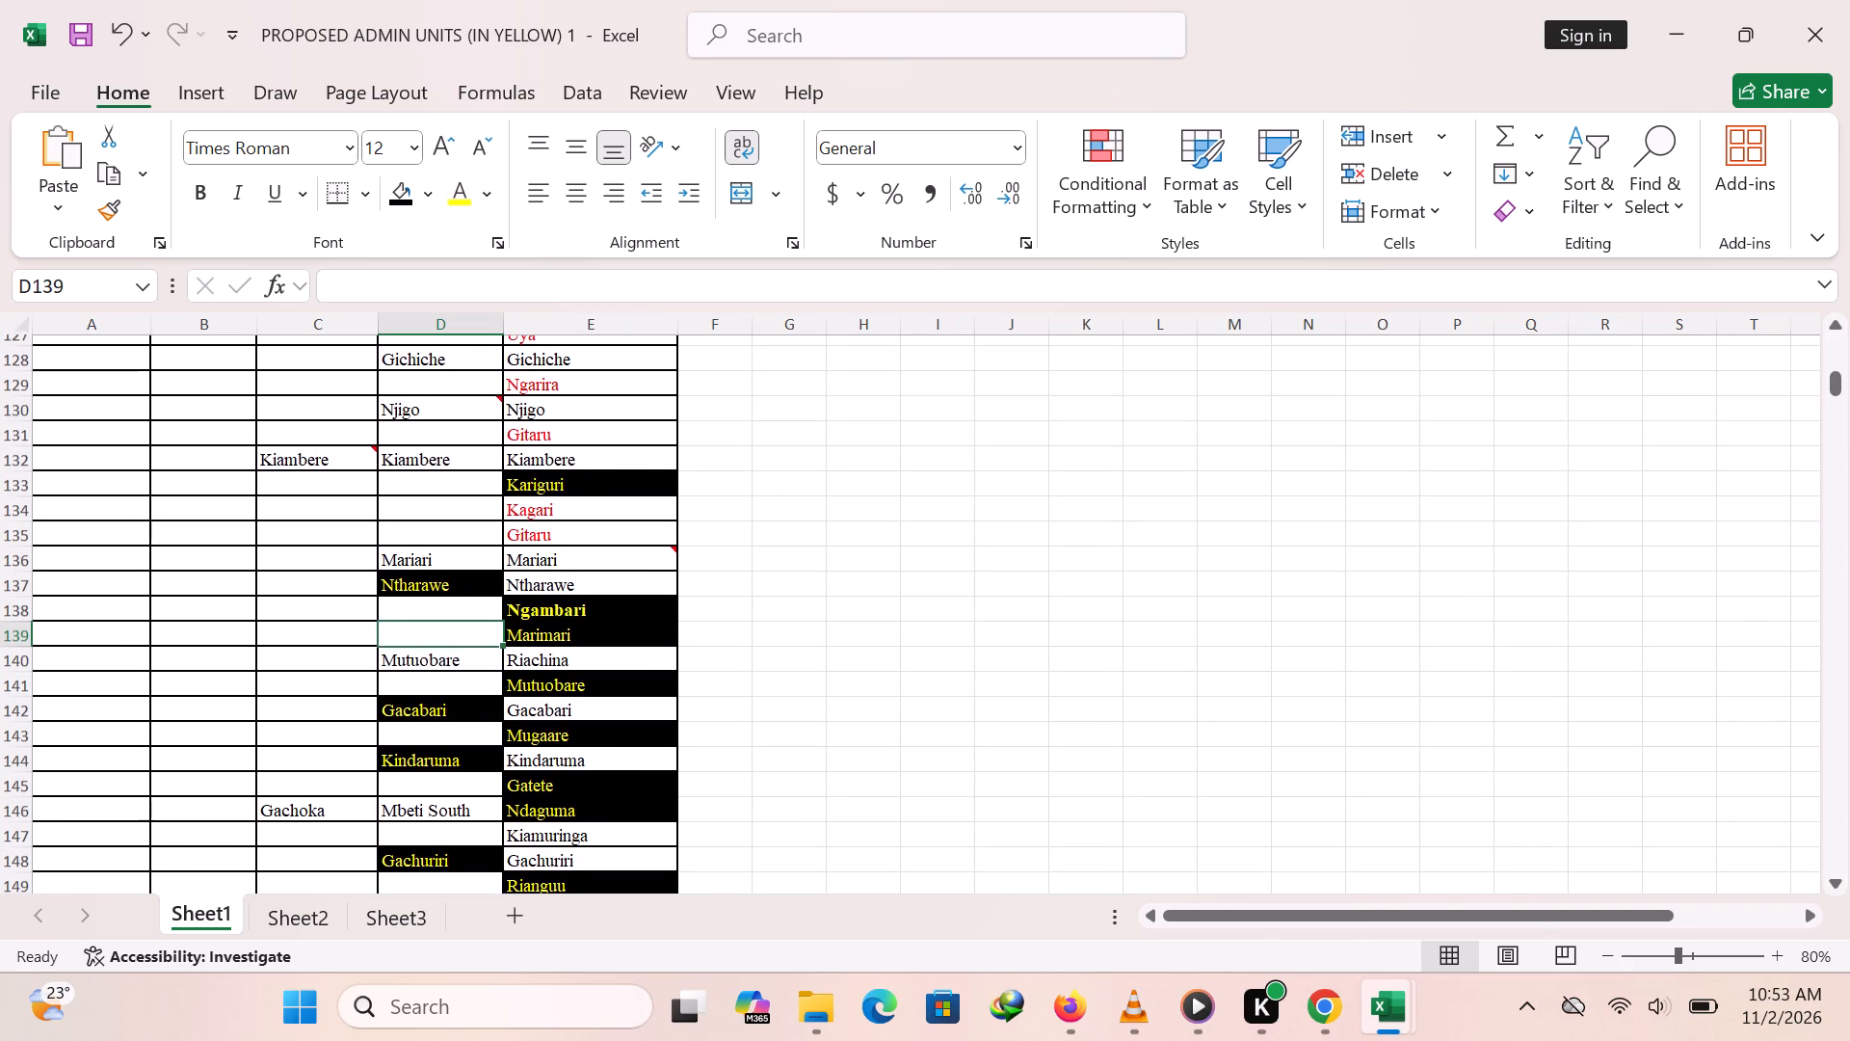
scroll(505, 394, up, 1)
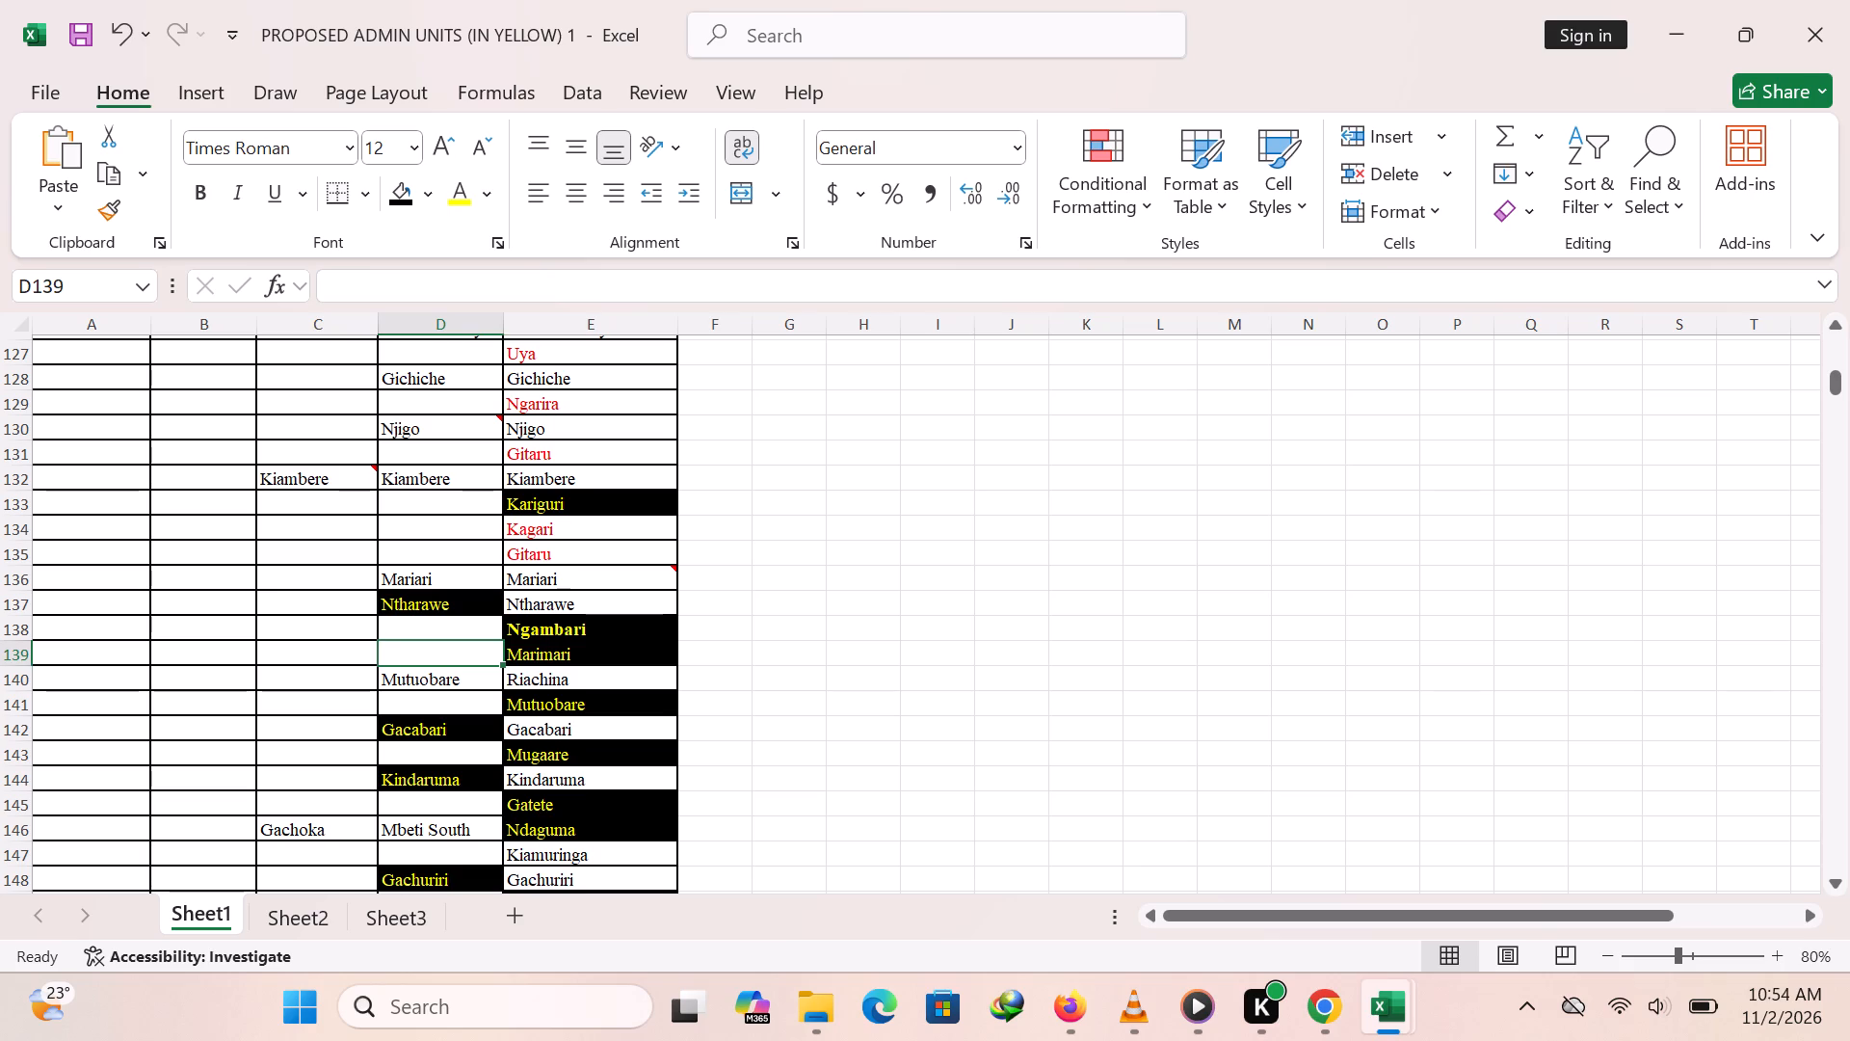
scroll(505, 394, up, 2)
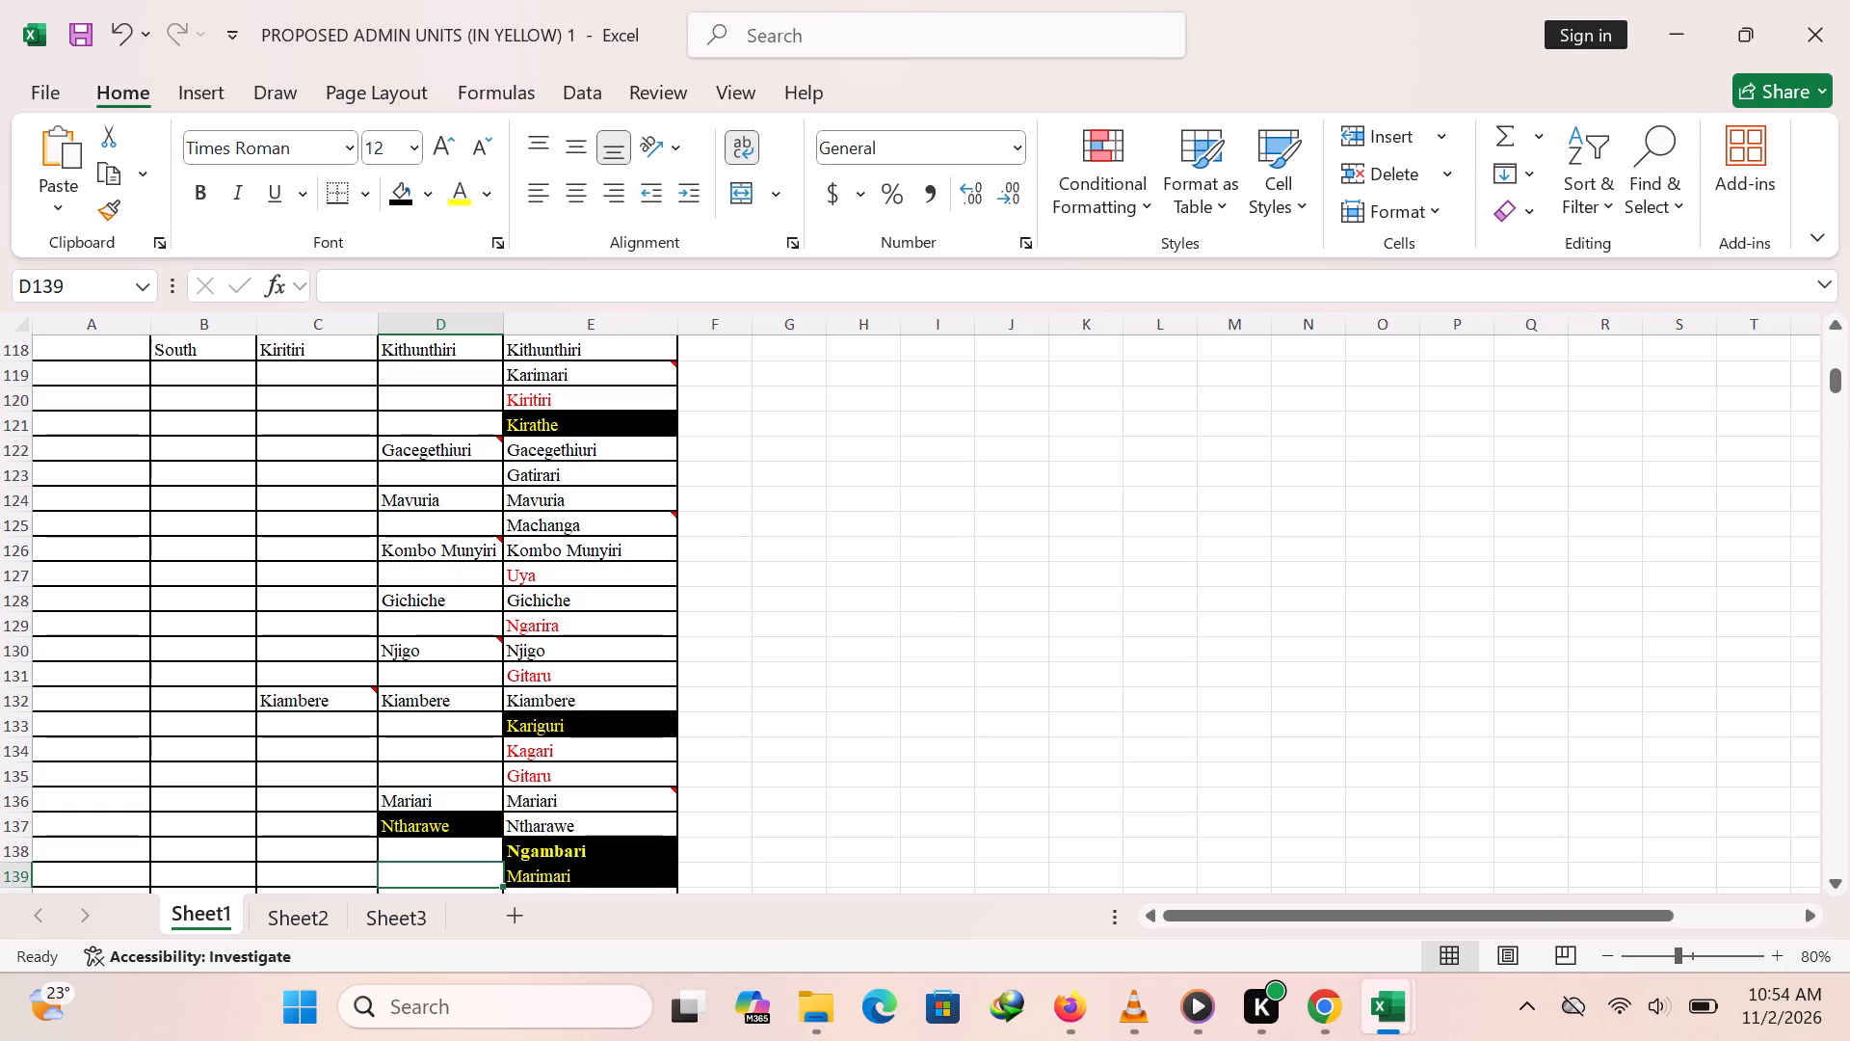
right_click(440, 436)
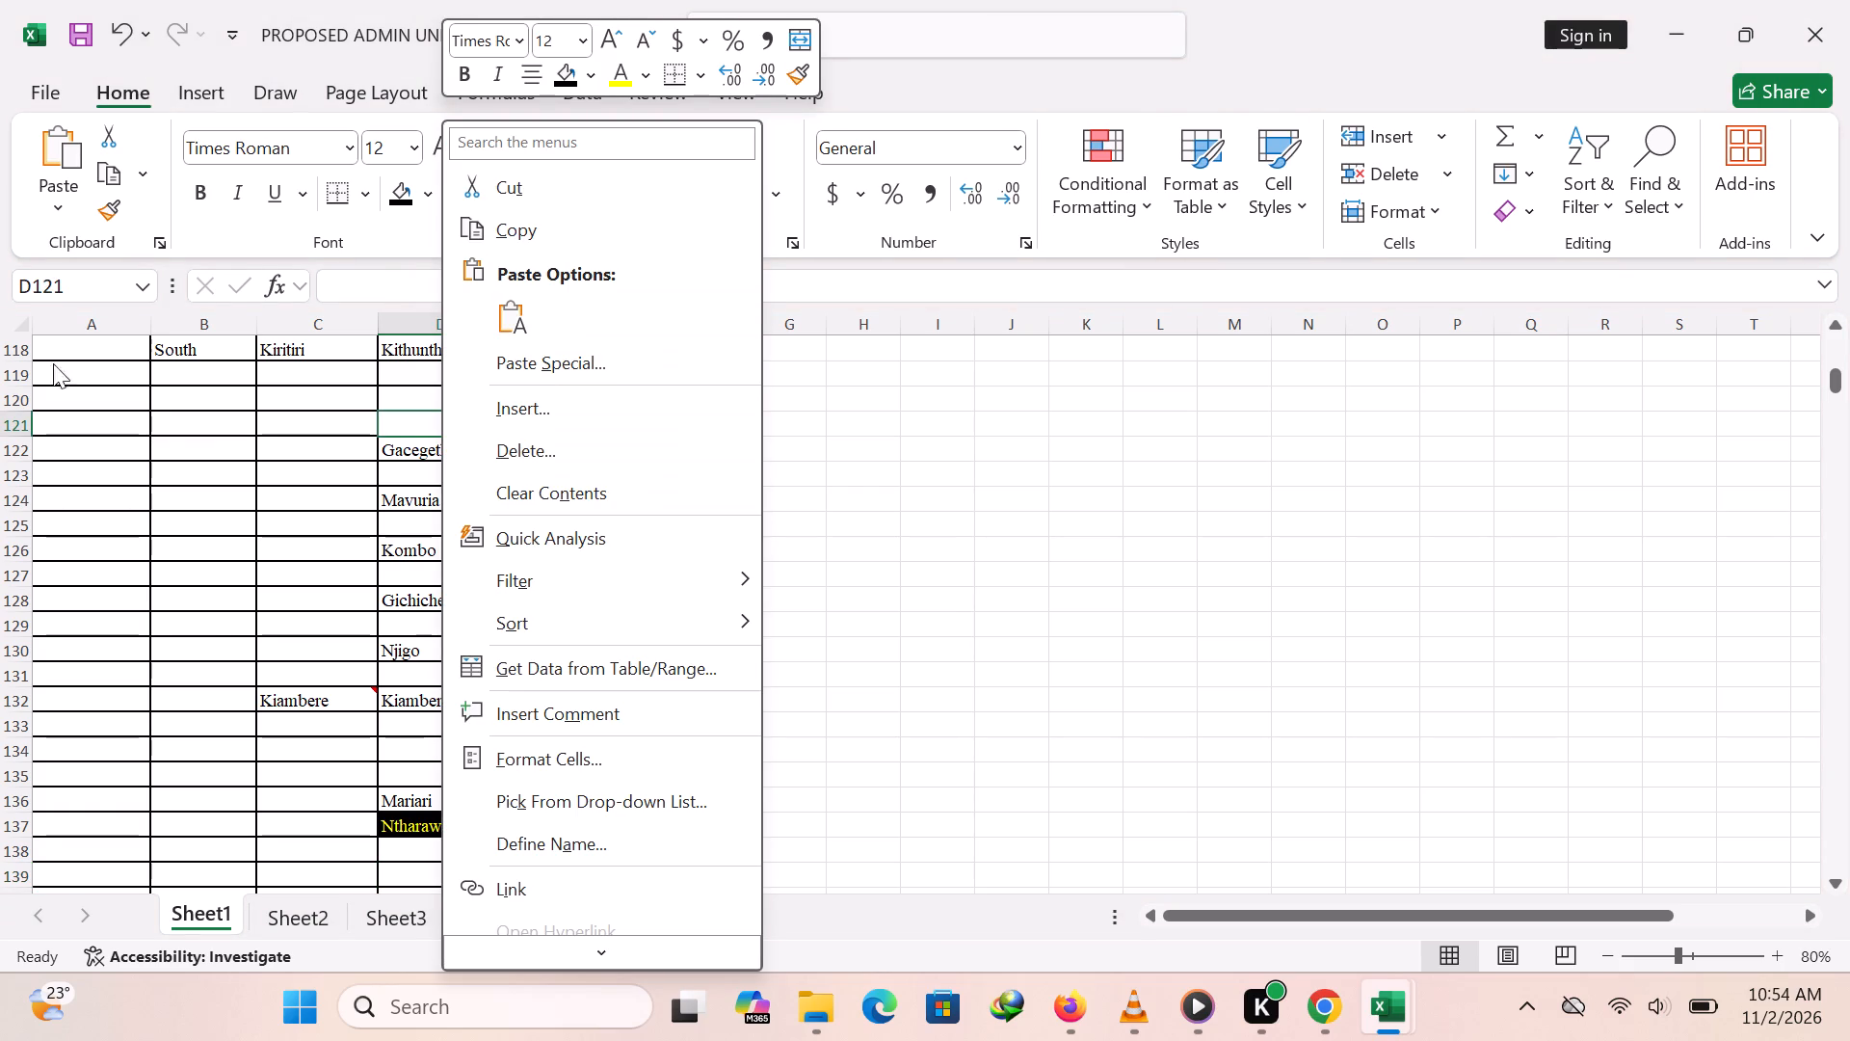
click(219, 227)
scroll(646, 771, down, 2)
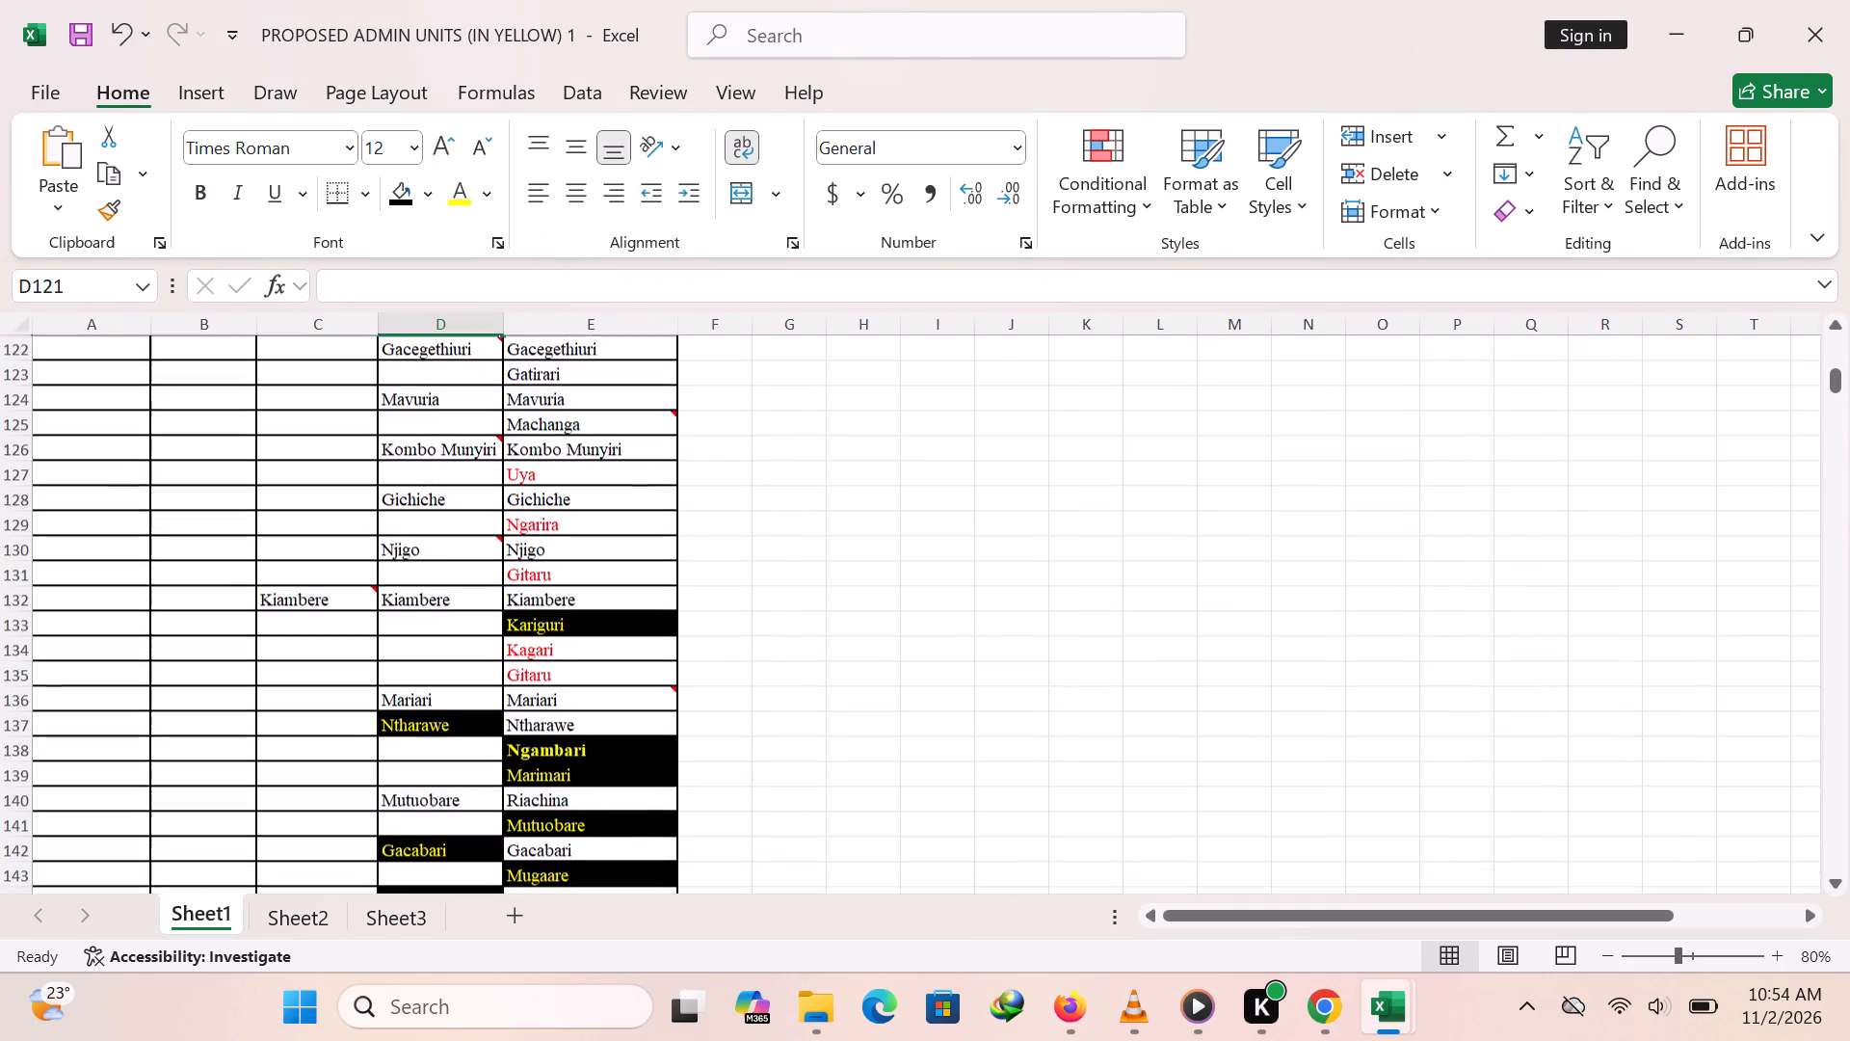
scroll(646, 771, down, 3)
scroll(646, 771, up, 1)
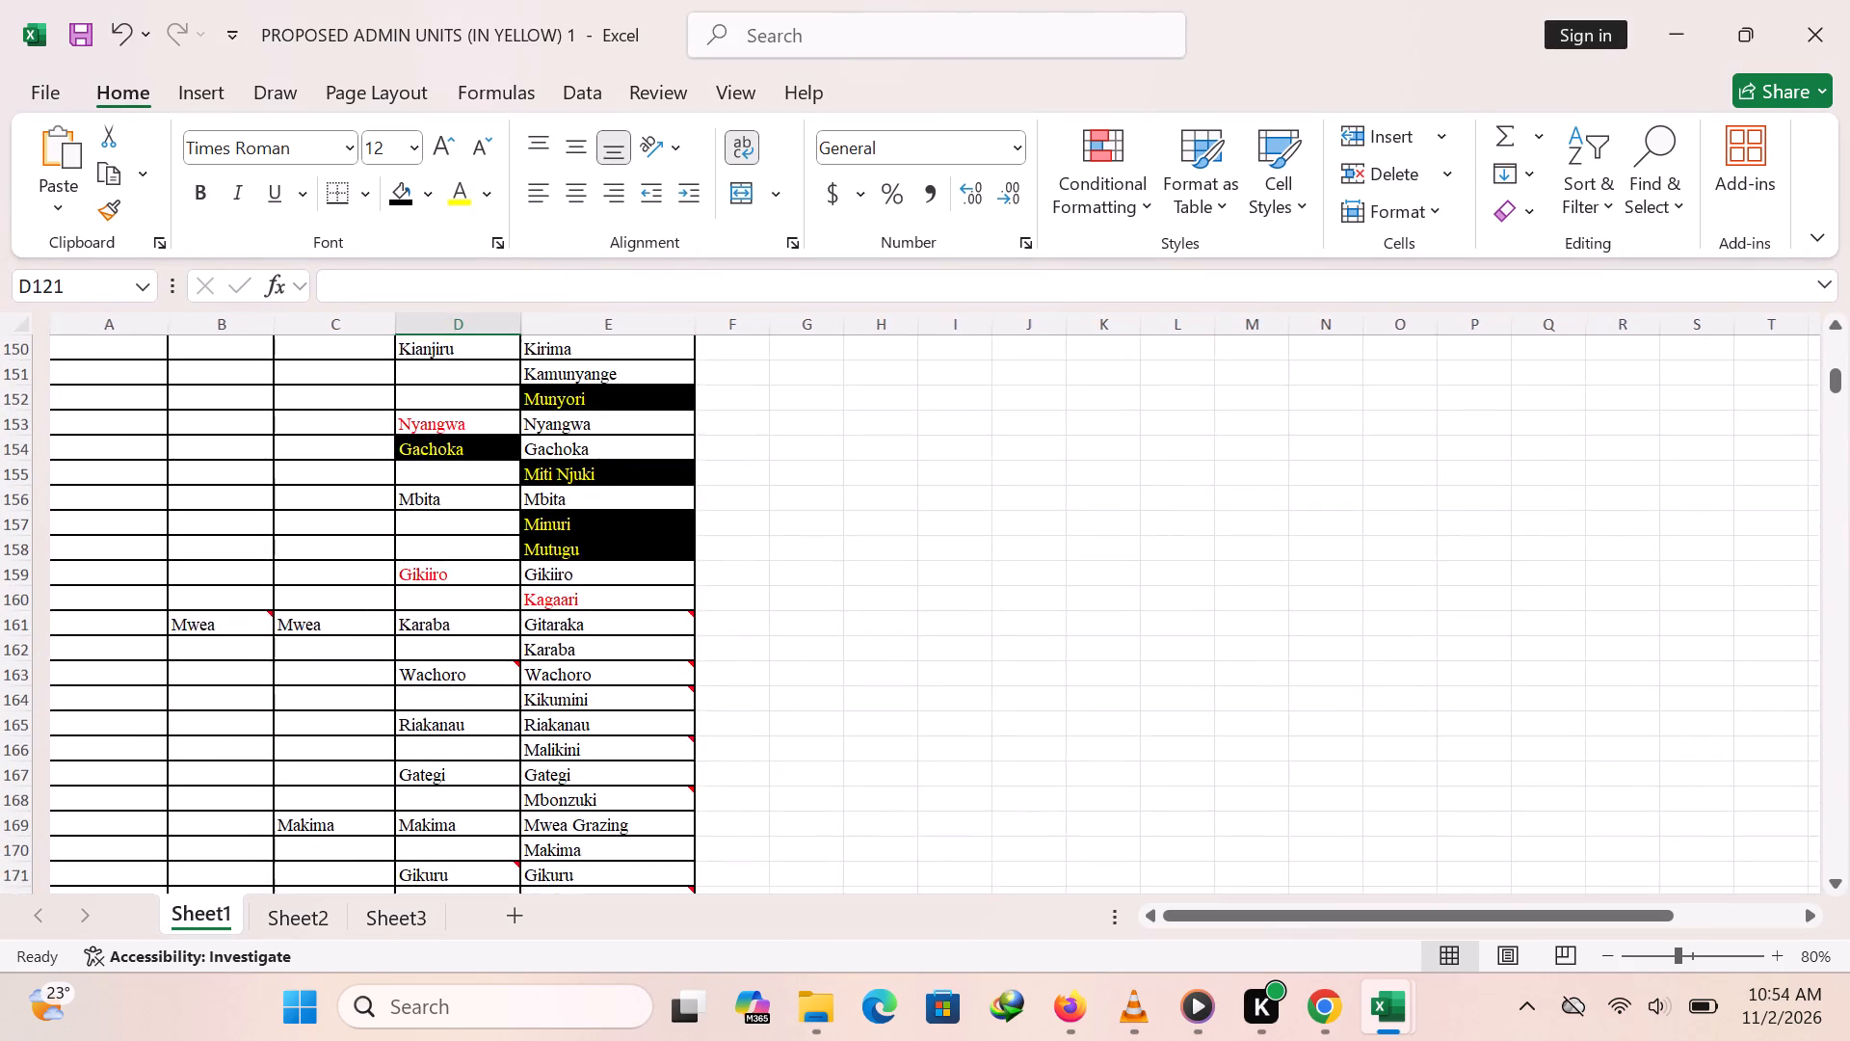
scroll(646, 771, up, 1)
scroll(646, 771, right, 1)
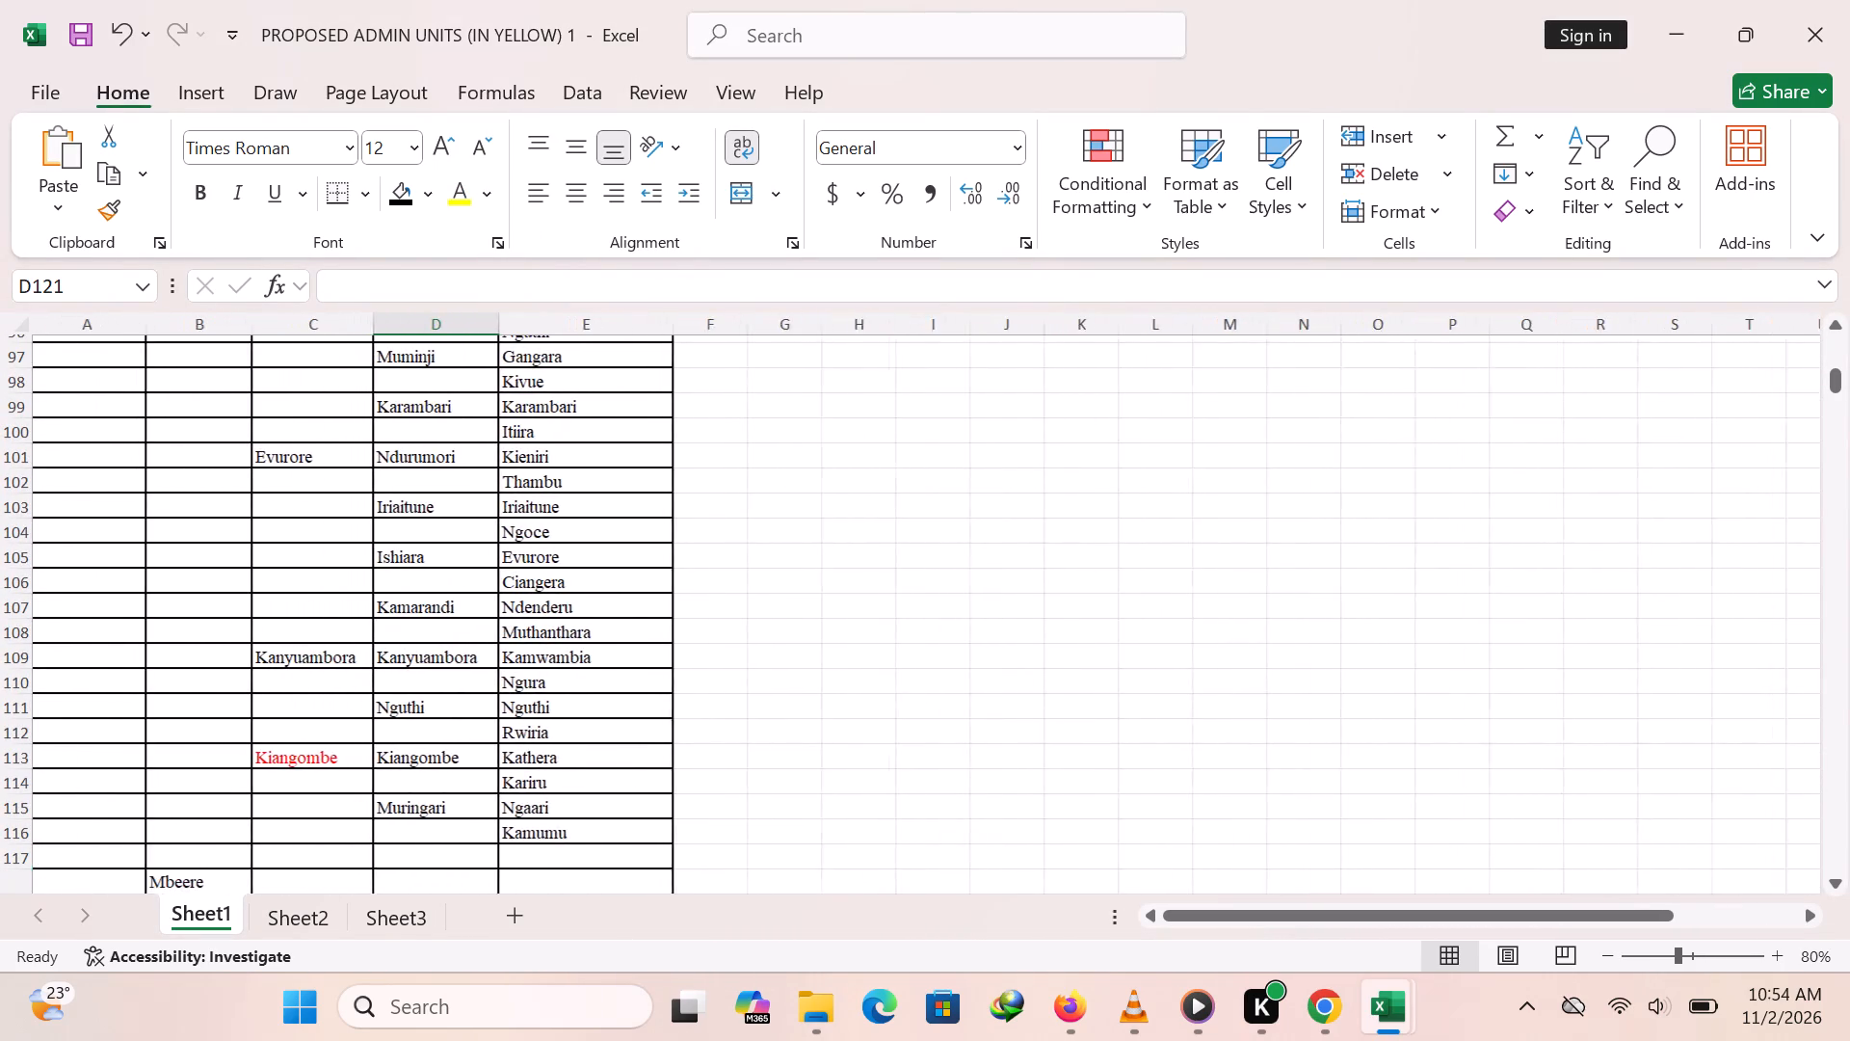
scroll(646, 771, right, 1)
scroll(646, 771, up, 3)
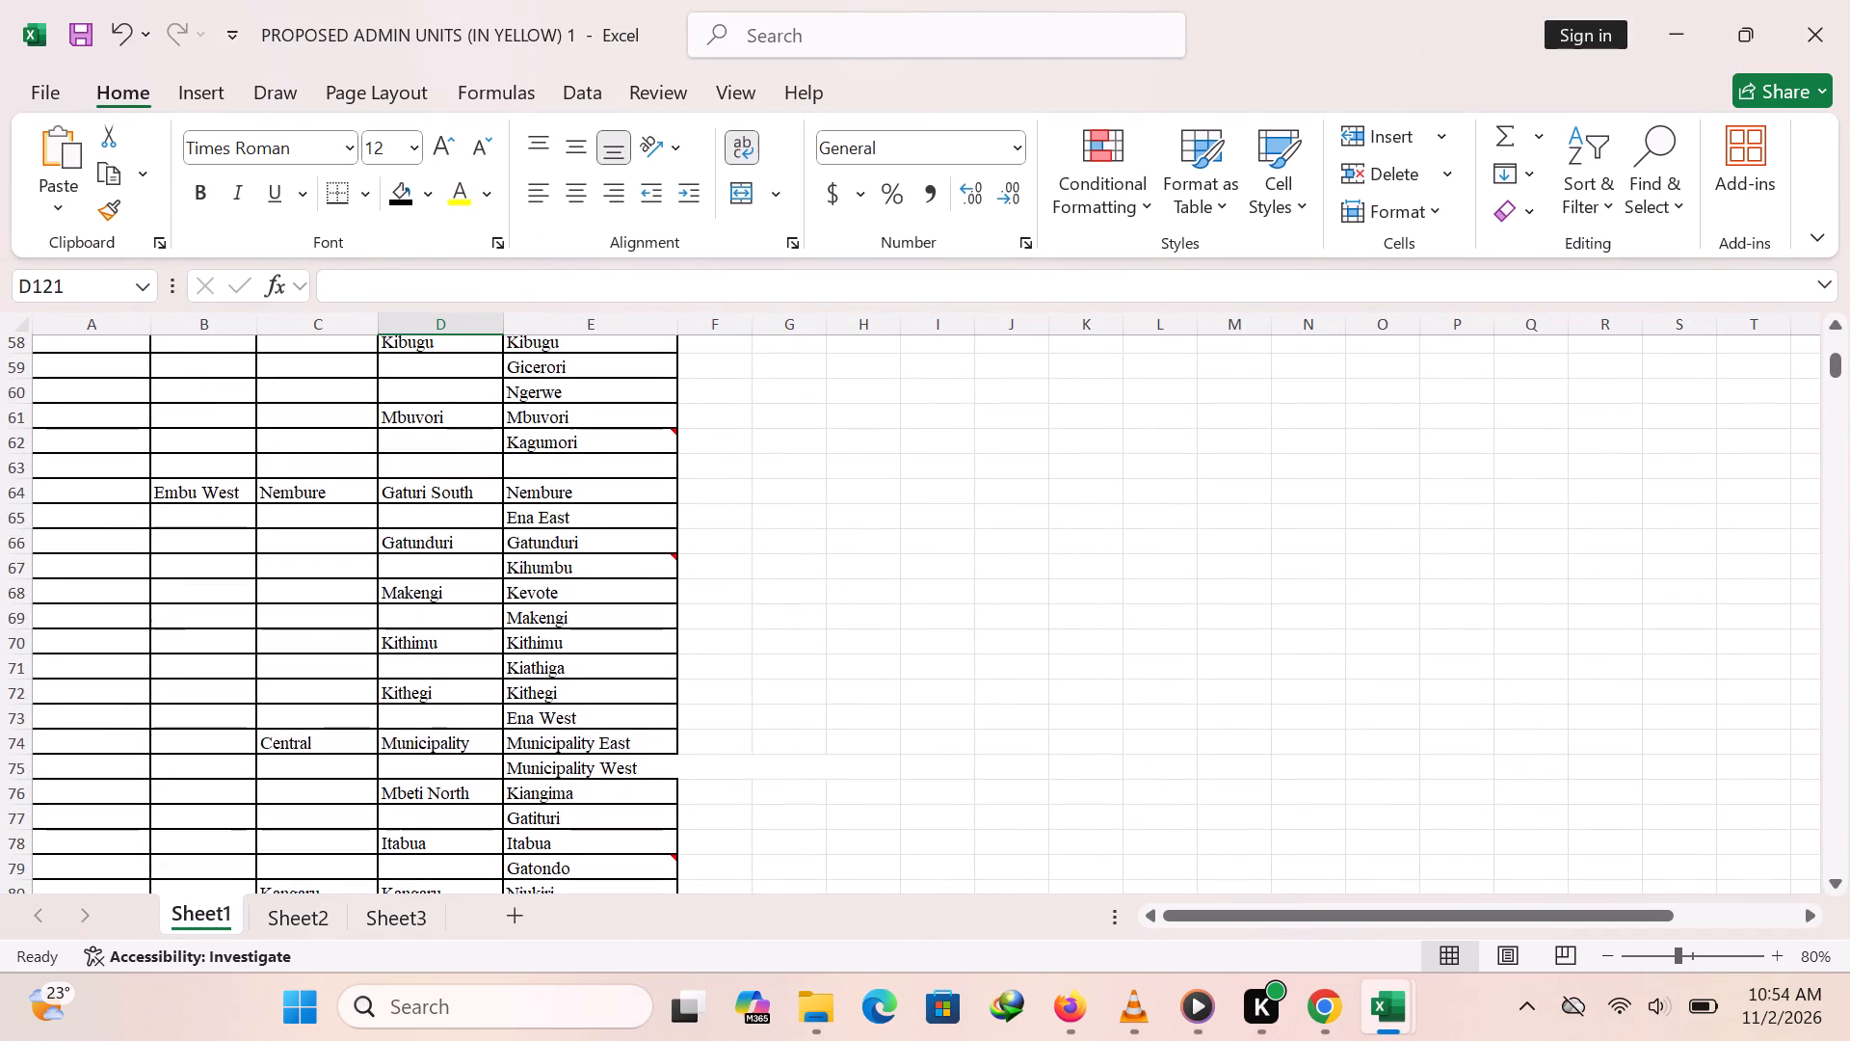
scroll(464, 512, up, 4)
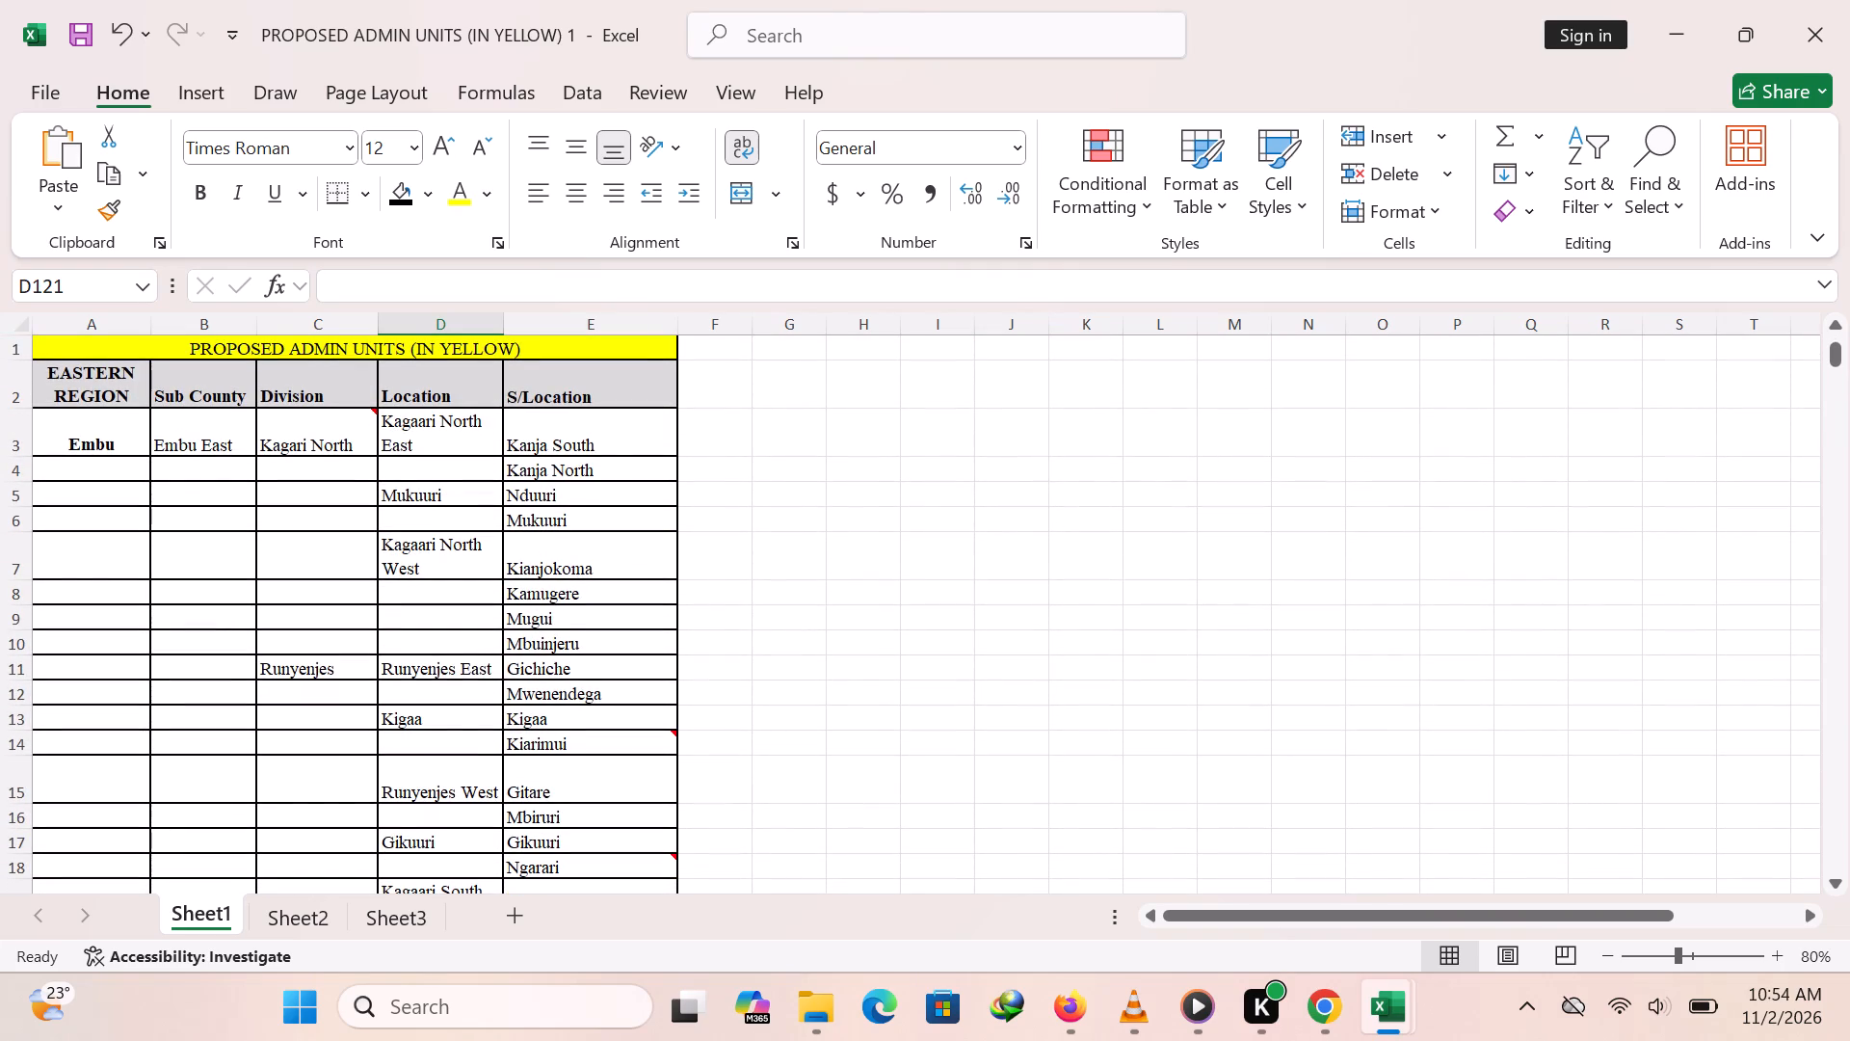
Save a copy of the workbook to the Desktop as PROPOSED ADMIN UNITS (IN YELLOW) FINAL.
click(60, 88)
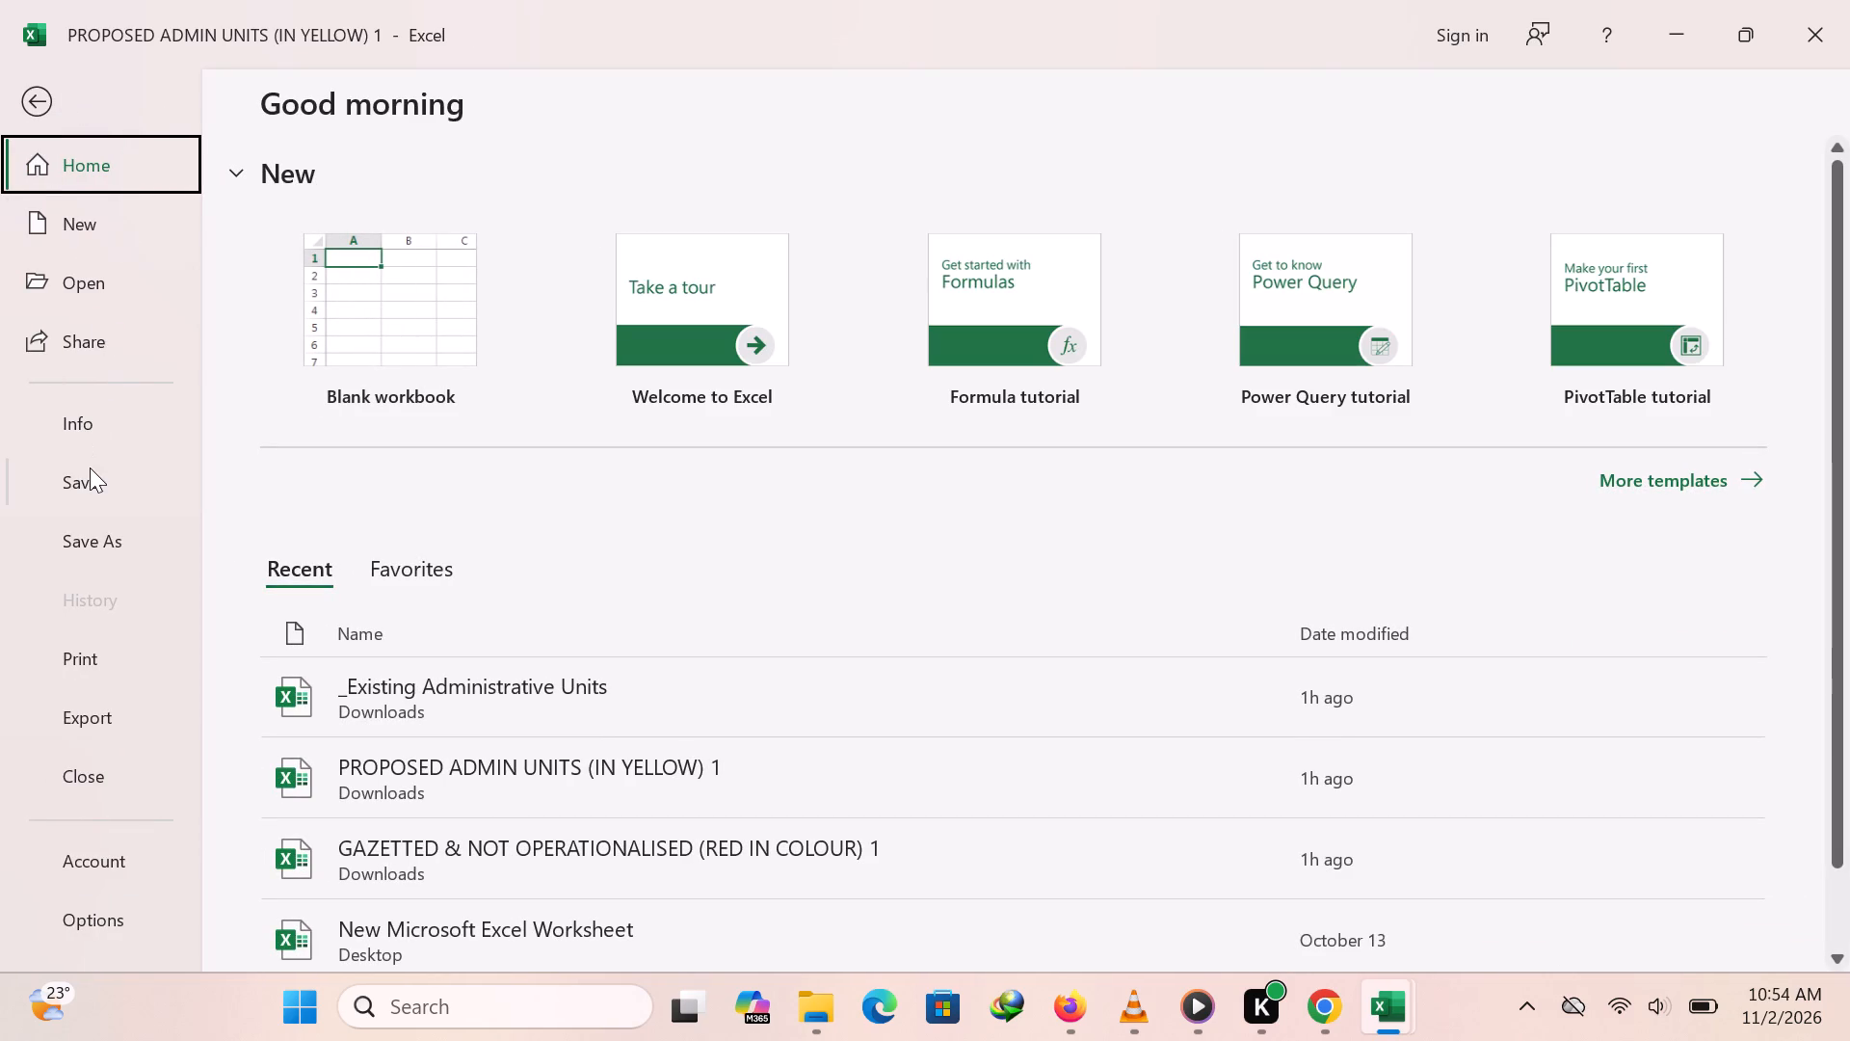
click(107, 534)
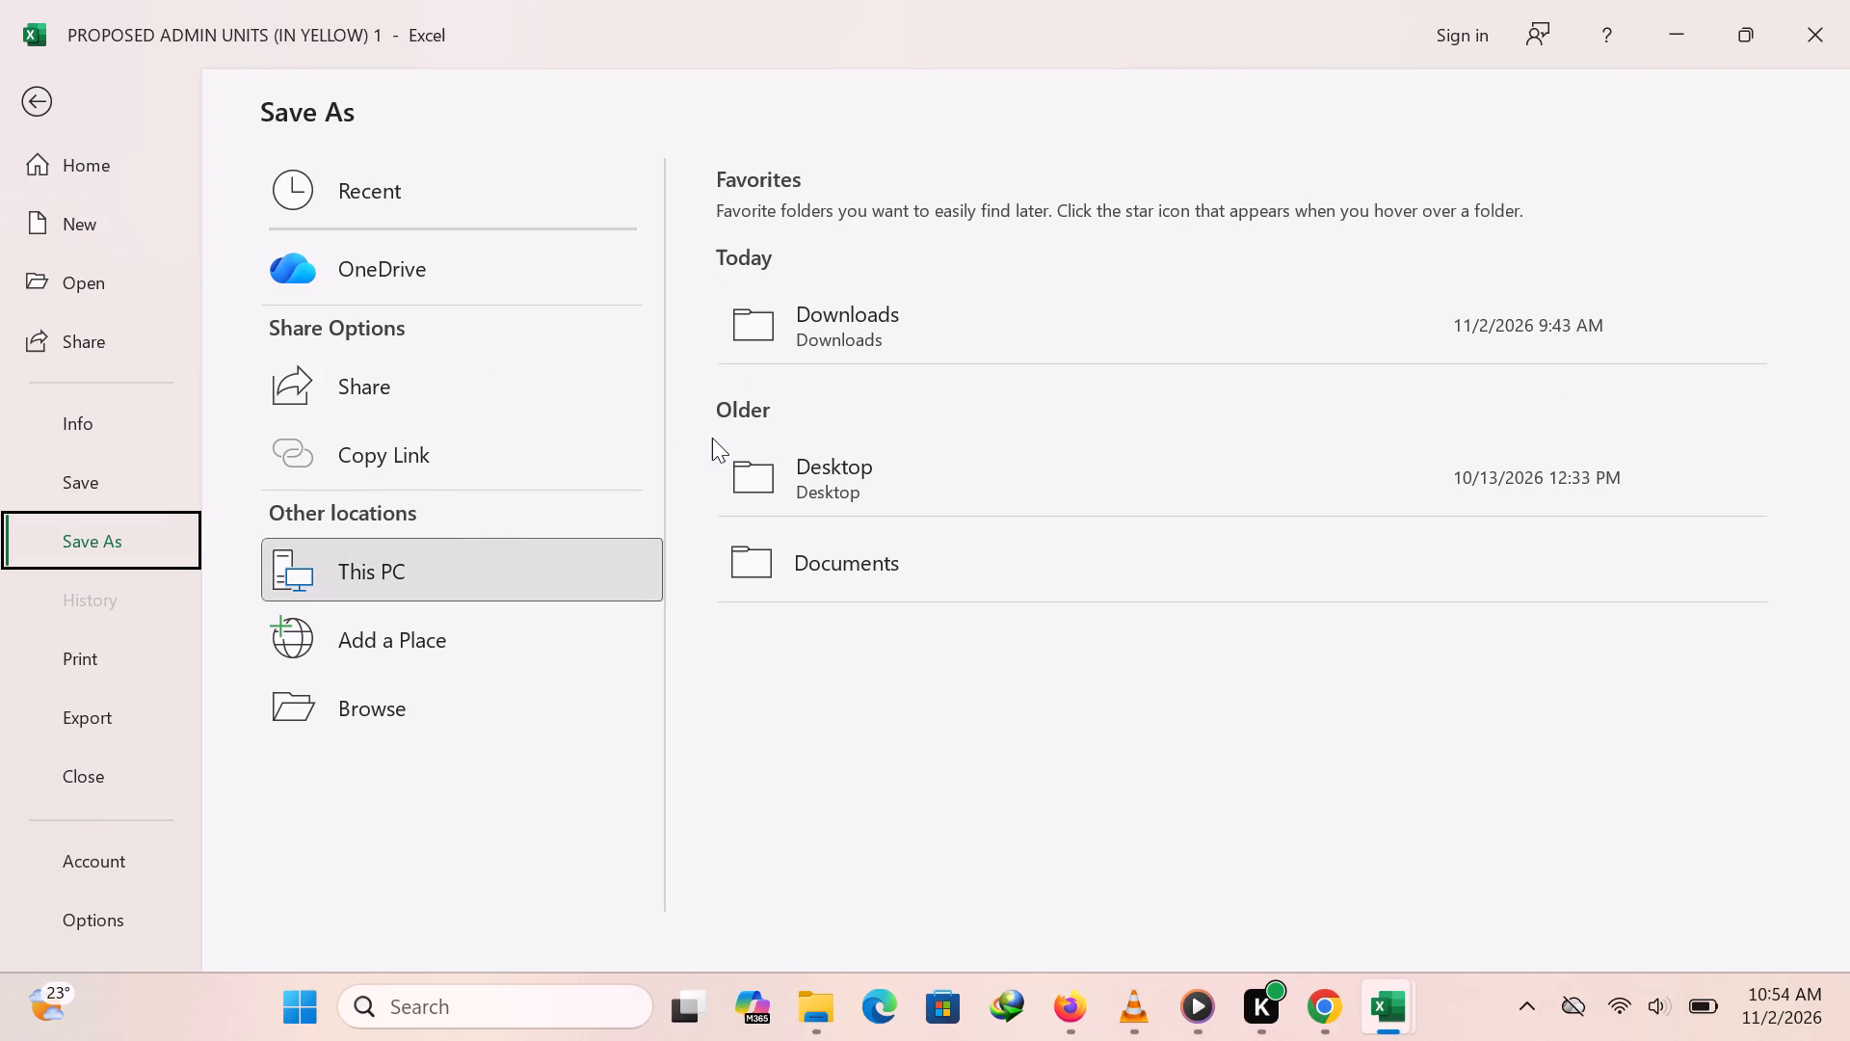
click(798, 455)
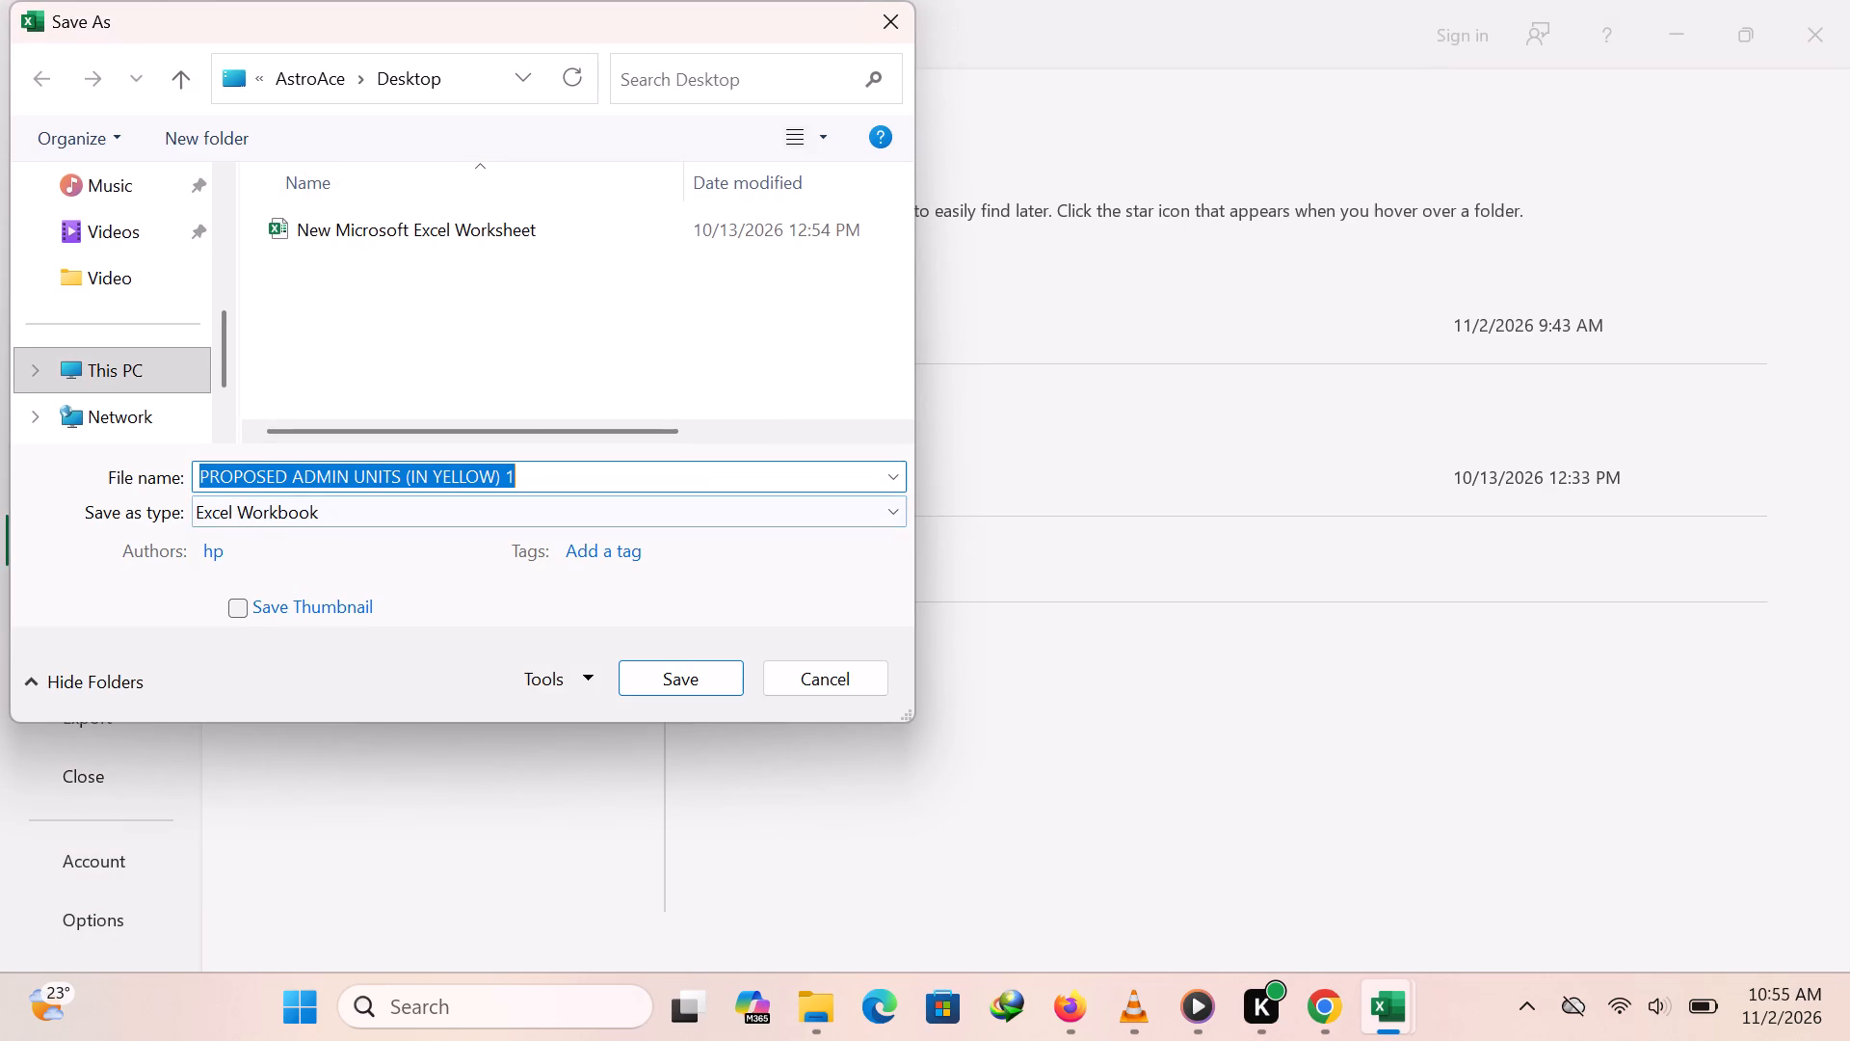
click(558, 479)
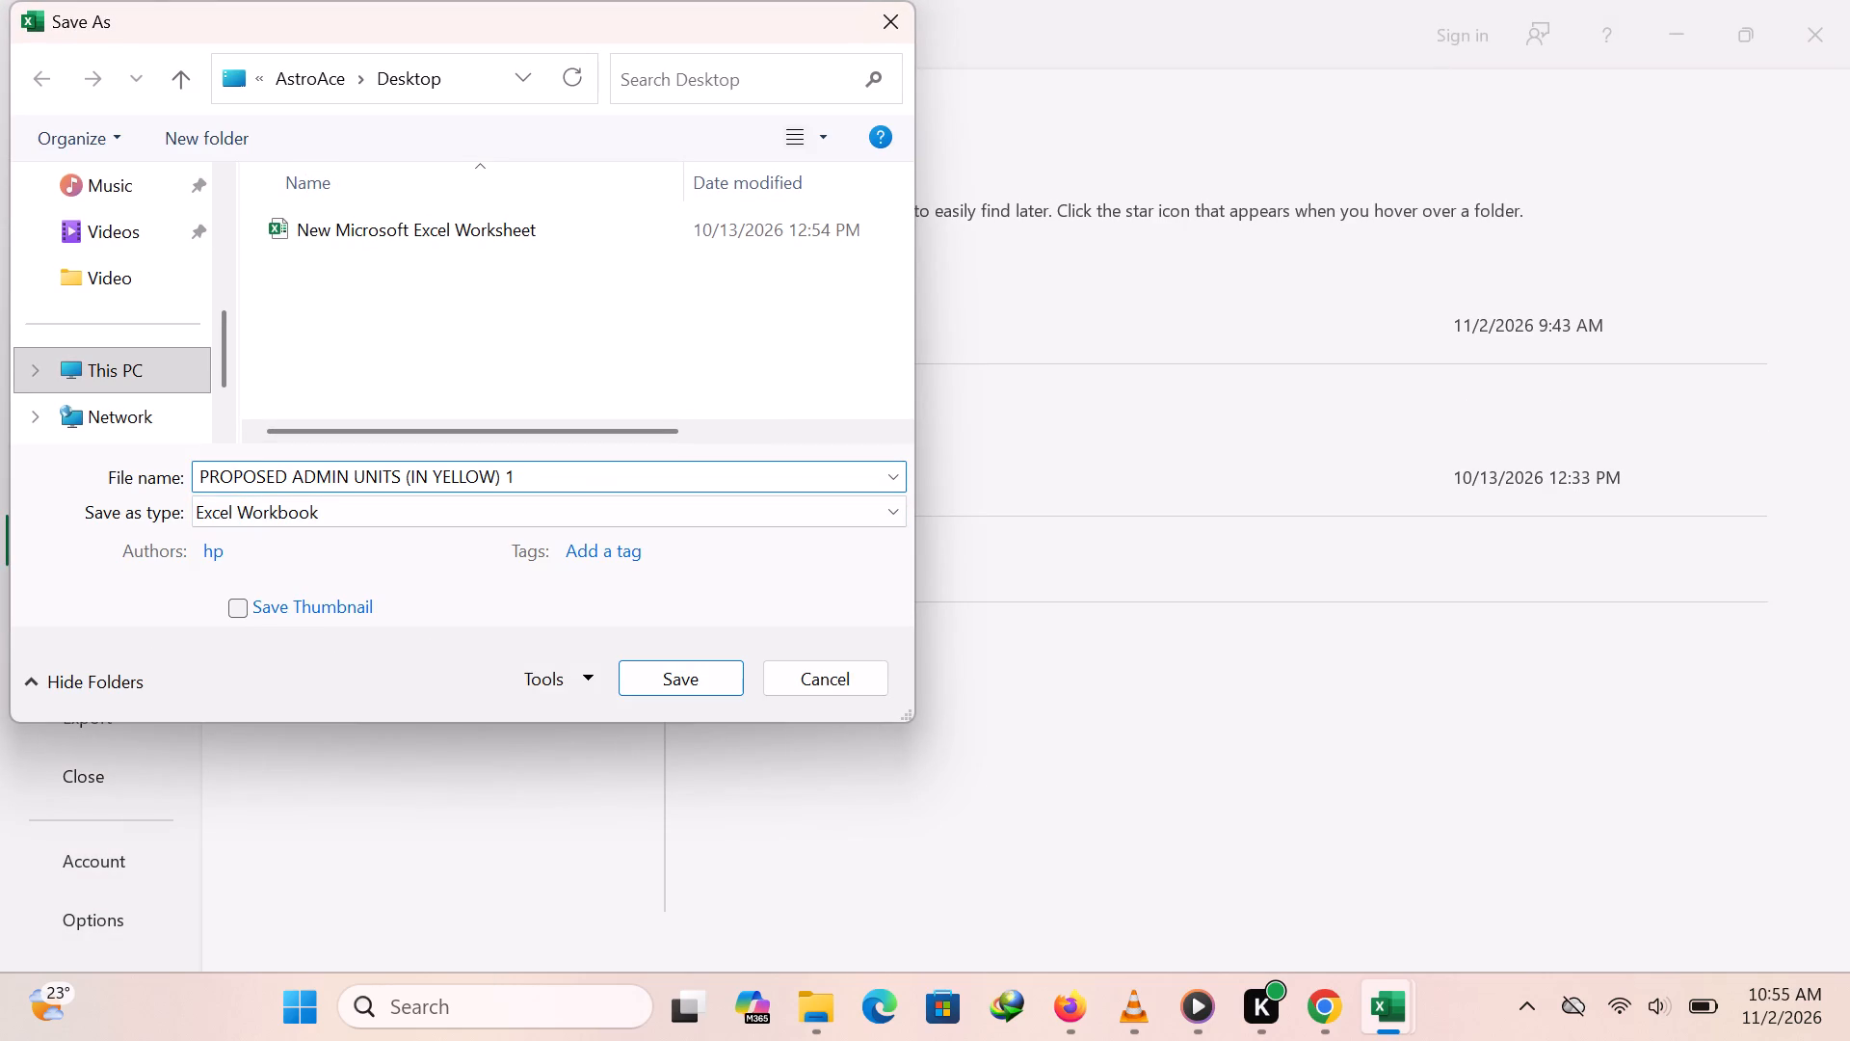
key(BackSpace)
text(inal)
key(BackSpace)
key(BackSpace)
key(BackSpace)
key(BackSpace)
key(i)
text(NAL)
click(654, 673)
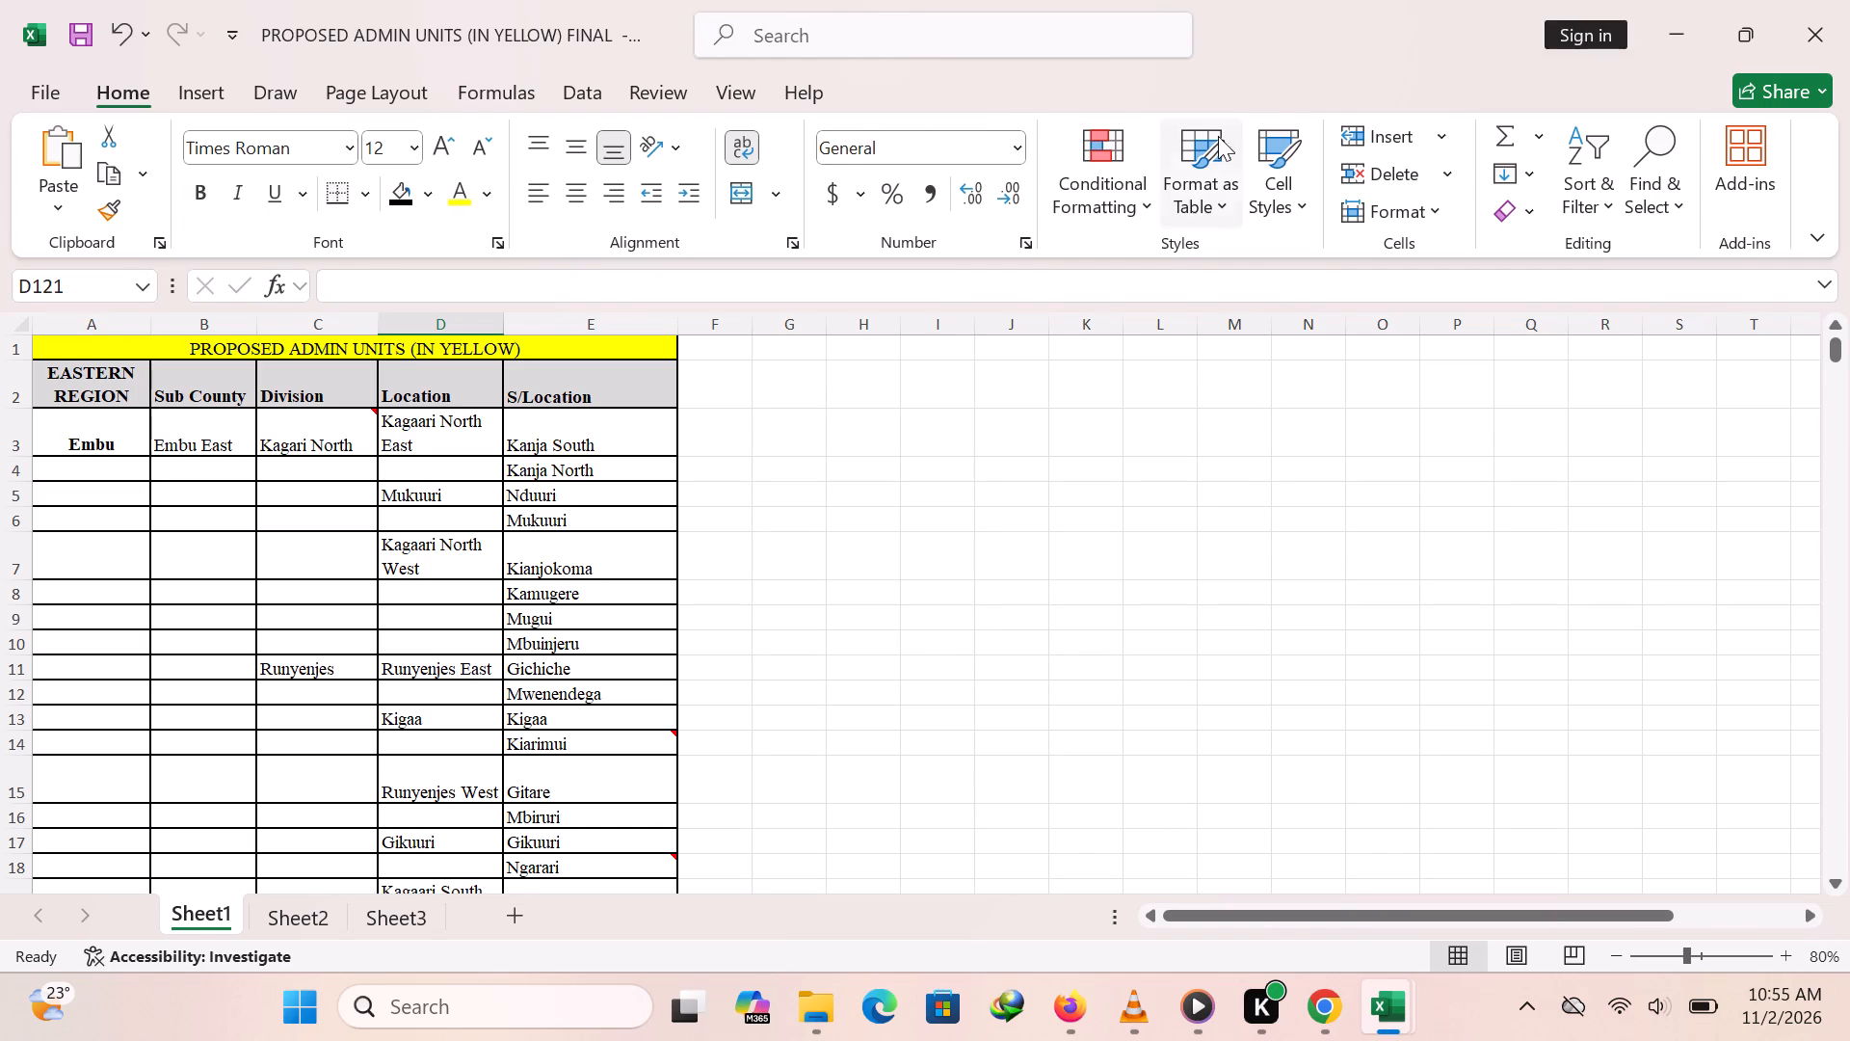
Minimise the saved workbook and review the GAZETTED & NOT OPERATIONALISED list from its heading down to the Mwea rows.
click(1658, 23)
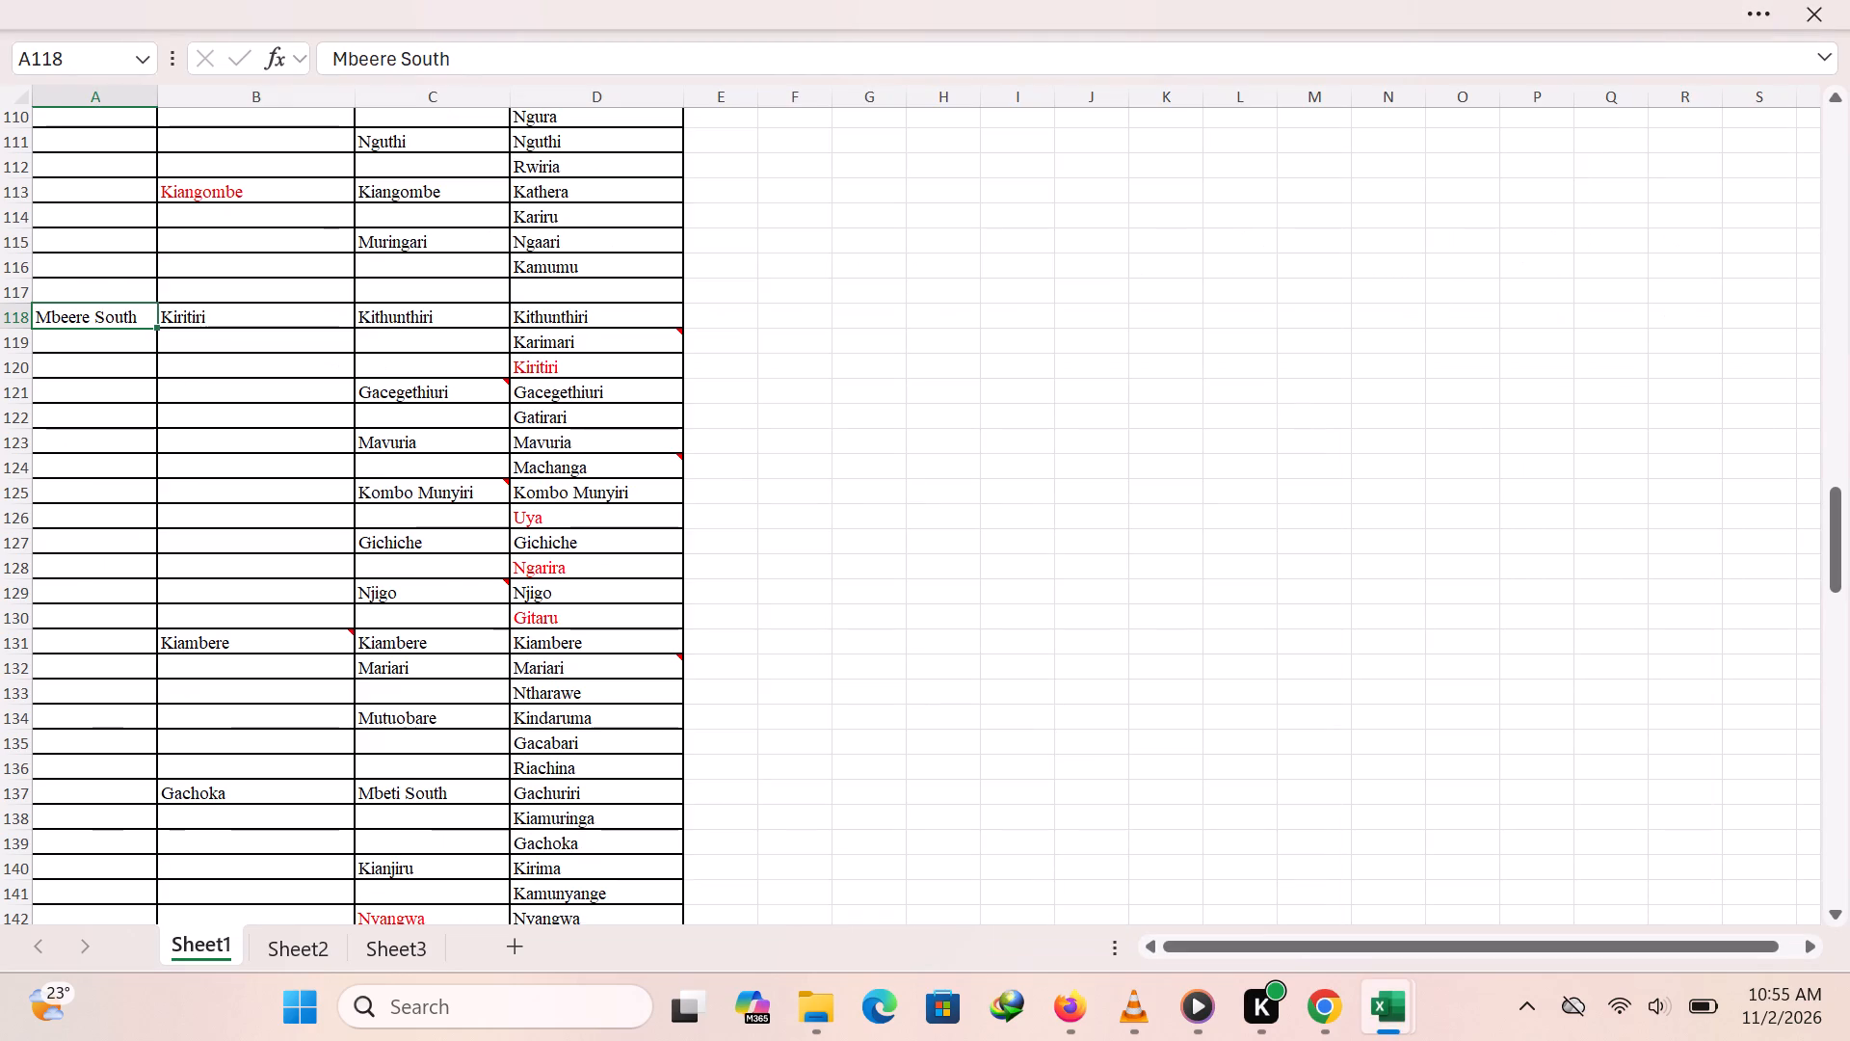
scroll(466, 510, up, 2)
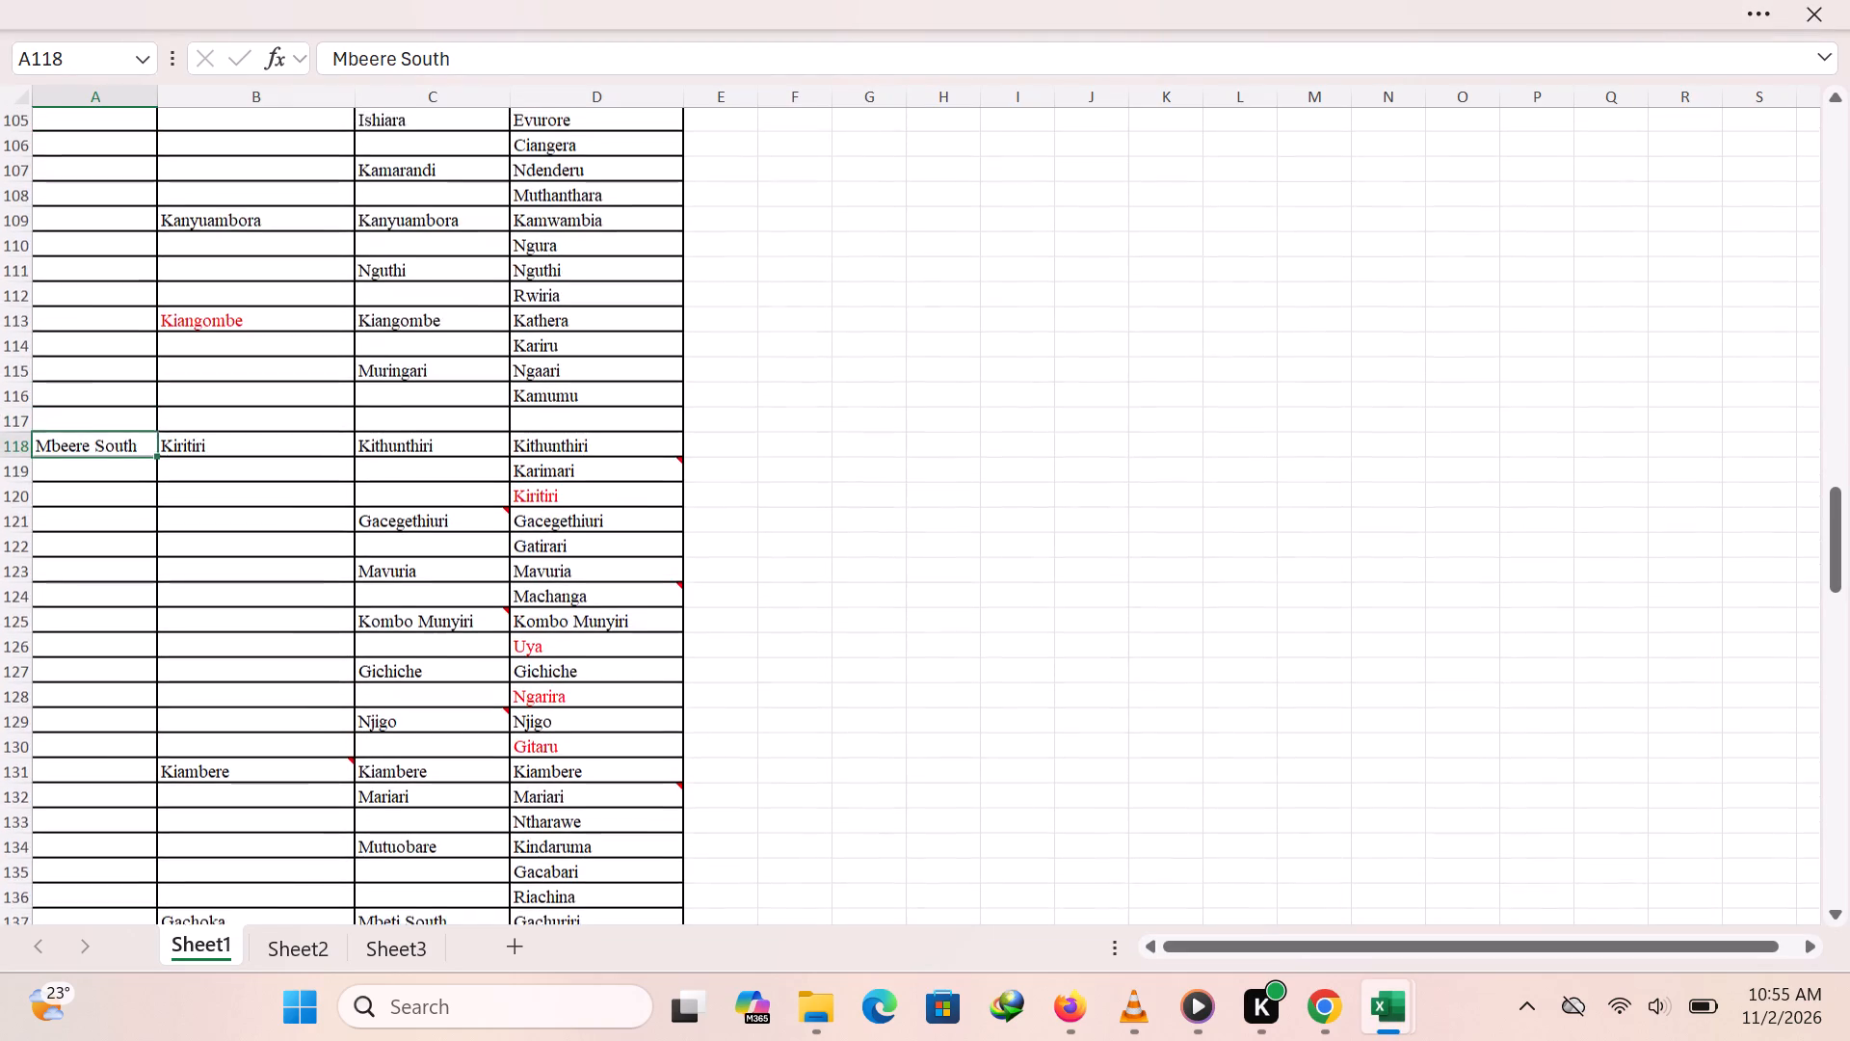
scroll(466, 510, up, 7)
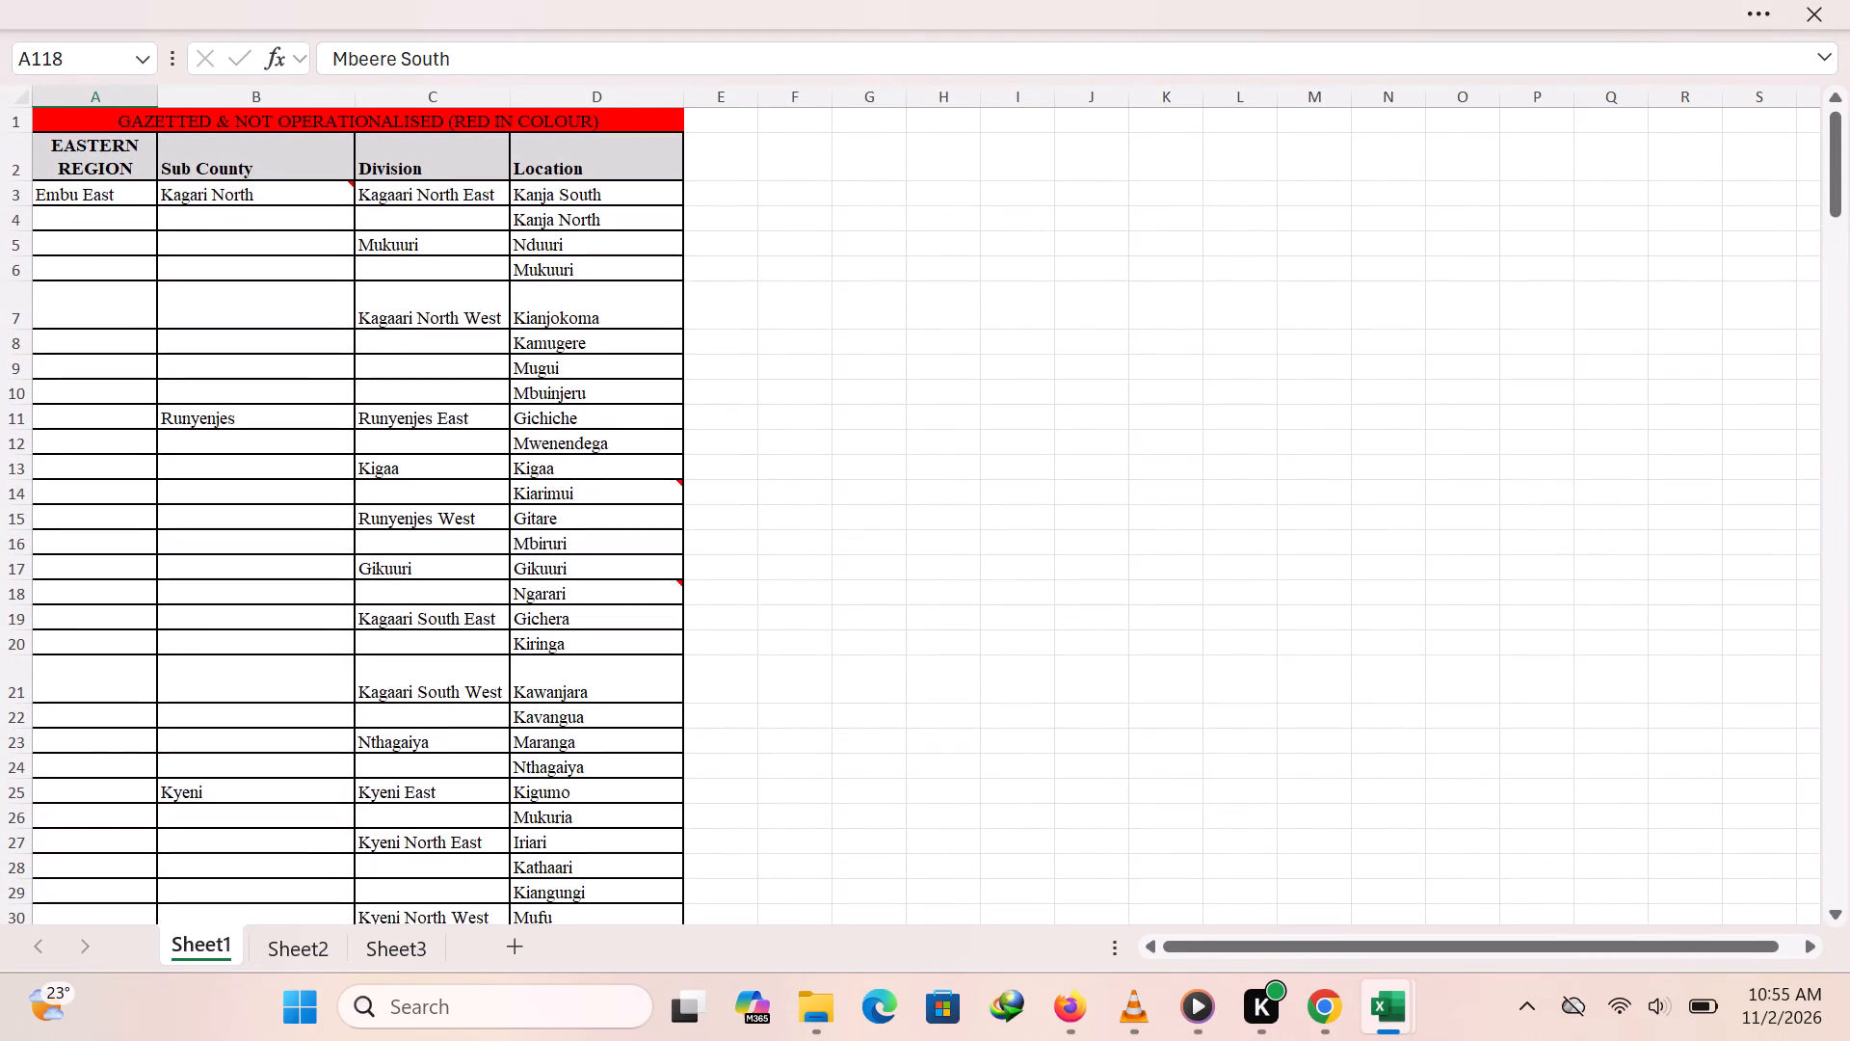
scroll(466, 510, down, 2)
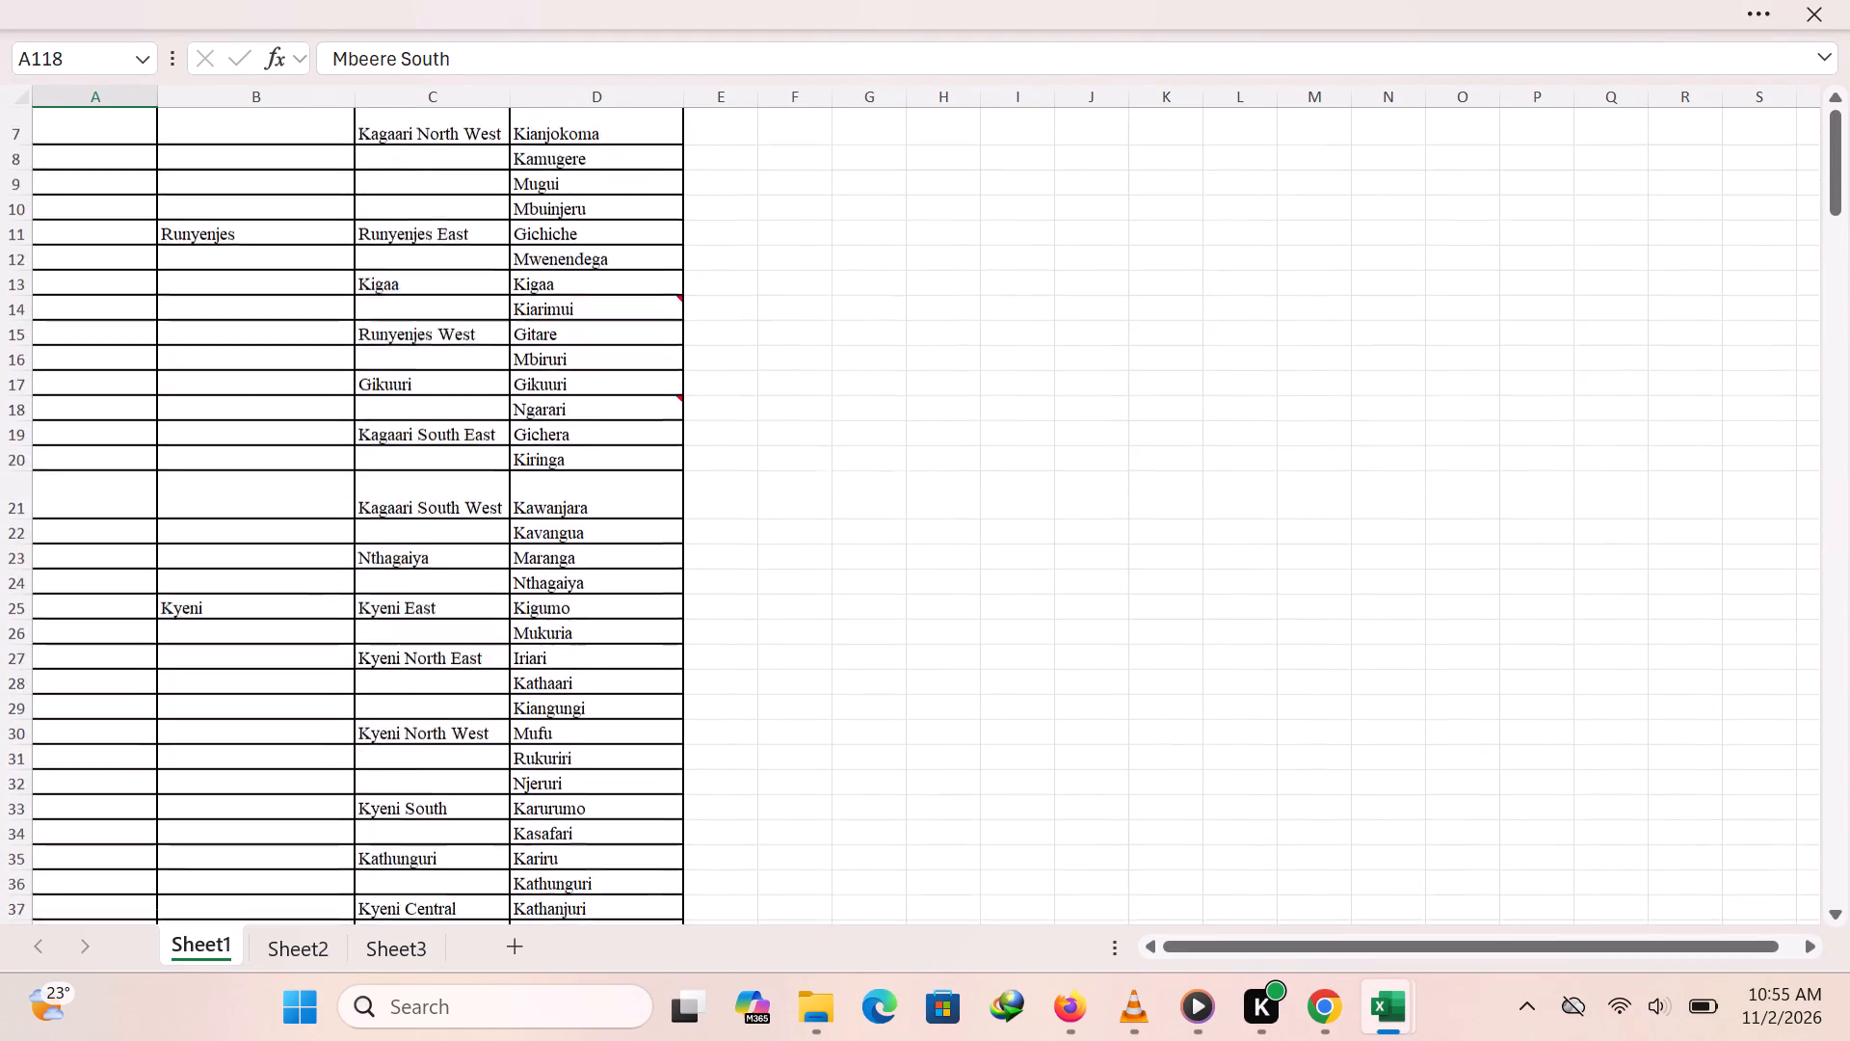
scroll(466, 510, down, 5)
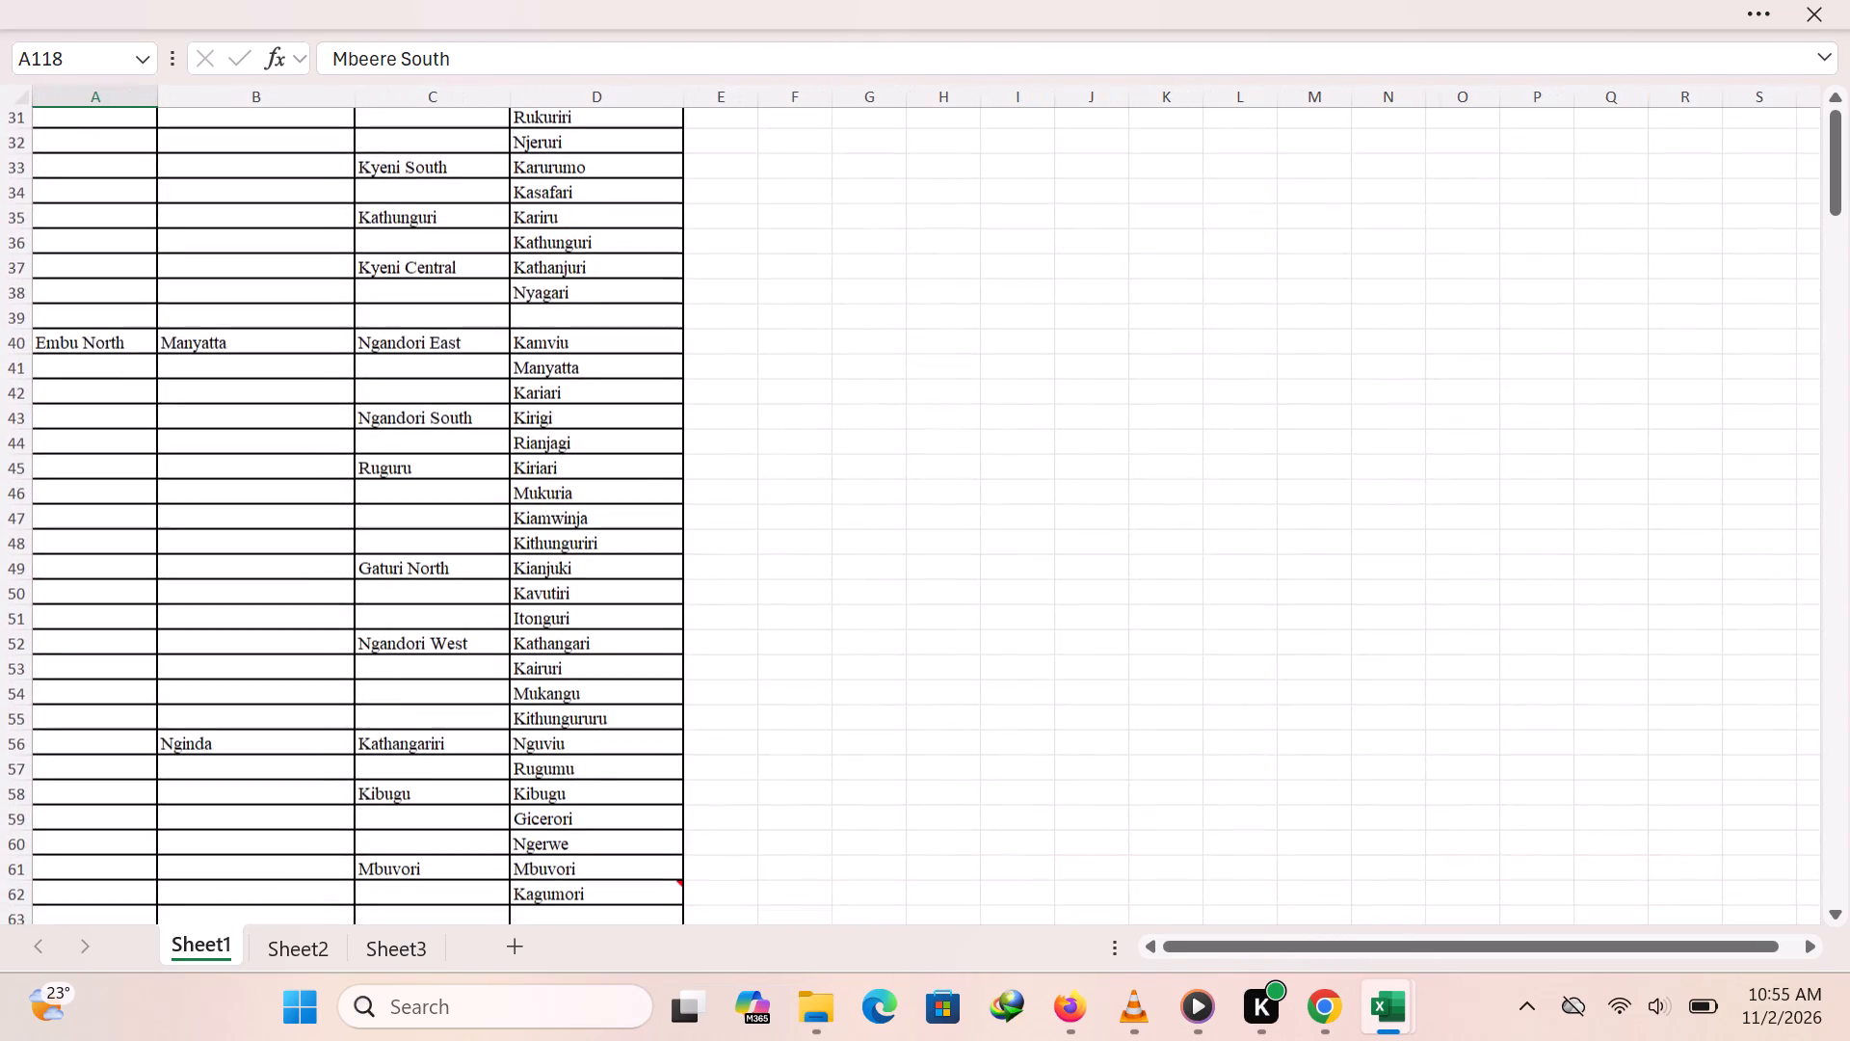
scroll(466, 510, down, 3)
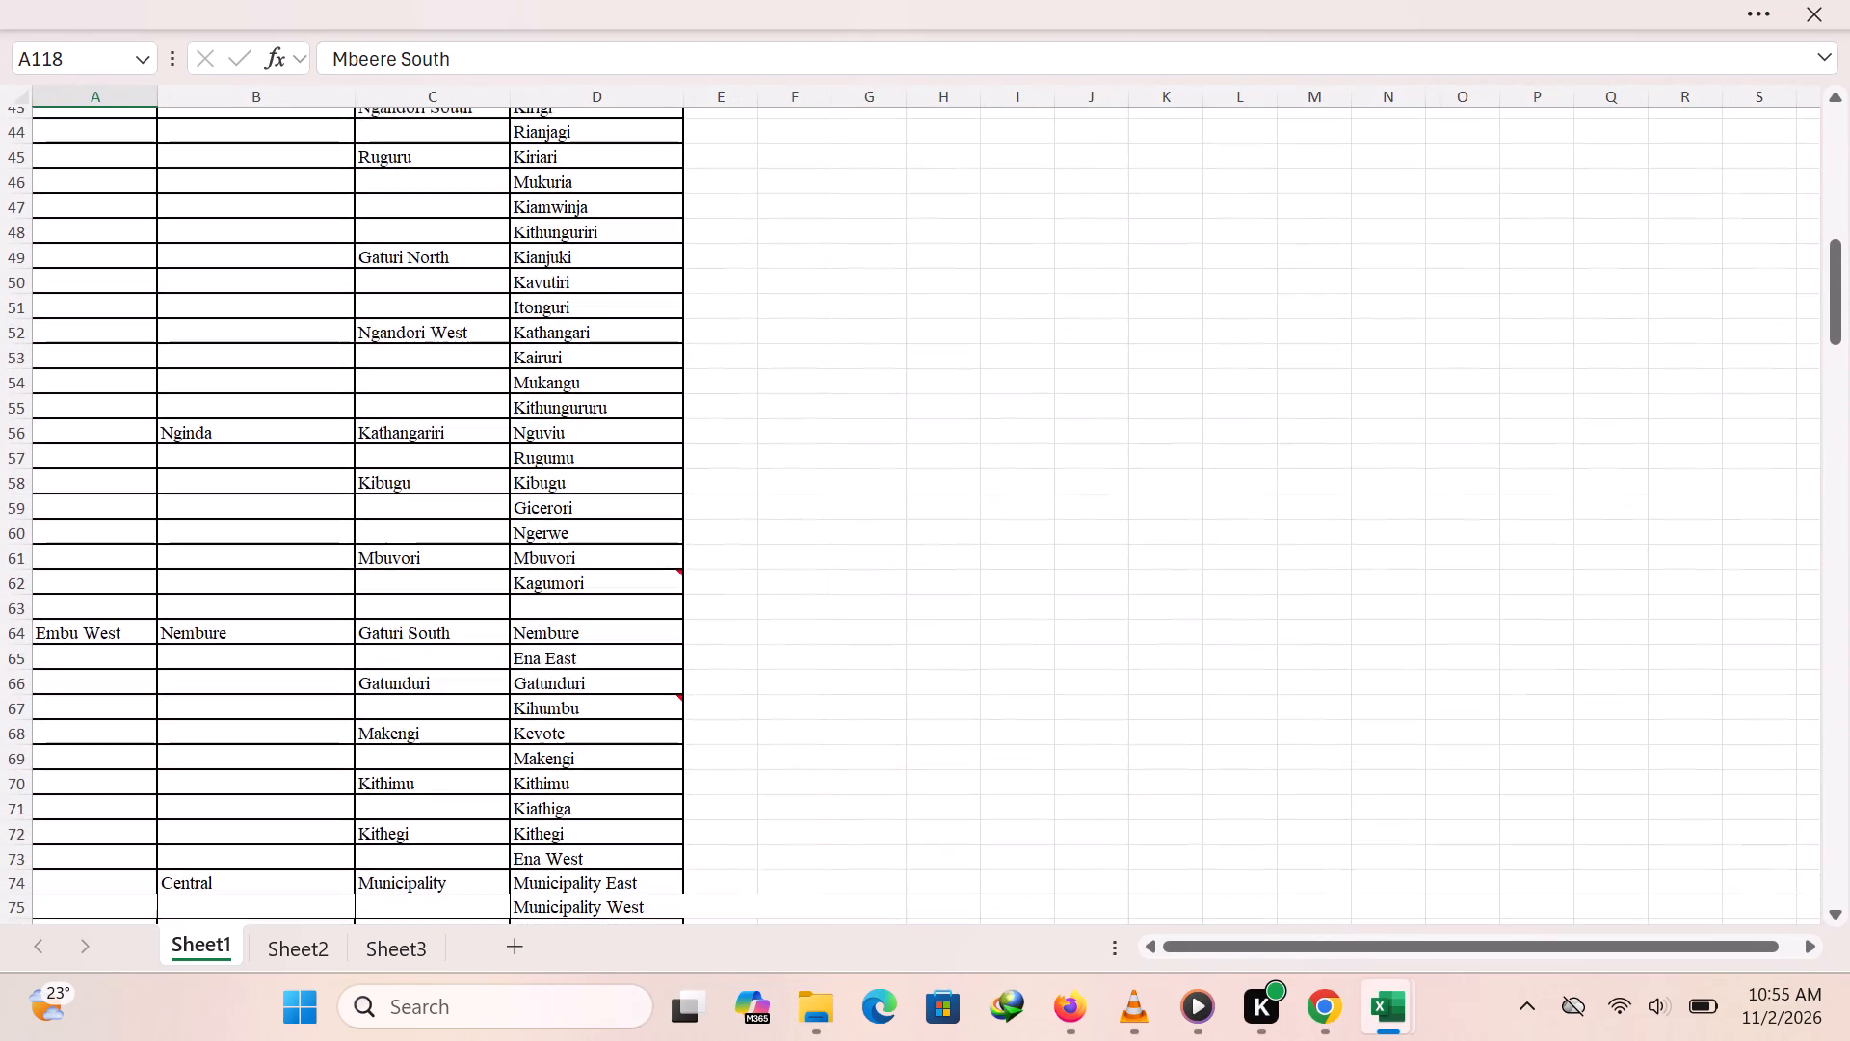
scroll(466, 510, down, 8)
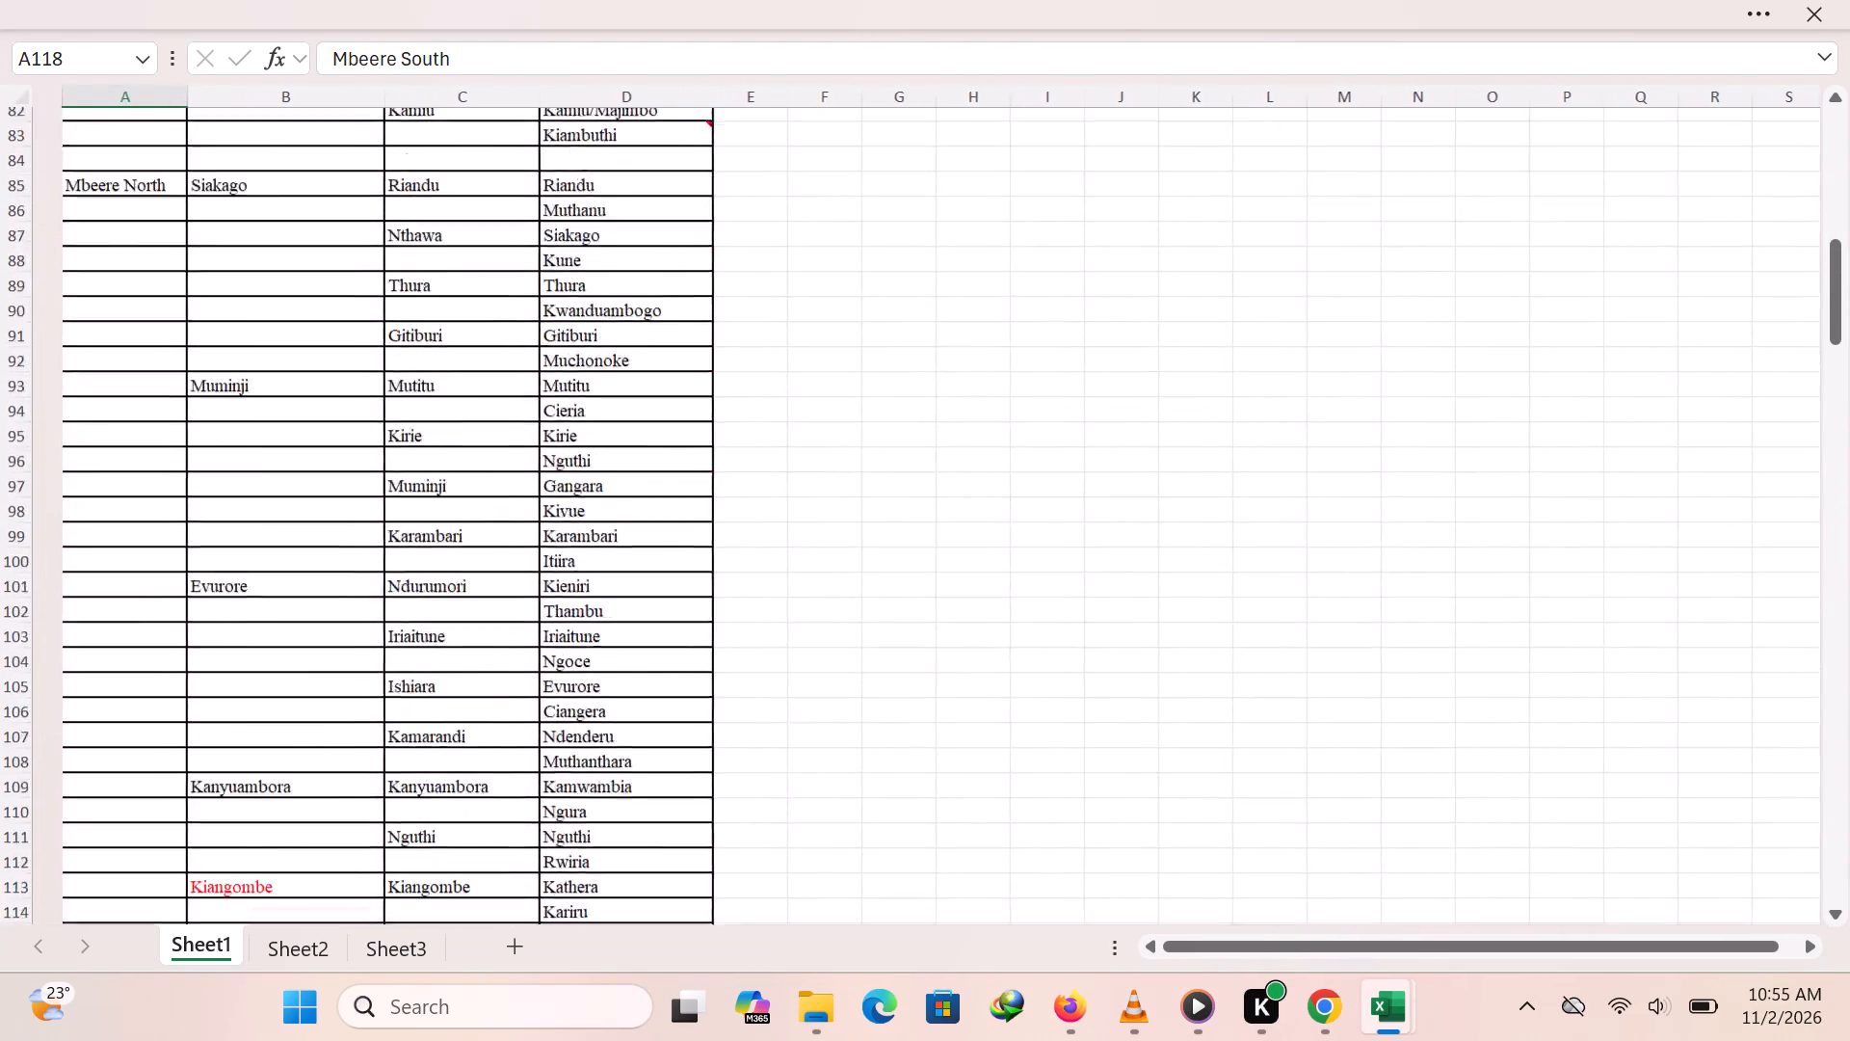
scroll(466, 510, down, 1)
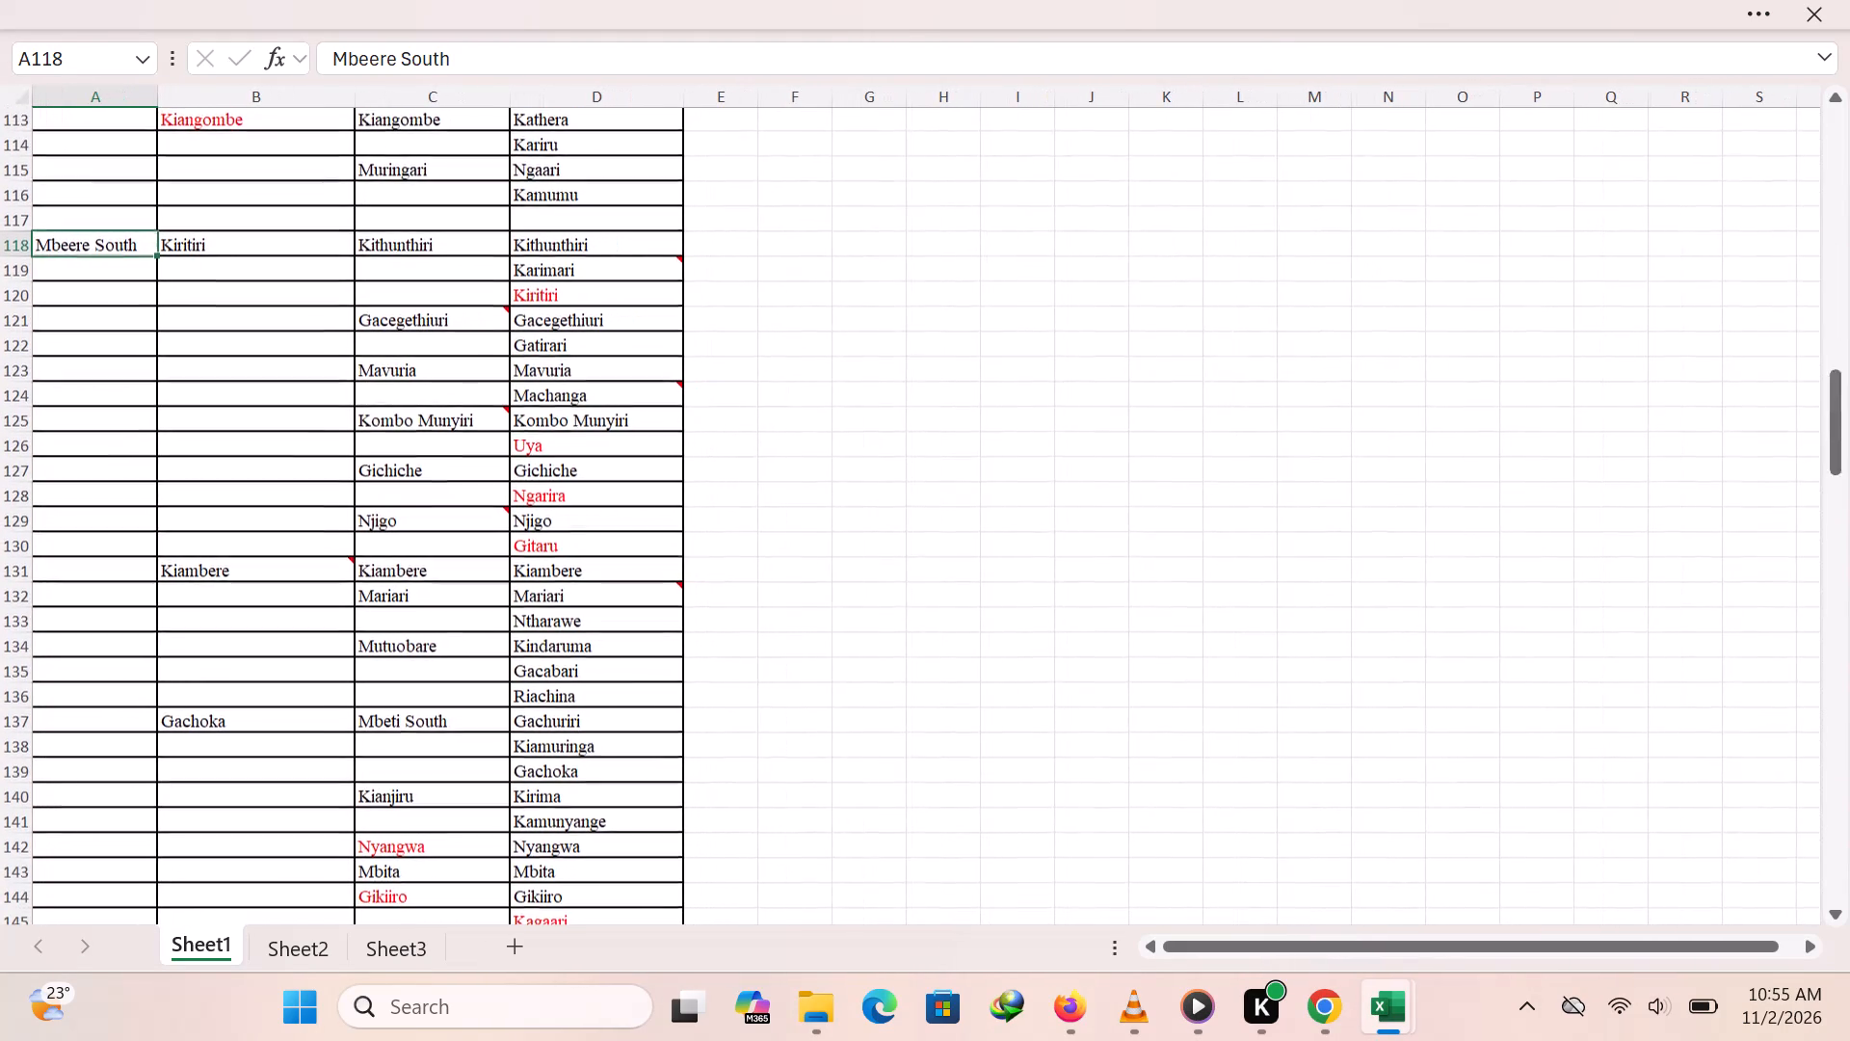
scroll(466, 510, down, 1)
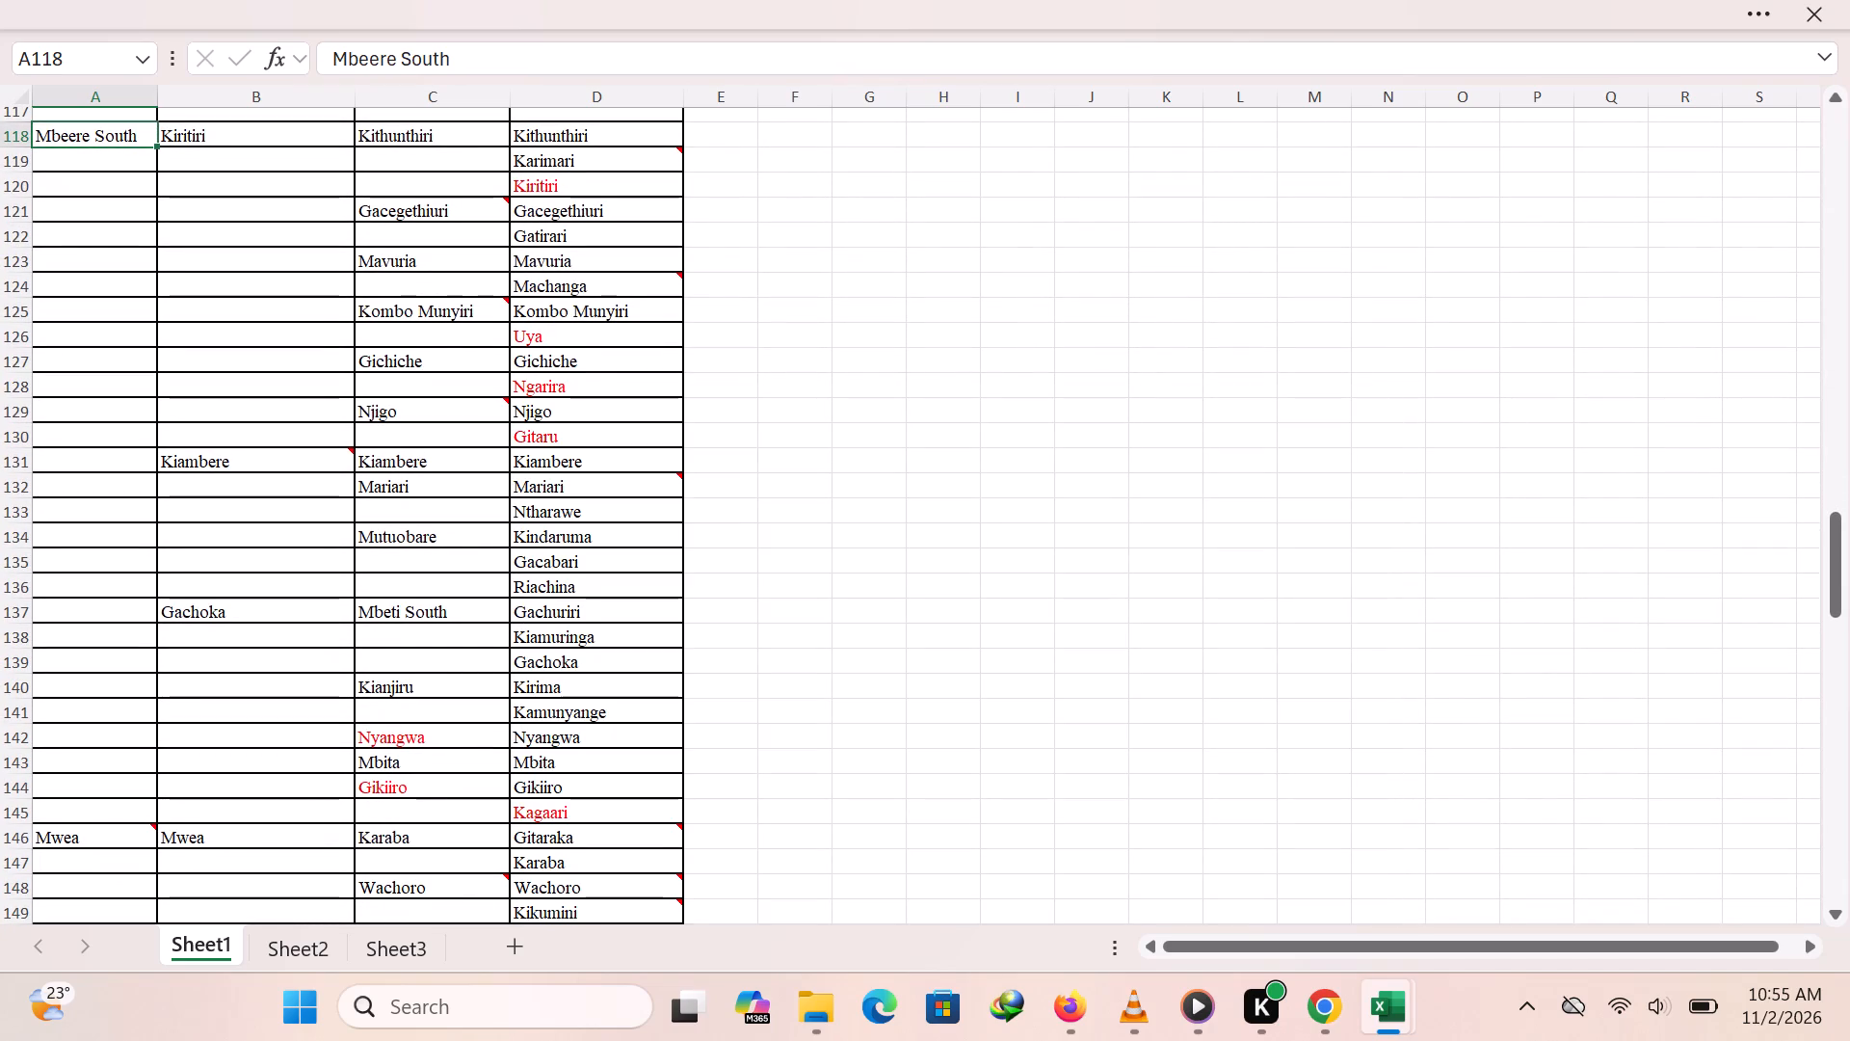
scroll(380, 639, down, 1)
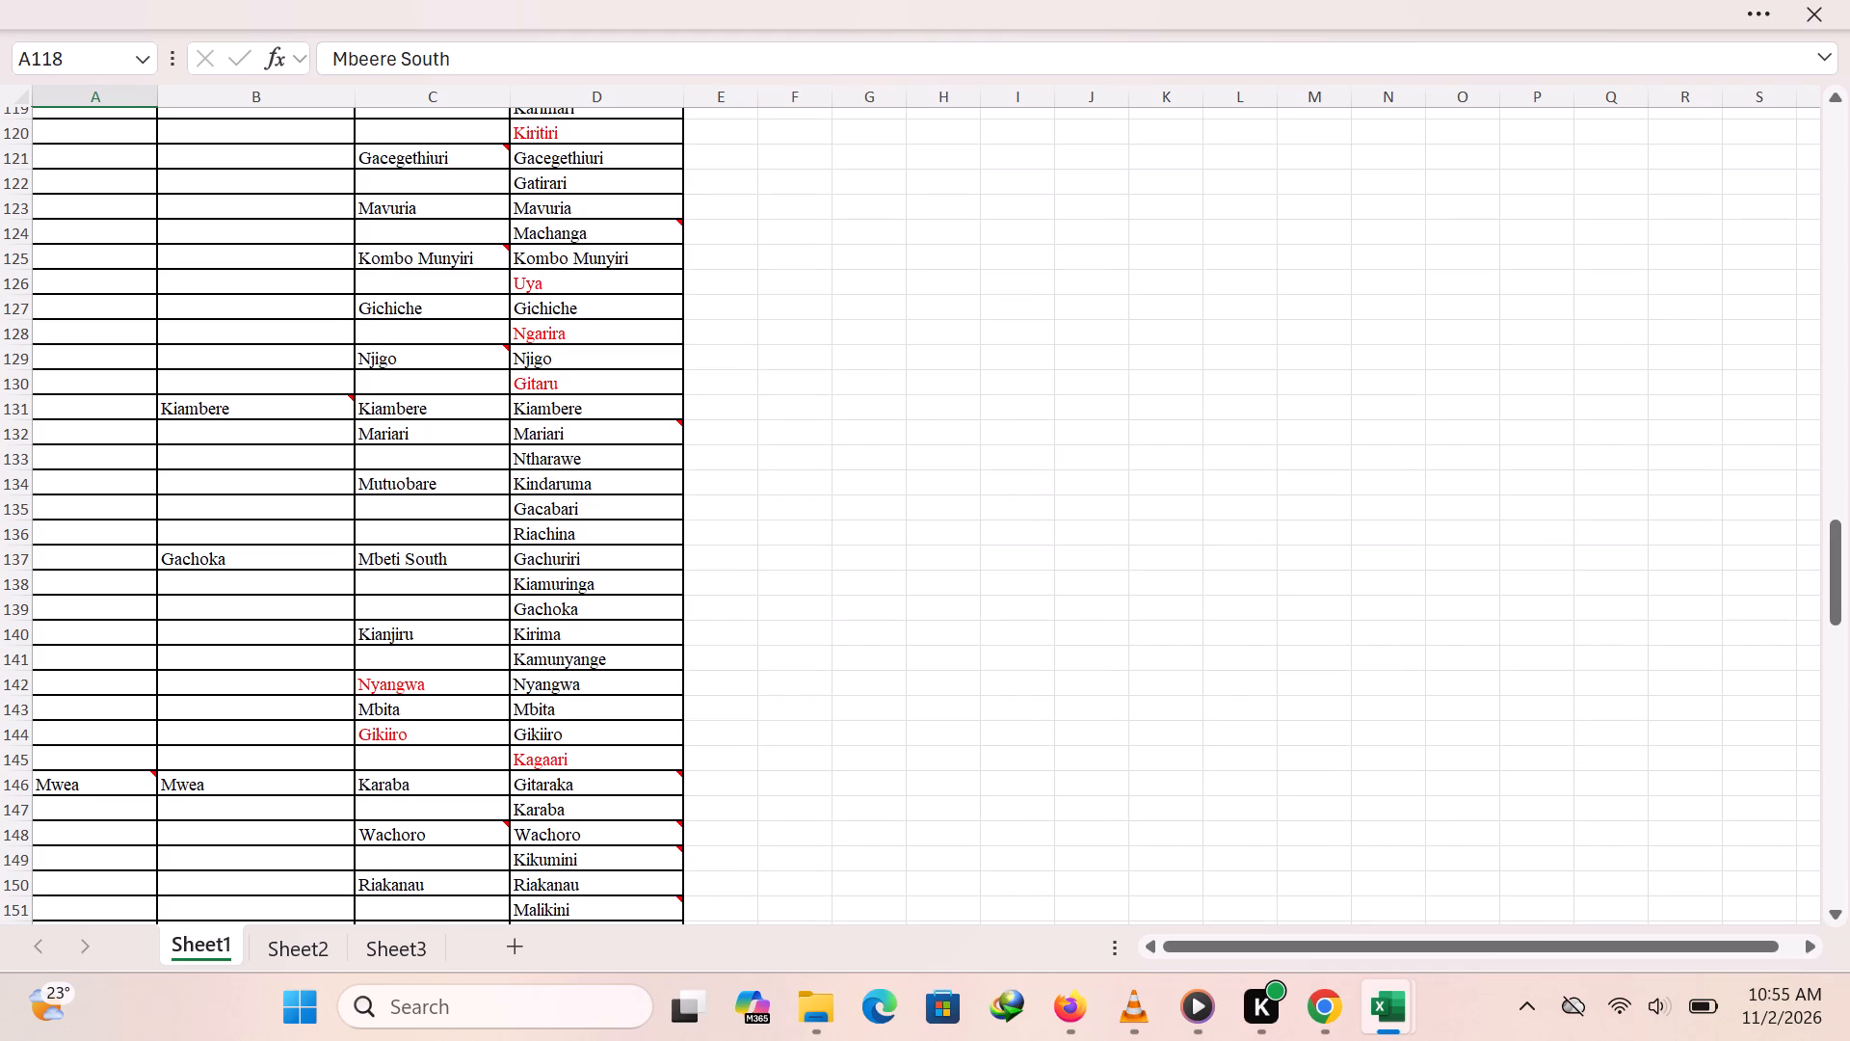
Take the gazetted units workbook out of full-screen mode by setting the ribbon display to show tabs only.
click(1760, 12)
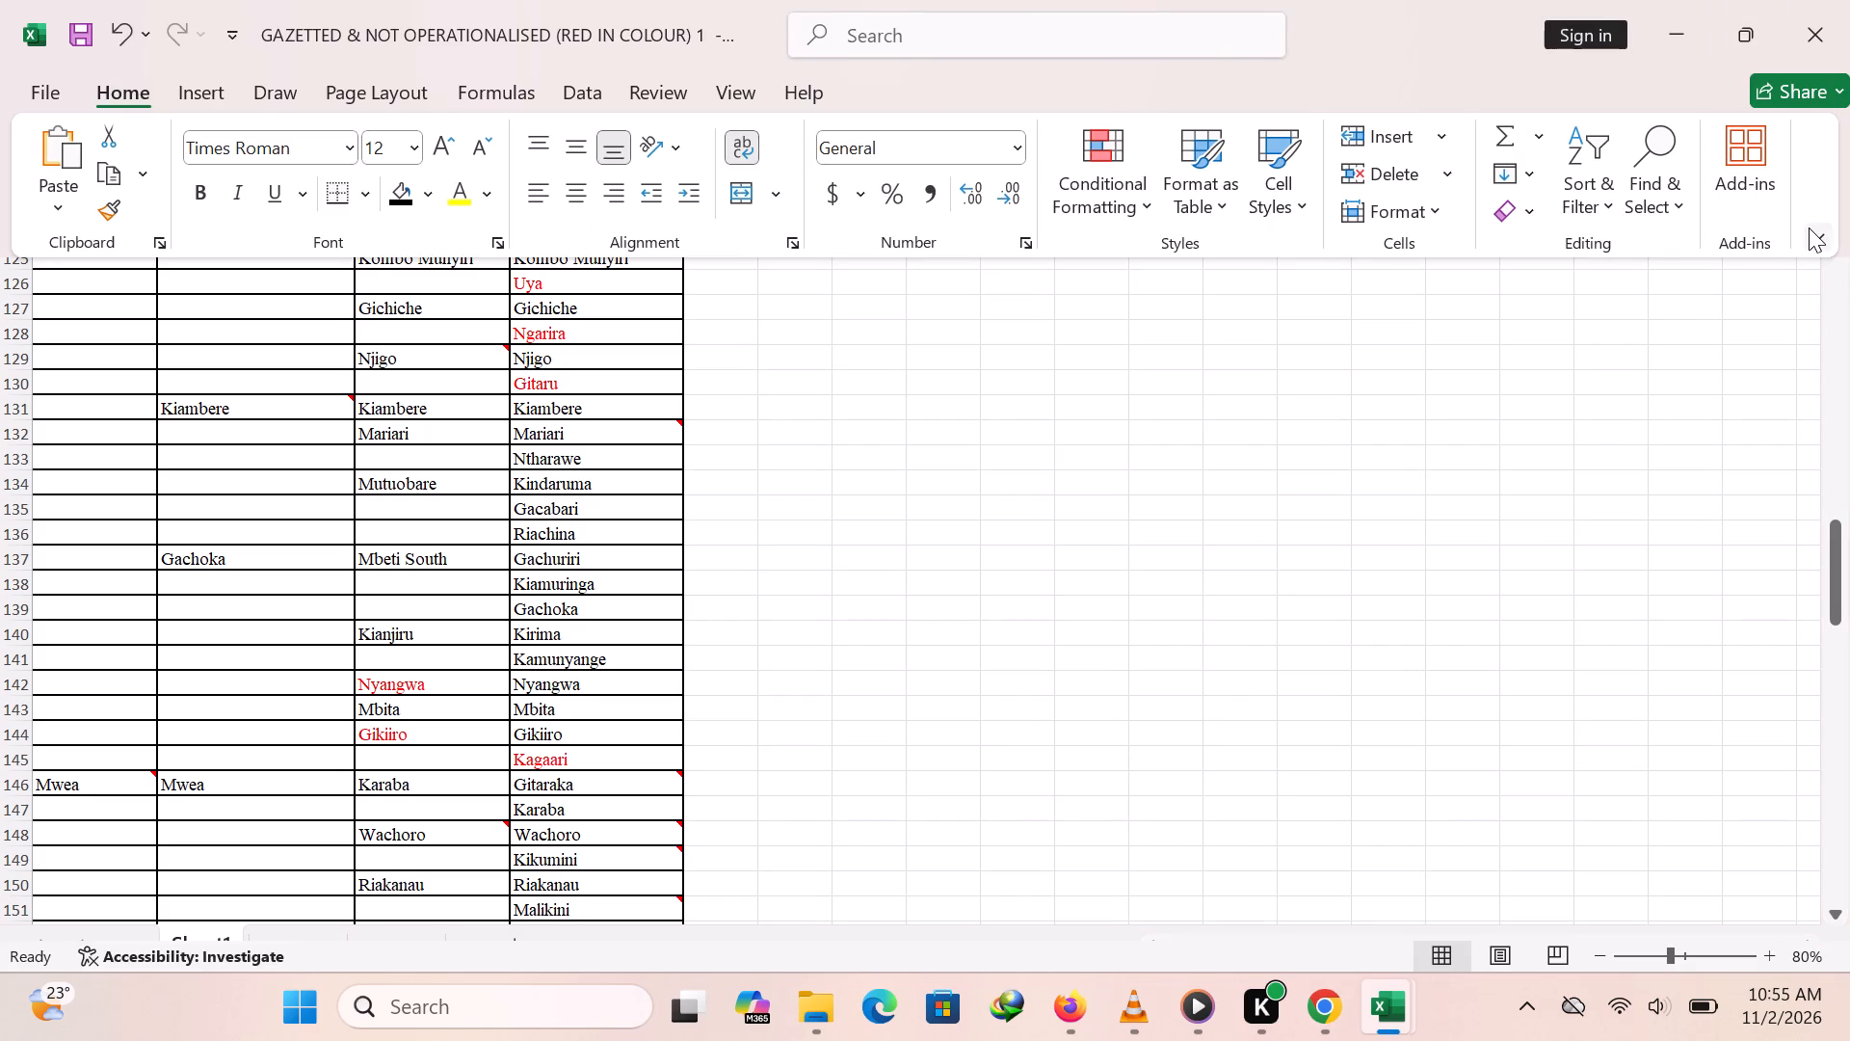
click(1809, 227)
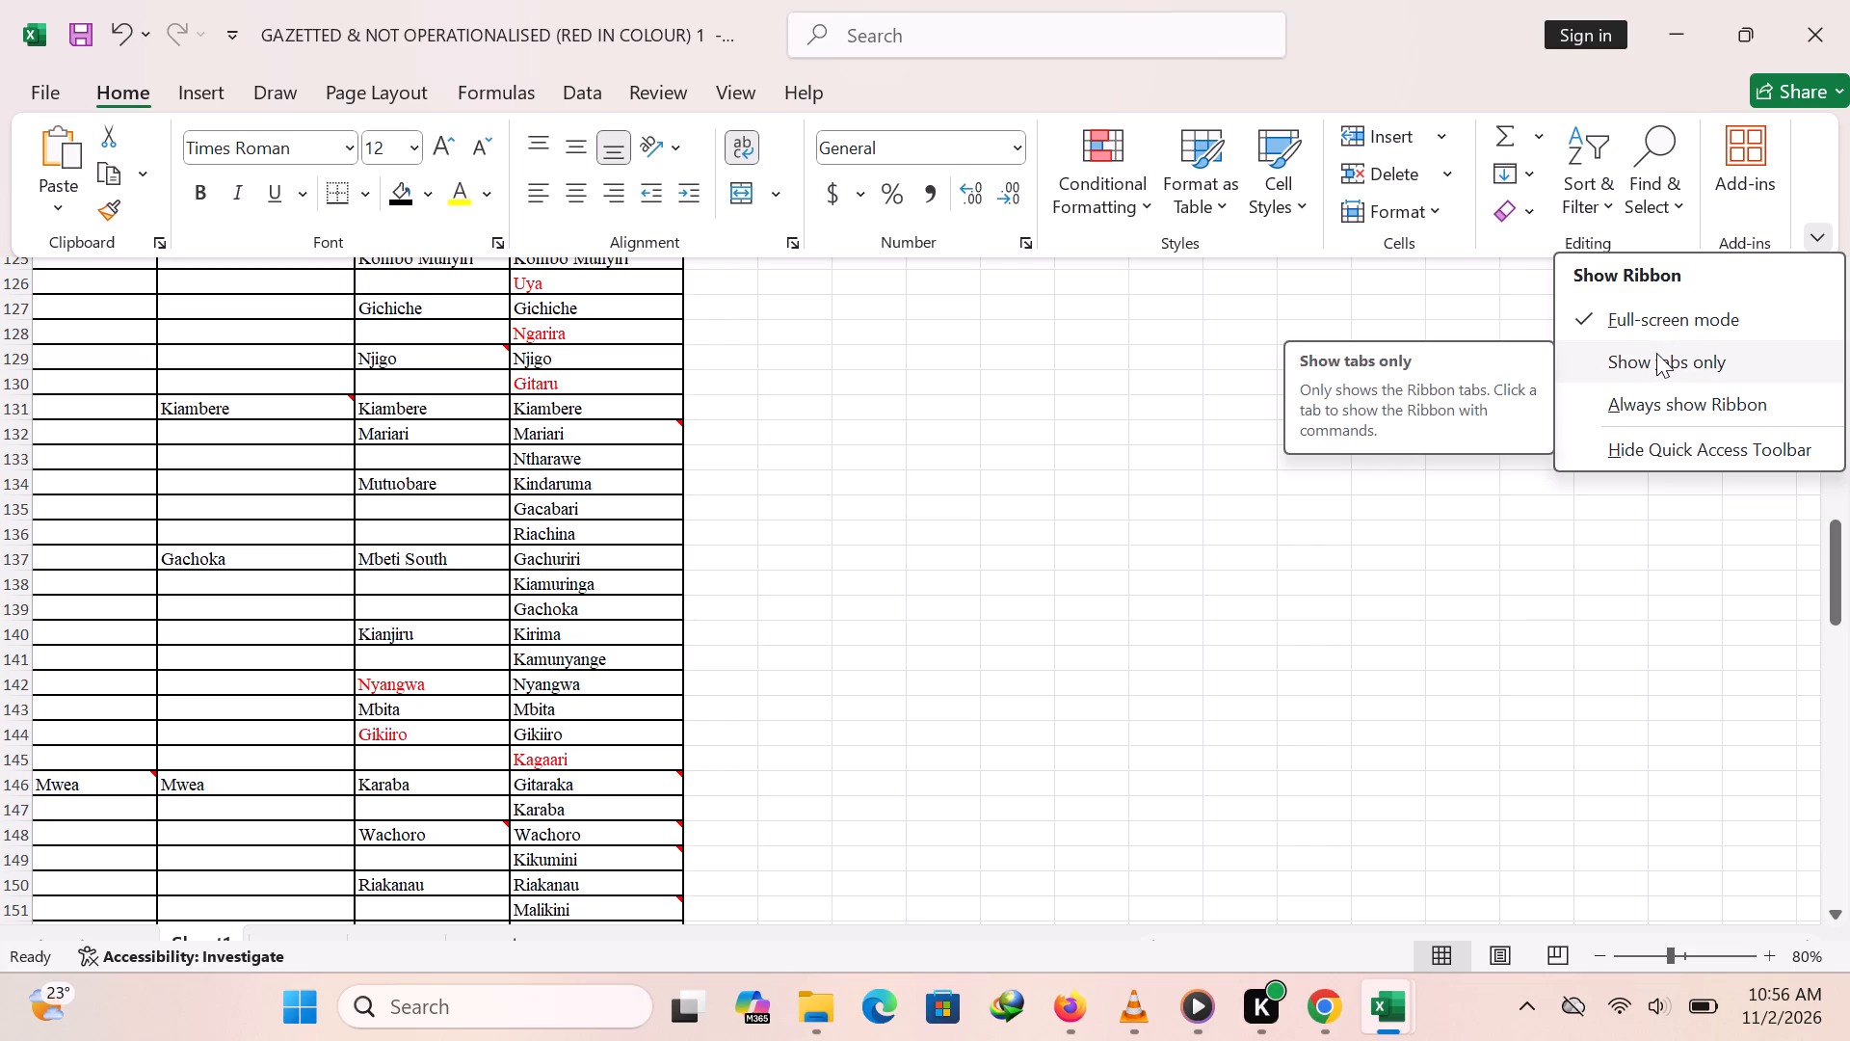
click(1656, 353)
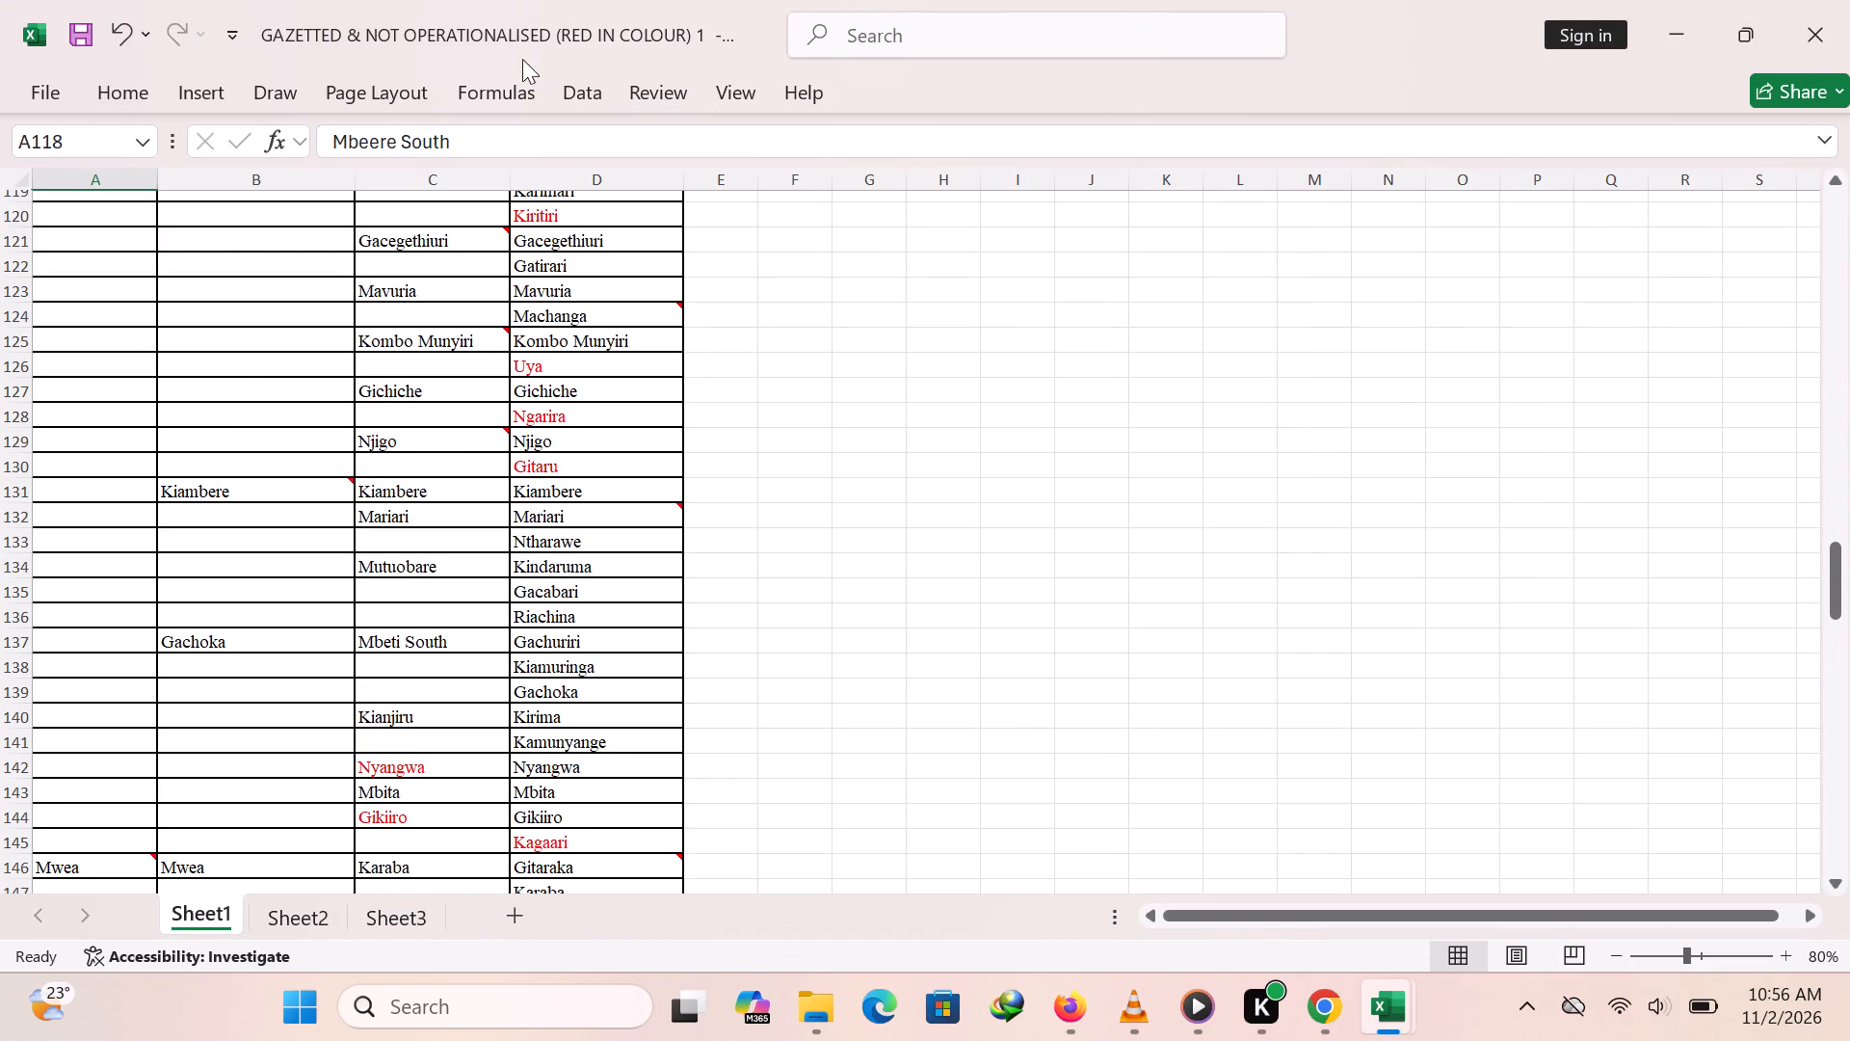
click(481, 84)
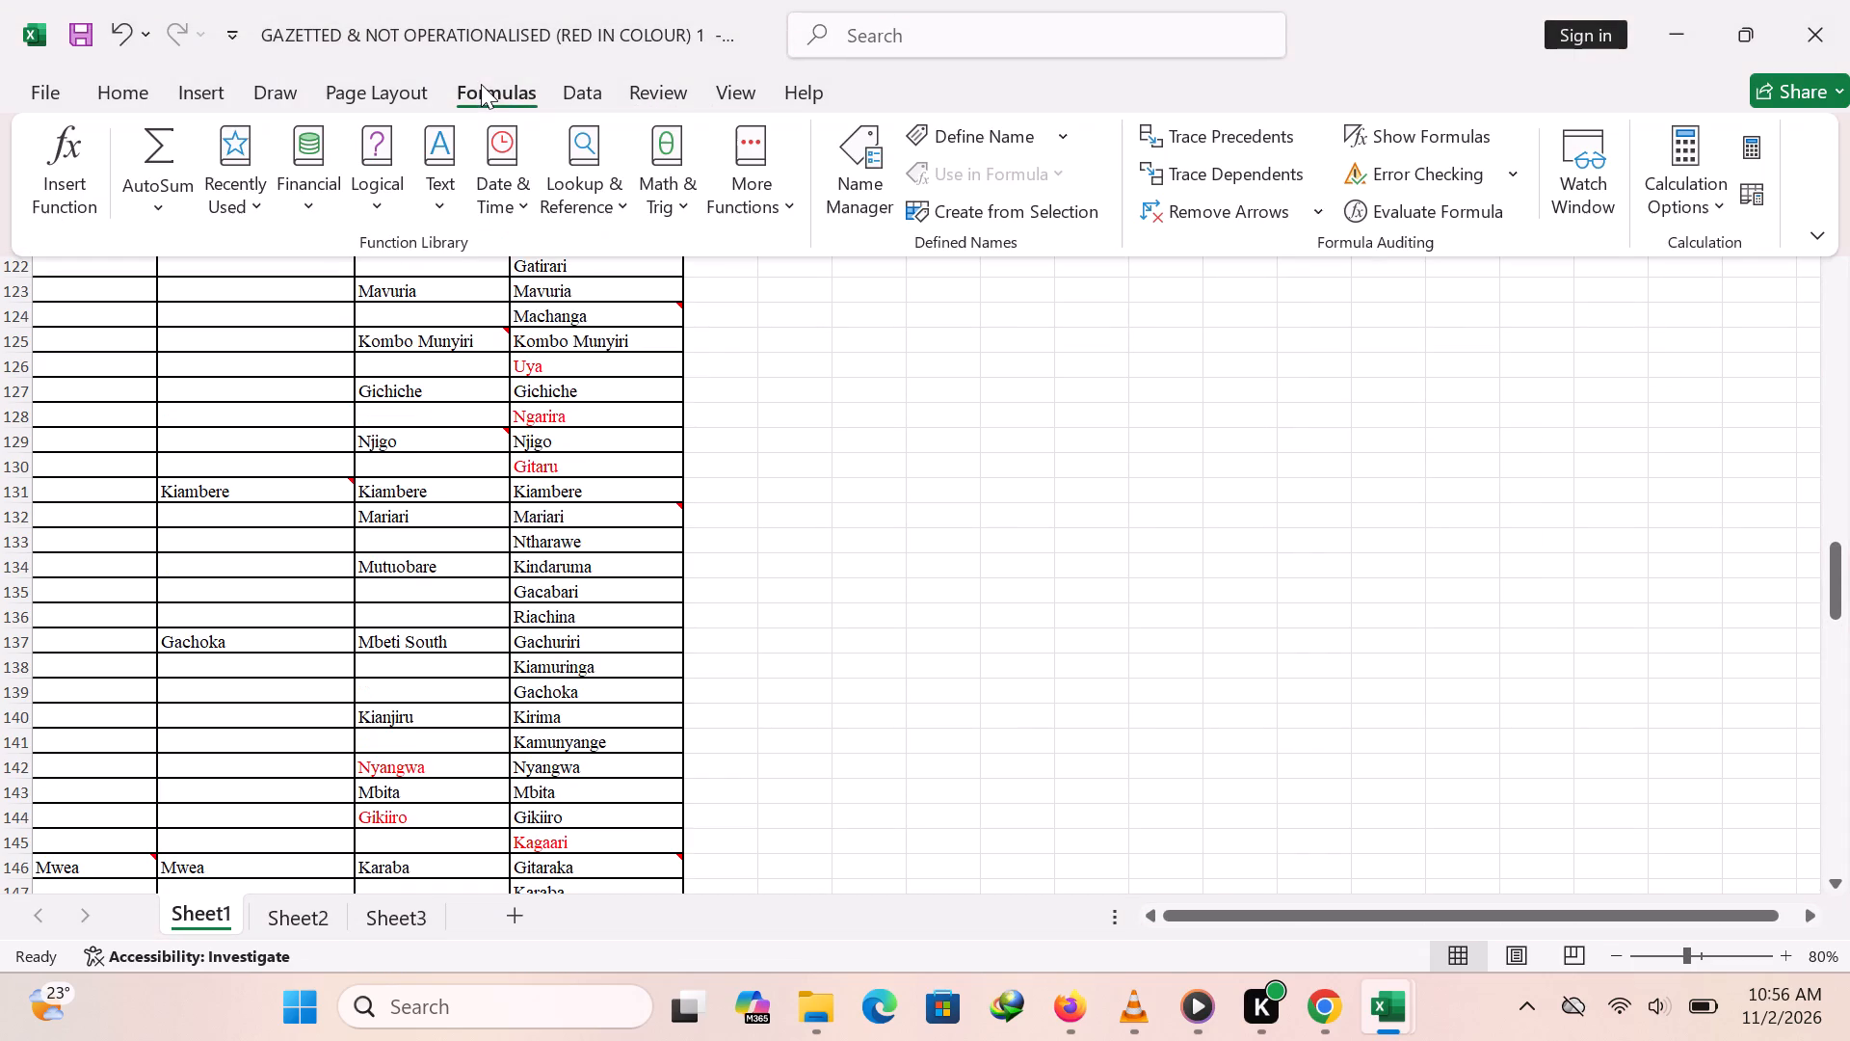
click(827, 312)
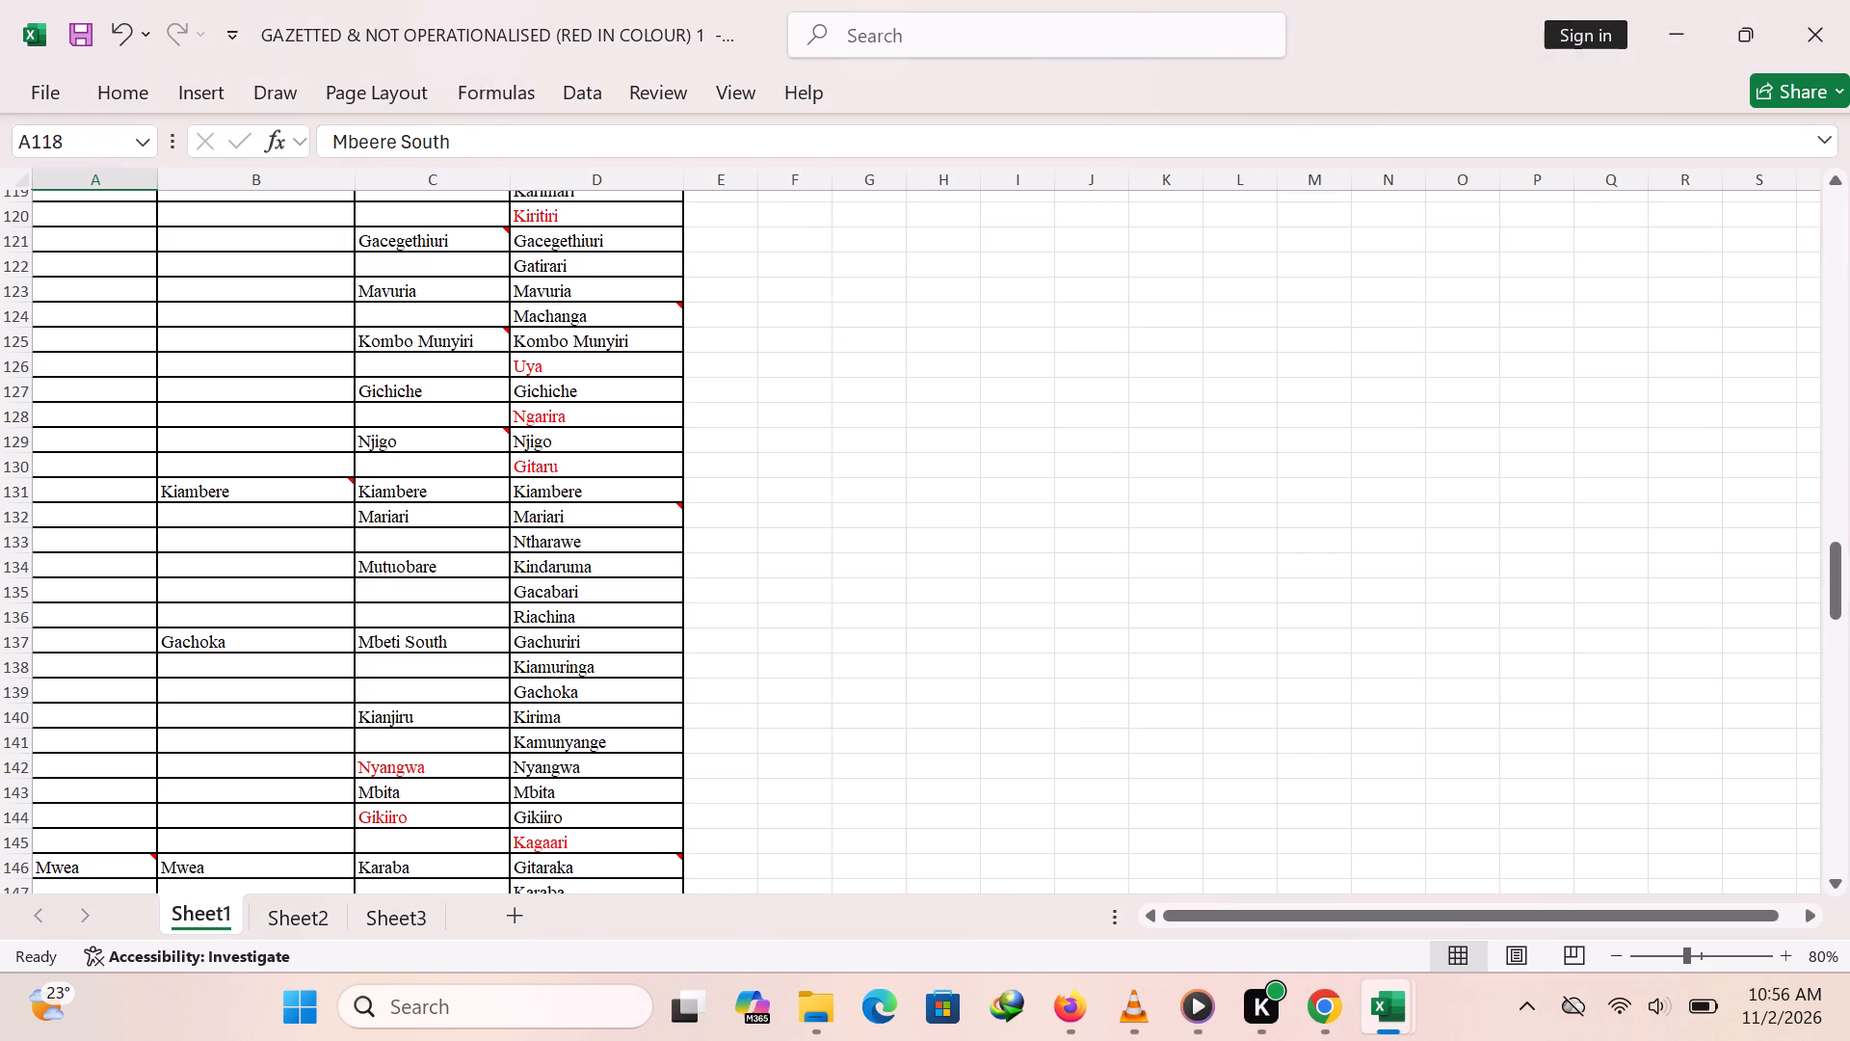
Review the red-marked units in the gazetted list from the Evurore rows through Mbeere South to Gachoka.
scroll(805, 282, up, 2)
scroll(805, 282, right, 1)
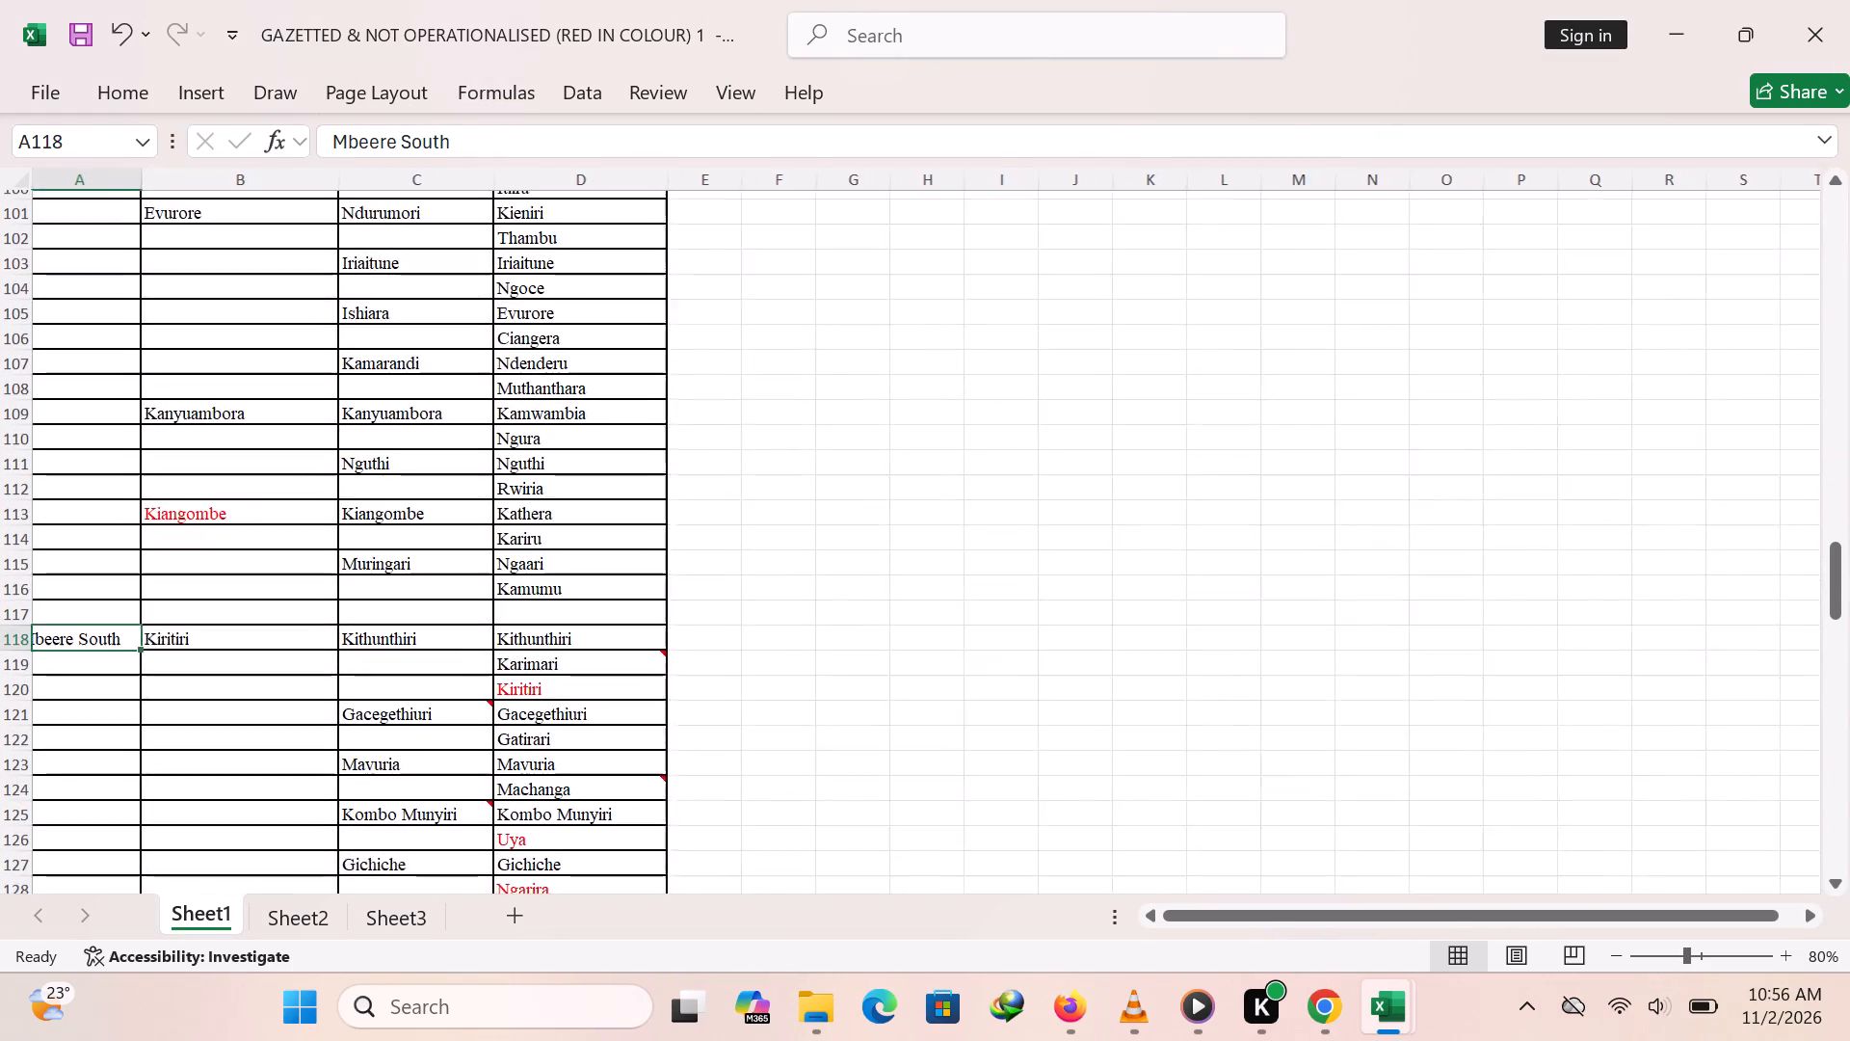
scroll(805, 282, right, 1)
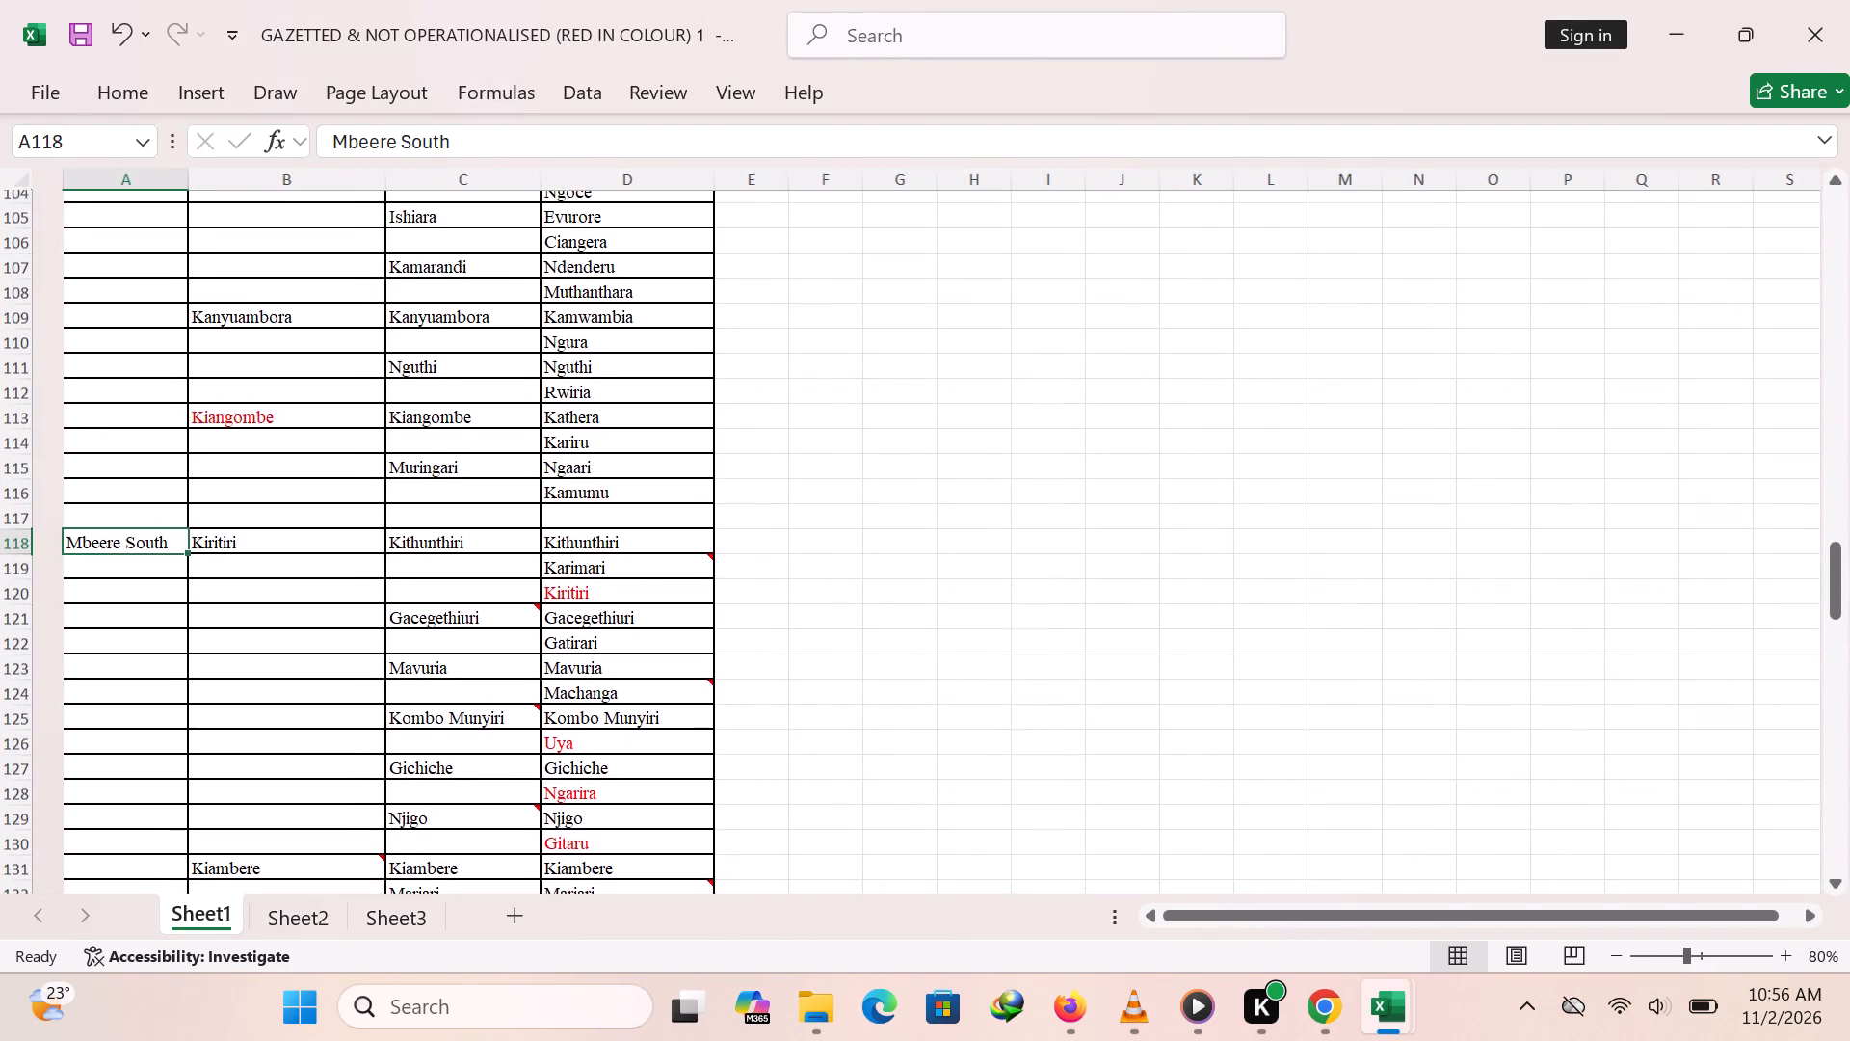
scroll(805, 282, right, 2)
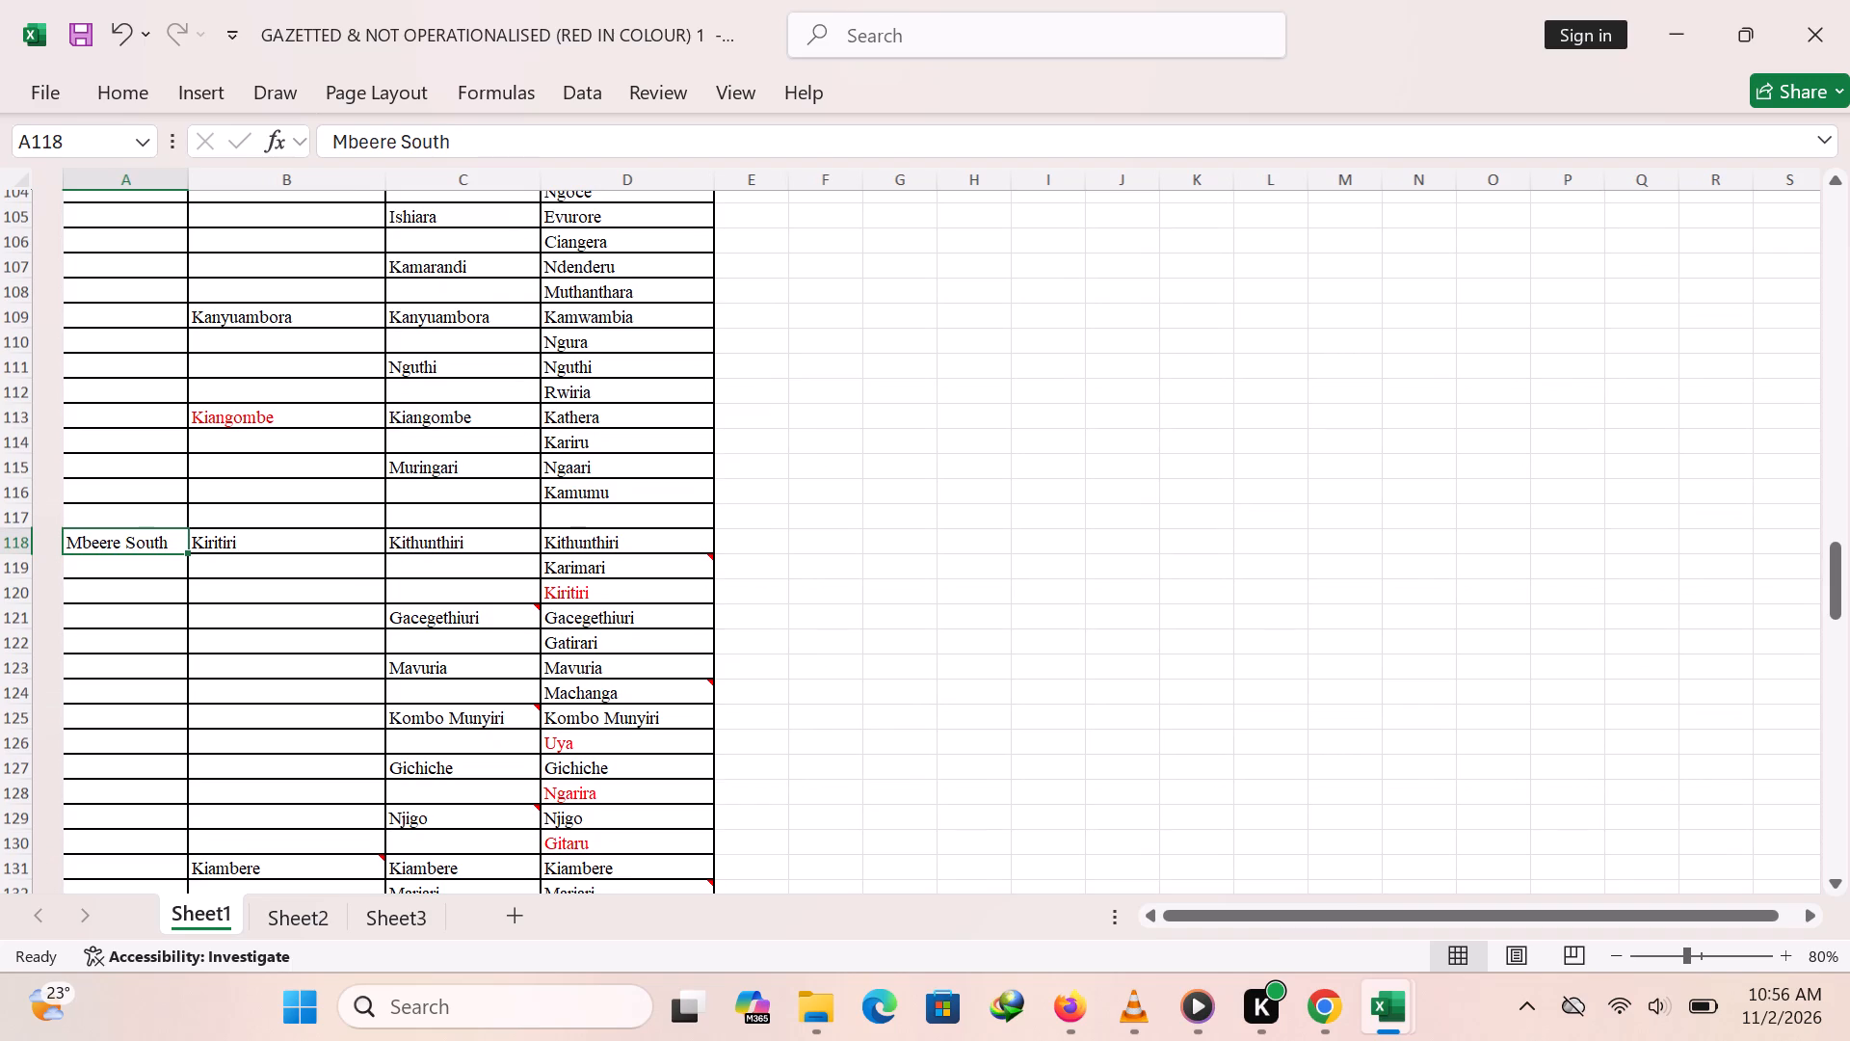
scroll(805, 282, right, 1)
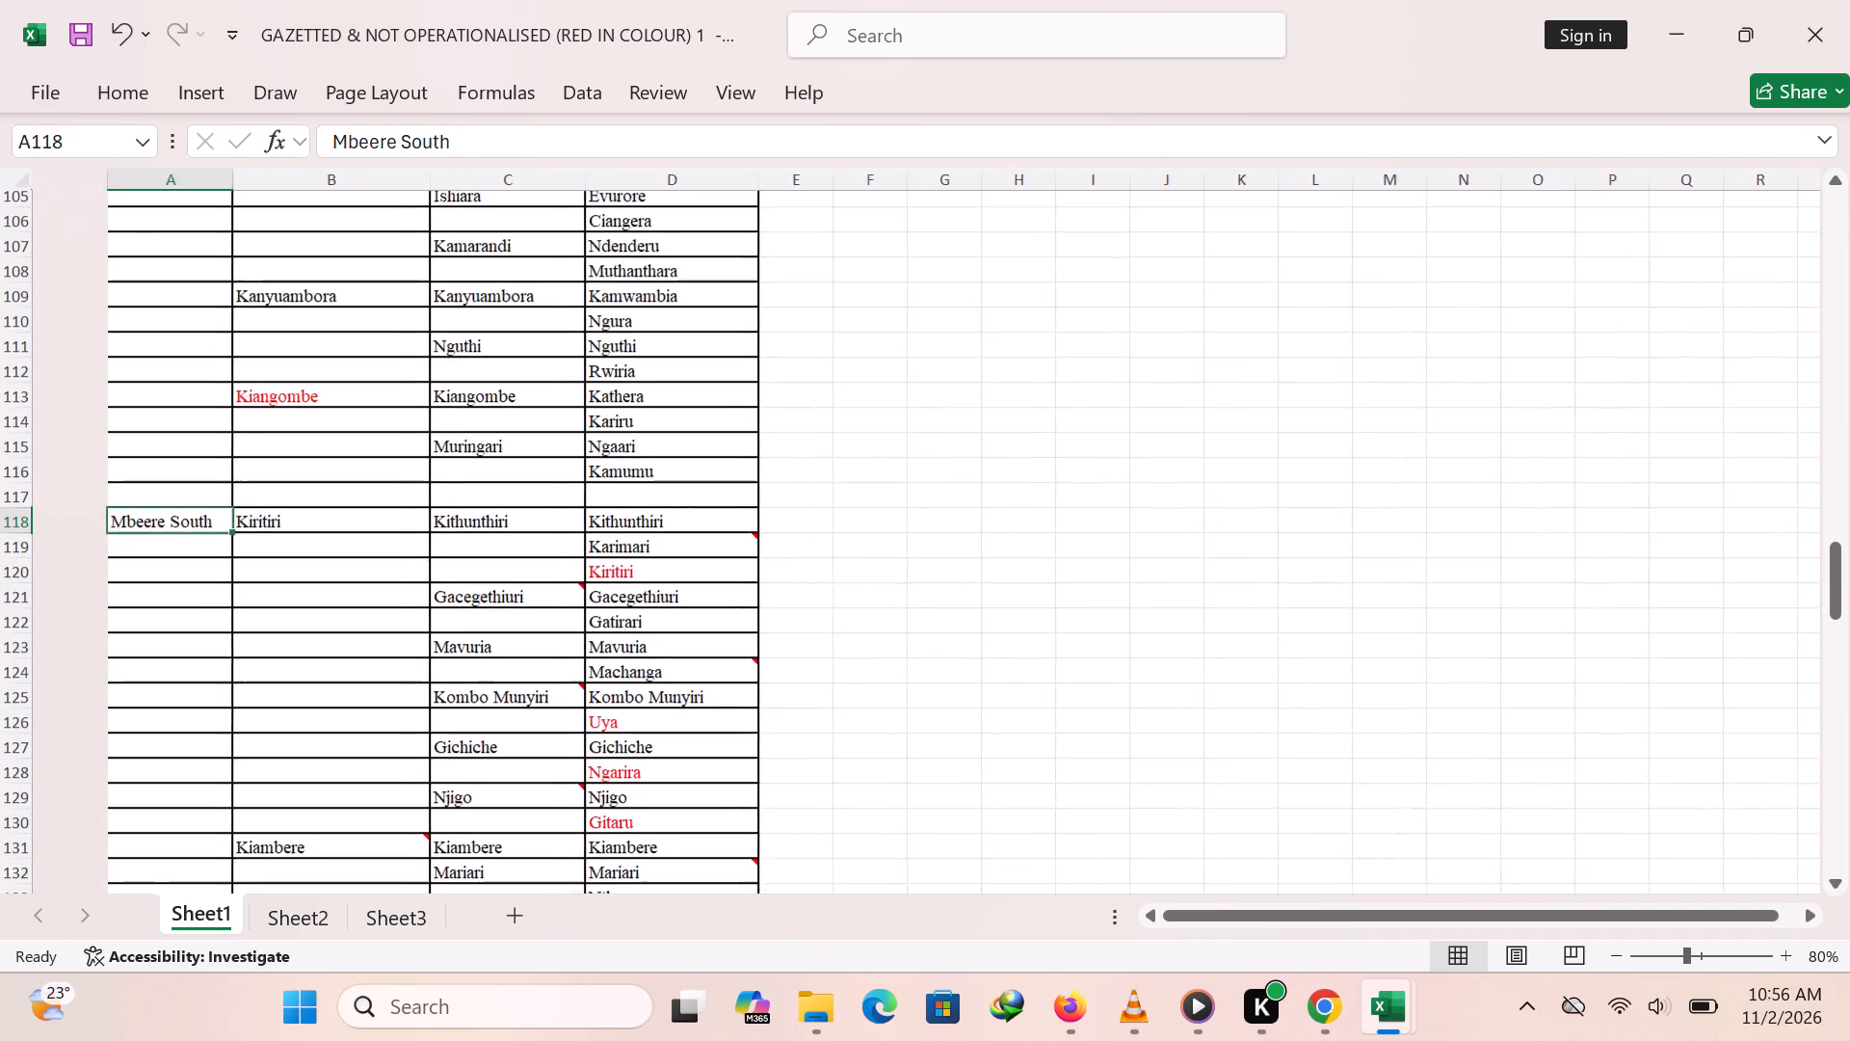
scroll(805, 282, right, 1)
click(270, 577)
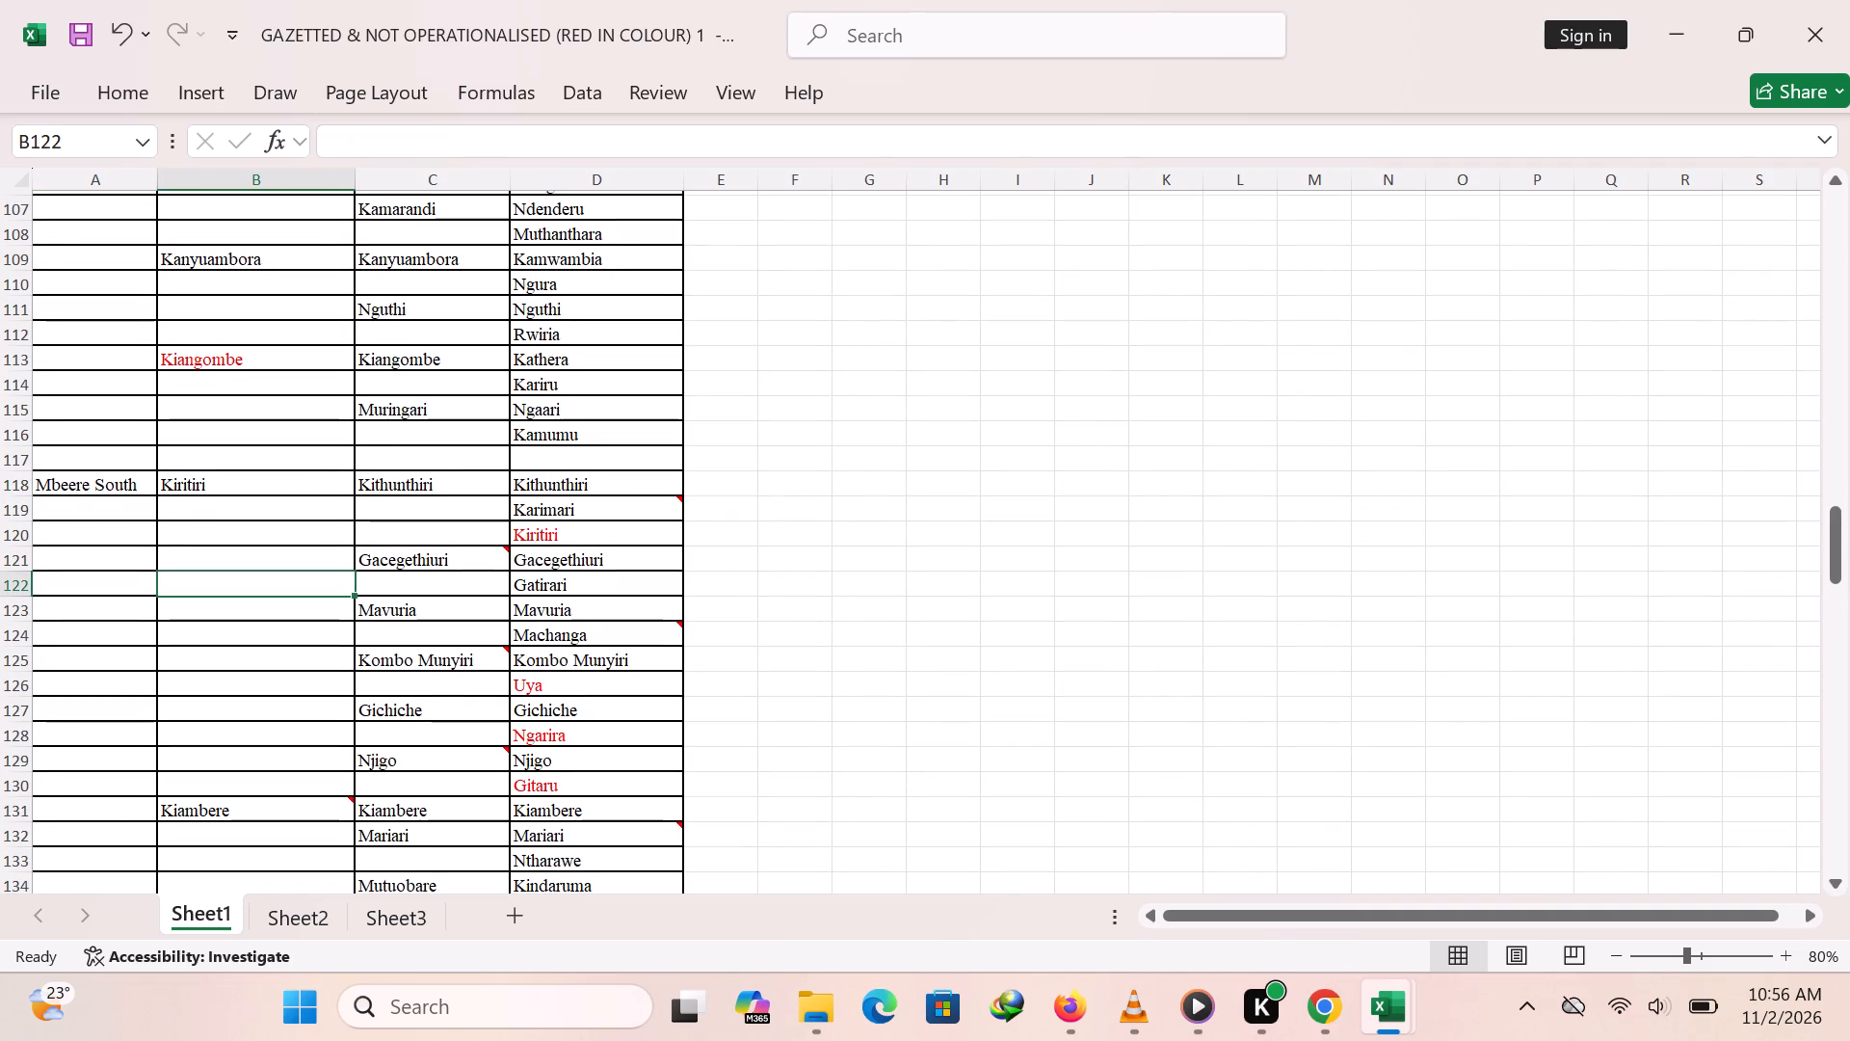
scroll(270, 574, down, 2)
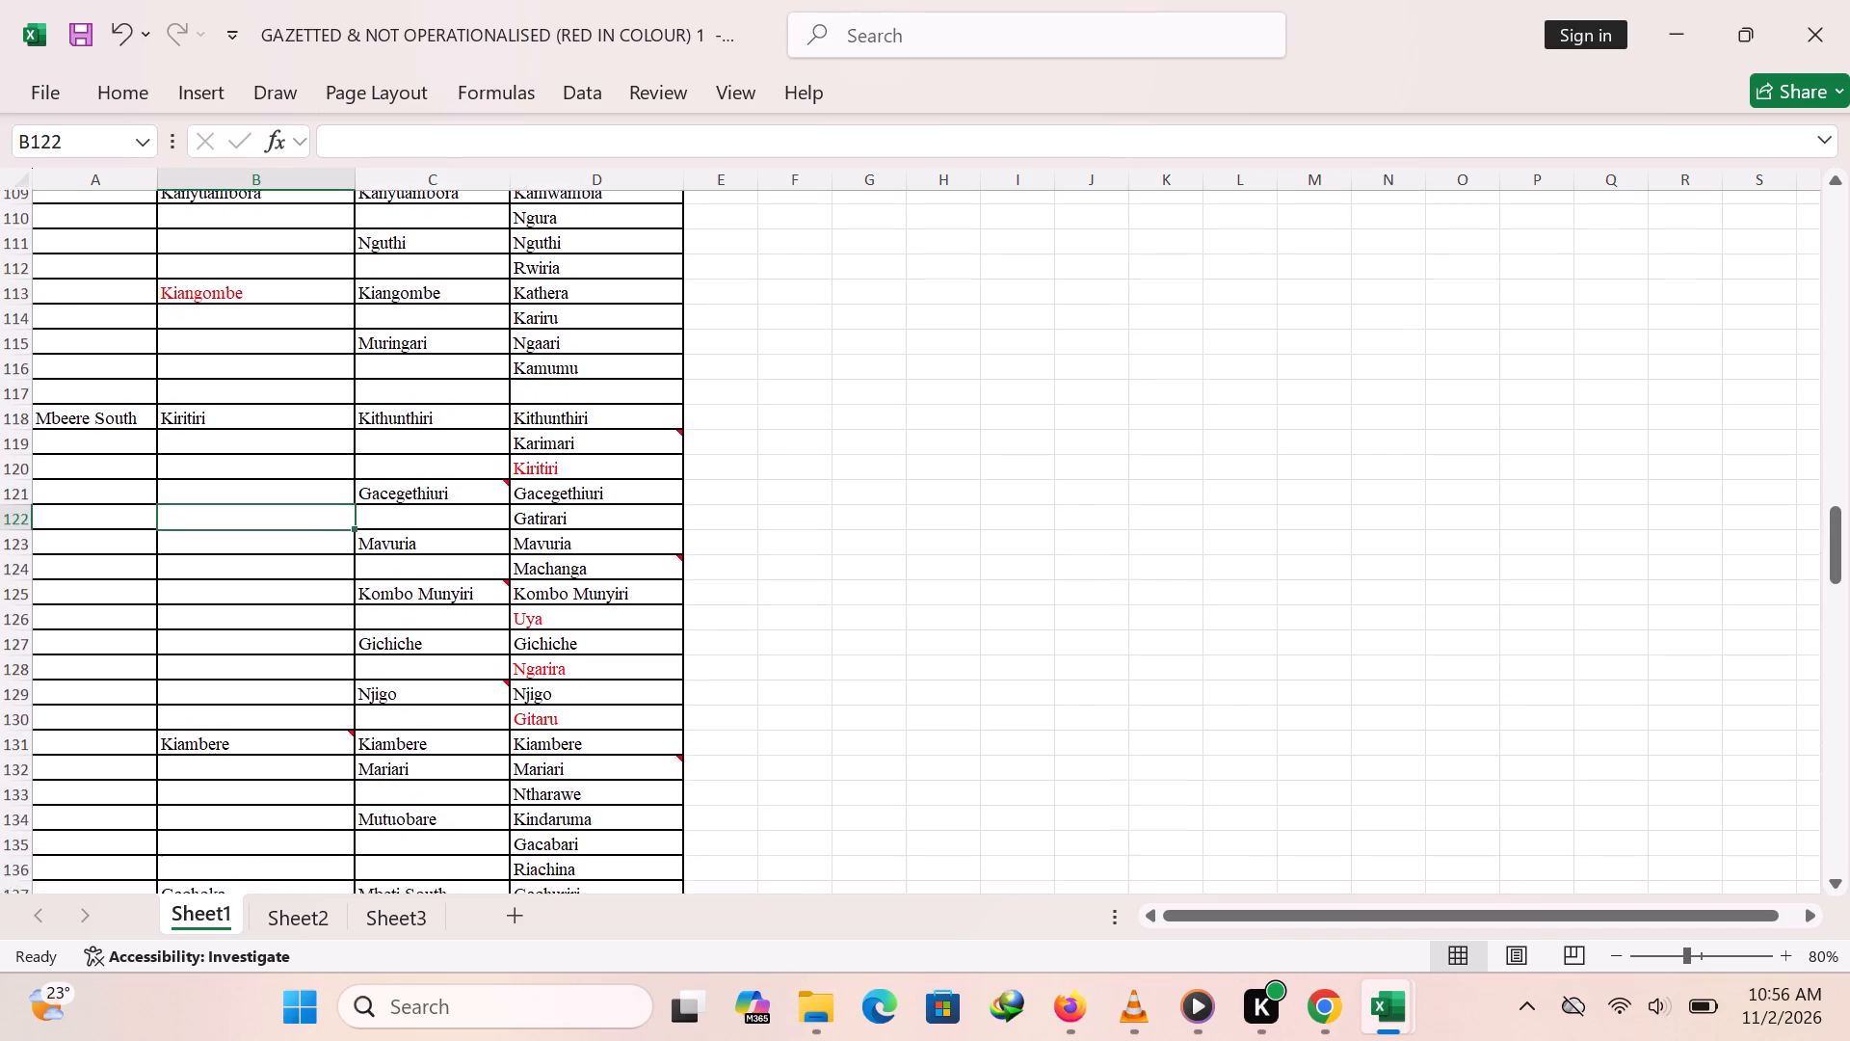
scroll(270, 574, down, 2)
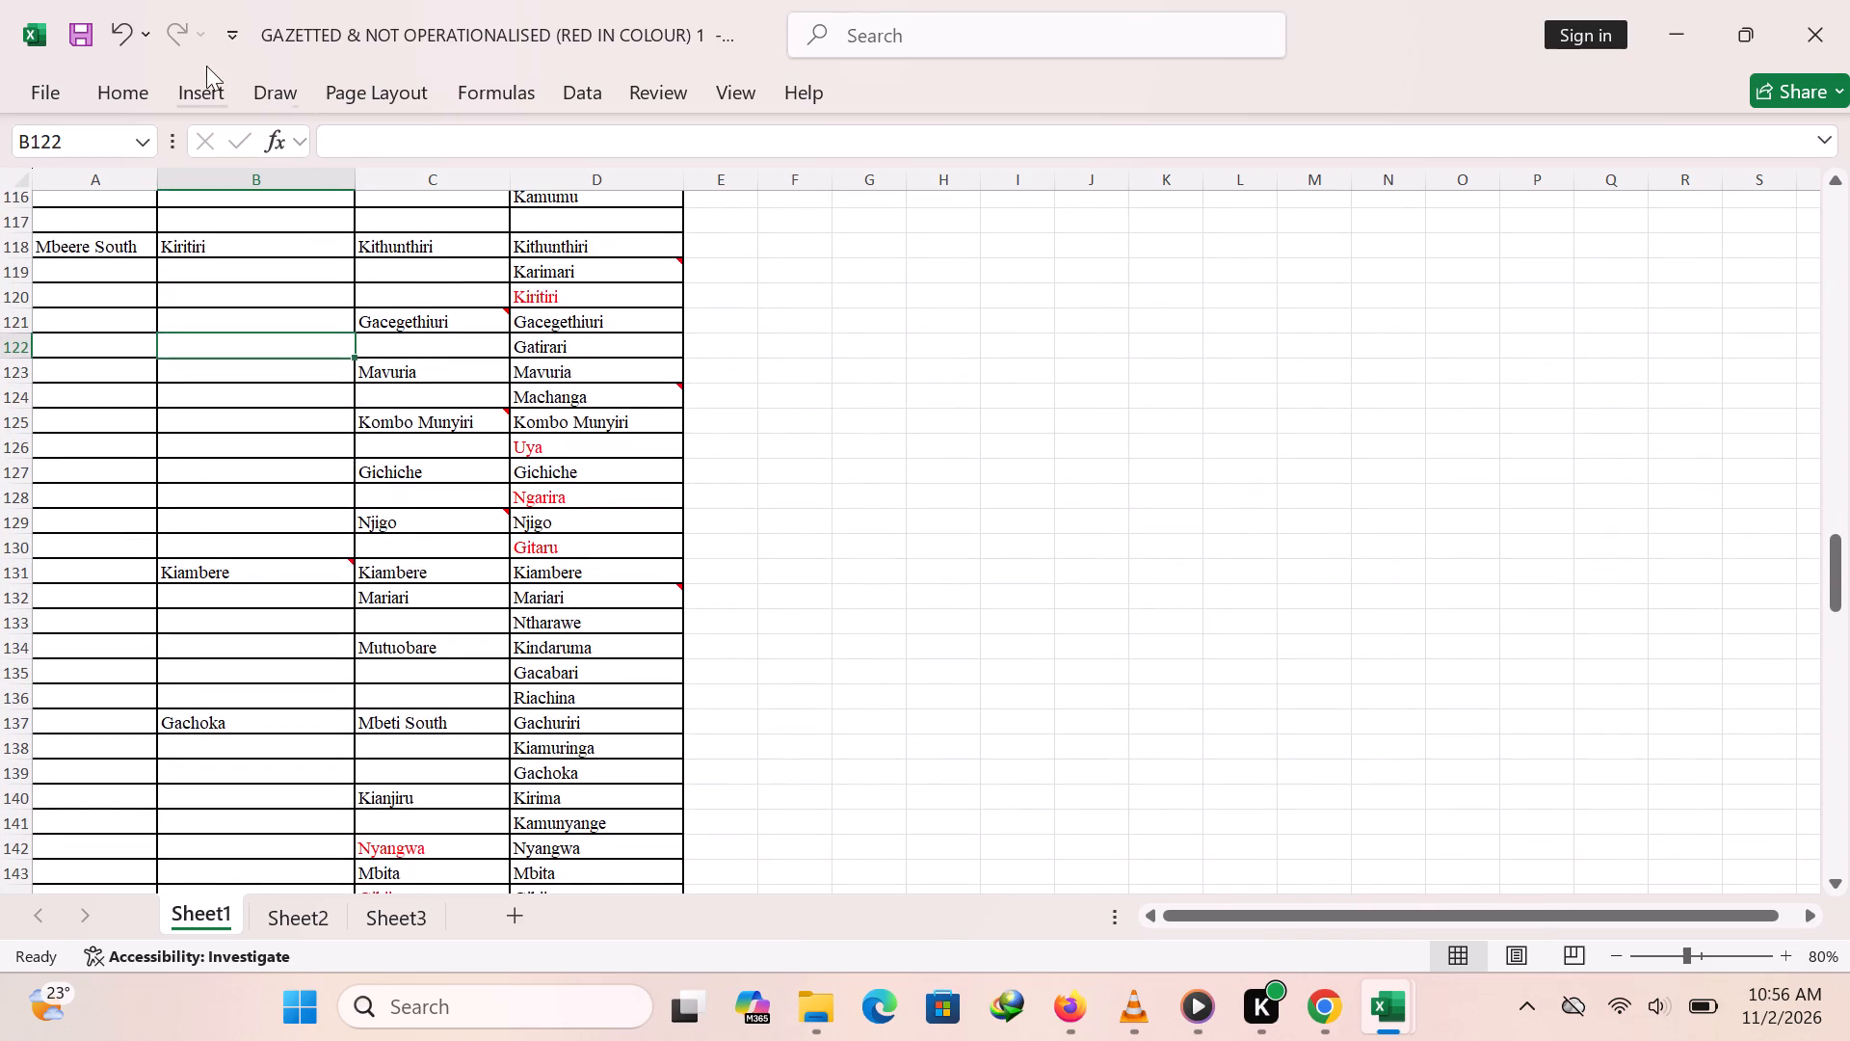
Save a copy of the workbook to the Desktop as GAZETTED & NOT OPERATIONALISED (RED IN COLOUR) FINAL.
click(51, 81)
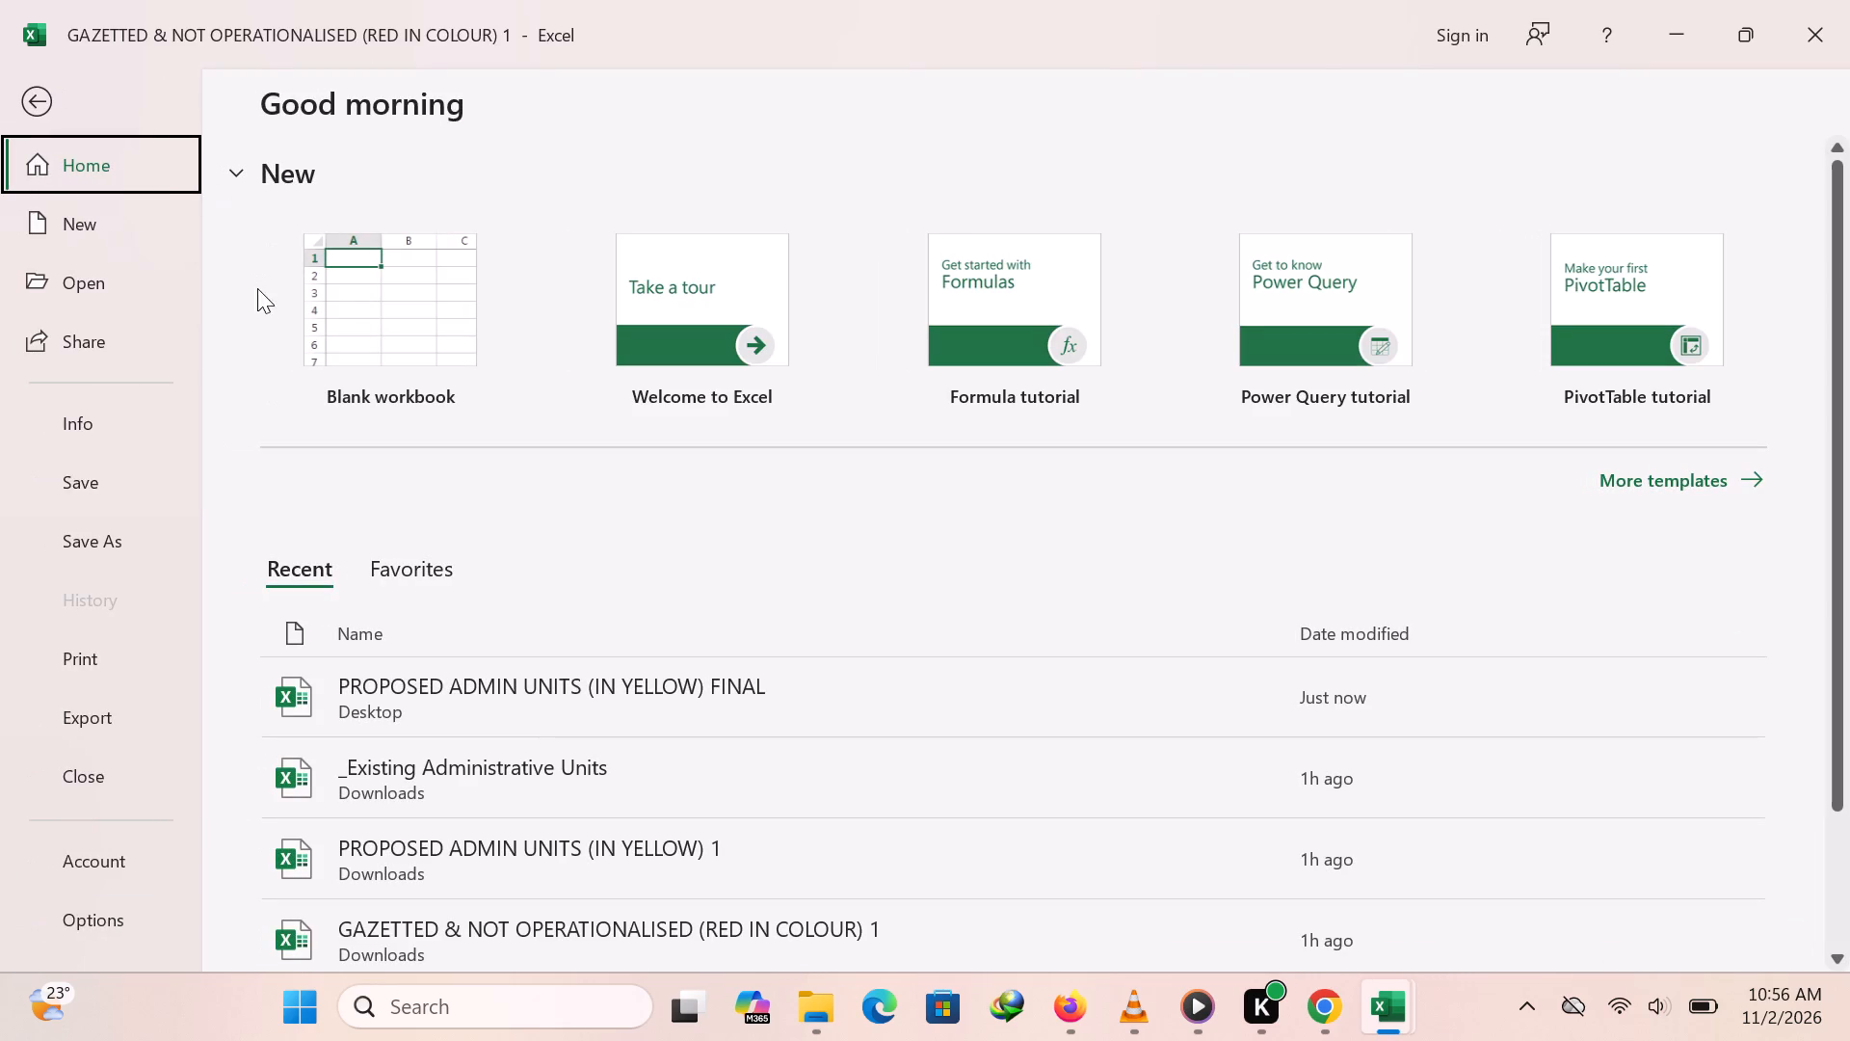
click(85, 520)
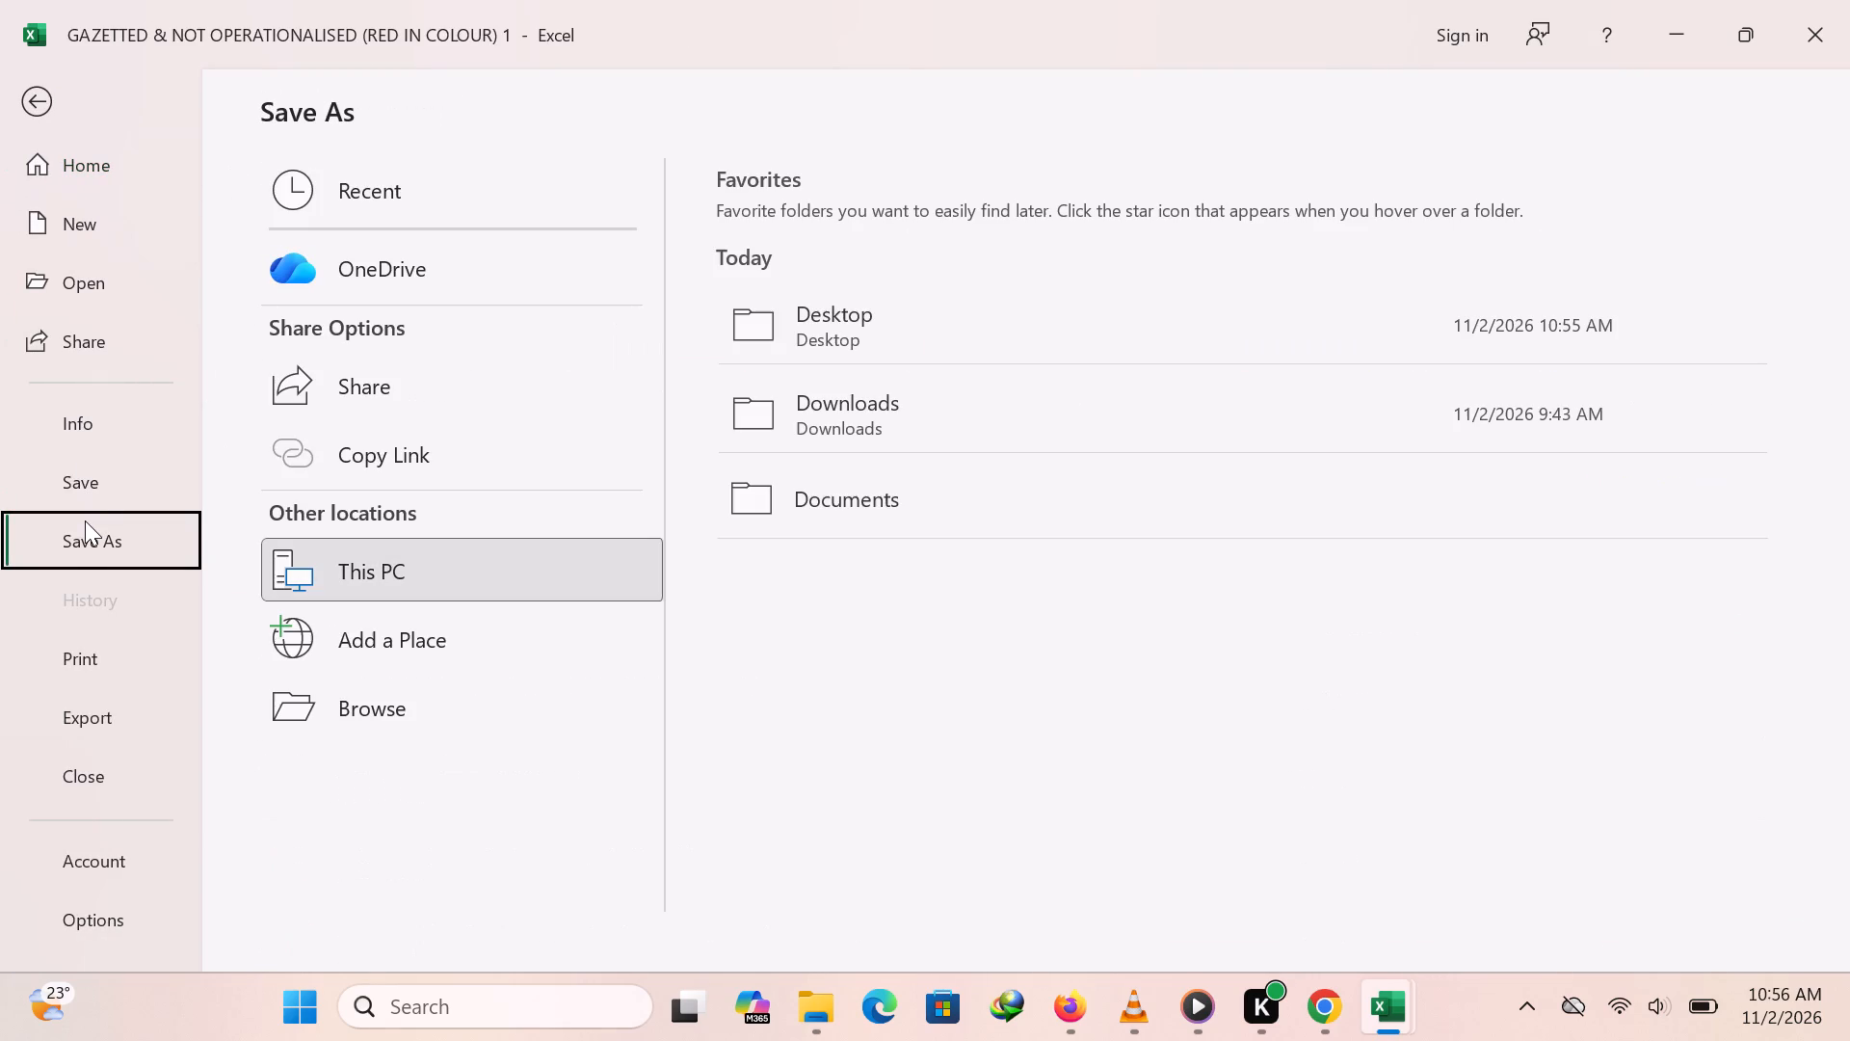
click(808, 338)
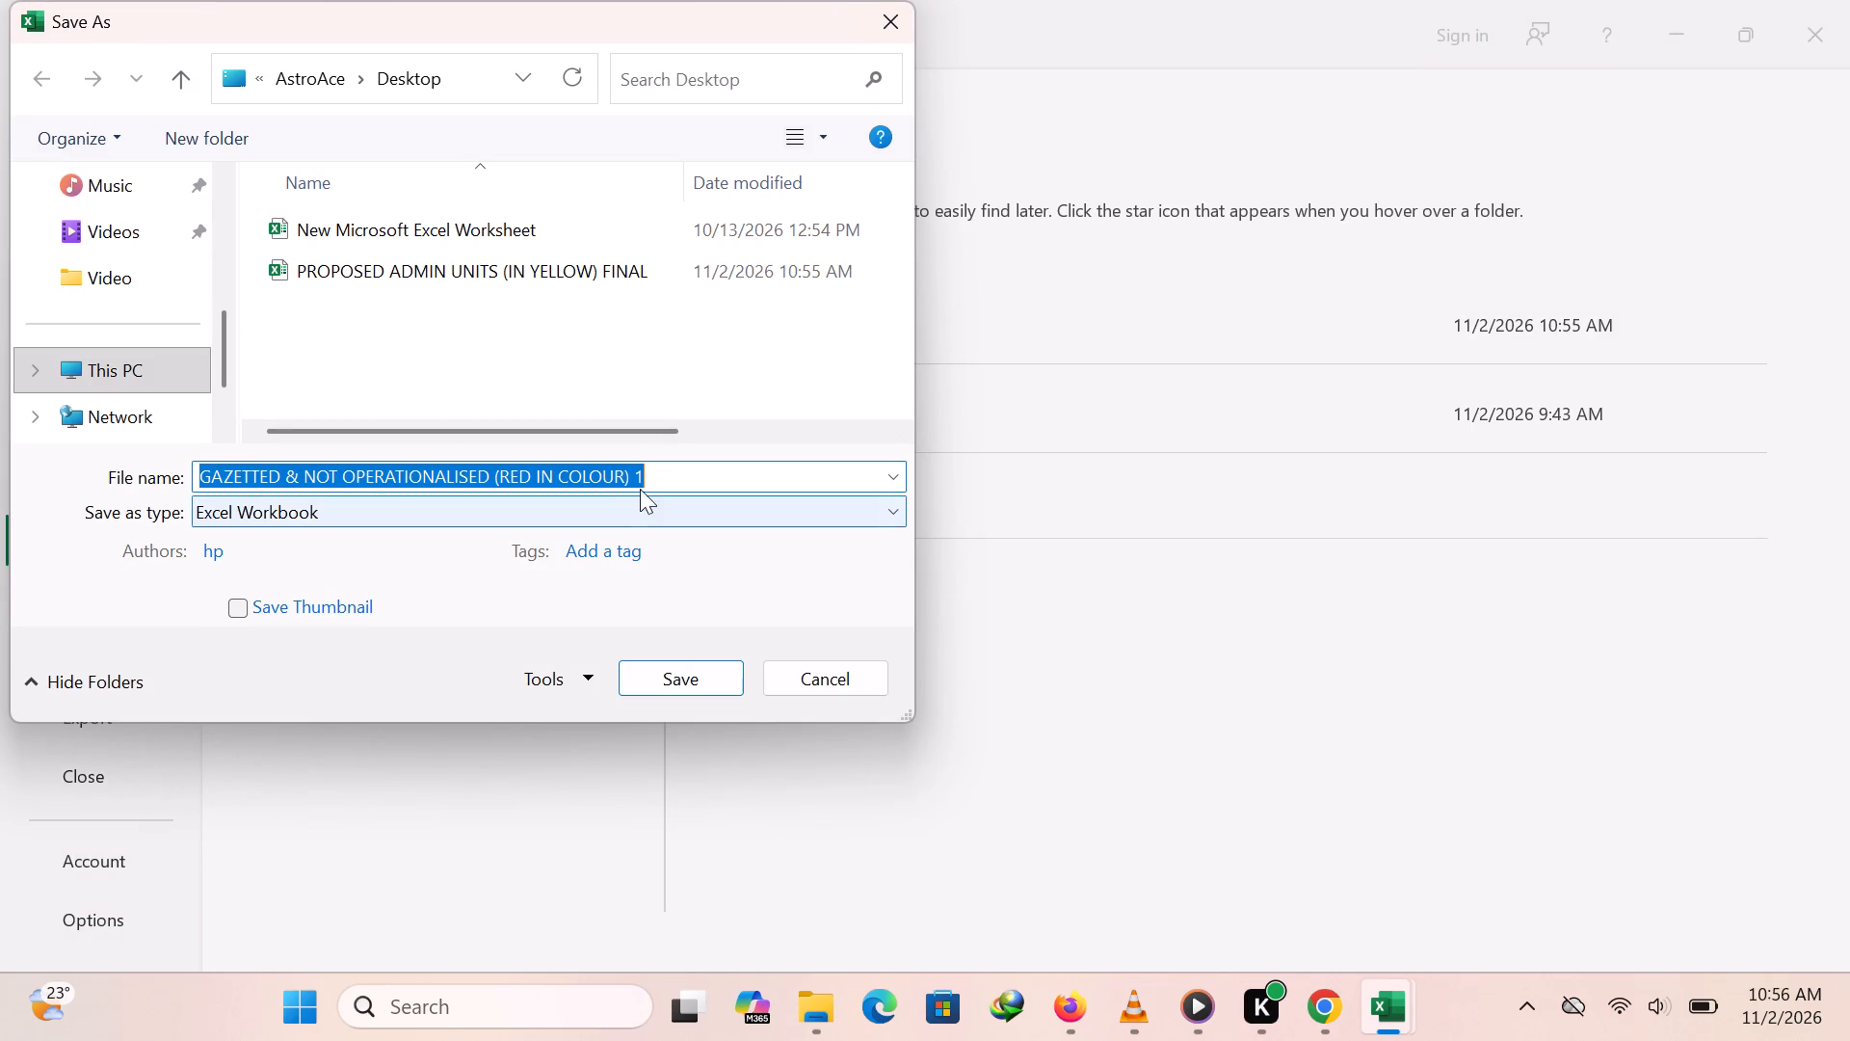
click(659, 479)
key(BackSpace)
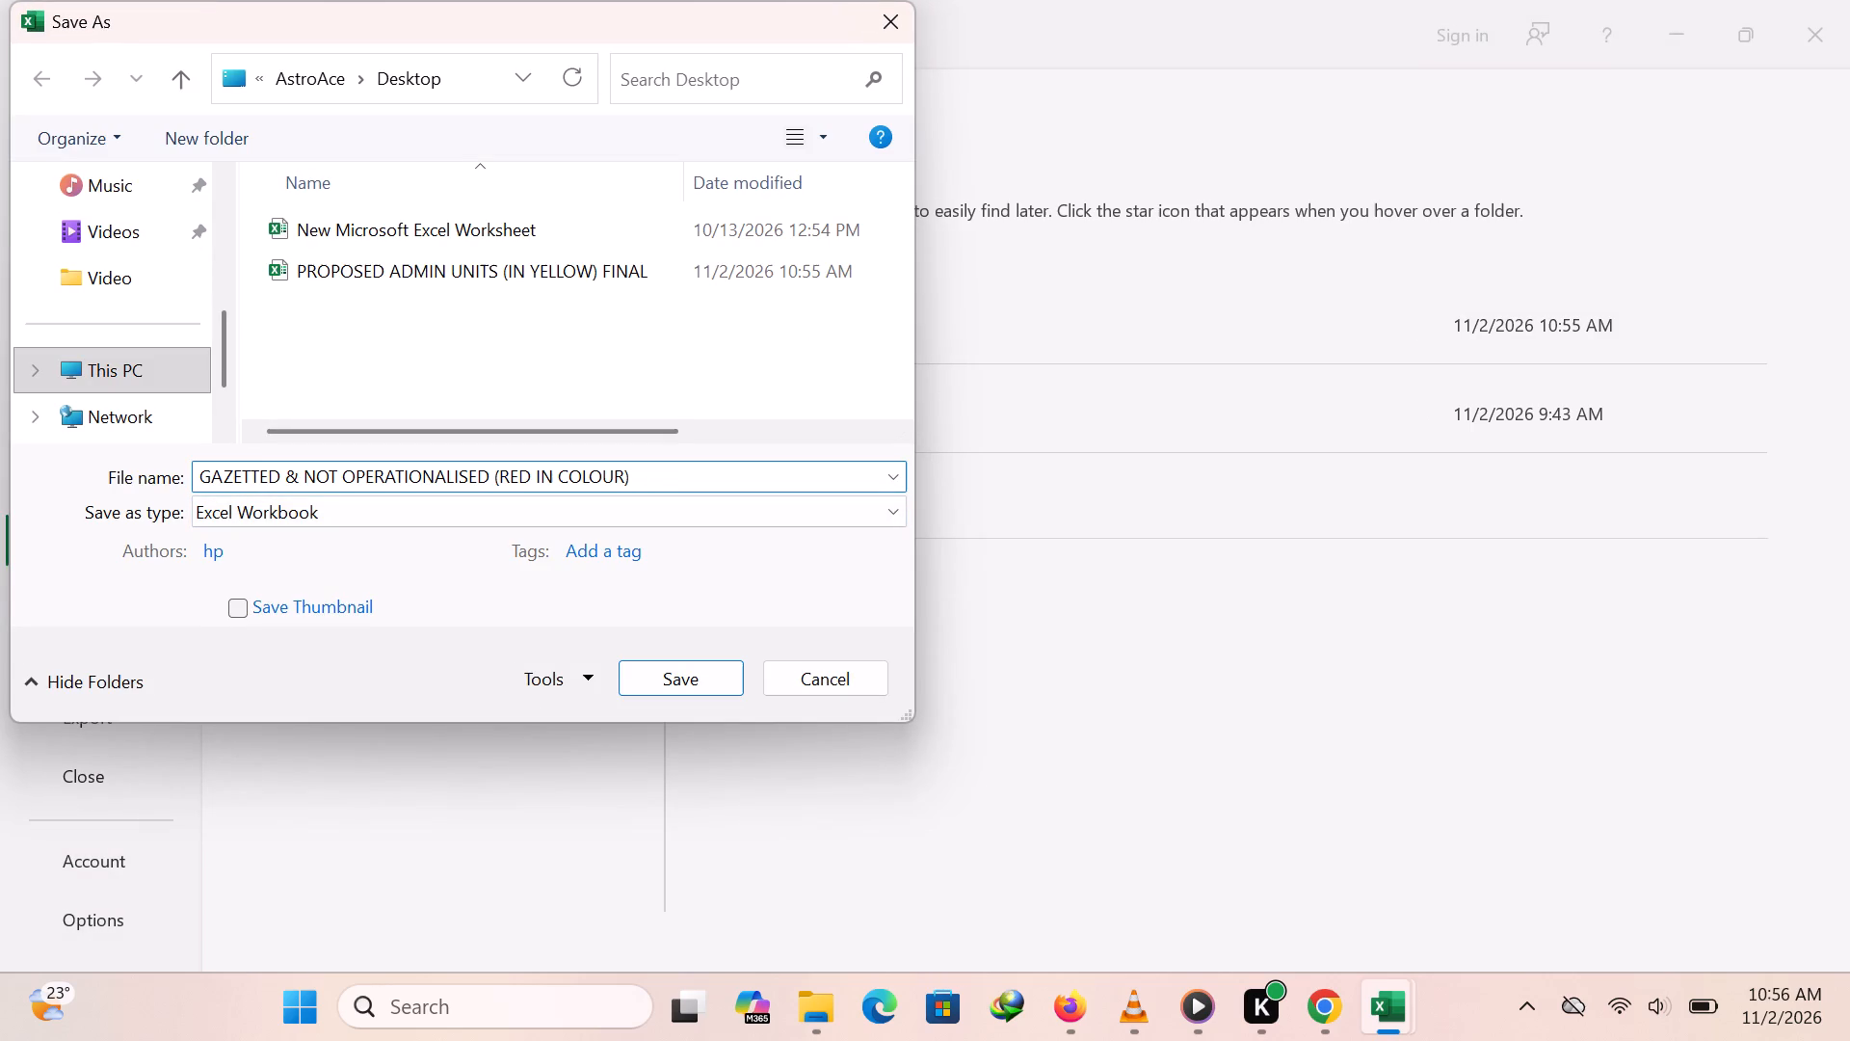
text(FINAL)
click(712, 677)
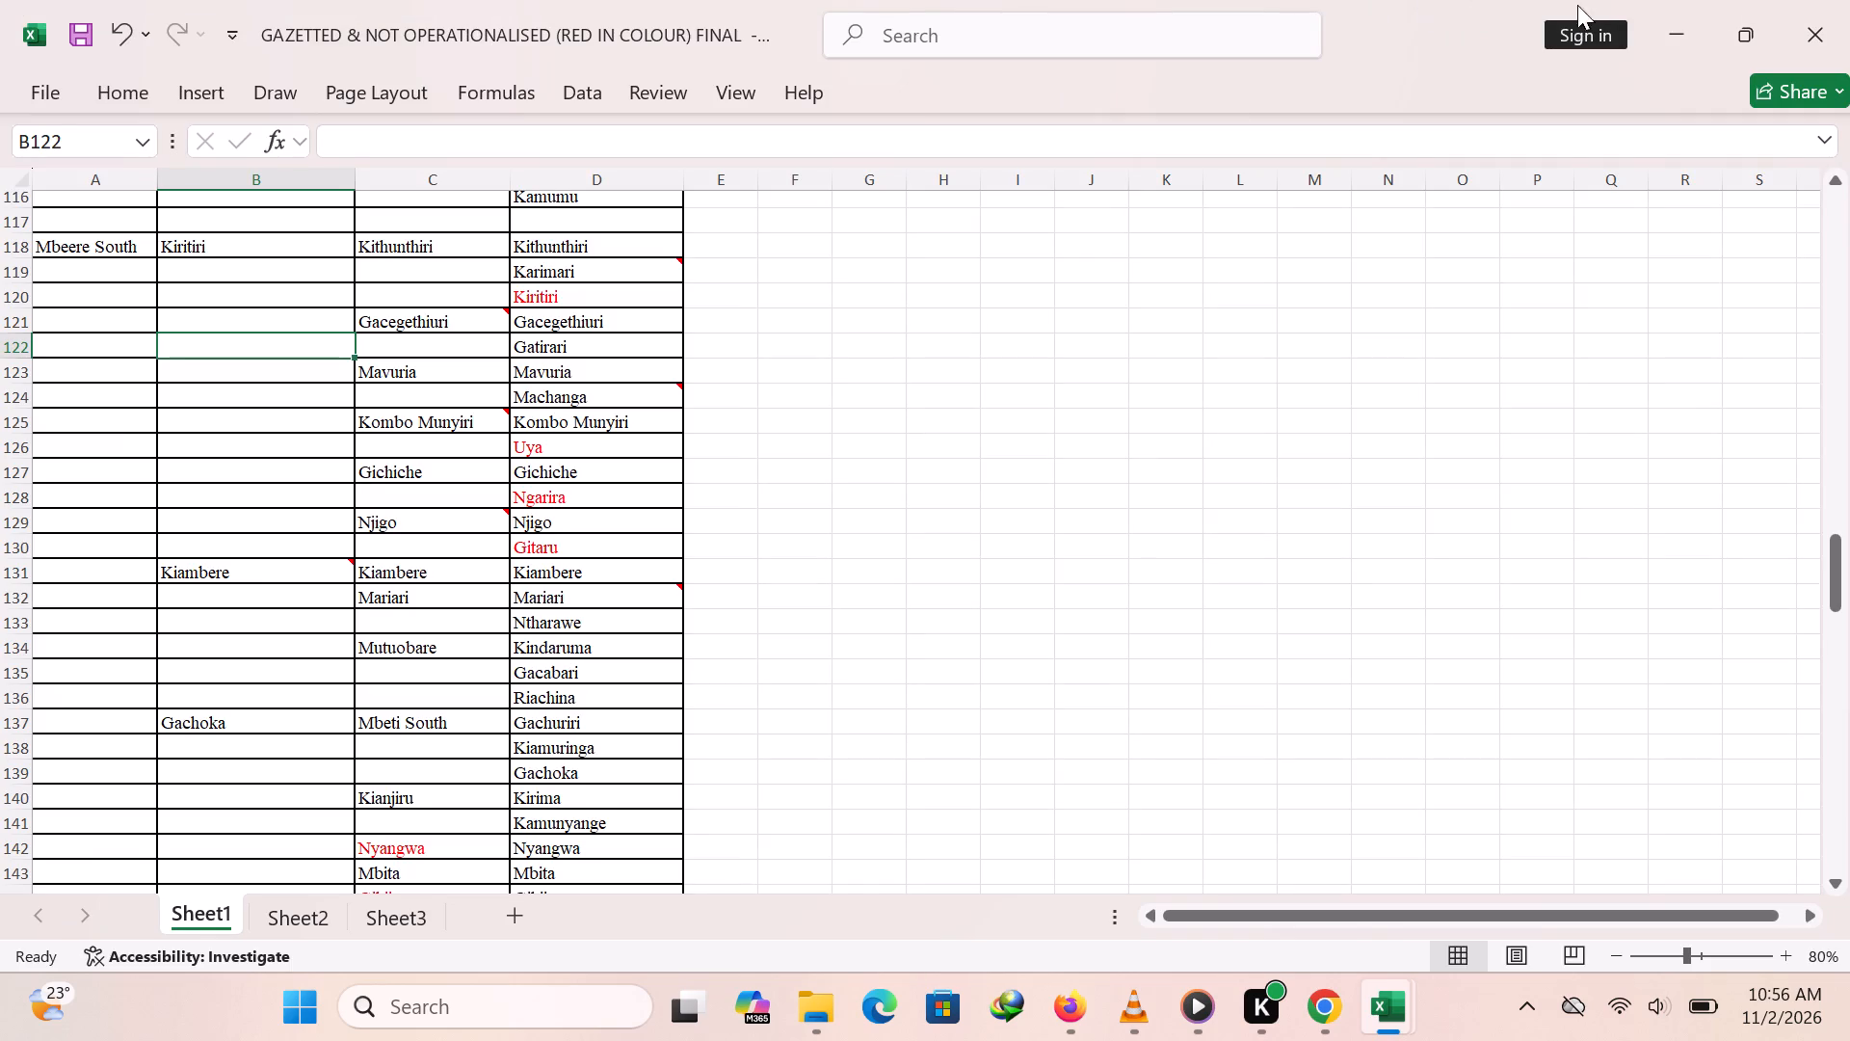
Minimise the gazetted units workbook and review the _Existing Administrative Units list from Nthawa down to the Mbeere South rows.
click(1676, 13)
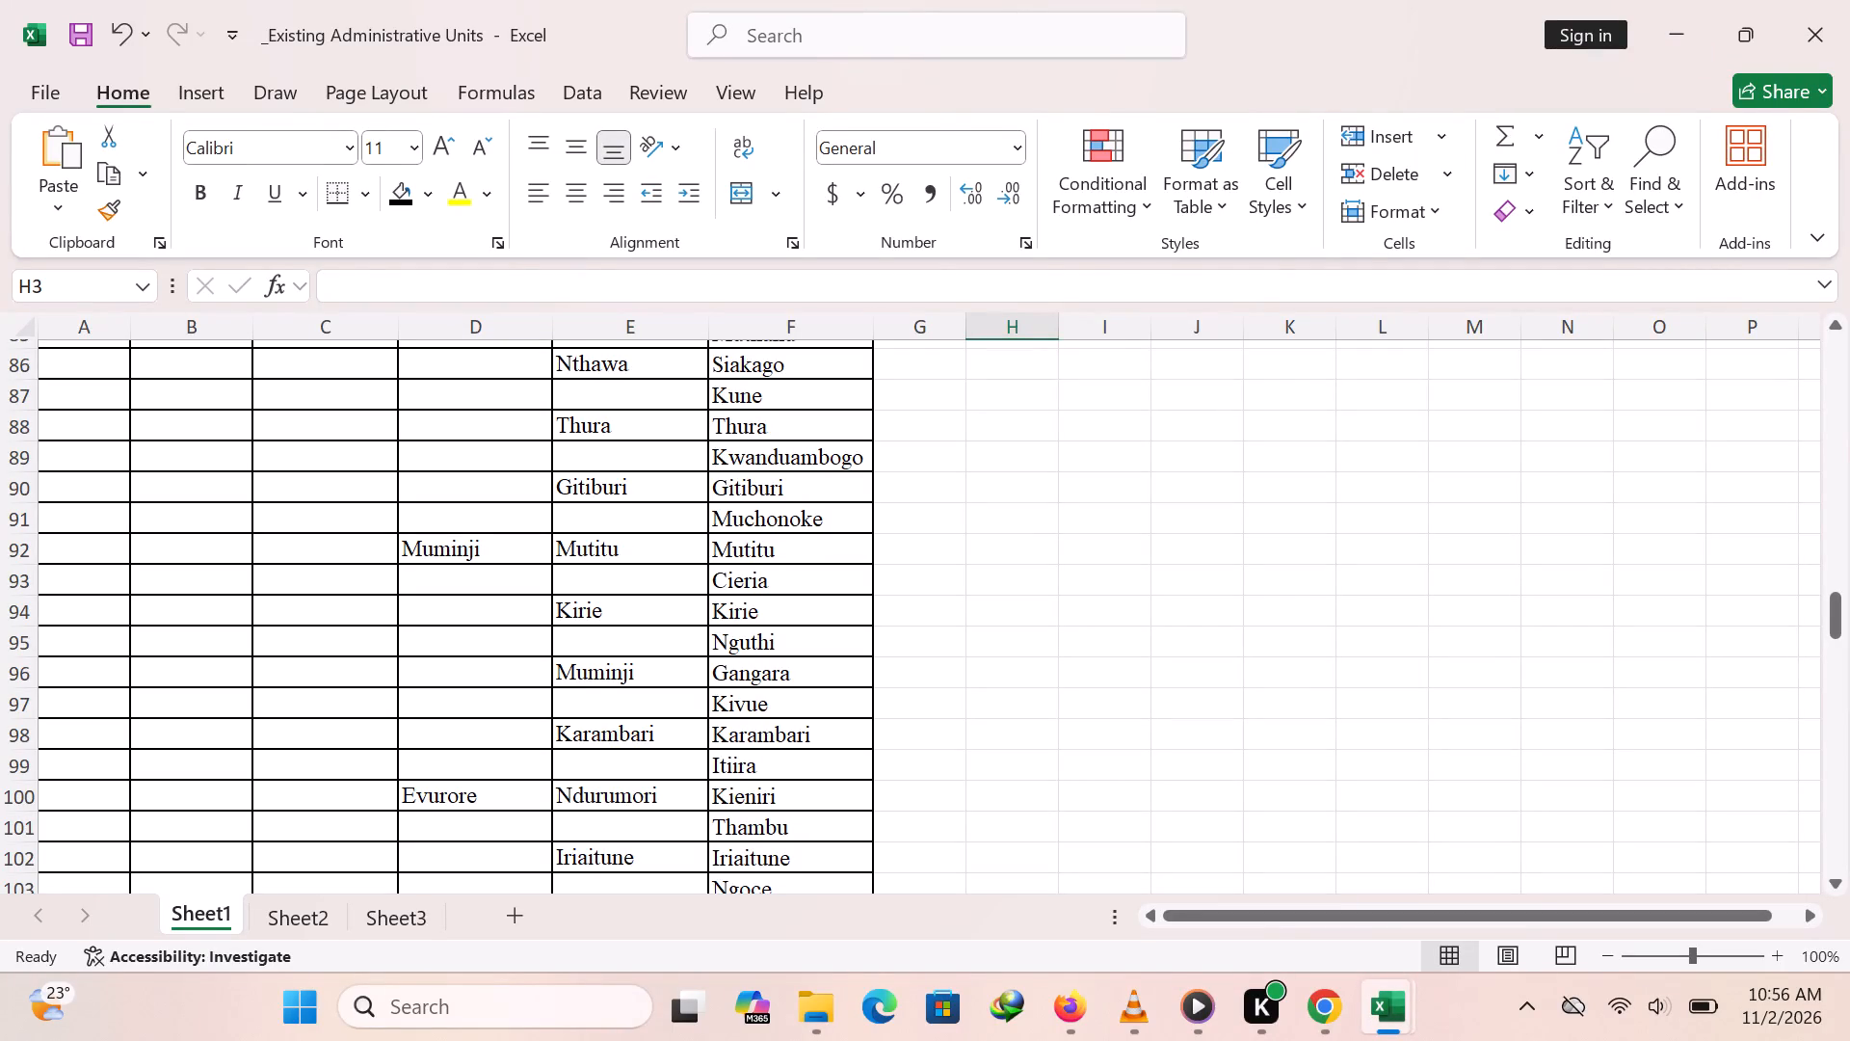
scroll(886, 595, down, 5)
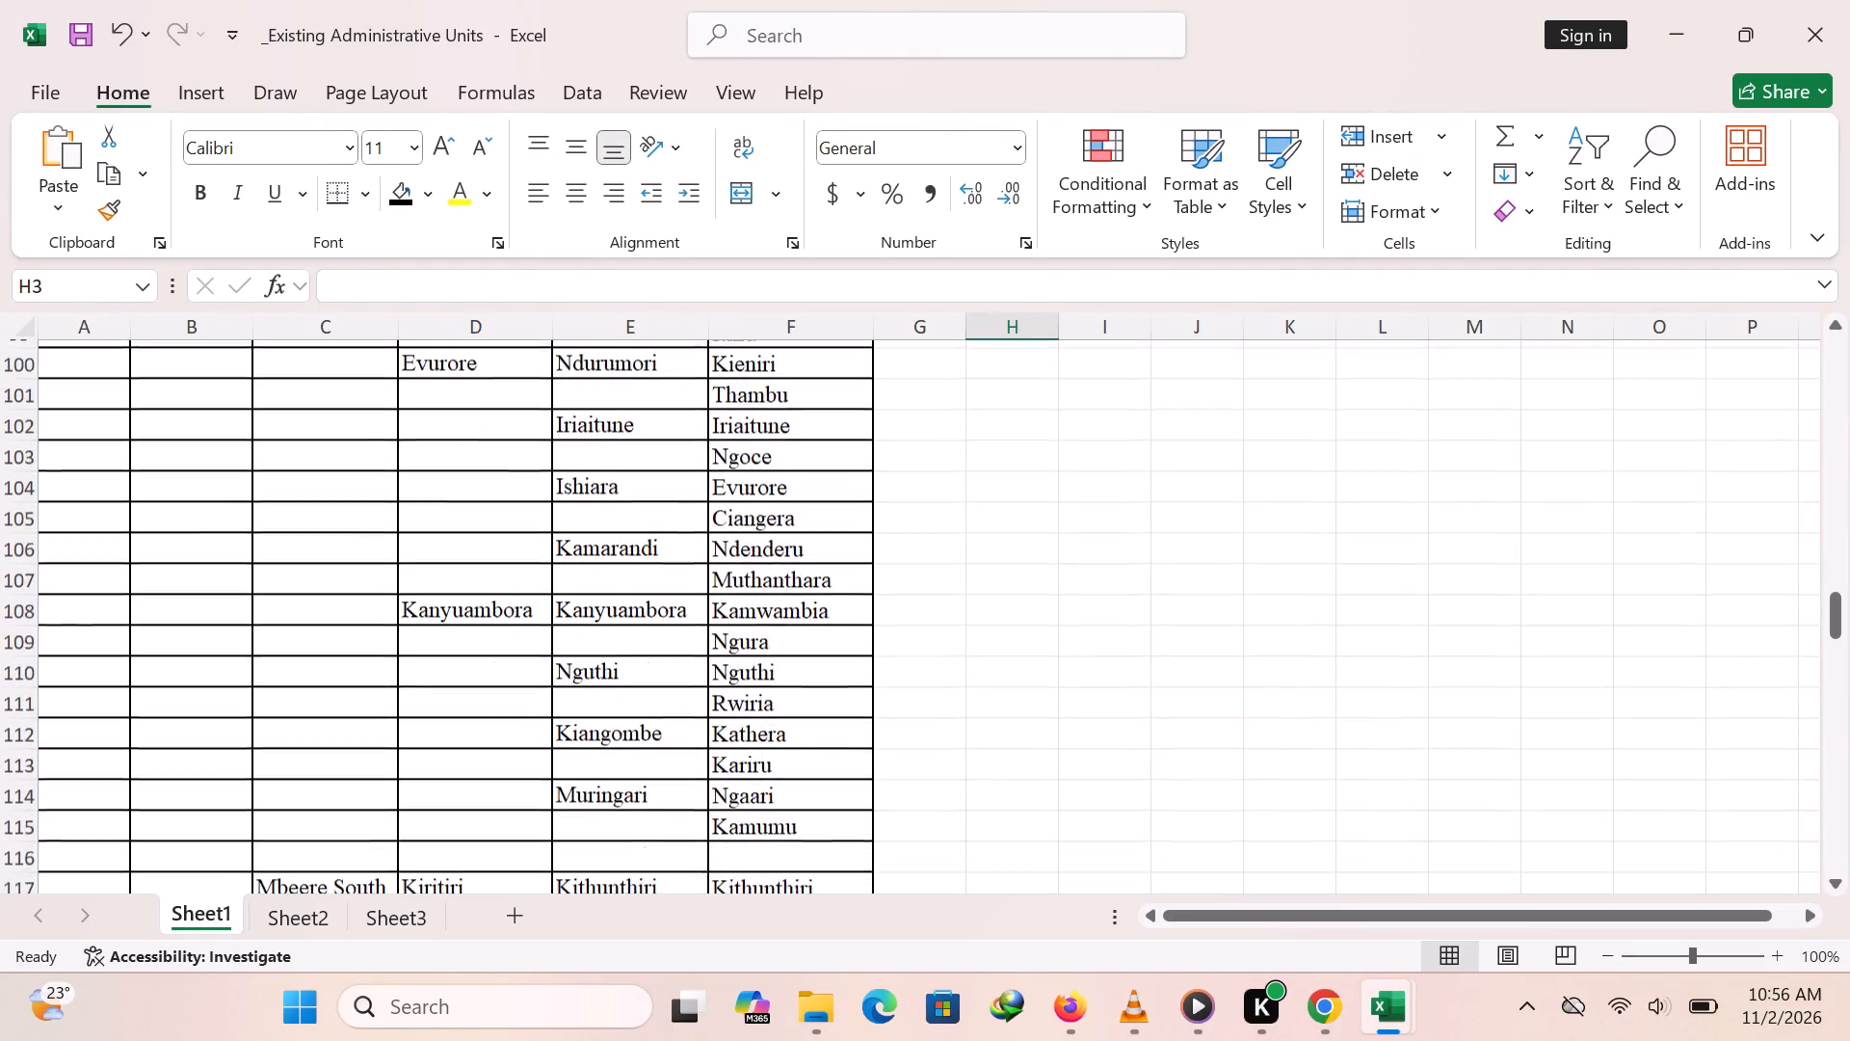
scroll(886, 595, down, 2)
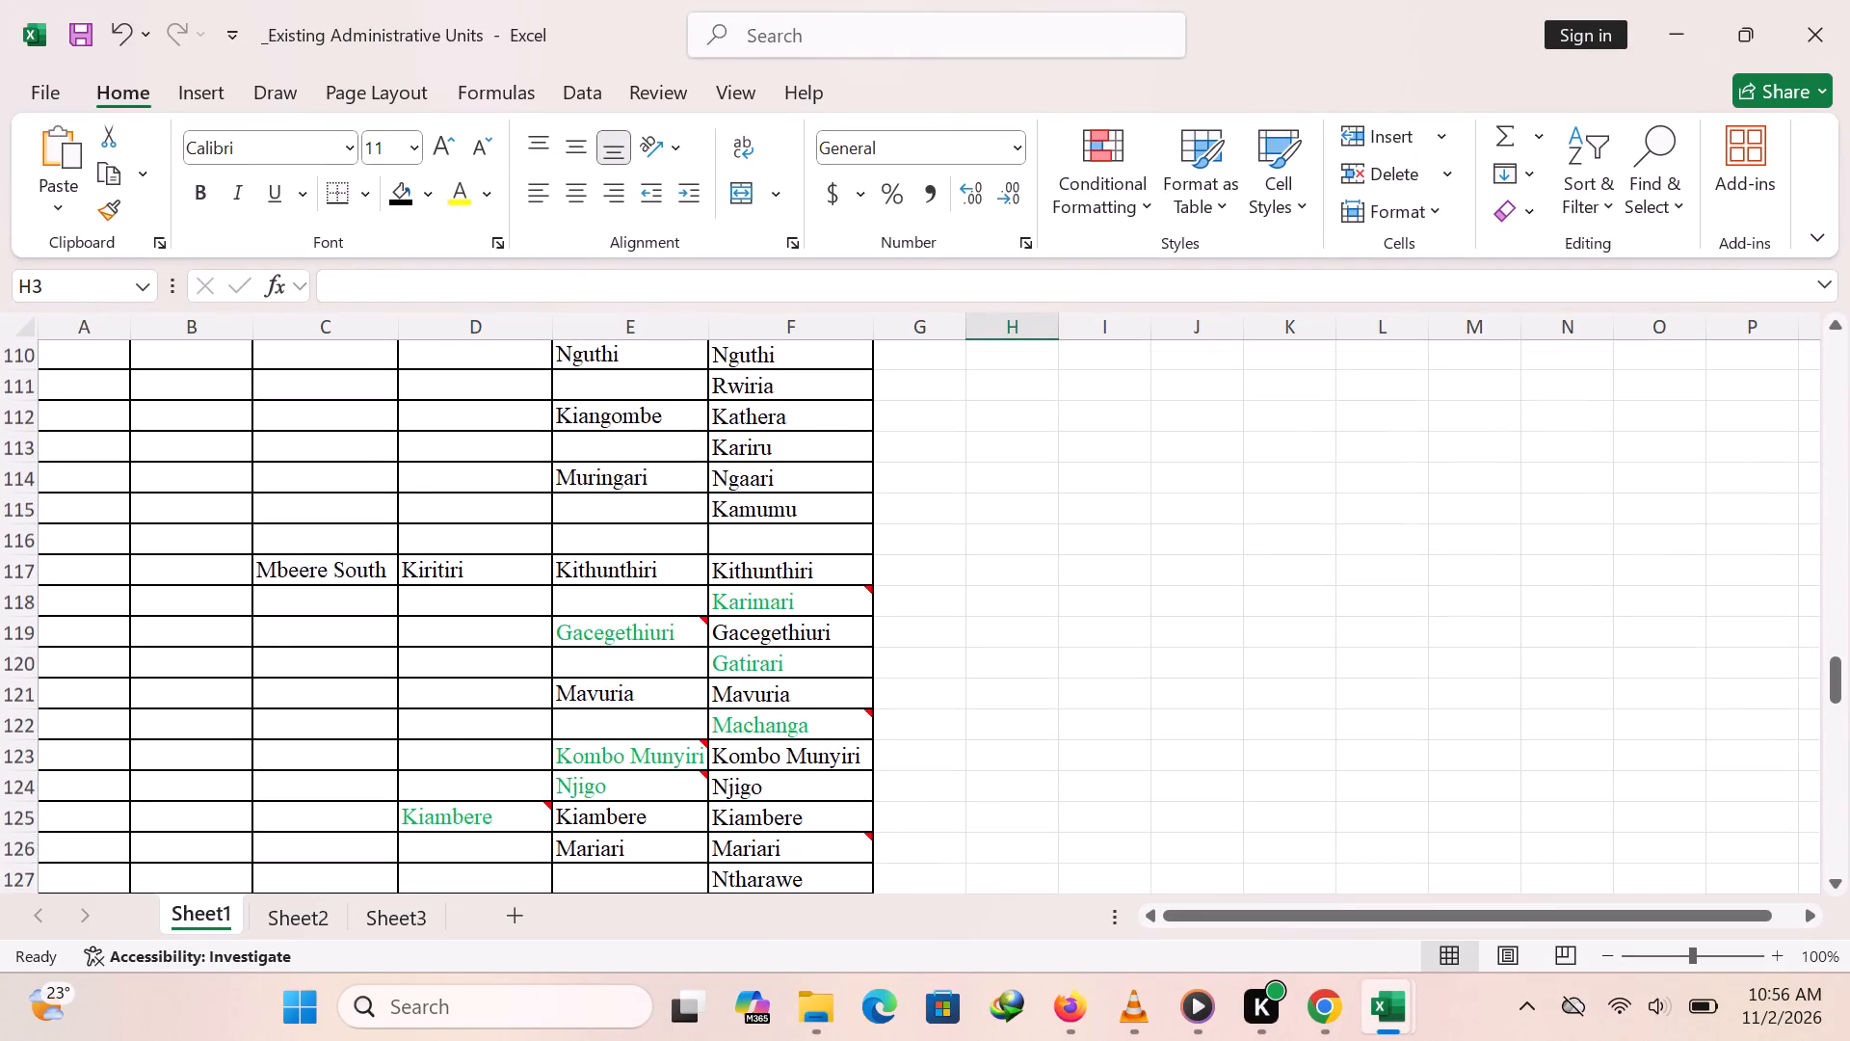
scroll(886, 595, down, 2)
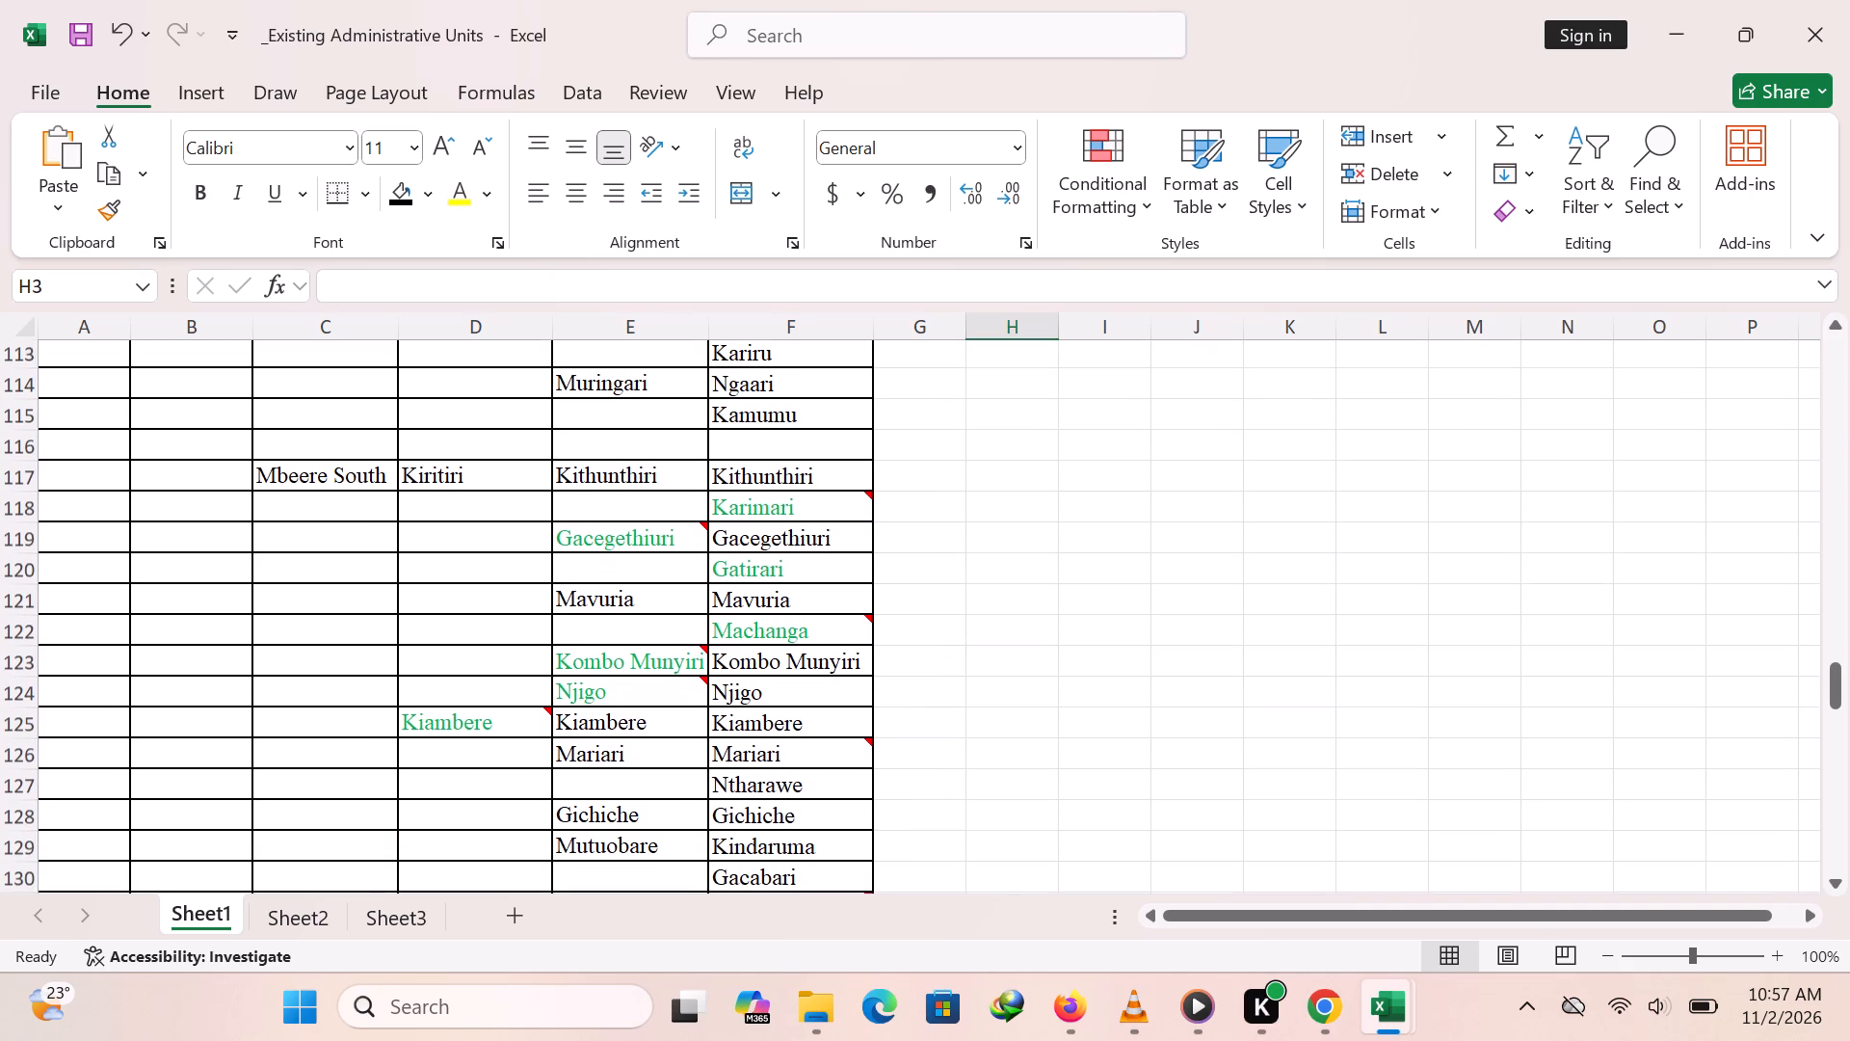
scroll(886, 595, down, 3)
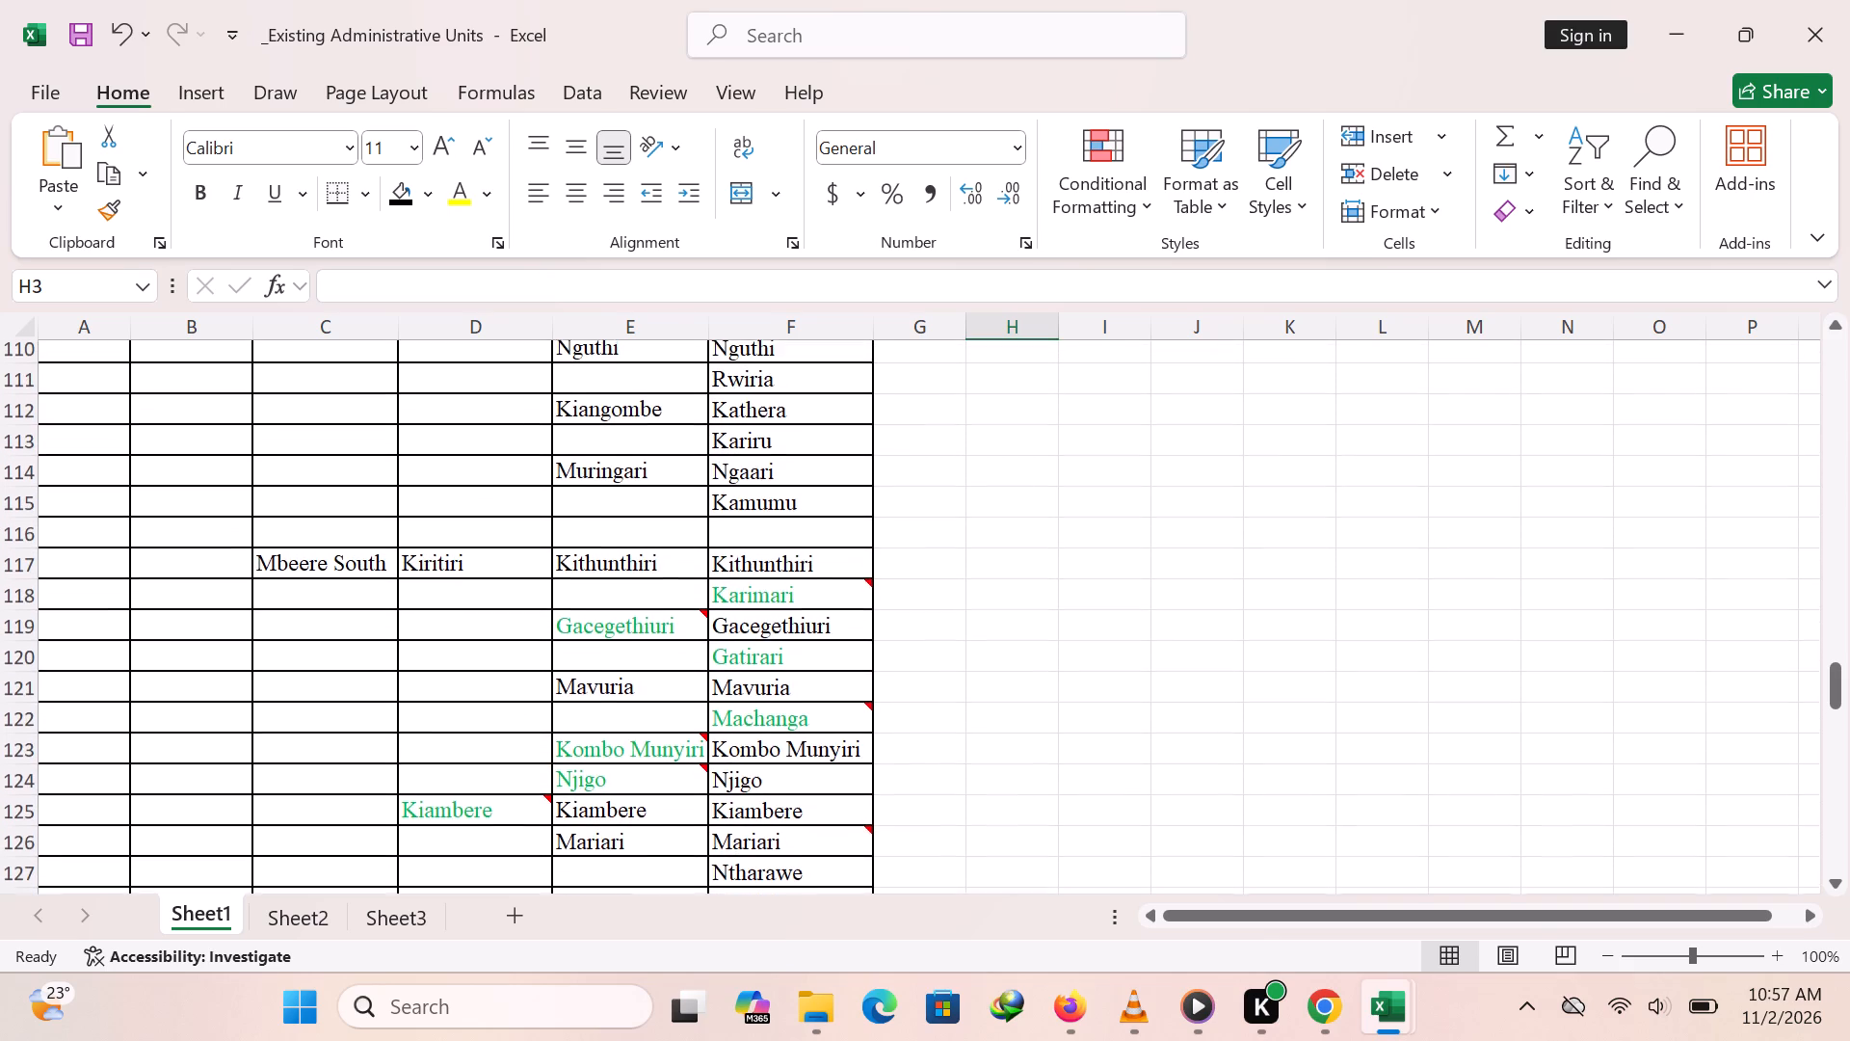
scroll(886, 595, down, 3)
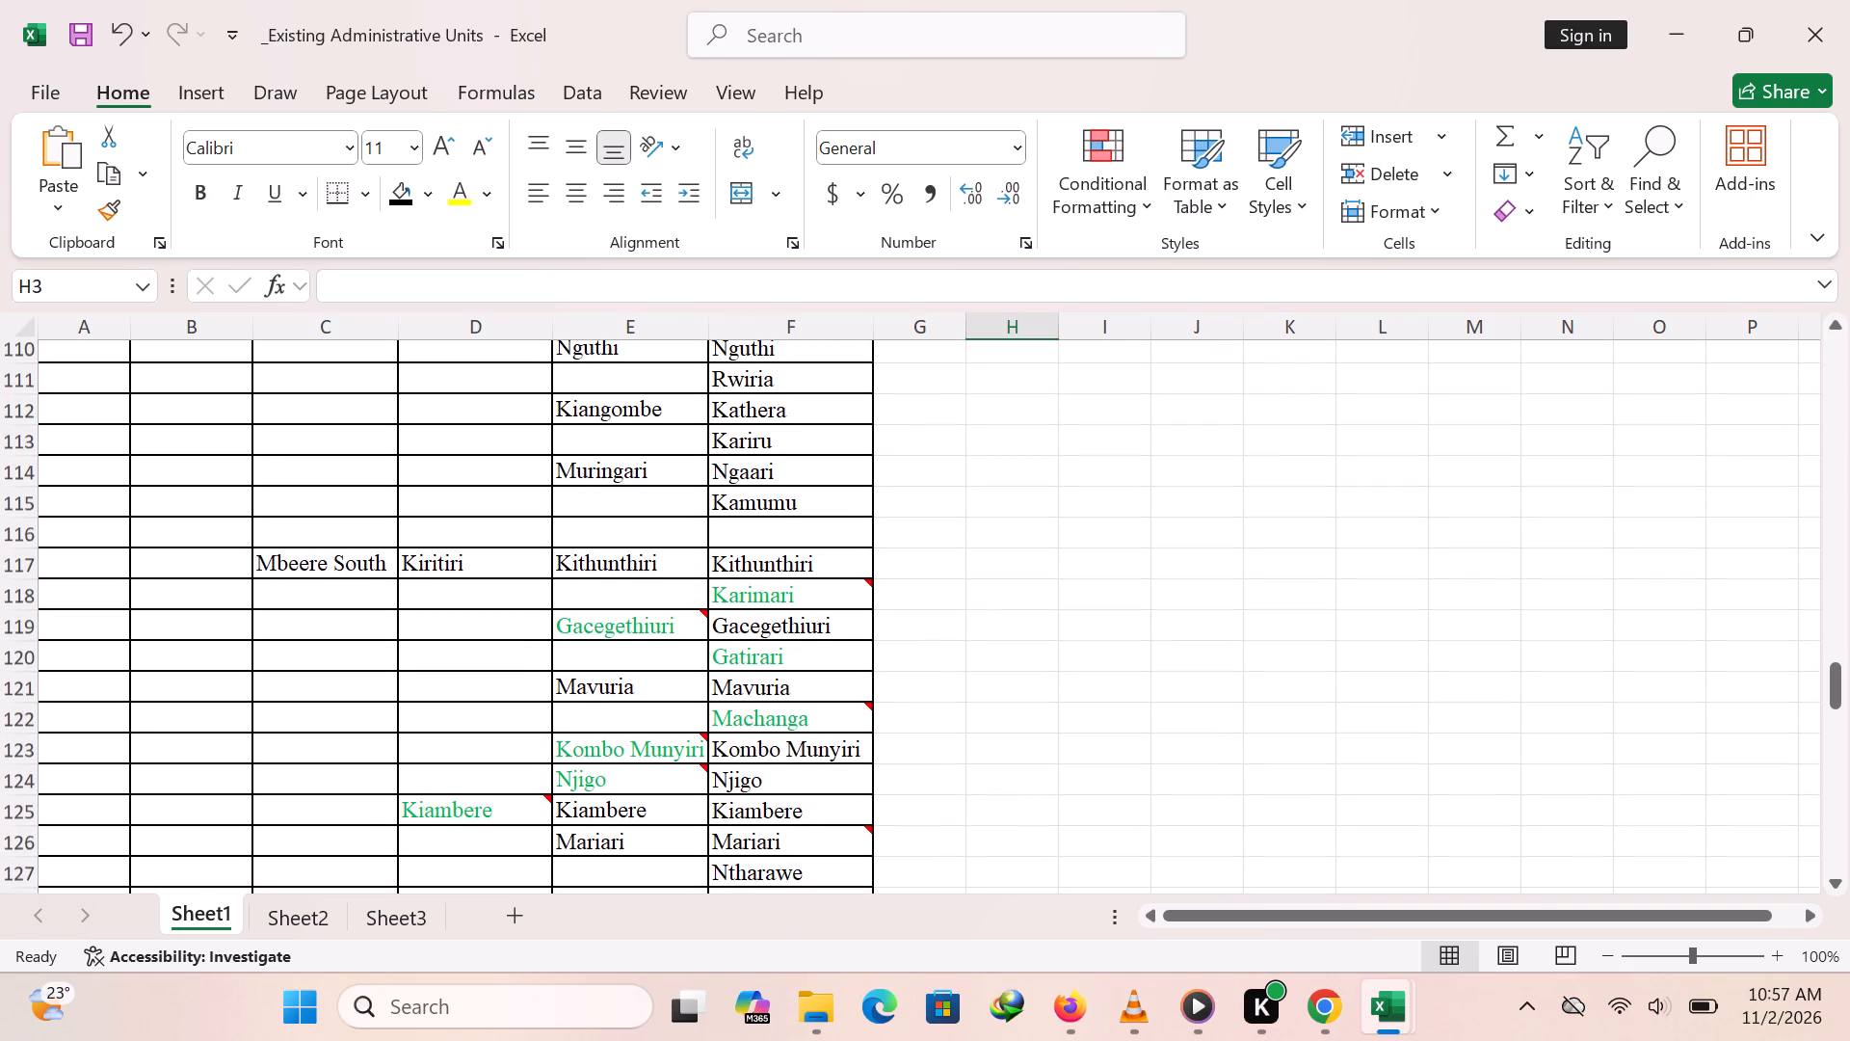
Examine the existing unit names and green markings from Mbeere South through Gachoka to the Mwea and Makima rows.
scroll(886, 595, down, 2)
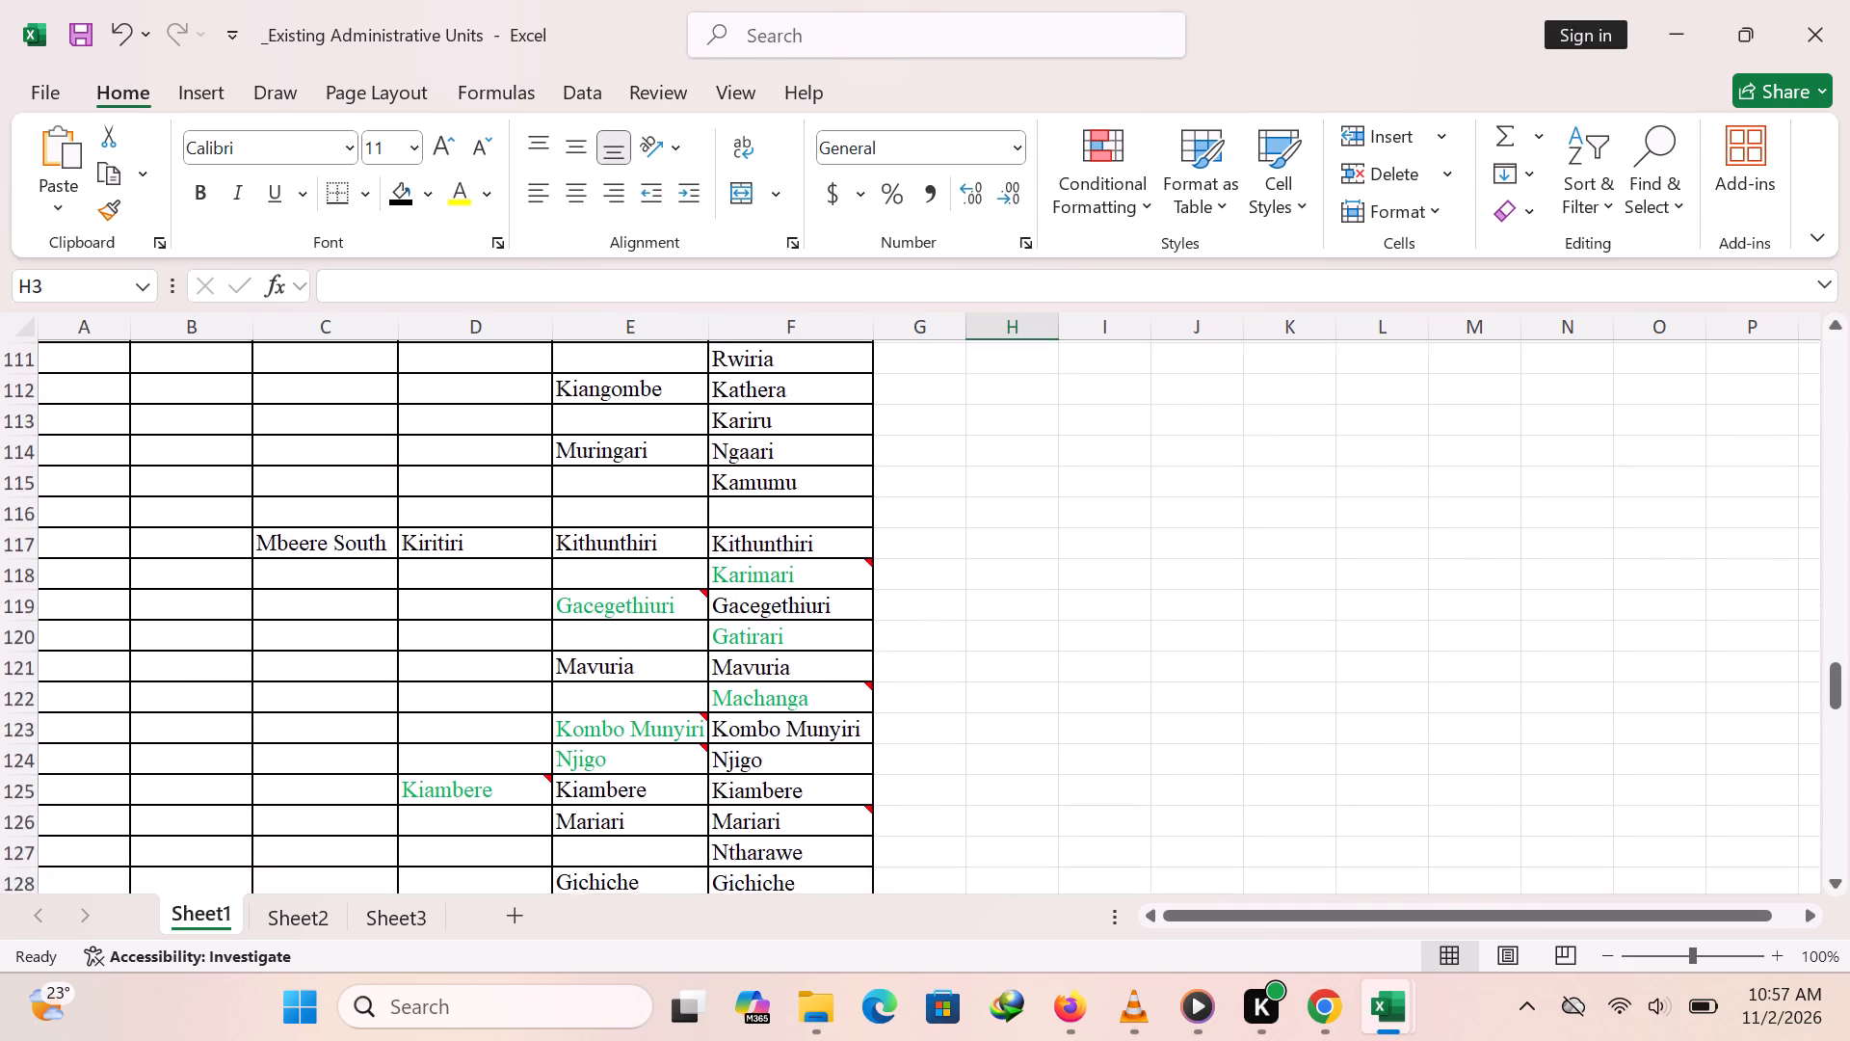
scroll(886, 595, down, 2)
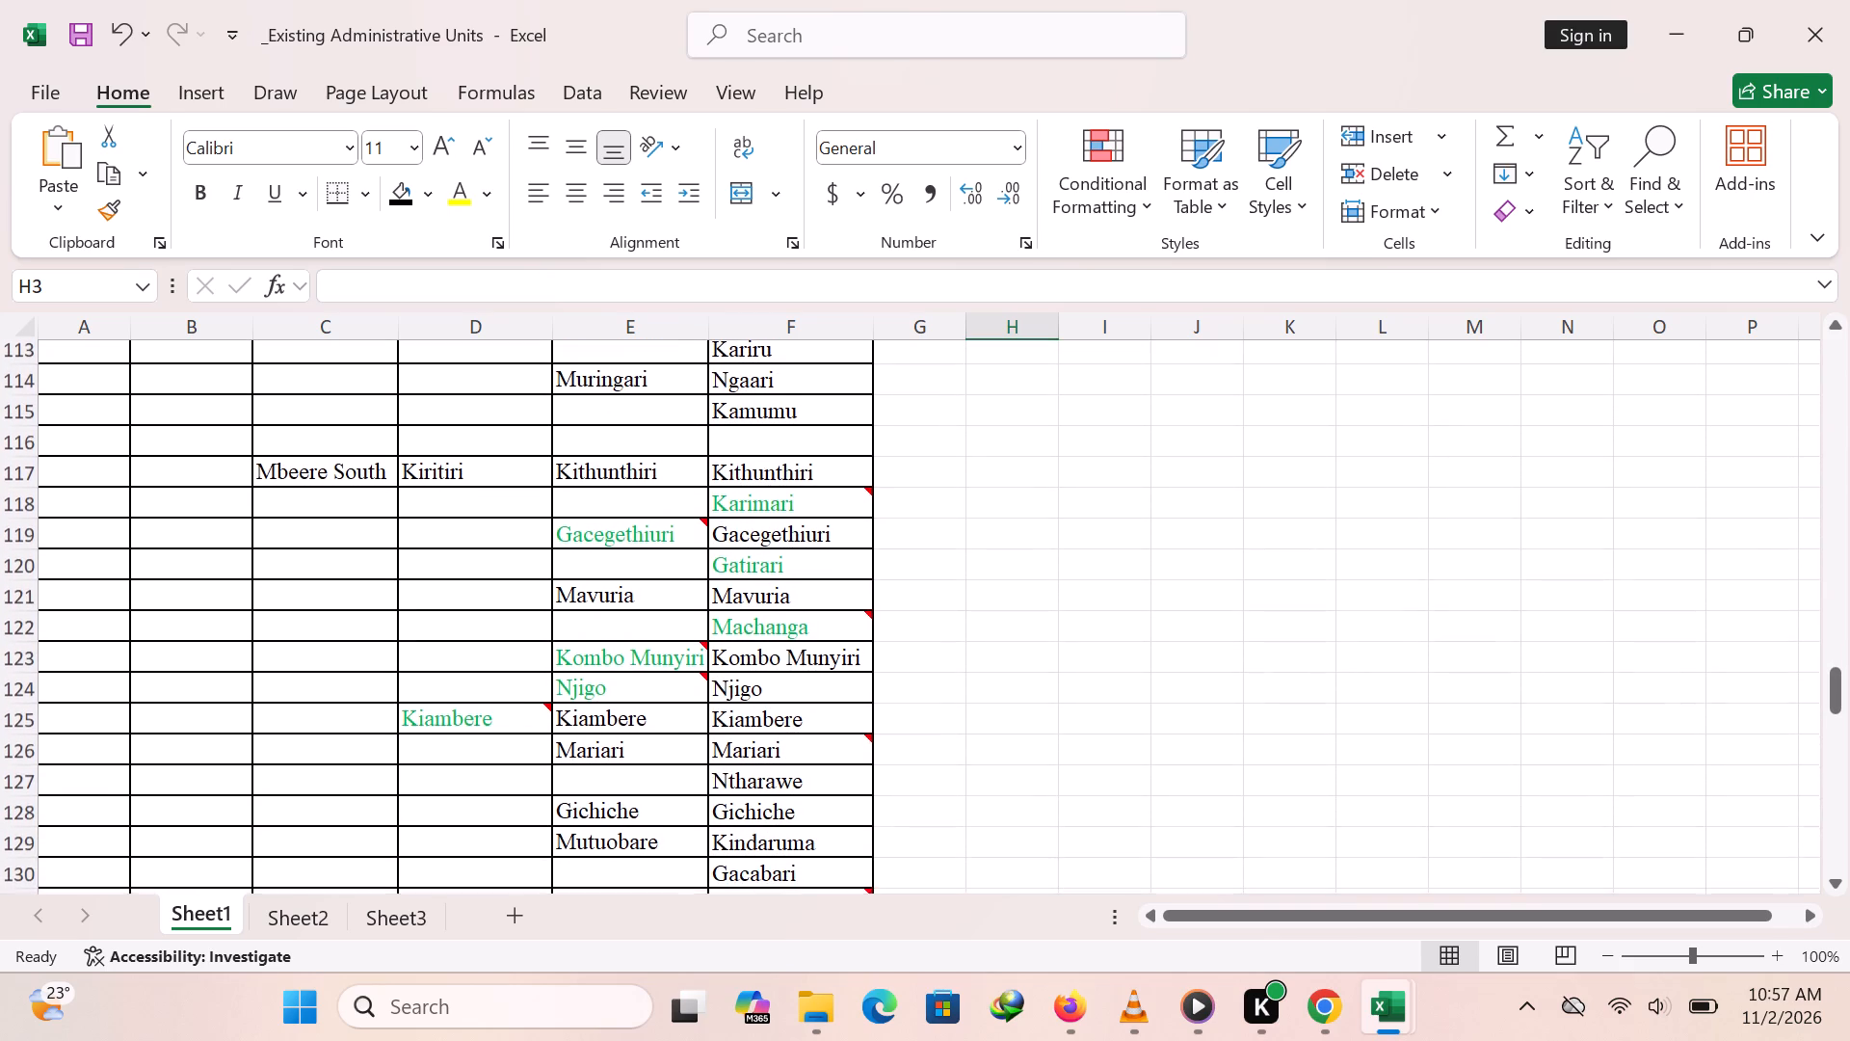
scroll(886, 595, down, 1)
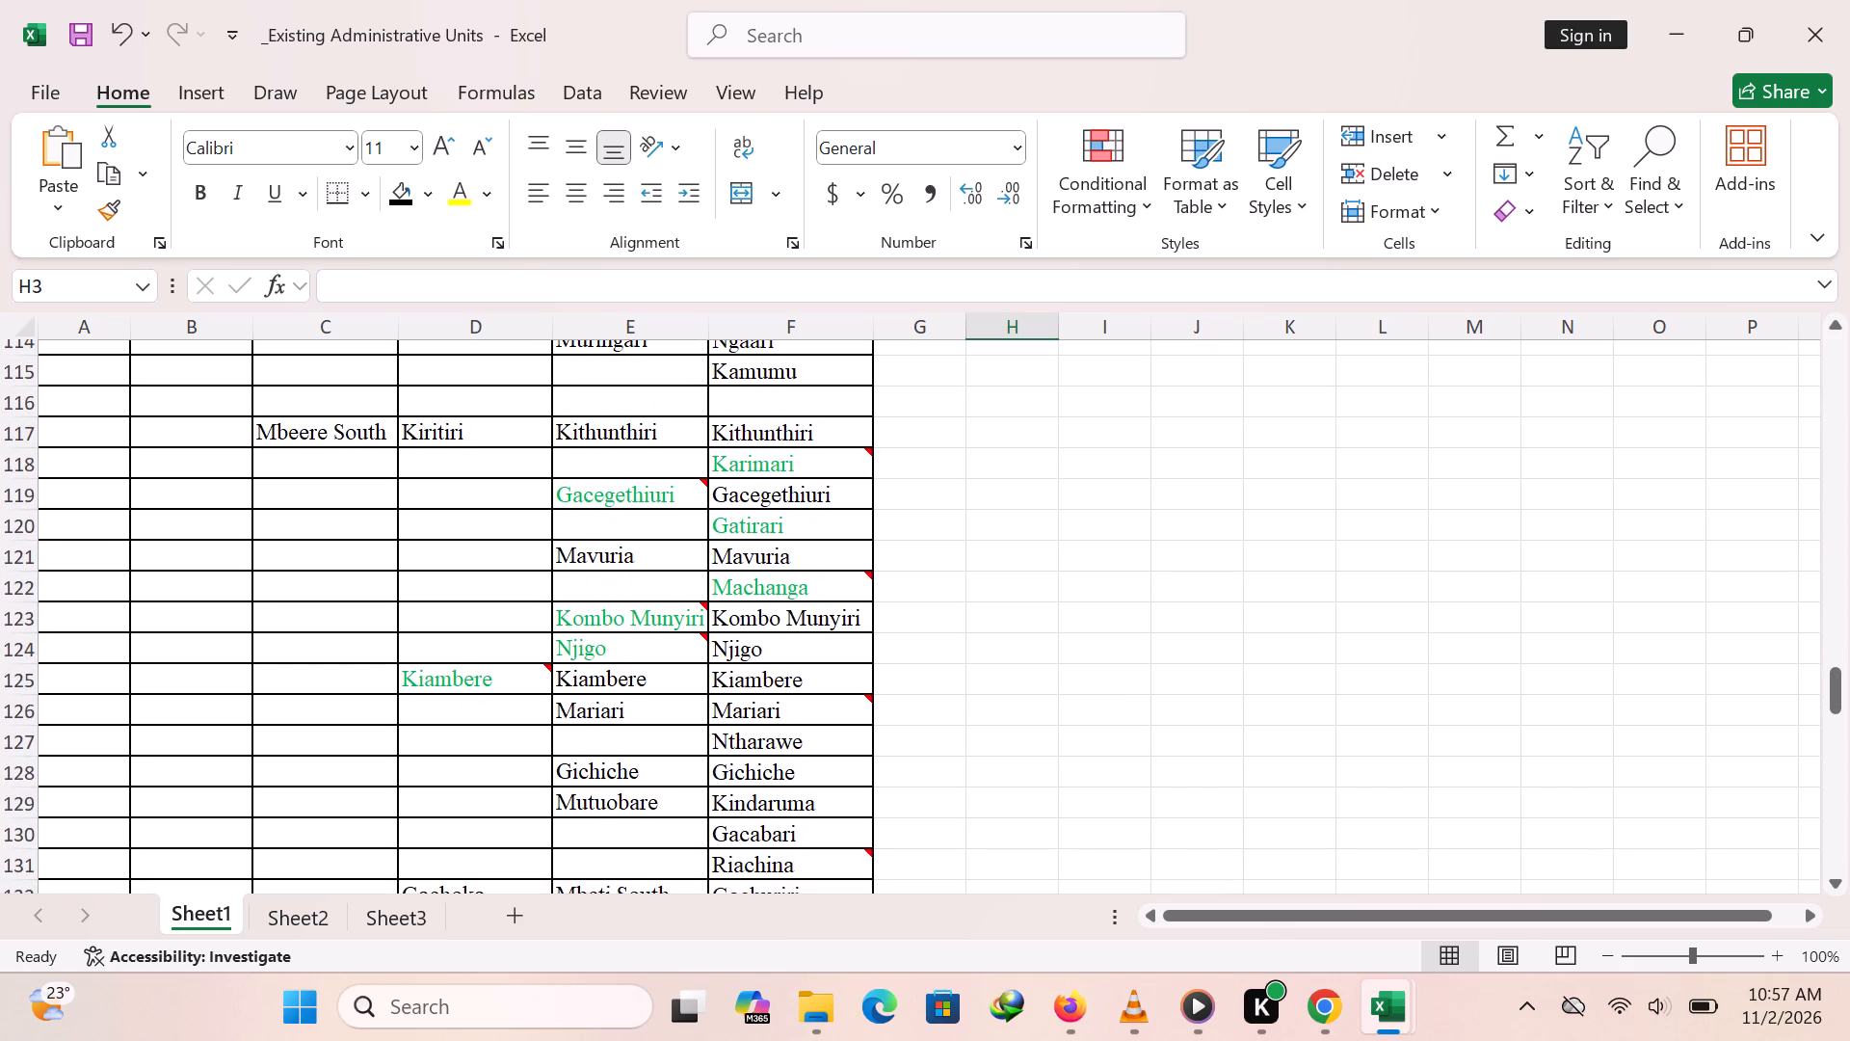
scroll(886, 595, down, 2)
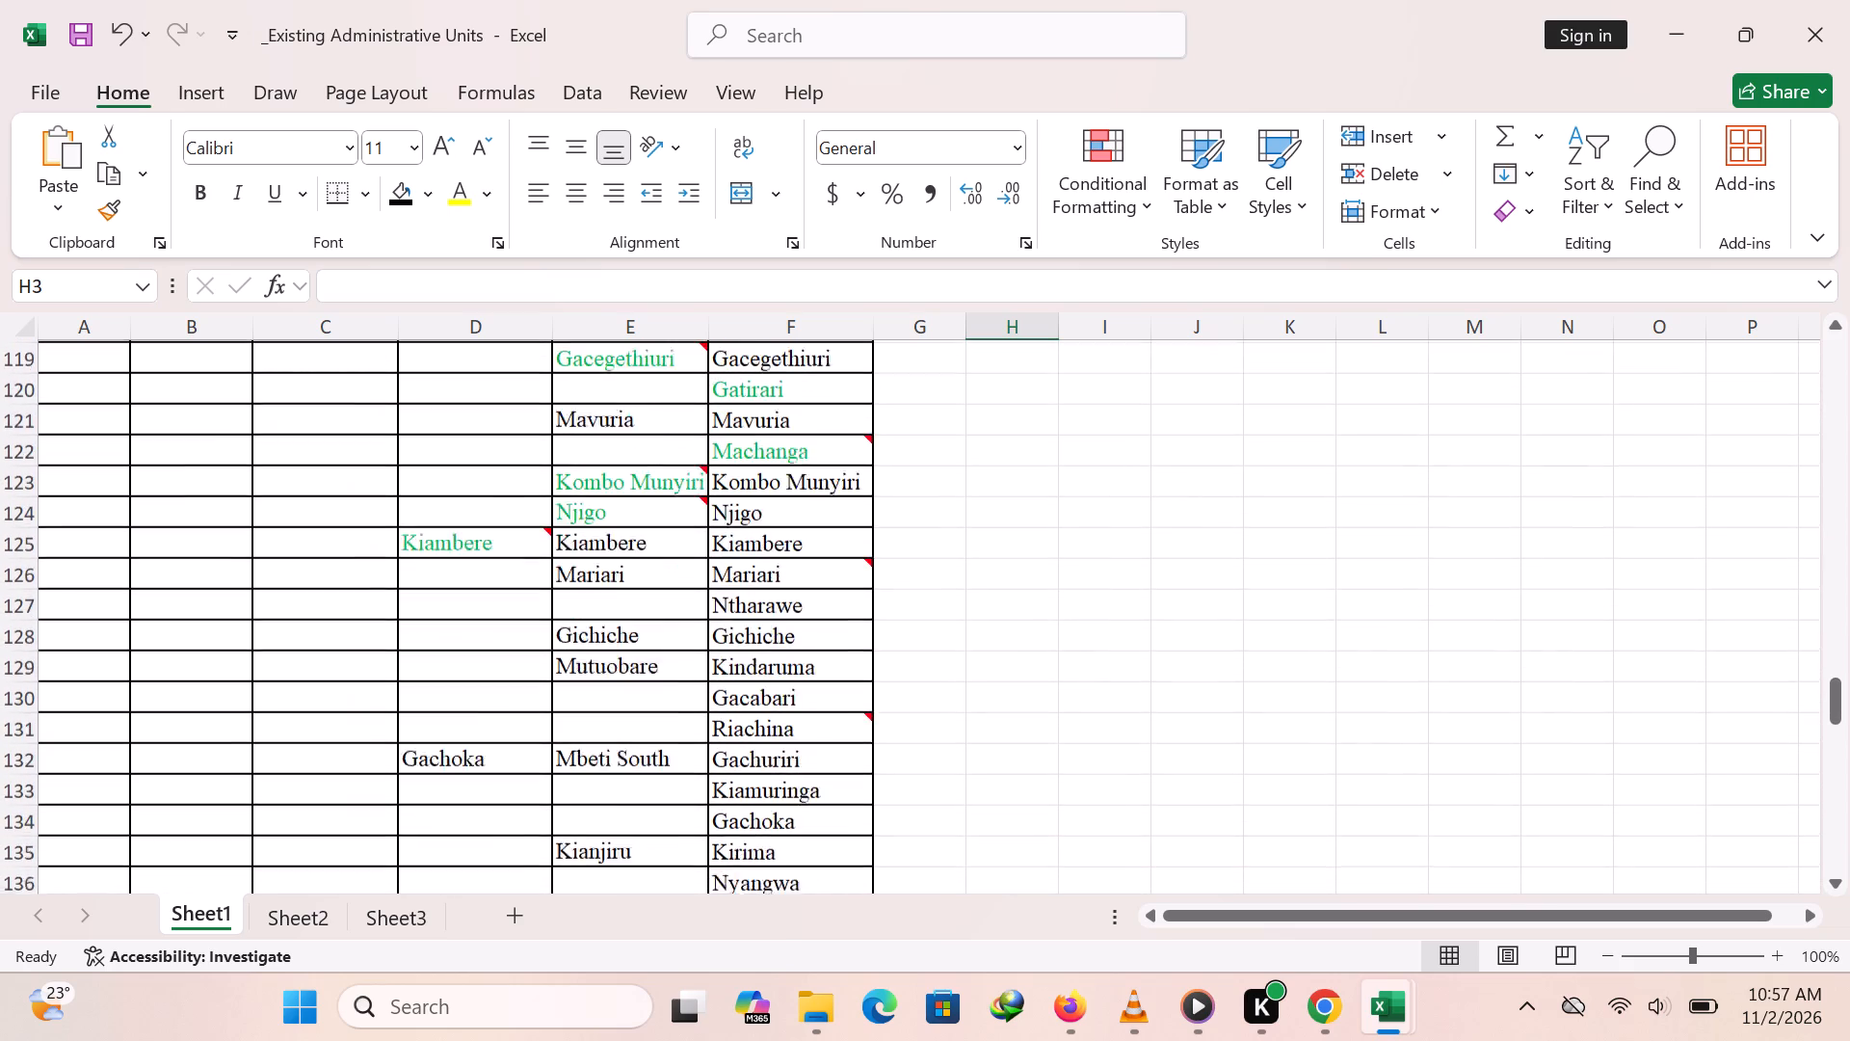
scroll(886, 595, down, 2)
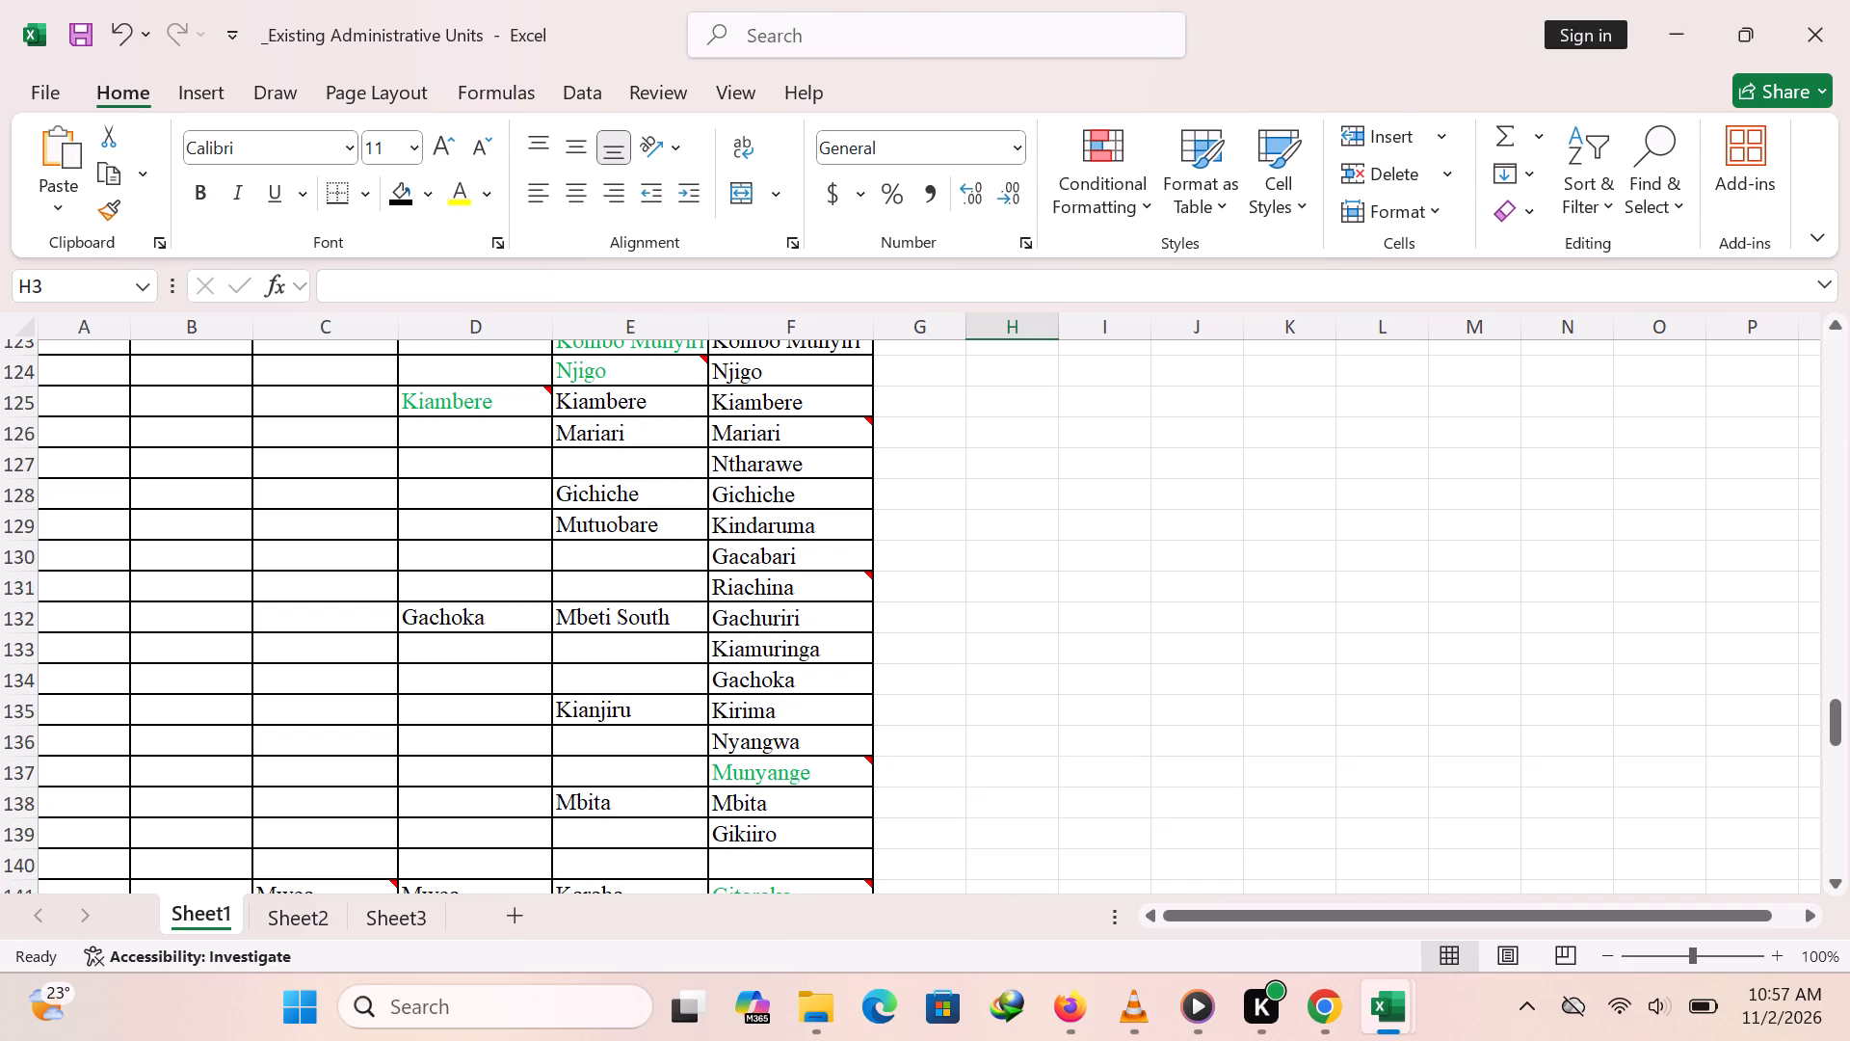
scroll(825, 628, down, 2)
scroll(825, 628, left, 1)
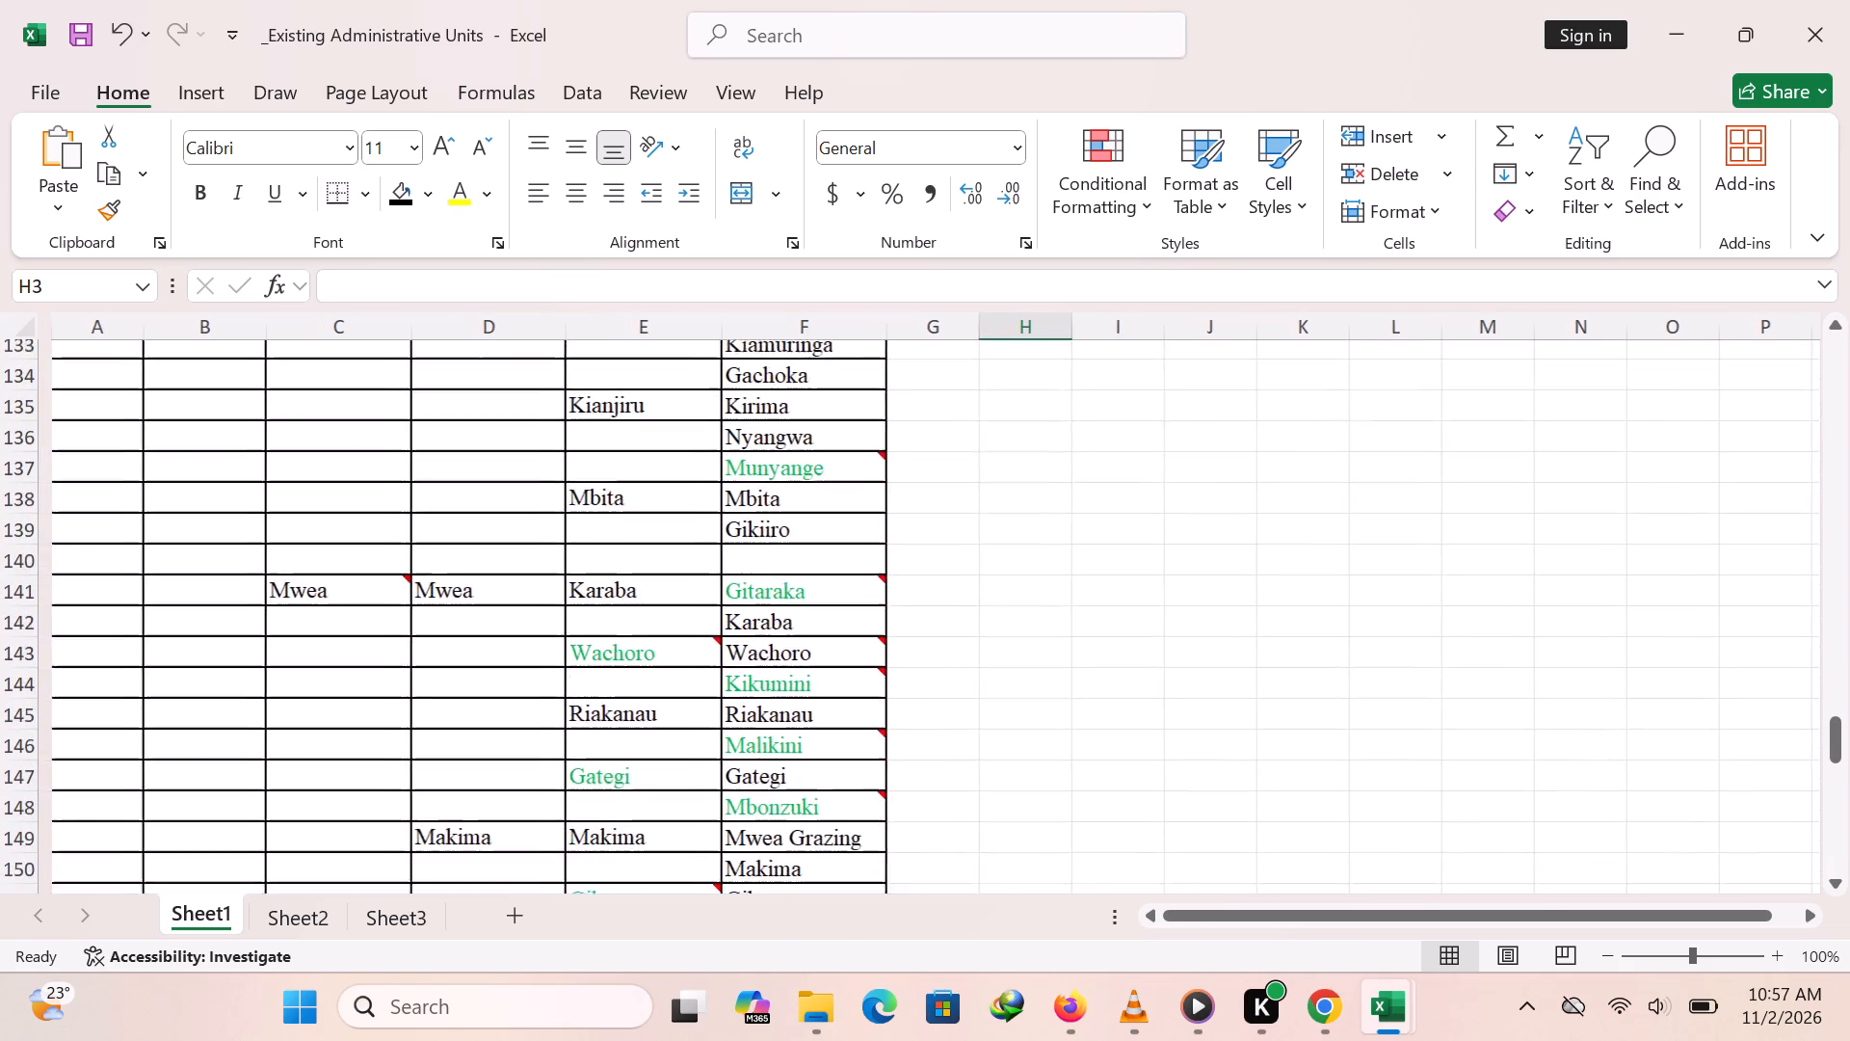
Zoom the sheet to 90% and rename the sub-location Munyange in cell F137 under Kianjiru as Kamunyange.
scroll(825, 628, left, 1)
scroll(825, 628, up, 1)
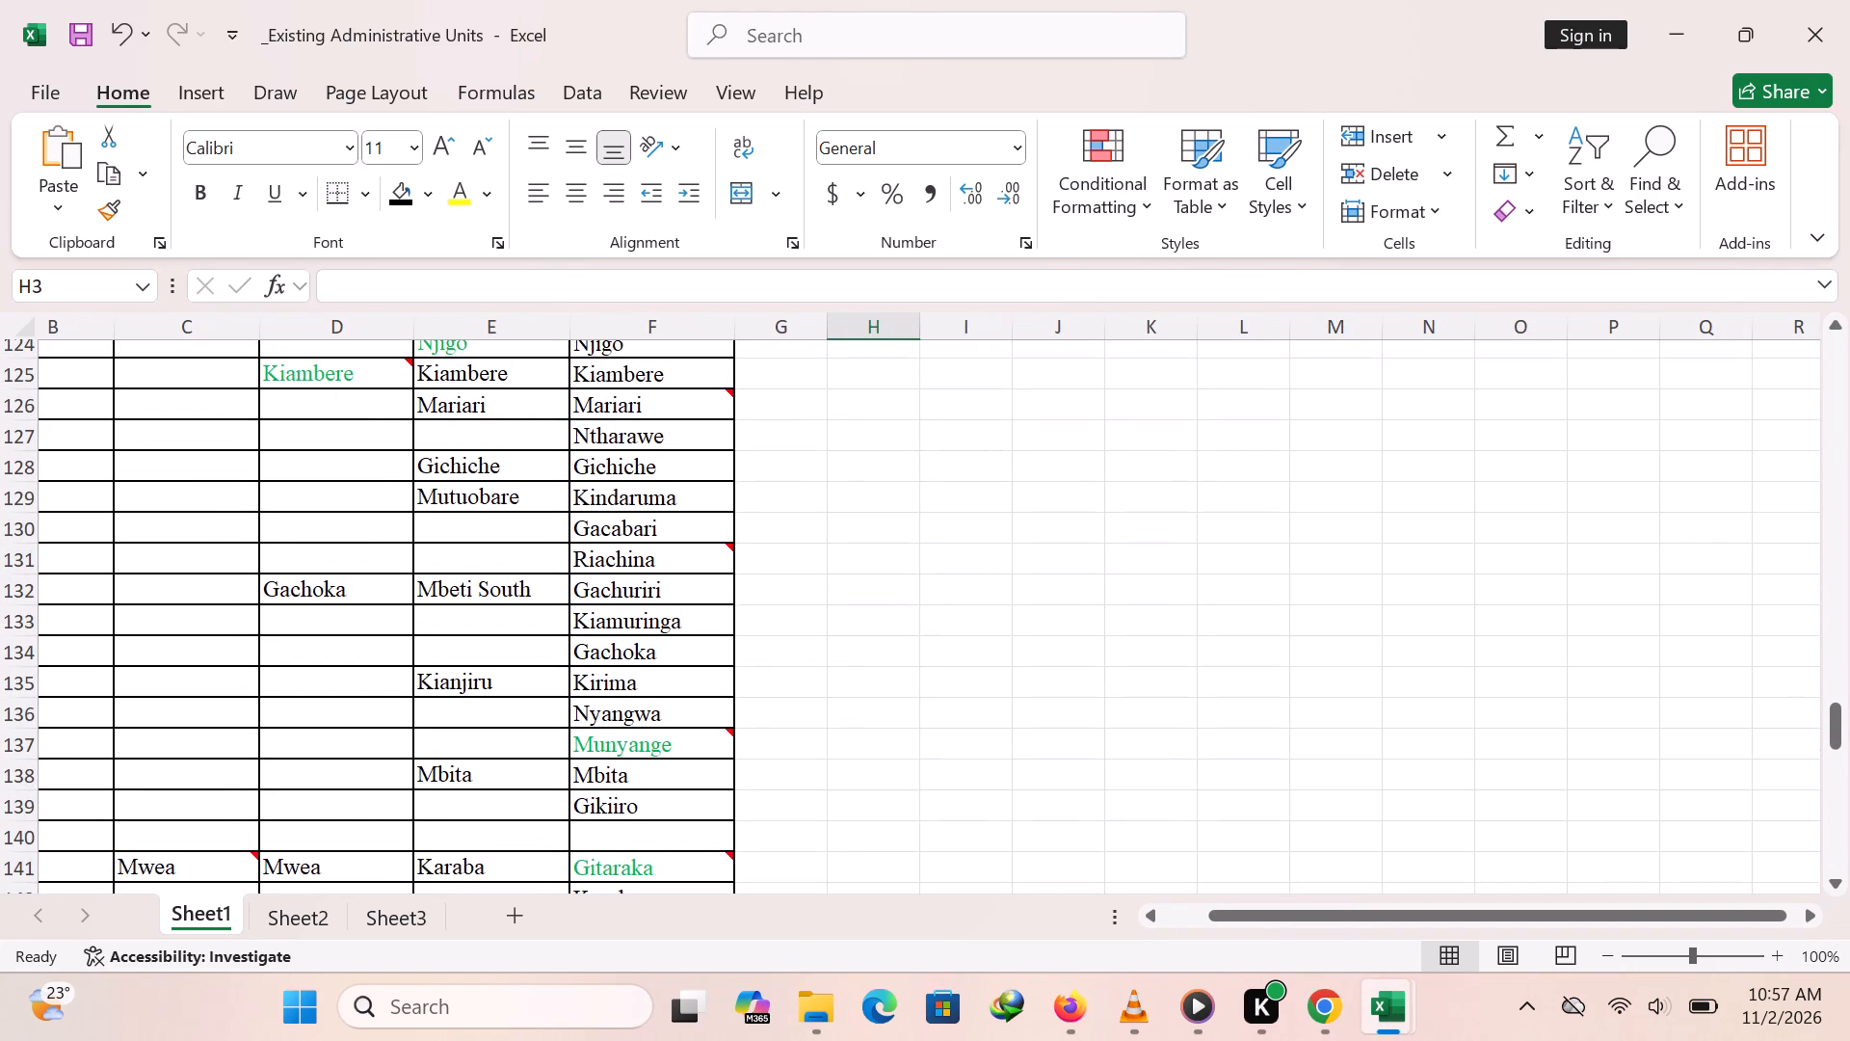
click(1609, 952)
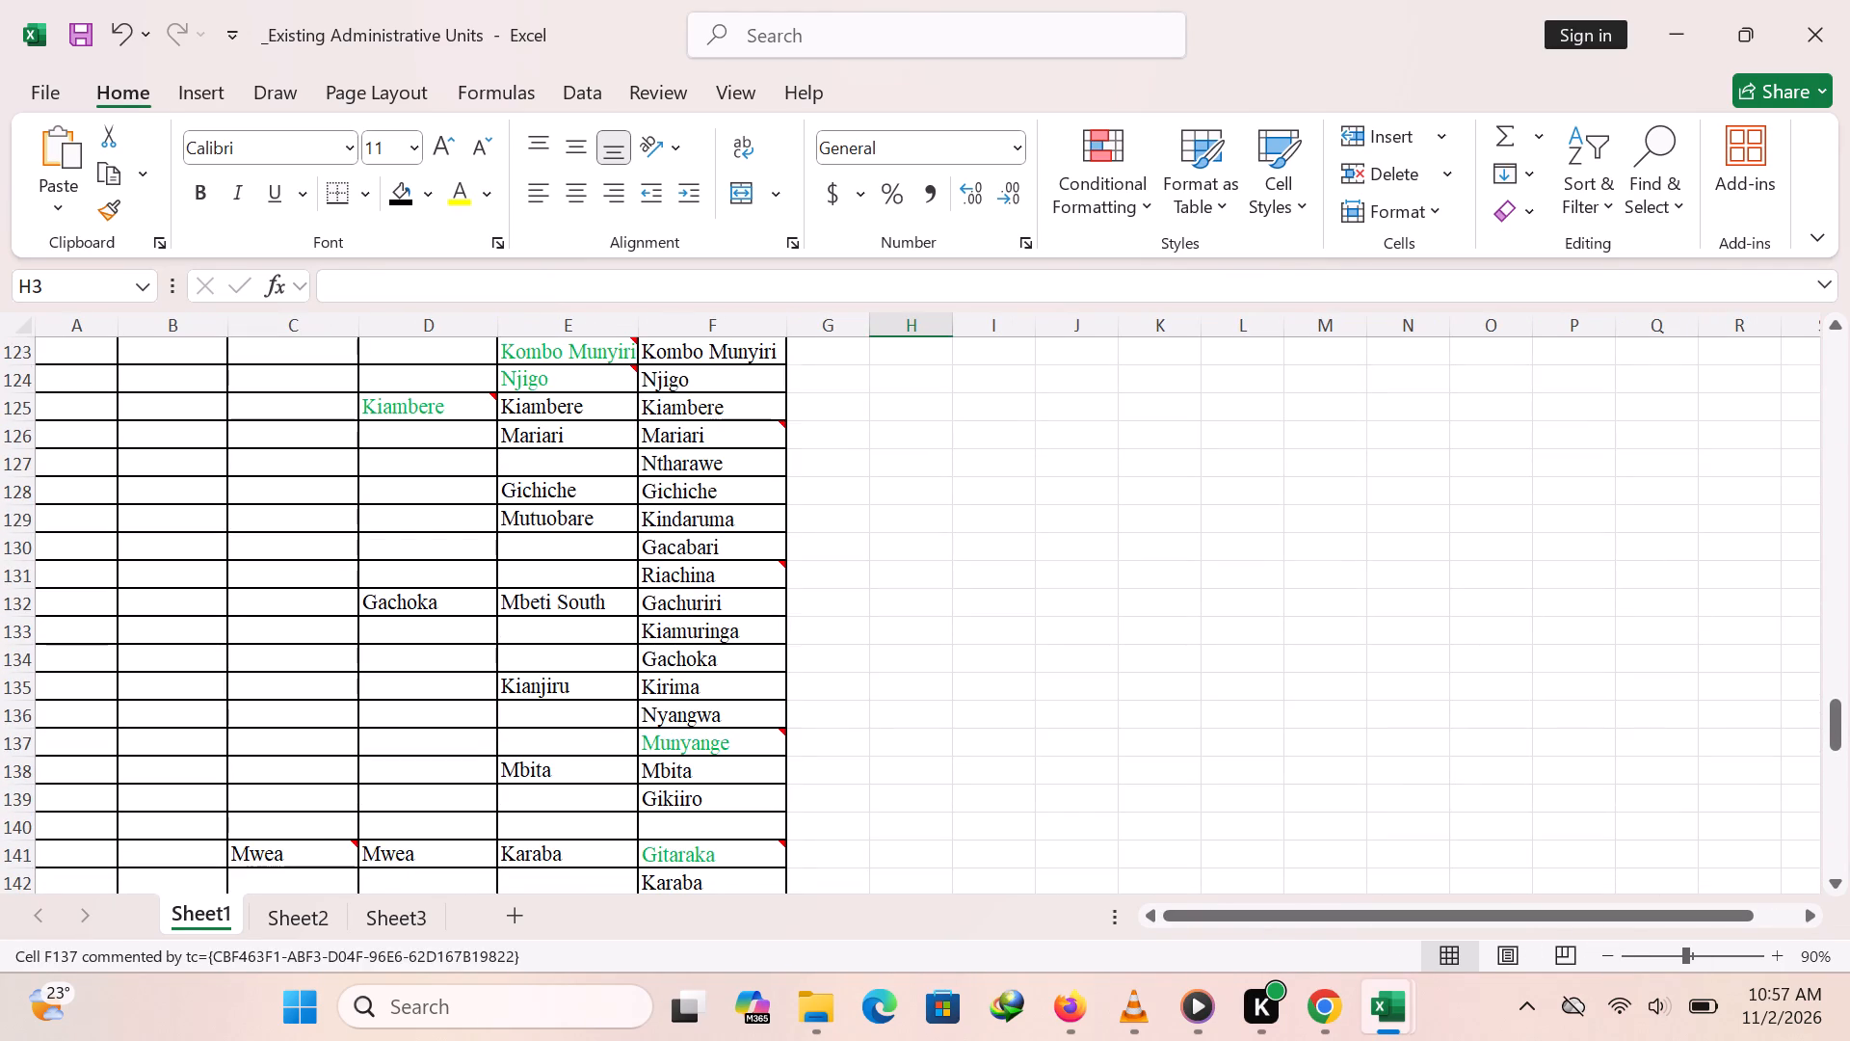
click(654, 751)
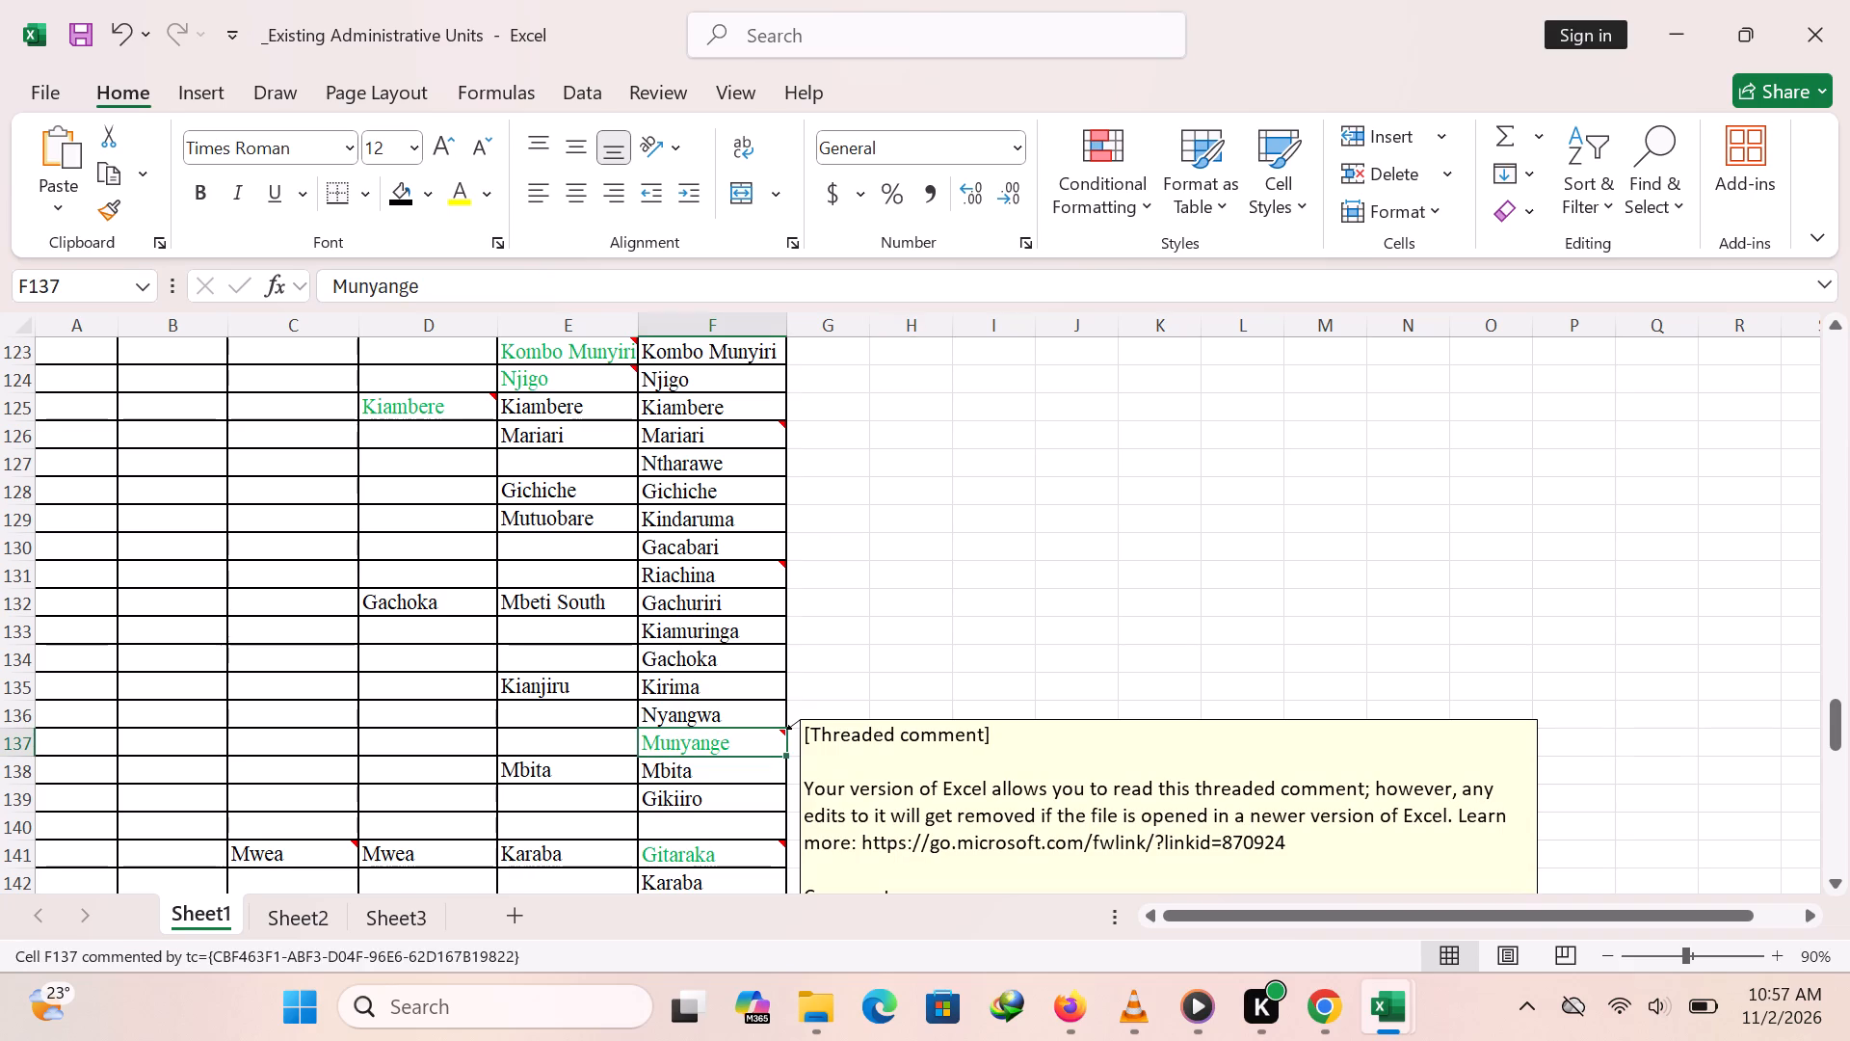
double_click(660, 745)
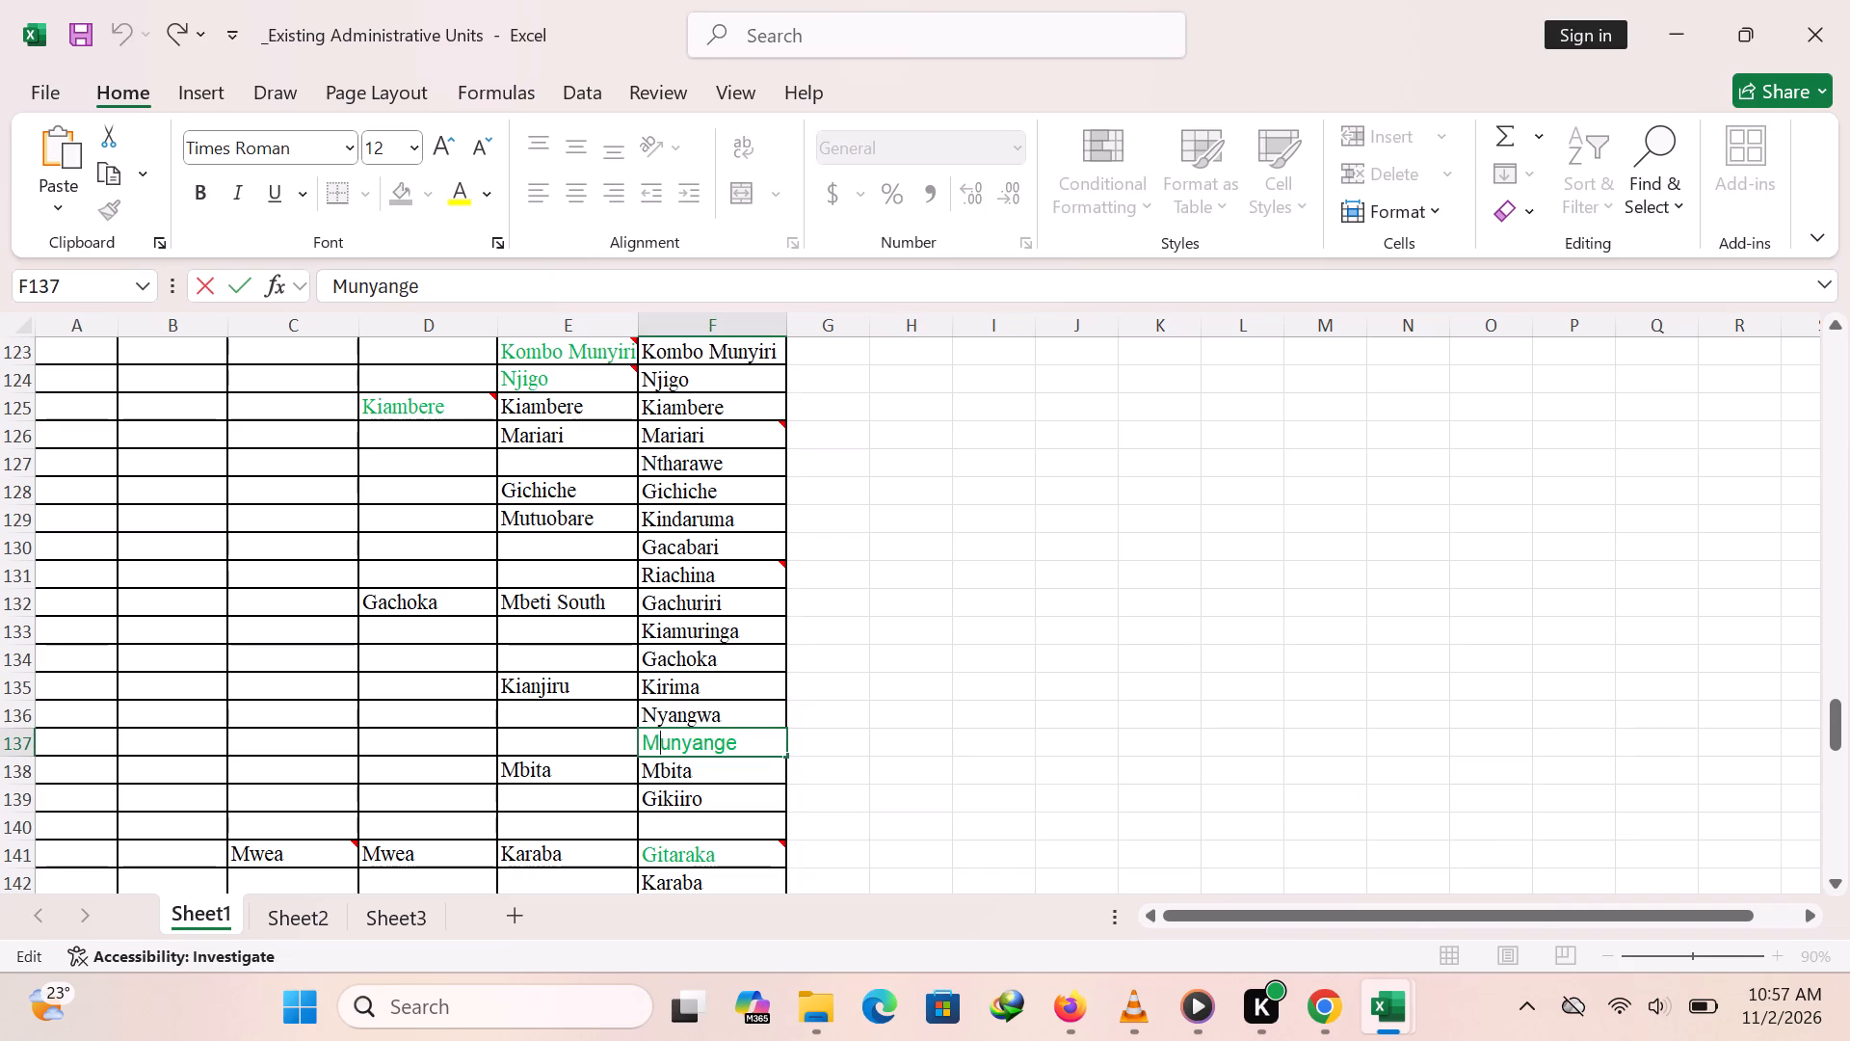
key(BackSpace)
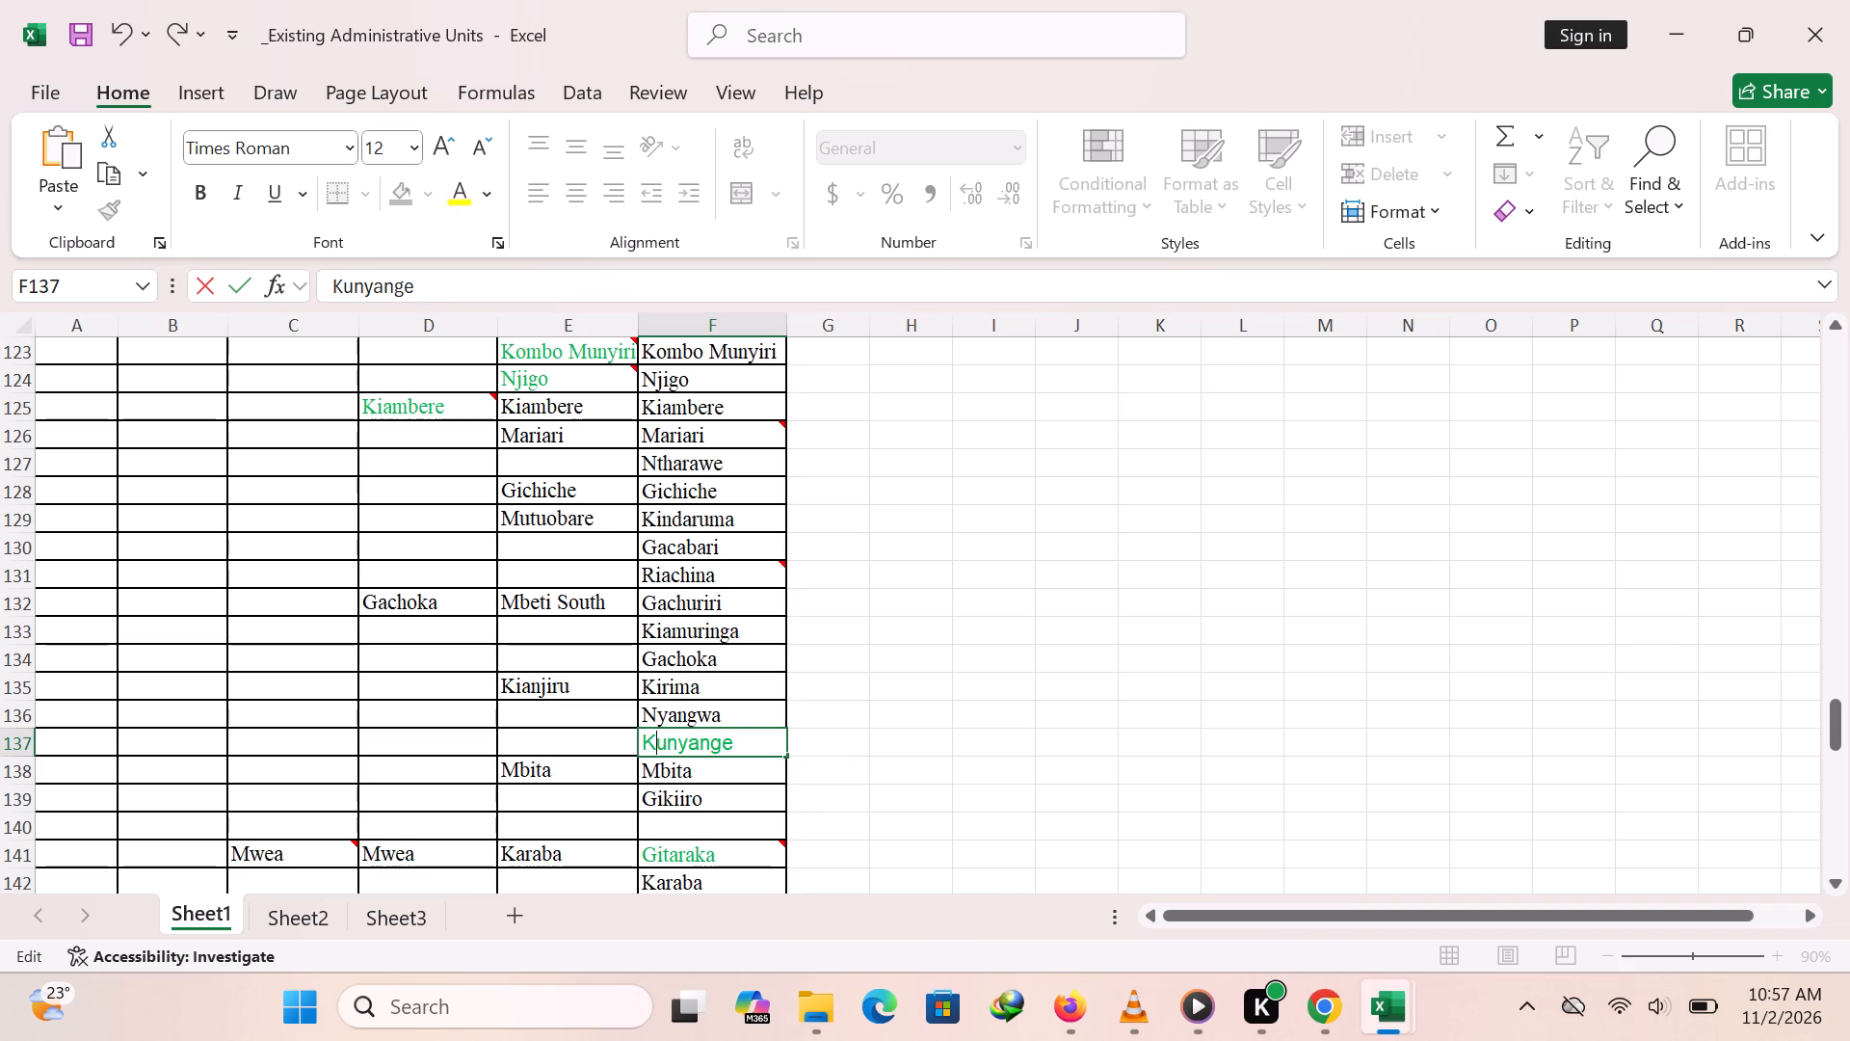
text(am)
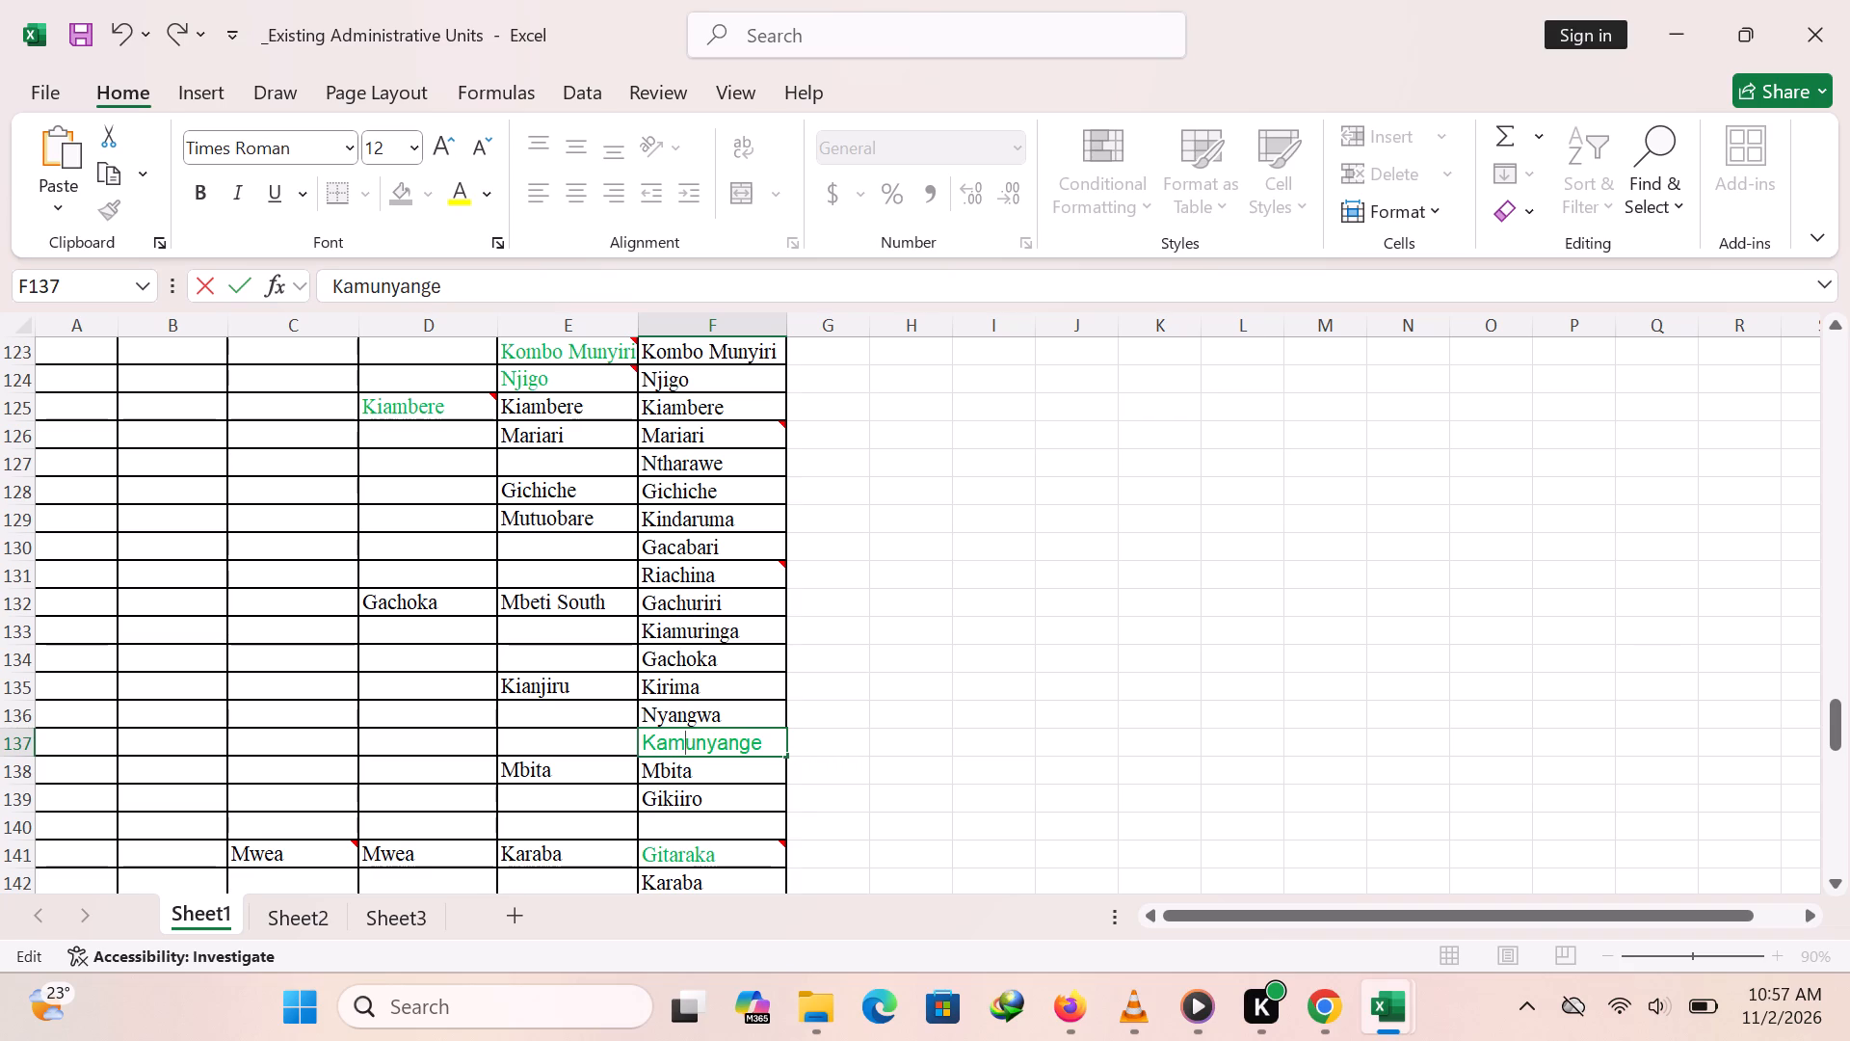
click(719, 717)
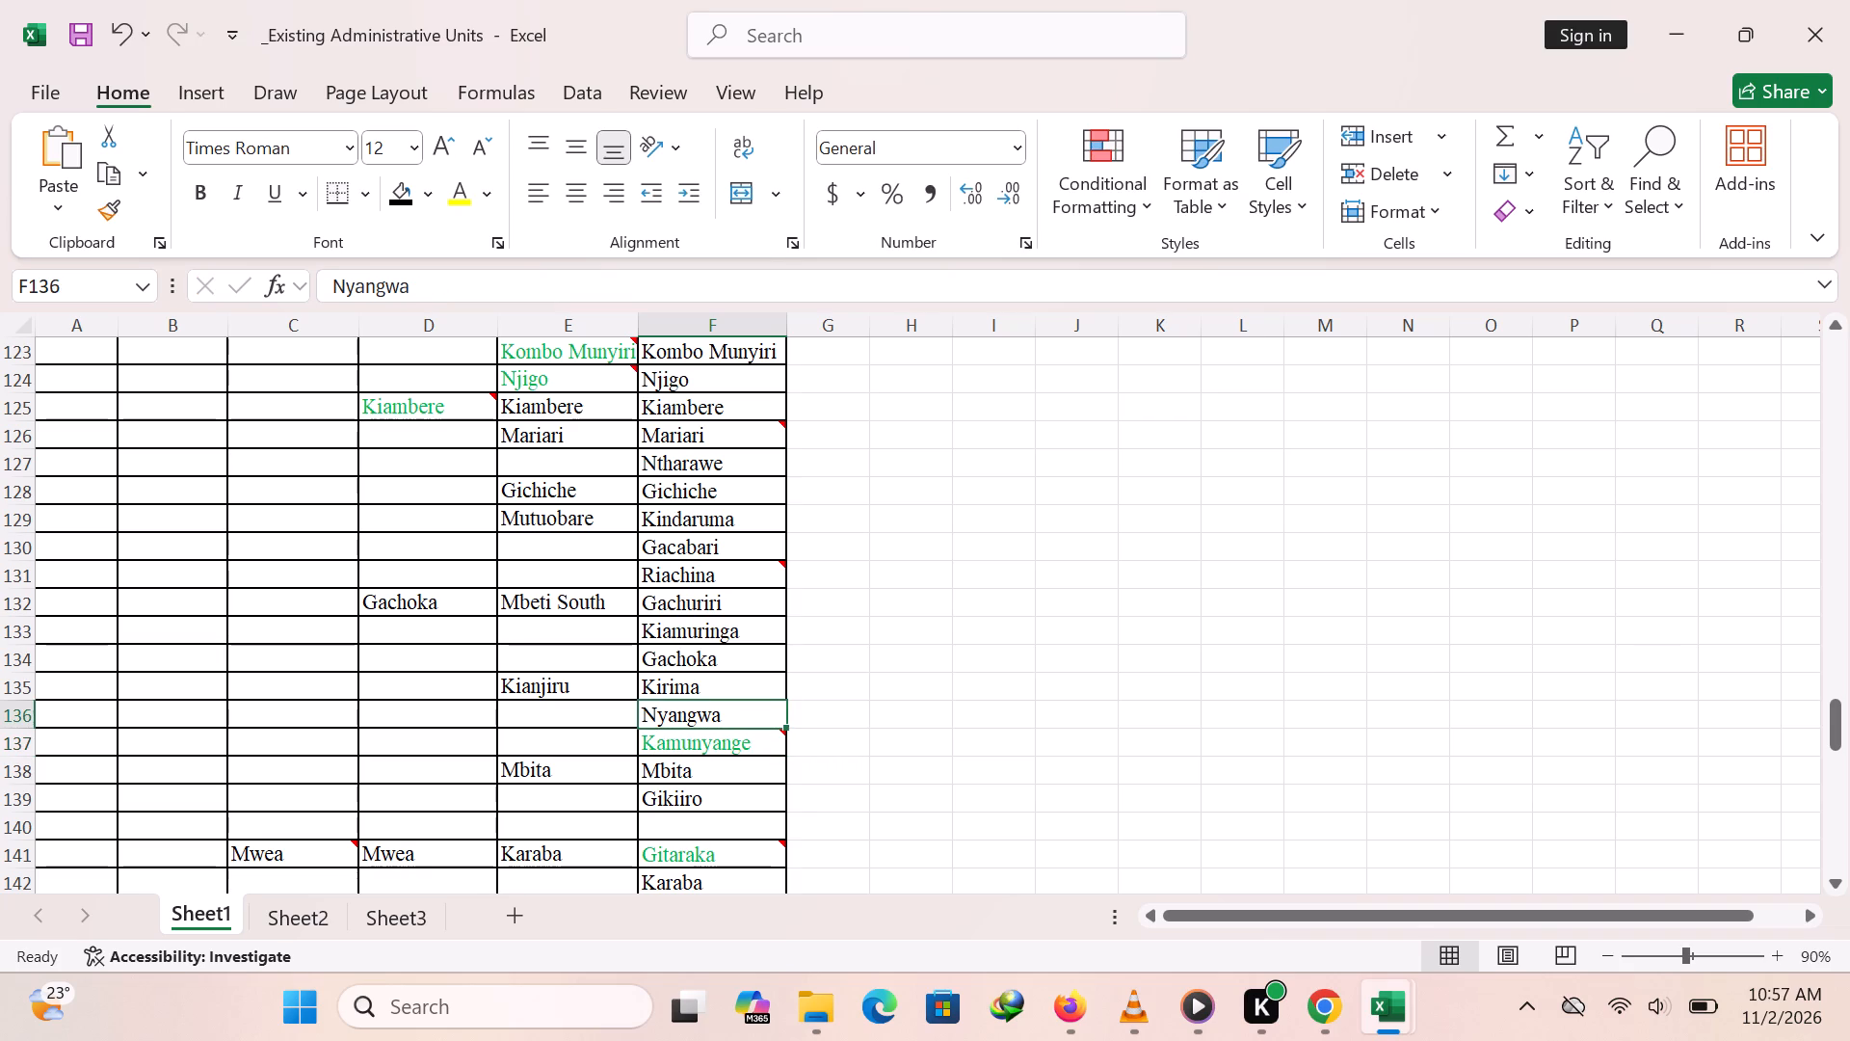
Review the existing unit names from the Gachoka rows up through Mbeere South to the Mbeere North rows.
click(720, 641)
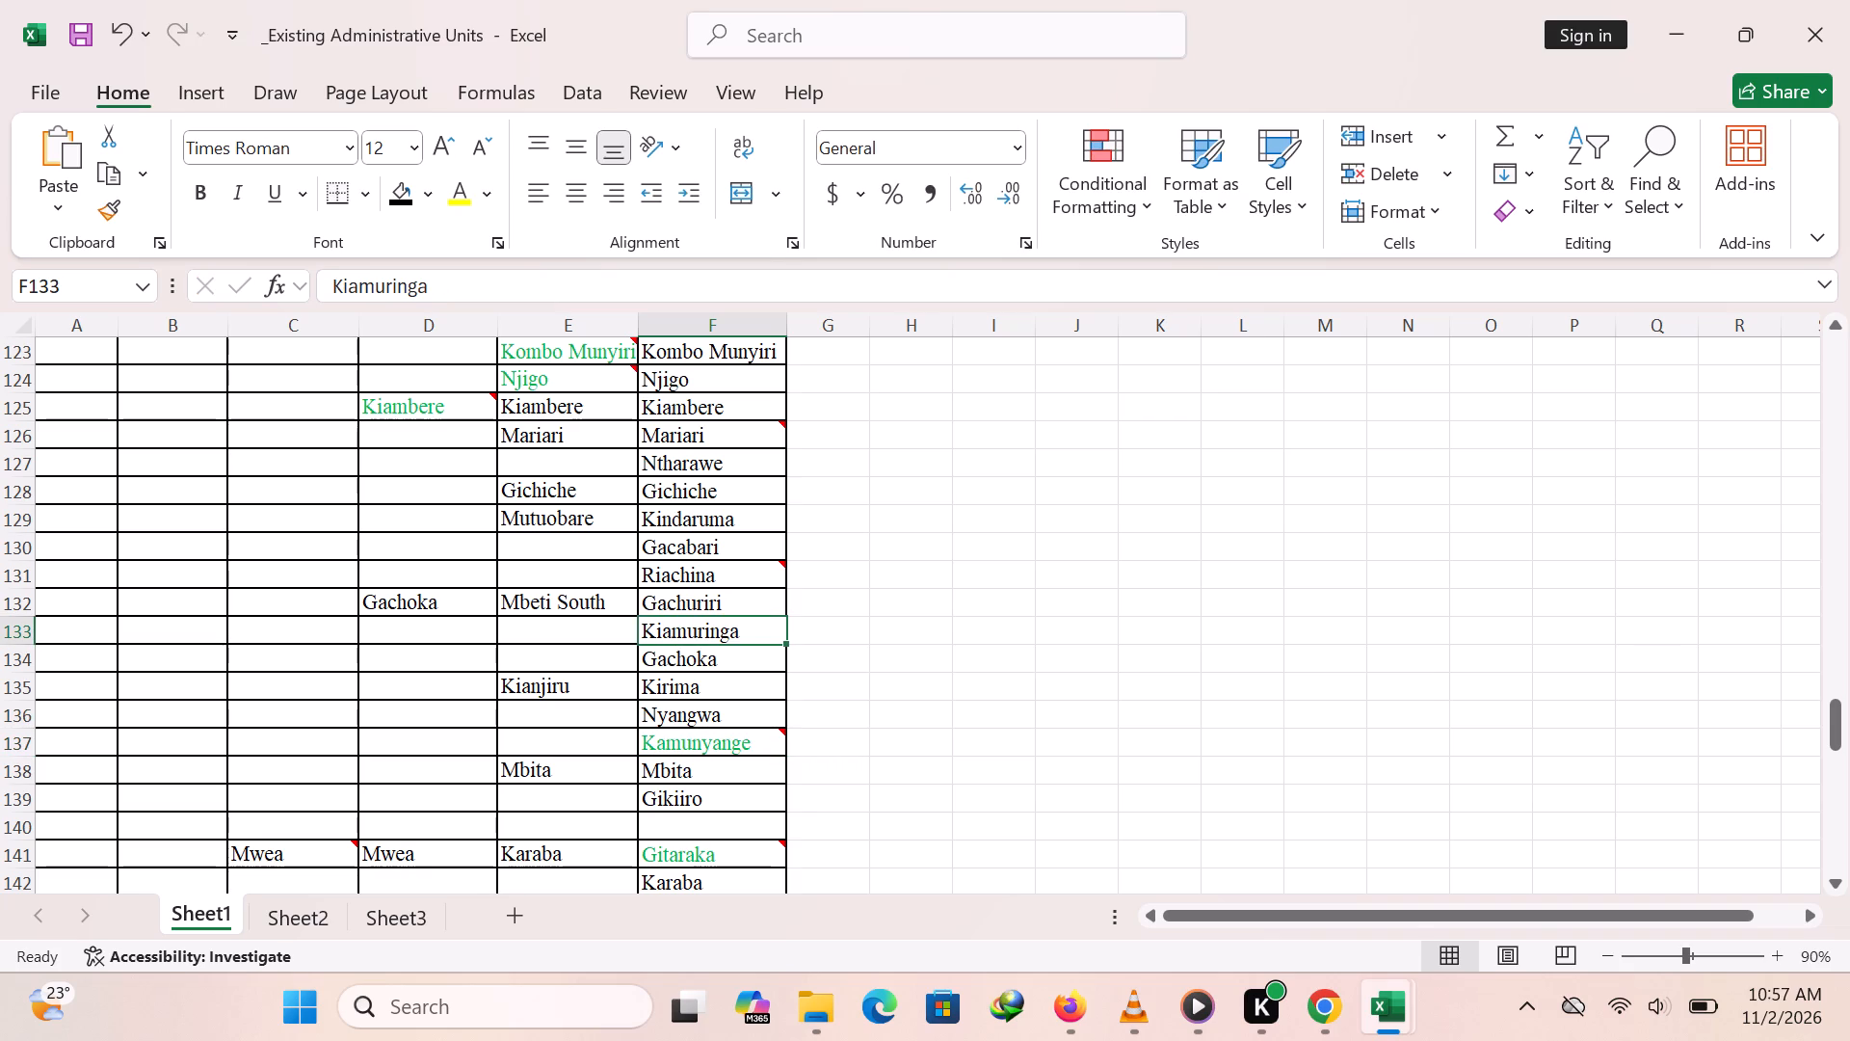
click(729, 609)
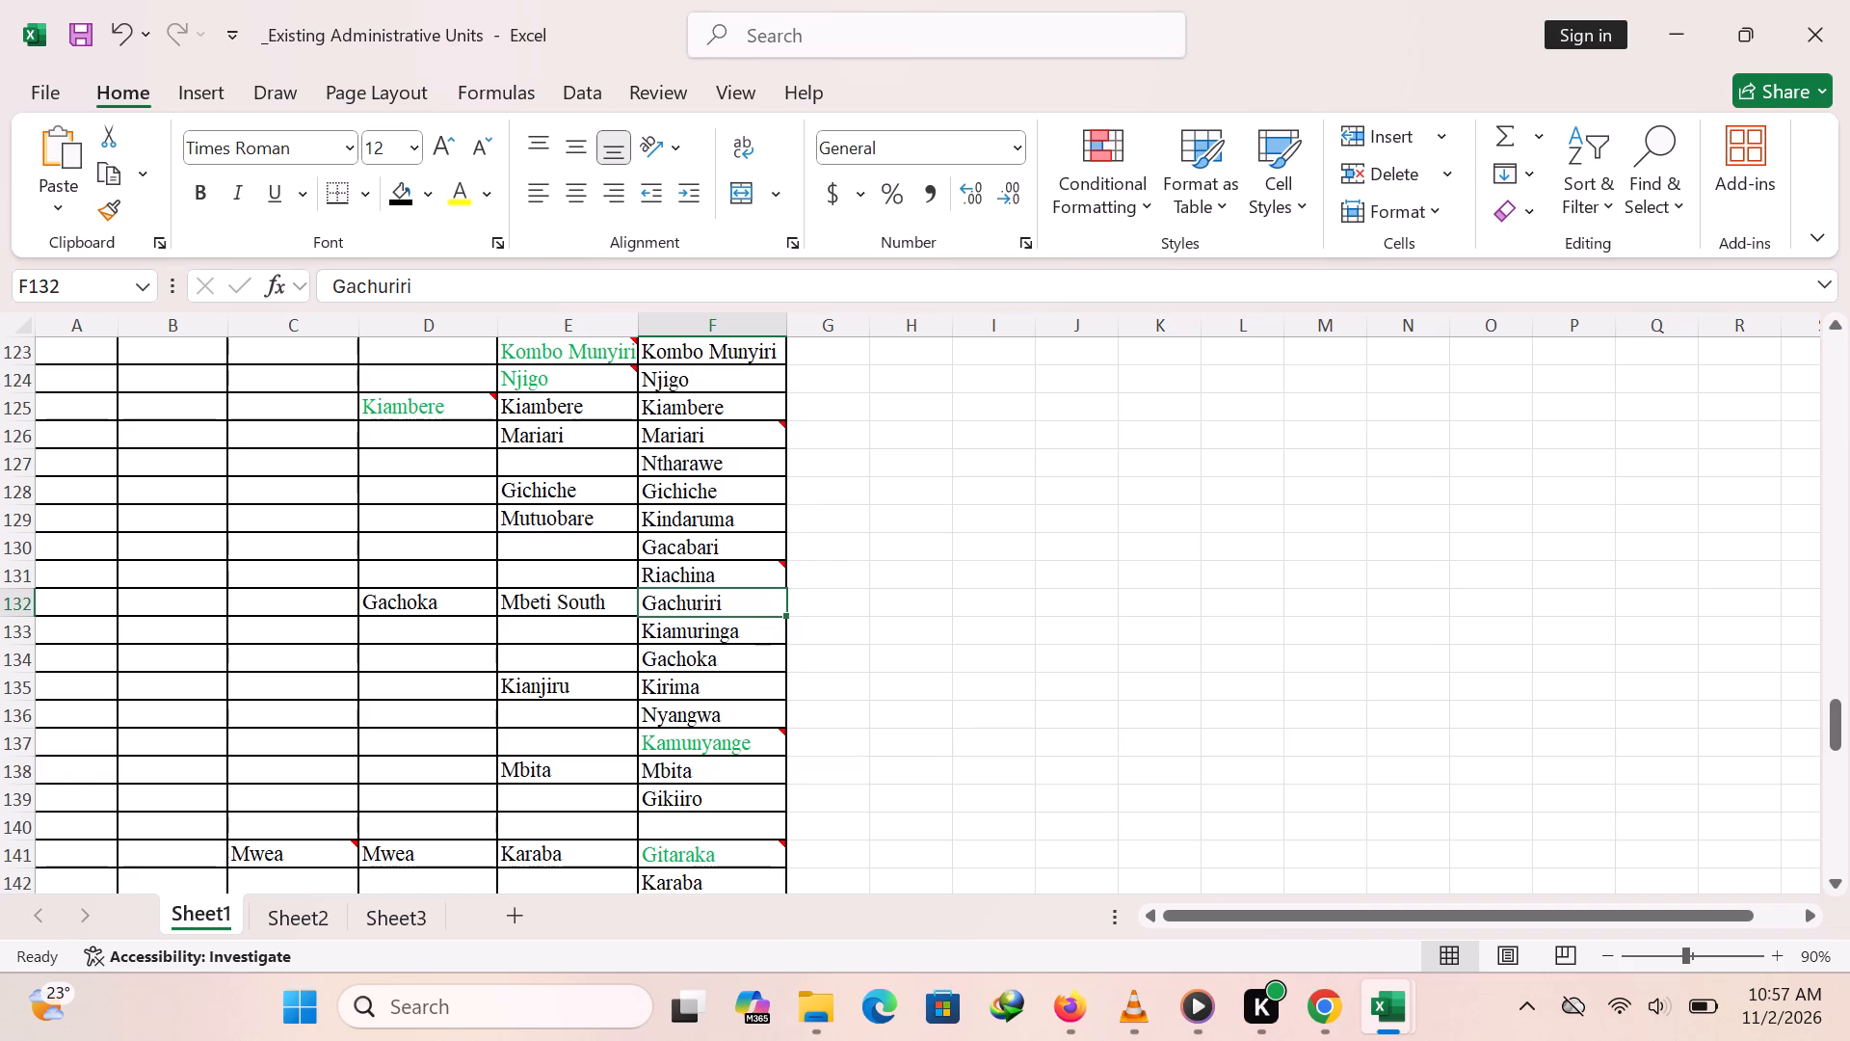
scroll(724, 618, up, 2)
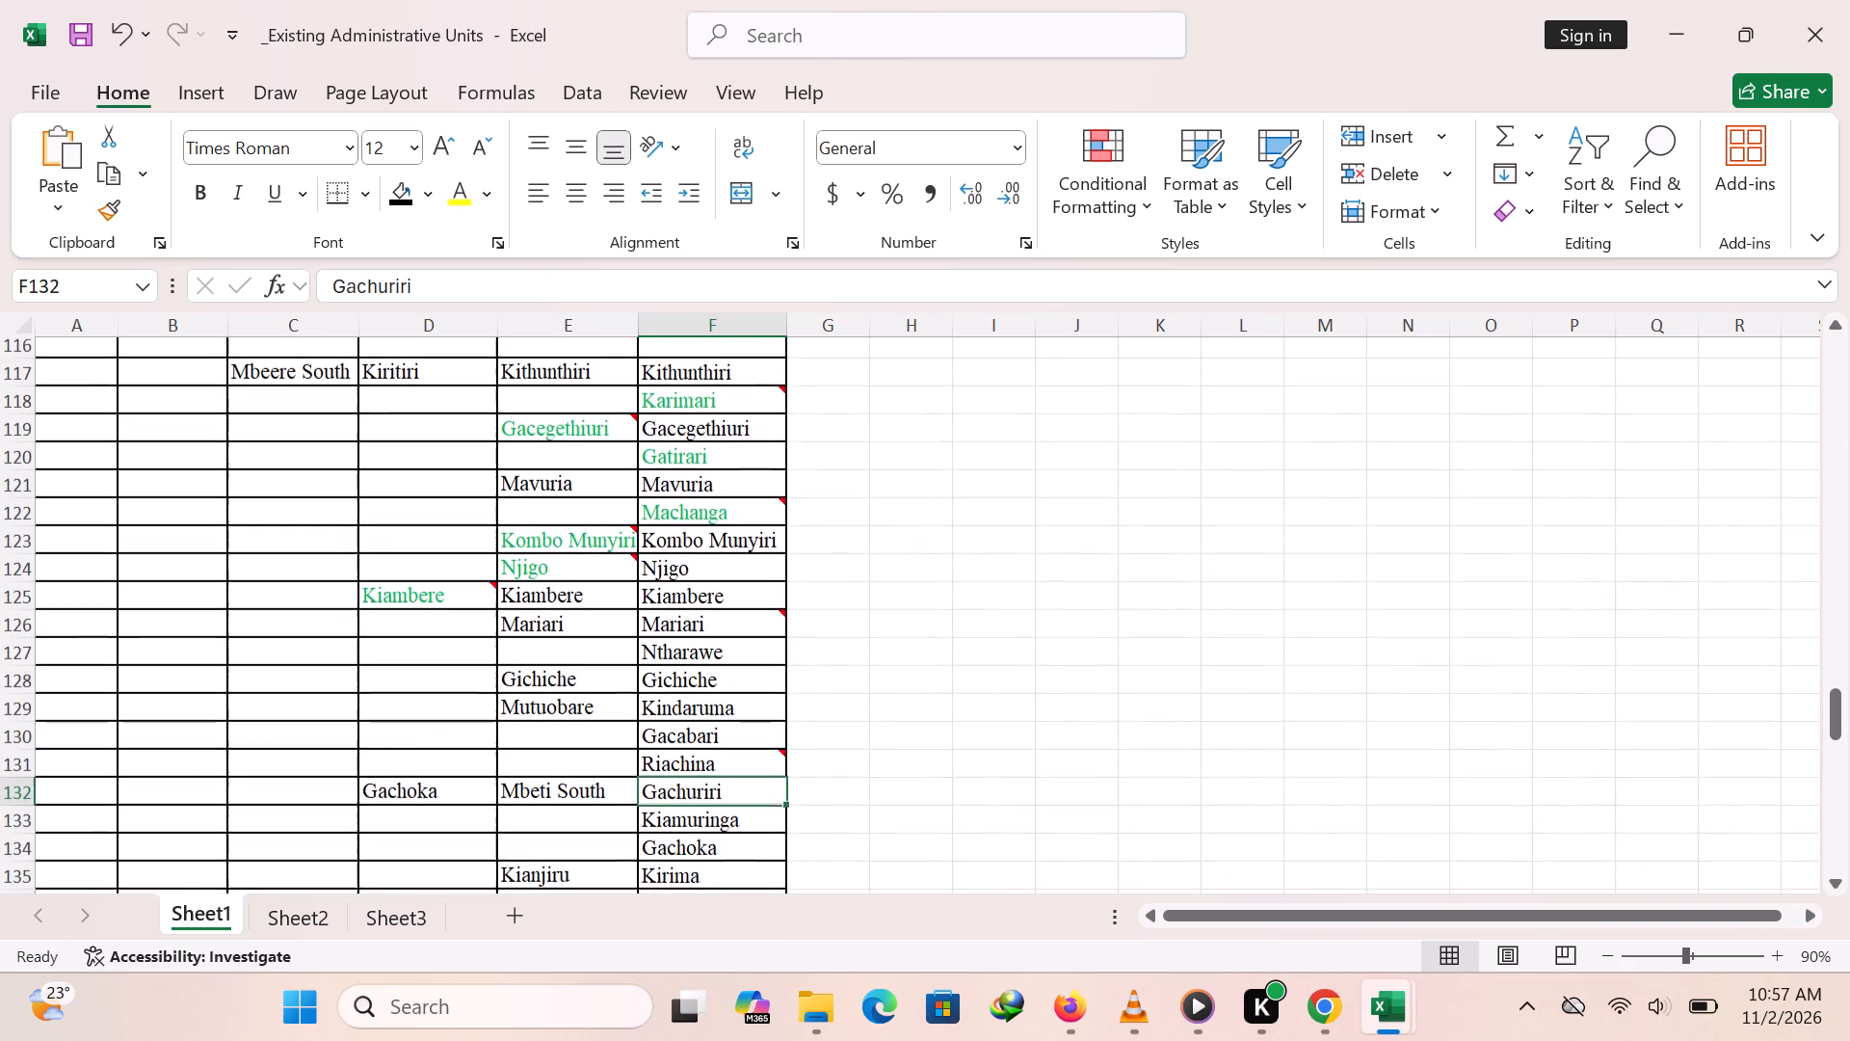
scroll(724, 618, up, 2)
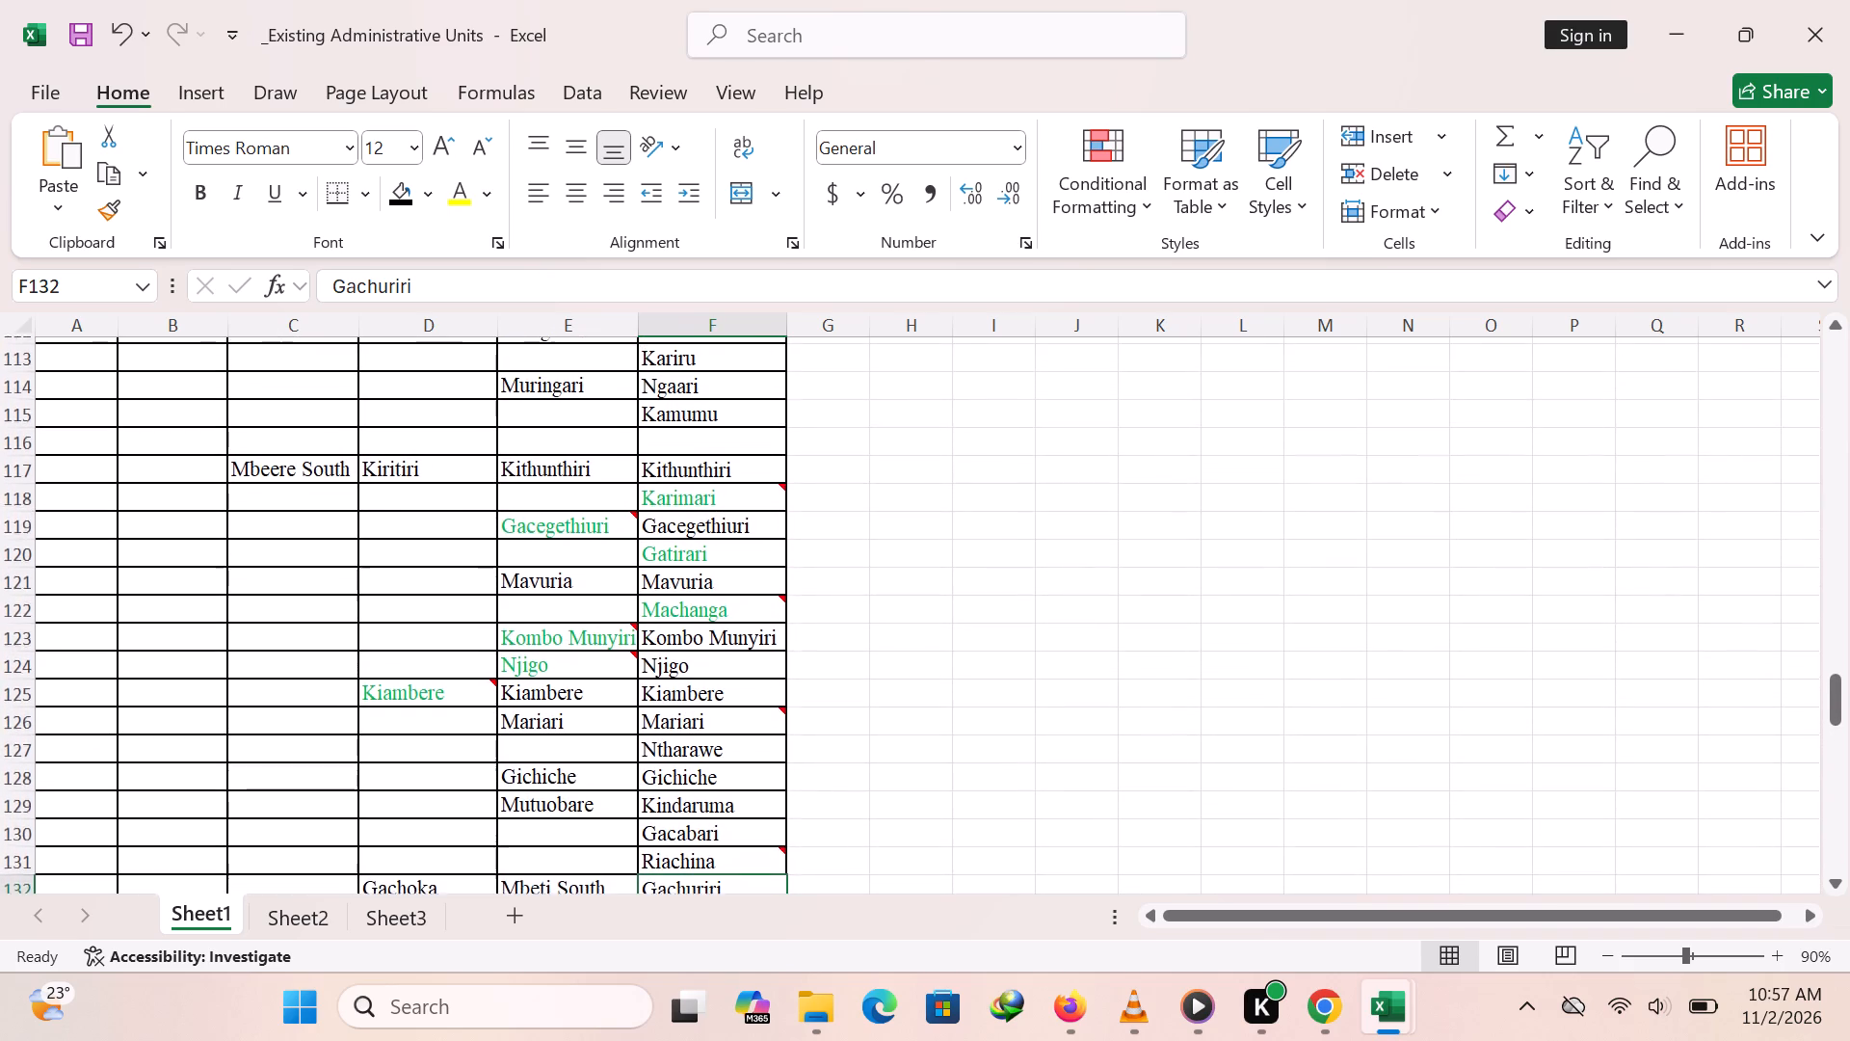
scroll(724, 618, up, 1)
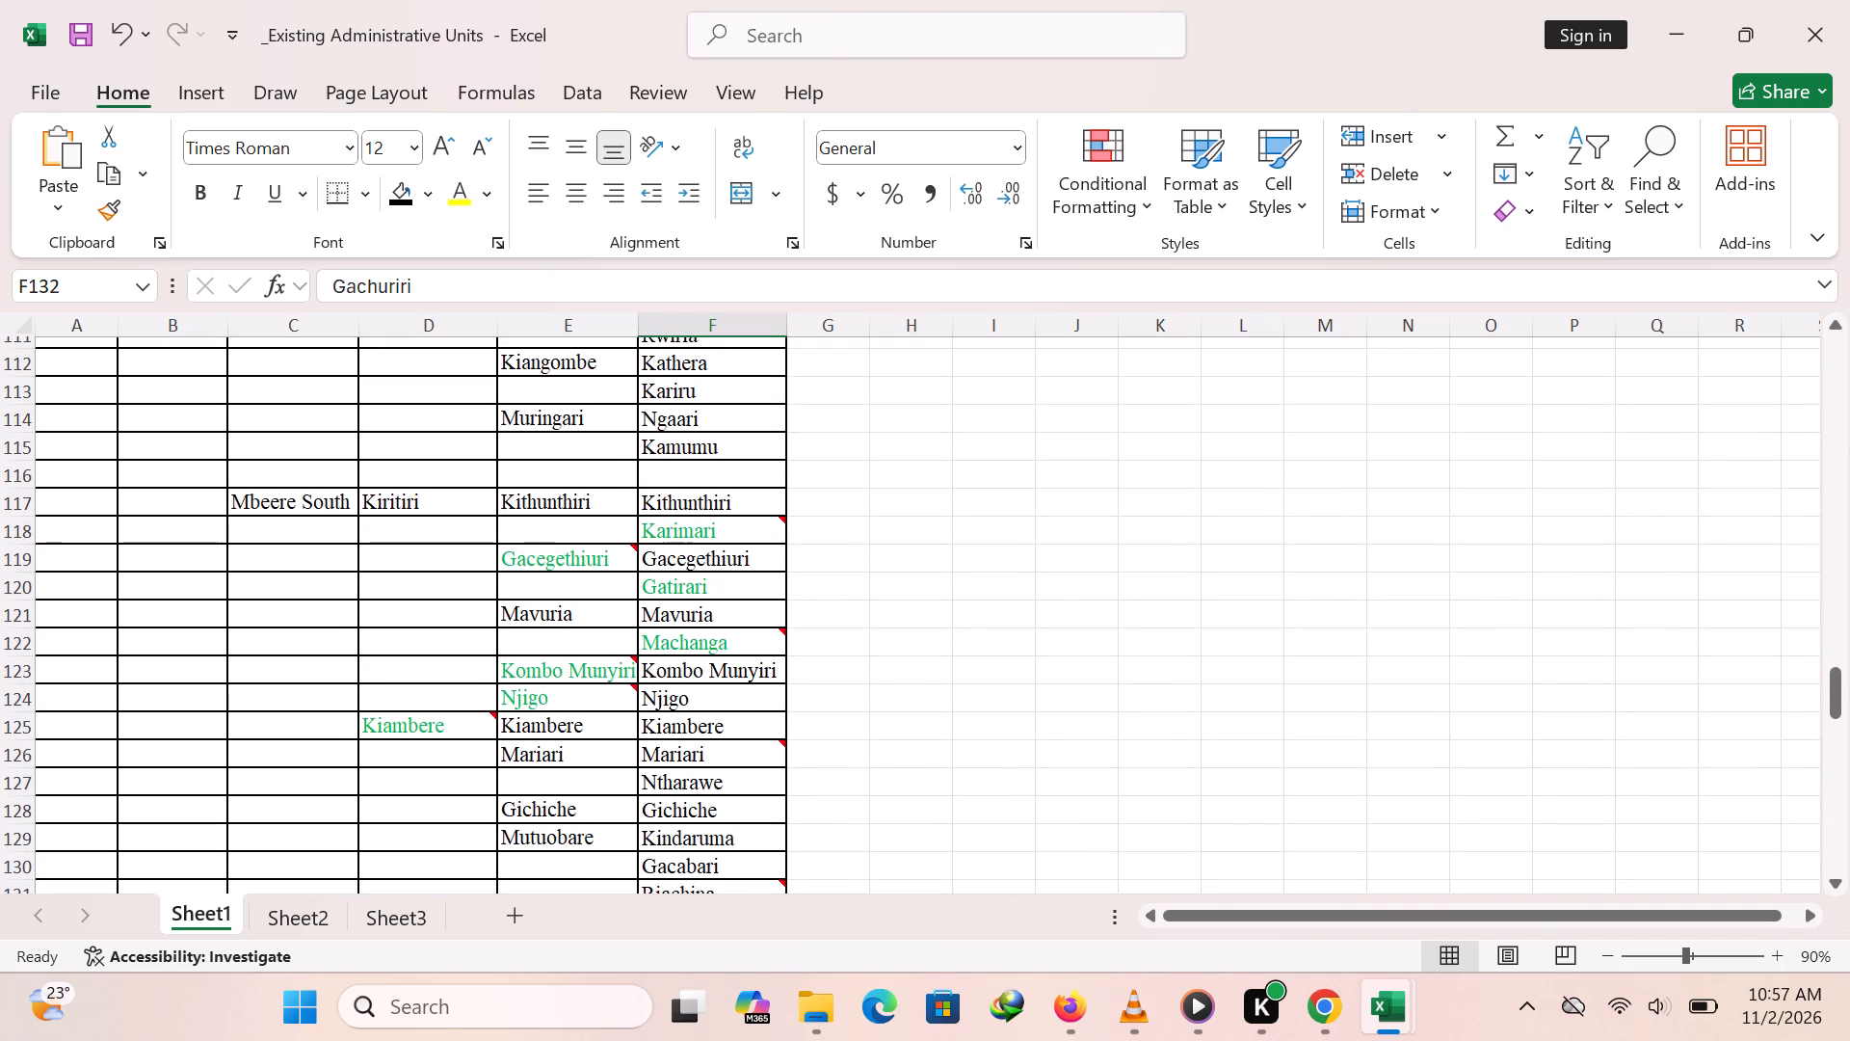
scroll(724, 618, up, 2)
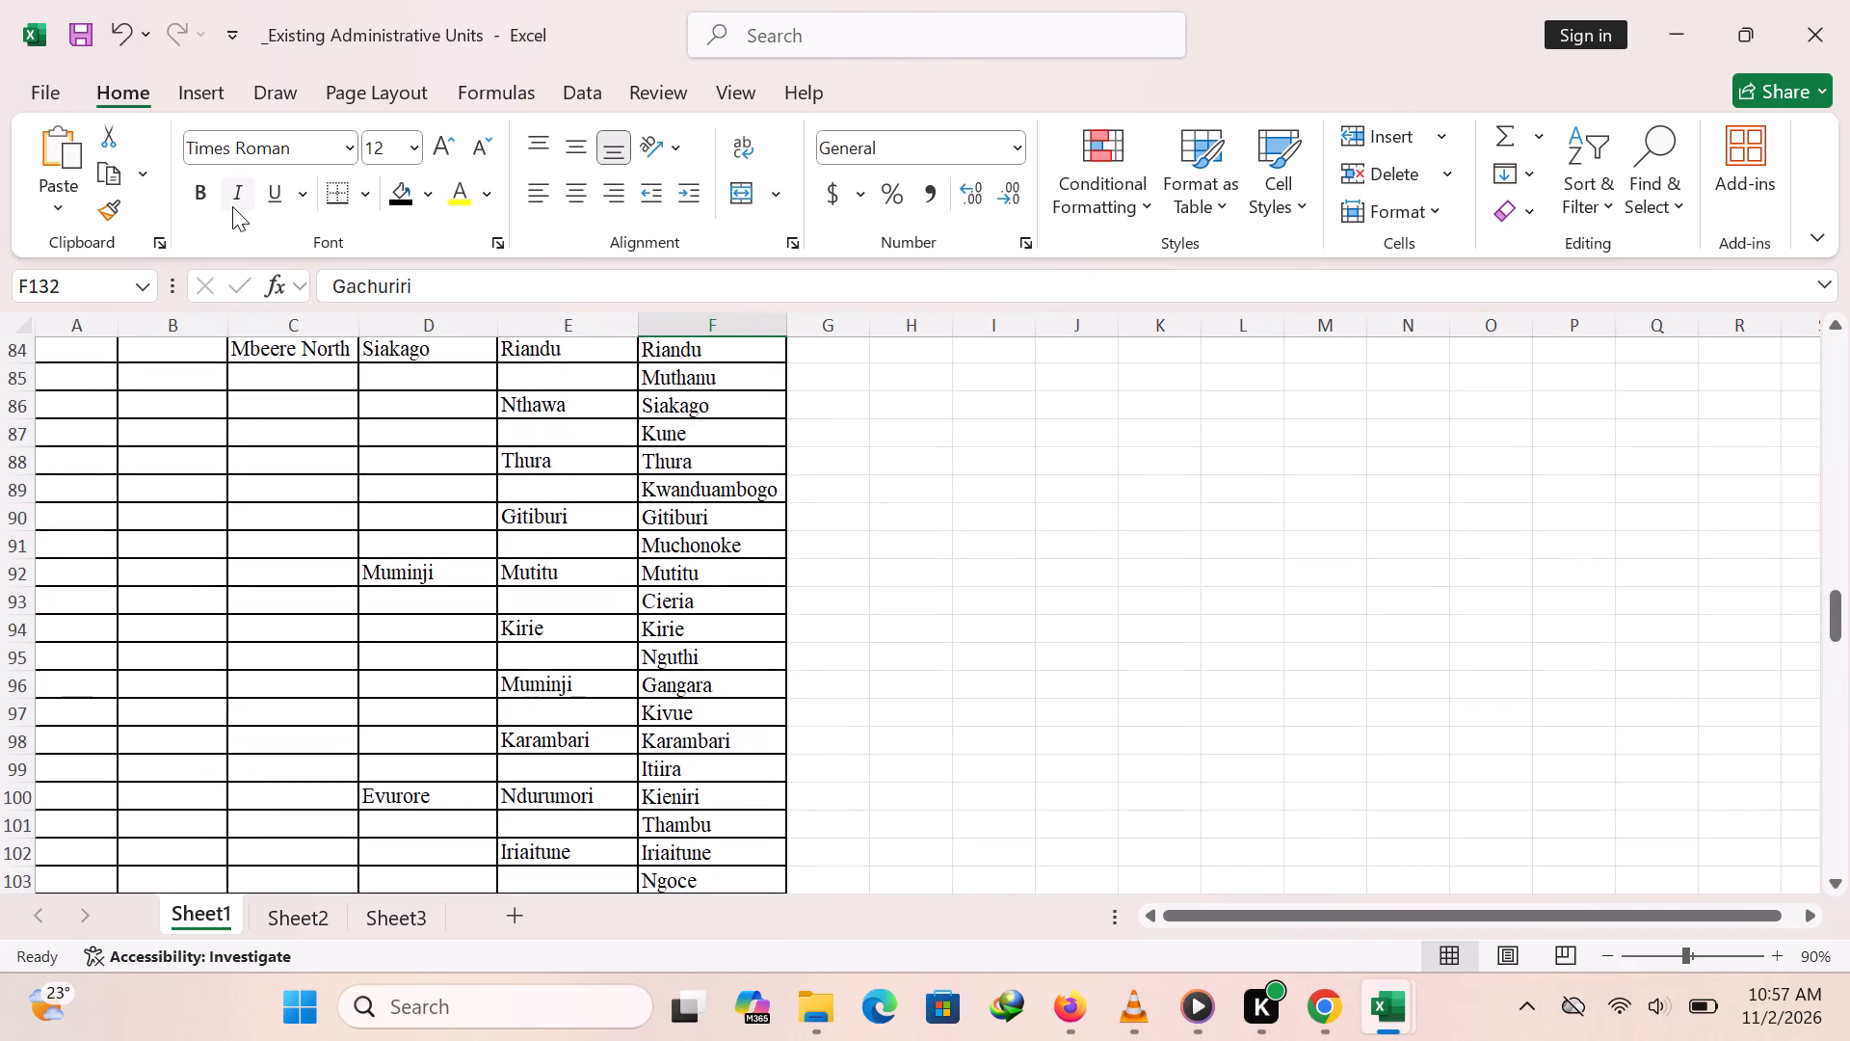
Open the file management page of the _Existing Administrative Units workbook in preparation for saving a copy.
click(63, 101)
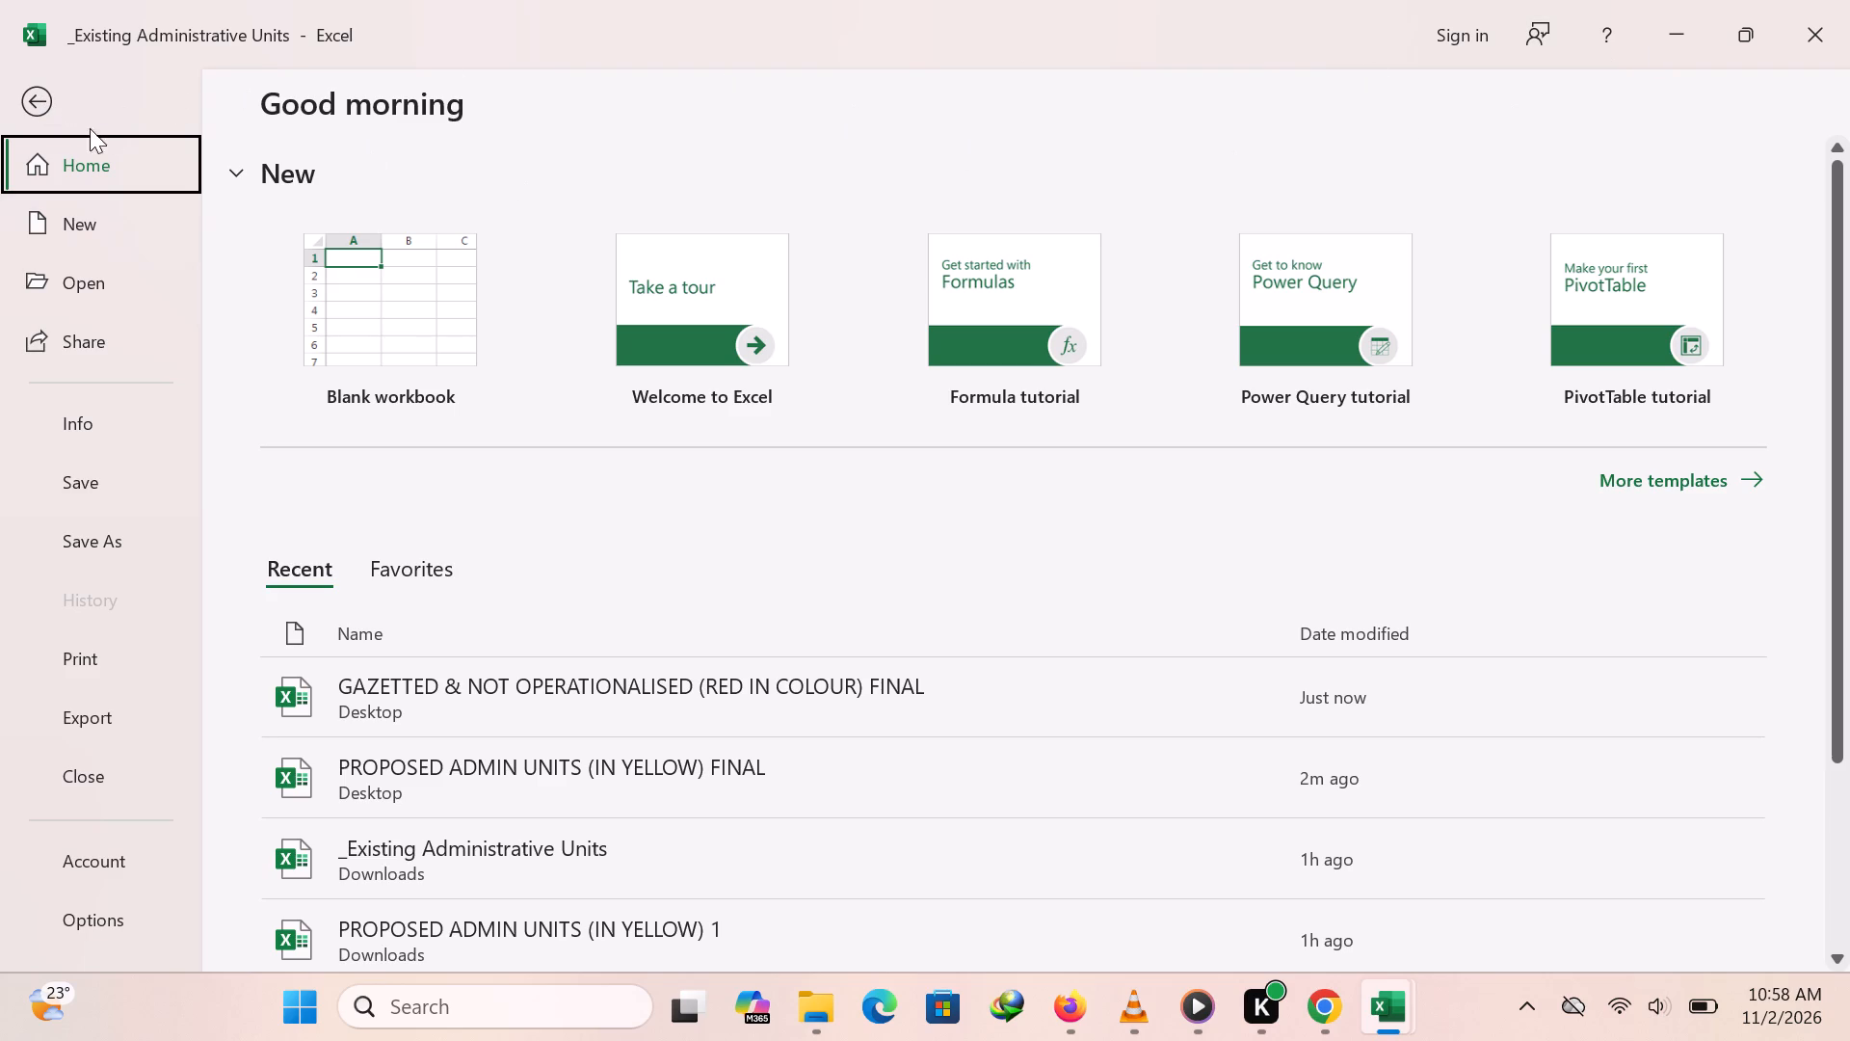
click(34, 97)
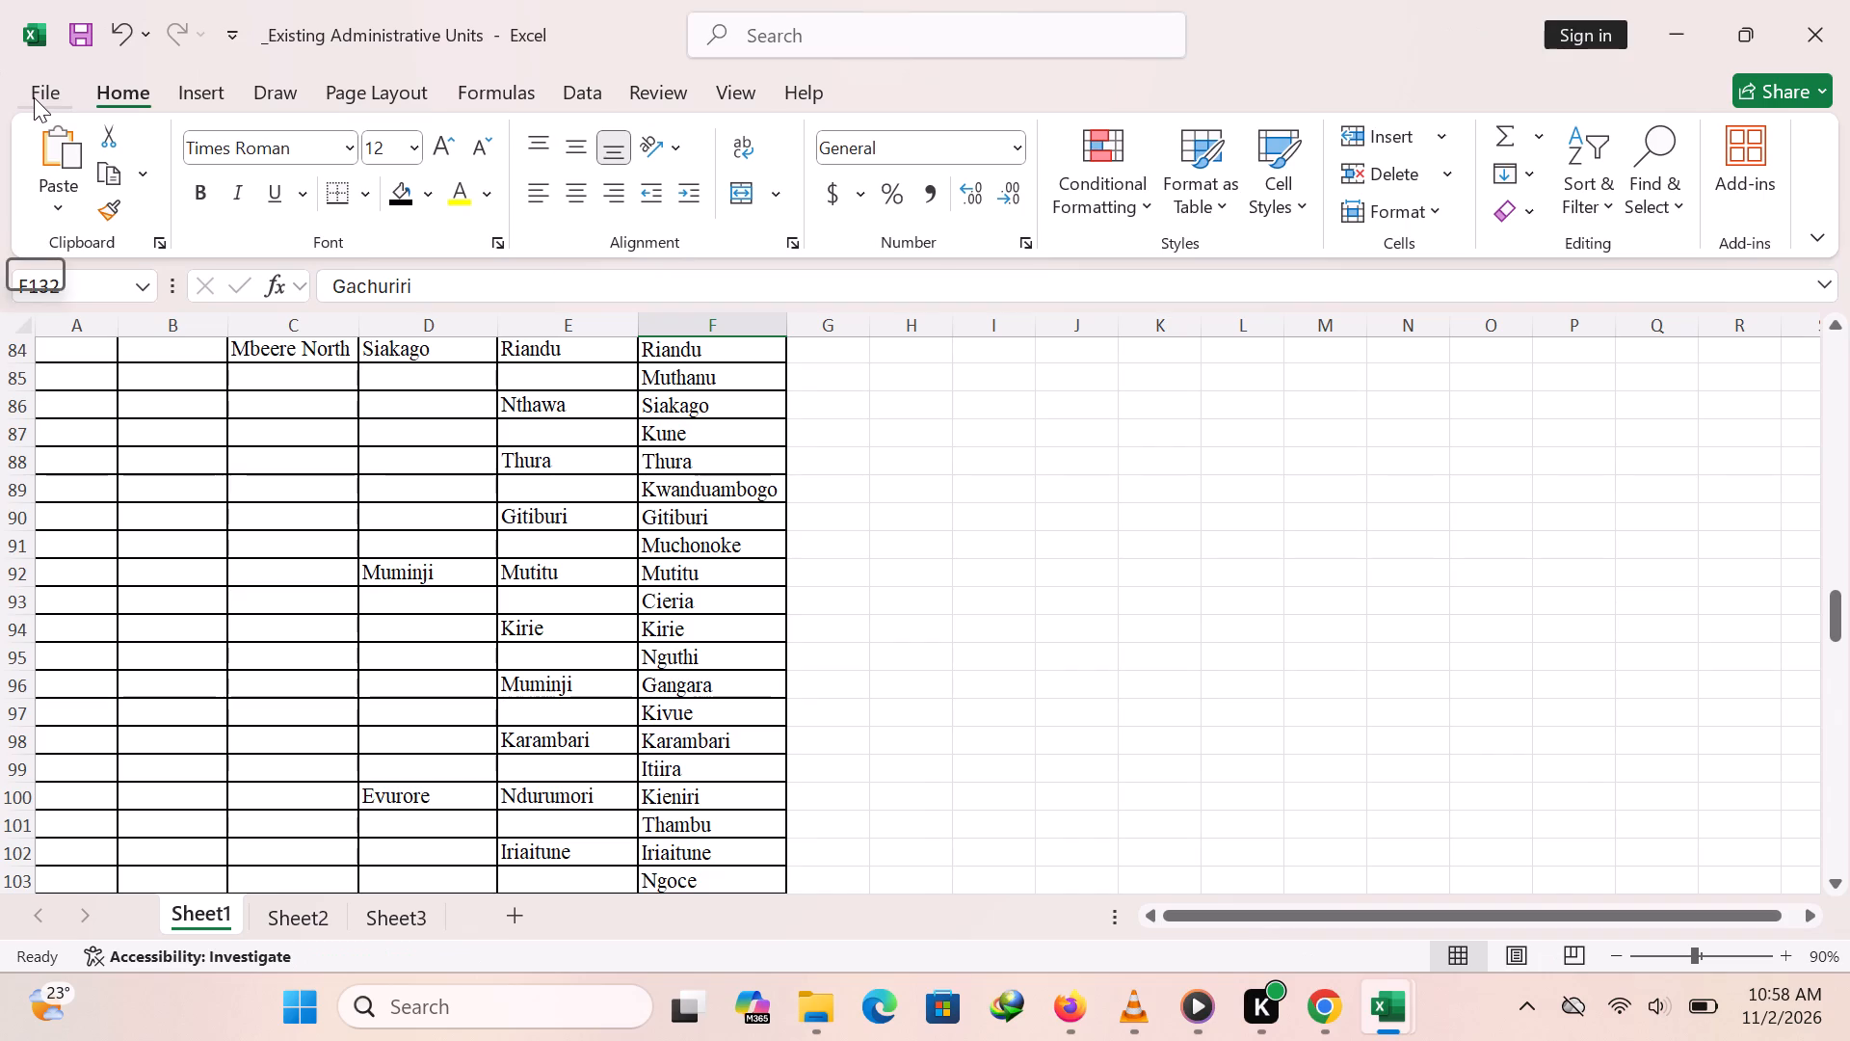
click(34, 97)
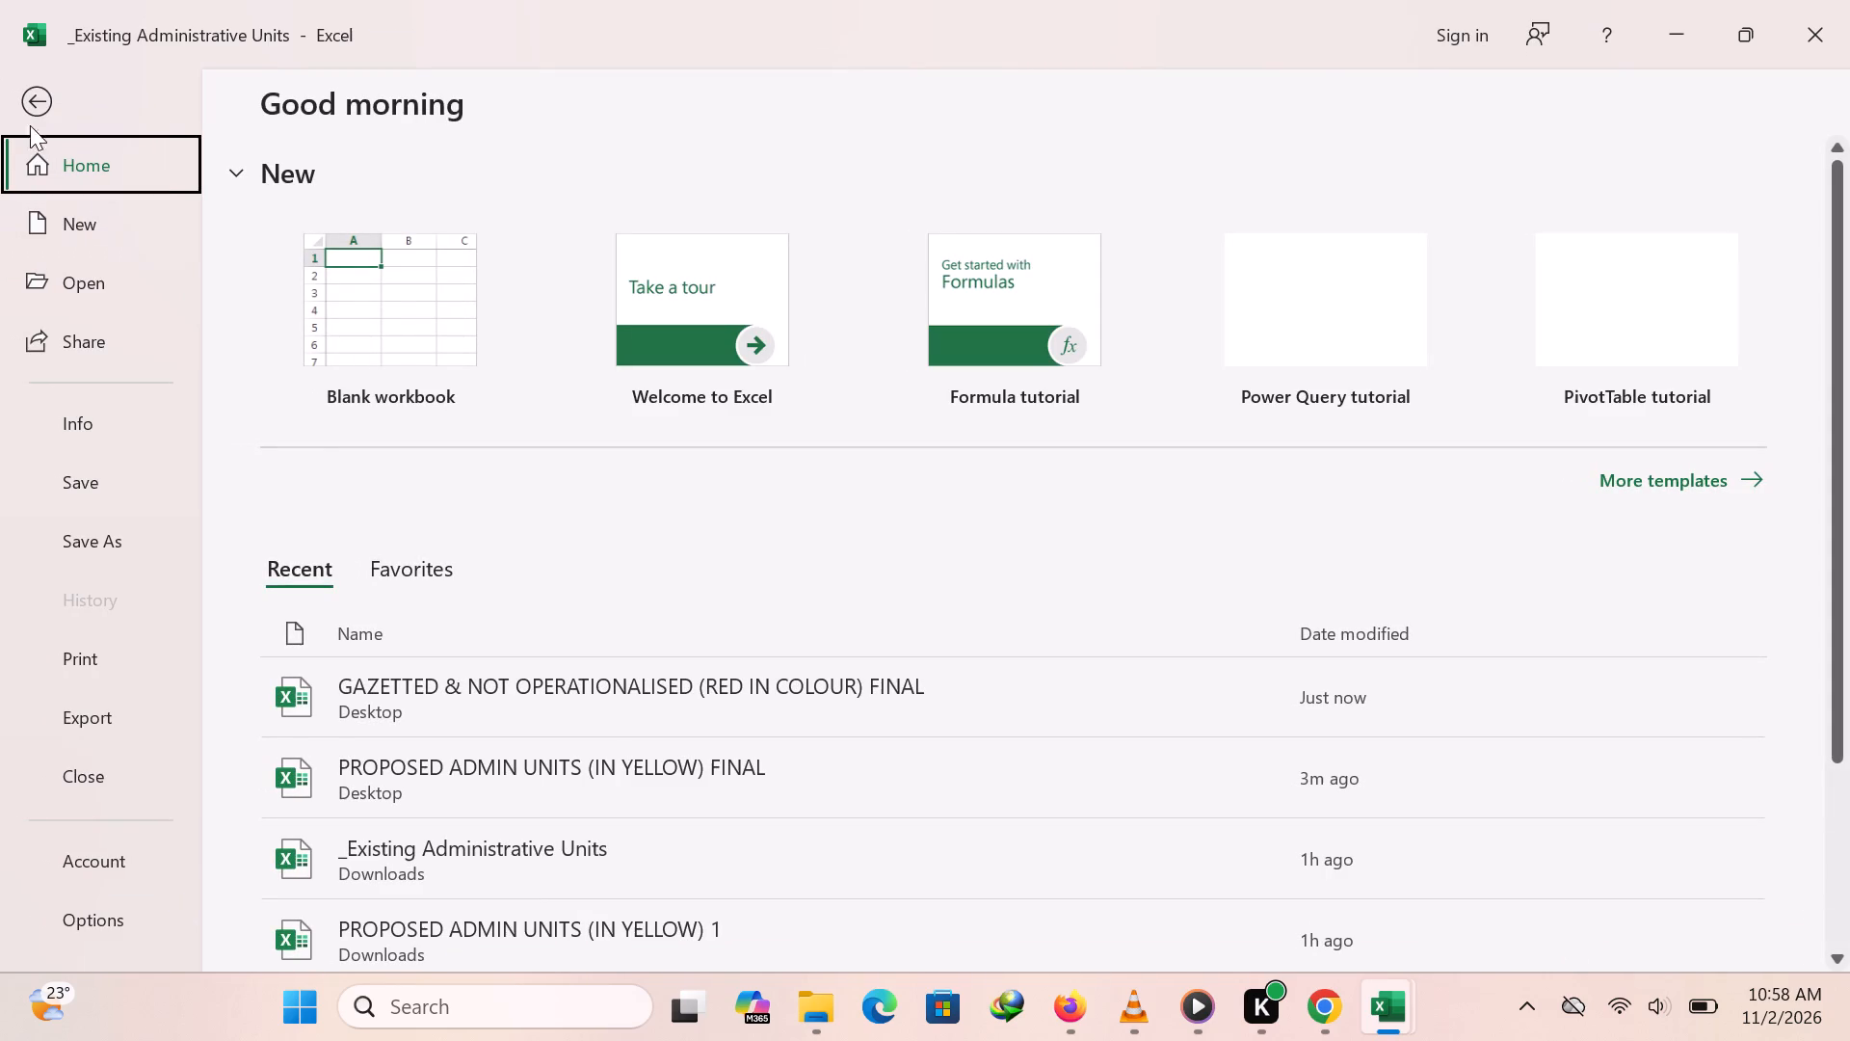